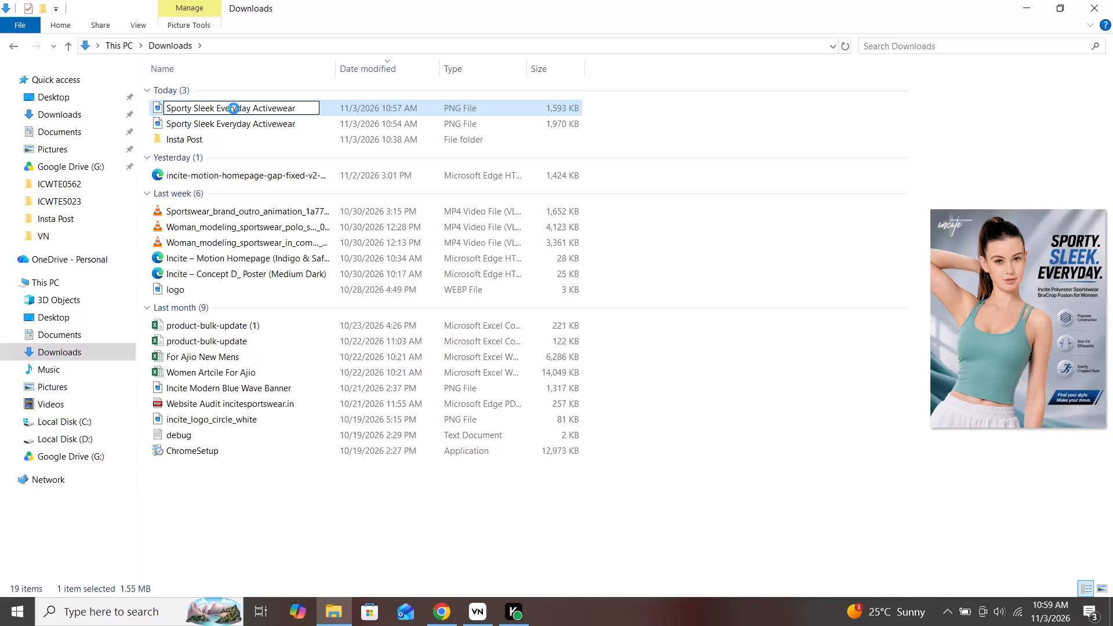
# Accept renaming 23.png to Sporty Sleek Everyday Activewear (2).png.
pyautogui.click(590, 347)
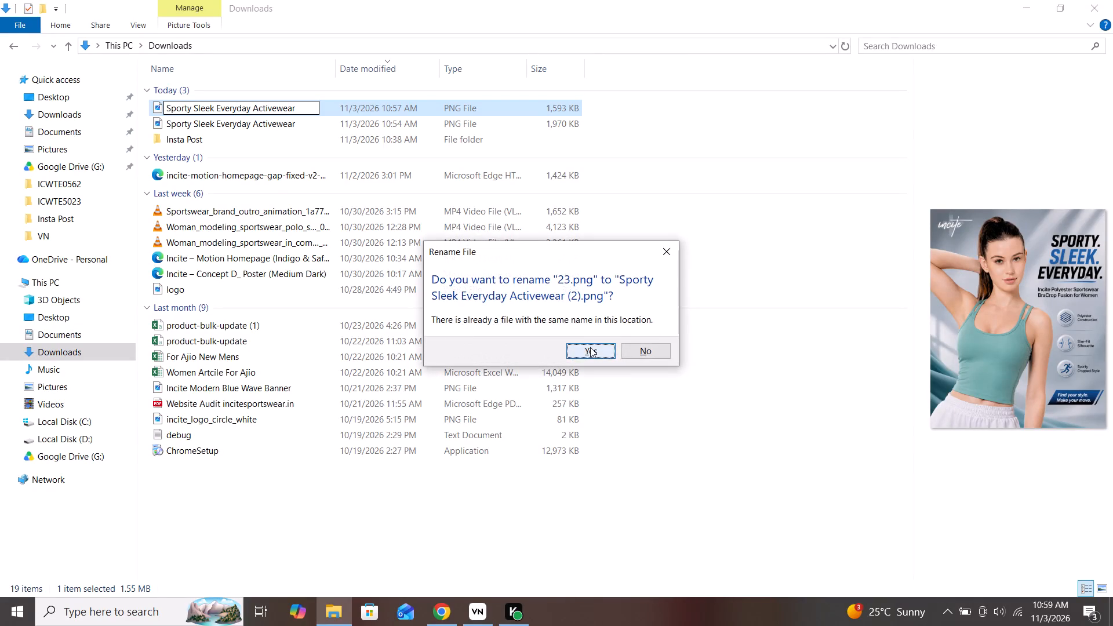
# Delete the older 1,970 KB Sporty Sleek Everyday Activewear PNG from Downloads, keeping the copy marked (2).
pyautogui.click(255, 116)
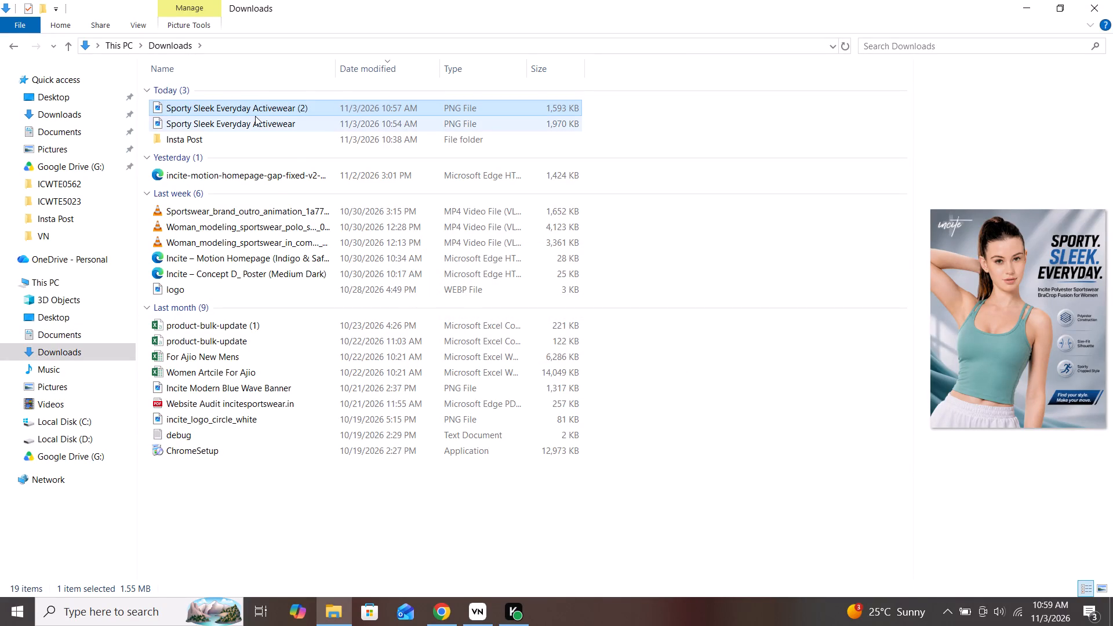
pyautogui.hotkey('ctrl', 'd')
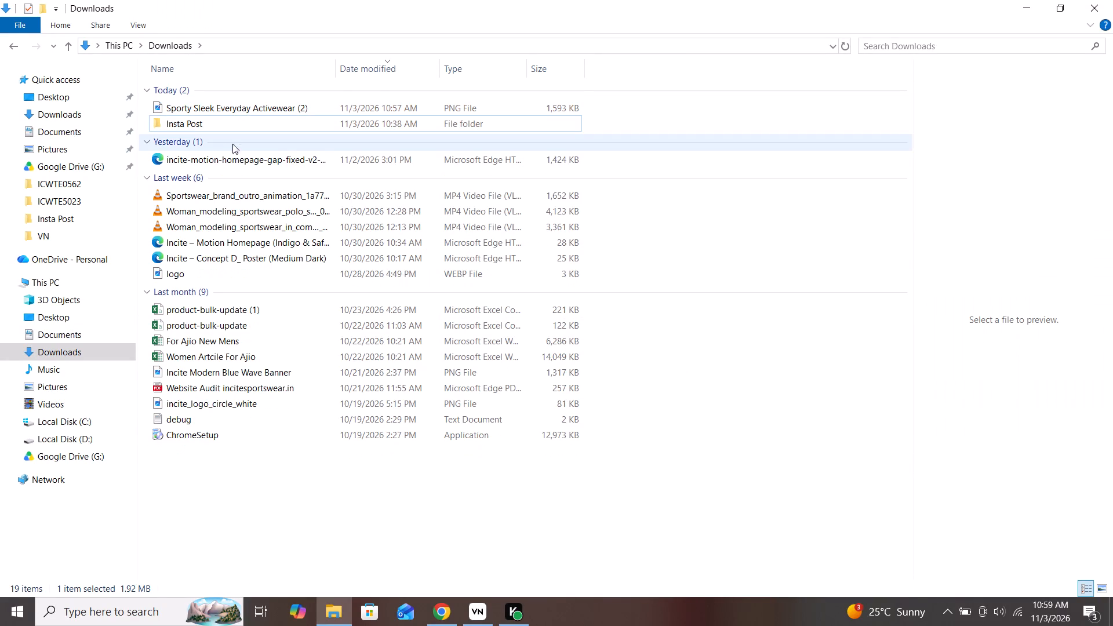
pyautogui.click(240, 110)
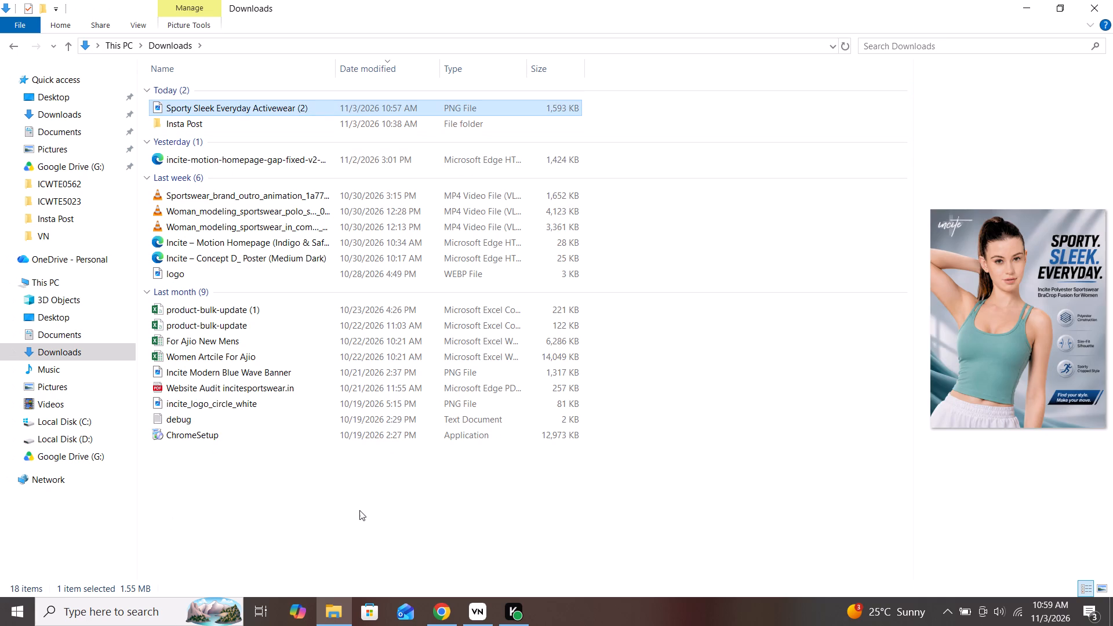
pyautogui.click(359, 510)
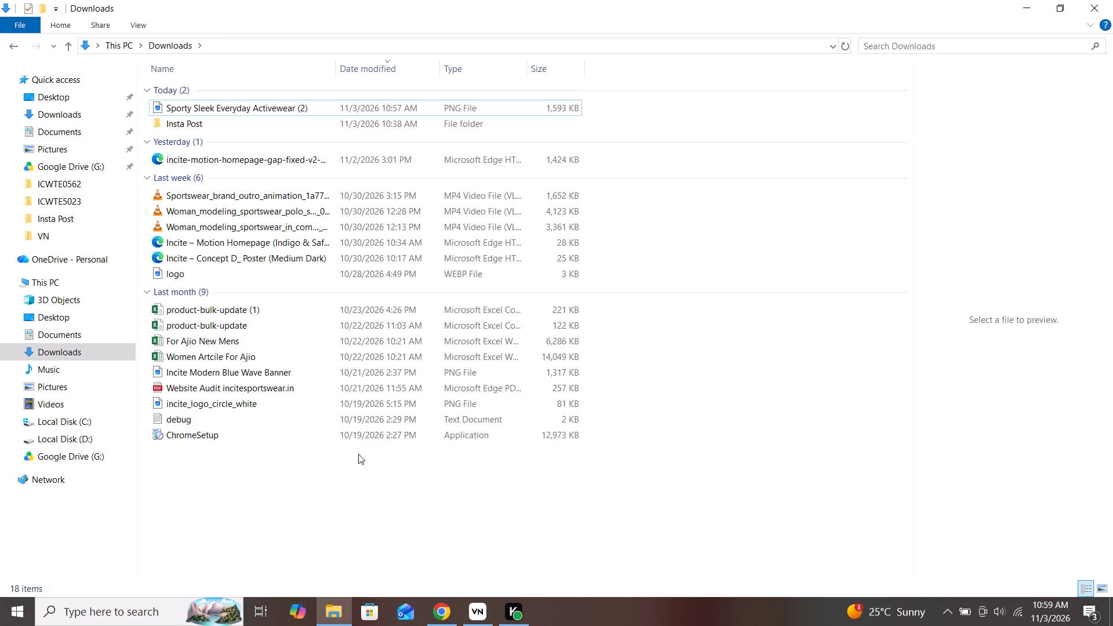
pyautogui.click(321, 496)
pyautogui.click(209, 503)
# Switch to Chrome and close the Incite Polyester BraCrop Fusion product page.
pyautogui.click(442, 616)
pyautogui.click(246, 0)
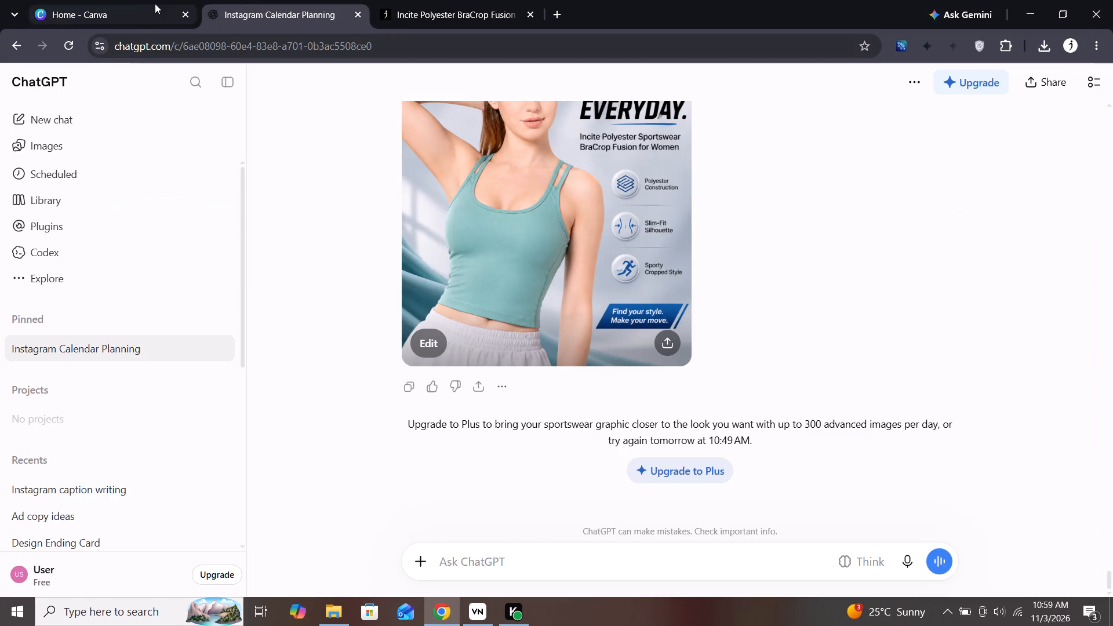
pyautogui.click(142, 3)
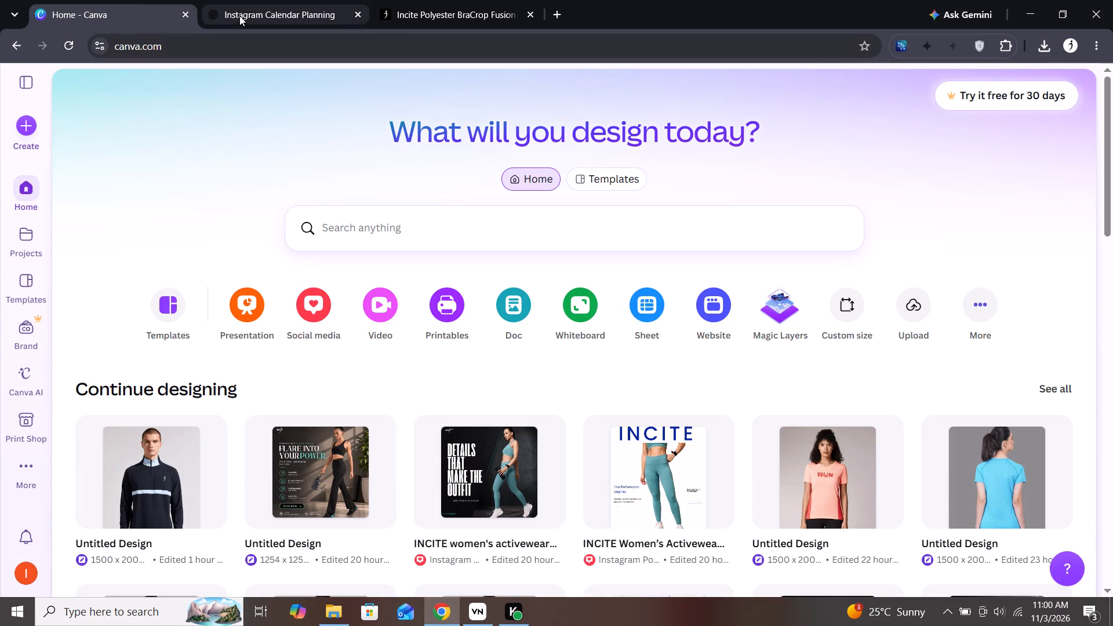
pyautogui.click(292, 4)
pyautogui.click(438, 0)
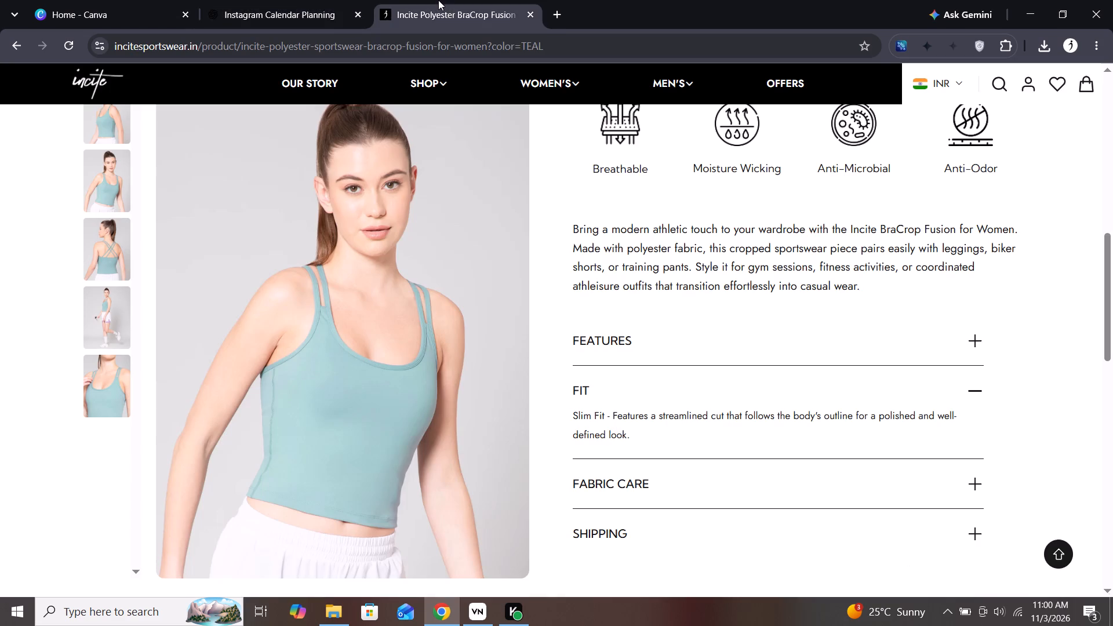
pyautogui.click(526, 12)
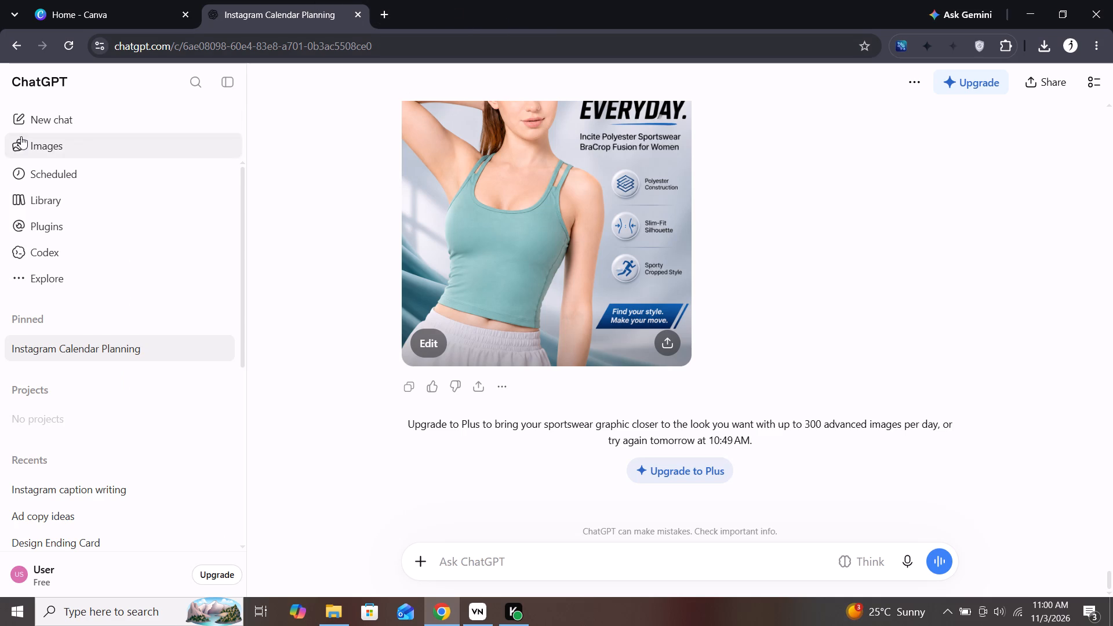
# Start a new ChatGPT chat and go back to the Canva home page.
pyautogui.click(34, 125)
pyautogui.click(76, 0)
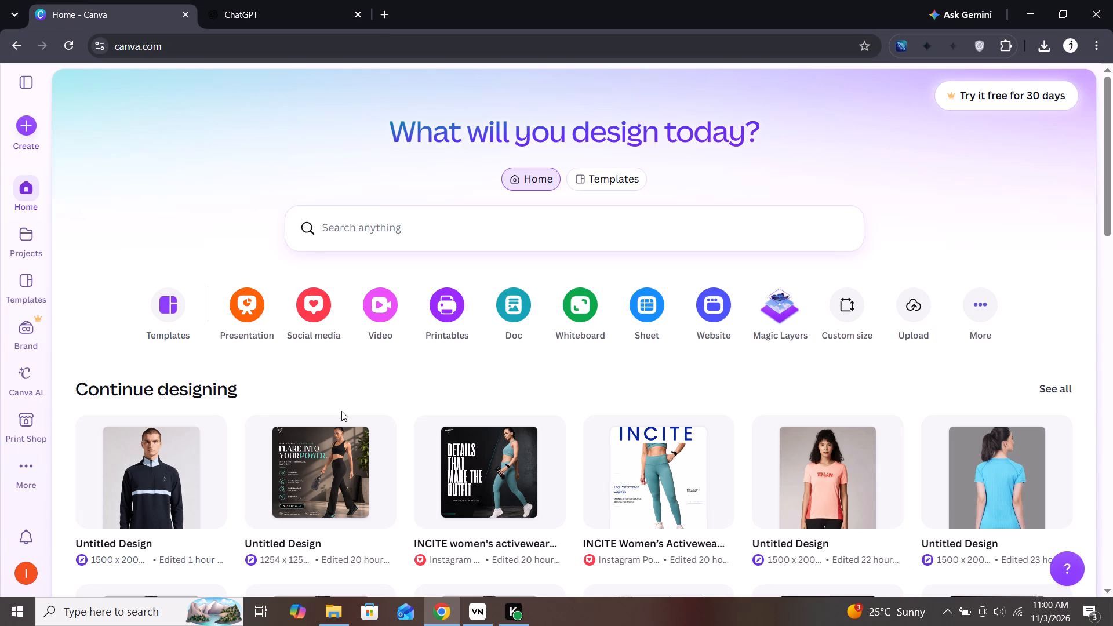
# Switch to File Explorer and open the ICMJK0642 folder inside Mens Edited on the Desktop.
pyautogui.click(324, 602)
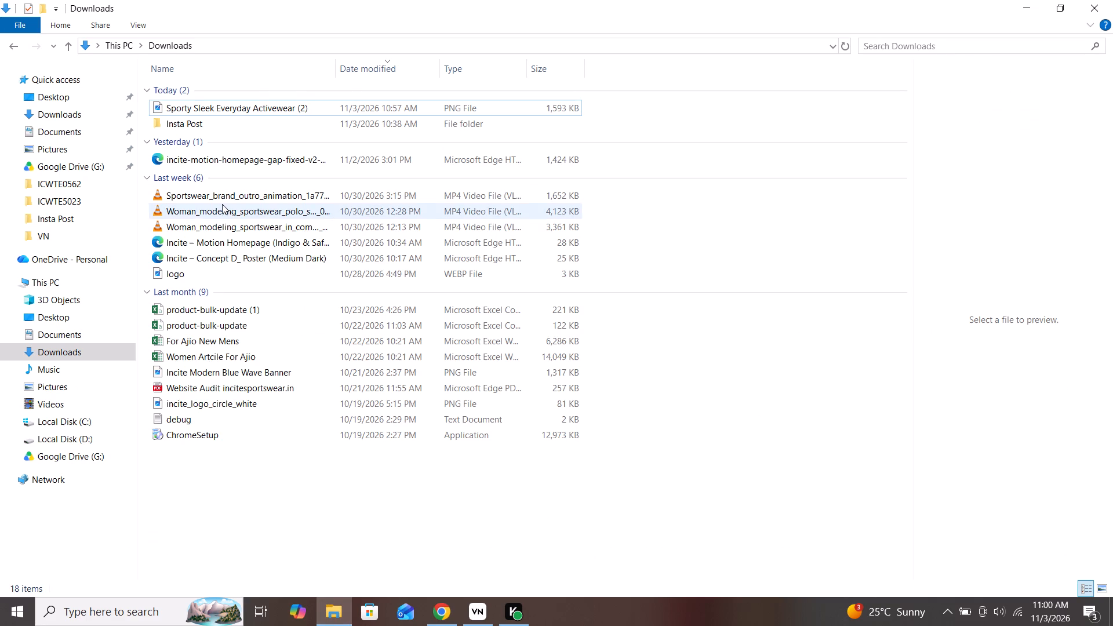
pyautogui.click(81, 103)
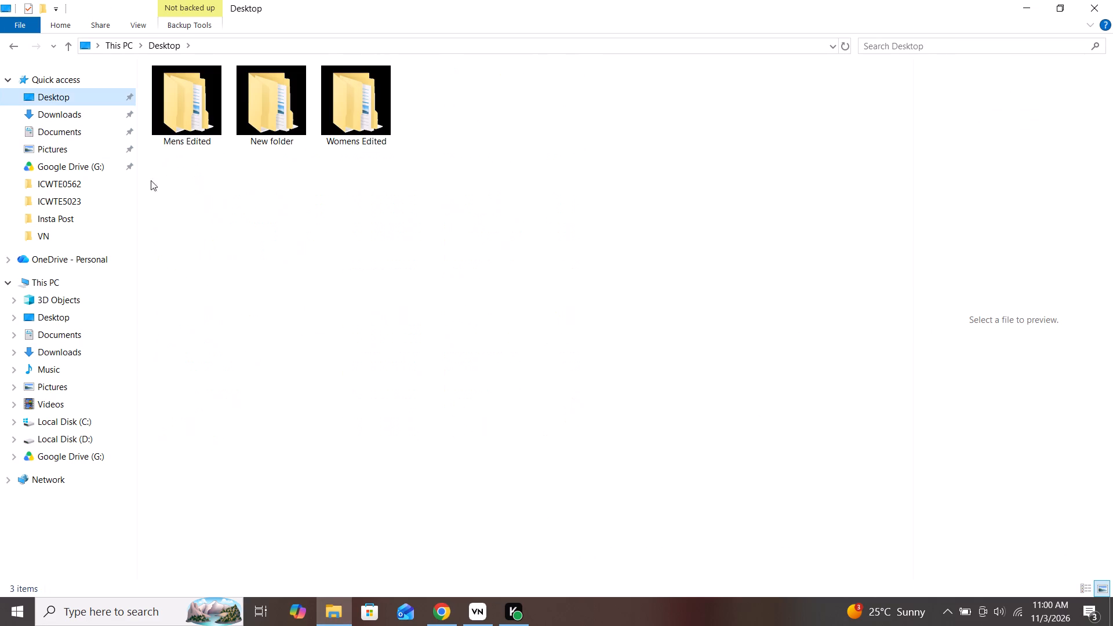
pyautogui.doubleClick(205, 113)
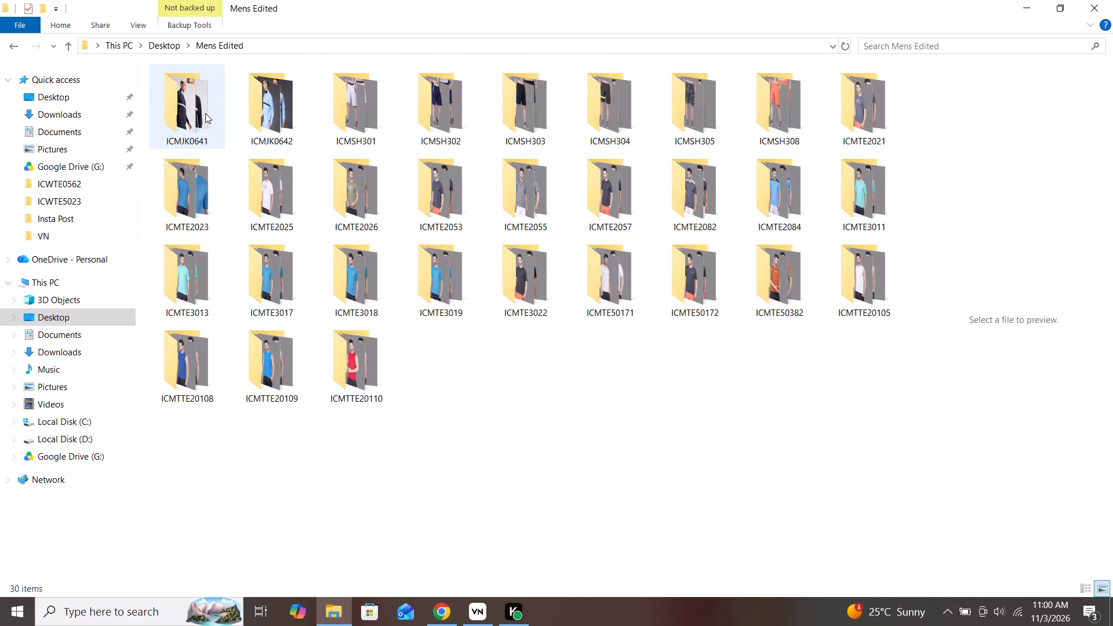
pyautogui.doubleClick(272, 119)
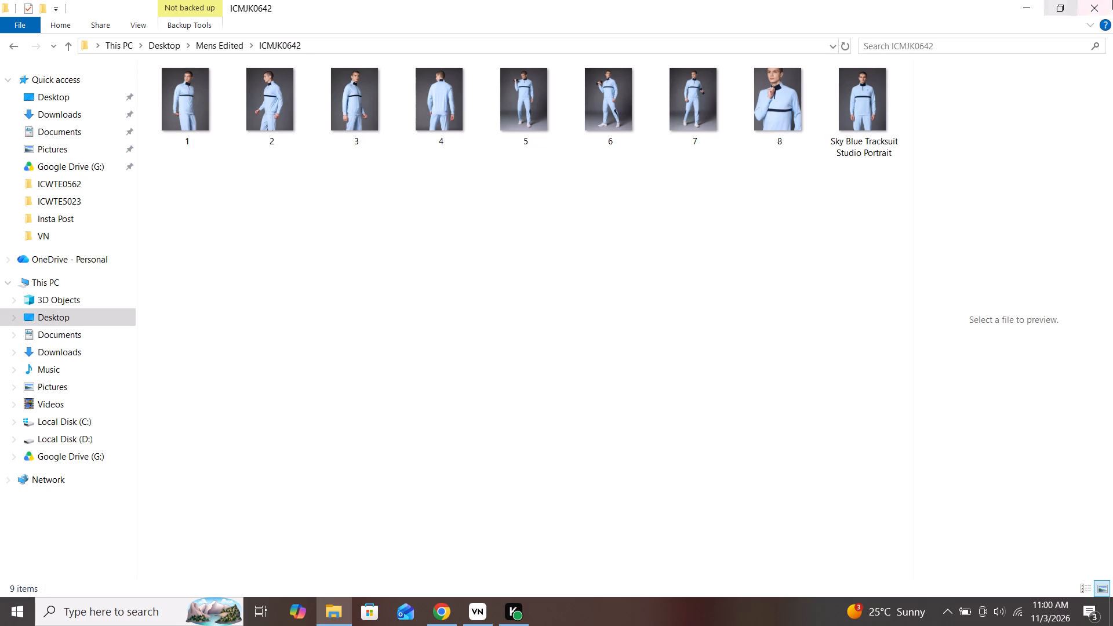
# Switch back to the Canva home page in Chrome.
pyautogui.click(441, 602)
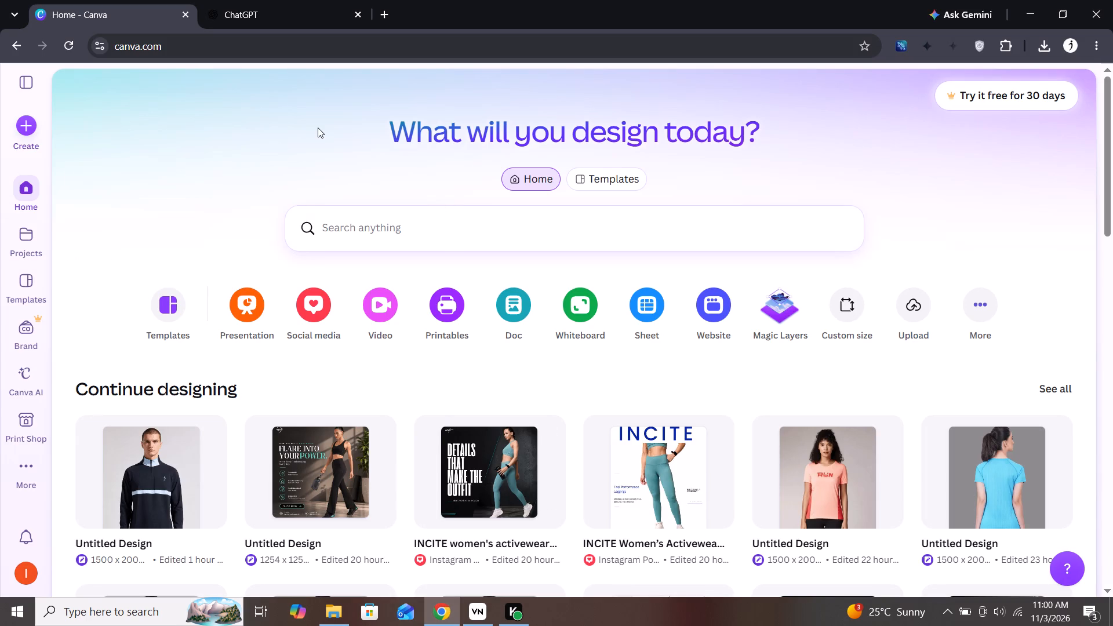
# Open the YouTube home page in a new incognito browser window.
pyautogui.hotkey('ctrl', 'shift', 'n')
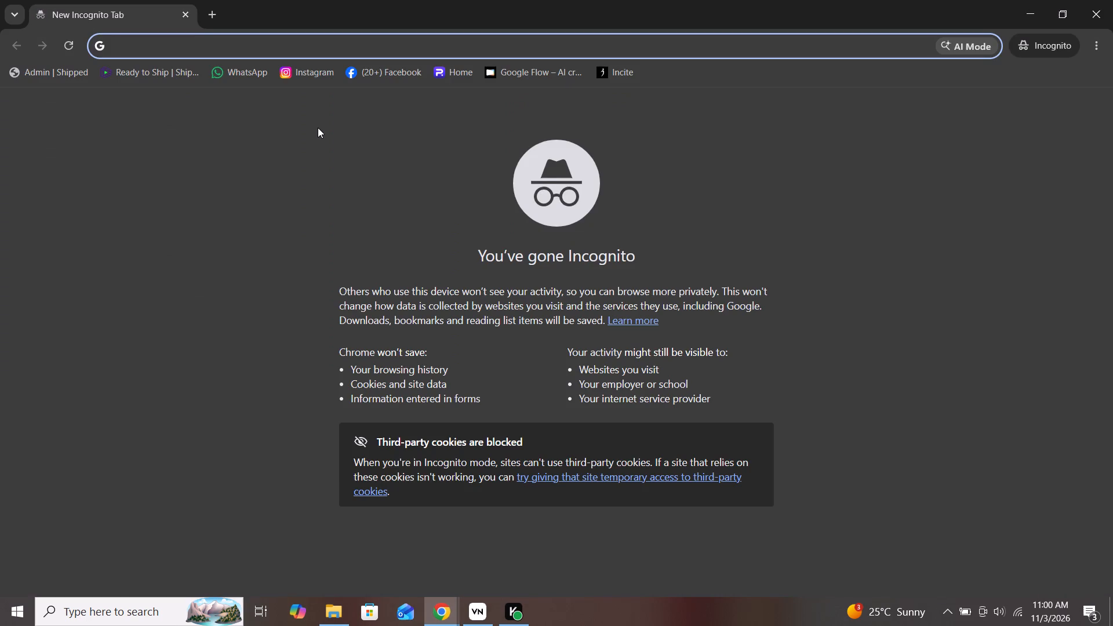
pyautogui.write('you')
pyautogui.press('Return')
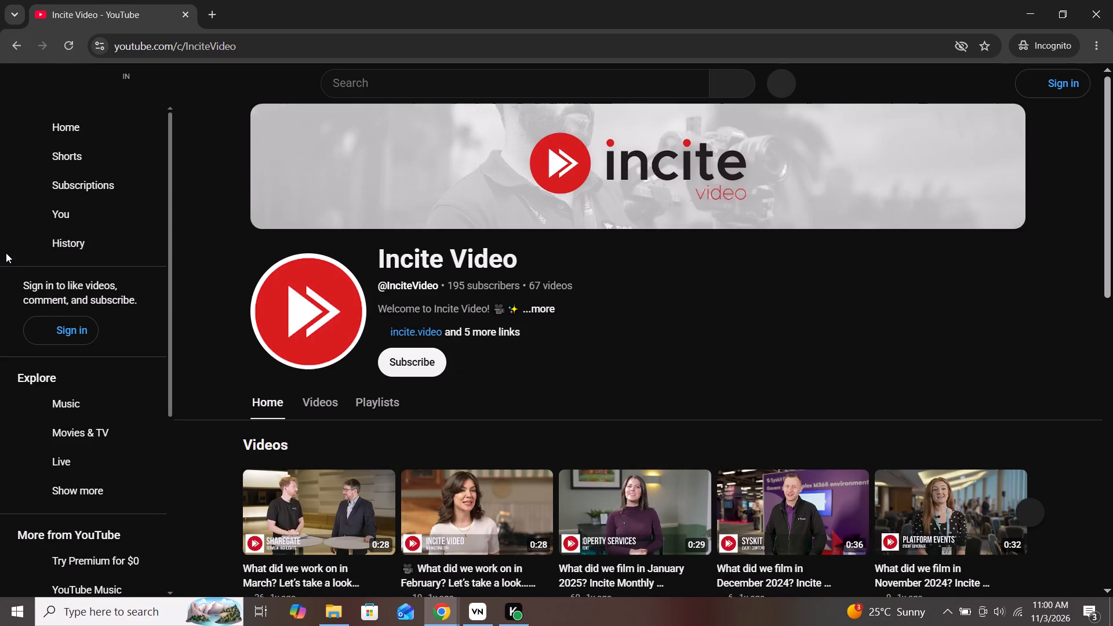
pyautogui.click(64, 127)
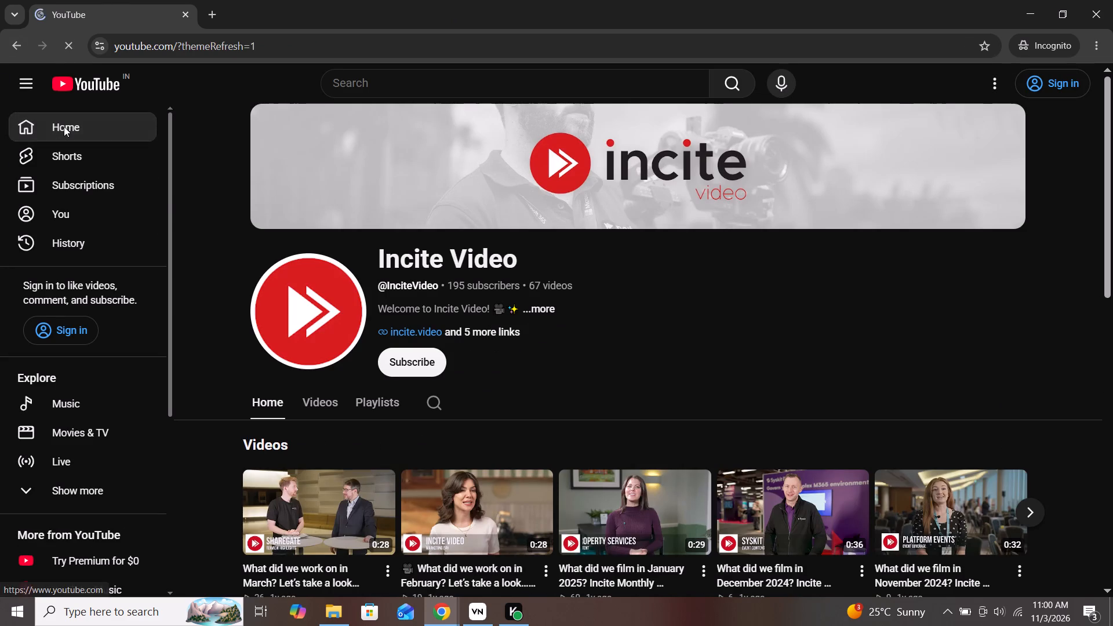
# Search YouTube for "eenie meenie" and play the official video by Sean Kingston and Justin Bieber.
pyautogui.click(421, 79)
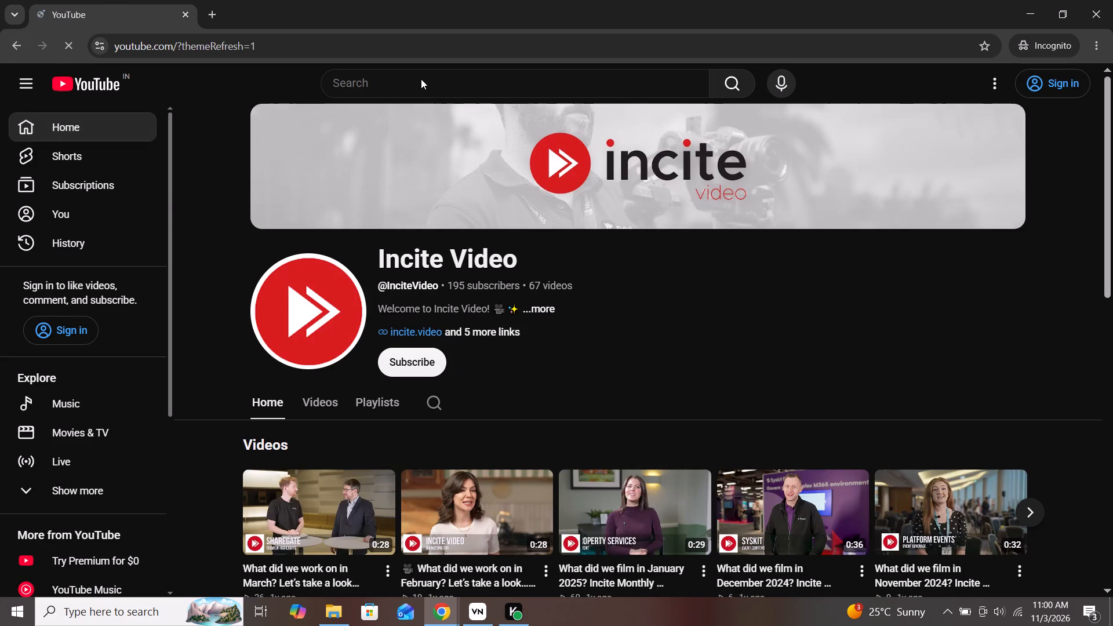
pyautogui.click(369, 94)
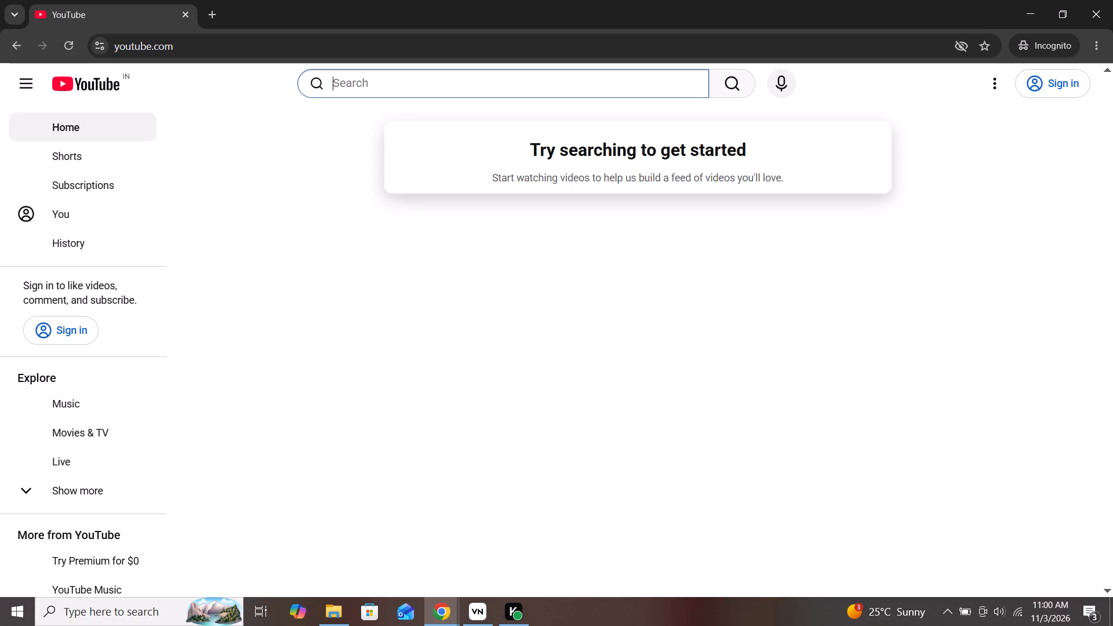
pyautogui.write('eenie')
pyautogui.click(368, 126)
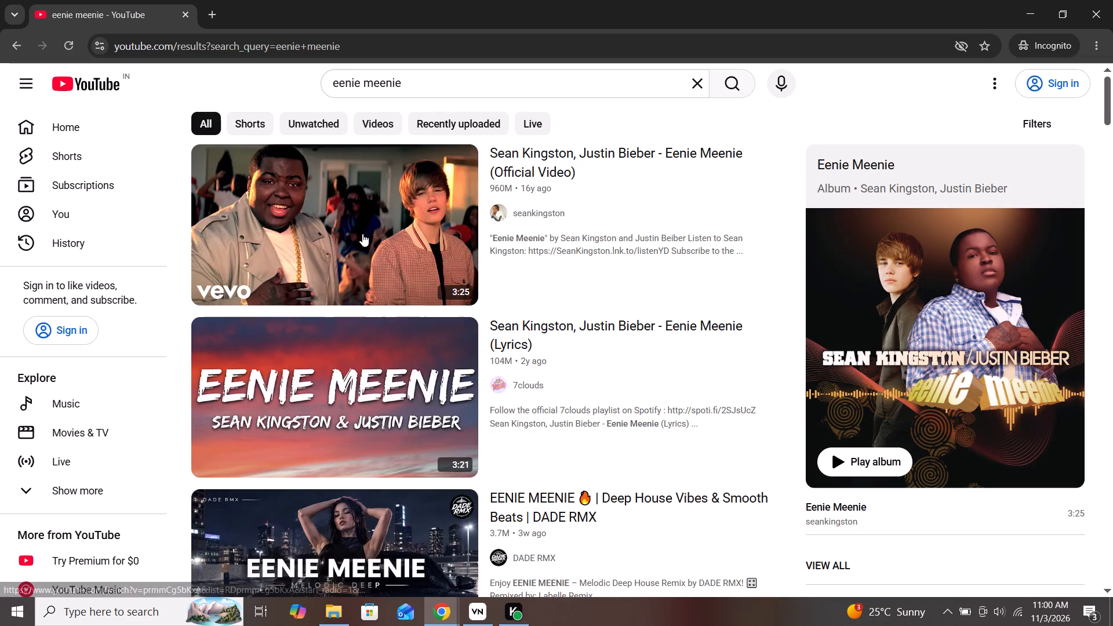
pyautogui.click(362, 234)
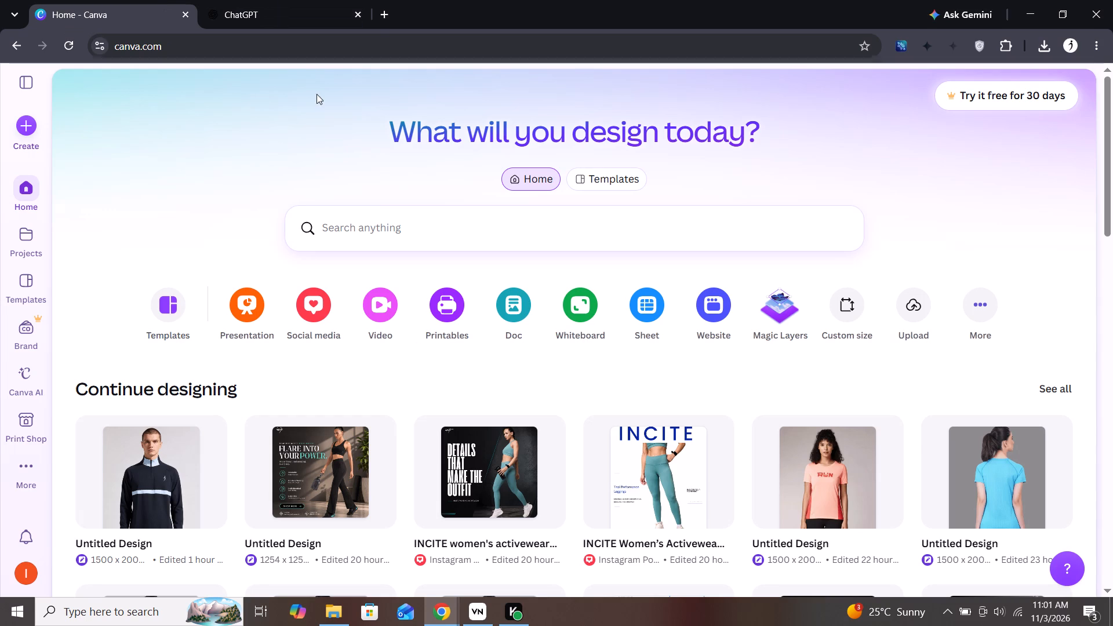
pyautogui.click(27, 129)
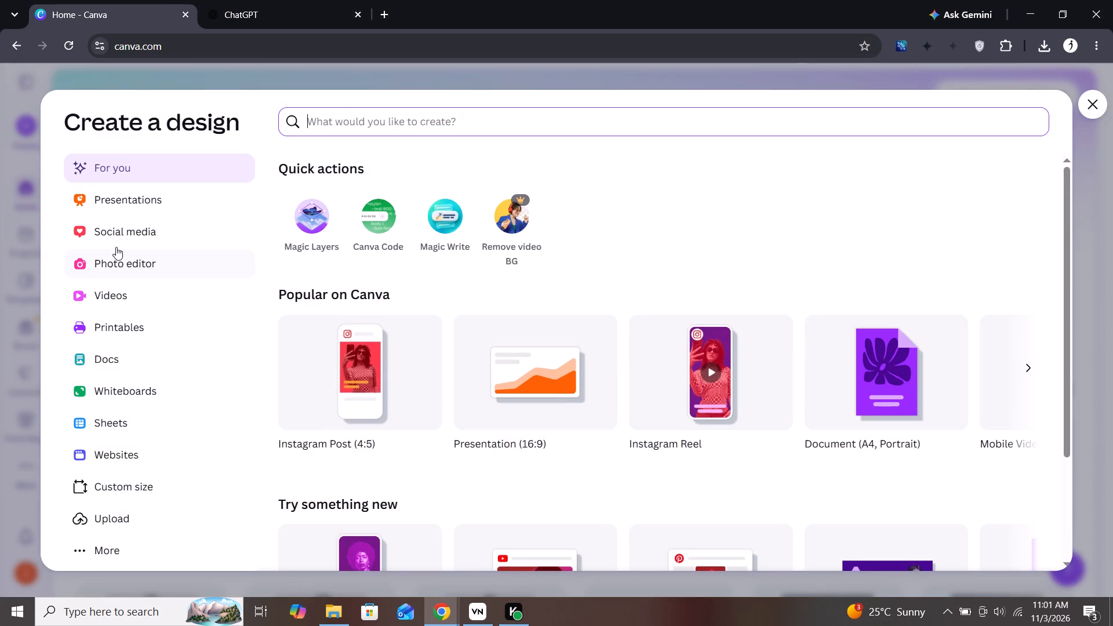
pyautogui.click(150, 485)
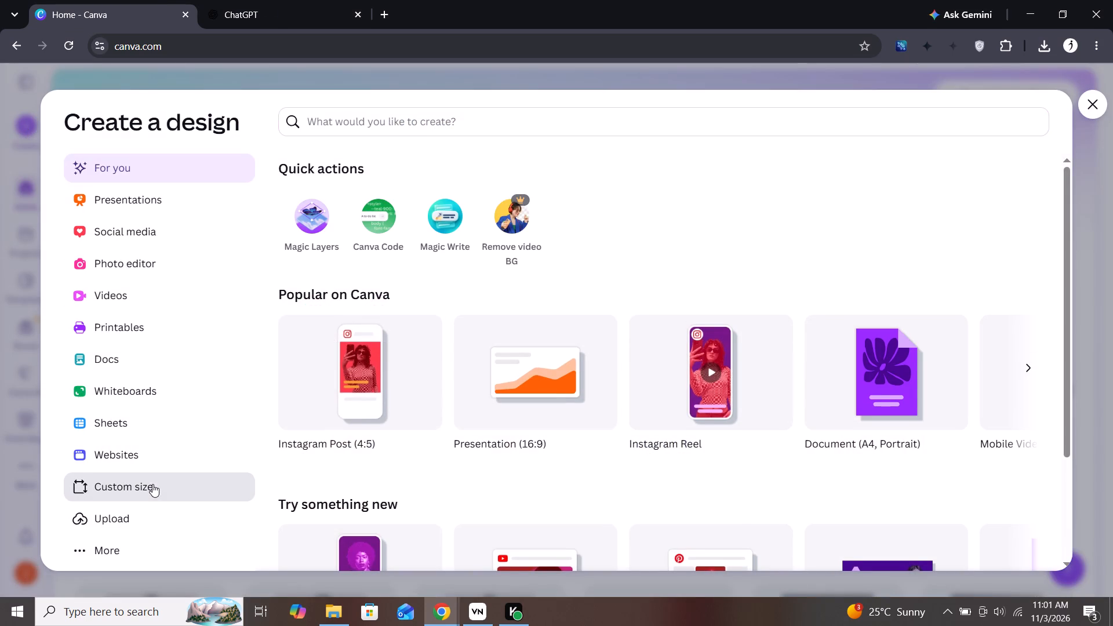
pyautogui.click(383, 193)
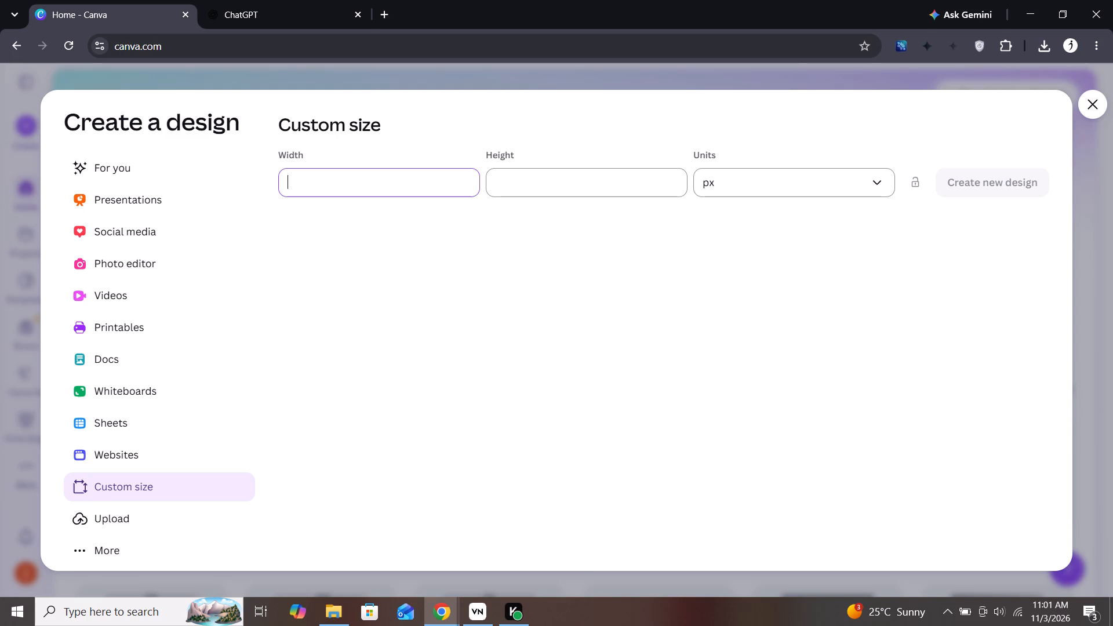
pyautogui.write('14')
pyautogui.press('BackSpace')
pyautogui.write('500')
pyautogui.press('Right')
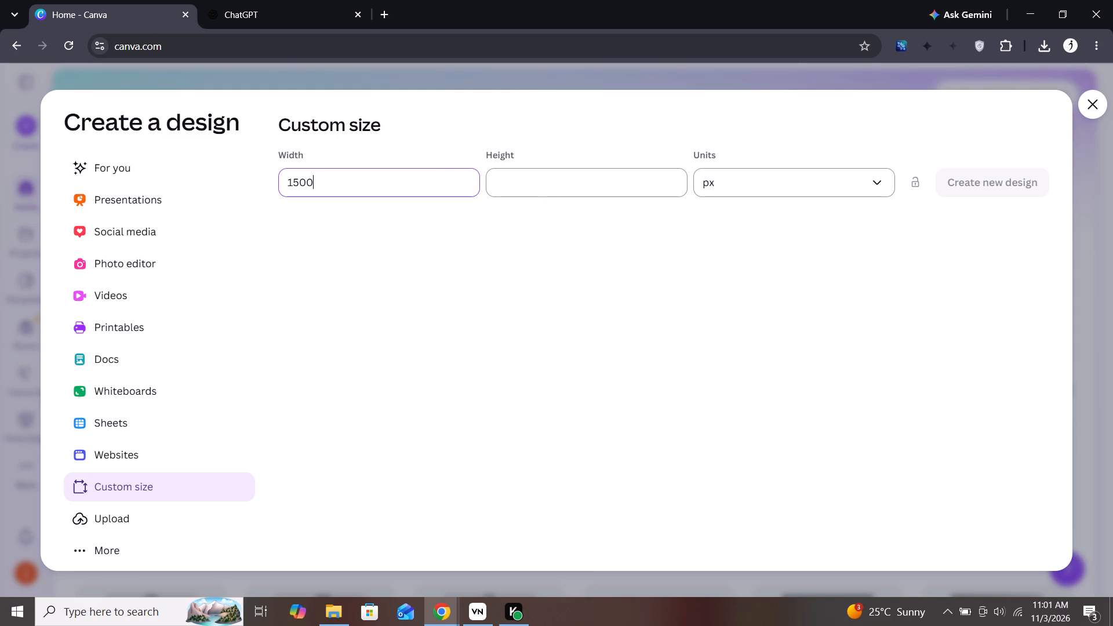
pyautogui.click(544, 193)
pyautogui.write('2000')
pyautogui.click(1019, 181)
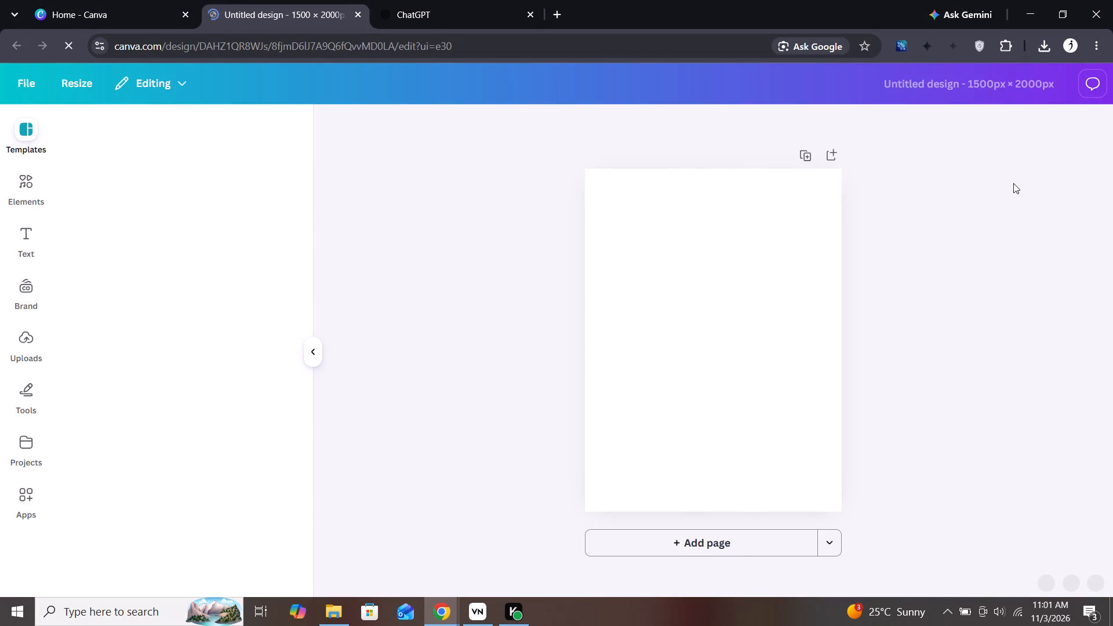
# Switch to the YouTube window and adjust the playing video's volume.
pyautogui.press('F2')
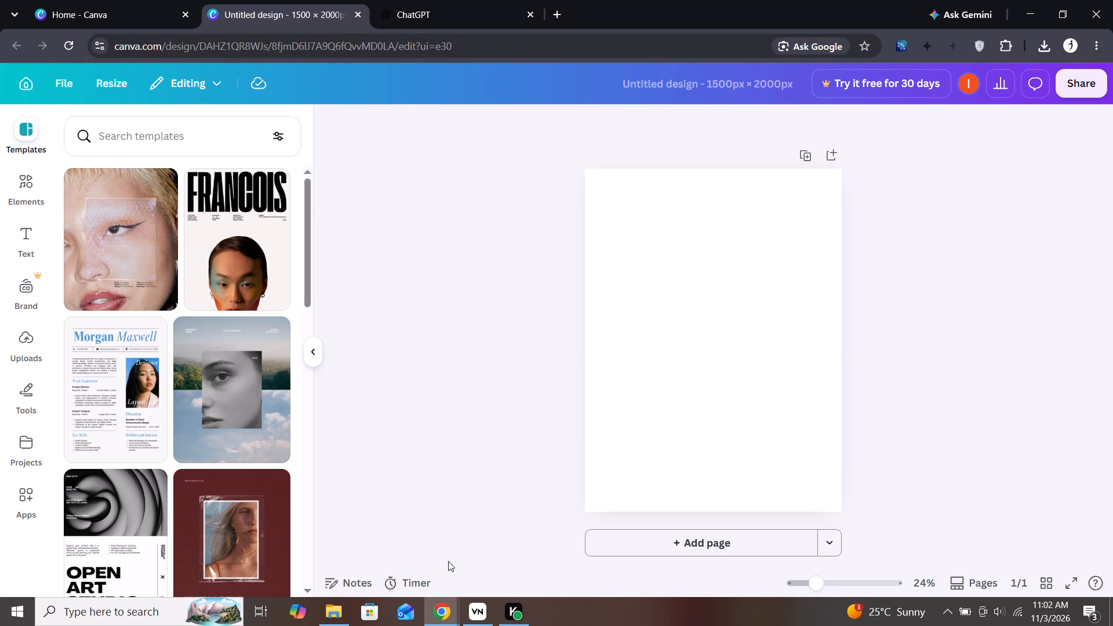
pyautogui.click(446, 611)
pyautogui.click(485, 576)
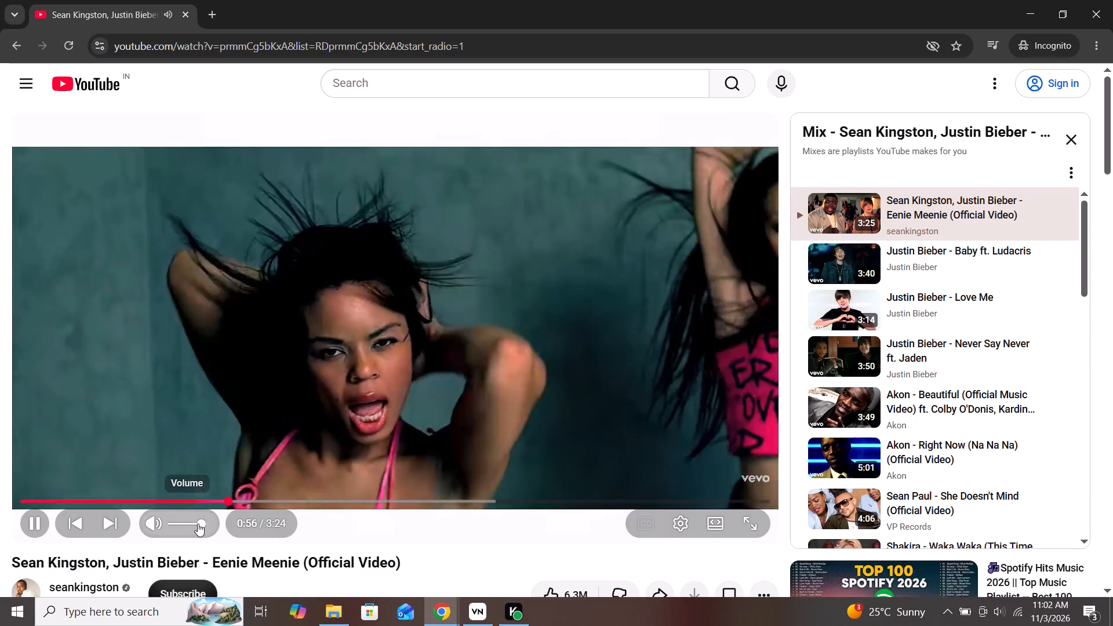
pyautogui.click(198, 523)
# Bring the Sky Blue Tracksuit Studio Portrait image from the ICMJK0642 folder in File Explorer onto the blank Canva page.
pyautogui.click(333, 606)
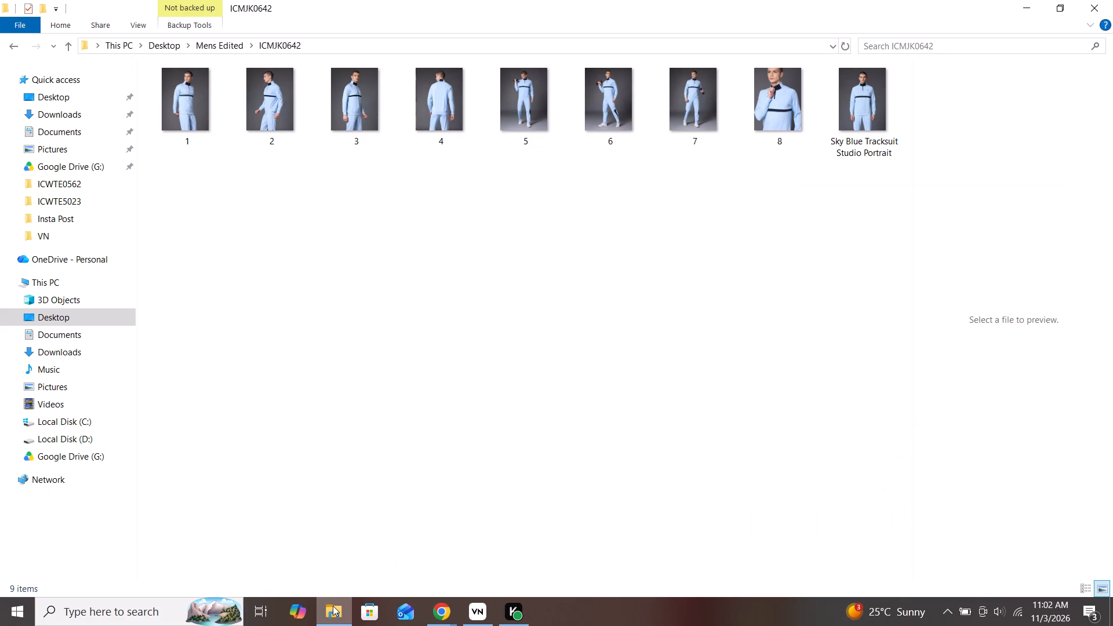
pyautogui.click(543, 230)
pyautogui.moveTo(873, 97); pyautogui.dragTo(461, 625)
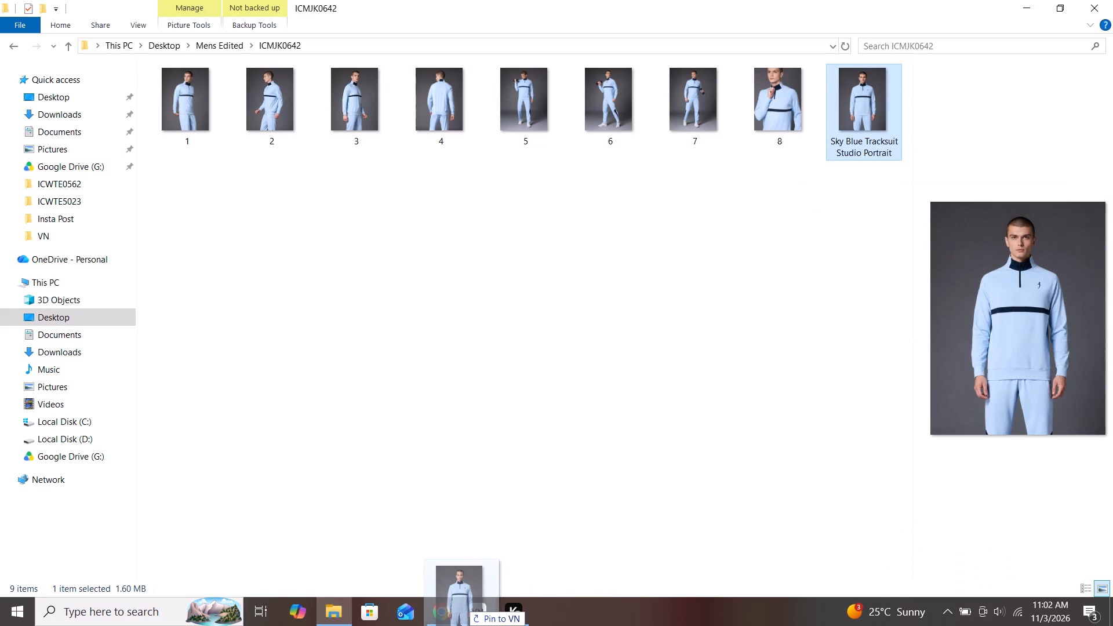
pyautogui.moveTo(461, 625); pyautogui.dragTo(391, 580)
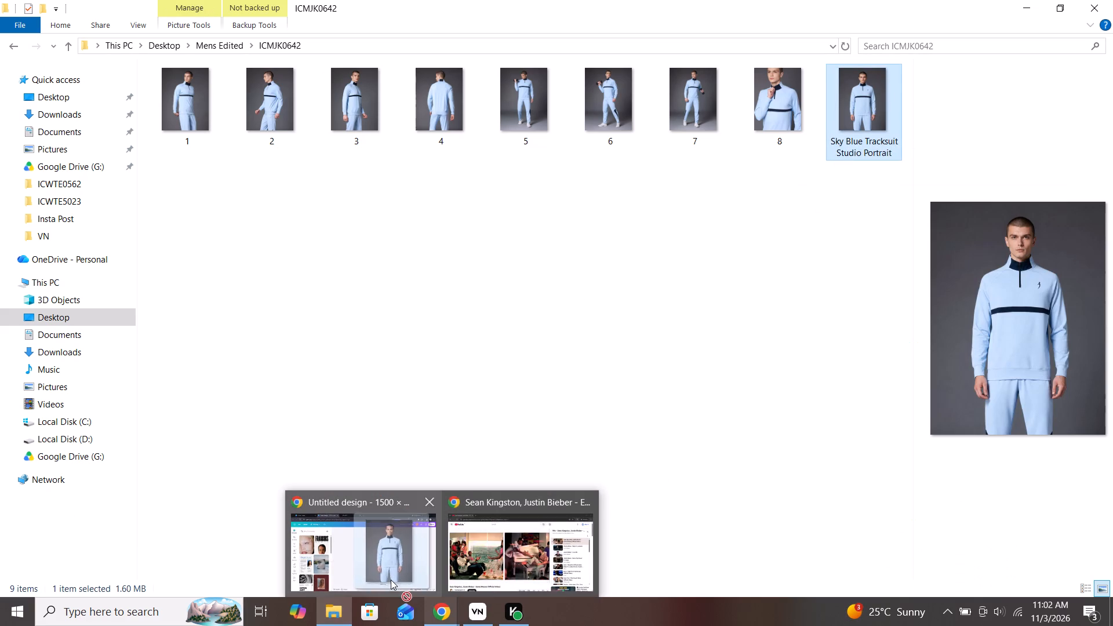
pyautogui.moveTo(391, 580); pyautogui.dragTo(711, 370)
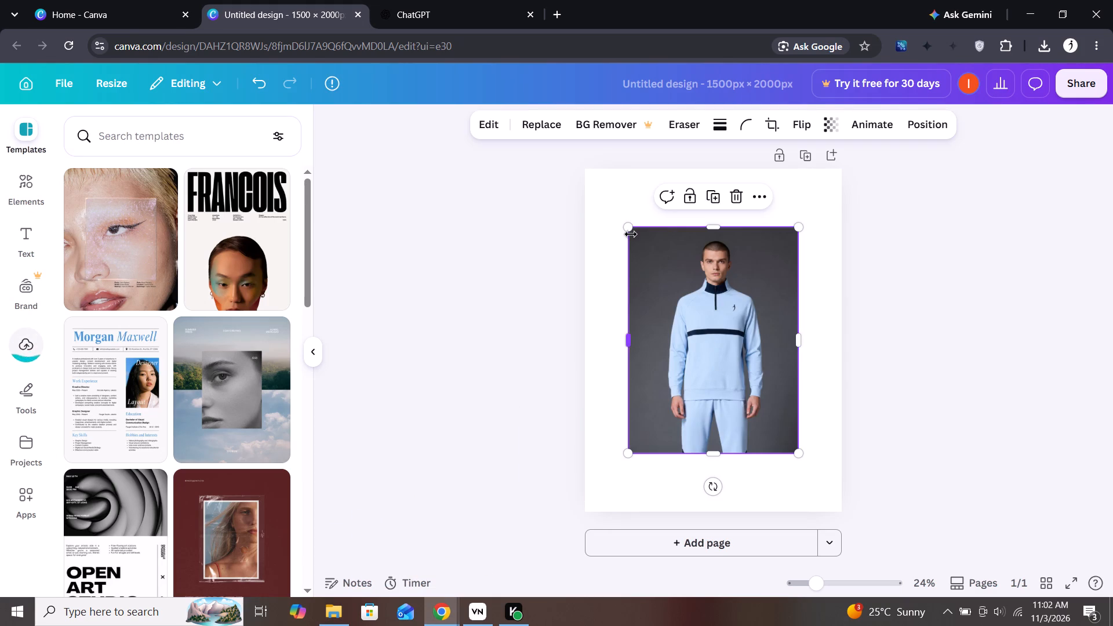
# Enlarge the tracksuit portrait from its corners to fill the whole 1500 × 2000 px page.
pyautogui.moveTo(628, 229); pyautogui.dragTo(579, 177)
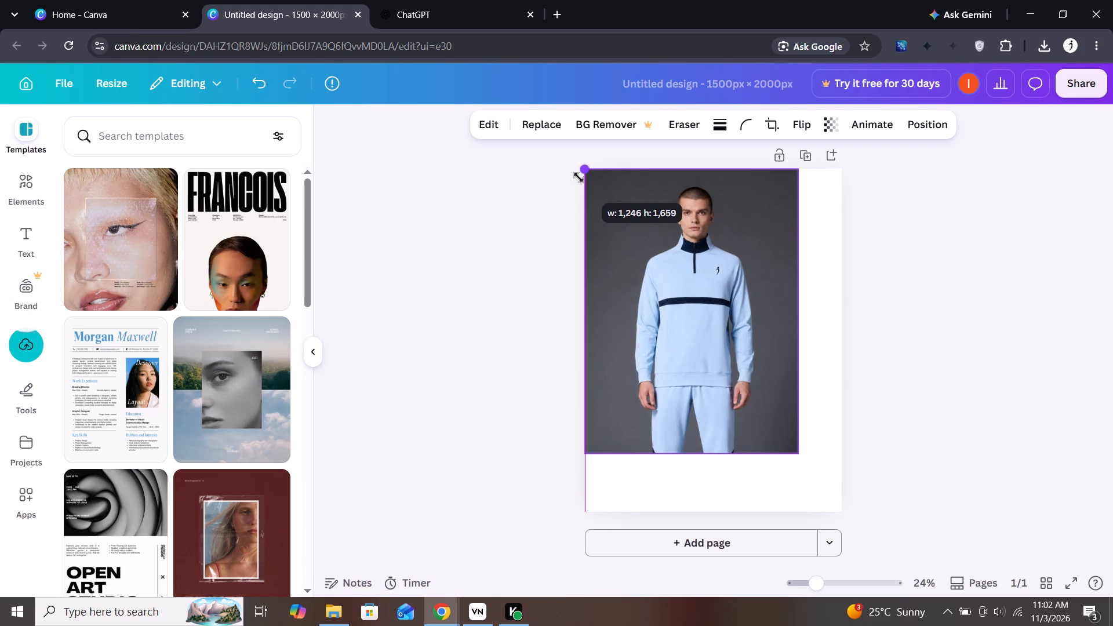
pyautogui.moveTo(579, 177); pyautogui.dragTo(577, 177)
pyautogui.moveTo(799, 456); pyautogui.dragTo(822, 478)
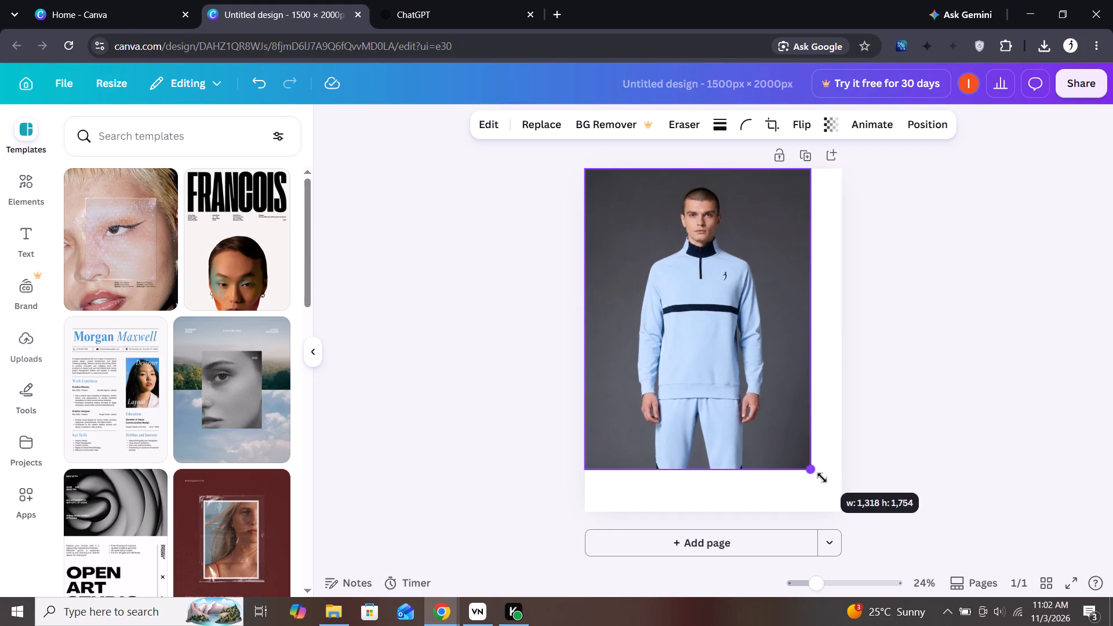
pyautogui.moveTo(822, 478); pyautogui.dragTo(838, 515)
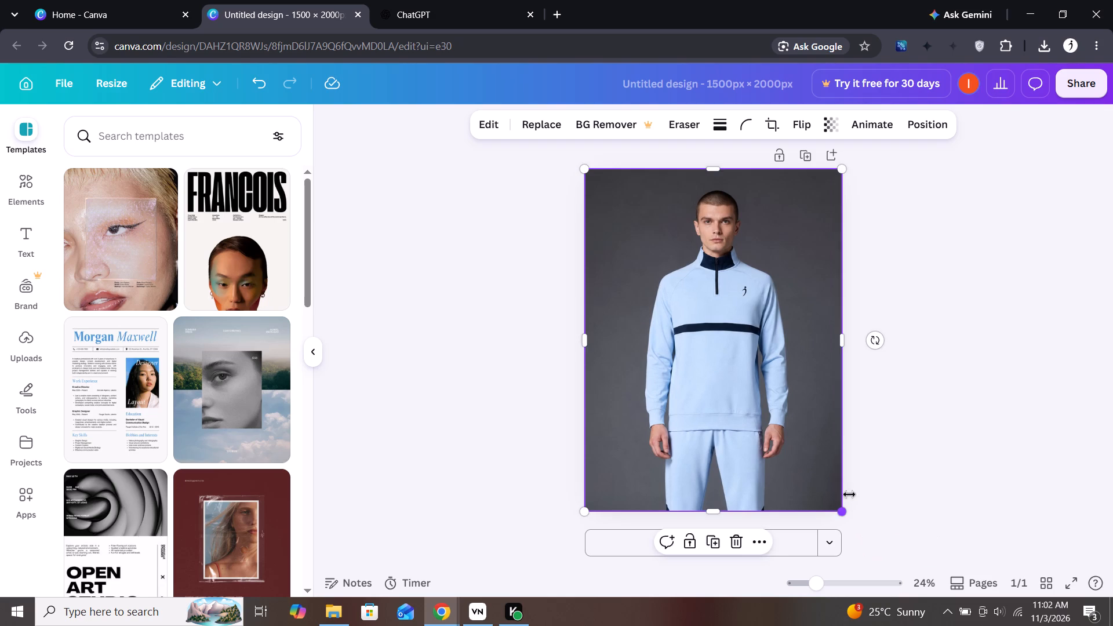
pyautogui.click(933, 351)
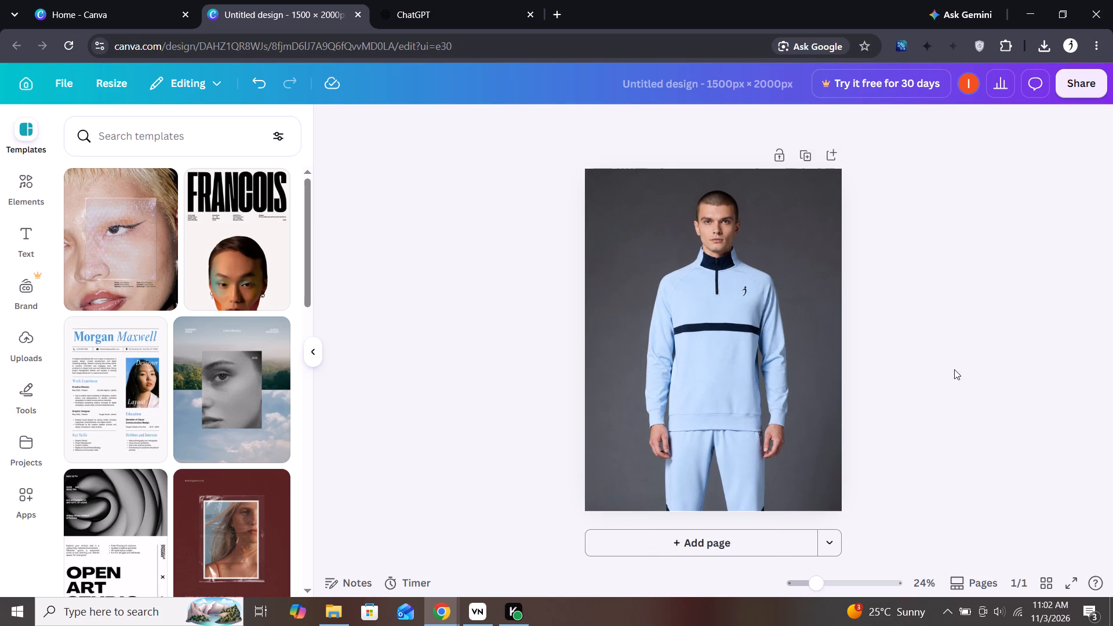
# Download the finished 1500 × 2000 px tracksuit design as a PNG at size 1 and high quality.
pyautogui.click(1090, 85)
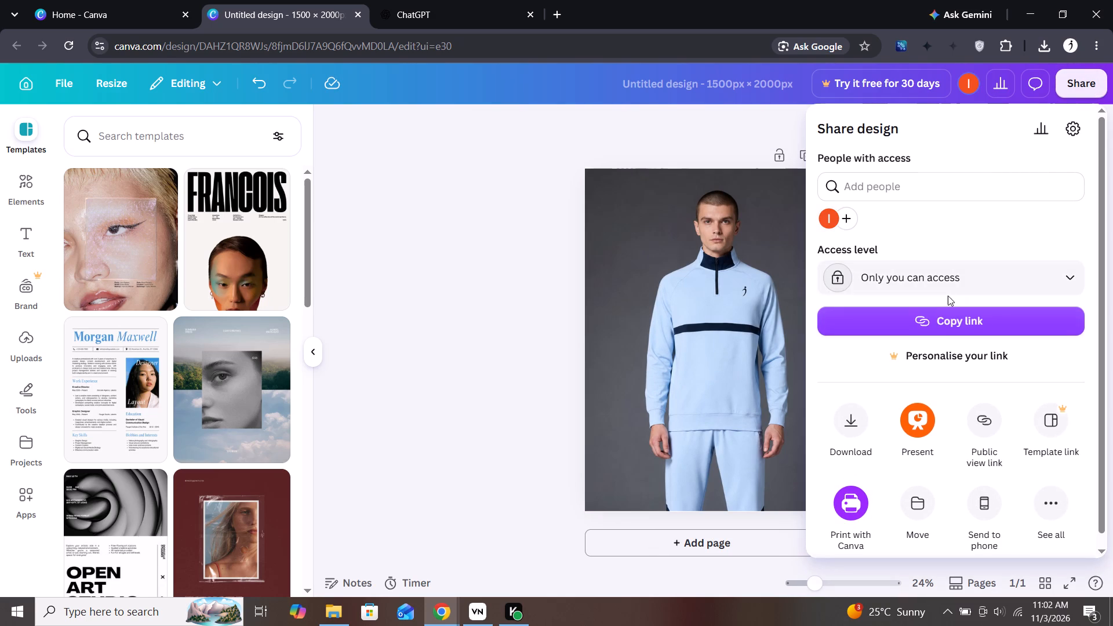
pyautogui.click(862, 418)
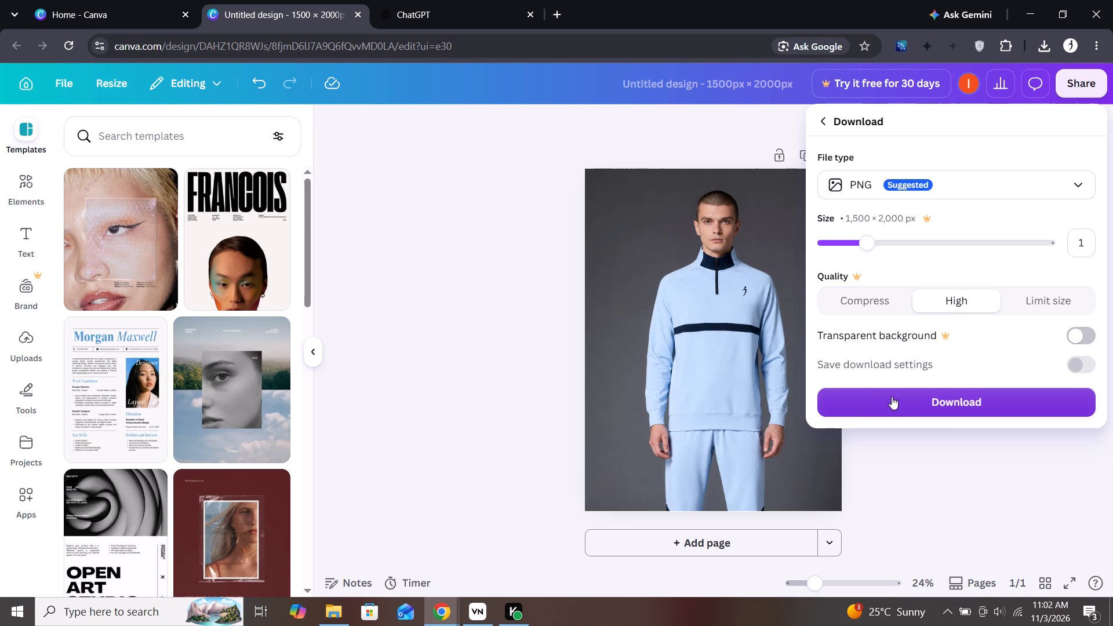
pyautogui.click(894, 398)
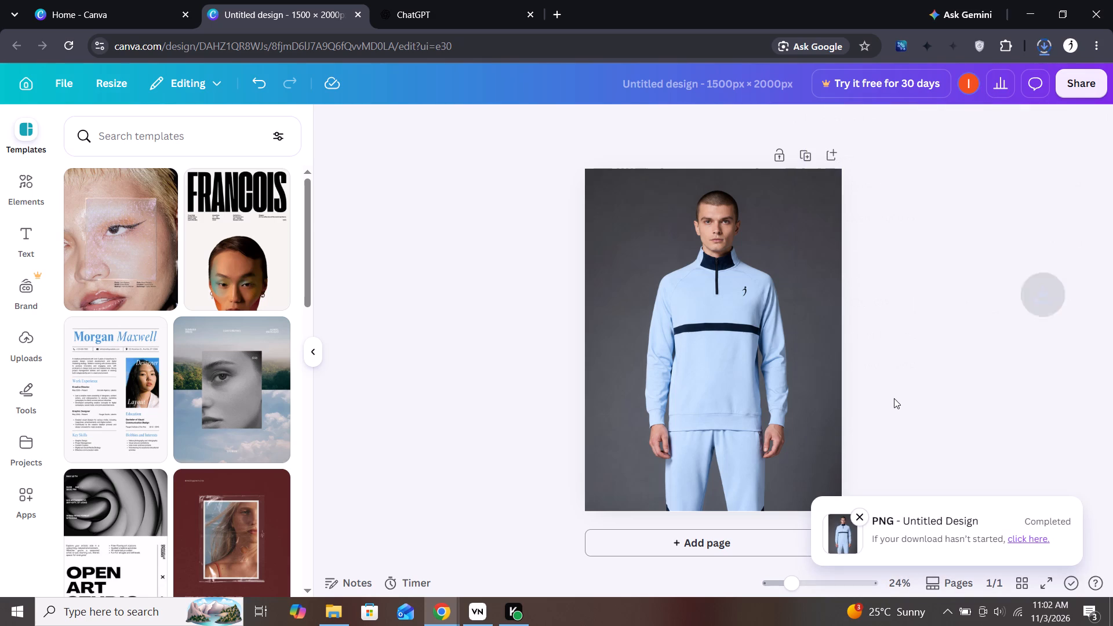
# Open the Downloads folder in a new File Explorer window and rename the downloaded Untitled Design PNG as 9.
pyautogui.click(339, 612)
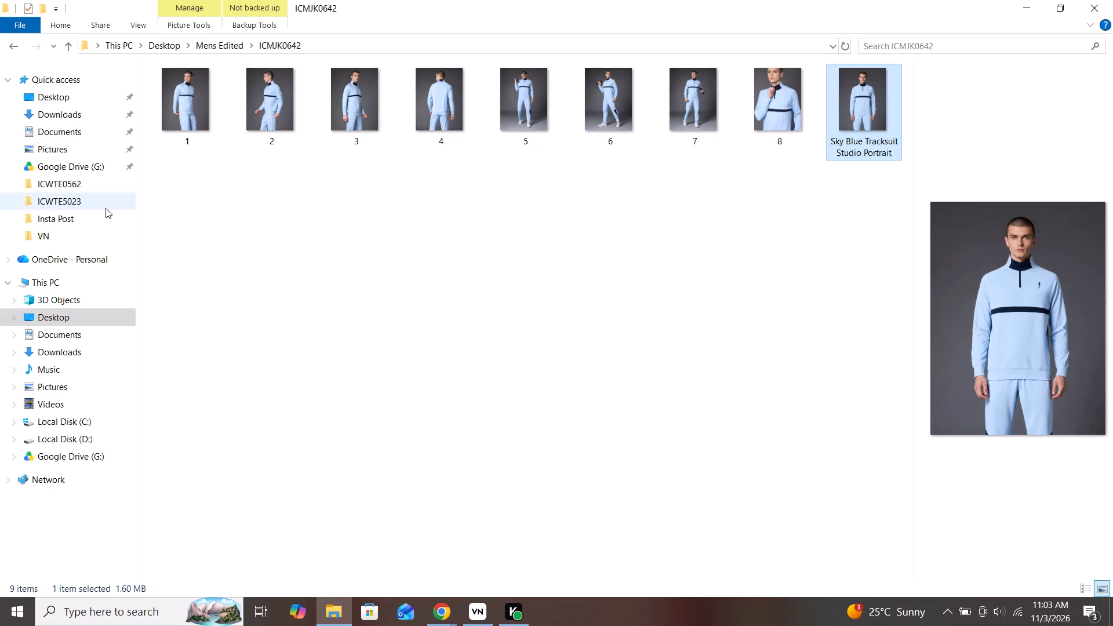
pyautogui.rightClick(65, 344)
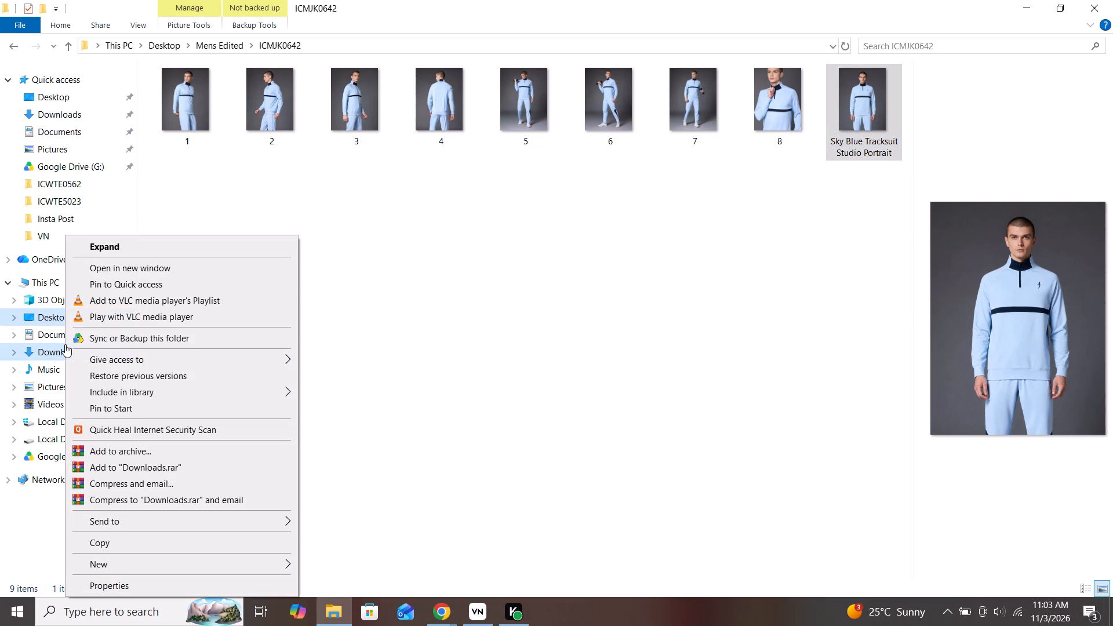
pyautogui.click(140, 267)
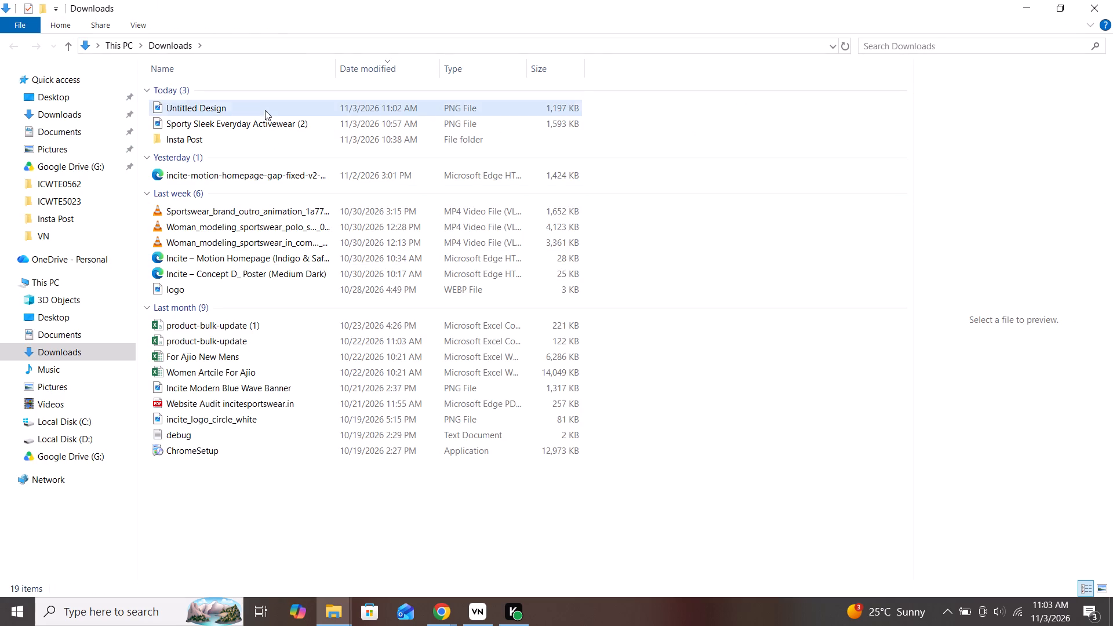
pyautogui.click(265, 110)
pyautogui.press('F2')
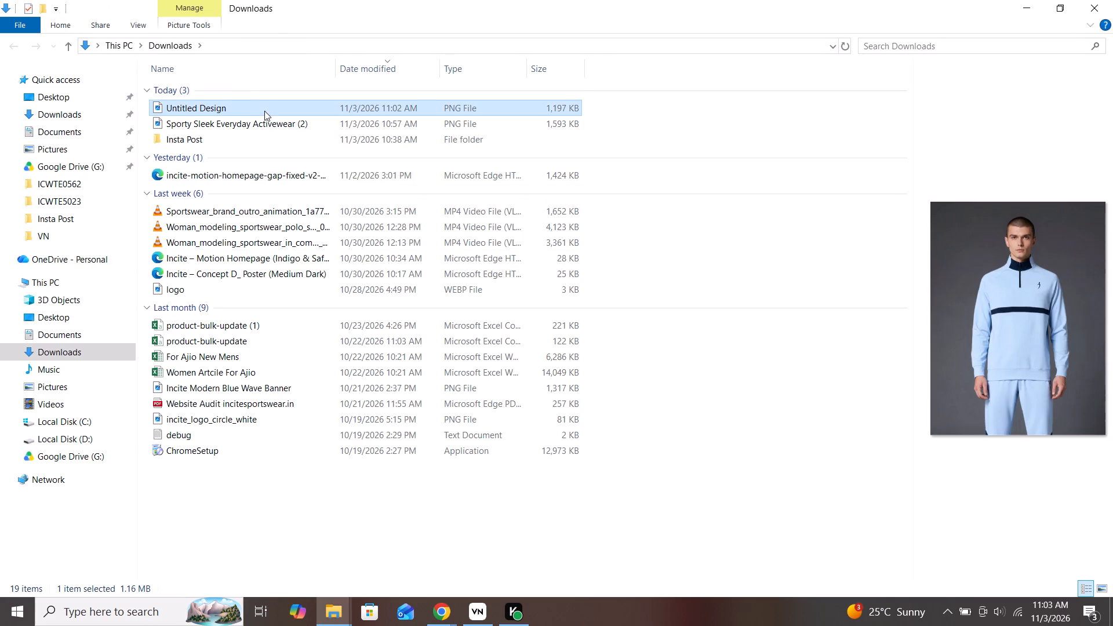
pyautogui.press('9')
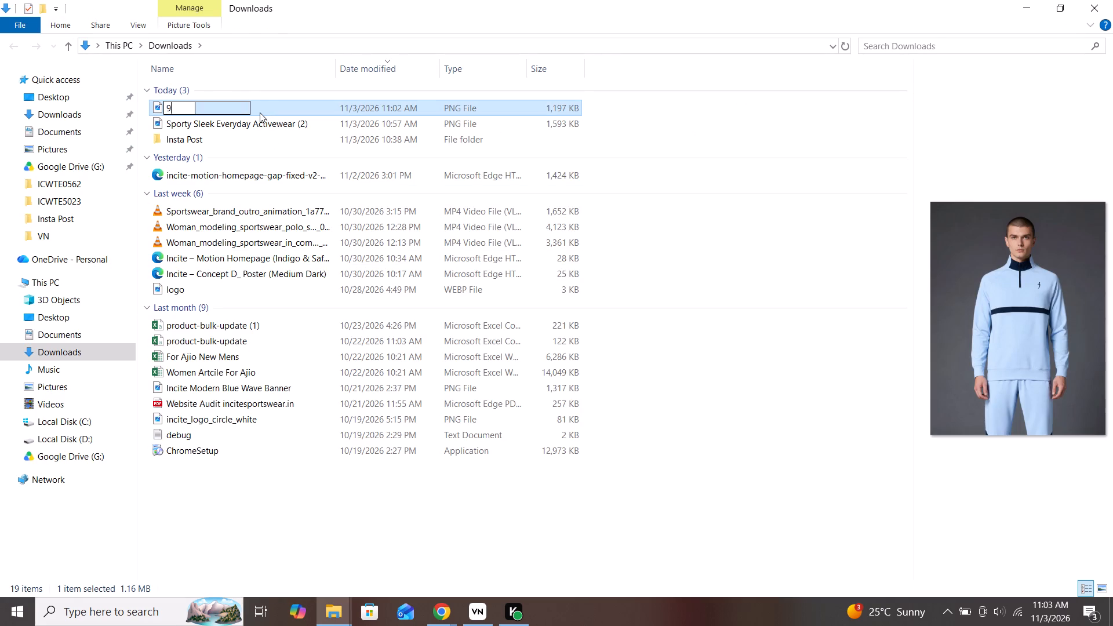
pyautogui.press('Return')
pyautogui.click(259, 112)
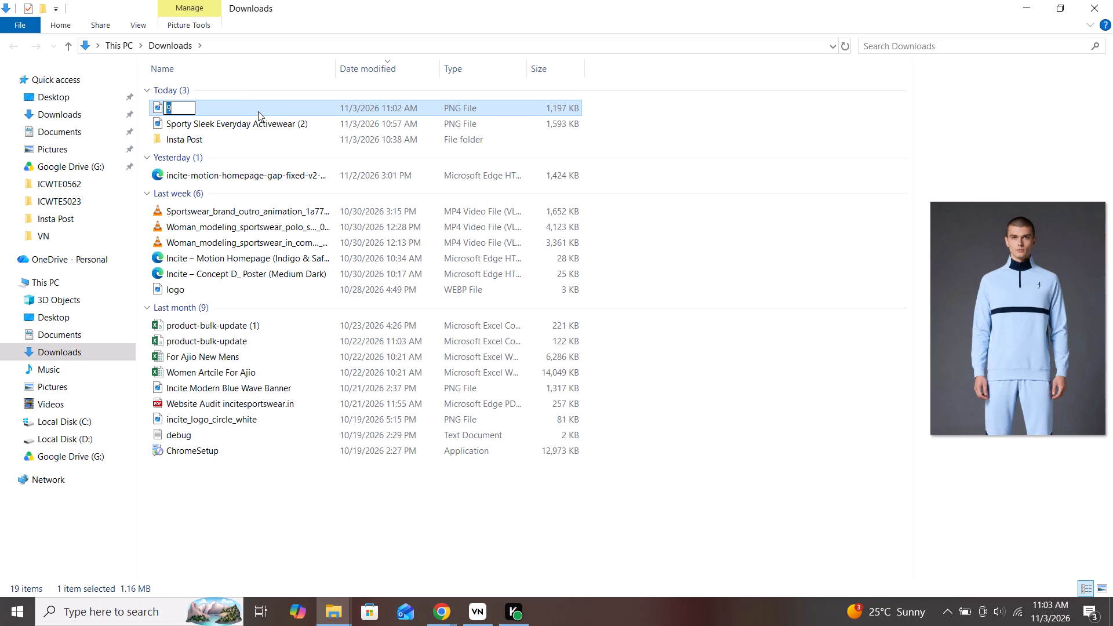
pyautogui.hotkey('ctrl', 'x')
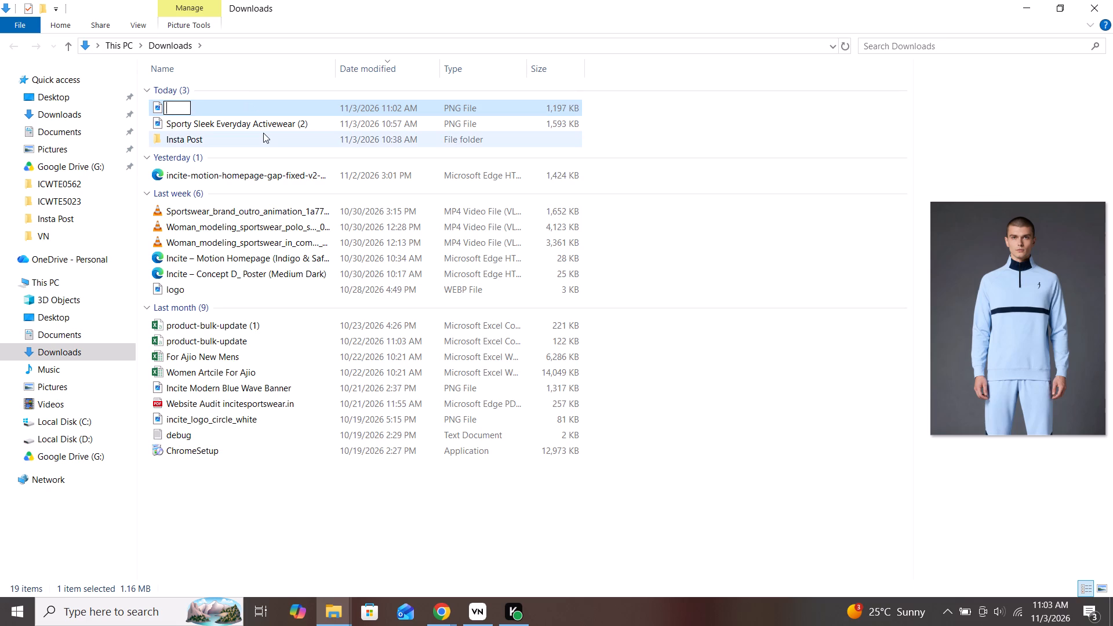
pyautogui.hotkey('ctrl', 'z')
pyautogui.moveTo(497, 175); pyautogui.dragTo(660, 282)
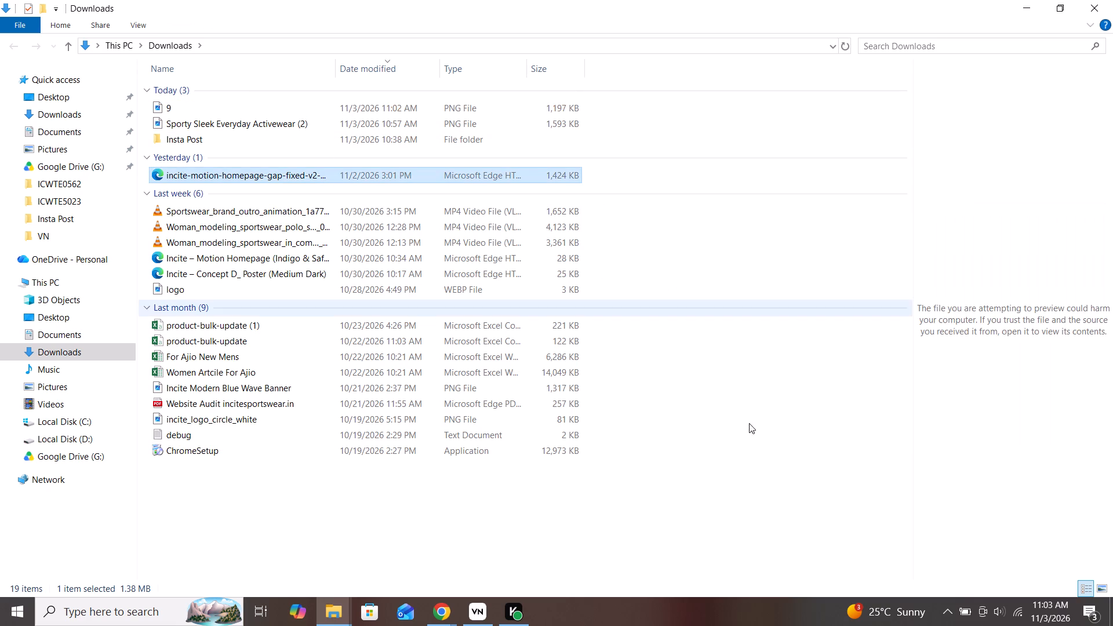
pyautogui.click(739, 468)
# Move image 9 from Downloads into the ICMJK0642 folder.
pyautogui.doubleClick(187, 114)
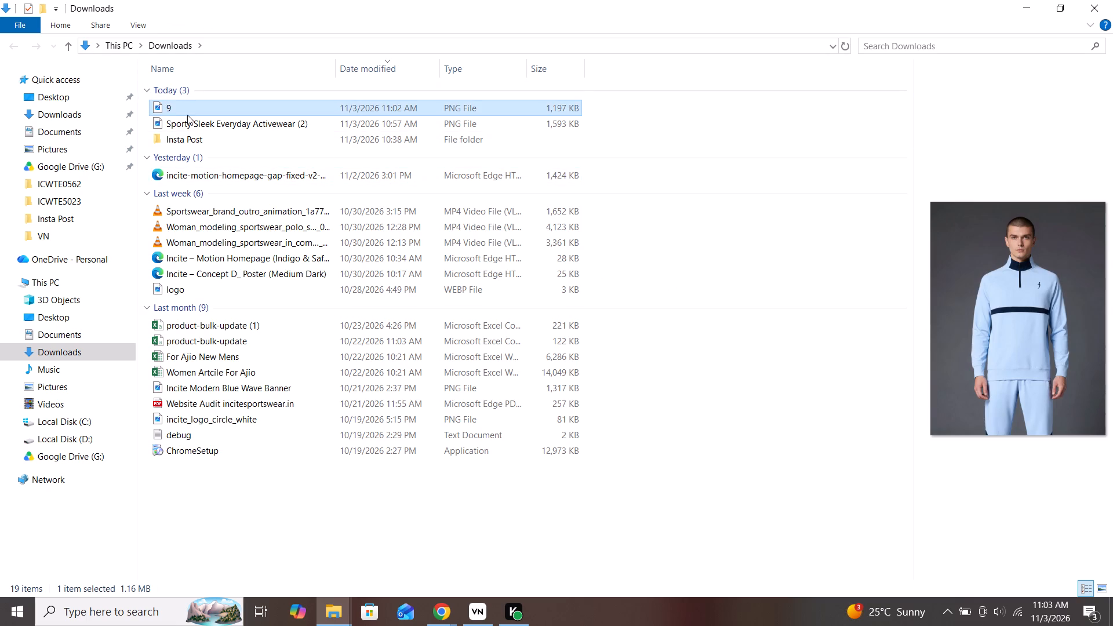
pyautogui.hotkey('ctrl', 'x')
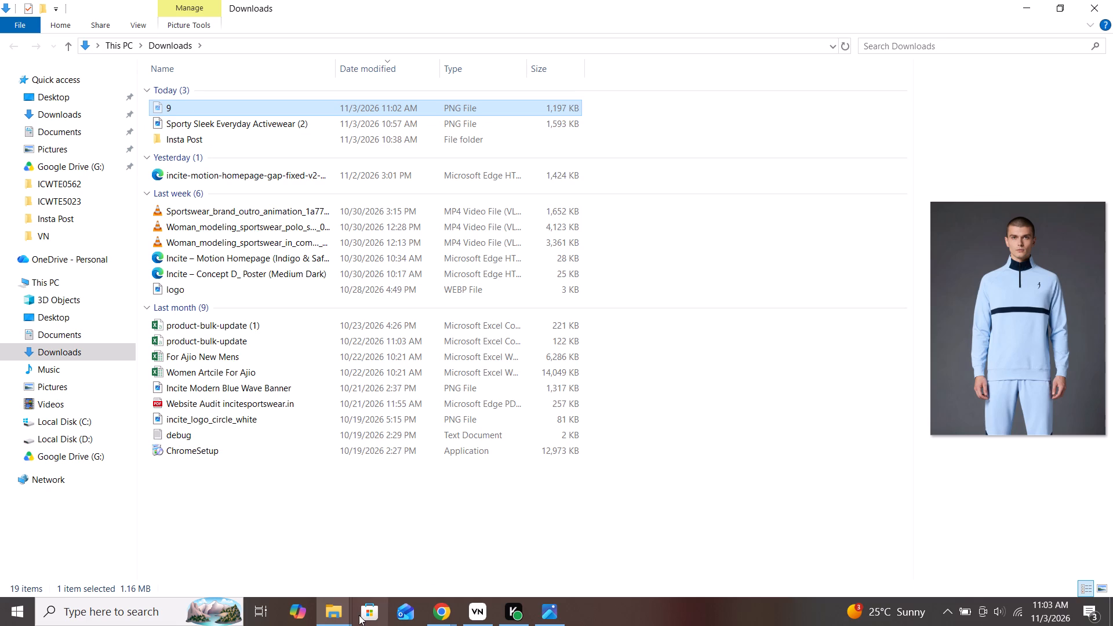
pyautogui.click(281, 566)
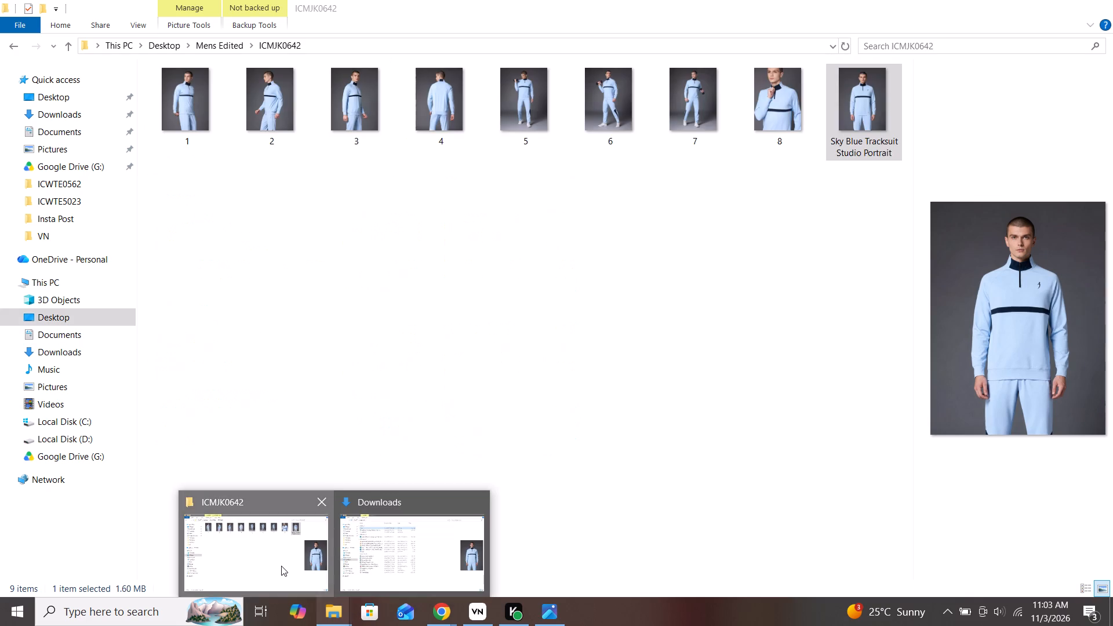
pyautogui.click(424, 369)
pyautogui.hotkey('ctrl', 'v')
pyautogui.click(424, 367)
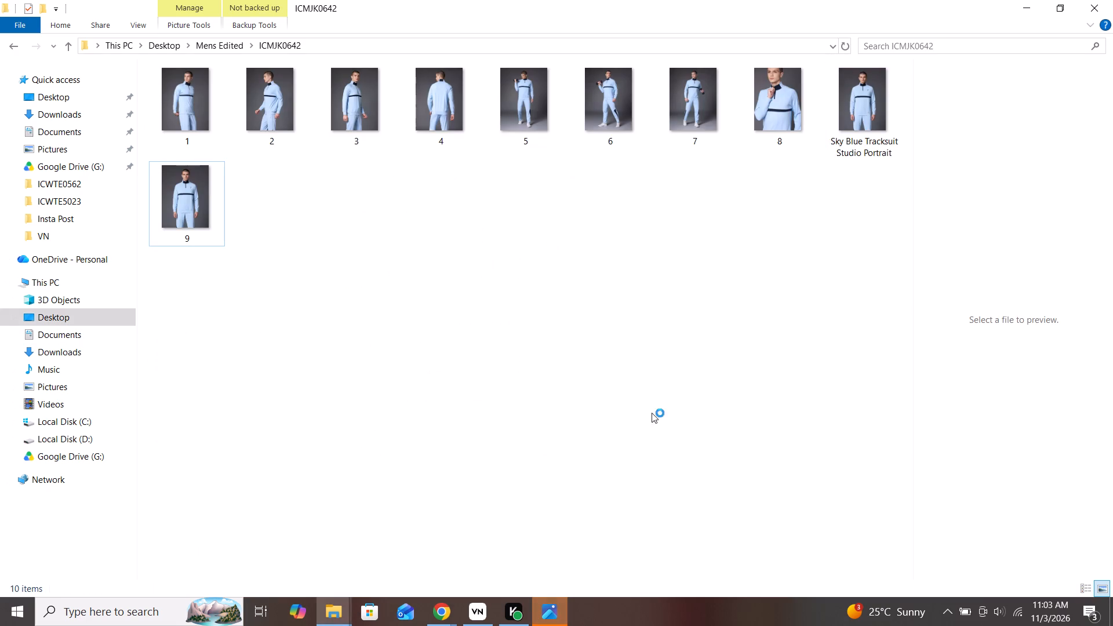
# Delete the original Sky Blue Tracksuit Studio Portrait image from the ICMJK0642 folder.
pyautogui.moveTo(894, 59); pyautogui.dragTo(902, 86)
pyautogui.click(885, 121)
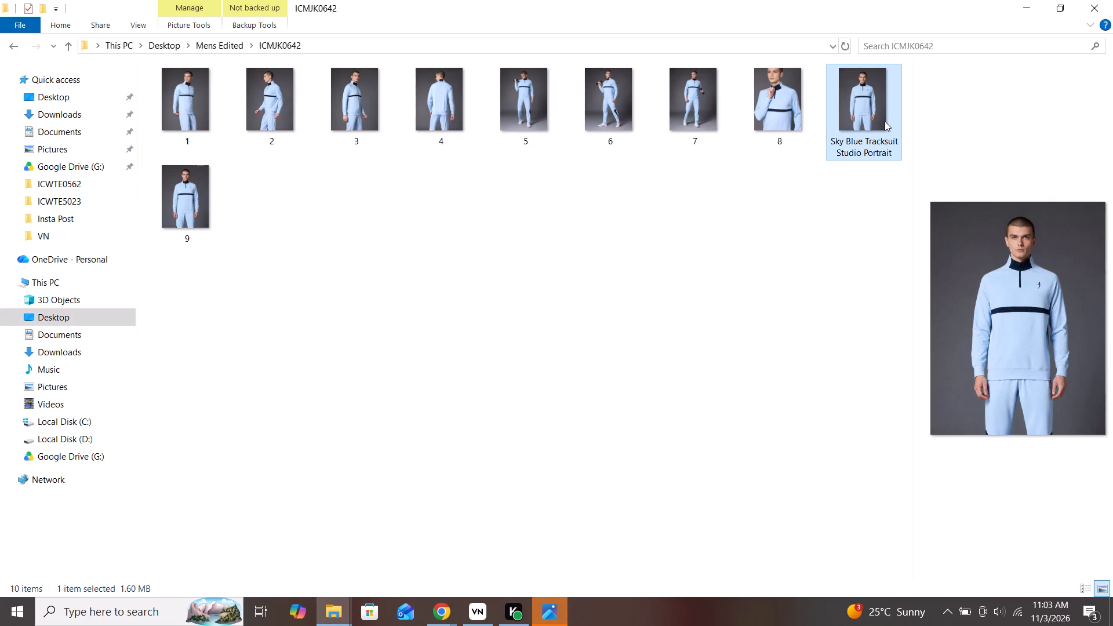
pyautogui.hotkey('ctrl', 'd')
pyautogui.click(525, 278)
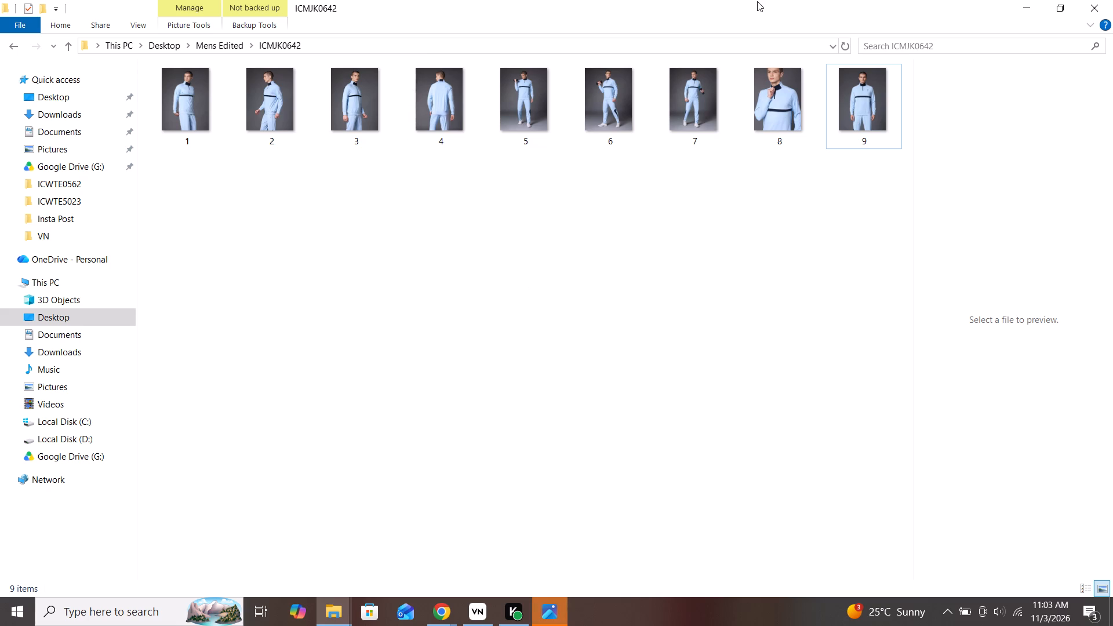
pyautogui.click(503, 330)
# Bring up the open Photos window and close it, returning to the ICMJK0642 folder.
pyautogui.click(547, 612)
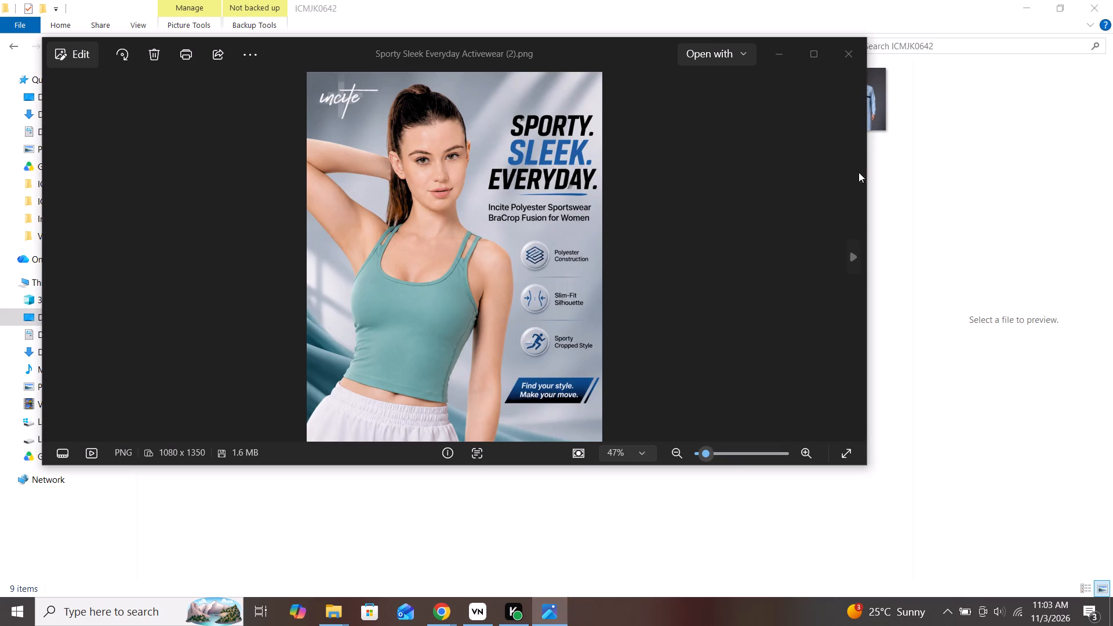
pyautogui.click(848, 60)
pyautogui.click(572, 333)
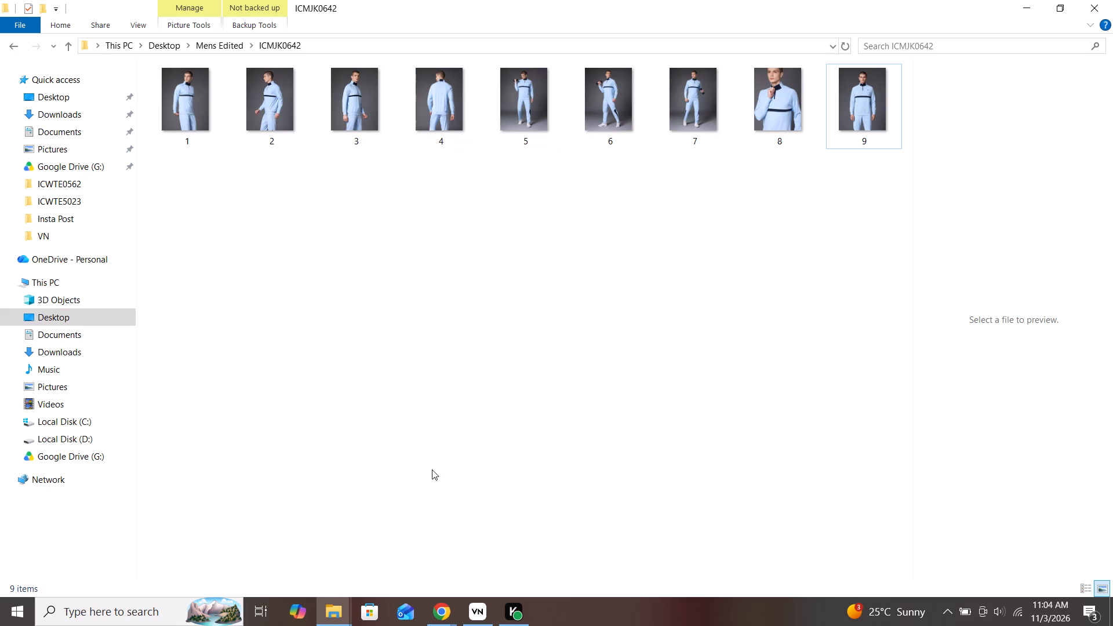
# Switch to the Canva design and dismiss the list of recent downloads.
pyautogui.click(435, 597)
pyautogui.click(437, 566)
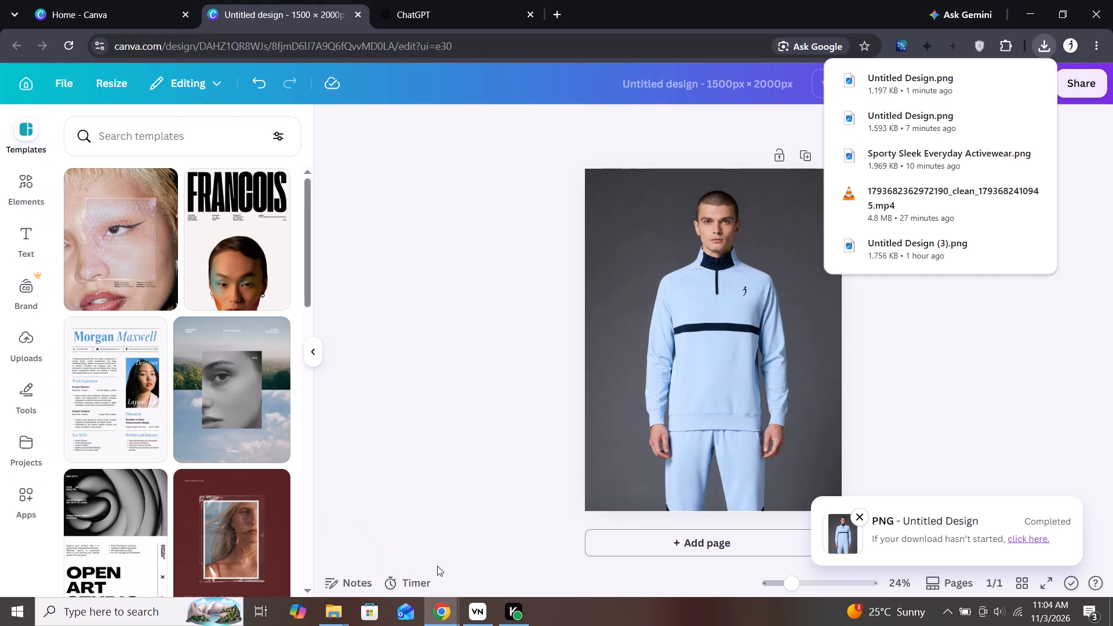
pyautogui.click(441, 383)
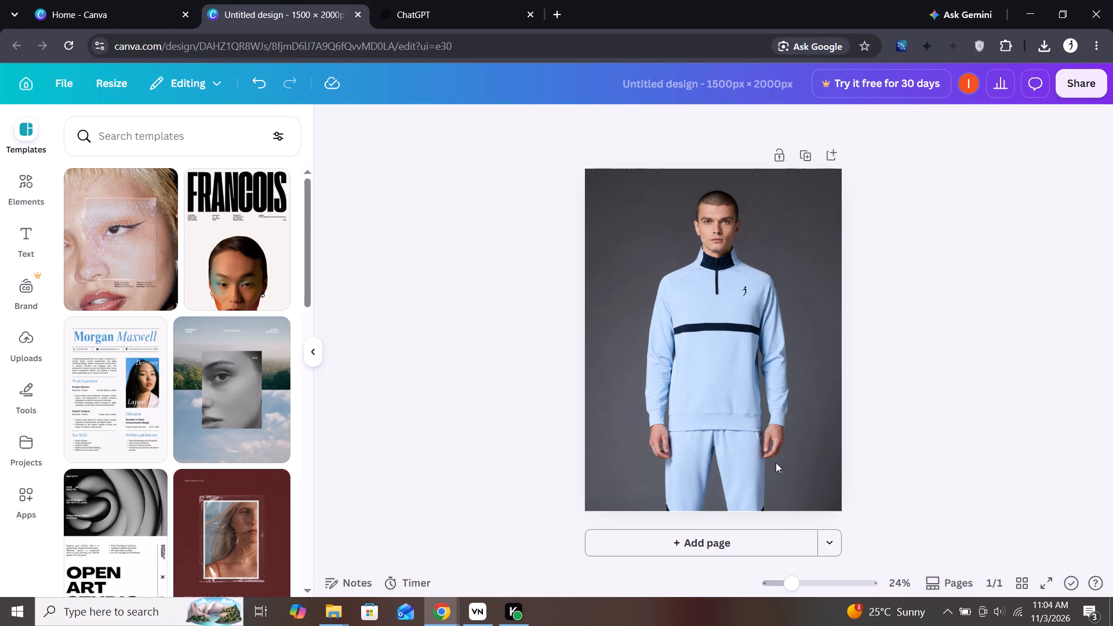
# In the ICMJK0642 File Explorer window, go up to Mens Edited and open the ICMSH301 folder.
pyautogui.click(326, 609)
pyautogui.click(272, 566)
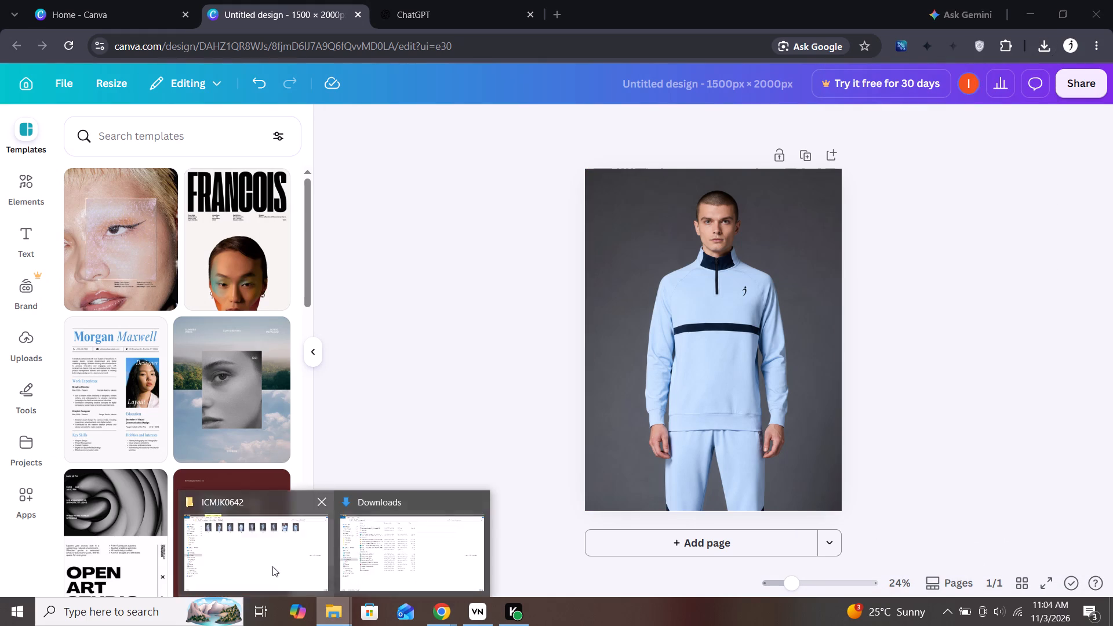
pyautogui.click(67, 51)
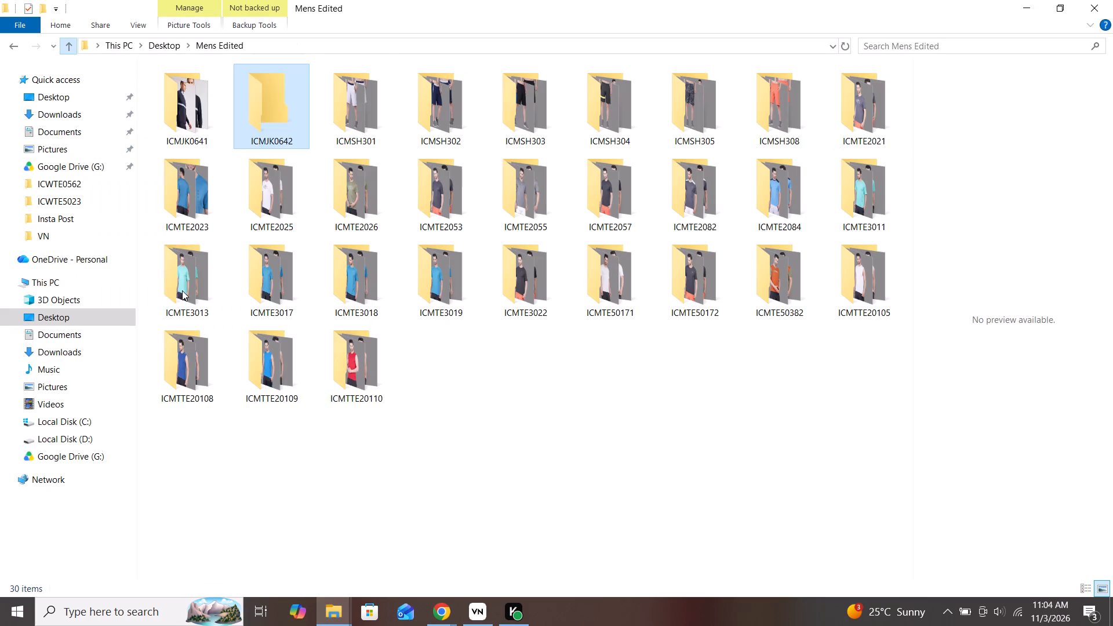
pyautogui.doubleClick(328, 122)
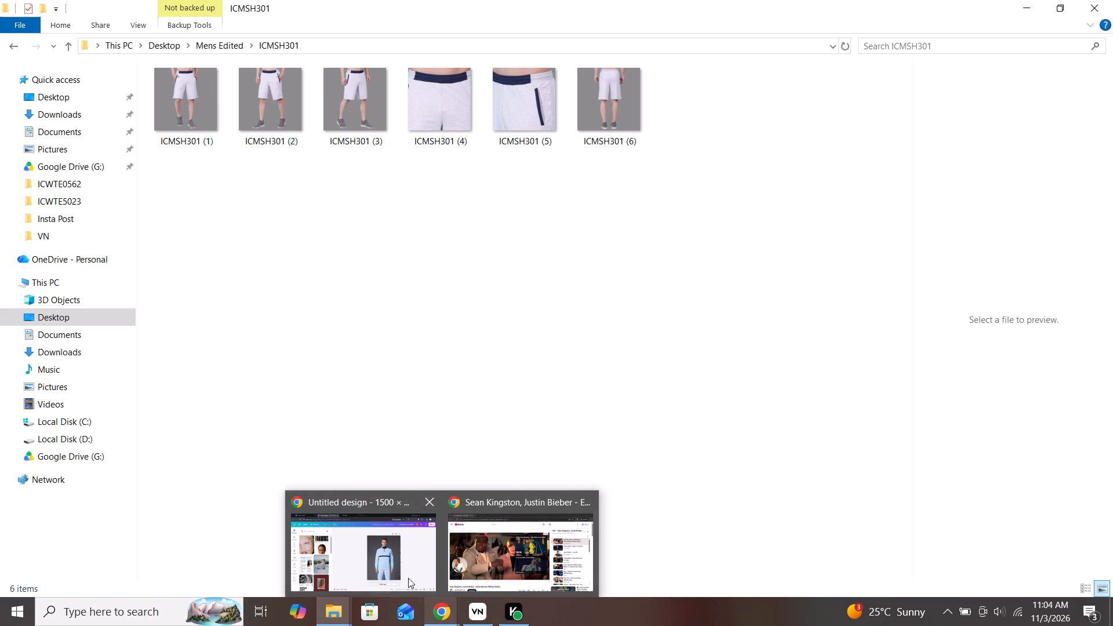
# Switch back to the Canva design and duplicate the tracksuit page.
pyautogui.click(404, 571)
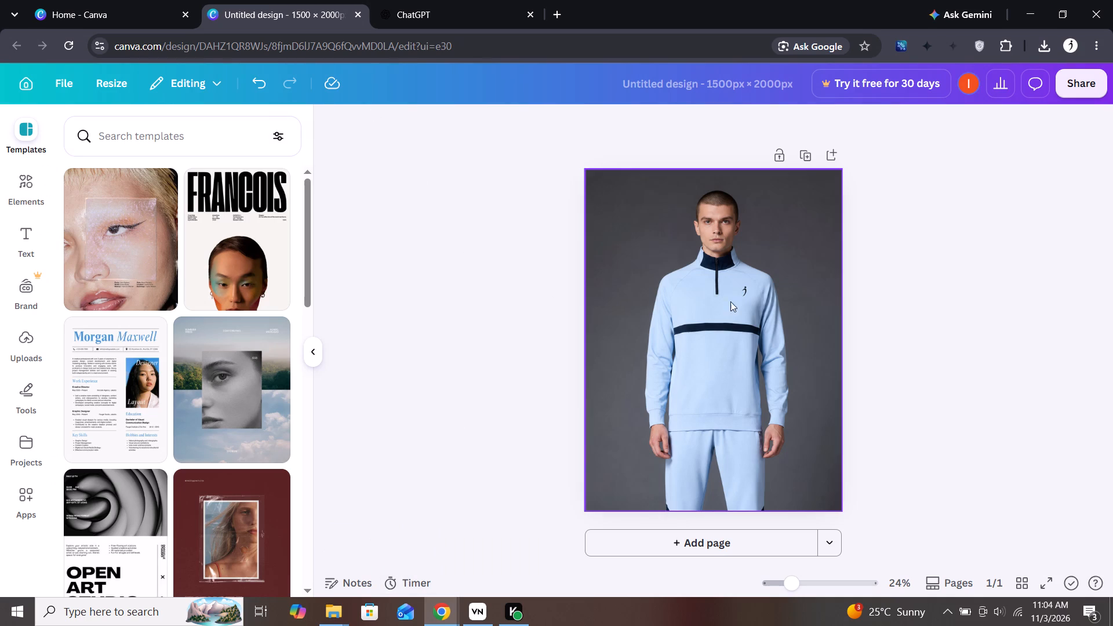
pyautogui.click(799, 152)
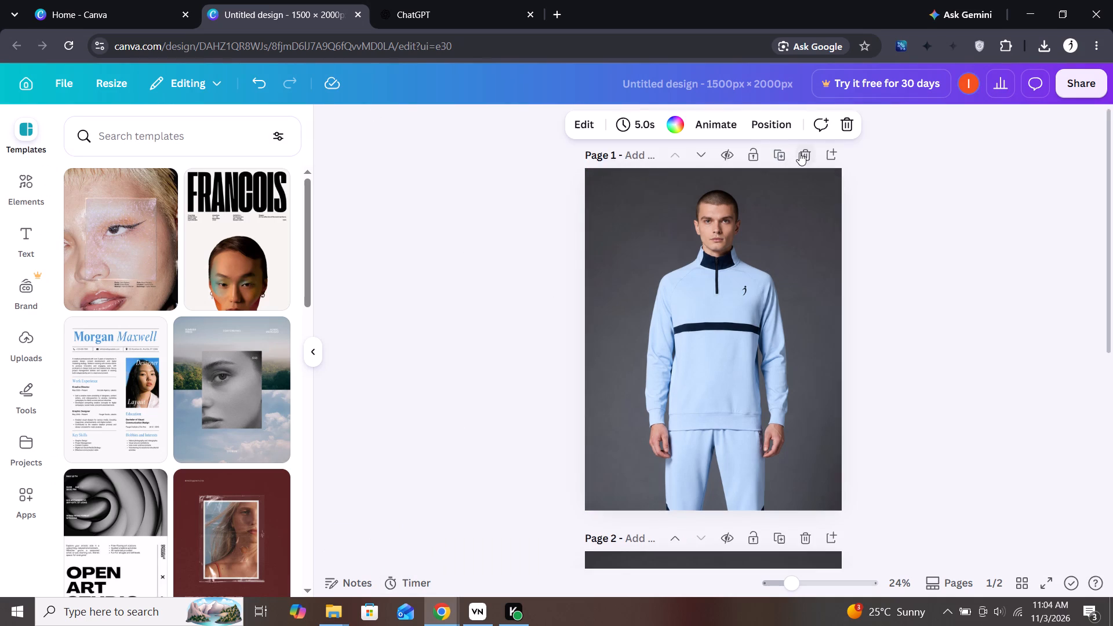
# Delete the tracksuit portrait from both page 2 and page 1, leaving the two pages blank.
pyautogui.click(799, 188)
pyautogui.rightClick(799, 188)
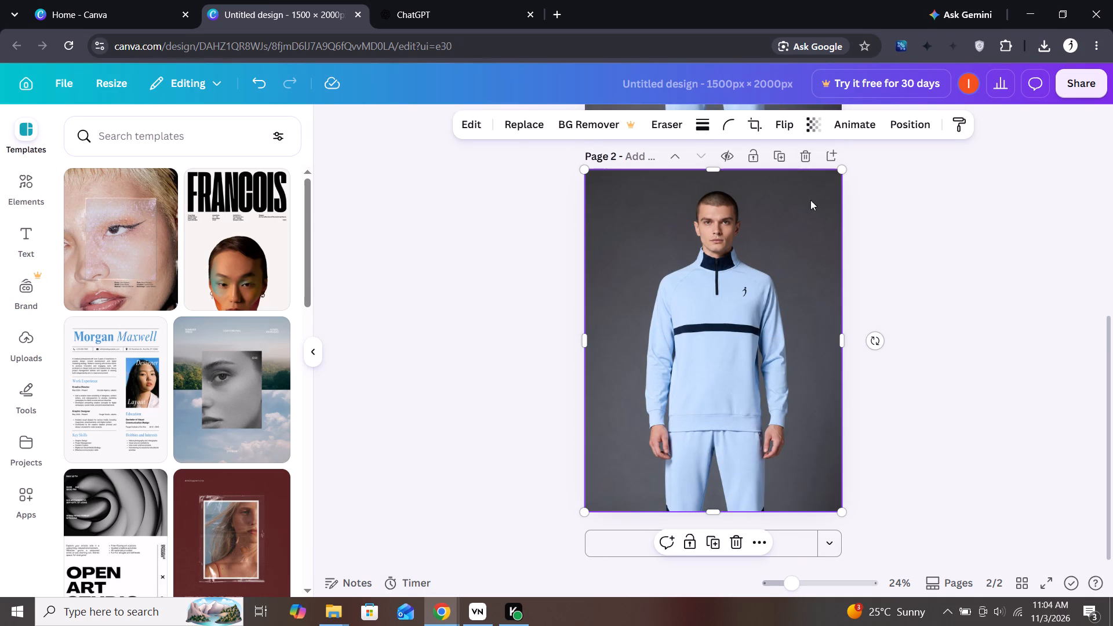
pyautogui.click(866, 236)
pyautogui.scroll(6, 740, 265)
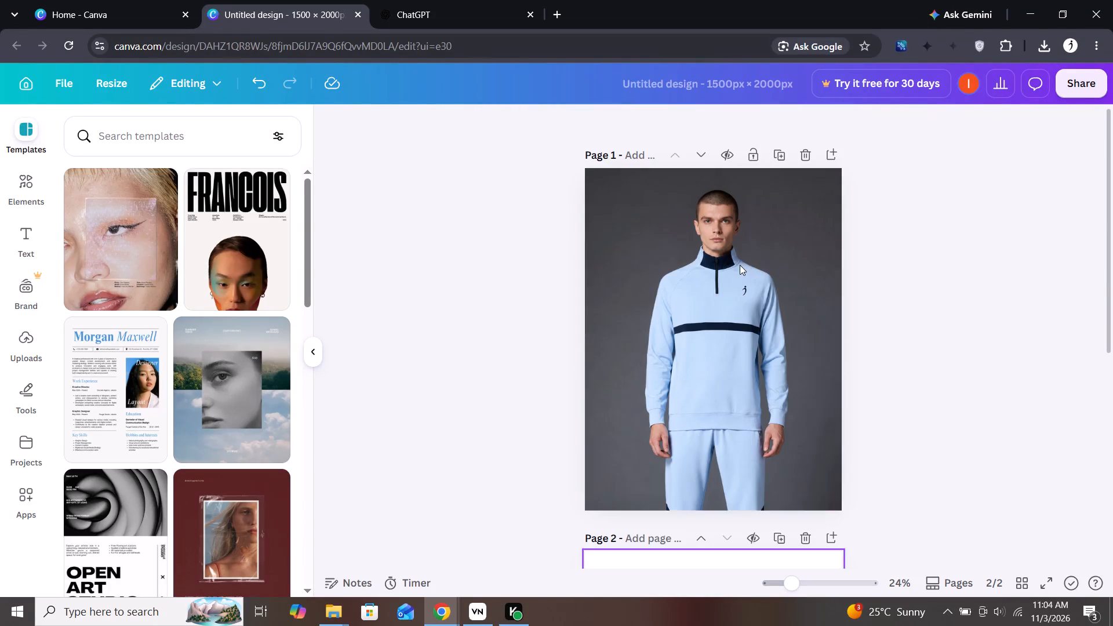
pyautogui.click(741, 262)
pyautogui.rightClick(741, 262)
pyautogui.click(809, 234)
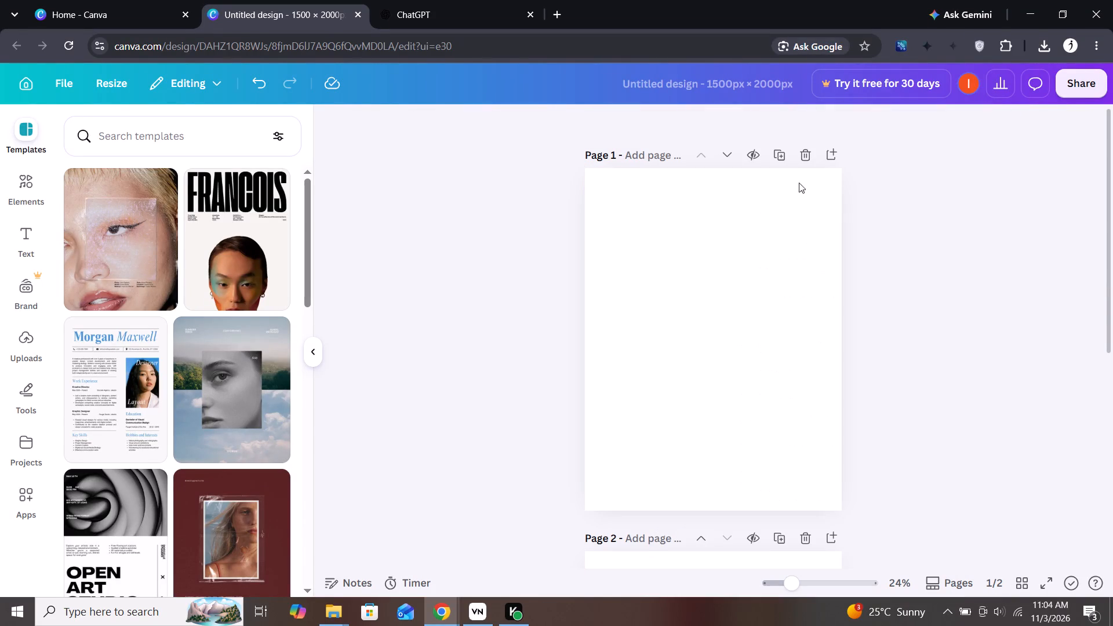
# Duplicate blank page 2 three times to make five blank pages, and go back to page 1.
pyautogui.scroll(-7, 780, 230)
pyautogui.scroll(4, 778, 235)
pyautogui.scroll(-3, 777, 307)
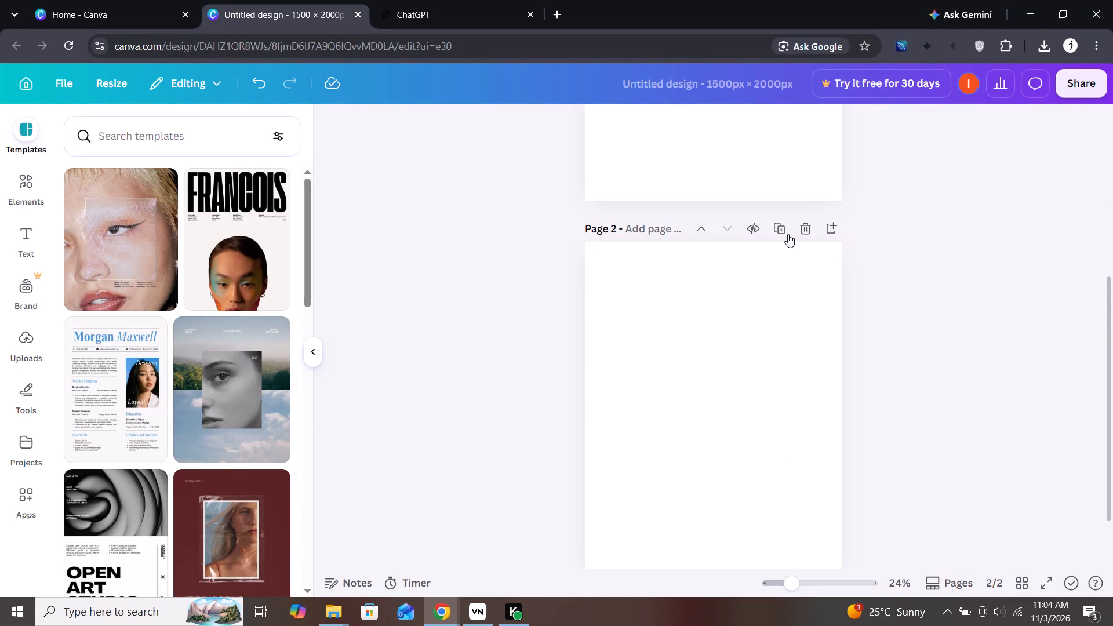
pyautogui.click(775, 230)
pyautogui.click(775, 230)
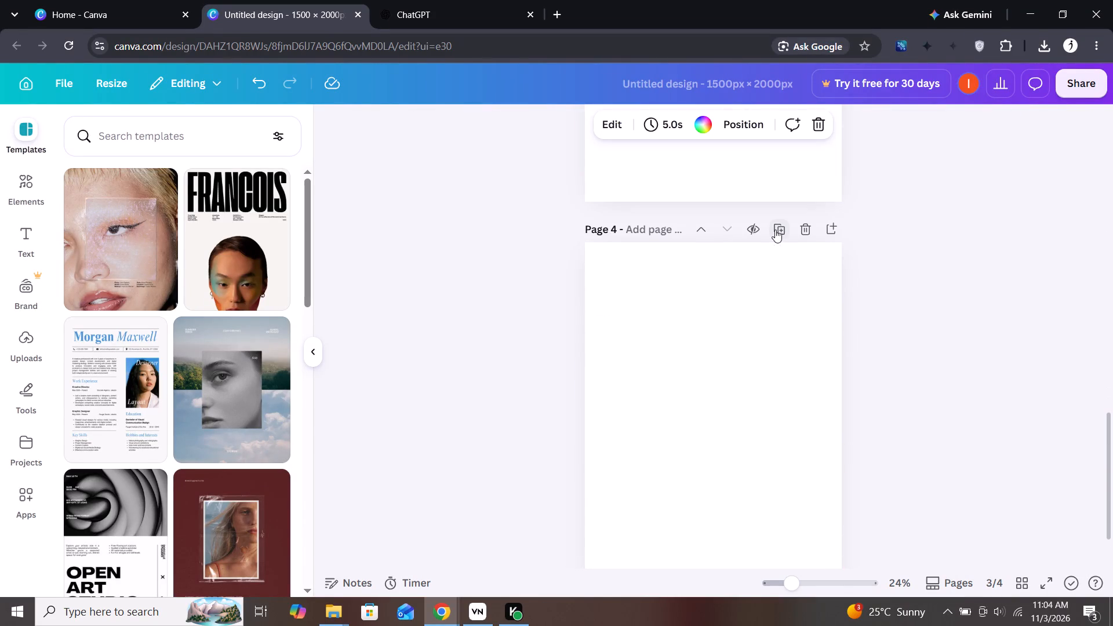
pyautogui.click(775, 230)
pyautogui.scroll(19, 775, 230)
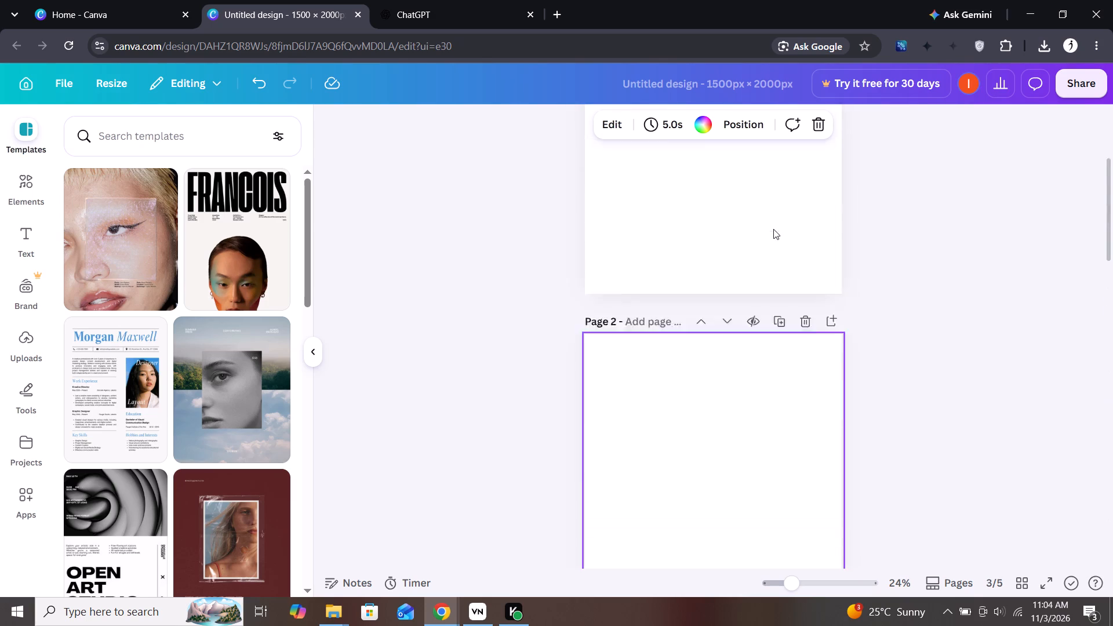
pyautogui.scroll(14, 773, 229)
pyautogui.click(415, 371)
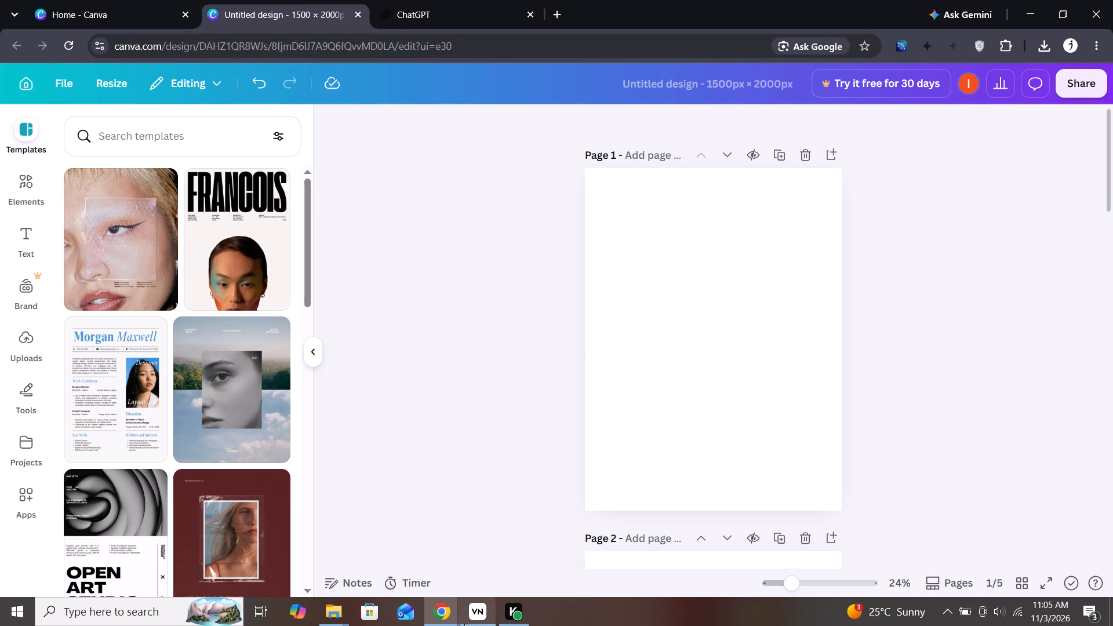
# Skip the ad playing in the YouTube window and return to the Canva design.
pyautogui.click(496, 576)
pyautogui.click(514, 367)
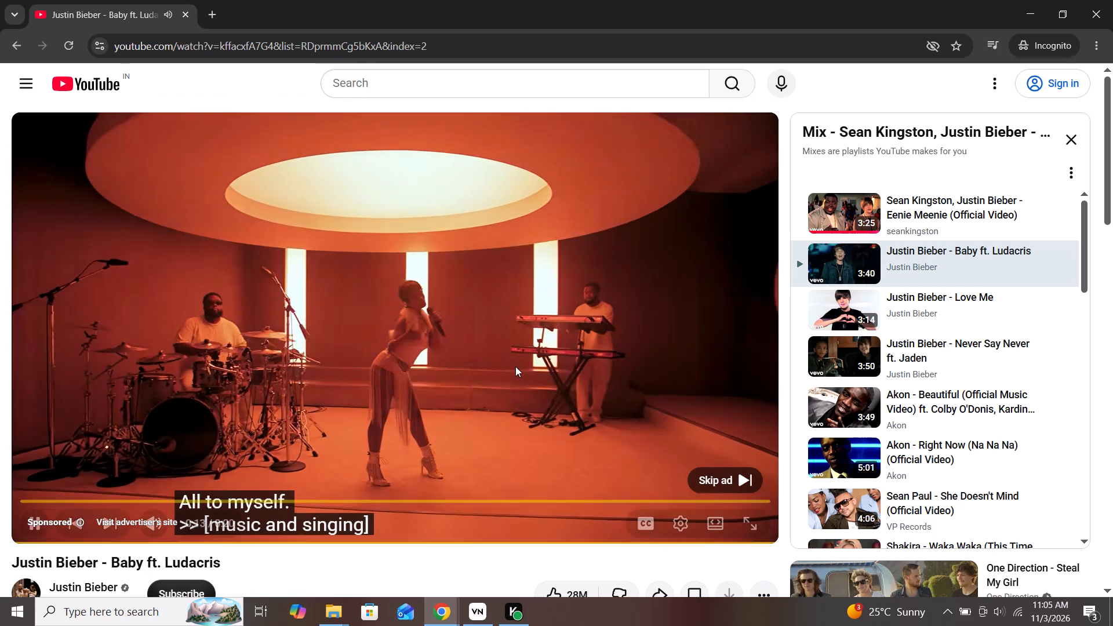
pyautogui.click(708, 479)
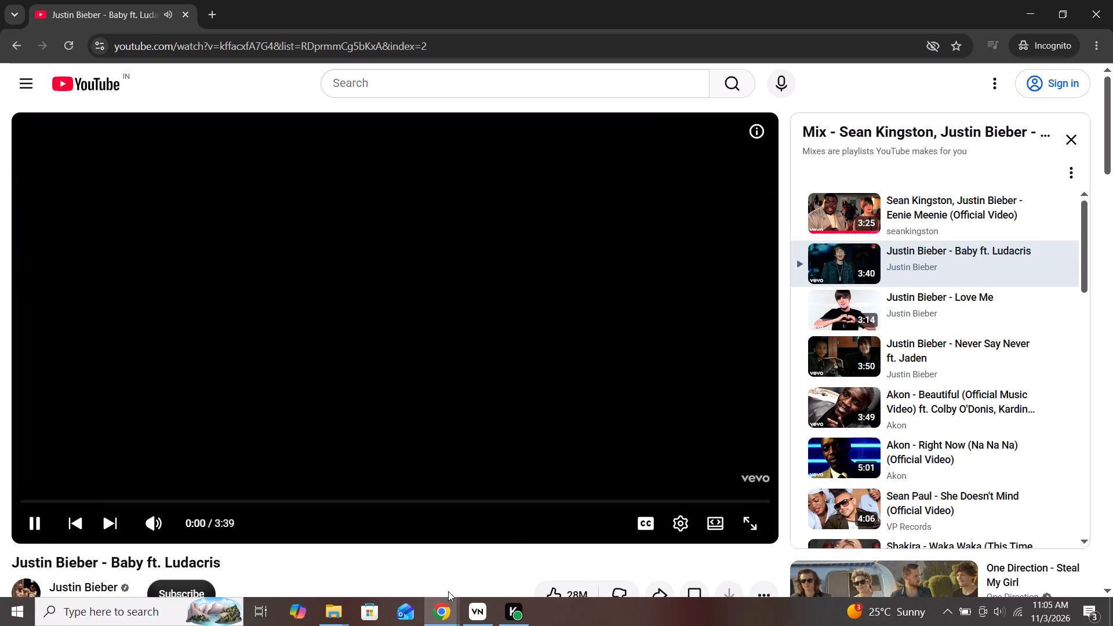
pyautogui.click(437, 619)
pyautogui.click(381, 578)
pyautogui.click(522, 245)
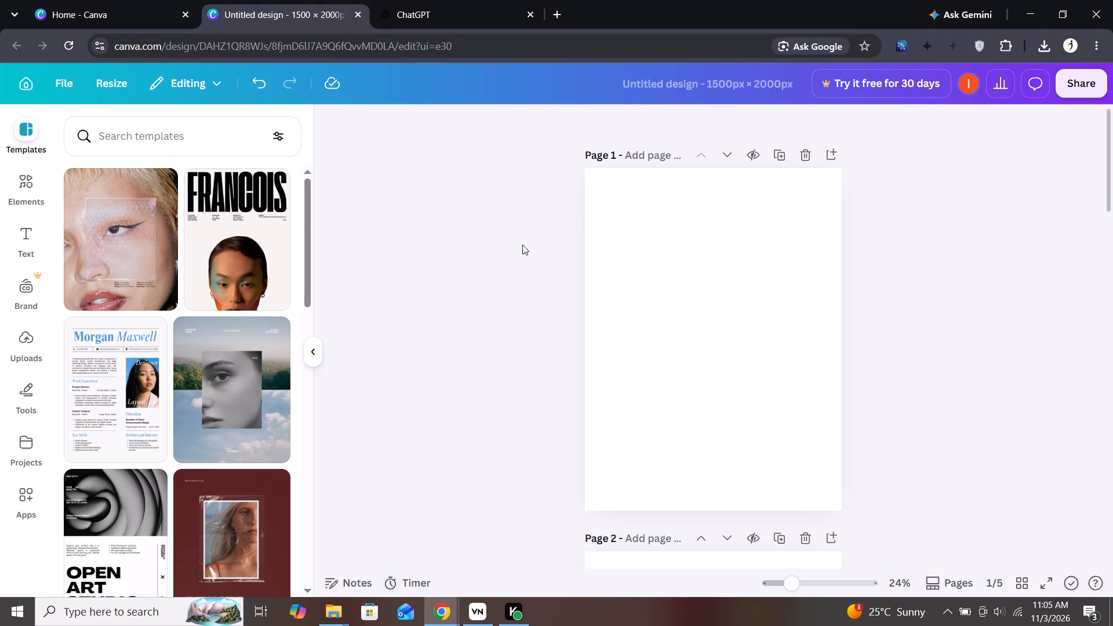
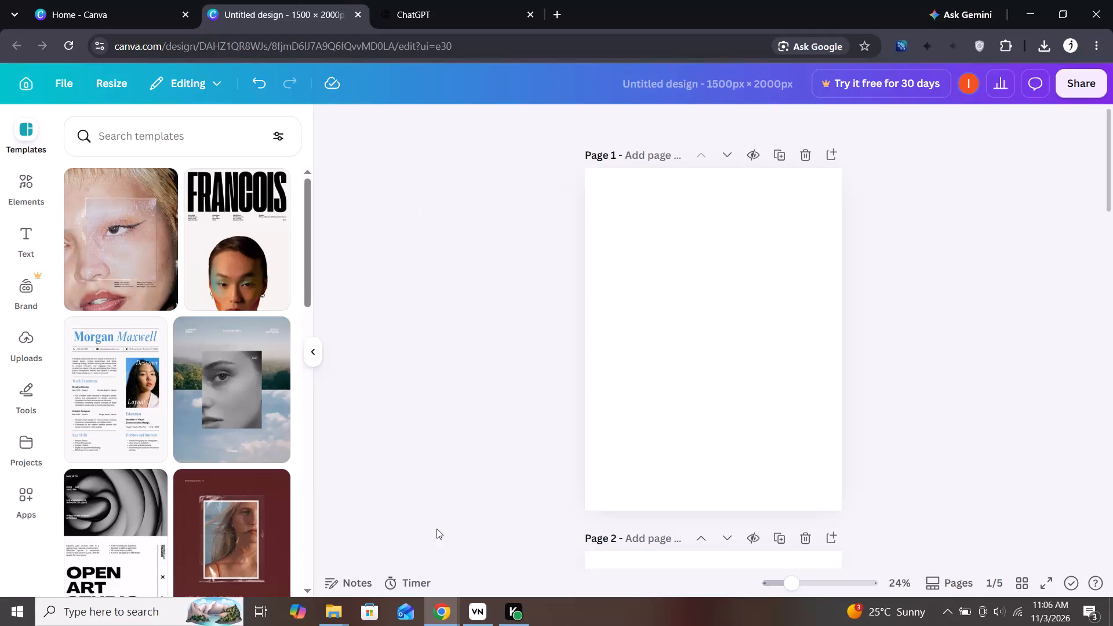
# Bring all six ICMSH301 photos from the Mens Edited folder onto page 1 of the Canva design.
pyautogui.click(336, 610)
pyautogui.click(268, 531)
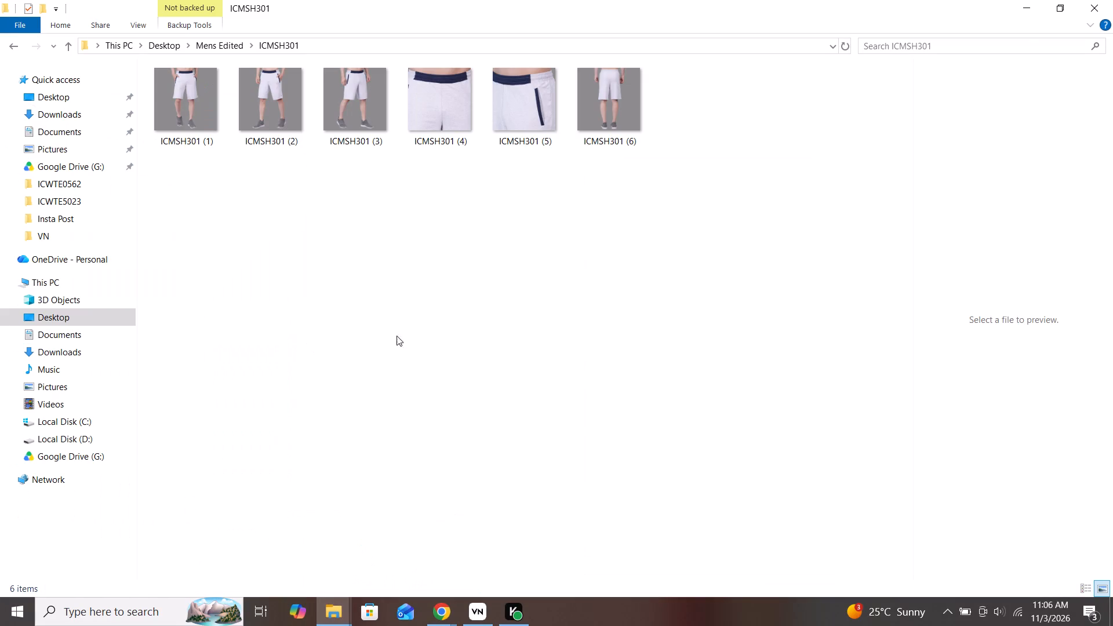
pyautogui.moveTo(195, 160); pyautogui.dragTo(208, 115)
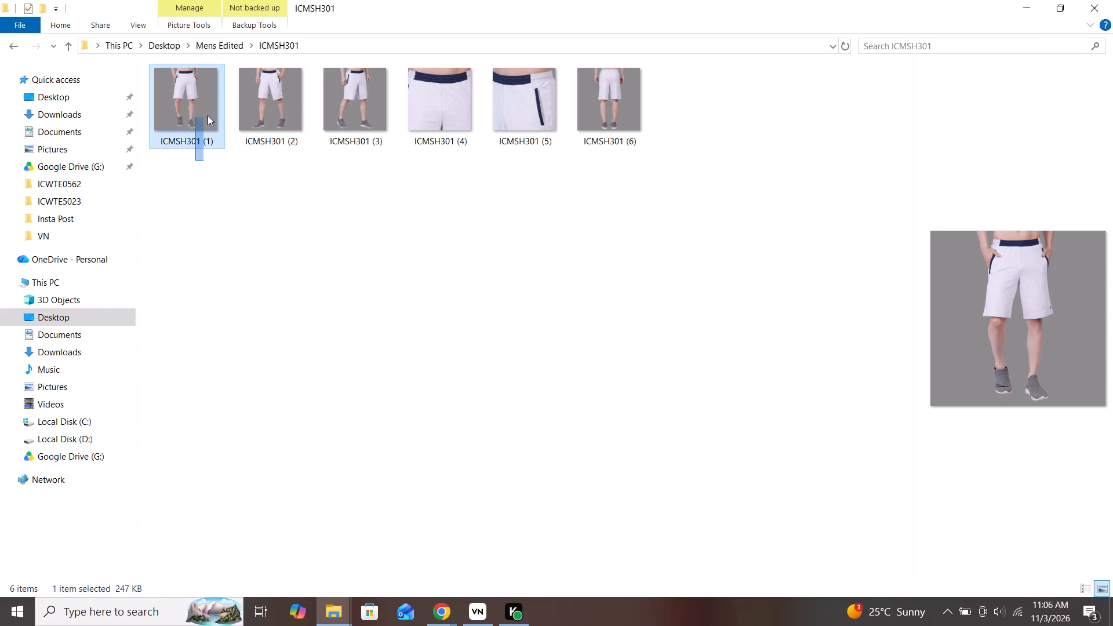
pyautogui.moveTo(208, 115); pyautogui.dragTo(603, 104)
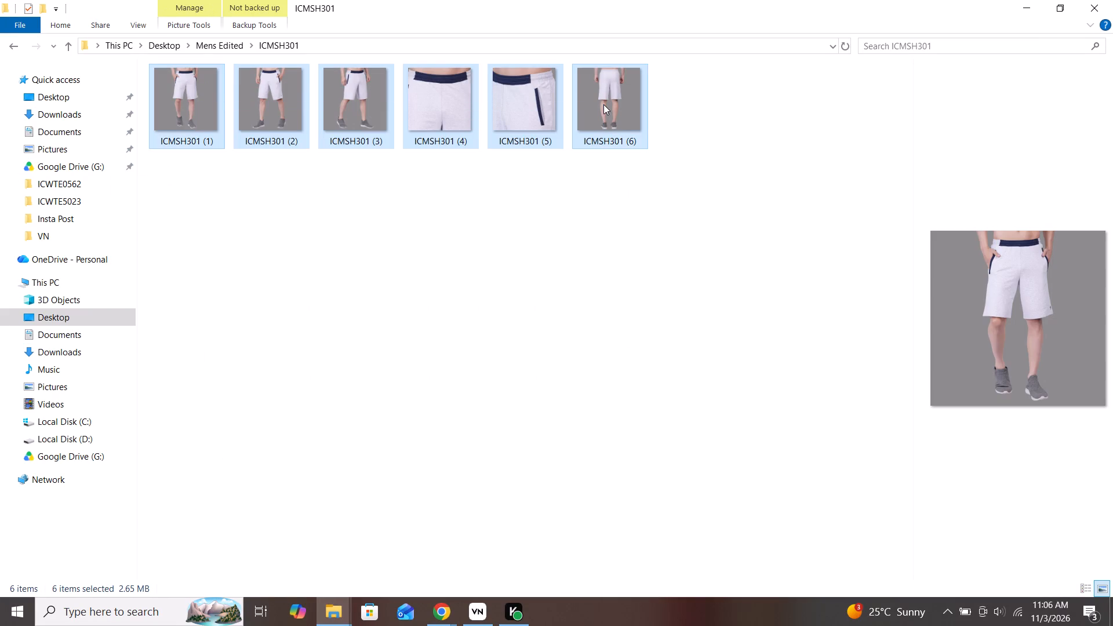
pyautogui.hotkey('ctrl', 'c')
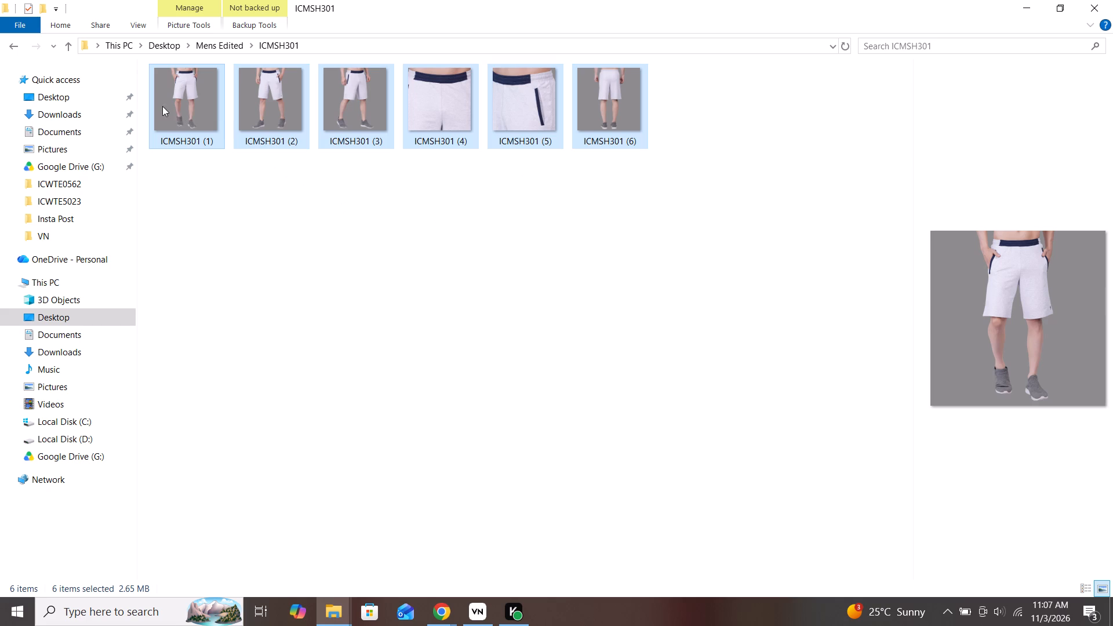
pyautogui.moveTo(190, 120); pyautogui.dragTo(424, 625)
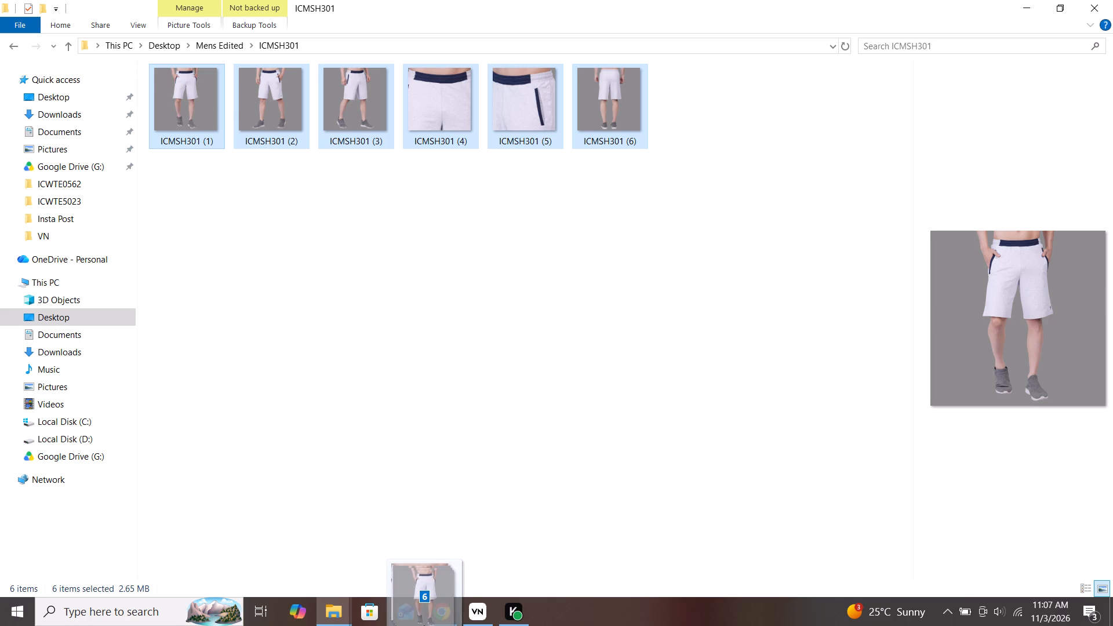
pyautogui.moveTo(424, 625); pyautogui.dragTo(403, 567)
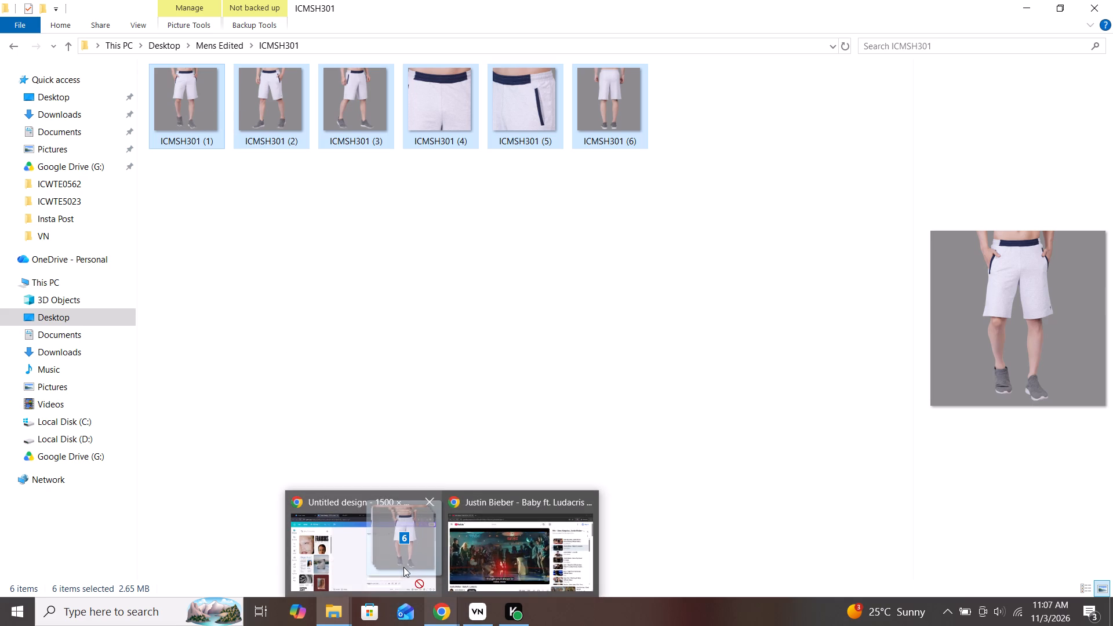
pyautogui.moveTo(403, 567); pyautogui.dragTo(736, 336)
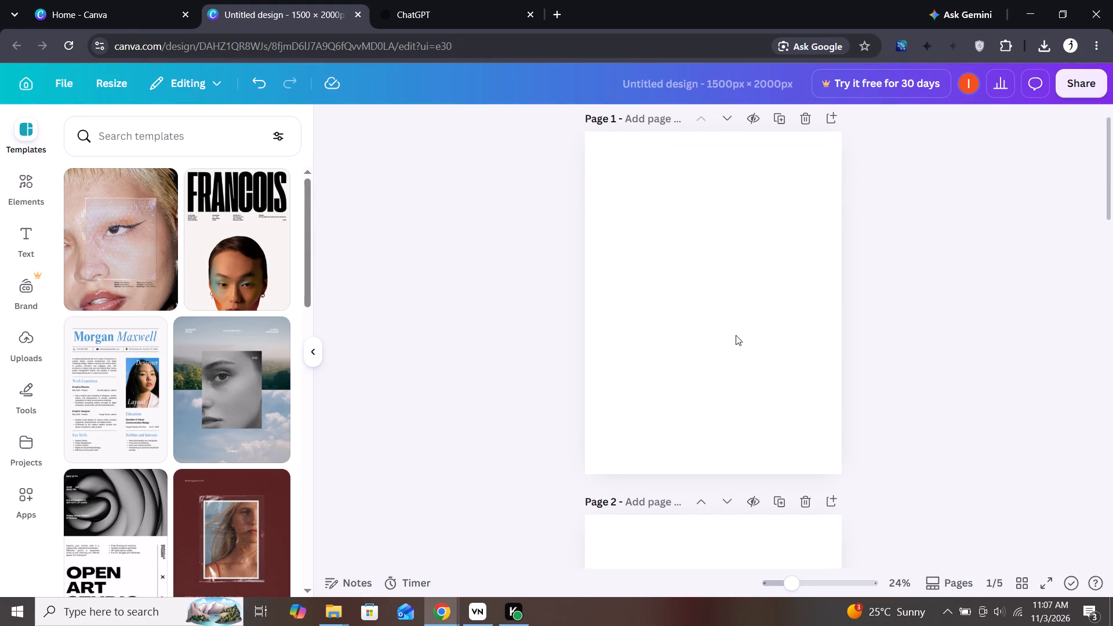
pyautogui.scroll(4, 707, 318)
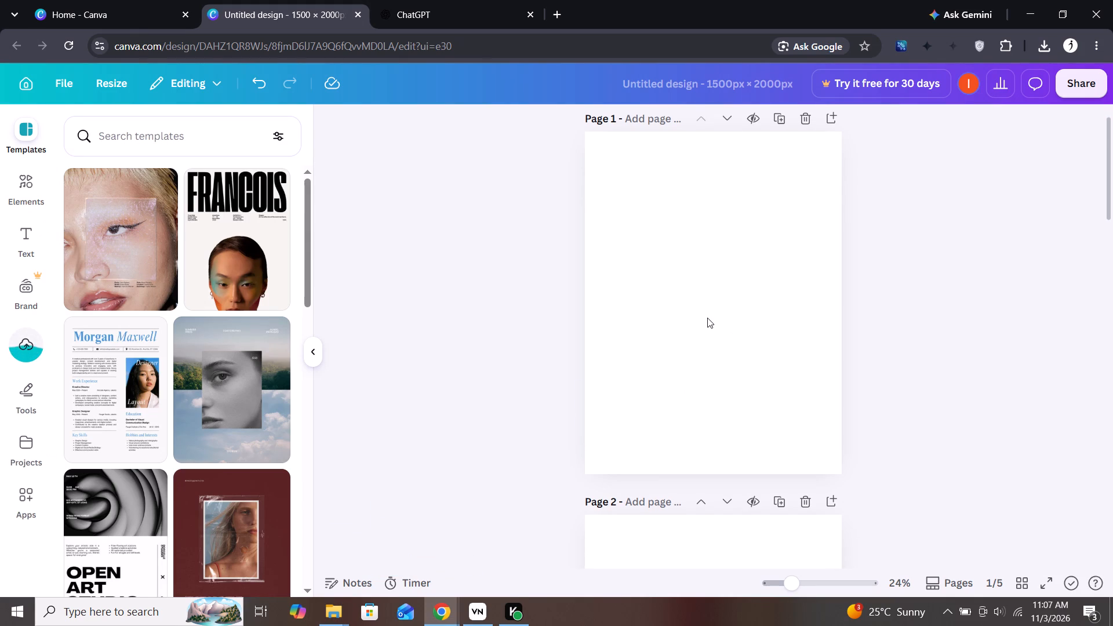
pyautogui.scroll(-2, 743, 341)
pyautogui.scroll(2, 744, 343)
# Move the back-view shorts photo from page 1 onto blank page 5.
pyautogui.moveTo(743, 344); pyautogui.dragTo(743, 345)
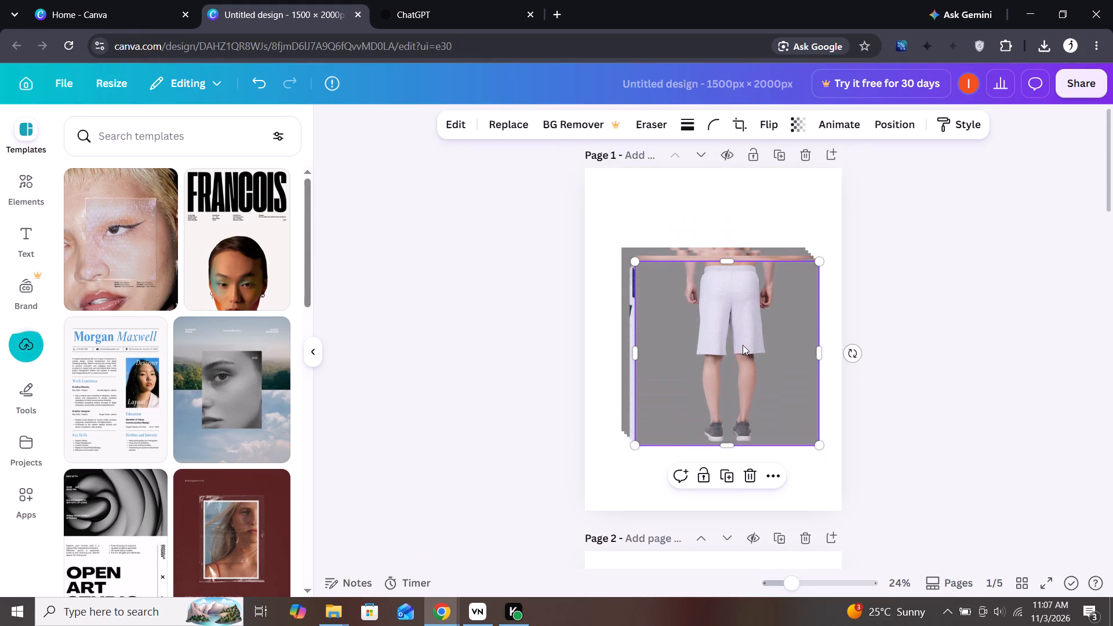
pyautogui.moveTo(743, 345); pyautogui.dragTo(766, 501)
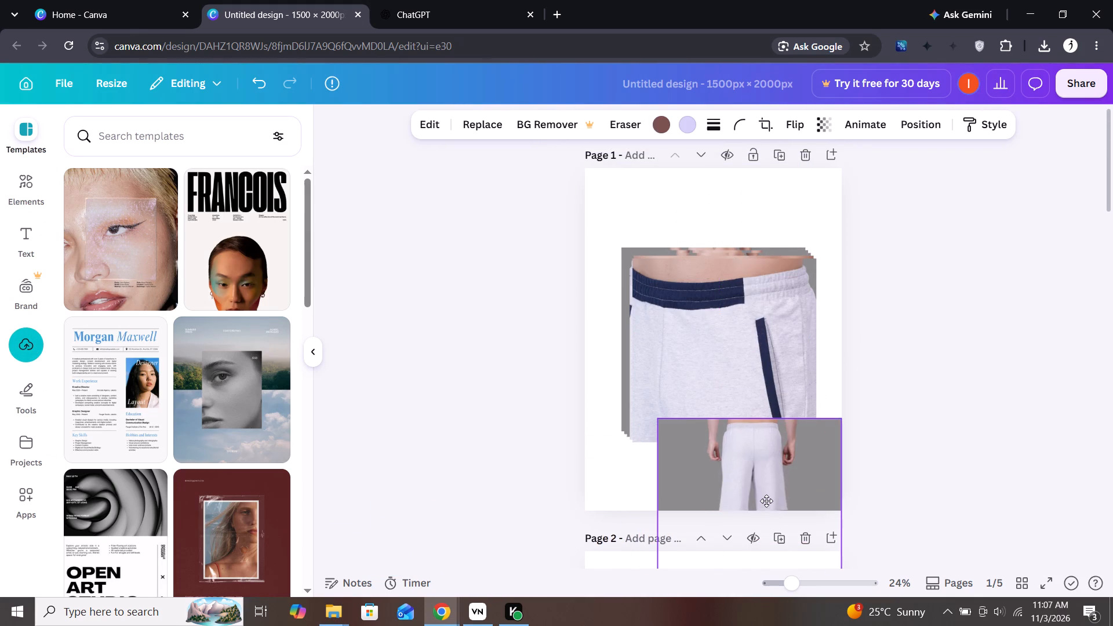
pyautogui.moveTo(766, 501); pyautogui.dragTo(769, 489)
pyautogui.scroll(-8, 765, 500)
pyautogui.scroll(-14, 770, 493)
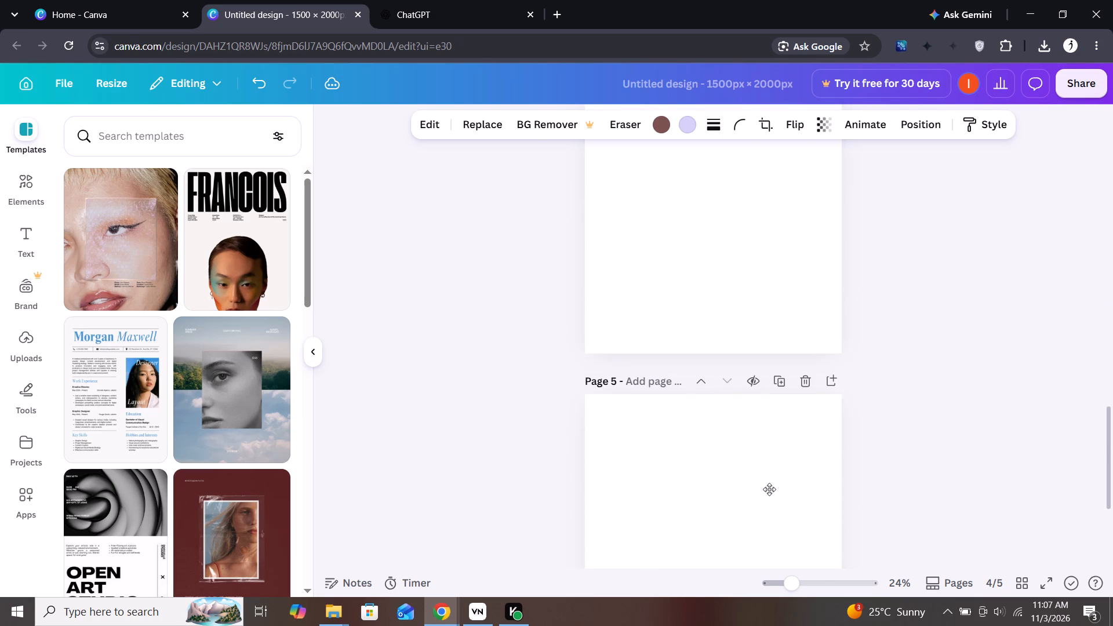
pyautogui.scroll(-6, 769, 489)
pyautogui.moveTo(769, 489); pyautogui.dragTo(725, 359)
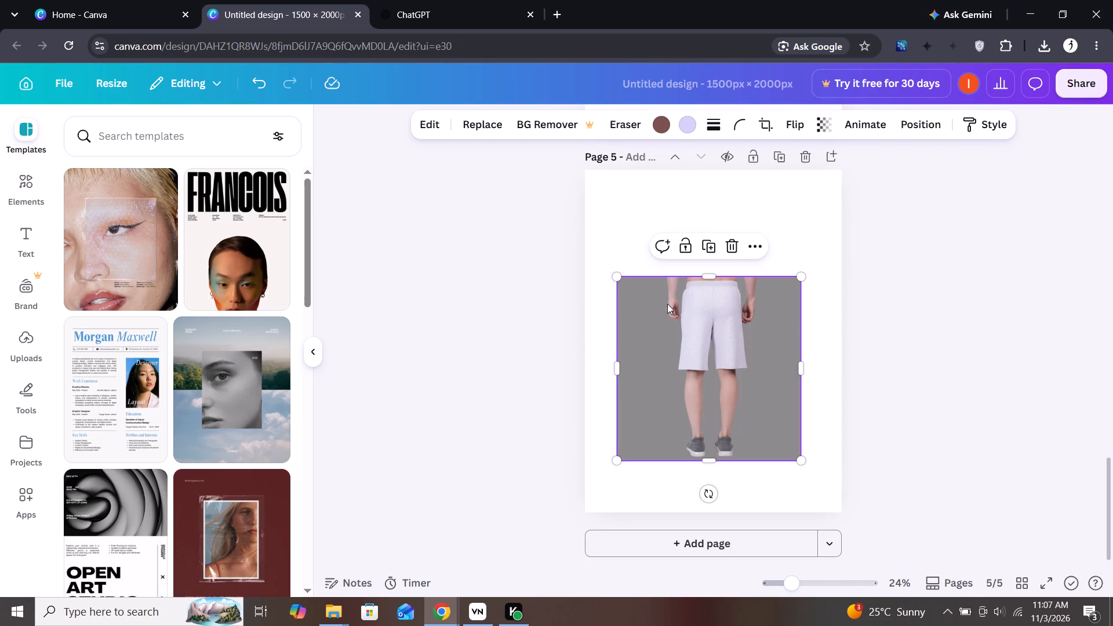
# Enlarge the back-view shorts photo to fill the whole of page 5, edge to edge.
pyautogui.moveTo(614, 278); pyautogui.dragTo(595, 231)
pyautogui.moveTo(805, 247); pyautogui.dragTo(828, 210)
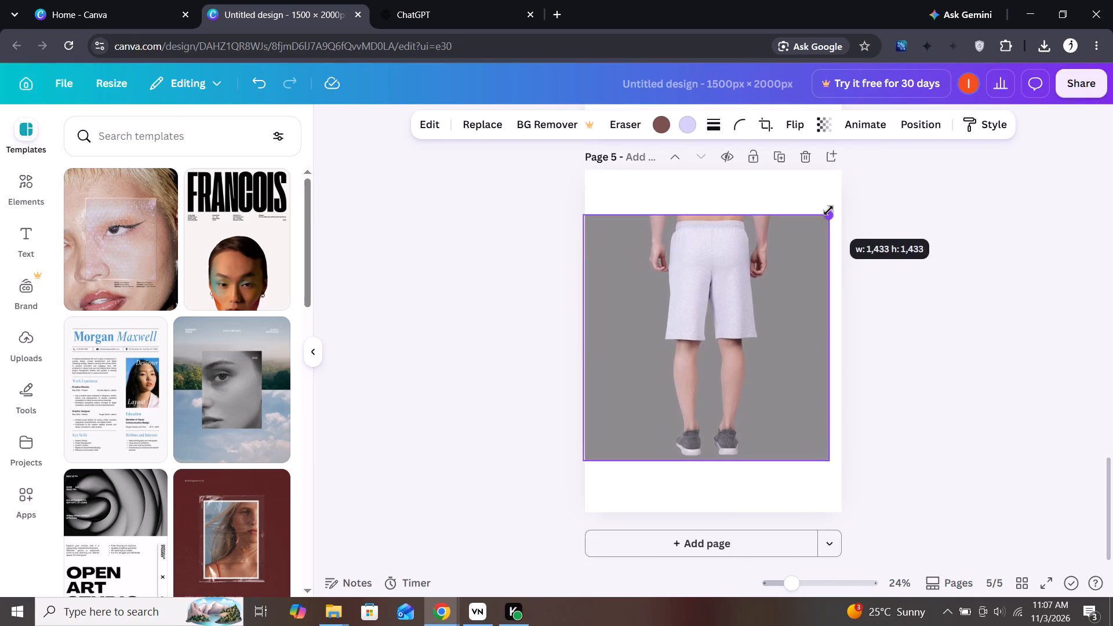
pyautogui.moveTo(828, 210); pyautogui.dragTo(839, 201)
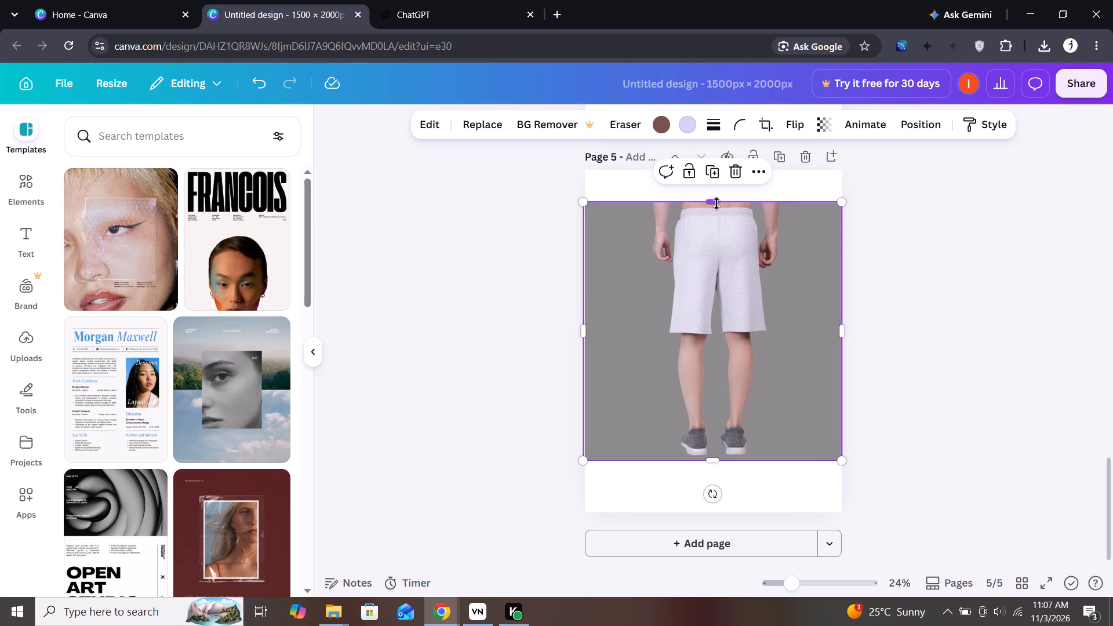
pyautogui.moveTo(716, 203); pyautogui.dragTo(729, 172)
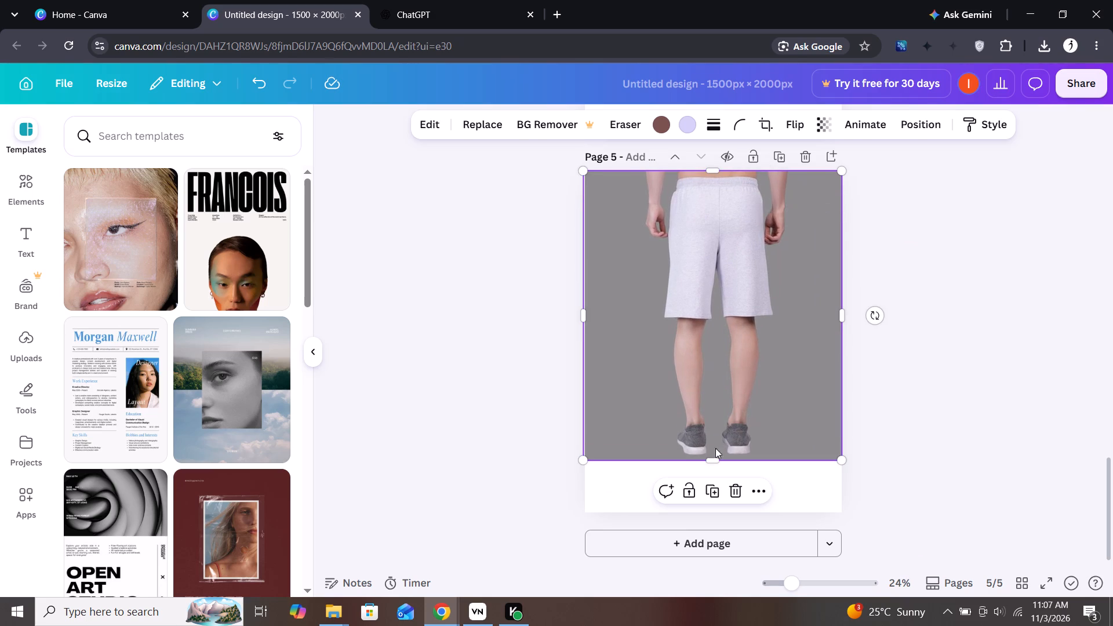
pyautogui.moveTo(714, 459); pyautogui.dragTo(710, 511)
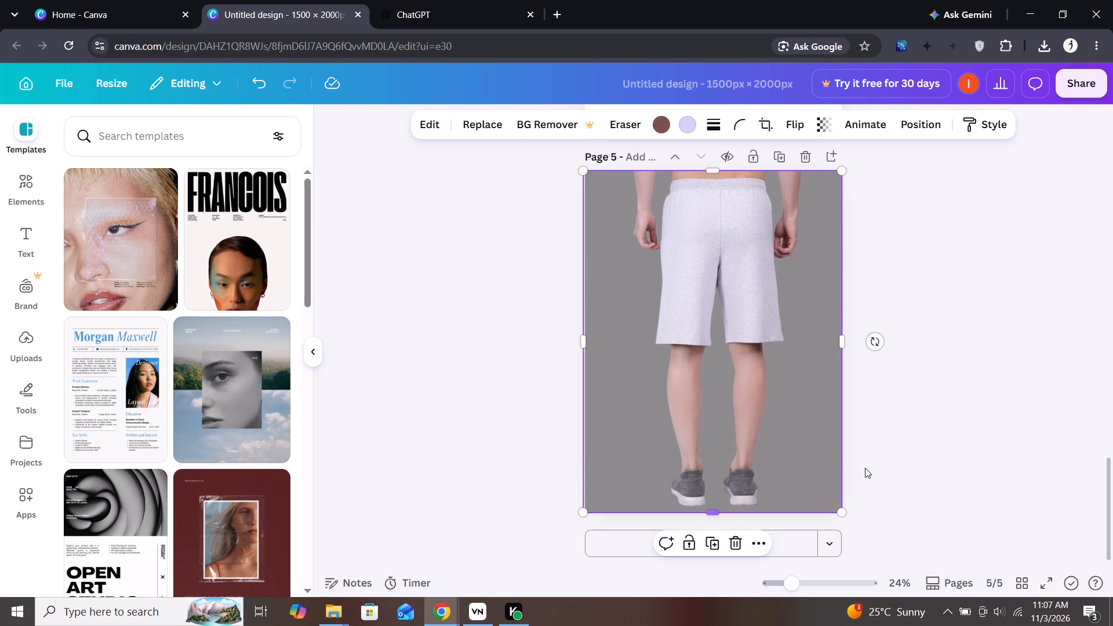
pyautogui.click(961, 381)
# Move the side-pocket close-up from page 1 to blank page 4 and centre it there.
pyautogui.scroll(8, 962, 380)
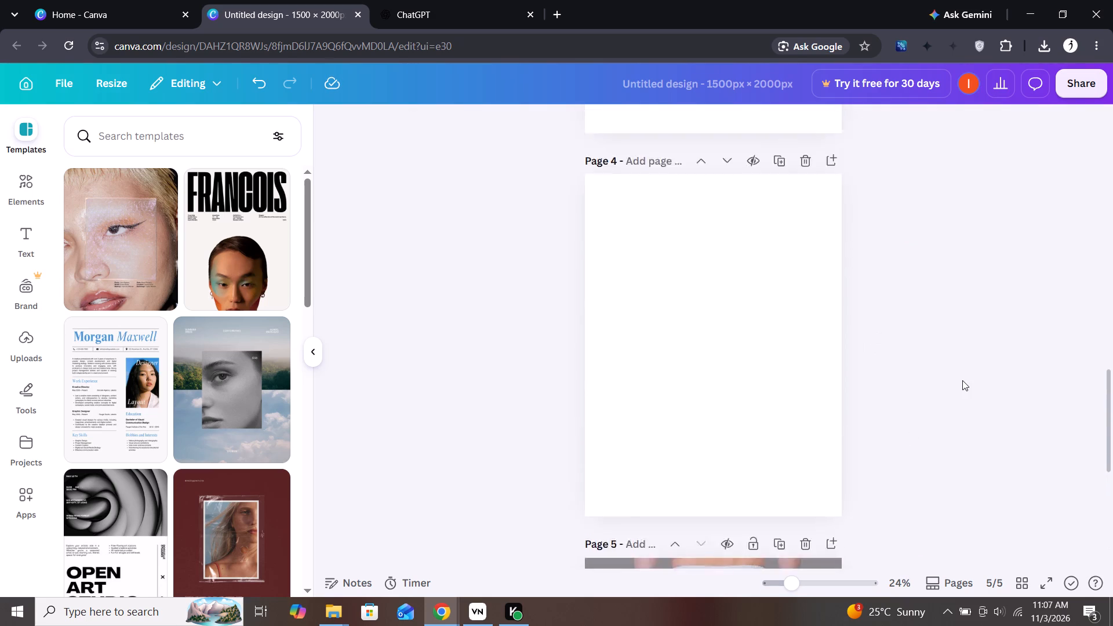
pyautogui.scroll(17, 962, 380)
pyautogui.moveTo(755, 326); pyautogui.dragTo(775, 472)
pyautogui.scroll(-14, 771, 485)
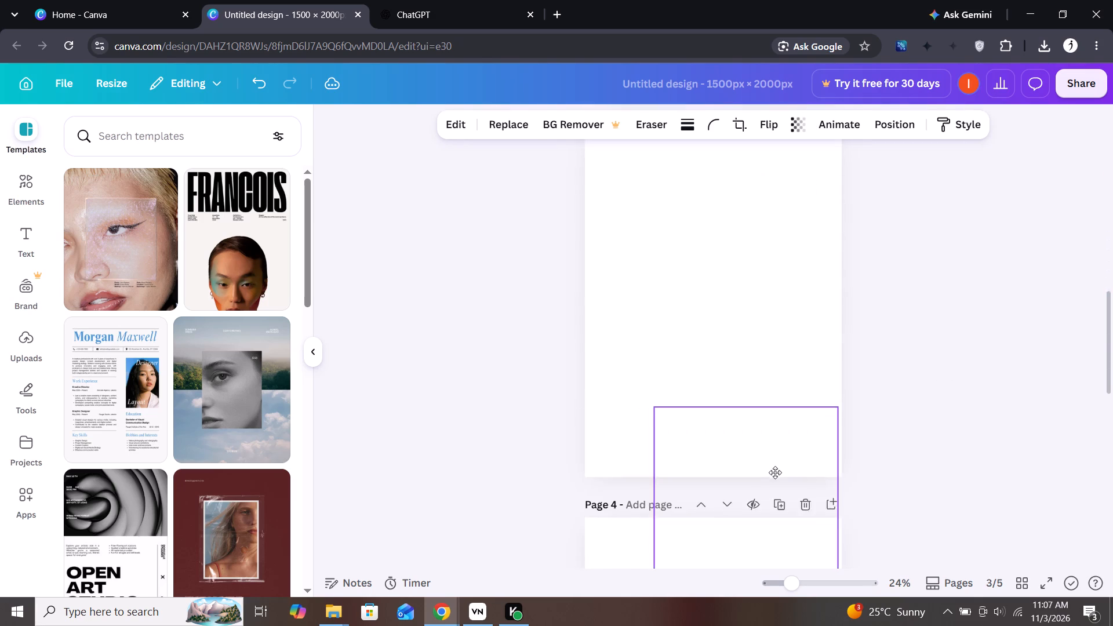
pyautogui.scroll(-6, 775, 472)
pyautogui.moveTo(775, 472); pyautogui.dragTo(709, 163)
pyautogui.scroll(1, 725, 183)
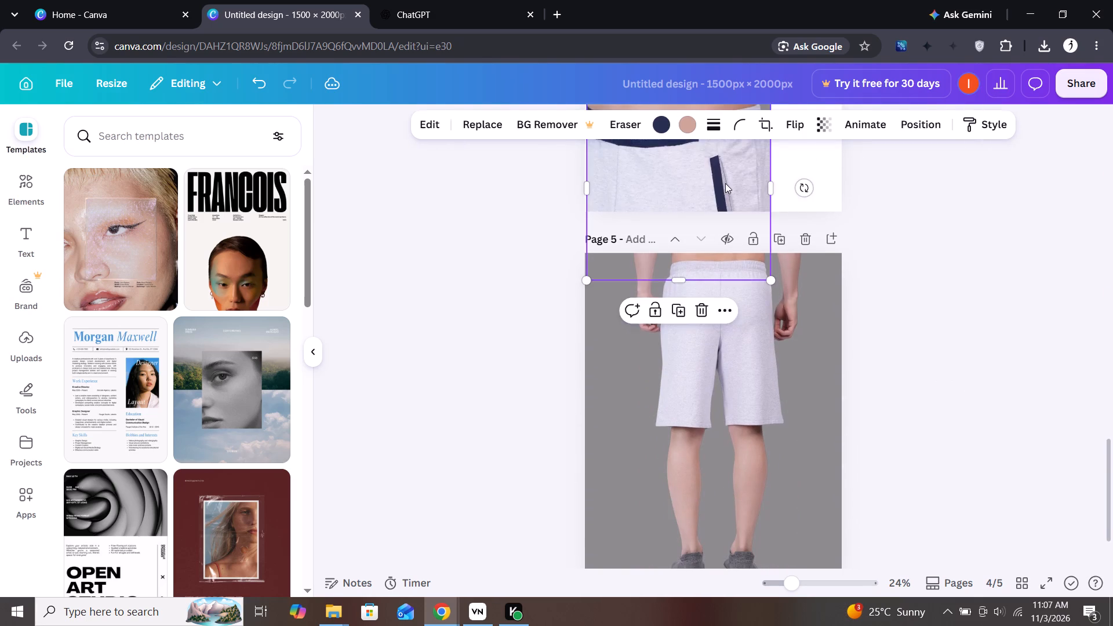
pyautogui.scroll(3, 725, 183)
pyautogui.moveTo(696, 434); pyautogui.dragTo(725, 296)
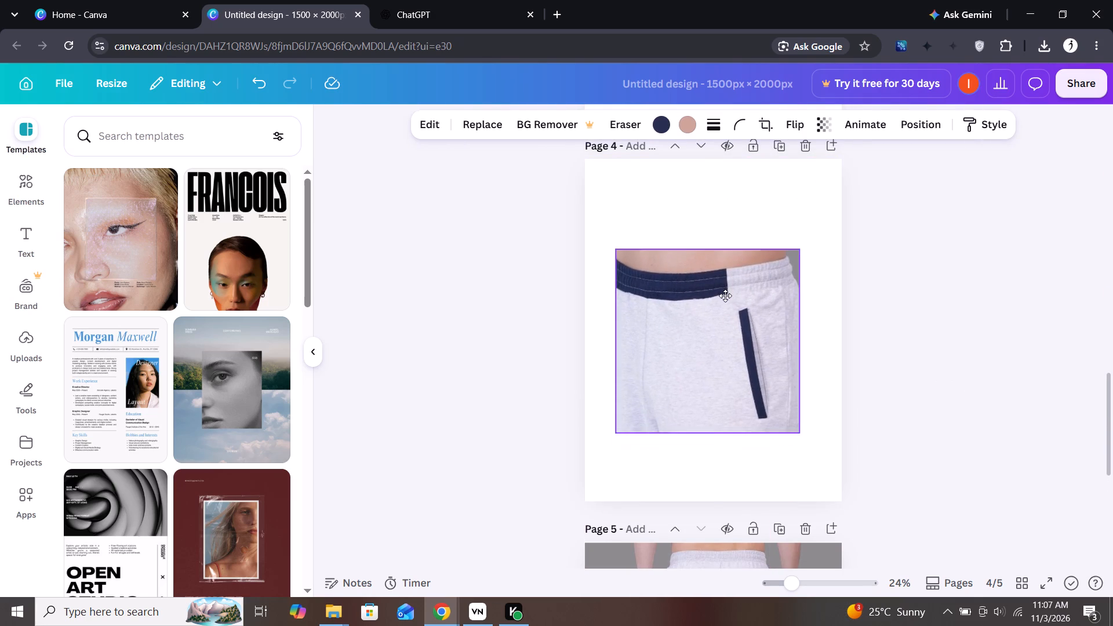
pyautogui.moveTo(725, 296); pyautogui.dragTo(728, 292)
# Extend the side-pocket close-up on all four sides to cover page 4 completely.
pyautogui.moveTo(717, 430); pyautogui.dragTo(720, 505)
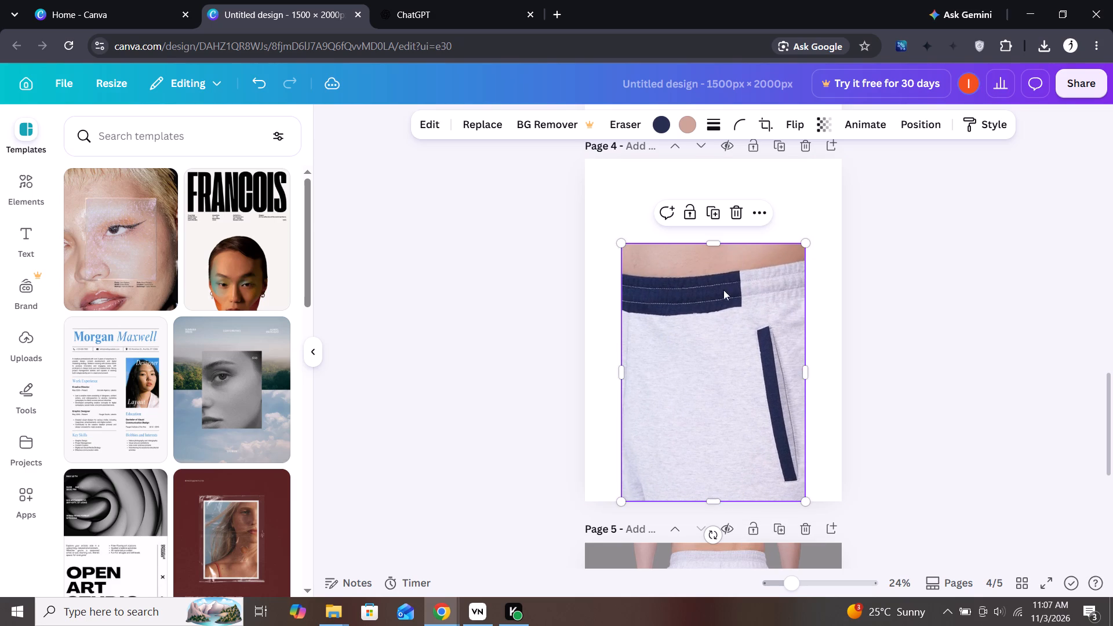
pyautogui.moveTo(721, 242); pyautogui.dragTo(725, 158)
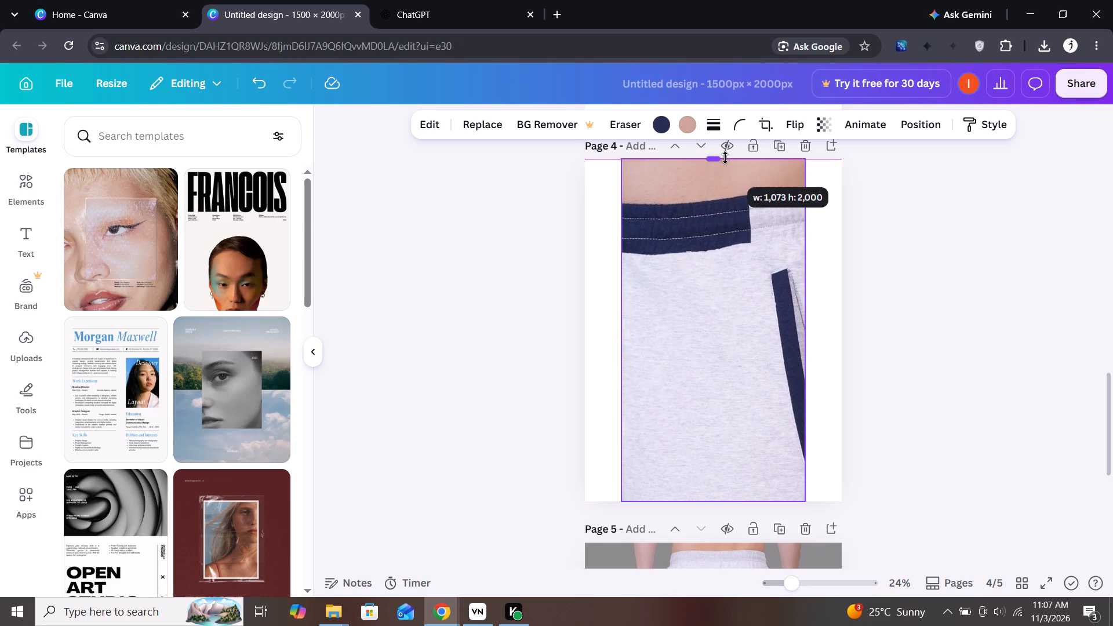
pyautogui.moveTo(725, 158); pyautogui.dragTo(726, 156)
pyautogui.moveTo(801, 327); pyautogui.dragTo(825, 327)
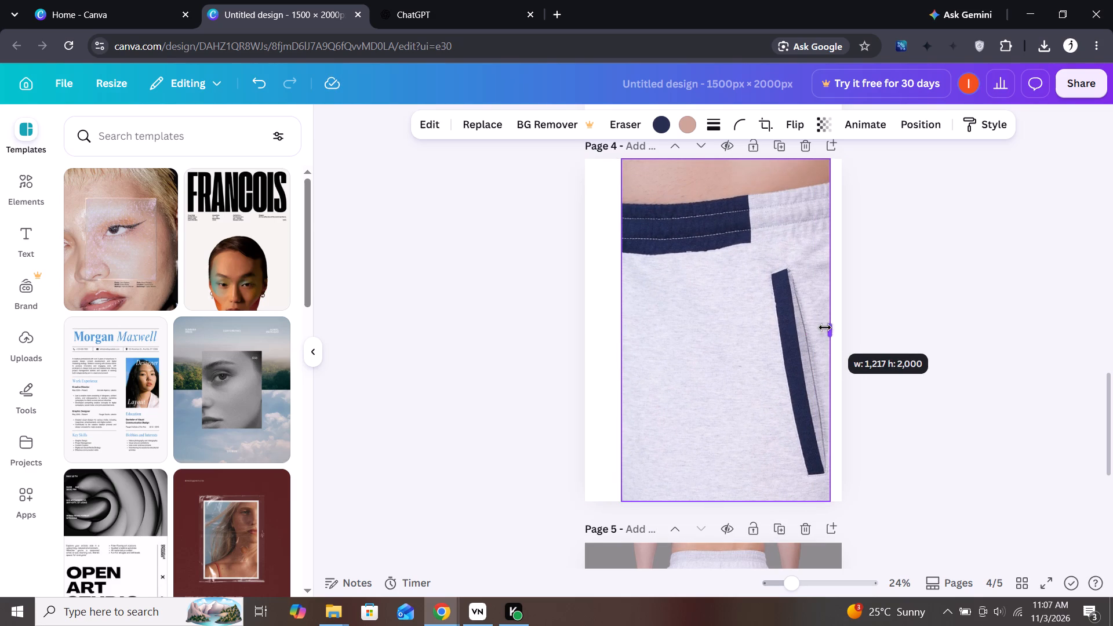
pyautogui.moveTo(825, 327); pyautogui.dragTo(833, 330)
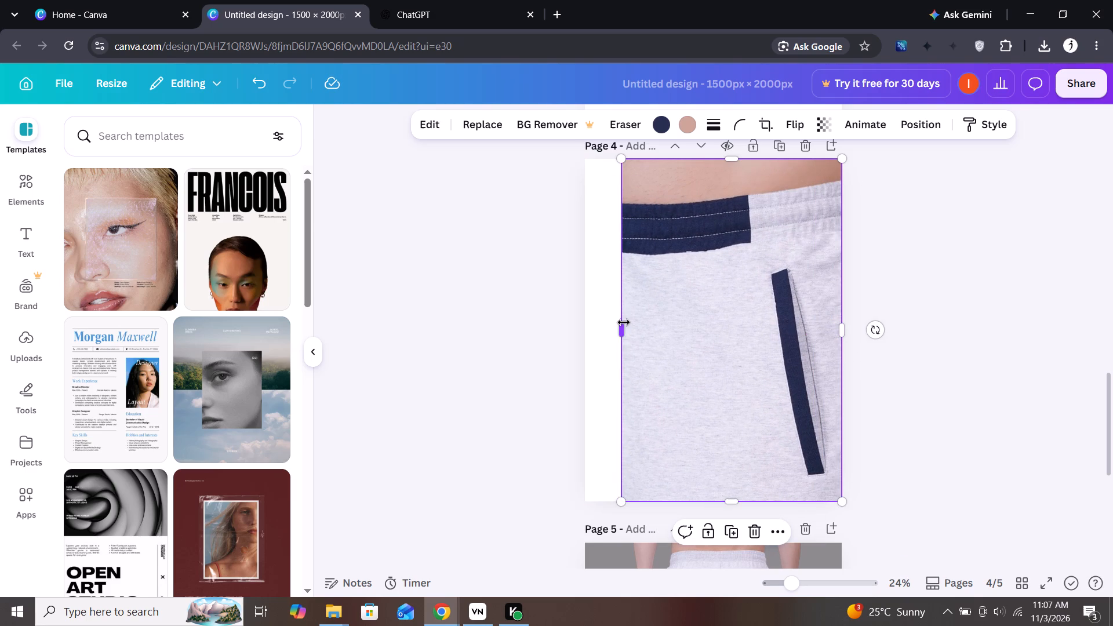
pyautogui.moveTo(621, 328); pyautogui.dragTo(581, 334)
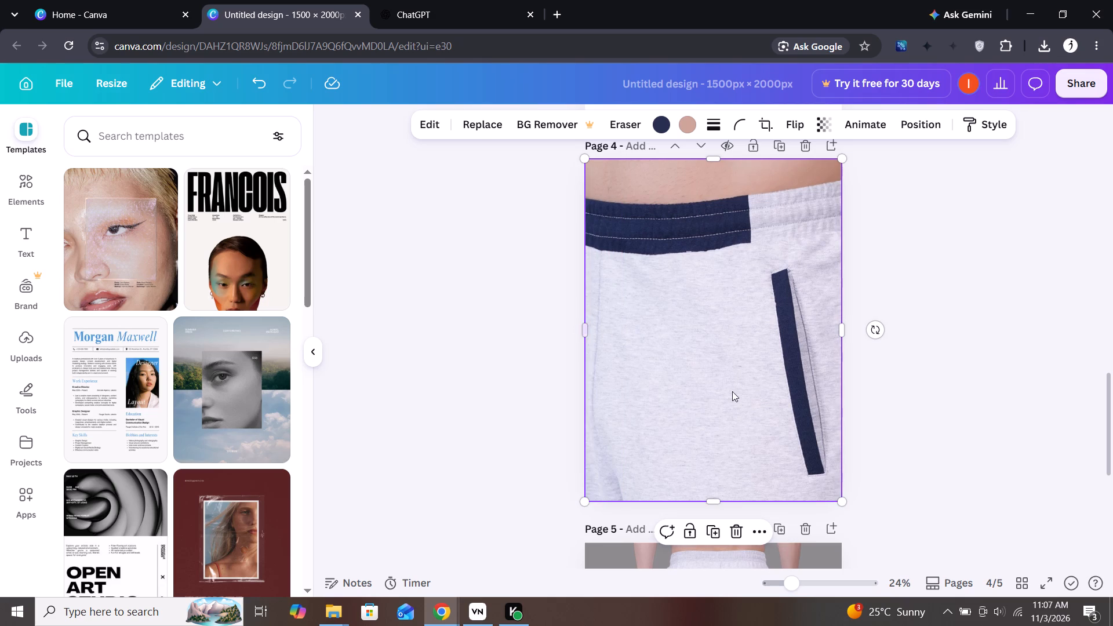
# Shift the side-pocket close-up slightly left on page 4, extend its right side to the page edge, and realign it vertically.
pyautogui.moveTo(754, 389); pyautogui.dragTo(726, 383)
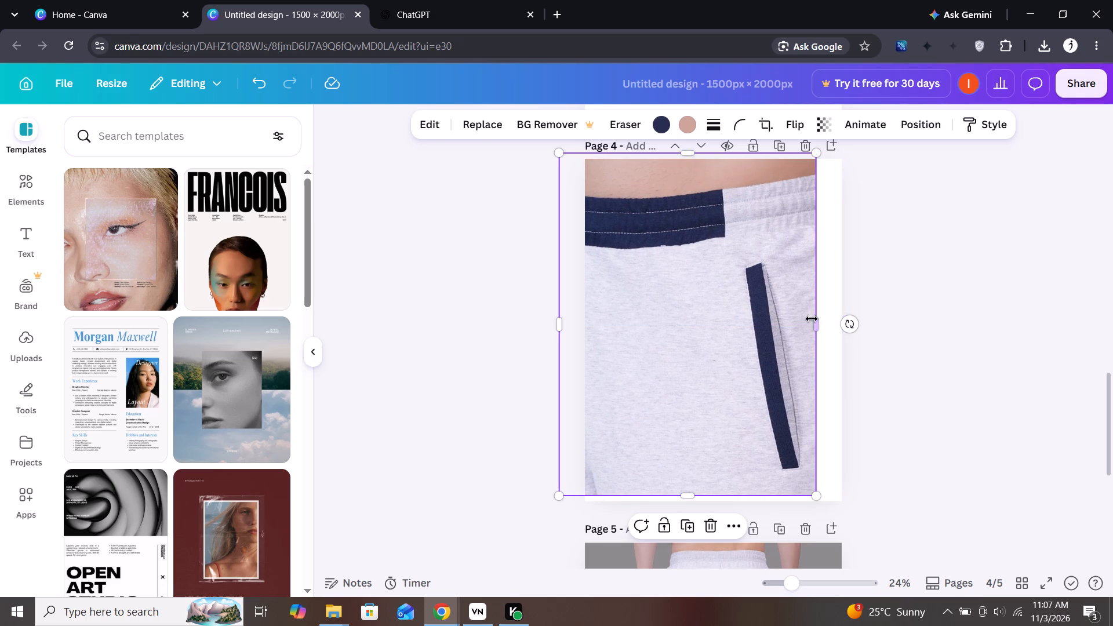
pyautogui.moveTo(819, 326); pyautogui.dragTo(842, 324)
pyautogui.moveTo(775, 338); pyautogui.dragTo(778, 347)
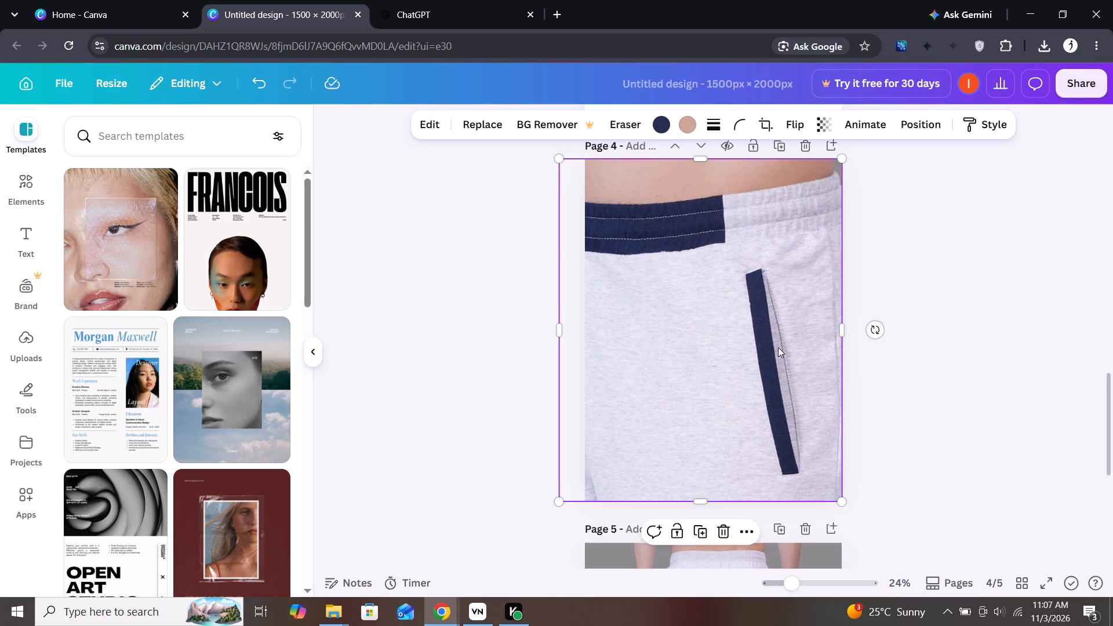
pyautogui.click(954, 358)
# Move the front waistband close-up from page 1 onto blank page 3.
pyautogui.scroll(6, 955, 367)
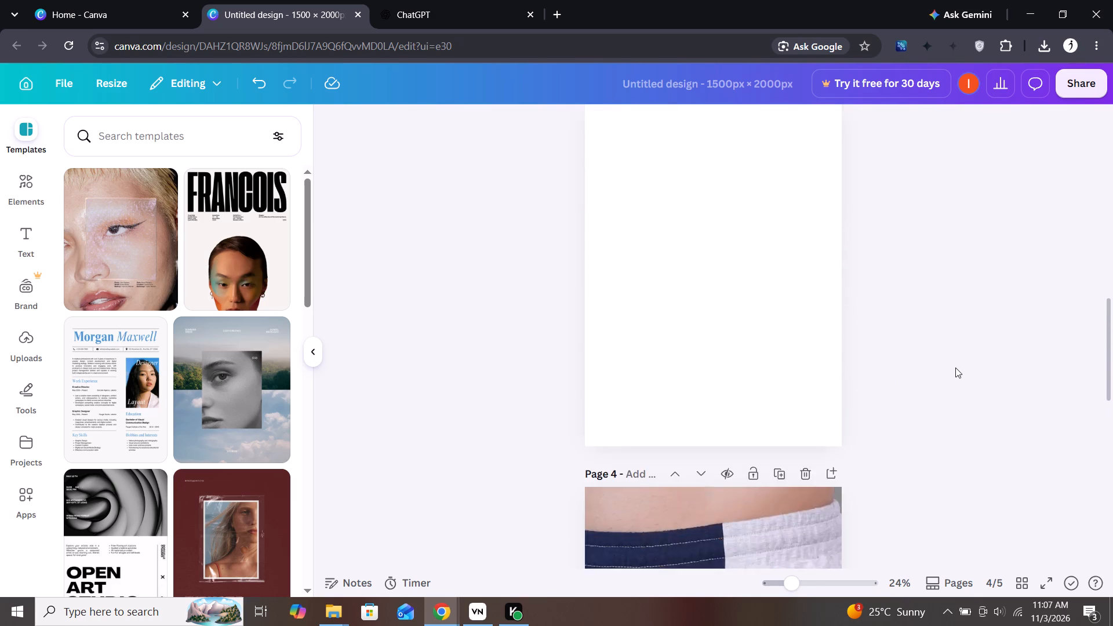
pyautogui.scroll(11, 955, 367)
pyautogui.moveTo(766, 339); pyautogui.dragTo(763, 456)
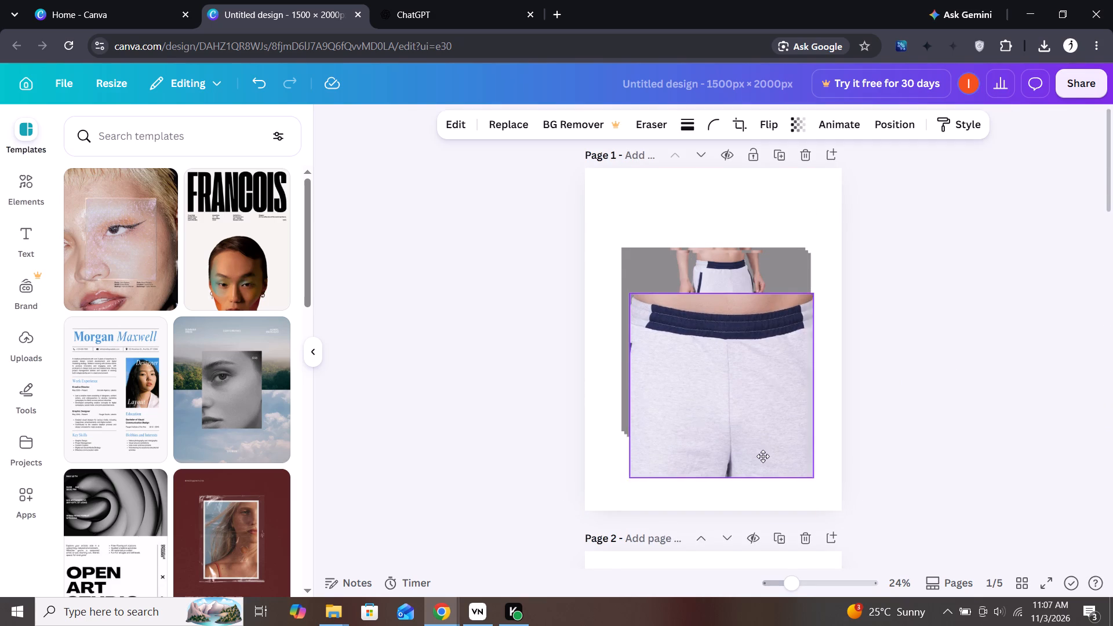
pyautogui.moveTo(763, 456); pyautogui.dragTo(758, 472)
pyautogui.scroll(-7, 757, 505)
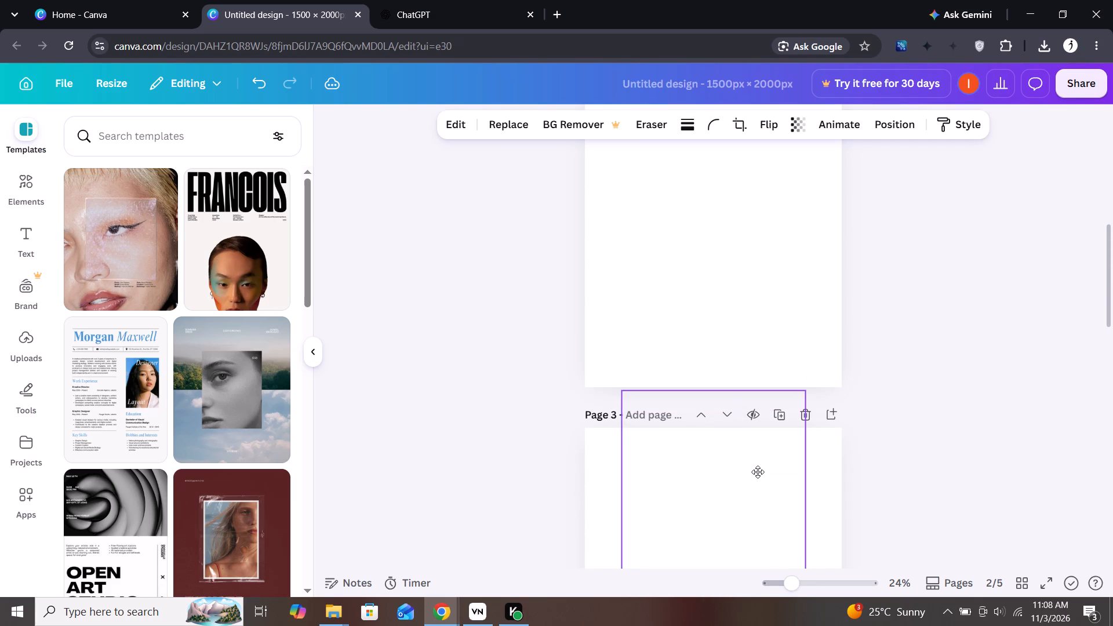
pyautogui.moveTo(758, 472); pyautogui.dragTo(745, 387)
pyautogui.scroll(-3, 758, 472)
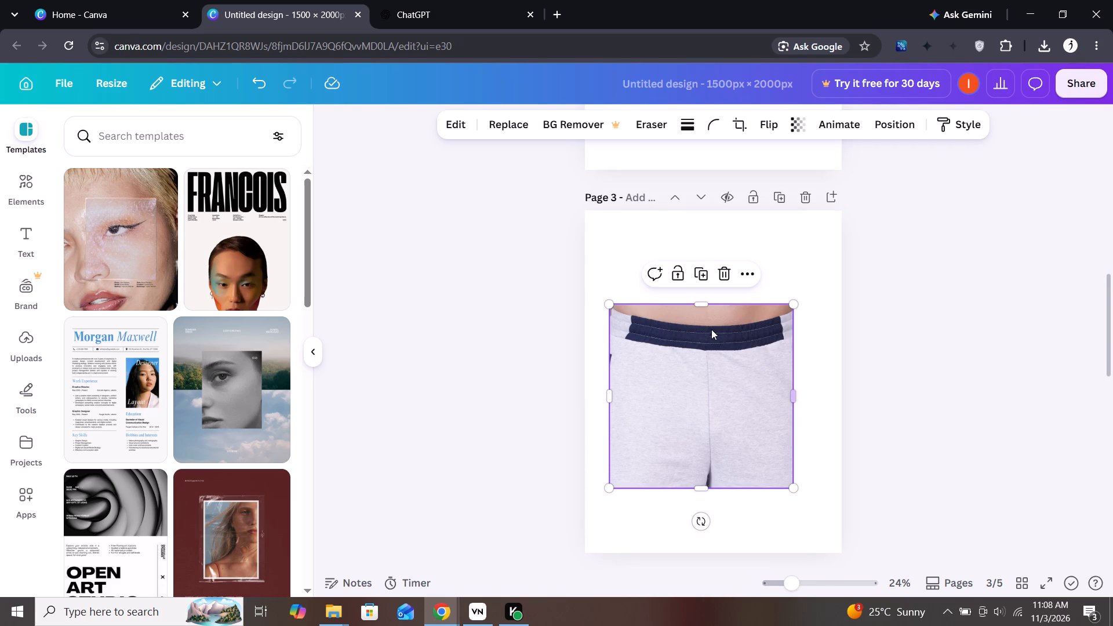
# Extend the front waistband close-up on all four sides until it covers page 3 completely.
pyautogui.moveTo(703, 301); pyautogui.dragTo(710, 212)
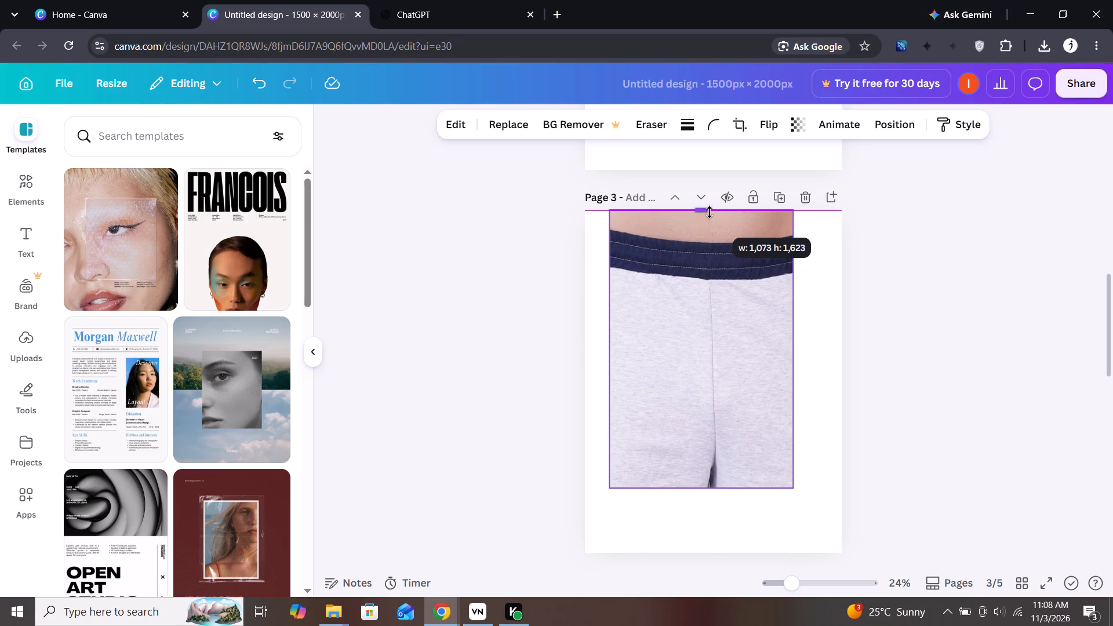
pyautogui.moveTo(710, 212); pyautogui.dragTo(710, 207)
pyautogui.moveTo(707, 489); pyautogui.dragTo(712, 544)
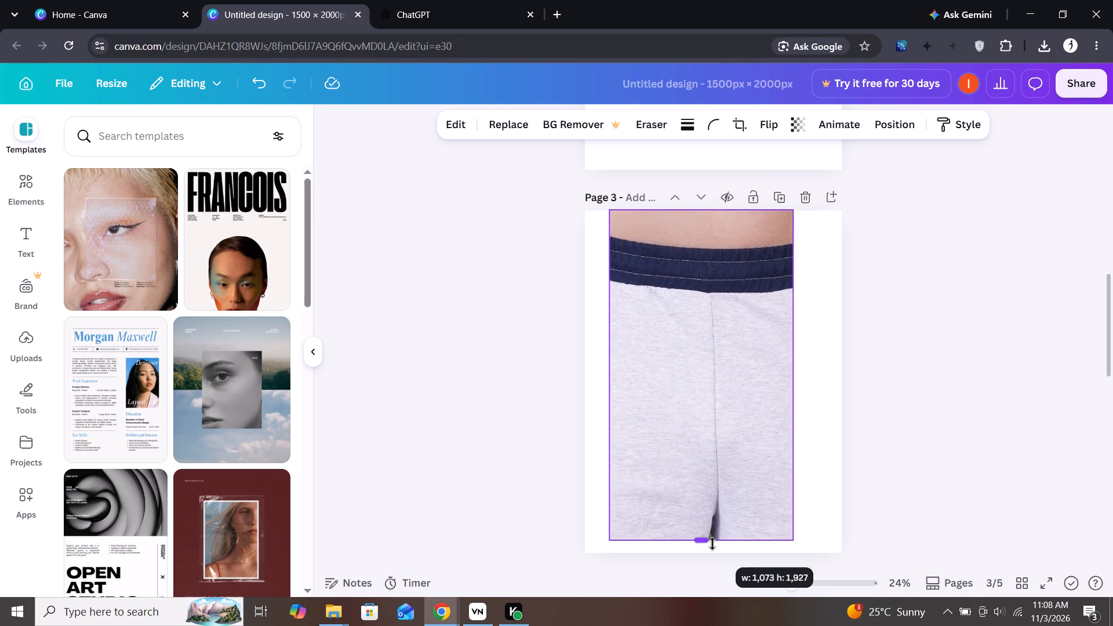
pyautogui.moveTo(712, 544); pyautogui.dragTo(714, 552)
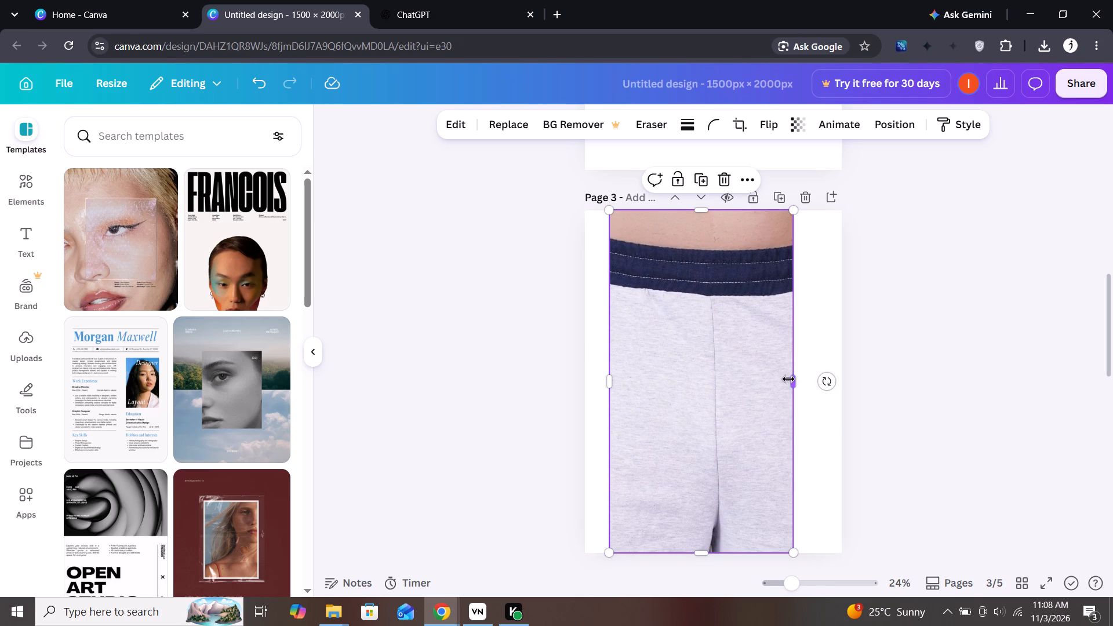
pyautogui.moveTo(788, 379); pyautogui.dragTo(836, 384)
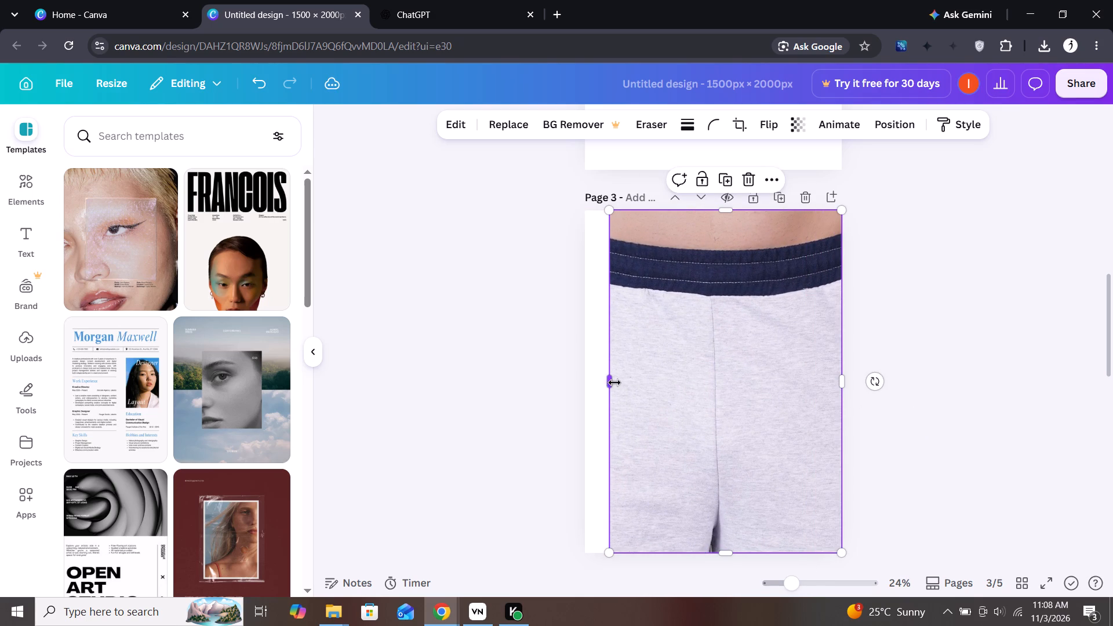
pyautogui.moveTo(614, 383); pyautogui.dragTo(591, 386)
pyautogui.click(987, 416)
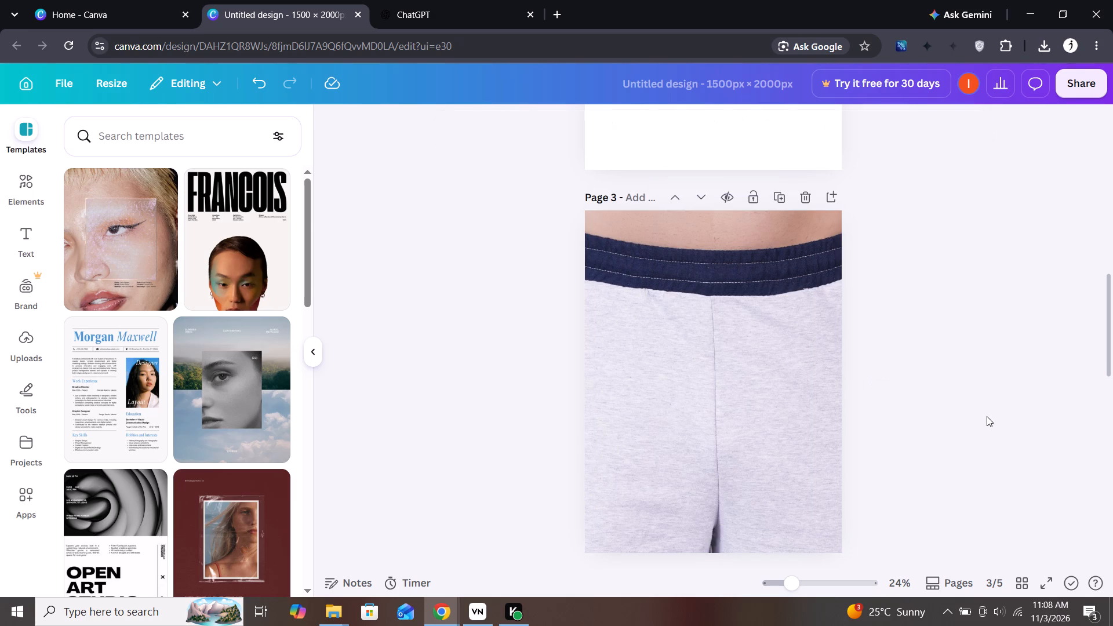
# Move the topmost full-length shorts photo from the stack on page 1 onto blank page 2.
pyautogui.scroll(9, 975, 417)
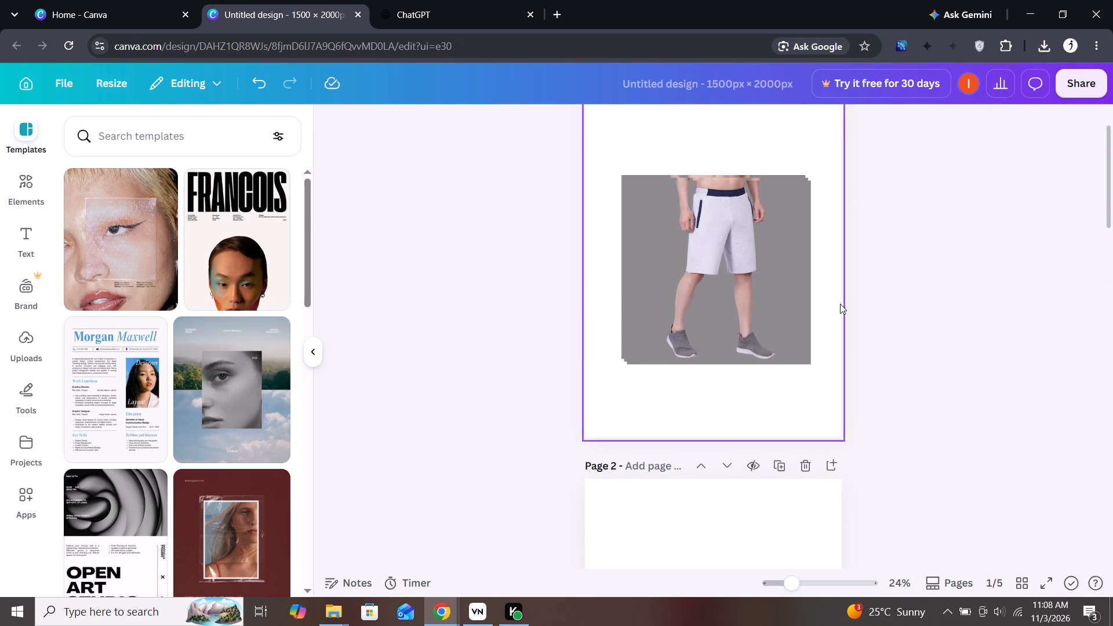
pyautogui.moveTo(755, 297); pyautogui.dragTo(765, 436)
pyautogui.scroll(-4, 762, 497)
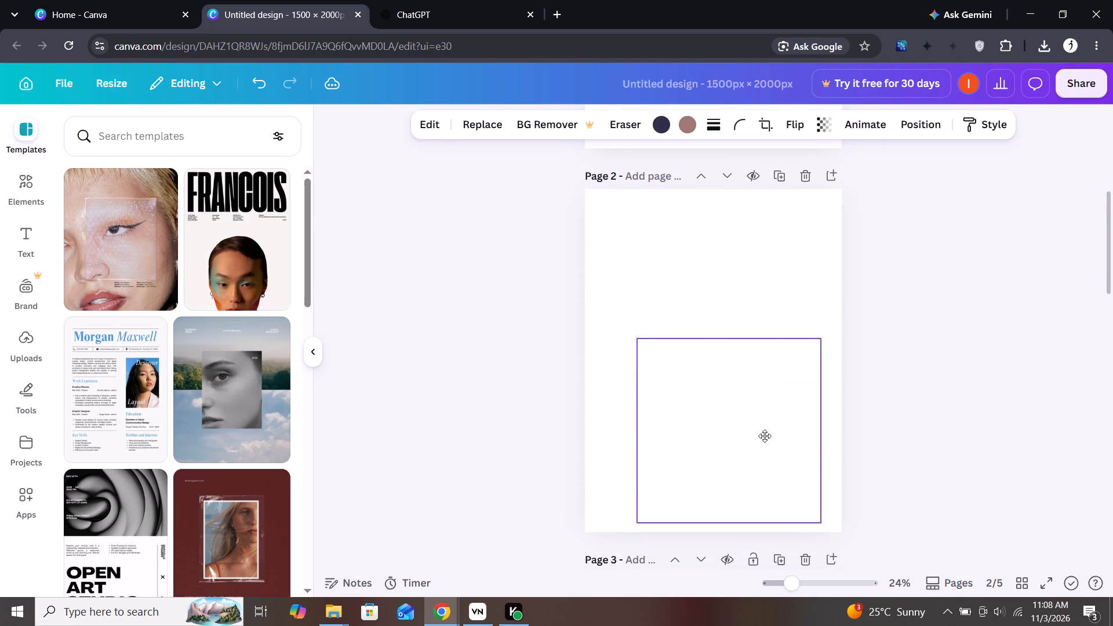
pyautogui.moveTo(765, 436); pyautogui.dragTo(756, 378)
pyautogui.moveTo(723, 261); pyautogui.dragTo(722, 259)
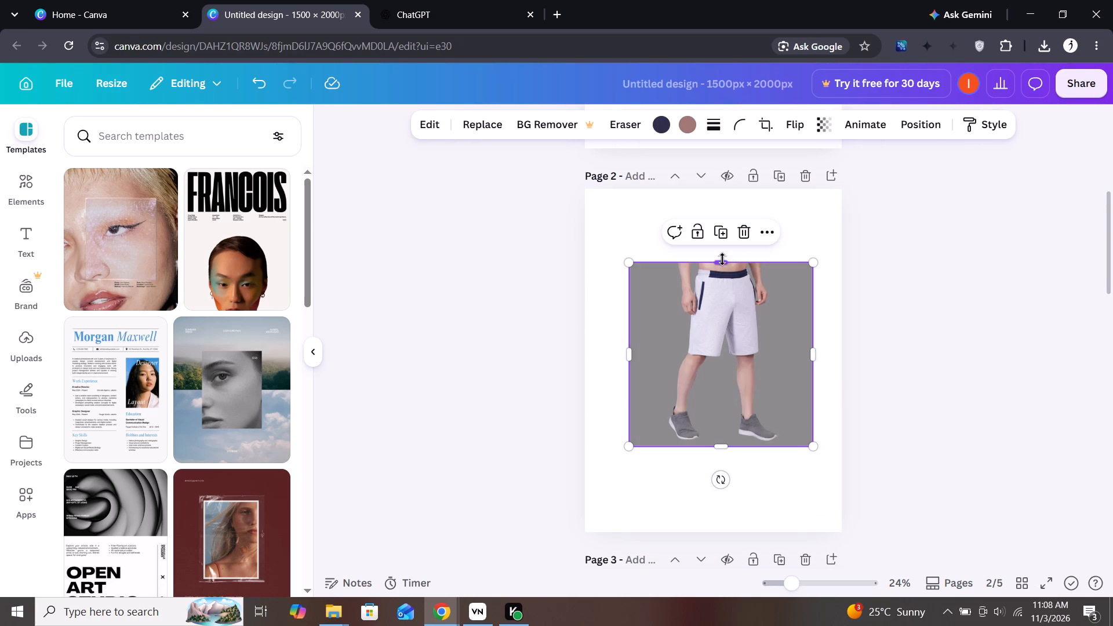
# Extend the full-length shorts photo on all four sides until it covers page 2 completely.
pyautogui.moveTo(722, 259); pyautogui.dragTo(722, 187)
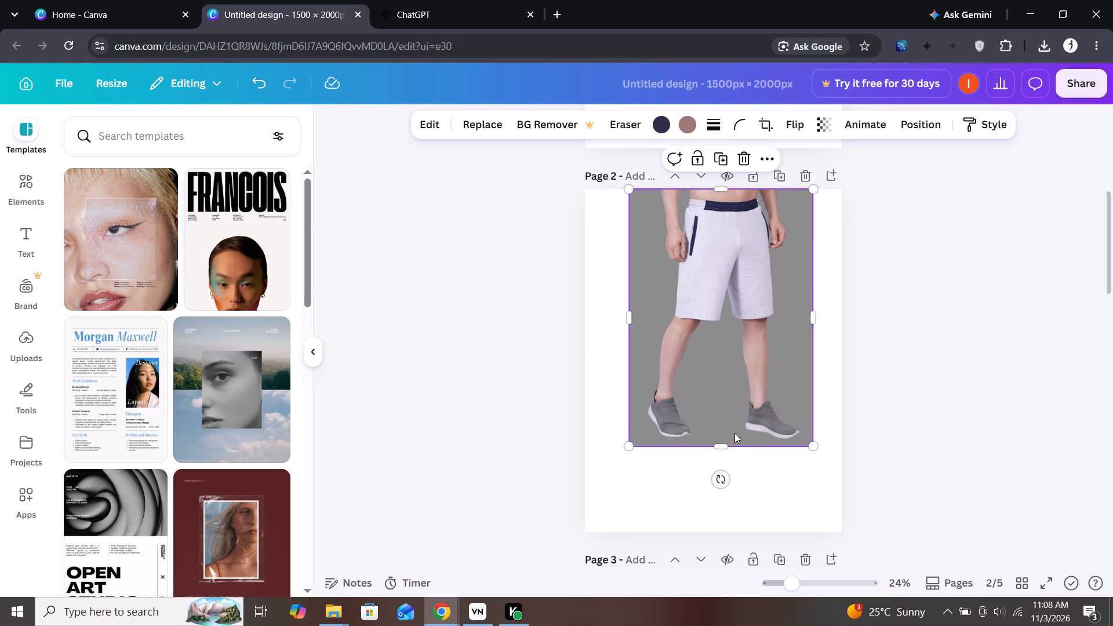
pyautogui.moveTo(724, 445); pyautogui.dragTo(729, 527)
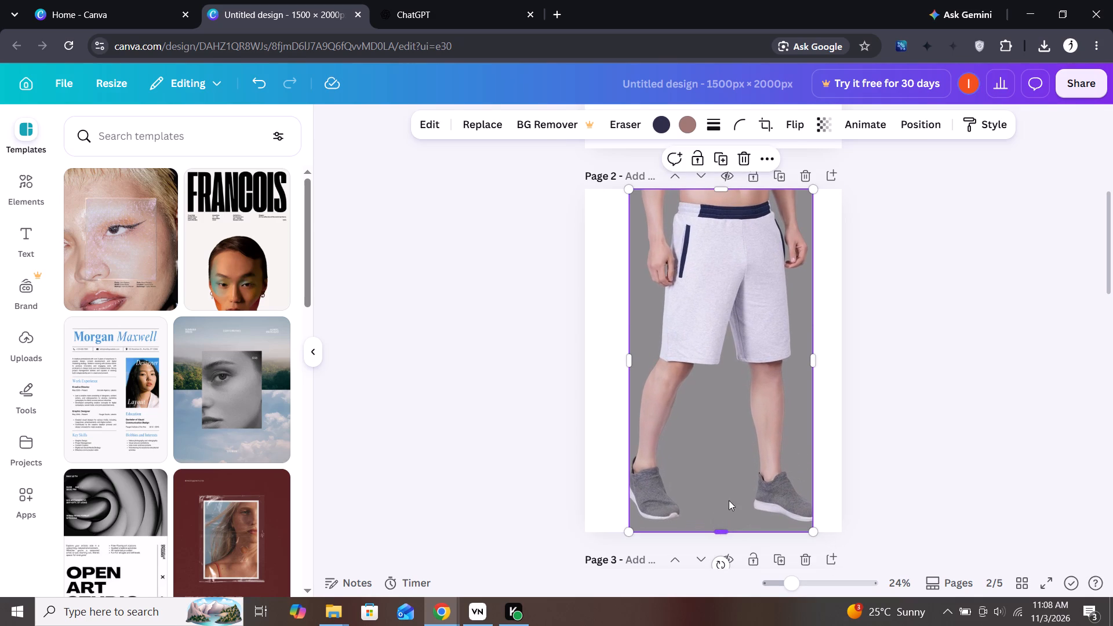
pyautogui.moveTo(626, 355); pyautogui.dragTo(591, 351)
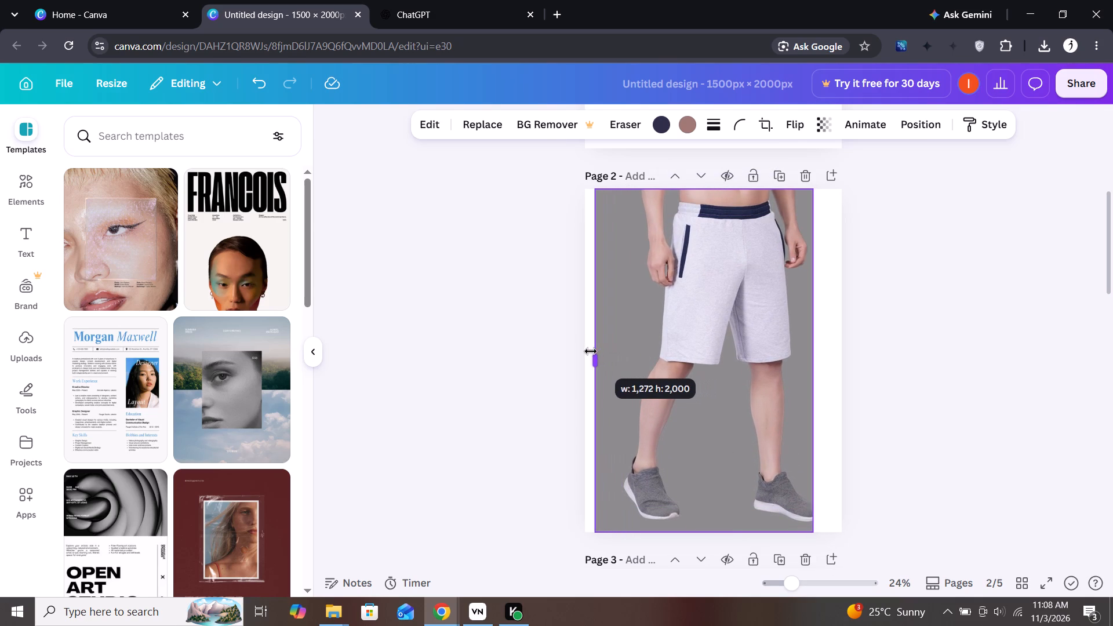
pyautogui.moveTo(591, 351); pyautogui.dragTo(585, 350)
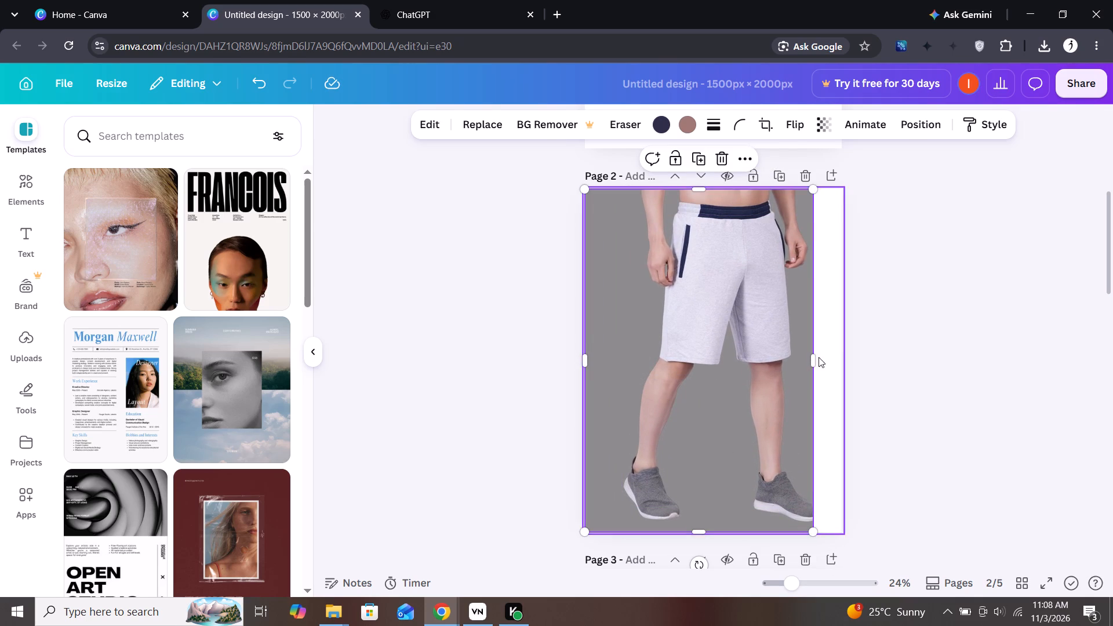
pyautogui.moveTo(816, 358); pyautogui.dragTo(842, 358)
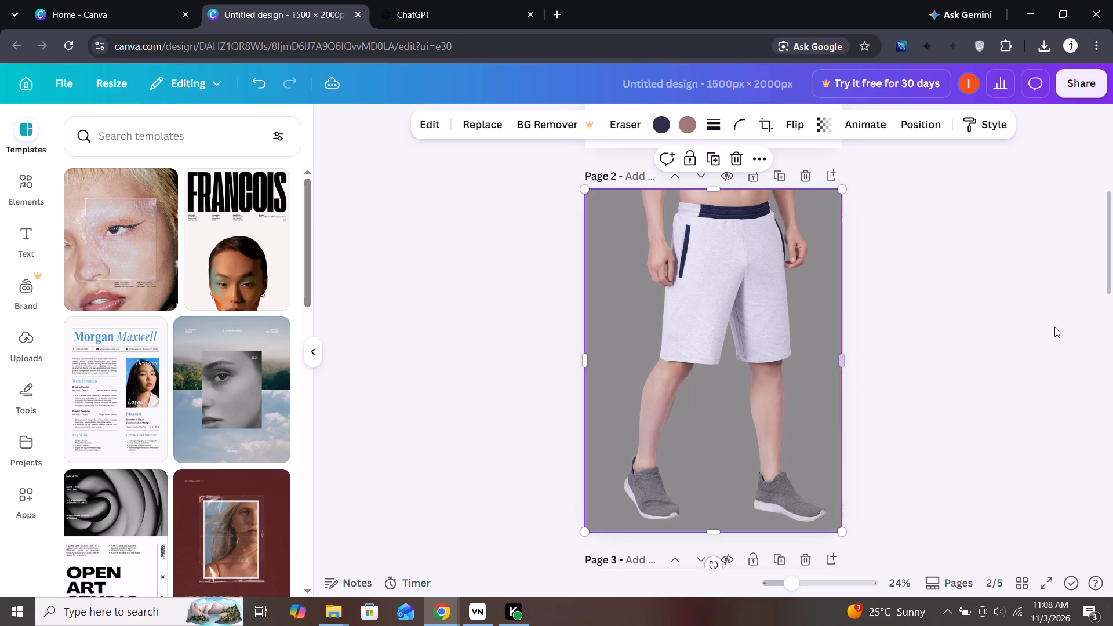
pyautogui.click(1046, 311)
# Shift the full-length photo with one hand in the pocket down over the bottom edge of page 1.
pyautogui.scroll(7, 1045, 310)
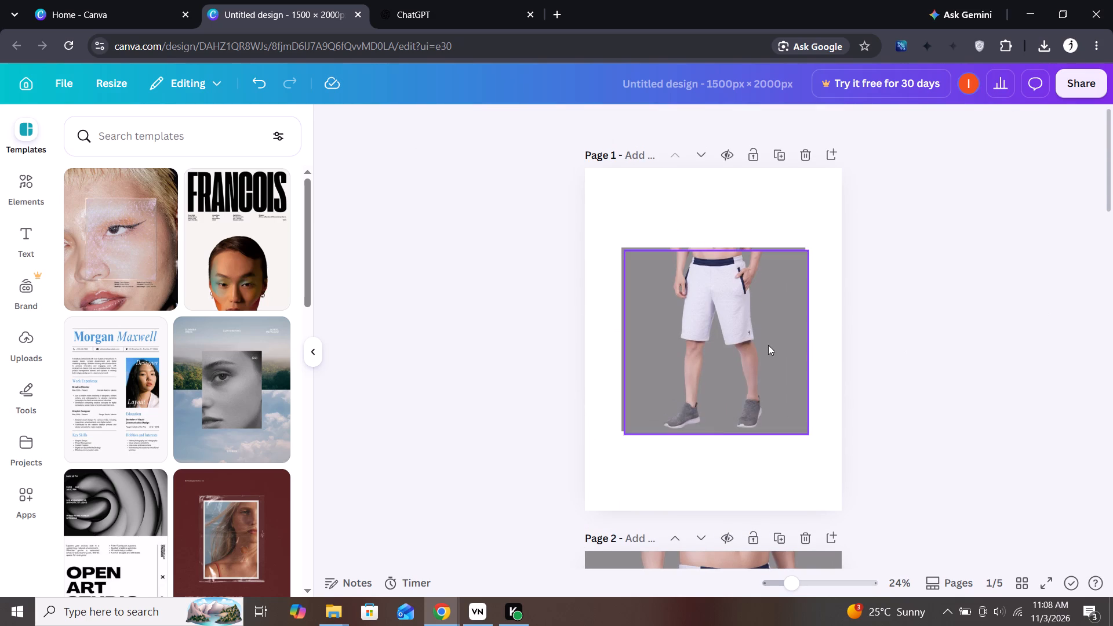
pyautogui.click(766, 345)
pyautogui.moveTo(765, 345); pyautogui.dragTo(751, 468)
# Delete the front waistband close-up from page 3.
pyautogui.scroll(4, 792, 315)
pyautogui.scroll(-15, 798, 312)
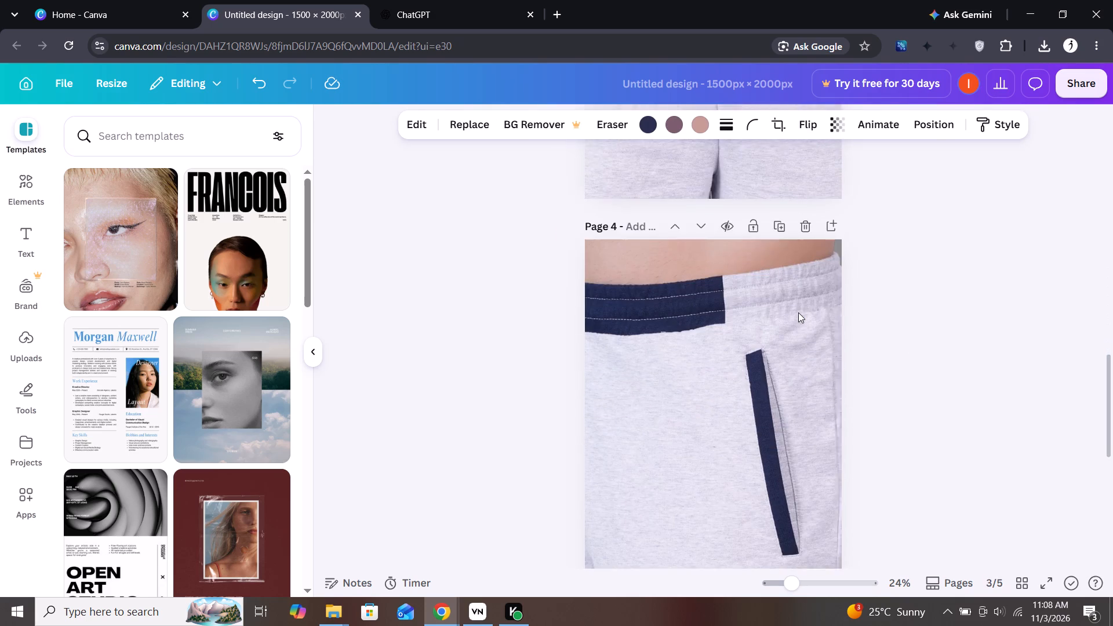
pyautogui.scroll(-3, 798, 312)
pyautogui.scroll(8, 798, 312)
pyautogui.click(770, 339)
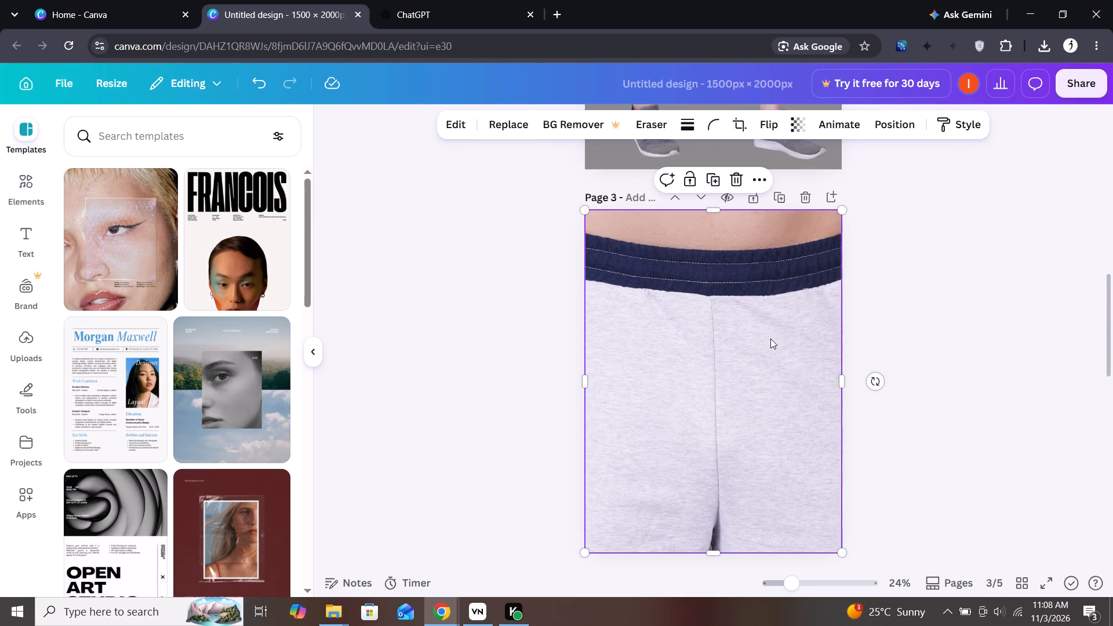
pyautogui.rightClick(777, 293)
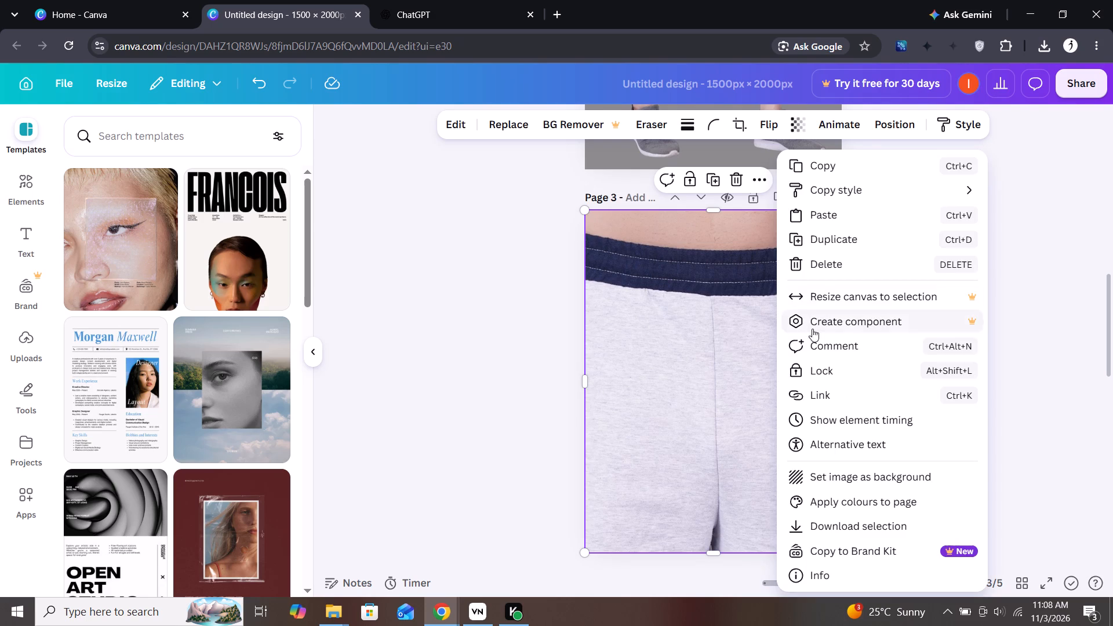
pyautogui.click(829, 266)
# Move the full-length photo with one hand in the pocket from page 1 onto the emptied page 3.
pyautogui.scroll(7, 826, 274)
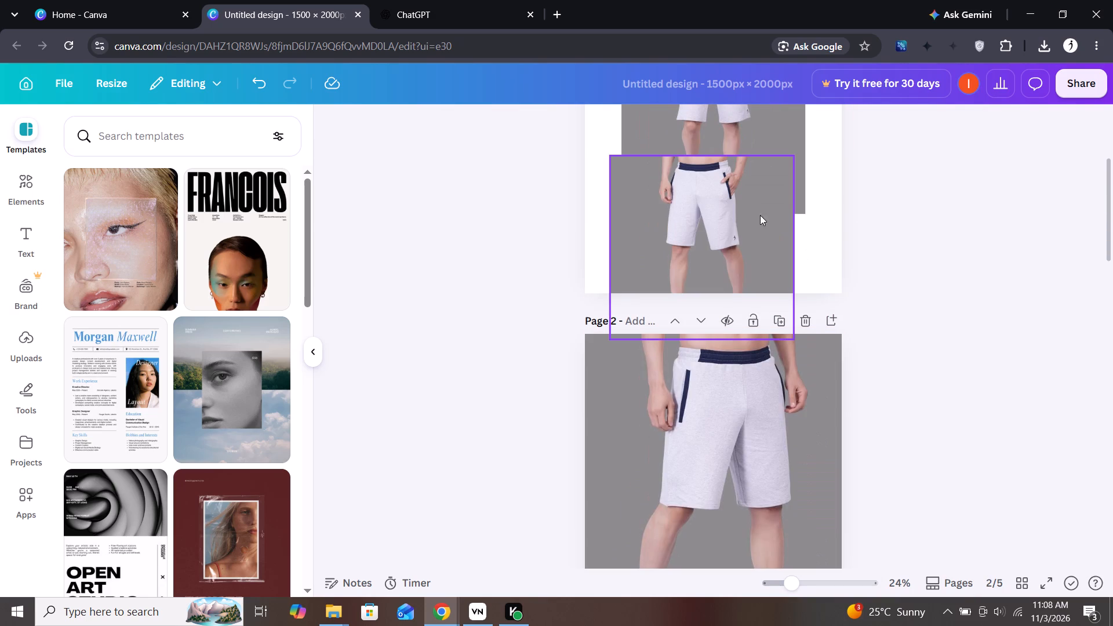
pyautogui.moveTo(723, 227); pyautogui.dragTo(741, 410)
pyautogui.scroll(-6, 737, 405)
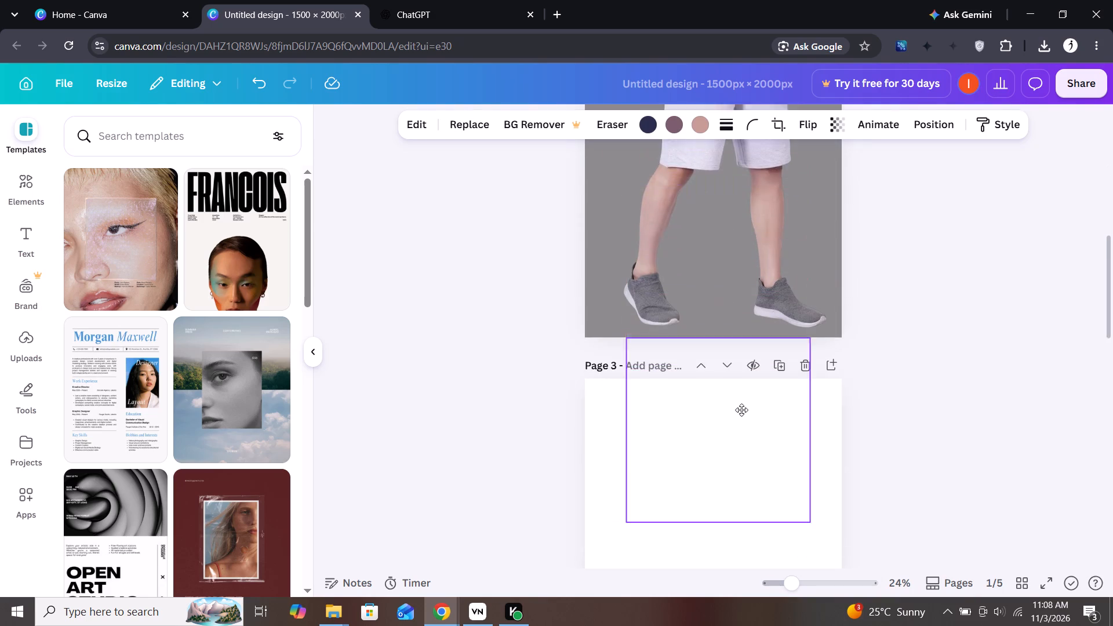
pyautogui.moveTo(741, 410); pyautogui.dragTo(743, 413)
# Extend the hand-in-pocket photo on all four sides until it covers page 3 completely.
pyautogui.scroll(-3, 830, 410)
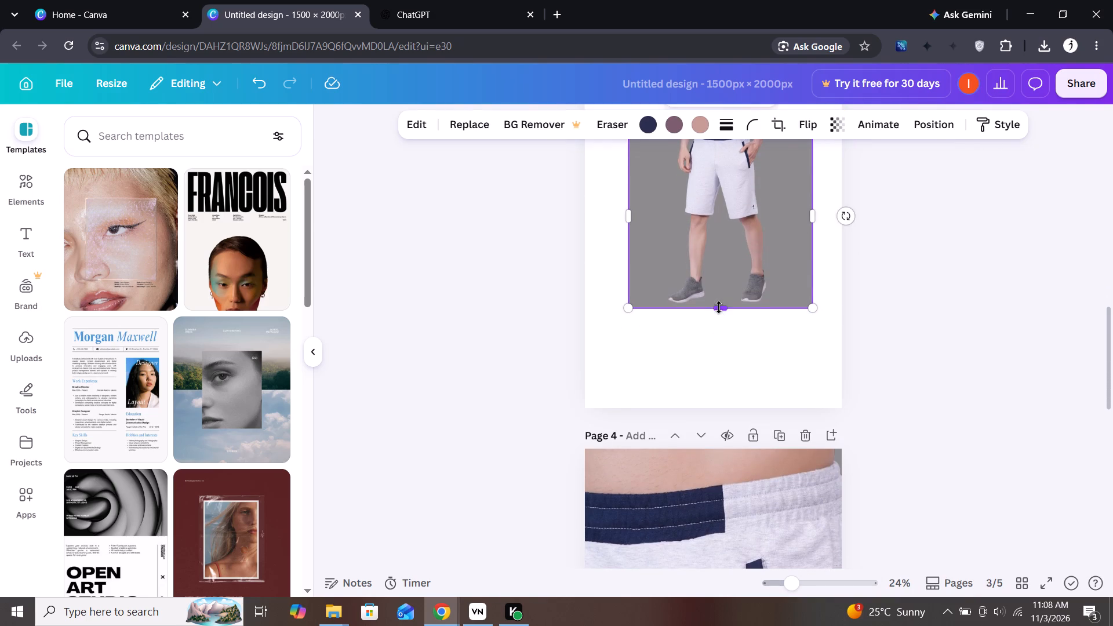
pyautogui.moveTo(719, 307); pyautogui.dragTo(715, 406)
pyautogui.scroll(2, 704, 368)
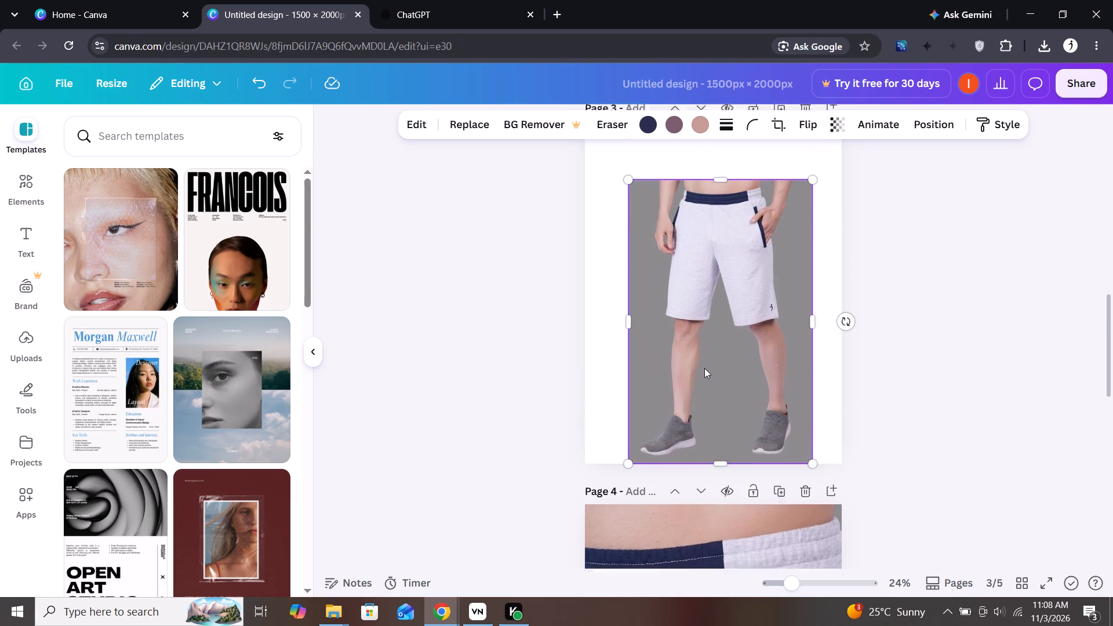
pyautogui.moveTo(718, 269); pyautogui.dragTo(725, 219)
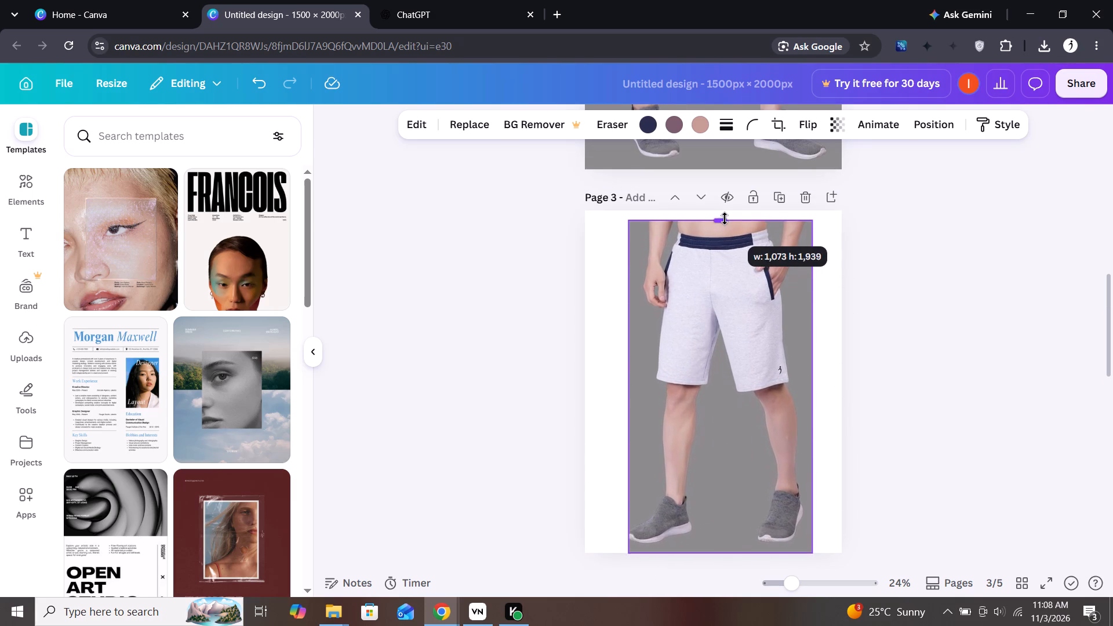
pyautogui.moveTo(725, 219); pyautogui.dragTo(725, 207)
pyautogui.moveTo(630, 388); pyautogui.dragTo(594, 386)
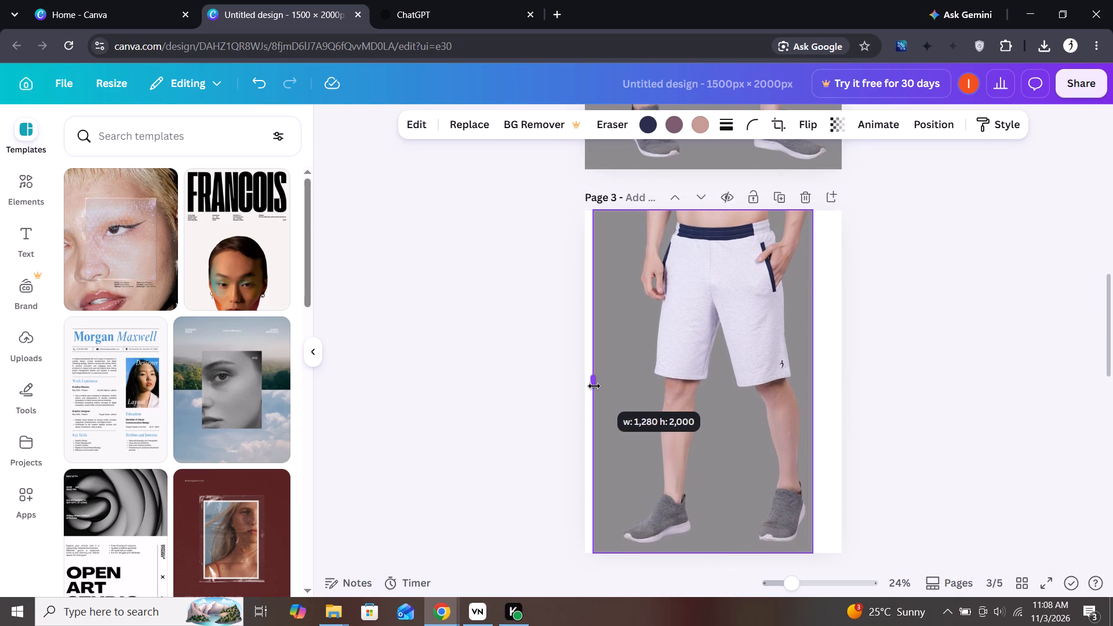
pyautogui.moveTo(594, 386); pyautogui.dragTo(590, 386)
pyautogui.moveTo(817, 387); pyautogui.dragTo(832, 387)
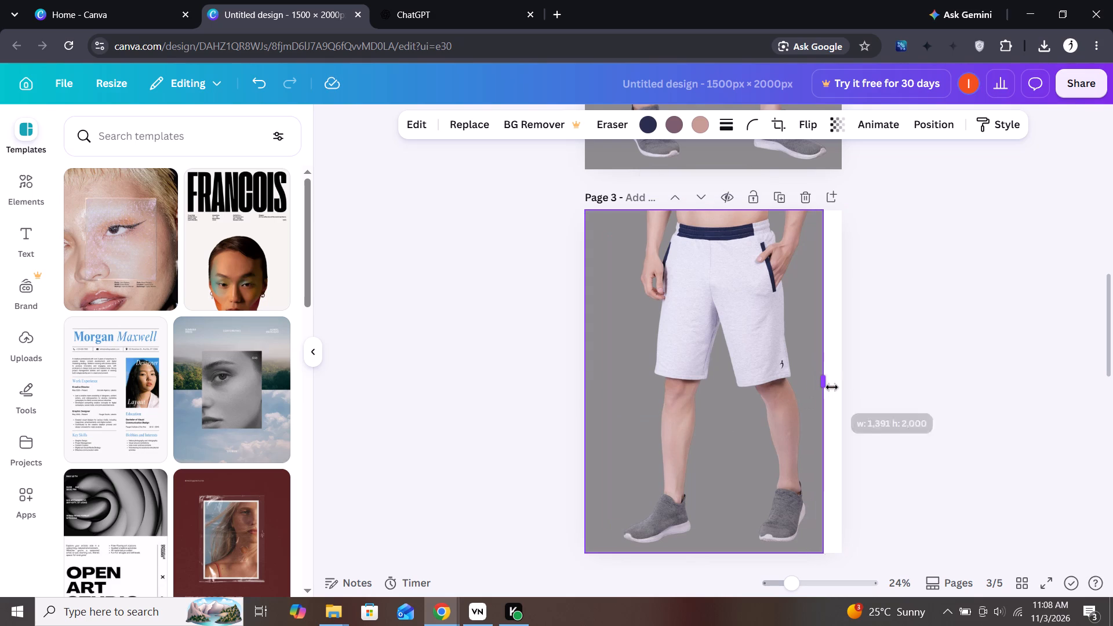
pyautogui.moveTo(832, 387); pyautogui.dragTo(846, 389)
pyautogui.click(984, 339)
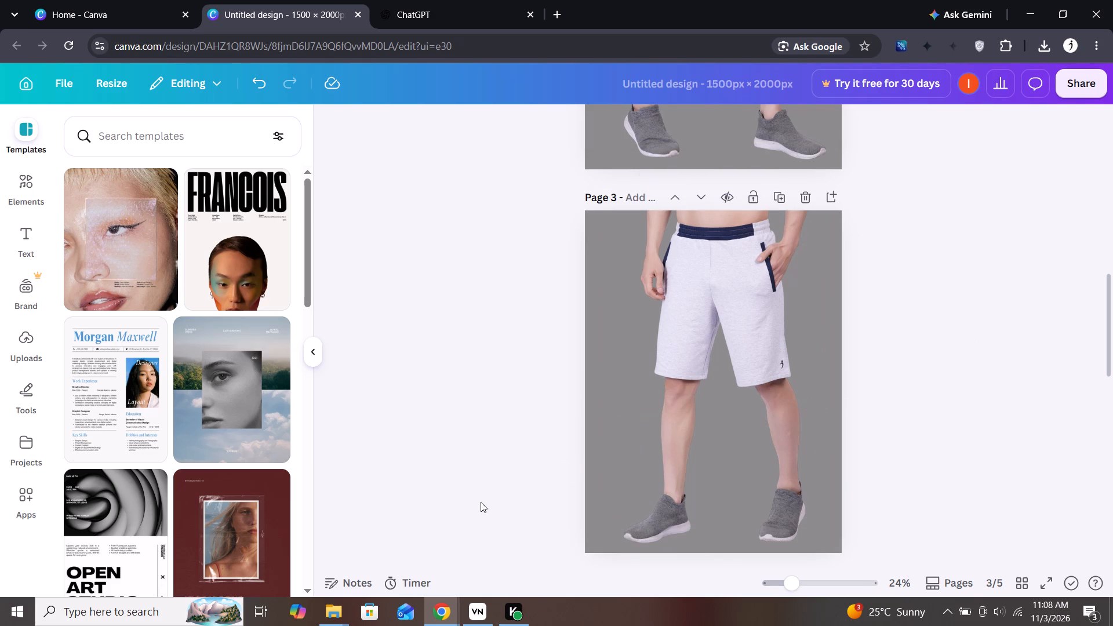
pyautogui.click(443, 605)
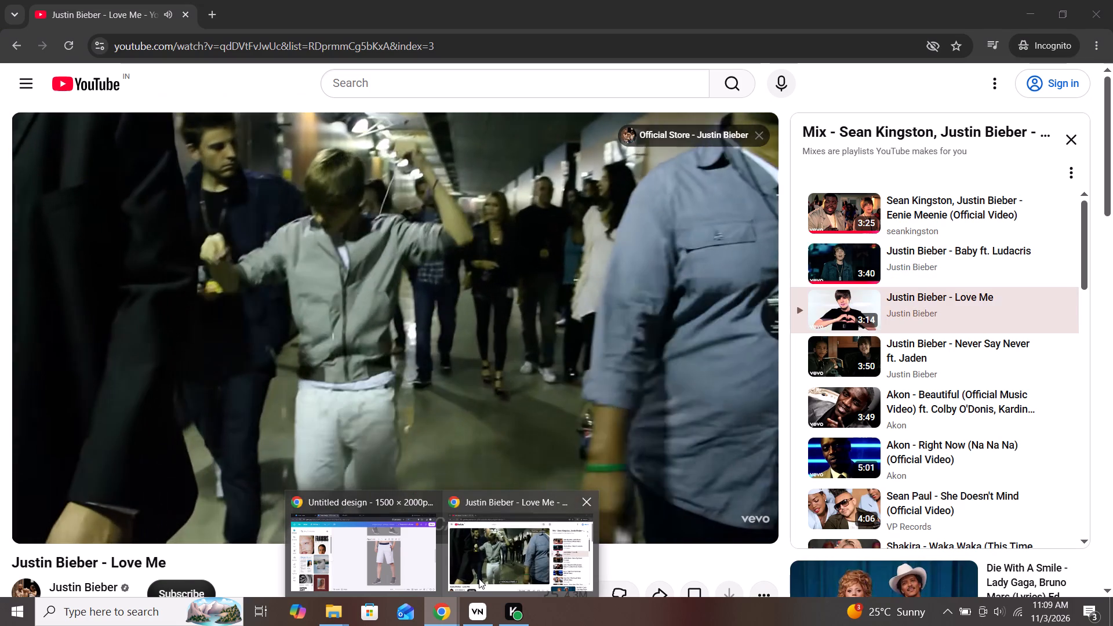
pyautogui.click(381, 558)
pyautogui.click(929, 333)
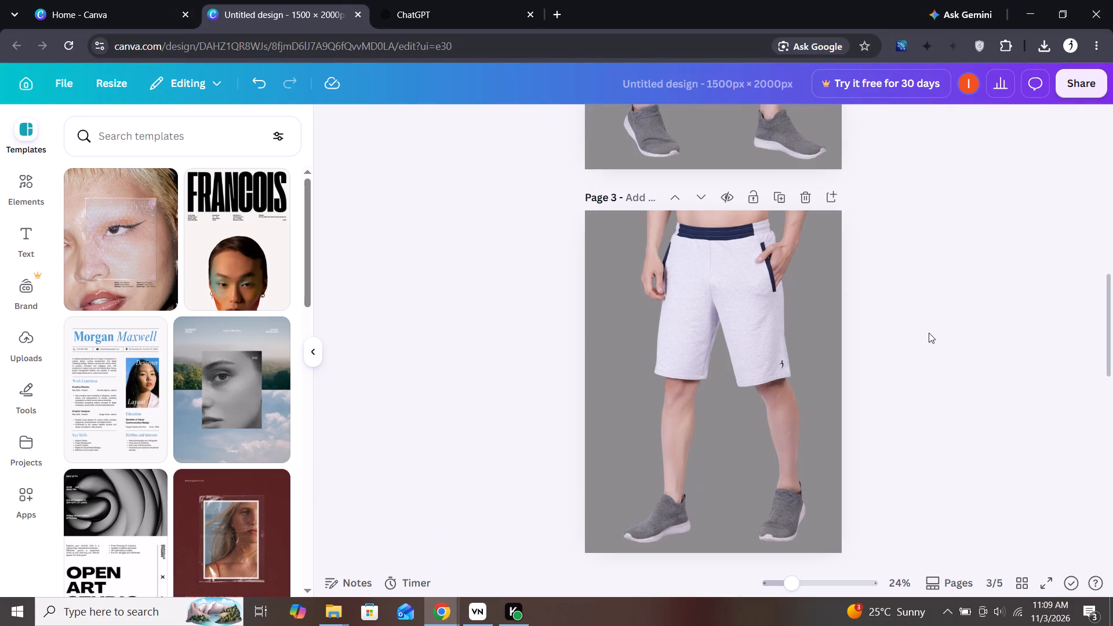
# Extend the remaining front-facing shorts photo on page 1 to the page's top and bottom edges.
pyautogui.scroll(12, 929, 333)
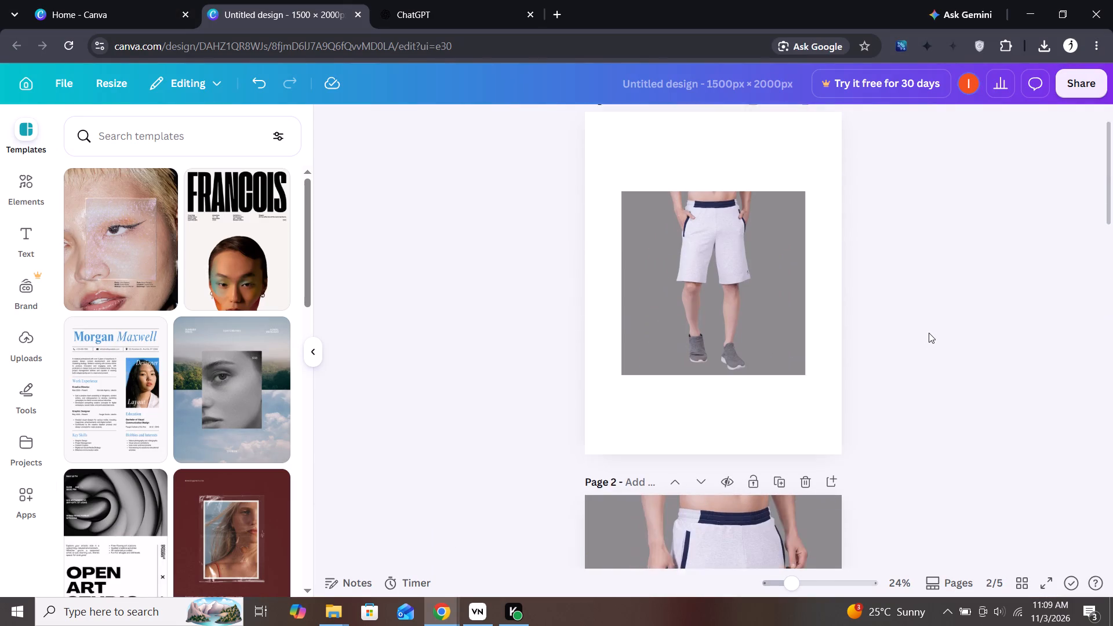
pyautogui.click(714, 346)
pyautogui.moveTo(714, 247); pyautogui.dragTo(720, 170)
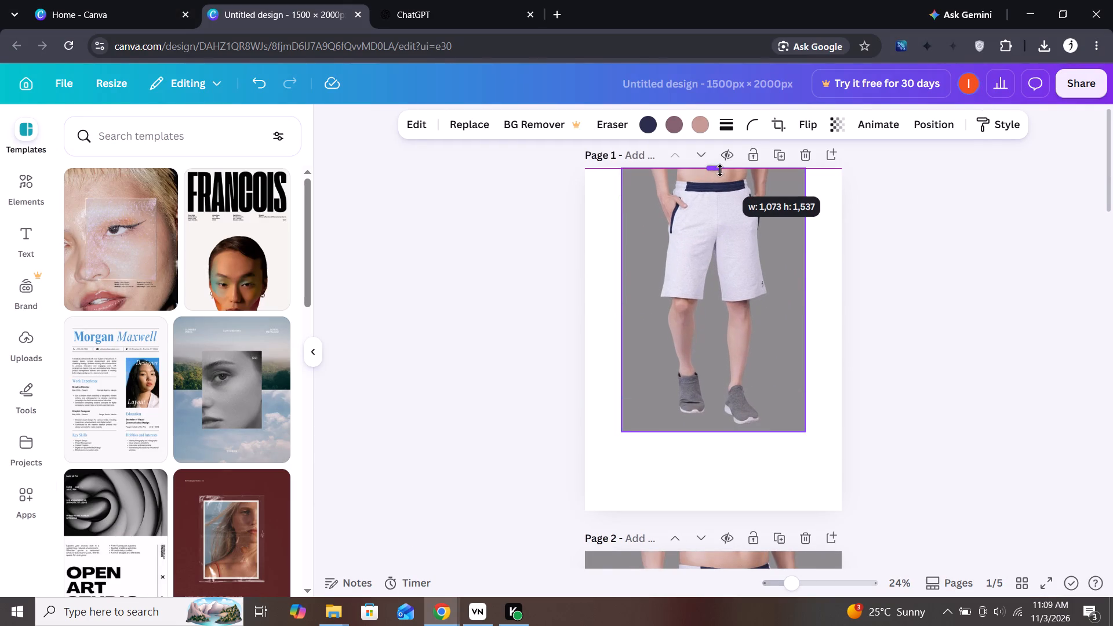
pyautogui.moveTo(720, 170); pyautogui.dragTo(720, 170)
pyautogui.moveTo(712, 434); pyautogui.dragTo(718, 473)
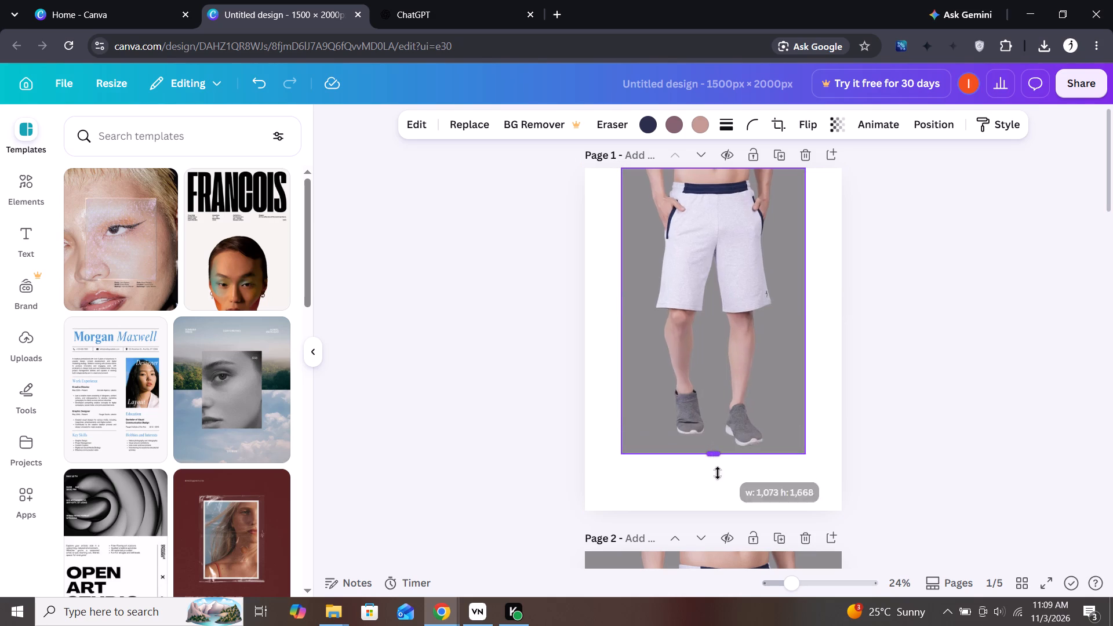
pyautogui.moveTo(718, 473); pyautogui.dragTo(712, 516)
# Switch to YouTube and search for "akon hit songs jukebox".
pyautogui.click(434, 616)
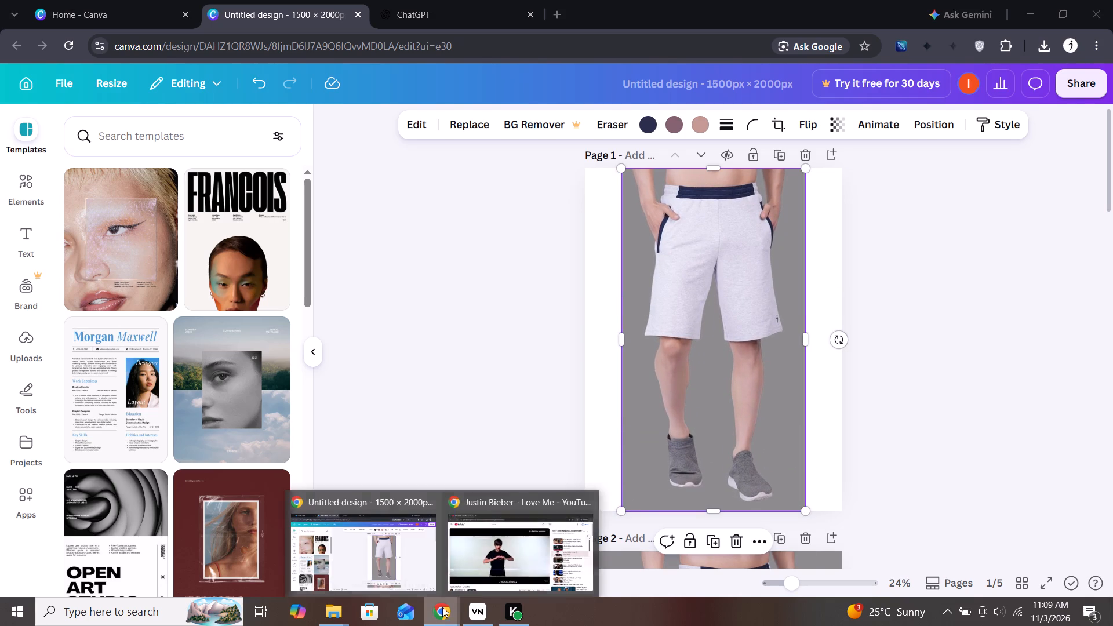
pyautogui.click(479, 580)
pyautogui.click(456, 92)
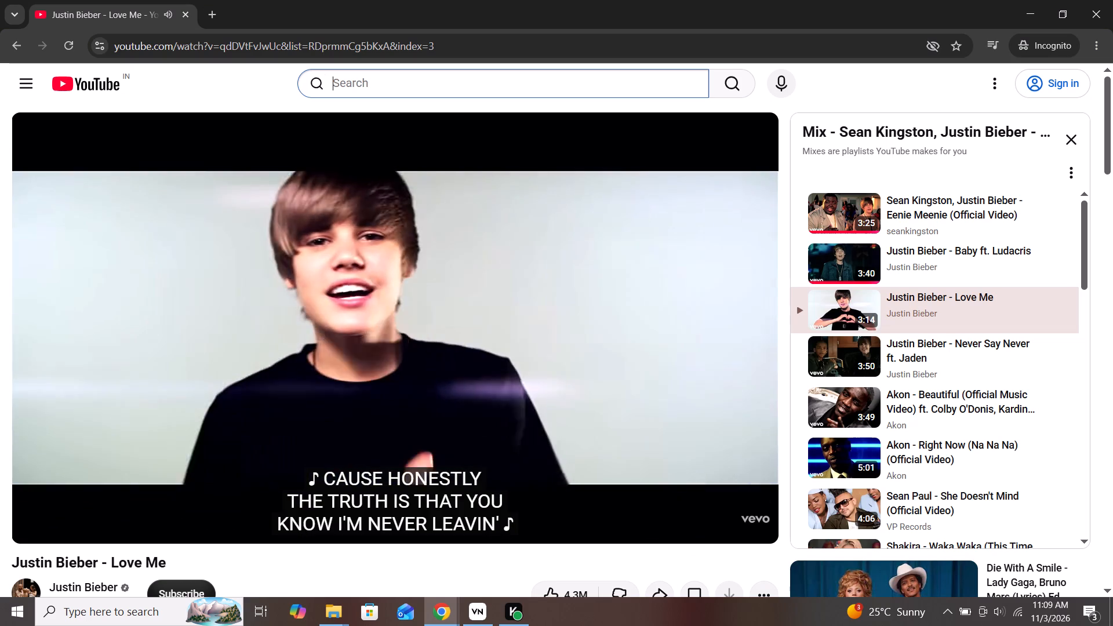
pyautogui.write('akon')
pyautogui.press('space')
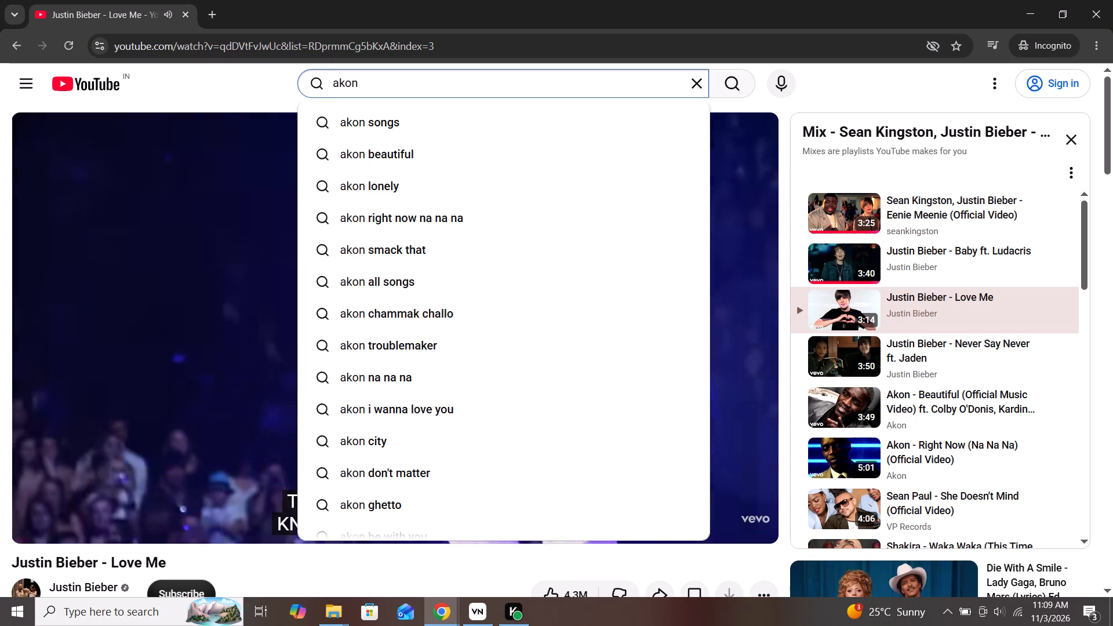
pyautogui.write('jk')
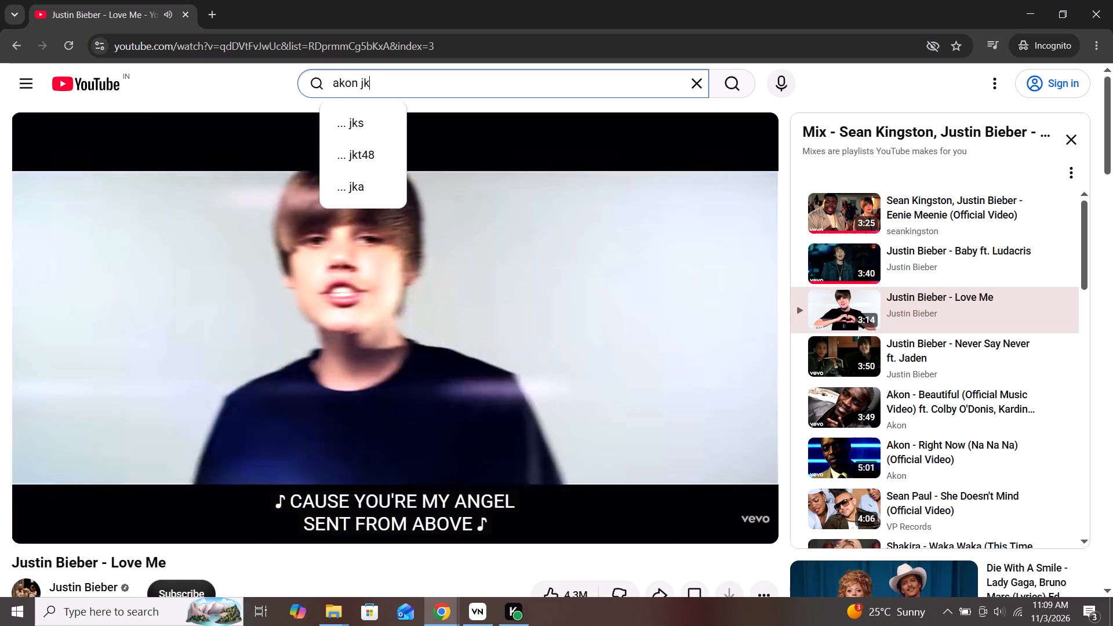
pyautogui.press('BackSpace')
pyautogui.write('uke')
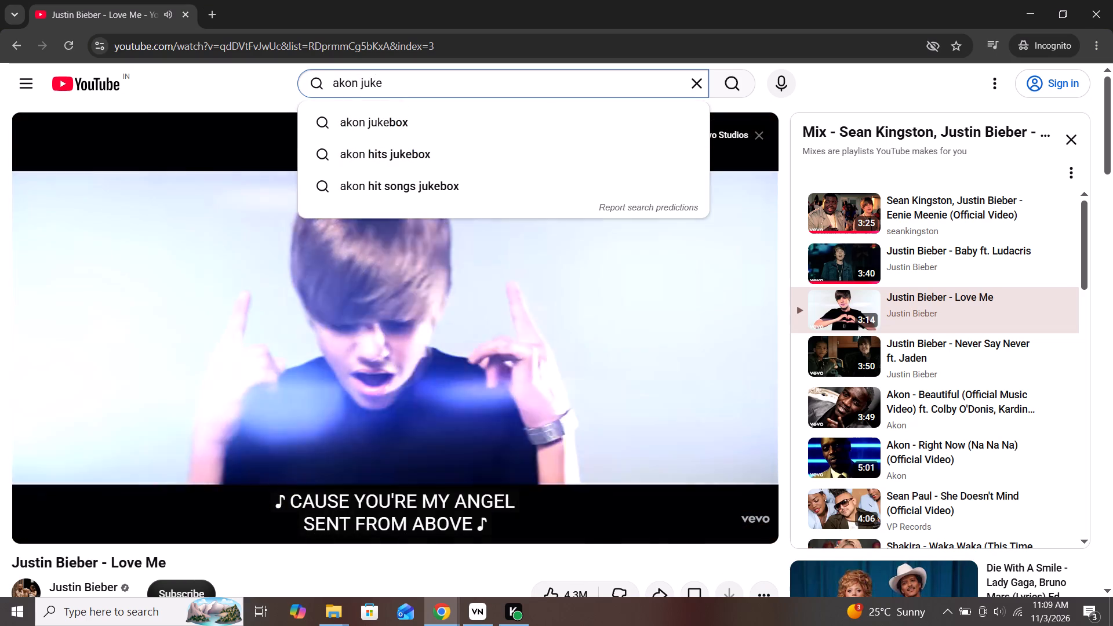
pyautogui.click(393, 186)
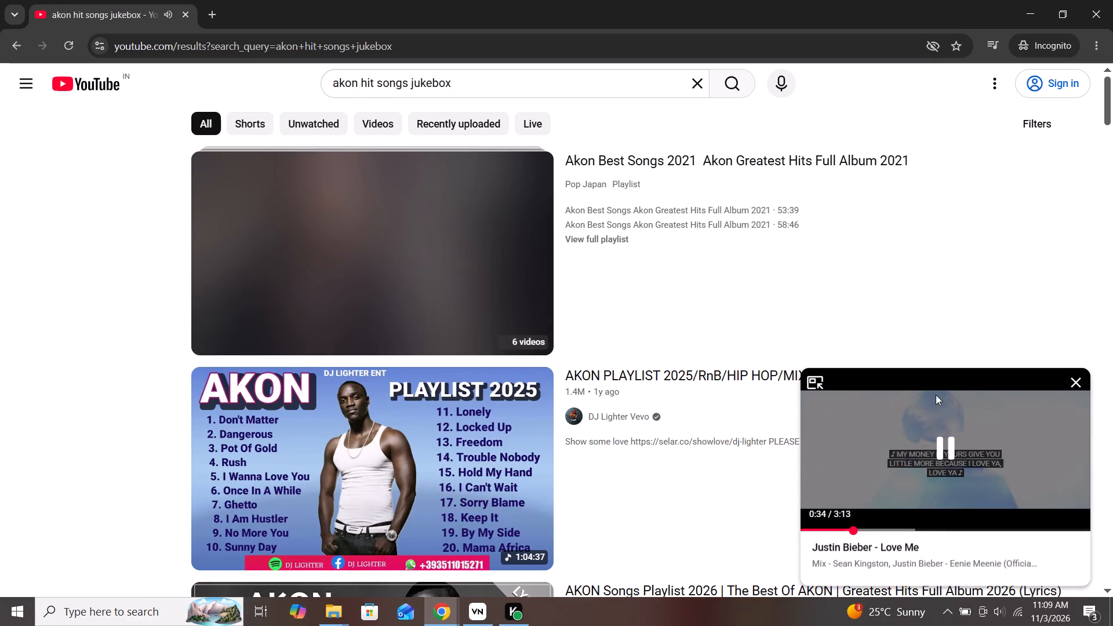
# Return to the music mix and play "Justin Bieber - Never Say Never ft. Jaden".
pyautogui.click(811, 381)
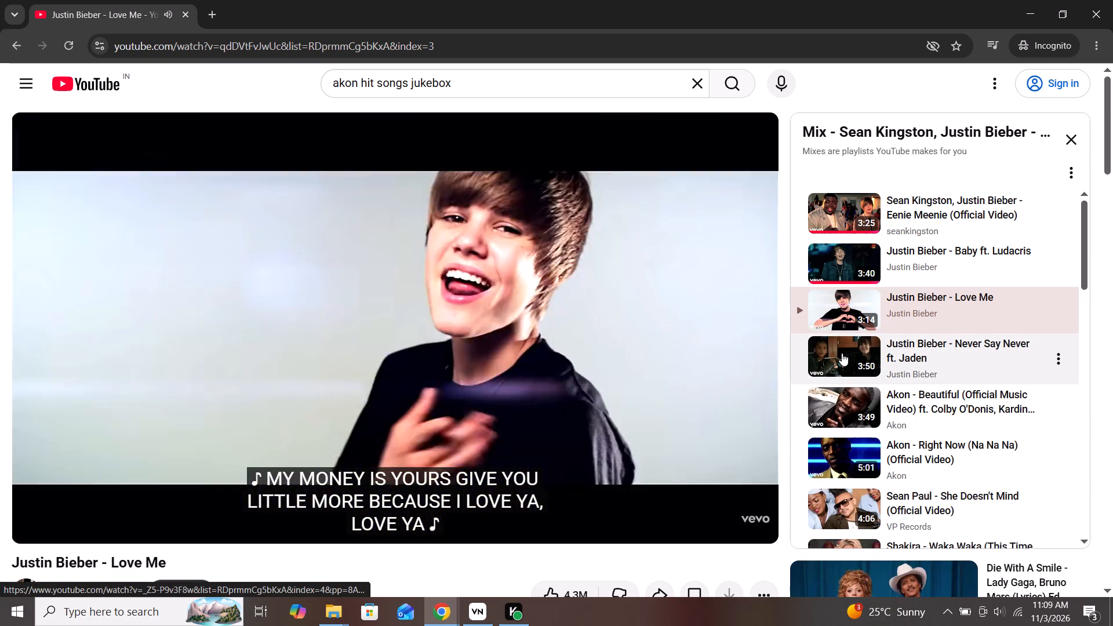
pyautogui.click(833, 367)
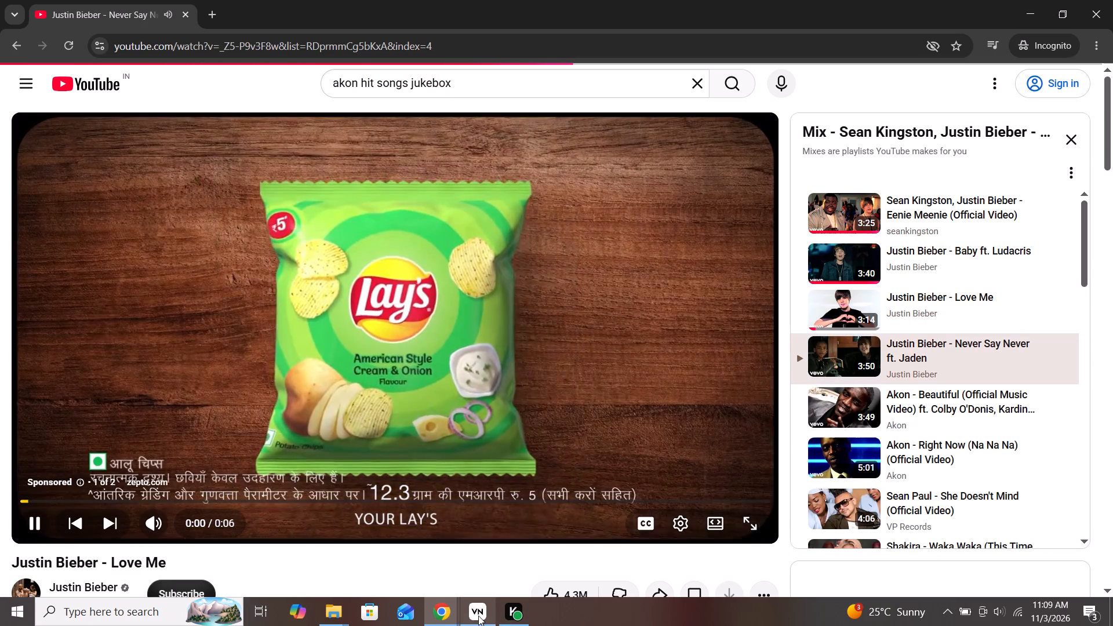
# Switch back to the Canva design and extend the shorts photo on page 1 to both side edges of the page.
pyautogui.click(449, 614)
pyautogui.click(373, 560)
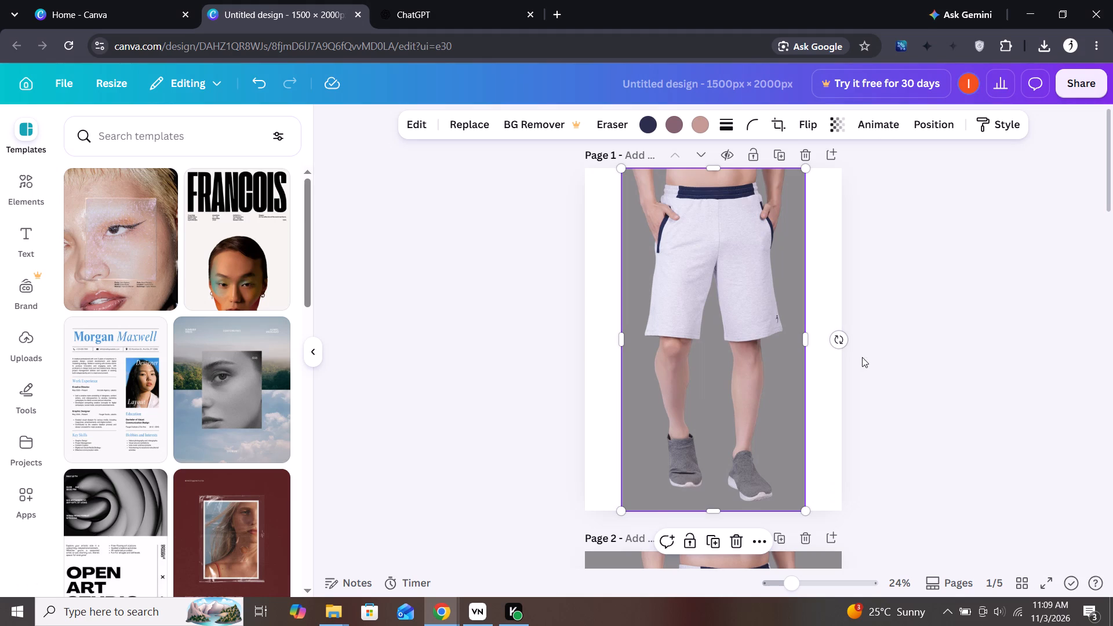
pyautogui.moveTo(809, 338); pyautogui.dragTo(838, 339)
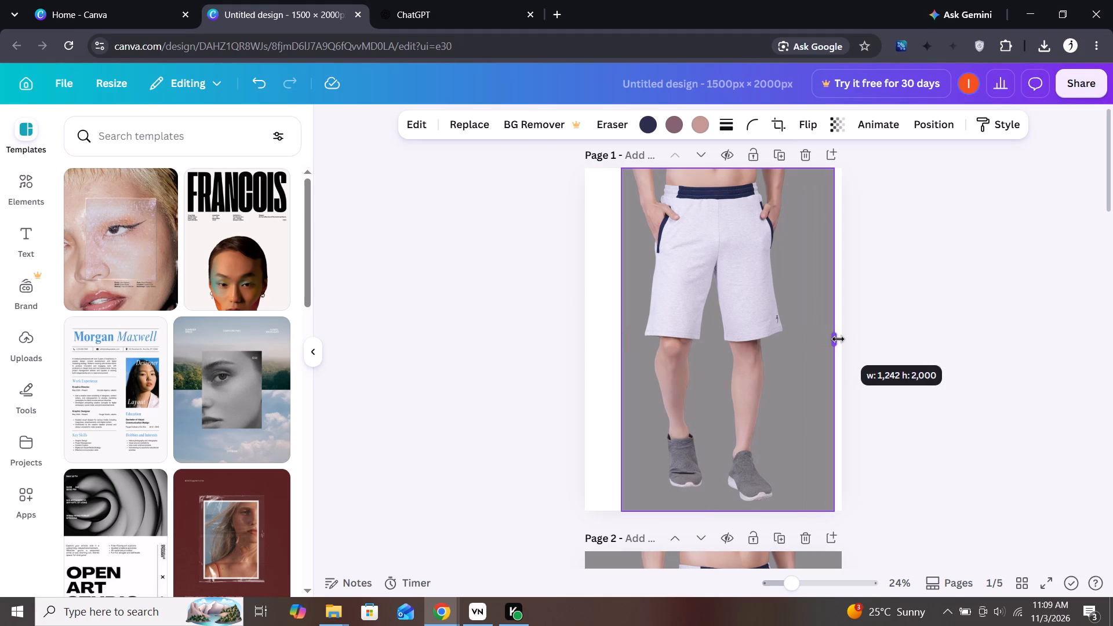
pyautogui.moveTo(838, 339); pyautogui.dragTo(845, 339)
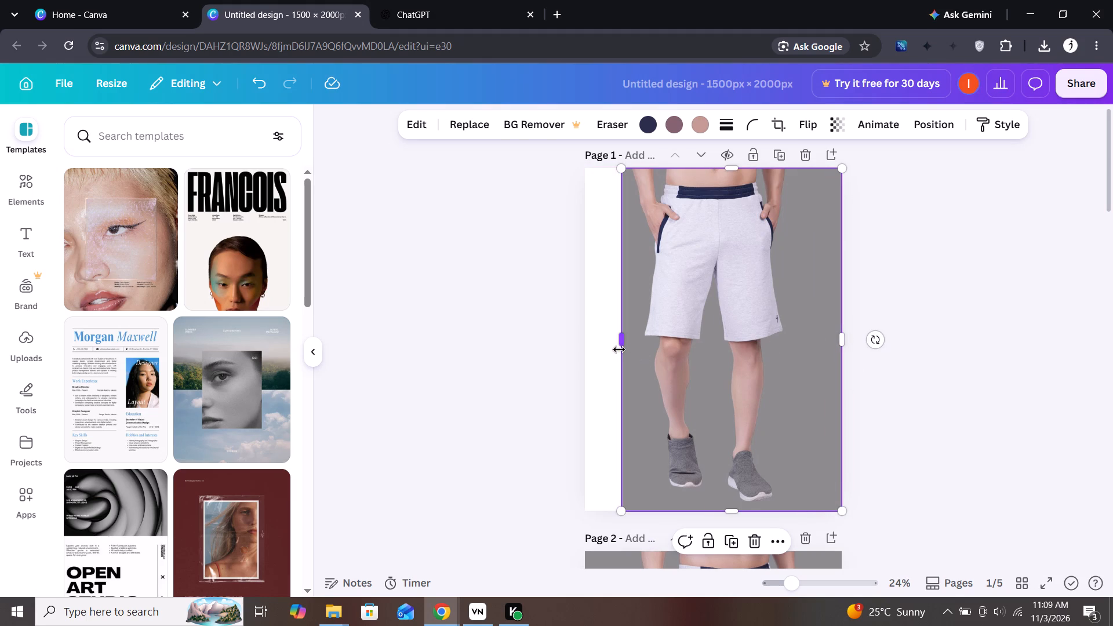
pyautogui.moveTo(621, 343); pyautogui.dragTo(585, 343)
pyautogui.click(947, 276)
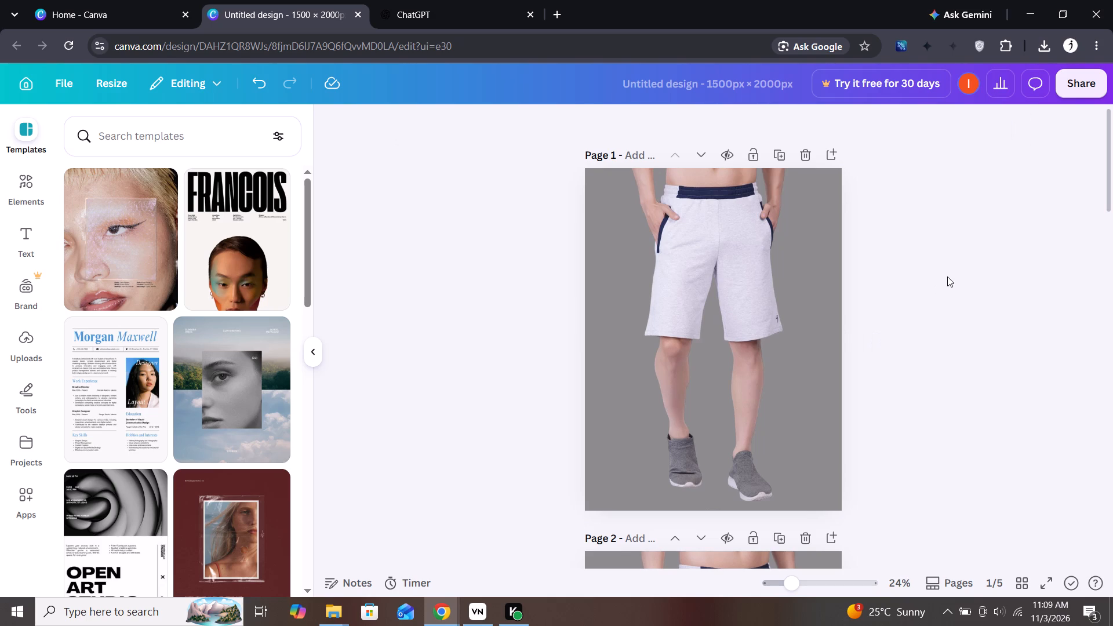
# Review all five pages of the design to check that each photo fills its page.
pyautogui.scroll(-7, 947, 276)
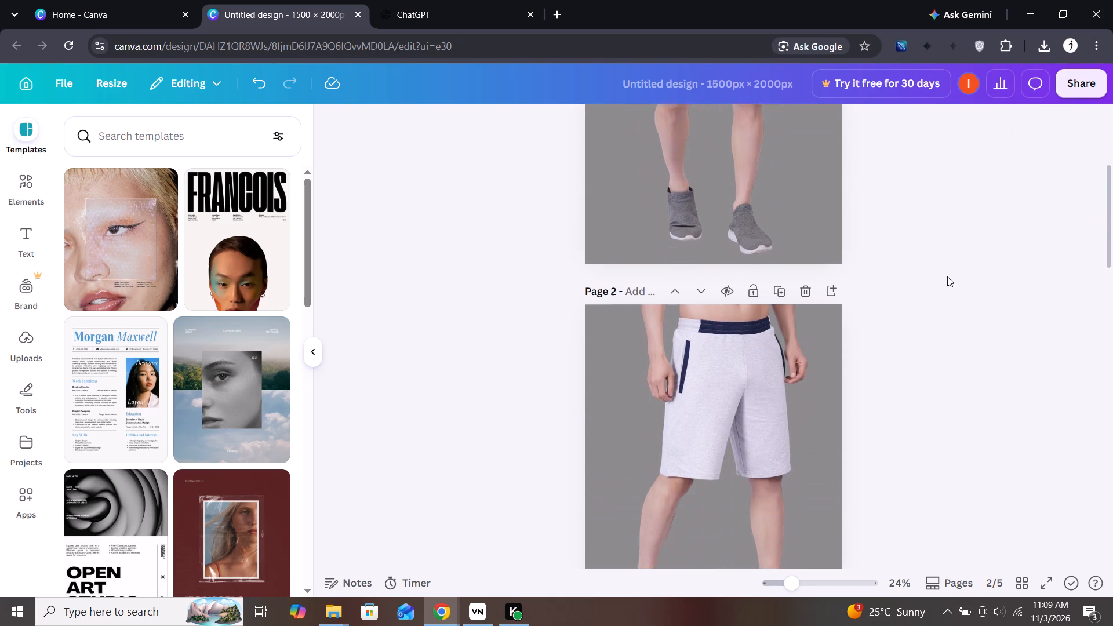
pyautogui.scroll(-6, 947, 276)
pyautogui.scroll(-18, 947, 276)
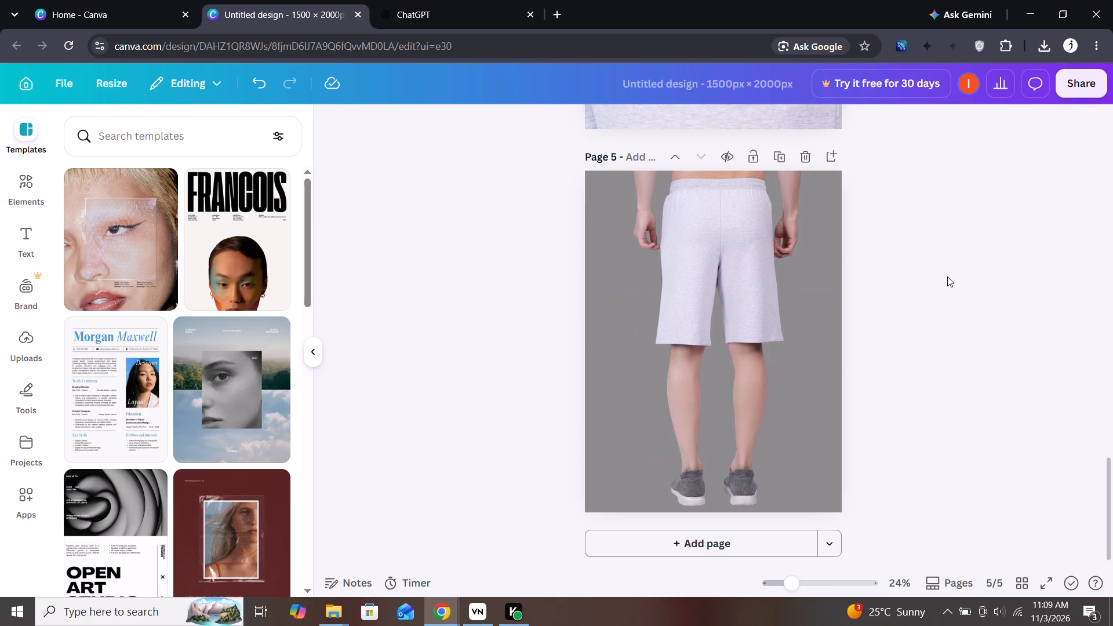
pyautogui.scroll(-9, 947, 276)
pyautogui.scroll(20, 947, 276)
pyautogui.scroll(14, 947, 276)
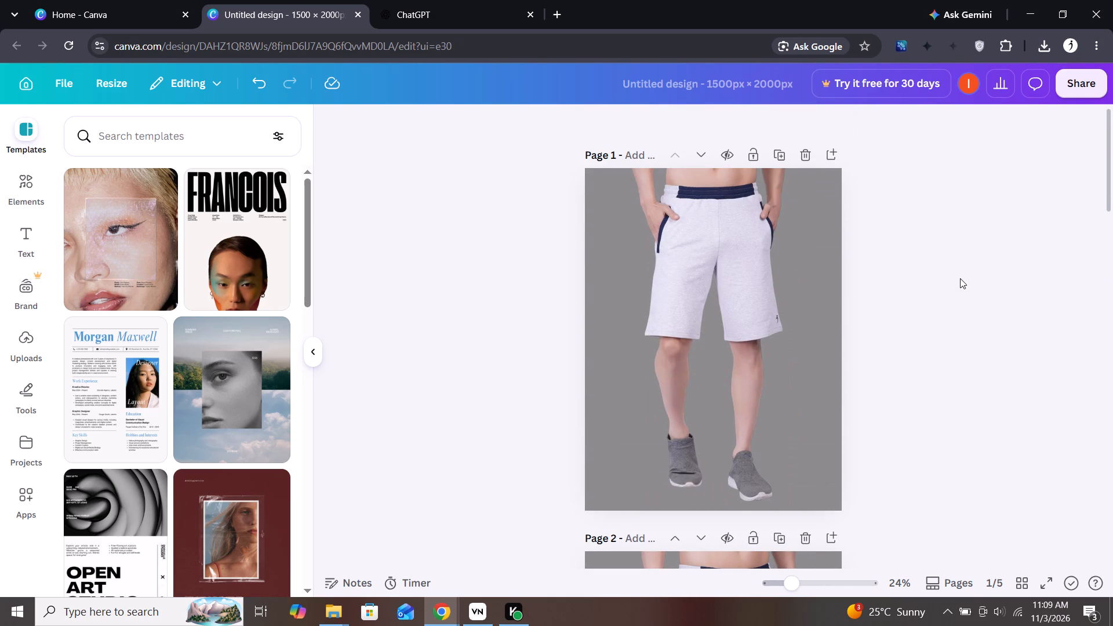
pyautogui.scroll(19, 960, 278)
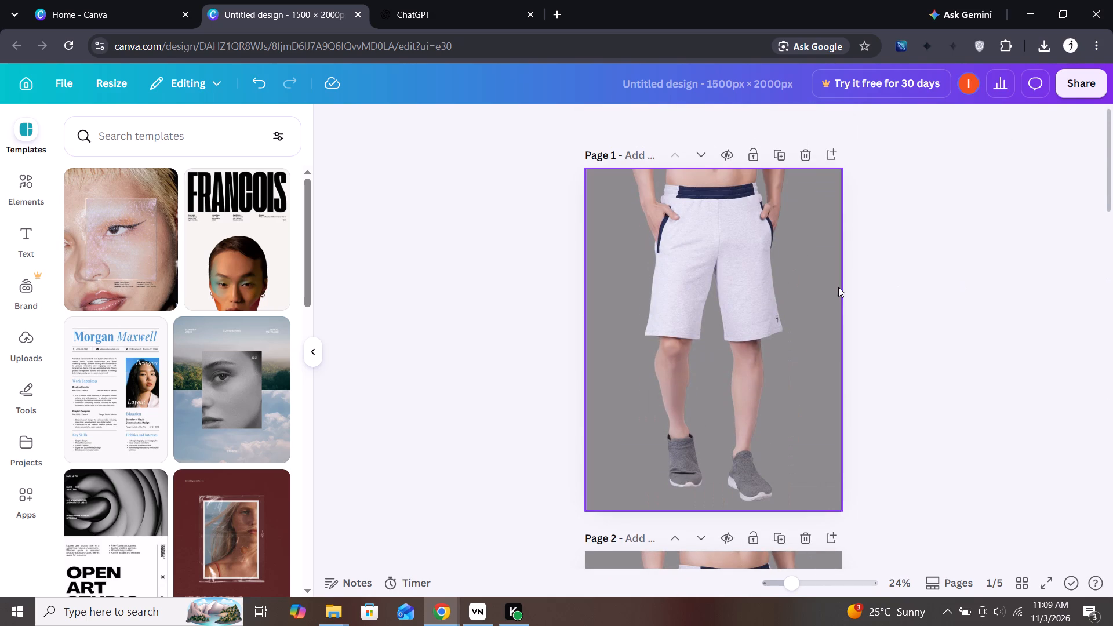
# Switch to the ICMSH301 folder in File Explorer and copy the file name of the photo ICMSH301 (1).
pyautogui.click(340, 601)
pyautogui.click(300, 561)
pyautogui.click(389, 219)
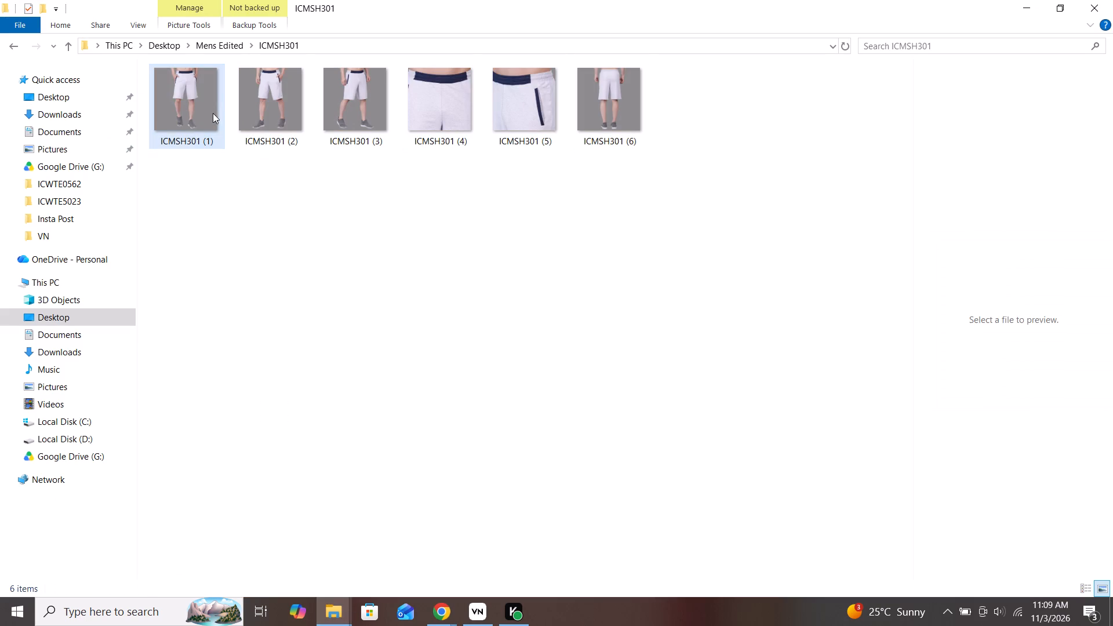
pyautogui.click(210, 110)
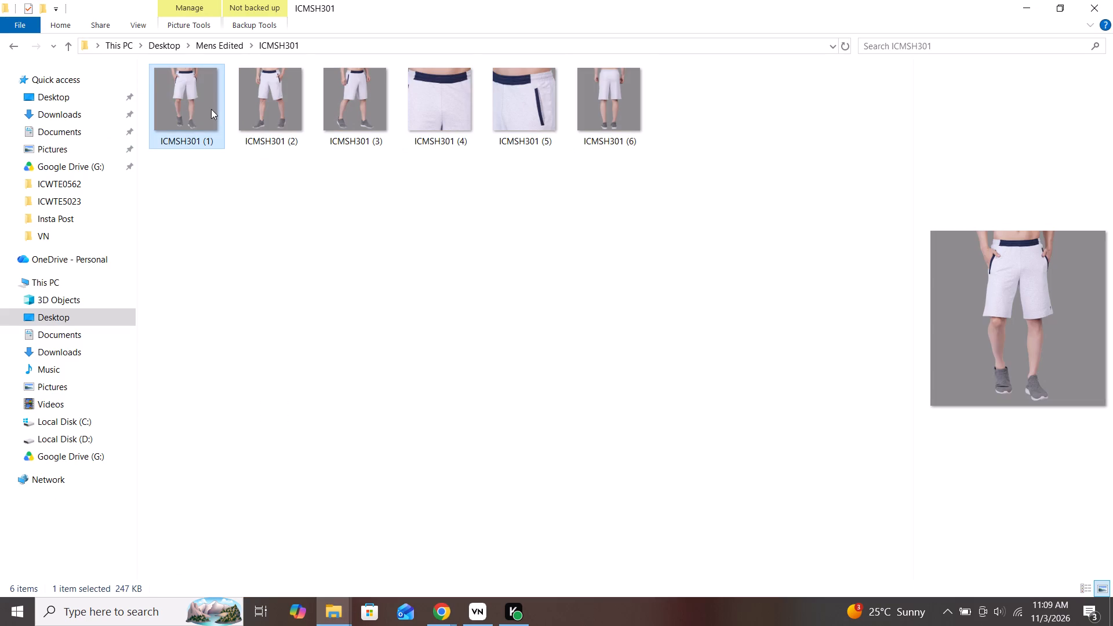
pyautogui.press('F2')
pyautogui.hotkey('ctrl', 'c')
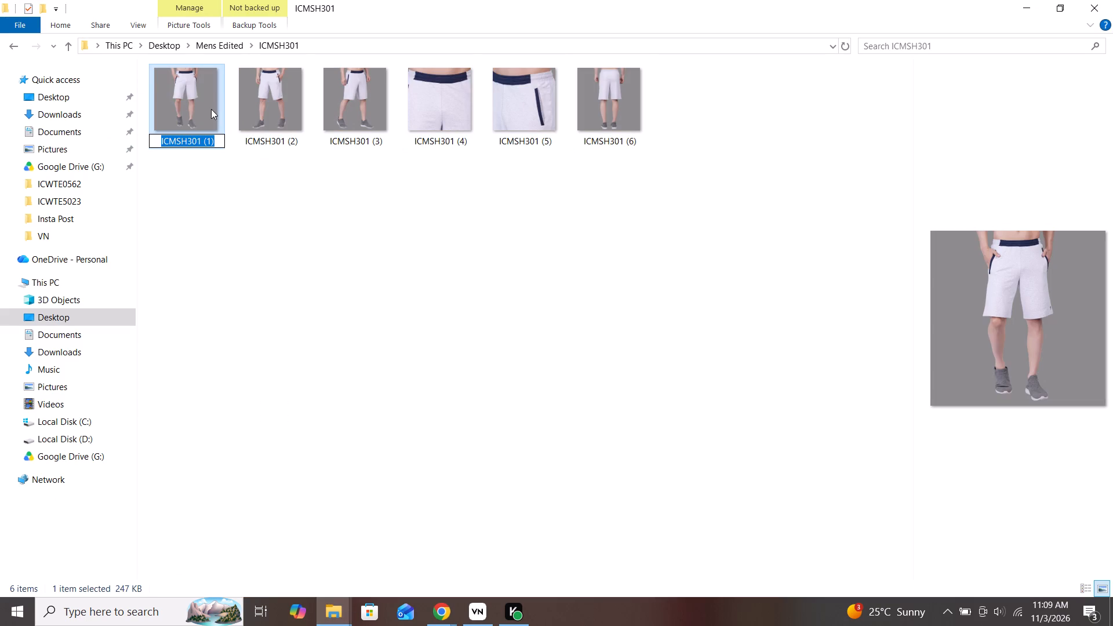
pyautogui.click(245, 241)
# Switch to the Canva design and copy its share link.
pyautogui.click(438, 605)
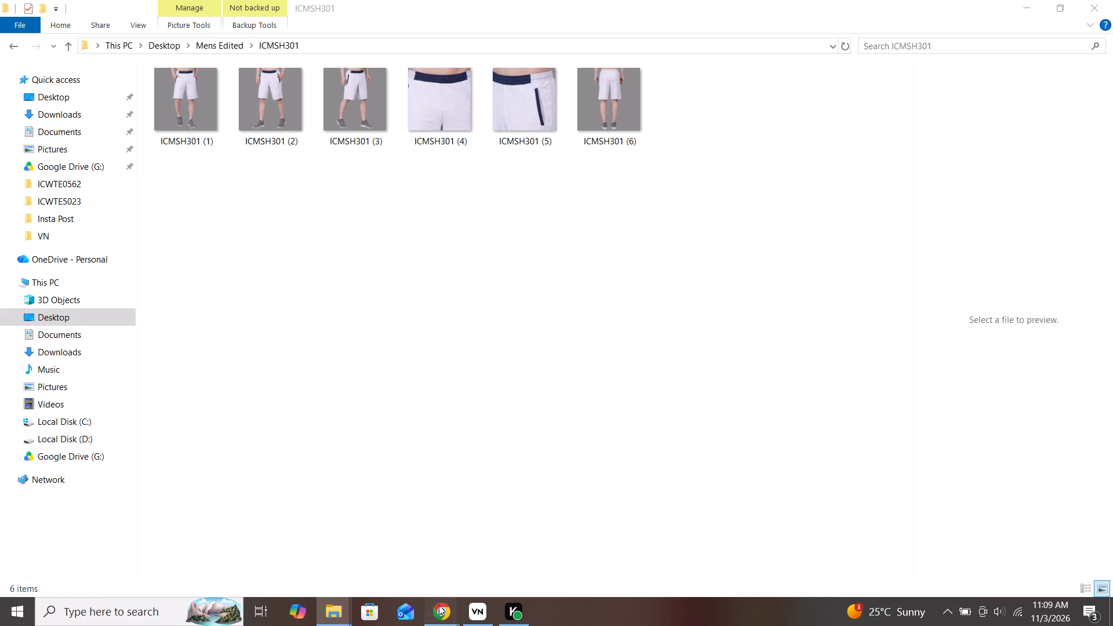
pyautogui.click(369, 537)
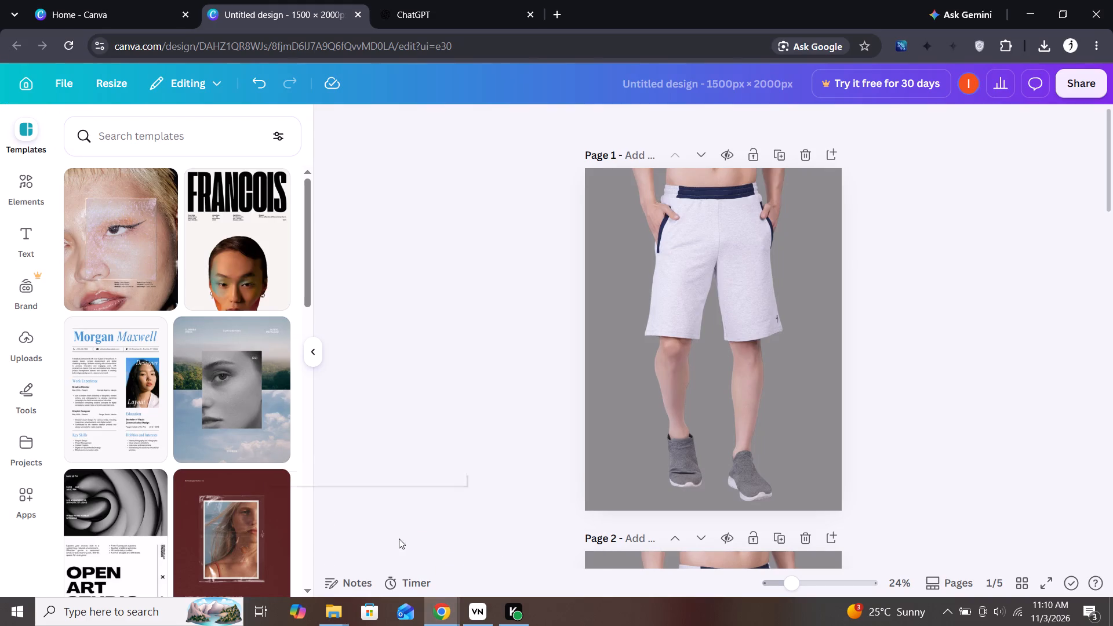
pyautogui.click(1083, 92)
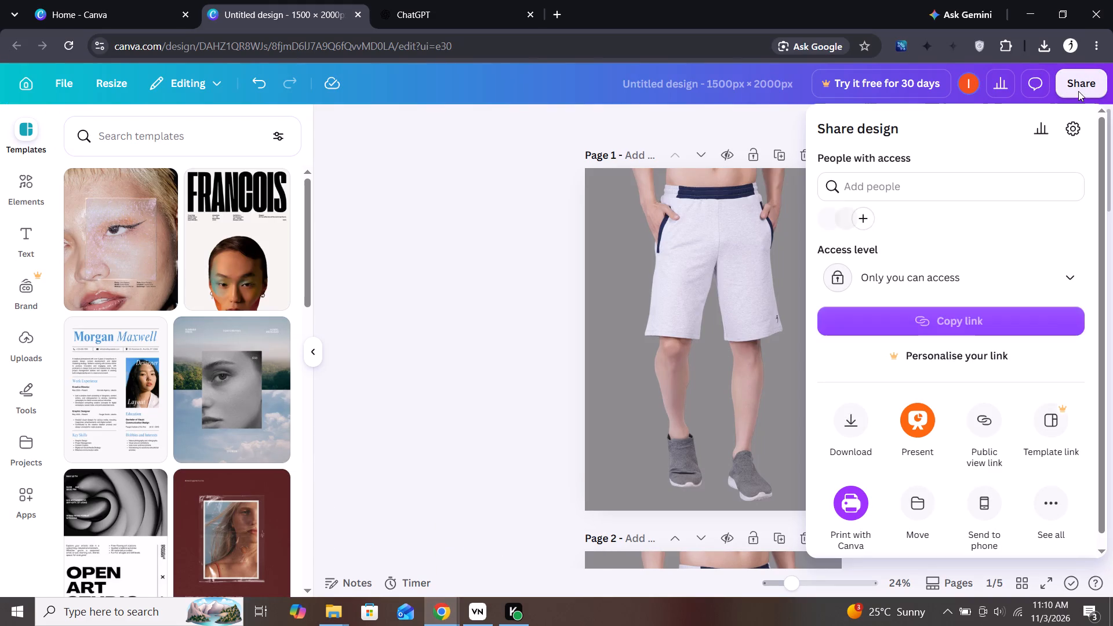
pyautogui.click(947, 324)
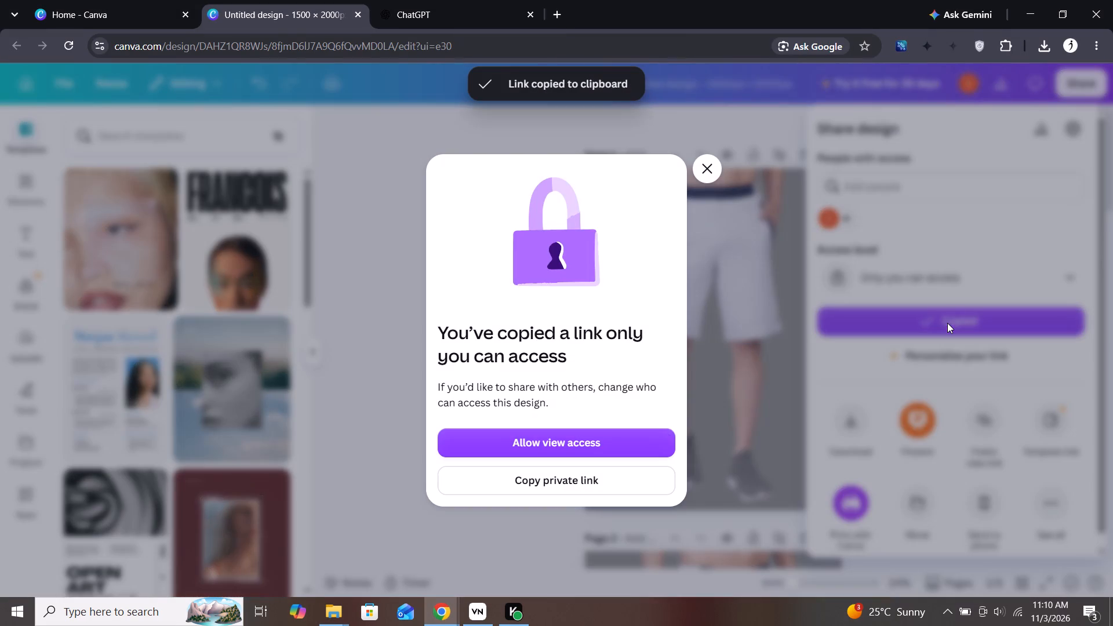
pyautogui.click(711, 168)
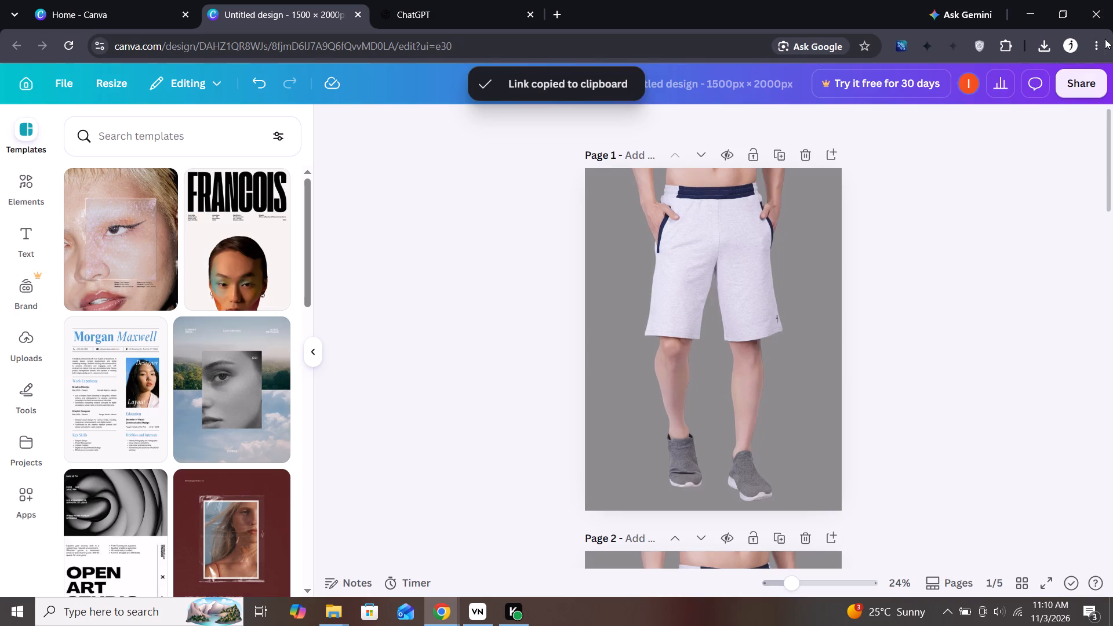
# Download only page 1 as a high-quality PNG at 1,500 × 2,000 px.
pyautogui.click(1076, 71)
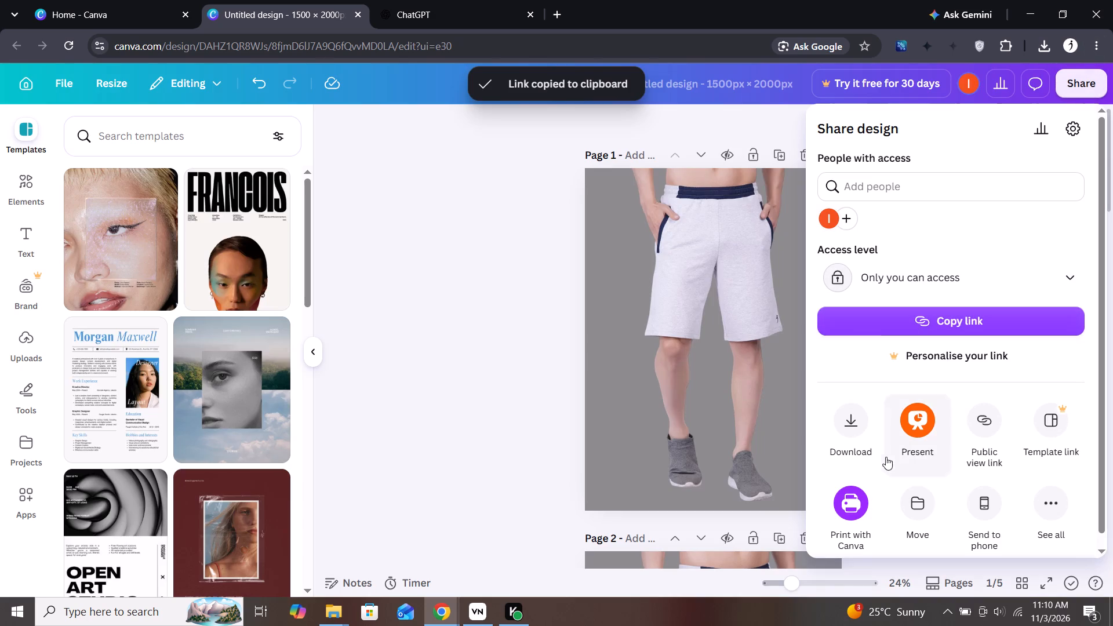
pyautogui.click(865, 448)
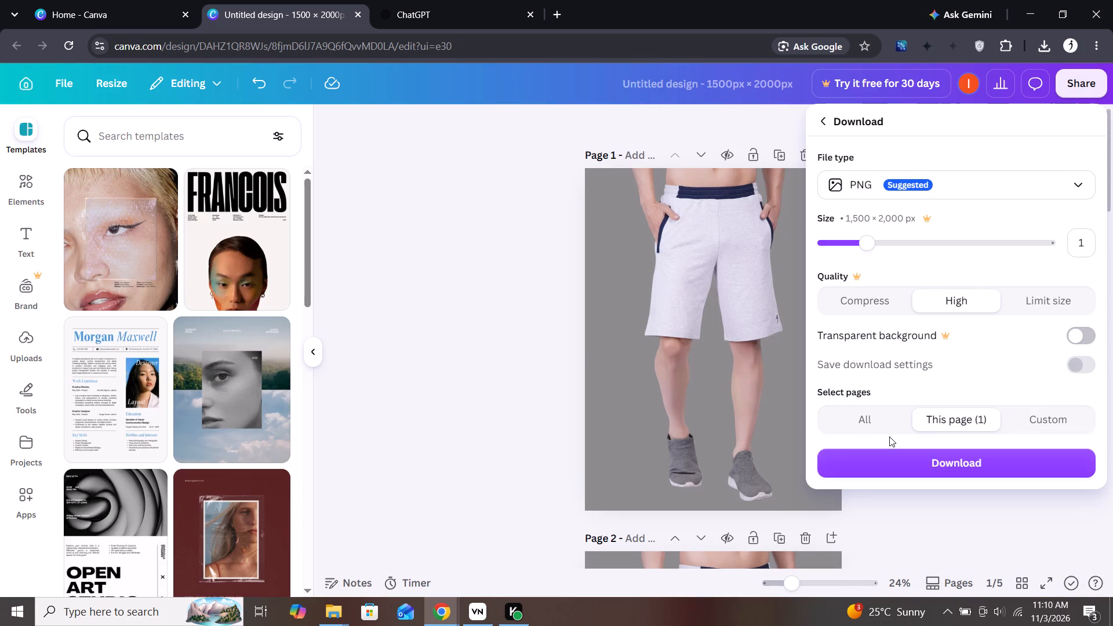
pyautogui.click(885, 461)
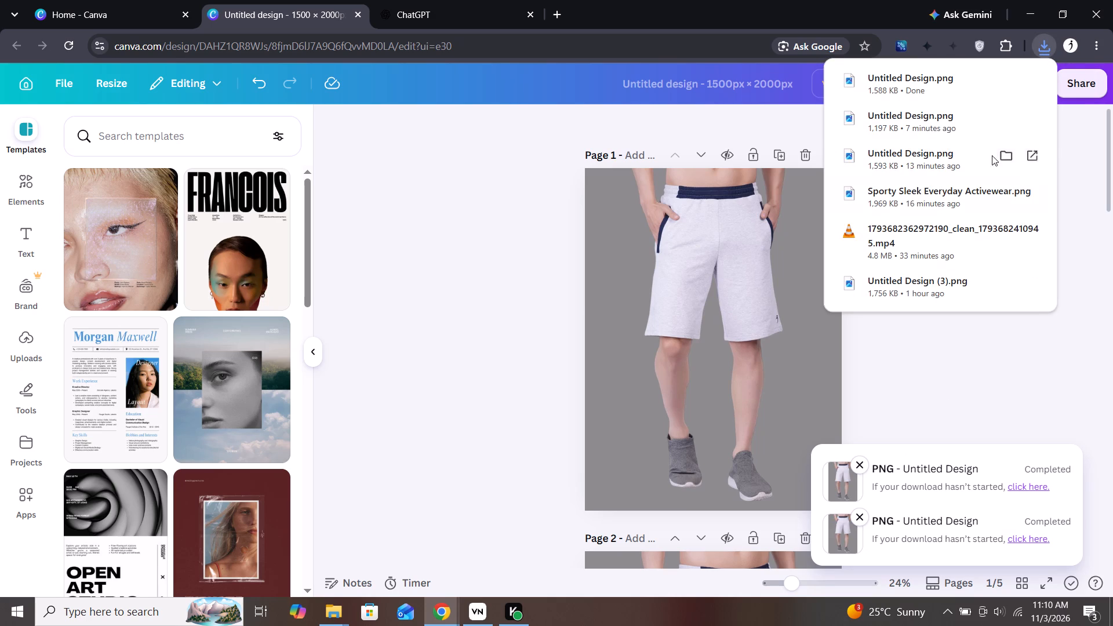
pyautogui.click(941, 390)
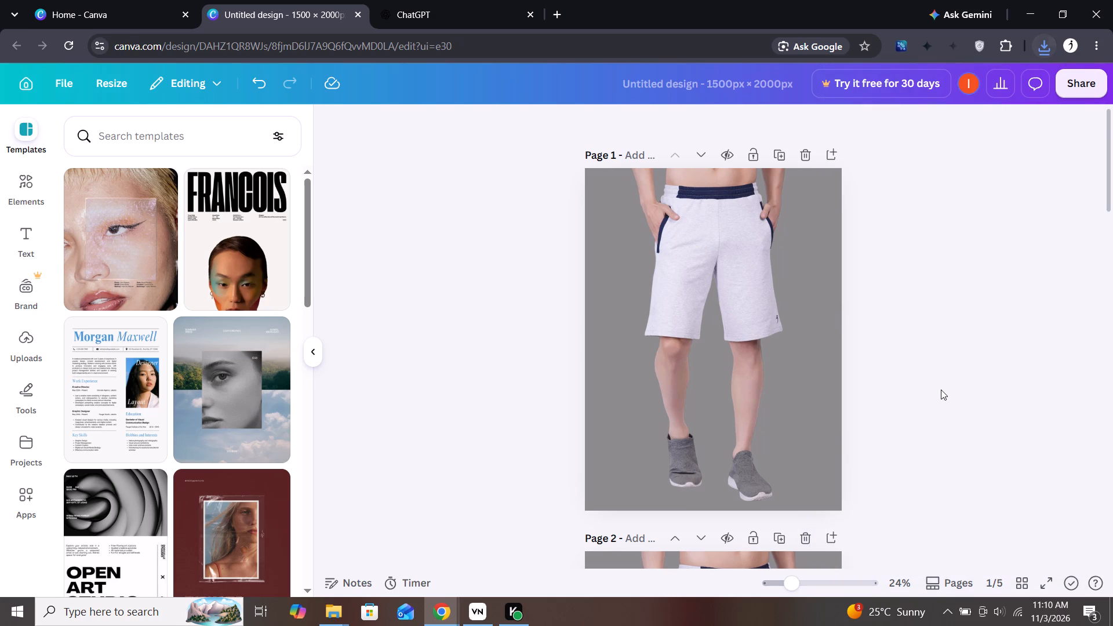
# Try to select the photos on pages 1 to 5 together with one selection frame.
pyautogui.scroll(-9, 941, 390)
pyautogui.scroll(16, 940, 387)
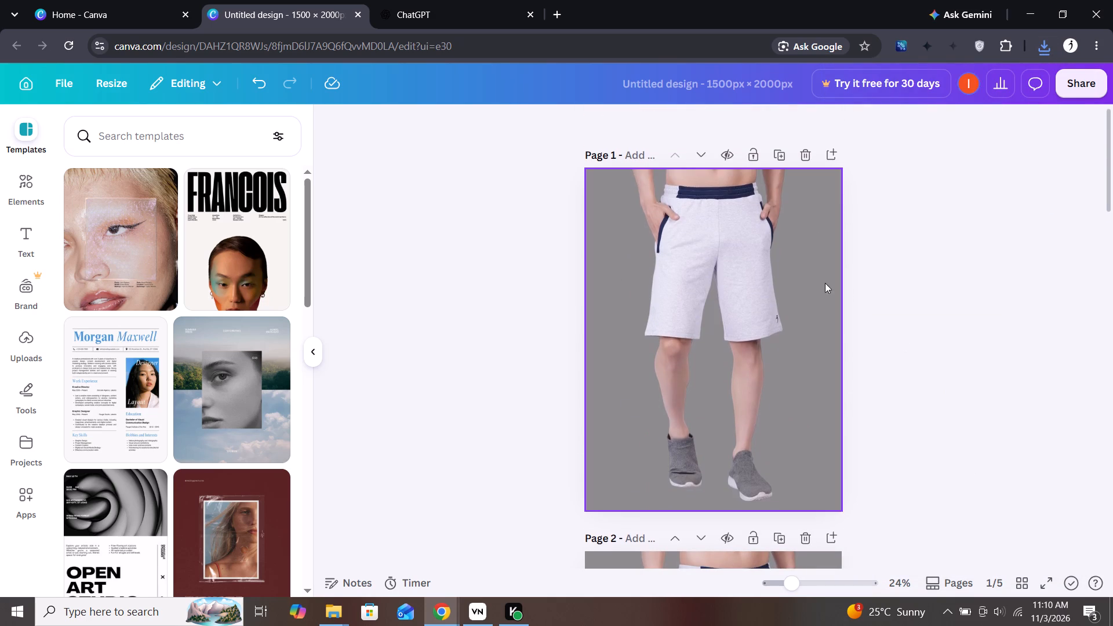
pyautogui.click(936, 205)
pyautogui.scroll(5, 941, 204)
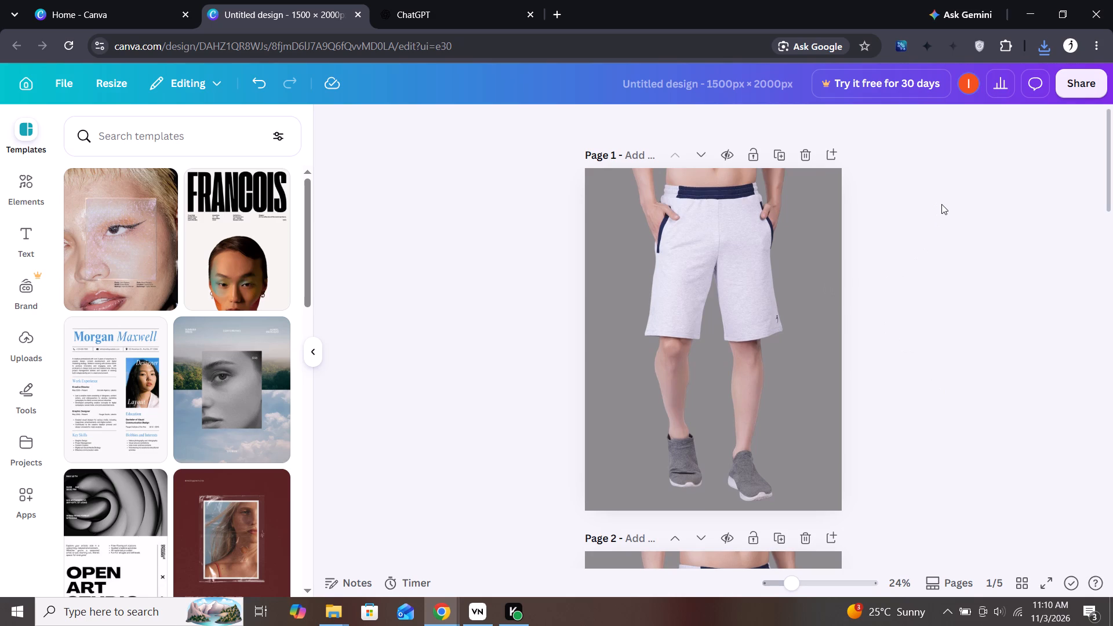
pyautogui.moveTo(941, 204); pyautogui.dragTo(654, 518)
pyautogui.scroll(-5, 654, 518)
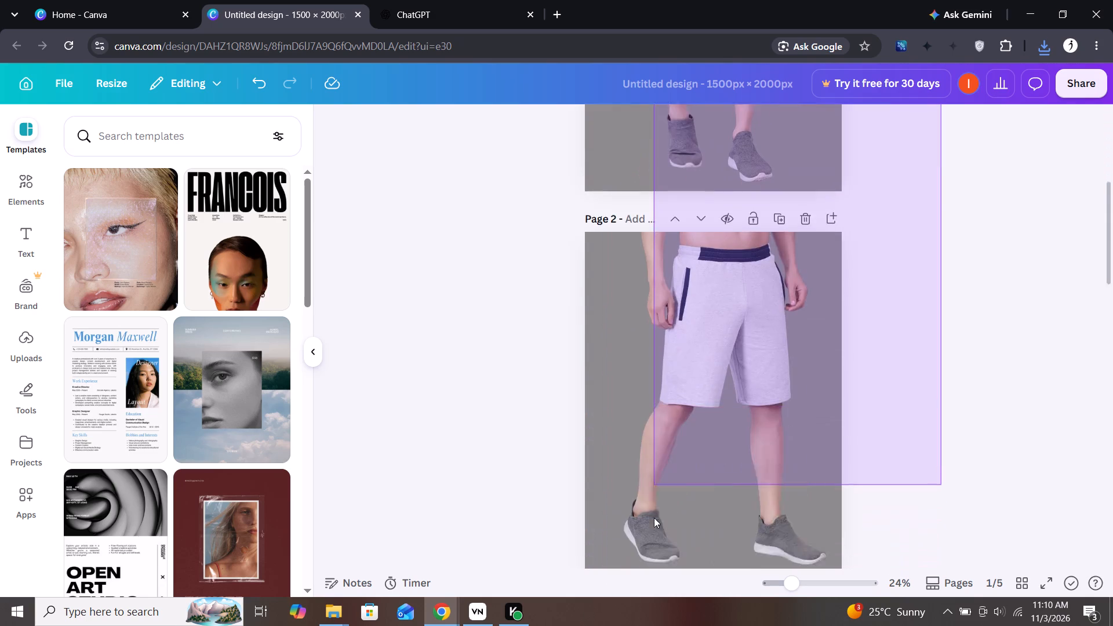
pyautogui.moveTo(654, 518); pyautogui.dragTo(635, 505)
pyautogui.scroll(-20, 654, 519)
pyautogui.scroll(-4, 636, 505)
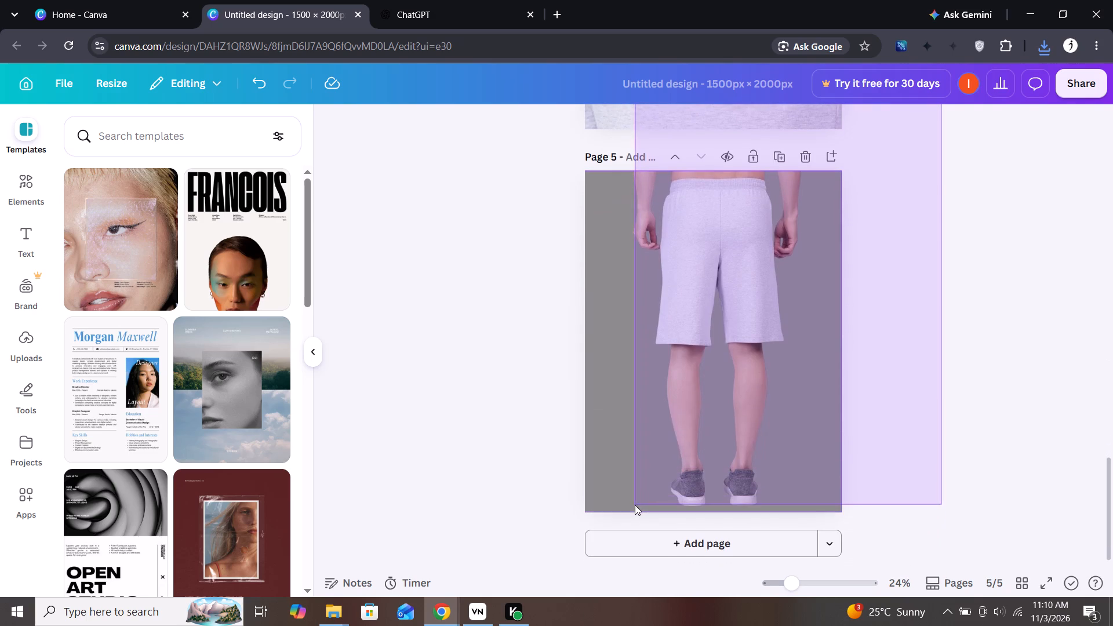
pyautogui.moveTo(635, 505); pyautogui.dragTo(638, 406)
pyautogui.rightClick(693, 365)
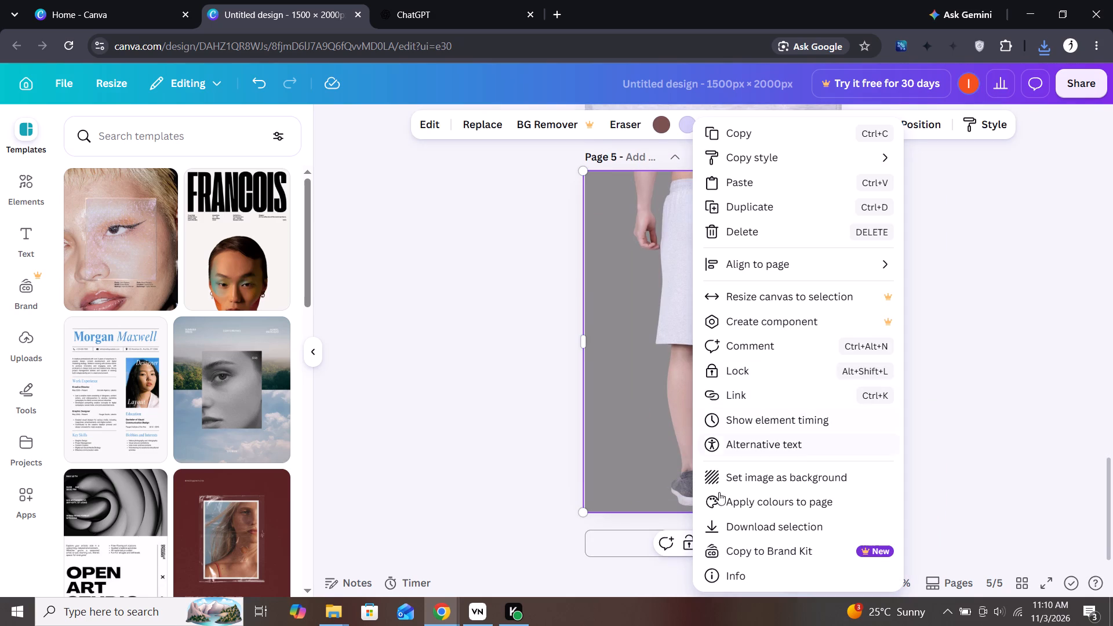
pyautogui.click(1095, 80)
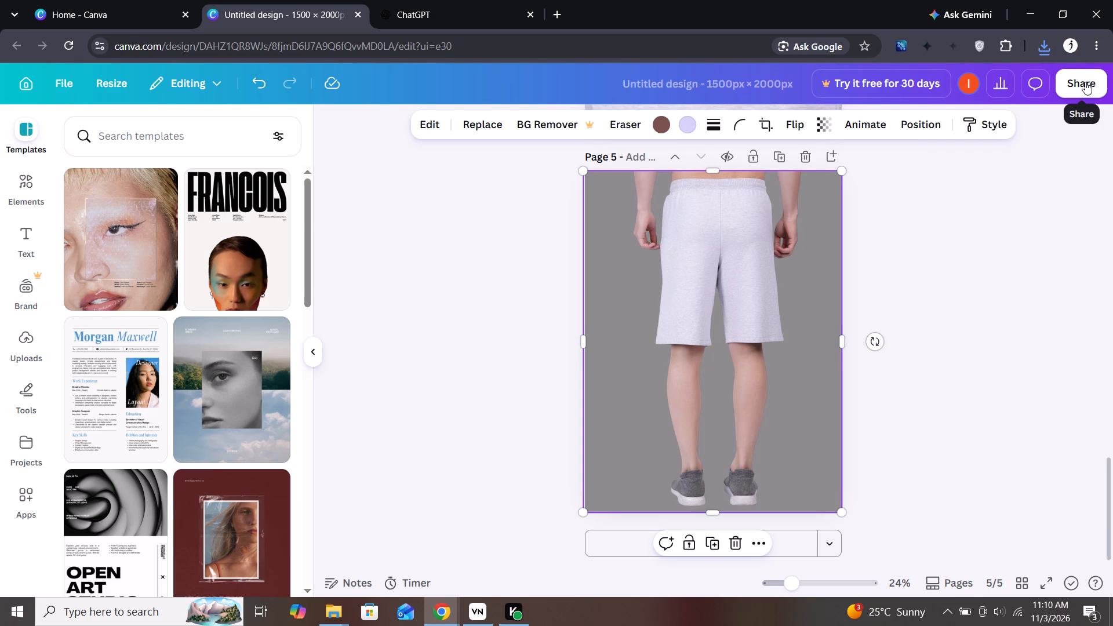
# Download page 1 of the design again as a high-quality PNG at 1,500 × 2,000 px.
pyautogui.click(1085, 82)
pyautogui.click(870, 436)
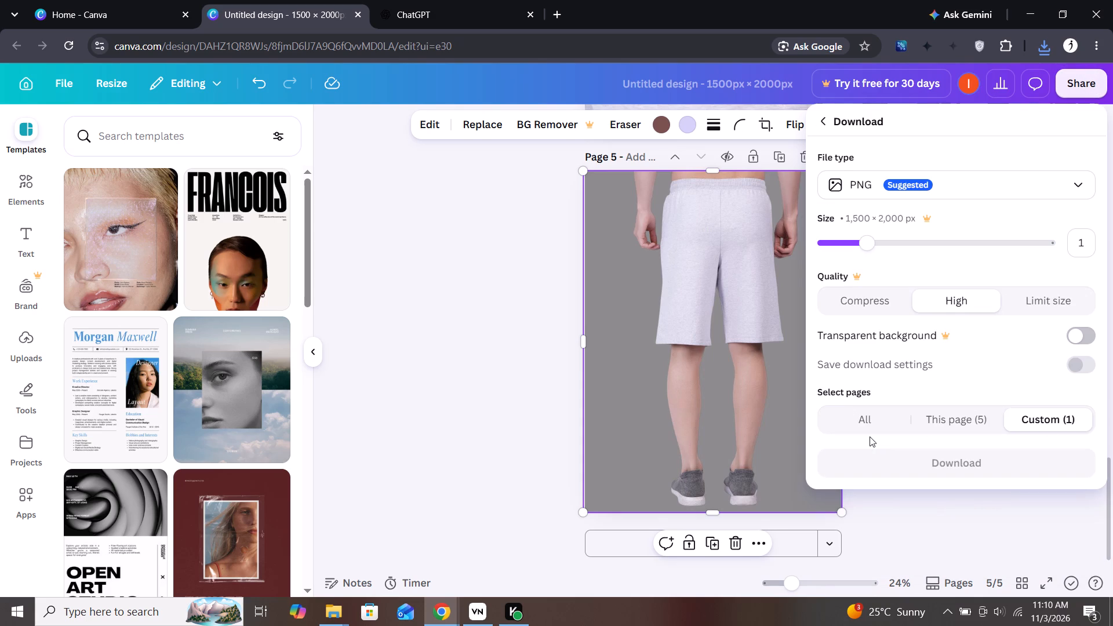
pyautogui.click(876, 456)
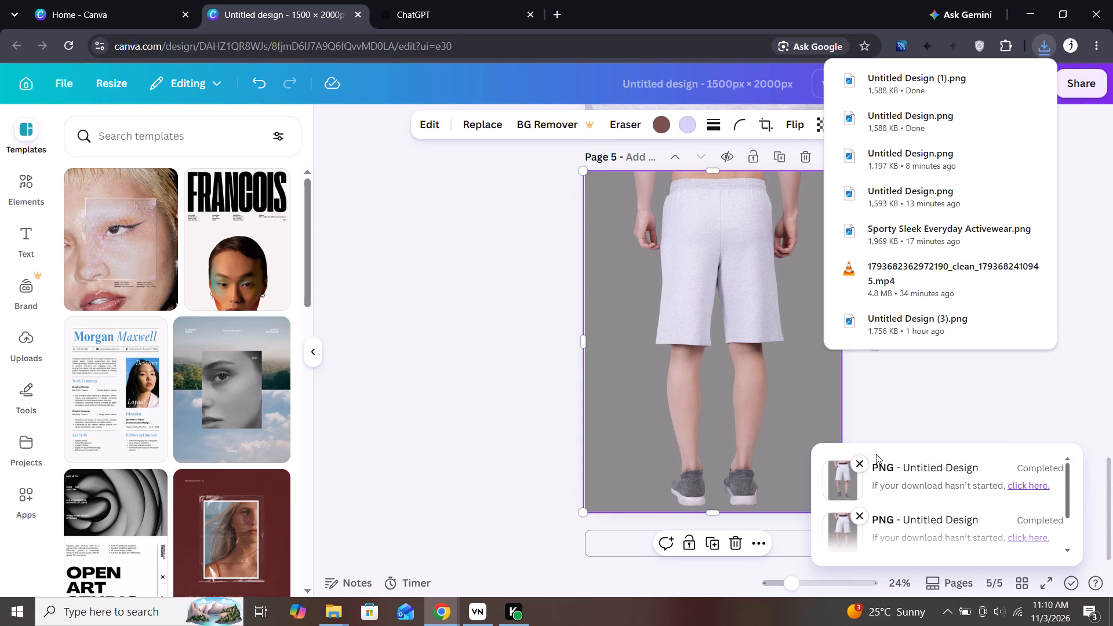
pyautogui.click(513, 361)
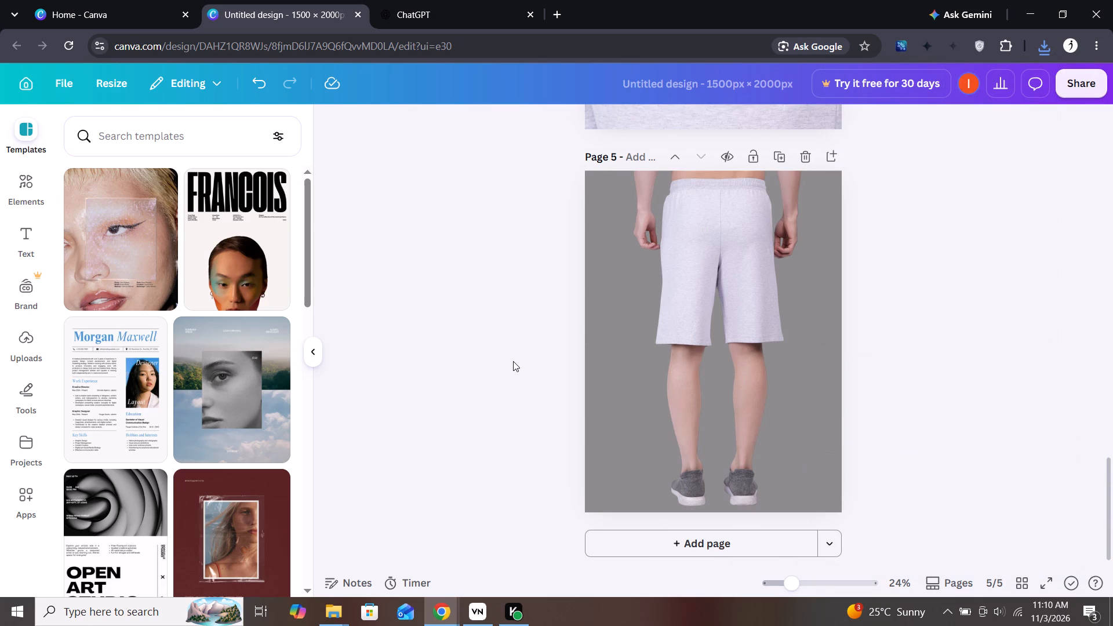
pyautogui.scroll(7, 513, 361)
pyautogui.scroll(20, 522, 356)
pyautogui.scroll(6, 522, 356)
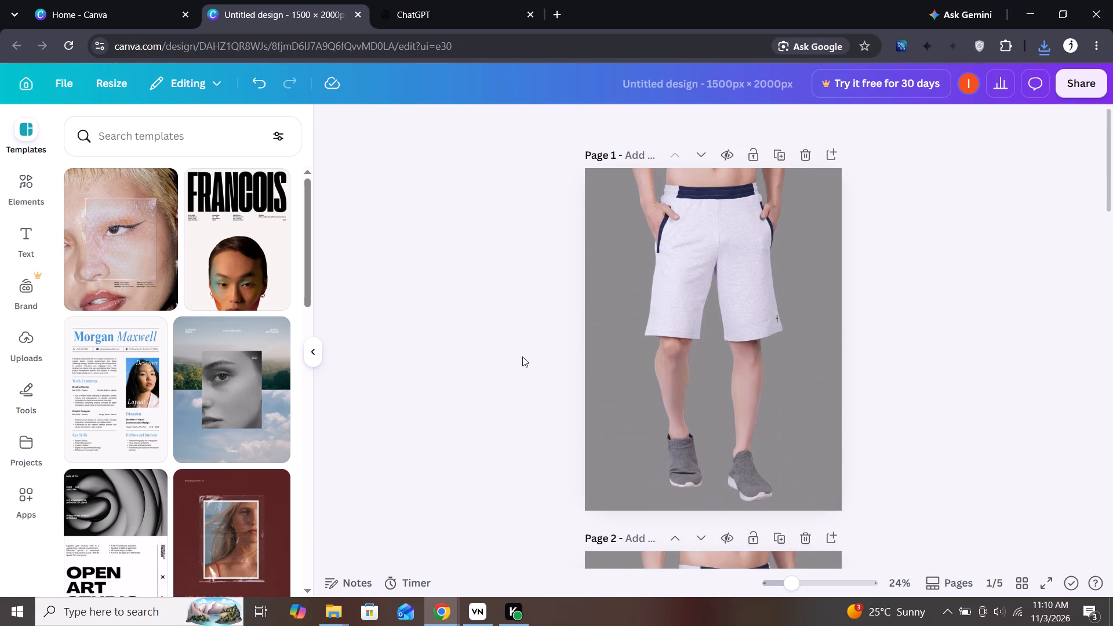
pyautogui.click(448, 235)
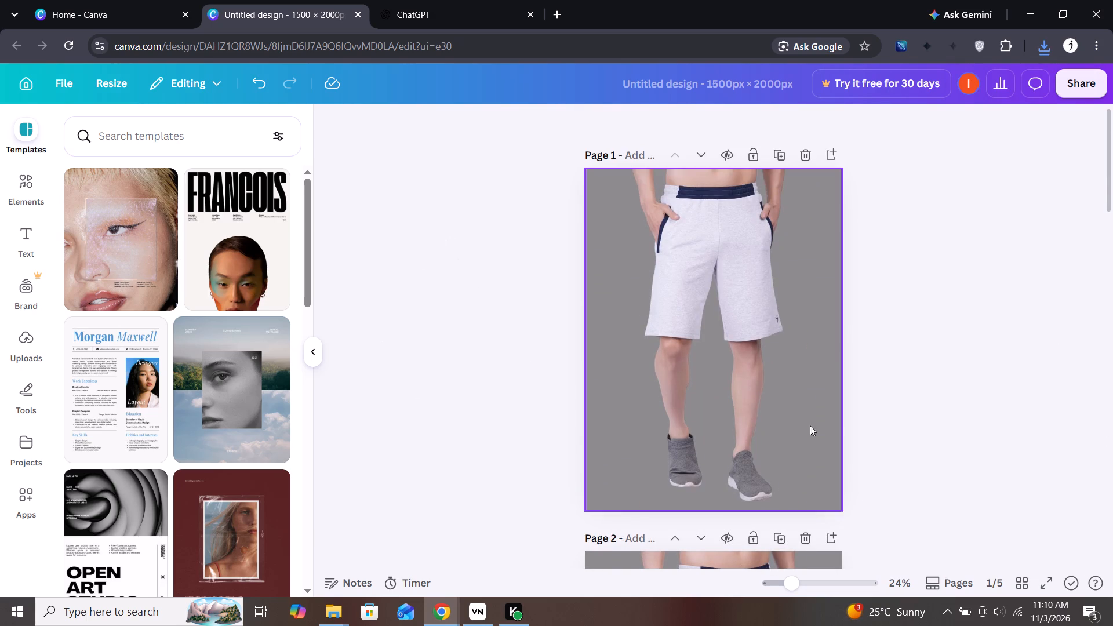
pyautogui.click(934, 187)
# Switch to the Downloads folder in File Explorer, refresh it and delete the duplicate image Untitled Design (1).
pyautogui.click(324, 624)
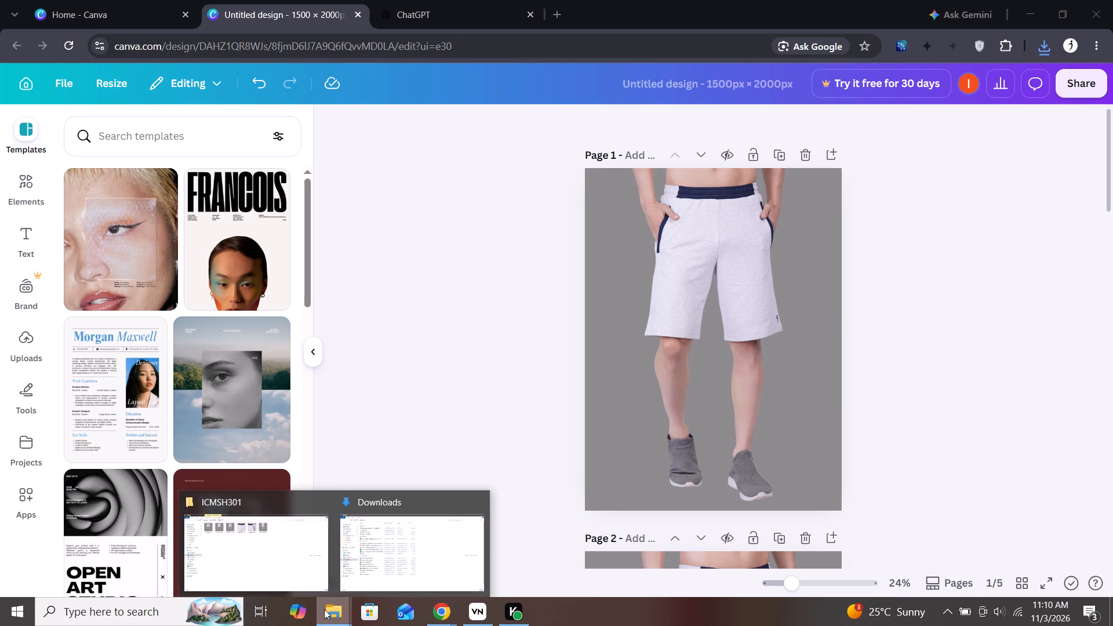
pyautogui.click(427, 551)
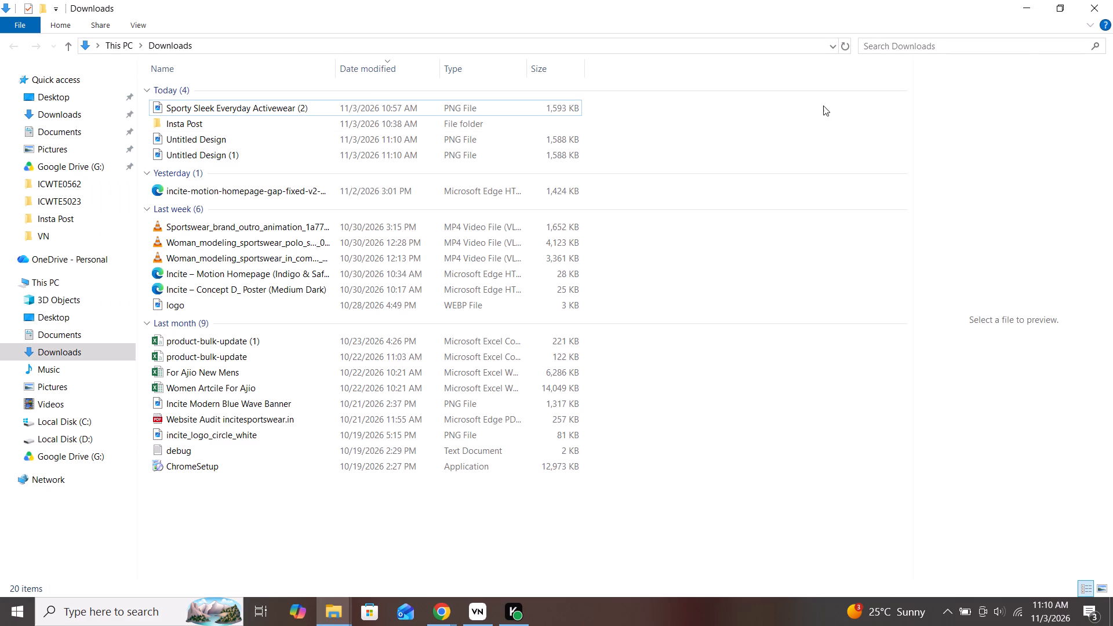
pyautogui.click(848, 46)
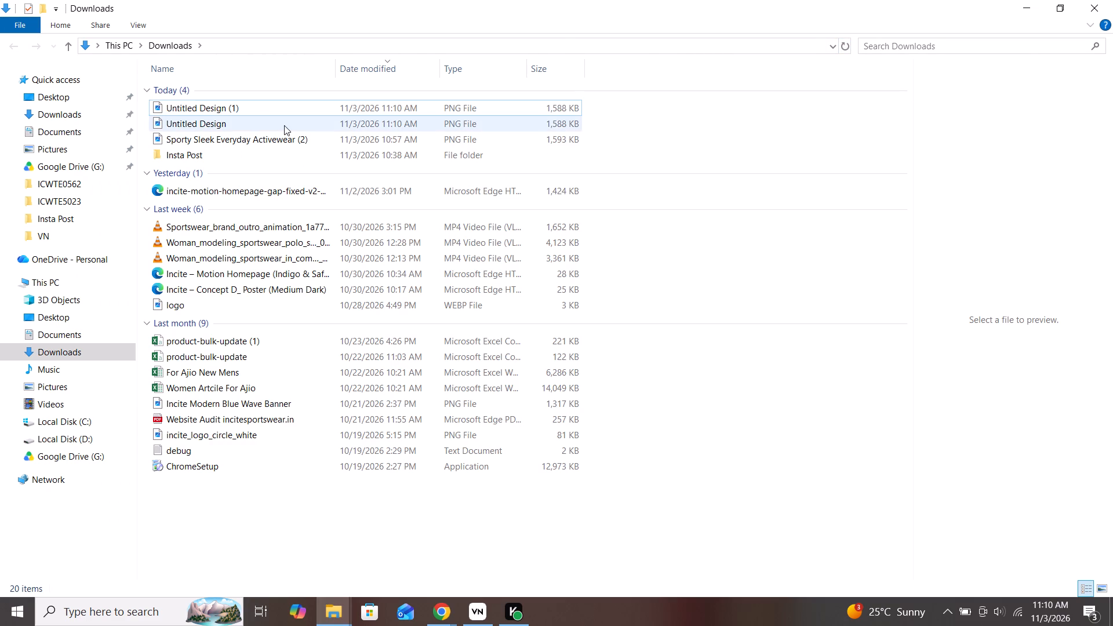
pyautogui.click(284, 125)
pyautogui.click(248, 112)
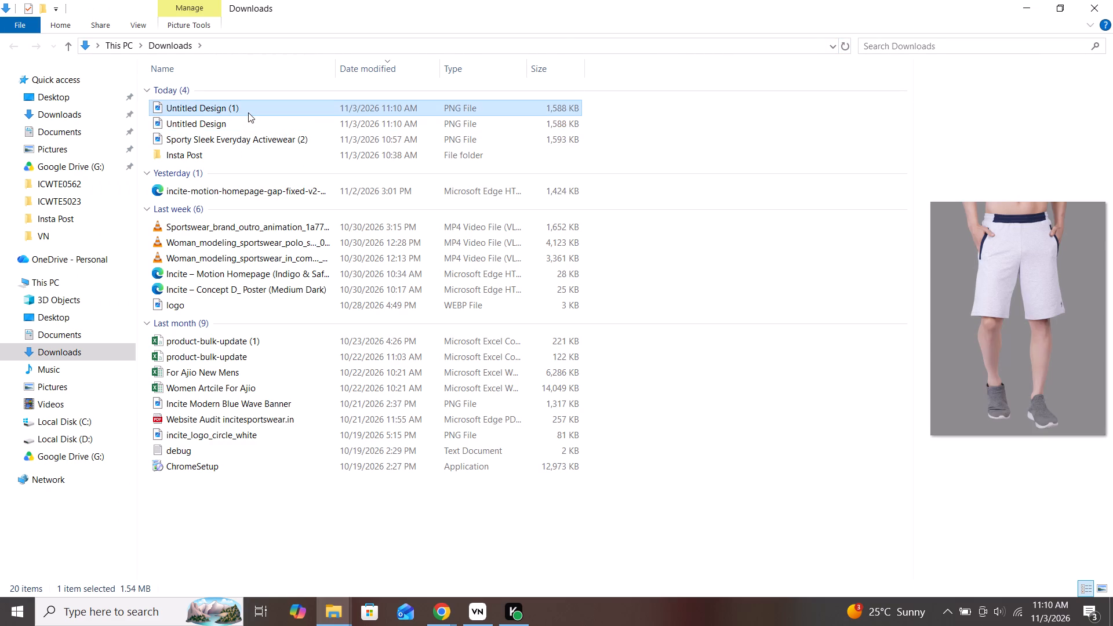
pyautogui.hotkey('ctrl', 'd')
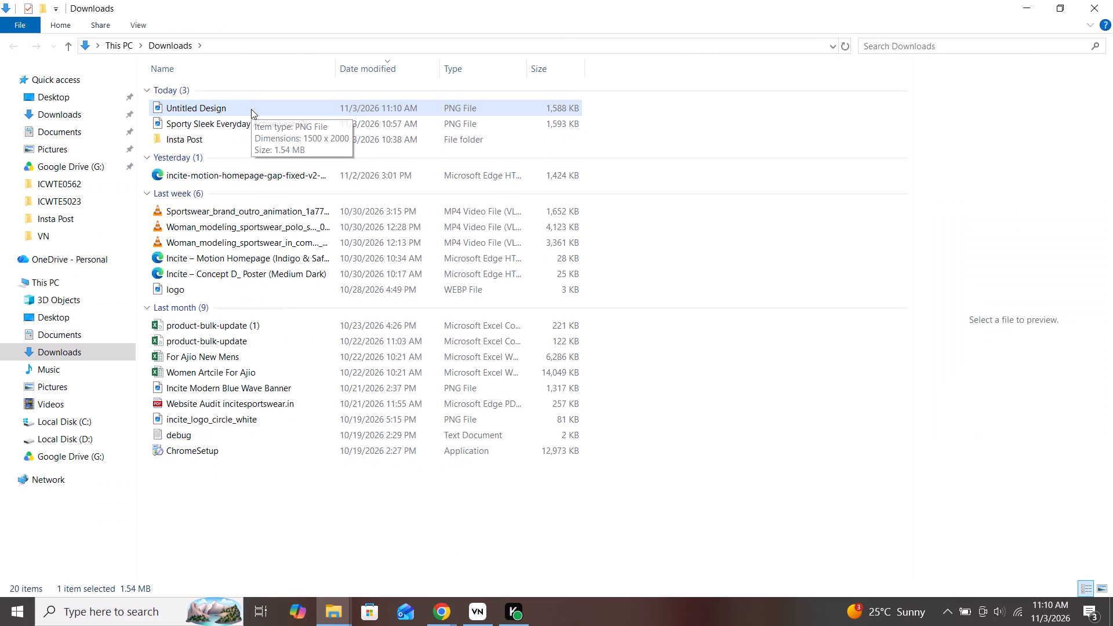
# Switch back to the Canva design and download the page 2 photo selection as a high-quality PNG at 1,500 × 2,000 px.
pyautogui.click(442, 599)
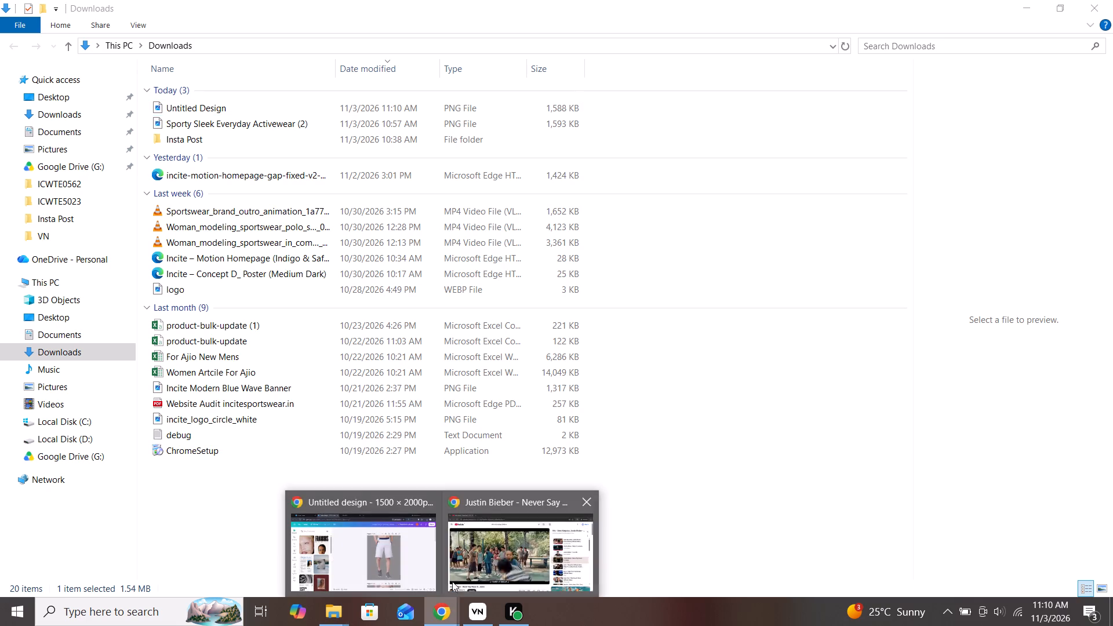
pyautogui.click(376, 557)
pyautogui.scroll(-5, 765, 344)
pyautogui.scroll(1, 759, 305)
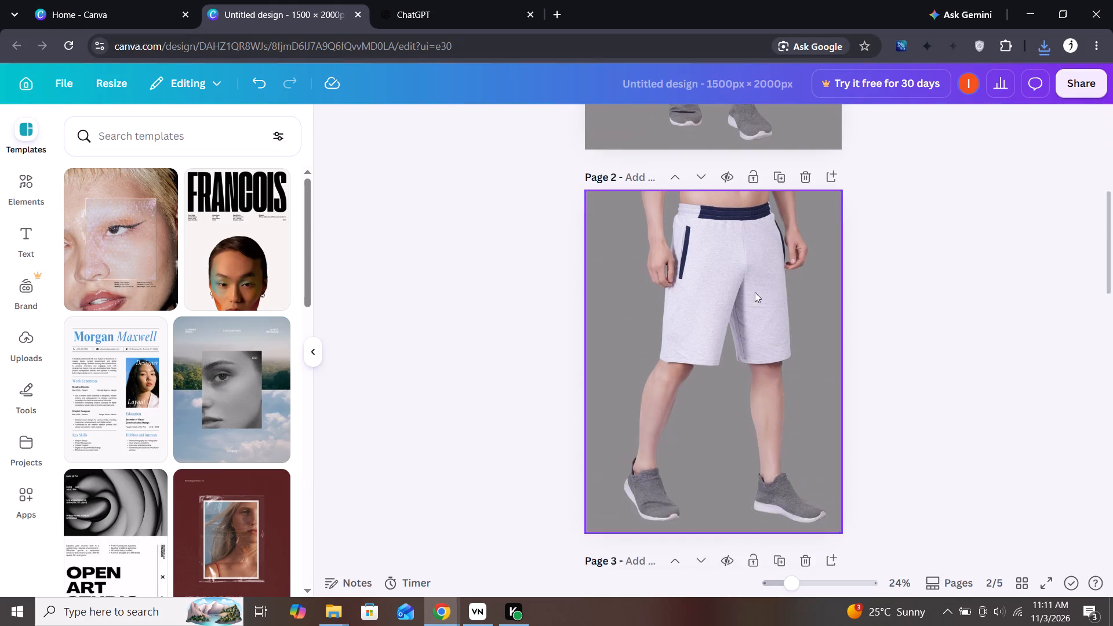
pyautogui.click(759, 286)
pyautogui.rightClick(759, 286)
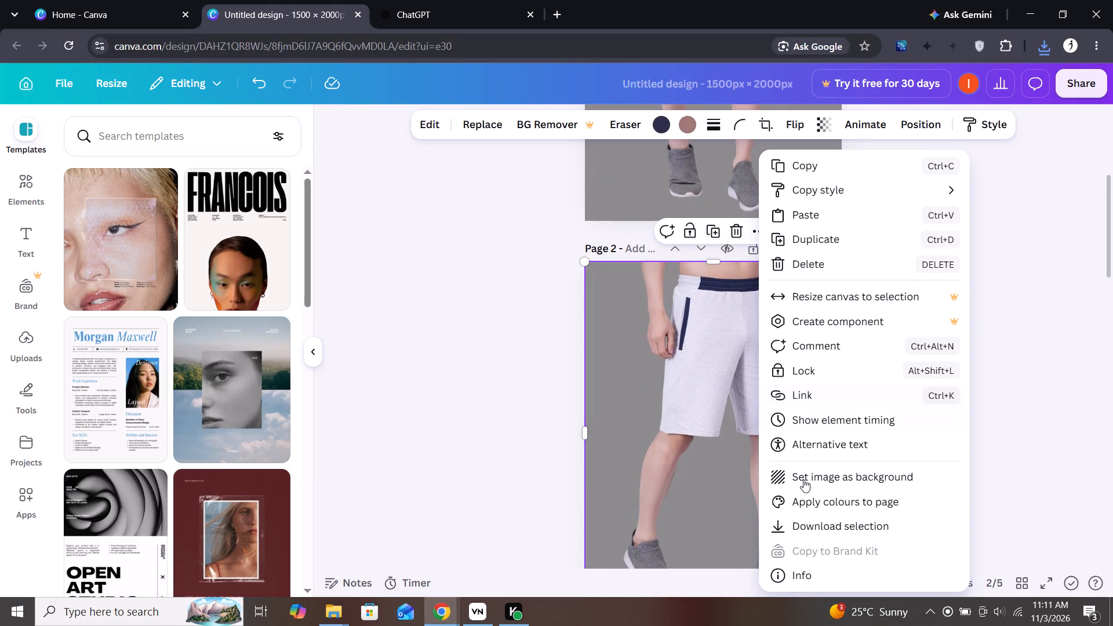
pyautogui.click(810, 526)
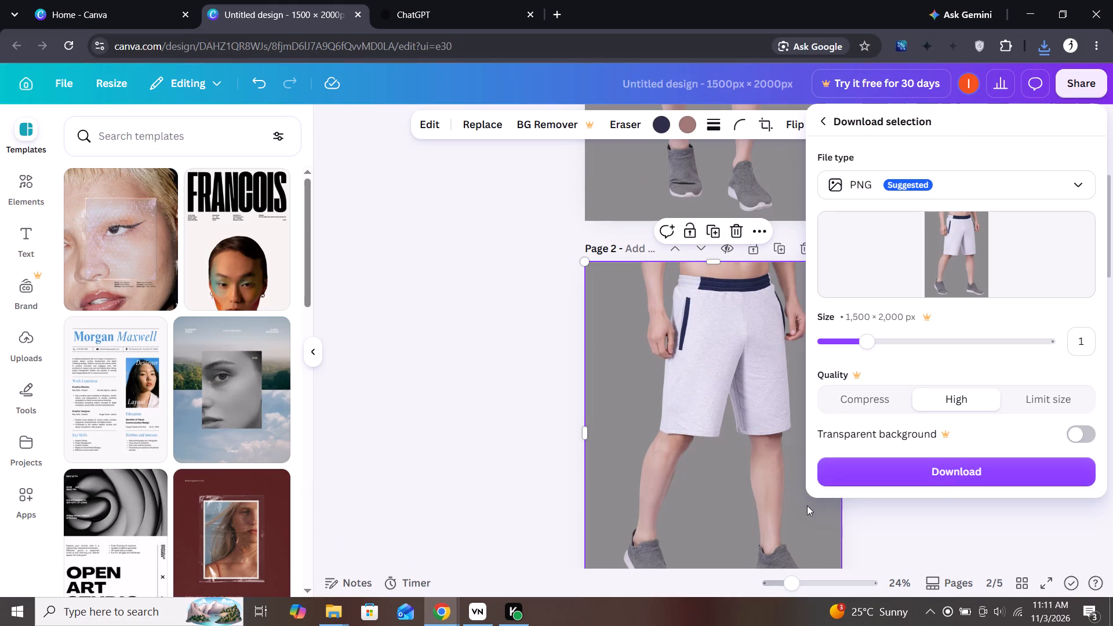
pyautogui.click(934, 479)
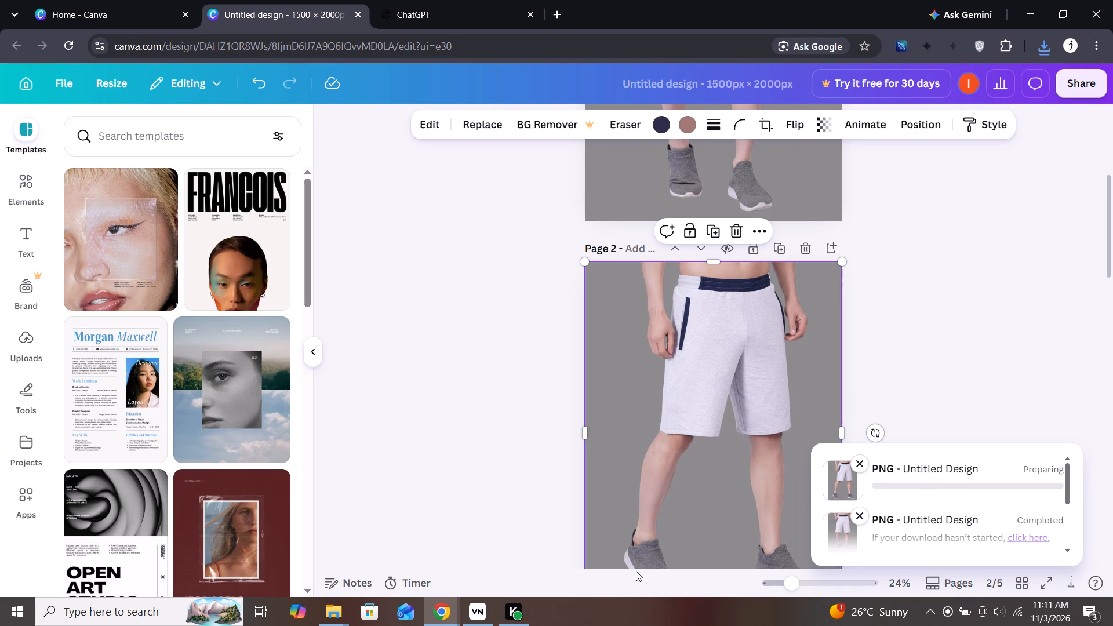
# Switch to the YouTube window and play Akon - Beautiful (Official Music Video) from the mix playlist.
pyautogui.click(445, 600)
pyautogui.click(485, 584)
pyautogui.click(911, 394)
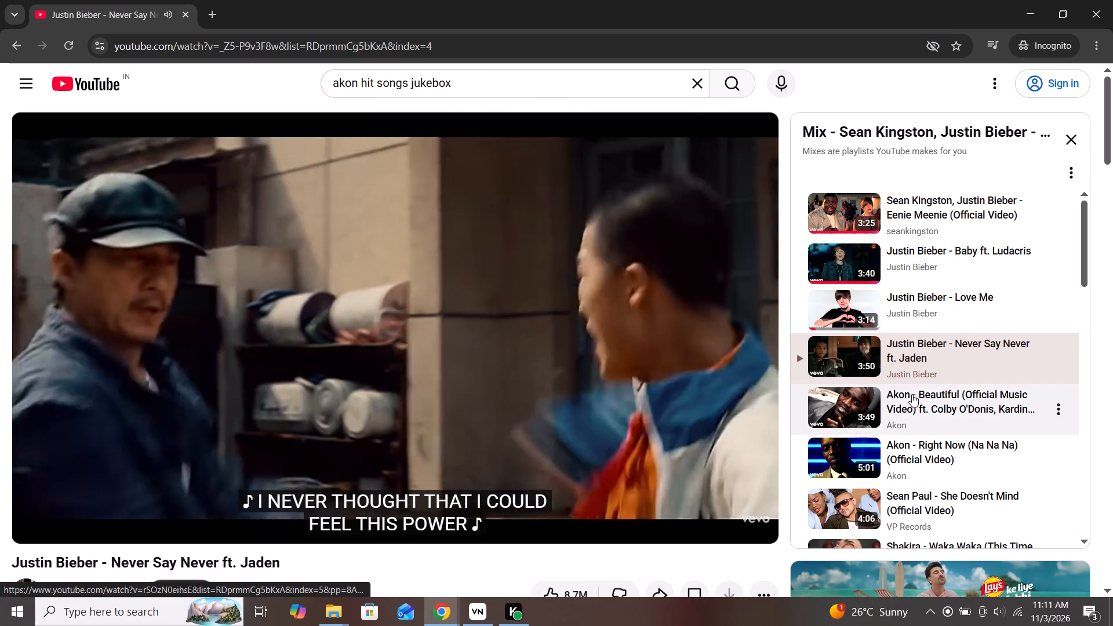
# Switch back to the Canva design and download the selected photo on page 3 as a PNG.
pyautogui.click(439, 621)
pyautogui.click(381, 572)
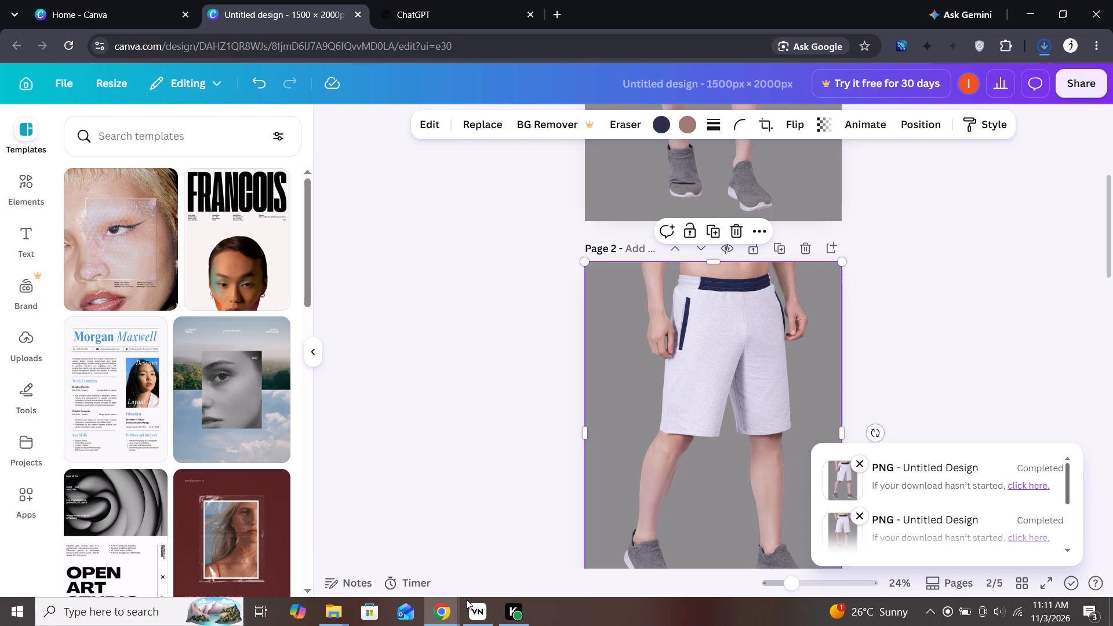
pyautogui.click(945, 256)
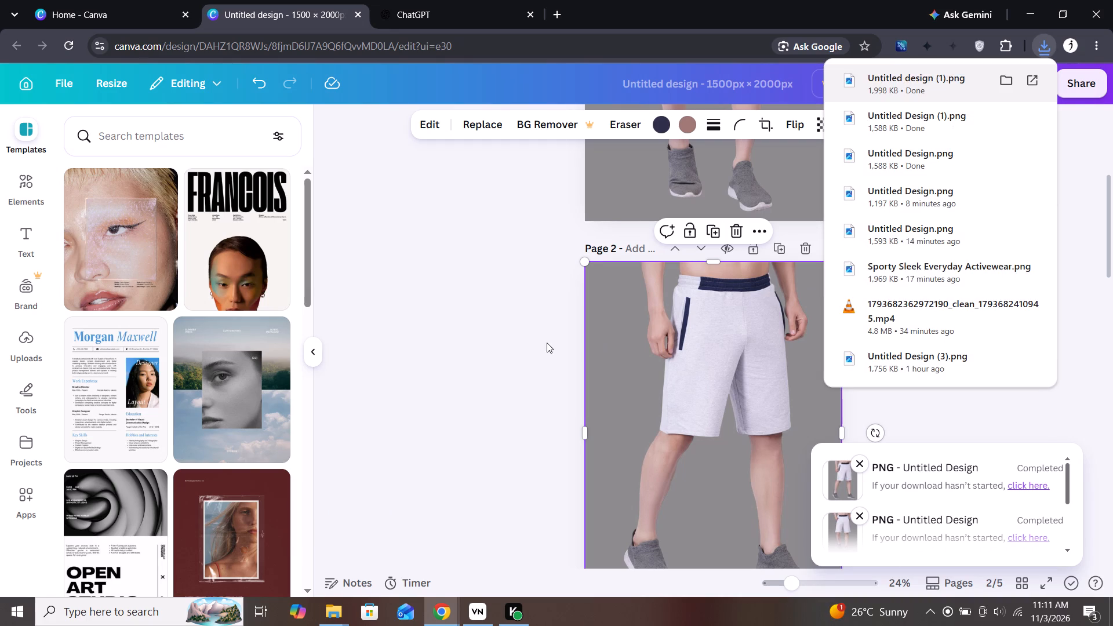
pyautogui.click(547, 343)
pyautogui.scroll(9, 921, 216)
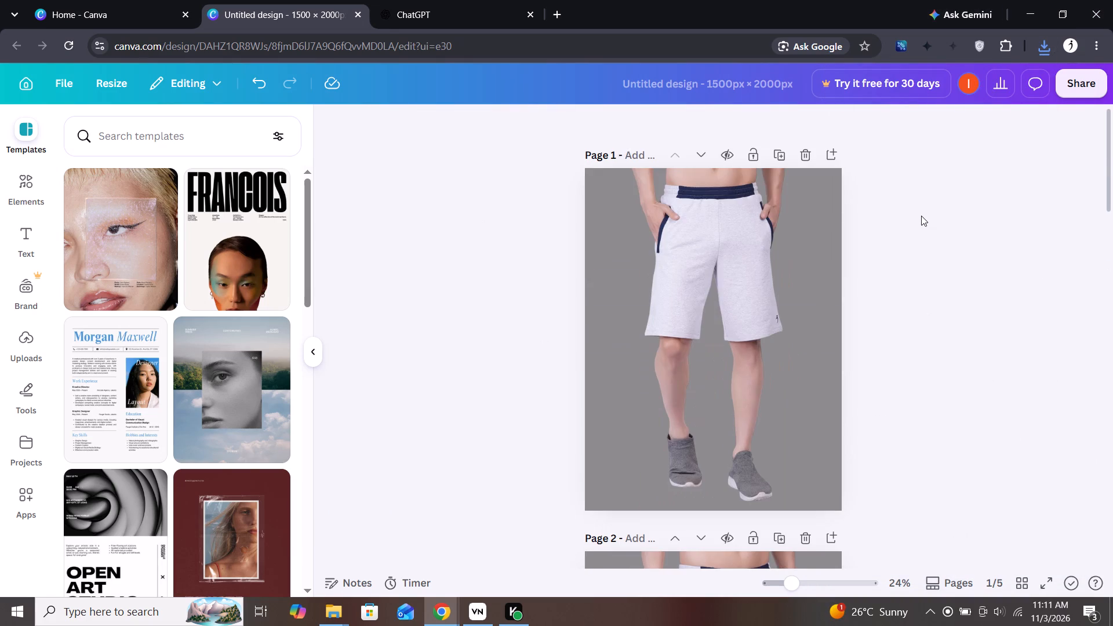
pyautogui.scroll(6, 921, 216)
pyautogui.scroll(-6, 923, 219)
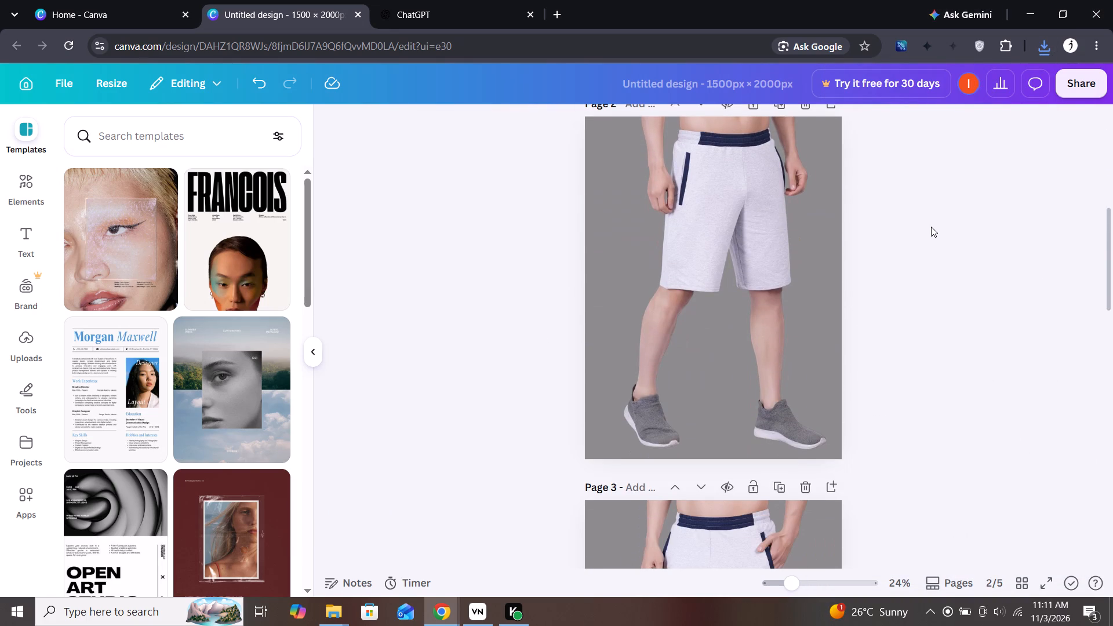
pyautogui.click(931, 276)
pyautogui.scroll(-4, 931, 276)
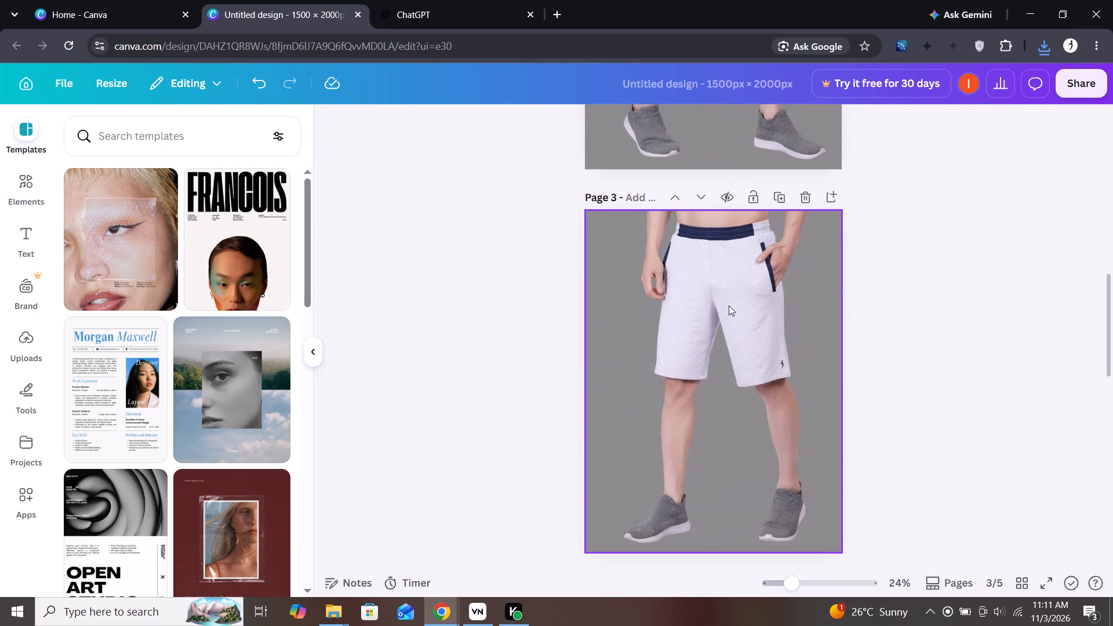
pyautogui.click(728, 306)
pyautogui.rightClick(728, 306)
pyautogui.click(784, 527)
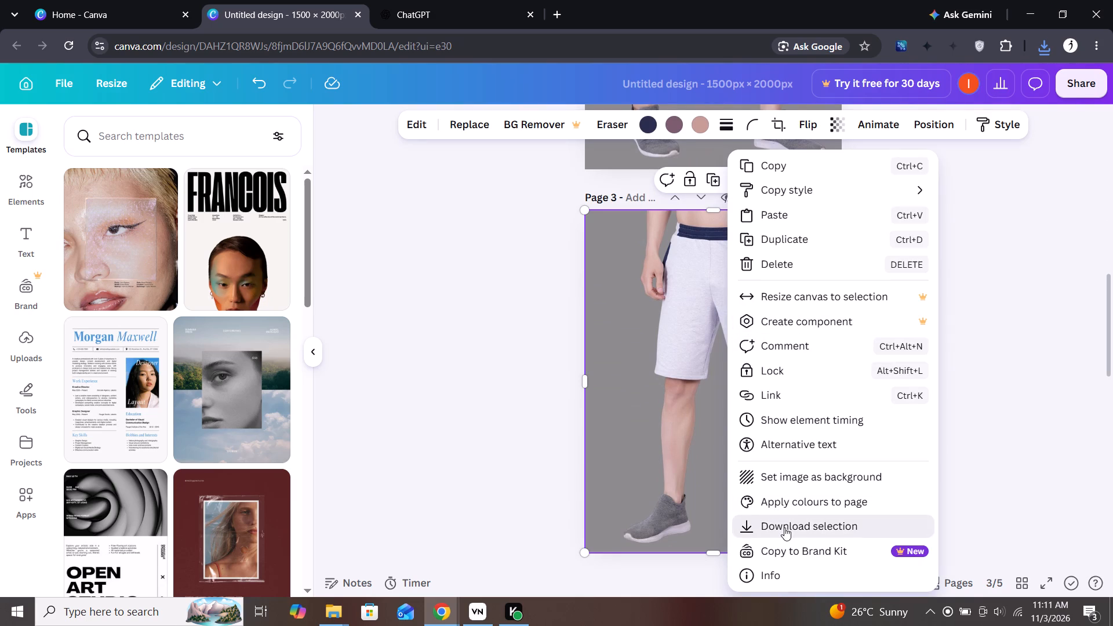
pyautogui.click(915, 467)
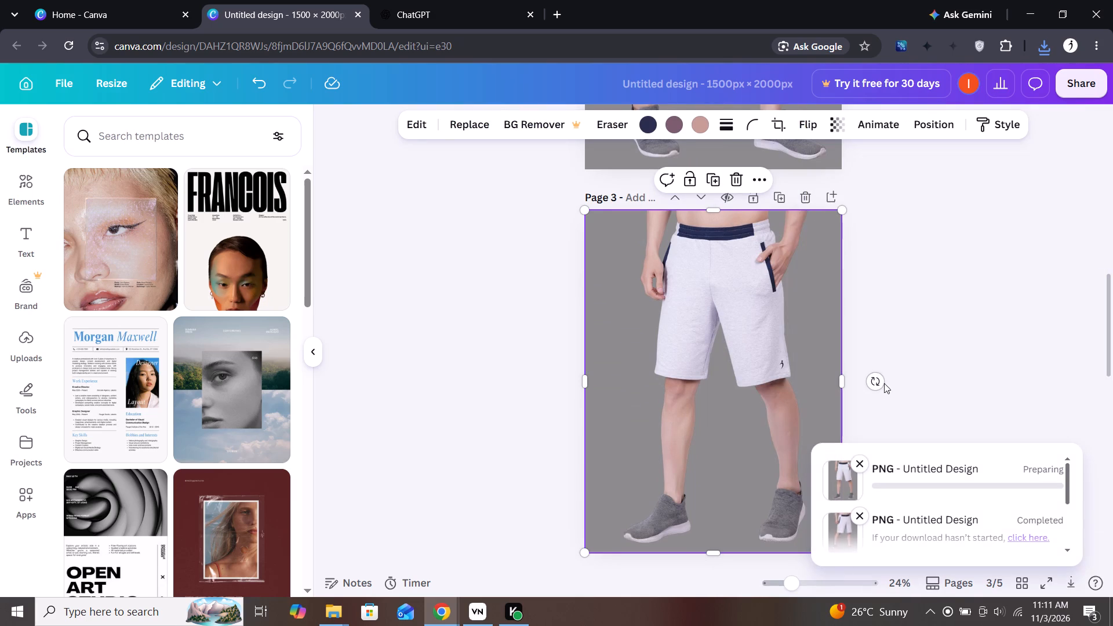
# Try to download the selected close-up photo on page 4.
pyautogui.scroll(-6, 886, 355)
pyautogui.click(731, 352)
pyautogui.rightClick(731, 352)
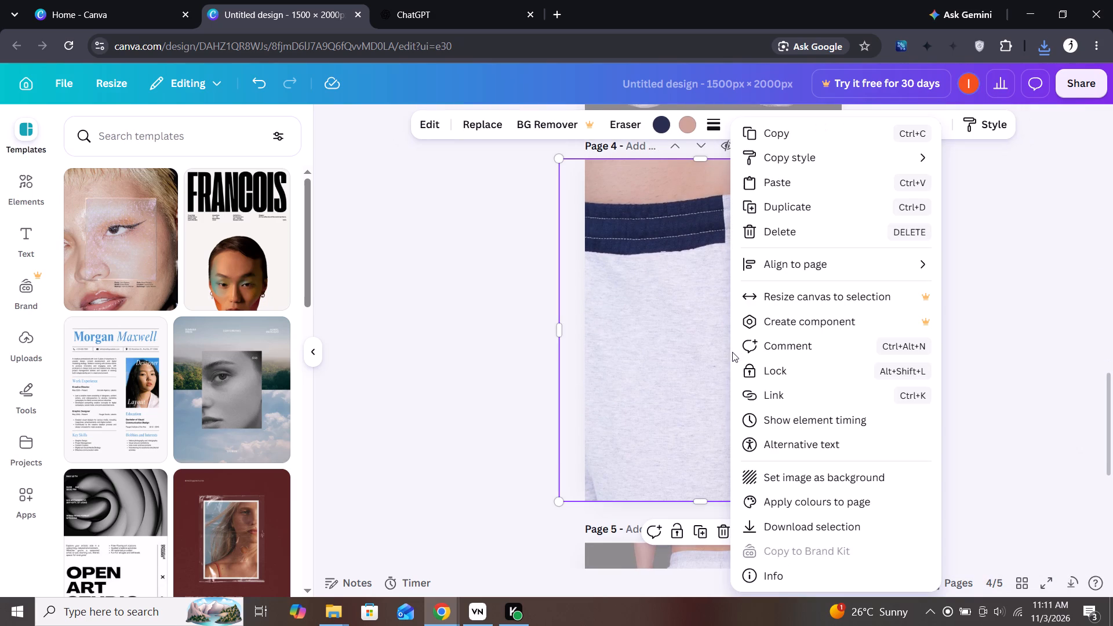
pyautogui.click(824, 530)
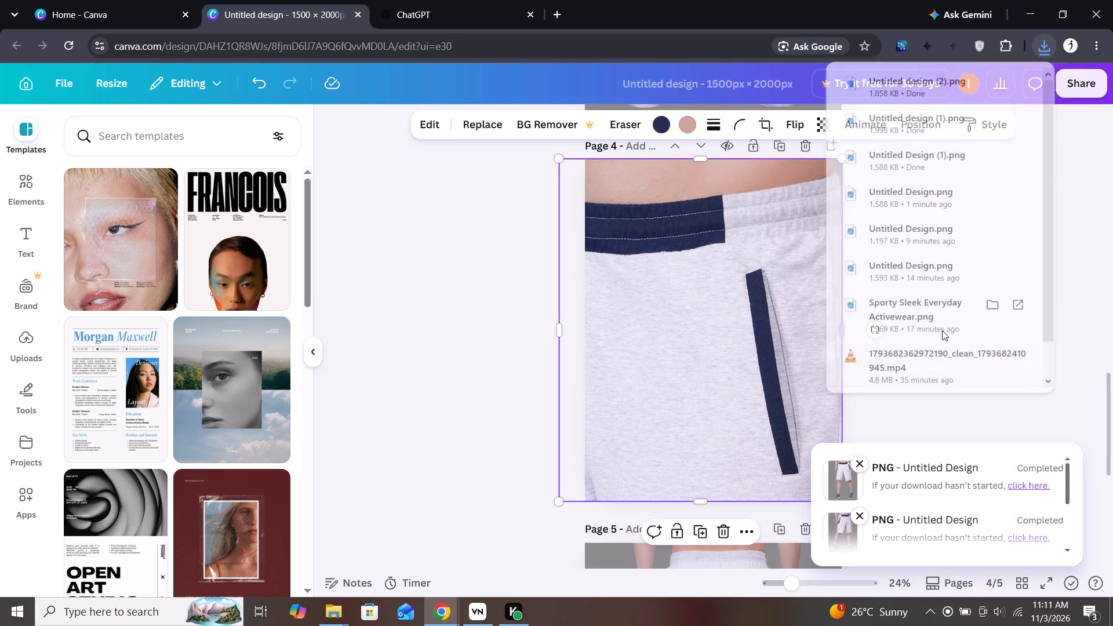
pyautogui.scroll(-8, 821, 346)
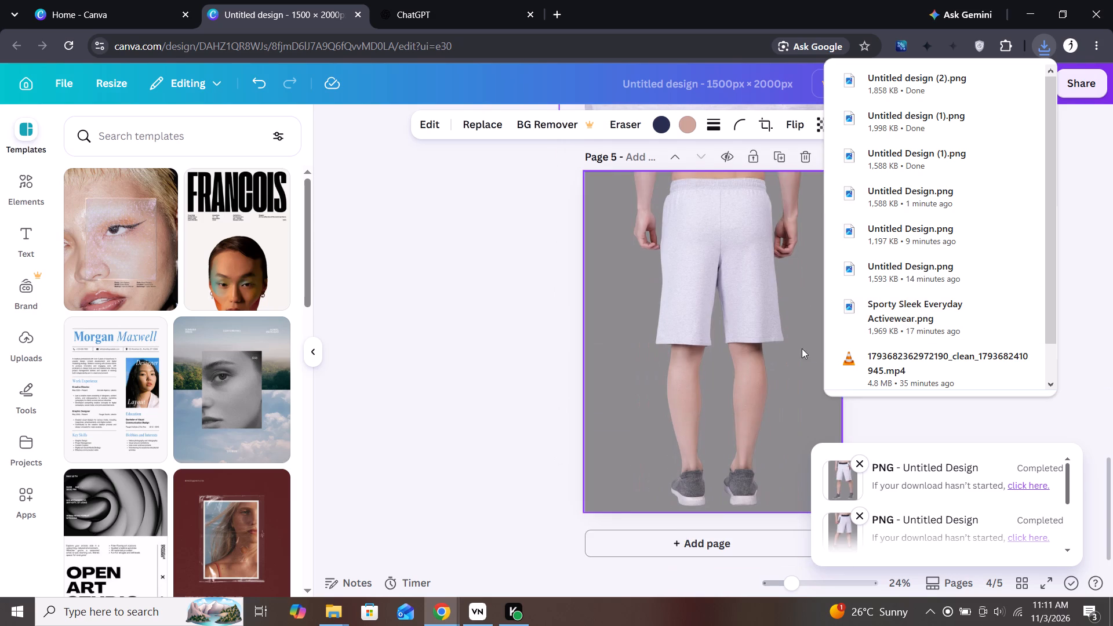
# Download the page 5 back-view photo selection as a high-quality PNG at 1,509 × 1,996 px.
pyautogui.click(759, 333)
pyautogui.rightClick(756, 328)
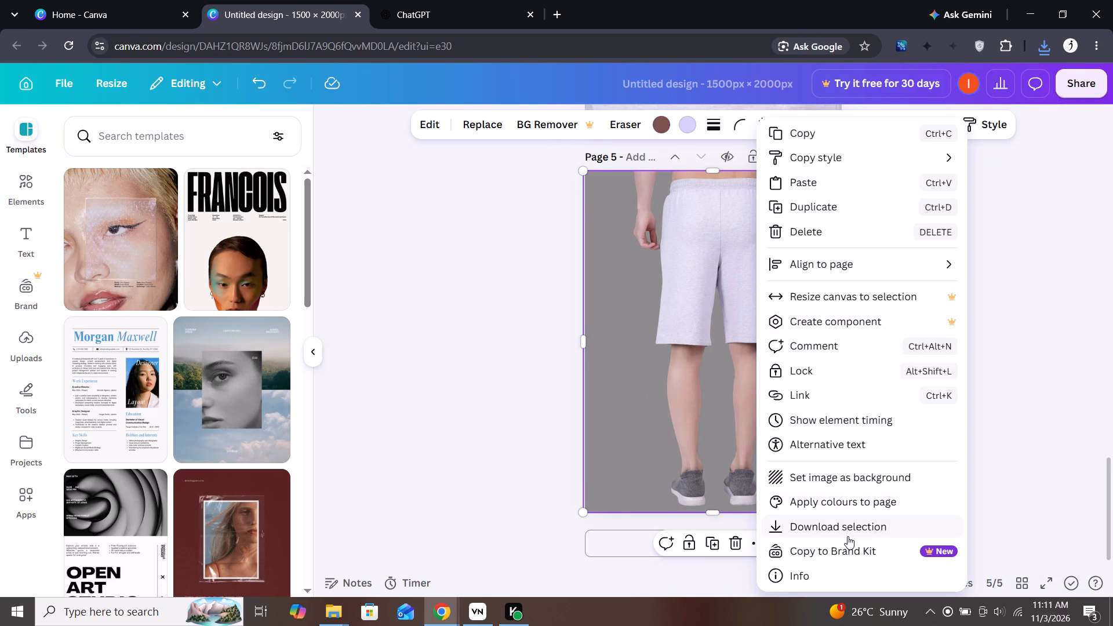
pyautogui.click(848, 536)
pyautogui.click(939, 477)
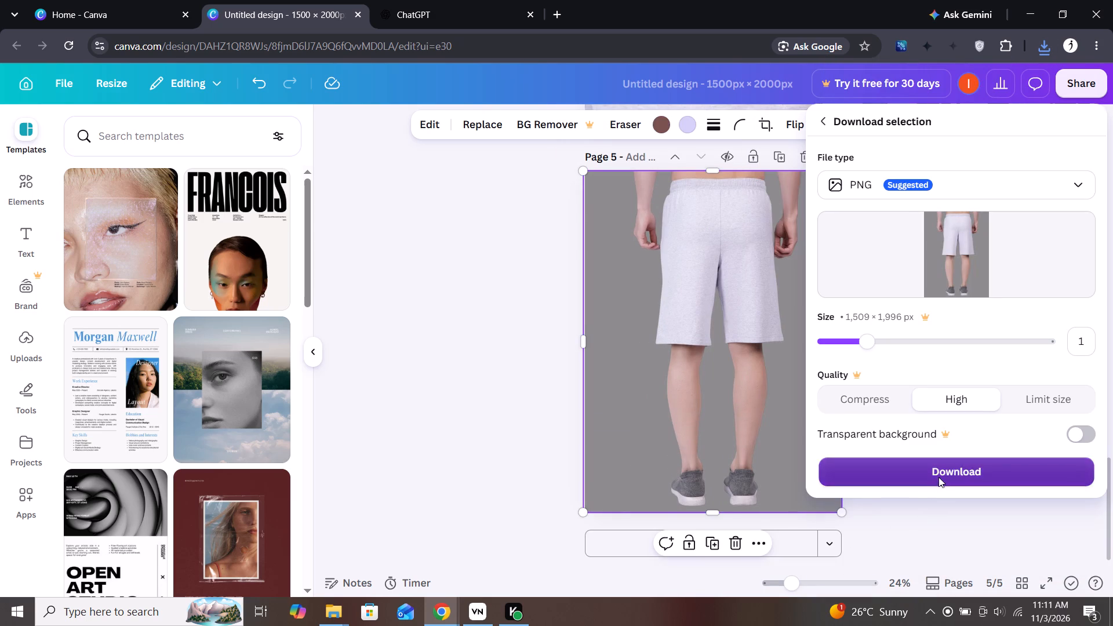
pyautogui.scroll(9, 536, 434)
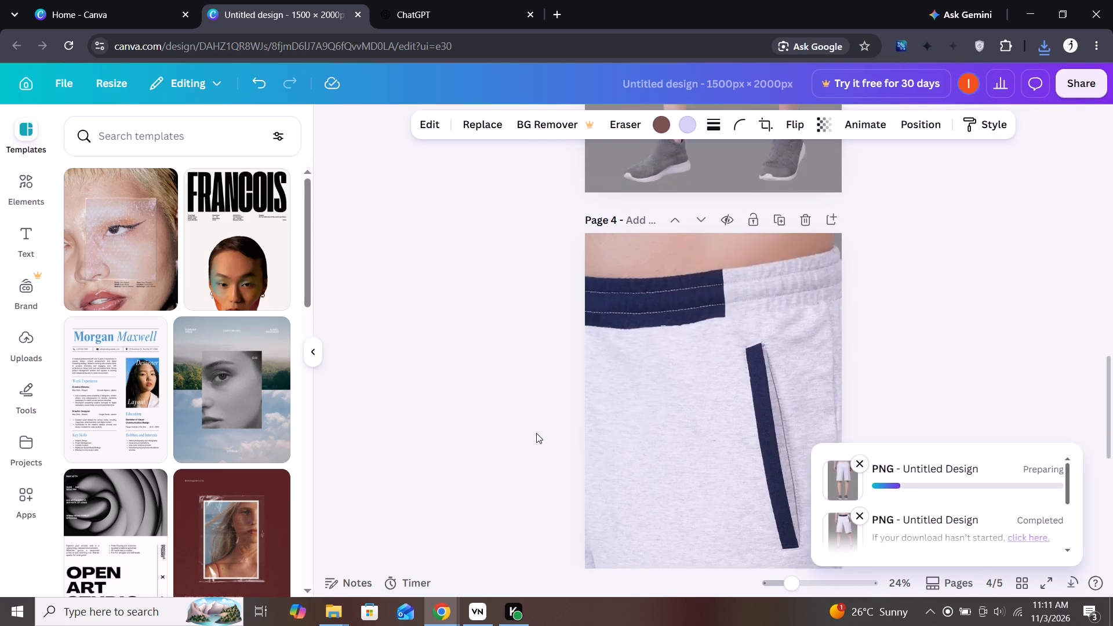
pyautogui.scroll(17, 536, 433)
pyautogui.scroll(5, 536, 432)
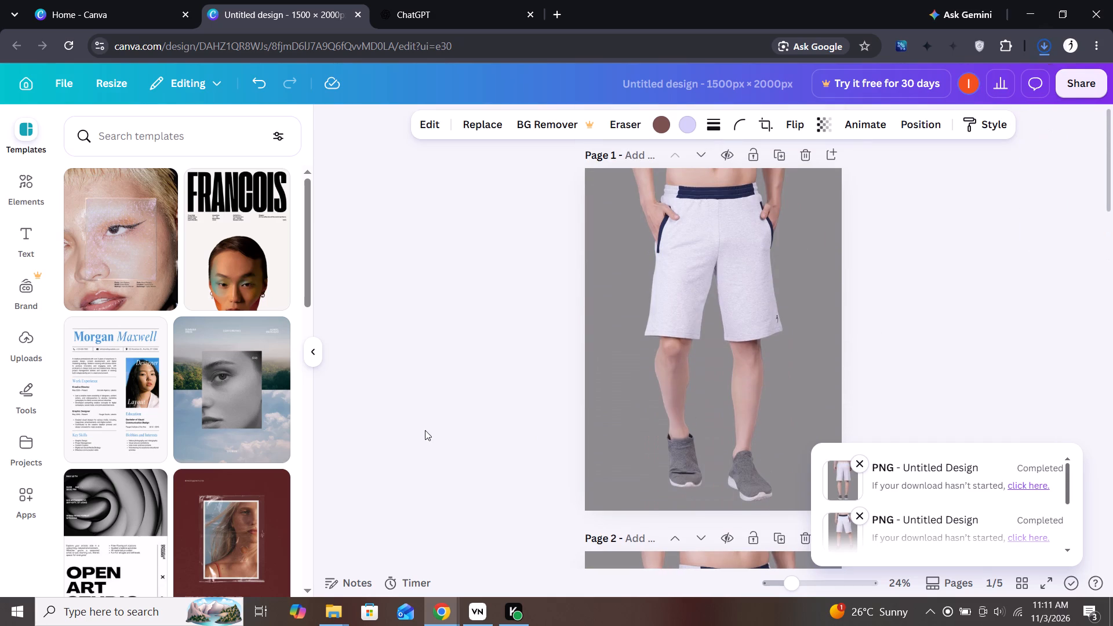
# Refresh the Downloads folder and preview the four newly downloaded Untitled design PNGs.
pyautogui.click(336, 605)
pyautogui.click(423, 562)
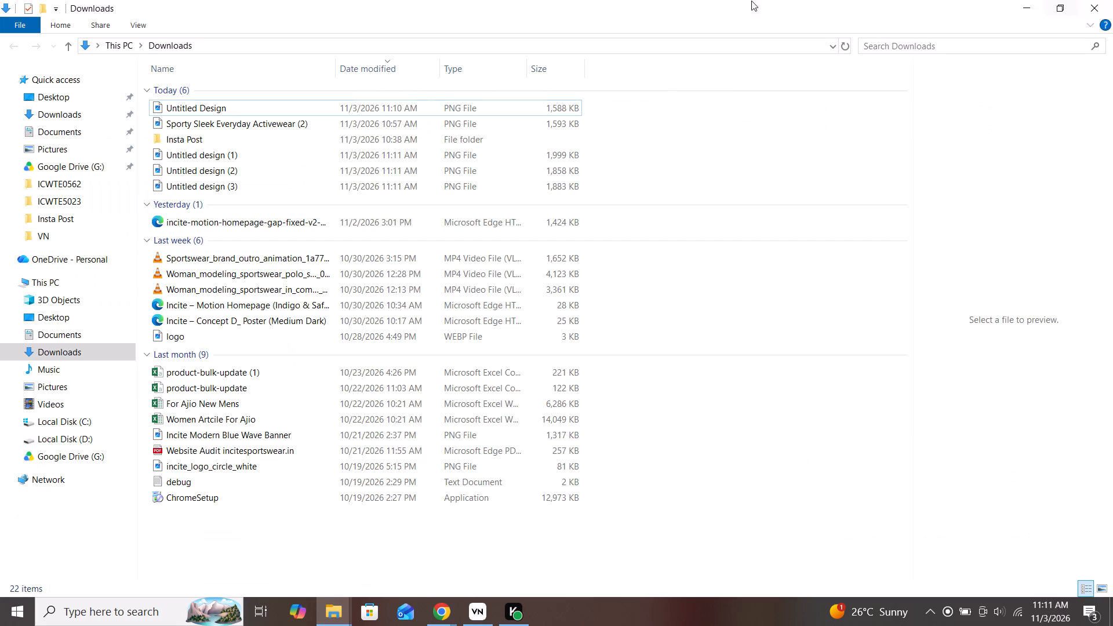
pyautogui.click(848, 47)
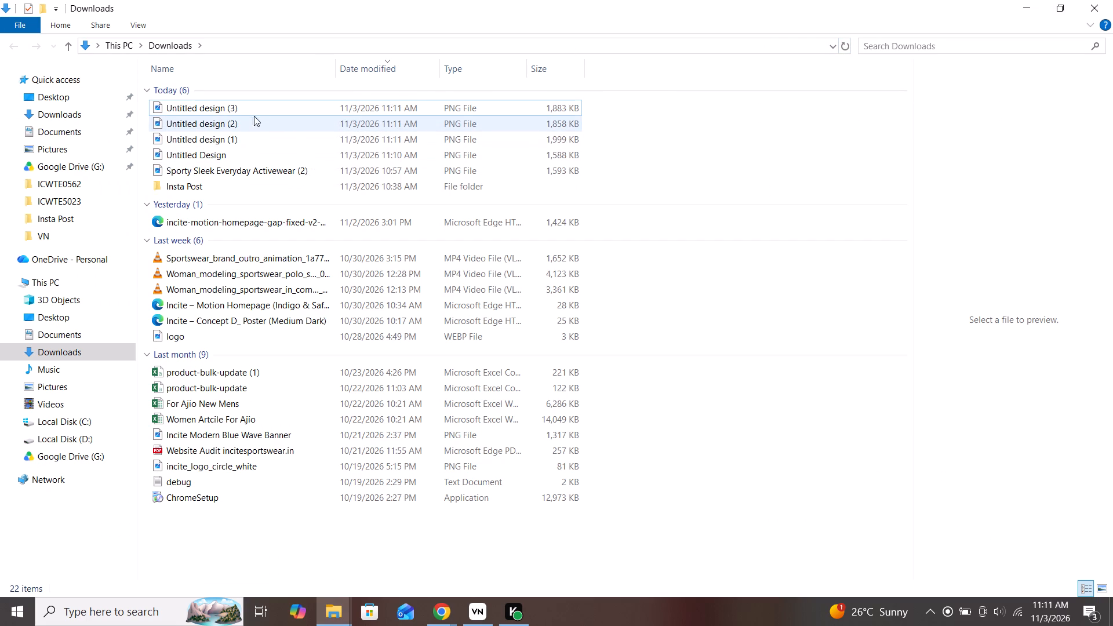
pyautogui.click(281, 107)
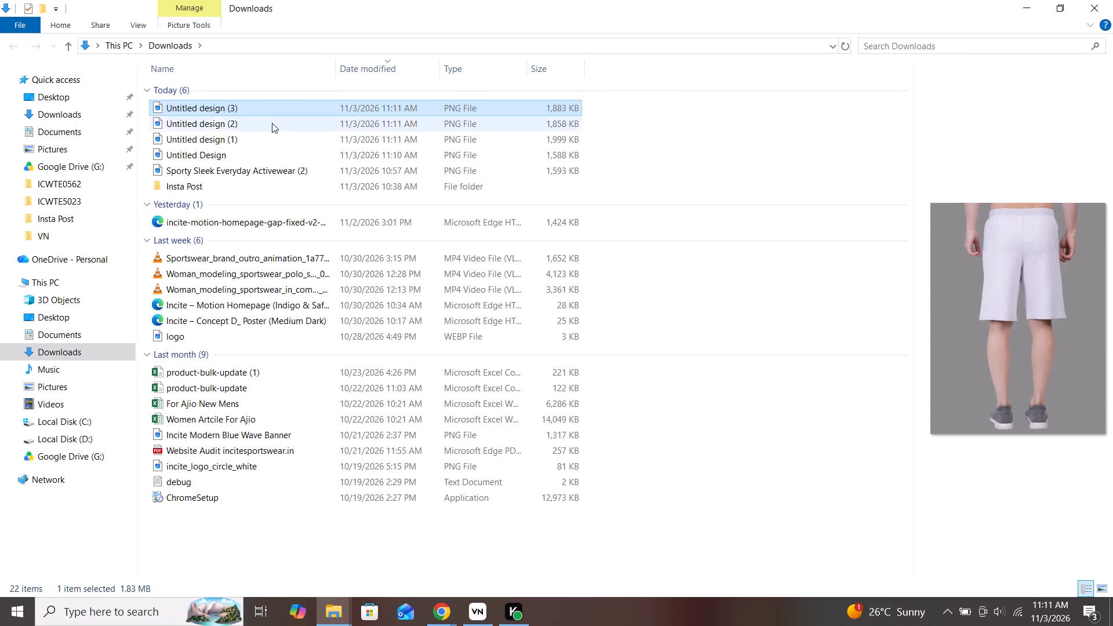
pyautogui.click(270, 126)
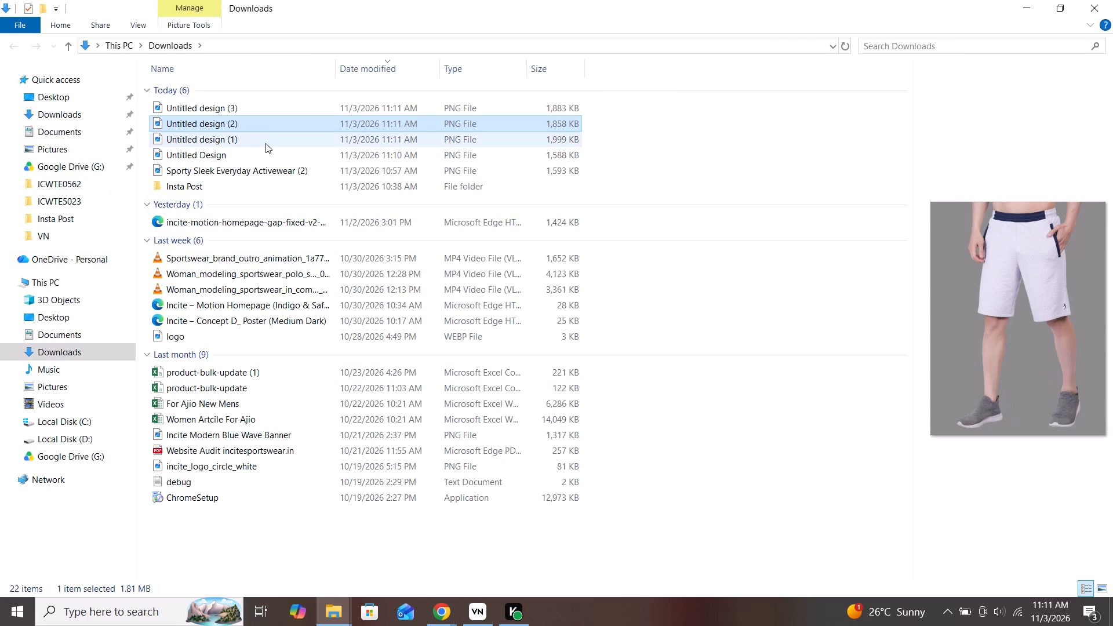
pyautogui.click(265, 143)
pyautogui.click(250, 160)
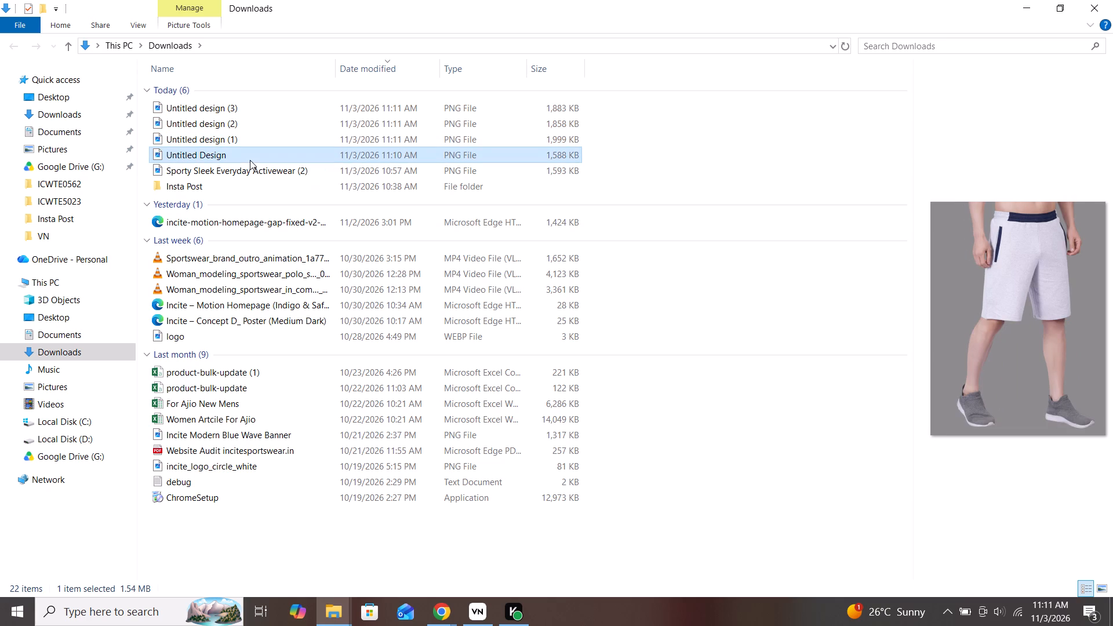
# Switch back to the Canva design and download the close-up photo selection on page 4 as a PNG.
pyautogui.click(442, 609)
pyautogui.click(395, 572)
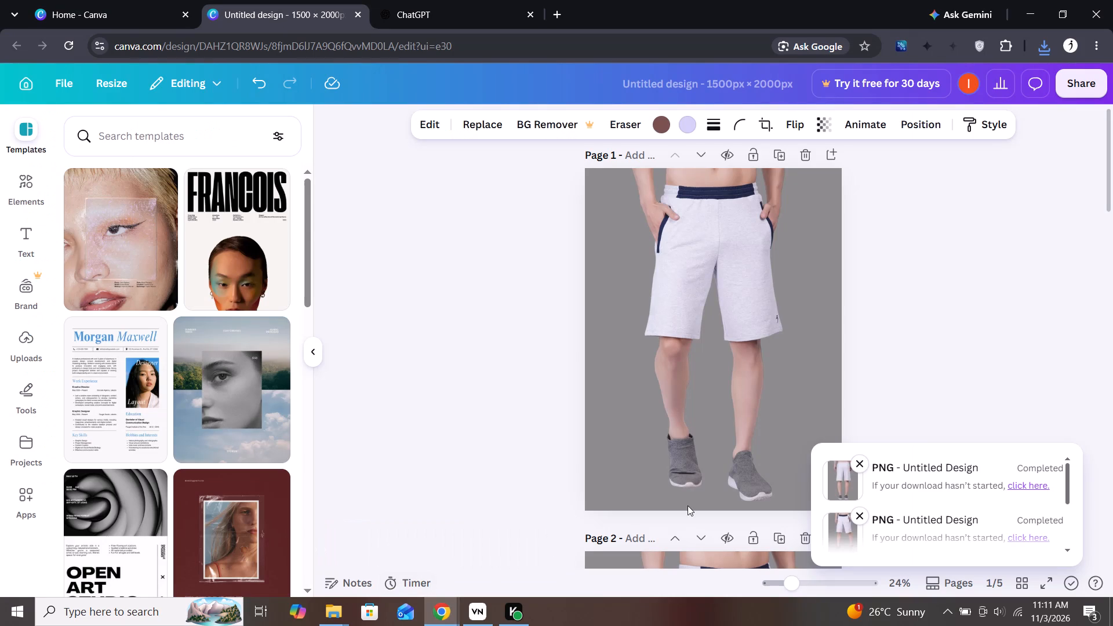
pyautogui.scroll(7, 732, 282)
pyautogui.scroll(-15, 732, 281)
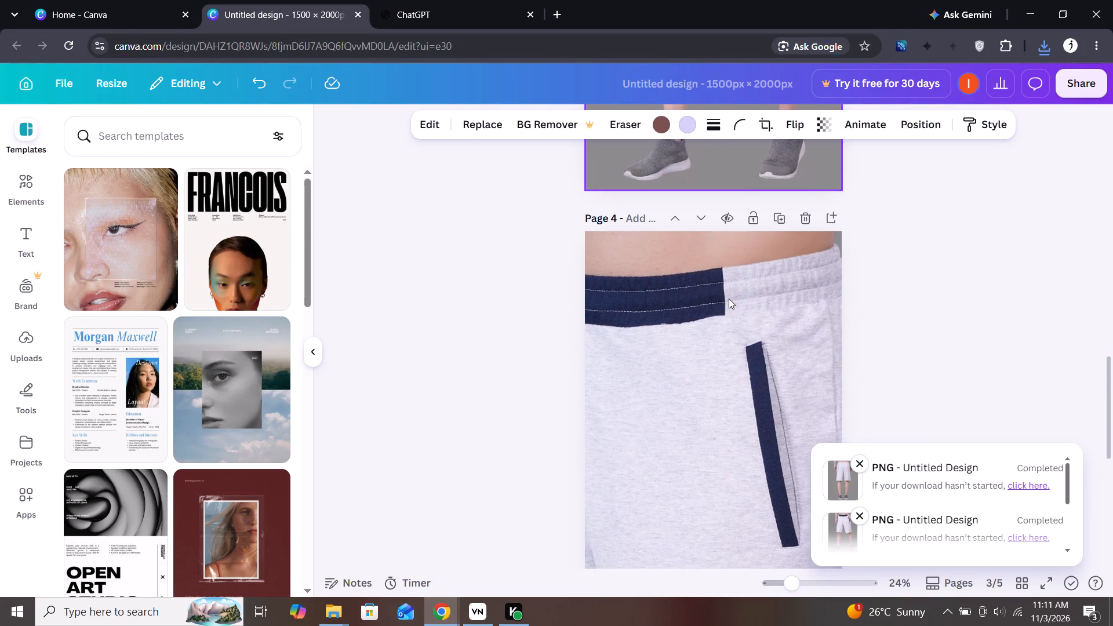
pyautogui.click(729, 299)
pyautogui.rightClick(729, 299)
pyautogui.click(755, 521)
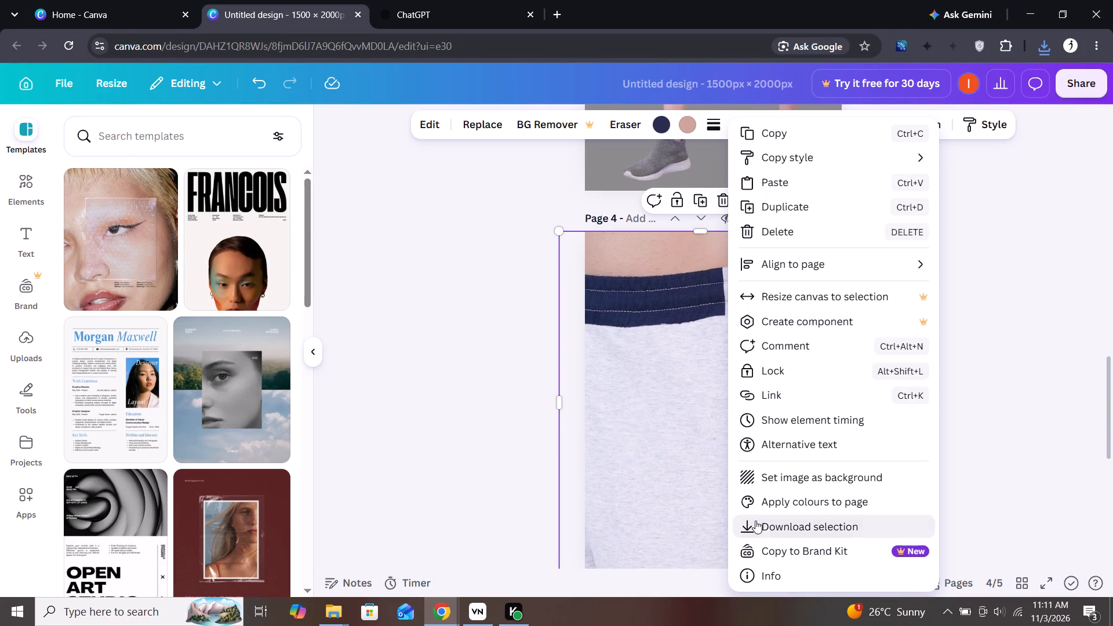
pyautogui.click(943, 479)
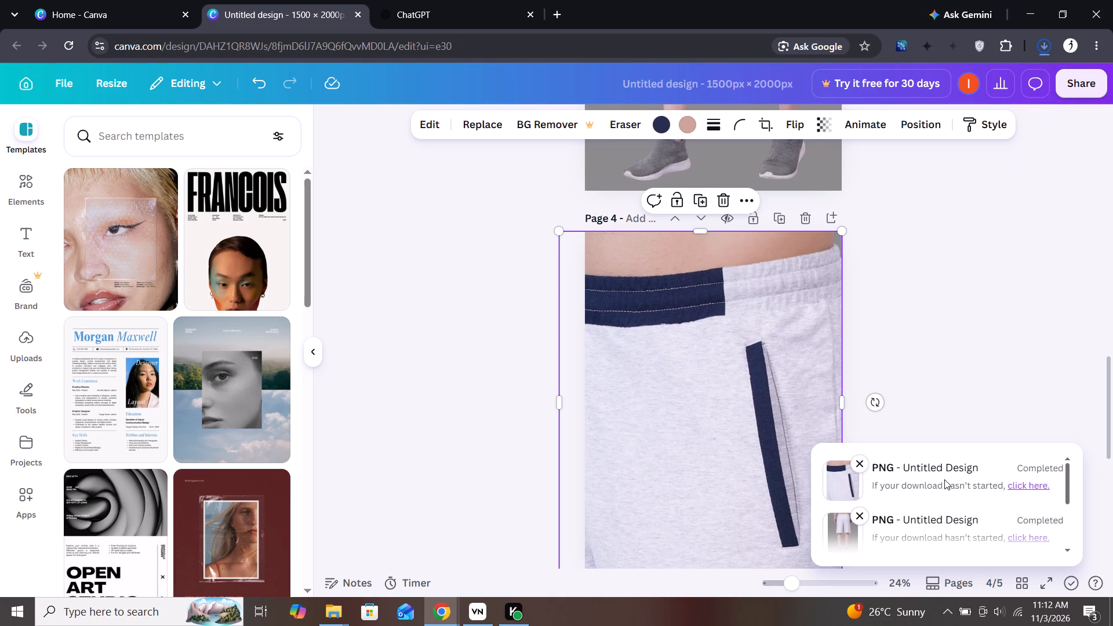
pyautogui.click(480, 310)
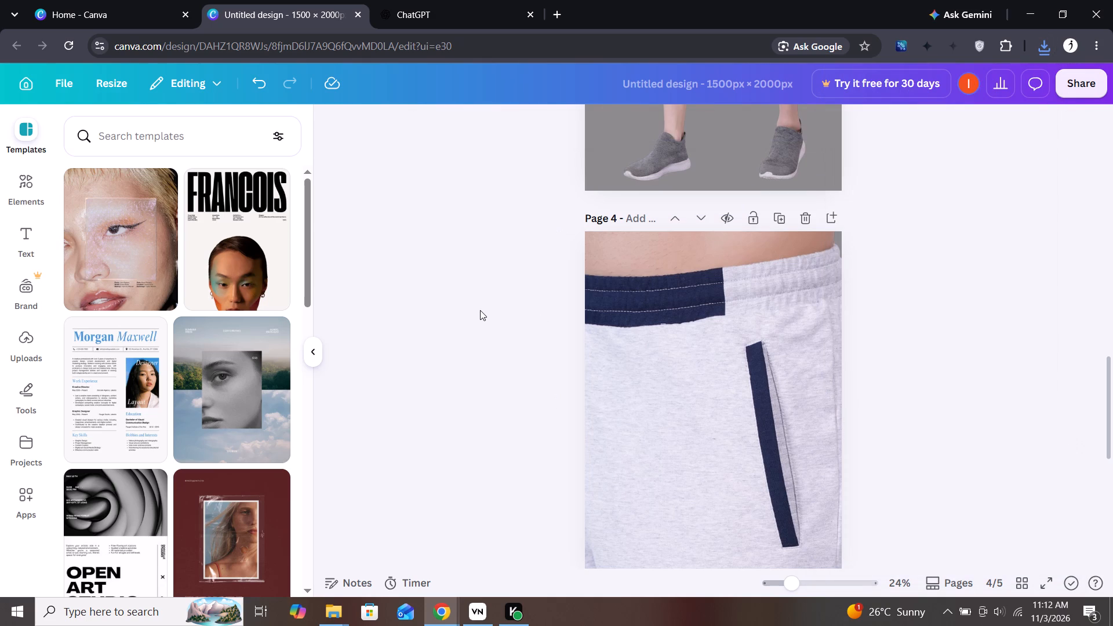
# Look through the design's pages to review the shorts photos from page 1 to page 5.
pyautogui.scroll(-2, 486, 308)
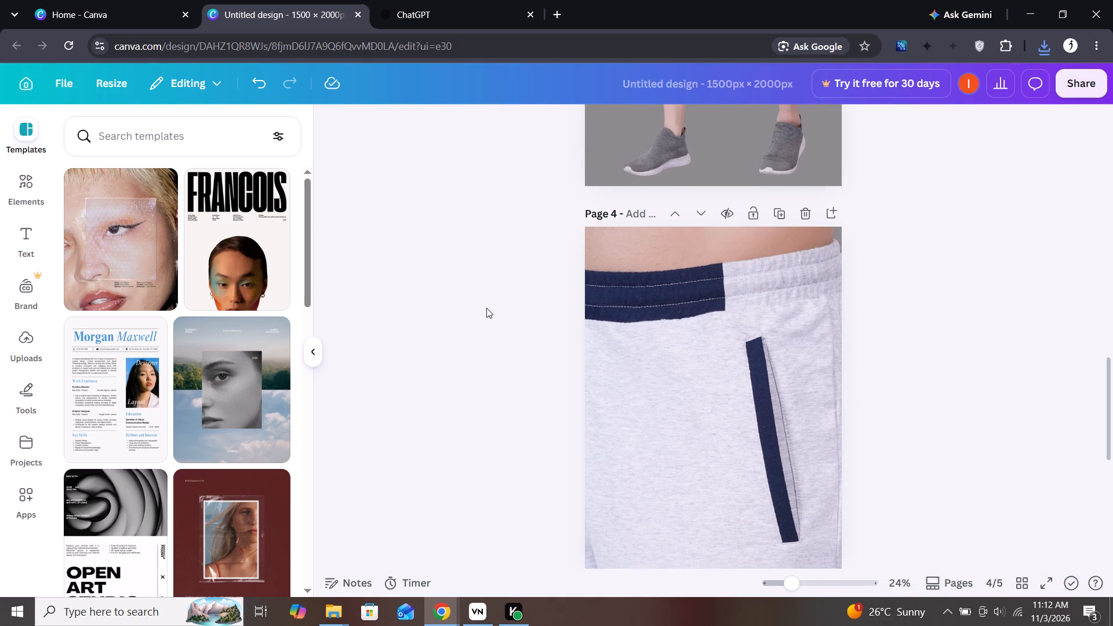
pyautogui.scroll(-12, 486, 308)
pyautogui.scroll(17, 486, 307)
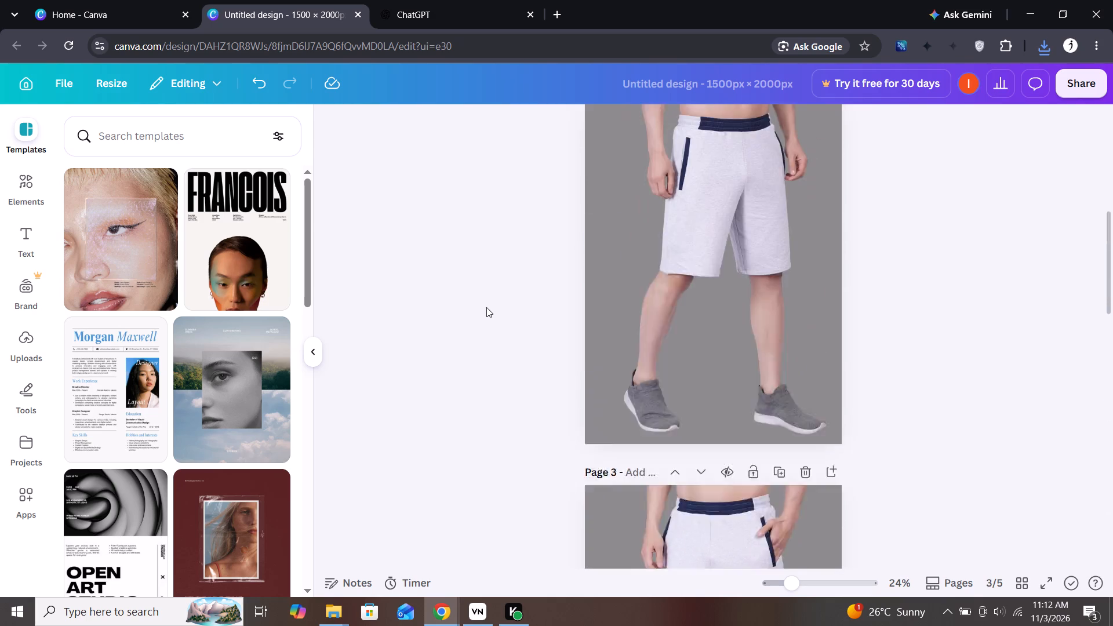
pyautogui.scroll(17, 486, 307)
pyautogui.scroll(8, 486, 307)
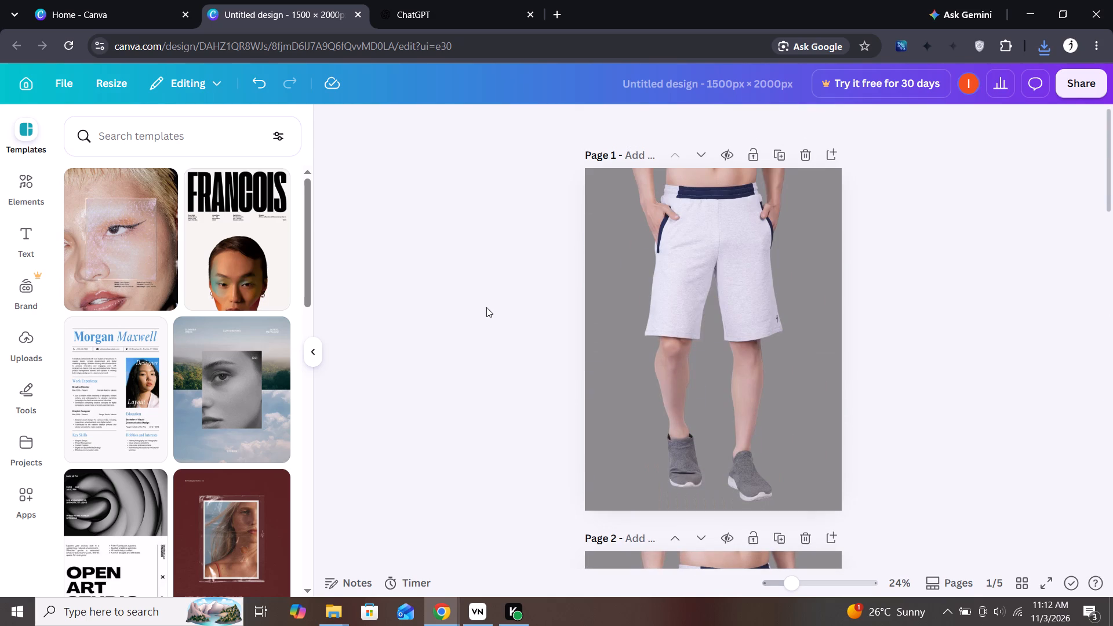
pyautogui.click(883, 275)
pyautogui.scroll(3, 883, 275)
pyautogui.scroll(-7, 883, 275)
pyautogui.scroll(2, 883, 275)
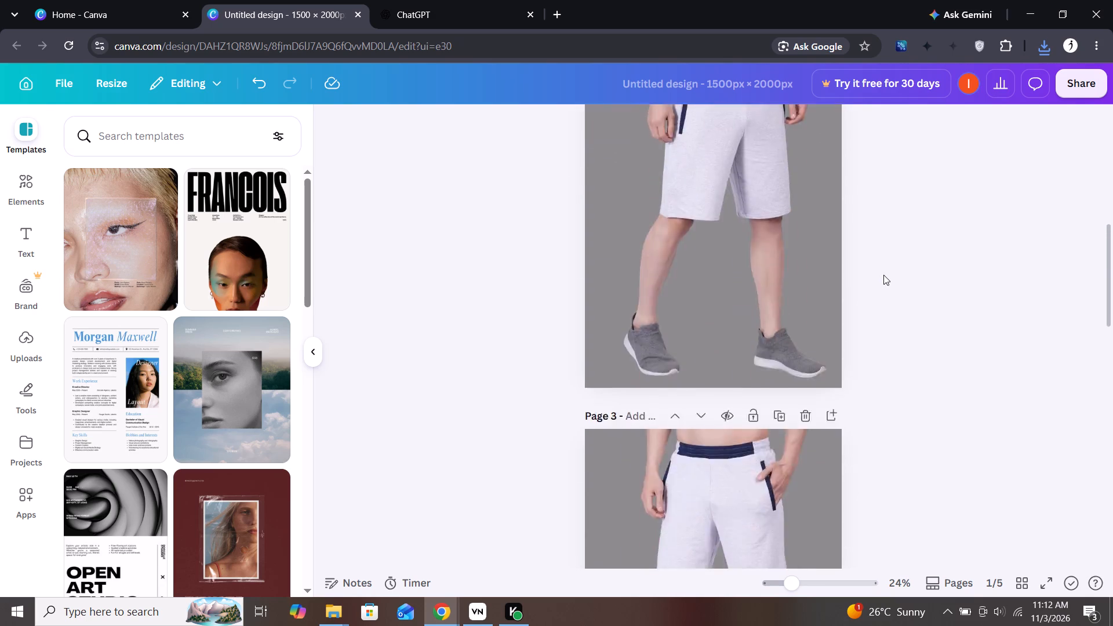
pyautogui.scroll(7, 883, 275)
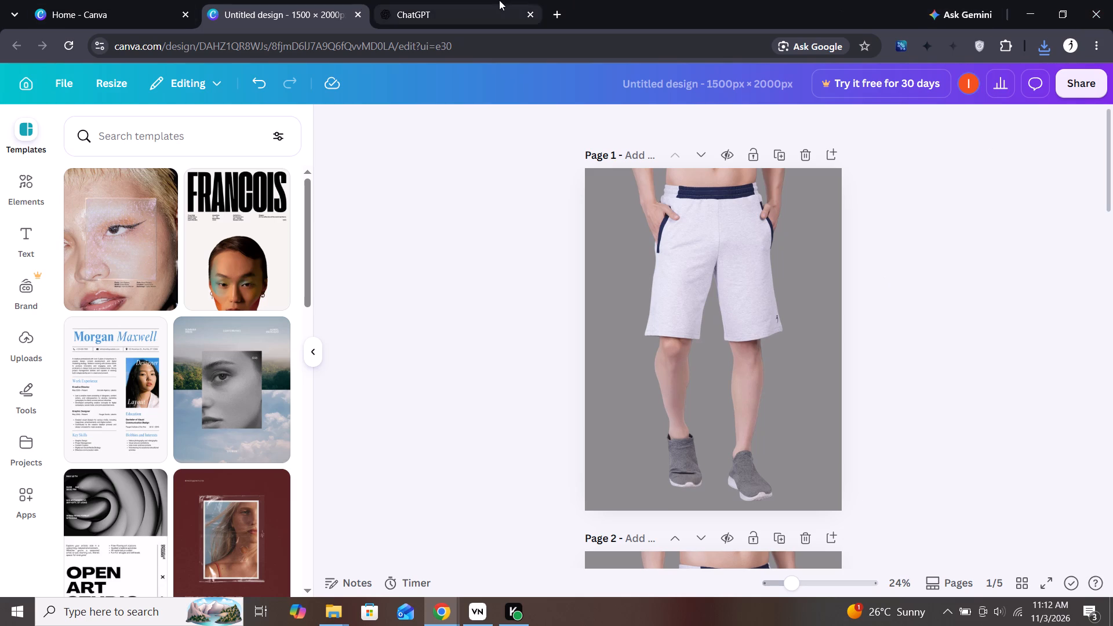
pyautogui.click(464, 225)
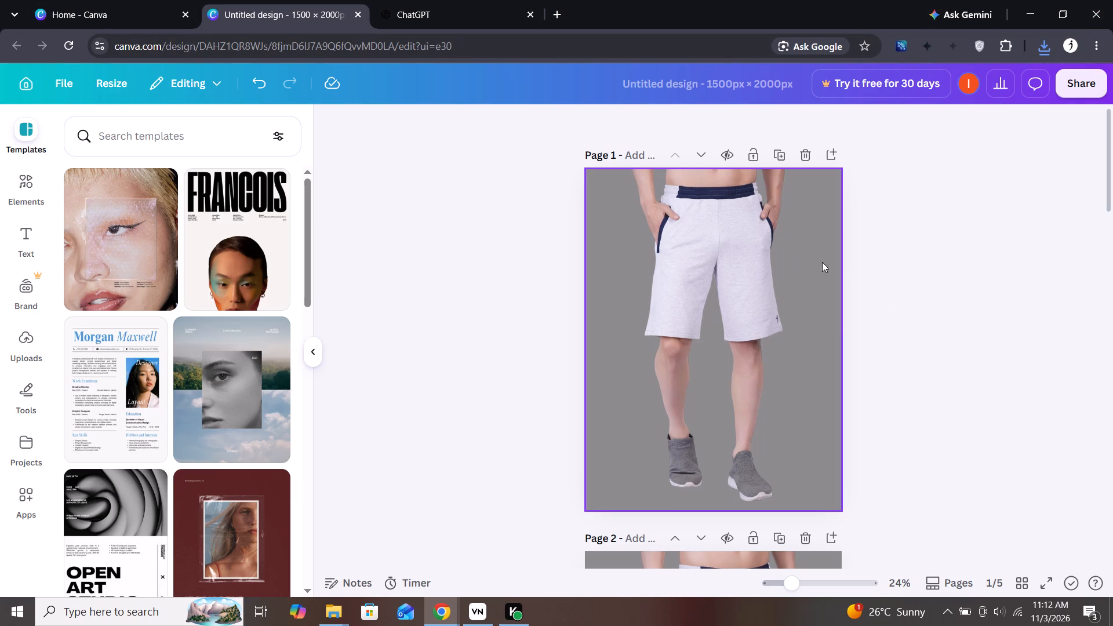
# Delete the front-view shorts photos from pages 1, 2 and 3 of the design.
pyautogui.click(796, 258)
pyautogui.rightClick(796, 258)
pyautogui.click(844, 265)
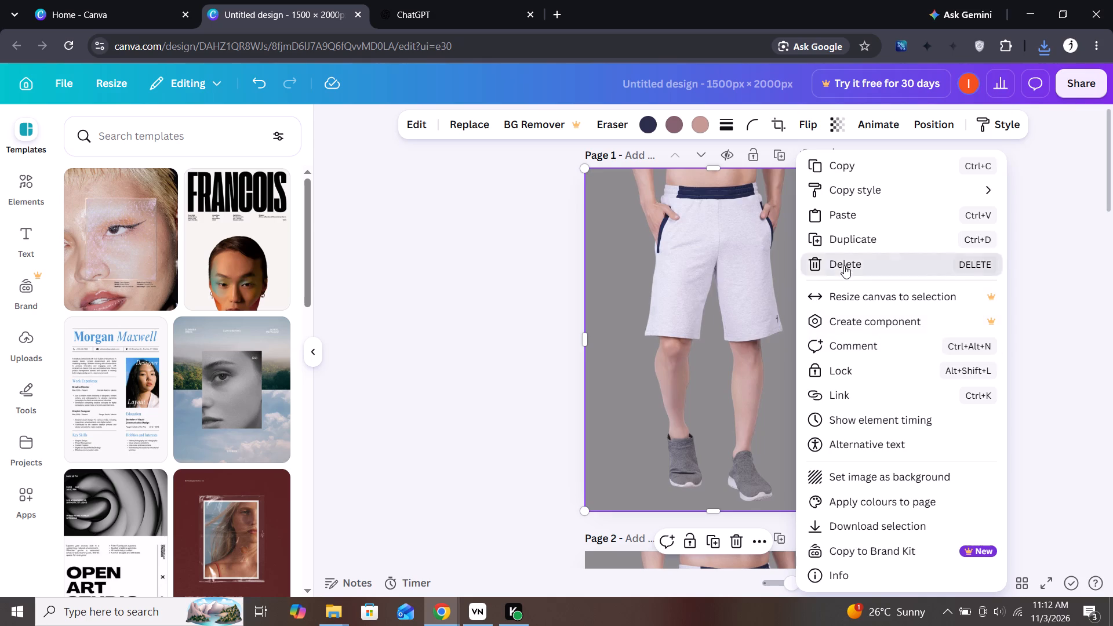
pyautogui.scroll(-7, 791, 281)
pyautogui.click(785, 280)
pyautogui.rightClick(785, 280)
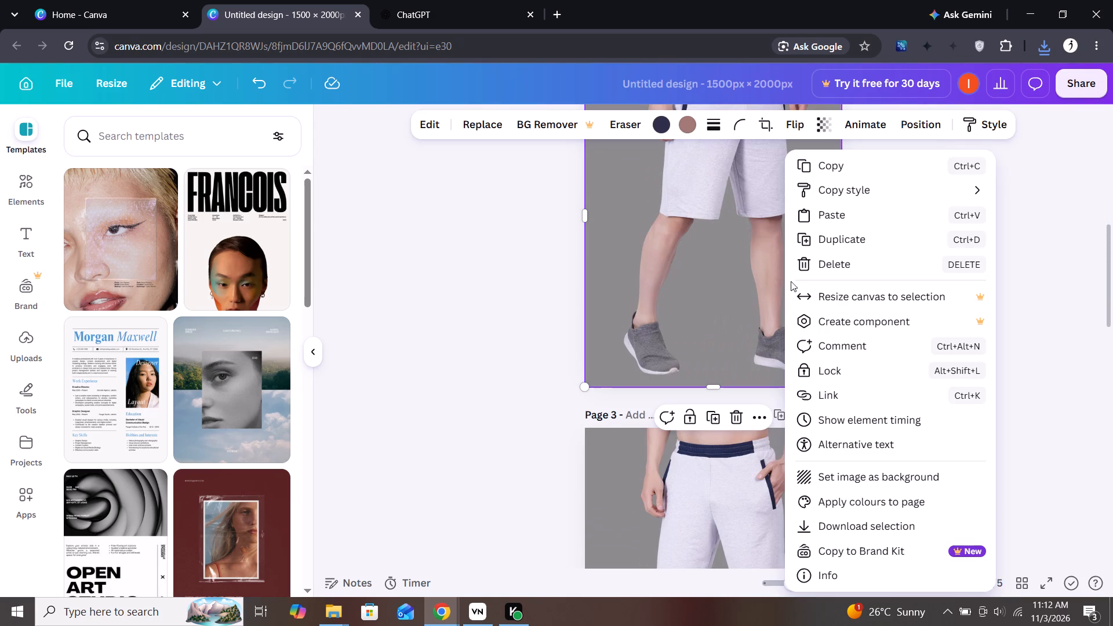
pyautogui.click(826, 263)
pyautogui.scroll(-5, 636, 243)
pyautogui.click(635, 245)
pyautogui.rightClick(635, 245)
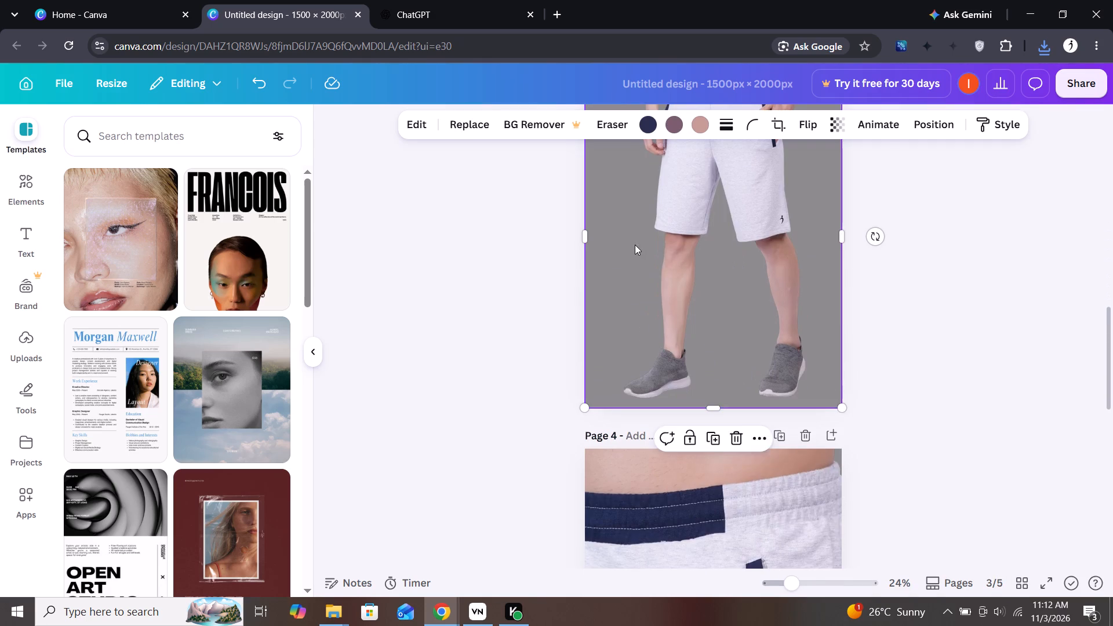
pyautogui.click(696, 274)
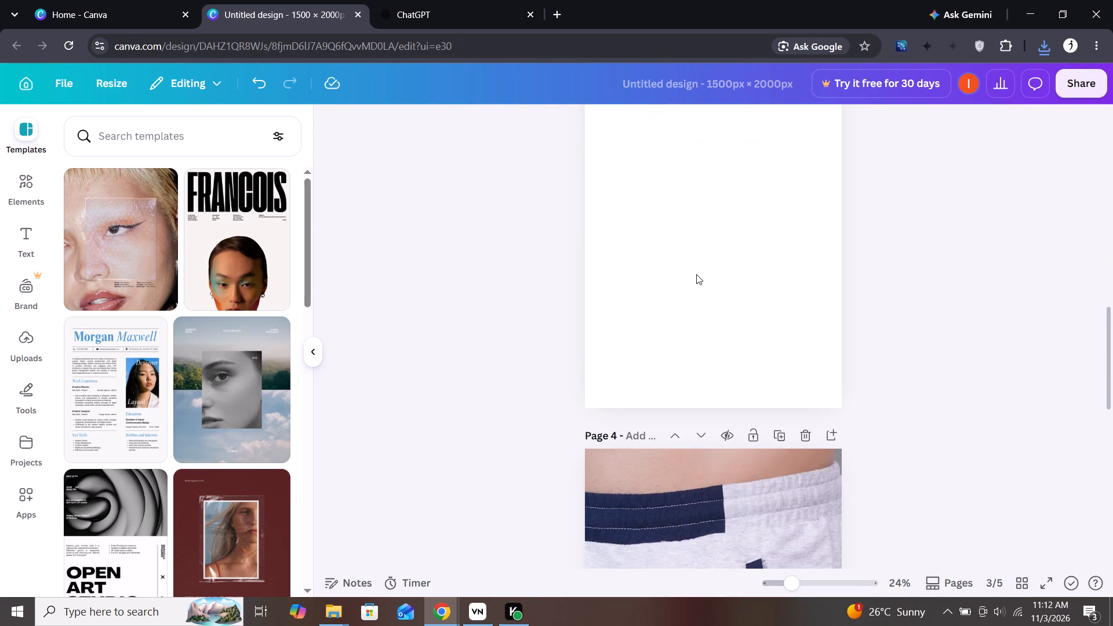
# Delete the pocket close-up photo from page 4 and the back-view photo from page 5.
pyautogui.scroll(-5, 696, 274)
pyautogui.click(696, 274)
pyautogui.rightClick(696, 274)
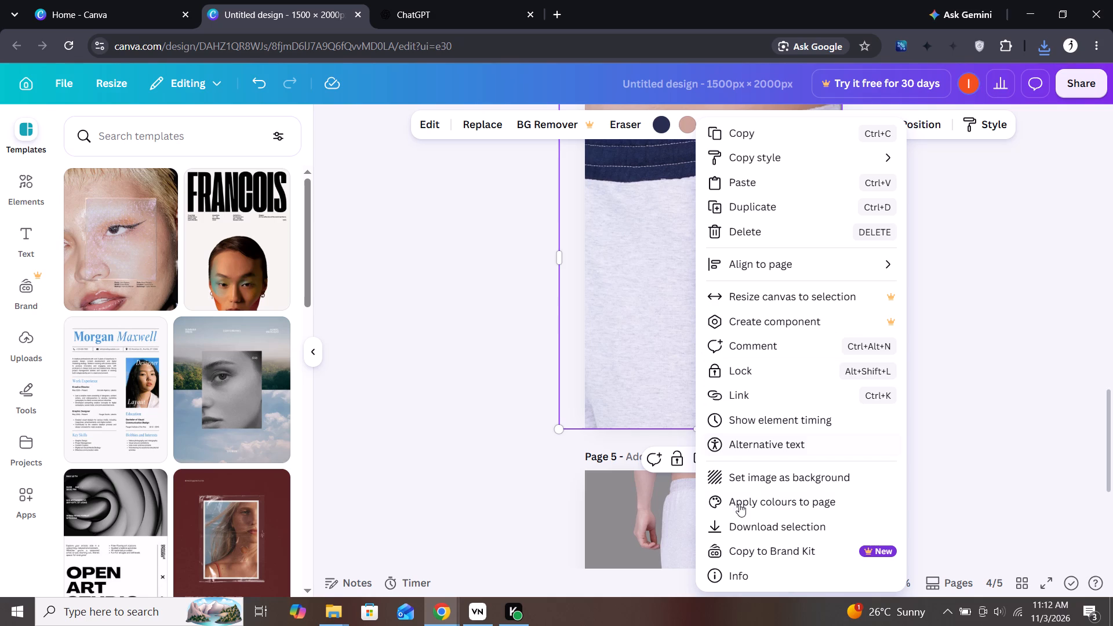
pyautogui.click(740, 232)
pyautogui.scroll(-7, 739, 239)
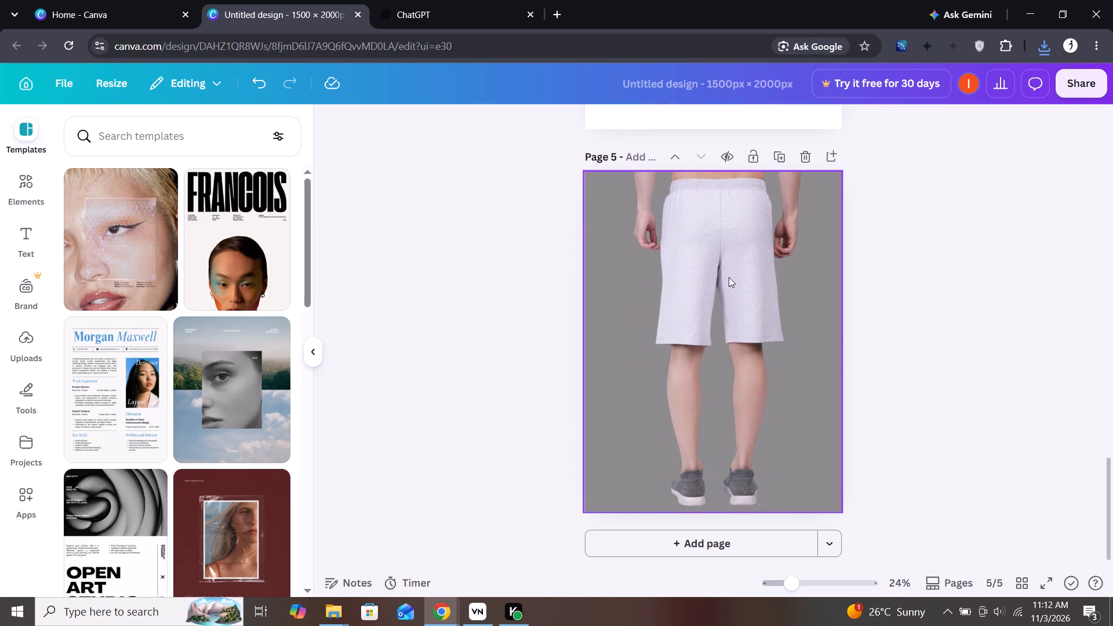
pyautogui.click(729, 277)
pyautogui.rightClick(729, 277)
pyautogui.click(777, 239)
pyautogui.click(553, 292)
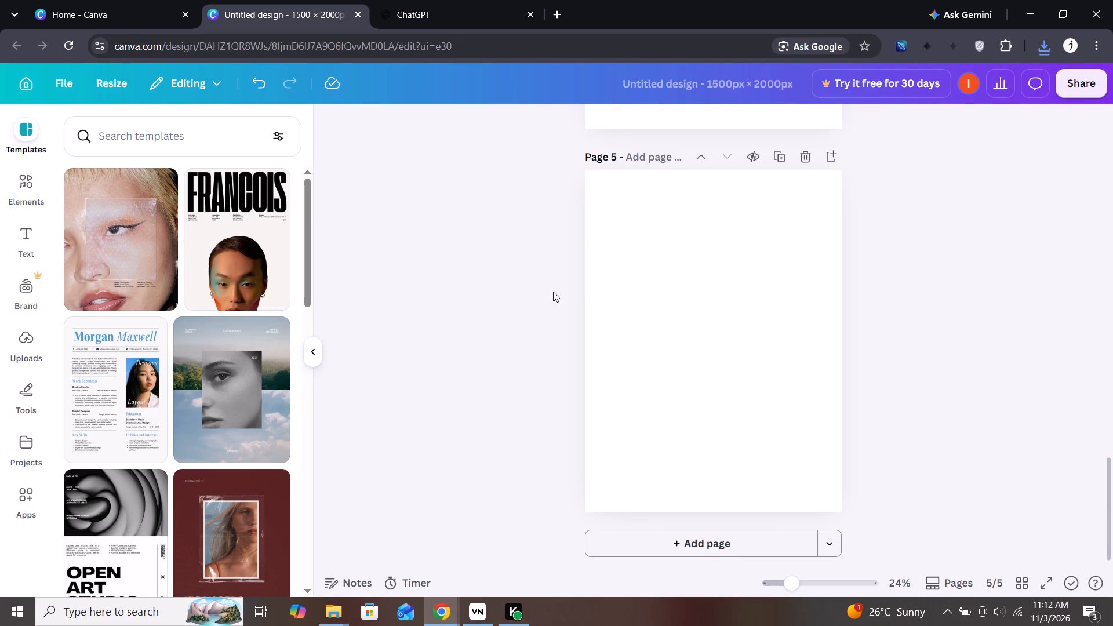
# Refresh the Downloads folder in File Explorer and switch to the ICMSH301 folder window.
pyautogui.click(339, 625)
pyautogui.click(401, 584)
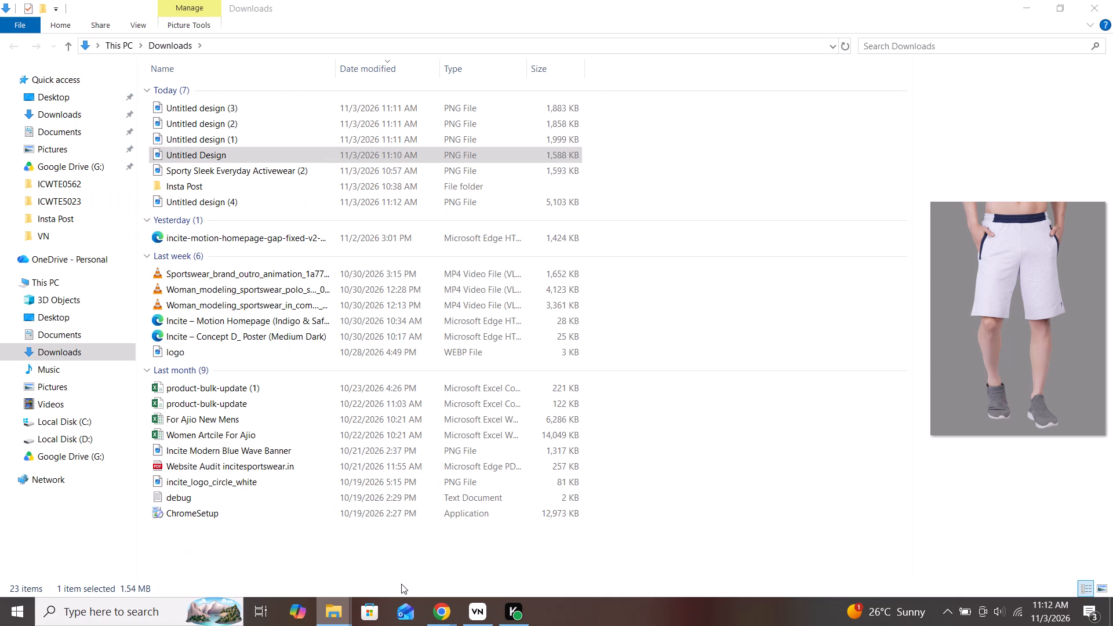
pyautogui.click(845, 43)
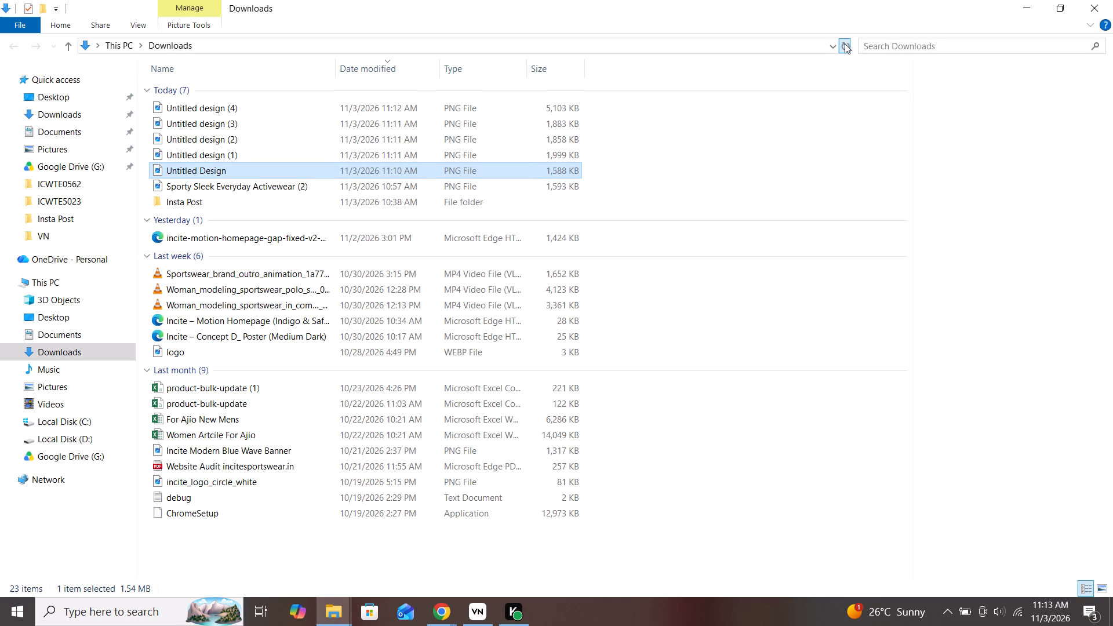
pyautogui.click(345, 615)
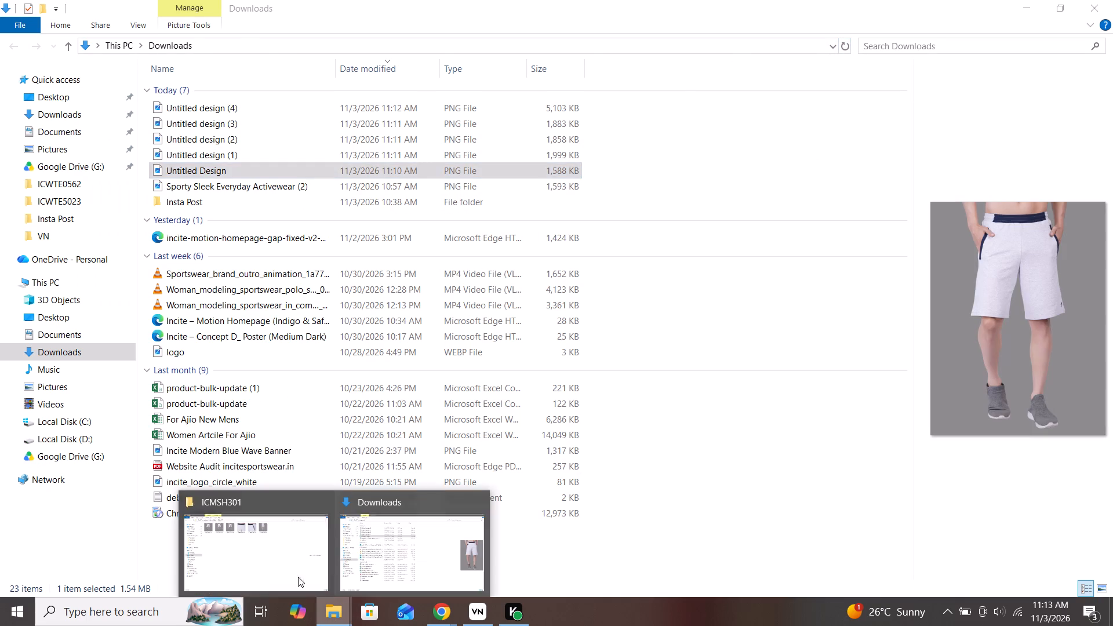
pyautogui.click(280, 541)
pyautogui.click(230, 280)
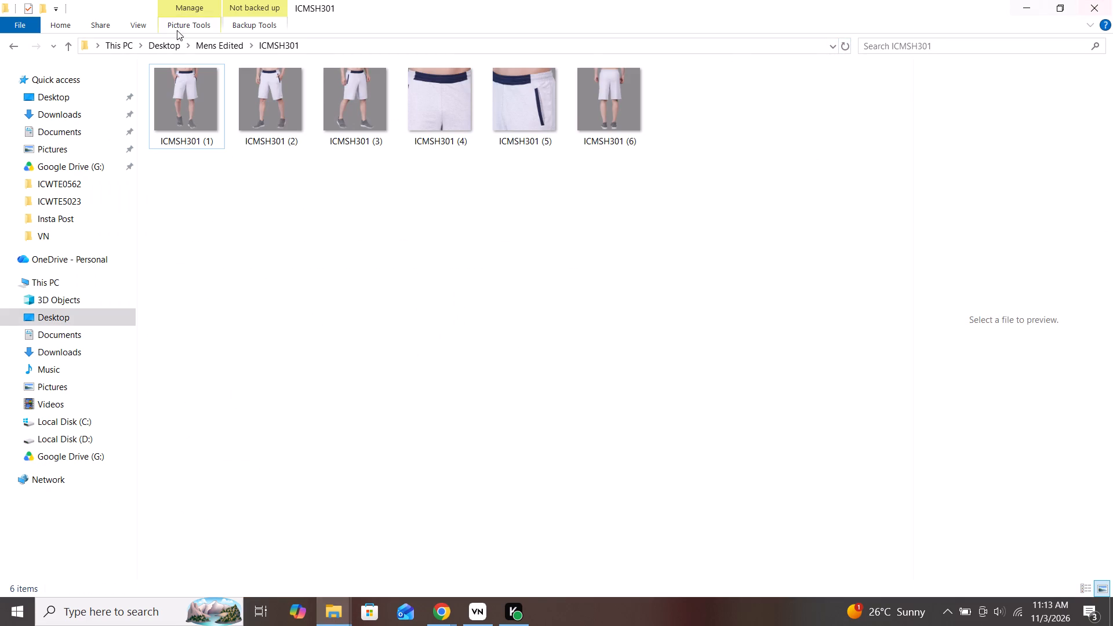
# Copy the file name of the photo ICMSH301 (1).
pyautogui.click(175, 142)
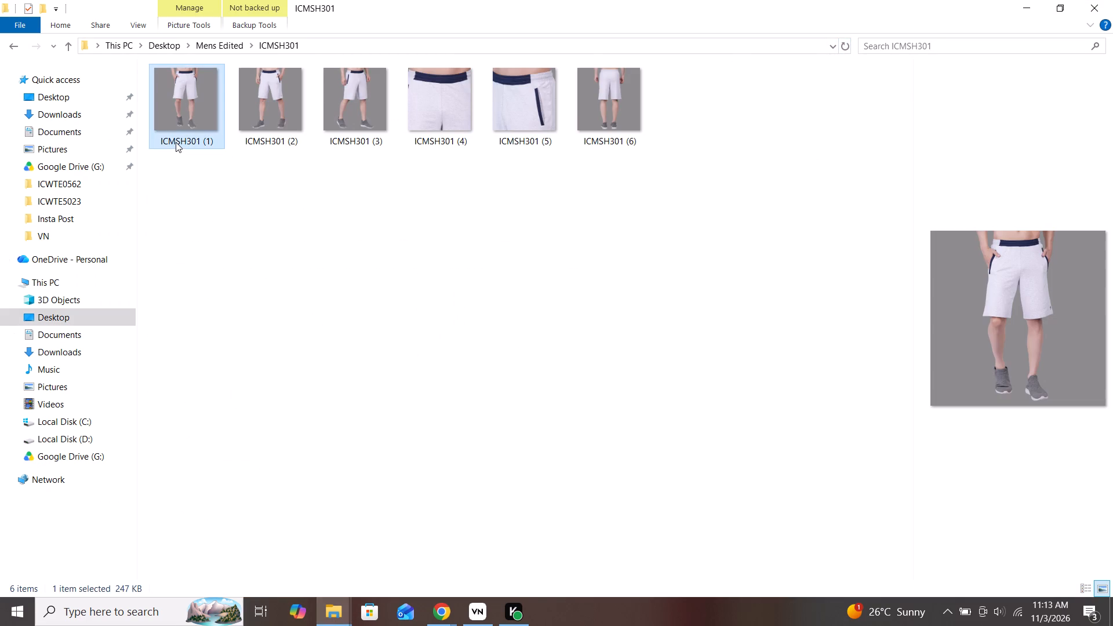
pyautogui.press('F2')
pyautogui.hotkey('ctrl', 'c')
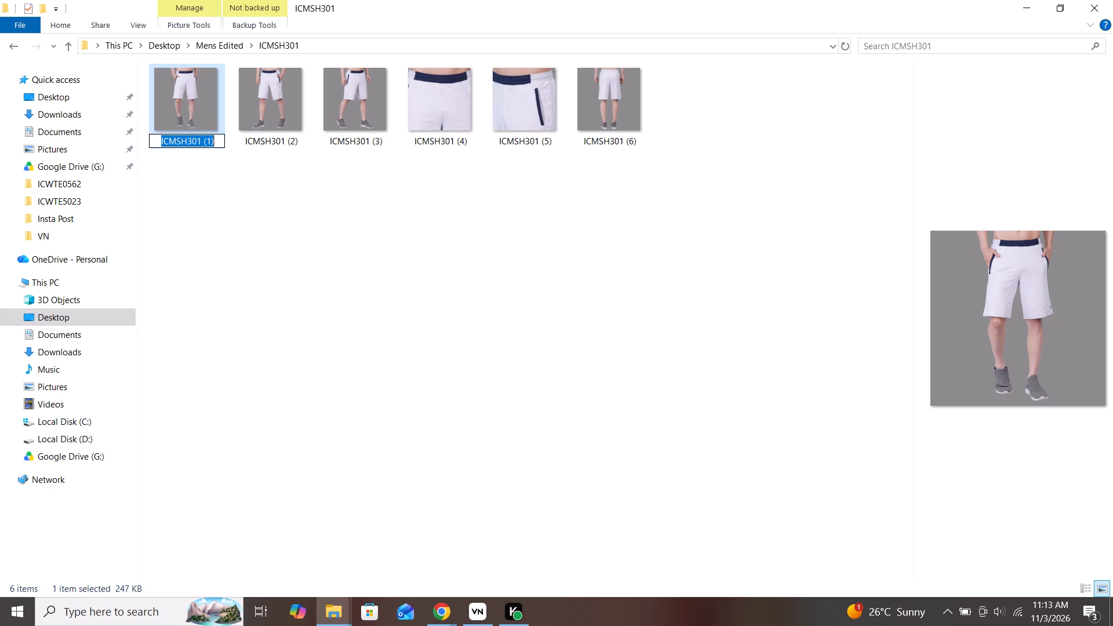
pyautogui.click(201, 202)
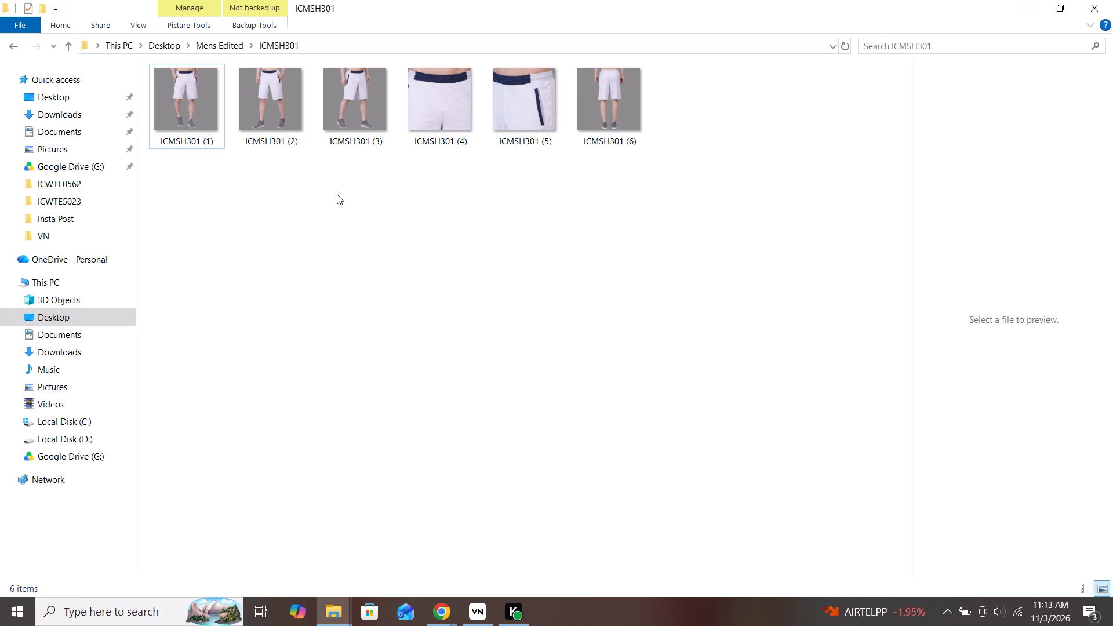
# Delete the original pocket close-up photo ICMSH301 (5) from the ICMSH301 folder.
pyautogui.click(533, 115)
pyautogui.hotkey('ctrl', 'd')
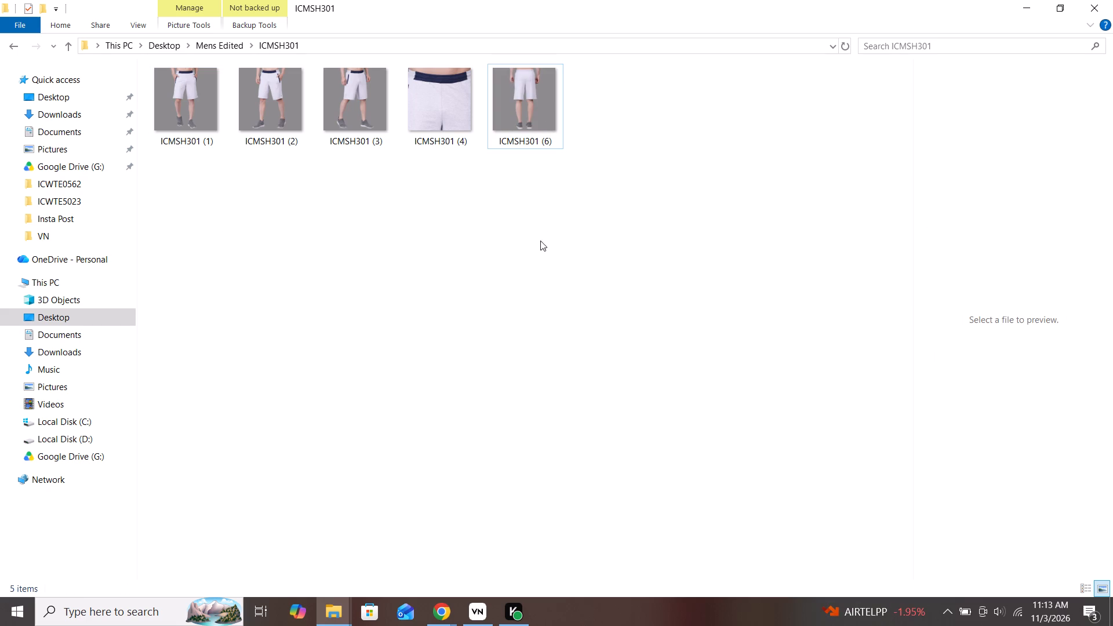
pyautogui.click(540, 241)
# Move the five Untitled design PNGs from Downloads into the ICMSH301 folder.
pyautogui.click(347, 624)
pyautogui.click(399, 567)
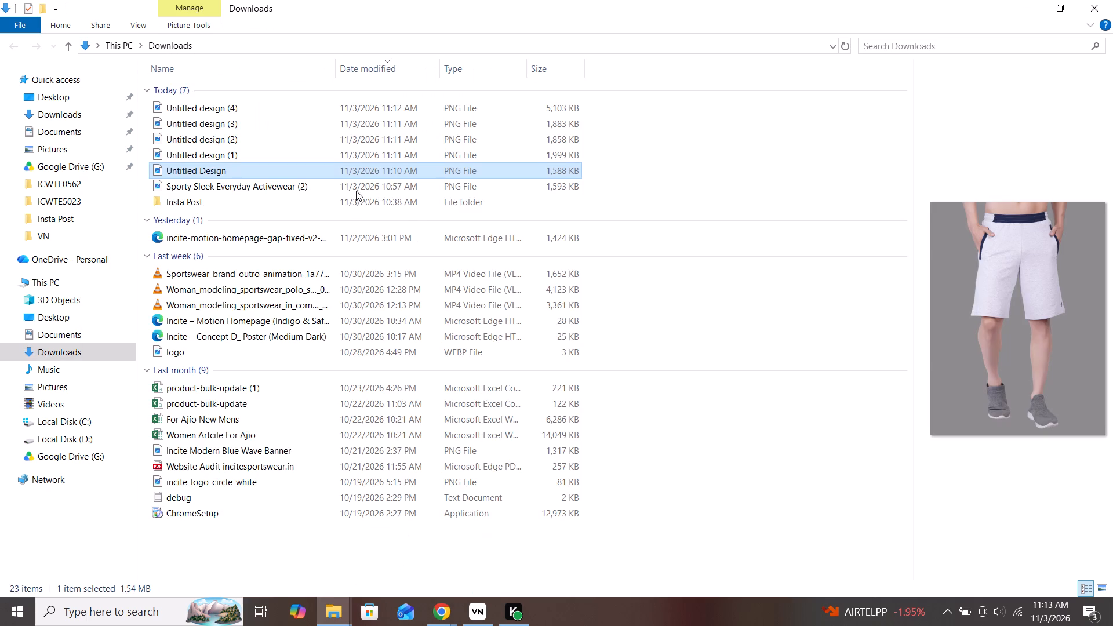
pyautogui.moveTo(592, 103); pyautogui.dragTo(359, 172)
pyautogui.hotkey('ctrl', 'x')
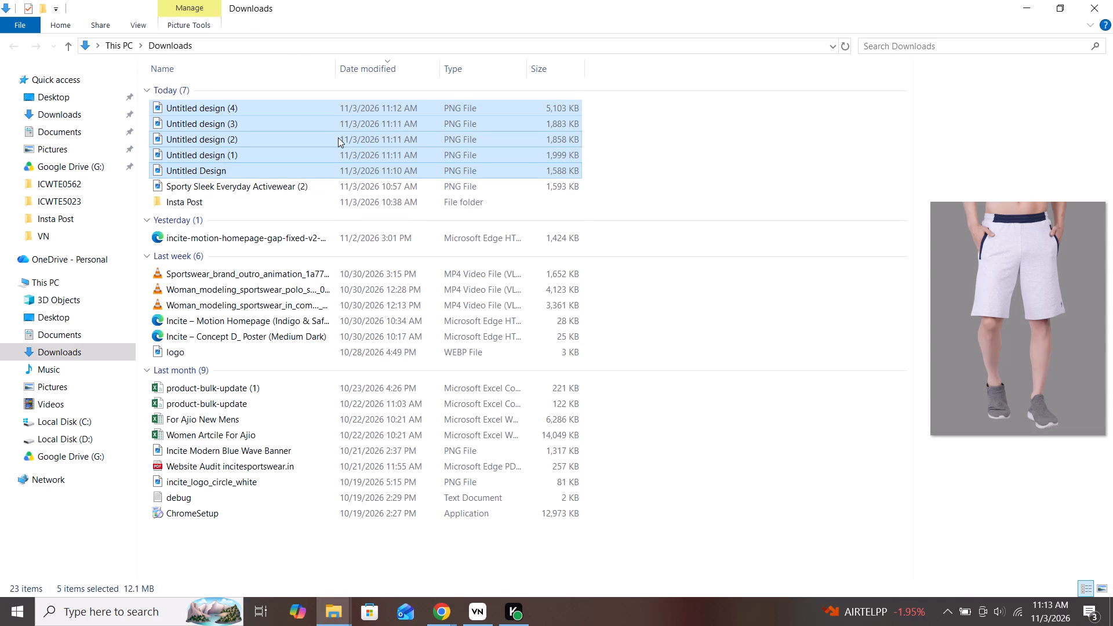
pyautogui.click(326, 605)
pyautogui.click(268, 532)
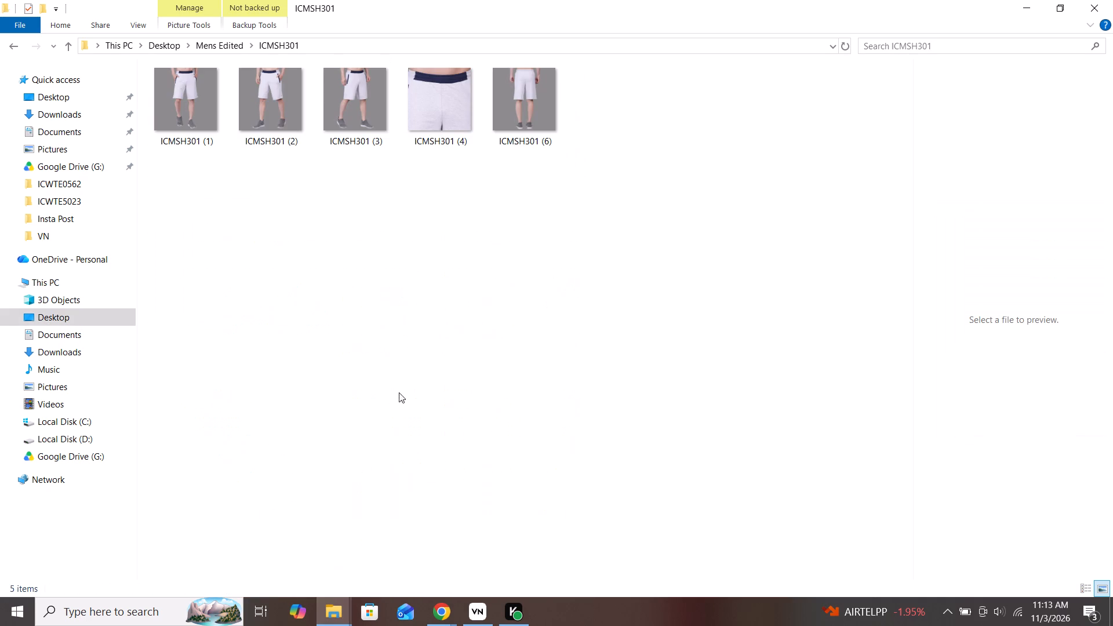
pyautogui.click(391, 364)
pyautogui.hotkey('ctrl', 'v')
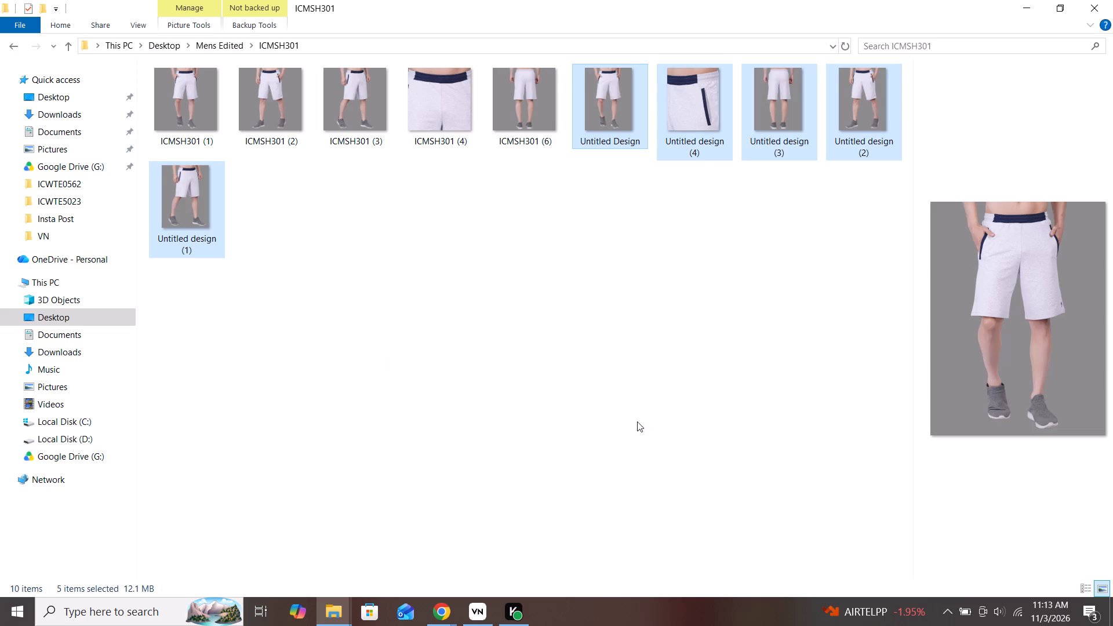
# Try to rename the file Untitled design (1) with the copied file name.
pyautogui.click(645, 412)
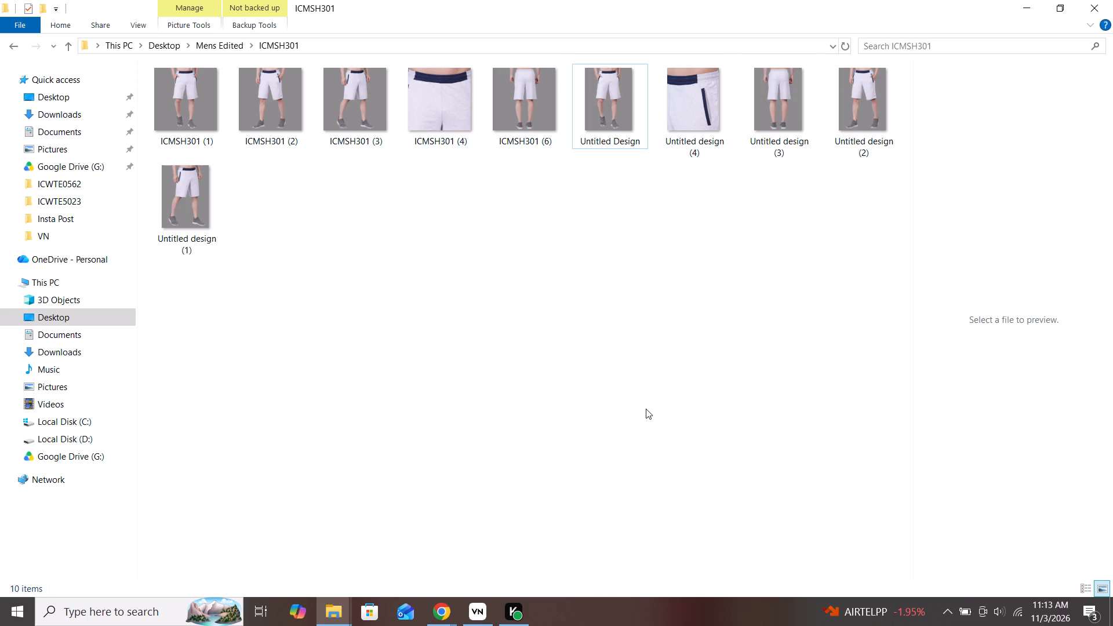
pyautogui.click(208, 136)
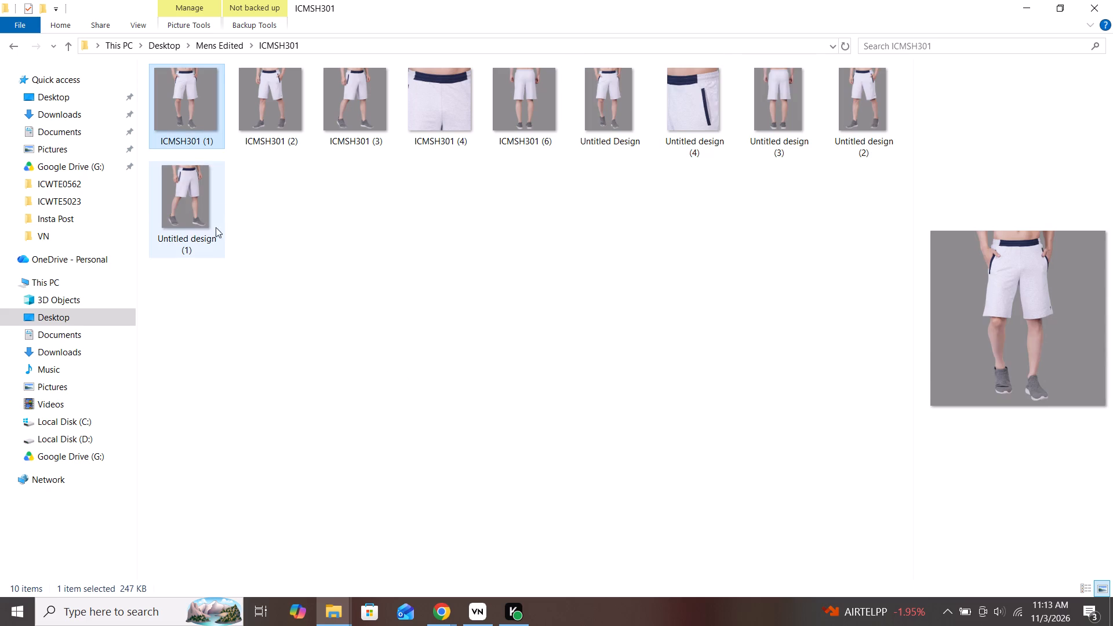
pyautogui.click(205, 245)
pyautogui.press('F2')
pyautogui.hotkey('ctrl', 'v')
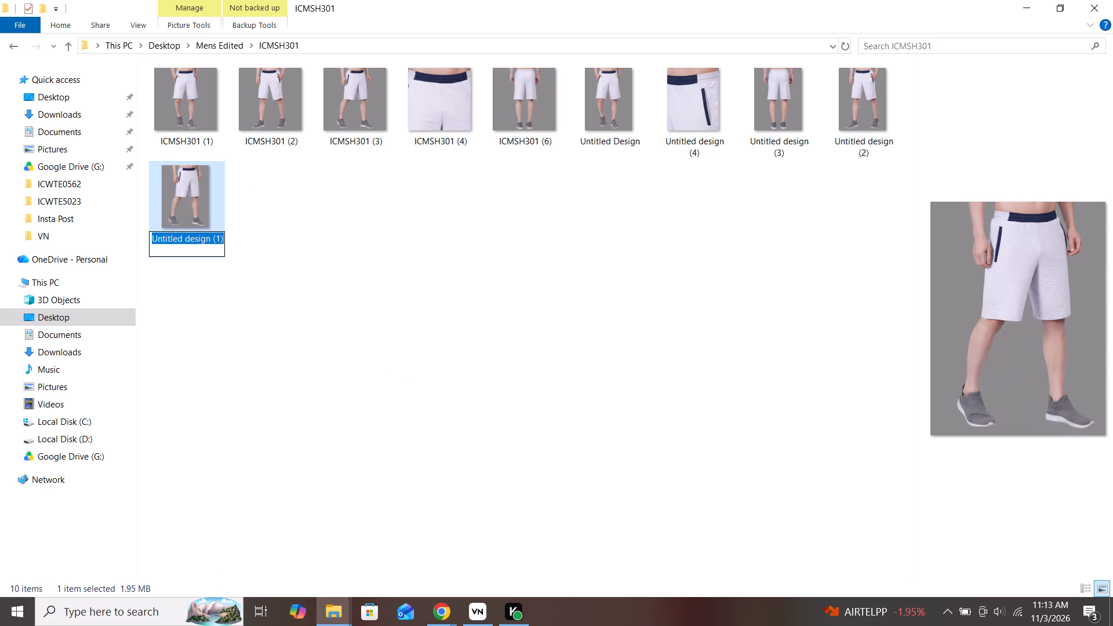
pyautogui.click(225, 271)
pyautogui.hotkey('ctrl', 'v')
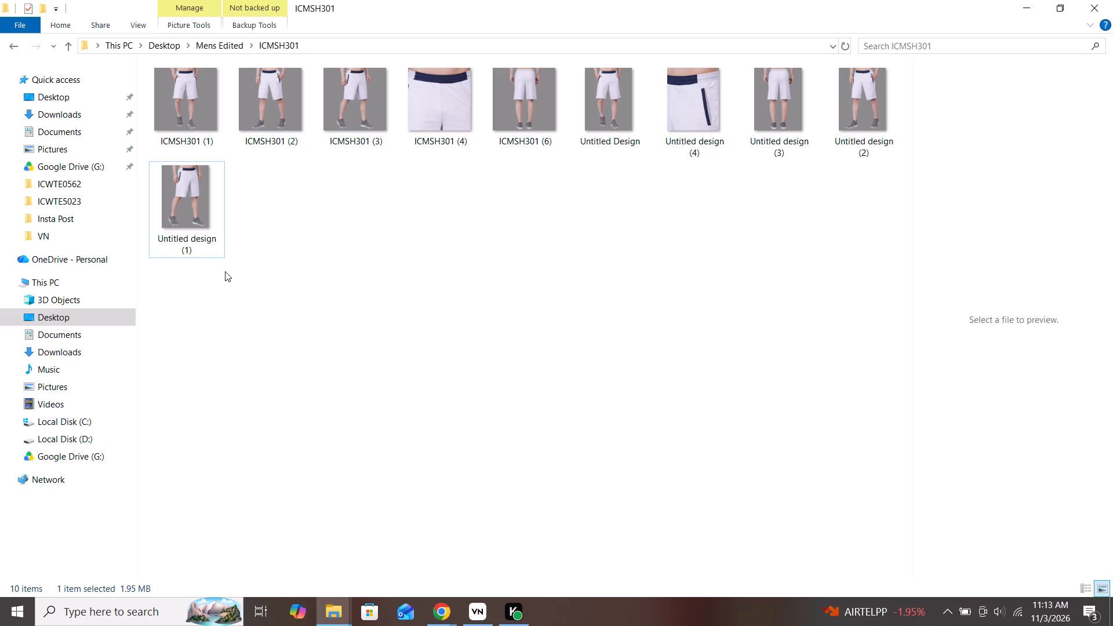
# Copy the original photo's name ICMSH301 (1) and rename the file Untitled design (1) with it.
pyautogui.click(207, 119)
pyautogui.press('F2')
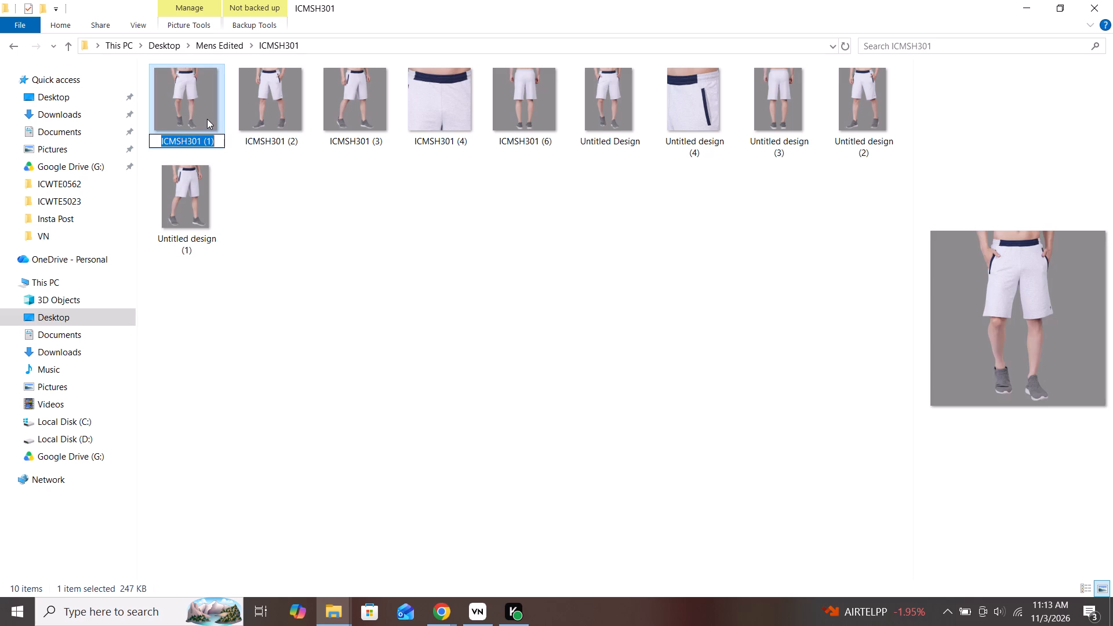
pyautogui.hotkey('ctrl', 'c')
pyautogui.click(277, 243)
pyautogui.click(190, 217)
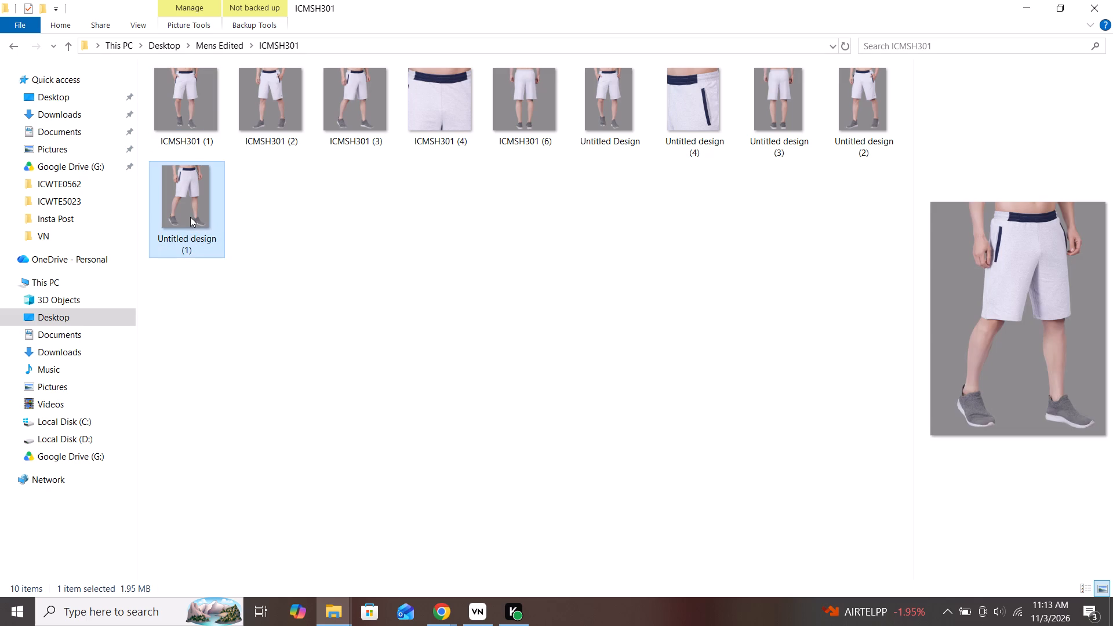
pyautogui.press('F2')
pyautogui.hotkey('ctrl', 'v')
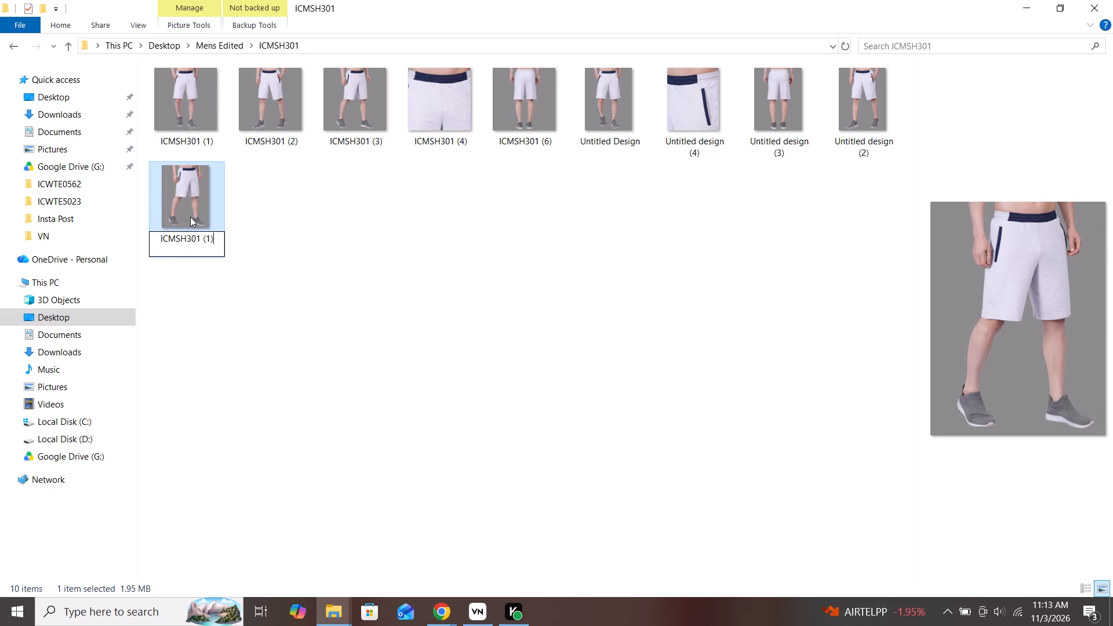
pyautogui.click(263, 311)
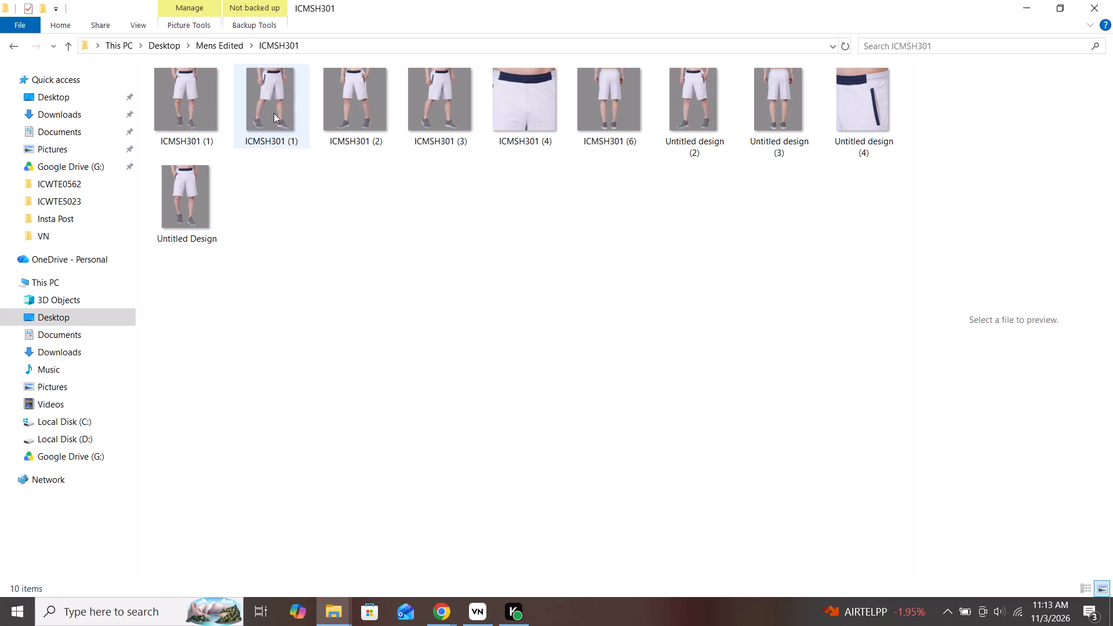
# Delete the original photos ICMSH301 (1), (2), (3), (4) and (6), keeping the renamed PNG ICMSH301 (1).
pyautogui.click(210, 112)
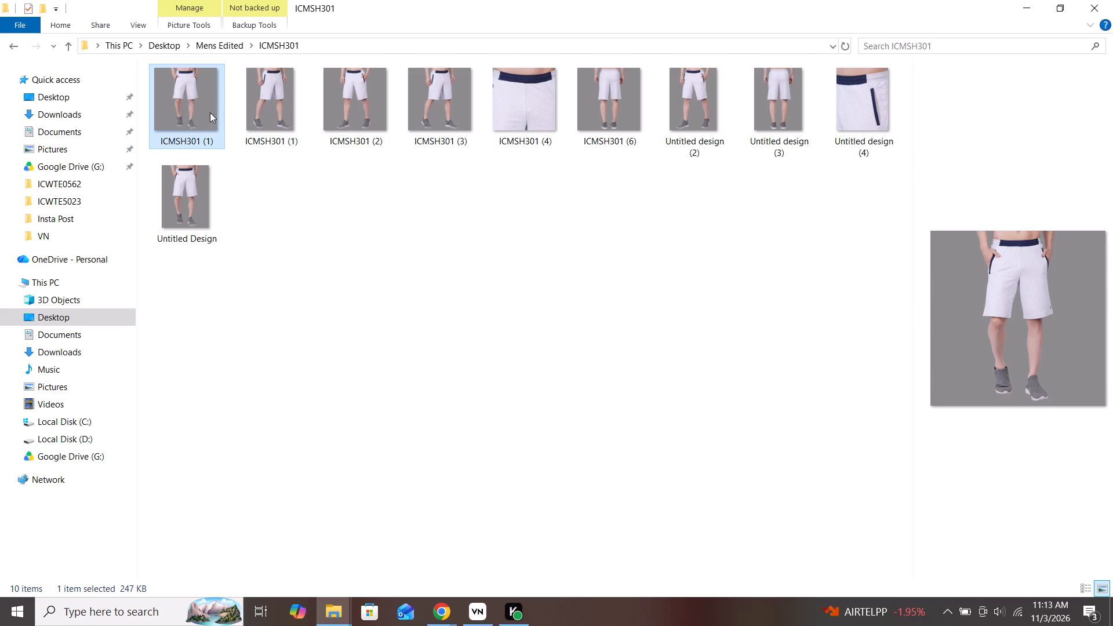
pyautogui.hotkey('ctrl', 'd')
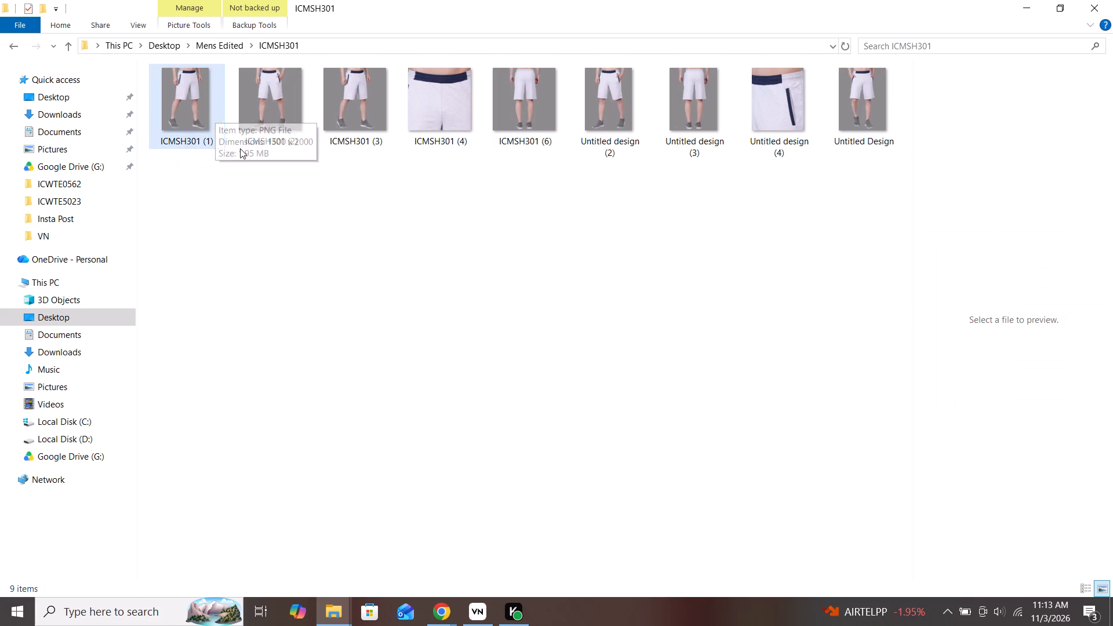
pyautogui.moveTo(276, 192); pyautogui.dragTo(455, 103)
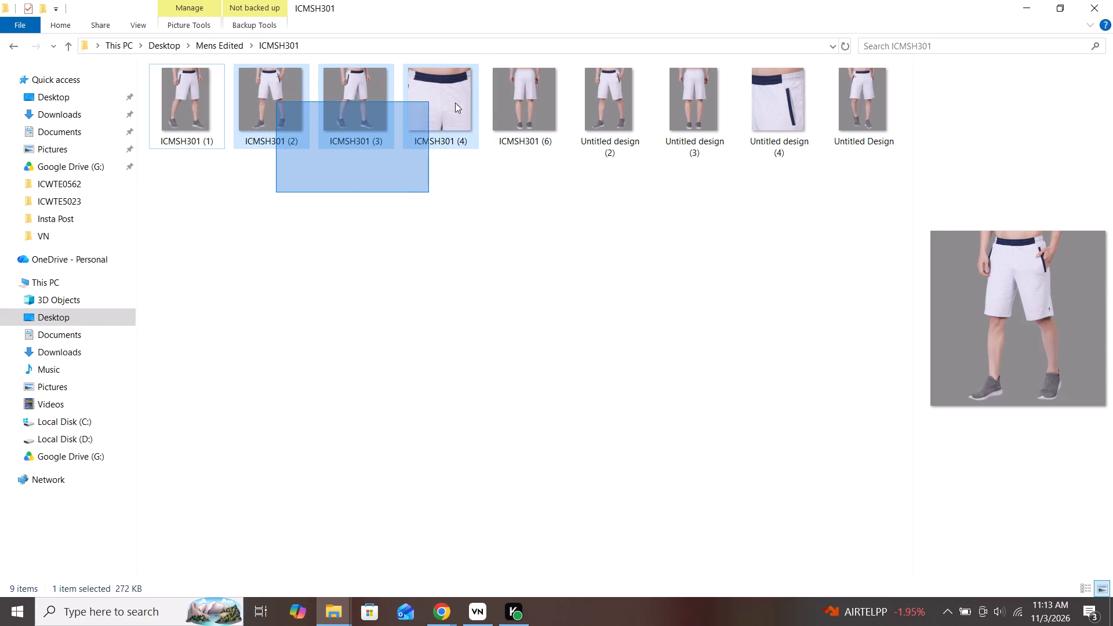
pyautogui.moveTo(455, 103); pyautogui.dragTo(512, 97)
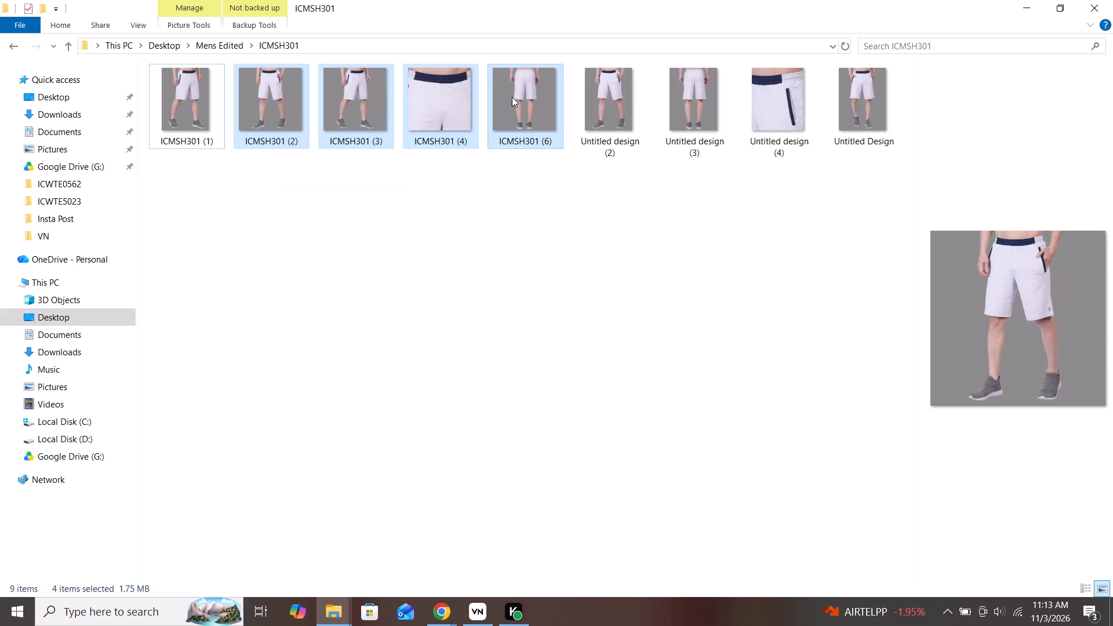
pyautogui.hotkey('ctrl', 'd')
pyautogui.click(352, 297)
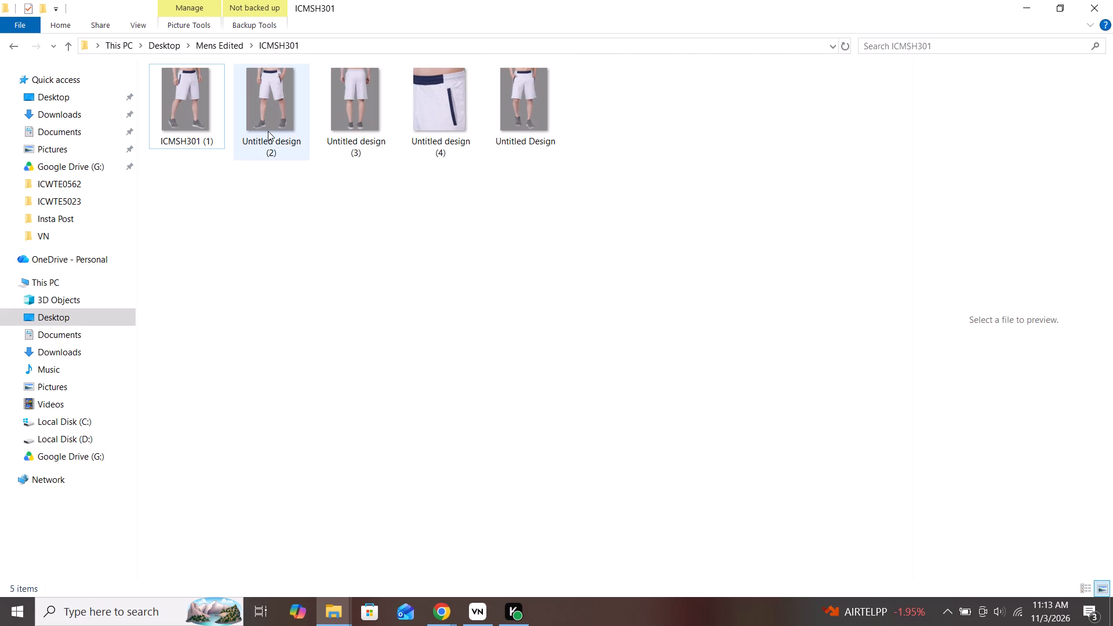
# Rename the file Untitled design (2) as ICMSH301 (2).
pyautogui.click(268, 131)
pyautogui.press('F2')
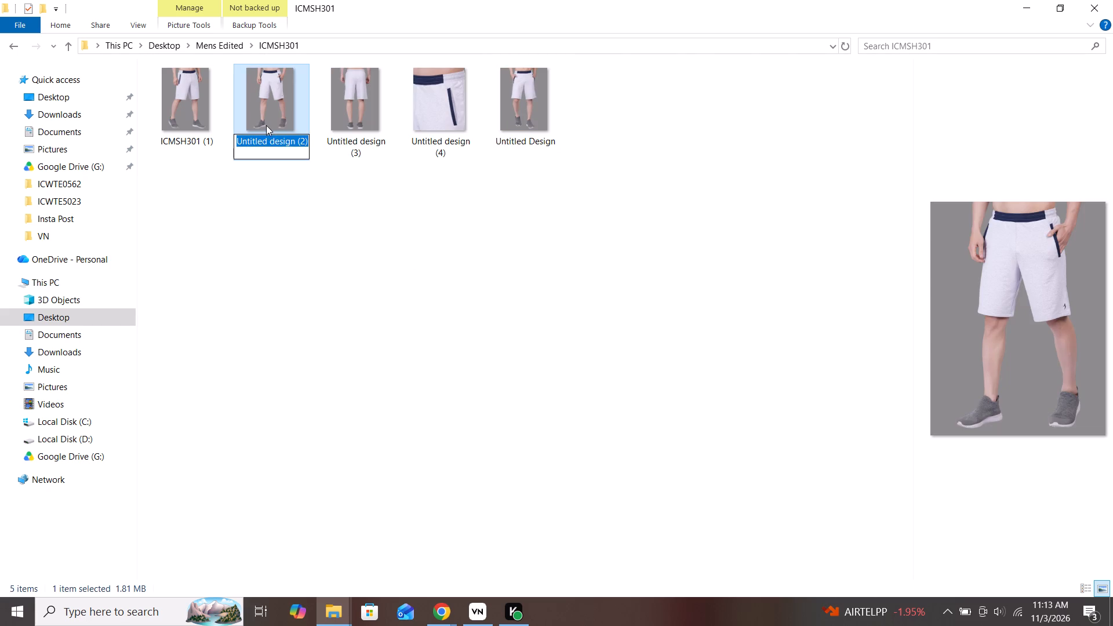
pyautogui.hotkey('ctrl', 'v')
pyautogui.press('BackSpace')
pyautogui.press('BackSpace')
pyautogui.write('20')
pyautogui.press('BackSpace')
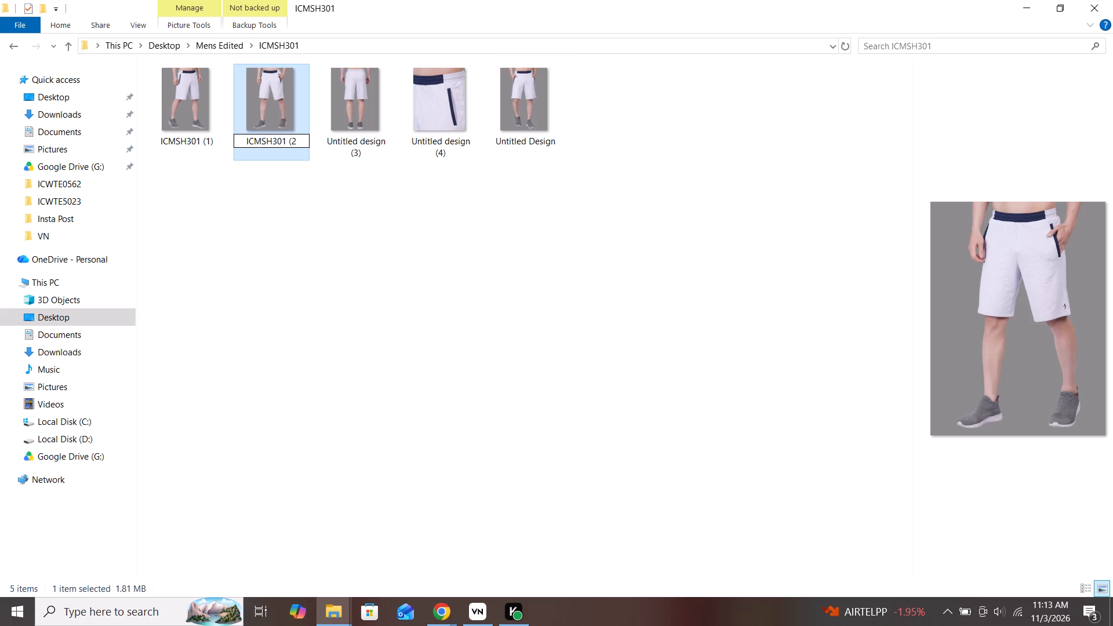
pyautogui.hotkey('shift', ')')
pyautogui.press('Right')
pyautogui.press('Right')
pyautogui.press('Right')
pyautogui.press('Return')
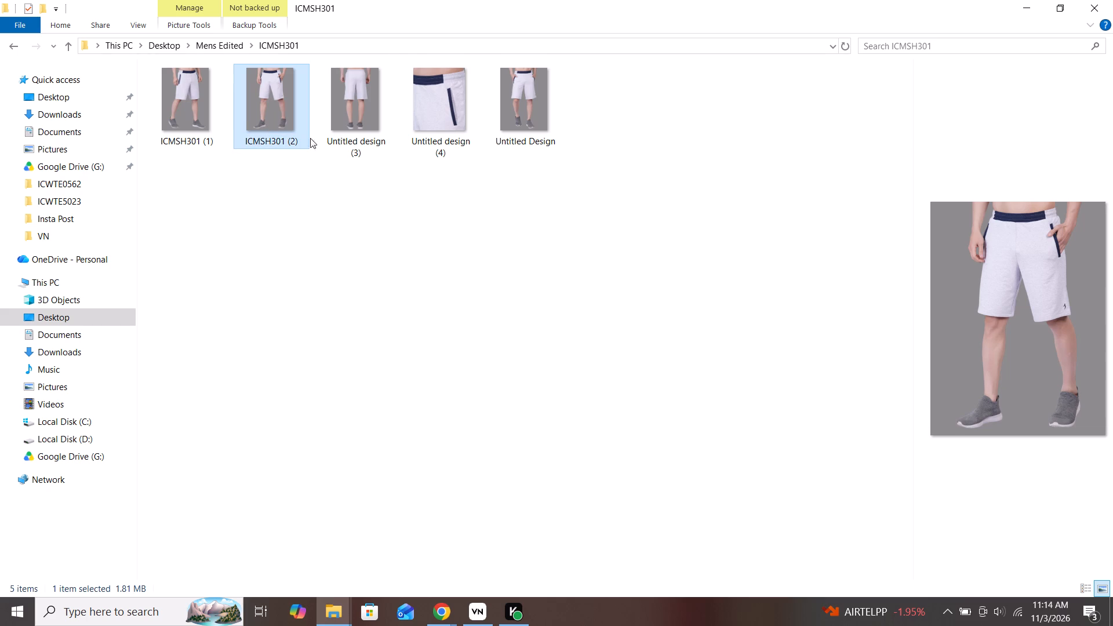
# Rename the file Untitled design (3) as ICMSH301 (3).
pyautogui.click(350, 133)
pyautogui.press('F2')
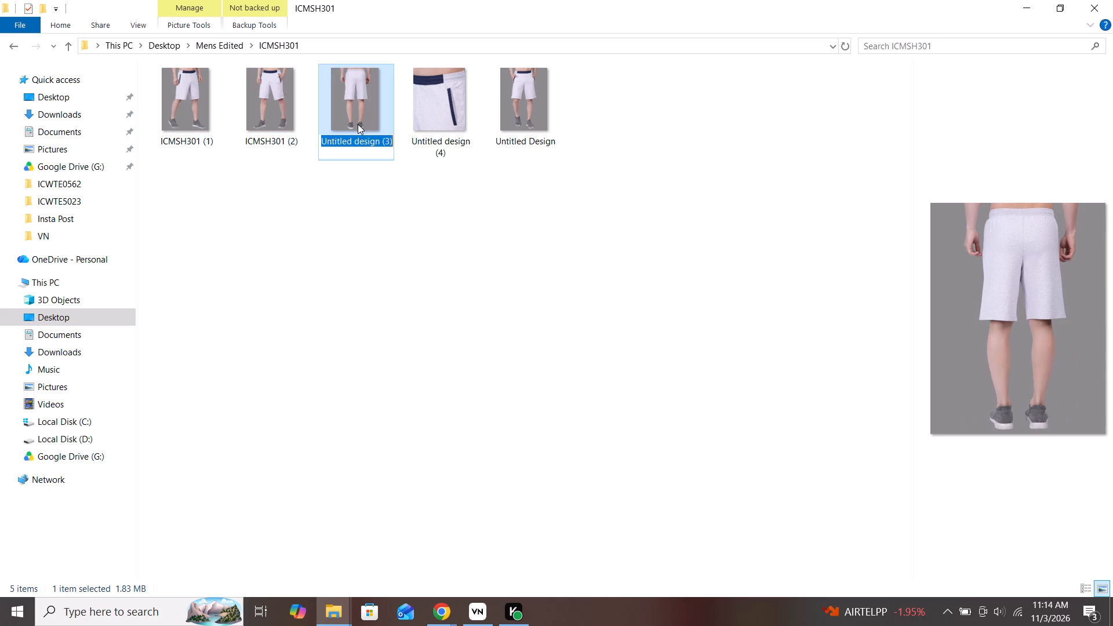
pyautogui.hotkey('ctrl', 'v')
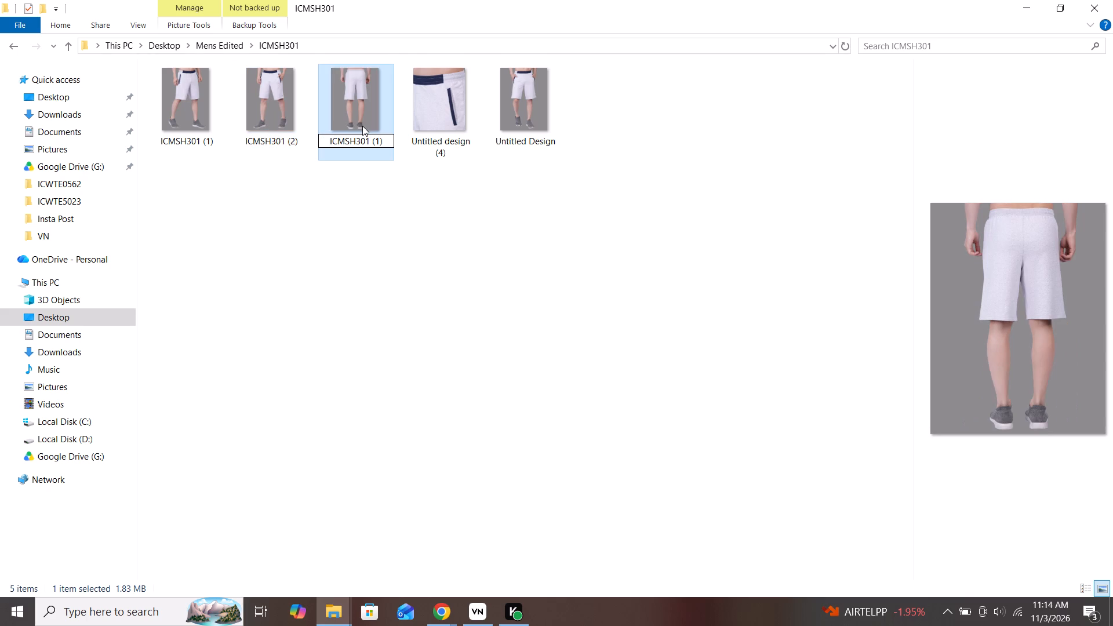
pyautogui.press('BackSpace')
pyautogui.press('BackSpace')
pyautogui.press('3')
pyautogui.hotkey('shift', ')')
pyautogui.press('Return')
# Rename the pocket close-up file Untitled design (4) as ICMSH301 (4).
pyautogui.click(442, 126)
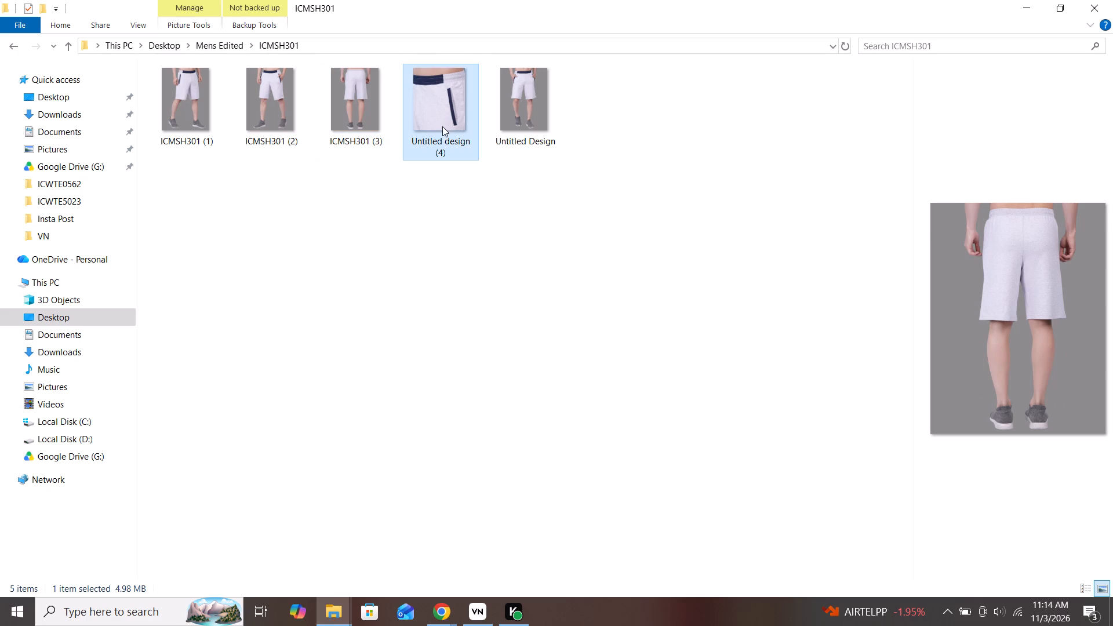
pyautogui.press('F2')
pyautogui.hotkey('ctrl', 'v')
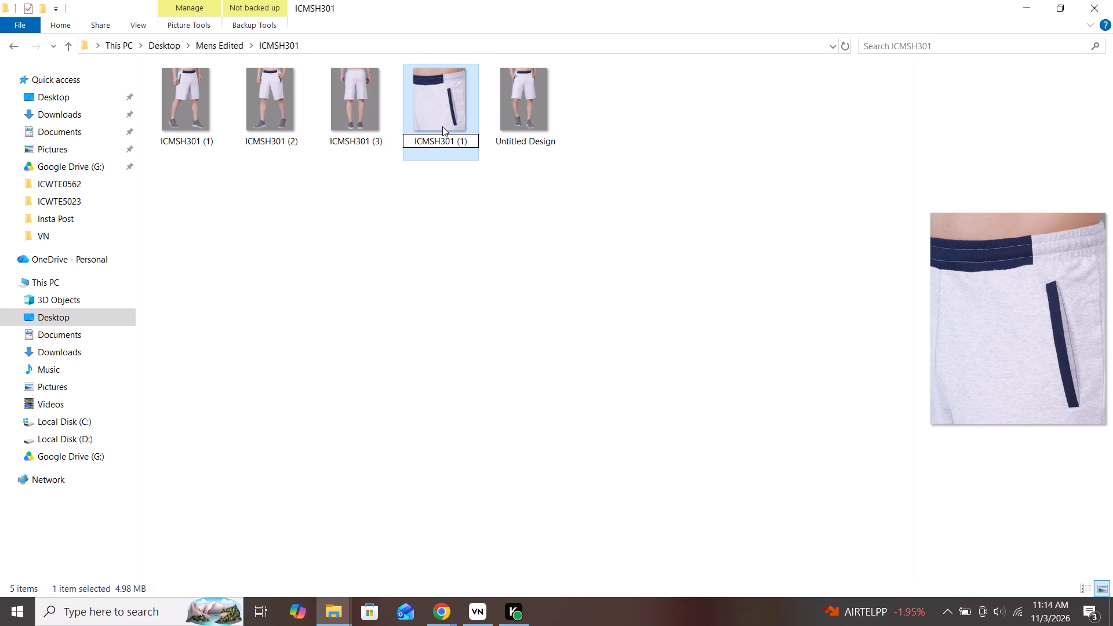
pyautogui.press('BackSpace')
pyautogui.press('BackSpace')
pyautogui.press('4')
pyautogui.hotkey('shift', ')')
pyautogui.press('Return')
# Rename the remaining file Untitled Design as ICMSH301 (5).
pyautogui.click(545, 130)
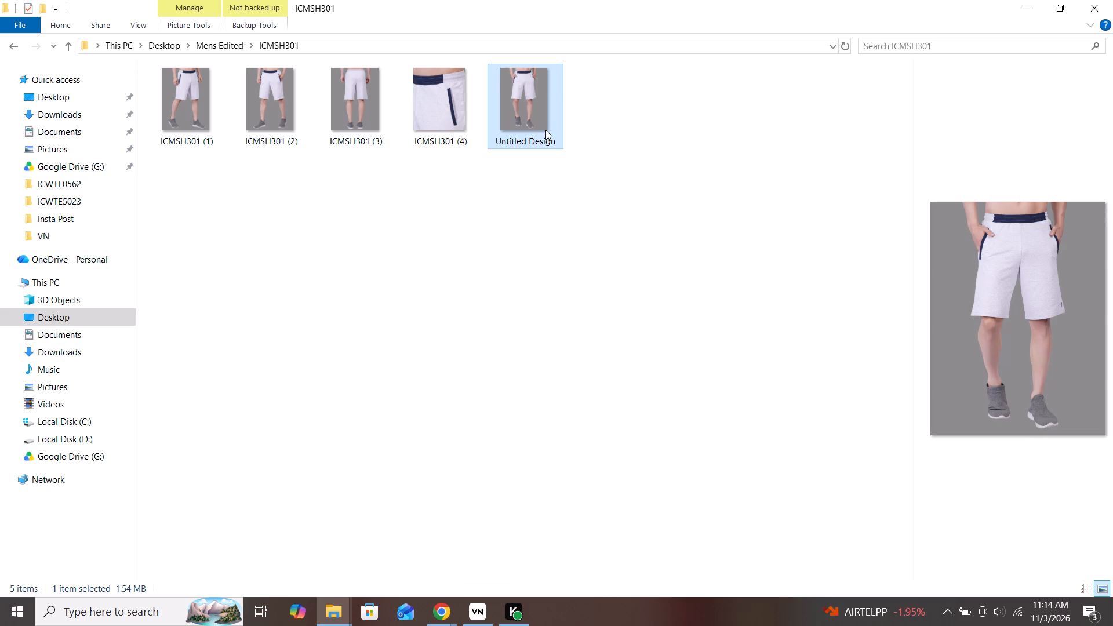
pyautogui.click(545, 130)
pyautogui.press('F2')
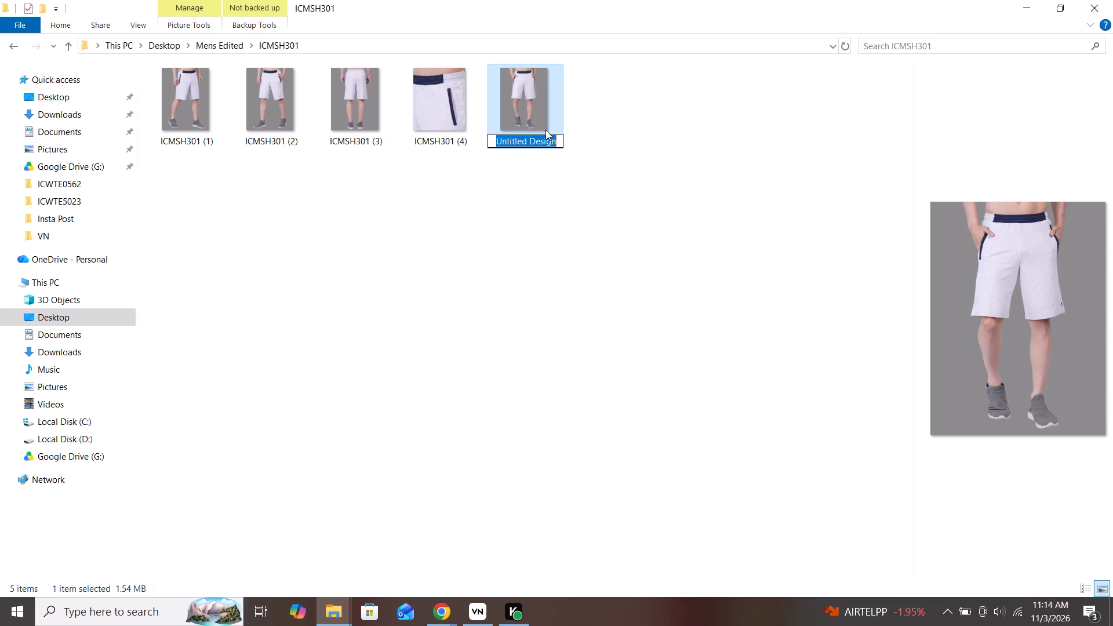
pyautogui.hotkey('ctrl', 'v')
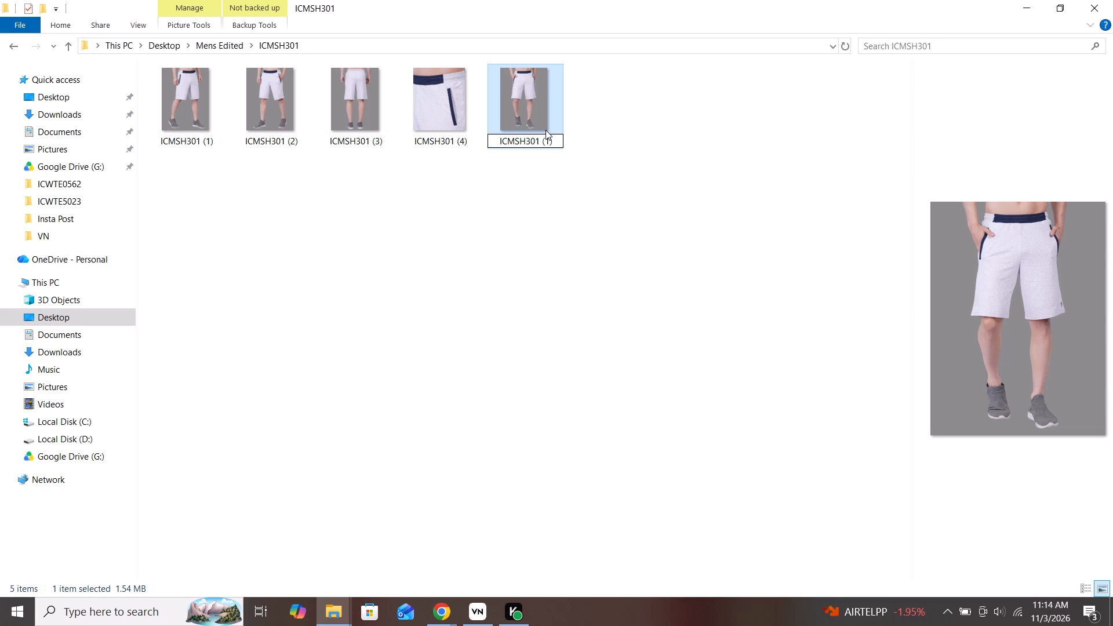
pyautogui.press('BackSpace')
pyautogui.press('BackSpace')
pyautogui.press('5')
pyautogui.hotkey('shift', ')')
pyautogui.press('Return')
pyautogui.click(448, 194)
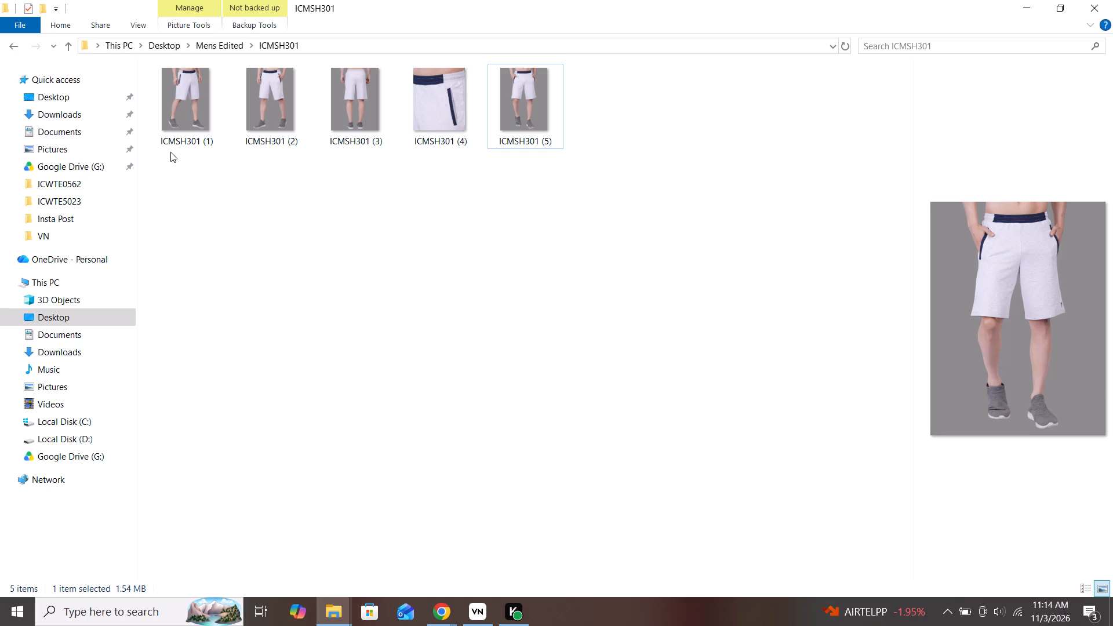
# Go back to the Mens Edited folder and open the ICMSH302 folder.
pyautogui.click(68, 45)
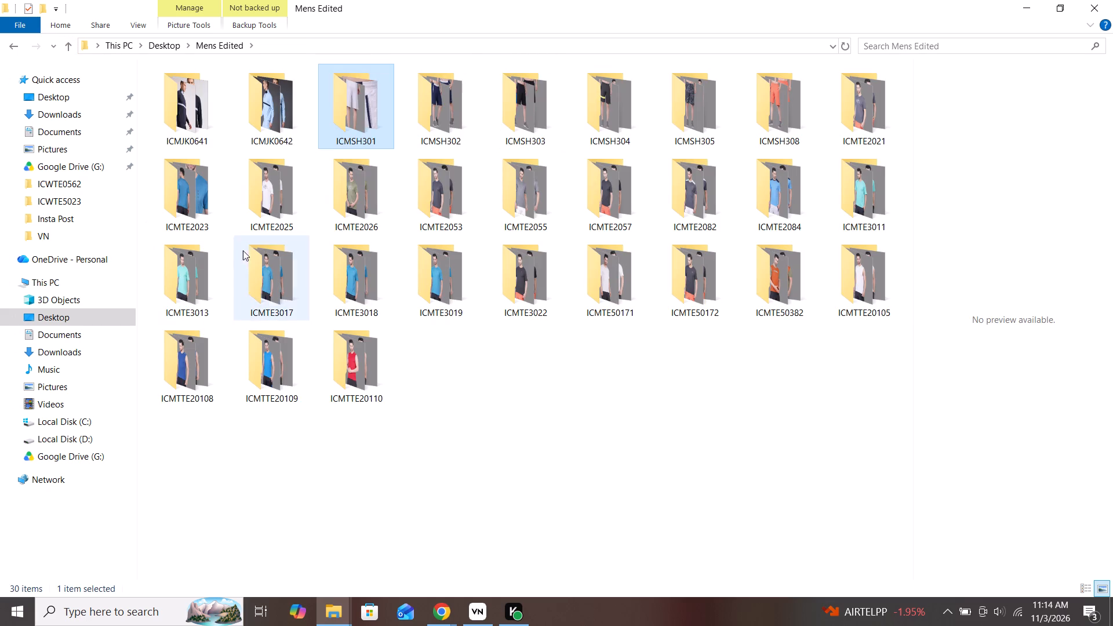
pyautogui.doubleClick(437, 143)
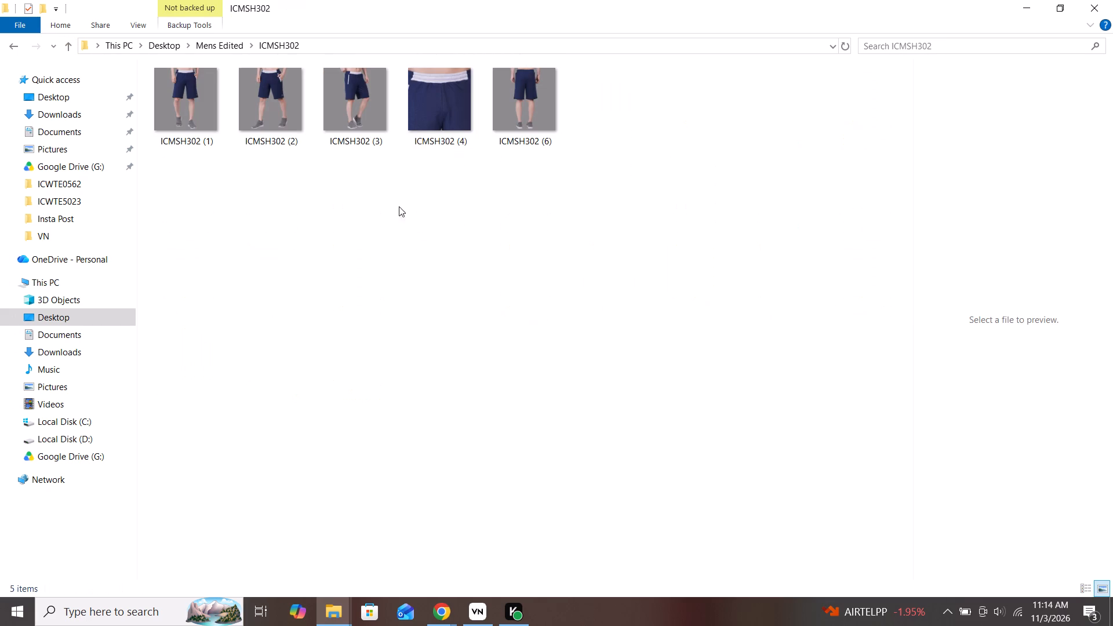
pyautogui.click(339, 249)
pyautogui.click(235, 233)
# Select all five ICMSH302 photos in the folder and place them on page 5 of the 1500 × 2000 px Canva design.
pyautogui.moveTo(182, 137); pyautogui.dragTo(181, 129)
pyautogui.moveTo(194, 176); pyautogui.dragTo(195, 139)
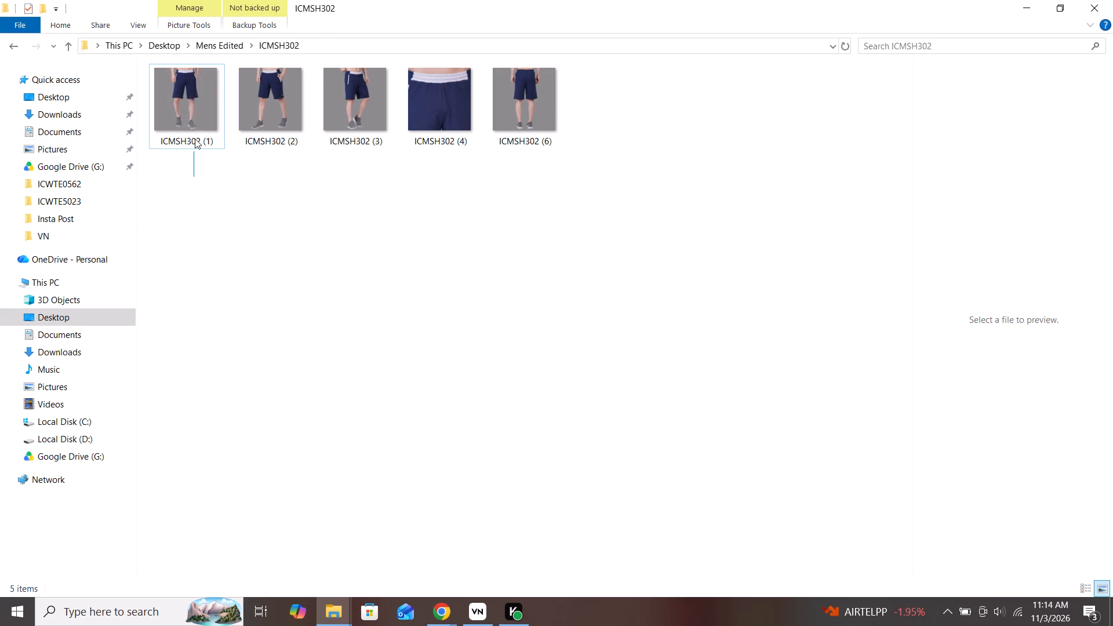
pyautogui.moveTo(195, 139); pyautogui.dragTo(547, 81)
pyautogui.moveTo(177, 120); pyautogui.dragTo(430, 614)
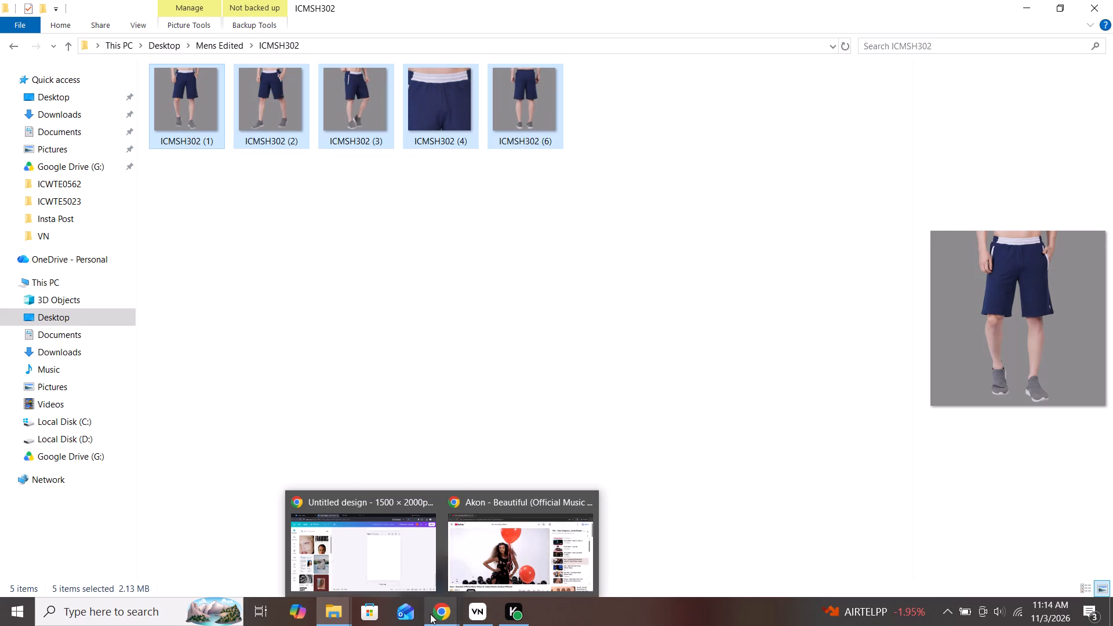
pyautogui.moveTo(430, 614); pyautogui.dragTo(726, 279)
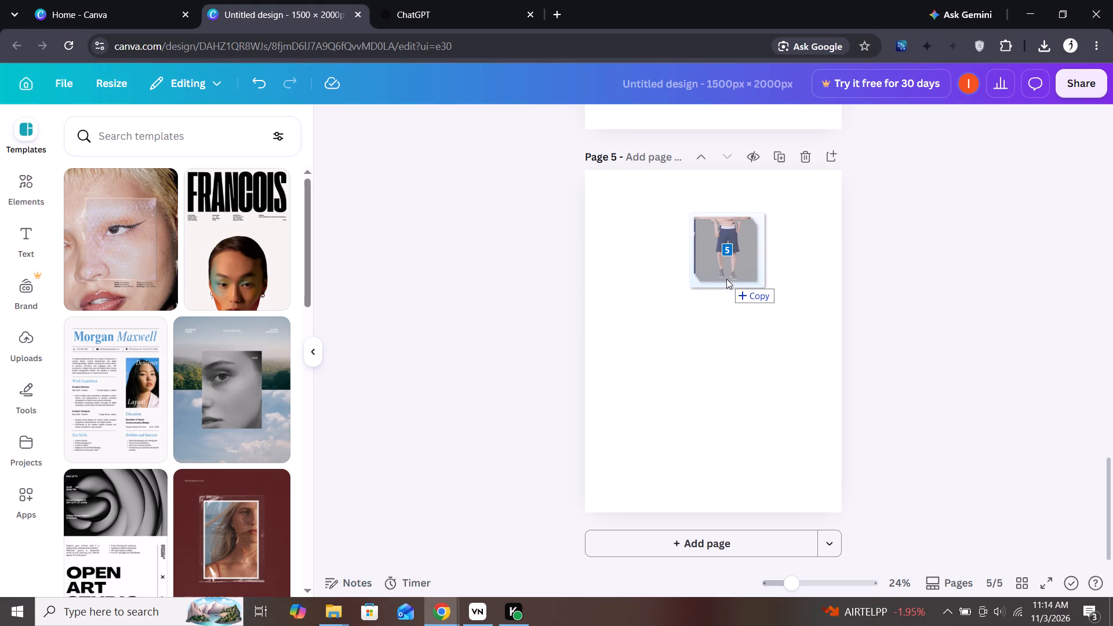
pyautogui.moveTo(726, 279); pyautogui.dragTo(737, 293)
# Move the back-view shorts photo from page 5 to page 3.
pyautogui.scroll(6, 739, 276)
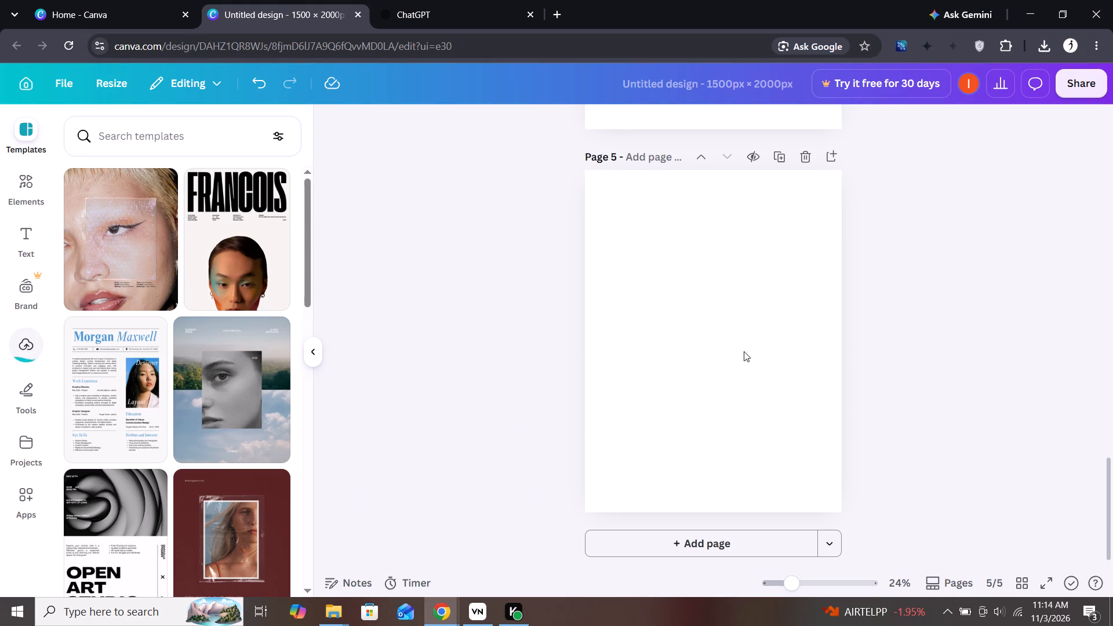
pyautogui.scroll(2, 734, 372)
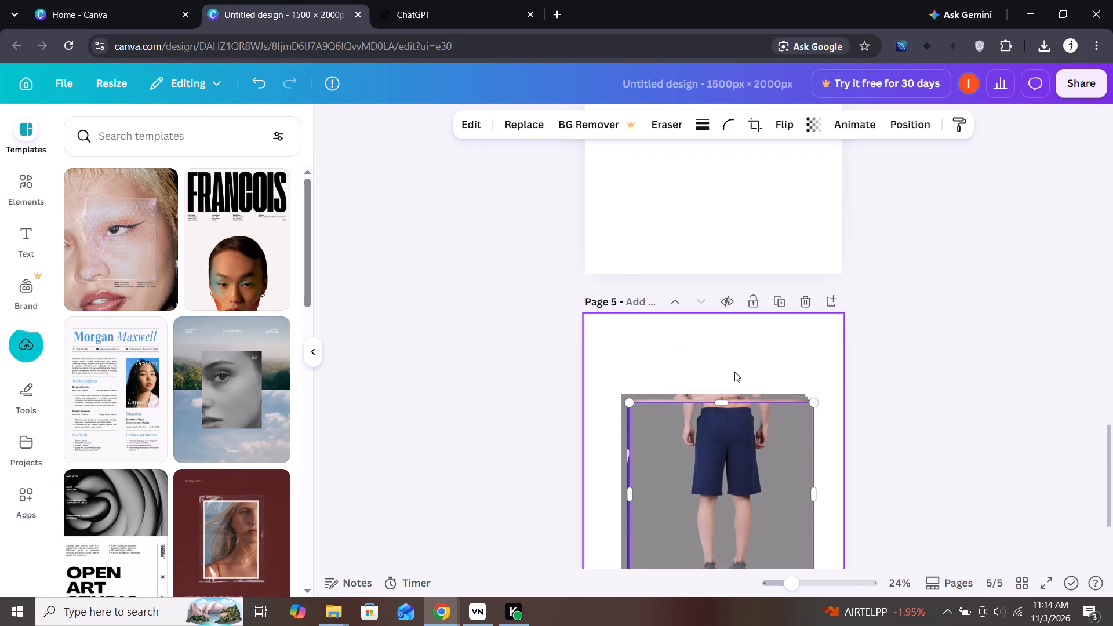
pyautogui.moveTo(727, 472); pyautogui.dragTo(731, 152)
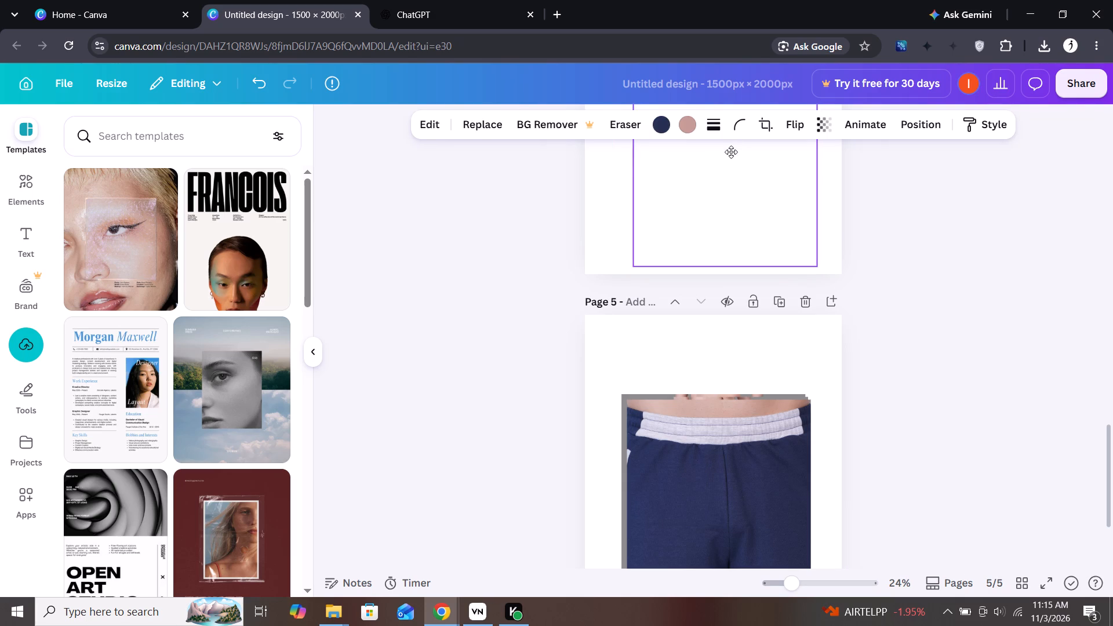
pyautogui.scroll(3, 802, 320)
pyautogui.moveTo(744, 390); pyautogui.dragTo(737, 253)
pyautogui.scroll(5, 737, 253)
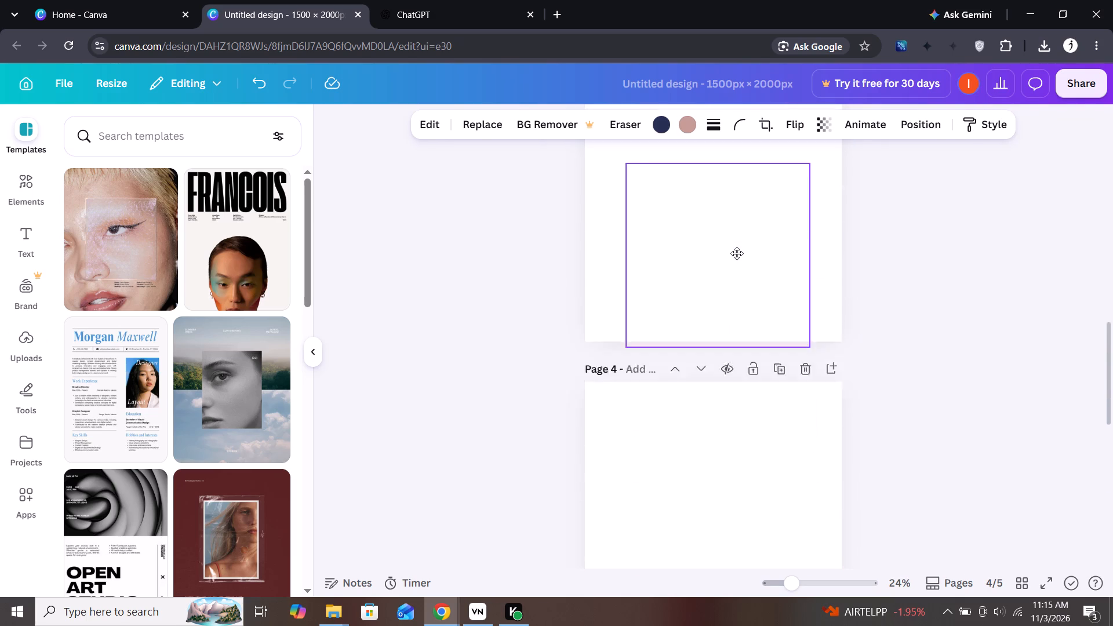
pyautogui.moveTo(737, 253); pyautogui.dragTo(737, 252)
# Move the waistband close-up photo from page 5 to page 4.
pyautogui.scroll(-8, 723, 282)
pyautogui.moveTo(710, 492); pyautogui.dragTo(731, 204)
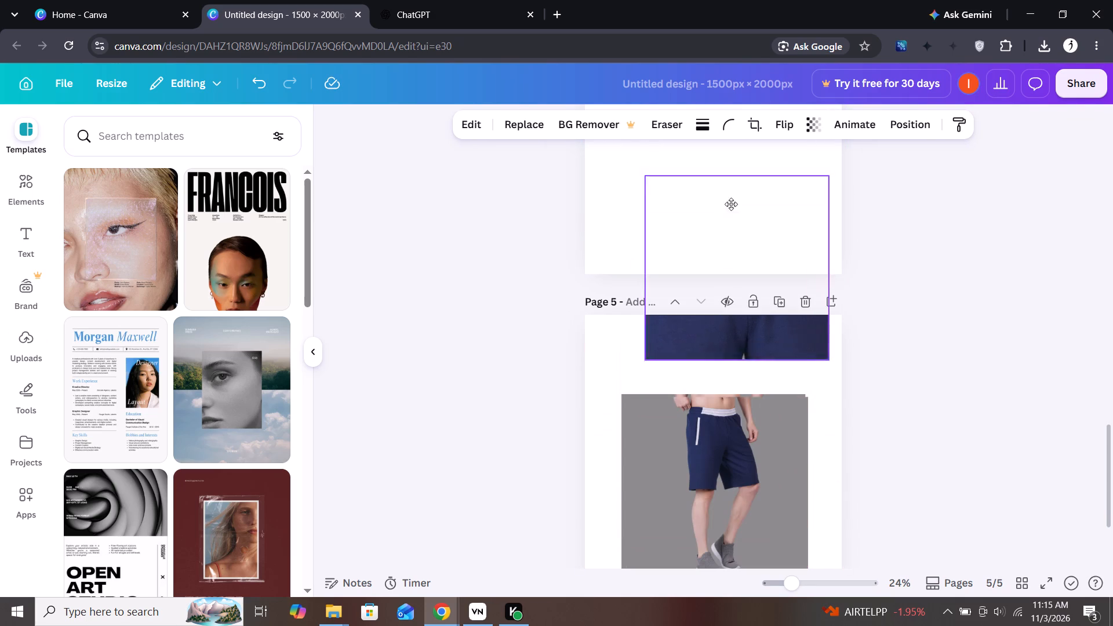
pyautogui.moveTo(731, 204); pyautogui.dragTo(726, 163)
# Move the angled side-view photo with the white pocket stripe from page 5 to page 2.
pyautogui.scroll(-3, 752, 324)
pyautogui.moveTo(743, 336); pyautogui.dragTo(743, 325)
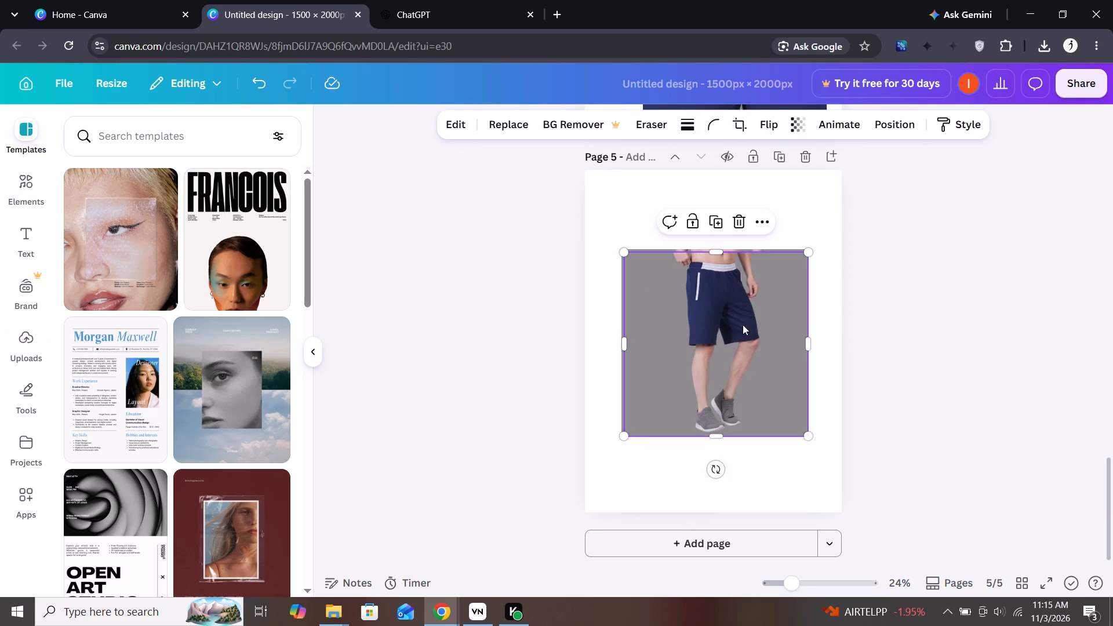
pyautogui.moveTo(743, 325); pyautogui.dragTo(723, 205)
pyautogui.scroll(11, 726, 208)
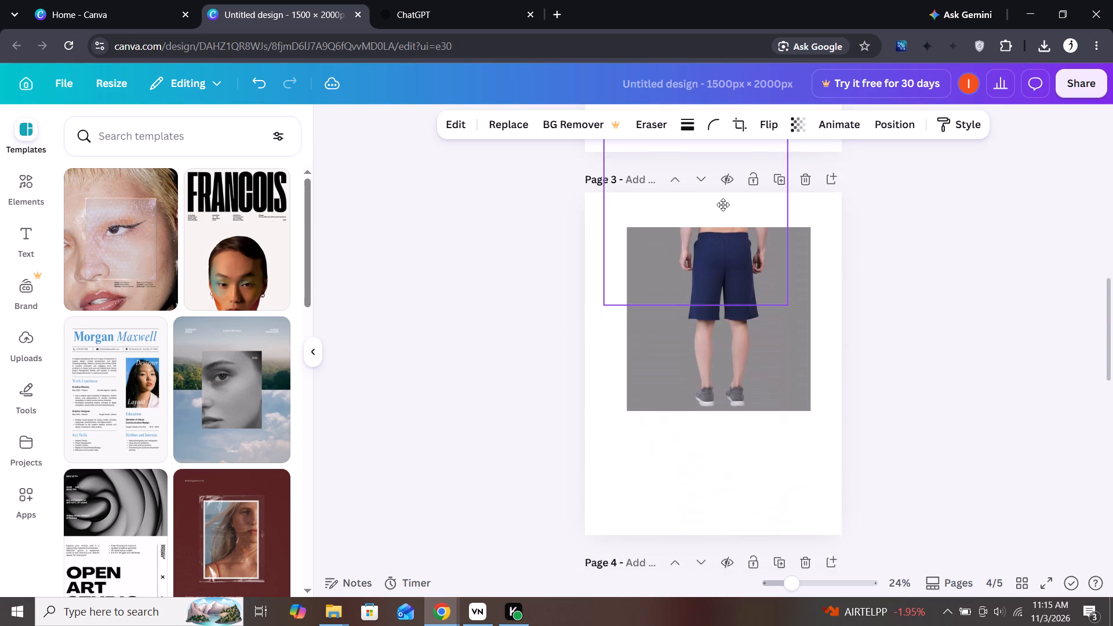
pyautogui.moveTo(723, 205); pyautogui.dragTo(724, 203)
pyautogui.scroll(4, 724, 203)
pyautogui.scroll(5, 733, 278)
# Move the walking front-view photo with the hand in the pocket from page 5 to page 1.
pyautogui.scroll(-5, 733, 278)
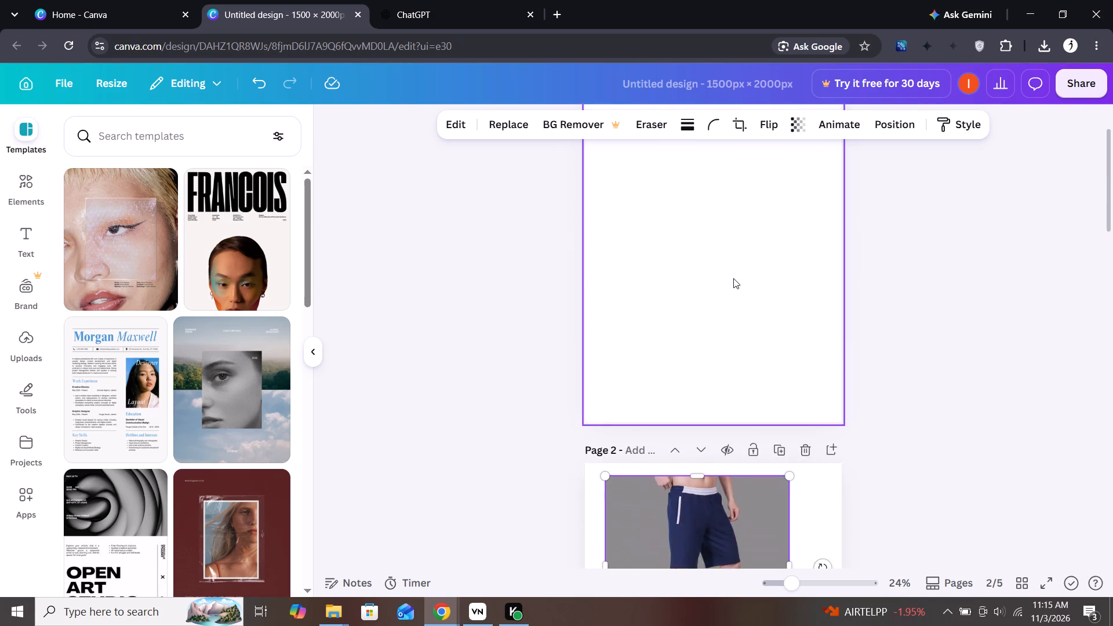
pyautogui.scroll(-12, 733, 278)
pyautogui.scroll(-3, 708, 503)
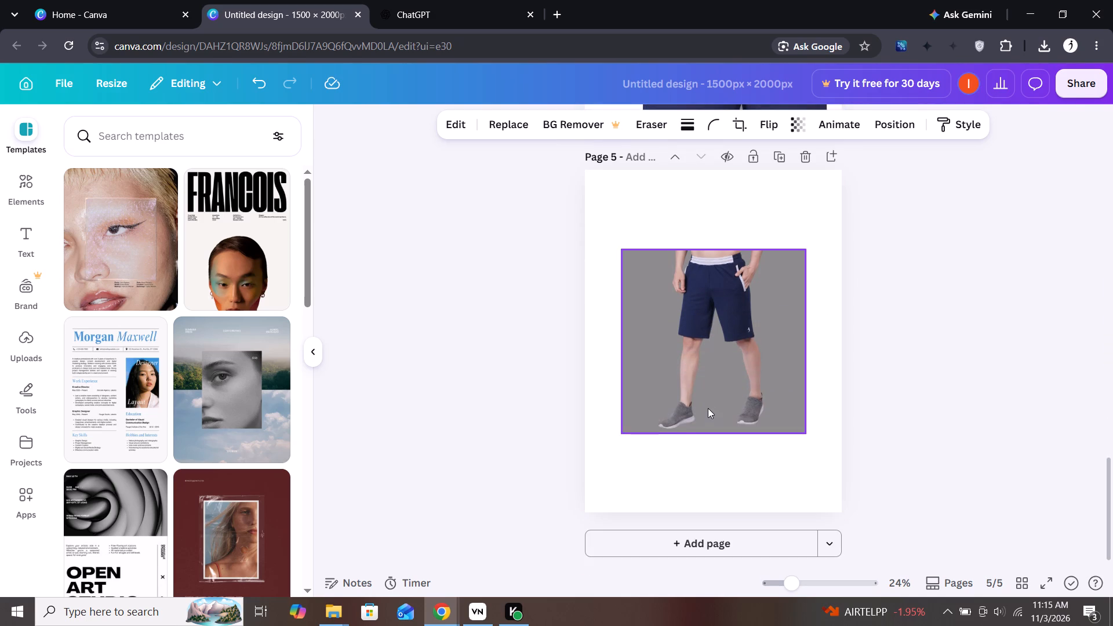
pyautogui.moveTo(708, 408); pyautogui.dragTo(725, 379)
pyautogui.scroll(15, 725, 379)
pyautogui.scroll(7, 725, 379)
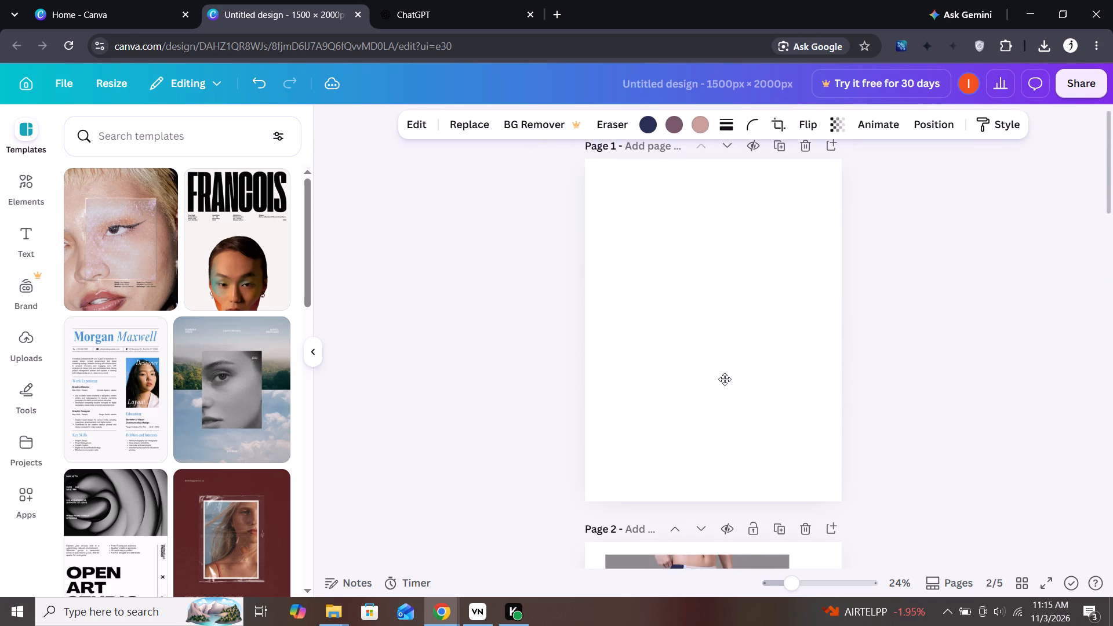
pyautogui.moveTo(725, 379); pyautogui.dragTo(716, 371)
pyautogui.scroll(6, 725, 379)
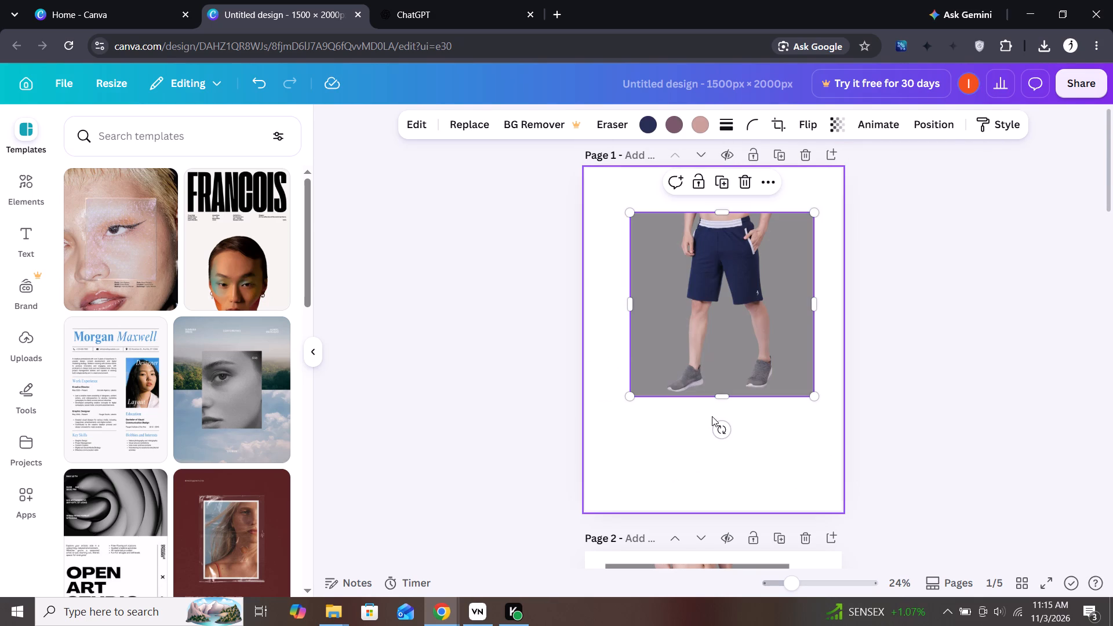
# Stretch the hand-in-pocket photo on page 1 out to all four page edges so it fills the 1500 × 2000 px page.
pyautogui.scroll(-6, 733, 387)
pyautogui.scroll(8, 733, 387)
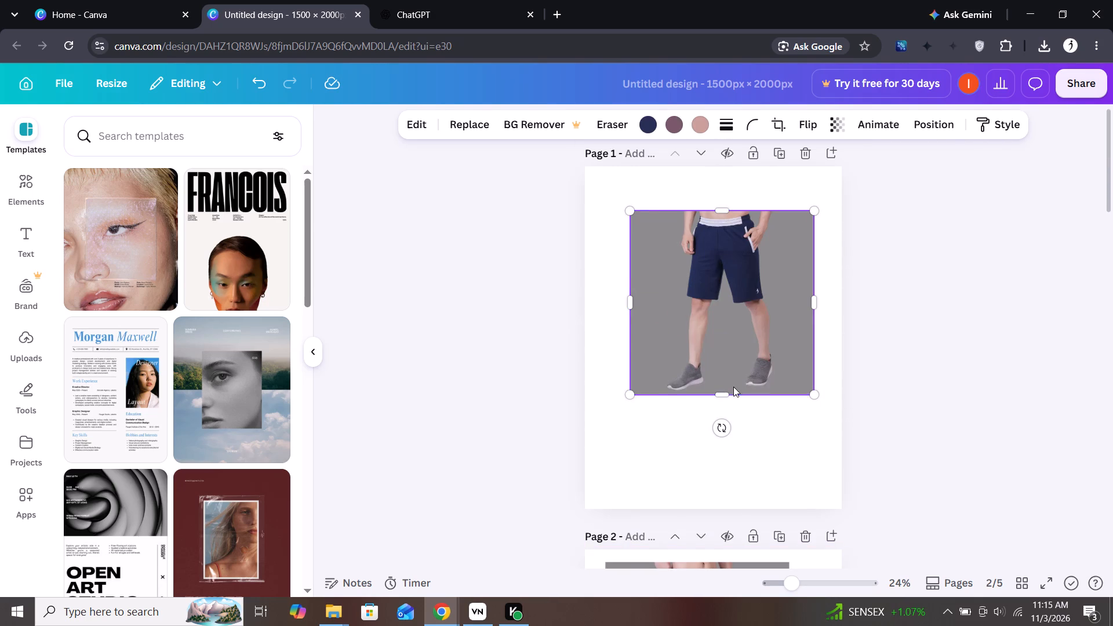
pyautogui.scroll(3, 703, 296)
pyautogui.moveTo(721, 213); pyautogui.dragTo(715, 170)
pyautogui.moveTo(723, 393); pyautogui.dragTo(723, 396)
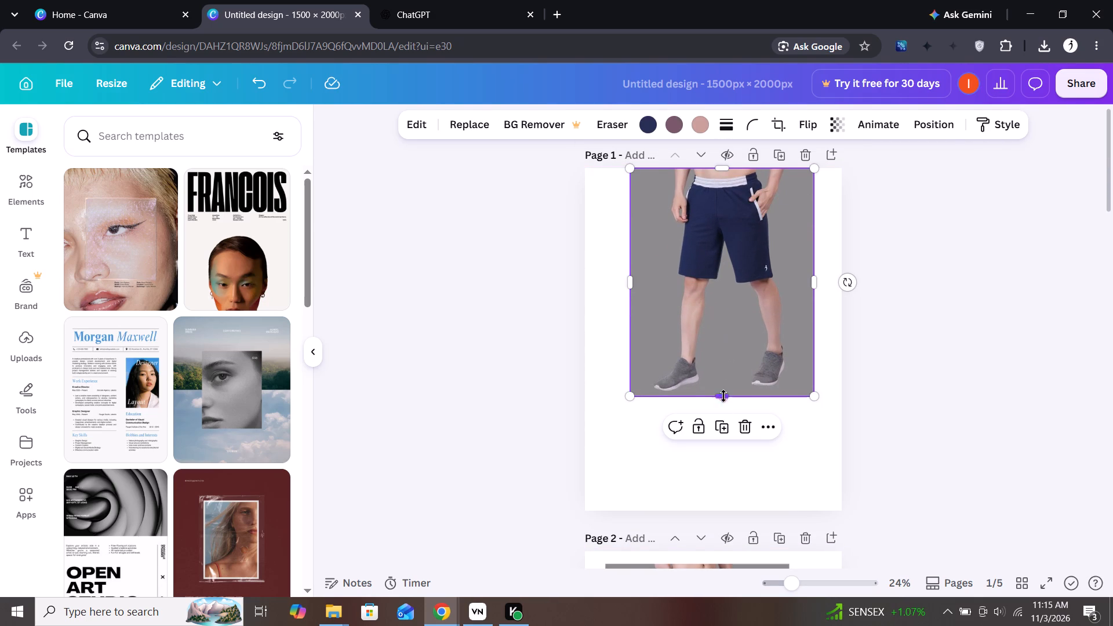
pyautogui.moveTo(723, 396); pyautogui.dragTo(717, 510)
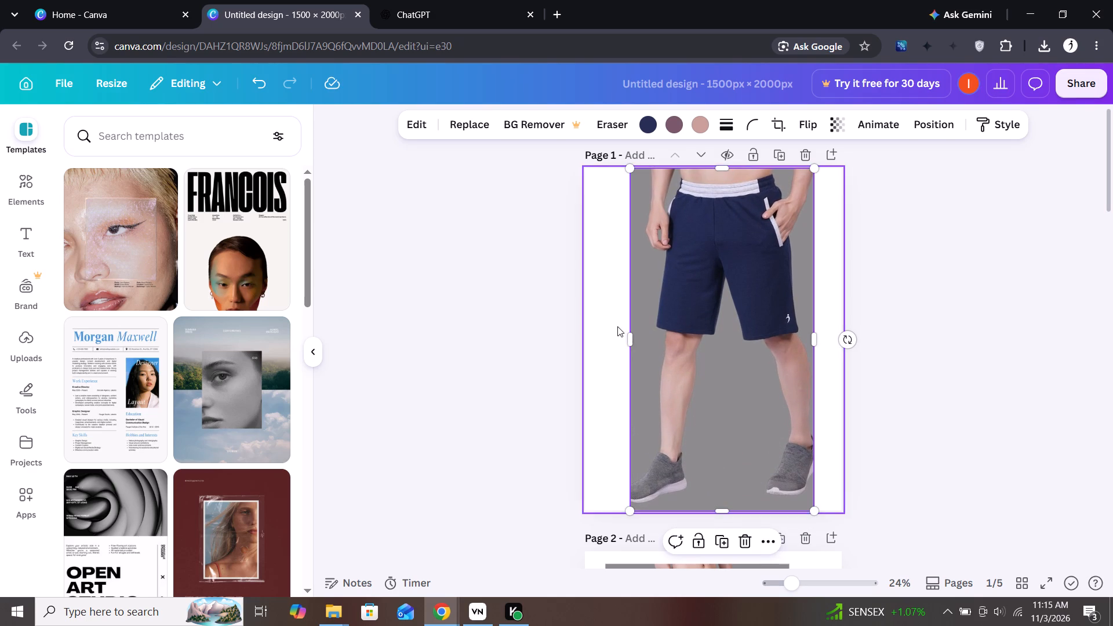
pyautogui.moveTo(630, 337); pyautogui.dragTo(584, 337)
pyautogui.moveTo(813, 341); pyautogui.dragTo(831, 339)
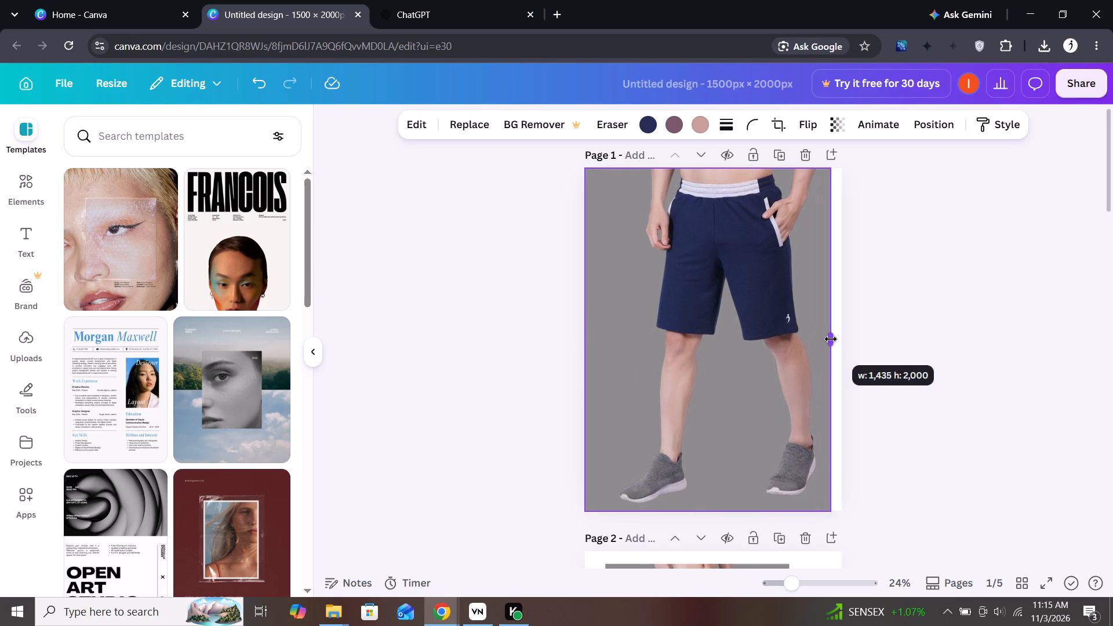
pyautogui.moveTo(831, 339); pyautogui.dragTo(841, 337)
pyautogui.click(949, 302)
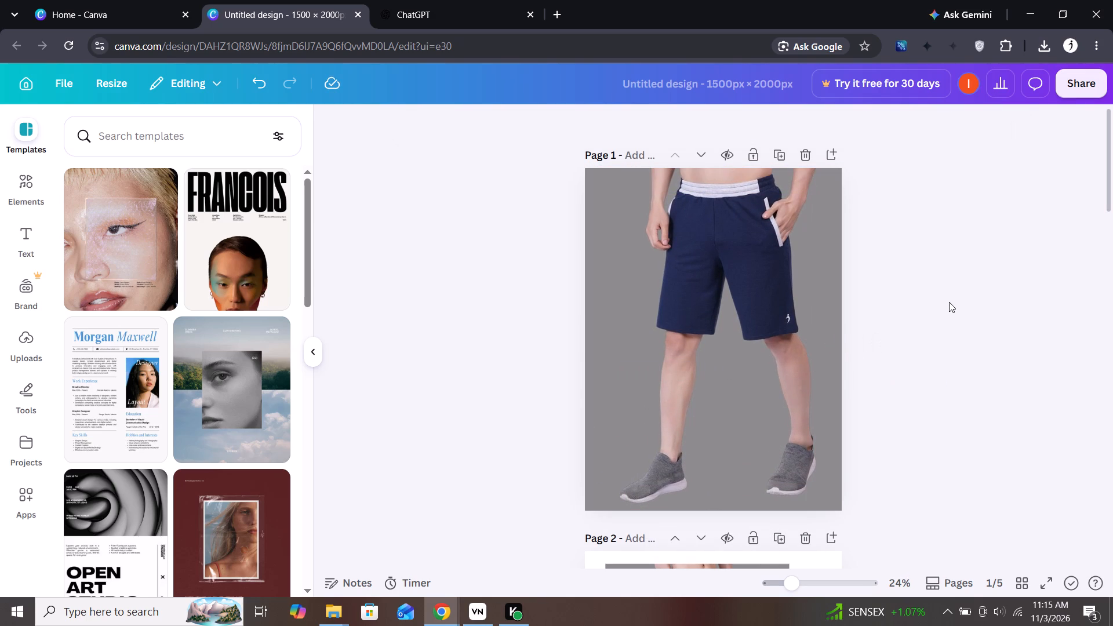
# Extend the side-view photo on page 2 to every page edge so it covers the whole page.
pyautogui.scroll(-7, 949, 302)
pyautogui.scroll(2, 821, 248)
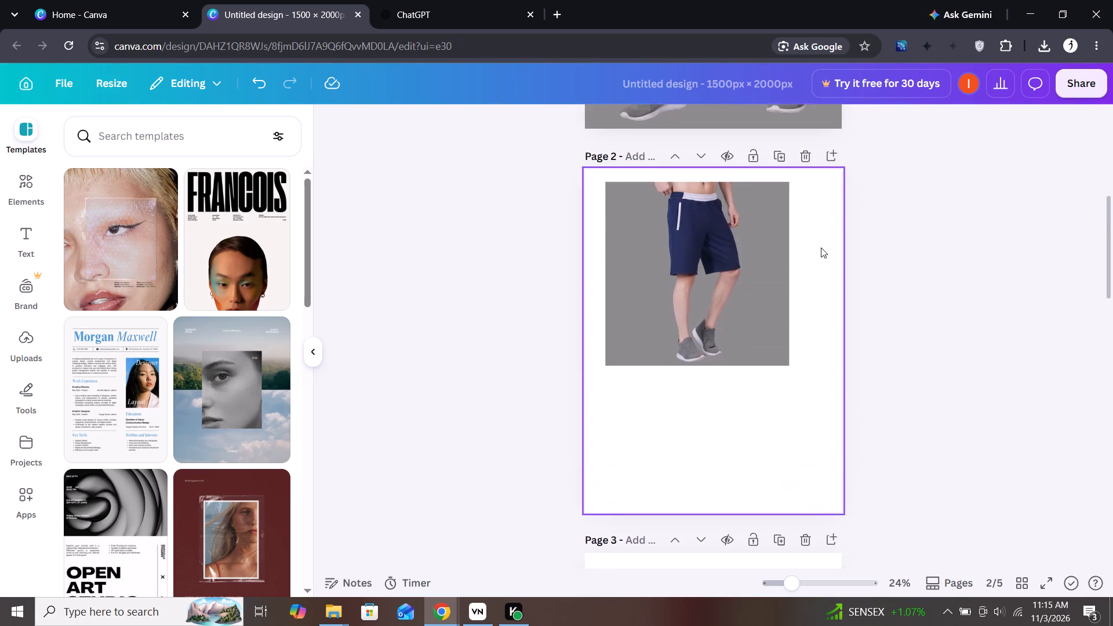
pyautogui.click(753, 285)
pyautogui.moveTo(694, 388); pyautogui.dragTo(703, 511)
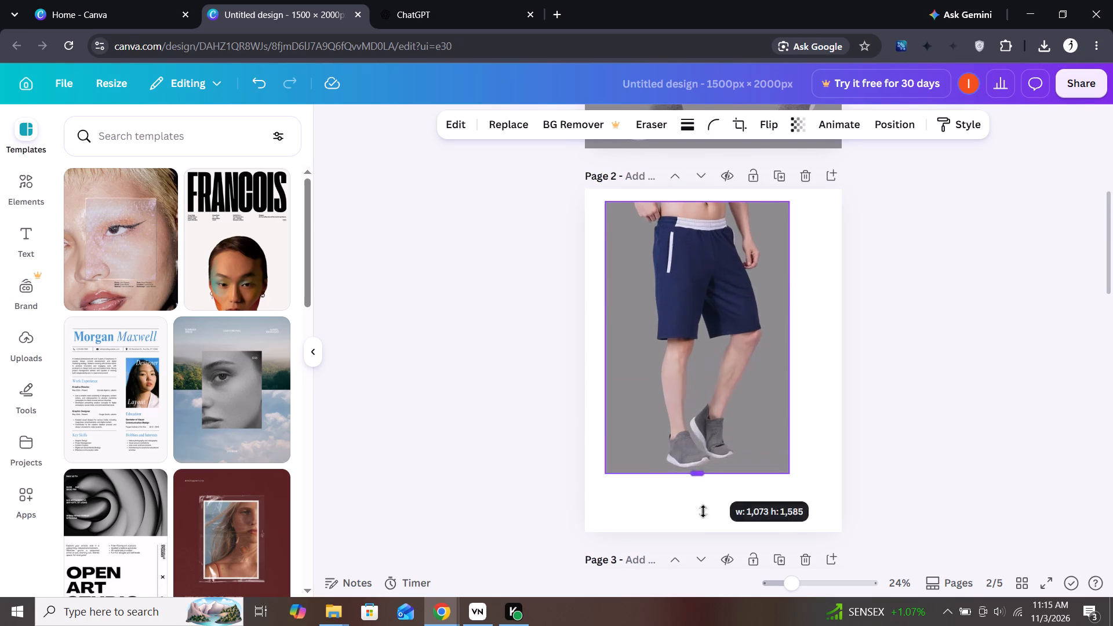
pyautogui.moveTo(703, 511); pyautogui.dragTo(700, 535)
pyautogui.moveTo(788, 364); pyautogui.dragTo(813, 364)
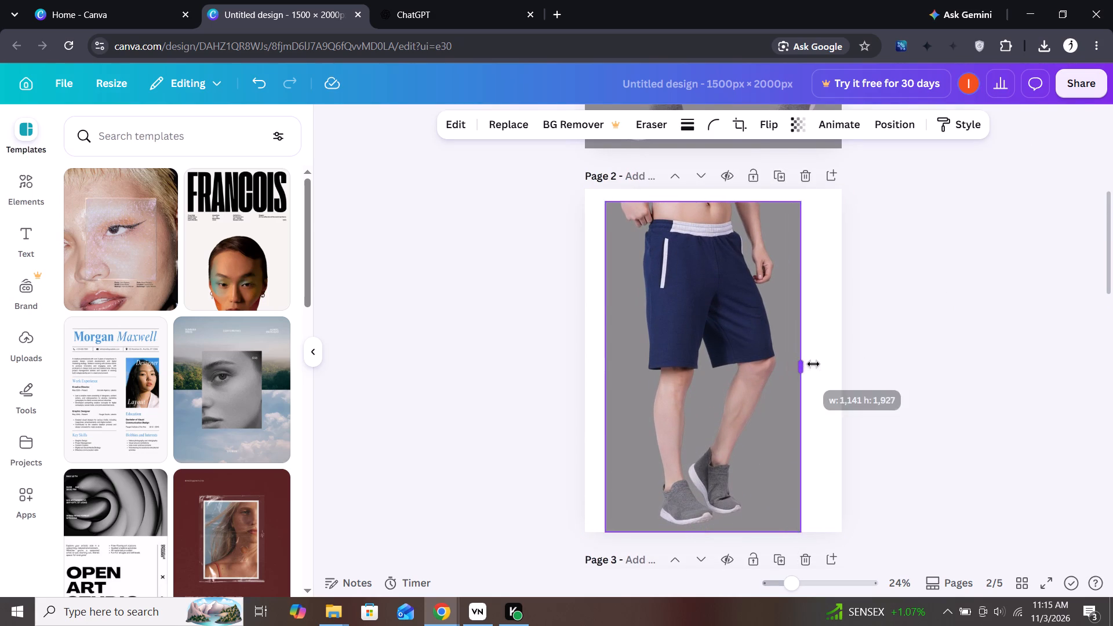
pyautogui.moveTo(813, 364); pyautogui.dragTo(839, 365)
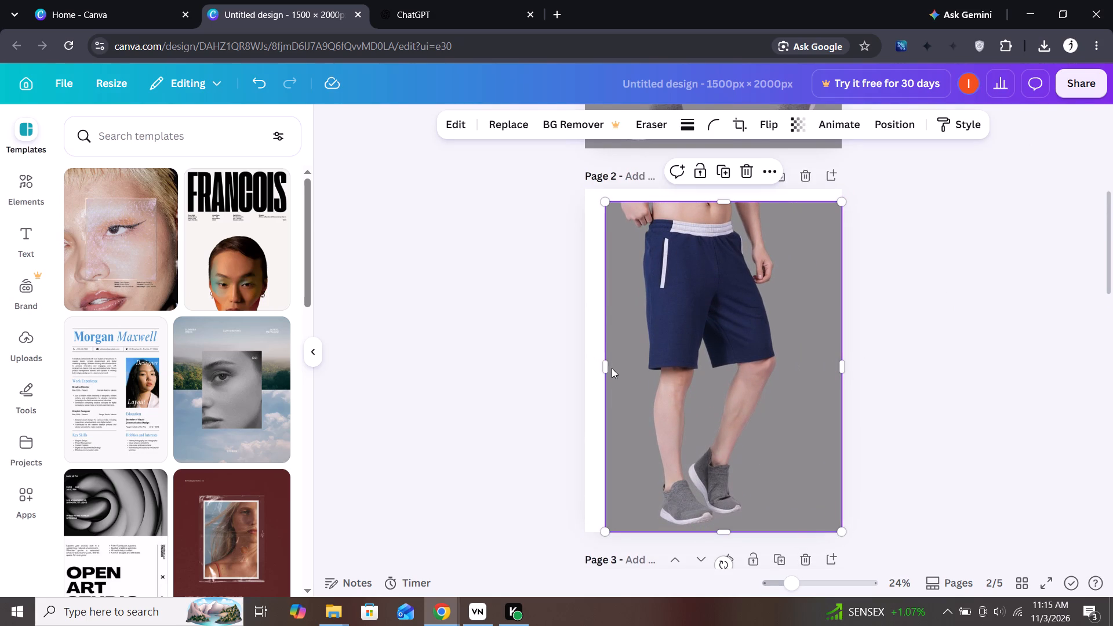
pyautogui.moveTo(608, 368); pyautogui.dragTo(591, 363)
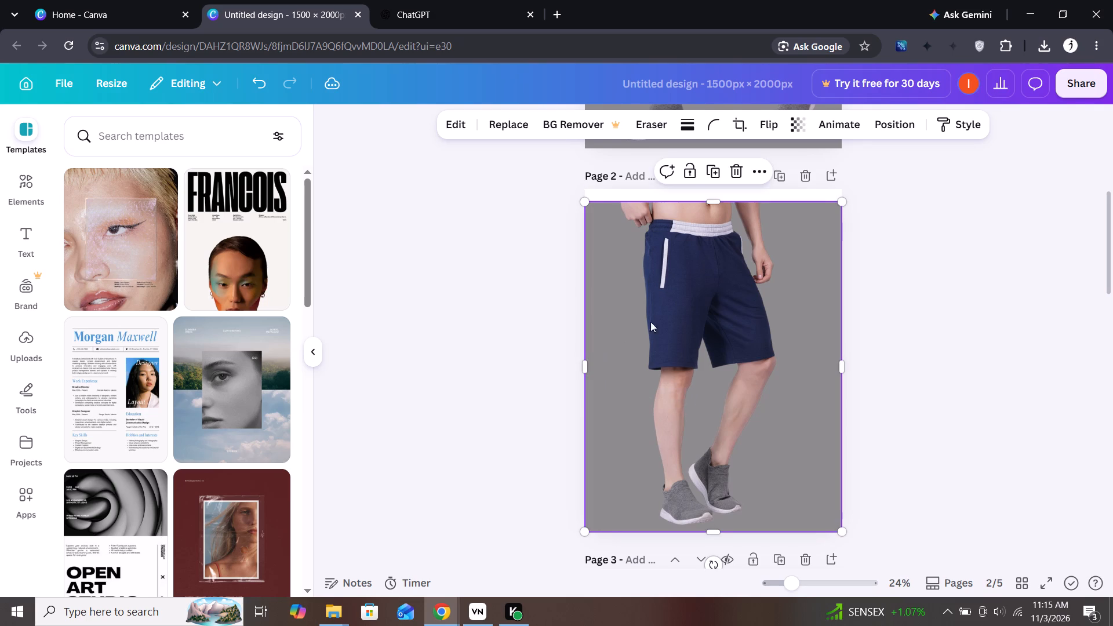
pyautogui.moveTo(707, 202); pyautogui.dragTo(709, 191)
pyautogui.click(931, 264)
pyautogui.click(749, 261)
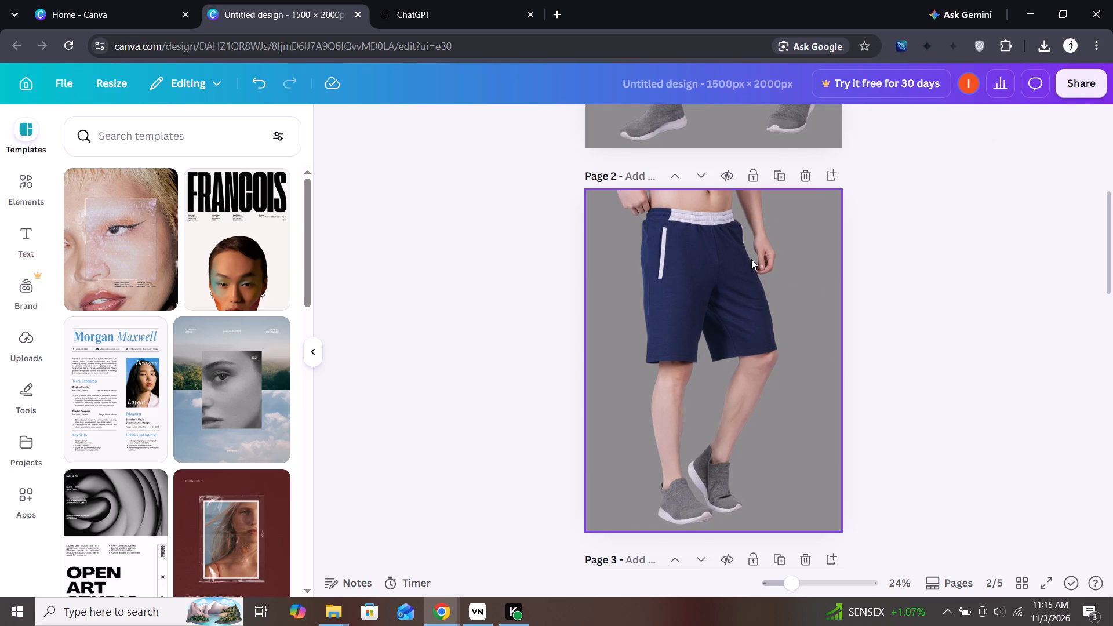
pyautogui.click(939, 290)
# Extend the back-view photo on page 3 to every page edge so it covers the whole page.
pyautogui.scroll(-7, 939, 290)
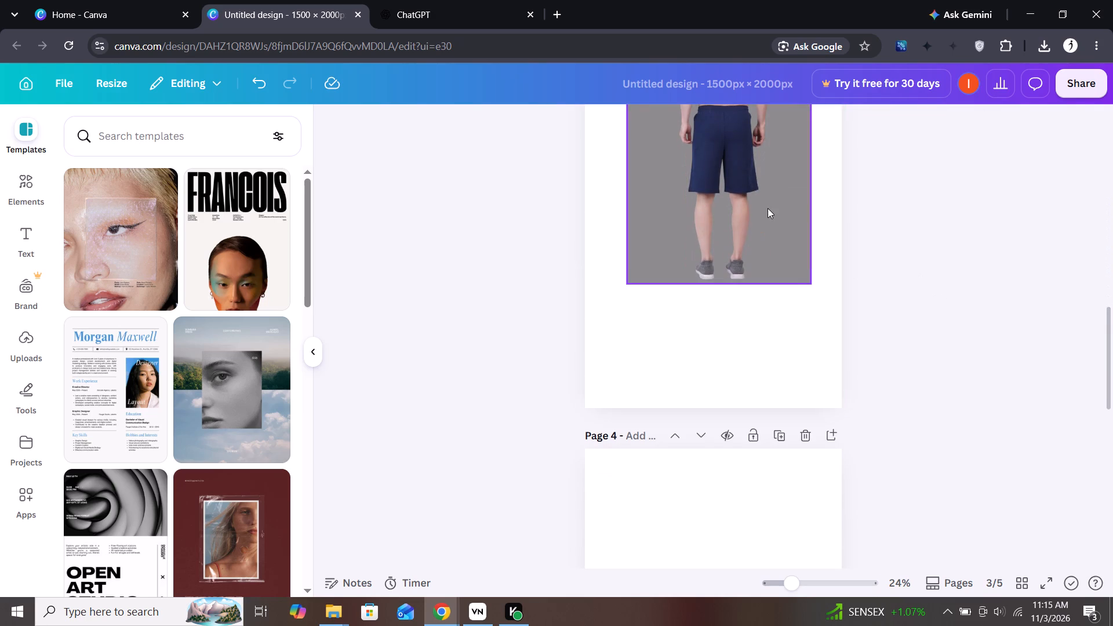
pyautogui.scroll(2, 768, 208)
pyautogui.click(763, 221)
pyautogui.moveTo(723, 432); pyautogui.dragTo(726, 556)
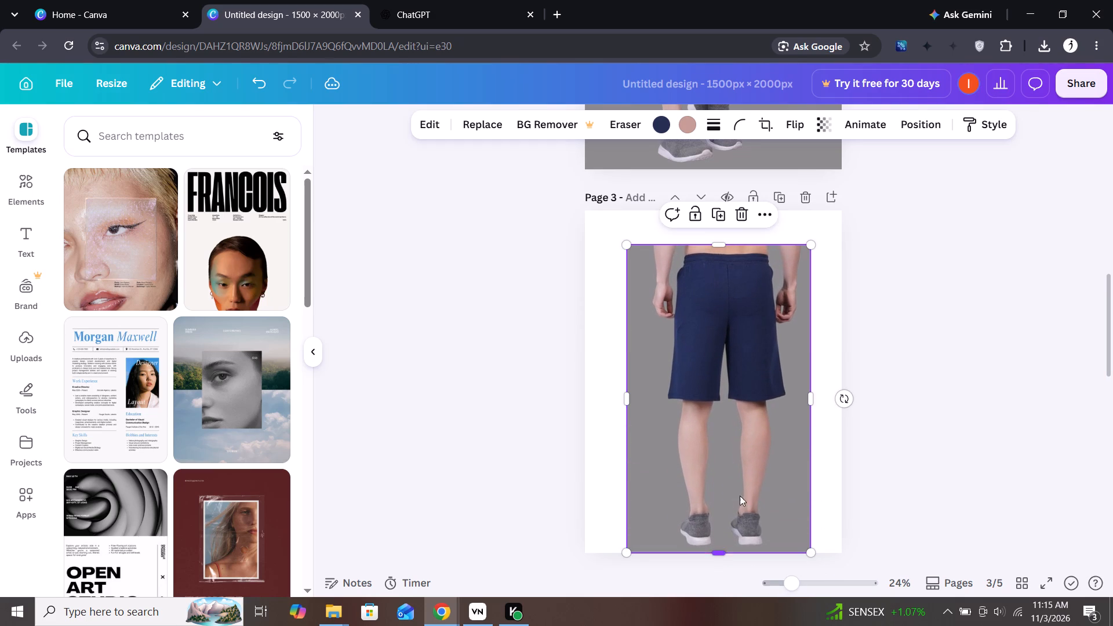
pyautogui.moveTo(719, 246); pyautogui.dragTo(719, 216)
pyautogui.moveTo(628, 389); pyautogui.dragTo(629, 388)
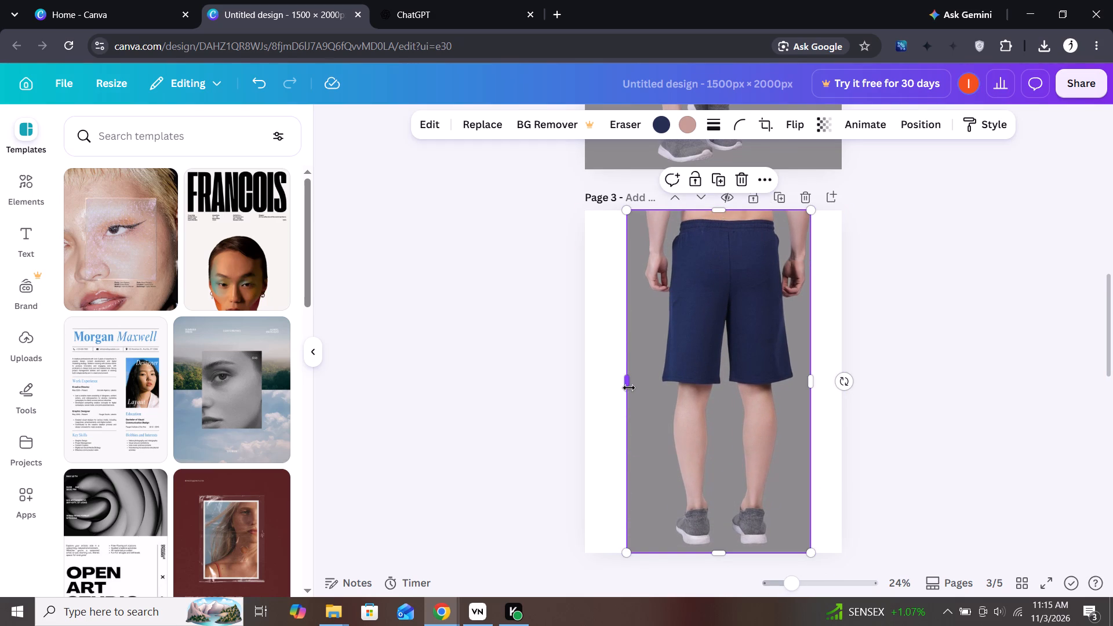
pyautogui.moveTo(629, 388); pyautogui.dragTo(587, 388)
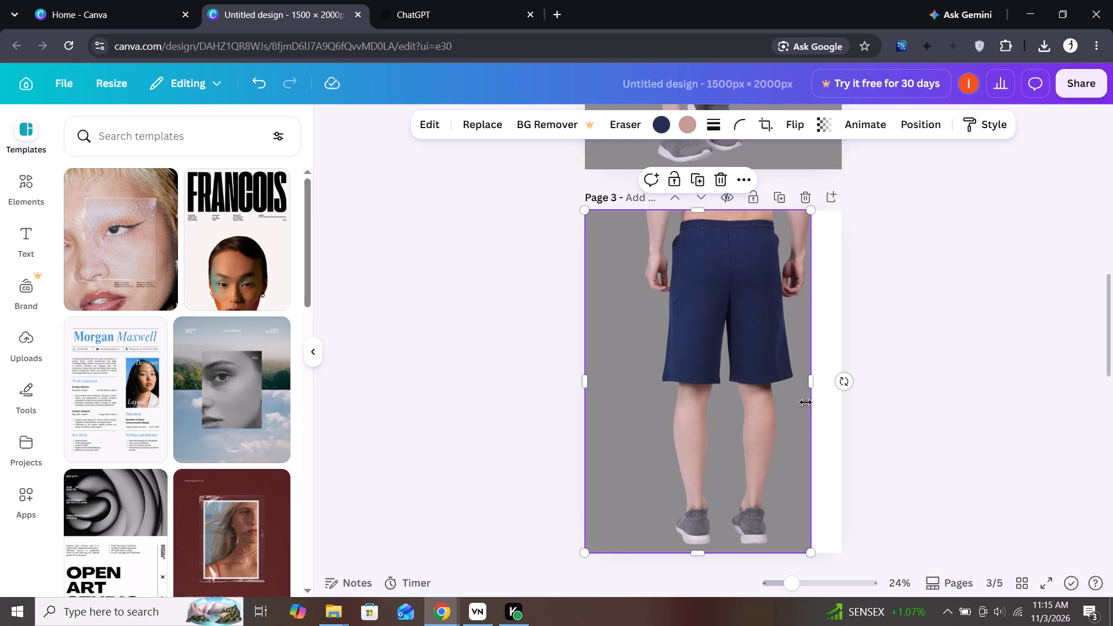
pyautogui.moveTo(809, 387); pyautogui.dragTo(837, 392)
pyautogui.click(914, 369)
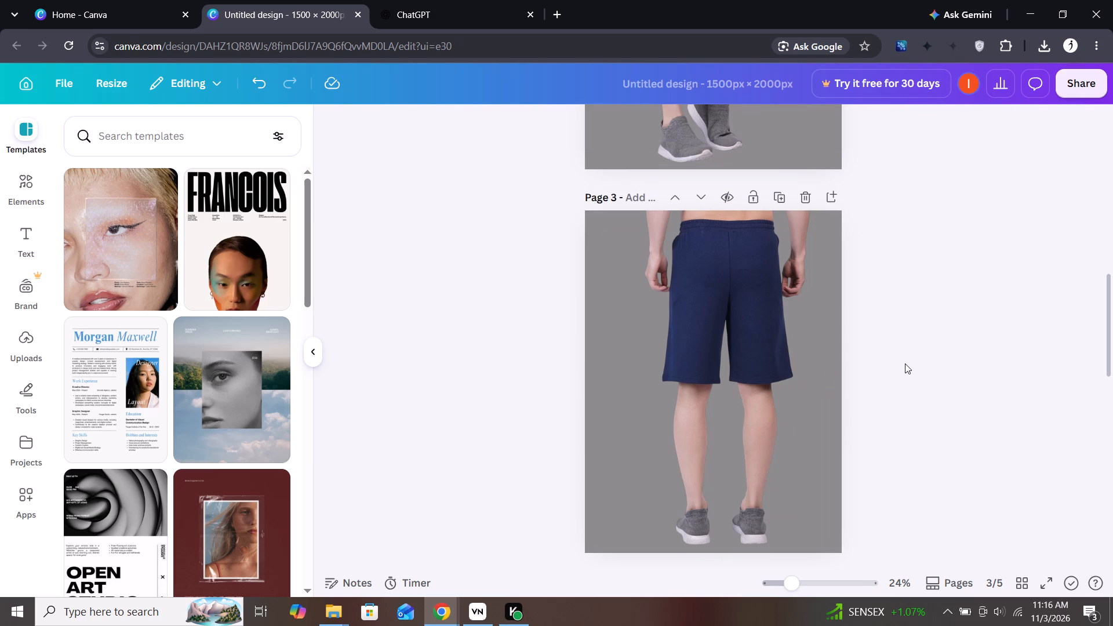
# Centre the waistband close-up on page 4 and extend it to all four page edges so it covers the page.
pyautogui.scroll(-6, 896, 359)
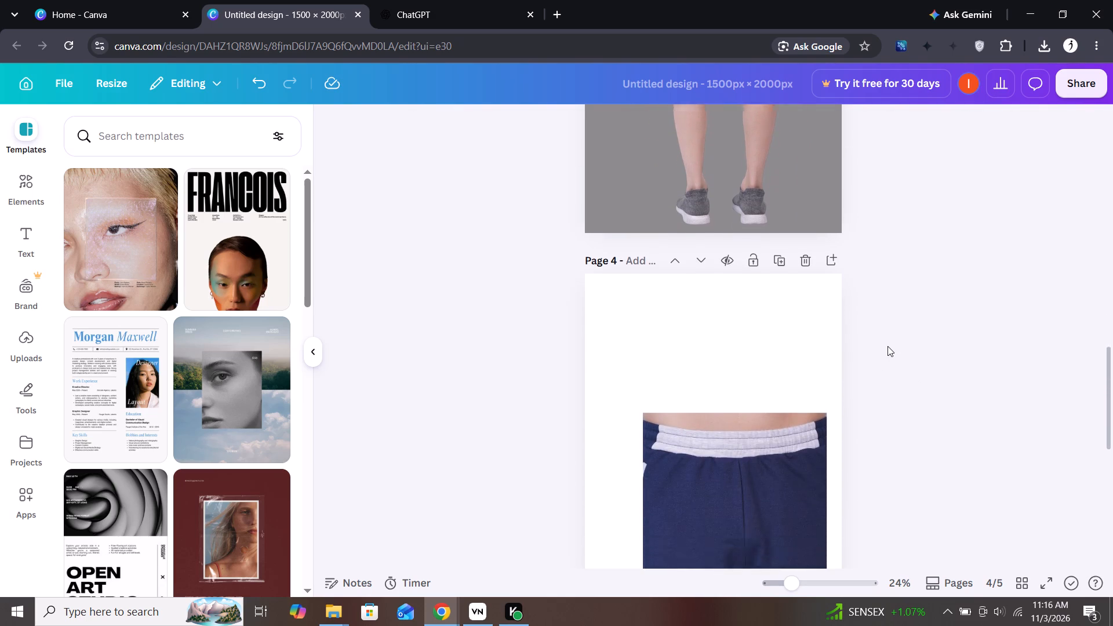
pyautogui.scroll(-2, 888, 346)
pyautogui.scroll(3, 861, 320)
pyautogui.click(776, 394)
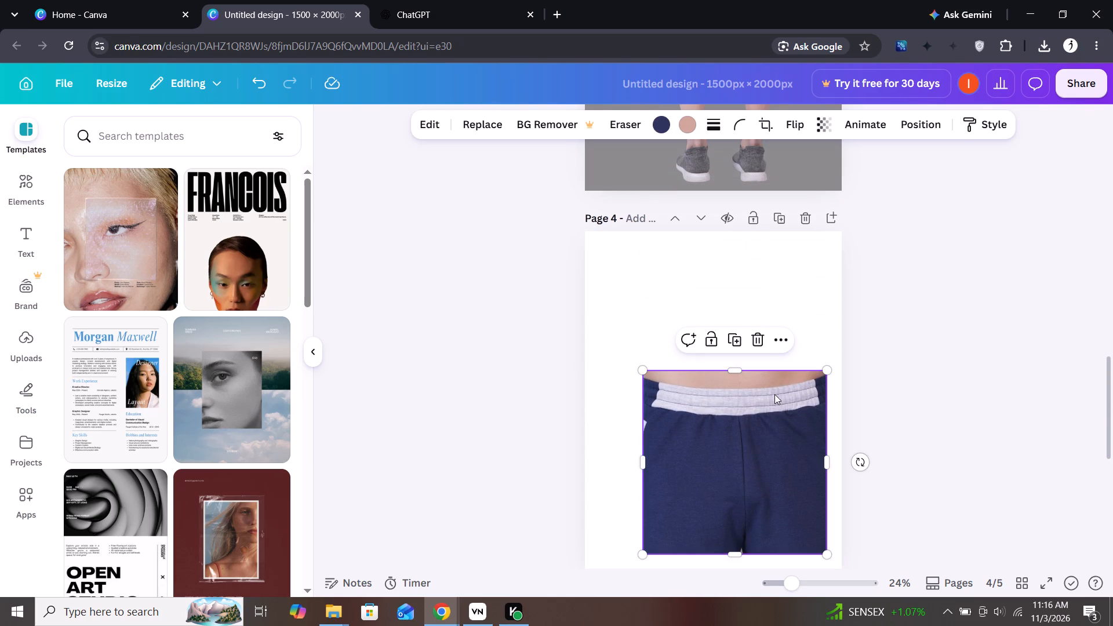
pyautogui.moveTo(739, 440); pyautogui.dragTo(721, 398)
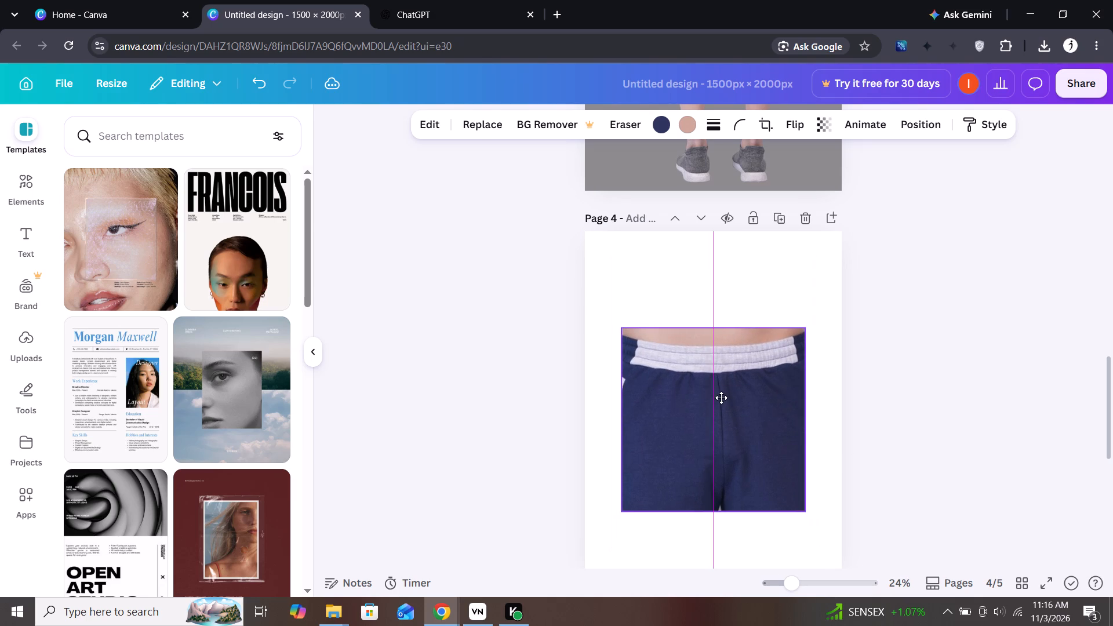
pyautogui.moveTo(721, 398); pyautogui.dragTo(721, 398)
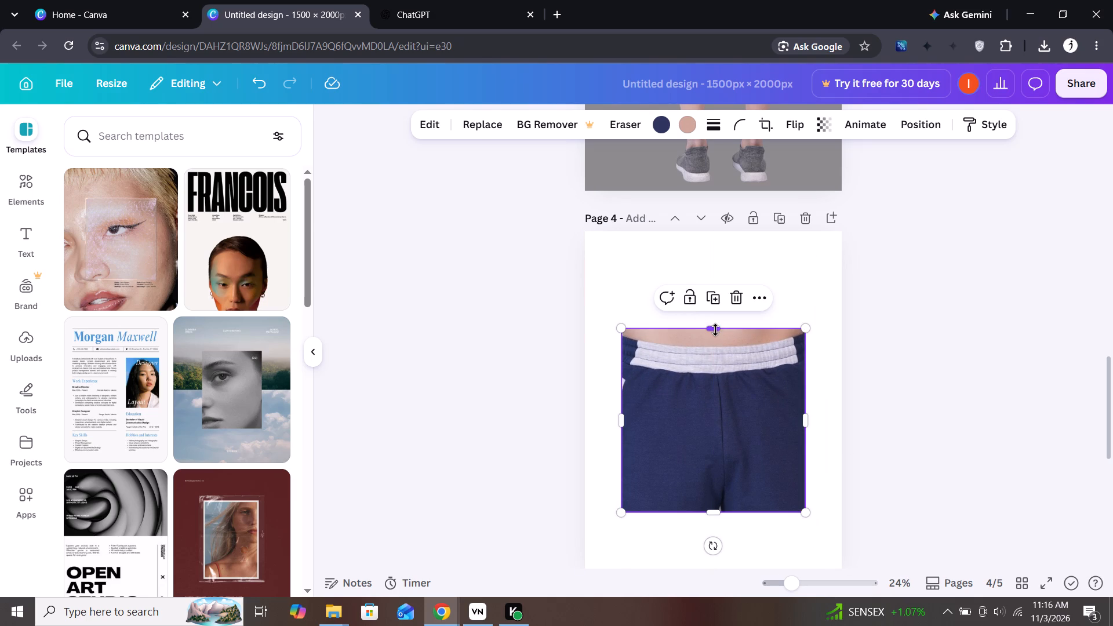
pyautogui.moveTo(715, 330); pyautogui.dragTo(712, 233)
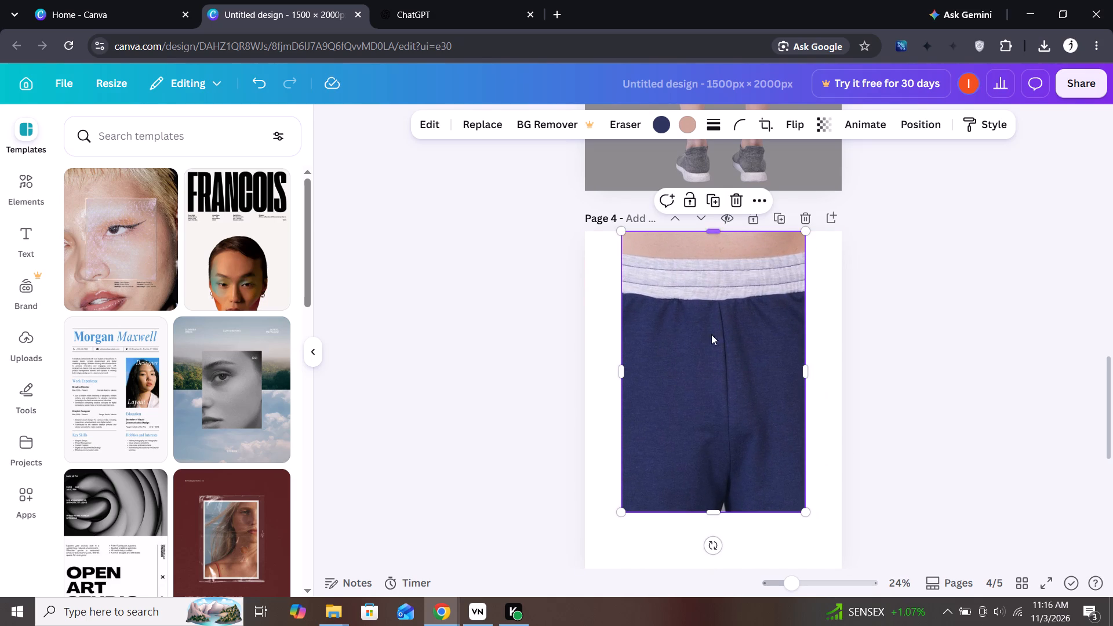
pyautogui.scroll(-1, 704, 450)
pyautogui.moveTo(716, 443); pyautogui.dragTo(721, 499)
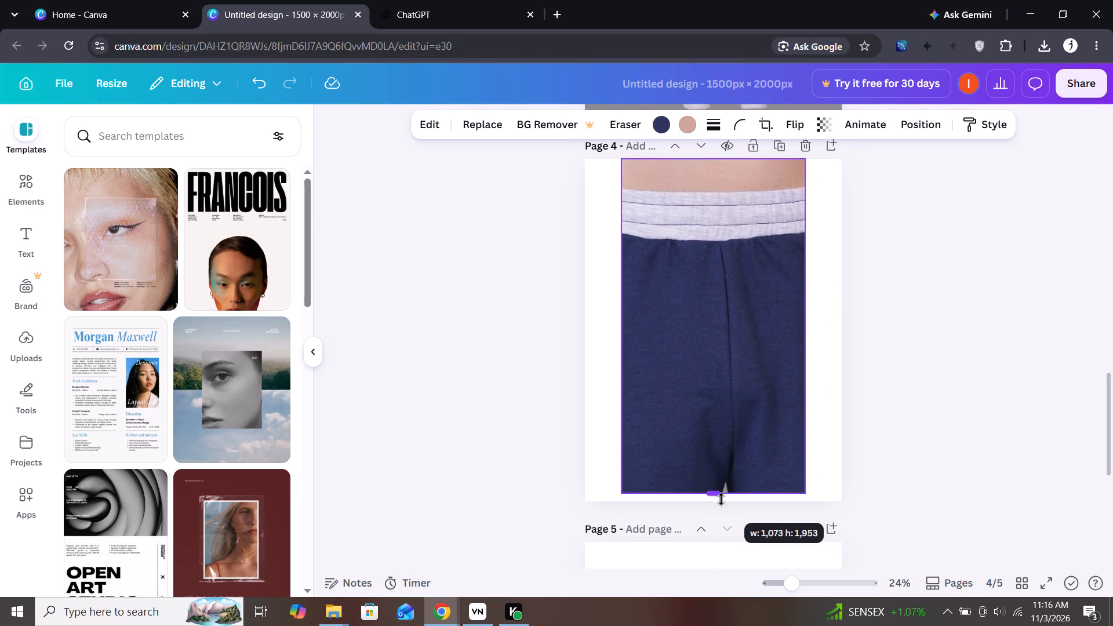
pyautogui.moveTo(721, 499); pyautogui.dragTo(721, 504)
pyautogui.moveTo(803, 325); pyautogui.dragTo(838, 330)
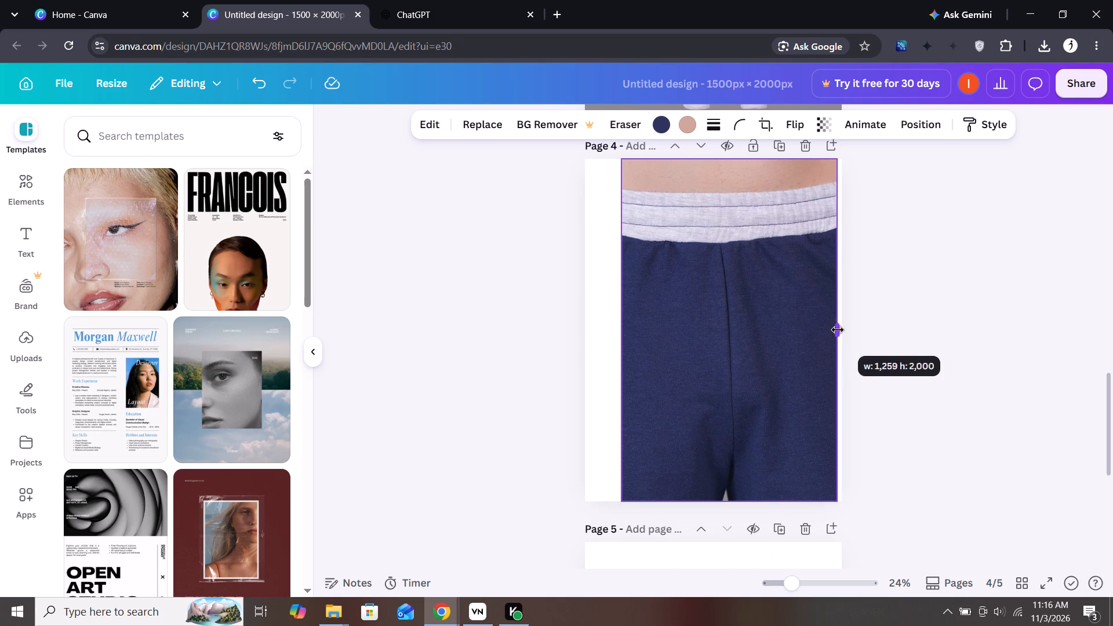
pyautogui.moveTo(838, 330); pyautogui.dragTo(841, 330)
pyautogui.moveTo(624, 328); pyautogui.dragTo(619, 327)
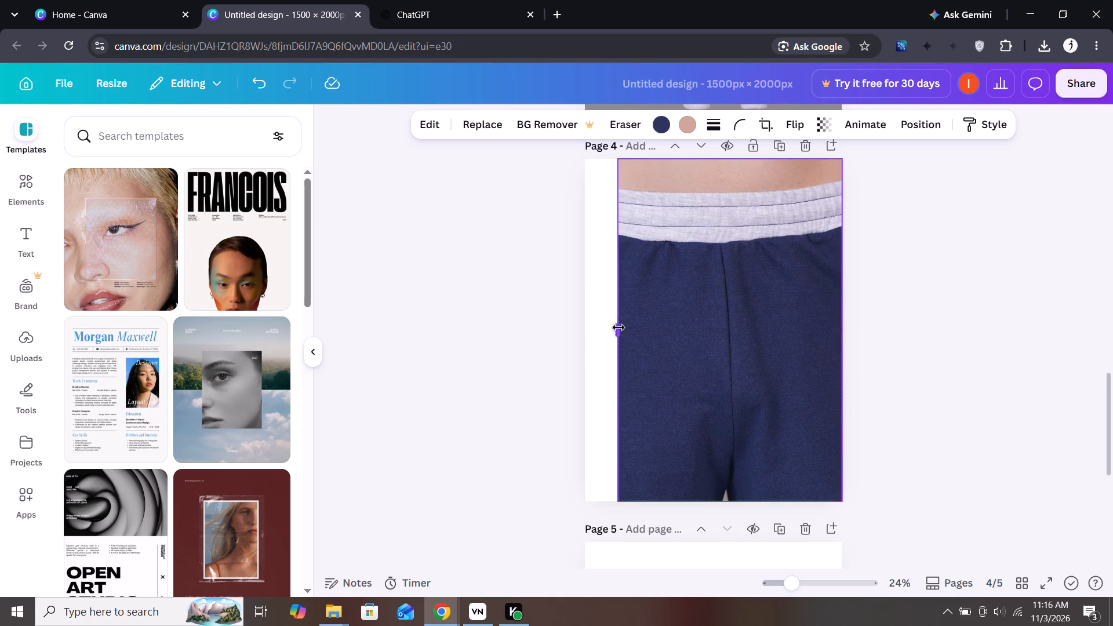
pyautogui.moveTo(619, 327); pyautogui.dragTo(591, 327)
pyautogui.click(1003, 309)
# Look through the design's pages to check which shorts photos are placed and which page is still empty.
pyautogui.scroll(-7, 1003, 309)
pyautogui.scroll(-4, 877, 332)
pyautogui.scroll(1, 876, 332)
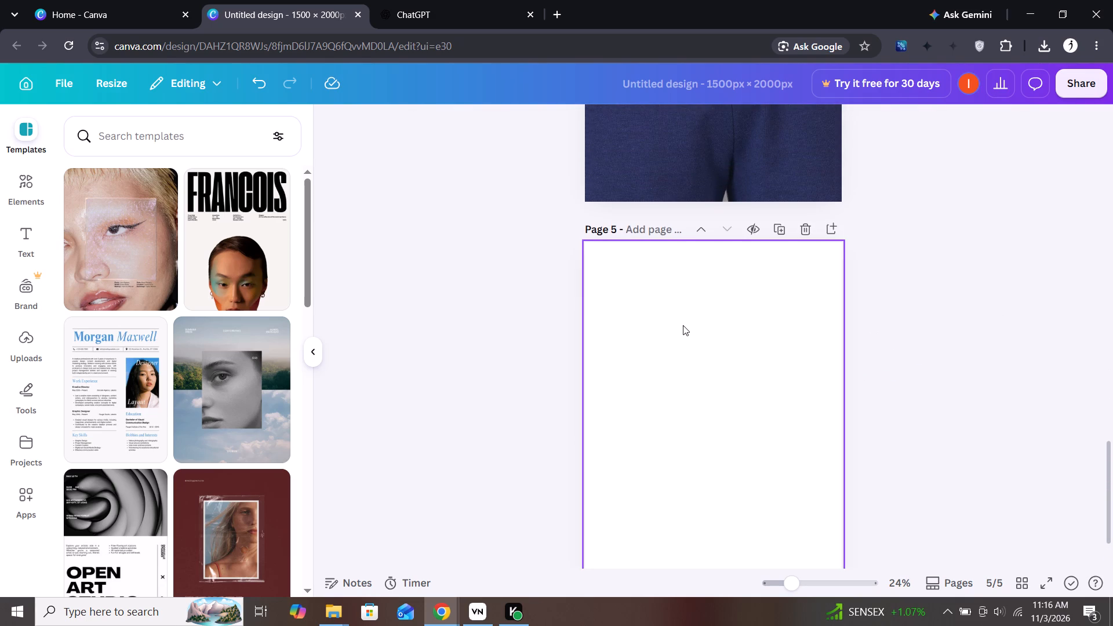
pyautogui.scroll(20, 683, 325)
pyautogui.scroll(8, 683, 325)
pyautogui.scroll(-5, 683, 325)
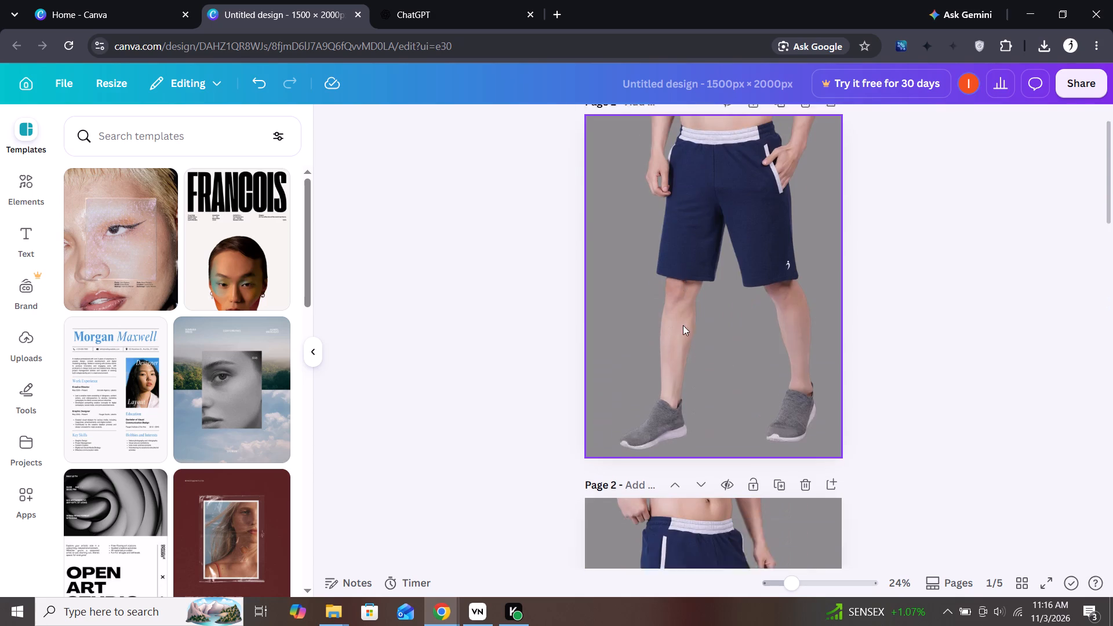
pyautogui.scroll(-15, 683, 325)
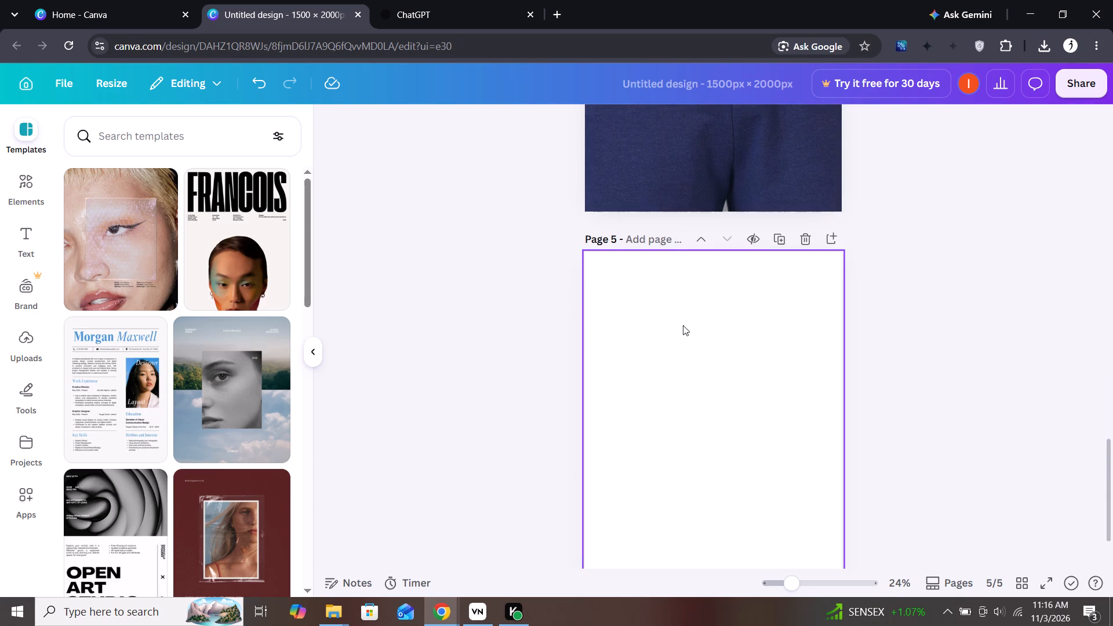
pyautogui.scroll(-12, 683, 325)
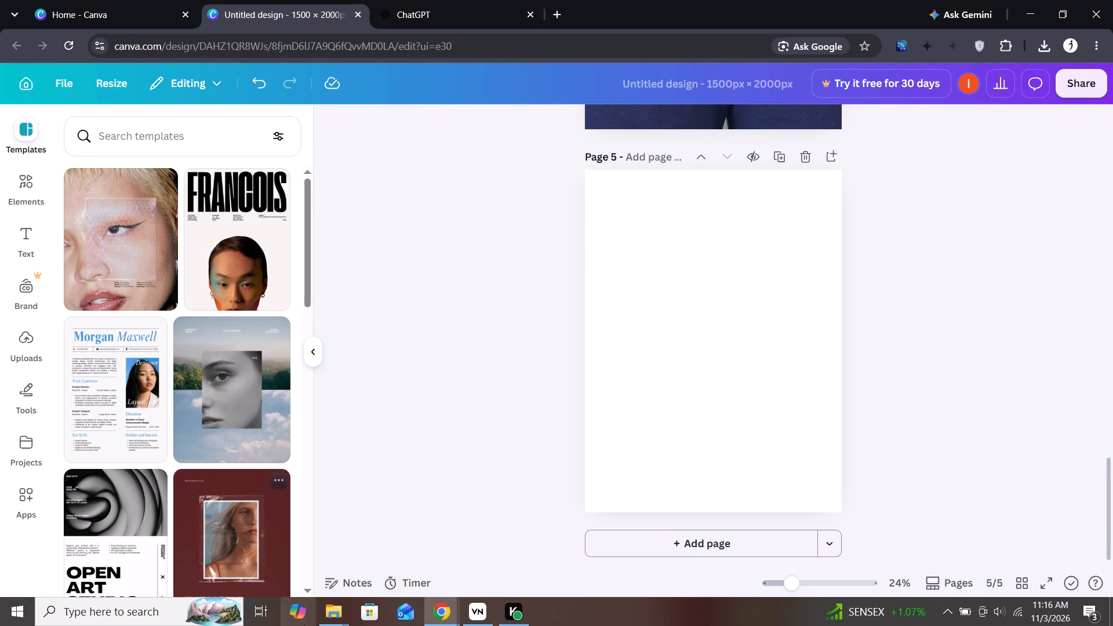
# Add the photo ICMSH302 (1) from the ICMSH302 folder to the empty page 5.
pyautogui.click(341, 609)
pyautogui.click(284, 575)
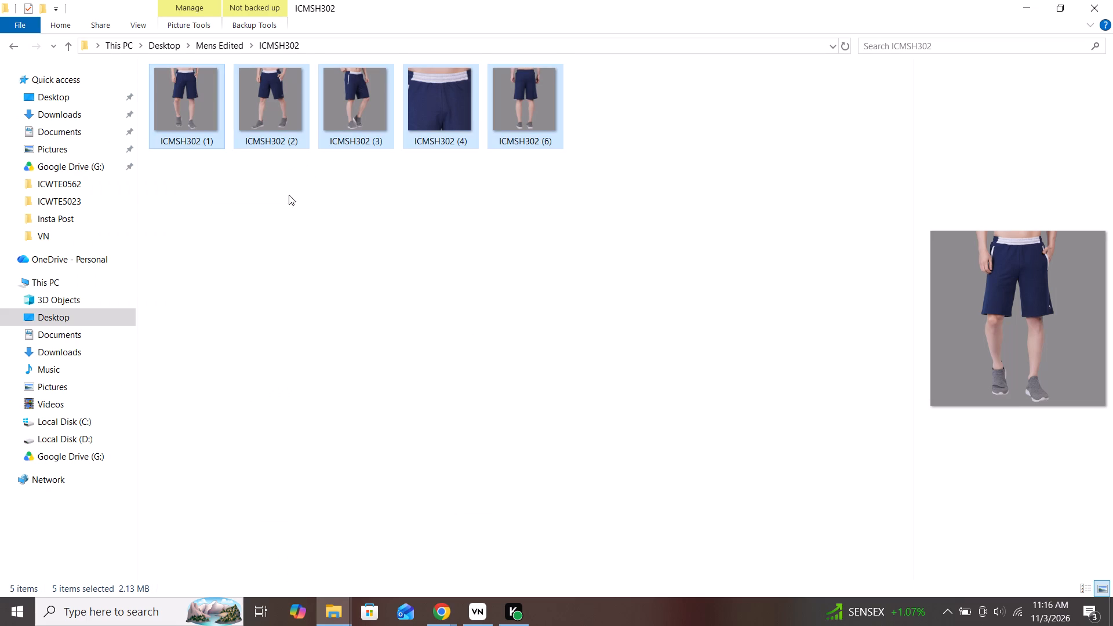
pyautogui.moveTo(181, 104); pyautogui.dragTo(425, 625)
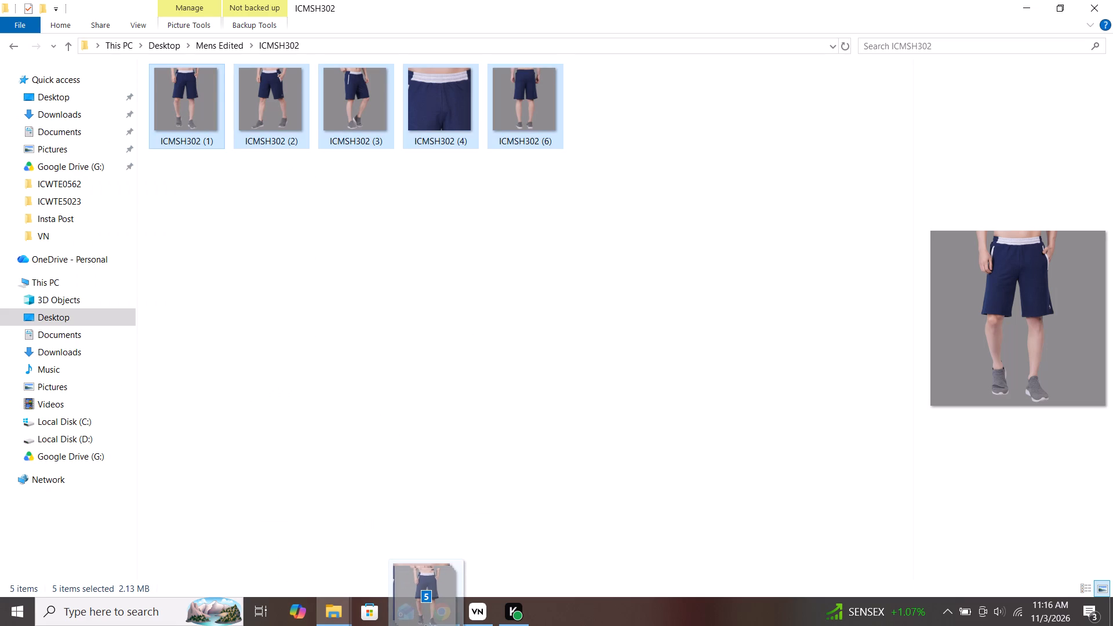
pyautogui.moveTo(425, 625); pyautogui.dragTo(199, 138)
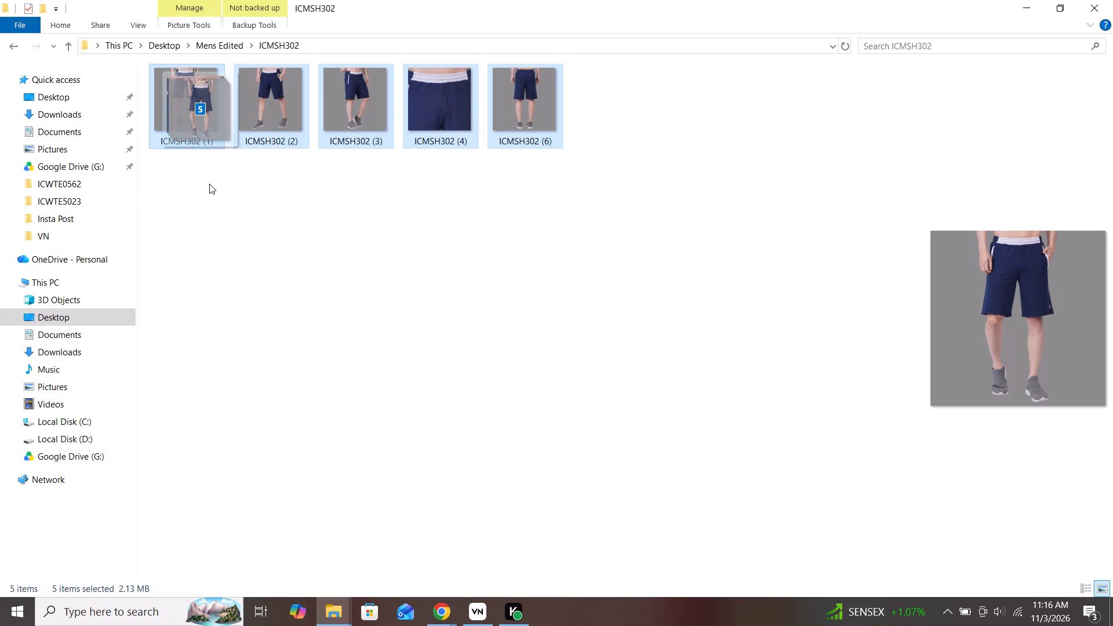
pyautogui.click(217, 220)
pyautogui.moveTo(184, 105); pyautogui.dragTo(451, 618)
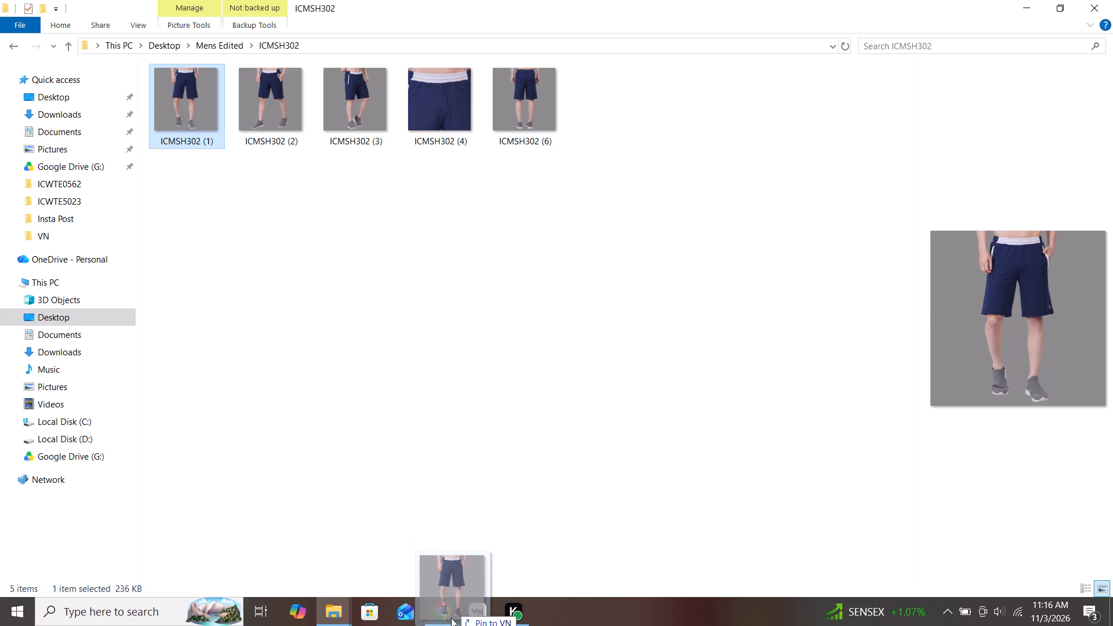
pyautogui.moveTo(451, 618); pyautogui.dragTo(370, 561)
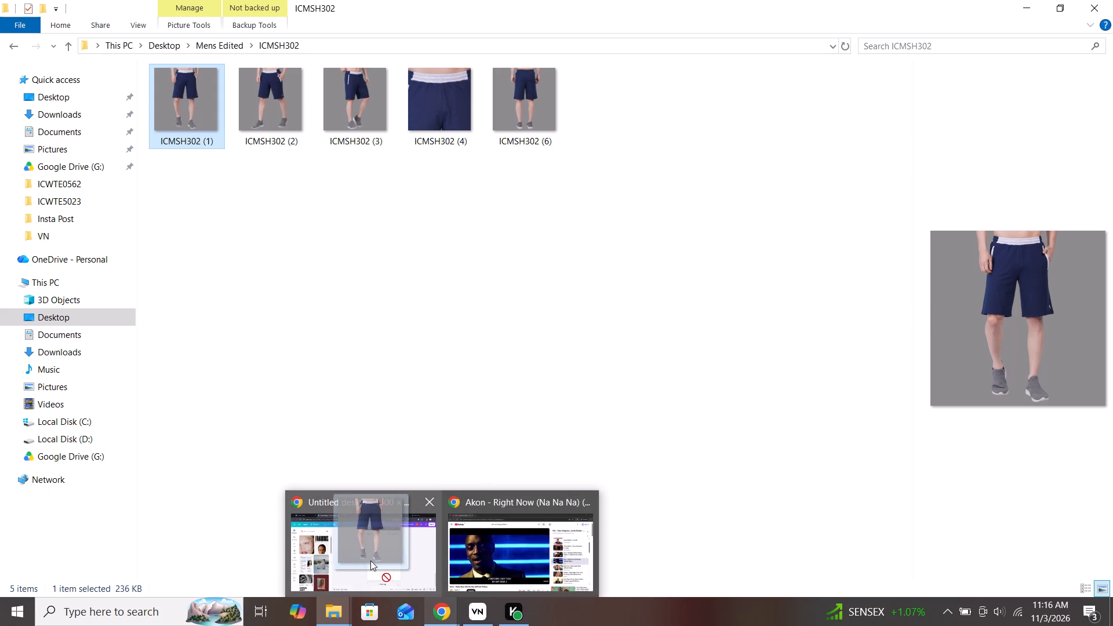
pyautogui.moveTo(370, 561); pyautogui.dragTo(711, 339)
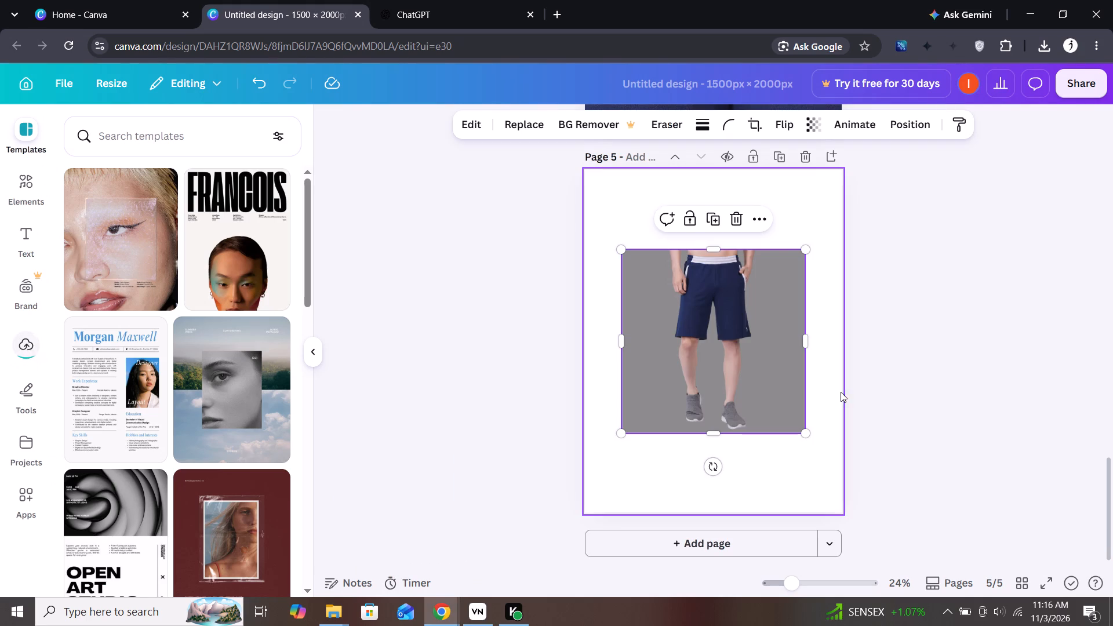
# Move the walking front-view photo from page 1 to page 5.
pyautogui.scroll(20, 836, 385)
pyautogui.scroll(7, 836, 385)
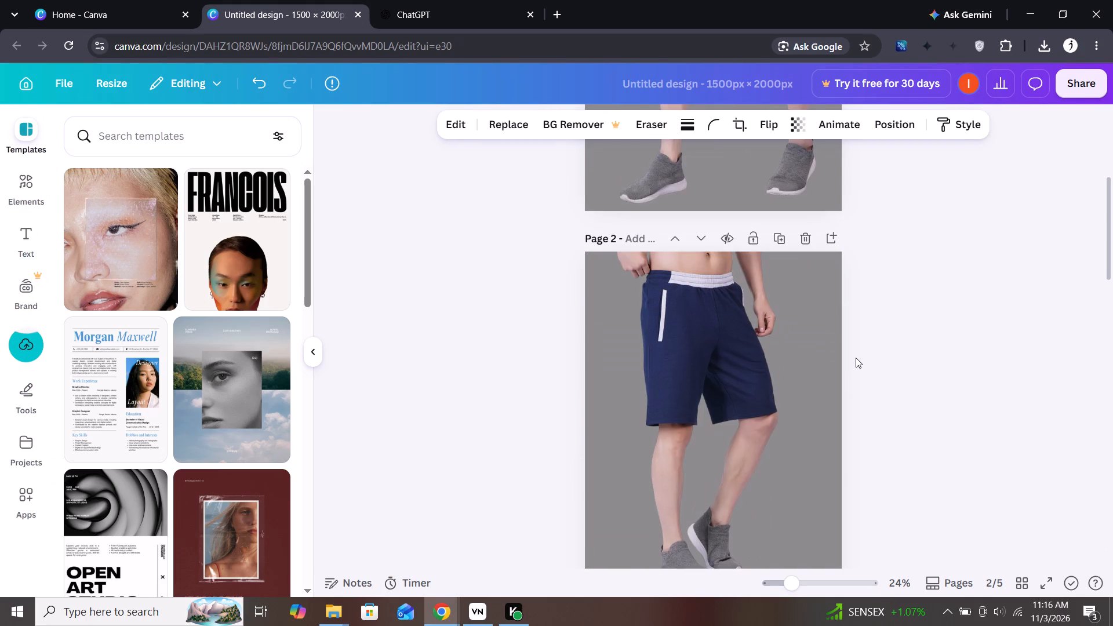
pyautogui.scroll(20, 856, 358)
pyautogui.scroll(1, 856, 358)
pyautogui.scroll(-9, 856, 358)
pyautogui.scroll(3, 856, 358)
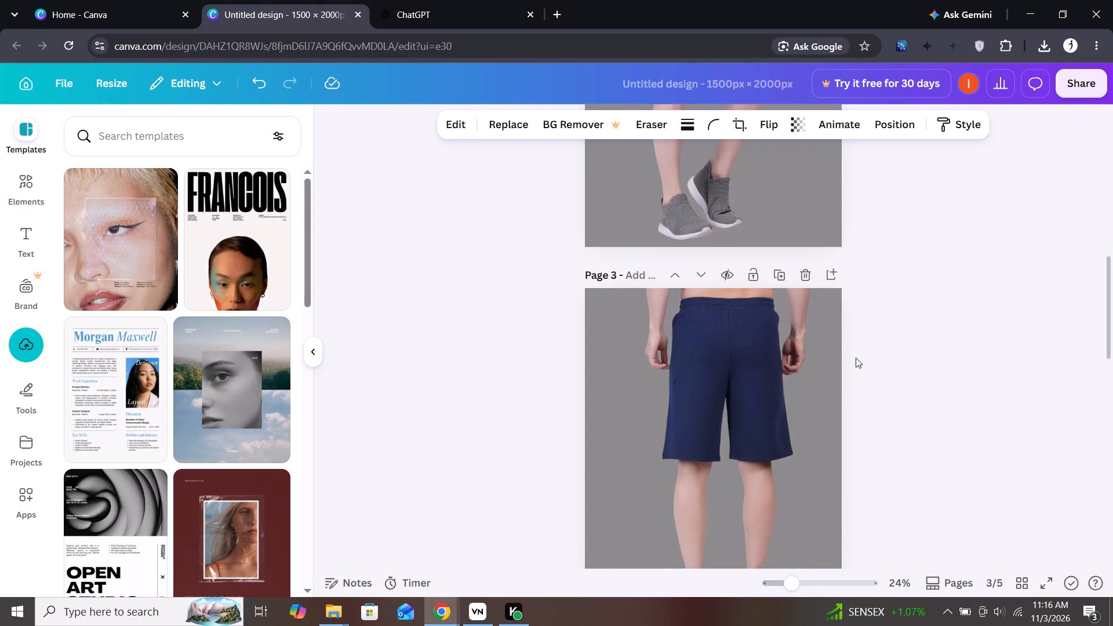
pyautogui.scroll(4, 856, 358)
pyautogui.scroll(-18, 856, 358)
pyautogui.scroll(6, 856, 358)
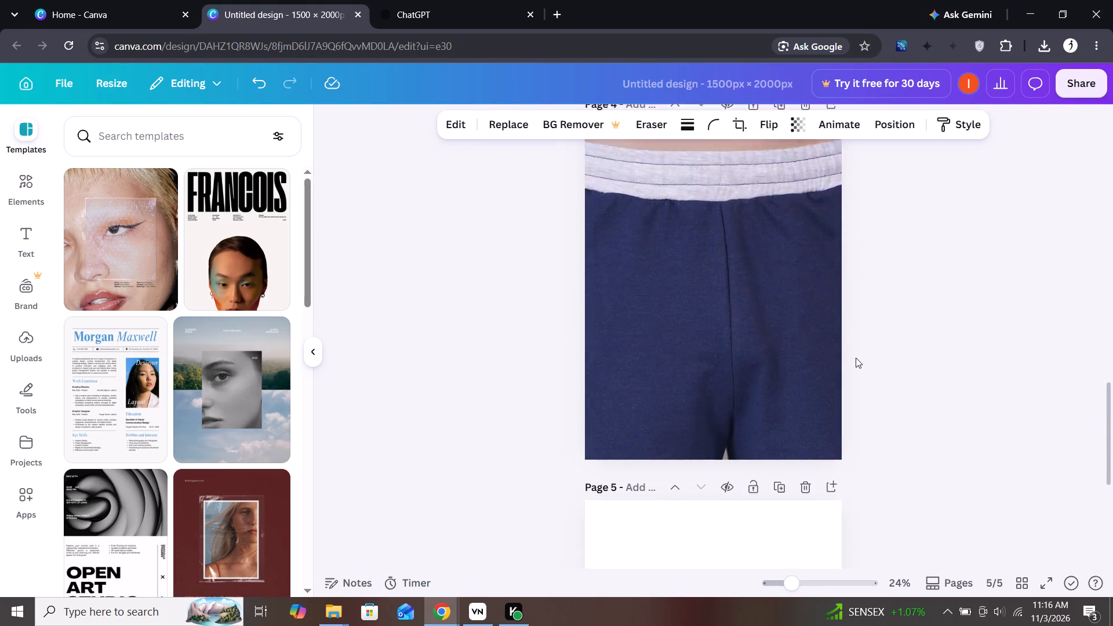
pyautogui.scroll(20, 856, 358)
pyautogui.scroll(6, 856, 358)
pyautogui.moveTo(769, 310); pyautogui.dragTo(800, 454)
pyautogui.click(729, 332)
pyautogui.moveTo(722, 297); pyautogui.dragTo(724, 387)
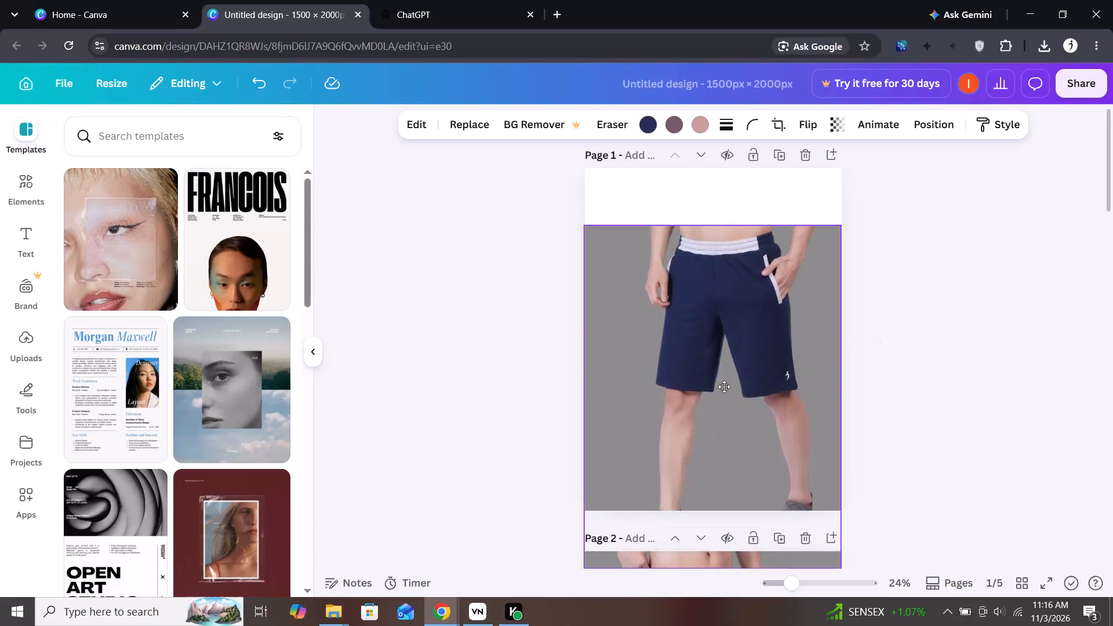
pyautogui.moveTo(724, 387); pyautogui.dragTo(743, 421)
pyautogui.scroll(-12, 740, 421)
pyautogui.scroll(1, 743, 423)
pyautogui.scroll(-12, 743, 422)
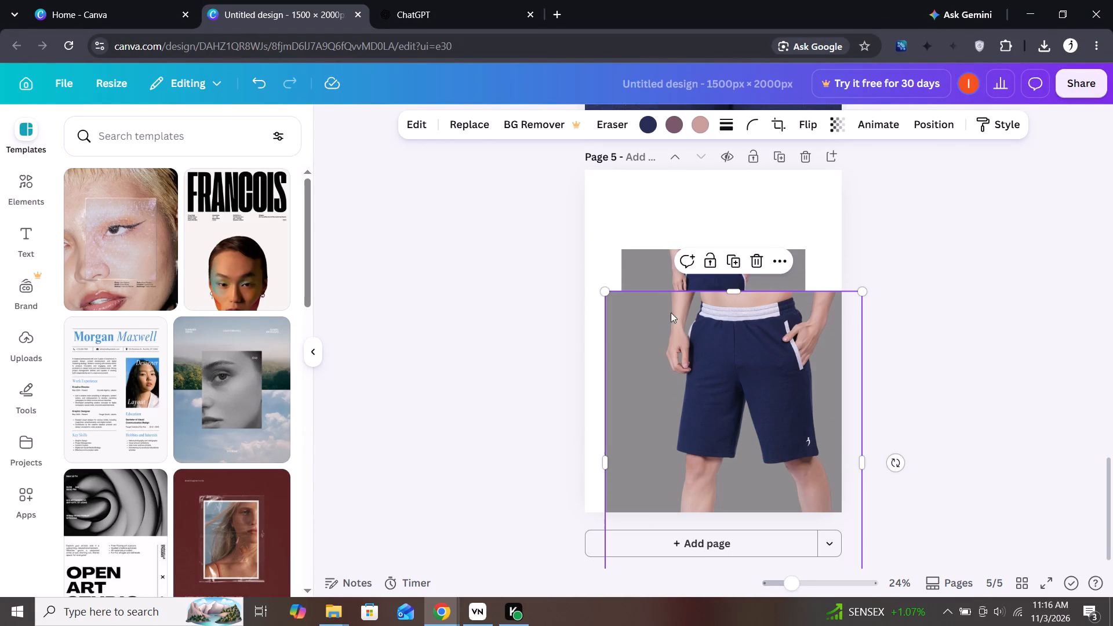
# Move the newly added standing front-view photo, ICMSH302 (1), from page 5 to the emptied page 1.
pyautogui.moveTo(653, 264); pyautogui.dragTo(659, 221)
pyautogui.scroll(9, 657, 236)
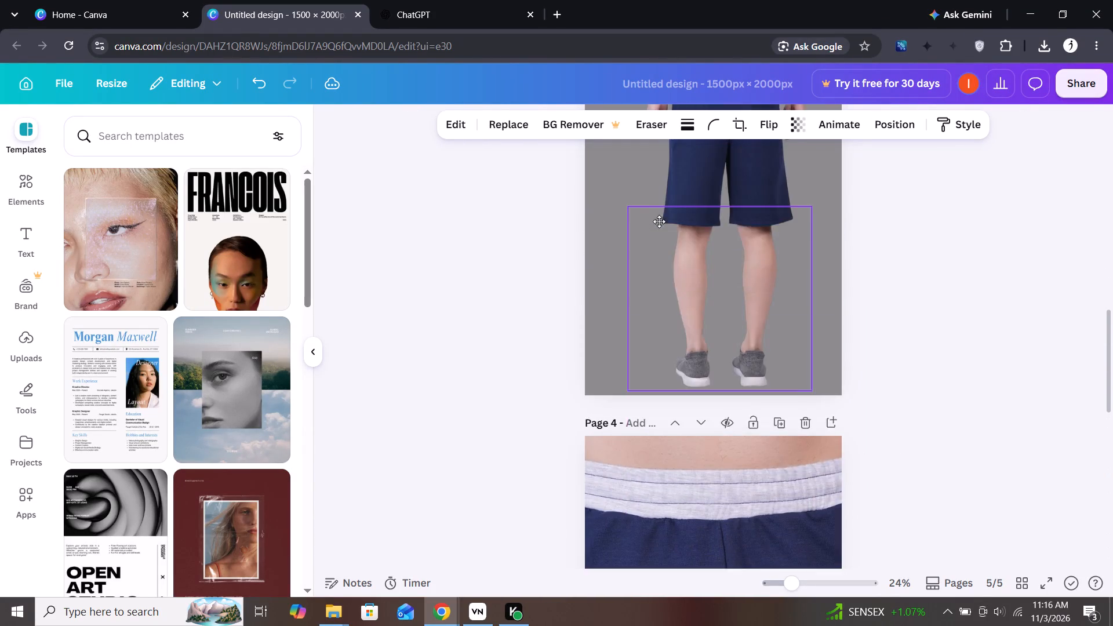
pyautogui.moveTo(659, 221); pyautogui.dragTo(666, 219)
pyautogui.scroll(15, 661, 221)
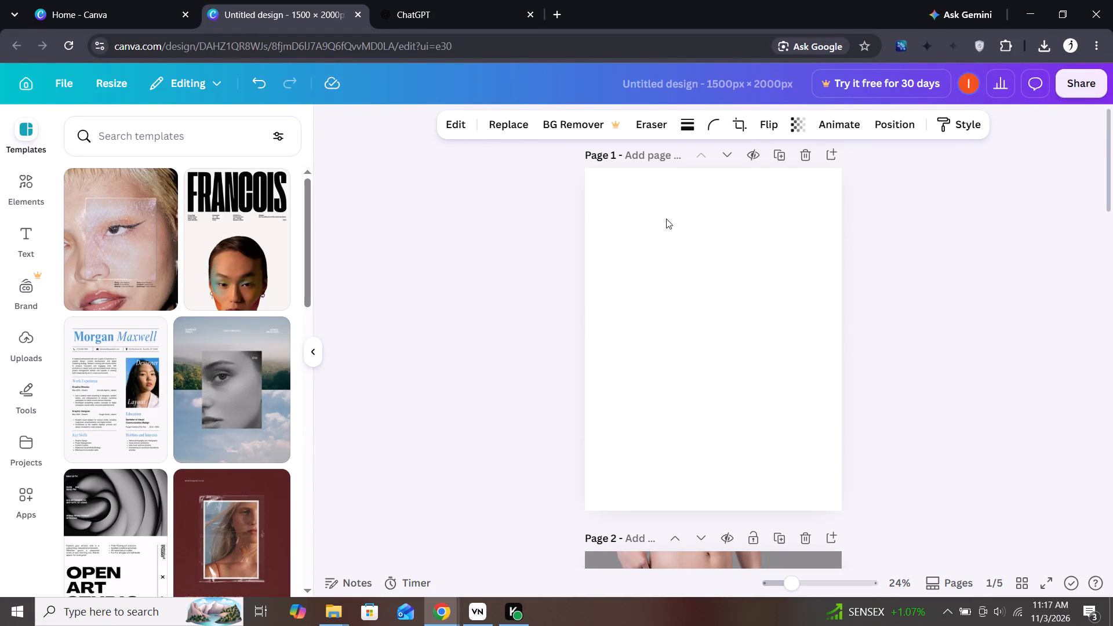
# Extend the standing front-view photo on page 1 to all four page edges so it covers the whole page.
pyautogui.moveTo(719, 387); pyautogui.dragTo(704, 467)
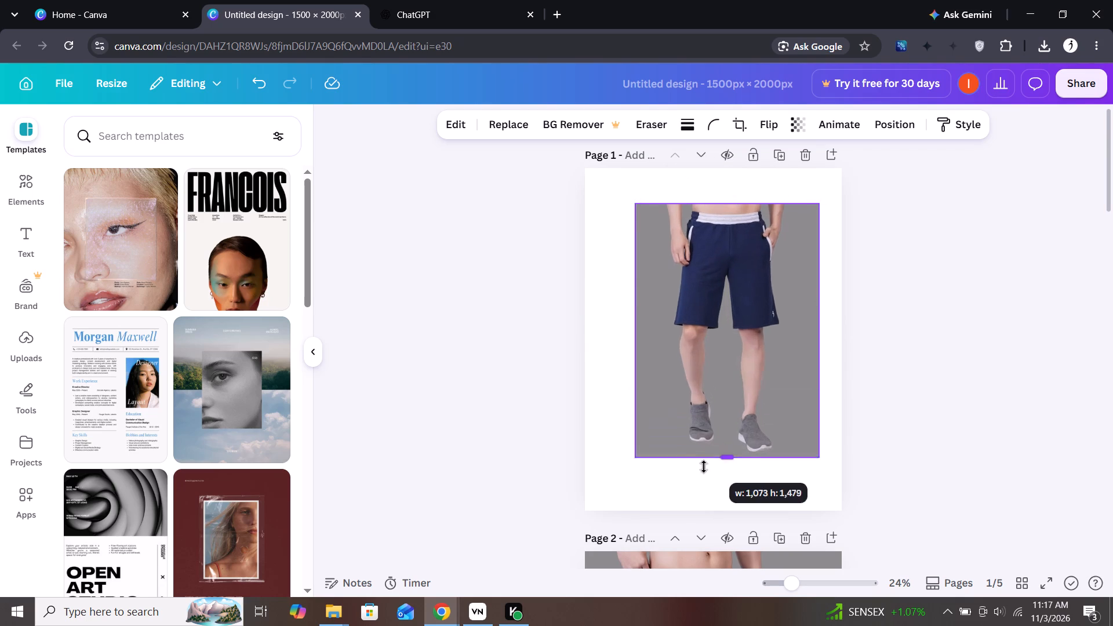
pyautogui.moveTo(704, 467); pyautogui.dragTo(689, 508)
pyautogui.moveTo(634, 356); pyautogui.dragTo(610, 350)
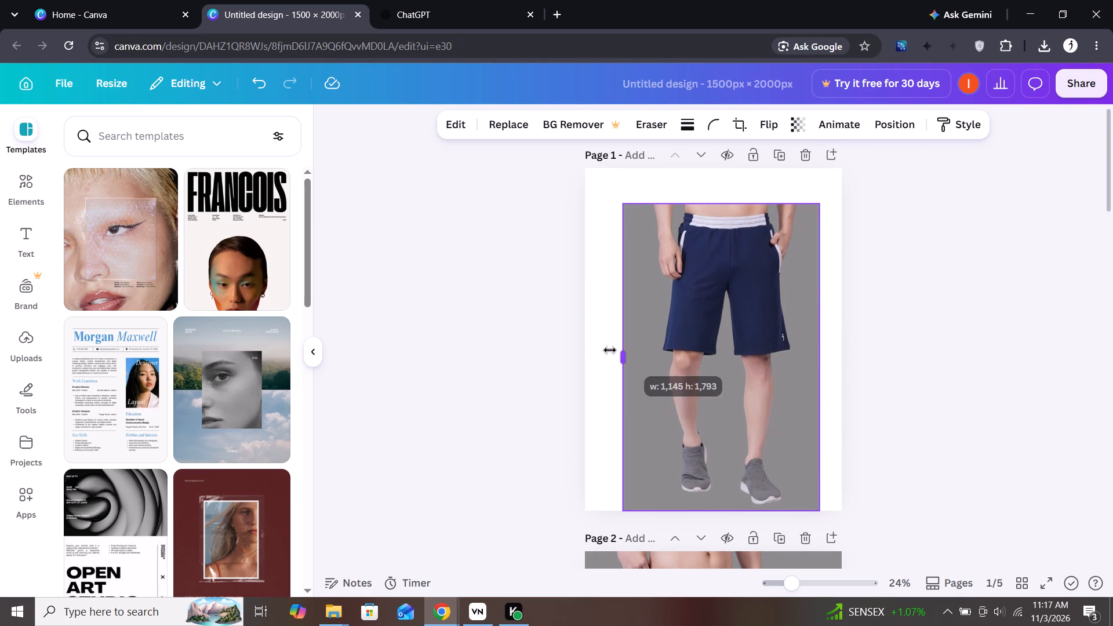
pyautogui.moveTo(610, 350); pyautogui.dragTo(581, 355)
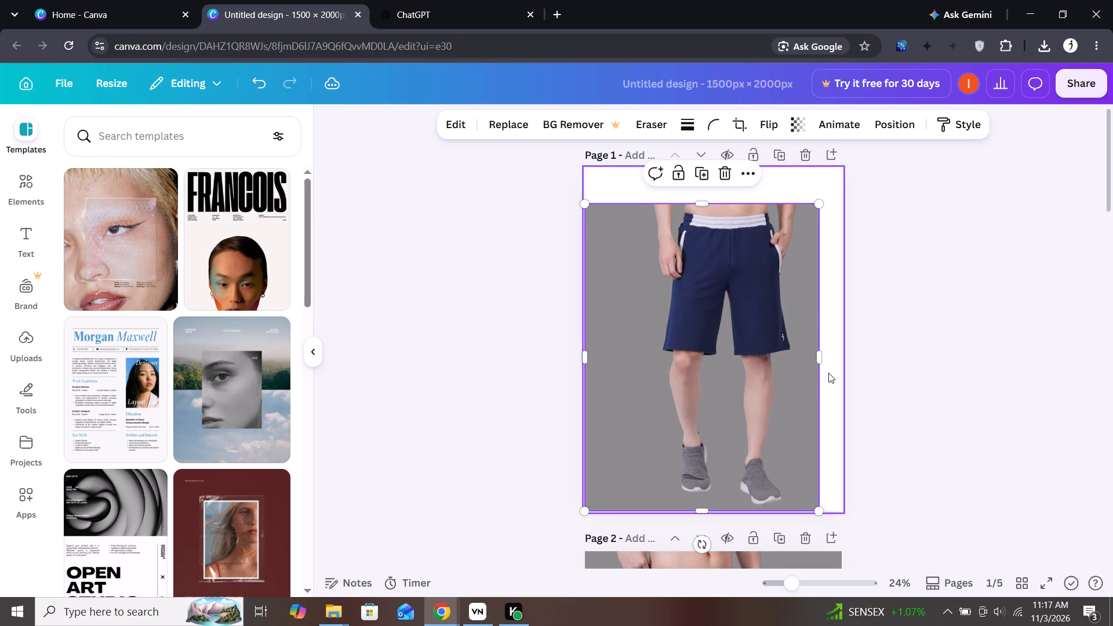
pyautogui.moveTo(820, 360); pyautogui.dragTo(839, 364)
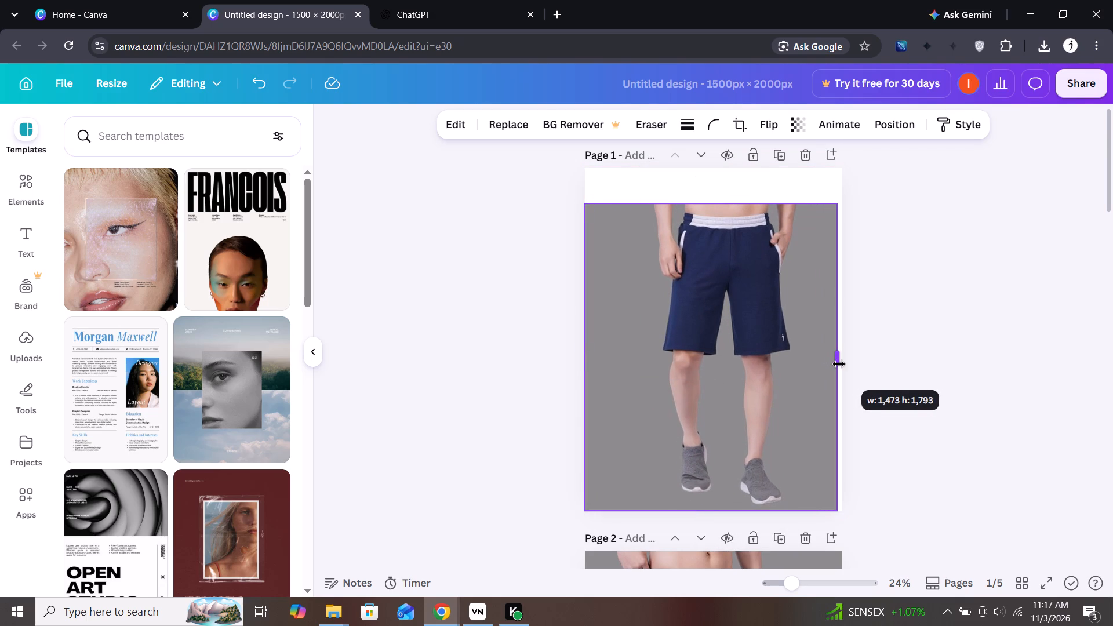
pyautogui.moveTo(839, 364); pyautogui.dragTo(845, 364)
pyautogui.moveTo(714, 201); pyautogui.dragTo(713, 167)
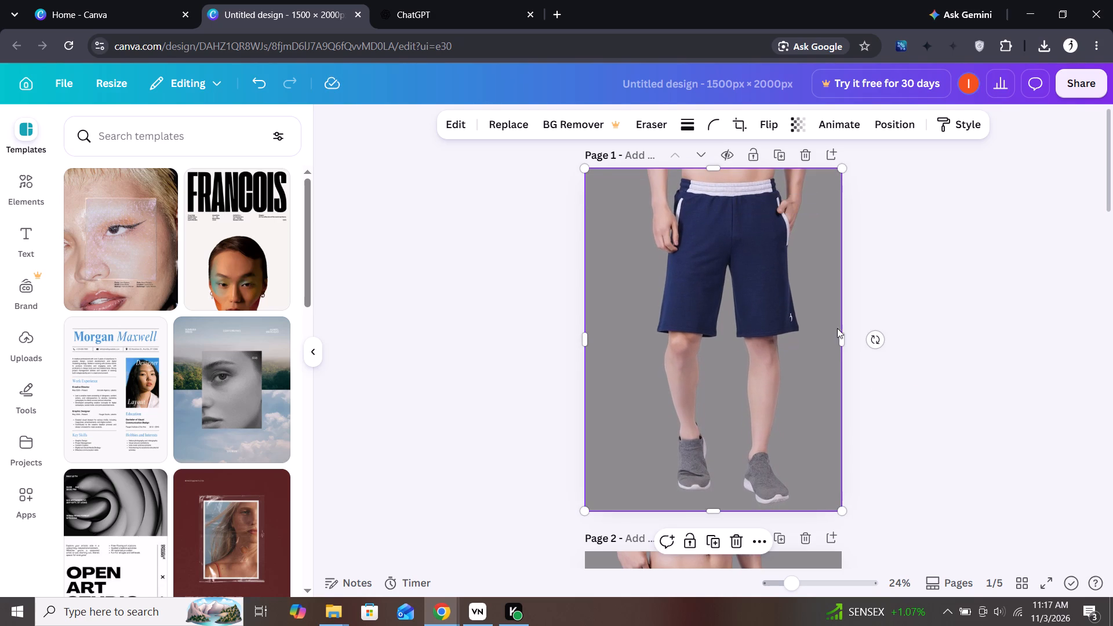
pyautogui.click(909, 321)
# Shift the page 1 photo slightly left to centre the model, and extend its right side back to the page edge.
pyautogui.moveTo(726, 350); pyautogui.dragTo(707, 344)
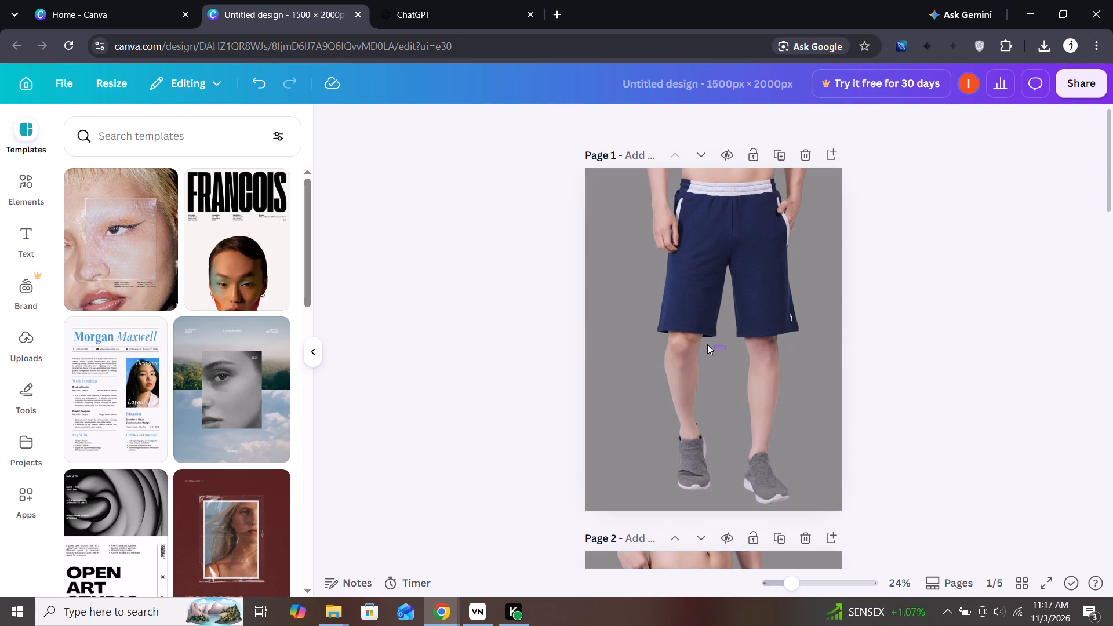
pyautogui.moveTo(707, 344); pyautogui.dragTo(700, 343)
pyautogui.click(723, 376)
pyautogui.moveTo(753, 375); pyautogui.dragTo(752, 375)
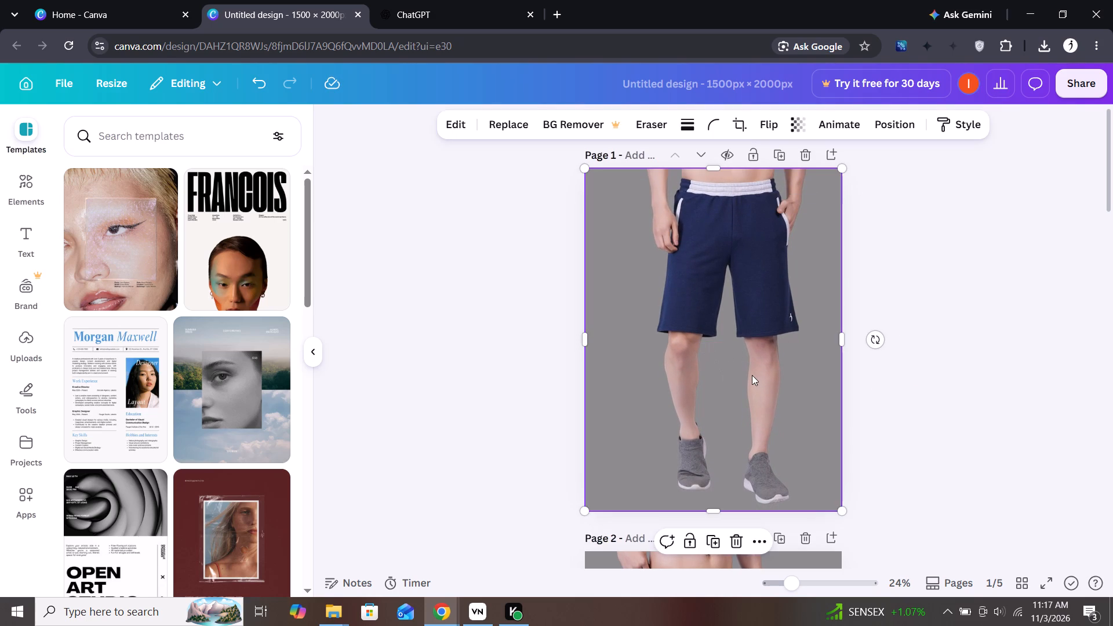
pyautogui.moveTo(752, 375); pyautogui.dragTo(737, 370)
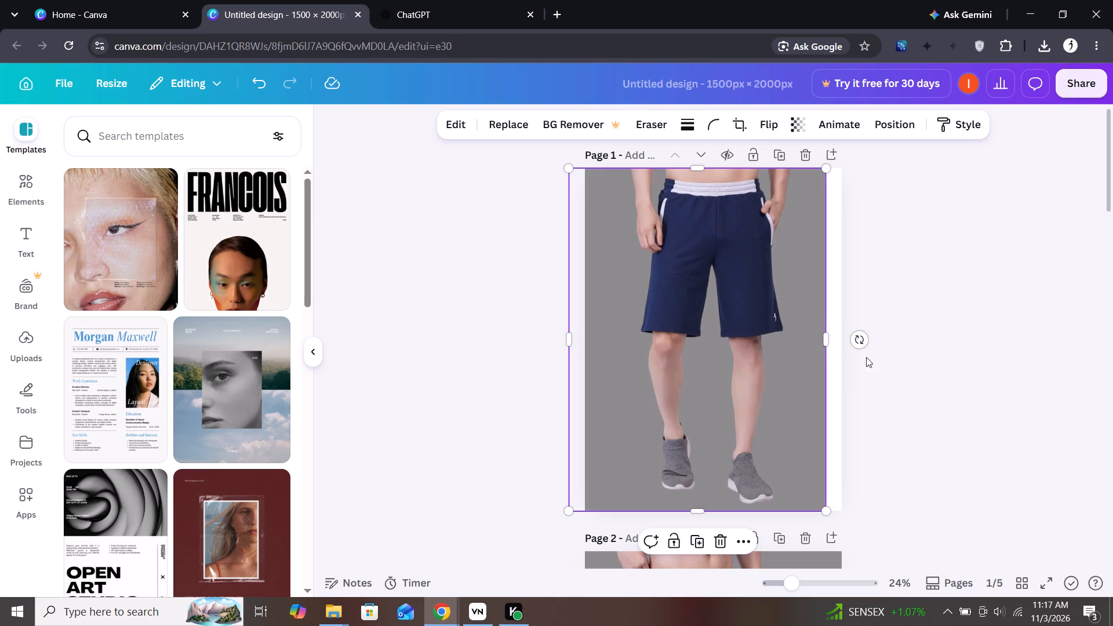
pyautogui.moveTo(828, 341); pyautogui.dragTo(841, 341)
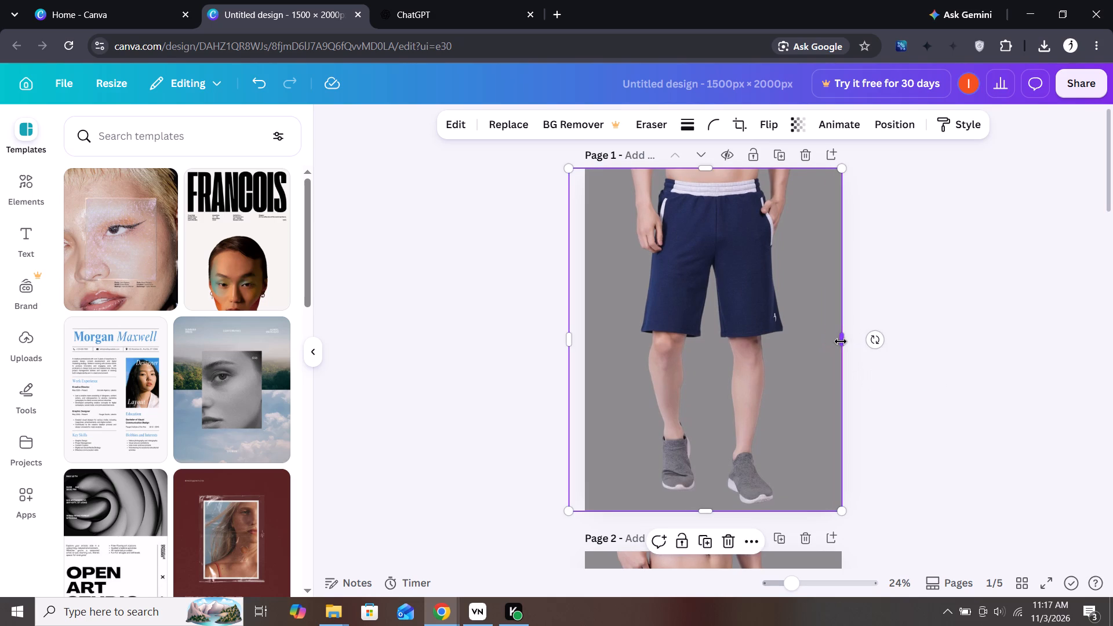
pyautogui.click(945, 338)
pyautogui.scroll(-2, 948, 329)
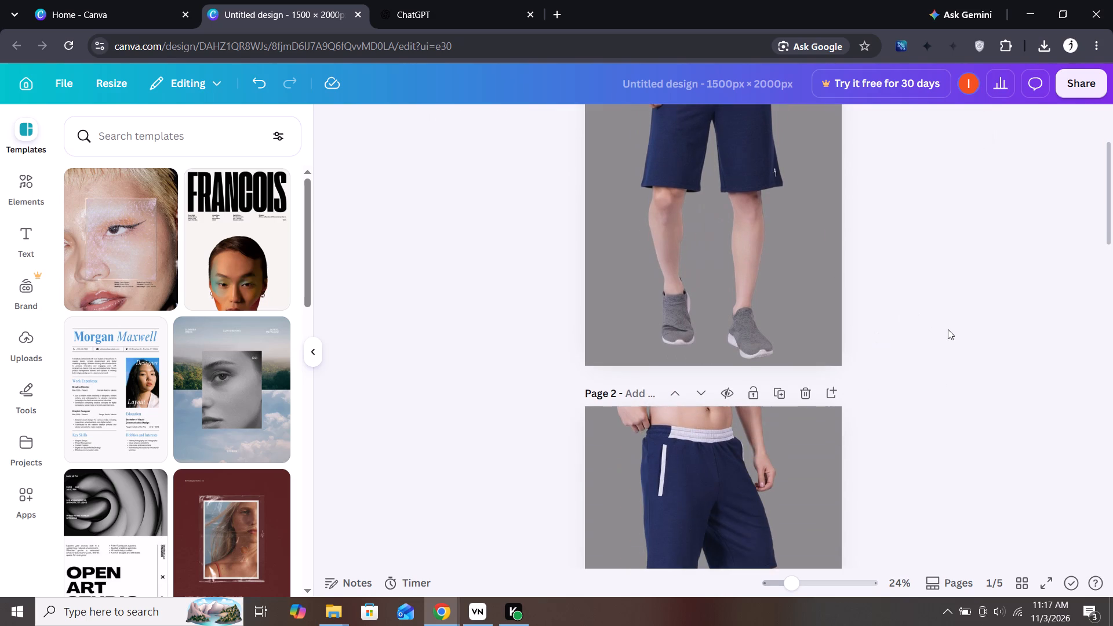
# Reposition the walking front-view photo on page 5 so it aligns with the page edges and fills the page.
pyautogui.scroll(-17, 948, 329)
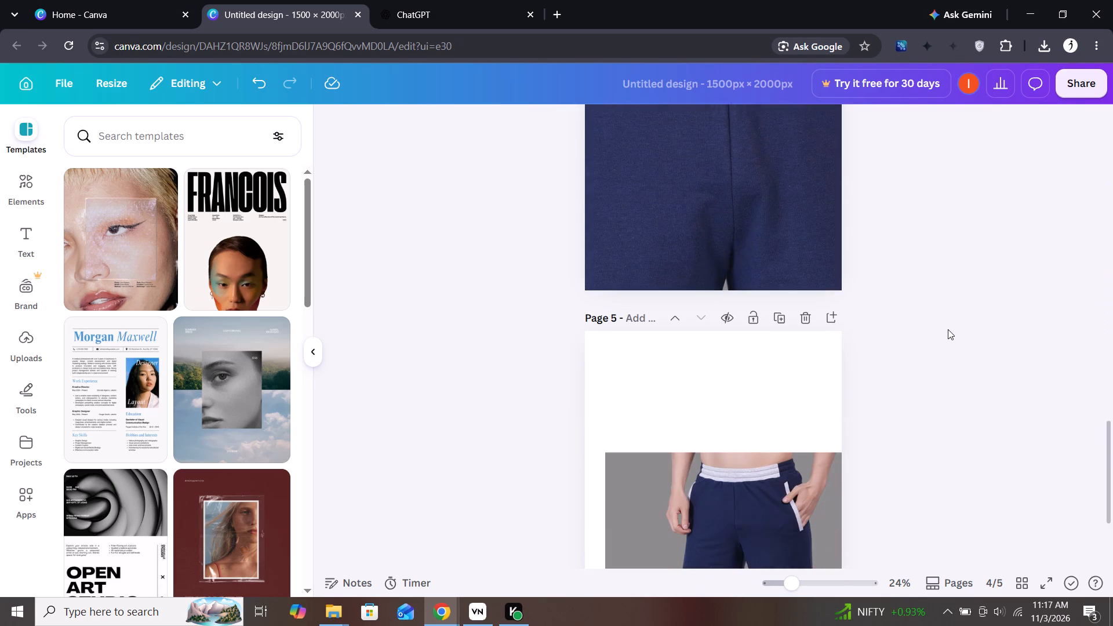
pyautogui.scroll(-4, 948, 329)
pyautogui.click(692, 365)
pyautogui.moveTo(715, 384); pyautogui.dragTo(713, 362)
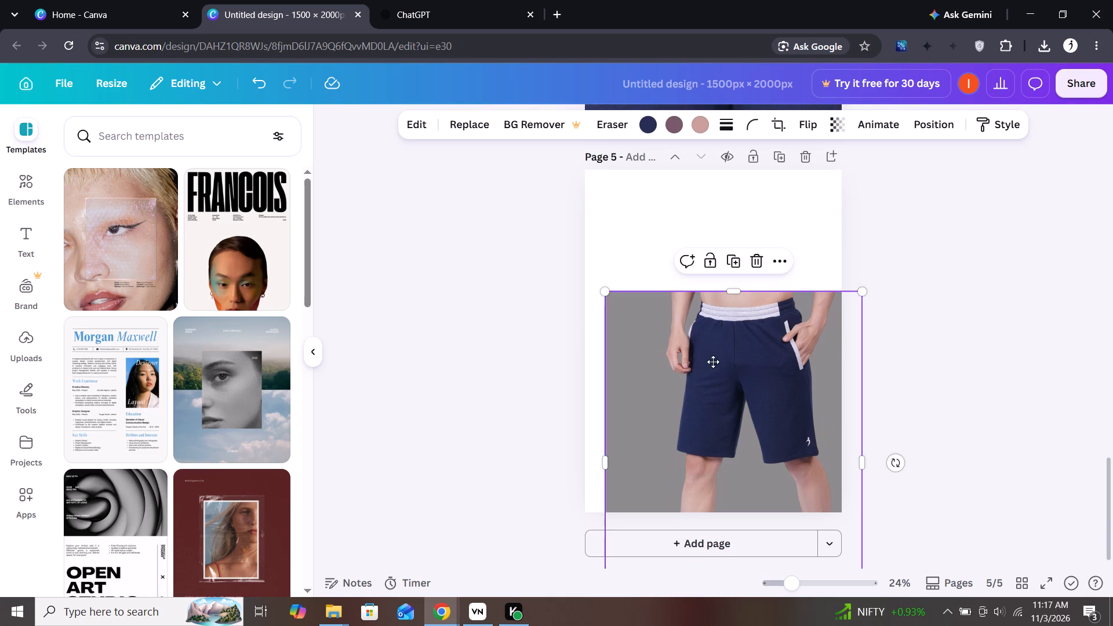
pyautogui.moveTo(713, 362); pyautogui.dragTo(694, 260)
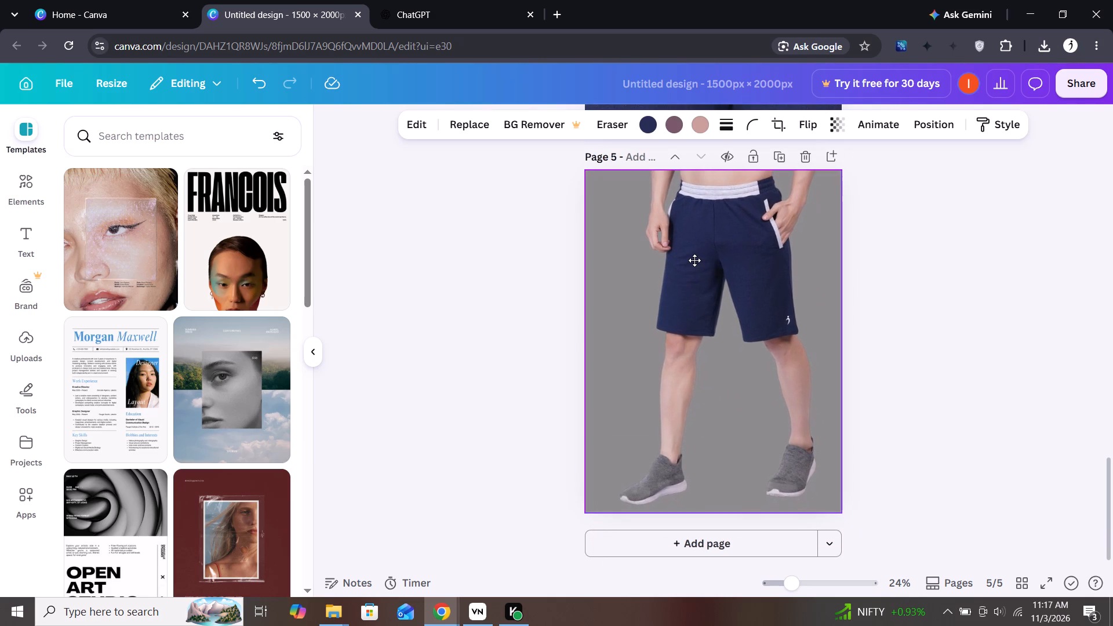
pyautogui.moveTo(694, 260); pyautogui.dragTo(693, 260)
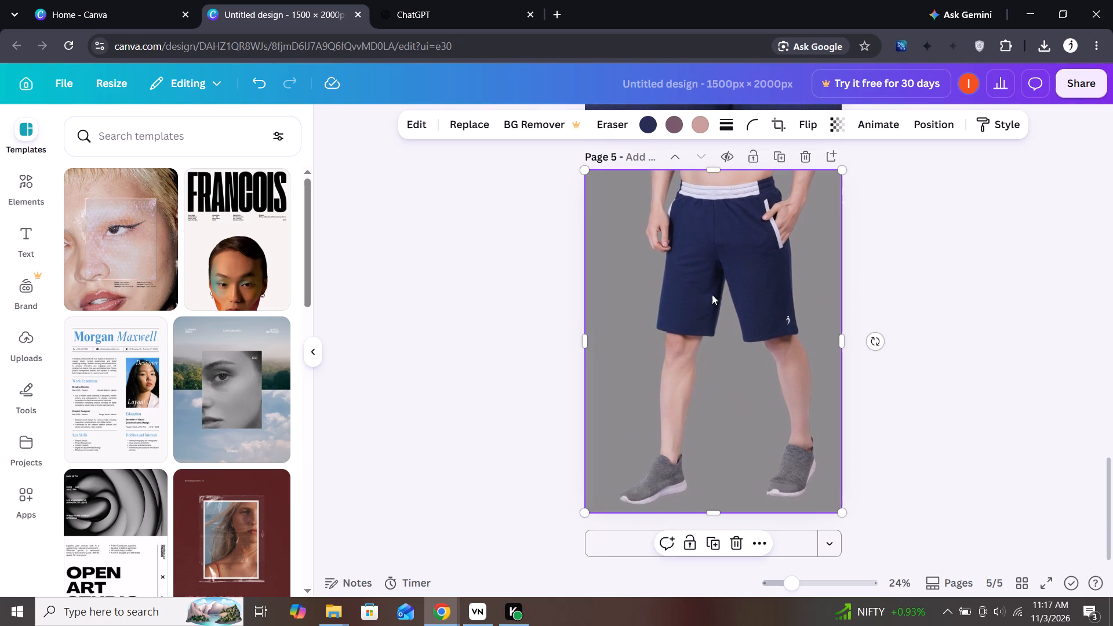
pyautogui.click(959, 319)
# Download the standing front-view photo on page 1 as a PNG of the selection only.
pyautogui.scroll(-6, 921, 295)
pyautogui.scroll(4, 921, 295)
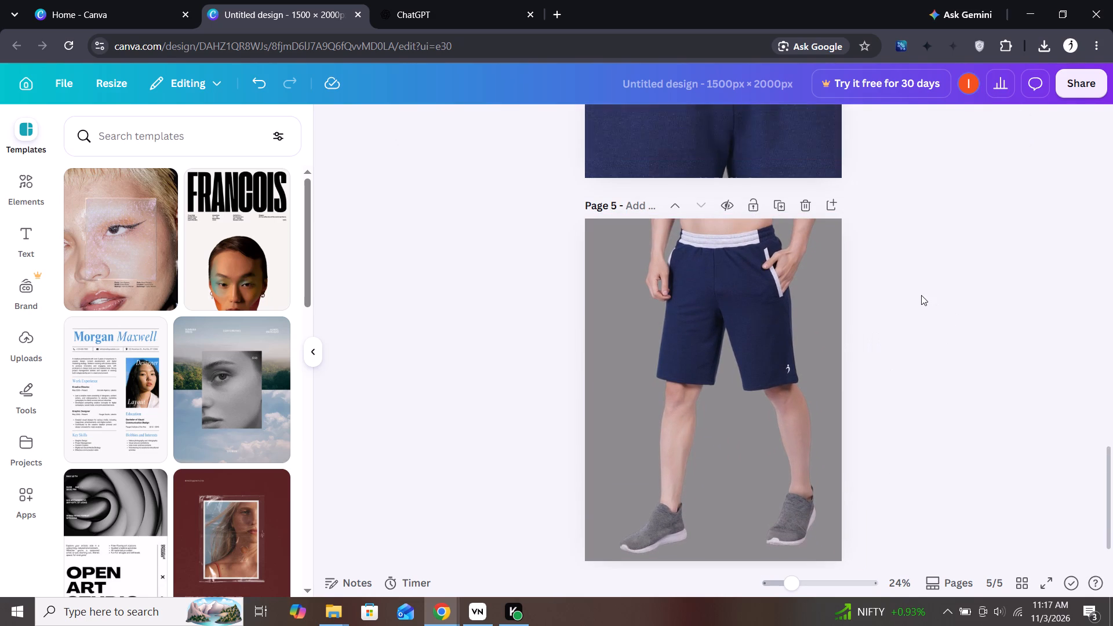
pyautogui.scroll(20, 921, 295)
pyautogui.scroll(10, 921, 295)
pyautogui.click(673, 252)
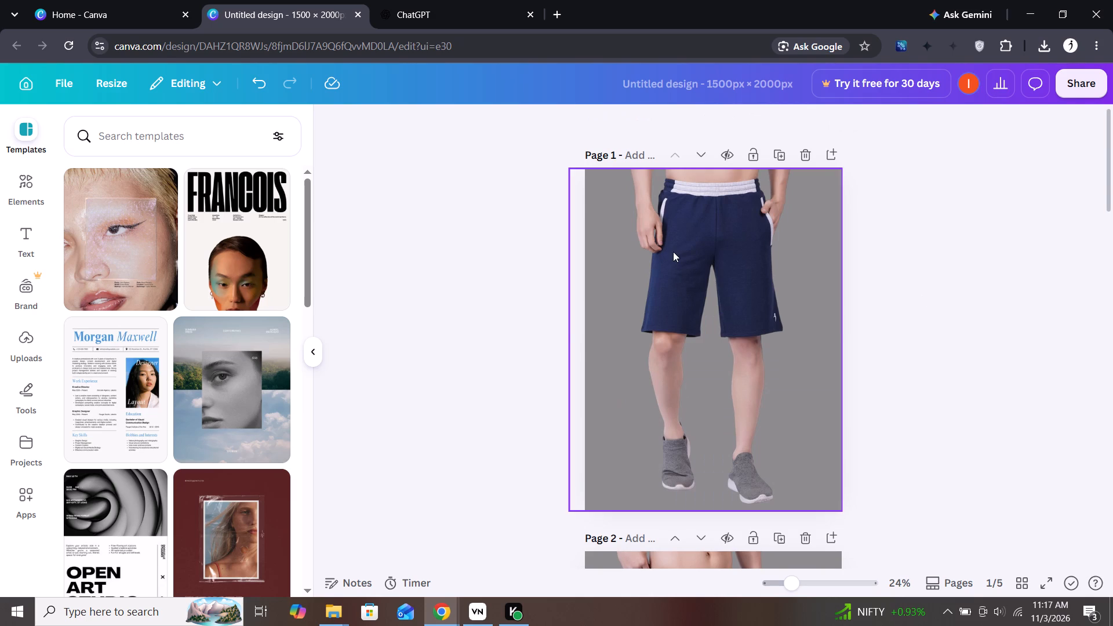
pyautogui.rightClick(673, 252)
pyautogui.click(812, 518)
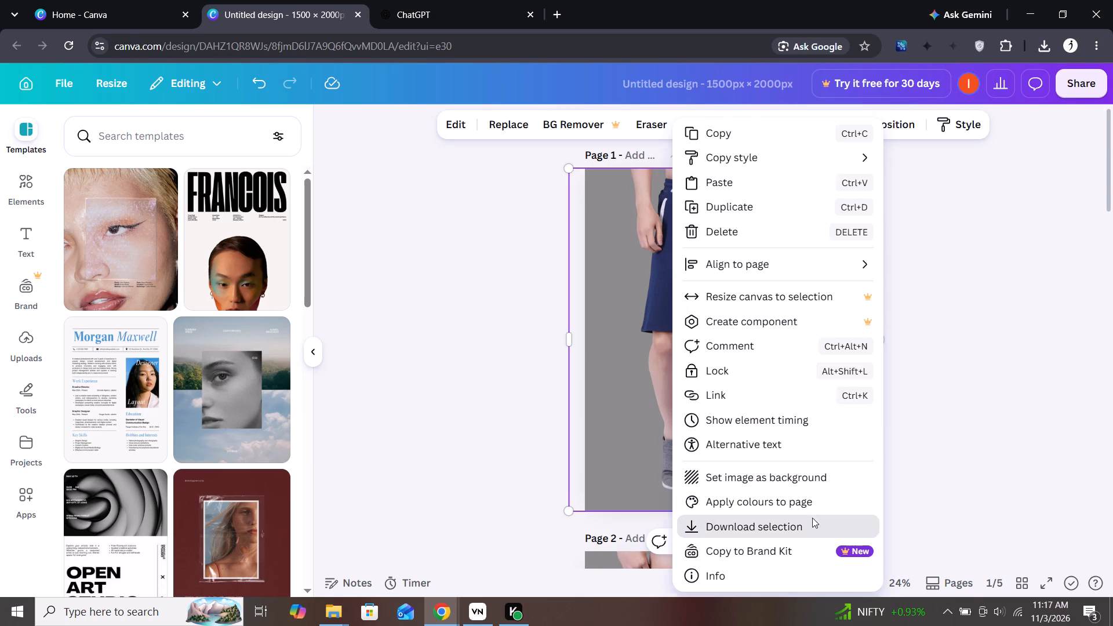
pyautogui.click(954, 460)
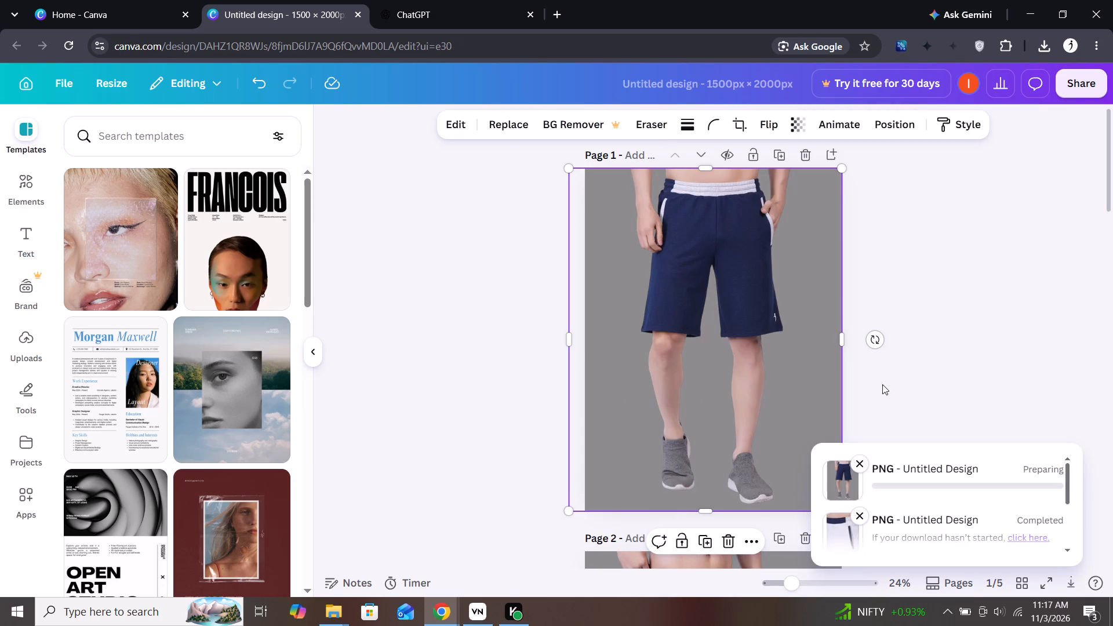
# Download the angled side-view photo on page 2 as a PNG using the selection download.
pyautogui.scroll(-7, 795, 300)
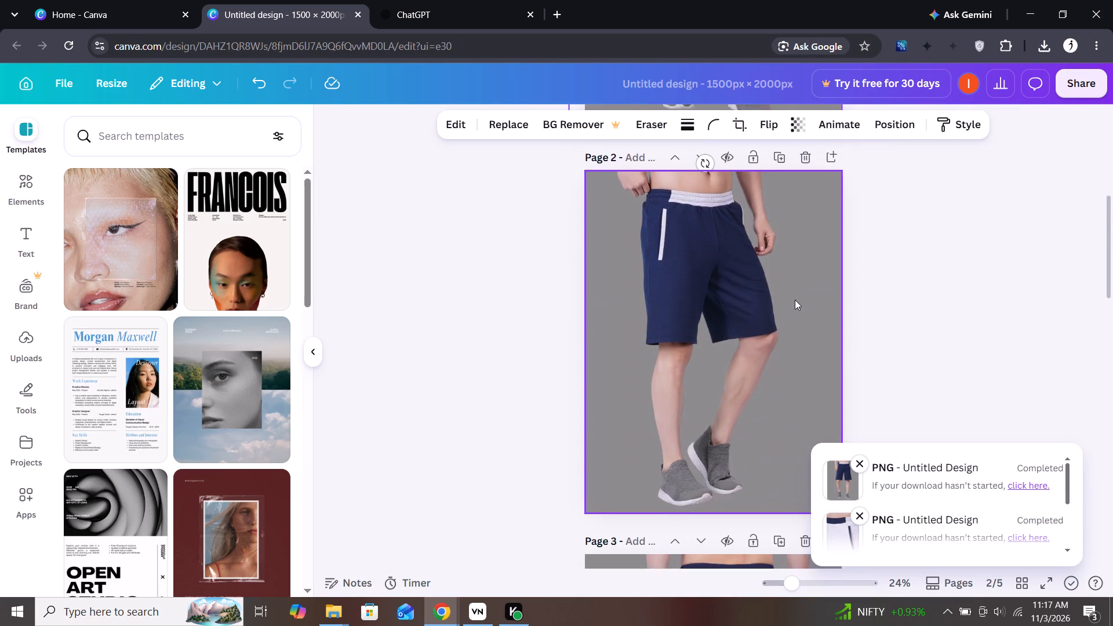
pyautogui.click(718, 270)
pyautogui.rightClick(718, 270)
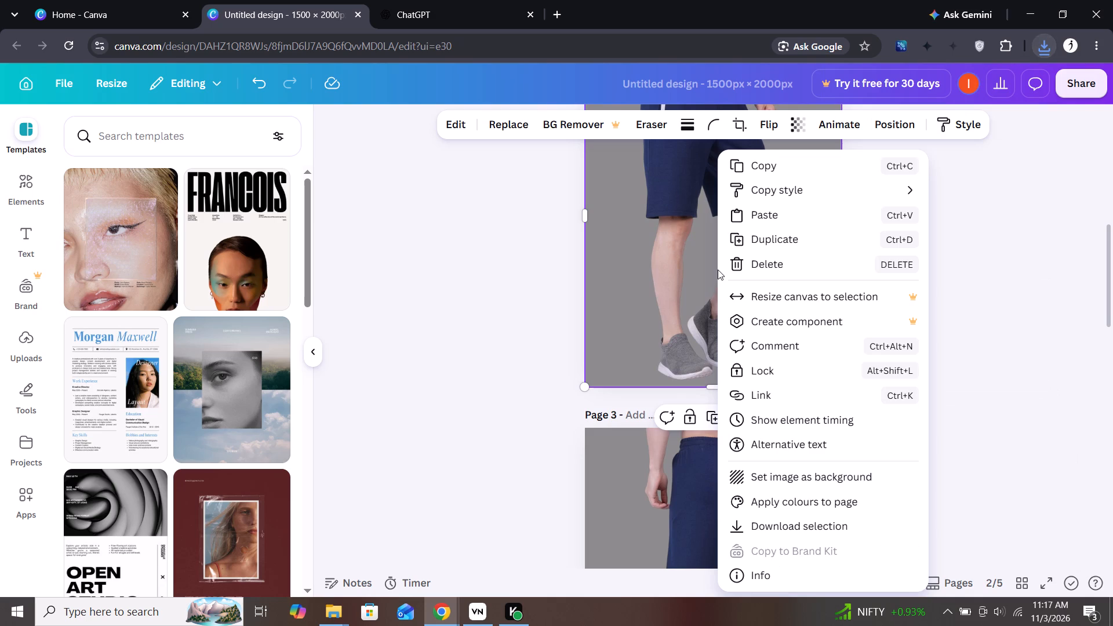
pyautogui.click(767, 527)
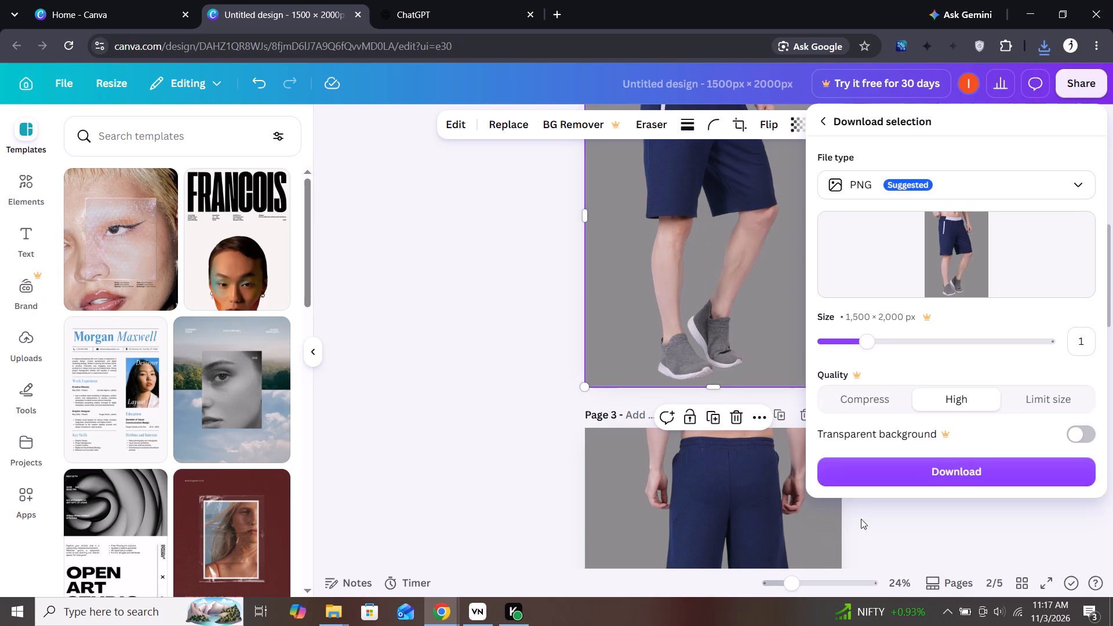
pyautogui.click(850, 460)
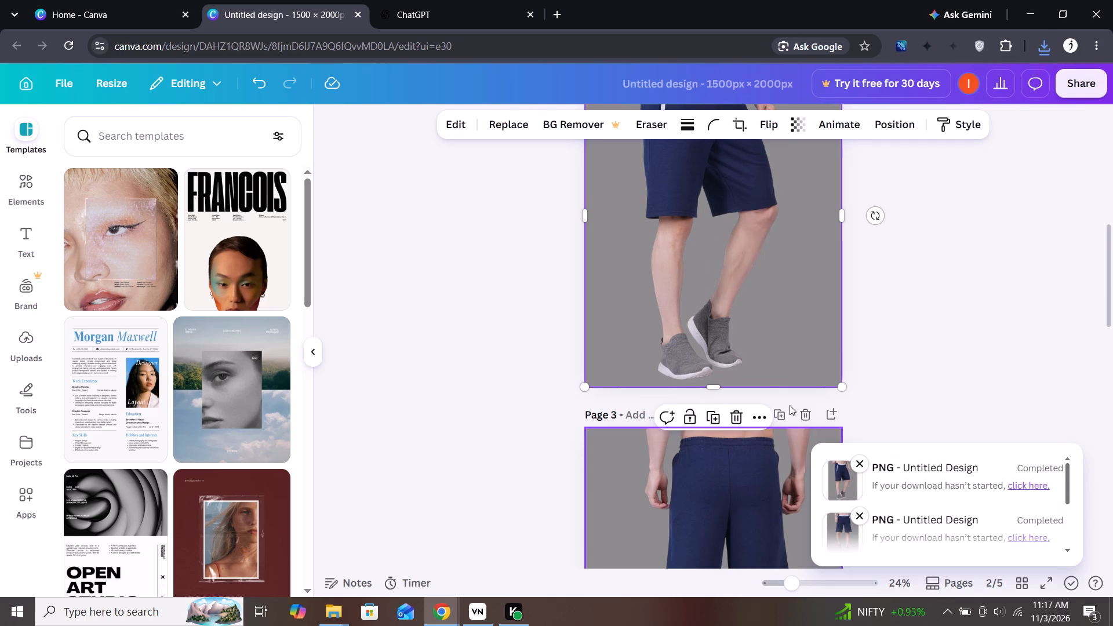
# Download the back-view photo on page 3 as a PNG using the selection download.
pyautogui.scroll(-4, 777, 394)
pyautogui.click(738, 327)
pyautogui.rightClick(738, 327)
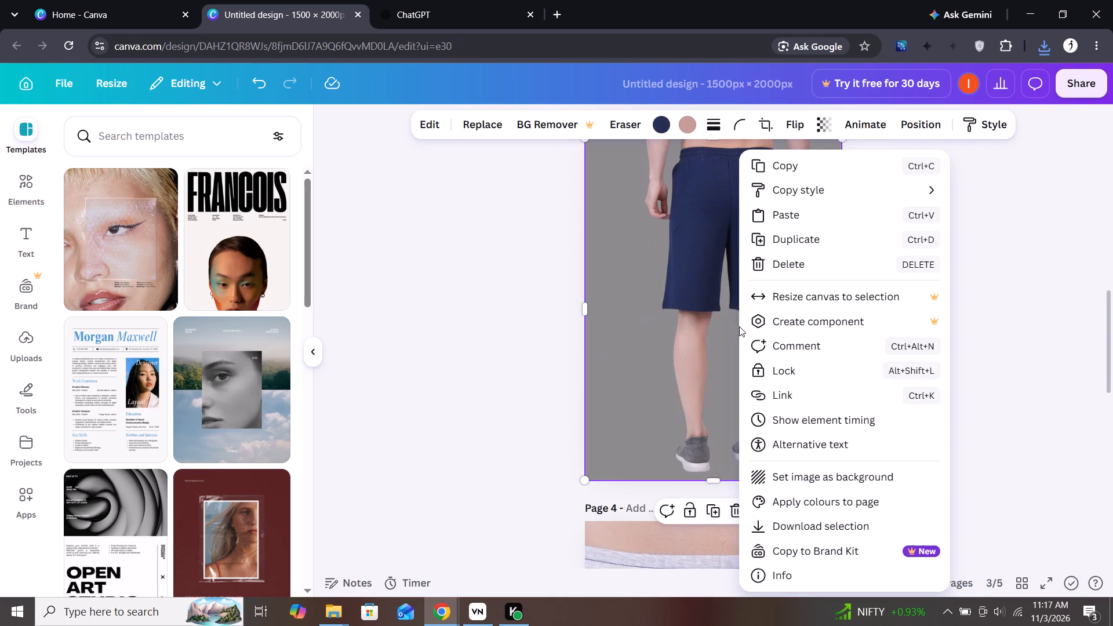
pyautogui.click(798, 536)
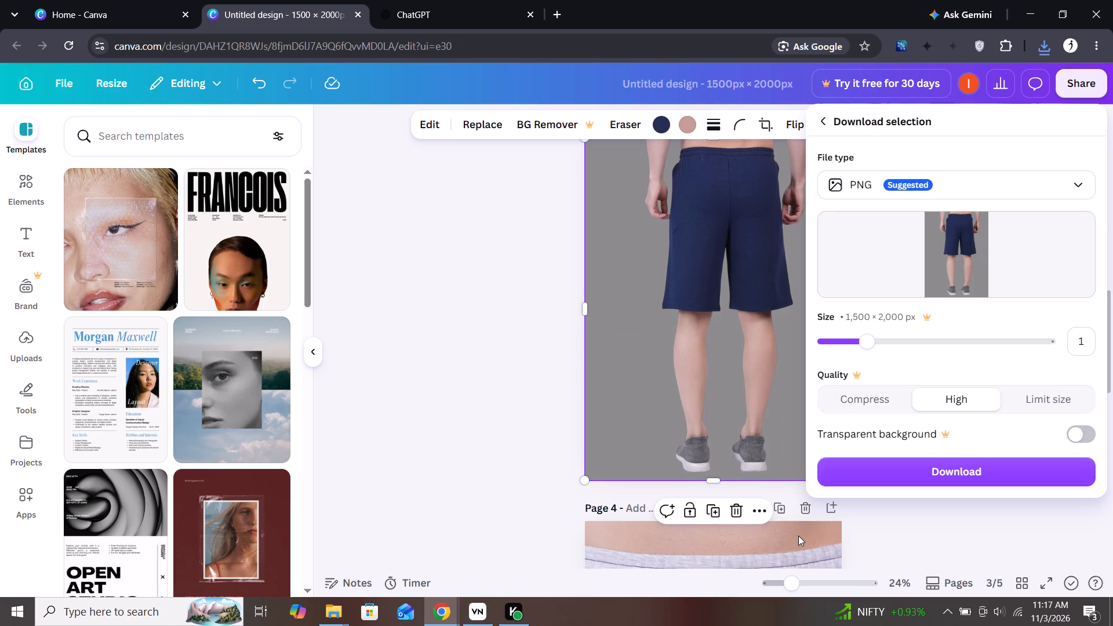
pyautogui.click(859, 471)
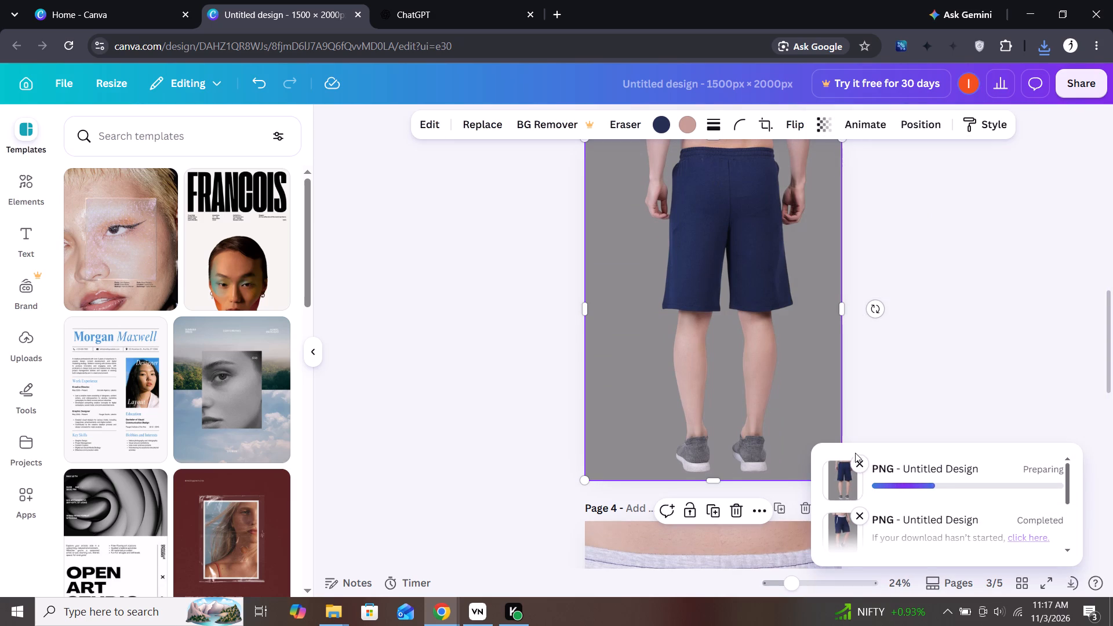
# Download the waistband close-up photo on page 4 as a PNG using the selection download.
pyautogui.scroll(-5, 719, 370)
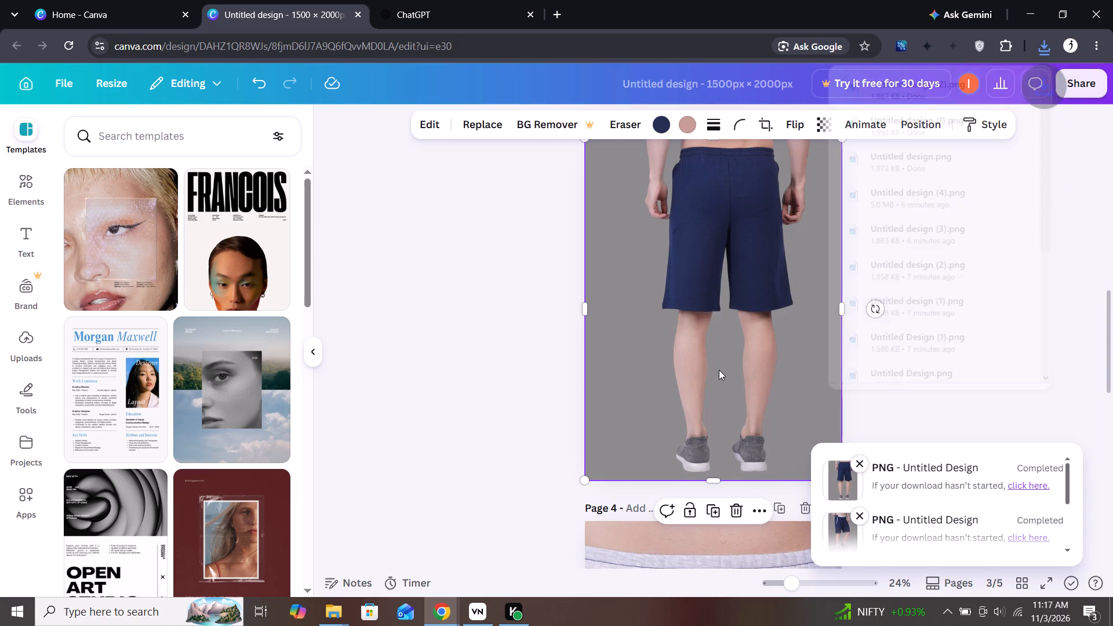
pyautogui.click(712, 357)
pyautogui.rightClick(712, 357)
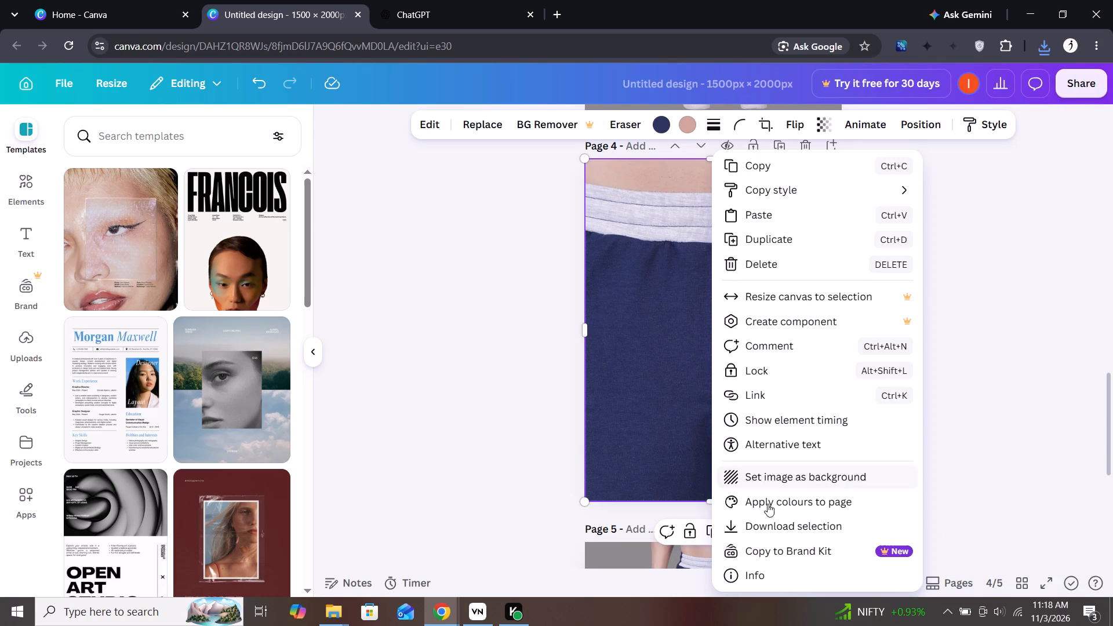
pyautogui.click(774, 524)
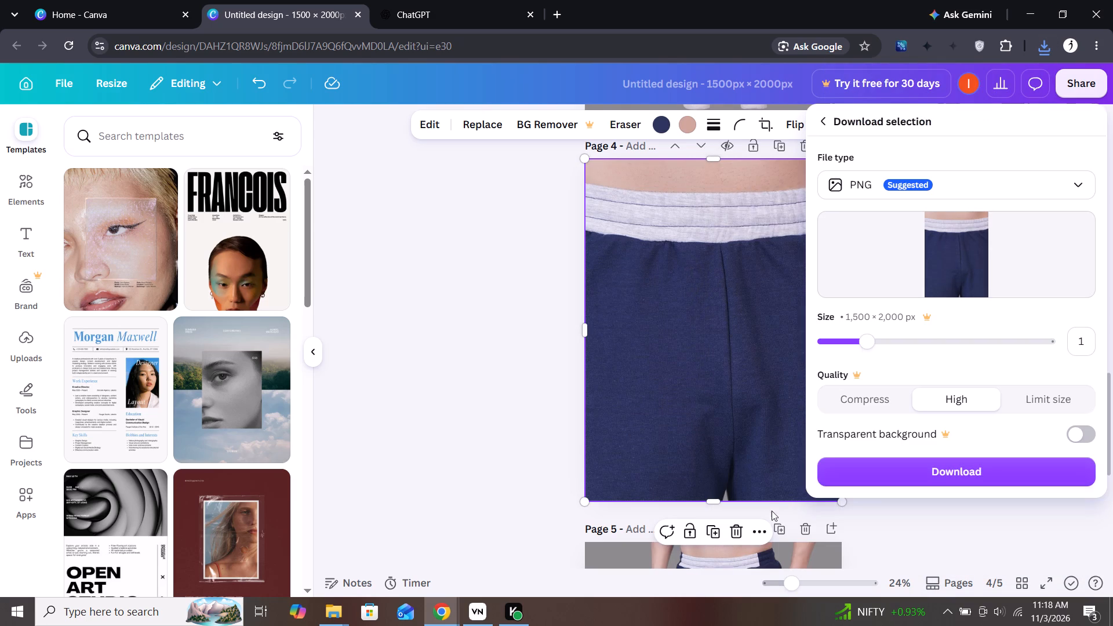
pyautogui.click(870, 481)
# Download the walking front-view photo on page 5 as a PNG using the selection download.
pyautogui.scroll(-3, 690, 345)
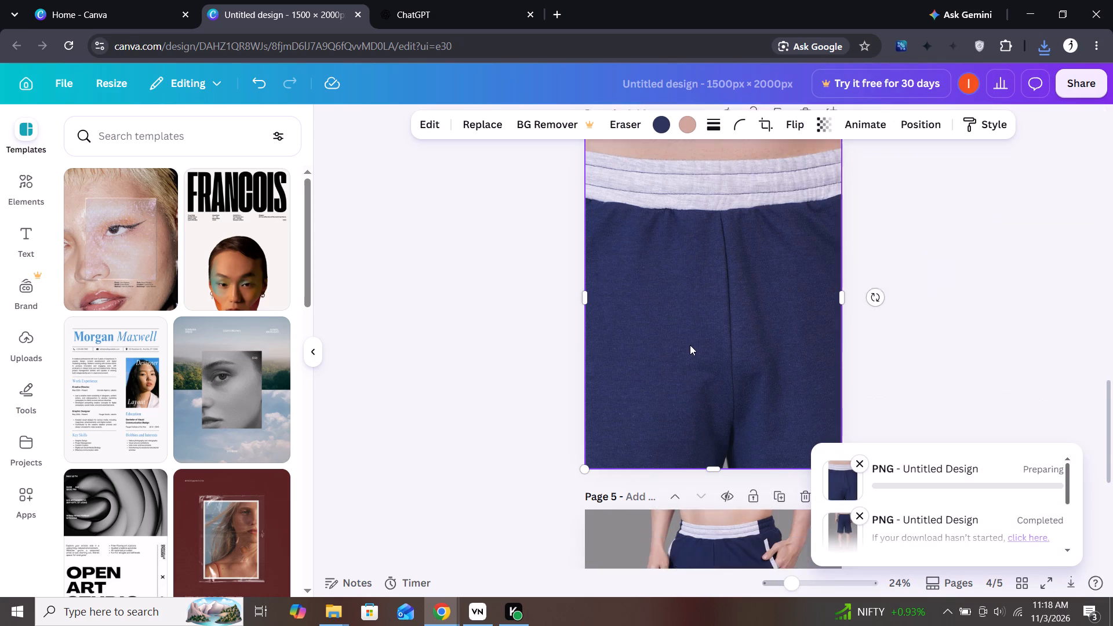
pyautogui.scroll(-5, 690, 345)
pyautogui.click(689, 344)
pyautogui.rightClick(689, 344)
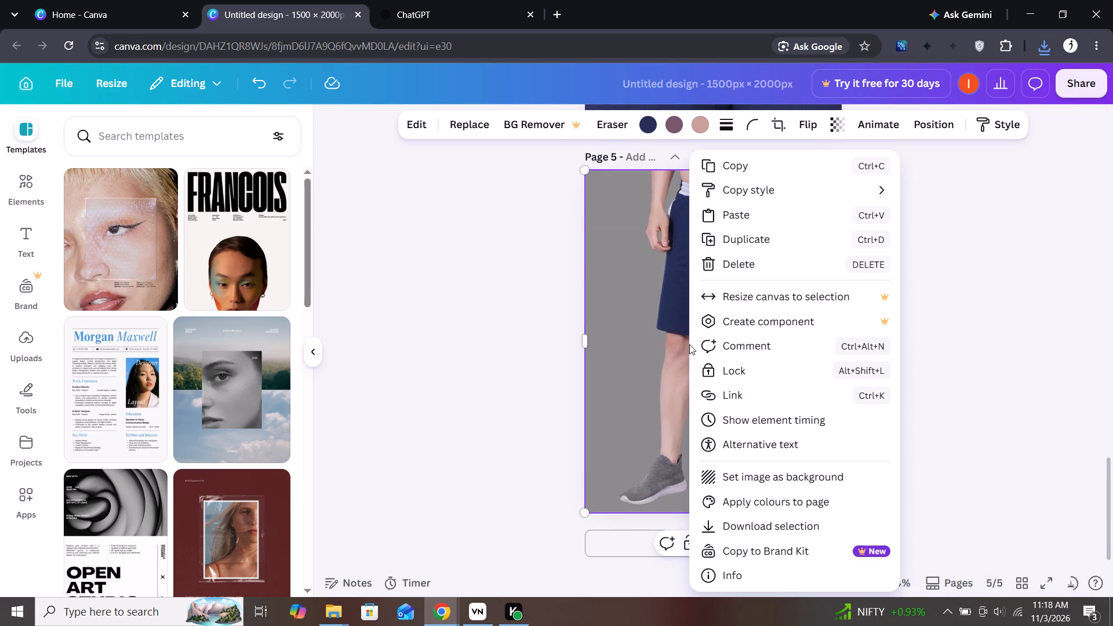
pyautogui.click(745, 527)
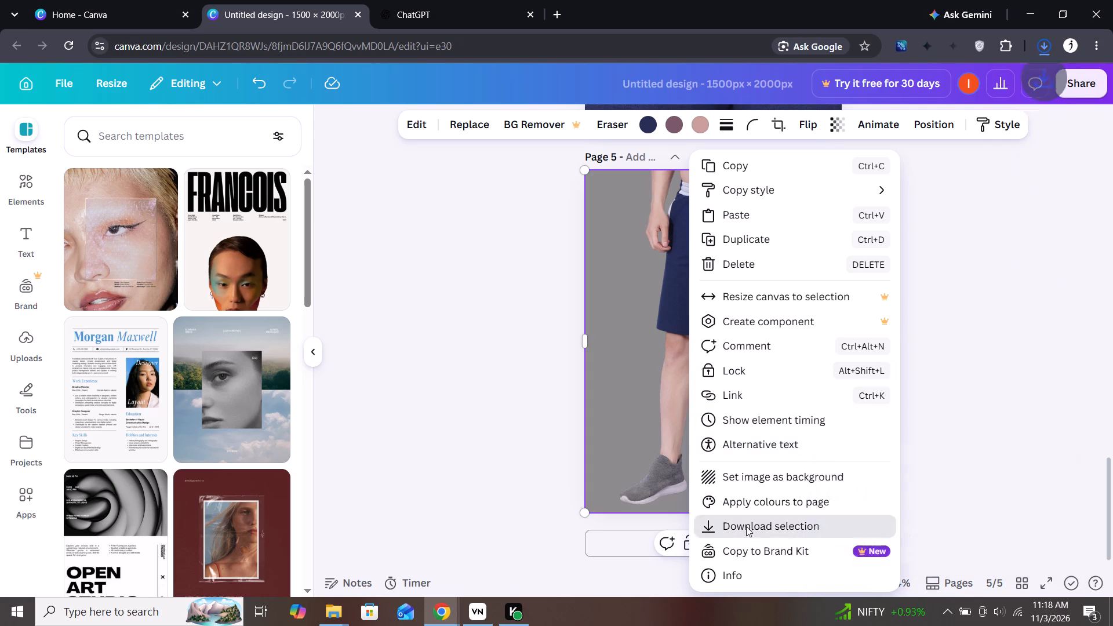
pyautogui.click(914, 473)
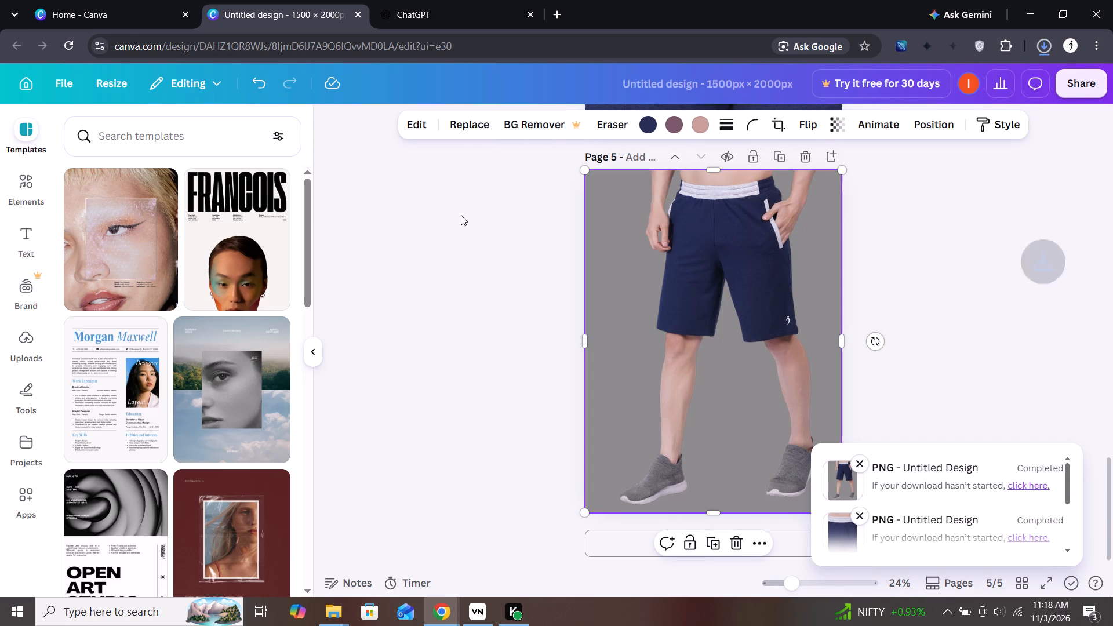
# In File Explorer, move the five new Untitled design PNGs from Downloads into the Mens Edited > ICMSH302 folder.
pyautogui.click(342, 609)
pyautogui.click(377, 566)
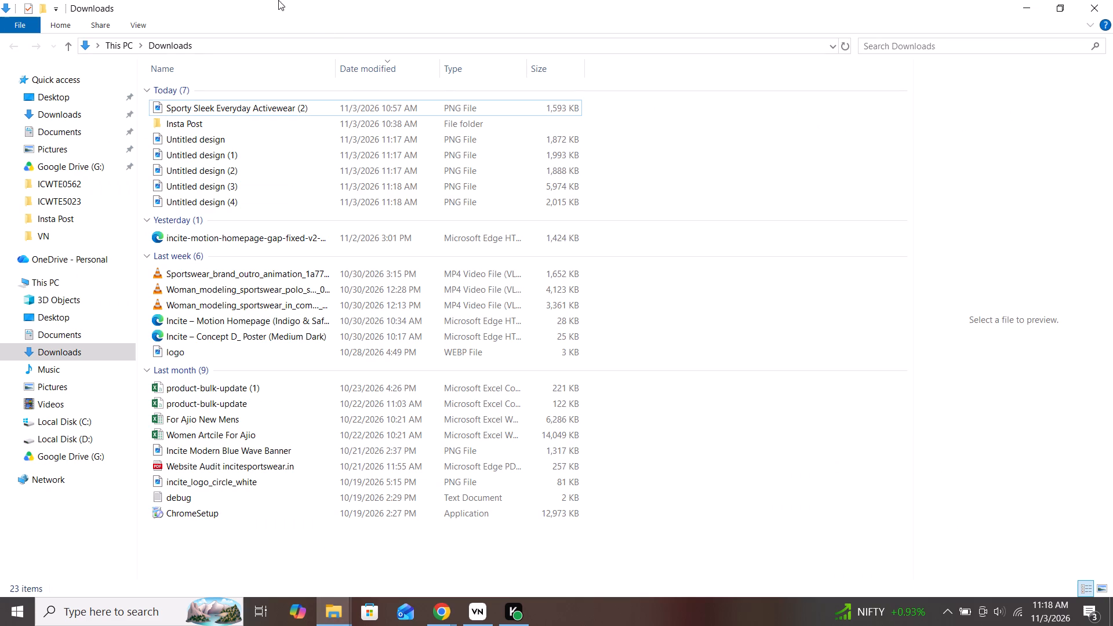
pyautogui.click(844, 46)
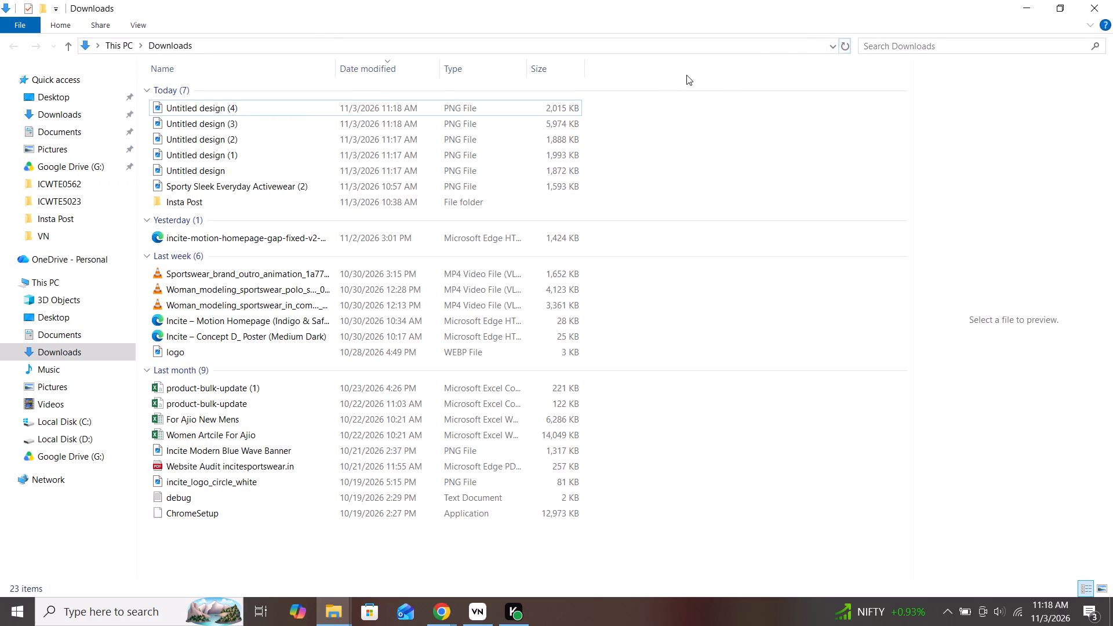
pyautogui.moveTo(602, 172); pyautogui.dragTo(438, 101)
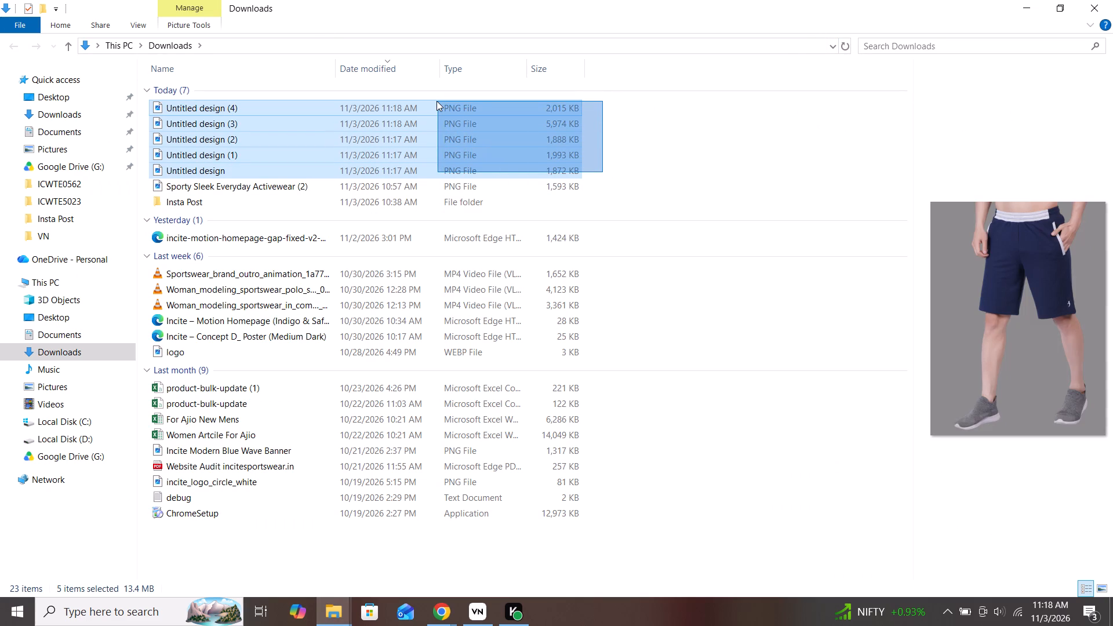
pyautogui.rightClick(437, 101)
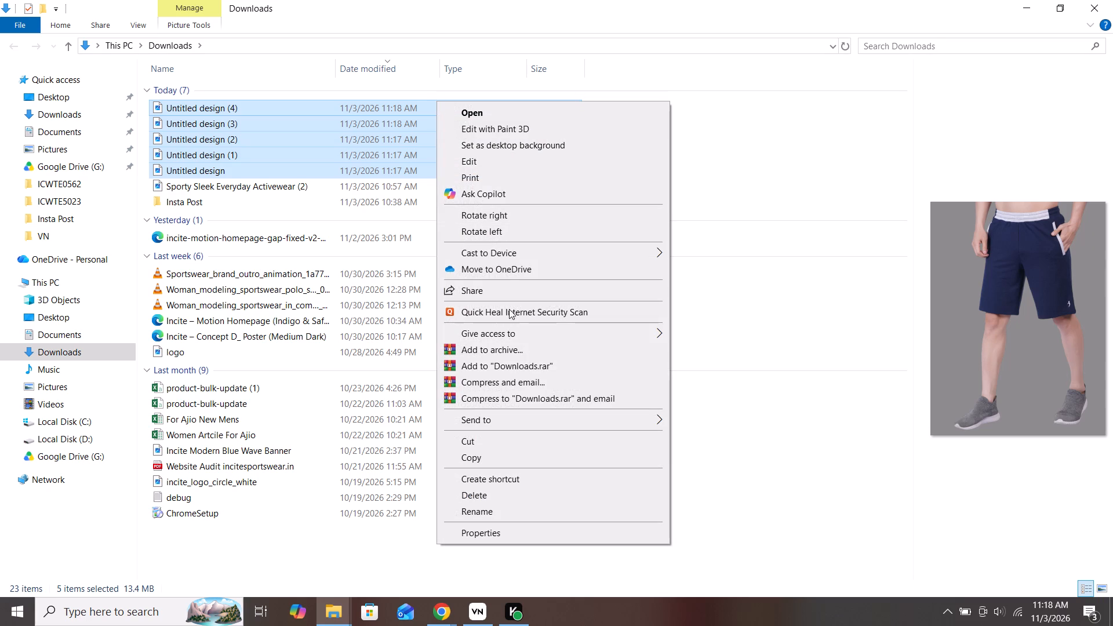
pyautogui.click(494, 439)
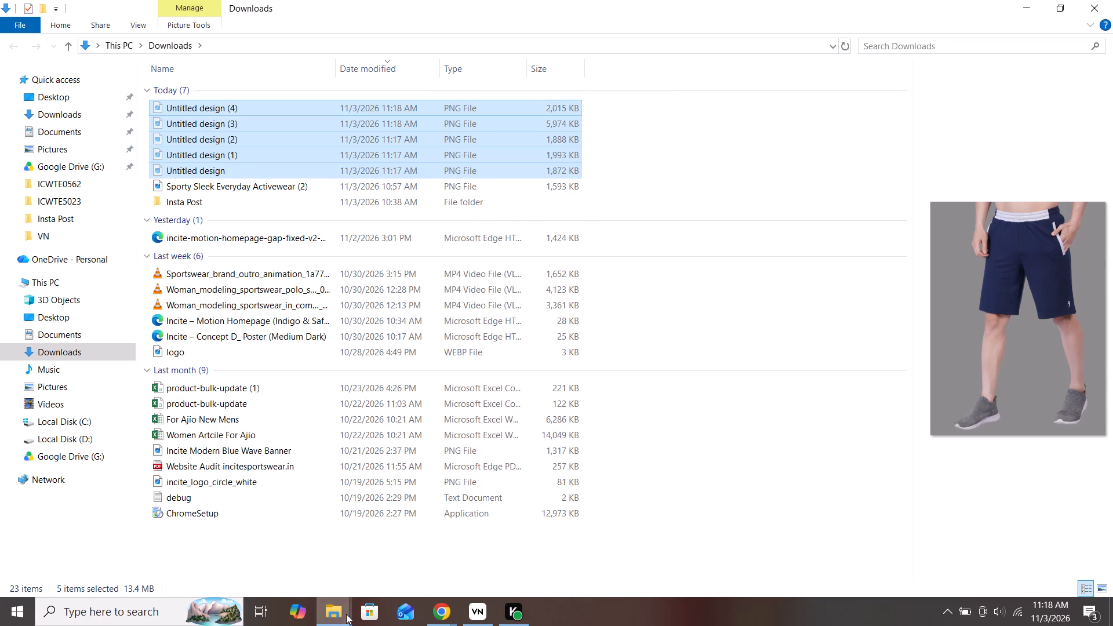
pyautogui.click(346, 614)
pyautogui.click(288, 578)
pyautogui.rightClick(388, 282)
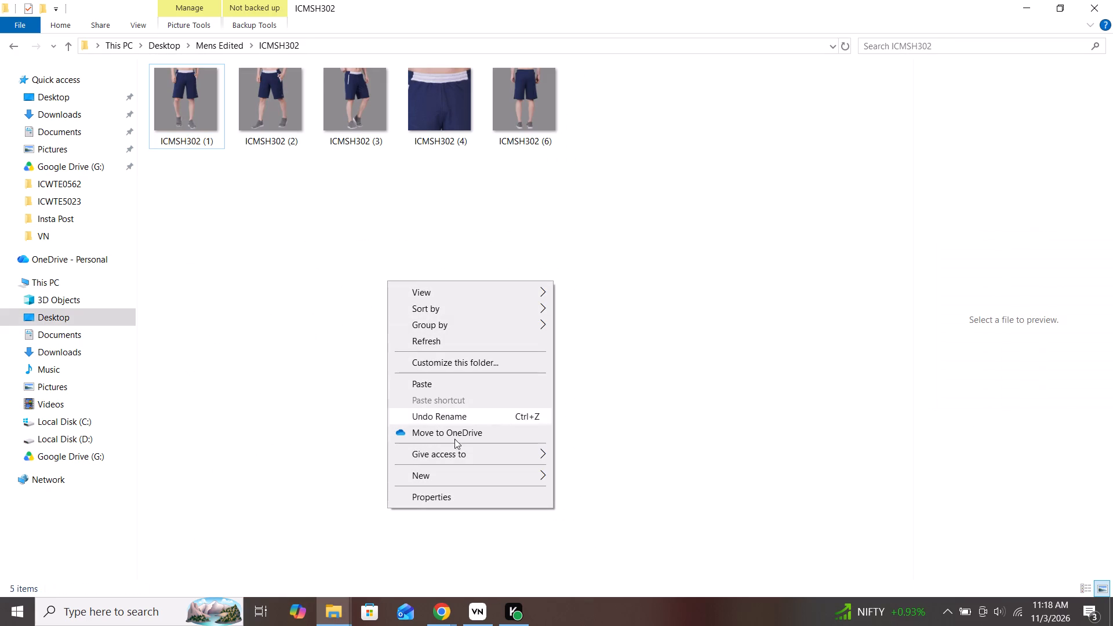
pyautogui.click(450, 385)
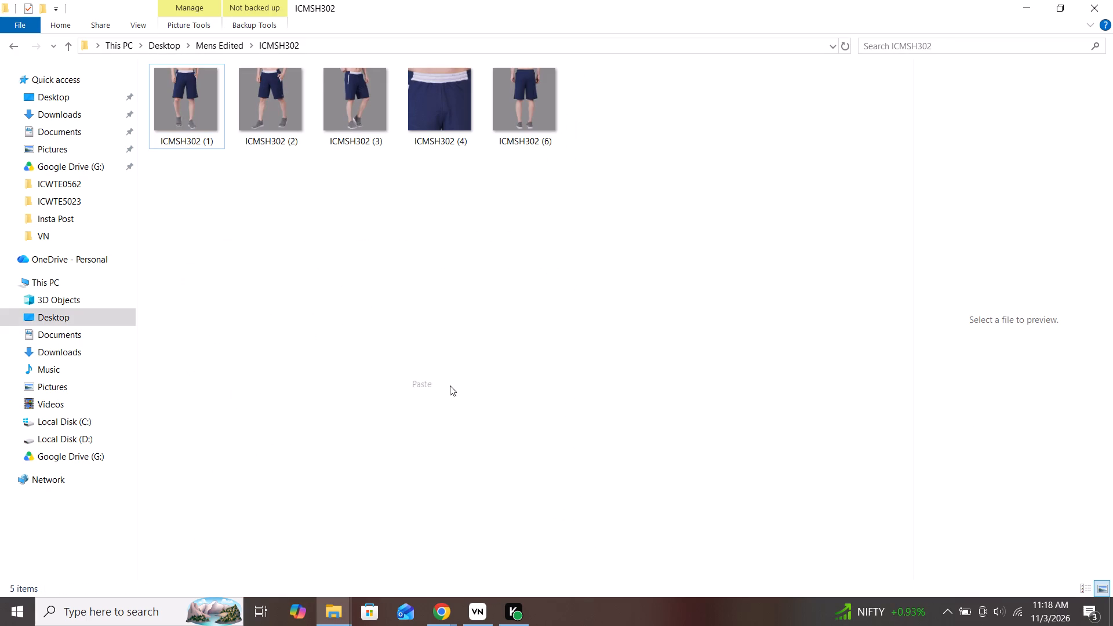
# Copy the name text of the original file ICMSH302 (1), leaving the file's name as it is.
pyautogui.click(225, 128)
pyautogui.click(206, 129)
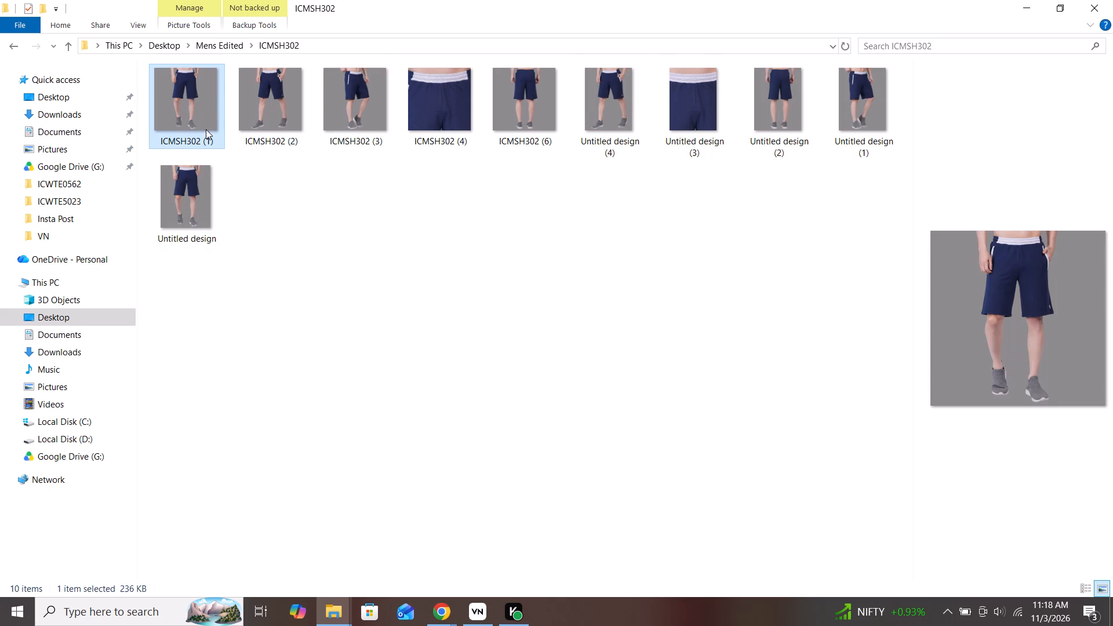
pyautogui.rightClick(206, 129)
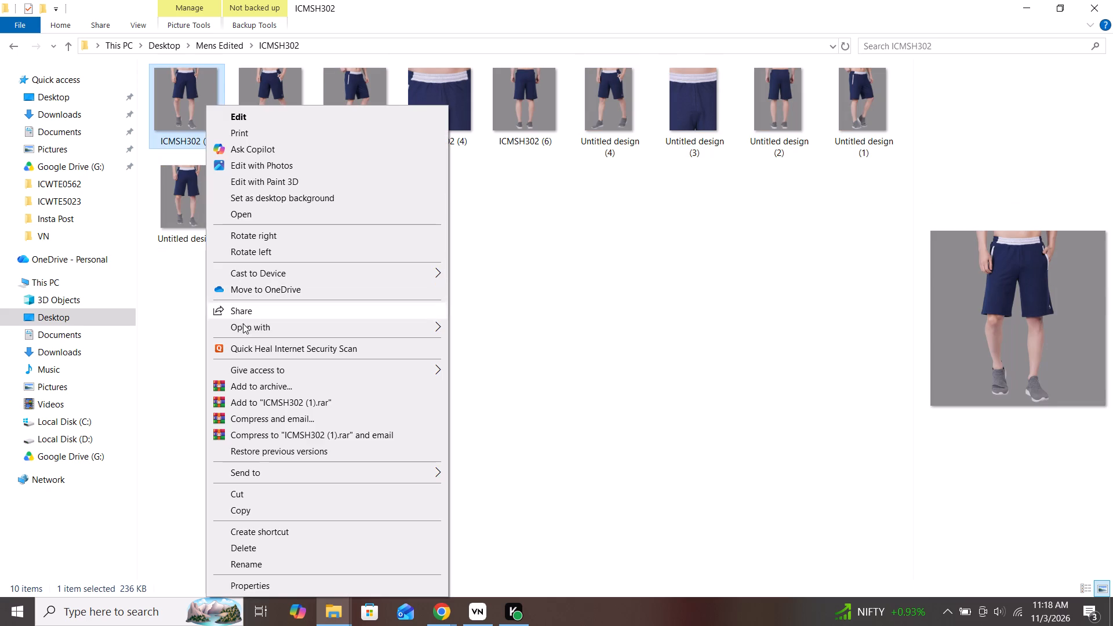
pyautogui.click(281, 566)
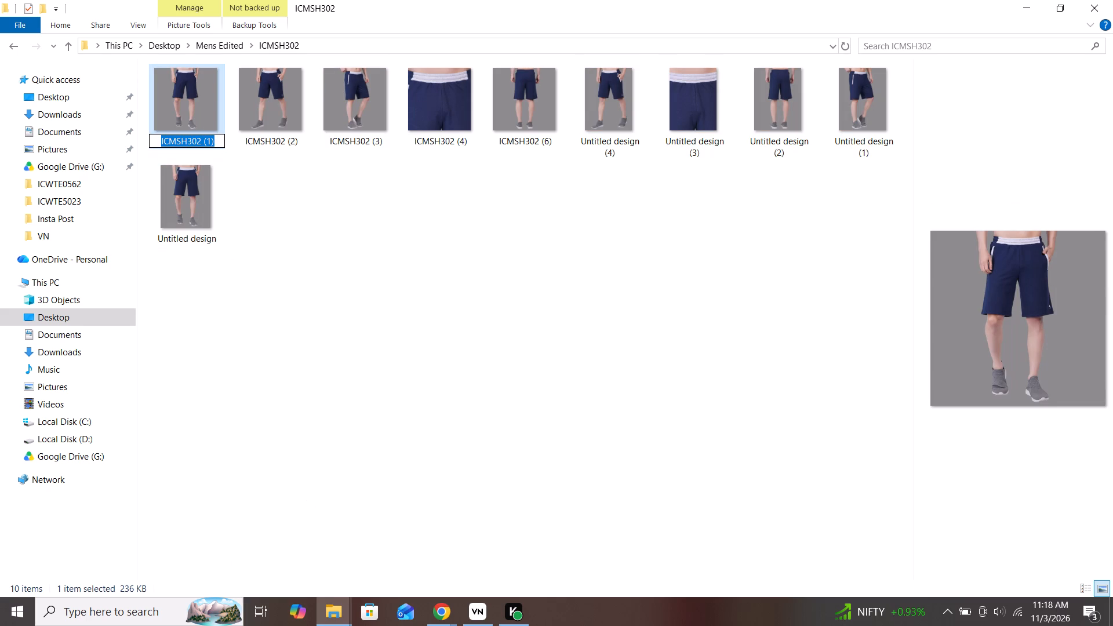
pyautogui.rightClick(215, 145)
pyautogui.click(261, 189)
pyautogui.click(350, 292)
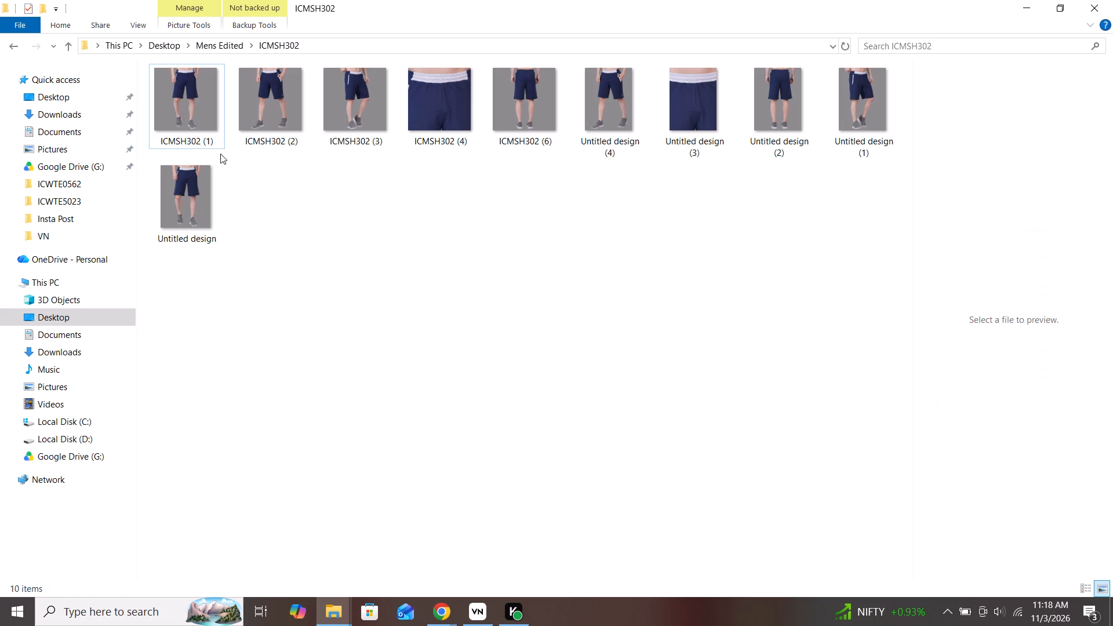
# Delete the five original photos, ICMSH302 (1), (2), (3), (4) and (6), from the ICMSH302 folder.
pyautogui.moveTo(143, 137); pyautogui.dragTo(339, 139)
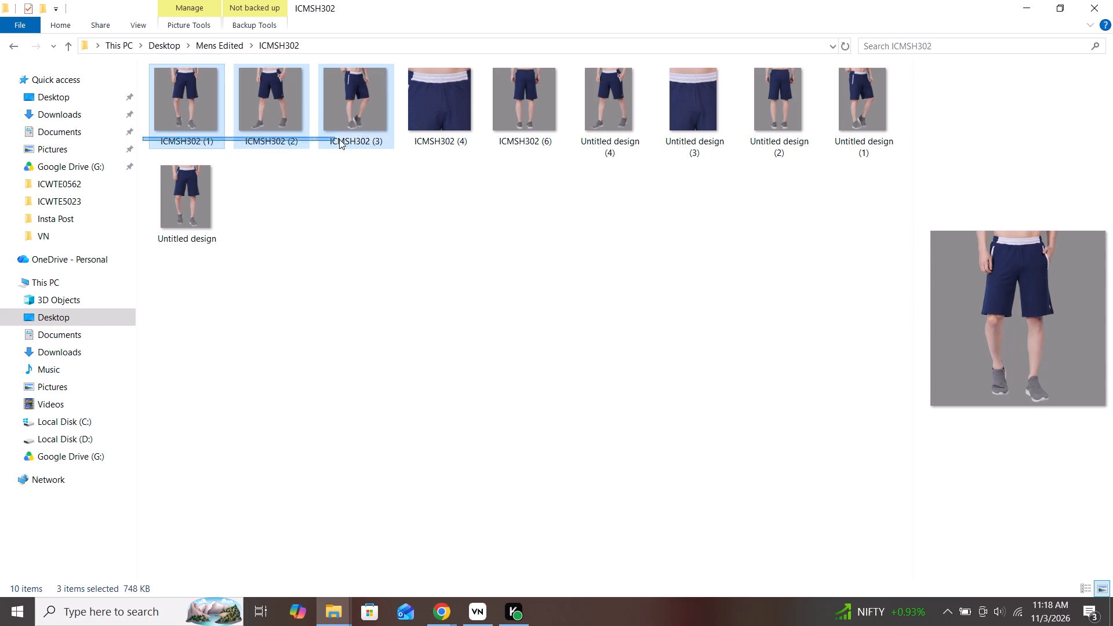
pyautogui.moveTo(339, 139); pyautogui.dragTo(514, 132)
pyautogui.rightClick(515, 132)
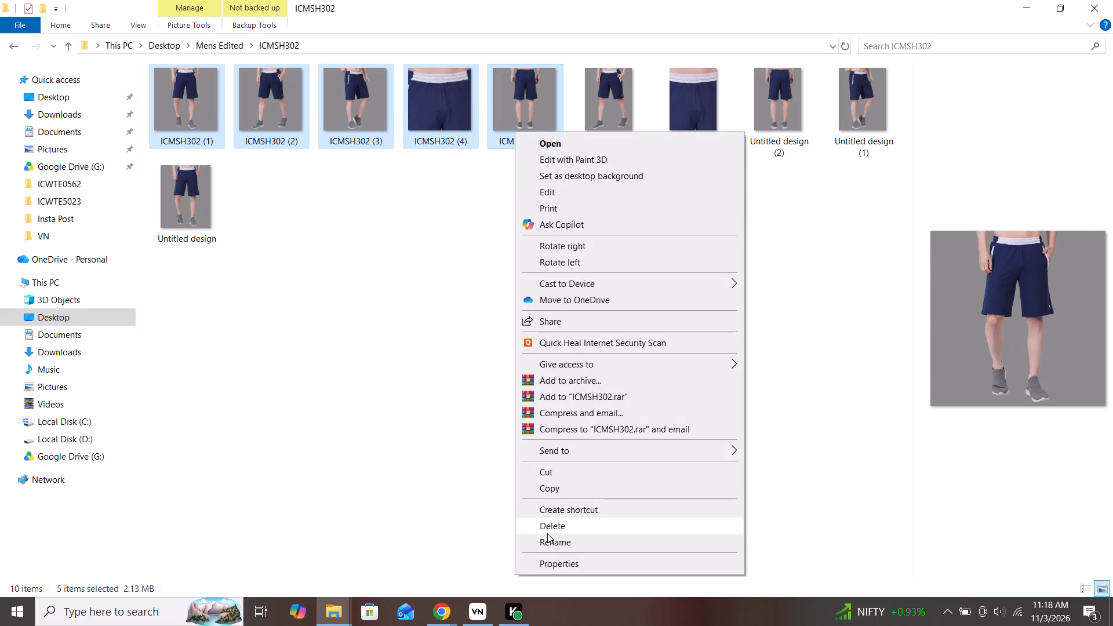
pyautogui.click(550, 533)
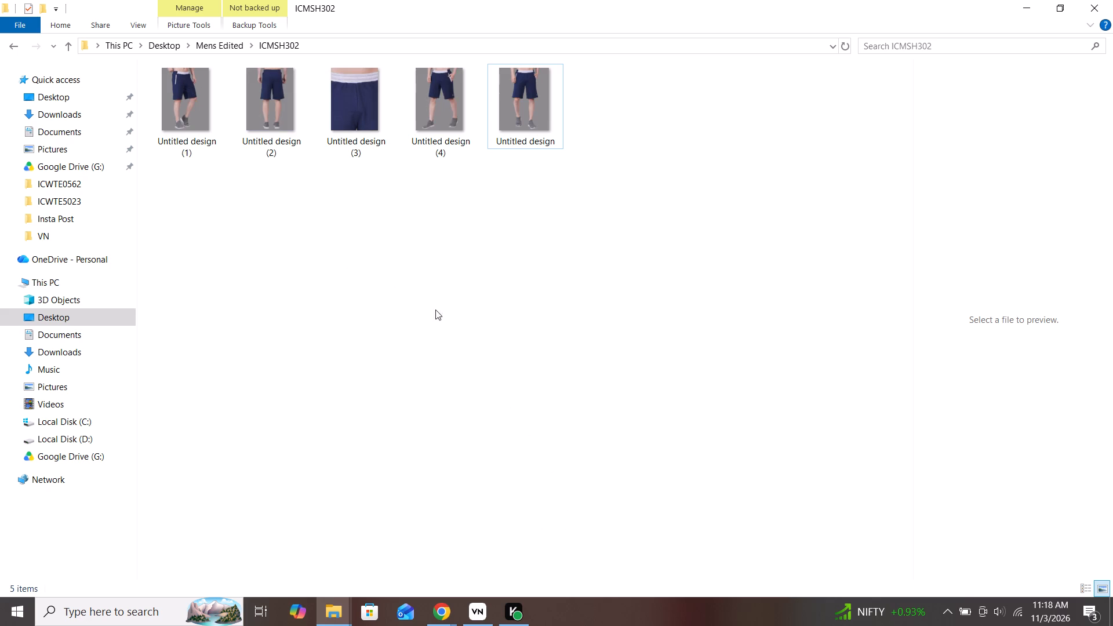
# Rename the file Untitled design as ICMSH302 (1) using the copied name text.
pyautogui.click(522, 118)
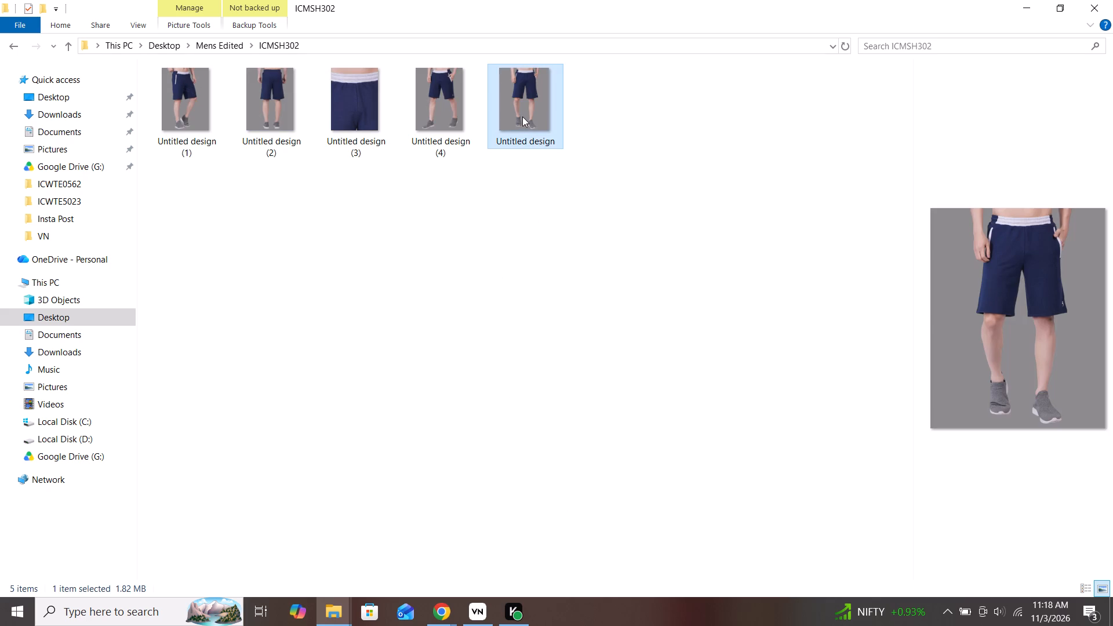
pyautogui.press('F2')
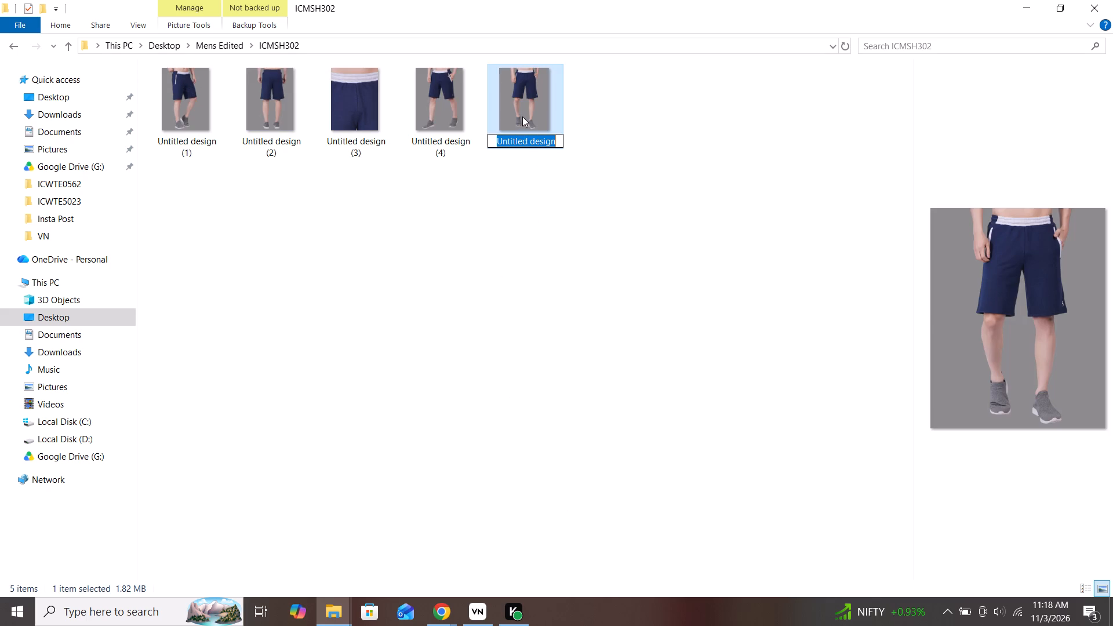
pyautogui.rightClick(523, 143)
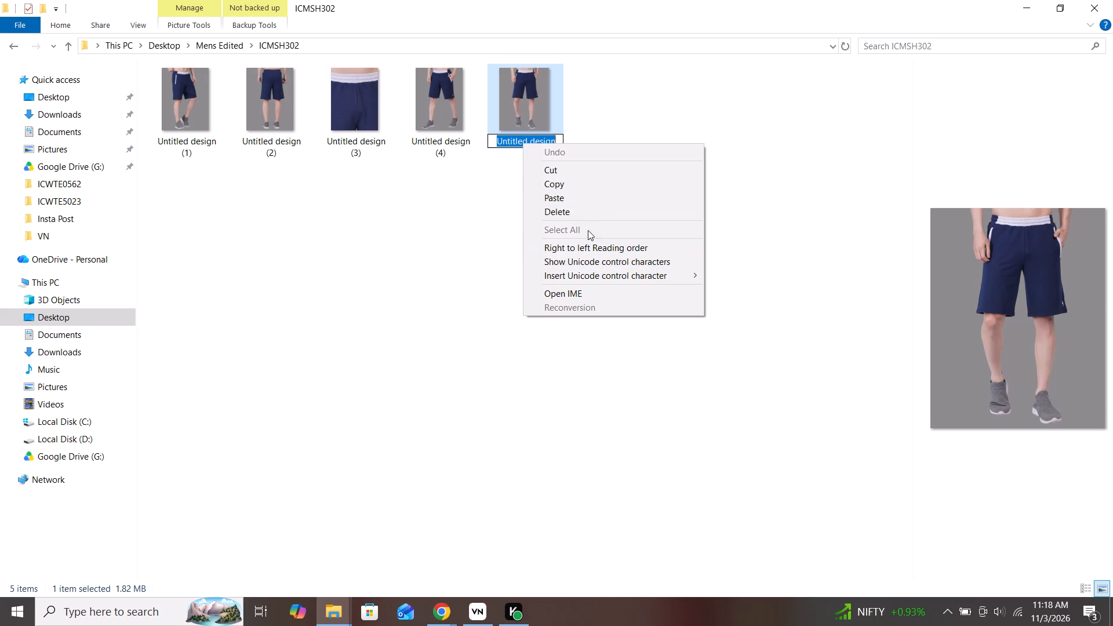
pyautogui.click(577, 201)
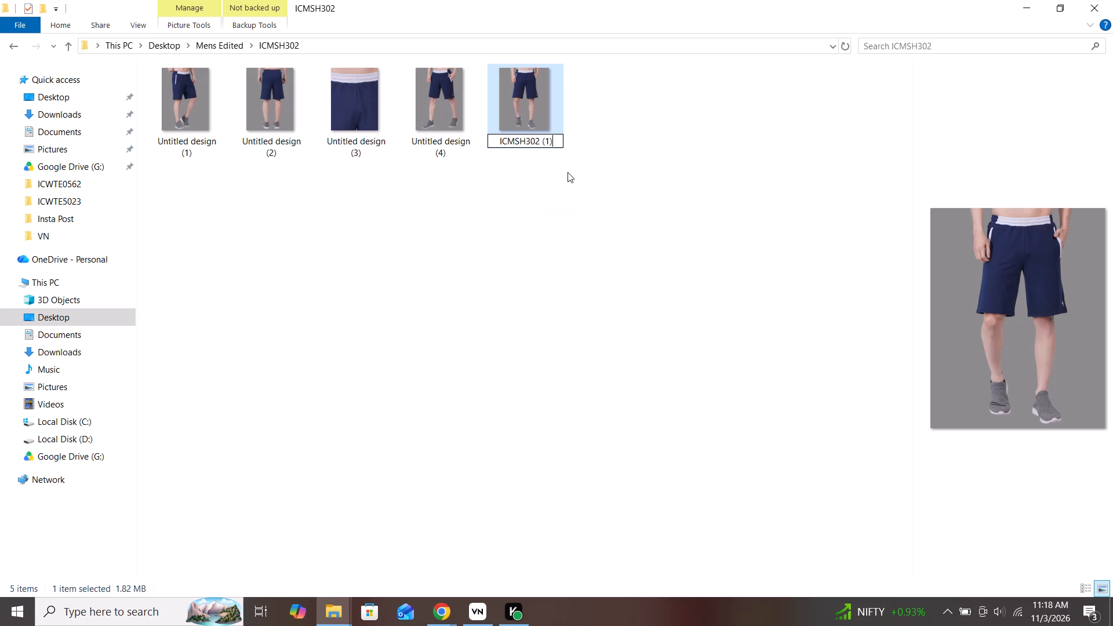
pyautogui.press('Return')
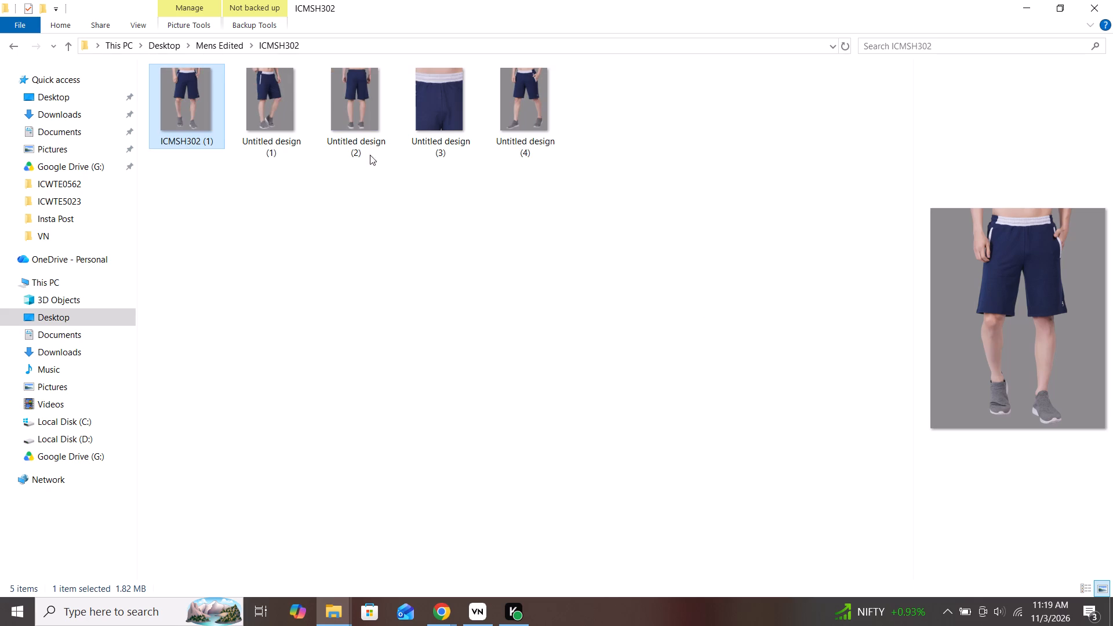
# Rename the side-view photo Untitled design (1) as ICMSH302 (2), reusing the copied name text.
pyautogui.click(289, 112)
pyautogui.rightClick(289, 112)
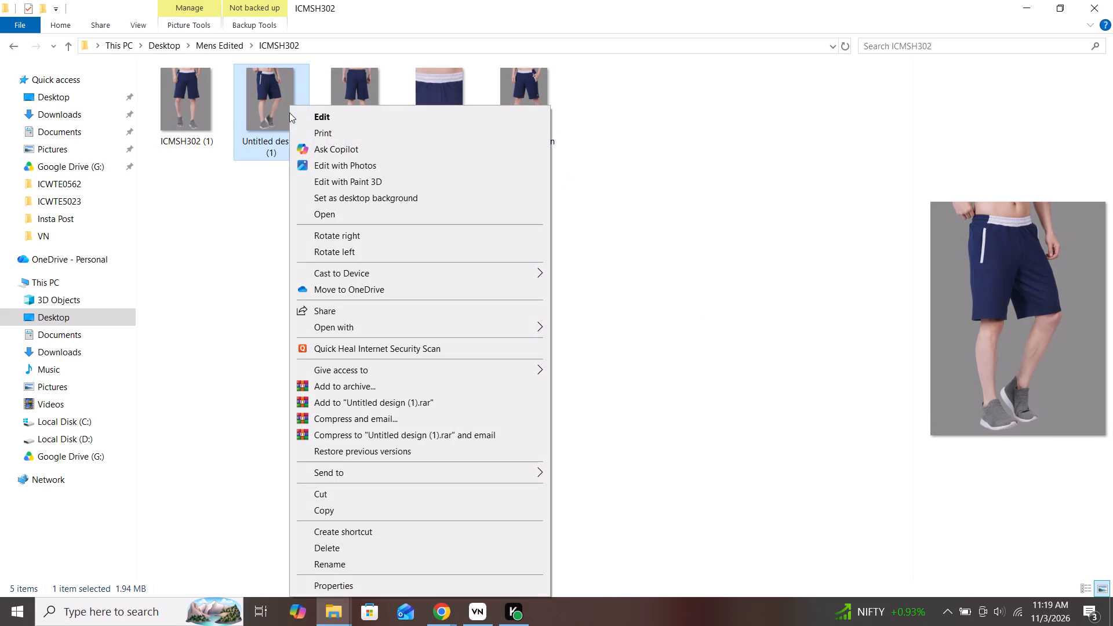
pyautogui.press('F2')
pyautogui.click(271, 140)
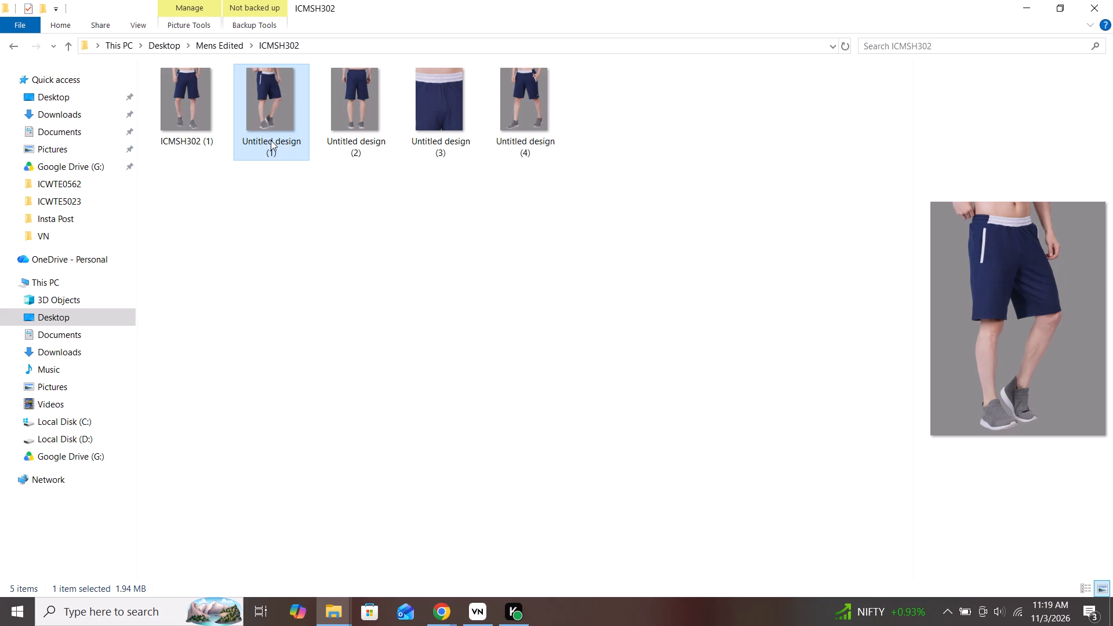
pyautogui.press('F2')
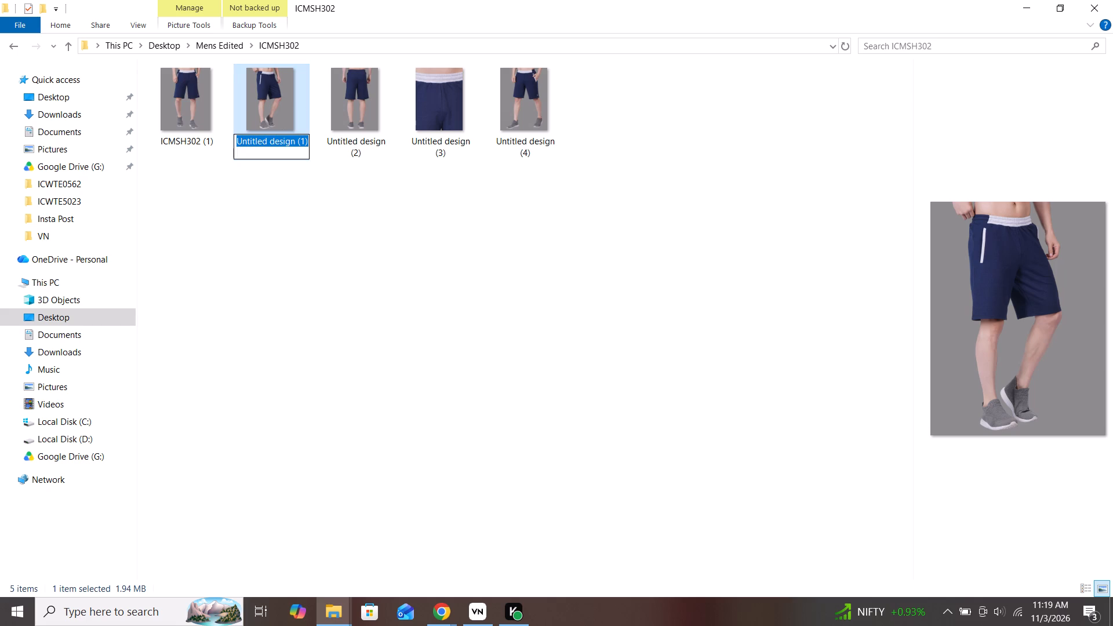
pyautogui.rightClick(270, 145)
pyautogui.click(313, 201)
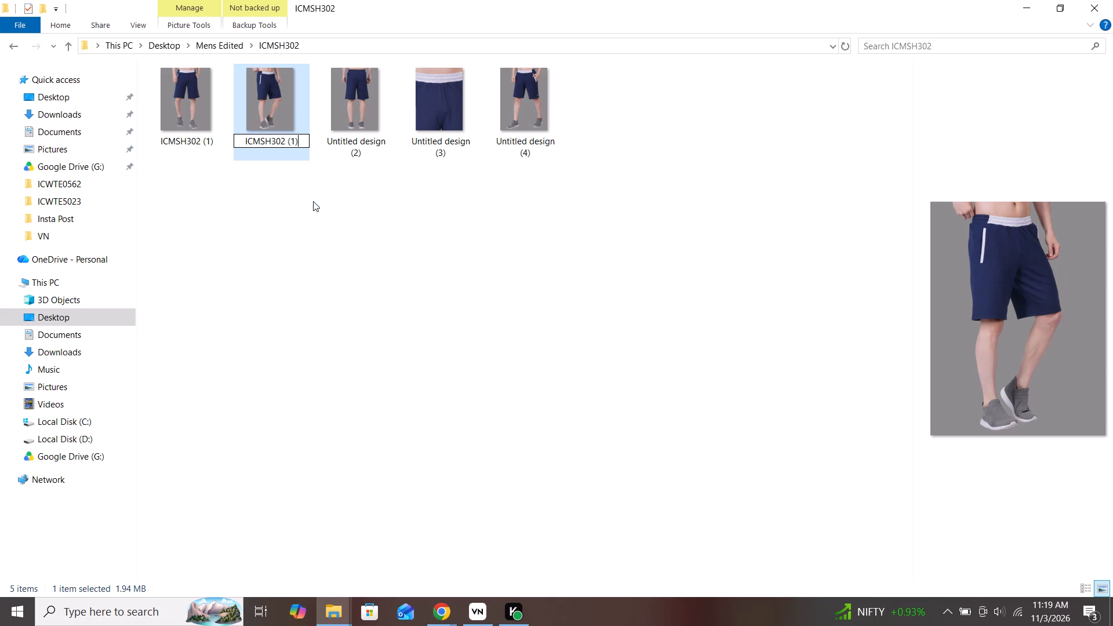
pyautogui.press('BackSpace')
pyautogui.press('BackSpace')
pyautogui.write('2)')
pyautogui.press('Return')
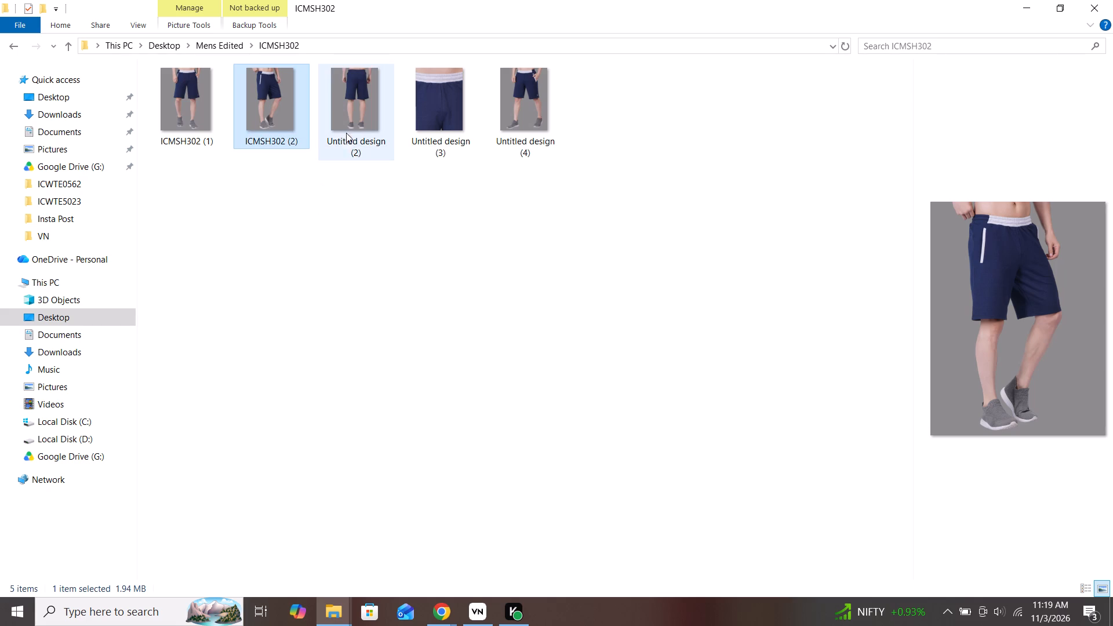
# Rename the back-view photo Untitled design (2) as ICMSH302 (3), reusing the copied name text.
pyautogui.click(346, 130)
pyautogui.press('F2')
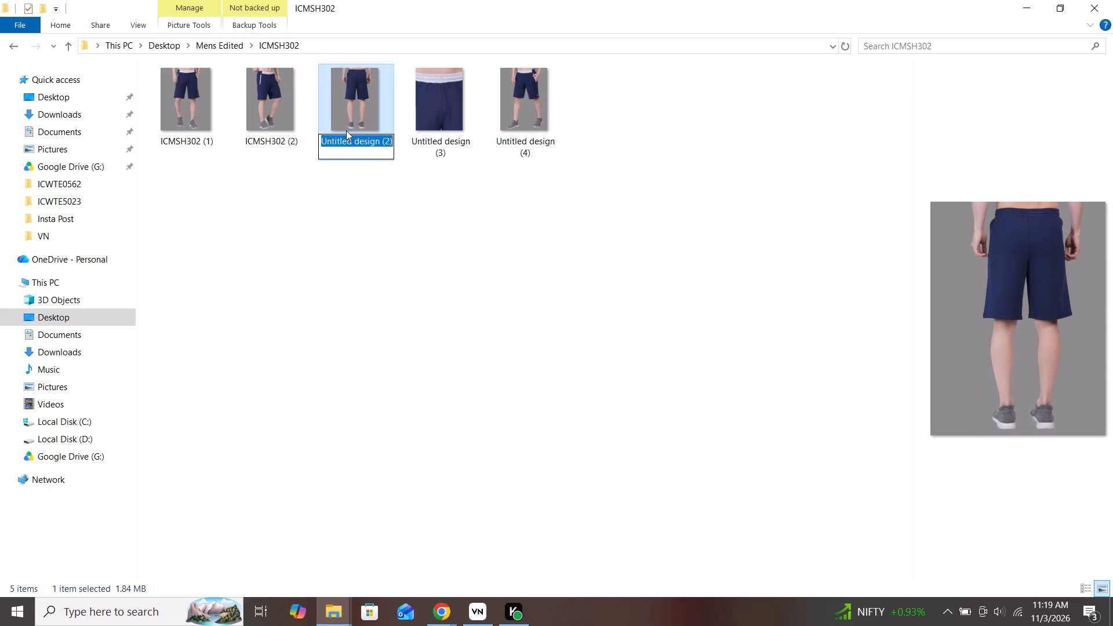
pyautogui.hotkey('ctrl', 'v')
pyautogui.press('BackSpace')
pyautogui.press('BackSpace')
pyautogui.press('3')
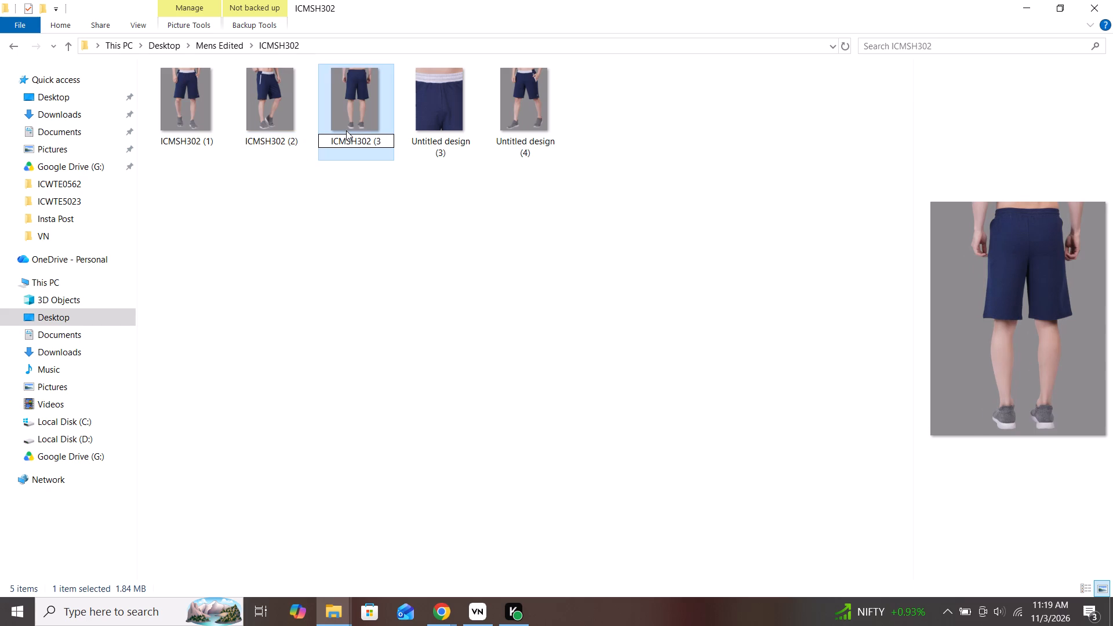
pyautogui.hotkey('shift', ')')
pyautogui.press('Return')
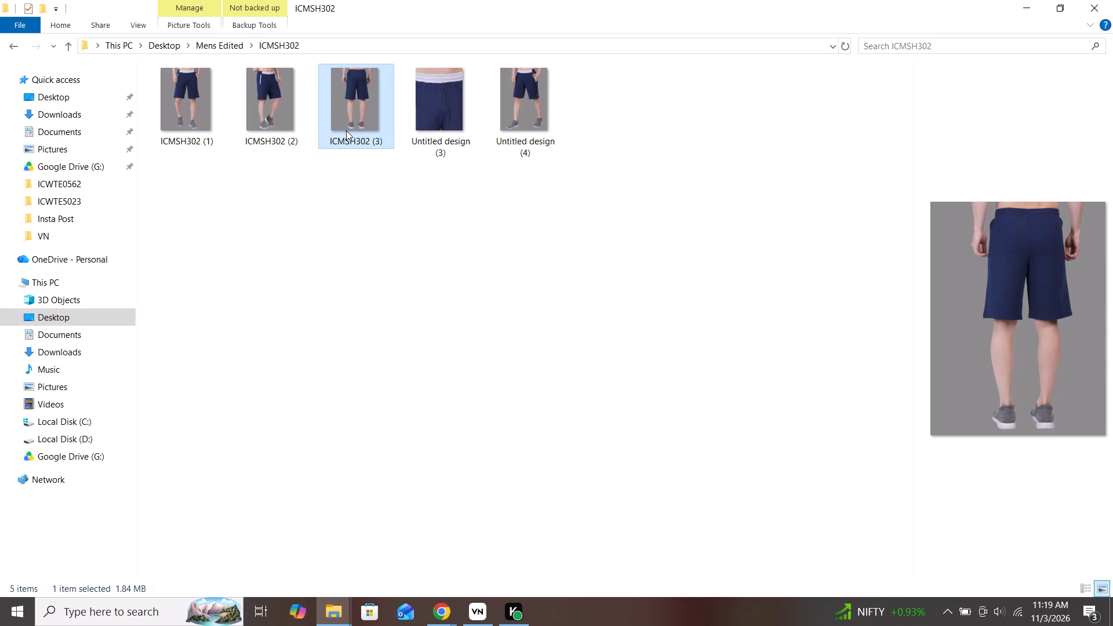
# Rename the waistband close-up Untitled design (3) as ICMSH302 (4), reusing the copied name text.
pyautogui.press('Right')
pyautogui.press('F2')
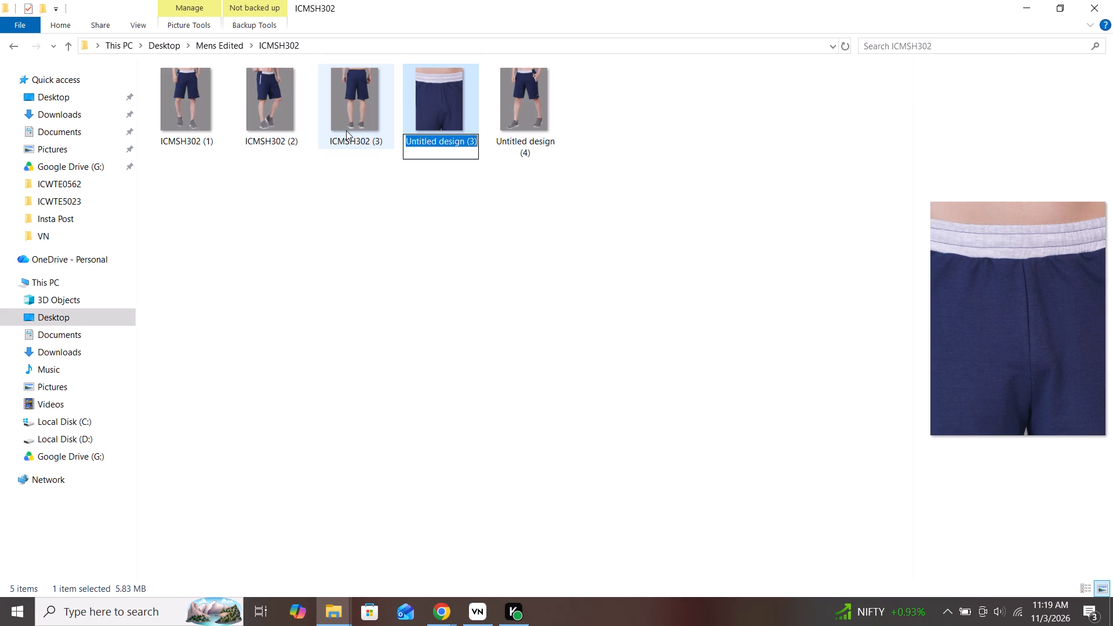
pyautogui.hotkey('ctrl', 'v')
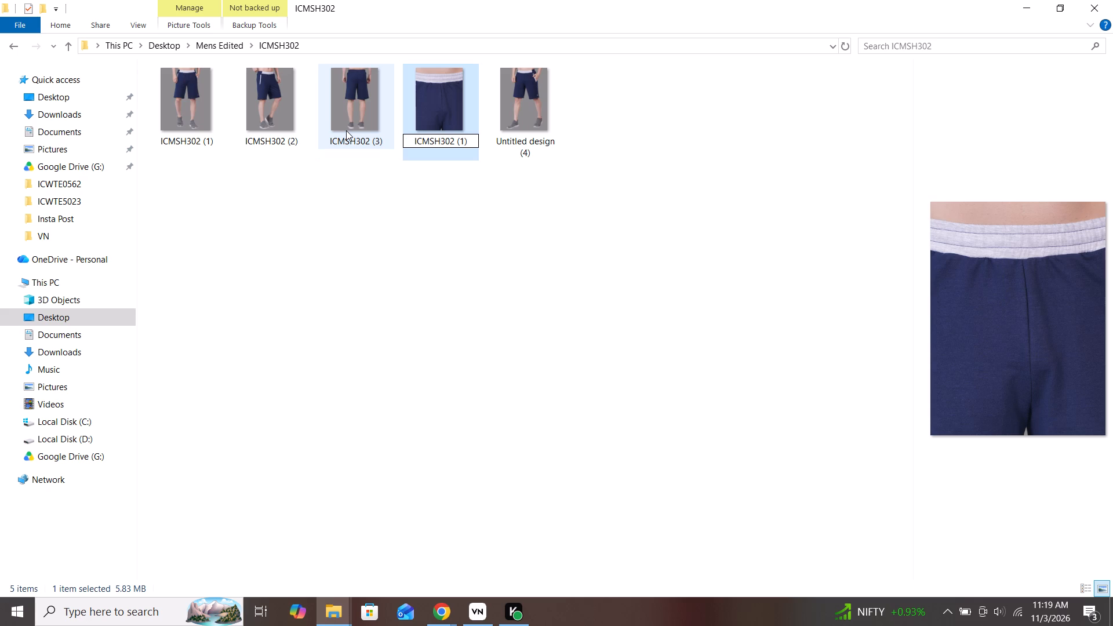
pyautogui.press('BackSpace')
pyautogui.press('BackSpace')
pyautogui.write('4)')
pyautogui.press('Return')
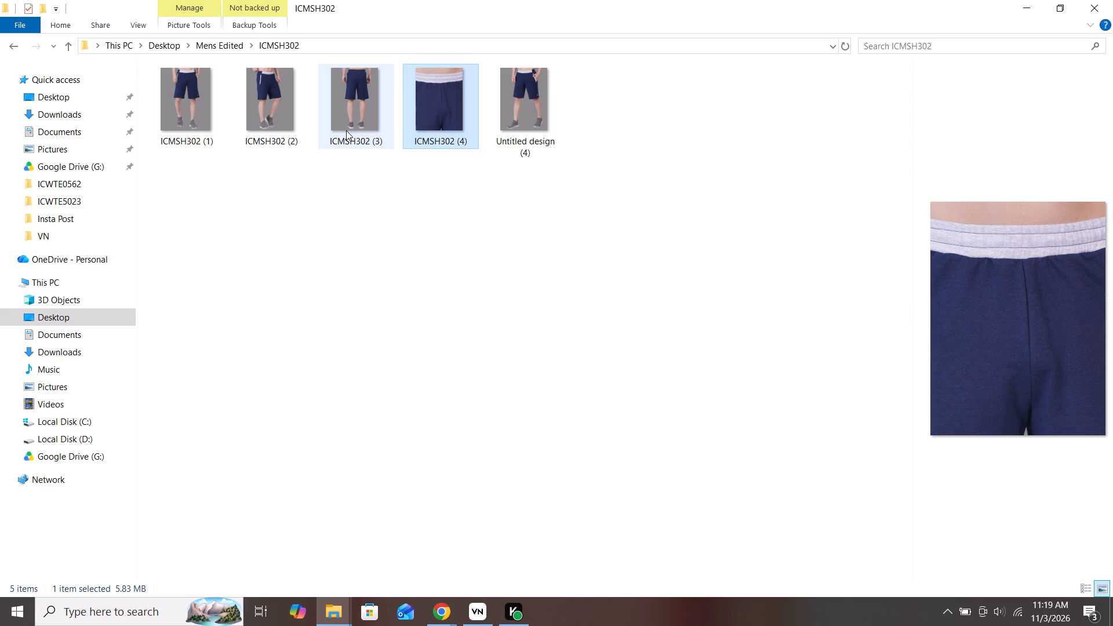
# Rename the walking front-view photo Untitled design (4) as ICMSH302 (5), then clear the file selection.
pyautogui.press('Right')
pyautogui.press('F2')
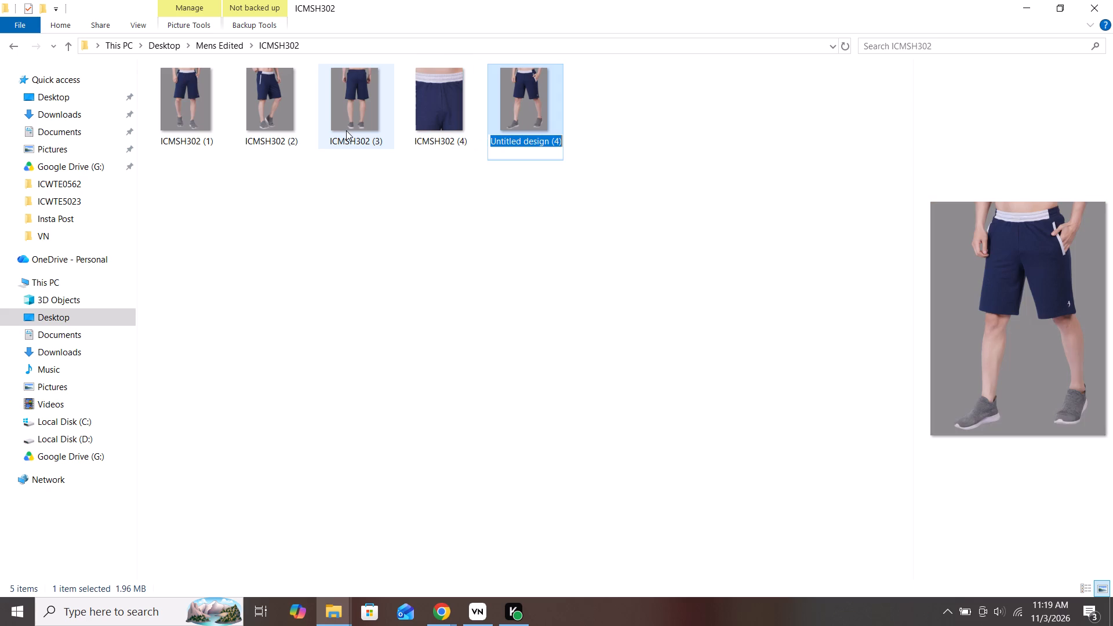
pyautogui.hotkey('ctrl', 'v')
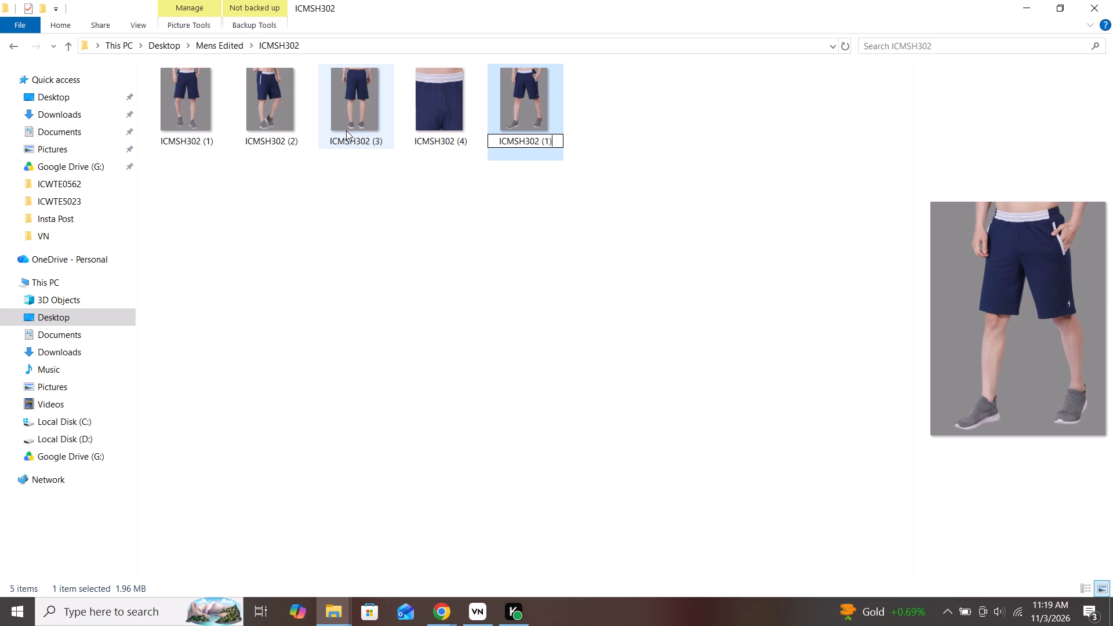
pyautogui.press('BackSpace')
pyautogui.press('BackSpace')
pyautogui.press('5')
pyautogui.hotkey('shift', '(')
pyautogui.press('BackSpace')
pyautogui.hotkey('shift', ')')
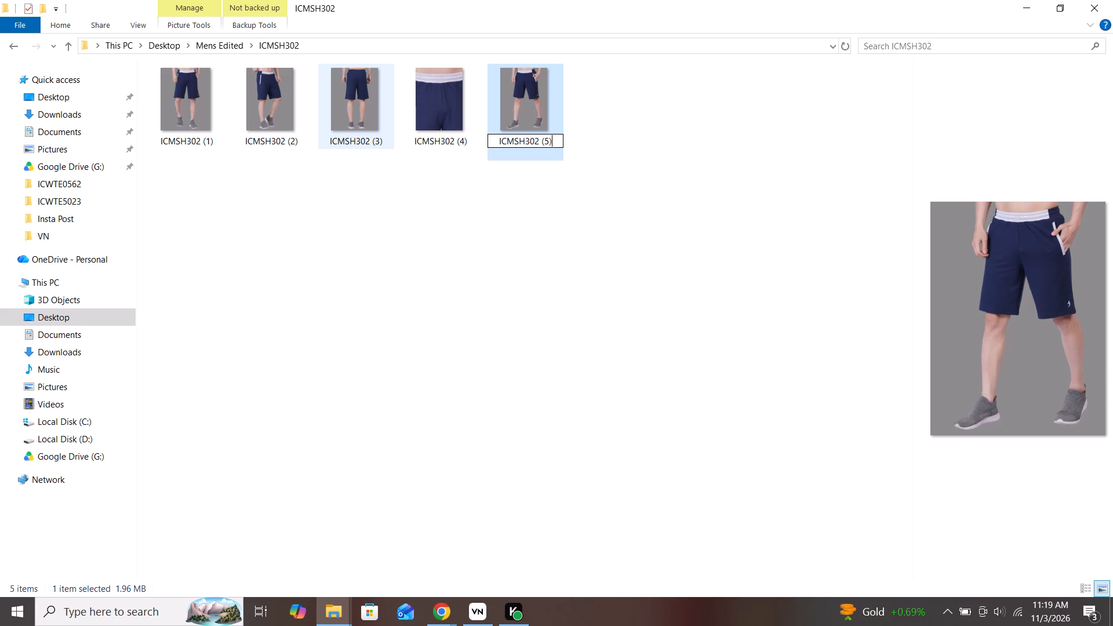
pyautogui.press('Return')
pyautogui.click(364, 216)
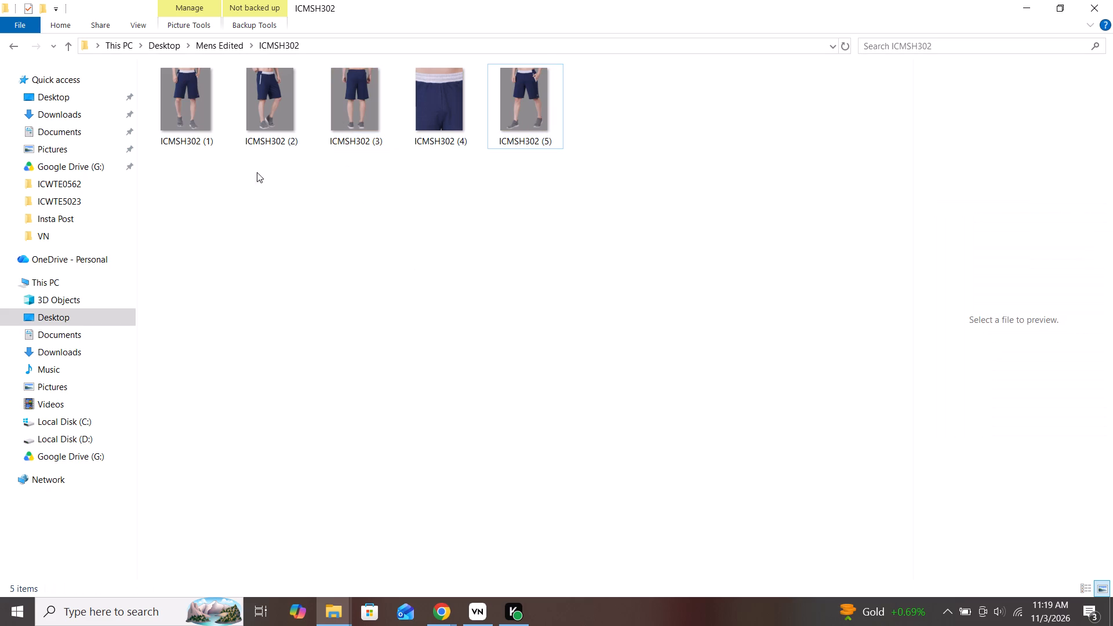
# Go back up to the Mens Edited folder and open the ICMSH303 product folder.
pyautogui.click(64, 51)
pyautogui.doubleClick(536, 140)
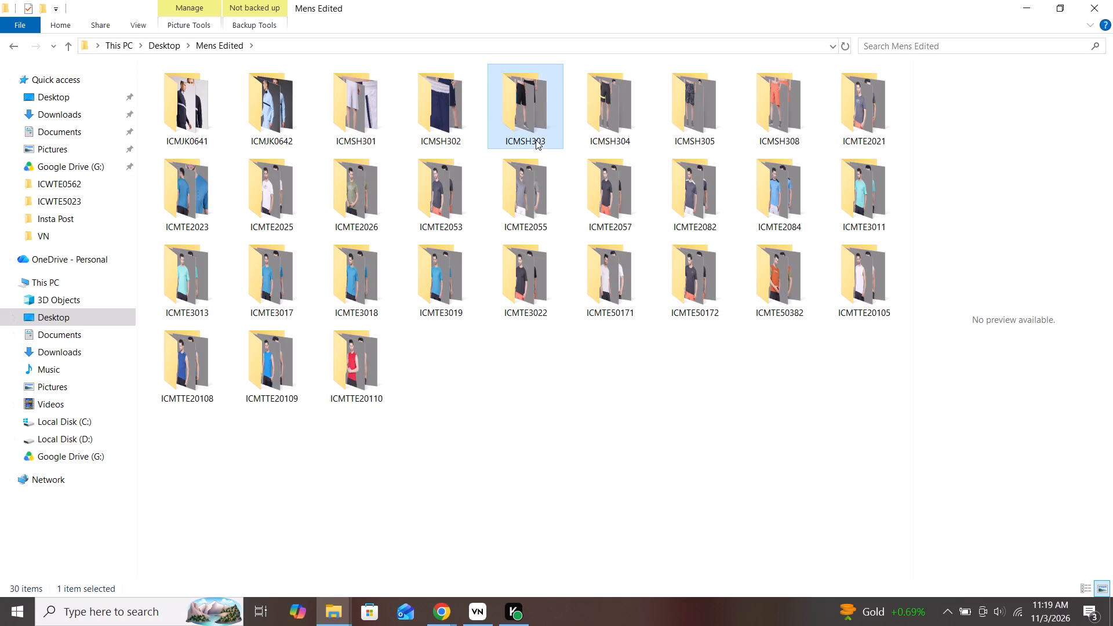
pyautogui.click(263, 263)
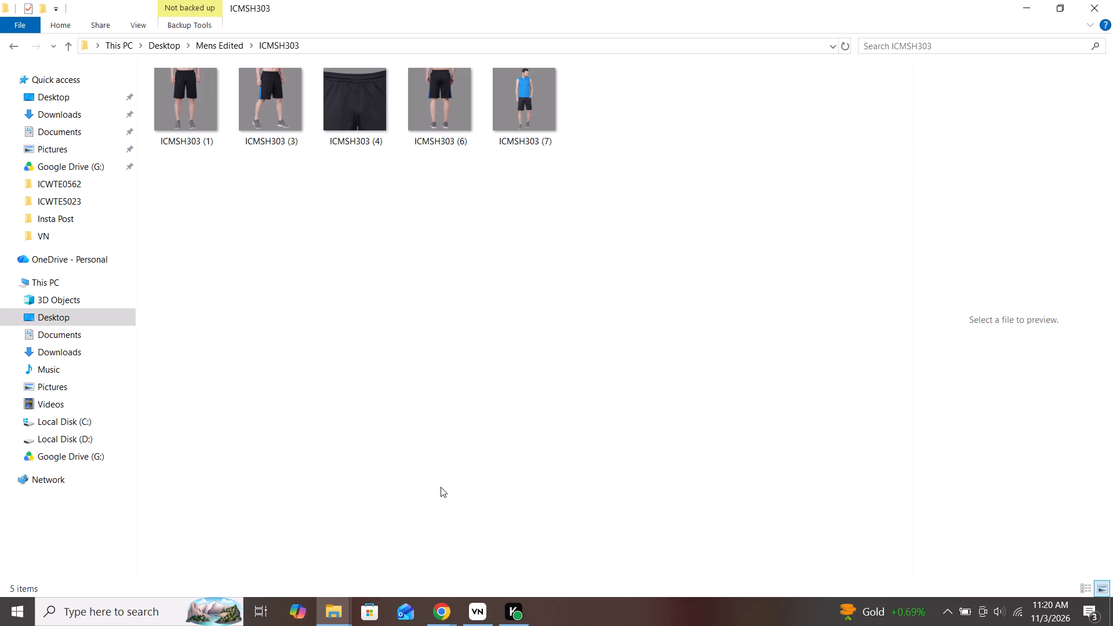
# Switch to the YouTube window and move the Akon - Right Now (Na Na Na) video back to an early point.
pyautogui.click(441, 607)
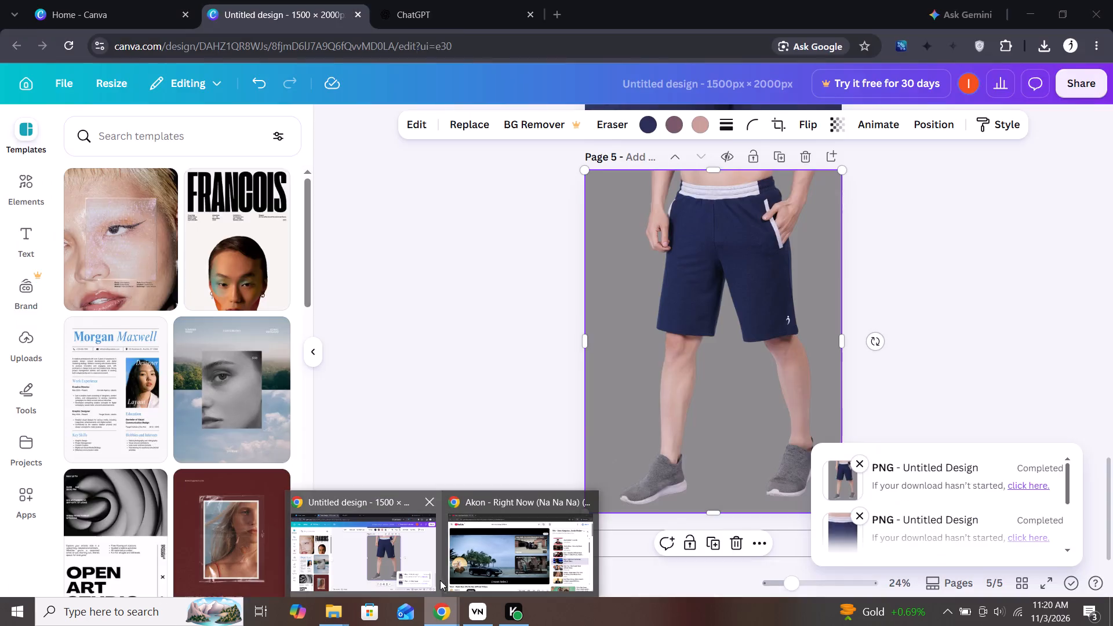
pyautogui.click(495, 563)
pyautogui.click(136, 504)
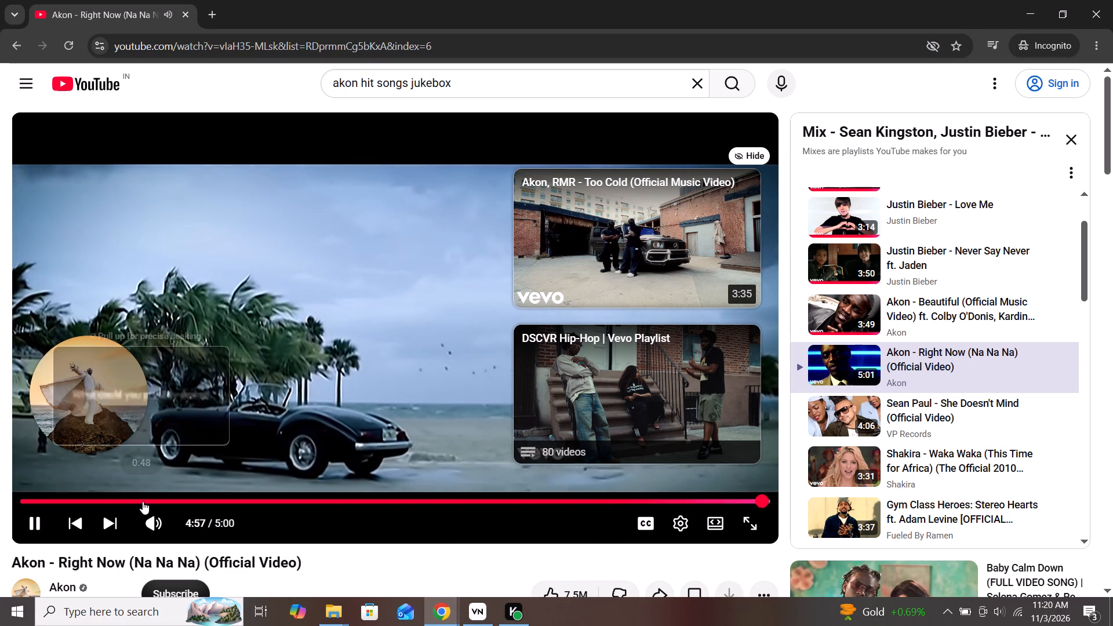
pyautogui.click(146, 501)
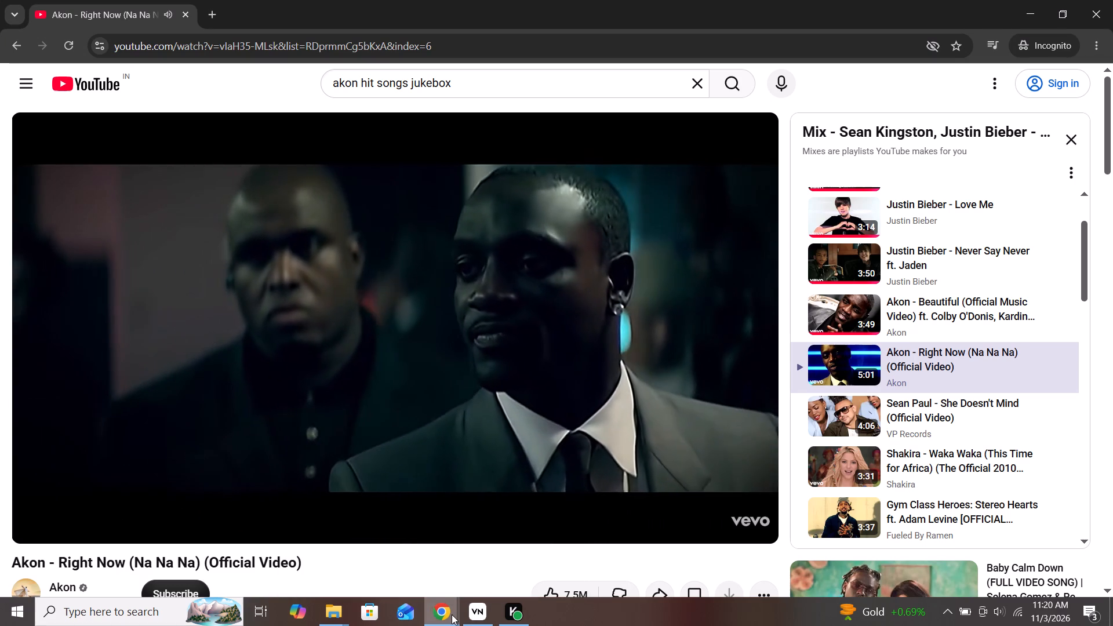
# Return to the Canva design and delete the navy shorts photos from pages 5, 4 and 3.
pyautogui.click(452, 614)
pyautogui.click(412, 562)
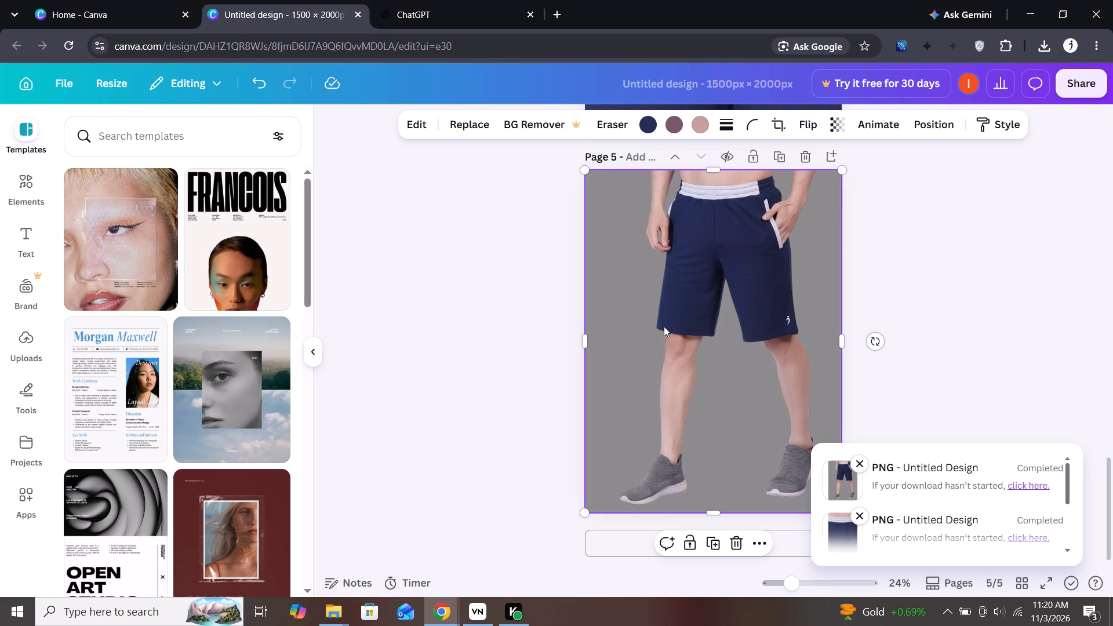
pyautogui.rightClick(664, 326)
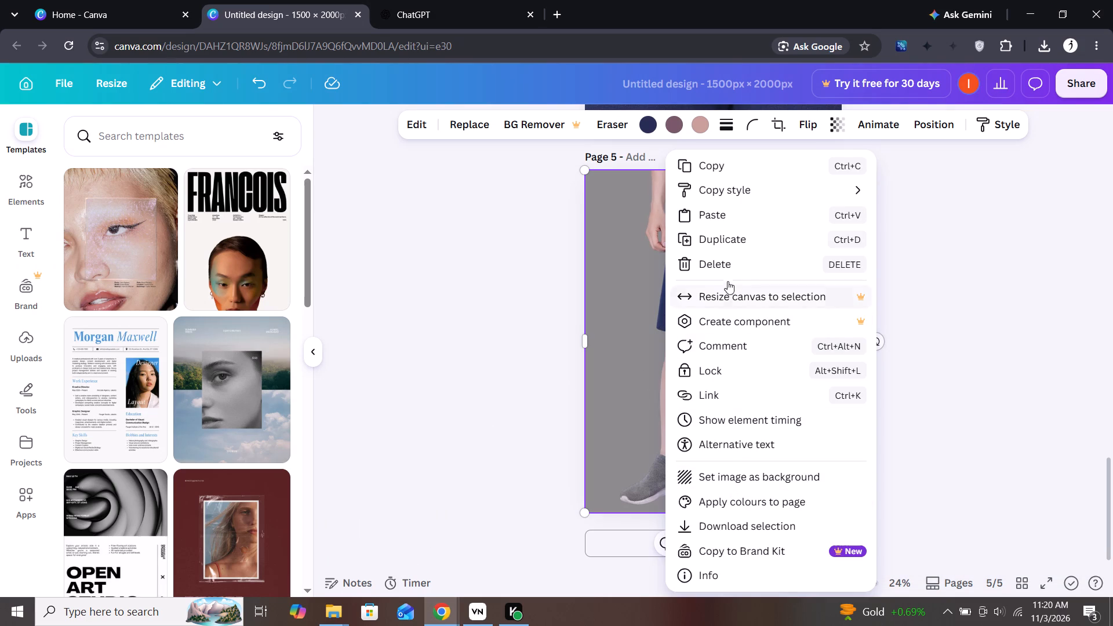
pyautogui.click(718, 263)
pyautogui.scroll(-4, 908, 335)
pyautogui.scroll(6, 908, 335)
pyautogui.click(814, 346)
pyautogui.rightClick(814, 346)
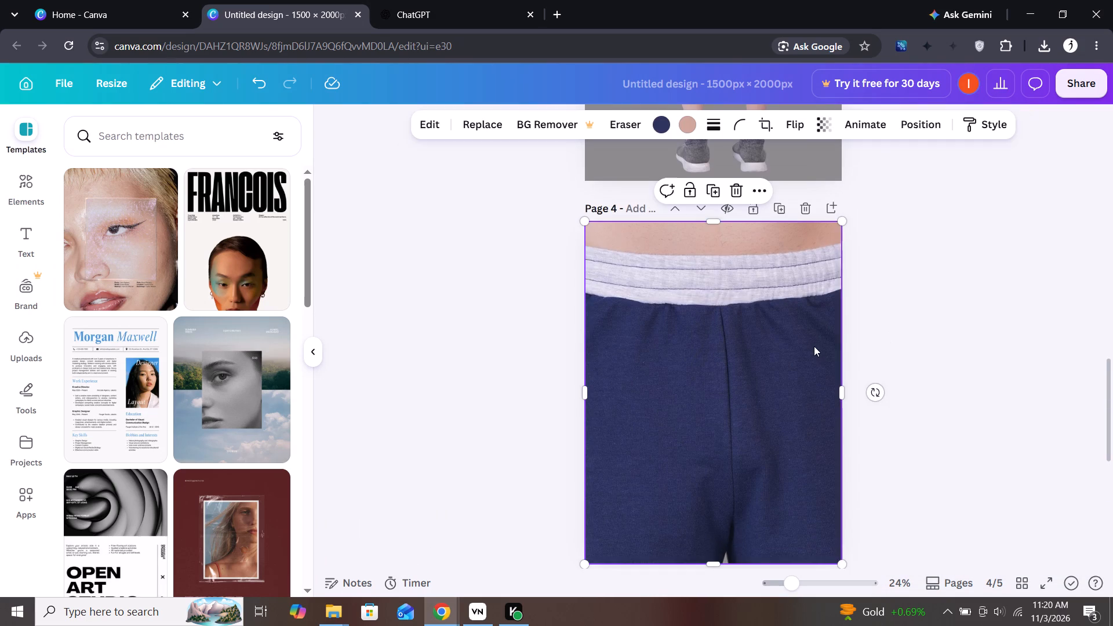
pyautogui.click(858, 270)
pyautogui.scroll(3, 806, 273)
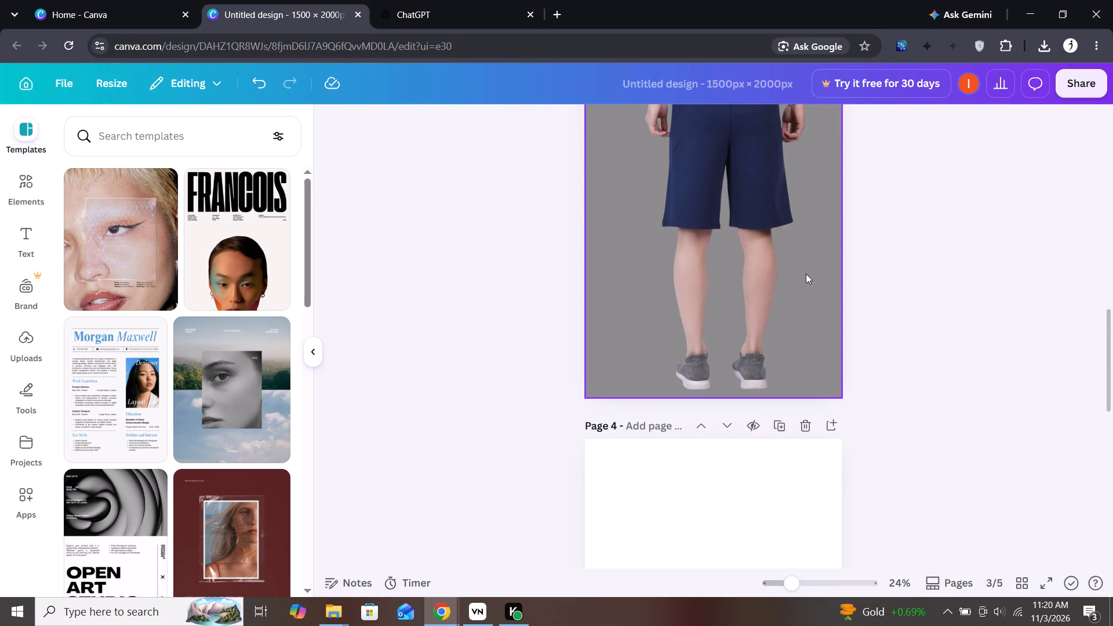
pyautogui.click(806, 274)
pyautogui.rightClick(806, 274)
pyautogui.click(841, 253)
# Delete the remaining ICMSH302 photos from pages 2 and 1, leaving the blank pages in place.
pyautogui.scroll(2, 674, 249)
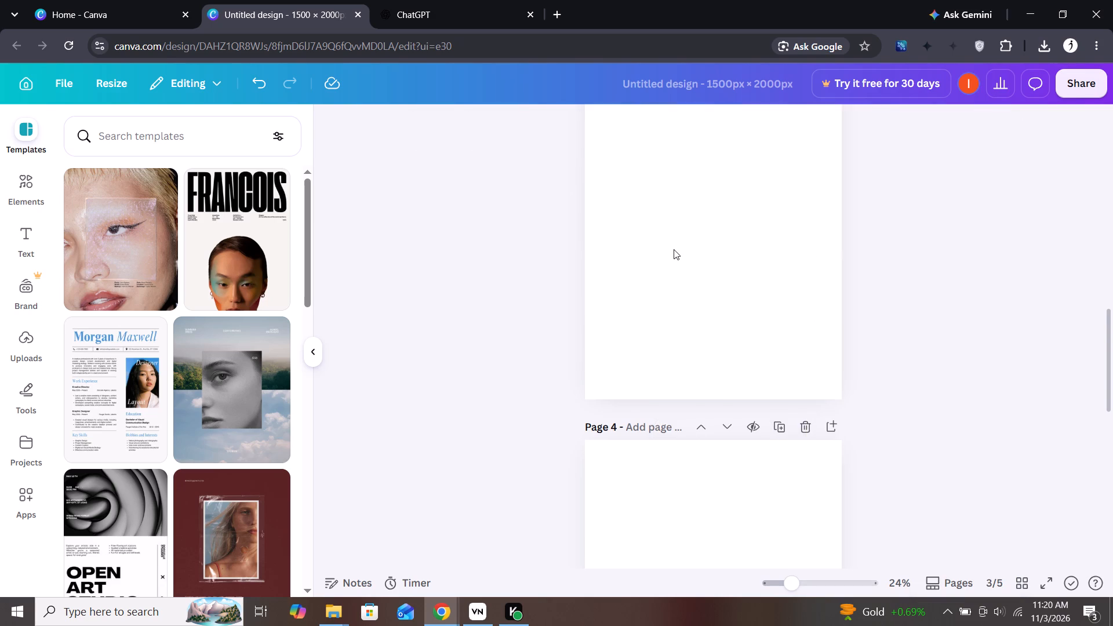
pyautogui.scroll(4, 674, 249)
pyautogui.click(674, 249)
pyautogui.rightClick(674, 249)
pyautogui.click(692, 266)
pyautogui.scroll(5, 692, 266)
pyautogui.click(692, 266)
pyautogui.rightClick(692, 266)
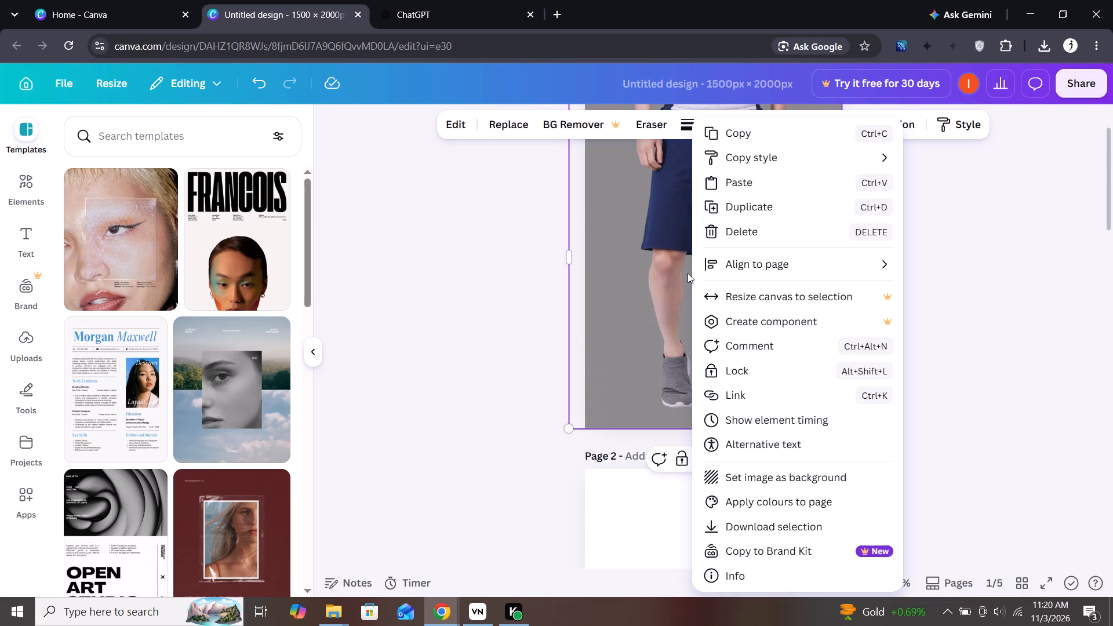
pyautogui.click(732, 235)
pyautogui.scroll(12, 693, 243)
pyautogui.click(481, 207)
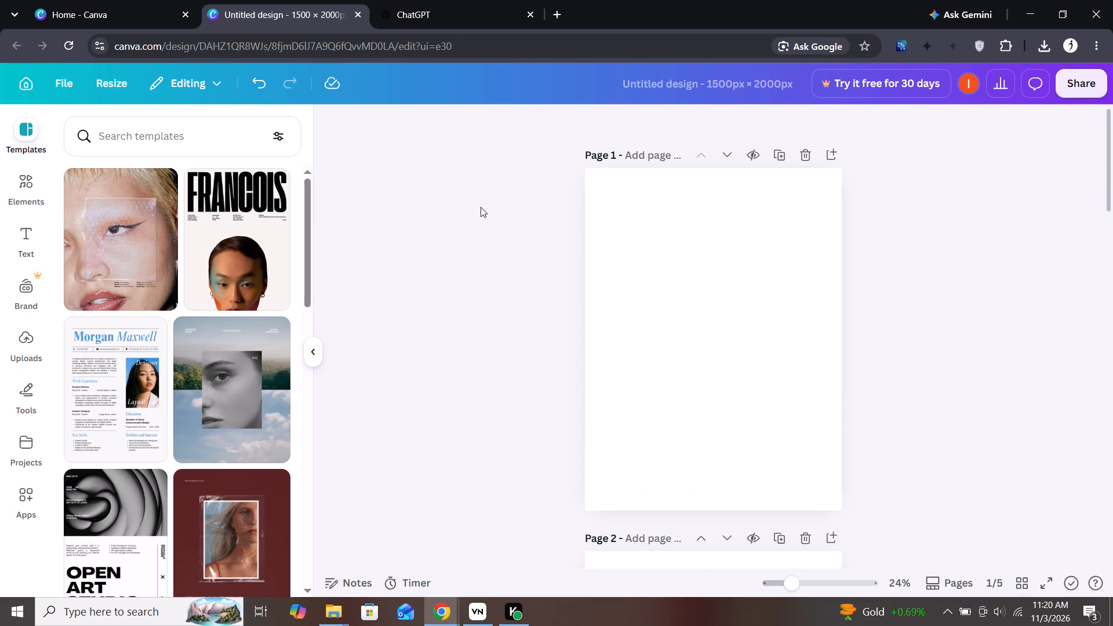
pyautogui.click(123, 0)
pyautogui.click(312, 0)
# Add all five ICMSH303 photos from the ICMSH303 folder to page 1 of the Canva design.
pyautogui.click(334, 614)
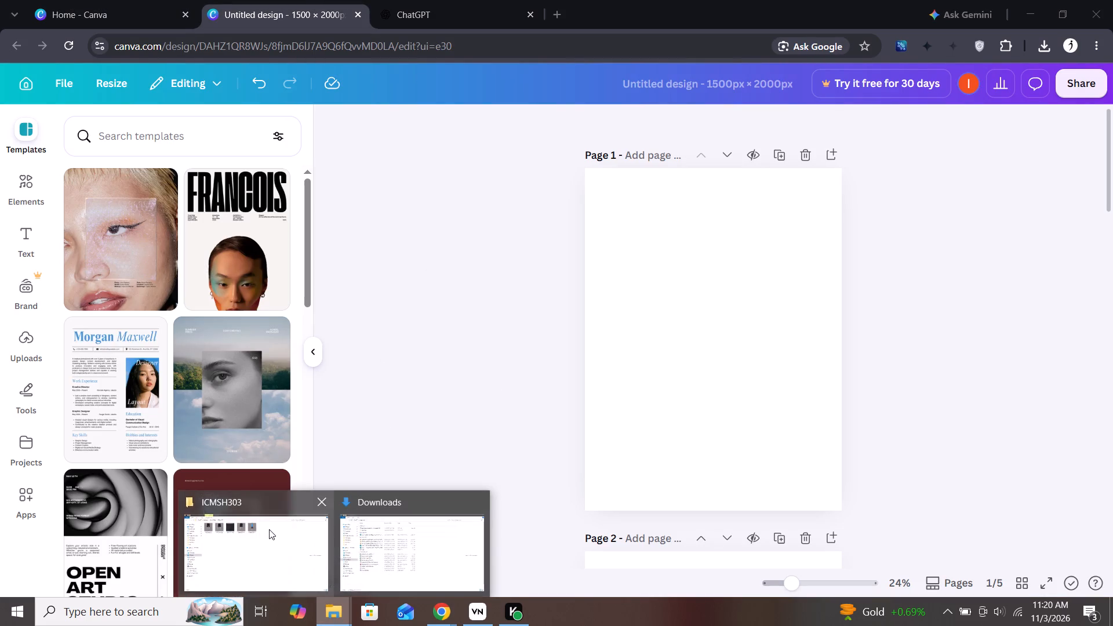
pyautogui.click(269, 529)
pyautogui.moveTo(182, 169); pyautogui.dragTo(503, 92)
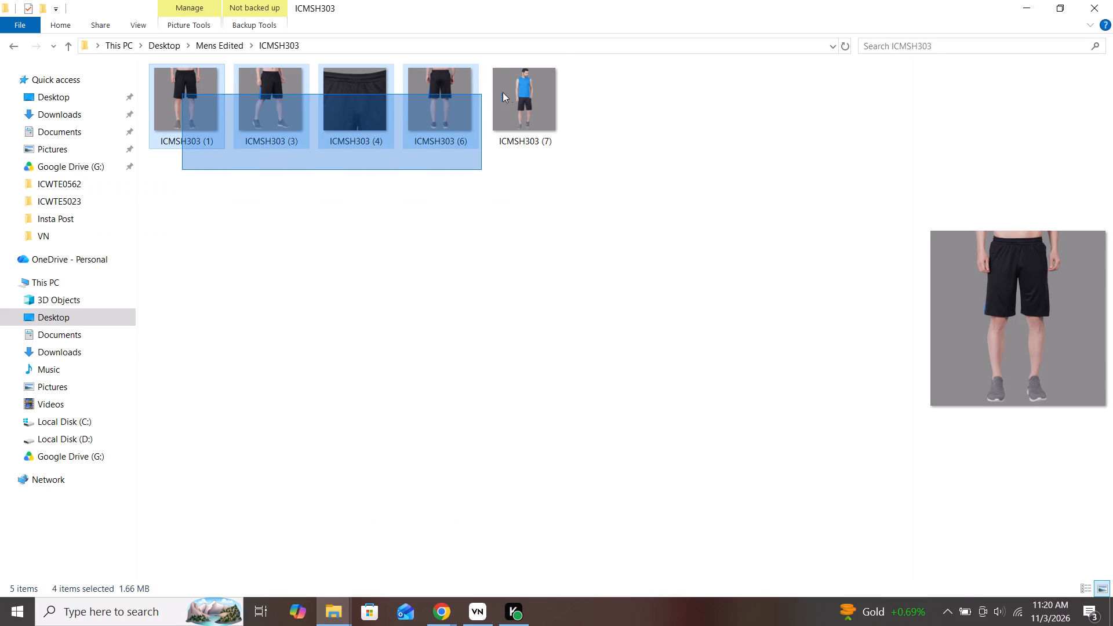
pyautogui.moveTo(503, 92); pyautogui.dragTo(523, 88)
pyautogui.moveTo(185, 94); pyautogui.dragTo(437, 625)
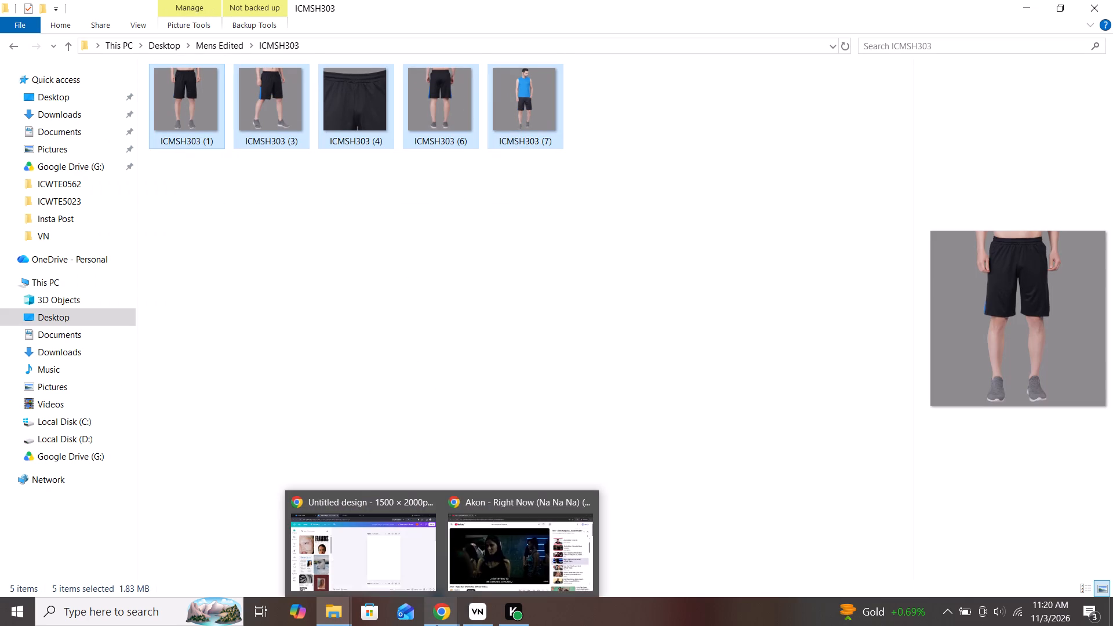
pyautogui.moveTo(437, 625); pyautogui.dragTo(571, 511)
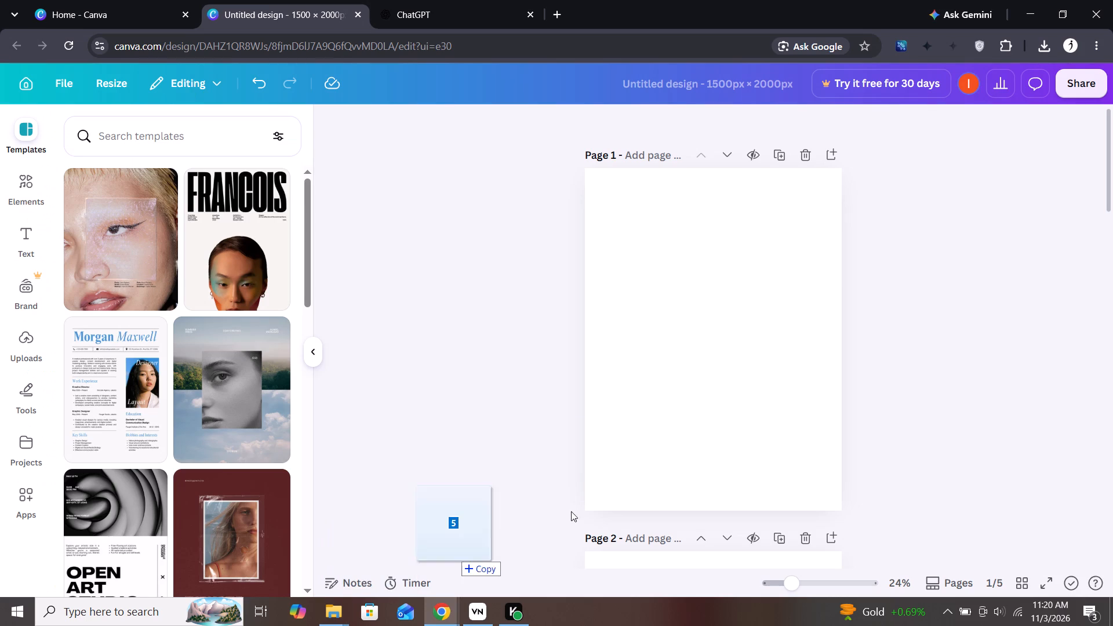
pyautogui.moveTo(571, 511); pyautogui.dragTo(716, 327)
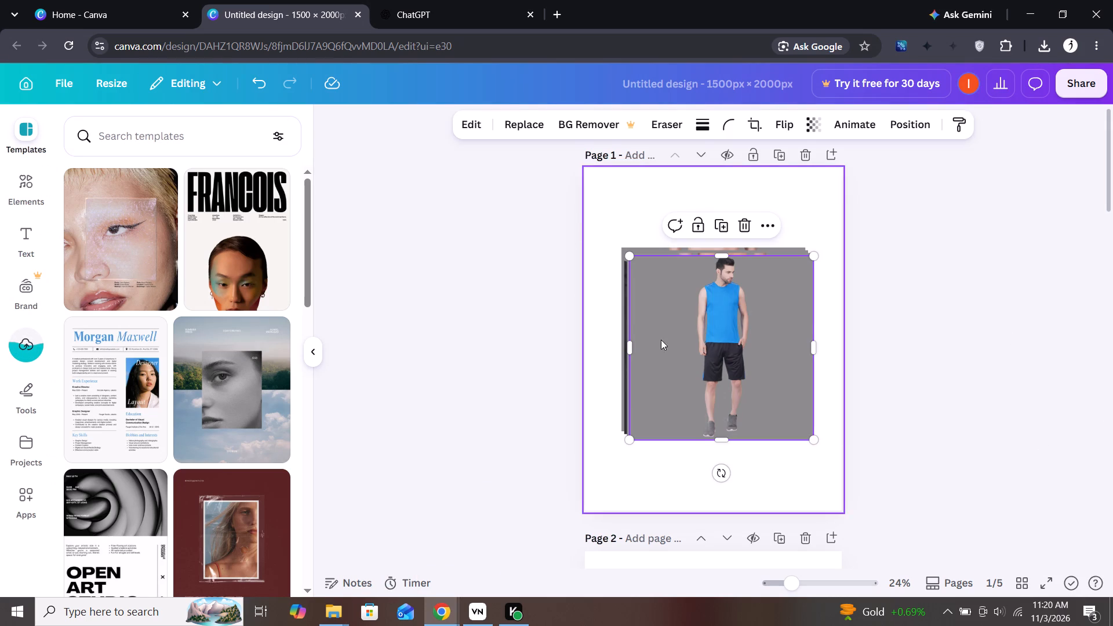
# Move the full-length photo of the model in the blue sleeveless top from page 1 to page 5.
pyautogui.scroll(-3, 732, 331)
pyautogui.scroll(2, 732, 331)
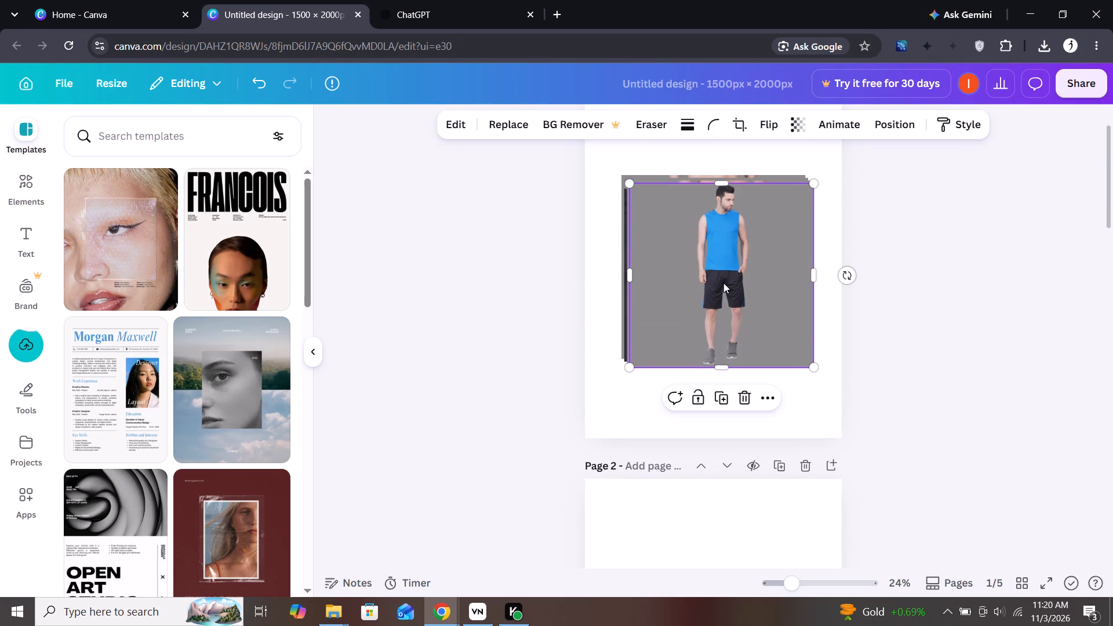
pyautogui.moveTo(723, 283); pyautogui.dragTo(748, 399)
pyautogui.scroll(-17, 748, 396)
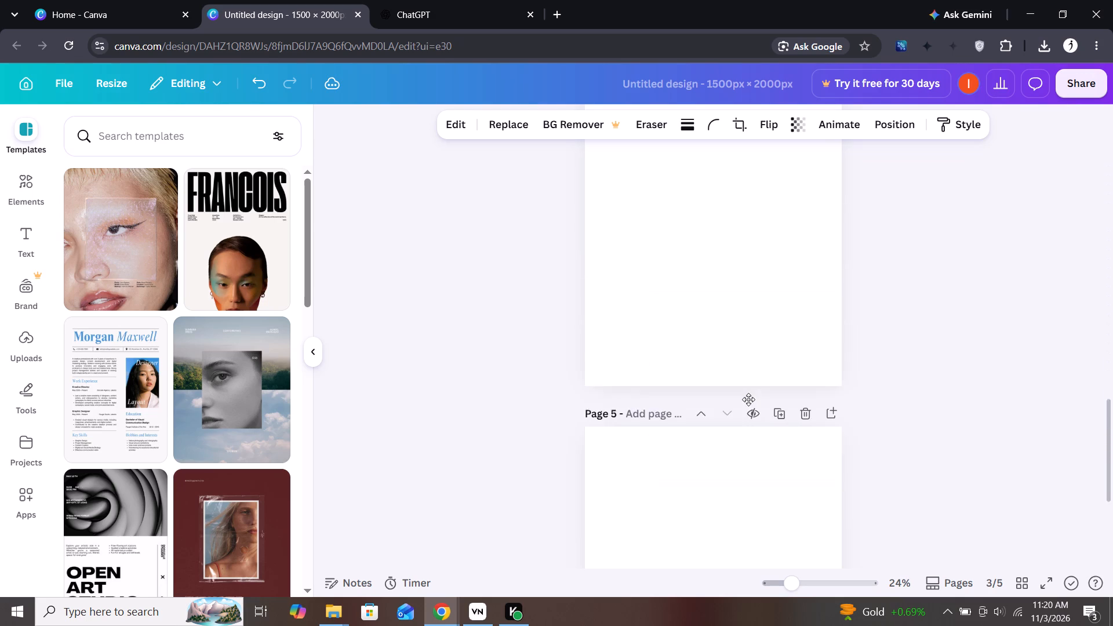
pyautogui.scroll(-5, 748, 399)
pyautogui.moveTo(748, 399); pyautogui.dragTo(714, 349)
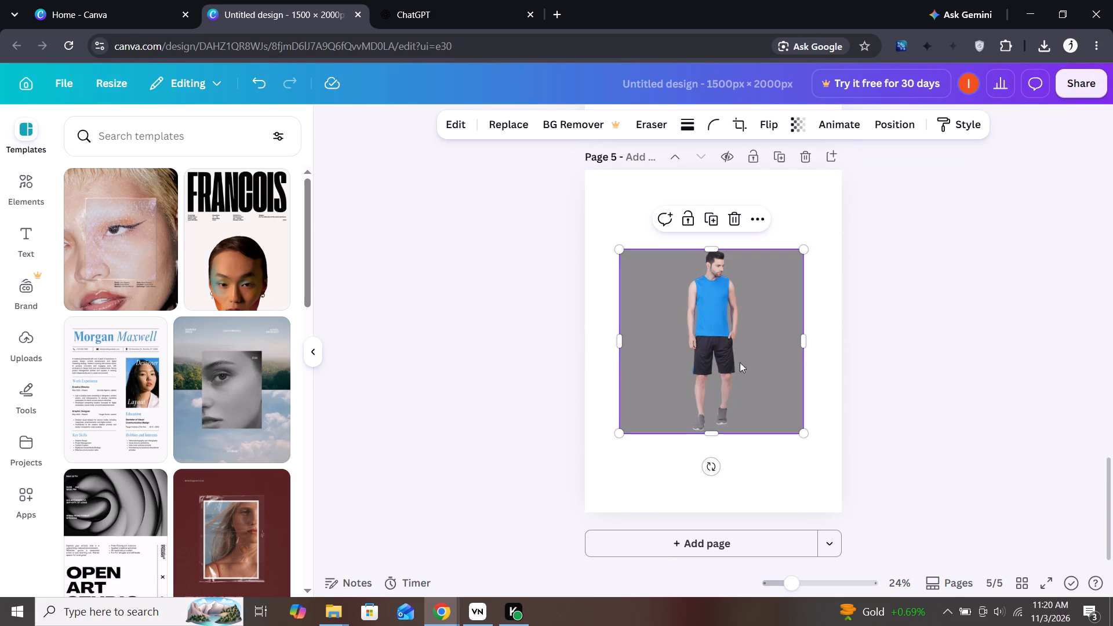
# Enlarge and extend the full-length model photo so it covers all of page 5, then deselect it.
pyautogui.moveTo(800, 434); pyautogui.dragTo(819, 497)
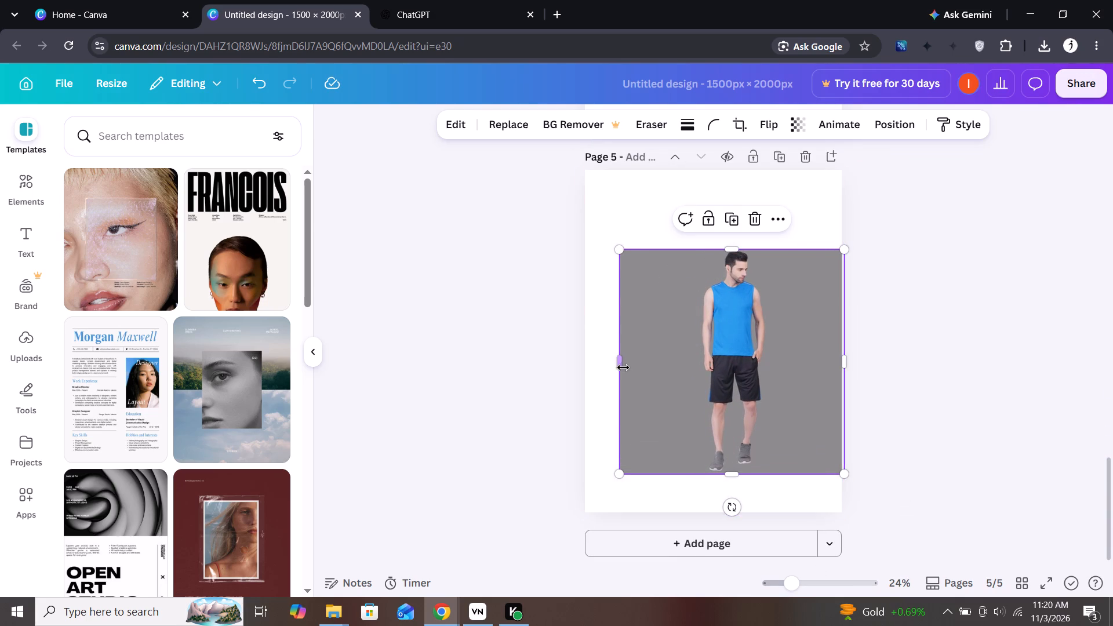
pyautogui.moveTo(621, 366); pyautogui.dragTo(586, 366)
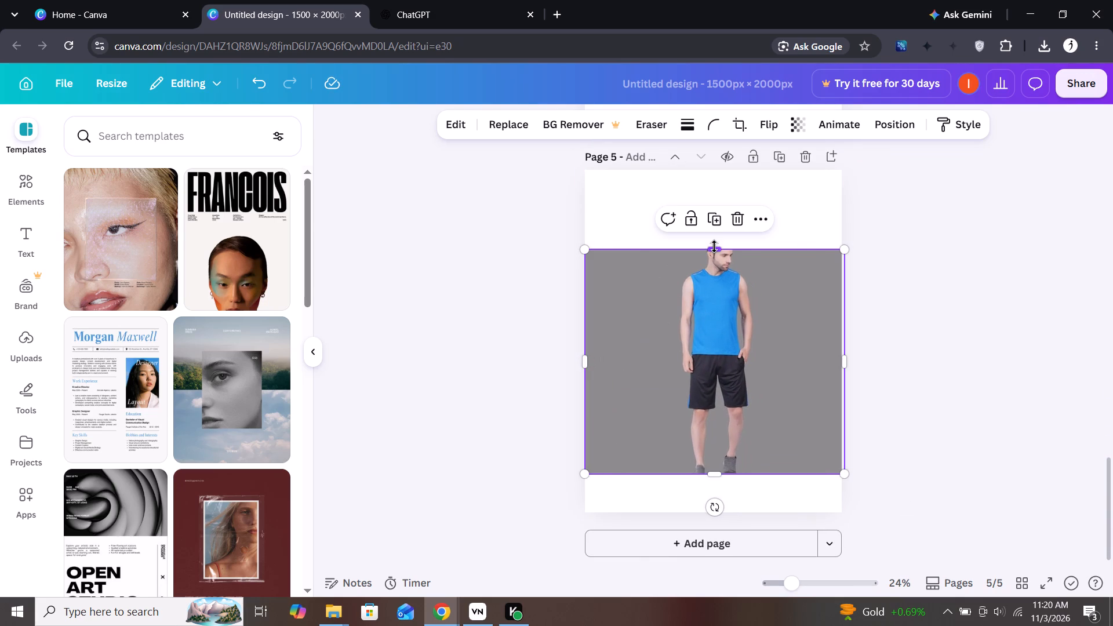
pyautogui.moveTo(714, 246); pyautogui.dragTo(704, 169)
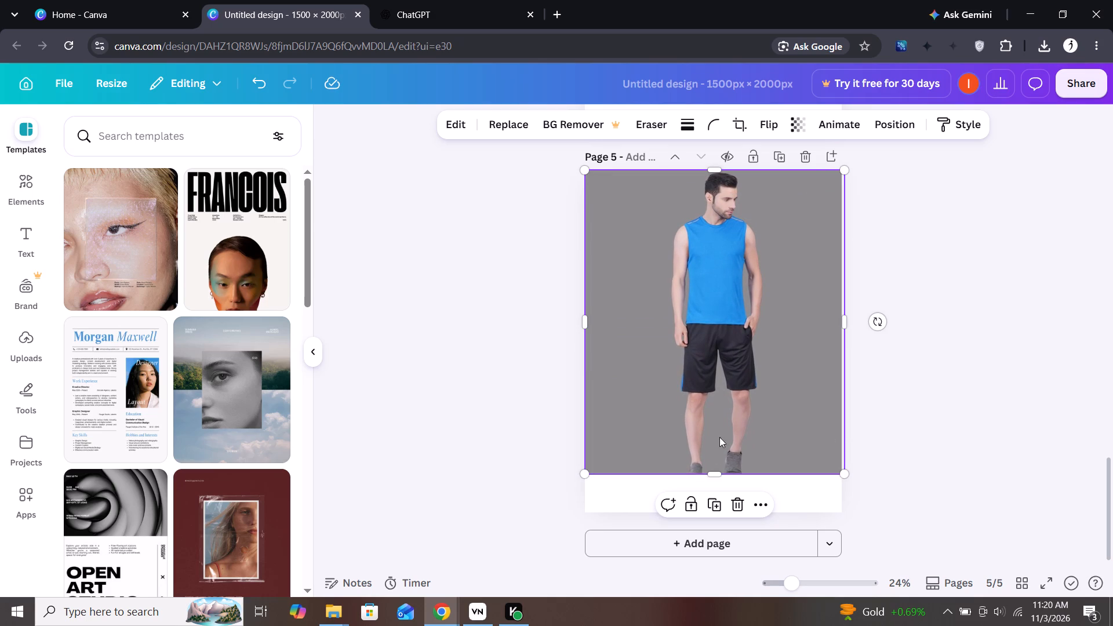
pyautogui.moveTo(707, 475); pyautogui.dragTo(714, 511)
pyautogui.click(926, 367)
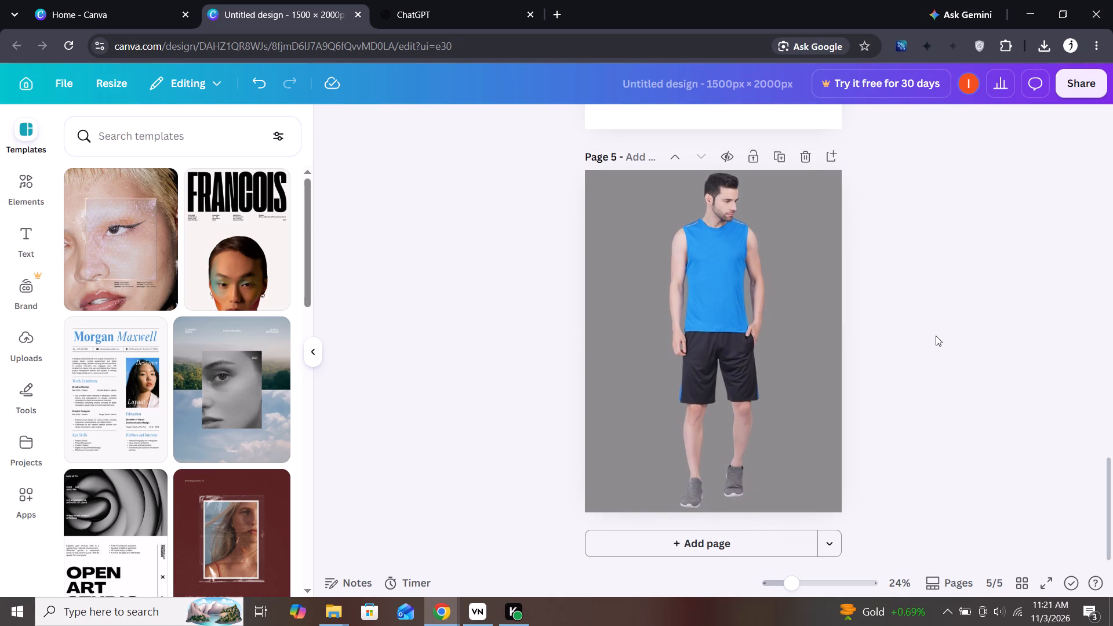
# Move the back-view photo of the black shorts from page 1 to page 4.
pyautogui.scroll(6, 934, 330)
pyautogui.scroll(-1, 934, 330)
pyautogui.scroll(9, 934, 330)
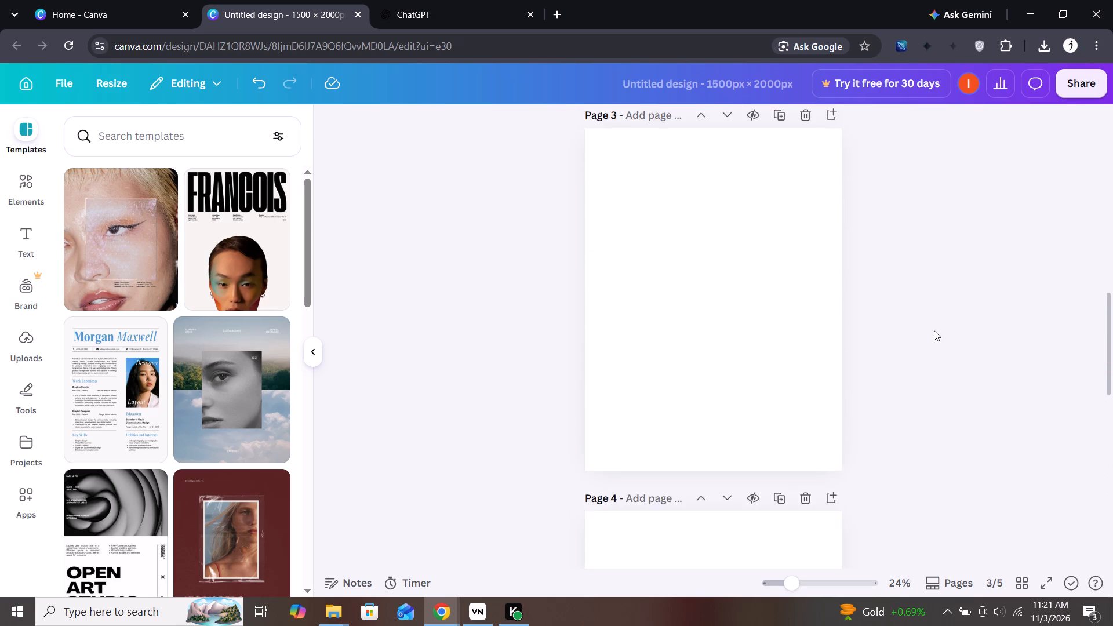
pyautogui.scroll(13, 934, 330)
pyautogui.moveTo(759, 327); pyautogui.dragTo(780, 538)
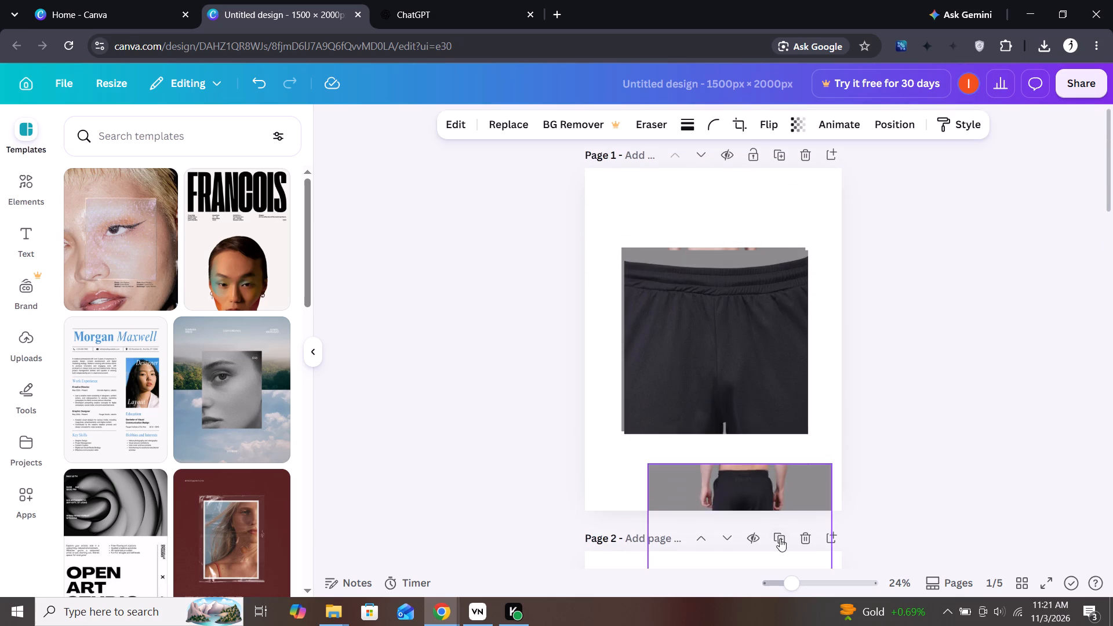
pyautogui.moveTo(780, 538); pyautogui.dragTo(759, 492)
pyautogui.scroll(-13, 779, 538)
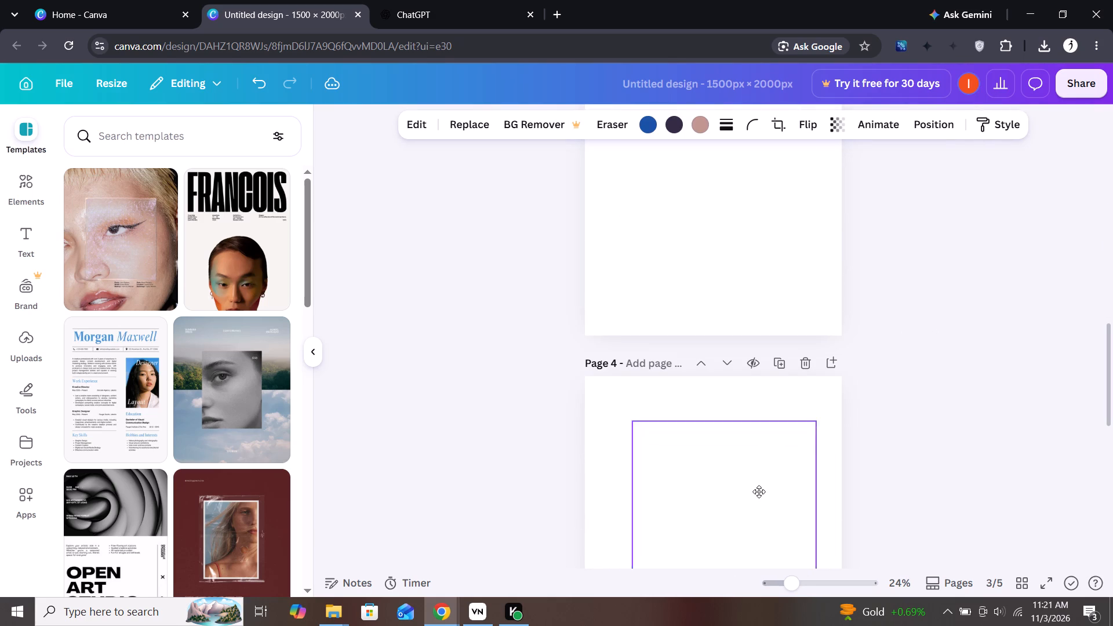
pyautogui.moveTo(759, 492); pyautogui.dragTo(758, 491)
# Extend the back-view shorts photo to all edges of page 4, adjust its placement, and deselect it.
pyautogui.scroll(-3, 797, 478)
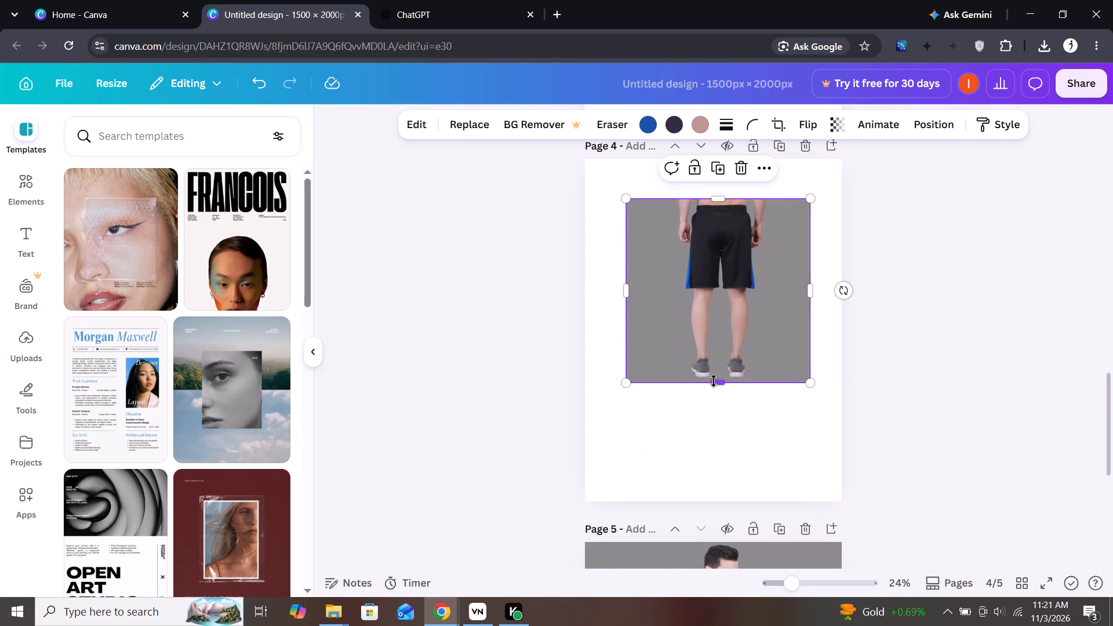
pyautogui.moveTo(714, 381); pyautogui.dragTo(710, 497)
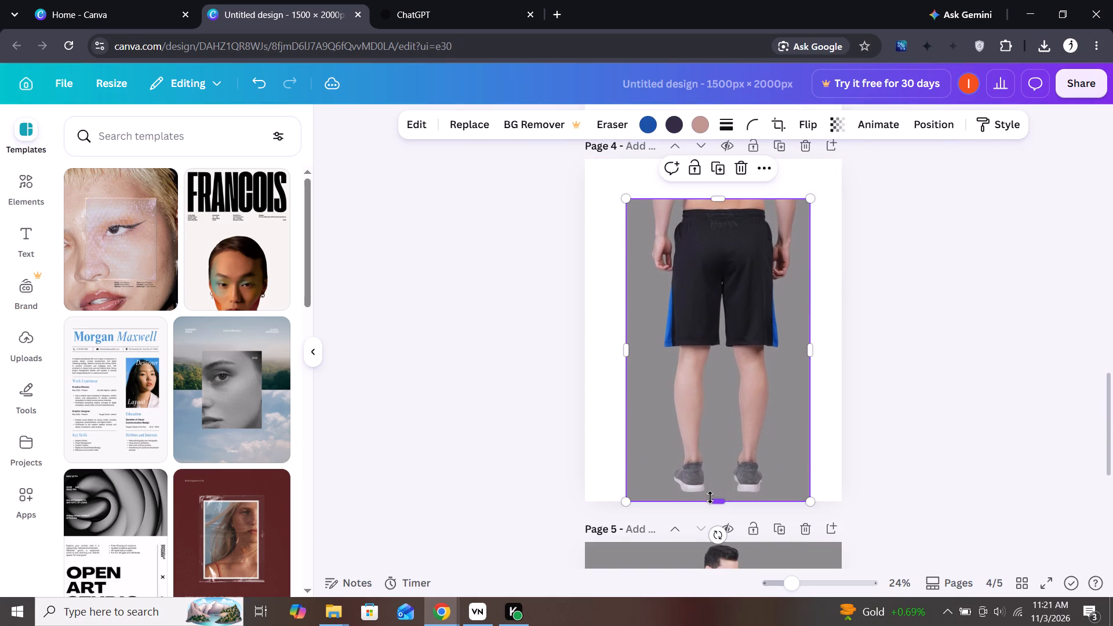
pyautogui.moveTo(718, 194); pyautogui.dragTo(719, 180)
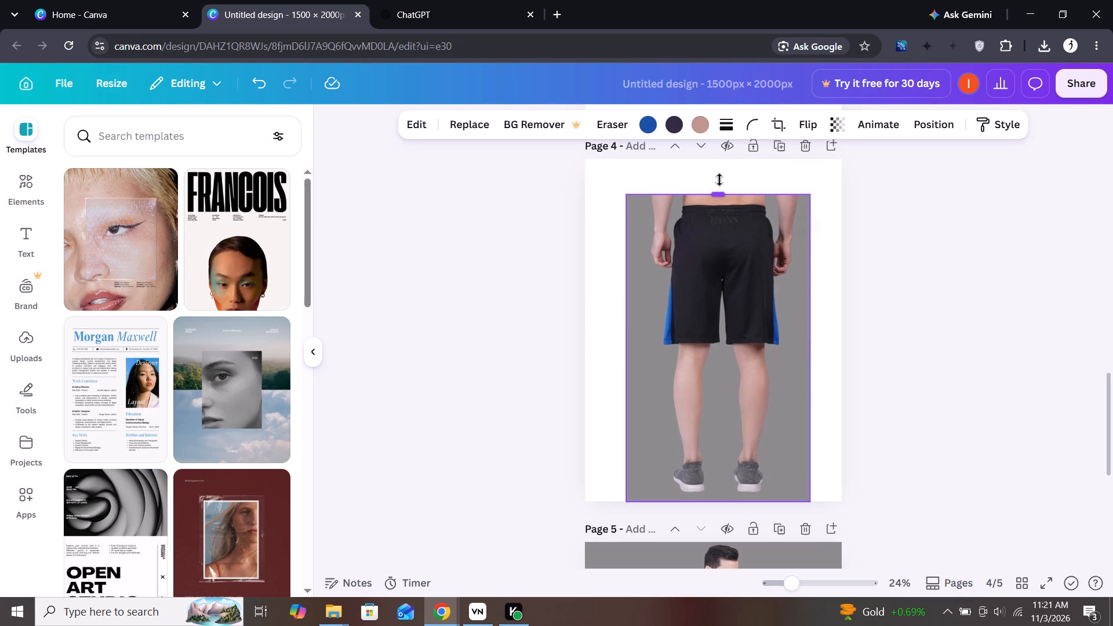
pyautogui.moveTo(719, 180); pyautogui.dragTo(721, 156)
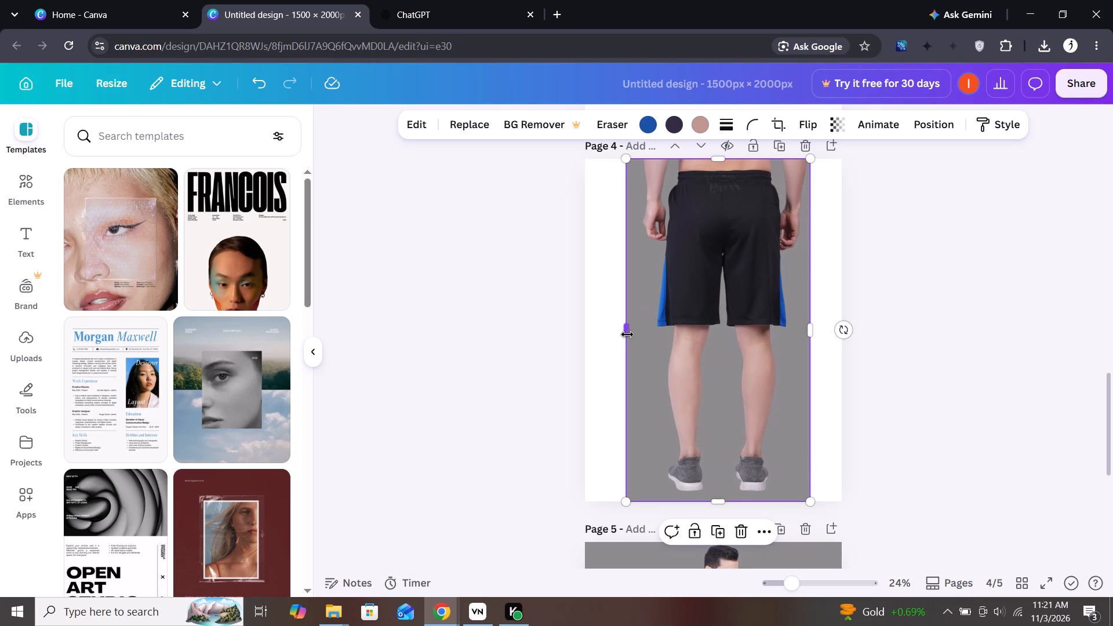
pyautogui.moveTo(623, 334); pyautogui.dragTo(583, 329)
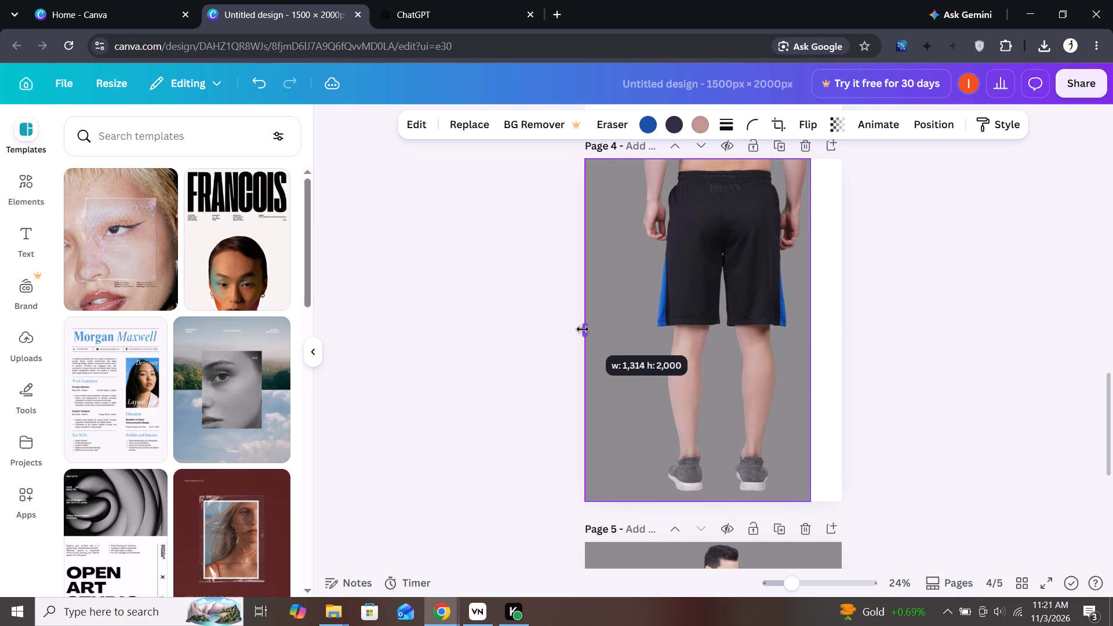
pyautogui.moveTo(583, 329); pyautogui.dragTo(583, 330)
pyautogui.moveTo(809, 337); pyautogui.dragTo(839, 337)
pyautogui.moveTo(781, 365); pyautogui.dragTo(772, 361)
pyautogui.moveTo(830, 332); pyautogui.dragTo(839, 332)
pyautogui.click(936, 356)
# Move the waistband close-up of the black shorts from page 1 to page 3.
pyautogui.scroll(1, 890, 366)
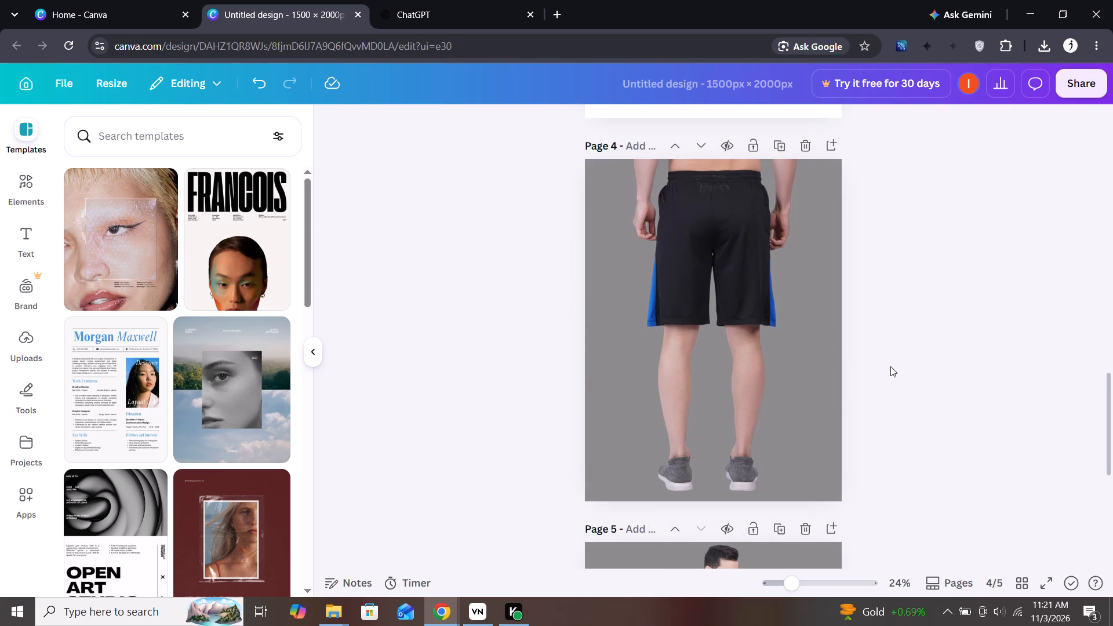
pyautogui.scroll(14, 890, 366)
pyautogui.moveTo(795, 275); pyautogui.dragTo(813, 438)
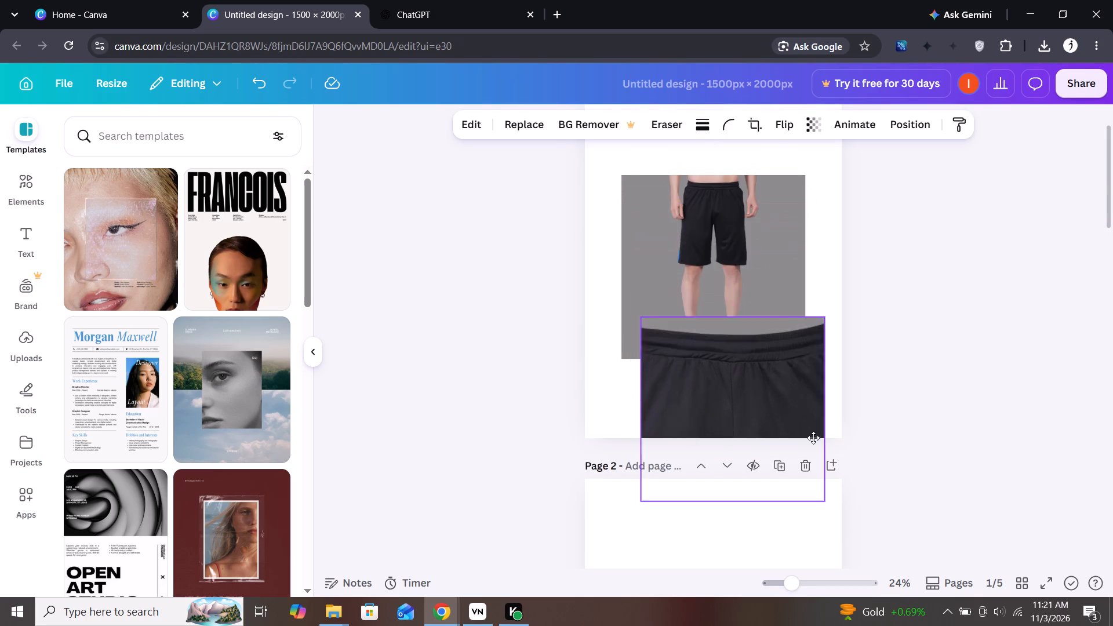
pyautogui.moveTo(813, 438); pyautogui.dragTo(803, 424)
pyautogui.scroll(-11, 816, 439)
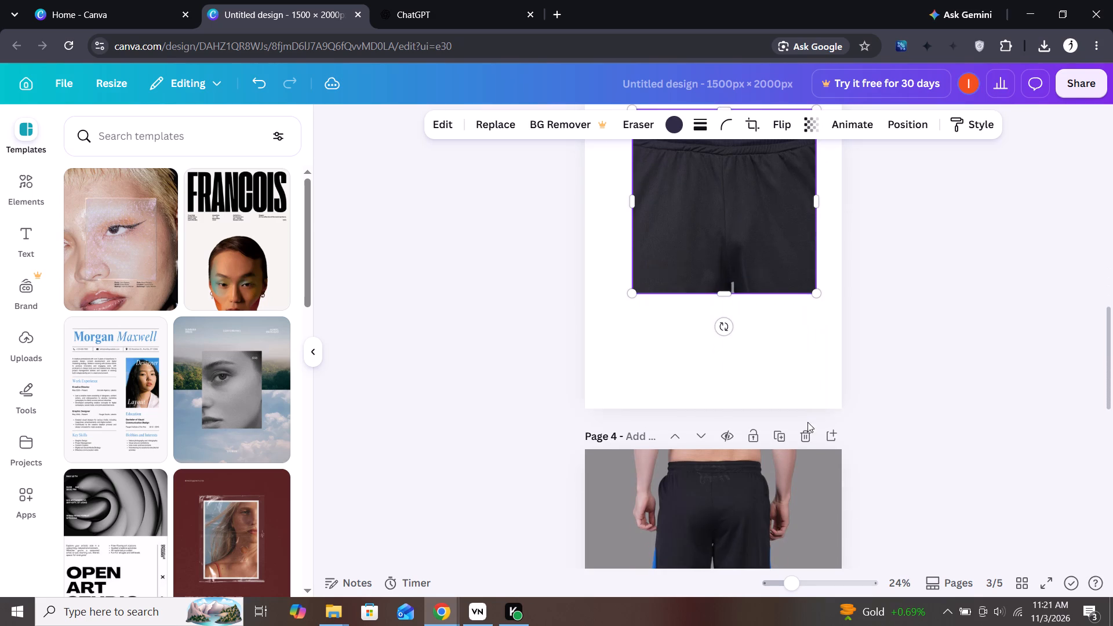
# Extend the waistband close-up of the black shorts to all four edges of page 3, then deselect it.
pyautogui.moveTo(719, 293); pyautogui.dragTo(697, 378)
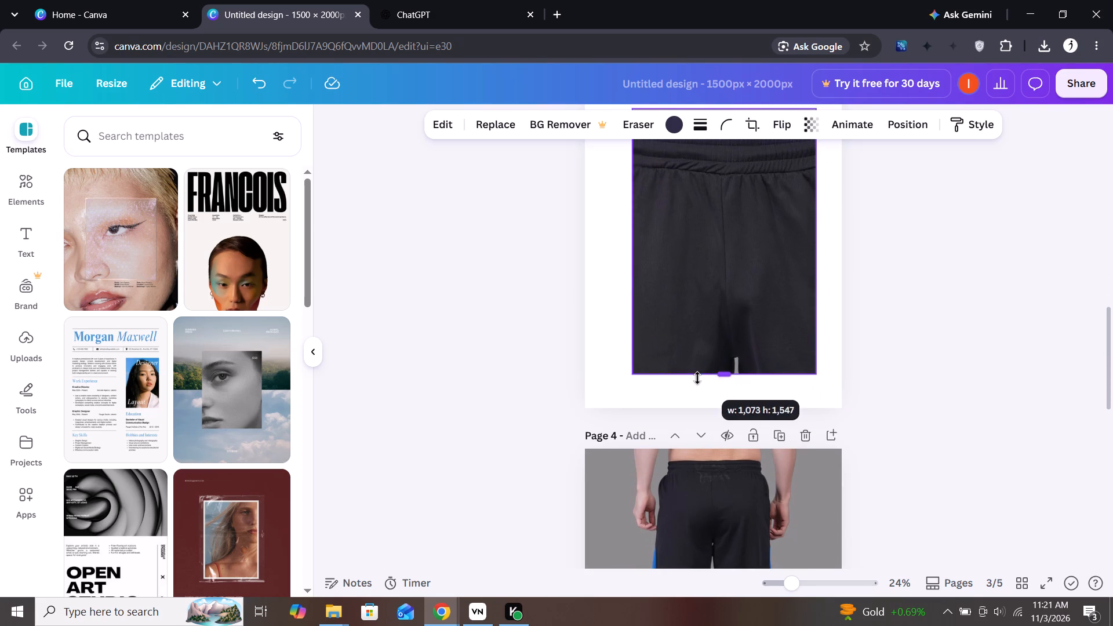
pyautogui.moveTo(697, 378); pyautogui.dragTo(692, 406)
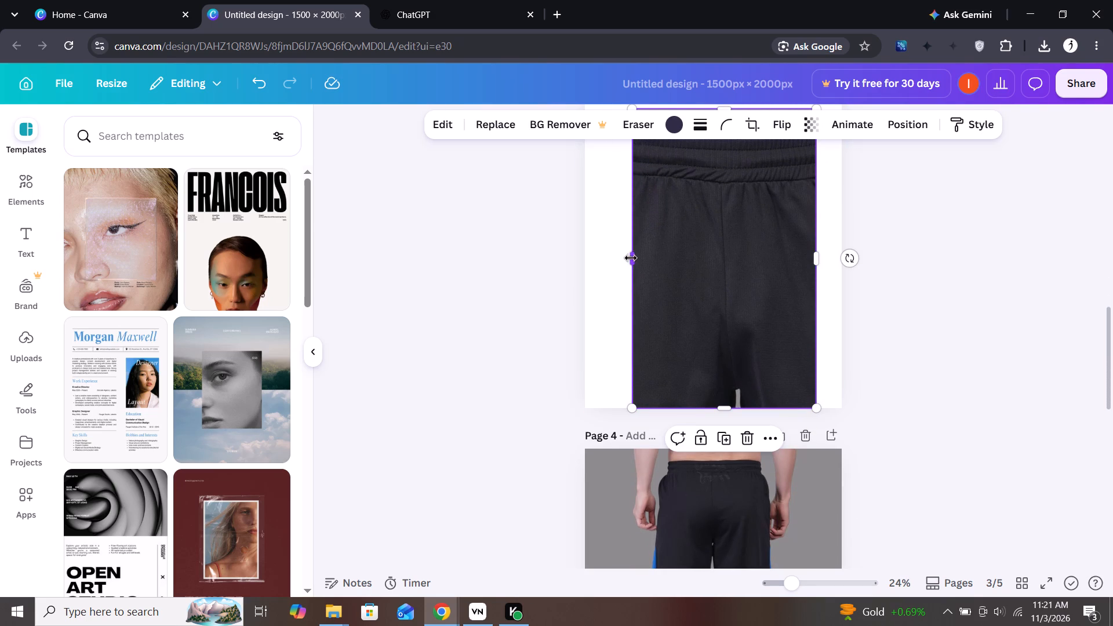
pyautogui.moveTo(630, 258); pyautogui.dragTo(582, 263)
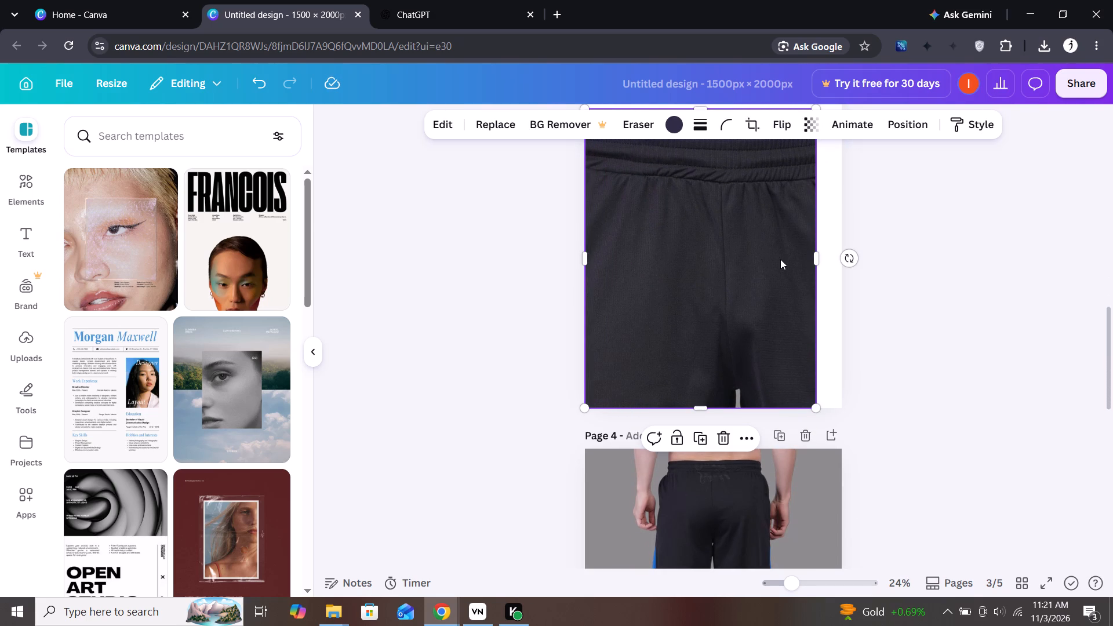
pyautogui.moveTo(817, 259); pyautogui.dragTo(835, 261)
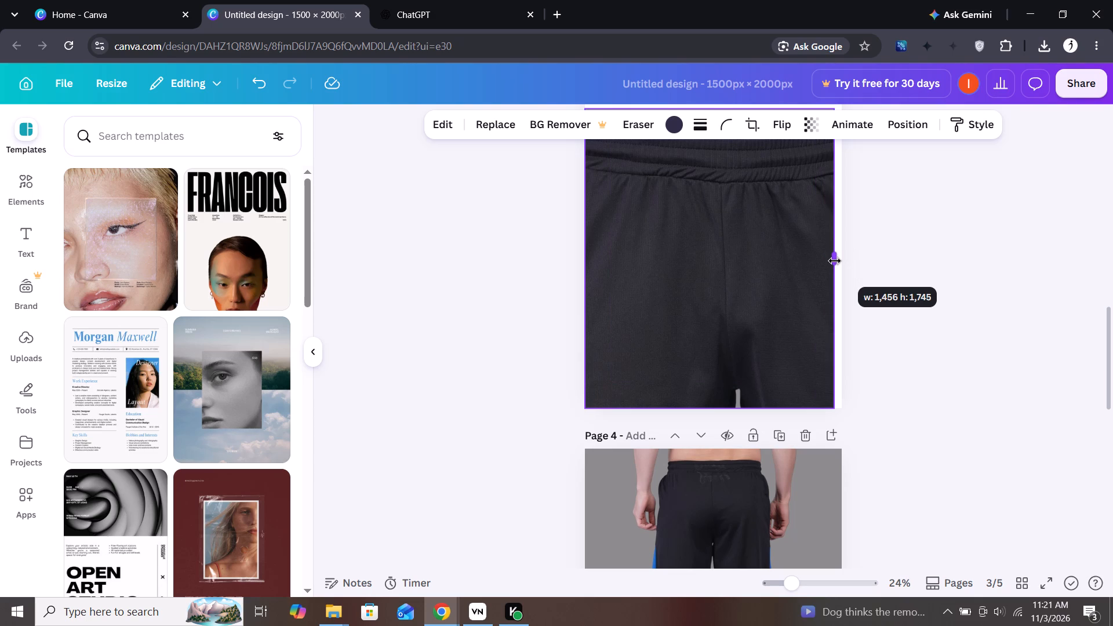
pyautogui.moveTo(835, 261); pyautogui.dragTo(842, 261)
pyautogui.scroll(3, 822, 274)
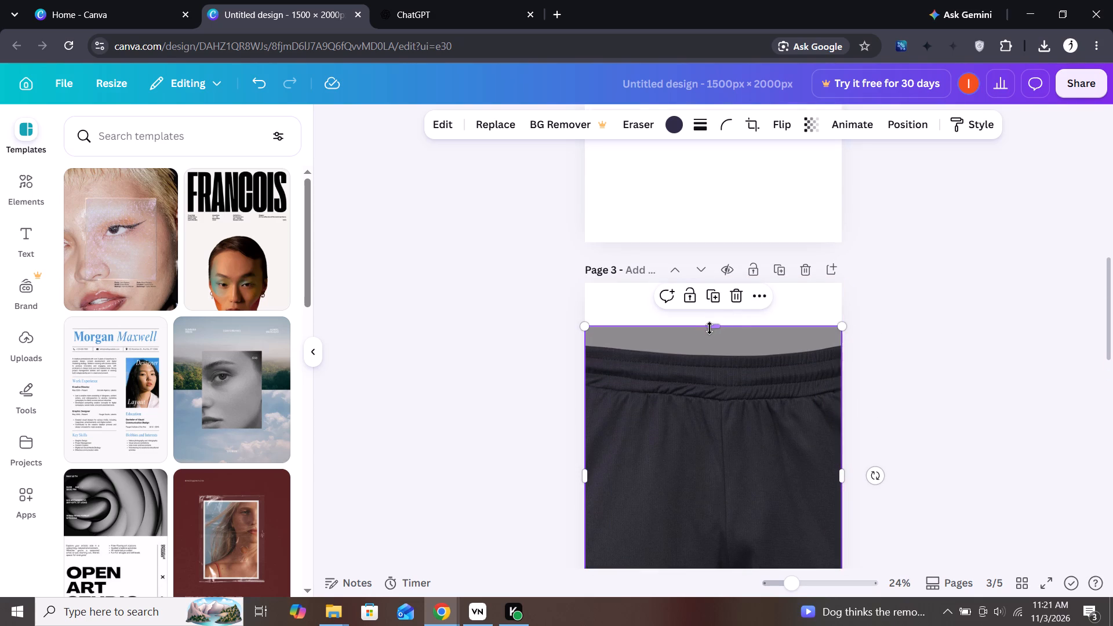
pyautogui.moveTo(710, 328); pyautogui.dragTo(720, 286)
pyautogui.click(954, 358)
# Shift the waistband close-up slightly left on page 3, extend its right side over the page edge, and deselect it.
pyautogui.scroll(-4, 954, 358)
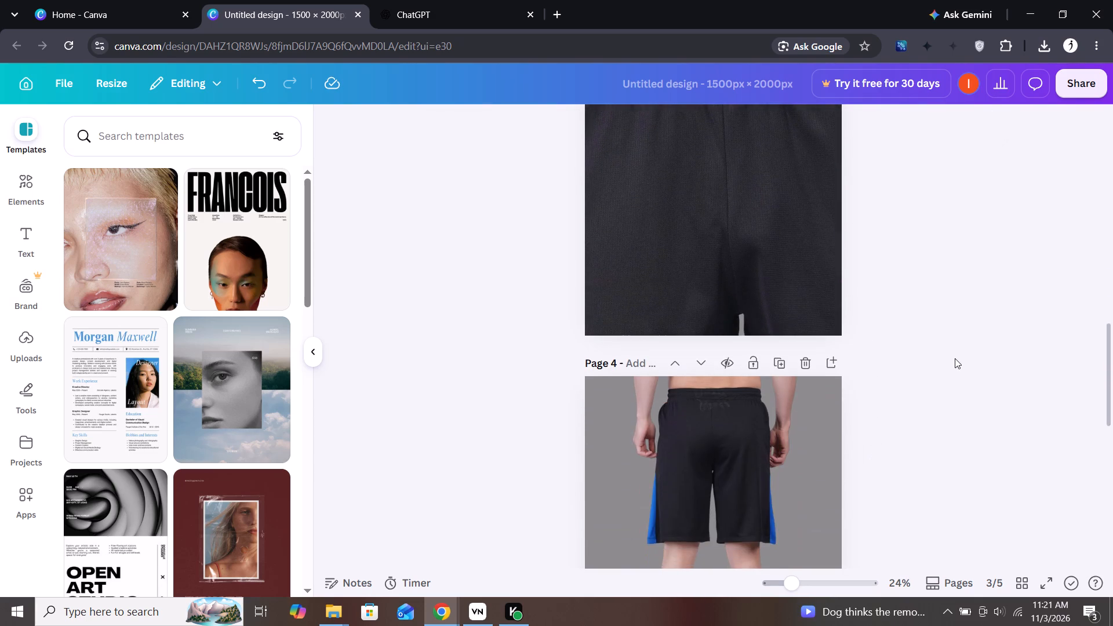
pyautogui.scroll(3, 955, 358)
pyautogui.click(741, 403)
pyautogui.moveTo(761, 398); pyautogui.dragTo(755, 397)
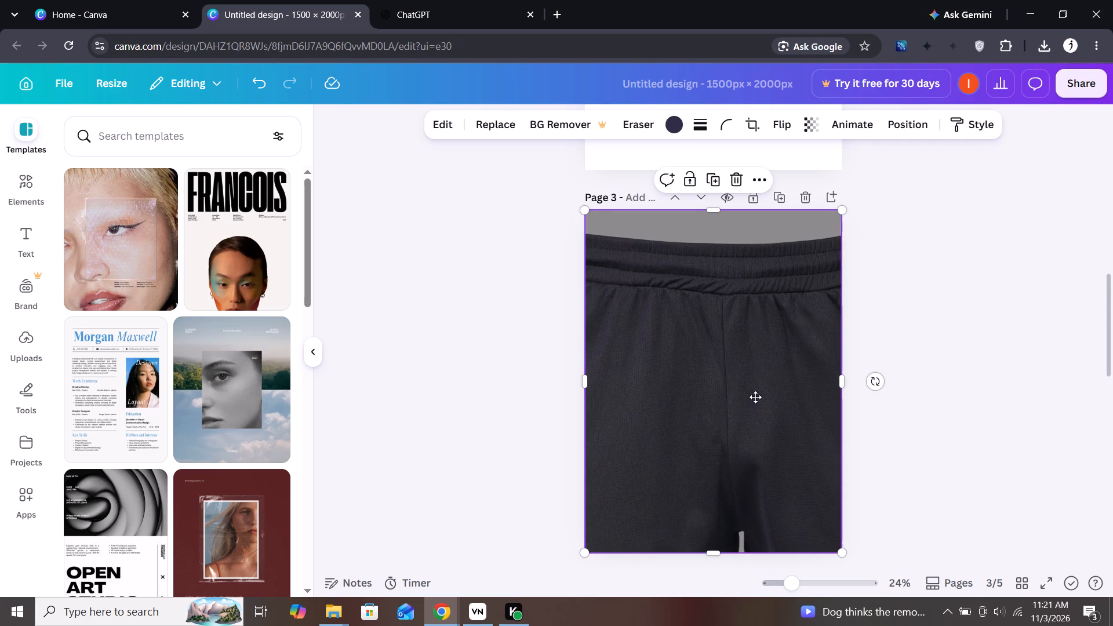
pyautogui.moveTo(755, 397); pyautogui.dragTo(749, 397)
pyautogui.moveTo(827, 384); pyautogui.dragTo(841, 384)
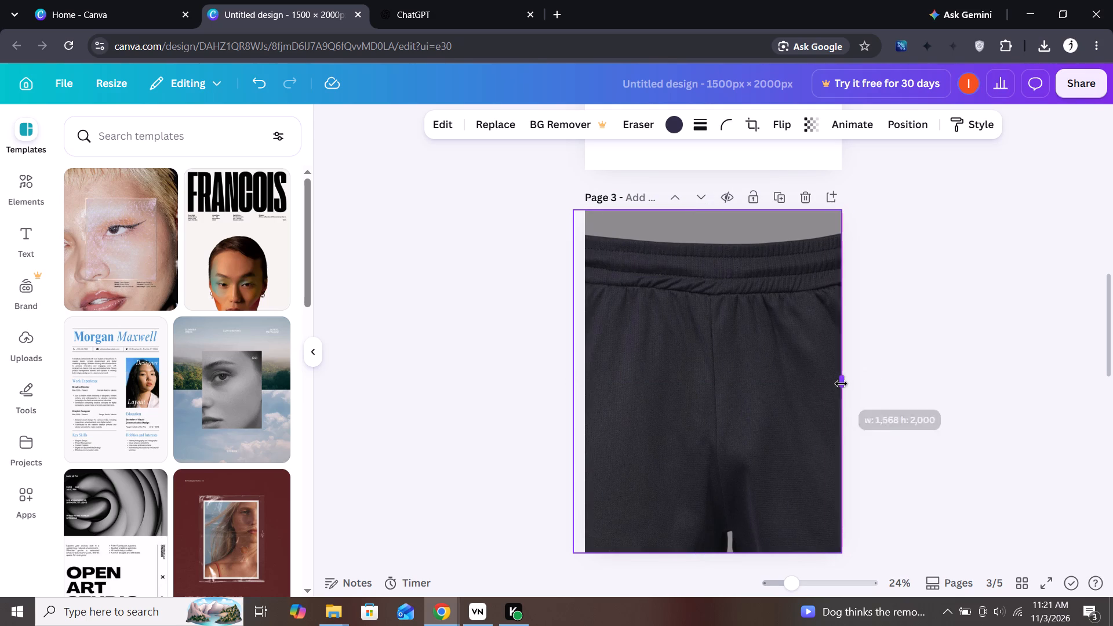
pyautogui.moveTo(841, 384); pyautogui.dragTo(845, 384)
pyautogui.click(945, 398)
# Move the front-view shorts photo higher on page 1, extend it to all page edges, and deselect it.
pyautogui.scroll(8, 947, 397)
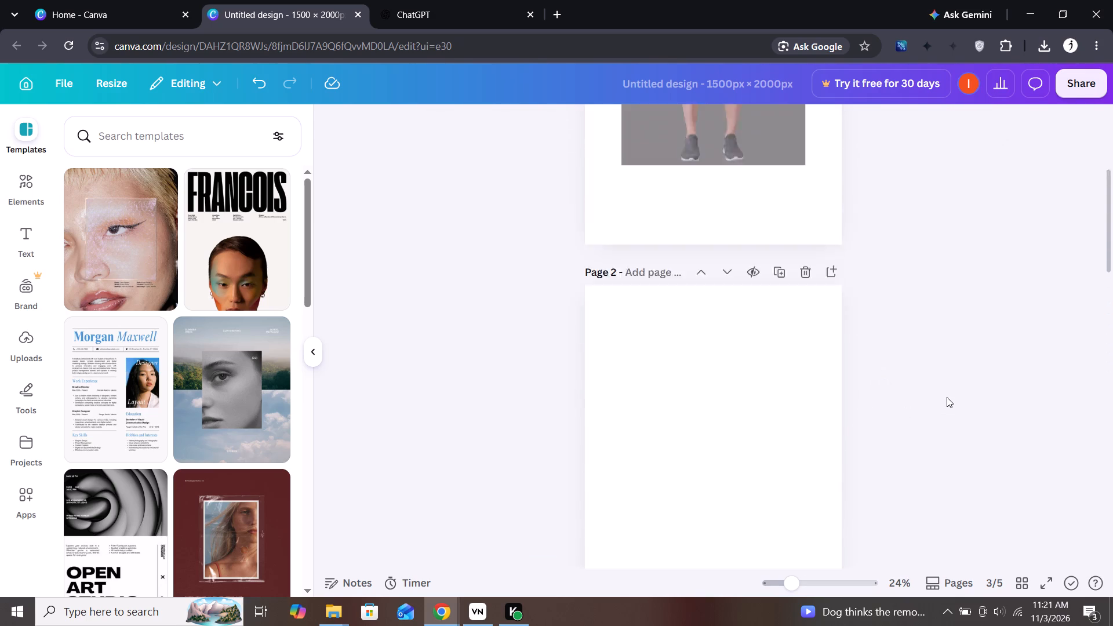
pyautogui.scroll(2, 926, 380)
pyautogui.moveTo(748, 334); pyautogui.dragTo(744, 334)
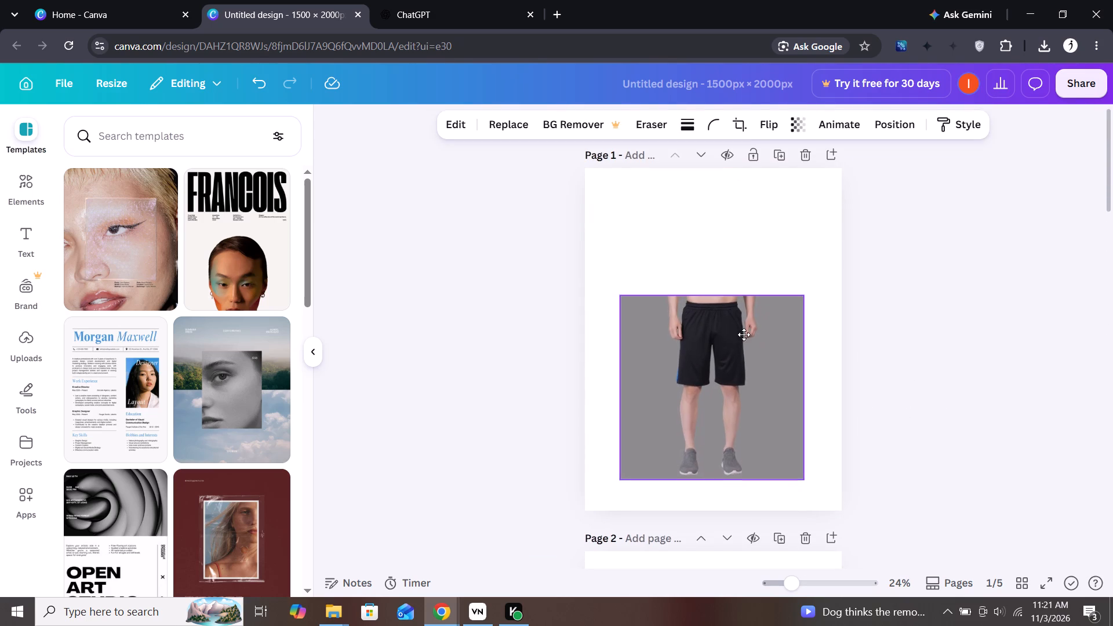
pyautogui.moveTo(744, 334); pyautogui.dragTo(752, 302)
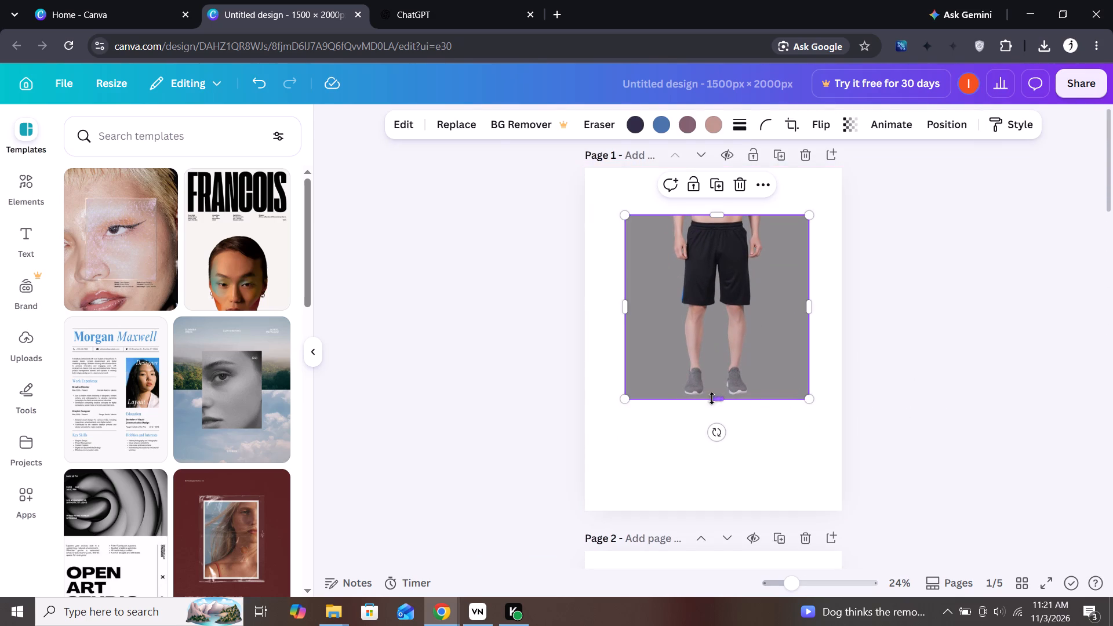
pyautogui.moveTo(711, 398); pyautogui.dragTo(707, 509)
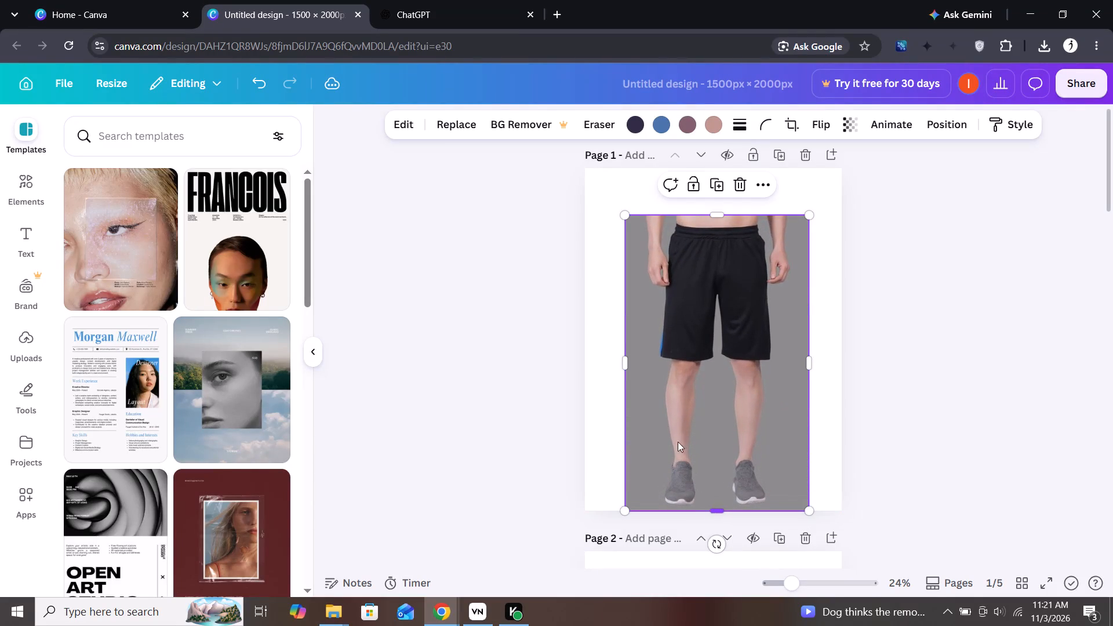
pyautogui.moveTo(625, 362); pyautogui.dragTo(587, 366)
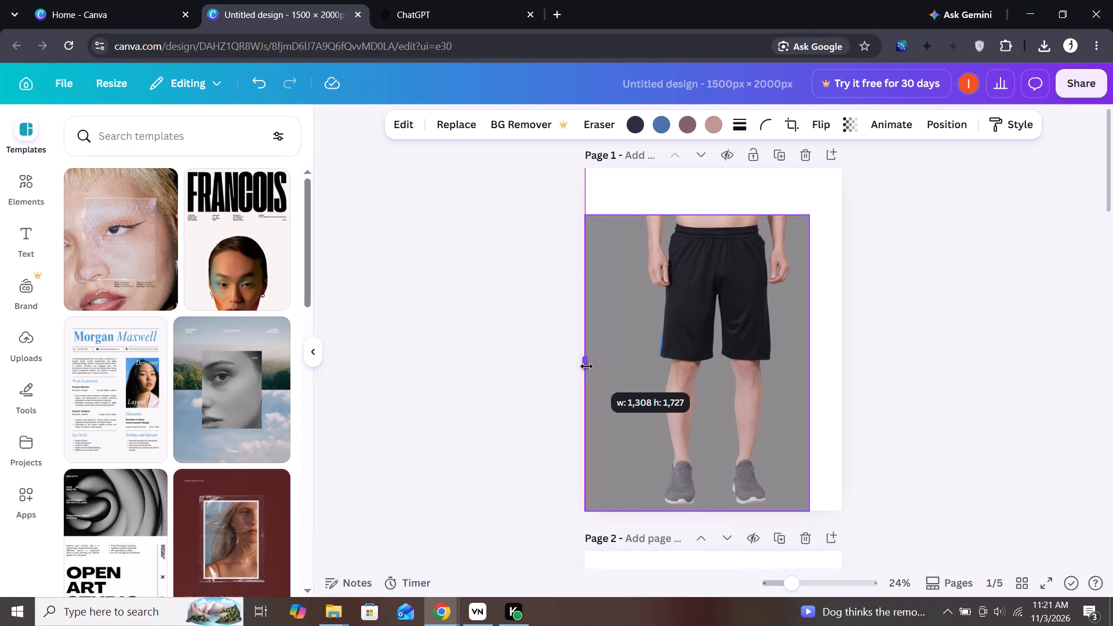
pyautogui.moveTo(587, 366); pyautogui.dragTo(585, 367)
pyautogui.moveTo(701, 214); pyautogui.dragTo(704, 185)
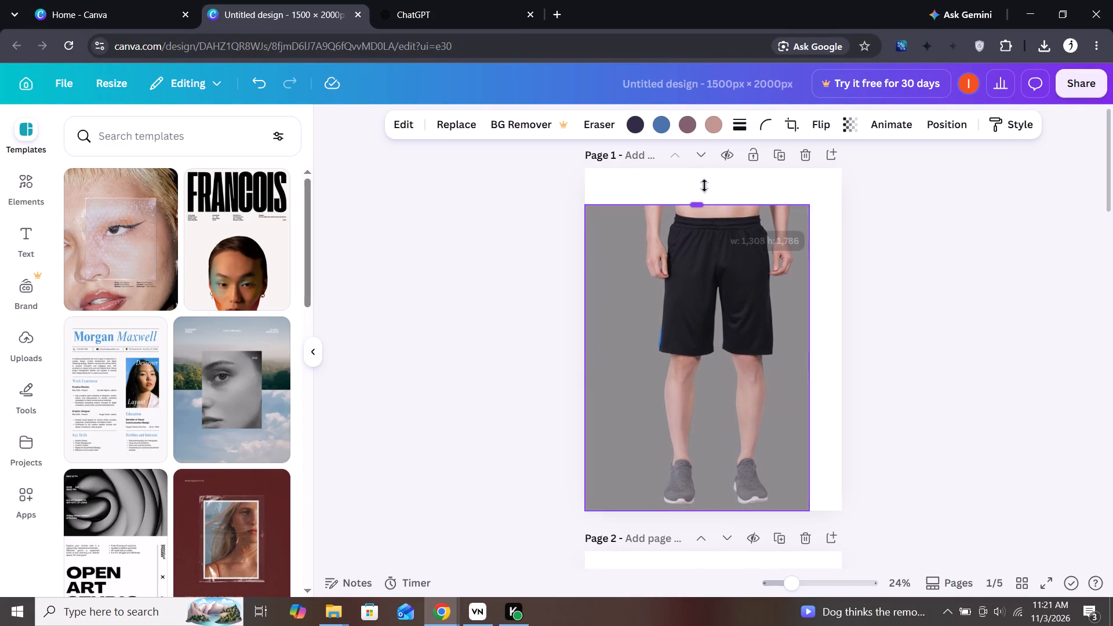
pyautogui.moveTo(704, 185); pyautogui.dragTo(708, 171)
pyautogui.moveTo(813, 337); pyautogui.dragTo(832, 336)
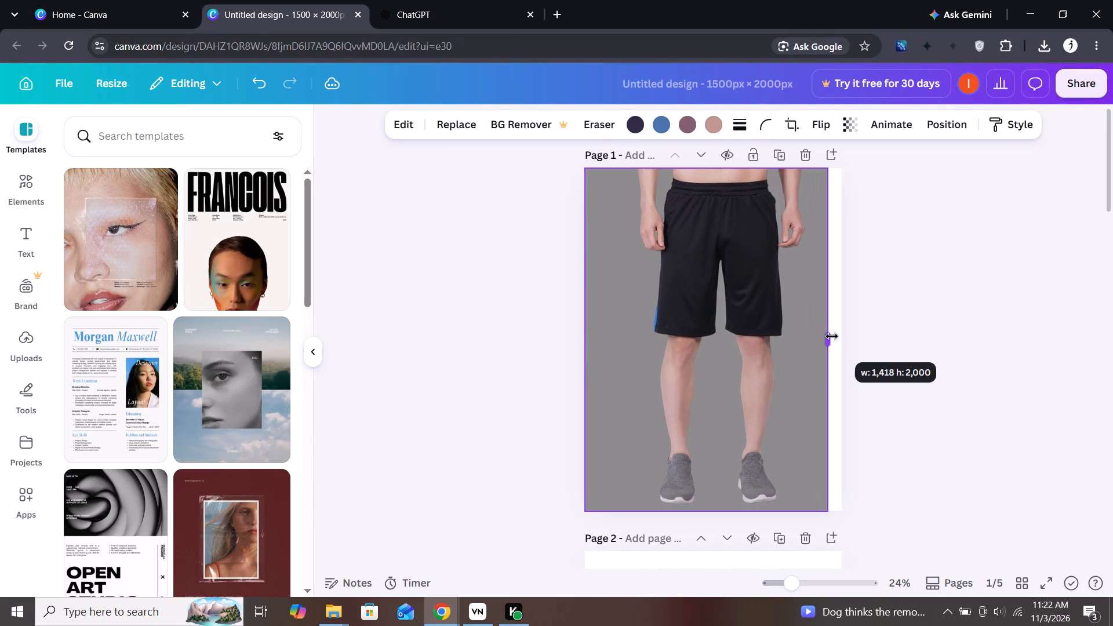
pyautogui.moveTo(832, 336); pyautogui.dragTo(846, 336)
pyautogui.click(947, 391)
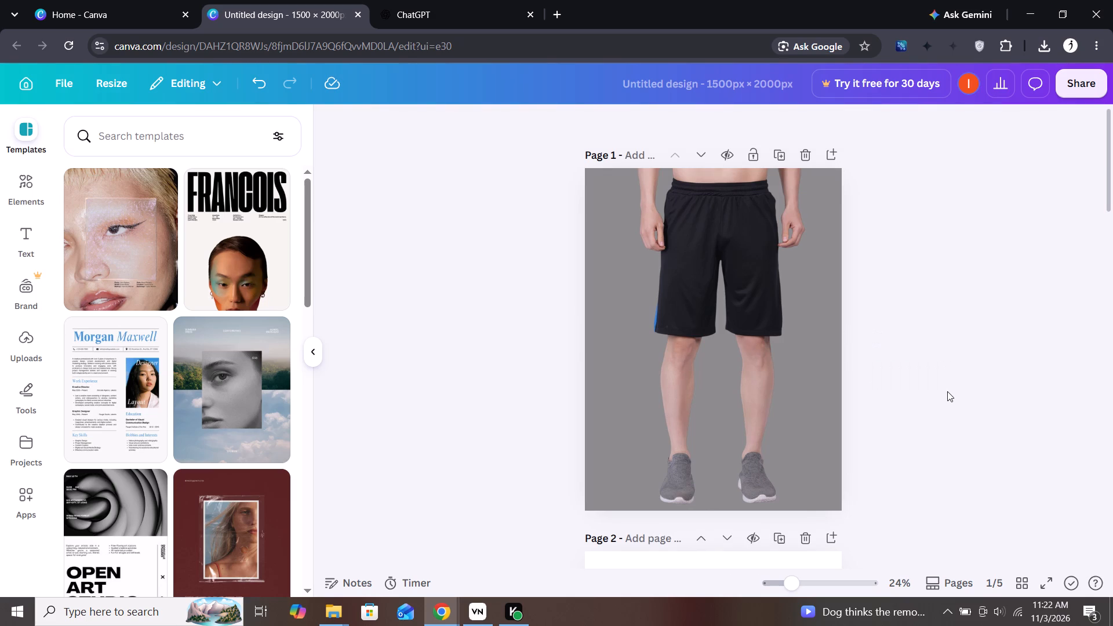
# Add the photo ICMSH303 (3) from the ICMSH303 folder in File Explorer to page 4 of the Canva design.
pyautogui.scroll(-12, 946, 392)
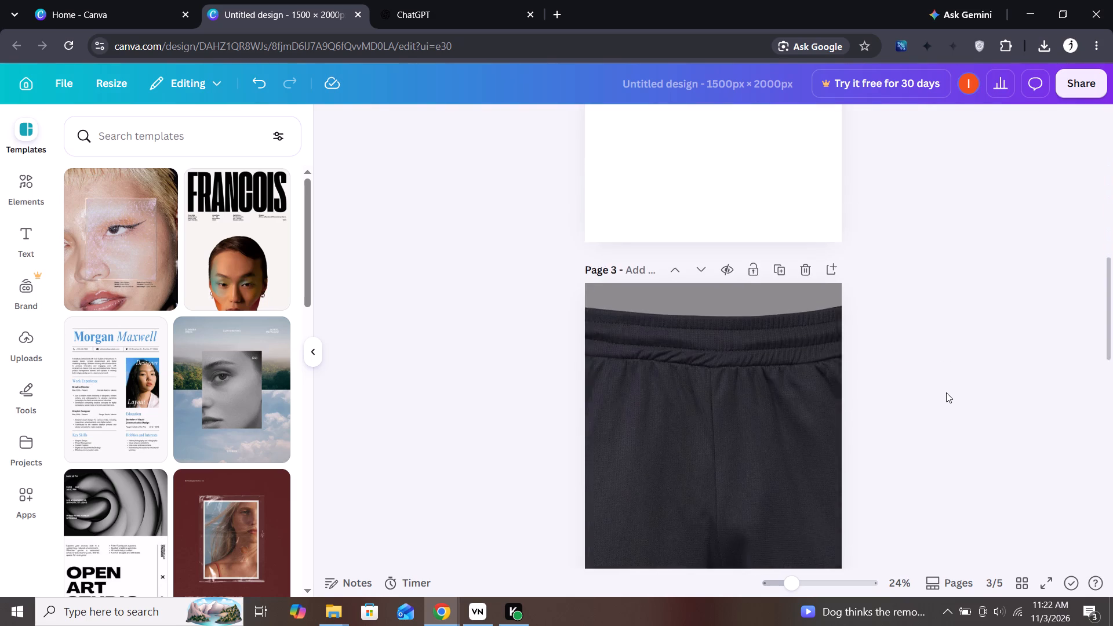
pyautogui.scroll(-19, 946, 392)
pyautogui.scroll(6, 882, 339)
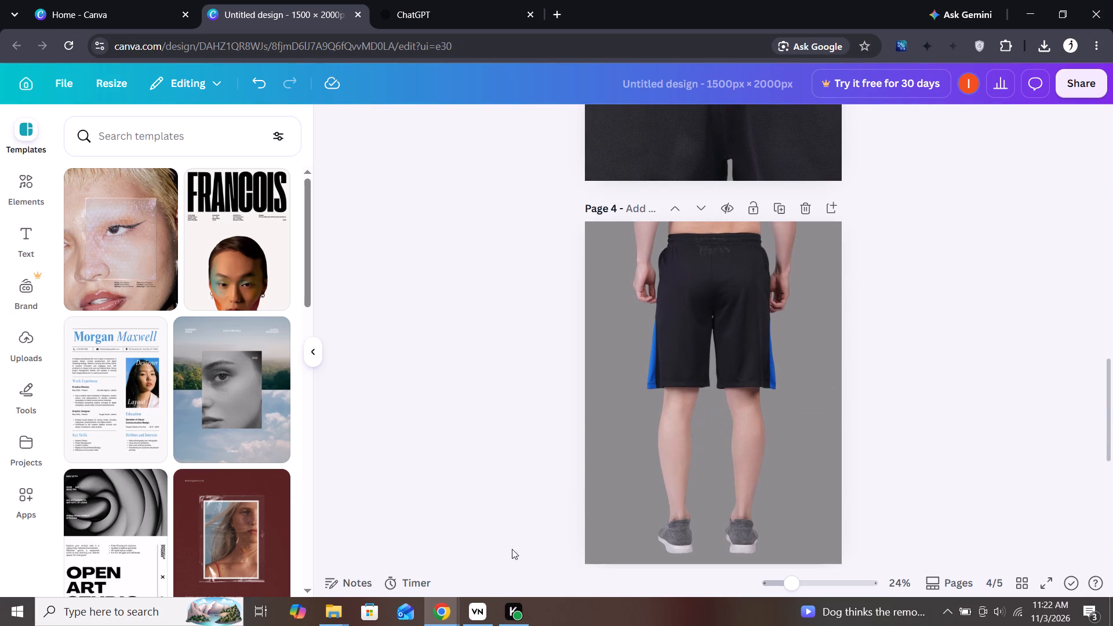
pyautogui.click(337, 612)
pyautogui.click(297, 553)
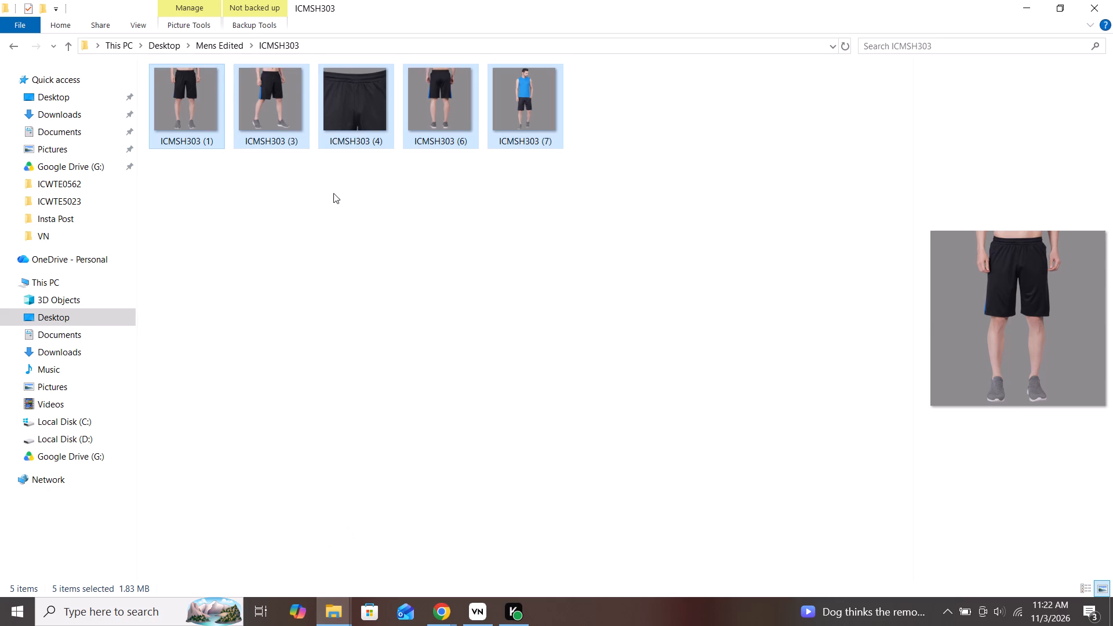
pyautogui.click(271, 105)
pyautogui.moveTo(271, 105); pyautogui.dragTo(353, 300)
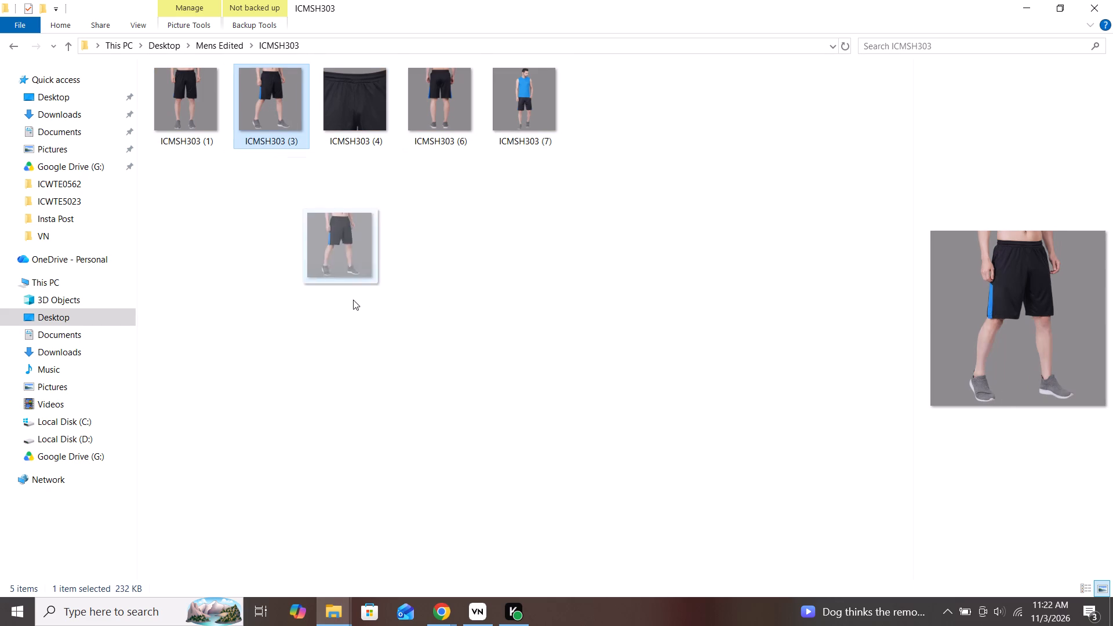
pyautogui.moveTo(353, 300); pyautogui.dragTo(434, 625)
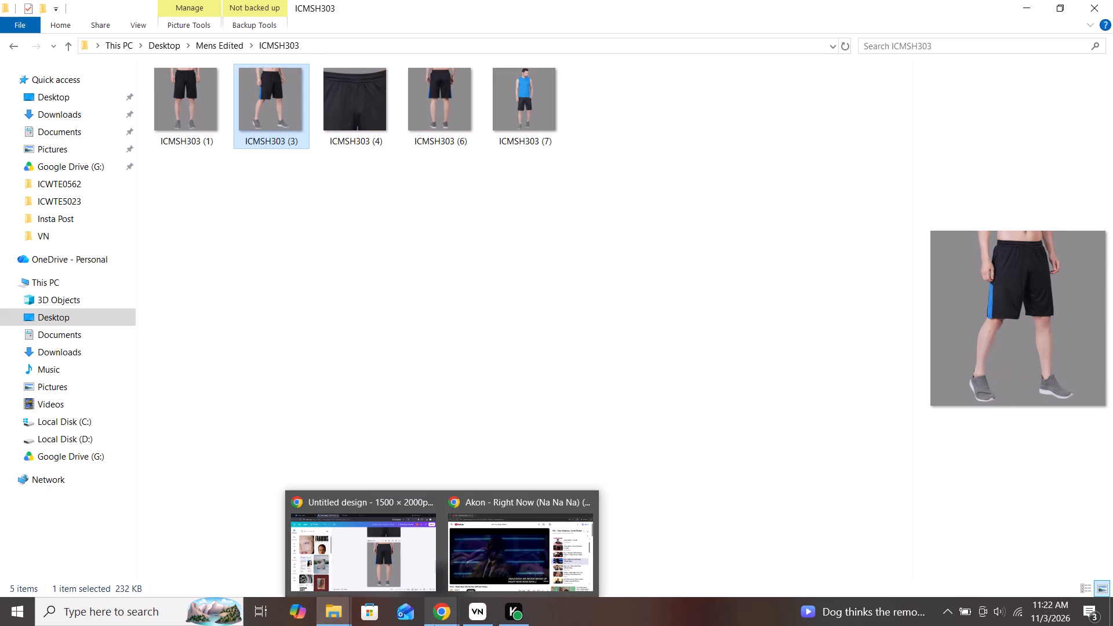
pyautogui.moveTo(434, 625); pyautogui.dragTo(590, 470)
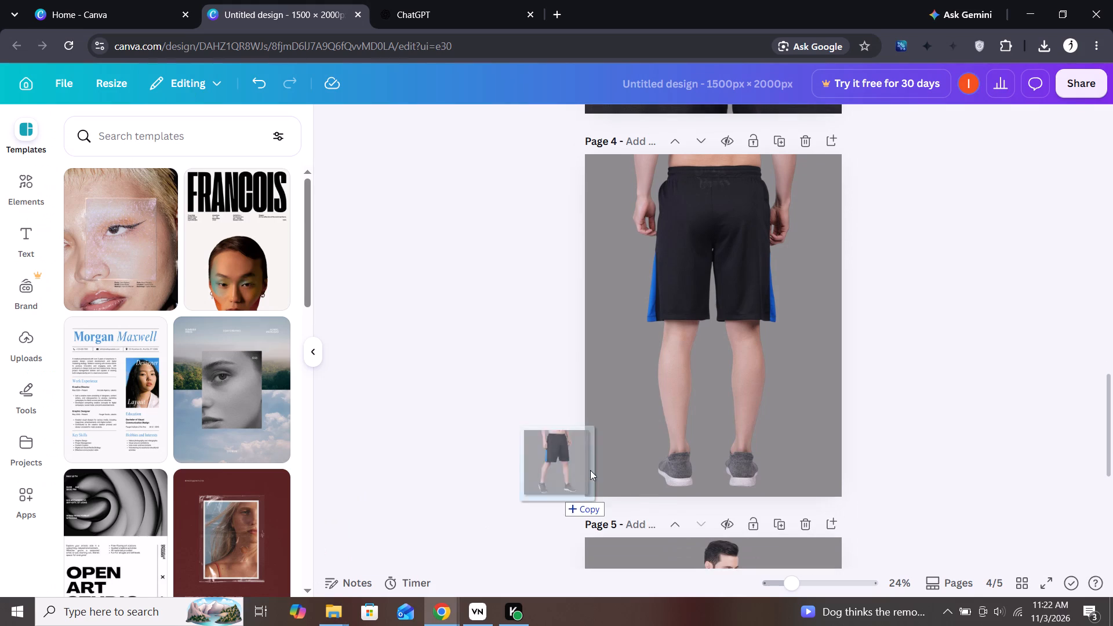
pyautogui.moveTo(590, 470); pyautogui.dragTo(721, 109)
pyautogui.scroll(10, 679, 376)
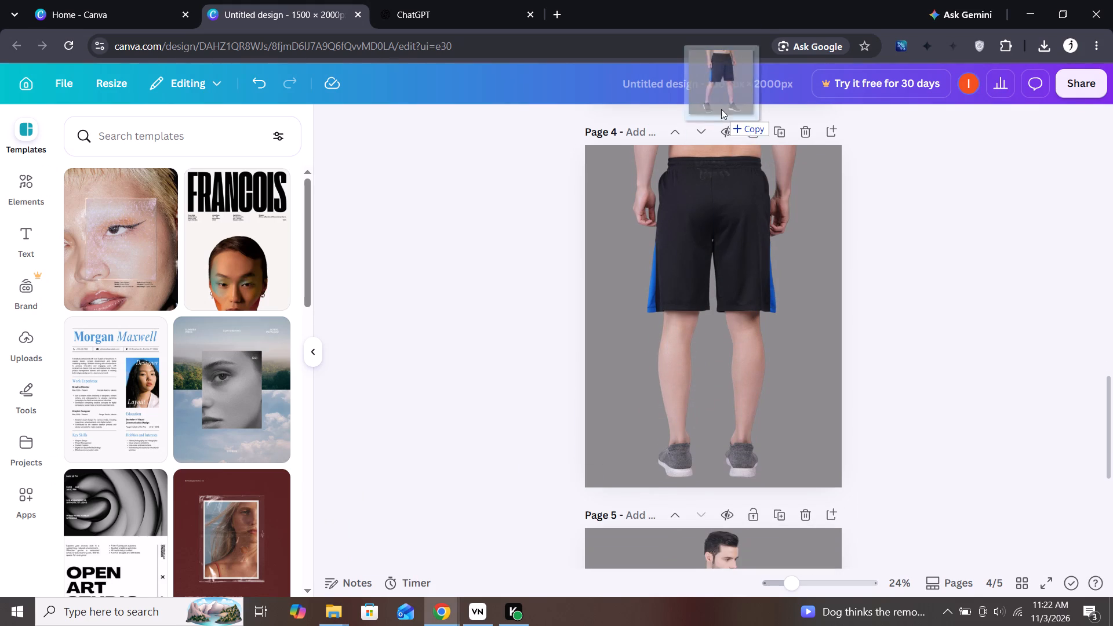
pyautogui.moveTo(721, 109); pyautogui.dragTo(752, 220)
pyautogui.scroll(7, 748, 223)
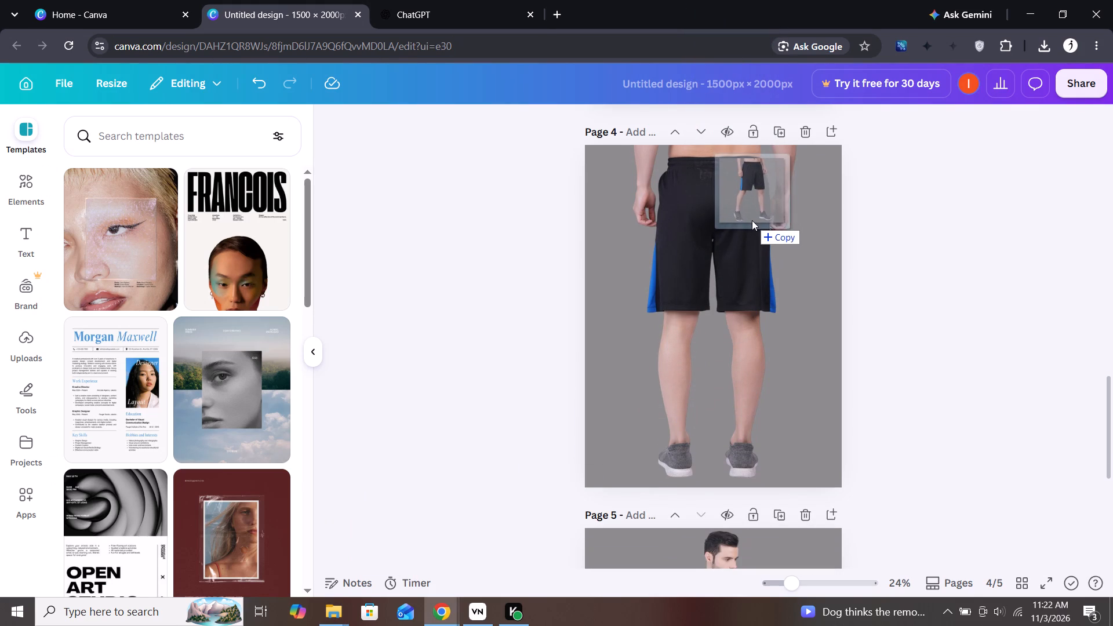
pyautogui.moveTo(752, 220); pyautogui.dragTo(752, 483)
pyautogui.scroll(-9, 754, 234)
pyautogui.scroll(3, 755, 484)
pyautogui.click(747, 481)
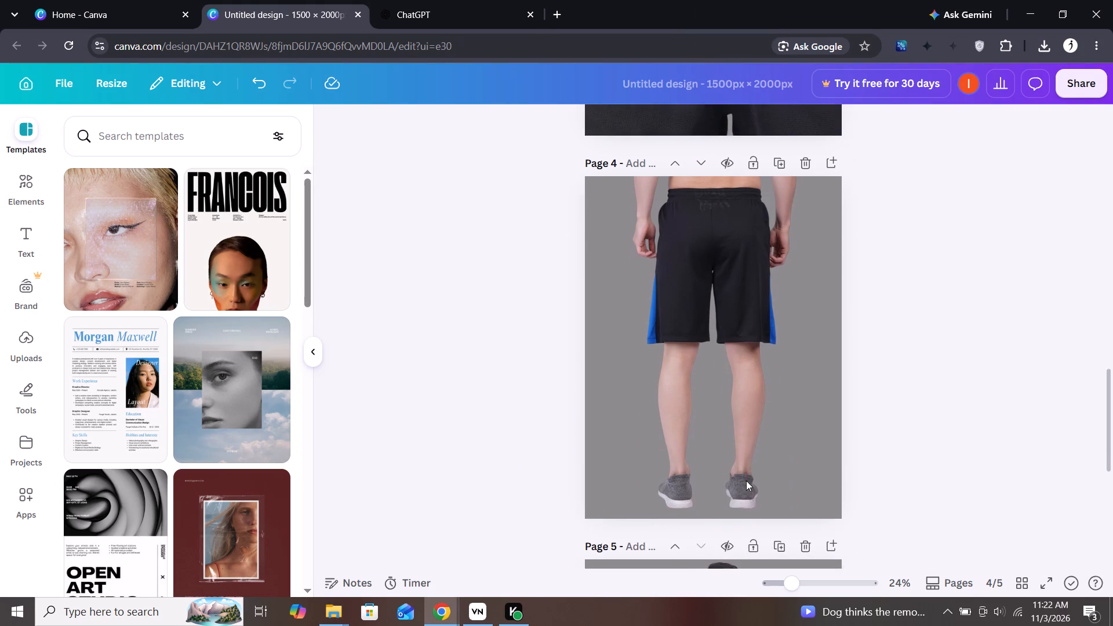
# Move the newly added side-angle photo of the black shorts from page 4 to the empty page 2.
pyautogui.scroll(-4, 747, 479)
pyautogui.scroll(6, 750, 478)
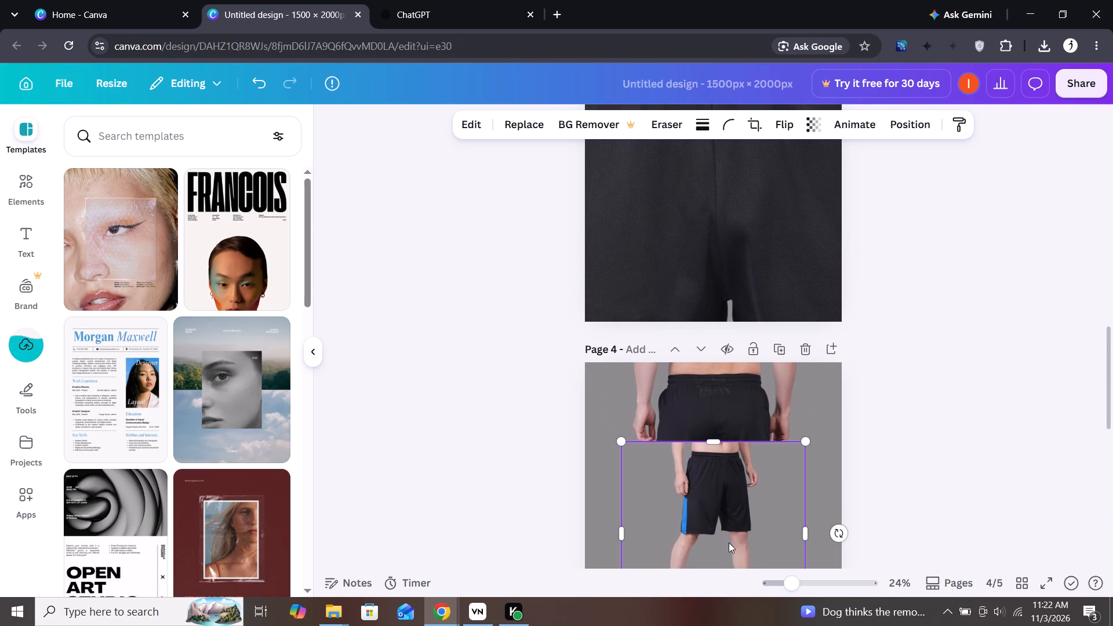
pyautogui.moveTo(723, 513); pyautogui.dragTo(735, 339)
pyautogui.scroll(5, 729, 345)
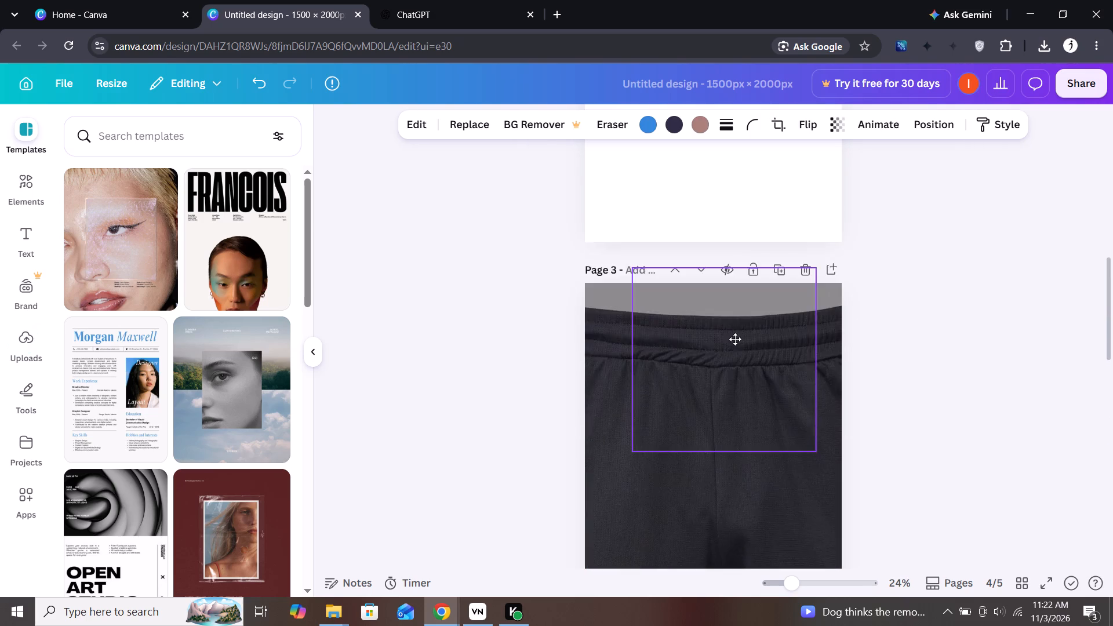
pyautogui.moveTo(735, 339); pyautogui.dragTo(734, 341)
pyautogui.scroll(4, 733, 341)
# Extend the side-angle shorts photo on page 2 to all four page edges so it fills 1500 × 2000 px, and deselect it.
pyautogui.scroll(-9, 791, 427)
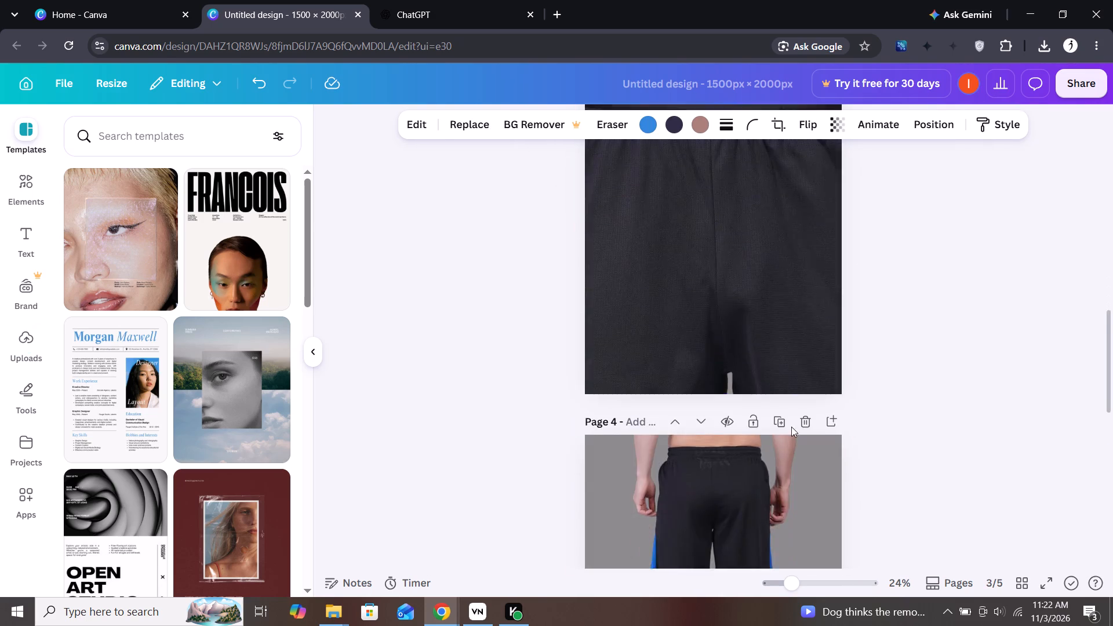
pyautogui.scroll(-12, 791, 427)
pyautogui.scroll(15, 791, 427)
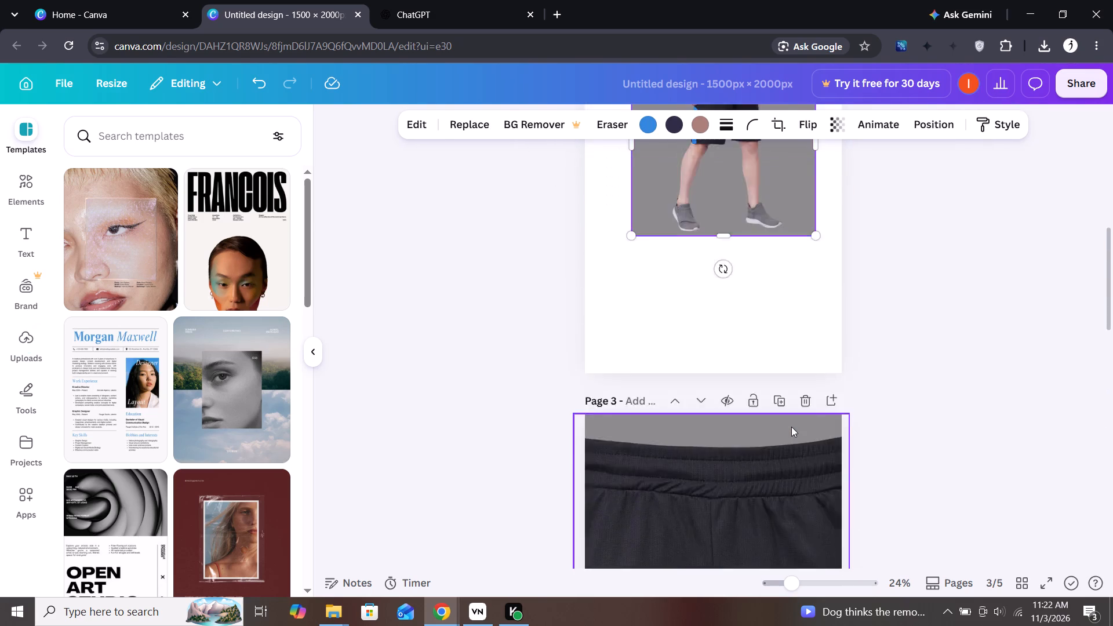
pyautogui.scroll(8, 791, 427)
pyautogui.scroll(-6, 791, 427)
pyautogui.scroll(2, 791, 427)
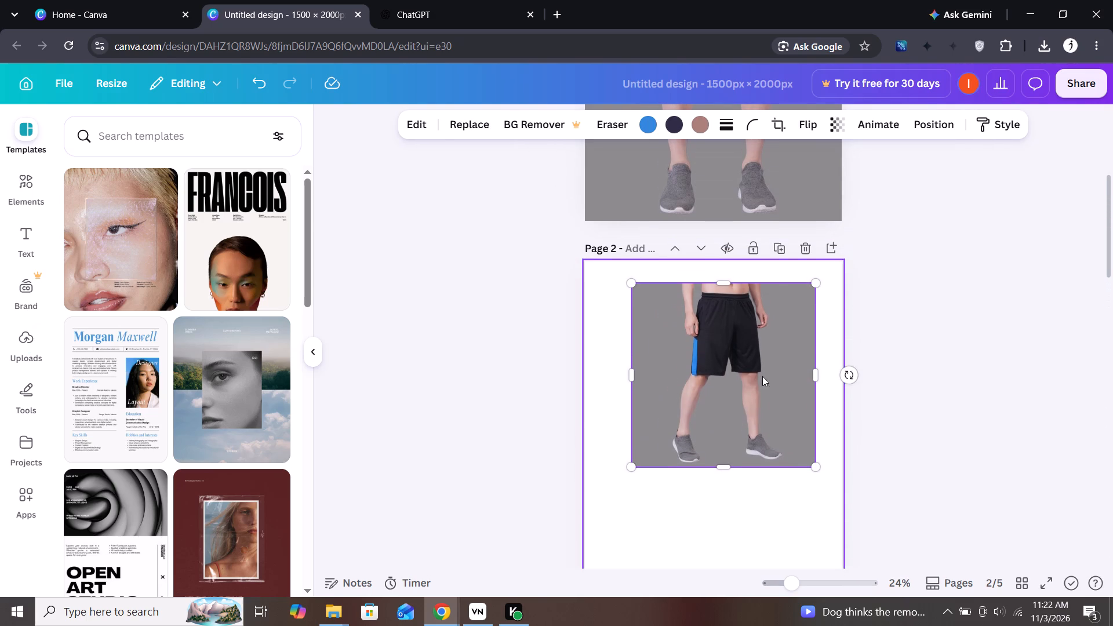
pyautogui.scroll(-1, 729, 470)
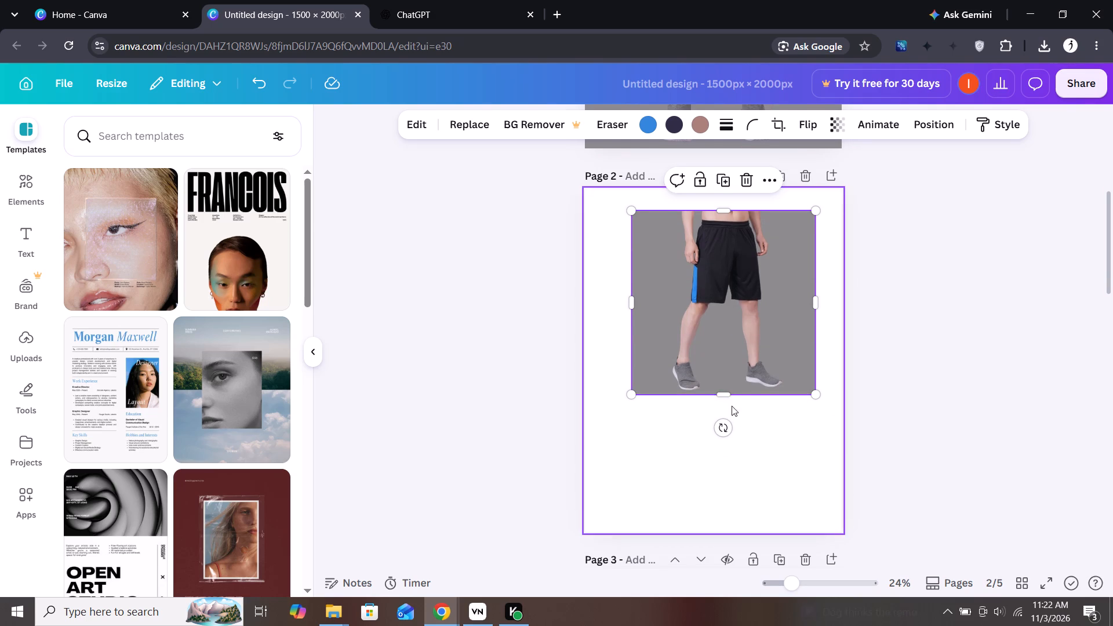
pyautogui.moveTo(719, 394); pyautogui.dragTo(705, 526)
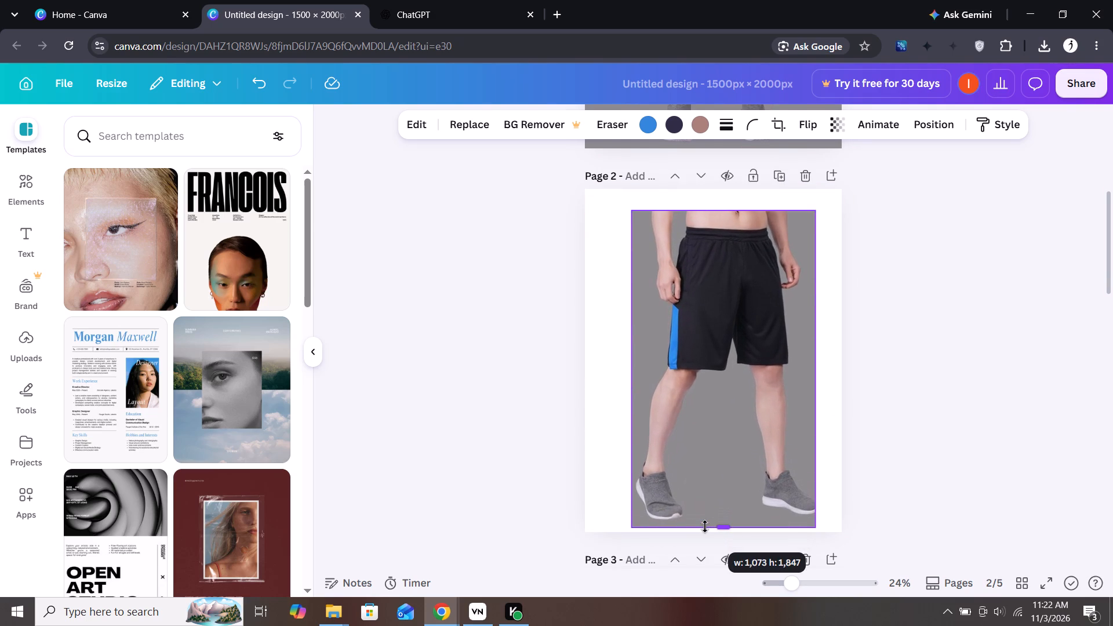
pyautogui.moveTo(705, 526); pyautogui.dragTo(705, 534)
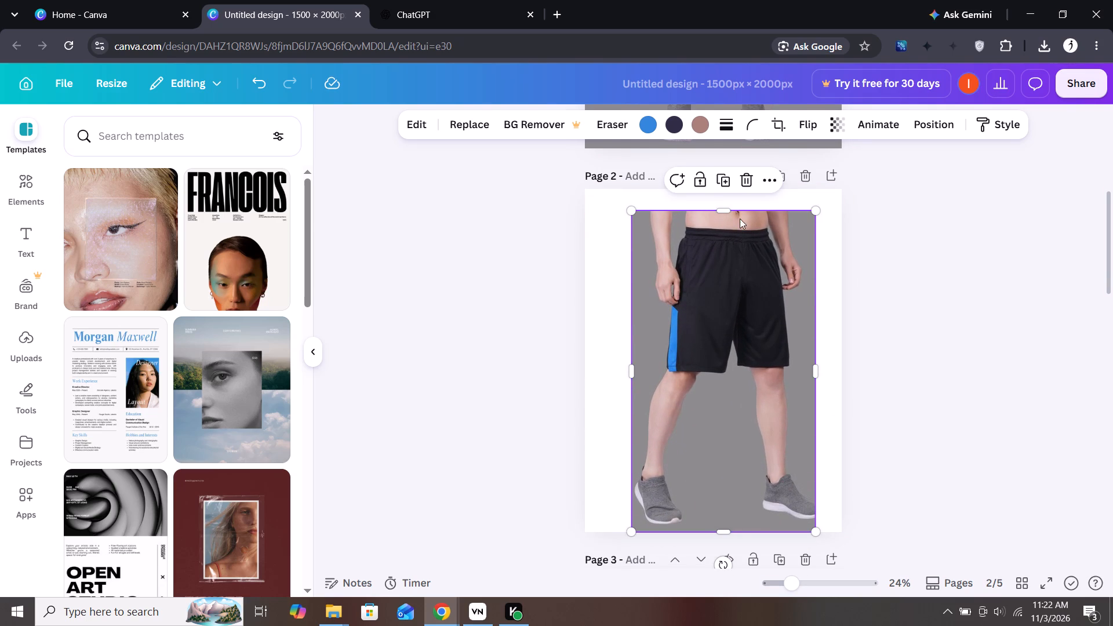
pyautogui.moveTo(721, 210); pyautogui.dragTo(724, 187)
pyautogui.moveTo(632, 366); pyautogui.dragTo(595, 361)
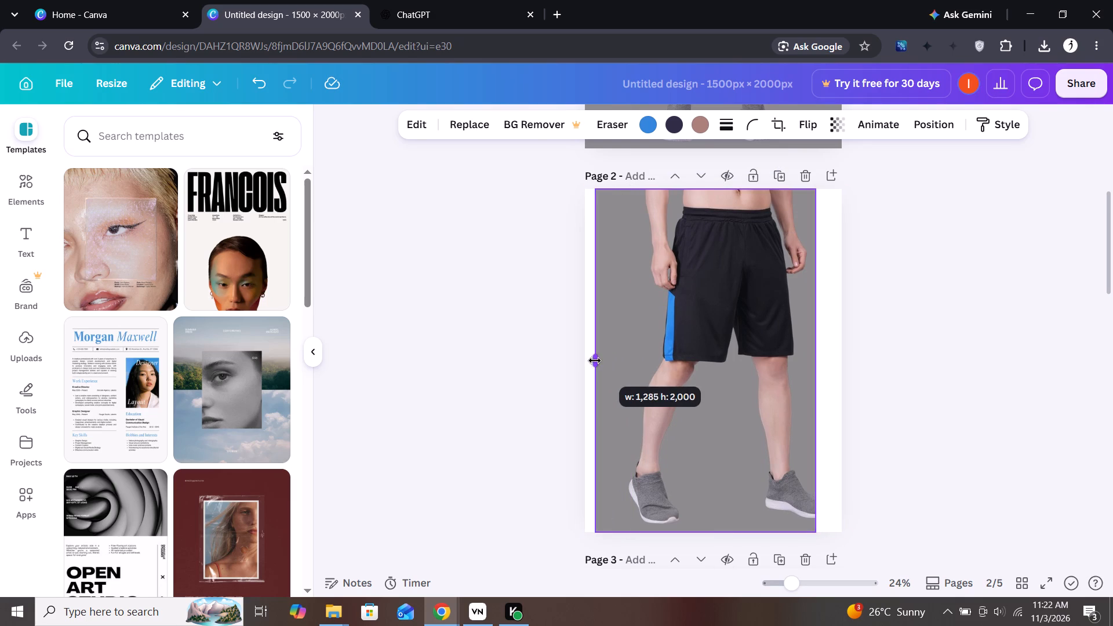
pyautogui.moveTo(595, 361); pyautogui.dragTo(587, 359)
pyautogui.moveTo(817, 364); pyautogui.dragTo(830, 363)
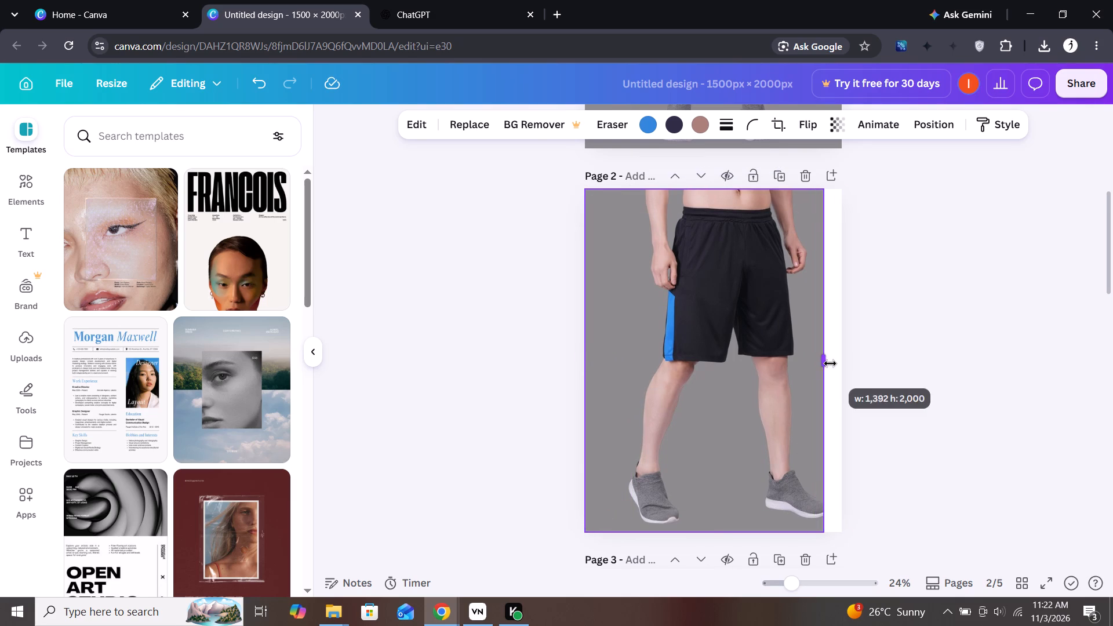
pyautogui.moveTo(830, 363); pyautogui.dragTo(842, 364)
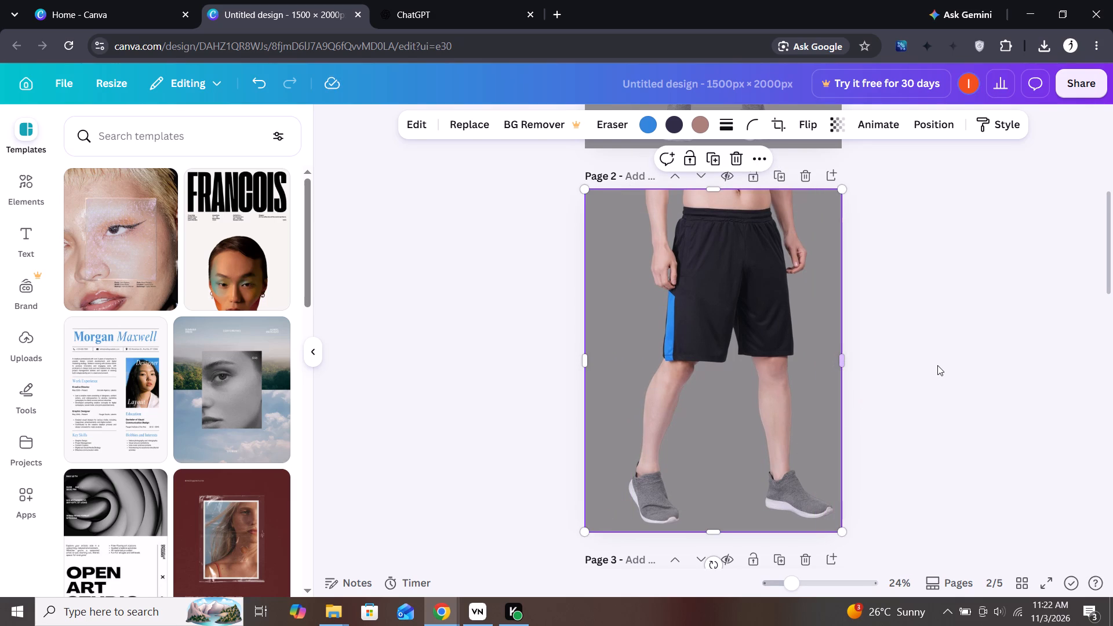
pyautogui.click(941, 364)
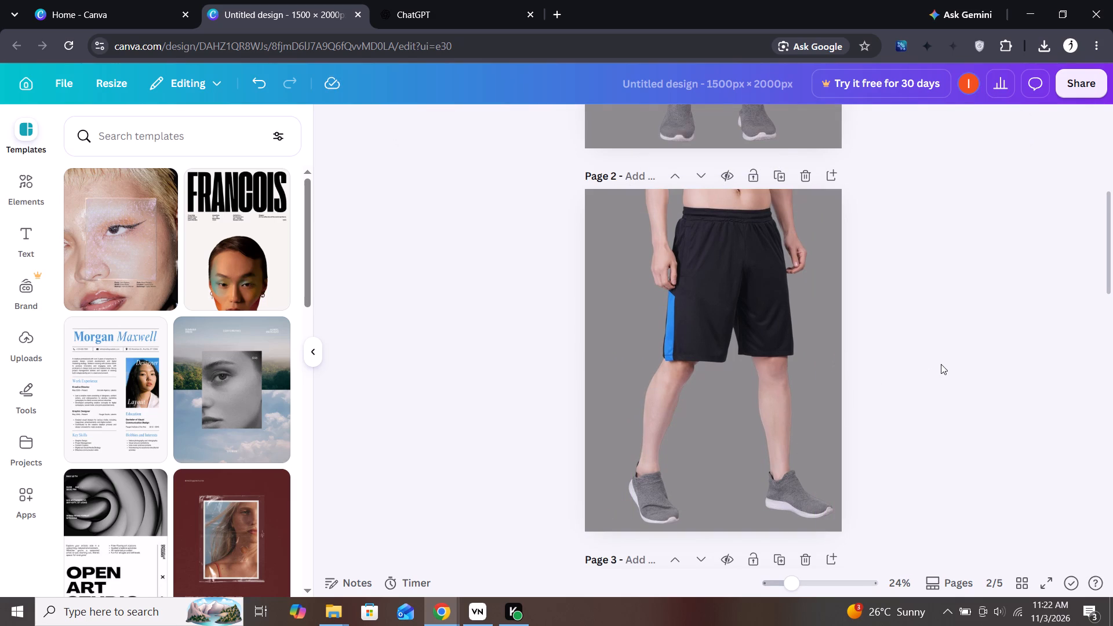
# Review the photos on pages 2 to 4 for full page coverage.
pyautogui.scroll(-6, 941, 364)
pyautogui.scroll(7, 941, 364)
pyautogui.scroll(-10, 941, 364)
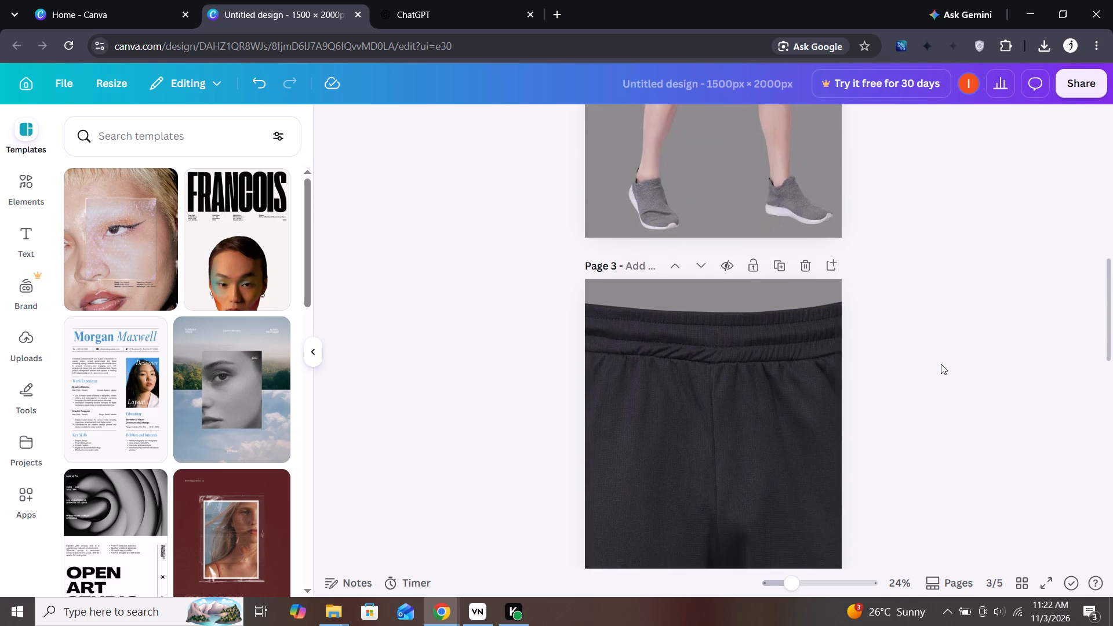
pyautogui.scroll(-18, 941, 364)
pyautogui.scroll(8, 941, 364)
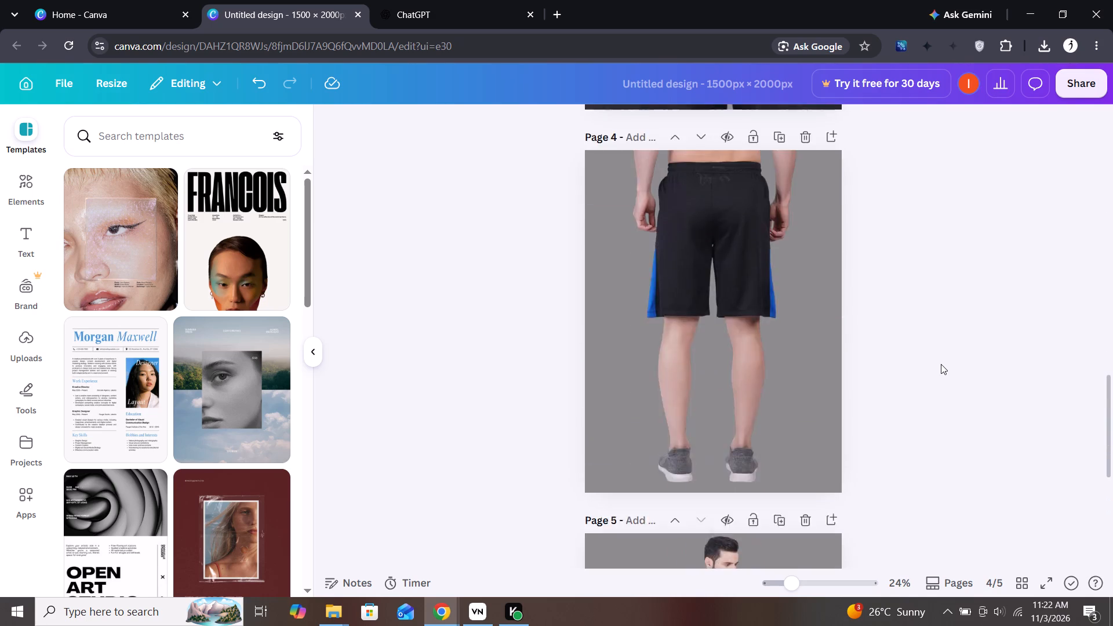
pyautogui.scroll(20, 941, 364)
pyautogui.scroll(3, 941, 364)
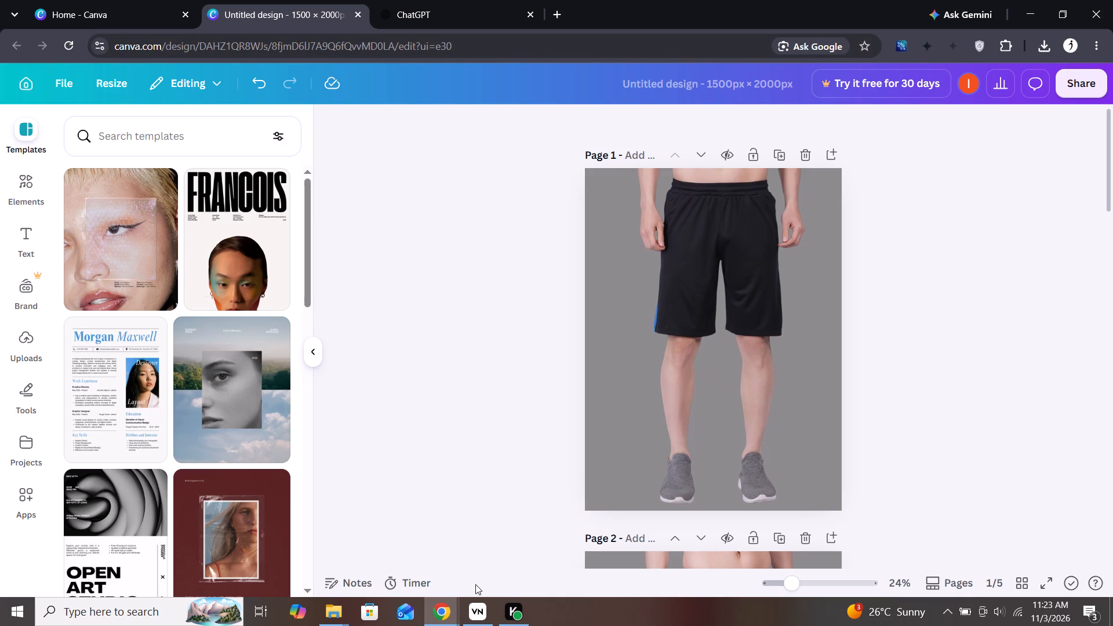
# Switch to the Downloads folder in File Explorer, refresh its file list, and return to the Canva design.
pyautogui.click(691, 270)
pyautogui.click(337, 610)
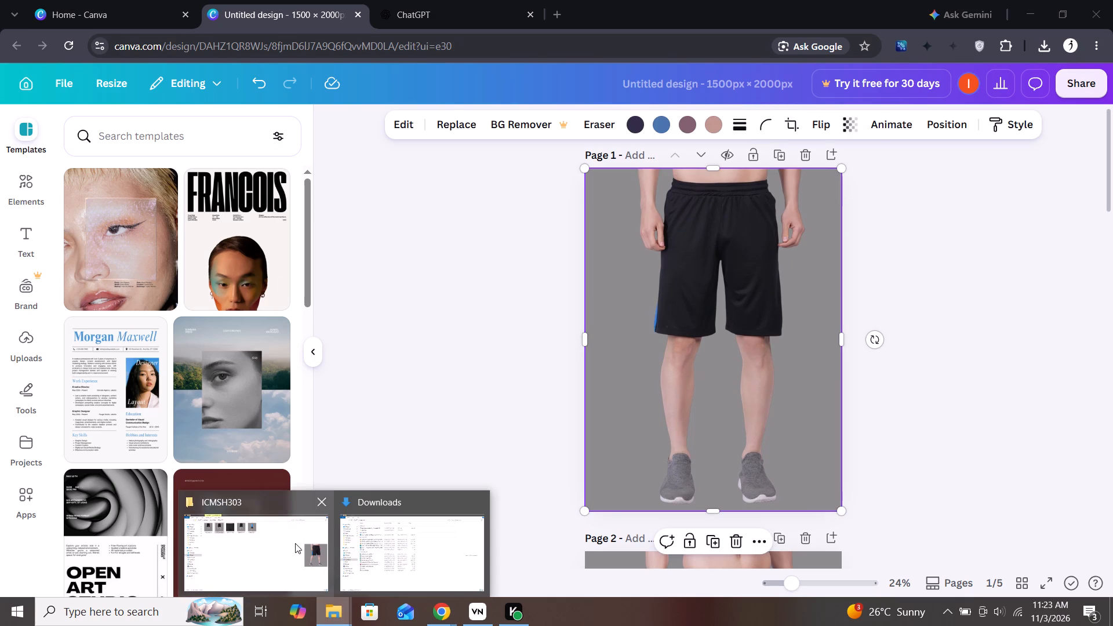
pyautogui.click(420, 551)
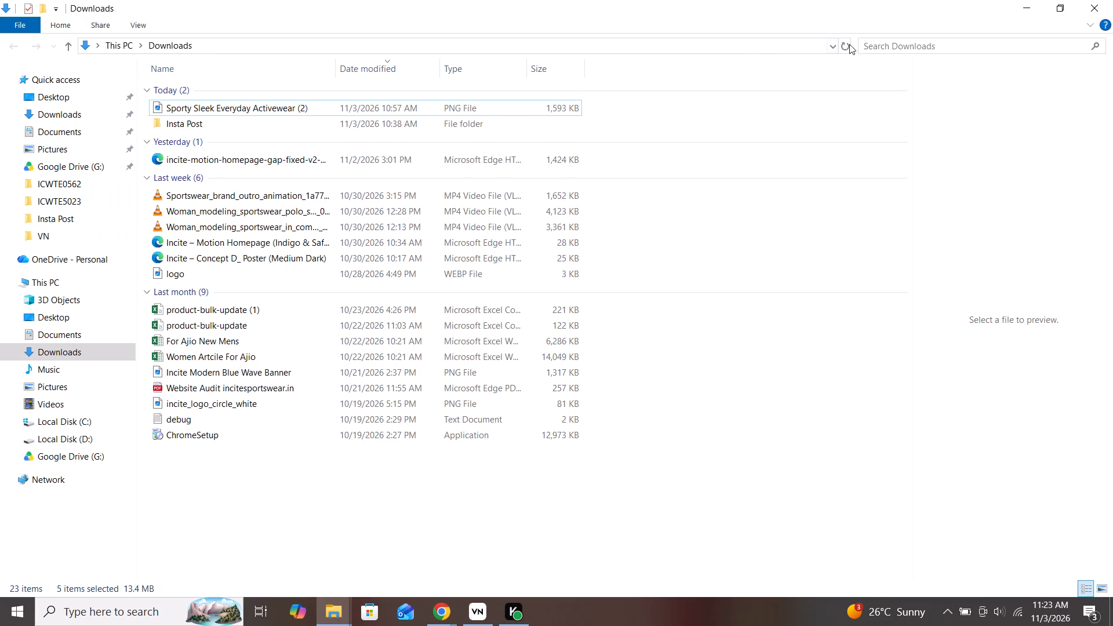
pyautogui.click(857, 48)
pyautogui.click(847, 47)
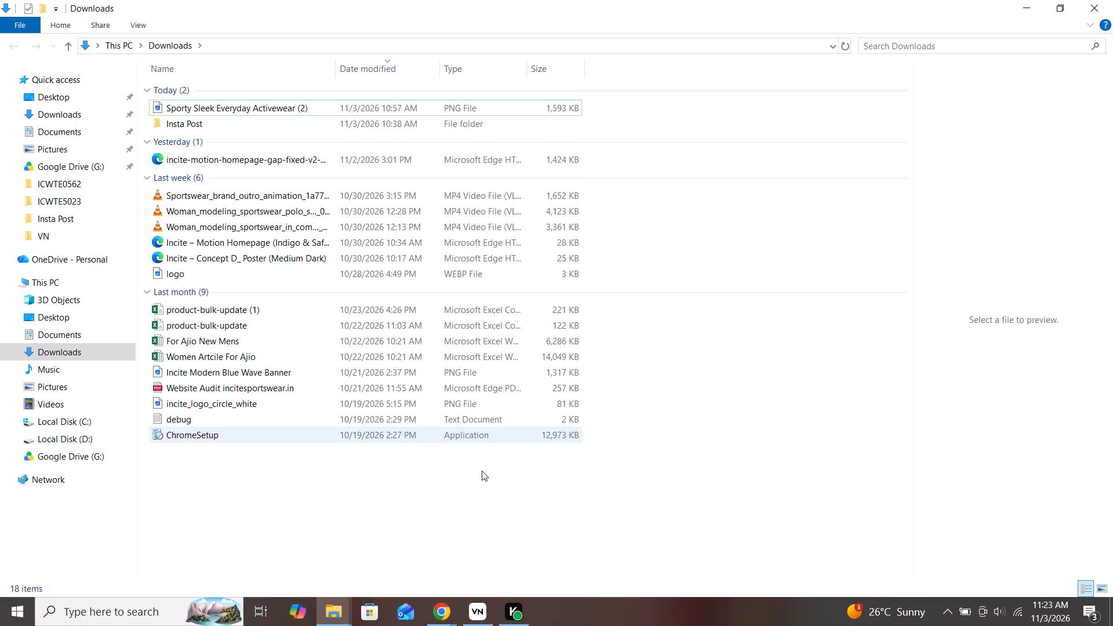
pyautogui.click(446, 602)
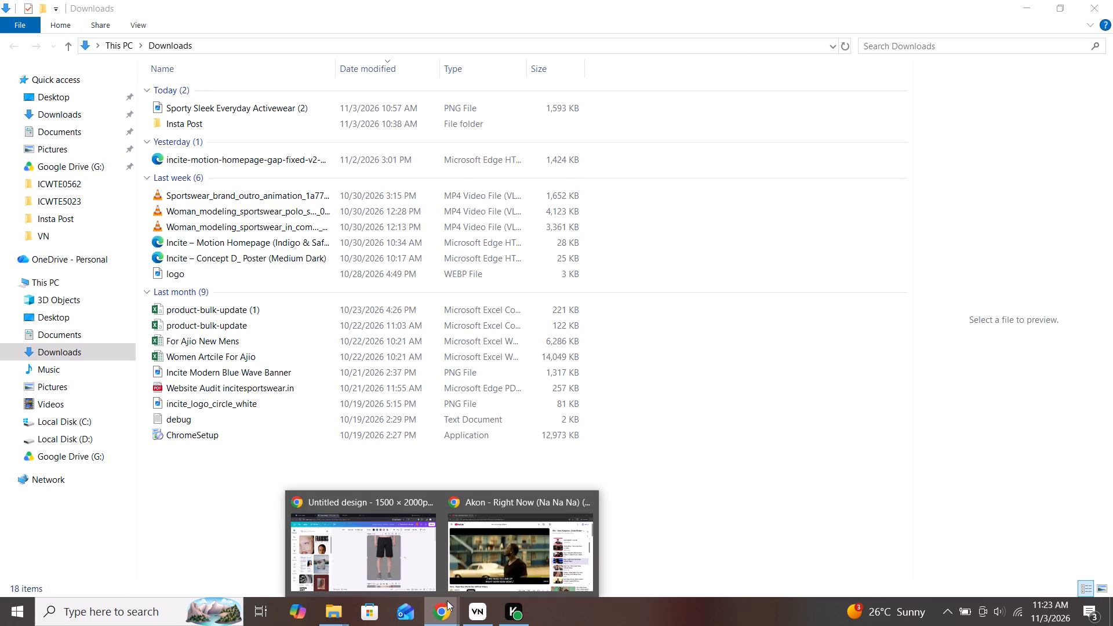
pyautogui.click(333, 555)
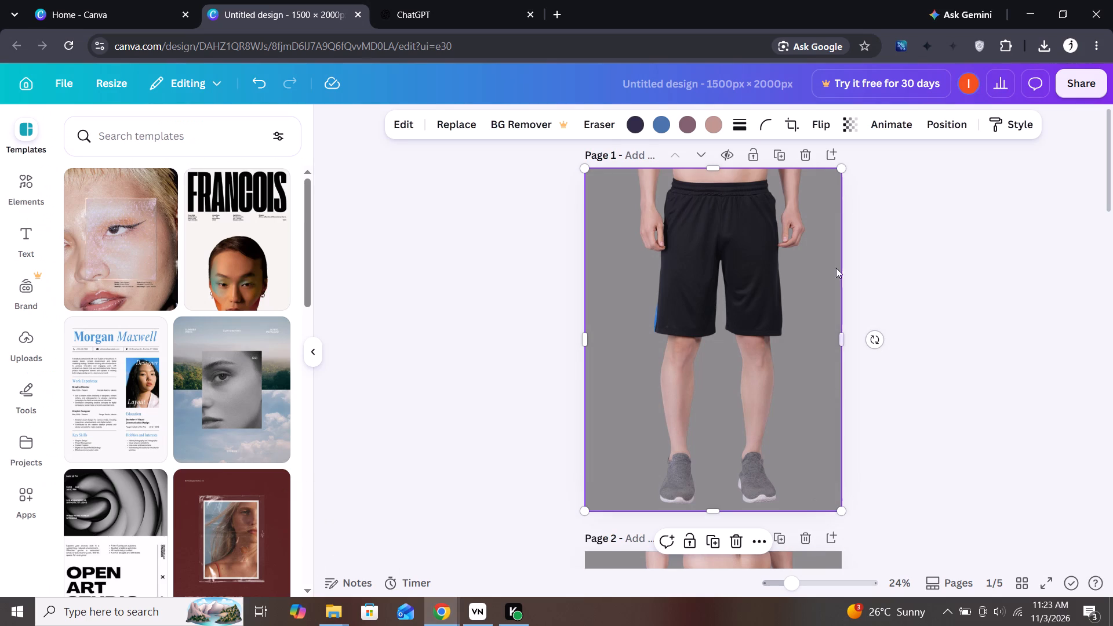
# Download only the front-view shorts photo on page 1 as a PNG.
pyautogui.click(849, 194)
pyautogui.rightClick(779, 208)
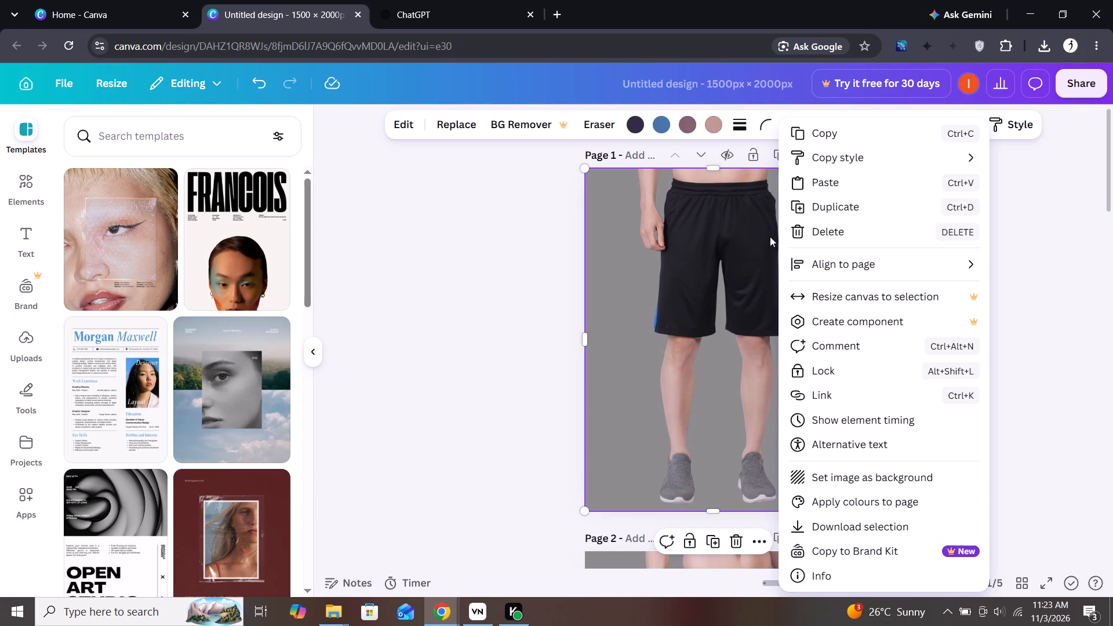
pyautogui.click(839, 530)
pyautogui.click(903, 469)
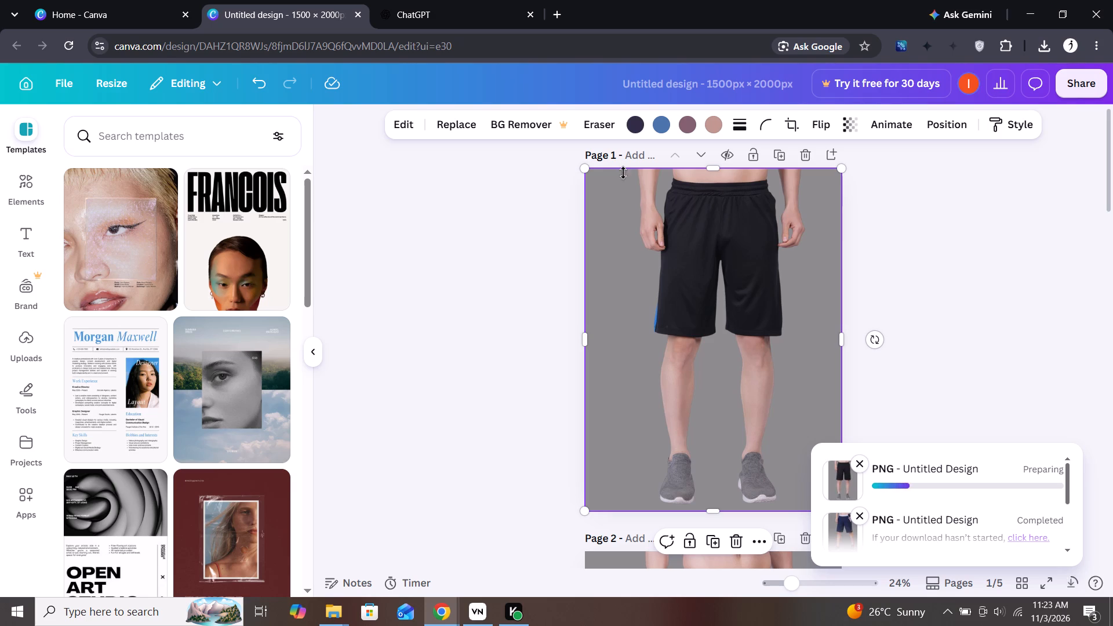
# Download only the side-angle shorts photo on page 2 as a high-quality PNG.
pyautogui.scroll(-7, 606, 216)
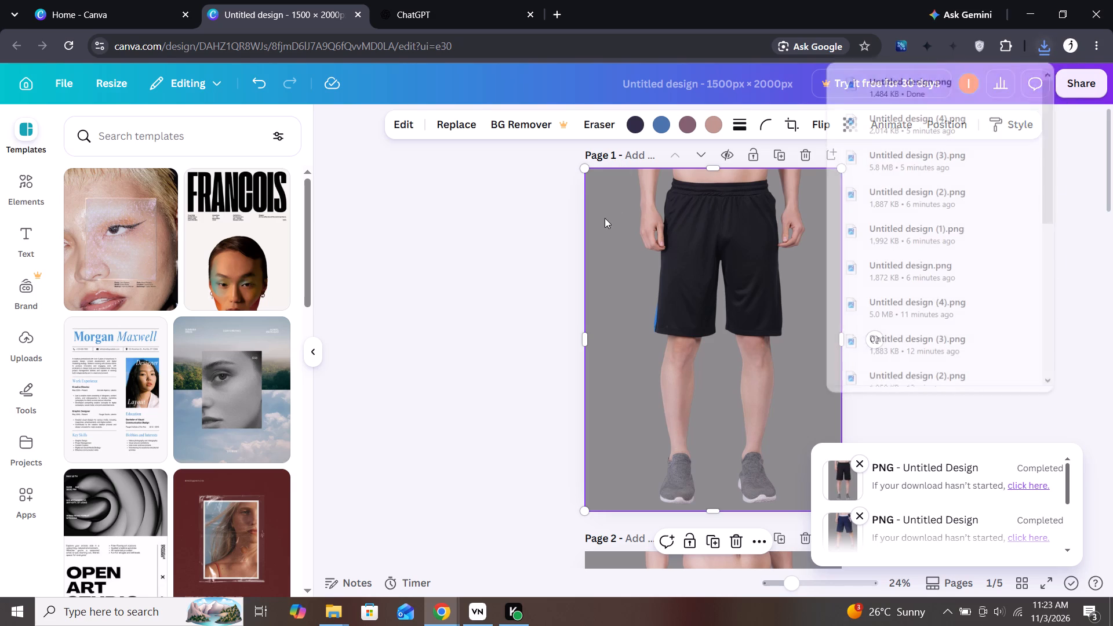
pyautogui.click(679, 225)
pyautogui.rightClick(679, 225)
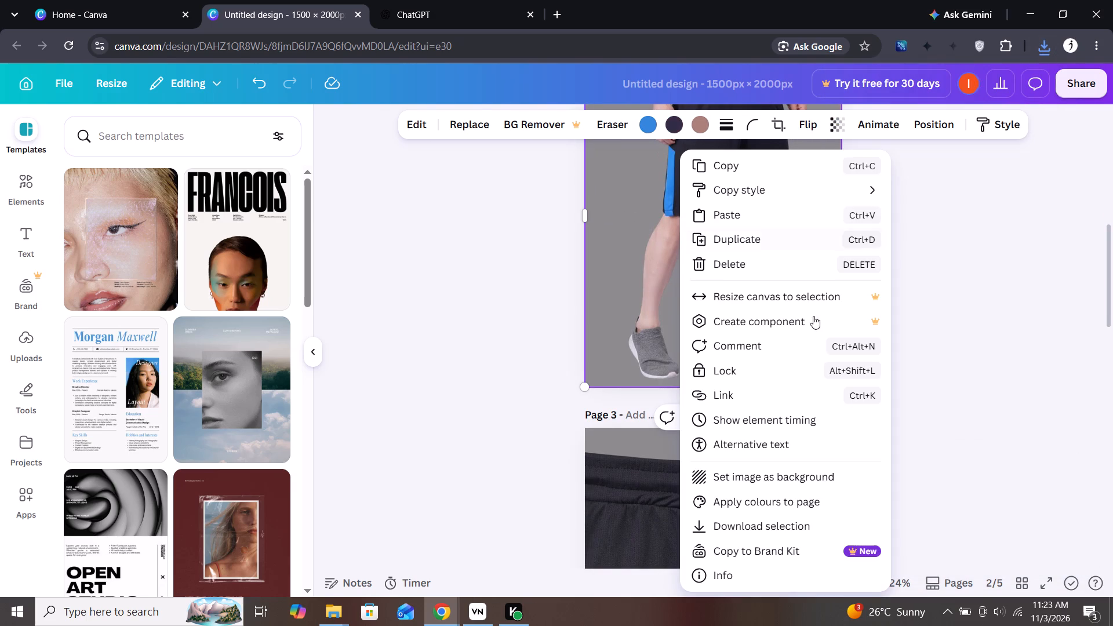
pyautogui.click(799, 522)
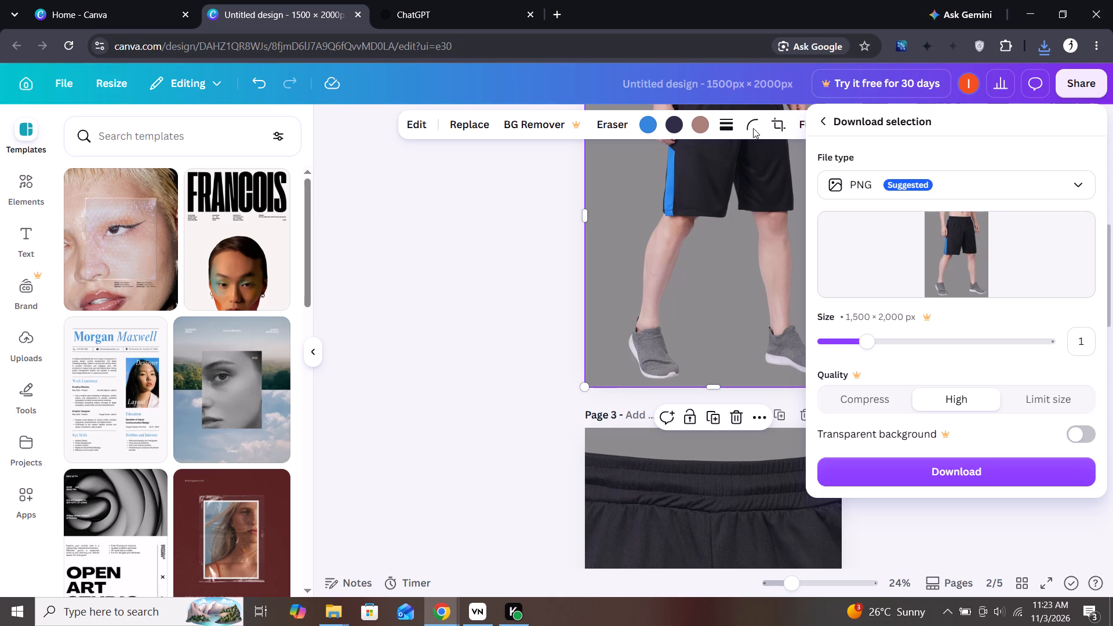
pyautogui.click(937, 463)
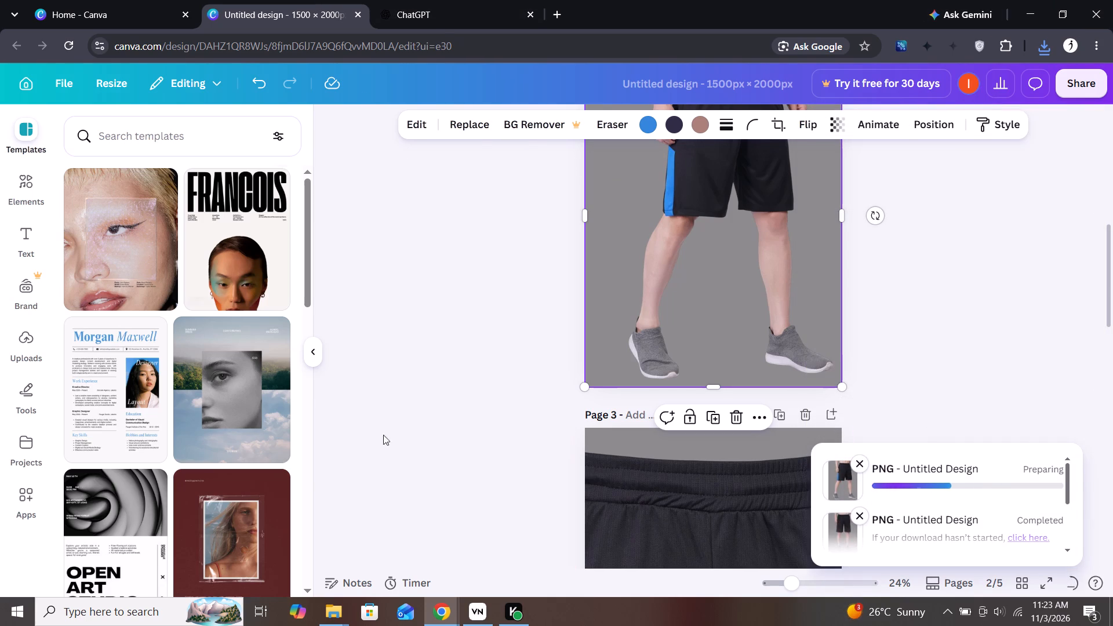
# Download only the waistband close-up on page 3 as a high-quality PNG.
pyautogui.scroll(-1, 649, 402)
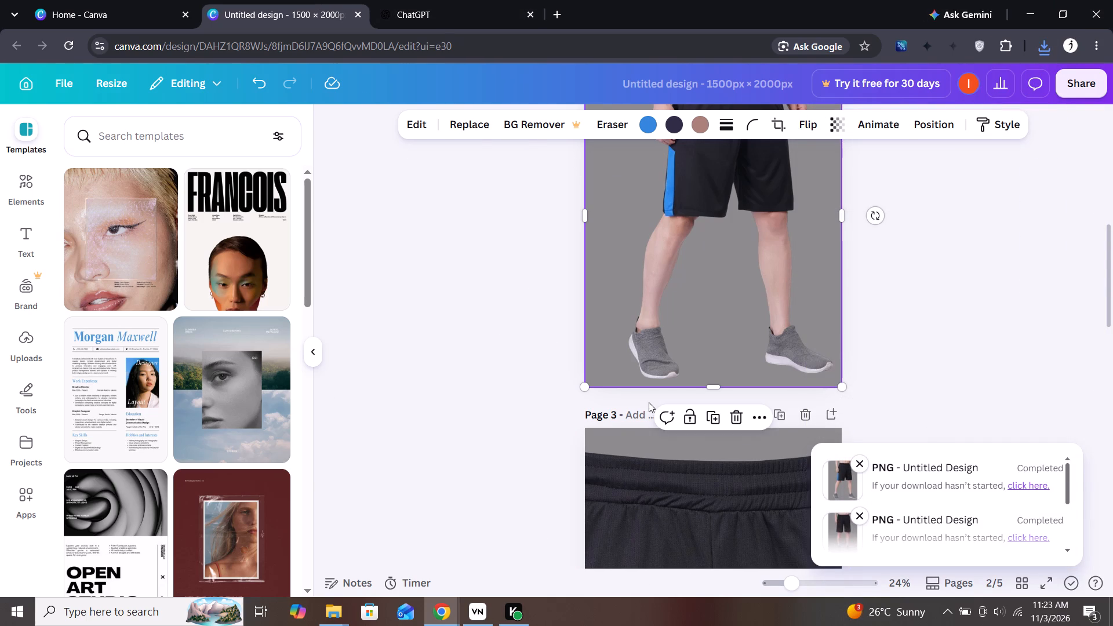
pyautogui.scroll(-3, 649, 402)
pyautogui.click(643, 324)
pyautogui.rightClick(643, 324)
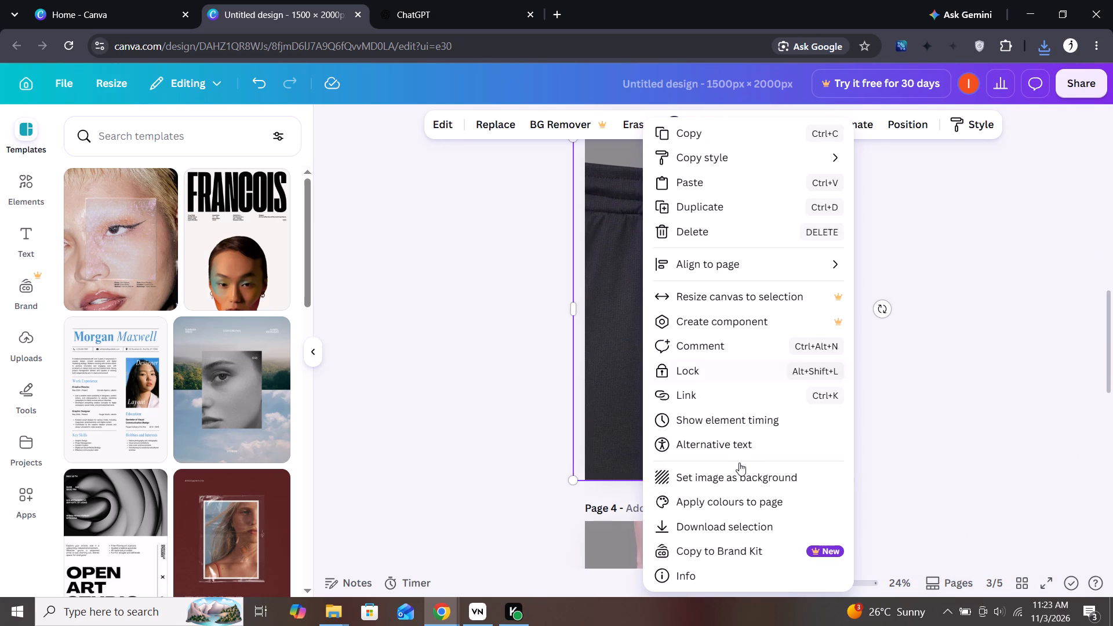
pyautogui.click(744, 535)
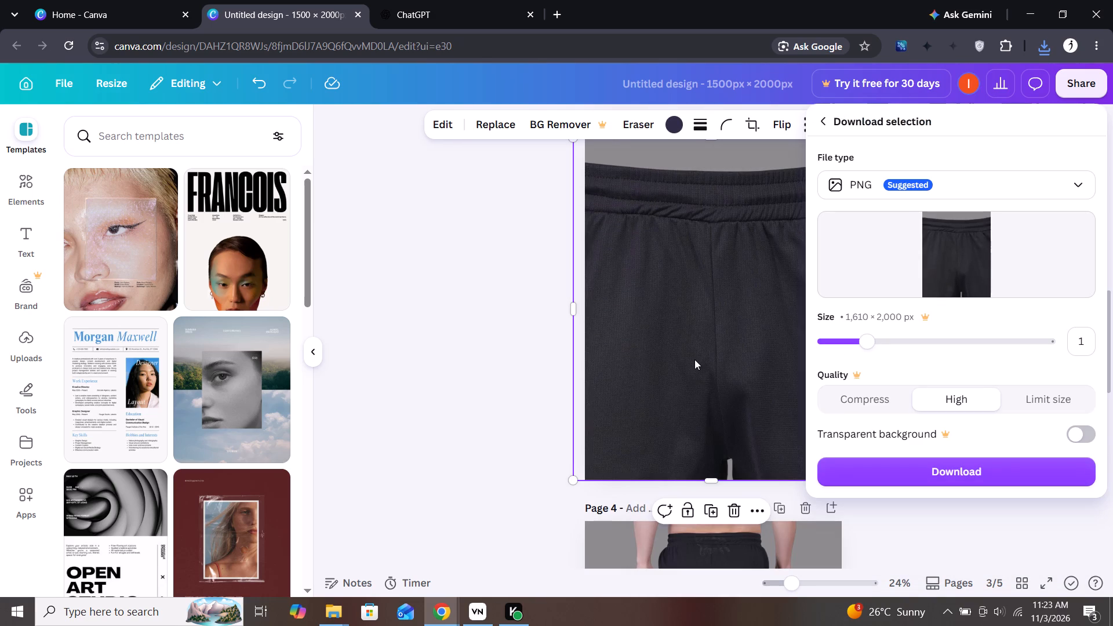
pyautogui.scroll(-3, 694, 359)
pyautogui.click(882, 458)
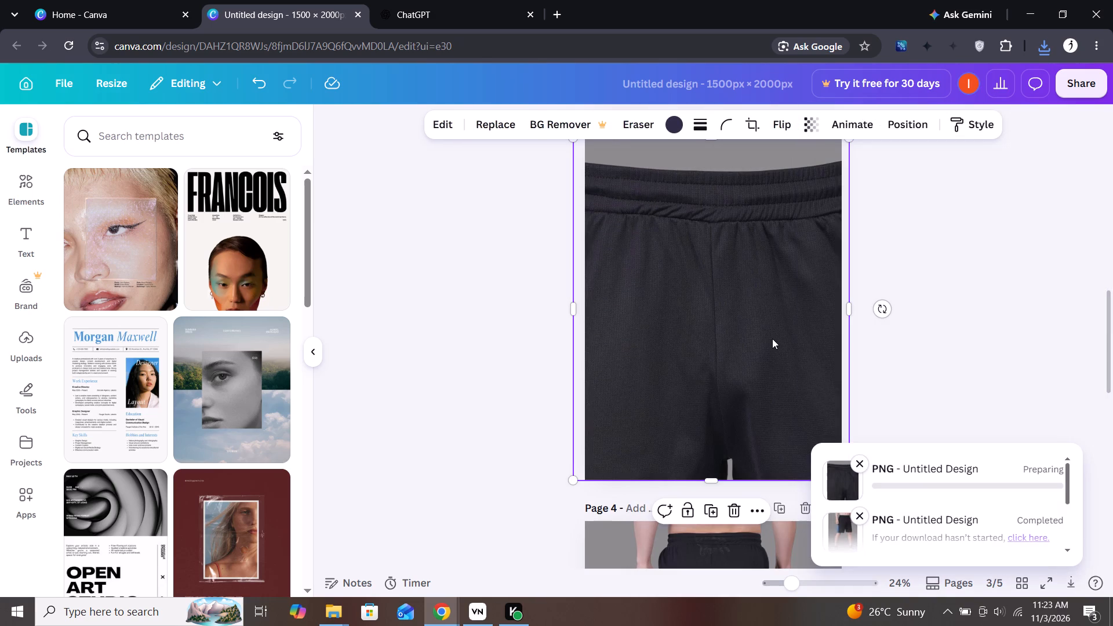
# Download only the back-view shorts photo on page 4 as a high-quality PNG.
pyautogui.scroll(-5, 772, 339)
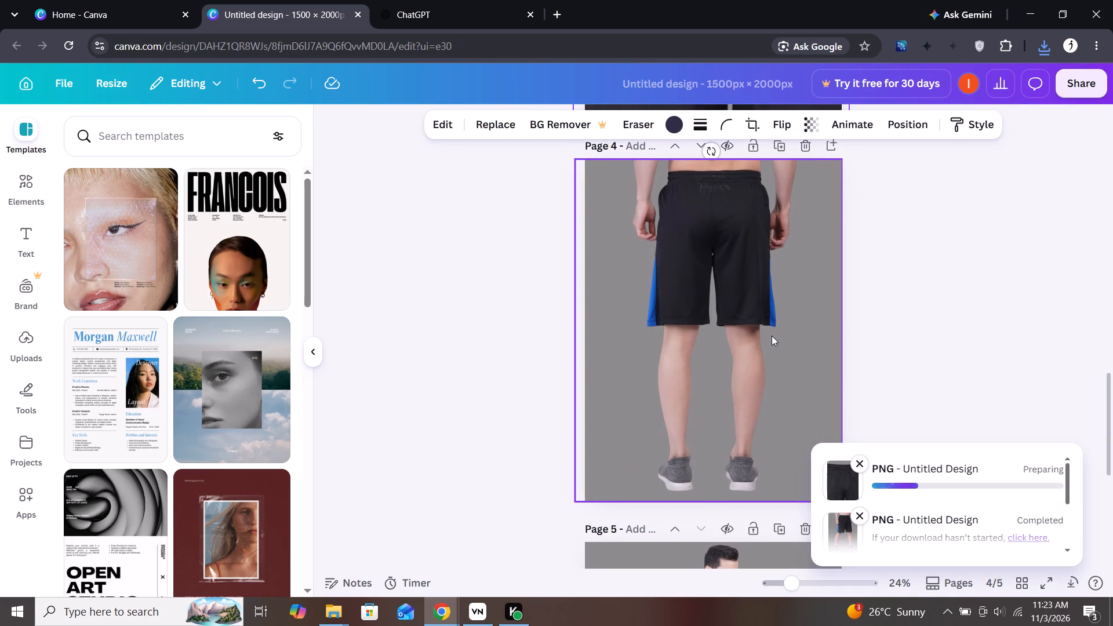
pyautogui.click(772, 336)
pyautogui.rightClick(771, 336)
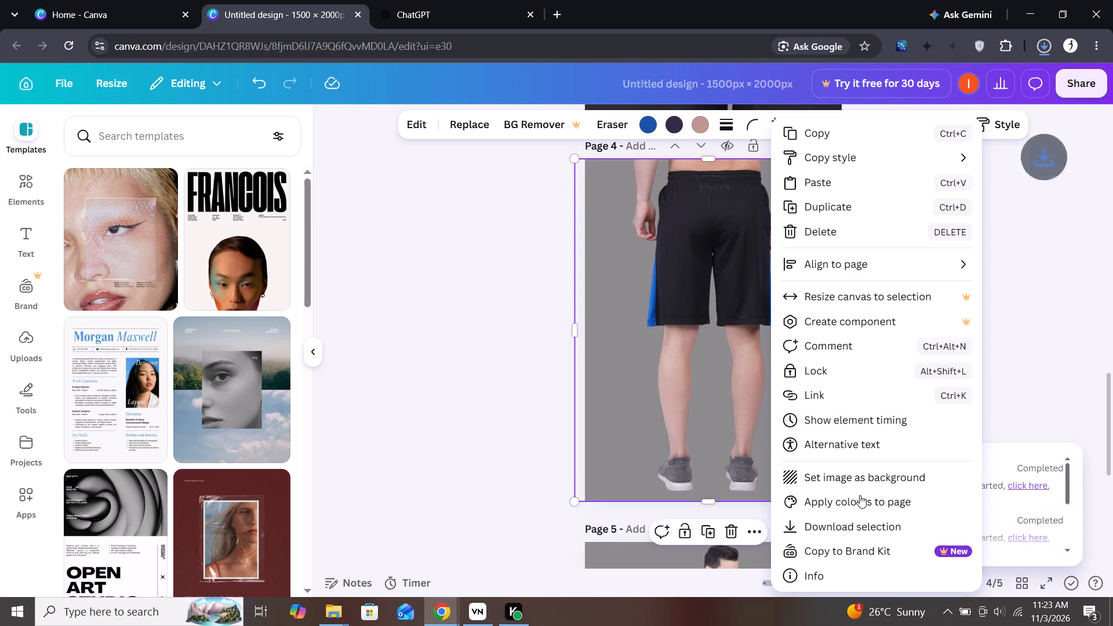
pyautogui.click(871, 520)
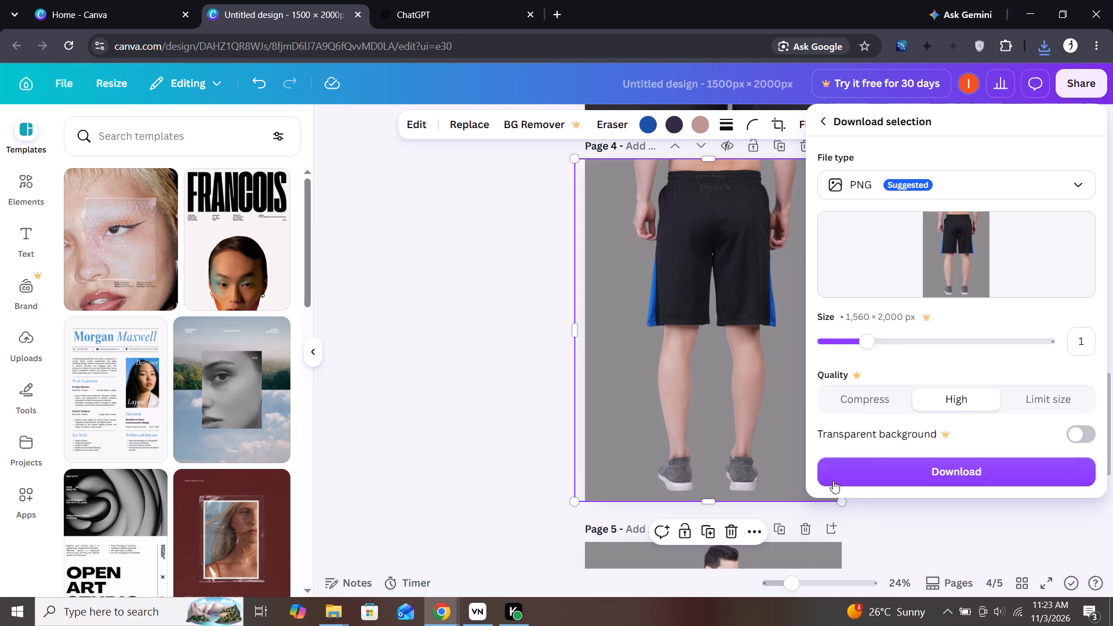
pyautogui.click(852, 477)
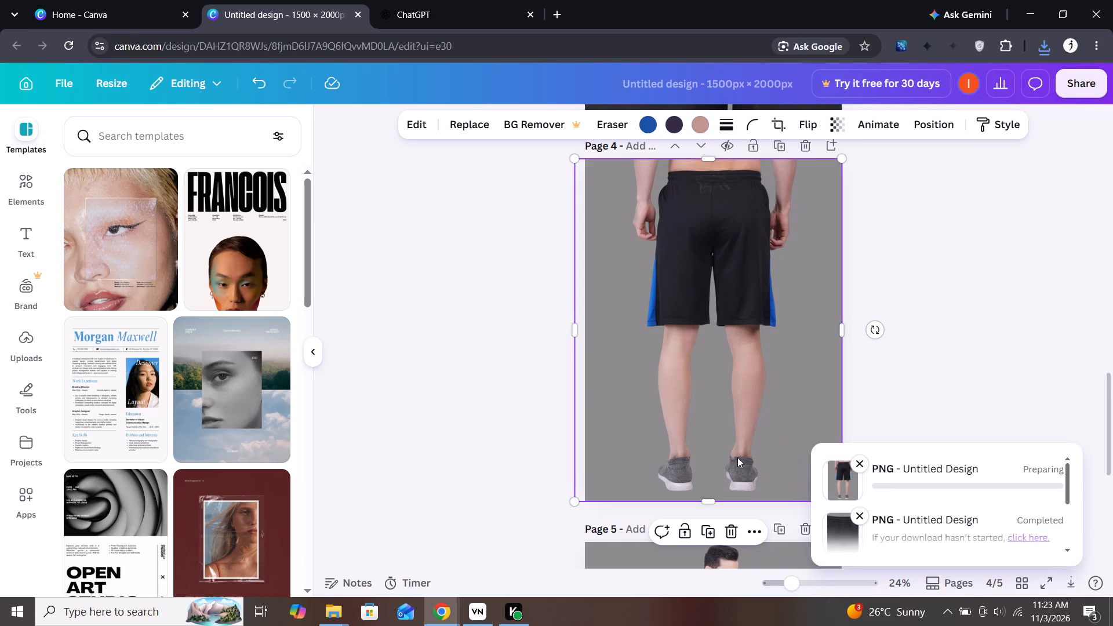
# Download only the full-body photo of the model in the blue sleeveless top on page 5 as a PNG.
pyautogui.scroll(-6, 576, 381)
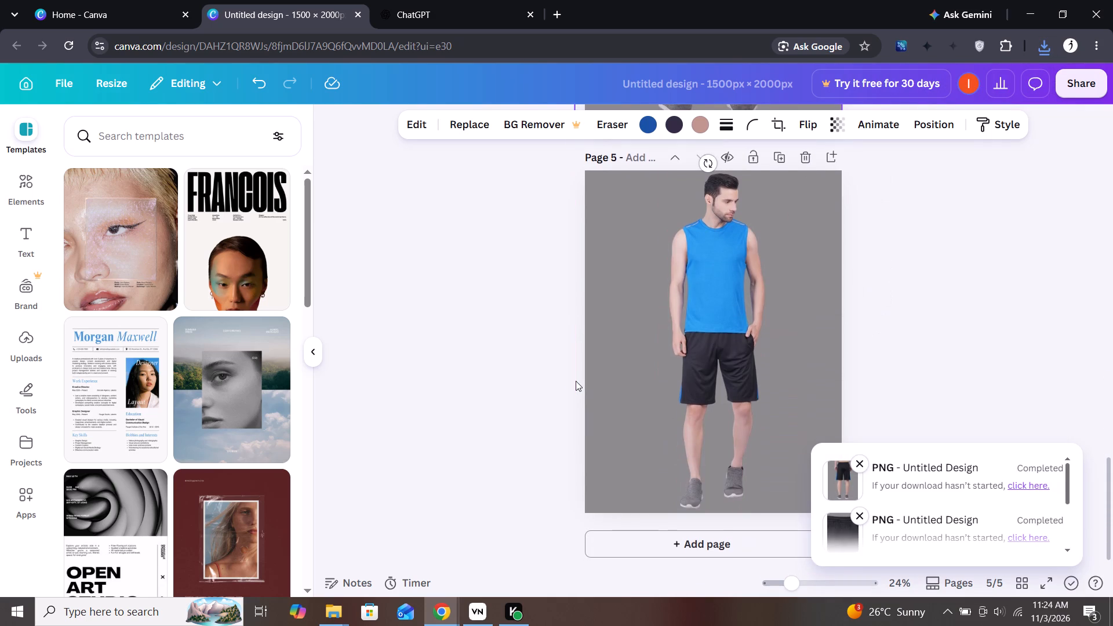
pyautogui.click(679, 318)
pyautogui.rightClick(679, 318)
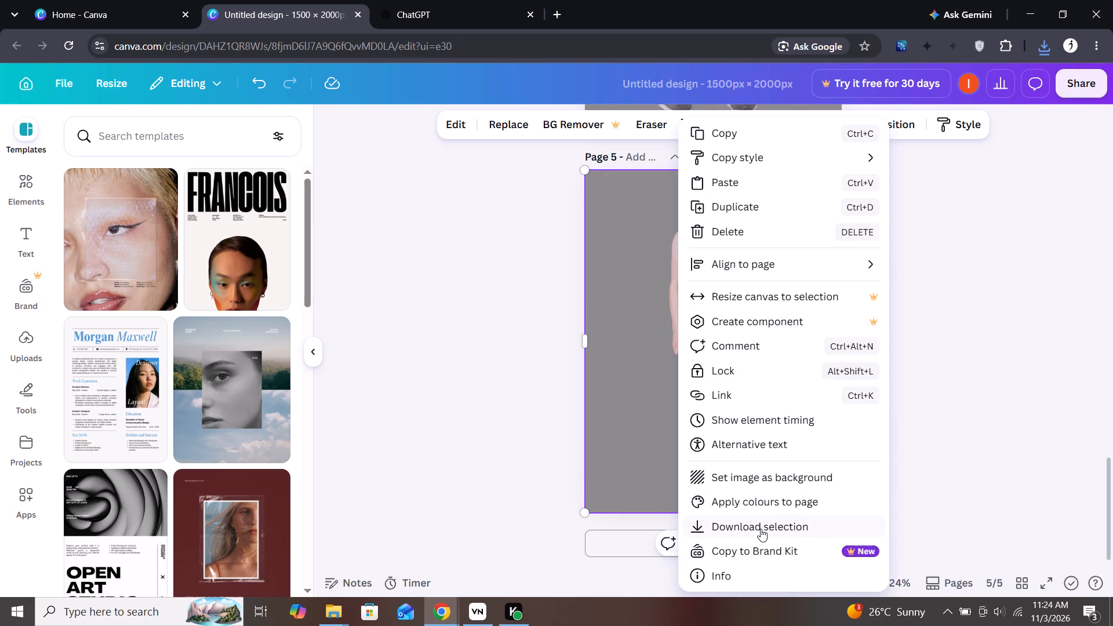
pyautogui.click(759, 529)
pyautogui.click(882, 466)
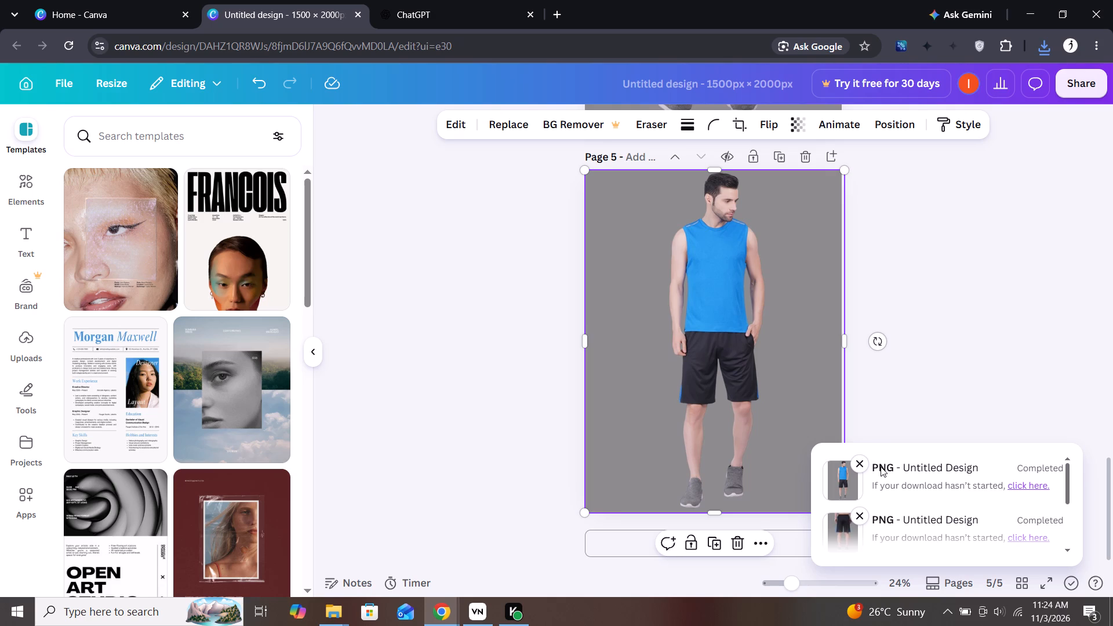
# Switch to YouTube, play Akon - Right Now (Na Na Na) from the mix, and return to the Canva design.
pyautogui.click(894, 330)
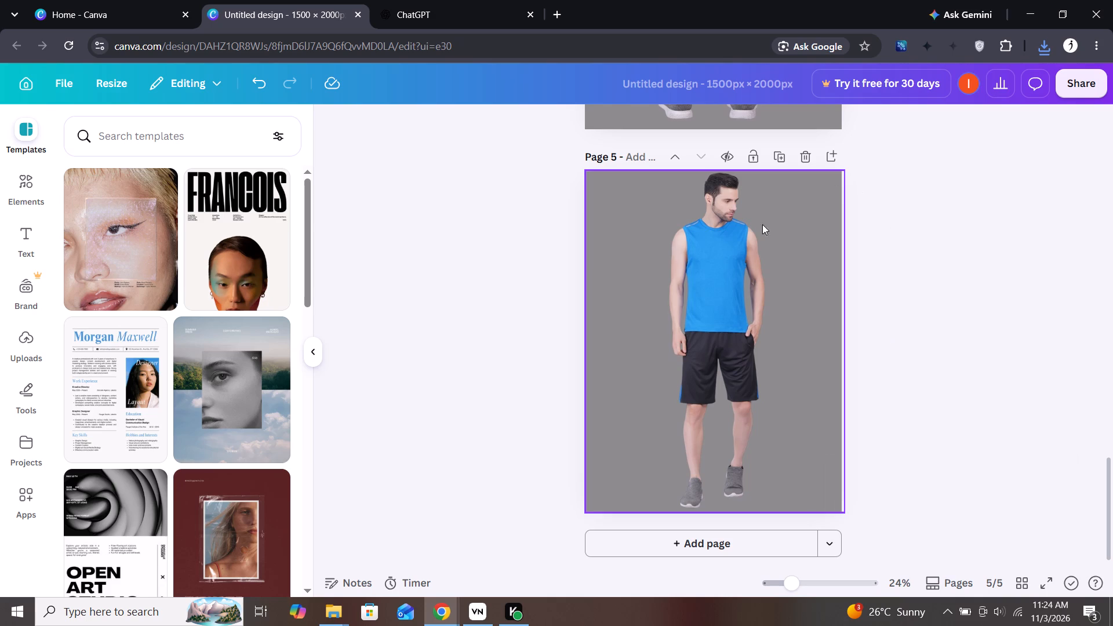
pyautogui.click(450, 606)
pyautogui.click(464, 573)
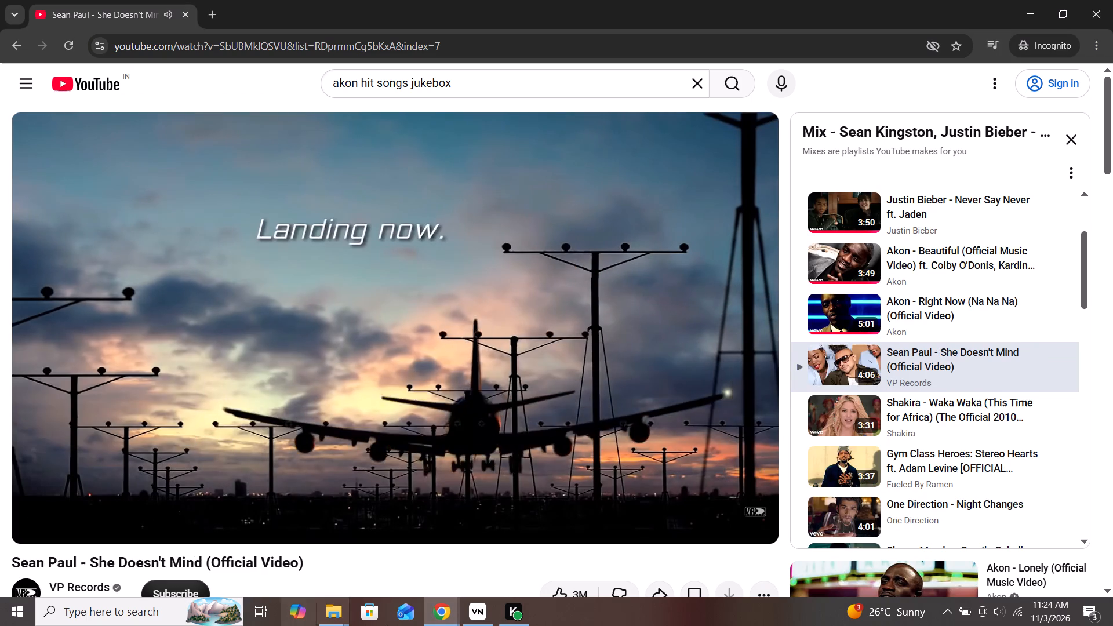
pyautogui.click(878, 303)
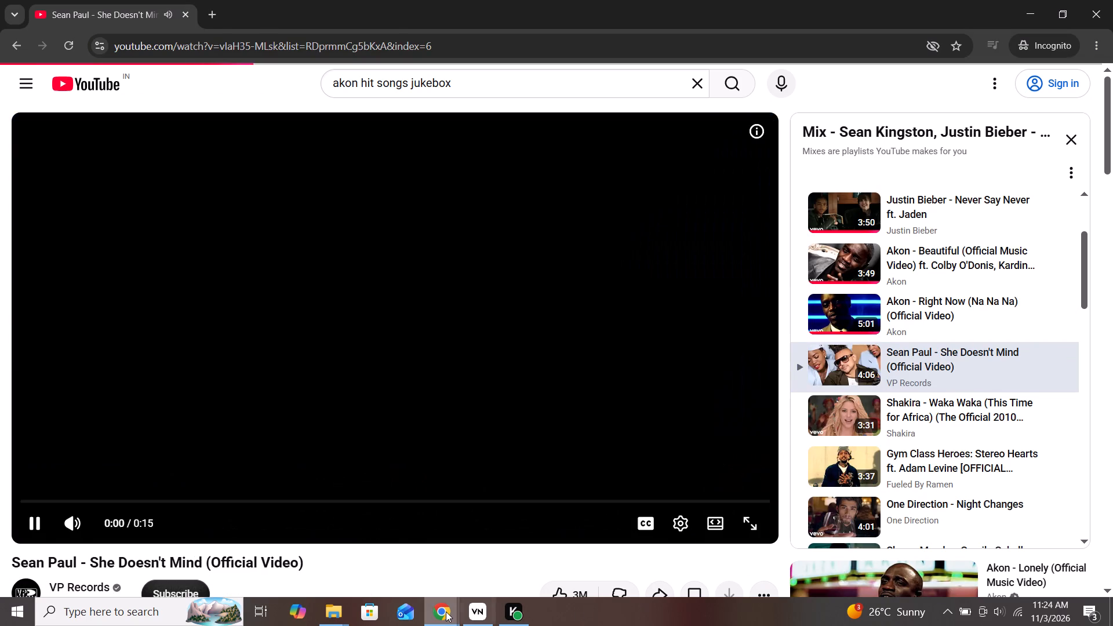
pyautogui.click(446, 612)
pyautogui.click(393, 565)
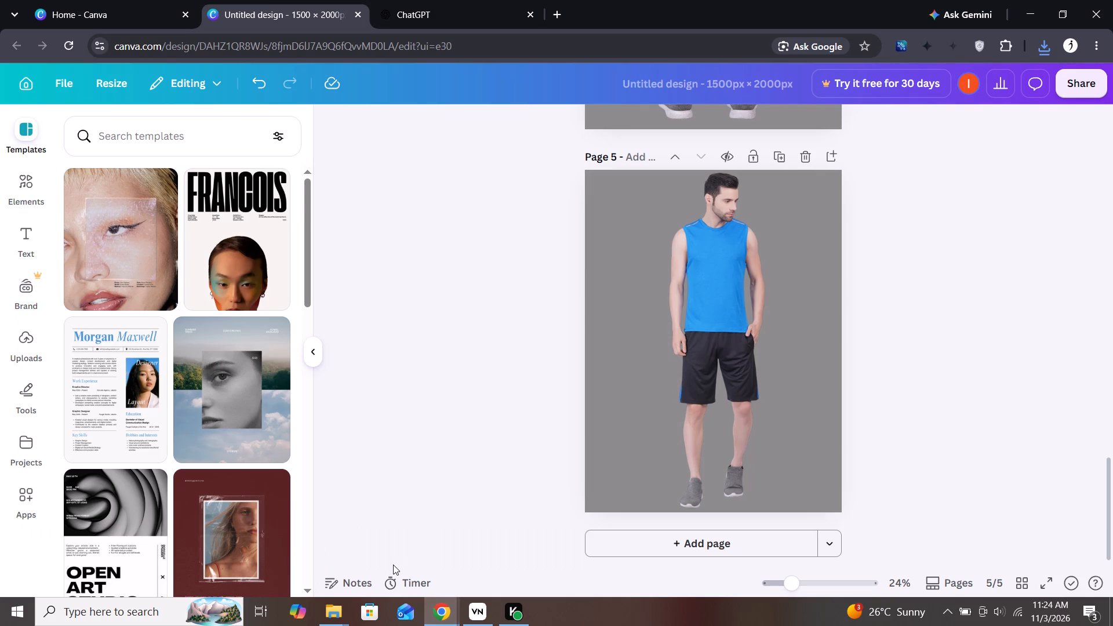
# Check the ICMSH303 folder and the Downloads folder for the source photos and the exported PNG files.
pyautogui.click(342, 614)
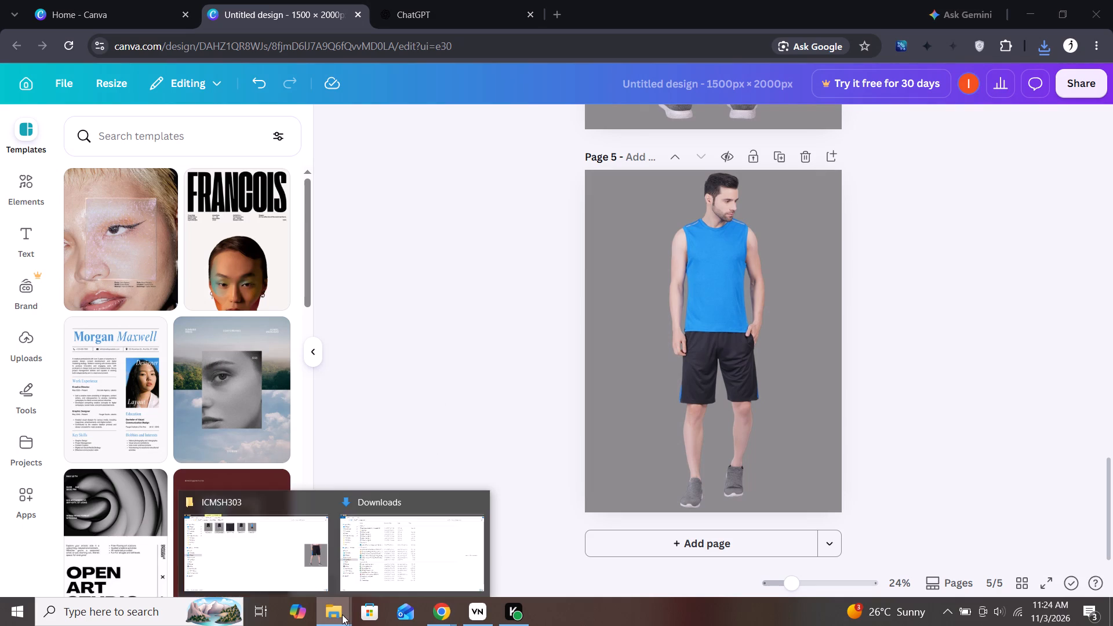
pyautogui.click(303, 569)
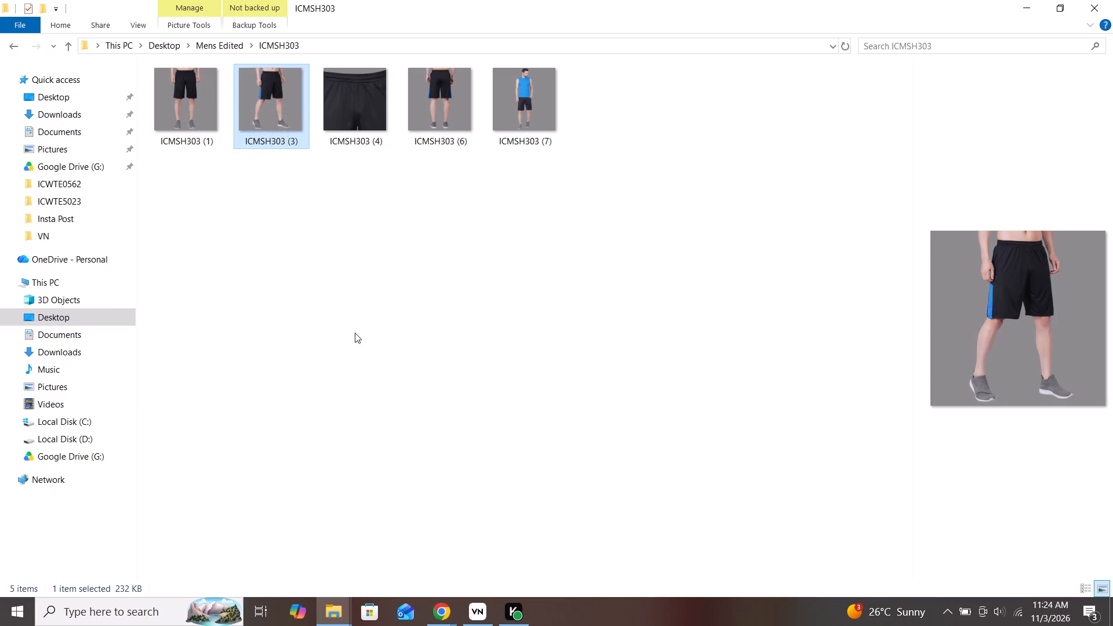
pyautogui.click(345, 609)
pyautogui.click(389, 563)
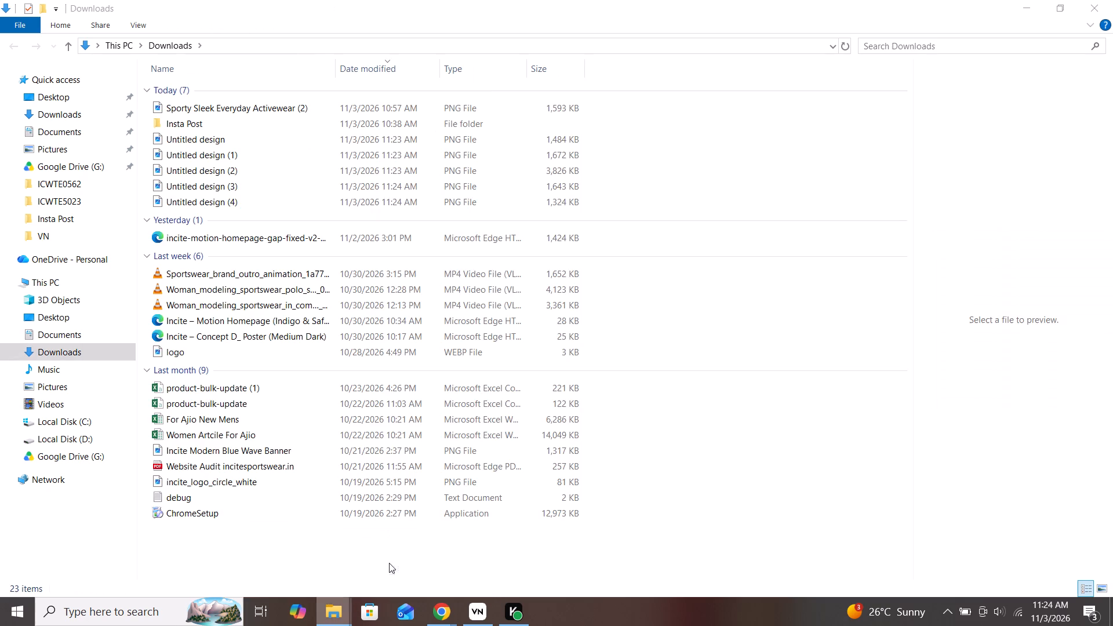
# Skip the ad before the Akon video on YouTube and return to the Canva design.
pyautogui.click(448, 619)
pyautogui.click(478, 573)
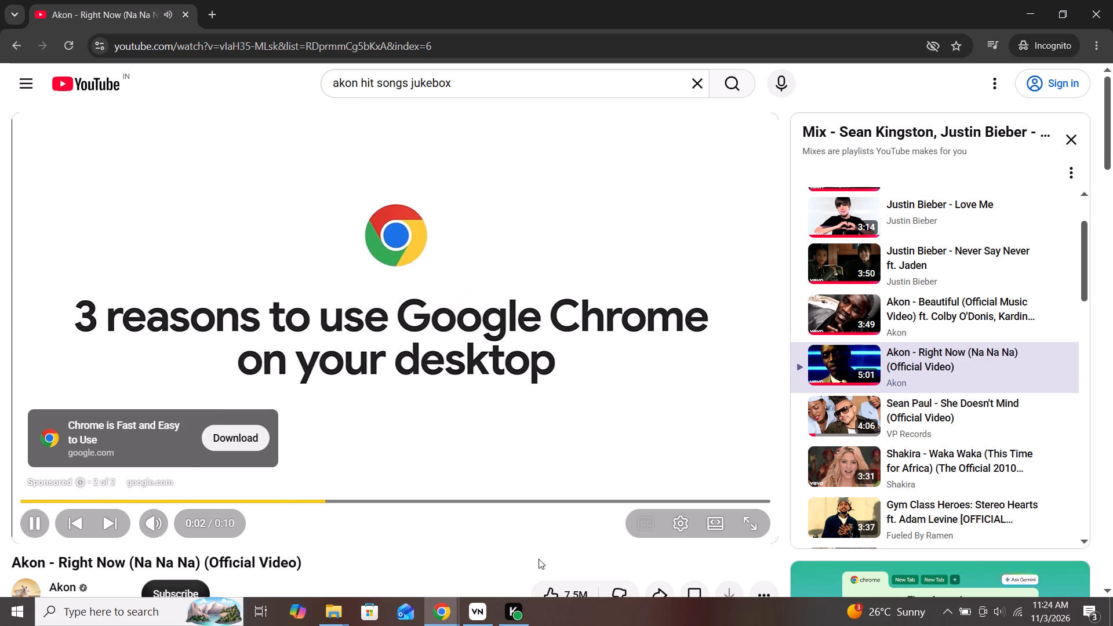
pyautogui.click(750, 481)
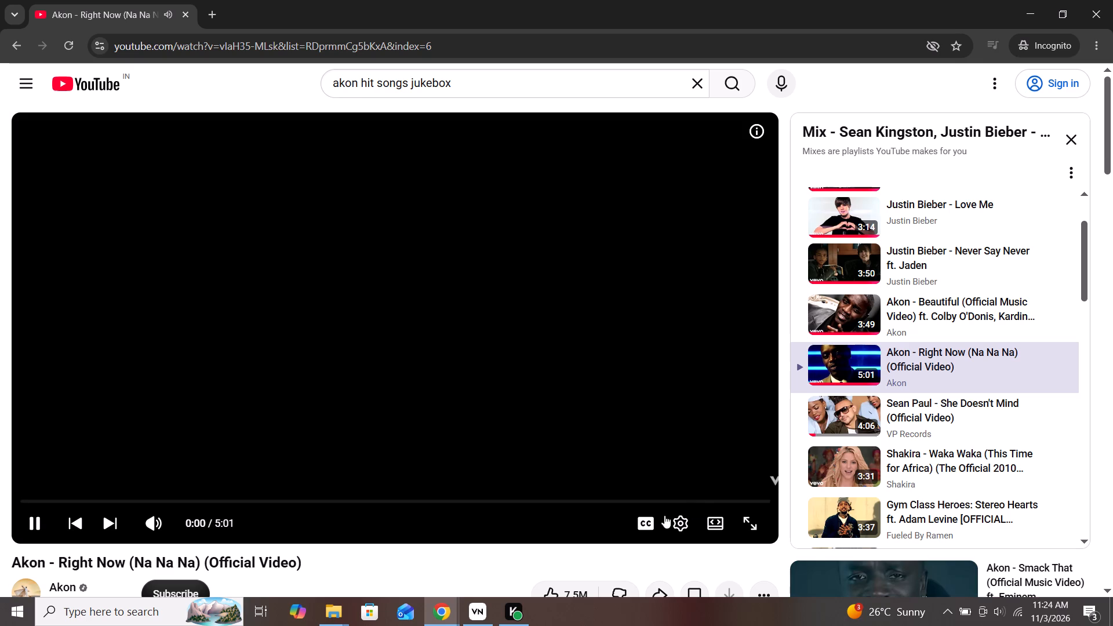
pyautogui.click(430, 604)
pyautogui.click(389, 565)
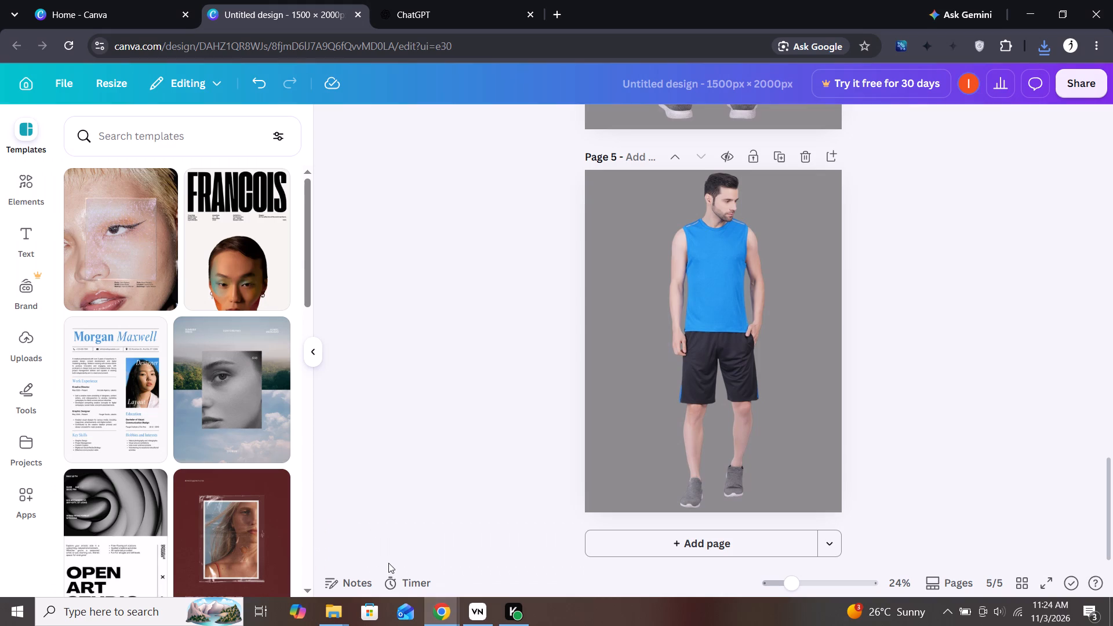
pyautogui.click(434, 394)
# Move the five Untitled design PNG files from the refreshed Downloads folder into the ICMSH303 folder.
pyautogui.click(328, 612)
pyautogui.click(374, 563)
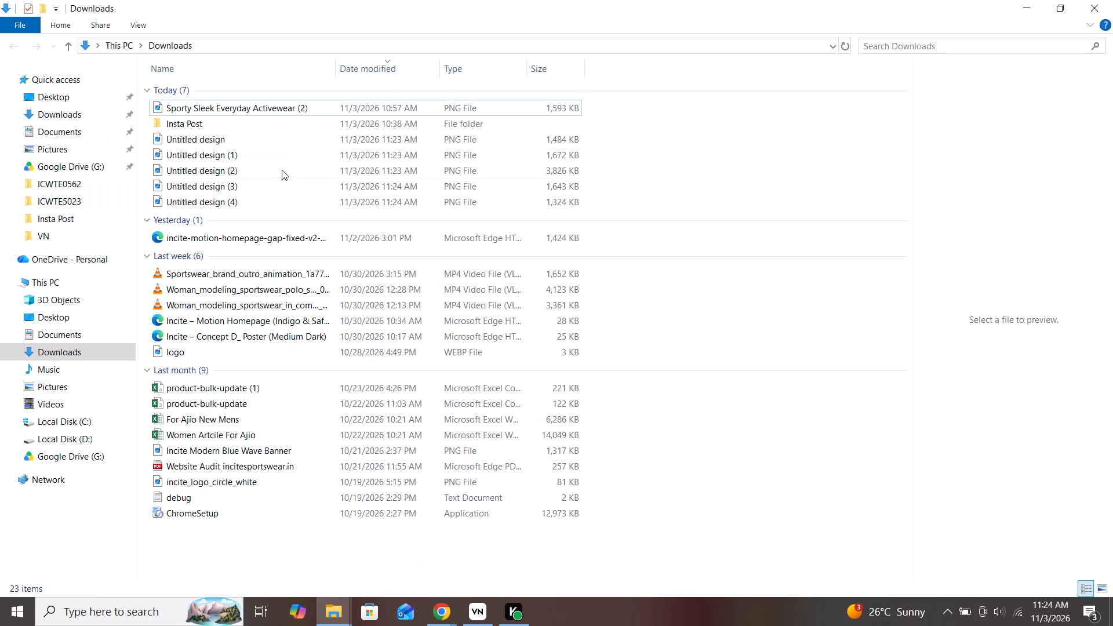
pyautogui.click(841, 50)
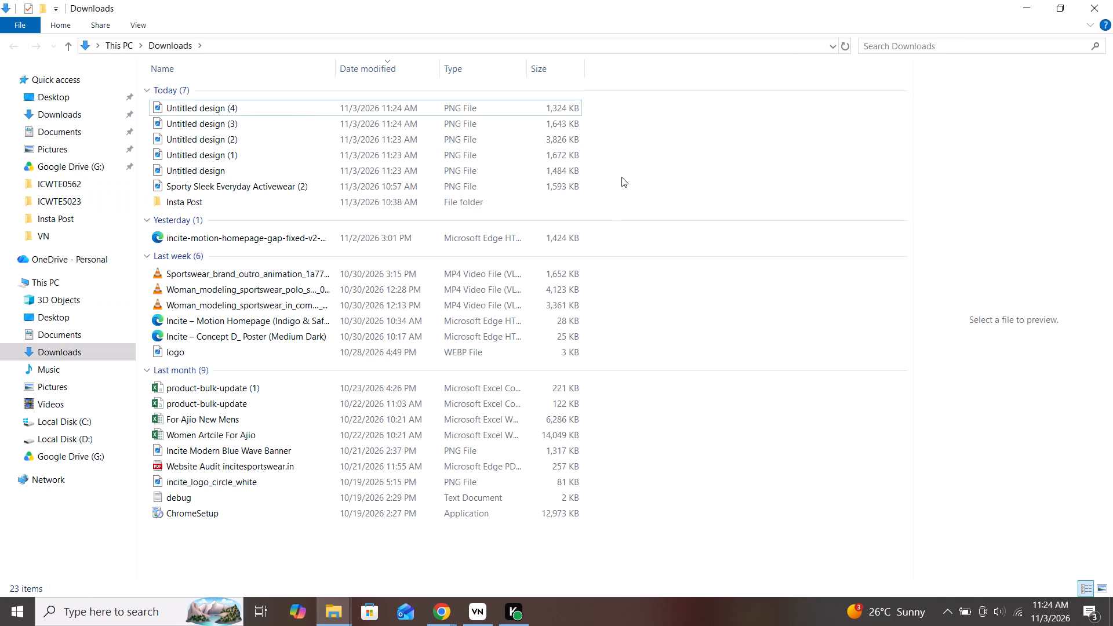
pyautogui.moveTo(609, 173); pyautogui.dragTo(265, 101)
pyautogui.rightClick(265, 101)
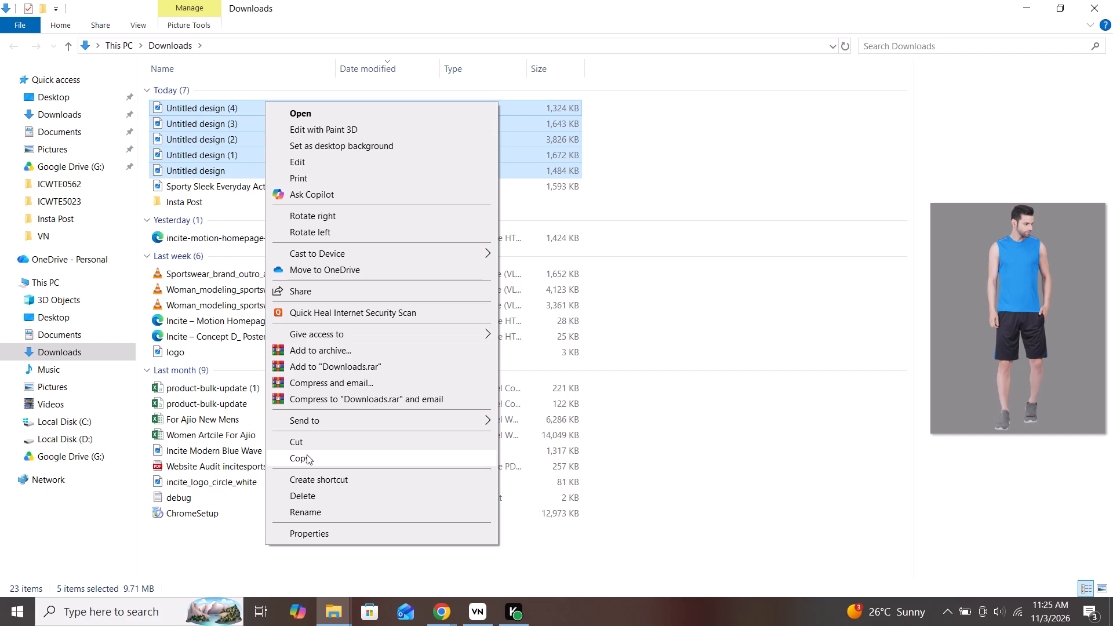
pyautogui.click(308, 444)
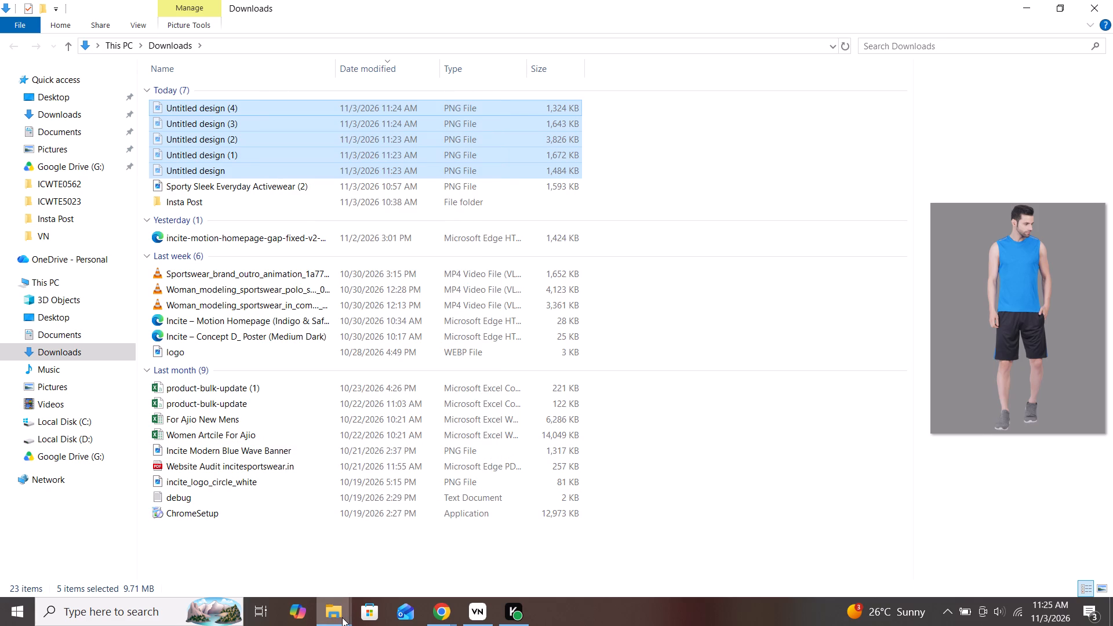
pyautogui.click(301, 566)
pyautogui.click(359, 305)
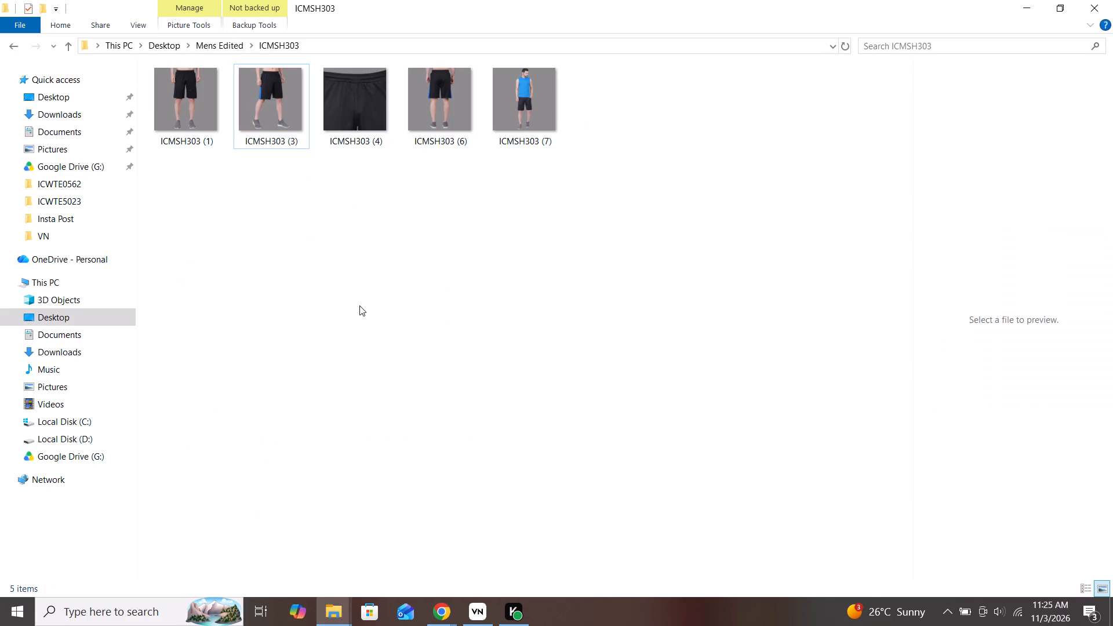
pyautogui.hotkey('ctrl', 'v')
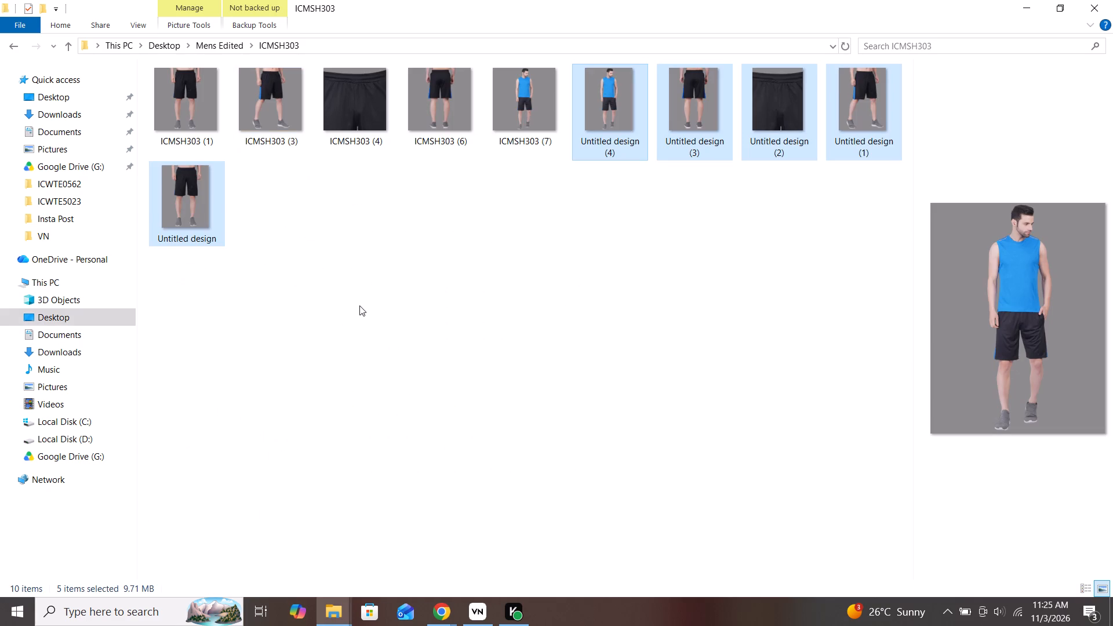
# Copy the file name ICMSH303 (1) from the original front-view shorts photo without changing it.
pyautogui.click(219, 105)
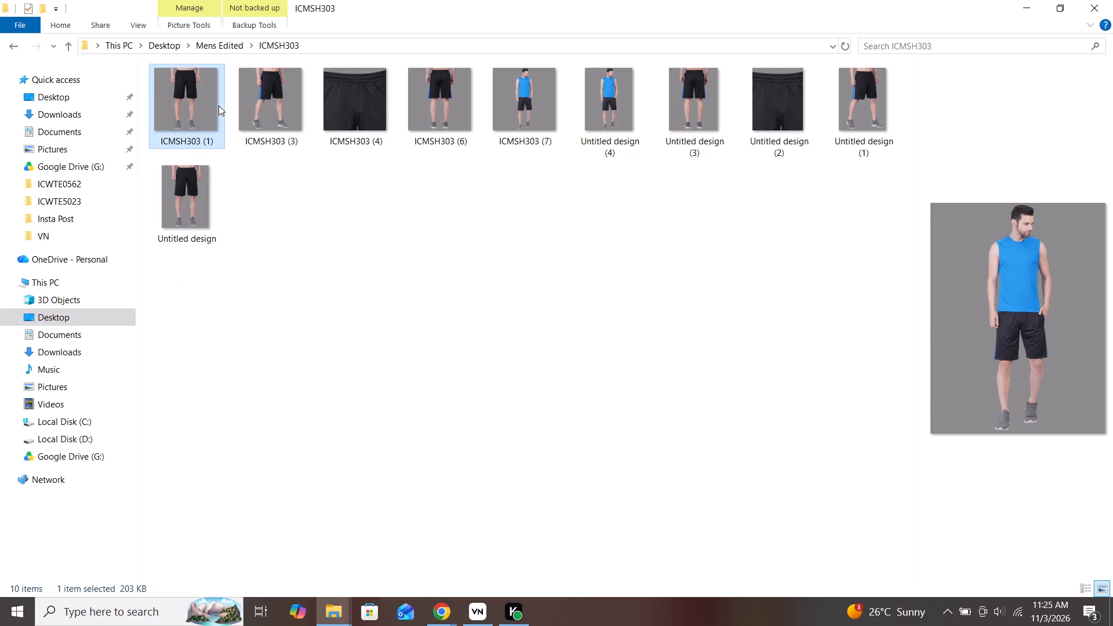
pyautogui.press('F2')
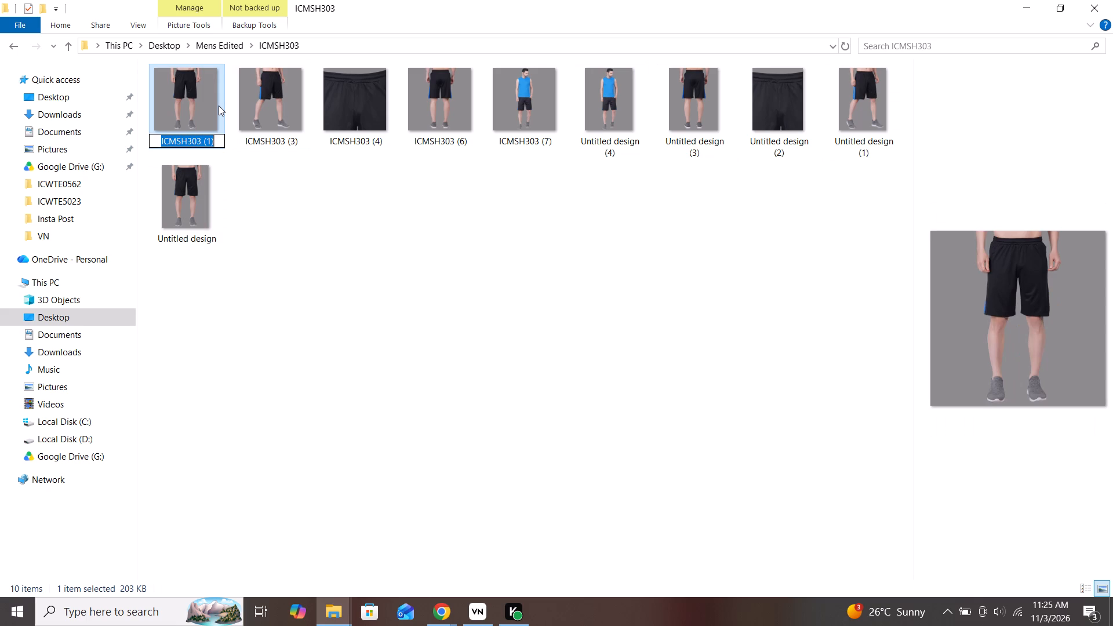
pyautogui.click(228, 234)
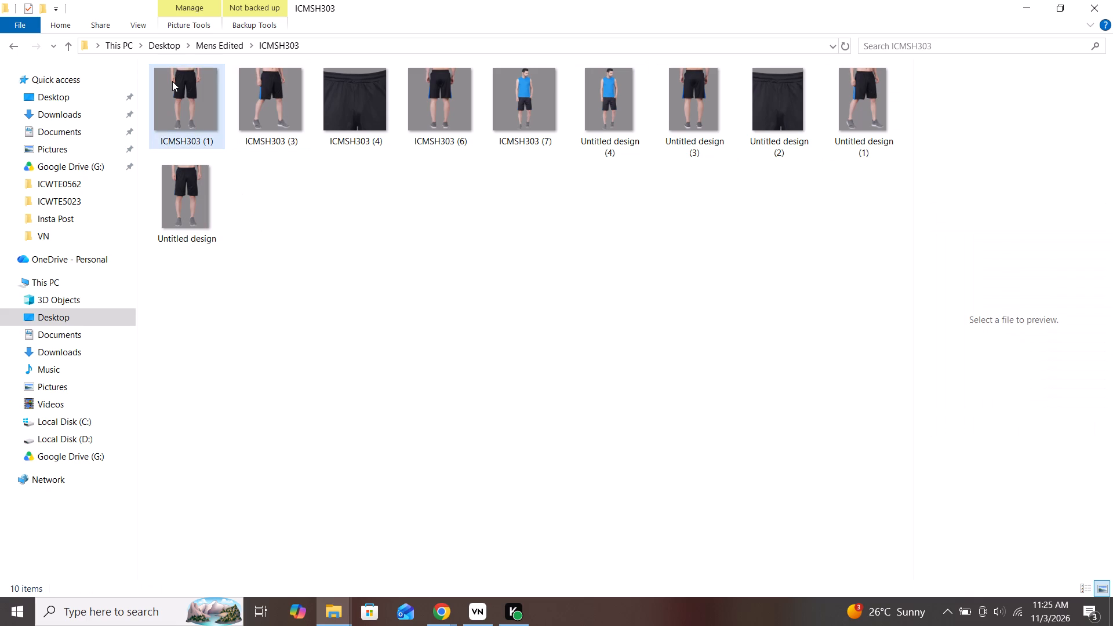
pyautogui.click(172, 81)
pyautogui.press('F2')
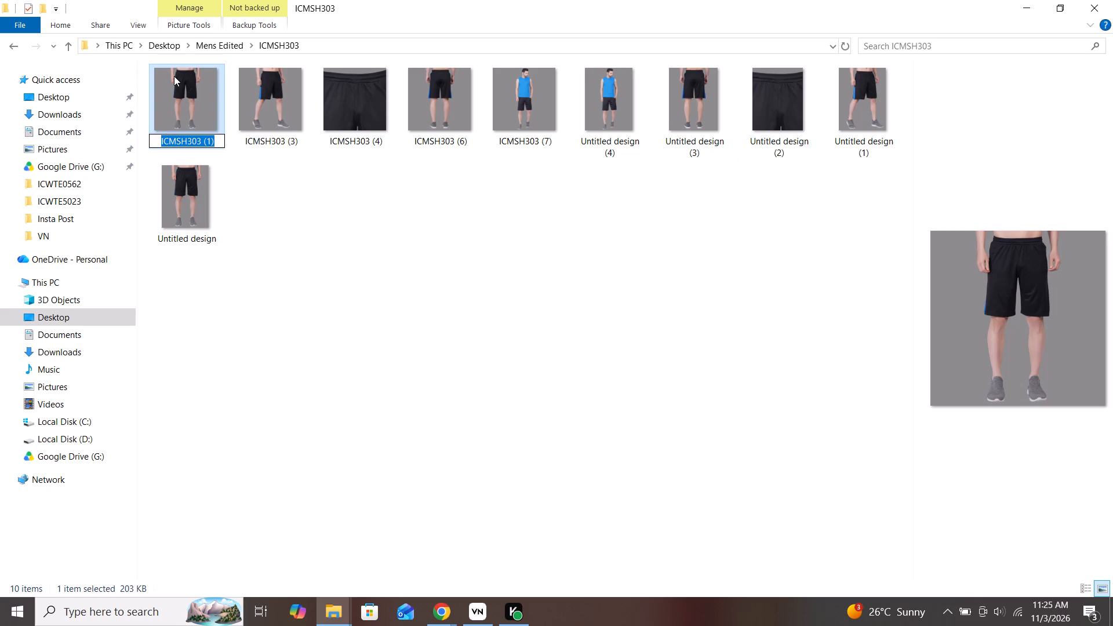
pyautogui.hotkey('ctrl', 'c')
pyautogui.hotkey('ctrl', 'c')
pyautogui.hotkey('ctrl', 'c')
pyautogui.click(312, 285)
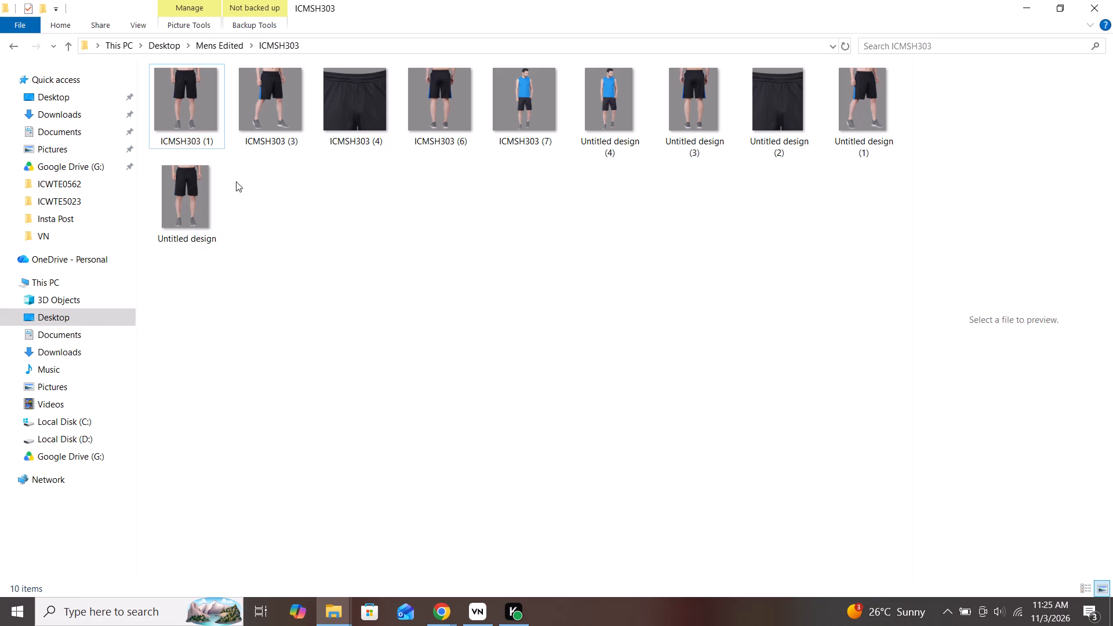
# Delete the five original ICMSH303 photos, numbered 1, 3, 4, 6 and 7, from the folder.
pyautogui.moveTo(143, 131); pyautogui.dragTo(488, 124)
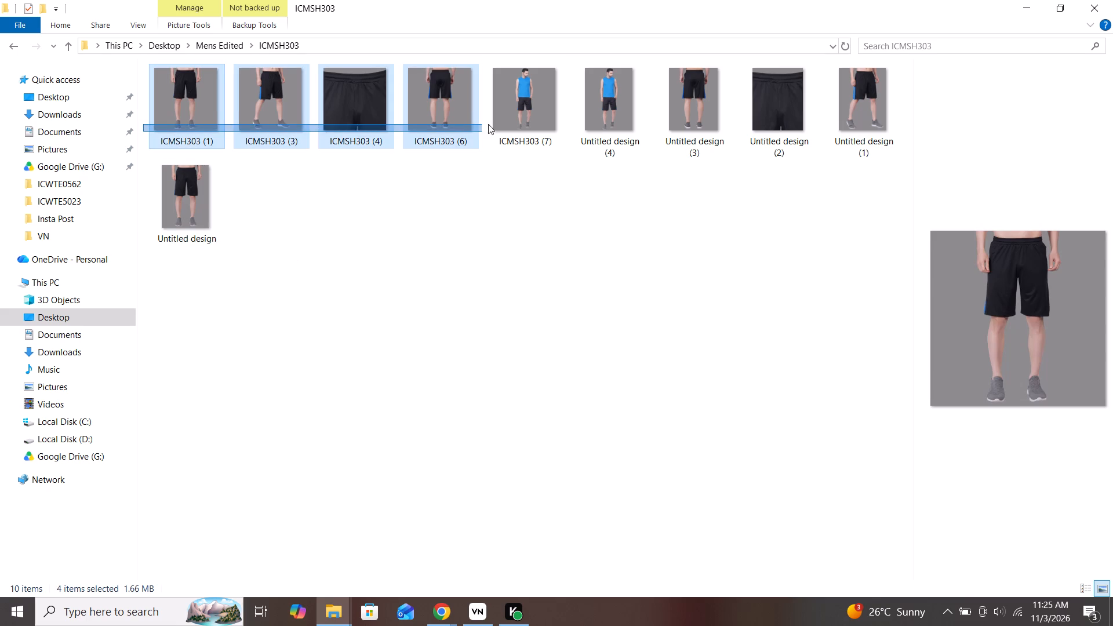
pyautogui.moveTo(488, 124); pyautogui.dragTo(516, 123)
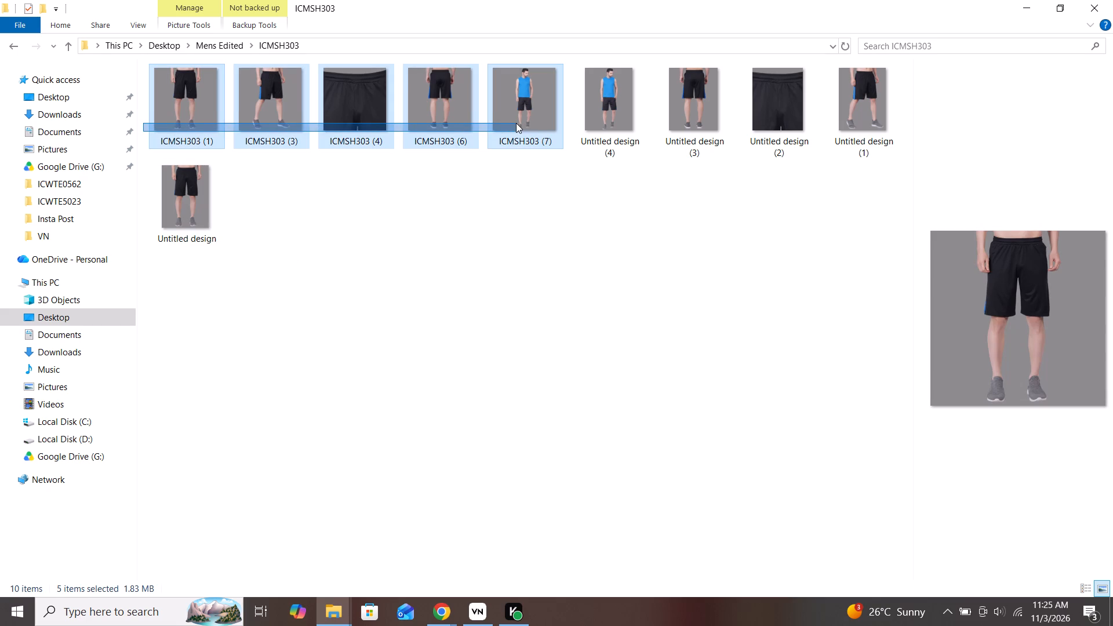
pyautogui.hotkey('ctrl', 'd')
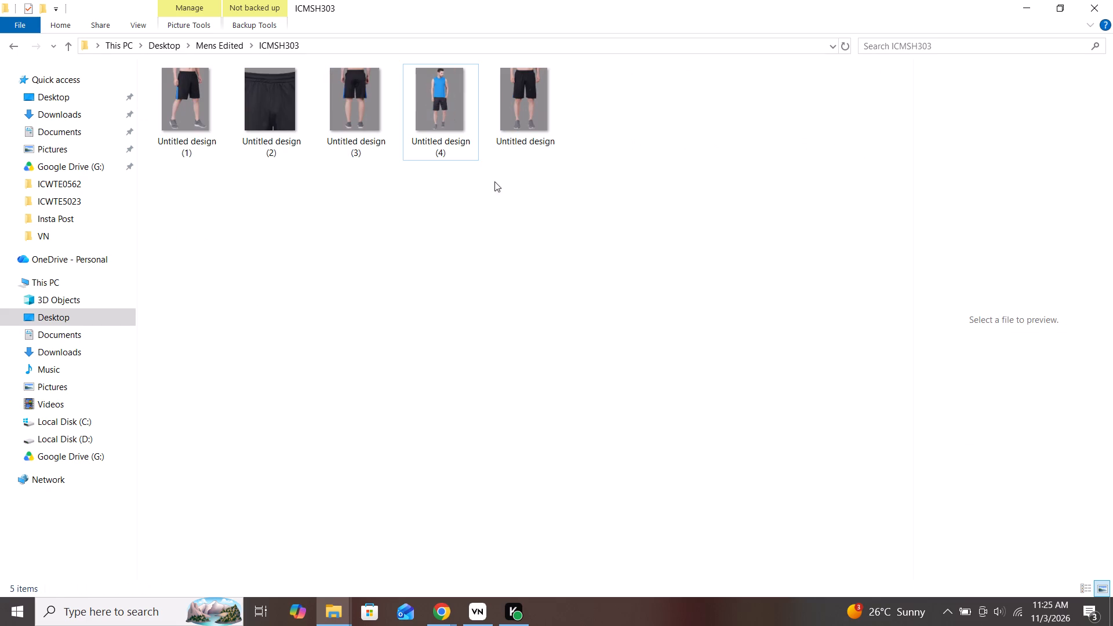
# Rename the front-view shorts PNG as ICMSH303 (1) using the copied name.
pyautogui.click(513, 119)
pyautogui.press('F2')
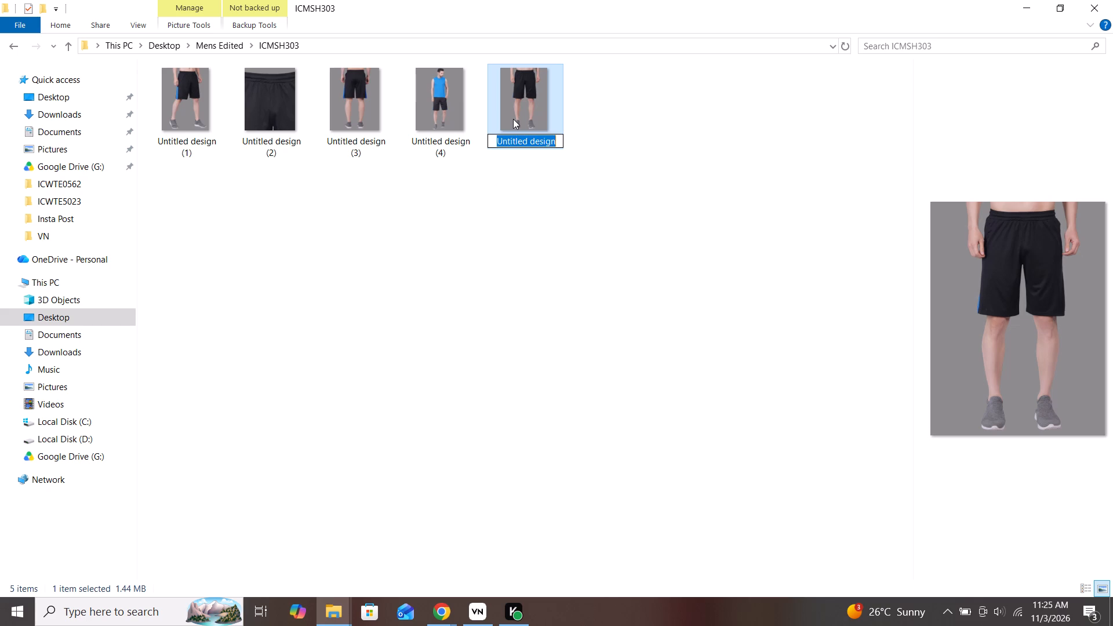
pyautogui.hotkey('ctrl', 'v')
pyautogui.press('Return')
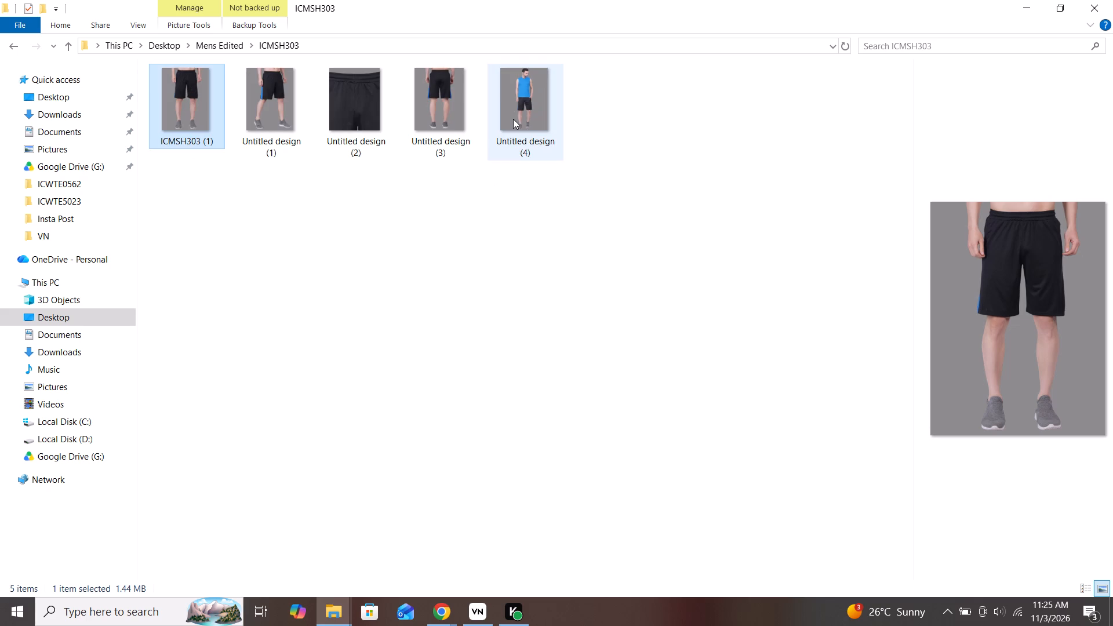
# Rename the side-angle shorts PNG as ICMSH303 (2).
pyautogui.click(270, 130)
pyautogui.press('F2')
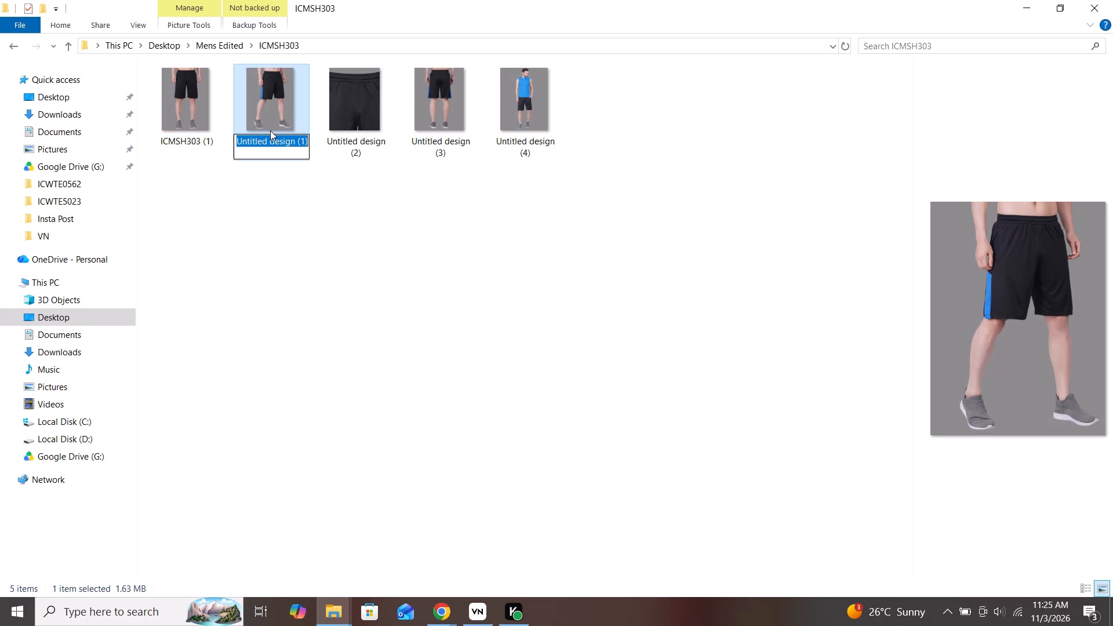
pyautogui.hotkey('ctrl', 'v')
pyautogui.press('BackSpace')
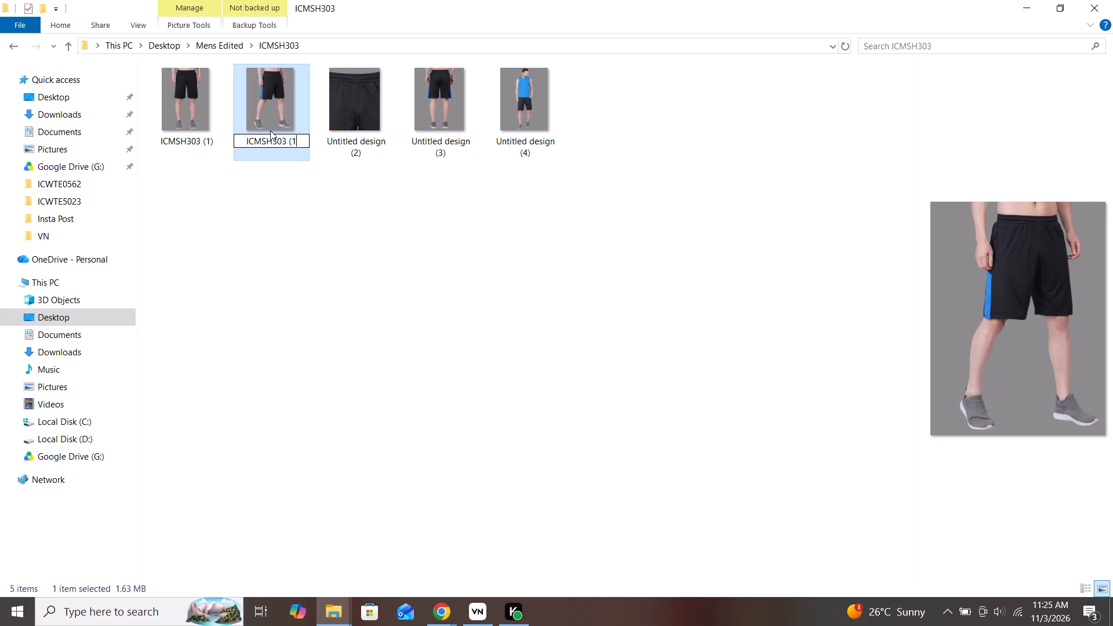
pyautogui.press('BackSpace')
pyautogui.press('2')
pyautogui.hotkey('shift', ')')
pyautogui.press('Return')
# Rename the waistband close-up PNG as ICMSH303 (3).
pyautogui.click(325, 130)
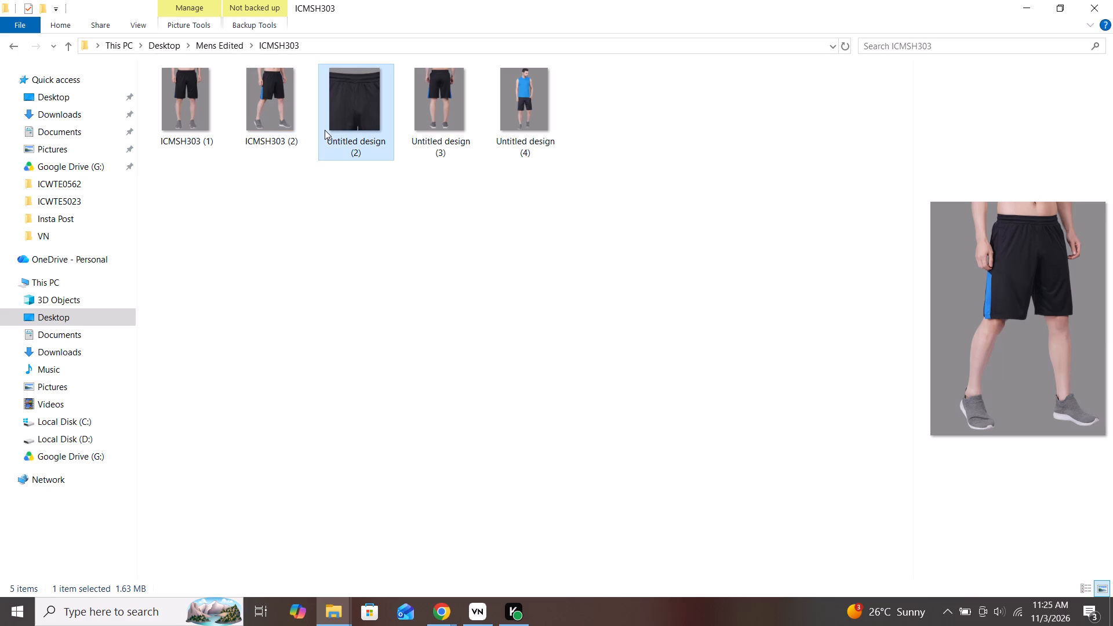
pyautogui.press('F2')
pyautogui.hotkey('ctrl', 'v')
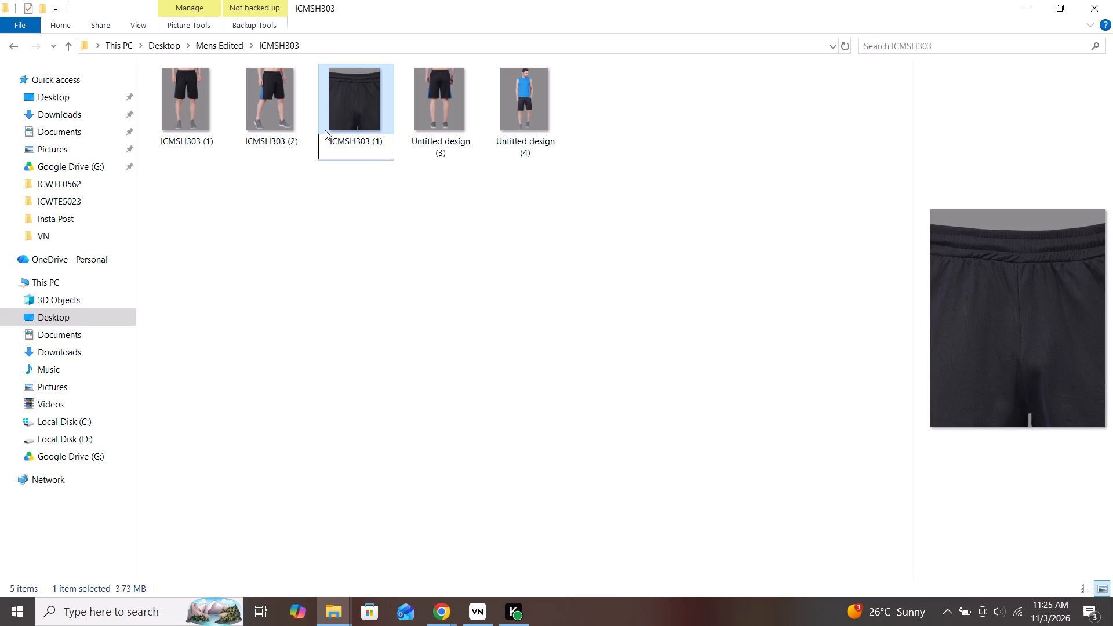
pyautogui.press('BackSpace')
pyautogui.press('BackSpace')
pyautogui.press('3')
pyautogui.hotkey('shift', ')')
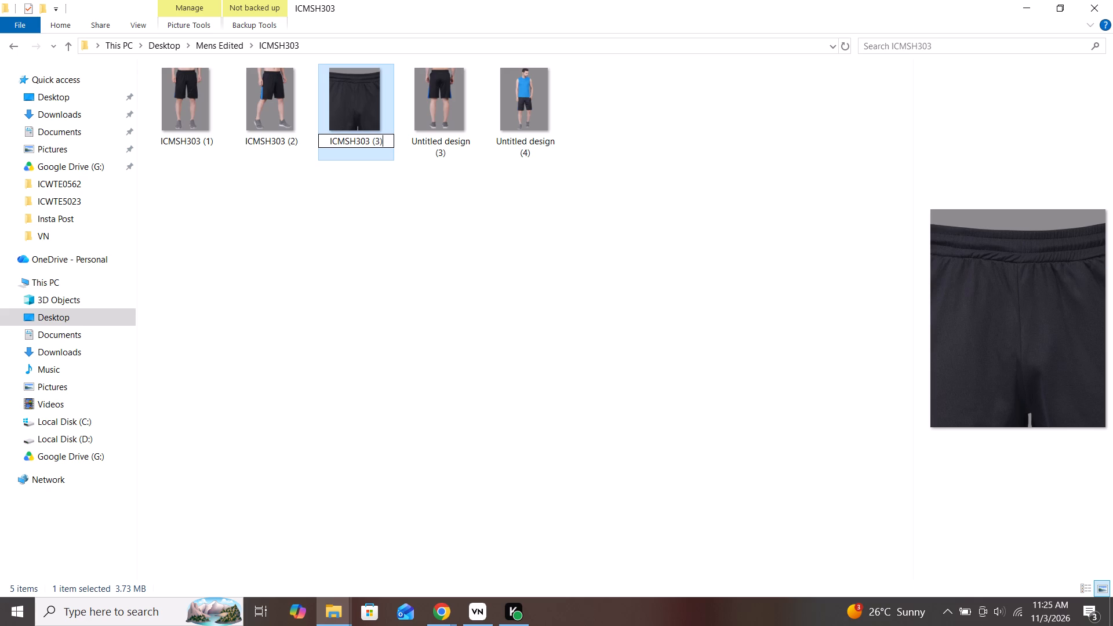
pyautogui.press('Return')
# Rename the back-view shorts PNG as ICMSH303 (4).
pyautogui.click(448, 134)
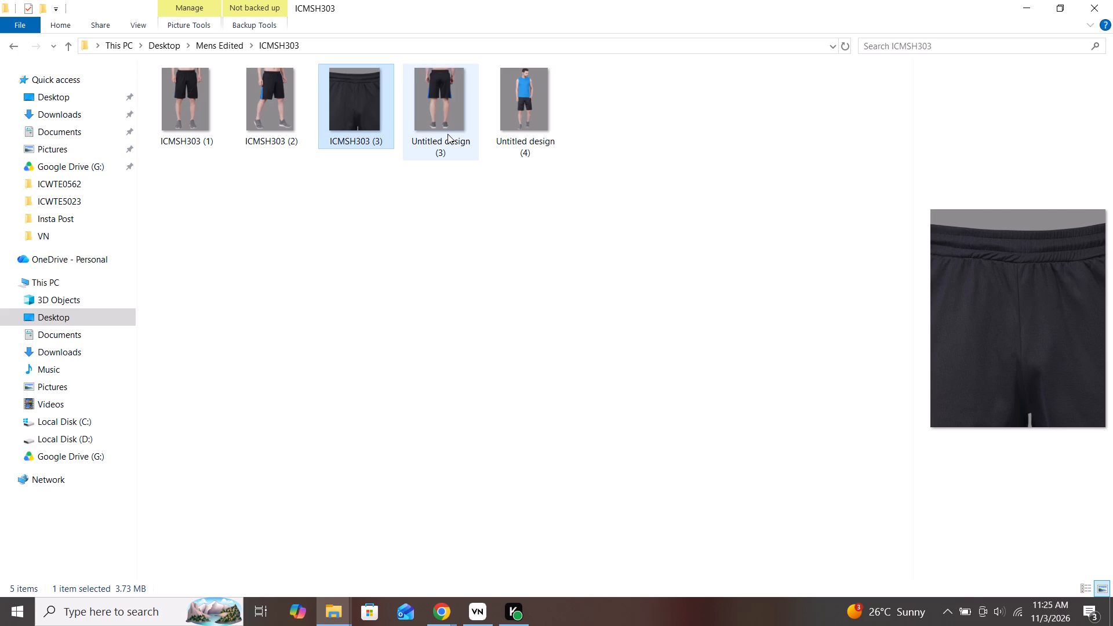
pyautogui.press('F2')
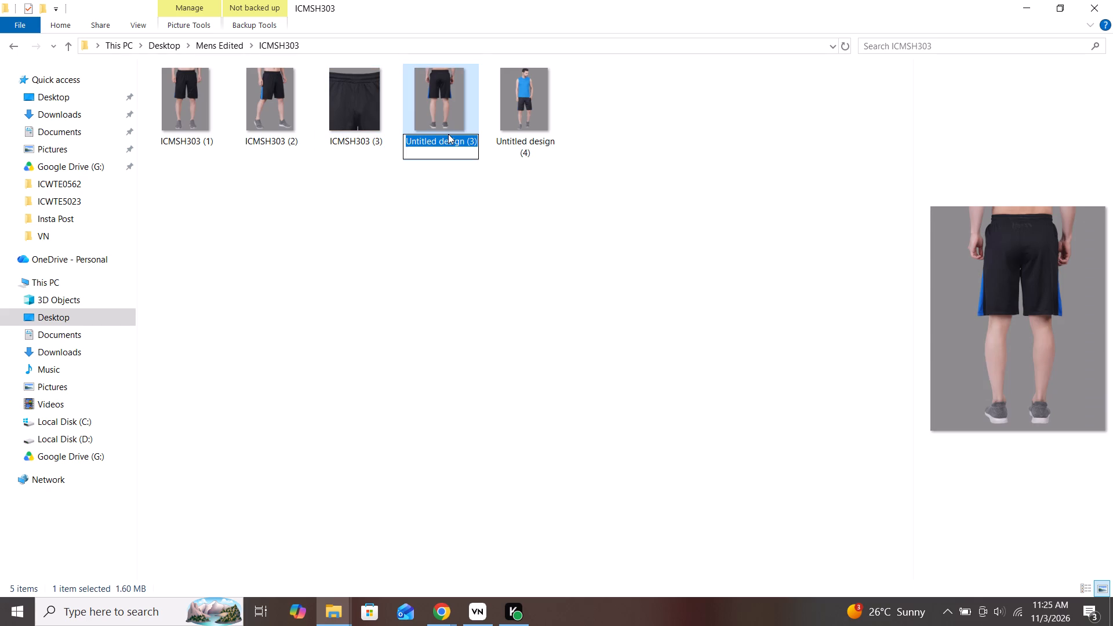
pyautogui.hotkey('ctrl', 'v')
pyautogui.press('BackSpace')
pyautogui.press('BackSpace')
pyautogui.press('4')
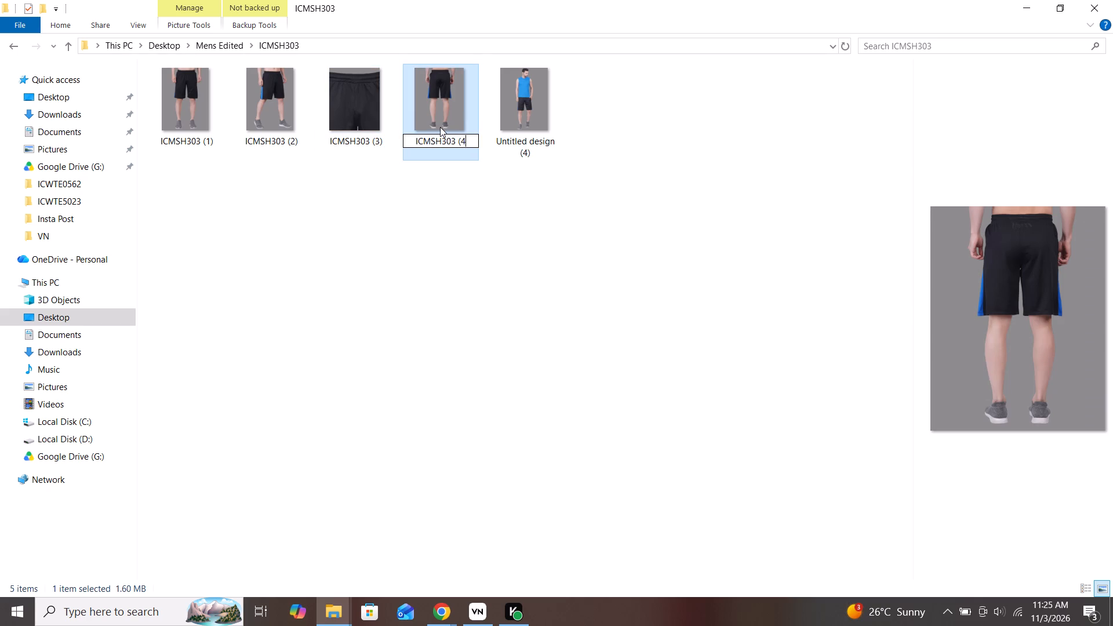
pyautogui.hotkey('shift', ')')
pyautogui.press('Return')
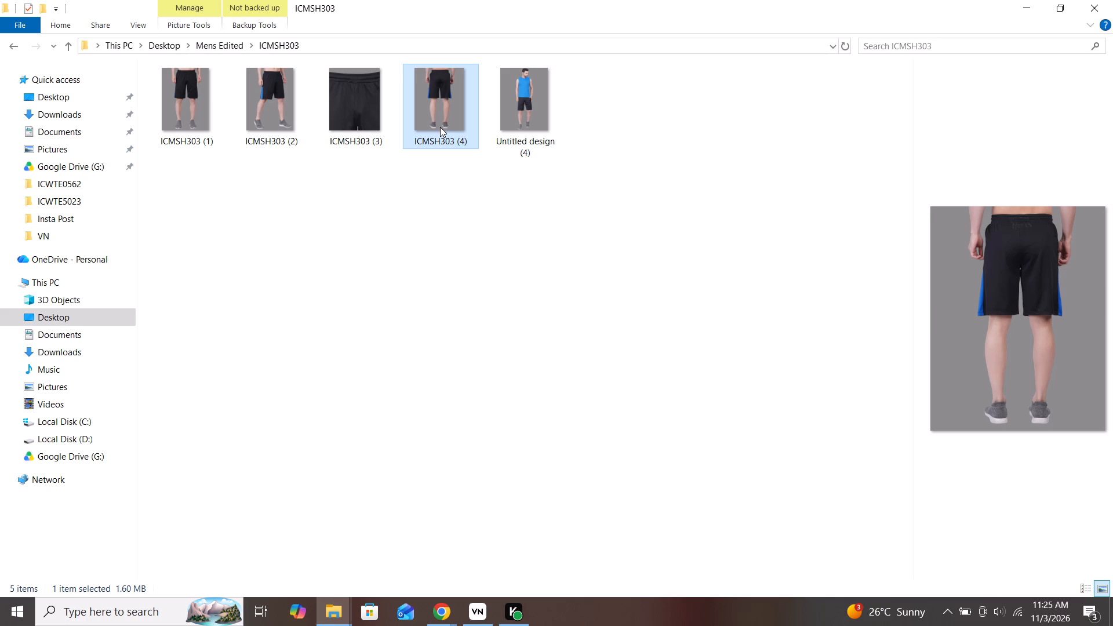
# Rename the full-body PNG of the model in the blue sleeveless top as ICMSH303 (5).
pyautogui.click(542, 154)
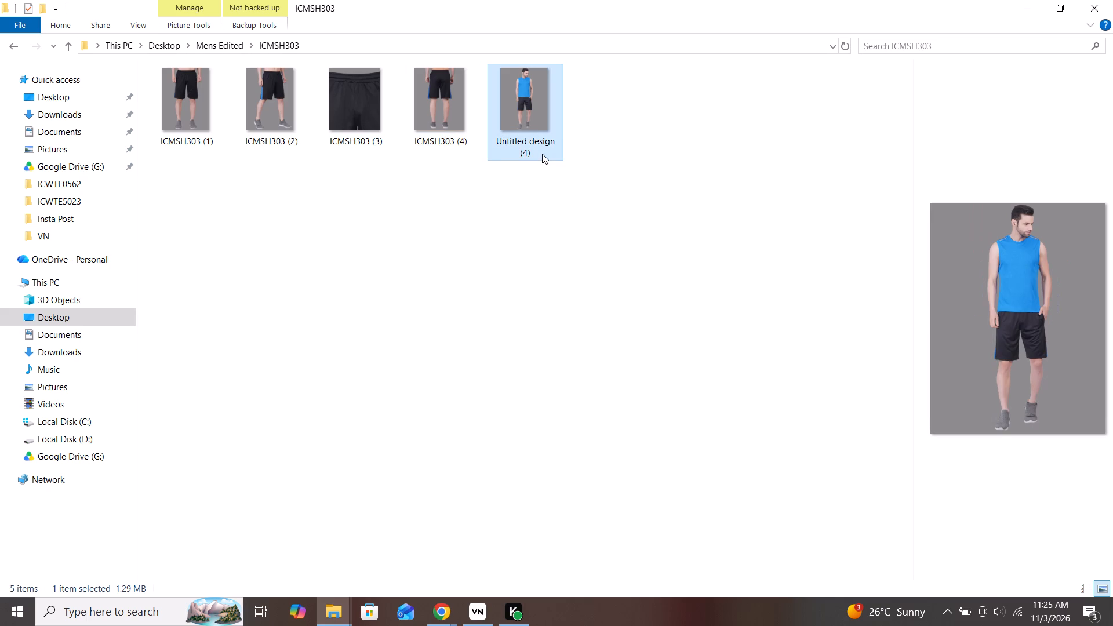
pyautogui.press('F2')
pyautogui.hotkey('ctrl', 'v')
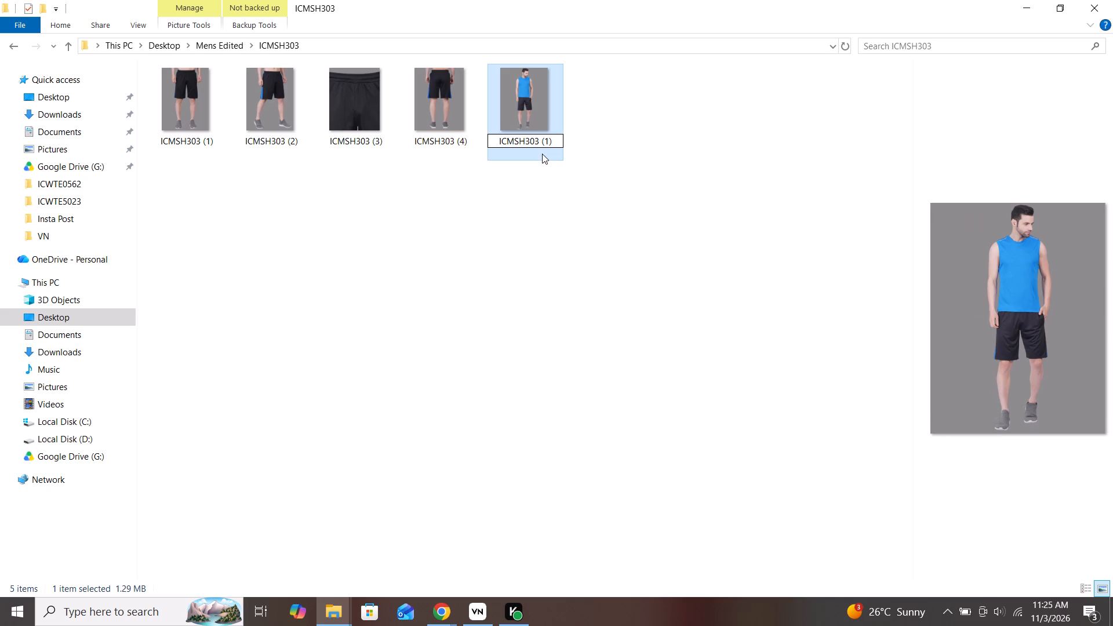
pyautogui.press('BackSpace')
pyautogui.press('BackSpace')
pyautogui.press('5')
pyautogui.hotkey('shift', ')')
pyautogui.press('Return')
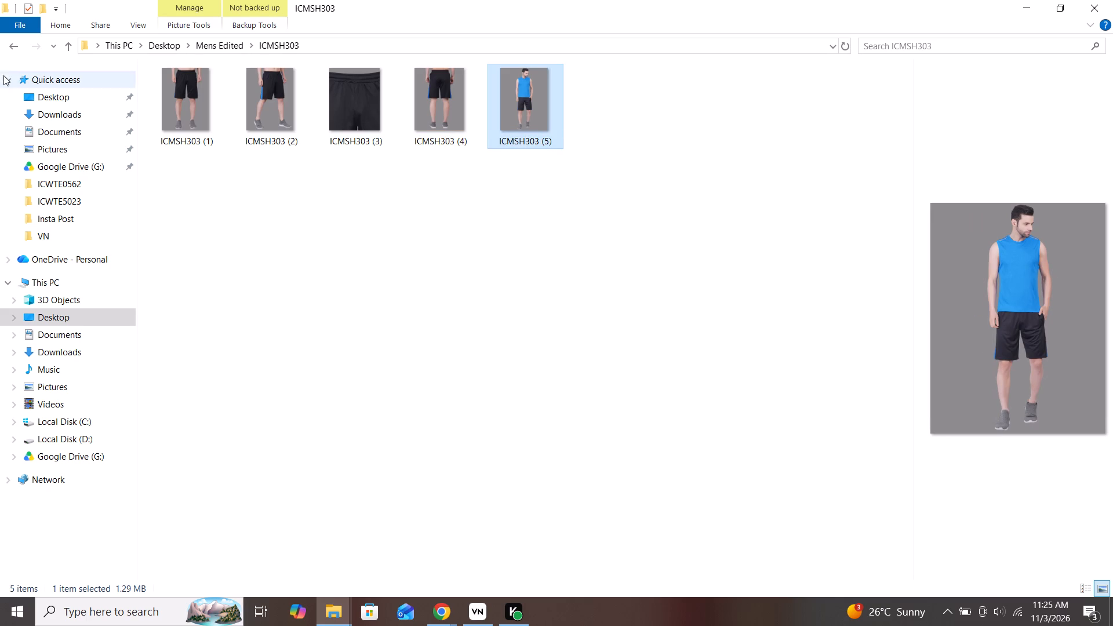
pyautogui.click(341, 263)
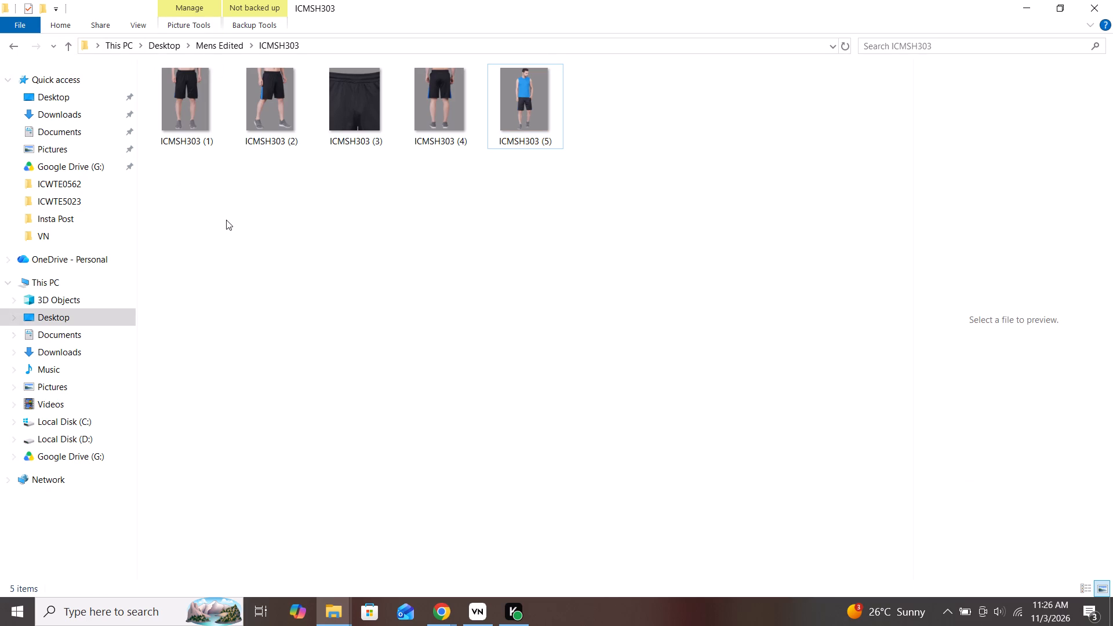
# Look through the ICMSH304, ICMTTE20110 and ICMSH303 folders in Mens Edited to compare their product photos.
pyautogui.click(70, 42)
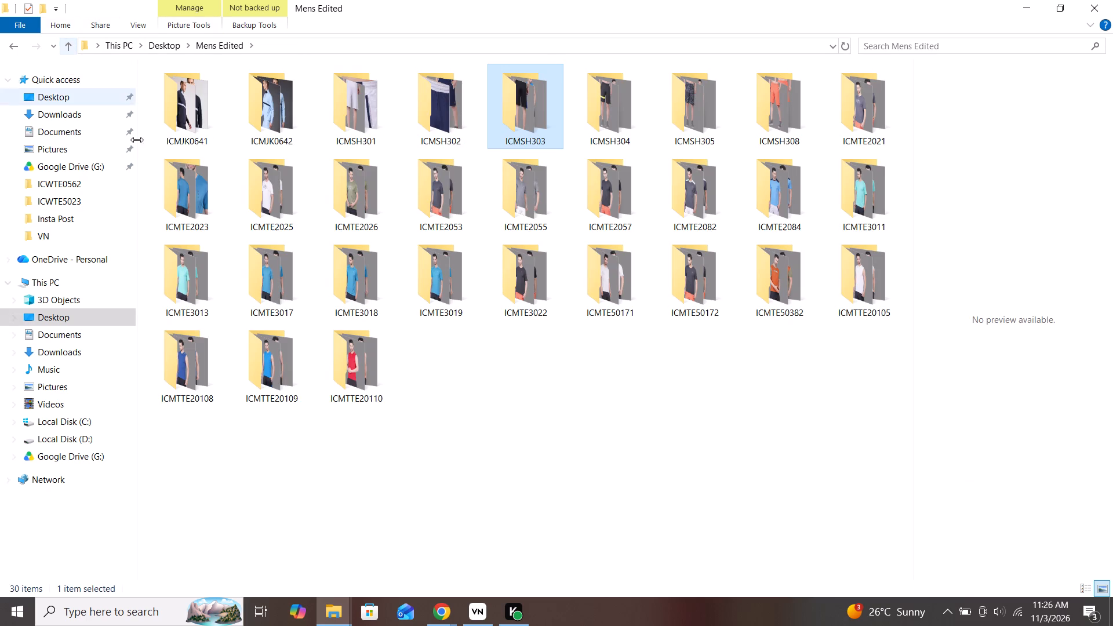
pyautogui.doubleClick(612, 113)
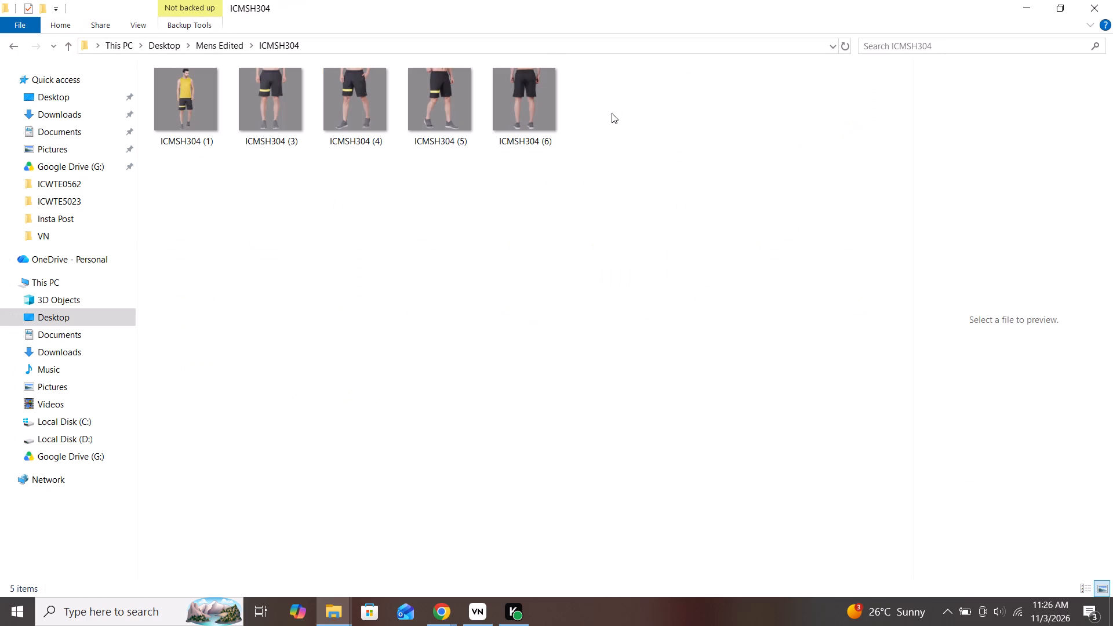
pyautogui.click(63, 46)
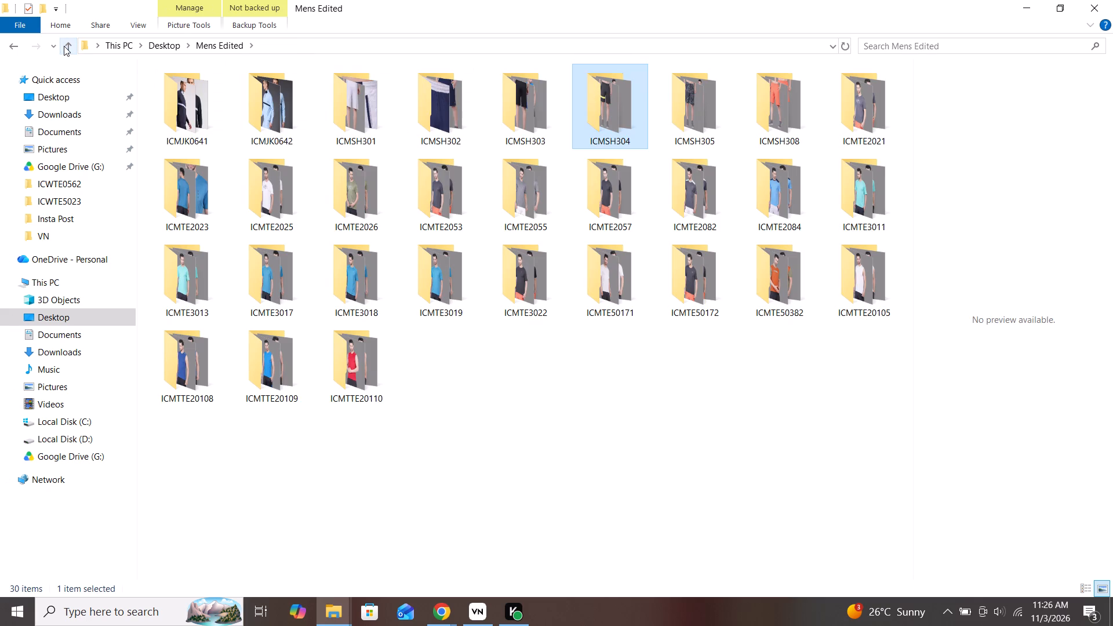
pyautogui.doubleClick(353, 369)
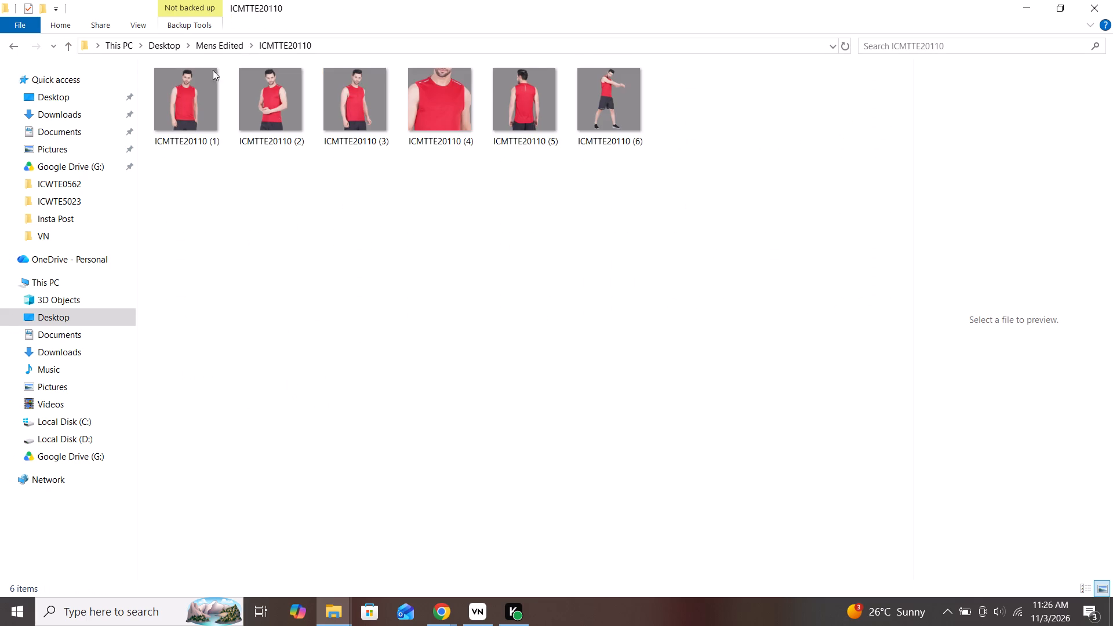
pyautogui.click(69, 45)
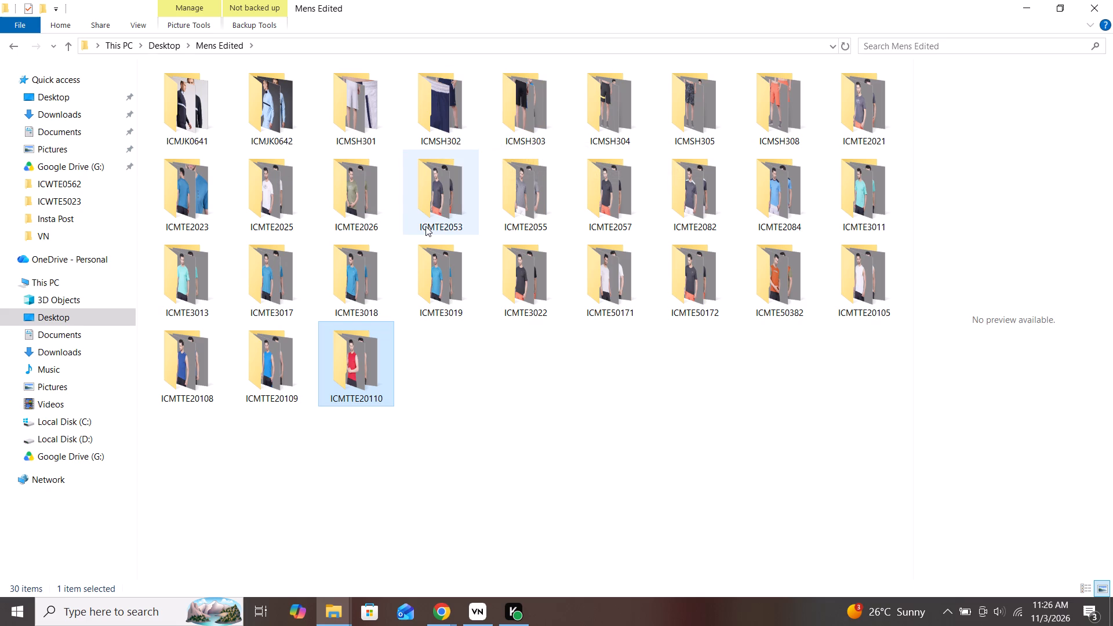
pyautogui.doubleClick(523, 114)
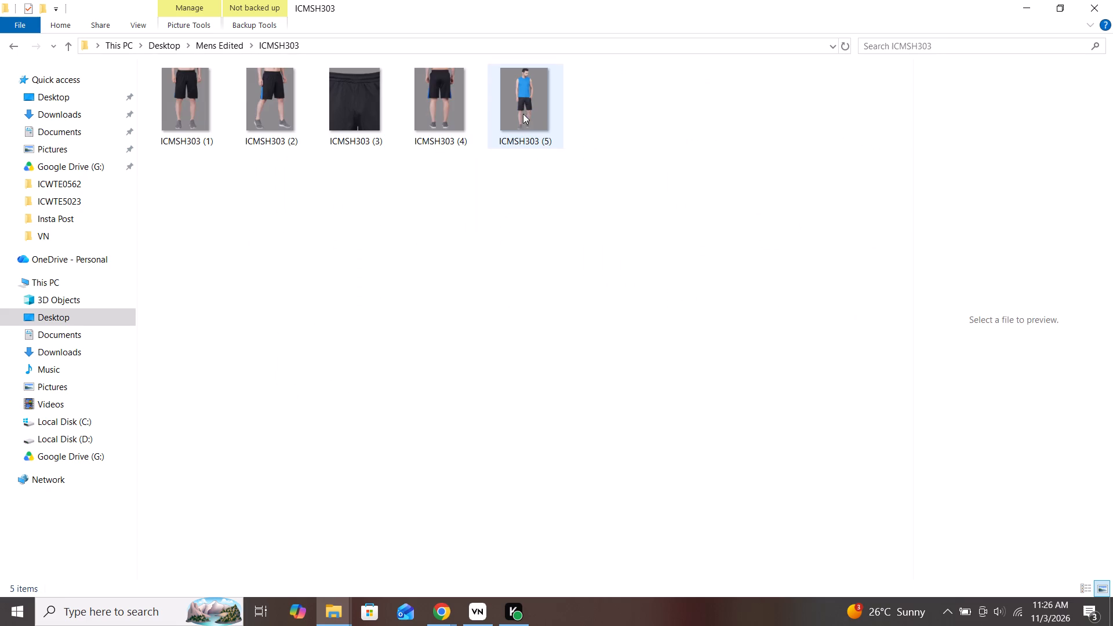
pyautogui.click(76, 53)
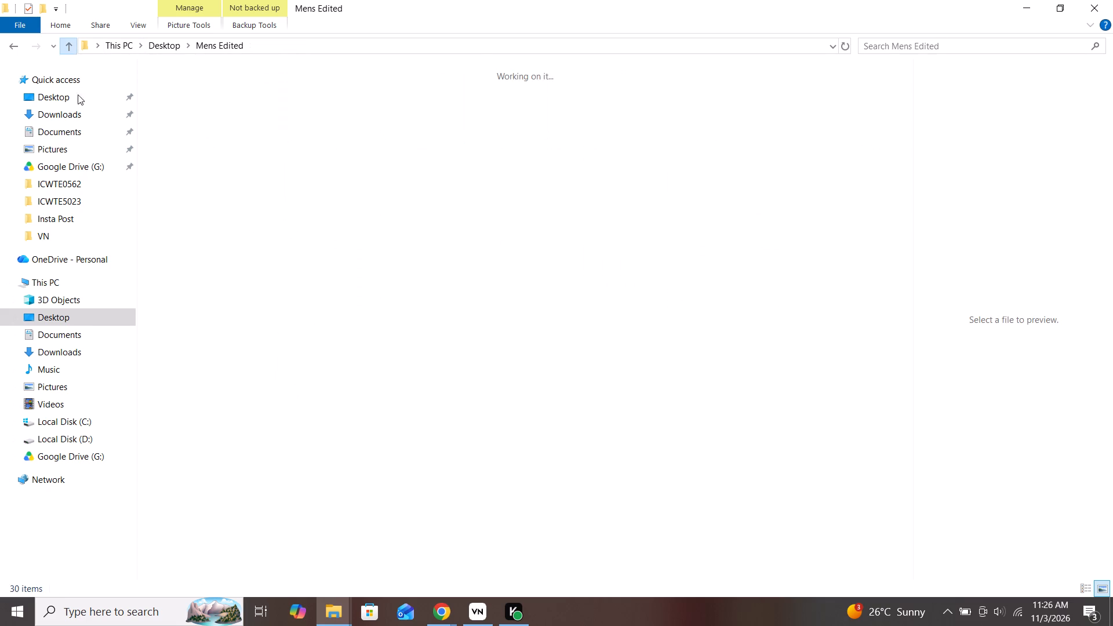
# Open the ICMSH304 folder in Mens Edited and select the full-body photo ICMSH304 (1).
pyautogui.doubleClick(607, 125)
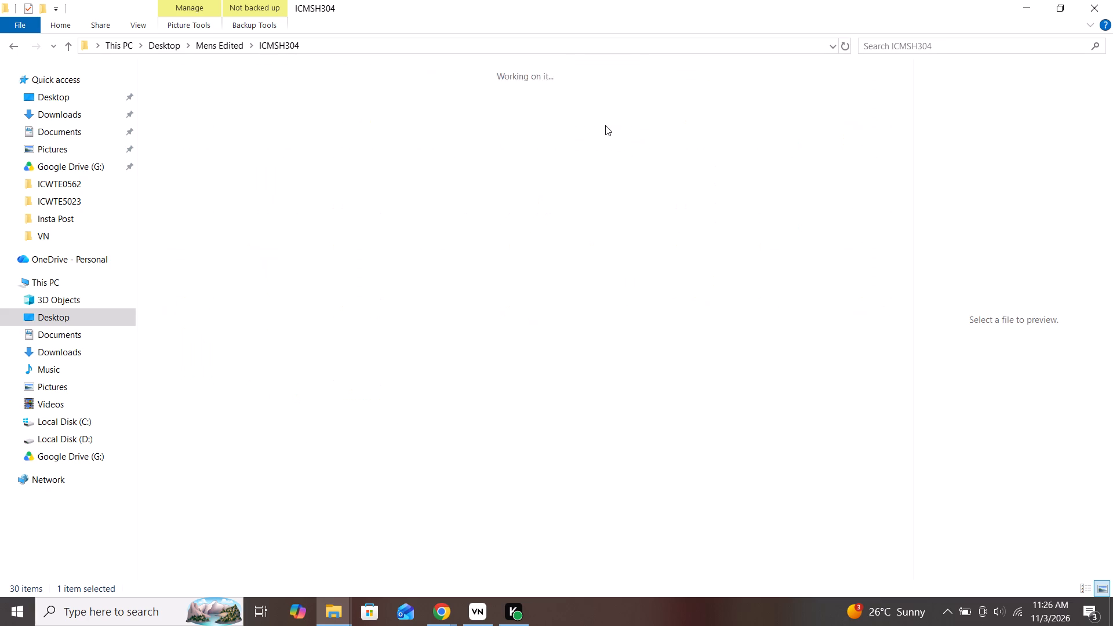
pyautogui.click(180, 119)
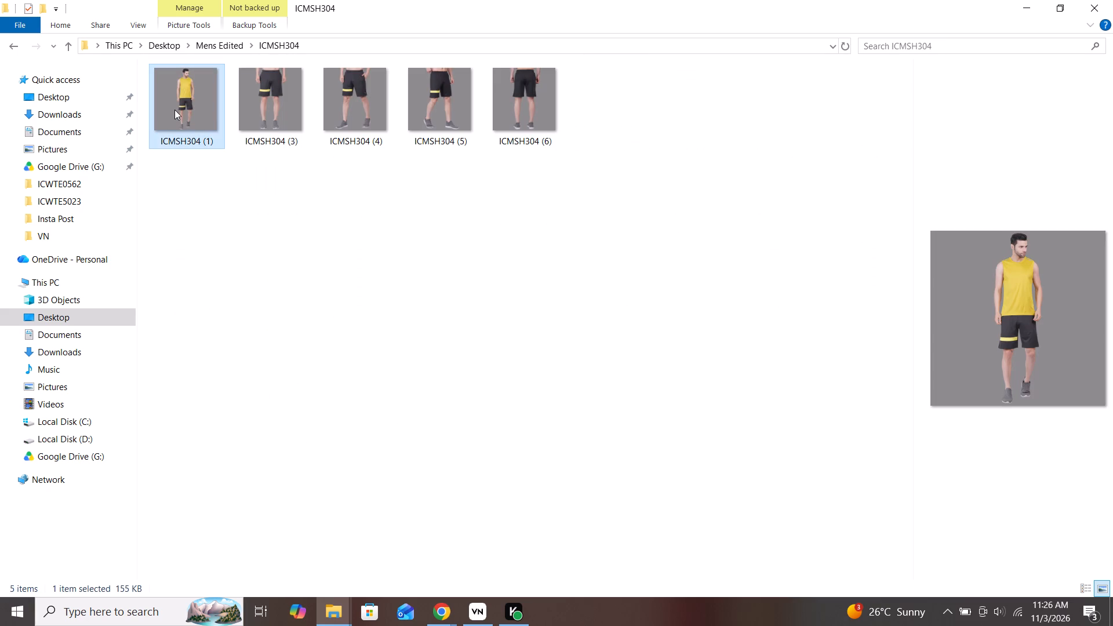
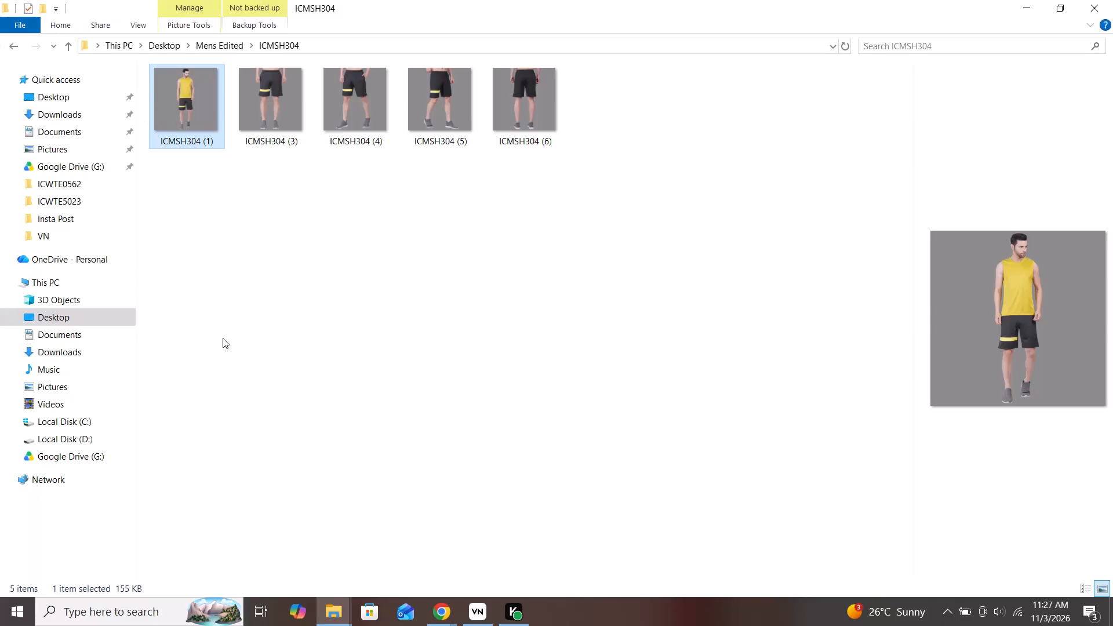
# Select all five product photos in the ICMSH304 folder.
pyautogui.moveTo(195, 143); pyautogui.dragTo(197, 131)
pyautogui.moveTo(206, 165); pyautogui.dragTo(581, 96)
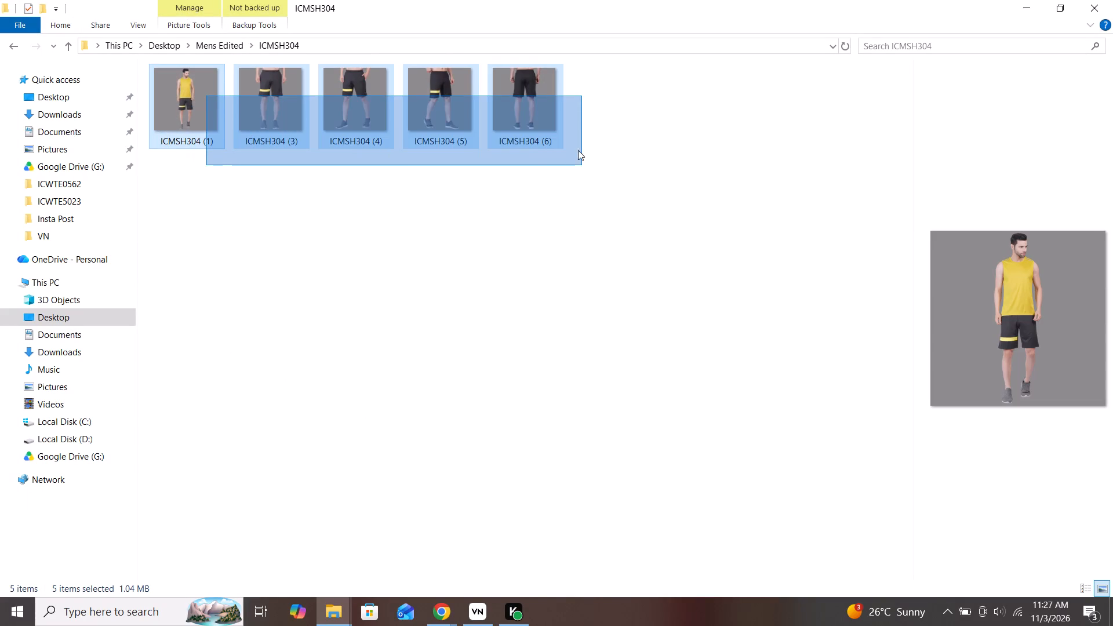
# Switch to the 1500 × 2000 px Canva design and delete the old blue-trim shorts photos from pages 5 and 4.
pyautogui.click(434, 605)
pyautogui.click(403, 570)
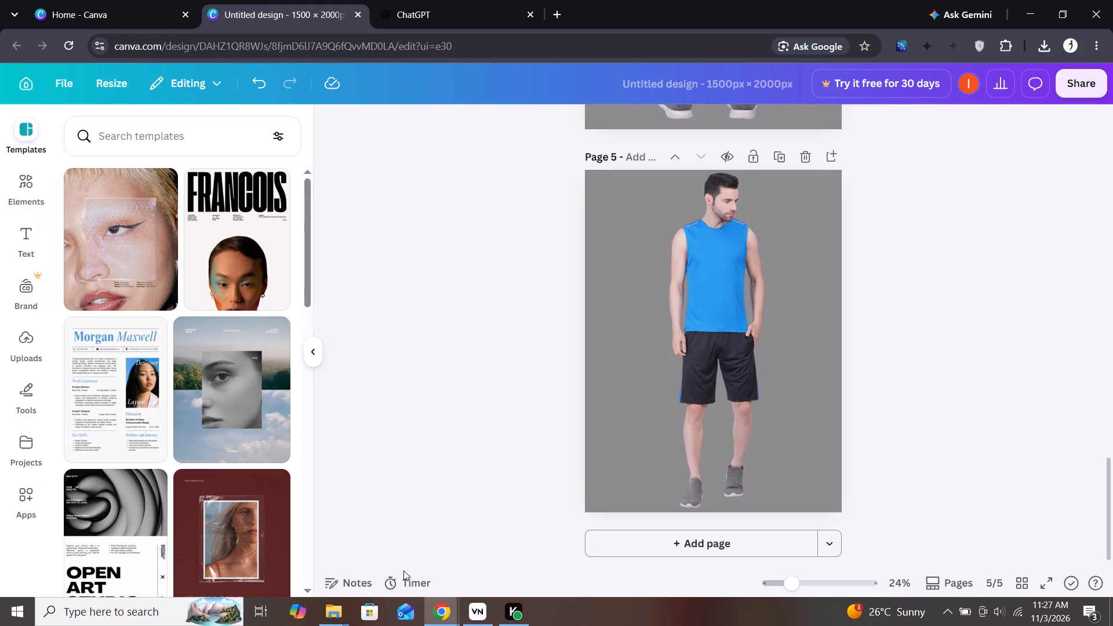
pyautogui.click(686, 294)
pyautogui.rightClick(686, 294)
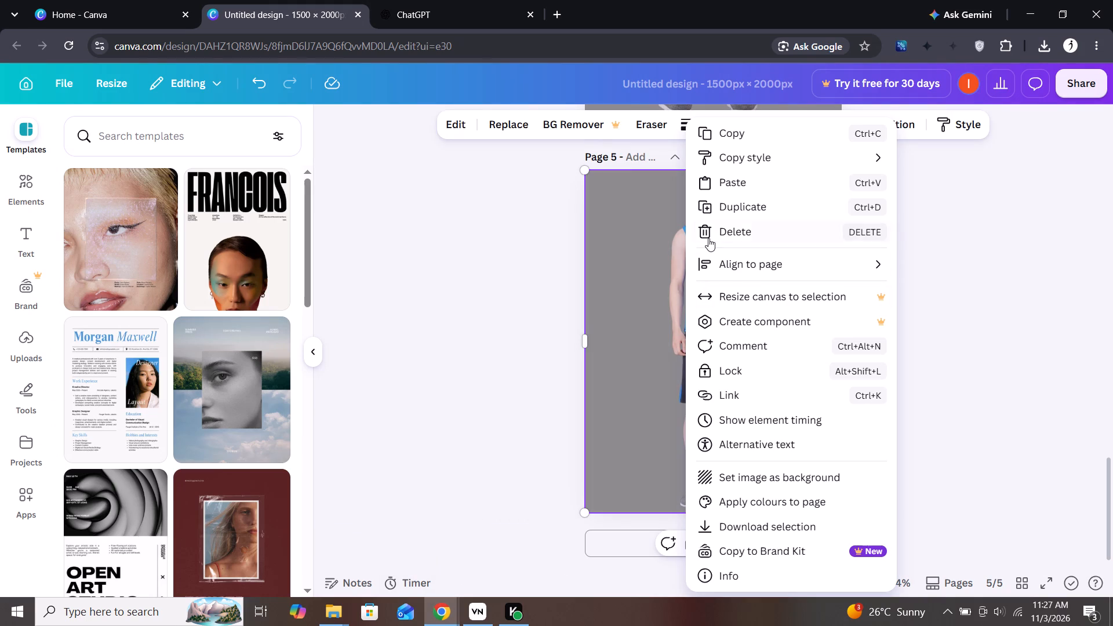
pyautogui.click(708, 235)
pyautogui.scroll(4, 708, 235)
pyautogui.click(708, 235)
pyautogui.rightClick(708, 235)
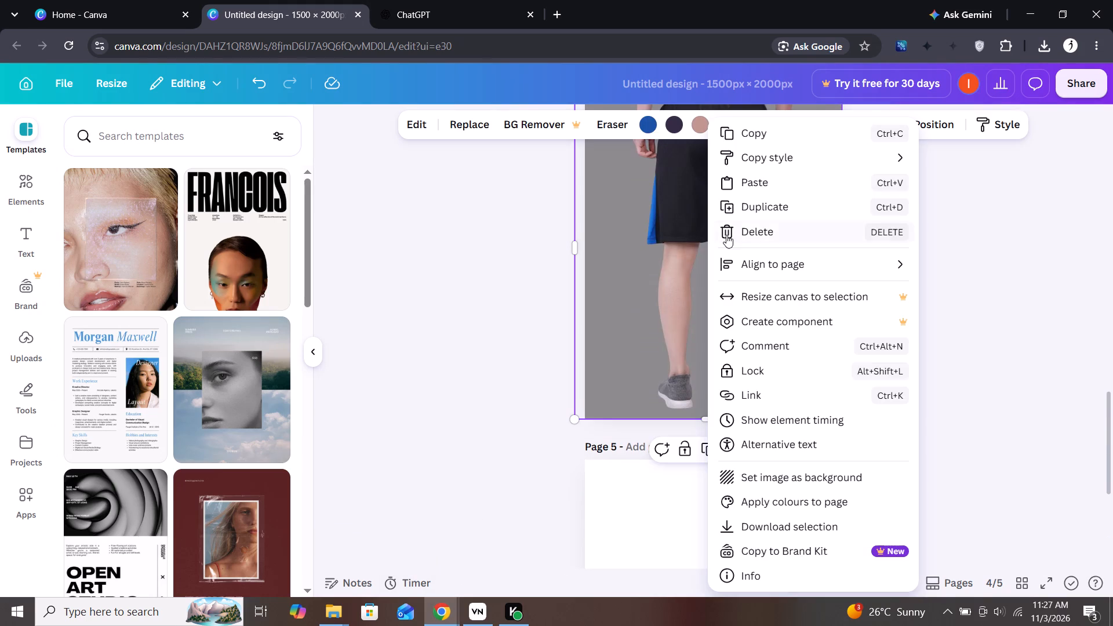
pyautogui.click(726, 235)
# Delete the old shorts photos from pages 3, 2 and 1 so those pages are blank.
pyautogui.scroll(8, 718, 229)
pyautogui.click(739, 337)
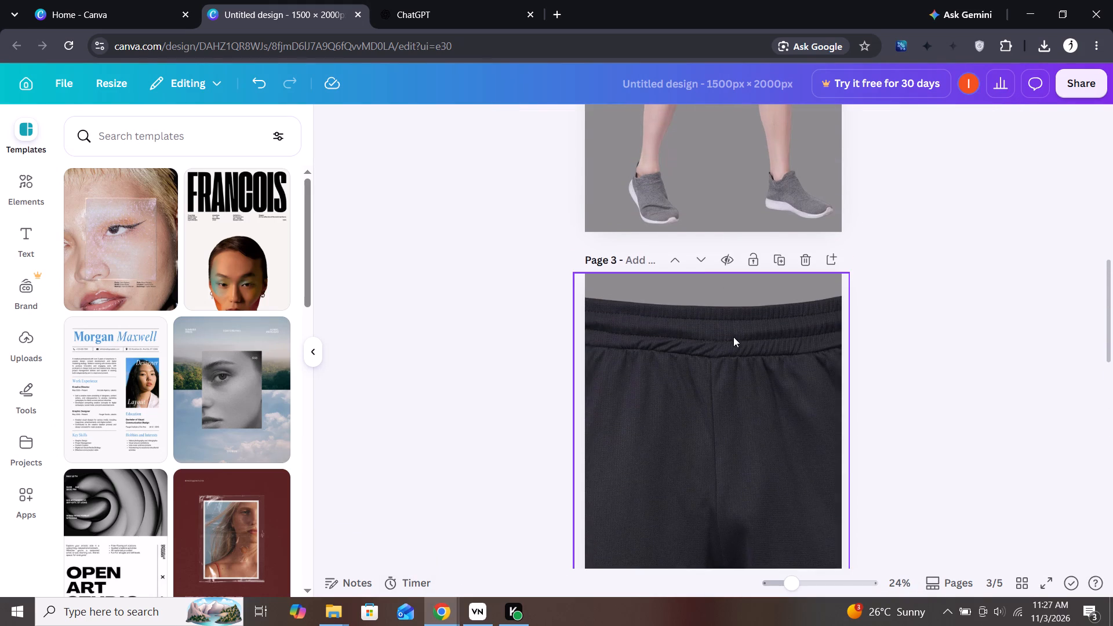
pyautogui.rightClick(733, 337)
pyautogui.click(811, 234)
pyautogui.click(700, 216)
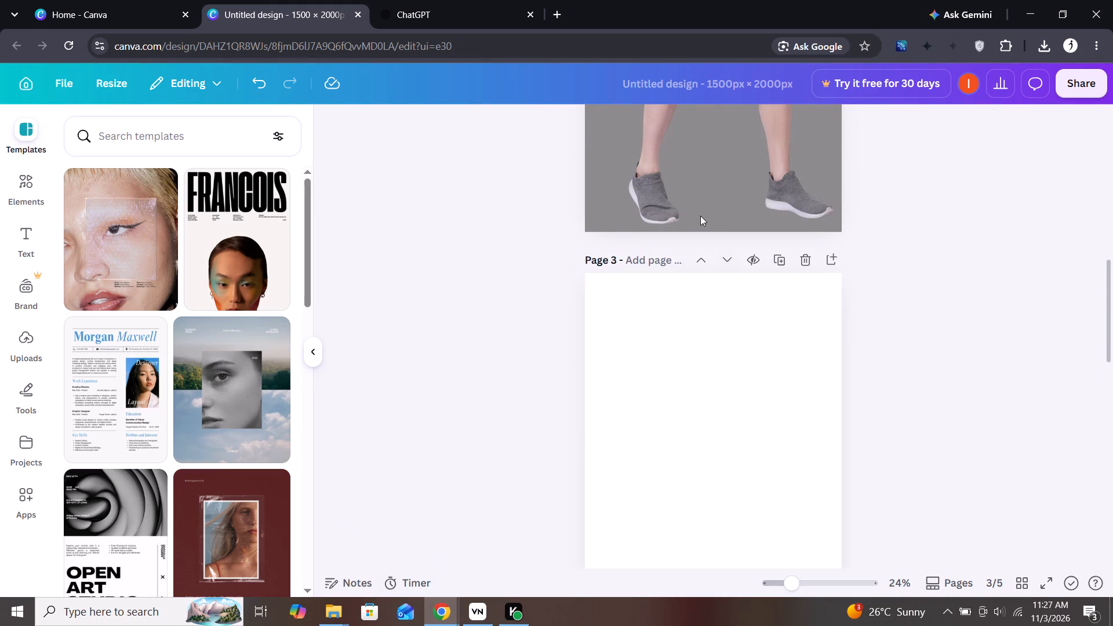
pyautogui.rightClick(700, 214)
pyautogui.click(741, 265)
pyautogui.scroll(2, 732, 257)
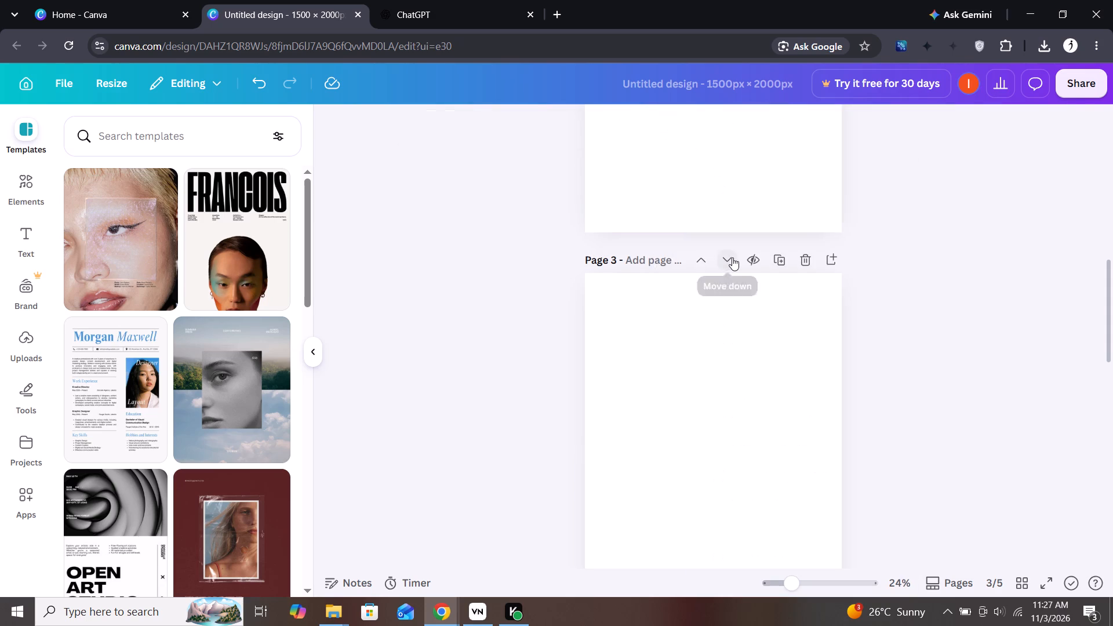
pyautogui.scroll(8, 732, 257)
pyautogui.click(732, 257)
pyautogui.rightClick(732, 257)
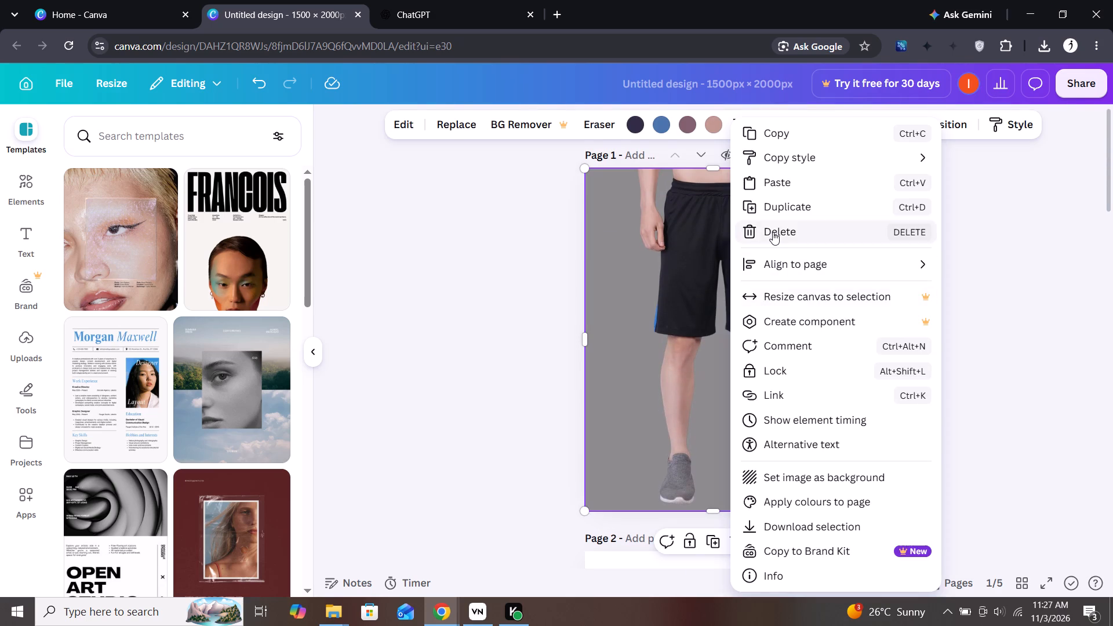
pyautogui.click(773, 232)
pyautogui.scroll(4, 681, 260)
pyautogui.scroll(-7, 681, 260)
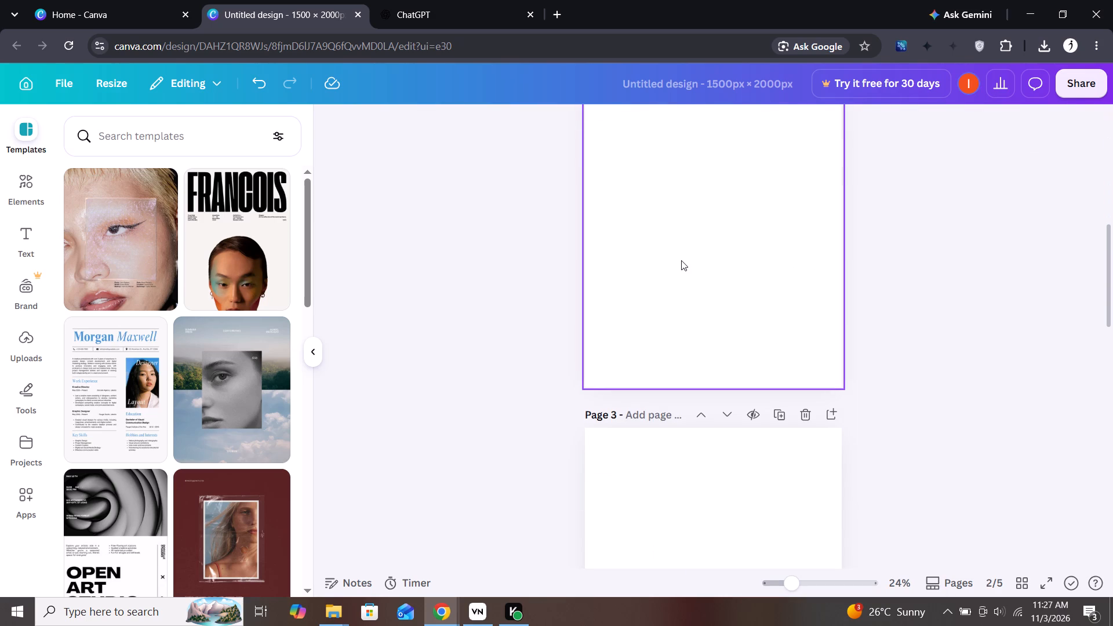
# Reload the Canva design and return to its first page.
pyautogui.press('F5')
pyautogui.press('F5')
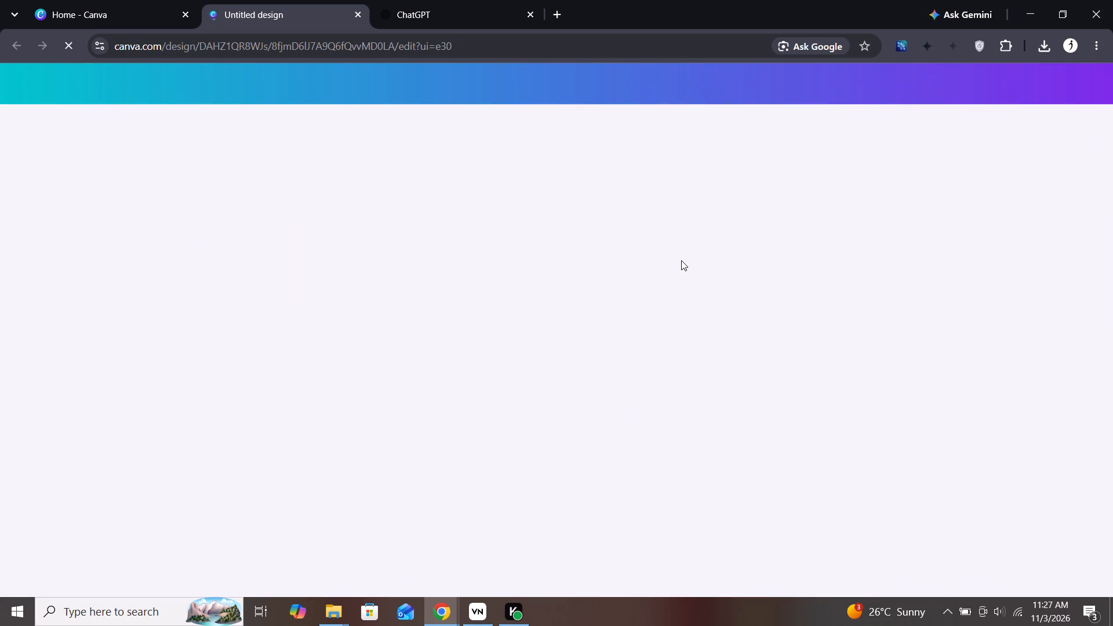
pyautogui.press('F6')
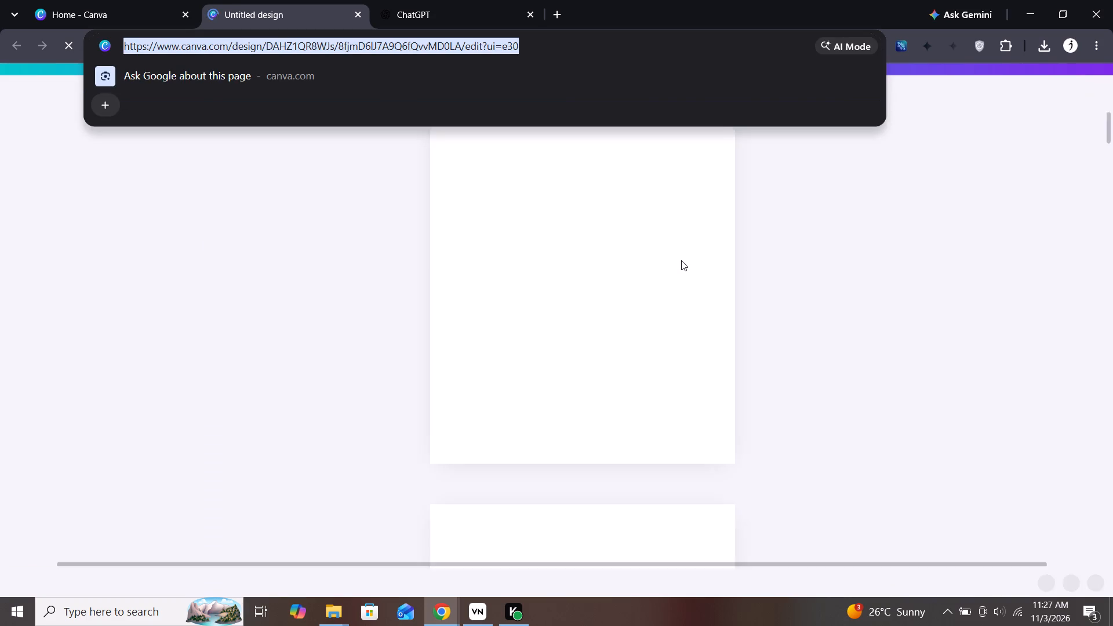
pyautogui.press('F6')
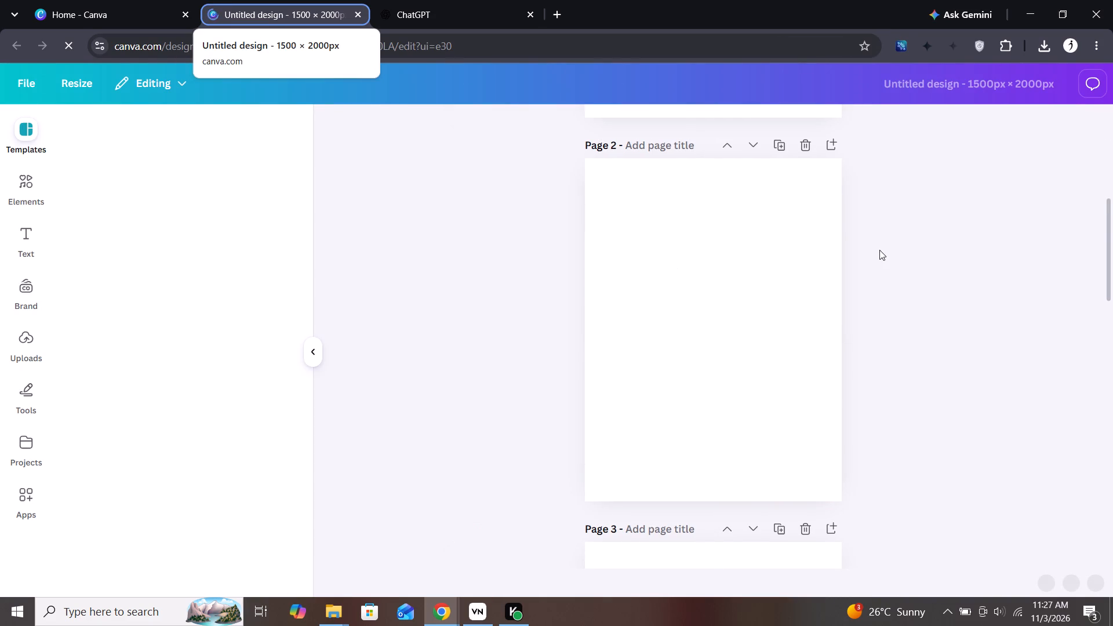
pyautogui.scroll(17, 928, 326)
pyautogui.click(457, 262)
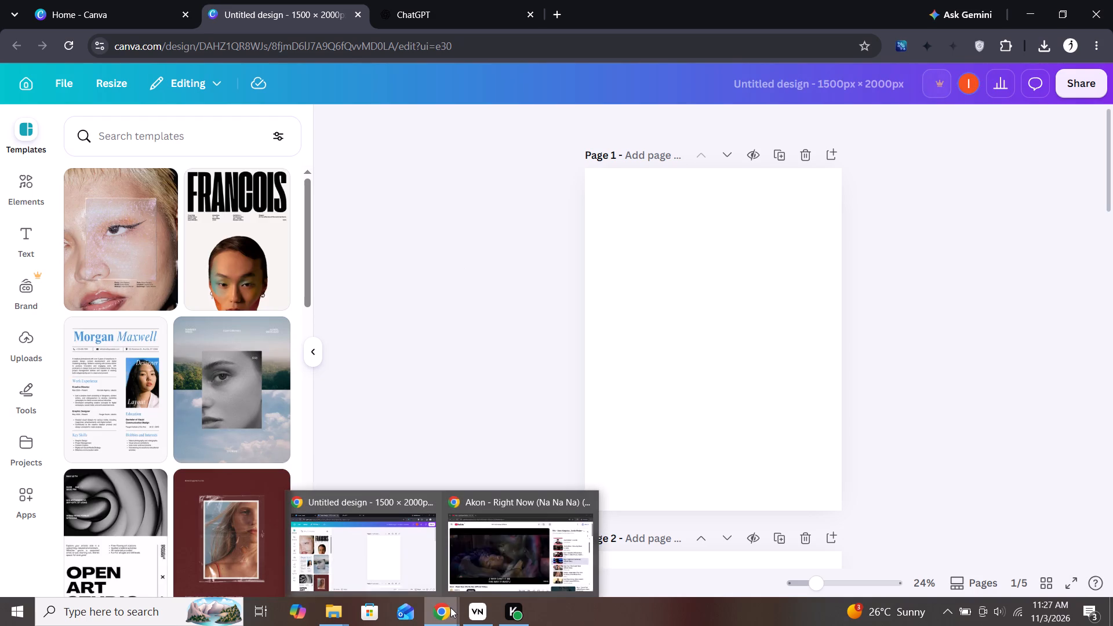
pyautogui.click(368, 544)
# Bring the five selected ICMSH304 photos from File Explorer onto page 1 of the Canva design.
pyautogui.click(333, 606)
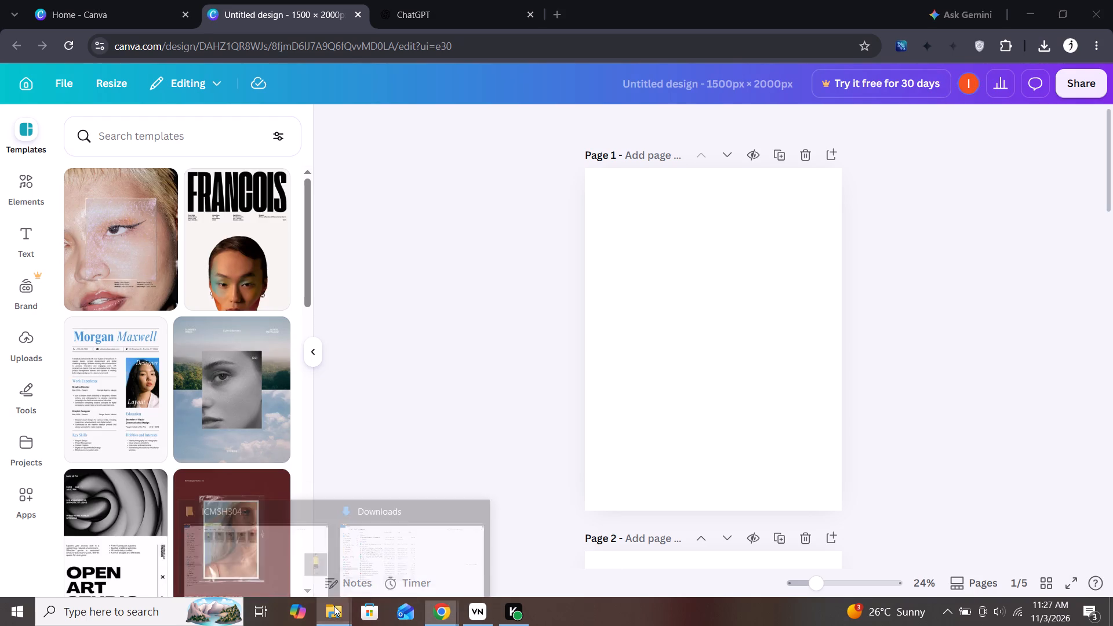
pyautogui.click(376, 550)
pyautogui.click(336, 617)
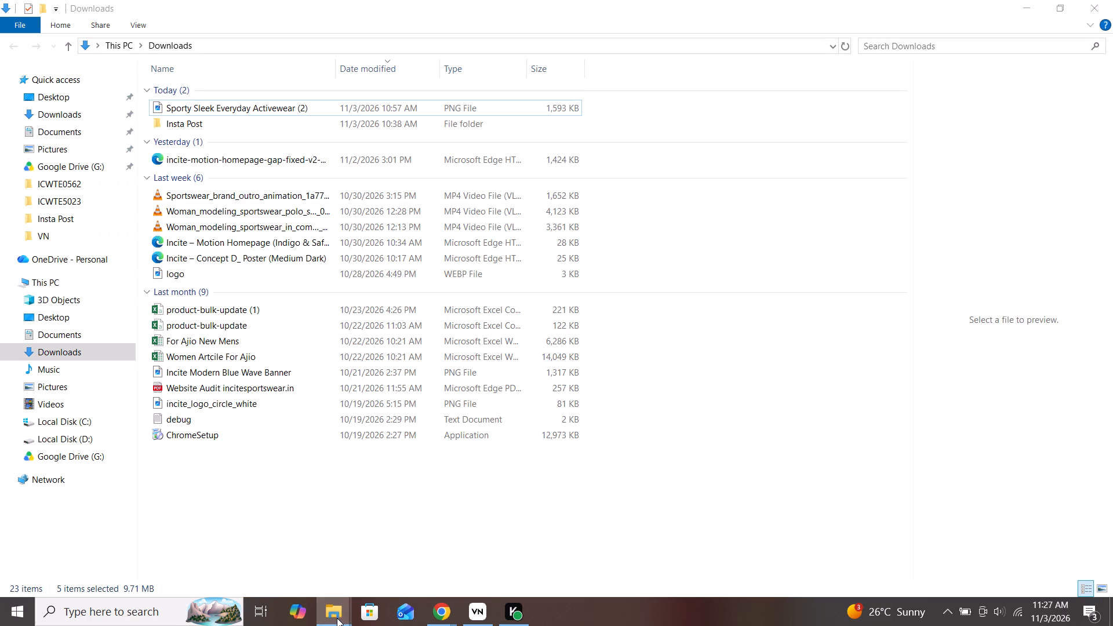
pyautogui.click(273, 554)
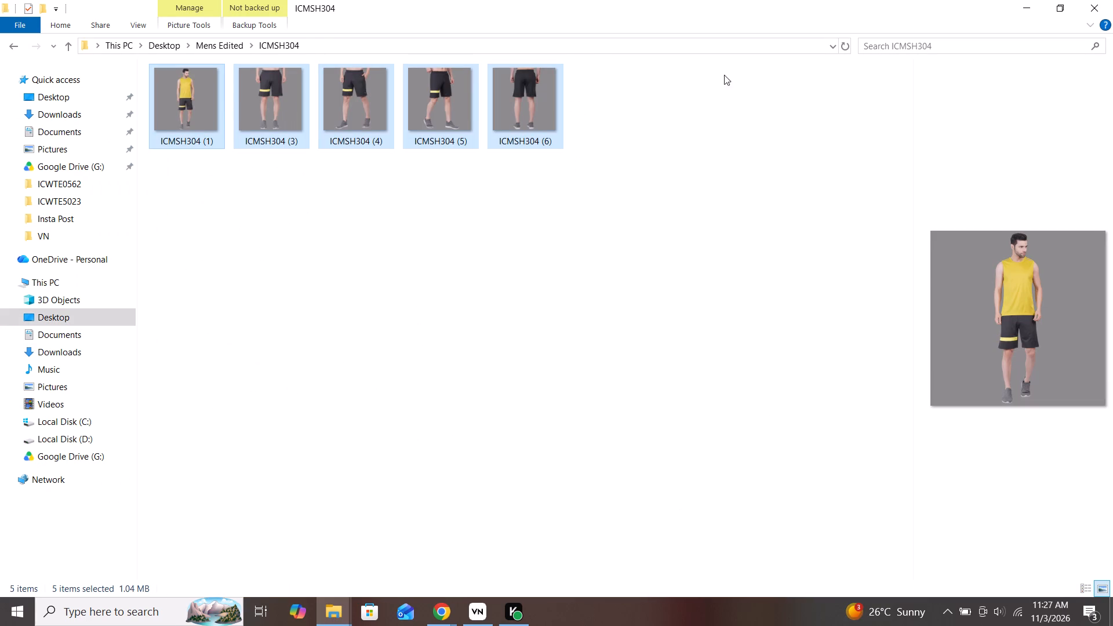
pyautogui.moveTo(181, 118); pyautogui.dragTo(460, 625)
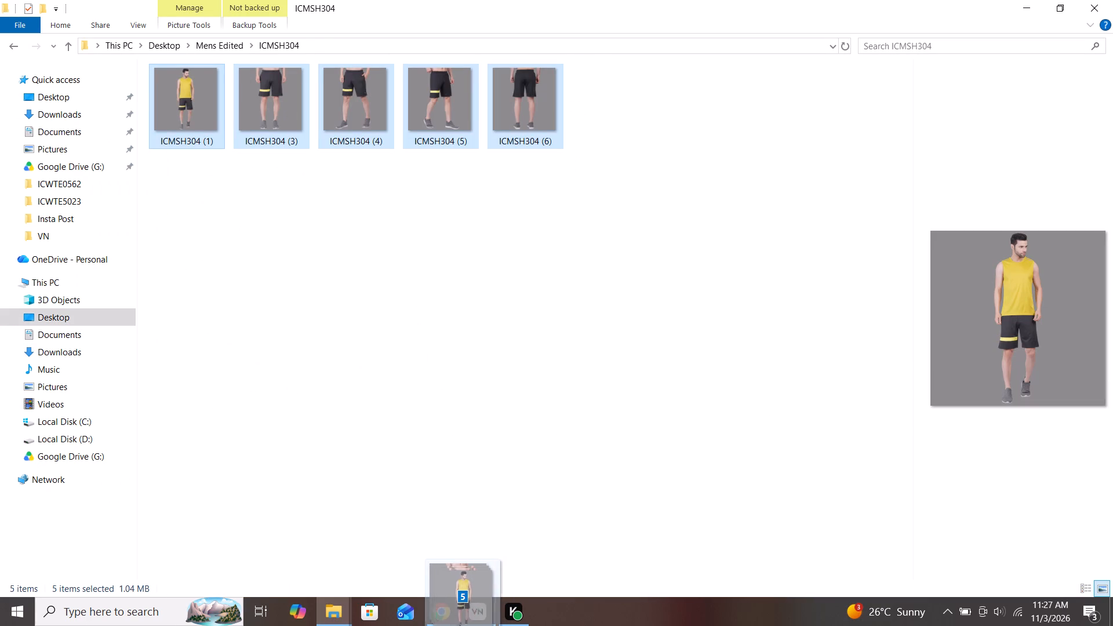
pyautogui.moveTo(460, 625); pyautogui.dragTo(377, 563)
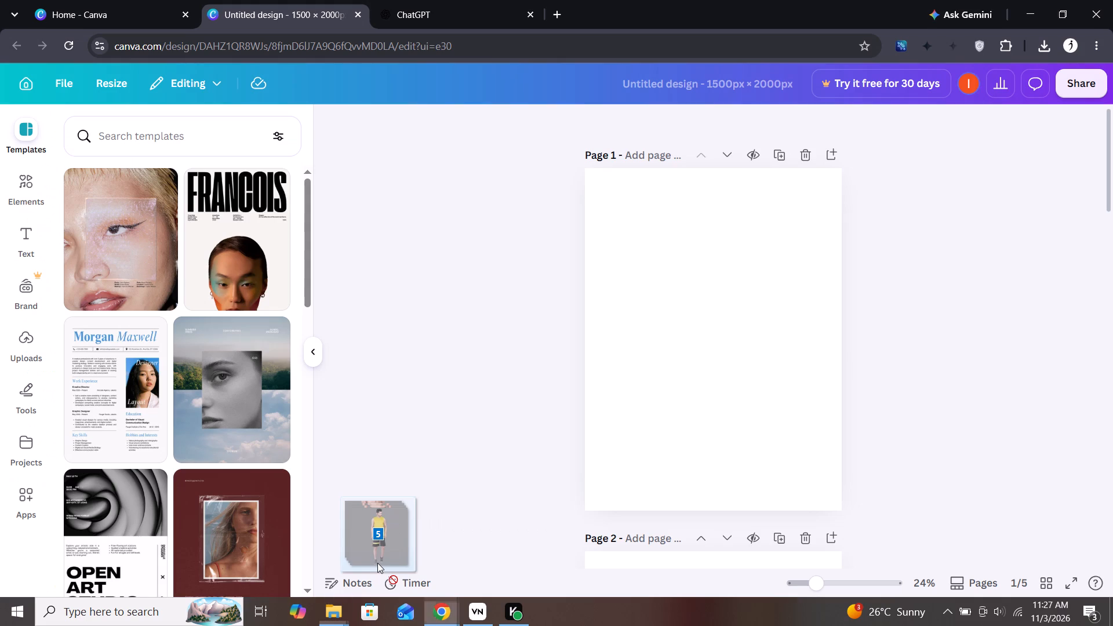
pyautogui.moveTo(377, 563); pyautogui.dragTo(682, 274)
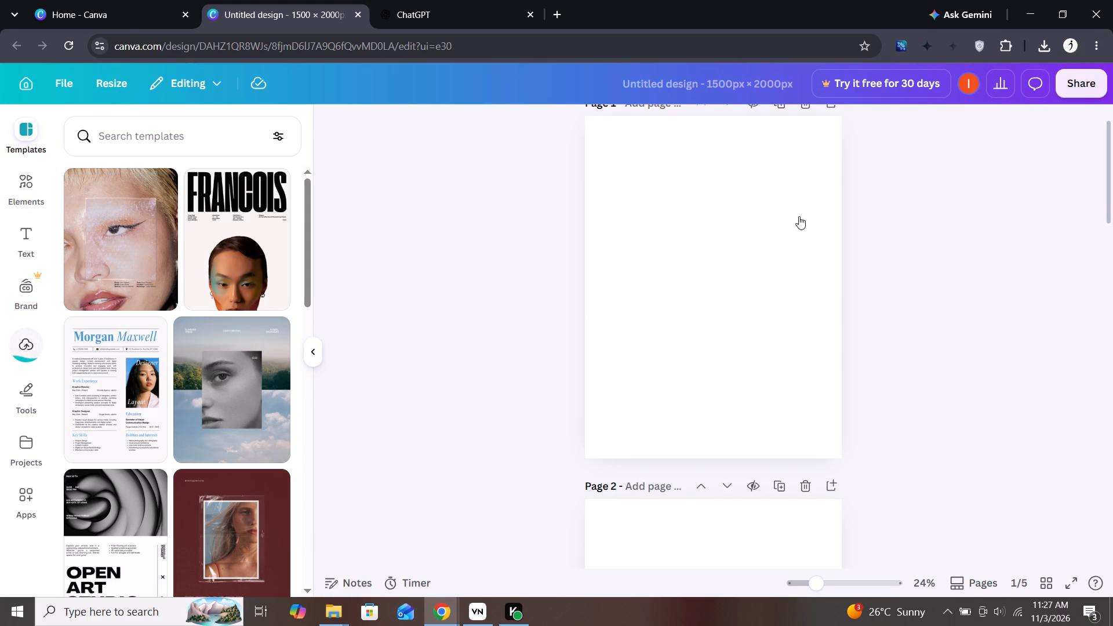
# Move the back-view shorts photo to page 2 and the striding yellow-stripe shorts photo to page 3.
pyautogui.scroll(6, 746, 265)
pyautogui.scroll(-1, 756, 278)
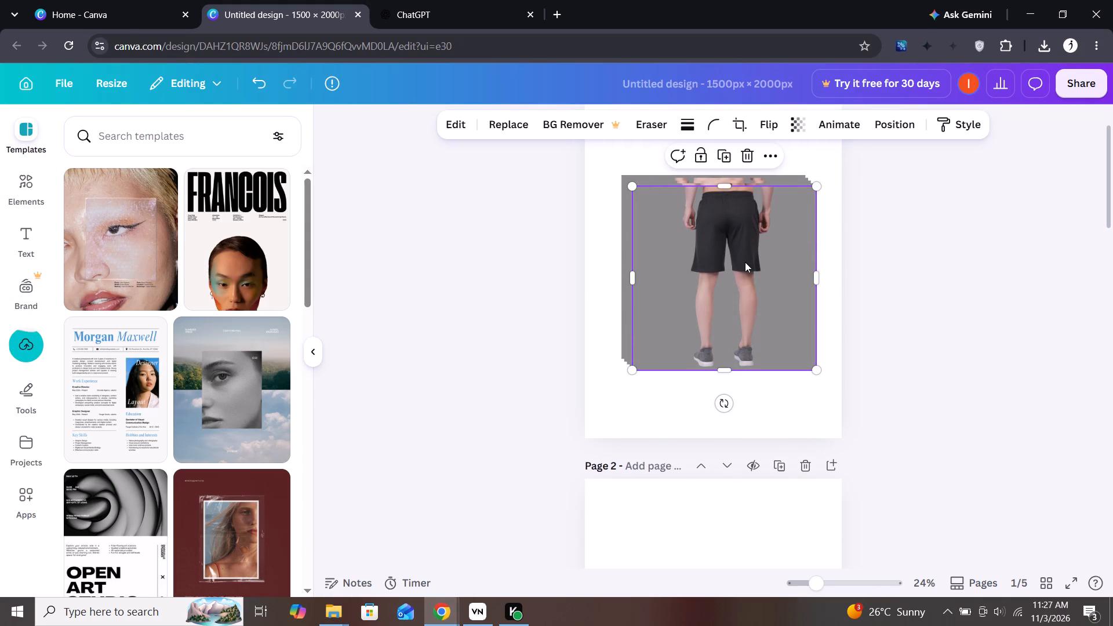
pyautogui.moveTo(744, 261); pyautogui.dragTo(748, 566)
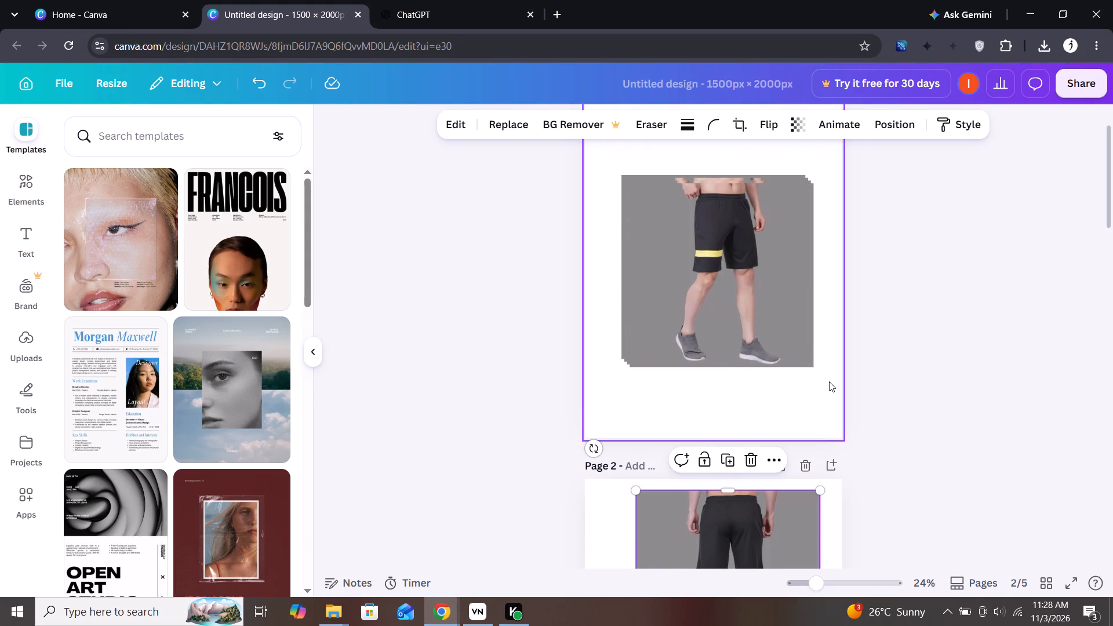
pyautogui.scroll(1, 829, 381)
pyautogui.scroll(-4, 829, 381)
pyautogui.scroll(1, 829, 381)
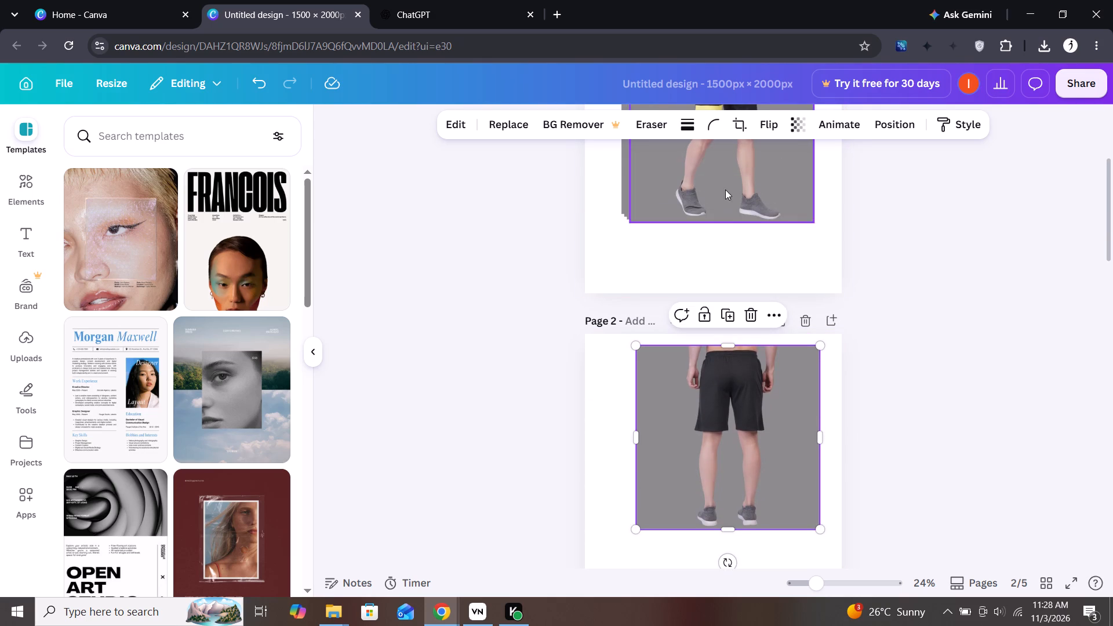
pyautogui.moveTo(725, 190); pyautogui.dragTo(701, 307)
pyautogui.scroll(-9, 752, 441)
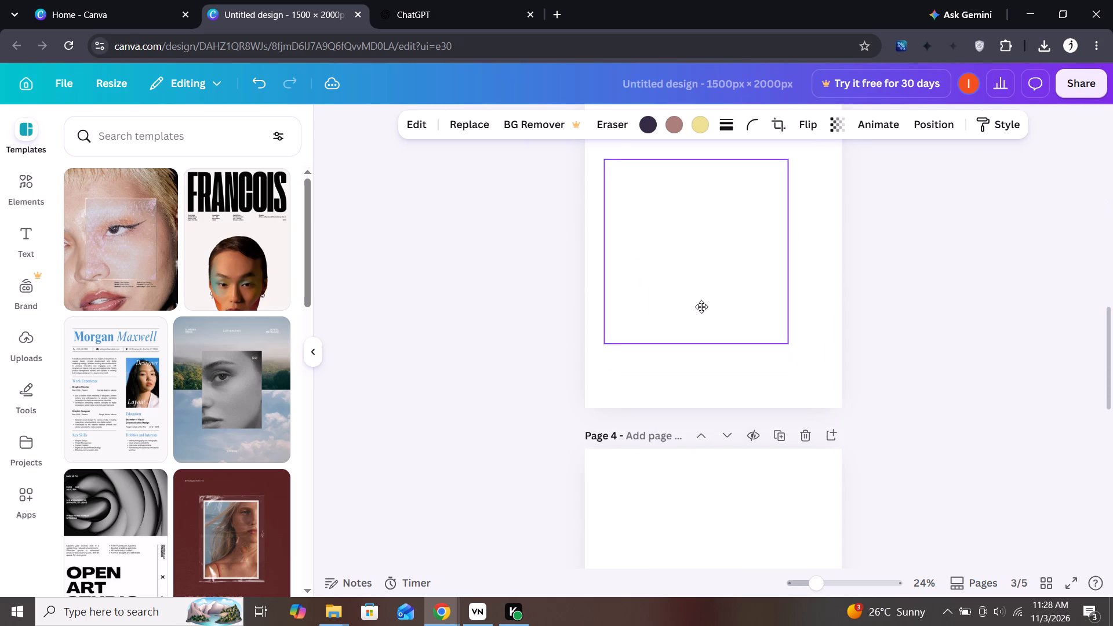
pyautogui.moveTo(701, 307); pyautogui.dragTo(703, 305)
# Move the shorts photo with the model's hand in his pocket from page 1 to page 4.
pyautogui.scroll(9, 721, 306)
pyautogui.scroll(-1, 721, 306)
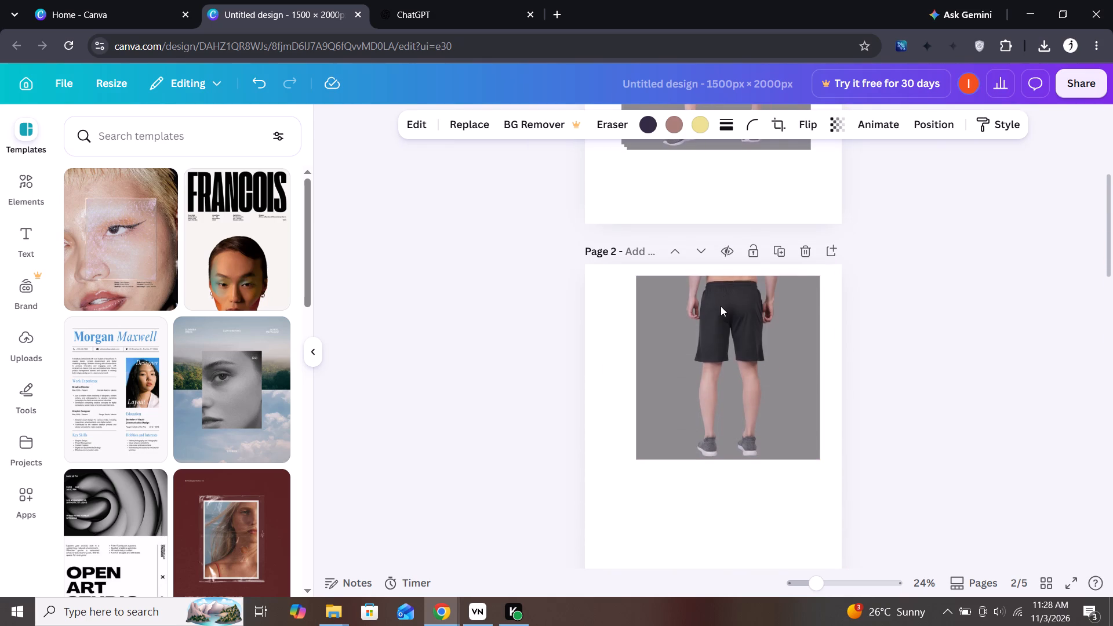
pyautogui.scroll(3, 721, 306)
pyautogui.moveTo(717, 273); pyautogui.dragTo(735, 348)
pyautogui.scroll(-2, 734, 348)
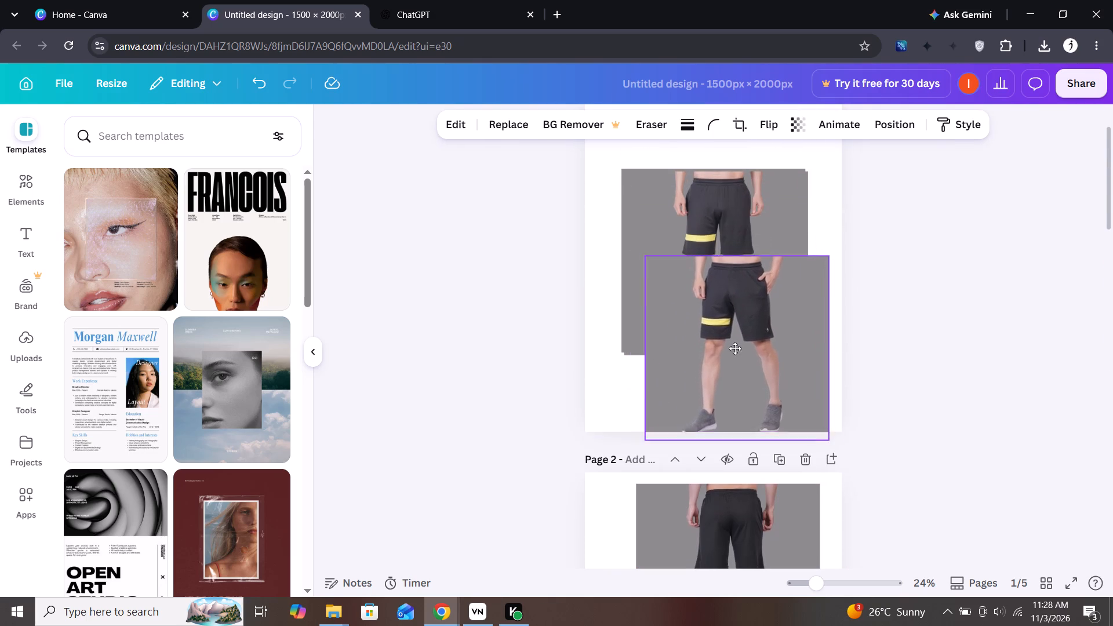
pyautogui.scroll(-4, 735, 348)
pyautogui.moveTo(735, 348); pyautogui.dragTo(700, 266)
pyautogui.scroll(-10, 737, 348)
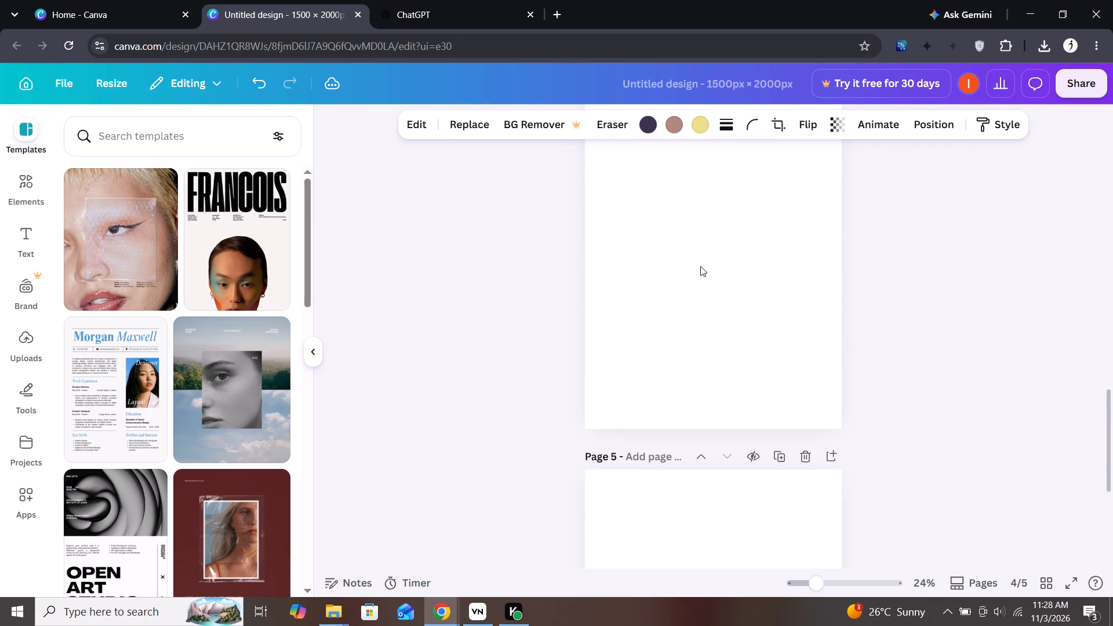
# Shift the straight front-view shorts photo higher on page 1 to expose the full-body photo beneath it.
pyautogui.scroll(17, 720, 274)
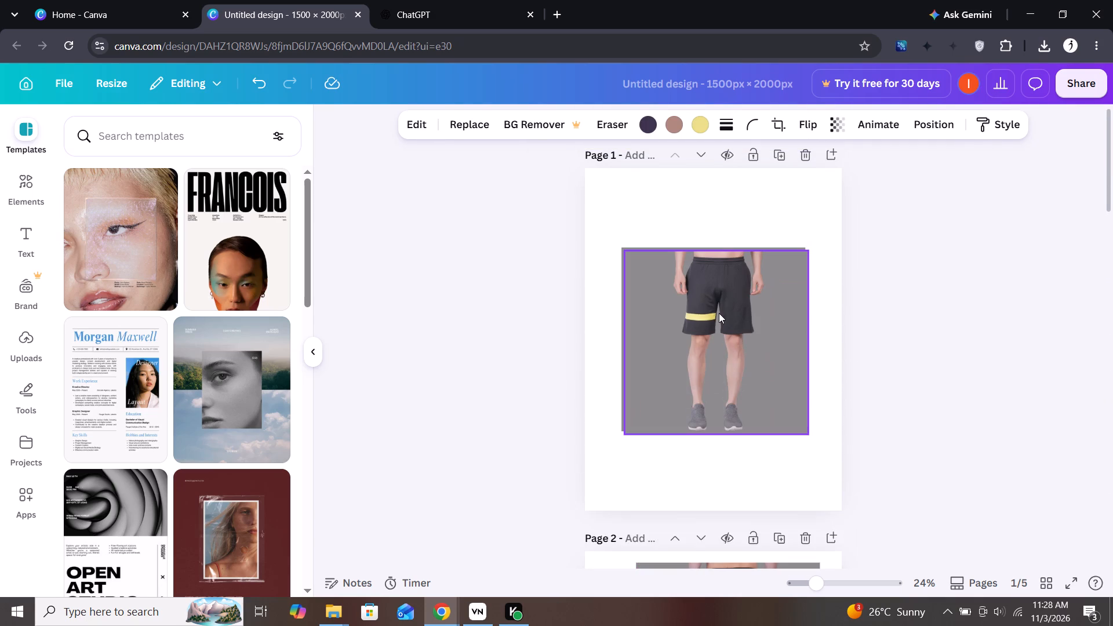
pyautogui.moveTo(719, 313); pyautogui.dragTo(723, 202)
pyautogui.scroll(1, 728, 402)
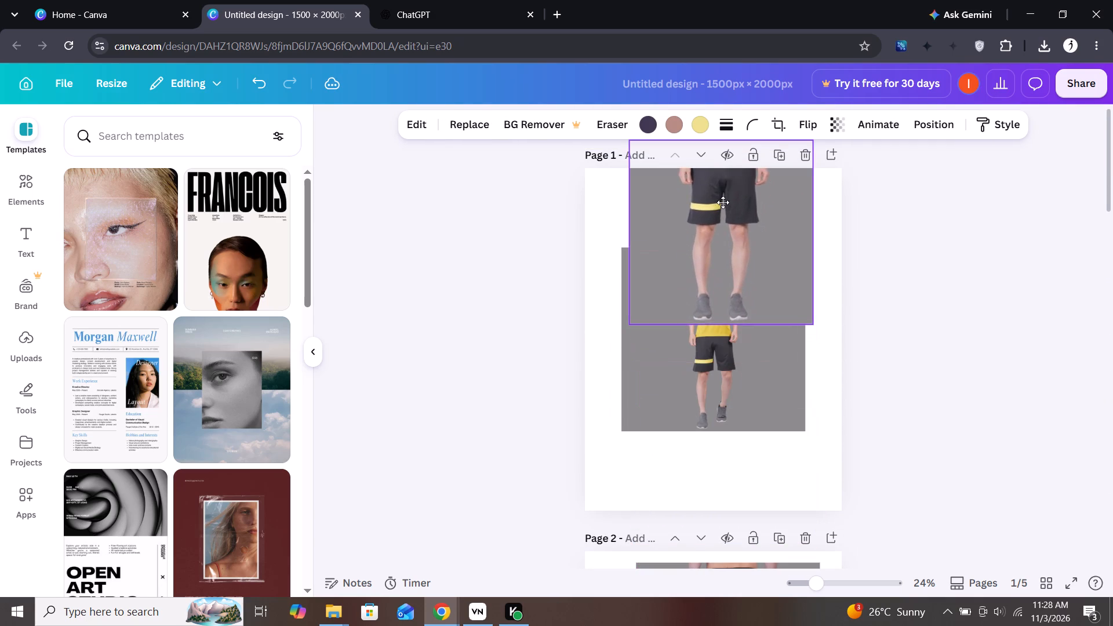
pyautogui.moveTo(723, 202); pyautogui.dragTo(726, 240)
pyautogui.scroll(14, 721, 196)
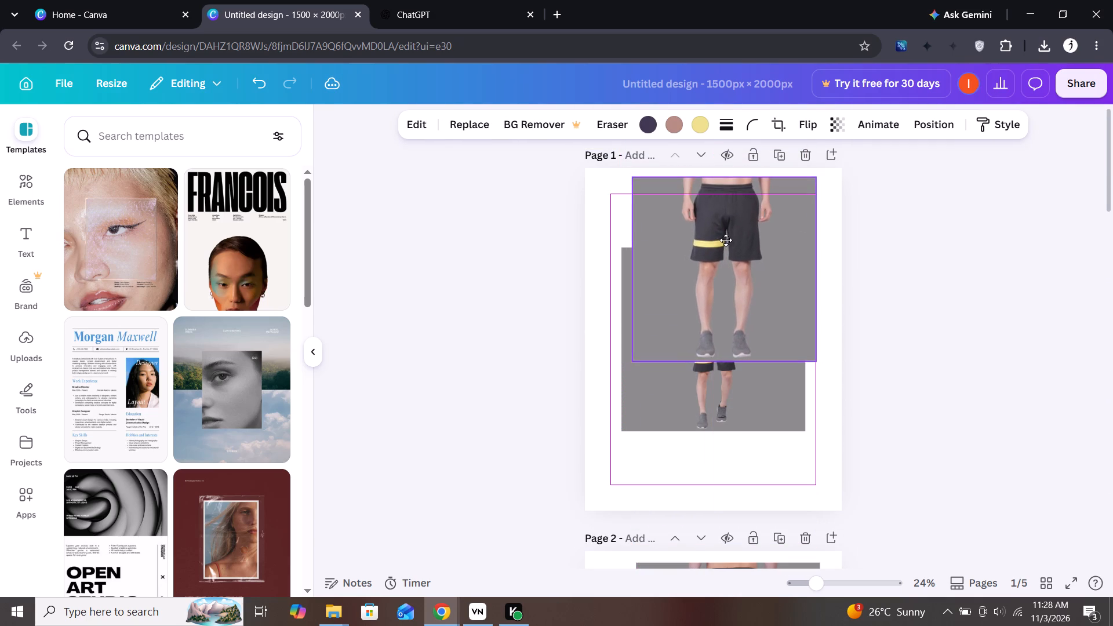
pyautogui.scroll(1, 726, 240)
pyautogui.moveTo(726, 240); pyautogui.dragTo(722, 253)
pyautogui.scroll(4, 714, 285)
pyautogui.scroll(-3, 903, 342)
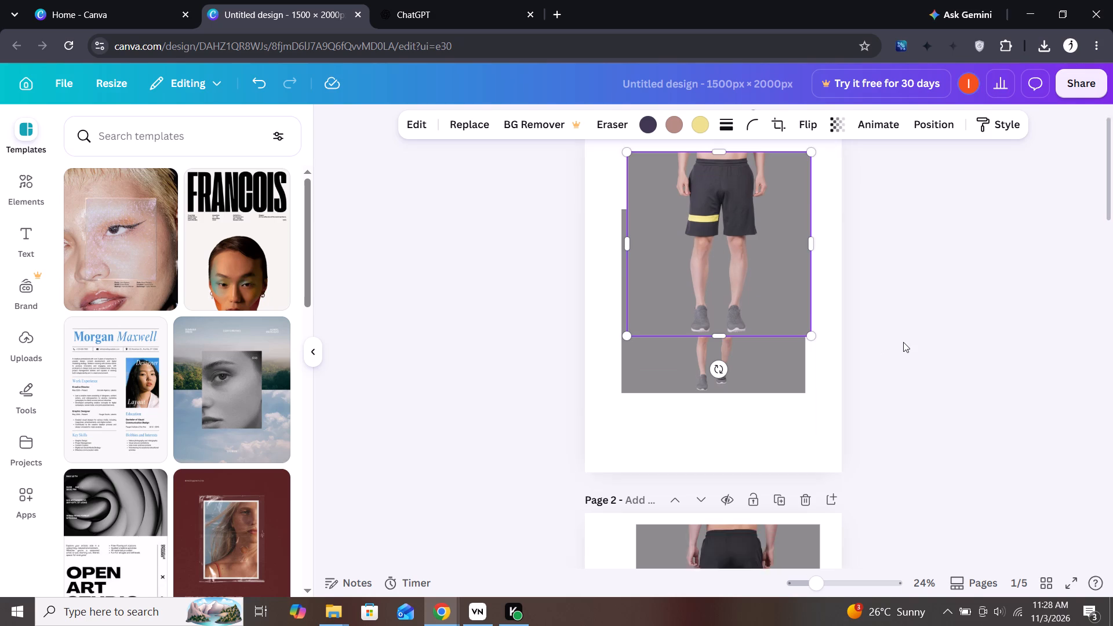
pyautogui.scroll(-1, 903, 342)
pyautogui.scroll(13, 903, 342)
pyautogui.scroll(-4, 903, 342)
pyautogui.scroll(6, 903, 342)
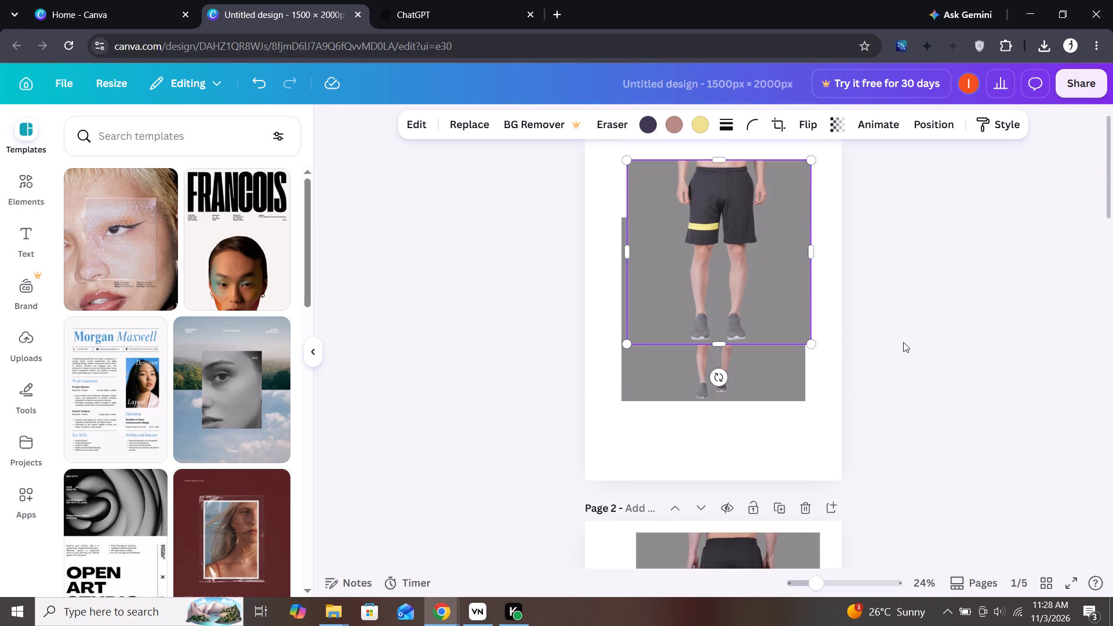
# Move the full-body photo of the model in the yellow sleeveless top from page 1 to page 5.
pyautogui.click(639, 402)
pyautogui.moveTo(639, 402); pyautogui.dragTo(650, 506)
pyautogui.scroll(-2, 650, 505)
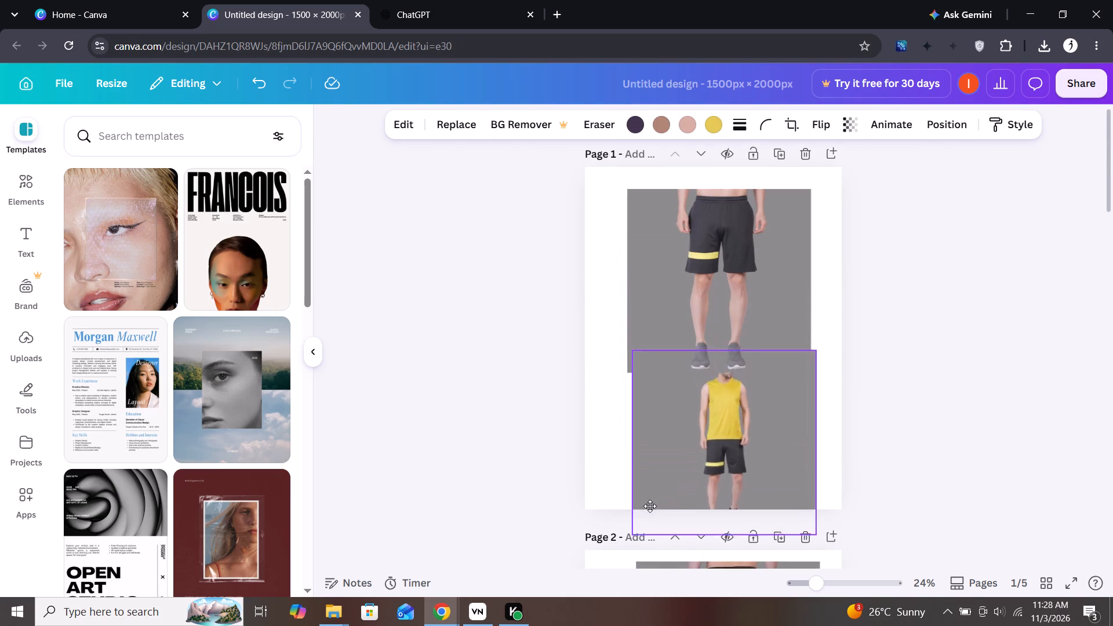
pyautogui.scroll(-4, 650, 506)
pyautogui.moveTo(650, 506); pyautogui.dragTo(672, 456)
pyautogui.scroll(-15, 653, 501)
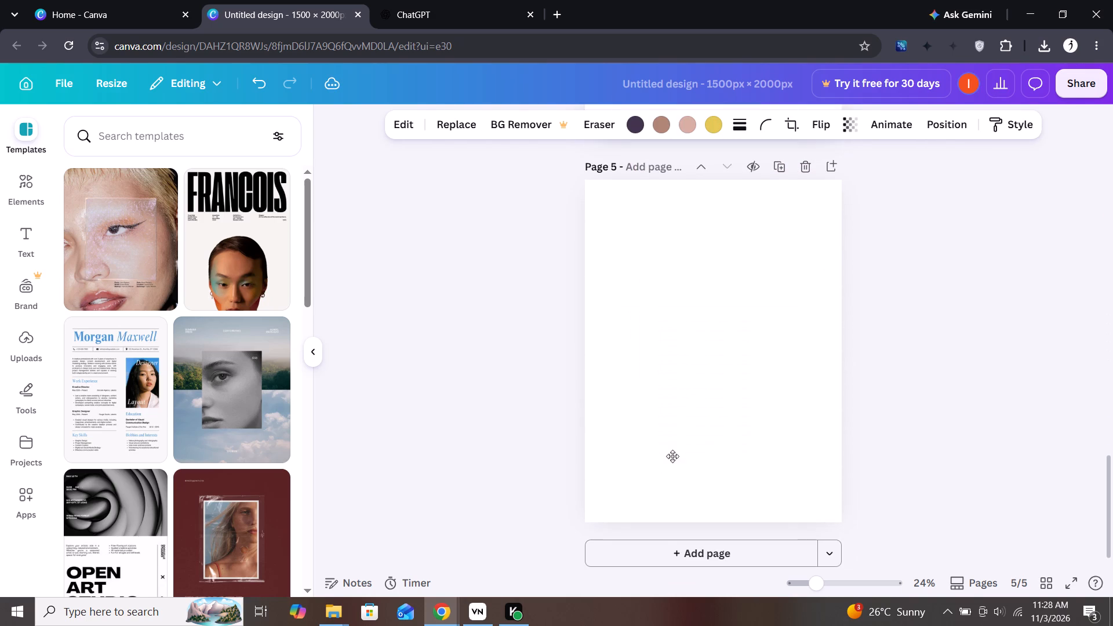
pyautogui.moveTo(672, 456); pyautogui.dragTo(685, 423)
# Centre the yellow-top full-body photo on page 5 and stretch its edges to fill the full 1500 × 2000 px page.
pyautogui.moveTo(796, 361); pyautogui.dragTo(773, 348)
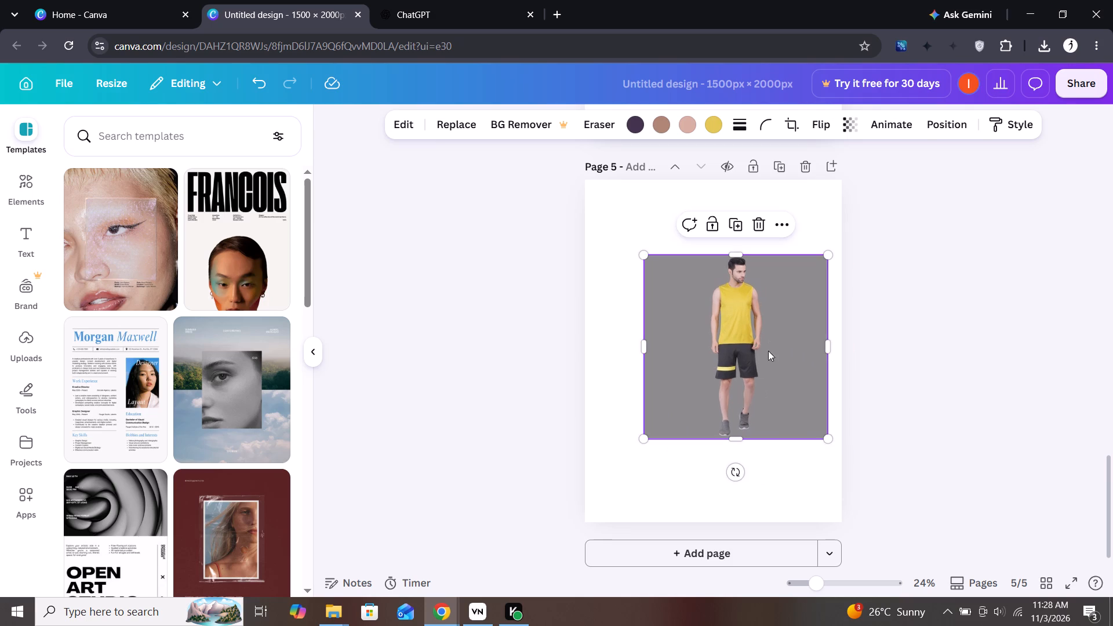
pyautogui.moveTo(750, 381); pyautogui.dragTo(734, 380)
pyautogui.moveTo(734, 380); pyautogui.dragTo(725, 376)
pyautogui.moveTo(715, 430); pyautogui.dragTo(709, 526)
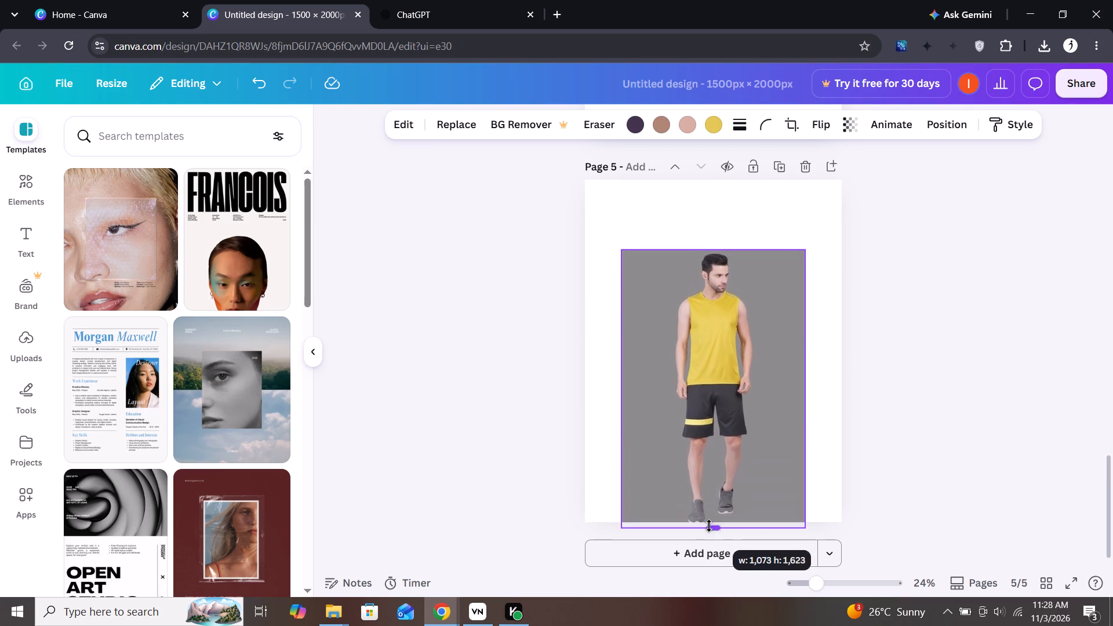
pyautogui.moveTo(709, 526); pyautogui.dragTo(710, 521)
pyautogui.moveTo(714, 249); pyautogui.dragTo(715, 182)
pyautogui.moveTo(806, 356); pyautogui.dragTo(841, 357)
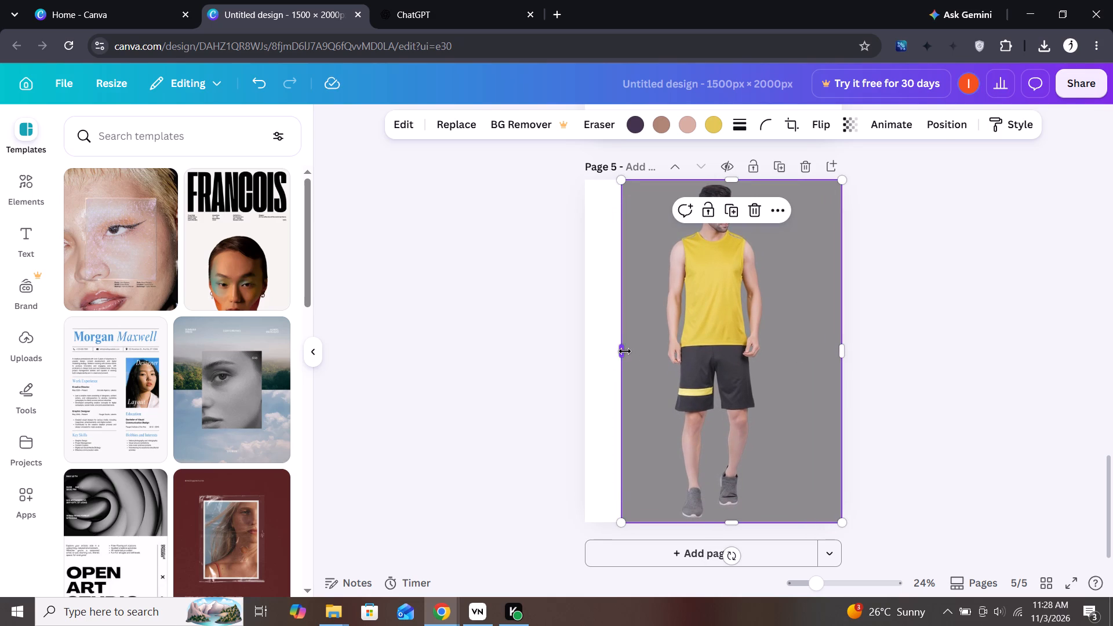
pyautogui.moveTo(624, 352); pyautogui.dragTo(588, 353)
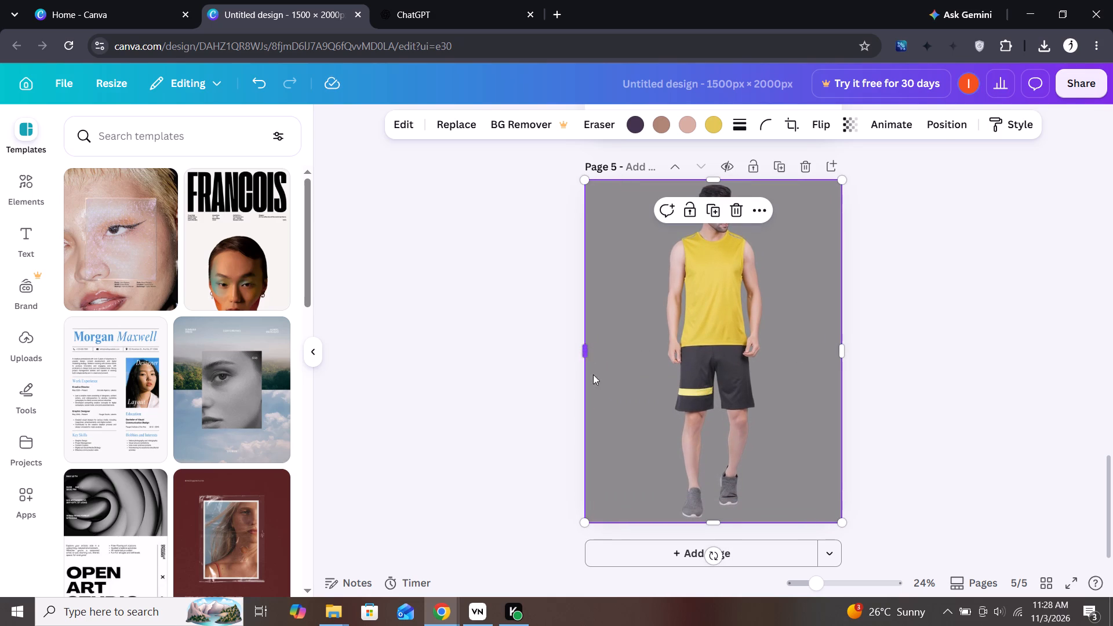
pyautogui.click(938, 340)
# Centre the hand-in-pocket shorts photo on page 4 and extend its four edges to cover the whole page.
pyautogui.scroll(5, 939, 339)
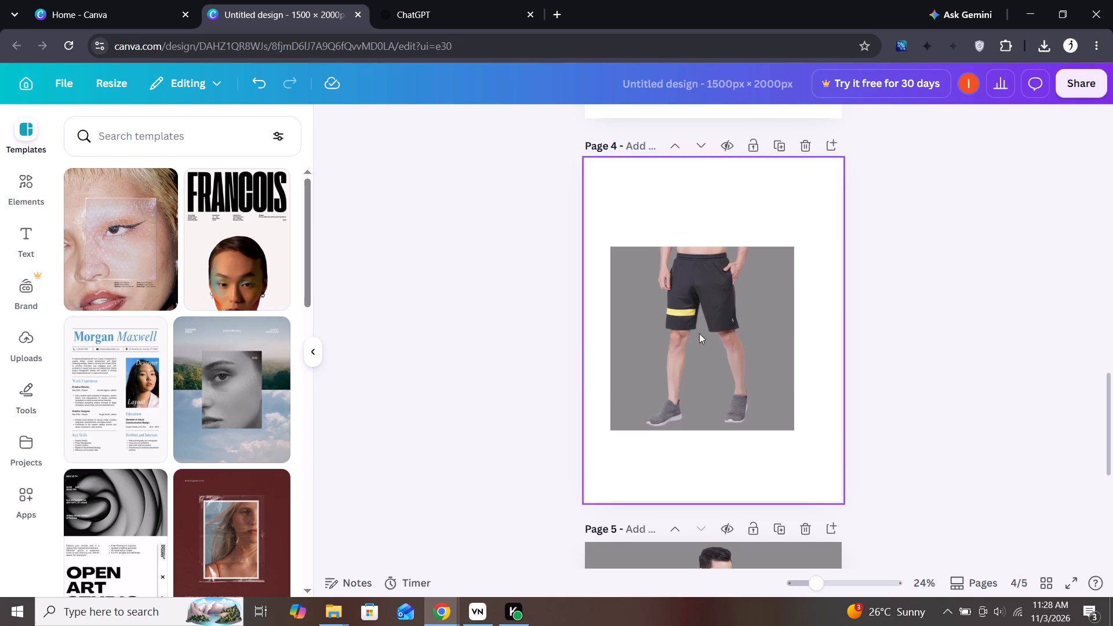
pyautogui.click(683, 333)
pyautogui.moveTo(700, 341); pyautogui.dragTo(712, 341)
pyautogui.moveTo(716, 243); pyautogui.dragTo(704, 162)
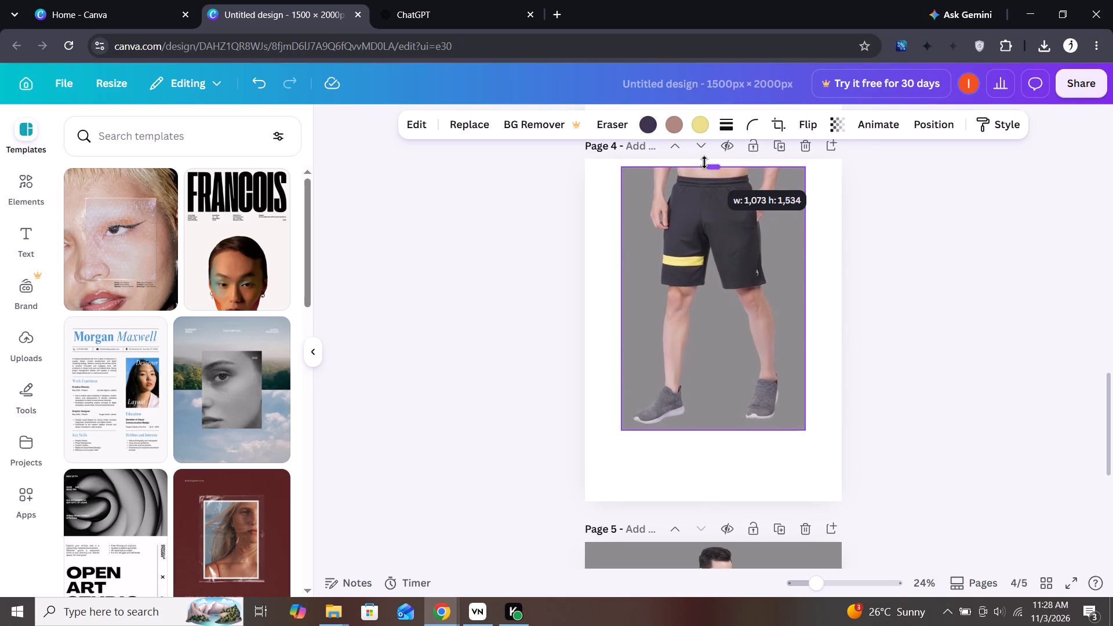
pyautogui.moveTo(704, 162); pyautogui.dragTo(703, 158)
pyautogui.moveTo(712, 433); pyautogui.dragTo(712, 504)
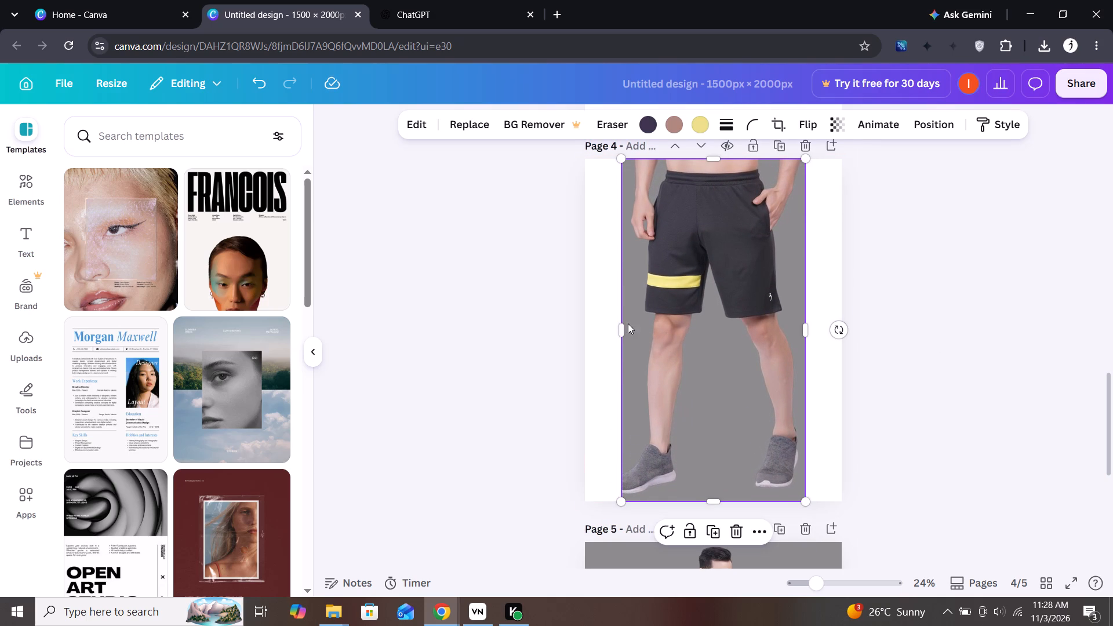
pyautogui.moveTo(624, 326); pyautogui.dragTo(589, 327)
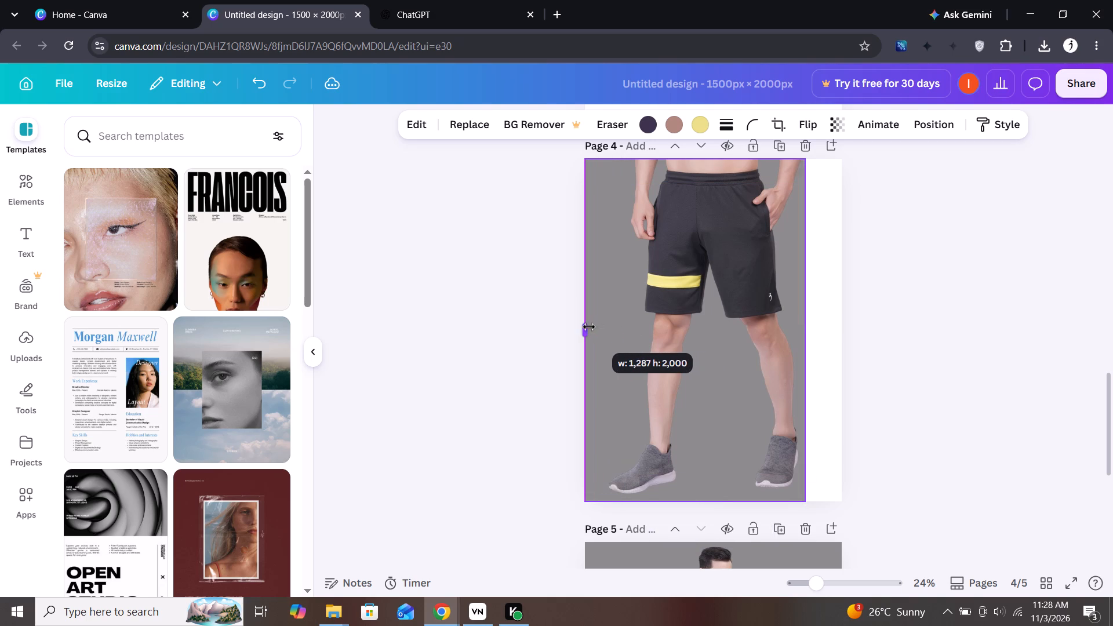
pyautogui.moveTo(589, 327); pyautogui.dragTo(588, 327)
pyautogui.moveTo(801, 327); pyautogui.dragTo(835, 329)
pyautogui.click(916, 329)
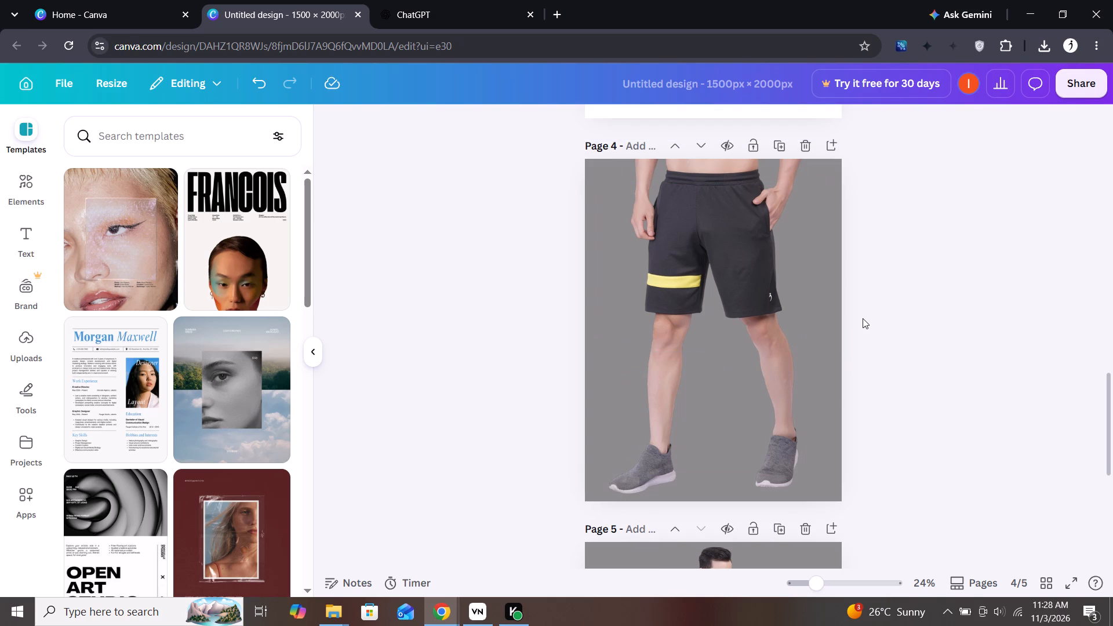
# Extend all four edges of the striding yellow-stripe shorts photo on page 3 to fill the whole page.
pyautogui.scroll(7, 863, 318)
pyautogui.scroll(-2, 857, 319)
pyautogui.click(697, 315)
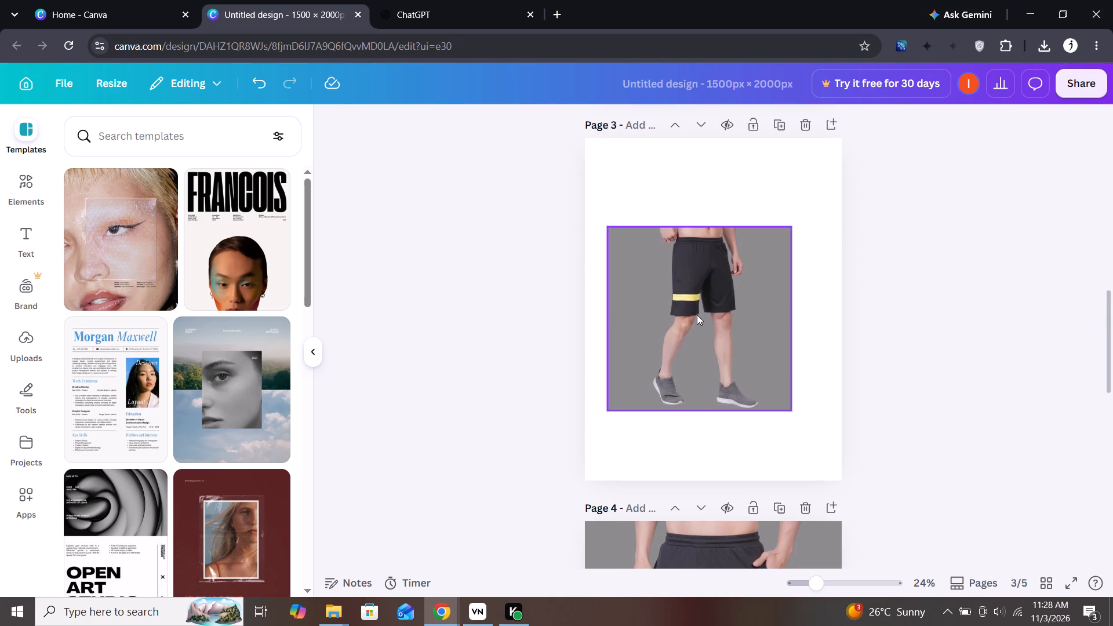
pyautogui.scroll(1, 701, 226)
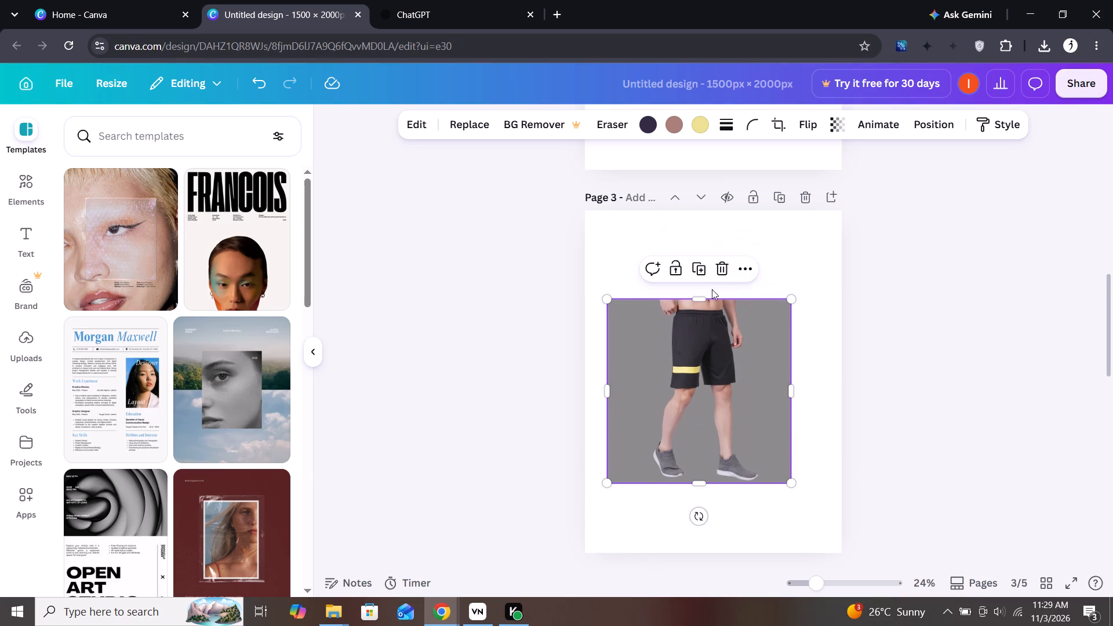
pyautogui.moveTo(699, 297); pyautogui.dragTo(711, 210)
pyautogui.moveTo(693, 483); pyautogui.dragTo(694, 527)
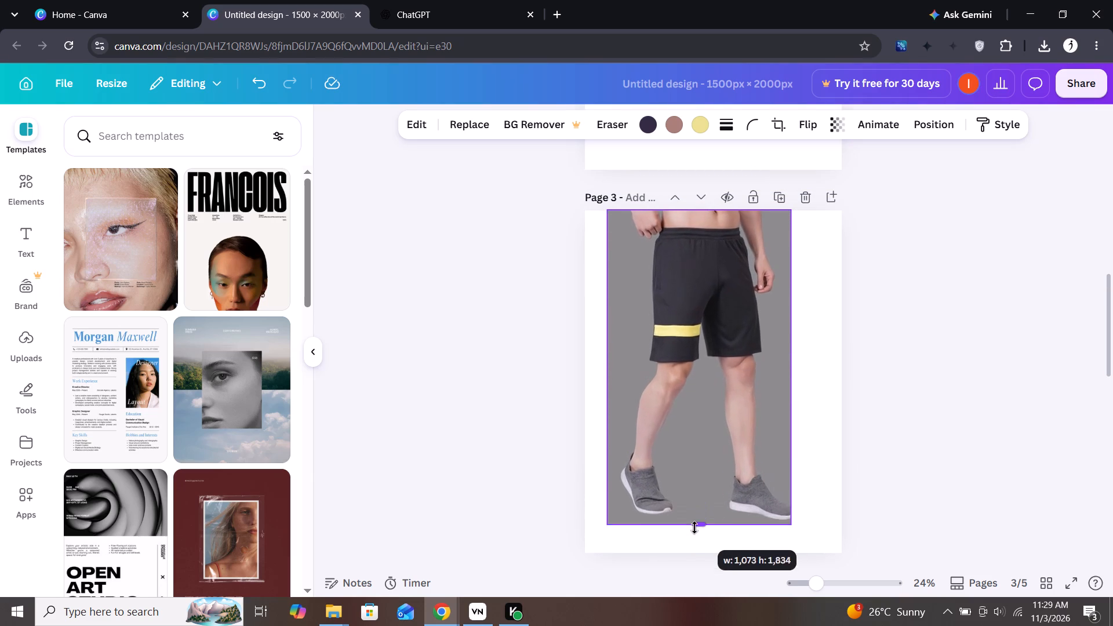
pyautogui.moveTo(694, 527); pyautogui.dragTo(694, 549)
pyautogui.moveTo(791, 380); pyautogui.dragTo(795, 381)
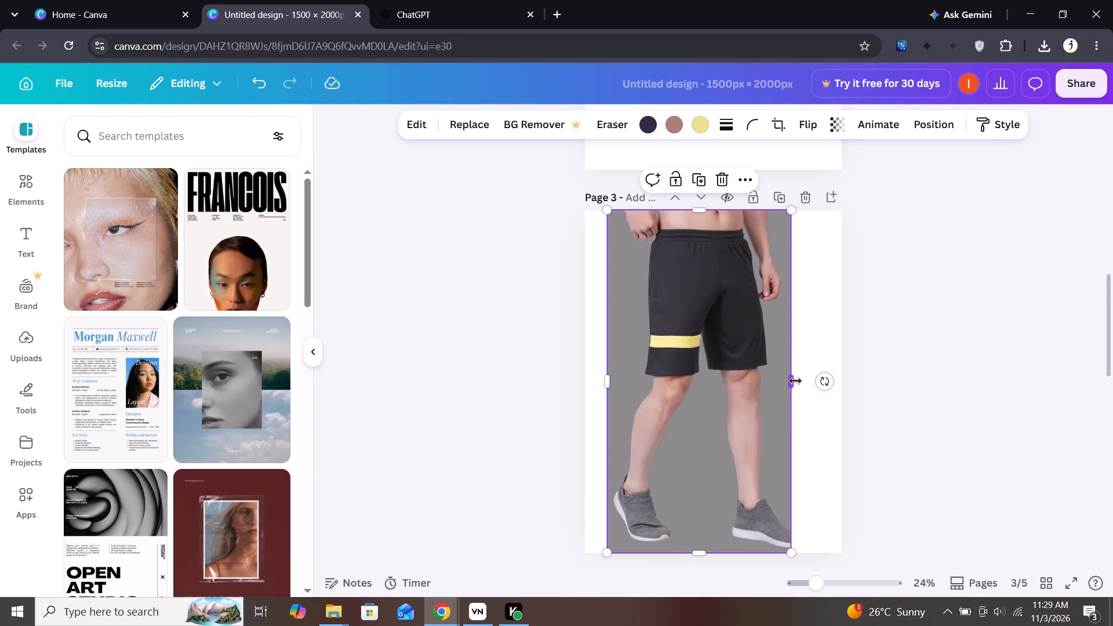
pyautogui.moveTo(795, 381); pyautogui.dragTo(840, 391)
pyautogui.moveTo(610, 380); pyautogui.dragTo(591, 382)
pyautogui.click(915, 401)
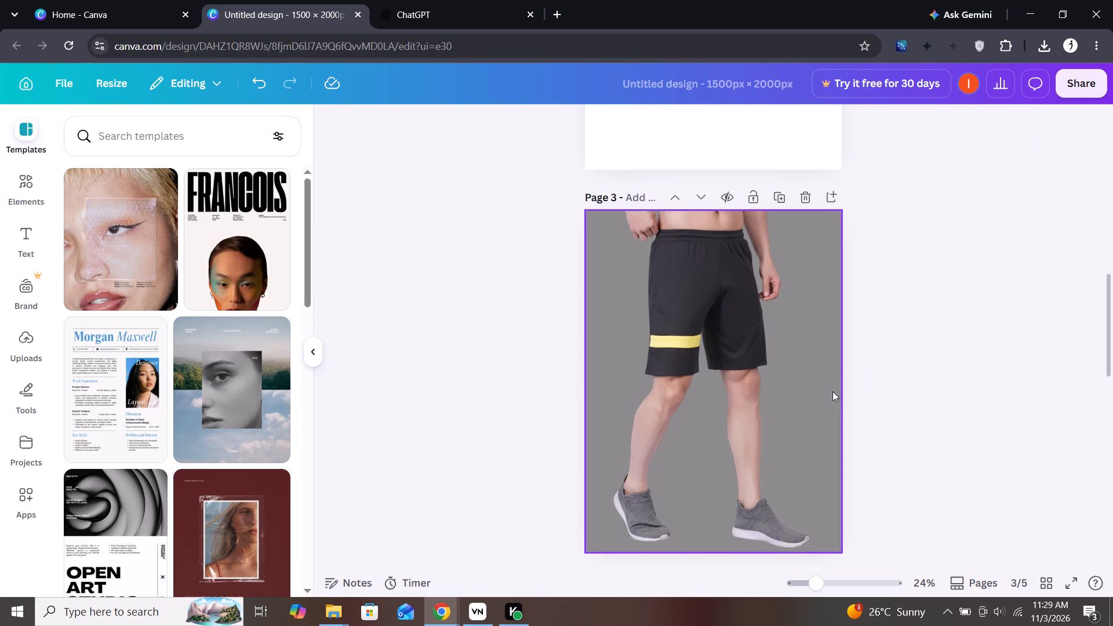
# Centre the back-view shorts photo on page 2 and extend its edges to fill the whole page.
pyautogui.scroll(6, 947, 348)
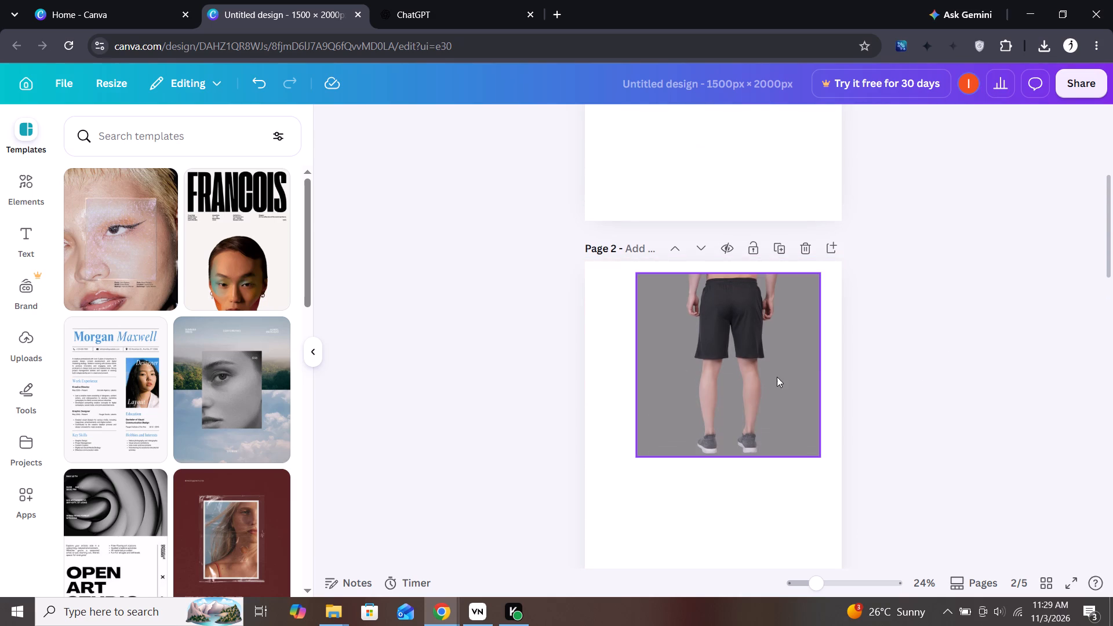
pyautogui.click(777, 377)
pyautogui.scroll(-1, 814, 378)
pyautogui.moveTo(754, 313); pyautogui.dragTo(737, 329)
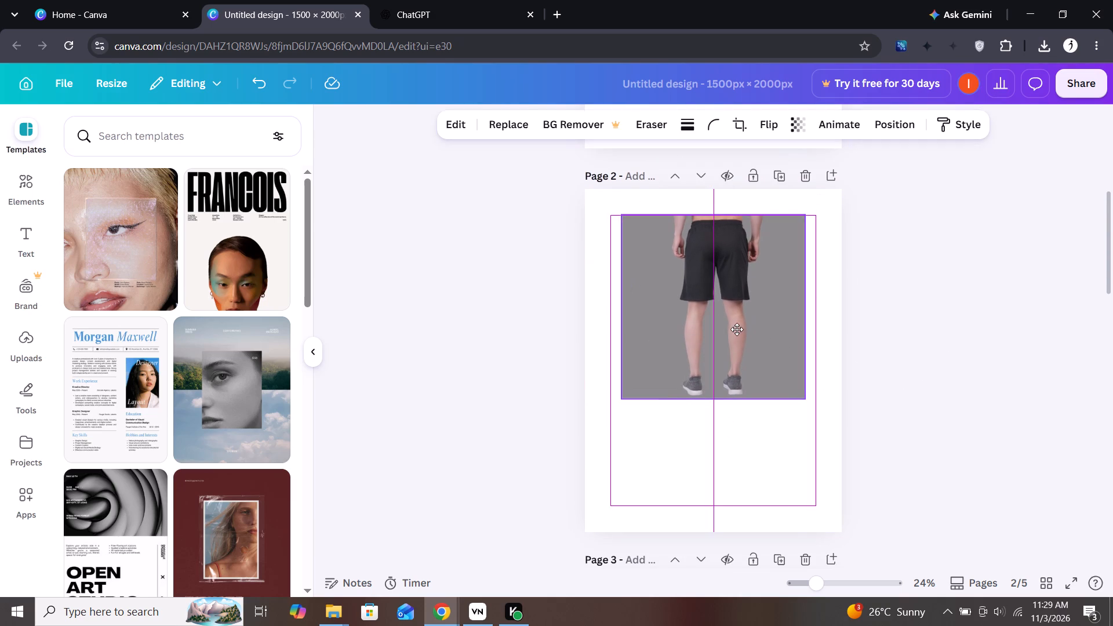
pyautogui.moveTo(737, 329); pyautogui.dragTo(736, 373)
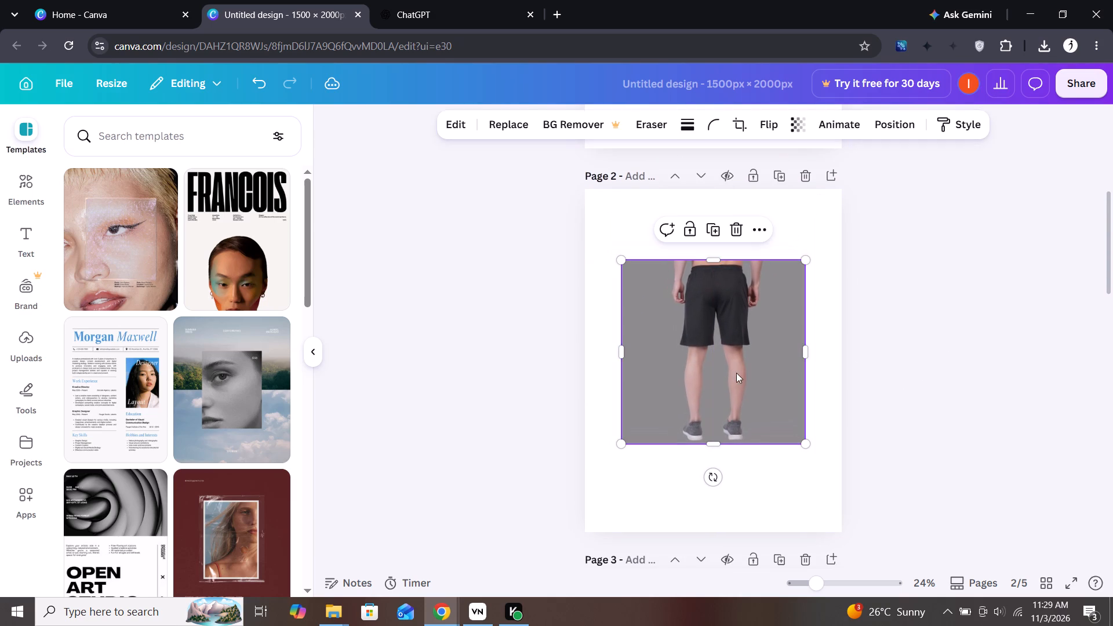
pyautogui.moveTo(715, 260); pyautogui.dragTo(718, 209)
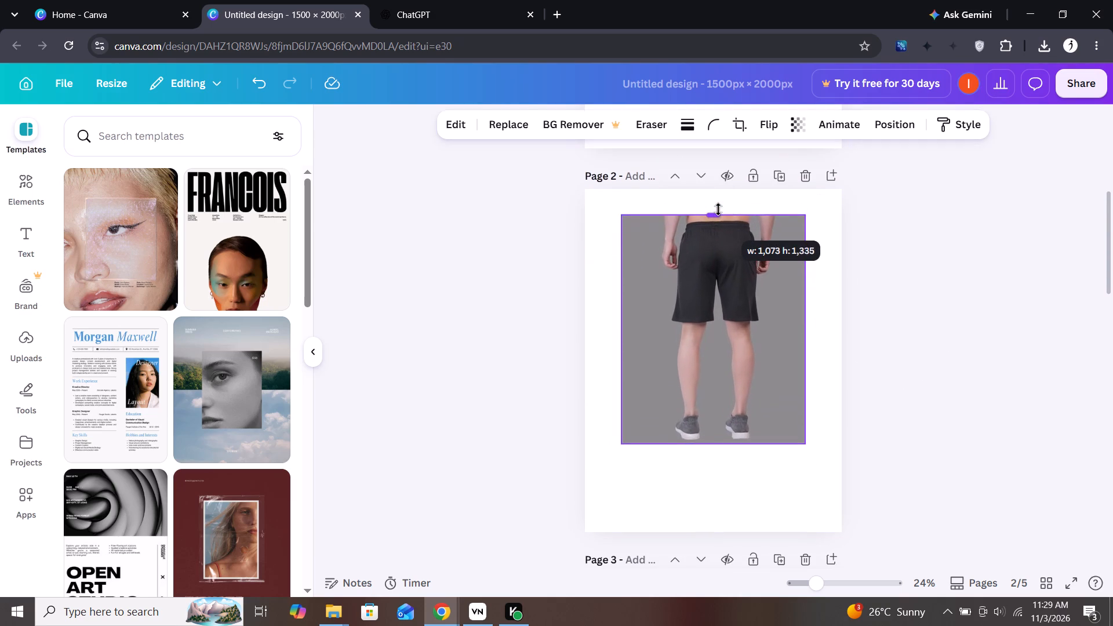
pyautogui.moveTo(718, 209); pyautogui.dragTo(717, 194)
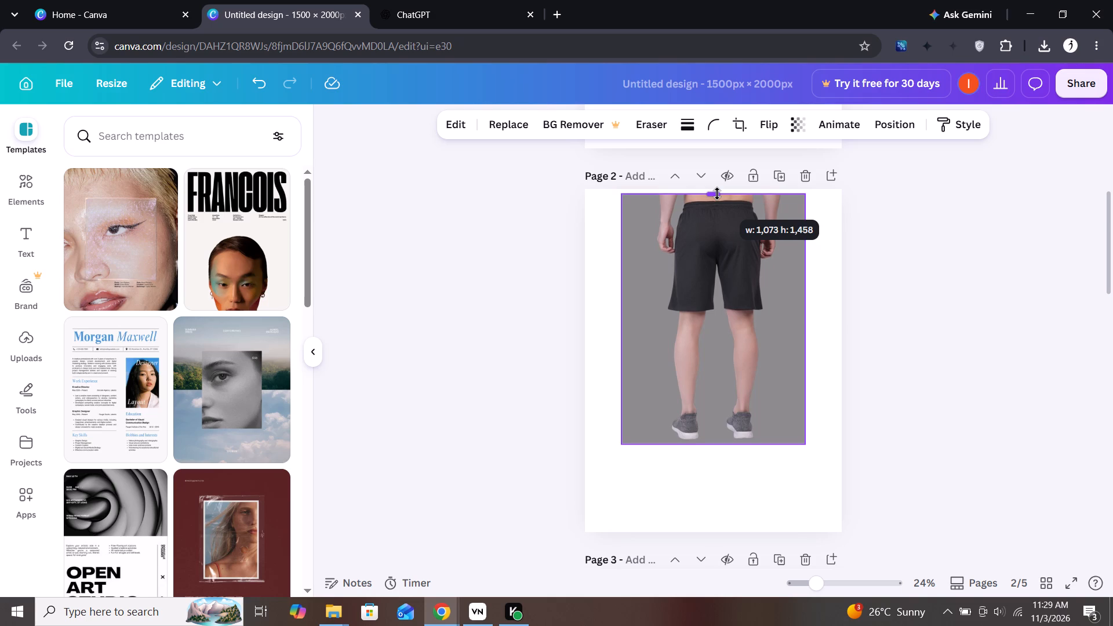
pyautogui.moveTo(717, 194); pyautogui.dragTo(717, 191)
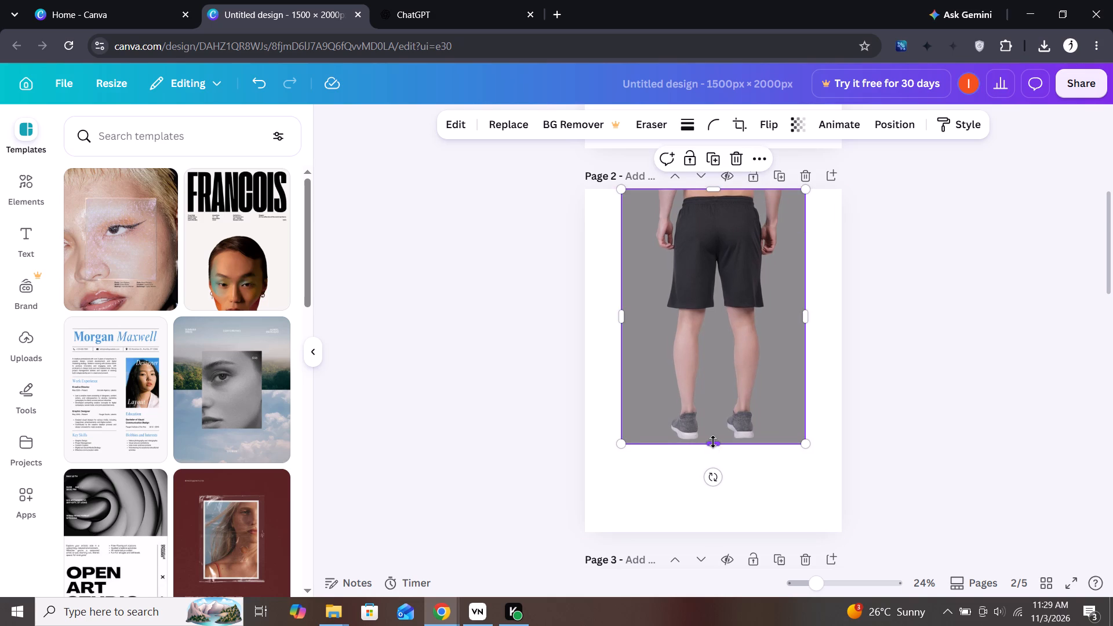
pyautogui.moveTo(713, 442); pyautogui.dragTo(707, 528)
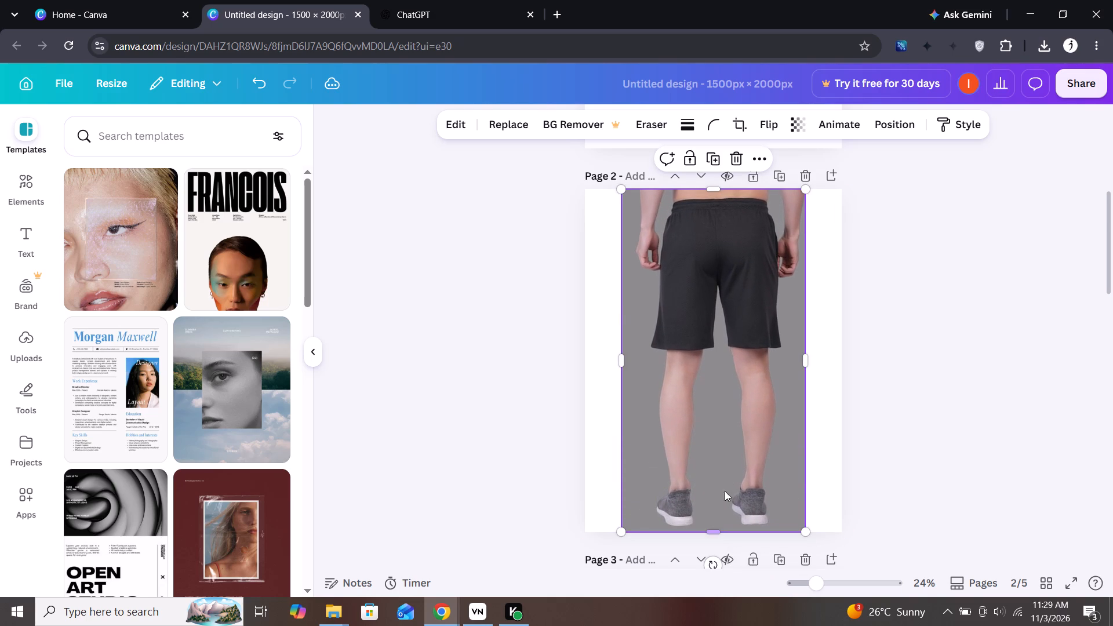
pyautogui.moveTo(806, 359); pyautogui.dragTo(825, 363)
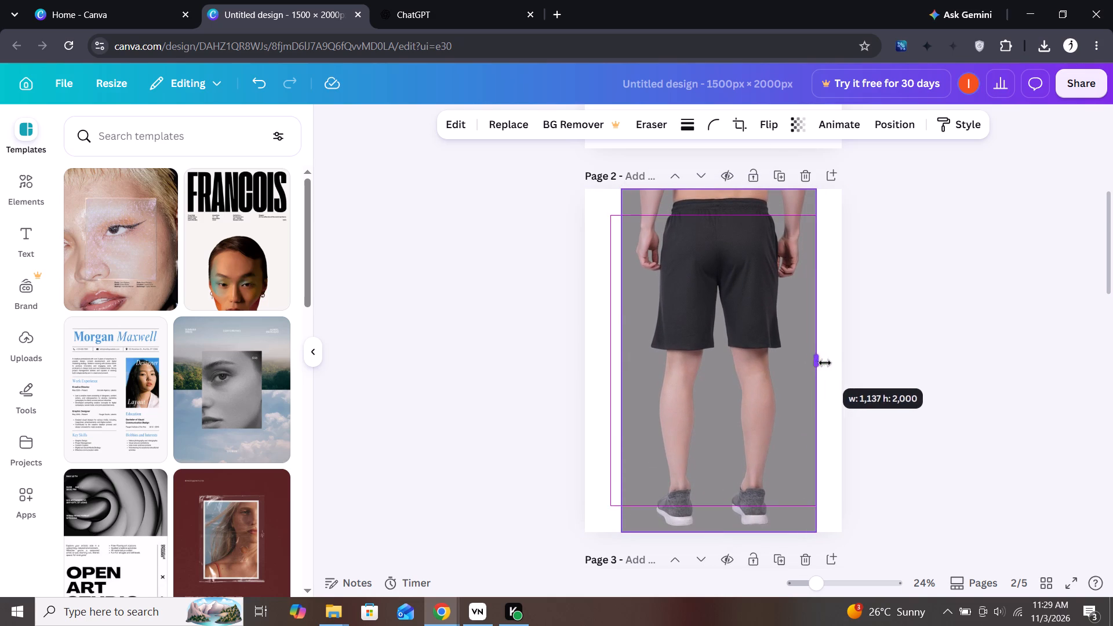
pyautogui.moveTo(825, 363); pyautogui.dragTo(842, 363)
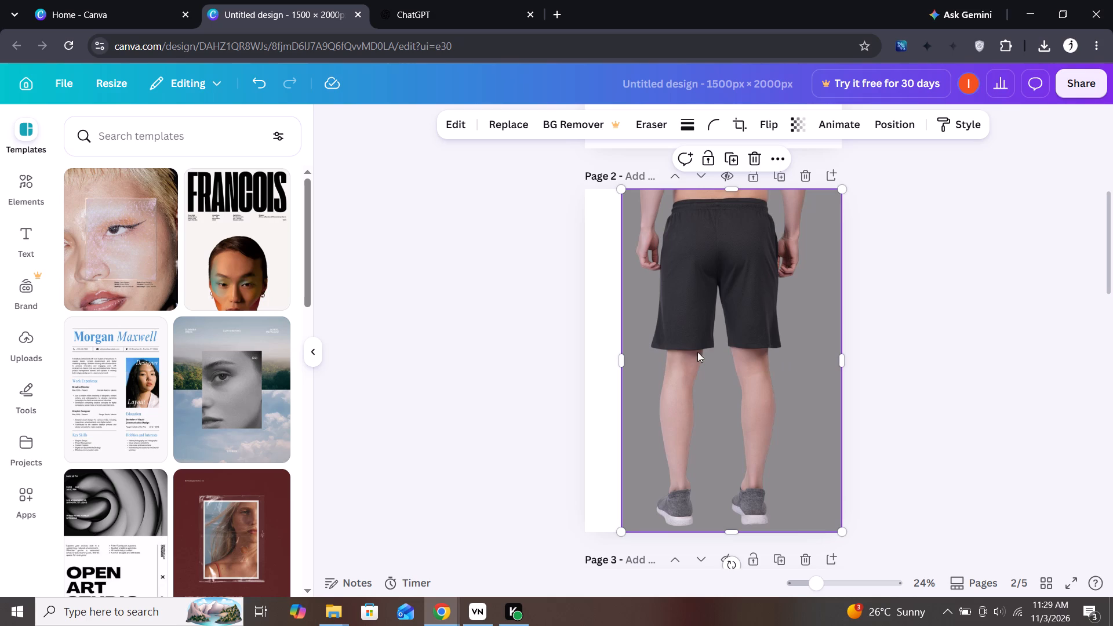
pyautogui.moveTo(620, 364); pyautogui.dragTo(595, 363)
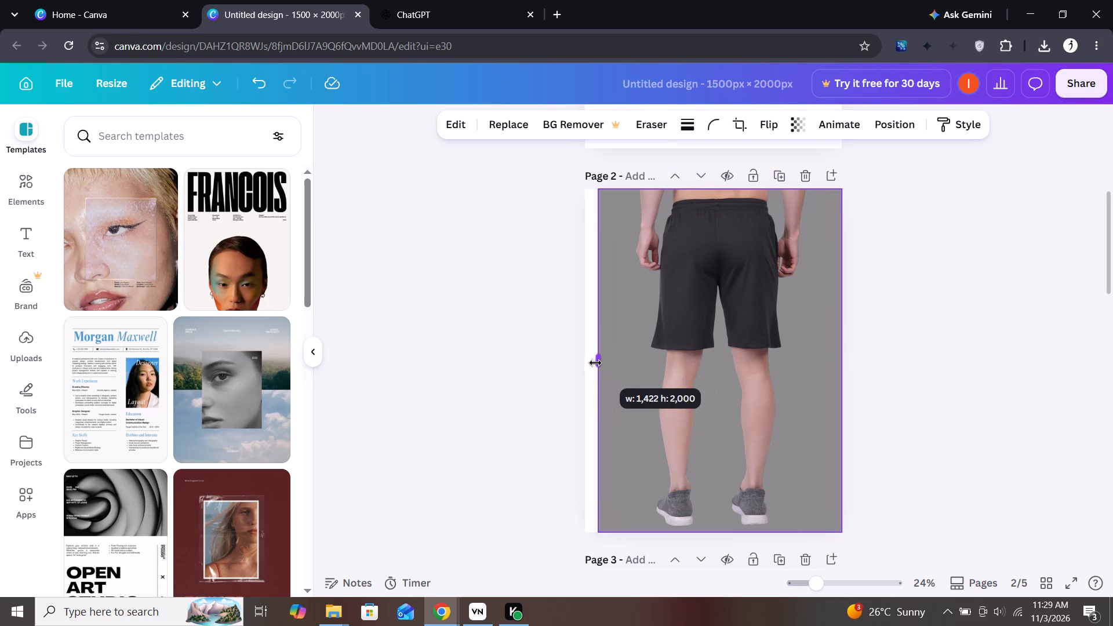
pyautogui.moveTo(595, 363); pyautogui.dragTo(584, 365)
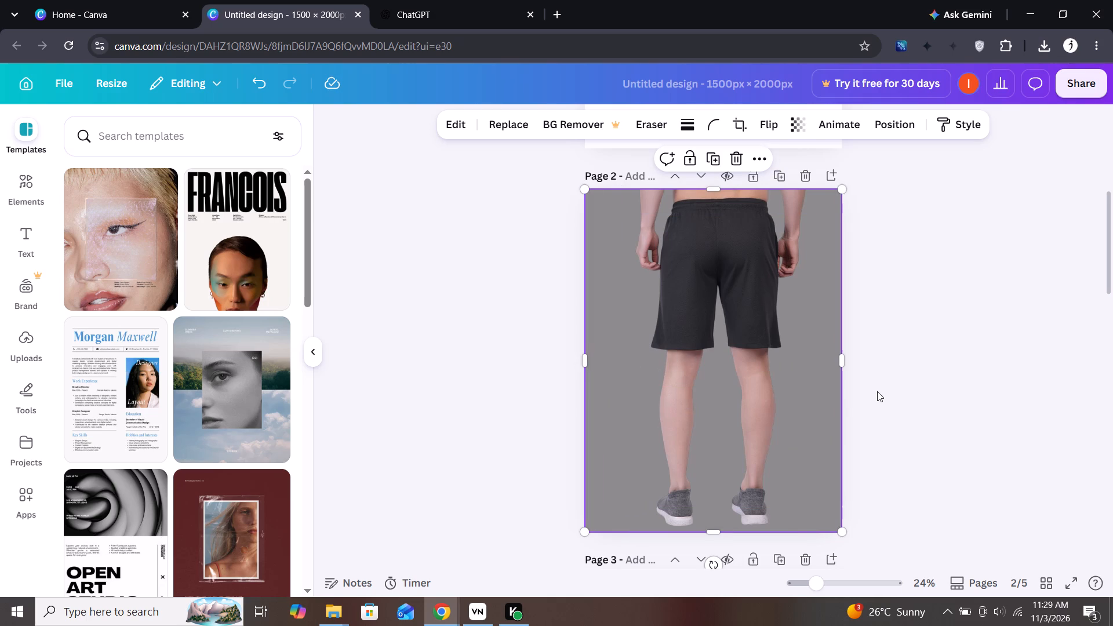
pyautogui.click(877, 391)
# Extend all four edges of the straight front-view shorts photo on page 1 to fill the whole page.
pyautogui.scroll(5, 877, 391)
pyautogui.click(748, 301)
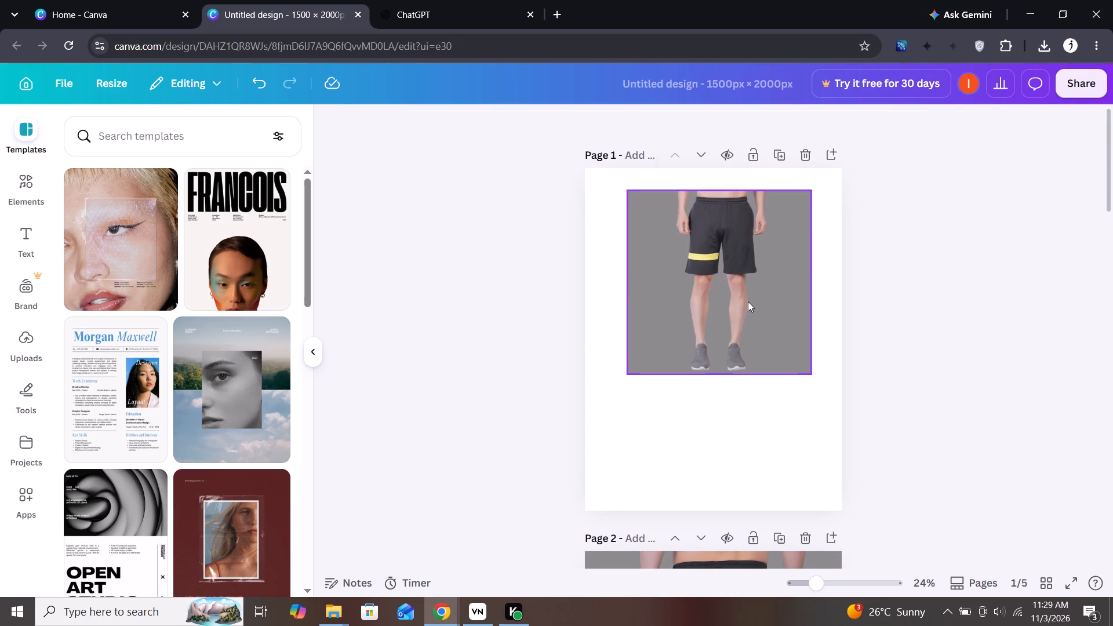
pyautogui.moveTo(720, 378); pyautogui.dragTo(728, 482)
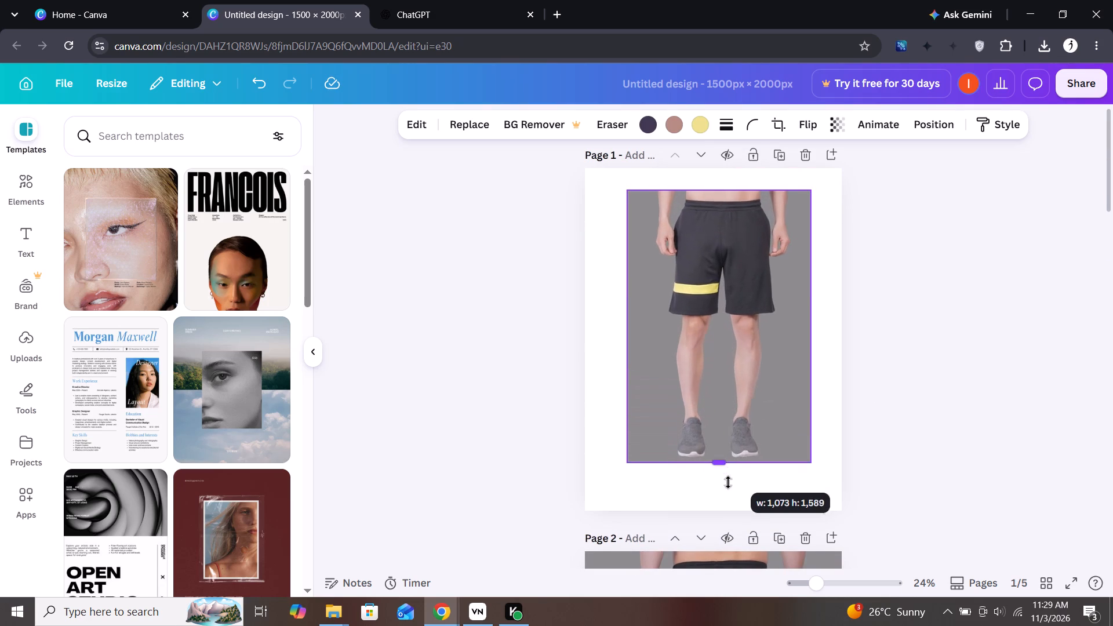
pyautogui.moveTo(728, 482); pyautogui.dragTo(723, 514)
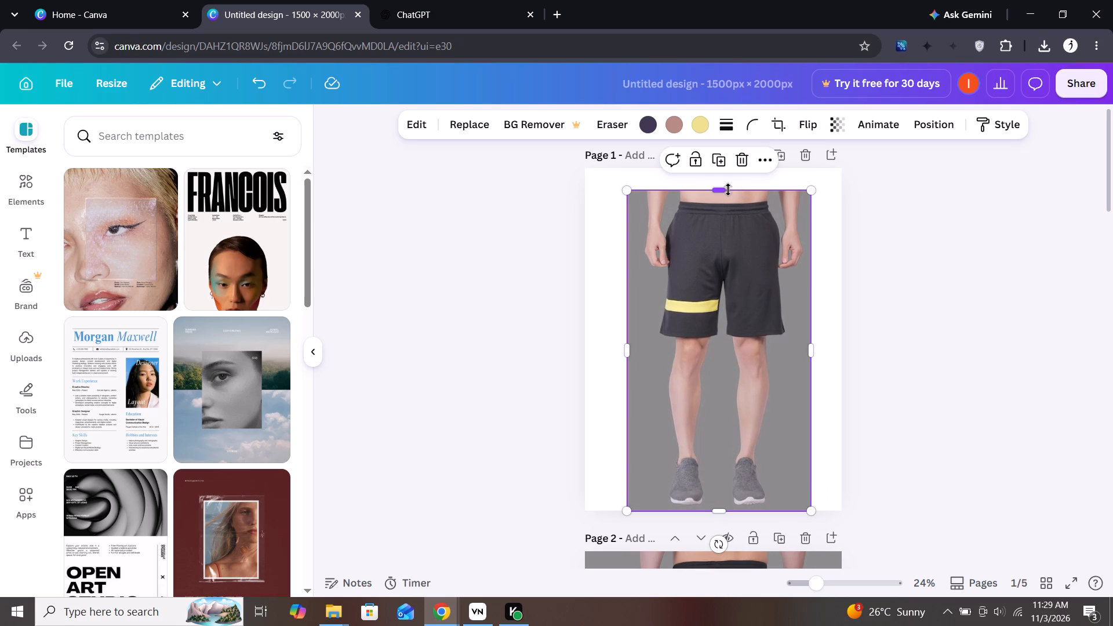
pyautogui.moveTo(724, 189); pyautogui.dragTo(728, 171)
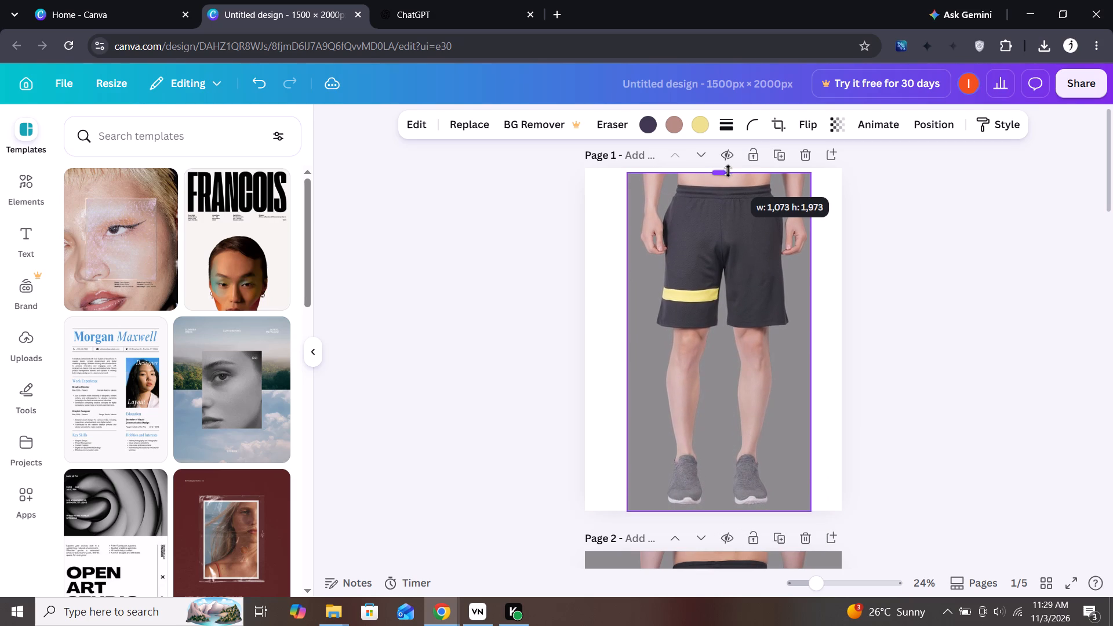
pyautogui.moveTo(728, 171); pyautogui.dragTo(732, 166)
pyautogui.moveTo(624, 341); pyautogui.dragTo(583, 345)
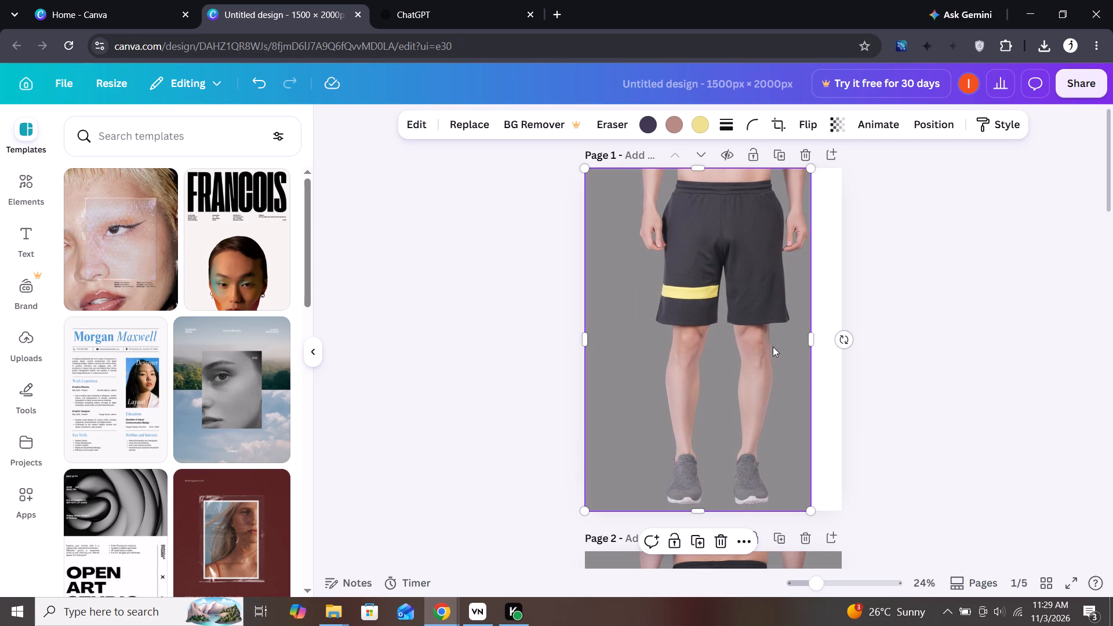
pyautogui.moveTo(808, 344); pyautogui.dragTo(835, 342)
pyautogui.scroll(8, 943, 352)
pyautogui.click(943, 352)
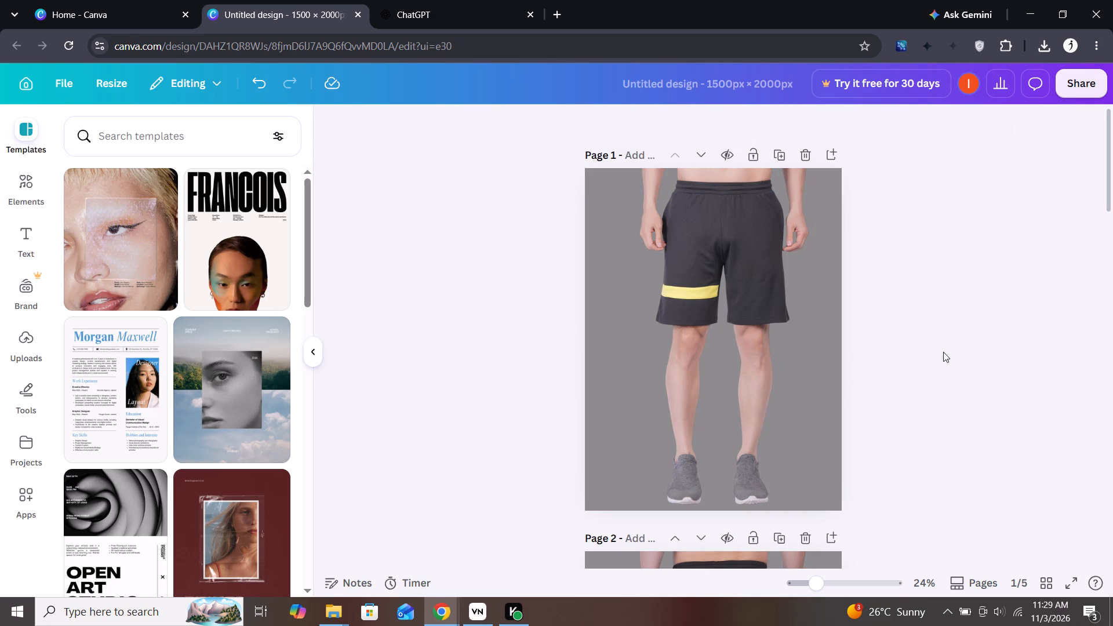
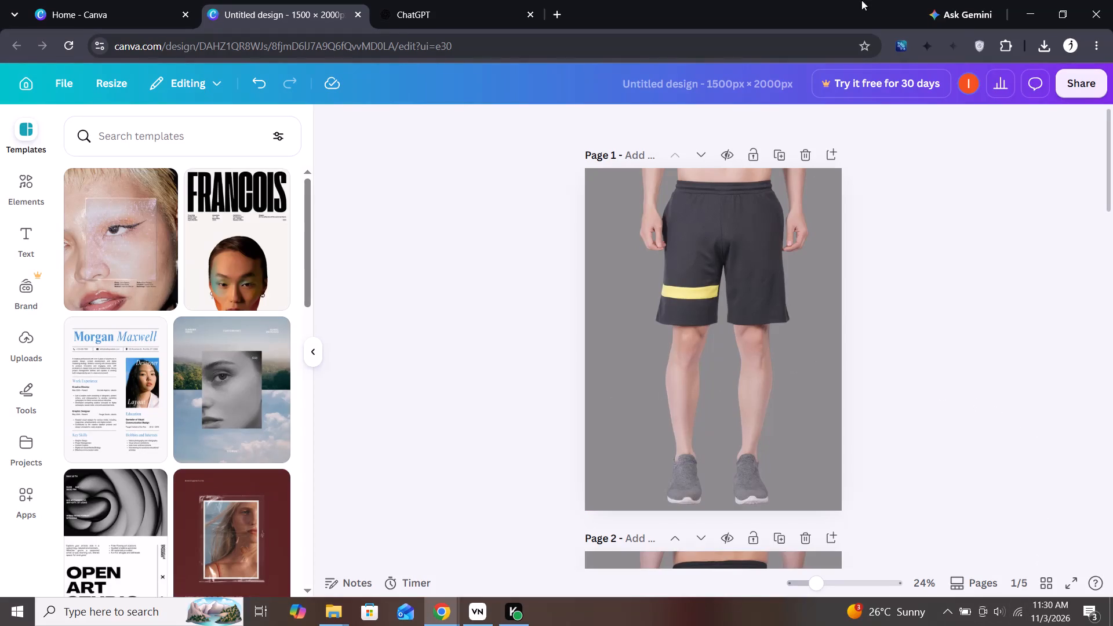
# Switch to the YouTube window and play Shakira's Waka Waka from the mix playlist.
pyautogui.click(453, 610)
pyautogui.click(487, 565)
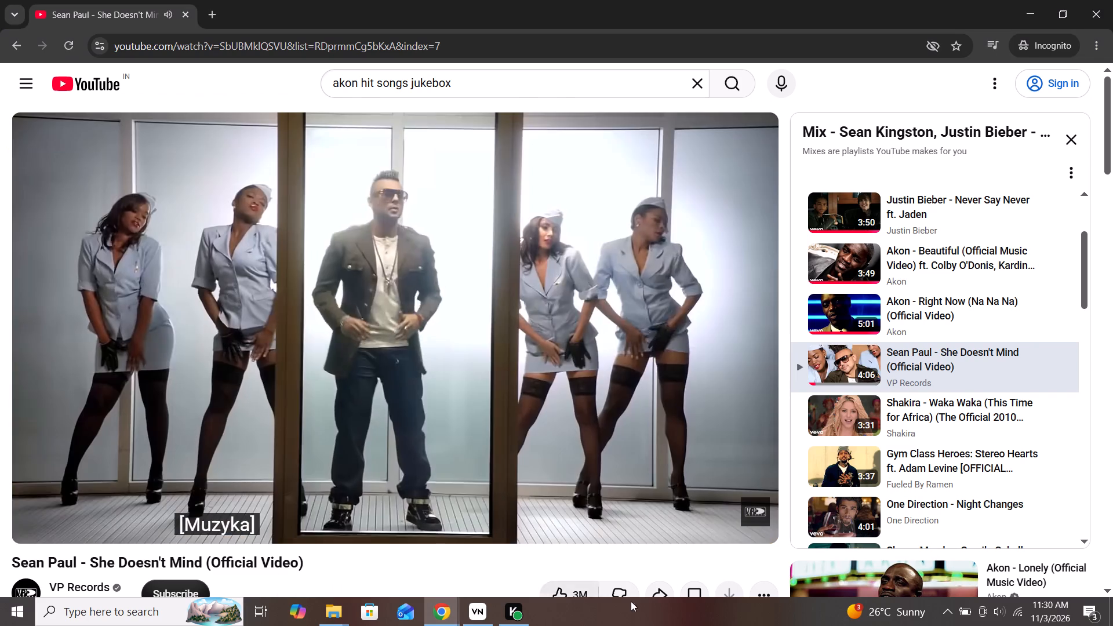
pyautogui.click(908, 423)
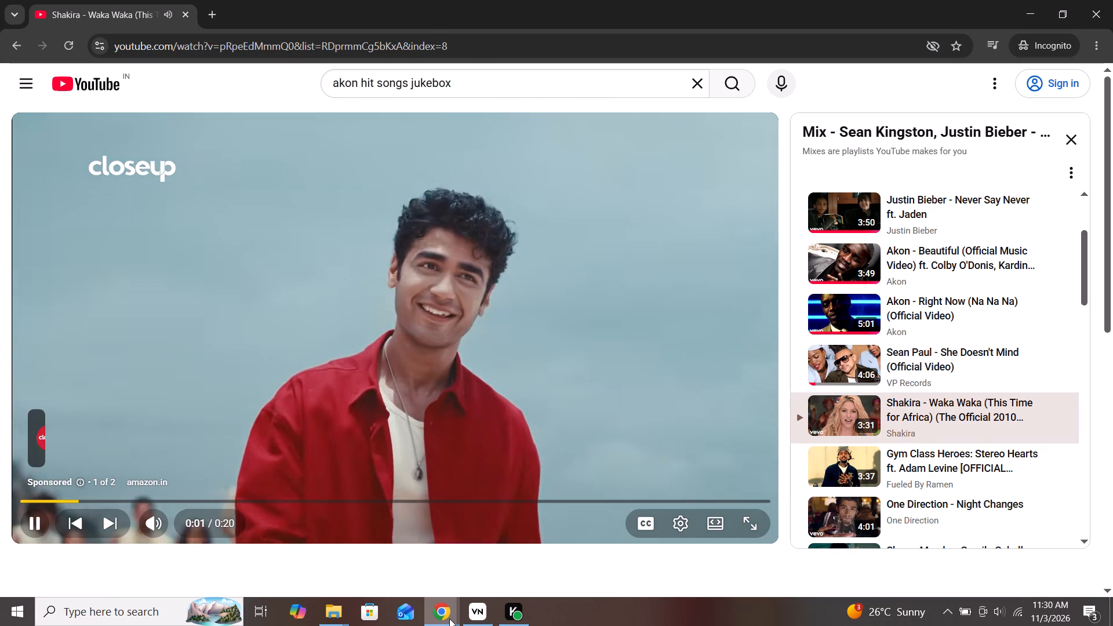
# Switch back to the Canva design and download only the front-view shorts photo on page 1 as a 1,500 × 2,000 px PNG.
pyautogui.click(449, 618)
pyautogui.click(371, 542)
pyautogui.click(488, 330)
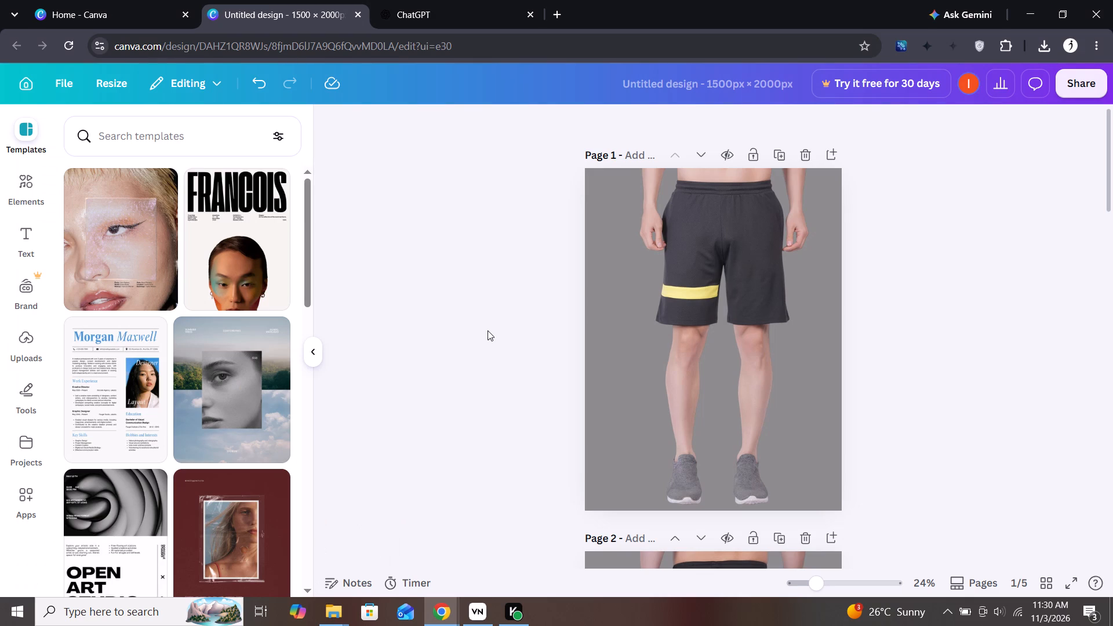
pyautogui.scroll(6, 488, 330)
pyautogui.click(740, 246)
pyautogui.rightClick(740, 246)
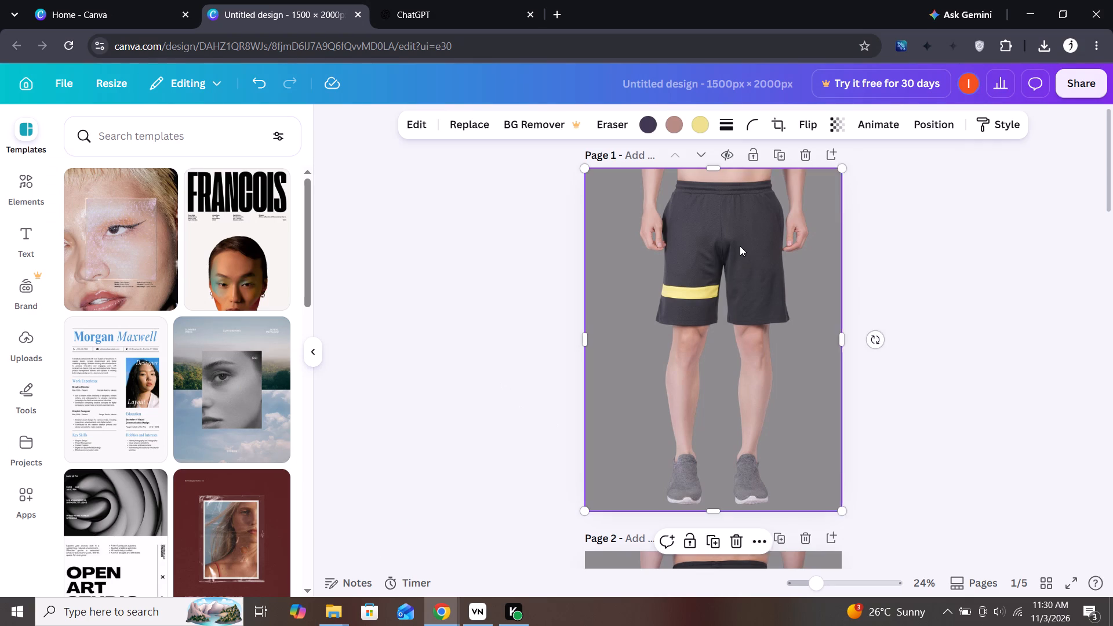
pyautogui.click(833, 523)
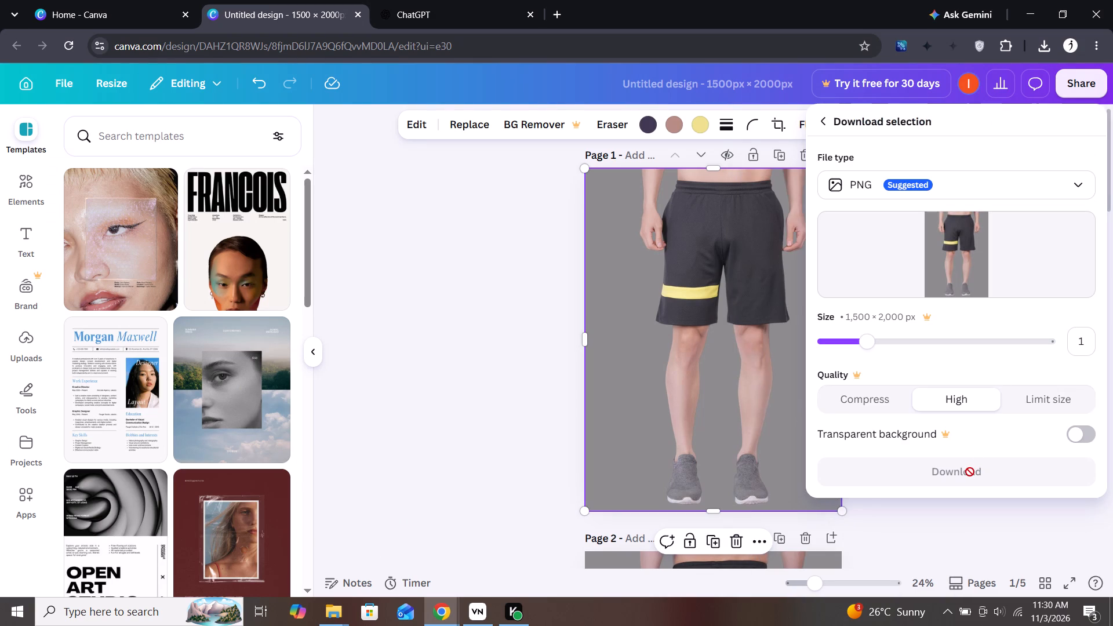
pyautogui.click(970, 472)
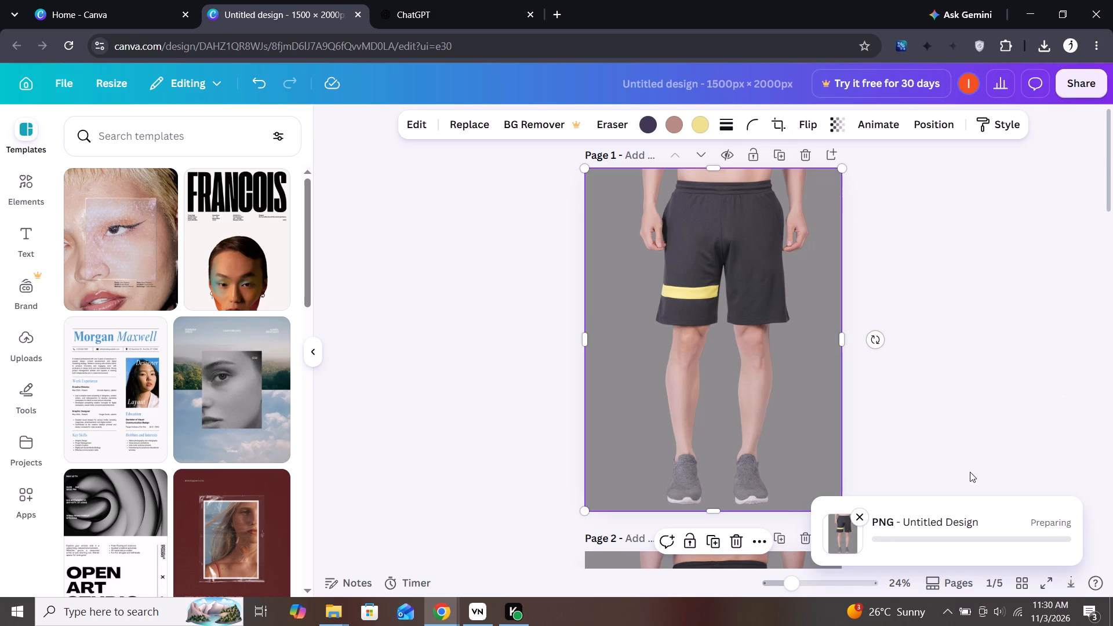
# Download only the back-view shorts photo on page 2 as a 1,500 × 2,000 px PNG.
pyautogui.scroll(-5, 933, 385)
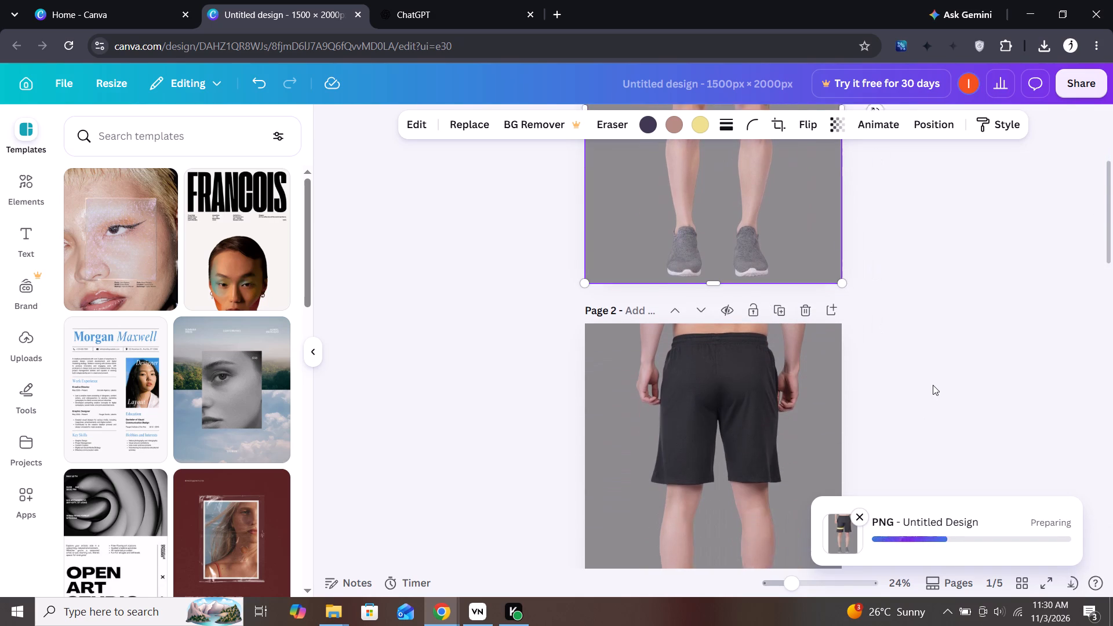
pyautogui.click(739, 302)
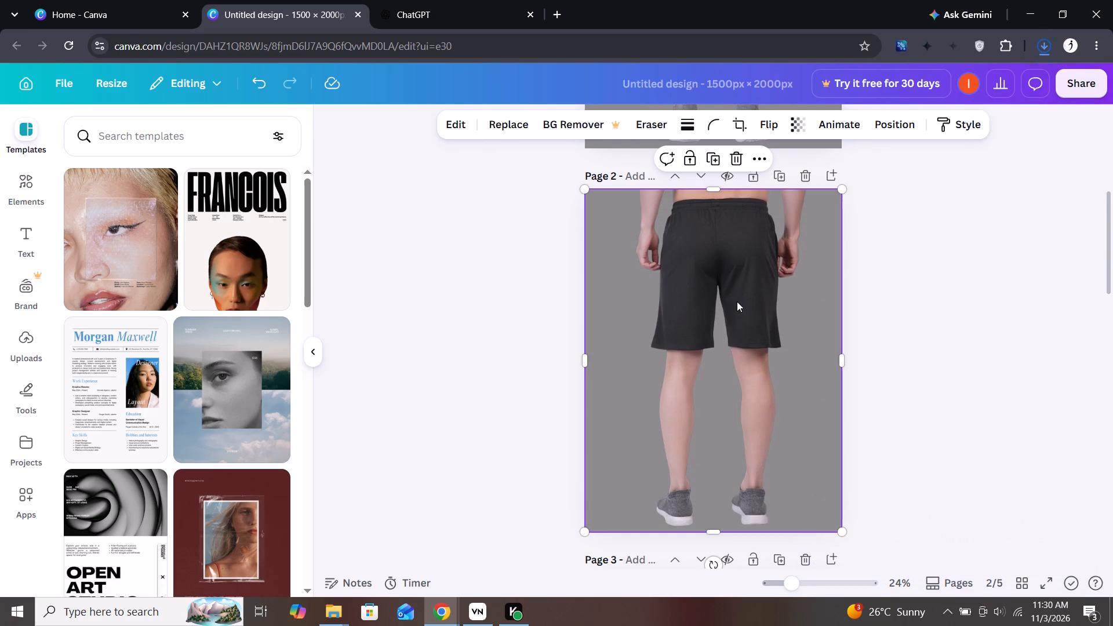
pyautogui.rightClick(737, 301)
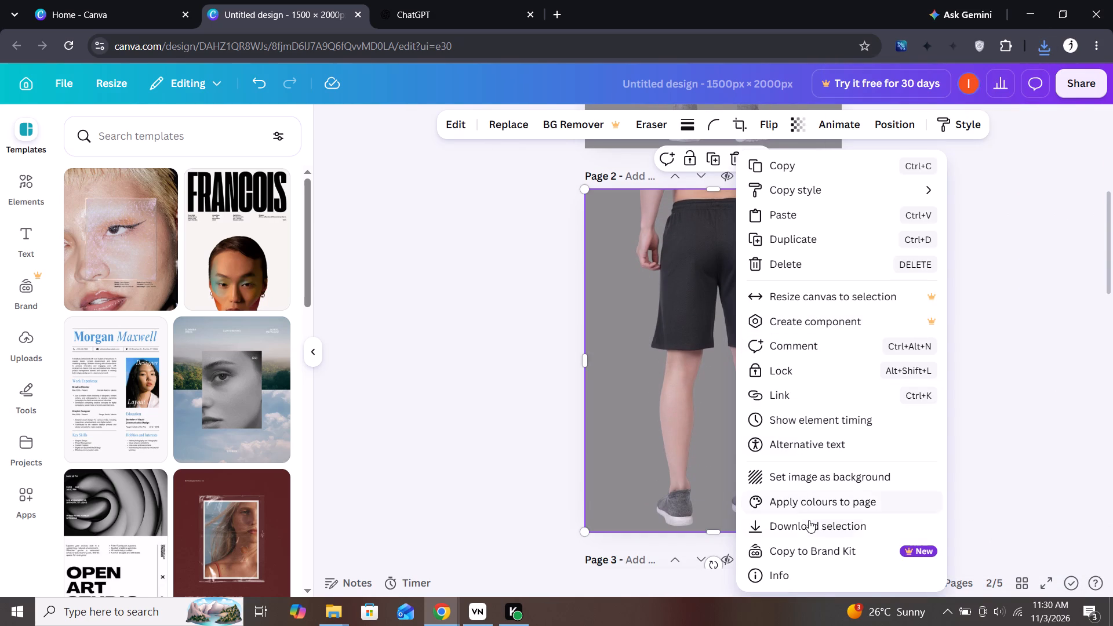
pyautogui.click(809, 520)
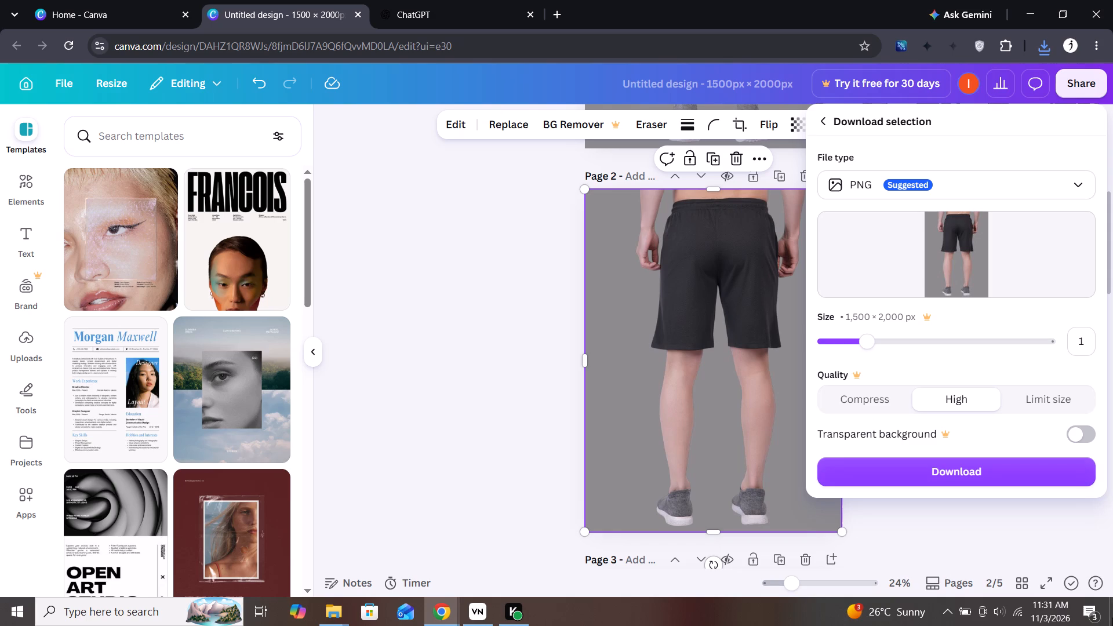
pyautogui.click(1005, 465)
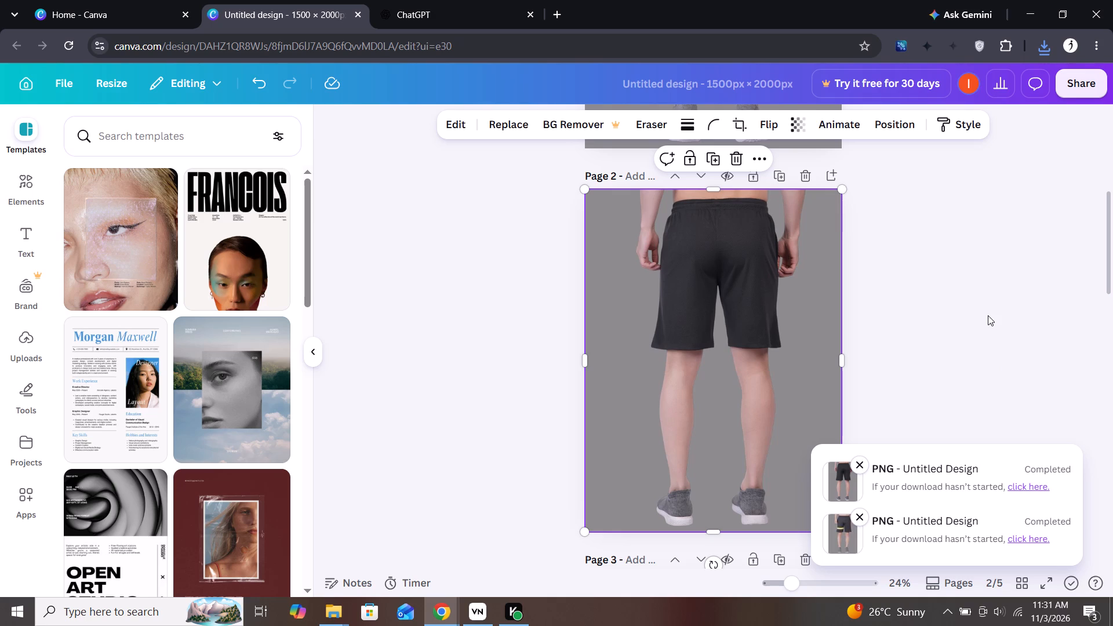
# Download only the striding yellow-stripe shorts photo on page 3 as a 1,500 × 2,000 px PNG.
pyautogui.scroll(-5, 988, 315)
pyautogui.click(623, 277)
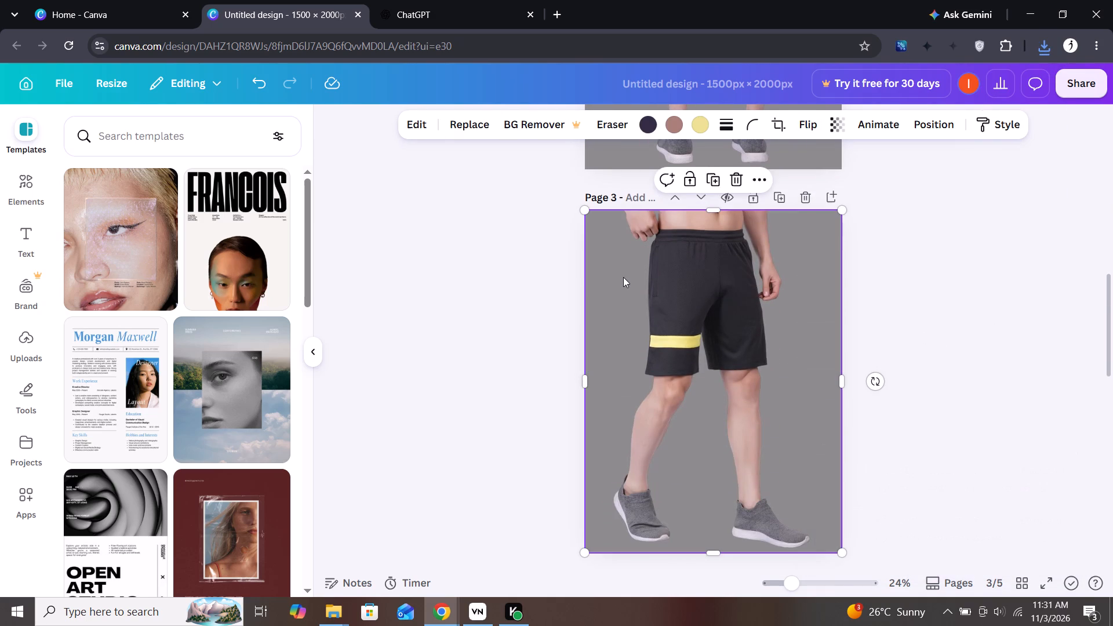
pyautogui.rightClick(623, 277)
pyautogui.click(731, 528)
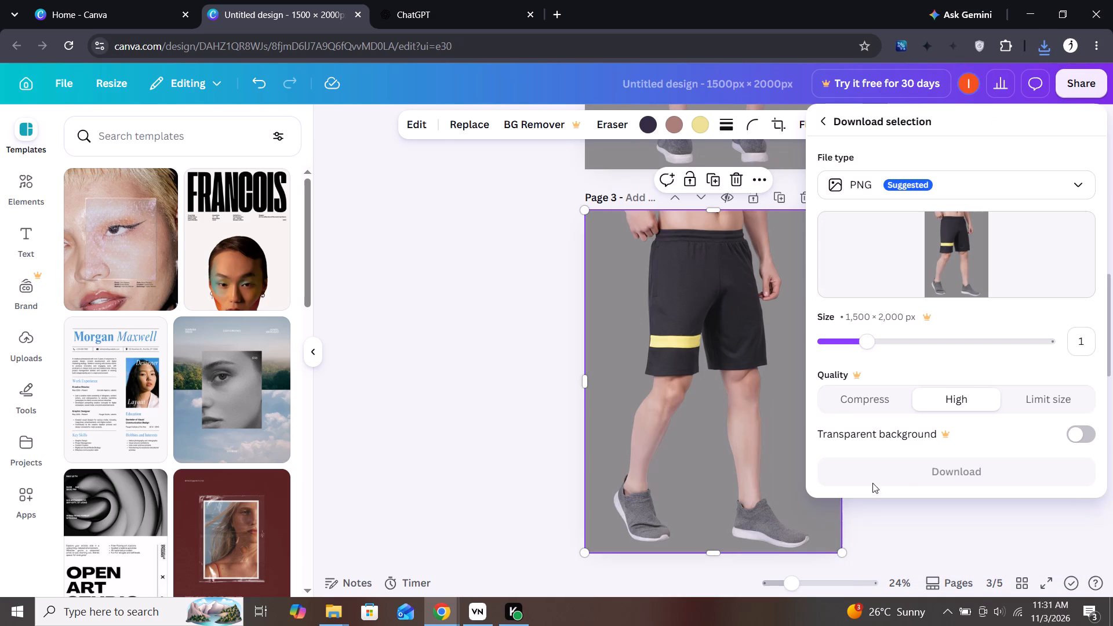
pyautogui.click(904, 469)
# Switch to the YouTube window and skip the advert before the Waka Waka video.
pyautogui.scroll(-7, 661, 247)
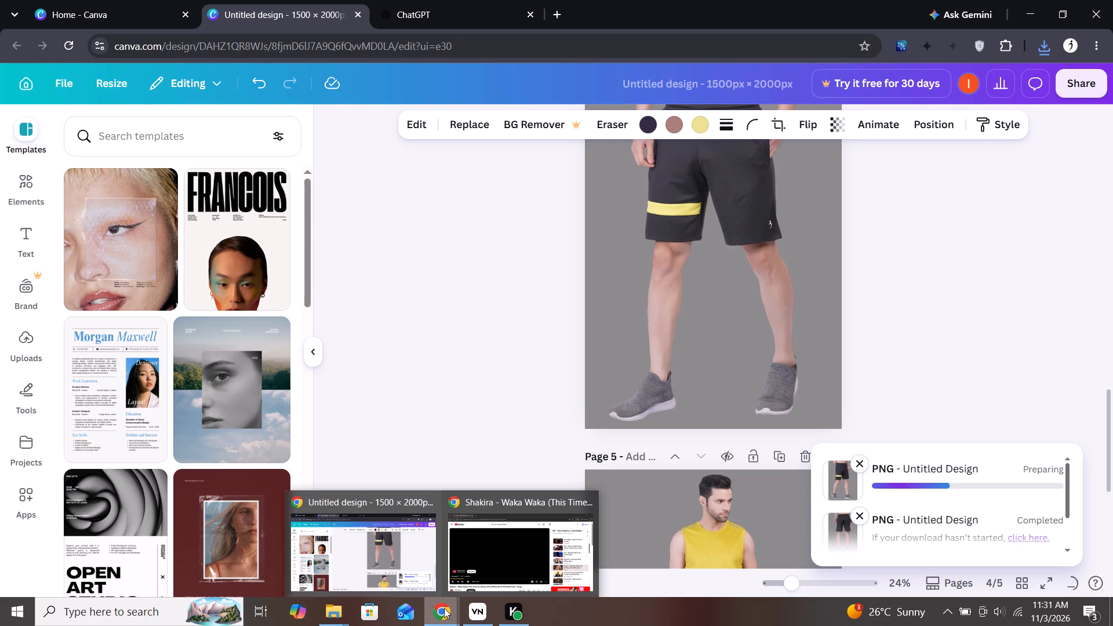
pyautogui.click(531, 563)
pyautogui.click(731, 481)
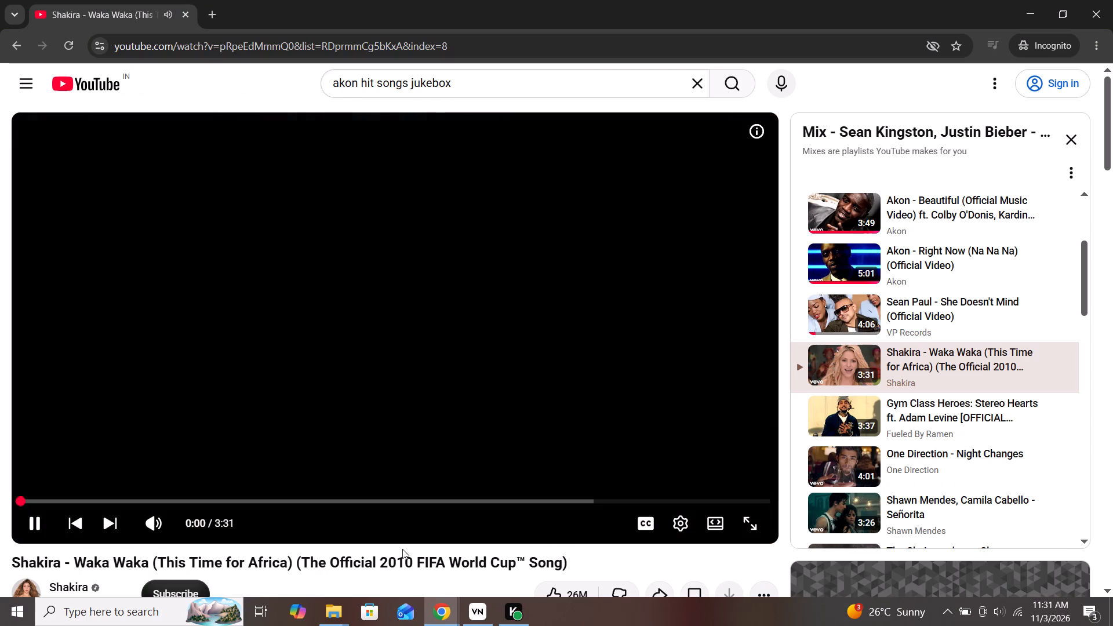
# Open the Downloads folder in File Explorer and refresh it to check the exported PNG files.
pyautogui.click(340, 611)
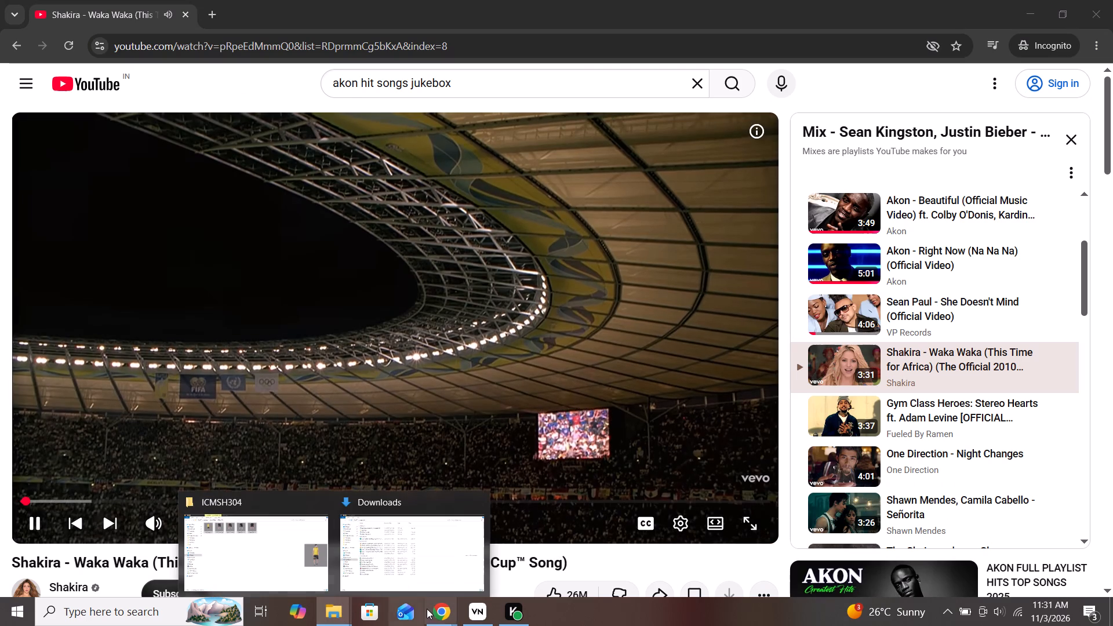
pyautogui.click(427, 609)
pyautogui.click(397, 558)
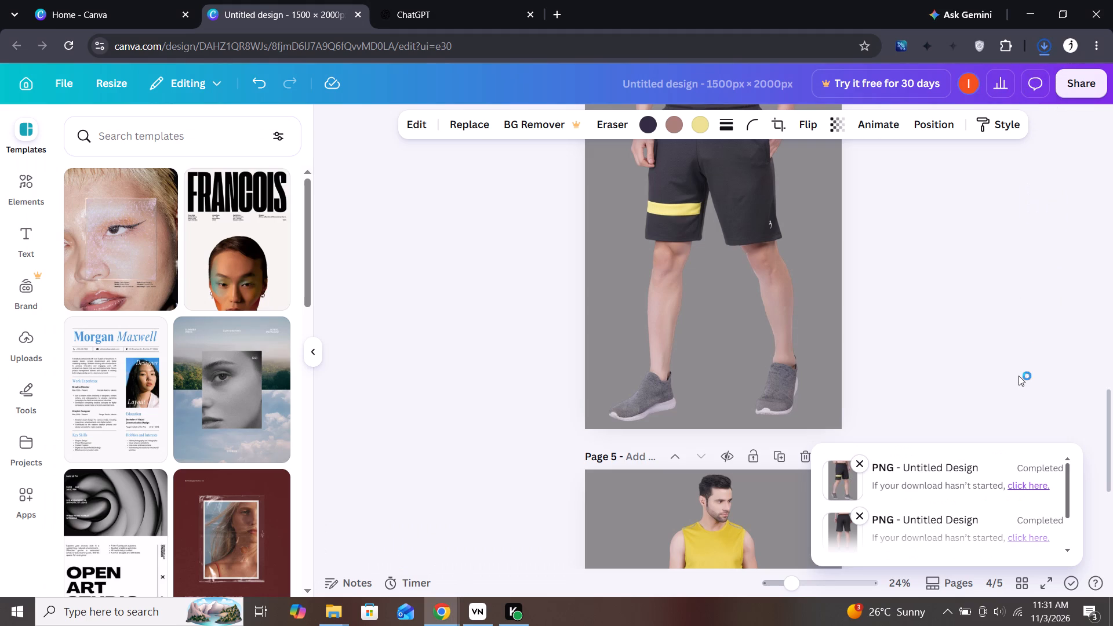
pyautogui.click(329, 624)
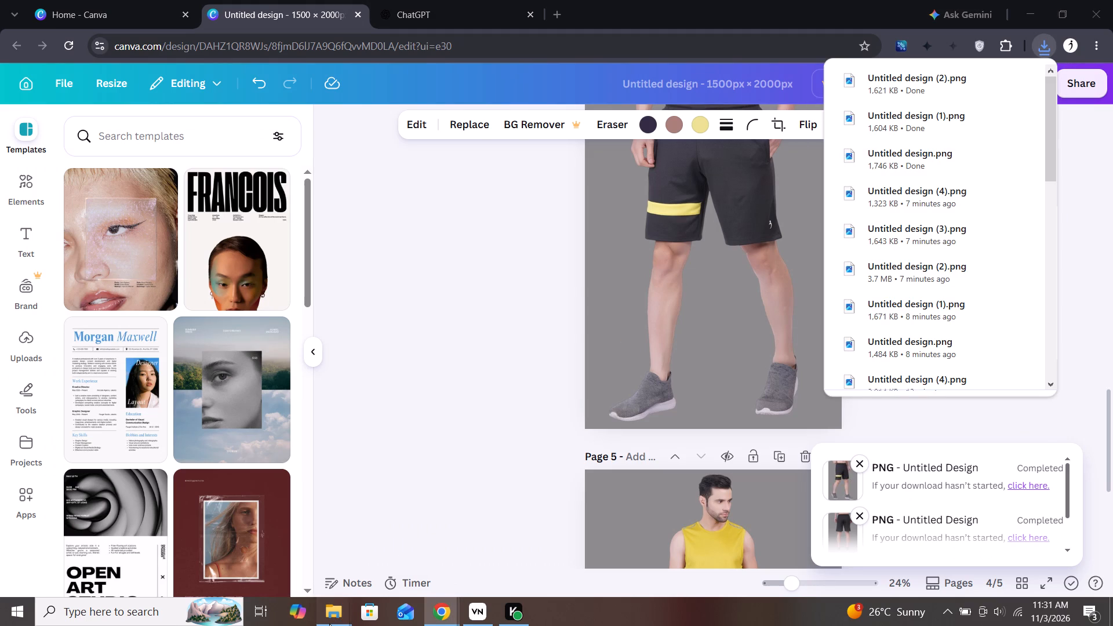
pyautogui.click(401, 557)
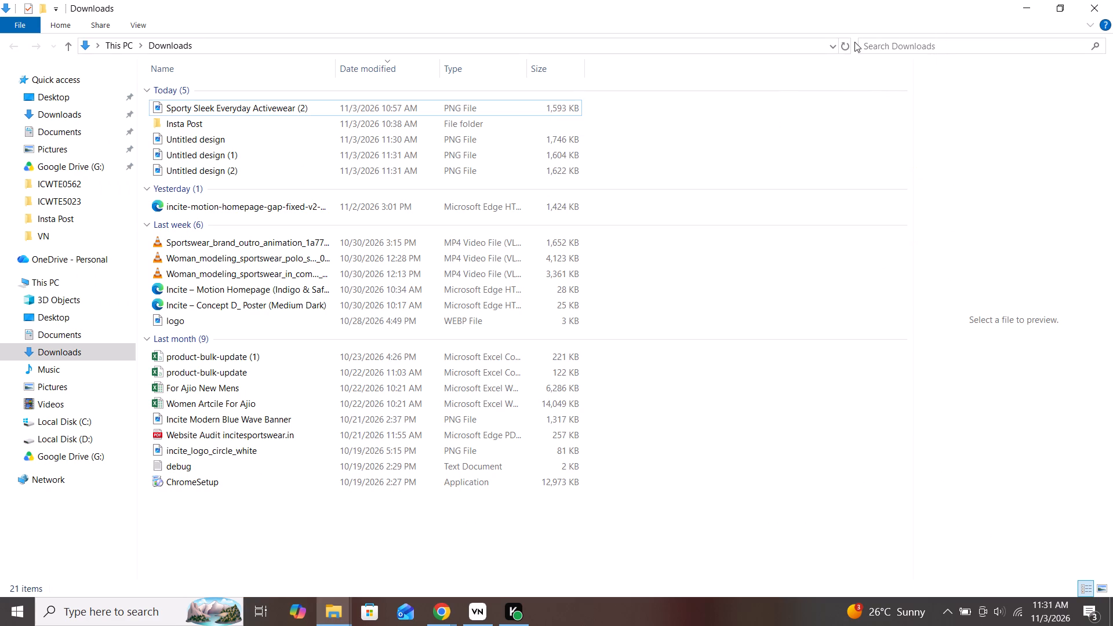
pyautogui.click(850, 43)
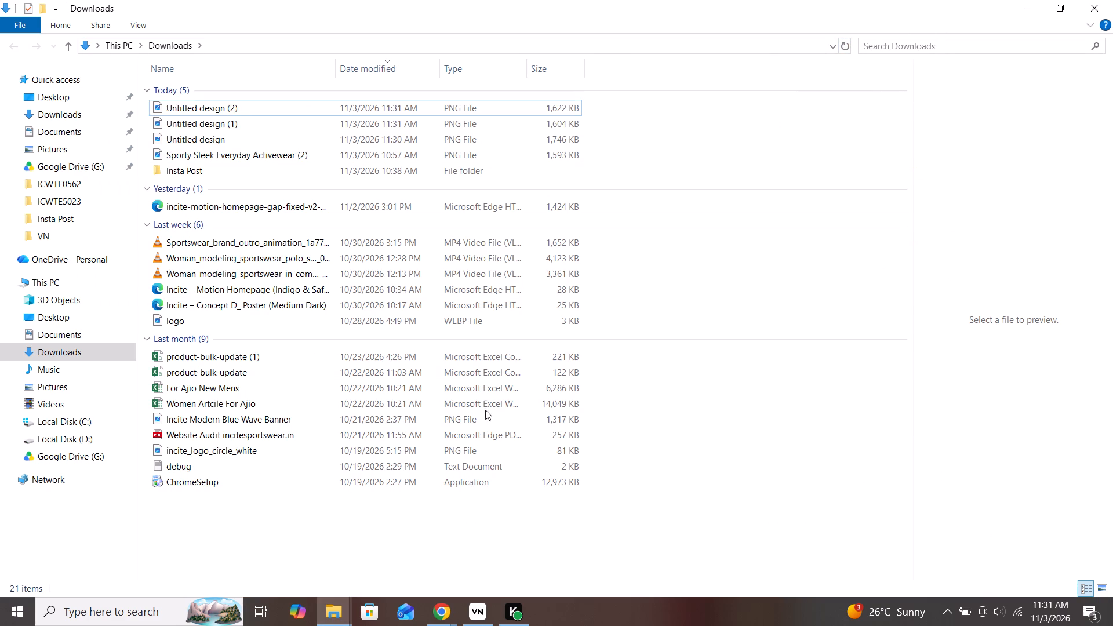
# Return to the Canva design and download only the hand-in-pocket shorts photo on page 4 as a 1,500 × 2,000 px PNG.
pyautogui.click(435, 614)
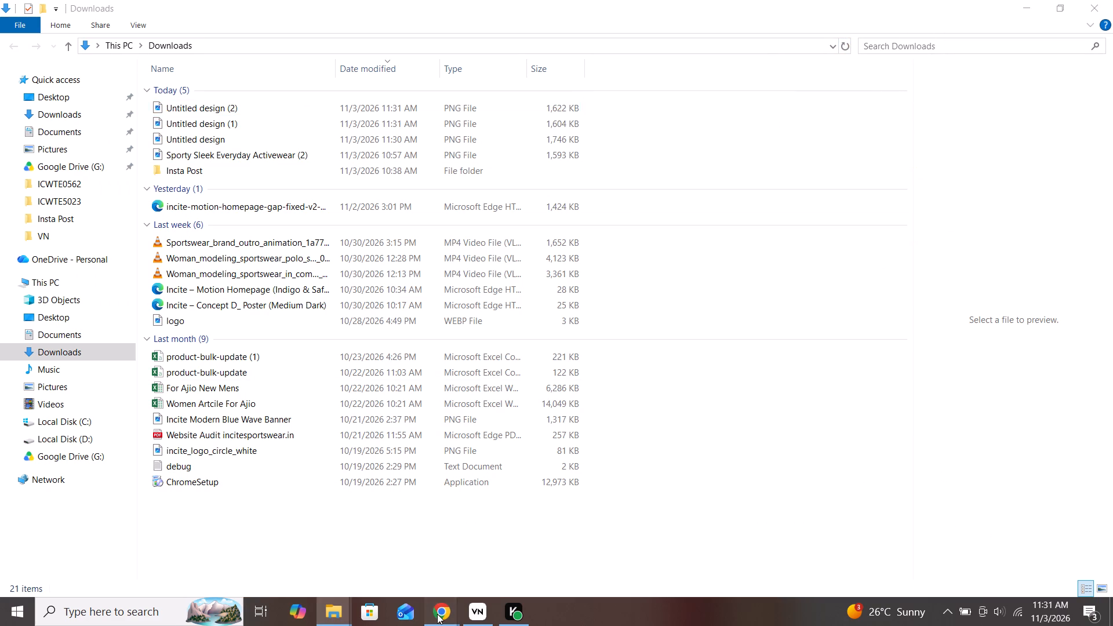
pyautogui.click(370, 576)
pyautogui.scroll(9, 708, 121)
pyautogui.scroll(3, 663, 176)
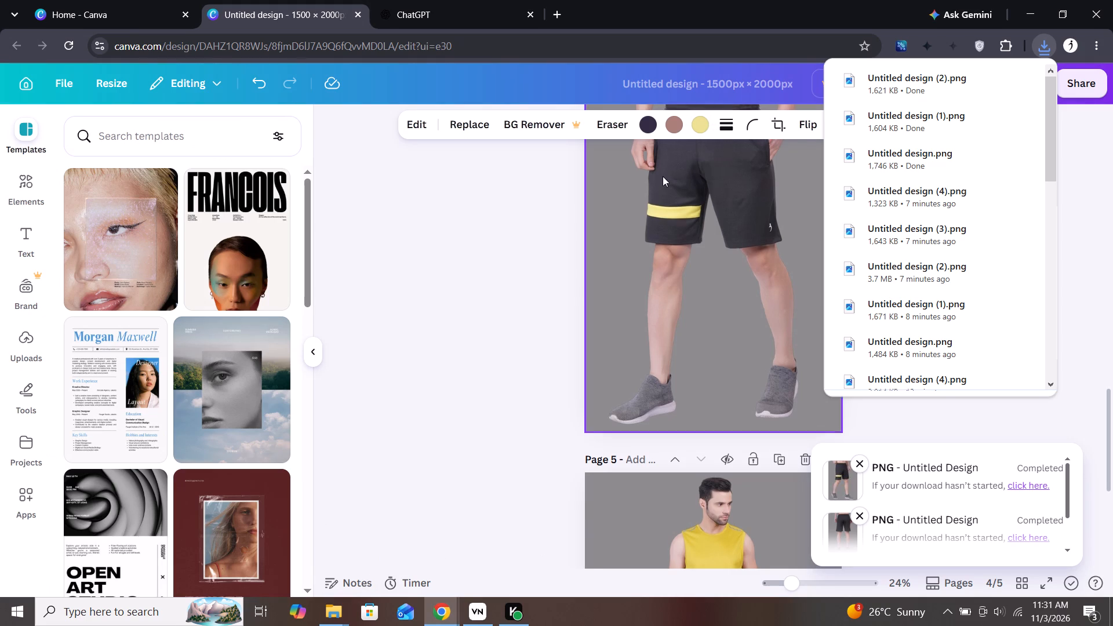
pyautogui.scroll(16, 663, 176)
pyautogui.scroll(-9, 639, 208)
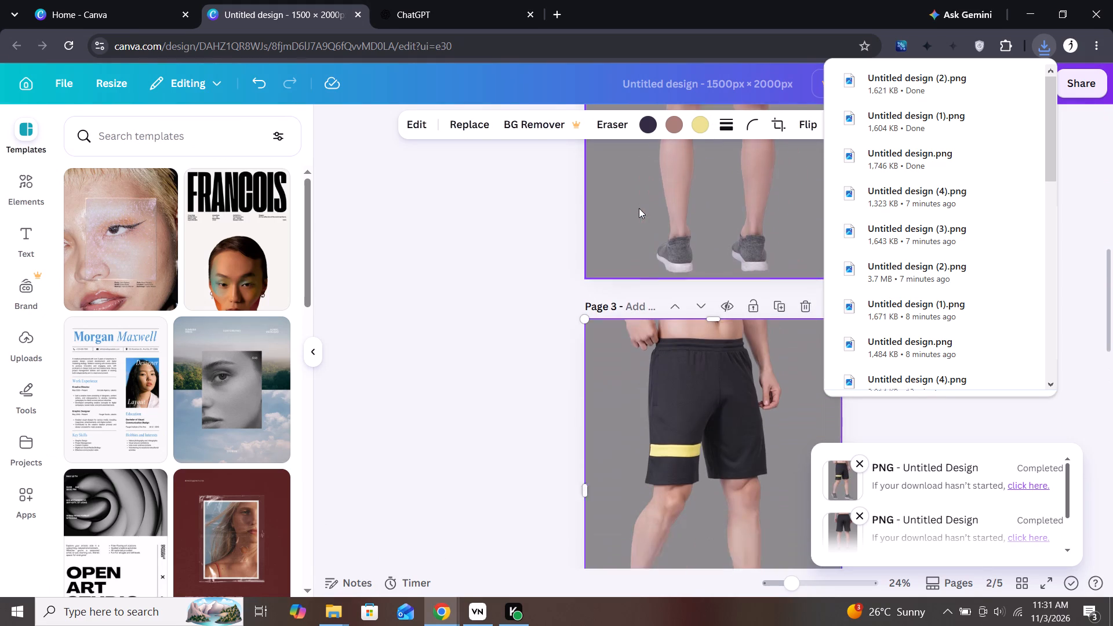
pyautogui.scroll(-7, 639, 208)
pyautogui.click(639, 209)
pyautogui.rightClick(639, 209)
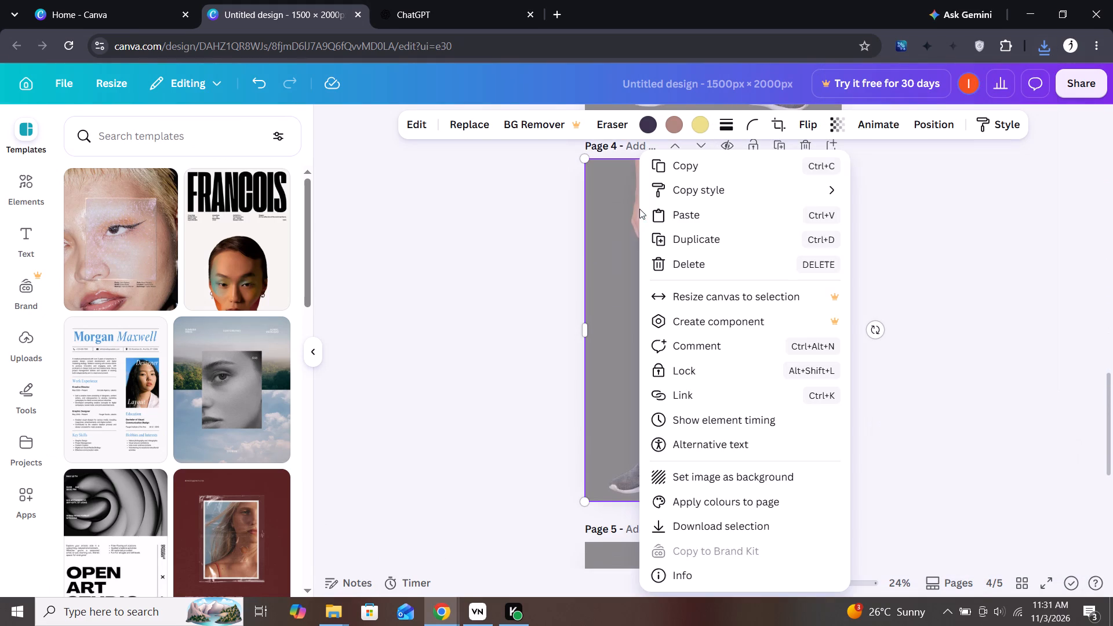
pyautogui.click(688, 521)
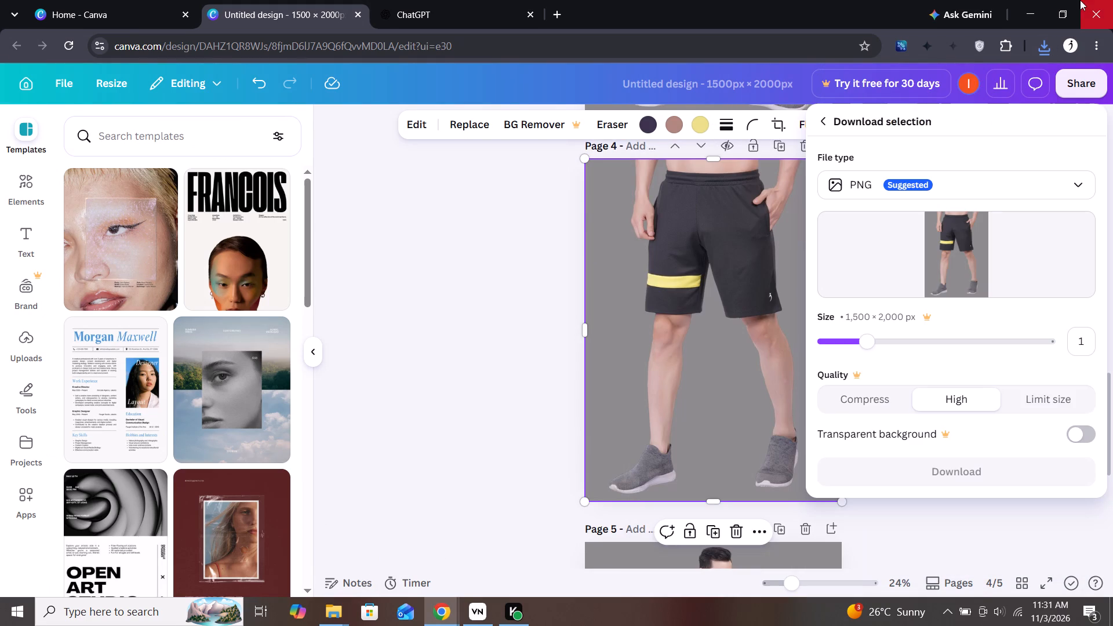
pyautogui.click(947, 475)
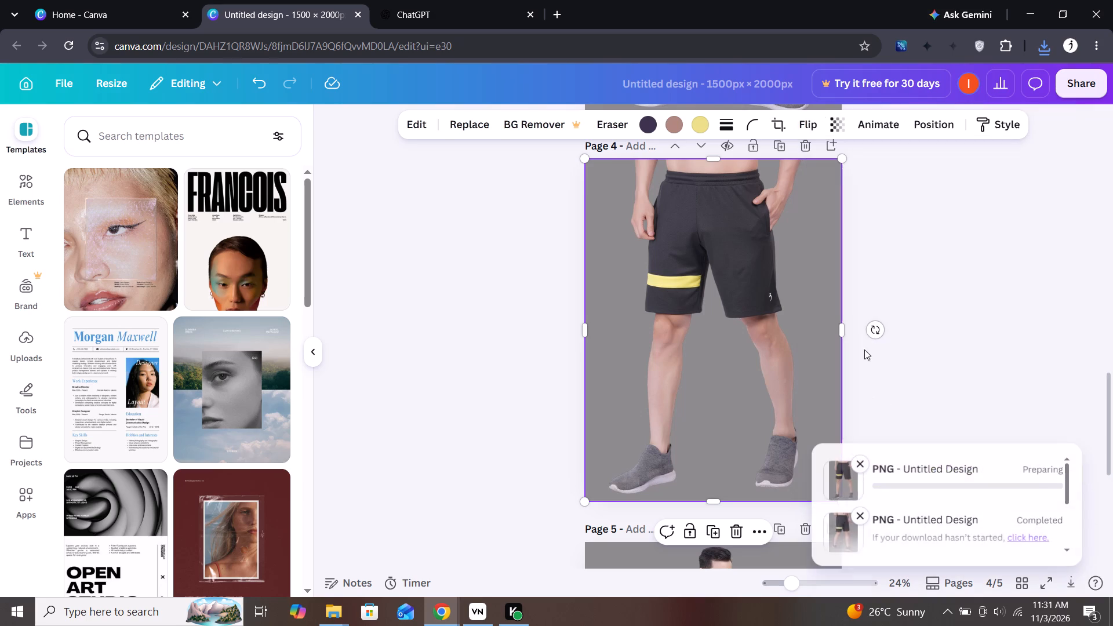
# Download only the full-body yellow tank top photo on page 5 as a 1,500 × 2,000 px PNG, and deselect it.
pyautogui.scroll(-9, 911, 293)
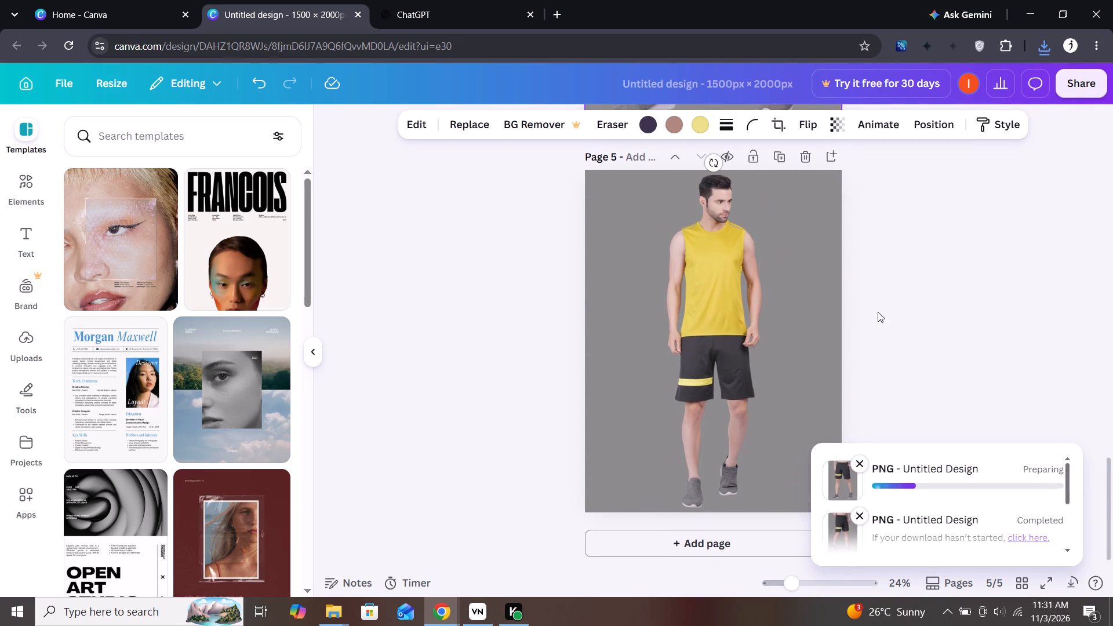
pyautogui.click(716, 312)
pyautogui.rightClick(715, 312)
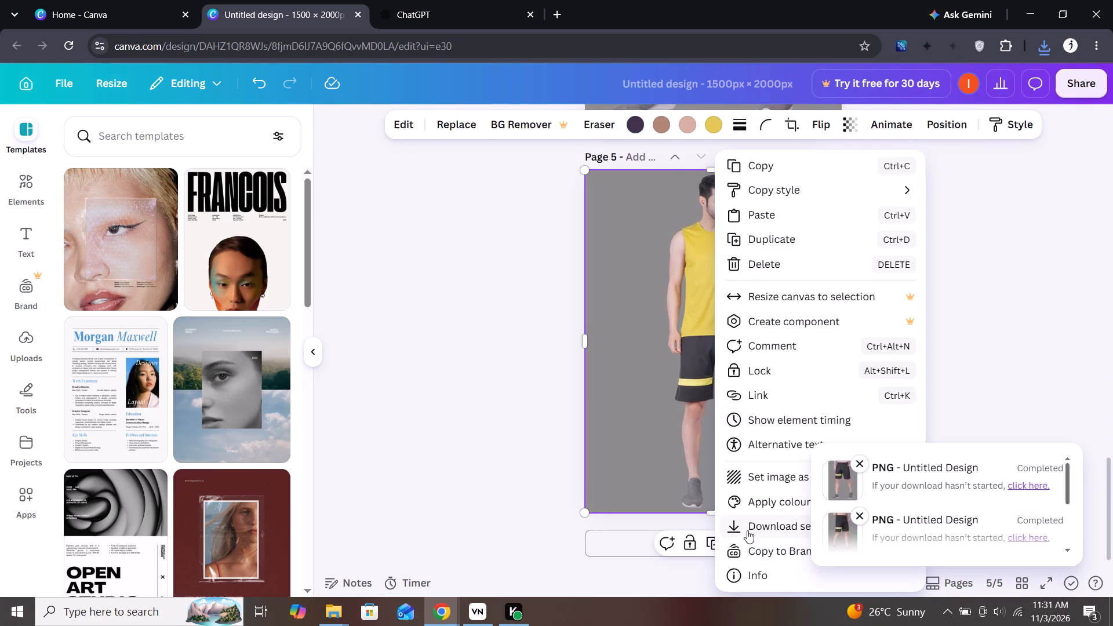
pyautogui.click(747, 529)
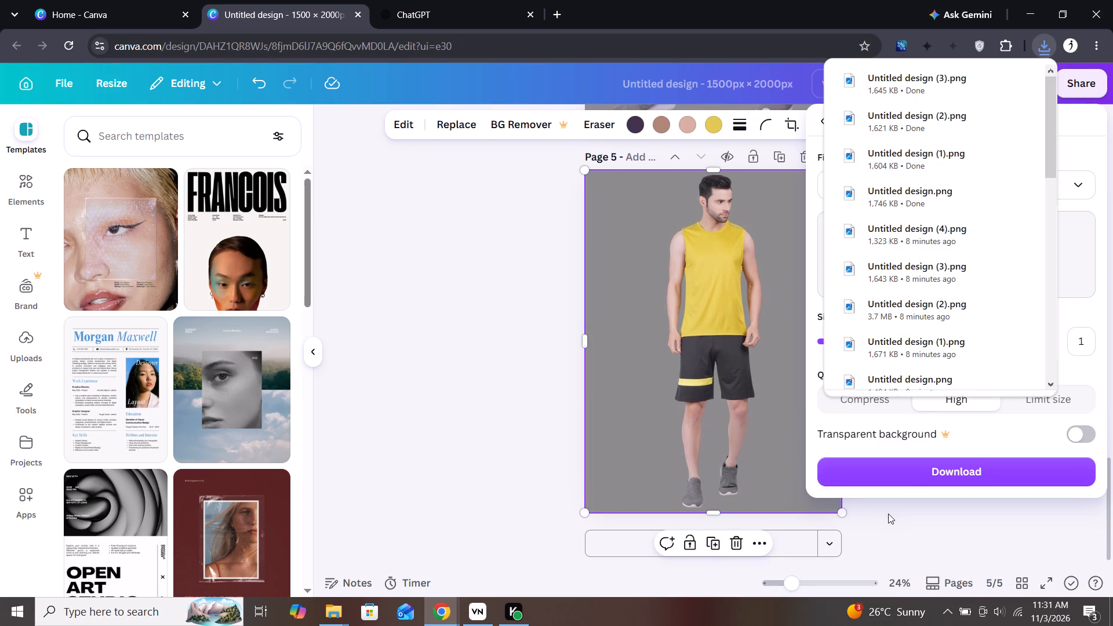
pyautogui.click(899, 468)
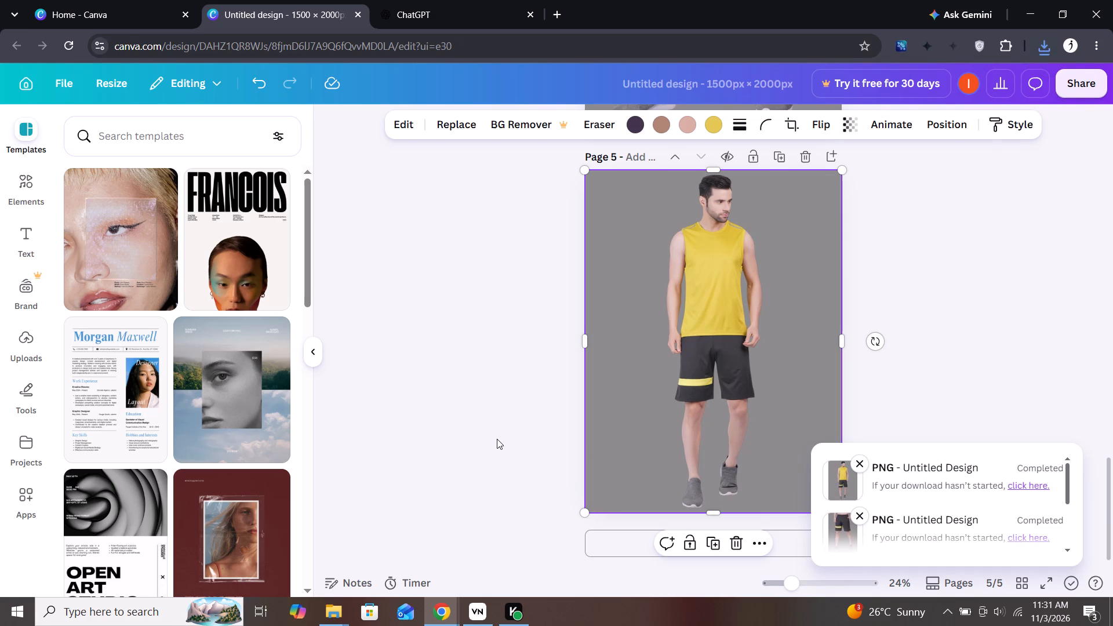
pyautogui.click(476, 351)
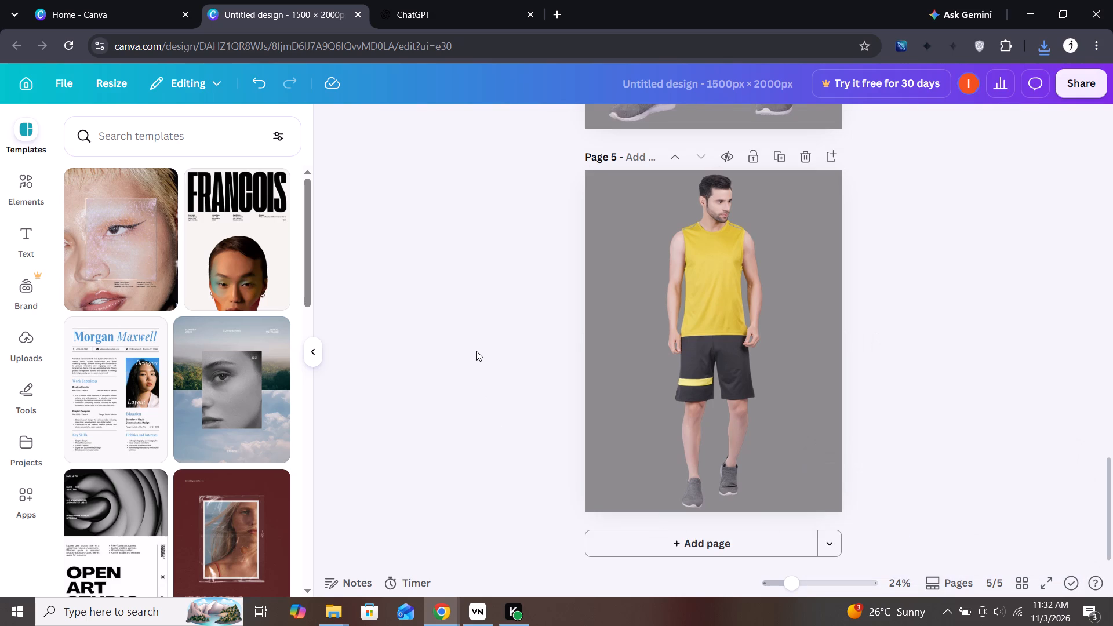
# Move the five exported Untitled design PNGs from Downloads into the ICMSH304 folder inside Mens Edited.
pyautogui.click(336, 616)
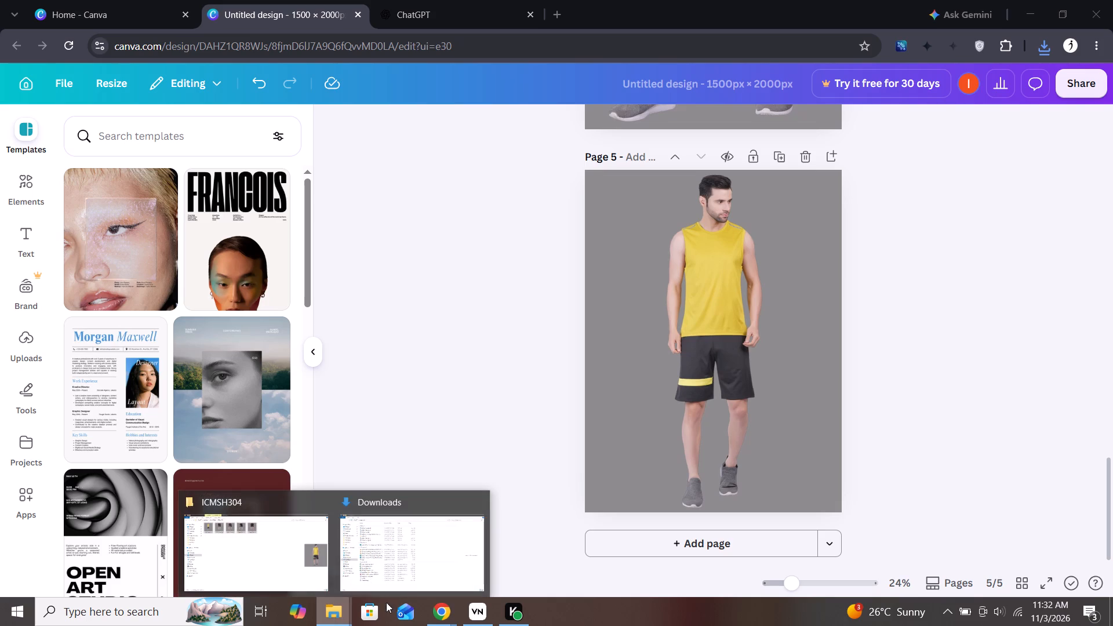
pyautogui.click(416, 585)
pyautogui.click(844, 50)
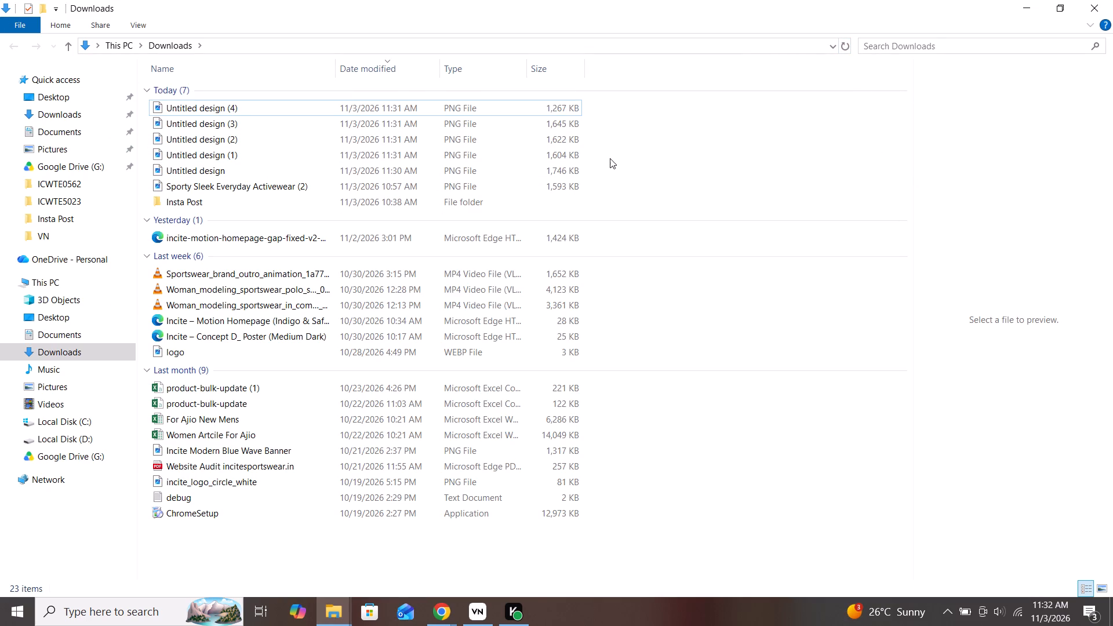
pyautogui.moveTo(596, 168); pyautogui.dragTo(237, 108)
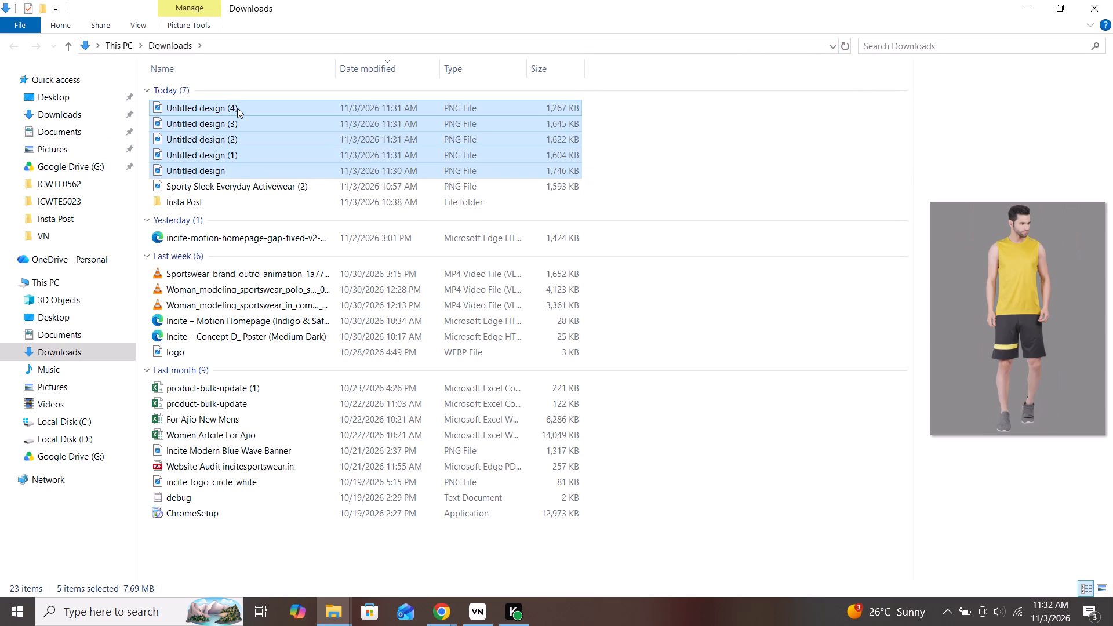
pyautogui.hotkey('ctrl', 'x')
pyautogui.click(348, 610)
pyautogui.click(325, 563)
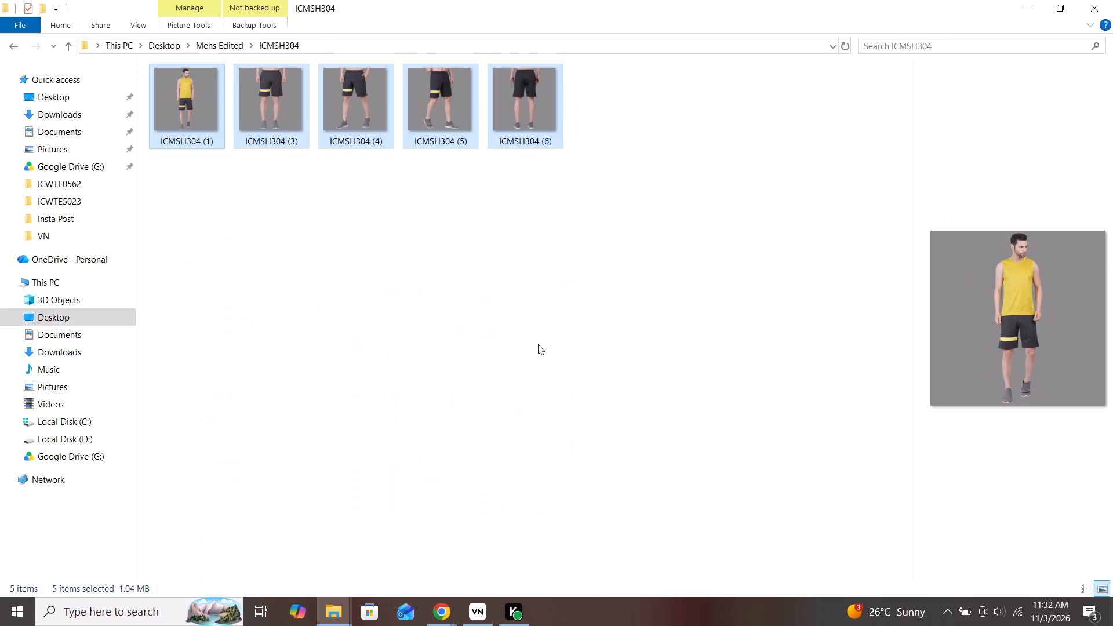
pyautogui.click(538, 344)
pyautogui.hotkey('ctrl', 'v')
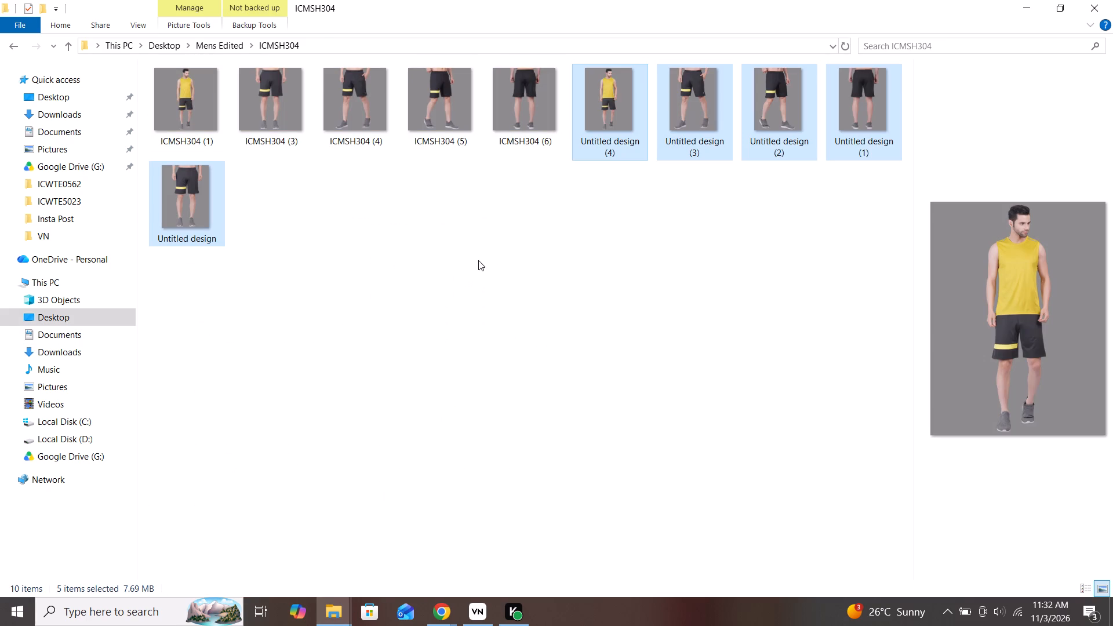
# Copy the file name ICMSH304 (1) from the original full-body photo without changing it.
pyautogui.click(219, 135)
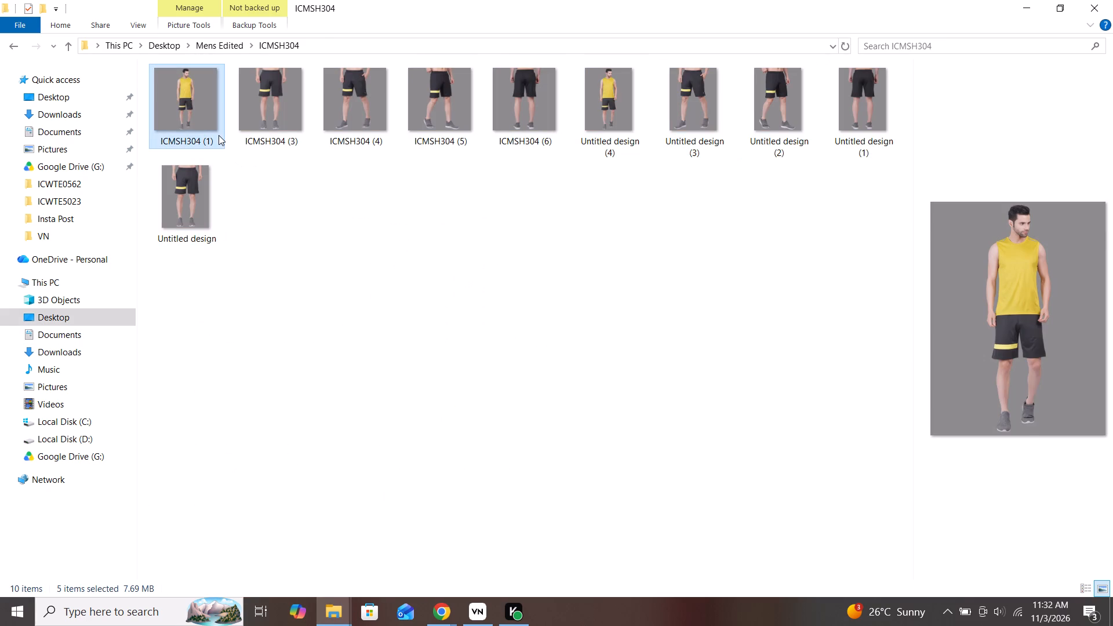
pyautogui.press('F2')
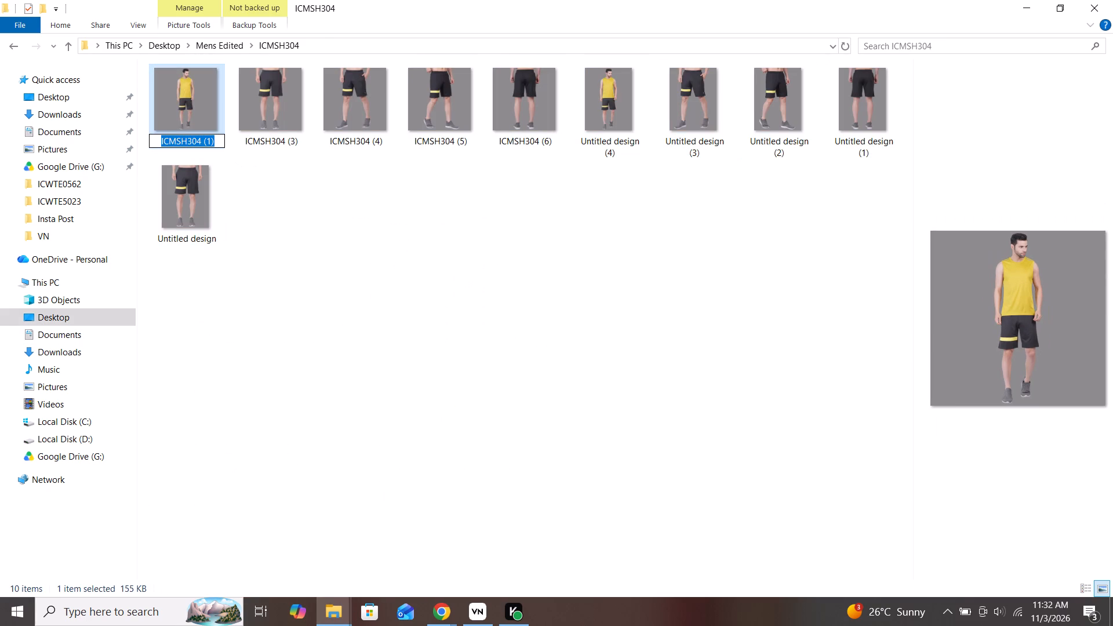
pyautogui.hotkey('ctrl', 'c')
pyautogui.click(340, 276)
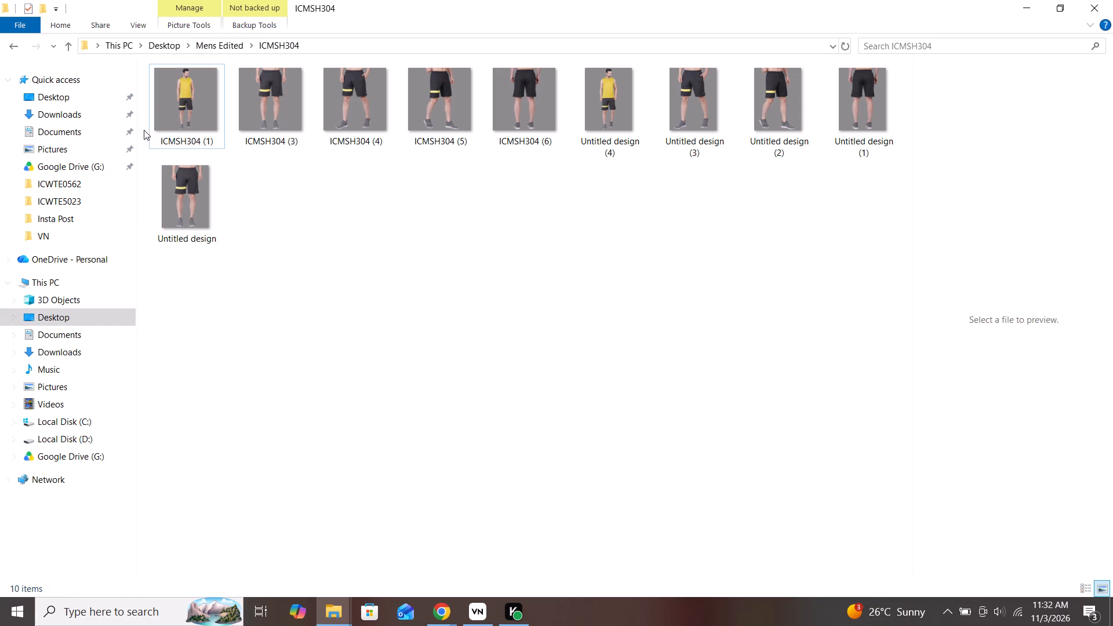
# Delete the five original ICMSH304 photos, keeping only the exported Untitled design PNGs in the folder.
pyautogui.moveTo(144, 130); pyautogui.dragTo(508, 108)
pyautogui.hotkey('ctrl', 'd')
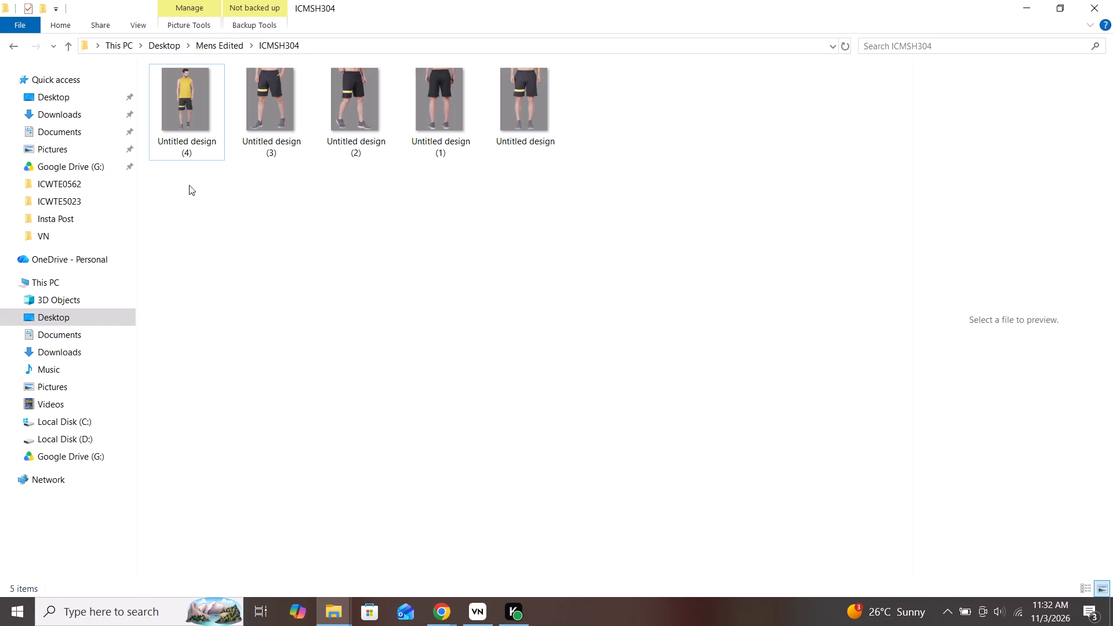
# Rename the front-view shorts image, Untitled design, as ICMSH304 (1) using the copied name.
pyautogui.click(529, 110)
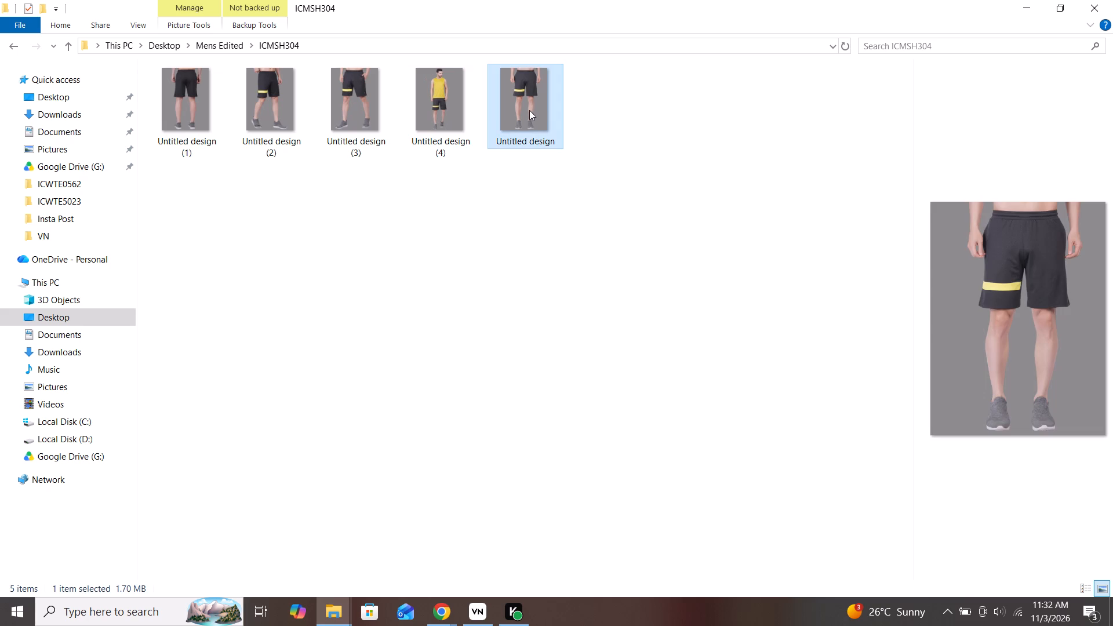
pyautogui.press('F2')
pyautogui.hotkey('ctrl', 'v')
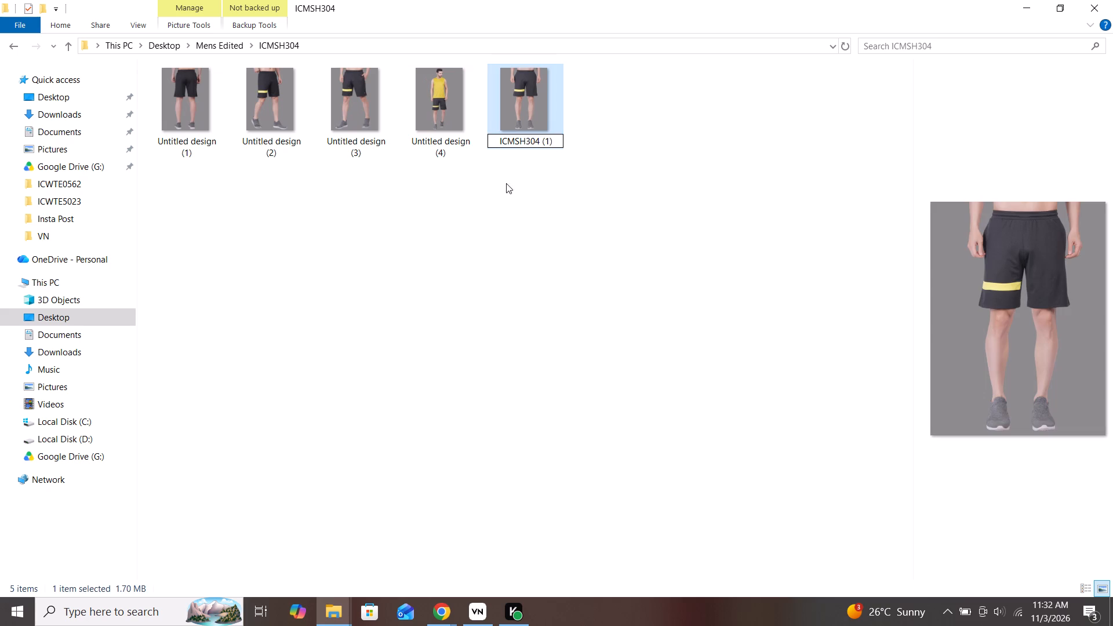
pyautogui.press('Return')
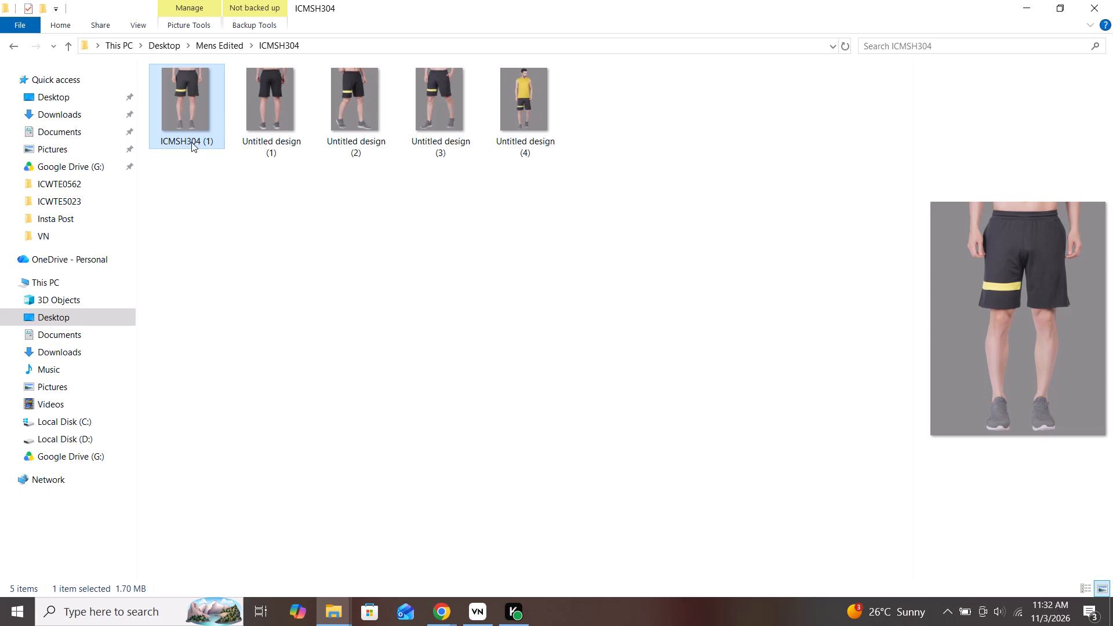
# Rename the back-view shorts image, Untitled design (1), as ICMSH304 (2).
pyautogui.click(281, 108)
pyautogui.press('F2')
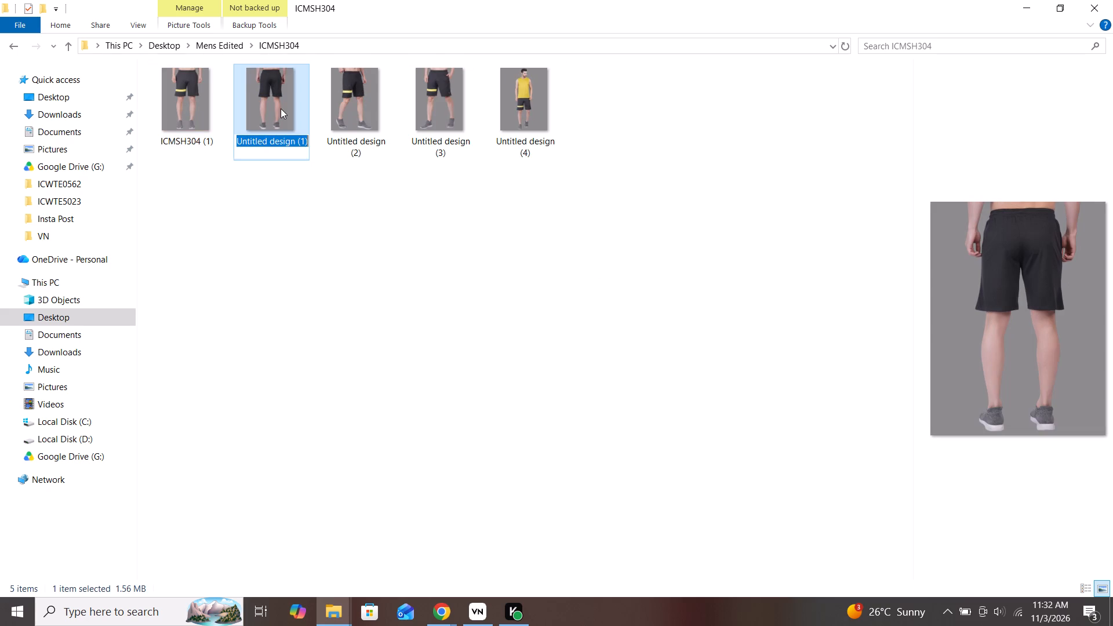
pyautogui.hotkey('ctrl', 'v')
pyautogui.press('BackSpace')
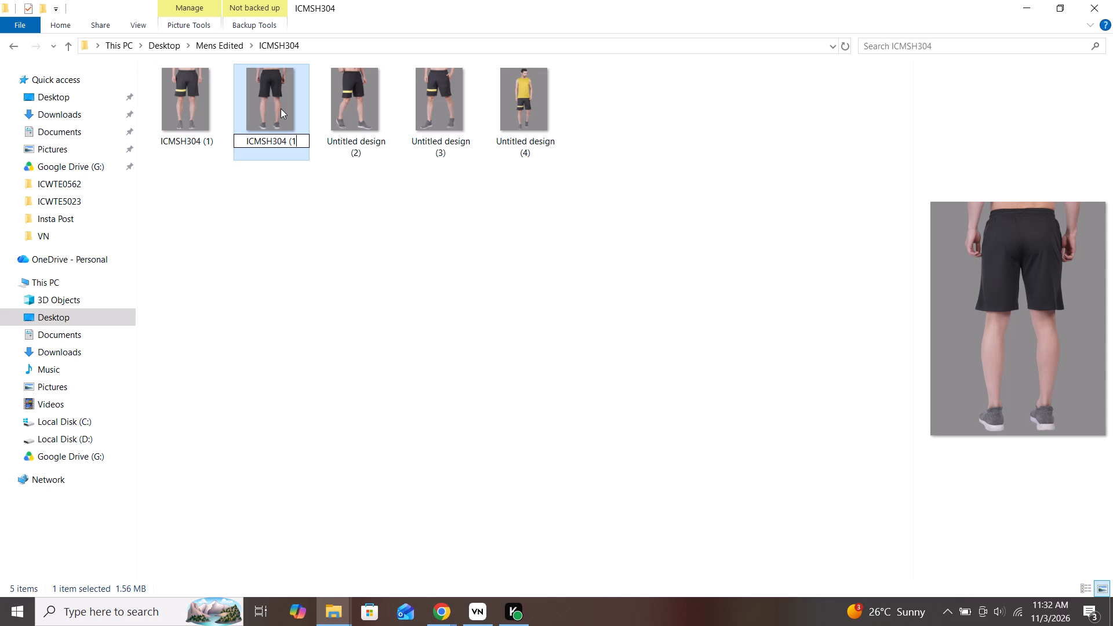
pyautogui.press('2')
pyautogui.hotkey('shift', ')')
pyautogui.press('BackSpace')
pyautogui.hotkey('shift', ')')
pyautogui.press('BackSpace')
pyautogui.press('BackSpace')
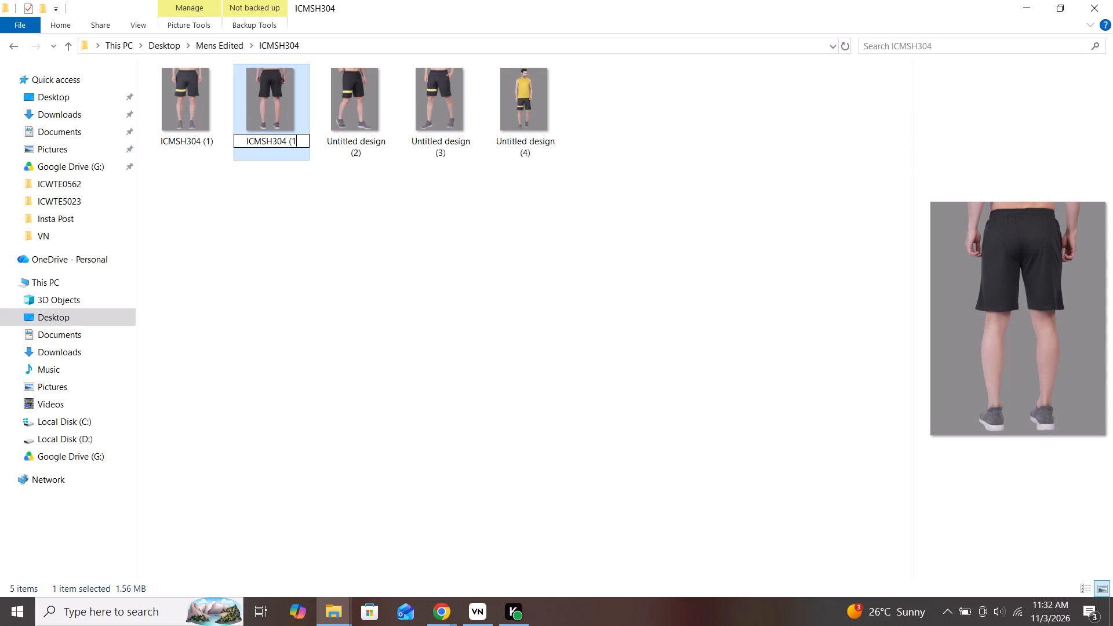
pyautogui.press('BackSpace')
pyautogui.write('2)')
pyautogui.press('Return')
# Rename the side-view shorts image, Untitled design (2), as ICMSH304 (3).
pyautogui.click(335, 121)
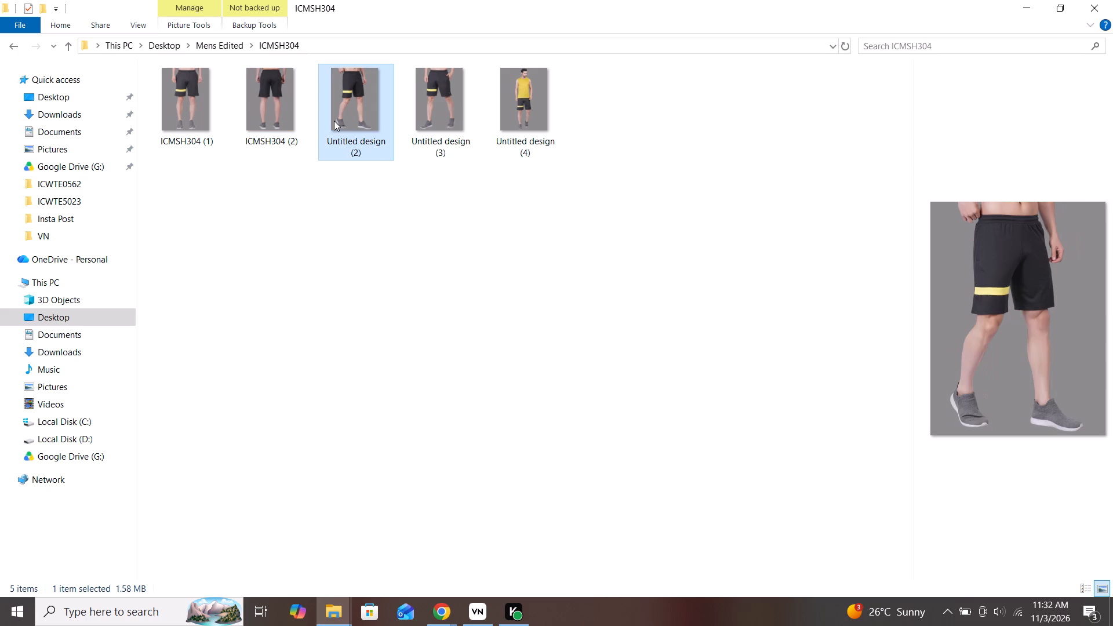
pyautogui.press('F2')
pyautogui.hotkey('ctrl', 'v')
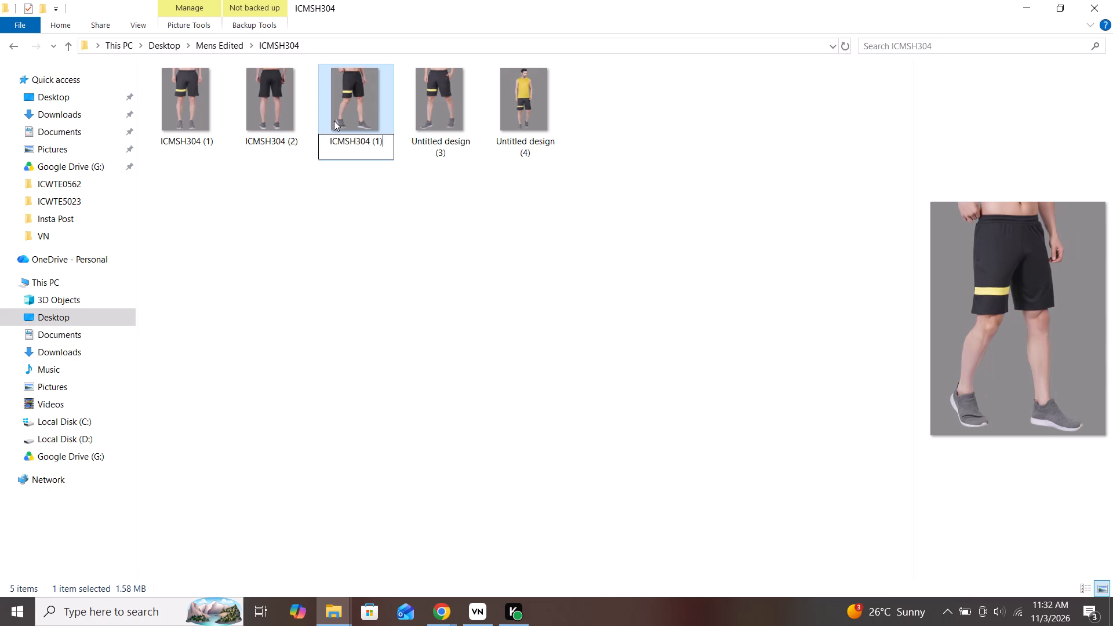
pyautogui.press('BackSpace')
pyautogui.press('BackSpace')
pyautogui.press('3')
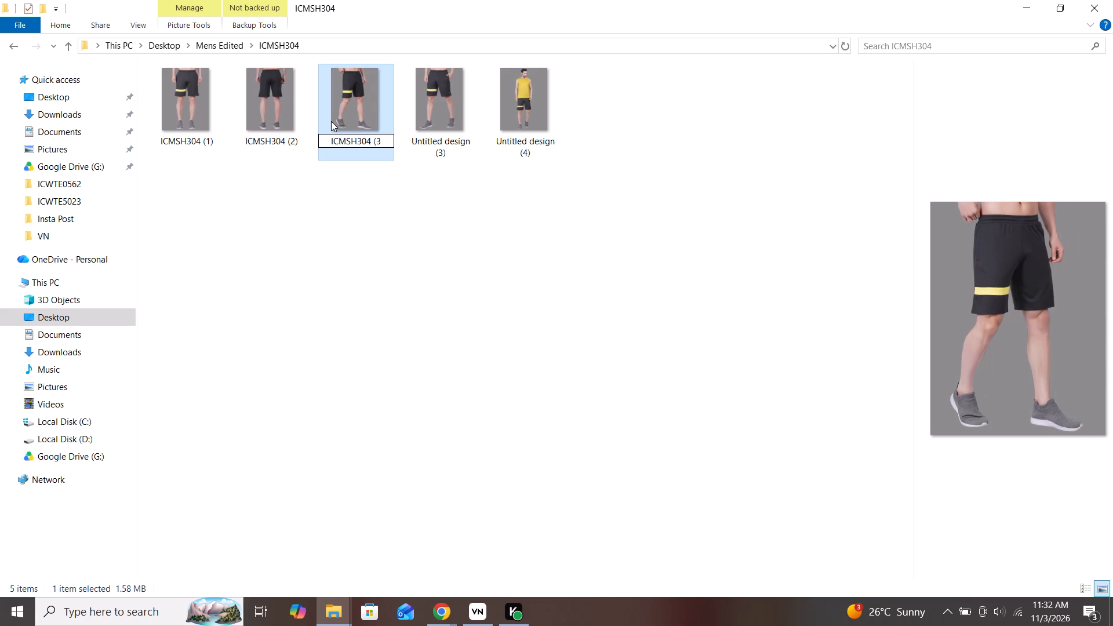
pyautogui.hotkey('shift', ')')
pyautogui.press('Return')
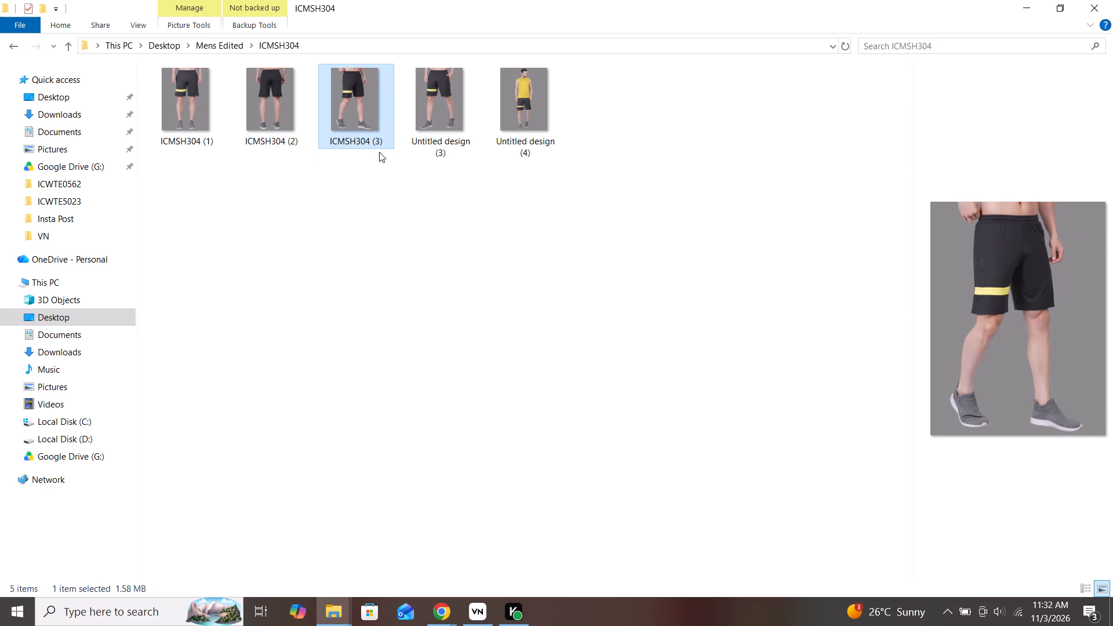
# Rename the hand-in-pocket shorts image, Untitled design (3), as ICMSH304 (4).
pyautogui.click(424, 144)
pyautogui.press('F2')
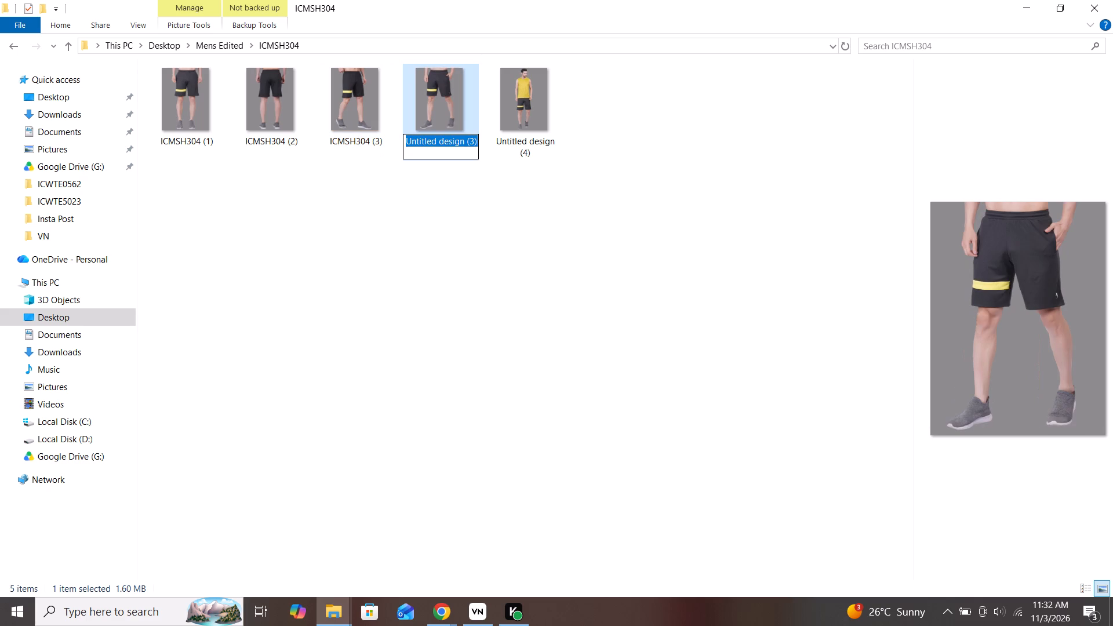
pyautogui.hotkey('ctrl', 'v')
pyautogui.press('BackSpace')
pyautogui.press('BackSpace')
pyautogui.write('4)')
pyautogui.press('Return')
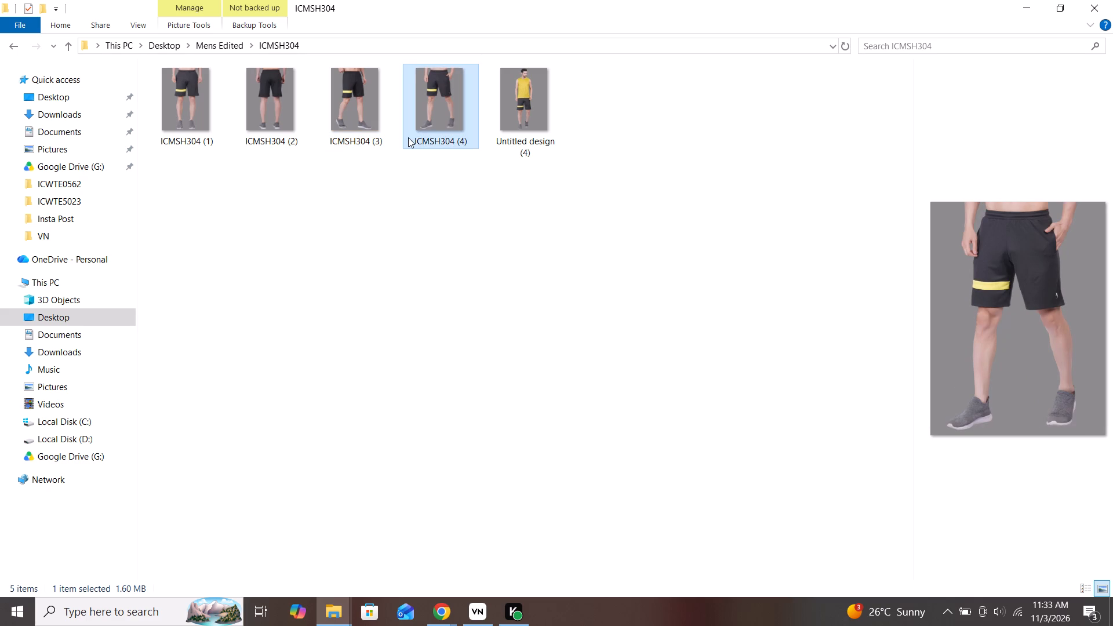
# Rename the full-body yellow tank top image, Untitled design (4), as ICMSH304 (5).
pyautogui.click(534, 134)
pyautogui.press('F2')
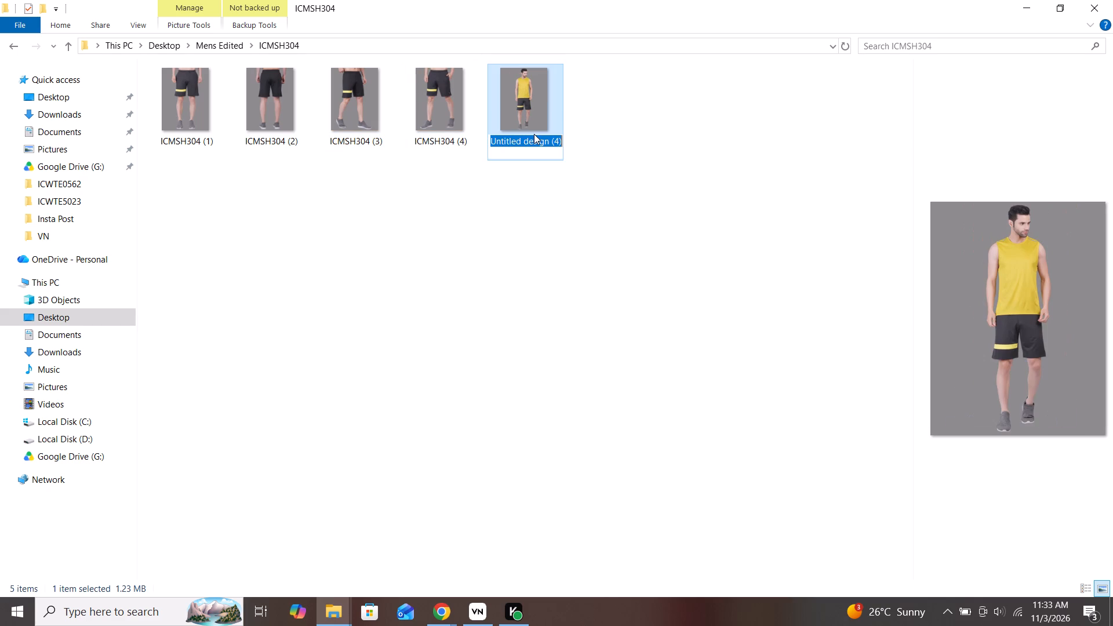
pyautogui.hotkey('ctrl', 'v')
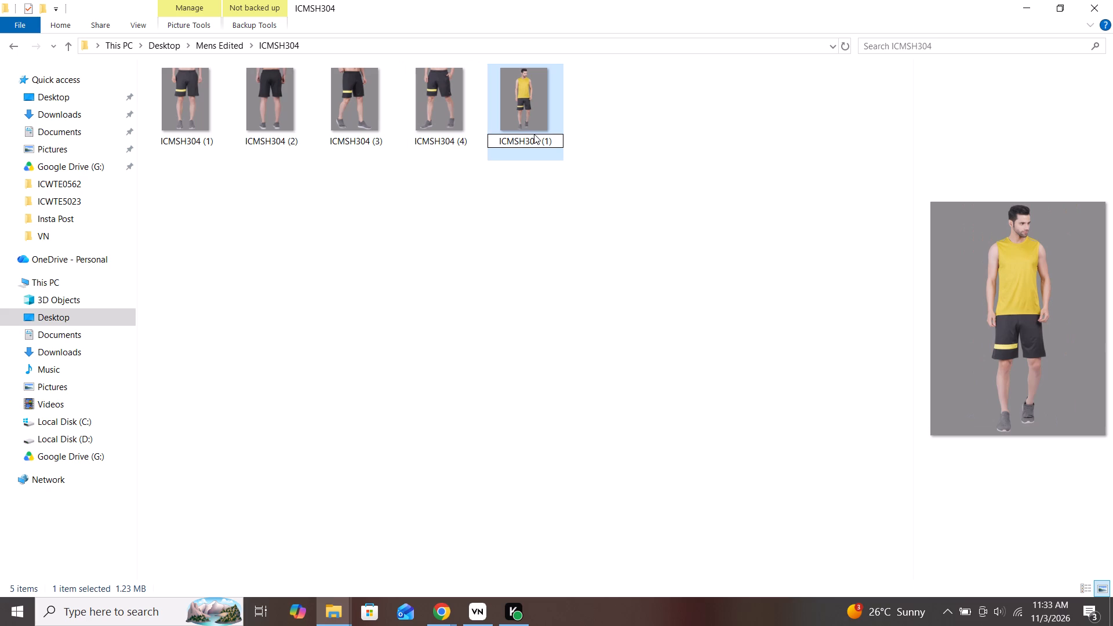
pyautogui.press('BackSpace')
pyautogui.press('BackSpace')
pyautogui.press('5')
pyautogui.hotkey('shift', ')')
pyautogui.press('Return')
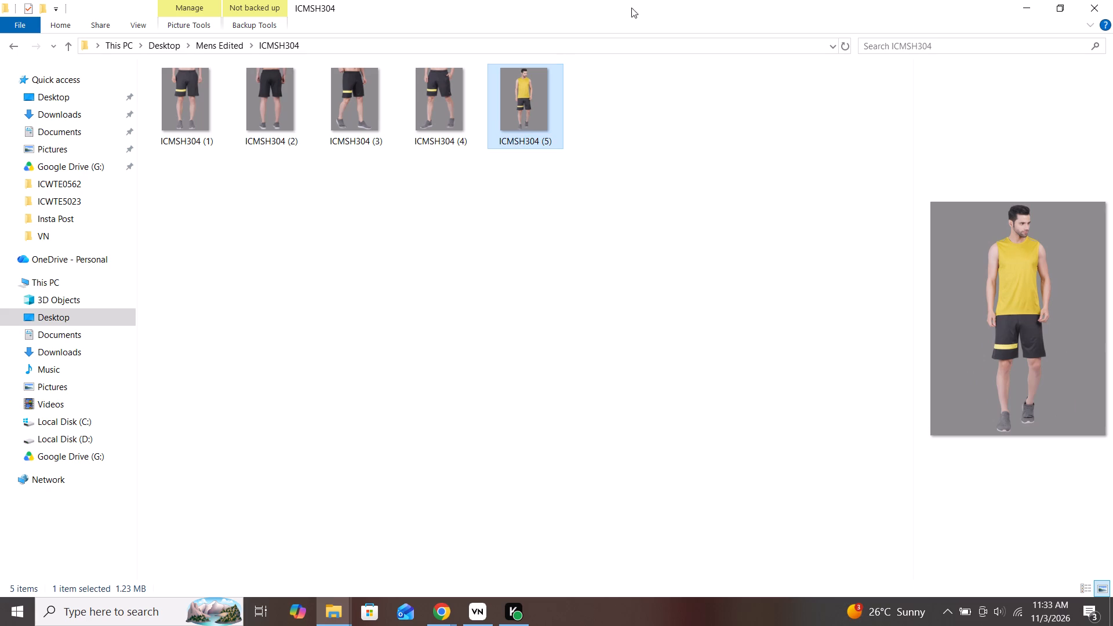
# Go back to the Mens Edited folder and open the ICMSH305 folder.
pyautogui.click(71, 50)
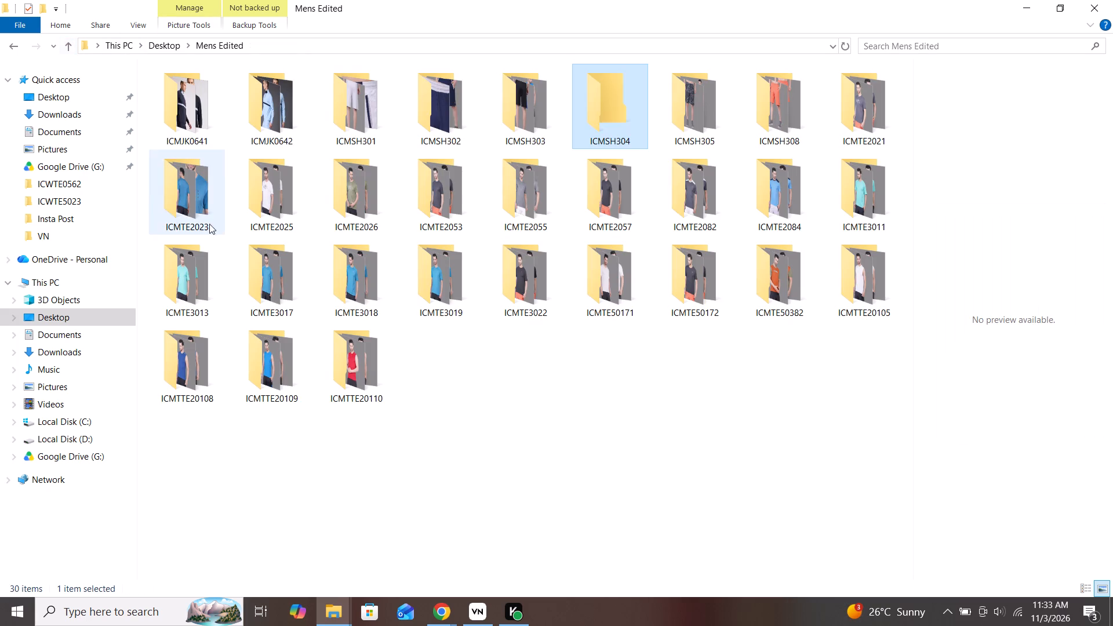
pyautogui.doubleClick(689, 128)
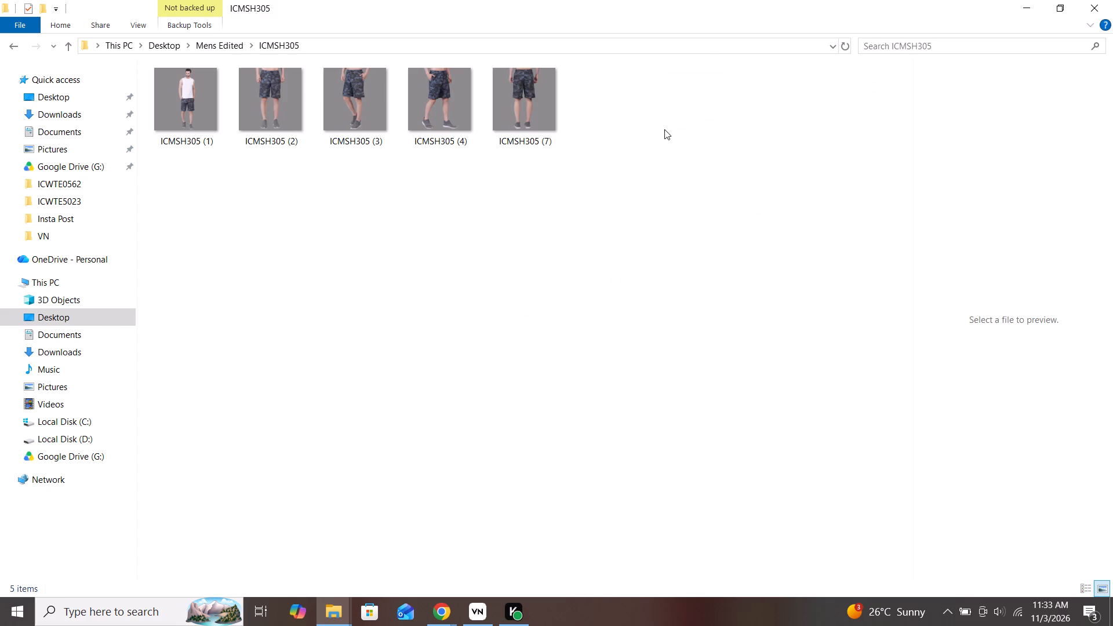
# Switch to the Canva design and delete the full-body yellow tank top photo from page 5, leaving the page blank.
pyautogui.click(454, 605)
pyautogui.click(382, 570)
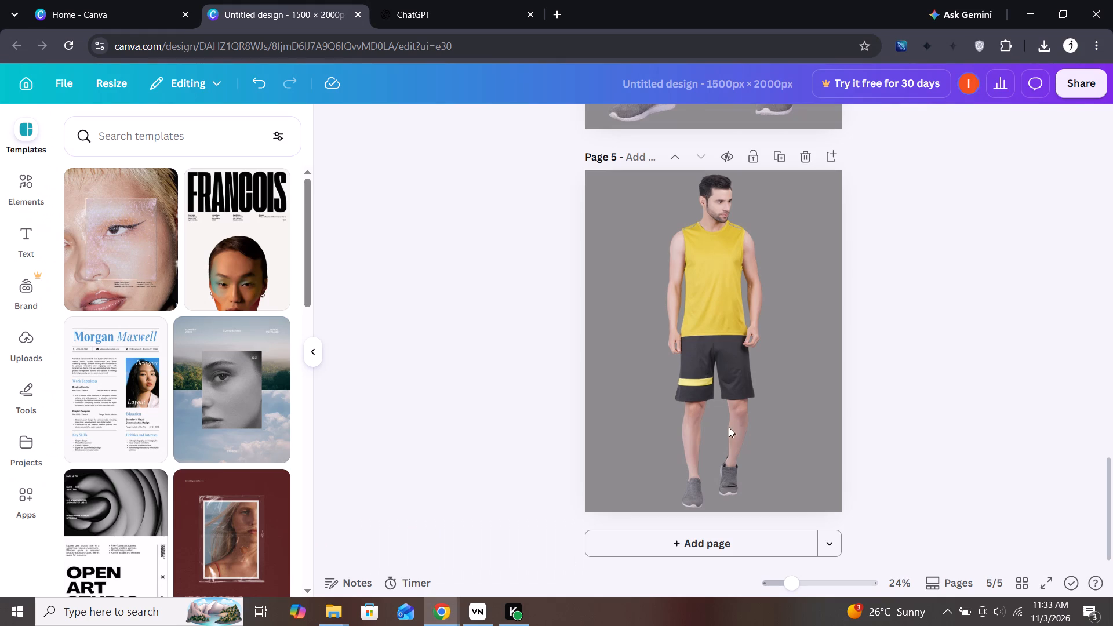
pyautogui.click(780, 288)
pyautogui.rightClick(780, 283)
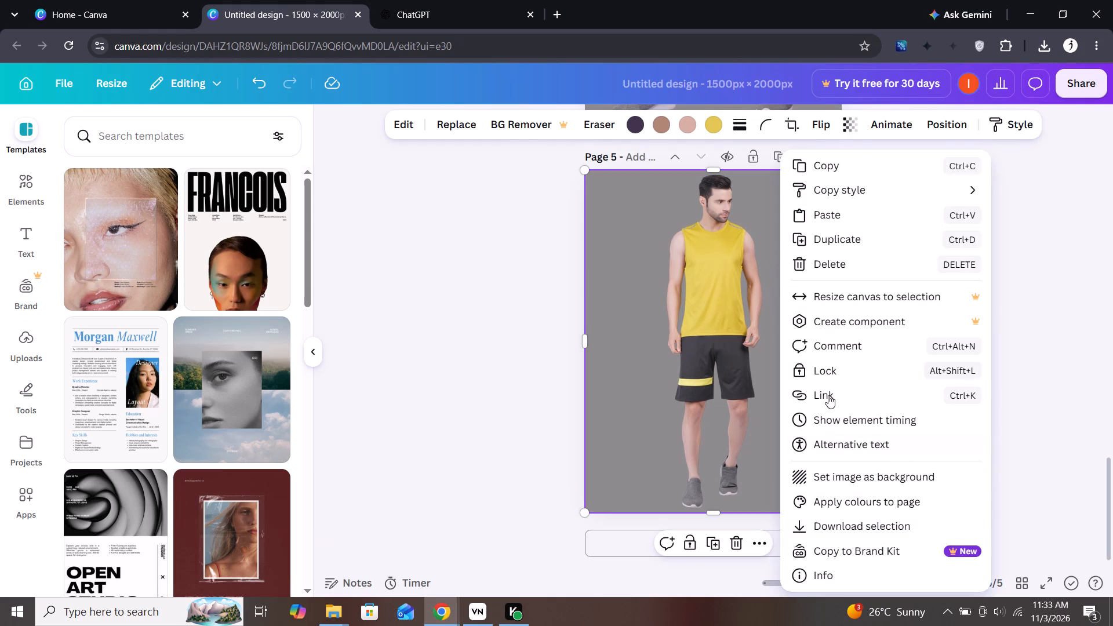
pyautogui.click(841, 259)
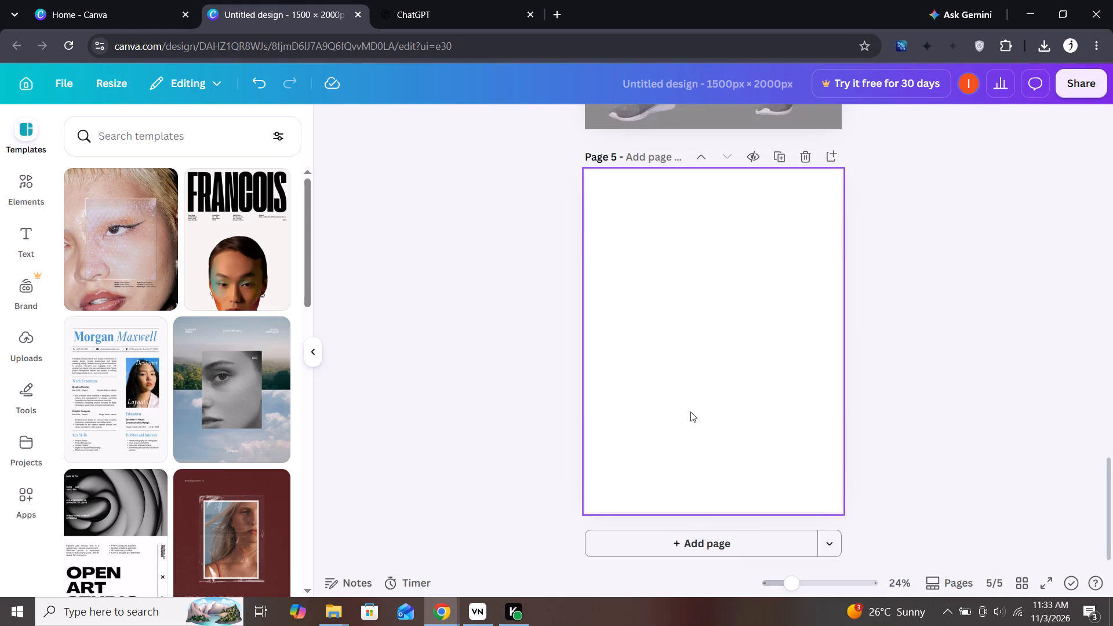
# Delete the old ICMSH304 shorts photos from pages 4 and 3, leaving both pages blank.
pyautogui.scroll(4, 690, 412)
pyautogui.click(672, 316)
pyautogui.rightClick(672, 316)
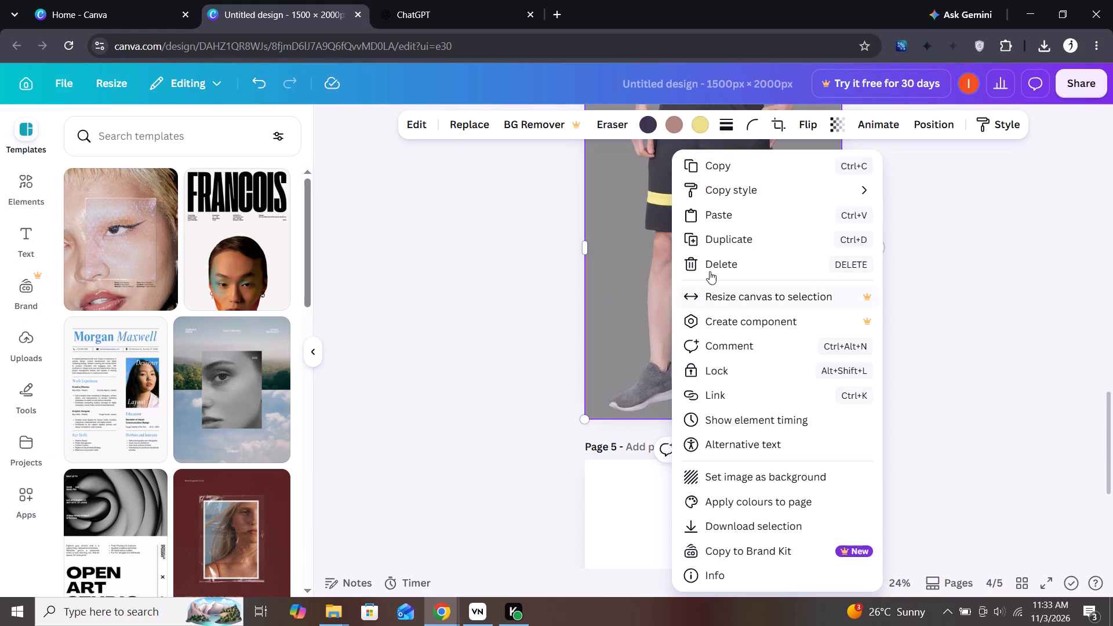
pyautogui.click(710, 265)
pyautogui.scroll(5, 594, 310)
pyautogui.click(617, 309)
pyautogui.rightClick(617, 309)
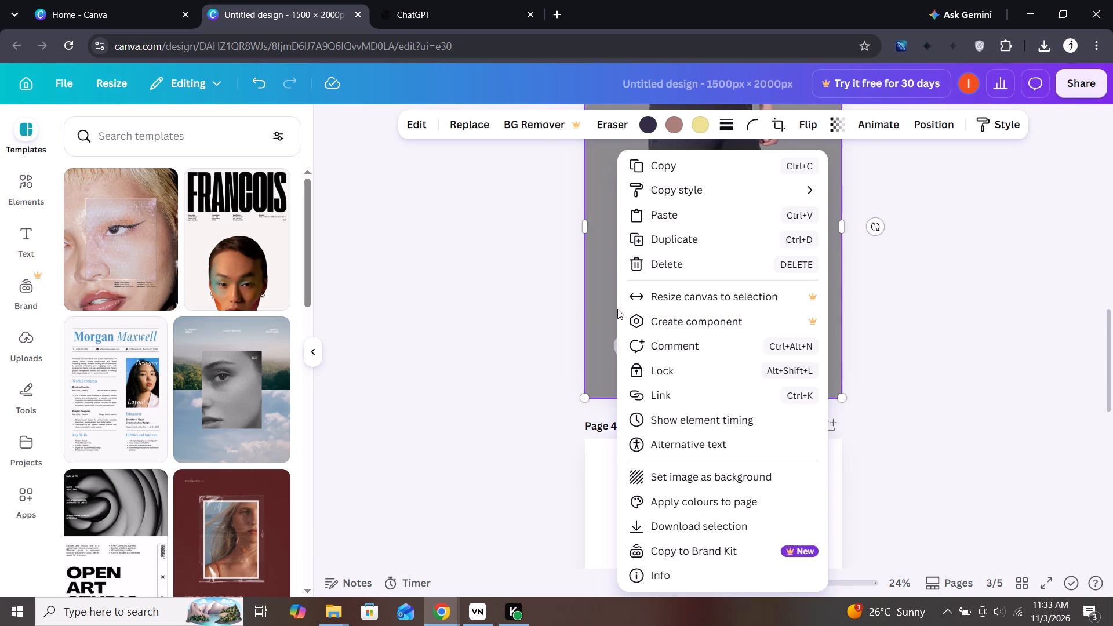
pyautogui.click(684, 265)
# Delete the back-view shorts photo from page 2 and the front-view shorts photo from page 1.
pyautogui.scroll(8, 683, 267)
pyautogui.click(683, 267)
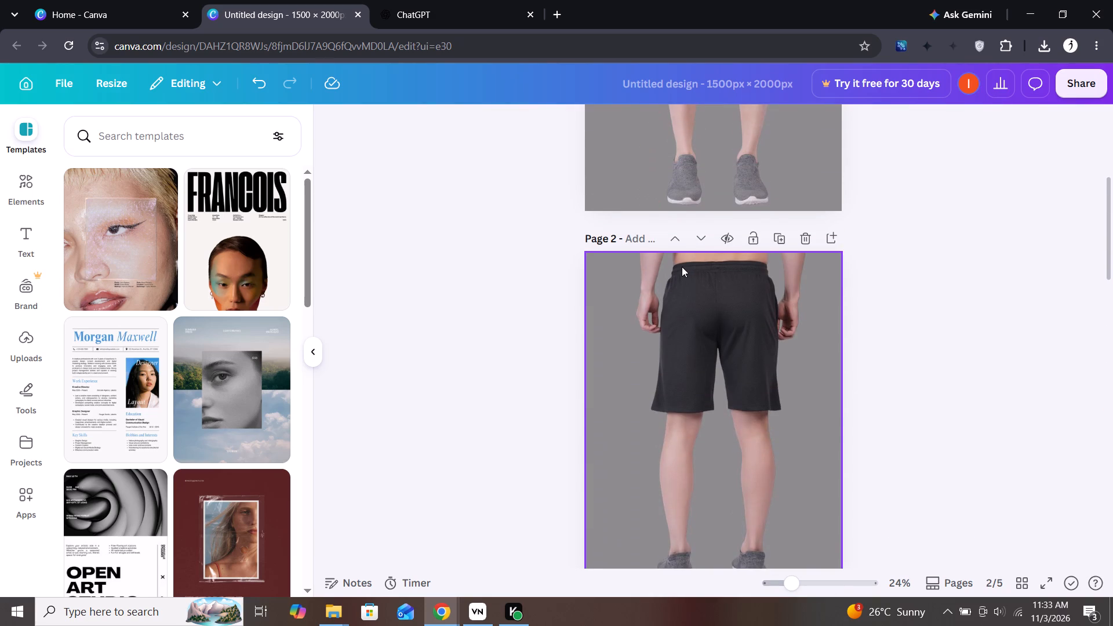
pyautogui.rightClick(682, 267)
pyautogui.click(728, 266)
pyautogui.scroll(5, 722, 295)
pyautogui.click(731, 324)
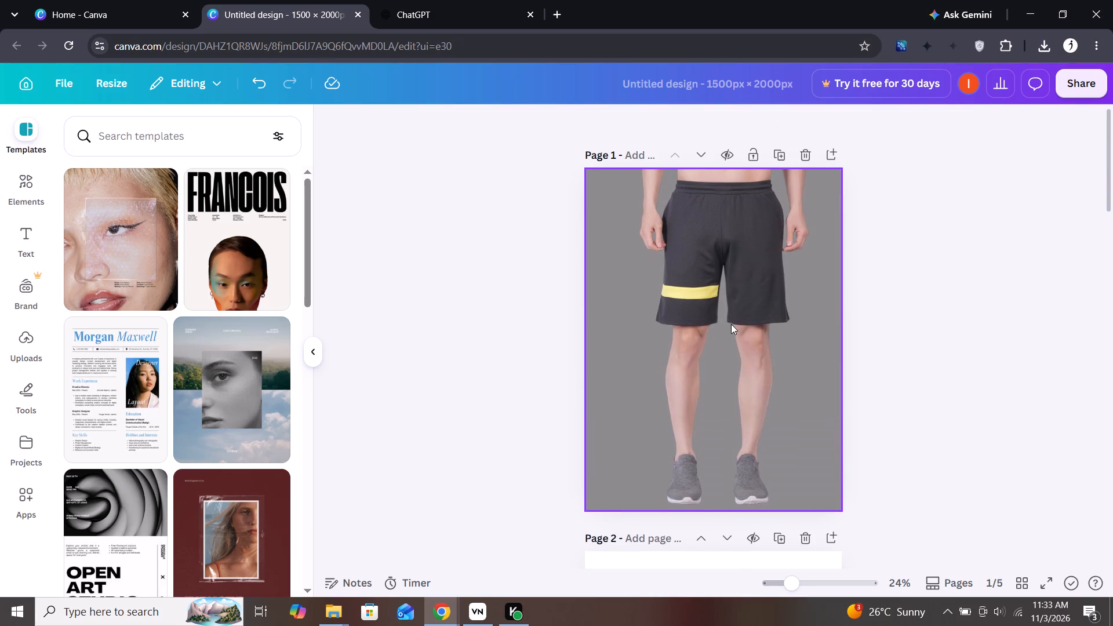
pyautogui.rightClick(731, 324)
pyautogui.click(796, 257)
pyautogui.scroll(5, 370, 333)
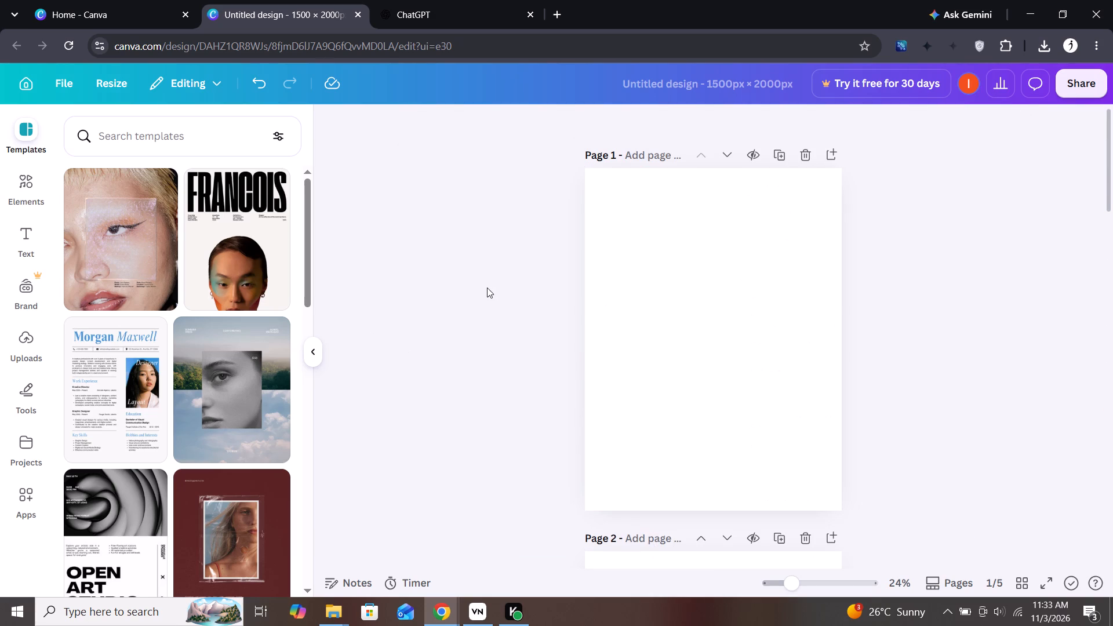
pyautogui.click(490, 283)
# Bring all five images from the ICMSH305 folder into the Canva design, placing them on blank page 1.
pyautogui.click(341, 617)
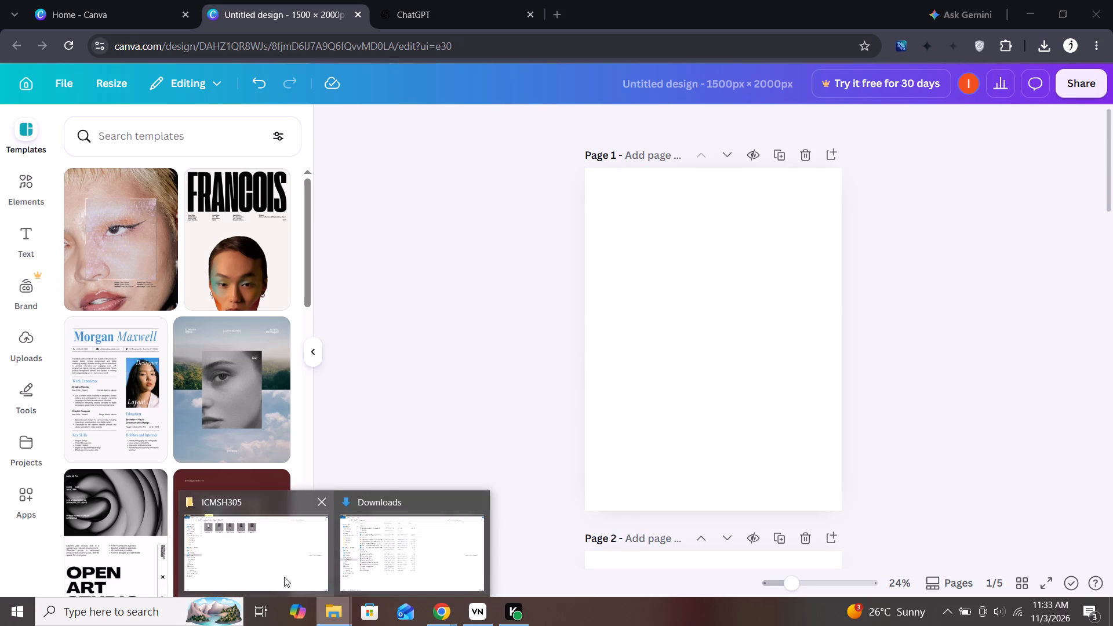
pyautogui.click(281, 574)
pyautogui.moveTo(185, 169); pyautogui.dragTo(514, 79)
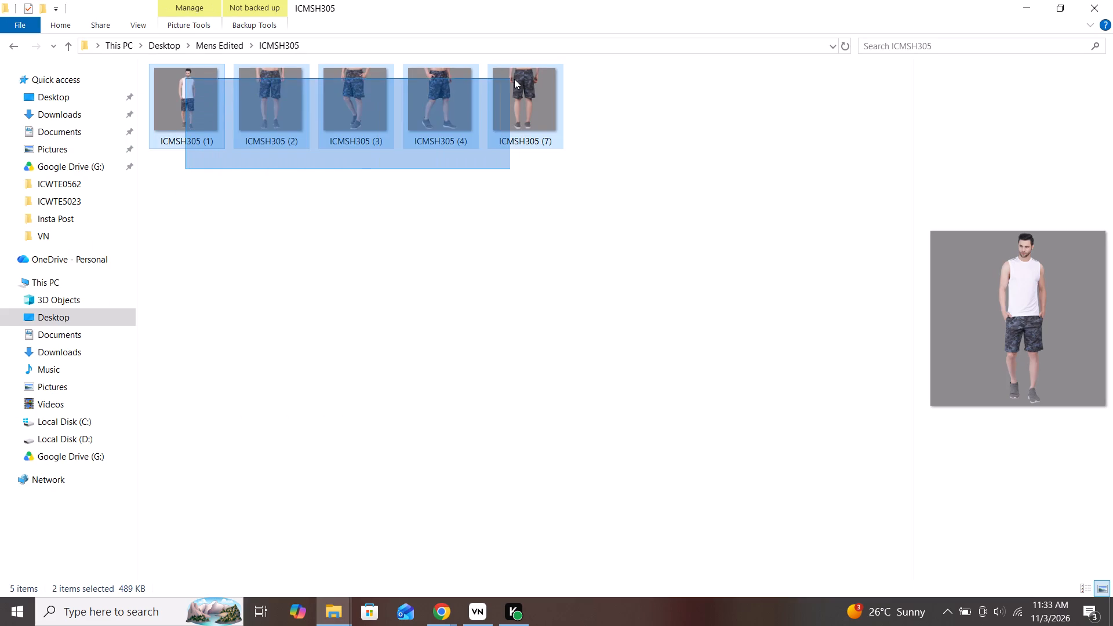
pyautogui.moveTo(514, 79); pyautogui.dragTo(522, 82)
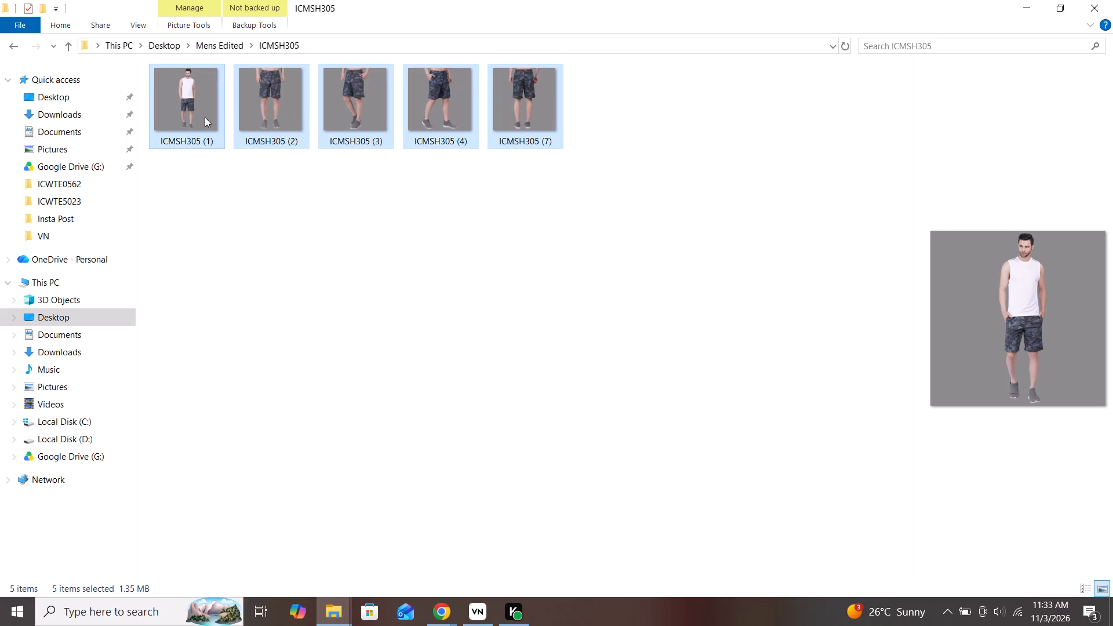
pyautogui.moveTo(205, 117); pyautogui.dragTo(424, 625)
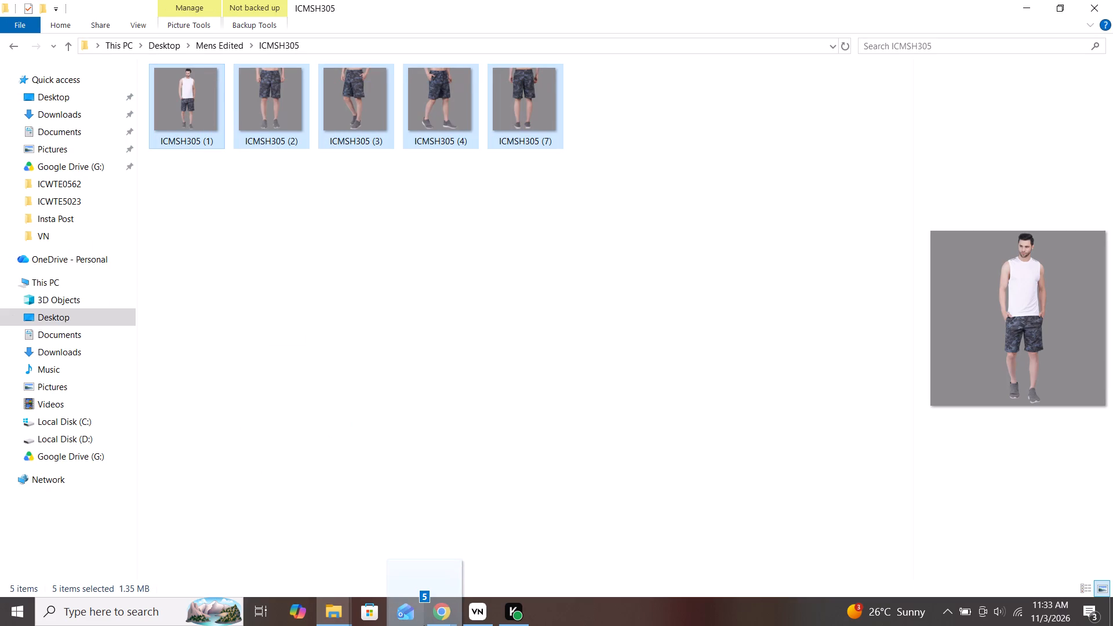
pyautogui.moveTo(424, 625); pyautogui.dragTo(386, 580)
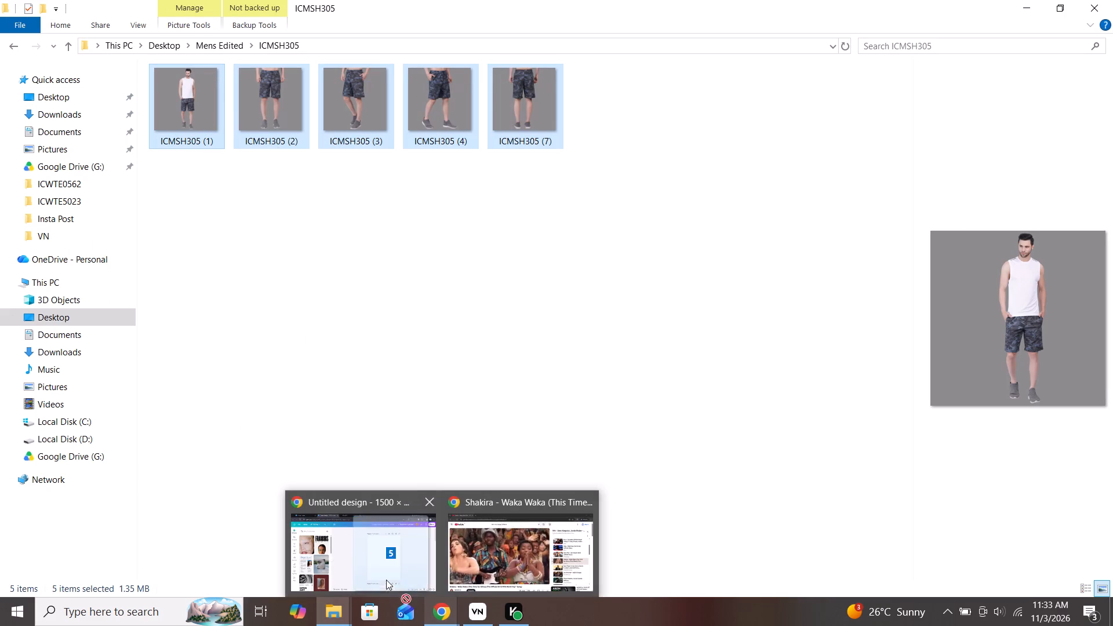
pyautogui.moveTo(386, 580); pyautogui.dragTo(684, 306)
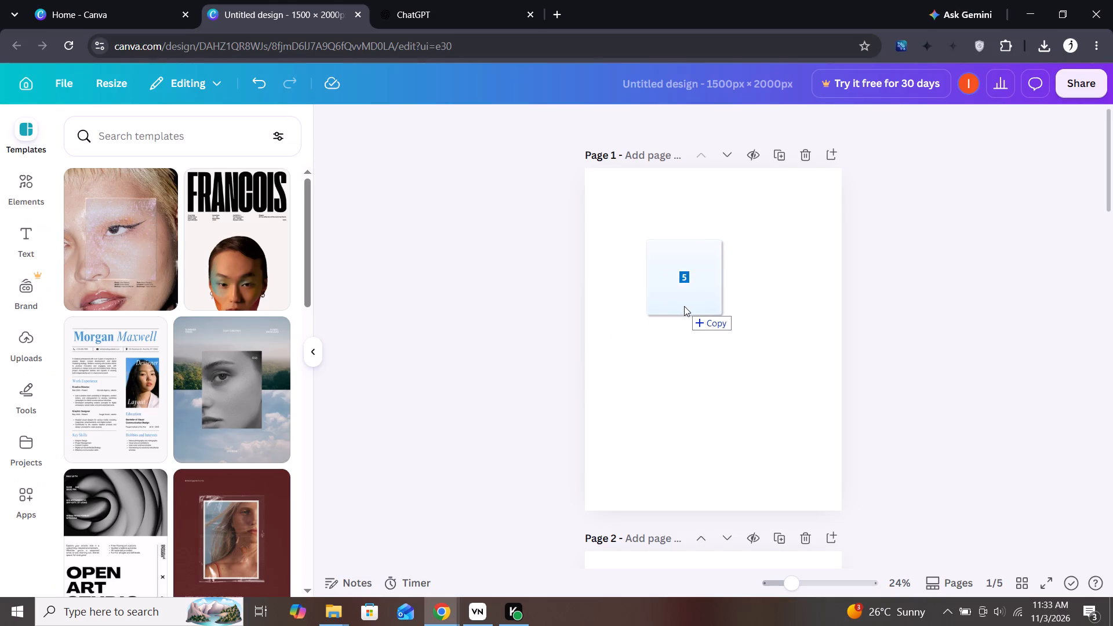
pyautogui.moveTo(684, 306); pyautogui.dragTo(686, 305)
# Move the back-view camouflage shorts photo from page 1 to page 2.
pyautogui.scroll(-1, 798, 326)
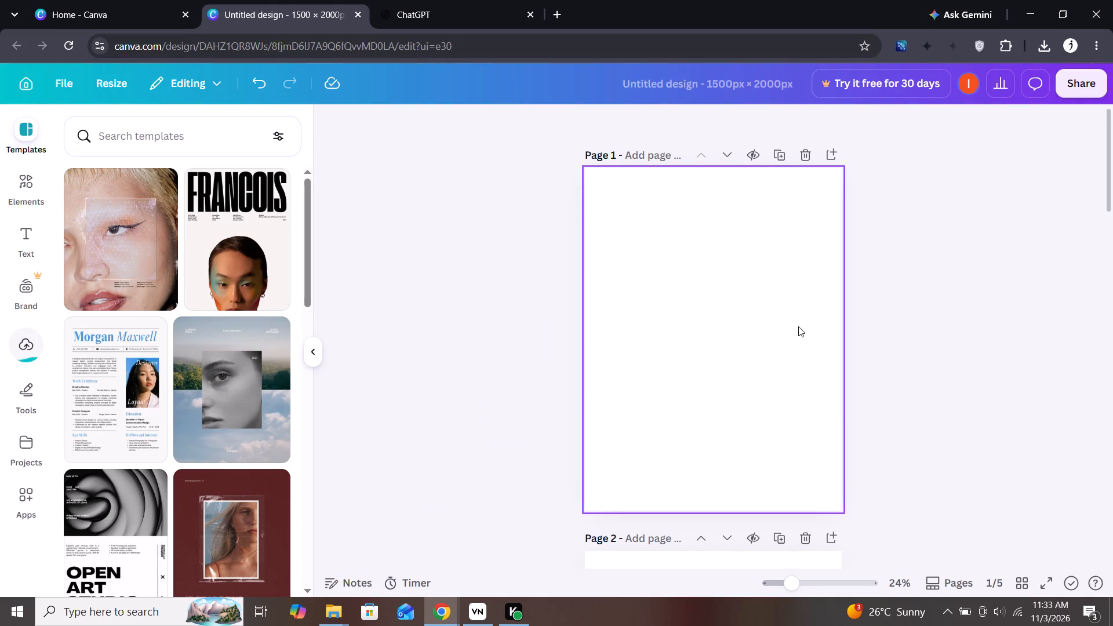
pyautogui.scroll(-2, 988, 309)
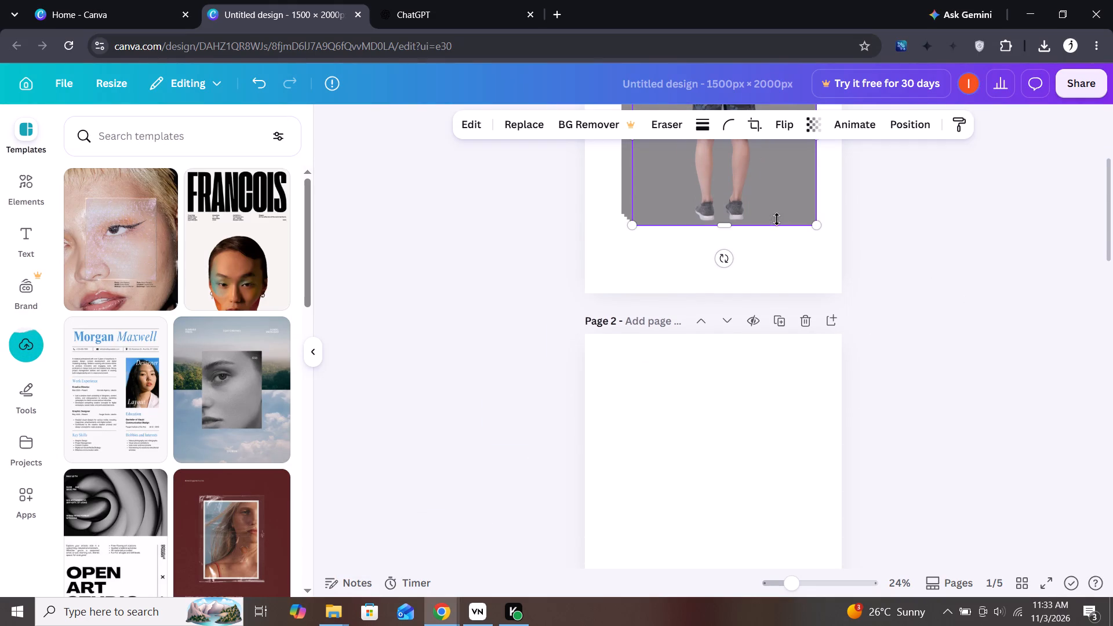
pyautogui.moveTo(752, 186); pyautogui.dragTo(747, 545)
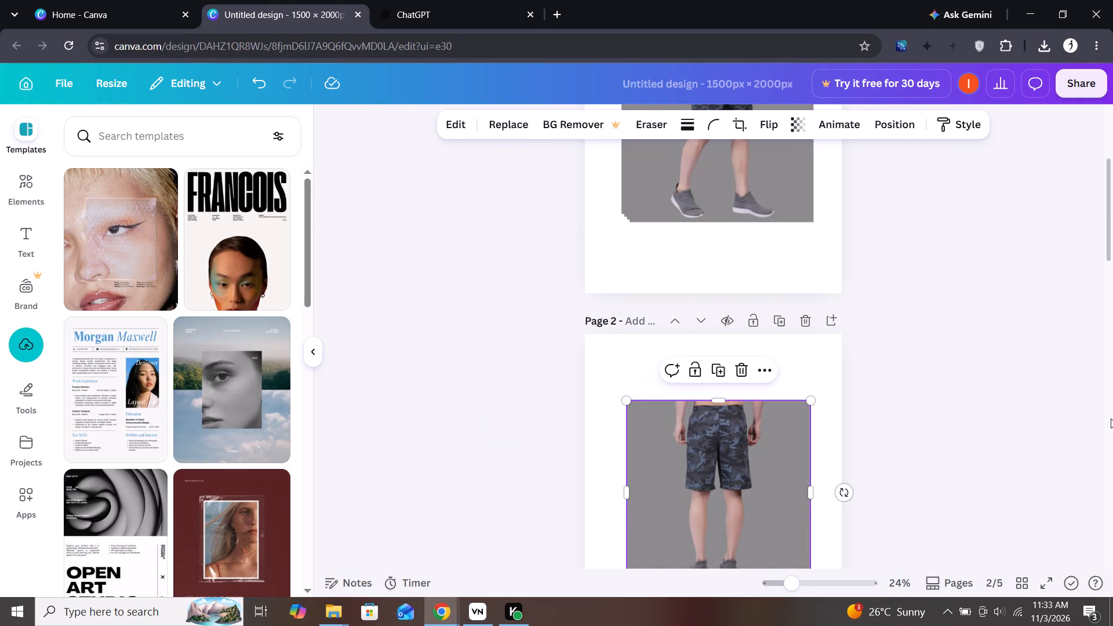
# Move the striding camouflage shorts photo, ICMSH305 (4), from page 1 to page 3.
pyautogui.scroll(4, 1111, 418)
pyautogui.scroll(-2, 1111, 418)
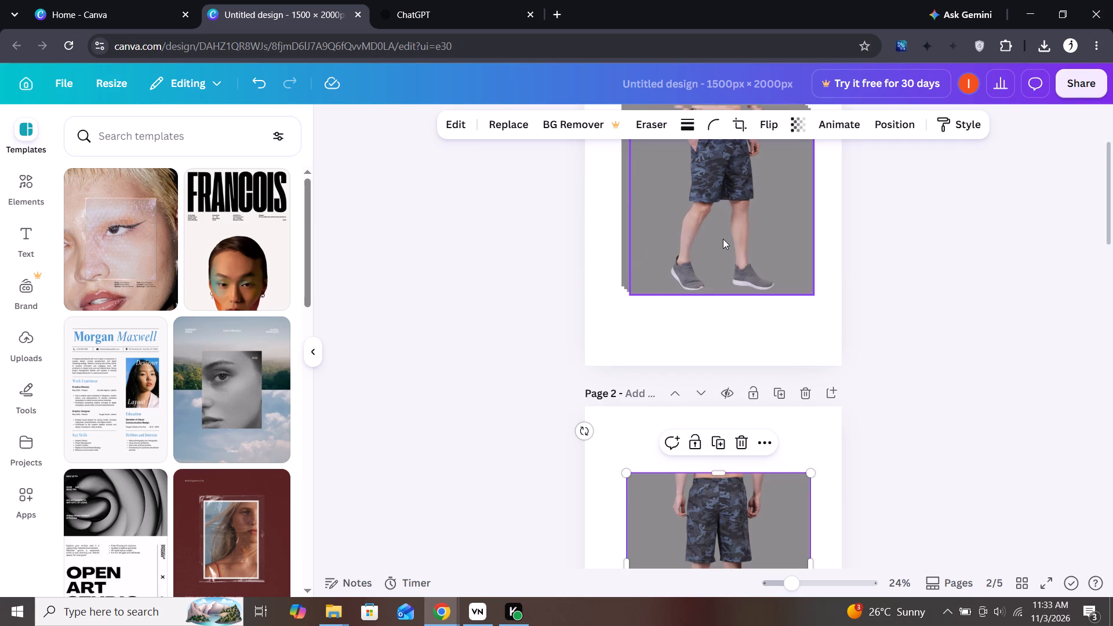
pyautogui.moveTo(723, 239); pyautogui.dragTo(694, 425)
pyautogui.scroll(-7, 763, 424)
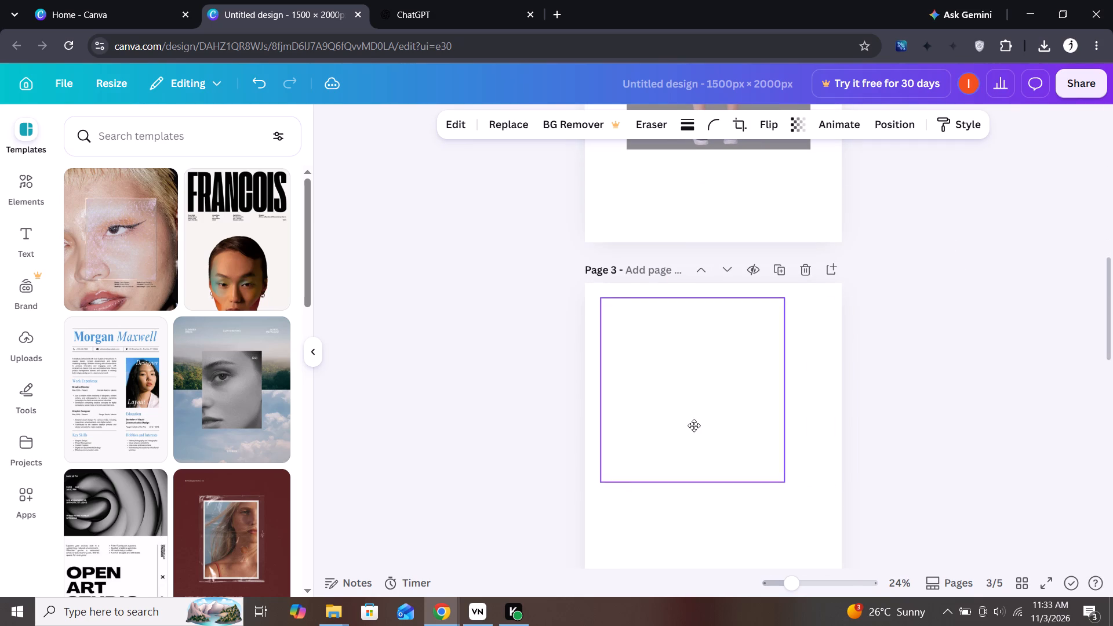
pyautogui.moveTo(694, 425); pyautogui.dragTo(689, 460)
# Move the side-pose camouflage shorts photo, ICMSH305 (3), from page 1 to page 4.
pyautogui.scroll(6, 923, 446)
pyautogui.scroll(3, 768, 417)
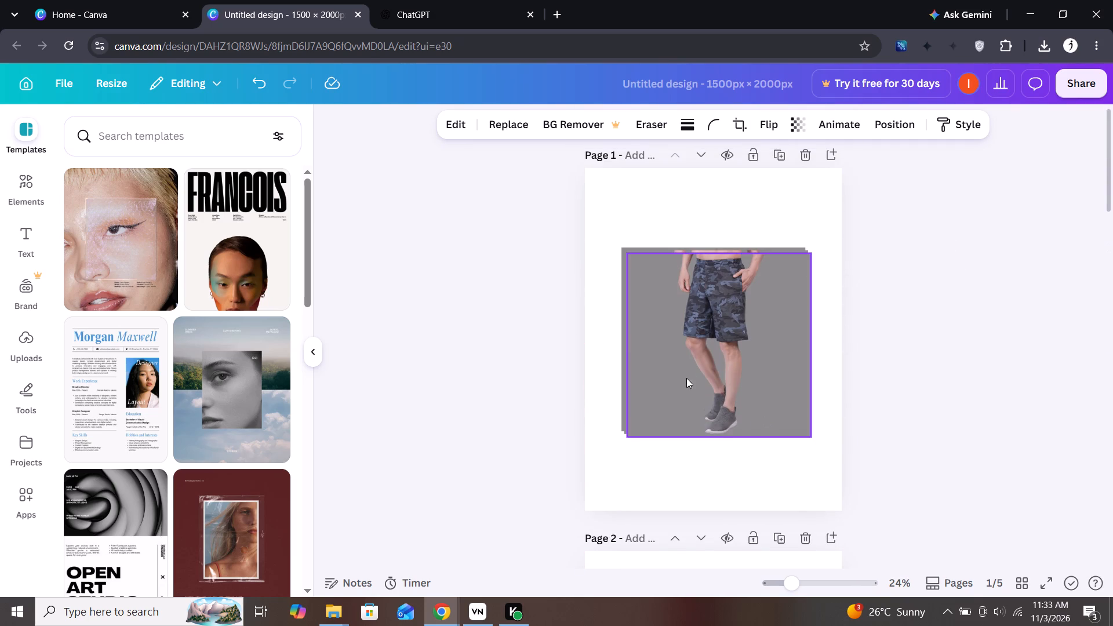
pyautogui.moveTo(699, 361); pyautogui.dragTo(695, 469)
pyautogui.scroll(-11, 697, 500)
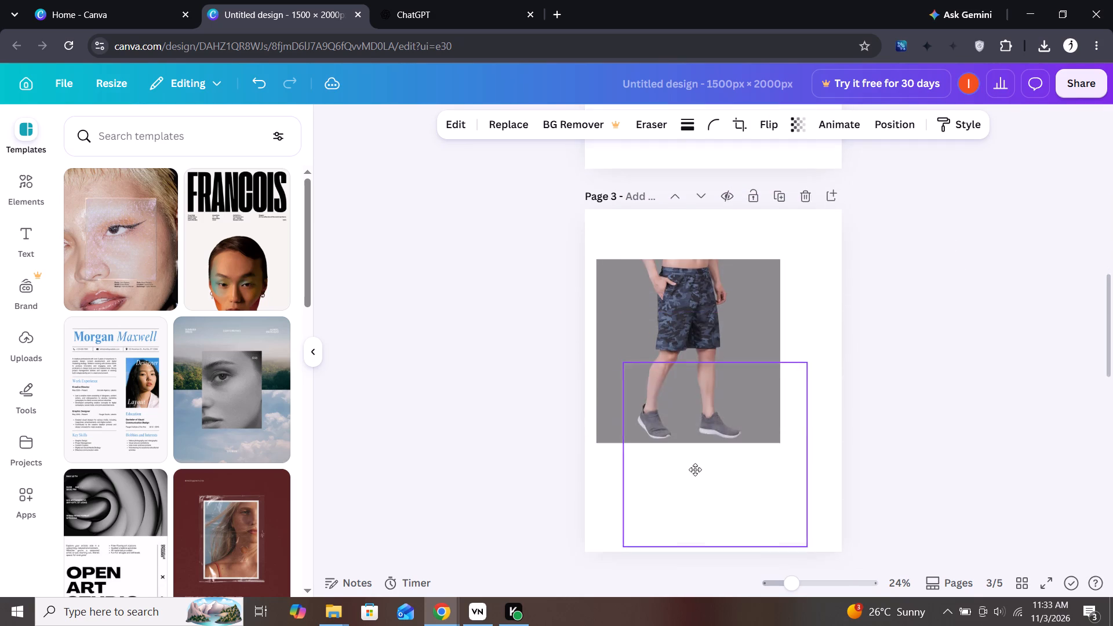
pyautogui.scroll(-4, 695, 469)
pyautogui.moveTo(695, 469); pyautogui.dragTo(696, 468)
# Shift the front-view camouflage shorts photo up and to the left on page 1, keeping it on that page.
pyautogui.scroll(13, 729, 441)
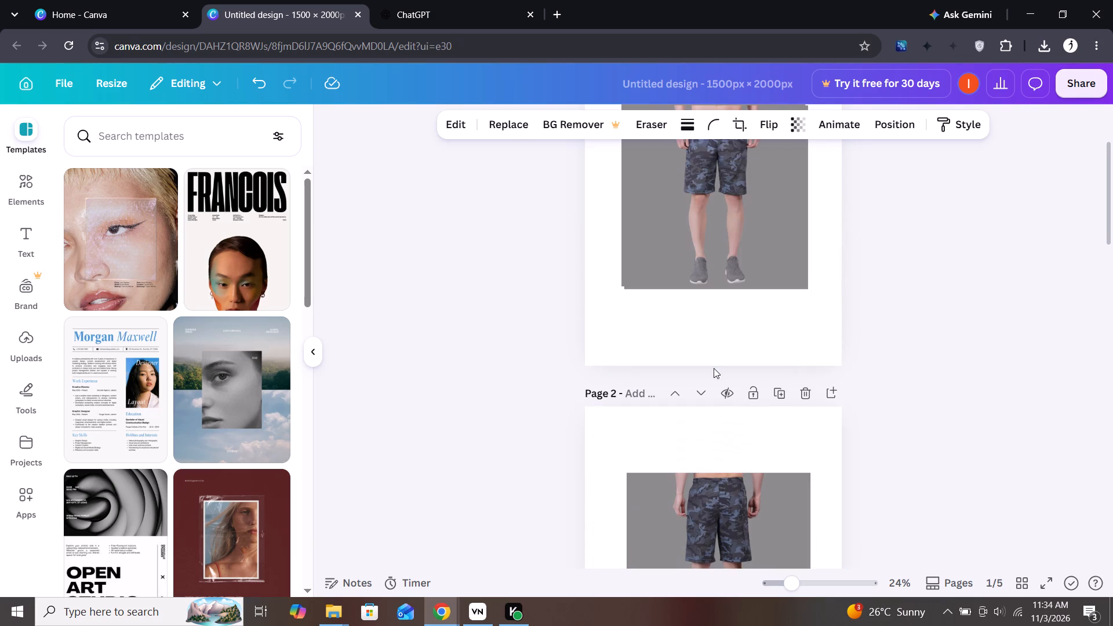
pyautogui.scroll(2, 714, 368)
pyautogui.moveTo(716, 341); pyautogui.dragTo(750, 434)
pyautogui.scroll(-3, 748, 430)
pyautogui.scroll(3, 750, 434)
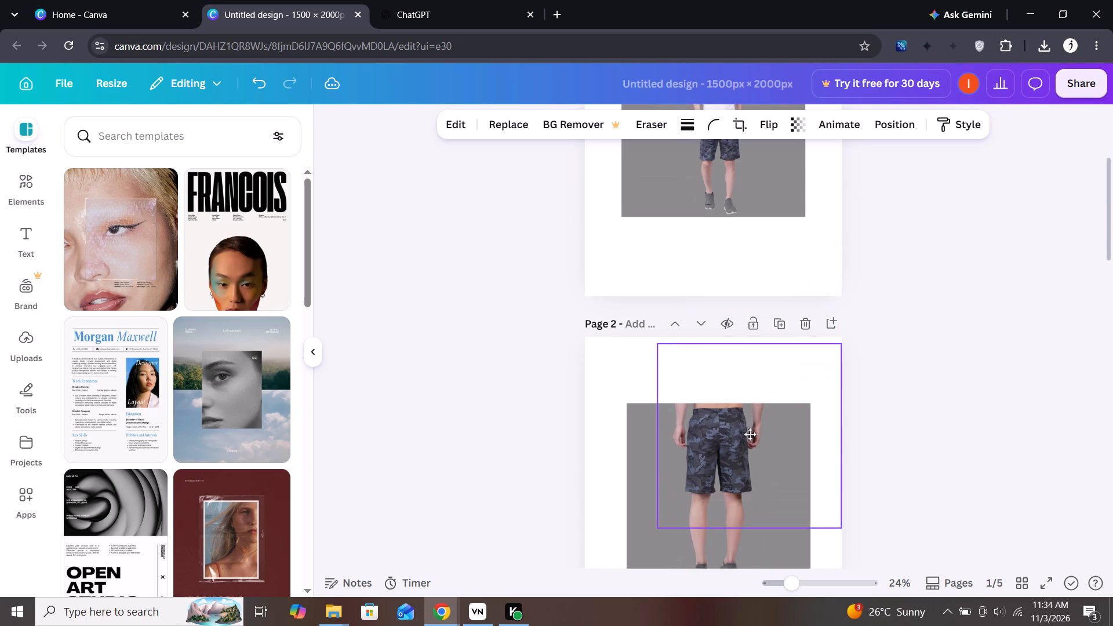
pyautogui.moveTo(750, 434); pyautogui.dragTo(719, 365)
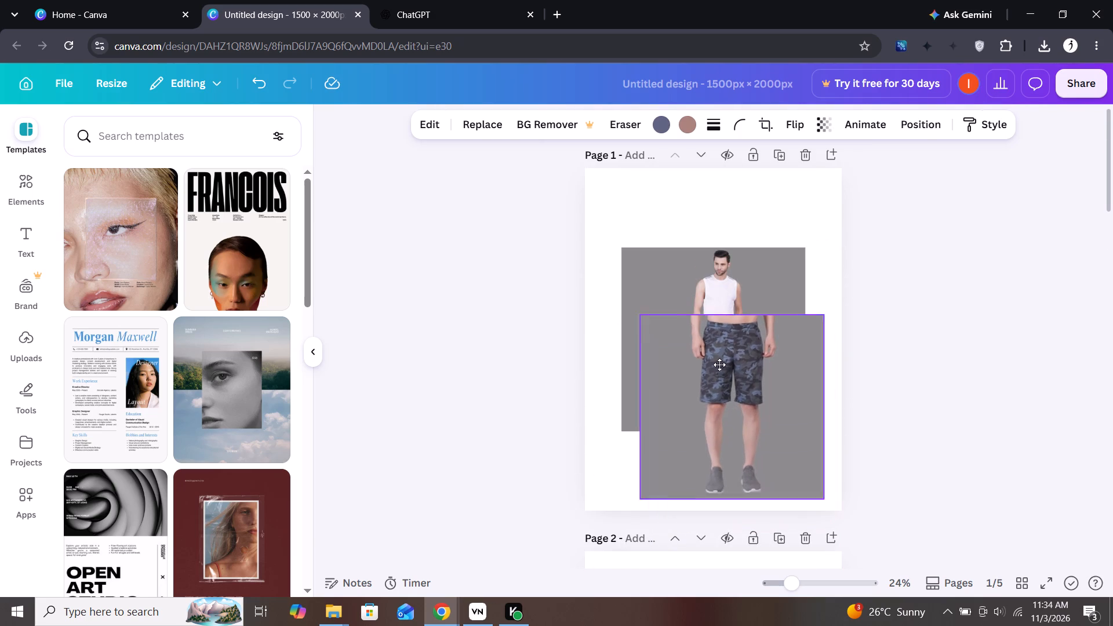
pyautogui.moveTo(719, 365); pyautogui.dragTo(696, 316)
# Move the full-body white tank top photo from page 1 to page 5 and centre it horizontally there.
pyautogui.click(675, 424)
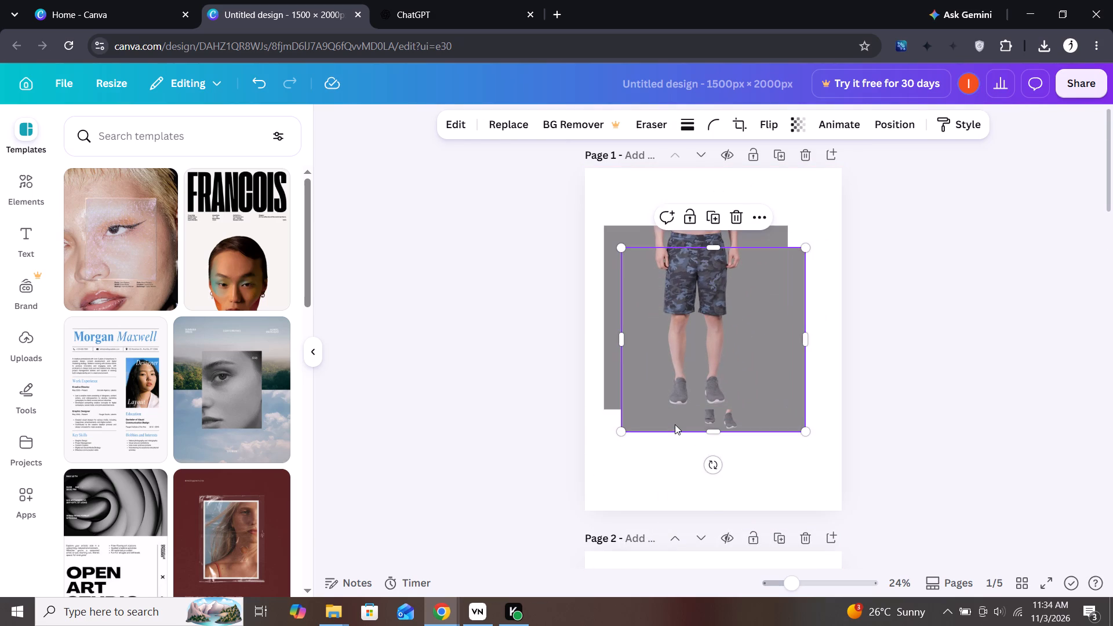
pyautogui.moveTo(675, 424); pyautogui.dragTo(686, 493)
pyautogui.scroll(-18, 686, 491)
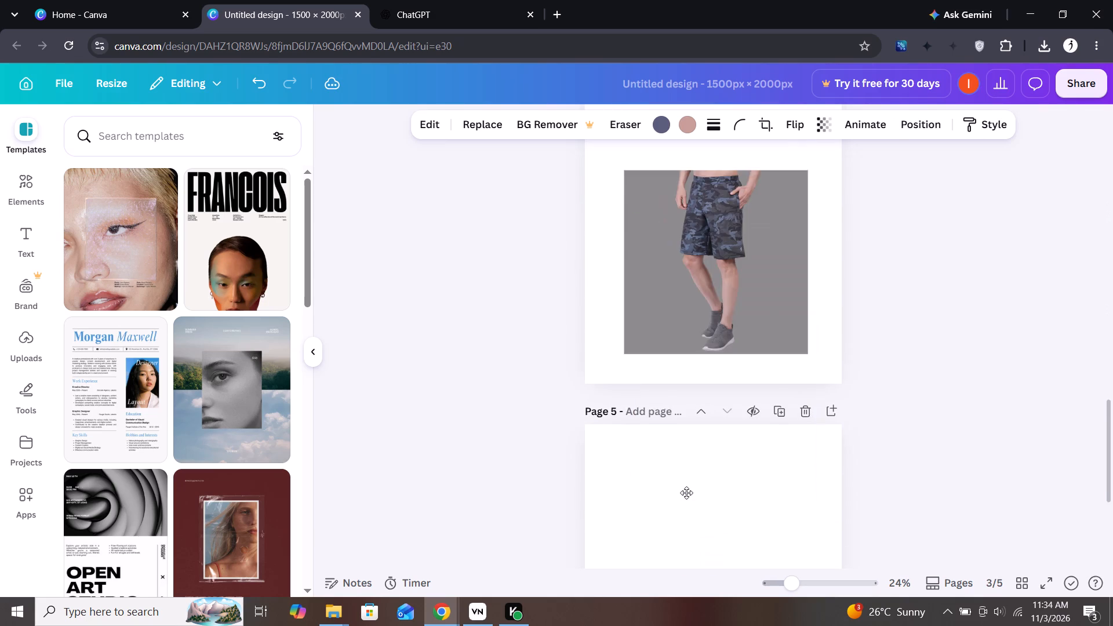
pyautogui.moveTo(686, 493); pyautogui.dragTo(699, 373)
pyautogui.scroll(-5, 686, 493)
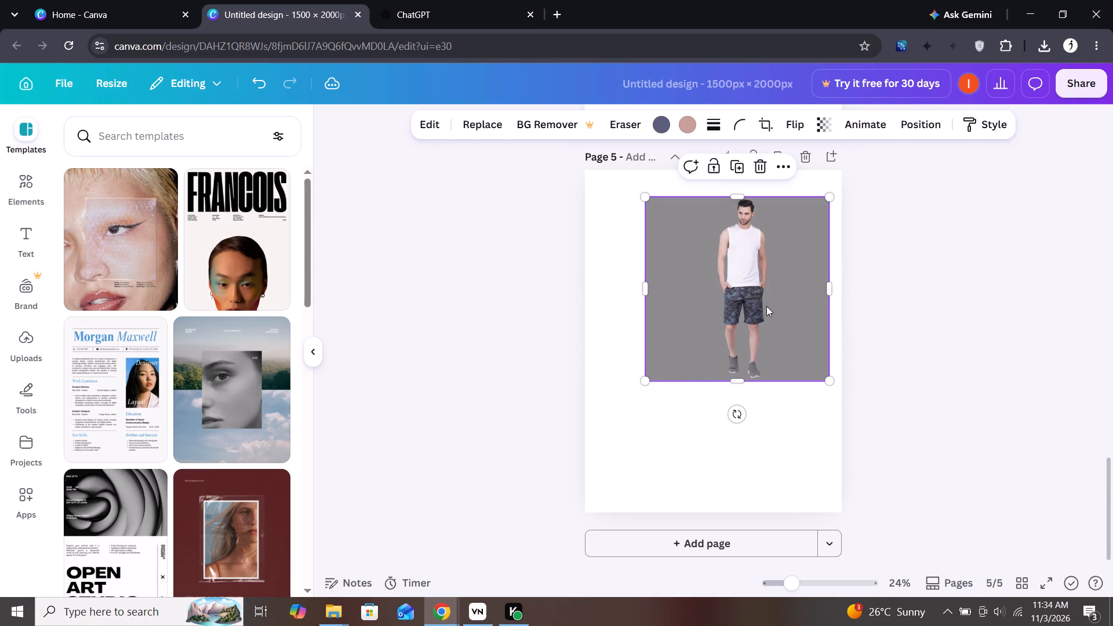
pyautogui.moveTo(761, 301); pyautogui.dragTo(739, 344)
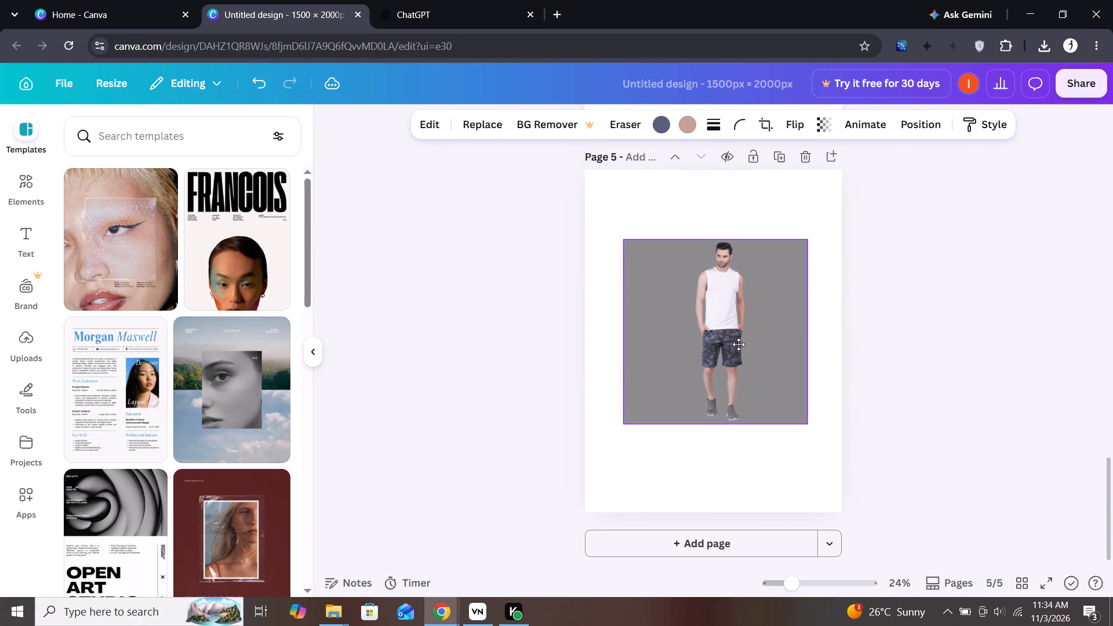
pyautogui.moveTo(739, 344); pyautogui.dragTo(733, 344)
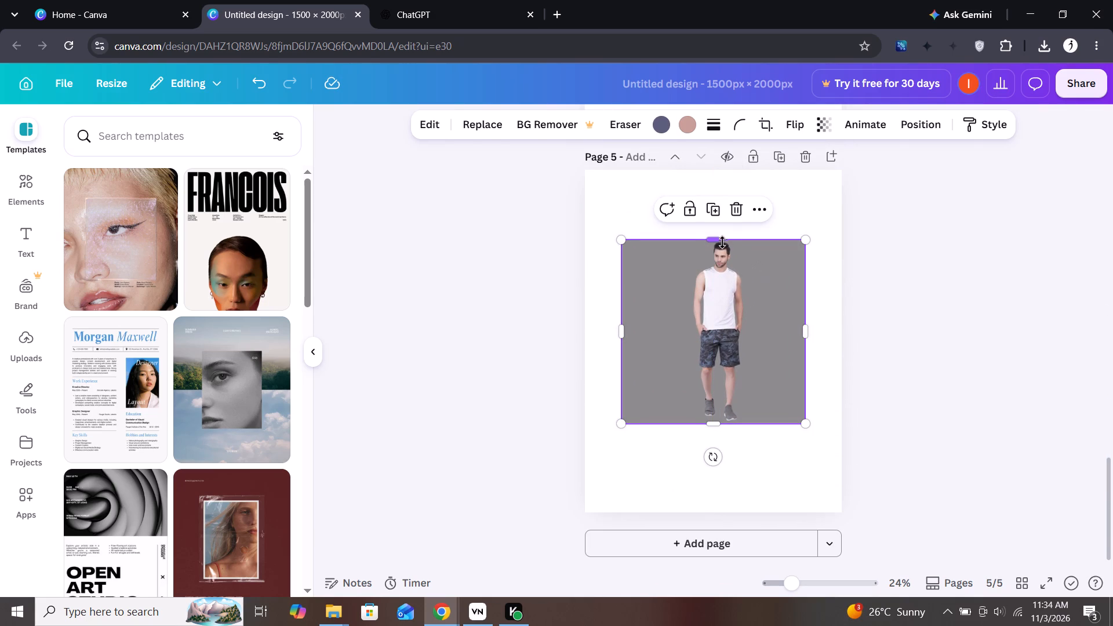
# Enlarge the full-body photo to cover all of page 5, shifting it slightly left so the model stands nearer the centre.
pyautogui.moveTo(718, 243); pyautogui.dragTo(718, 177)
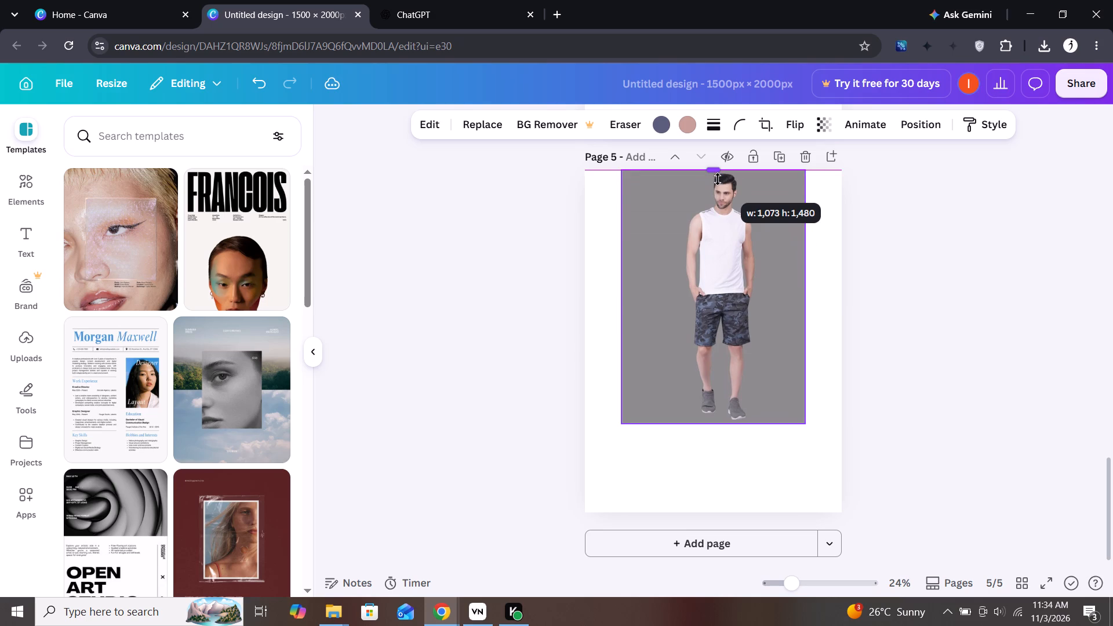
pyautogui.moveTo(711, 421); pyautogui.dragTo(712, 491)
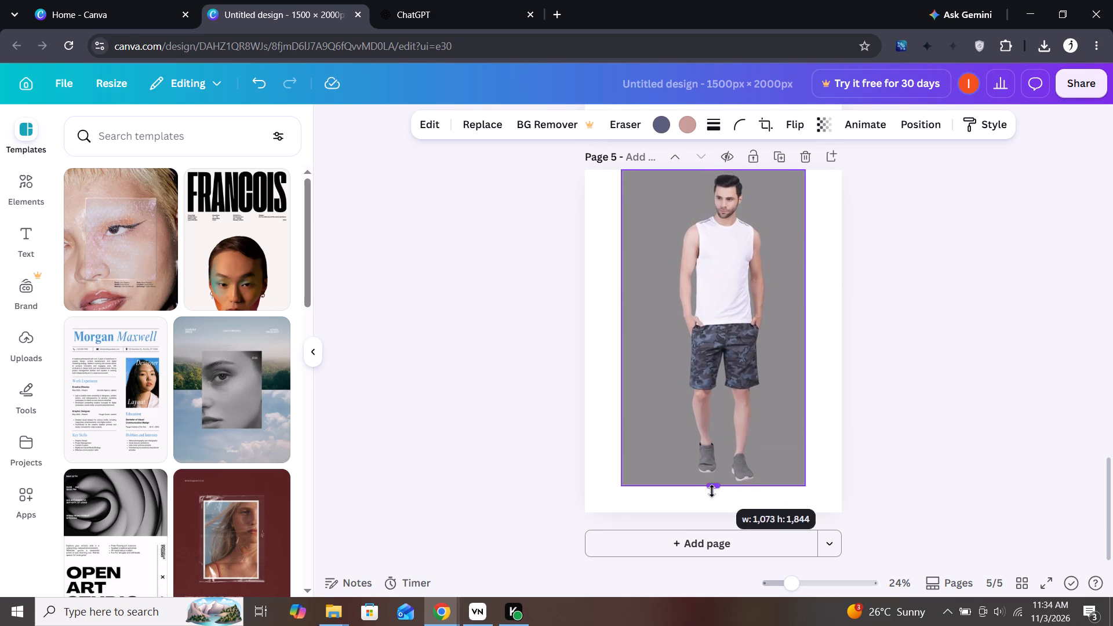
pyautogui.moveTo(712, 491); pyautogui.dragTo(706, 512)
pyautogui.moveTo(620, 341); pyautogui.dragTo(605, 342)
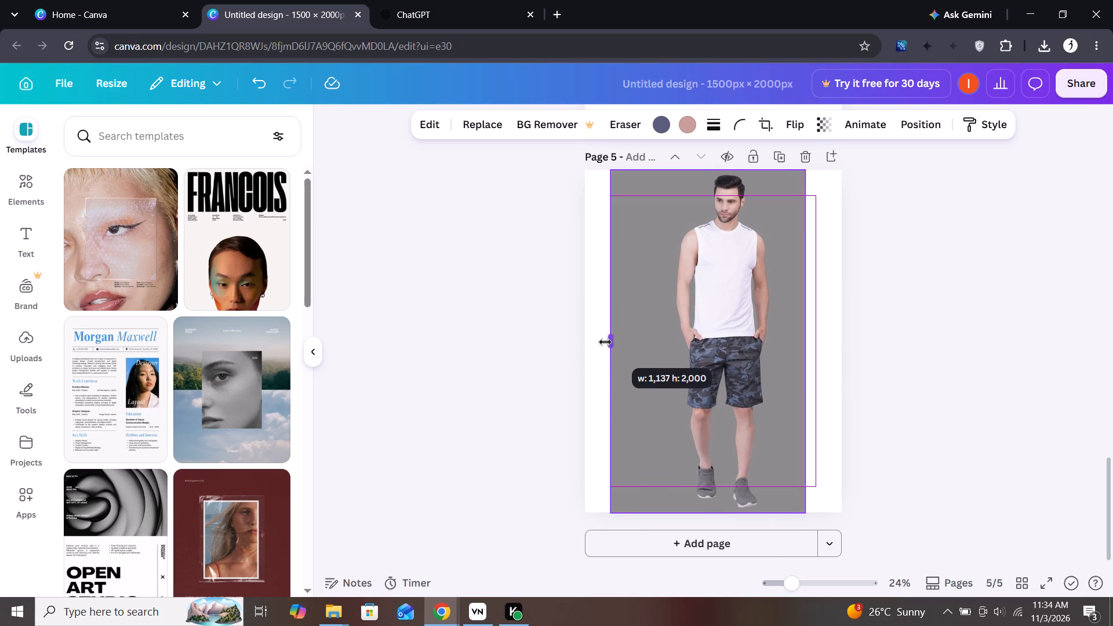
pyautogui.moveTo(605, 342); pyautogui.dragTo(586, 339)
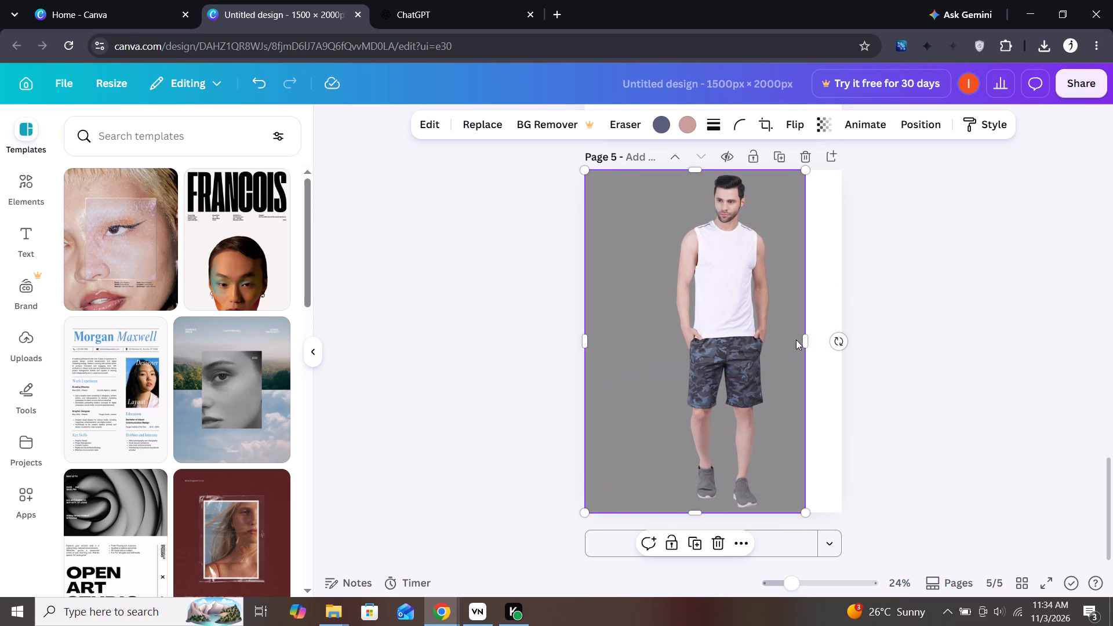
pyautogui.moveTo(805, 336); pyautogui.dragTo(841, 335)
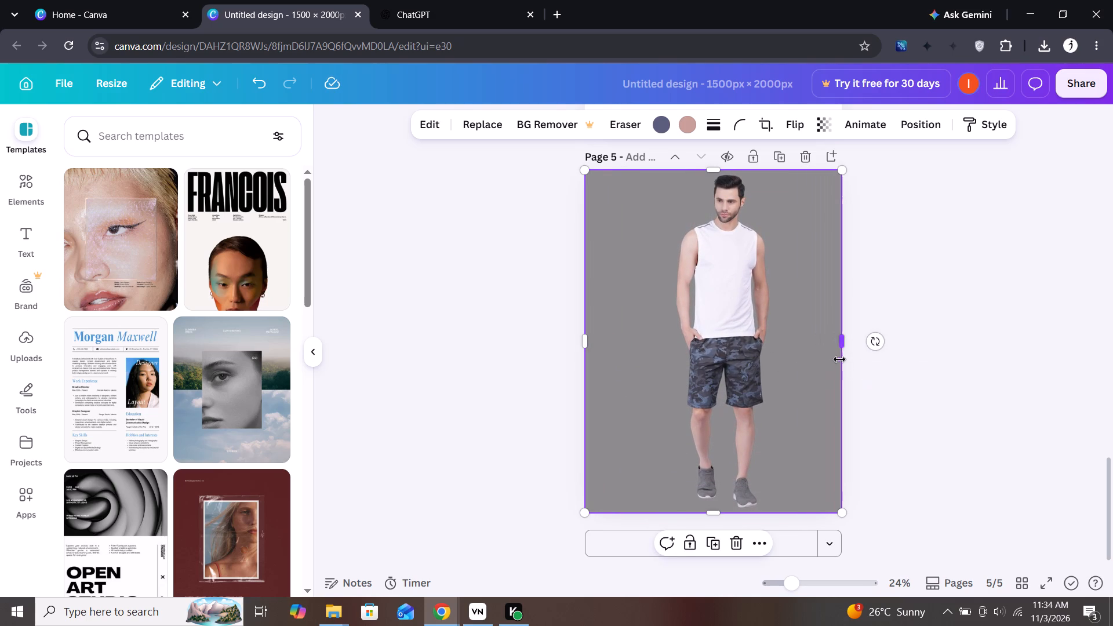
pyautogui.moveTo(779, 358); pyautogui.dragTo(766, 357)
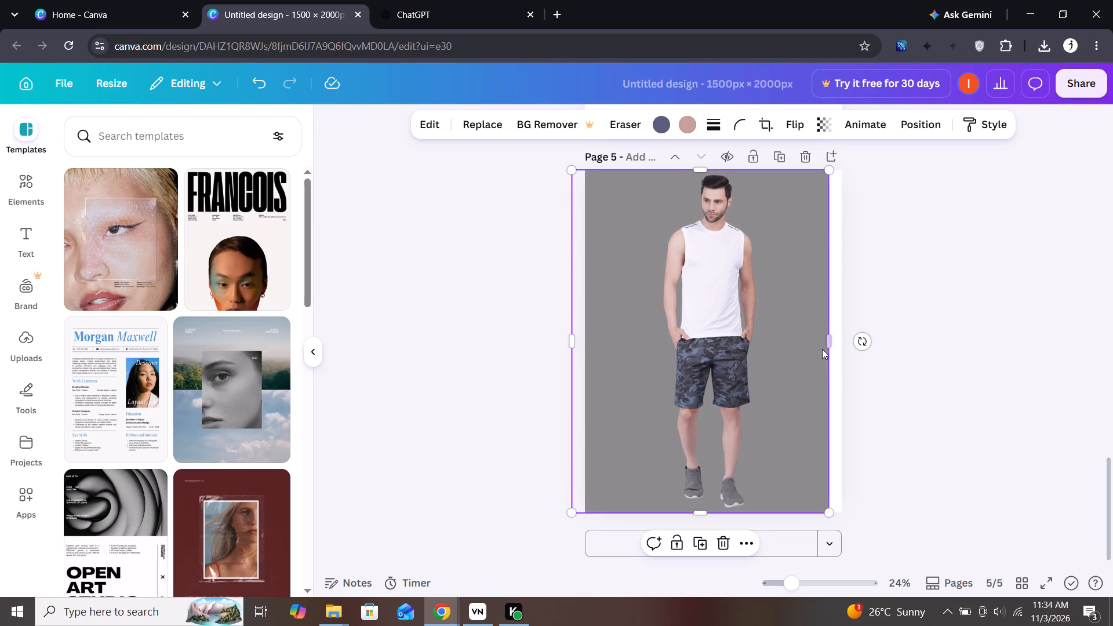
pyautogui.moveTo(828, 344); pyautogui.dragTo(841, 339)
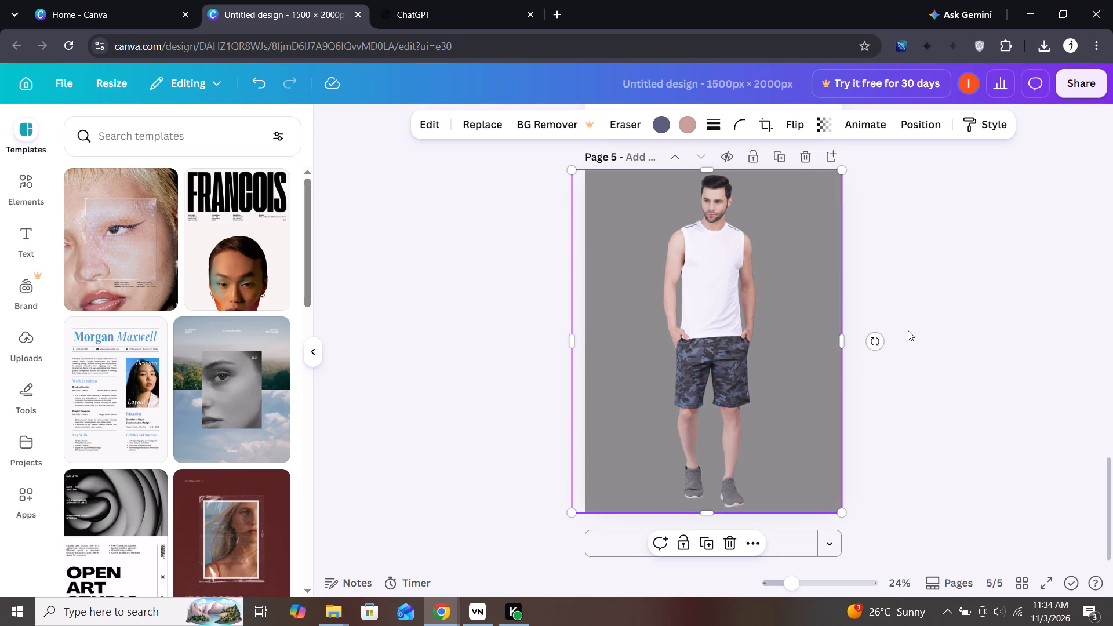
pyautogui.click(908, 330)
# Enlarge the side-pose camouflage shorts photo on page 4 to fill the whole 1500 × 2000 px page.
pyautogui.scroll(6, 848, 345)
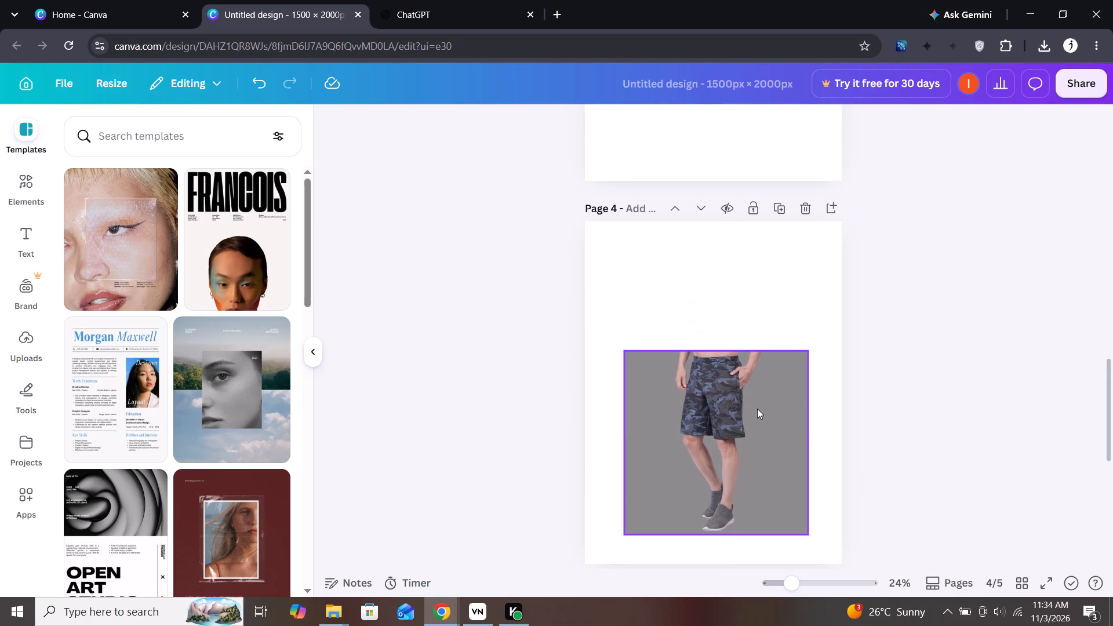
pyautogui.click(757, 409)
pyautogui.scroll(-1, 726, 365)
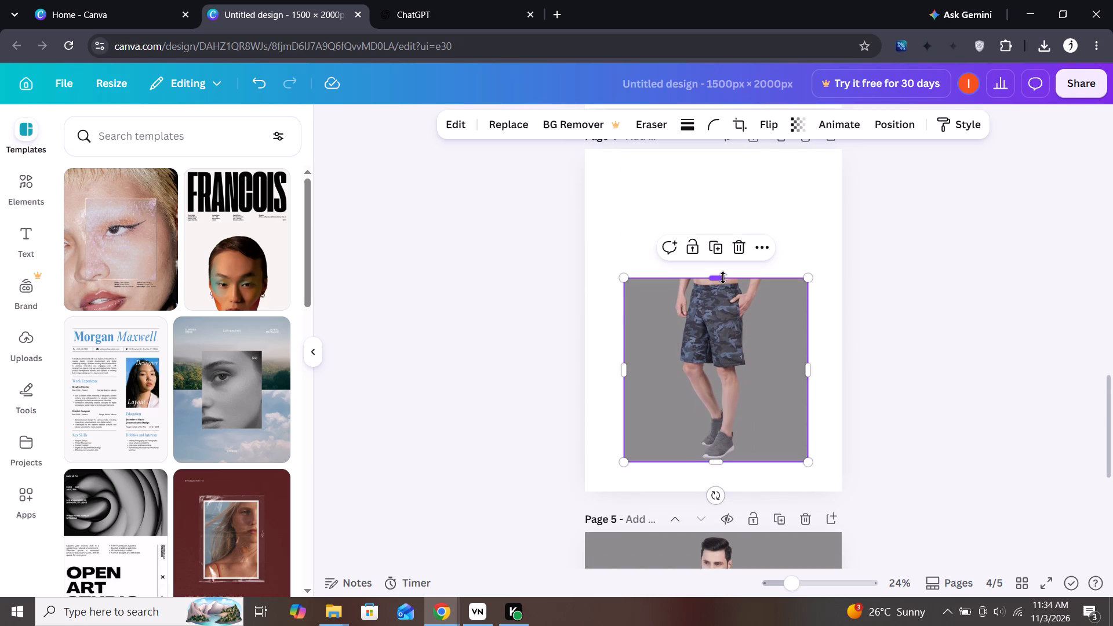
pyautogui.moveTo(723, 278); pyautogui.dragTo(720, 152)
pyautogui.moveTo(720, 465); pyautogui.dragTo(725, 490)
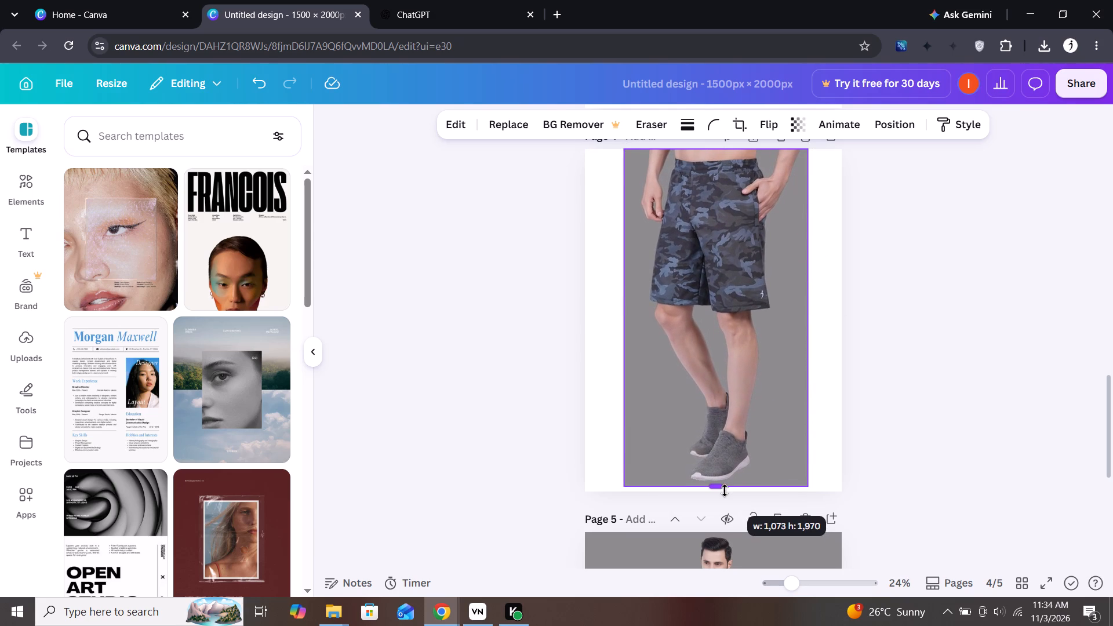
pyautogui.moveTo(725, 490); pyautogui.dragTo(724, 494)
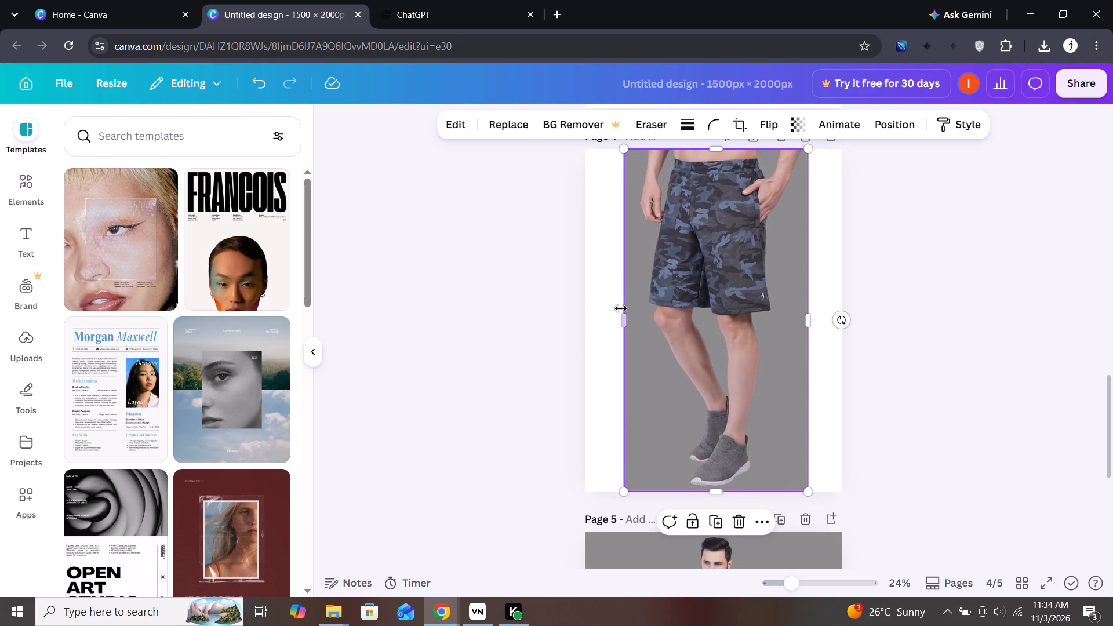
pyautogui.moveTo(623, 325); pyautogui.dragTo(586, 323)
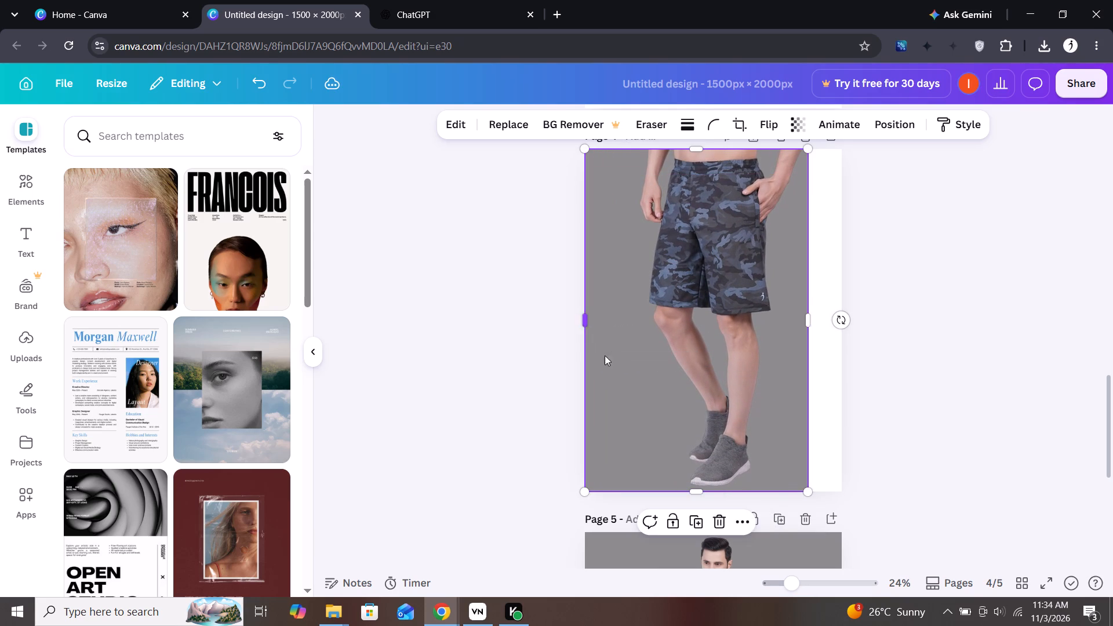
pyautogui.moveTo(808, 317); pyautogui.dragTo(838, 316)
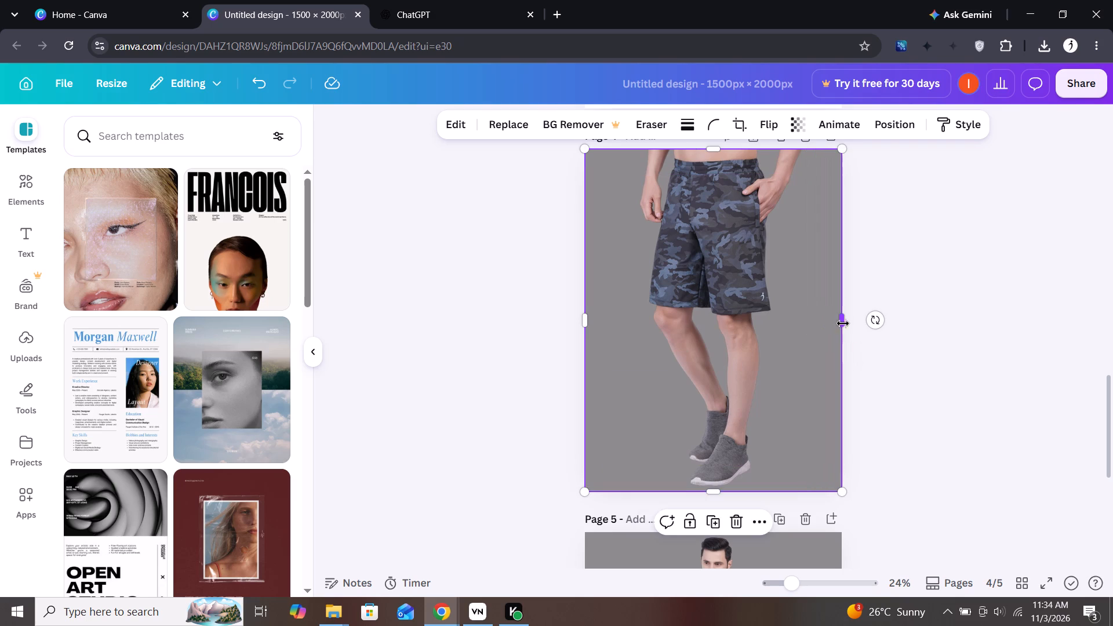
pyautogui.click(922, 299)
# Enlarge the walking-pose shorts photo on page 3 to the full 2,000 px page height and extend it to the page's right edge.
pyautogui.scroll(5, 922, 299)
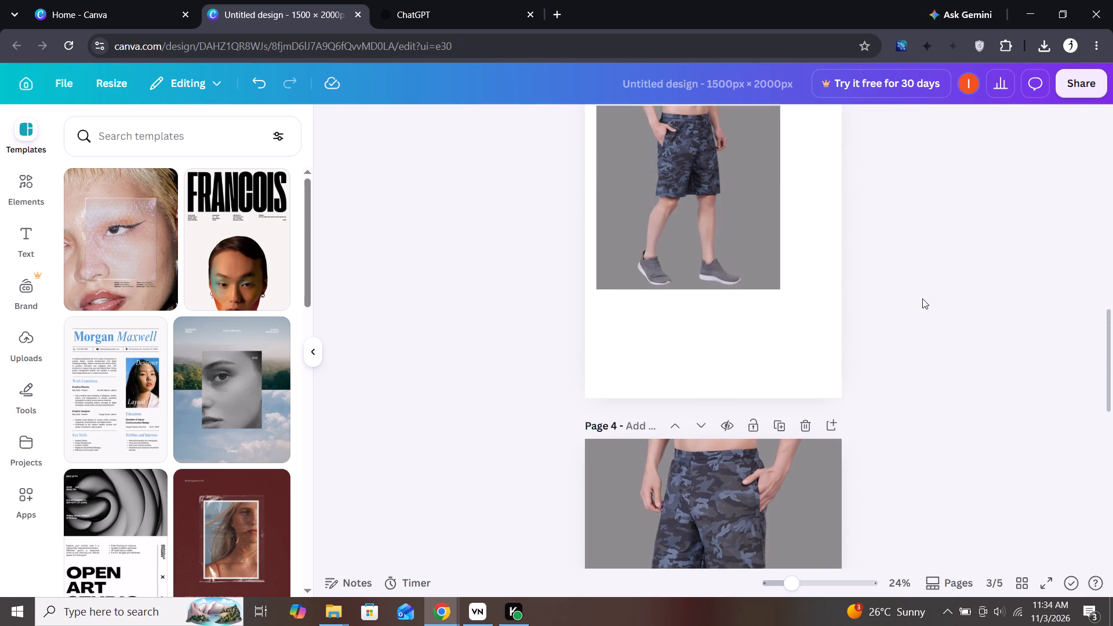
pyautogui.scroll(1, 922, 299)
pyautogui.click(723, 333)
pyautogui.moveTo(691, 250); pyautogui.dragTo(692, 232)
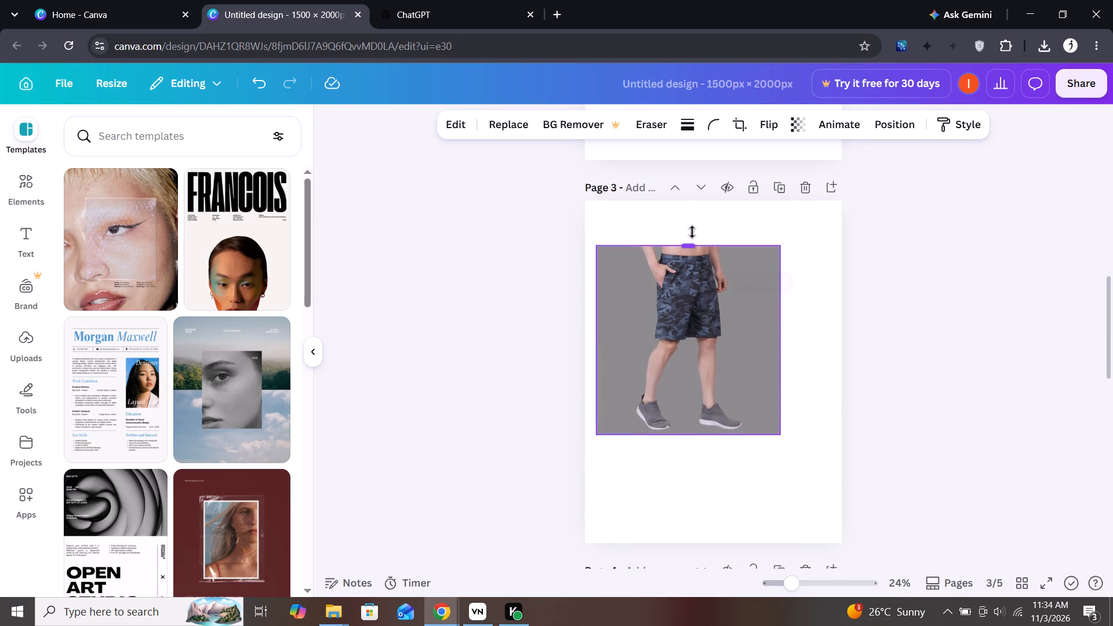
pyautogui.moveTo(692, 232); pyautogui.dragTo(693, 202)
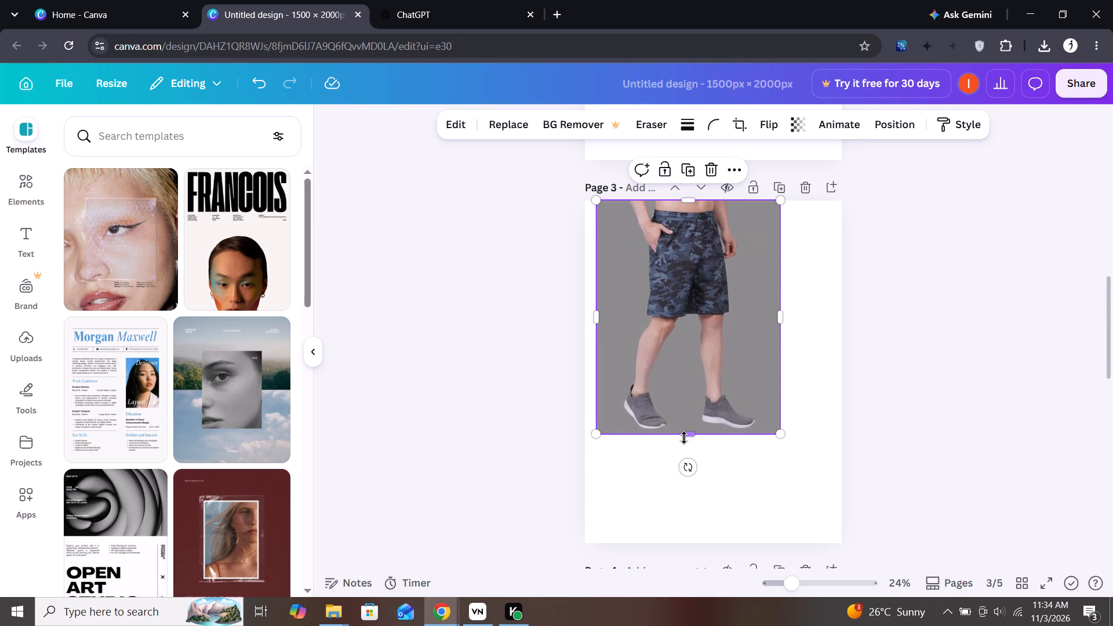
pyautogui.moveTo(684, 438); pyautogui.dragTo(693, 547)
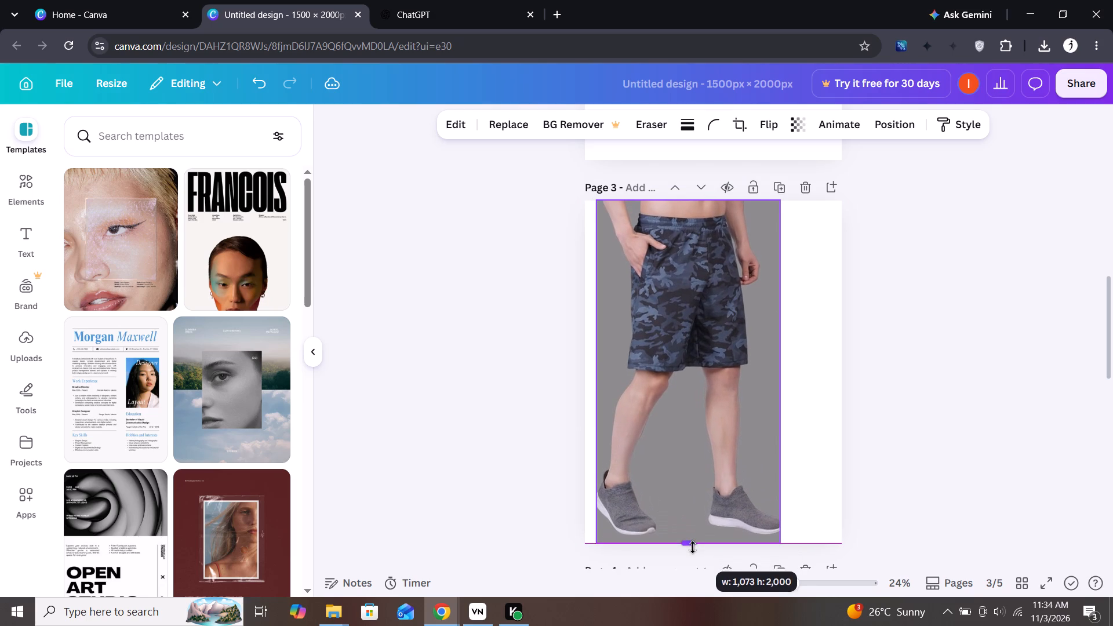
pyautogui.moveTo(693, 547); pyautogui.dragTo(694, 548)
pyautogui.moveTo(782, 372); pyautogui.dragTo(832, 372)
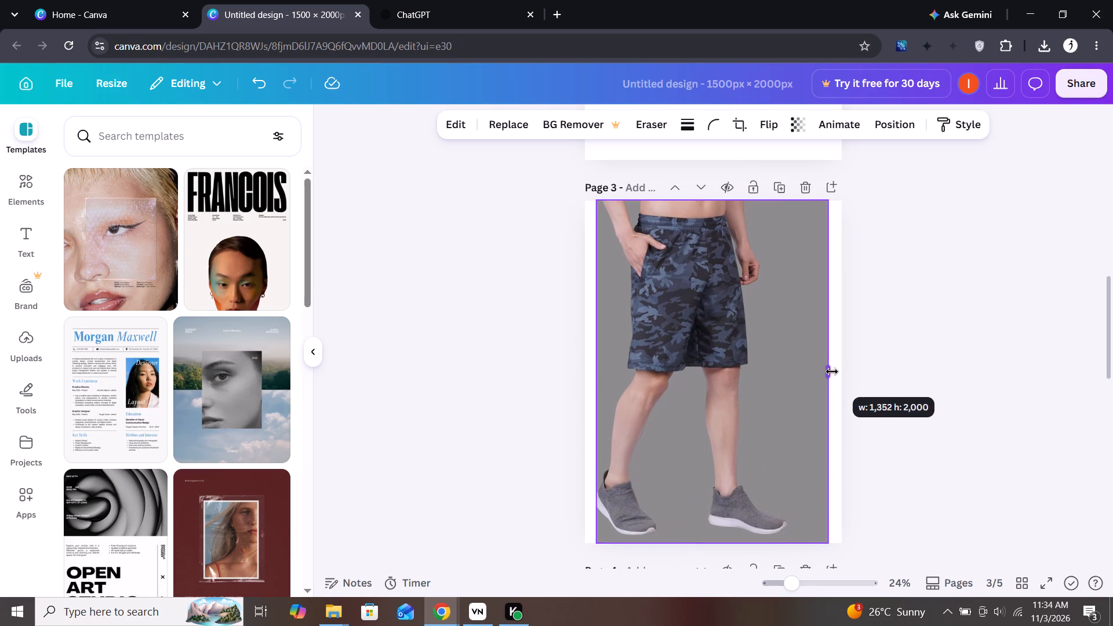
pyautogui.moveTo(832, 372); pyautogui.dragTo(841, 372)
# Shift the page 3 photo right so the model stands nearer the centre, and extend its left side to cover the page.
pyautogui.moveTo(711, 380); pyautogui.dragTo(712, 378)
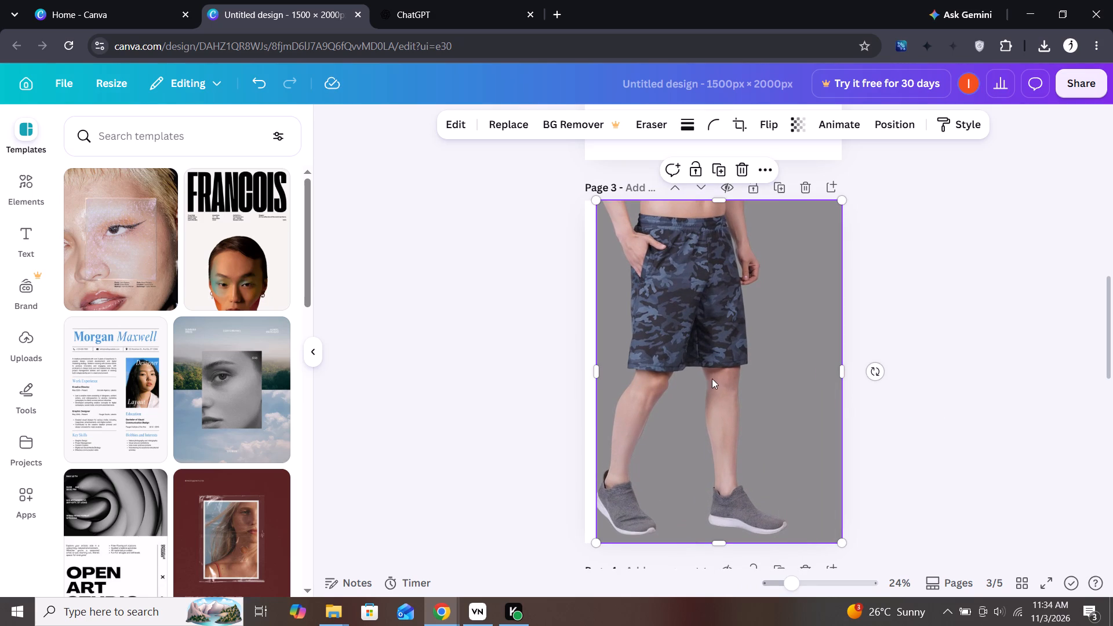
pyautogui.moveTo(712, 378); pyautogui.dragTo(752, 377)
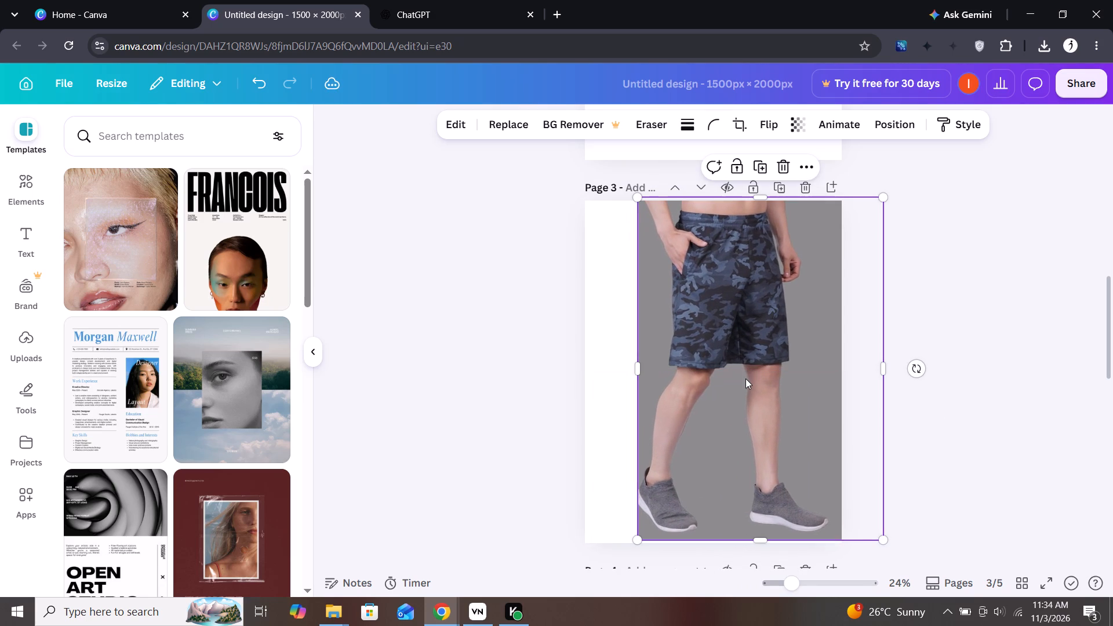
pyautogui.click(745, 378)
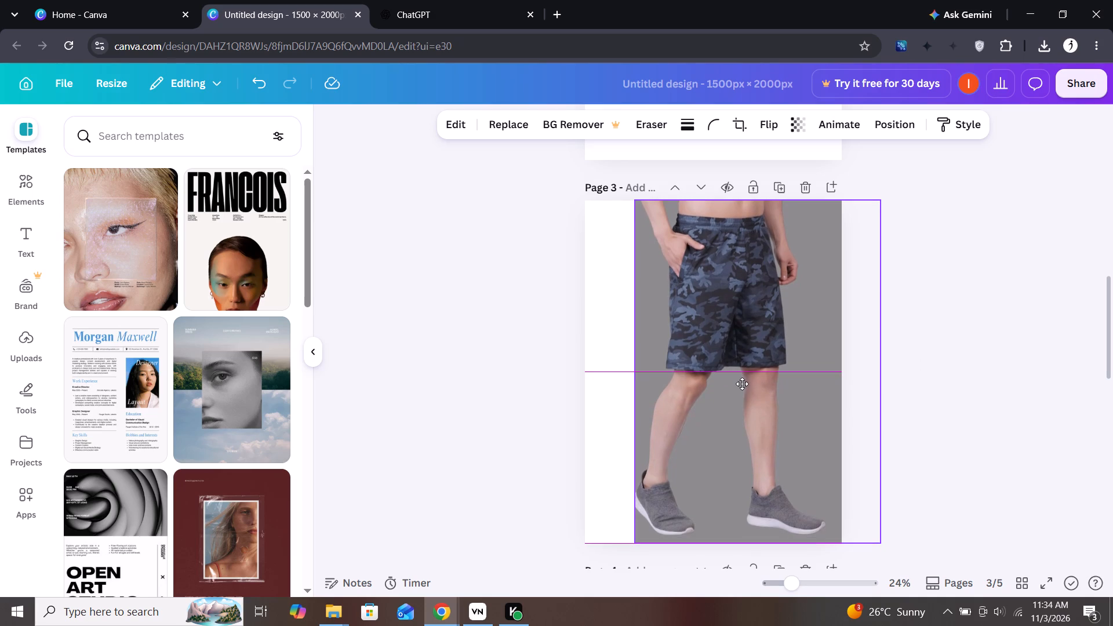
pyautogui.moveTo(639, 377); pyautogui.dragTo(614, 378)
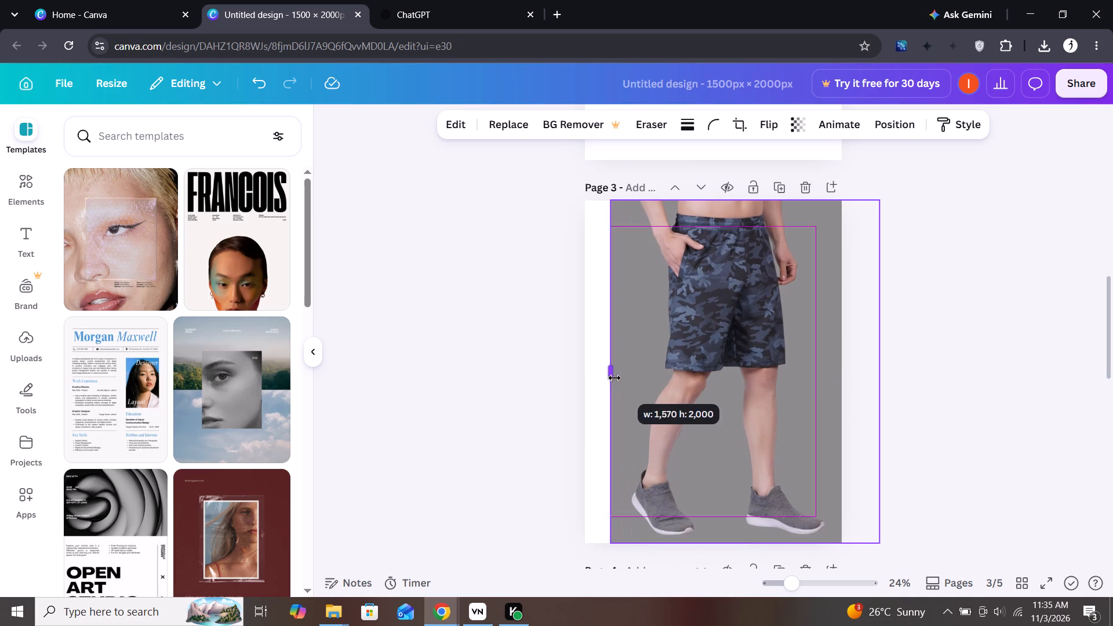
pyautogui.moveTo(614, 378); pyautogui.dragTo(591, 379)
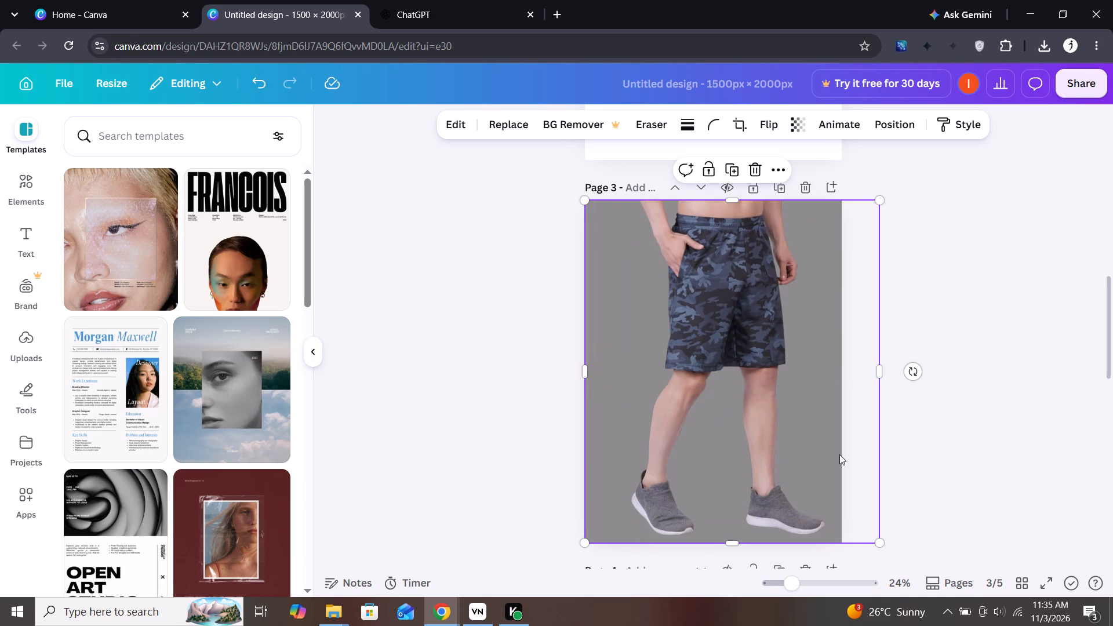
pyautogui.moveTo(784, 415); pyautogui.dragTo(776, 416)
pyautogui.click(951, 419)
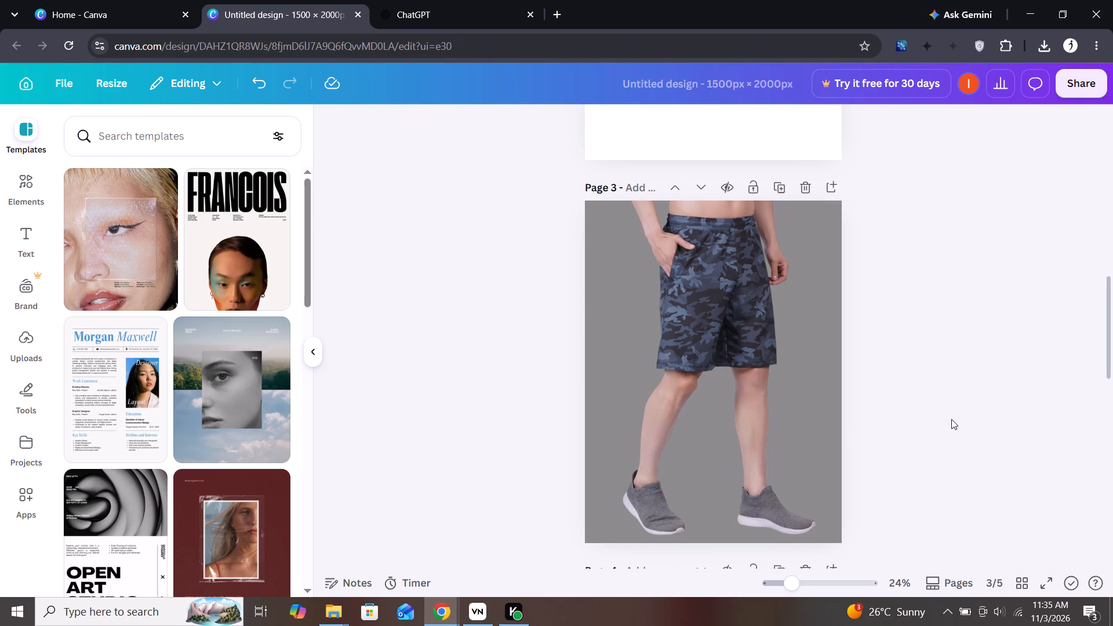
# Enlarge the back-view camouflage shorts photo on page 2 to fill the whole page.
pyautogui.scroll(-6, 951, 419)
pyautogui.scroll(12, 951, 419)
pyautogui.scroll(-2, 951, 419)
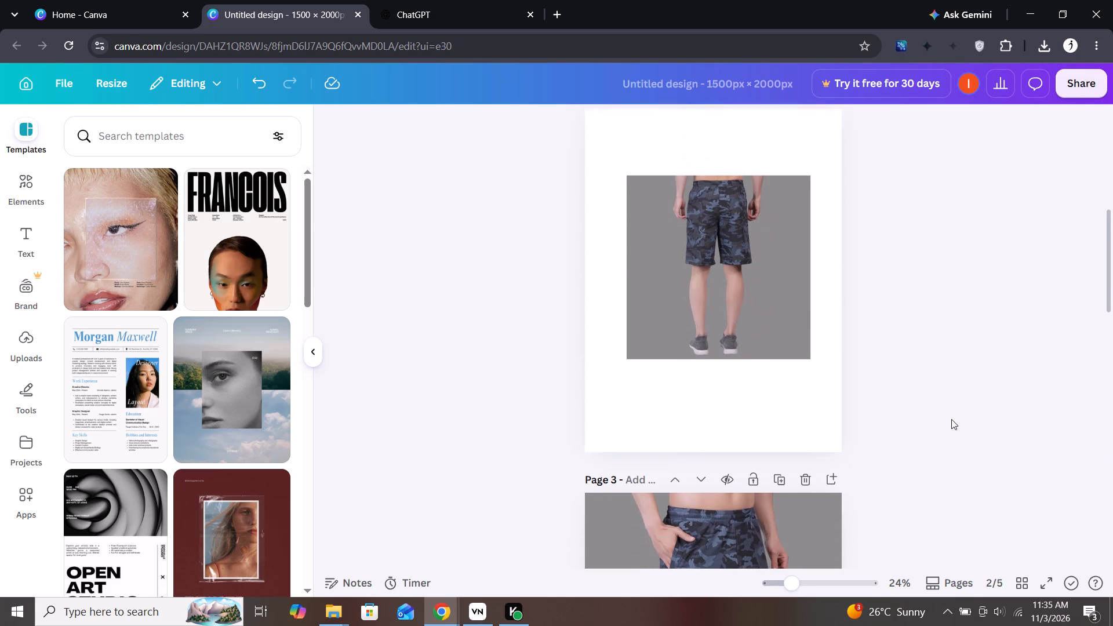
pyautogui.click(743, 296)
pyautogui.scroll(2, 743, 296)
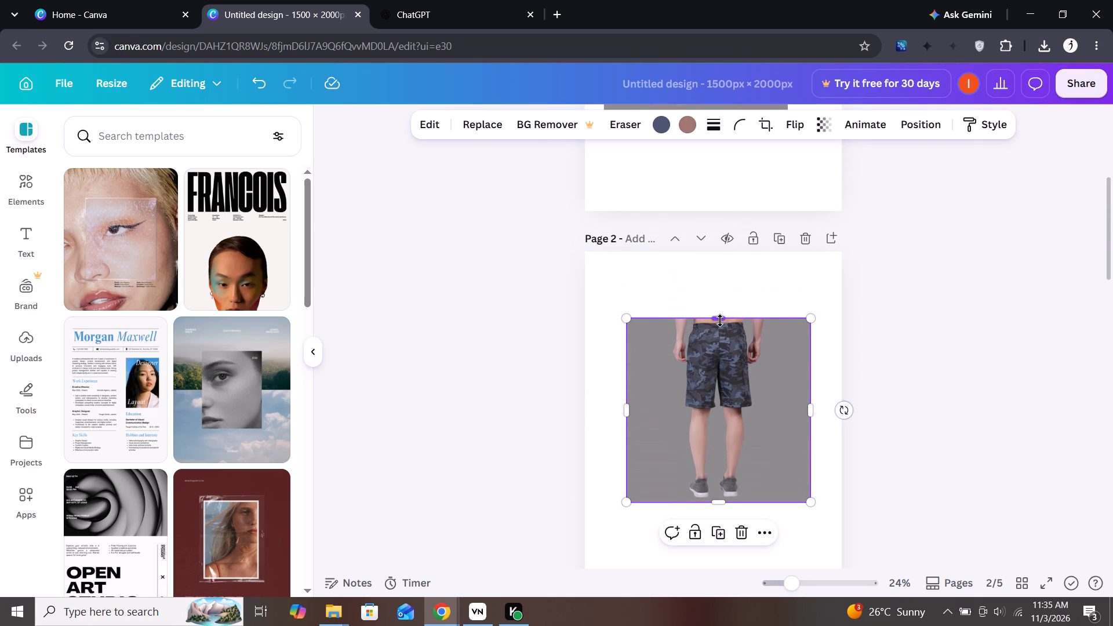
pyautogui.moveTo(720, 321); pyautogui.dragTo(704, 254)
pyautogui.scroll(-1, 838, 339)
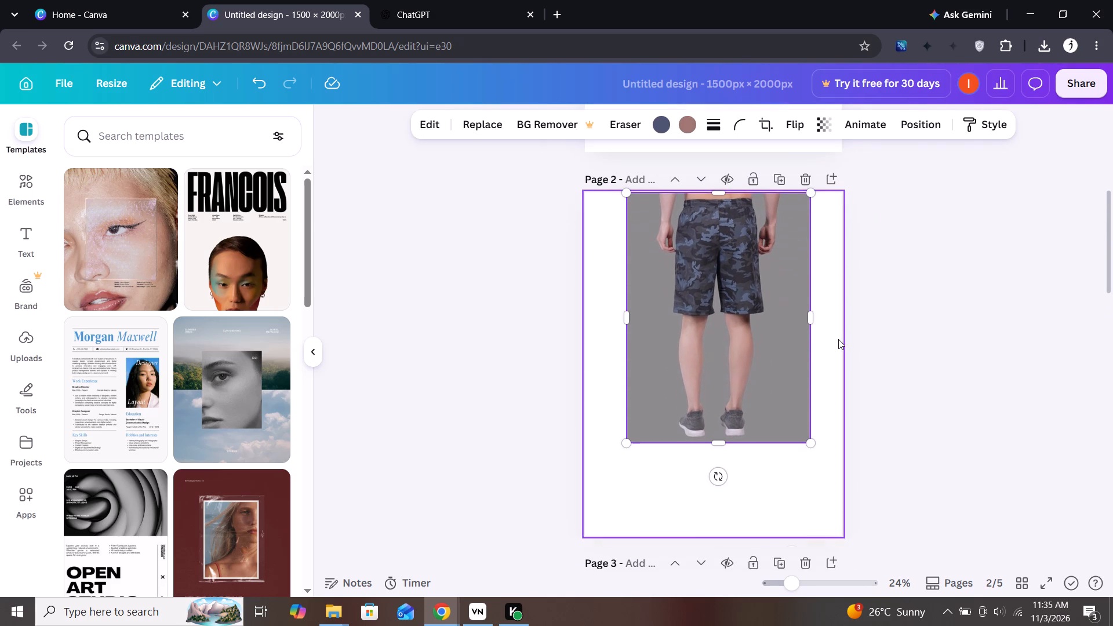
pyautogui.moveTo(718, 428); pyautogui.dragTo(726, 525)
pyautogui.moveTo(624, 351); pyautogui.dragTo(583, 354)
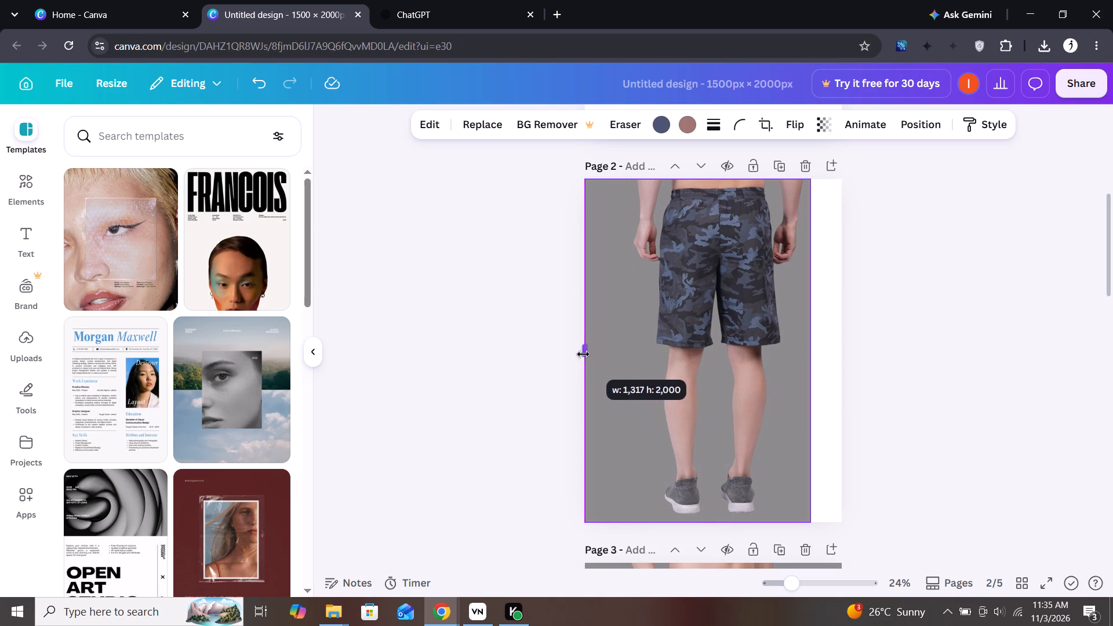
pyautogui.moveTo(583, 354); pyautogui.dragTo(580, 355)
pyautogui.moveTo(806, 352); pyautogui.dragTo(832, 352)
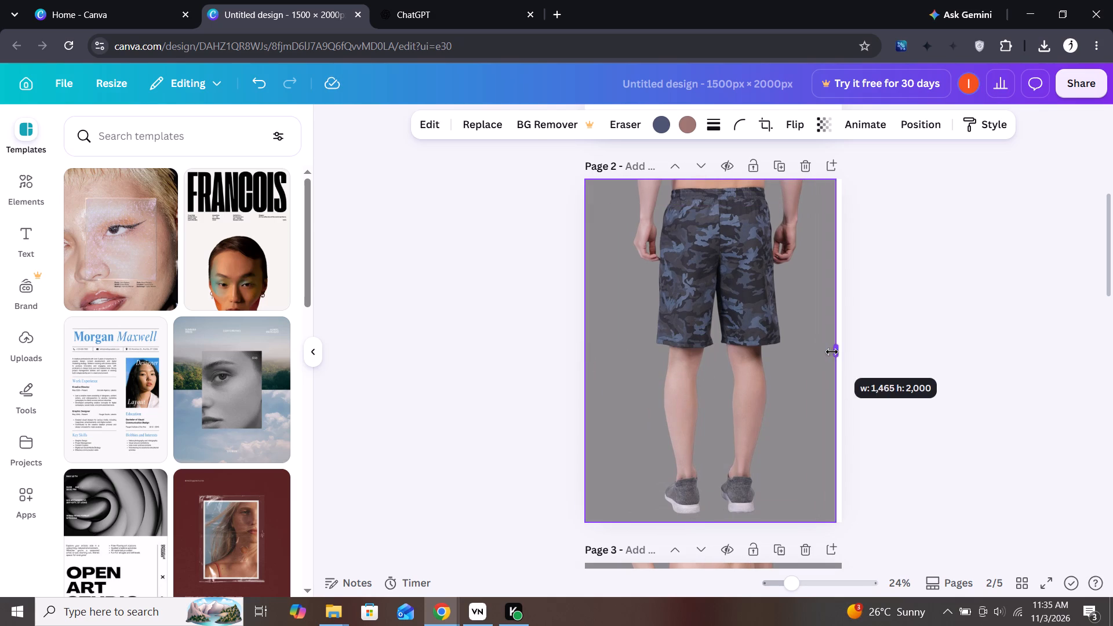
pyautogui.moveTo(832, 352); pyautogui.dragTo(834, 351)
pyautogui.click(937, 396)
# Enlarge the front-view camouflage shorts photo on page 1 to fill the whole page.
pyautogui.scroll(5, 937, 395)
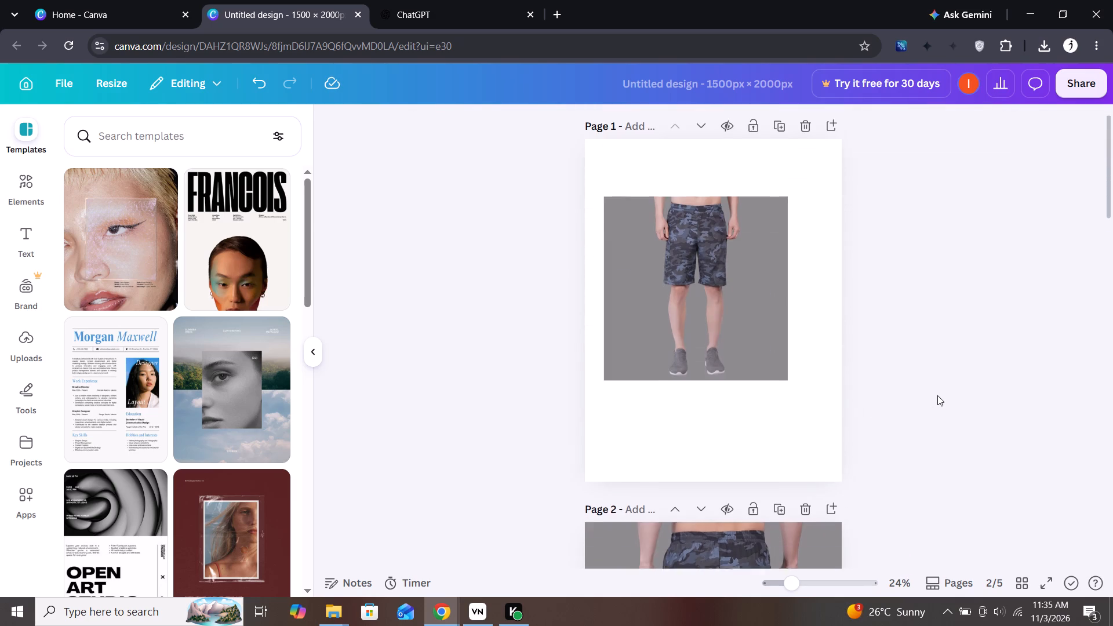
pyautogui.scroll(1, 935, 393)
pyautogui.click(756, 348)
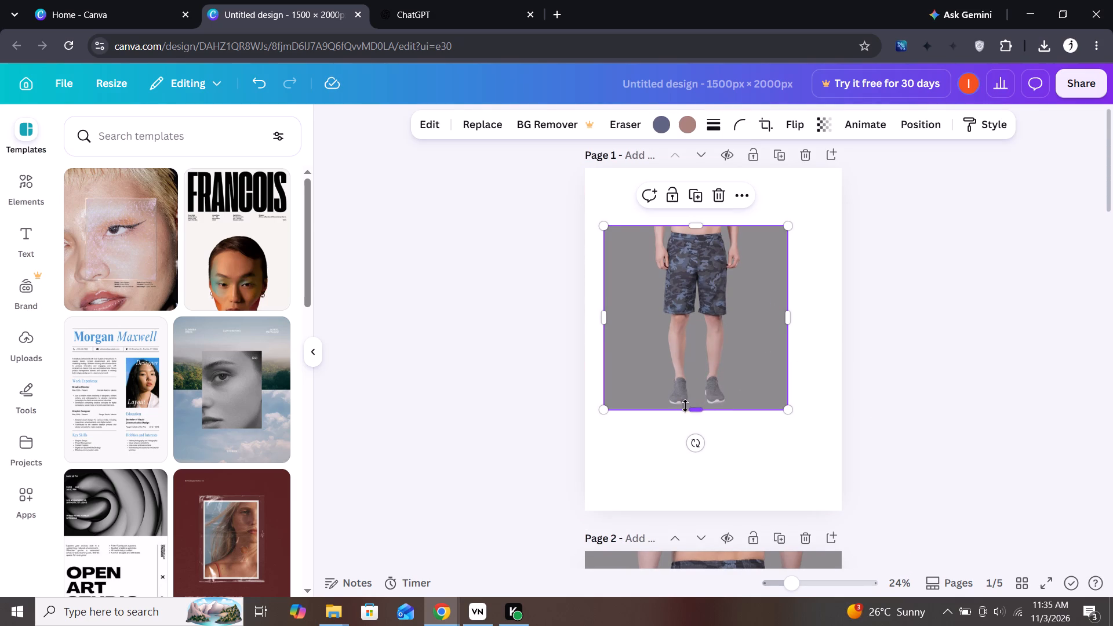
pyautogui.moveTo(700, 409); pyautogui.dragTo(720, 509)
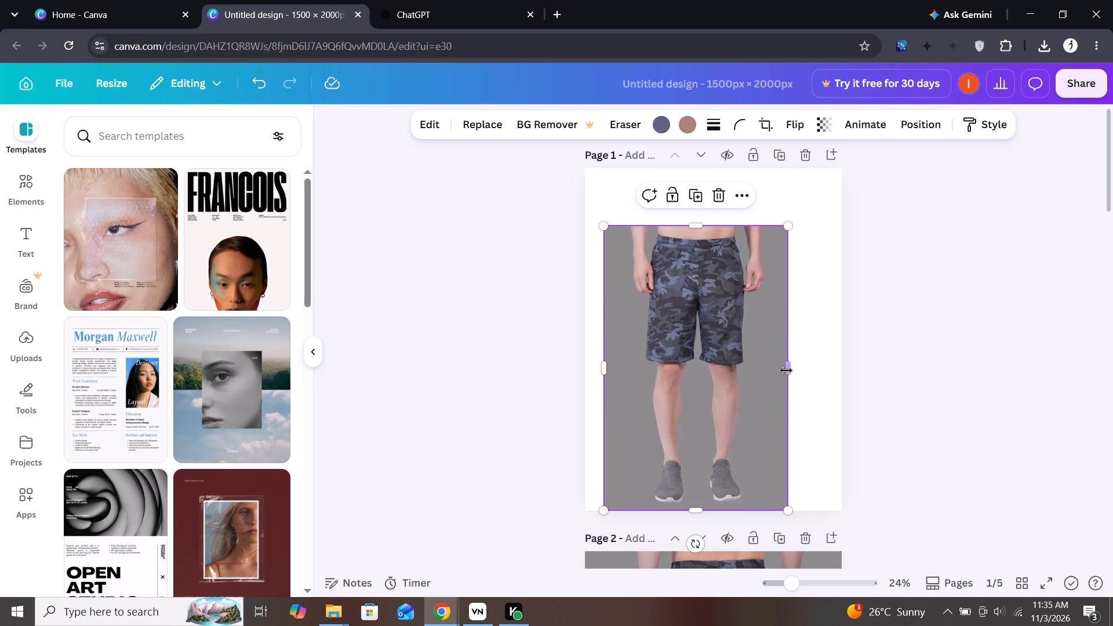
pyautogui.moveTo(785, 369); pyautogui.dragTo(835, 367)
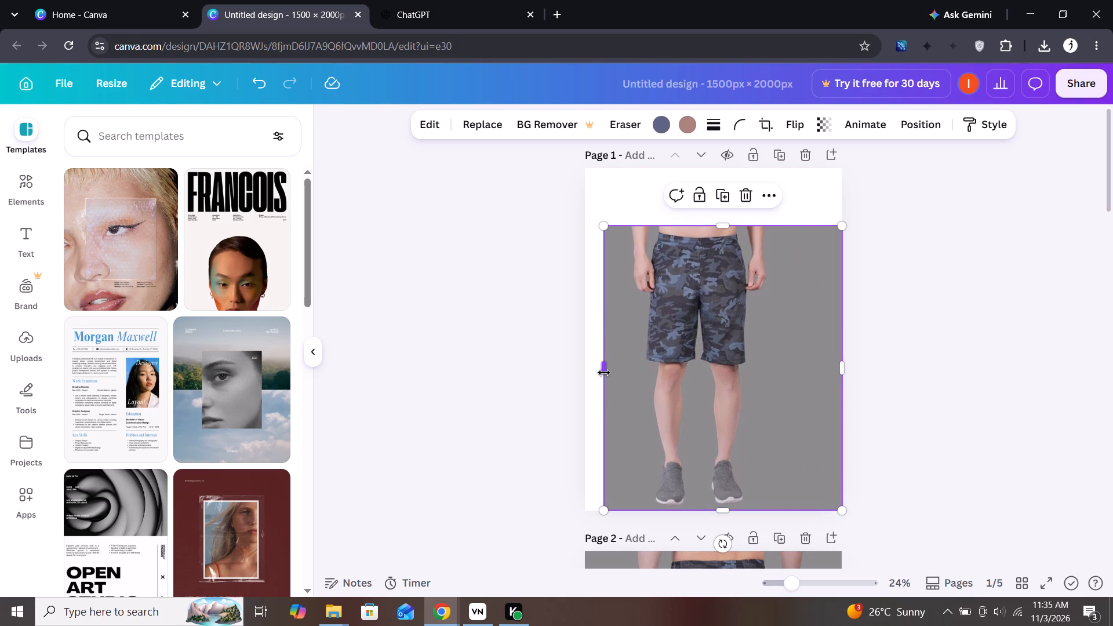
pyautogui.moveTo(604, 373); pyautogui.dragTo(586, 373)
pyautogui.scroll(1, 711, 294)
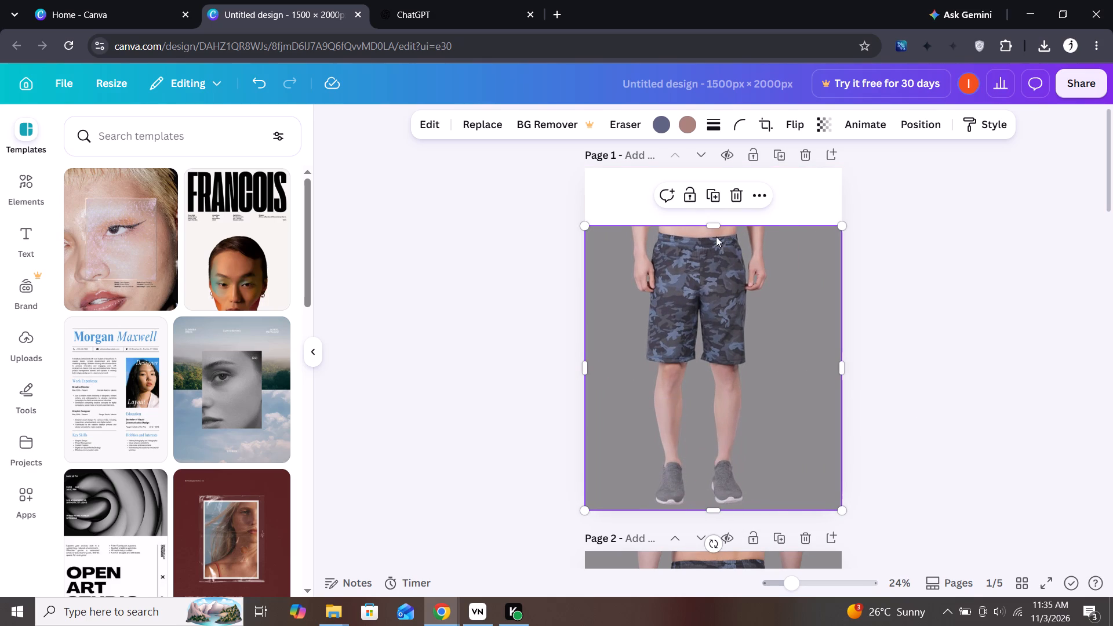
pyautogui.moveTo(712, 228); pyautogui.dragTo(711, 174)
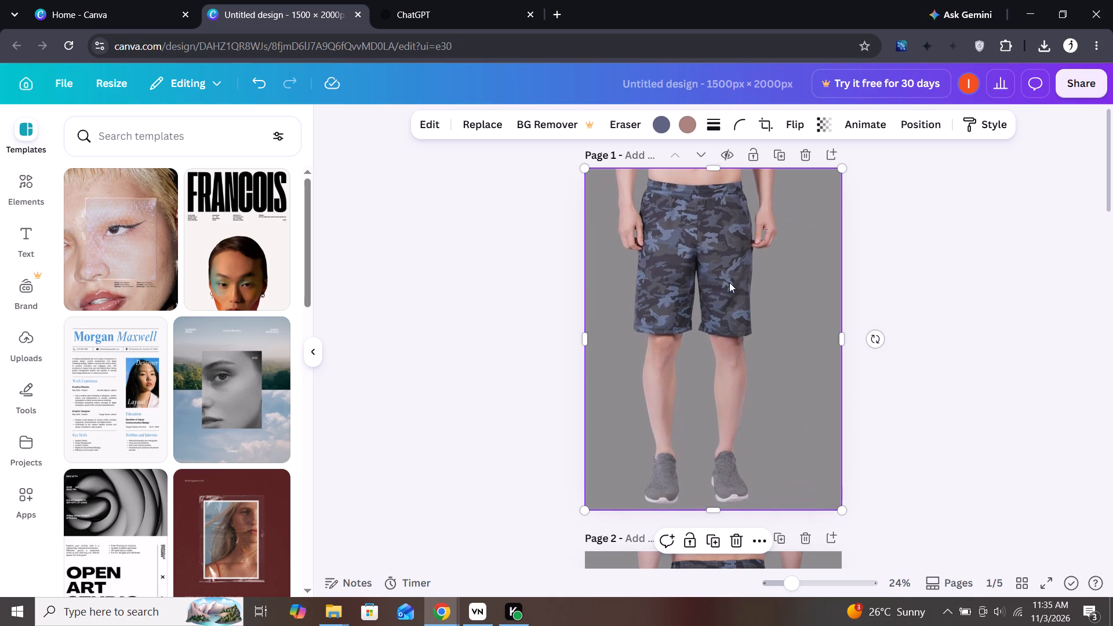
# Shift the page 1 photo slightly right to centre the model, and extend its left side to the page edge.
pyautogui.moveTo(710, 348); pyautogui.dragTo(726, 346)
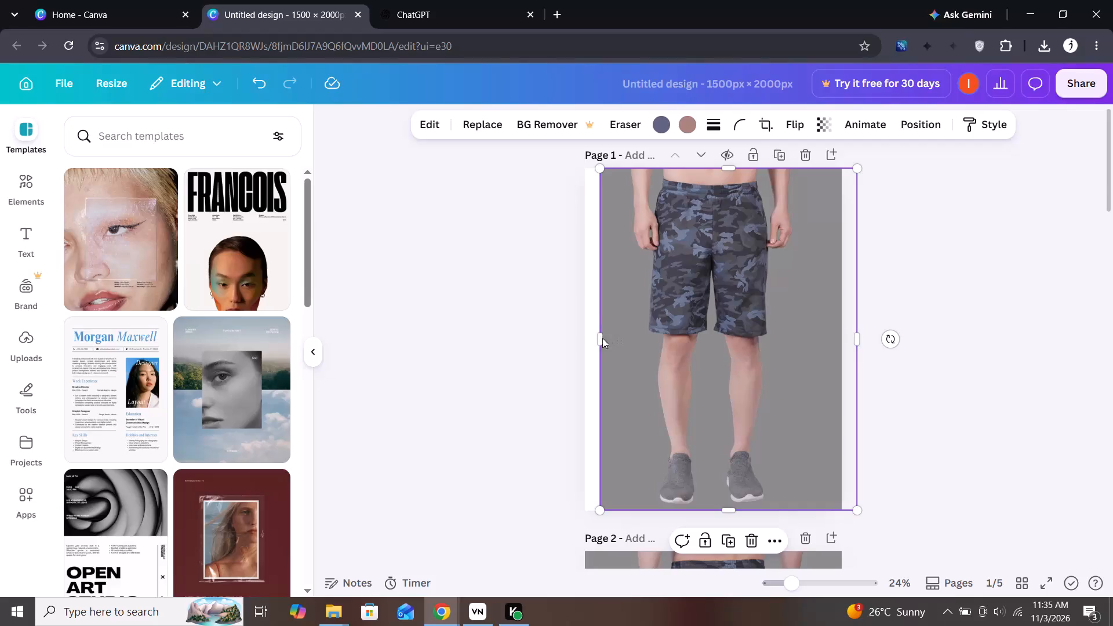
pyautogui.moveTo(595, 341); pyautogui.dragTo(584, 339)
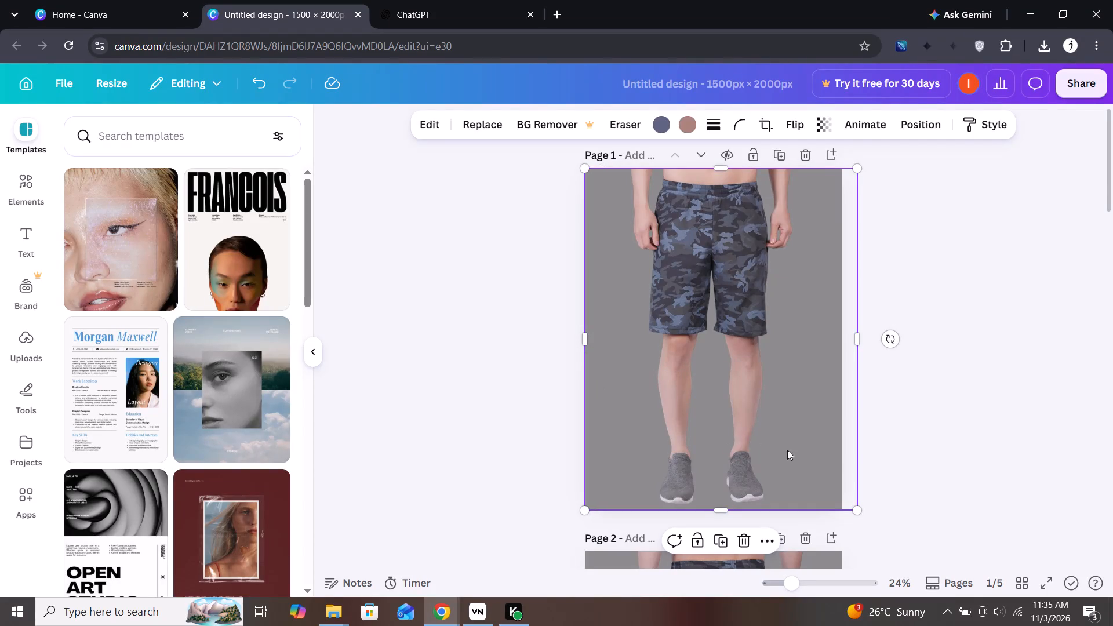
pyautogui.click(958, 434)
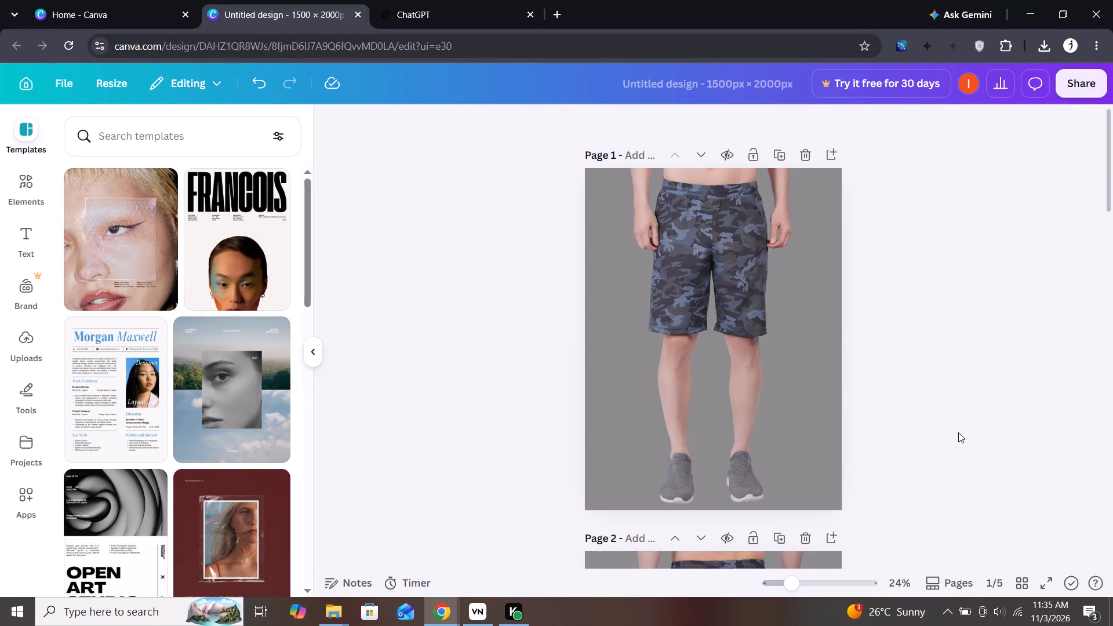
# Download the front-view camouflage shorts photo on page 1 as a PNG.
pyautogui.scroll(-14, 955, 428)
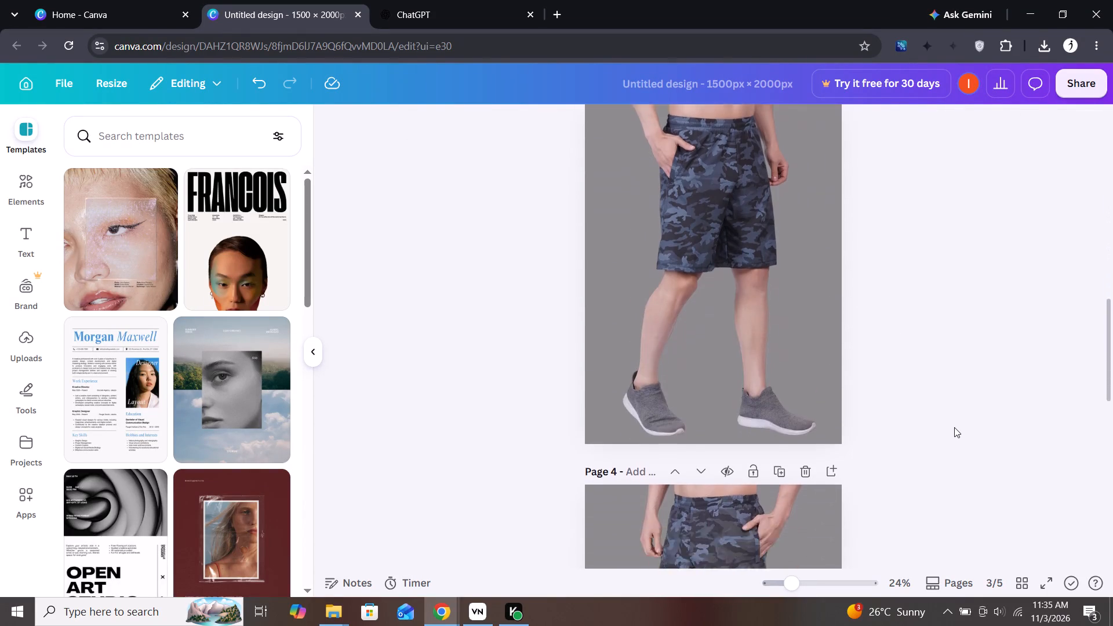
pyautogui.scroll(-15, 954, 427)
pyautogui.scroll(20, 954, 427)
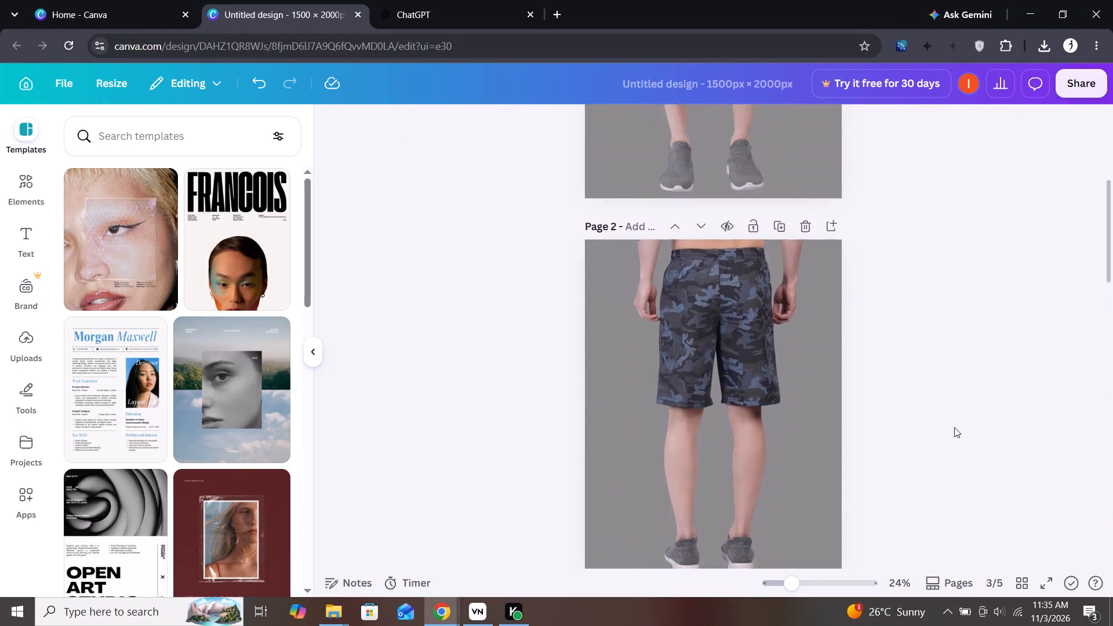
pyautogui.scroll(9, 954, 427)
pyautogui.click(941, 338)
pyautogui.click(747, 316)
pyautogui.rightClick(747, 316)
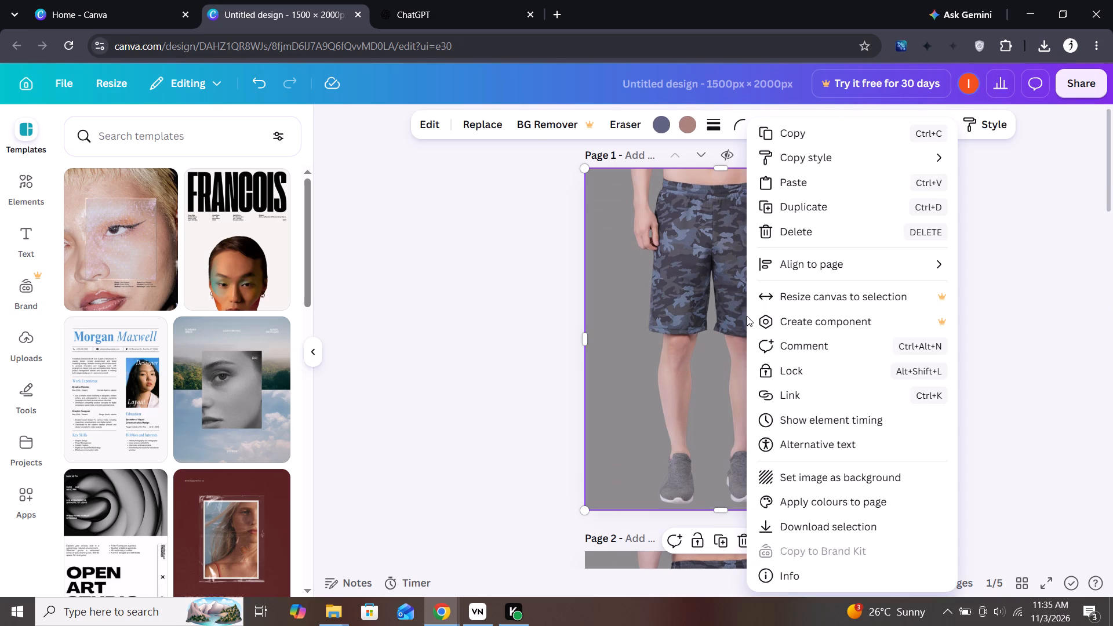
pyautogui.click(821, 533)
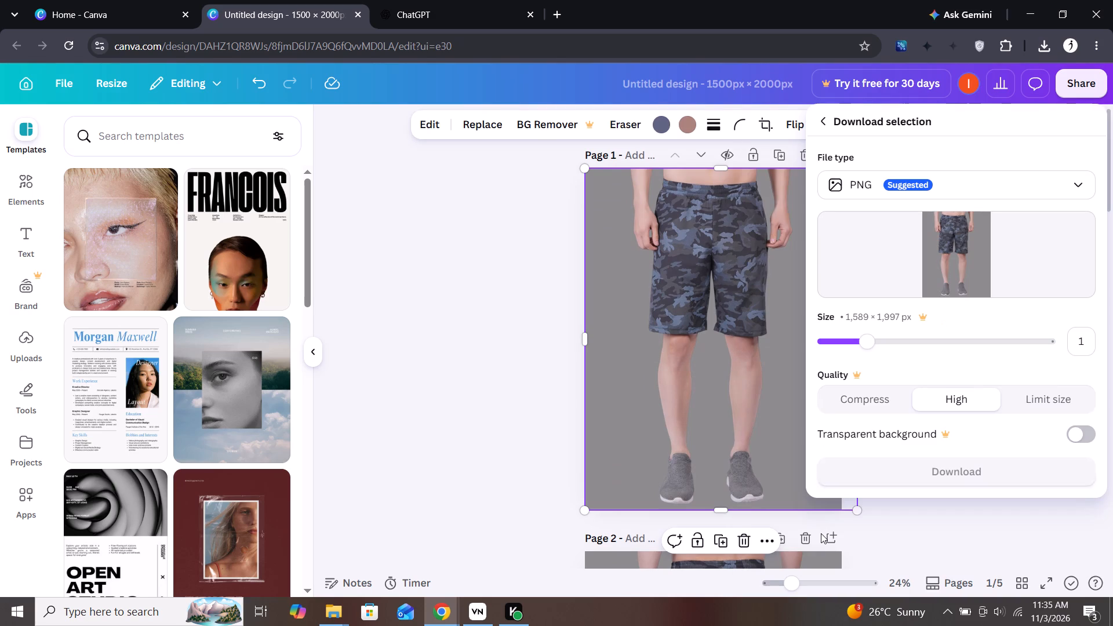
pyautogui.click(945, 479)
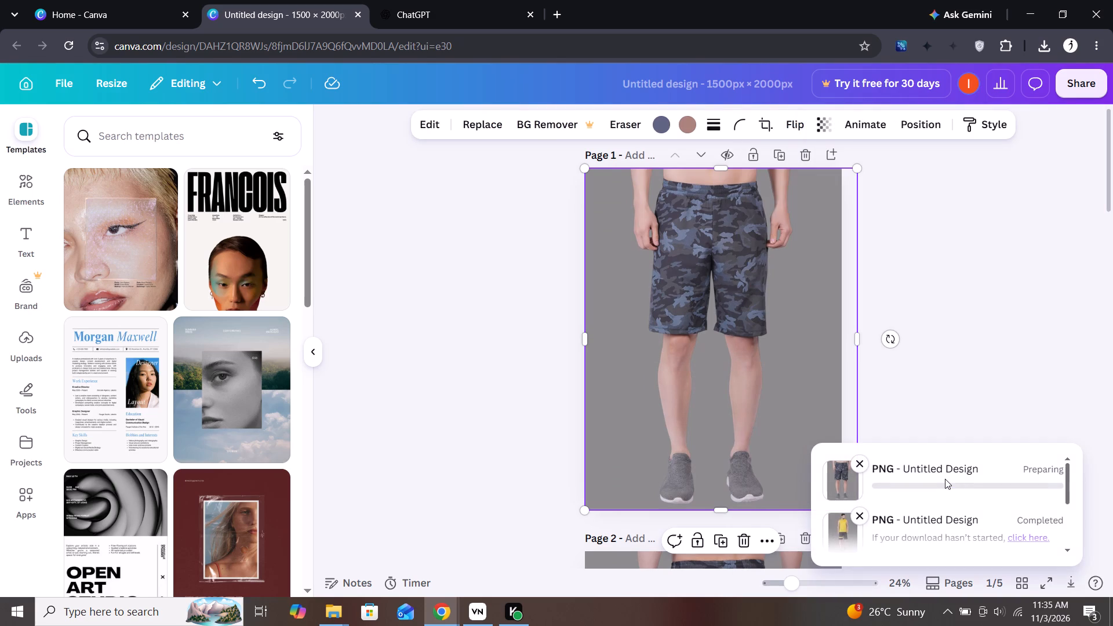
# Refresh the Downloads folder in File Explorer and check it for the exported page 1 PNG.
pyautogui.click(346, 611)
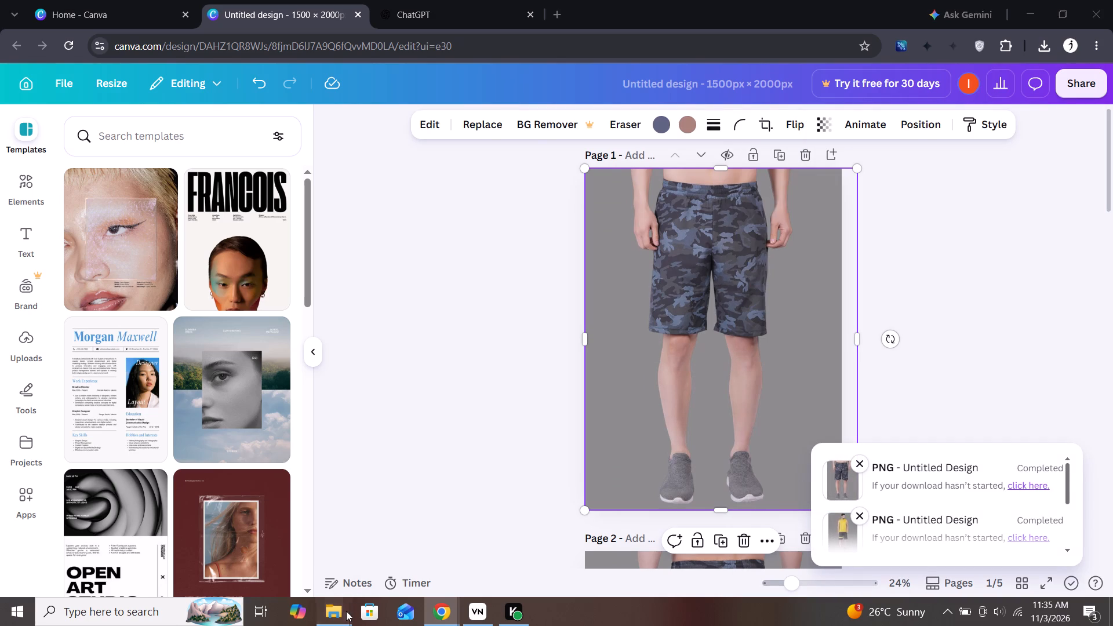
pyautogui.click(297, 572)
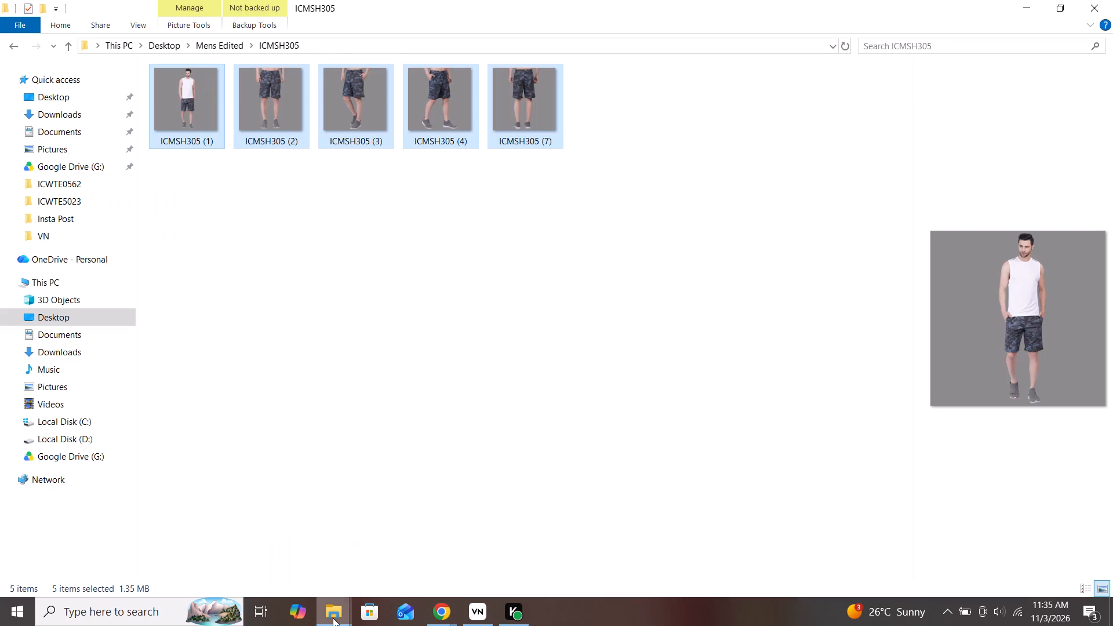
pyautogui.click(333, 618)
pyautogui.click(403, 574)
pyautogui.click(846, 49)
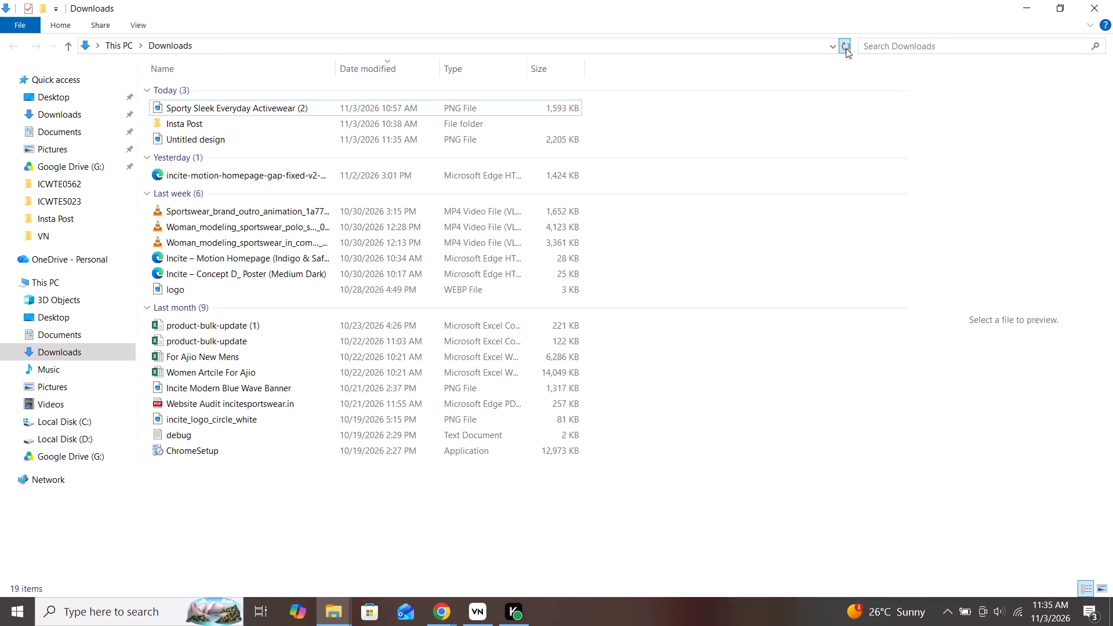
pyautogui.click(344, 615)
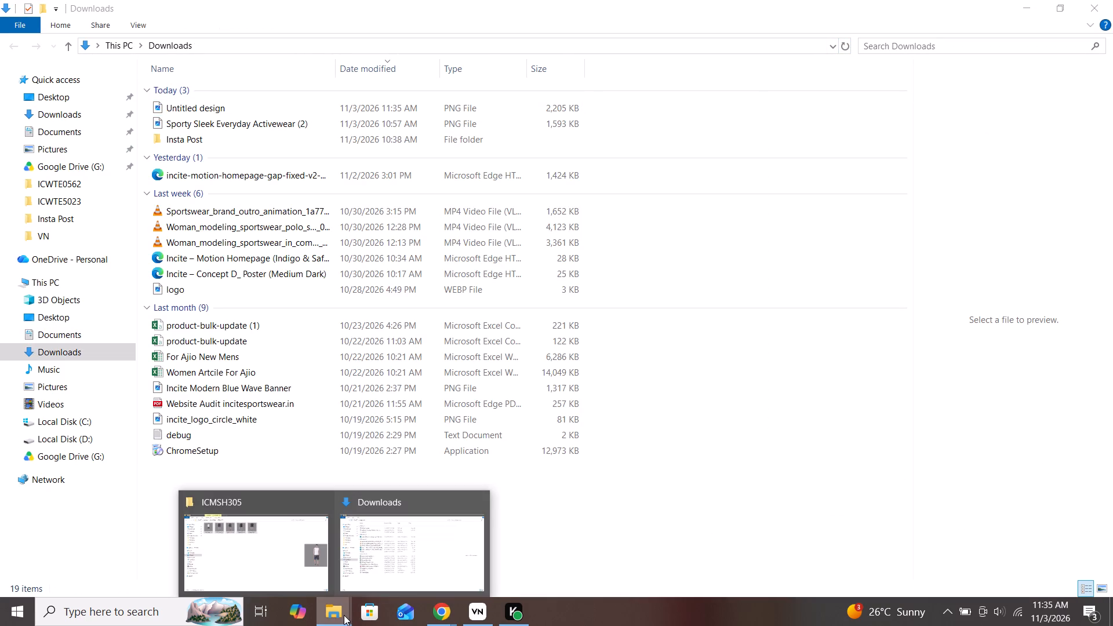
# Back in the Canva design, download the back-view camouflage shorts photo on page 2 as a PNG.
pyautogui.click(437, 616)
pyautogui.click(388, 548)
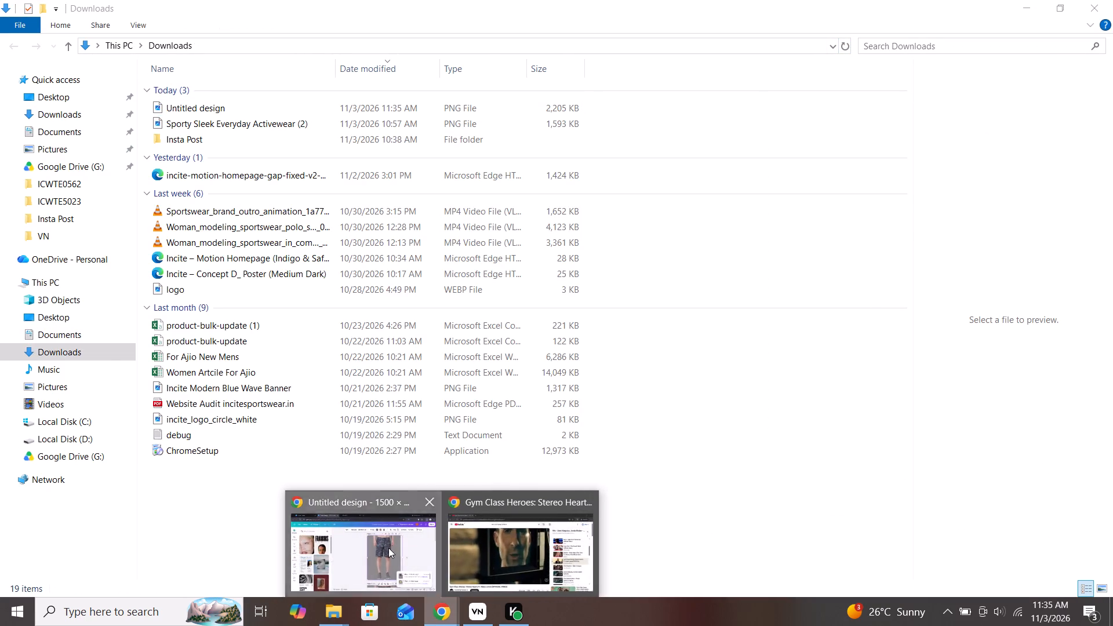
pyautogui.click(468, 327)
pyautogui.scroll(-1, 468, 327)
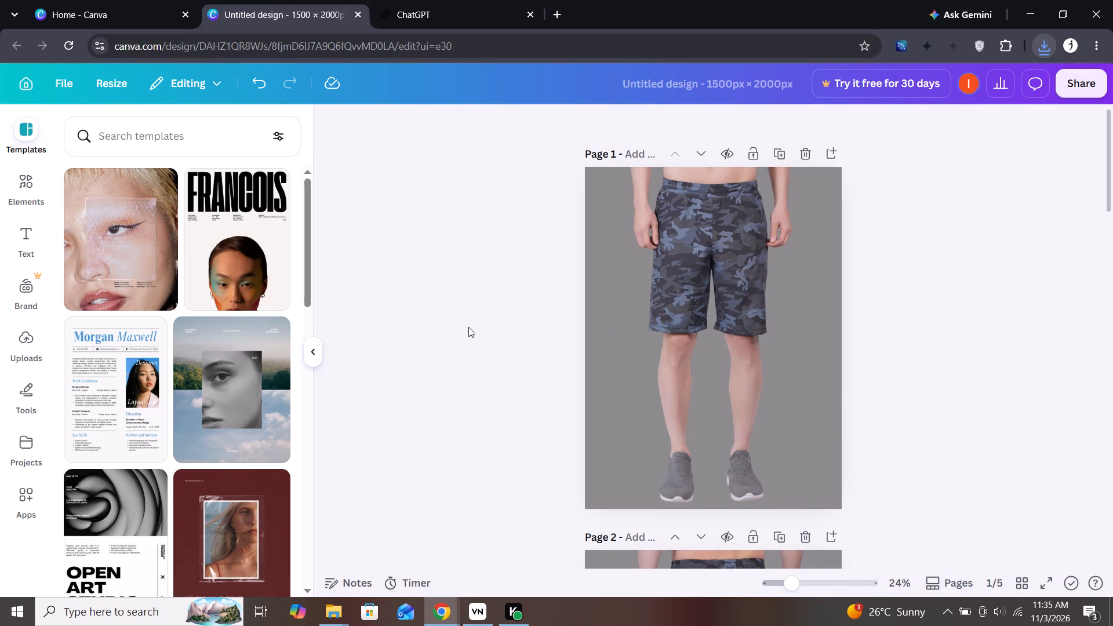
pyautogui.scroll(-3, 468, 327)
pyautogui.scroll(-2, 665, 373)
pyautogui.click(720, 309)
pyautogui.rightClick(720, 309)
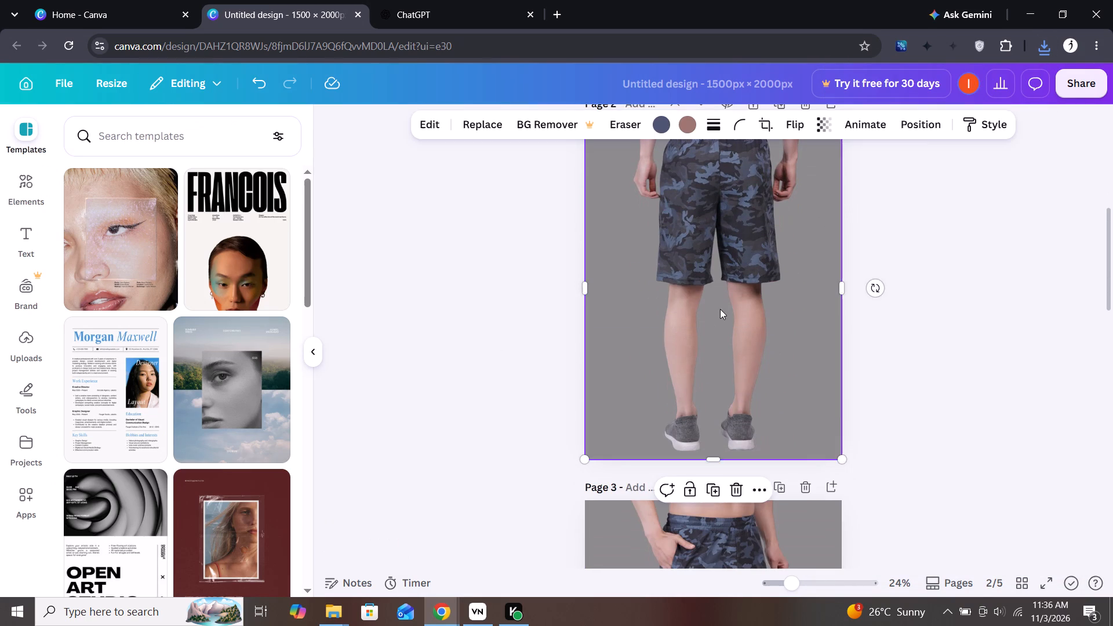
pyautogui.click(773, 528)
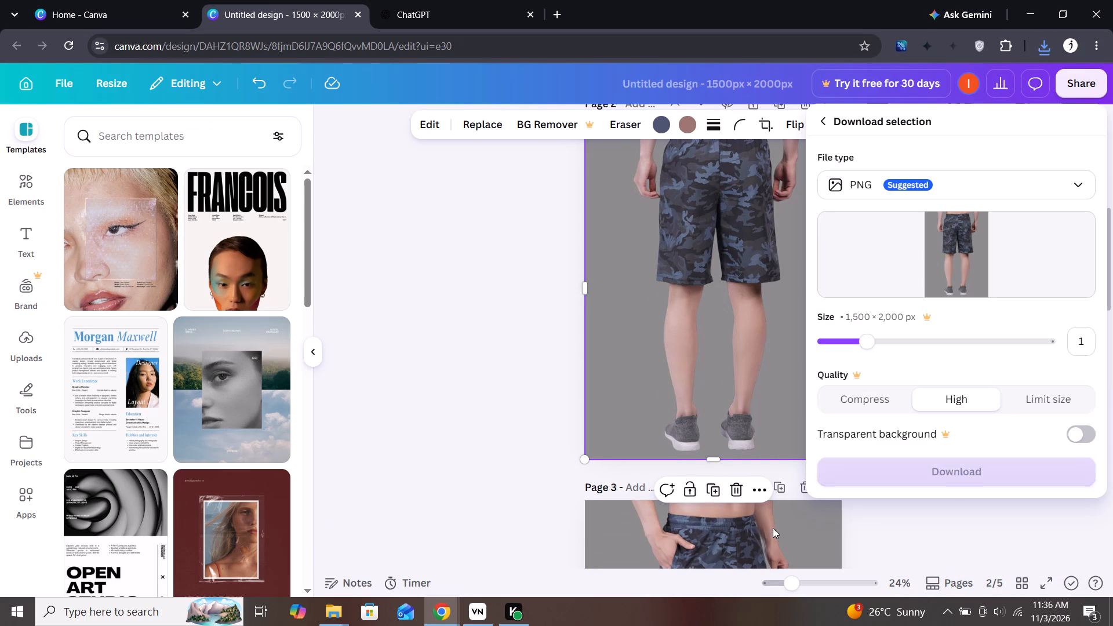
pyautogui.click(958, 474)
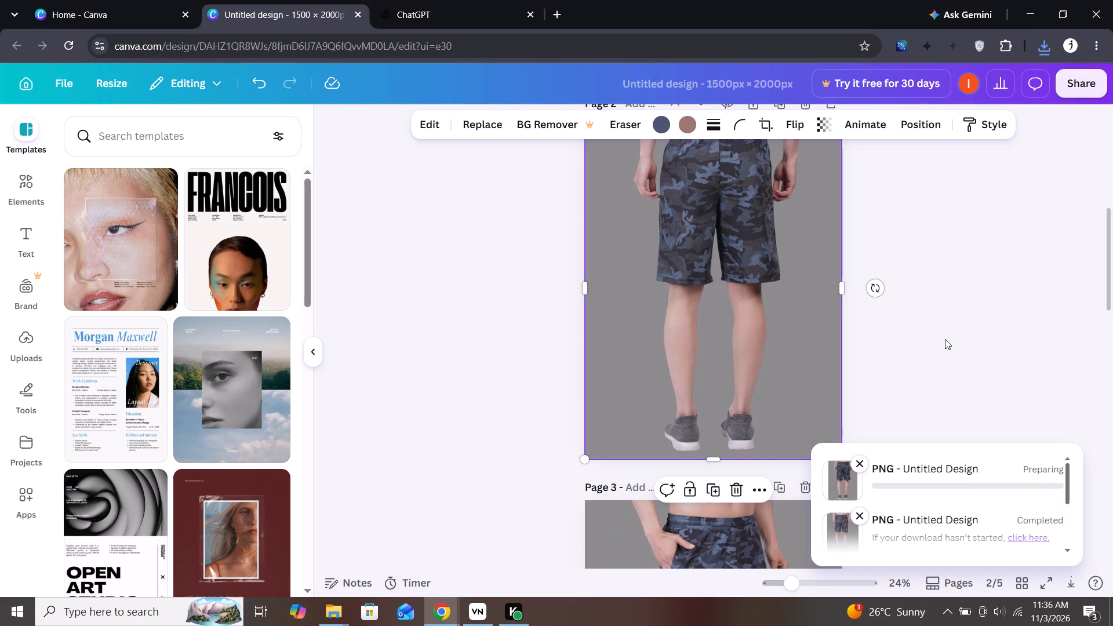
# Download the page 3 camouflage shorts photo, with the model's hand in the pocket, as a PNG.
pyautogui.scroll(-4, 948, 335)
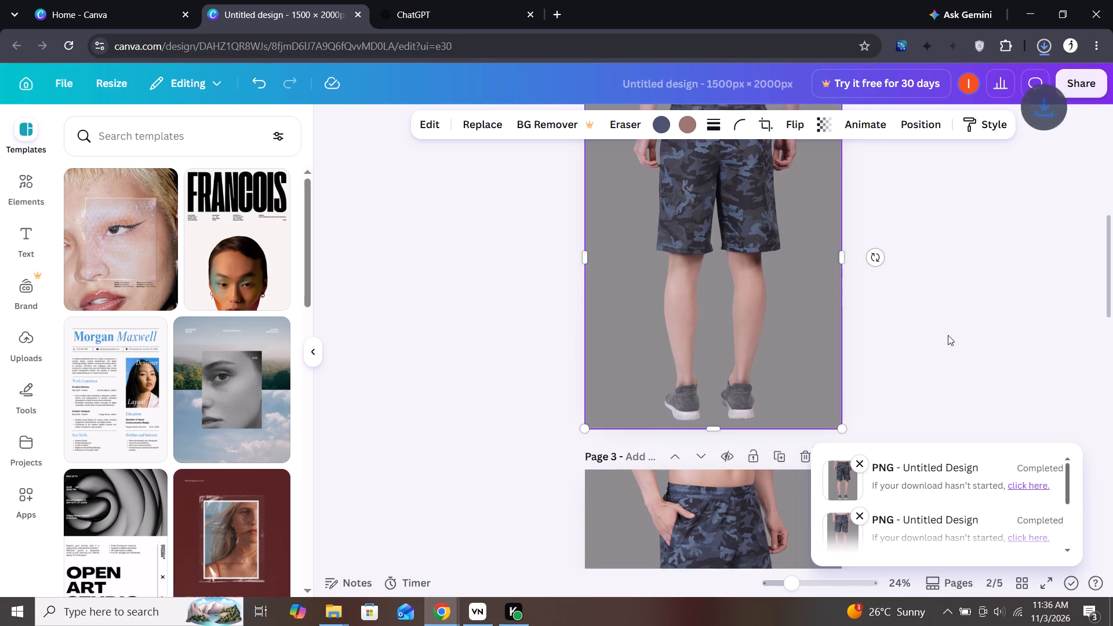
pyautogui.scroll(-1, 948, 335)
pyautogui.click(765, 303)
pyautogui.rightClick(765, 303)
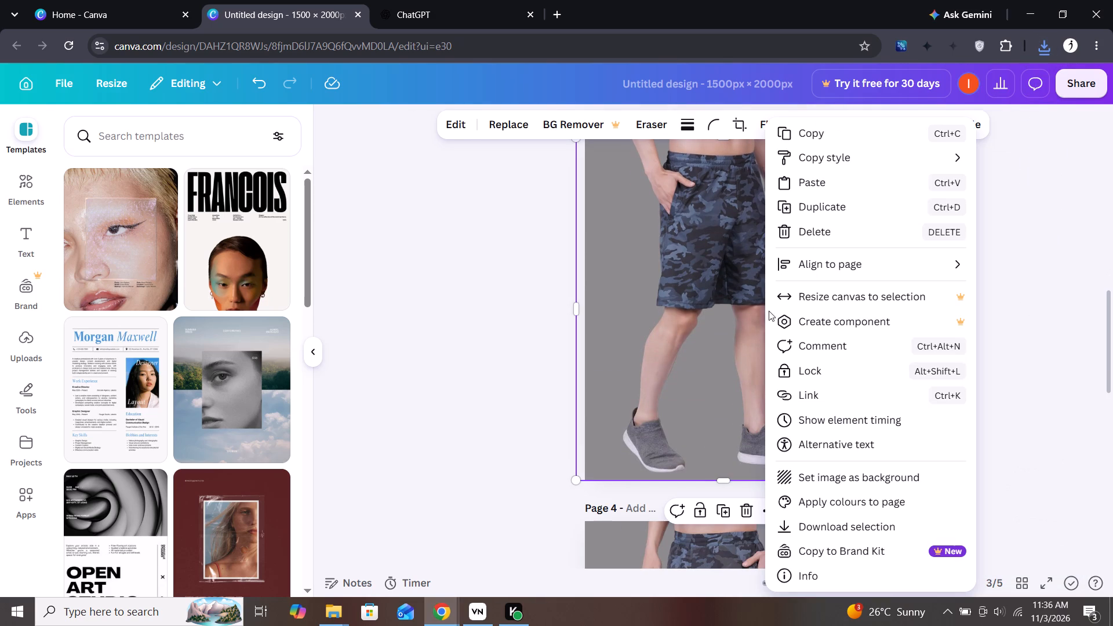
pyautogui.click(840, 536)
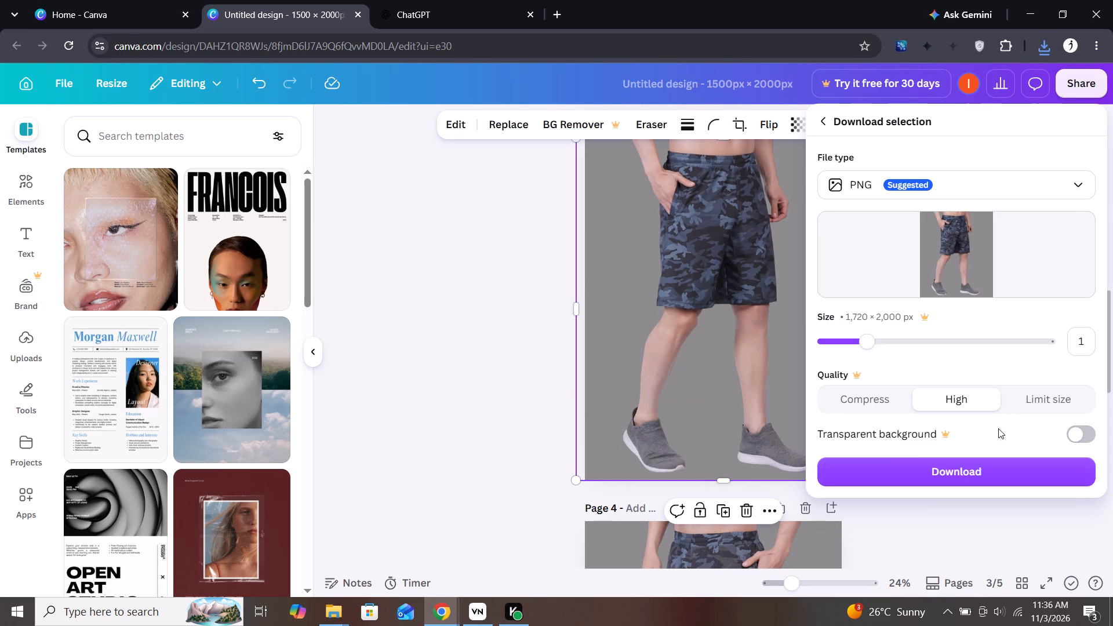
pyautogui.click(900, 463)
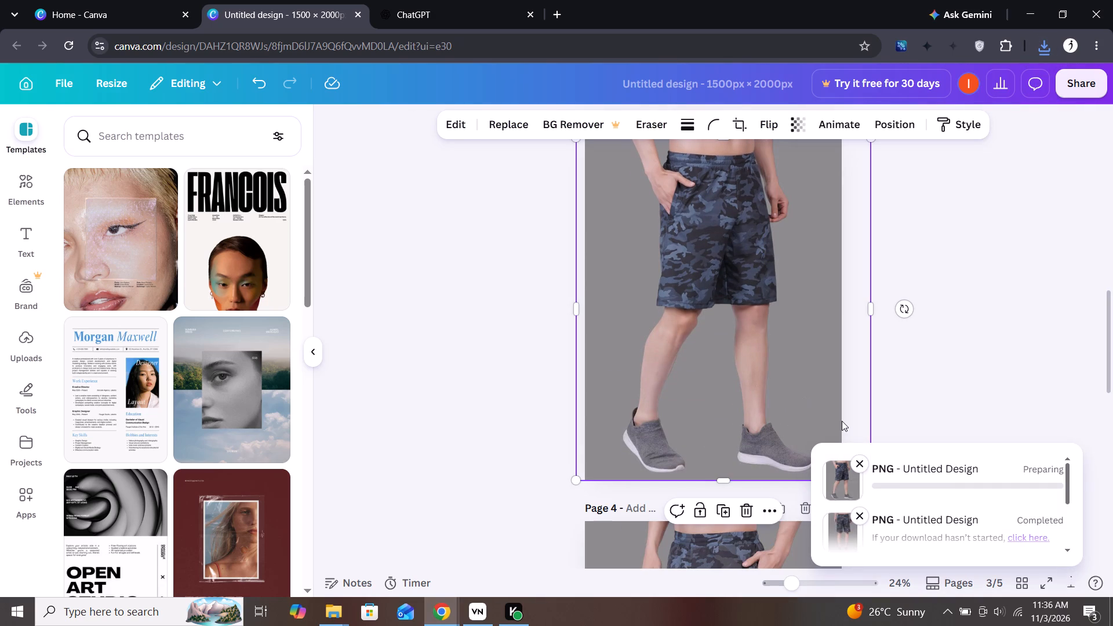
# Download the side-angled camouflage shorts photo on page 4 as a PNG.
pyautogui.scroll(-4, 842, 420)
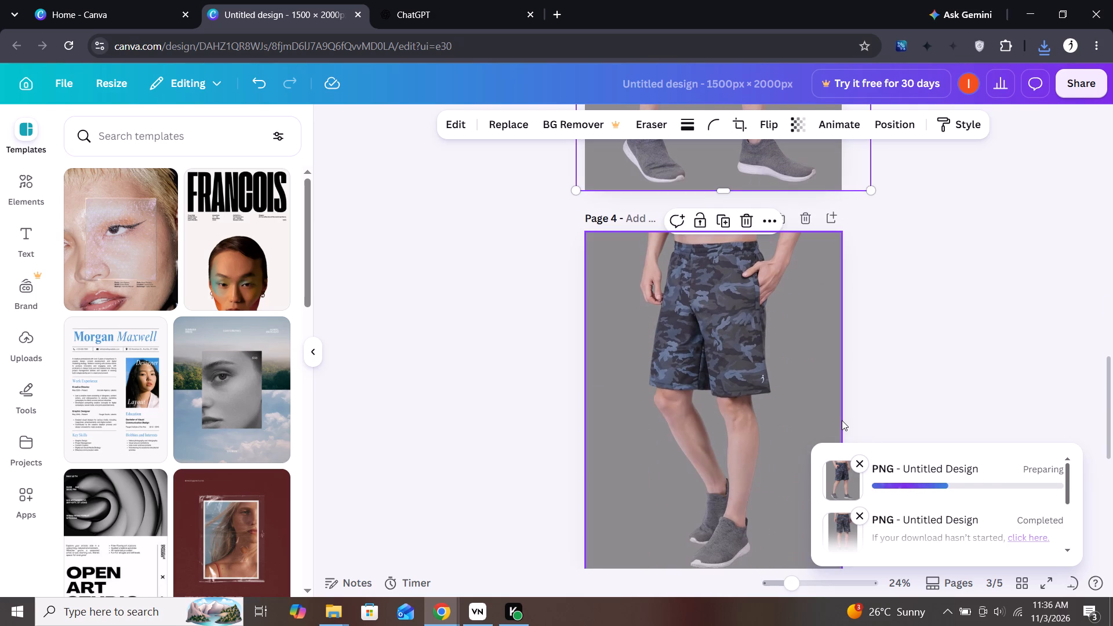
pyautogui.scroll(-2, 842, 420)
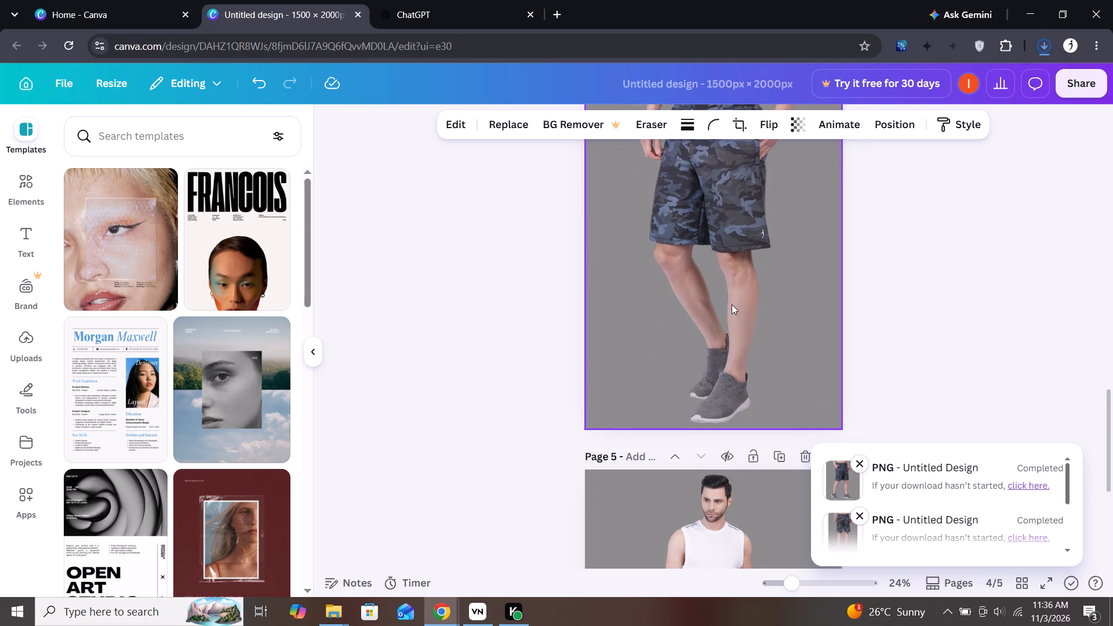
pyautogui.click(732, 304)
pyautogui.rightClick(732, 304)
pyautogui.click(809, 524)
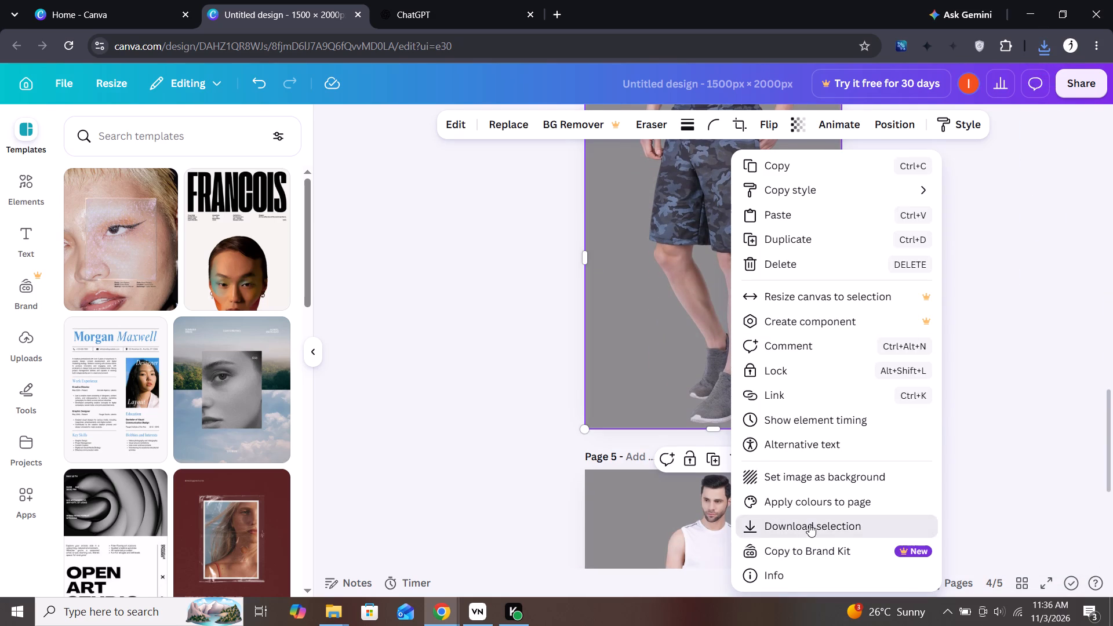
pyautogui.click(887, 470)
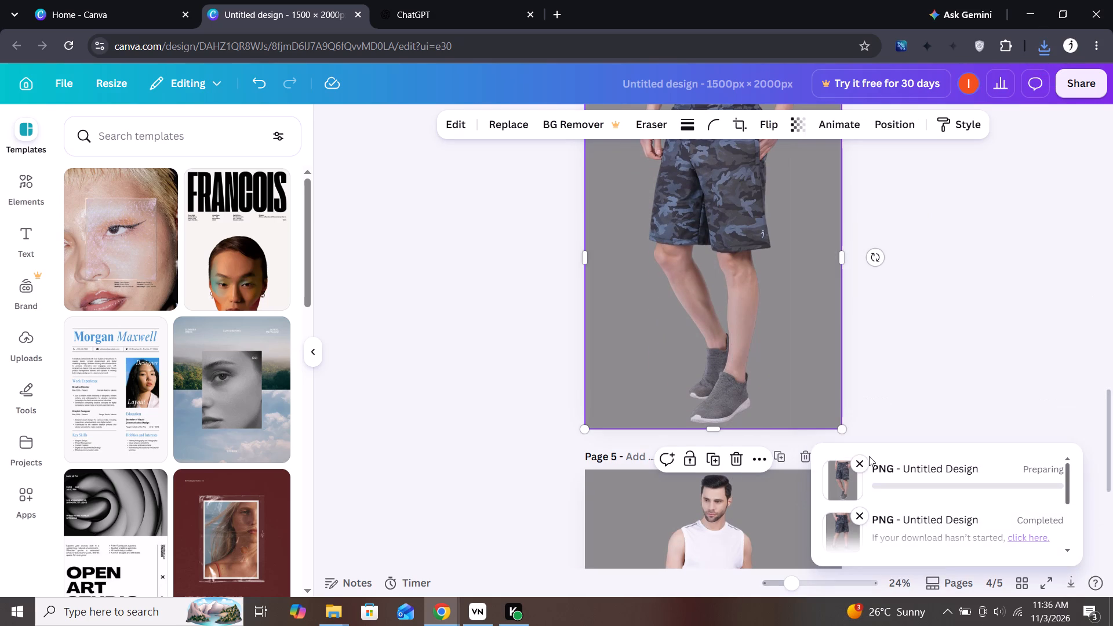
# Download the full-length photo of the model in the white sleeveless top on page 5 as a PNG.
pyautogui.scroll(-3, 788, 350)
pyautogui.click(788, 350)
pyautogui.rightClick(788, 350)
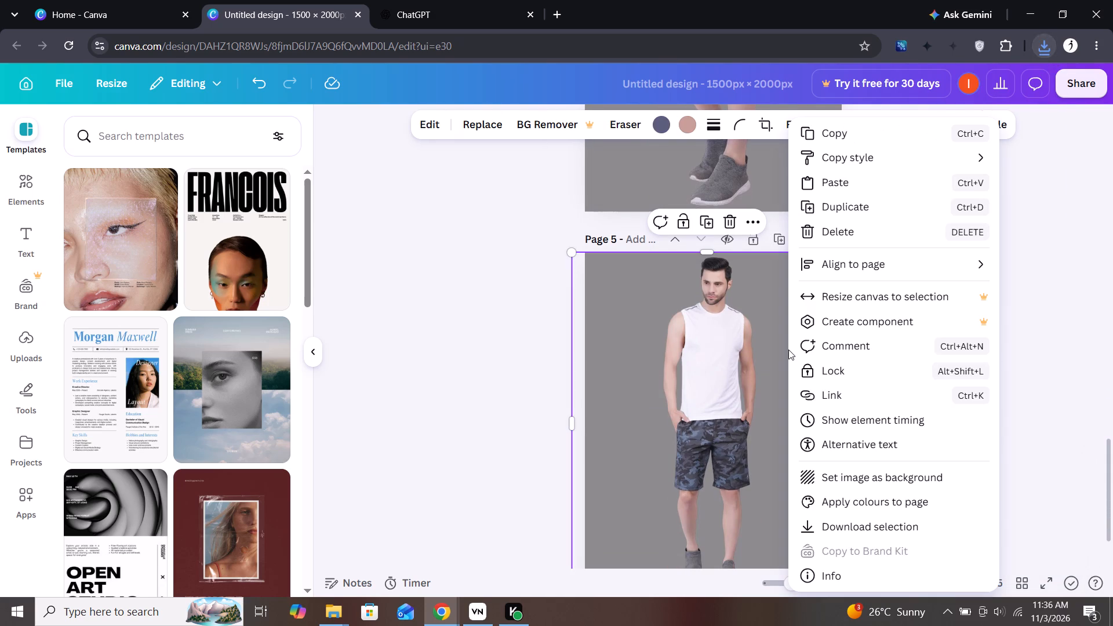
pyautogui.click(850, 537)
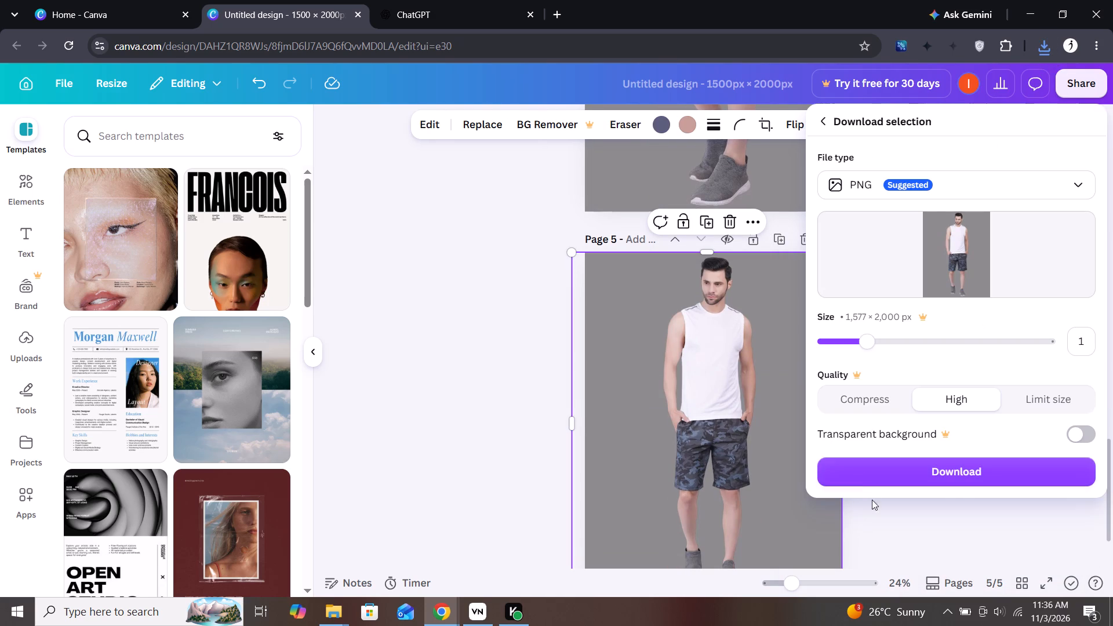
pyautogui.click(864, 474)
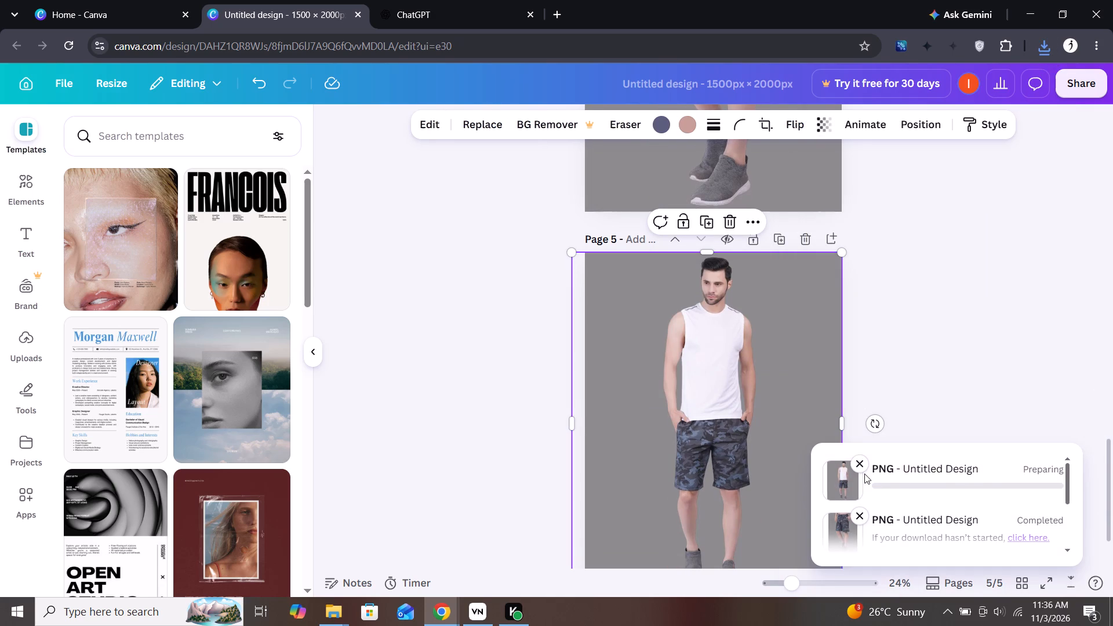
pyautogui.scroll(-8, 910, 345)
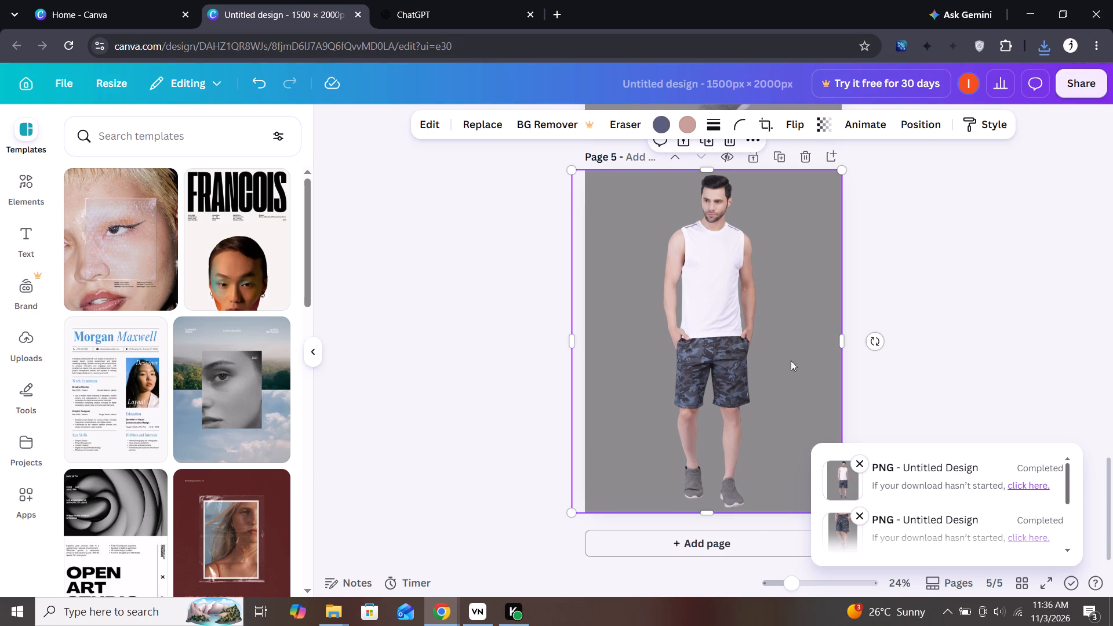
pyautogui.click(485, 446)
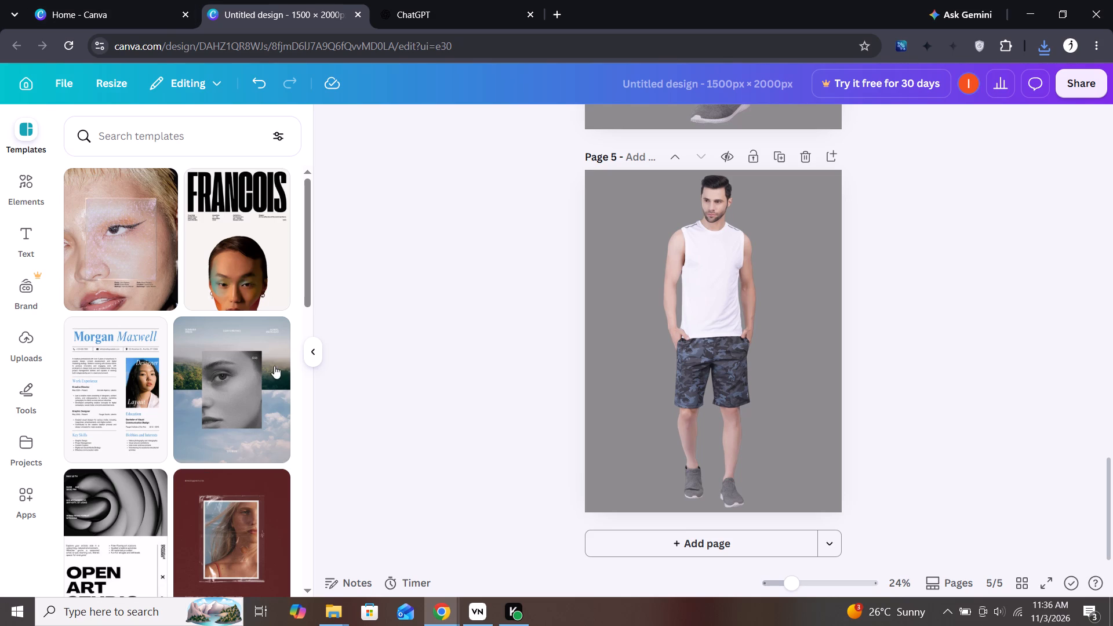
# In File Explorer, move the five exported Untitled design PNGs from Downloads into the ICMSH305 folder in Mens Edited.
pyautogui.click(343, 611)
pyautogui.click(272, 555)
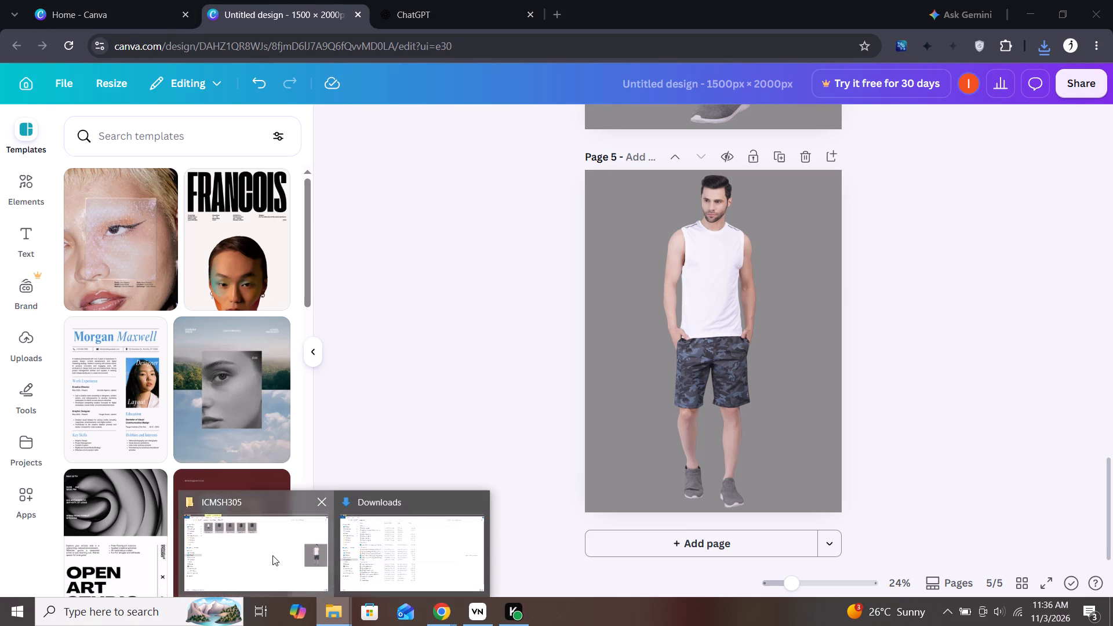
pyautogui.click(342, 618)
pyautogui.click(379, 578)
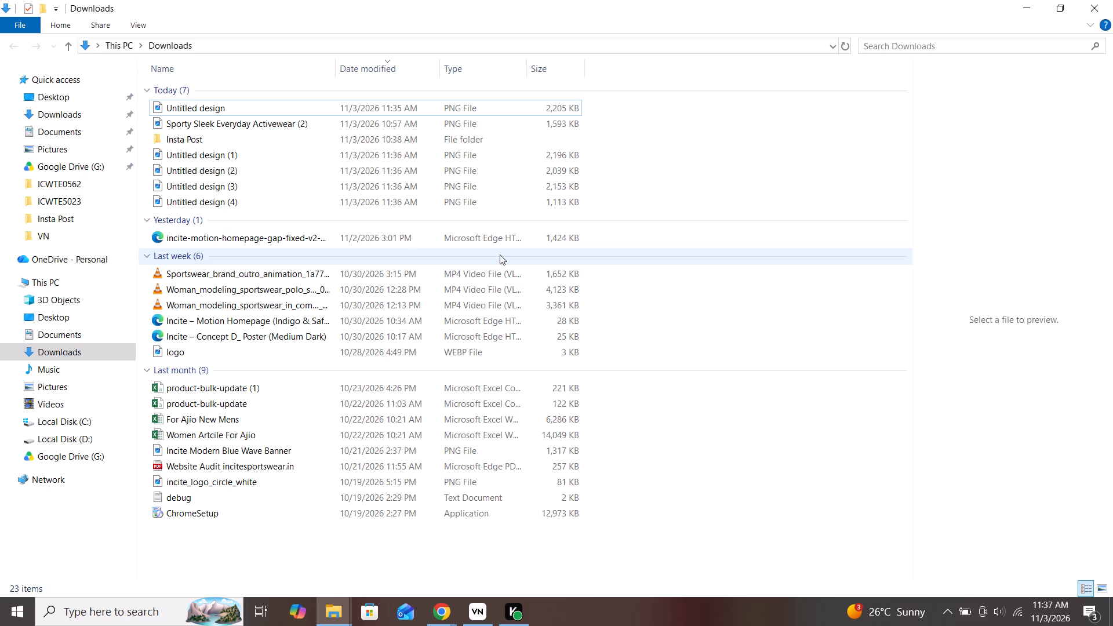
pyautogui.click(847, 42)
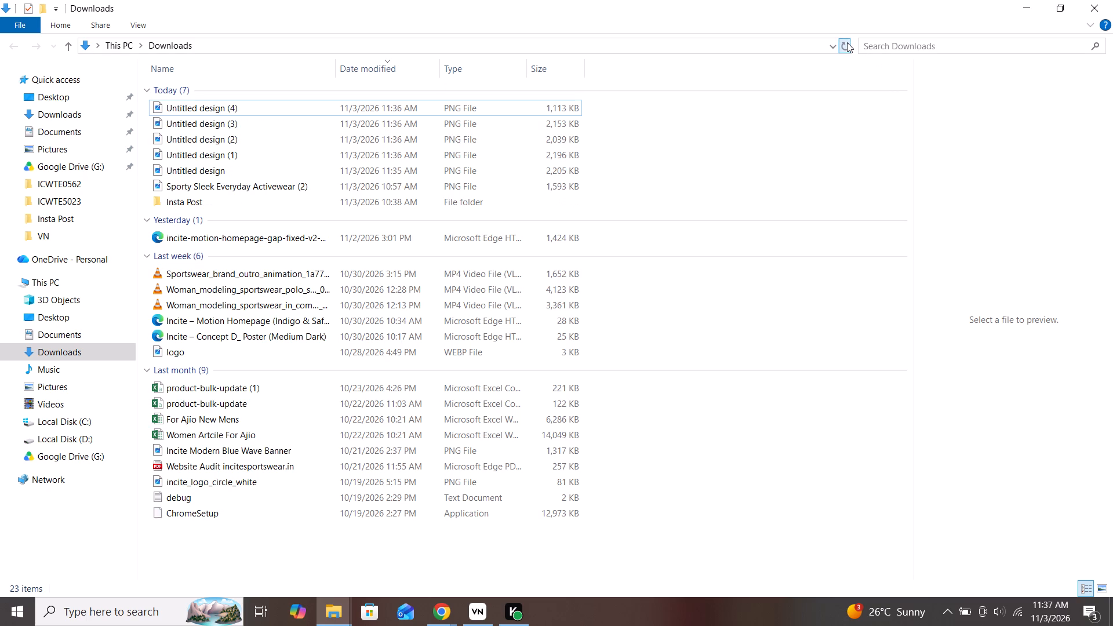
pyautogui.moveTo(598, 172); pyautogui.dragTo(584, 170)
pyautogui.moveTo(584, 170); pyautogui.dragTo(279, 103)
pyautogui.rightClick(279, 103)
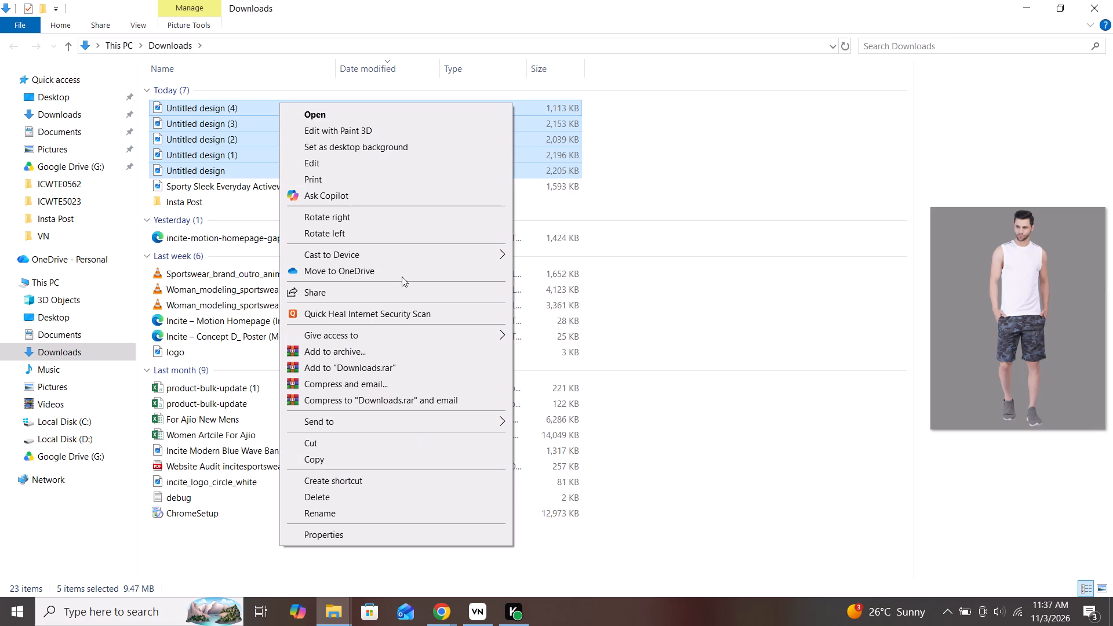
pyautogui.click(329, 446)
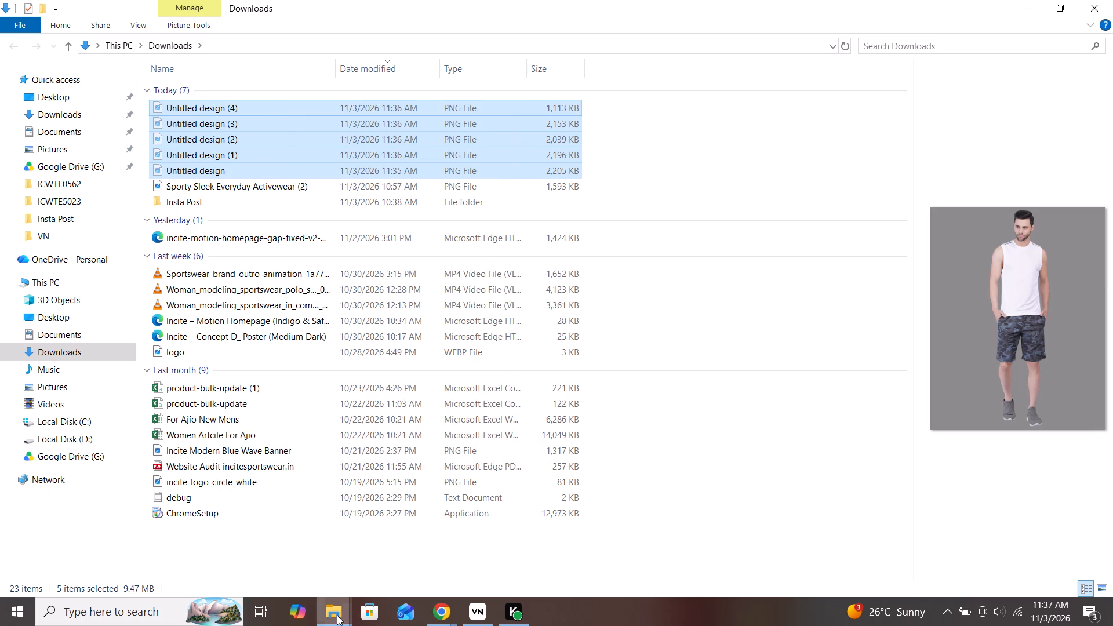
pyautogui.click(330, 623)
pyautogui.click(278, 556)
pyautogui.moveTo(416, 362); pyautogui.dragTo(406, 349, button='right')
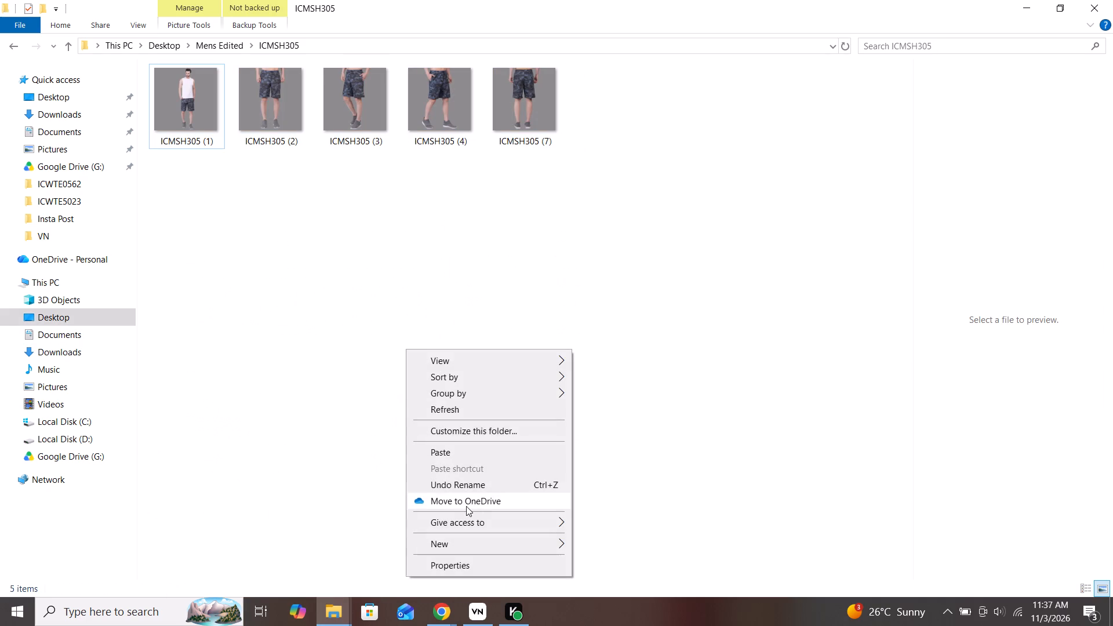
pyautogui.click(454, 450)
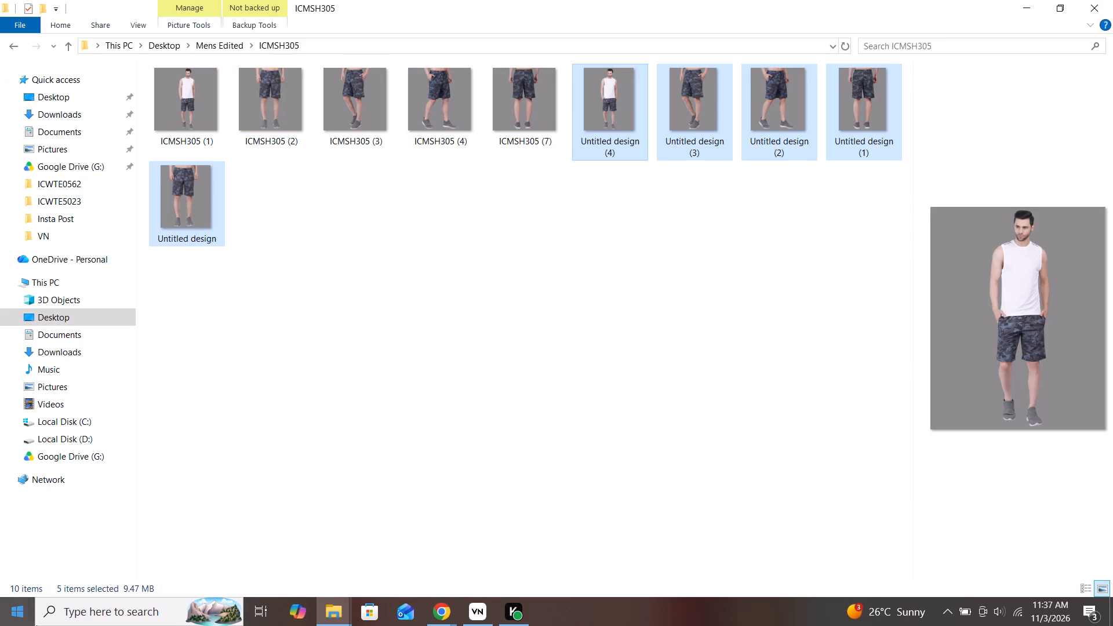
# Copy the file name of the original ICMSH305 (1) photo.
pyautogui.click(195, 115)
pyautogui.rightClick(195, 115)
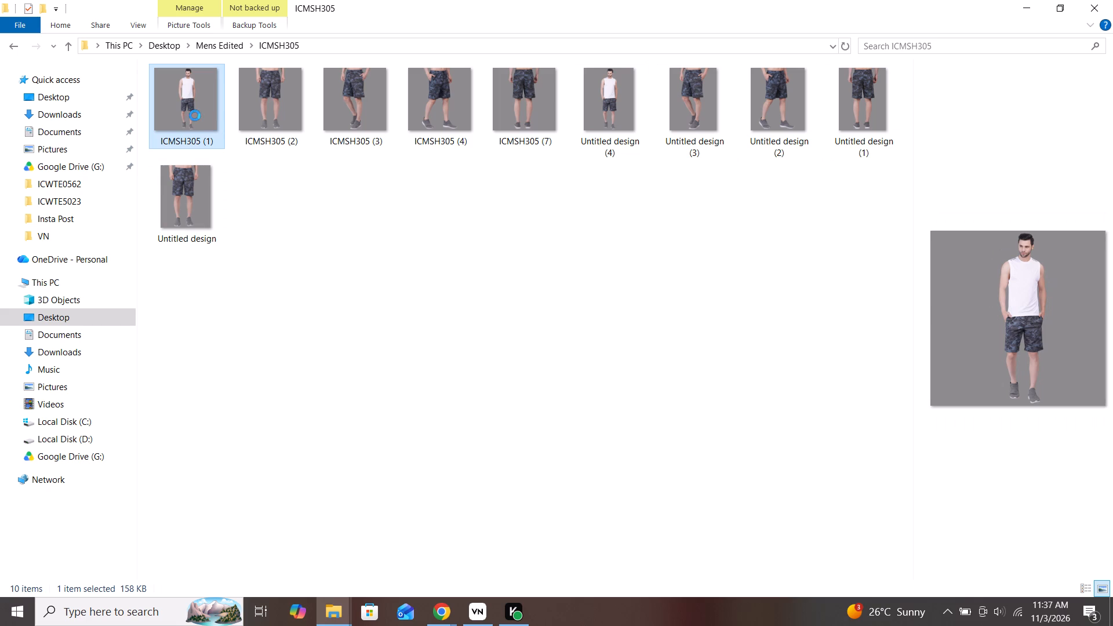
pyautogui.click(281, 557)
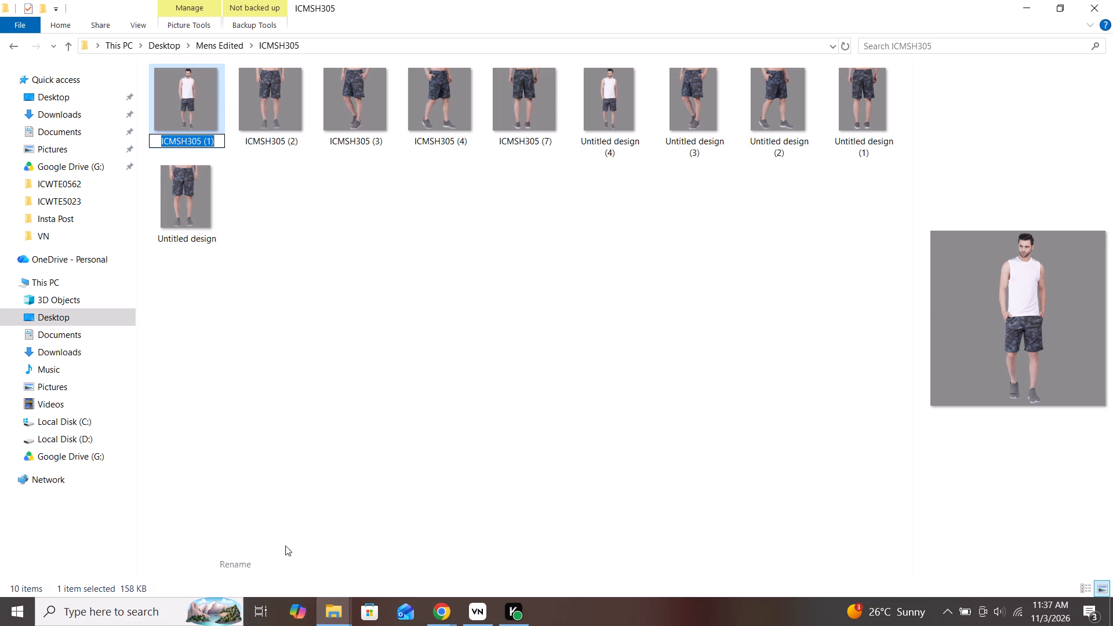
pyautogui.rightClick(198, 139)
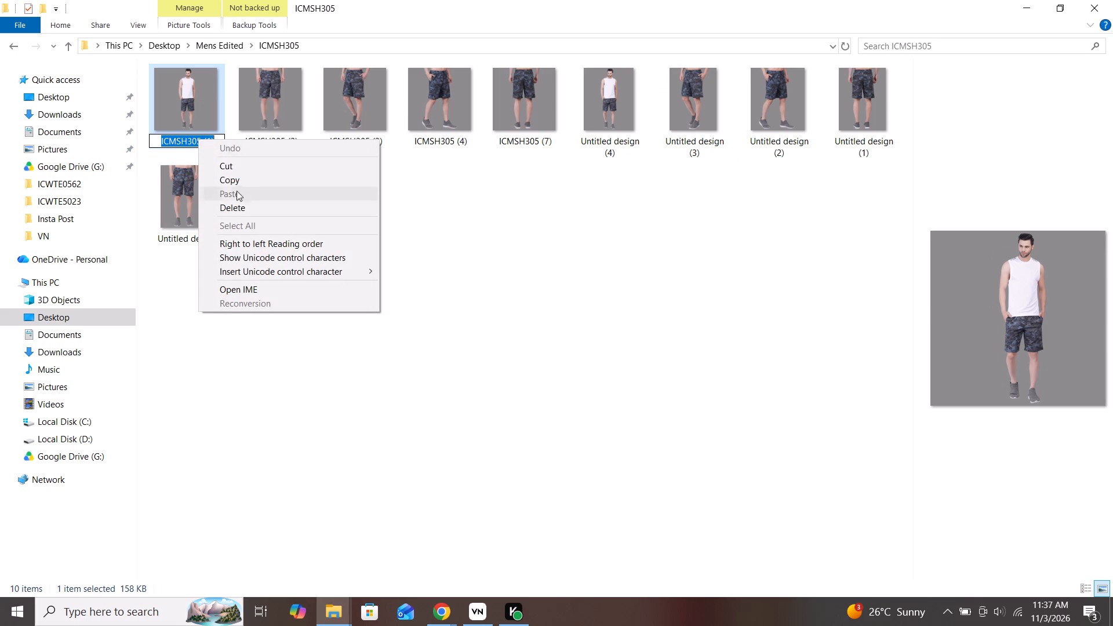
pyautogui.click(241, 184)
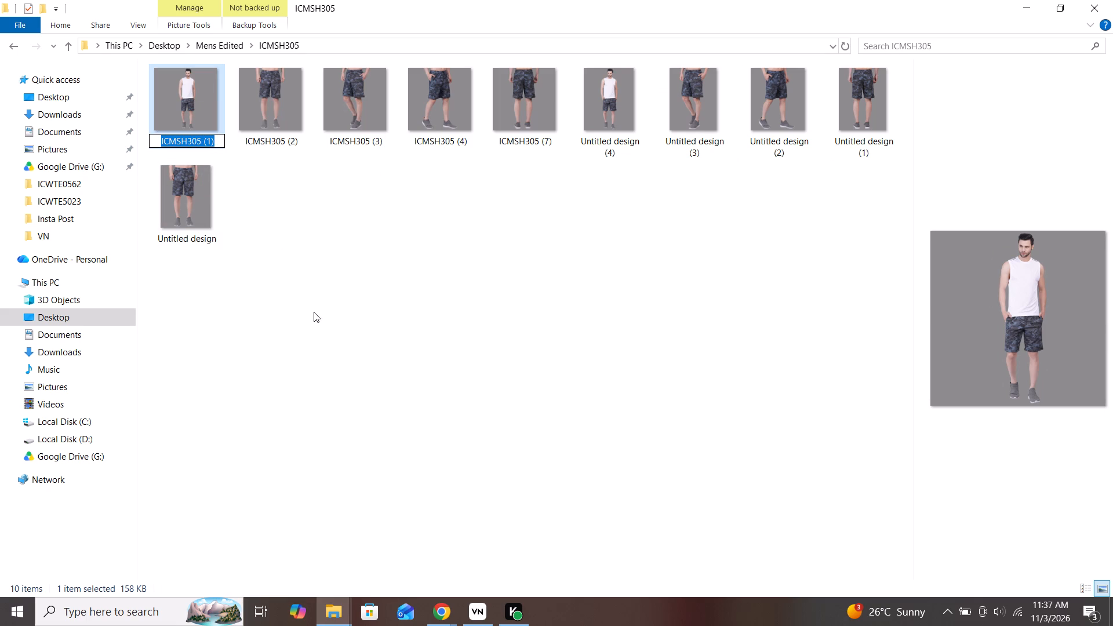
pyautogui.click(314, 312)
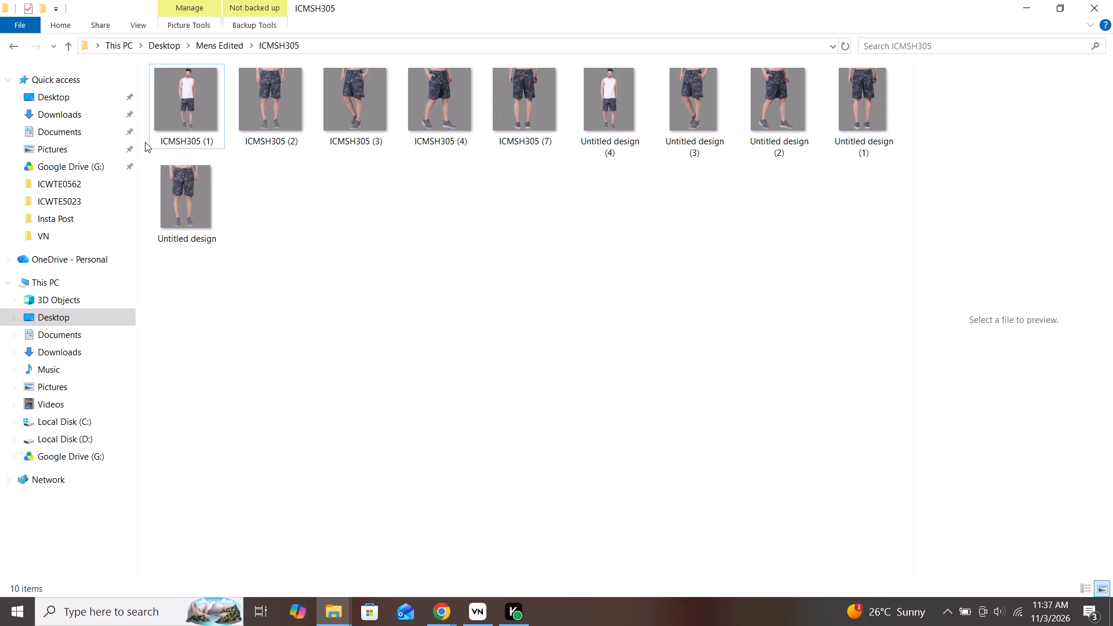
# Delete the five original ICMSH305 photos, numbered 1 to 4 and 7, keeping the Untitled design exports.
pyautogui.moveTo(145, 142); pyautogui.dragTo(449, 128)
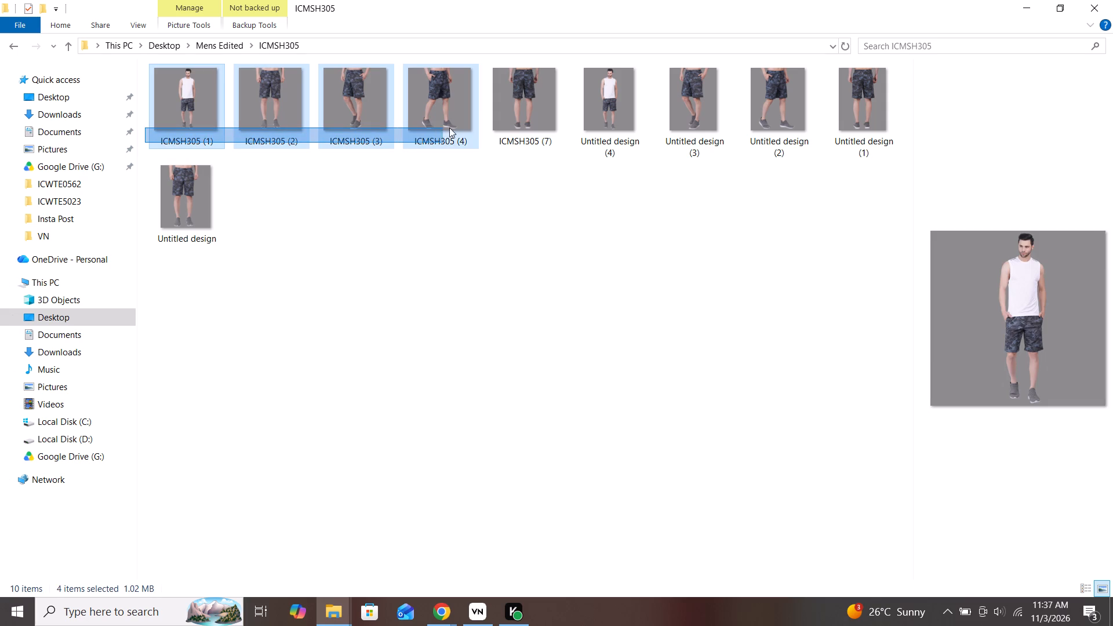
pyautogui.moveTo(449, 128); pyautogui.dragTo(523, 122)
pyautogui.rightClick(515, 115)
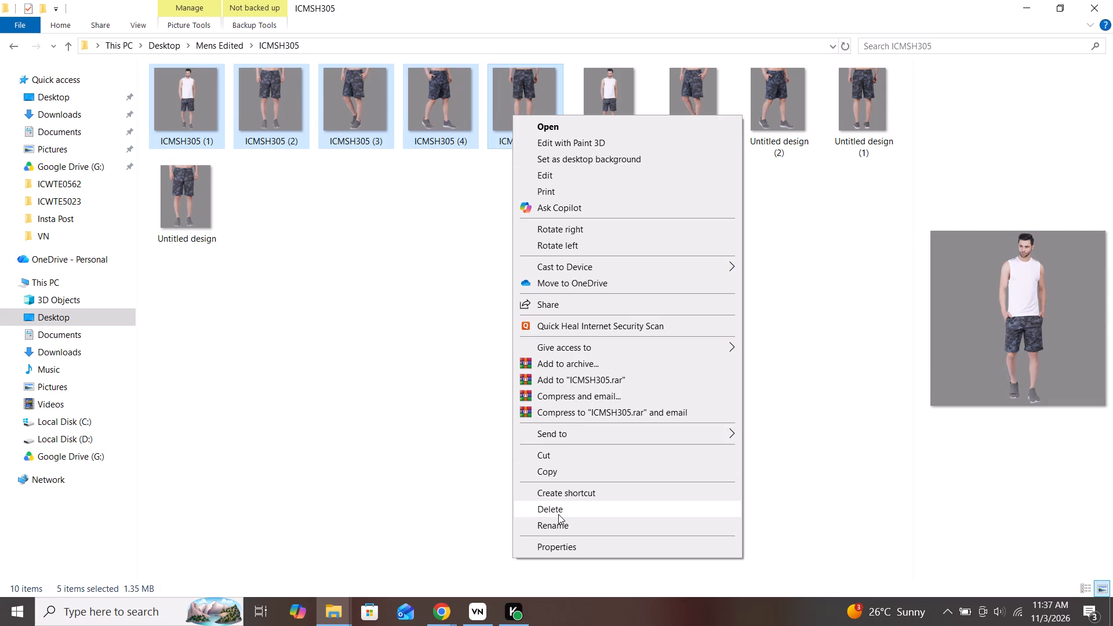
pyautogui.click(558, 514)
# Rename Untitled design (1), the back view of the shorts, as ICMSH305 (1).
pyautogui.click(201, 108)
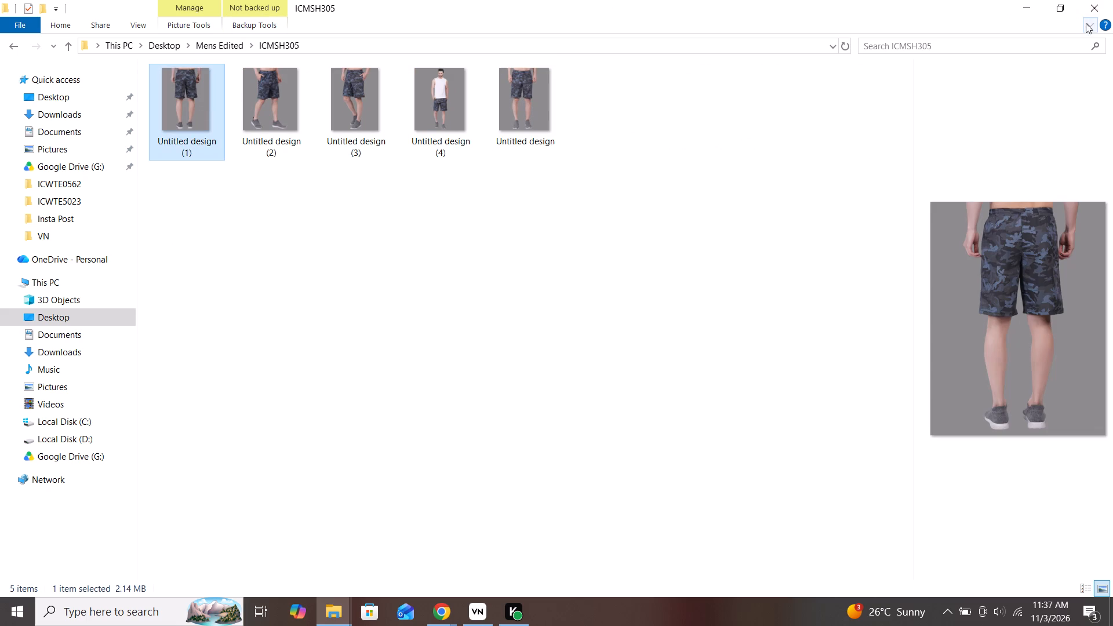
pyautogui.click(451, 383)
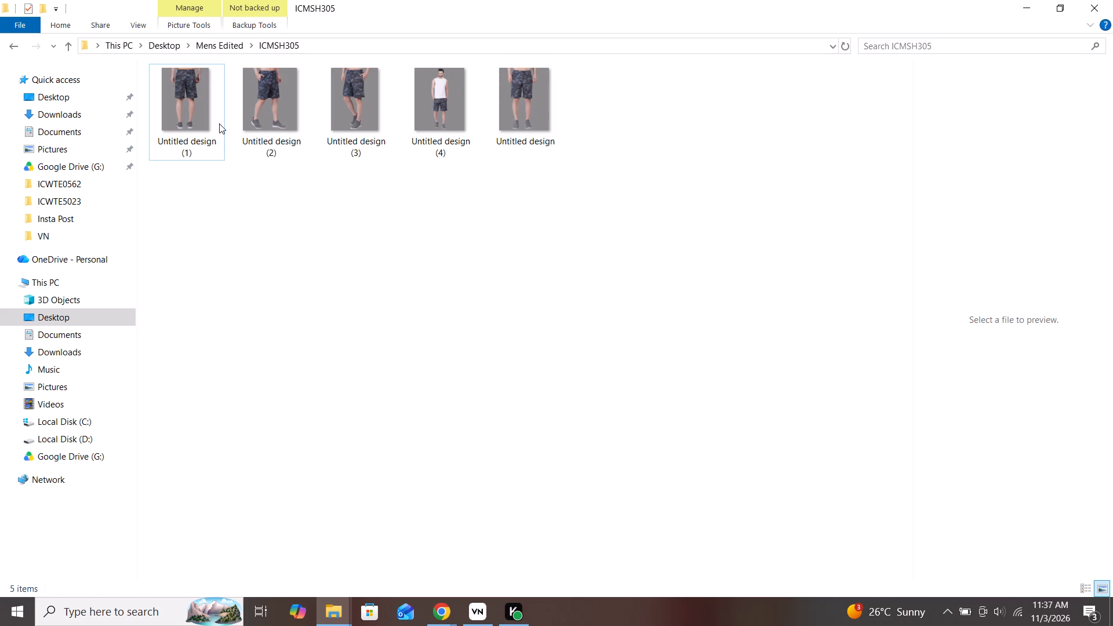
pyautogui.click(219, 123)
pyautogui.press('F2')
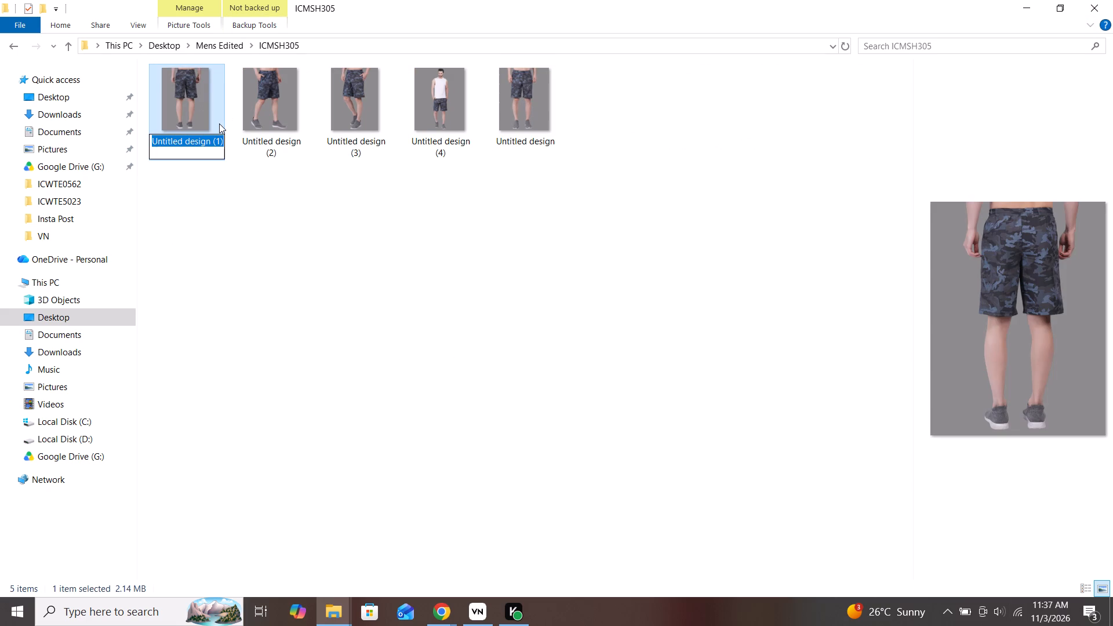
pyautogui.hotkey('ctrl', 'v')
pyautogui.click(315, 286)
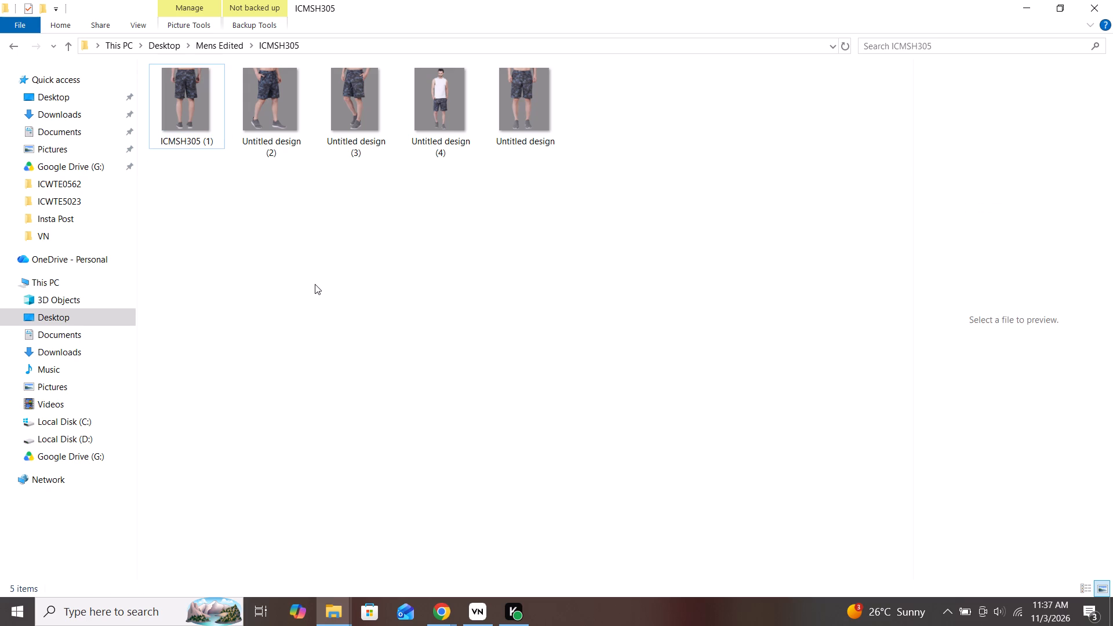
# Rename the Untitled design (2) photo as ICMSH305 (2).
pyautogui.moveTo(304, 177); pyautogui.dragTo(280, 132)
pyautogui.click(280, 132)
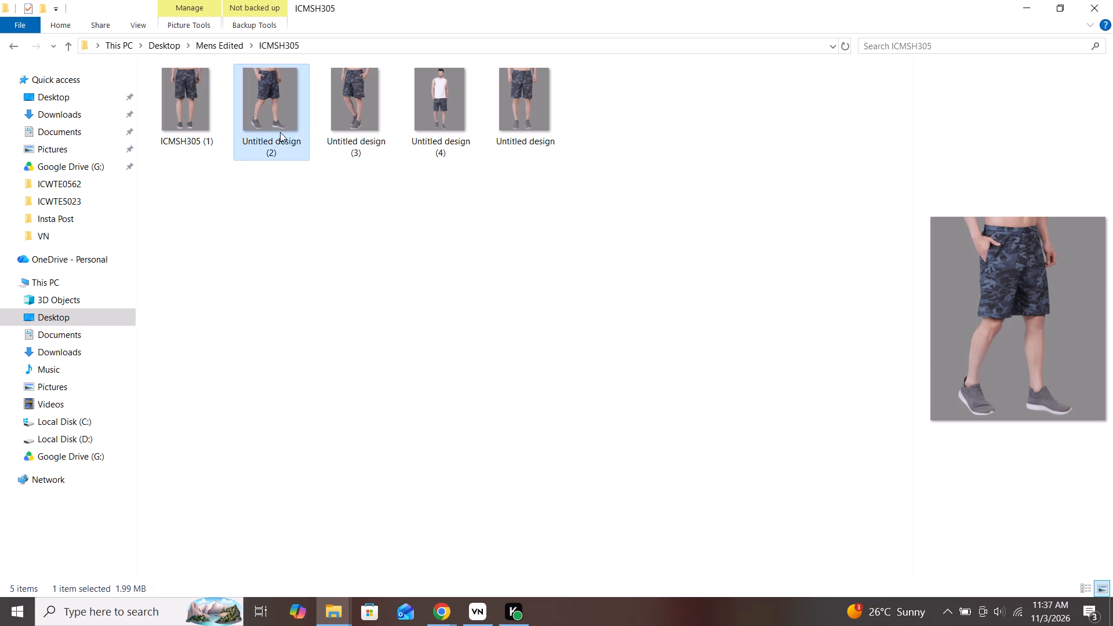
pyautogui.click(196, 136)
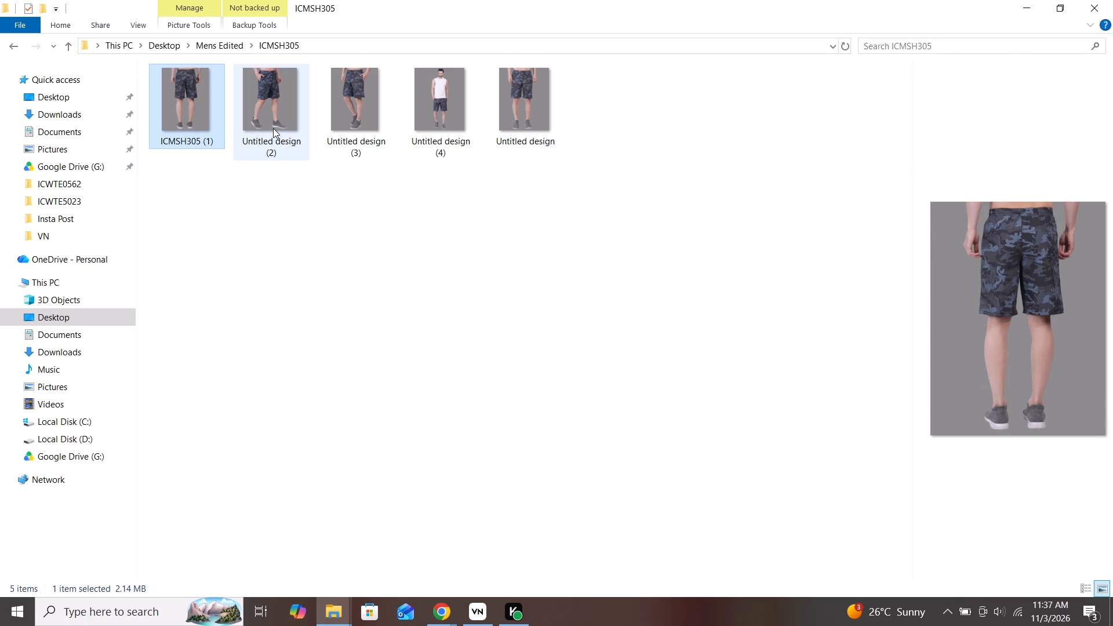
pyautogui.click(273, 128)
pyautogui.press('F2')
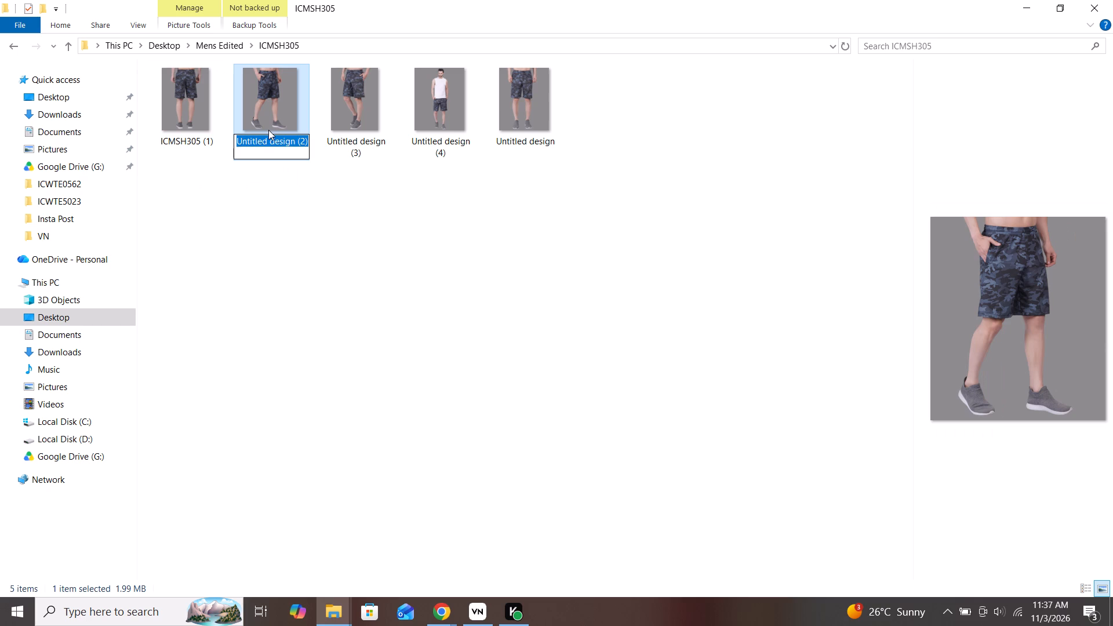
pyautogui.hotkey('ctrl', 'v')
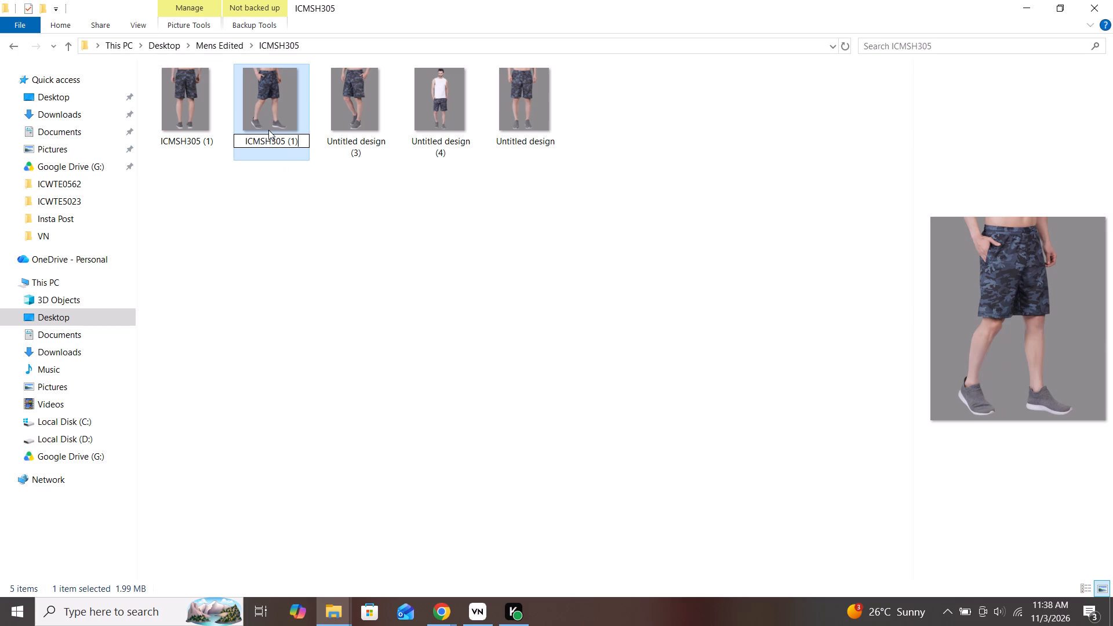
pyautogui.press('BackSpace')
pyautogui.press('BackSpace')
pyautogui.press('2')
pyautogui.hotkey('shift', ')')
pyautogui.press('Return')
# Rename the Untitled design (3) photo as ICMSH305 (3).
pyautogui.click(377, 130)
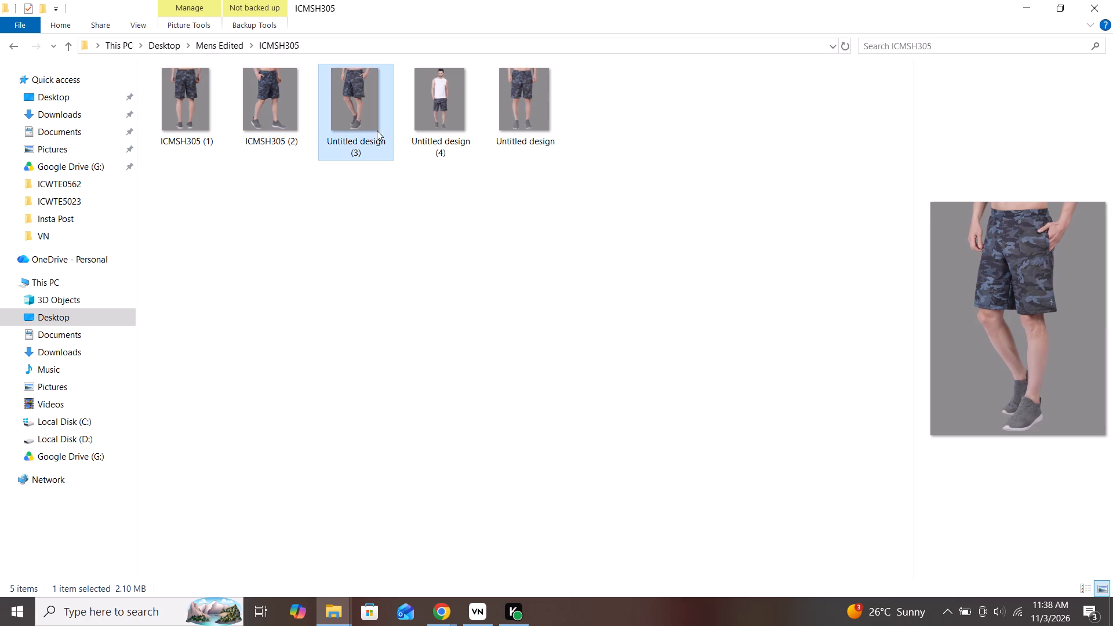
pyautogui.press('F2')
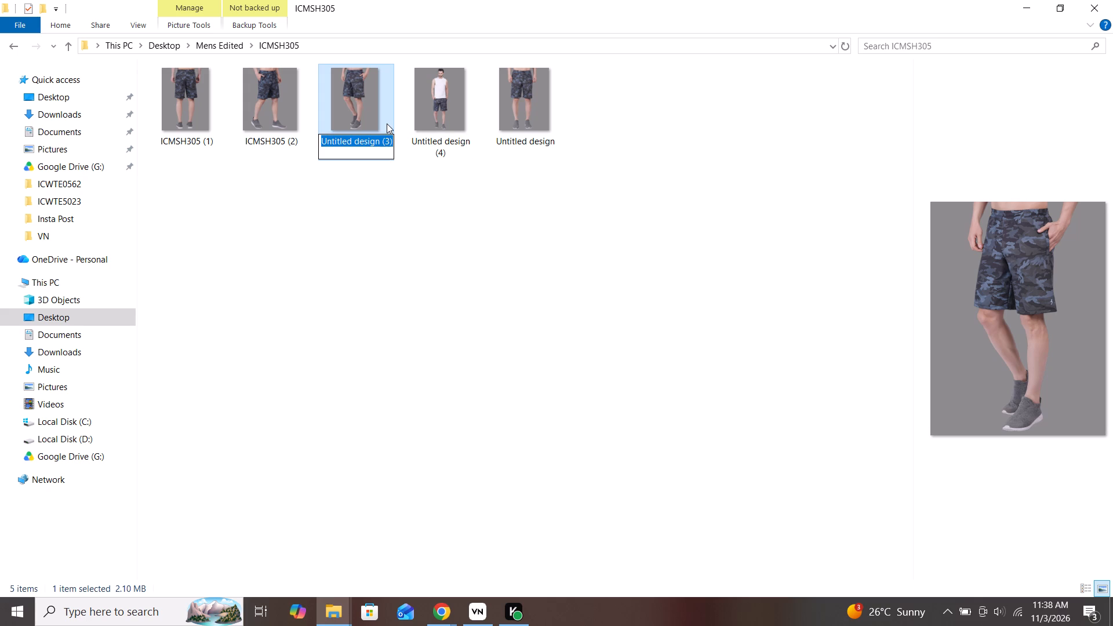
pyautogui.hotkey('ctrl', 'v')
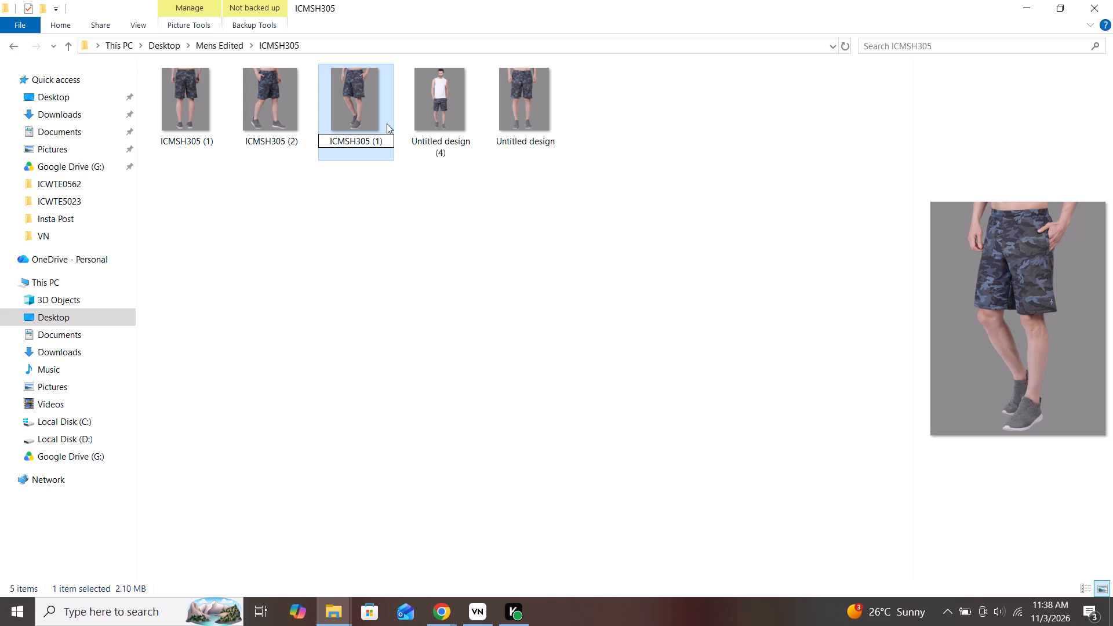
pyautogui.press('BackSpace')
pyautogui.press('BackSpace')
pyautogui.press('3')
pyautogui.hotkey('shift', ')')
pyautogui.press('Return')
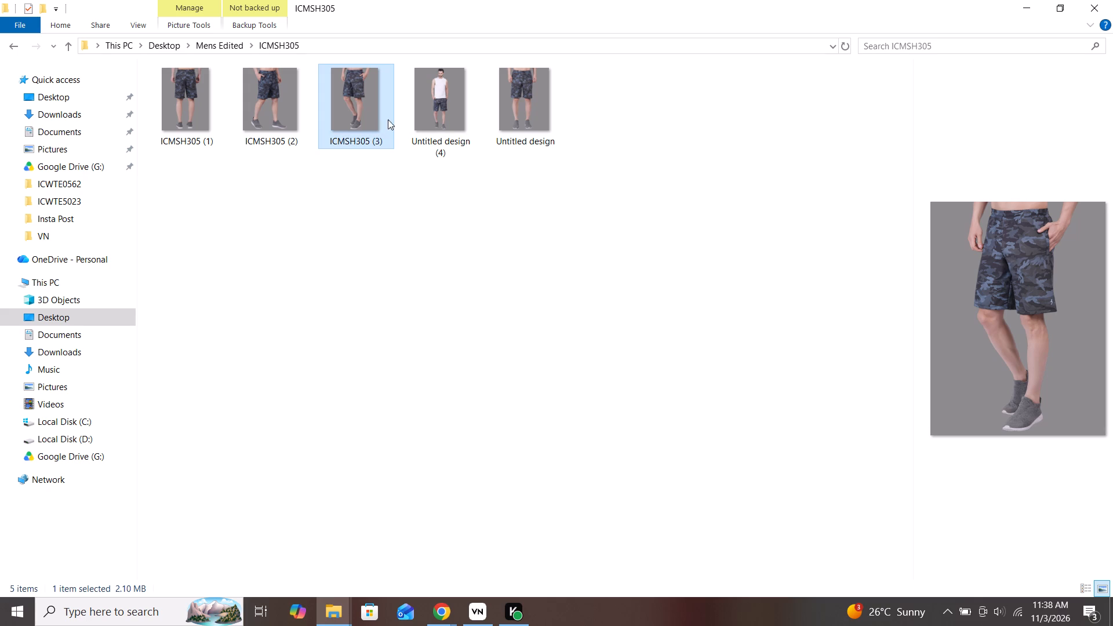
# Rename Untitled design (4), the full-length photo of the model, as ICMSH305 (4).
pyautogui.click(441, 130)
pyautogui.press('F2')
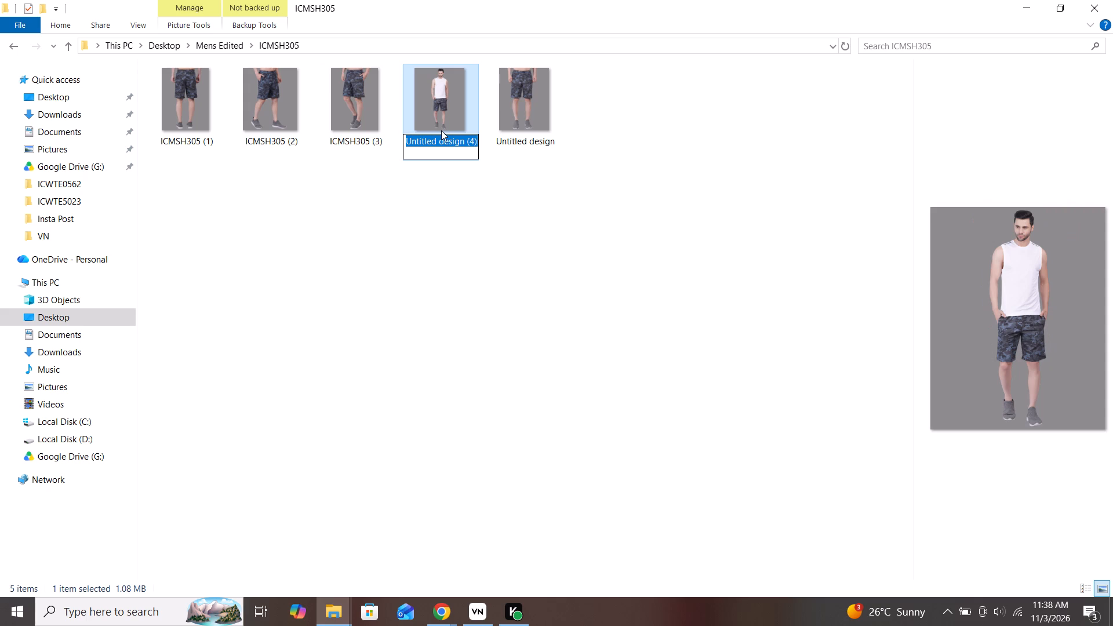
pyautogui.hotkey('ctrl', 'v')
pyautogui.press('BackSpace')
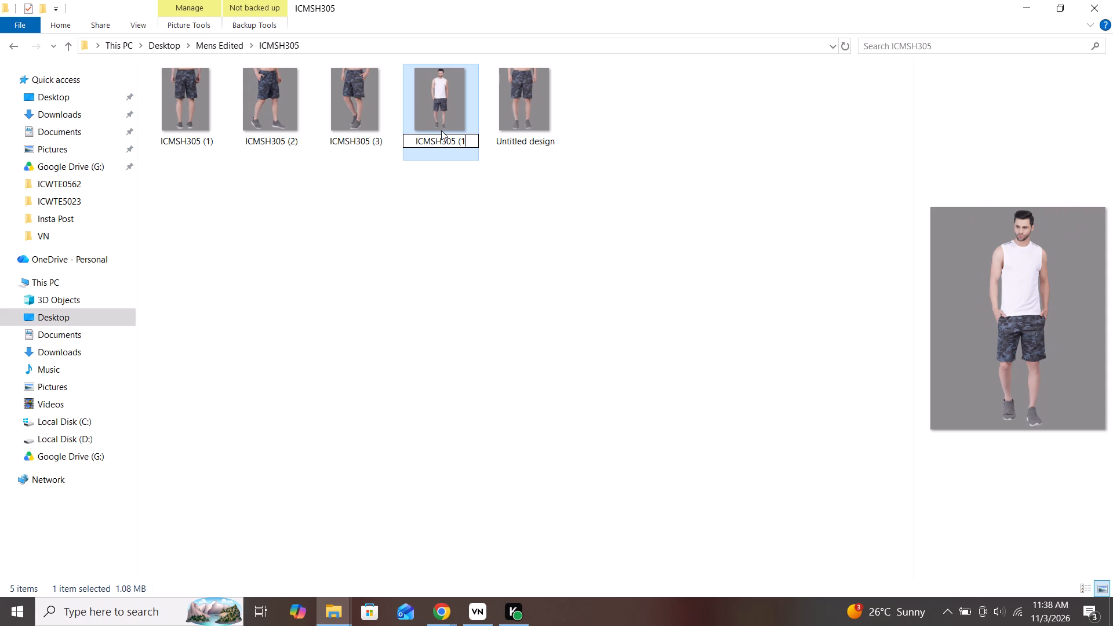
pyautogui.press('BackSpace')
pyautogui.press('4')
pyautogui.hotkey('shift', ')')
pyautogui.press('Return')
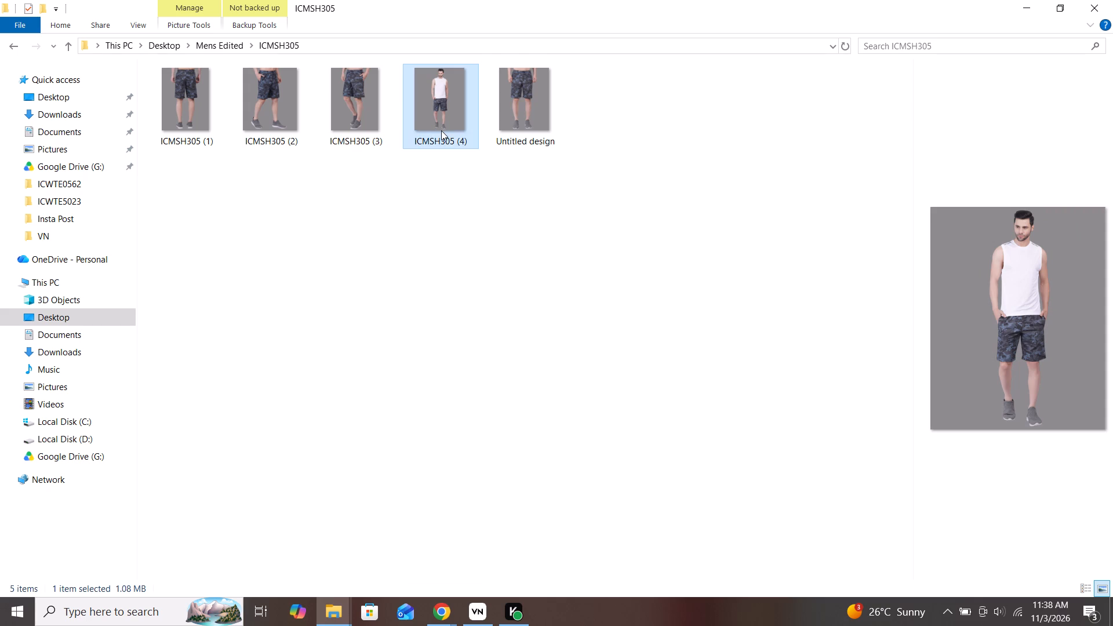
# Rename the remaining Untitled design photo, the front view of the shorts, as ICMSH305 (5).
pyautogui.click(539, 126)
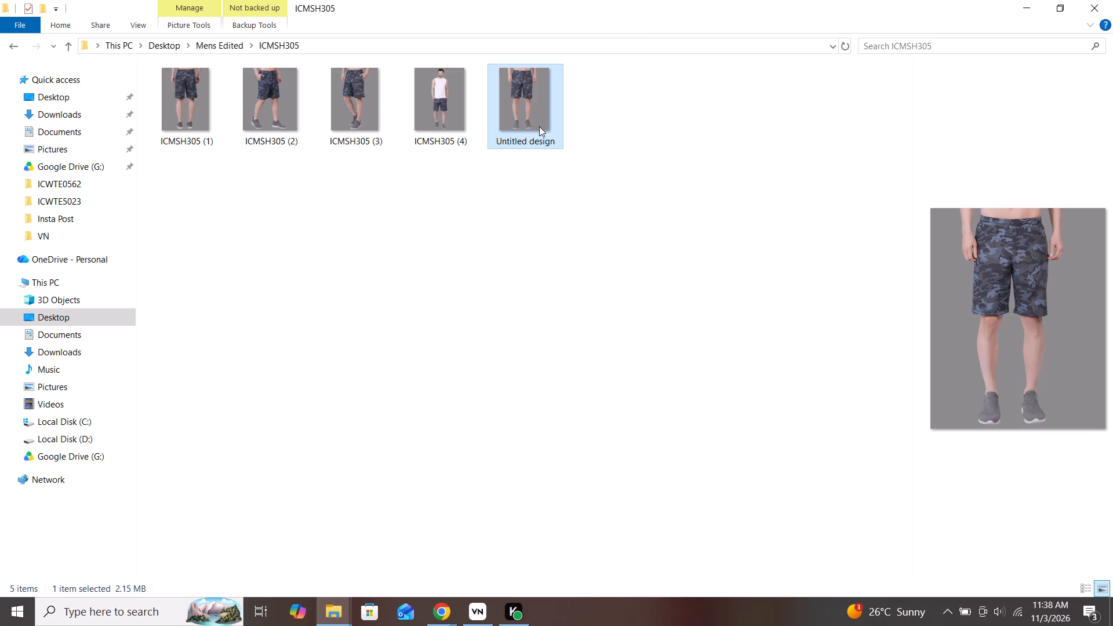
pyautogui.press('F2')
pyautogui.hotkey('ctrl', 'v')
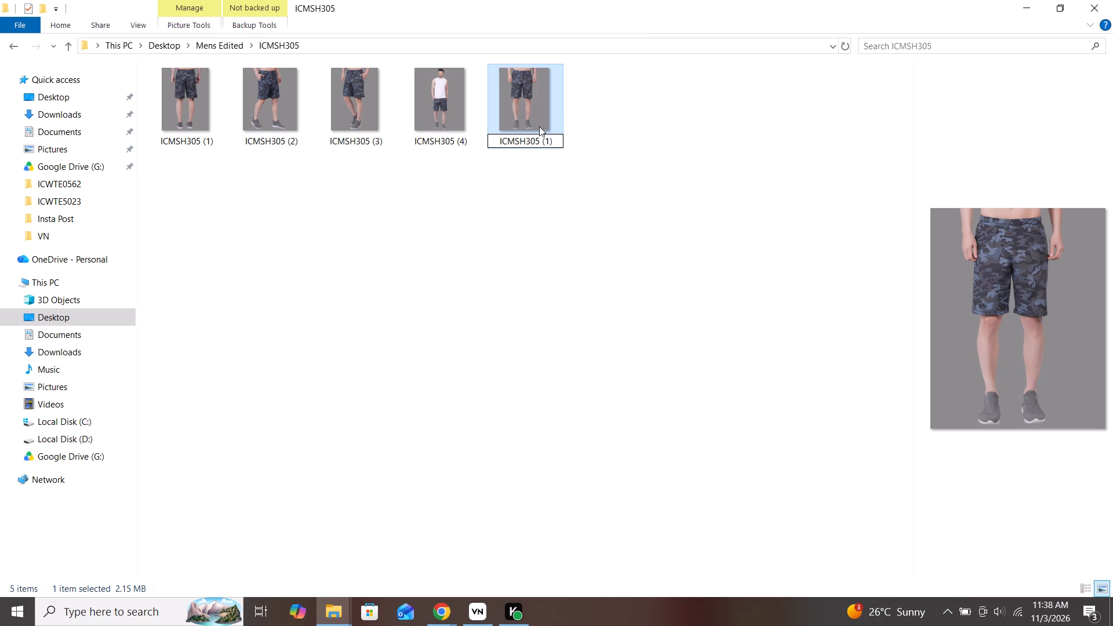
pyautogui.press('BackSpace')
pyautogui.press('5')
pyautogui.press('BackSpace')
pyautogui.press('BackSpace')
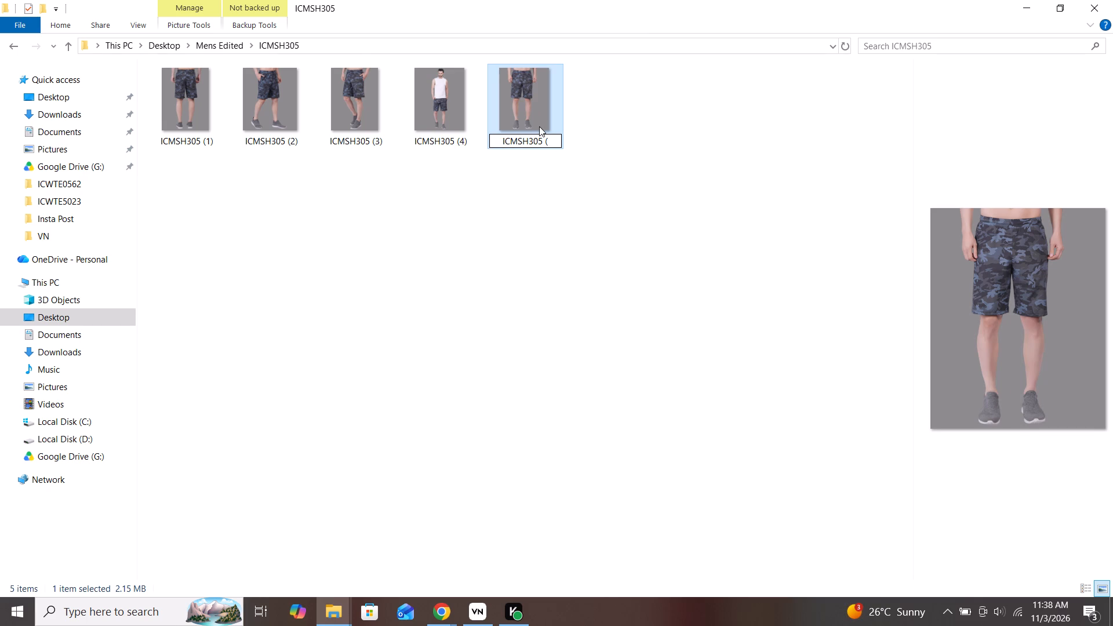
pyautogui.write('5)')
pyautogui.press('Return')
pyautogui.click(470, 339)
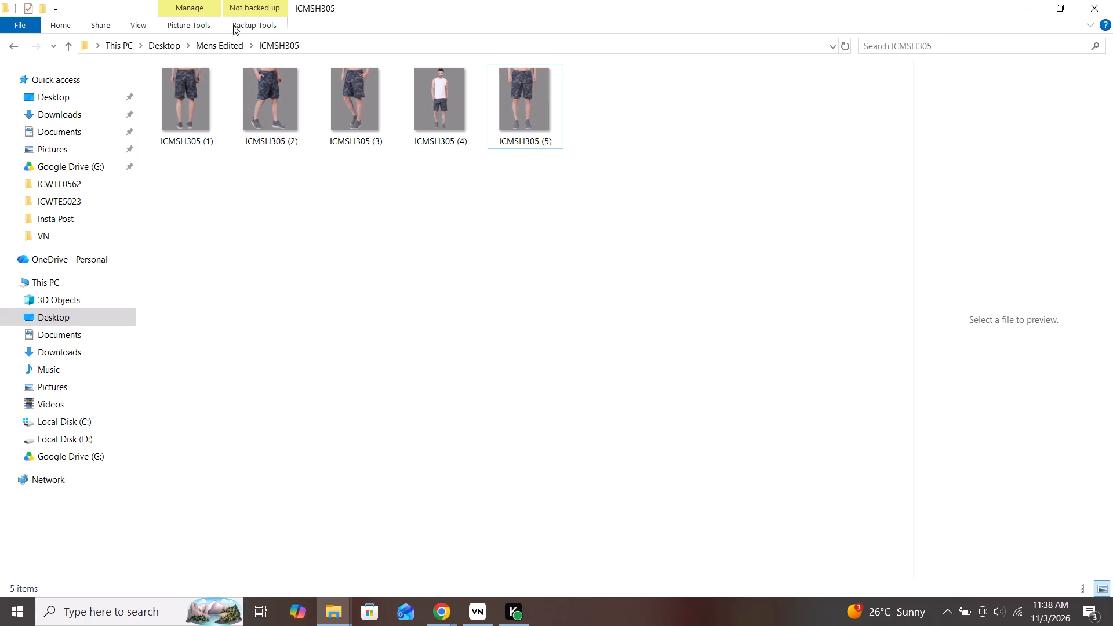
# Return to the Mens Edited folder and select the ICMSH308 folder.
pyautogui.click(70, 42)
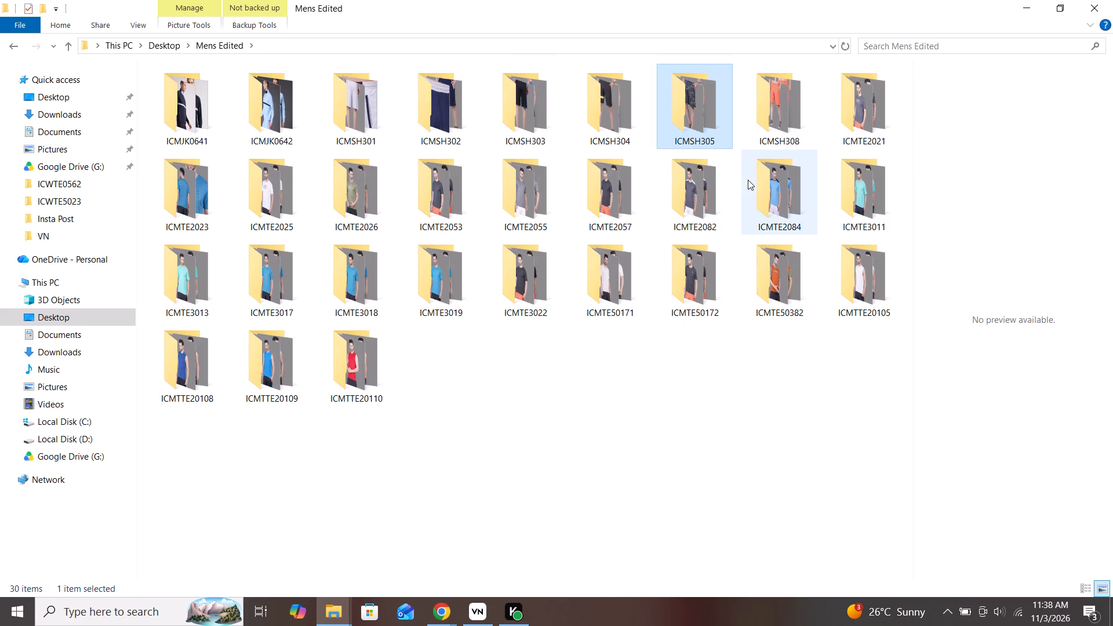
pyautogui.click(763, 137)
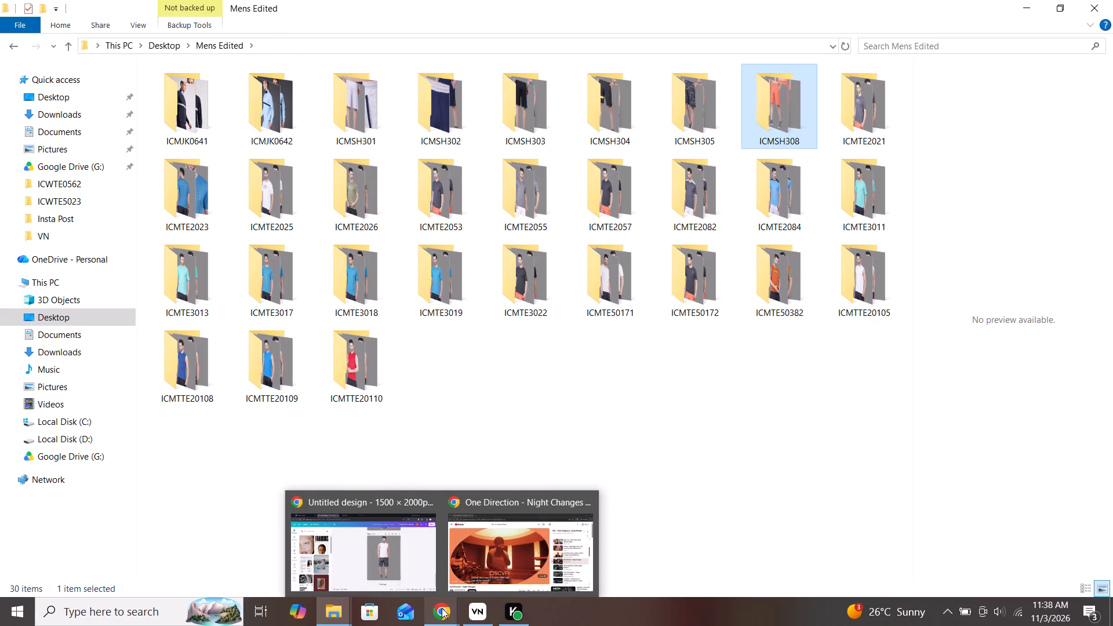
# Switch to the YouTube window in Chrome and get the One Direction video Night Changes playing.
pyautogui.click(514, 558)
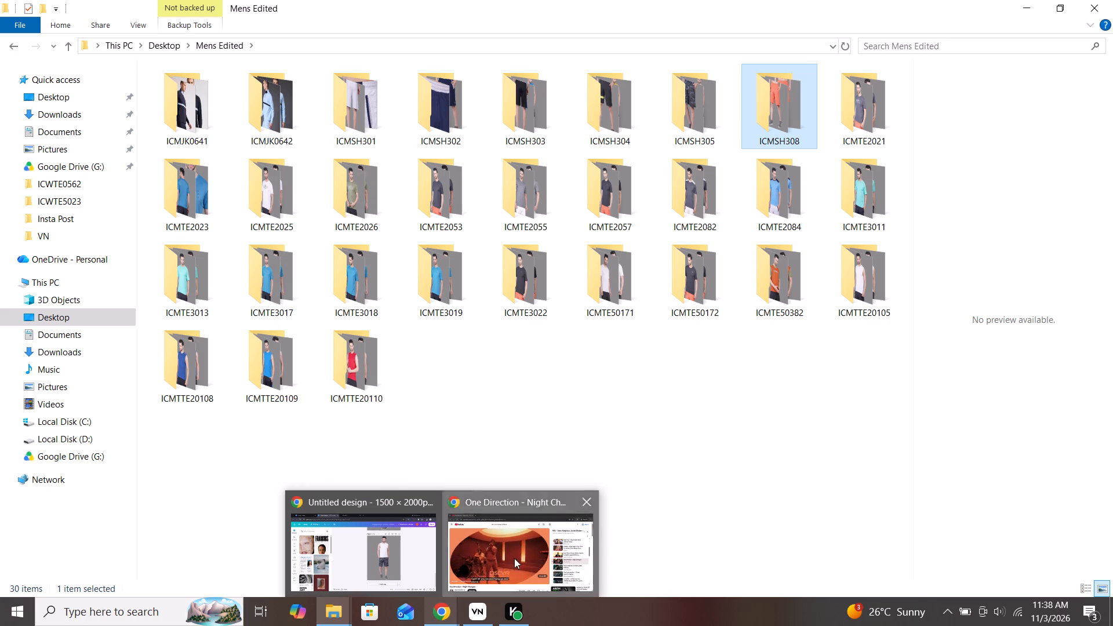
pyautogui.click(716, 478)
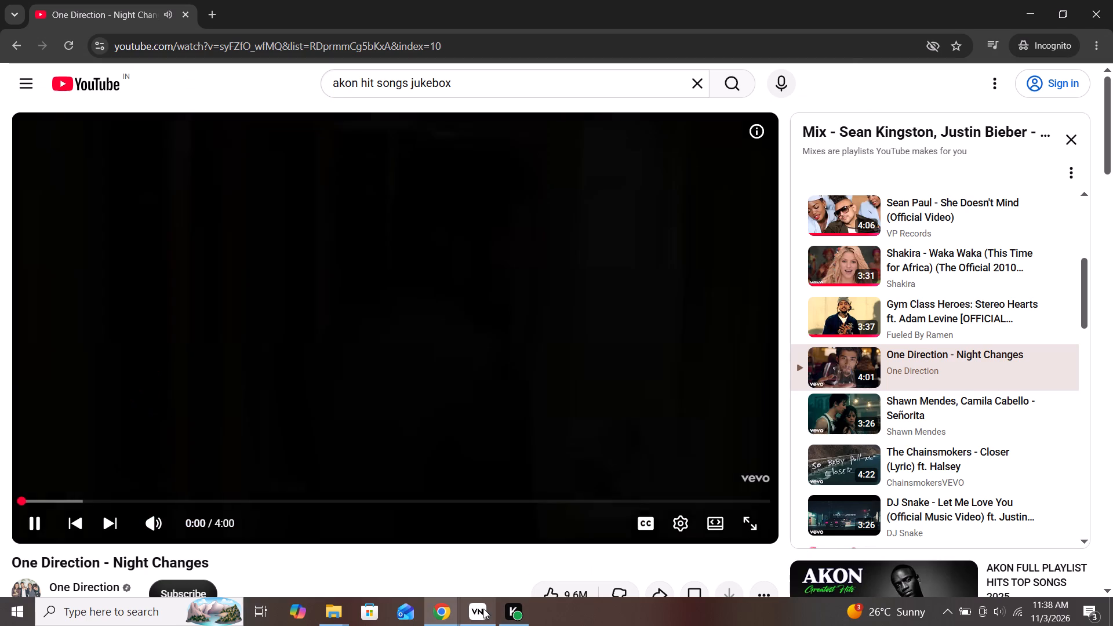
# Switch to the 1500 × 2000 px Canva design and delete the camouflage-shorts photos from pages 5 and 4.
pyautogui.click(435, 603)
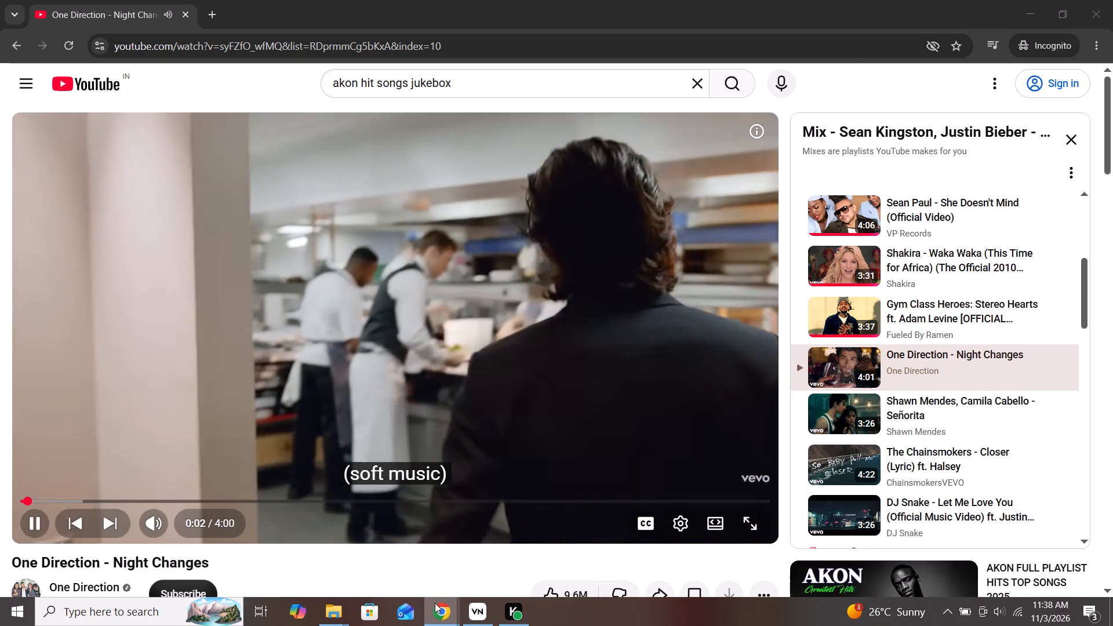
pyautogui.click(379, 554)
pyautogui.click(999, 330)
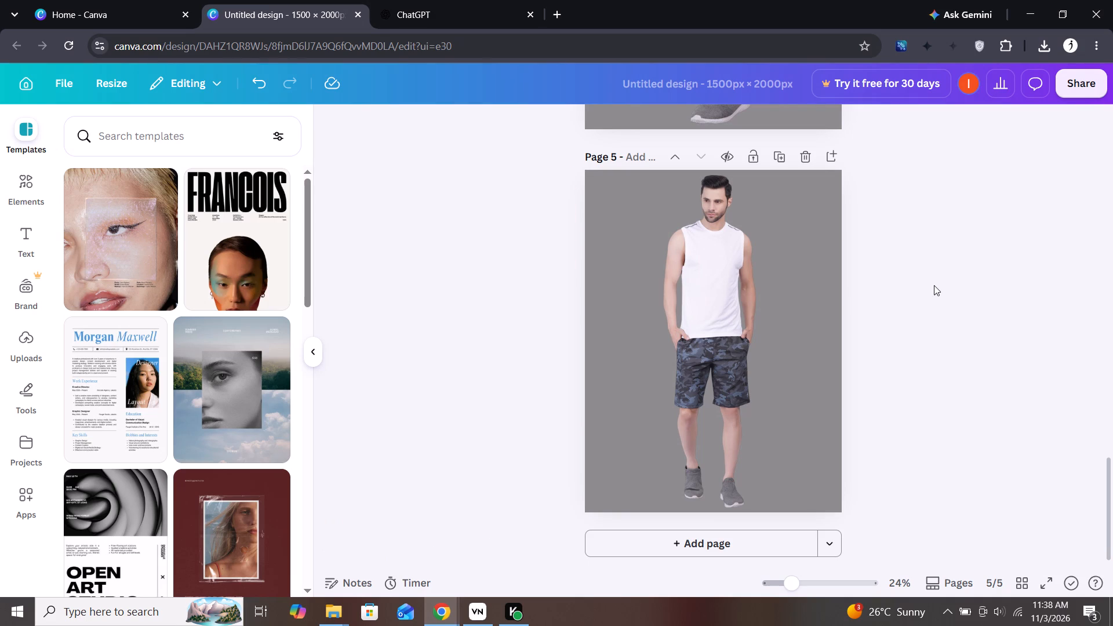
pyautogui.scroll(-6, 934, 285)
pyautogui.click(784, 303)
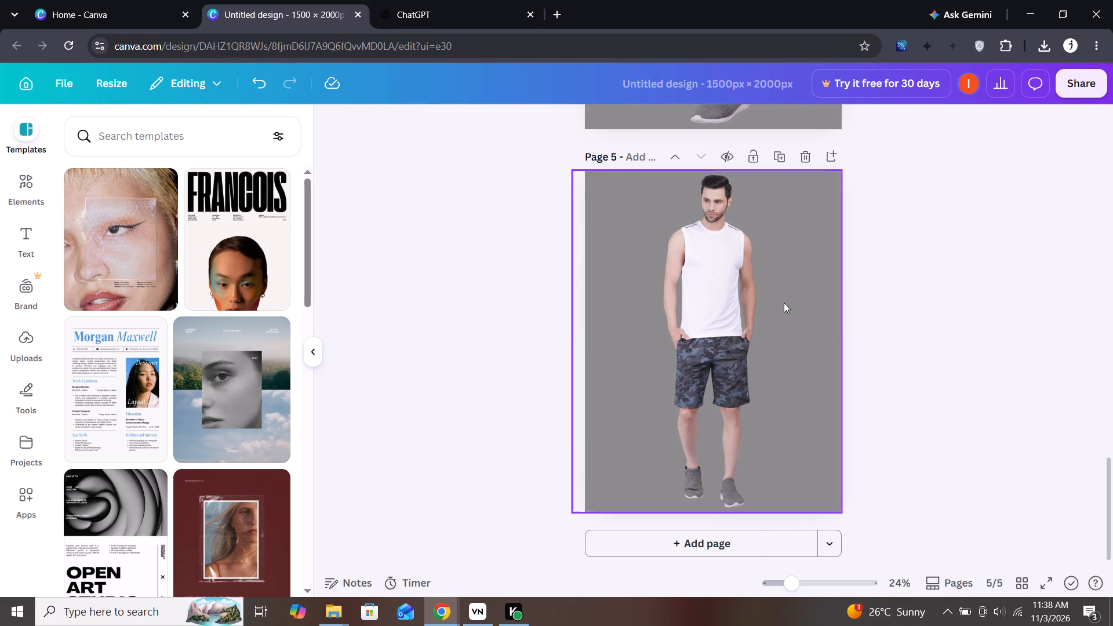
pyautogui.rightClick(784, 303)
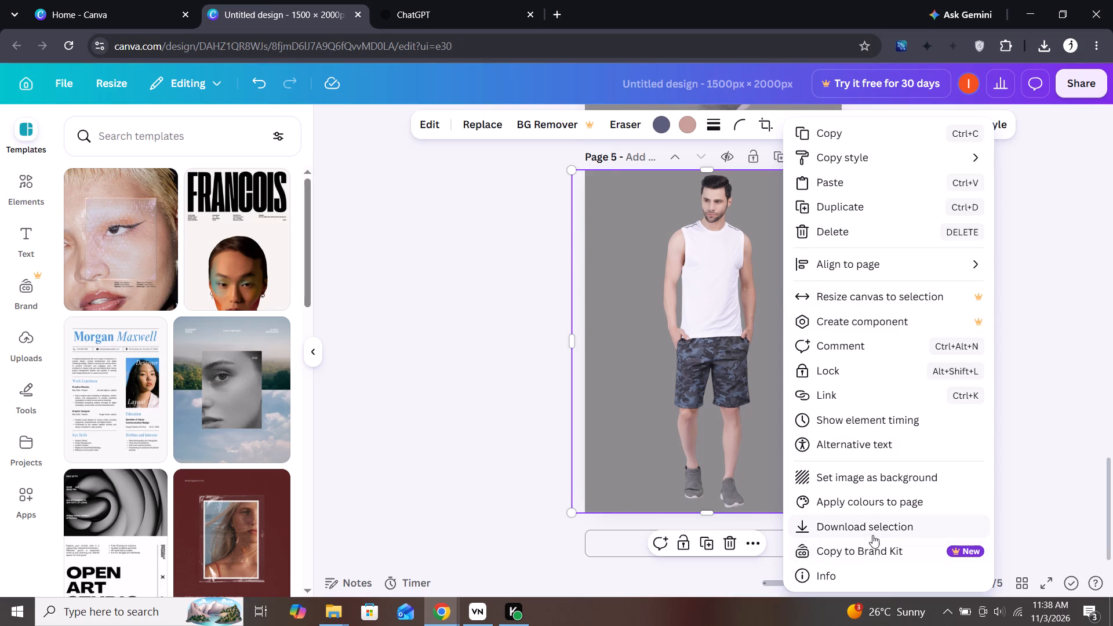
pyautogui.click(839, 223)
pyautogui.scroll(3, 803, 292)
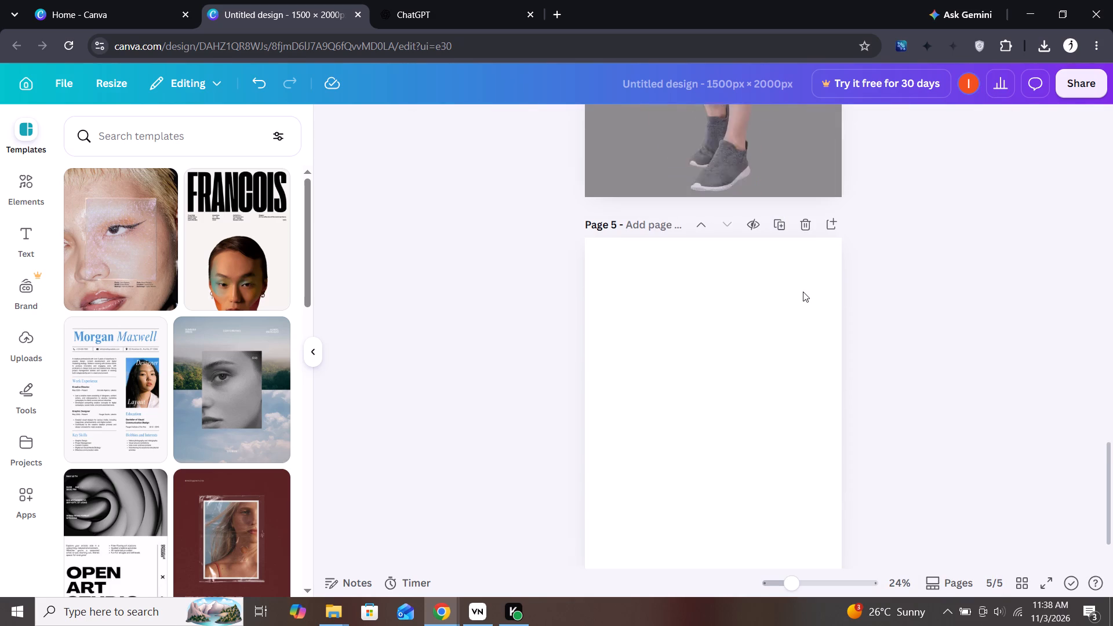
pyautogui.scroll(1, 803, 292)
pyautogui.click(779, 292)
pyautogui.rightClick(778, 291)
pyautogui.click(840, 268)
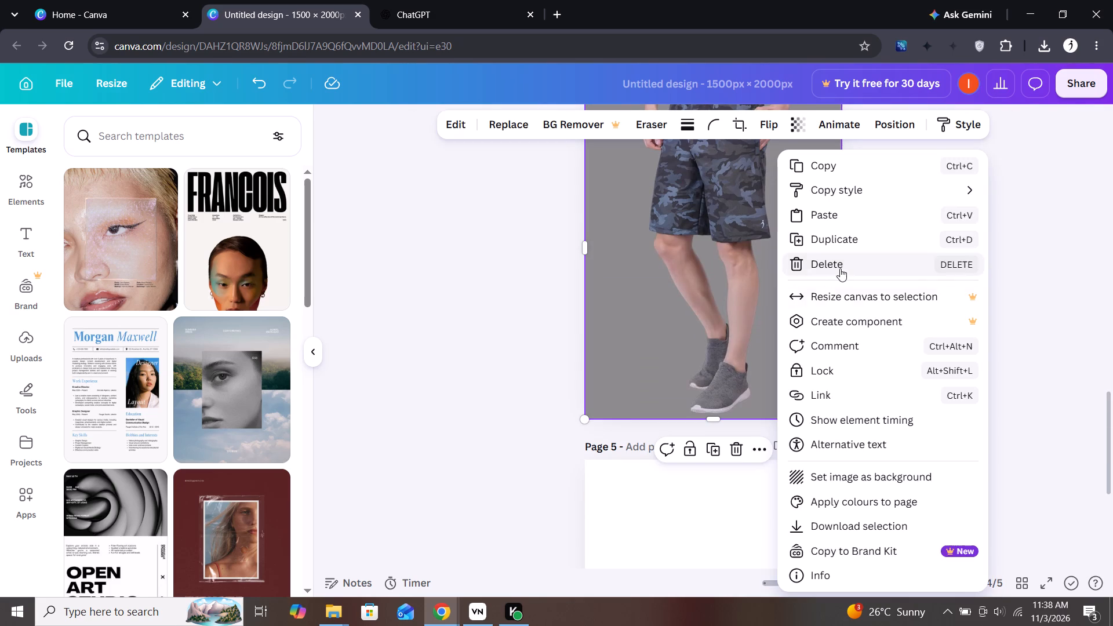
# Delete the remaining camouflage-shorts photos from pages 3, 2 and 1, leaving the five pages in place.
pyautogui.scroll(5, 830, 271)
pyautogui.click(779, 270)
pyautogui.rightClick(779, 270)
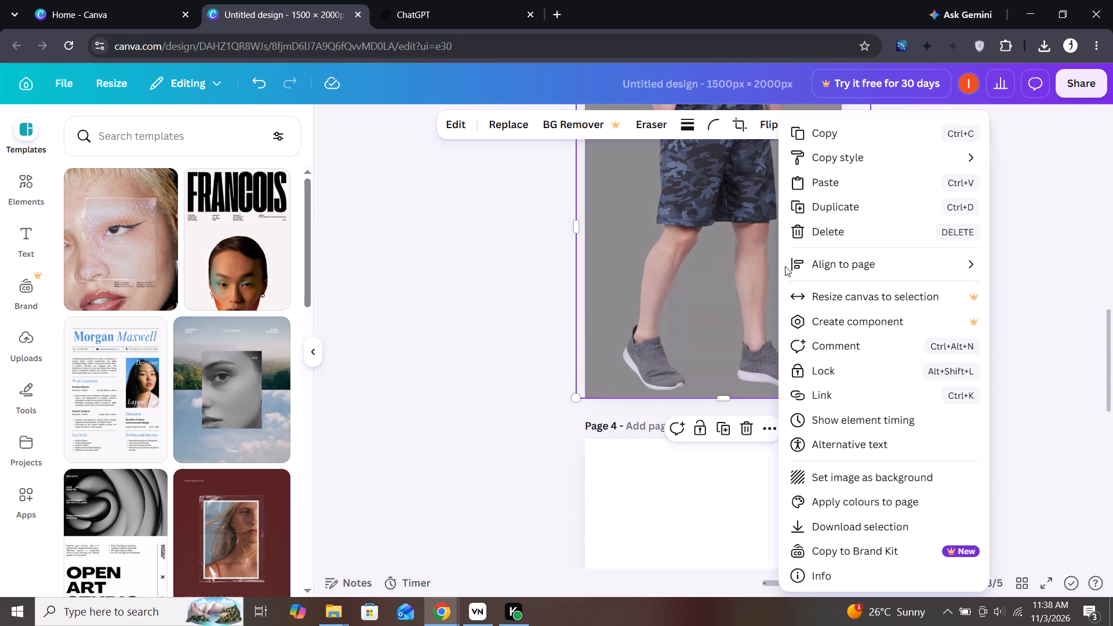
pyautogui.click(835, 228)
pyautogui.scroll(4, 794, 236)
pyautogui.click(789, 239)
pyautogui.rightClick(789, 239)
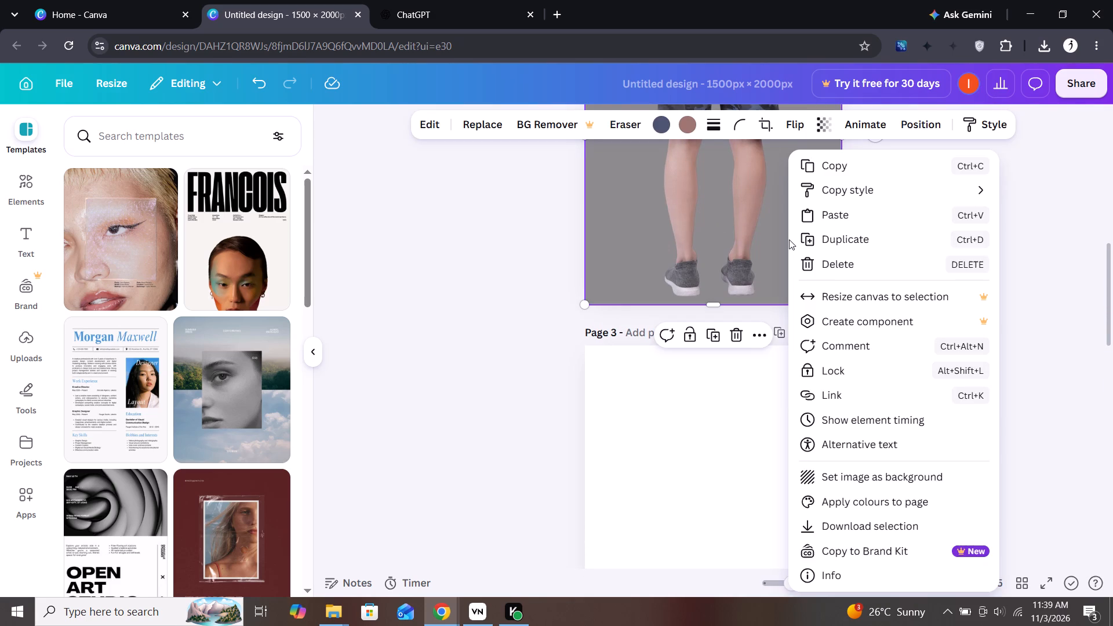
pyautogui.click(803, 265)
pyautogui.scroll(7, 802, 264)
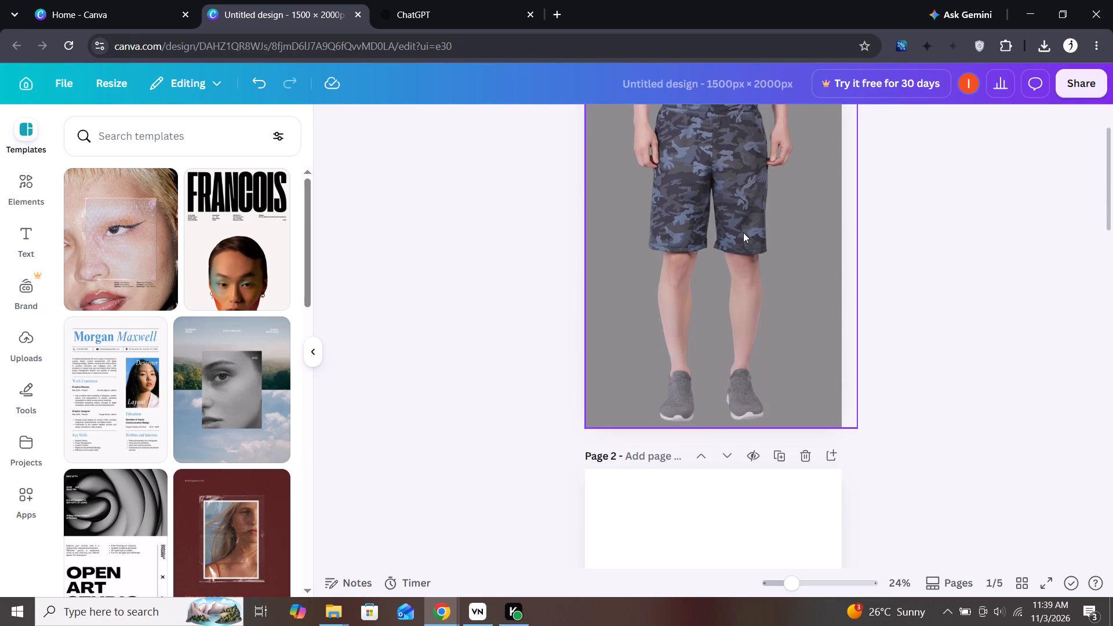
pyautogui.click(743, 232)
pyautogui.rightClick(739, 231)
pyautogui.click(768, 239)
pyautogui.scroll(10, 768, 239)
pyautogui.scroll(-20, 768, 239)
pyautogui.scroll(-4, 768, 239)
pyautogui.scroll(14, 769, 243)
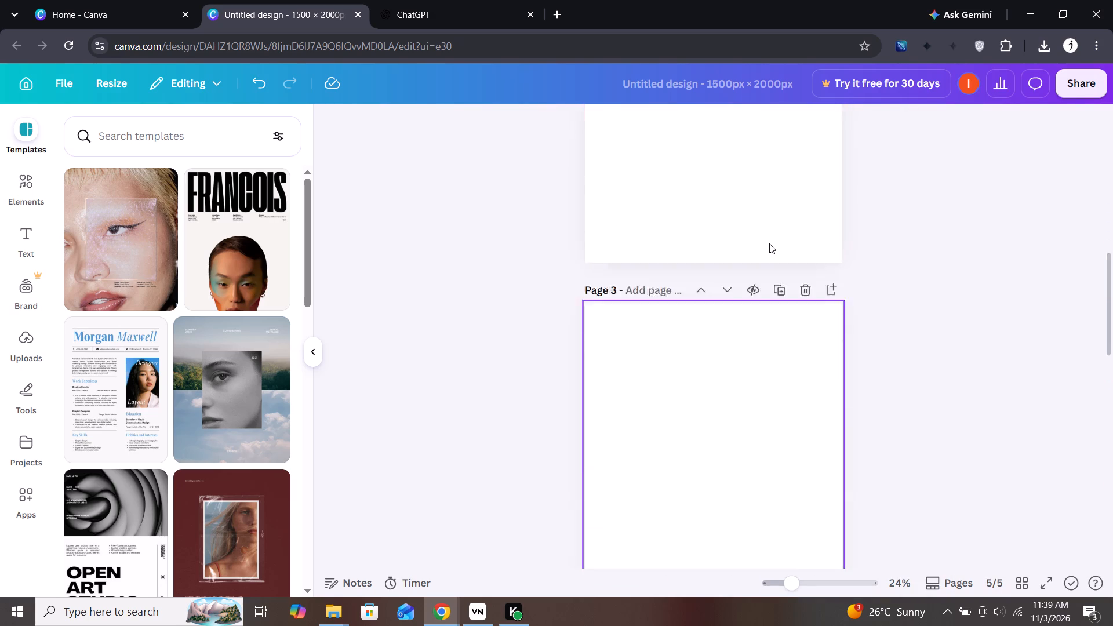
pyautogui.scroll(13, 769, 243)
pyautogui.scroll(5, 693, 474)
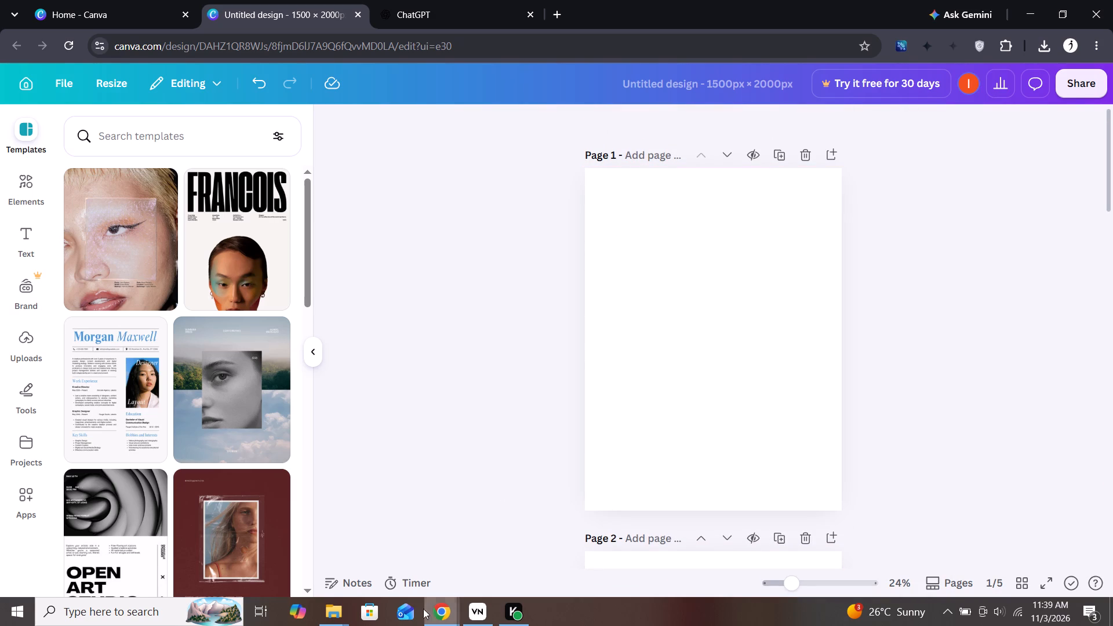
# Open the ICMSH308 folder in File Explorer and place all five of its photos on page 1 of the Canva design.
pyautogui.click(346, 610)
pyautogui.click(285, 576)
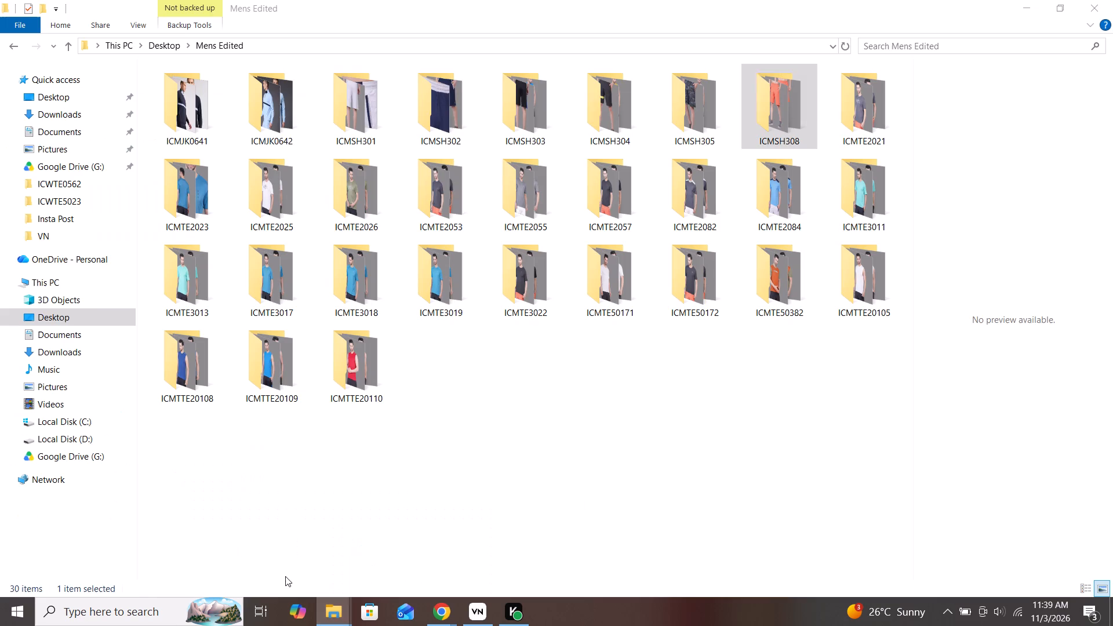
pyautogui.doubleClick(796, 132)
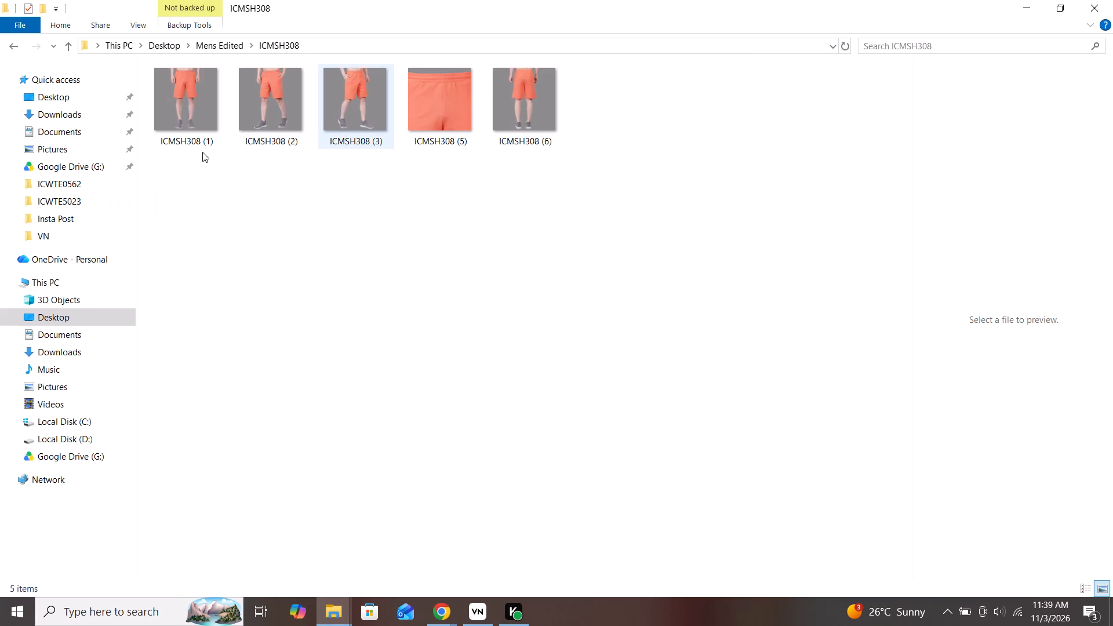
pyautogui.moveTo(202, 152); pyautogui.dragTo(490, 108)
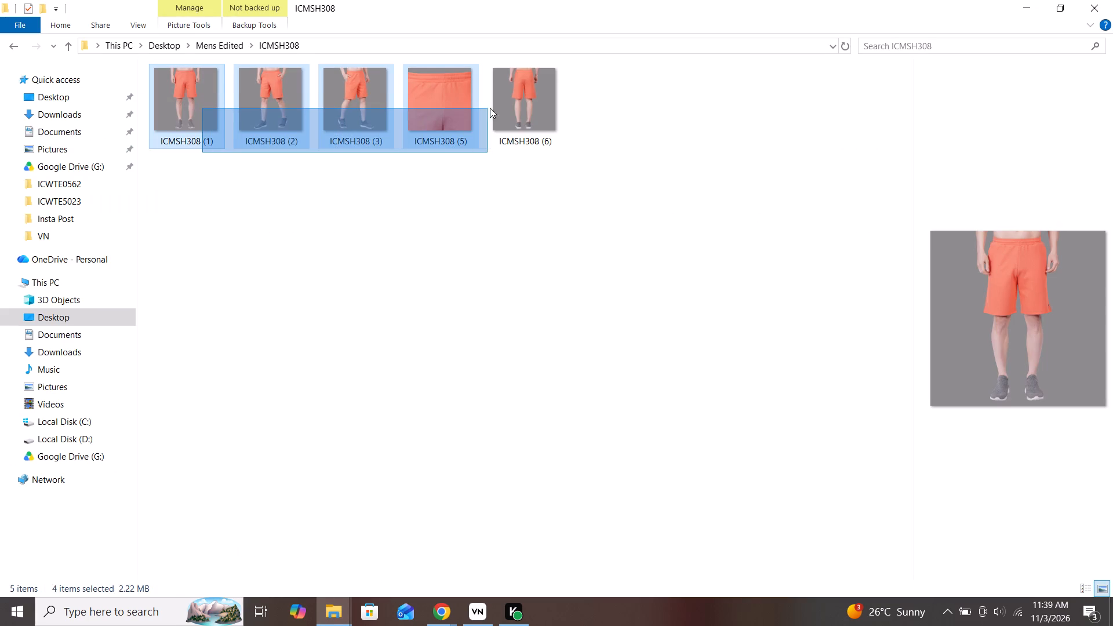
pyautogui.moveTo(490, 108); pyautogui.dragTo(517, 109)
pyautogui.moveTo(189, 114); pyautogui.dragTo(310, 312)
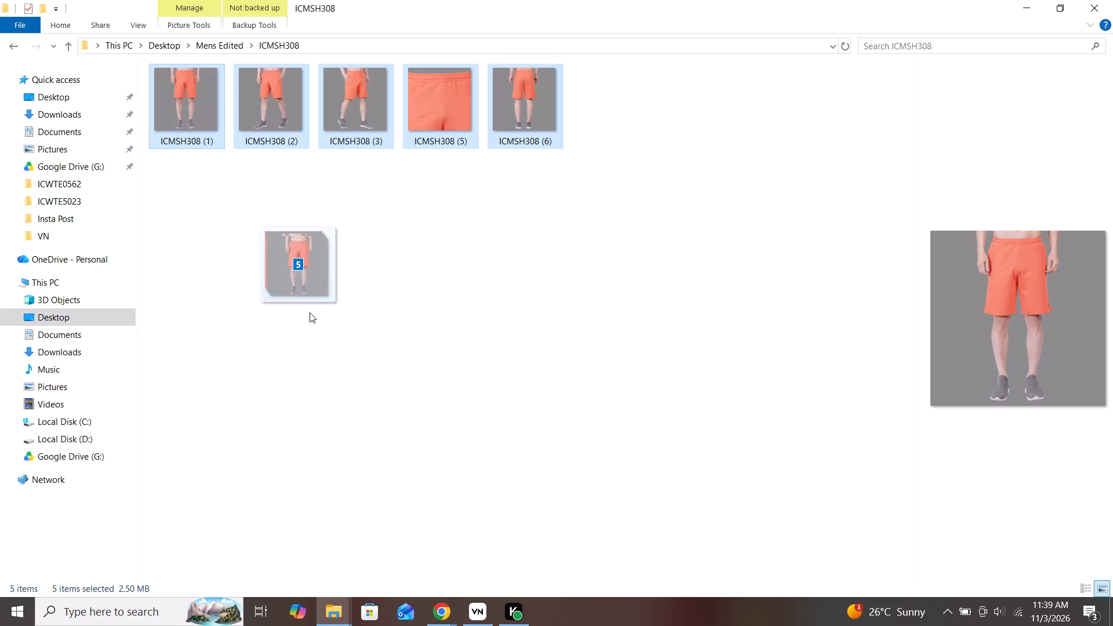
pyautogui.moveTo(310, 312); pyautogui.dragTo(398, 561)
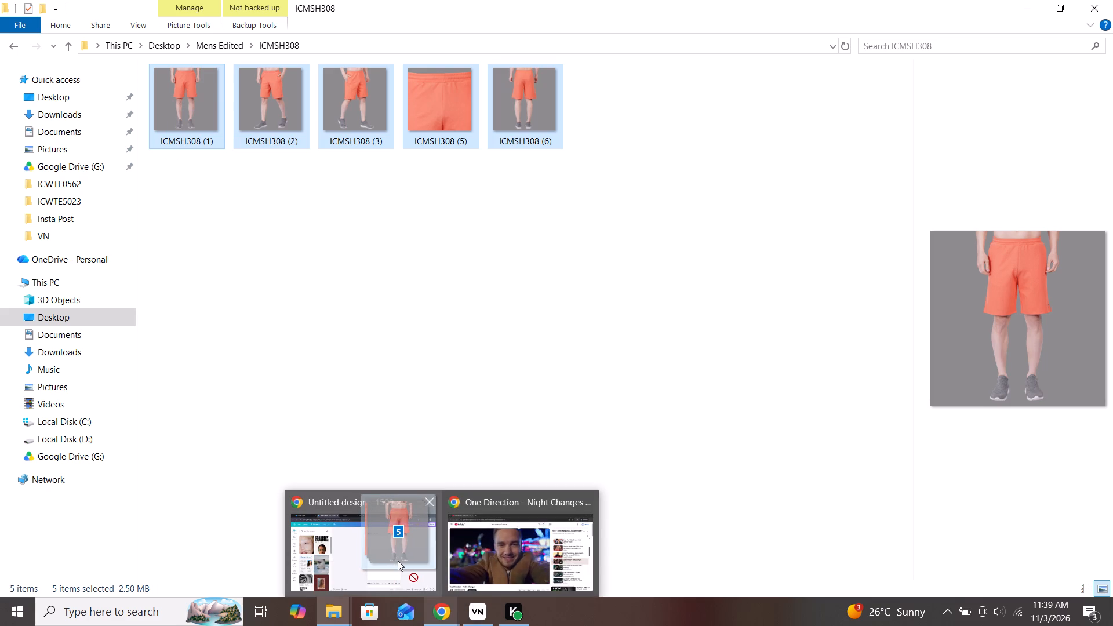
pyautogui.moveTo(398, 561); pyautogui.dragTo(748, 339)
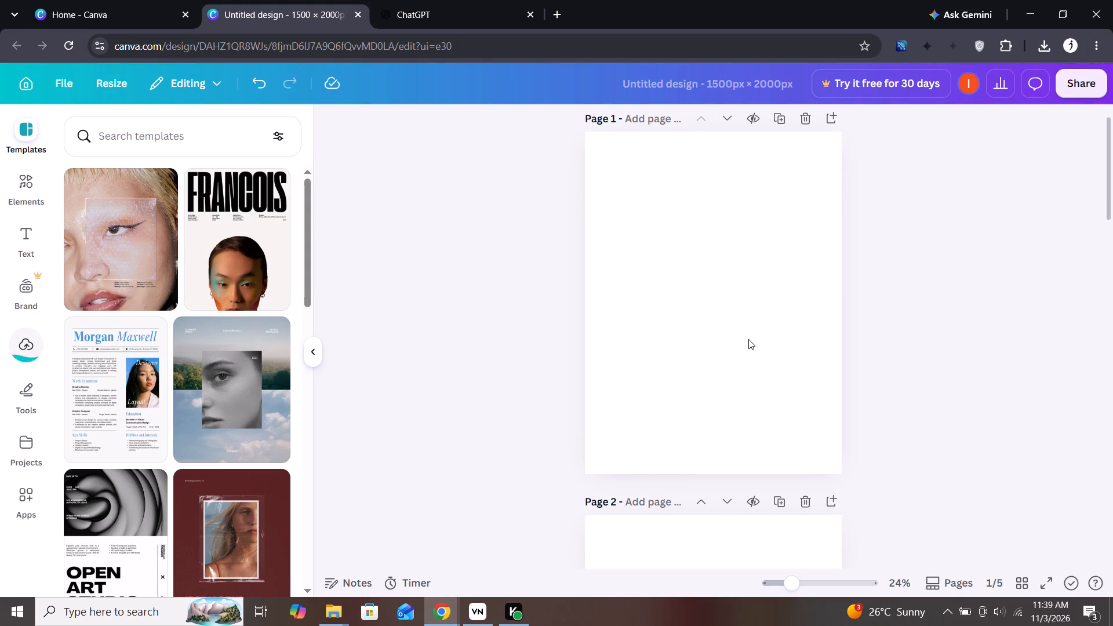
# Move the back view of the orange shorts to page 2 and the fabric close-up to page 3.
pyautogui.scroll(-1, 748, 326)
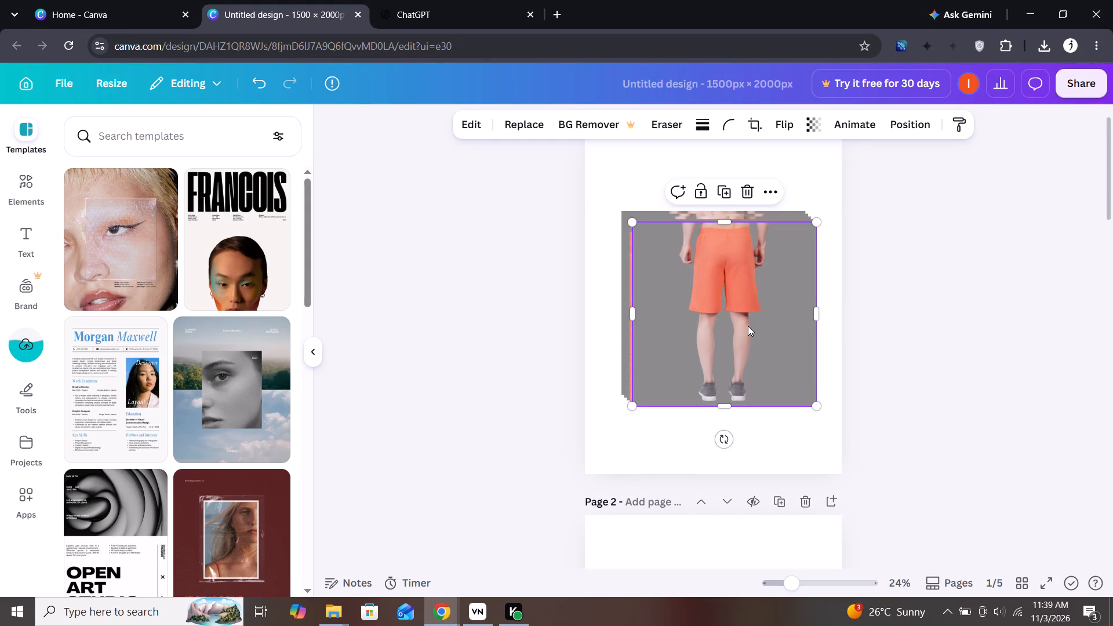
pyautogui.moveTo(729, 234); pyautogui.dragTo(739, 530)
pyautogui.moveTo(698, 229); pyautogui.dragTo(733, 442)
pyautogui.scroll(-7, 731, 442)
# Move the topmost remaining page 1 photo, the angled pose ICMSH308 (3), to page 4.
pyautogui.scroll(8, 714, 405)
pyautogui.moveTo(745, 315); pyautogui.dragTo(752, 512)
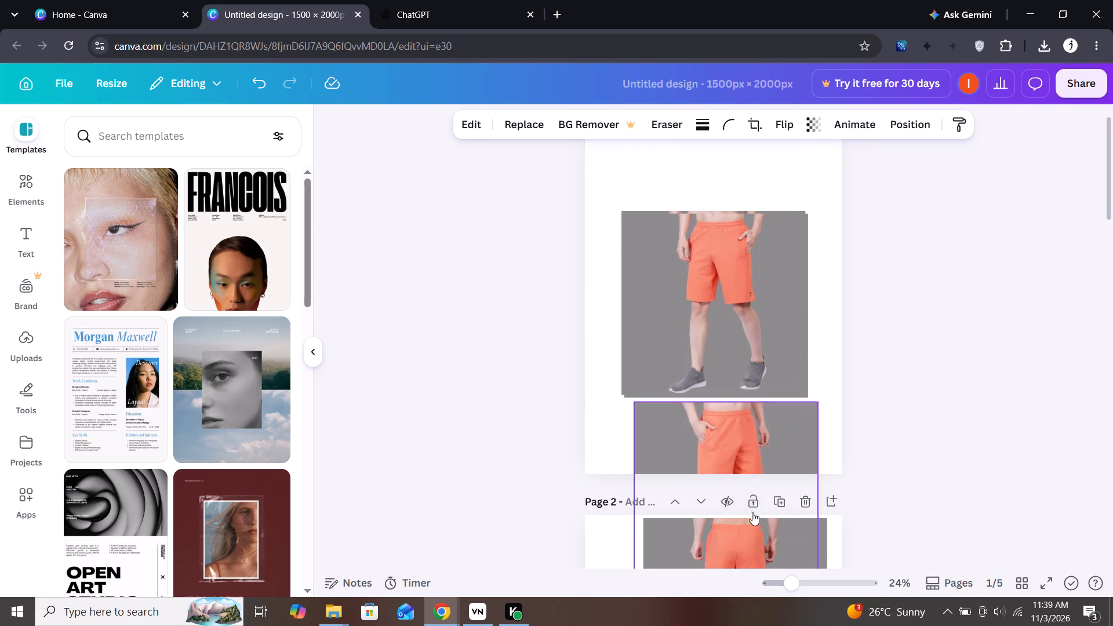
pyautogui.moveTo(752, 512); pyautogui.dragTo(750, 519)
pyautogui.scroll(-12, 753, 515)
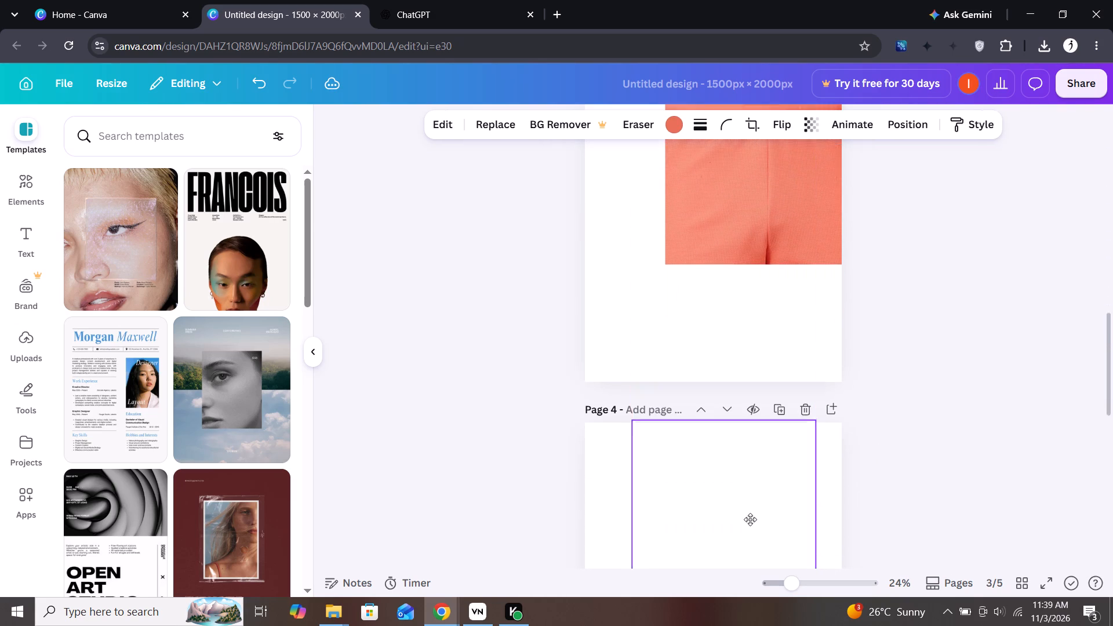
pyautogui.scroll(-2, 750, 519)
pyautogui.moveTo(750, 519); pyautogui.dragTo(747, 503)
# Move the other angled pose of the orange shorts, ICMSH308 (2), from page 1 to page 5.
pyautogui.scroll(15, 871, 398)
pyautogui.scroll(-1, 838, 385)
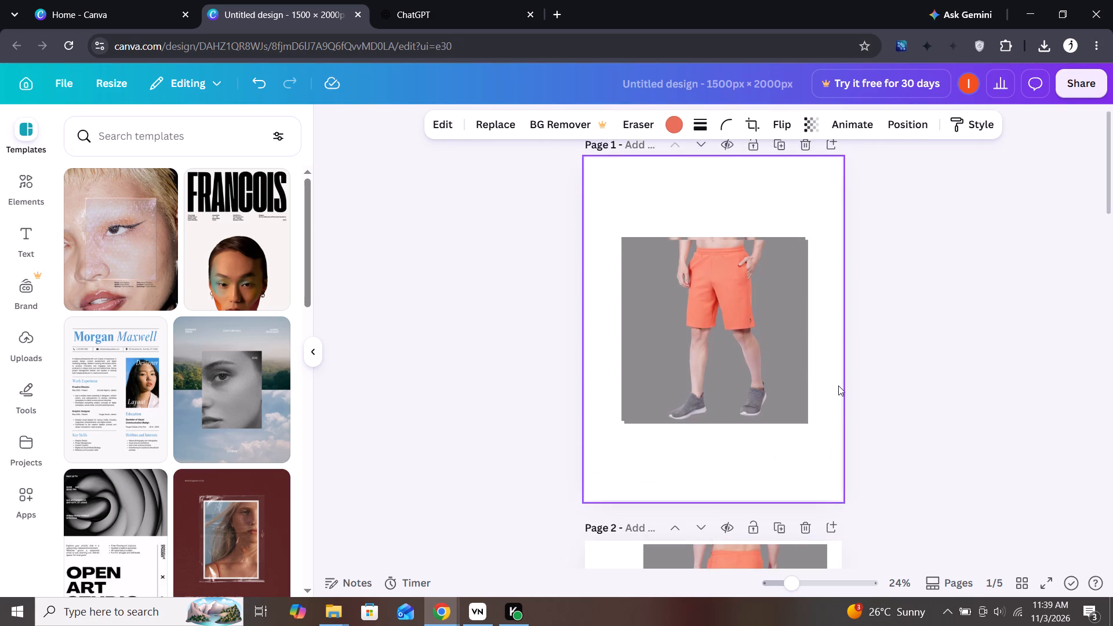
pyautogui.moveTo(723, 287); pyautogui.dragTo(721, 443)
pyautogui.scroll(-11, 716, 445)
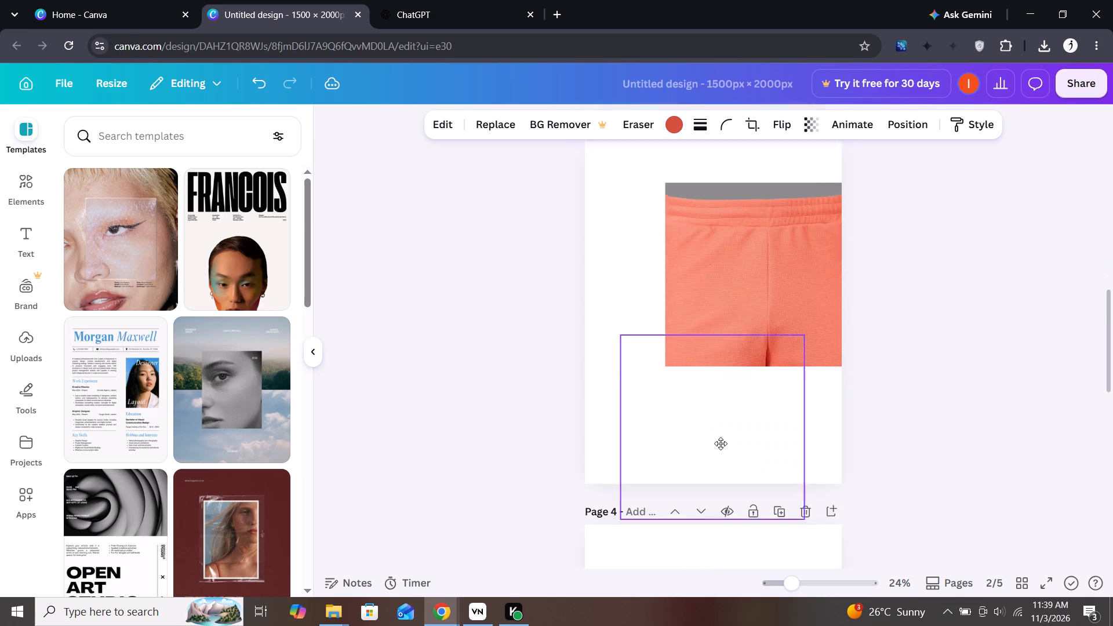
pyautogui.scroll(-9, 721, 443)
pyautogui.moveTo(721, 443); pyautogui.dragTo(723, 430)
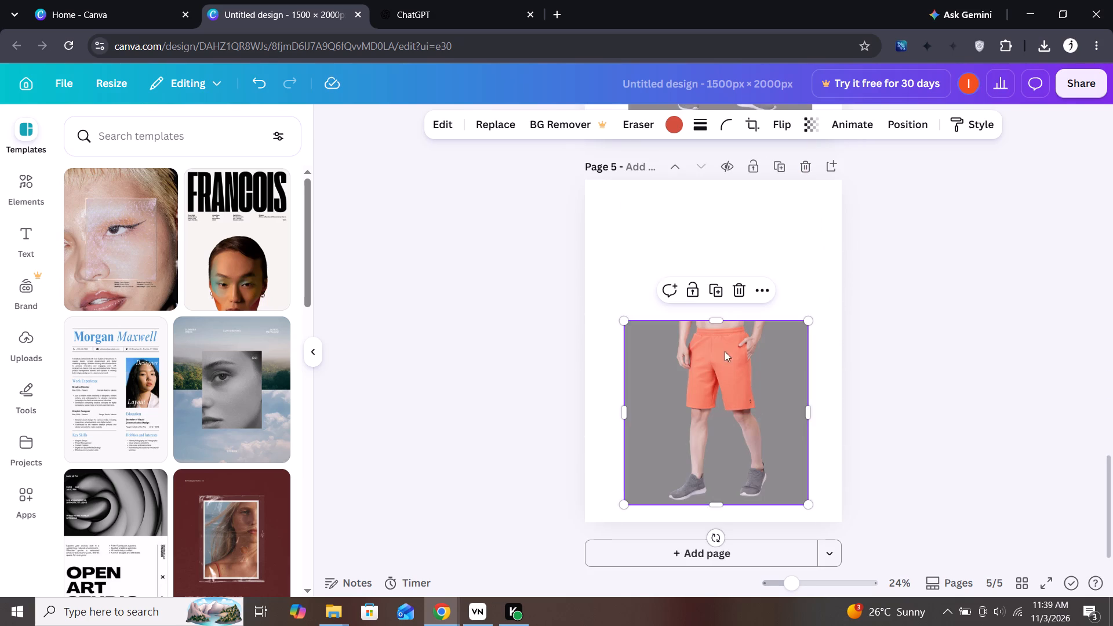
# Extend the page 5 photo to all four page edges so it fills the 1500 × 2000 px page.
pyautogui.moveTo(711, 319); pyautogui.dragTo(725, 183)
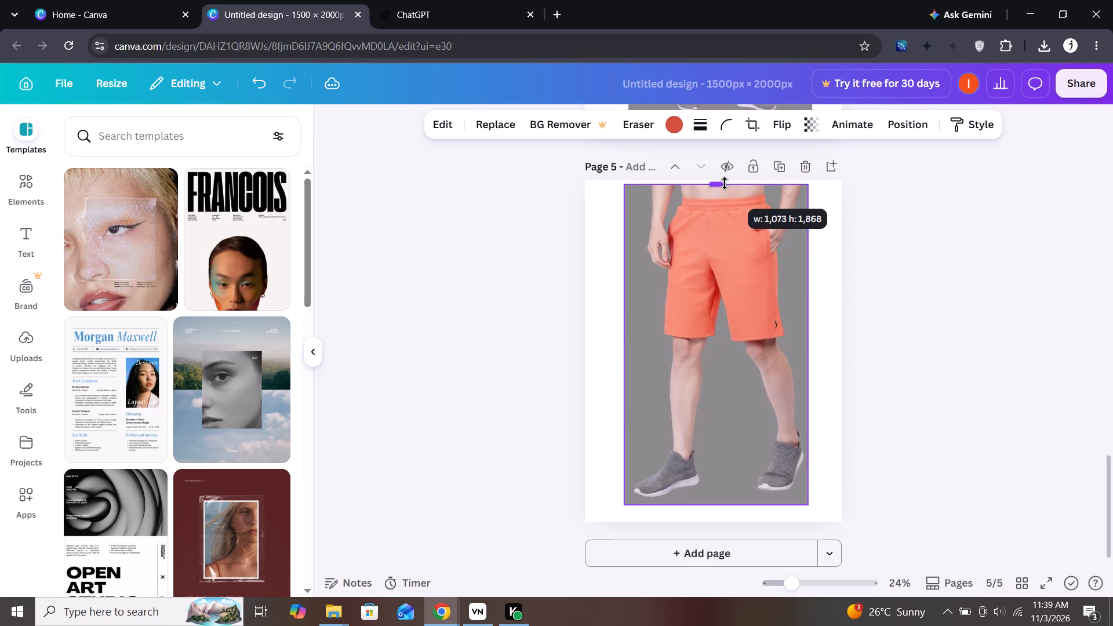
pyautogui.moveTo(725, 183); pyautogui.dragTo(725, 178)
pyautogui.moveTo(719, 501); pyautogui.dragTo(725, 519)
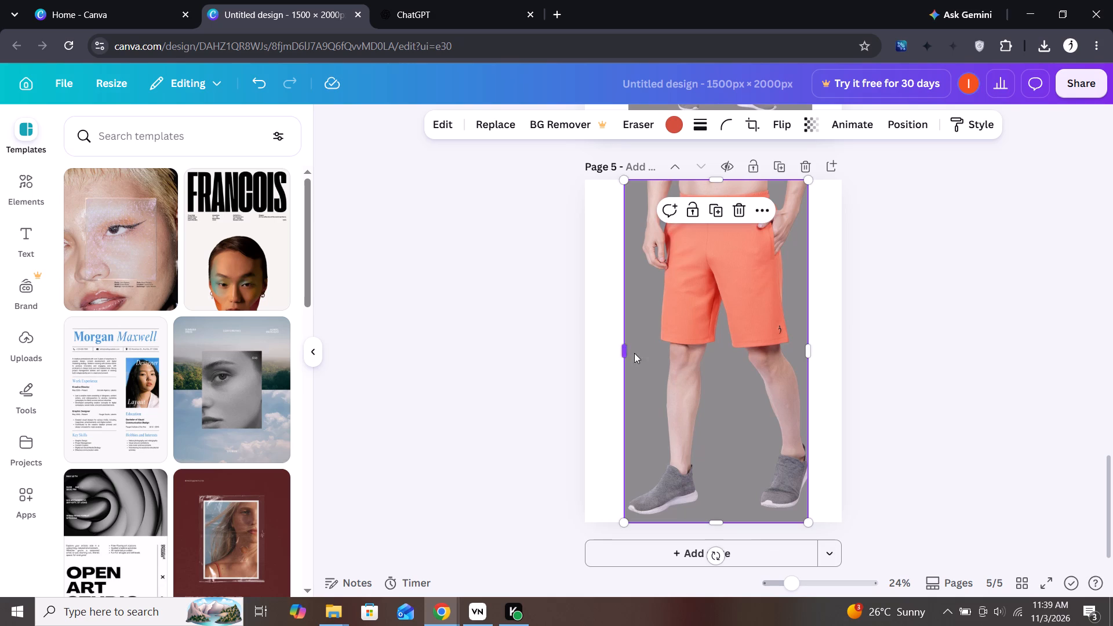
pyautogui.moveTo(625, 351); pyautogui.dragTo(590, 354)
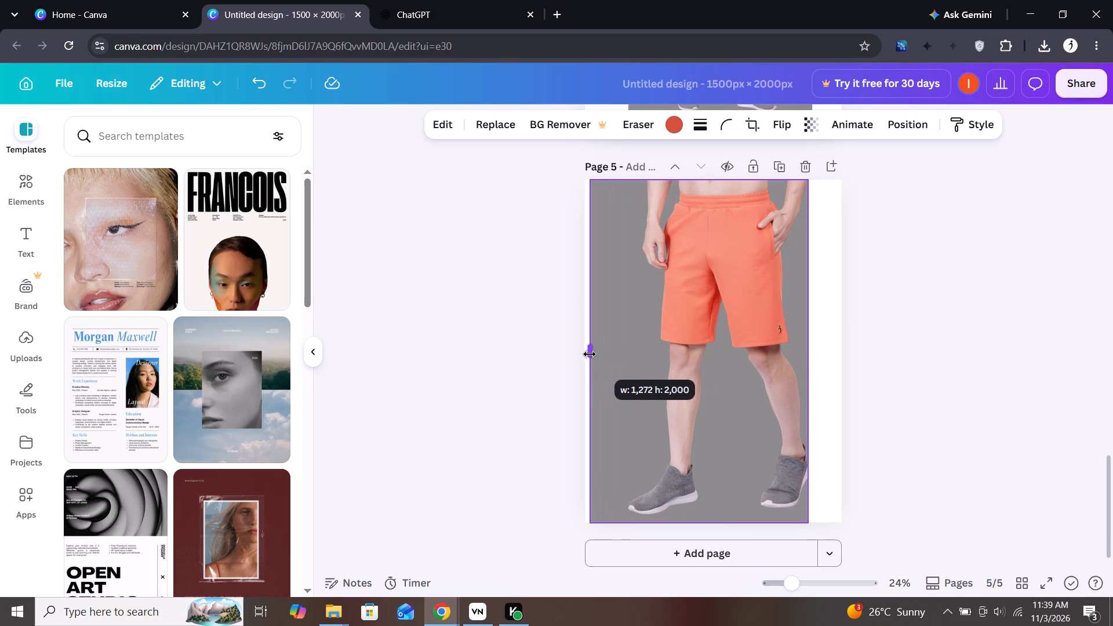
pyautogui.moveTo(590, 354); pyautogui.dragTo(588, 354)
pyautogui.moveTo(803, 352); pyautogui.dragTo(819, 352)
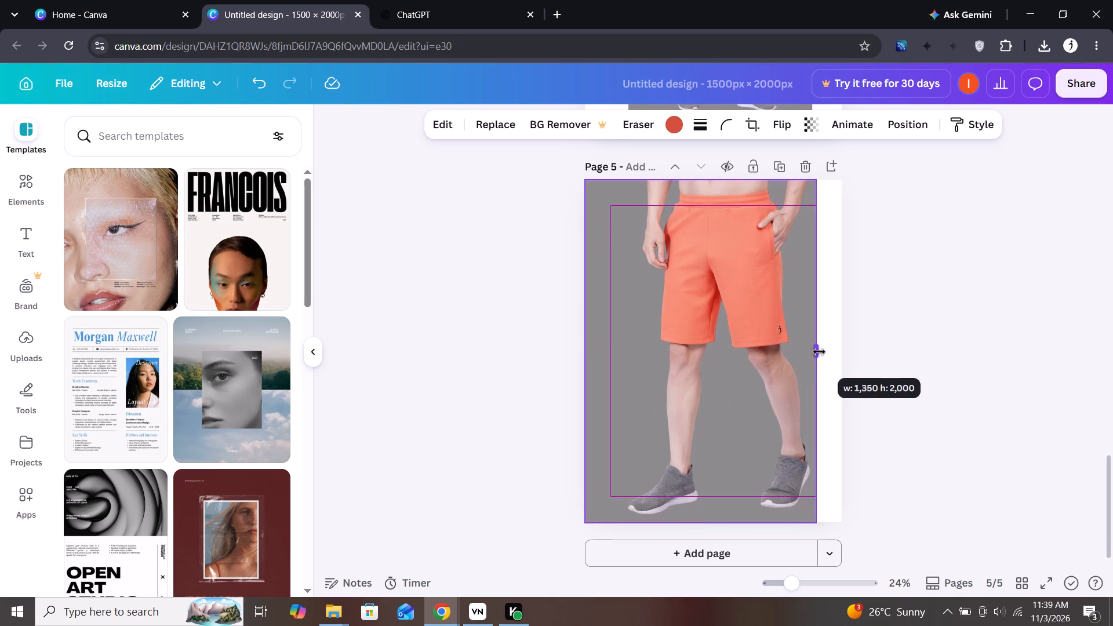
pyautogui.moveTo(819, 352); pyautogui.dragTo(835, 352)
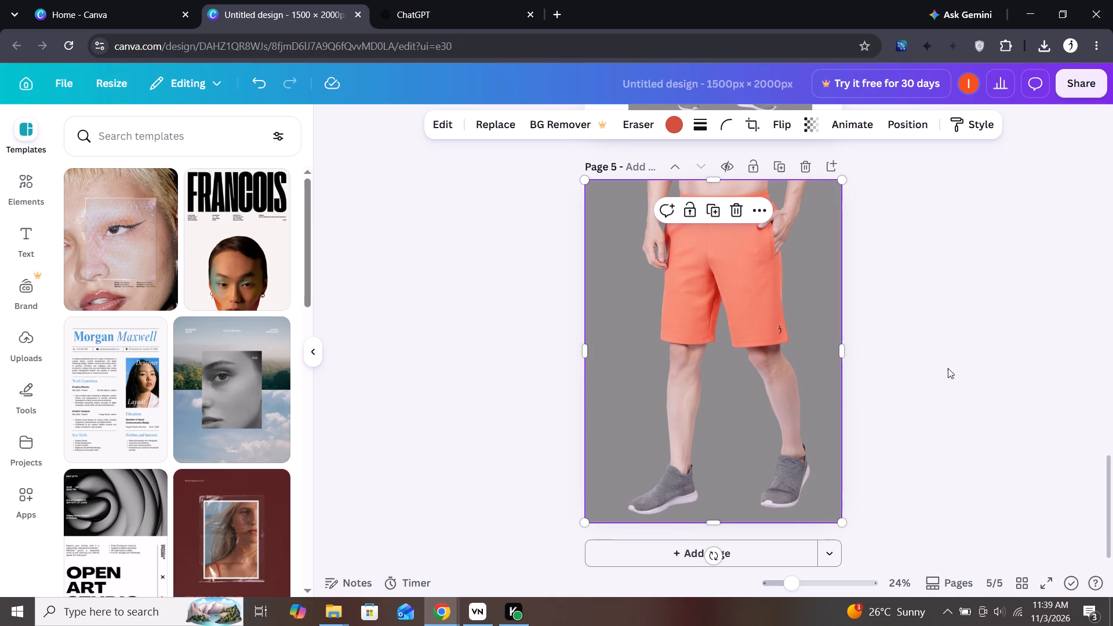
pyautogui.click(948, 368)
# Extend the angled-pose photo on page 4 to all four page edges so it fills the 1500 × 2000 px page.
pyautogui.scroll(7, 935, 365)
pyautogui.scroll(-2, 931, 369)
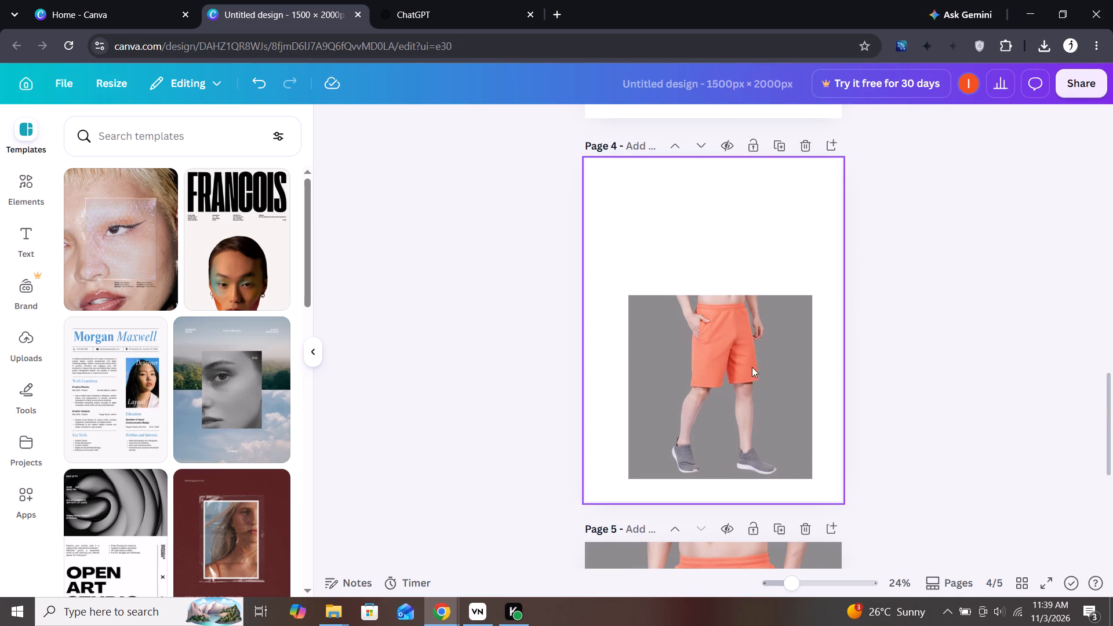
pyautogui.click(732, 371)
pyautogui.moveTo(718, 298); pyautogui.dragTo(707, 188)
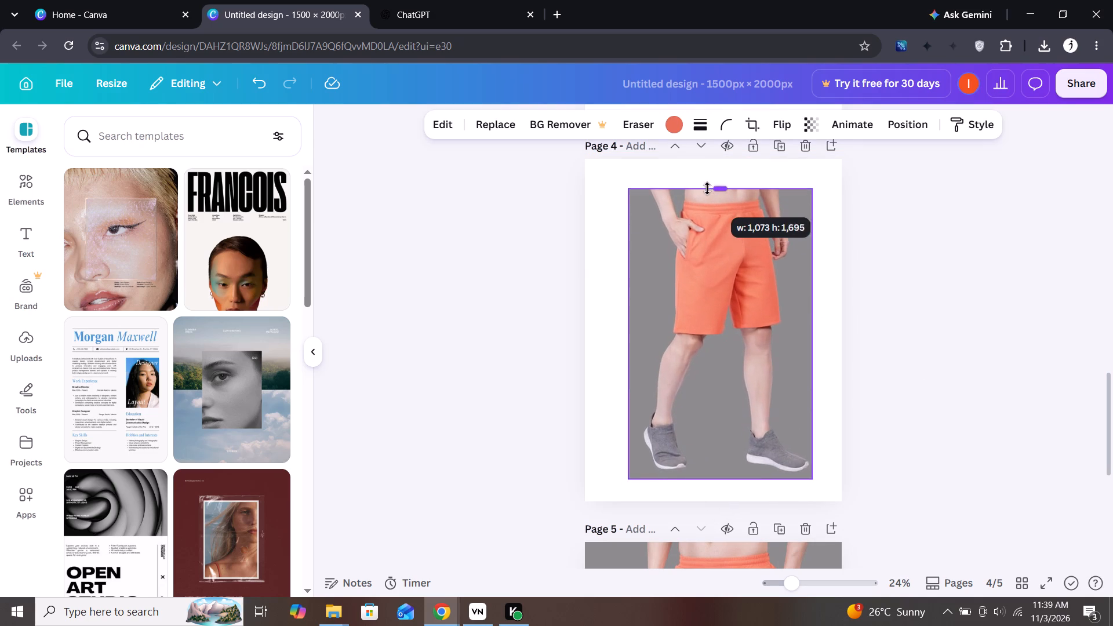
pyautogui.moveTo(707, 188); pyautogui.dragTo(707, 165)
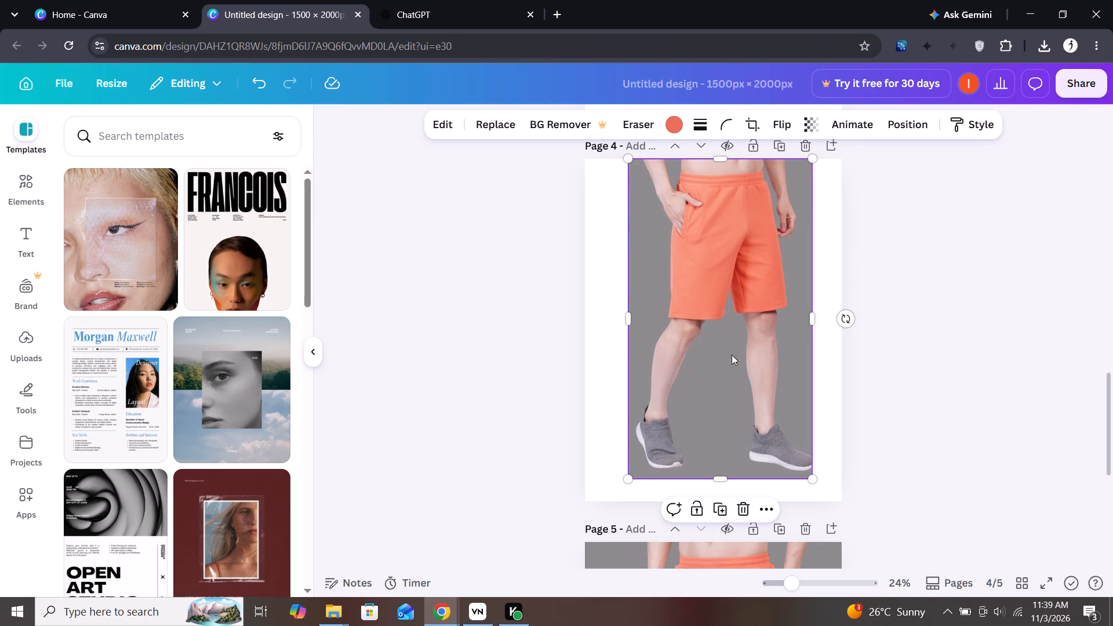
pyautogui.moveTo(725, 481); pyautogui.dragTo(725, 495)
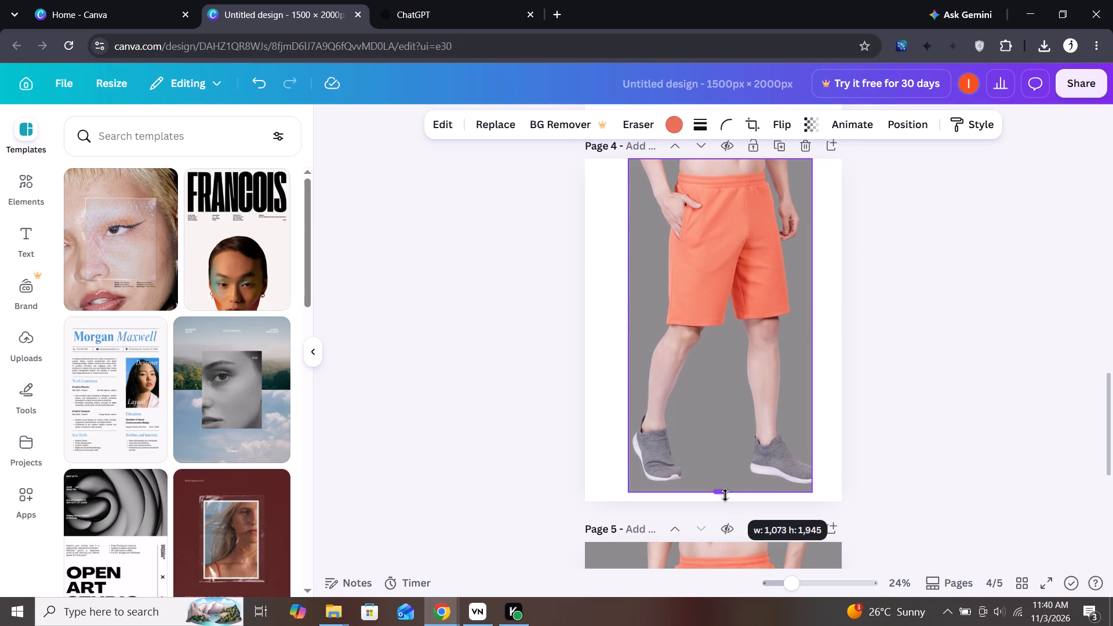
pyautogui.moveTo(725, 495); pyautogui.dragTo(728, 503)
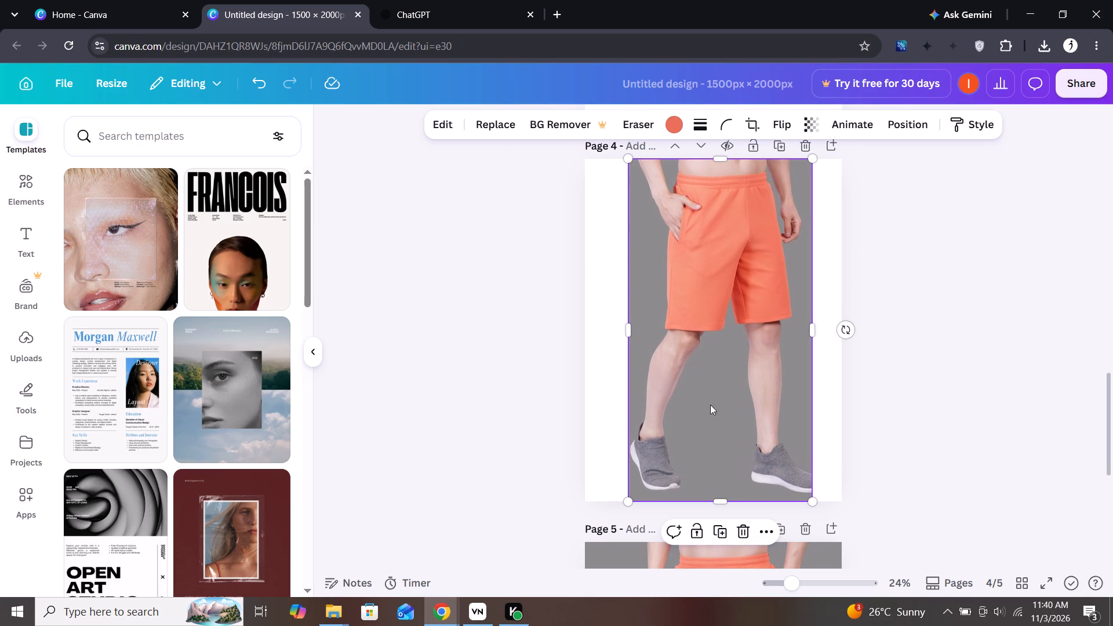
pyautogui.moveTo(632, 330); pyautogui.dragTo(612, 335)
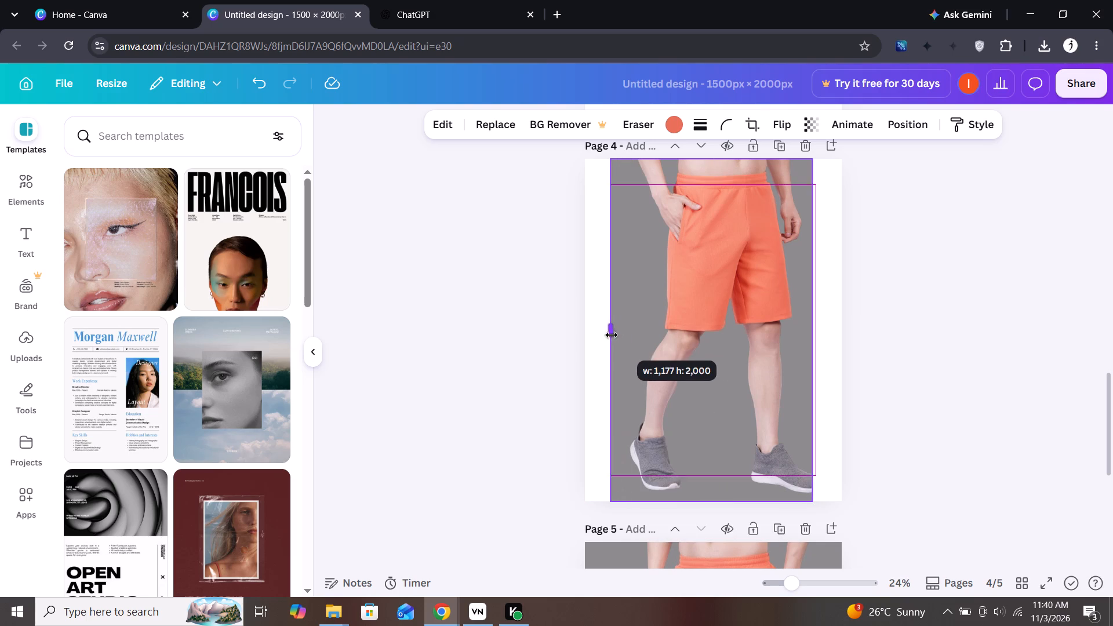
pyautogui.moveTo(612, 335); pyautogui.dragTo(590, 340)
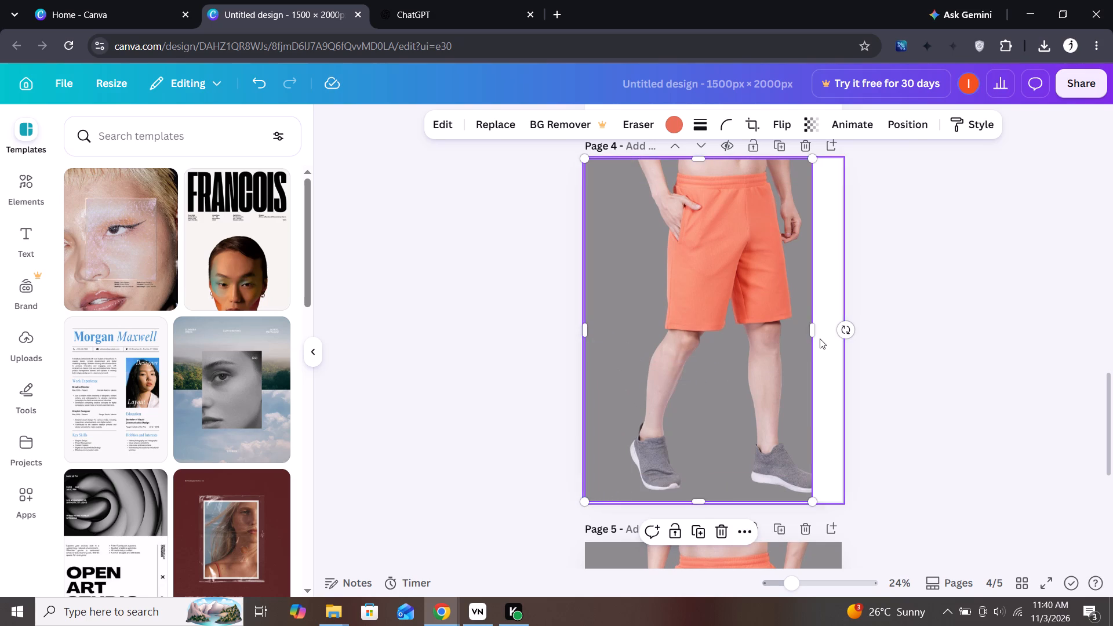
pyautogui.moveTo(813, 333); pyautogui.dragTo(844, 337)
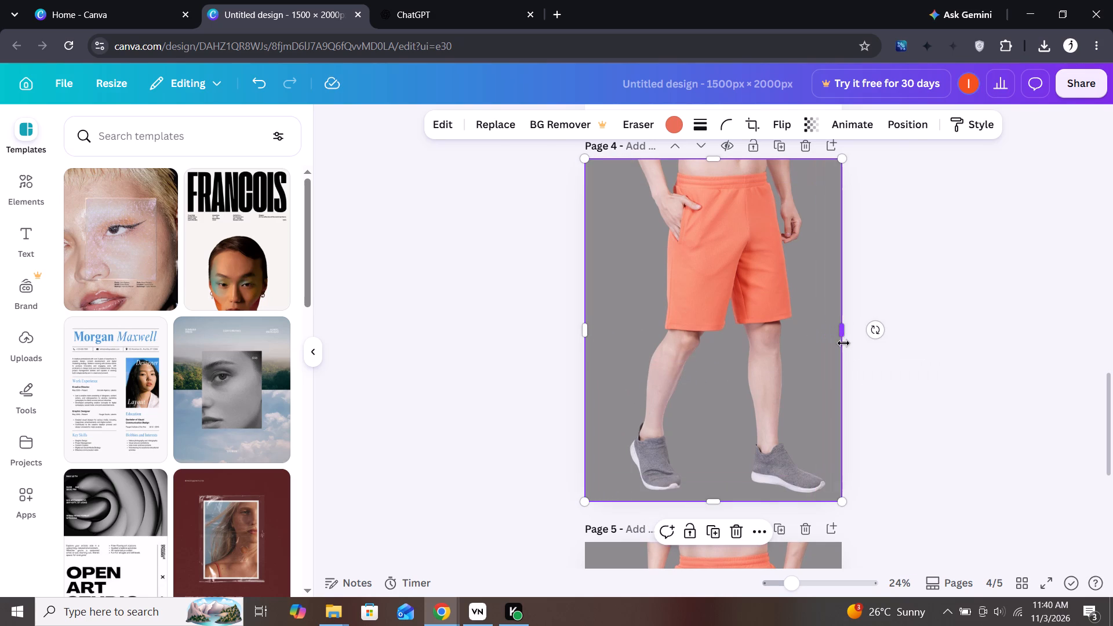
pyautogui.click(936, 348)
# Reposition the fabric close-up within page 3 and extend it to all four page edges.
pyautogui.scroll(5, 937, 348)
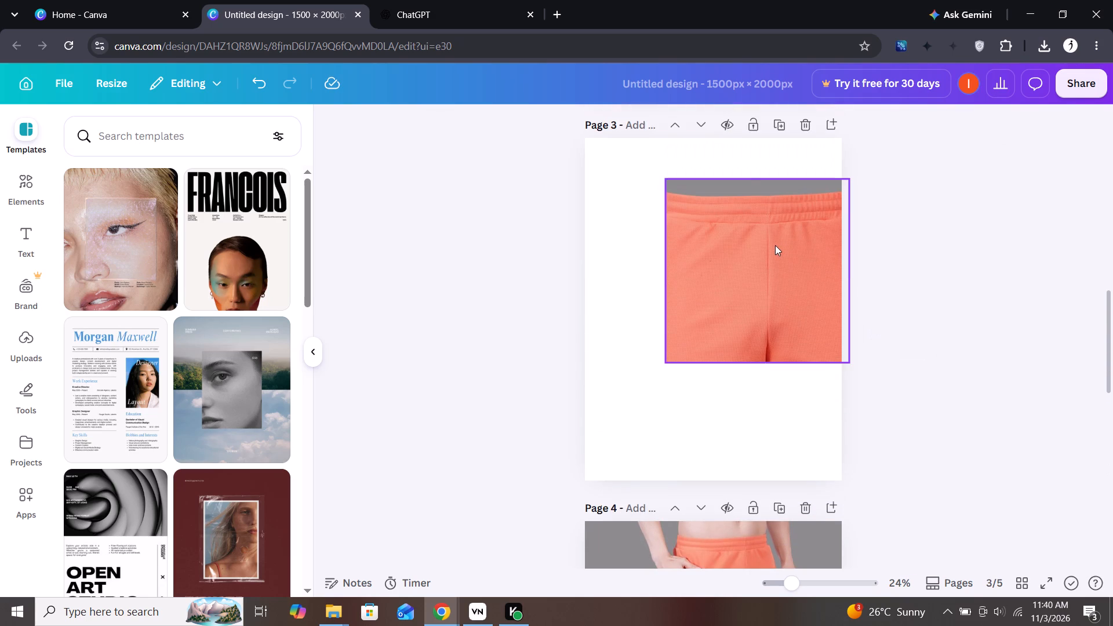
pyautogui.click(775, 245)
pyautogui.moveTo(775, 245); pyautogui.dragTo(738, 256)
pyautogui.scroll(2, 973, 300)
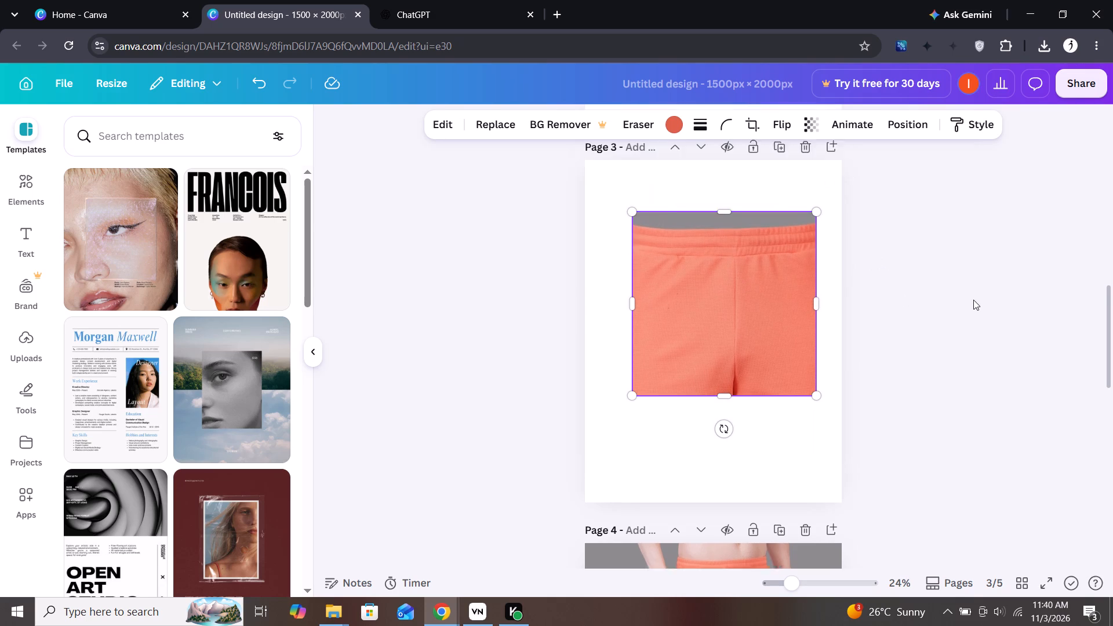
pyautogui.moveTo(730, 332); pyautogui.dragTo(730, 304)
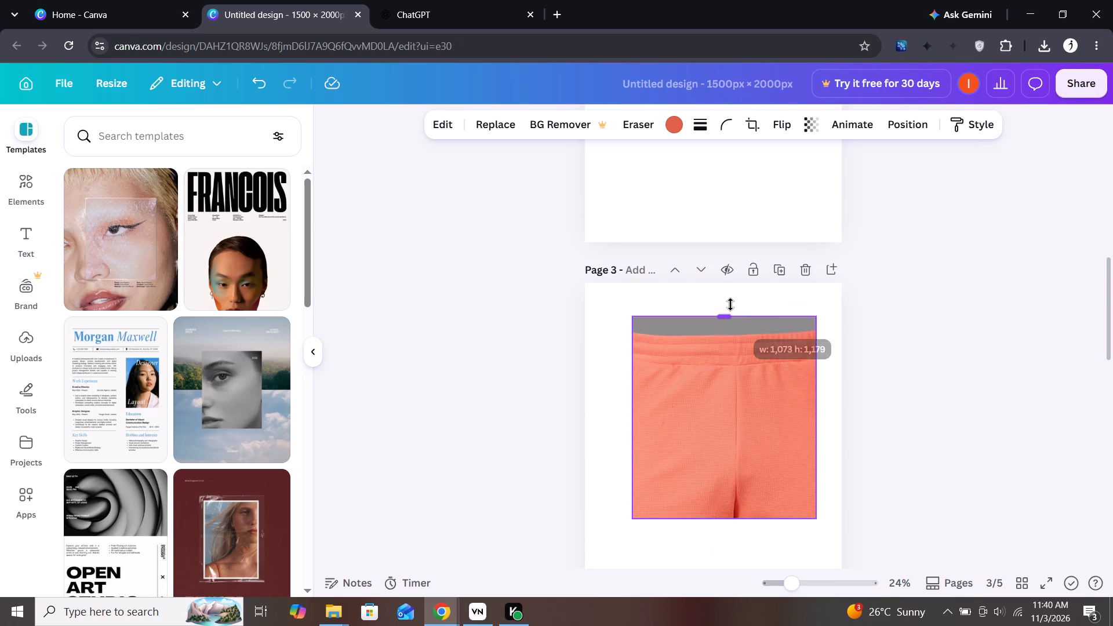
pyautogui.moveTo(730, 304); pyautogui.dragTo(736, 283)
pyautogui.scroll(-3, 773, 343)
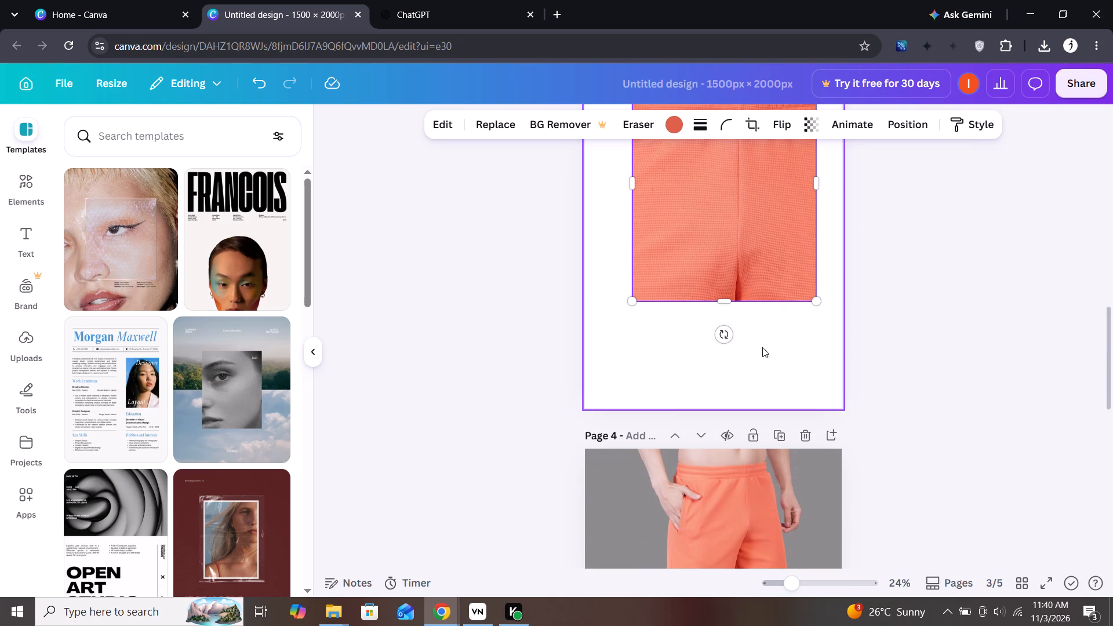
pyautogui.moveTo(724, 304); pyautogui.dragTo(718, 404)
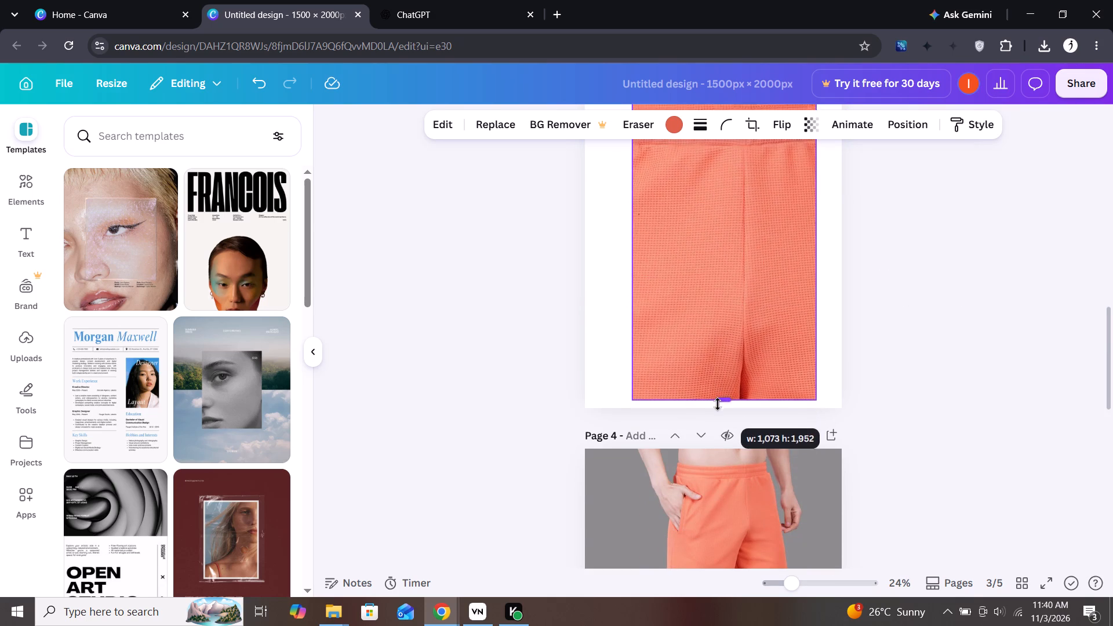
pyautogui.moveTo(718, 404); pyautogui.dragTo(718, 407)
pyautogui.scroll(1, 786, 373)
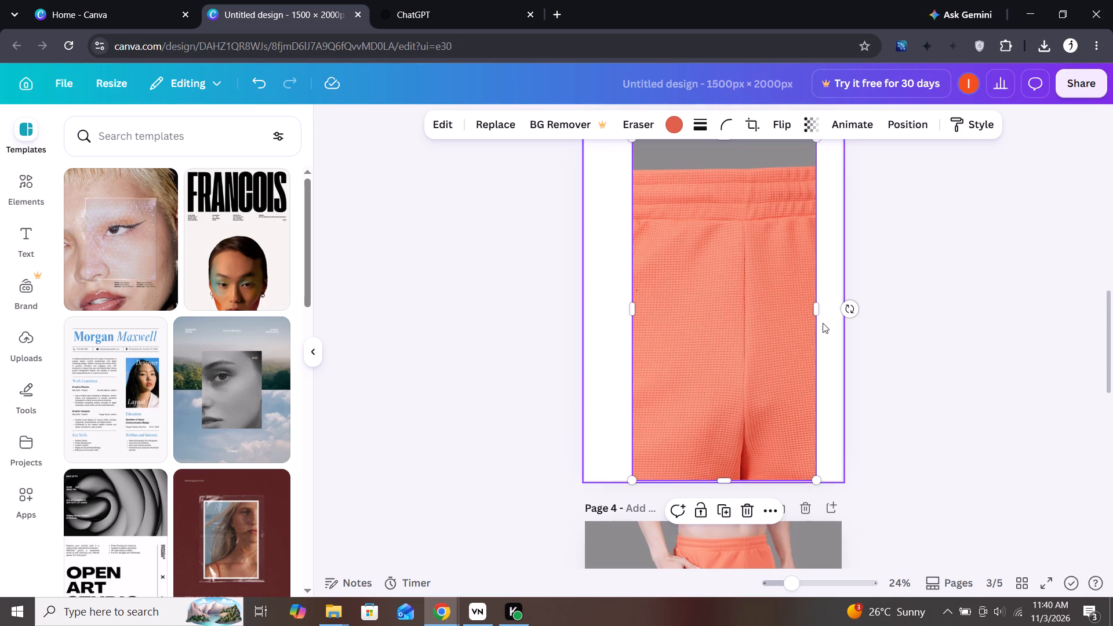
pyautogui.moveTo(818, 312); pyautogui.dragTo(843, 314)
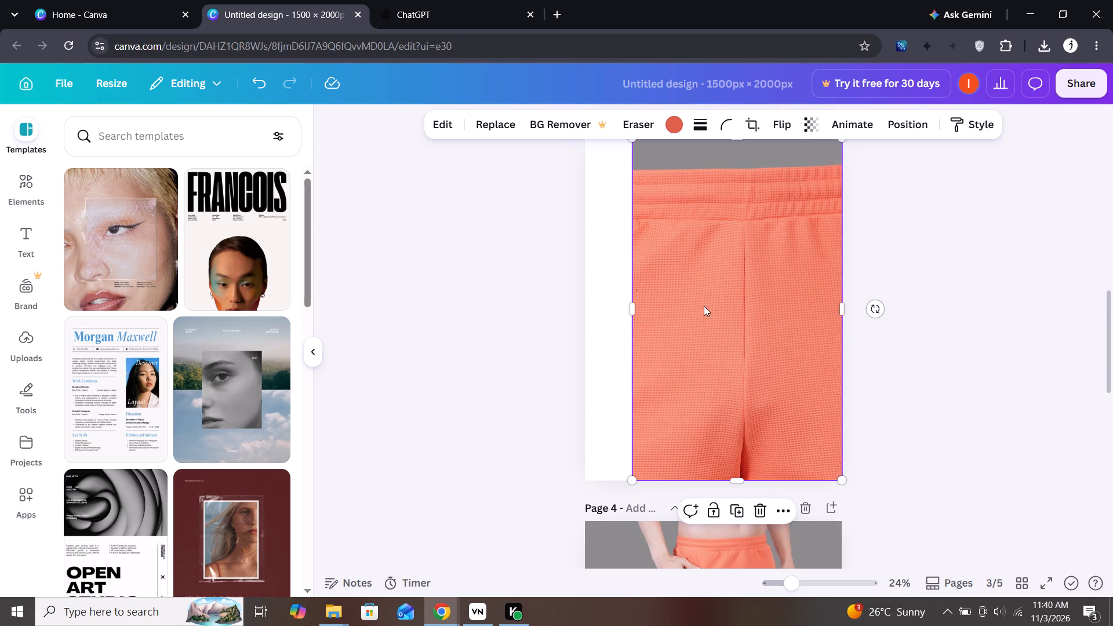
pyautogui.moveTo(634, 310); pyautogui.dragTo(591, 321)
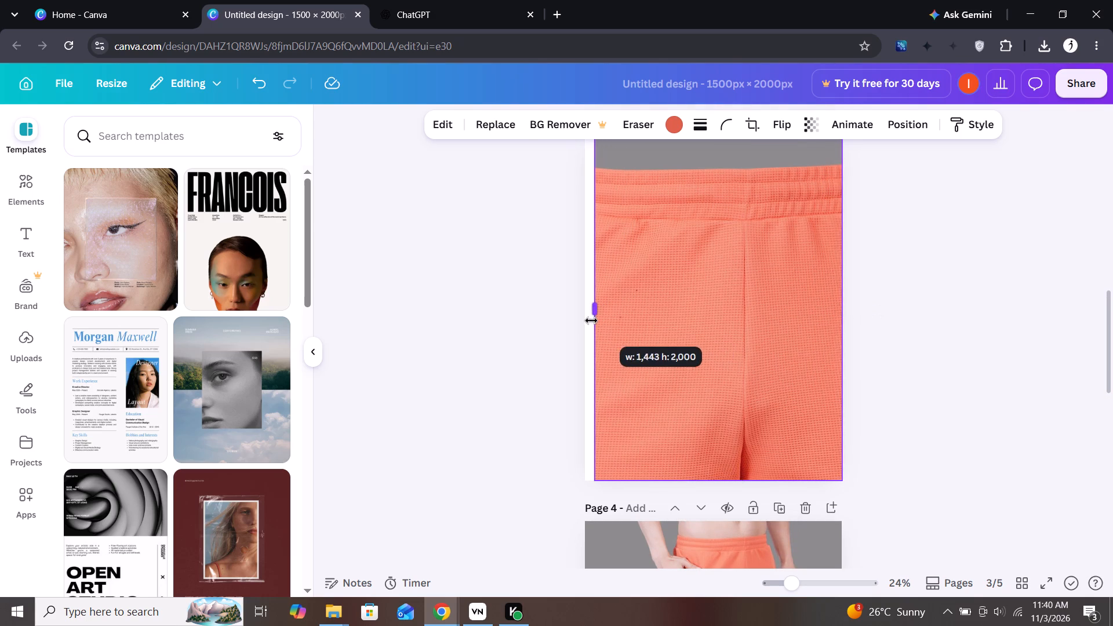
pyautogui.moveTo(591, 321); pyautogui.dragTo(585, 322)
# Shift the page 3 close-up left so the shorts' centre seam sits mid-page, extending its right side back to the page edge.
pyautogui.moveTo(779, 348); pyautogui.dragTo(758, 349)
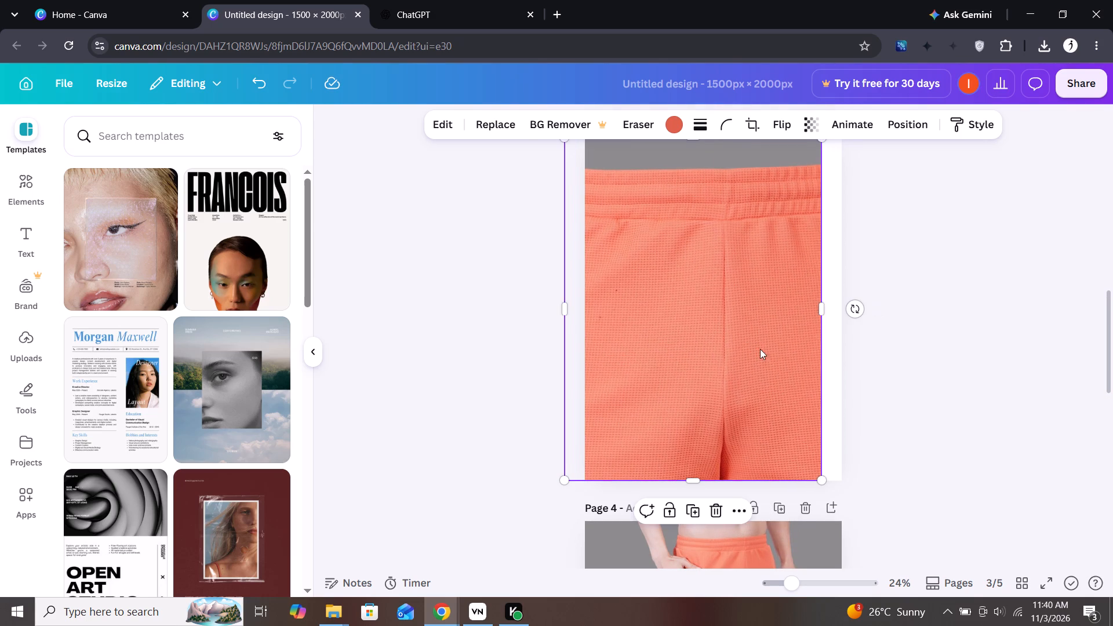
pyautogui.moveTo(820, 316); pyautogui.dragTo(831, 321)
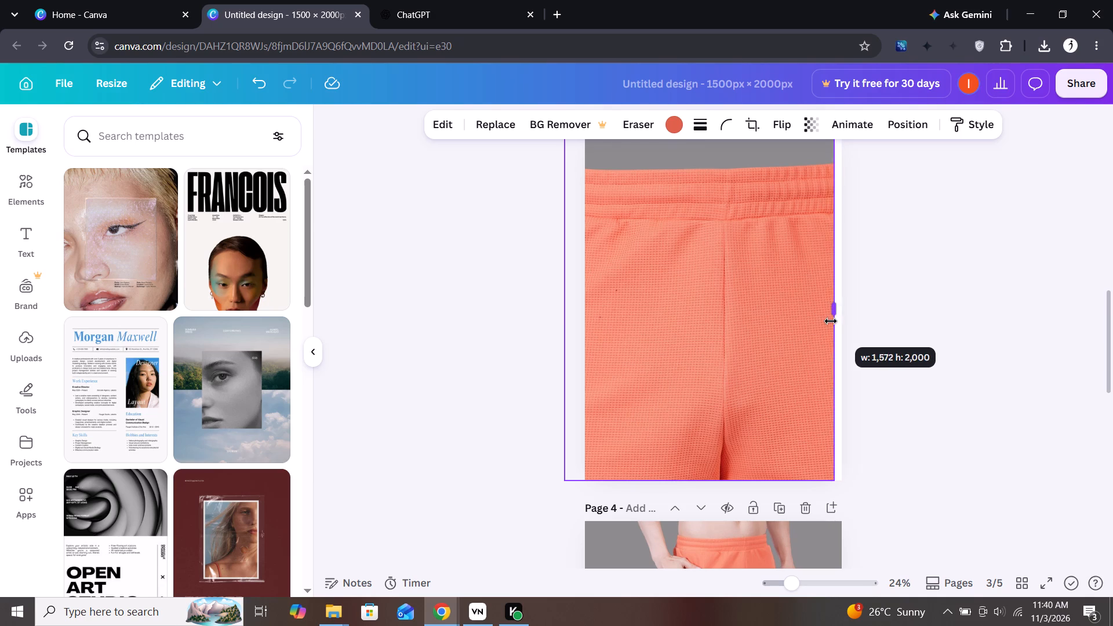
pyautogui.moveTo(831, 321); pyautogui.dragTo(837, 323)
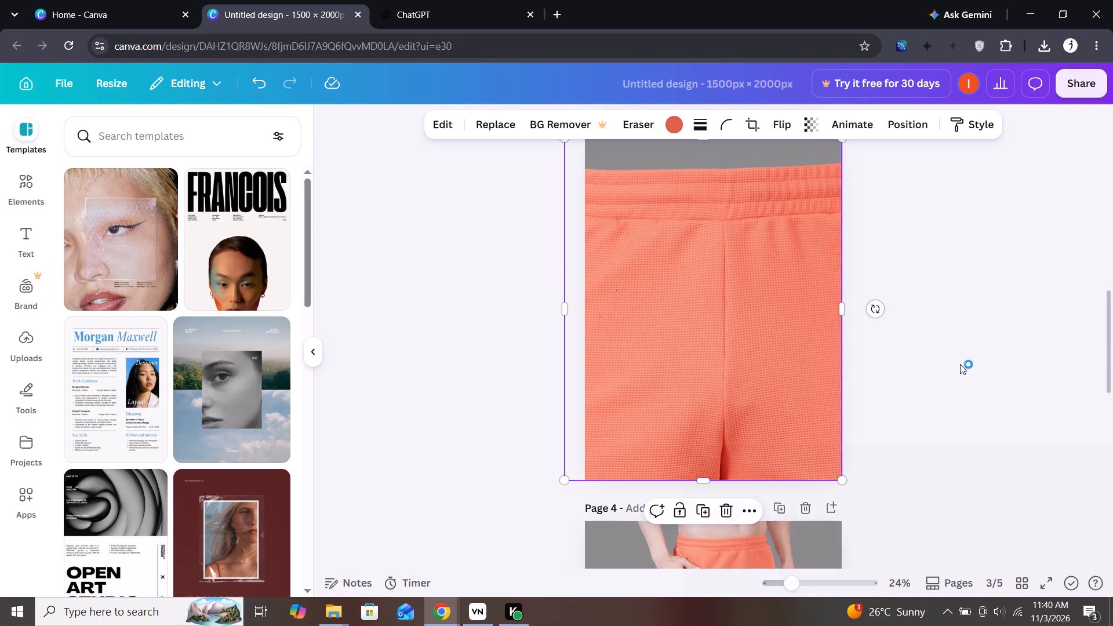
pyautogui.click(960, 364)
pyautogui.click(776, 355)
pyautogui.moveTo(776, 355); pyautogui.dragTo(773, 354)
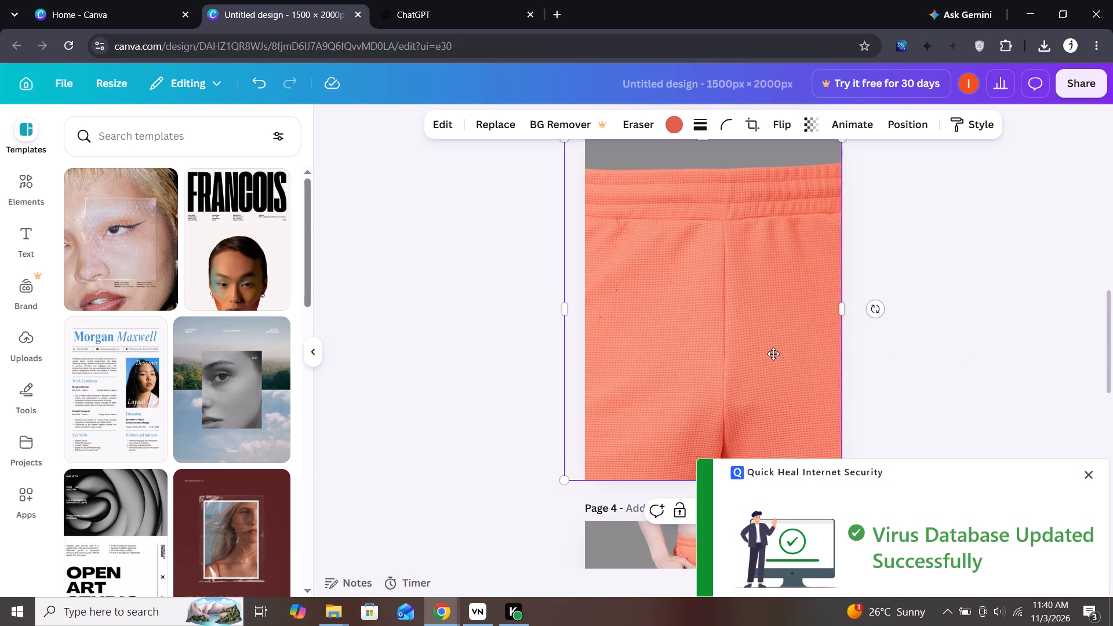
pyautogui.moveTo(773, 354); pyautogui.dragTo(763, 354)
pyautogui.moveTo(828, 315); pyautogui.dragTo(829, 314)
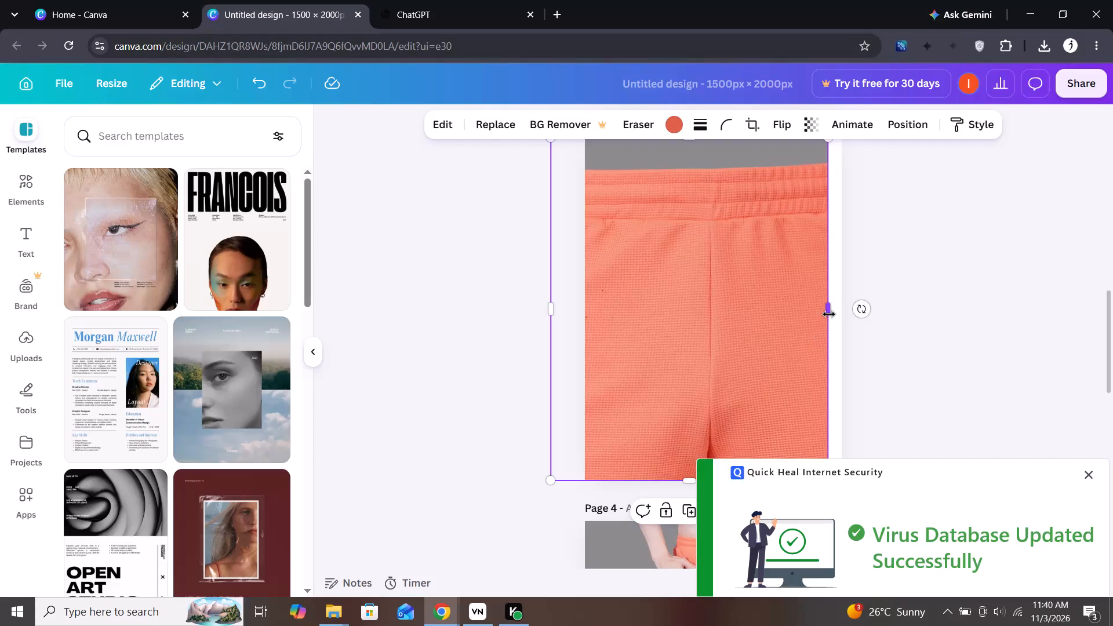
pyautogui.moveTo(829, 314); pyautogui.dragTo(841, 315)
pyautogui.click(922, 328)
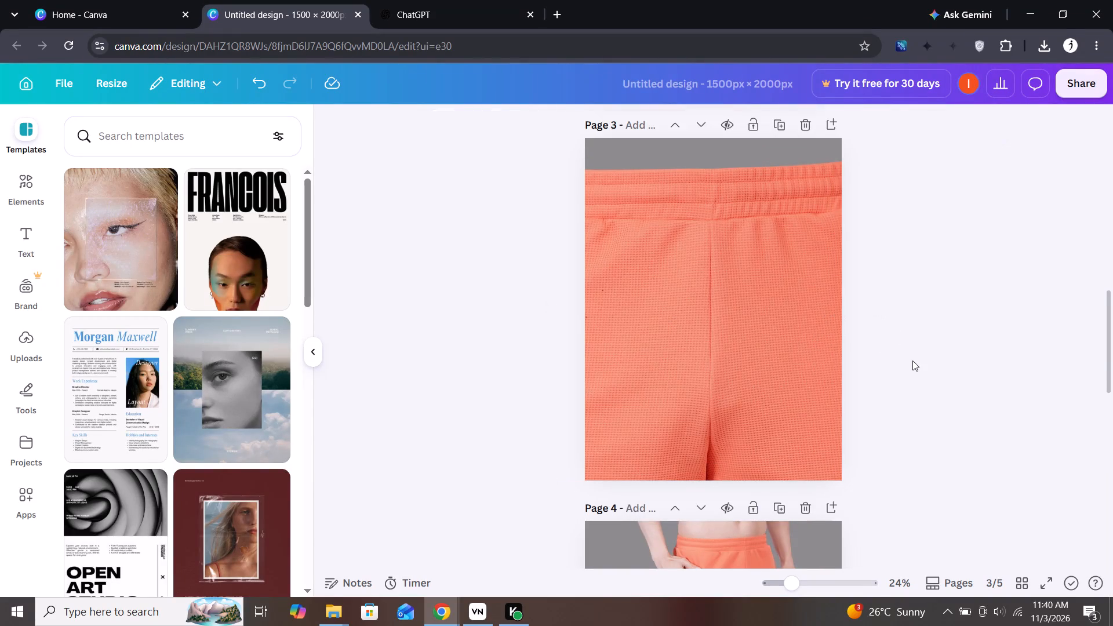
# Extend the back-view photo on page 2 to cover the whole page, shifting it left and widening it to the right page edge.
pyautogui.scroll(6, 913, 361)
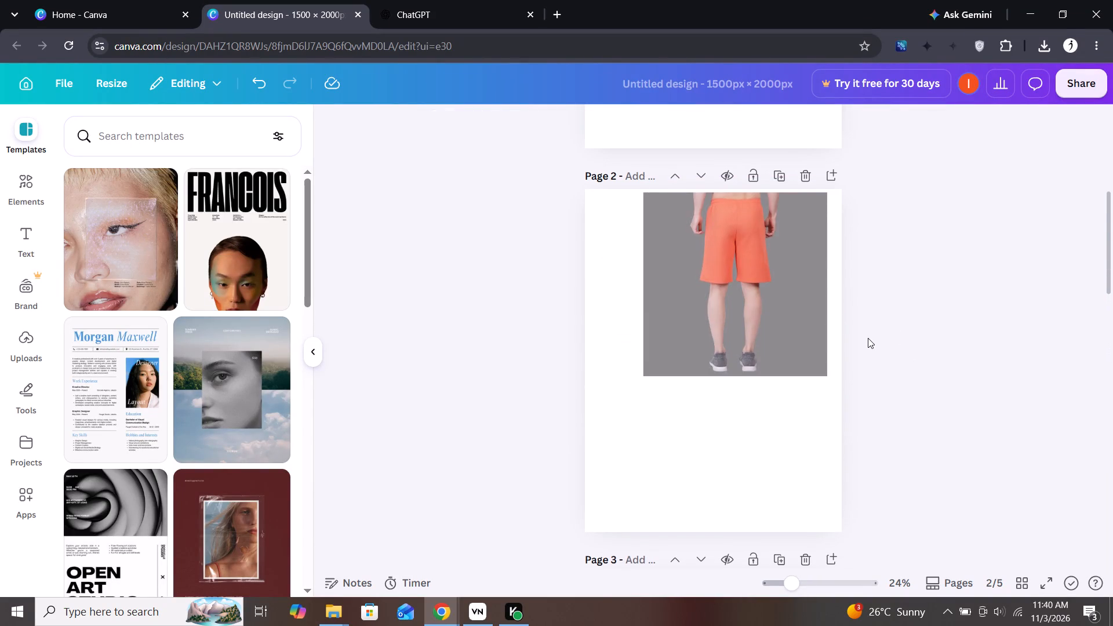
pyautogui.click(794, 291)
pyautogui.moveTo(742, 381); pyautogui.dragTo(745, 440)
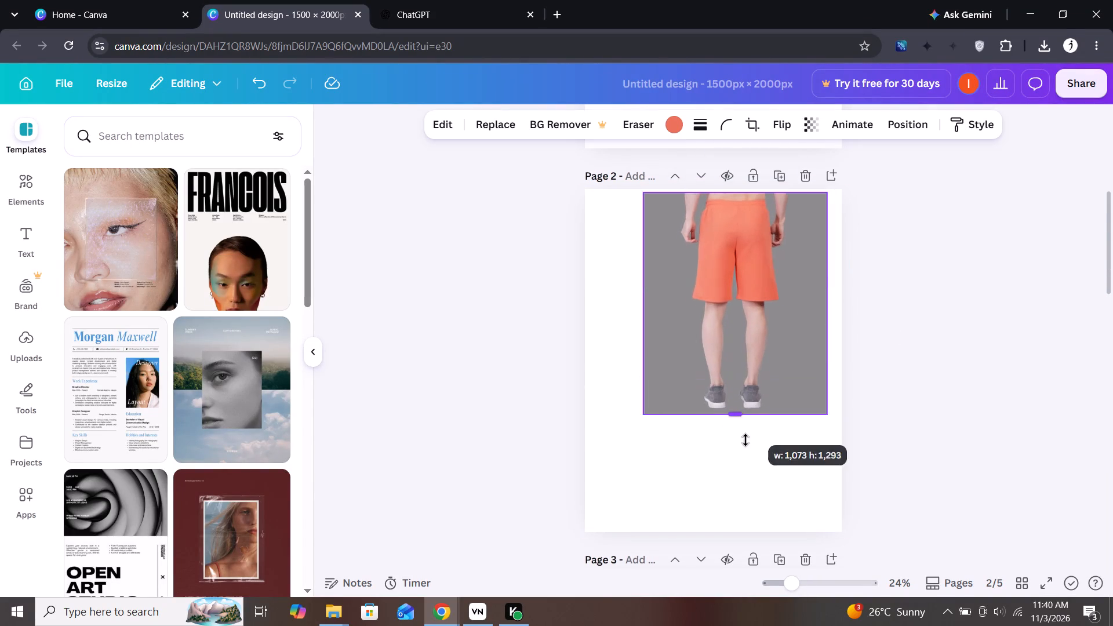
pyautogui.moveTo(745, 440); pyautogui.dragTo(750, 537)
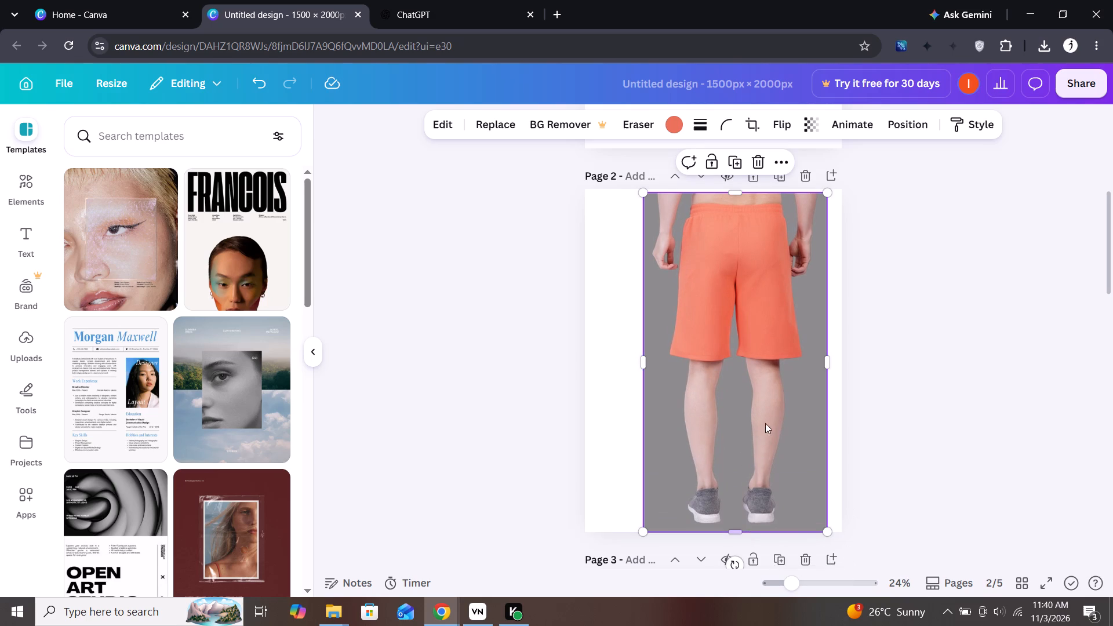
pyautogui.click(733, 194)
pyautogui.moveTo(639, 359); pyautogui.dragTo(637, 359)
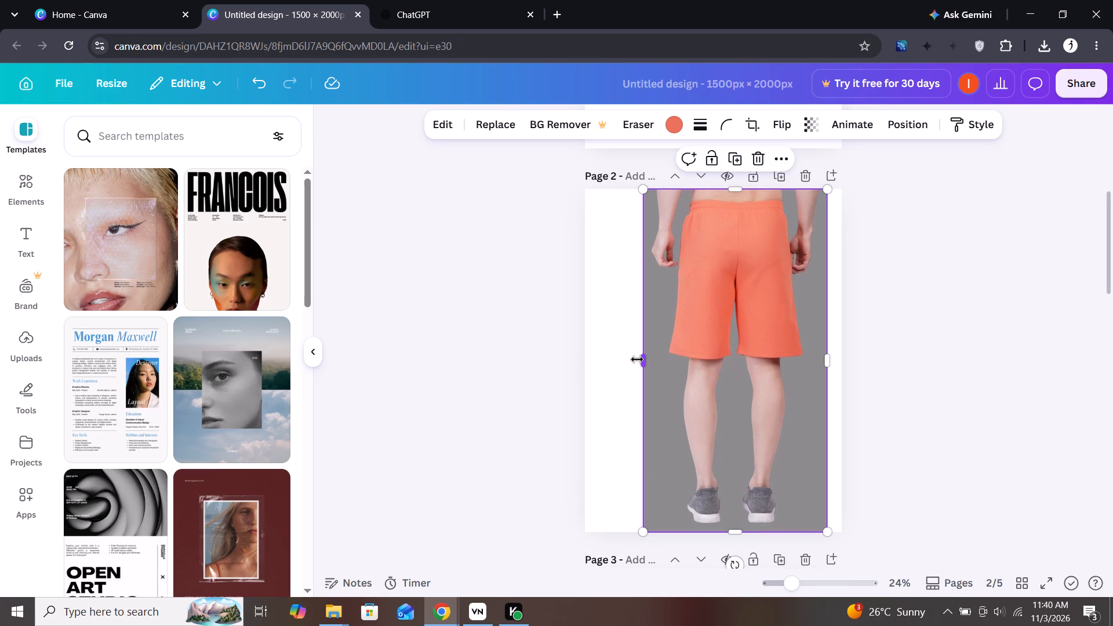
pyautogui.moveTo(637, 359); pyautogui.dragTo(577, 362)
pyautogui.moveTo(735, 367); pyautogui.dragTo(693, 370)
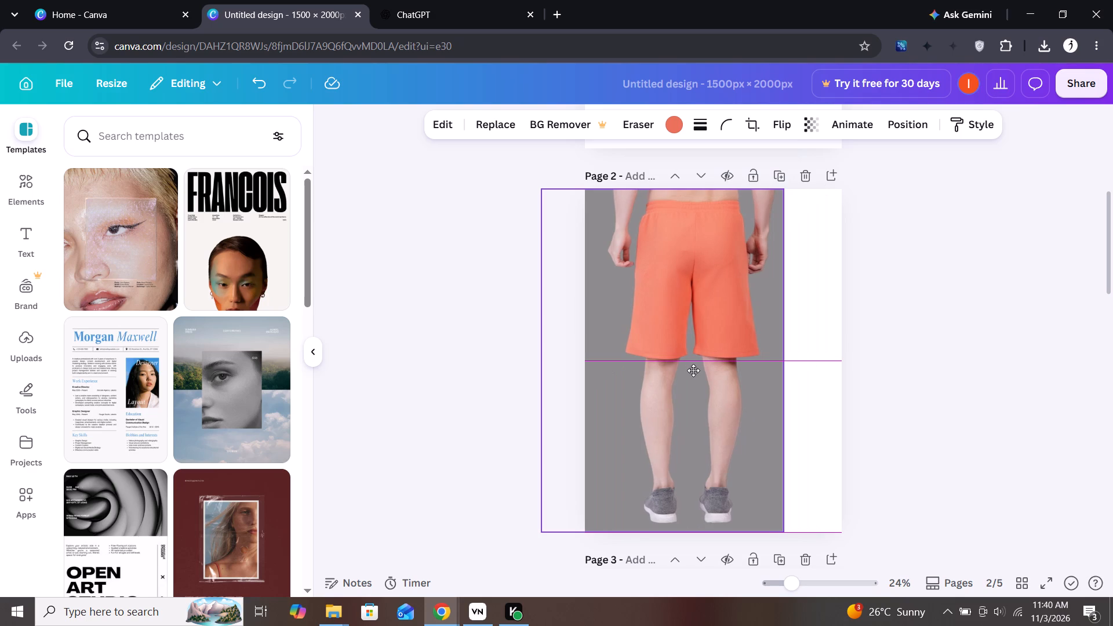
pyautogui.moveTo(693, 370); pyautogui.dragTo(703, 370)
pyautogui.moveTo(796, 364); pyautogui.dragTo(840, 363)
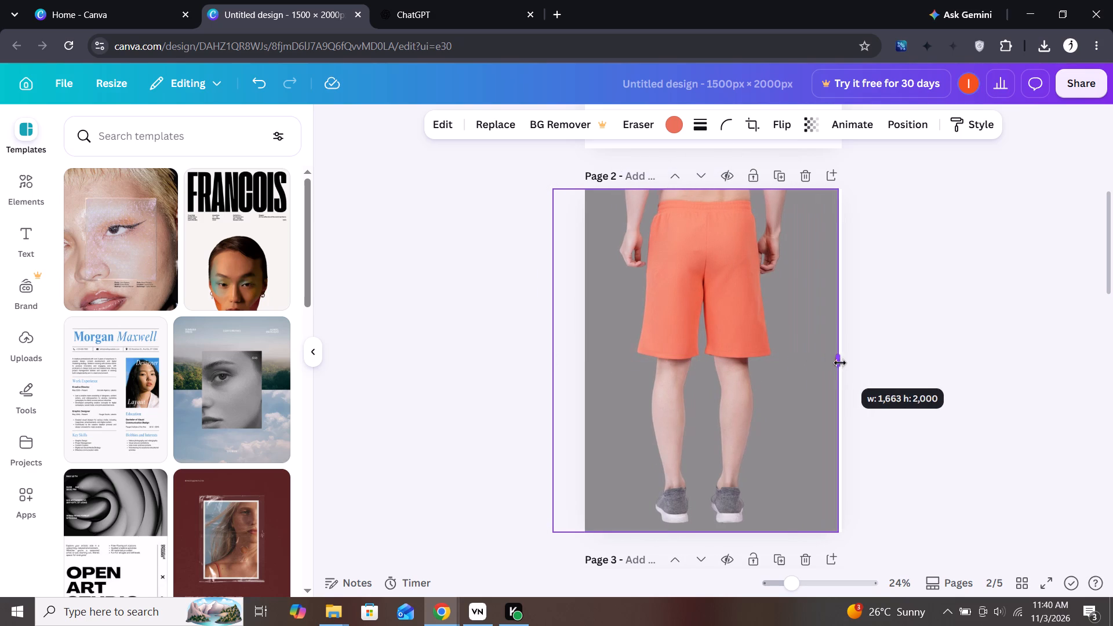
pyautogui.moveTo(840, 363); pyautogui.dragTo(841, 365)
pyautogui.click(925, 359)
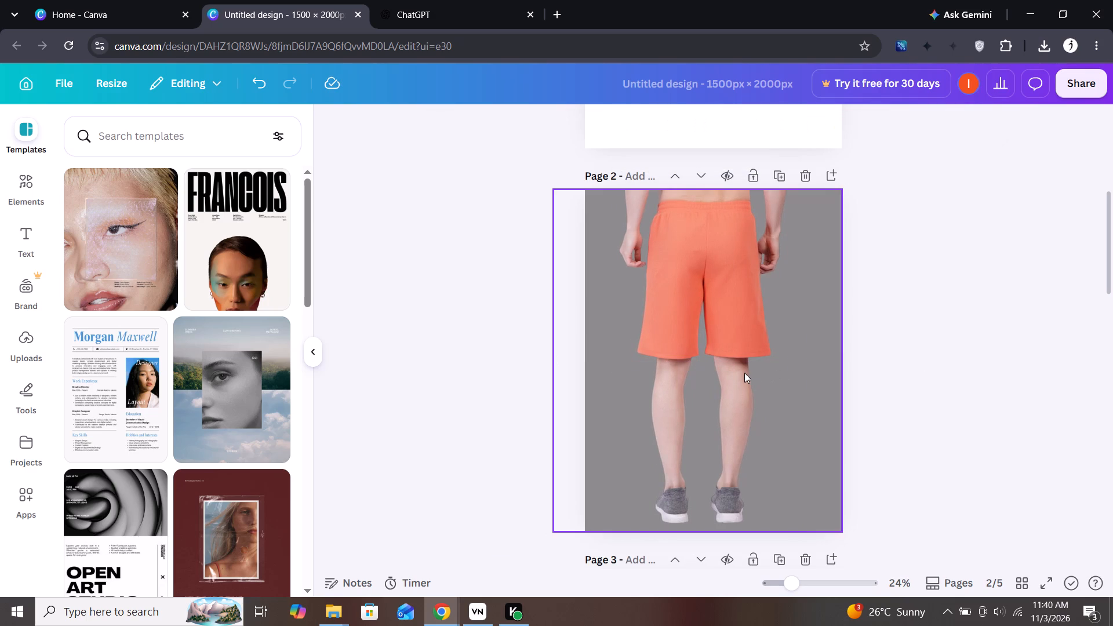
# Centre the widened back-view photo horizontally on page 2, with equal overhang on both sides.
pyautogui.click(744, 373)
pyautogui.moveTo(739, 372); pyautogui.dragTo(751, 372)
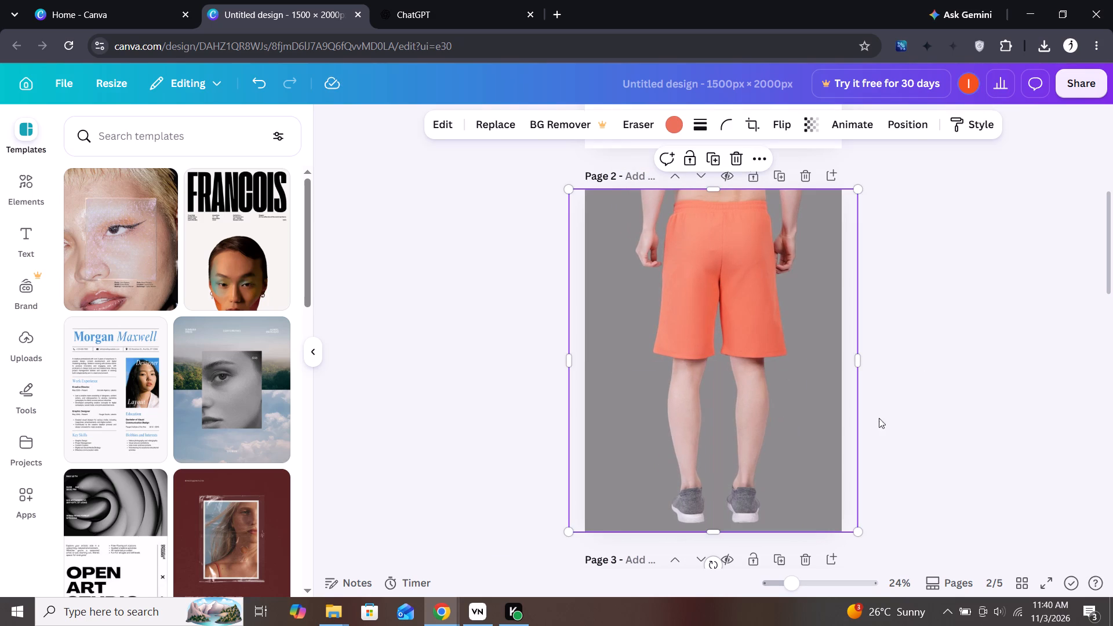
pyautogui.click(905, 403)
# Extend the front-view shorts photo on page 1 to all four page edges, filling the 1500 × 2000 px page.
pyautogui.scroll(6, 905, 403)
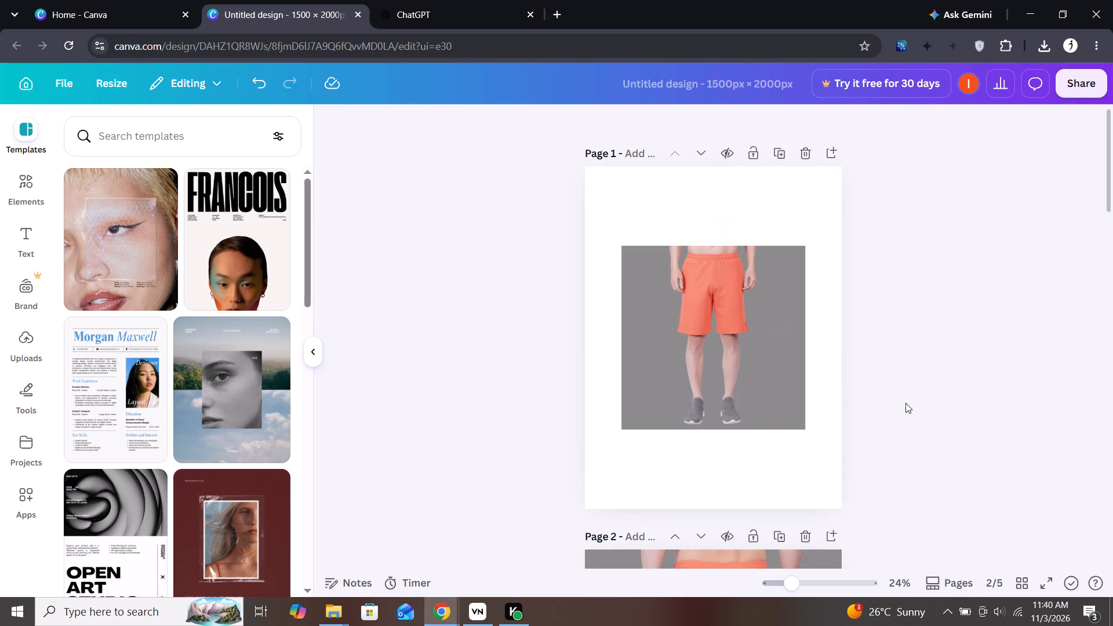
pyautogui.click(747, 372)
pyautogui.moveTo(716, 248); pyautogui.dragTo(715, 208)
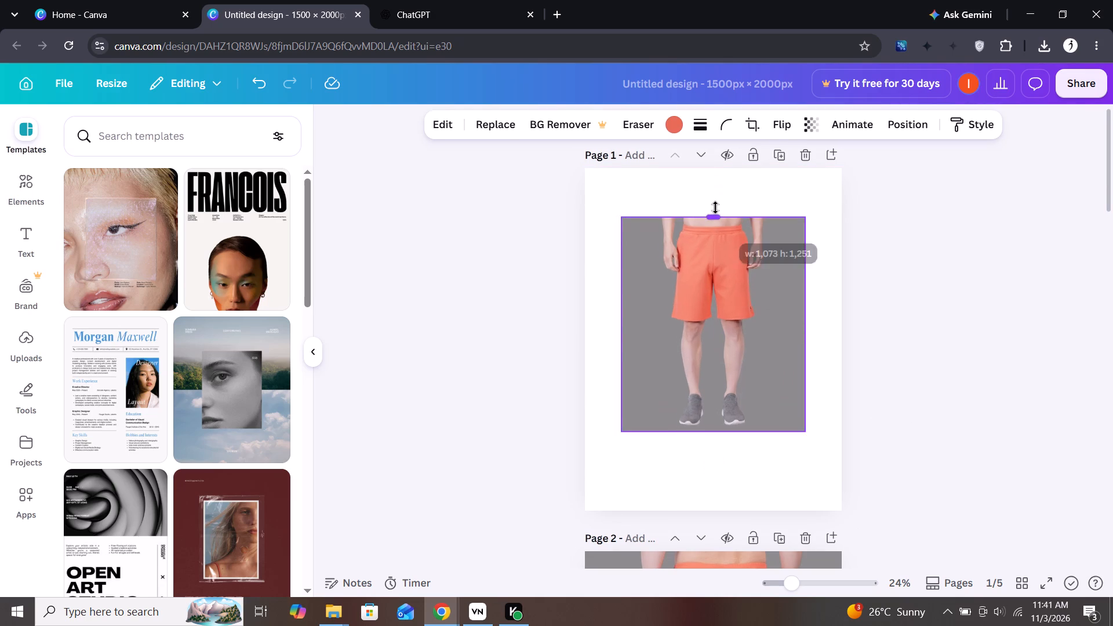
pyautogui.moveTo(715, 208); pyautogui.dragTo(714, 172)
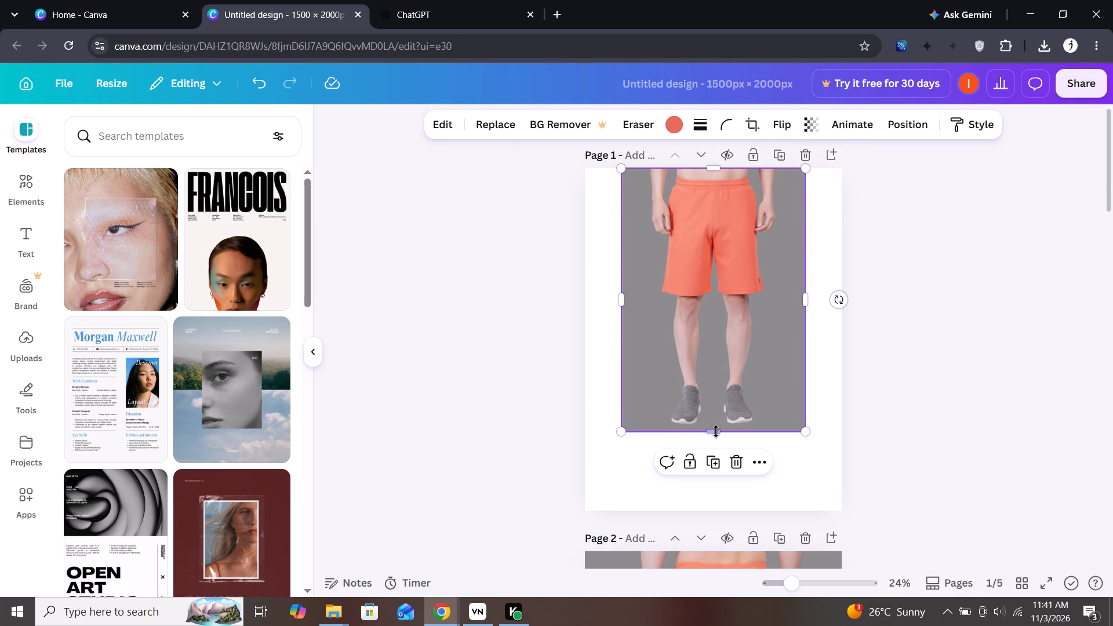
pyautogui.moveTo(716, 431); pyautogui.dragTo(723, 508)
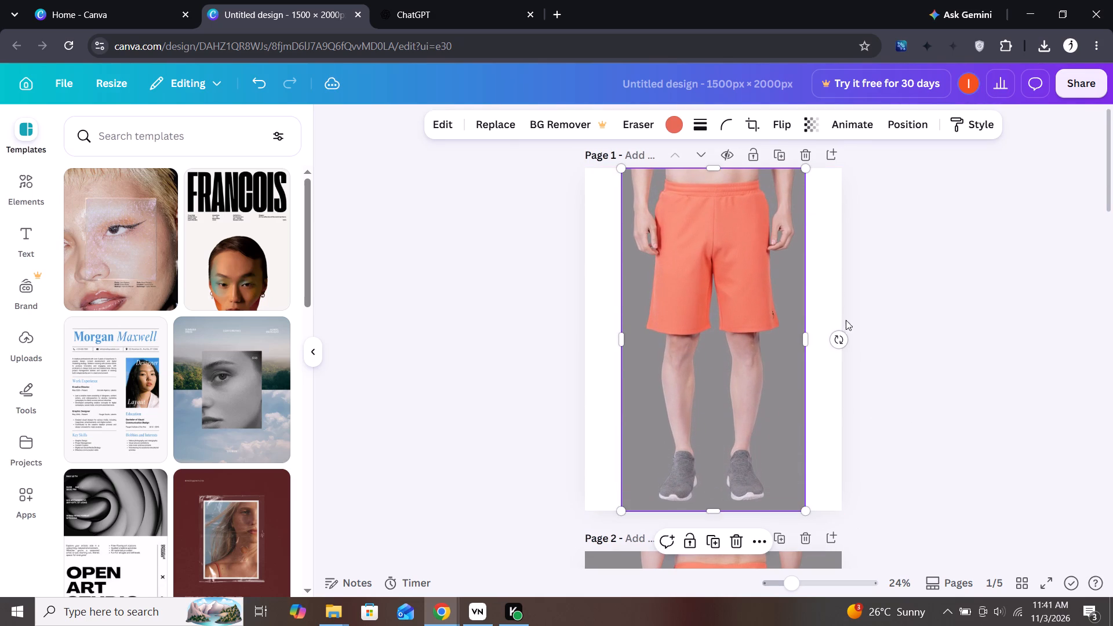
pyautogui.moveTo(803, 339); pyautogui.dragTo(838, 343)
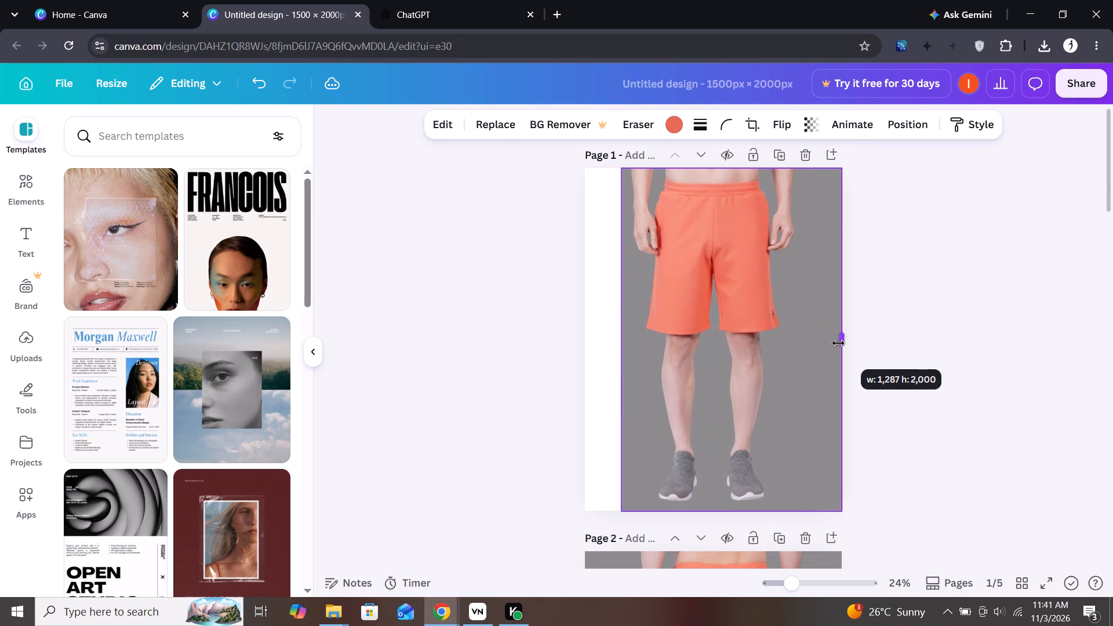
pyautogui.moveTo(838, 343); pyautogui.dragTo(839, 343)
pyautogui.moveTo(620, 342); pyautogui.dragTo(596, 346)
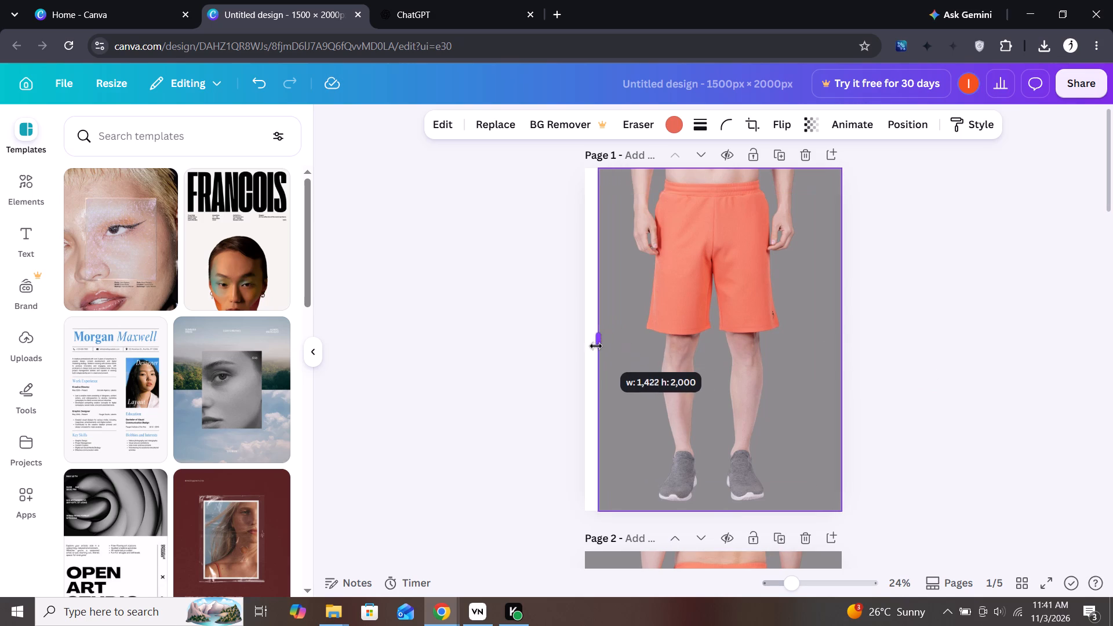
pyautogui.moveTo(596, 346); pyautogui.dragTo(587, 347)
pyautogui.click(945, 419)
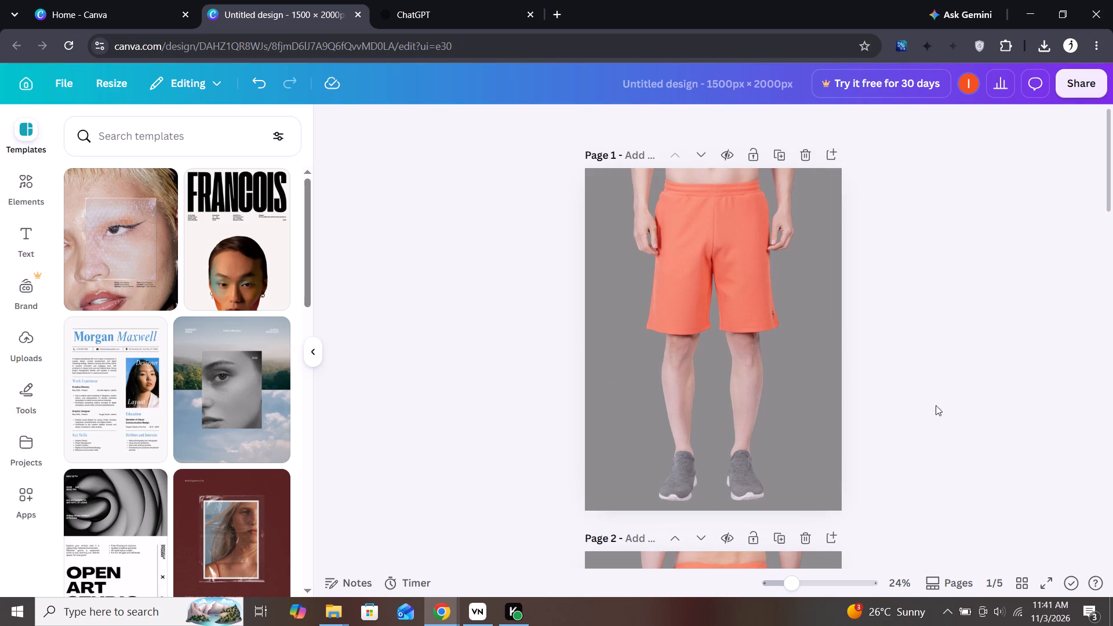
pyautogui.click(943, 408)
# Review all five pages to check that each shorts photo covers its page.
pyautogui.scroll(-1, 885, 359)
pyautogui.scroll(2, 885, 359)
pyautogui.scroll(-2, 885, 359)
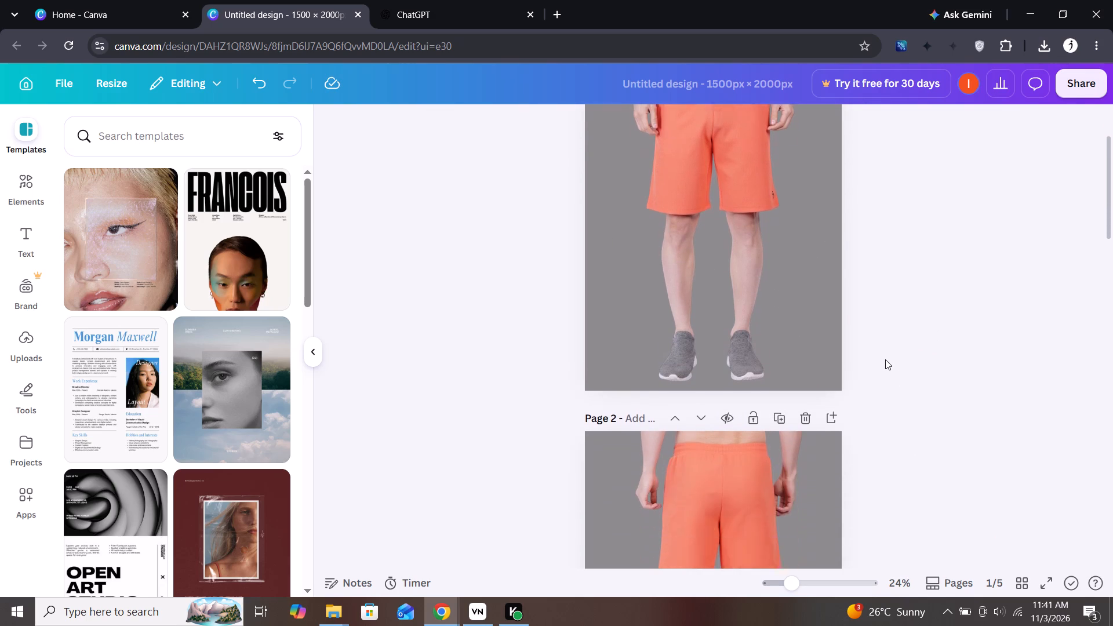
pyautogui.scroll(-13, 885, 359)
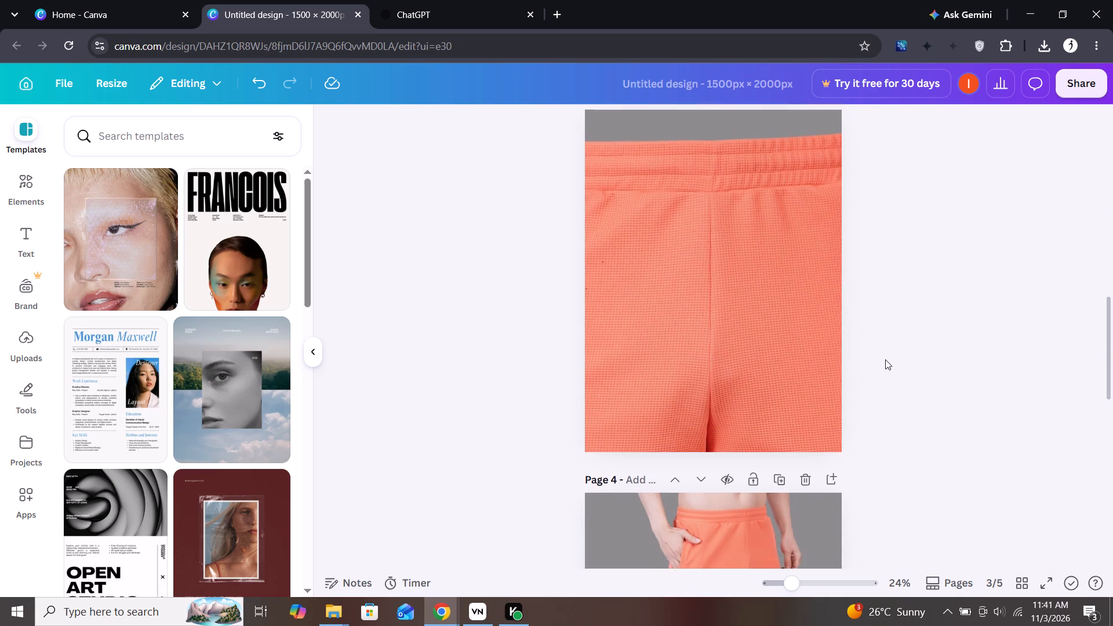
pyautogui.scroll(-15, 885, 359)
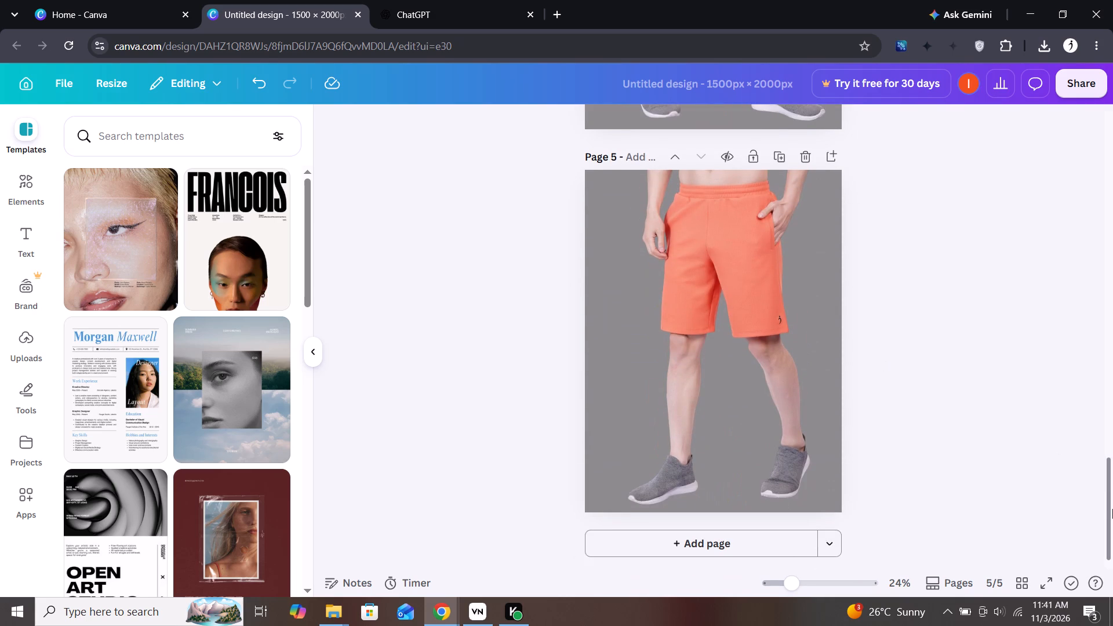
pyautogui.moveTo(1112, 509); pyautogui.dragTo(1112, 123)
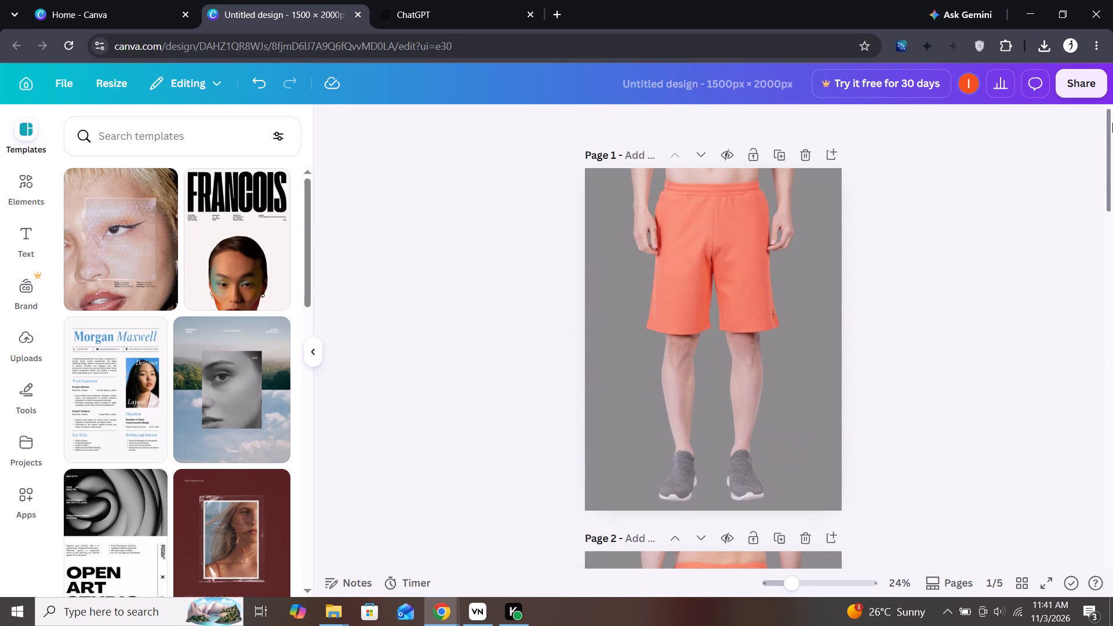
# Download the front-view photo on page 1 as a high-quality PNG at 1,500 × 2,000 px.
pyautogui.scroll(-1, 1112, 123)
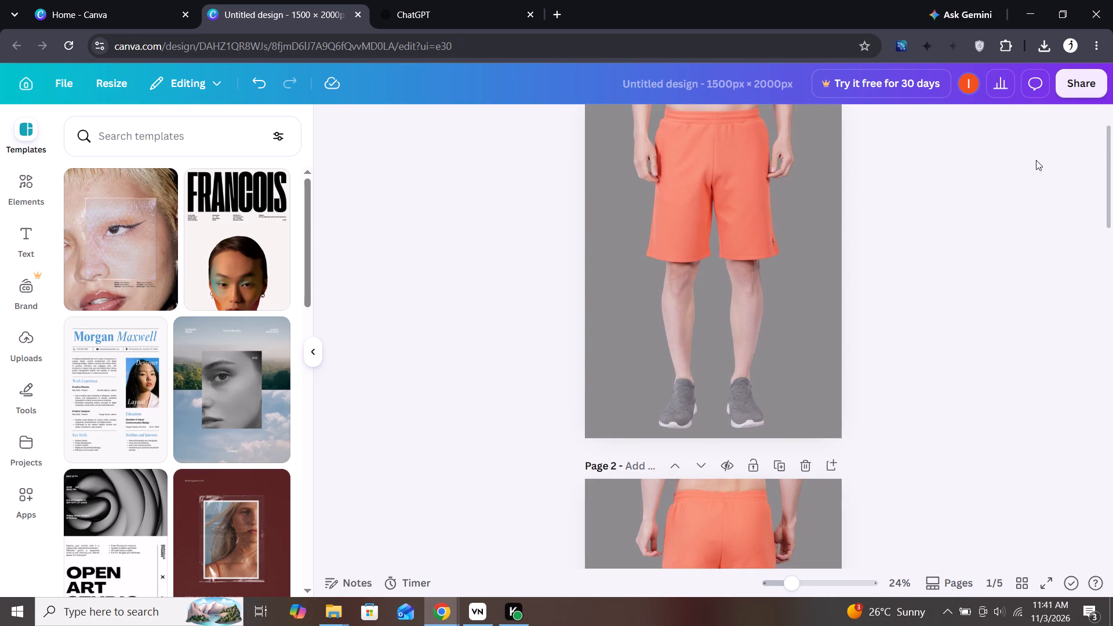
pyautogui.click(754, 188)
pyautogui.rightClick(753, 188)
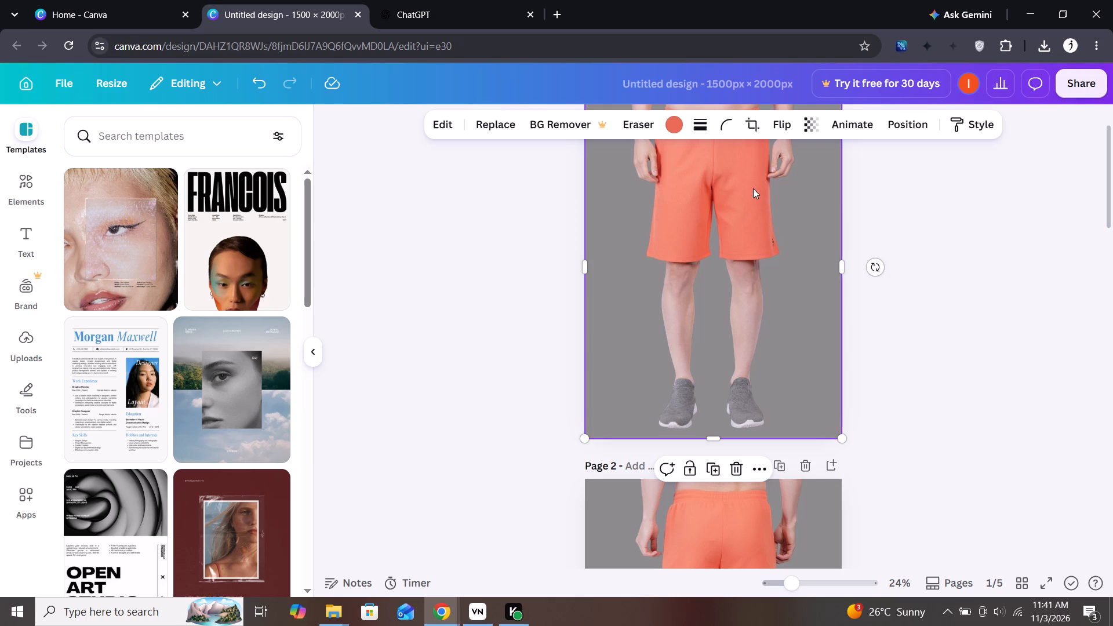
pyautogui.click(865, 526)
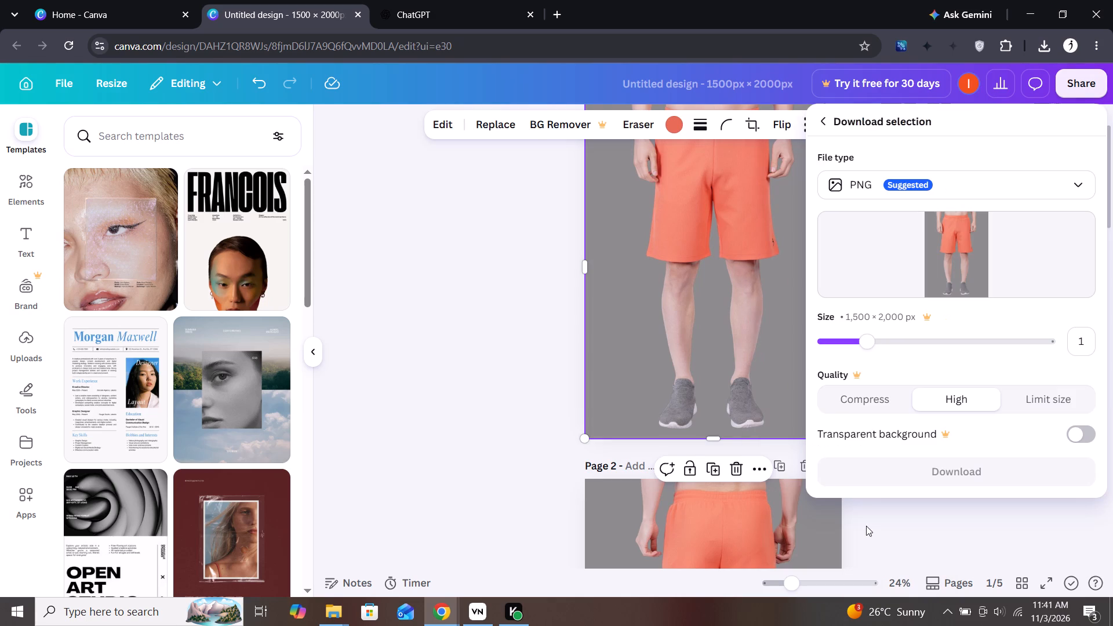
pyautogui.click(947, 476)
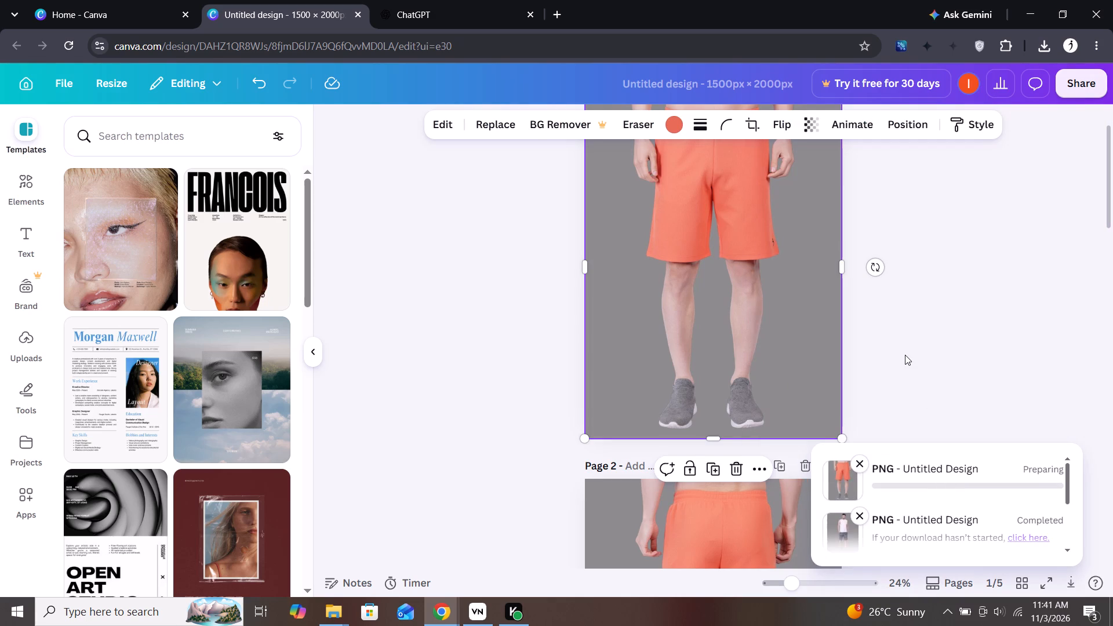
# Download the back-view photo on page 2 as a high-quality PNG at 1,687 × 2,000 px.
pyautogui.scroll(-6, 905, 355)
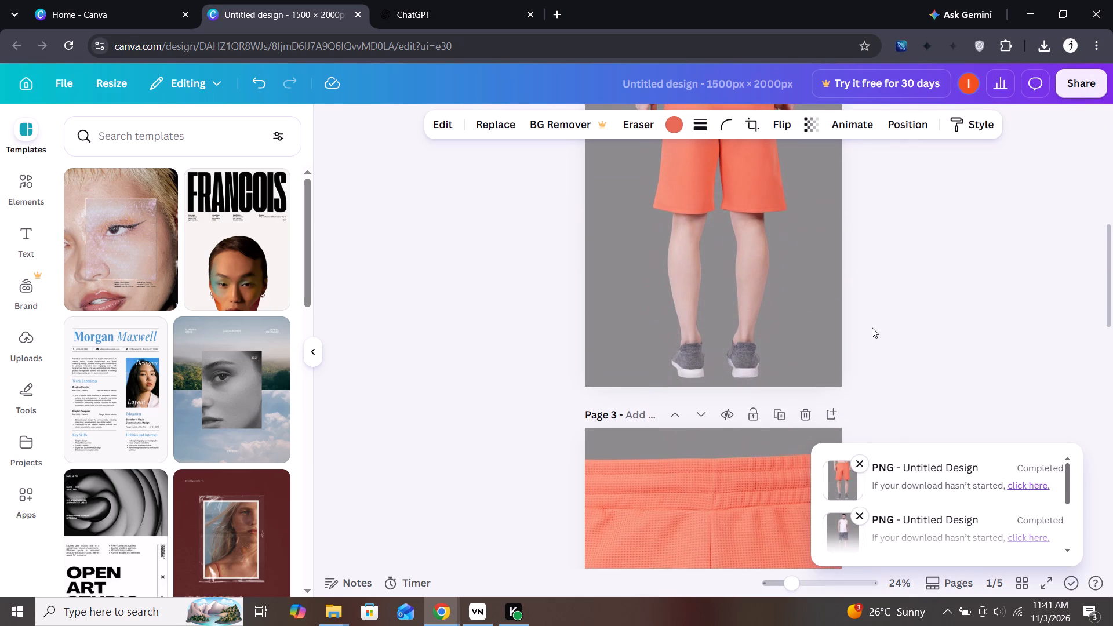
pyautogui.click(758, 205)
pyautogui.rightClick(757, 204)
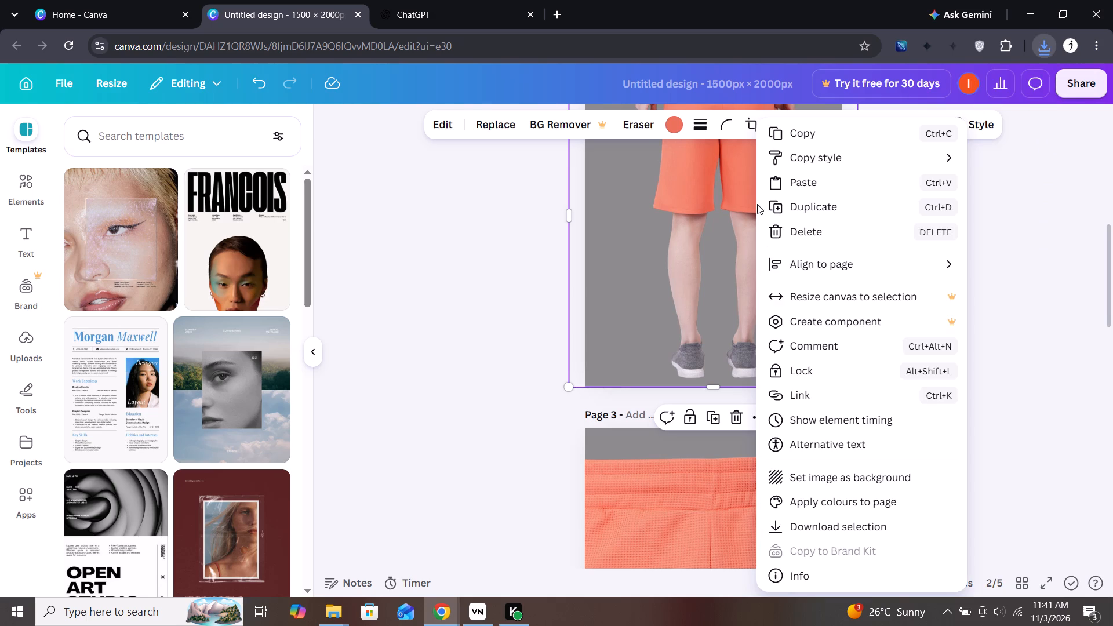
pyautogui.click(862, 522)
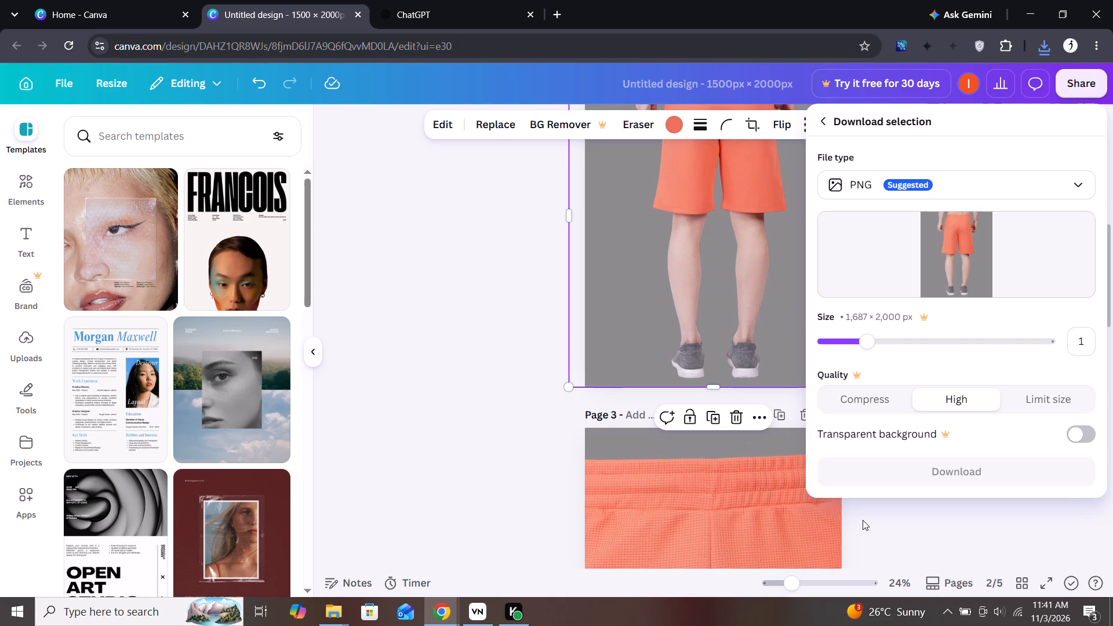
pyautogui.click(885, 474)
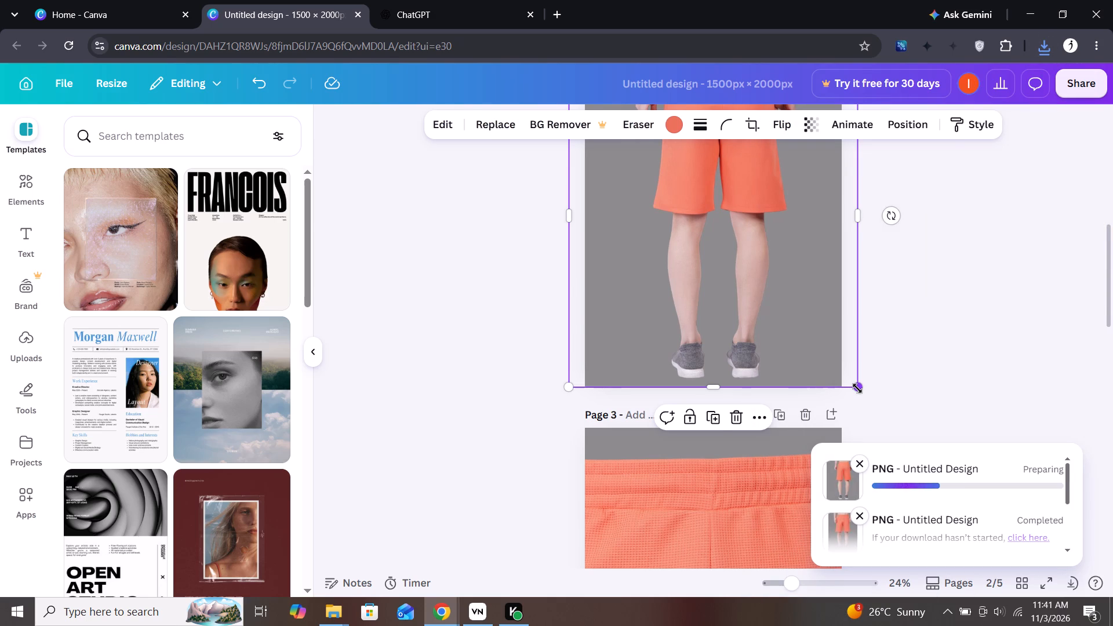
# Download the fabric close-up on page 3 as a high-quality PNG at 1,699 × 2,000 px.
pyautogui.scroll(-5, 865, 383)
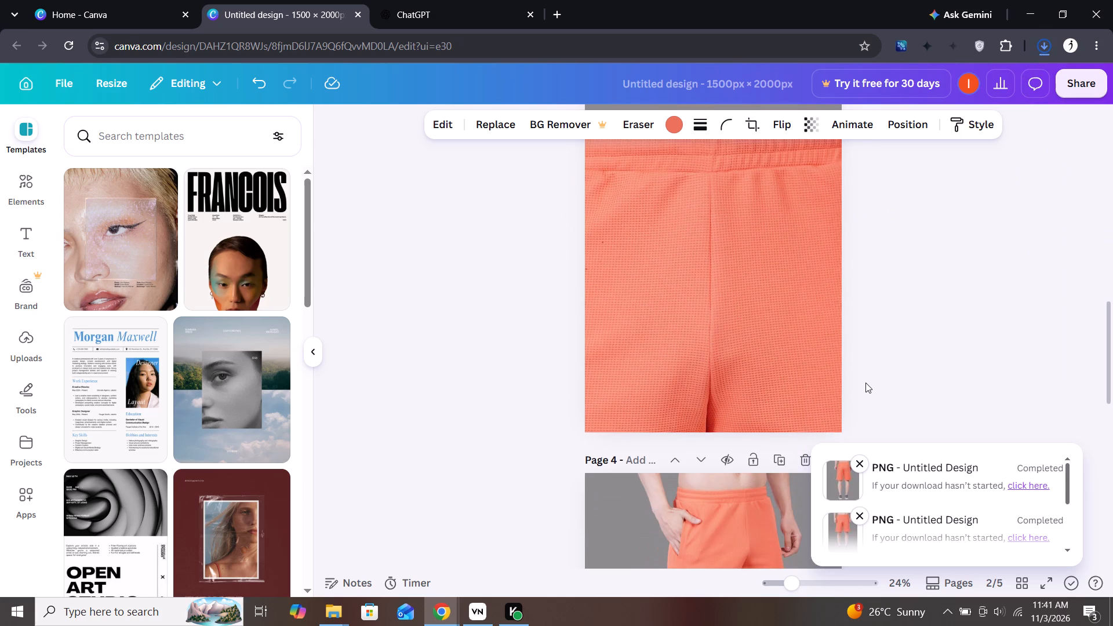
pyautogui.click(739, 280)
pyautogui.rightClick(739, 280)
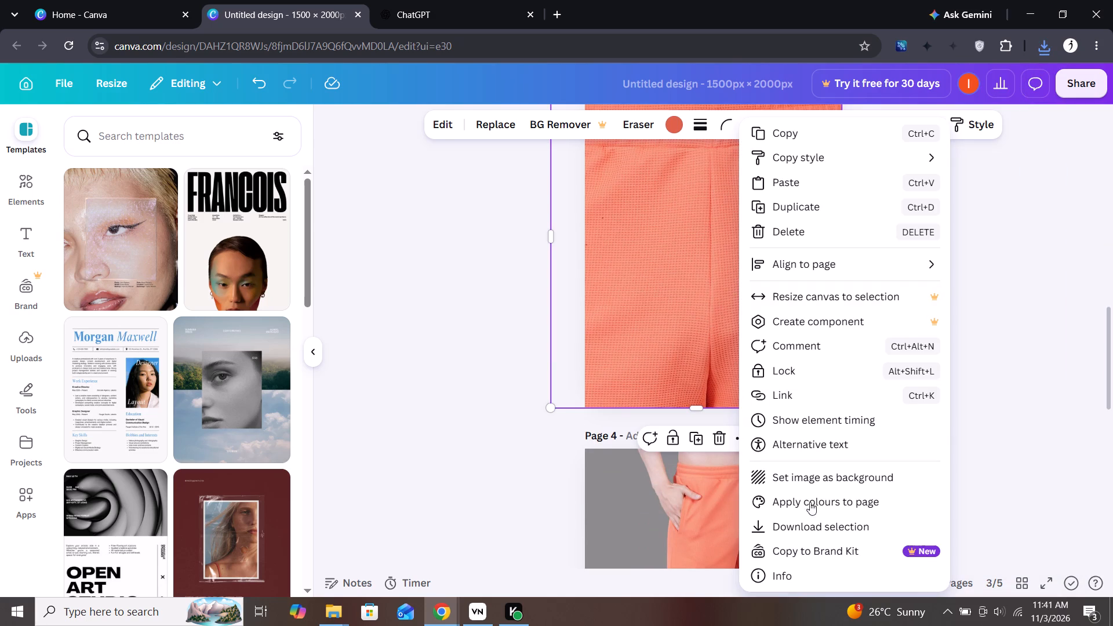
pyautogui.click(819, 523)
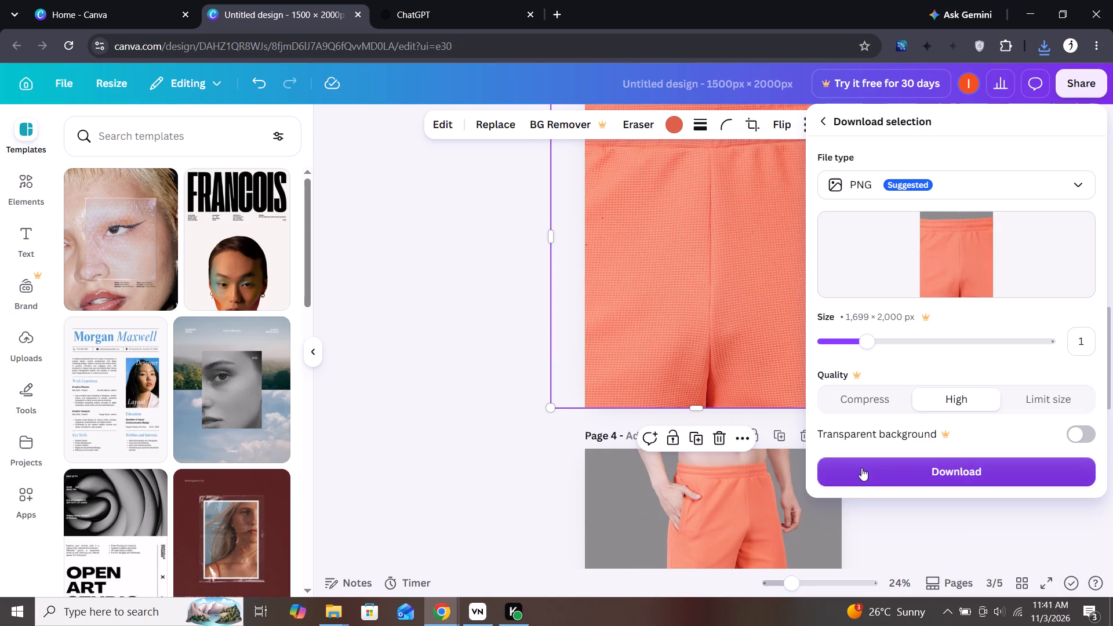
pyautogui.click(861, 468)
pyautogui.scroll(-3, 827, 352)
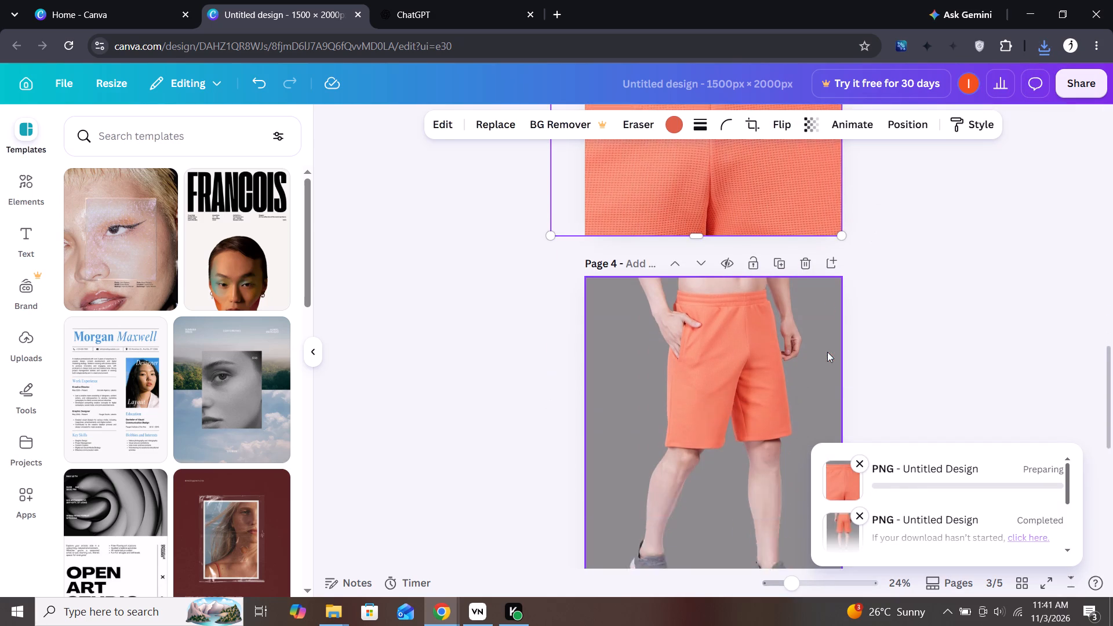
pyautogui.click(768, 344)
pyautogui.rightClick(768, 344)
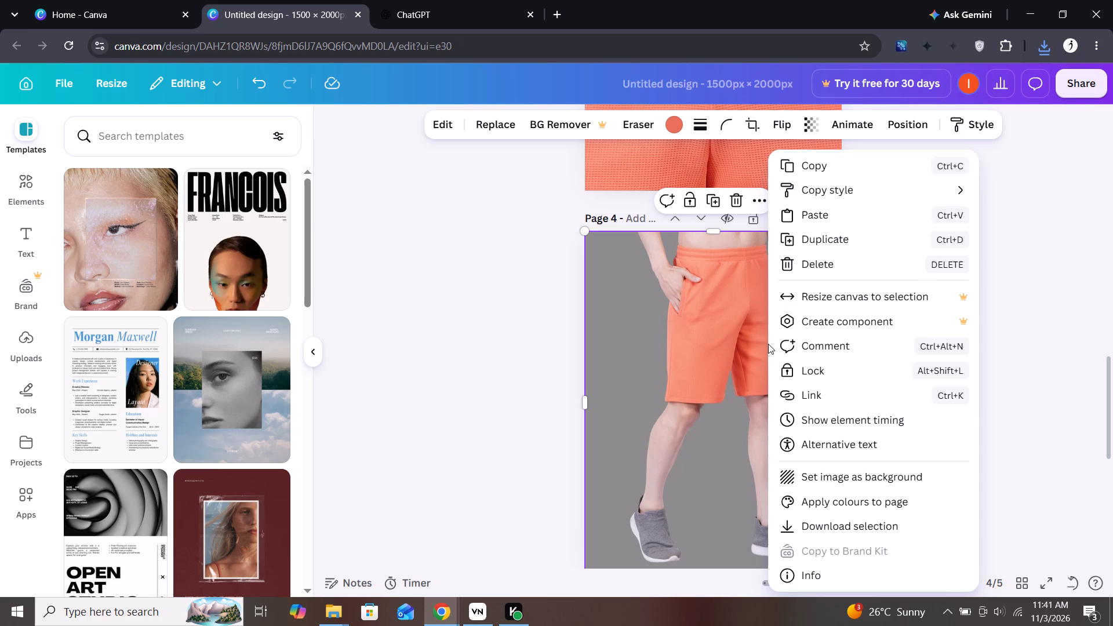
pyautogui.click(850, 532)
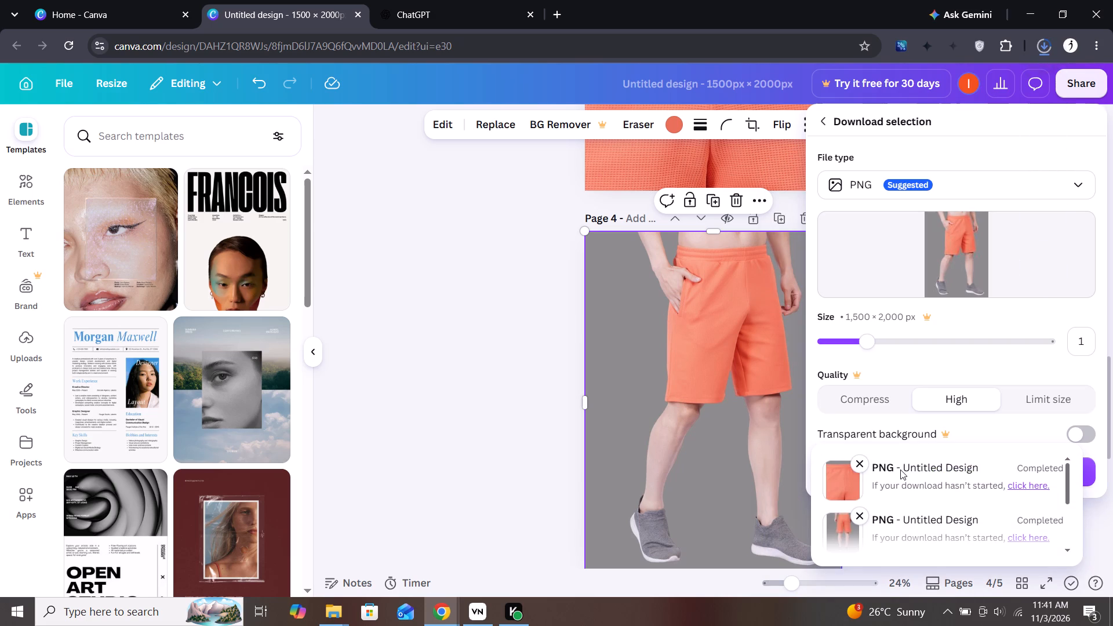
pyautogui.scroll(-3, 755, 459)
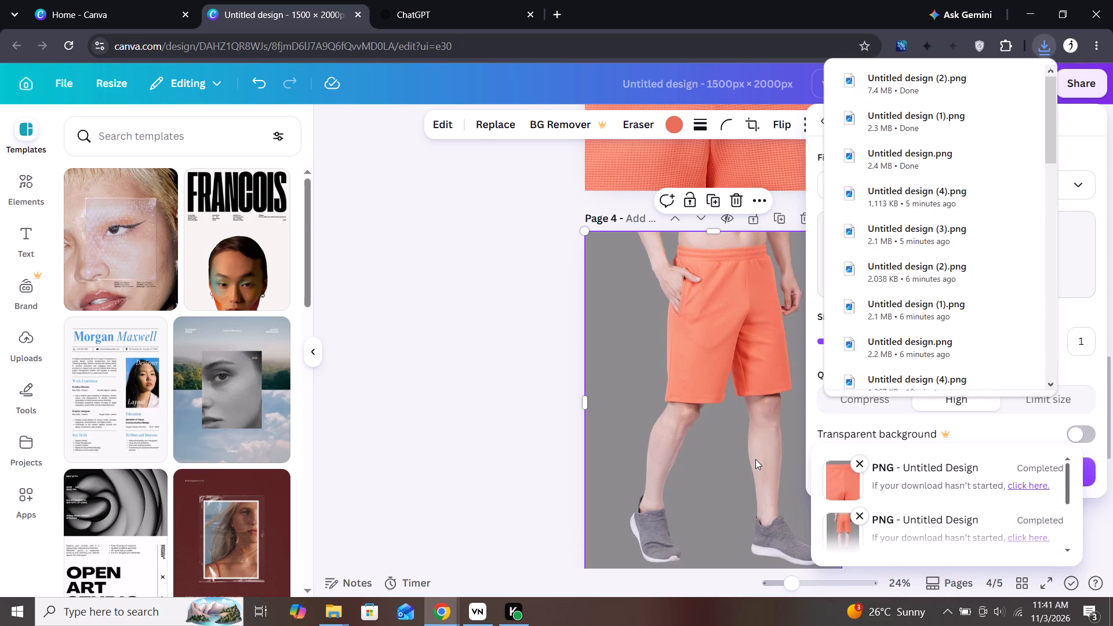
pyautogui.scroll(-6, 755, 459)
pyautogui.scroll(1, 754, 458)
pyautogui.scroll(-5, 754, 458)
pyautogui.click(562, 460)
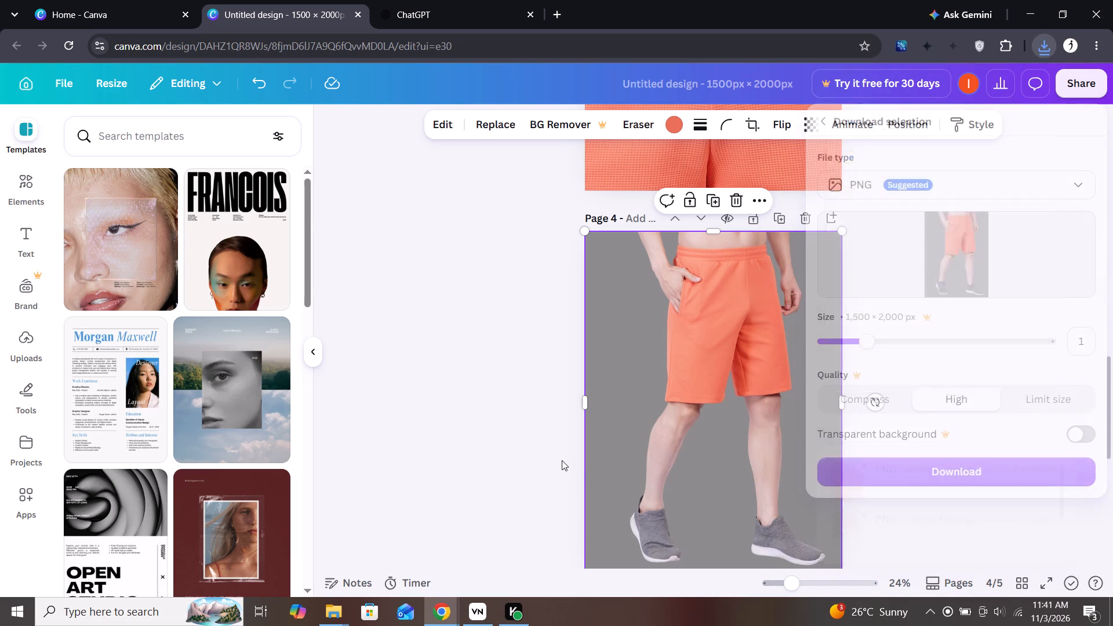
# Download the hand-in-pocket photo on page 5 as a high-quality PNG at 1,500 × 2,000 px and clear the selection.
pyautogui.scroll(-8, 566, 459)
pyautogui.click(664, 383)
pyautogui.rightClick(665, 382)
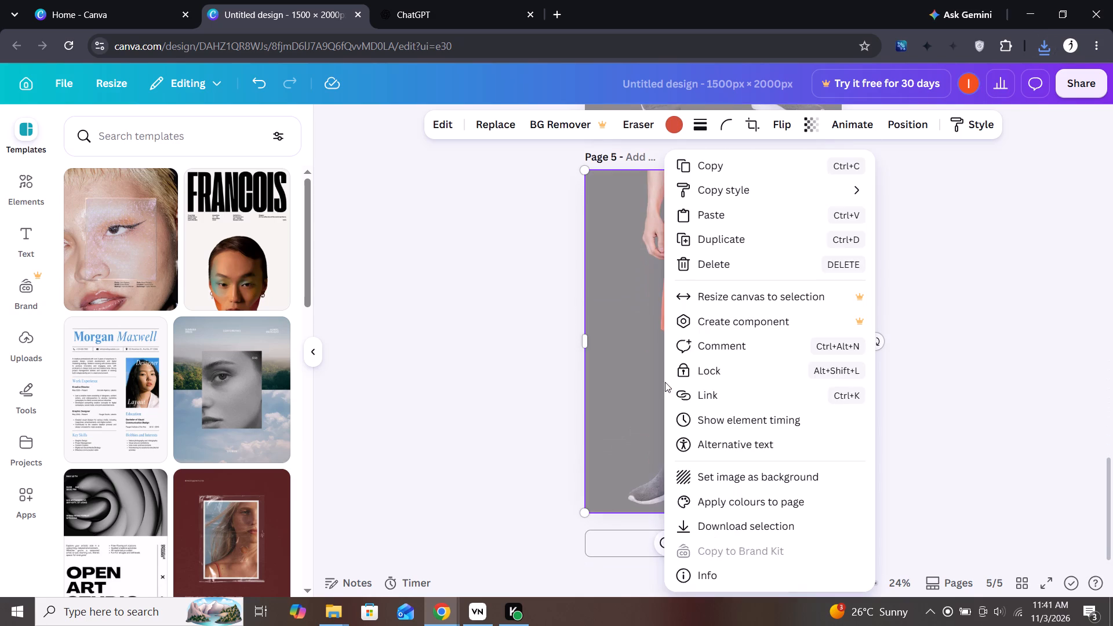
pyautogui.click(747, 525)
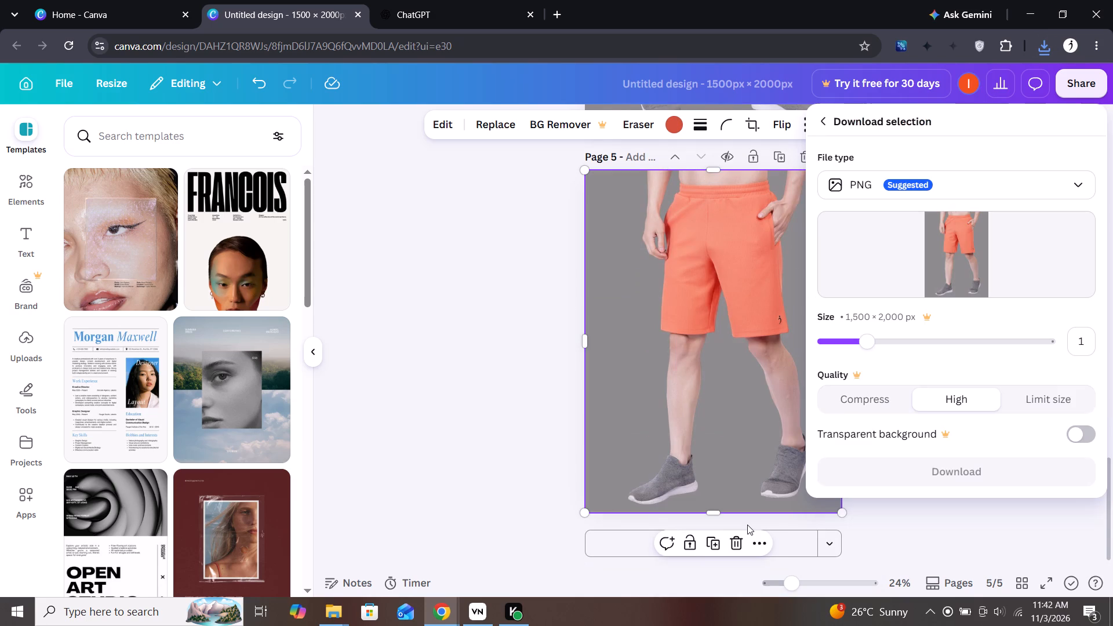
pyautogui.click(911, 475)
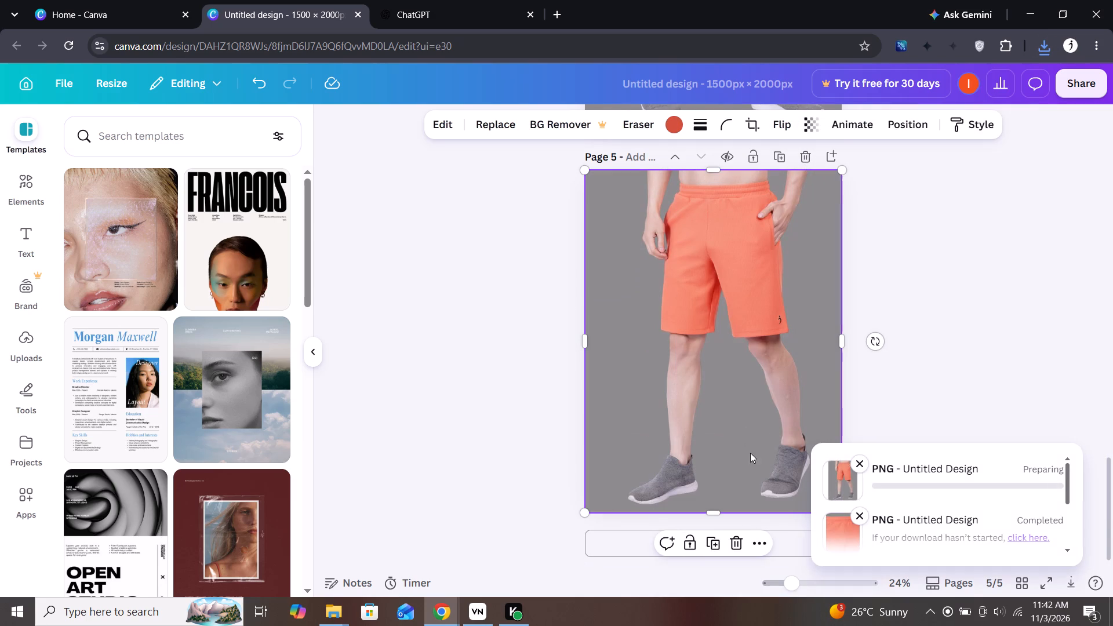
pyautogui.scroll(-9, 744, 327)
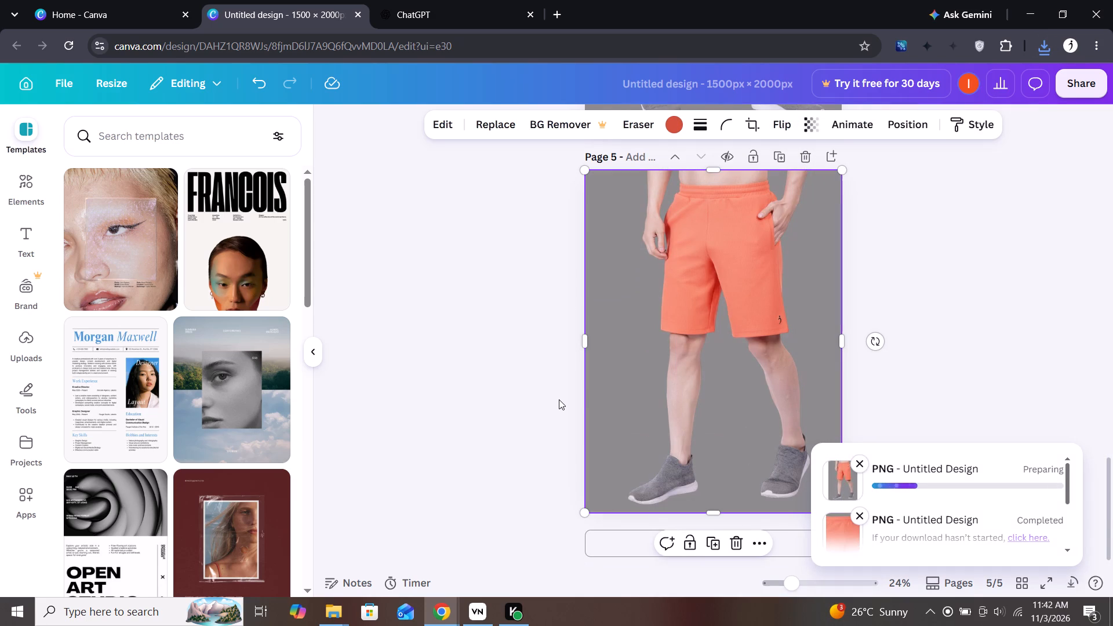
pyautogui.click(555, 403)
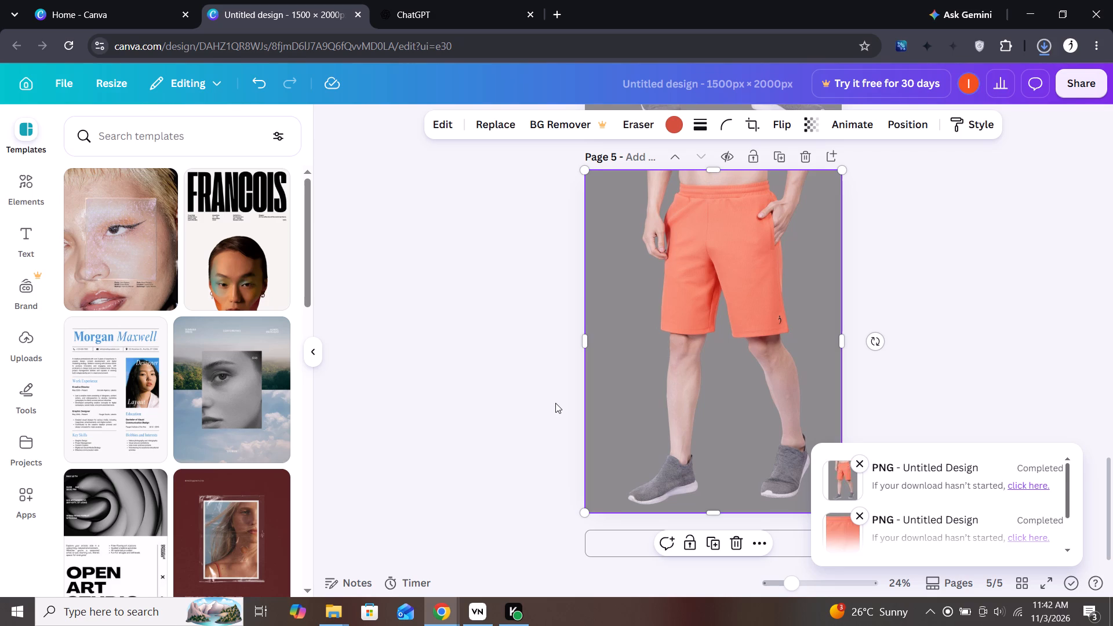
pyautogui.scroll(-8, 888, 417)
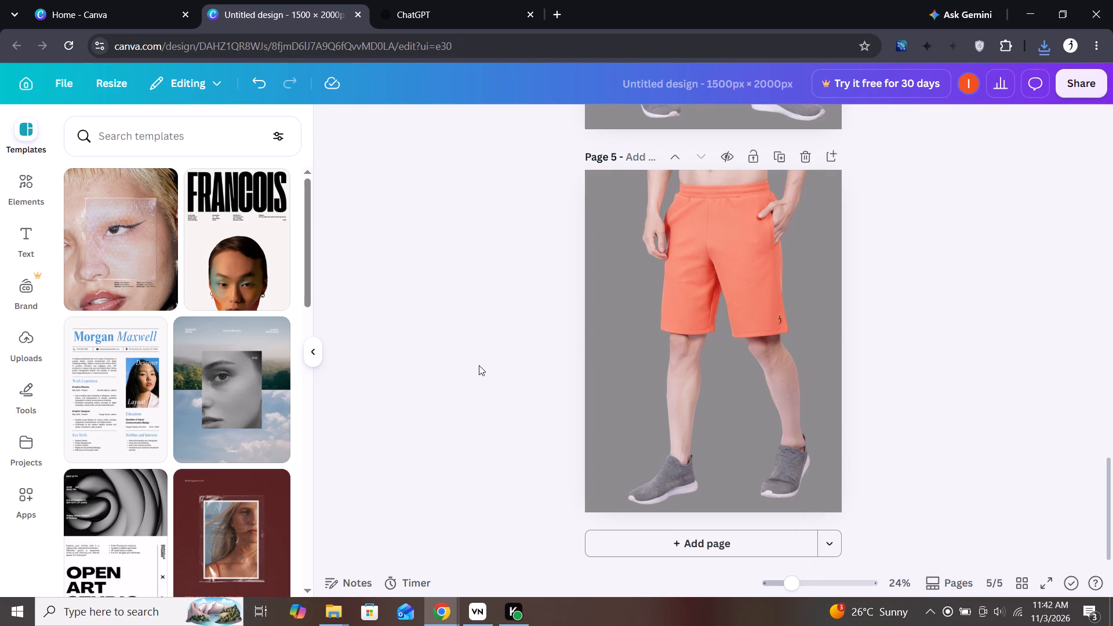
pyautogui.click(889, 399)
# Refresh the Downloads folder and preview each of the newly exported Untitled design PNGs.
pyautogui.scroll(-8, 881, 399)
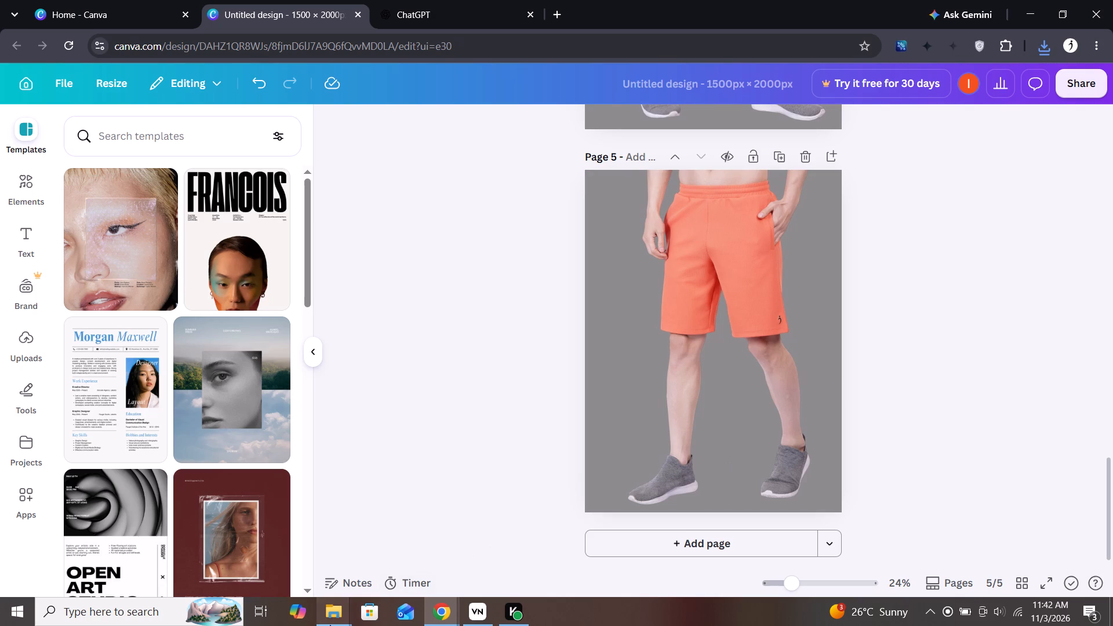
pyautogui.click(330, 625)
pyautogui.click(373, 570)
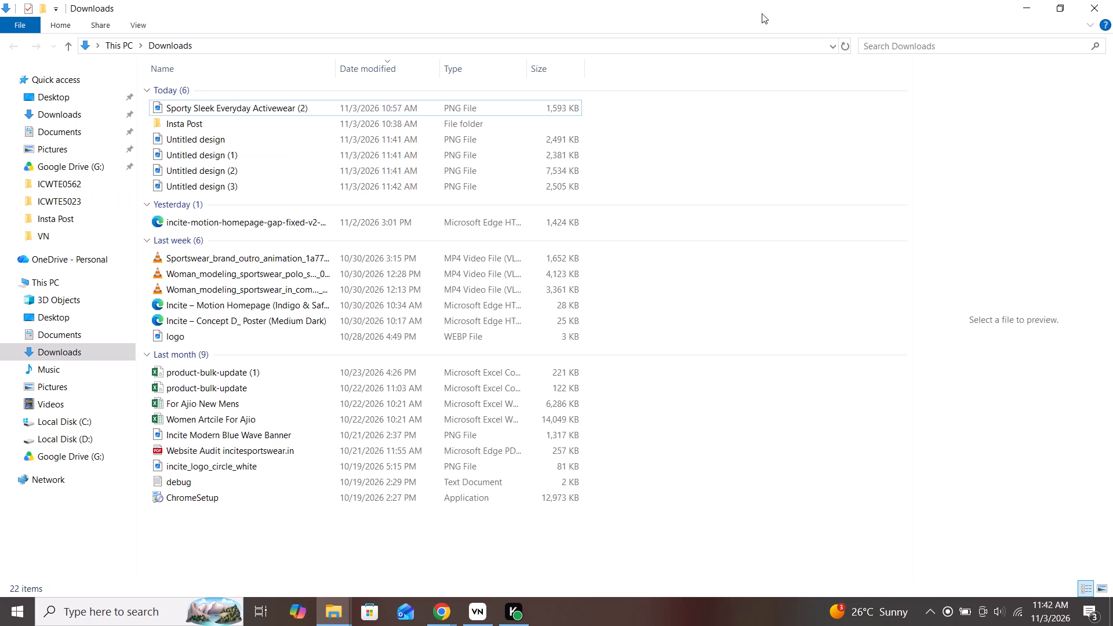
pyautogui.click(846, 43)
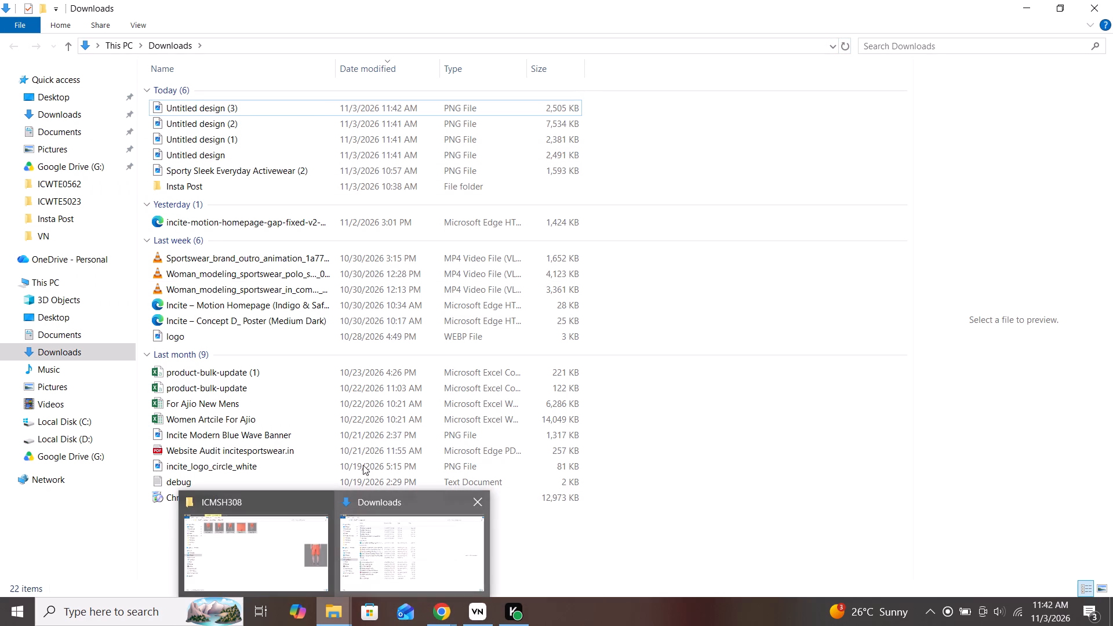
pyautogui.click(356, 104)
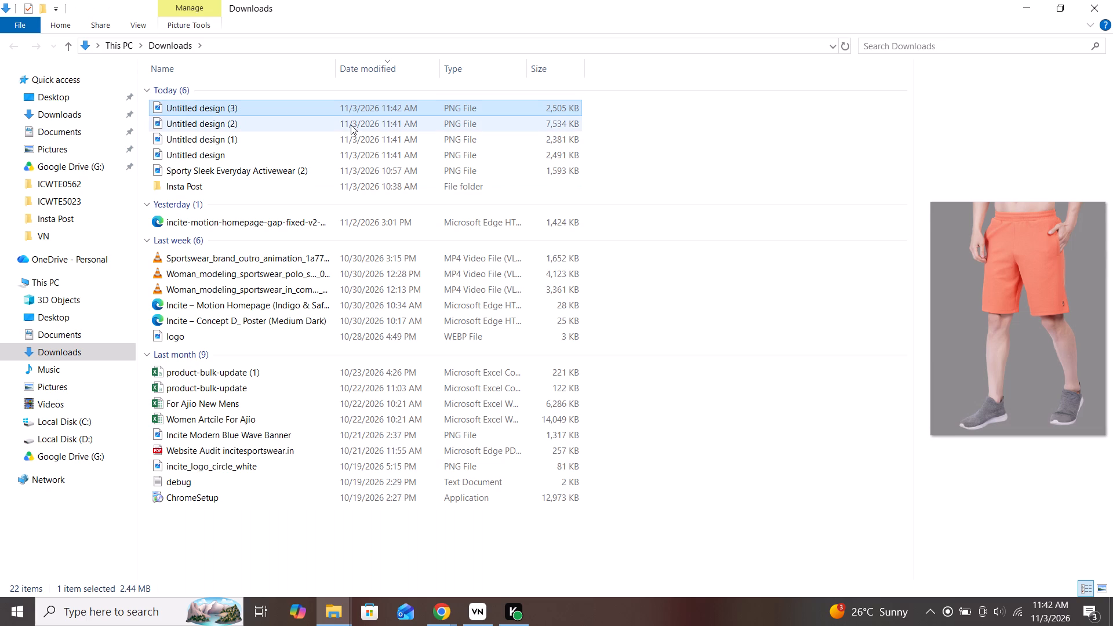
pyautogui.click(351, 125)
pyautogui.click(343, 141)
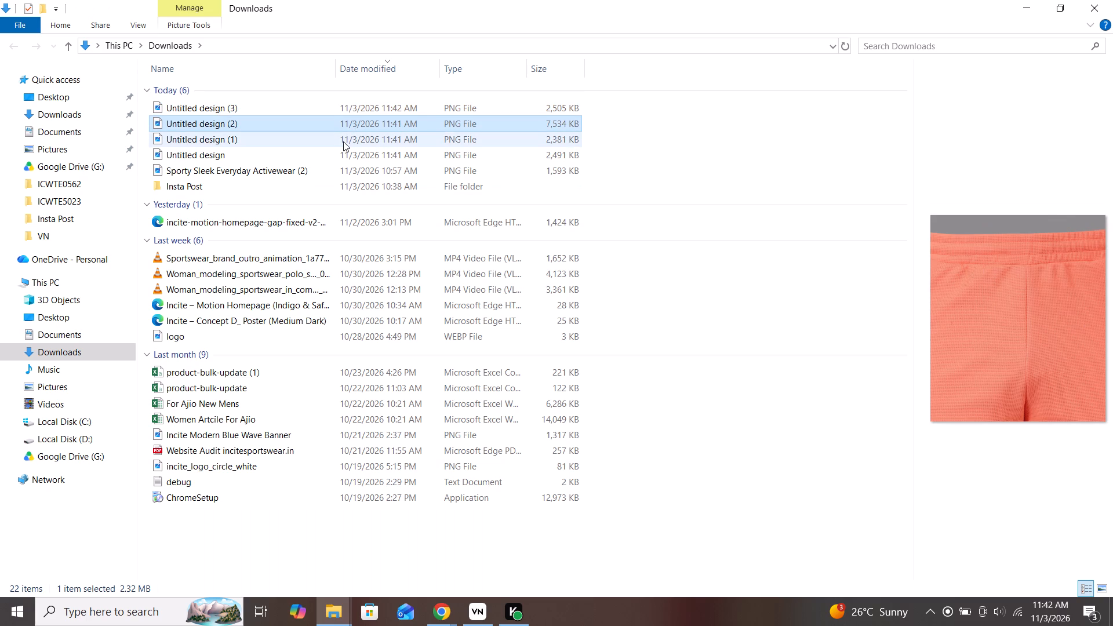
pyautogui.click(343, 158)
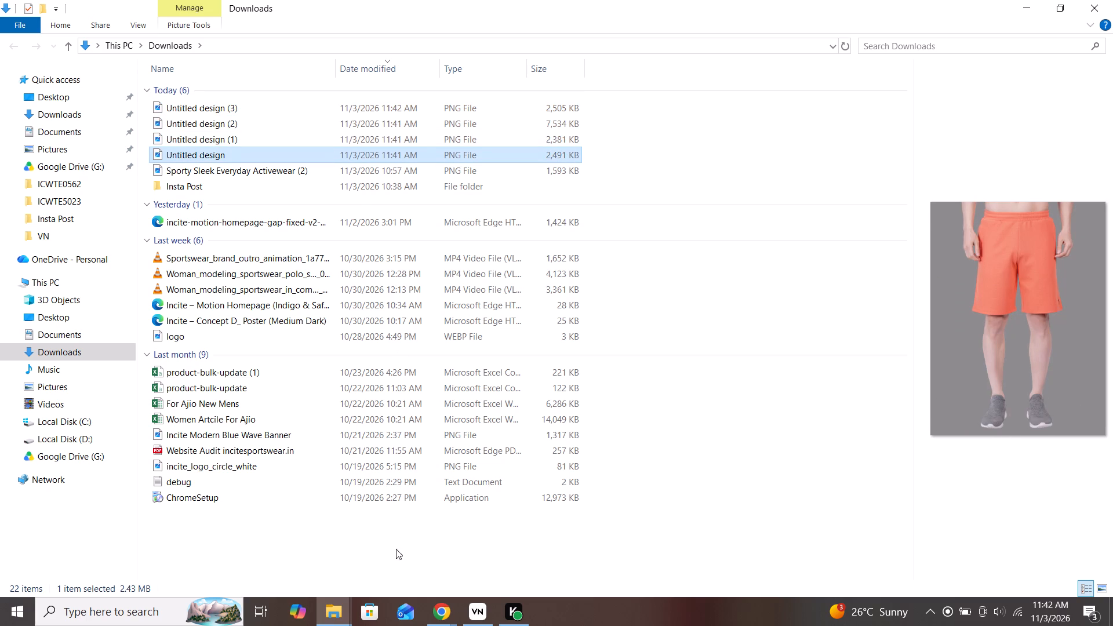
# Compare the design's pages and the original photos in the ICMSH308 folder with the exported PNGs in Downloads to check for missing exports.
pyautogui.click(445, 618)
pyautogui.click(380, 554)
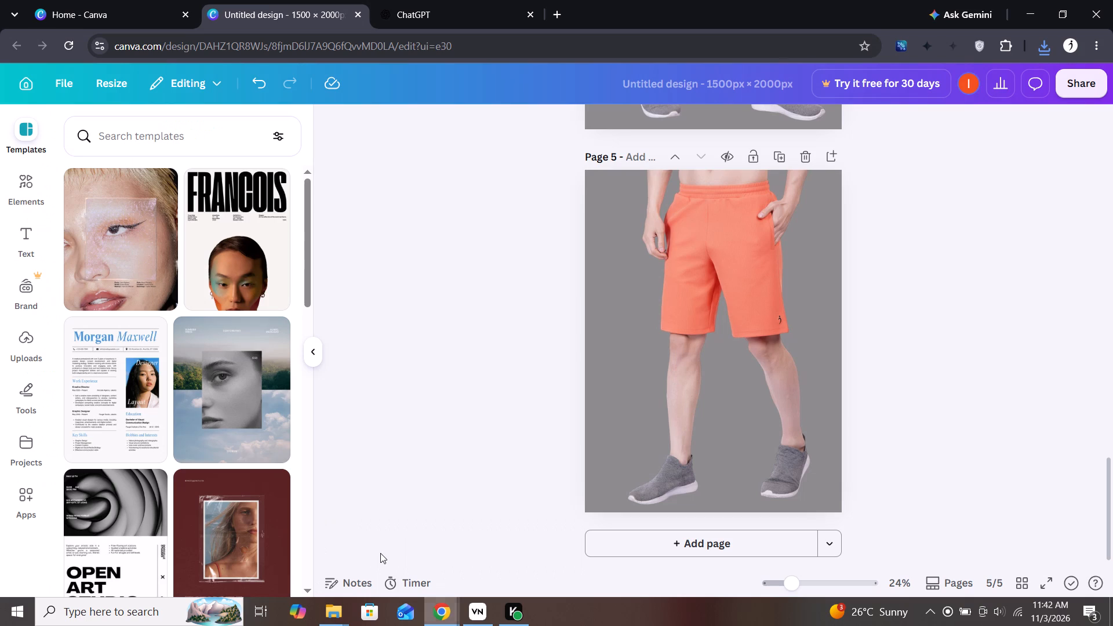
pyautogui.scroll(-10, 672, 400)
pyautogui.scroll(17, 672, 400)
pyautogui.scroll(12, 672, 400)
pyautogui.scroll(-6, 672, 400)
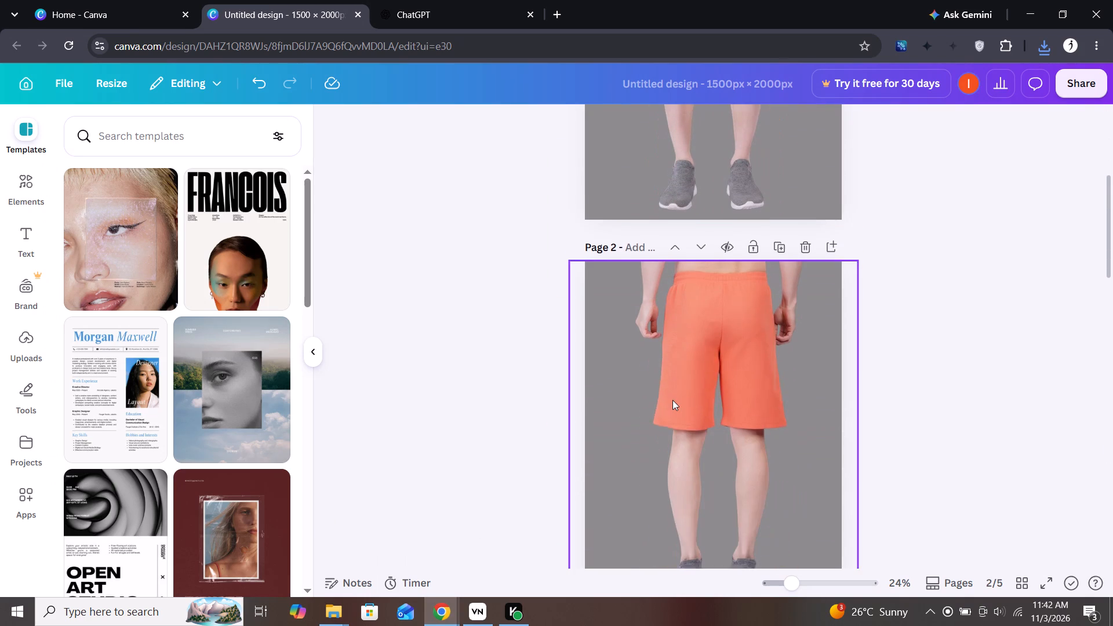
pyautogui.scroll(-10, 672, 400)
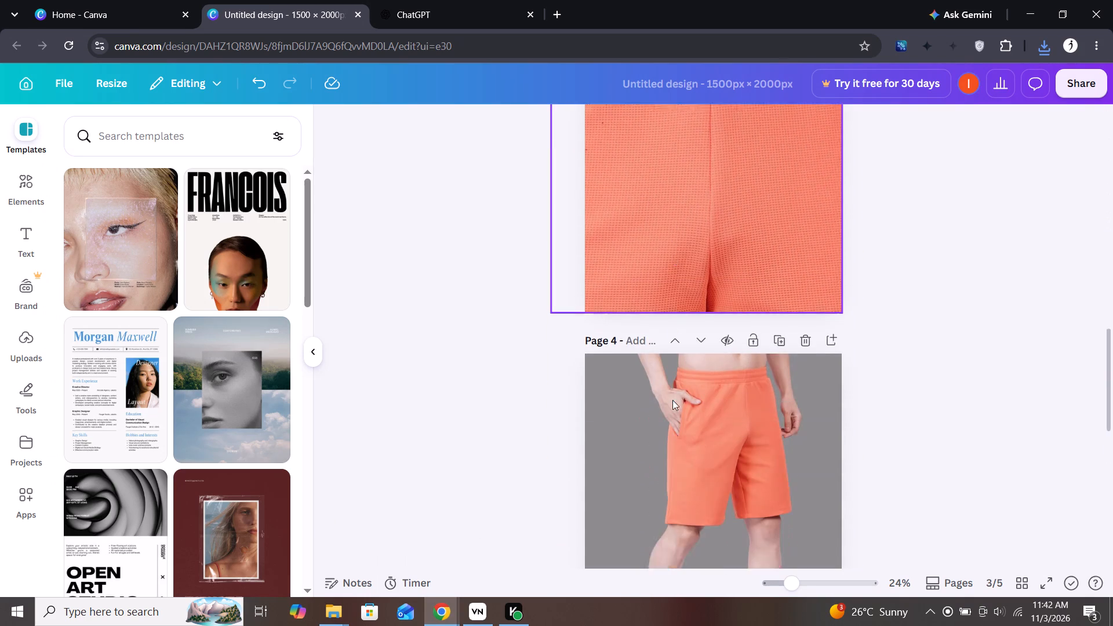
pyautogui.scroll(-8, 672, 400)
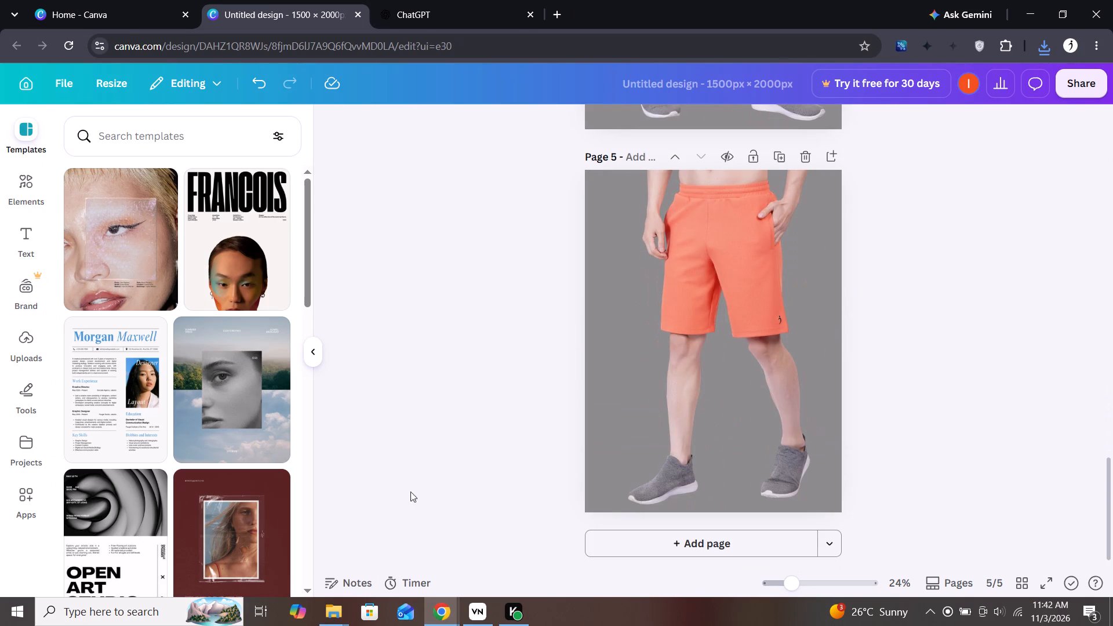
pyautogui.click(332, 612)
pyautogui.click(275, 563)
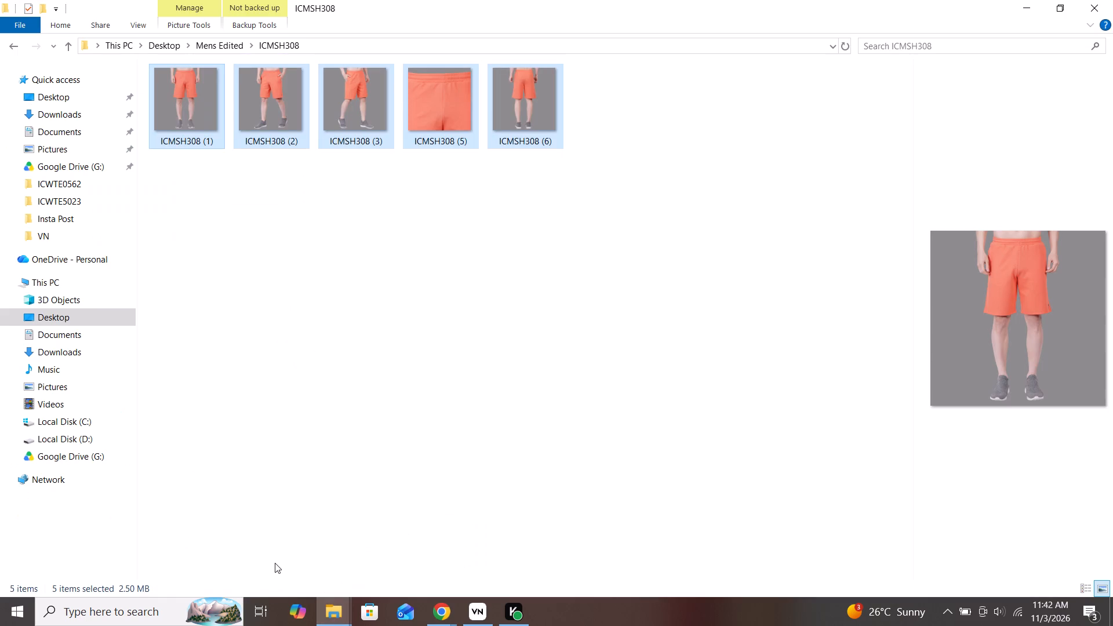
pyautogui.click(430, 618)
pyautogui.click(385, 567)
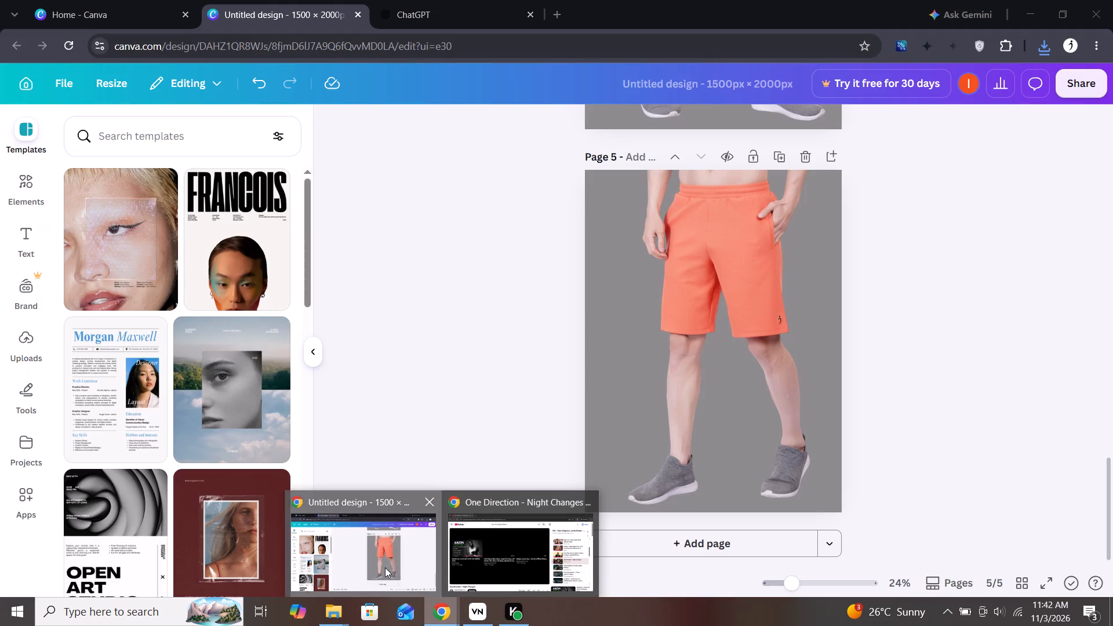
pyautogui.click(347, 613)
pyautogui.click(412, 559)
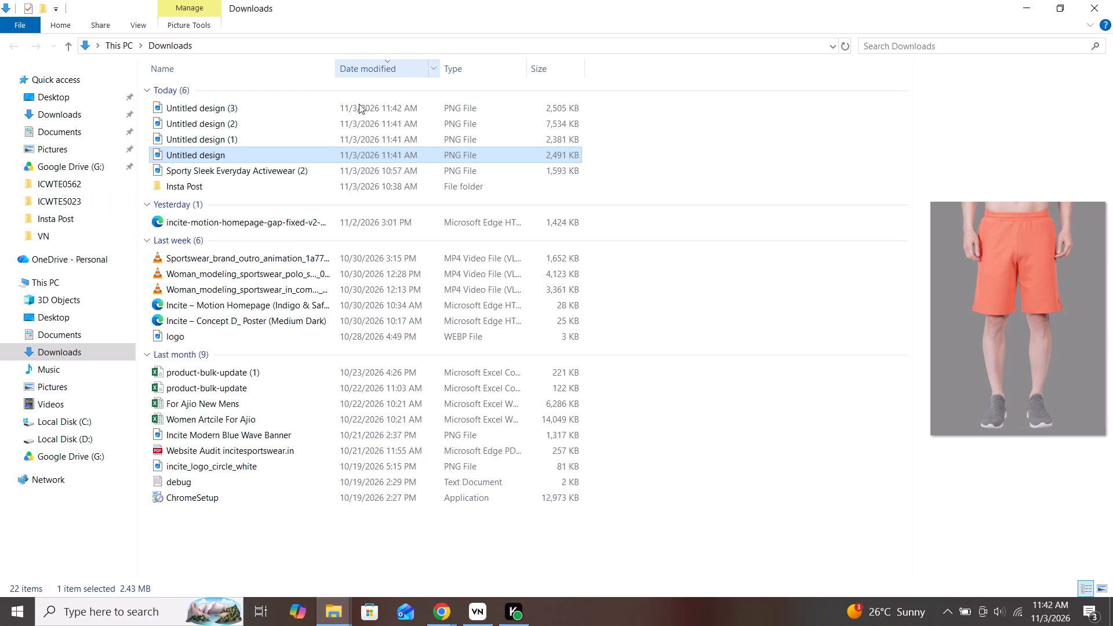
pyautogui.click(293, 145)
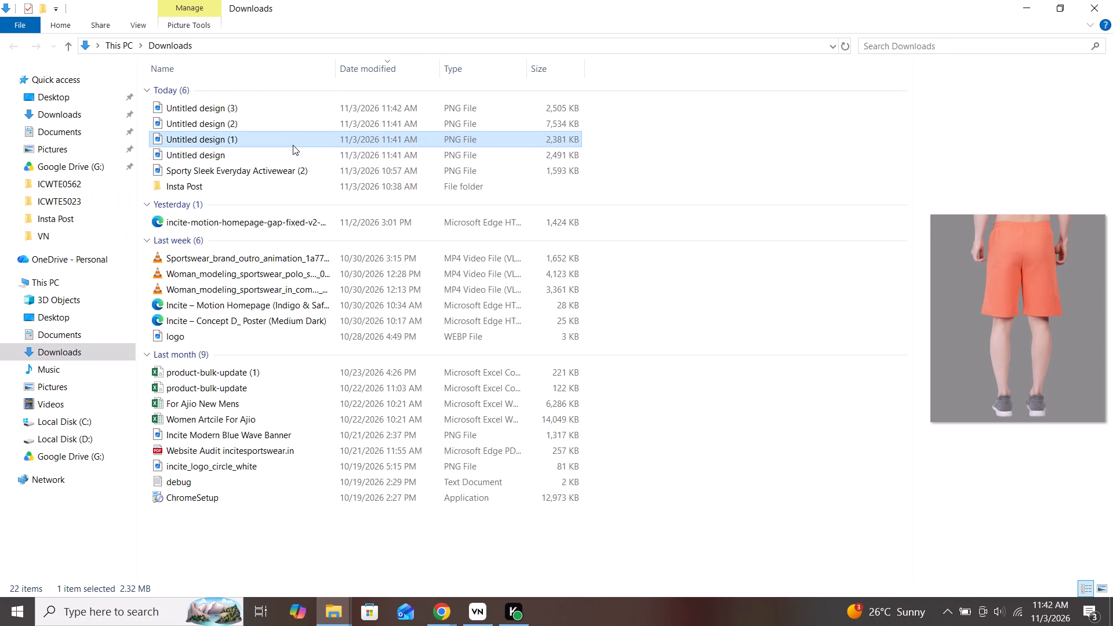
pyautogui.click(270, 118)
pyautogui.click(242, 100)
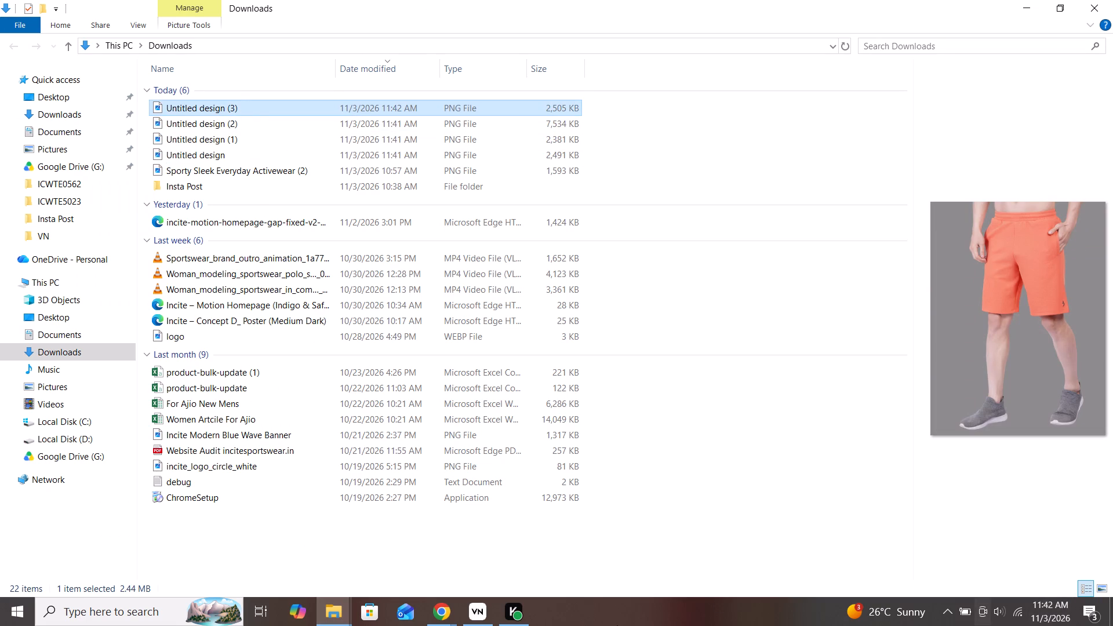
pyautogui.click(438, 618)
pyautogui.click(387, 561)
pyautogui.scroll(8, 772, 338)
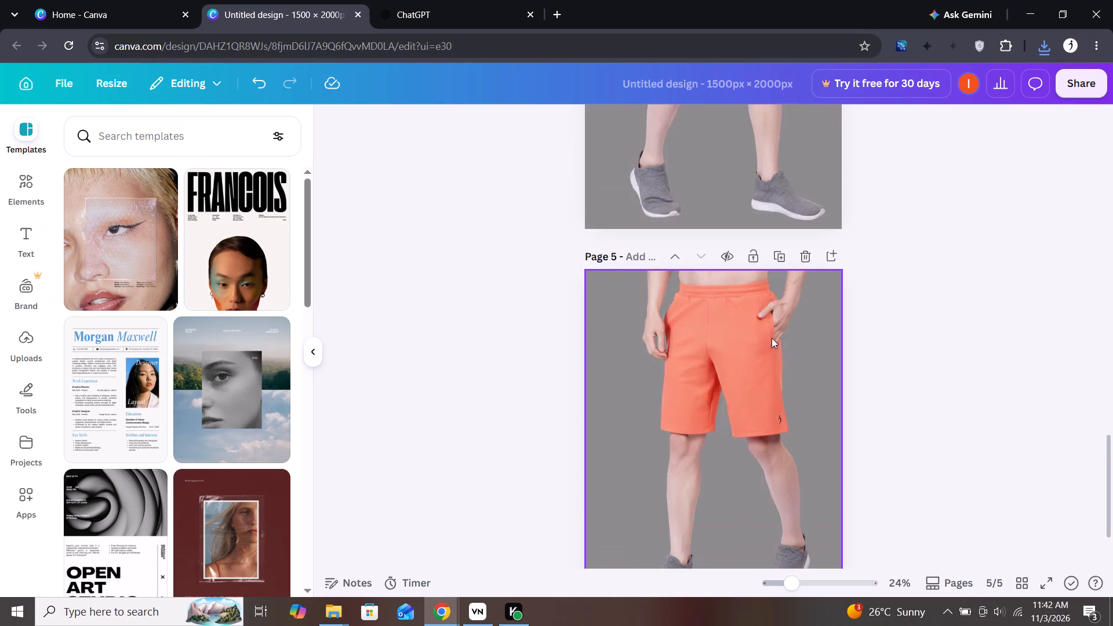
pyautogui.scroll(-2, 772, 338)
pyautogui.click(772, 338)
pyautogui.rightClick(772, 338)
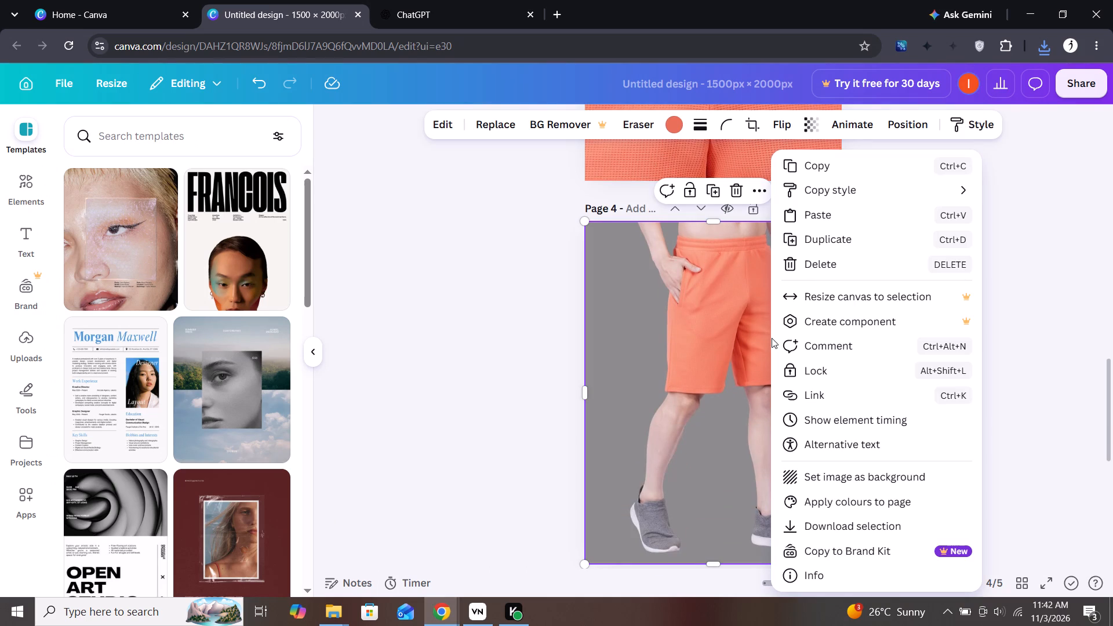
pyautogui.click(828, 535)
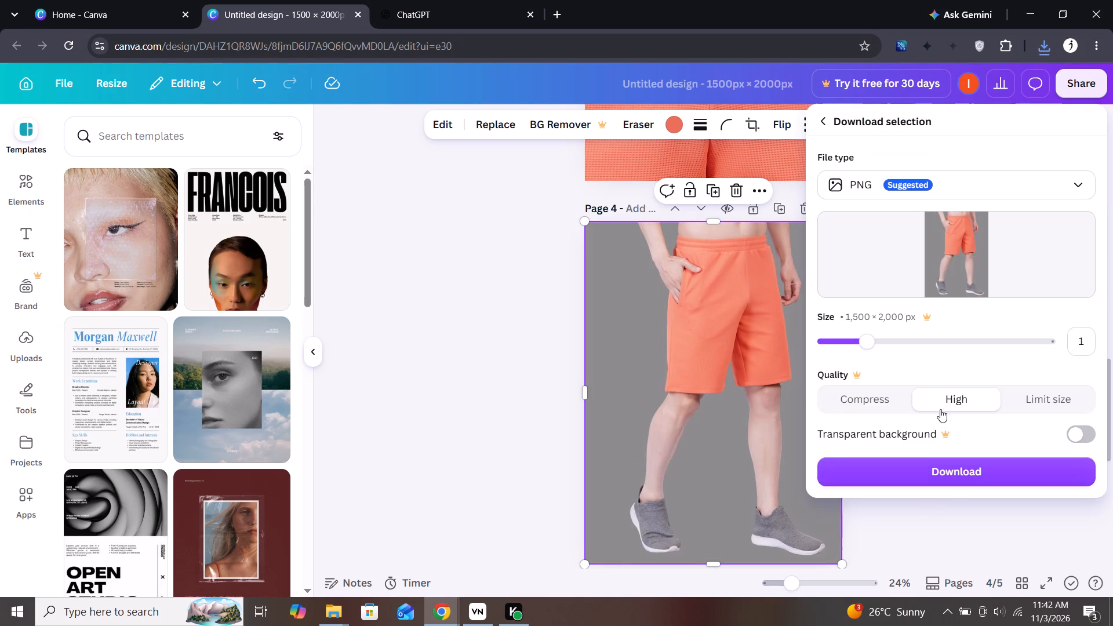
pyautogui.click(925, 467)
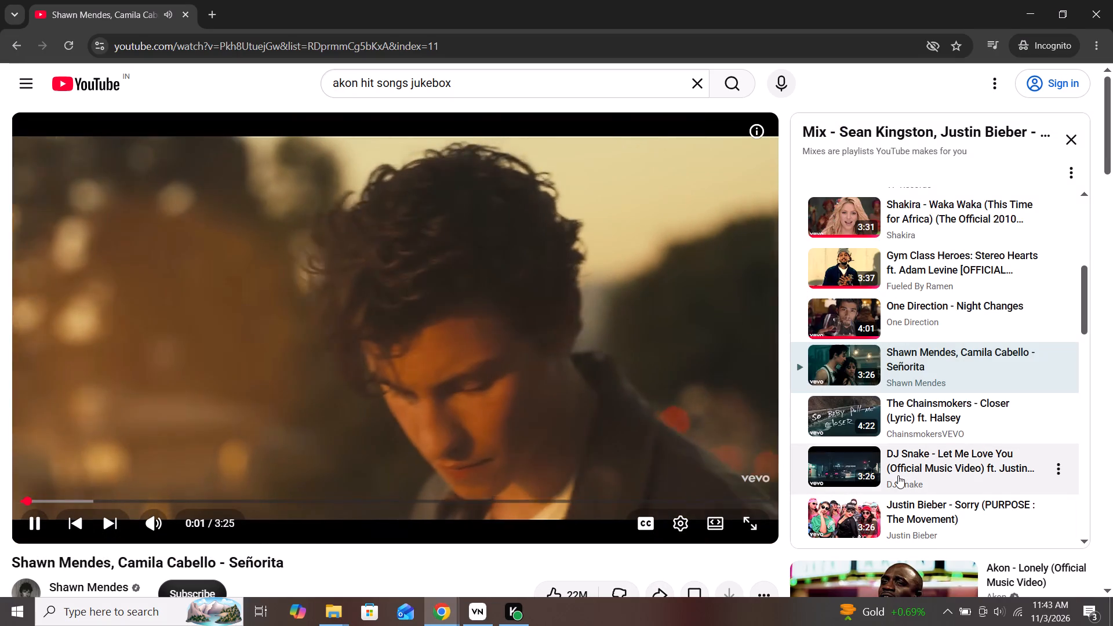
pyautogui.scroll(-2, 905, 391)
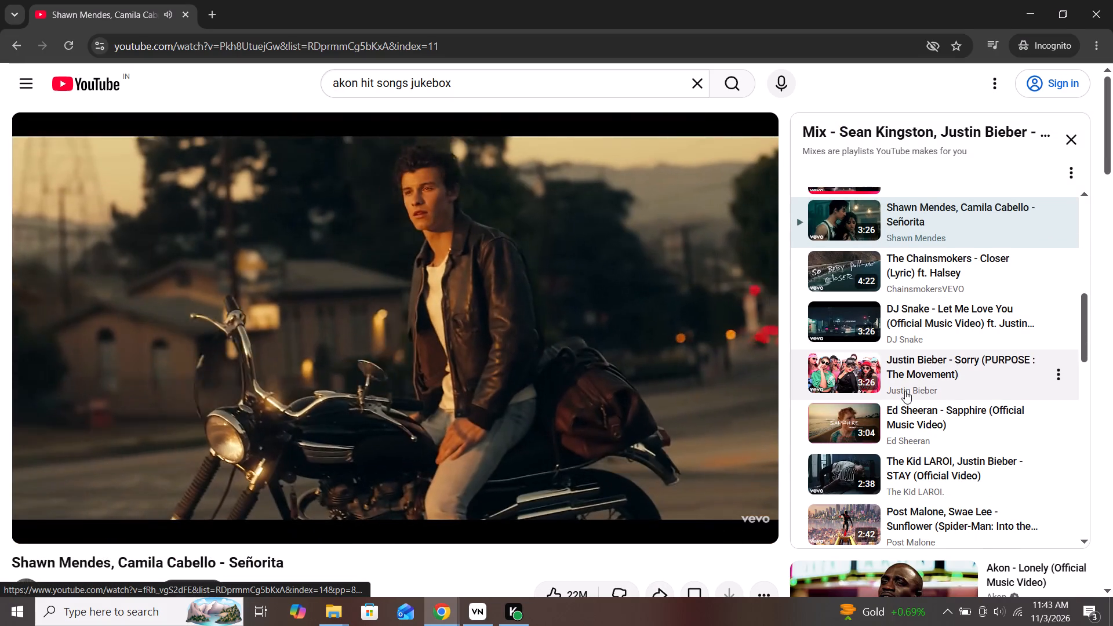
pyautogui.scroll(-2, 905, 391)
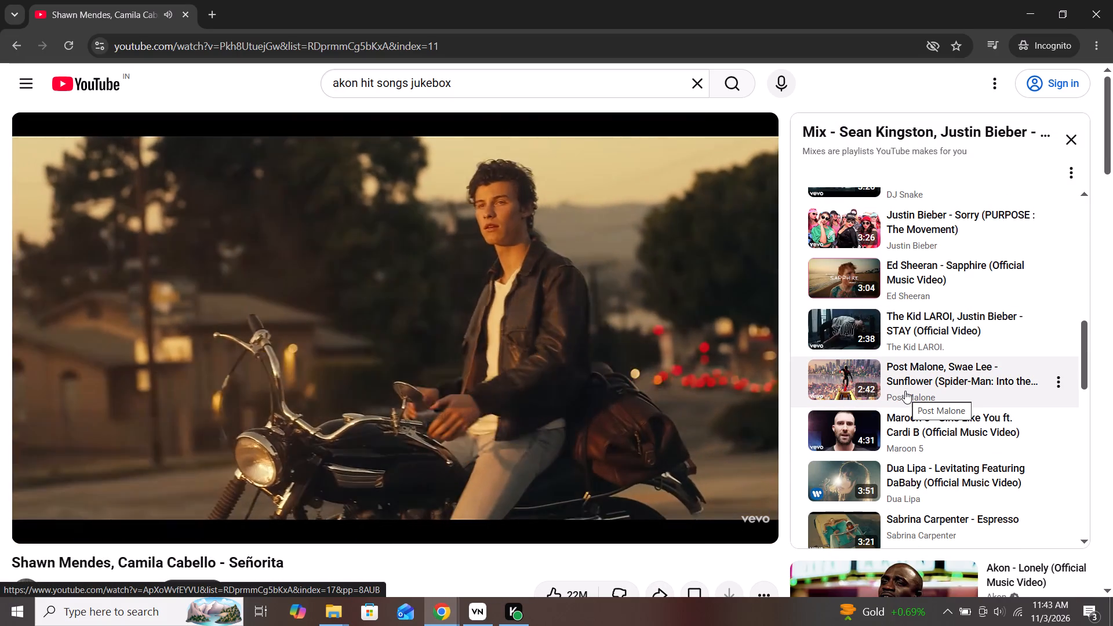
pyautogui.click(904, 271)
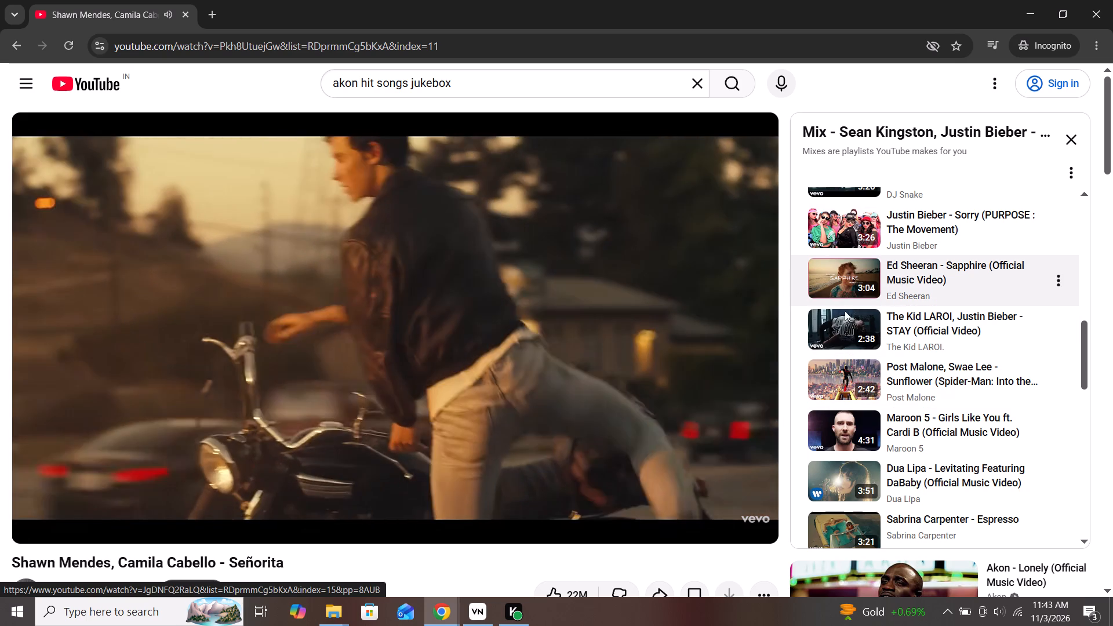
# Return to the Canva design and delete the hand-in-pocket photo from page 5.
pyautogui.click(446, 614)
pyautogui.click(394, 570)
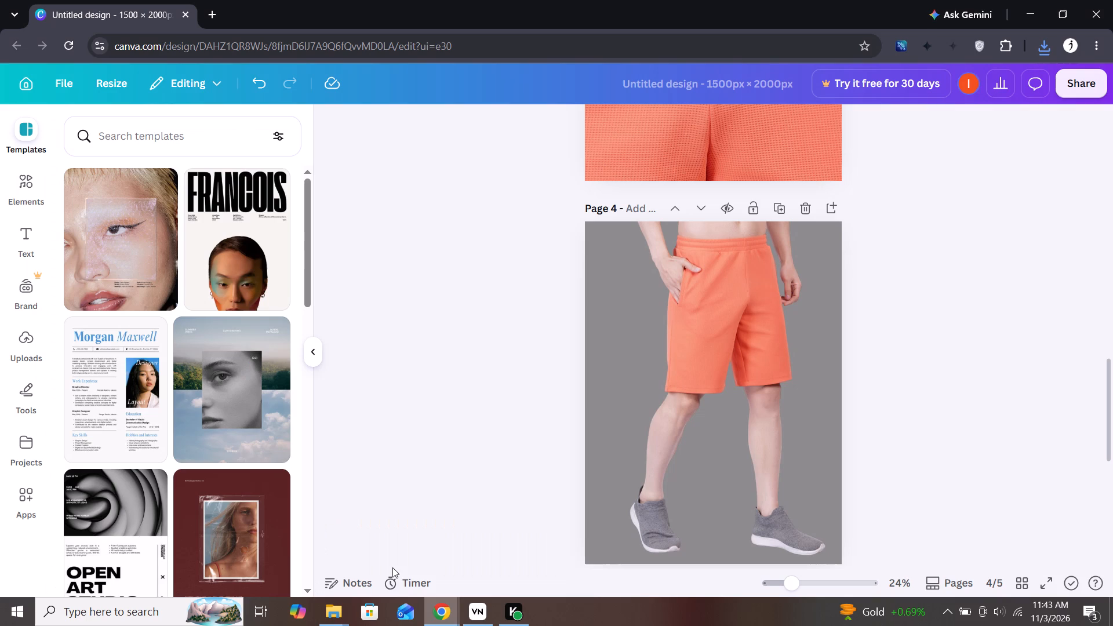
pyautogui.scroll(-7, 559, 414)
pyautogui.scroll(-6, 672, 351)
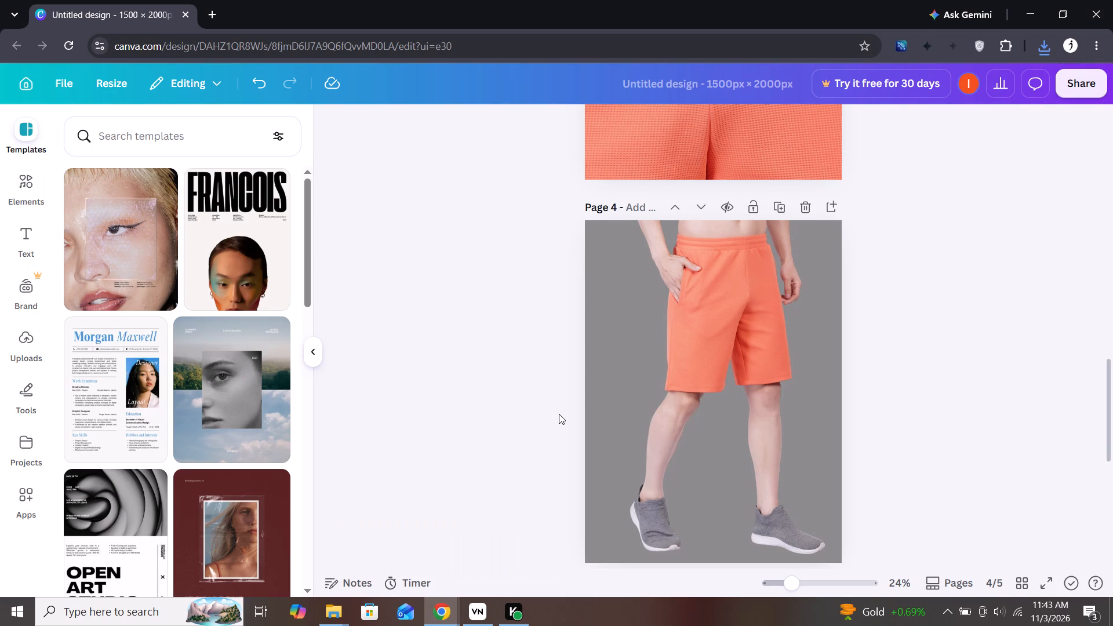
pyautogui.scroll(-6, 559, 414)
pyautogui.click(672, 353)
pyautogui.rightClick(672, 353)
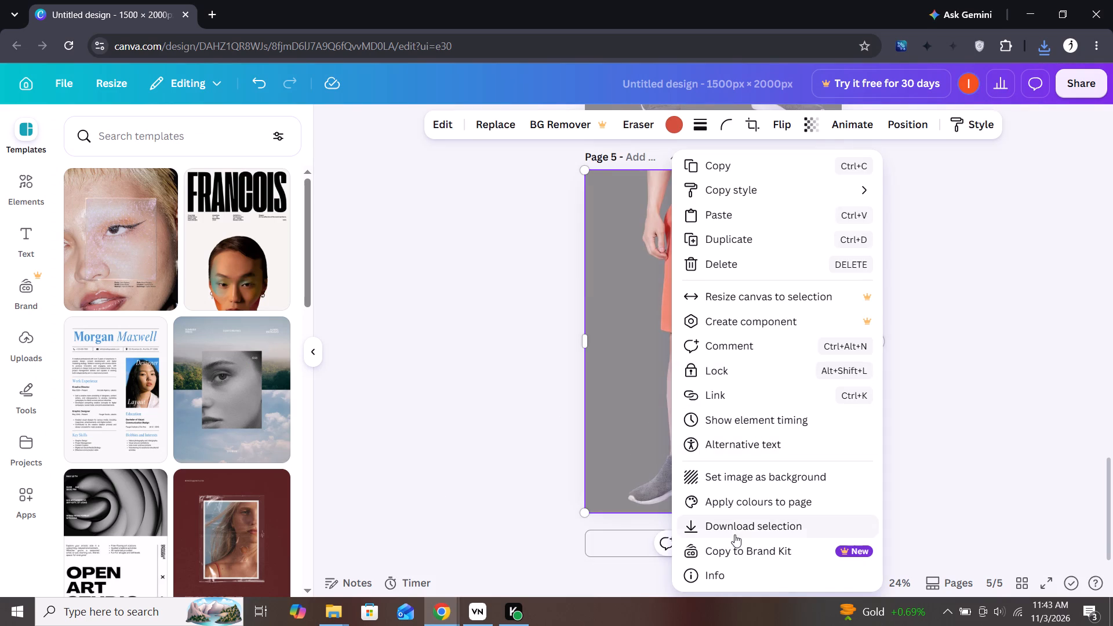
pyautogui.click(711, 259)
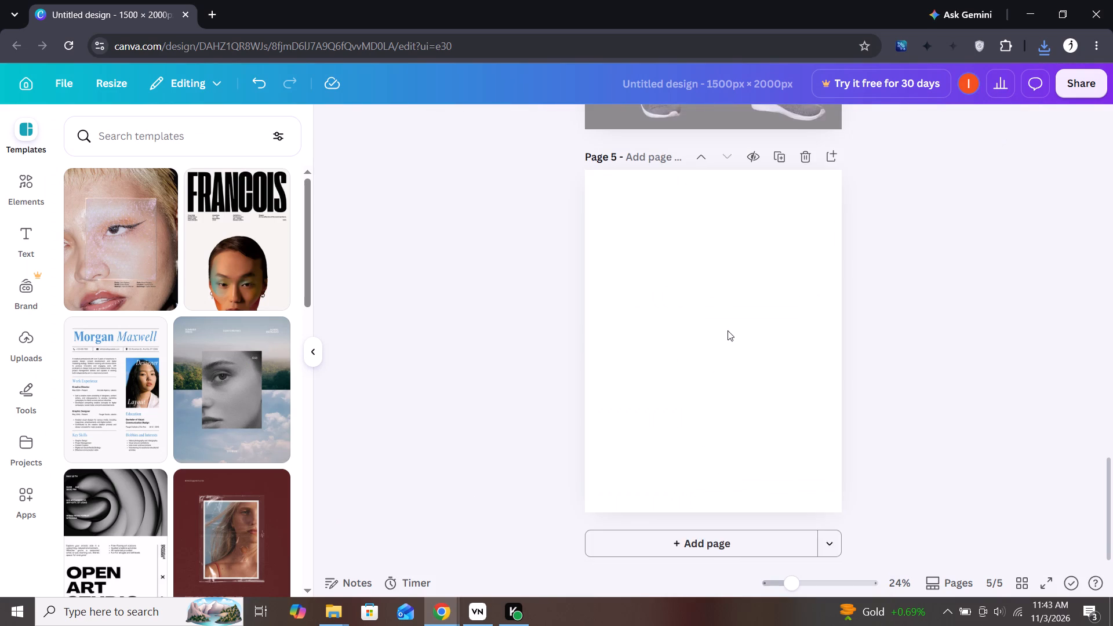
# Delete the walking-pose photo from page 4.
pyautogui.scroll(4, 728, 330)
pyautogui.click(733, 260)
pyautogui.rightClick(733, 260)
pyautogui.click(796, 259)
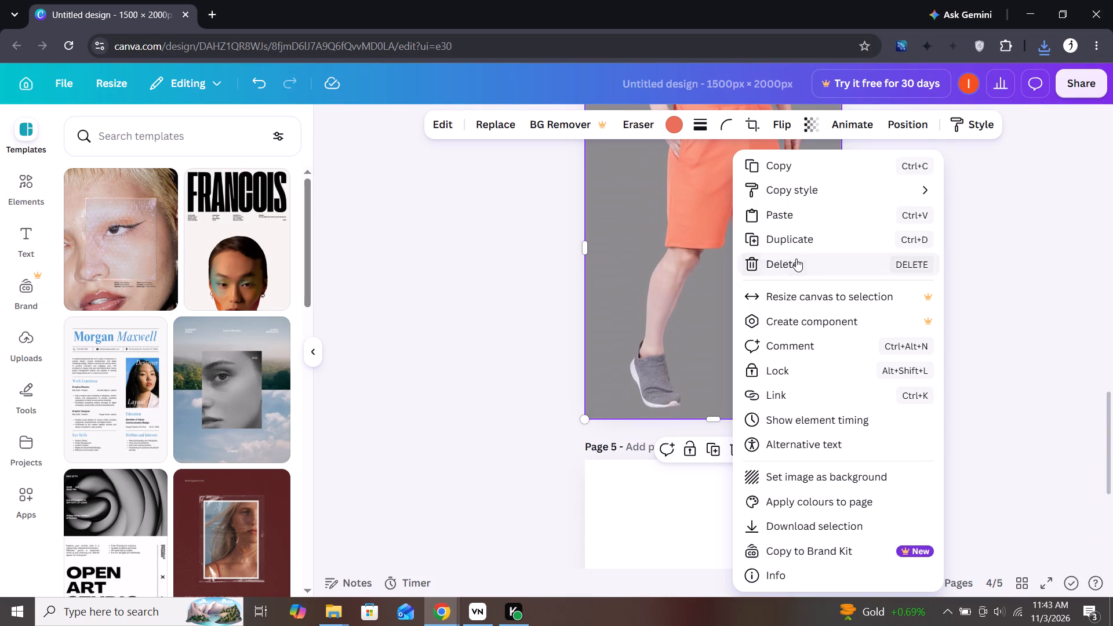
# Delete the close-up fabric photo of the orange shorts from page 3.
pyautogui.scroll(5, 796, 257)
pyautogui.click(796, 257)
pyautogui.rightClick(796, 257)
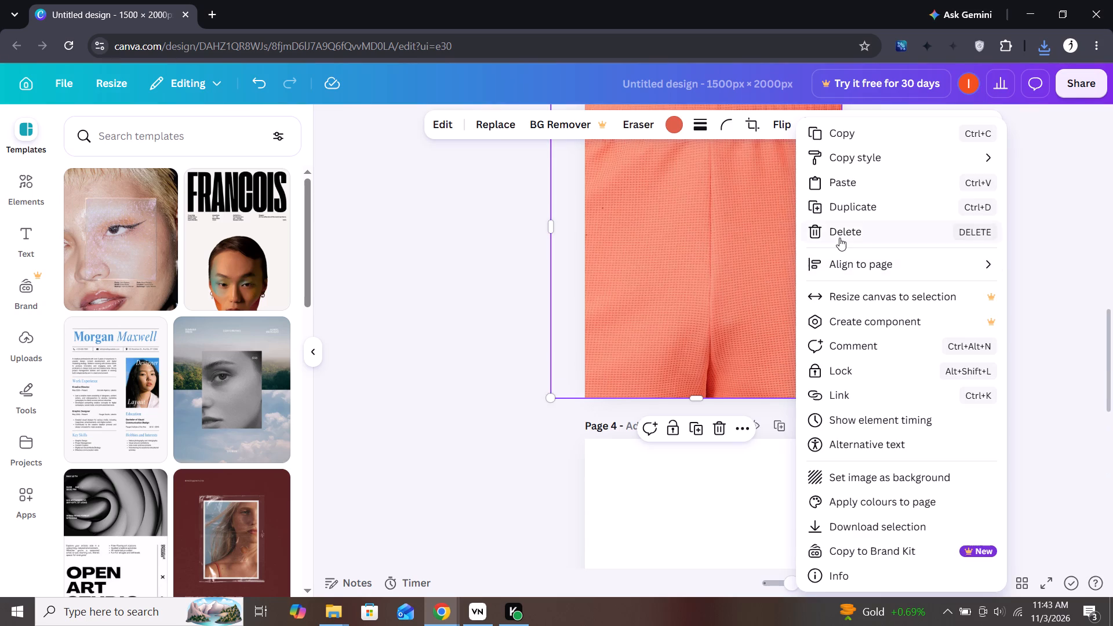
pyautogui.click(839, 238)
# Delete the back-view photo of the orange shorts from page 2.
pyautogui.scroll(5, 795, 249)
pyautogui.click(795, 249)
pyautogui.rightClick(795, 249)
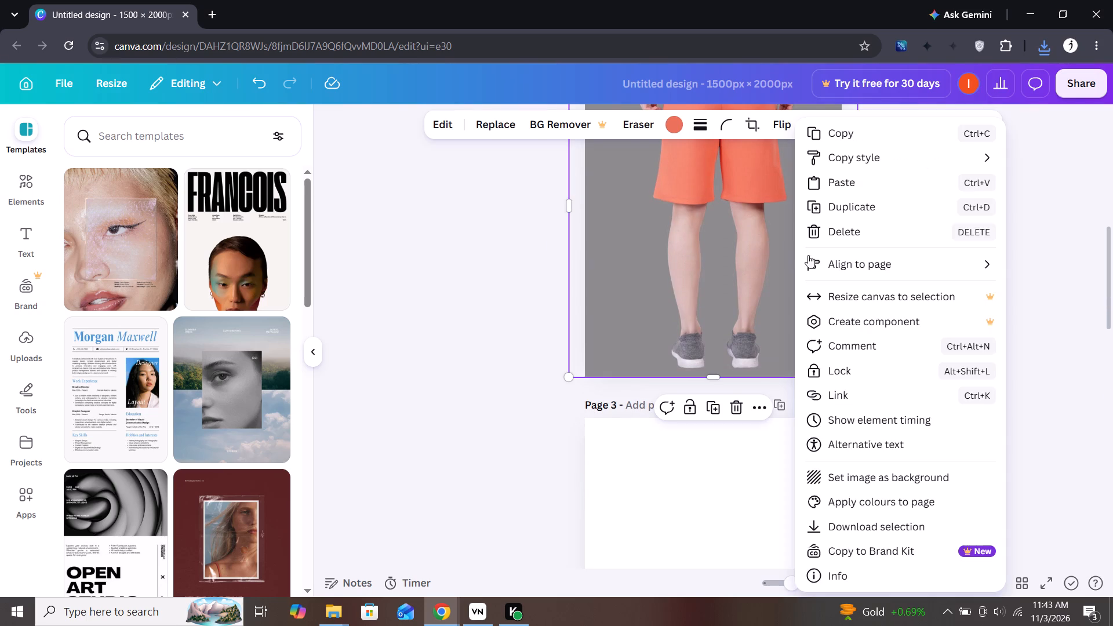
pyautogui.click(830, 229)
# Delete the front-view photo of the orange shorts from page 1.
pyautogui.scroll(6, 816, 230)
pyautogui.click(798, 233)
pyautogui.rightClick(798, 233)
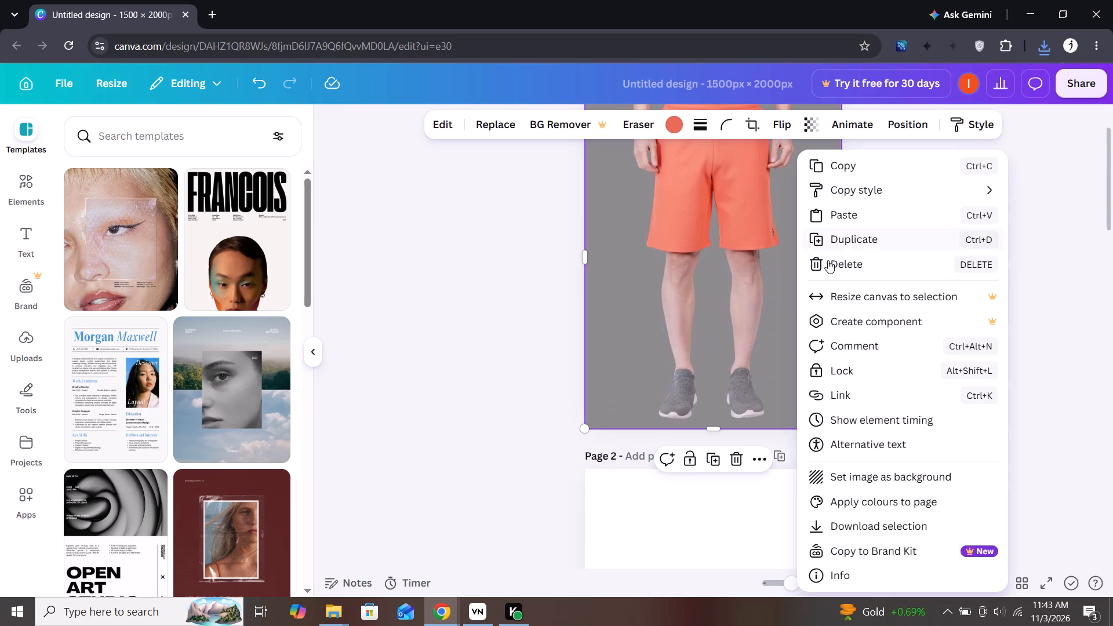
pyautogui.click(829, 263)
pyautogui.scroll(12, 773, 264)
pyautogui.click(455, 340)
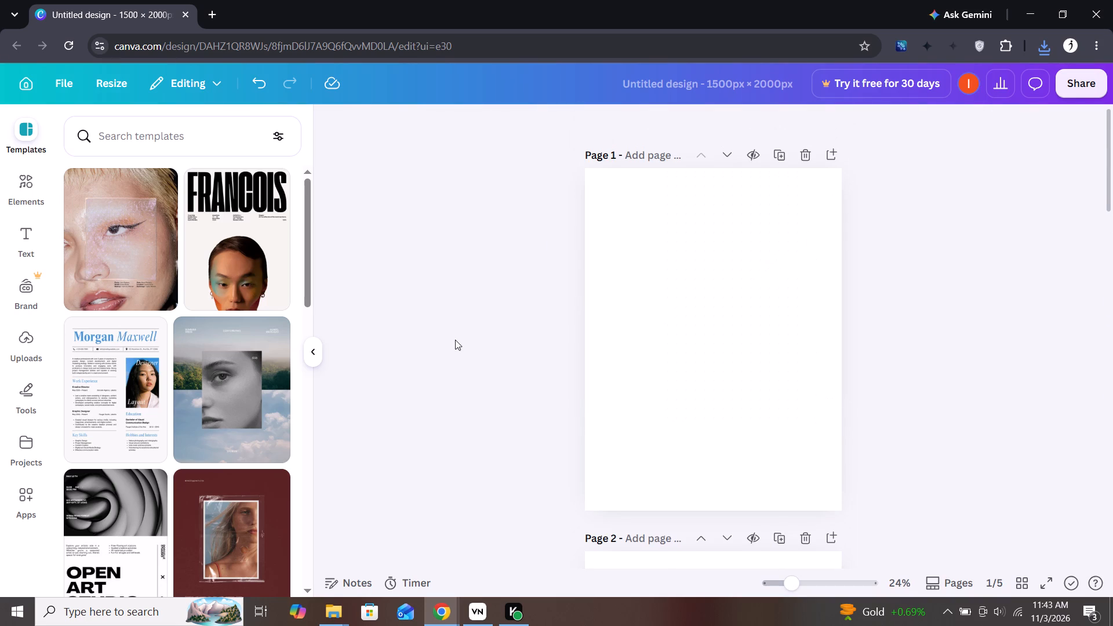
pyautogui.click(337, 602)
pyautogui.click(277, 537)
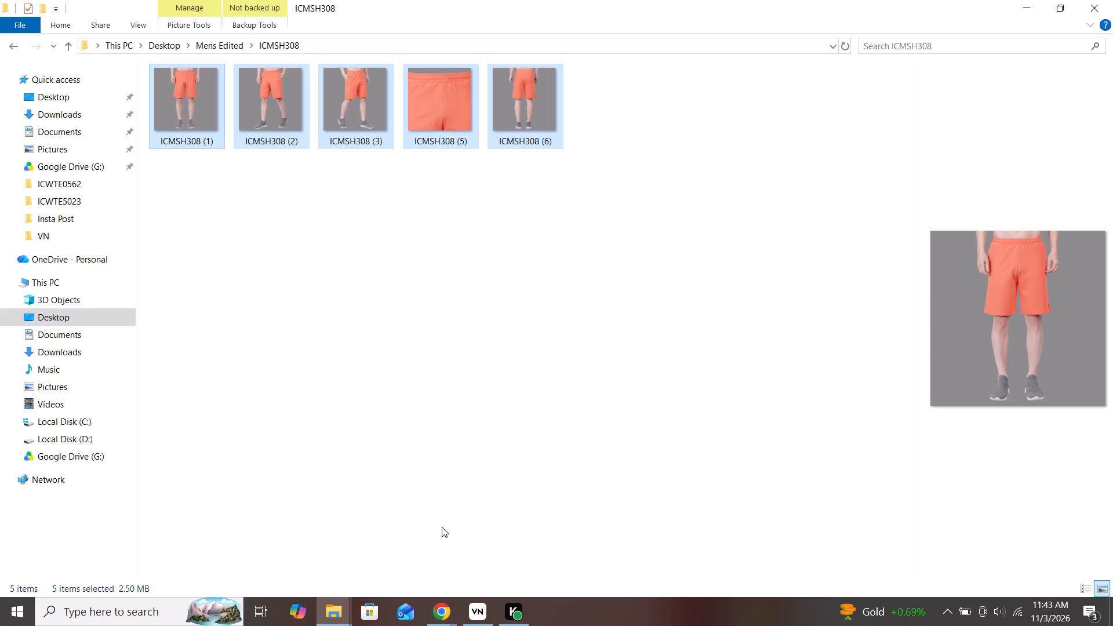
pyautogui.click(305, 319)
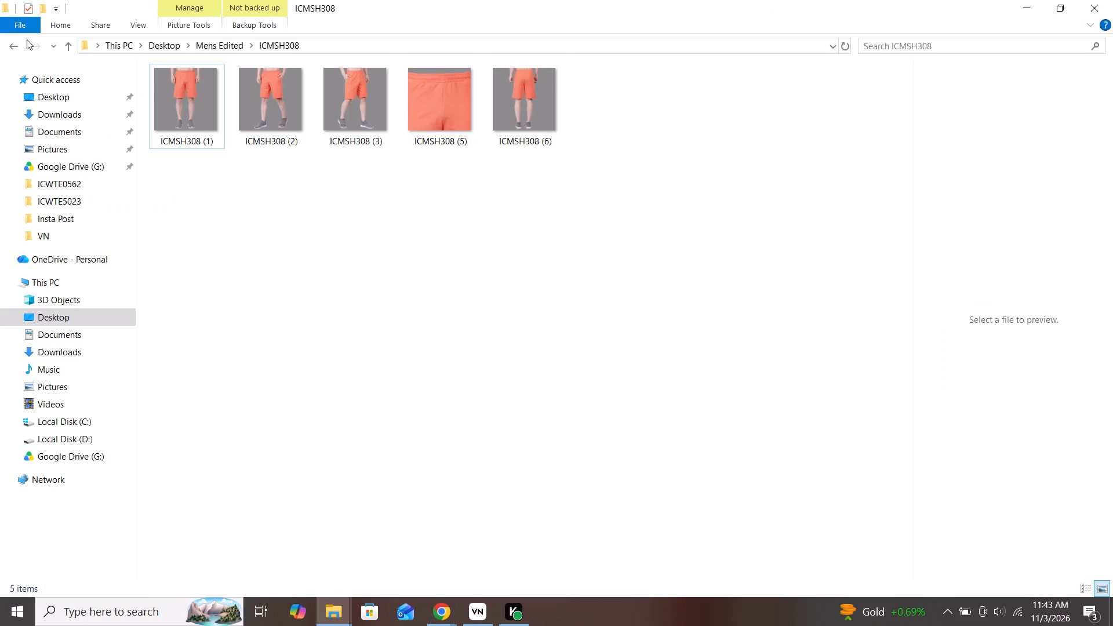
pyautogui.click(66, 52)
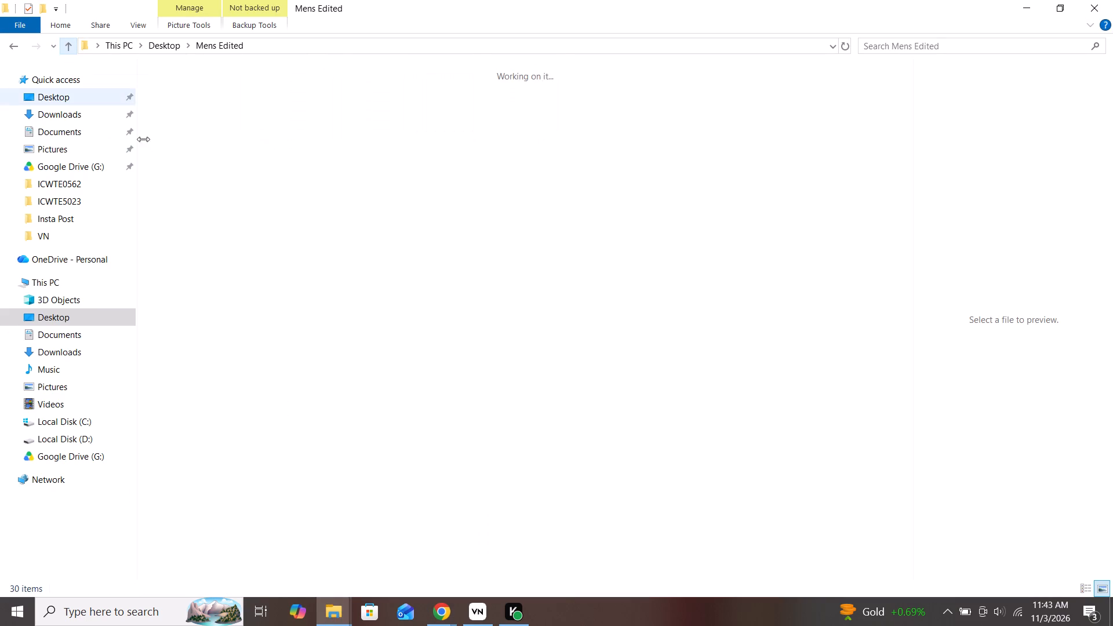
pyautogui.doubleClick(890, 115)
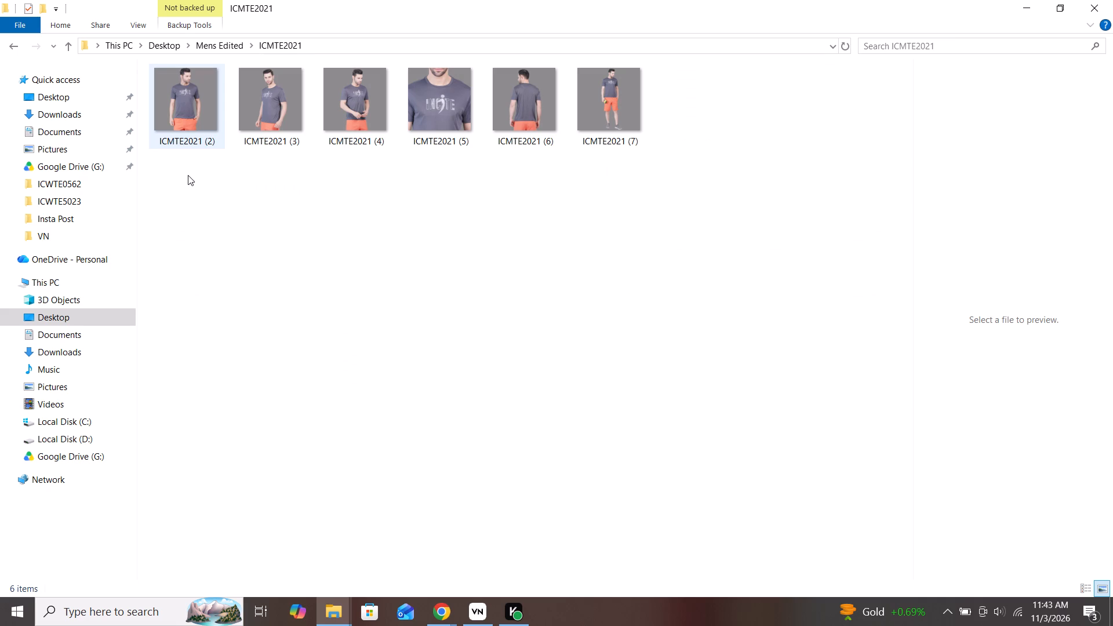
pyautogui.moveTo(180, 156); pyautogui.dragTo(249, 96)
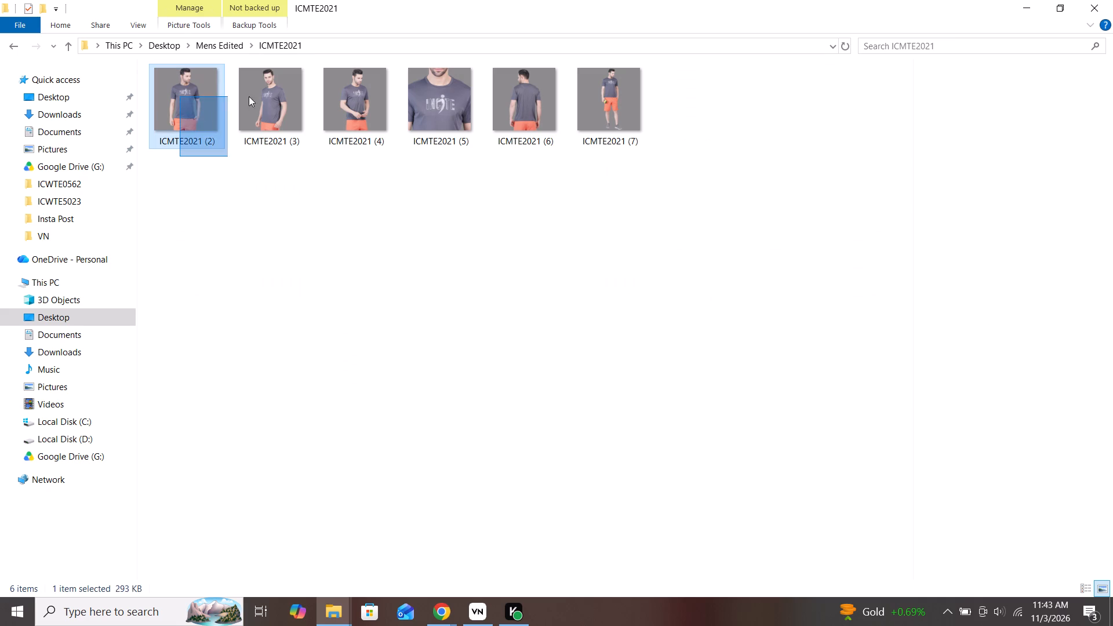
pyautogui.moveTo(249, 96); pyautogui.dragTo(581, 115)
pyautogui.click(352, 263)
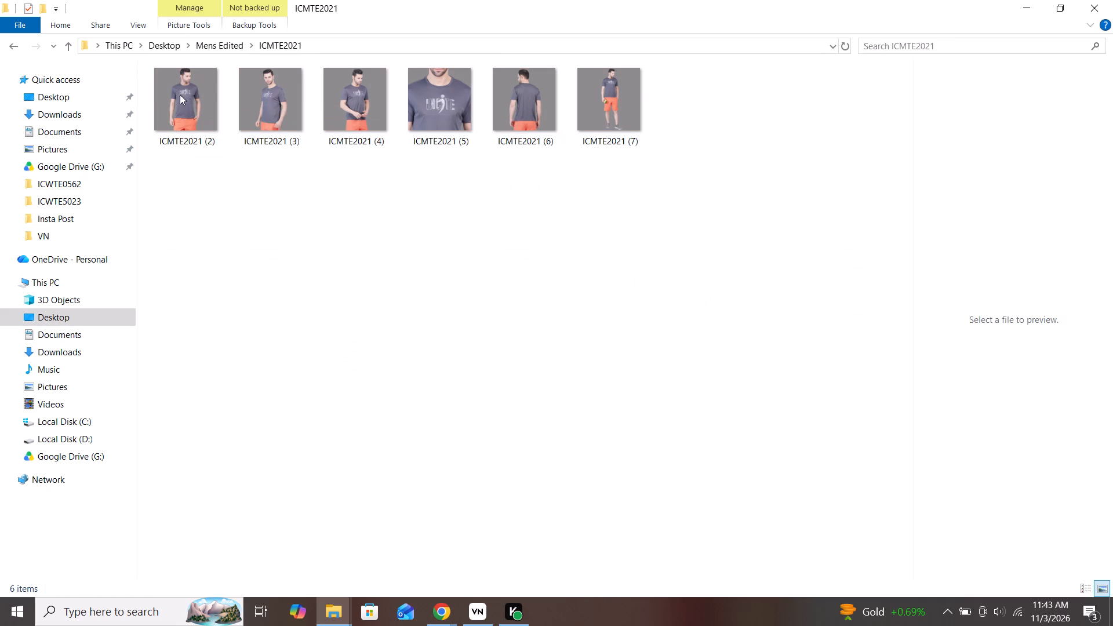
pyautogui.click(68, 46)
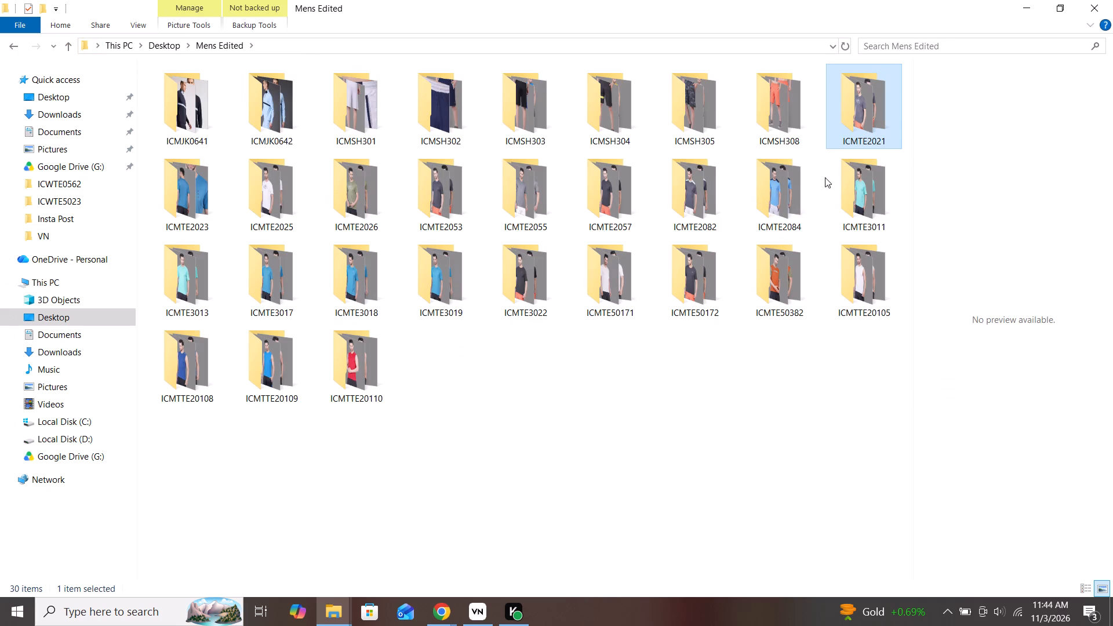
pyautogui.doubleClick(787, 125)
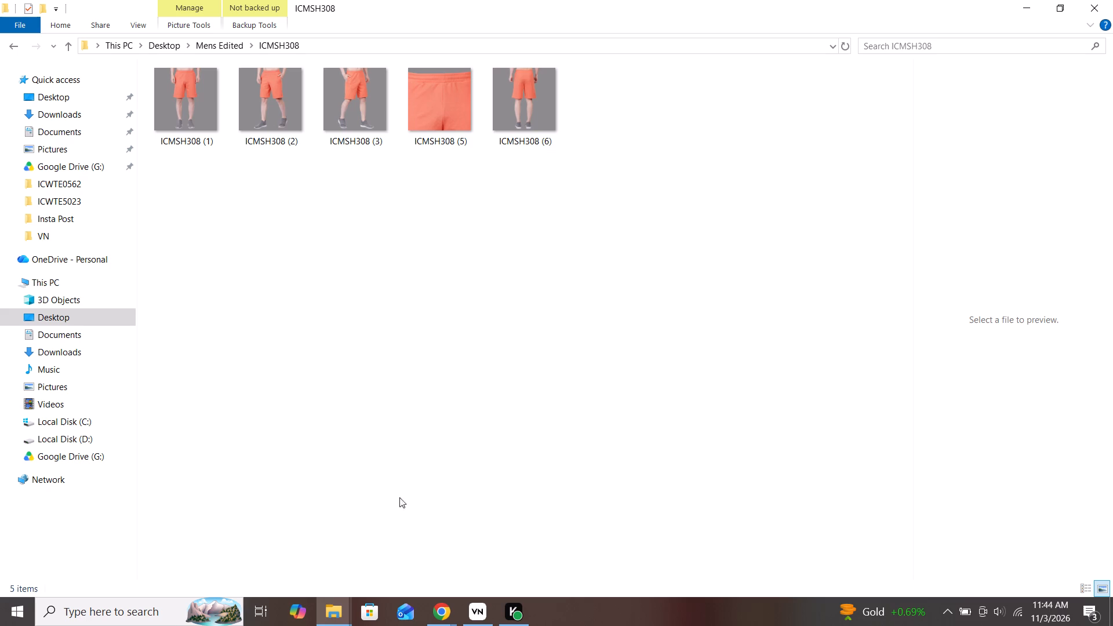
# Move the five exported PNGs, Untitled design through Untitled design (4), from Downloads into the ICMSH308 folder in File Explorer.
pyautogui.click(342, 610)
pyautogui.click(395, 562)
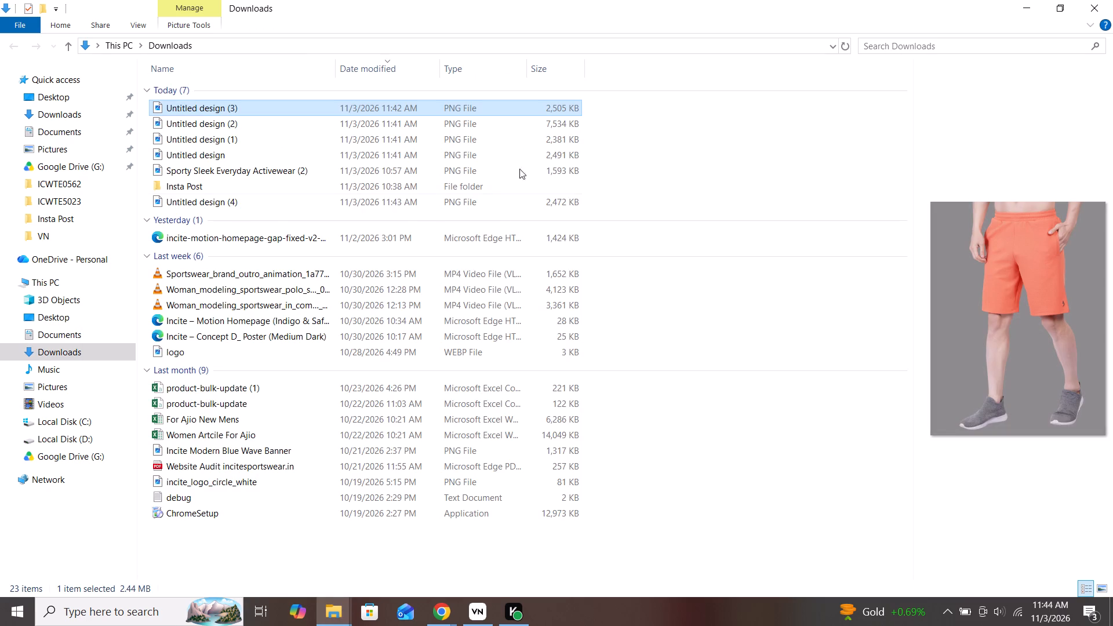
pyautogui.moveTo(612, 155); pyautogui.dragTo(612, 154)
pyautogui.moveTo(612, 154); pyautogui.dragTo(301, 101)
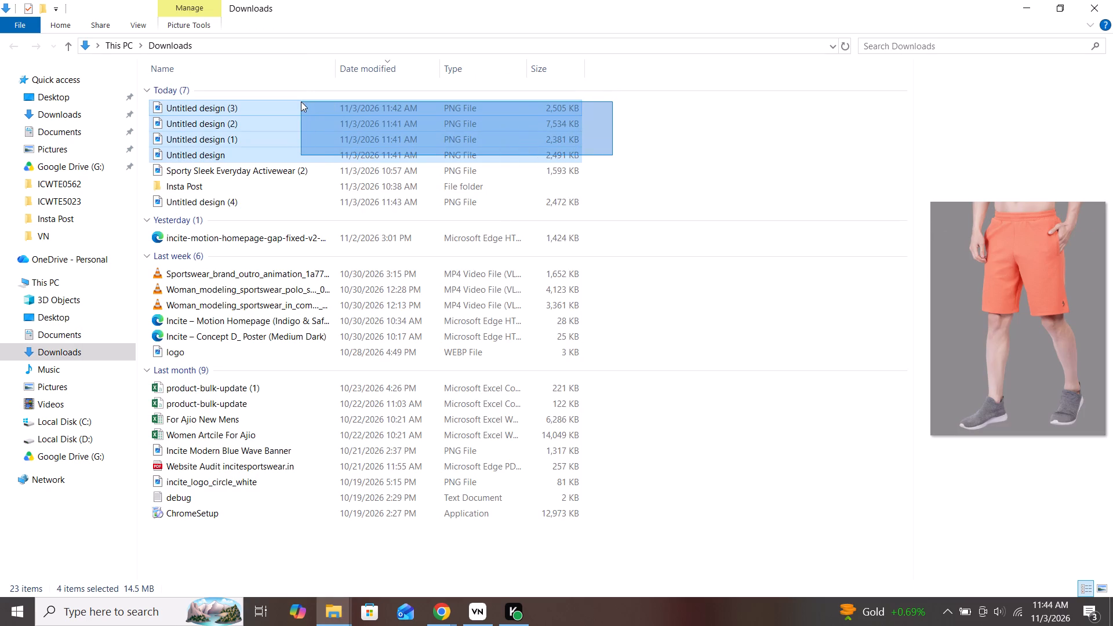
pyautogui.click(843, 52)
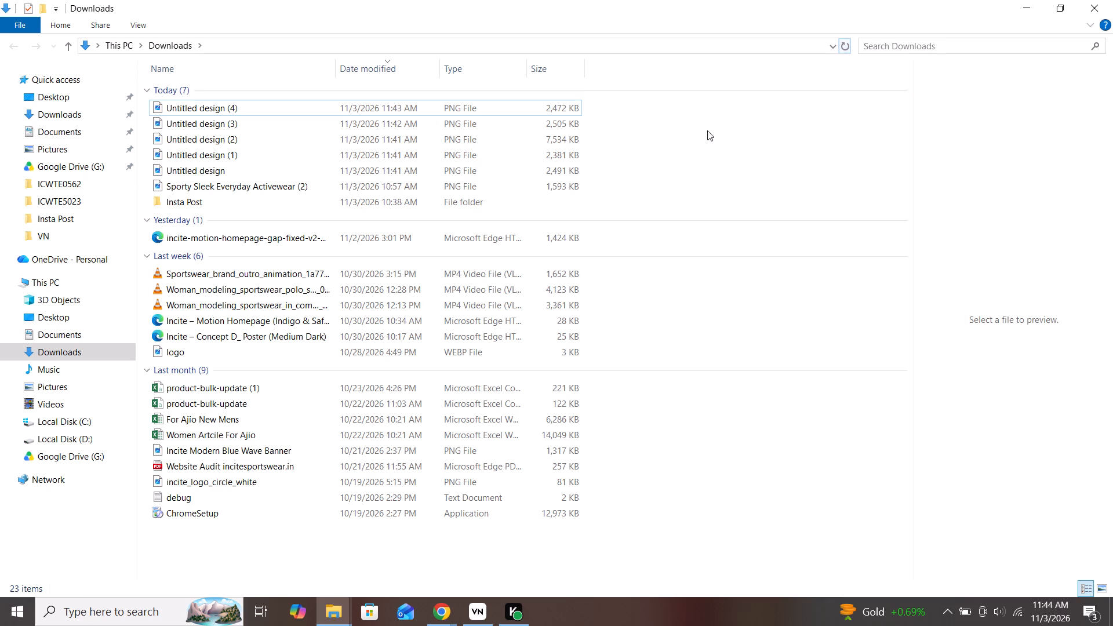
pyautogui.moveTo(596, 168); pyautogui.dragTo(314, 138)
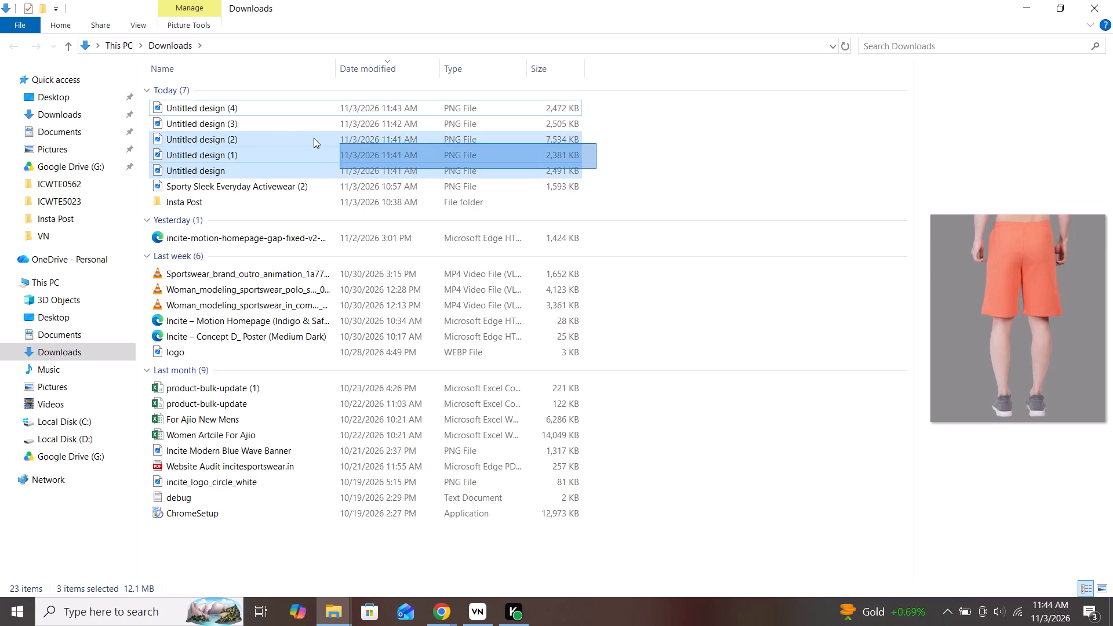
pyautogui.moveTo(314, 138); pyautogui.dragTo(221, 107)
pyautogui.rightClick(221, 107)
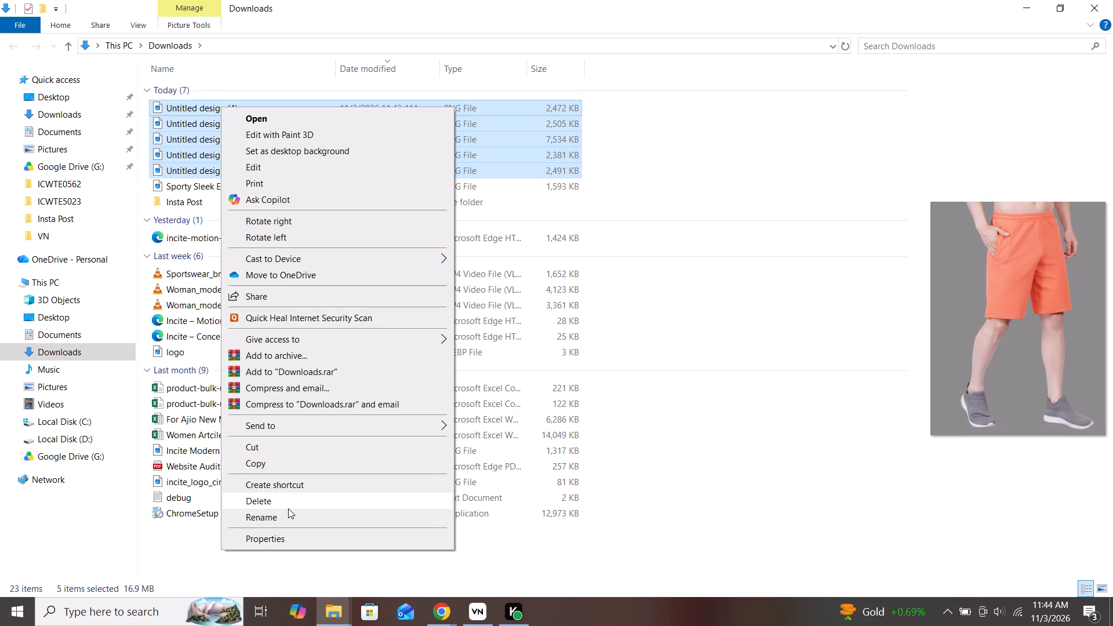
pyautogui.click(252, 447)
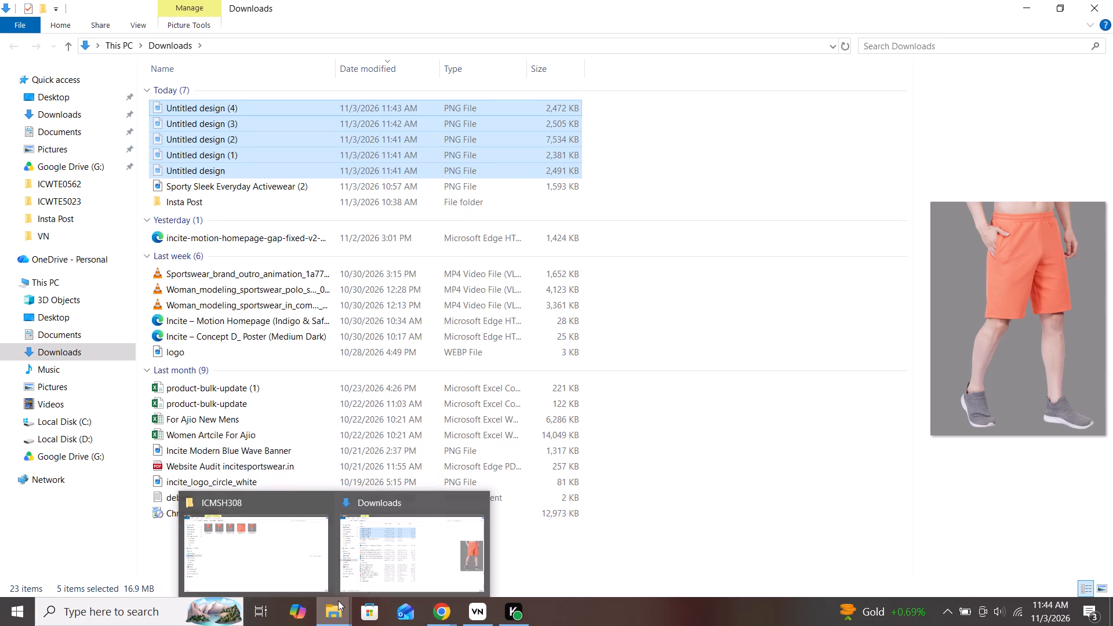
pyautogui.click(296, 548)
pyautogui.rightClick(334, 231)
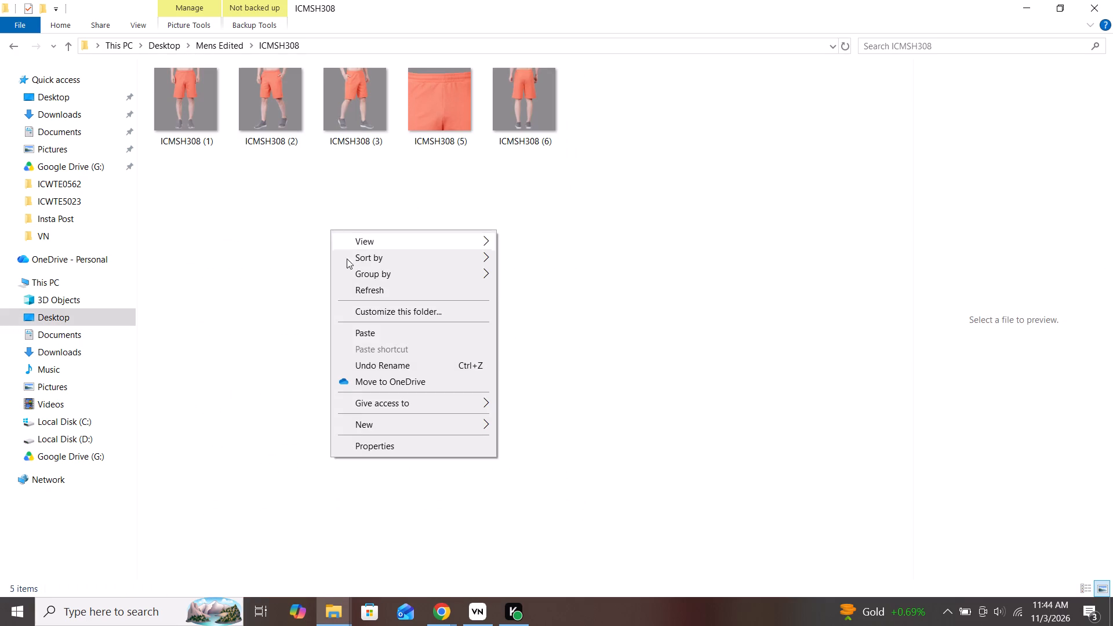
pyautogui.click(396, 340)
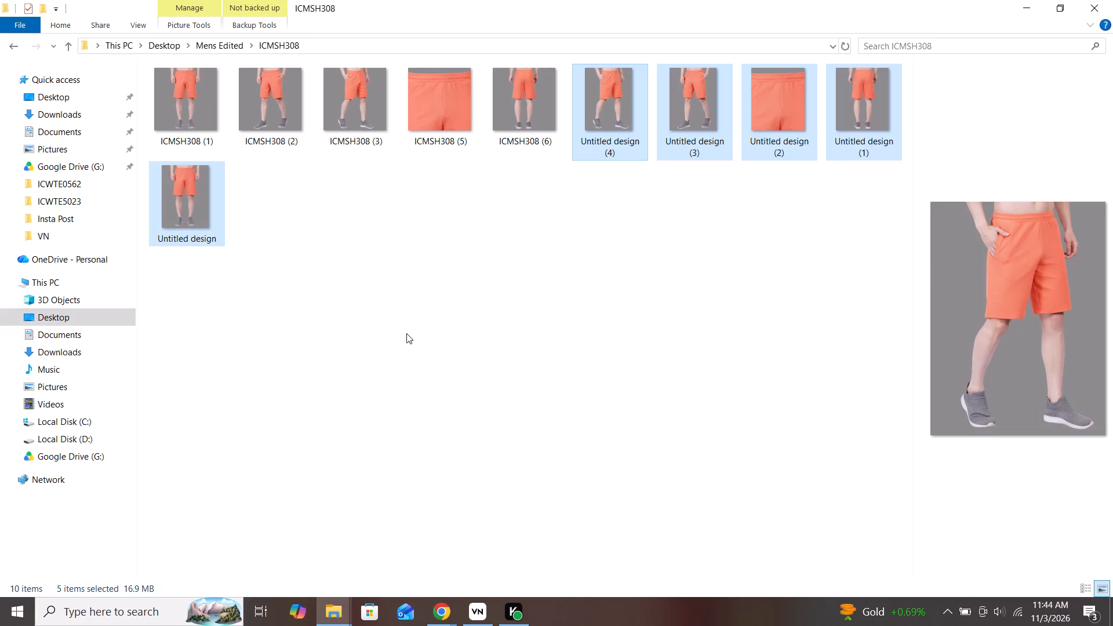
# Copy the file name of the original photo ICMSH308 (1) without changing it.
pyautogui.click(199, 120)
pyautogui.rightClick(199, 120)
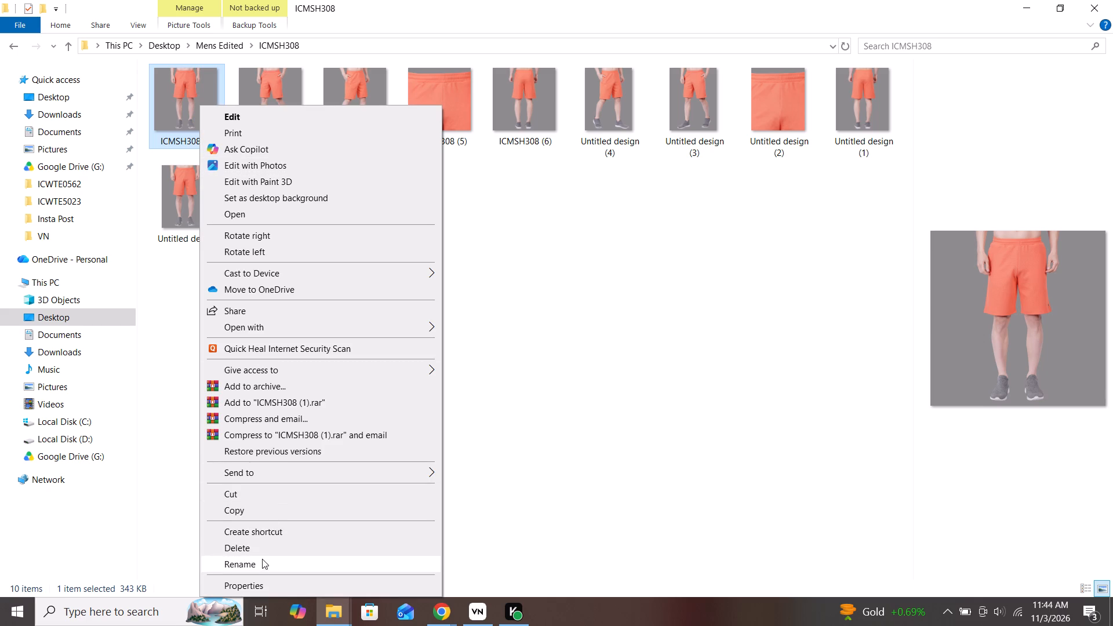
pyautogui.click(260, 563)
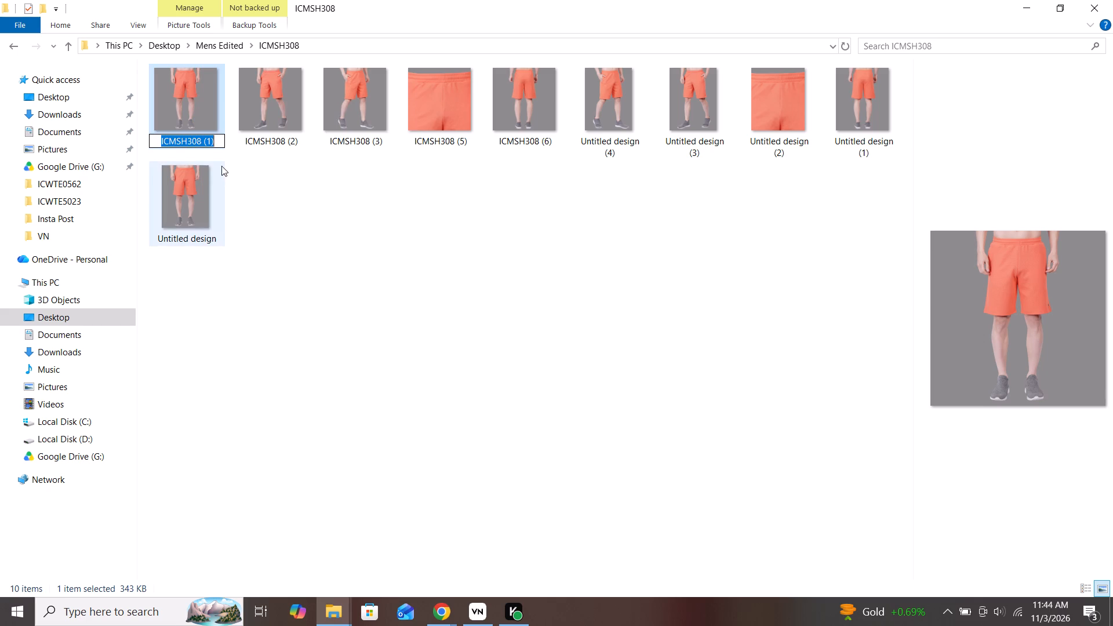
pyautogui.rightClick(211, 141)
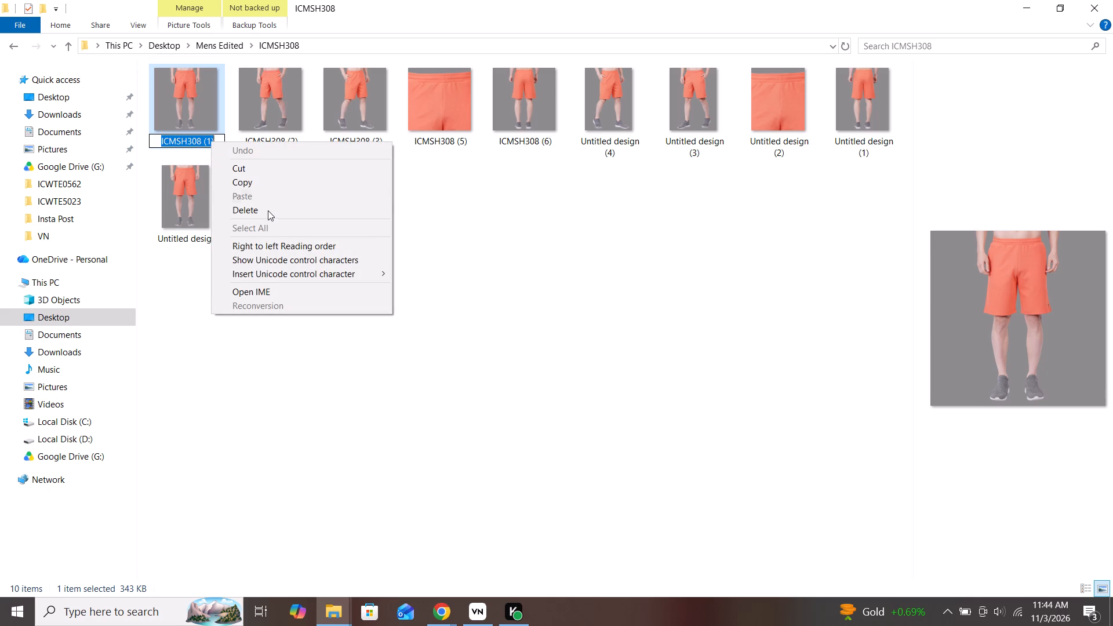
pyautogui.click(254, 182)
pyautogui.click(324, 230)
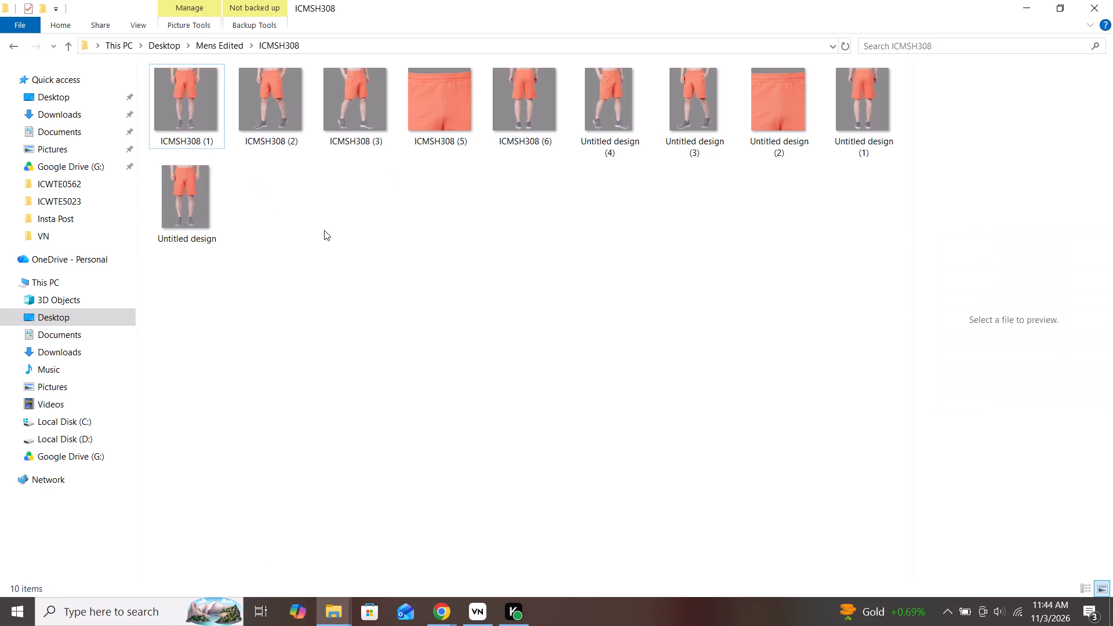
# Delete the five original photos ICMSH308 (1), (2), (3), (5) and (6) from the ICMSH308 folder.
pyautogui.moveTo(145, 120); pyautogui.dragTo(383, 117)
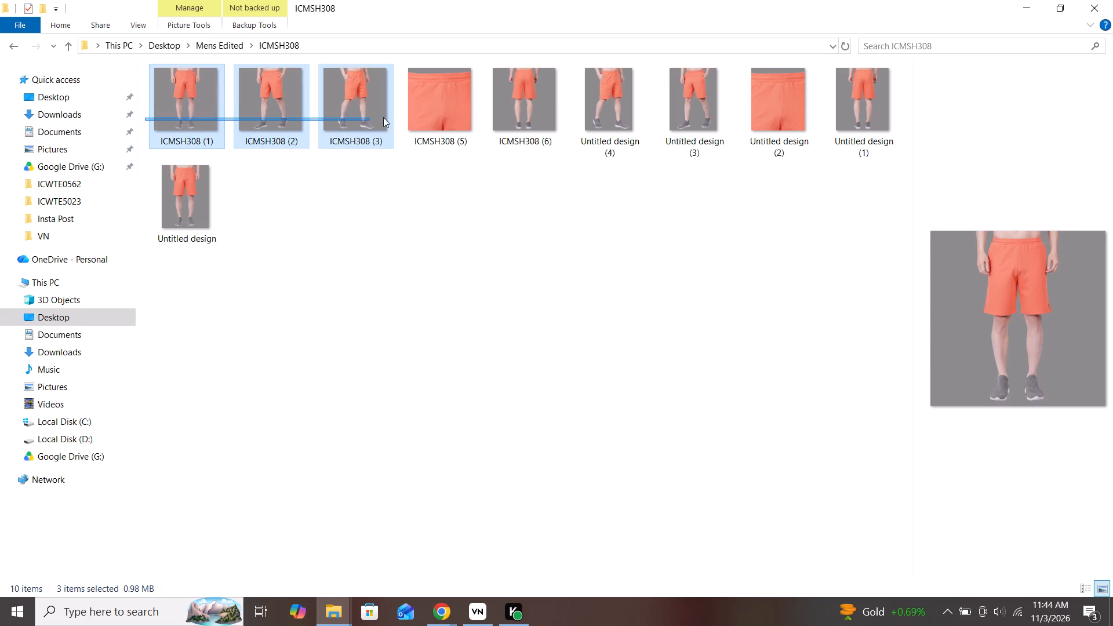
pyautogui.moveTo(383, 117); pyautogui.dragTo(434, 112)
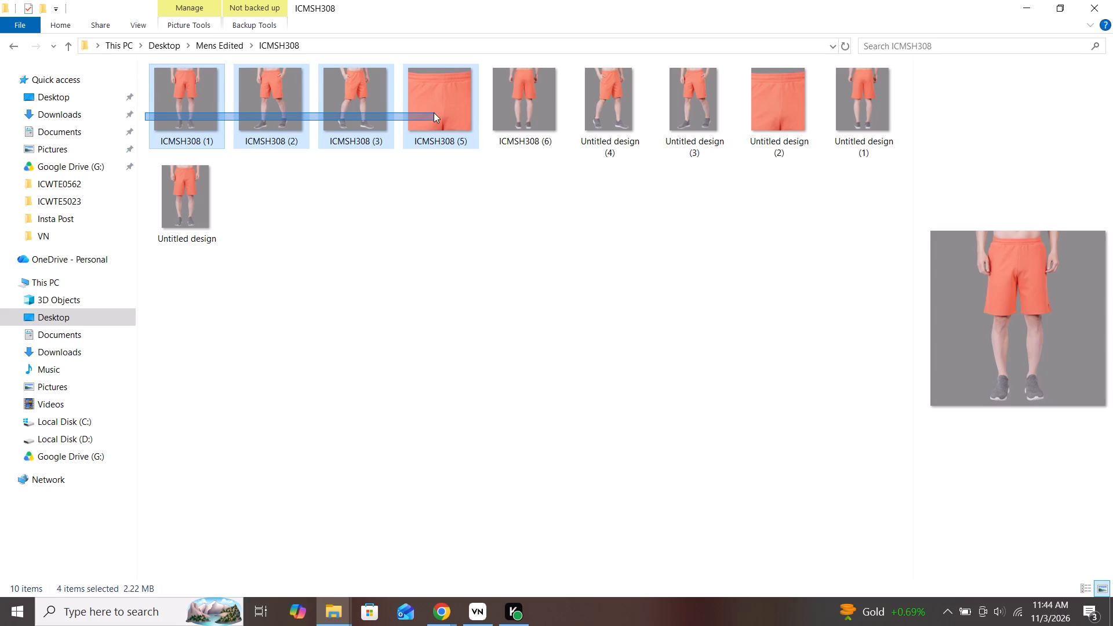
pyautogui.moveTo(434, 112); pyautogui.dragTo(504, 108)
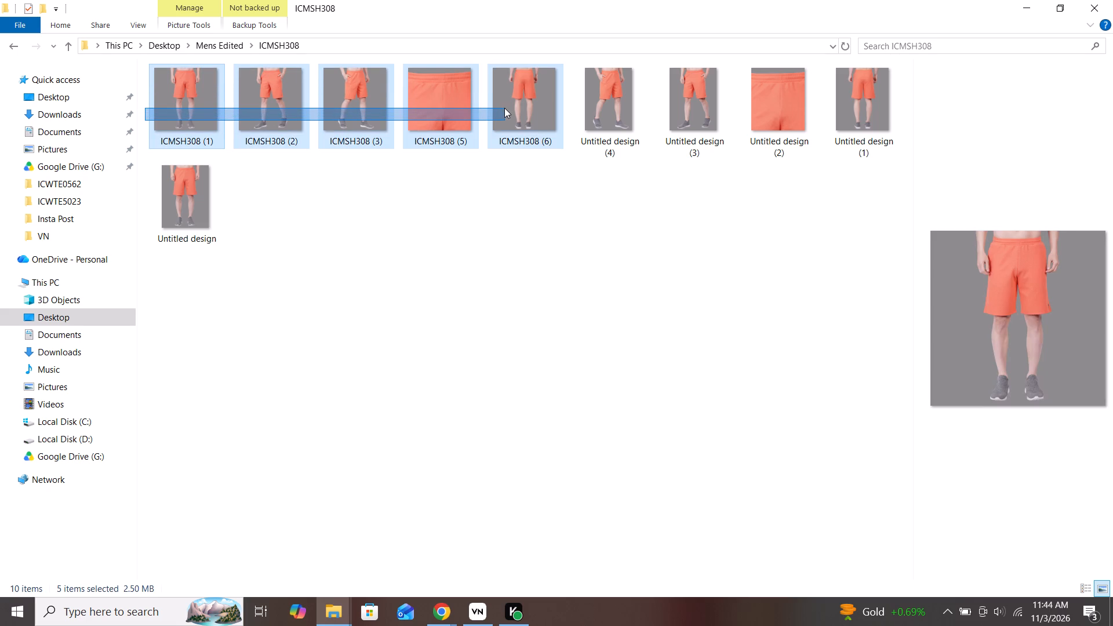
pyautogui.moveTo(504, 108); pyautogui.dragTo(518, 119)
pyautogui.rightClick(517, 119)
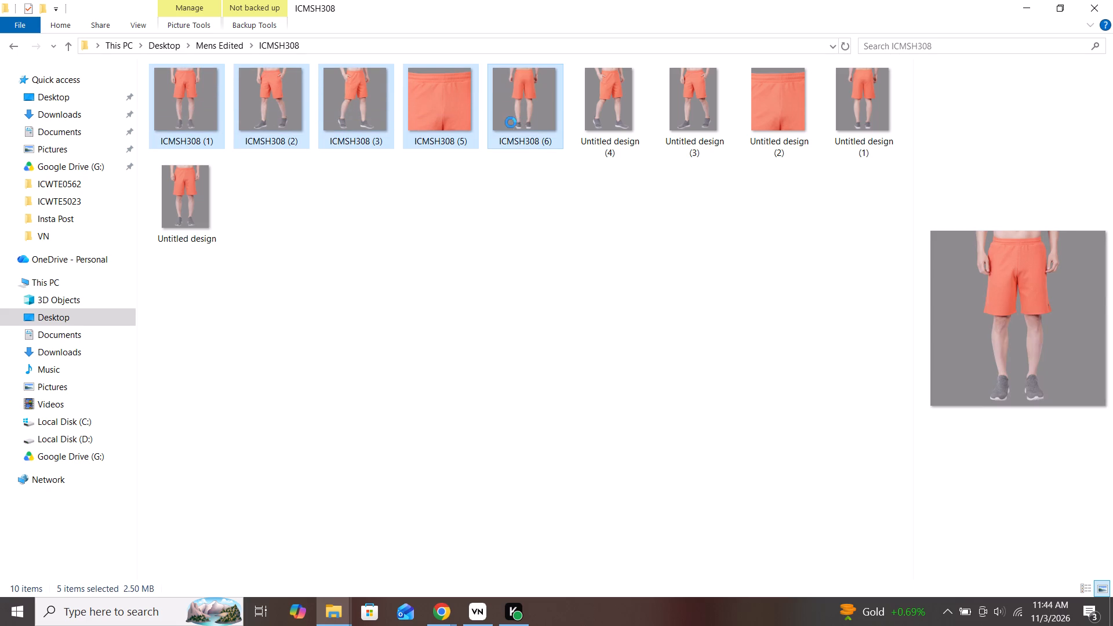
pyautogui.click(561, 511)
# Rename the exported front-view photo Untitled design to the copied name ICMSH308 (1).
pyautogui.click(507, 98)
pyautogui.rightClick(507, 97)
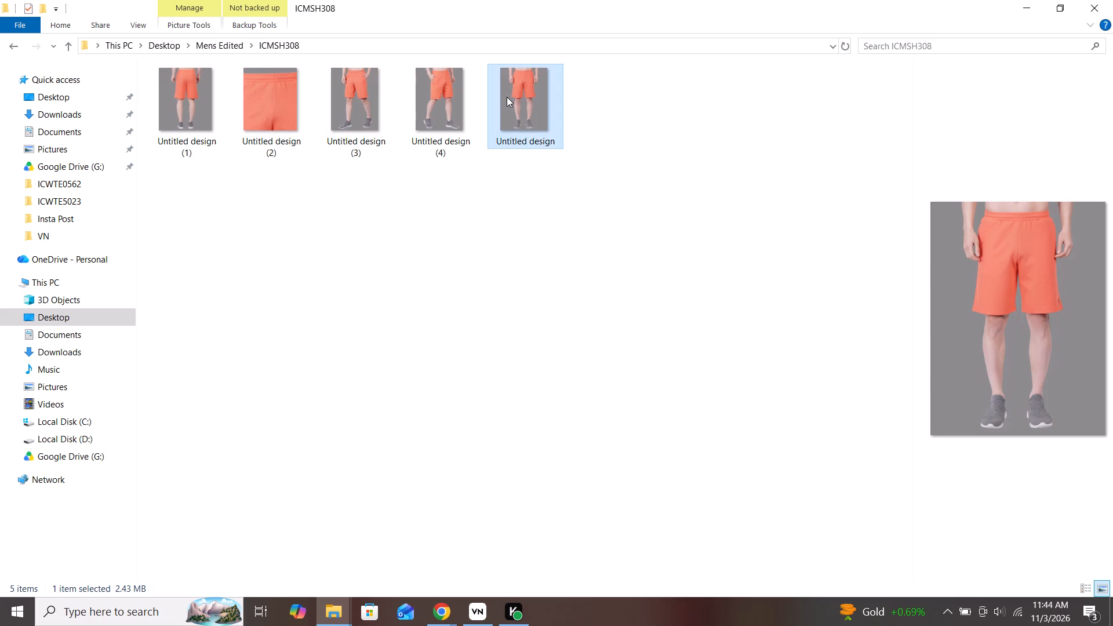
pyautogui.click(561, 551)
pyautogui.rightClick(548, 129)
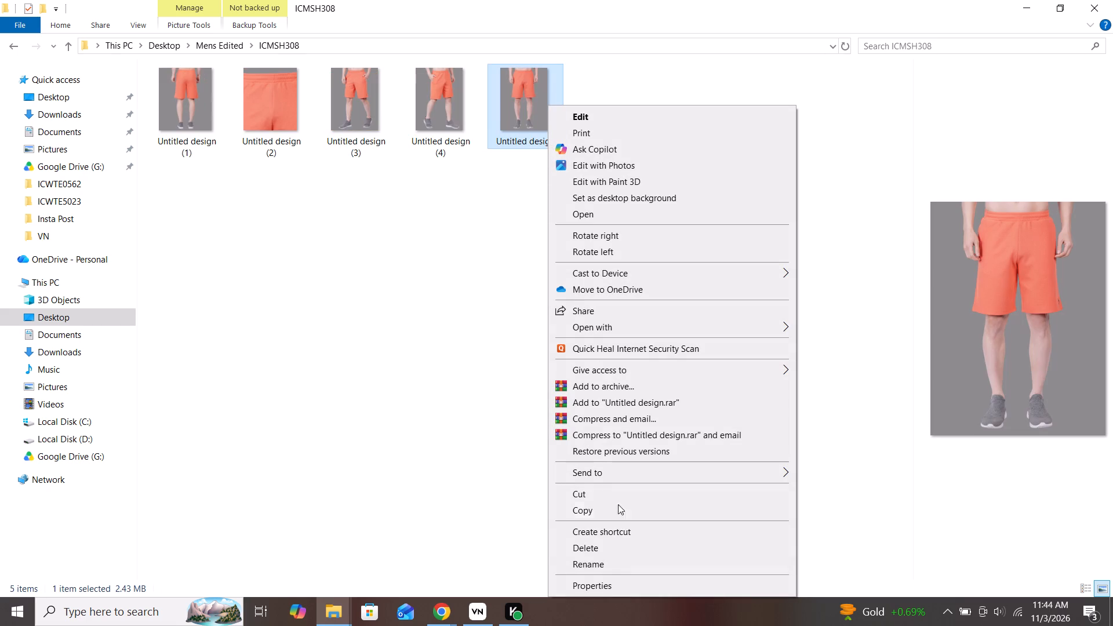
pyautogui.click(614, 561)
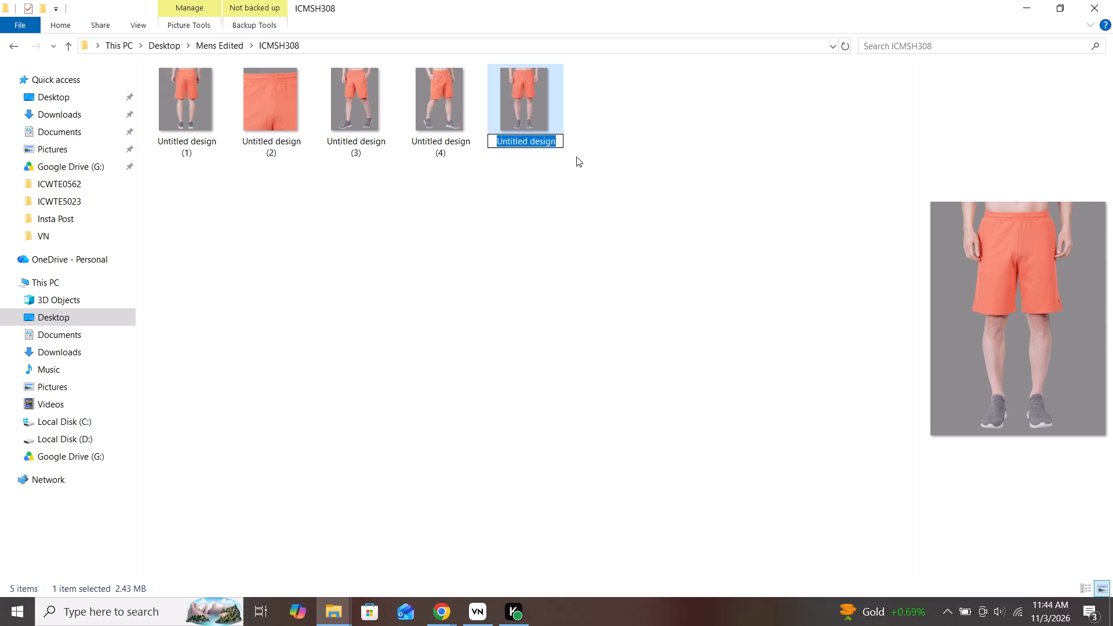
pyautogui.rightClick(558, 142)
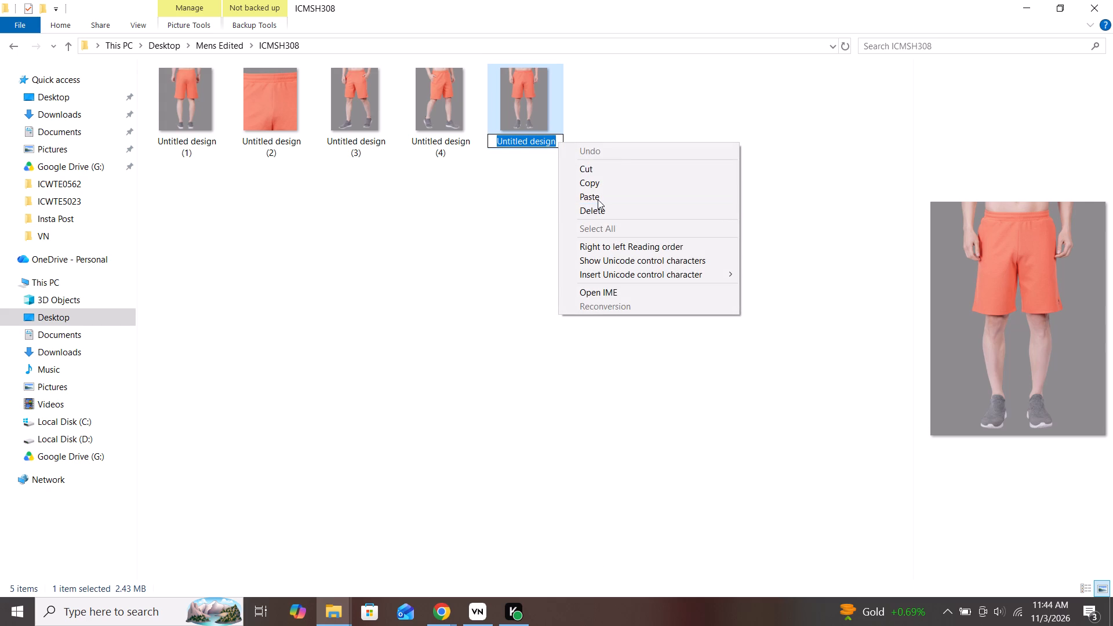
pyautogui.click(598, 199)
pyautogui.click(565, 211)
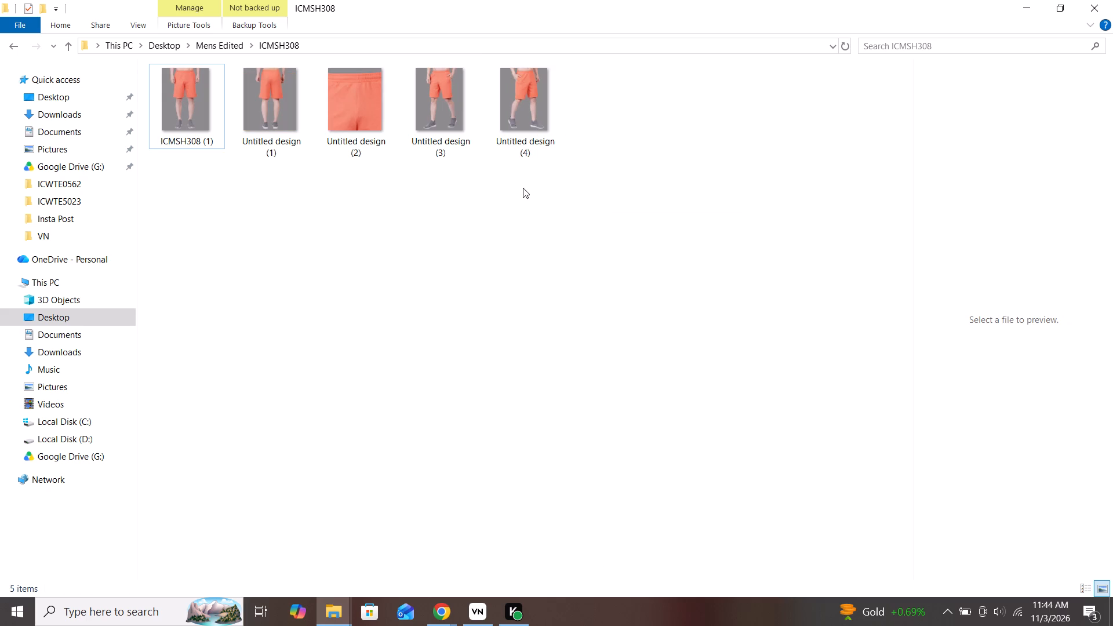
# Rename the exported photo Untitled design (3) as ICMSH308 (2), reusing the copied name with a new number.
pyautogui.click(443, 143)
pyautogui.rightClick(443, 143)
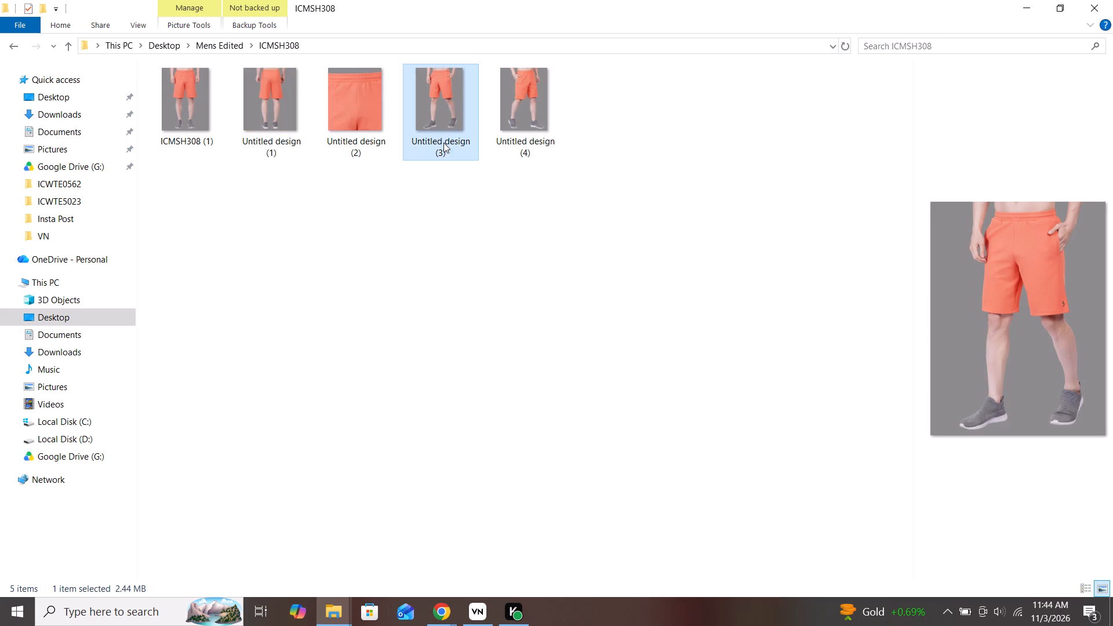
pyautogui.click(496, 569)
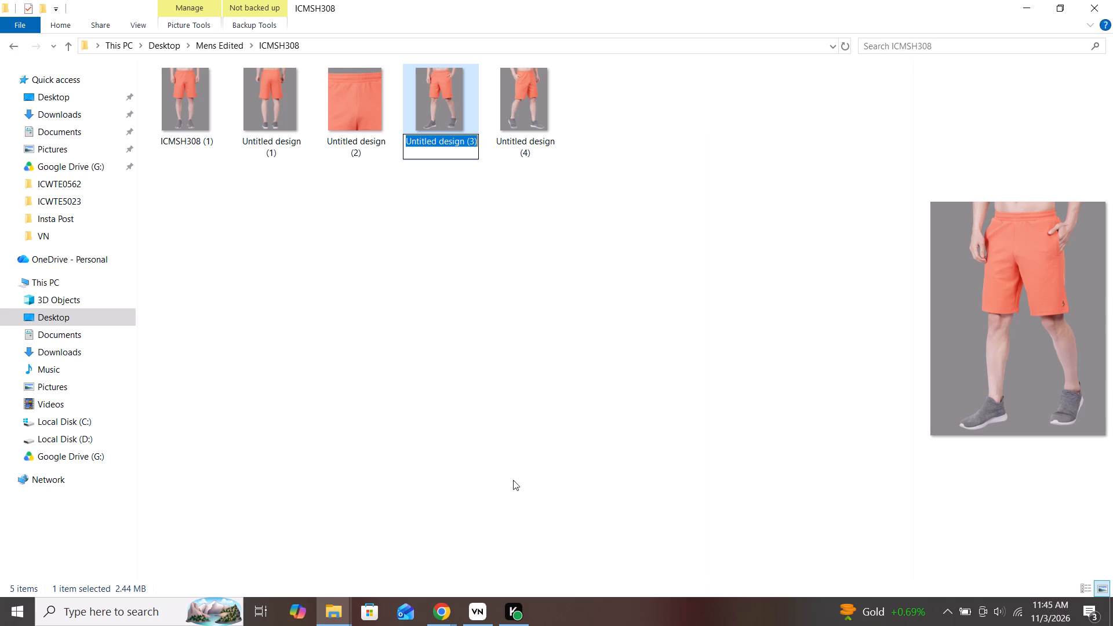
pyautogui.rightClick(468, 140)
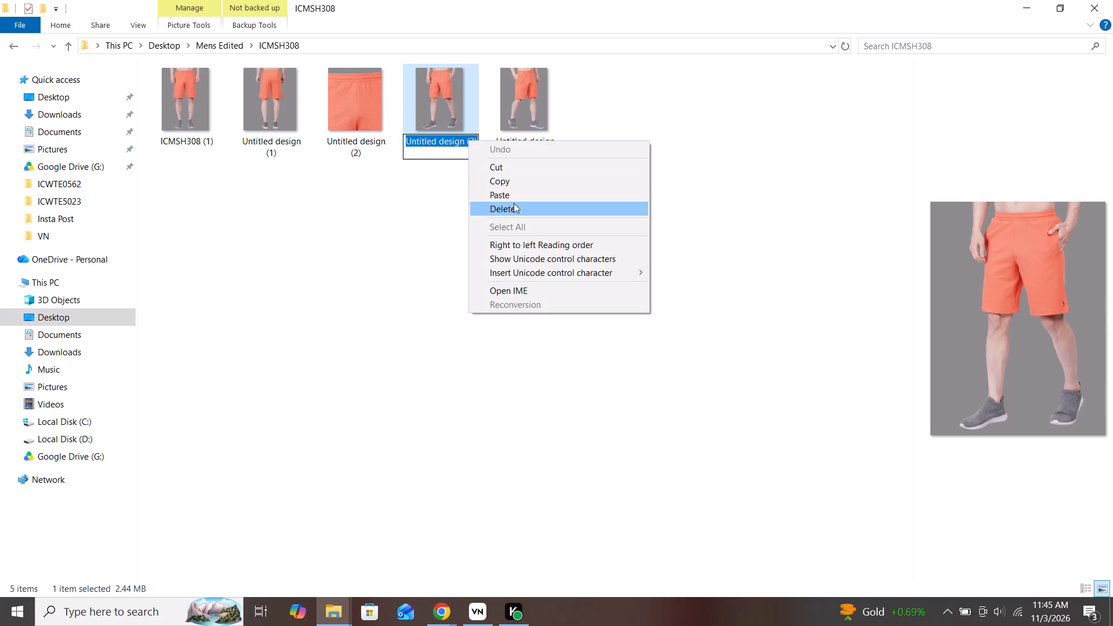
pyautogui.click(514, 198)
pyautogui.press('BackSpace')
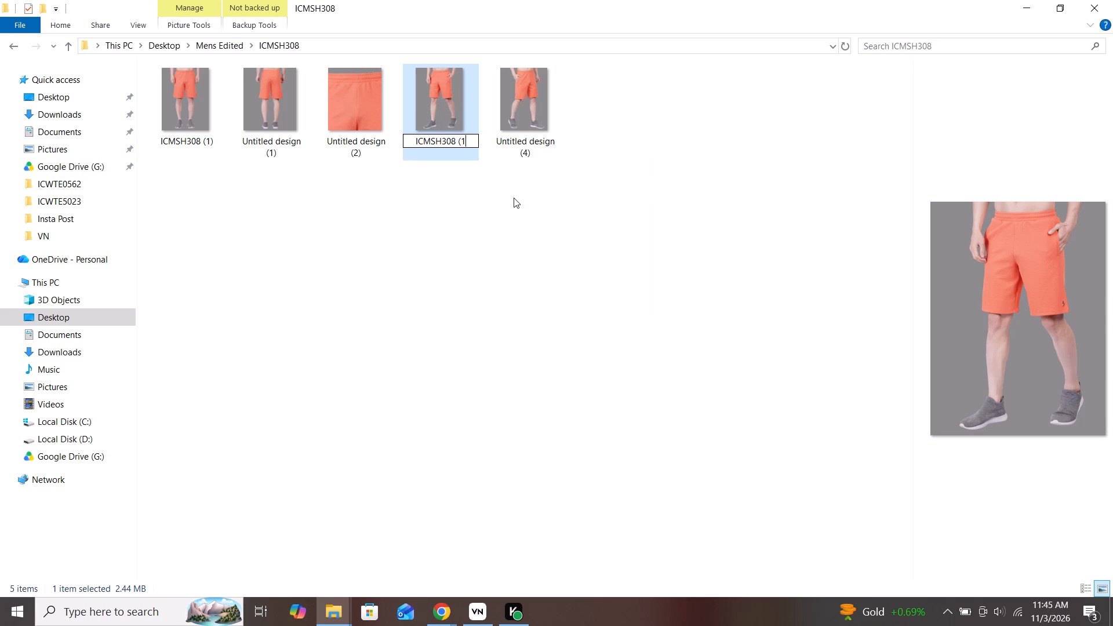
pyautogui.press('BackSpace')
pyautogui.press('2')
pyautogui.hotkey('shift', ')')
pyautogui.press('Return')
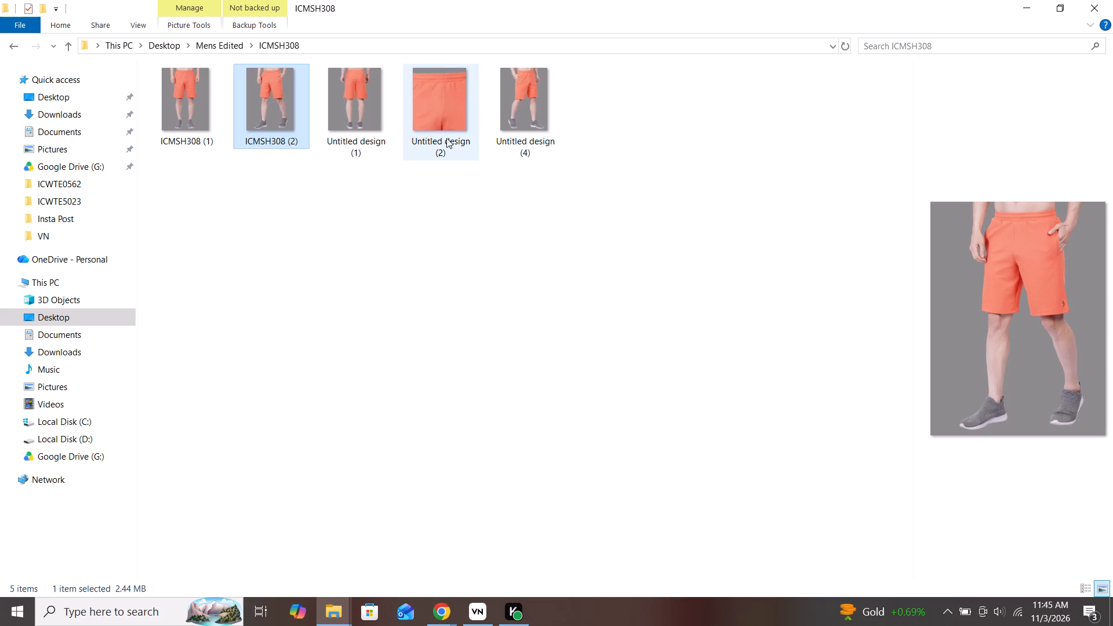
# Rename the exported back-view photo Untitled design (1) as ICMSH308 (3), reusing the copied name.
pyautogui.click(344, 110)
pyautogui.rightClick(344, 110)
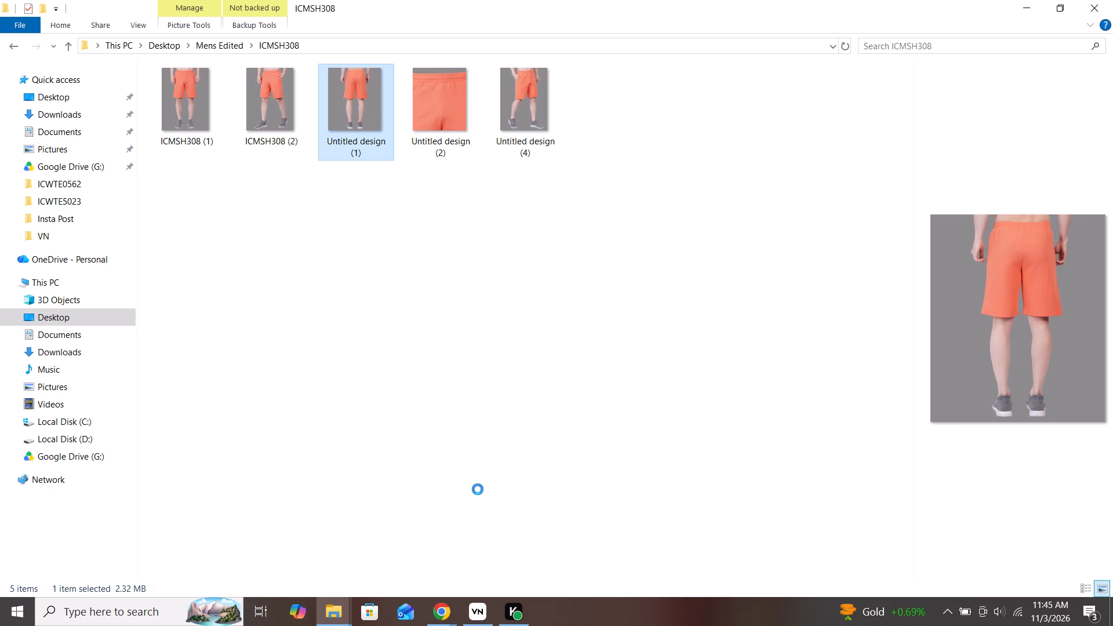
pyautogui.click(421, 559)
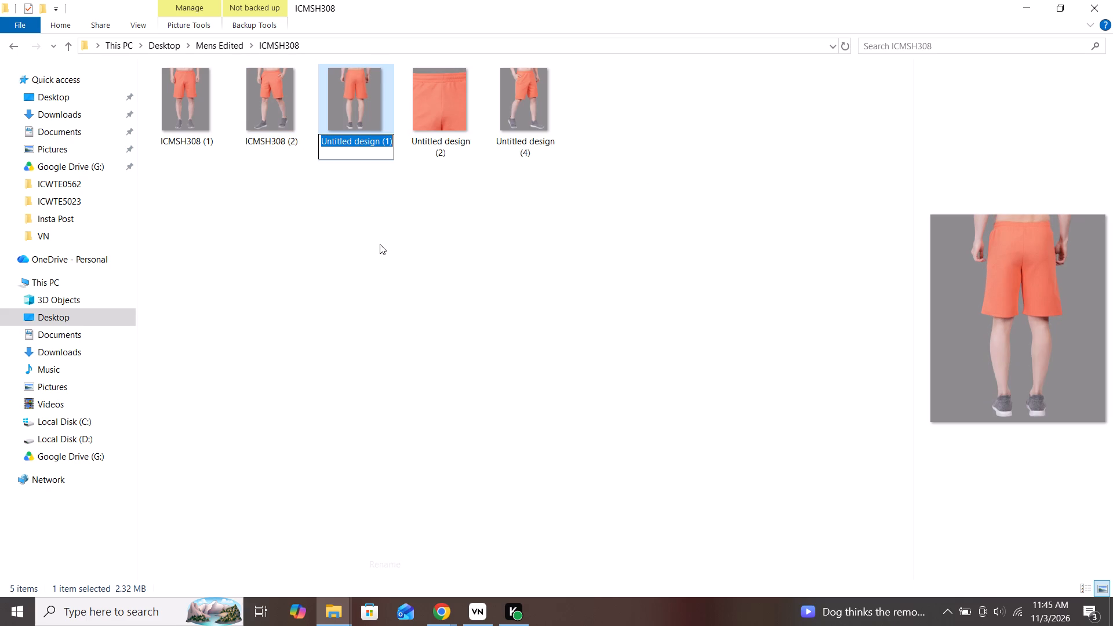
pyautogui.hotkey('ctrl', 'v')
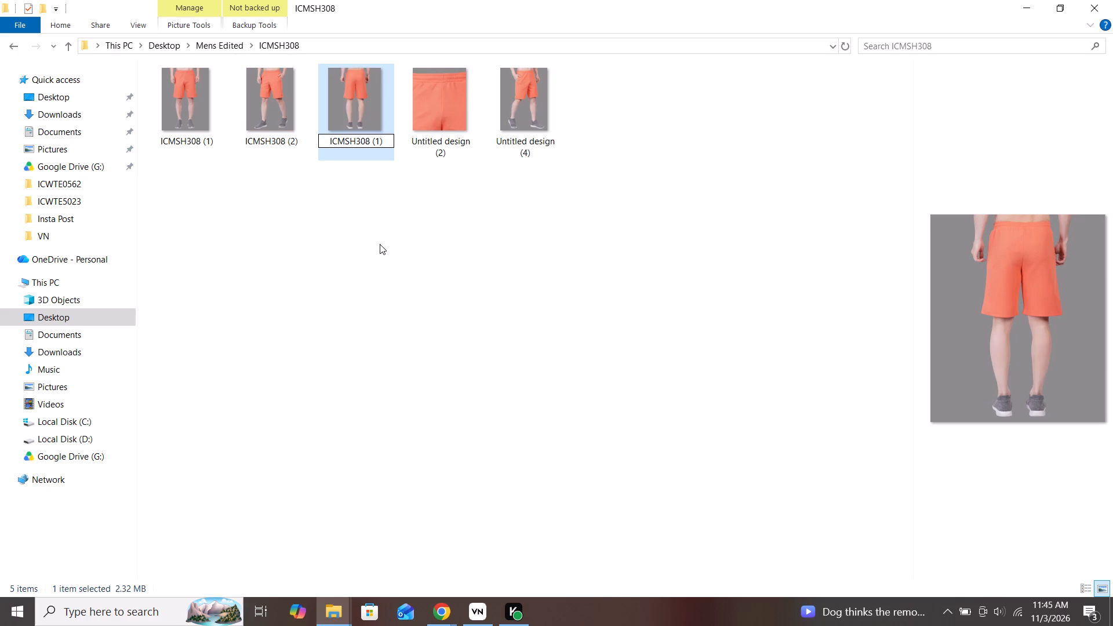
pyautogui.press('BackSpace')
pyautogui.press('BackSpace')
pyautogui.press('3')
pyautogui.hotkey('shift', ')')
pyautogui.press('Return')
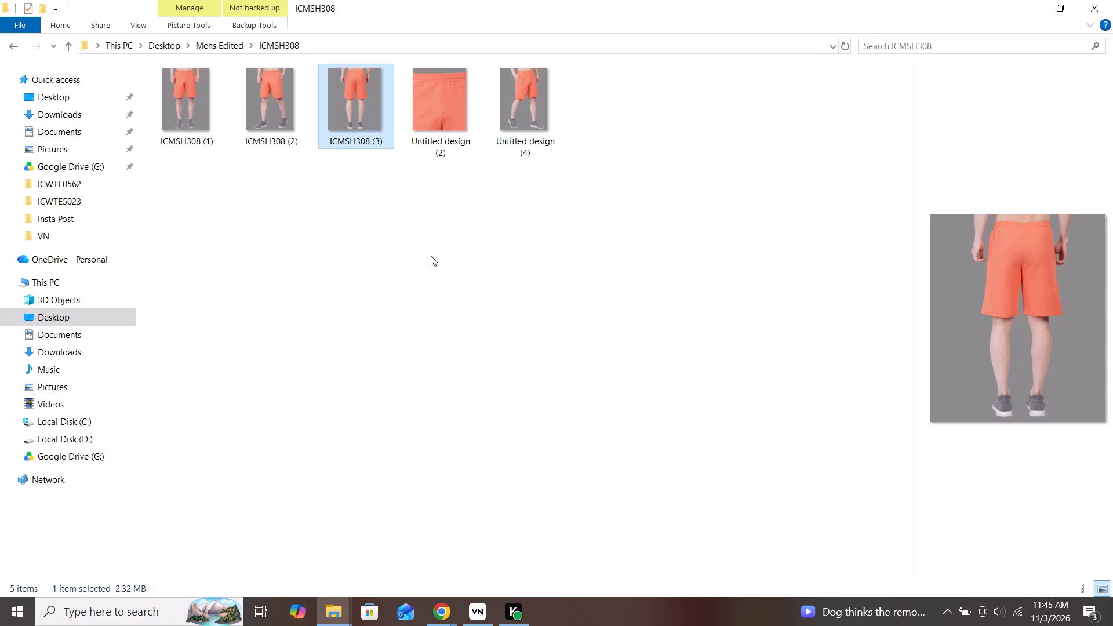
# Rename the exported waistband close-up Untitled design (2) as ICMSH308 (4), reusing the copied name.
pyautogui.click(432, 128)
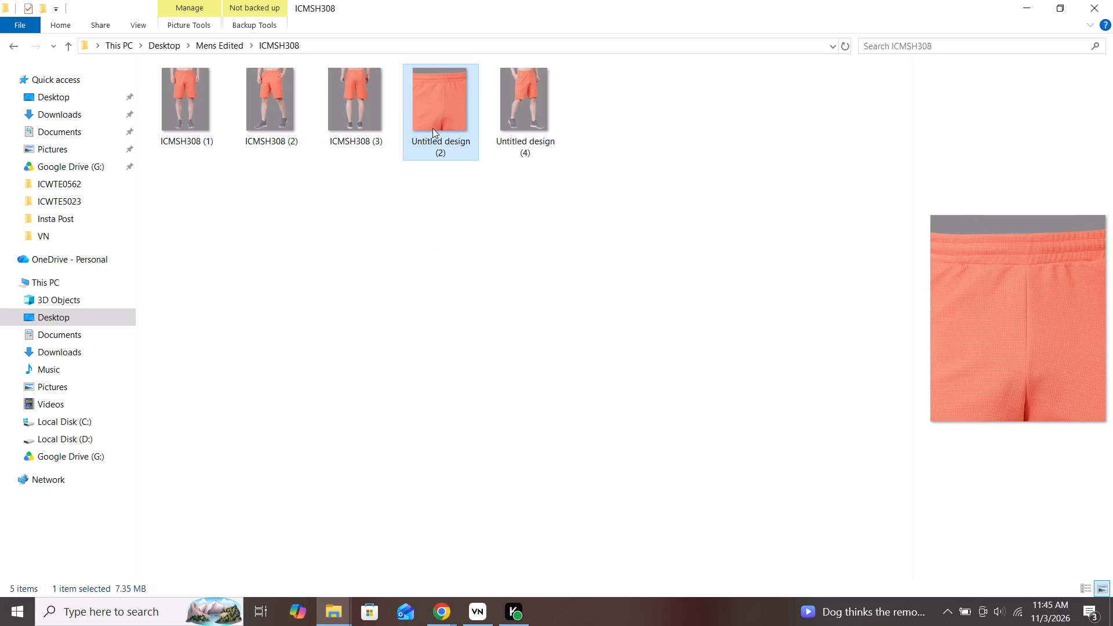
pyautogui.press('F2')
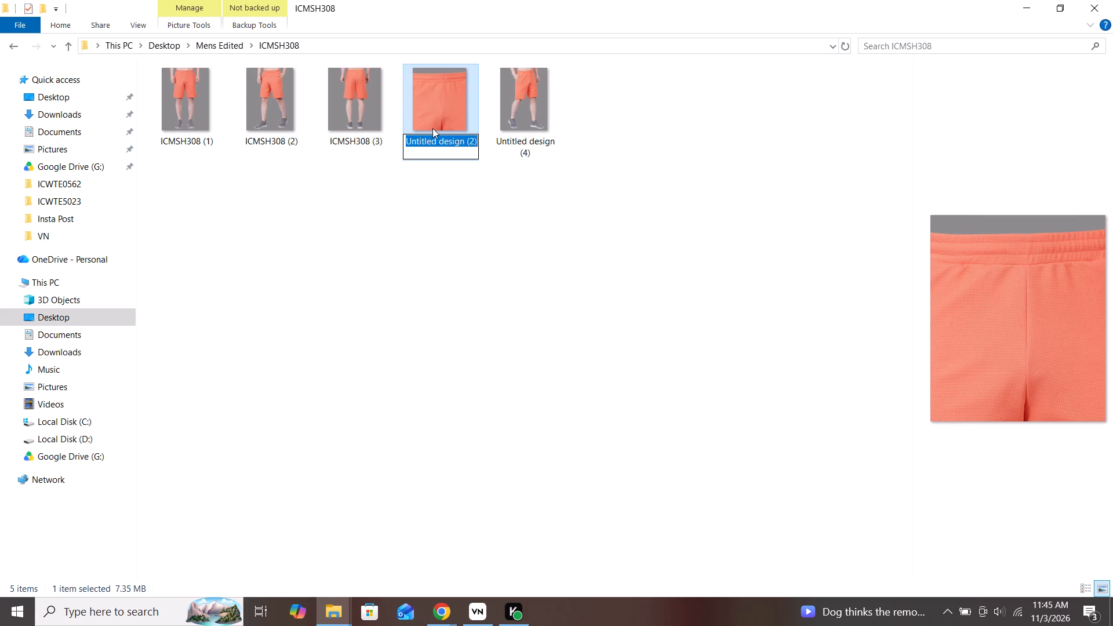
pyautogui.hotkey('ctrl', 'v')
pyautogui.press('BackSpace')
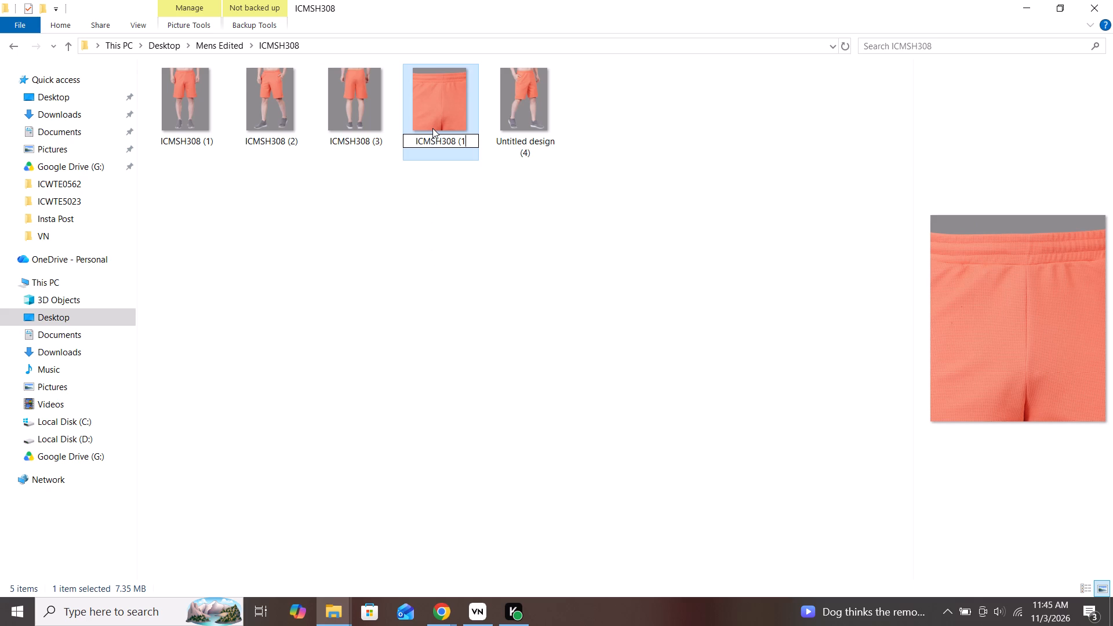
pyautogui.press('BackSpace')
pyautogui.press('4')
pyautogui.hotkey('shift', ')')
pyautogui.press('Return')
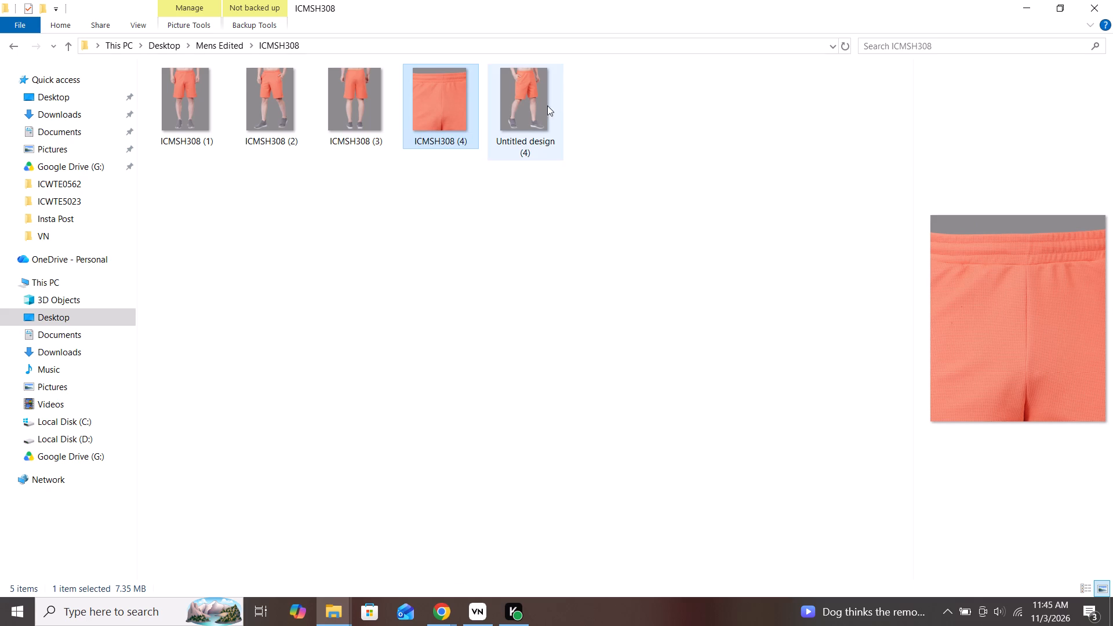
# Rename the exported photo Untitled design (4) as ICMSH308 (5) and refresh the ICMSH308 folder.
pyautogui.click(542, 110)
pyautogui.rightClick(542, 110)
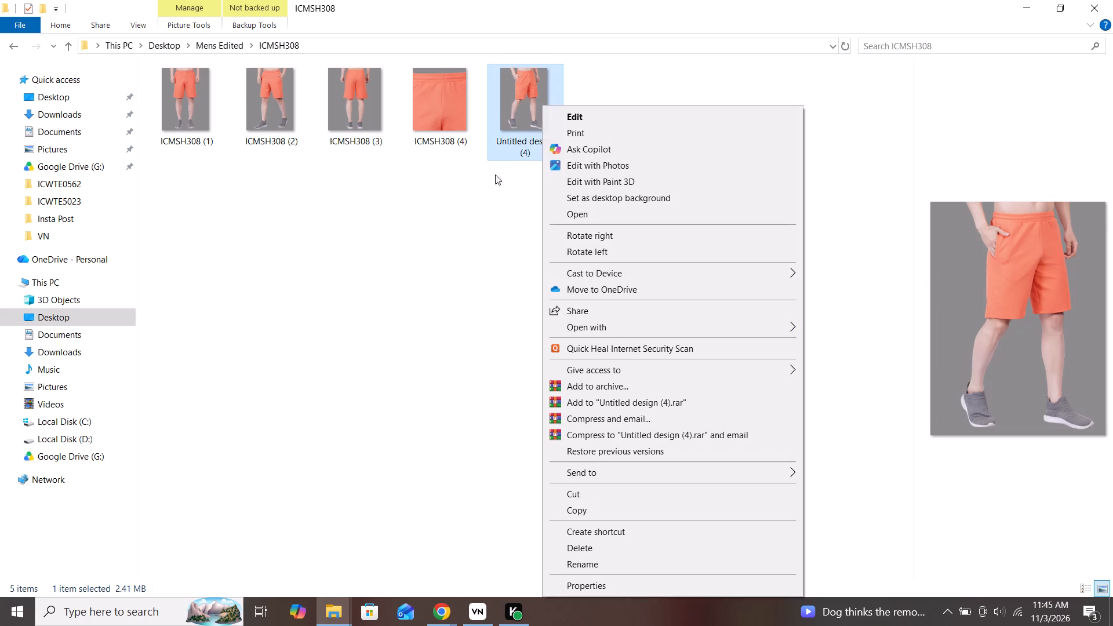
pyautogui.click(652, 562)
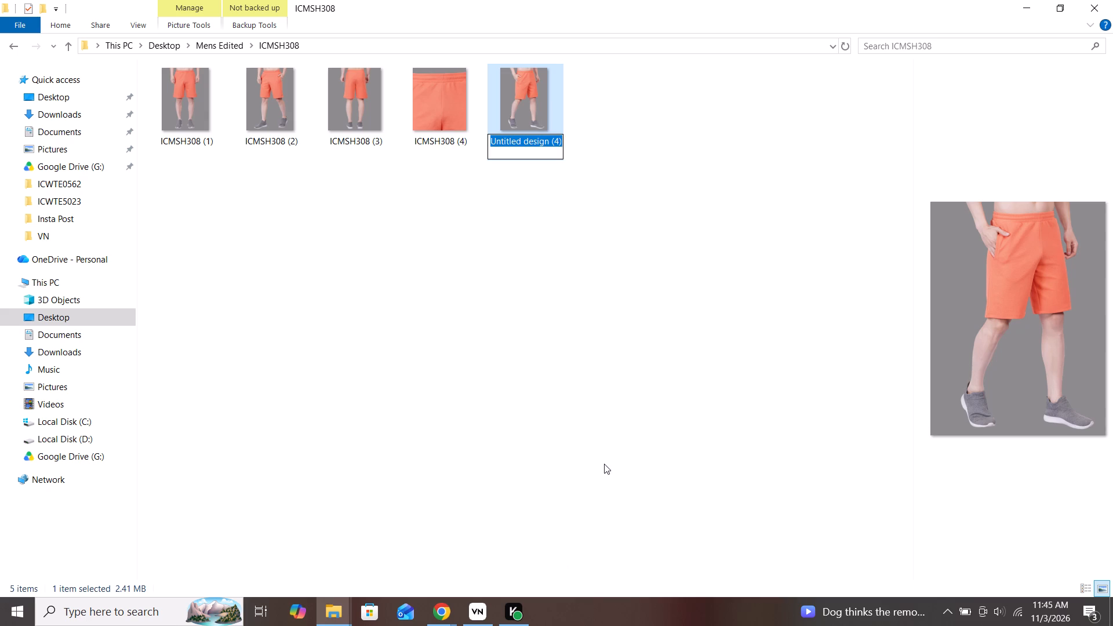
pyautogui.hotkey('ctrl', 'v')
pyautogui.press('BackSpace')
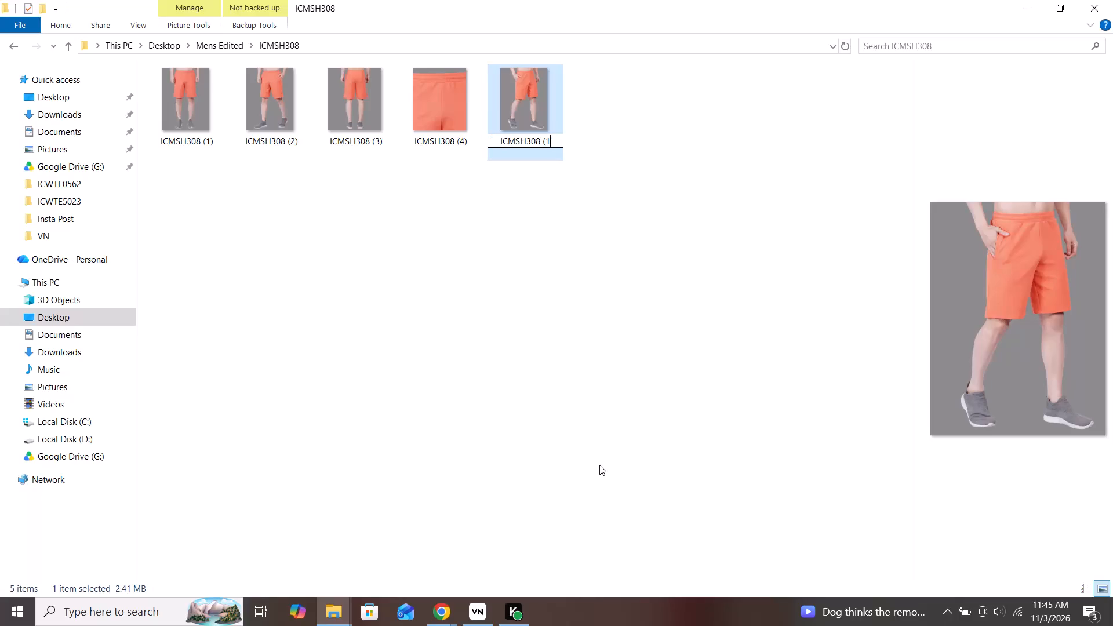
pyautogui.press('BackSpace')
pyautogui.write('5)')
pyautogui.press('Return')
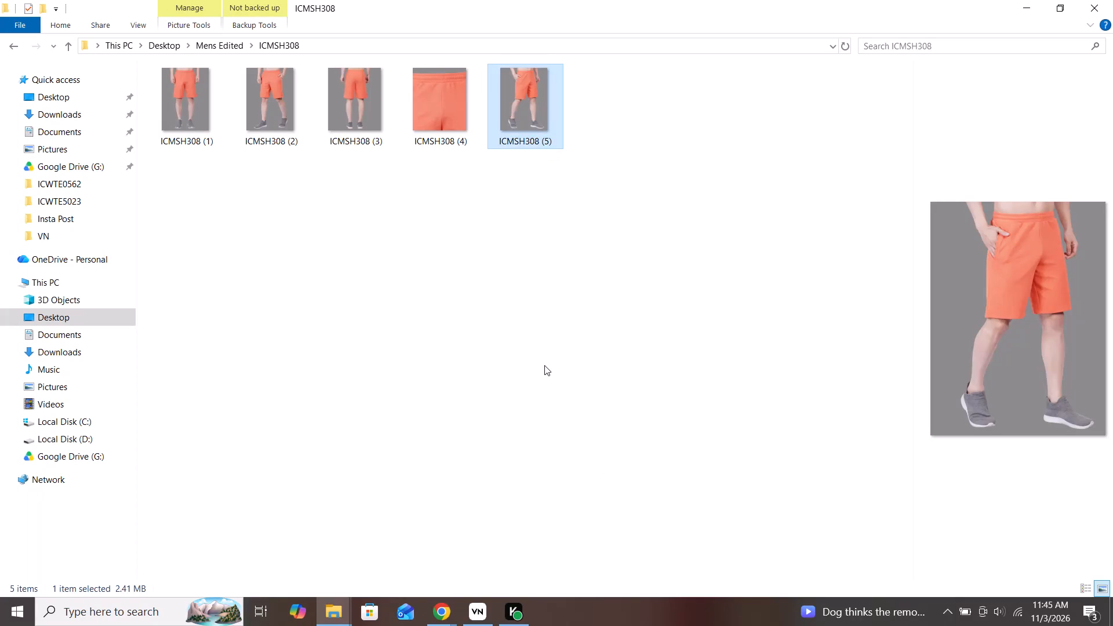
pyautogui.click(544, 365)
pyautogui.click(844, 48)
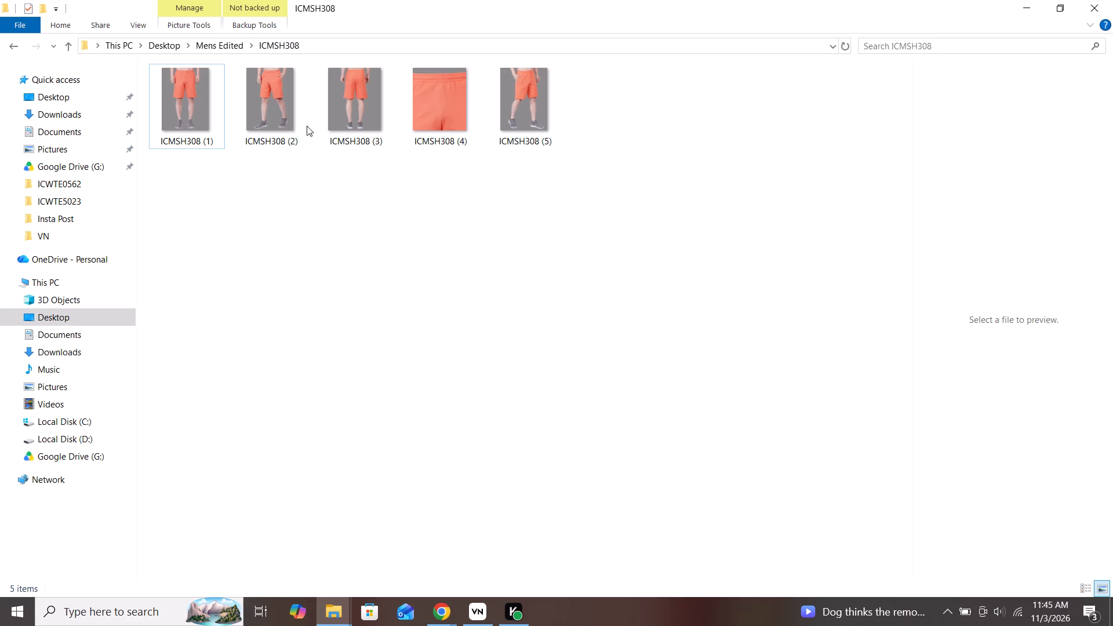
# Open the ICMTE2021 folder inside Mens Edited.
pyautogui.click(70, 51)
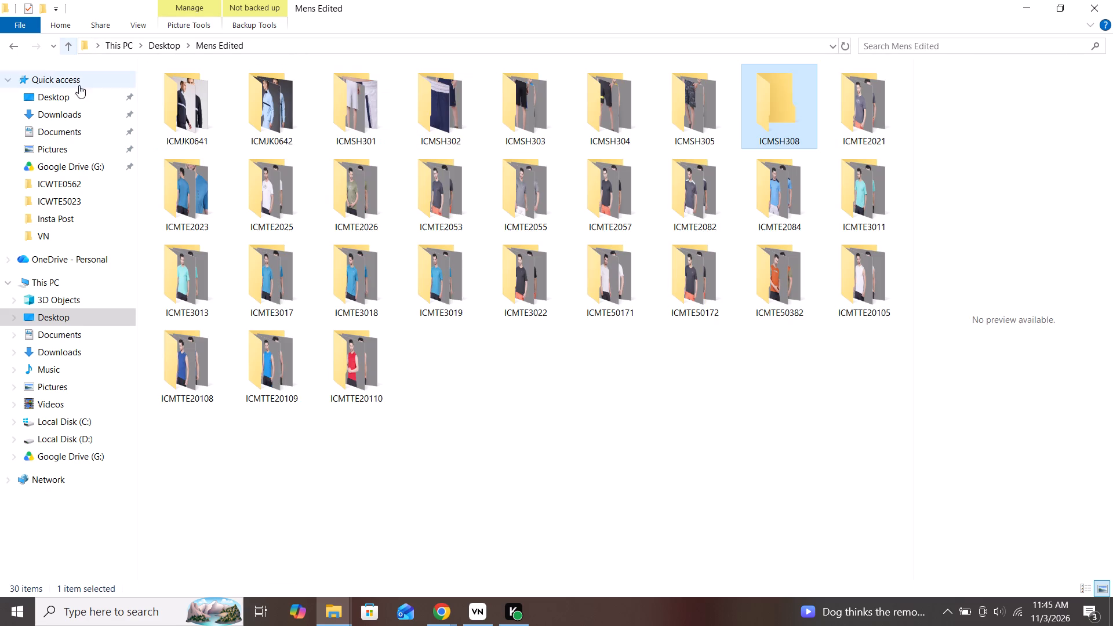
pyautogui.doubleClick(883, 101)
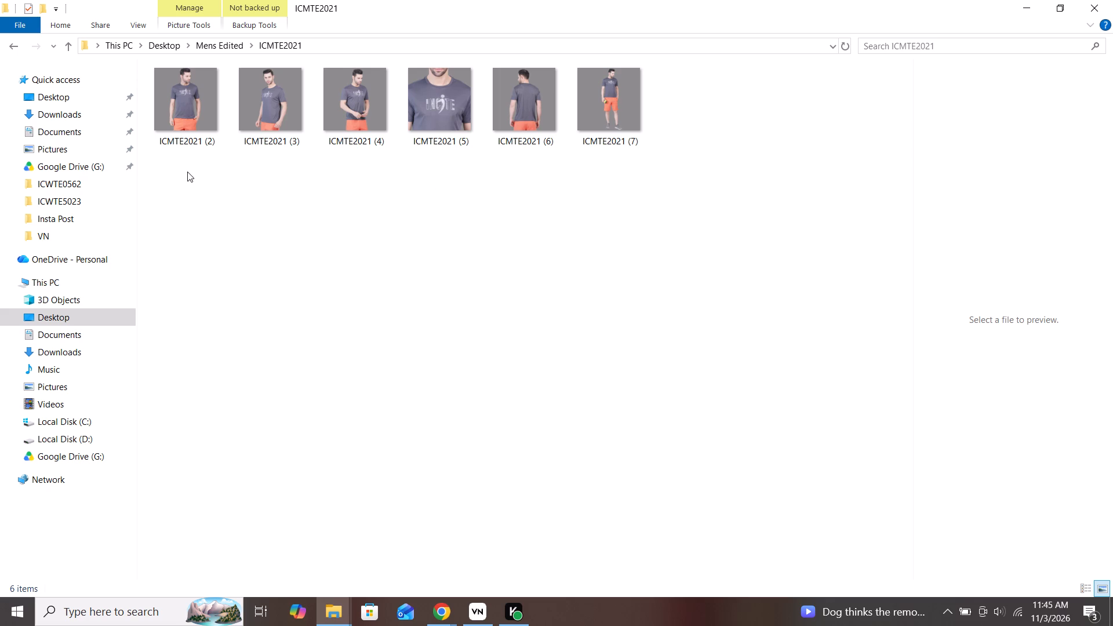
pyautogui.click(456, 609)
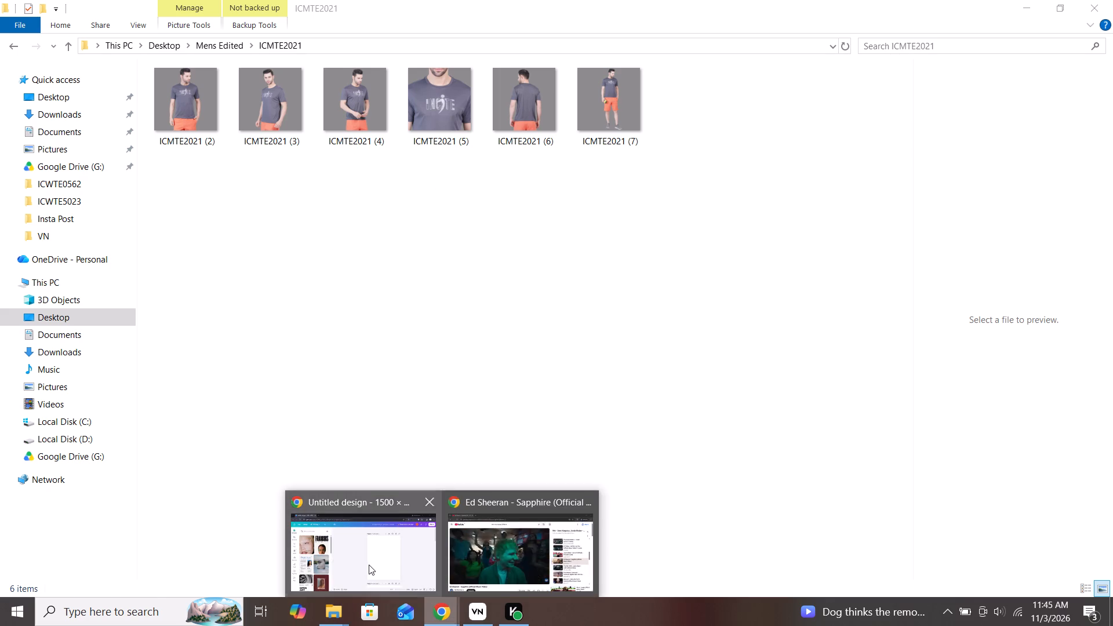
pyautogui.click(368, 564)
pyautogui.click(337, 610)
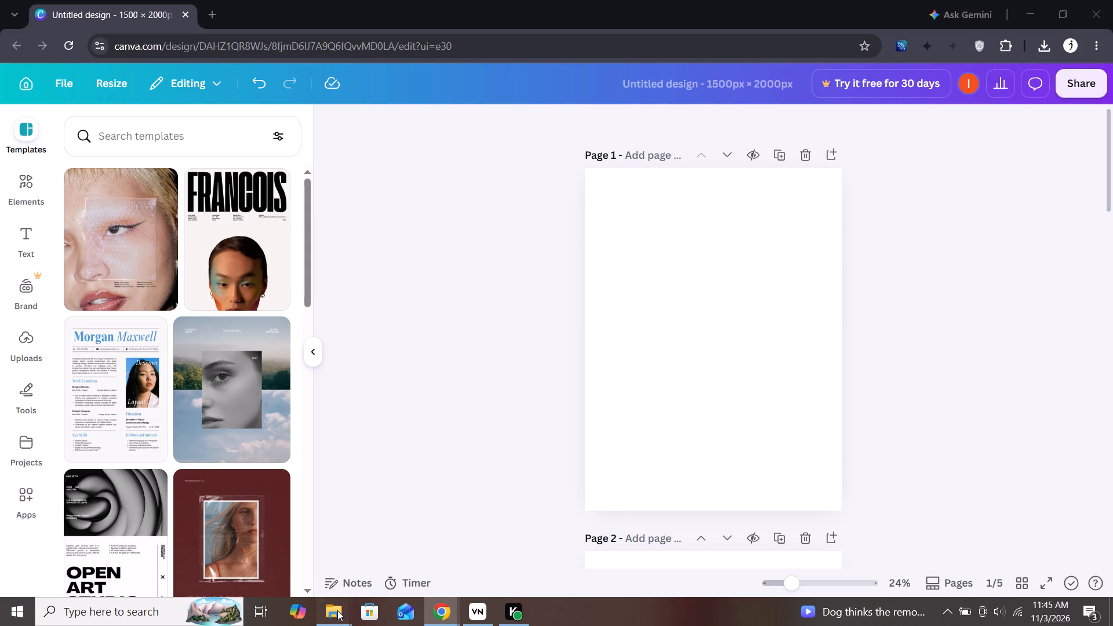
pyautogui.click(307, 558)
# Select all six photos, ICMTE2021 (2) to (7), and try to carry them over into the Canva design.
pyautogui.moveTo(215, 160); pyautogui.dragTo(236, 123)
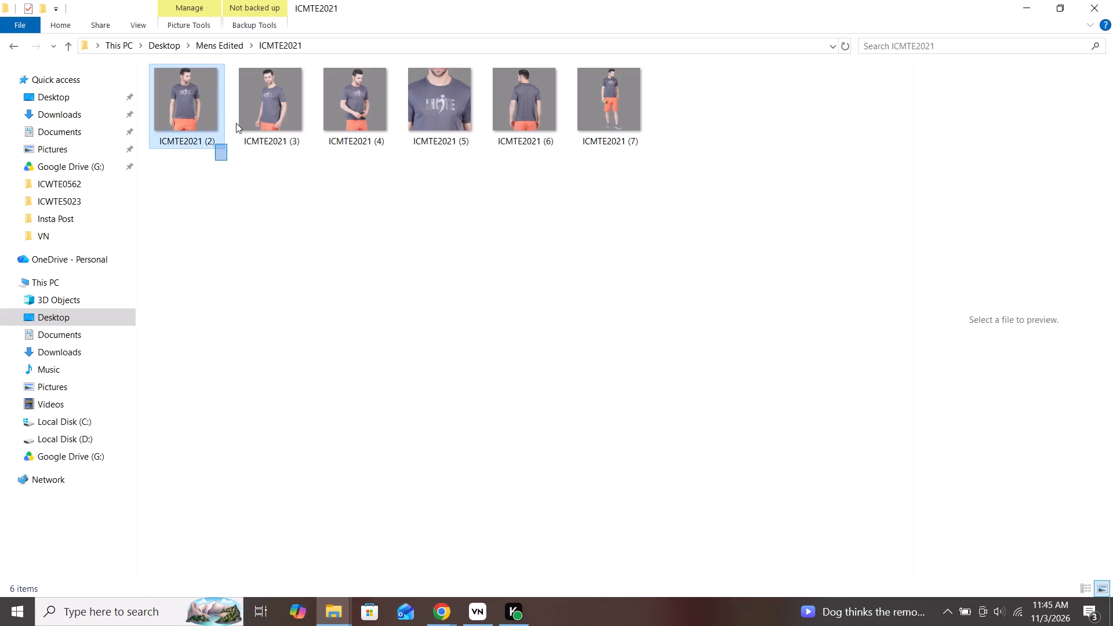
pyautogui.moveTo(236, 123); pyautogui.dragTo(610, 104)
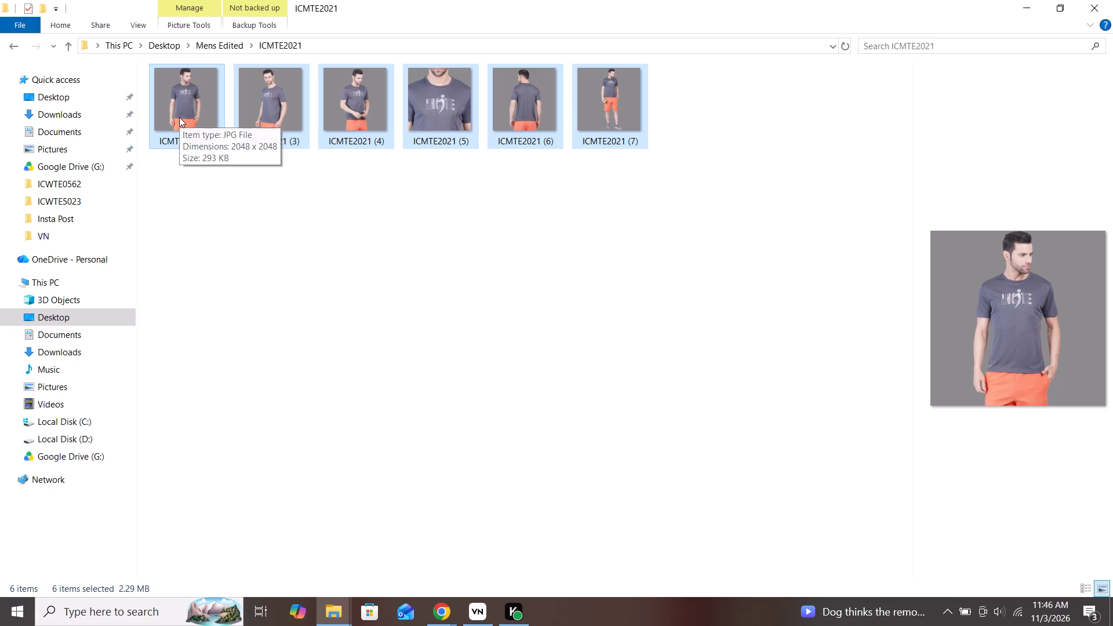
pyautogui.moveTo(179, 117); pyautogui.dragTo(449, 625)
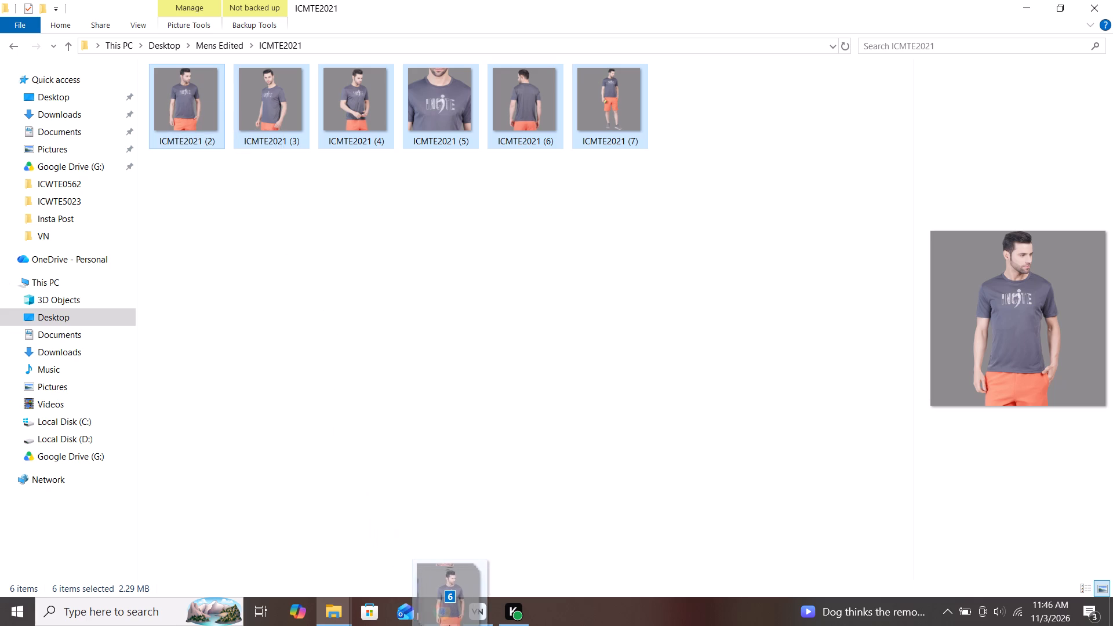
pyautogui.moveTo(449, 625); pyautogui.dragTo(386, 574)
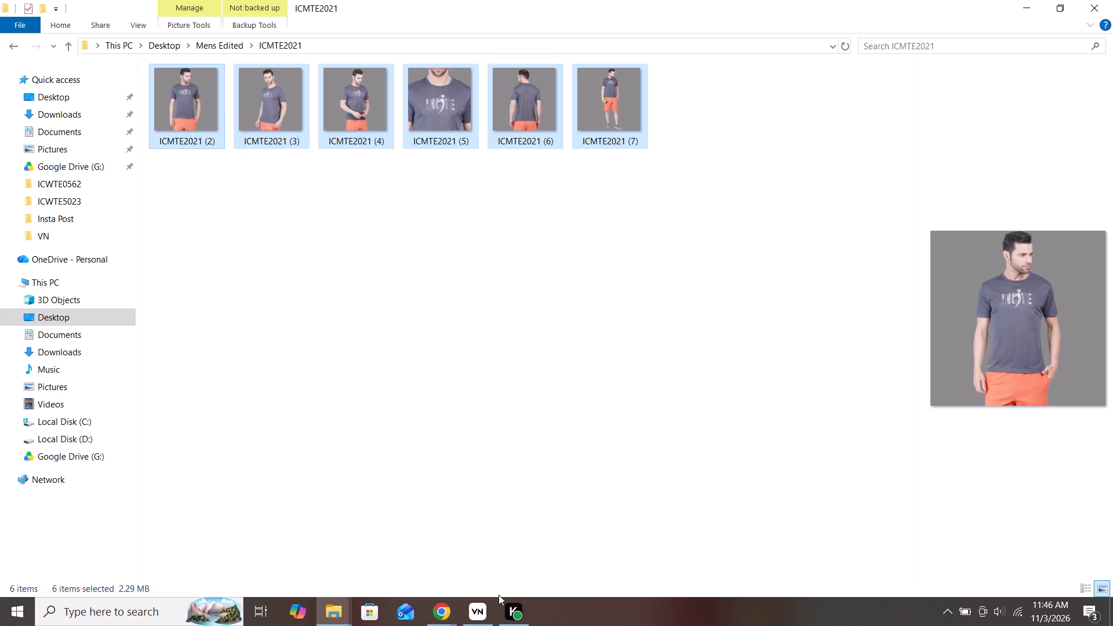
pyautogui.click(452, 606)
pyautogui.click(363, 545)
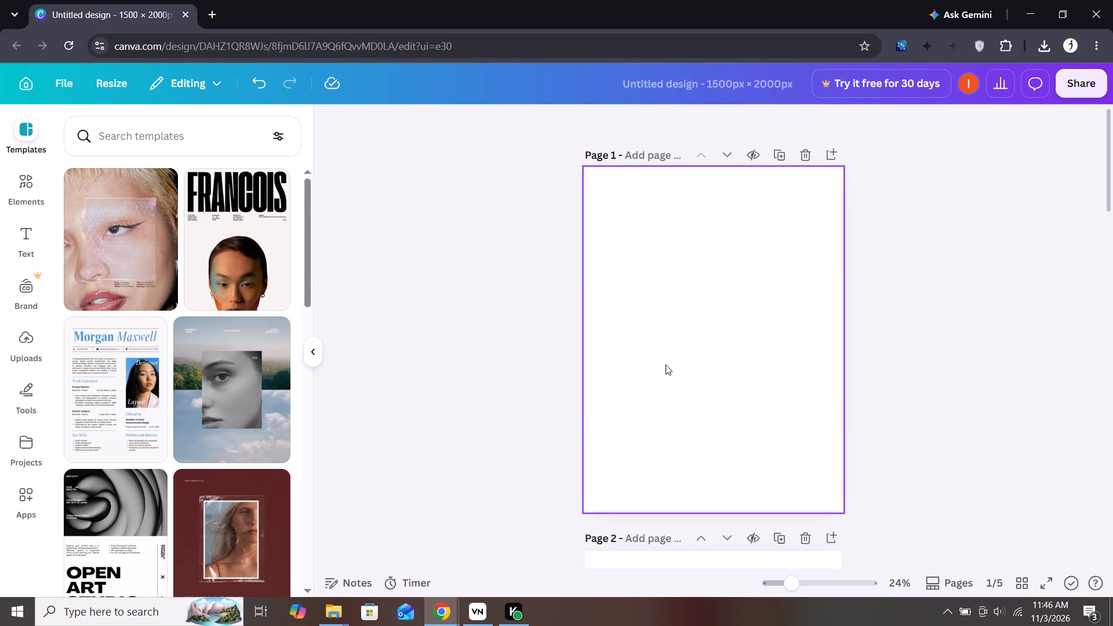
pyautogui.click(665, 365)
pyautogui.scroll(8, 665, 365)
pyautogui.scroll(-9, 665, 365)
pyautogui.scroll(10, 665, 365)
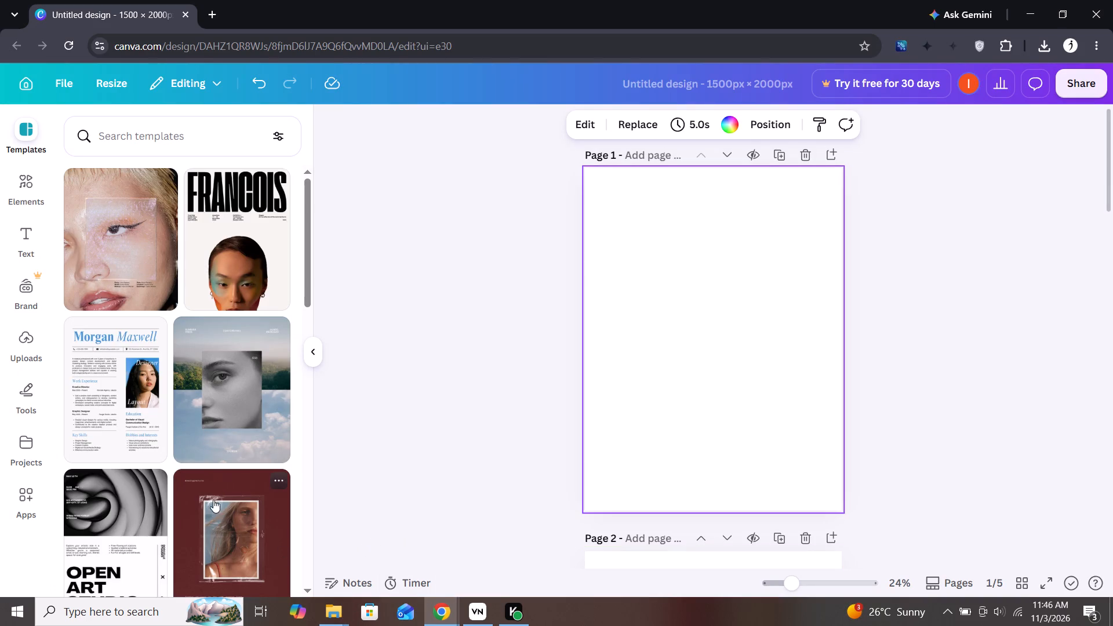
# Place the six selected ICMTE2021 photos on blank page 1 of the 1500 × 2000 px Canva design.
pyautogui.click(332, 618)
pyautogui.click(264, 547)
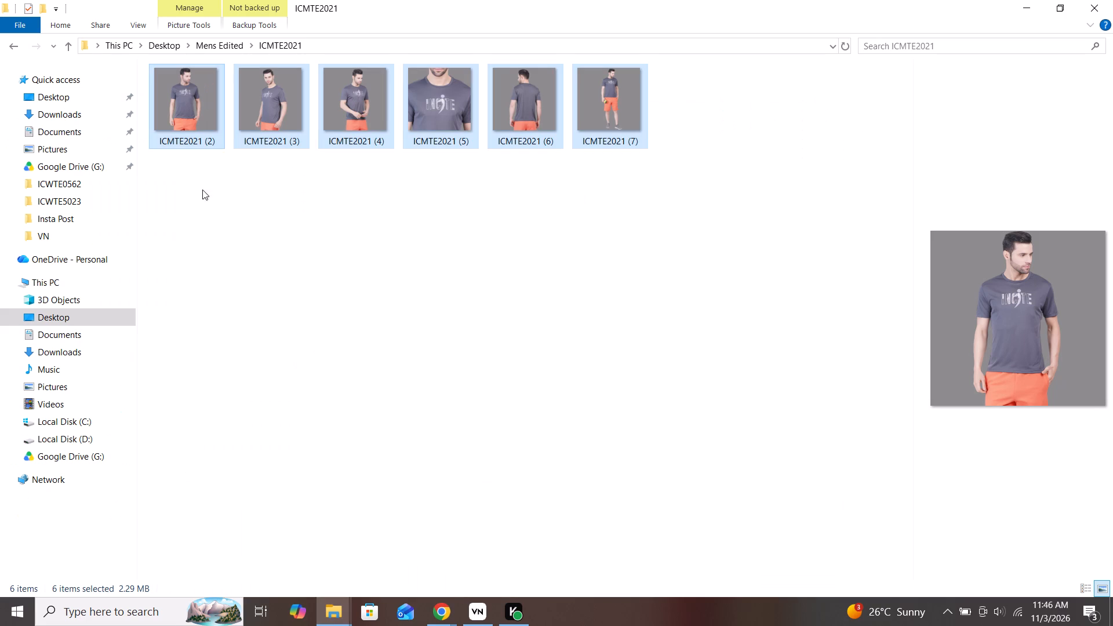
pyautogui.moveTo(183, 92); pyautogui.dragTo(430, 614)
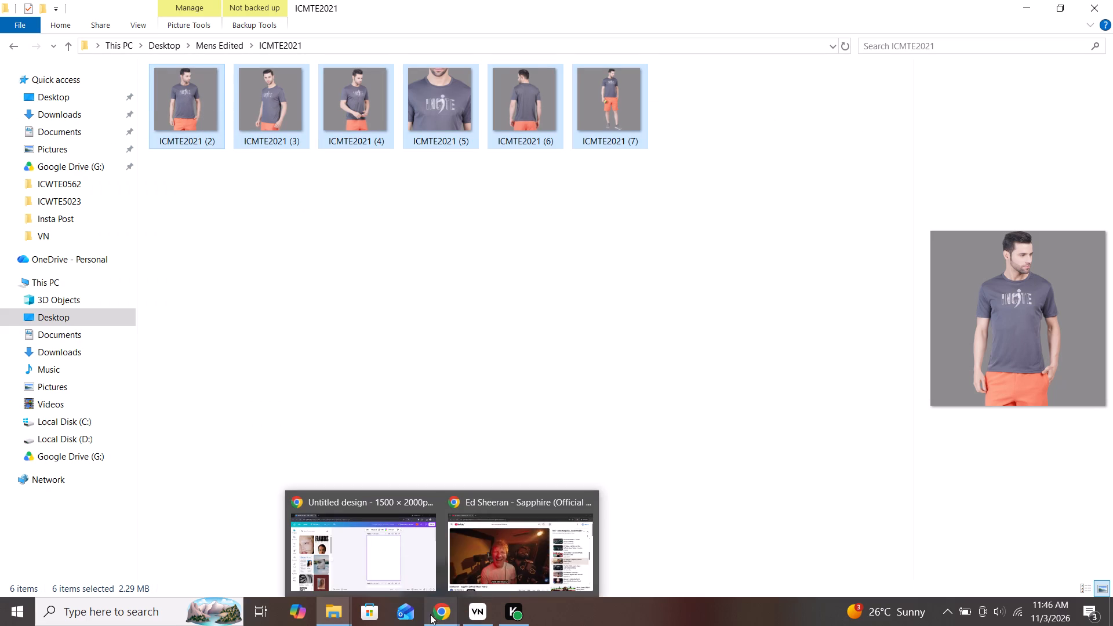
pyautogui.moveTo(430, 614); pyautogui.dragTo(675, 356)
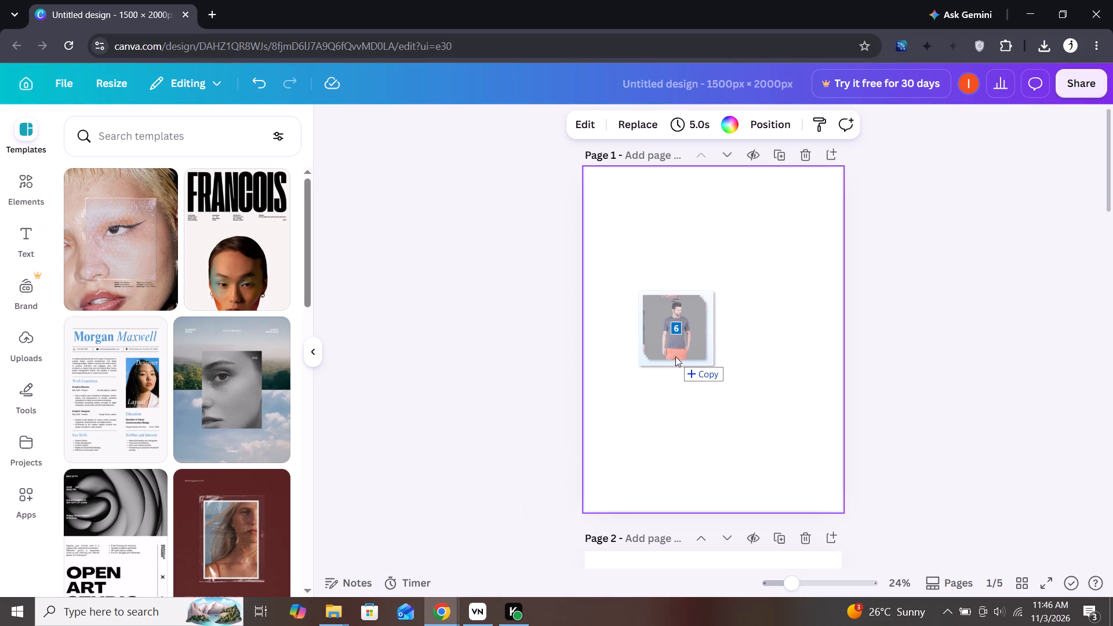
pyautogui.moveTo(675, 356); pyautogui.dragTo(676, 356)
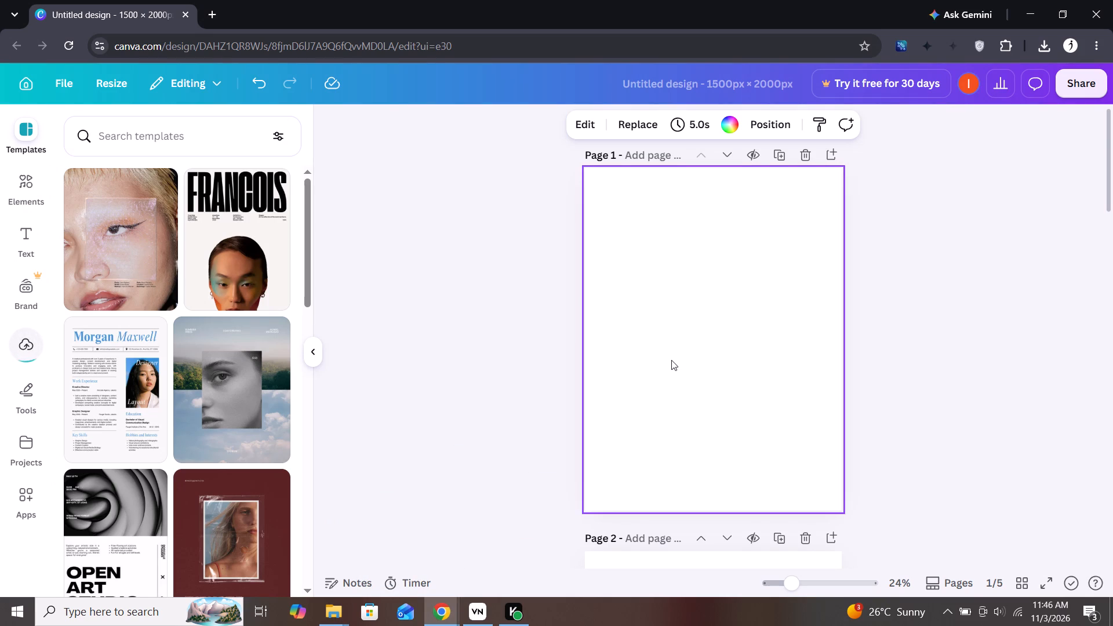
pyautogui.scroll(-3, 671, 360)
pyautogui.scroll(3, 671, 360)
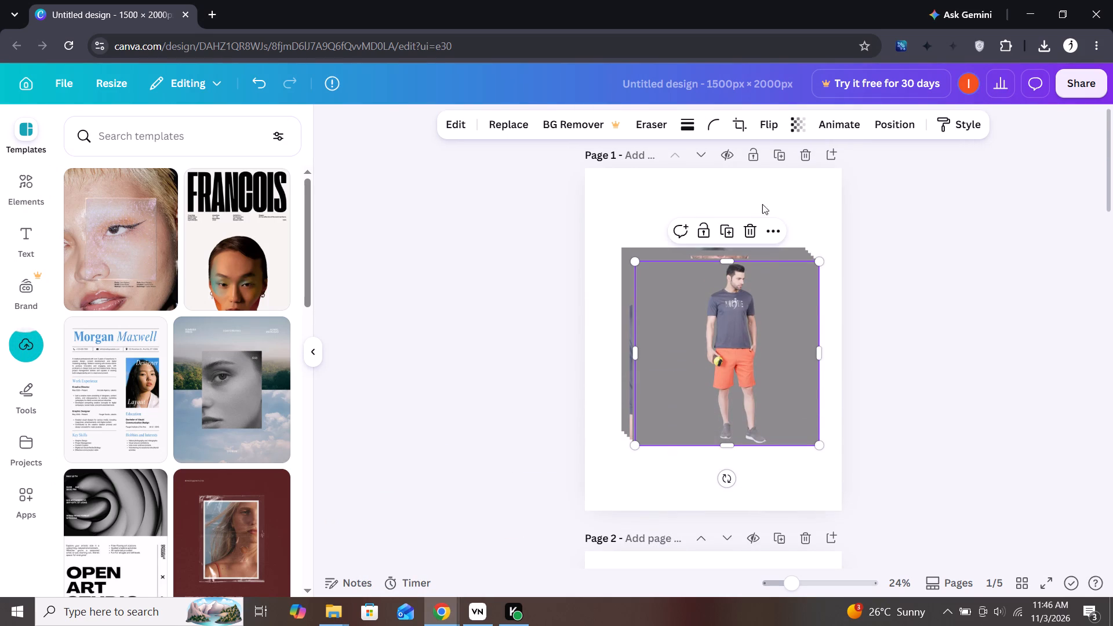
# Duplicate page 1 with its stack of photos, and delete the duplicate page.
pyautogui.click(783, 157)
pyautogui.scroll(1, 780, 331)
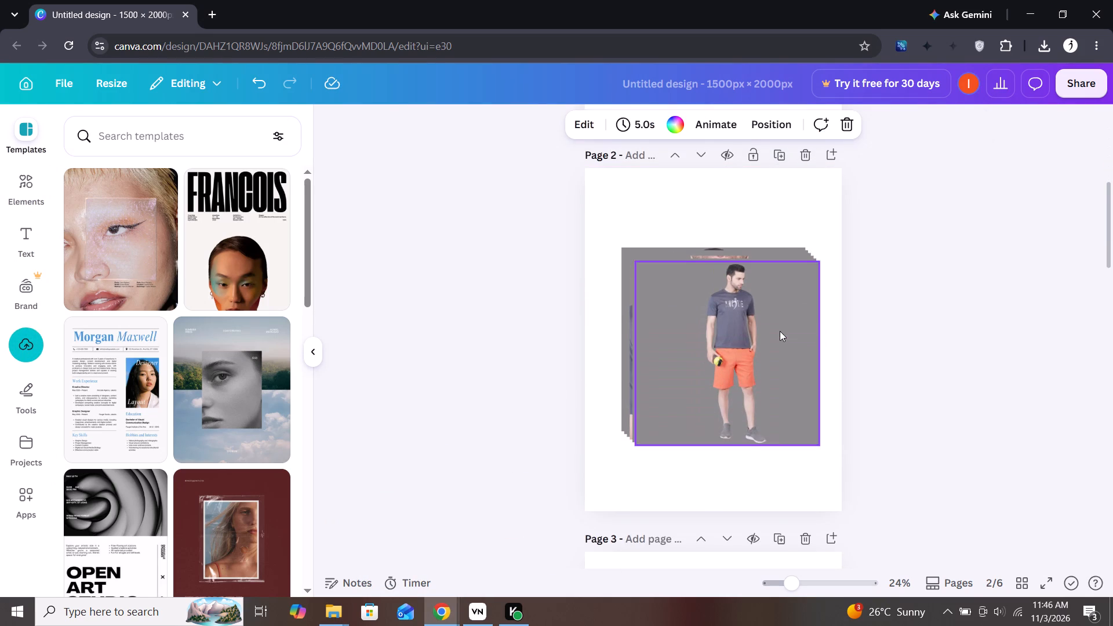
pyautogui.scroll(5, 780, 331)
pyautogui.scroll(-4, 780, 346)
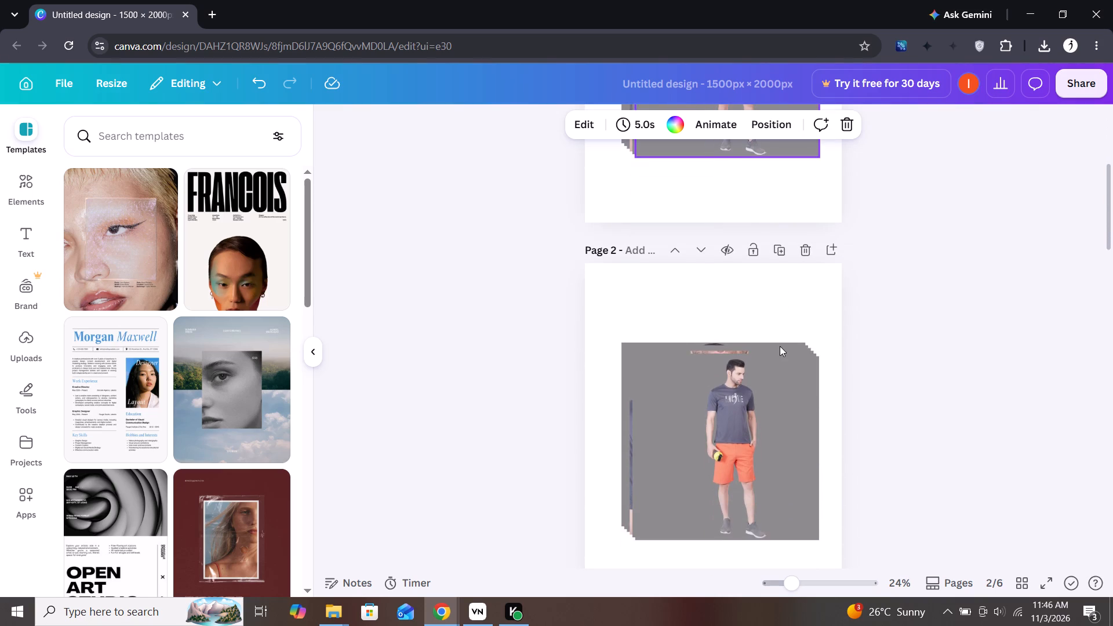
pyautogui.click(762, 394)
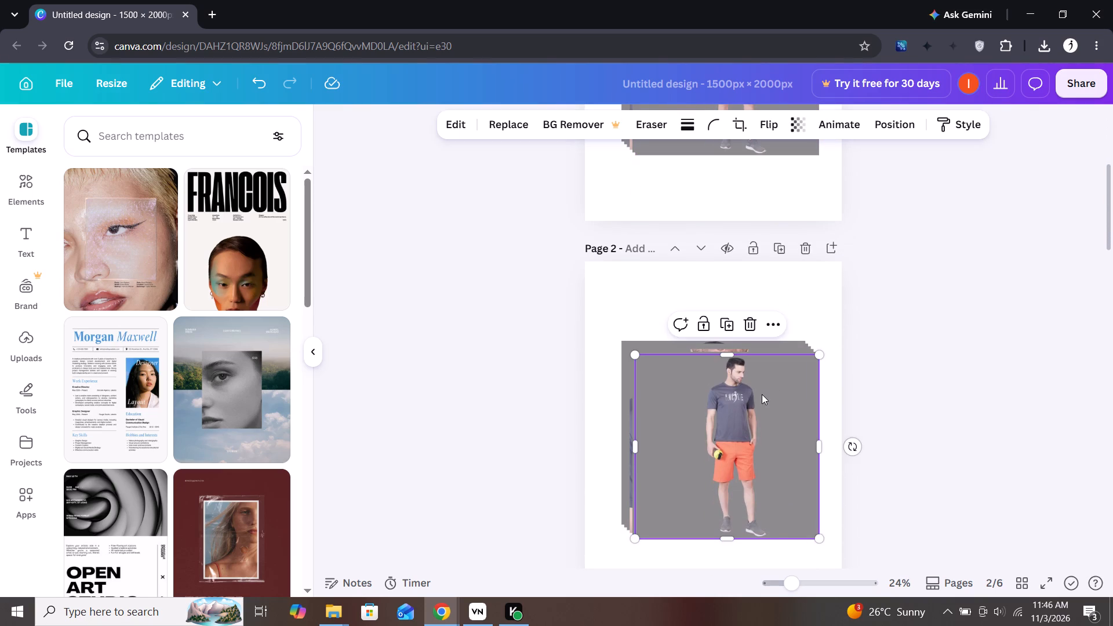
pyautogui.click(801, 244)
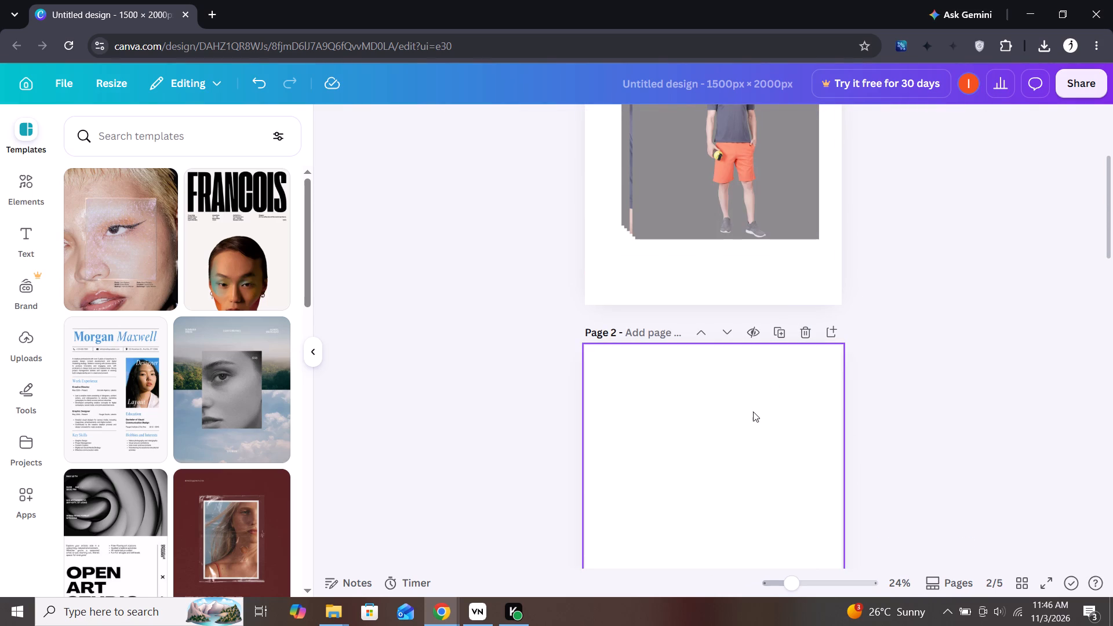
# Duplicate blank page 2 so the design has six pages.
pyautogui.click(776, 327)
# Move the full-length photo with the orange shorts from page 1 onto blank page 2.
pyautogui.scroll(8, 756, 362)
pyautogui.moveTo(729, 326); pyautogui.dragTo(756, 459)
pyautogui.scroll(-1, 756, 458)
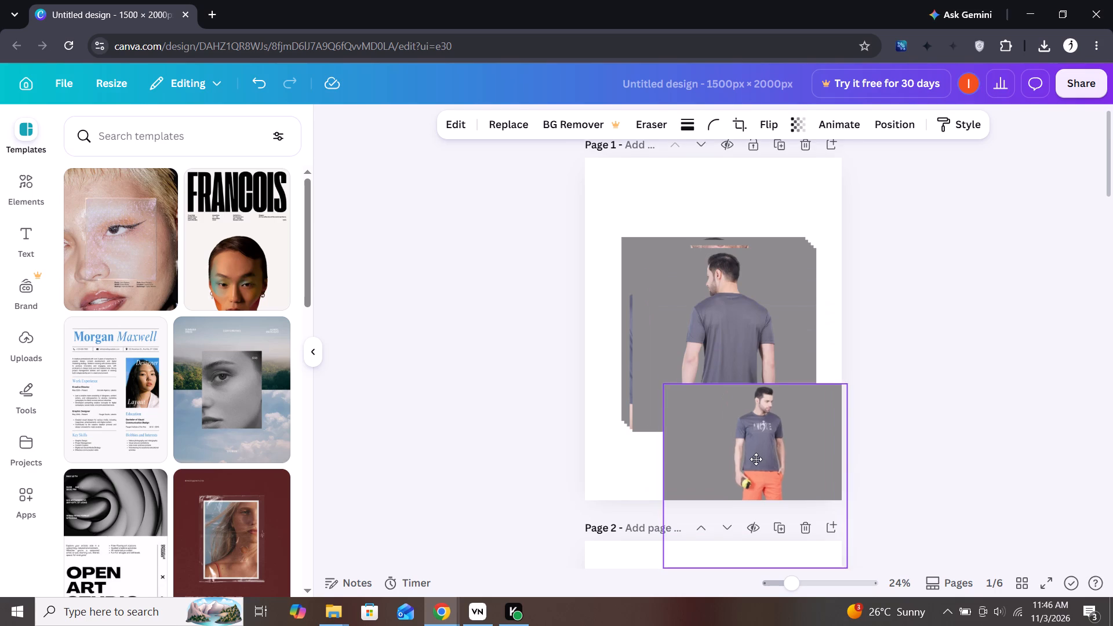
pyautogui.scroll(-2, 756, 459)
pyautogui.moveTo(756, 459); pyautogui.dragTo(722, 463)
# Move the back-view T-shirt photo from page 1 onto blank page 3.
pyautogui.scroll(3, 752, 436)
pyautogui.moveTo(737, 359); pyautogui.dragTo(738, 459)
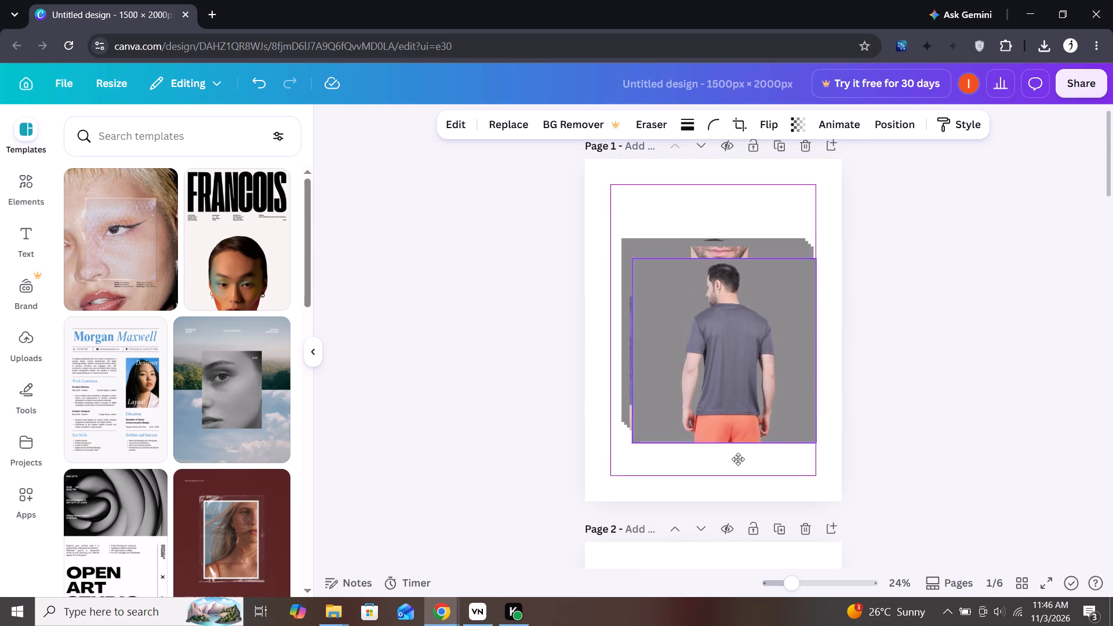
pyautogui.moveTo(738, 459); pyautogui.dragTo(728, 439)
pyautogui.scroll(-9, 748, 476)
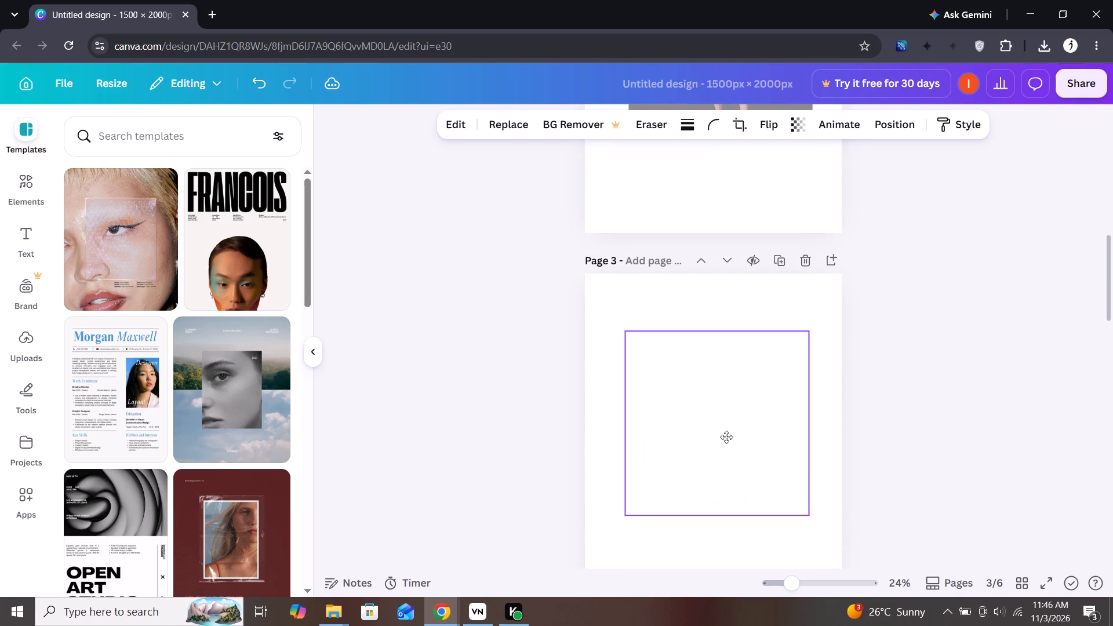
# Move the close-up photo of the INCITE chest print from page 1 onto blank page 4.
pyautogui.scroll(9, 725, 437)
pyautogui.moveTo(730, 312); pyautogui.dragTo(740, 490)
pyautogui.scroll(-3, 740, 486)
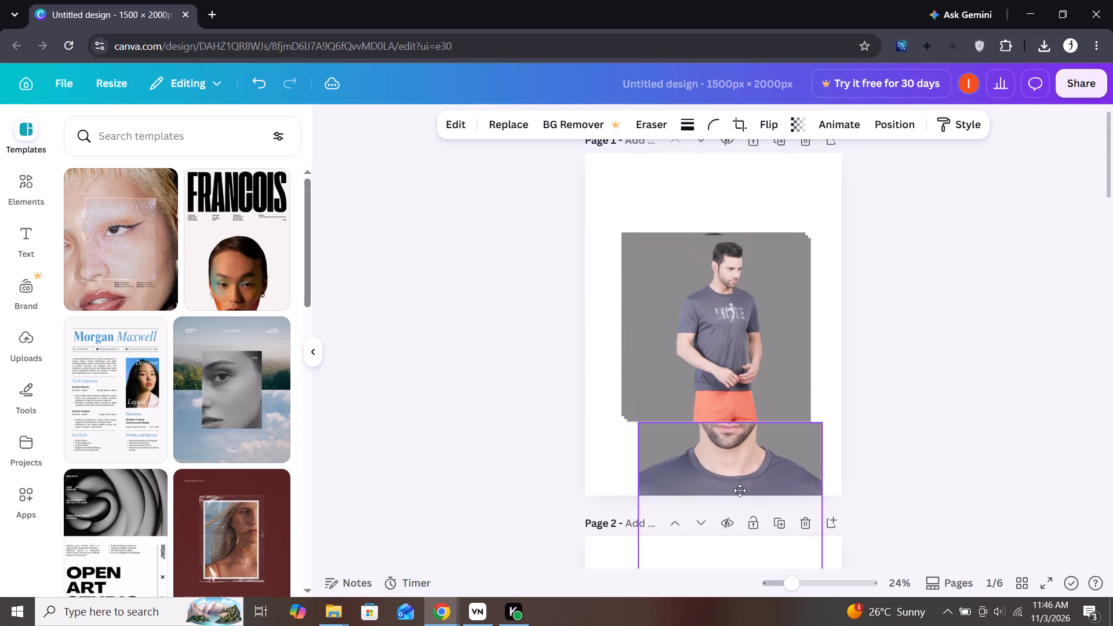
pyautogui.scroll(-1, 740, 490)
pyautogui.moveTo(740, 490); pyautogui.dragTo(730, 491)
pyautogui.scroll(-9, 740, 491)
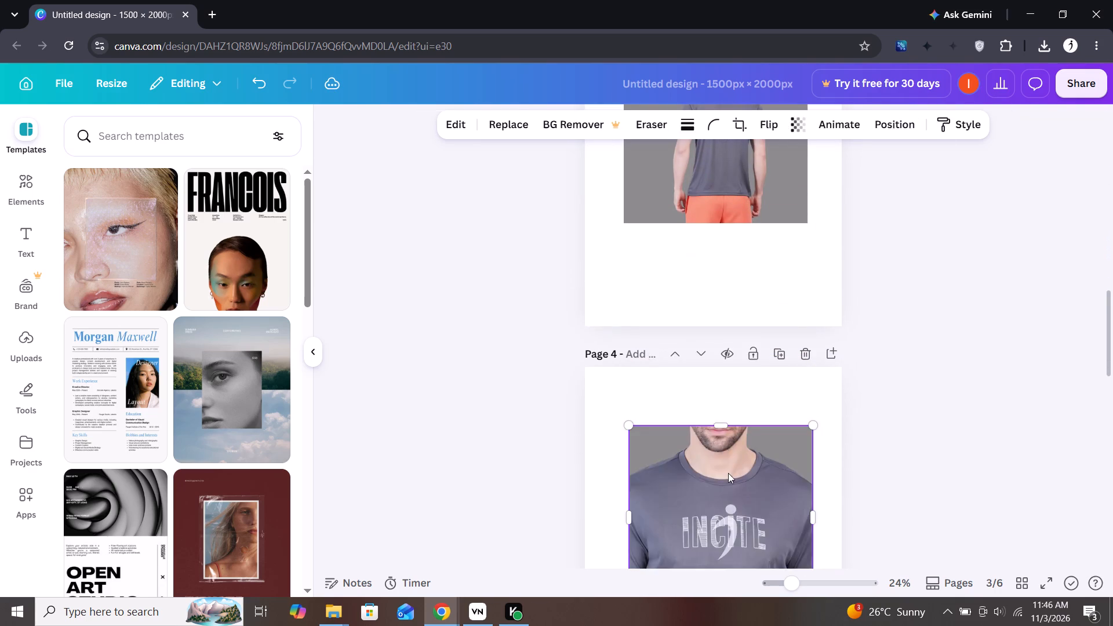
# Move the photo of the model with his hands together from page 1 onto blank page 5.
pyautogui.scroll(13, 728, 428)
pyautogui.moveTo(724, 348); pyautogui.dragTo(743, 507)
pyautogui.scroll(-6, 743, 507)
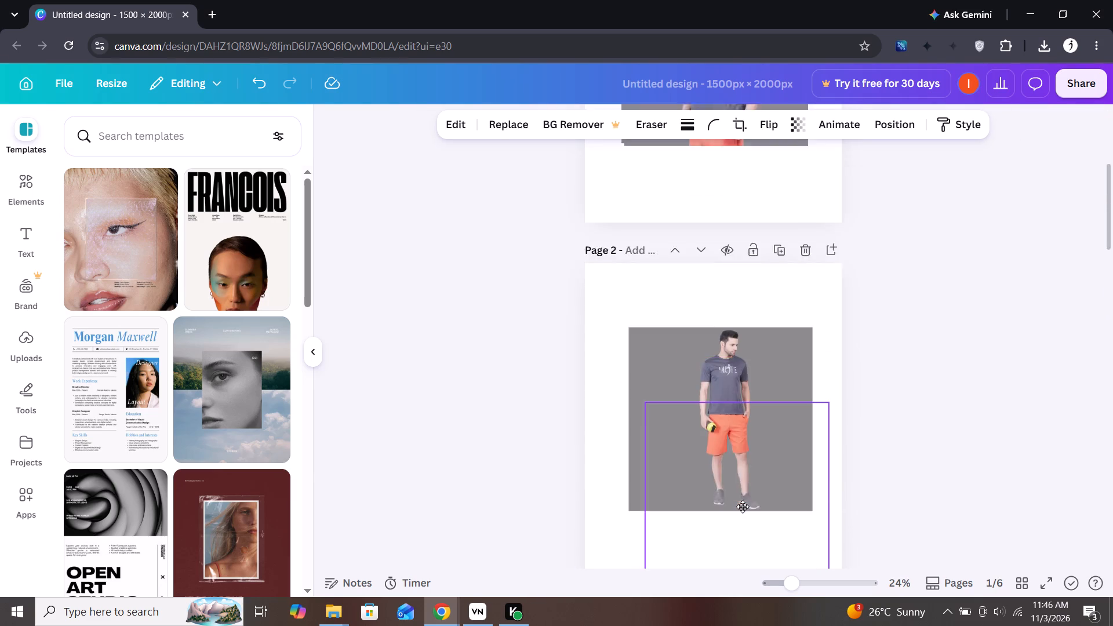
pyautogui.moveTo(743, 507); pyautogui.dragTo(749, 510)
pyautogui.scroll(-13, 743, 507)
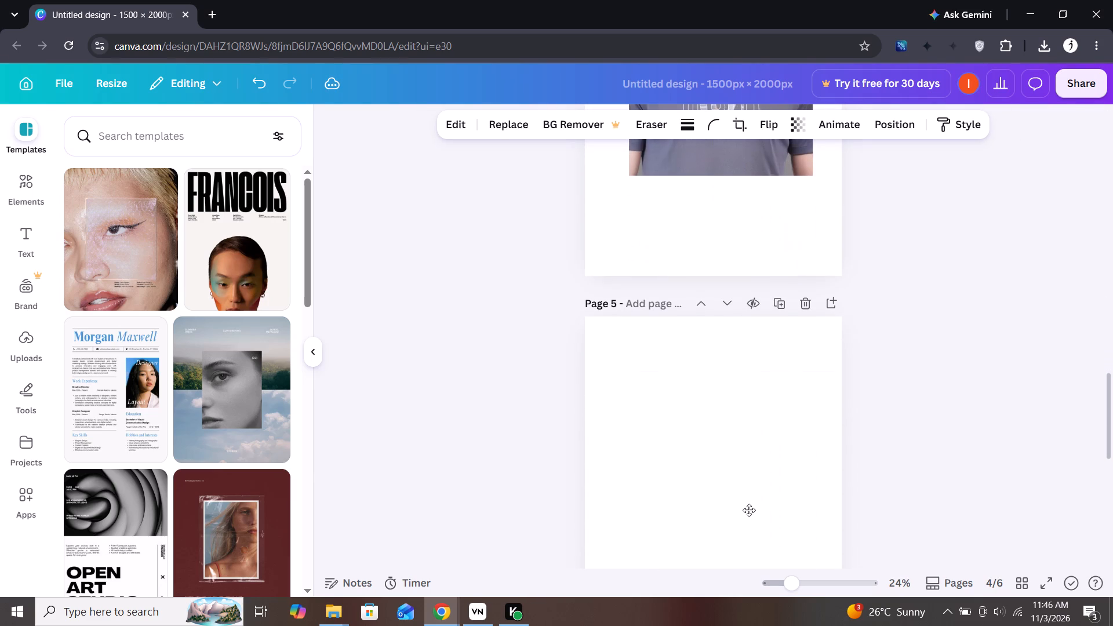
pyautogui.moveTo(749, 510); pyautogui.dragTo(751, 504)
# Look through all six pages to check which photos are placed and which remain on page 1.
pyautogui.scroll(14, 730, 476)
pyautogui.moveTo(739, 337); pyautogui.dragTo(728, 330)
pyautogui.scroll(-7, 728, 330)
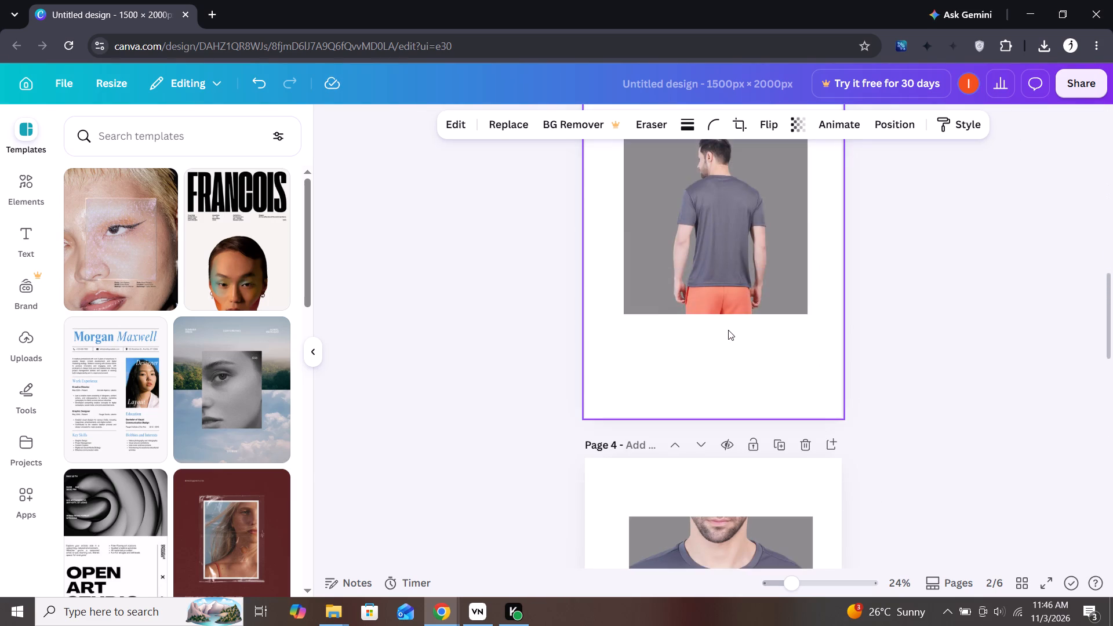
pyautogui.scroll(-15, 728, 330)
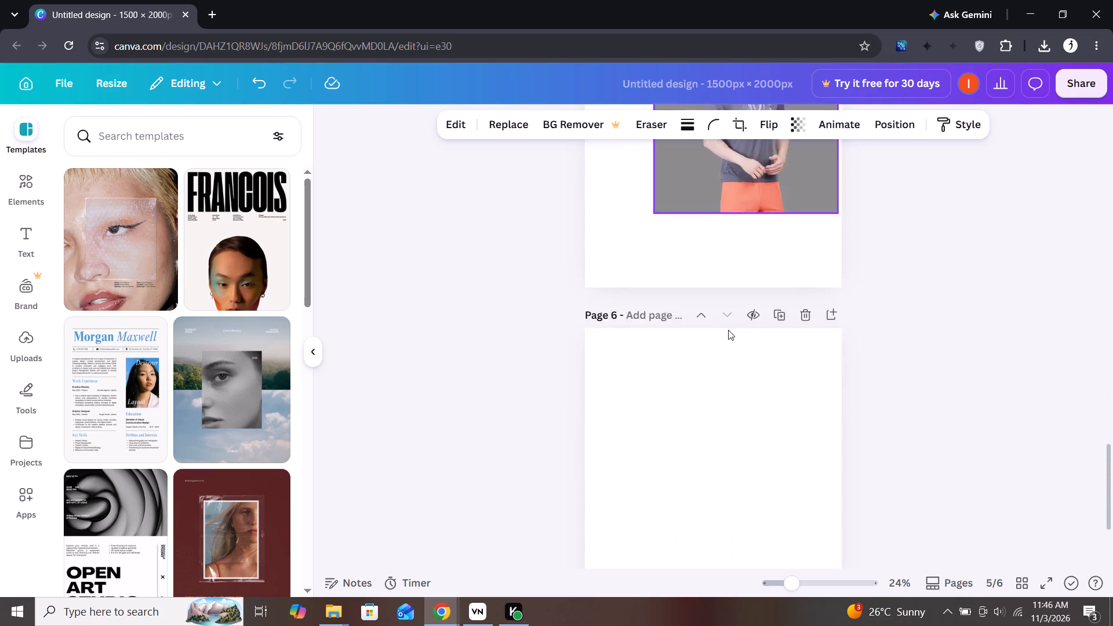
pyautogui.scroll(-8, 728, 330)
pyautogui.scroll(16, 728, 330)
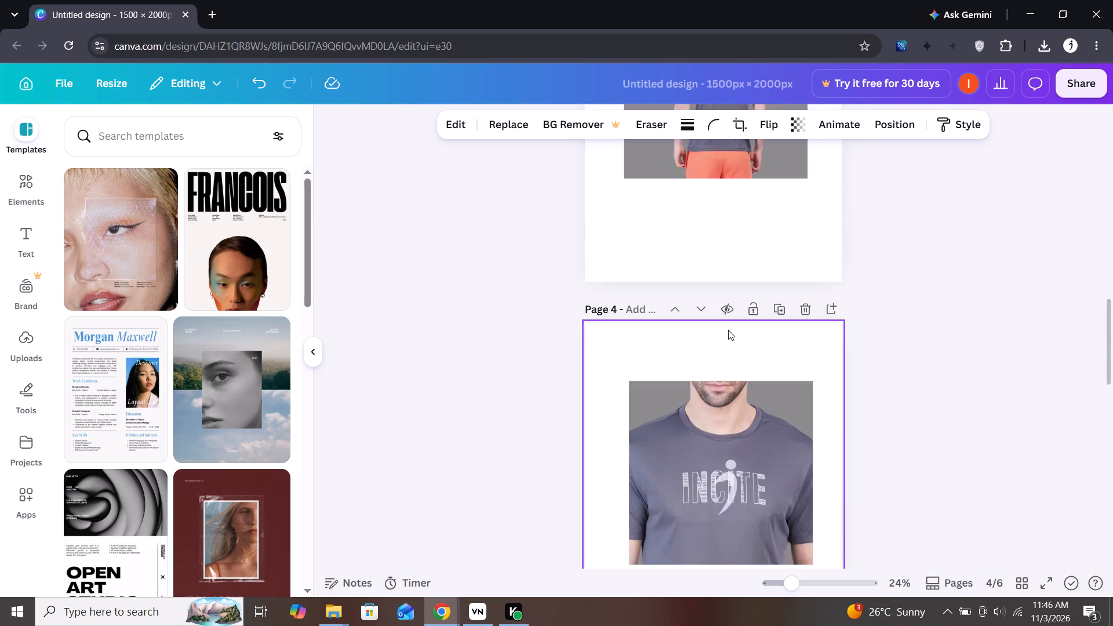
pyautogui.scroll(16, 728, 330)
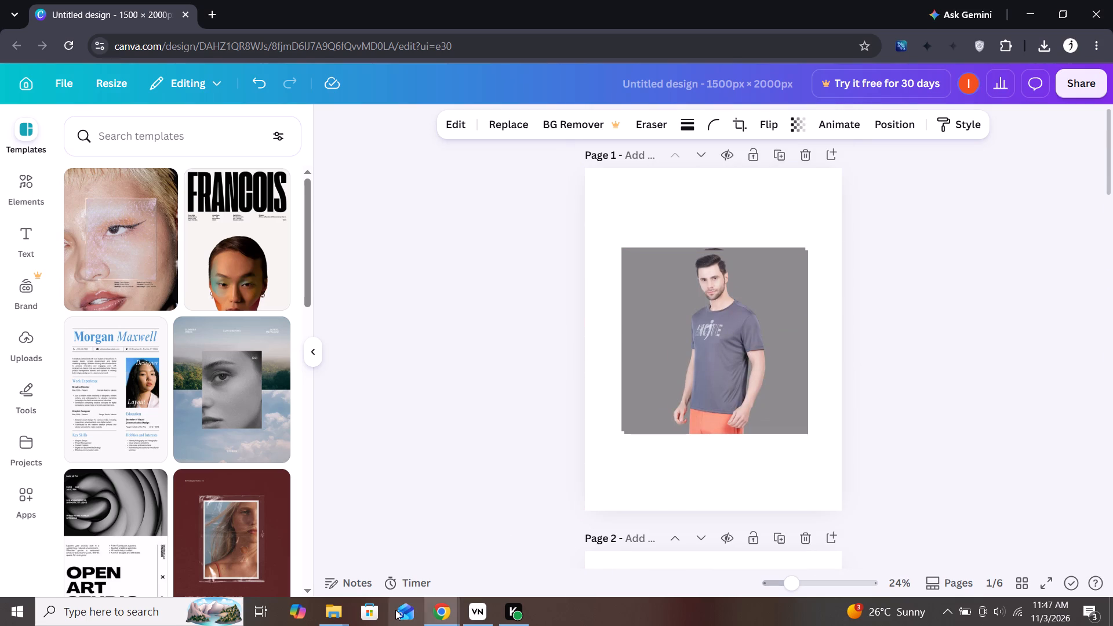
# Add the ICMTE2021 (2) photo from the ICMTE2021 folder to page 1 of the Canva design.
pyautogui.click(333, 618)
pyautogui.click(259, 545)
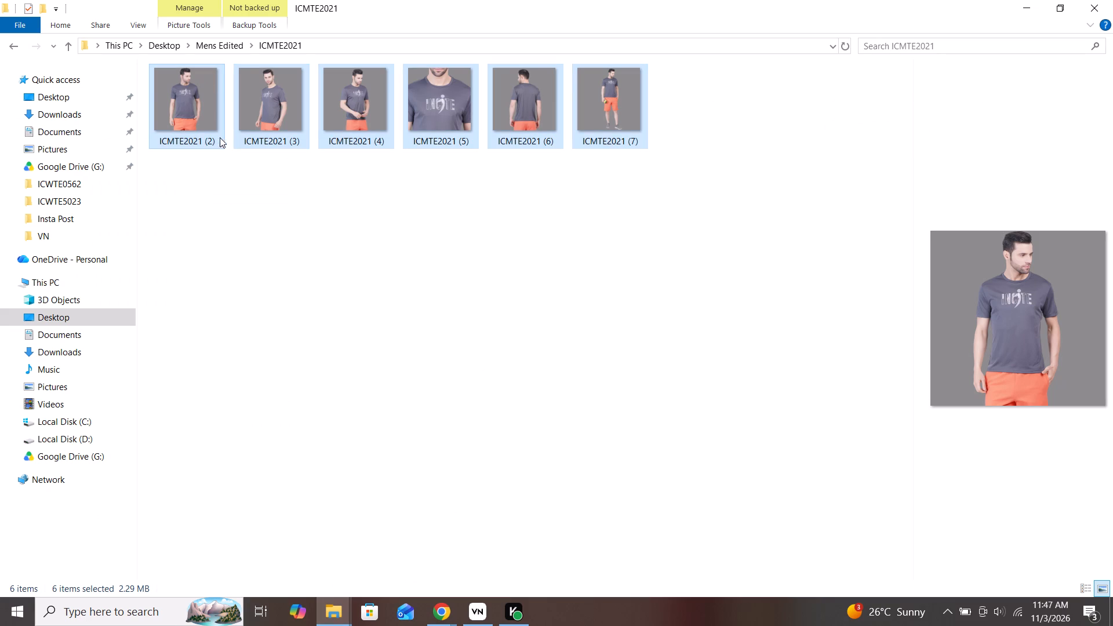
pyautogui.click(213, 214)
pyautogui.moveTo(199, 97); pyautogui.dragTo(368, 409)
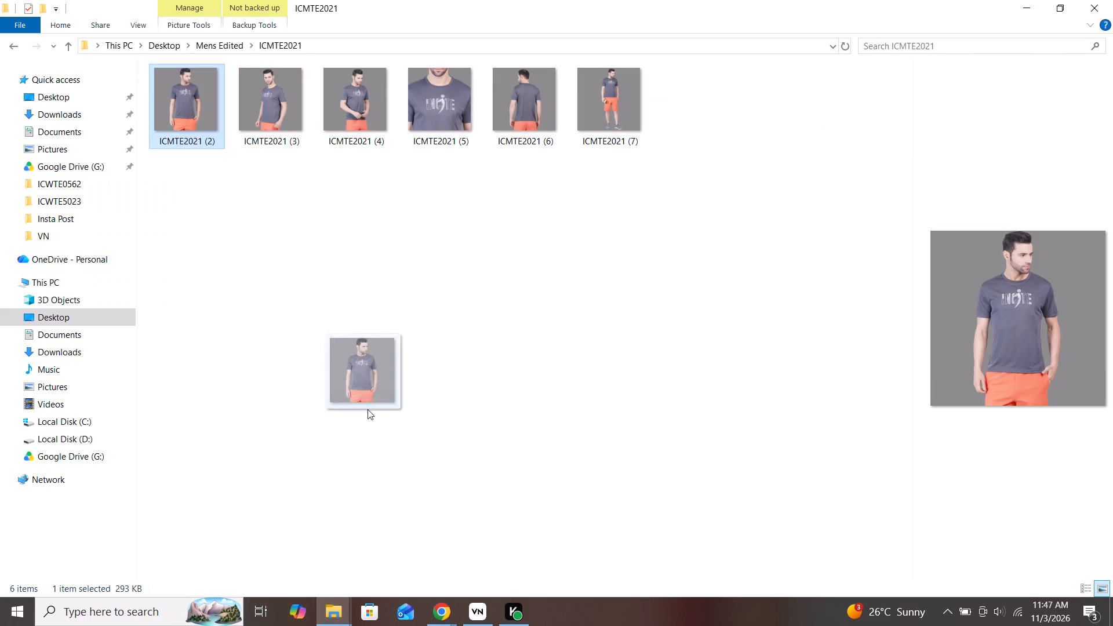
pyautogui.moveTo(368, 409); pyautogui.dragTo(381, 575)
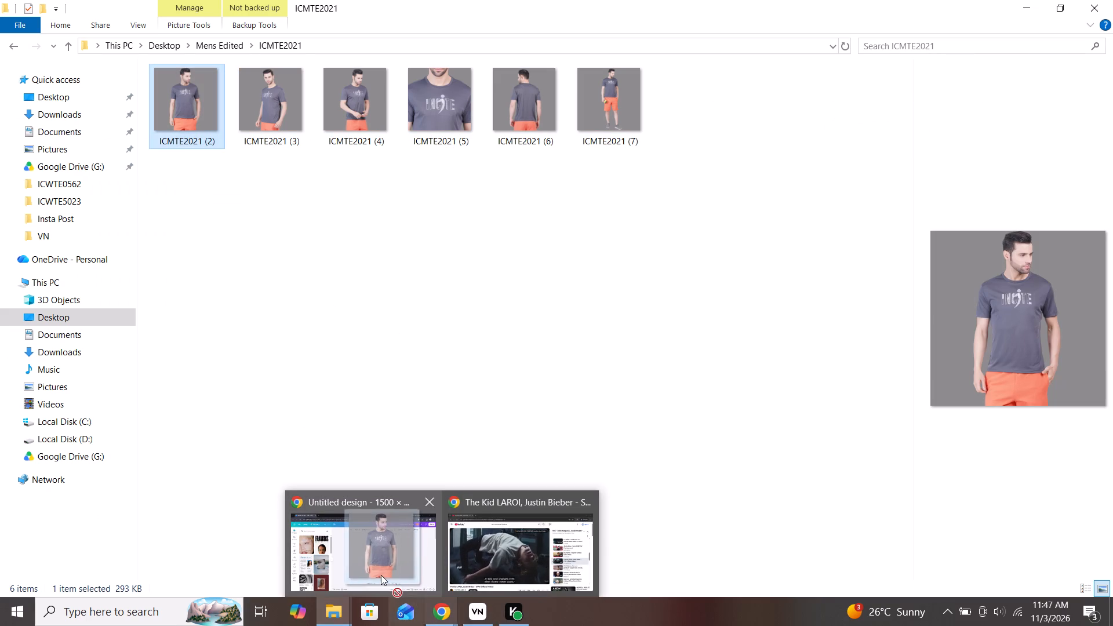
pyautogui.moveTo(381, 575); pyautogui.dragTo(628, 405)
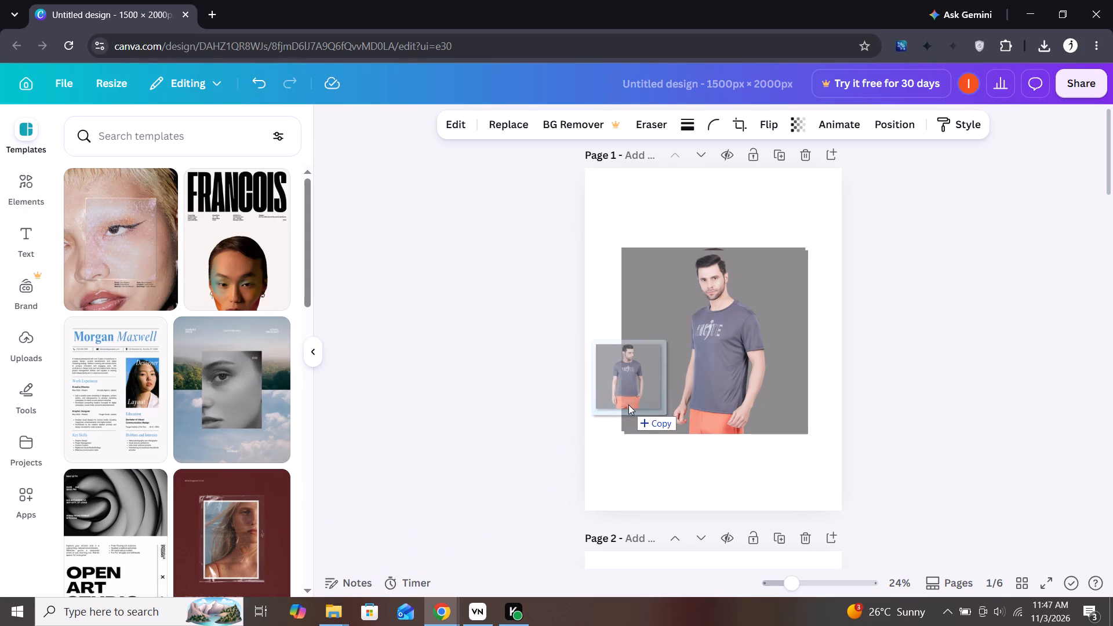
pyautogui.moveTo(628, 405); pyautogui.dragTo(702, 446)
pyautogui.scroll(5, 638, 393)
pyautogui.scroll(-5, 735, 340)
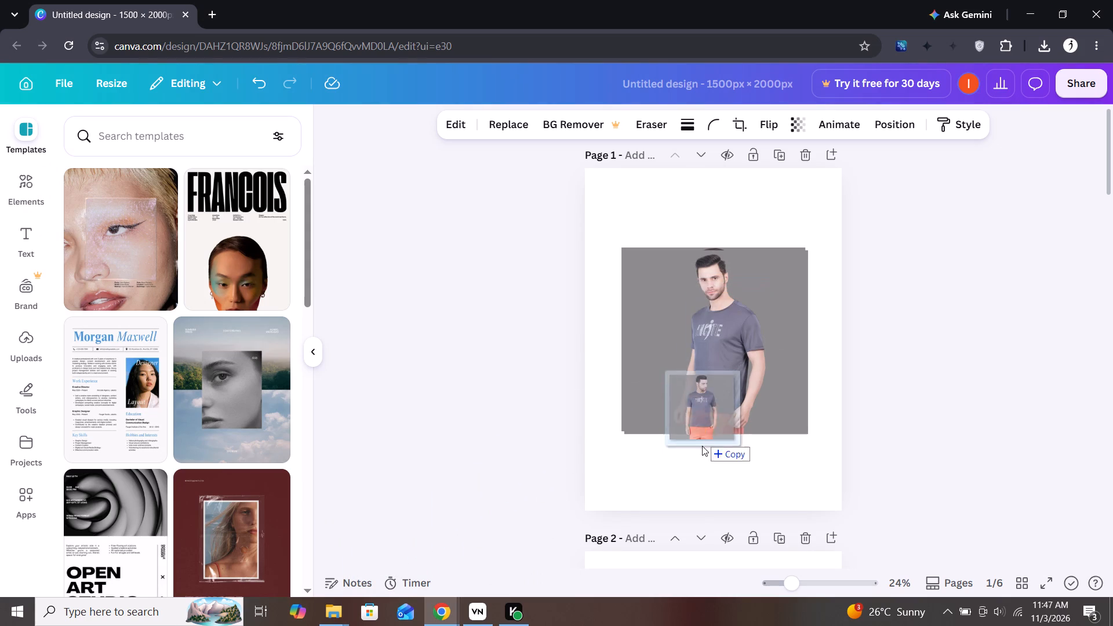
pyautogui.moveTo(702, 446); pyautogui.dragTo(701, 407)
# Move the close-up photo of the INCITE chest print from page 4 onto blank page 6.
pyautogui.scroll(-6, 704, 494)
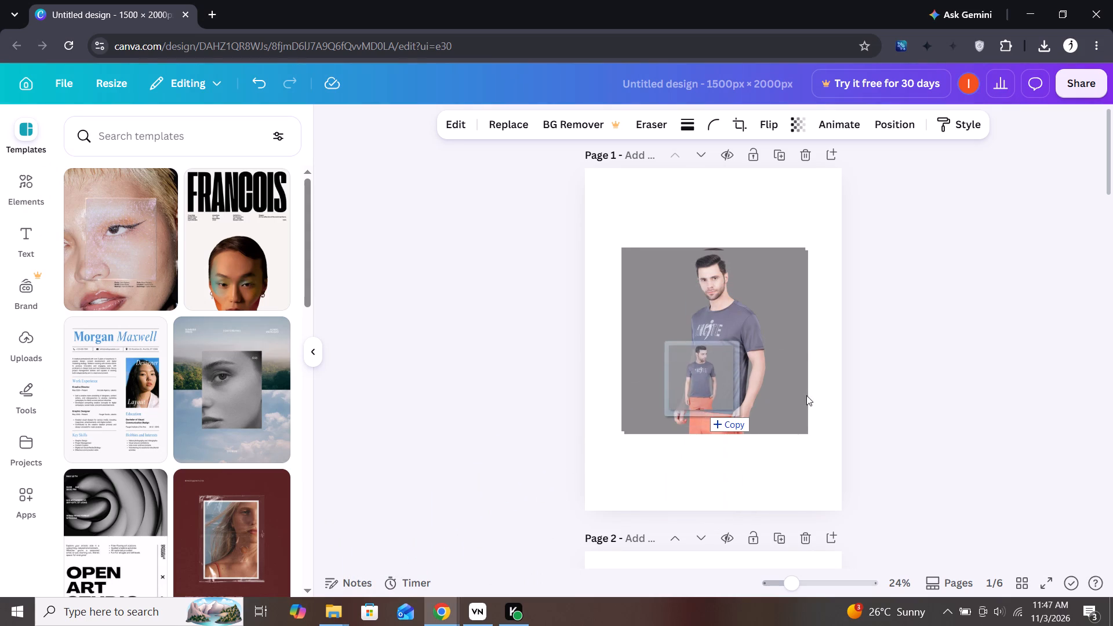
pyautogui.scroll(-17, 814, 392)
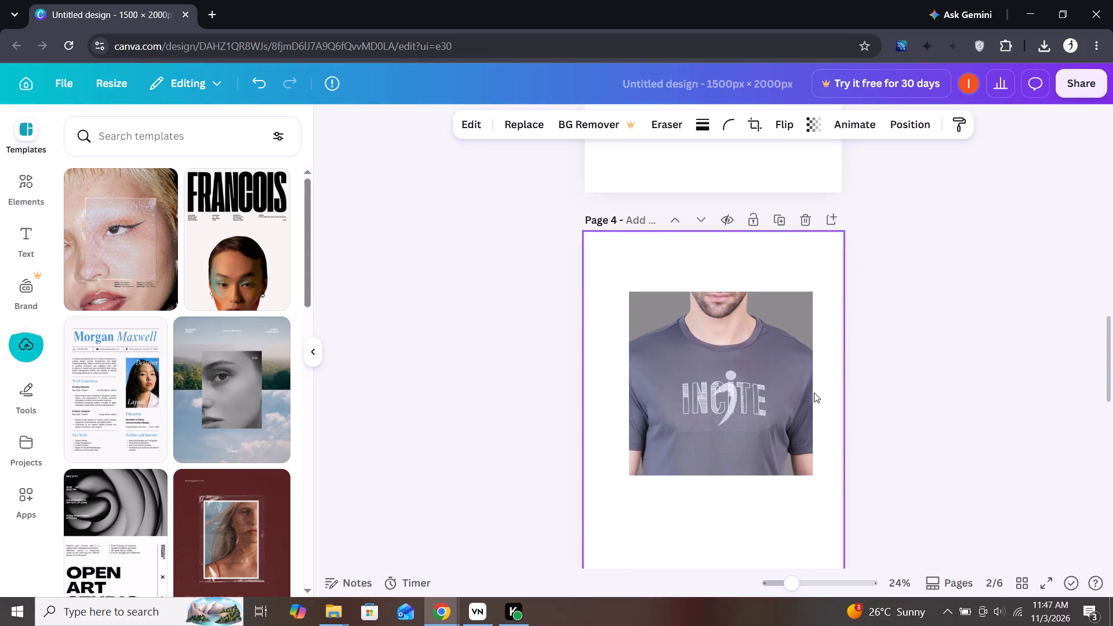
pyautogui.scroll(-12, 814, 392)
pyautogui.scroll(4, 814, 392)
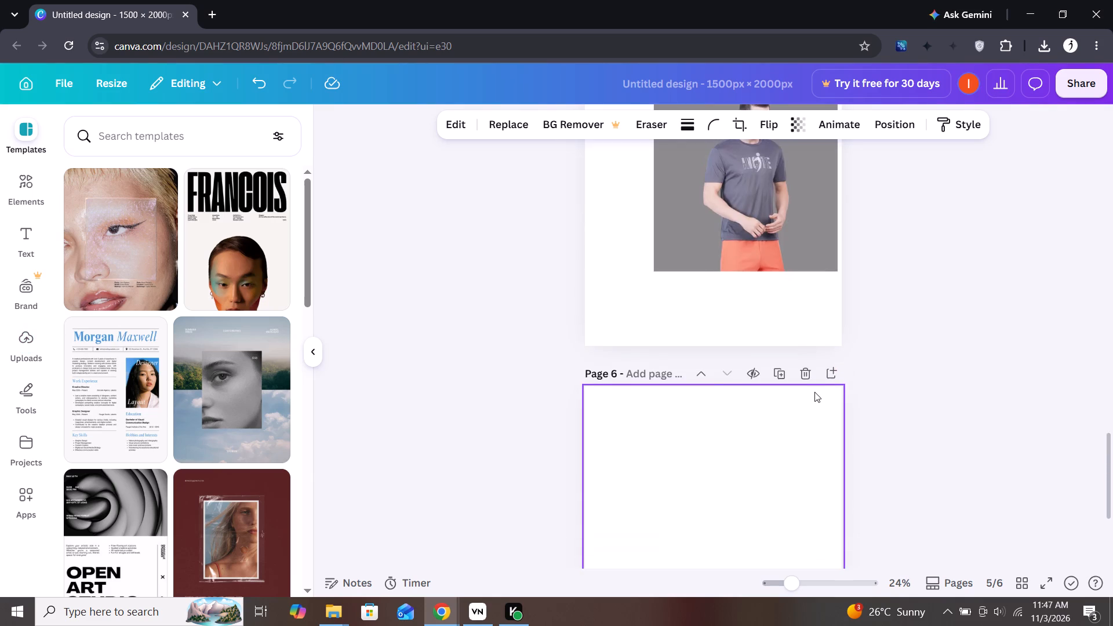
pyautogui.scroll(14, 814, 392)
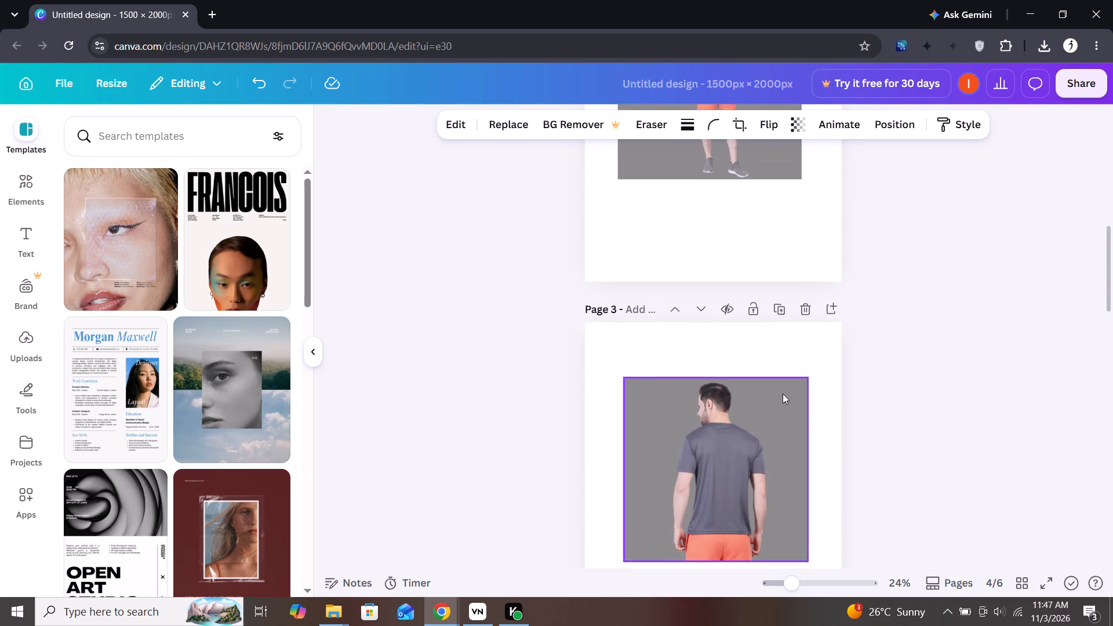
pyautogui.scroll(-7, 783, 394)
pyautogui.moveTo(755, 362); pyautogui.dragTo(784, 472)
pyautogui.scroll(-5, 784, 472)
pyautogui.moveTo(784, 472); pyautogui.dragTo(743, 458)
pyautogui.scroll(-5, 785, 472)
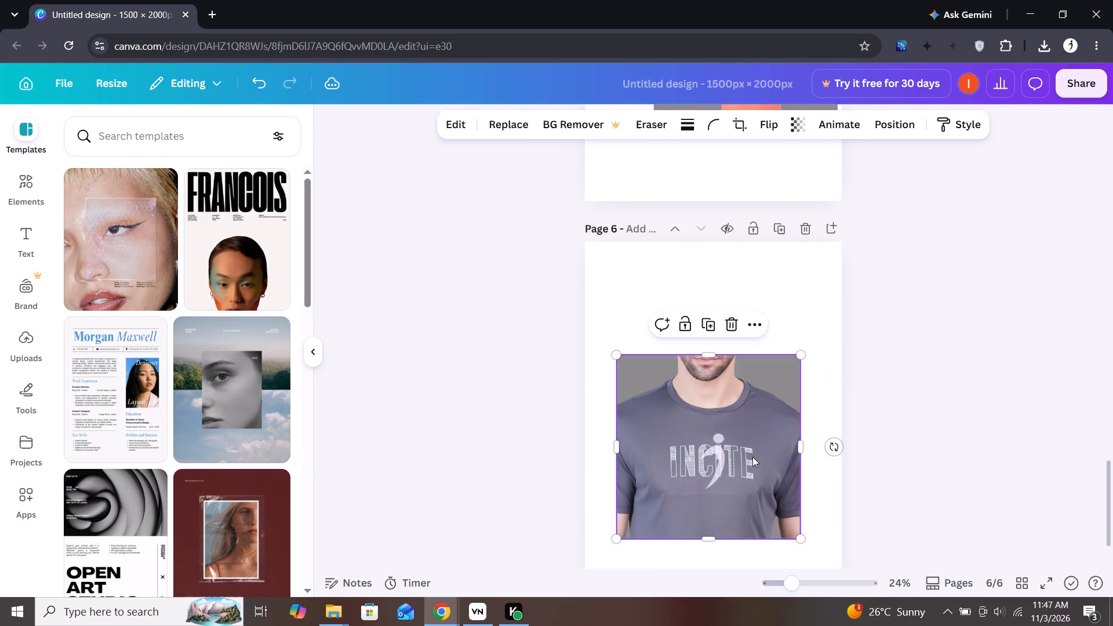
pyautogui.scroll(-2, 752, 456)
# Reposition the INCITE close-up on page 6 and stretch its four edges to the page borders so it fills the page.
pyautogui.moveTo(711, 289); pyautogui.dragTo(711, 268)
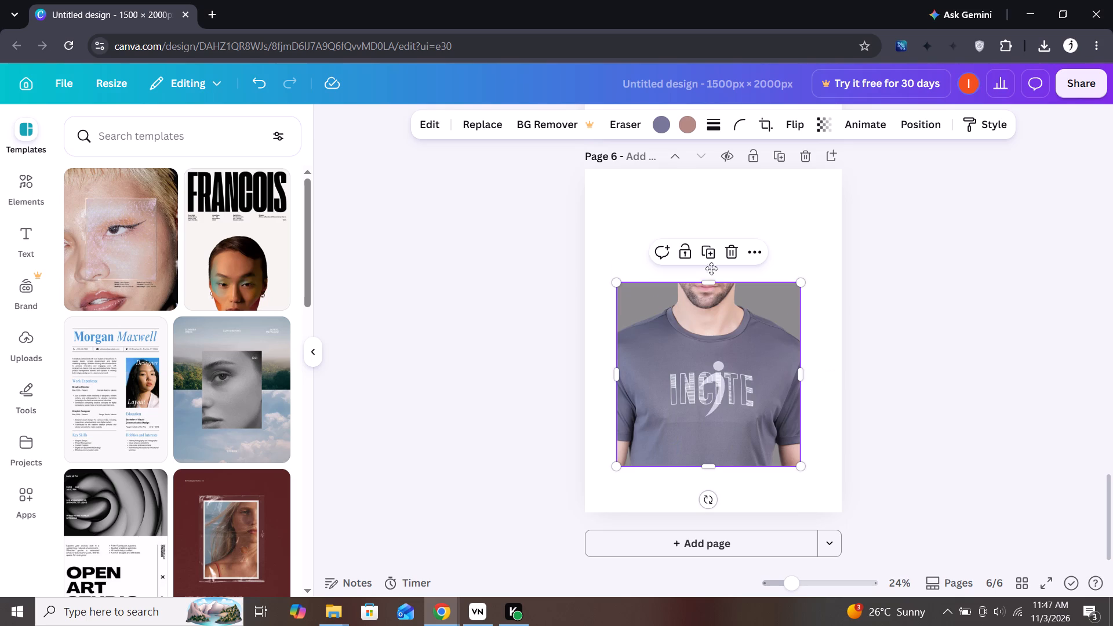
pyautogui.moveTo(711, 268); pyautogui.dragTo(716, 214)
pyautogui.moveTo(711, 202); pyautogui.dragTo(715, 188)
pyautogui.click(716, 208)
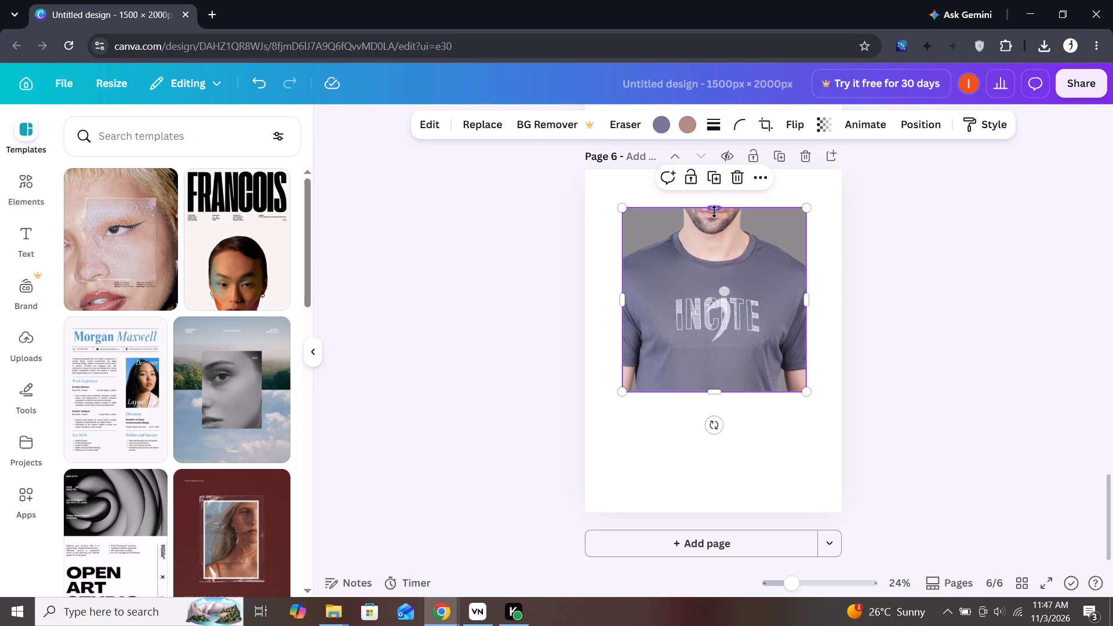
pyautogui.moveTo(714, 212); pyautogui.dragTo(714, 176)
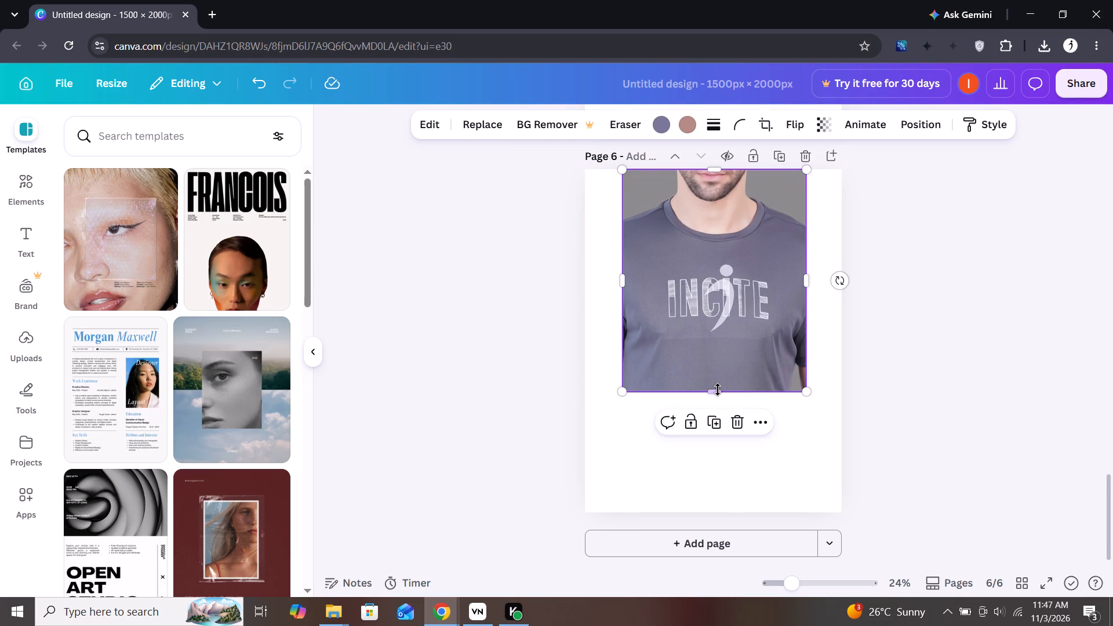
pyautogui.moveTo(718, 390); pyautogui.dragTo(727, 493)
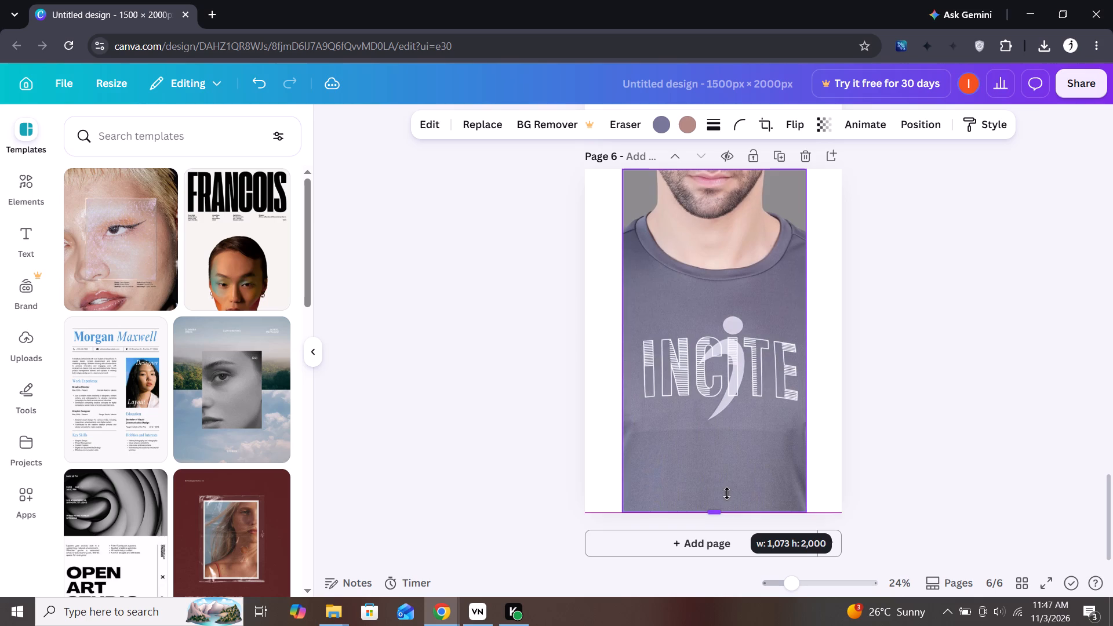
pyautogui.moveTo(727, 493); pyautogui.dragTo(727, 504)
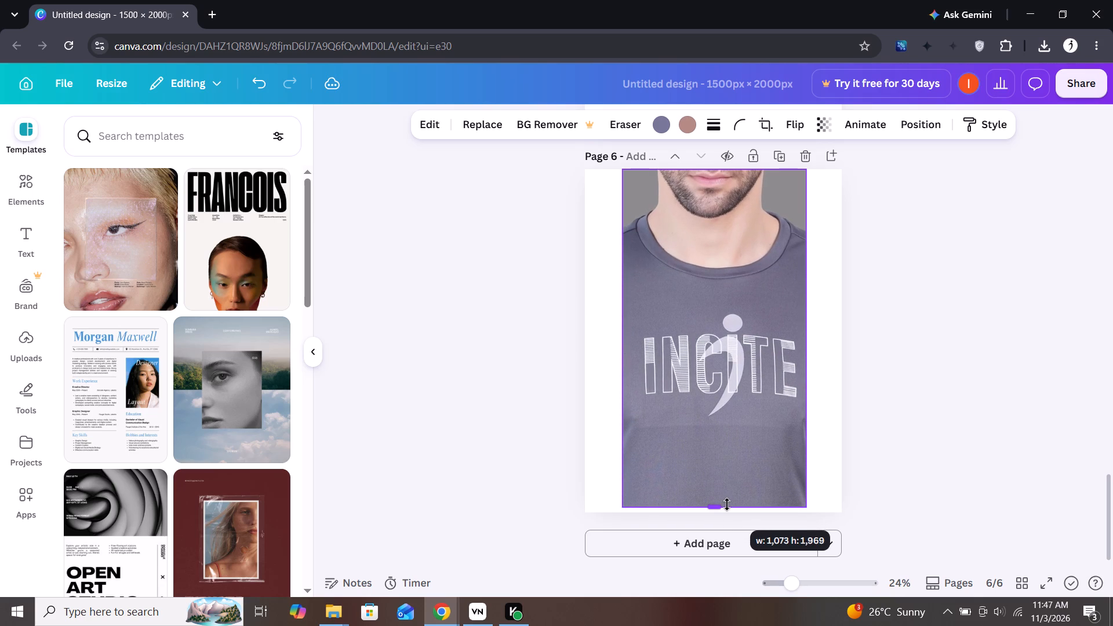
pyautogui.moveTo(727, 504); pyautogui.dragTo(728, 508)
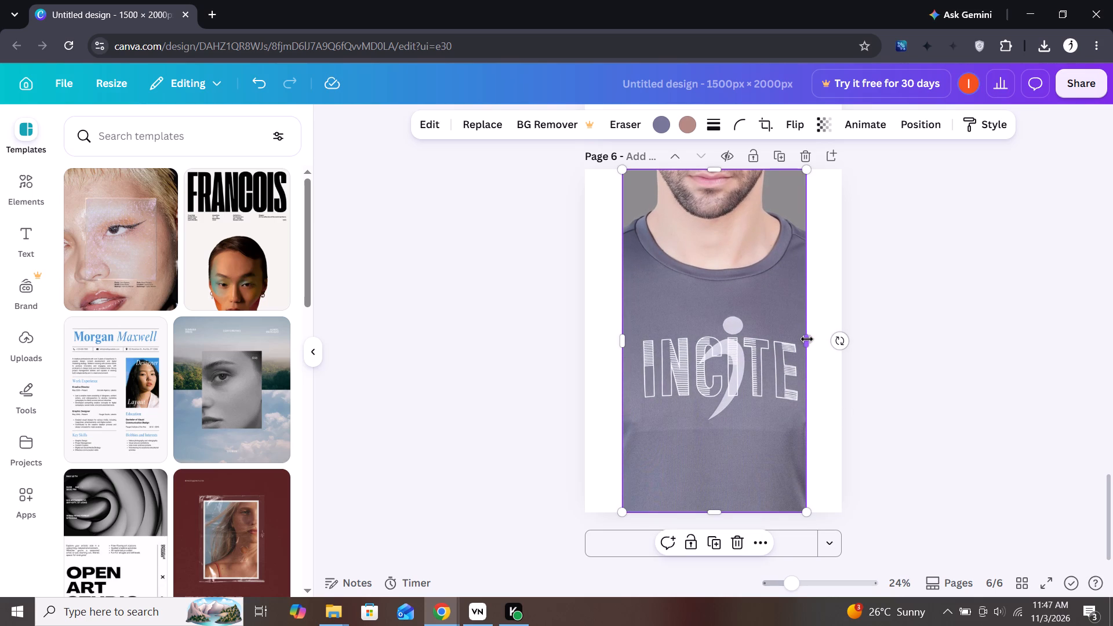
pyautogui.moveTo(807, 339); pyautogui.dragTo(843, 340)
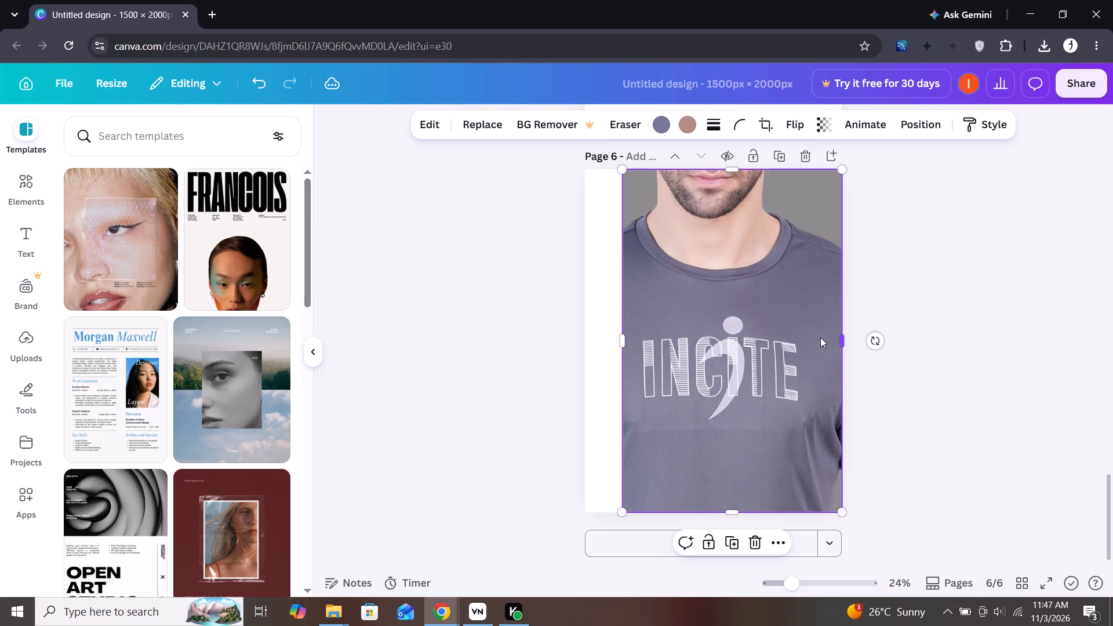
pyautogui.moveTo(624, 341); pyautogui.dragTo(592, 342)
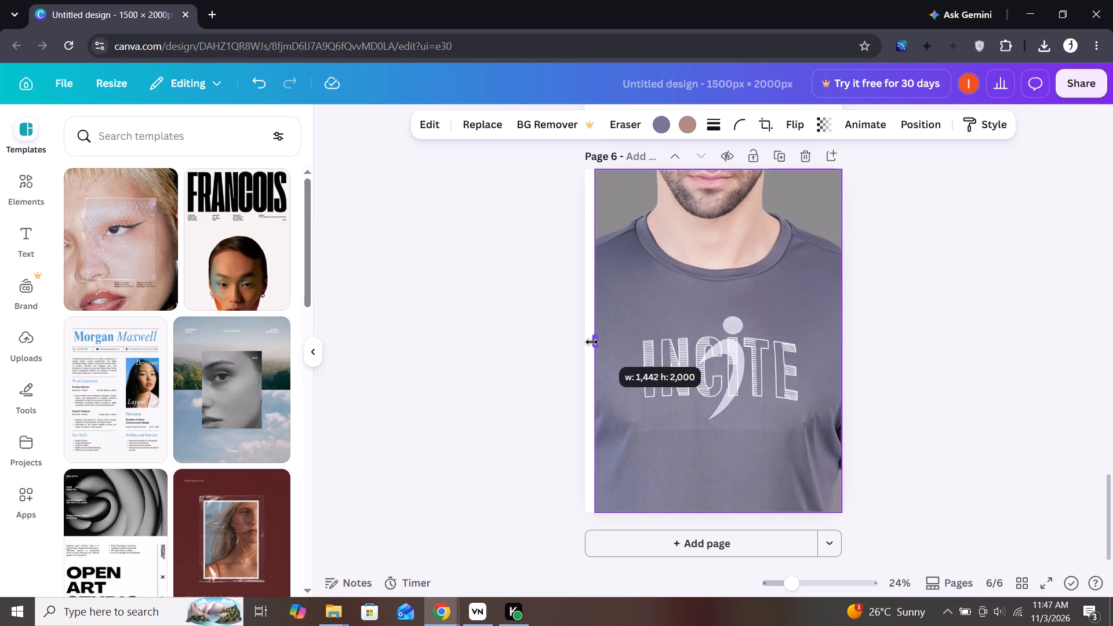
pyautogui.moveTo(592, 342); pyautogui.dragTo(587, 342)
pyautogui.click(941, 361)
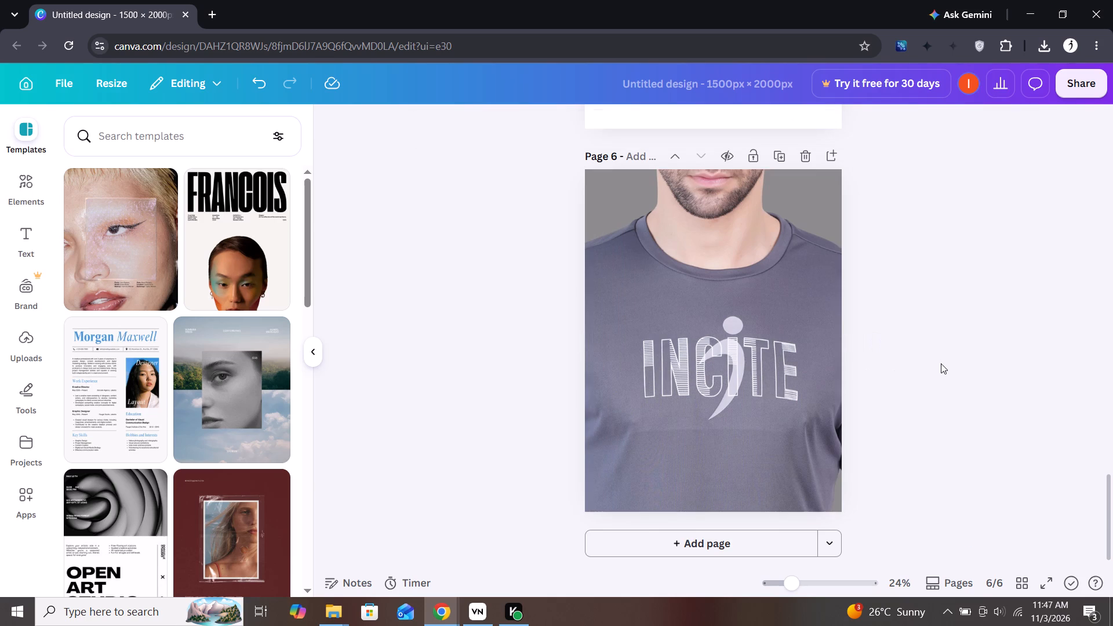
# Center the hands-together photo on page 5 and stretch its four edges to the page borders so it fills the page.
pyautogui.scroll(4, 904, 374)
pyautogui.click(754, 283)
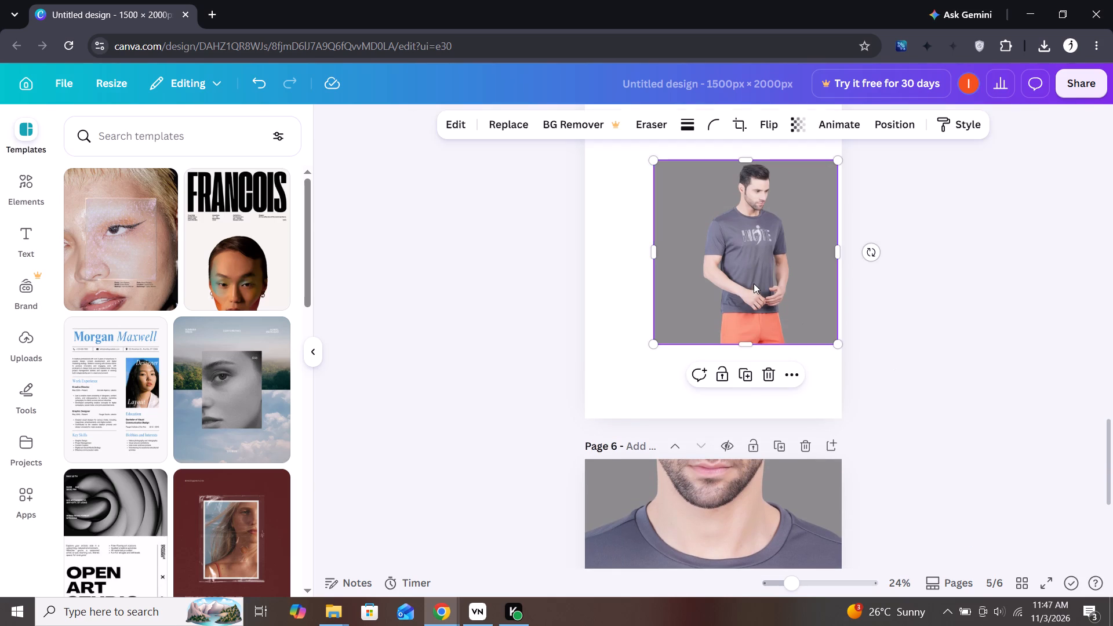
pyautogui.moveTo(754, 283); pyautogui.dragTo(716, 279)
pyautogui.scroll(3, 891, 314)
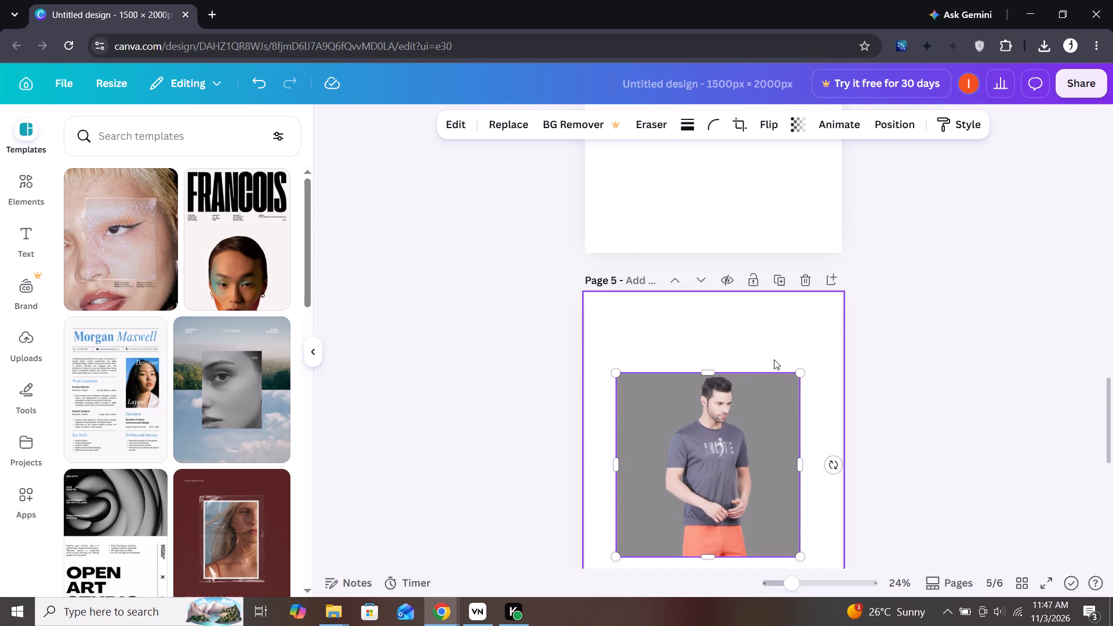
pyautogui.click(705, 379)
pyautogui.moveTo(706, 374); pyautogui.dragTo(726, 313)
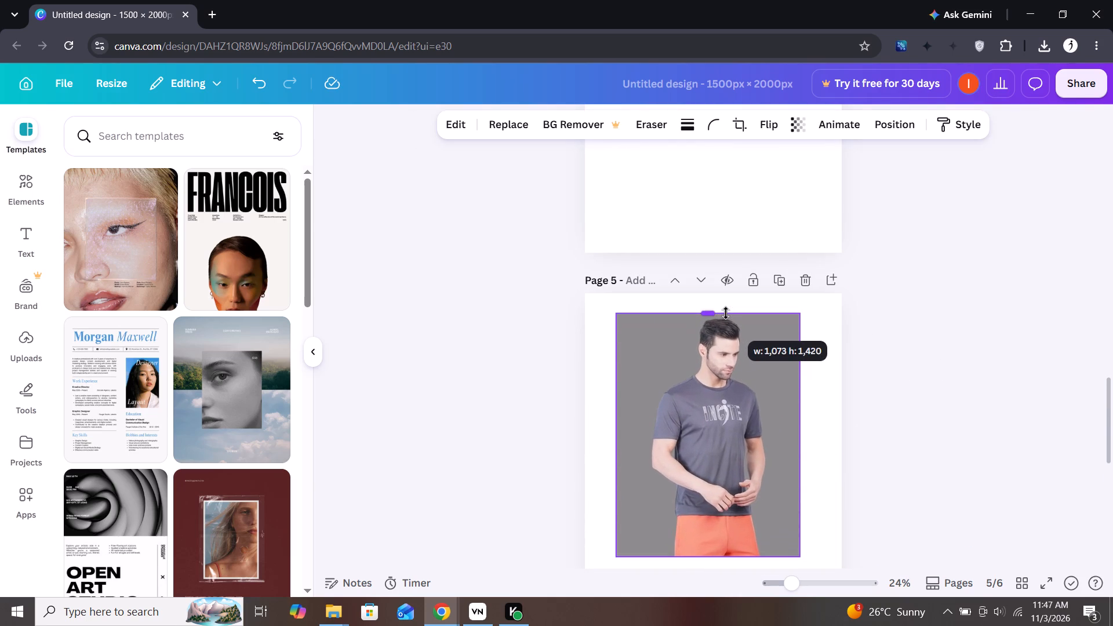
pyautogui.moveTo(726, 313); pyautogui.dragTo(733, 297)
pyautogui.scroll(-3, 748, 323)
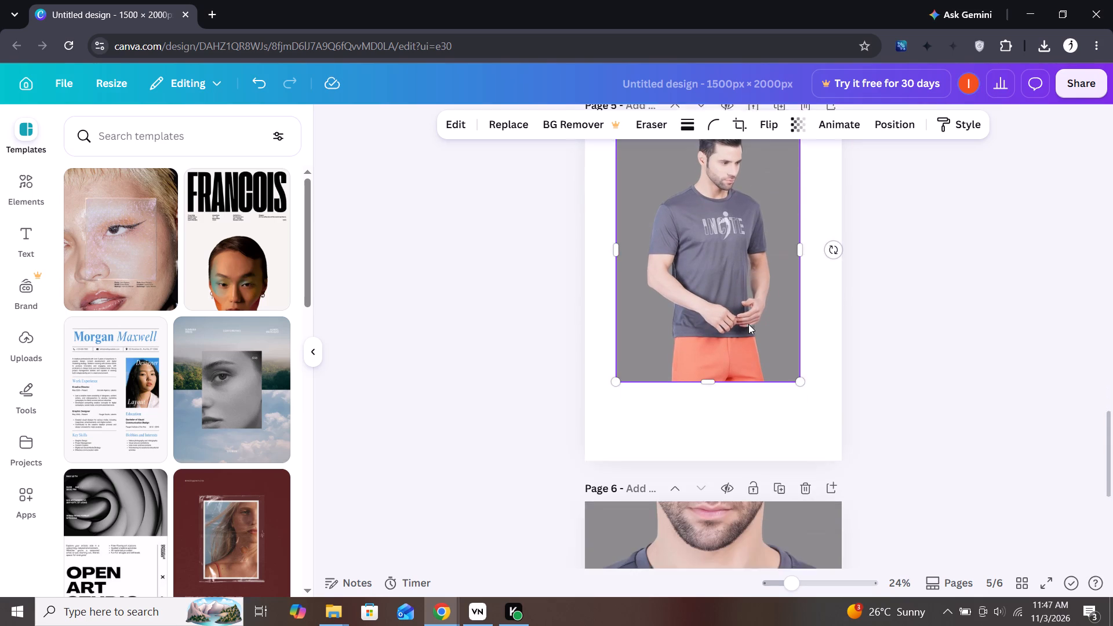
pyautogui.scroll(-1, 748, 324)
pyautogui.moveTo(706, 268); pyautogui.dragTo(721, 339)
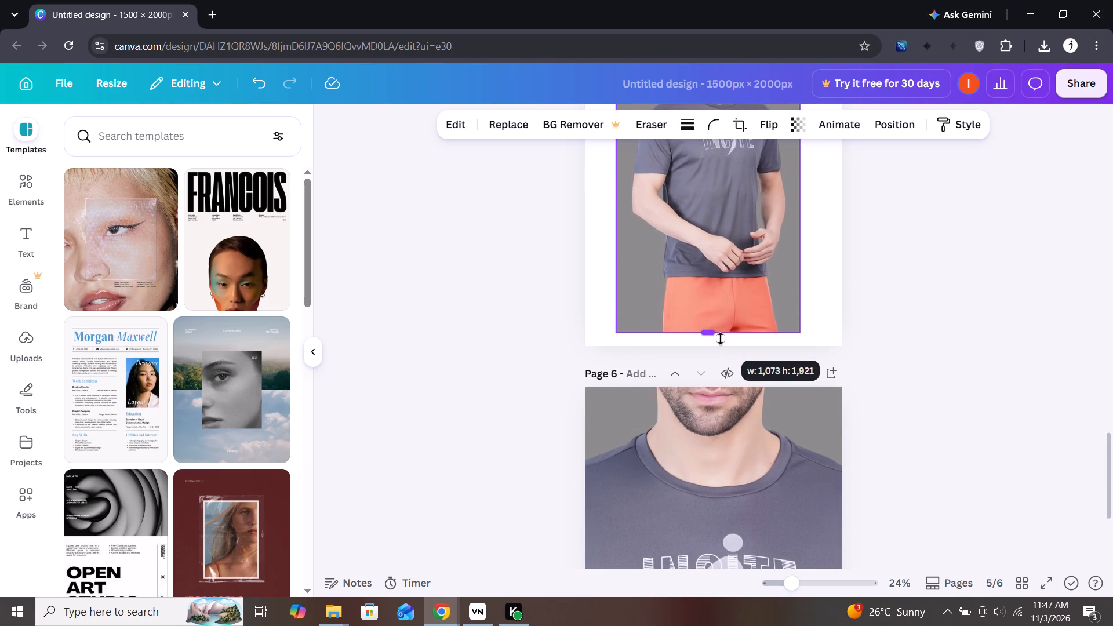
pyautogui.moveTo(721, 339); pyautogui.dragTo(728, 349)
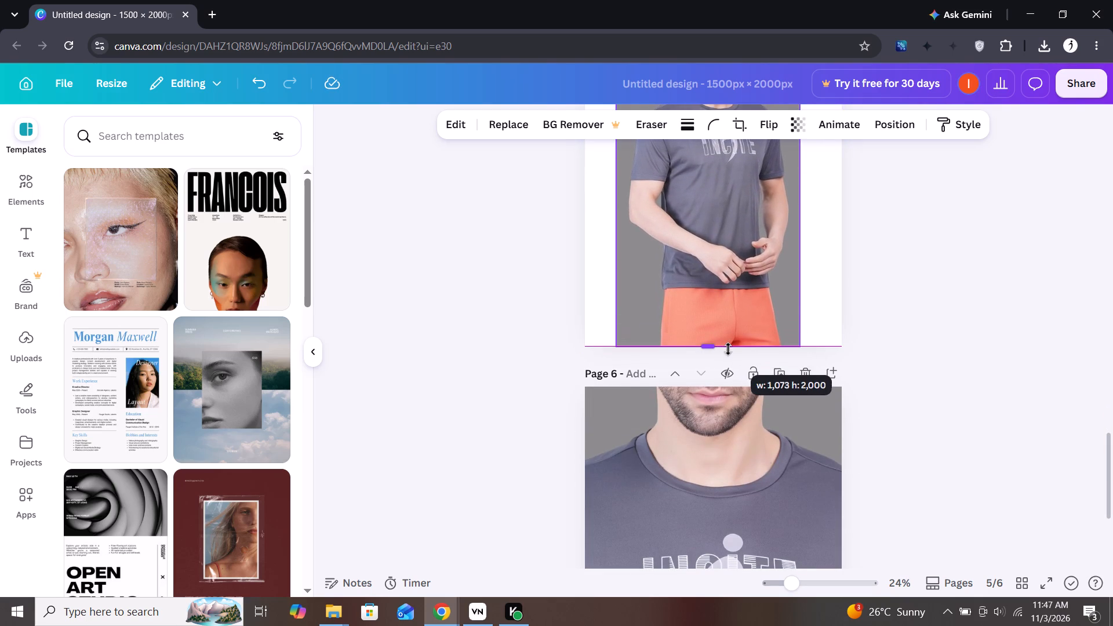
pyautogui.moveTo(728, 349); pyautogui.dragTo(740, 347)
pyautogui.scroll(2, 853, 378)
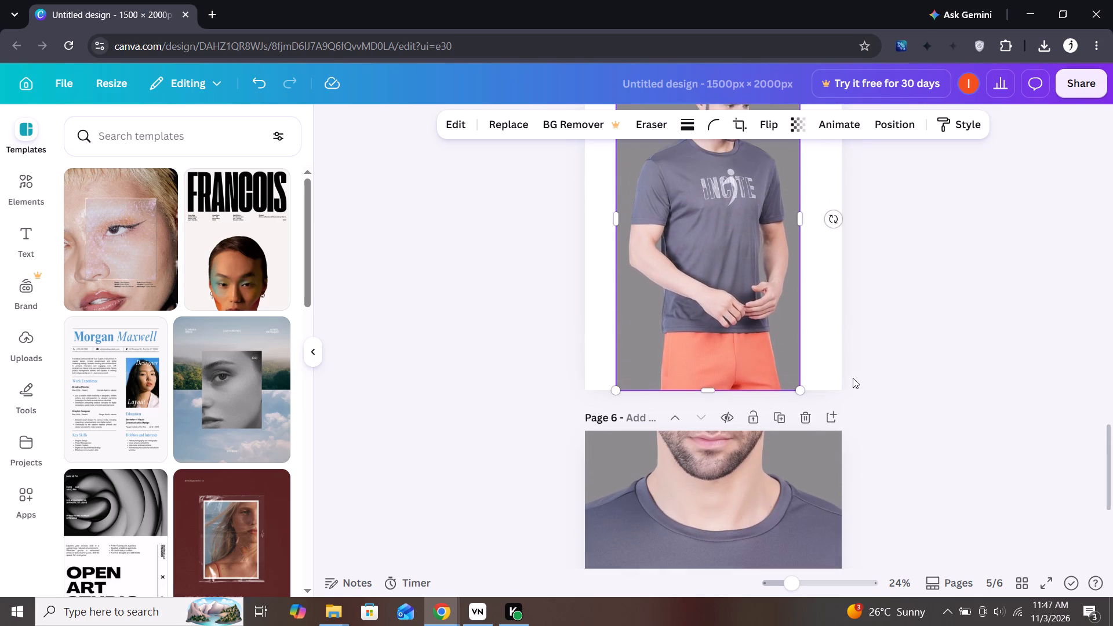
pyautogui.moveTo(799, 322); pyautogui.dragTo(843, 322)
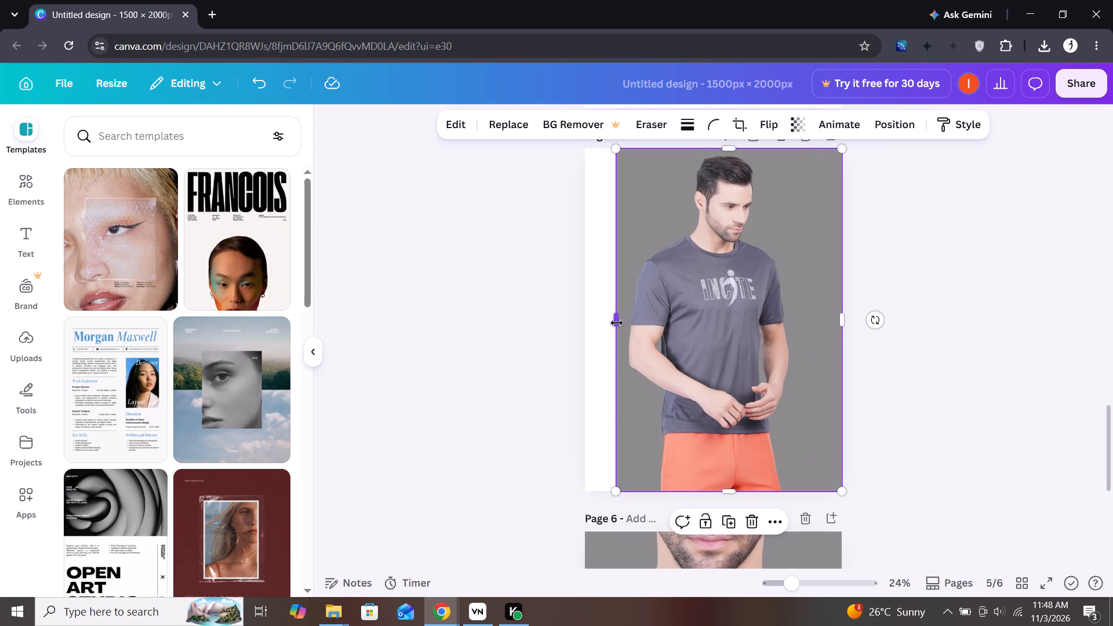
pyautogui.moveTo(617, 323); pyautogui.dragTo(587, 325)
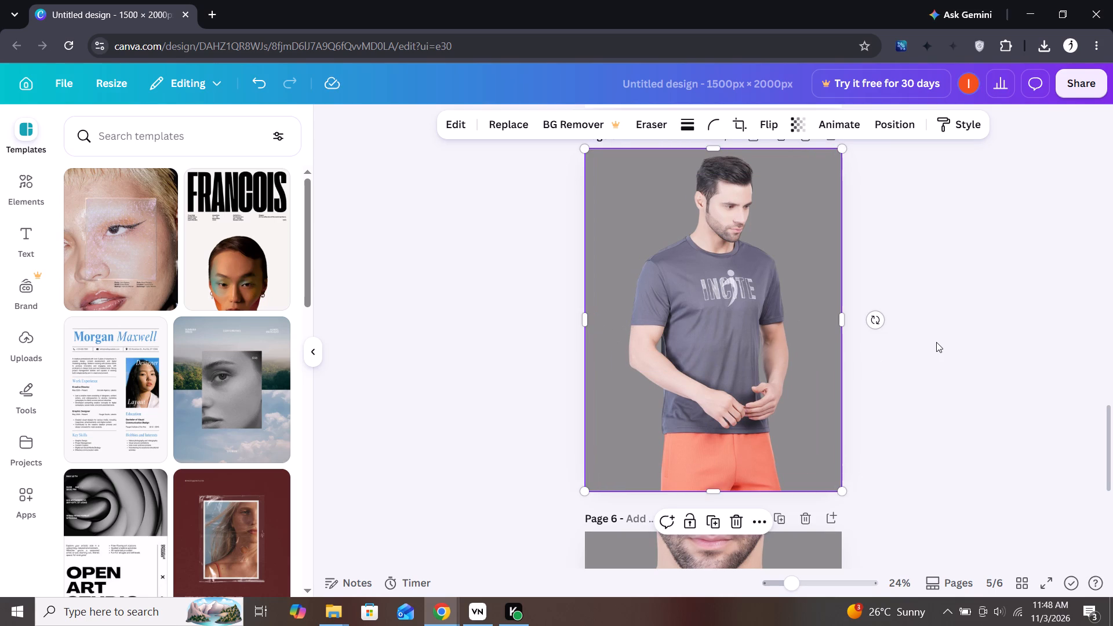
pyautogui.click(936, 342)
# Shift the newly added front-view photo lower on page 1 to expose the photos stacked beneath it.
pyautogui.scroll(5, 936, 342)
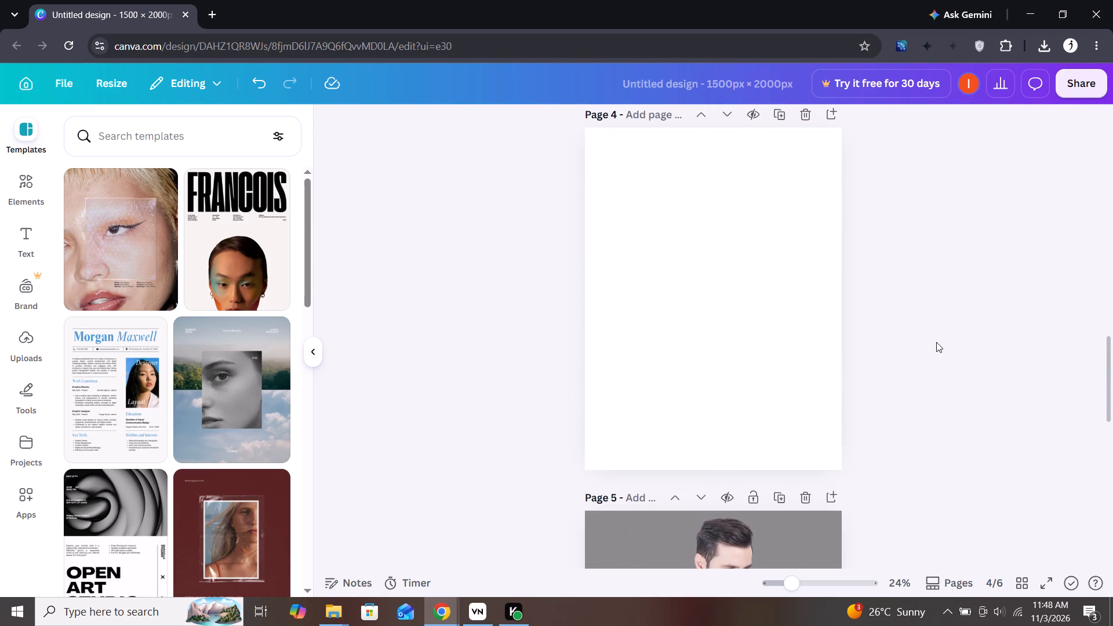
pyautogui.scroll(-14, 936, 342)
pyautogui.scroll(10, 936, 342)
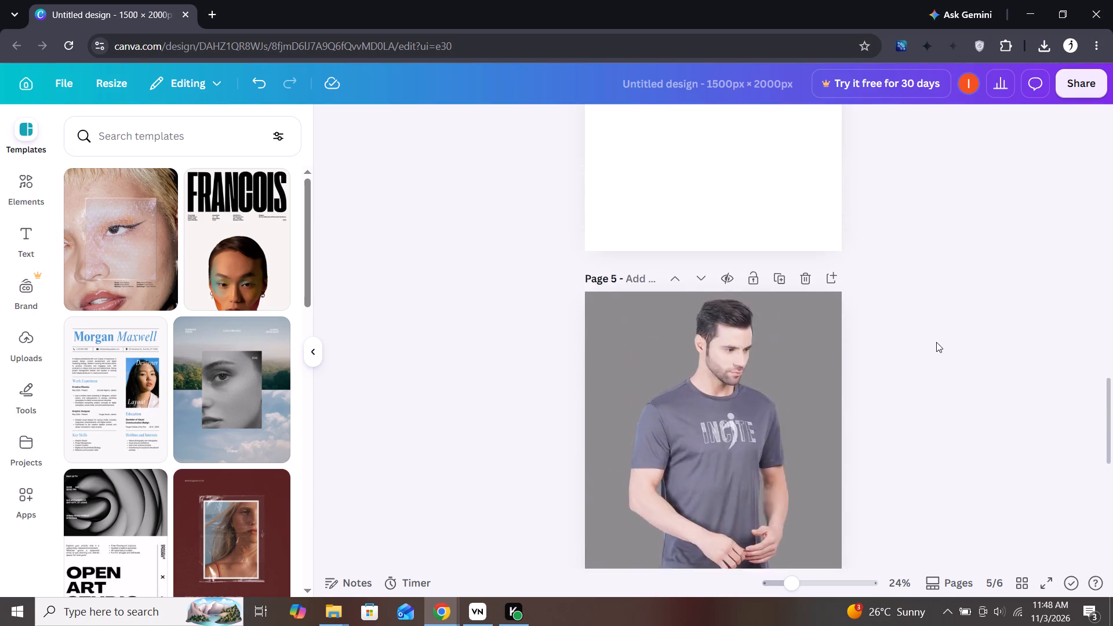
pyautogui.scroll(18, 936, 342)
pyautogui.scroll(4, 936, 342)
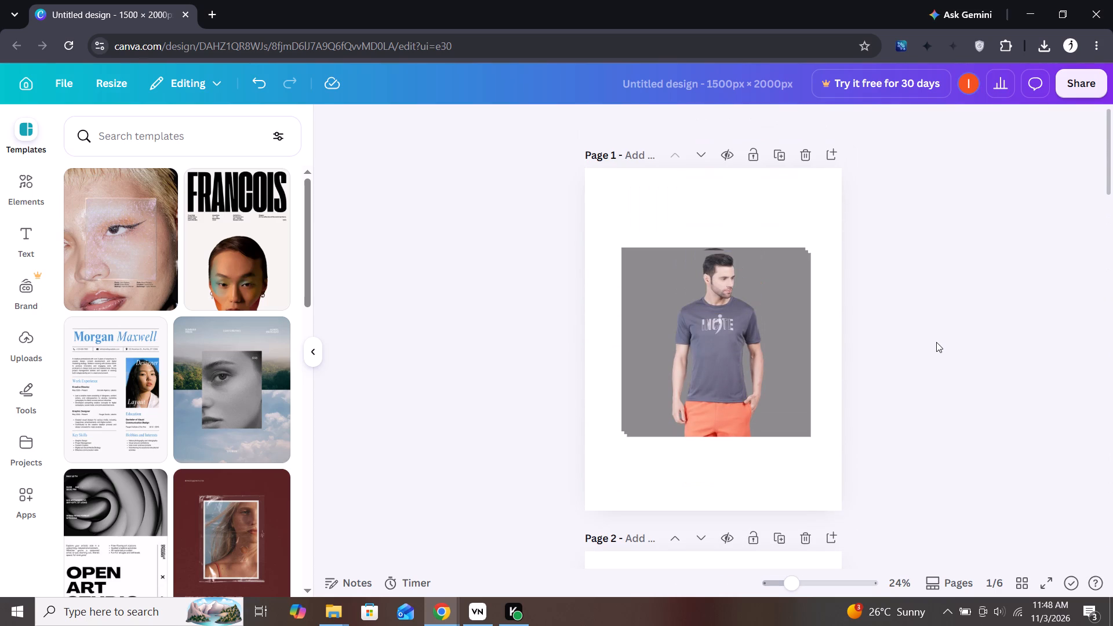
pyautogui.moveTo(754, 334); pyautogui.dragTo(756, 373)
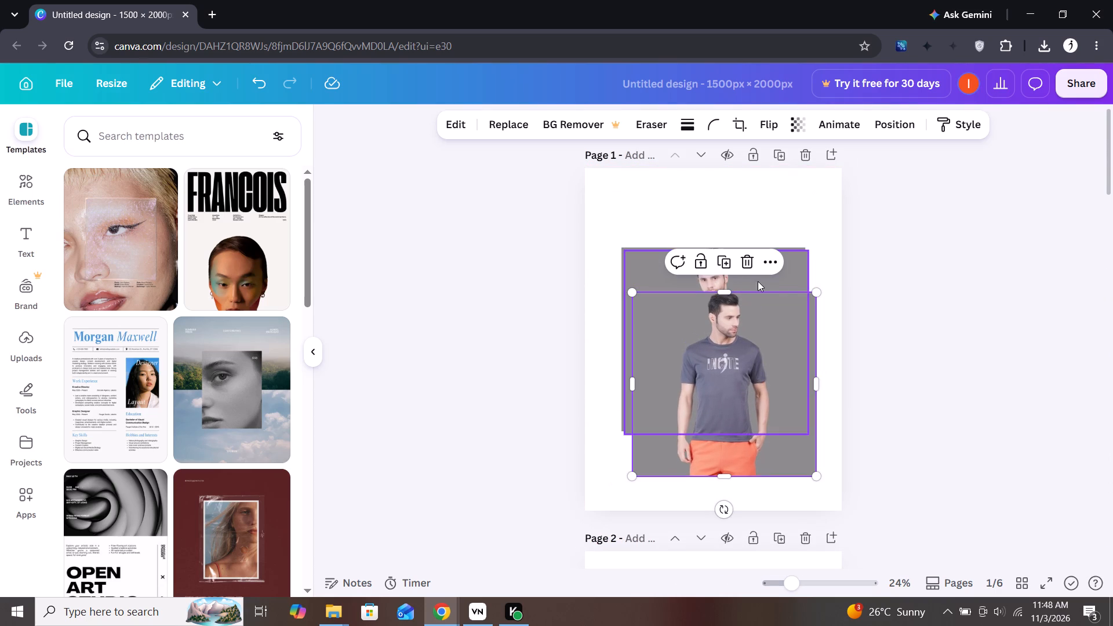
# Move the angled photo of the model facing the camera from page 1 onto blank page 4.
pyautogui.moveTo(788, 275); pyautogui.dragTo(834, 441)
pyautogui.scroll(-2, 825, 445)
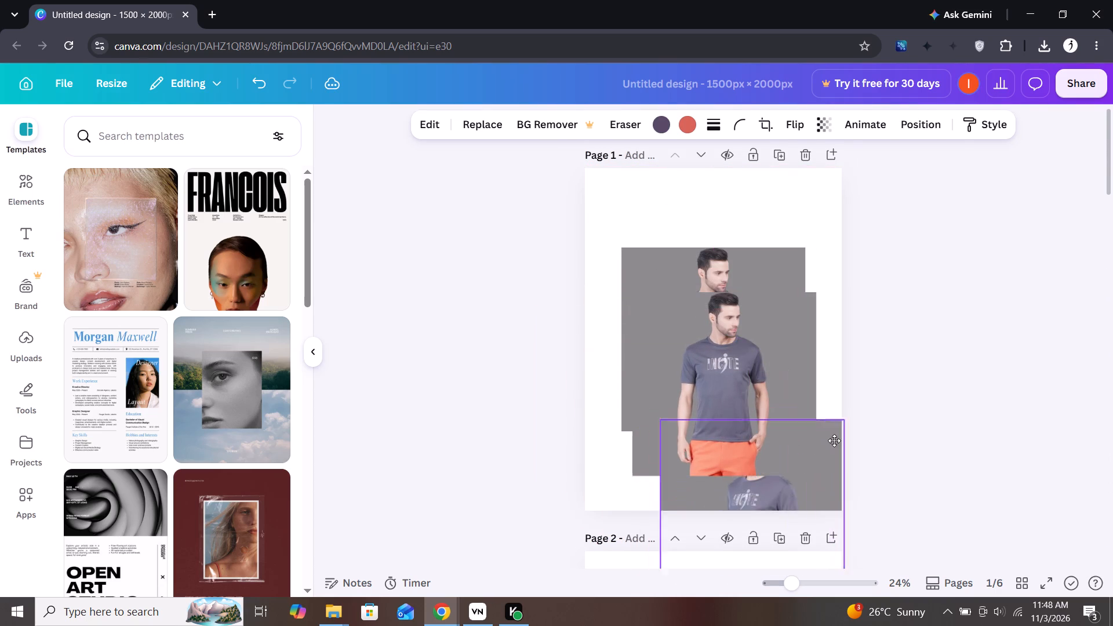
pyautogui.scroll(-4, 834, 441)
pyautogui.moveTo(834, 441); pyautogui.dragTo(824, 451)
pyautogui.scroll(-9, 838, 441)
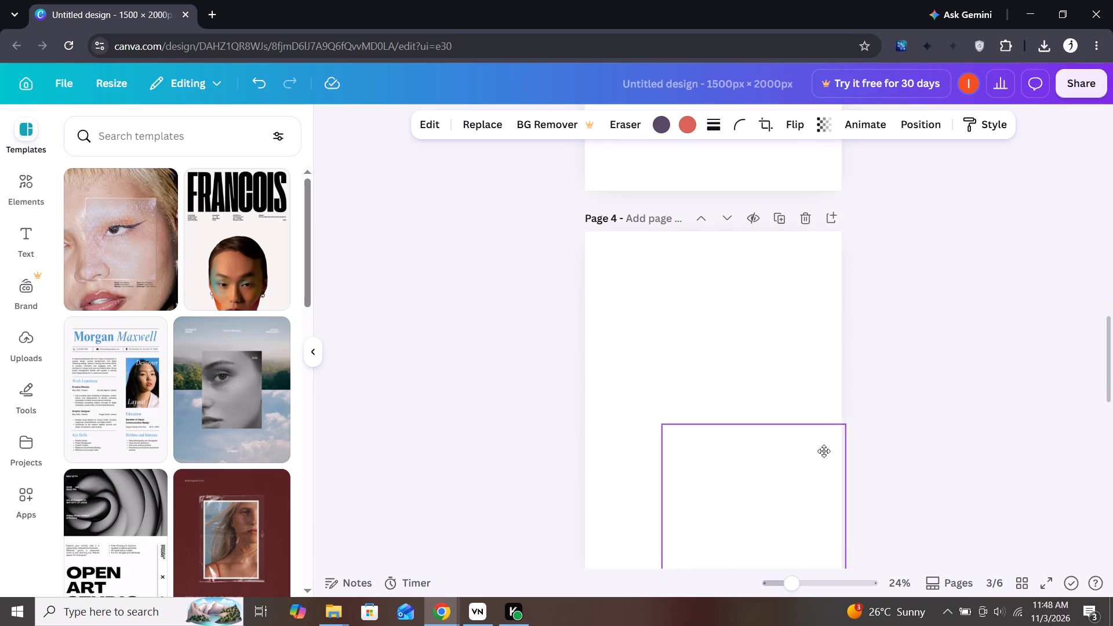
pyautogui.moveTo(824, 451); pyautogui.dragTo(784, 403)
pyautogui.scroll(-6, 831, 391)
pyautogui.scroll(5, 831, 391)
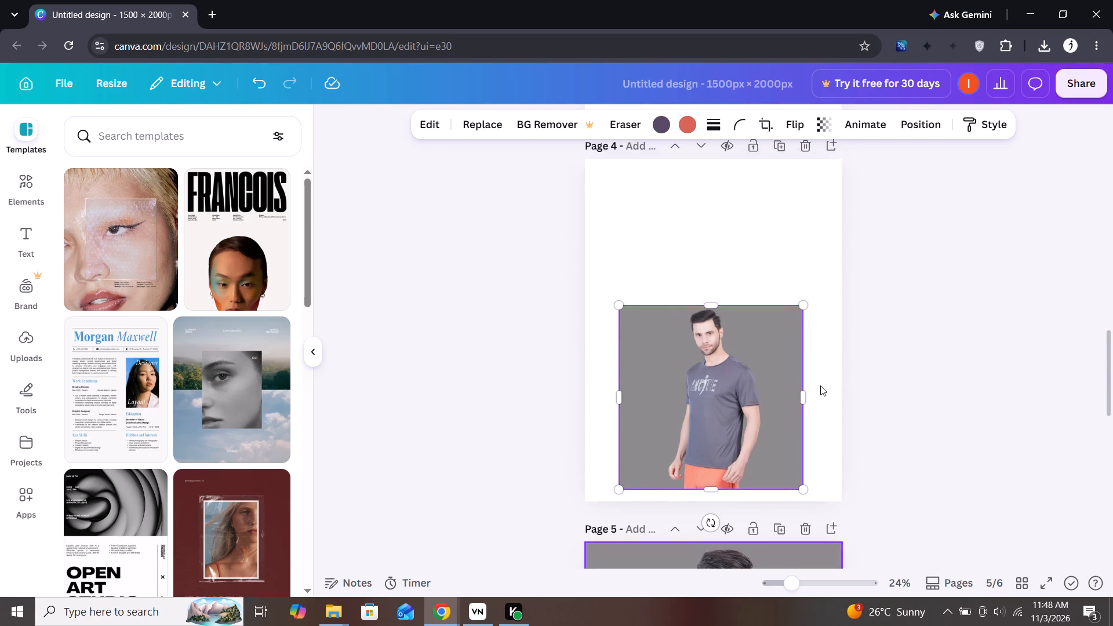
# Stretch the four edges of the angled camera-facing photo on page 4 to the page borders so it fills the page.
pyautogui.moveTo(711, 303); pyautogui.dragTo(723, 168)
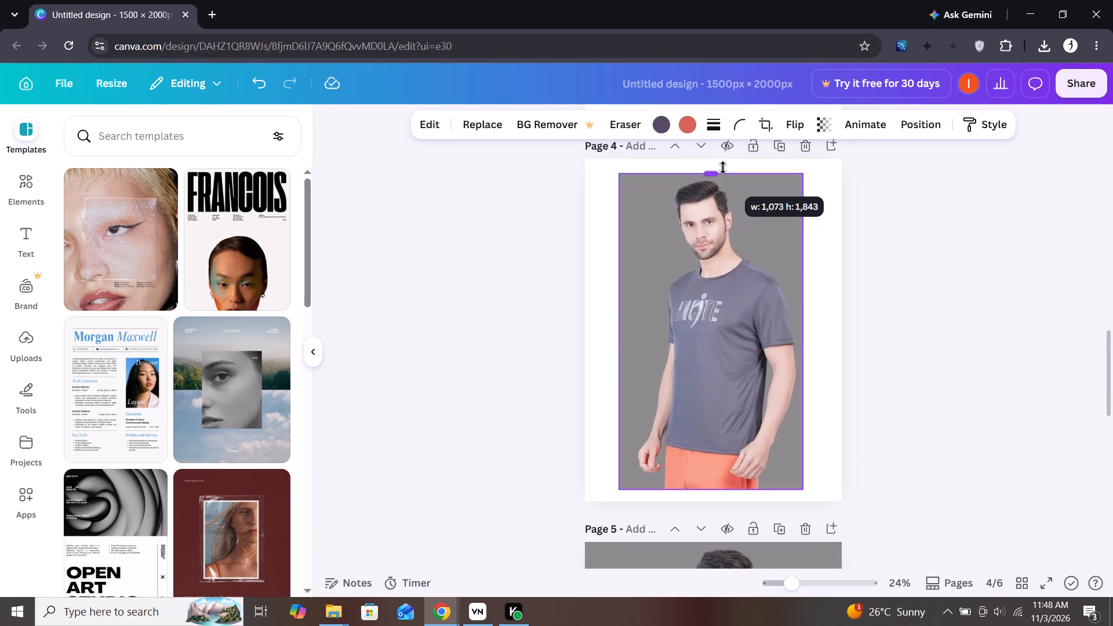
pyautogui.moveTo(723, 168); pyautogui.dragTo(729, 156)
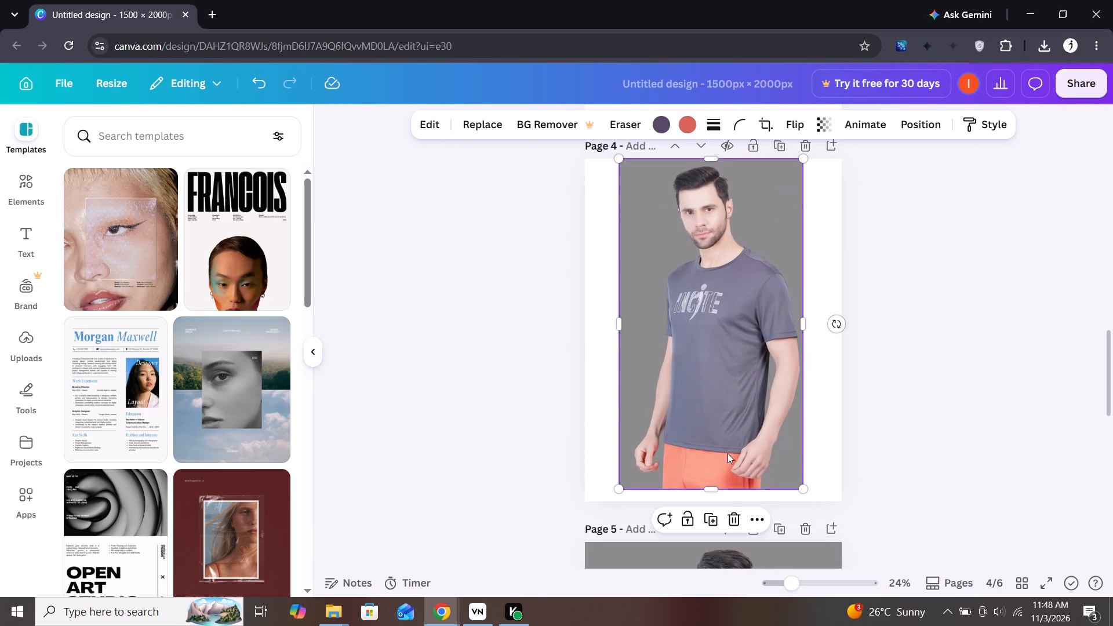
pyautogui.moveTo(715, 487); pyautogui.dragTo(715, 499)
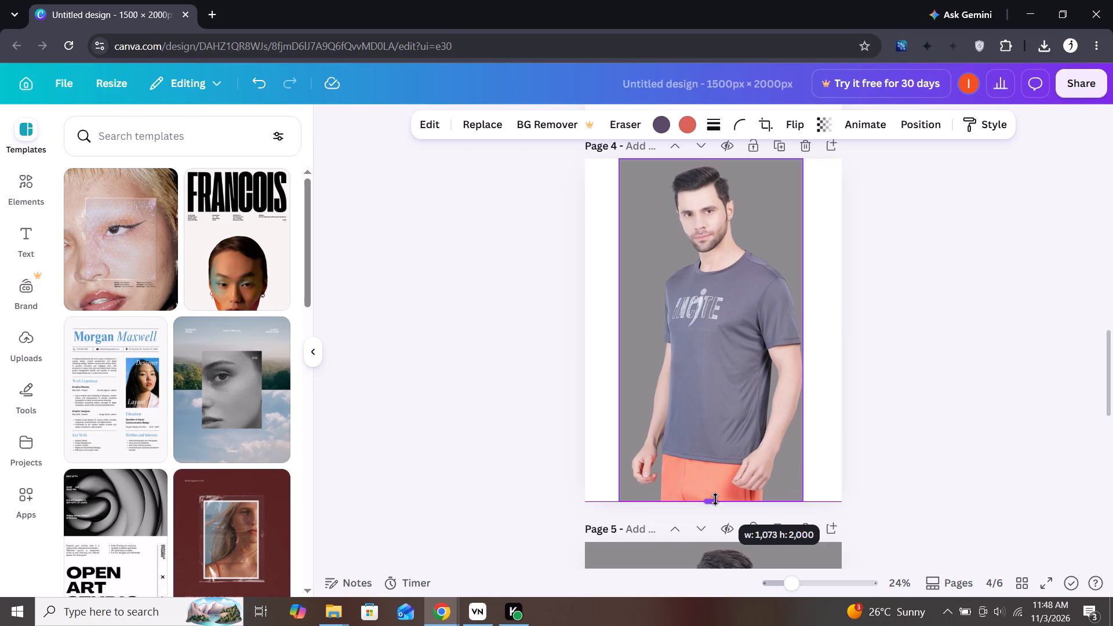
pyautogui.moveTo(715, 499); pyautogui.dragTo(716, 500)
pyautogui.moveTo(804, 333); pyautogui.dragTo(823, 330)
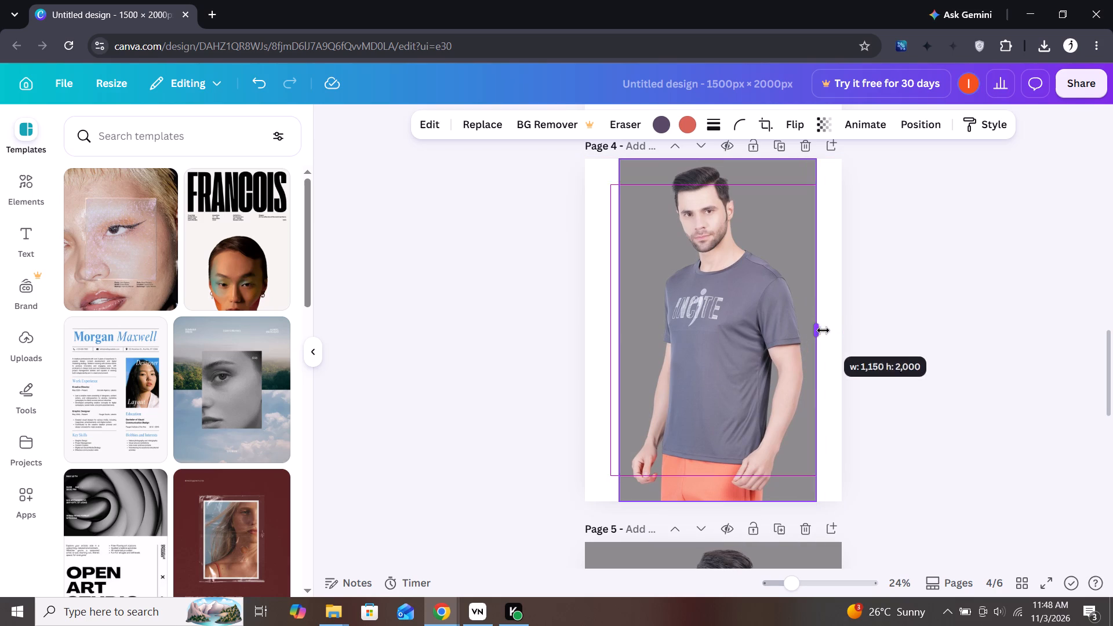
pyautogui.moveTo(823, 330); pyautogui.dragTo(842, 331)
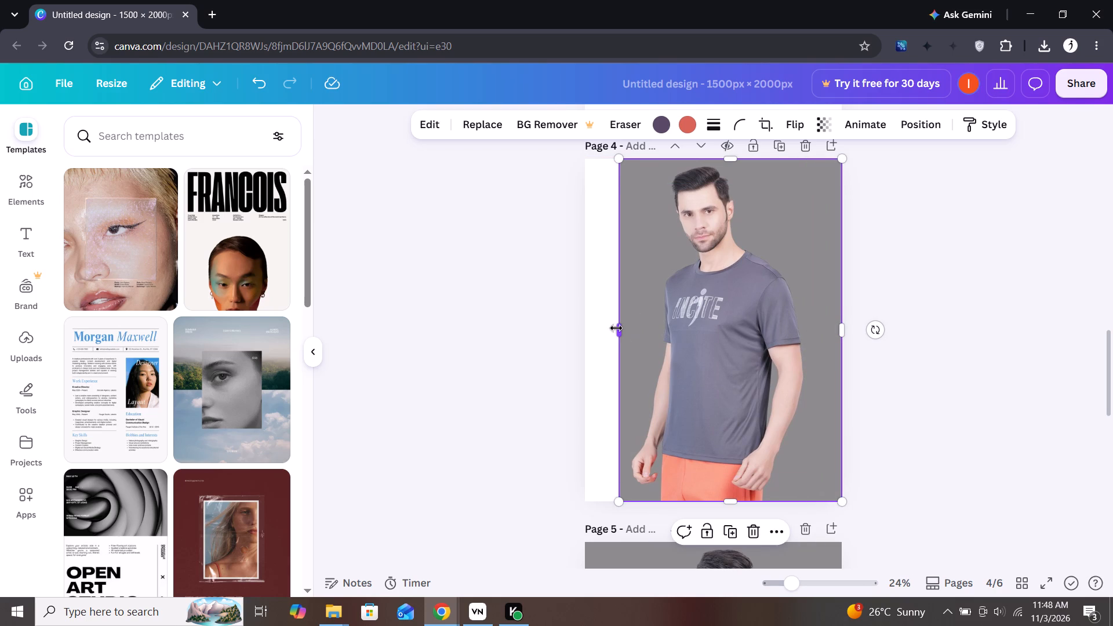
pyautogui.moveTo(616, 328); pyautogui.dragTo(582, 328)
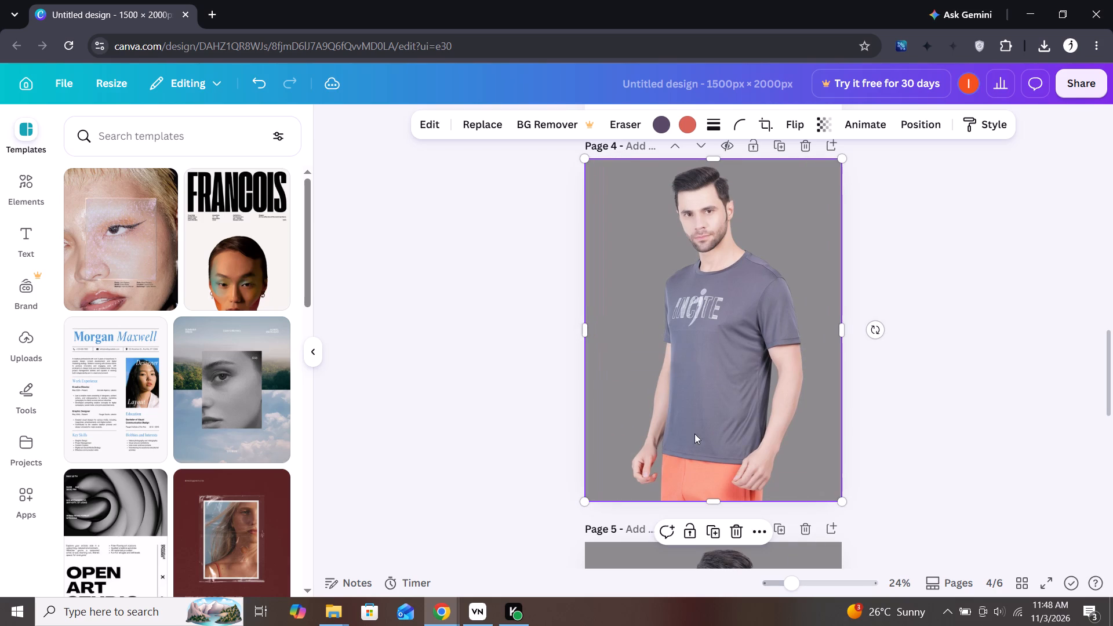
pyautogui.click(913, 409)
# Stretch the four edges of the back-view photo on page 3 to the page borders so it fills the page.
pyautogui.scroll(-18, 913, 409)
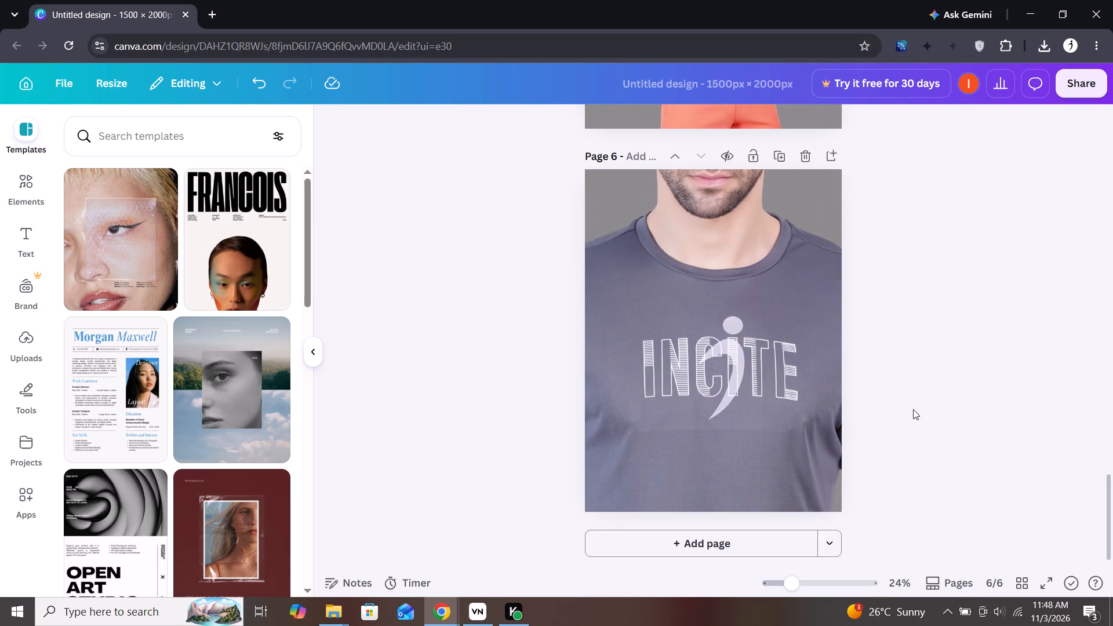
pyautogui.scroll(-4, 913, 409)
pyautogui.scroll(17, 913, 409)
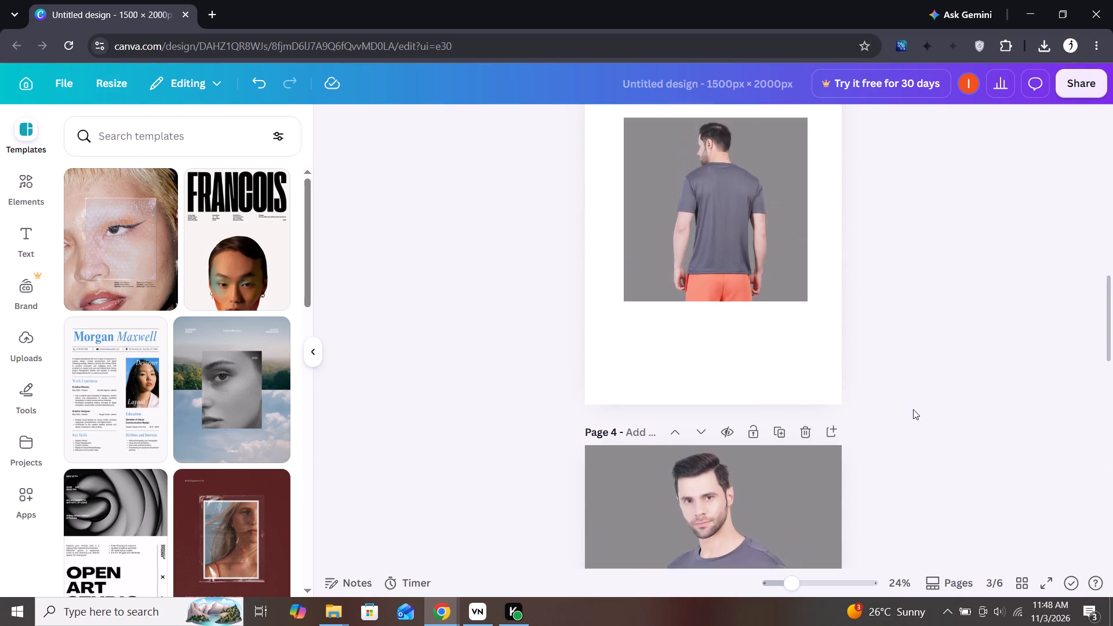
pyautogui.click(752, 407)
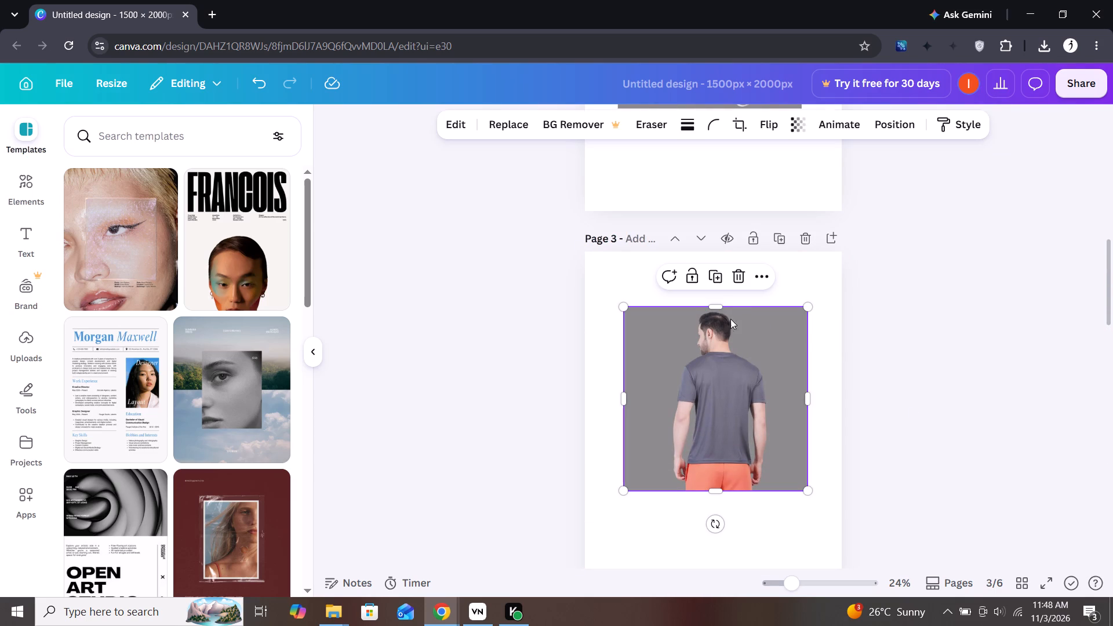
pyautogui.moveTo(716, 307); pyautogui.dragTo(714, 254)
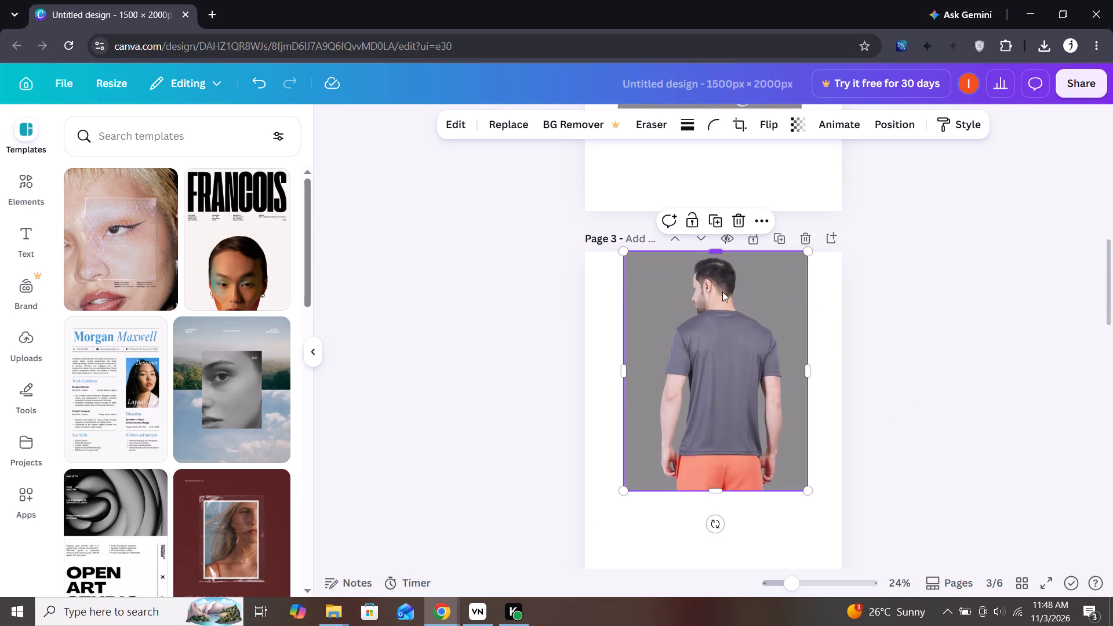
pyautogui.scroll(-3, 738, 327)
pyautogui.moveTo(721, 276); pyautogui.dragTo(728, 369)
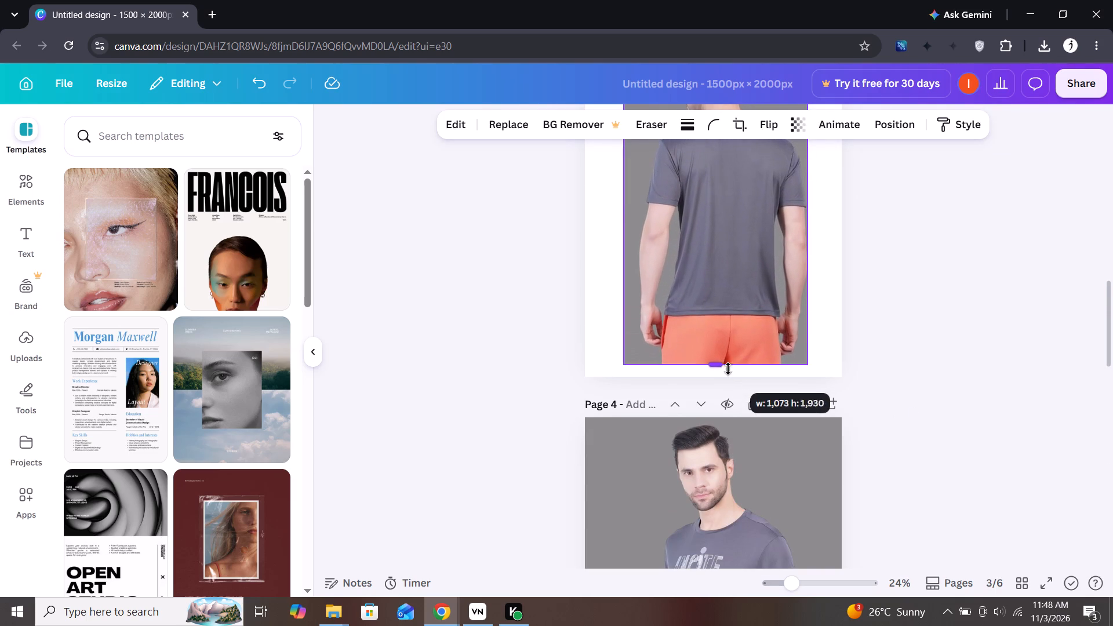
pyautogui.moveTo(728, 369); pyautogui.dragTo(731, 376)
pyautogui.scroll(2, 781, 378)
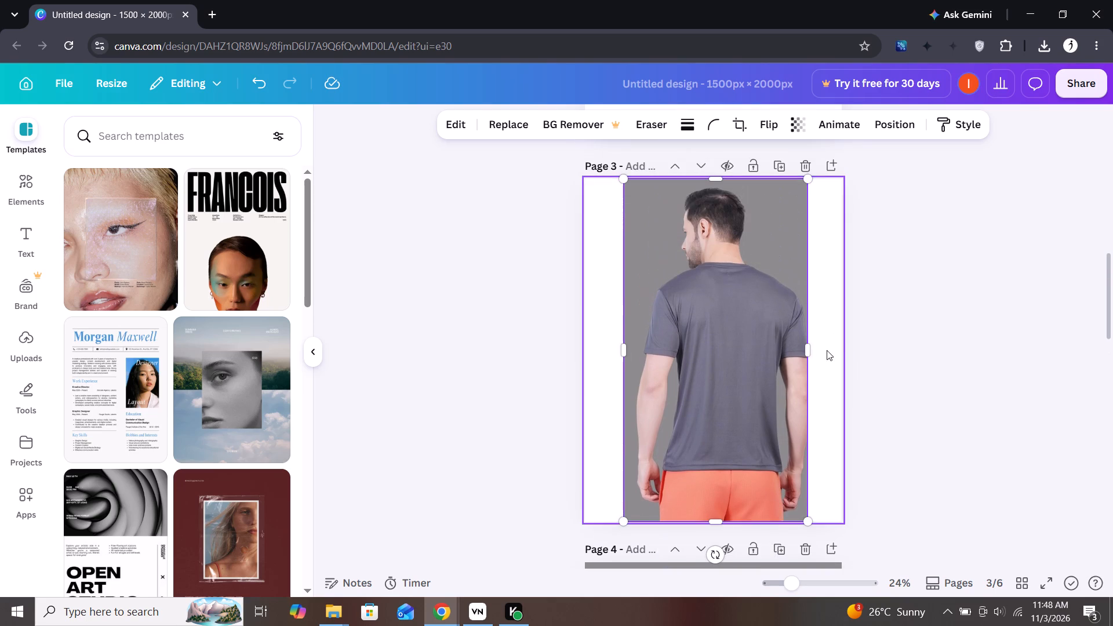
pyautogui.moveTo(812, 350); pyautogui.dragTo(846, 349)
pyautogui.moveTo(627, 345); pyautogui.dragTo(598, 352)
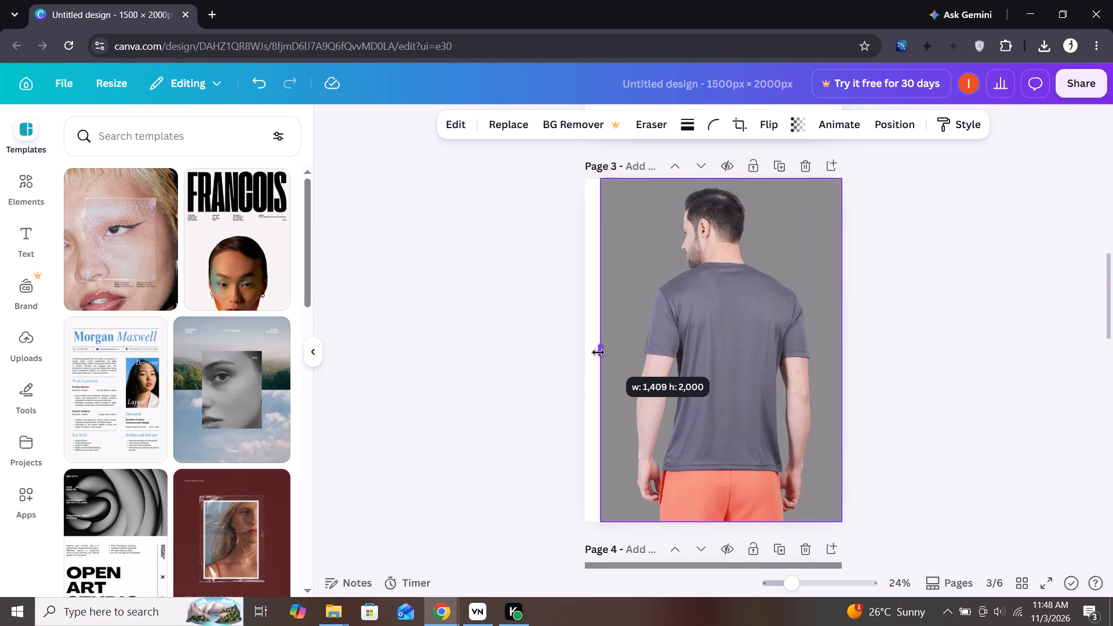
pyautogui.moveTo(598, 352); pyautogui.dragTo(590, 355)
# Shift the back-view photo on page 3 slightly left to center the model, and extend its right edge back to the page border.
pyautogui.moveTo(806, 420); pyautogui.dragTo(802, 420)
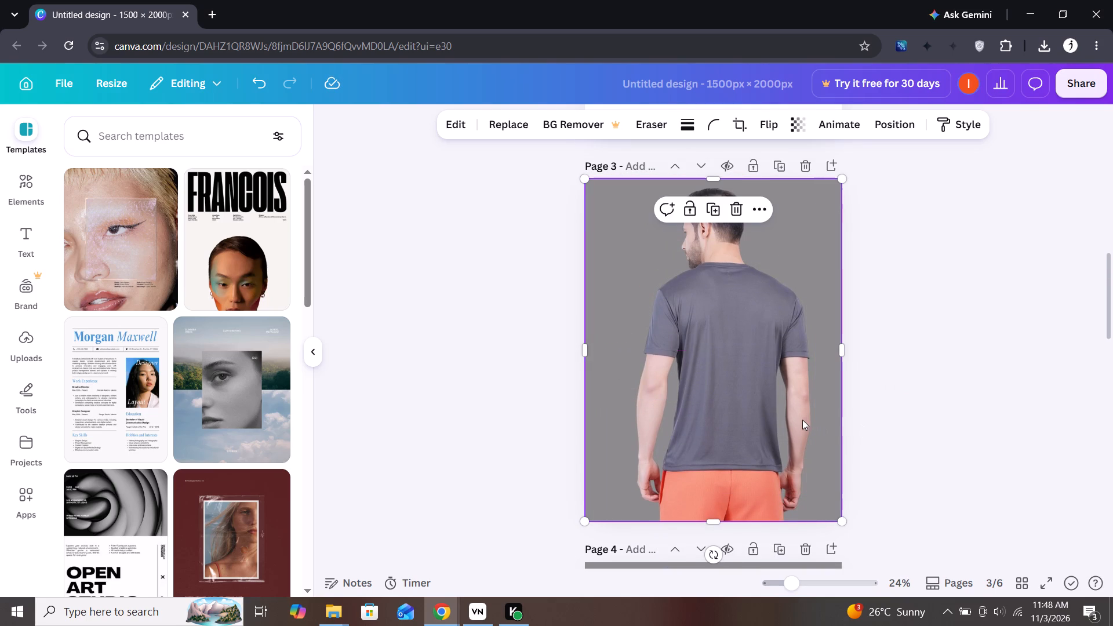
pyautogui.moveTo(802, 420); pyautogui.dragTo(796, 420)
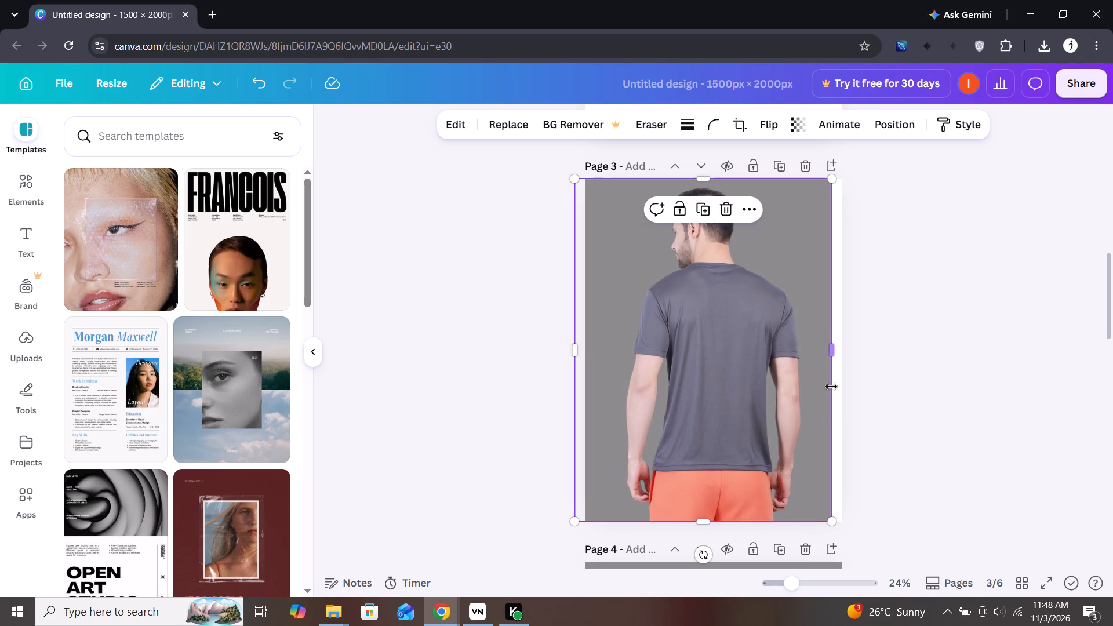
pyautogui.moveTo(834, 356); pyautogui.dragTo(848, 356)
pyautogui.click(935, 403)
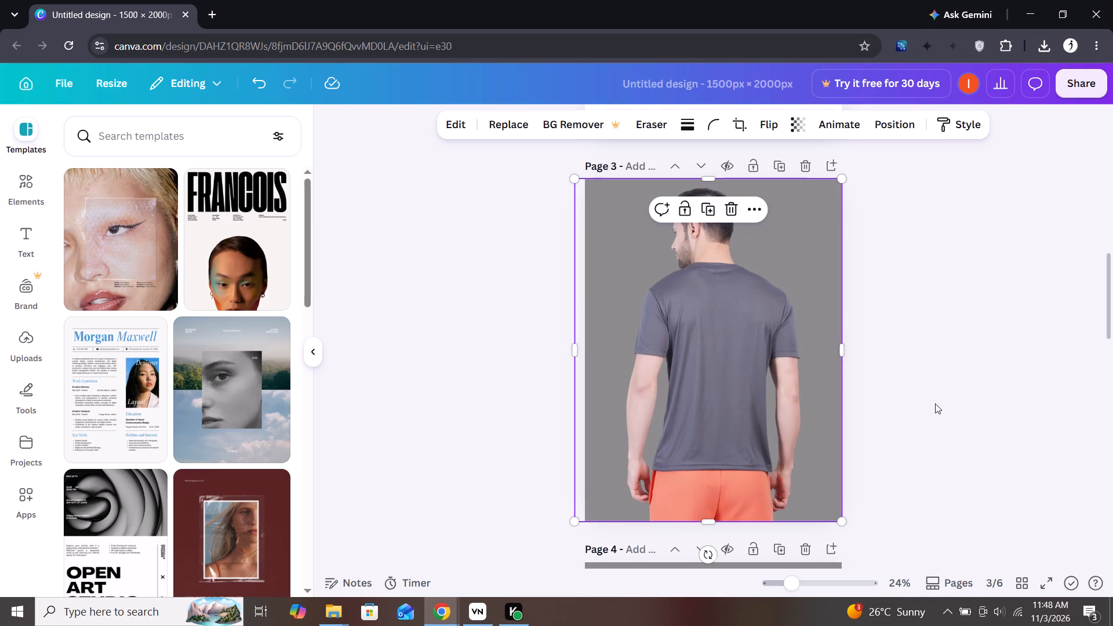
# Stretch the four edges of the full-length photo on page 2 to the page borders so it fills the page.
pyautogui.scroll(5, 926, 407)
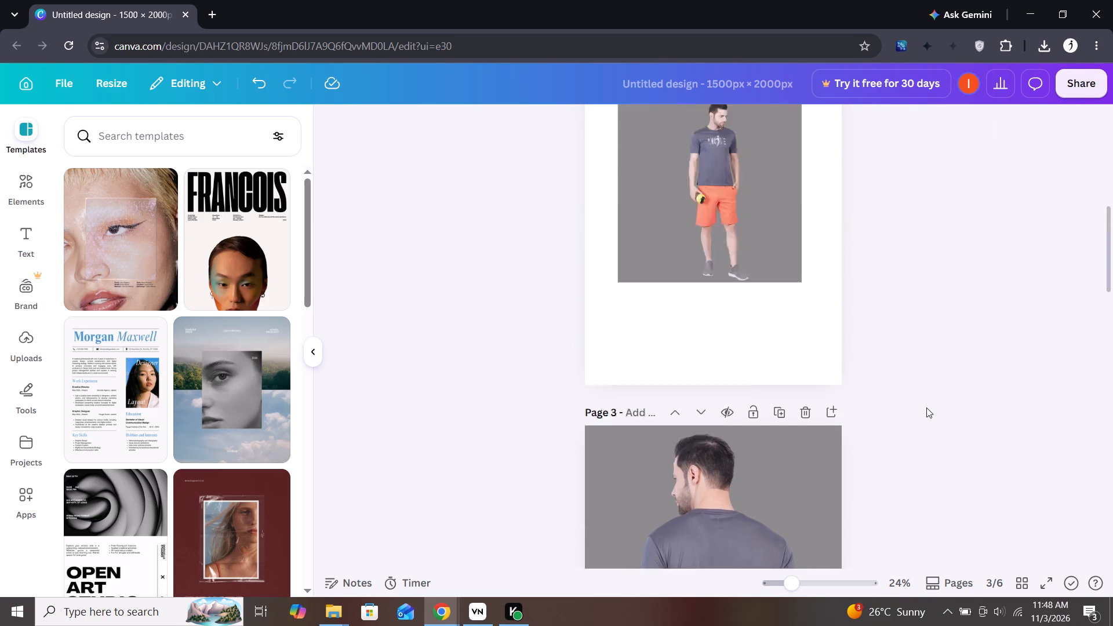
pyautogui.click(702, 332)
pyautogui.moveTo(707, 394); pyautogui.dragTo(721, 442)
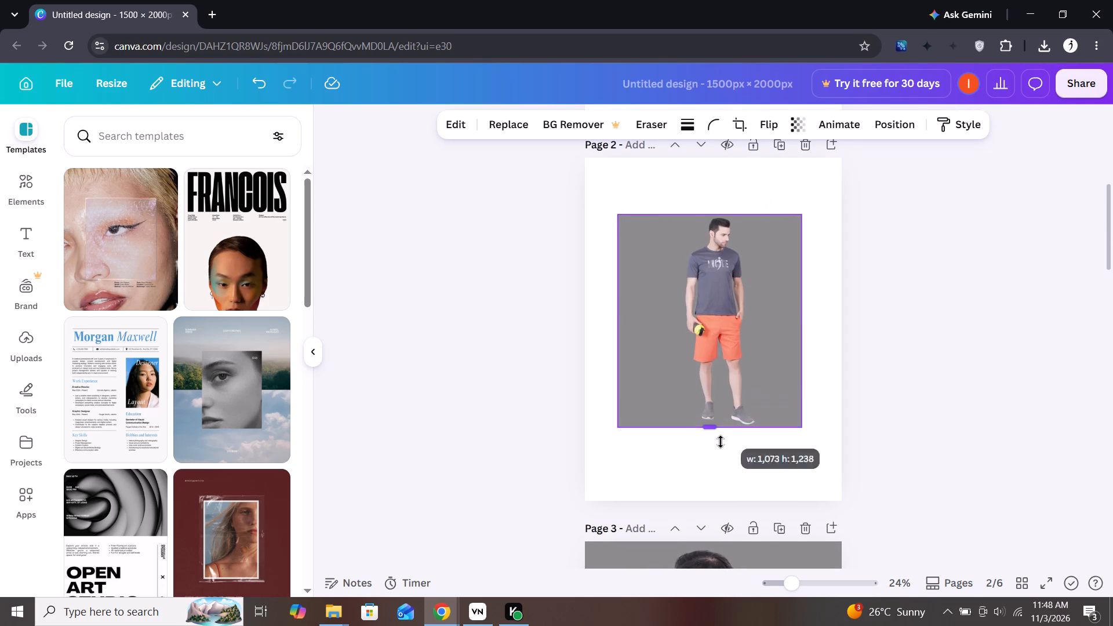
pyautogui.moveTo(721, 442); pyautogui.dragTo(727, 500)
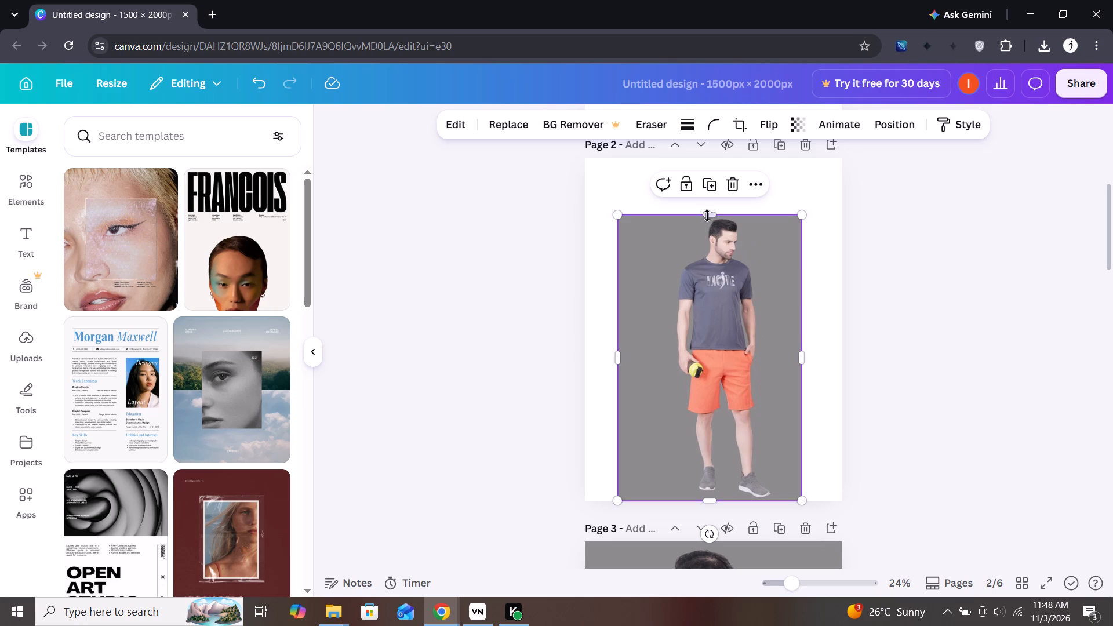
pyautogui.moveTo(707, 216); pyautogui.dragTo(707, 165)
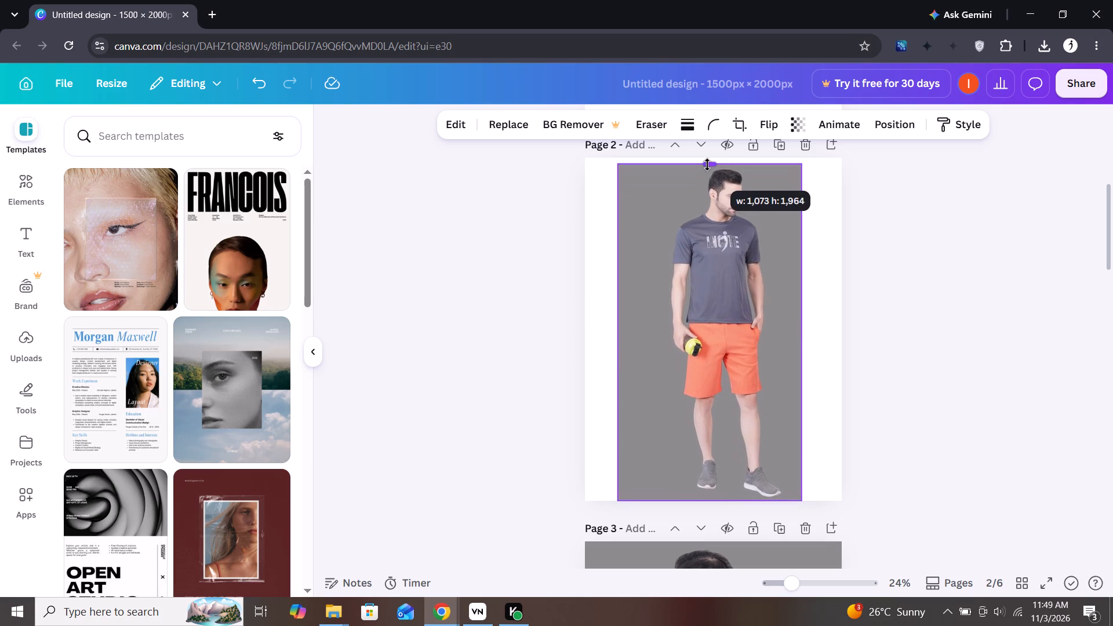
pyautogui.moveTo(707, 165); pyautogui.dragTo(708, 162)
pyautogui.click(808, 335)
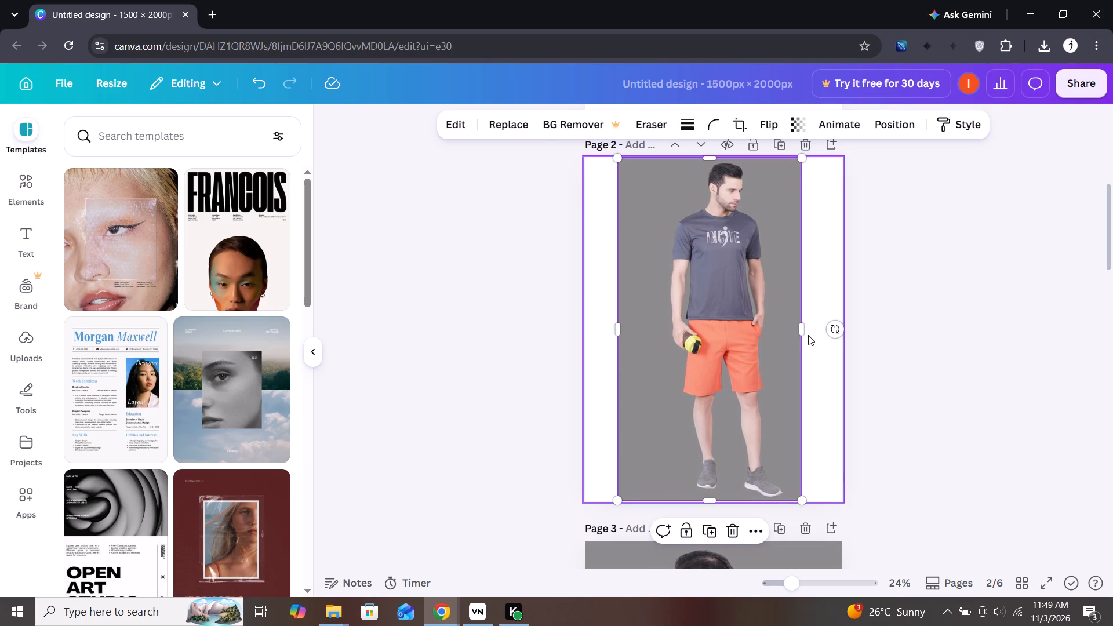
pyautogui.click(755, 336)
pyautogui.moveTo(801, 327); pyautogui.dragTo(830, 325)
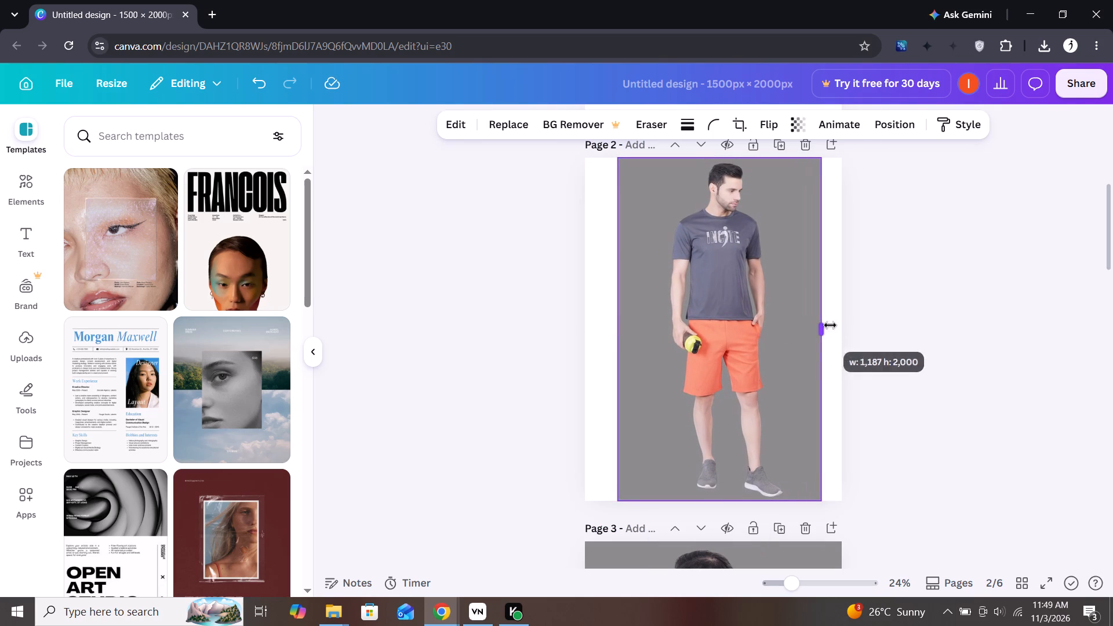
pyautogui.moveTo(830, 325); pyautogui.dragTo(838, 325)
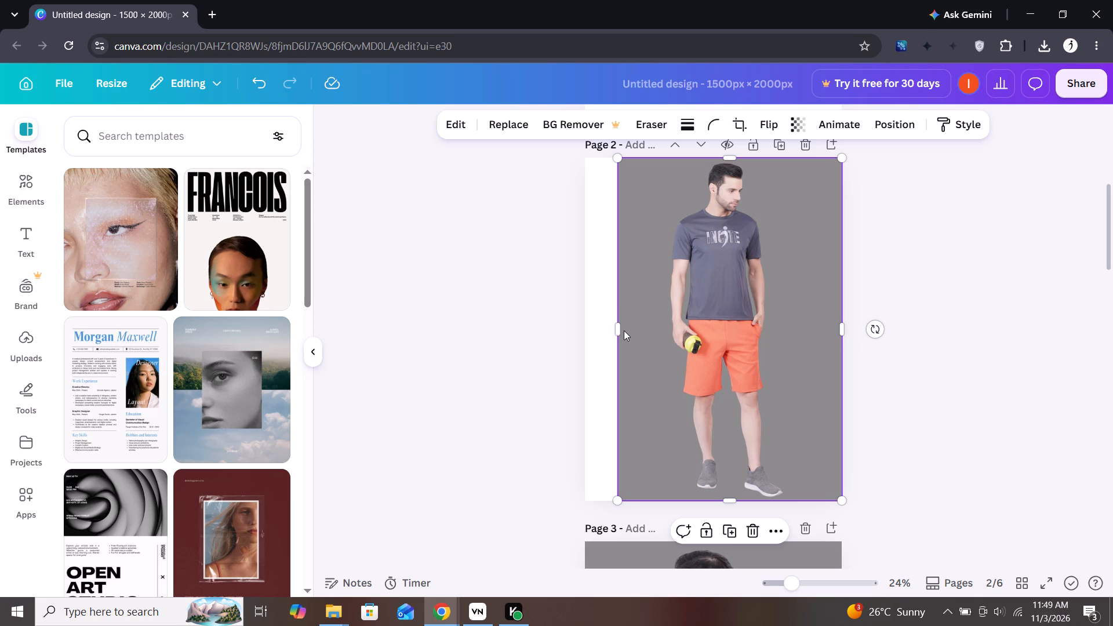
pyautogui.moveTo(617, 329); pyautogui.dragTo(585, 330)
pyautogui.click(882, 361)
# Pull the duplicate front-view photo off the matching photo on page 1 and remove it from the page.
pyautogui.scroll(7, 889, 374)
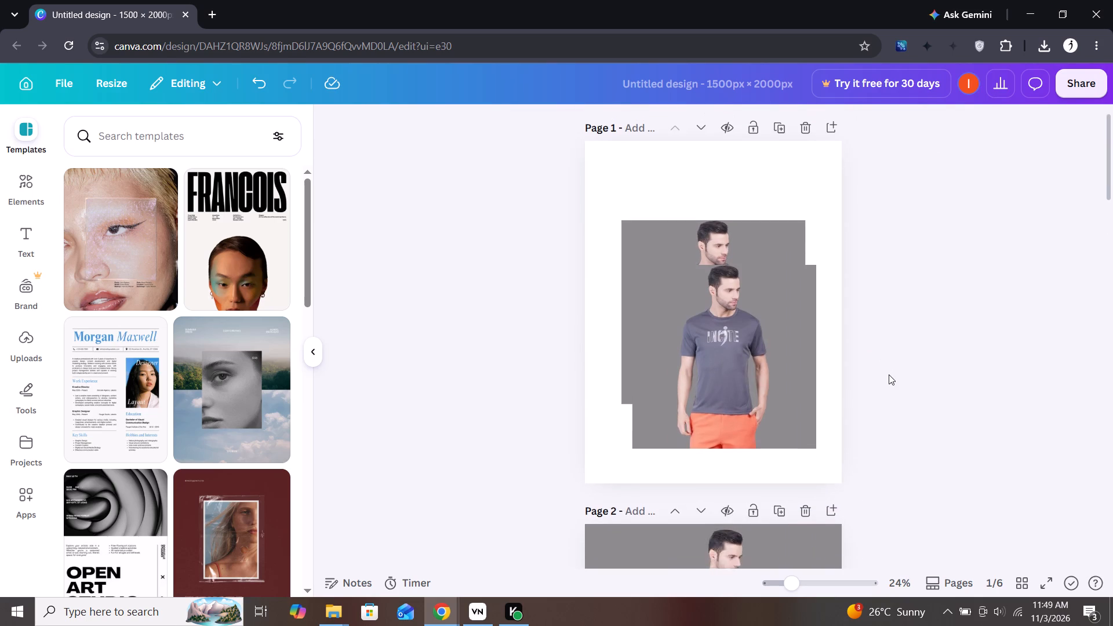
pyautogui.scroll(2, 889, 374)
pyautogui.moveTo(747, 381); pyautogui.dragTo(703, 465)
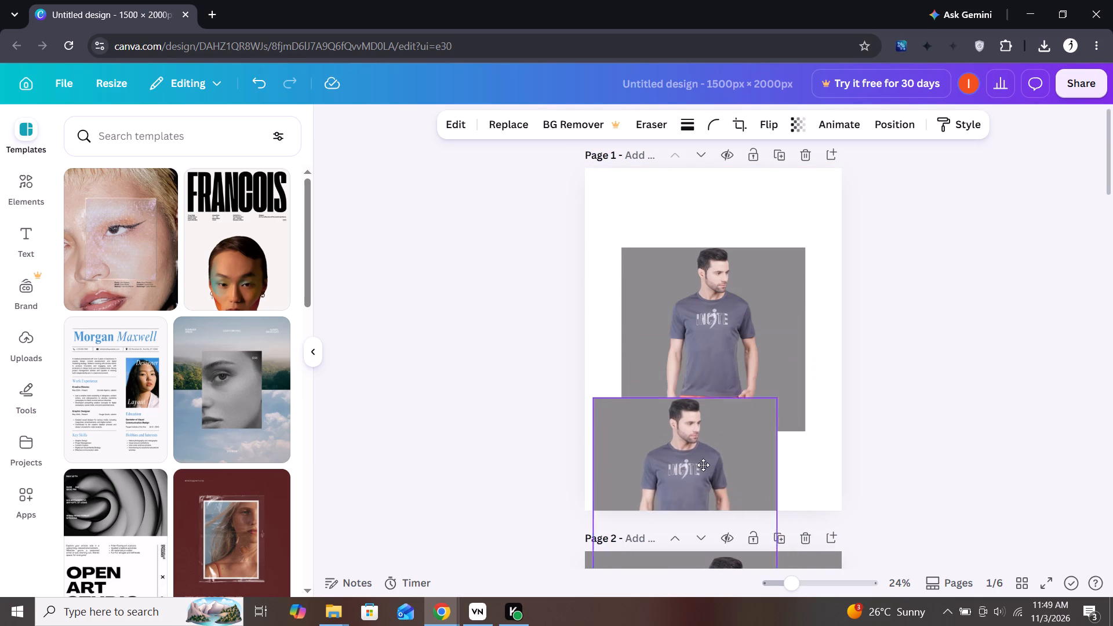
pyautogui.moveTo(703, 465); pyautogui.dragTo(728, 402)
pyautogui.click(725, 279)
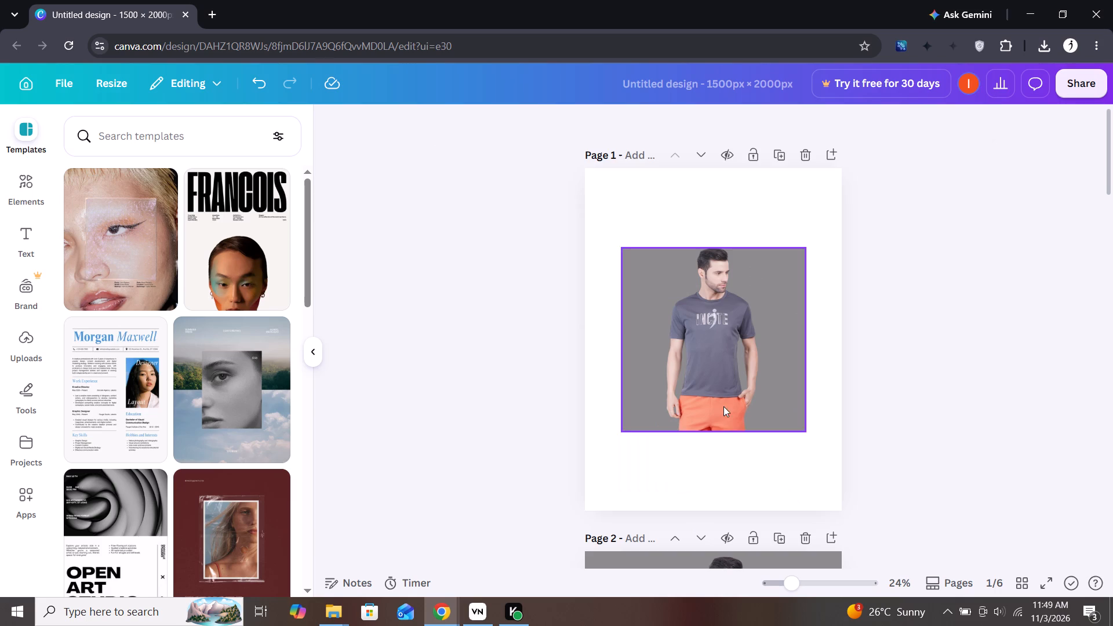
pyautogui.click(722, 397)
pyautogui.moveTo(719, 427); pyautogui.dragTo(727, 496)
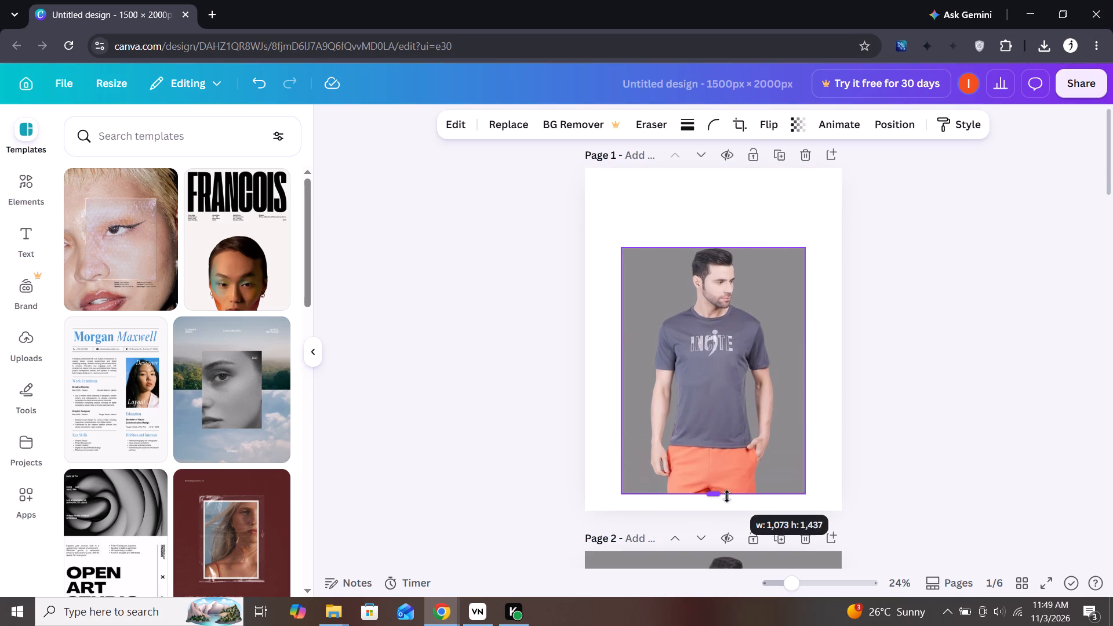
pyautogui.moveTo(727, 496); pyautogui.dragTo(725, 506)
pyautogui.moveTo(711, 252); pyautogui.dragTo(715, 190)
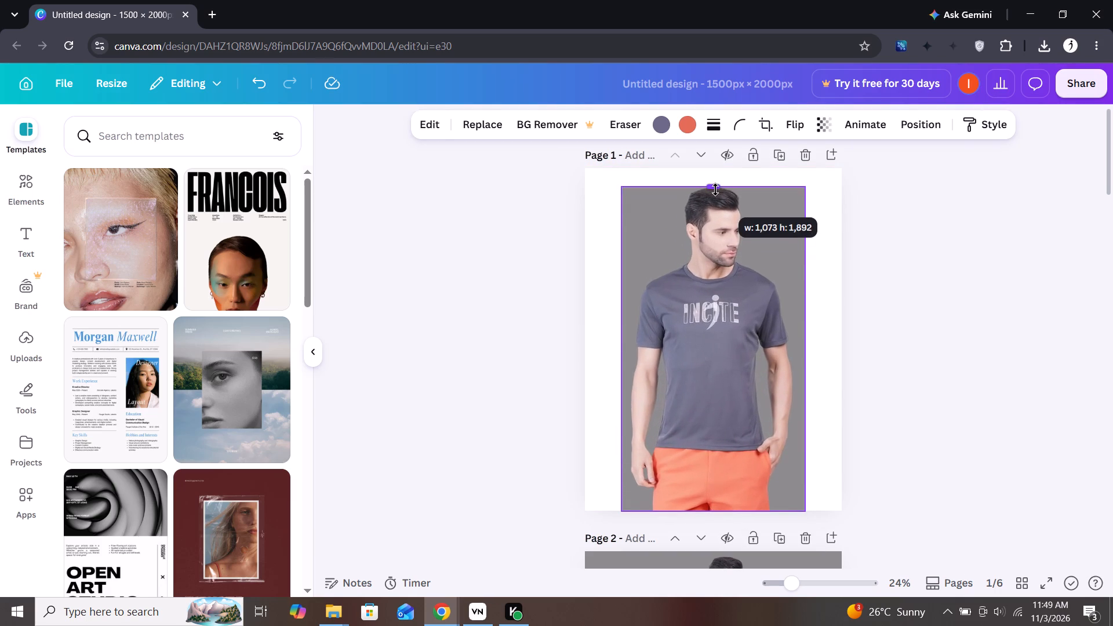
pyautogui.moveTo(715, 190); pyautogui.dragTo(716, 175)
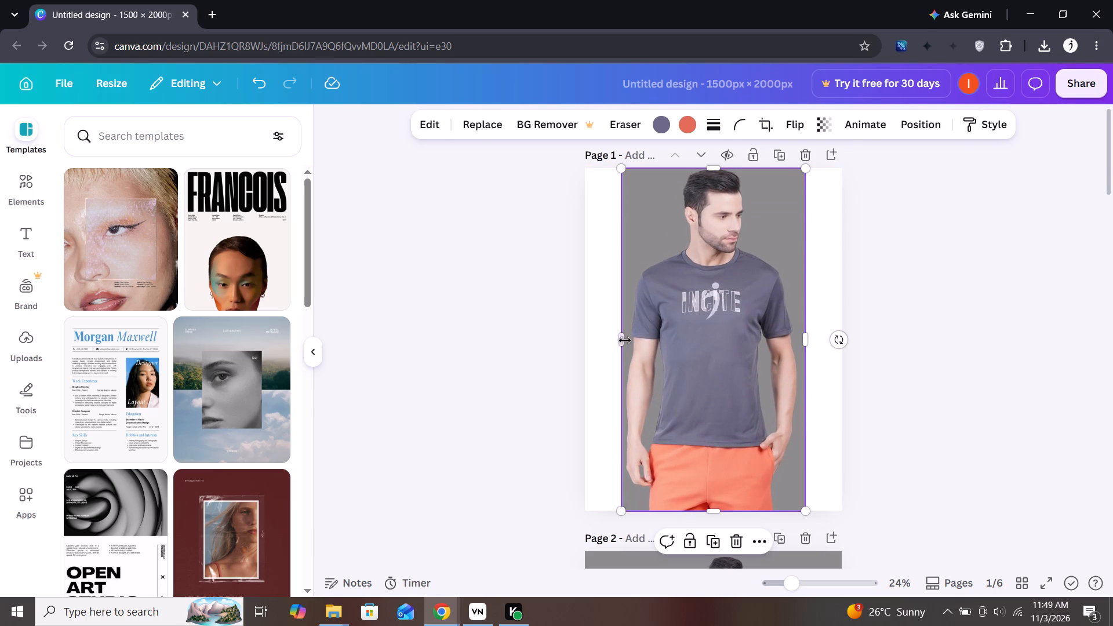
pyautogui.moveTo(625, 340); pyautogui.dragTo(590, 340)
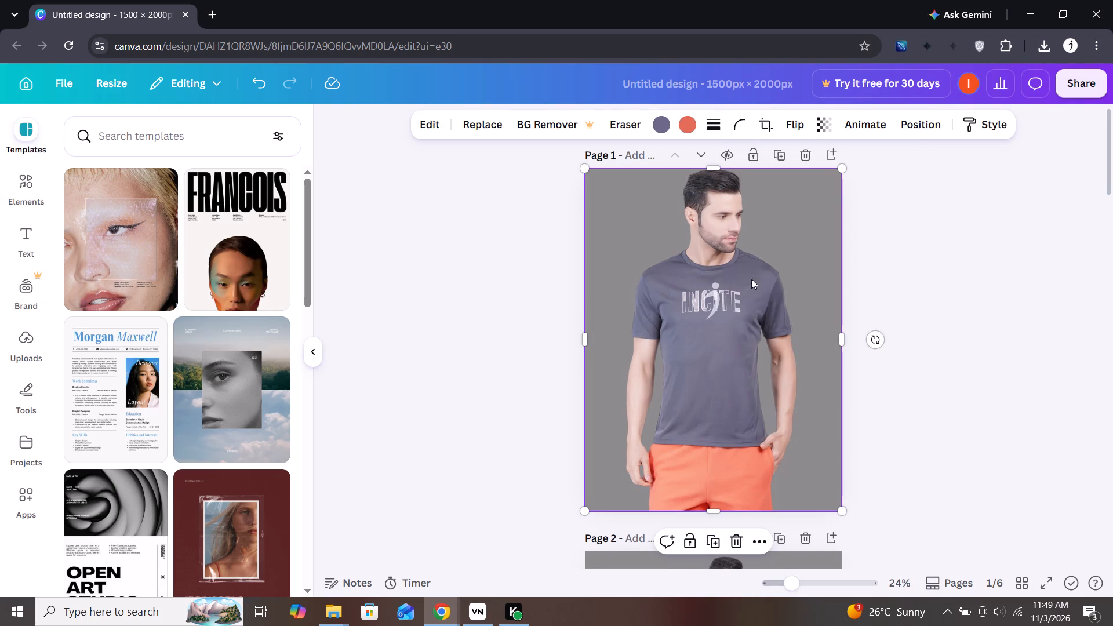
pyautogui.click(903, 304)
pyautogui.rightClick(744, 271)
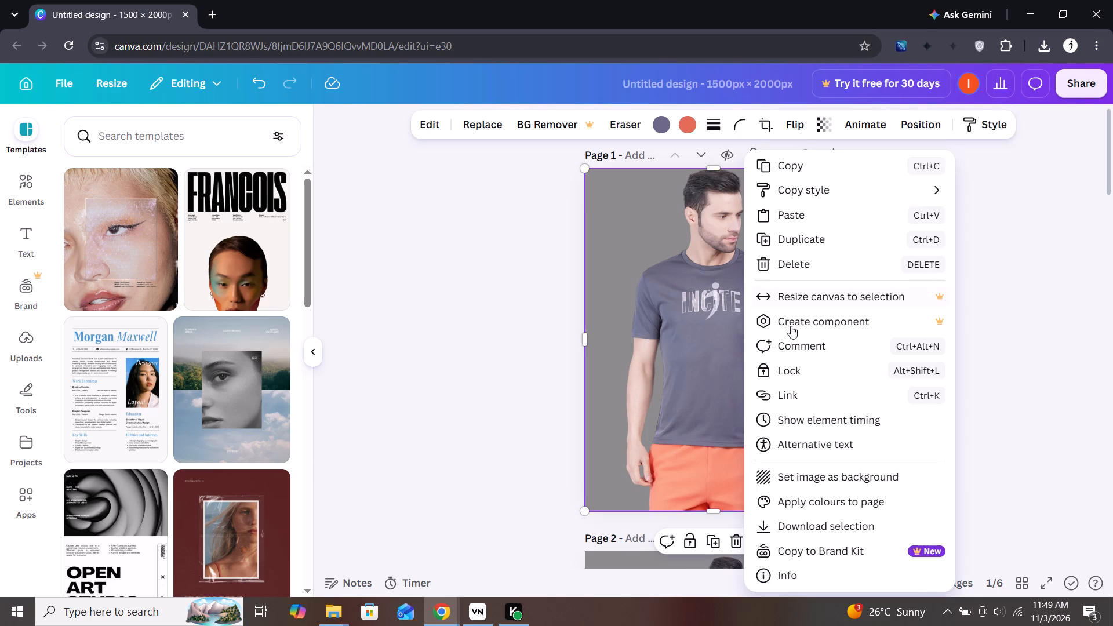
pyautogui.click(809, 534)
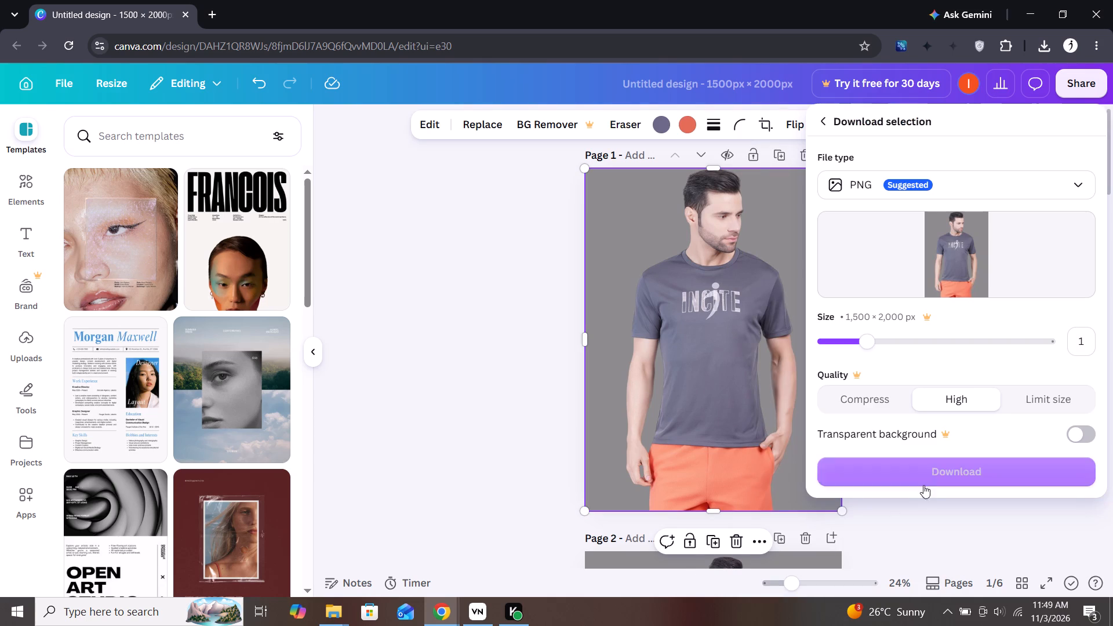
pyautogui.click(925, 479)
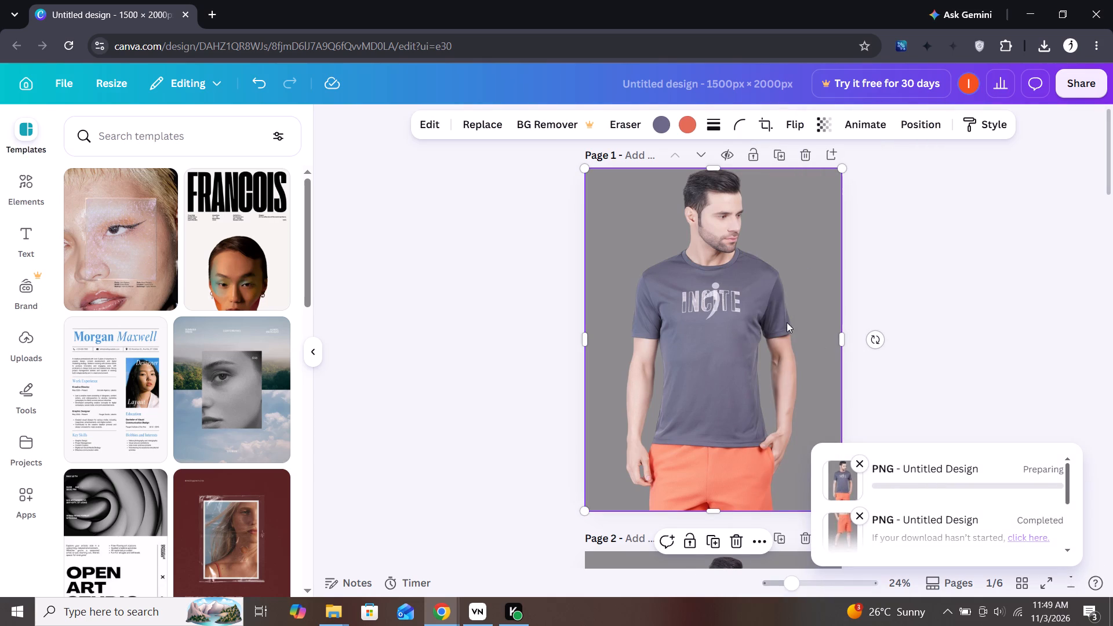
# Download the full-length photo on page 2 as a PNG using Download selection.
pyautogui.scroll(-7, 787, 322)
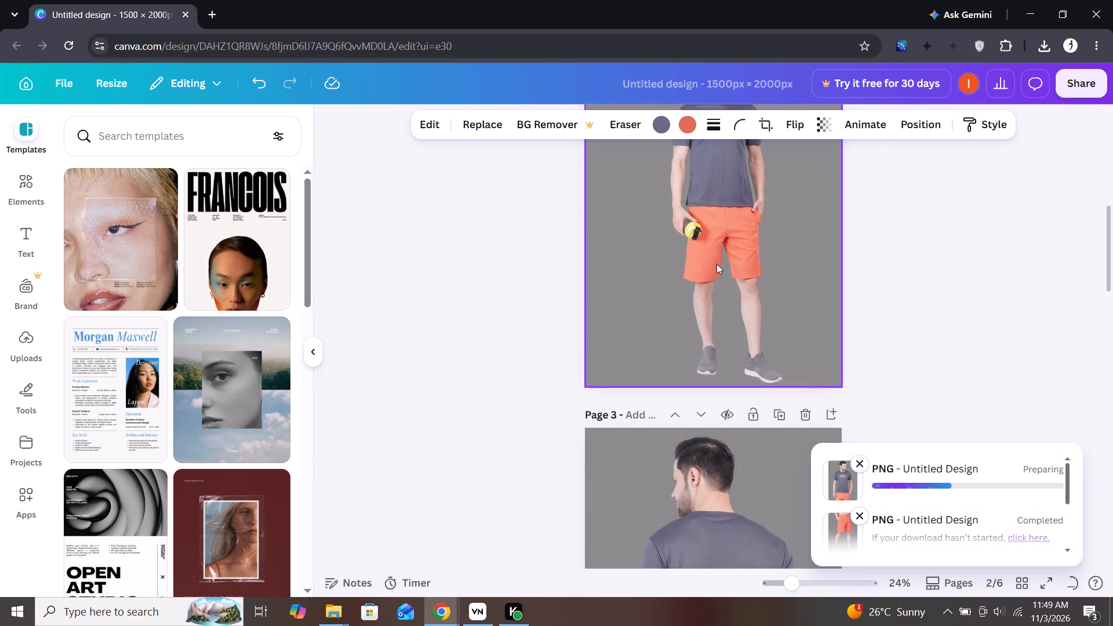
pyautogui.click(716, 264)
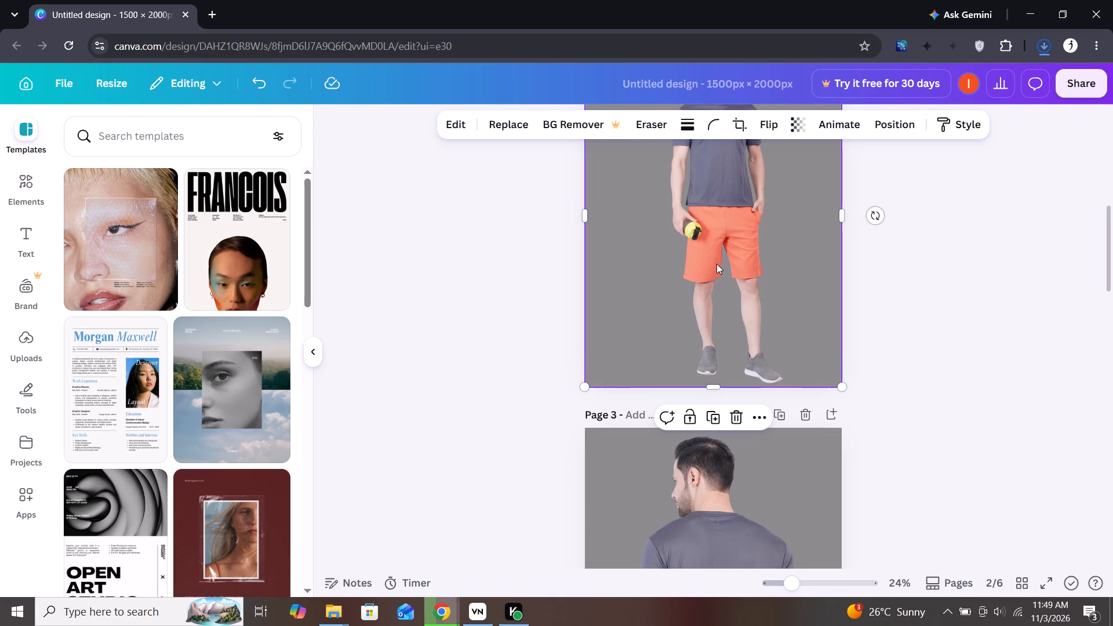
pyautogui.rightClick(716, 264)
pyautogui.click(836, 533)
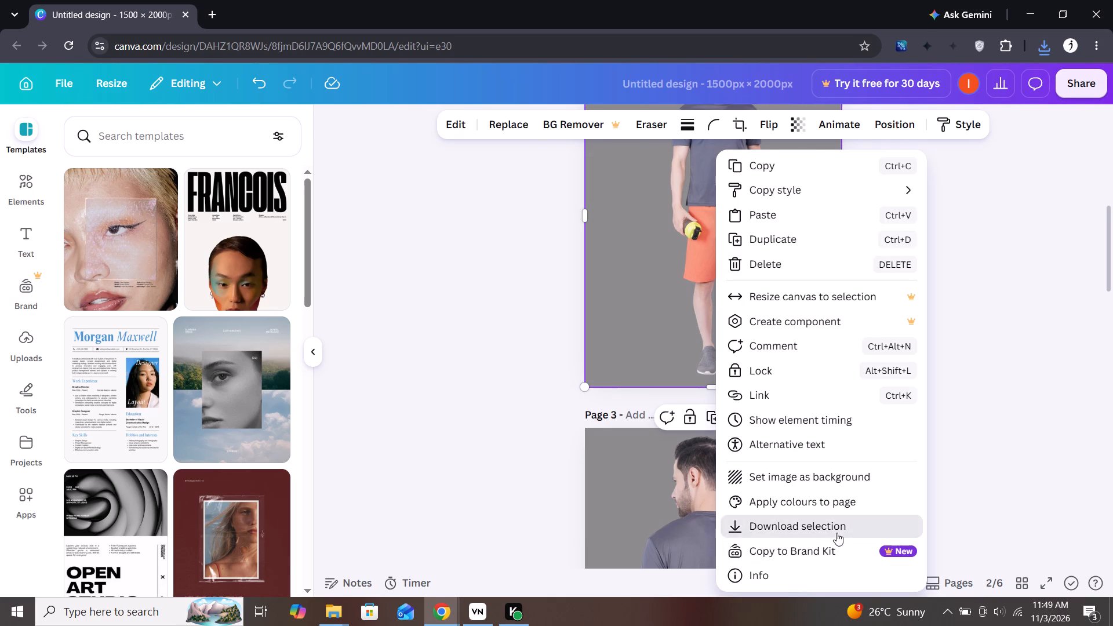
pyautogui.click(944, 473)
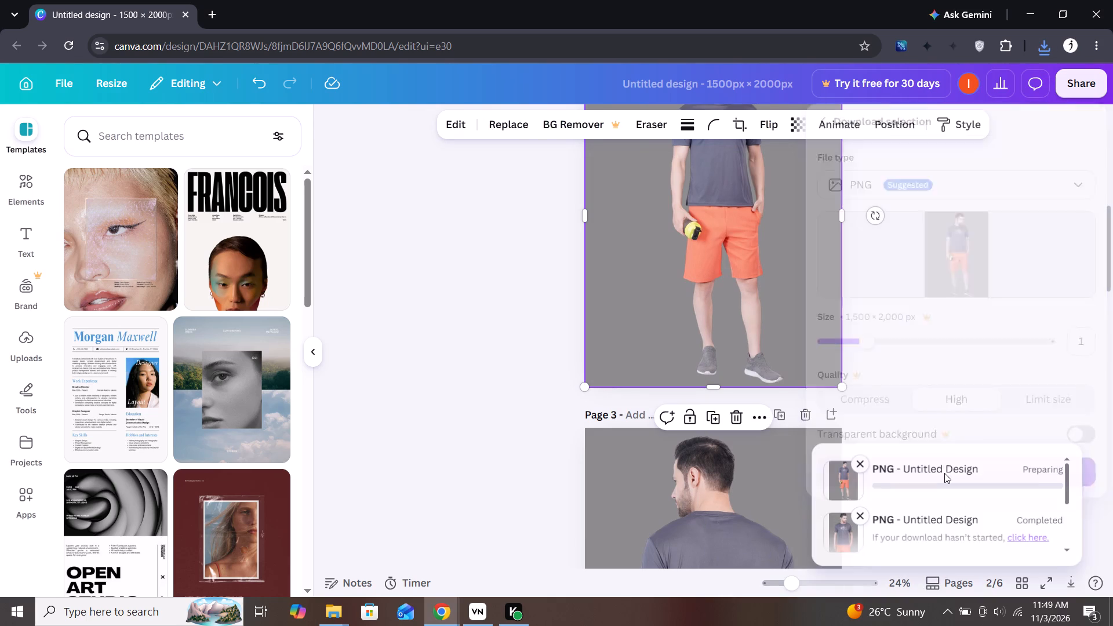
# Download the back-view photo on page 3 as a PNG using Download selection.
pyautogui.scroll(-3, 745, 351)
pyautogui.click(745, 347)
pyautogui.rightClick(745, 347)
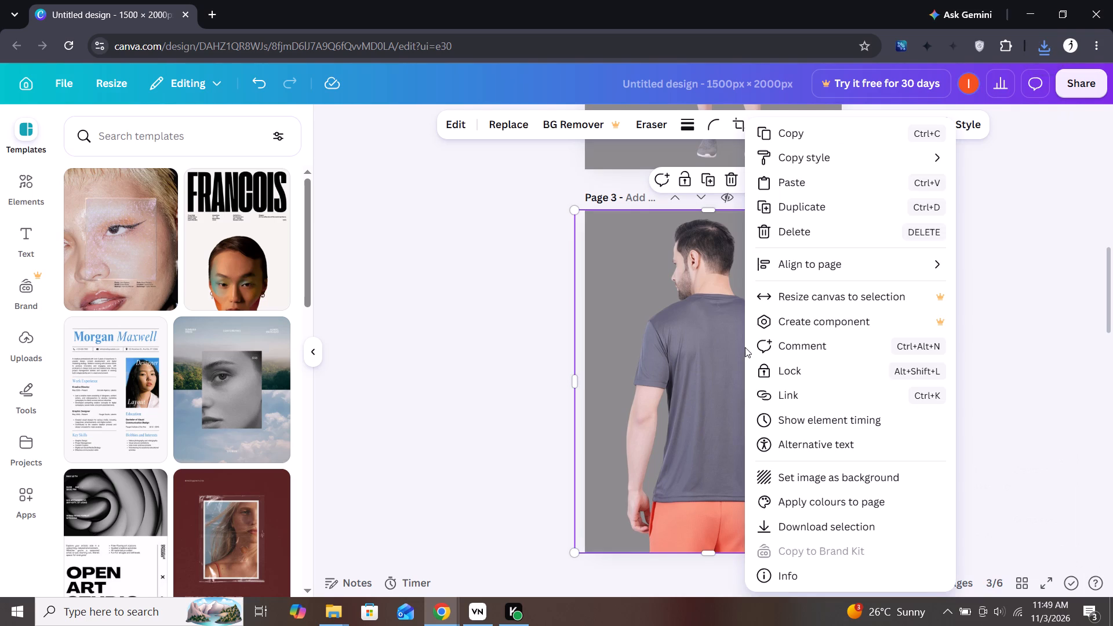
pyautogui.click(794, 533)
pyautogui.scroll(-1, 774, 447)
pyautogui.click(834, 478)
# Download the angled front-view photo on page 4 as a PNG using Download selection.
pyautogui.scroll(-8, 667, 399)
pyautogui.scroll(1, 667, 399)
pyautogui.click(675, 281)
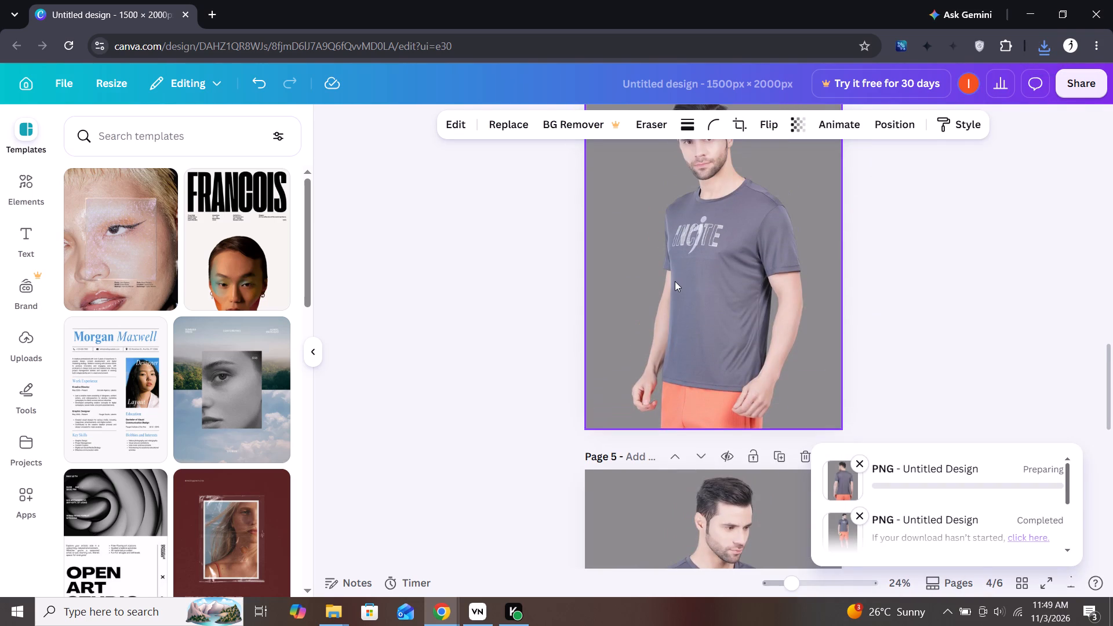
pyautogui.rightClick(675, 281)
pyautogui.click(779, 522)
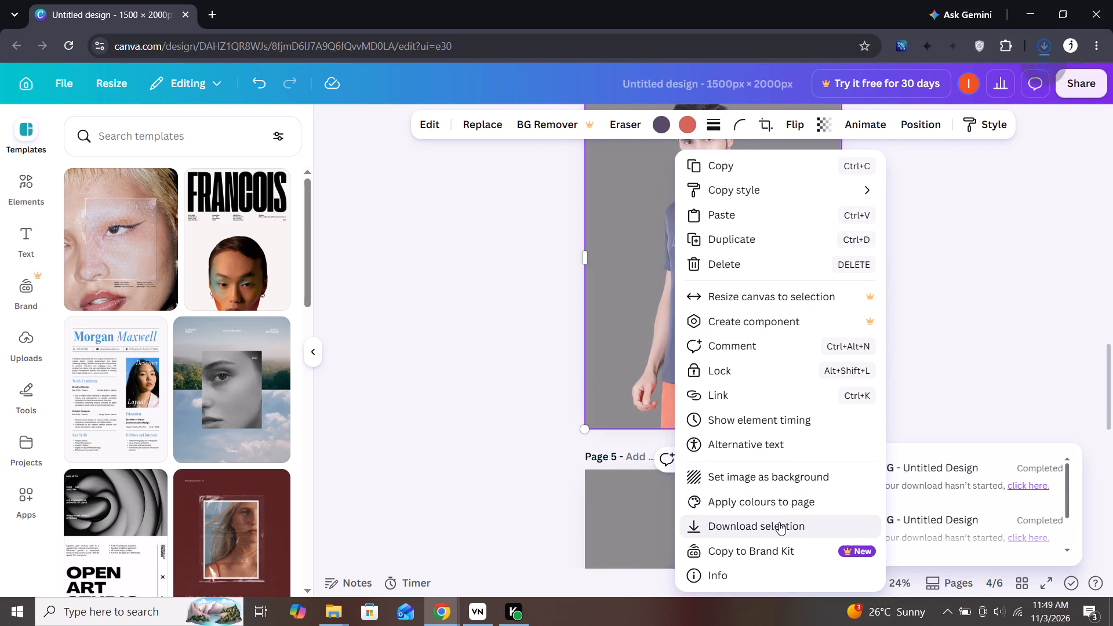
pyautogui.click(874, 476)
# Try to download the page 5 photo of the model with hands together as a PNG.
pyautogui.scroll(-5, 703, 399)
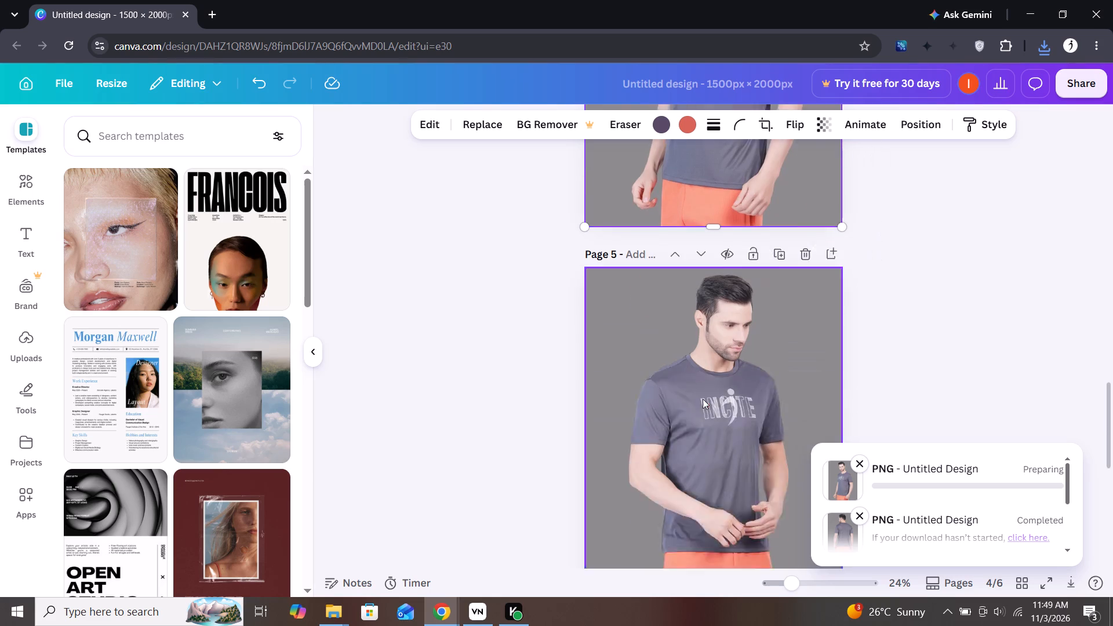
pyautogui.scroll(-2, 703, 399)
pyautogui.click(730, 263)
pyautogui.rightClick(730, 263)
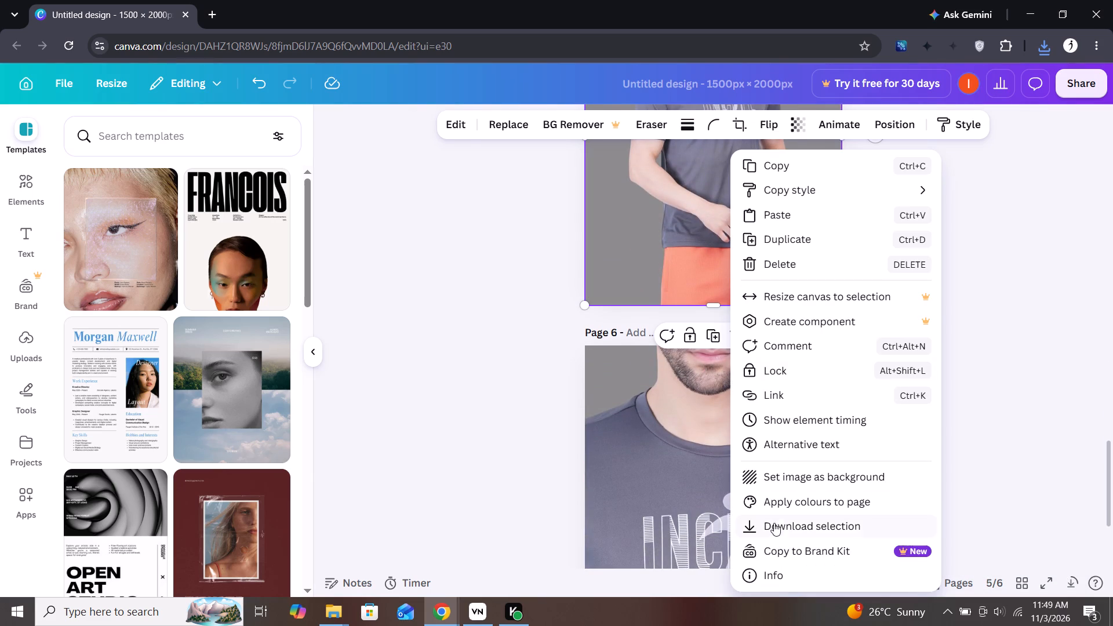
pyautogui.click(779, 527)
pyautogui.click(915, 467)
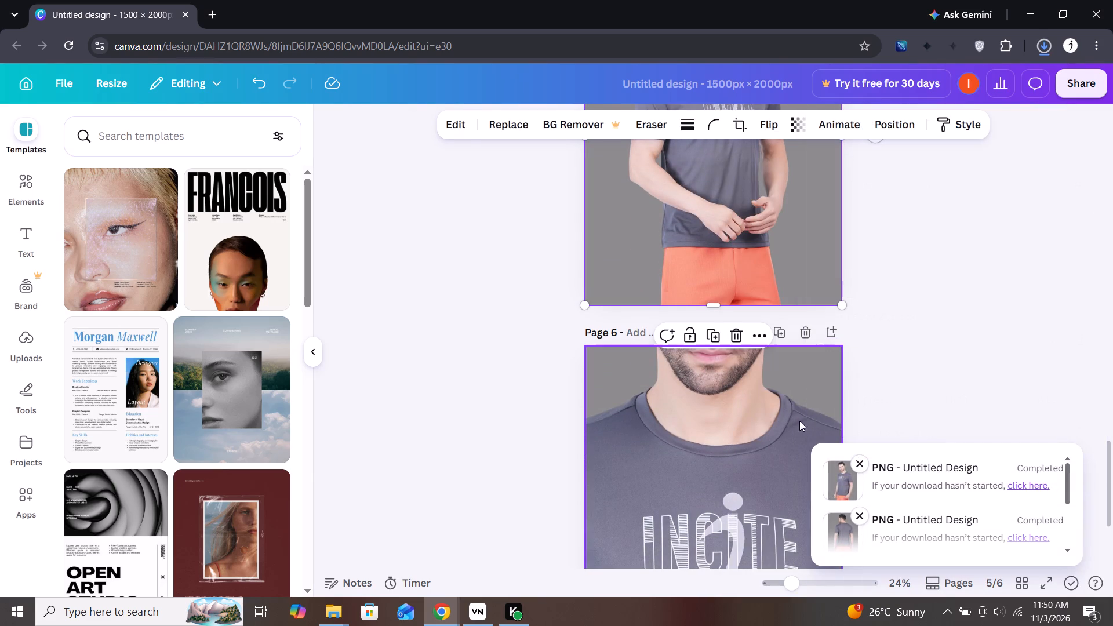
# Download the close-up photo of the INCITE print on page 6 as a high-quality 1,500 × 2,000 px PNG.
pyautogui.scroll(-4, 804, 398)
pyautogui.click(716, 337)
pyautogui.rightClick(716, 337)
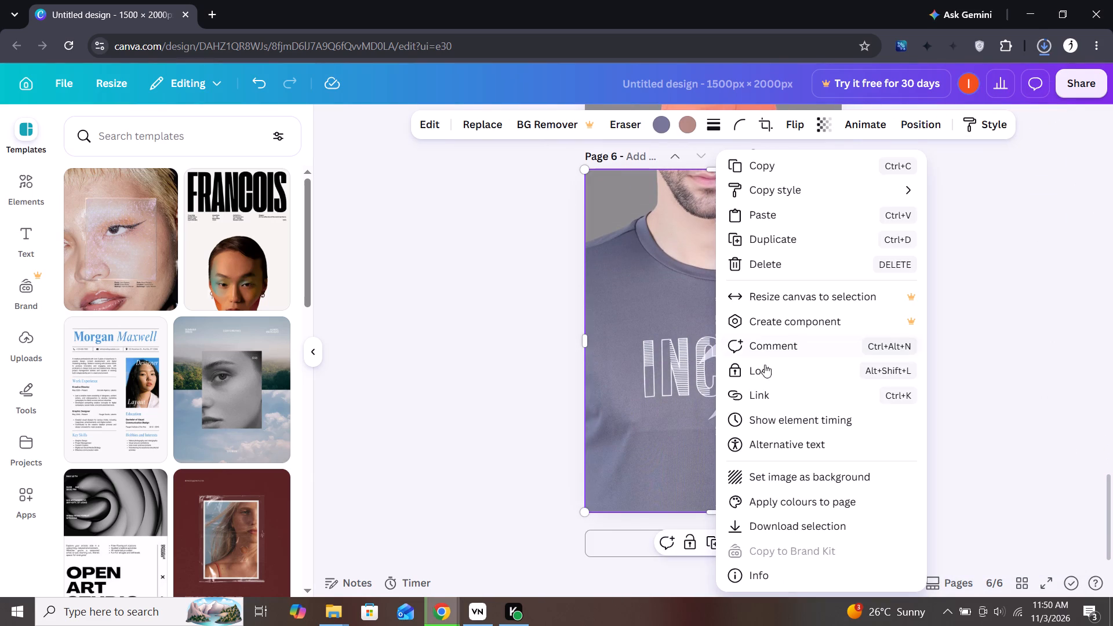
pyautogui.click(817, 526)
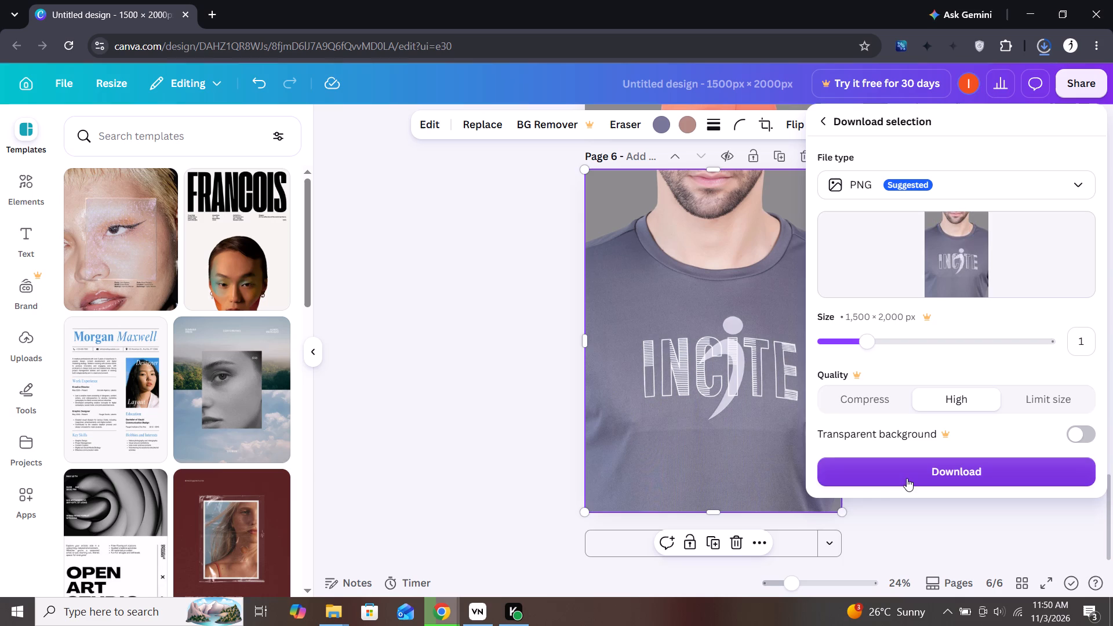
pyautogui.click(907, 476)
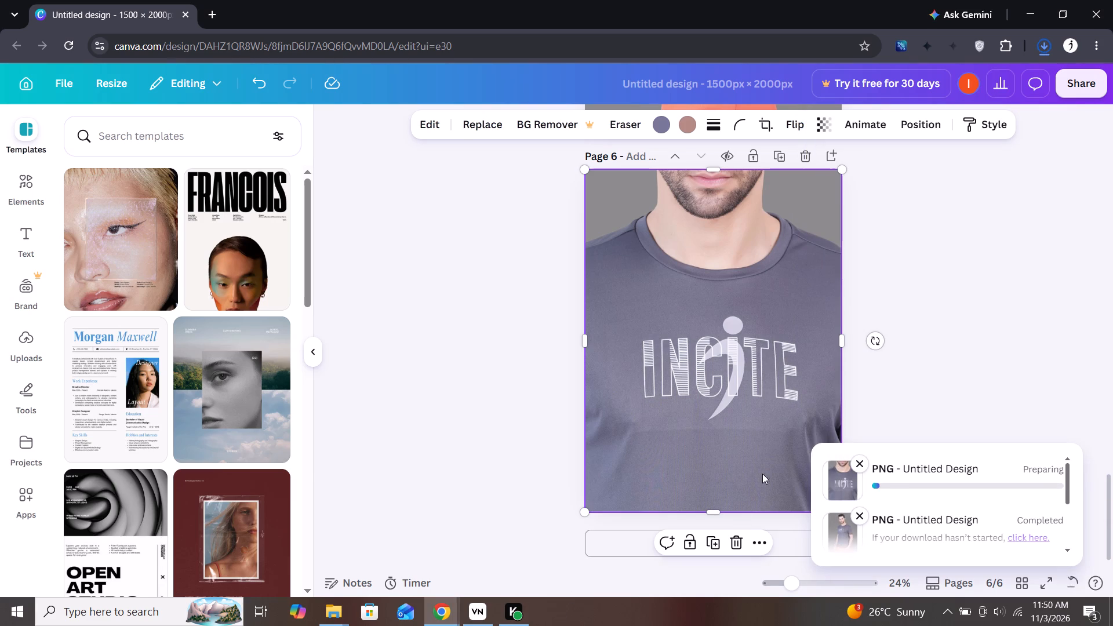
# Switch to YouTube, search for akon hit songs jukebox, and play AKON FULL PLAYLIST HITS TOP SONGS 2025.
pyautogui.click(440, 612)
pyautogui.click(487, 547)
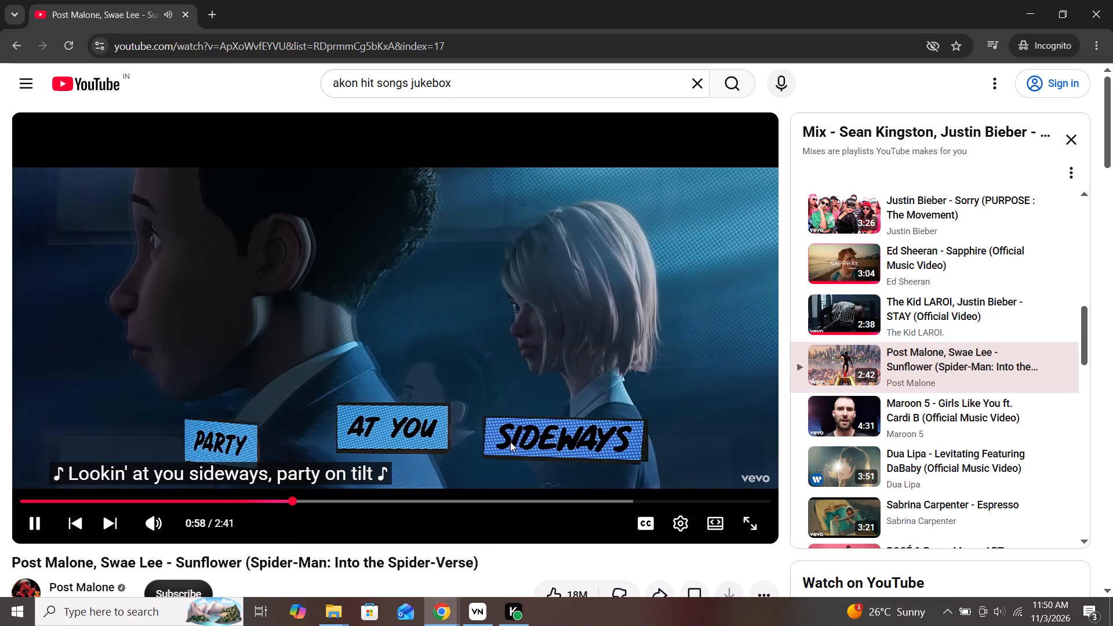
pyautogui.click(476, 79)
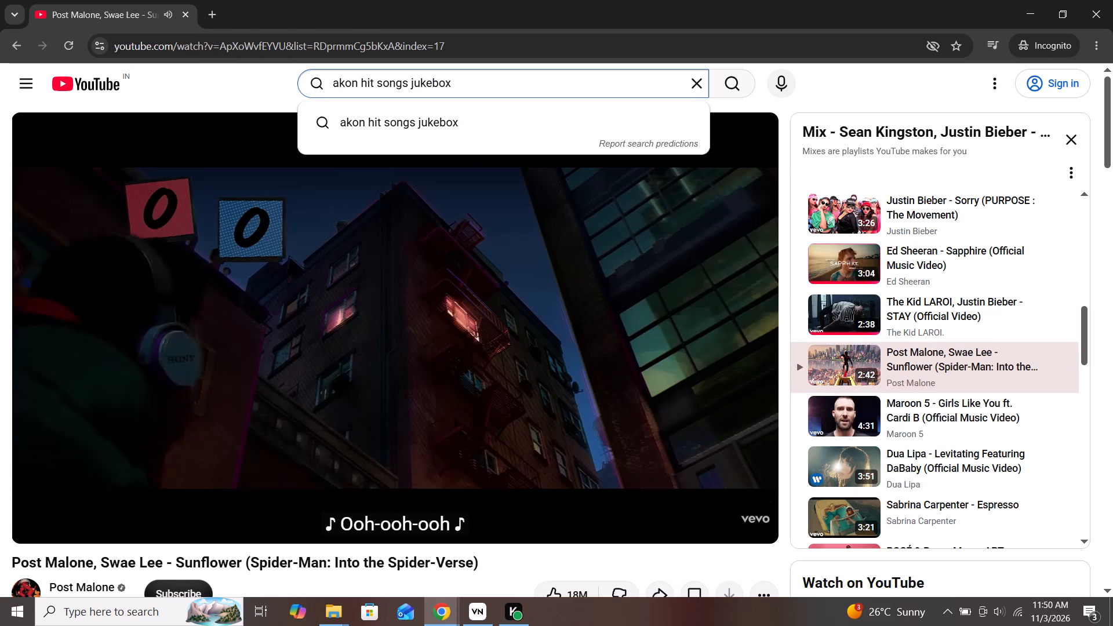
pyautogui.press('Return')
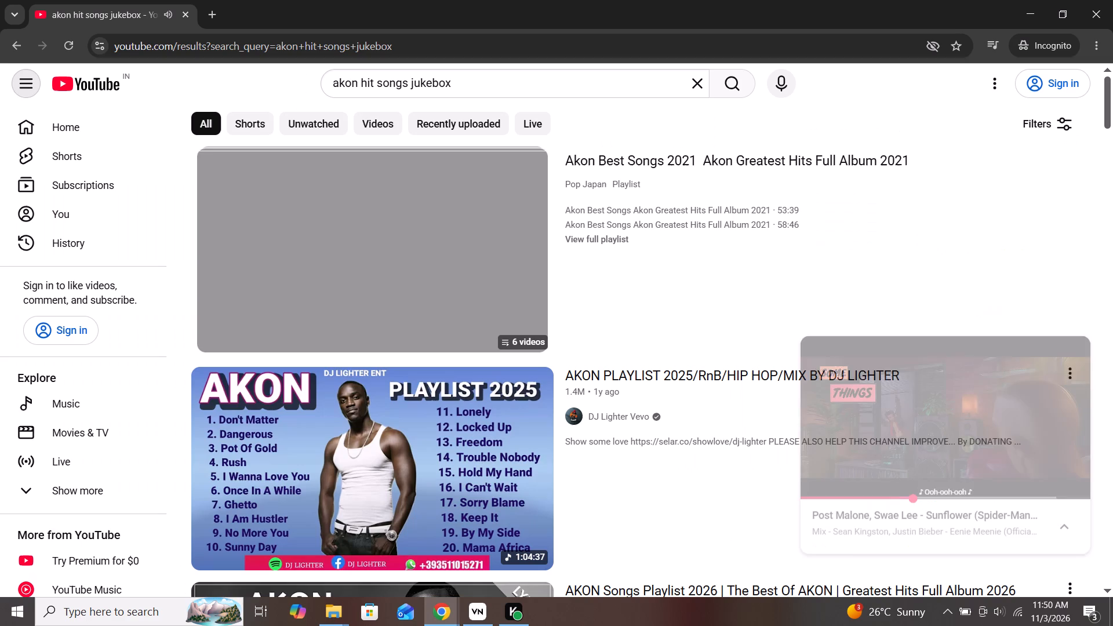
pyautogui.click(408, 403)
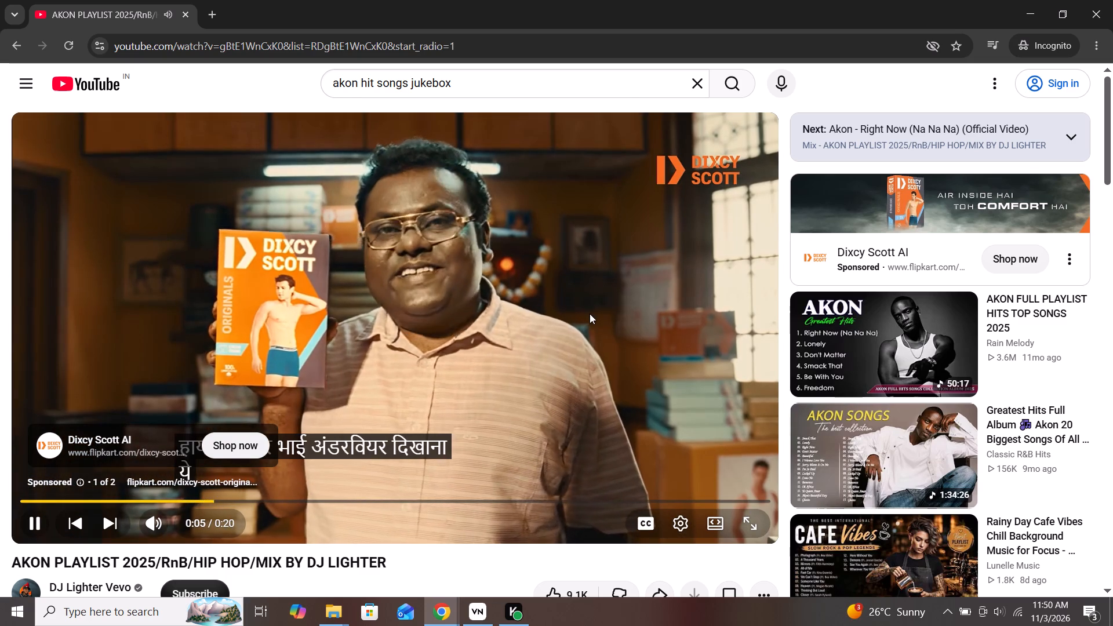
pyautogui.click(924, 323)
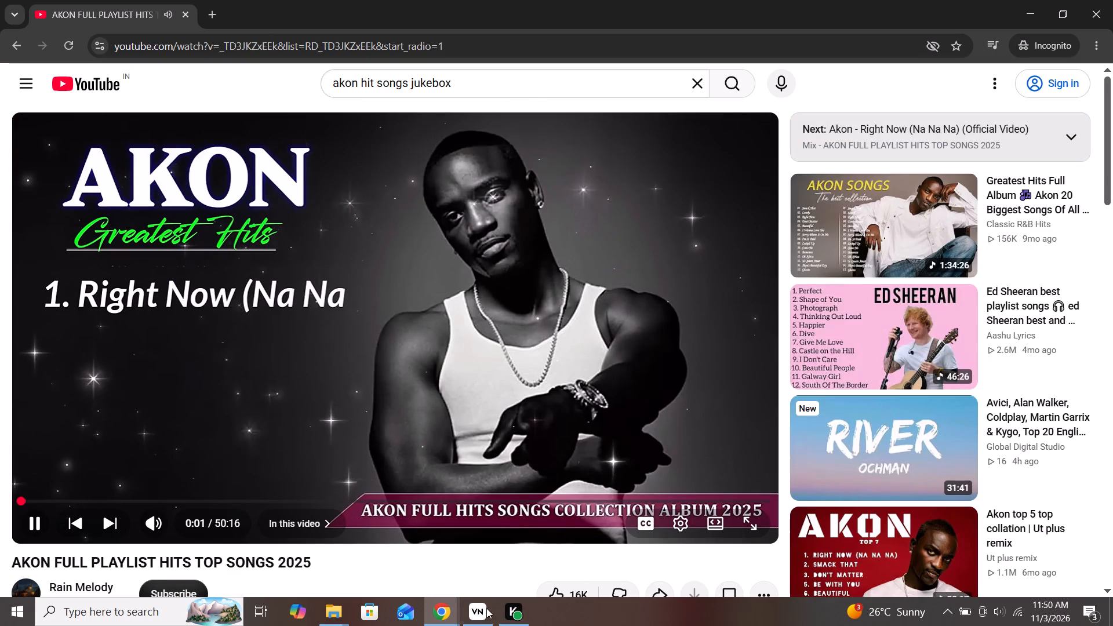
# Switch back to the Canva design, clear the photo selection on page 6, and view page 5.
pyautogui.click(445, 609)
pyautogui.click(410, 551)
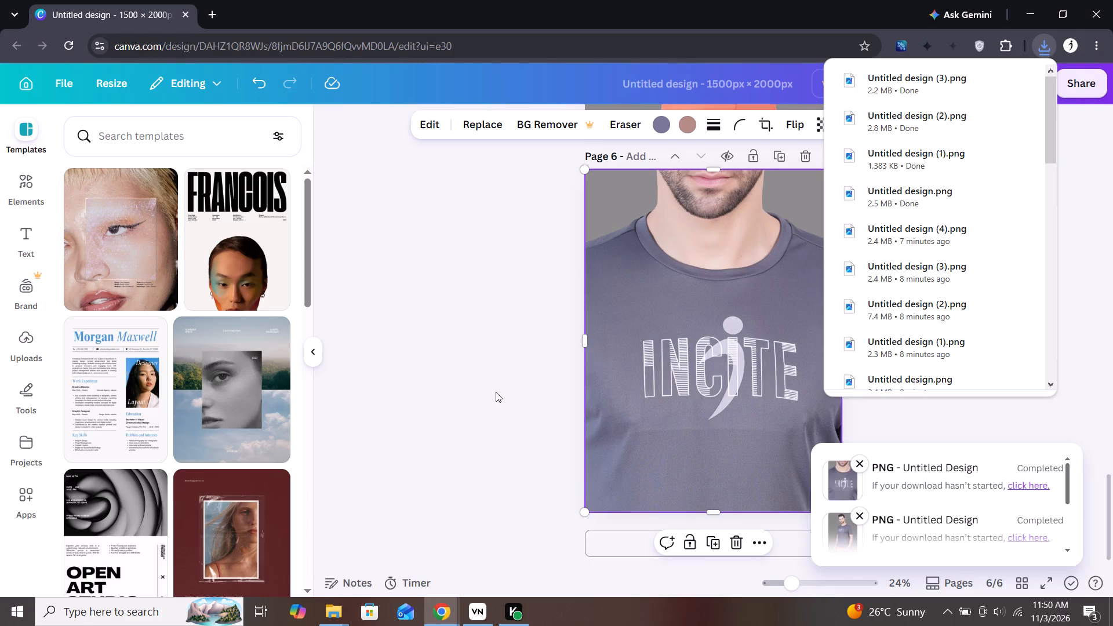
pyautogui.click(424, 331)
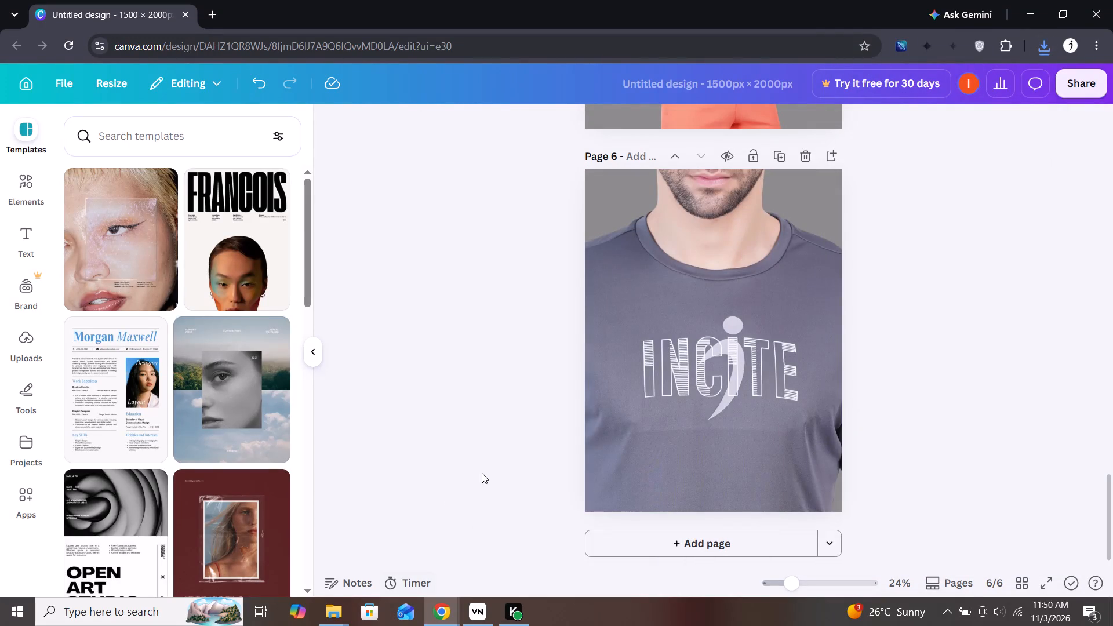
pyautogui.click(482, 473)
pyautogui.scroll(6, 482, 470)
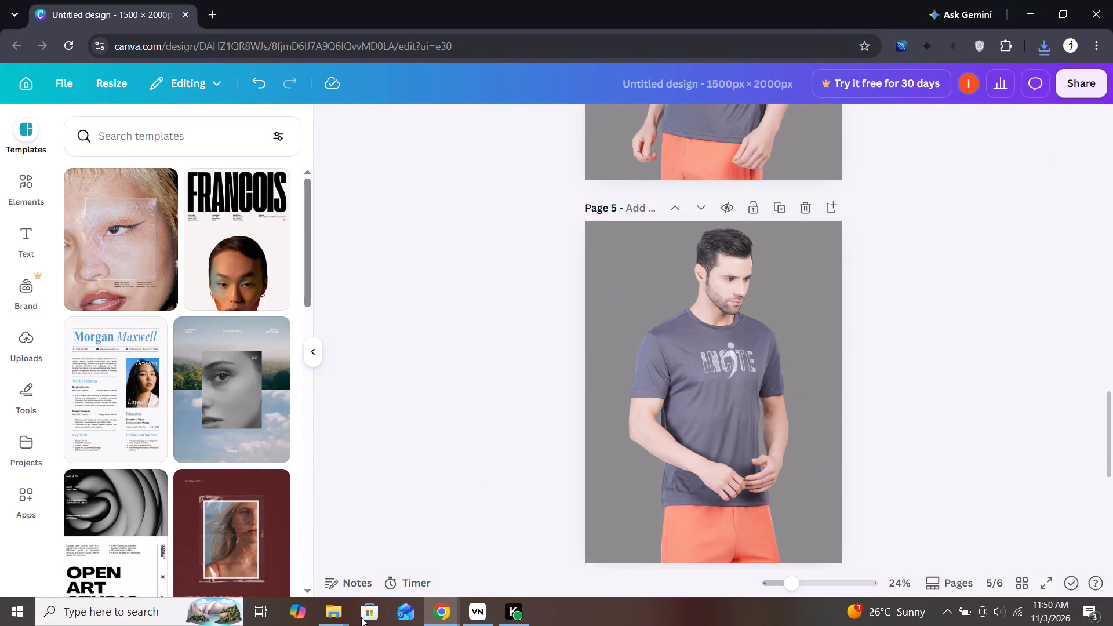
# Switch to the Downloads folder in File Explorer, refresh it, and preview the newly downloaded Untitled design PNGs.
pyautogui.click(340, 616)
pyautogui.click(297, 545)
pyautogui.click(338, 614)
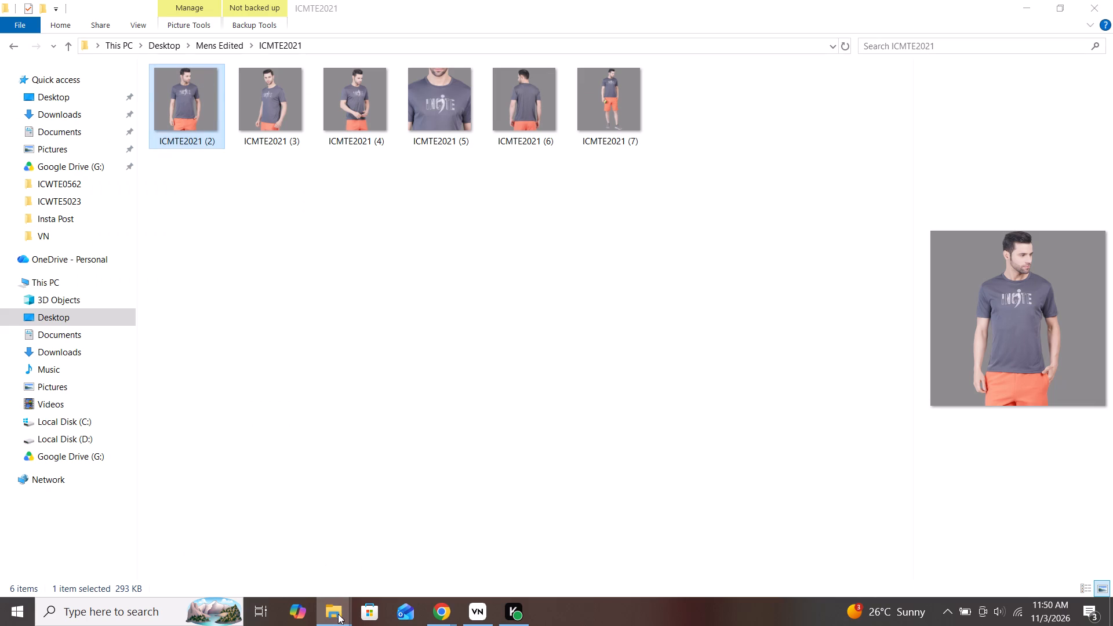
pyautogui.doubleClick(398, 554)
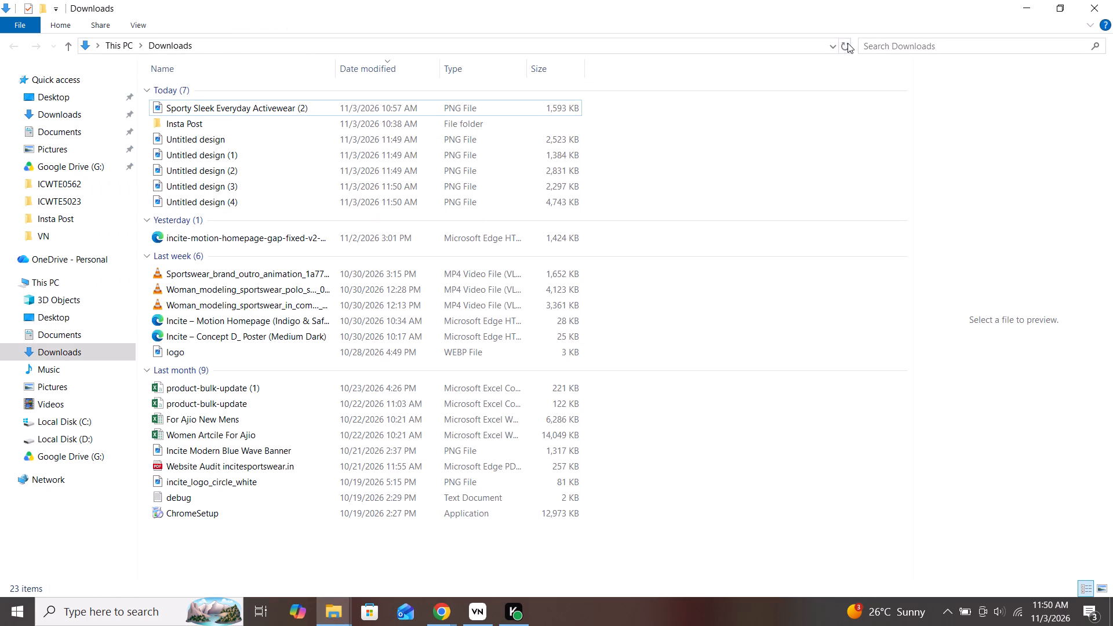
pyautogui.click(848, 43)
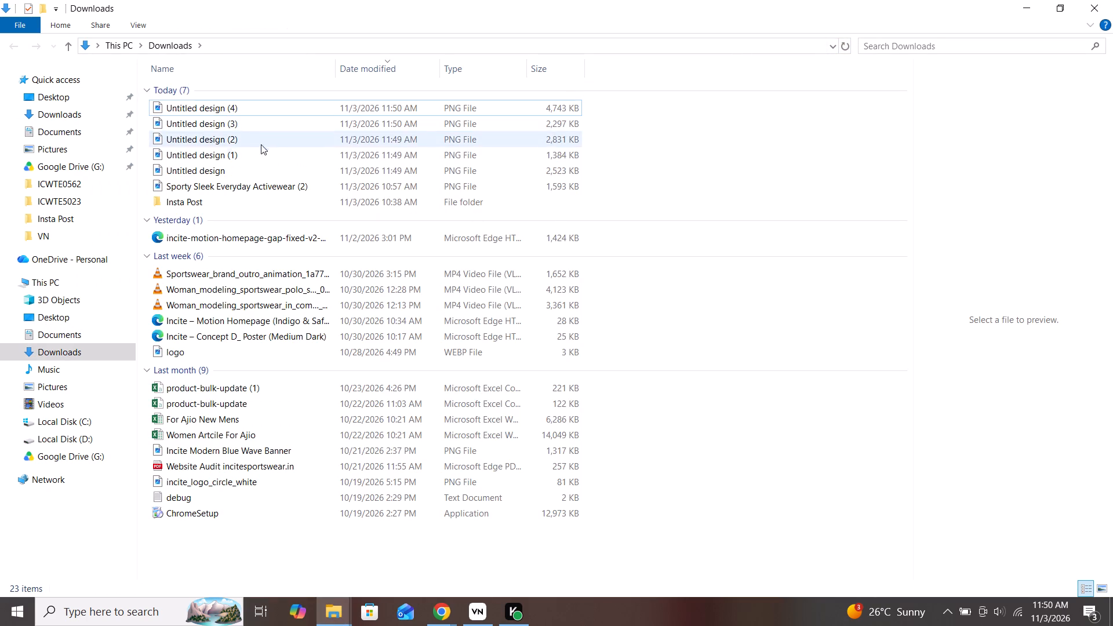
pyautogui.click(246, 170)
pyautogui.click(223, 155)
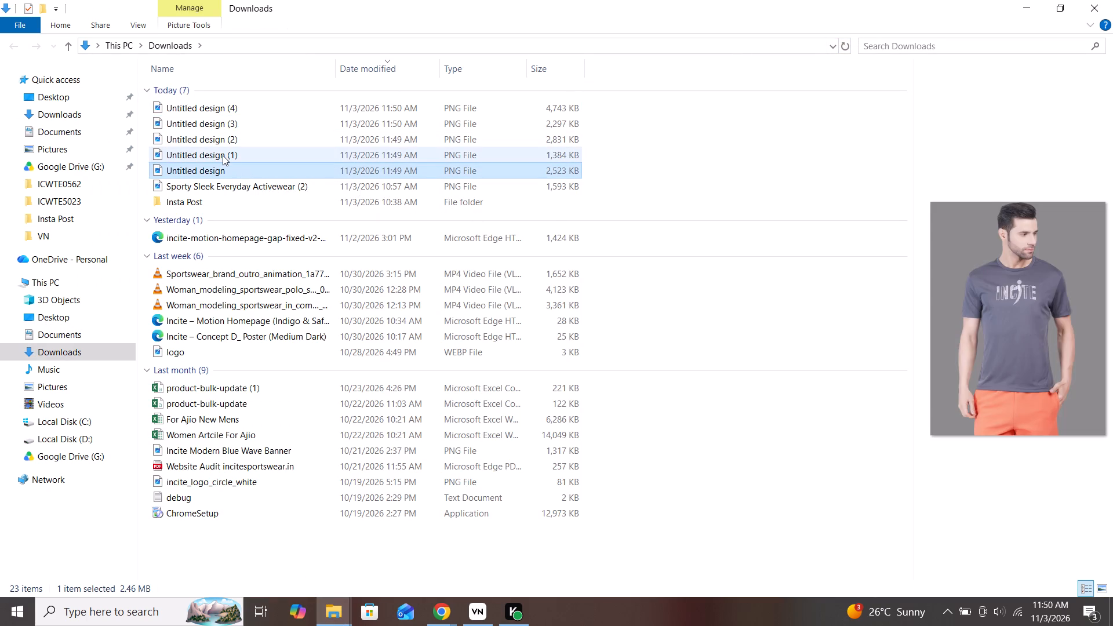
pyautogui.click(220, 137)
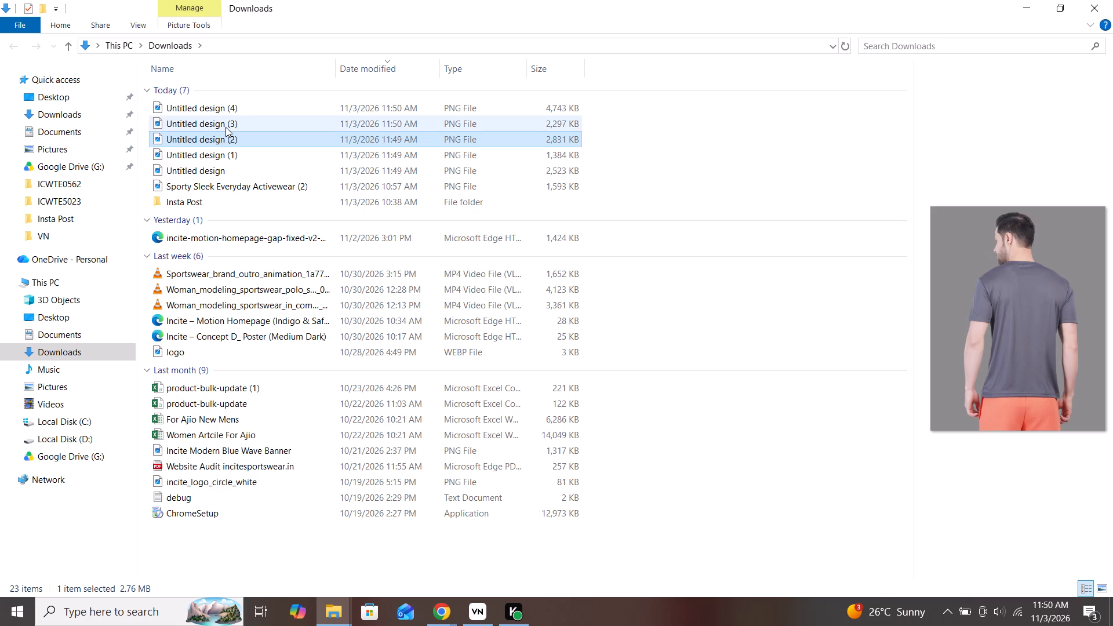
pyautogui.click(225, 127)
pyautogui.click(225, 105)
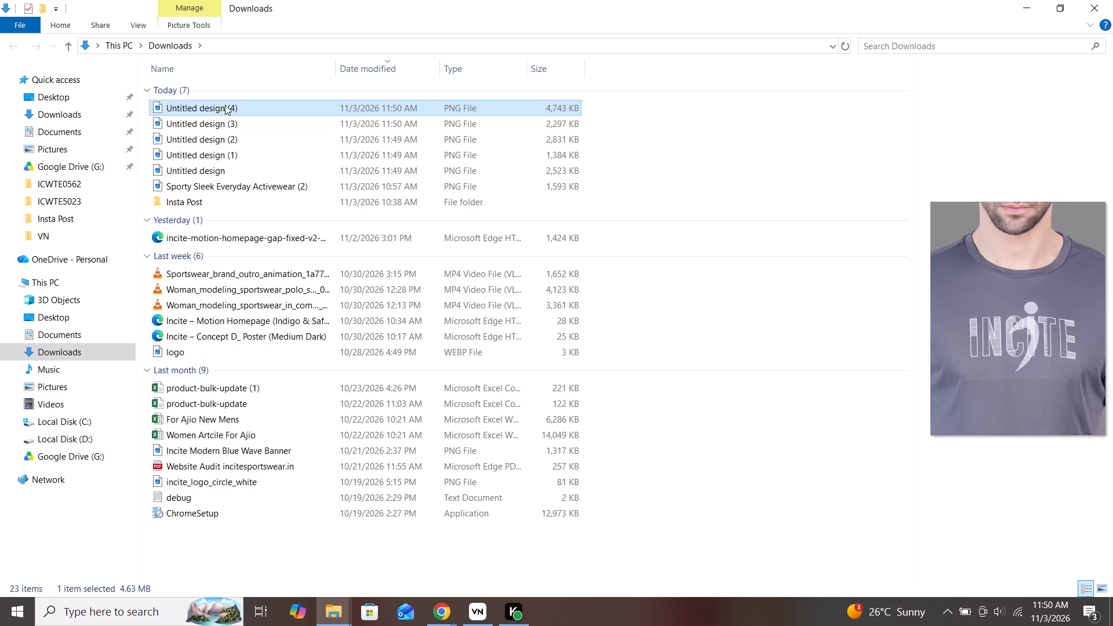
pyautogui.click(228, 121)
pyautogui.click(235, 137)
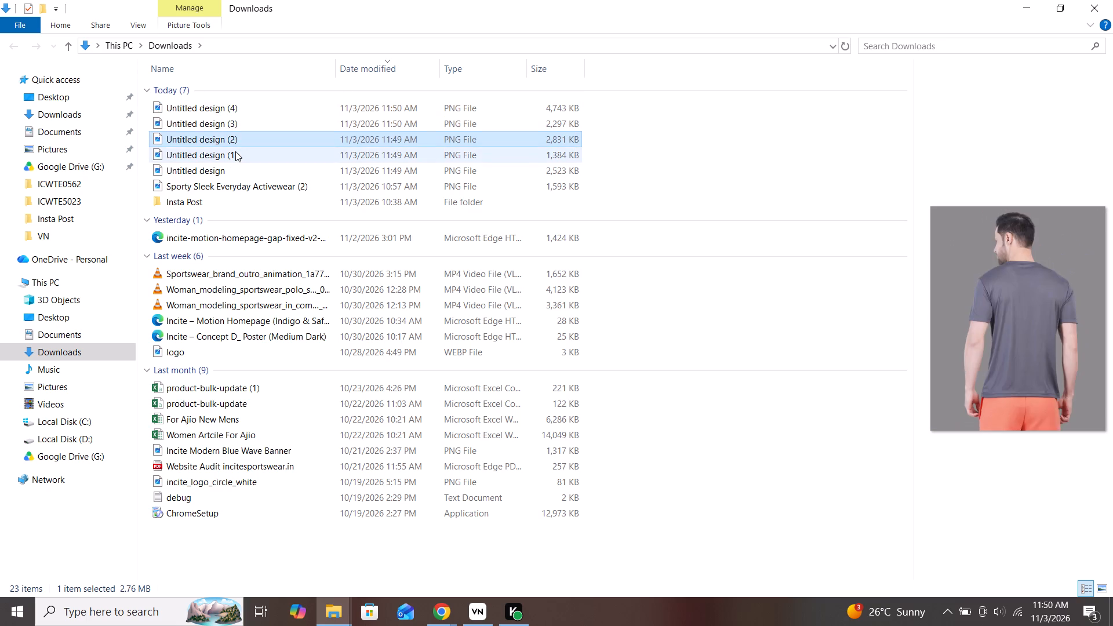
pyautogui.click(235, 151)
pyautogui.click(235, 171)
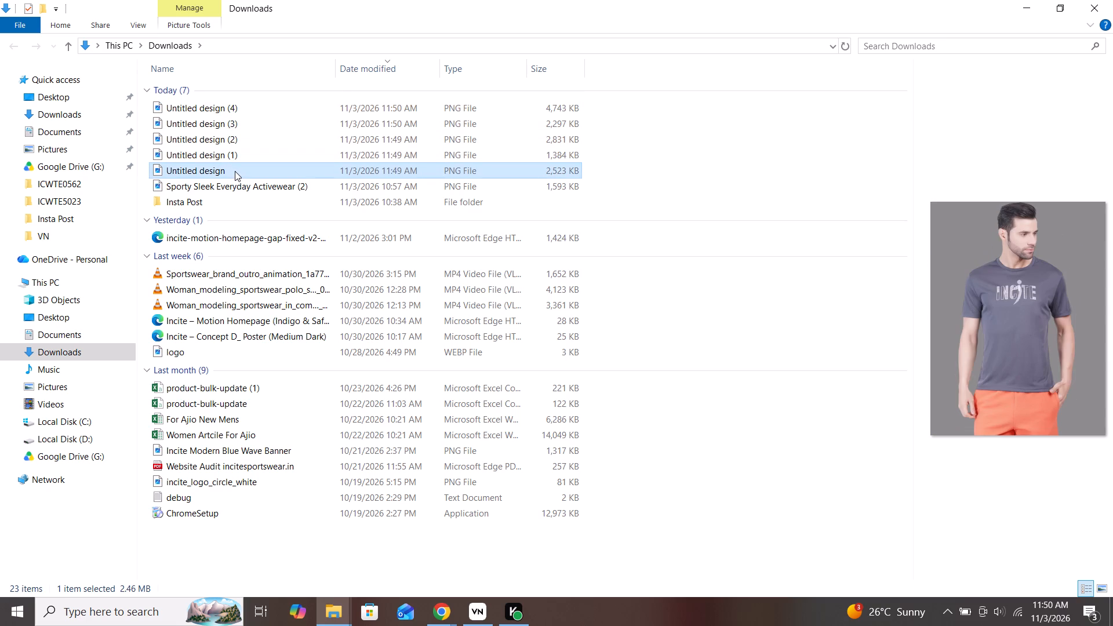
# Move the five Untitled design PNGs from Downloads into the ICMTE2021 folder.
pyautogui.moveTo(609, 170); pyautogui.dragTo(208, 103)
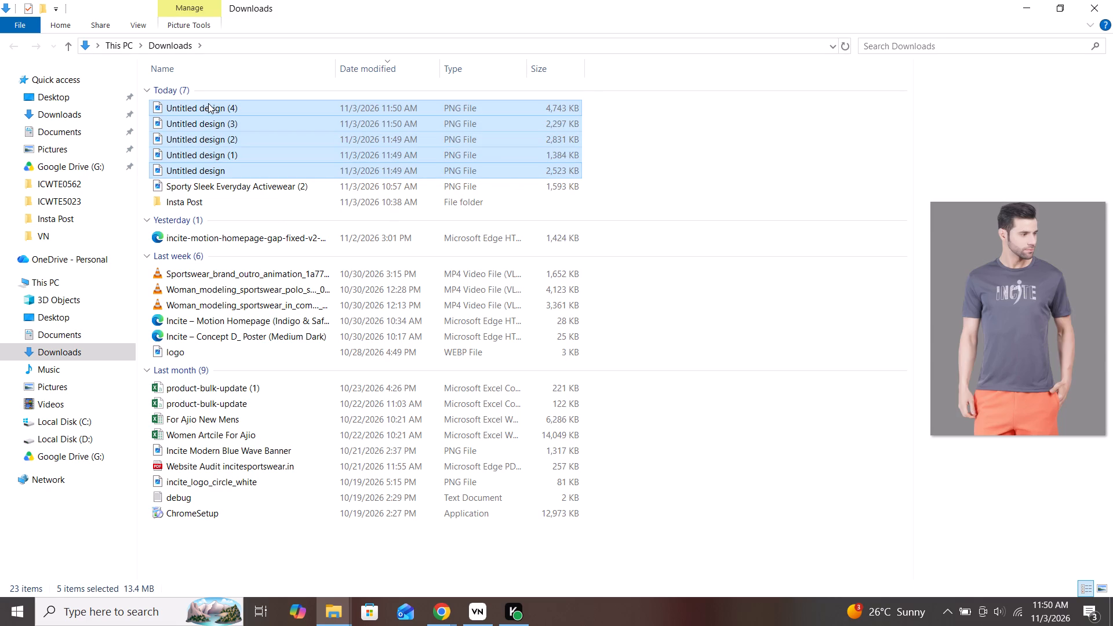
pyautogui.hotkey('ctrl', 'x')
pyautogui.click(295, 156)
pyautogui.click(337, 607)
pyautogui.click(279, 526)
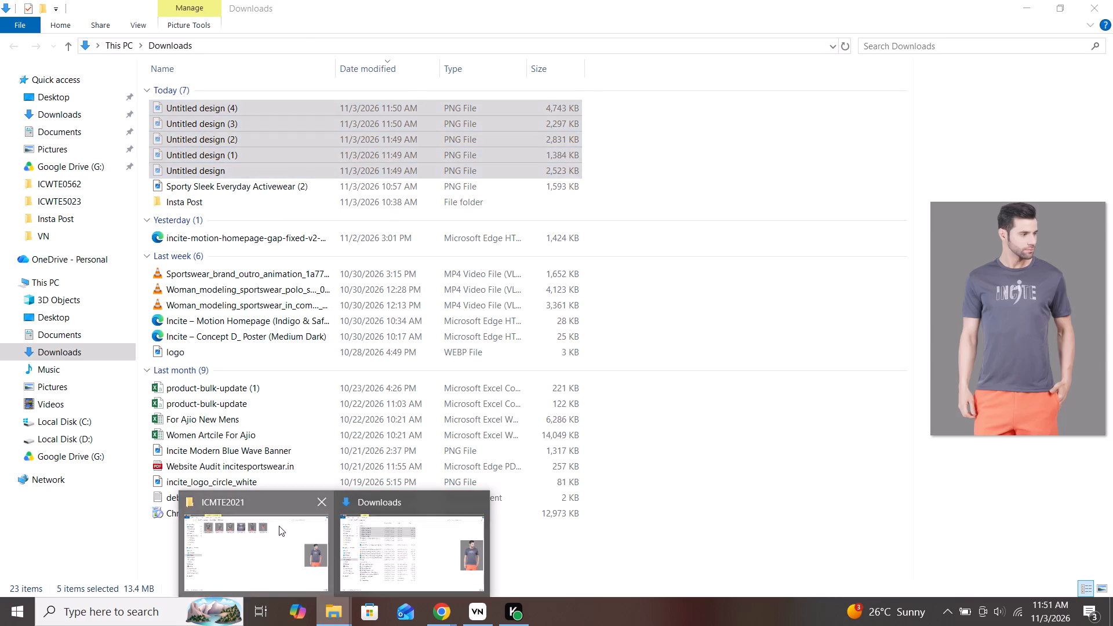
pyautogui.click(456, 313)
pyautogui.hotkey('ctrl', 'v')
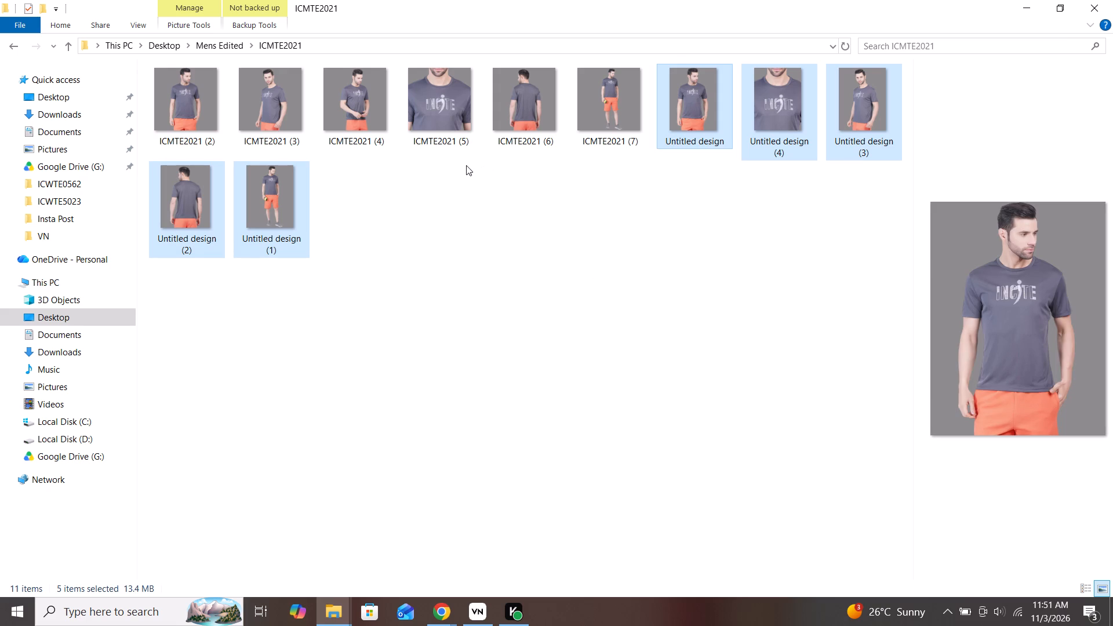
# Copy the file name ICMTE2021 (2) for reuse and delete the six original photos, ICMTE2021 (2) to (7).
pyautogui.click(199, 132)
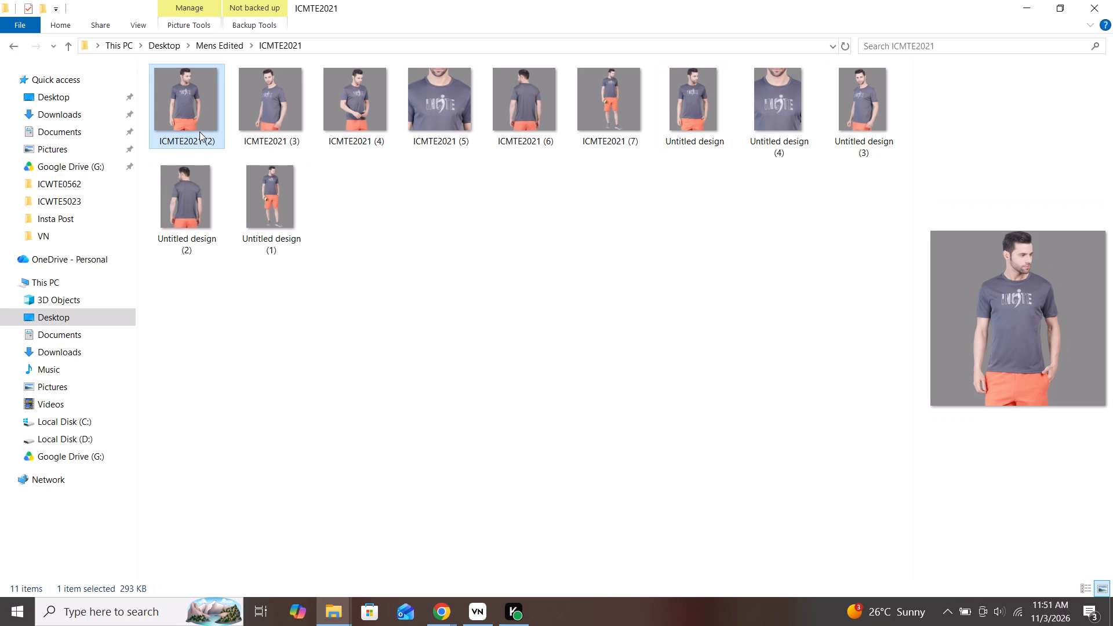
pyautogui.press('F2')
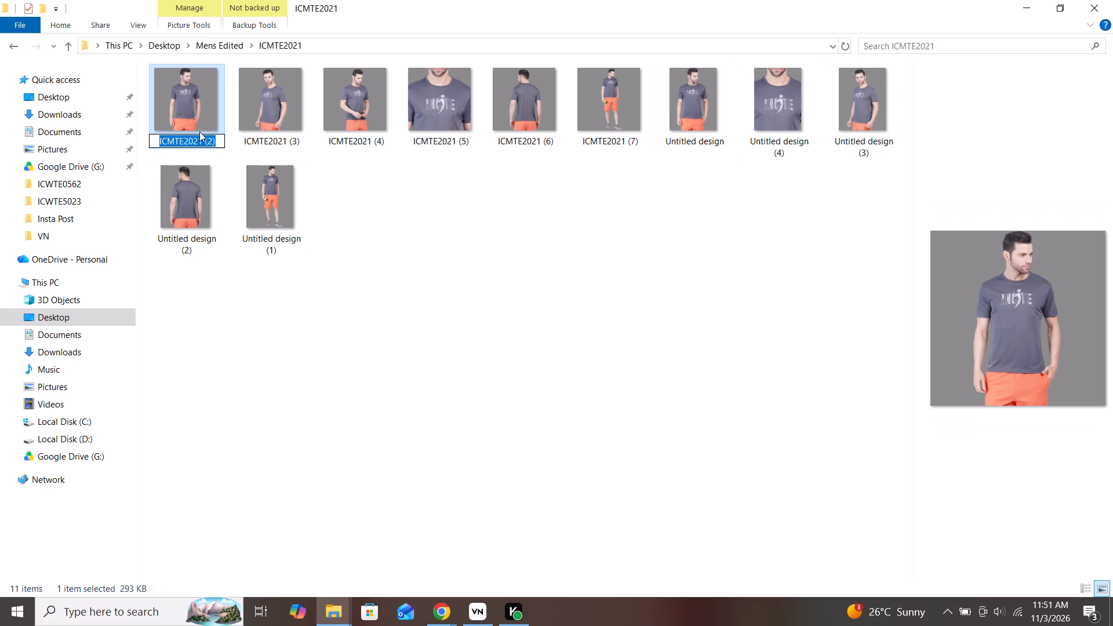
pyautogui.hotkey('ctrl', 'c')
pyautogui.moveTo(281, 312); pyautogui.dragTo(289, 326)
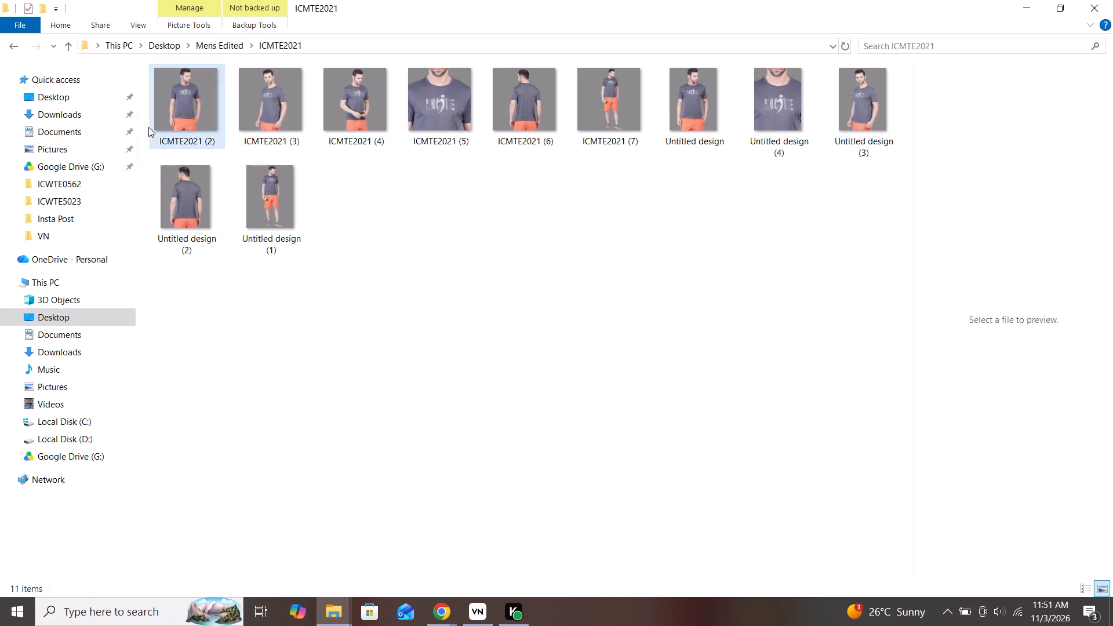
pyautogui.moveTo(148, 327); pyautogui.dragTo(147, 316)
pyautogui.moveTo(147, 316); pyautogui.dragTo(145, 307)
pyautogui.moveTo(146, 129); pyautogui.dragTo(220, 138)
pyautogui.moveTo(220, 138); pyautogui.dragTo(587, 114)
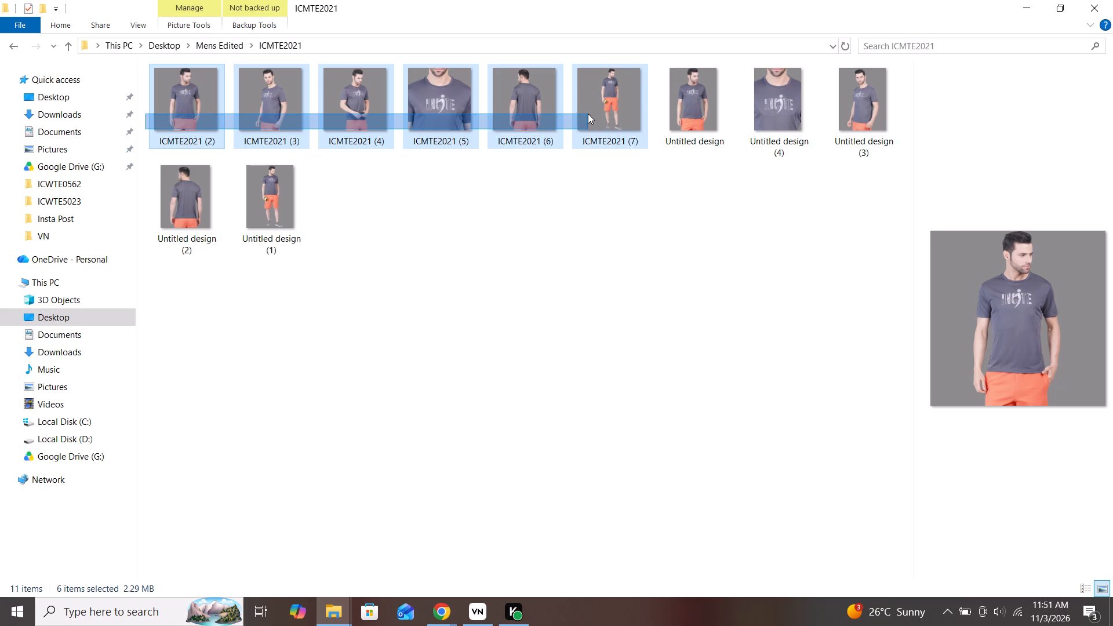
pyautogui.hotkey('ctrl', 'd')
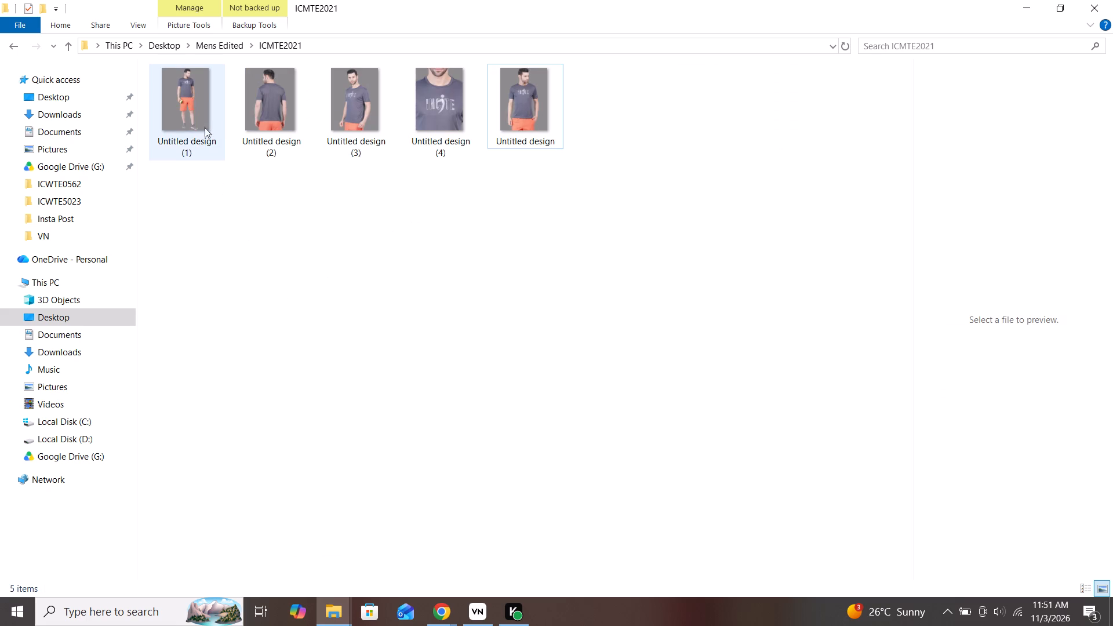
# Rename the unnumbered Untitled design front-view photo as ICMTE2021 (1).
pyautogui.click(197, 122)
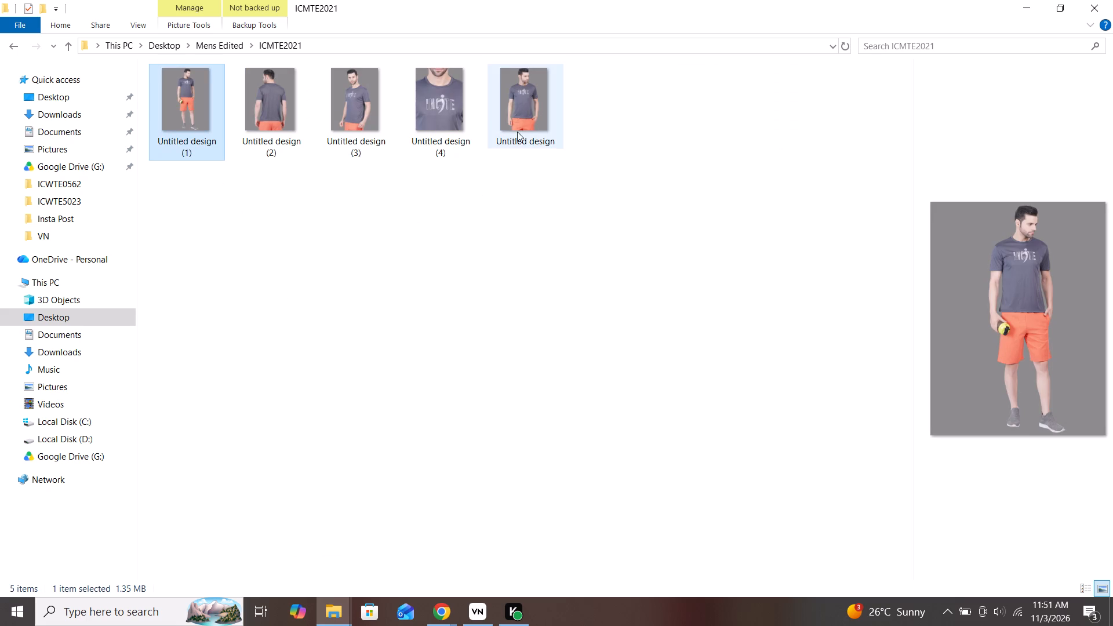
pyautogui.click(517, 116)
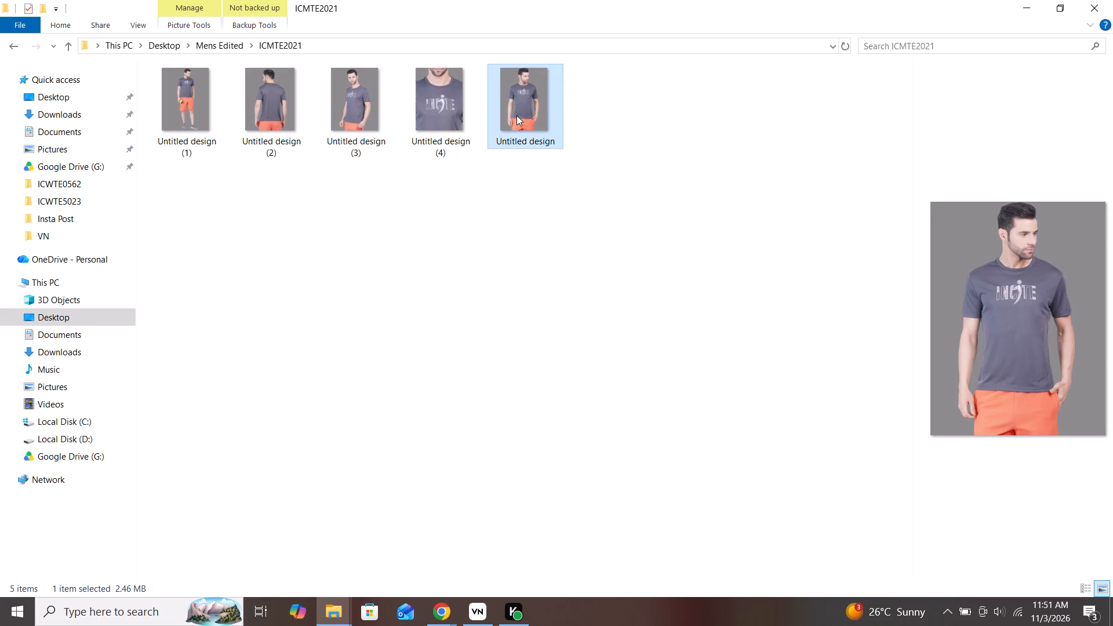
pyautogui.press('F2')
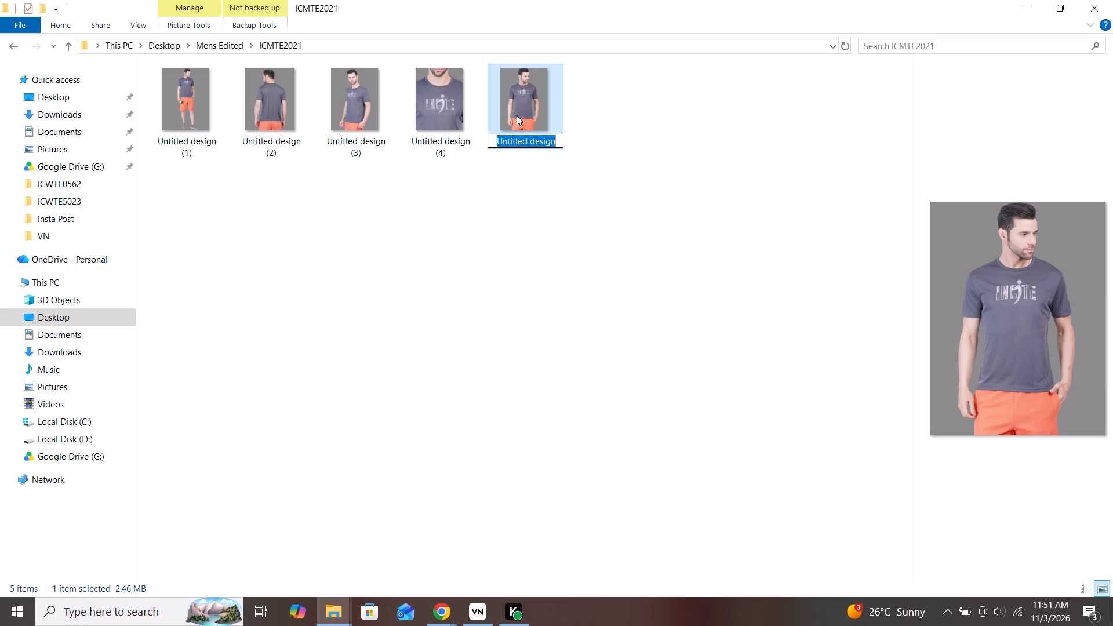
pyautogui.hotkey('ctrl', 'v')
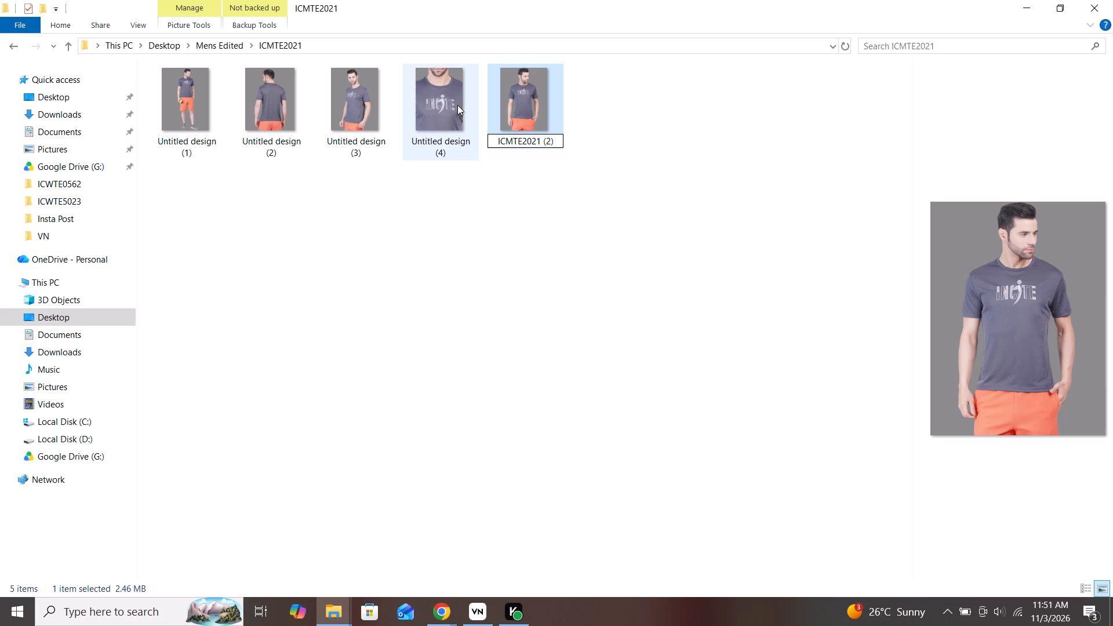
pyautogui.press('BackSpace')
pyautogui.press('BackSpace')
pyautogui.press('2')
pyautogui.press('BackSpace')
pyautogui.press('1')
pyautogui.hotkey('shift', ')')
pyautogui.press('Return')
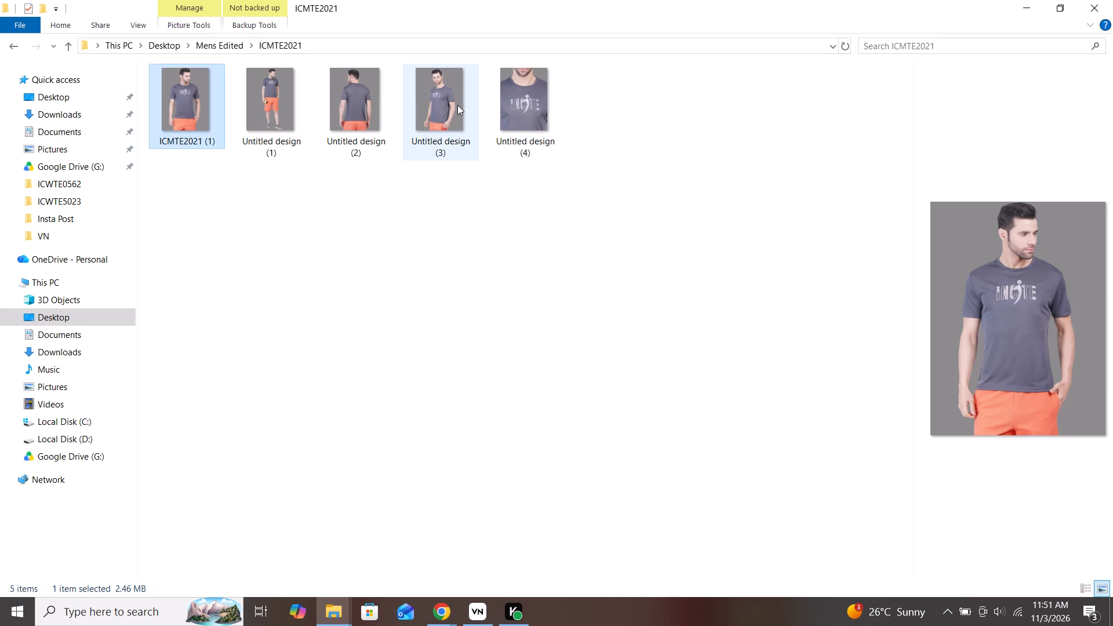
# Rename the angled front-view photo, Untitled design (3), as ICMTE2021 (2).
pyautogui.click(457, 105)
pyautogui.moveTo(457, 104); pyautogui.dragTo(464, 107, button='right')
pyautogui.click(416, 224)
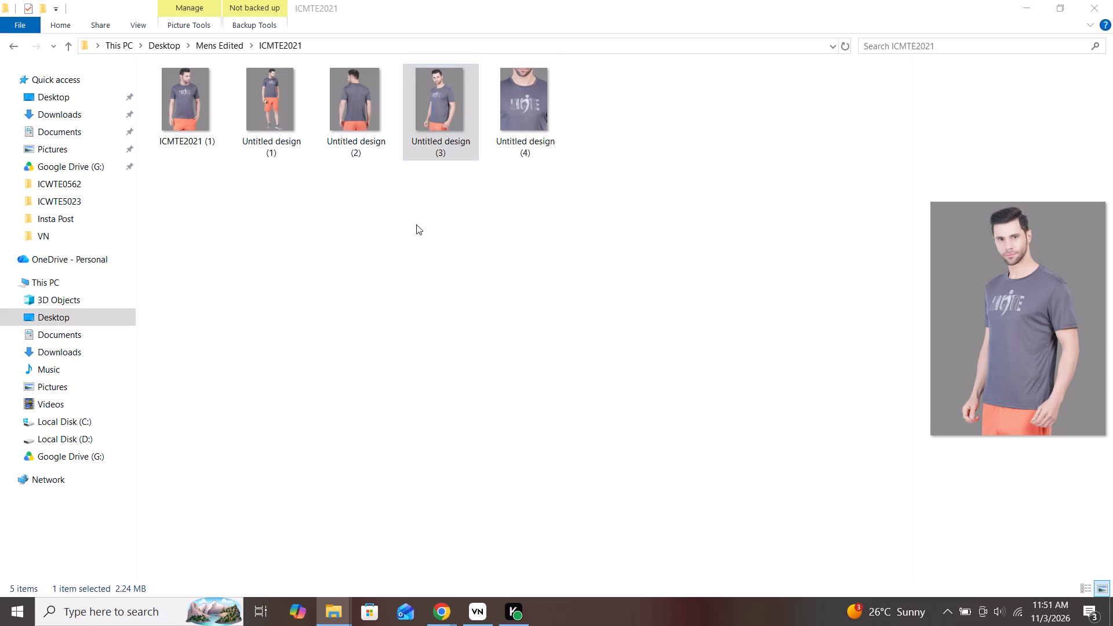
pyautogui.click(452, 134)
pyautogui.press('F2')
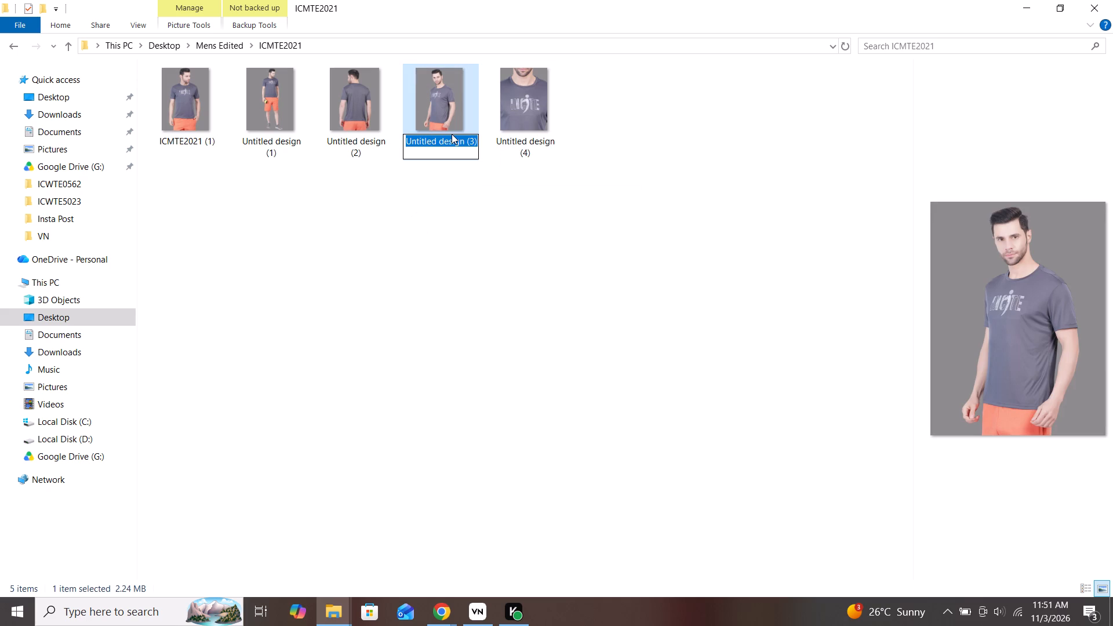
pyautogui.hotkey('ctrl', 'v')
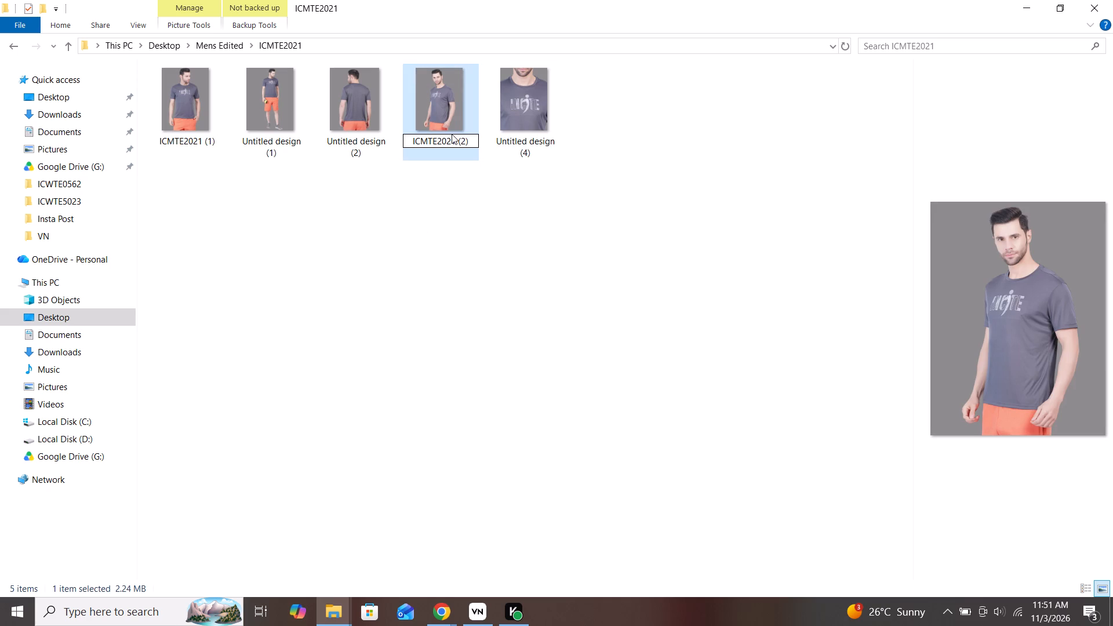
pyautogui.press('Return')
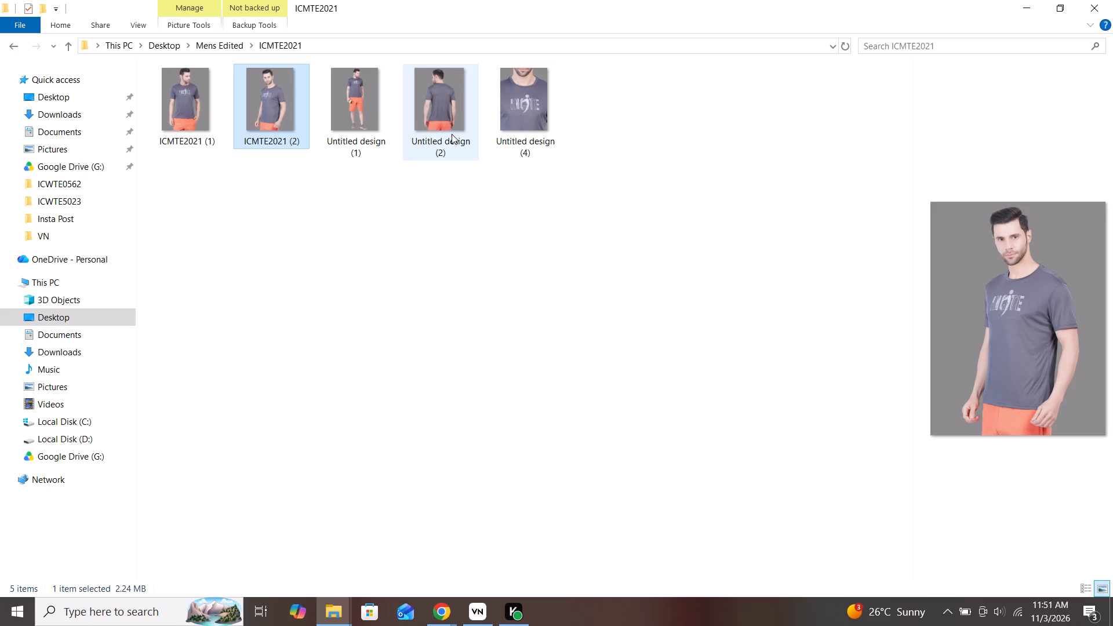
# Rename the back-view photo, Untitled design (2), as ICMTE2021 (3).
pyautogui.click(449, 98)
pyautogui.rightClick(449, 97)
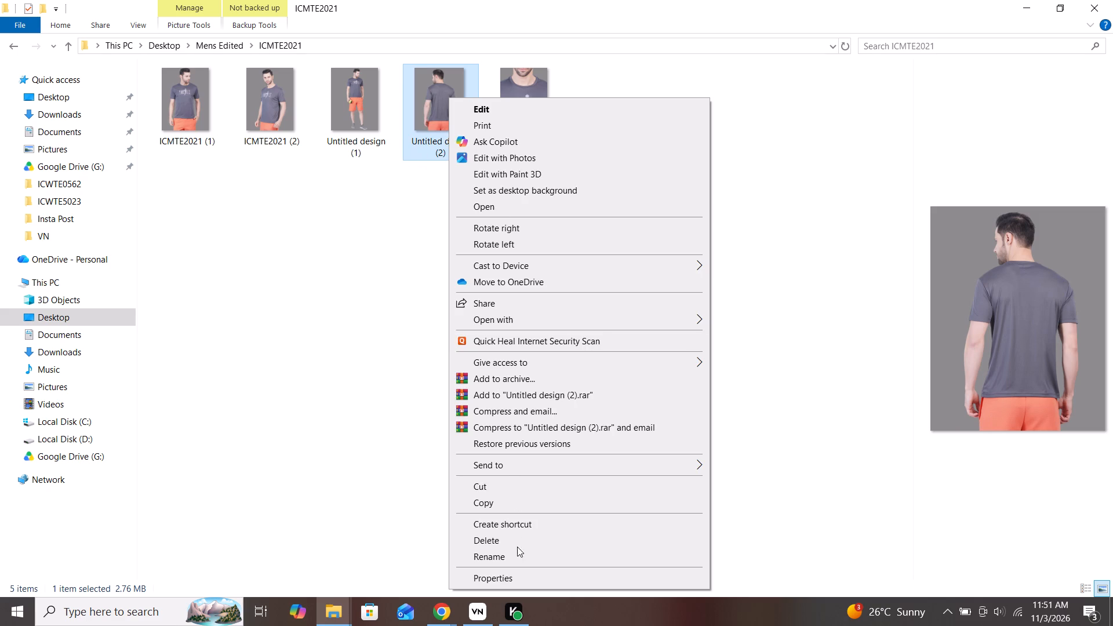
pyautogui.click(519, 556)
pyautogui.hotkey('ctrl', 'v')
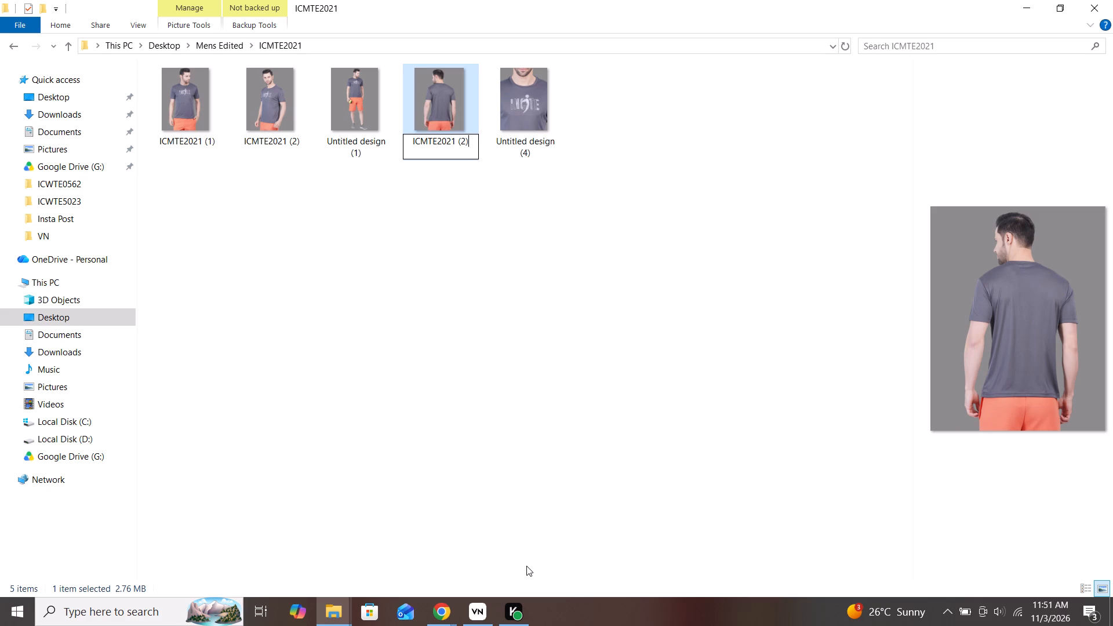
pyautogui.press('BackSpace')
pyautogui.press('BackSpace')
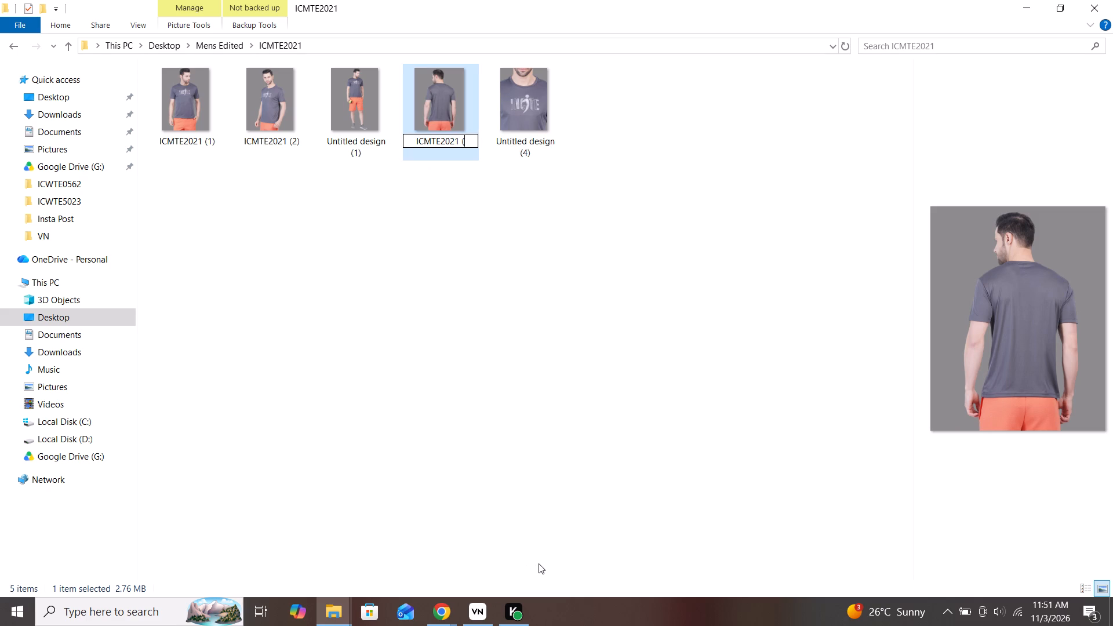
pyautogui.press('3')
pyautogui.hotkey('shift', ')')
pyautogui.press('Return')
pyautogui.click(531, 546)
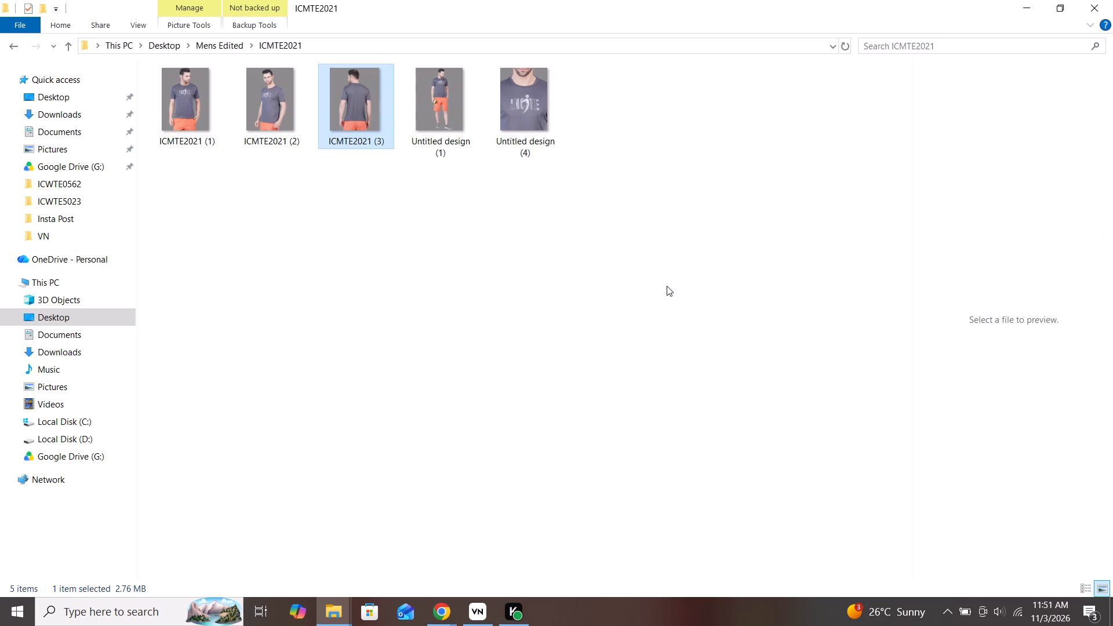
# Rename the close-up photo of the INCITE print, Untitled design (4), as ICMTE2021 (4).
pyautogui.click(539, 121)
pyautogui.rightClick(538, 120)
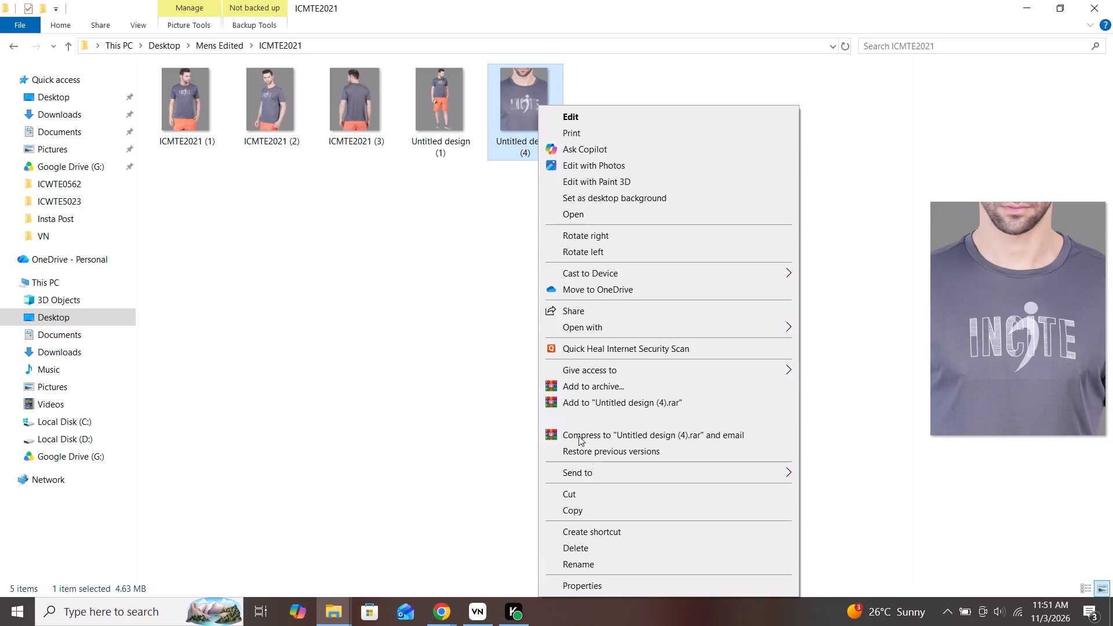
pyautogui.click(624, 560)
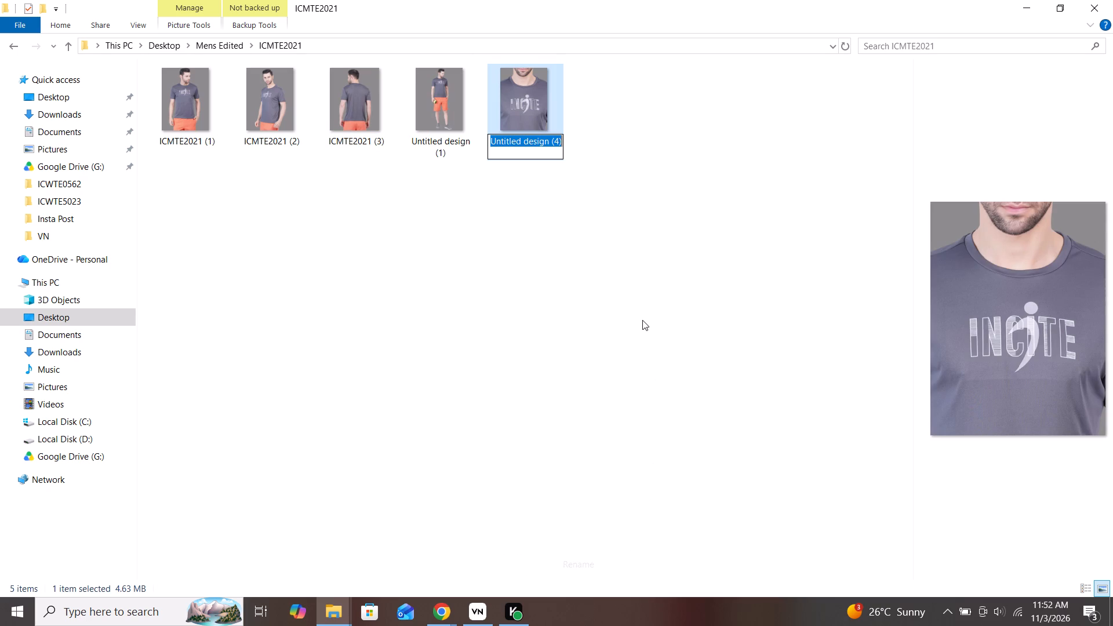
pyautogui.hotkey('ctrl', 'v')
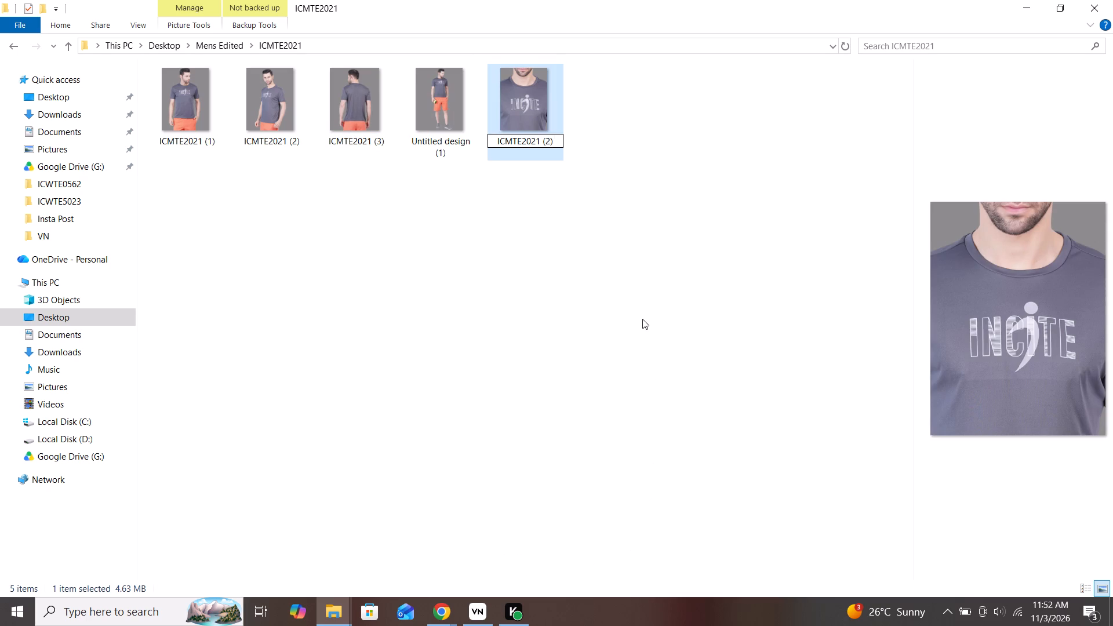
pyautogui.press('BackSpace')
pyautogui.press('BackSpace')
pyautogui.write('4)')
pyautogui.press('Return')
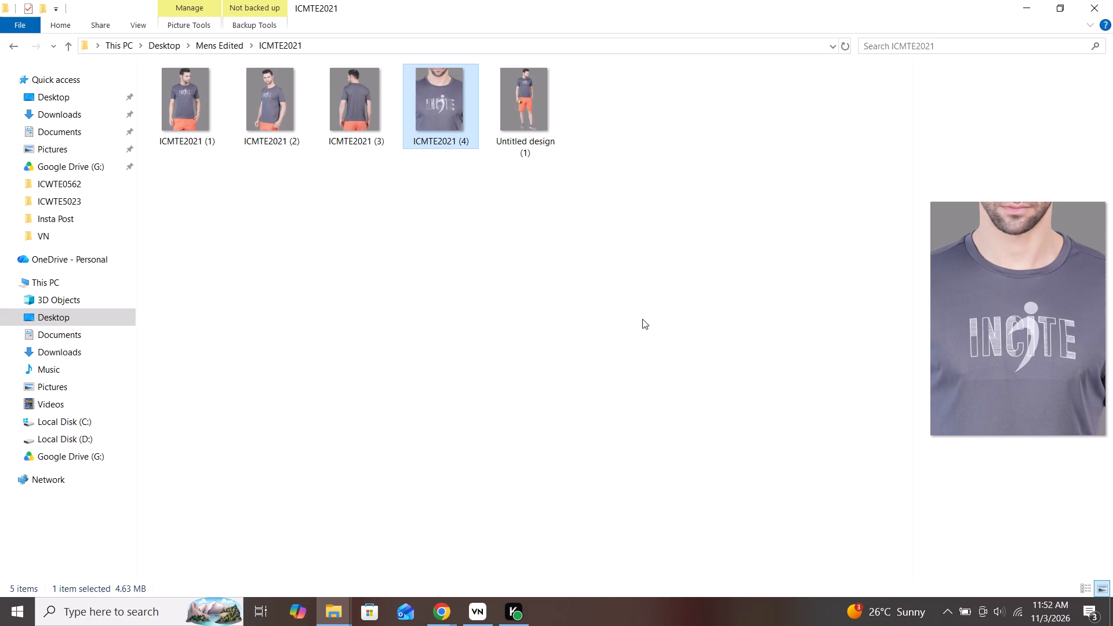
# Rename the full-length photo, Untitled design (1), as ICMTE2021 (5) and clear the selection.
pyautogui.click(522, 126)
pyautogui.rightClick(522, 126)
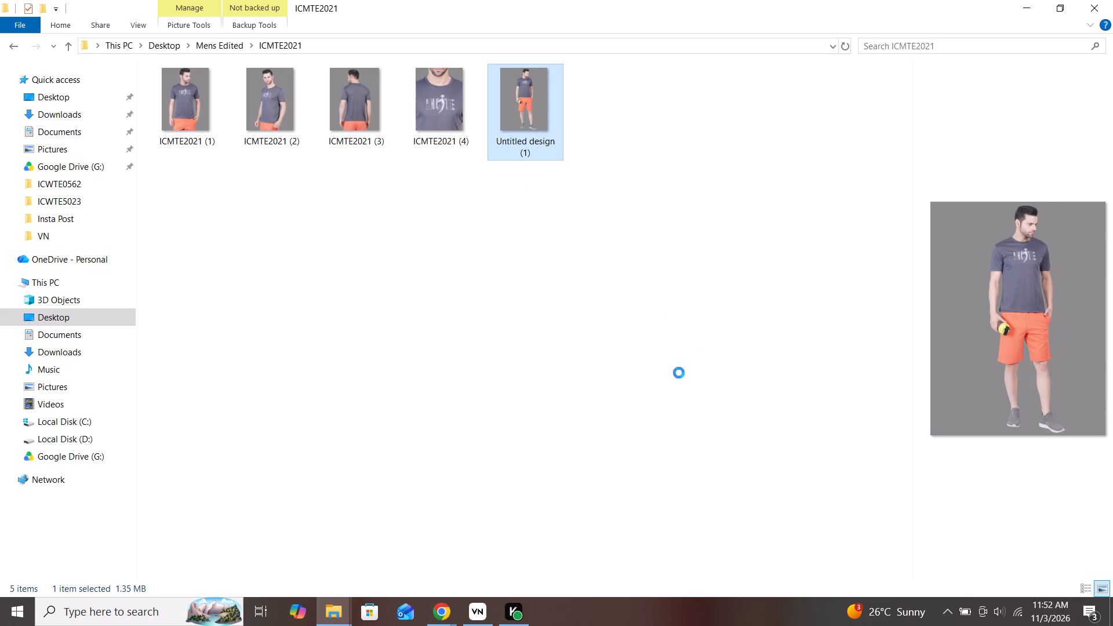
pyautogui.click(610, 562)
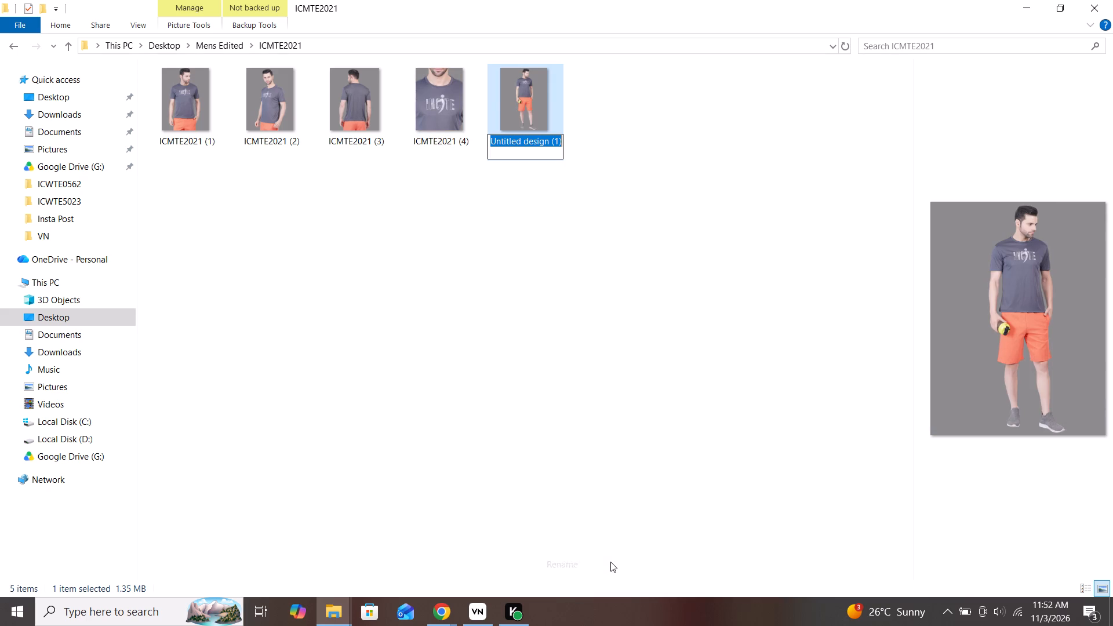
pyautogui.hotkey('ctrl', 'v')
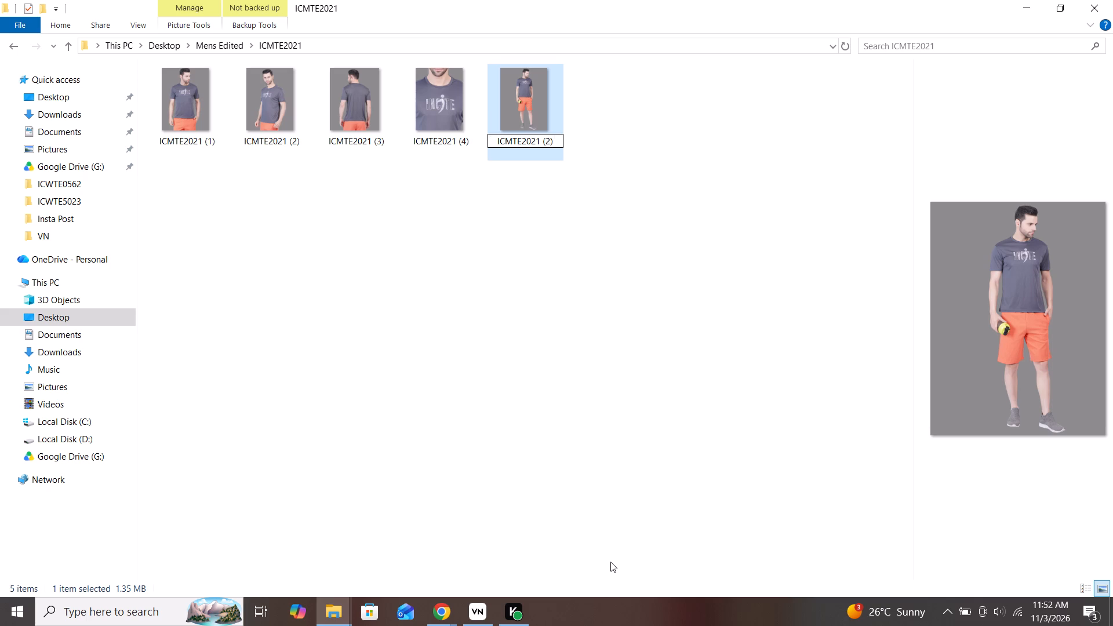
pyautogui.press('BackSpace')
pyautogui.press('BackSpace')
pyautogui.write('5)')
pyautogui.press('Return')
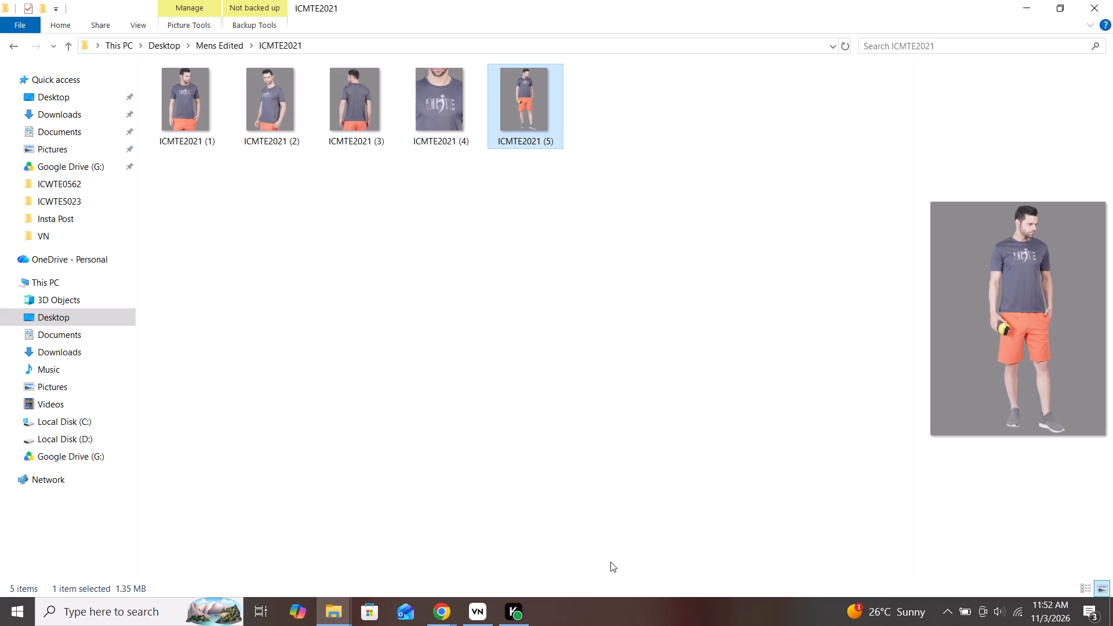
pyautogui.click(359, 265)
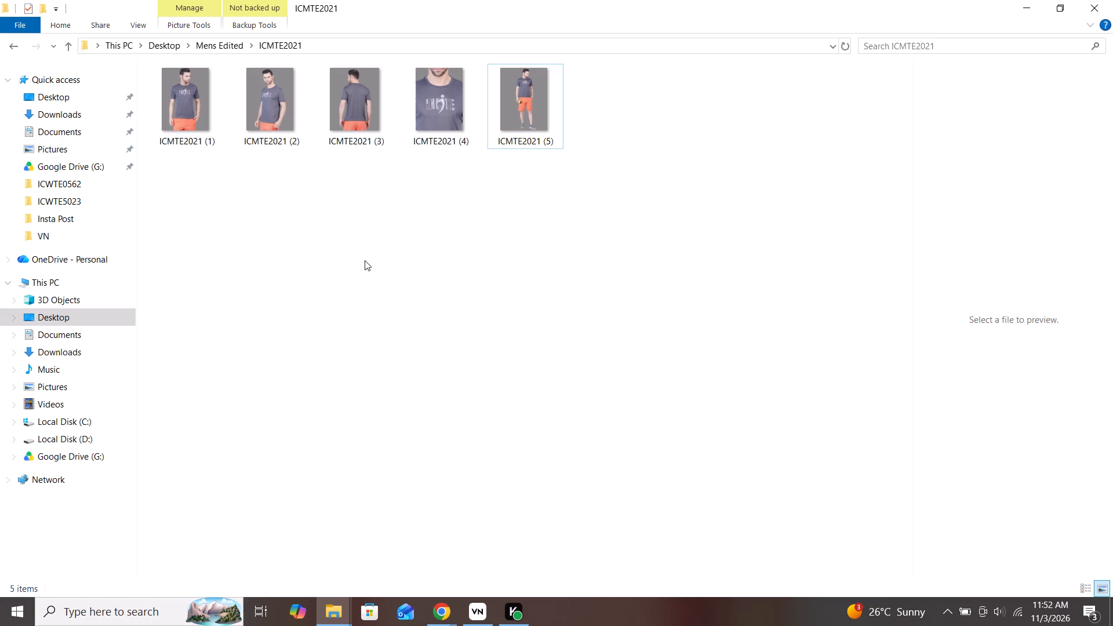
# Return to the Mens Edited folder and open the ICMTE2023 product folder.
pyautogui.click(76, 50)
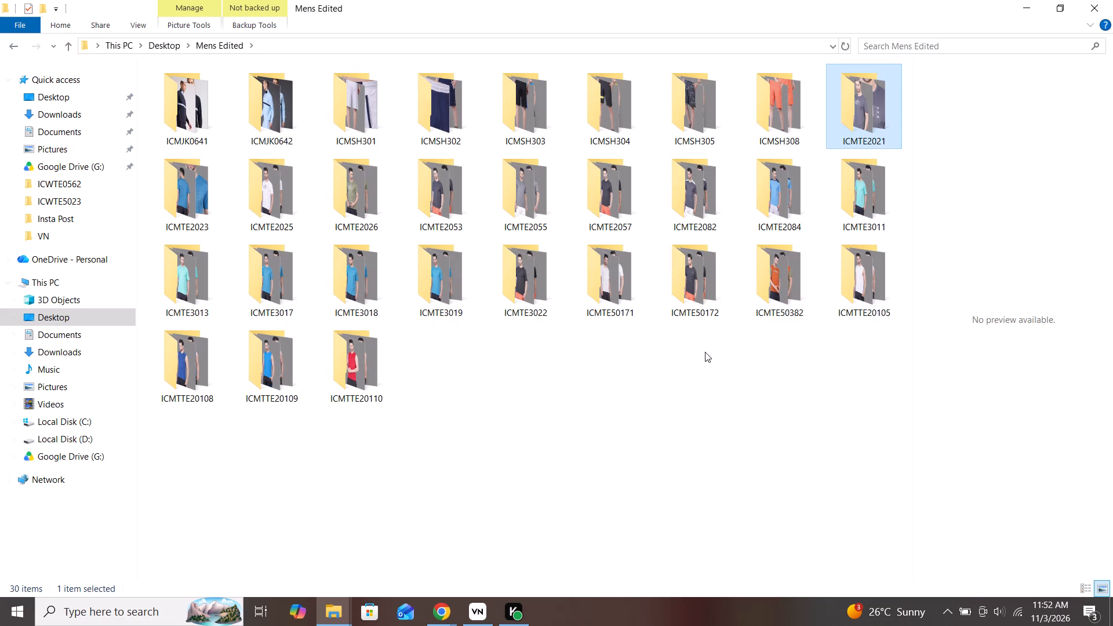
pyautogui.doubleClick(170, 206)
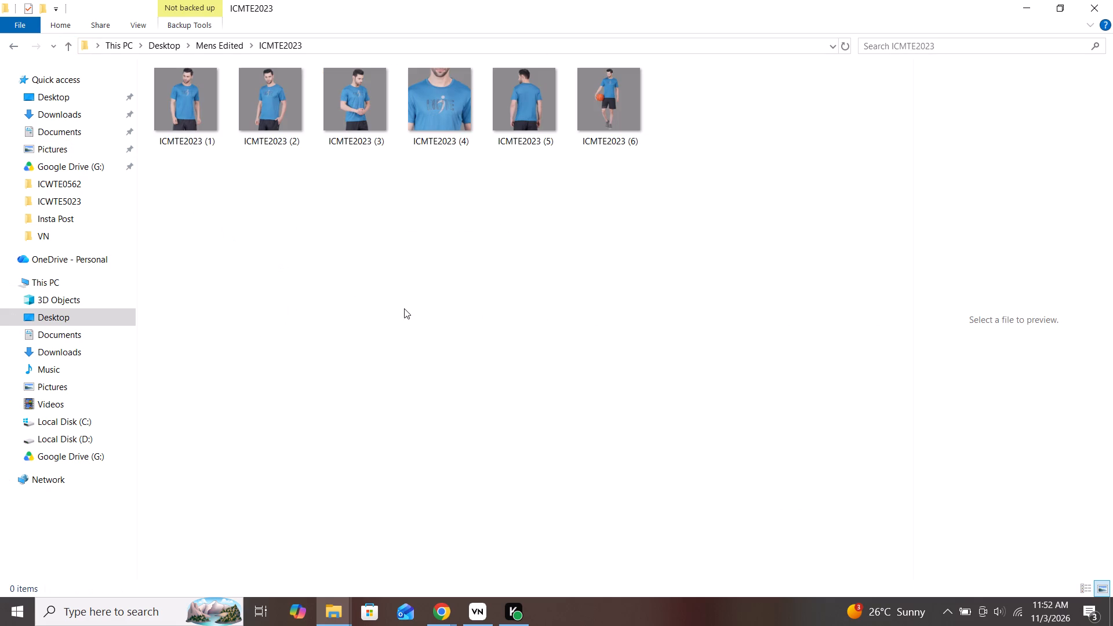
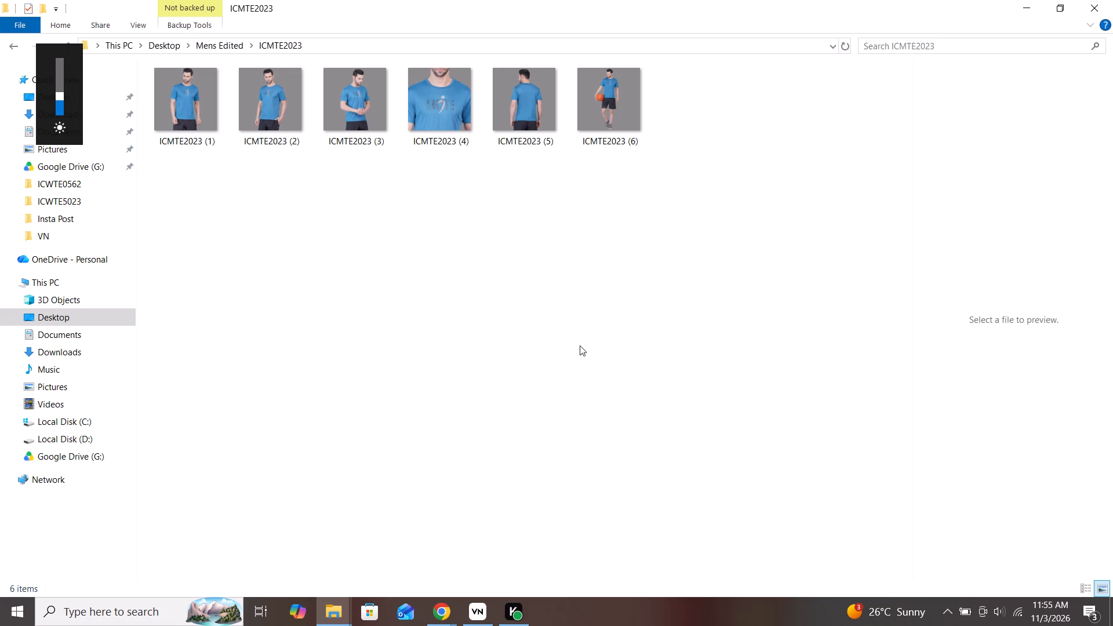
# Switch to the Canva design and delete the grey T-shirt photos from pages 5 and 4.
pyautogui.click(708, 308)
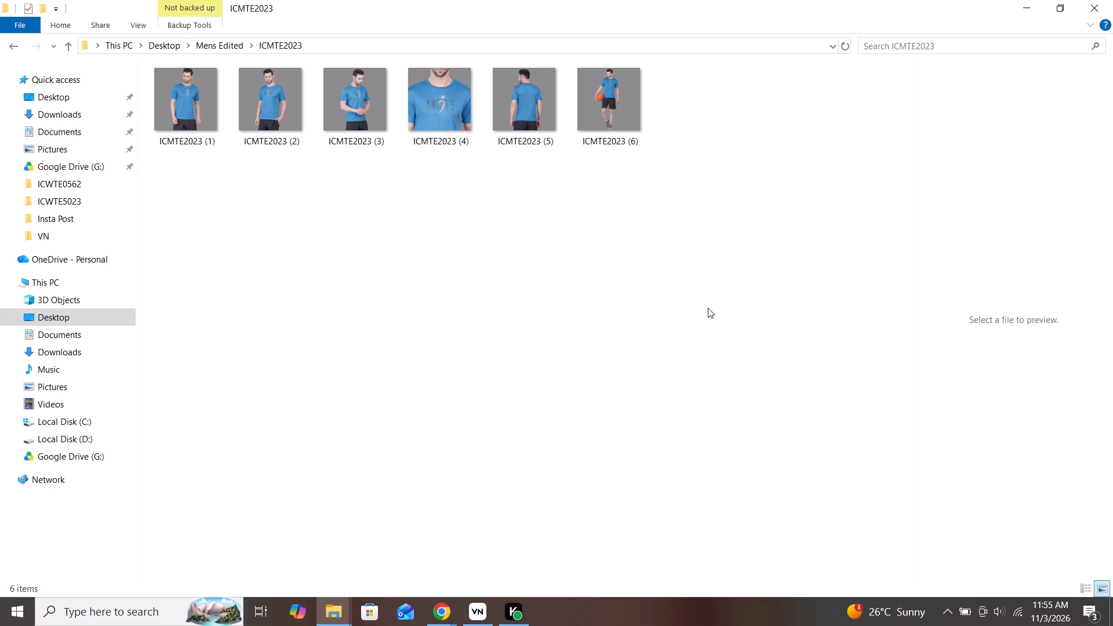
pyautogui.click(445, 618)
pyautogui.click(398, 547)
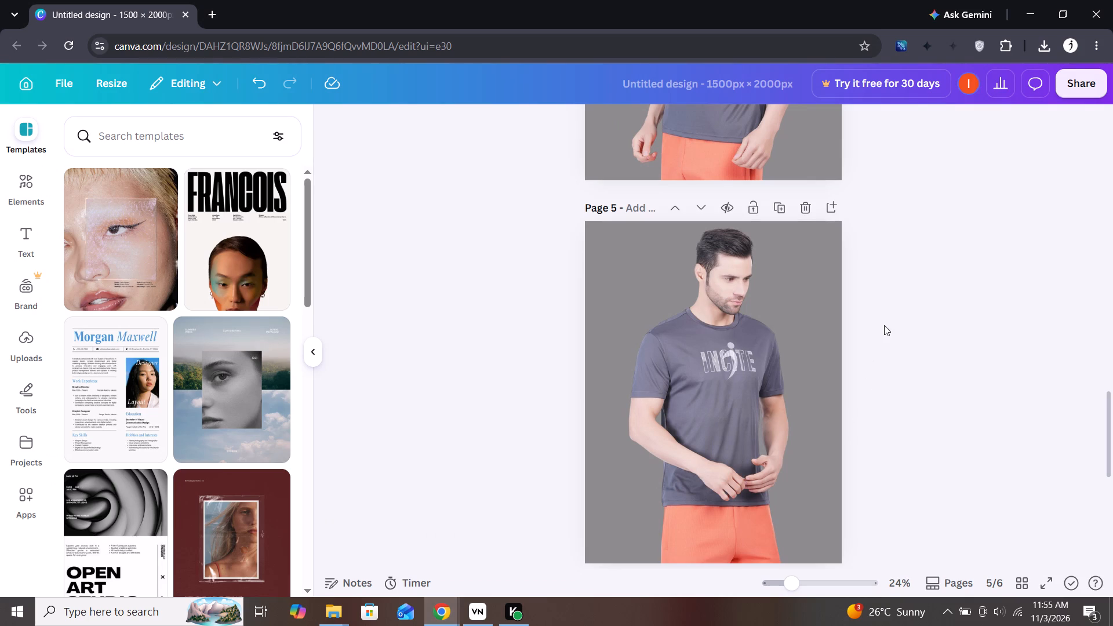
pyautogui.click(801, 339)
pyautogui.rightClick(801, 339)
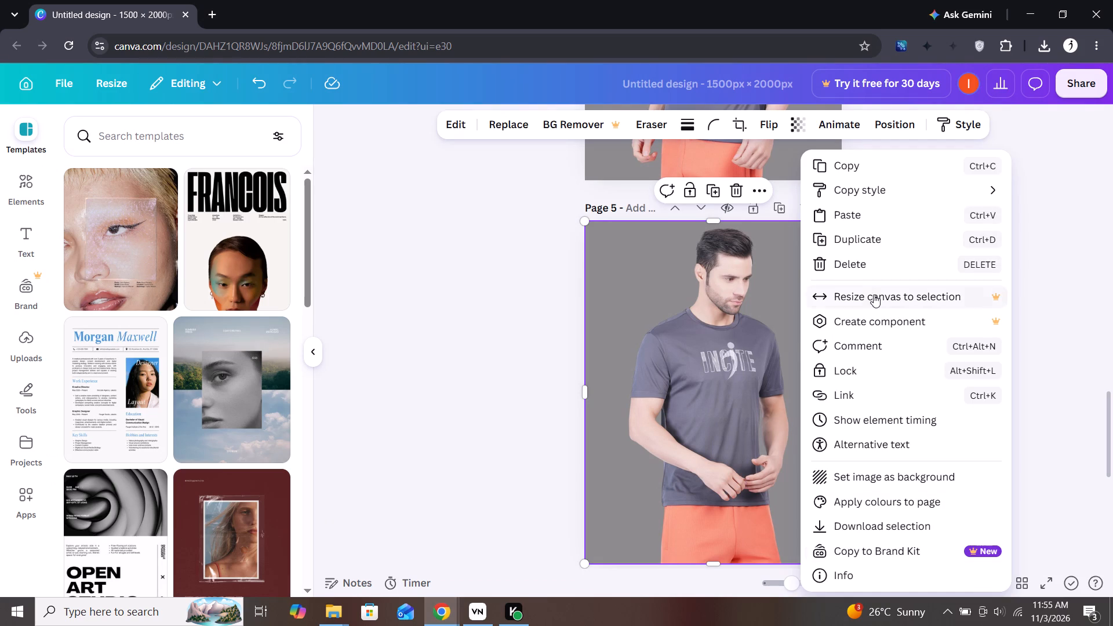
pyautogui.click(857, 270)
pyautogui.scroll(3, 801, 280)
pyautogui.click(799, 280)
pyautogui.rightClick(798, 279)
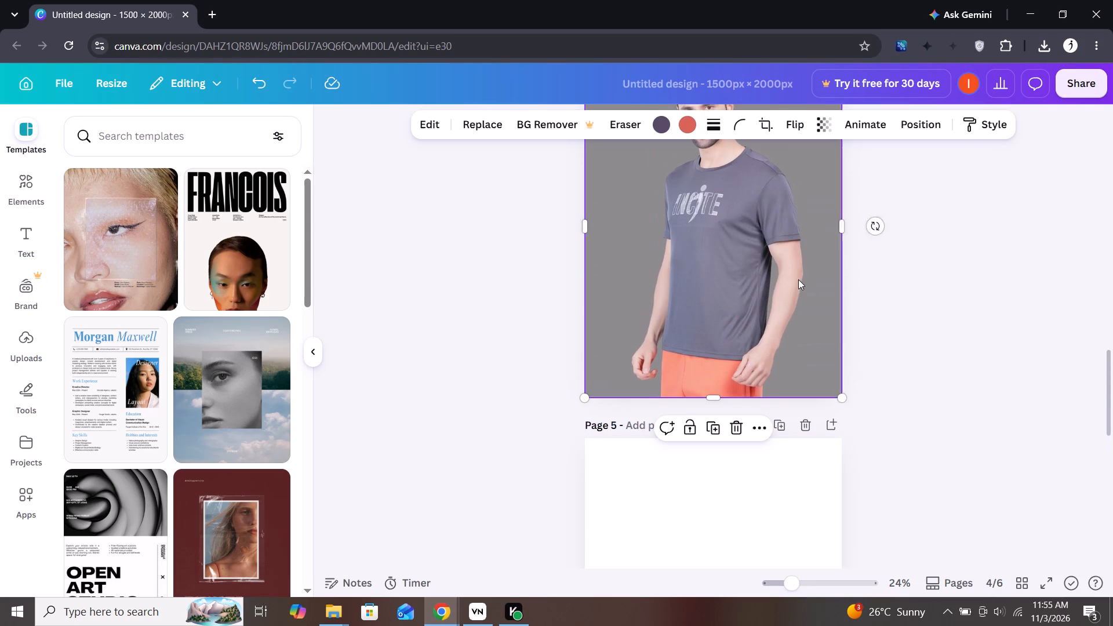
pyautogui.click(844, 259)
# Delete the grey T-shirt photos from pages 3, 2 and 1 so those pages are blank.
pyautogui.scroll(5, 799, 285)
pyautogui.click(775, 268)
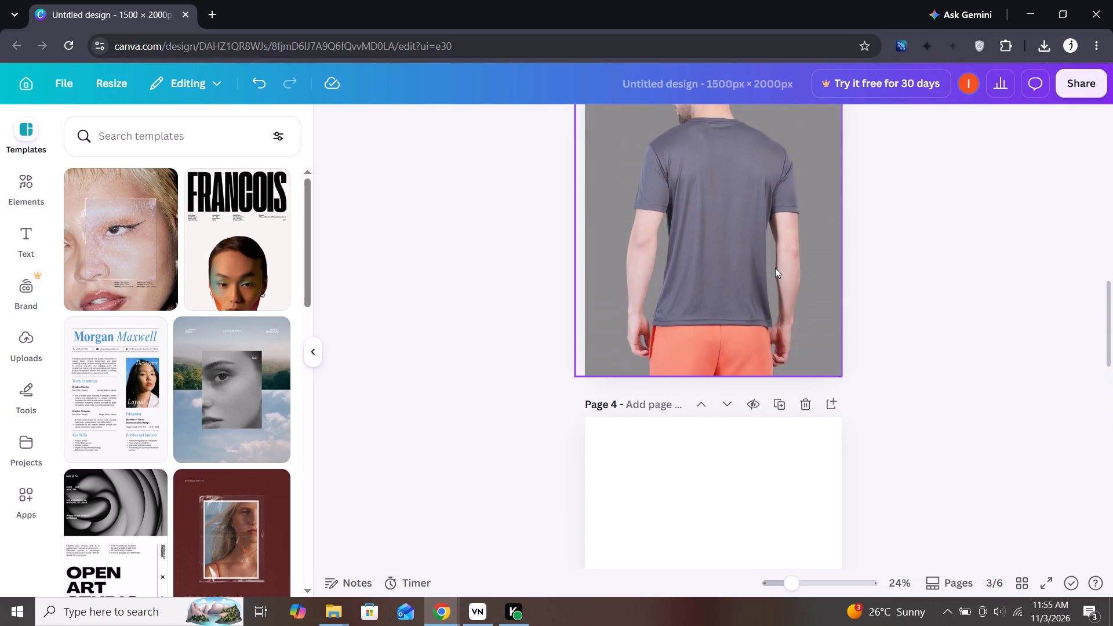
pyautogui.rightClick(775, 268)
pyautogui.click(849, 224)
pyautogui.scroll(4, 772, 266)
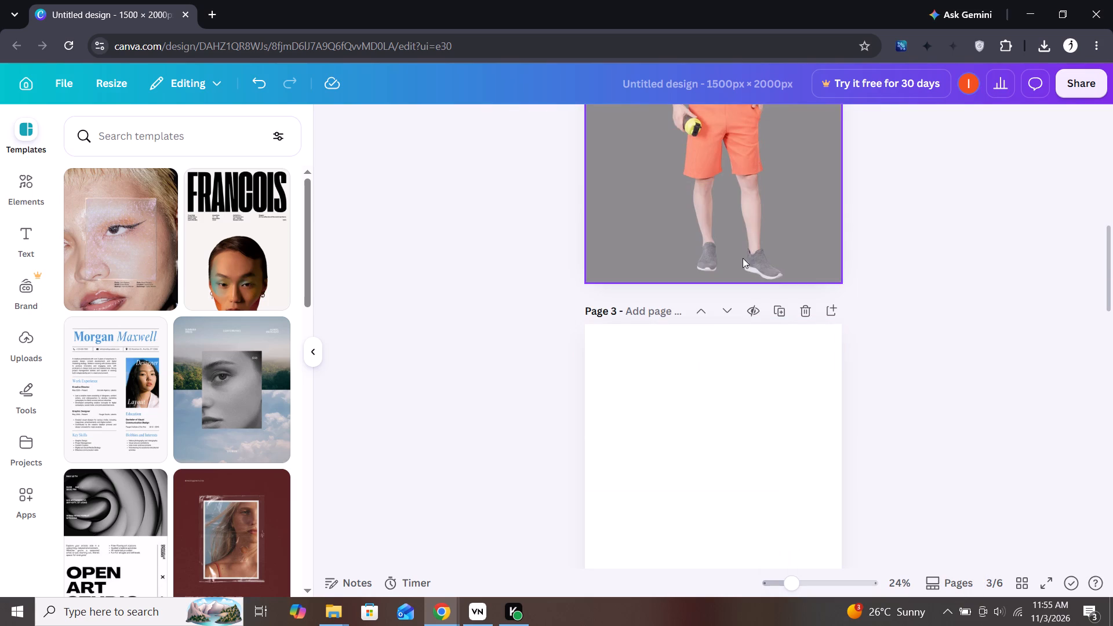
pyautogui.click(730, 250)
pyautogui.rightClick(730, 250)
pyautogui.click(766, 271)
pyautogui.scroll(2, 762, 267)
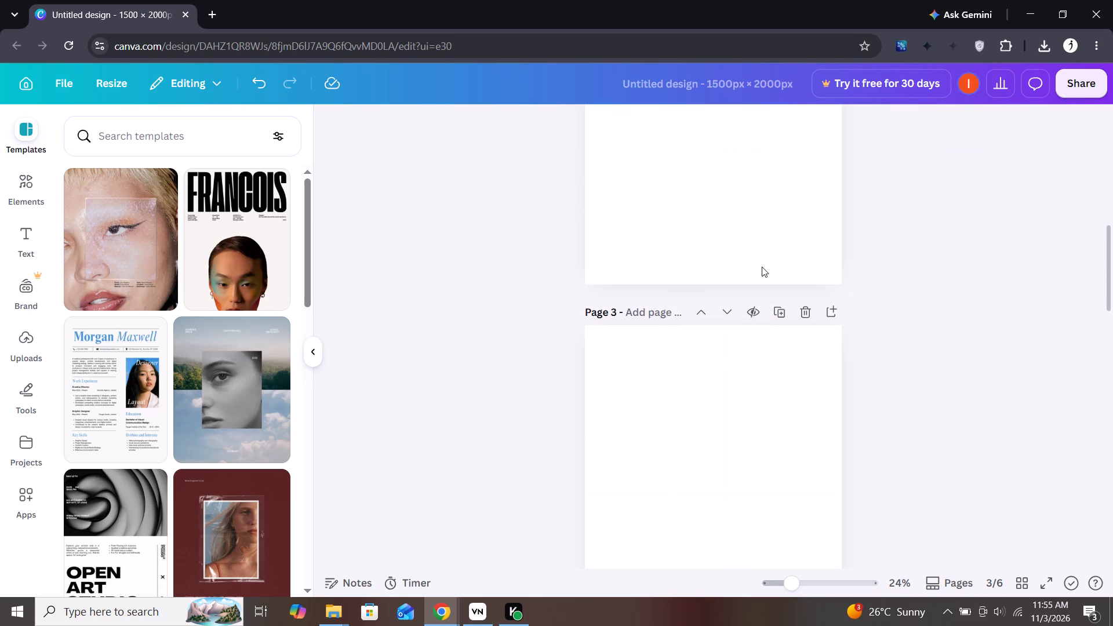
pyautogui.scroll(7, 762, 267)
pyautogui.click(762, 267)
pyautogui.rightClick(761, 267)
pyautogui.click(788, 267)
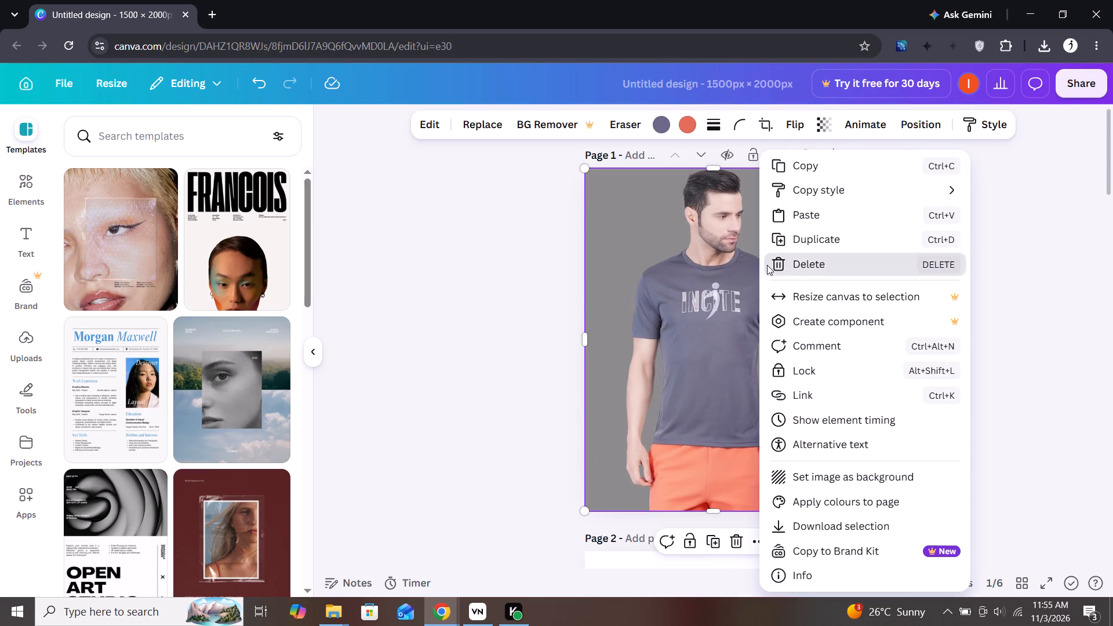
pyautogui.scroll(5, 761, 272)
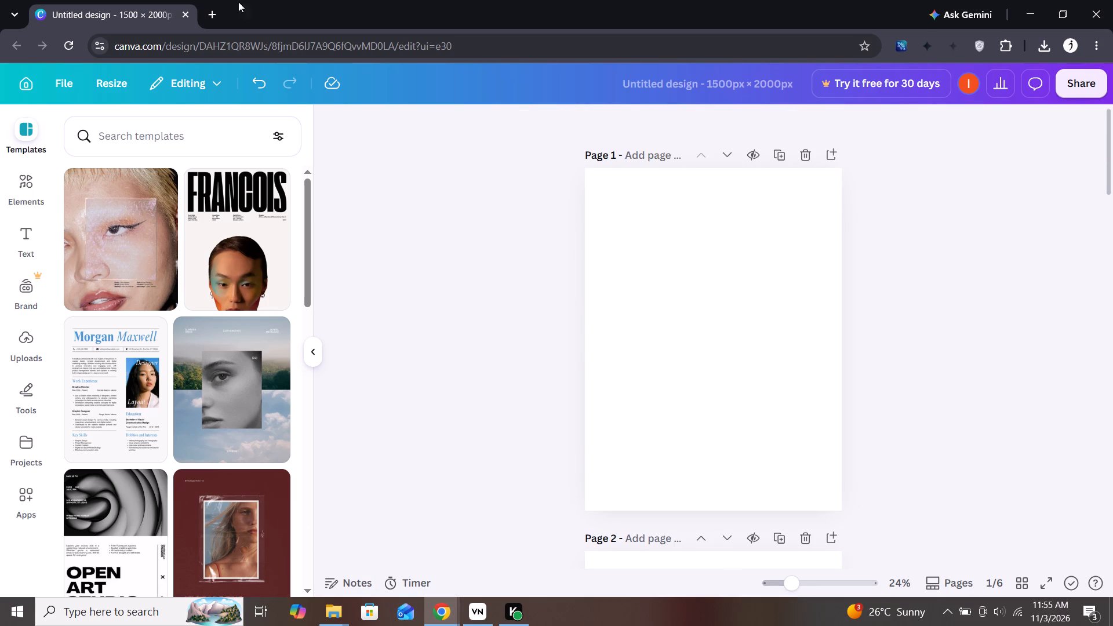
# Bring all six ICMTE2023 photos from the File Explorer folder ICMTE2023 onto page 1 of the Canva design.
pyautogui.click(437, 616)
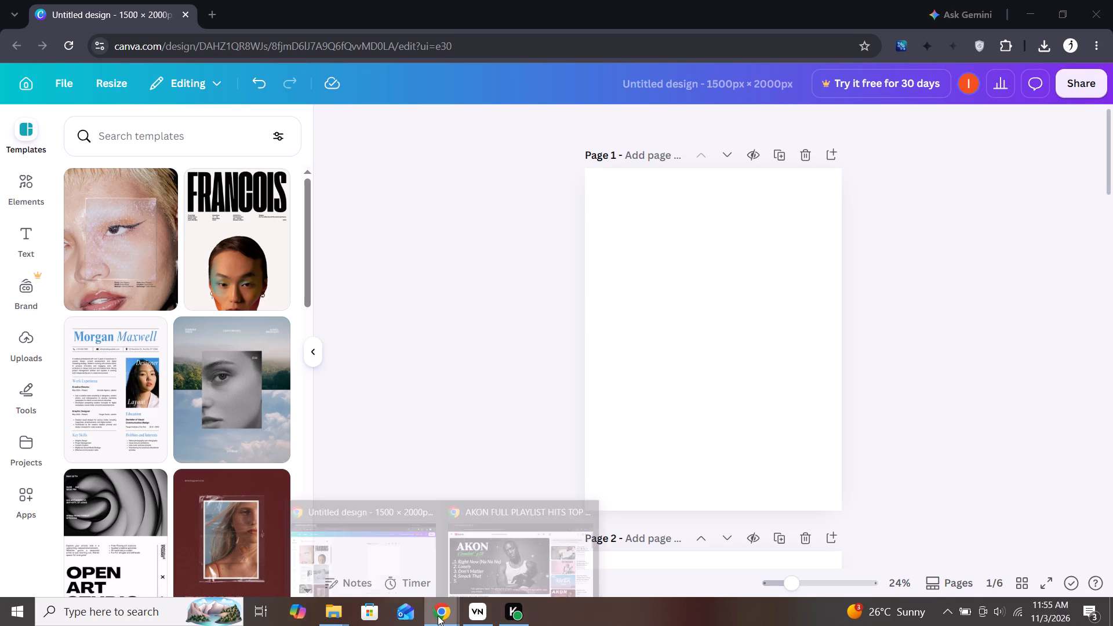
pyautogui.click(385, 562)
pyautogui.click(459, 625)
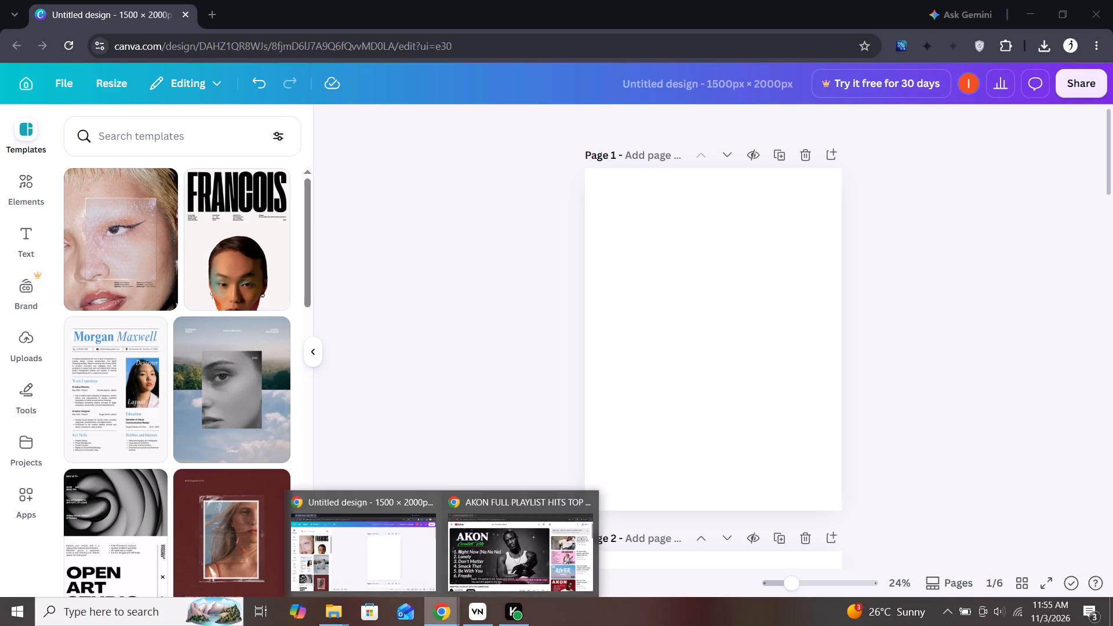
pyautogui.click(336, 613)
pyautogui.click(292, 565)
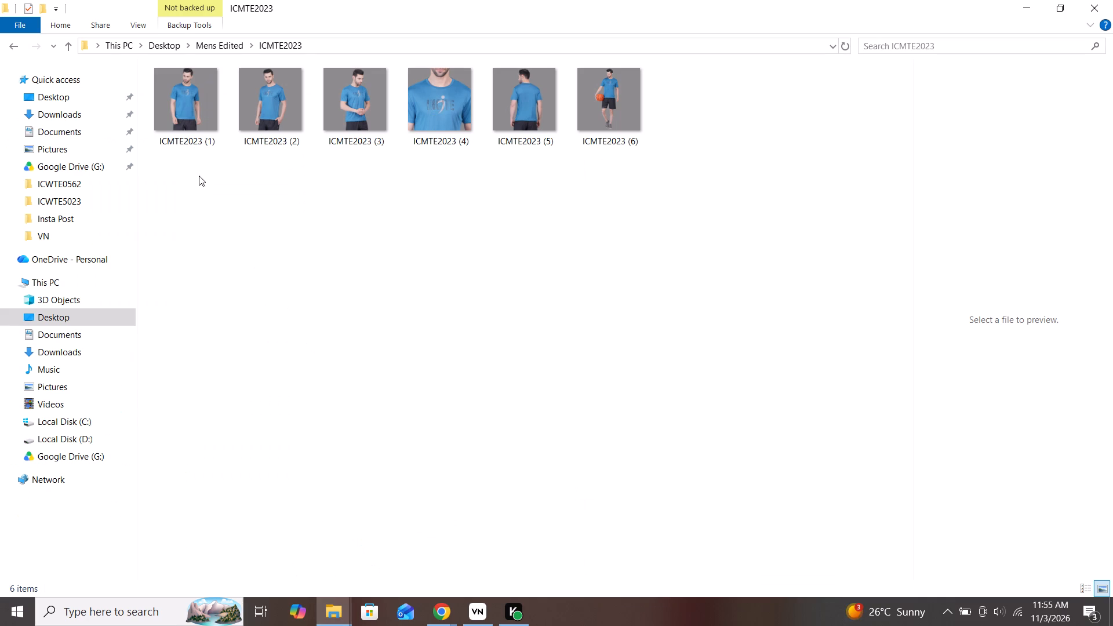
pyautogui.moveTo(159, 155); pyautogui.dragTo(205, 88)
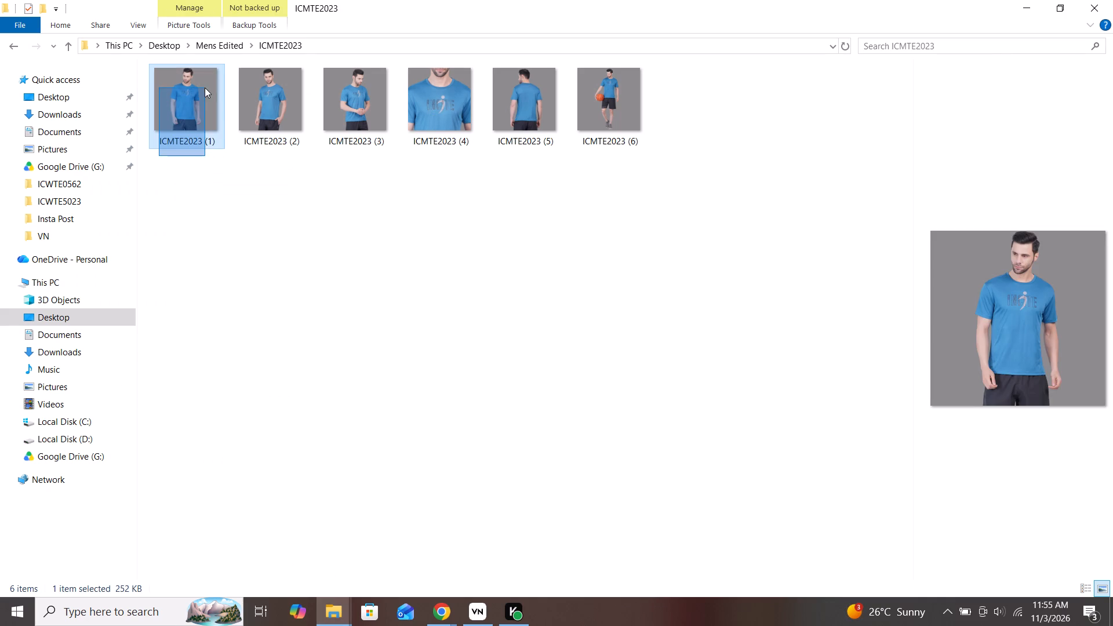
pyautogui.moveTo(205, 88); pyautogui.dragTo(613, 110)
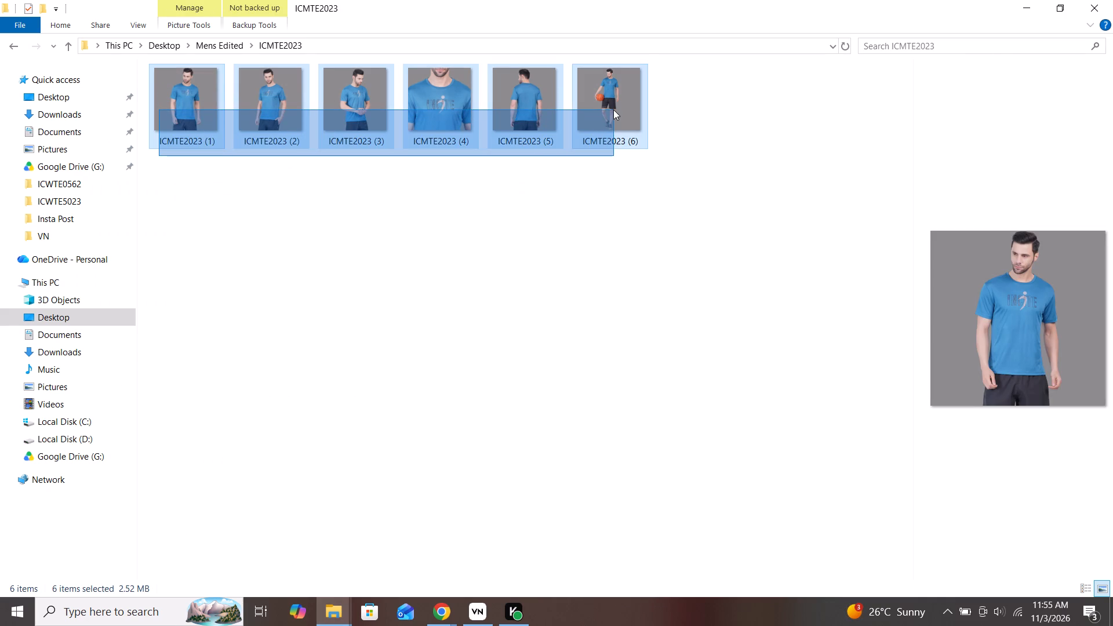
pyautogui.moveTo(613, 110); pyautogui.dragTo(627, 110)
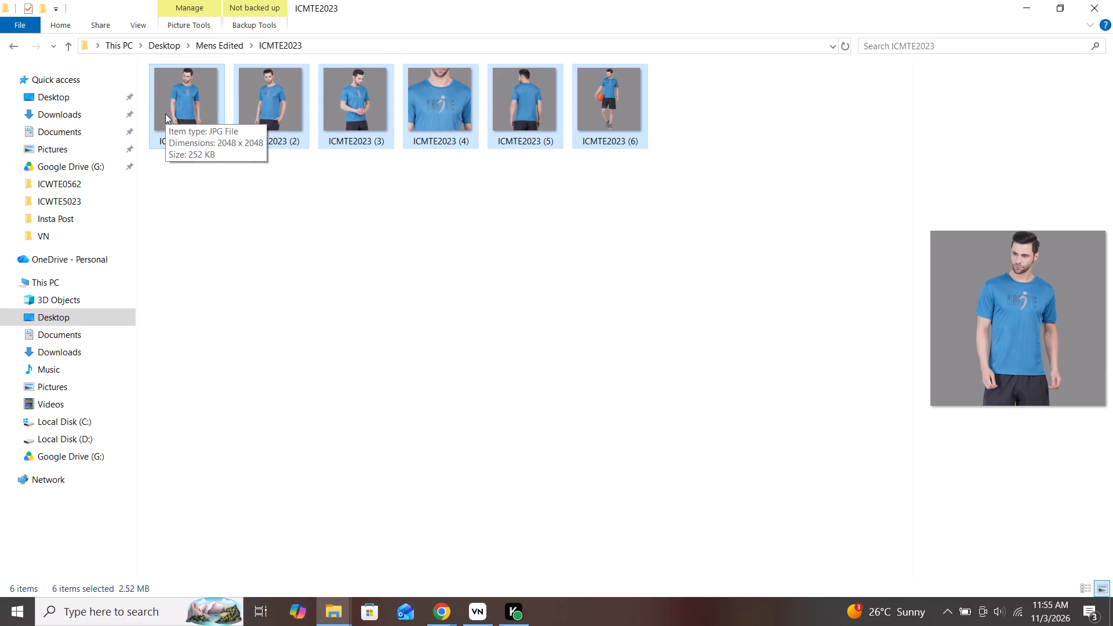
pyautogui.click(176, 193)
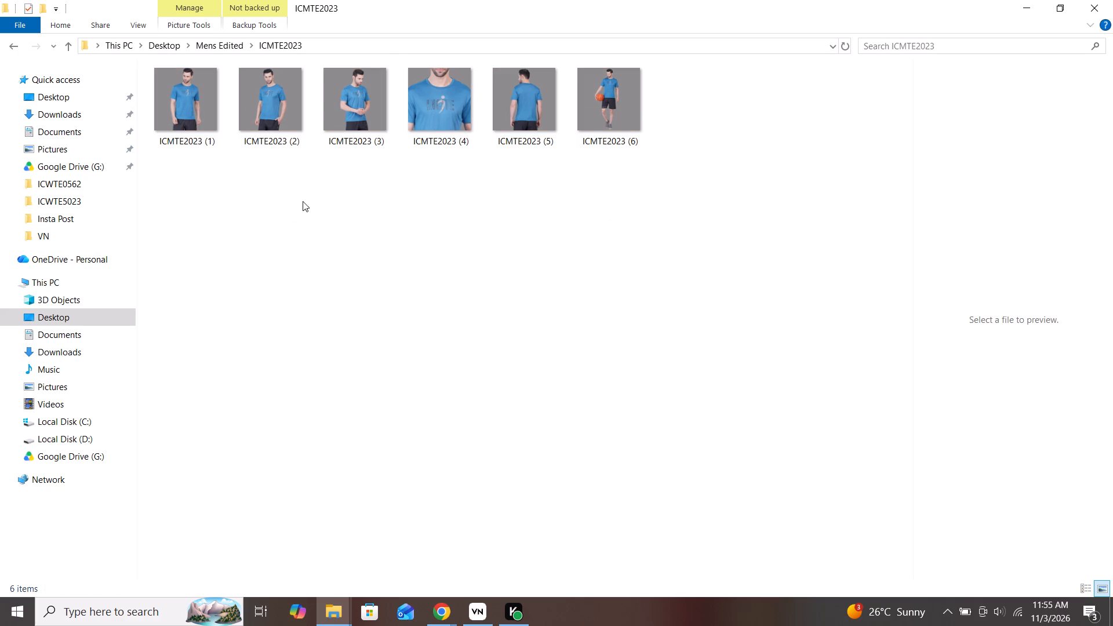
pyautogui.moveTo(197, 159); pyautogui.dragTo(599, 100)
pyautogui.moveTo(599, 100); pyautogui.dragTo(445, 625)
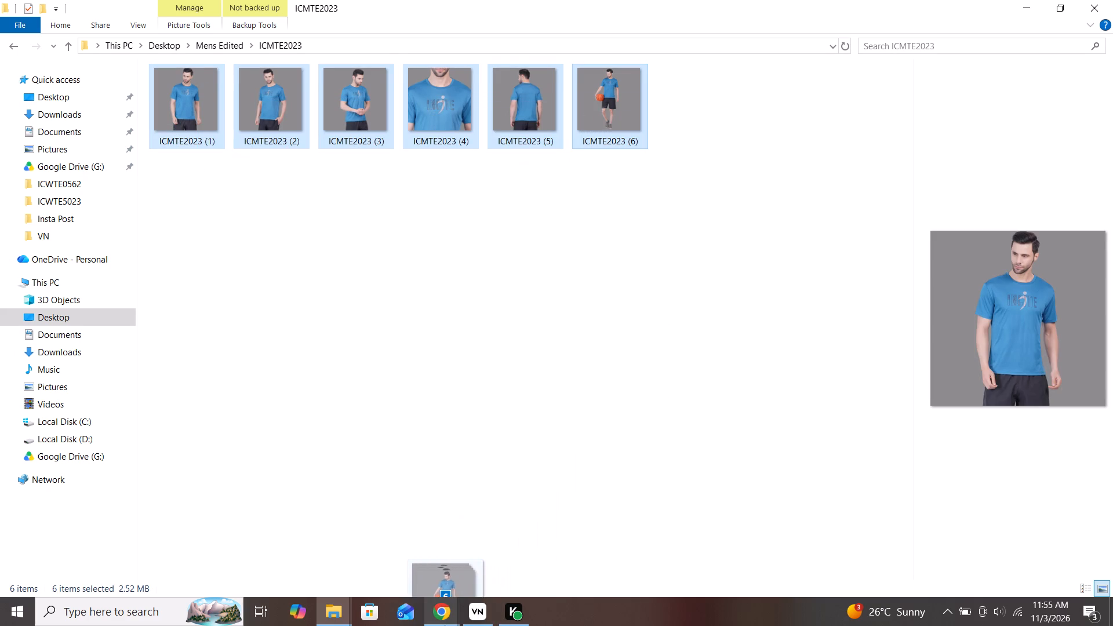
pyautogui.moveTo(445, 625); pyautogui.dragTo(376, 600)
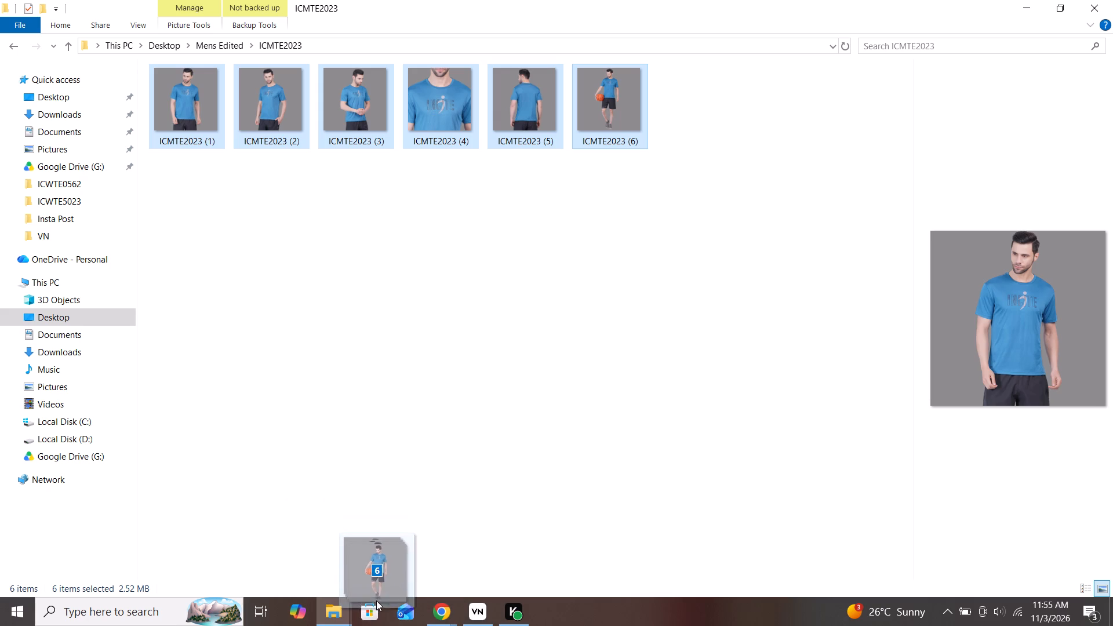
pyautogui.moveTo(376, 600); pyautogui.dragTo(393, 578)
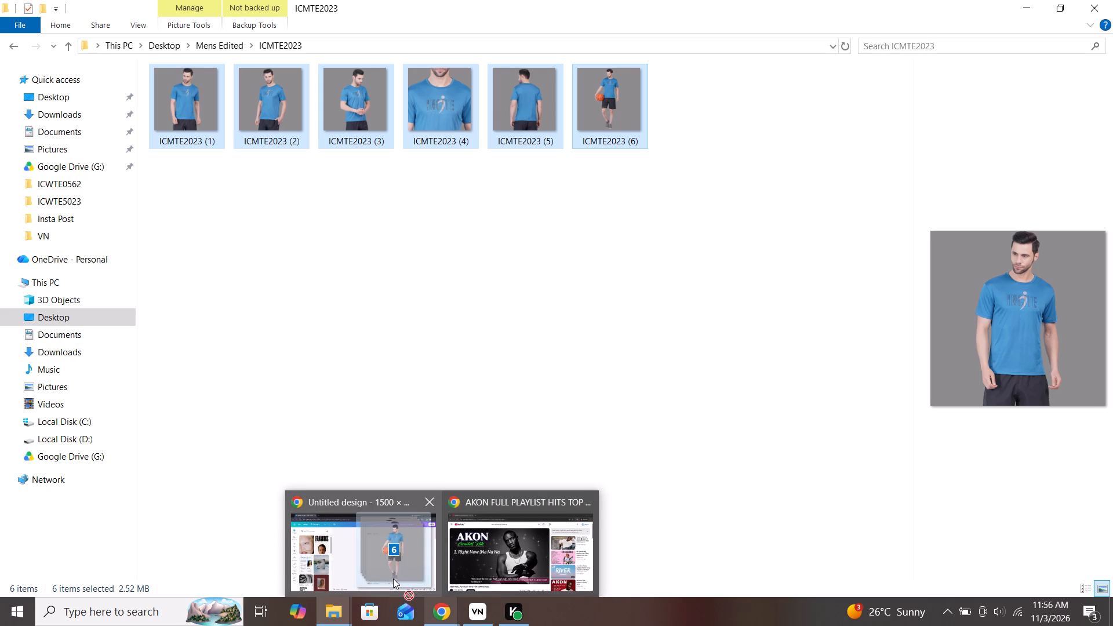
pyautogui.moveTo(393, 578); pyautogui.dragTo(694, 383)
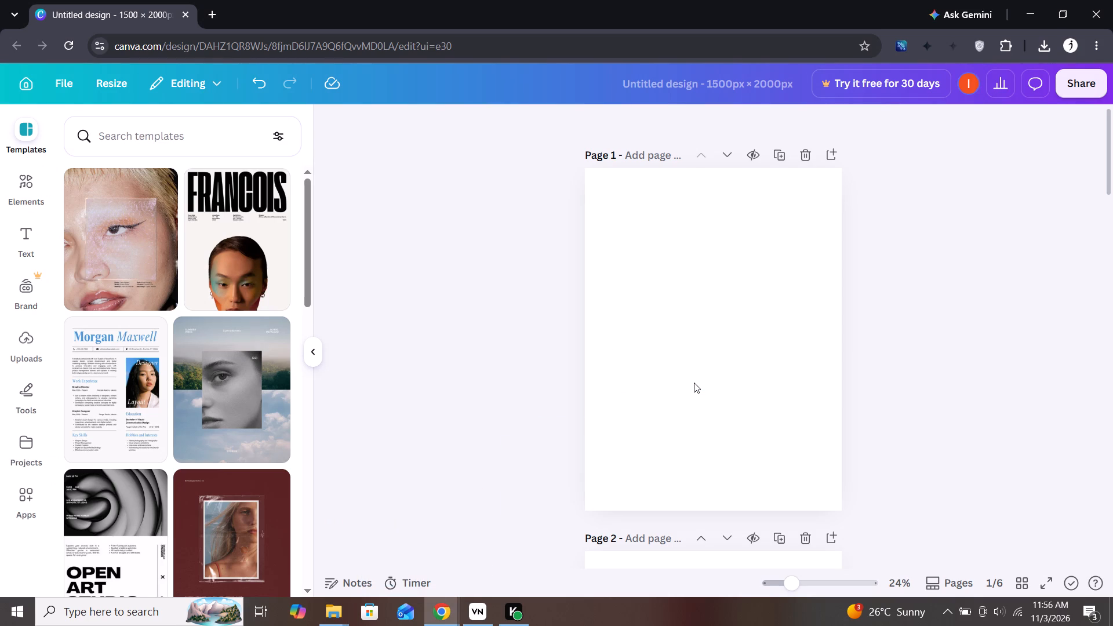
# Move the back-view photo of the blue T-shirt from page 1 to page 2.
pyautogui.scroll(-1, 715, 345)
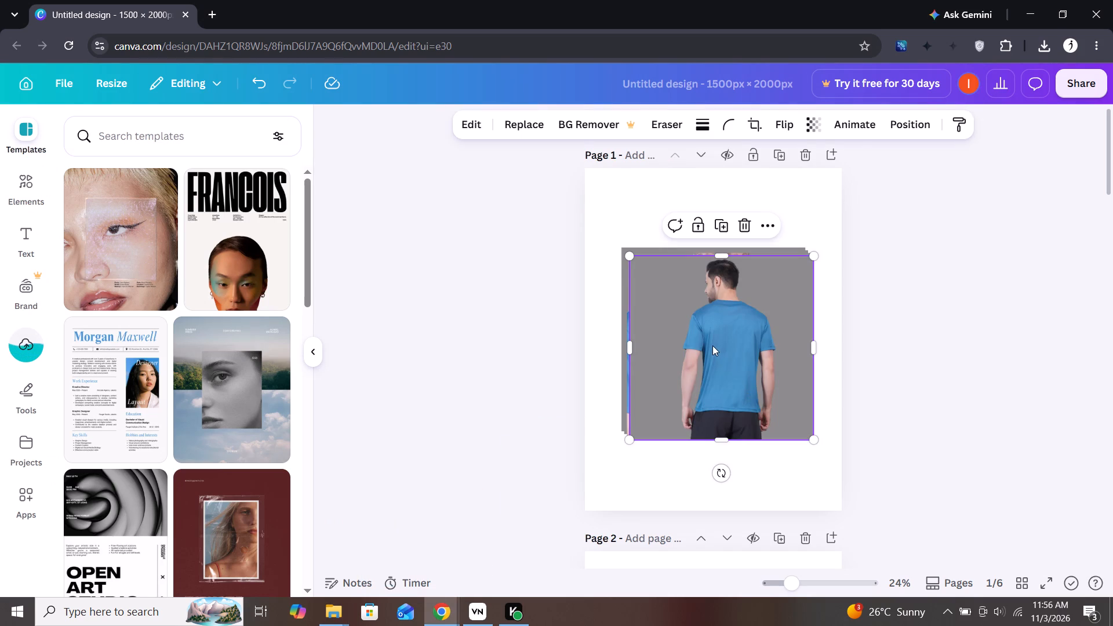
pyautogui.scroll(-2, 712, 345)
pyautogui.moveTo(710, 199); pyautogui.dragTo(723, 530)
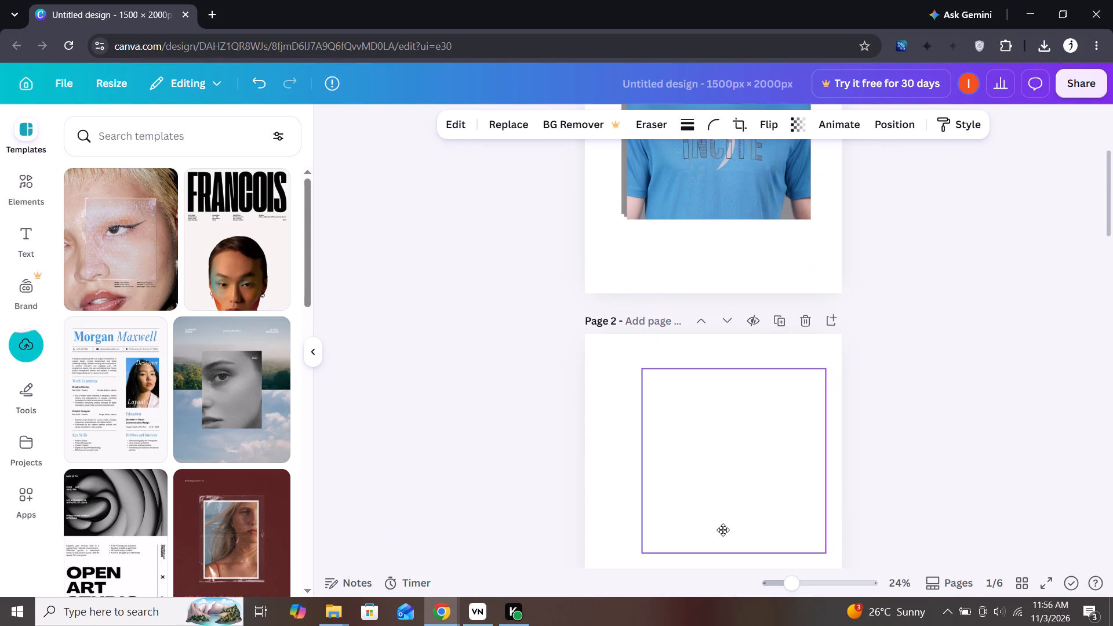
# Move the close-up photo of the INCITE chest print from page 1 to page 3.
pyautogui.scroll(3, 783, 445)
pyautogui.scroll(1, 723, 352)
pyautogui.moveTo(715, 405); pyautogui.dragTo(707, 443)
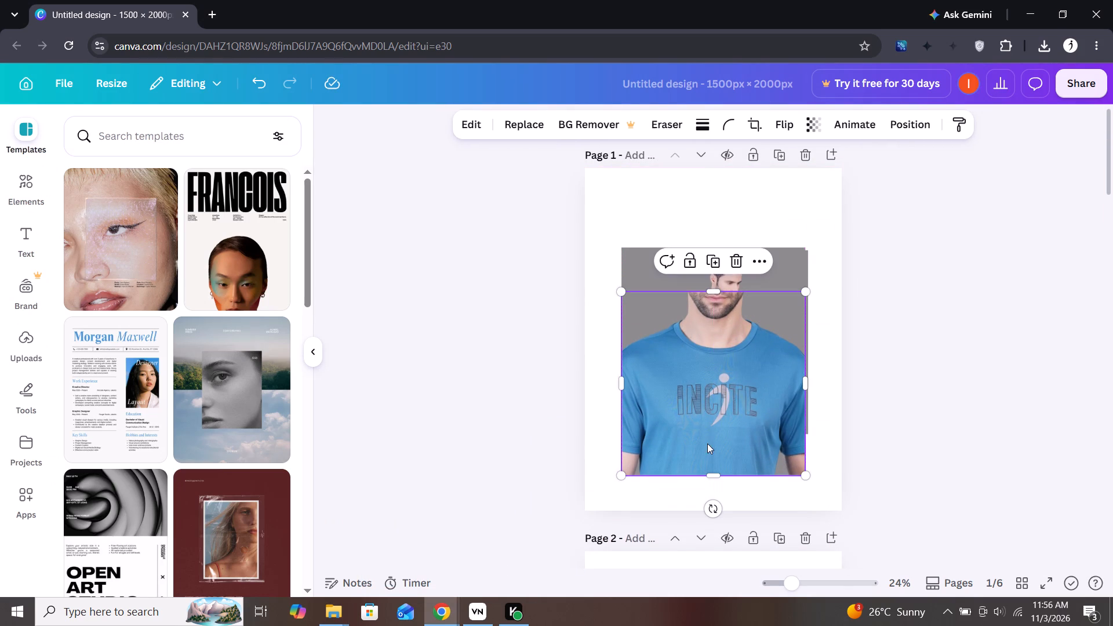
pyautogui.moveTo(700, 404); pyautogui.dragTo(704, 598)
pyautogui.scroll(-6, 726, 522)
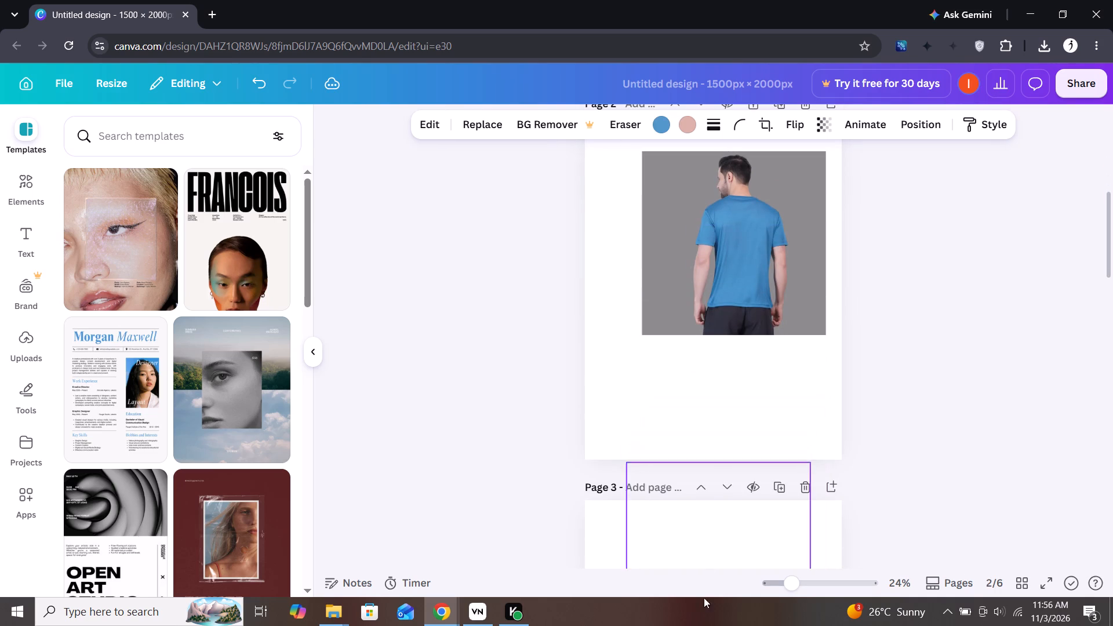
pyautogui.moveTo(704, 598); pyautogui.dragTo(701, 603)
# Move the photo of the model with his hands together from page 1 to page 4.
pyautogui.scroll(7, 730, 450)
pyautogui.moveTo(703, 336); pyautogui.dragTo(734, 492)
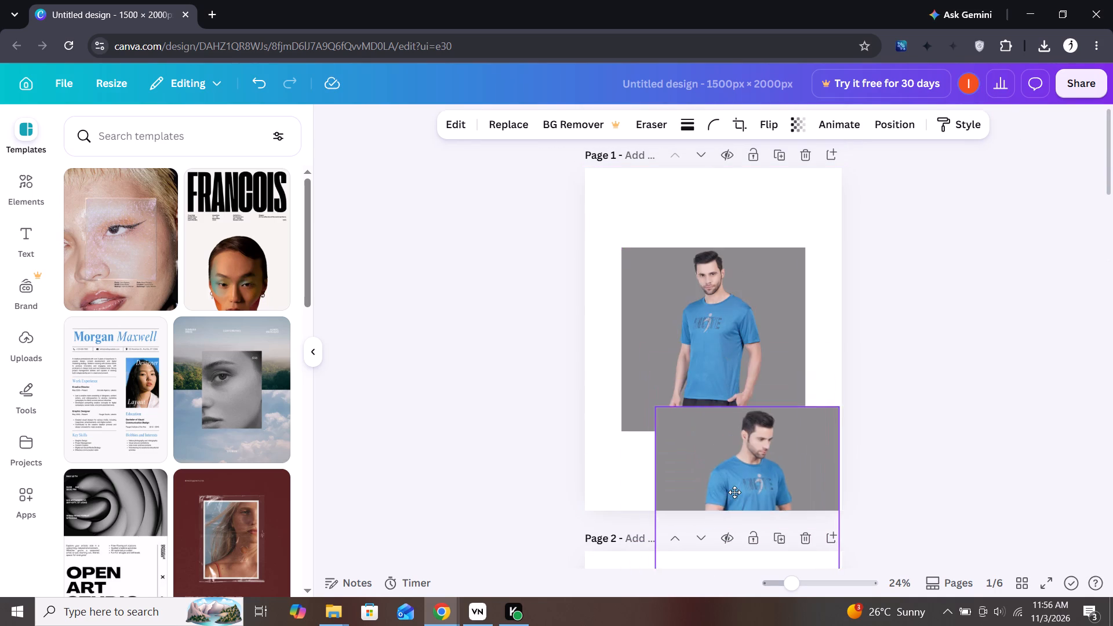
pyautogui.moveTo(734, 492); pyautogui.dragTo(737, 479)
pyautogui.scroll(-12, 734, 489)
pyautogui.scroll(1, 737, 478)
pyautogui.scroll(-4, 739, 479)
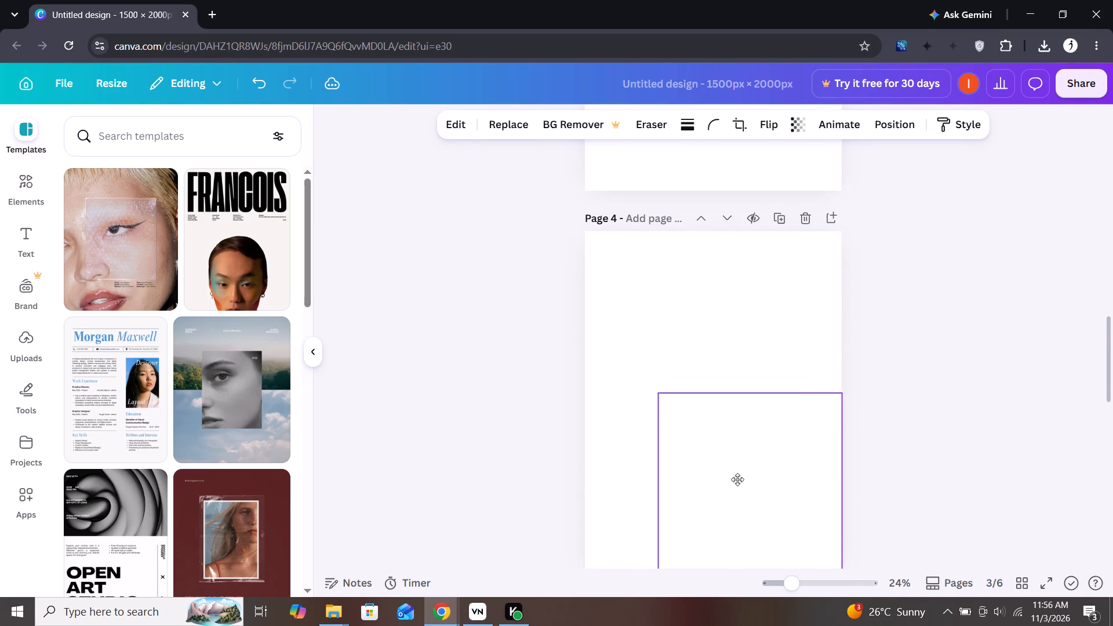
pyautogui.moveTo(737, 479); pyautogui.dragTo(718, 418)
# Shift the hand-in-pocket photo slightly down and to the left on page 1.
pyautogui.scroll(13, 715, 416)
pyautogui.moveTo(682, 221); pyautogui.dragTo(684, 232)
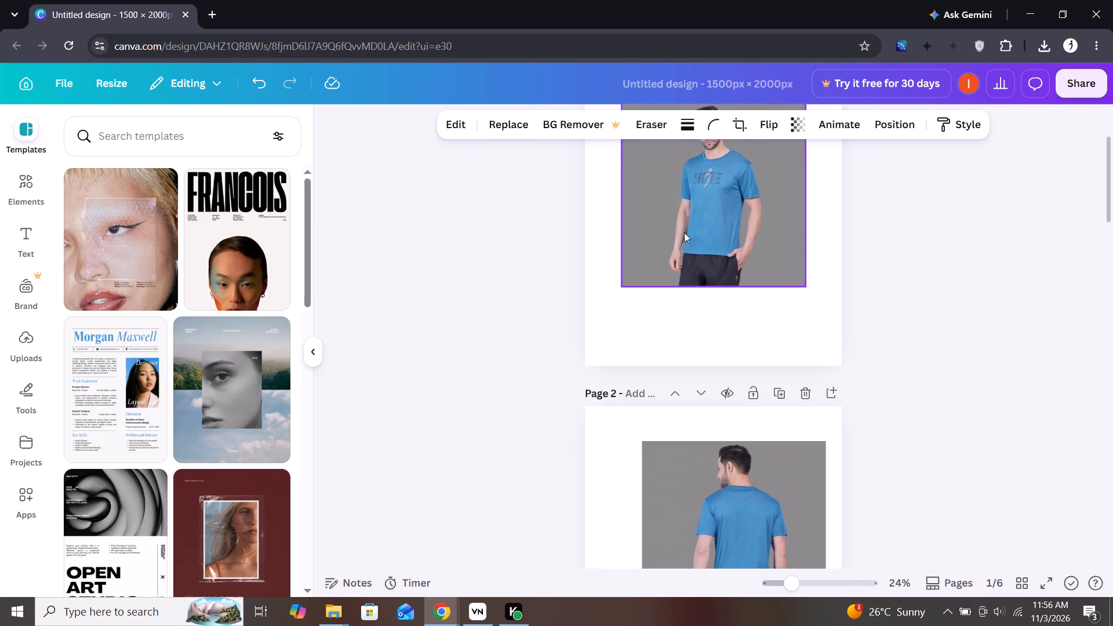
pyautogui.moveTo(684, 232); pyautogui.dragTo(674, 240)
pyautogui.scroll(3, 676, 256)
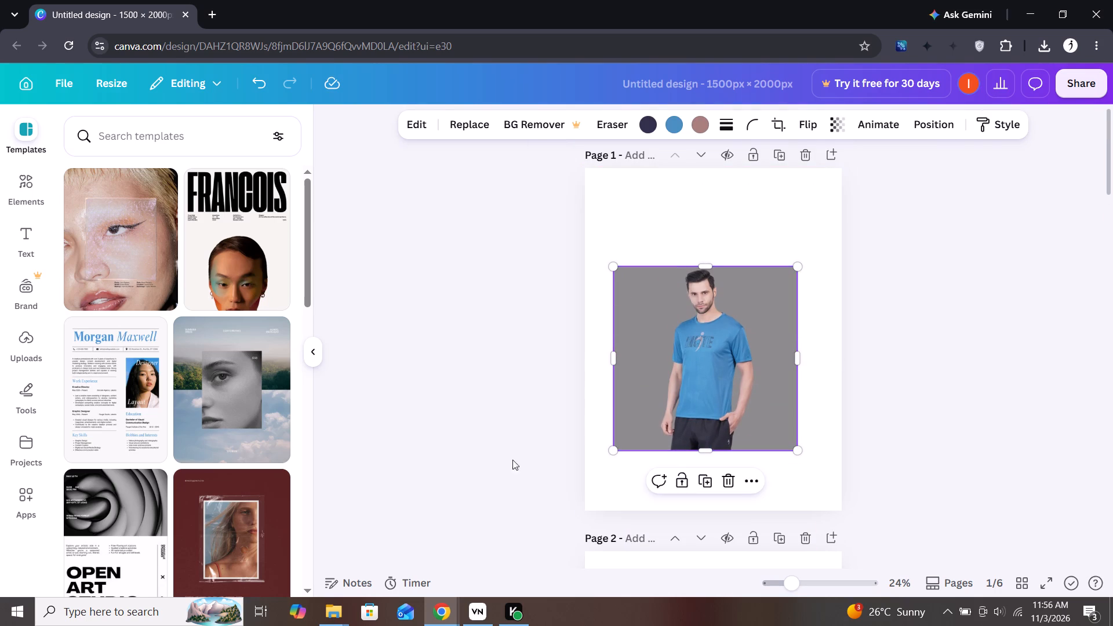
# Bring only the photo ICMTE2023 (1) from the File Explorer folder onto page 1 of the Canva design.
pyautogui.click(332, 609)
pyautogui.click(271, 567)
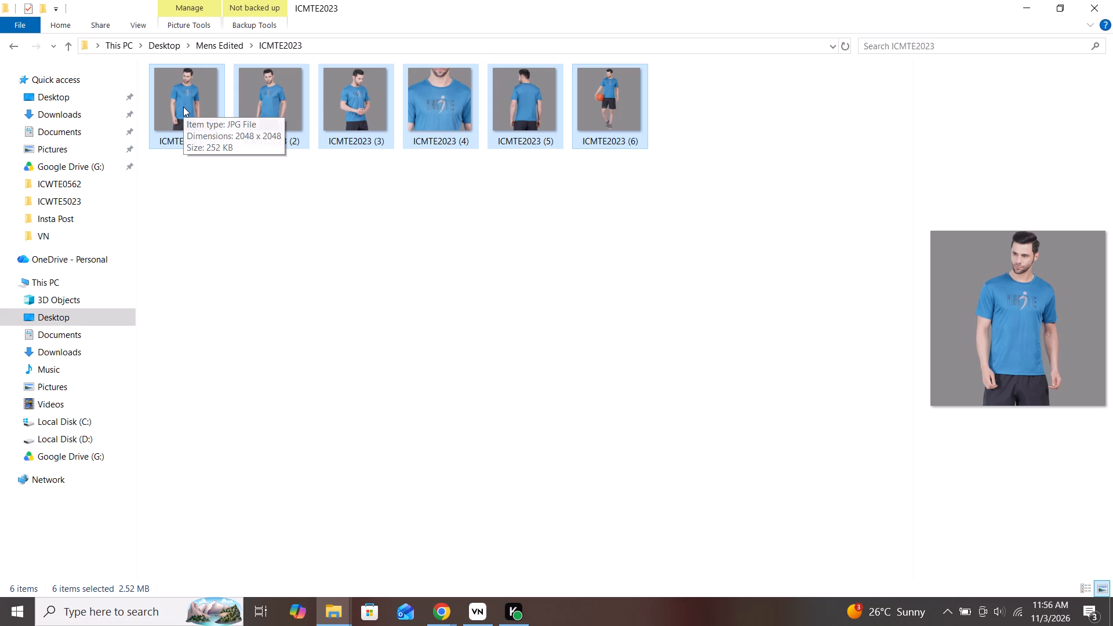
pyautogui.moveTo(183, 107); pyautogui.dragTo(442, 625)
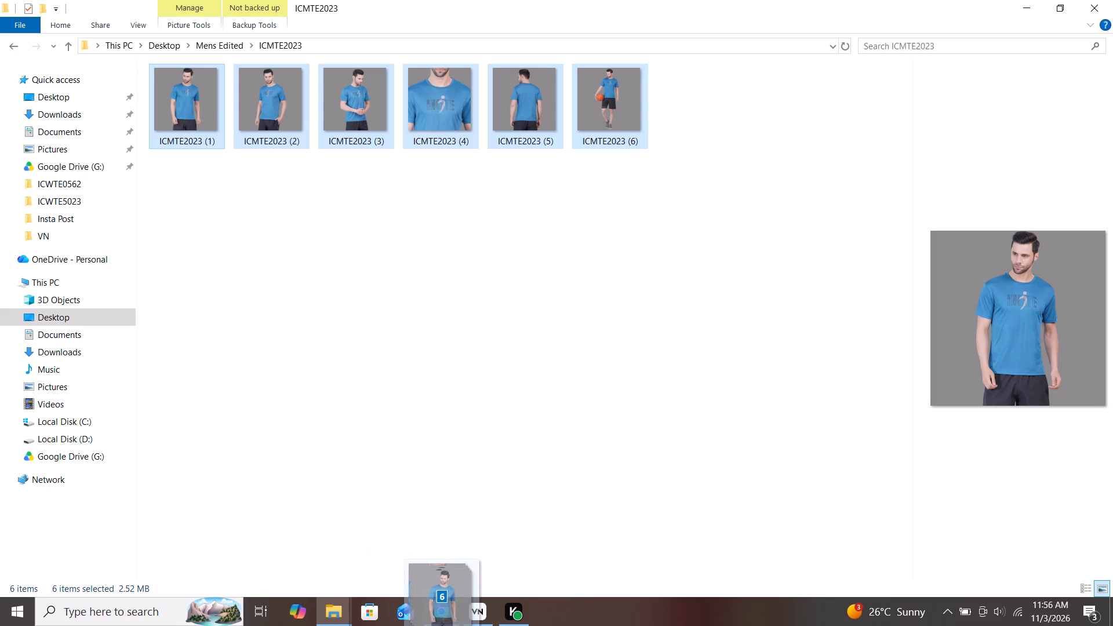
pyautogui.moveTo(442, 625); pyautogui.dragTo(216, 132)
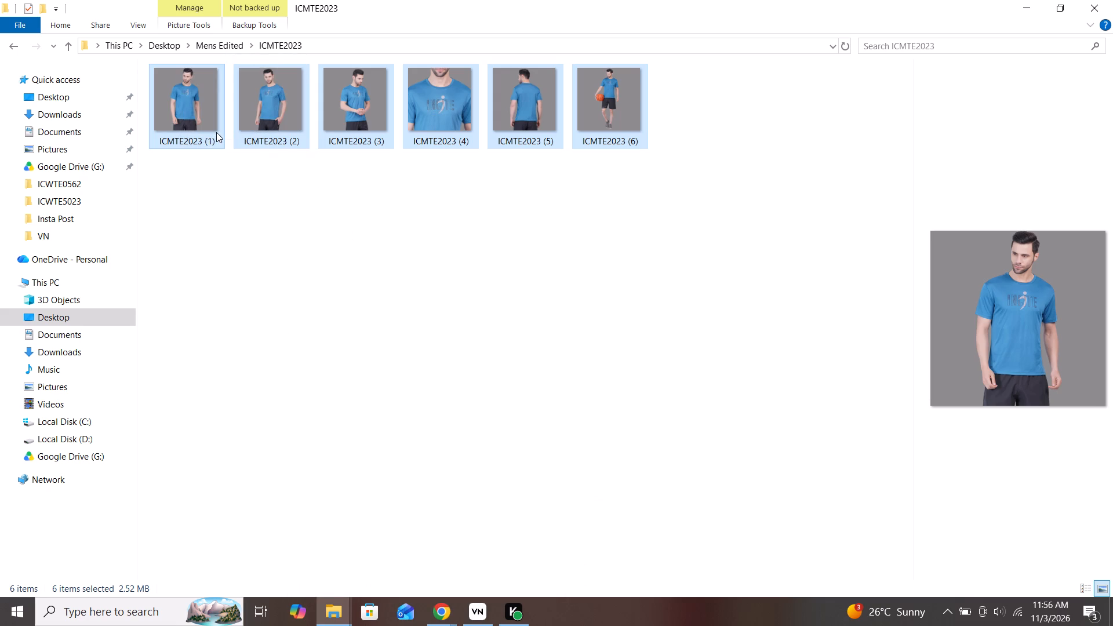
pyautogui.click(210, 192)
pyautogui.moveTo(189, 90); pyautogui.dragTo(451, 625)
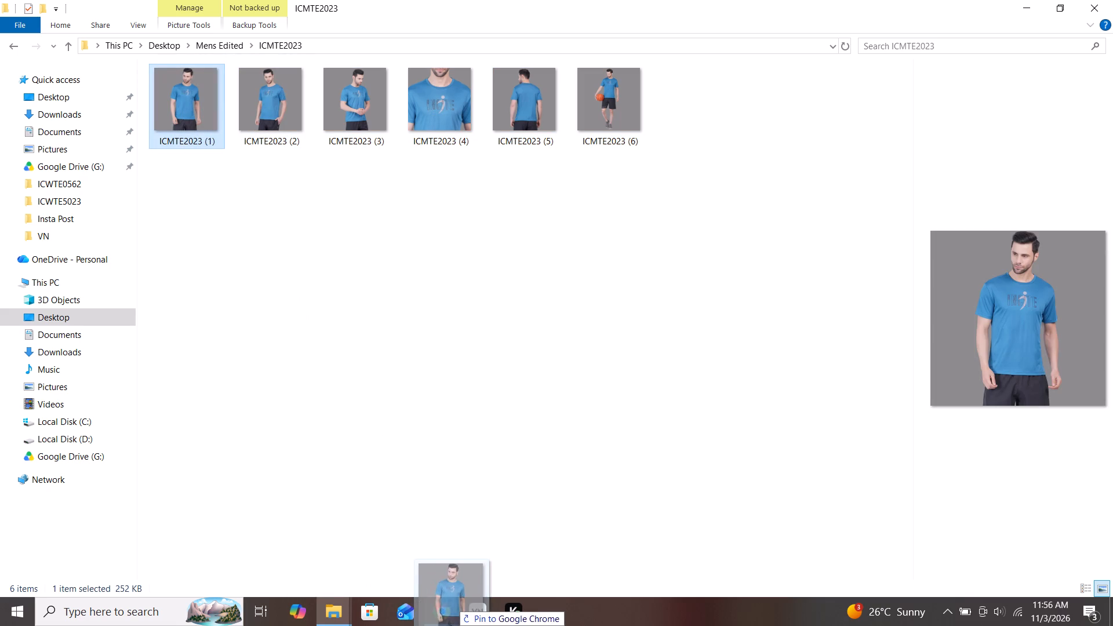
pyautogui.moveTo(451, 625); pyautogui.dragTo(356, 564)
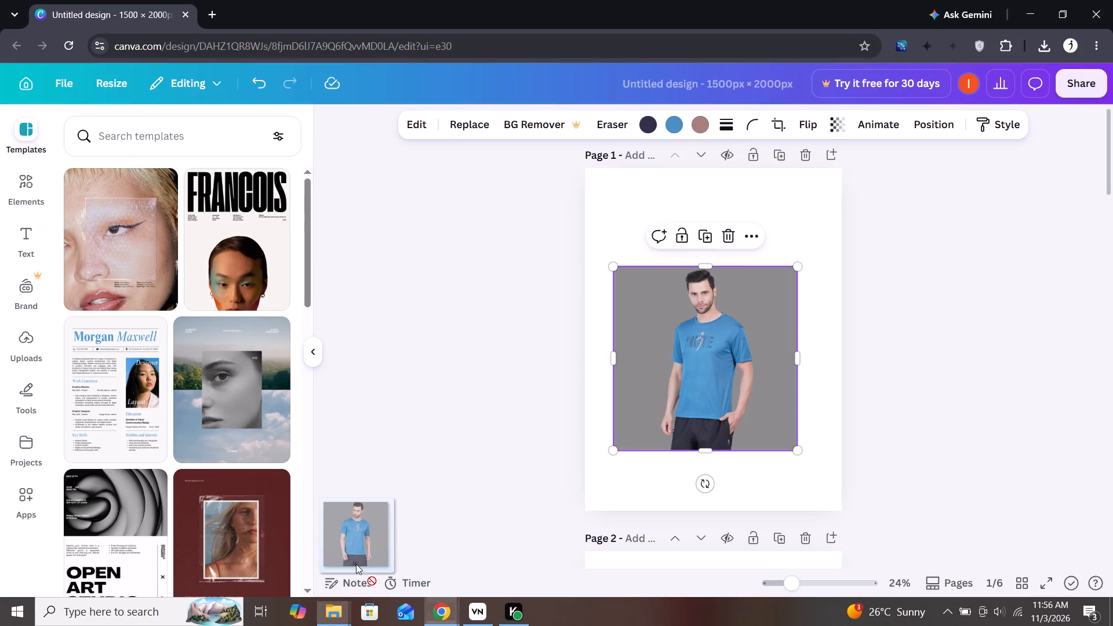
pyautogui.moveTo(356, 564); pyautogui.dragTo(711, 243)
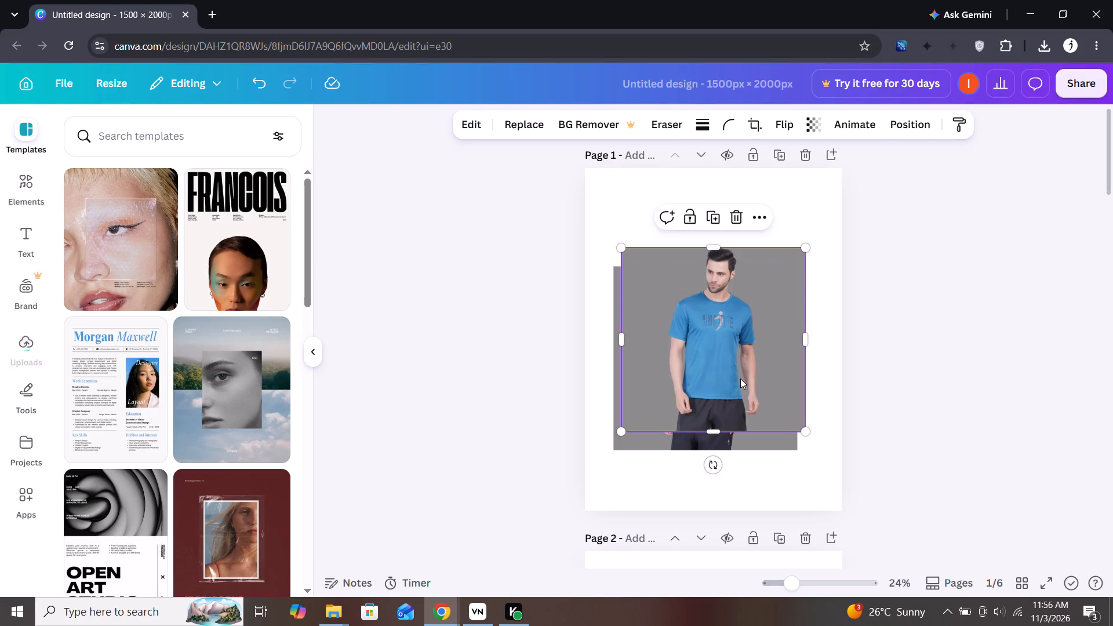
# Separate the two overlapping photos on page 1, moving the arms-down photo up and the hand-in-pocket photo slightly down and right.
pyautogui.moveTo(708, 361); pyautogui.dragTo(678, 280)
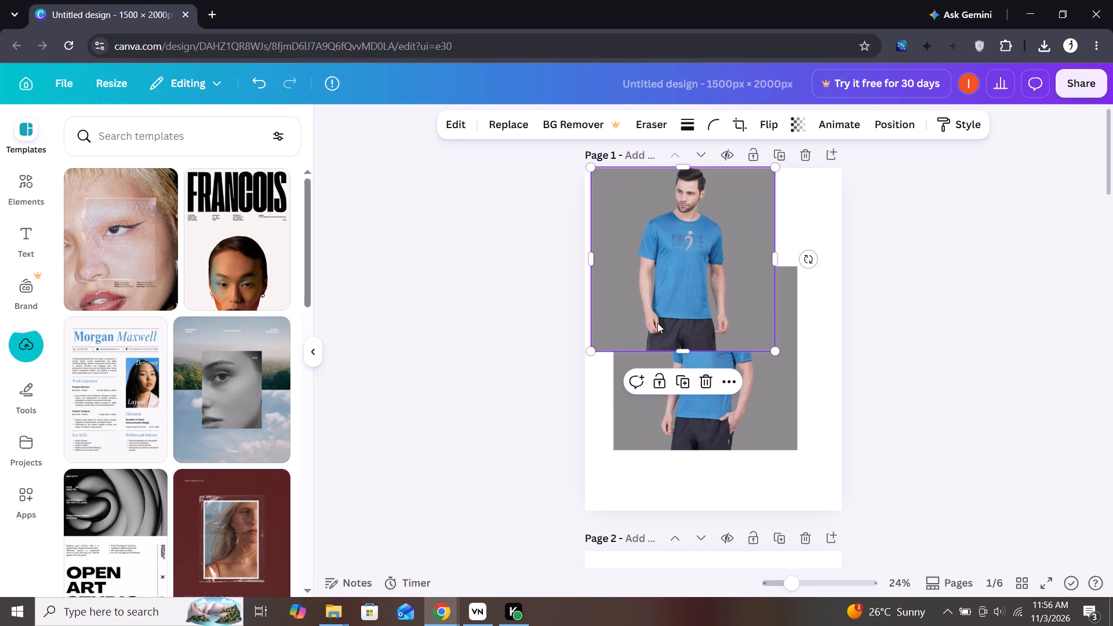
pyautogui.click(652, 374)
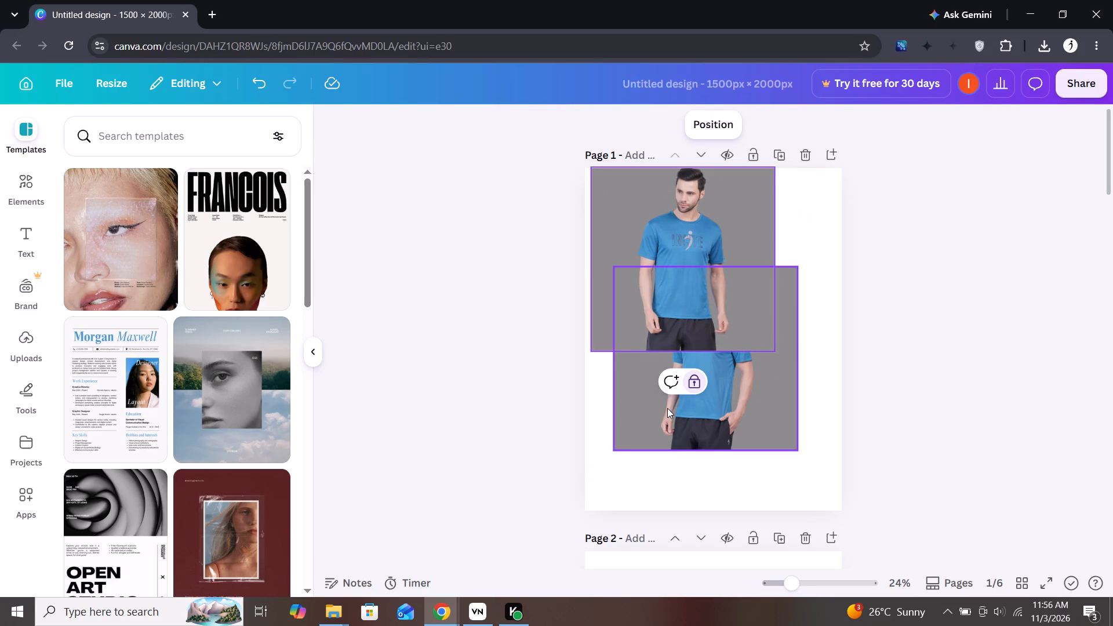
pyautogui.click(256, 85)
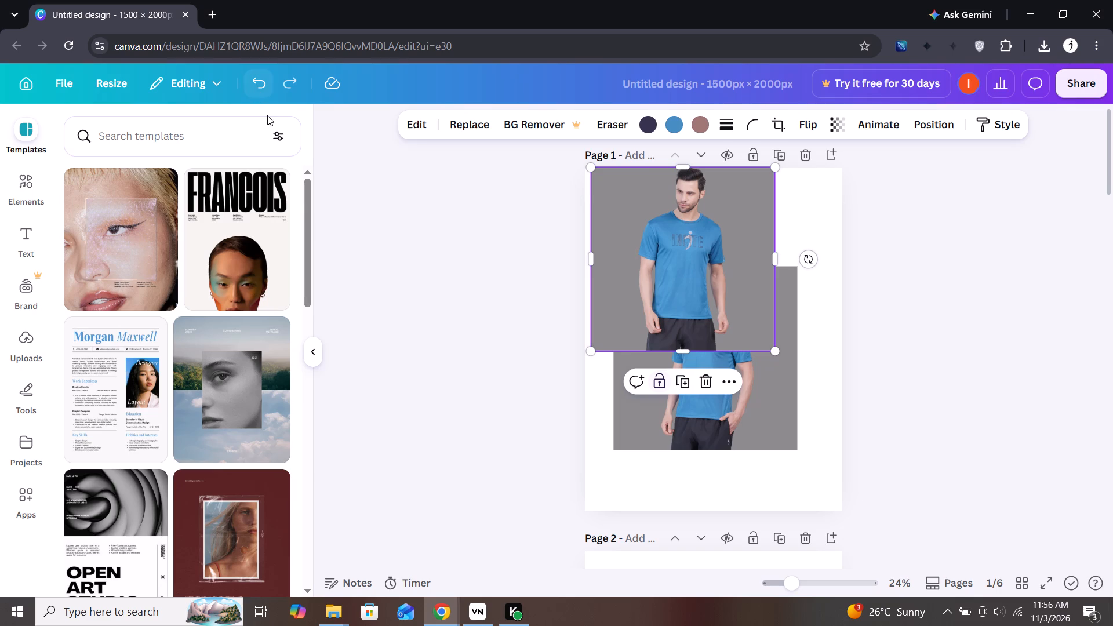
pyautogui.click(728, 478)
pyautogui.click(733, 445)
pyautogui.moveTo(746, 419); pyautogui.dragTo(737, 509)
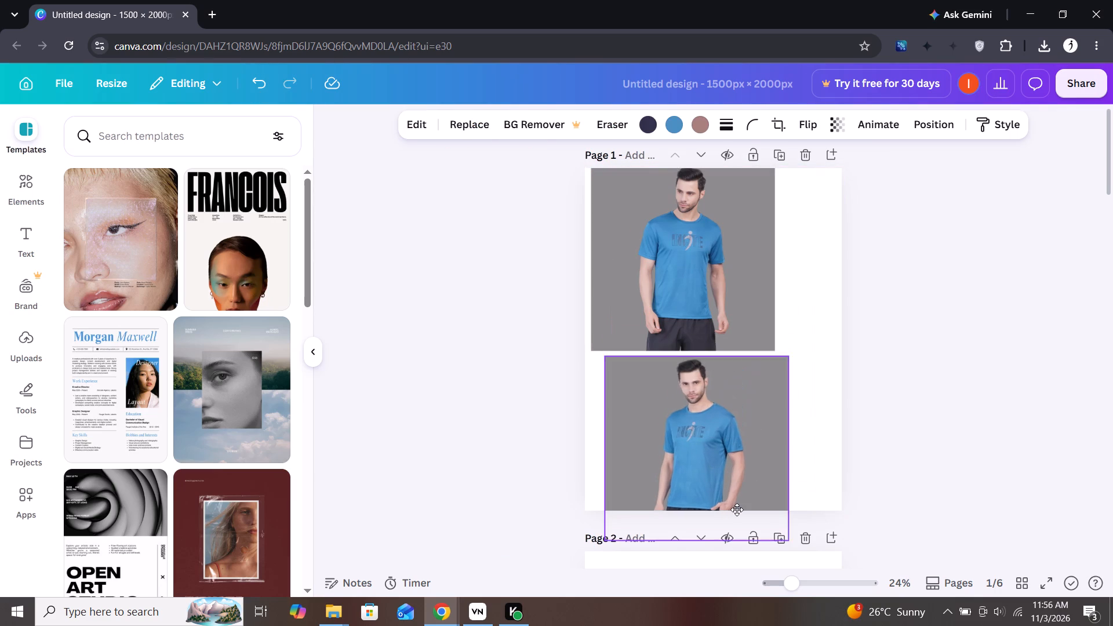
pyautogui.moveTo(737, 509); pyautogui.dragTo(760, 446)
# Move the front-view photo of the model with his arms down from page 1 to page 5.
pyautogui.moveTo(688, 202); pyautogui.dragTo(644, 369)
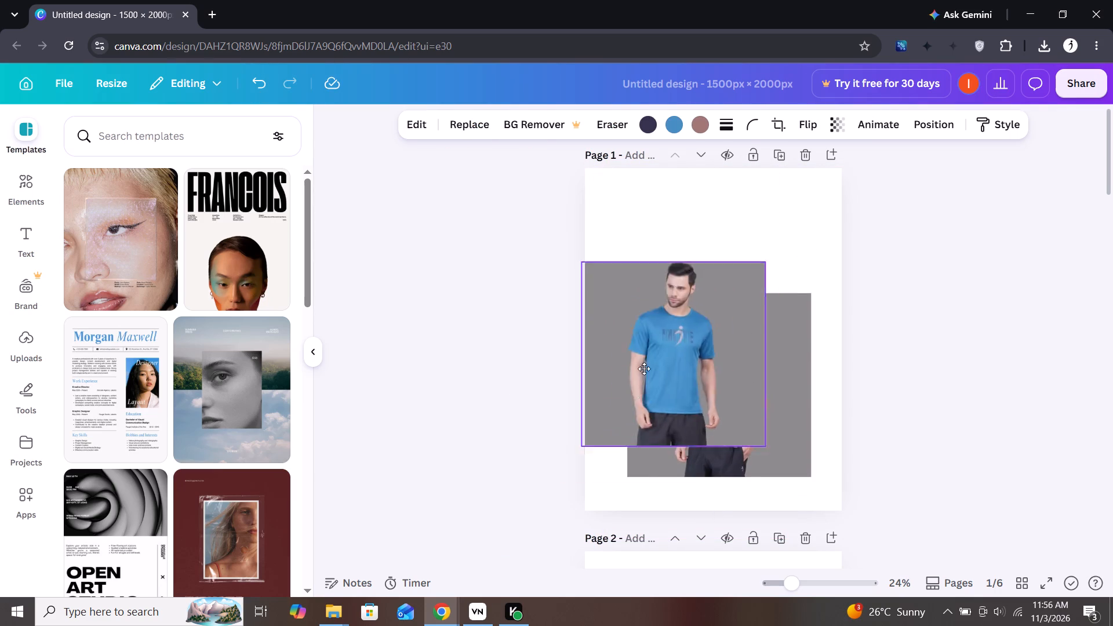
pyautogui.moveTo(644, 369); pyautogui.dragTo(725, 337)
pyautogui.scroll(-9, 736, 345)
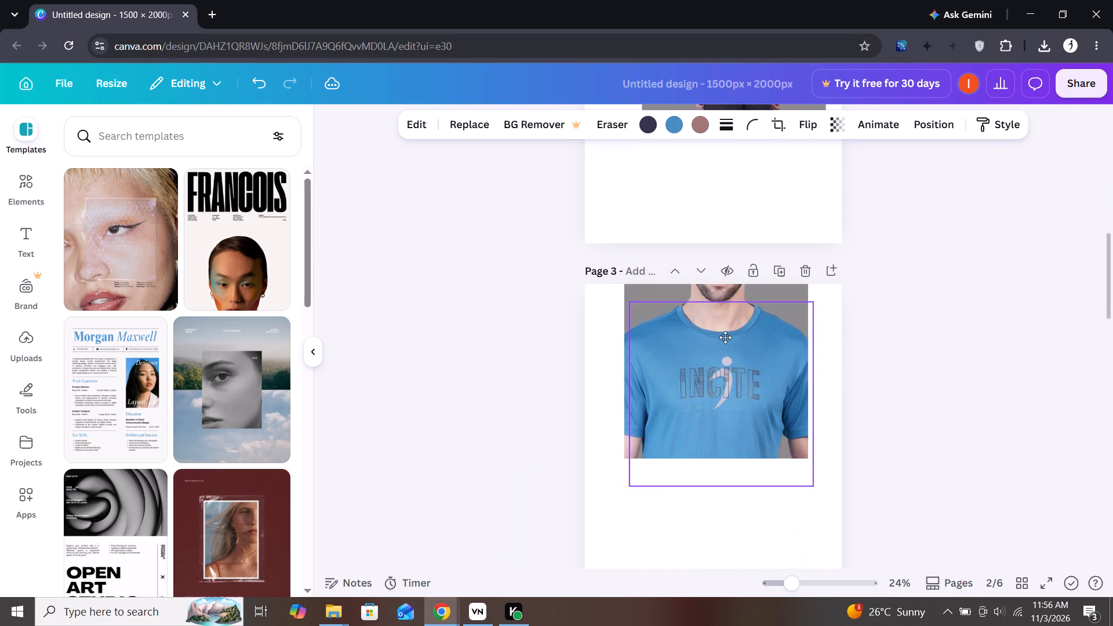
pyautogui.moveTo(725, 337); pyautogui.dragTo(714, 260)
pyautogui.scroll(-14, 725, 337)
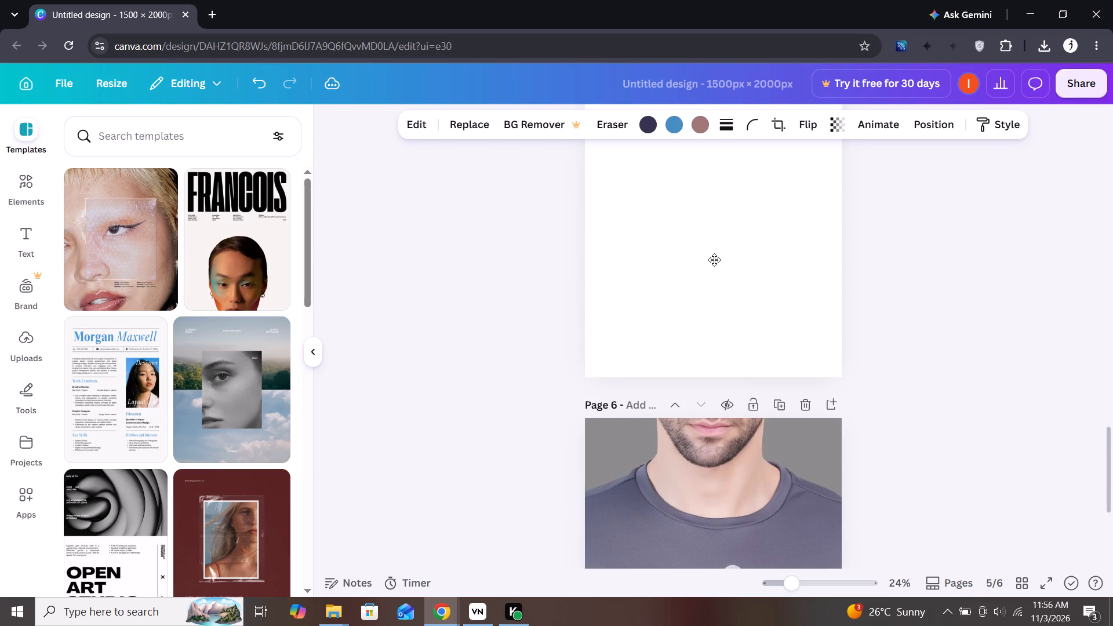
pyautogui.moveTo(714, 260); pyautogui.dragTo(714, 257)
# Delete the old grey T-shirt close-up photo from page 6.
pyautogui.scroll(-5, 755, 314)
pyautogui.click(756, 322)
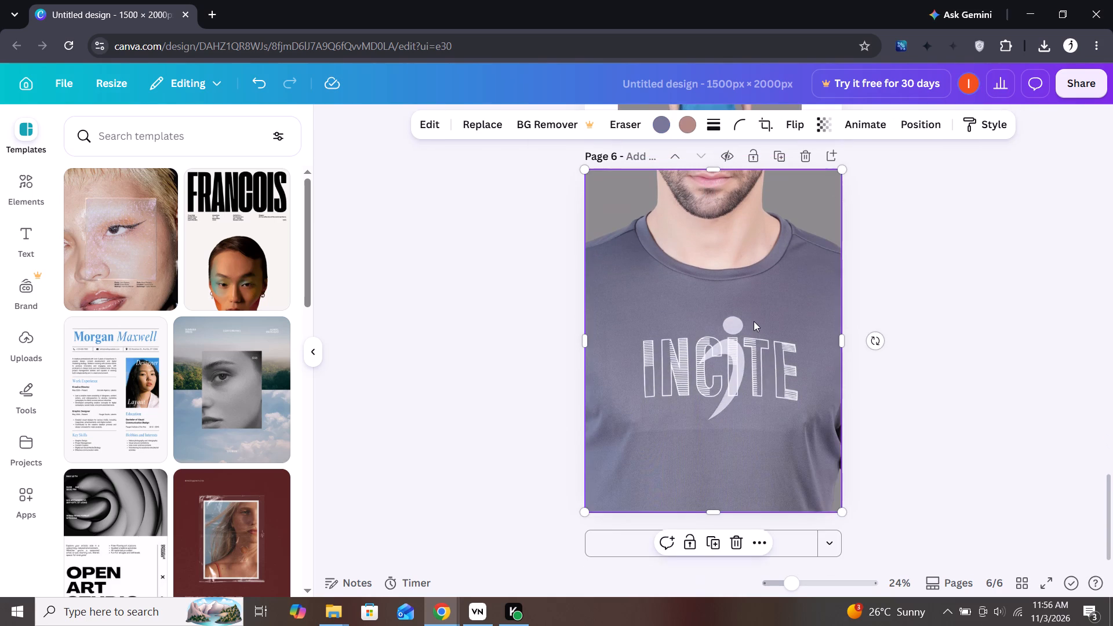
pyautogui.rightClick(754, 321)
pyautogui.click(817, 265)
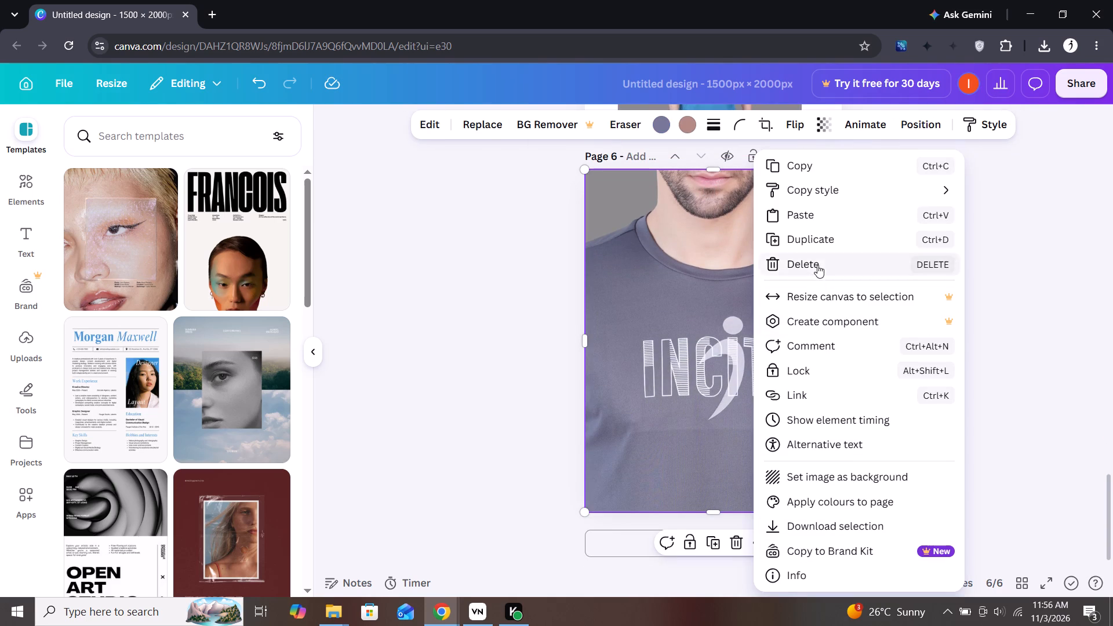
# Reposition the arms-down photo on page 5 and stretch its four edges to fill the 1500 × 2000 px page.
pyautogui.scroll(4, 828, 321)
pyautogui.moveTo(732, 335); pyautogui.dragTo(740, 202)
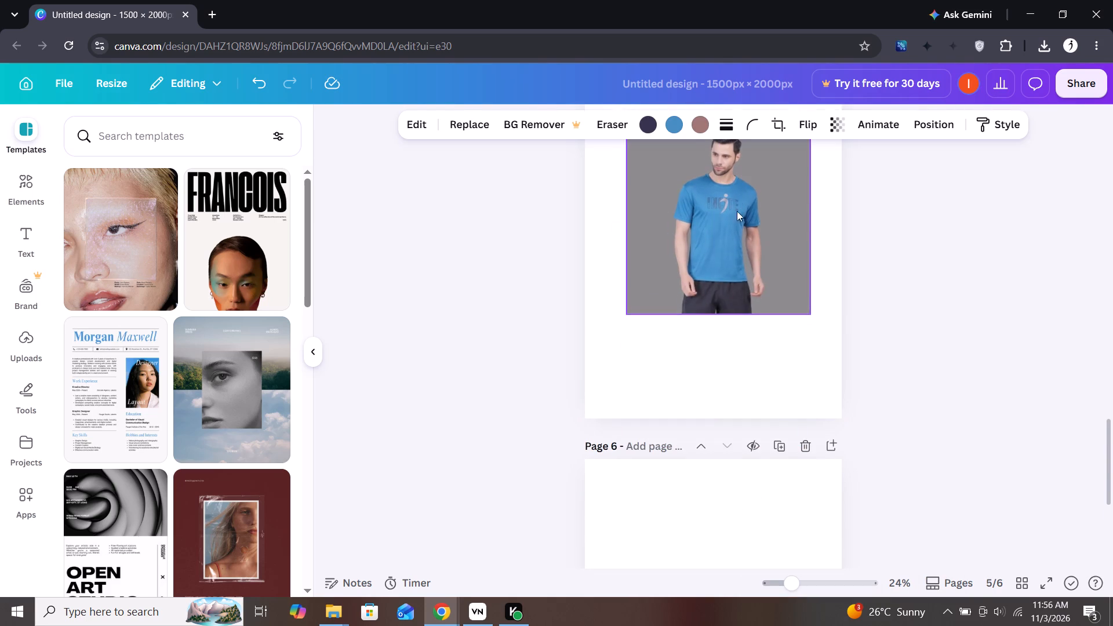
pyautogui.scroll(3, 791, 285)
pyautogui.moveTo(719, 350); pyautogui.dragTo(722, 305)
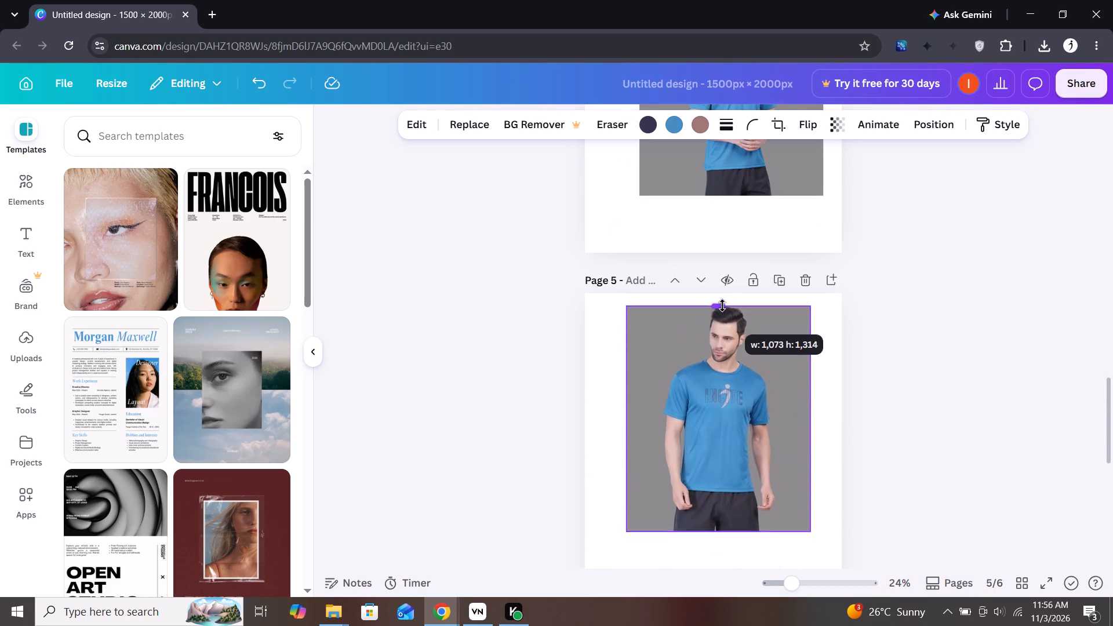
pyautogui.moveTo(722, 305); pyautogui.dragTo(723, 296)
pyautogui.scroll(-2, 698, 499)
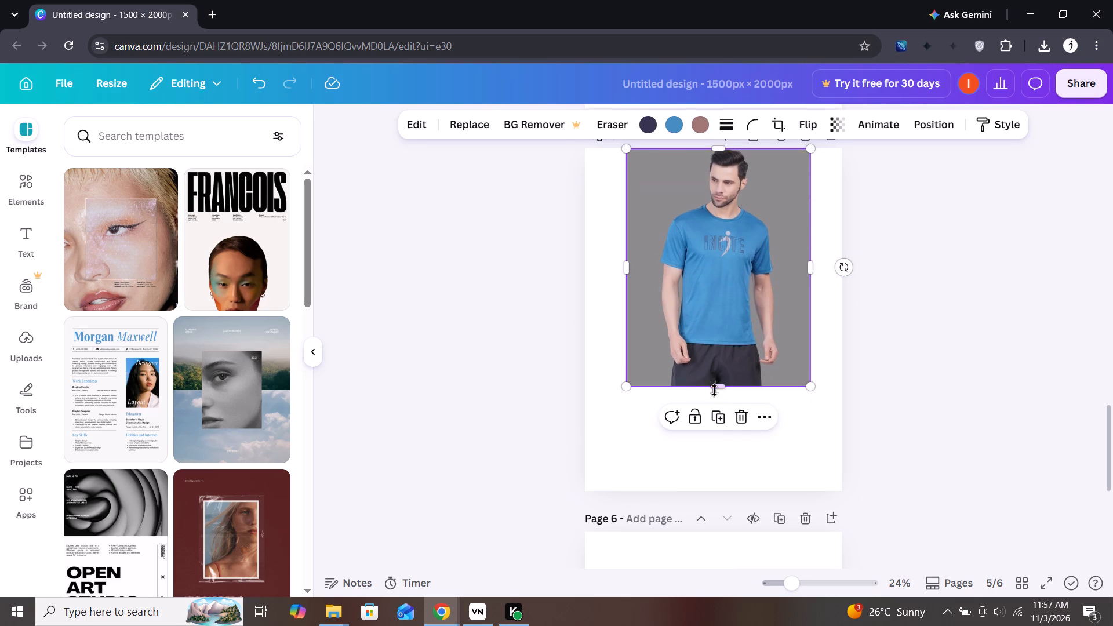
pyautogui.moveTo(713, 389); pyautogui.dragTo(711, 493)
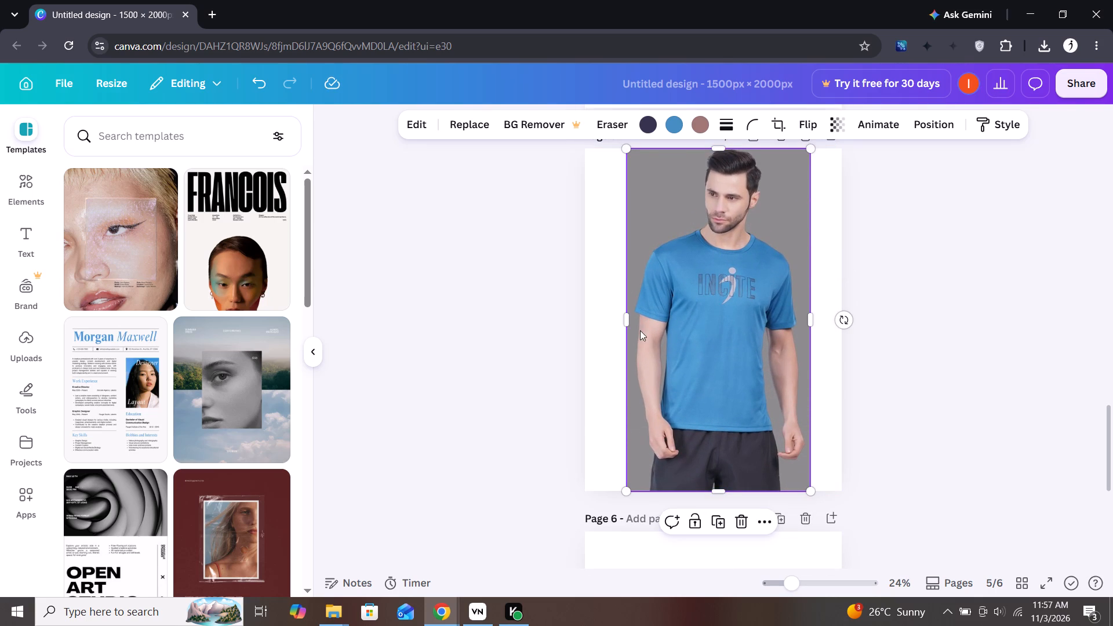
pyautogui.moveTo(625, 317); pyautogui.dragTo(585, 318)
pyautogui.moveTo(812, 321); pyautogui.dragTo(838, 319)
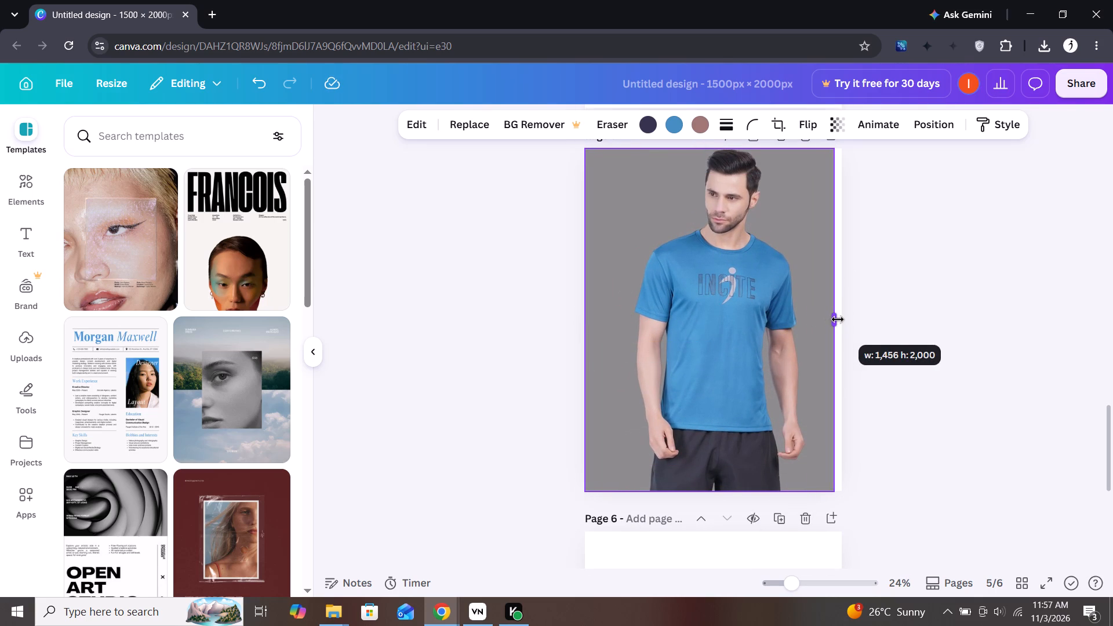
pyautogui.moveTo(838, 319); pyautogui.dragTo(843, 320)
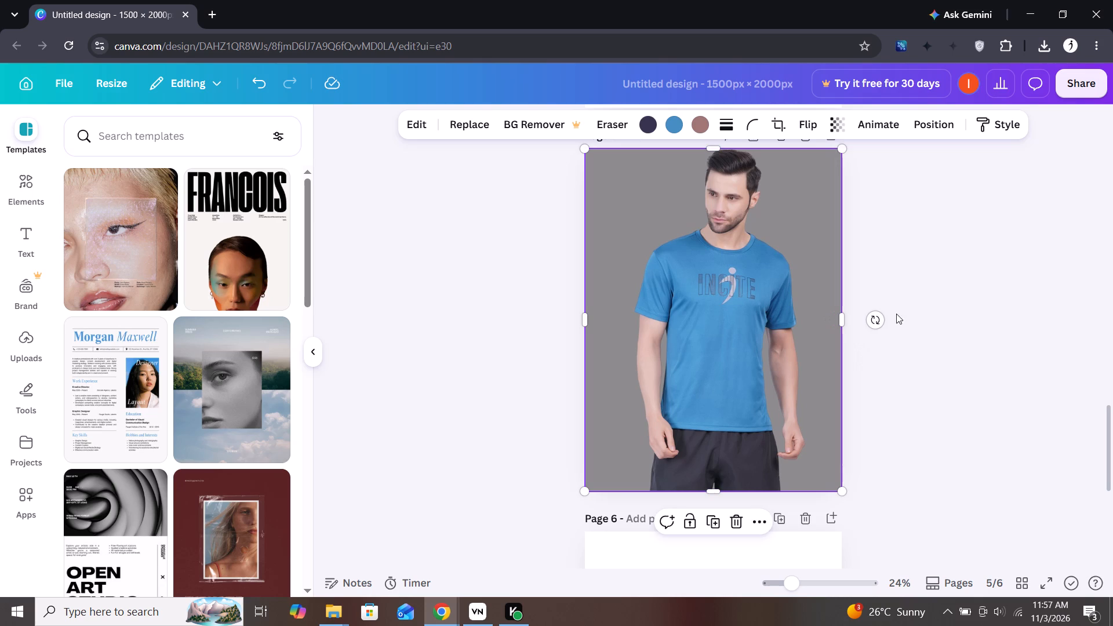
pyautogui.click(904, 309)
# Enlarge the hands-together photo on page 4 to the full page, shifting it left to centre the model and covering the remaining gap.
pyautogui.scroll(6, 894, 319)
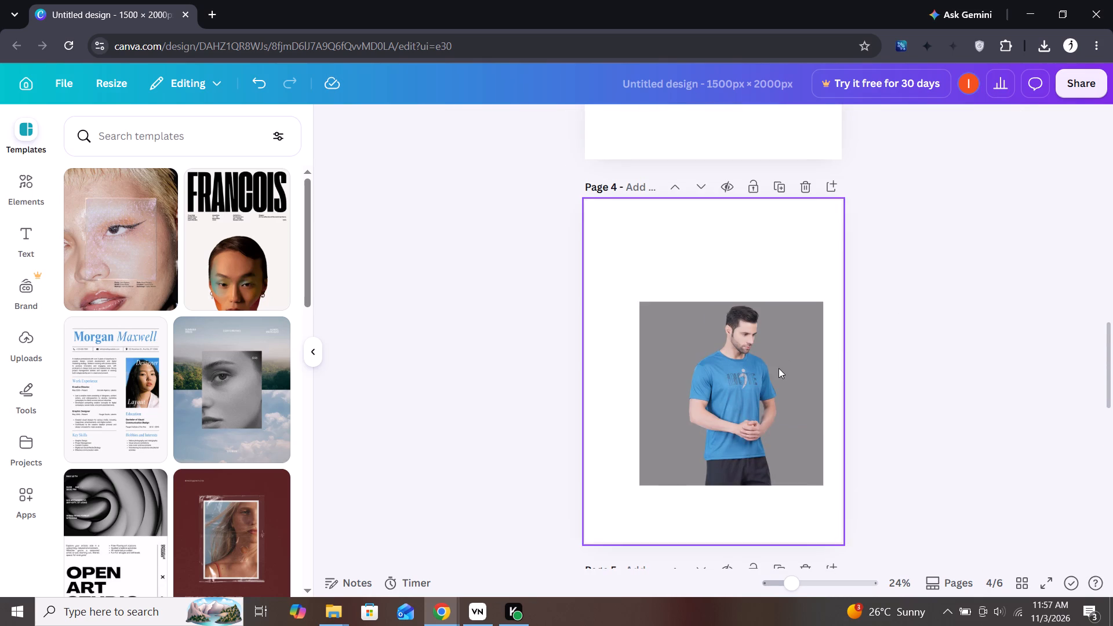
pyautogui.click(779, 368)
pyautogui.moveTo(729, 298); pyautogui.dragTo(732, 206)
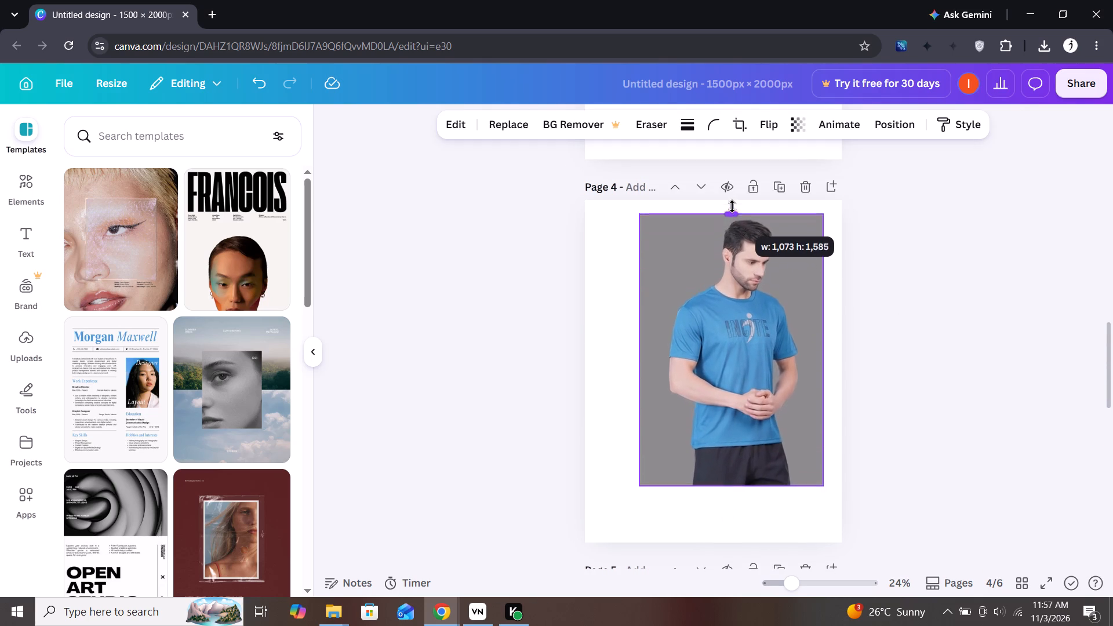
pyautogui.moveTo(732, 206); pyautogui.dragTo(733, 194)
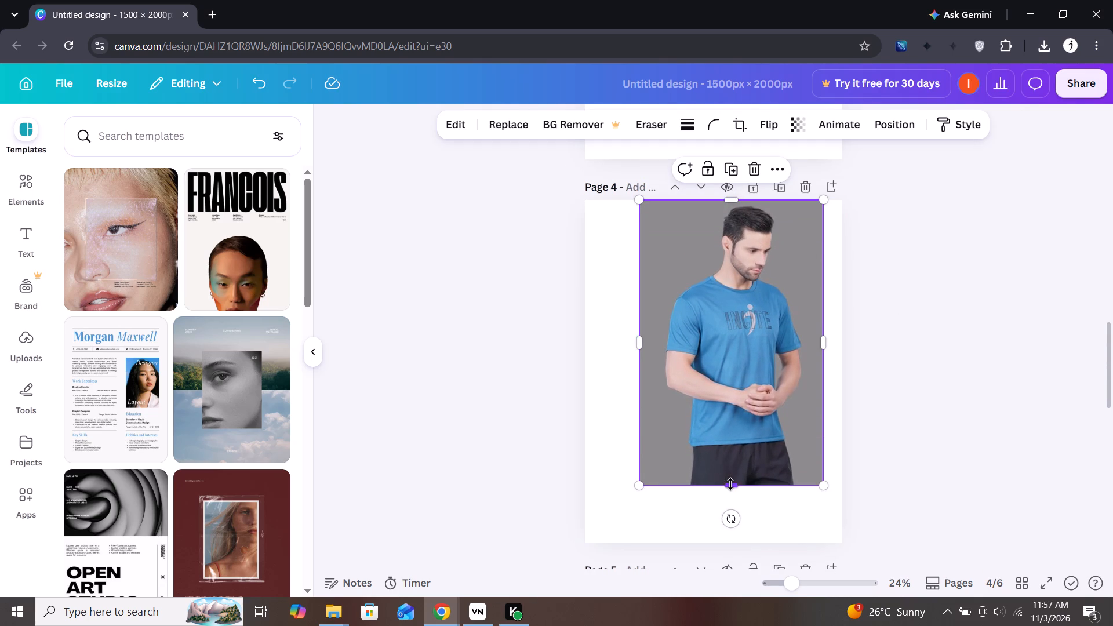
pyautogui.moveTo(730, 484); pyautogui.dragTo(735, 543)
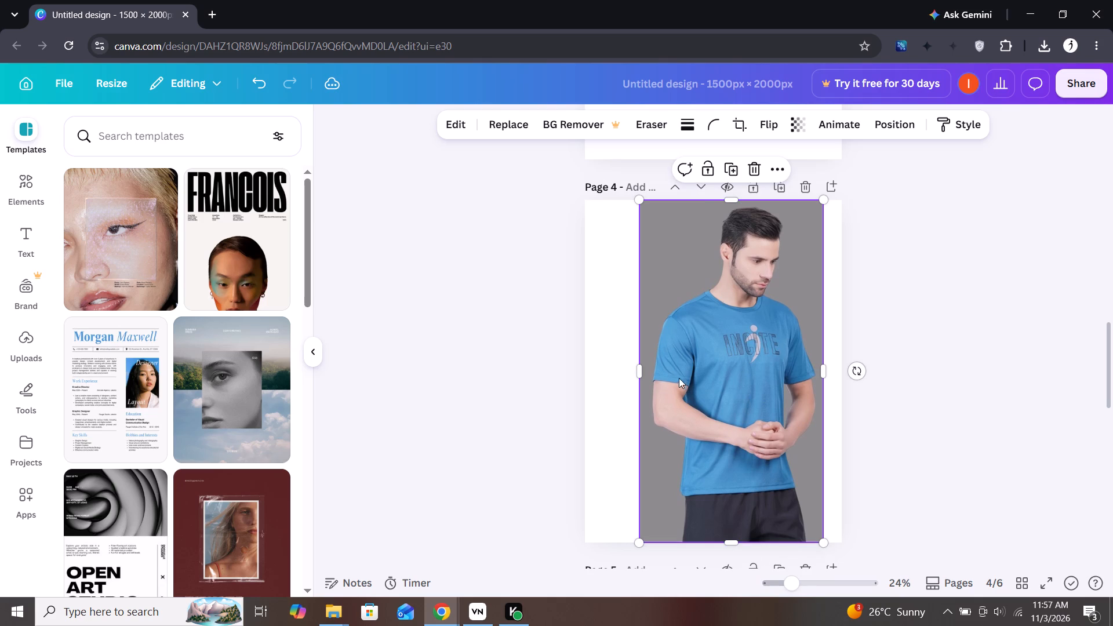
pyautogui.moveTo(636, 370); pyautogui.dragTo(587, 374)
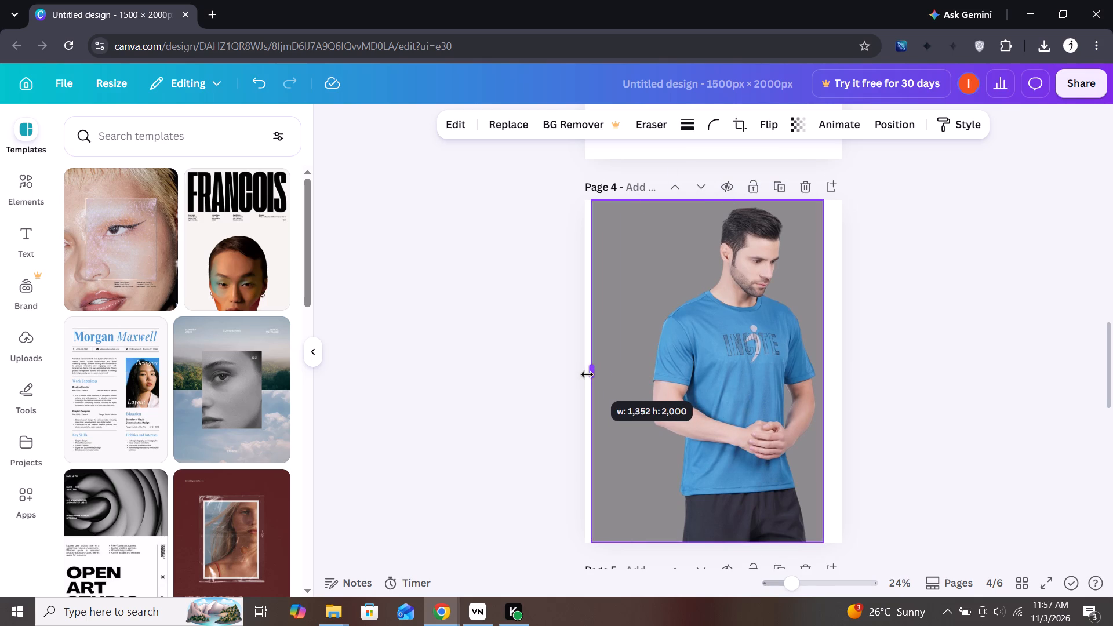
pyautogui.moveTo(587, 374); pyautogui.dragTo(581, 374)
pyautogui.moveTo(821, 372); pyautogui.dragTo(823, 372)
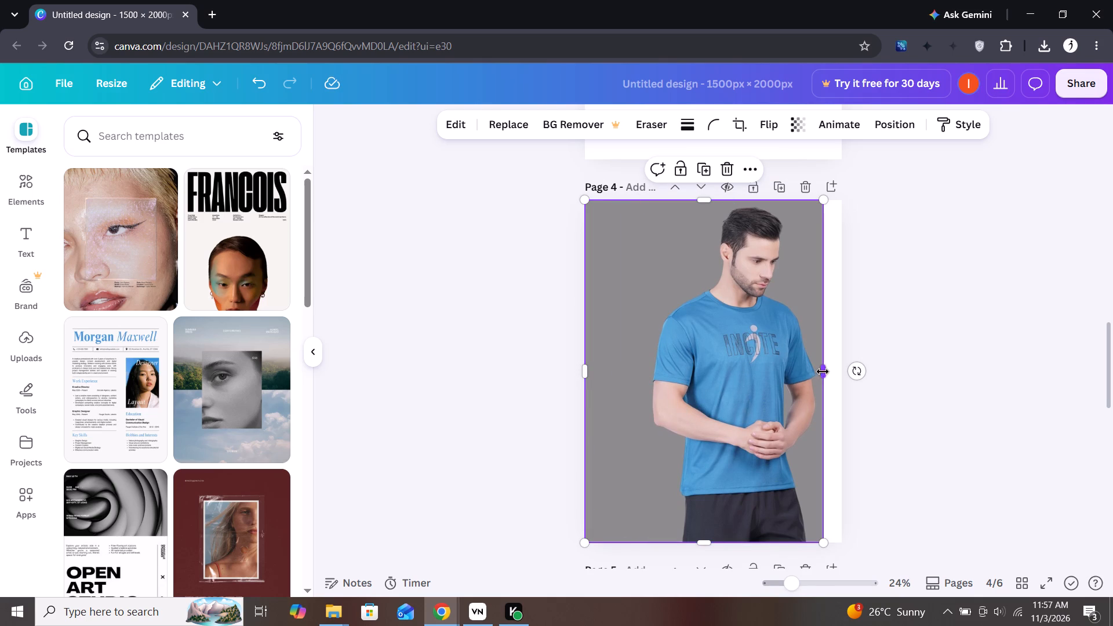
pyautogui.moveTo(823, 372); pyautogui.dragTo(844, 371)
pyautogui.moveTo(763, 404); pyautogui.dragTo(742, 402)
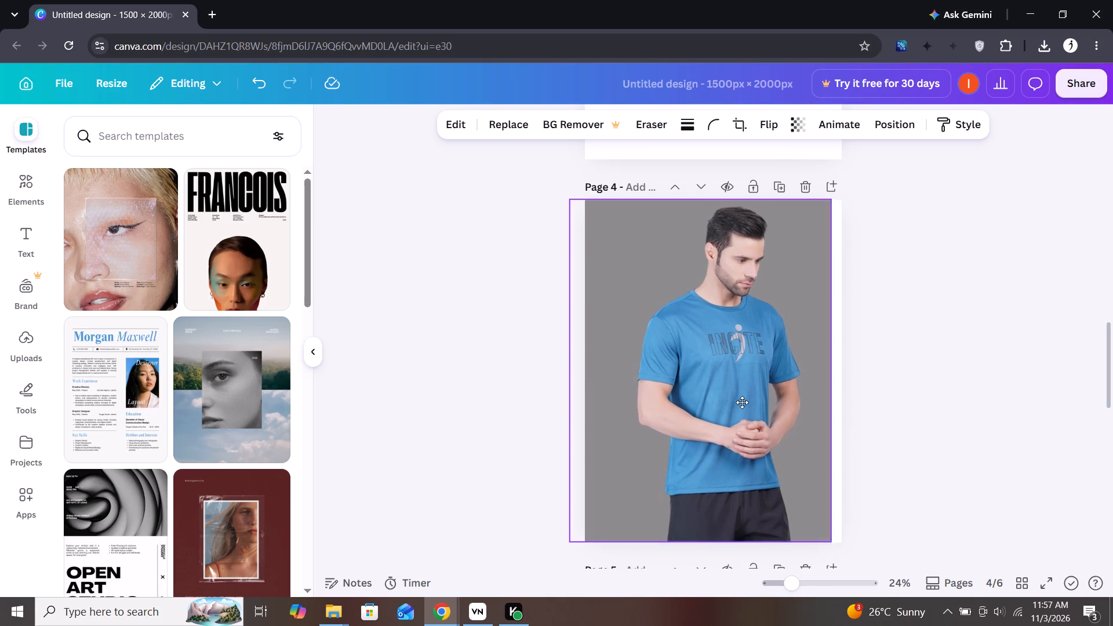
pyautogui.moveTo(742, 402); pyautogui.dragTo(738, 401)
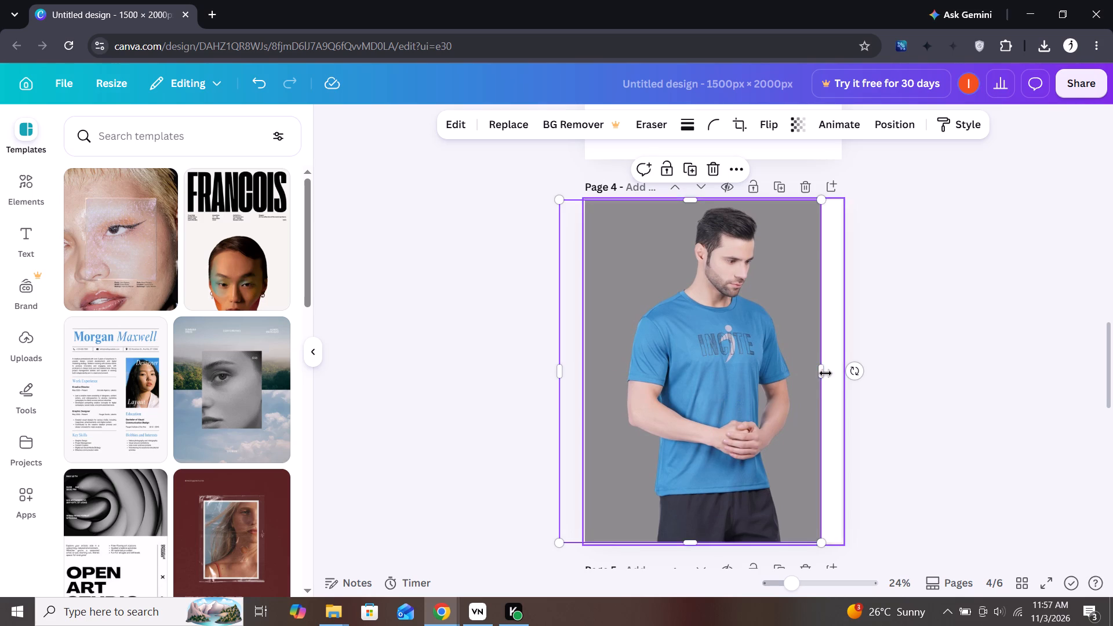
pyautogui.moveTo(822, 372); pyautogui.dragTo(845, 375)
pyautogui.click(962, 349)
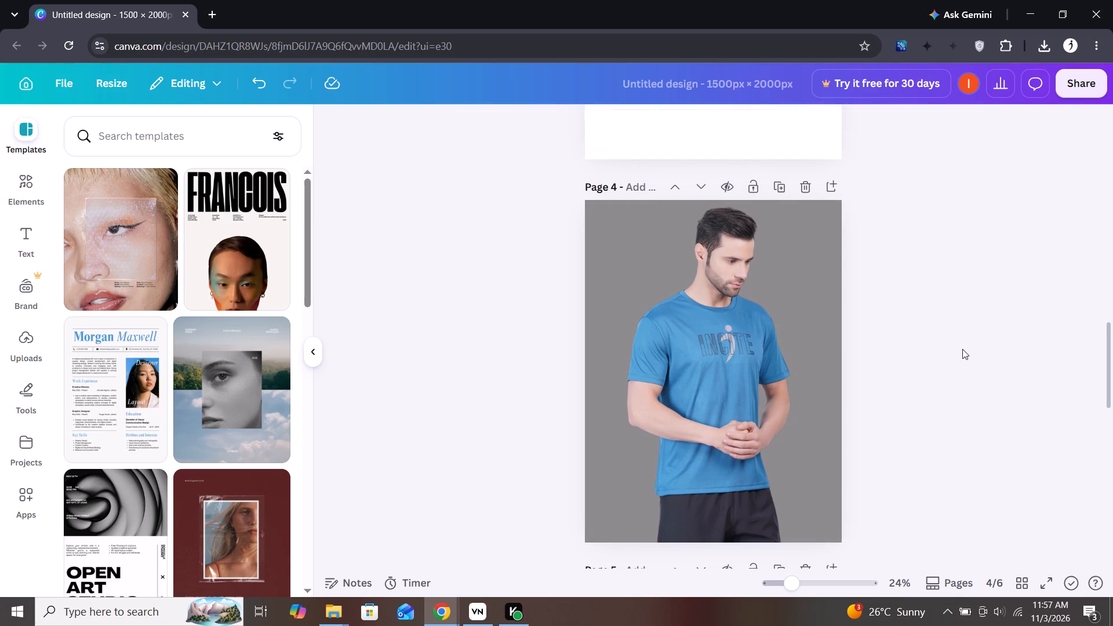
# Enlarge the INCITE chest-print close-up on page 3 to cover the whole page, with the print centred horizontally.
pyautogui.scroll(6, 962, 348)
pyautogui.click(704, 332)
pyautogui.moveTo(710, 336); pyautogui.dragTo(715, 345)
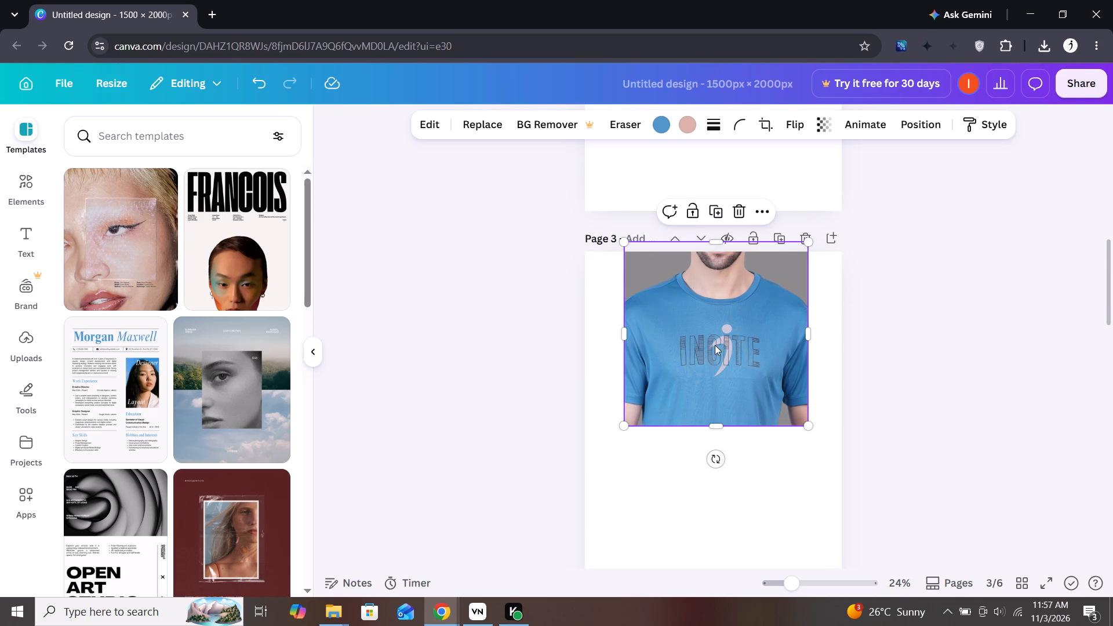
pyautogui.moveTo(715, 345); pyautogui.dragTo(715, 416)
pyautogui.scroll(-3, 727, 388)
pyautogui.moveTo(722, 292); pyautogui.dragTo(721, 294)
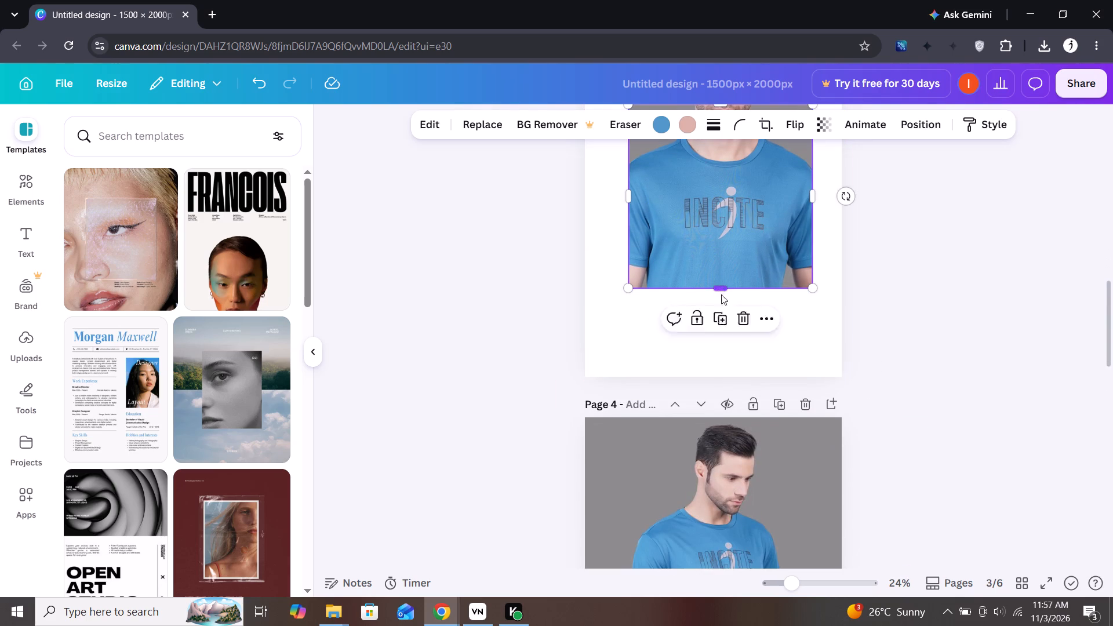
pyautogui.moveTo(721, 294); pyautogui.dragTo(722, 380)
pyautogui.scroll(2, 737, 359)
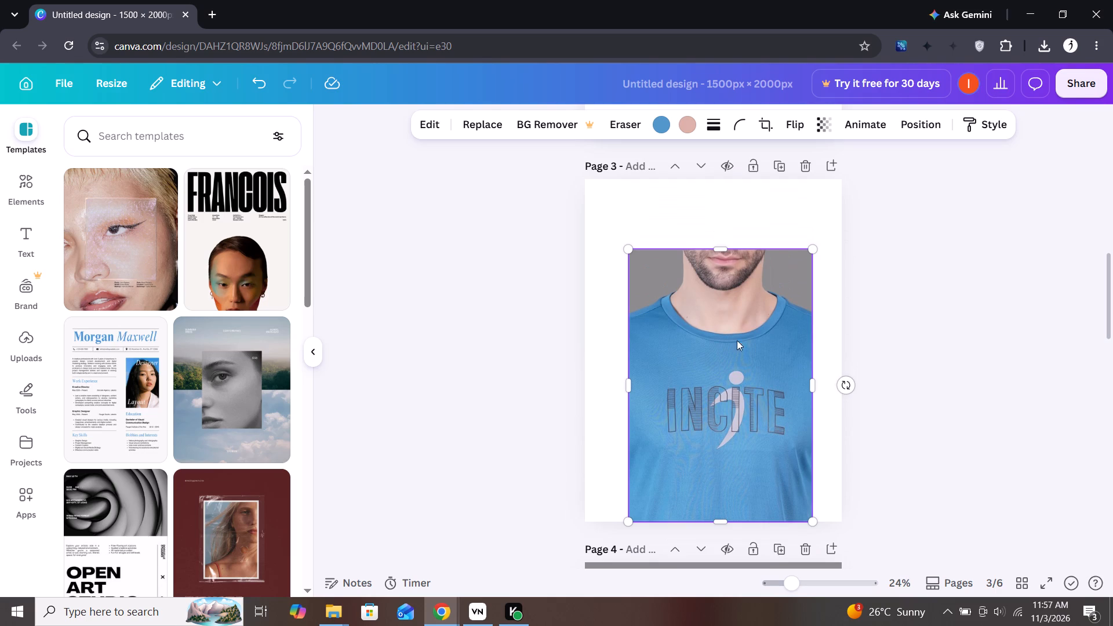
pyautogui.moveTo(722, 250); pyautogui.dragTo(713, 180)
pyautogui.moveTo(631, 350); pyautogui.dragTo(590, 353)
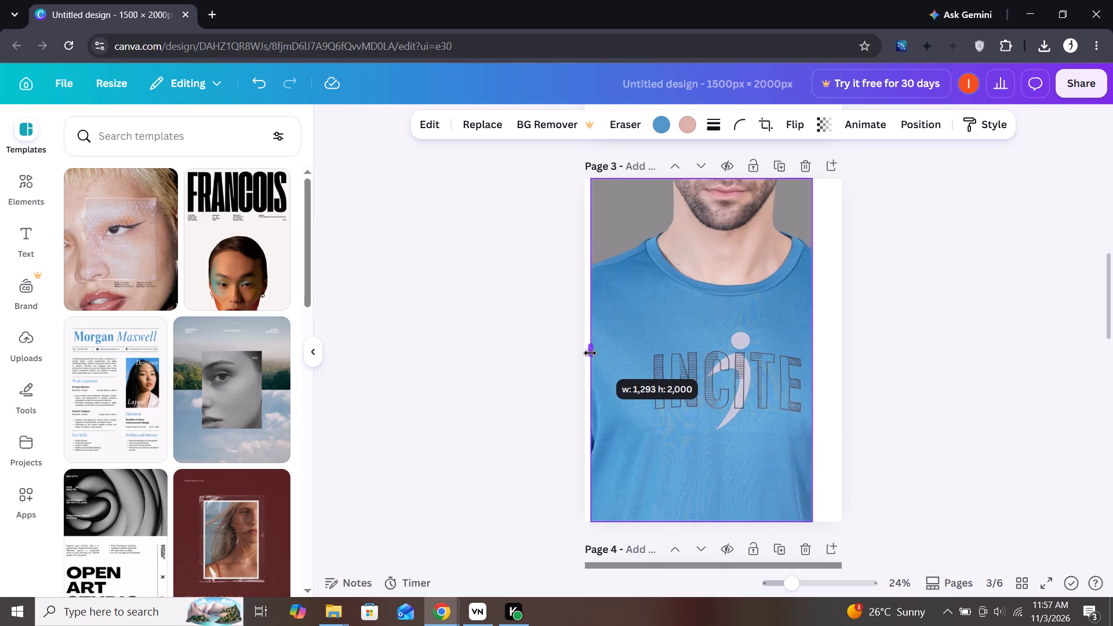
pyautogui.moveTo(590, 353); pyautogui.dragTo(586, 353)
pyautogui.moveTo(817, 354); pyautogui.dragTo(824, 352)
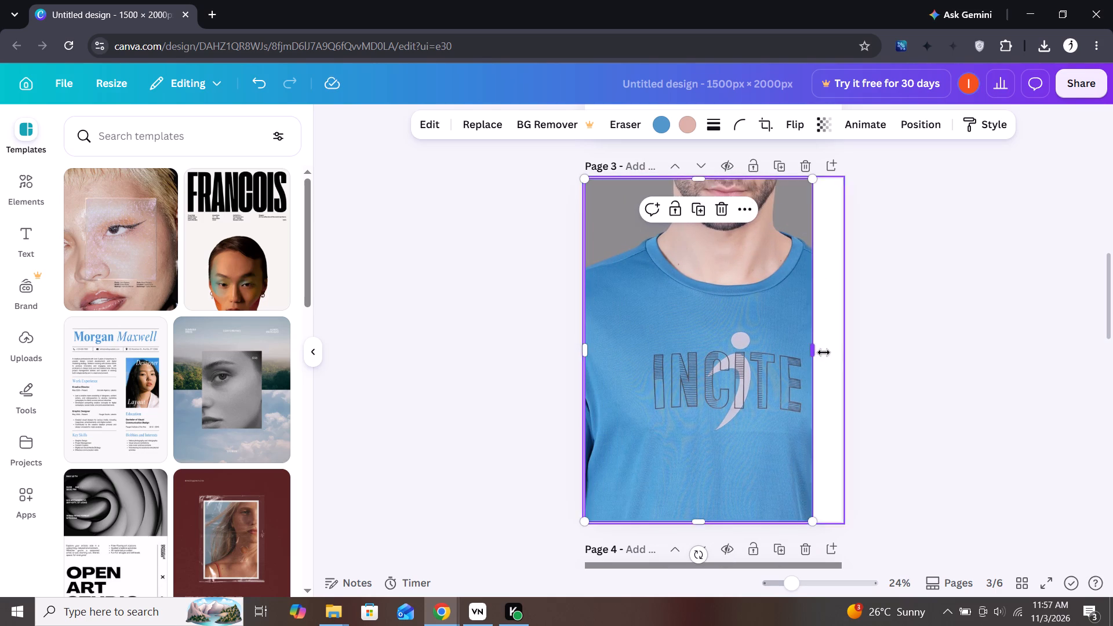
pyautogui.moveTo(824, 352); pyautogui.dragTo(846, 354)
pyautogui.moveTo(776, 371); pyautogui.dragTo(763, 373)
pyautogui.moveTo(828, 352); pyautogui.dragTo(841, 351)
pyautogui.moveTo(745, 376); pyautogui.dragTo(755, 373)
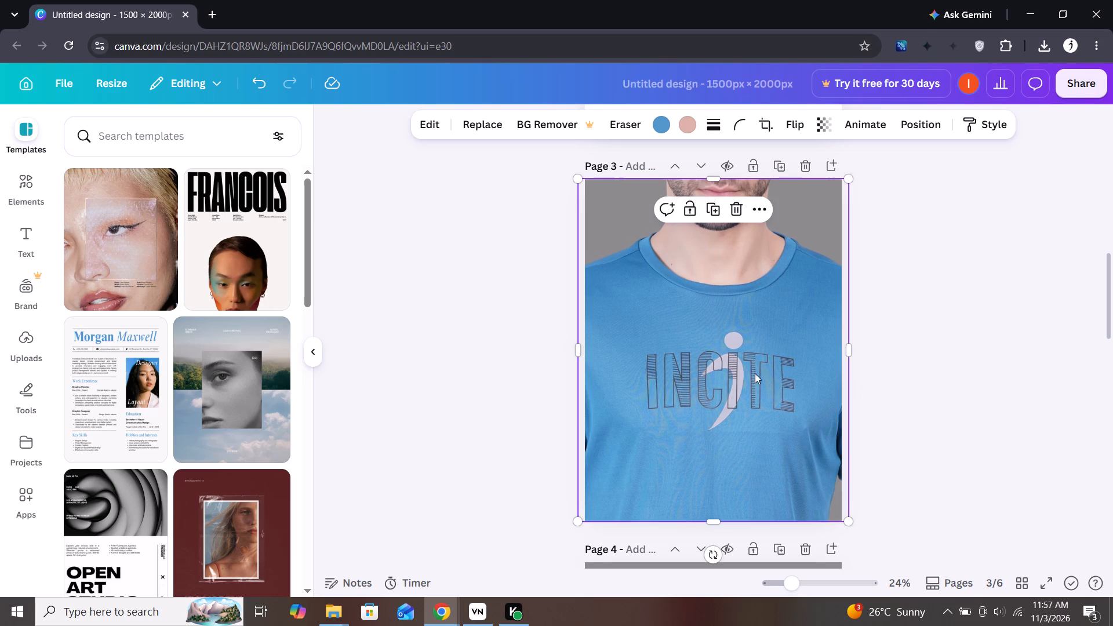
pyautogui.click(930, 376)
# Enlarge the back-view photo on page 2 to the full page height, shifting it left to centre the model and covering the remaining gap.
pyautogui.scroll(6, 930, 374)
pyautogui.click(764, 338)
pyautogui.scroll(-1, 747, 361)
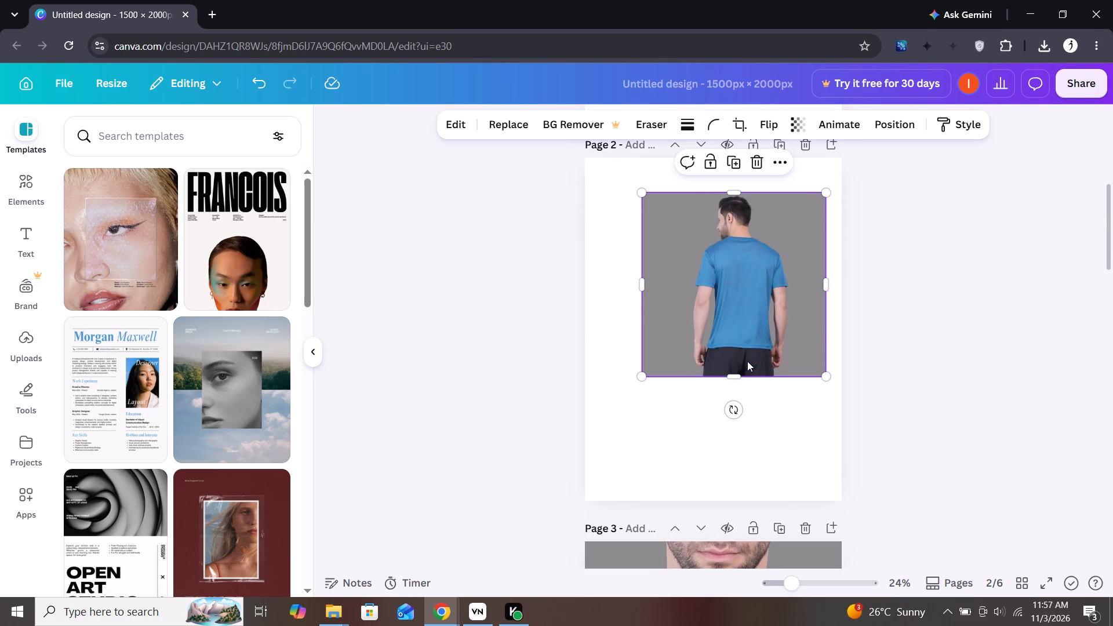
pyautogui.moveTo(736, 378); pyautogui.dragTo(712, 497)
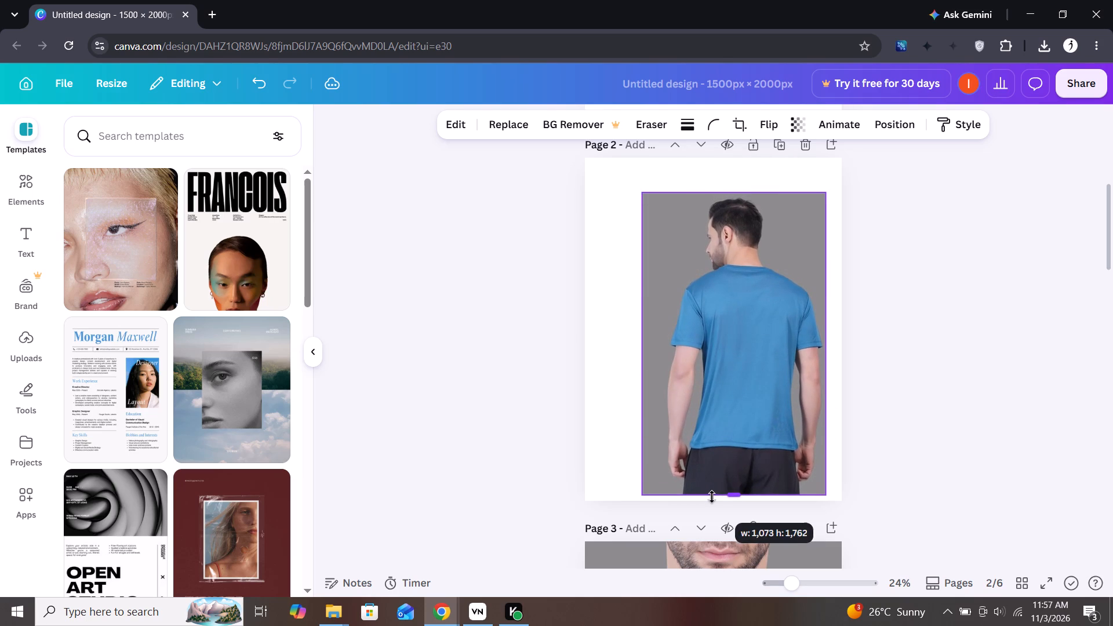
pyautogui.moveTo(712, 497); pyautogui.dragTo(712, 501)
pyautogui.moveTo(736, 191); pyautogui.dragTo(737, 191)
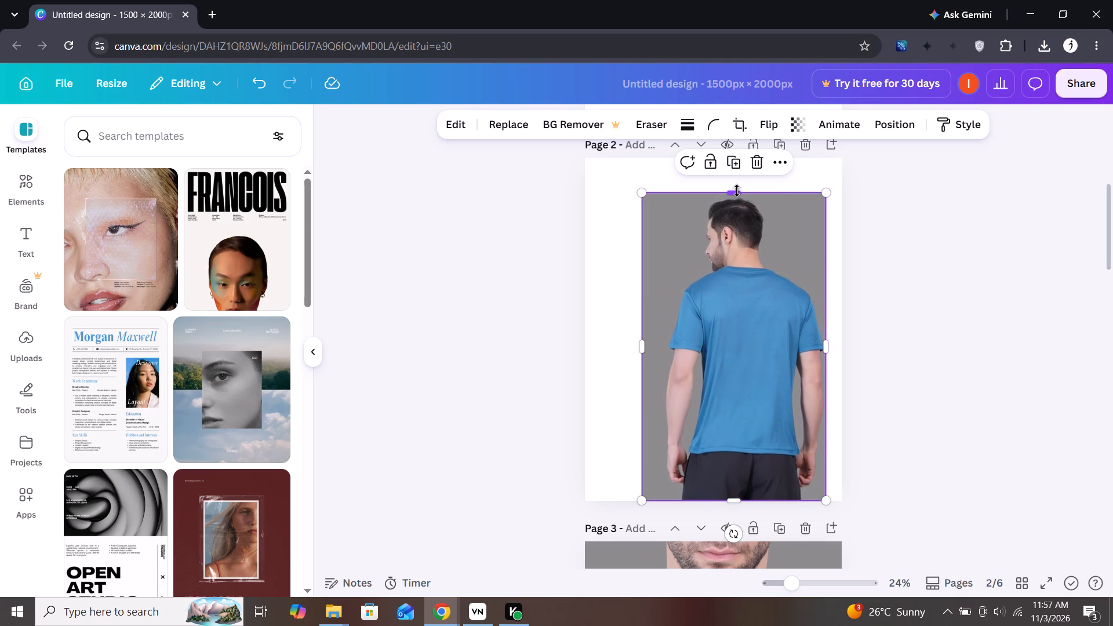
pyautogui.moveTo(737, 191); pyautogui.dragTo(730, 160)
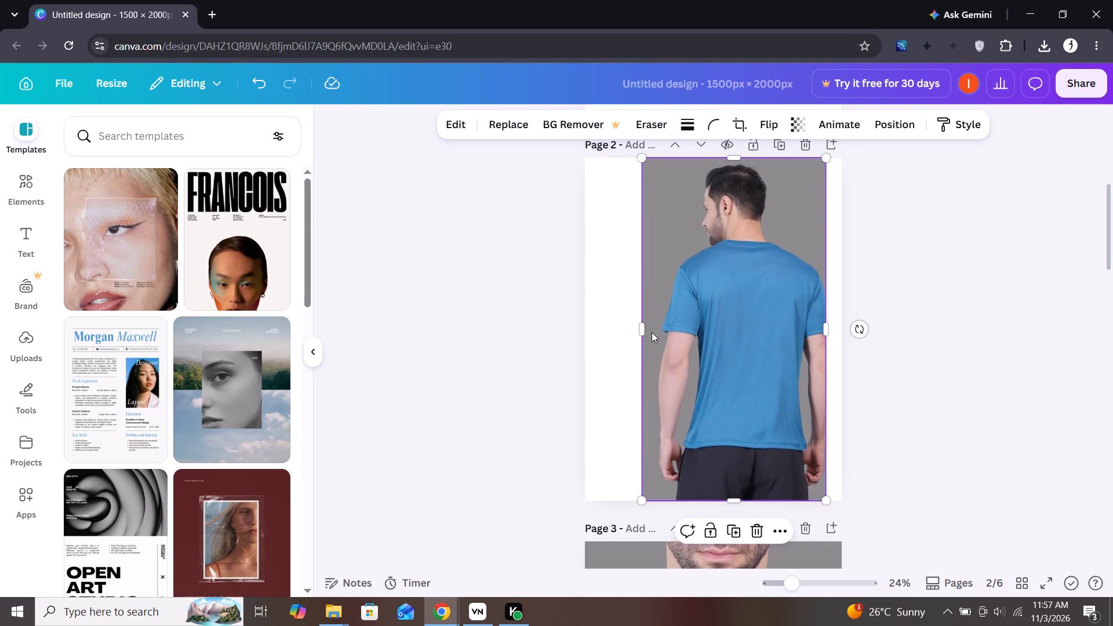
pyautogui.moveTo(639, 332); pyautogui.dragTo(584, 339)
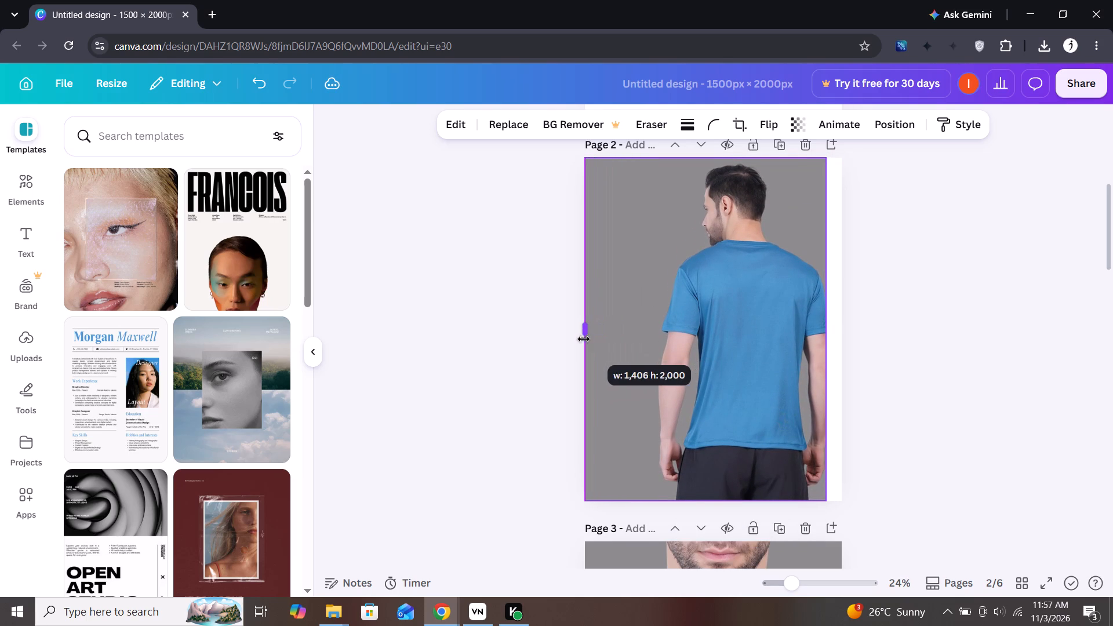
pyautogui.moveTo(584, 339); pyautogui.dragTo(583, 339)
pyautogui.moveTo(741, 339); pyautogui.dragTo(716, 343)
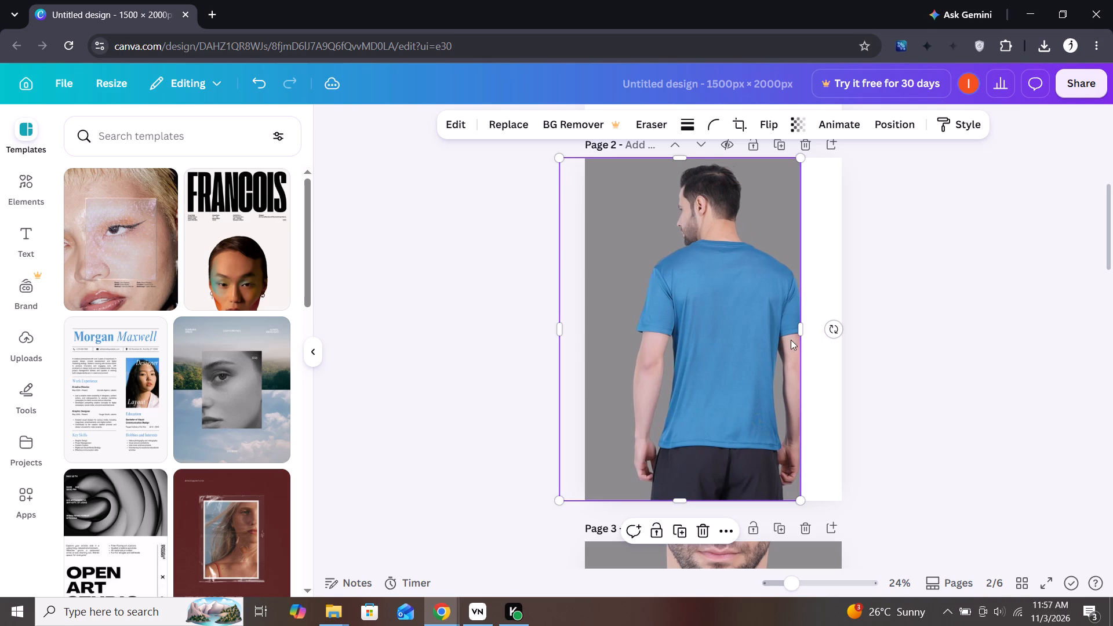
pyautogui.moveTo(802, 333); pyautogui.dragTo(843, 332)
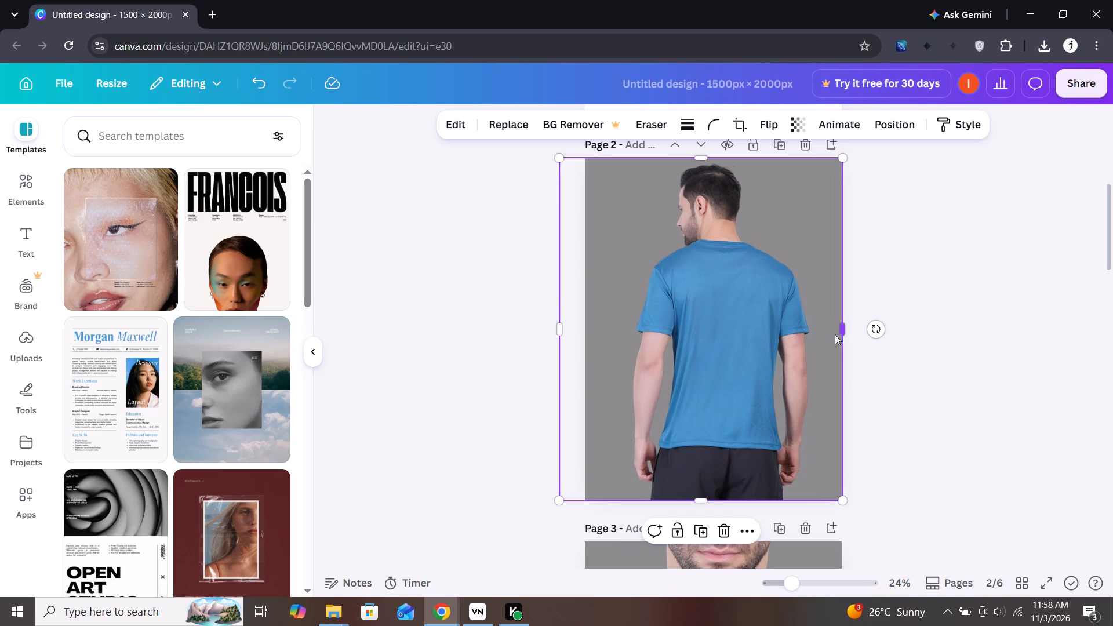
pyautogui.click(946, 337)
# Stretch the four edges of the hand-in-pocket photo on page 1 to fill the 1500 × 2000 px page.
pyautogui.scroll(6, 935, 345)
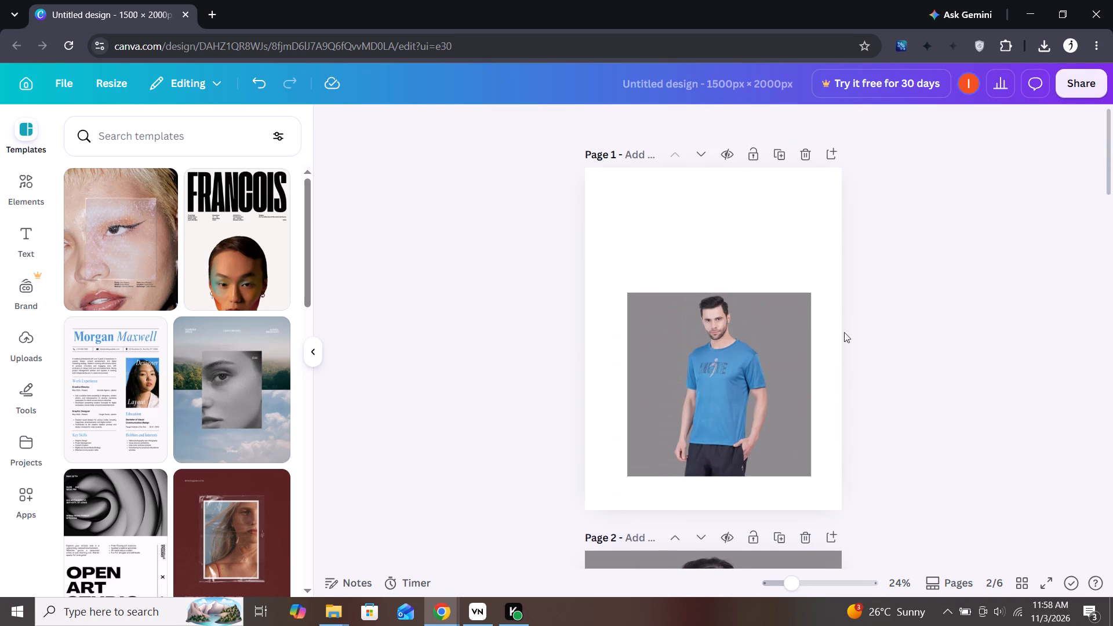
pyautogui.click(745, 320)
pyautogui.moveTo(714, 291); pyautogui.dragTo(714, 287)
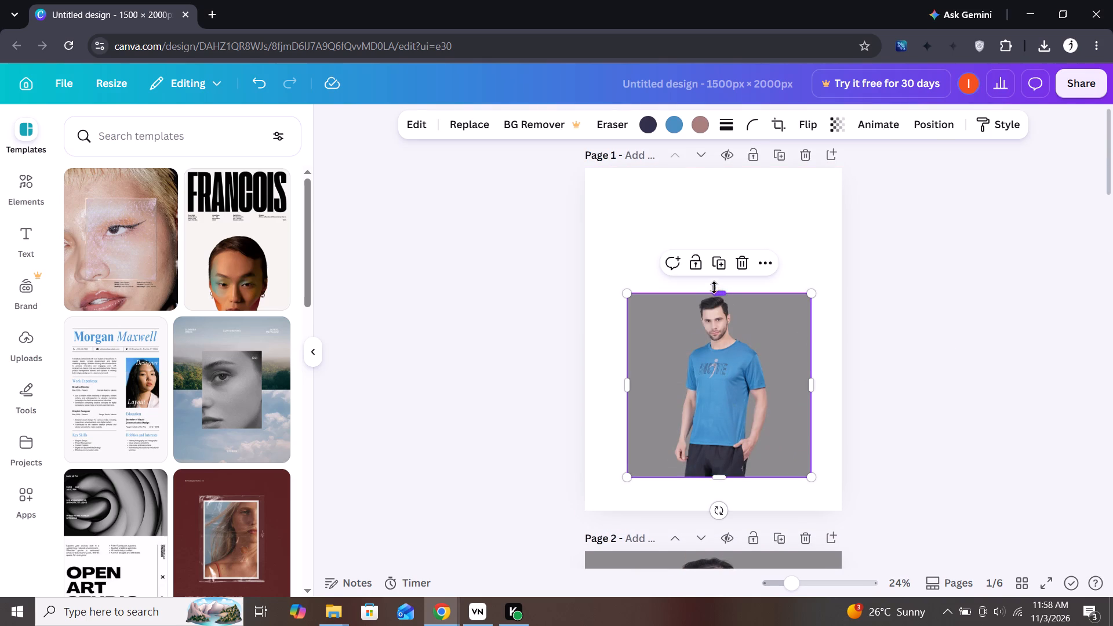
pyautogui.moveTo(714, 287); pyautogui.dragTo(704, 169)
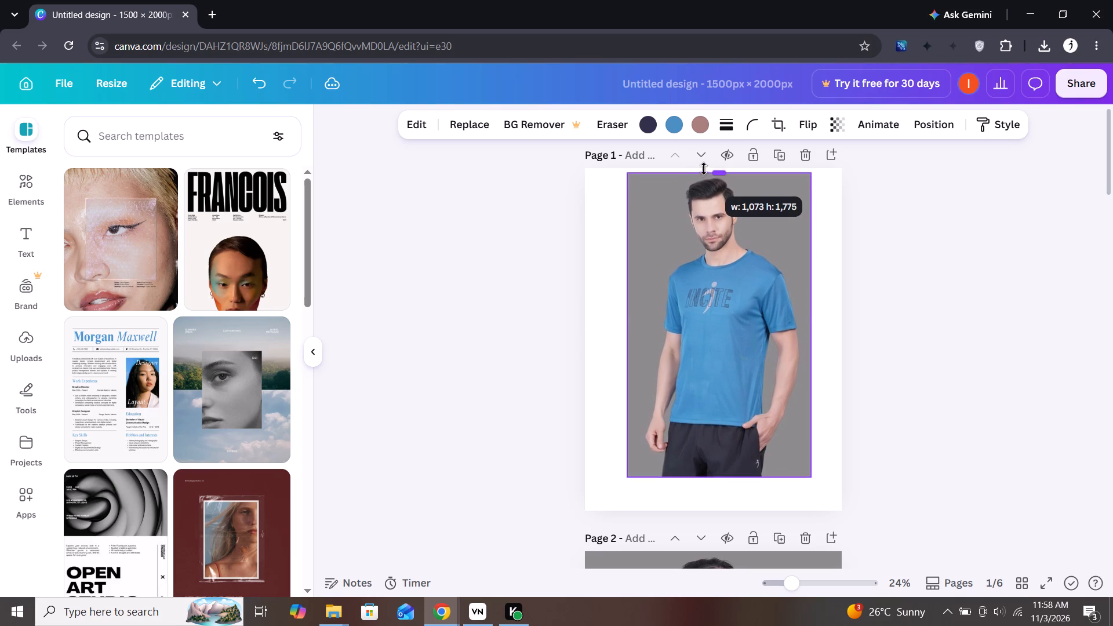
pyautogui.moveTo(704, 169); pyautogui.dragTo(704, 169)
pyautogui.moveTo(717, 476); pyautogui.dragTo(720, 494)
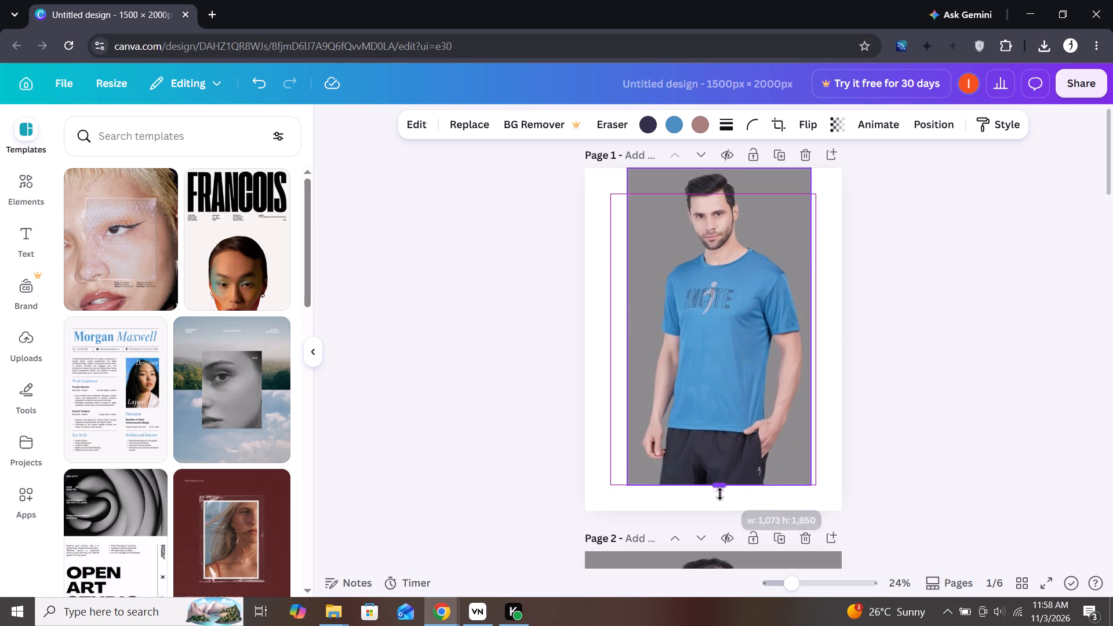
pyautogui.moveTo(720, 494); pyautogui.dragTo(726, 512)
pyautogui.moveTo(625, 344); pyautogui.dragTo(595, 345)
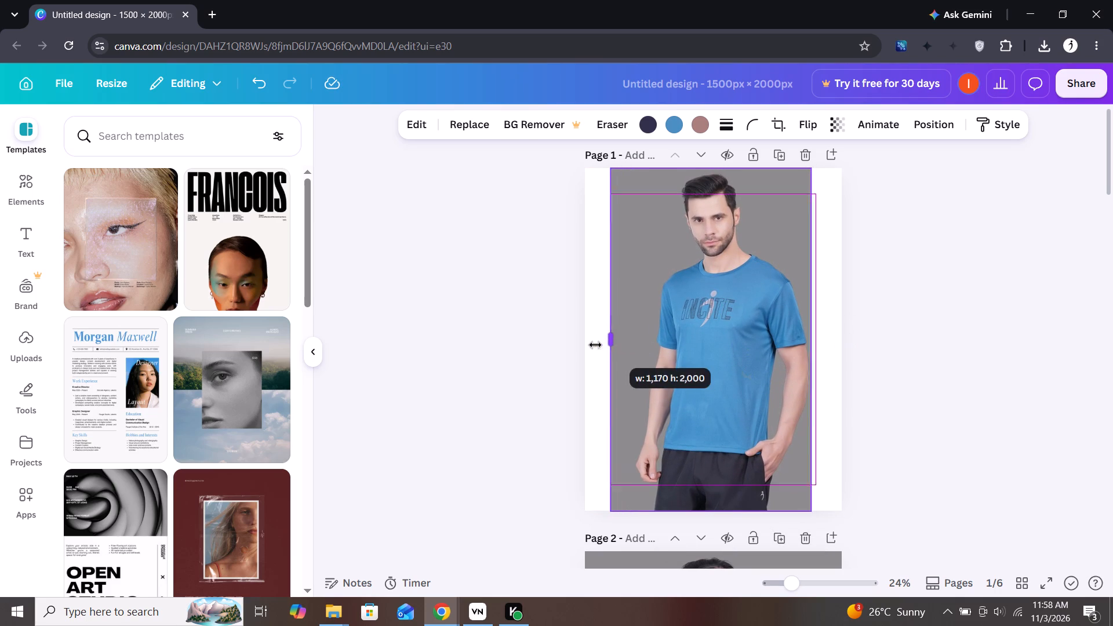
pyautogui.moveTo(595, 345); pyautogui.dragTo(584, 345)
pyautogui.moveTo(817, 340); pyautogui.dragTo(830, 340)
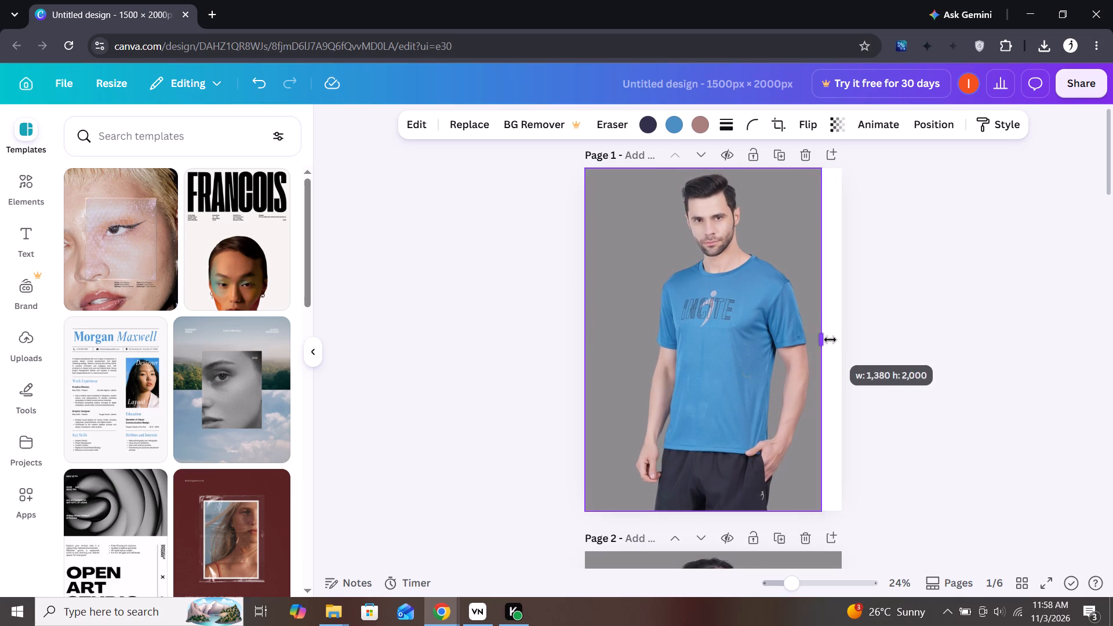
pyautogui.moveTo(830, 340); pyautogui.dragTo(845, 345)
pyautogui.click(954, 340)
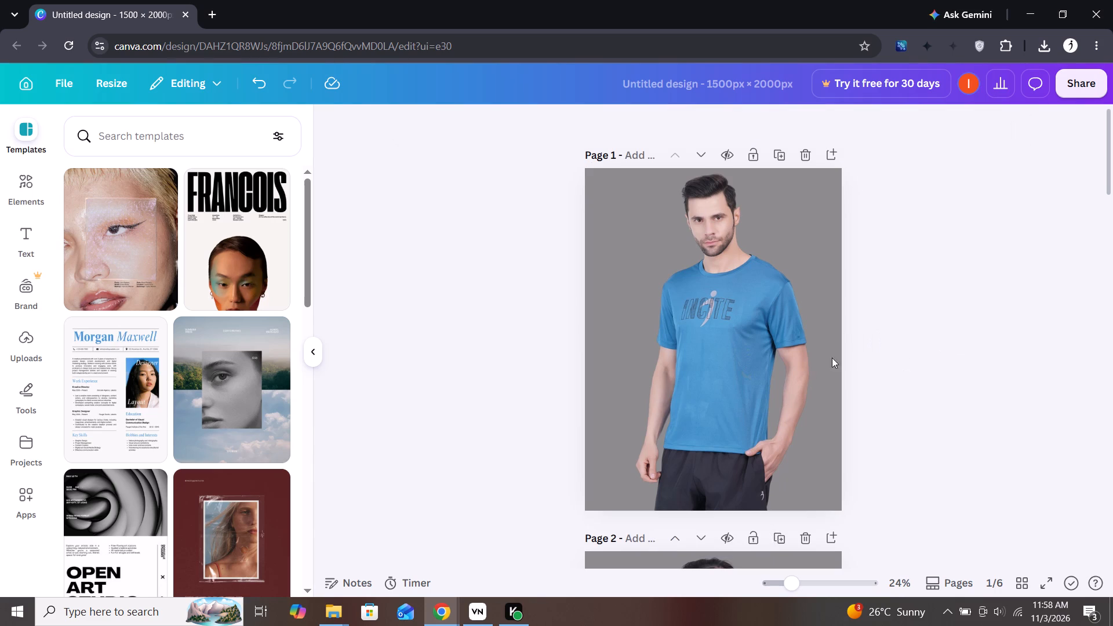
# Review all six pages to check how the blue T-shirt photos fill them.
pyautogui.scroll(-6, 939, 376)
pyautogui.scroll(18, 939, 376)
pyautogui.scroll(-7, 939, 376)
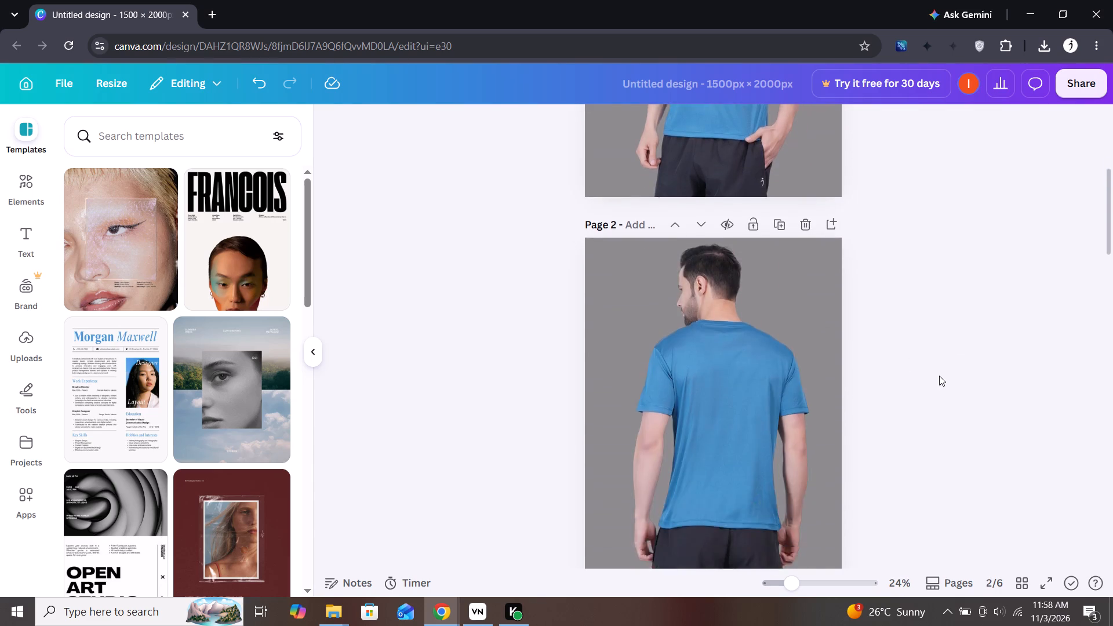
pyautogui.scroll(-8, 939, 376)
pyautogui.scroll(-17, 939, 376)
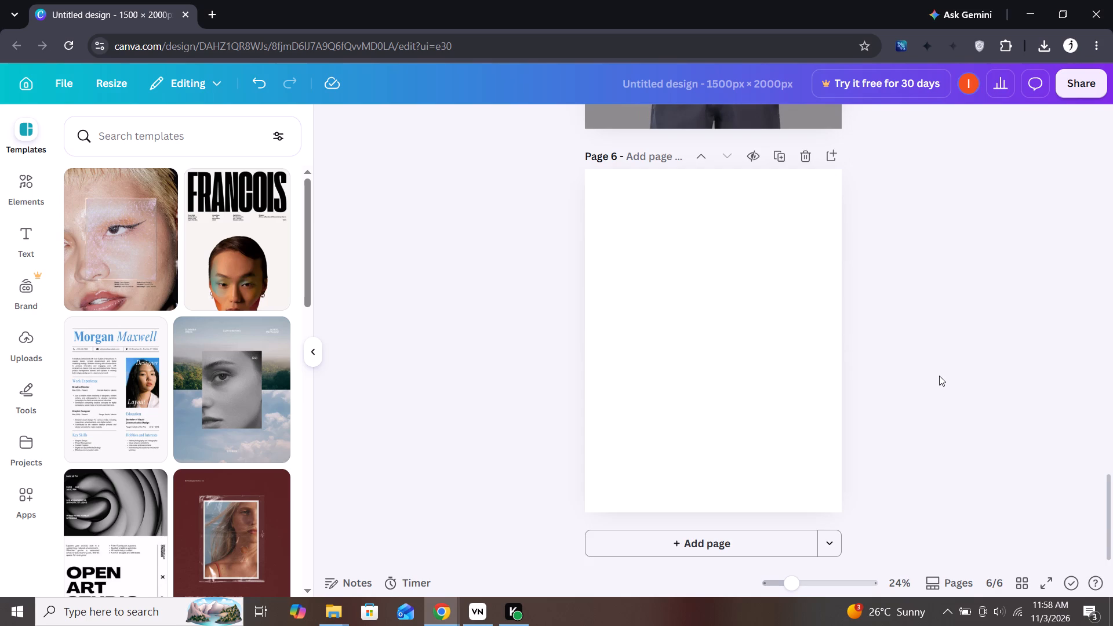
pyautogui.scroll(20, 939, 376)
pyautogui.scroll(15, 939, 376)
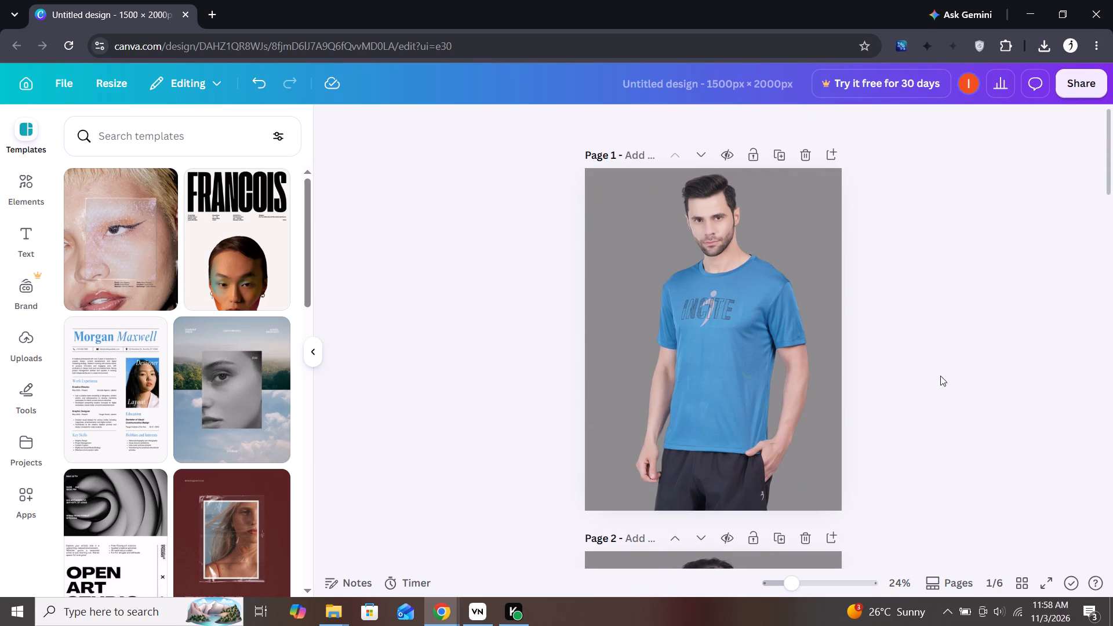
# Download the hand-in-pocket photo on page 1 as a PNG.
pyautogui.click(736, 296)
pyautogui.rightClick(736, 296)
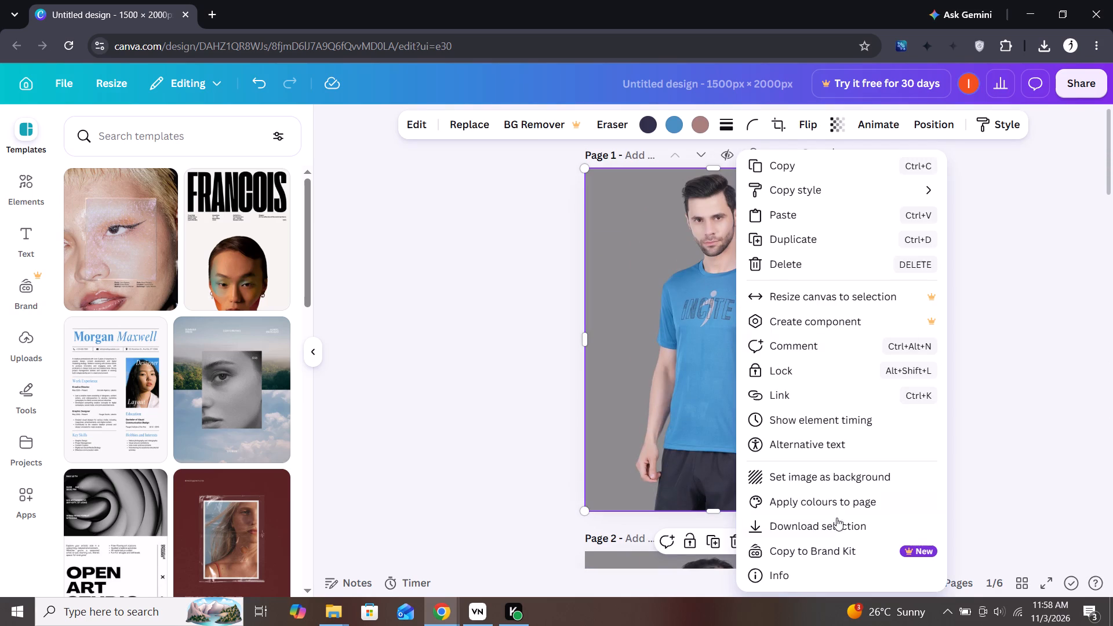
pyautogui.click(838, 523)
pyautogui.click(950, 469)
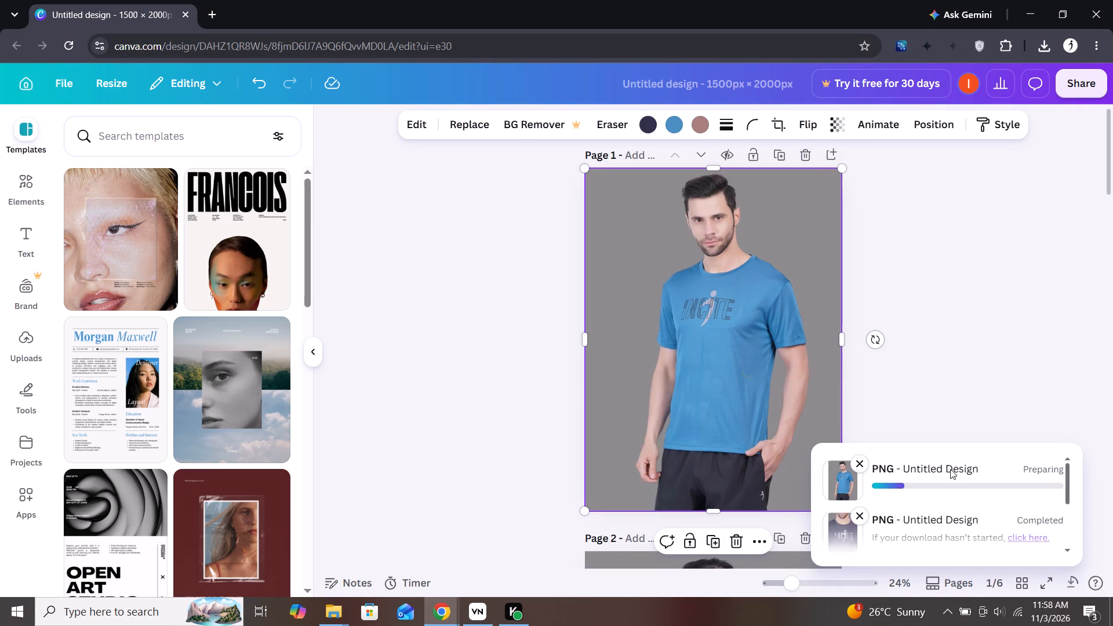
# Download the back-view photo on page 2 as a high-quality PNG at size 1.
pyautogui.scroll(-6, 783, 358)
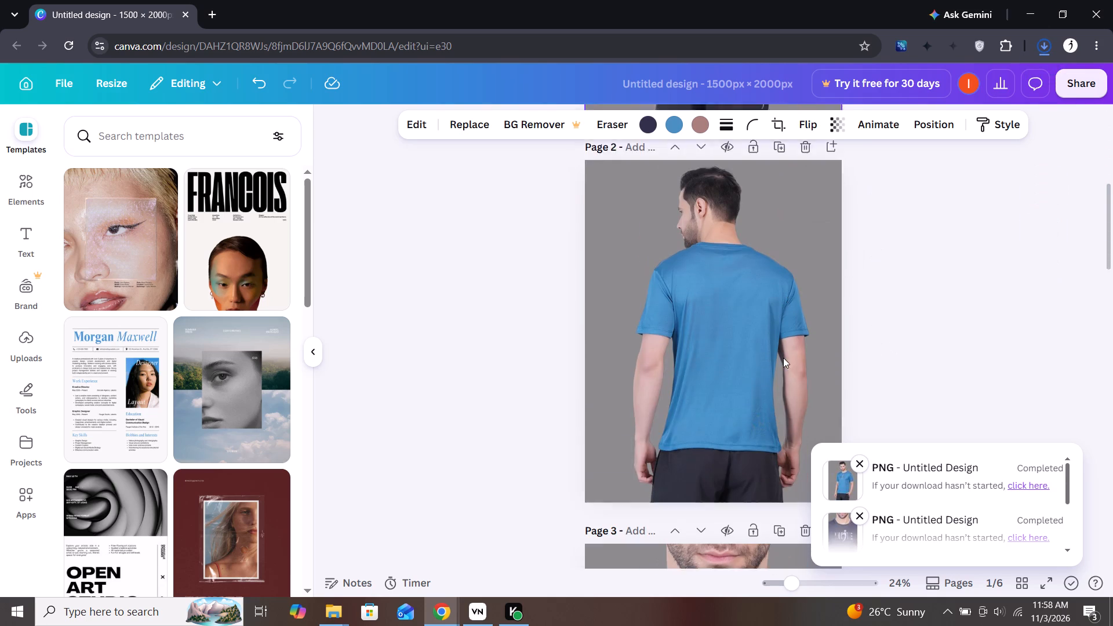
pyautogui.click(731, 295)
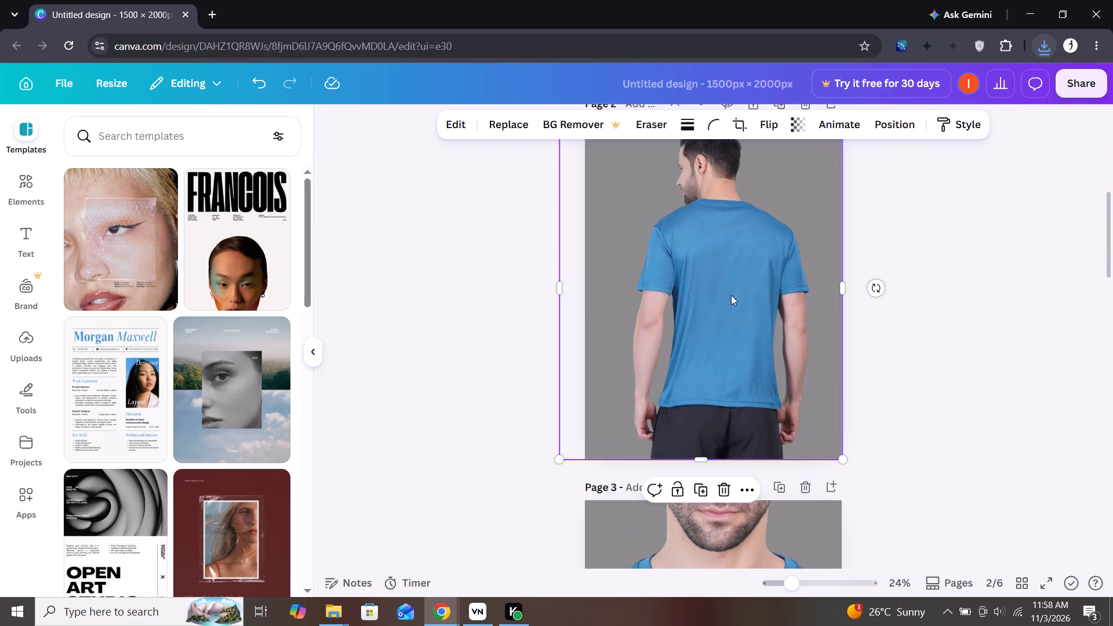
pyautogui.rightClick(731, 295)
pyautogui.click(803, 521)
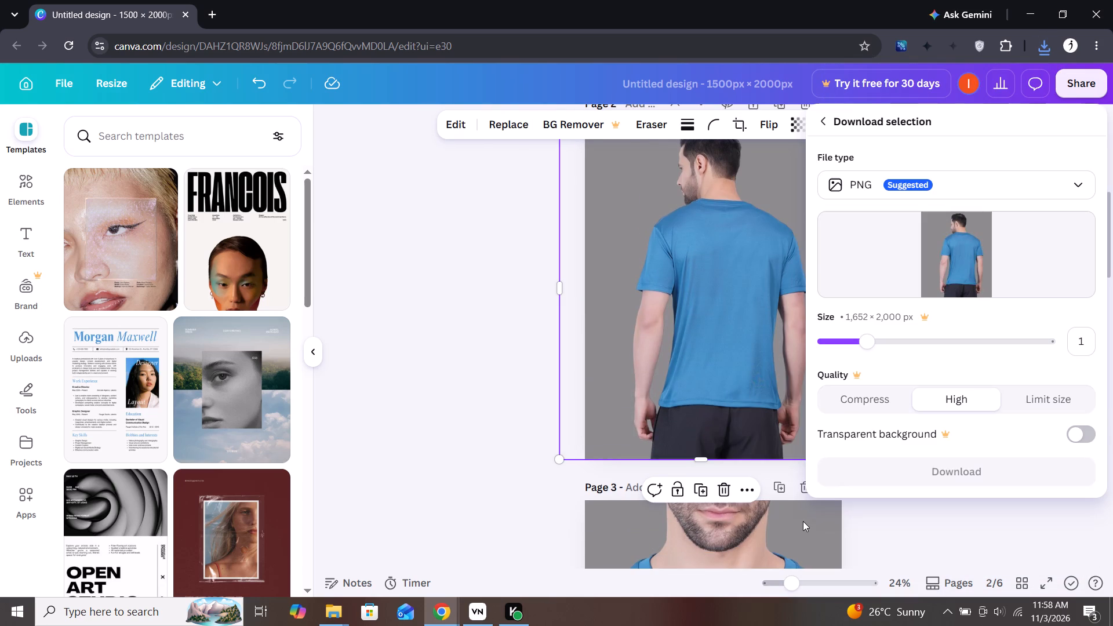
pyautogui.click(918, 472)
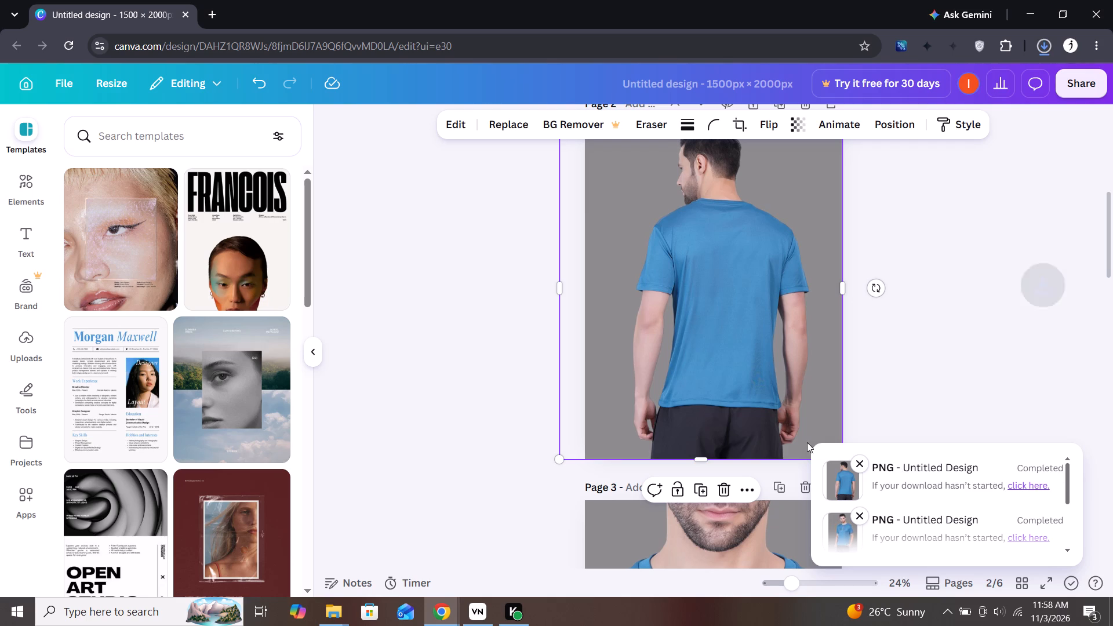
# Download the INCITE chest-print close-up on page 3 as a high-quality PNG at size 1.
pyautogui.scroll(-3, 706, 370)
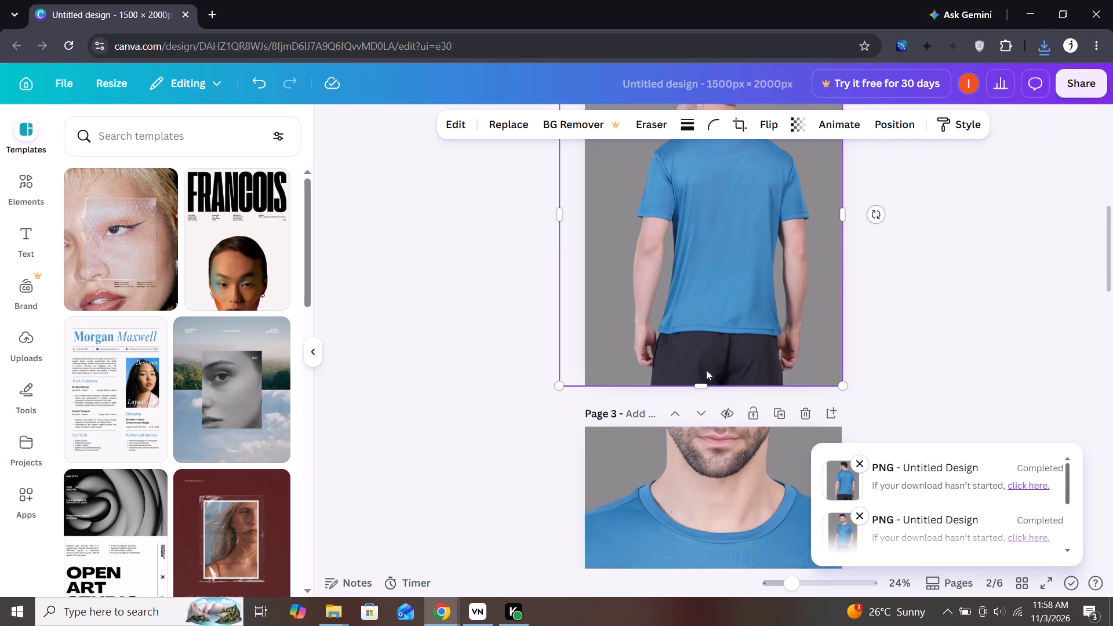
pyautogui.scroll(-2, 706, 370)
pyautogui.click(706, 369)
pyautogui.rightClick(687, 271)
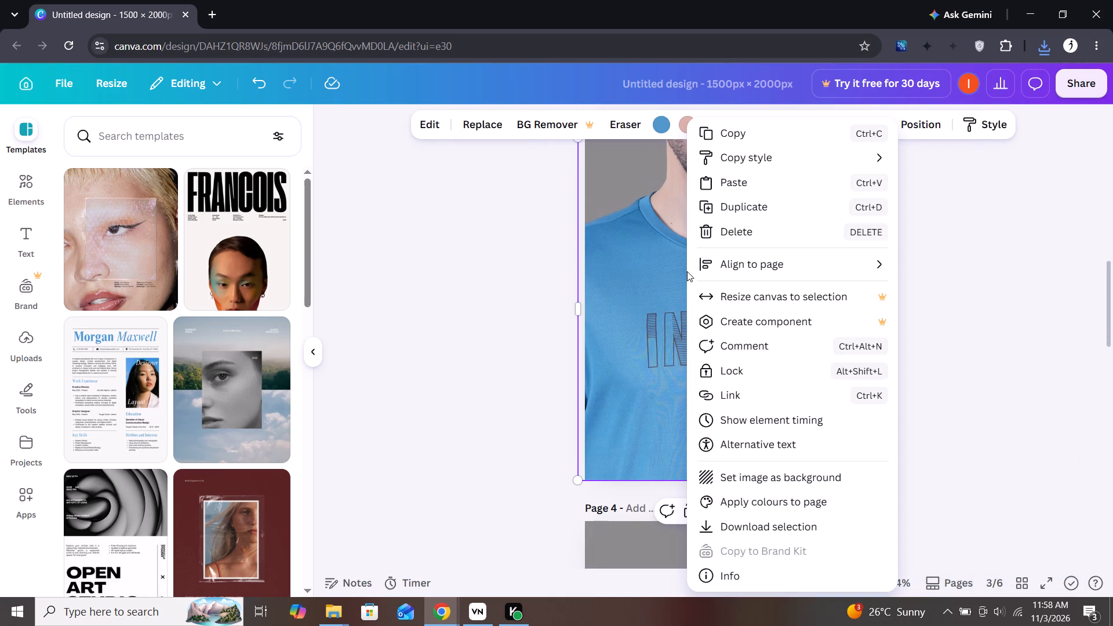
pyautogui.click(724, 518)
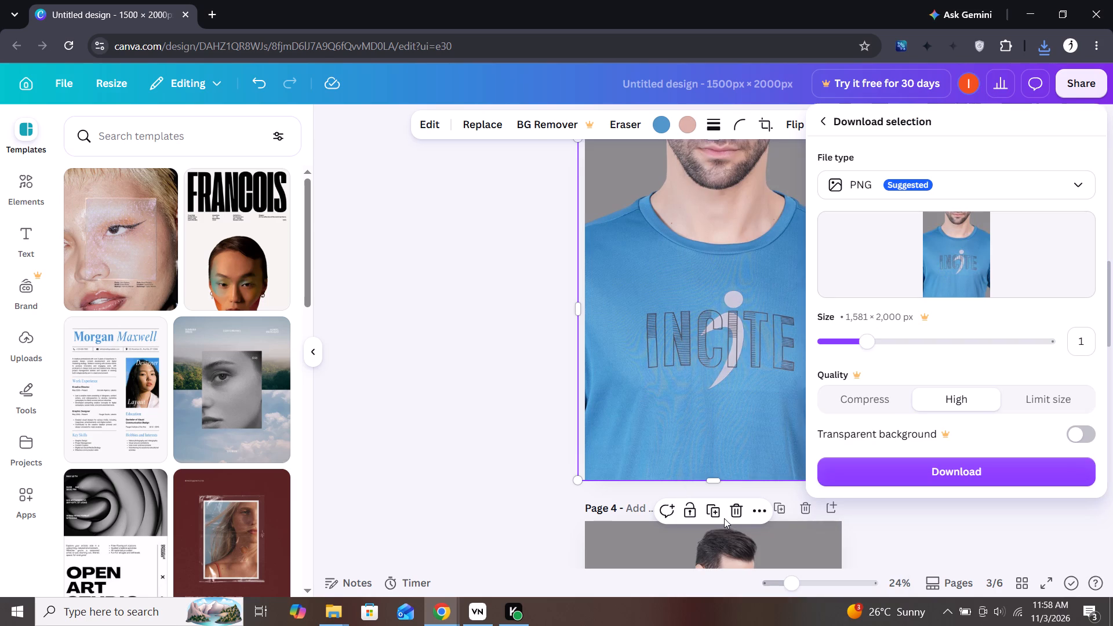
pyautogui.click(871, 468)
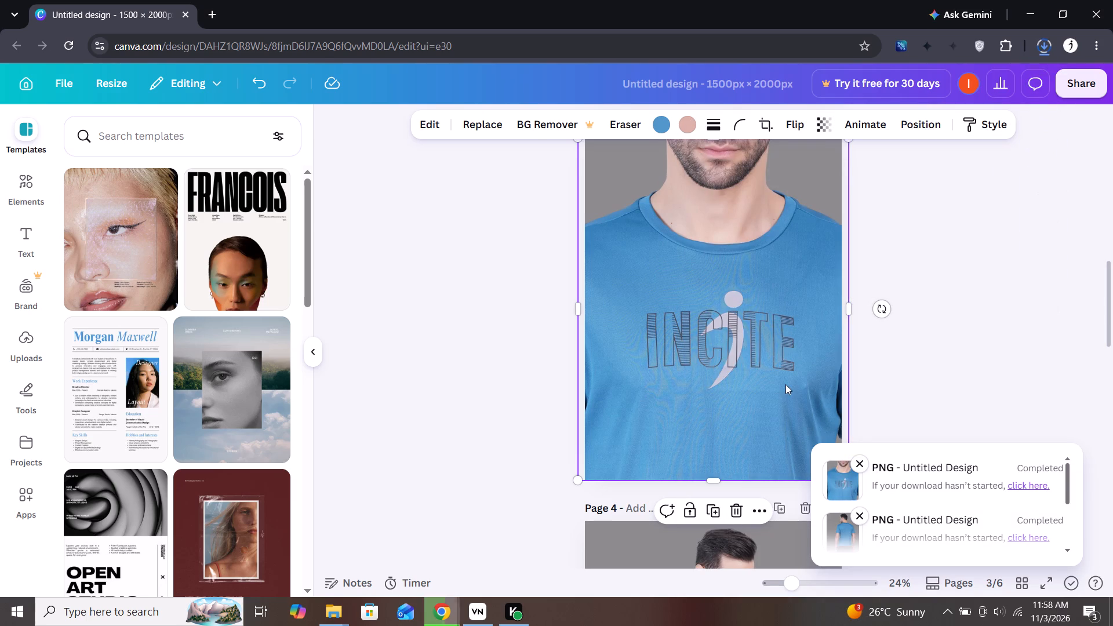
# Download the hands-together photo on page 4 as a high-quality PNG at size 1.
pyautogui.scroll(-5, 785, 384)
pyautogui.click(644, 316)
pyautogui.rightClick(644, 316)
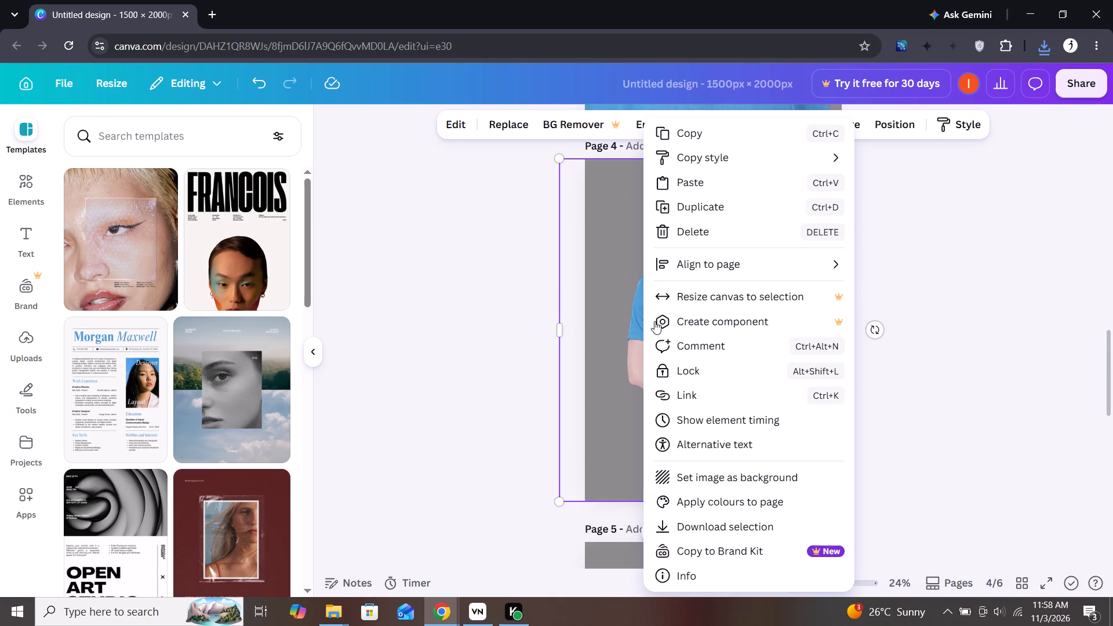
pyautogui.click(729, 527)
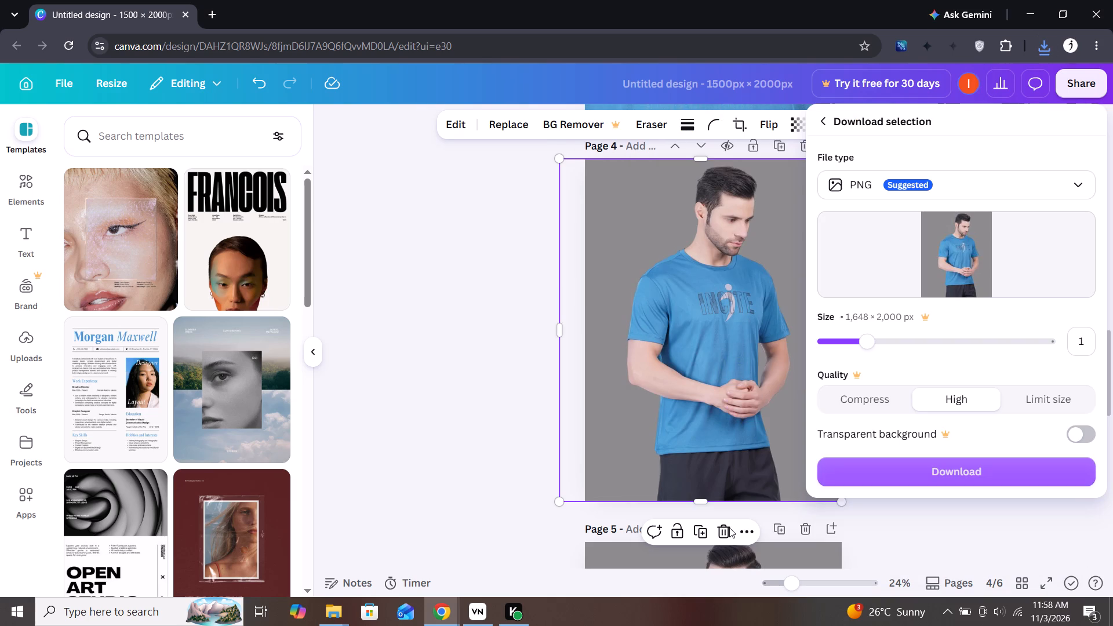
pyautogui.click(854, 469)
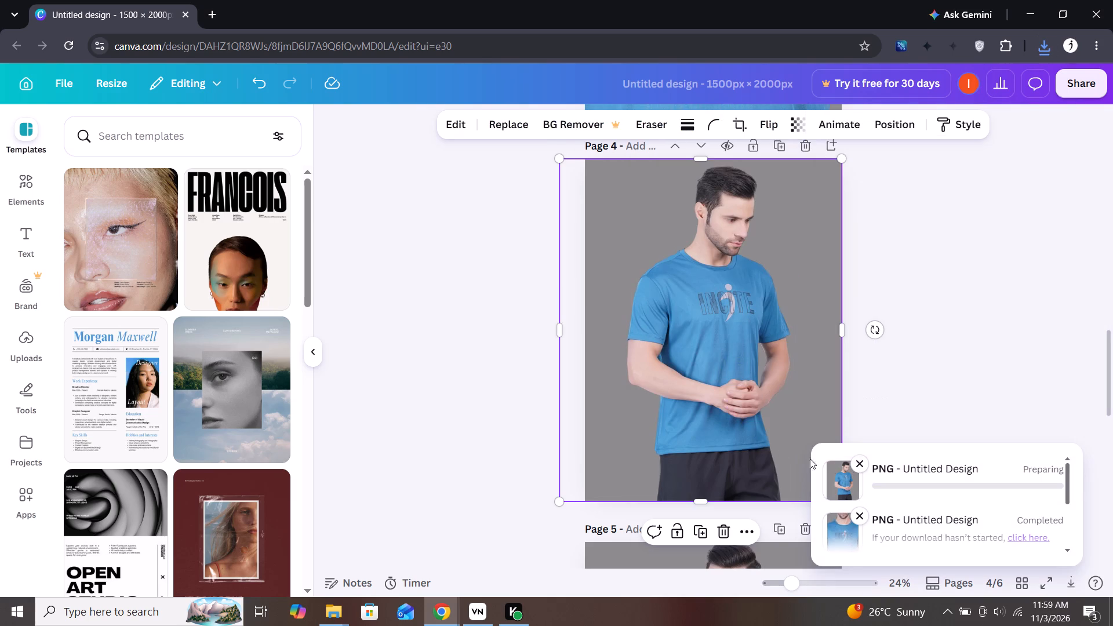
# Download the arms-down photo on page 5 as a PNG.
pyautogui.scroll(-7, 713, 413)
pyautogui.scroll(1, 713, 413)
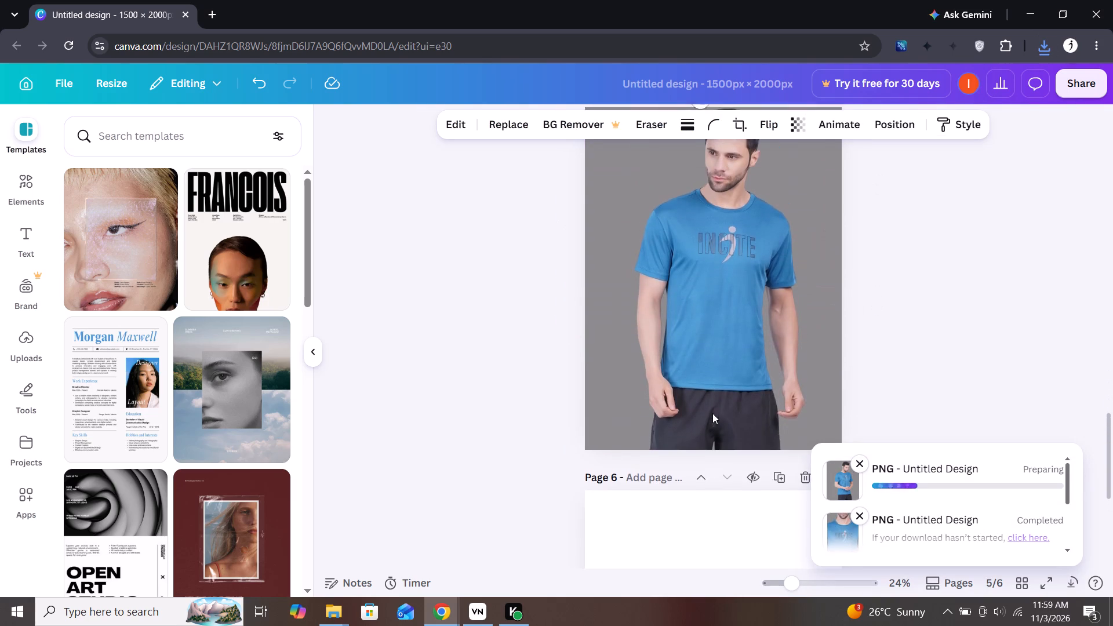
pyautogui.scroll(1, 712, 413)
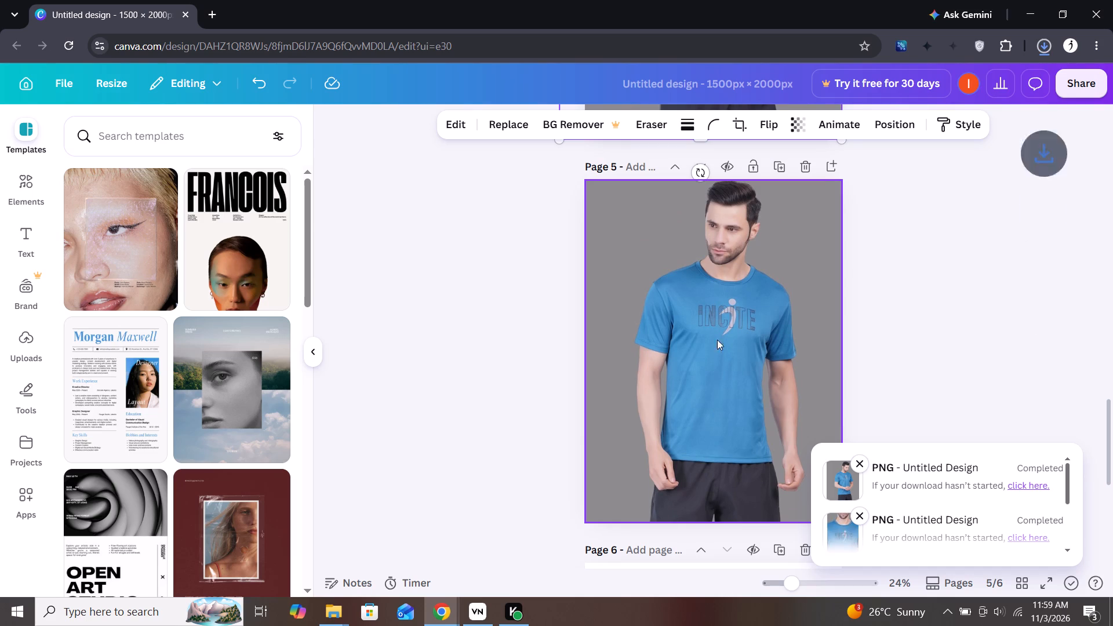
pyautogui.click(714, 325)
pyautogui.rightClick(711, 325)
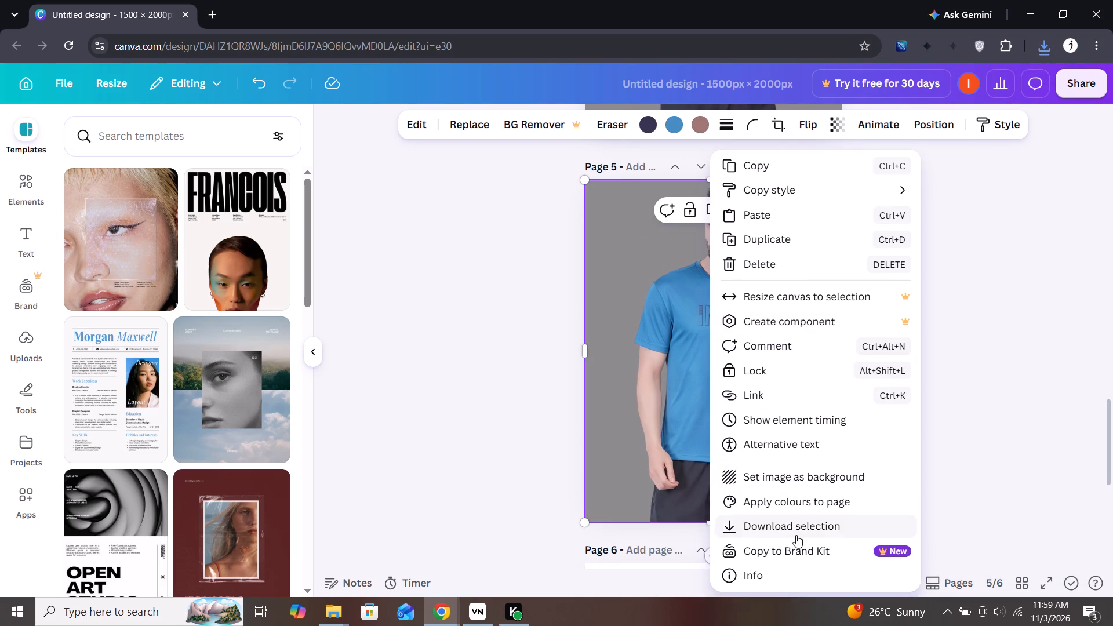
pyautogui.click(796, 535)
pyautogui.click(894, 465)
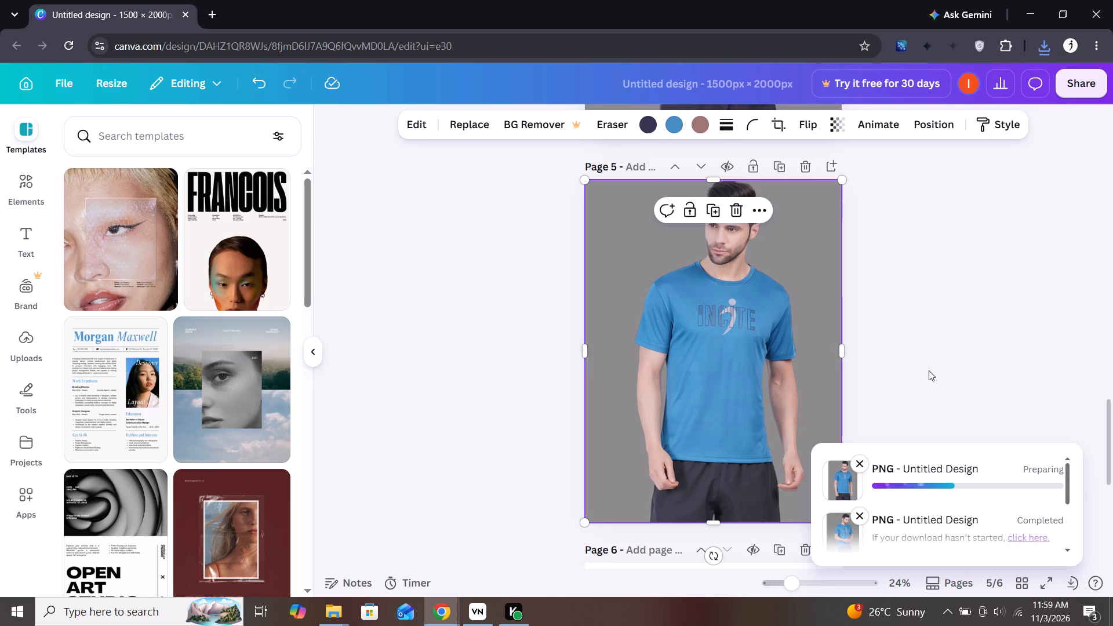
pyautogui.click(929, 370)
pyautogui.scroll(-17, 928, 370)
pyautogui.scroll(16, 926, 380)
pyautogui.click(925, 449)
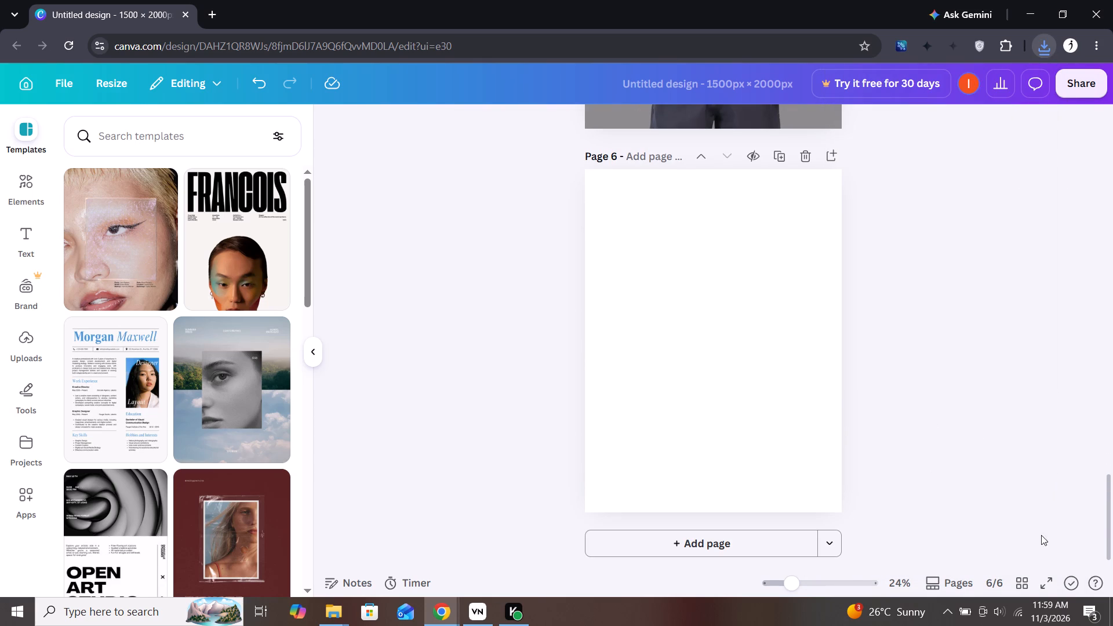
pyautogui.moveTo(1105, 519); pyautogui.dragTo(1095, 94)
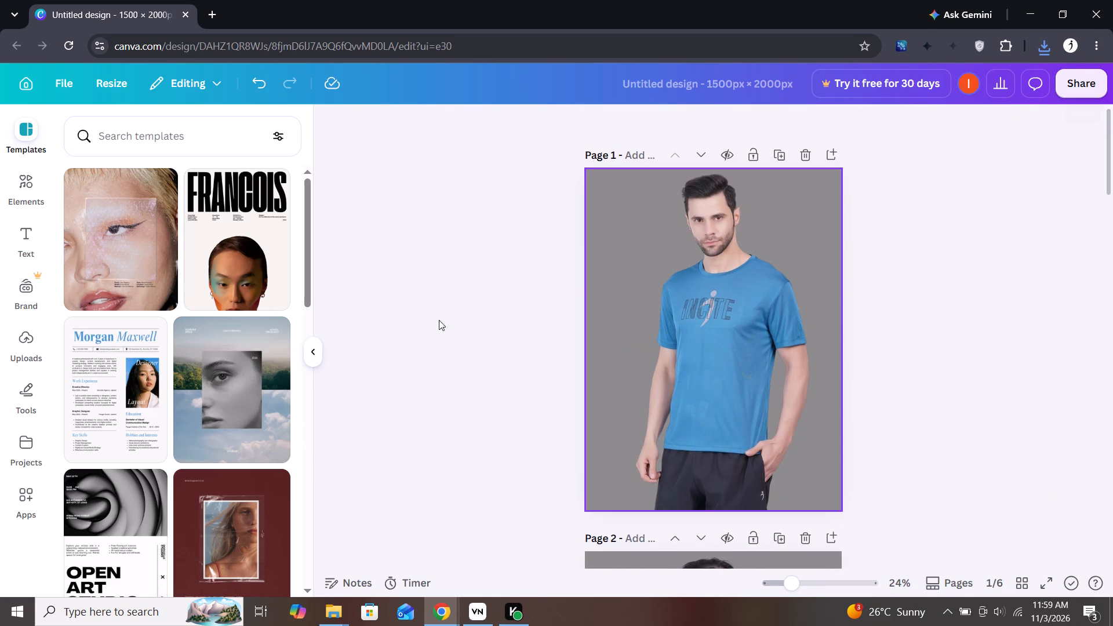
# Move the five downloaded Untitled design PNGs from Downloads into the ICMTE2023 folder in File Explorer.
pyautogui.click(343, 618)
pyautogui.click(265, 562)
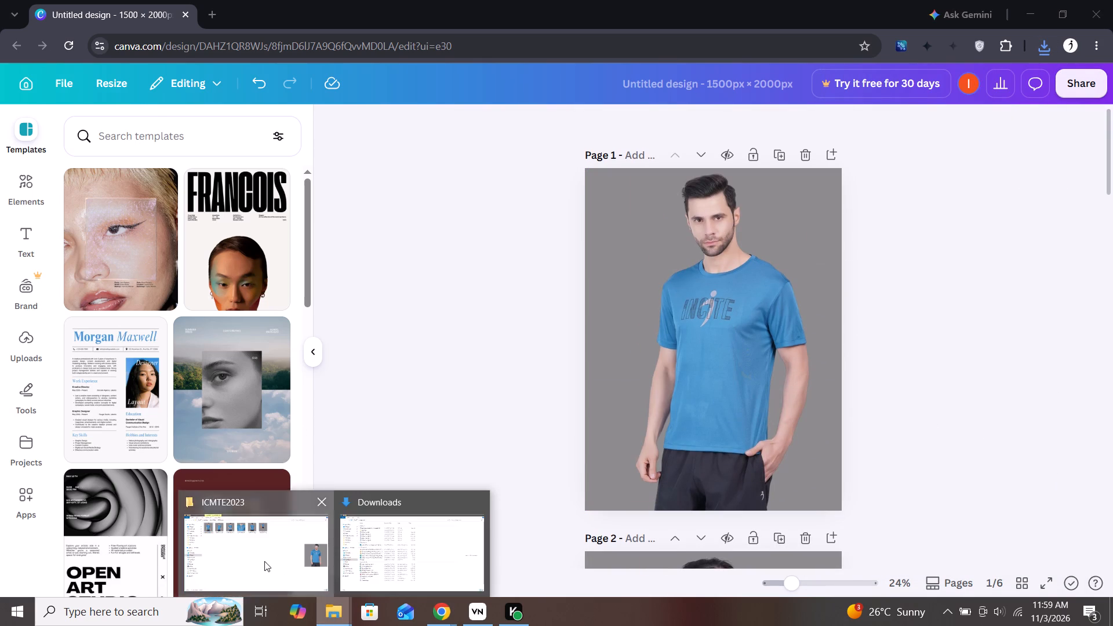
pyautogui.click(351, 614)
pyautogui.click(368, 563)
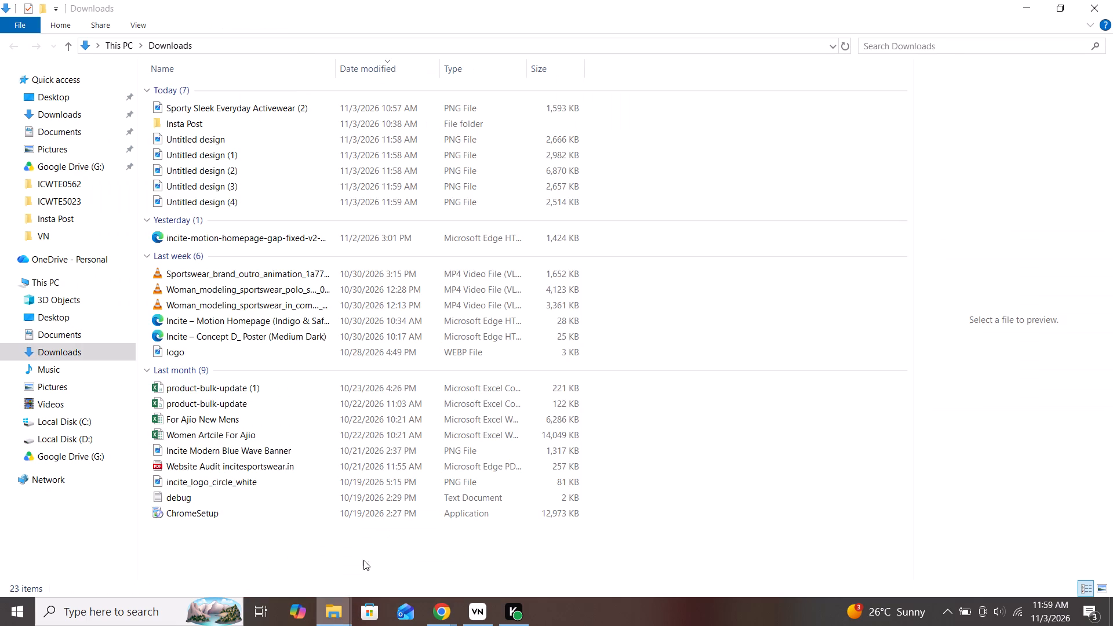
pyautogui.click(847, 37)
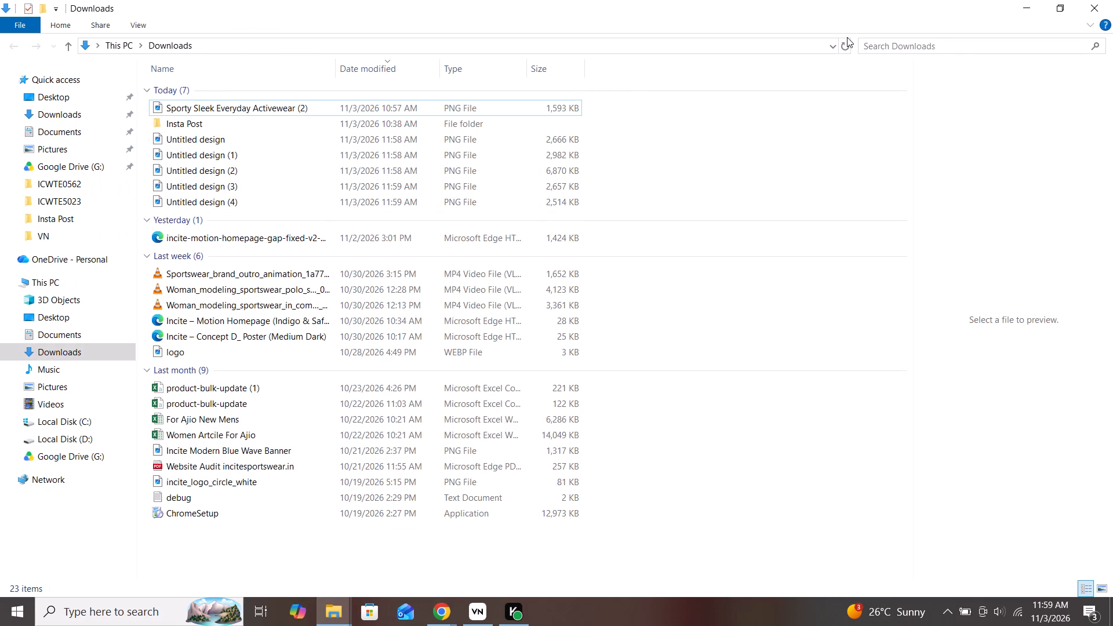
pyautogui.click(845, 44)
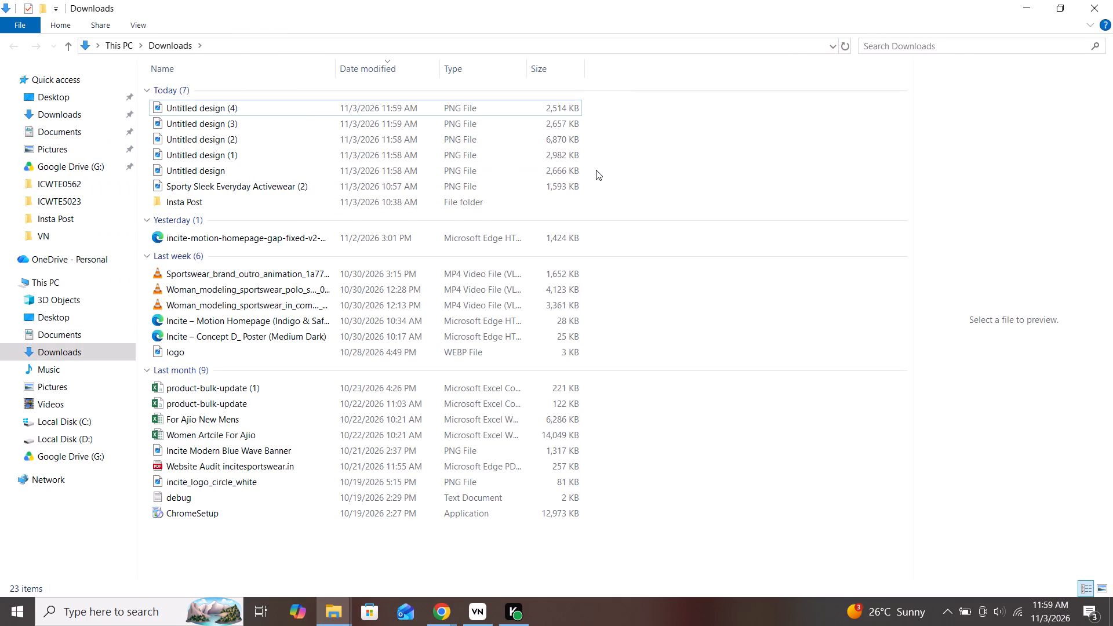
pyautogui.moveTo(596, 170); pyautogui.dragTo(181, 104)
pyautogui.hotkey('ctrl', 'x')
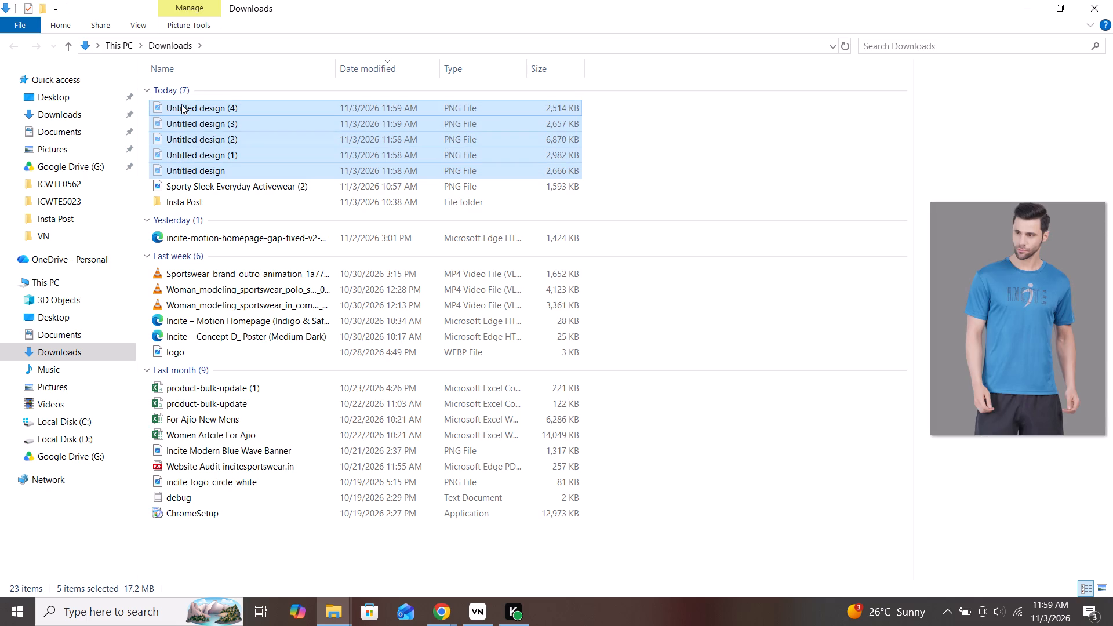
pyautogui.click(348, 601)
pyautogui.click(285, 550)
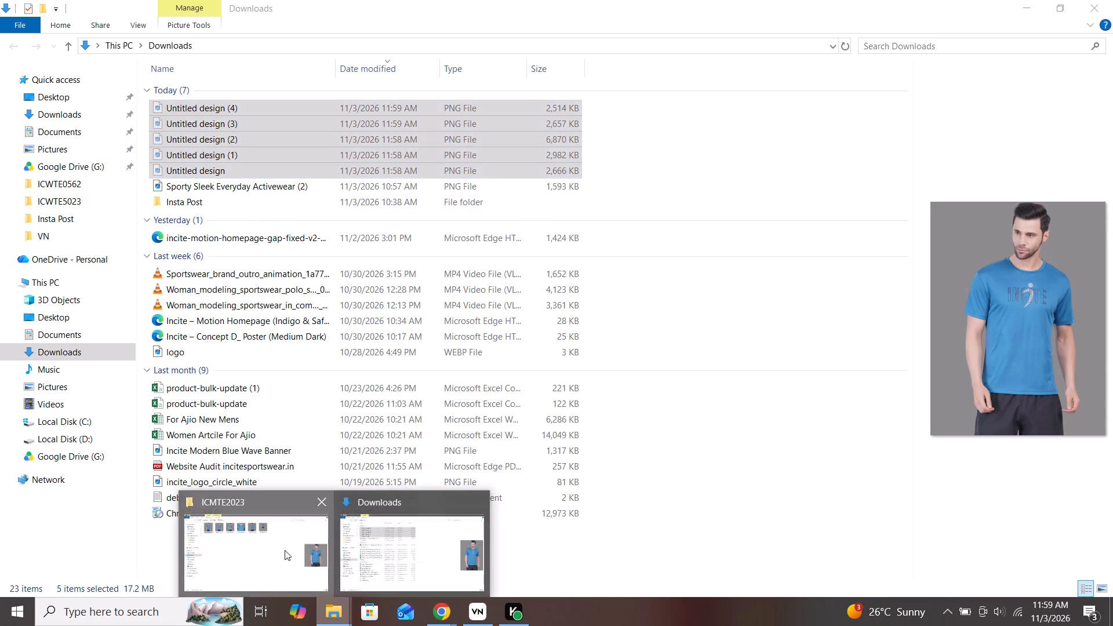
pyautogui.click(298, 373)
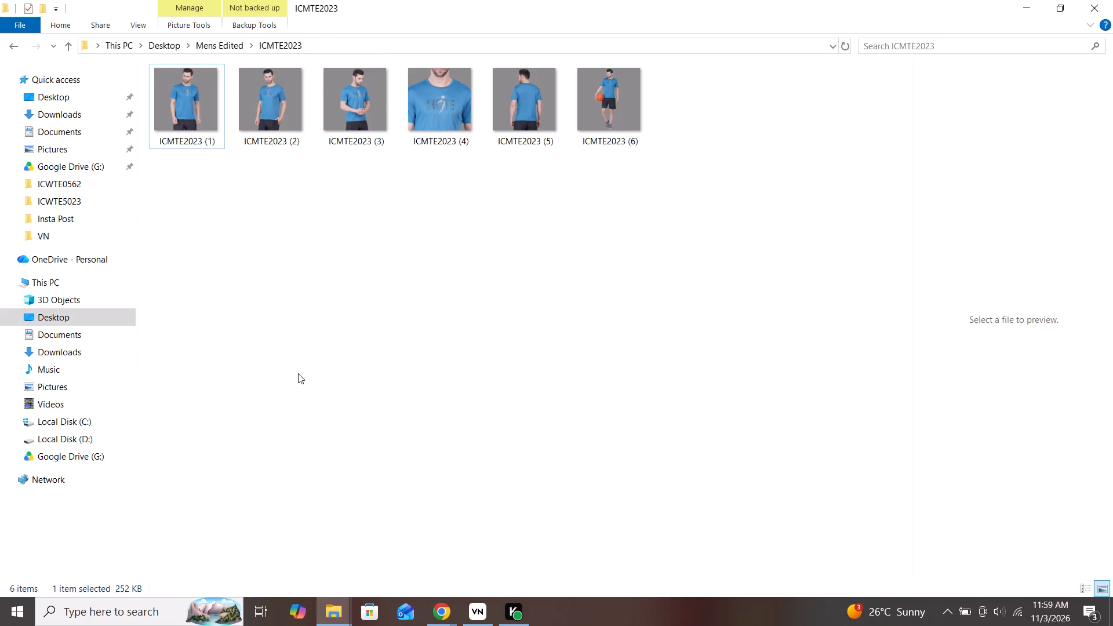
pyautogui.hotkey('ctrl', 'v')
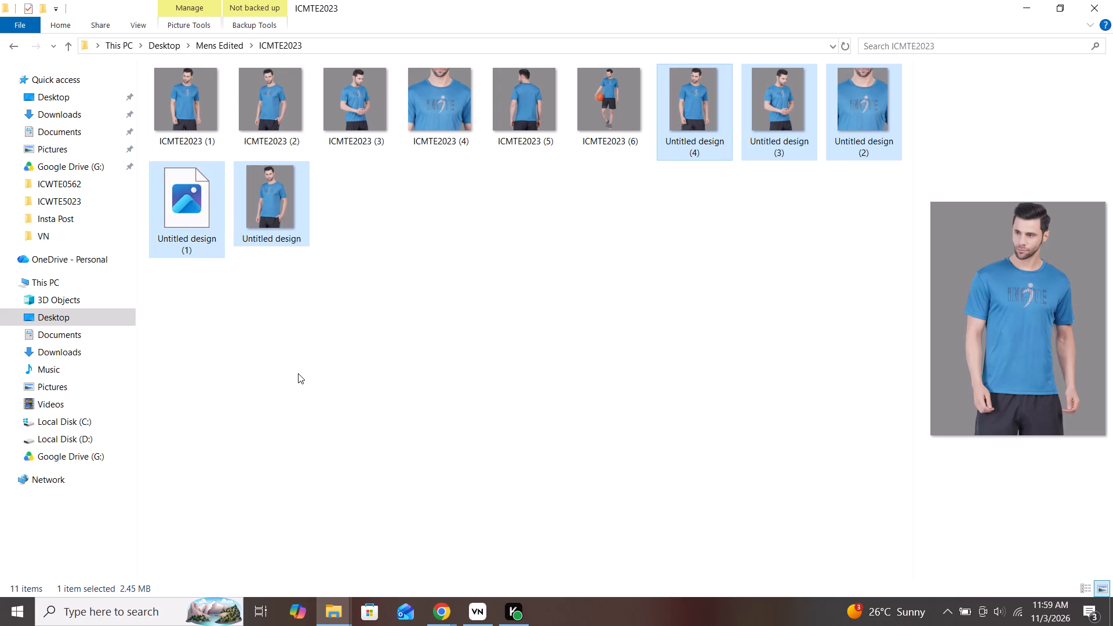
# Rename the arms-down photo Untitled design (4) as ICMTE2023 (1), reusing the name of the original photo.
pyautogui.click(202, 129)
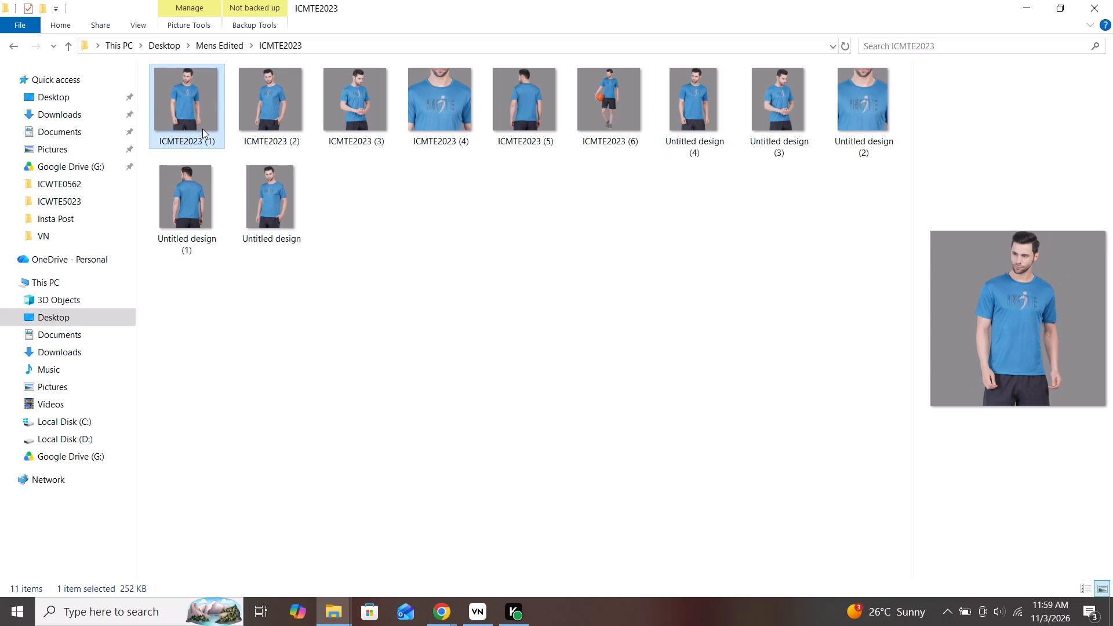
pyautogui.press('F2')
pyautogui.hotkey('ctrl', 'c')
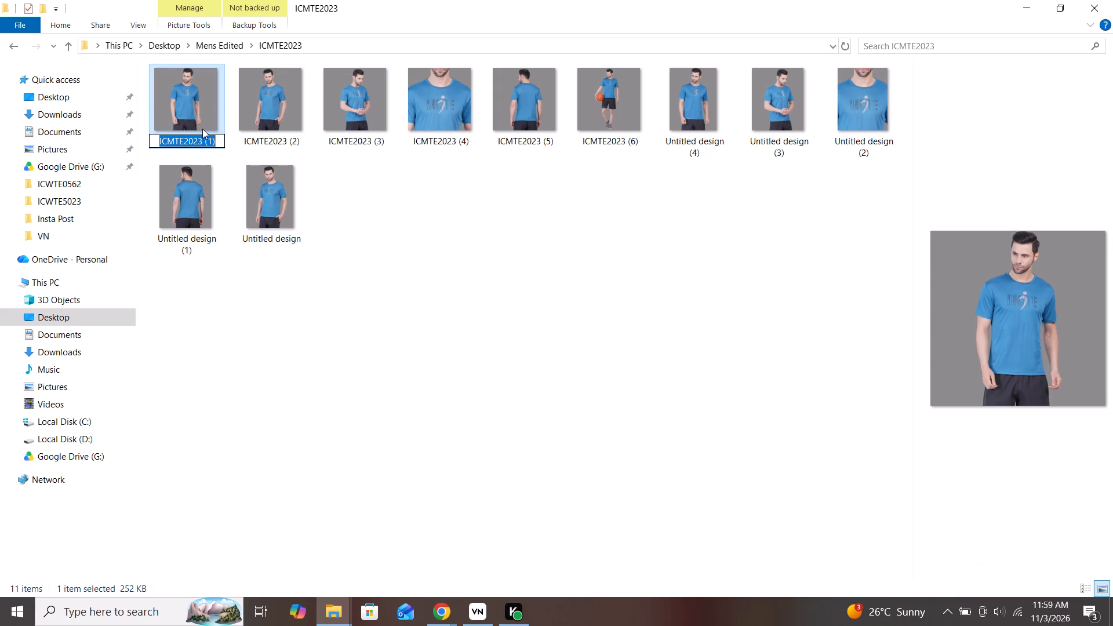
pyautogui.click(295, 441)
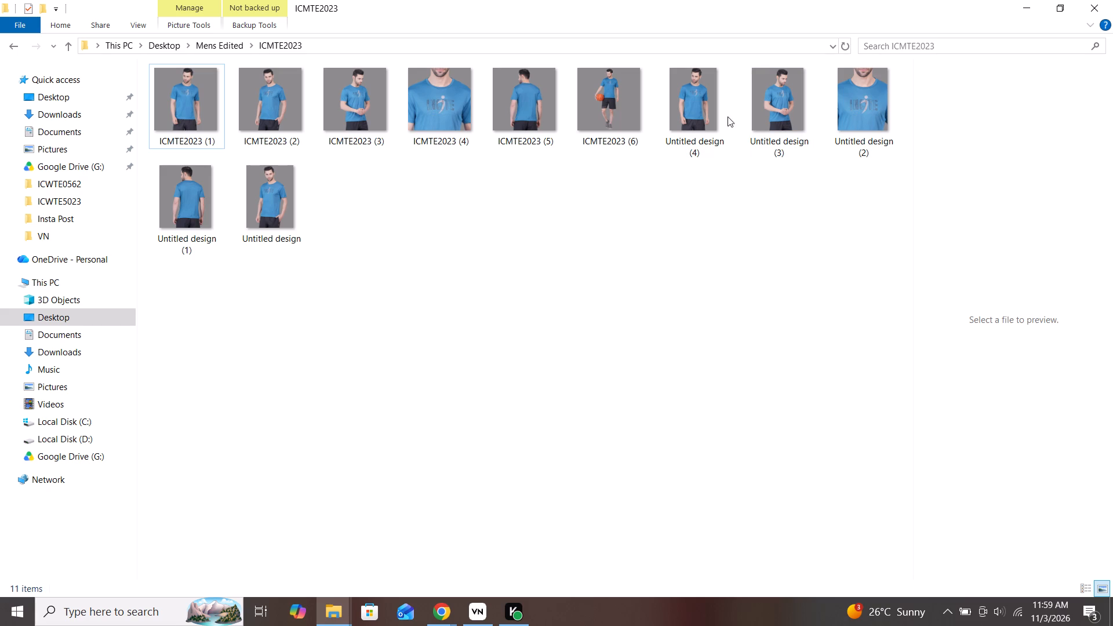
pyautogui.click(689, 118)
pyautogui.press('F2')
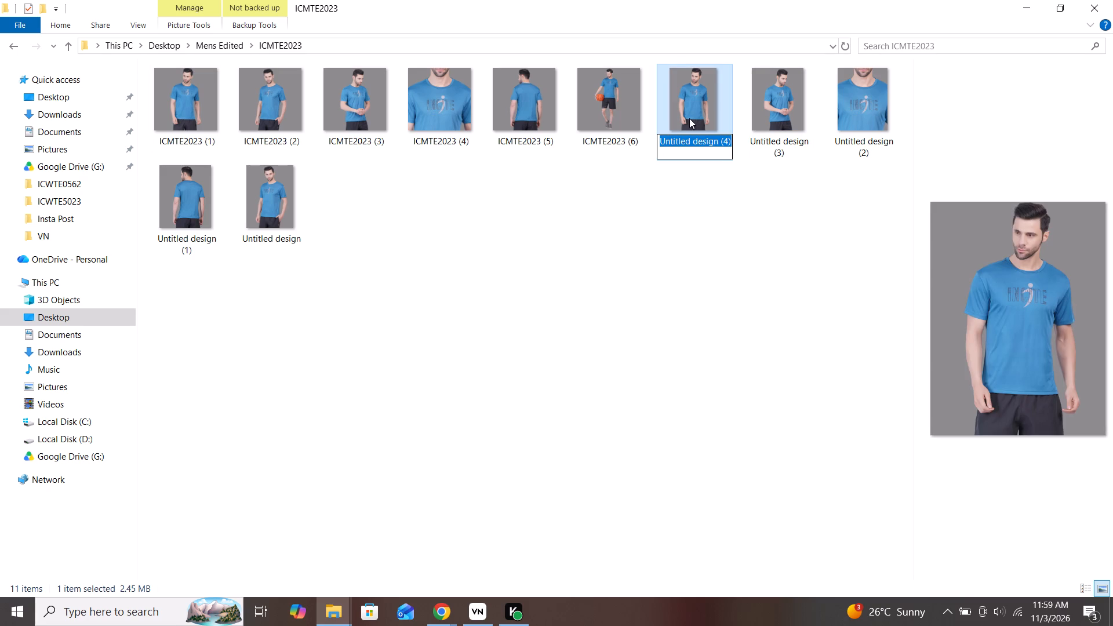
pyautogui.hotkey('ctrl', 'v')
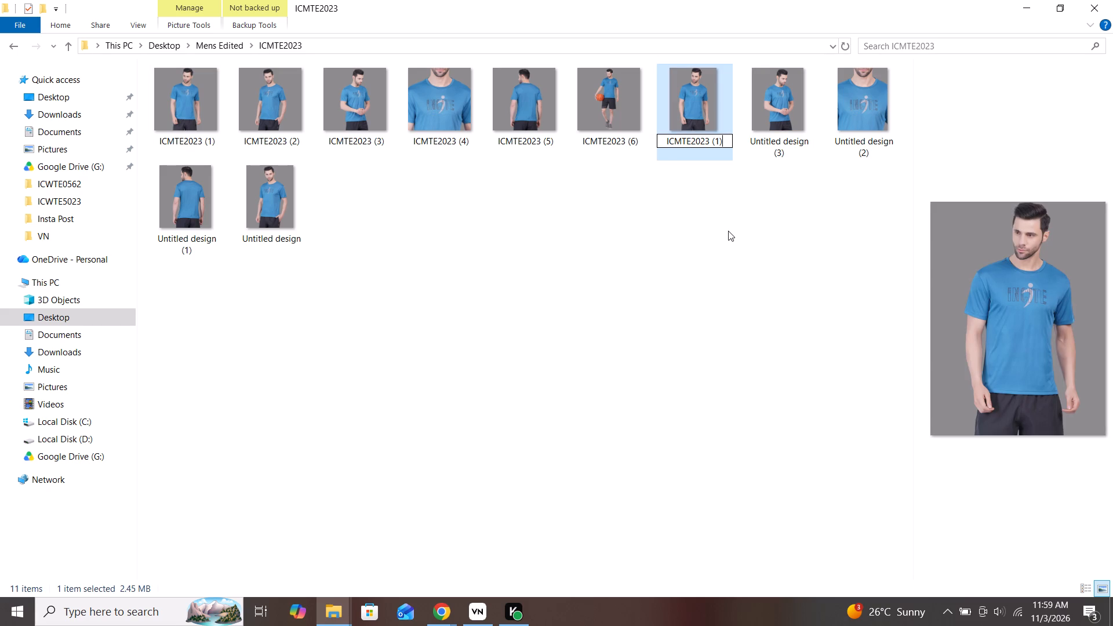
pyautogui.click(459, 221)
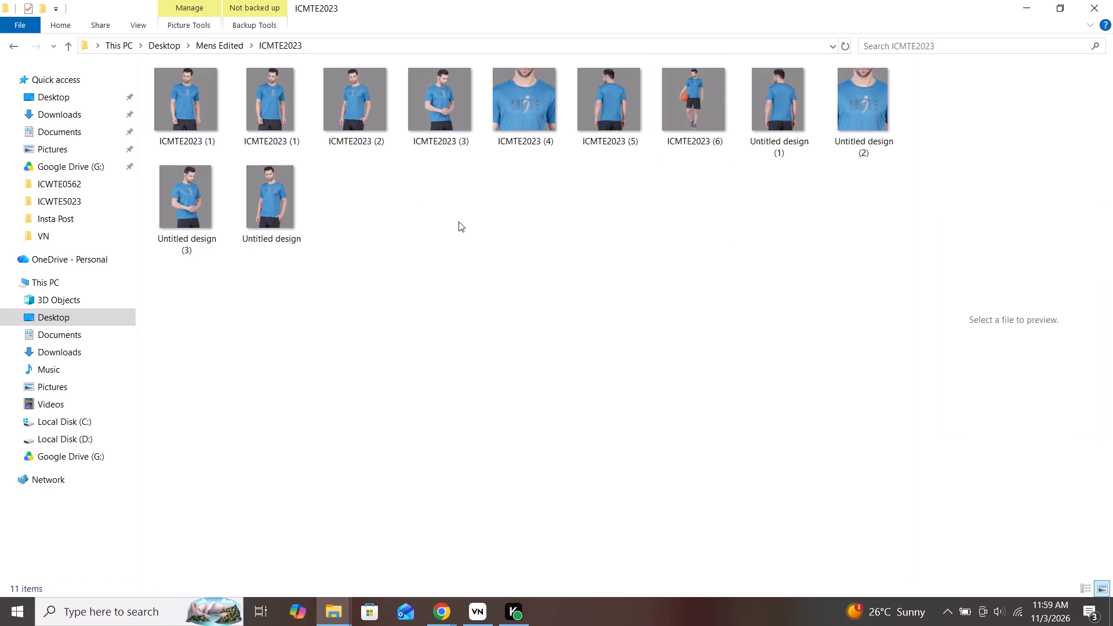
# Delete the six original photos, ICMTE2023 (1) to (6), from the ICMTE2023 folder, leaving the PNGs from Canva.
pyautogui.click(196, 103)
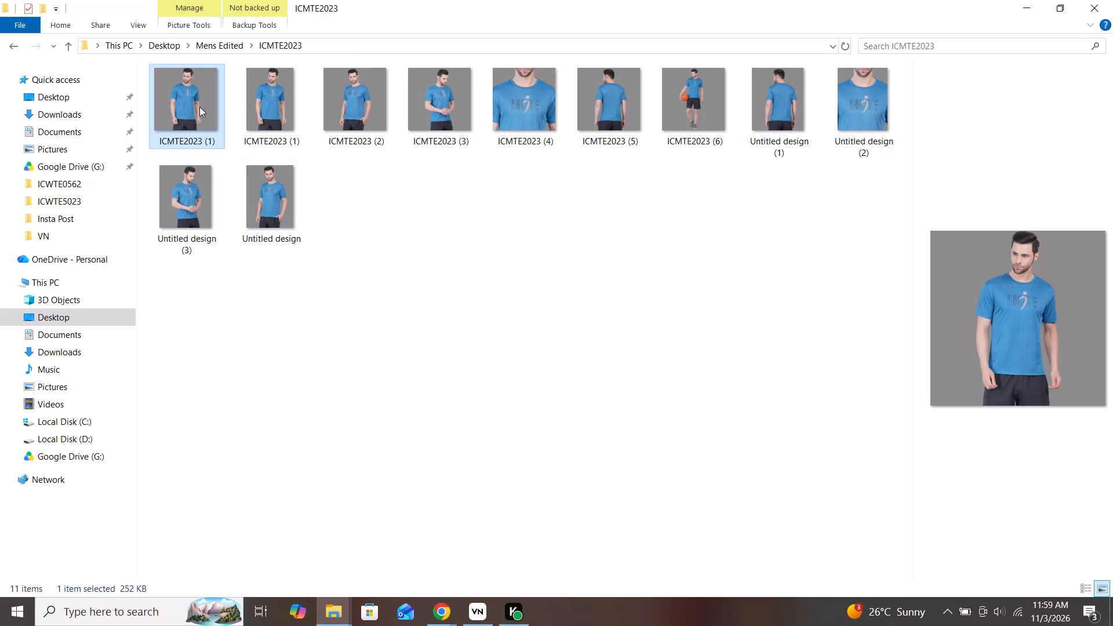
pyautogui.hotkey('ctrl', 'd')
pyautogui.moveTo(285, 166); pyautogui.dragTo(357, 110)
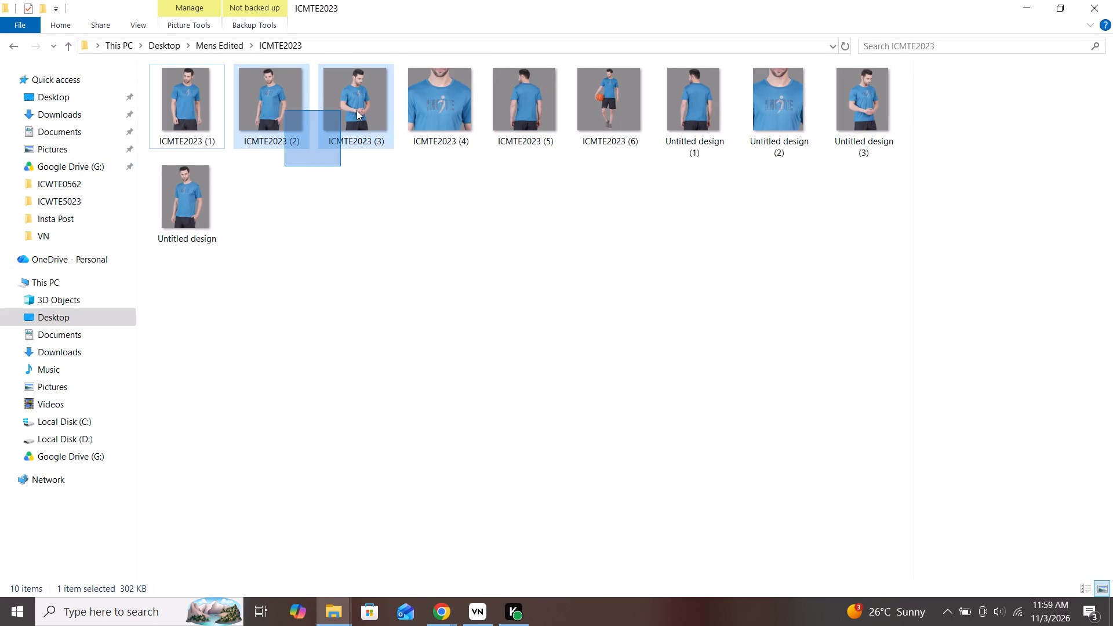
pyautogui.moveTo(357, 110); pyautogui.dragTo(611, 128)
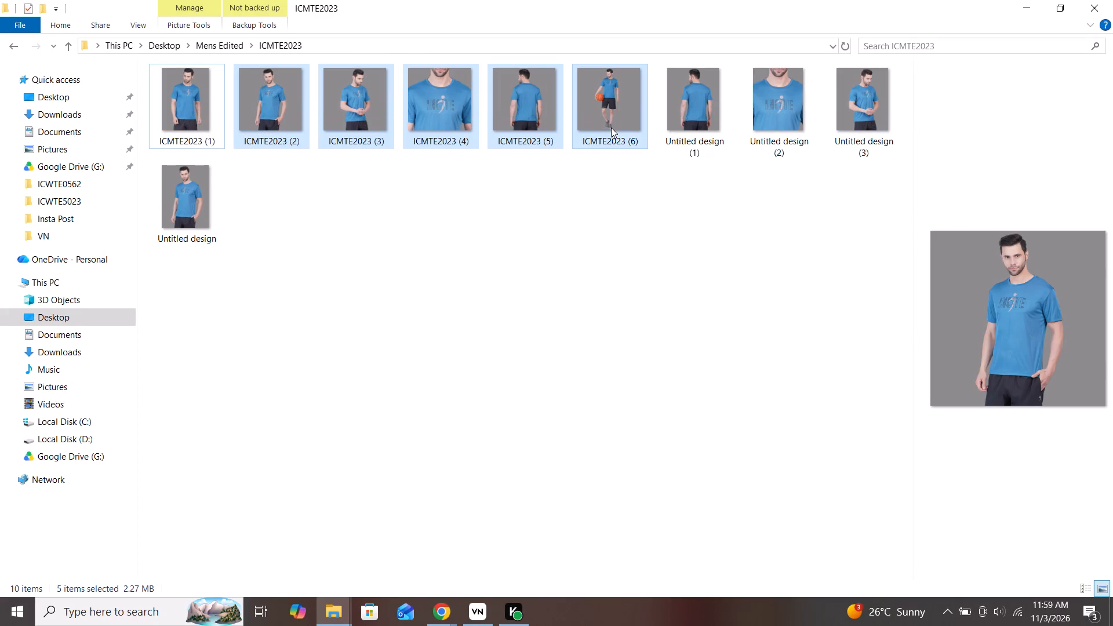
pyautogui.hotkey('ctrl', 'd')
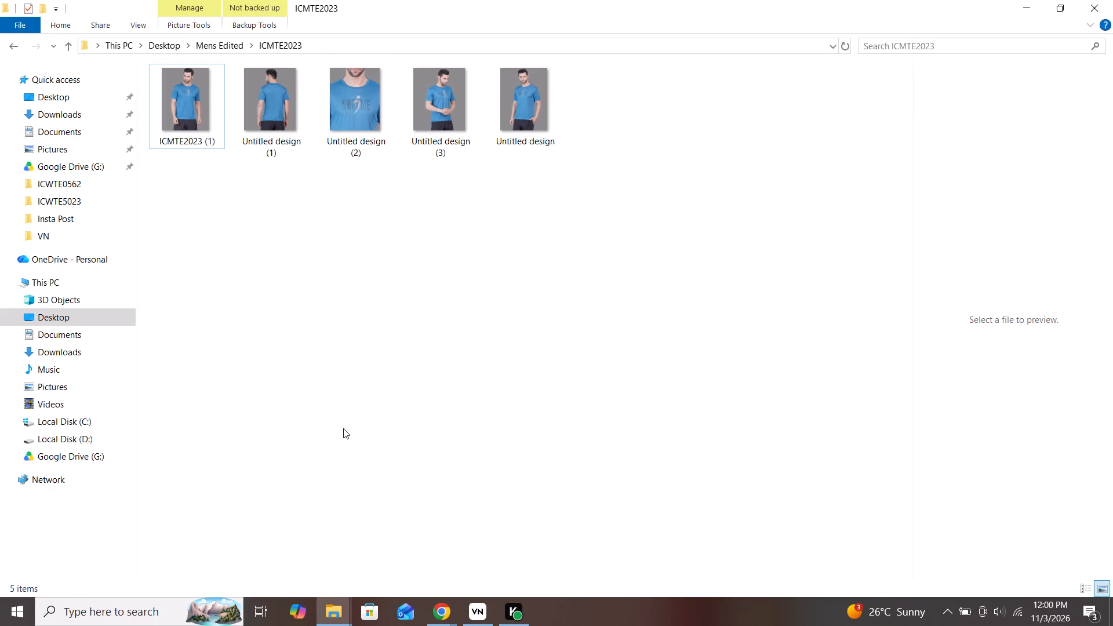
# Rename the back-view photo Untitled design (1) as ICMTE2023 (2).
pyautogui.click(284, 134)
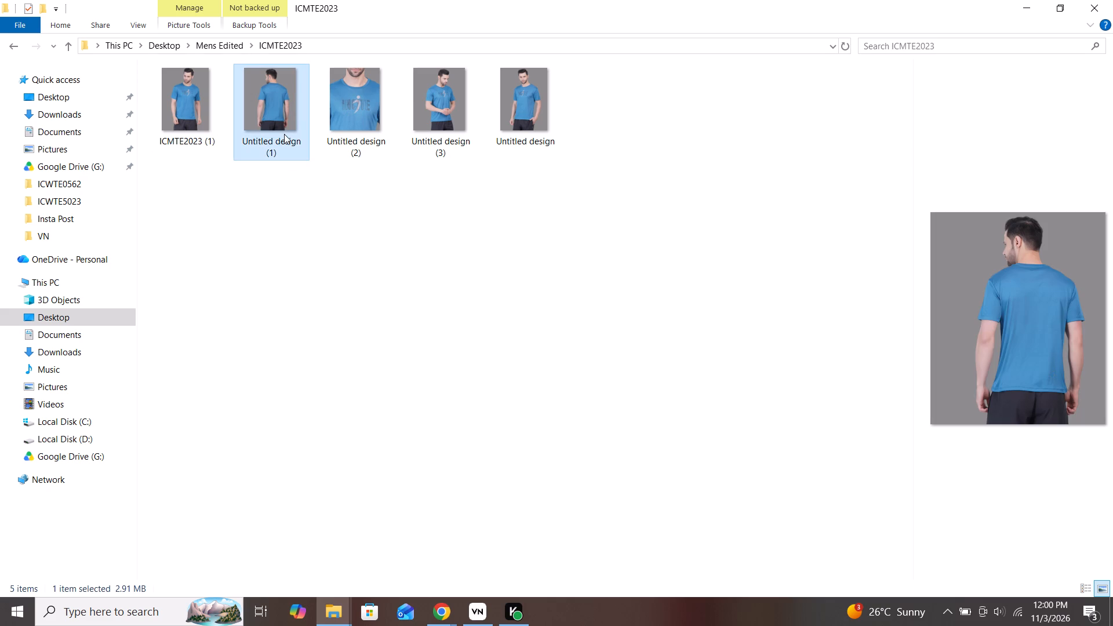
pyautogui.press('F2')
pyautogui.hotkey('ctrl', 'v')
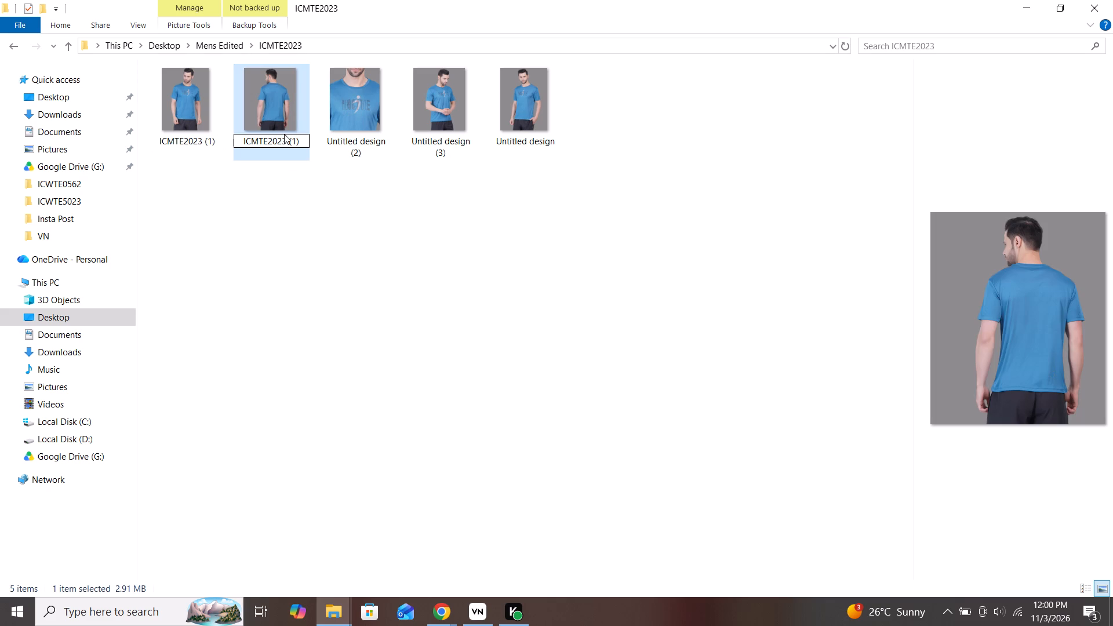
pyautogui.press('BackSpace')
pyautogui.press('BackSpace')
pyautogui.press('2')
pyautogui.hotkey('shift', ')')
pyautogui.press('Return')
# Rename the chest-print close-up Untitled design (2) as ICMTE2023 (3).
pyautogui.moveTo(357, 95); pyautogui.dragTo(375, 130)
pyautogui.press('F2')
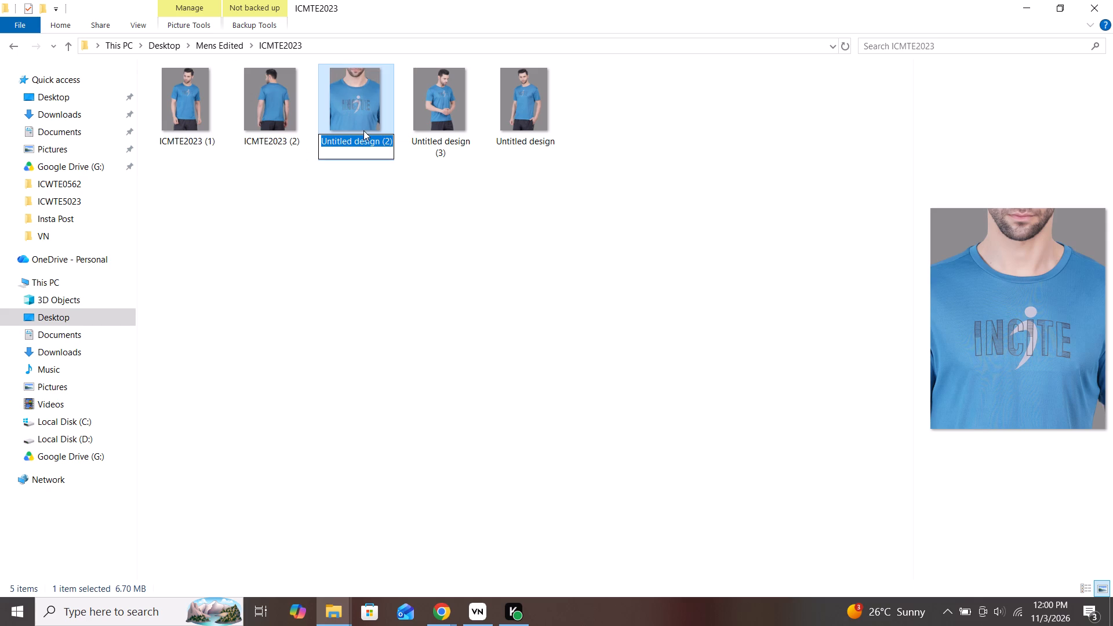
pyautogui.hotkey('ctrl', 'v')
pyautogui.press('BackSpace')
pyautogui.press('BackSpace')
pyautogui.press('3')
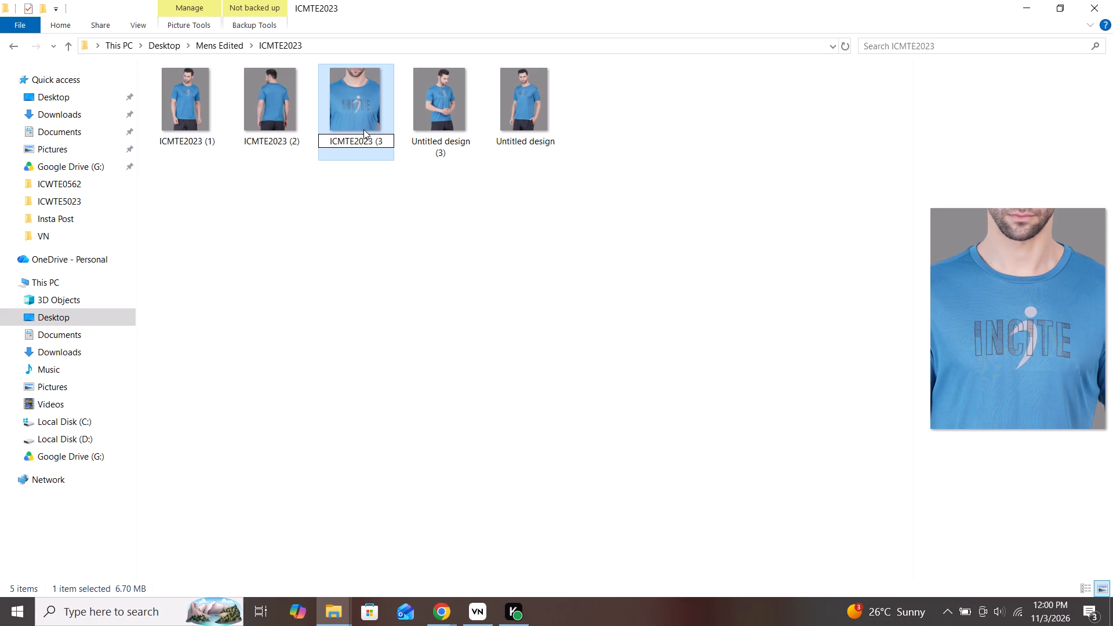
pyautogui.hotkey('shift', ')')
pyautogui.press('Return')
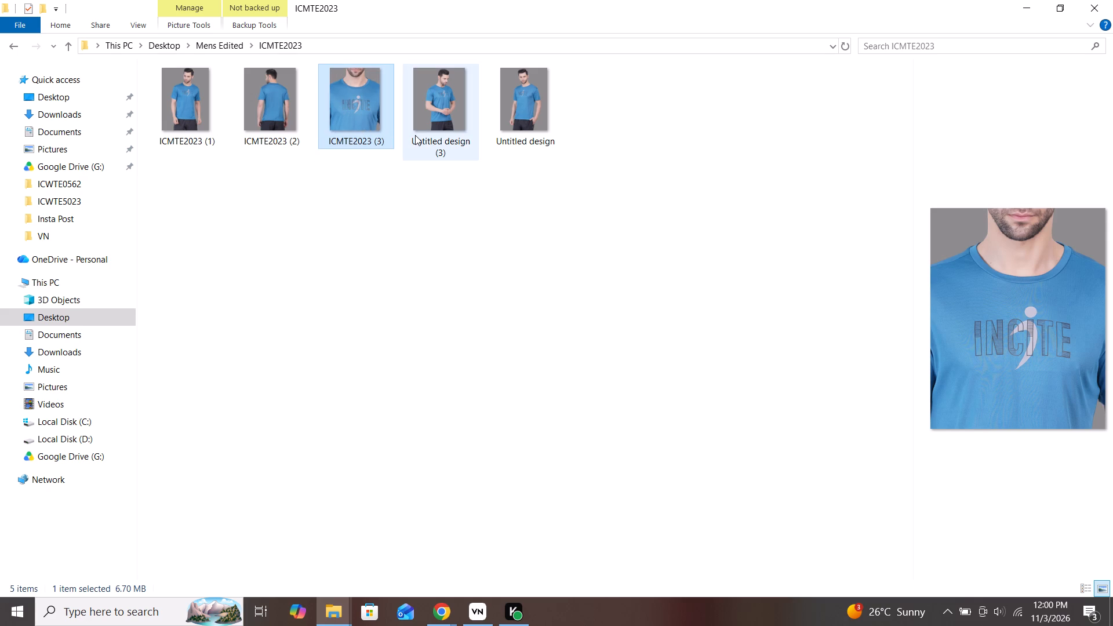
# Rename the hands-together photo Untitled design (3) as ICMTE2023 (4).
pyautogui.click(415, 135)
pyautogui.press('F2')
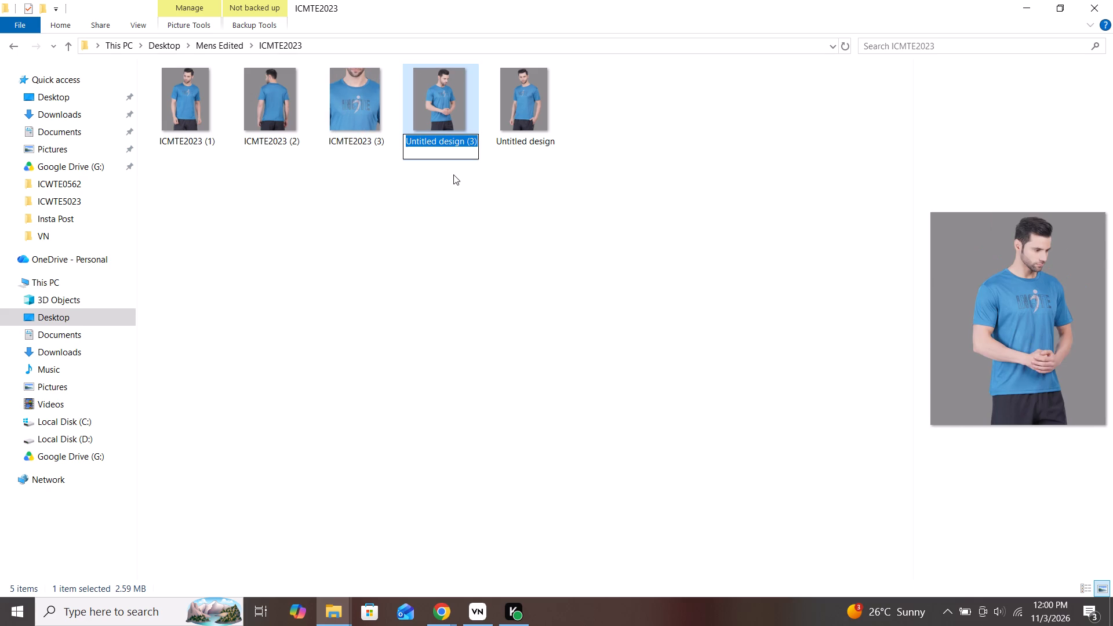
pyautogui.hotkey('ctrl', 'v')
pyautogui.press('BackSpace')
pyautogui.press('BackSpace')
pyautogui.write('4)')
pyautogui.press('Return')
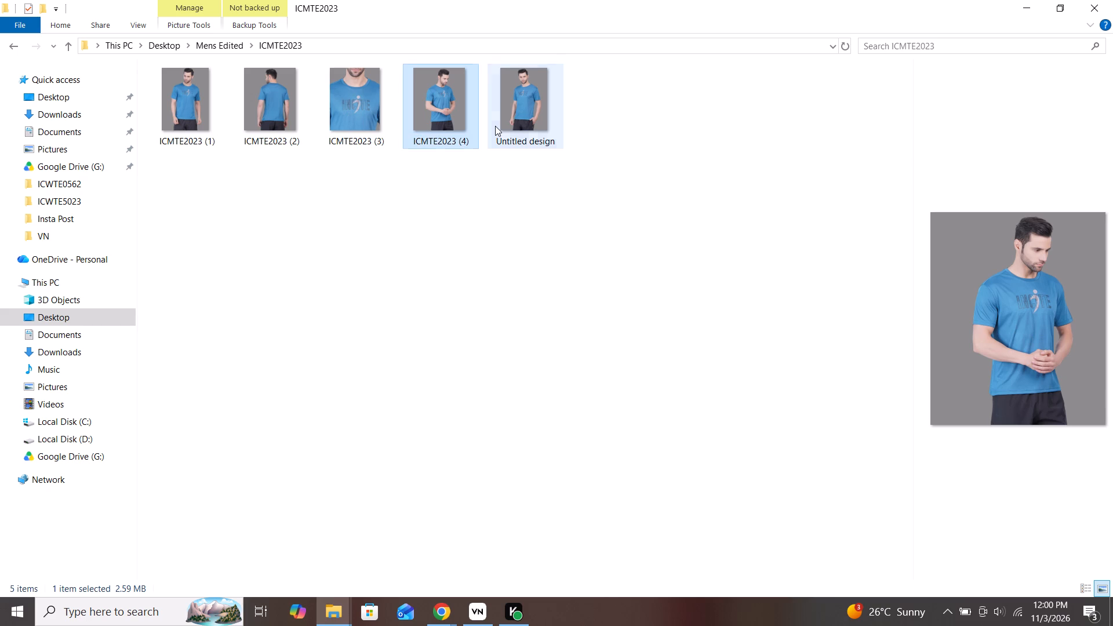
# Rename the hand-in-pocket photo Untitled design as ICMTE2023 (5).
pyautogui.click(495, 126)
pyautogui.press('F2')
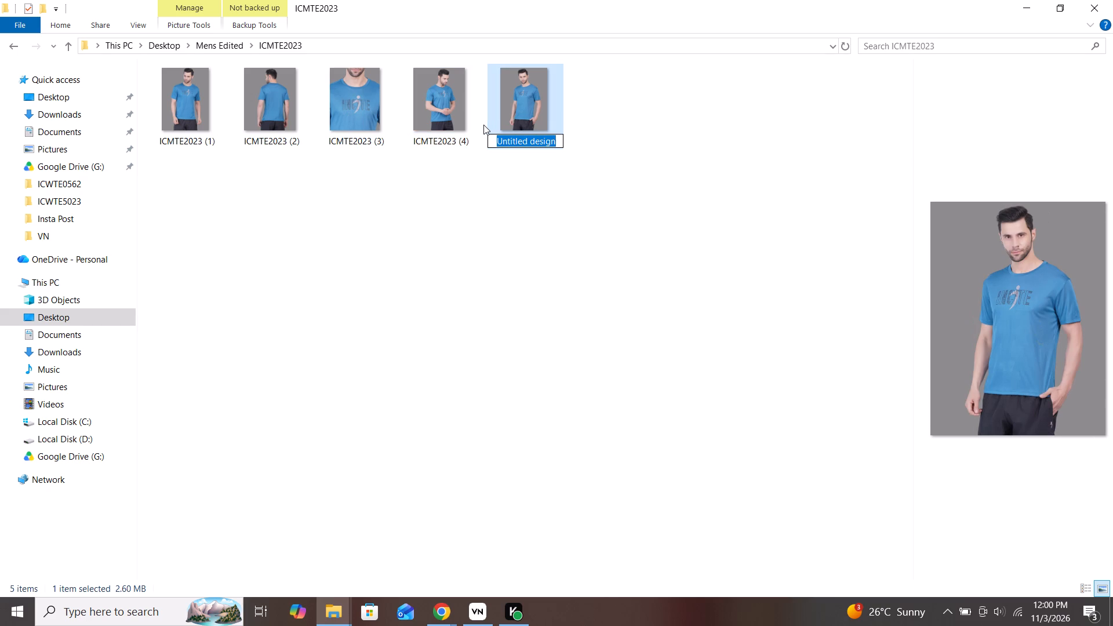
pyautogui.hotkey('ctrl', 'v')
pyautogui.press('BackSpace')
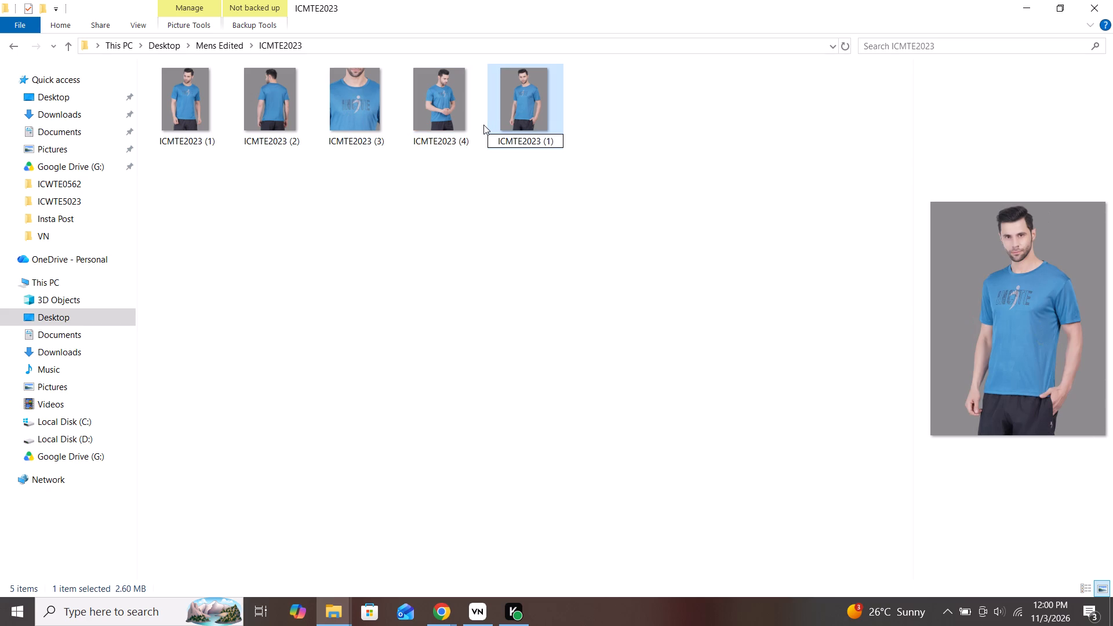
pyautogui.press('BackSpace')
pyautogui.write('5)')
pyautogui.press('Return')
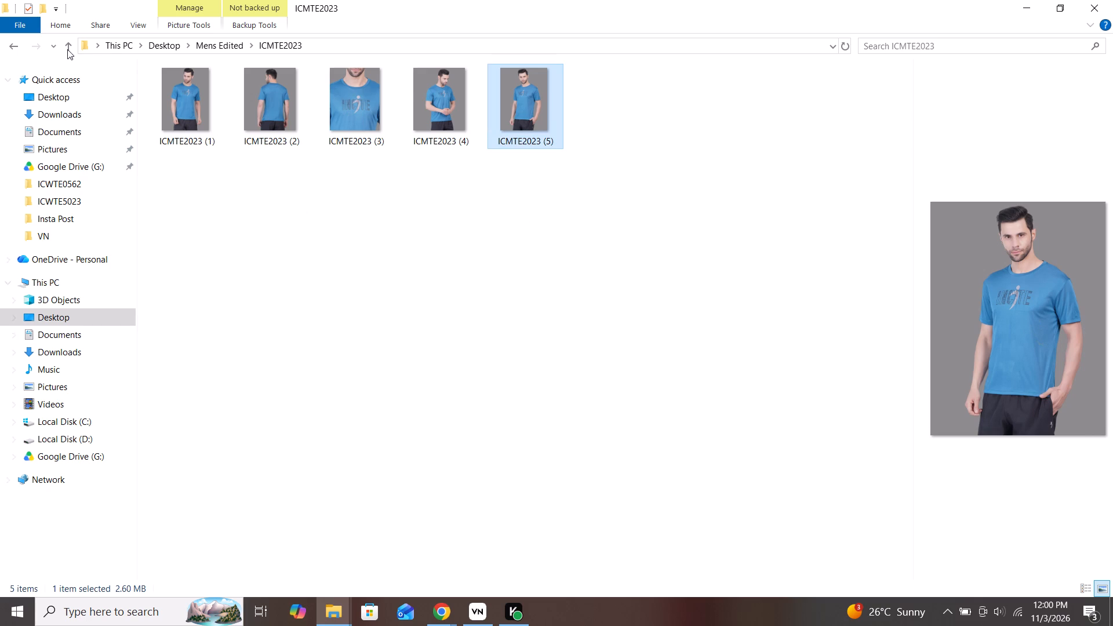
# Open the ICMTE2025 folder inside Mens Edited.
pyautogui.click(66, 48)
pyautogui.doubleClick(286, 183)
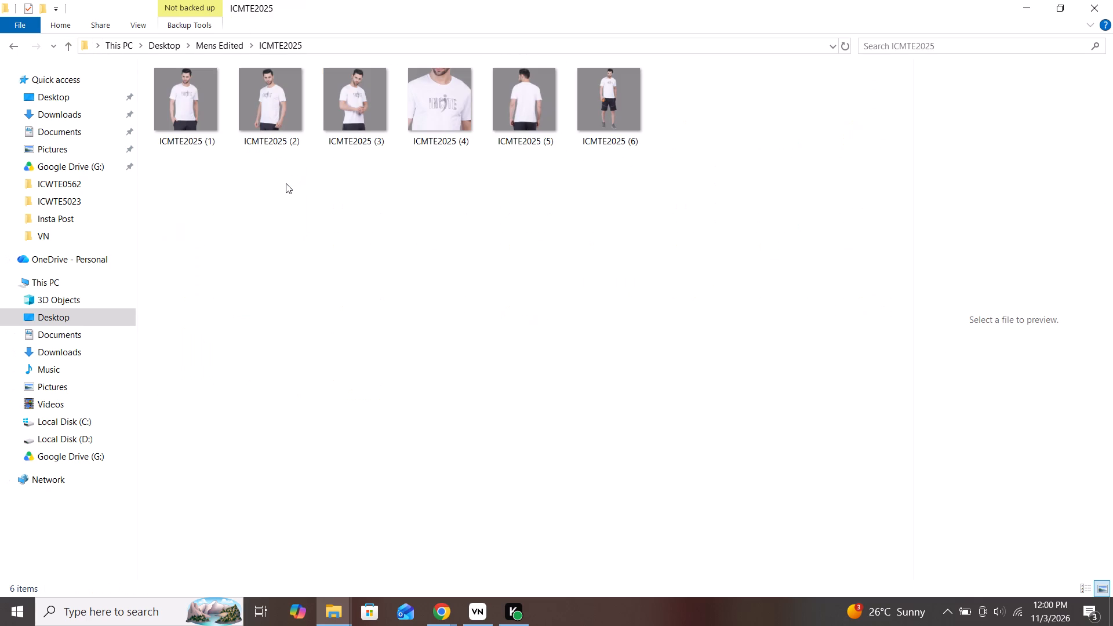
# Switch to the Canva design and delete the blue T-shirt photos from pages 1, 2 and 3.
pyautogui.click(455, 613)
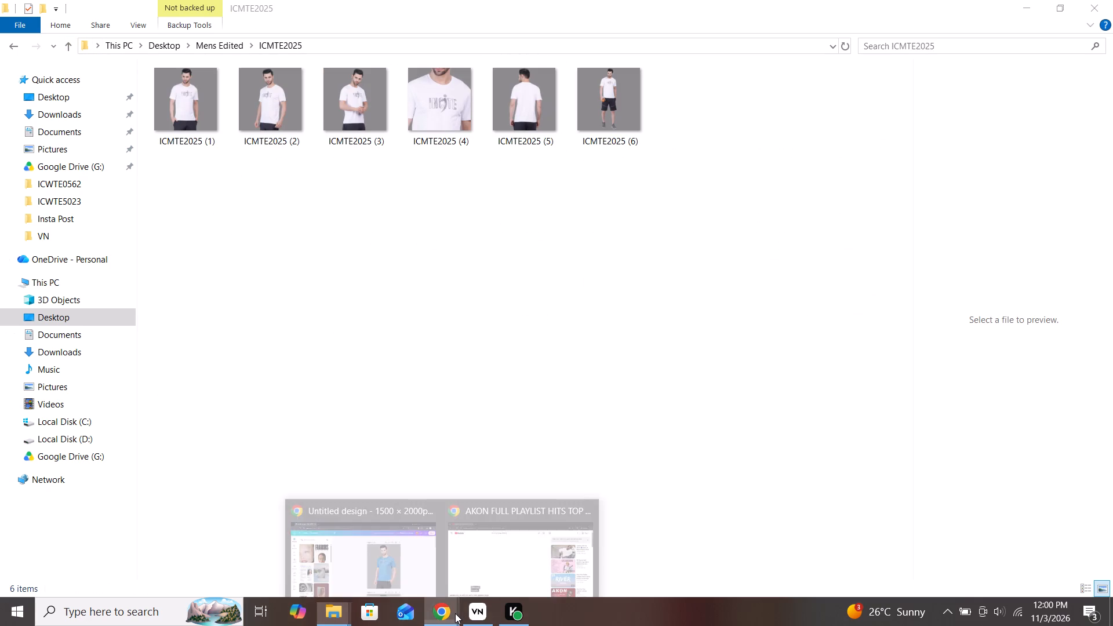
pyautogui.click(388, 573)
pyautogui.click(774, 361)
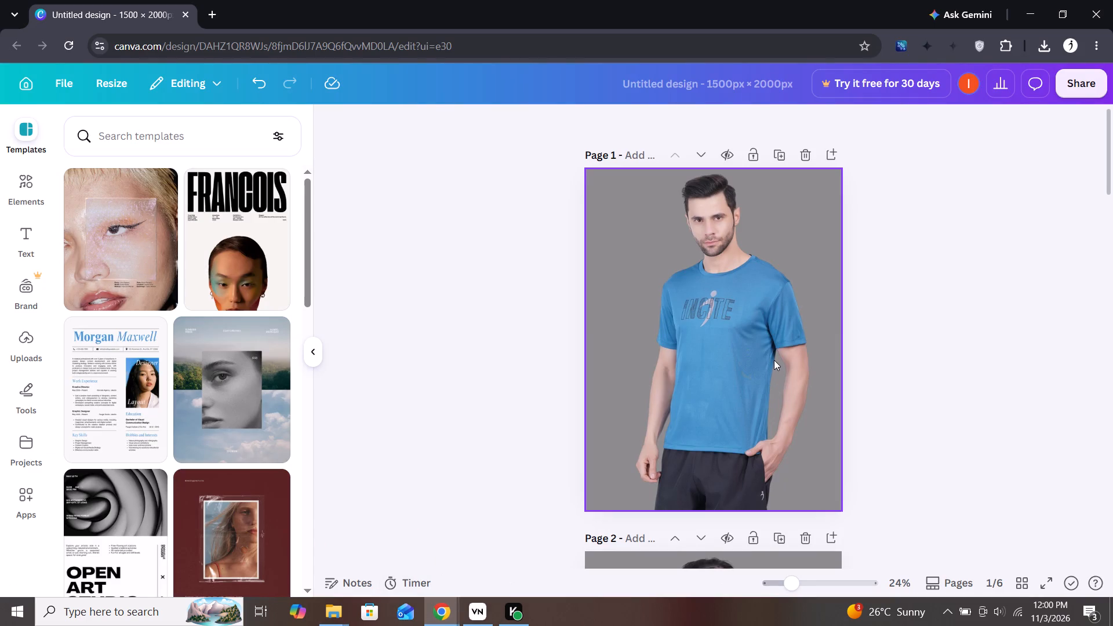
pyautogui.rightClick(774, 360)
pyautogui.click(834, 260)
pyautogui.scroll(-4, 690, 279)
pyautogui.click(684, 300)
pyautogui.rightClick(683, 300)
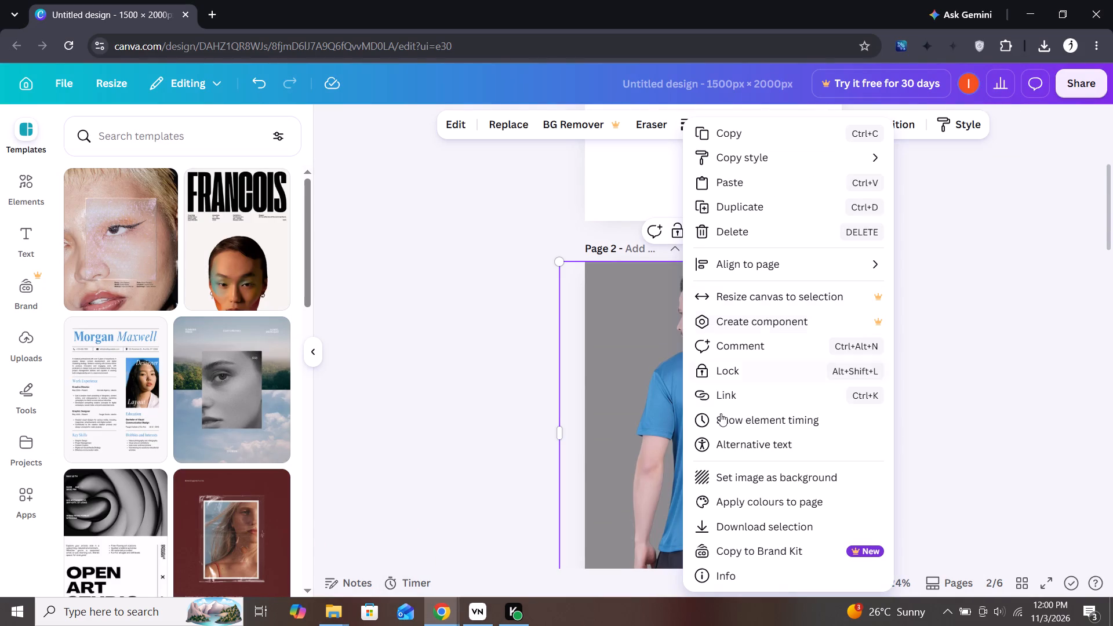
pyautogui.click(735, 239)
pyautogui.scroll(-7, 708, 395)
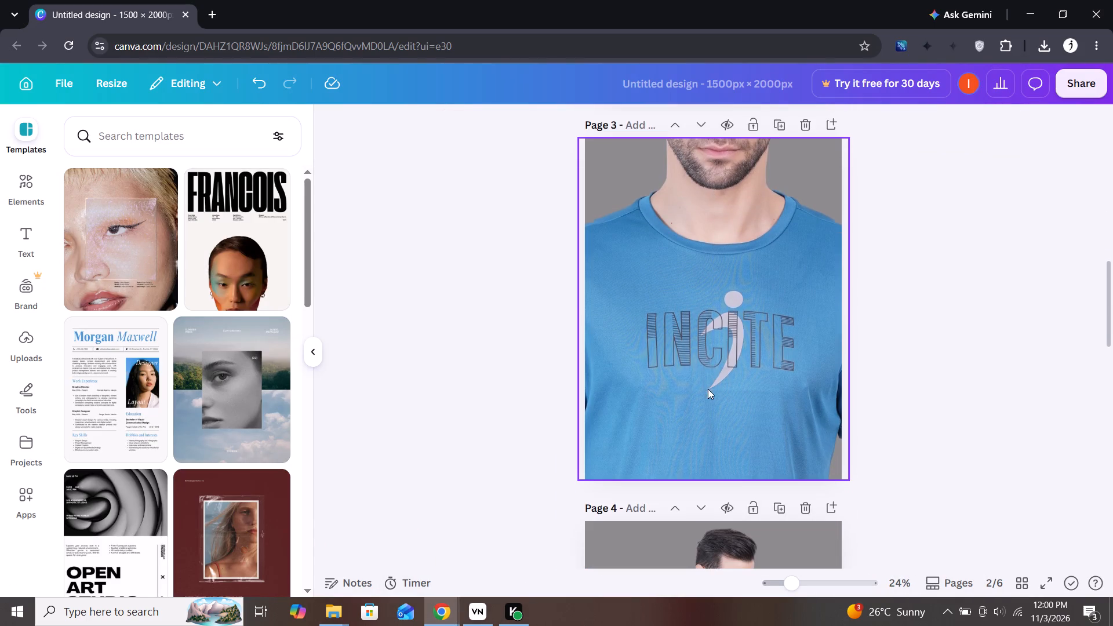
pyautogui.click(689, 301)
pyautogui.rightClick(680, 293)
pyautogui.click(710, 230)
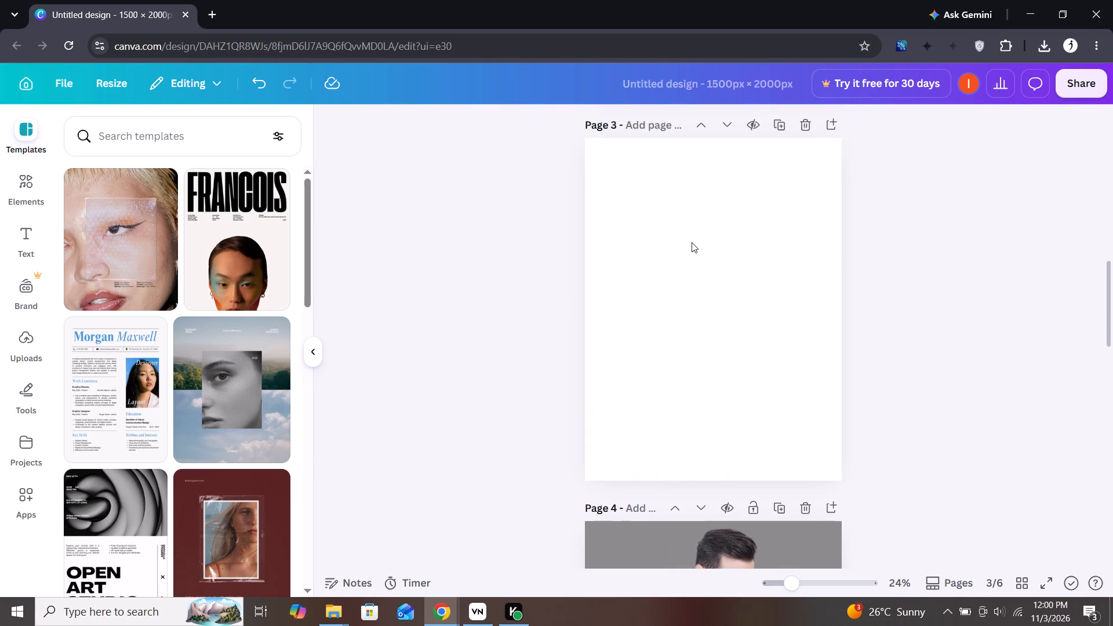
# Delete the blue T-shirt photos from pages 4 and 5, leaving the pages in place.
pyautogui.scroll(-7, 685, 249)
pyautogui.scroll(1, 685, 249)
pyautogui.click(685, 247)
pyautogui.rightClick(685, 246)
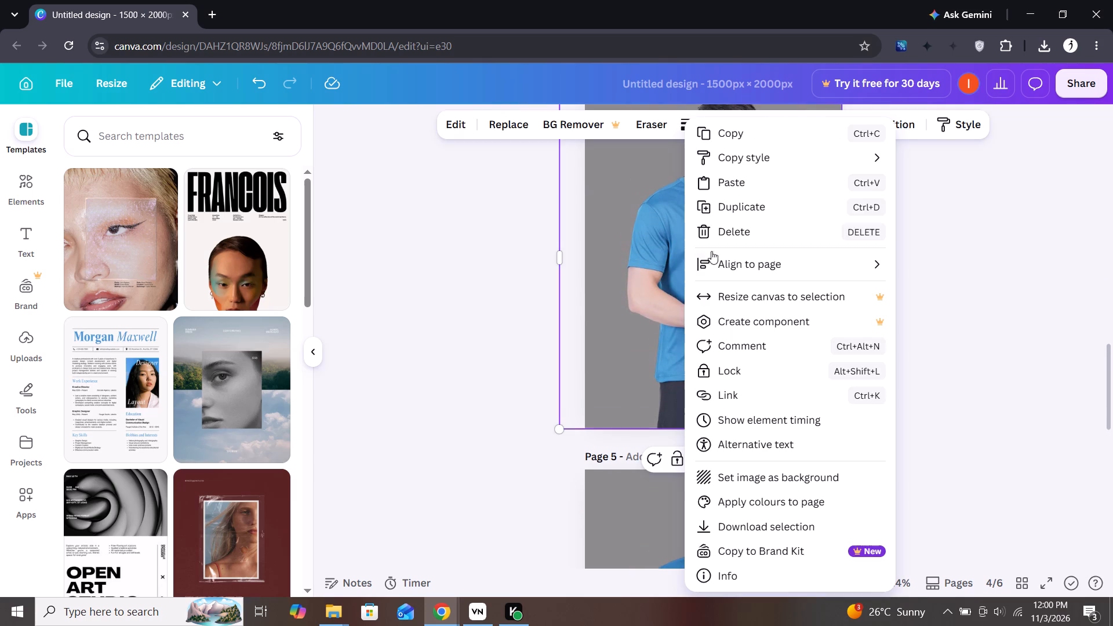
pyautogui.click(730, 231)
pyautogui.scroll(-5, 641, 262)
pyautogui.click(641, 262)
pyautogui.rightClick(641, 262)
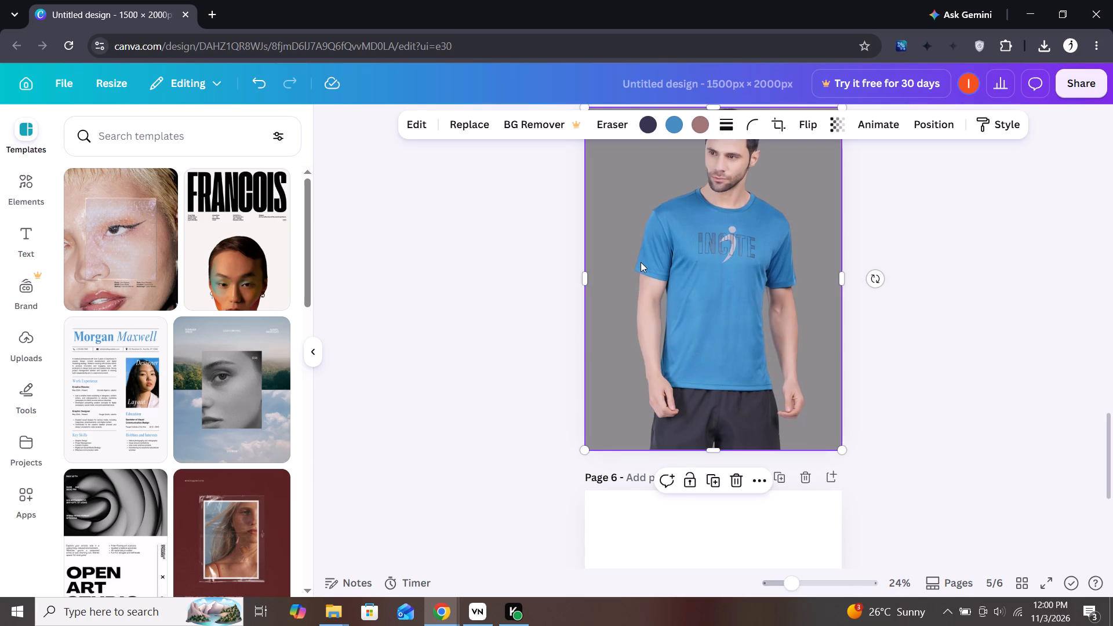
pyautogui.click(664, 265)
pyautogui.scroll(-6, 664, 265)
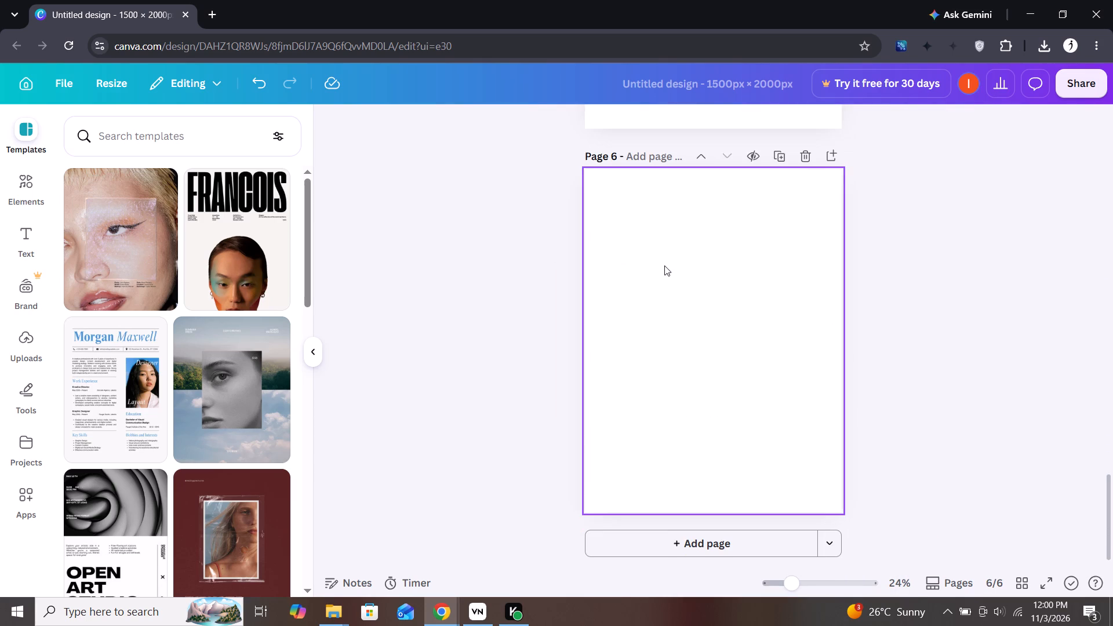
pyautogui.scroll(-3, 664, 265)
pyautogui.scroll(20, 664, 265)
pyautogui.scroll(5, 664, 265)
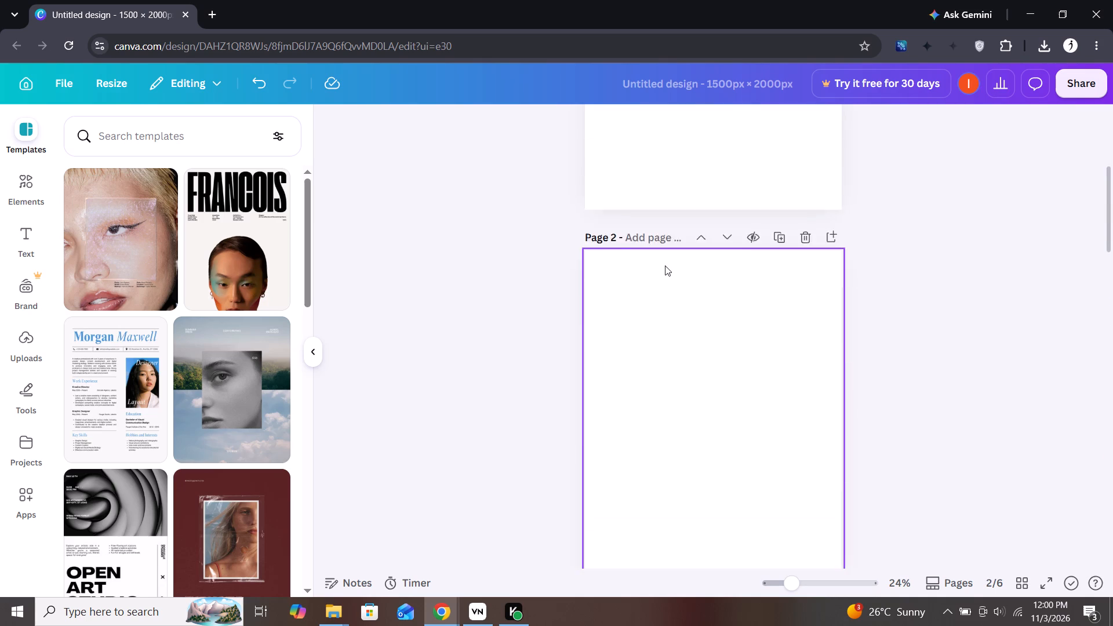
pyautogui.scroll(11, 665, 265)
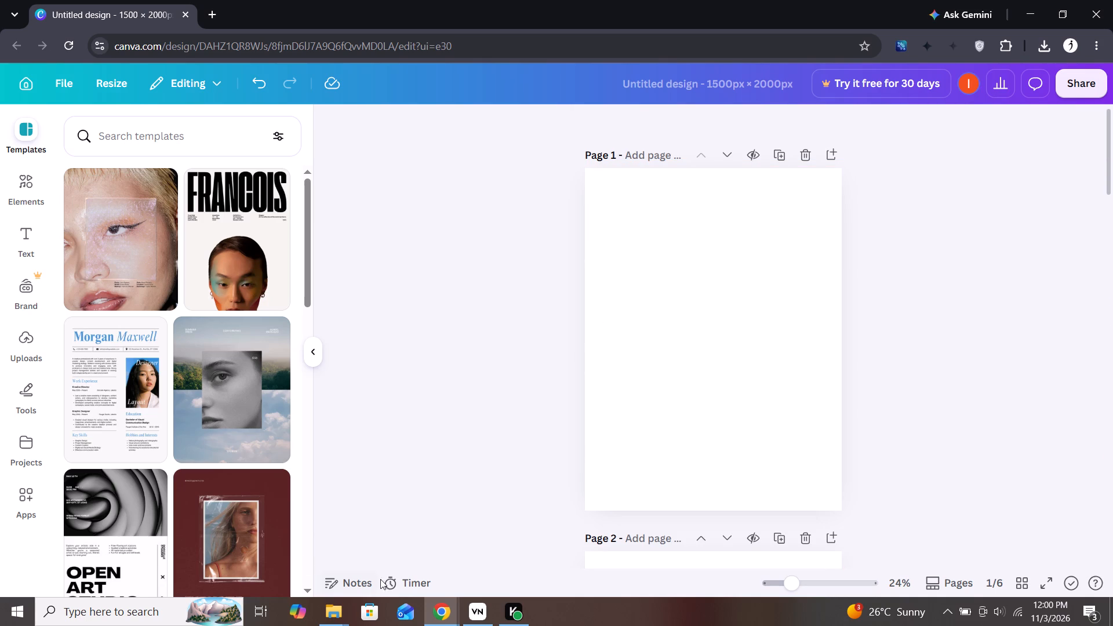
# Bring all six photos from the ICMTE2025 folder onto page 1 of the Canva design.
pyautogui.click(336, 614)
pyautogui.click(279, 551)
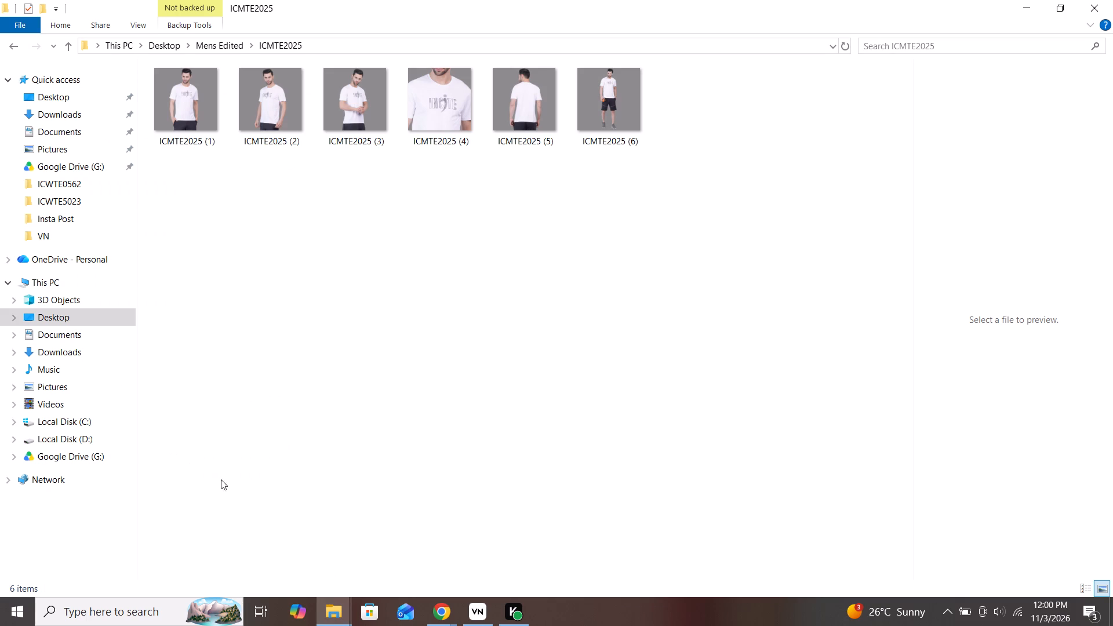
pyautogui.moveTo(188, 172); pyautogui.dragTo(498, 94)
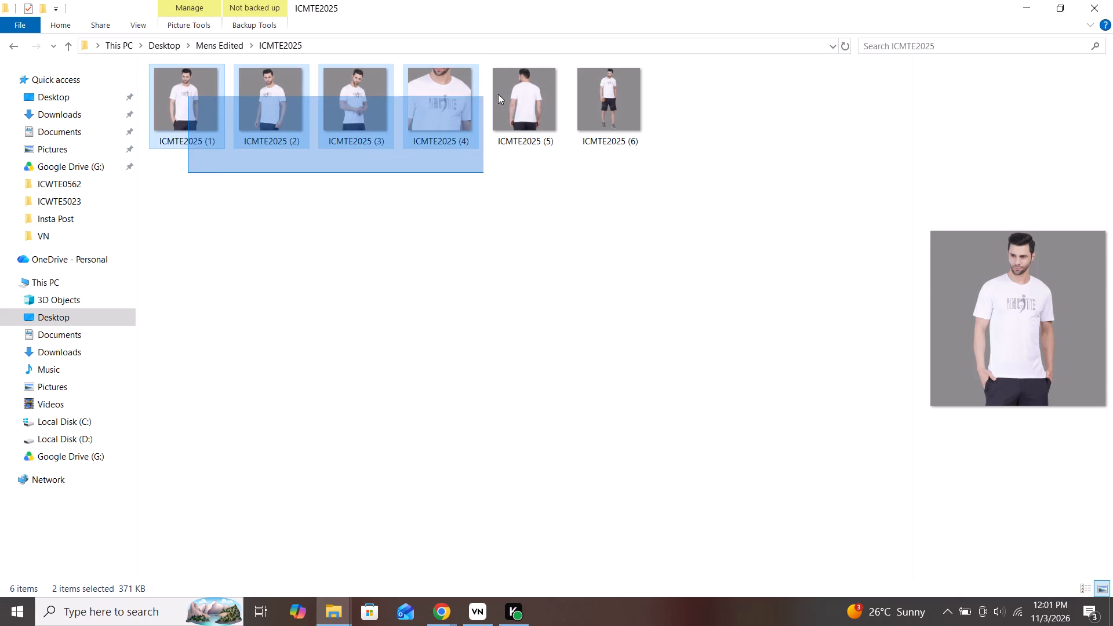
pyautogui.moveTo(498, 94); pyautogui.dragTo(613, 79)
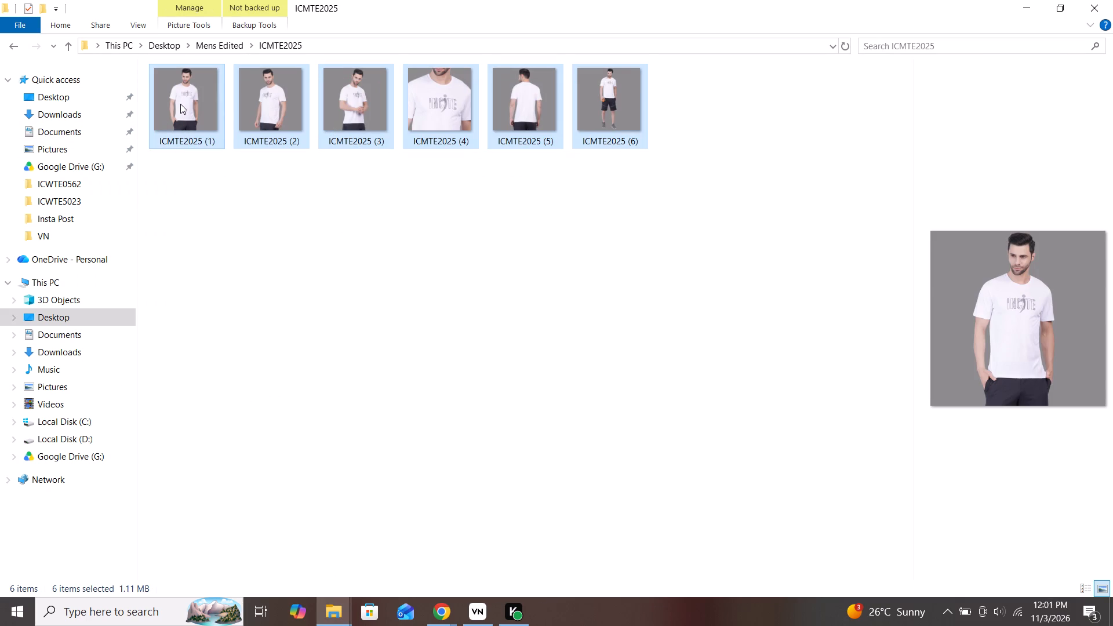
pyautogui.moveTo(180, 104); pyautogui.dragTo(445, 625)
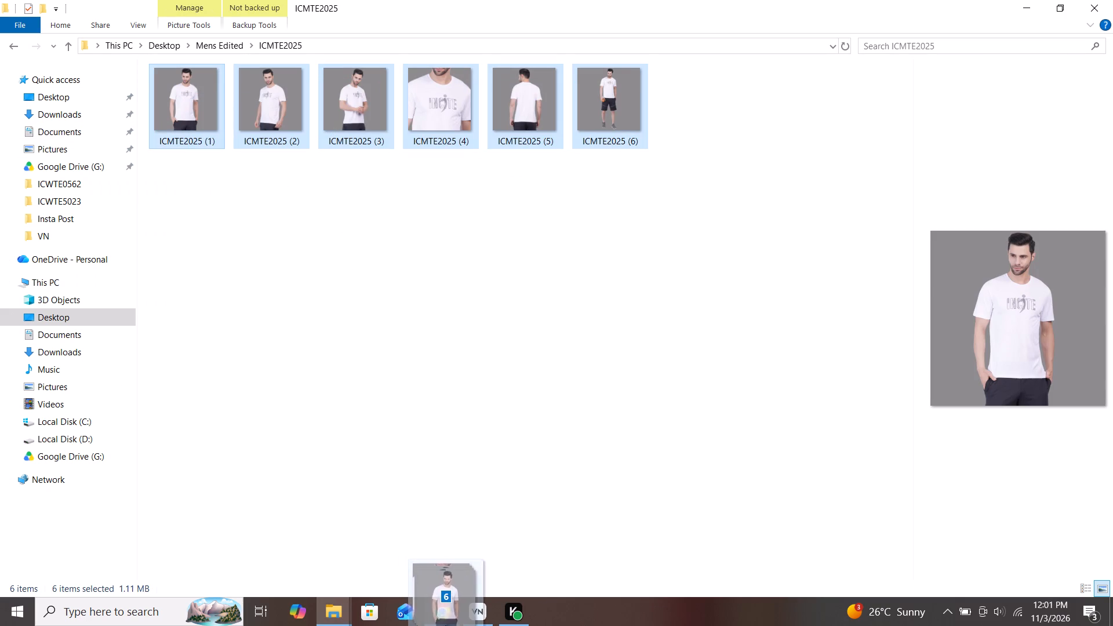
pyautogui.moveTo(445, 625); pyautogui.dragTo(392, 557)
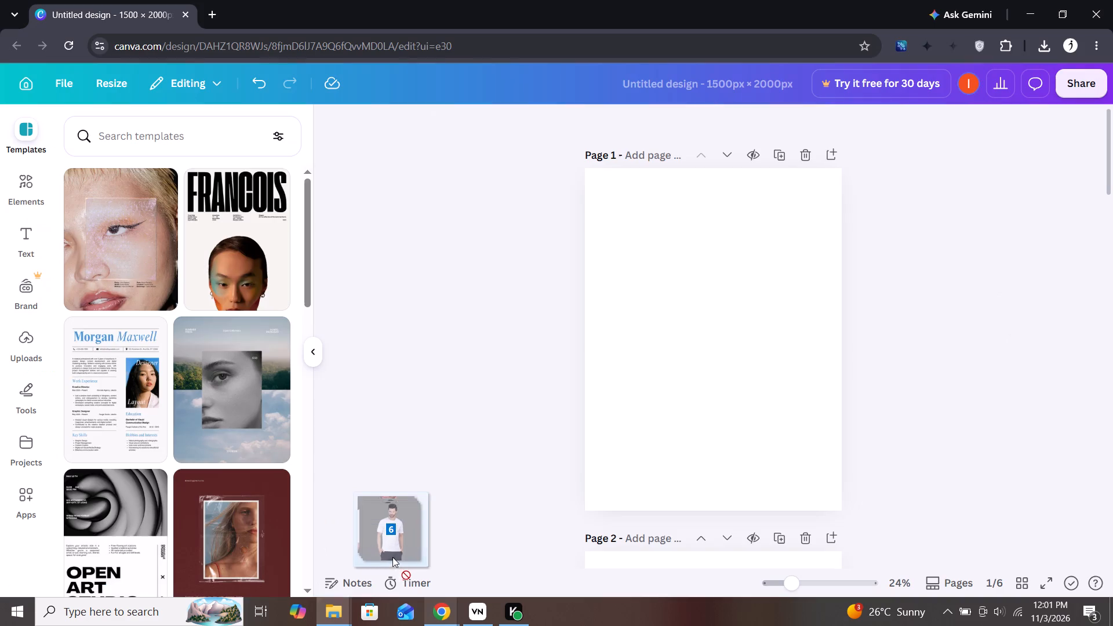
pyautogui.moveTo(392, 557); pyautogui.dragTo(699, 337)
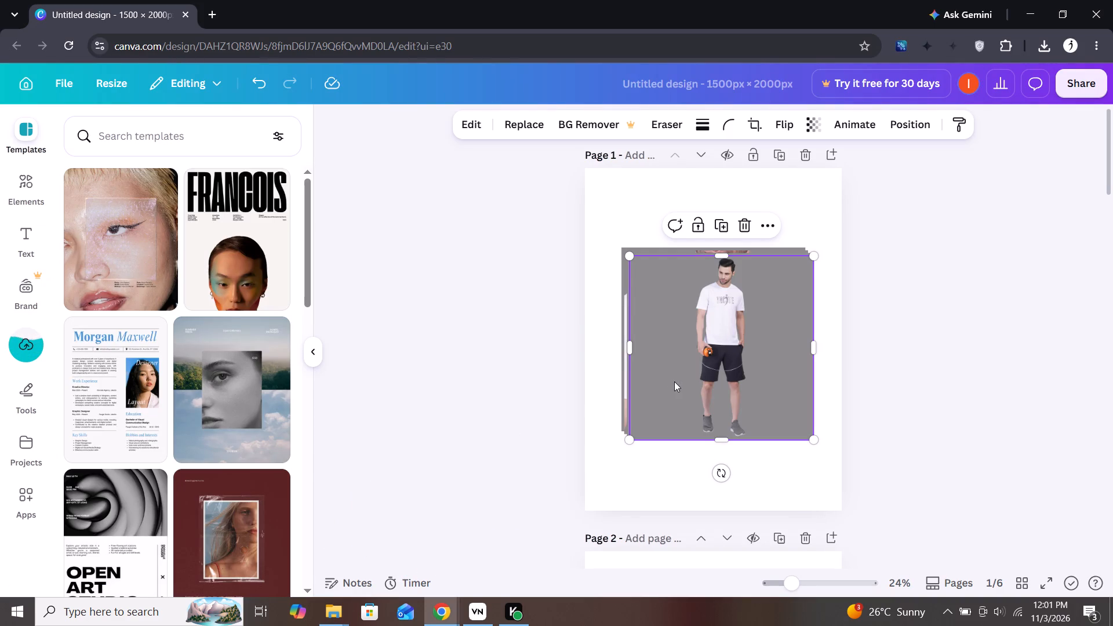
# Move the full-length white T-shirt photo from page 1 to page 6.
pyautogui.moveTo(738, 314); pyautogui.dragTo(764, 454)
pyautogui.scroll(-14, 762, 451)
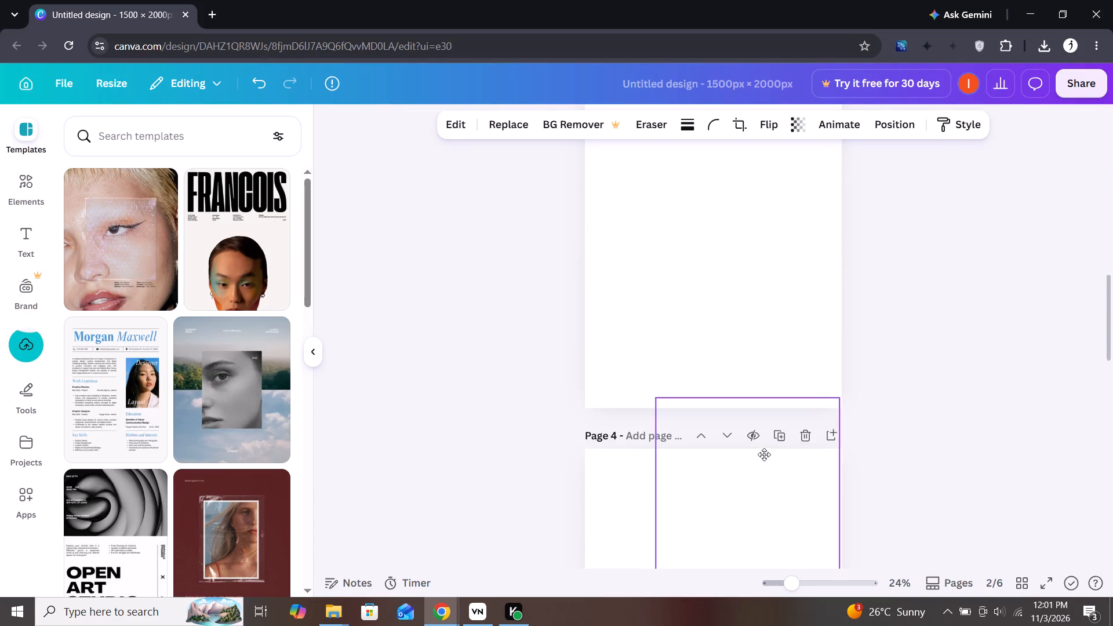
pyautogui.scroll(-10, 764, 454)
pyautogui.moveTo(764, 454); pyautogui.dragTo(714, 367)
pyautogui.scroll(-6, 754, 456)
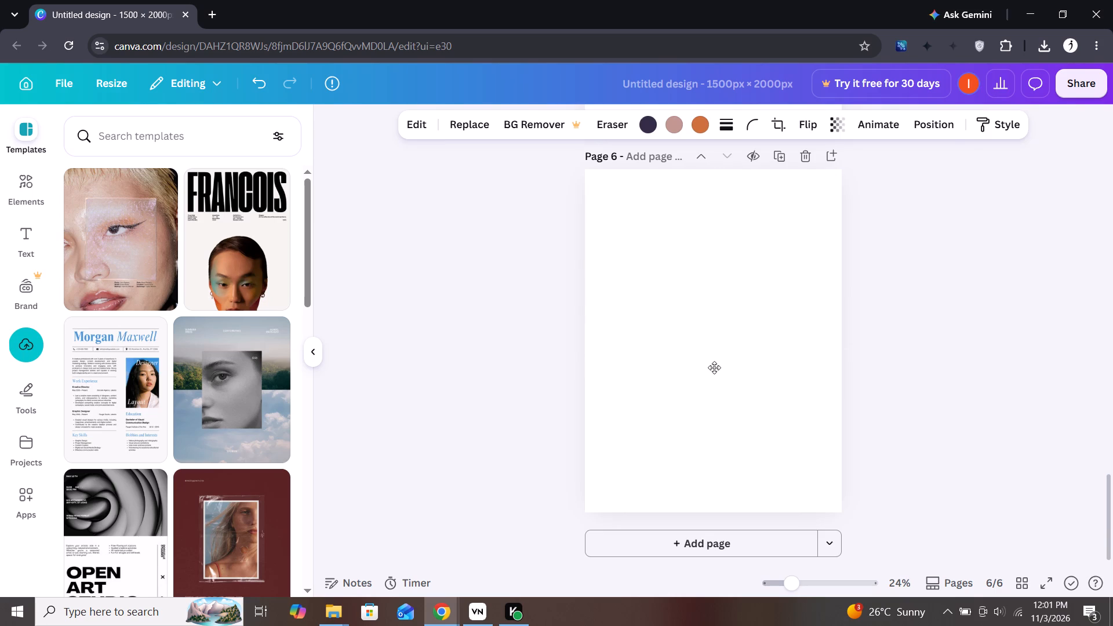
# Move the back-view white T-shirt photo from page 1 to page 5.
pyautogui.scroll(20, 713, 368)
pyautogui.scroll(5, 713, 368)
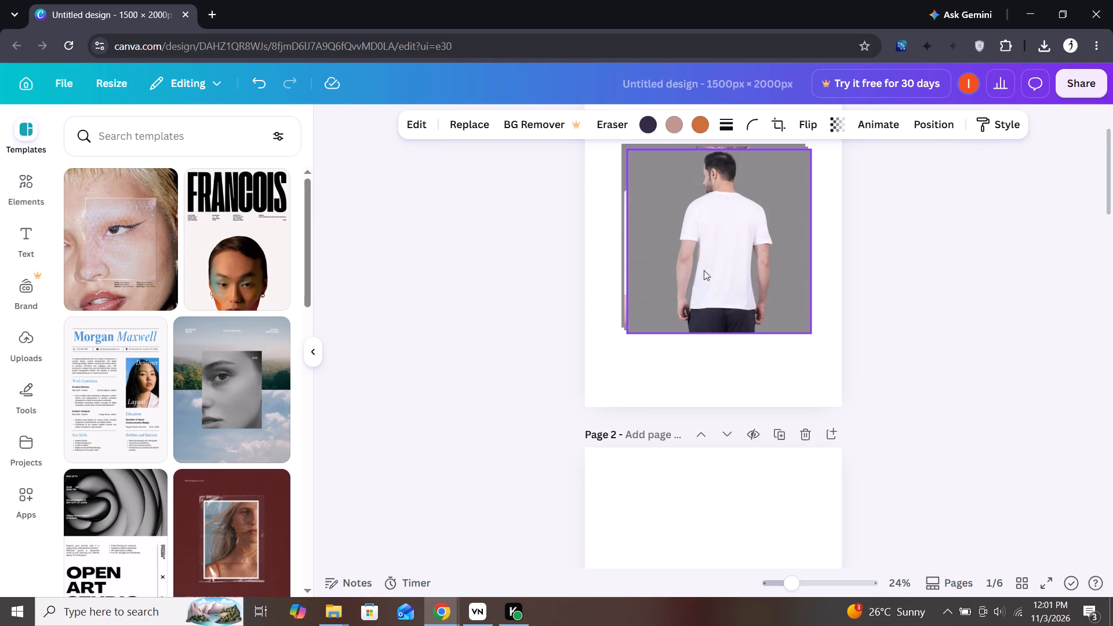
pyautogui.moveTo(699, 254); pyautogui.dragTo(741, 425)
pyautogui.scroll(-20, 739, 421)
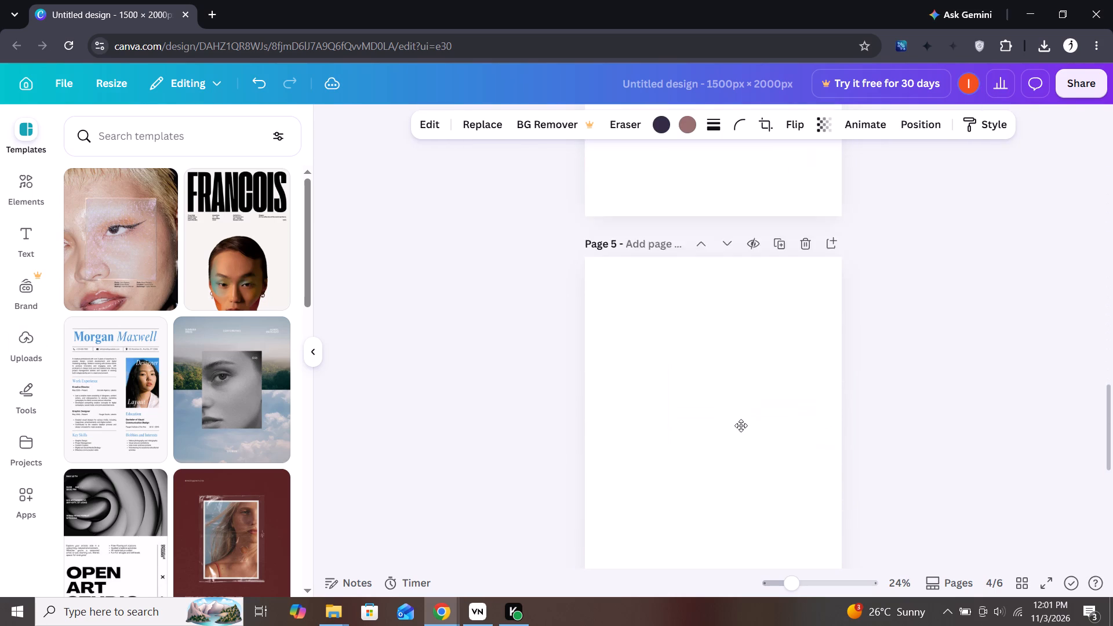
pyautogui.scroll(-1, 741, 425)
pyautogui.moveTo(741, 425); pyautogui.dragTo(701, 327)
# Move the chest-print close-up of the white T-shirt from page 1 to page 4.
pyautogui.scroll(10, 701, 327)
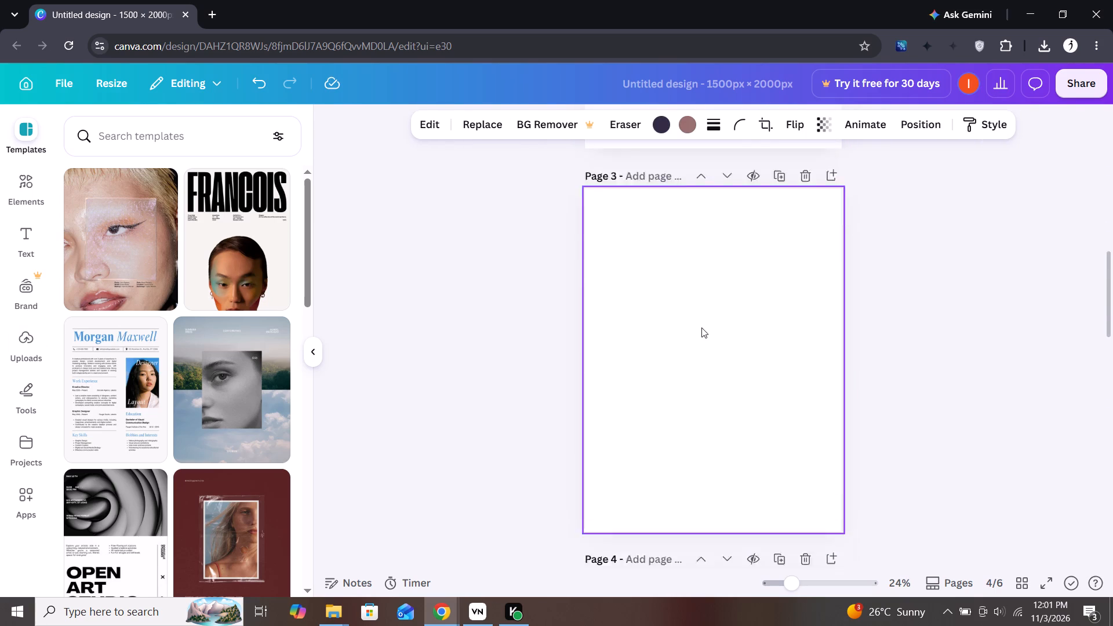
pyautogui.scroll(12, 701, 327)
pyautogui.moveTo(701, 316); pyautogui.dragTo(743, 468)
pyautogui.scroll(-6, 745, 467)
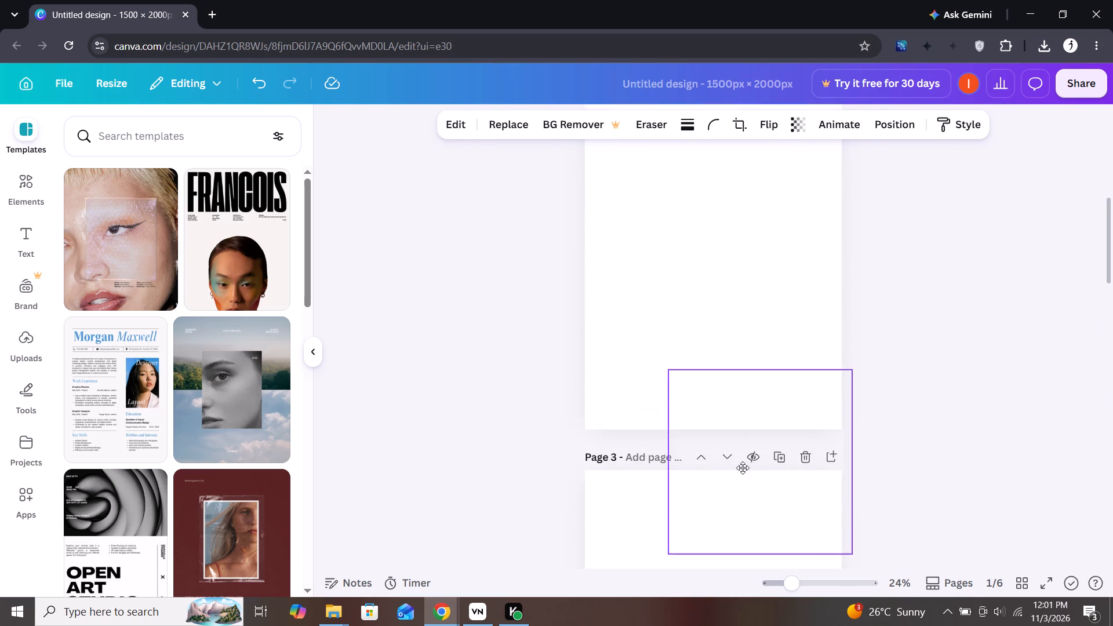
pyautogui.scroll(-9, 743, 468)
pyautogui.moveTo(743, 468); pyautogui.dragTo(712, 401)
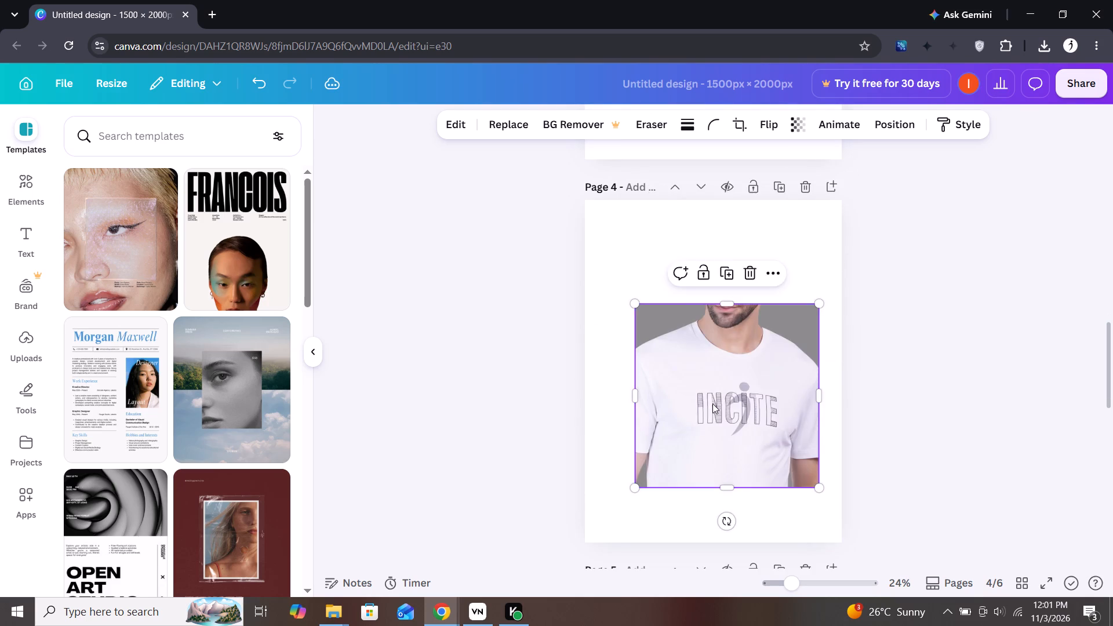
# Move the hands-together white T-shirt photo from page 1 to page 3.
pyautogui.scroll(5, 724, 413)
pyautogui.scroll(-11, 725, 414)
pyautogui.scroll(17, 725, 414)
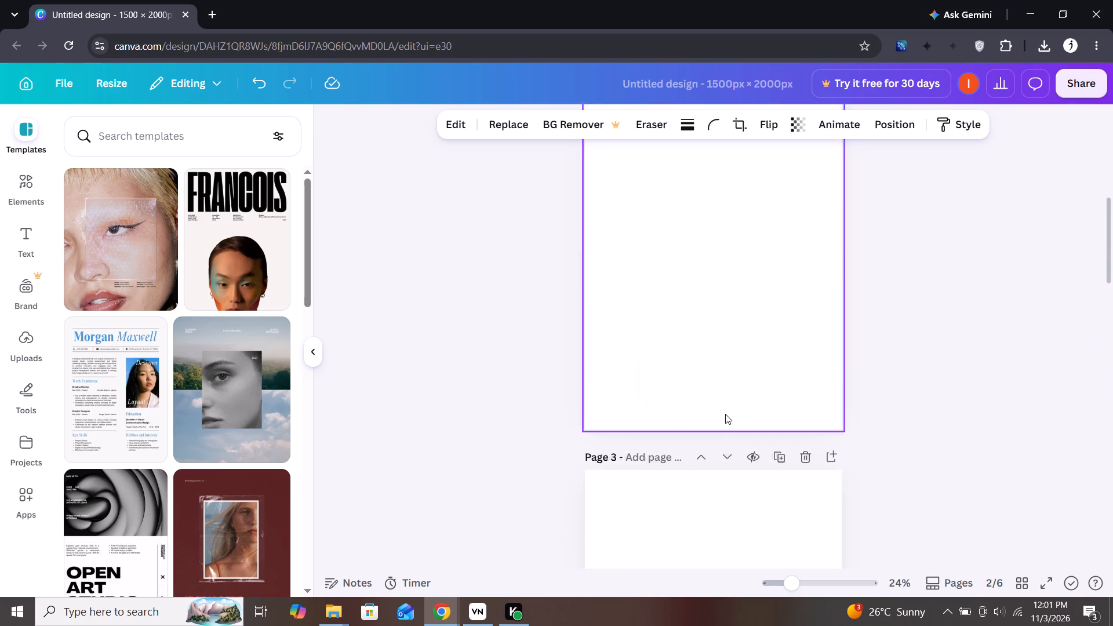
pyautogui.scroll(9, 725, 414)
pyautogui.moveTo(708, 336); pyautogui.dragTo(703, 321)
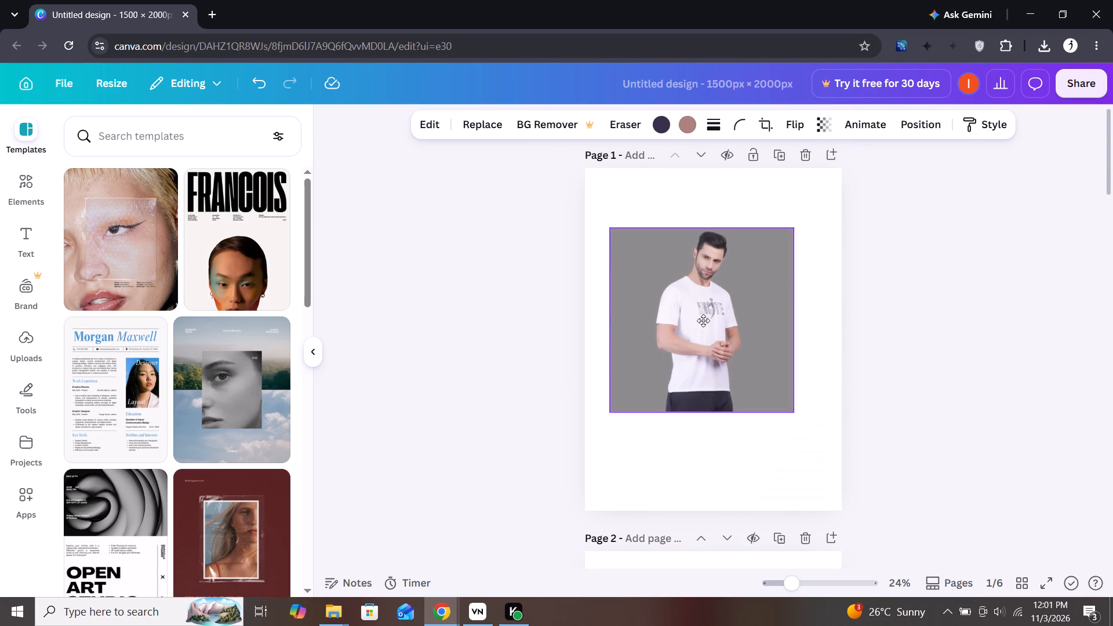
pyautogui.moveTo(703, 321); pyautogui.dragTo(709, 326)
pyautogui.scroll(-5, 704, 403)
pyautogui.scroll(5, 704, 403)
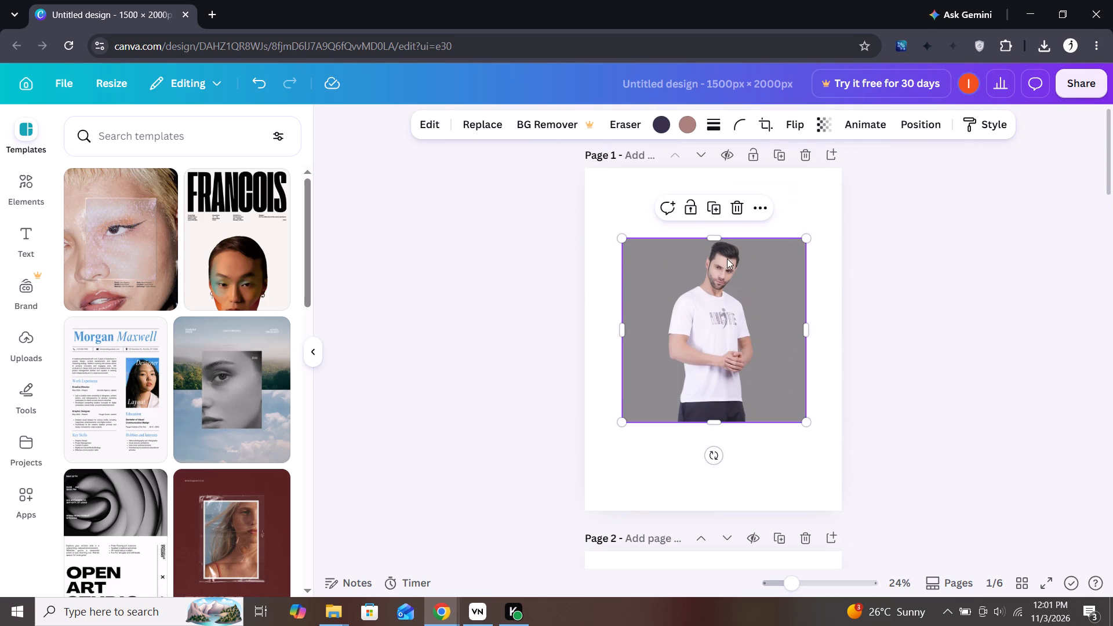
pyautogui.click(726, 324)
pyautogui.scroll(-7, 743, 373)
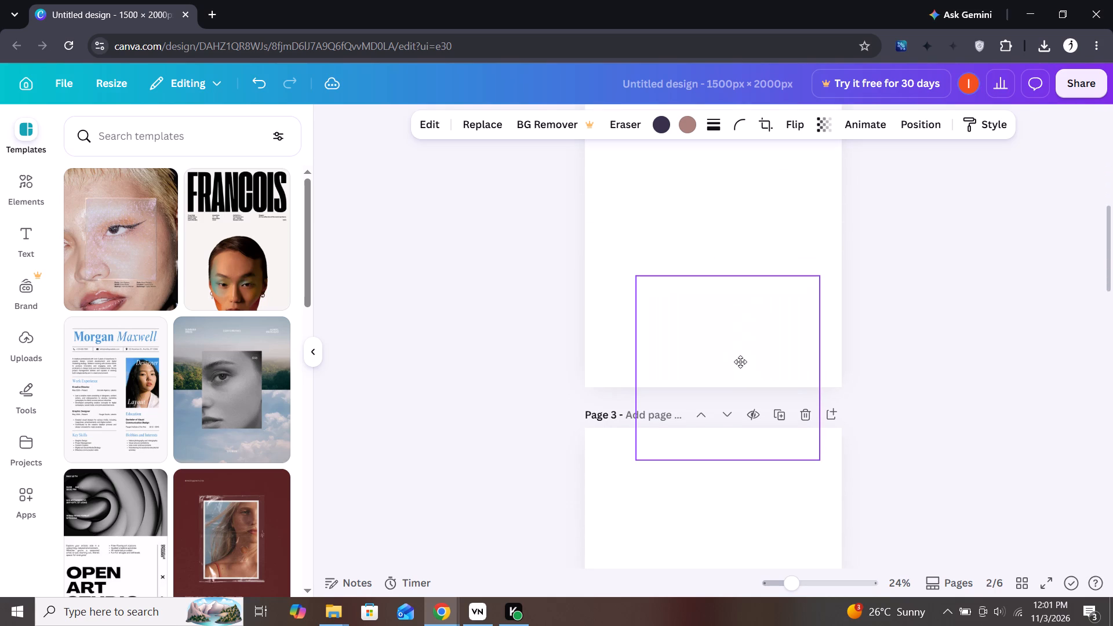
pyautogui.scroll(-10, 740, 362)
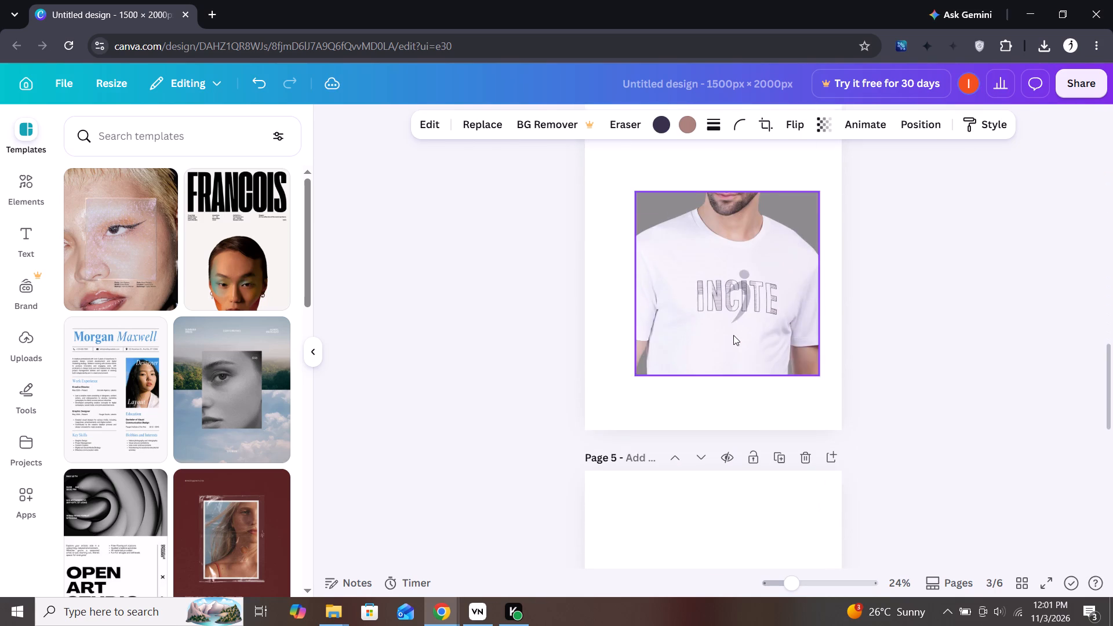
# Add the ICMTE2025 (1) and ICMTE2025 (2) photos from the ICMTE2025 folder to the empty page 1.
pyautogui.scroll(16, 733, 335)
pyautogui.scroll(5, 733, 335)
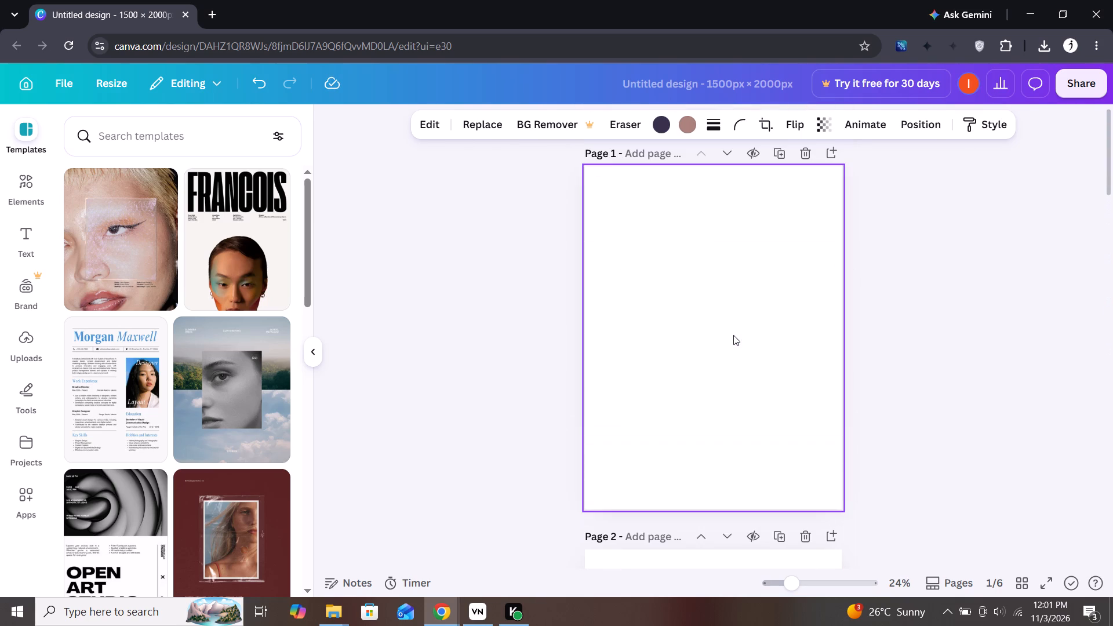
pyautogui.click(333, 617)
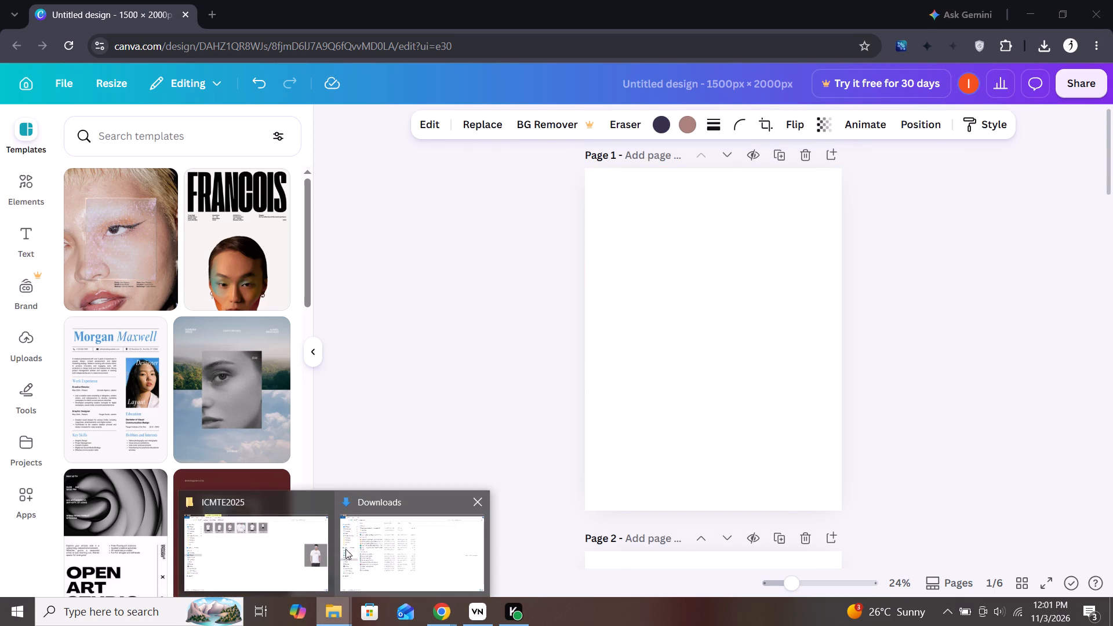
pyautogui.click(265, 567)
pyautogui.click(251, 265)
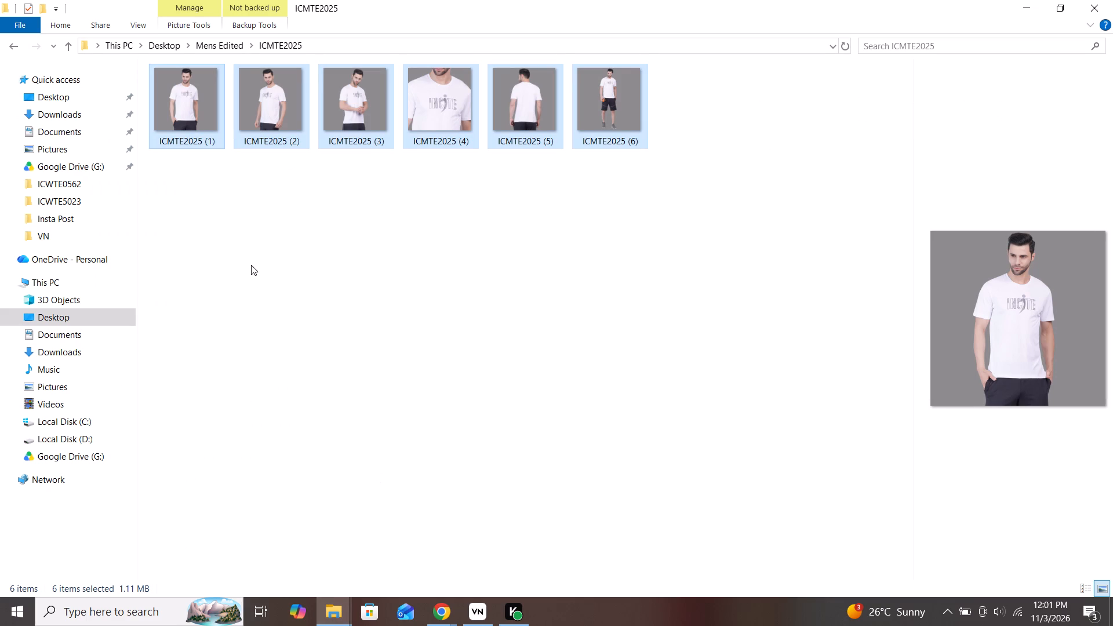
pyautogui.moveTo(191, 161); pyautogui.dragTo(265, 107)
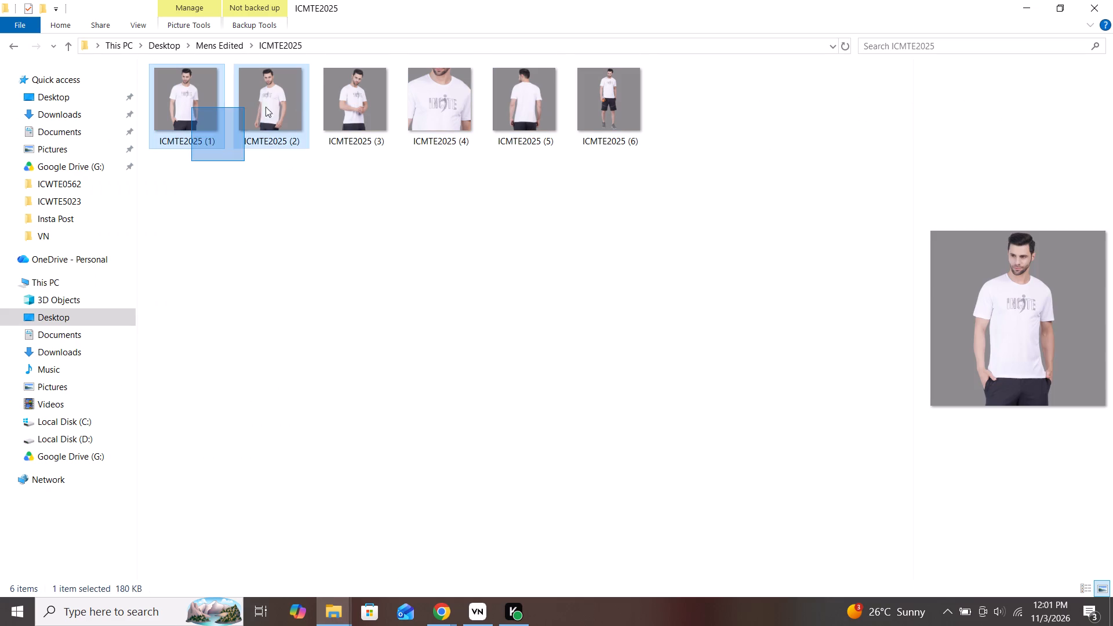
pyautogui.moveTo(265, 107); pyautogui.dragTo(302, 108)
pyautogui.moveTo(187, 113); pyautogui.dragTo(409, 564)
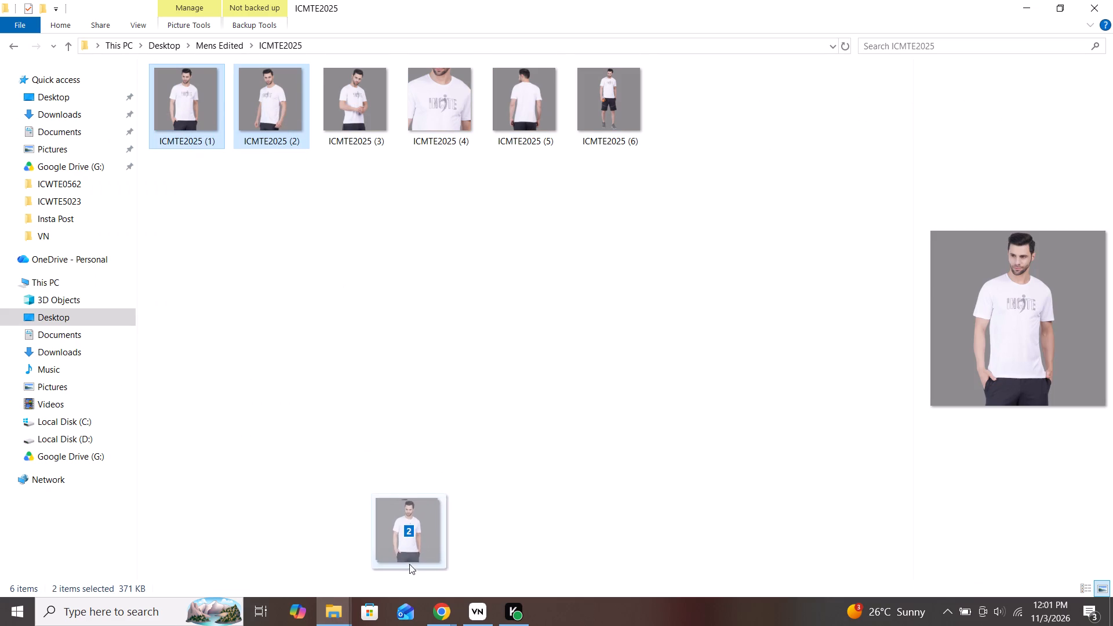
pyautogui.moveTo(409, 564); pyautogui.dragTo(389, 578)
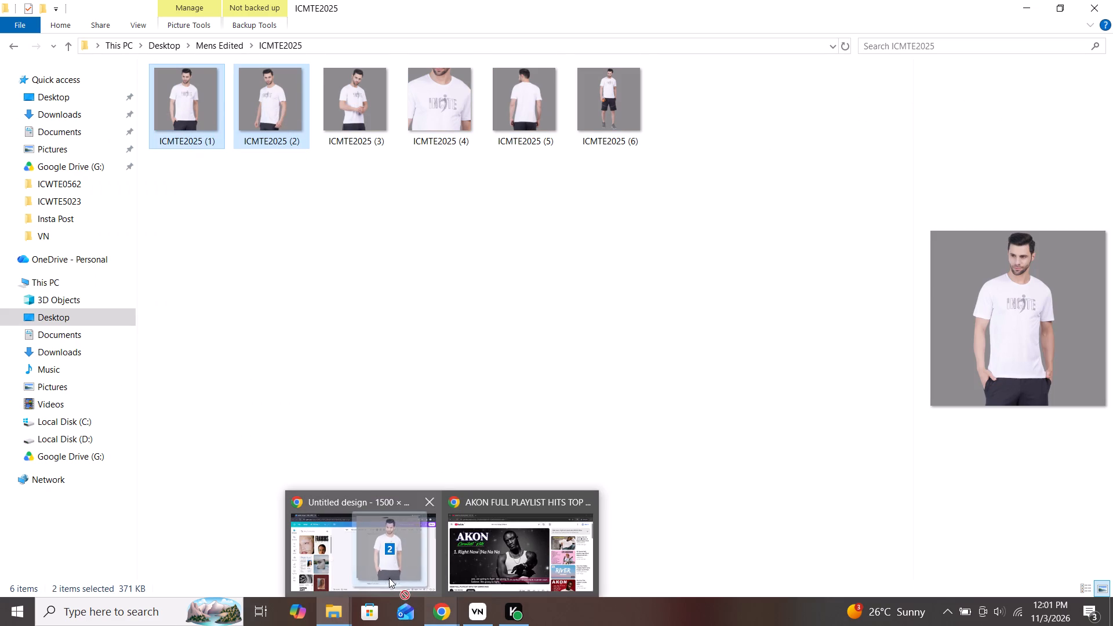
pyautogui.moveTo(389, 578); pyautogui.dragTo(678, 365)
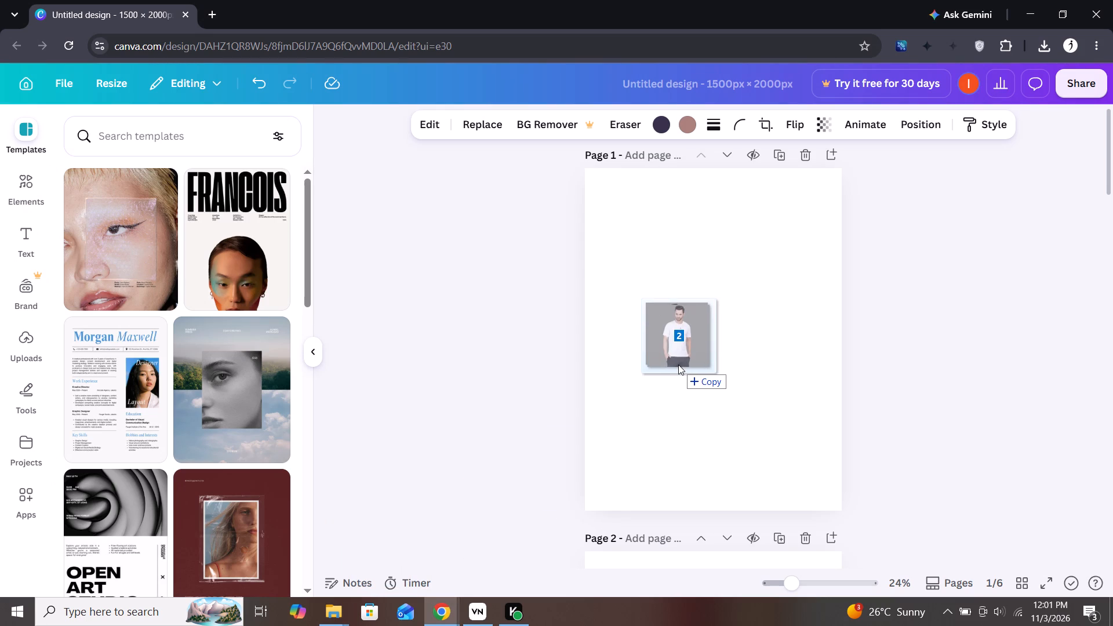
# Move one of the two front-view white T-shirt photos from page 1 to page 2.
pyautogui.moveTo(750, 330); pyautogui.dragTo(784, 439)
pyautogui.scroll(-2, 782, 441)
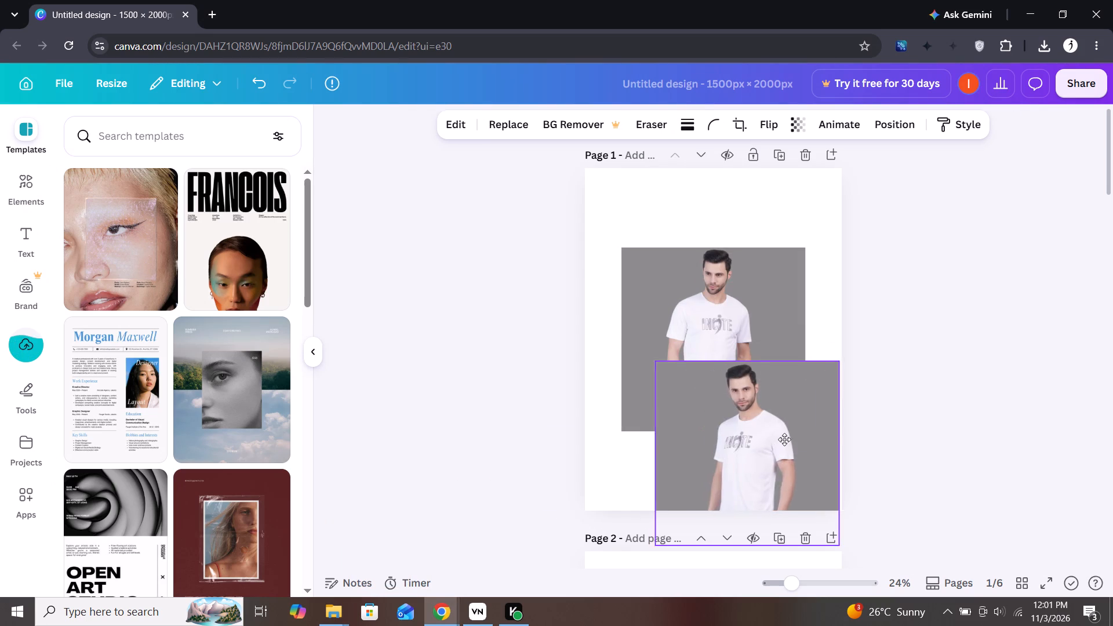
pyautogui.scroll(-4, 784, 439)
pyautogui.moveTo(784, 439); pyautogui.dragTo(744, 326)
# Stretch the full-length white T-shirt photo on page 6 to the page's full 2,000 px height and across its whole width.
pyautogui.scroll(-6, 743, 308)
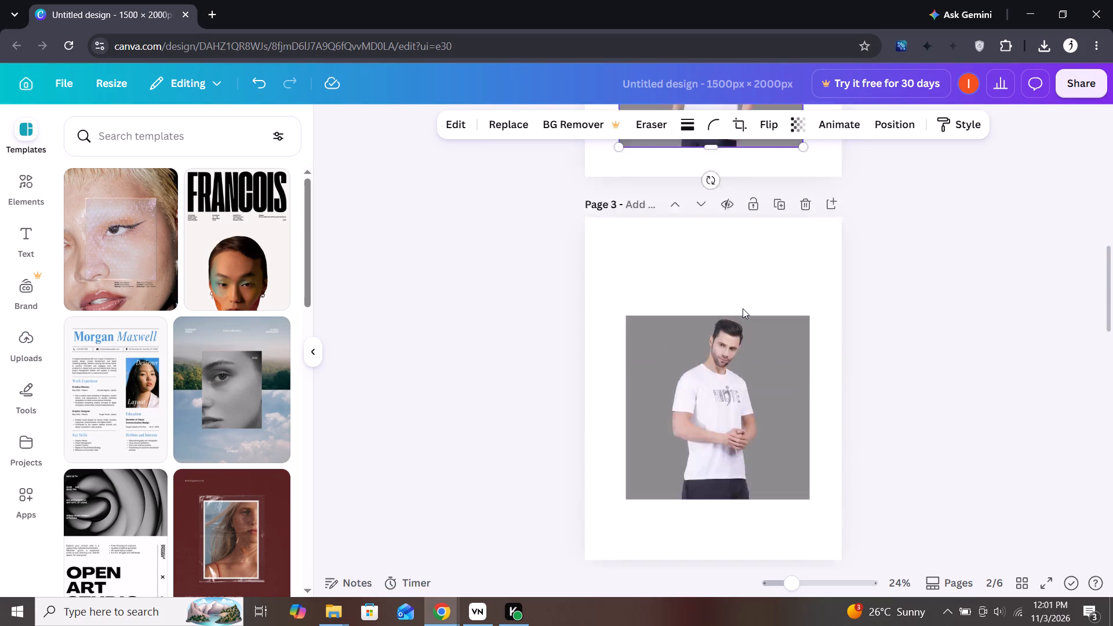
pyautogui.scroll(-19, 743, 308)
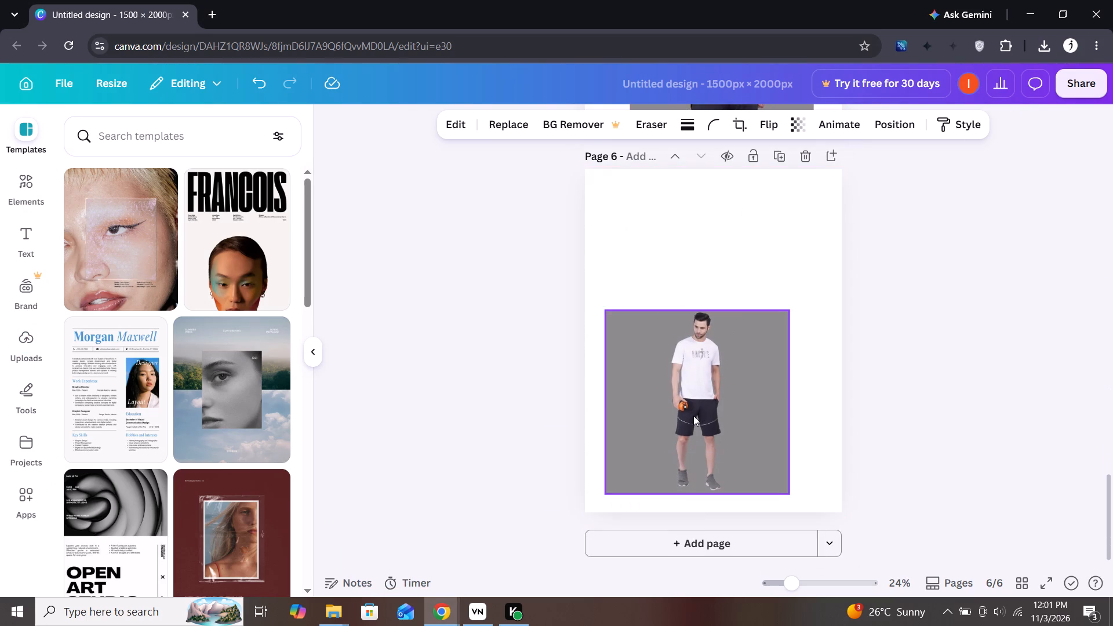
pyautogui.click(693, 416)
pyautogui.moveTo(697, 308); pyautogui.dragTo(693, 168)
pyautogui.moveTo(699, 499); pyautogui.dragTo(699, 507)
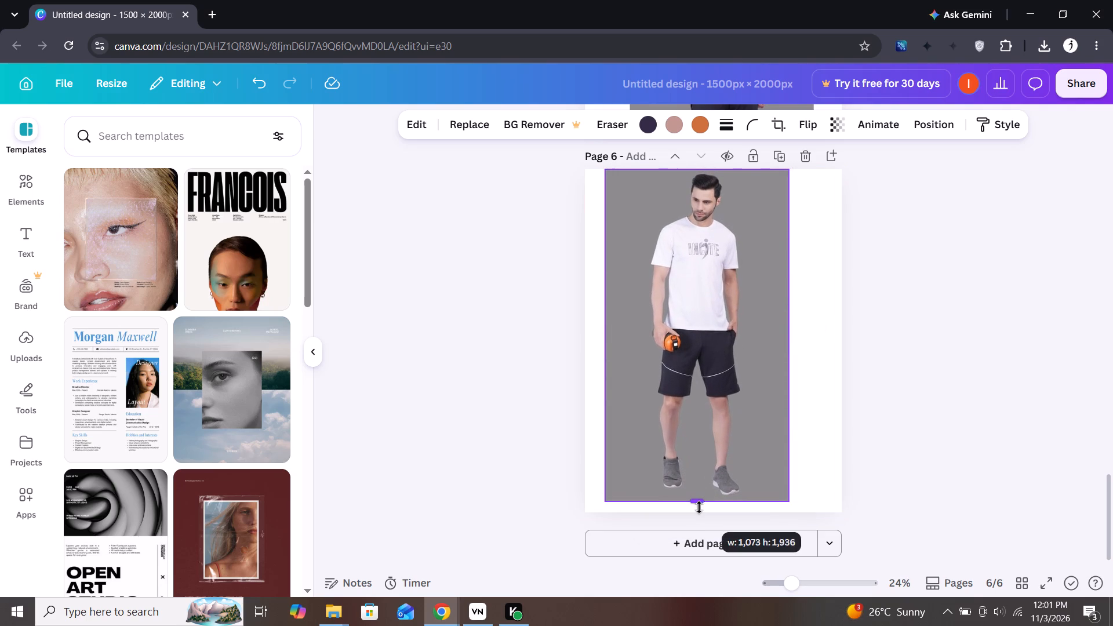
pyautogui.moveTo(699, 507); pyautogui.dragTo(706, 516)
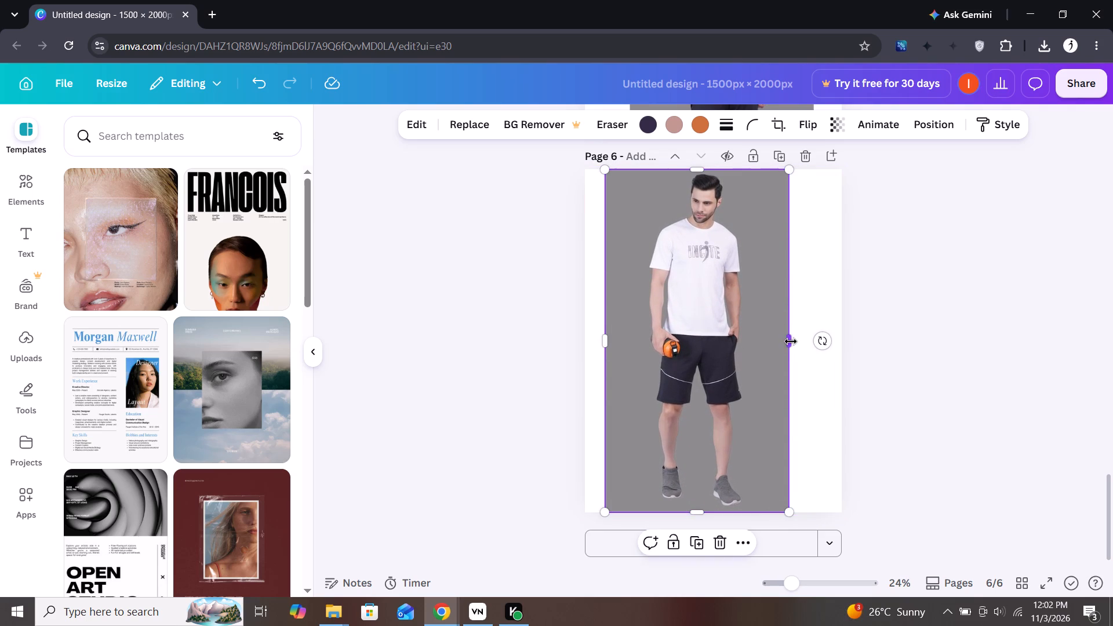
pyautogui.moveTo(791, 341); pyautogui.dragTo(842, 343)
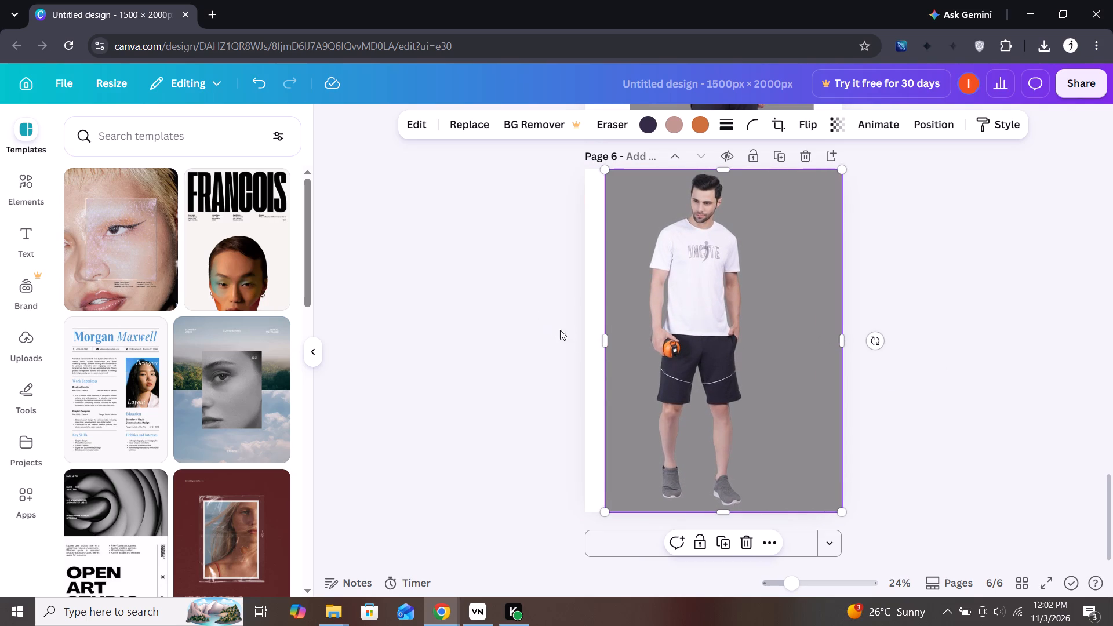
pyautogui.moveTo(606, 343); pyautogui.dragTo(585, 344)
pyautogui.moveTo(701, 369); pyautogui.dragTo(729, 370)
pyautogui.moveTo(614, 344); pyautogui.dragTo(598, 340)
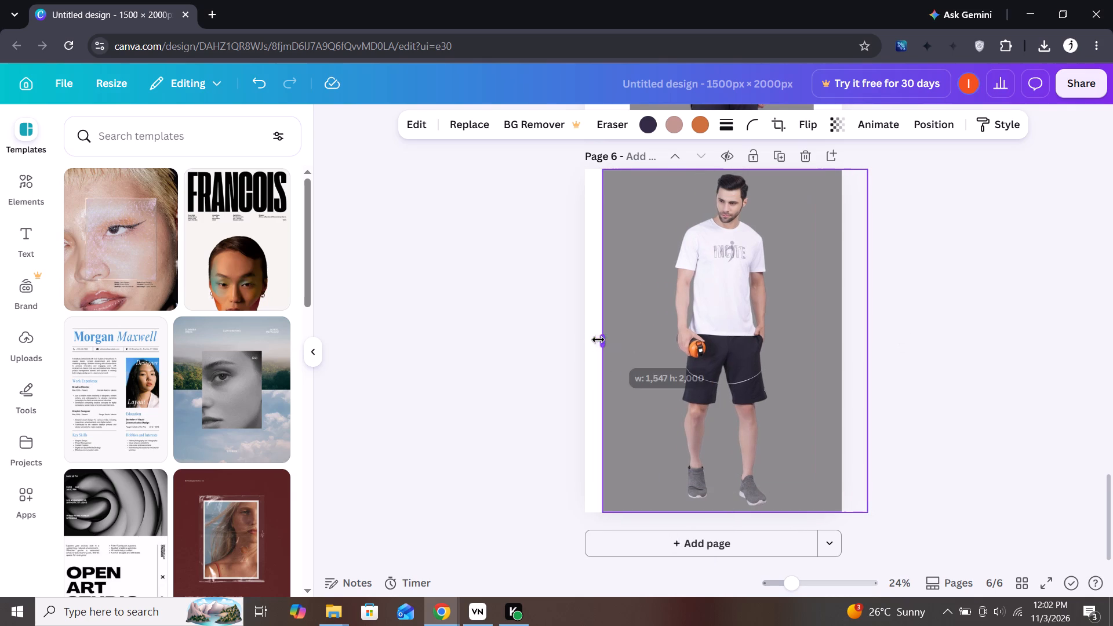
pyautogui.moveTo(598, 340); pyautogui.dragTo(586, 340)
pyautogui.click(951, 411)
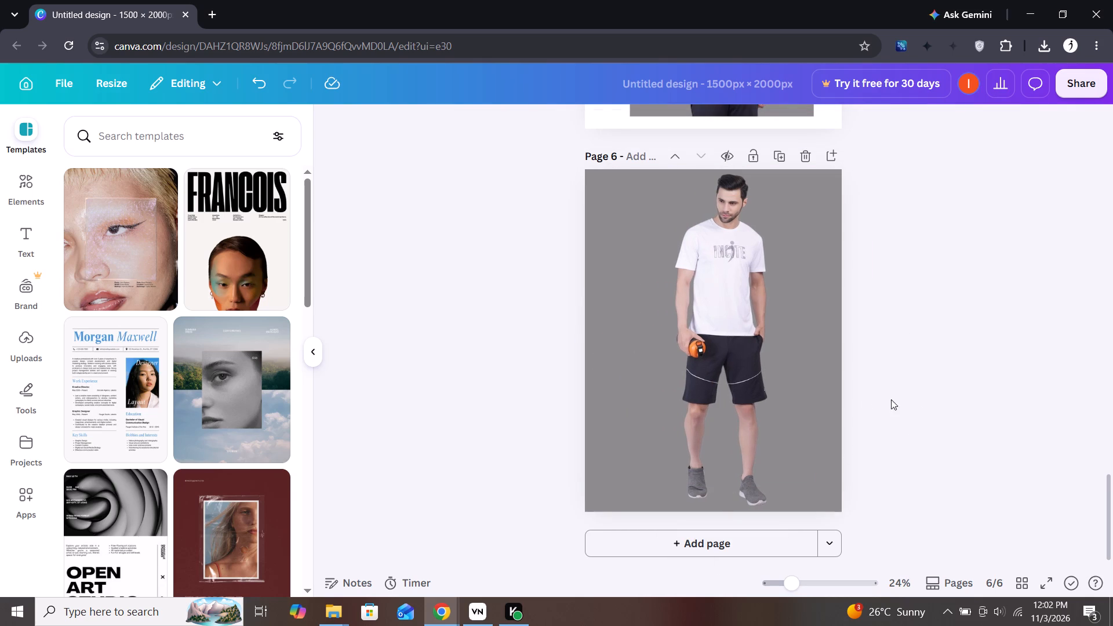
# Shift the full-length photo on page 6 sideways so the model is centred and the page stays covered.
pyautogui.moveTo(748, 370); pyautogui.dragTo(729, 374)
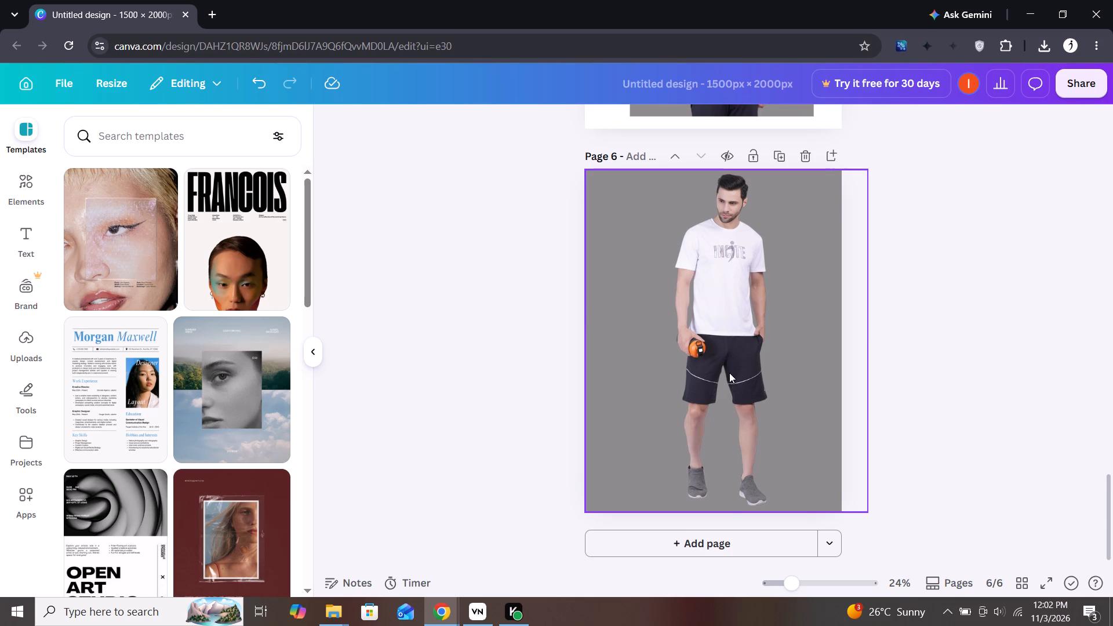
pyautogui.click(729, 373)
pyautogui.moveTo(750, 374); pyautogui.dragTo(738, 377)
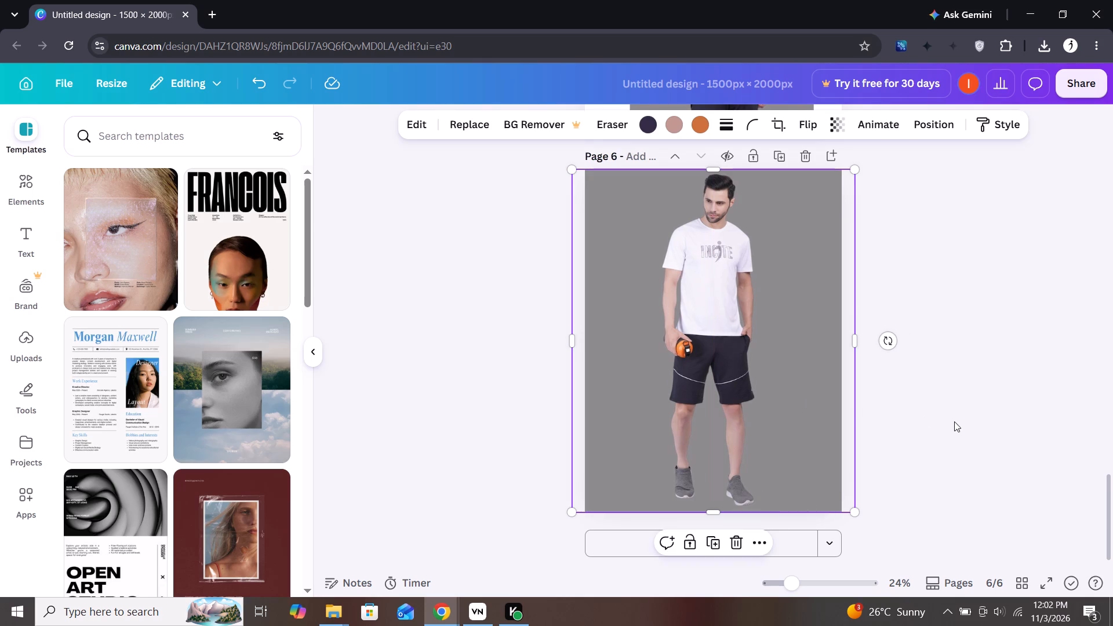
pyautogui.click(965, 423)
# Stretch the back-view white T-shirt photo to cover page 5 completely, with the model centred on the page.
pyautogui.scroll(5, 940, 435)
pyautogui.click(768, 396)
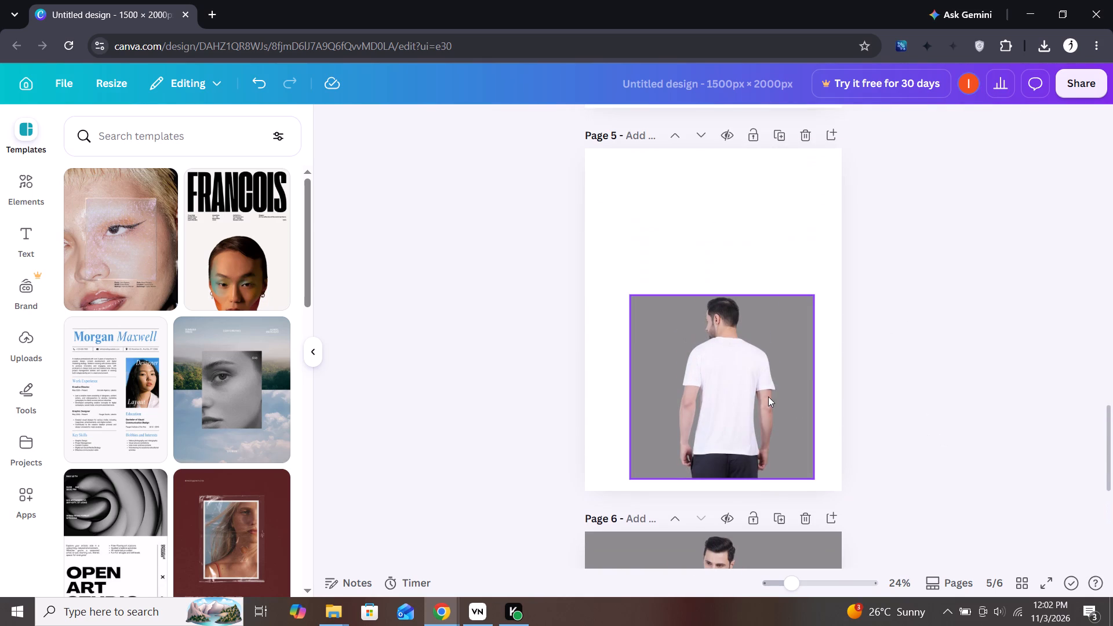
pyautogui.moveTo(726, 290); pyautogui.dragTo(710, 209)
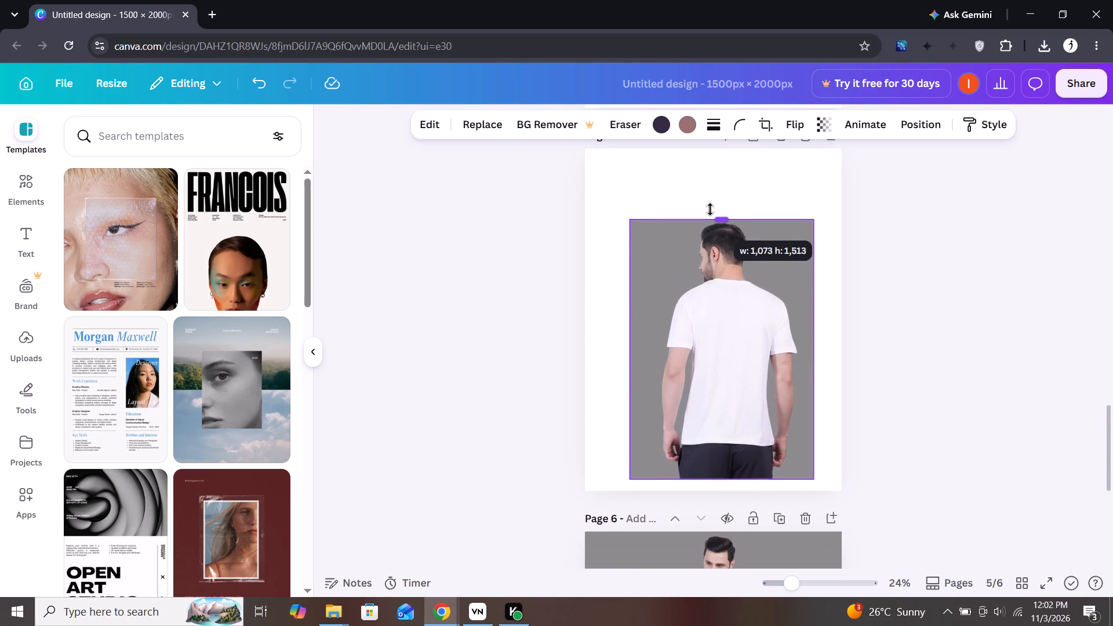
pyautogui.moveTo(710, 209); pyautogui.dragTo(712, 146)
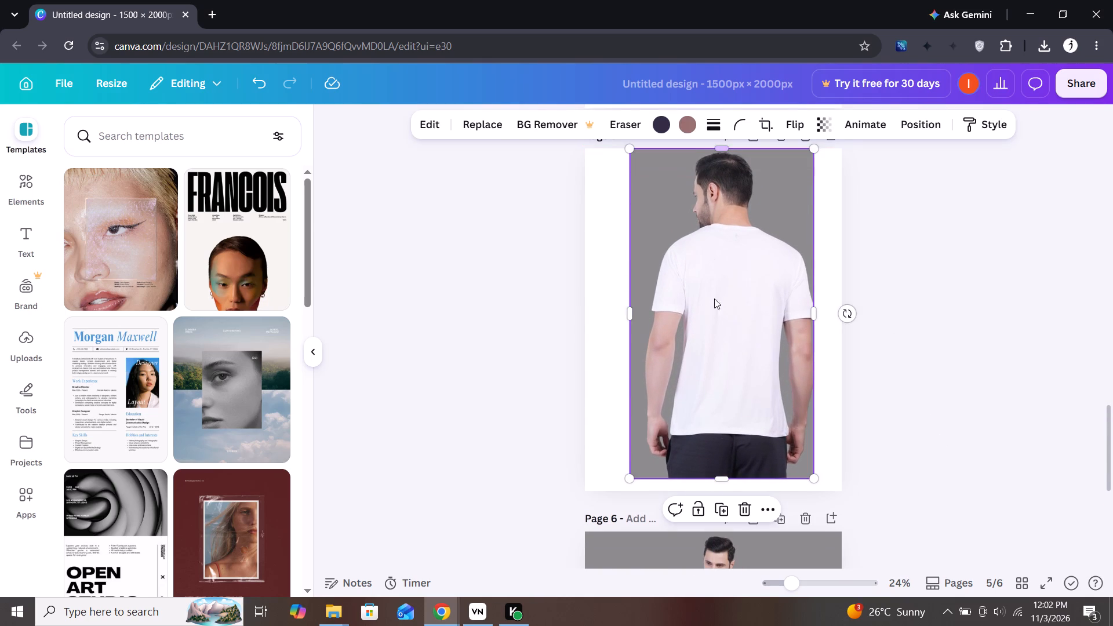
pyautogui.moveTo(722, 481); pyautogui.dragTo(725, 487)
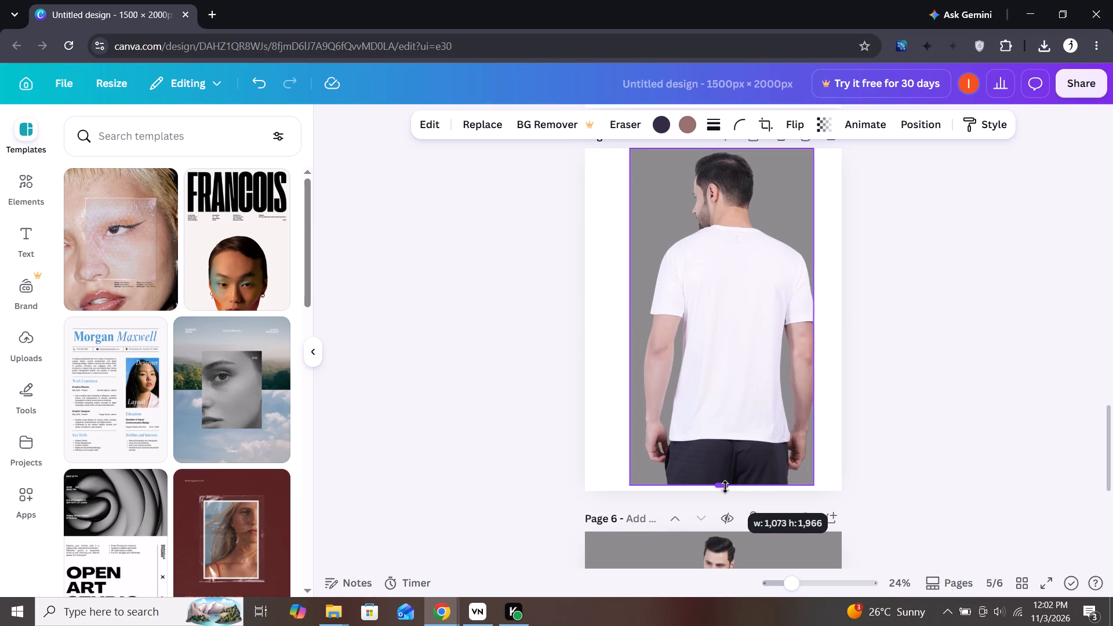
pyautogui.moveTo(725, 487); pyautogui.dragTo(726, 491)
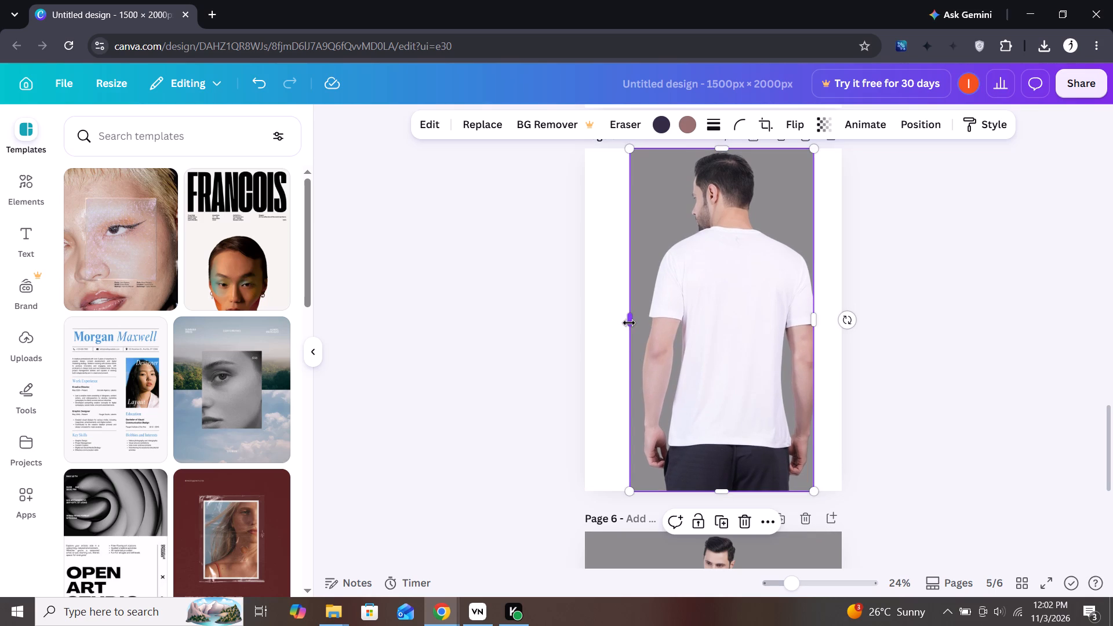
pyautogui.moveTo(629, 323); pyautogui.dragTo(586, 327)
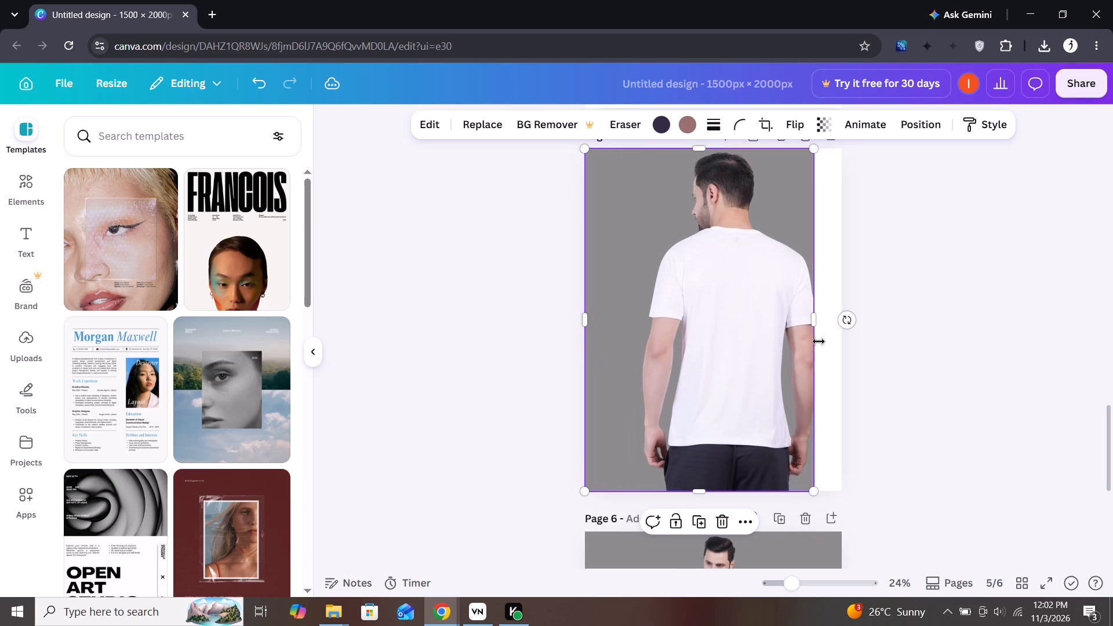
pyautogui.moveTo(816, 325); pyautogui.dragTo(844, 323)
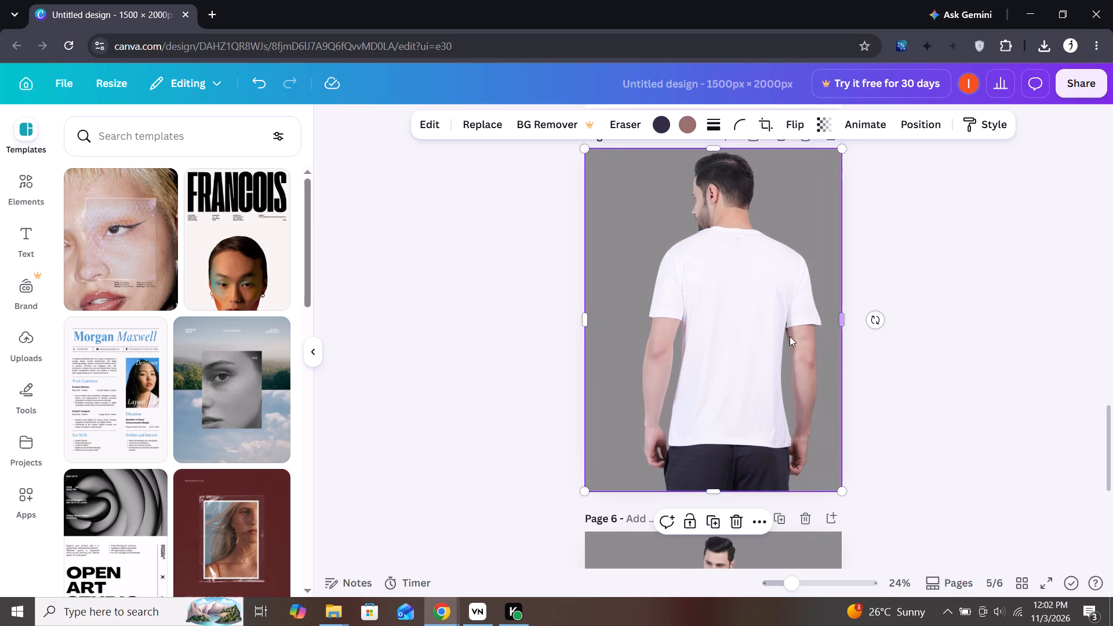
pyautogui.moveTo(781, 339); pyautogui.dragTo(768, 340)
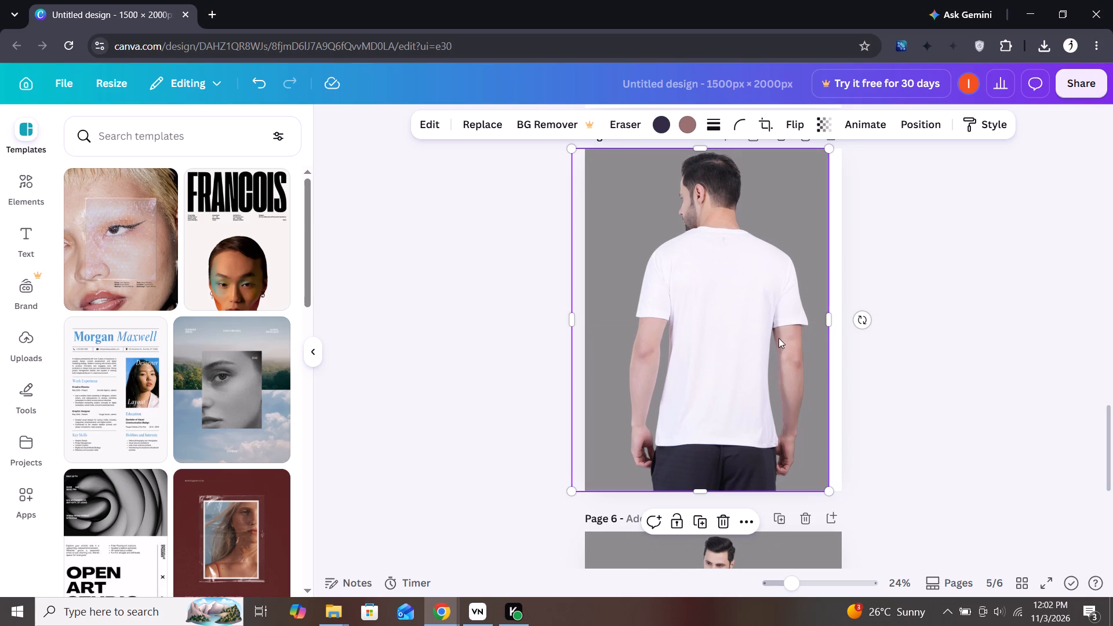
pyautogui.moveTo(829, 318); pyautogui.dragTo(838, 319)
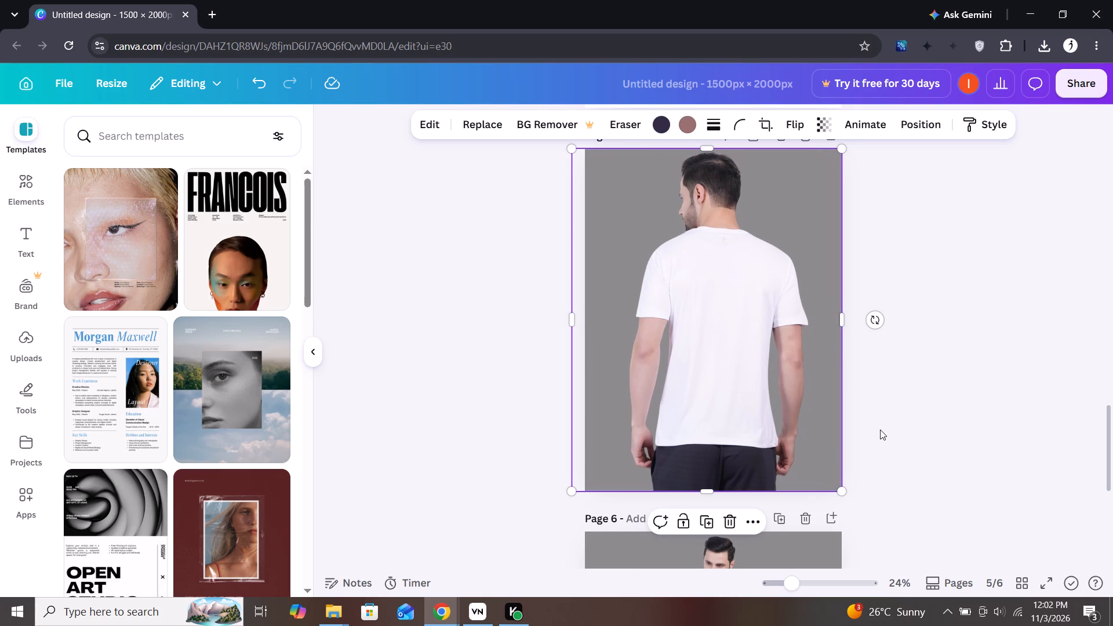
pyautogui.click(880, 430)
# Stretch the chest-print close-up on page 4 to the page's full 2,000 px height and across its whole width.
pyautogui.scroll(5, 882, 430)
pyautogui.click(720, 347)
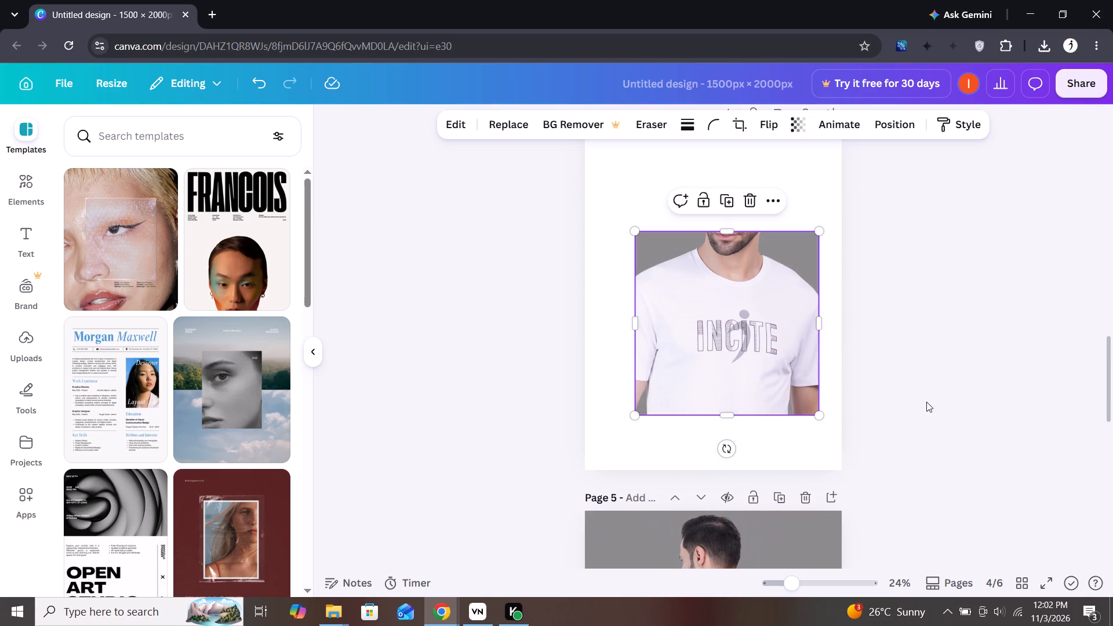
pyautogui.scroll(2, 934, 405)
pyautogui.moveTo(722, 376); pyautogui.dragTo(703, 324)
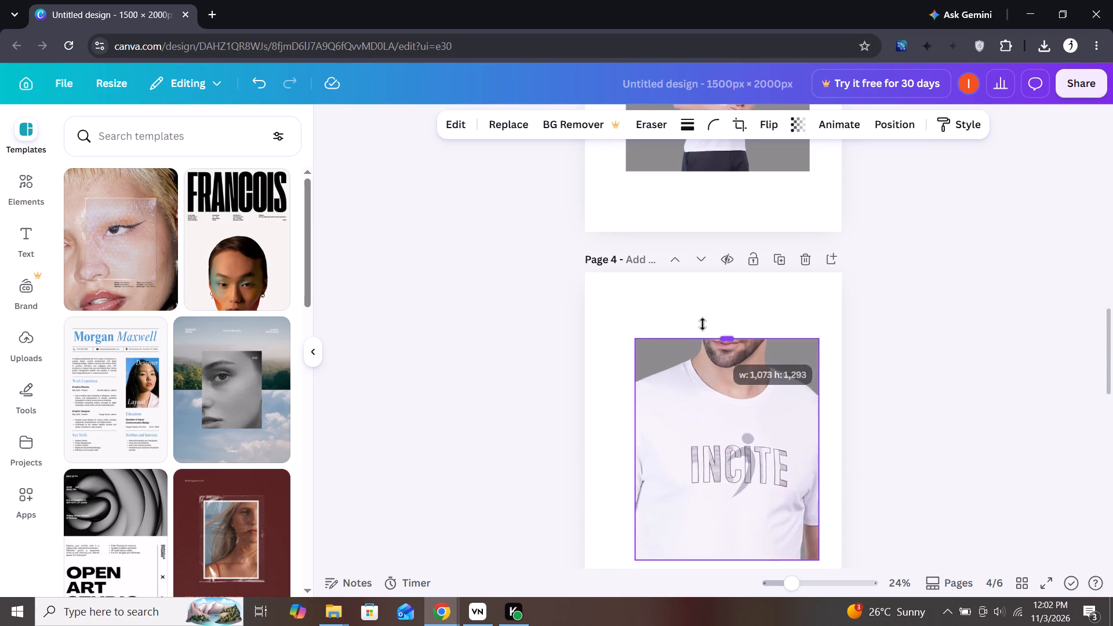
pyautogui.moveTo(703, 324); pyautogui.dragTo(705, 276)
pyautogui.scroll(-2, 715, 352)
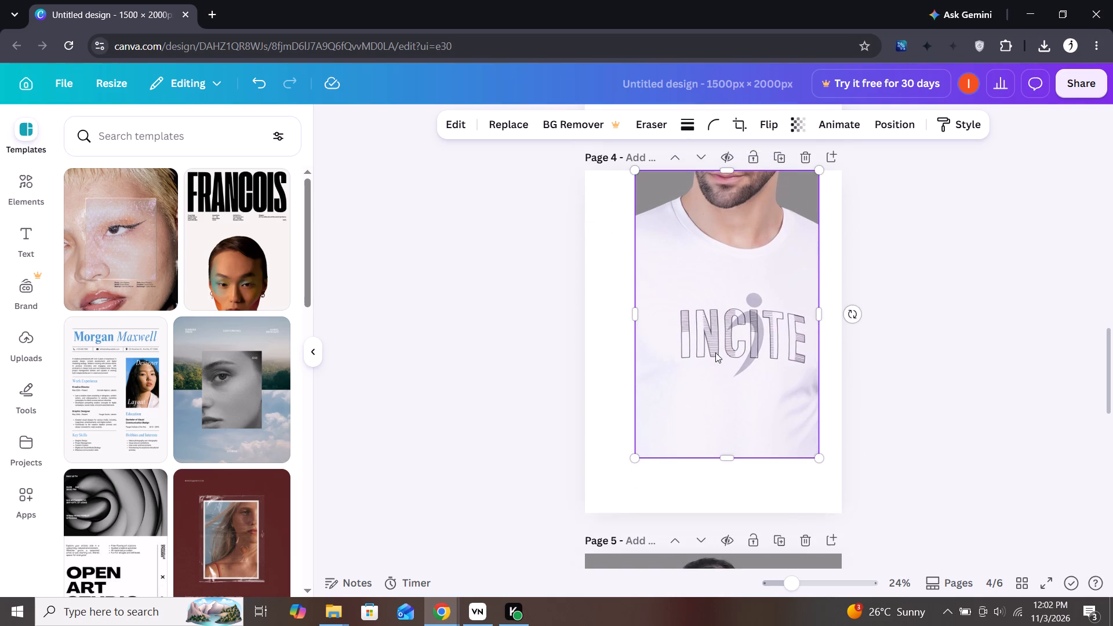
pyautogui.moveTo(727, 415); pyautogui.dragTo(728, 461)
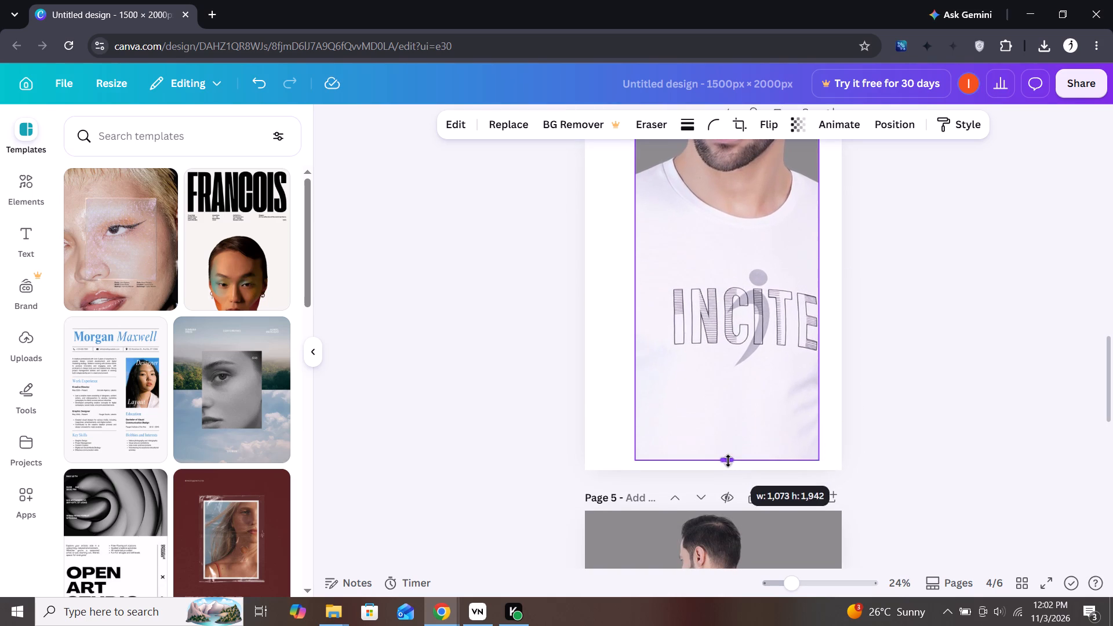
pyautogui.moveTo(728, 461); pyautogui.dragTo(727, 467)
pyautogui.moveTo(632, 299); pyautogui.dragTo(601, 297)
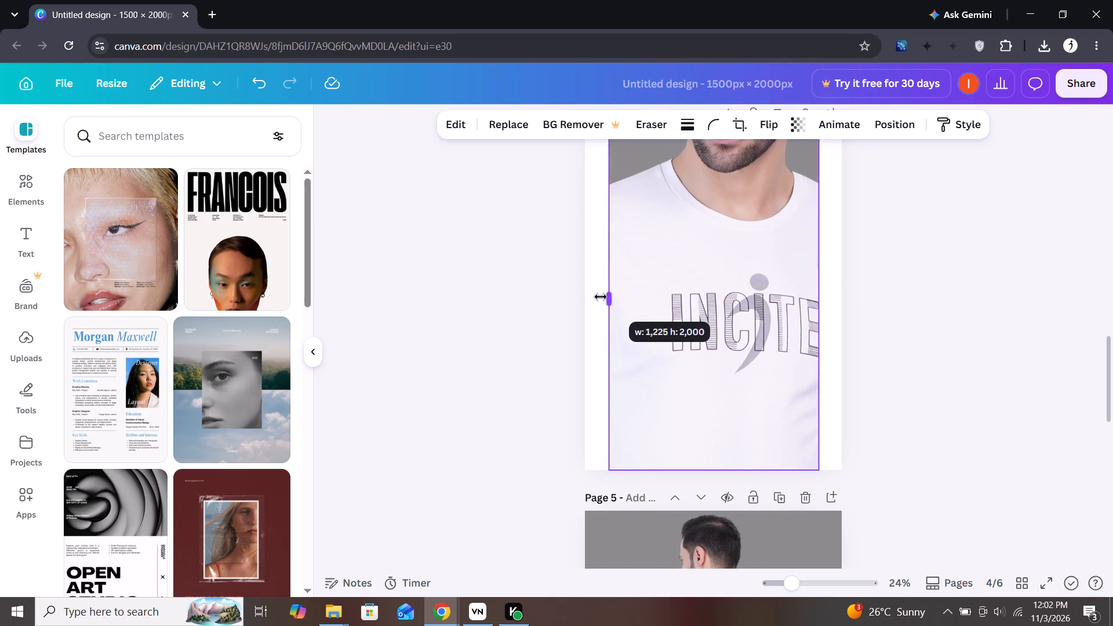
pyautogui.moveTo(601, 297); pyautogui.dragTo(585, 299)
pyautogui.moveTo(813, 296); pyautogui.dragTo(816, 296)
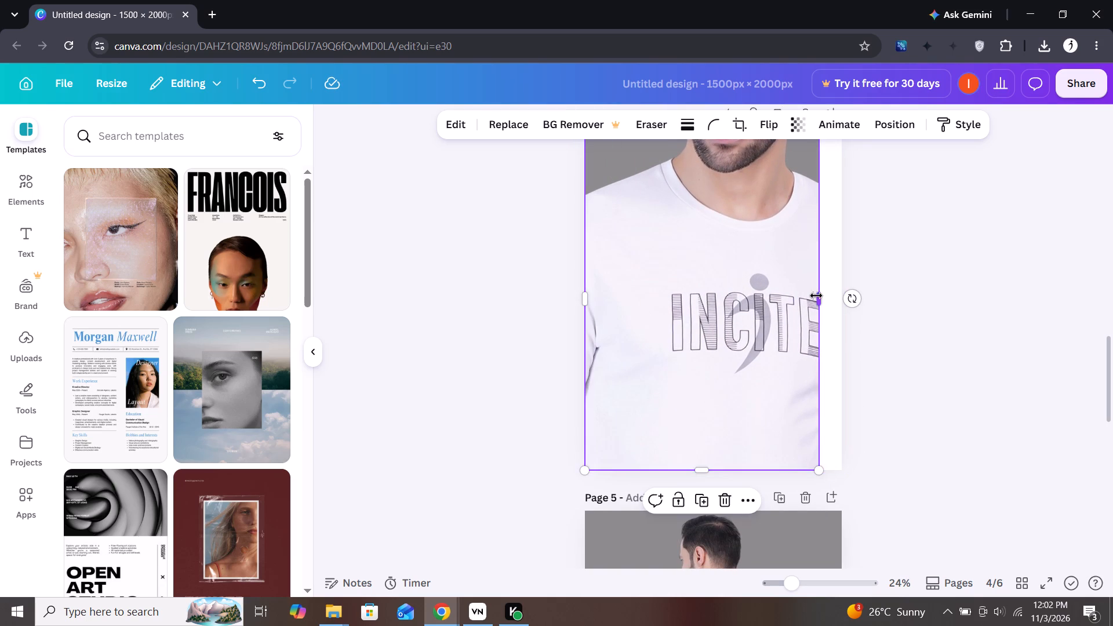
pyautogui.moveTo(816, 296); pyautogui.dragTo(839, 297)
# Centre the INCITE print on page 4 by shifting the close-up sideways and extending its edge to cover the page.
pyautogui.moveTo(790, 312); pyautogui.dragTo(770, 311)
pyautogui.moveTo(824, 293); pyautogui.dragTo(845, 296)
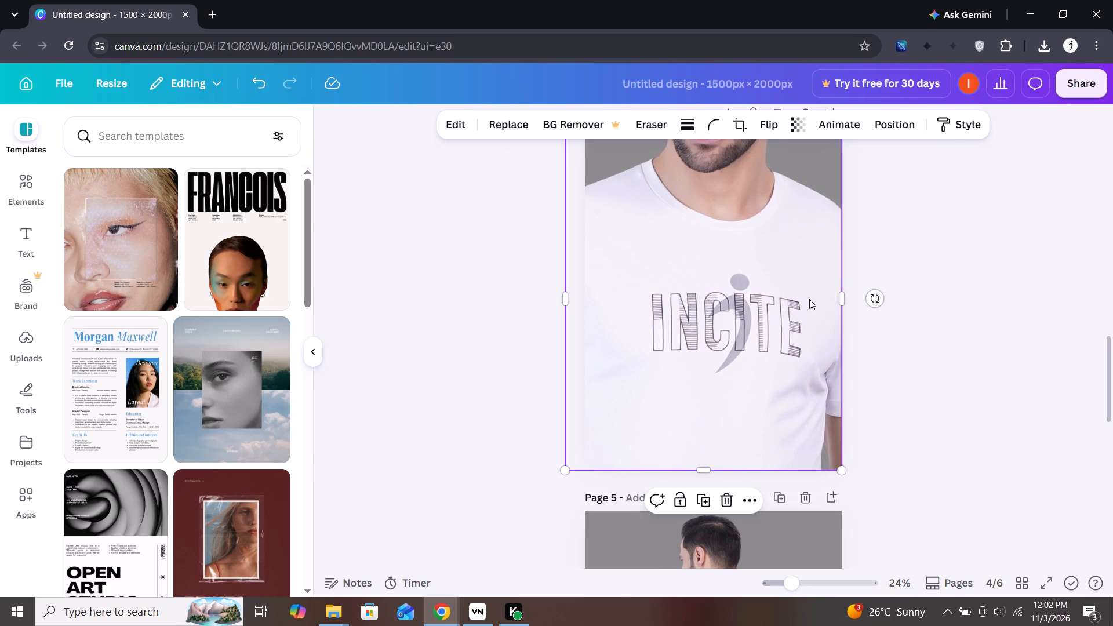
pyautogui.moveTo(803, 306); pyautogui.dragTo(792, 310)
pyautogui.moveTo(825, 302); pyautogui.dragTo(841, 304)
pyautogui.scroll(2, 1014, 339)
pyautogui.click(994, 341)
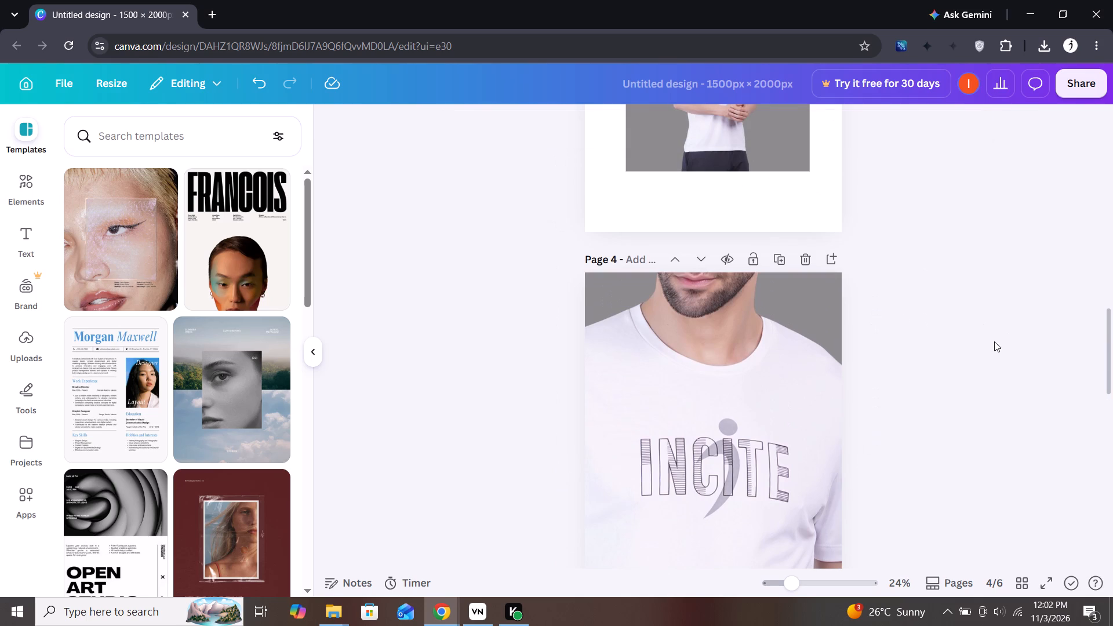
# Stretch the clasped-hands photo on page 3 to the page's full 2,000 px height and about 1,520 px width.
pyautogui.scroll(4, 984, 366)
pyautogui.click(744, 366)
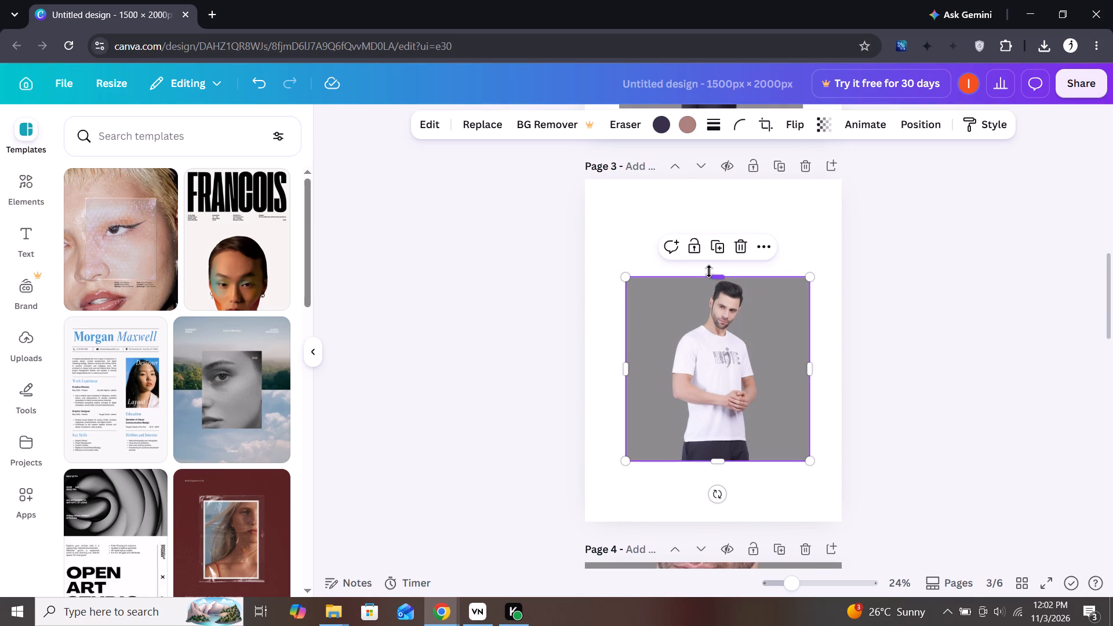
pyautogui.moveTo(718, 279); pyautogui.dragTo(707, 180)
pyautogui.moveTo(724, 467); pyautogui.dragTo(723, 474)
pyautogui.click(726, 421)
pyautogui.moveTo(721, 464); pyautogui.dragTo(729, 501)
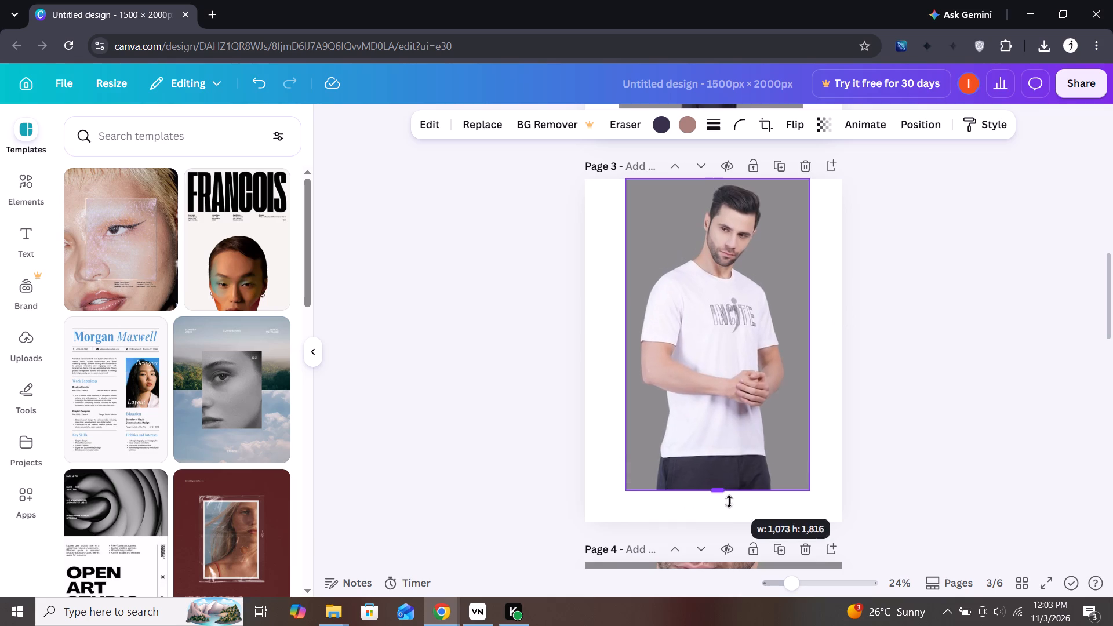
pyautogui.moveTo(729, 501); pyautogui.dragTo(730, 522)
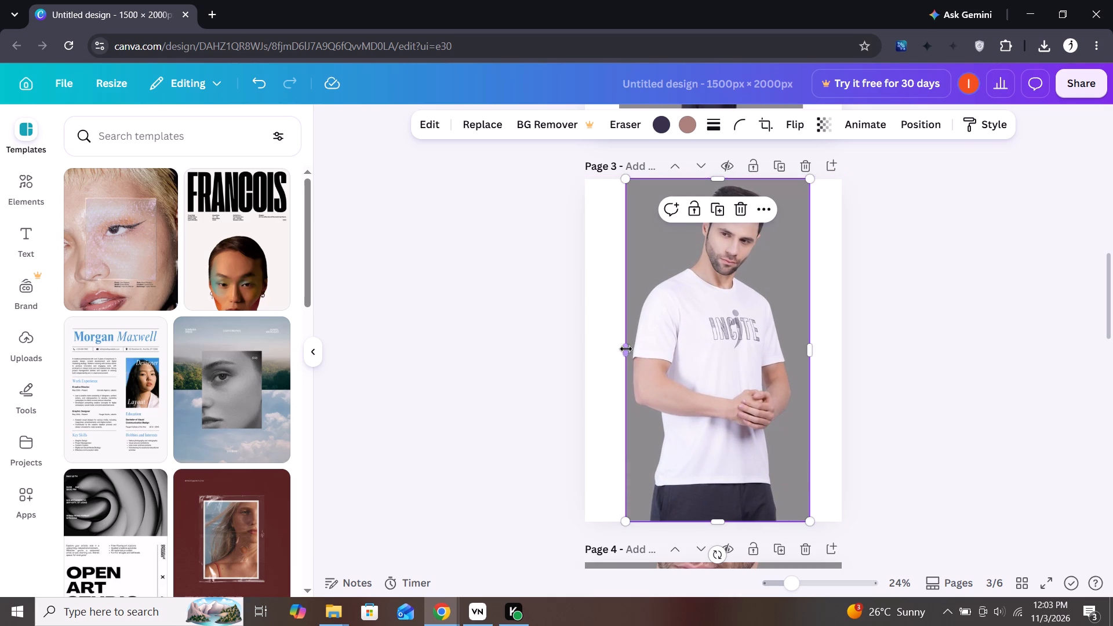
pyautogui.moveTo(627, 350); pyautogui.dragTo(588, 356)
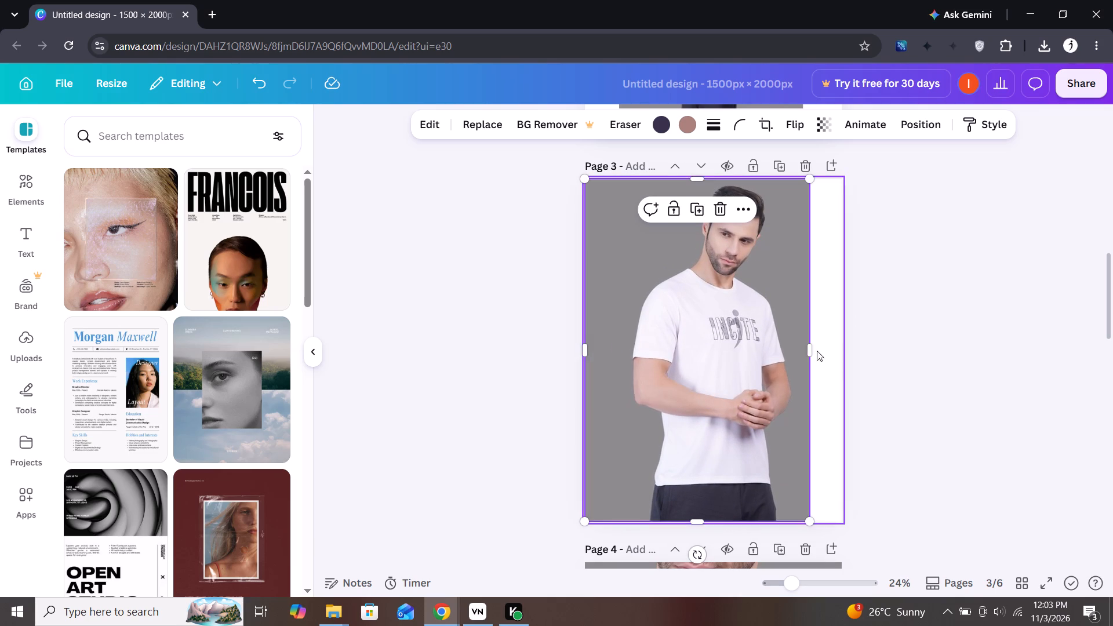
pyautogui.moveTo(808, 353); pyautogui.dragTo(843, 355)
pyautogui.click(1007, 412)
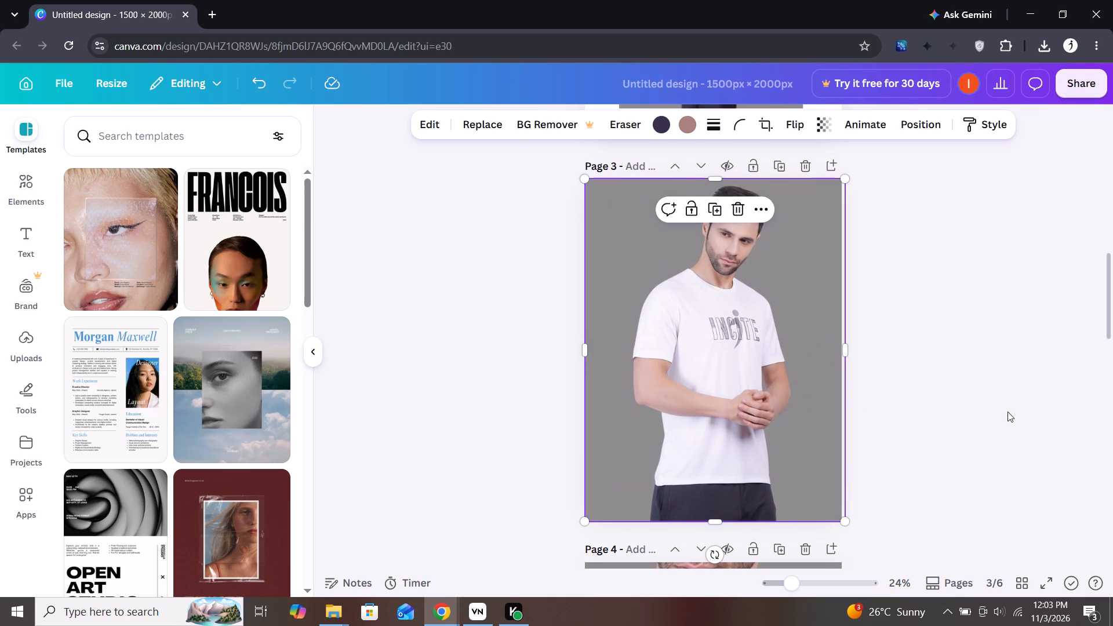
# Stretch the angled front-view photo on page 2 to 1,500 × 2,000 px so it covers the page edge to edge.
pyautogui.scroll(8, 935, 399)
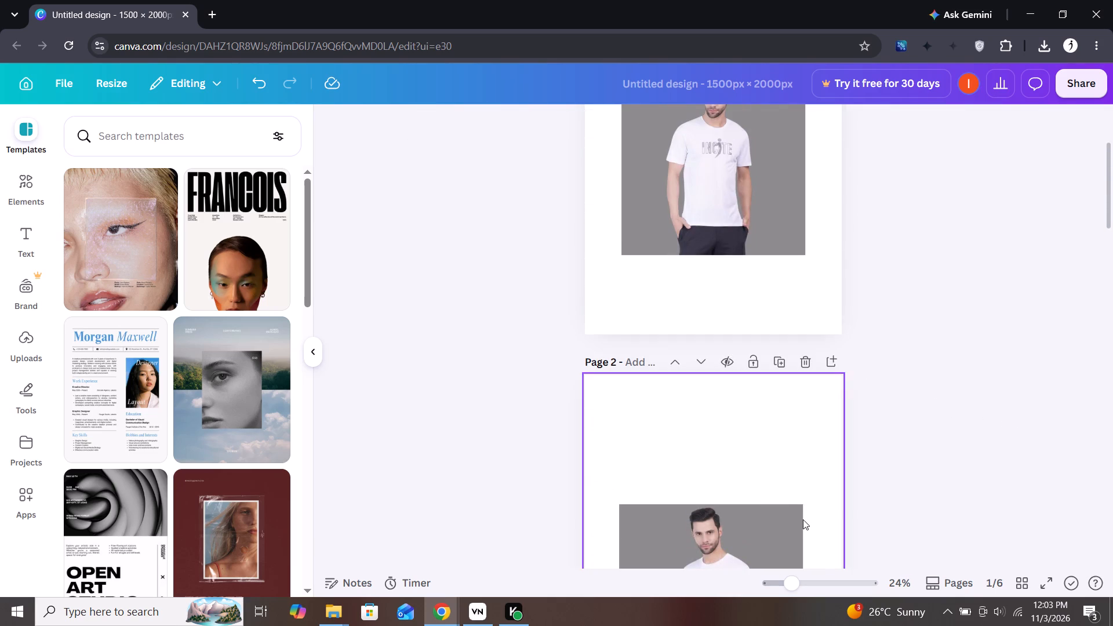
pyautogui.scroll(-2, 803, 519)
pyautogui.click(745, 430)
pyautogui.scroll(-1, 743, 427)
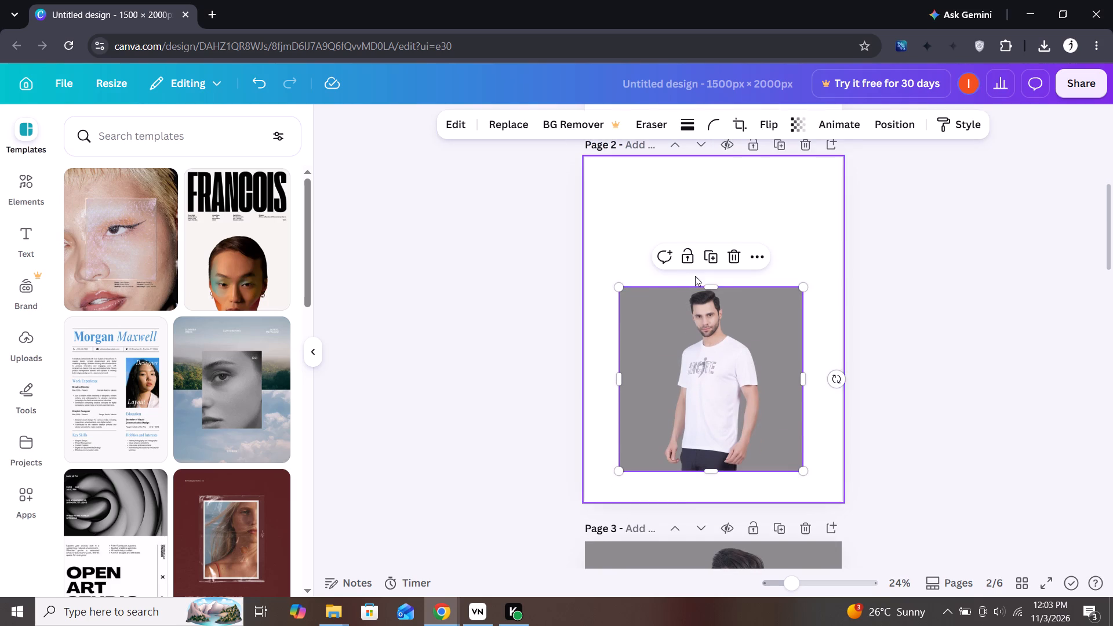
pyautogui.moveTo(711, 287); pyautogui.dragTo(703, 157)
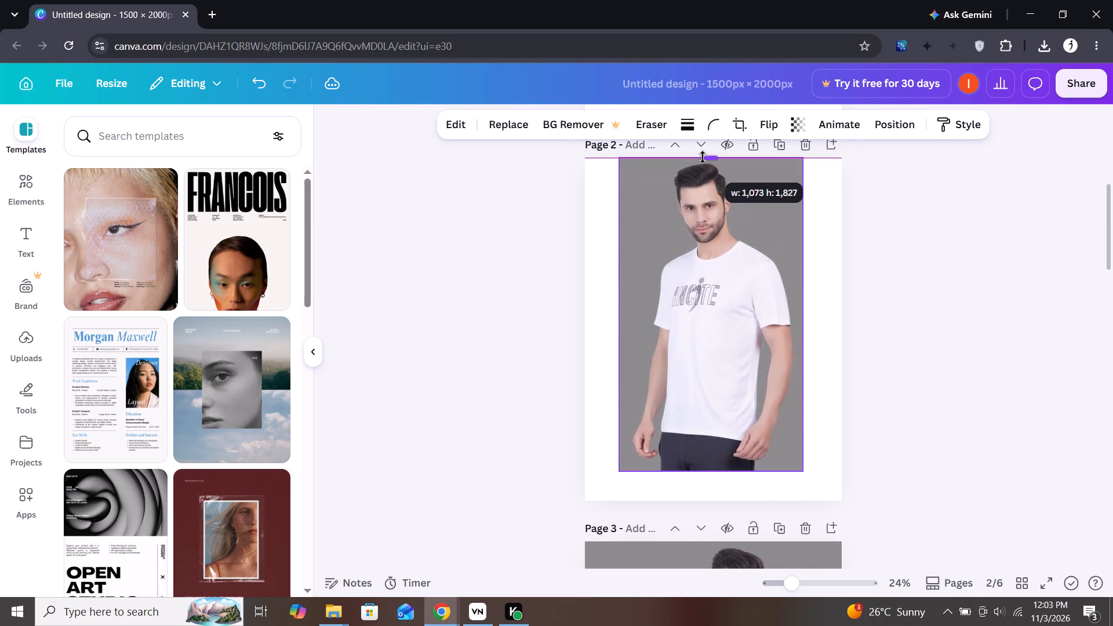
pyautogui.moveTo(703, 157); pyautogui.dragTo(703, 163)
pyautogui.moveTo(703, 167); pyautogui.dragTo(708, 187)
pyautogui.moveTo(714, 473); pyautogui.dragTo(714, 479)
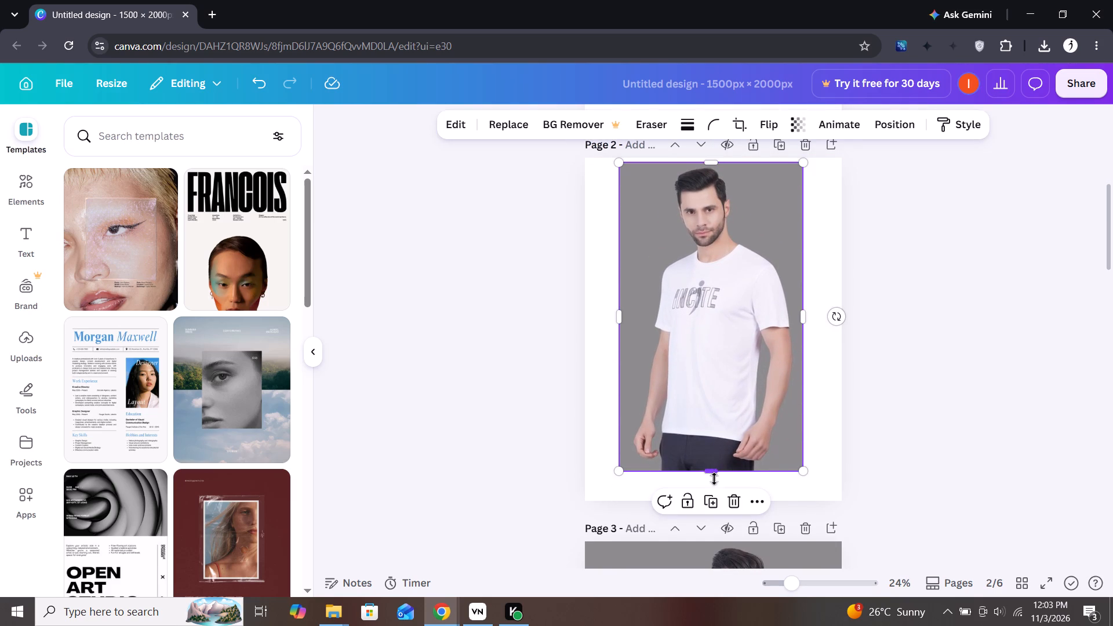
pyautogui.moveTo(714, 479); pyautogui.dragTo(721, 498)
pyautogui.moveTo(806, 330); pyautogui.dragTo(846, 329)
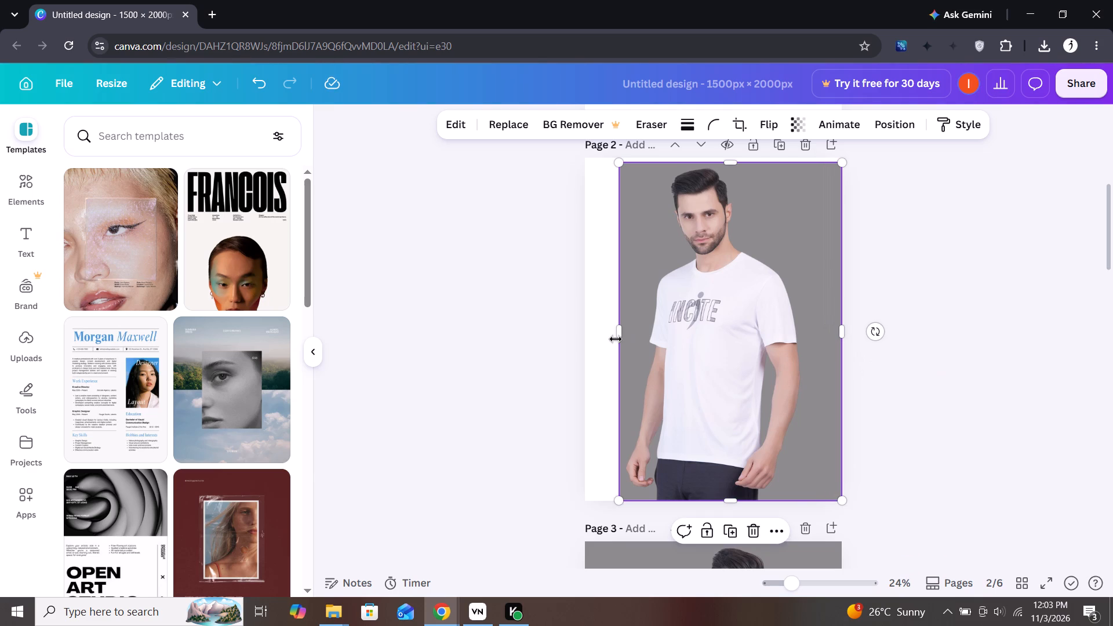
pyautogui.moveTo(616, 339); pyautogui.dragTo(583, 343)
pyautogui.scroll(1, 681, 362)
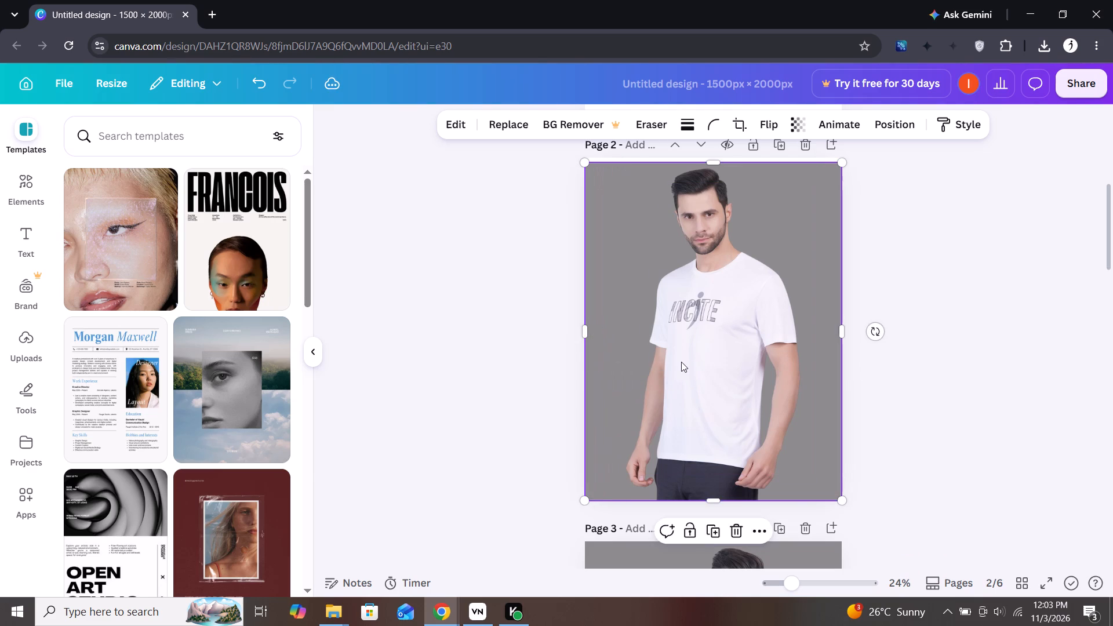
pyautogui.moveTo(711, 238); pyautogui.dragTo(715, 238)
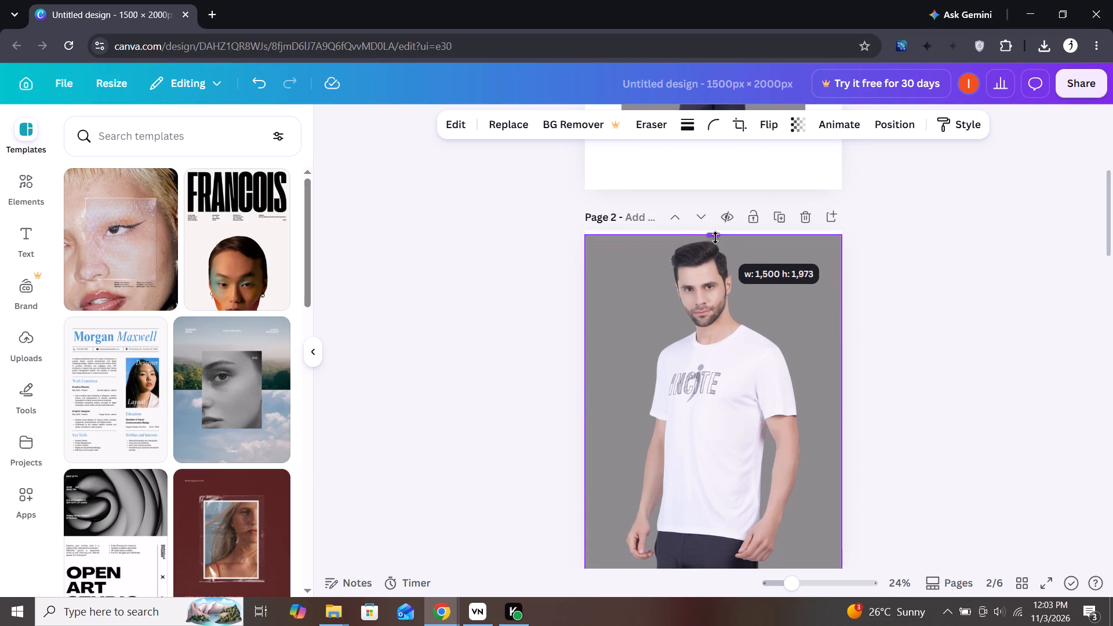
pyautogui.moveTo(715, 238); pyautogui.dragTo(716, 232)
pyautogui.click(956, 375)
# Stretch the hands-in-pockets photo on page 1 to the page's full height and width, leaving the model centred.
pyautogui.scroll(6, 956, 379)
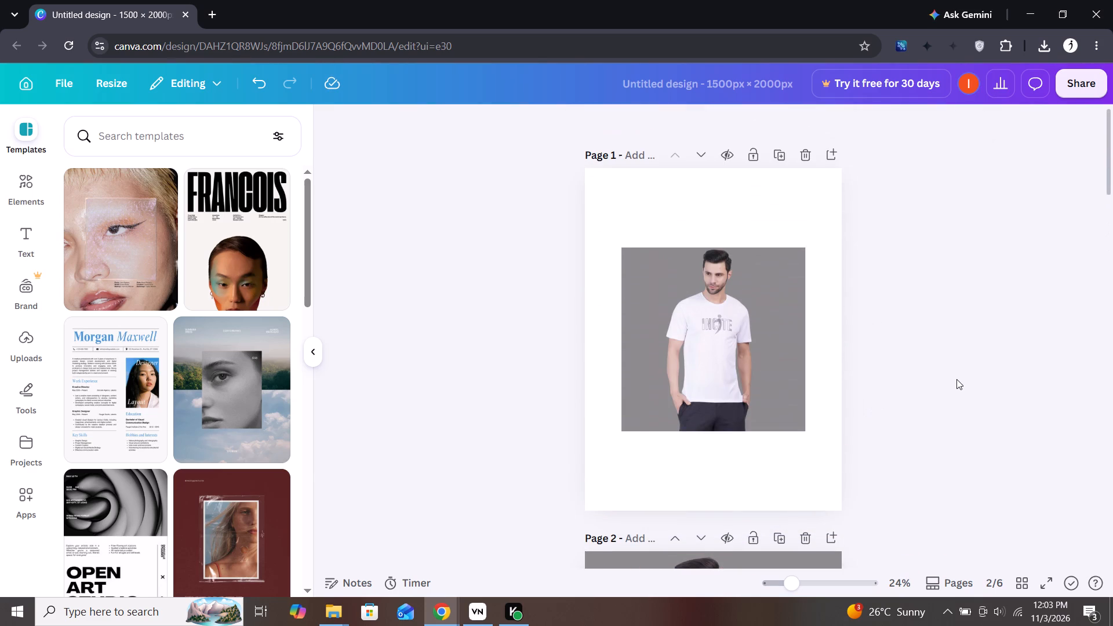
pyautogui.click(788, 358)
pyautogui.click(711, 437)
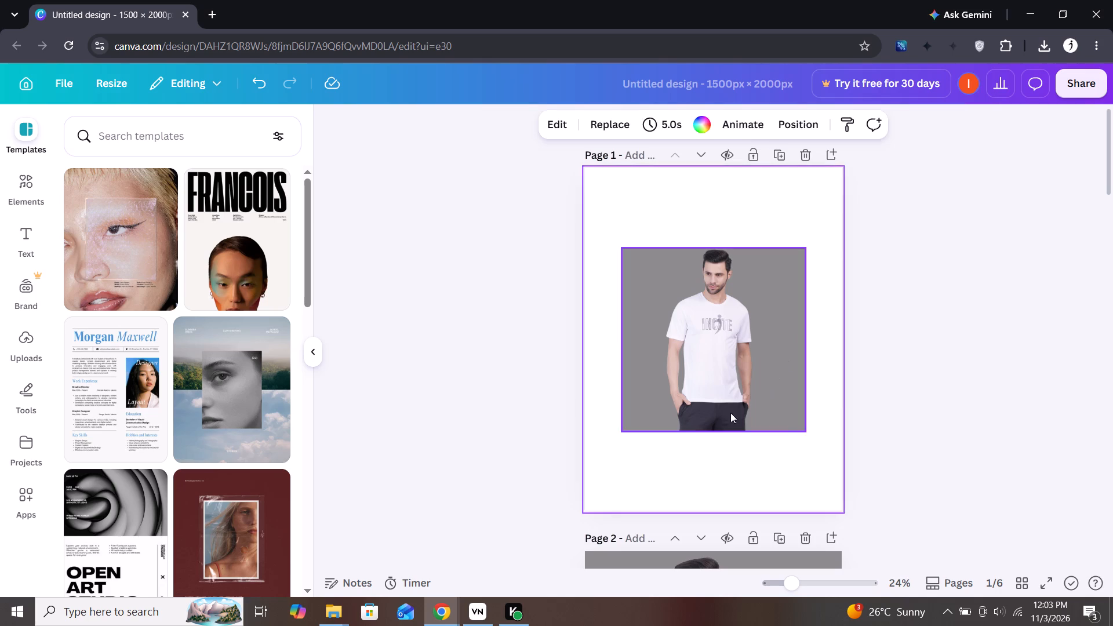
pyautogui.click(733, 404)
pyautogui.moveTo(716, 433); pyautogui.dragTo(714, 510)
pyautogui.moveTo(717, 249); pyautogui.dragTo(721, 159)
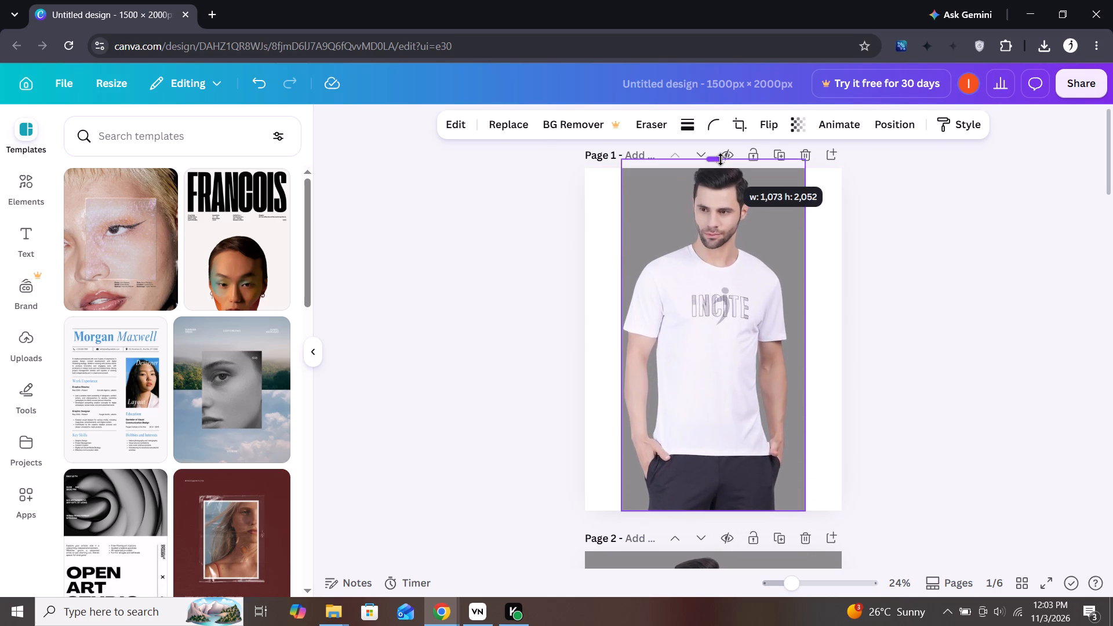
pyautogui.moveTo(721, 159); pyautogui.dragTo(722, 170)
pyautogui.moveTo(806, 341); pyautogui.dragTo(840, 341)
pyautogui.moveTo(623, 343); pyautogui.dragTo(583, 343)
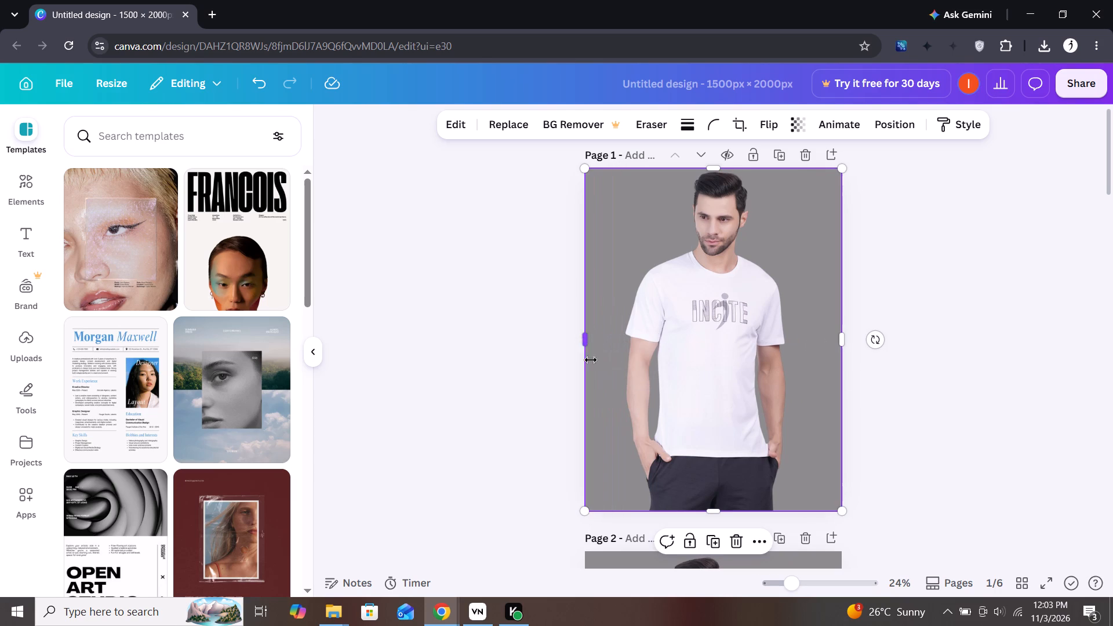
pyautogui.click(796, 339)
pyautogui.click(947, 378)
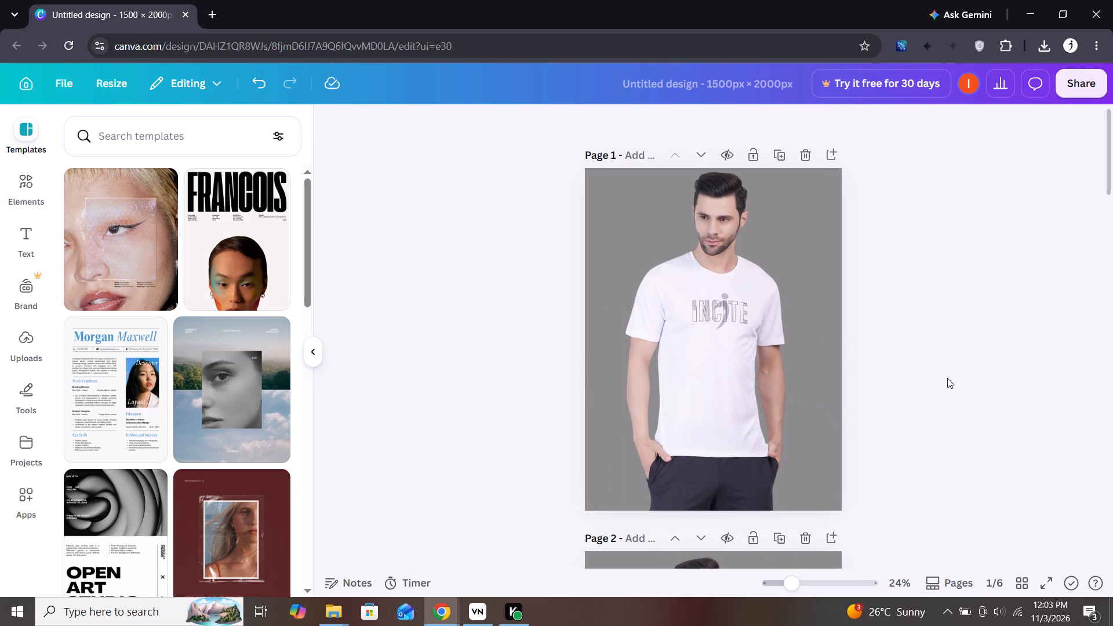
# Download the hands-in-pockets photo on page 1 as a PNG selection.
pyautogui.rightClick(693, 269)
pyautogui.click(774, 519)
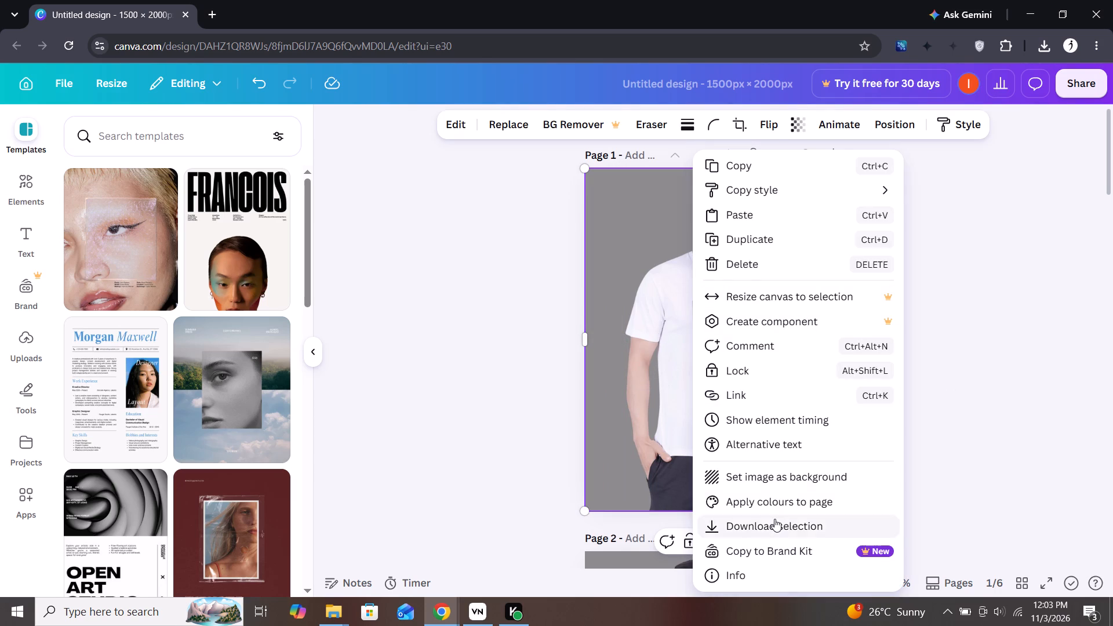
pyautogui.click(934, 470)
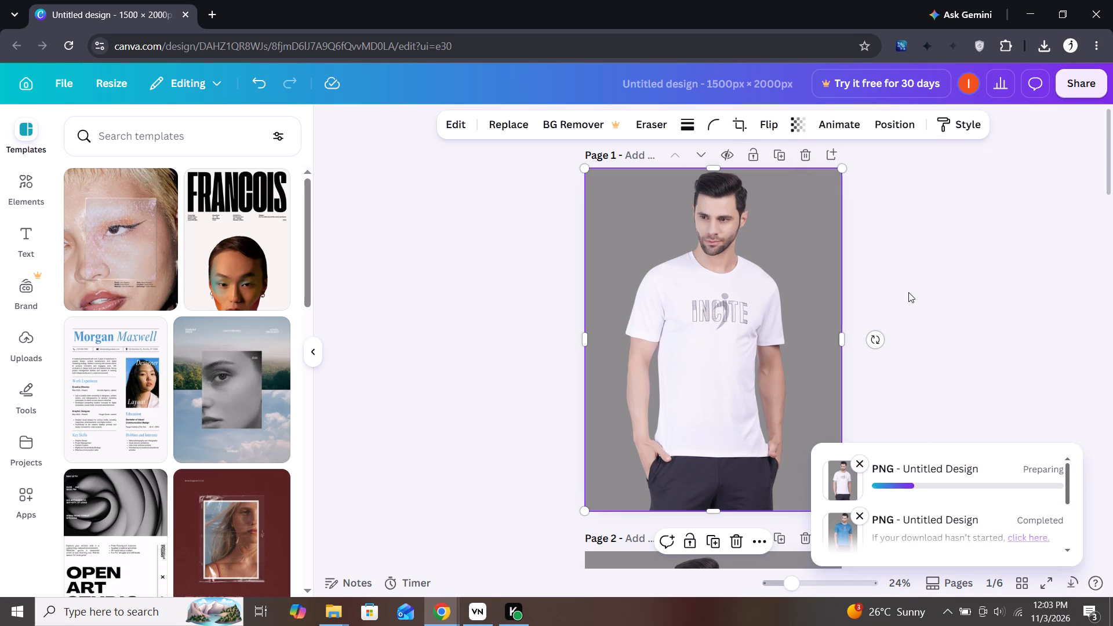
# Download the angled front-view photo on page 2 as a PNG selection.
pyautogui.scroll(-4, 908, 292)
pyautogui.scroll(1, 908, 292)
pyautogui.scroll(-2, 908, 292)
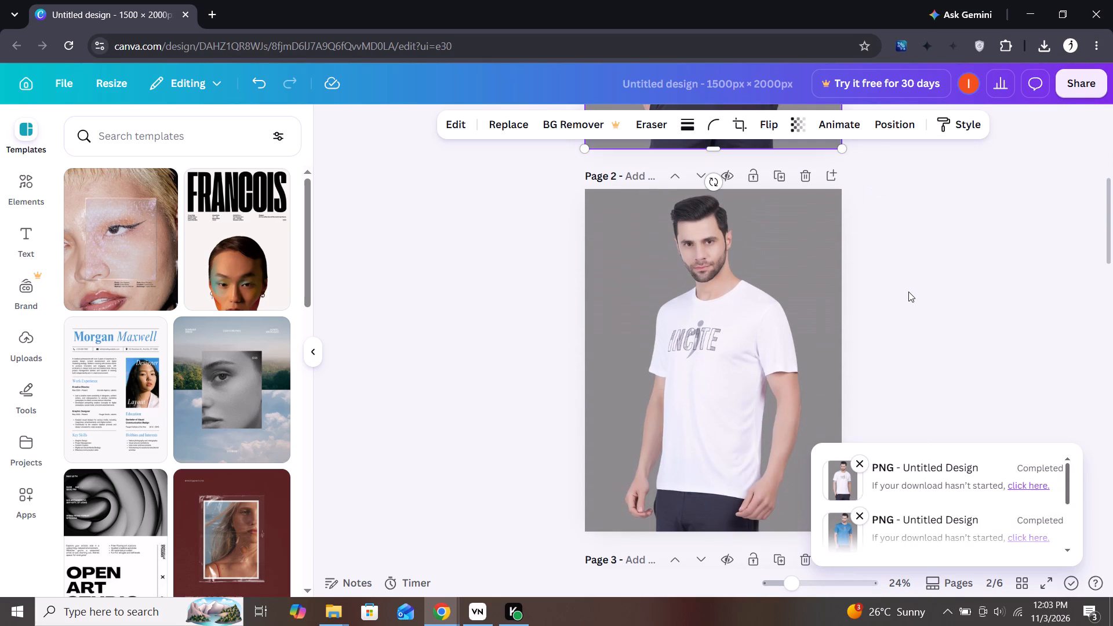
pyautogui.click(702, 318)
pyautogui.rightClick(700, 318)
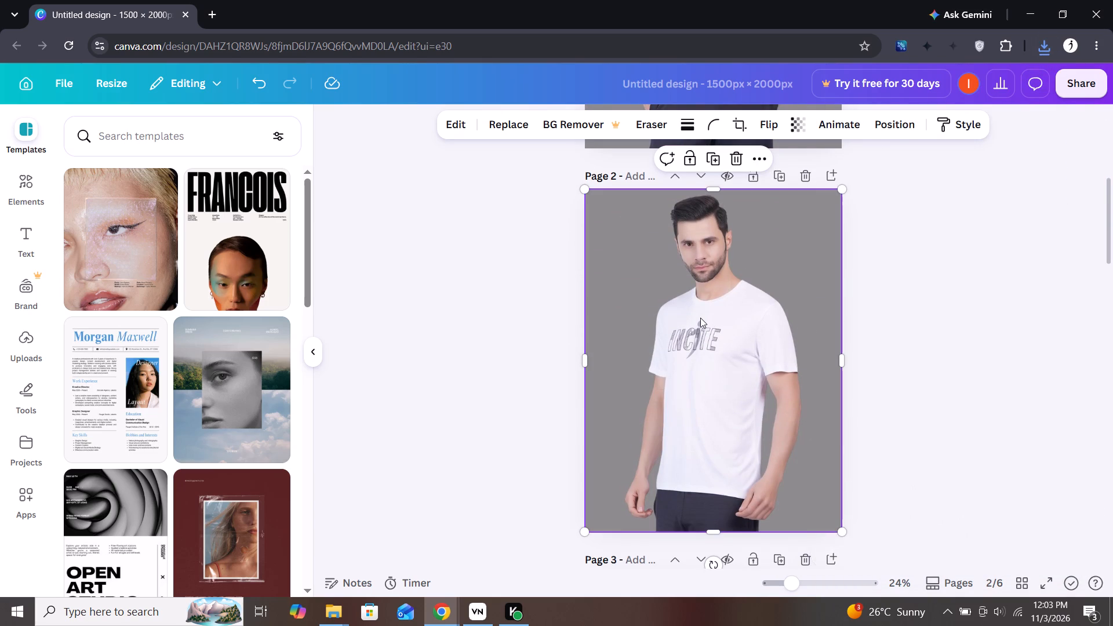
pyautogui.click(778, 522)
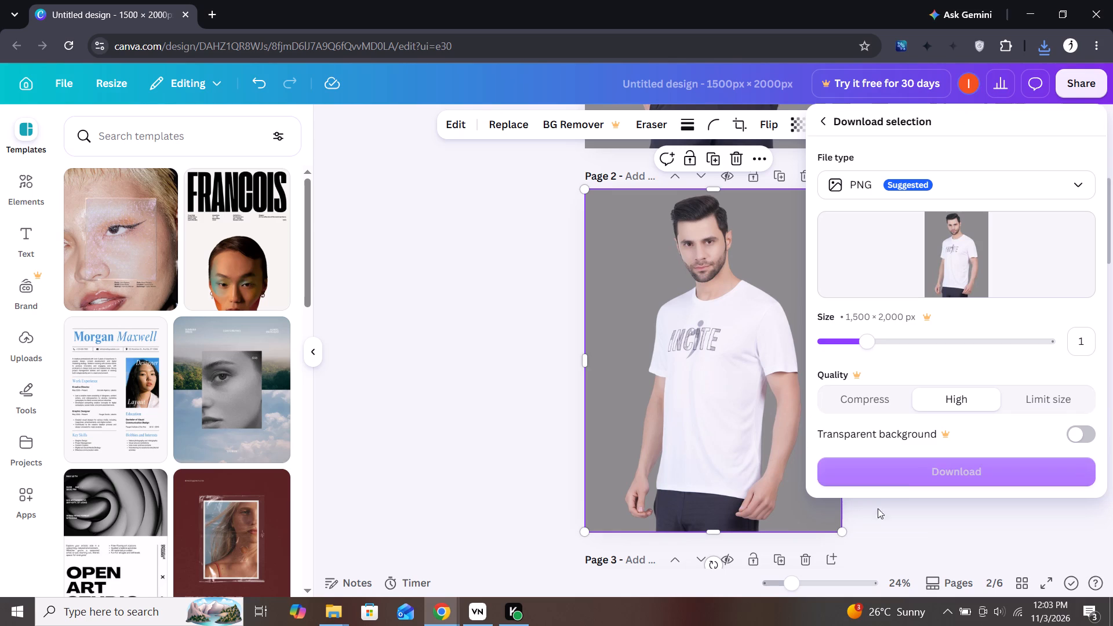
pyautogui.click(905, 471)
# Download the clasped-hands photo on page 3 as a PNG selection.
pyautogui.scroll(-4, 916, 446)
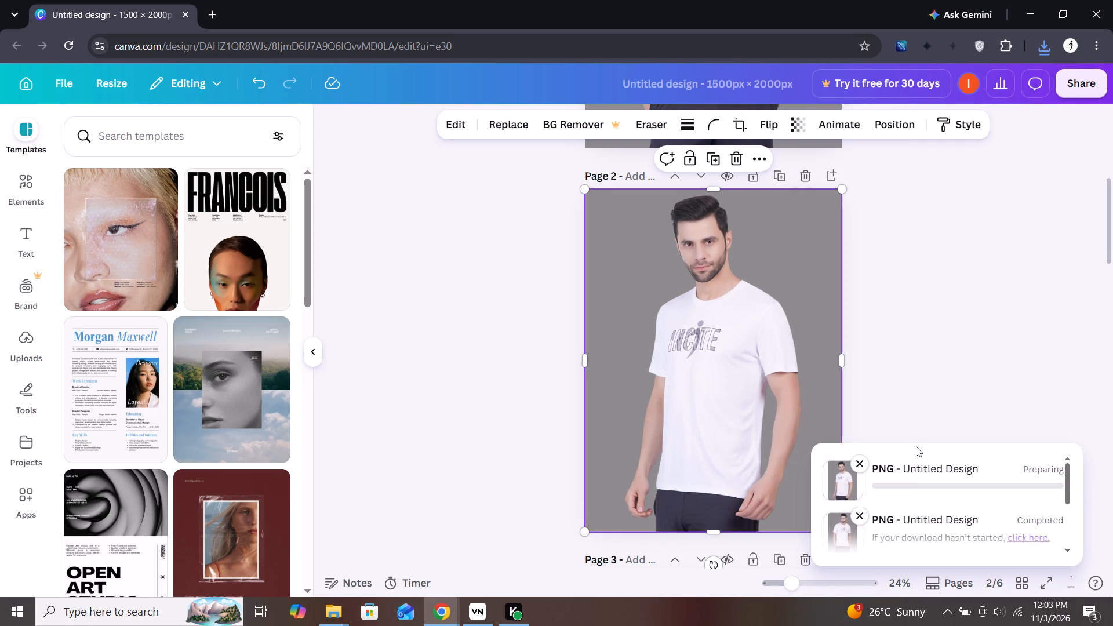
pyautogui.scroll(-5, 934, 362)
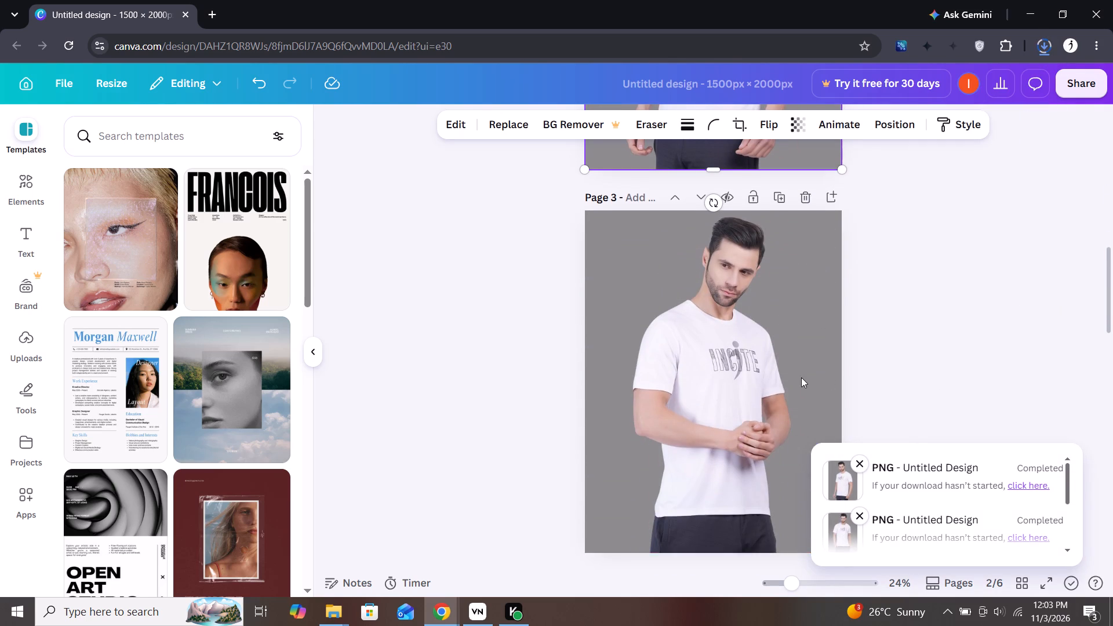
pyautogui.click(761, 355)
pyautogui.rightClick(761, 355)
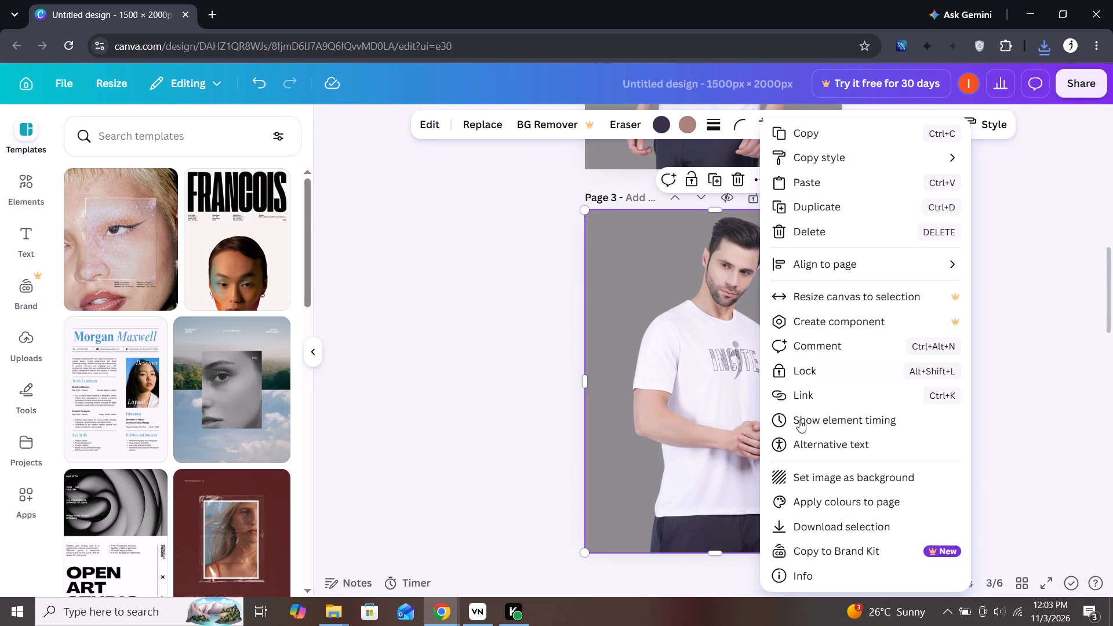
pyautogui.click(849, 518)
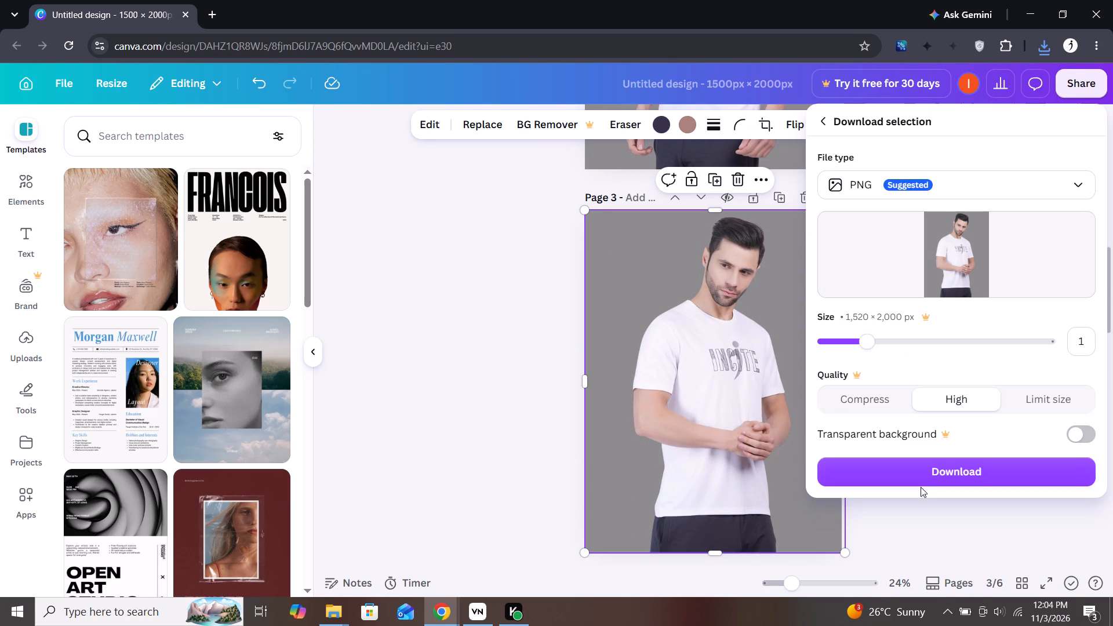
pyautogui.click(911, 472)
# Download the INCITE chest-print close-up on page 4 as a PNG selection.
pyautogui.scroll(-5, 882, 339)
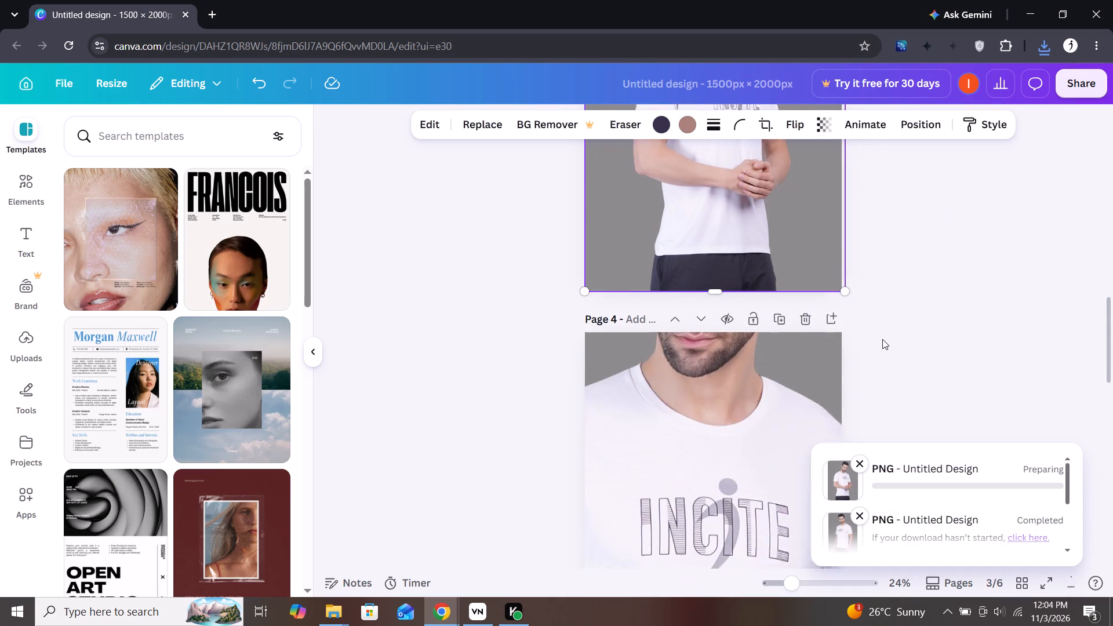
pyautogui.scroll(-1, 882, 339)
pyautogui.click(723, 306)
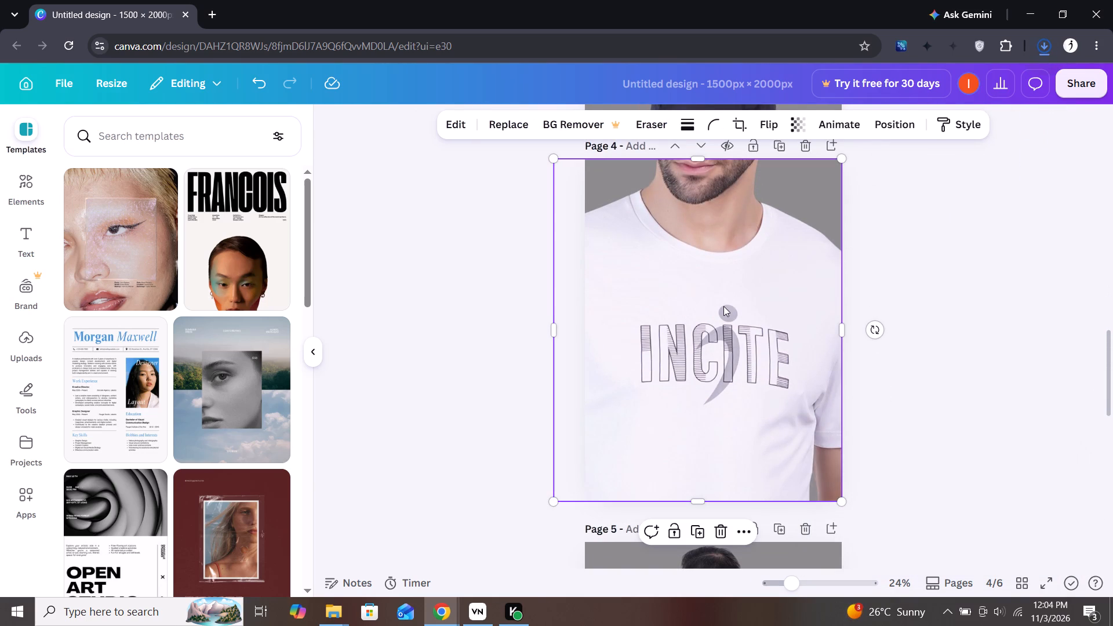
pyautogui.rightClick(723, 306)
pyautogui.click(811, 521)
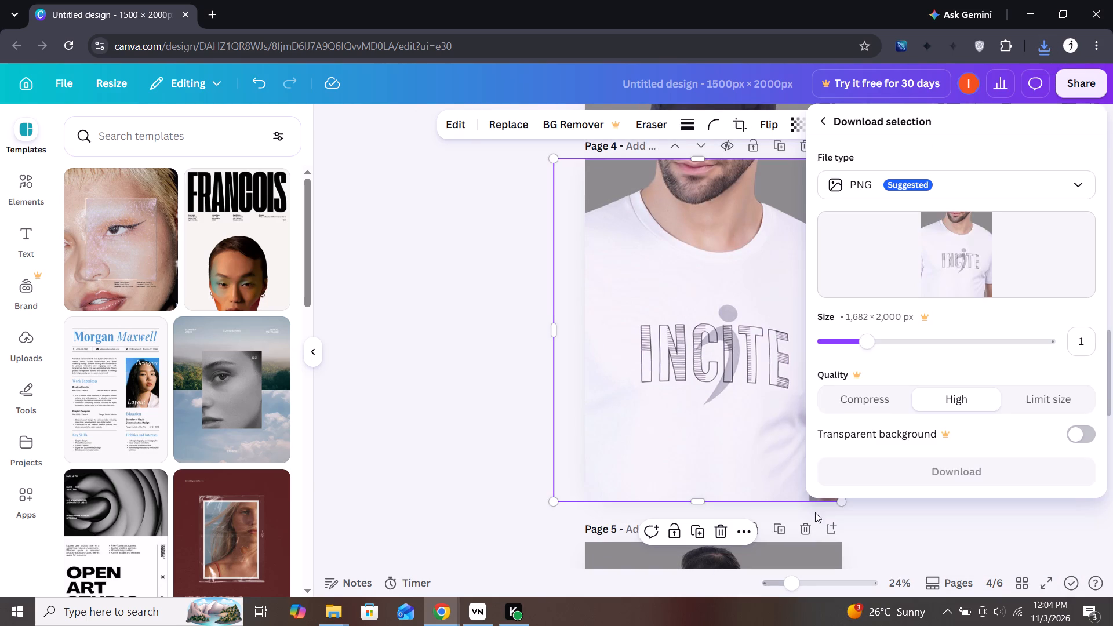
pyautogui.click(912, 471)
# Download the back-view photo on page 5 as a PNG selection.
pyautogui.scroll(-7, 876, 340)
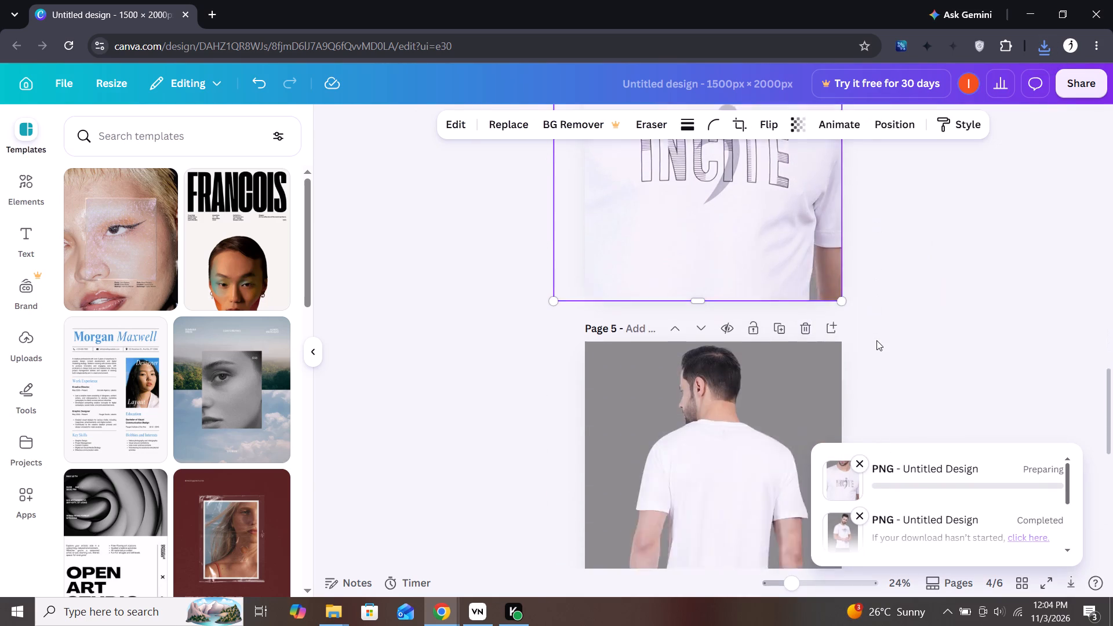
pyautogui.scroll(-1, 876, 340)
pyautogui.click(729, 256)
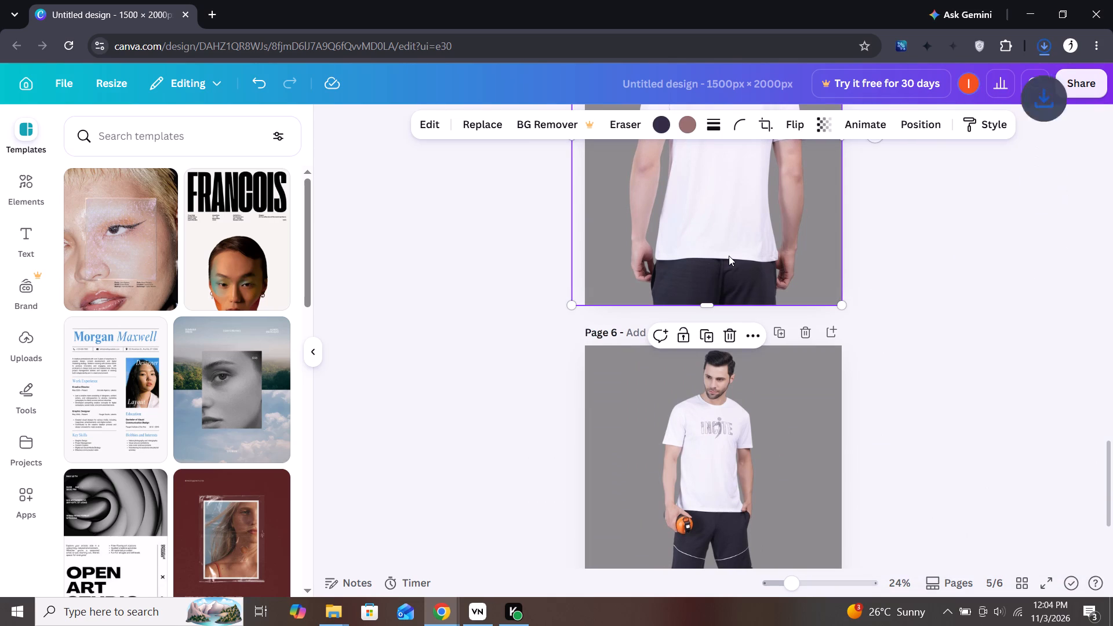
pyautogui.rightClick(728, 255)
pyautogui.click(816, 523)
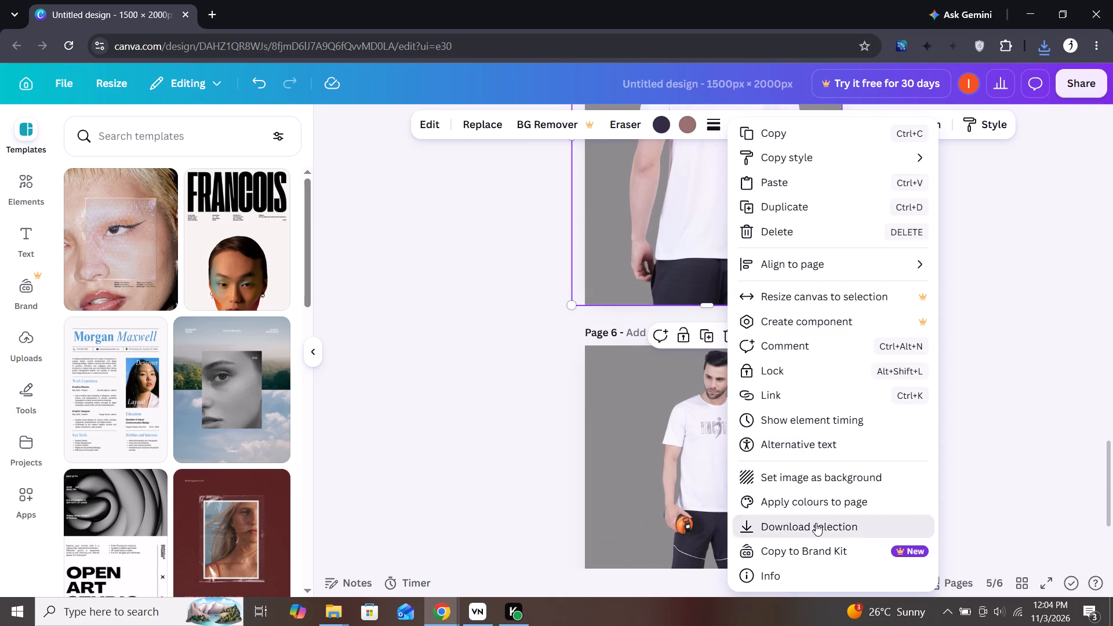
pyautogui.click(937, 470)
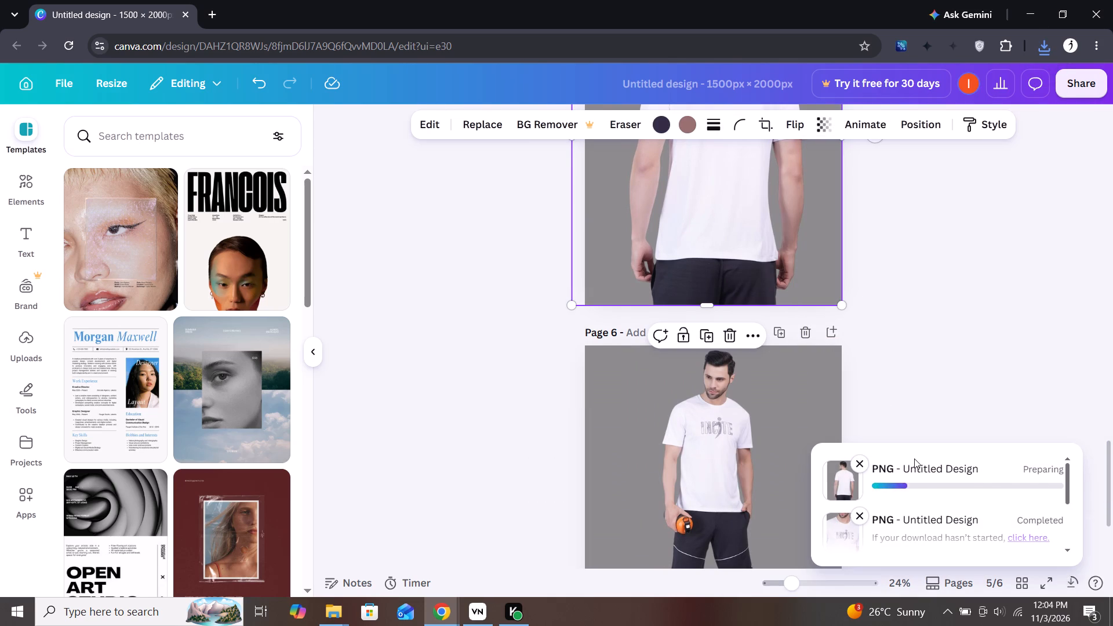
# Download the full-length photo of the model holding an orange bottle on page 6 as a PNG selection.
pyautogui.scroll(-5, 930, 368)
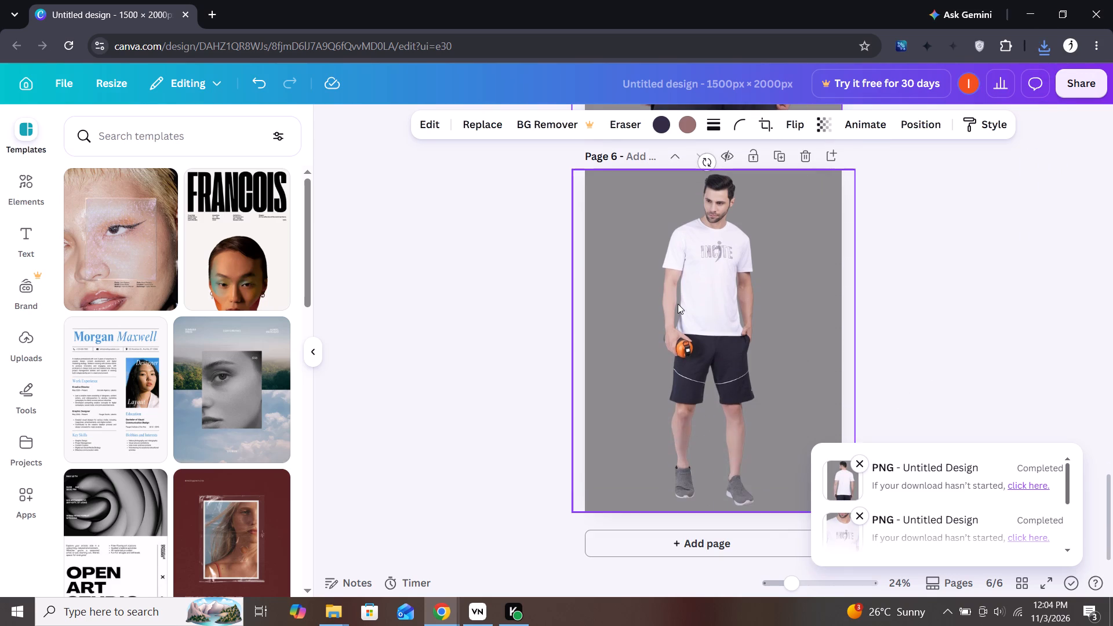
pyautogui.click(678, 304)
pyautogui.rightClick(678, 304)
pyautogui.click(776, 532)
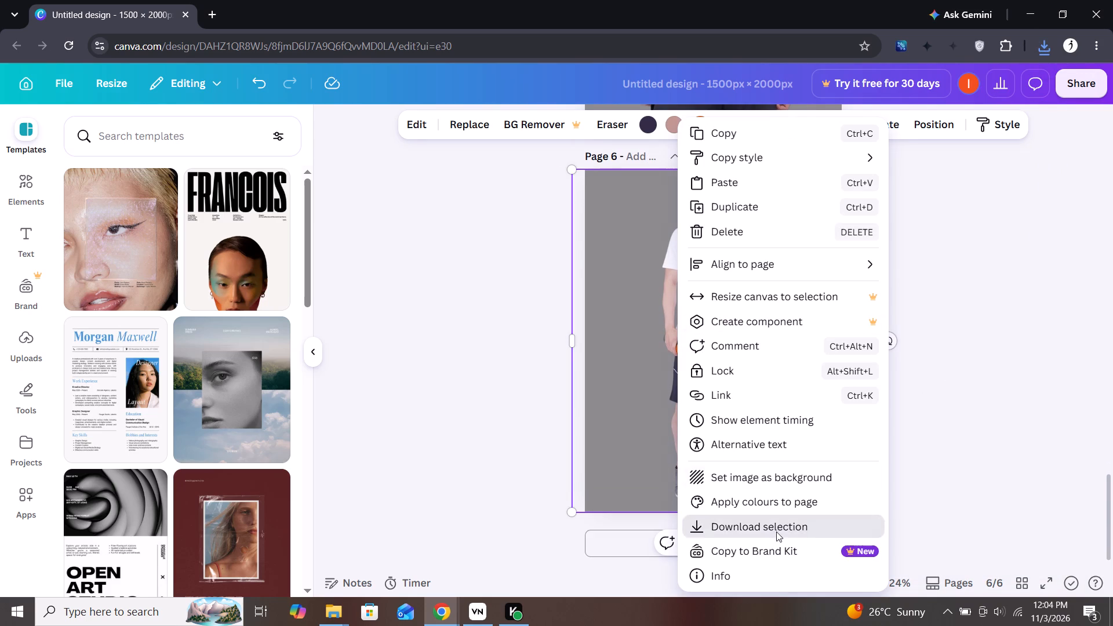
pyautogui.click(921, 482)
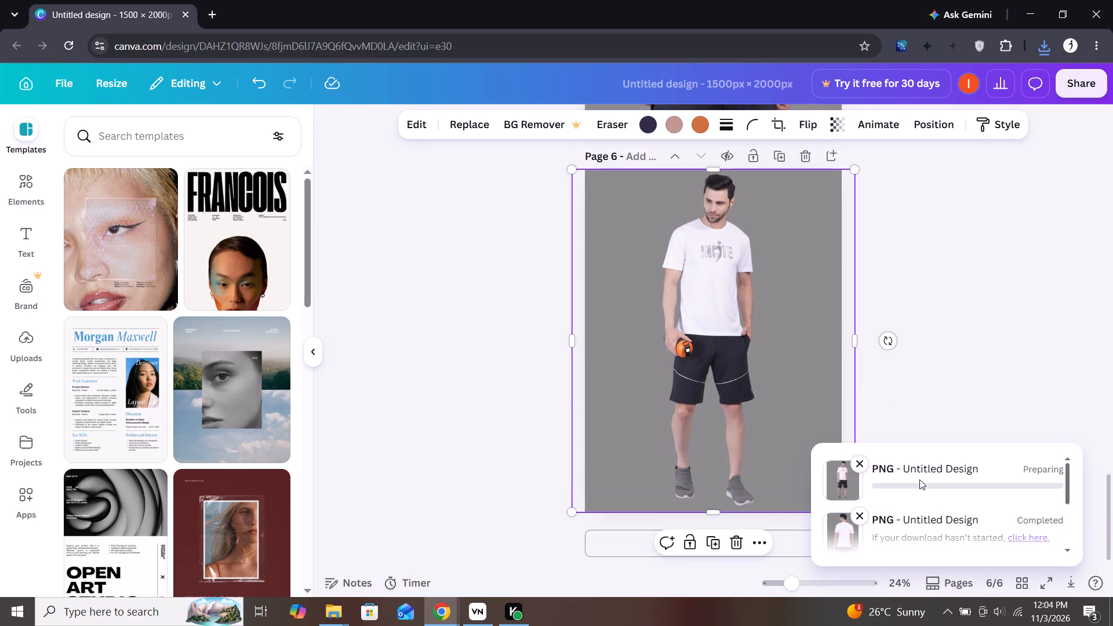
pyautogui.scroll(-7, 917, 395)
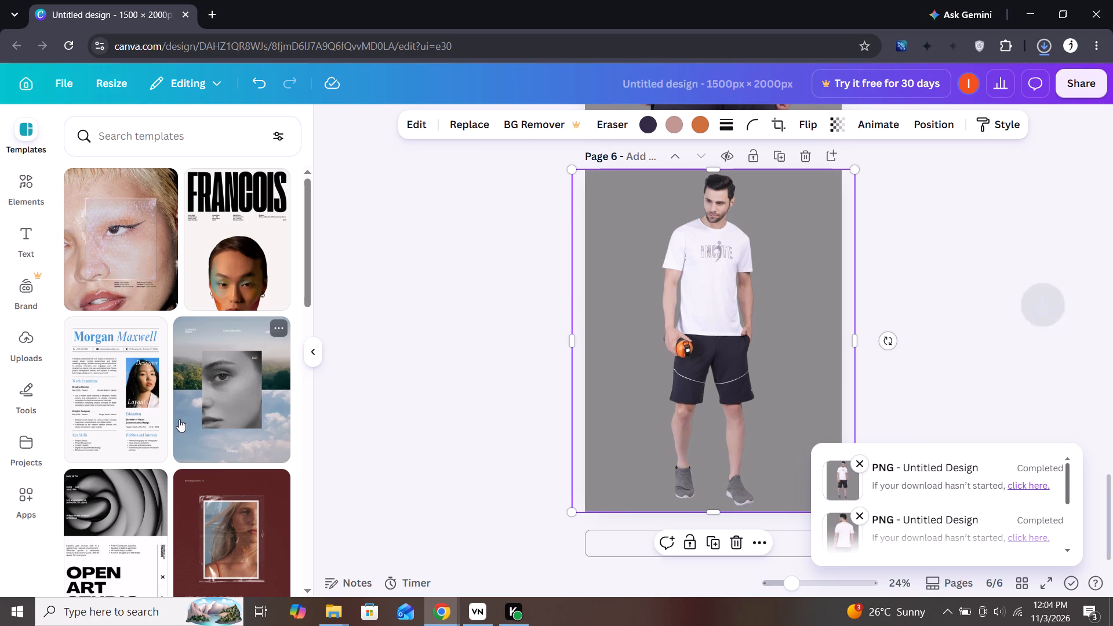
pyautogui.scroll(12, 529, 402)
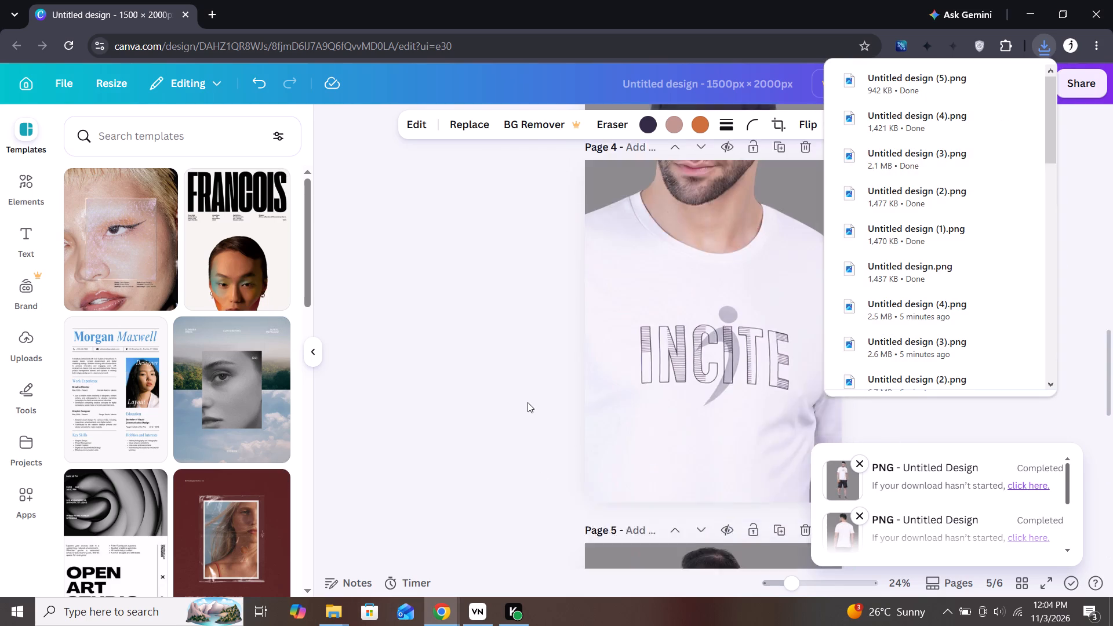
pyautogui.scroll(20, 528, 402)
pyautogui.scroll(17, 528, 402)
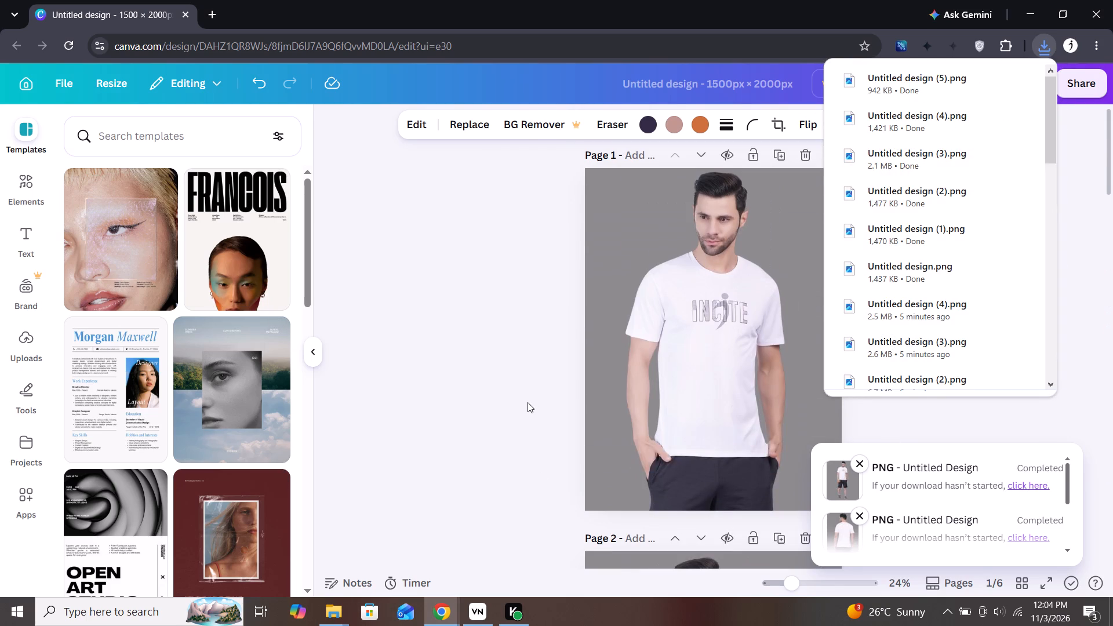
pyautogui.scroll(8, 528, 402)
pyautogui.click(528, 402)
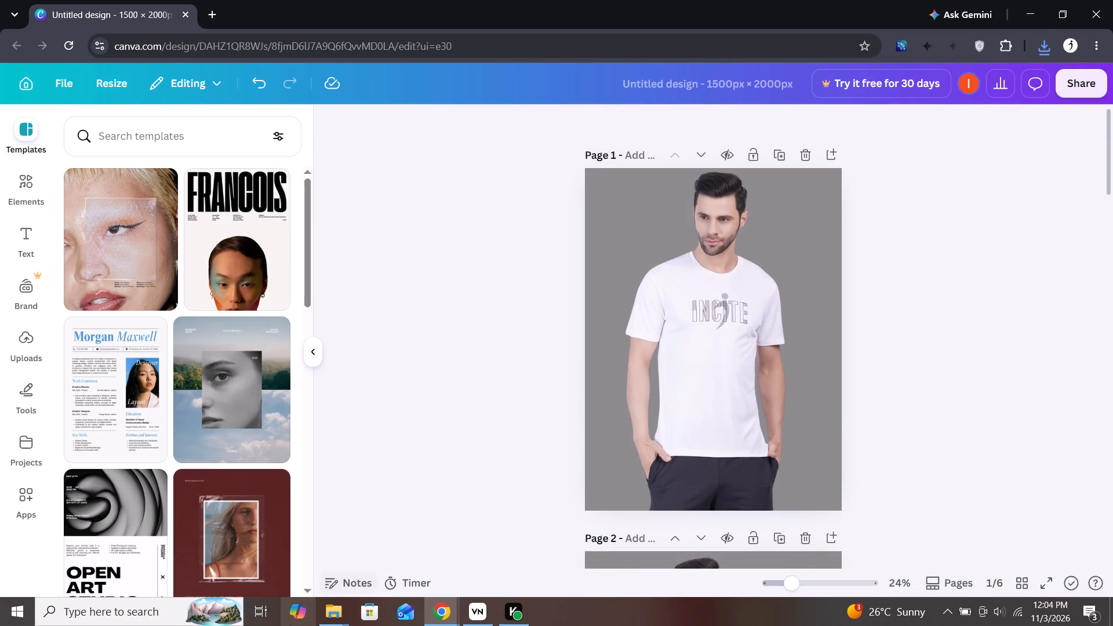
# Switch to the Downloads folder in File Explorer and refresh its file list.
pyautogui.click(319, 609)
pyautogui.click(359, 559)
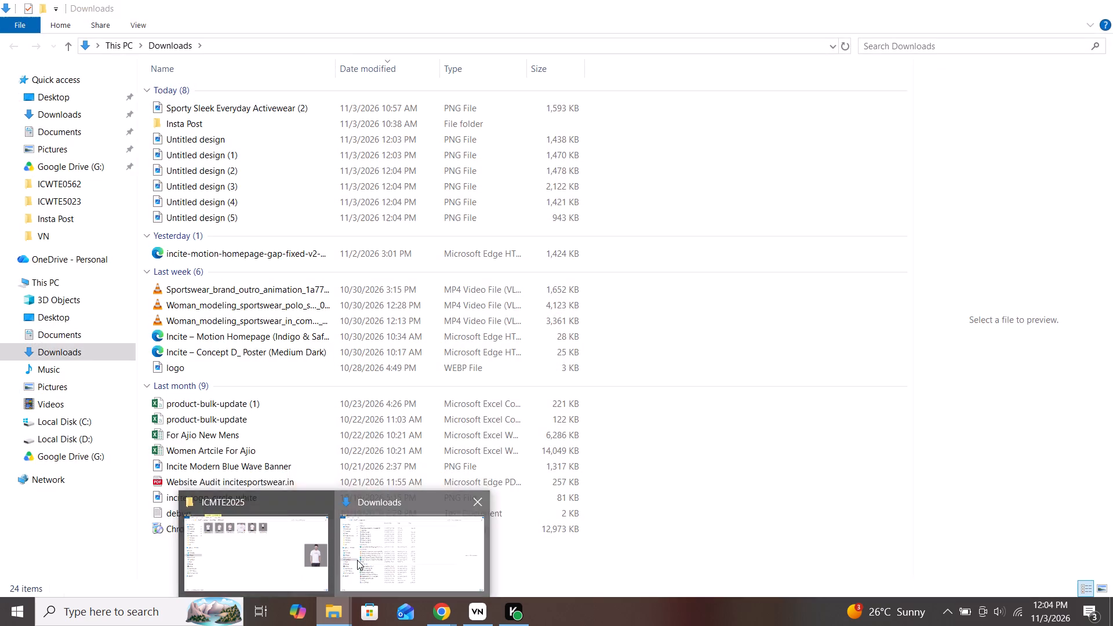
pyautogui.click(850, 41)
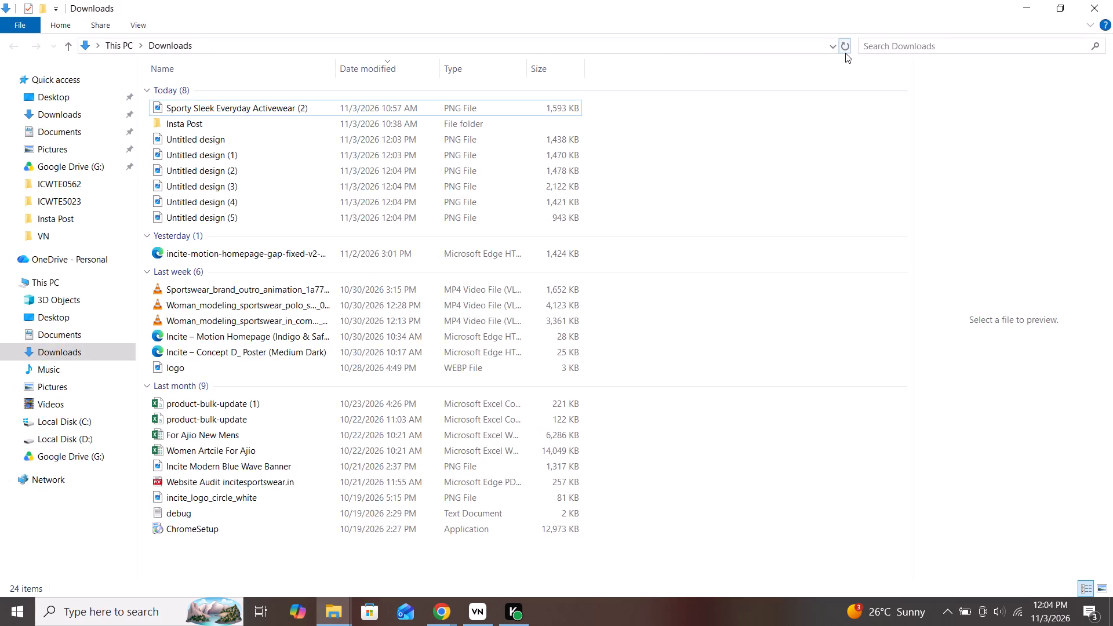
pyautogui.click(845, 53)
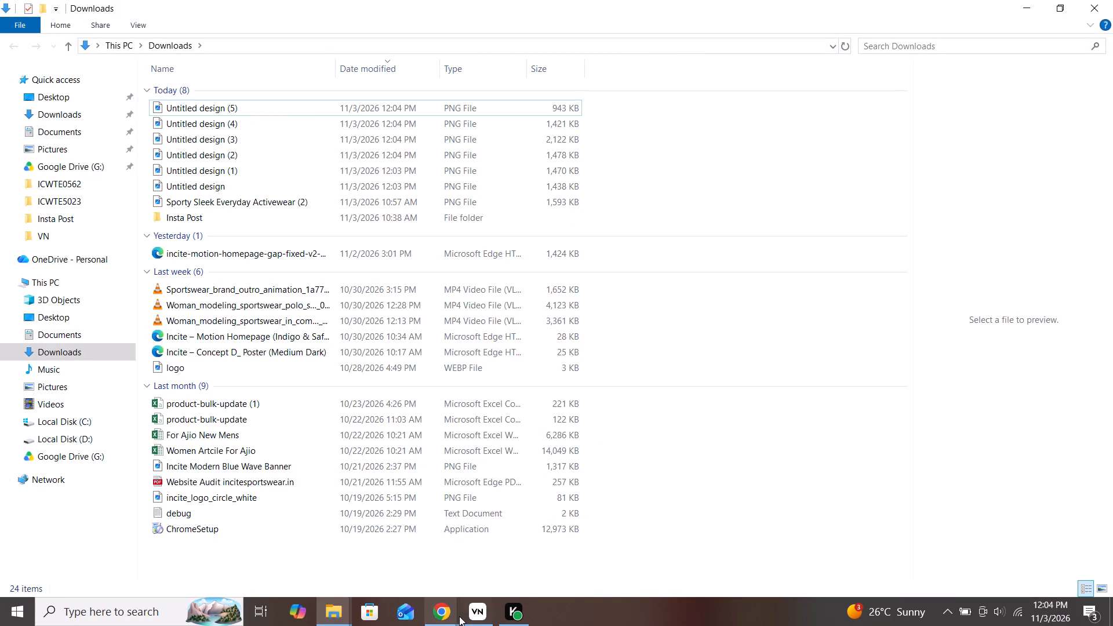
# Switch to the Canva design in Chrome and delete the photo of the model in the white INCITE T-shirt from page 1.
pyautogui.click(453, 616)
pyautogui.click(403, 598)
pyautogui.click(406, 584)
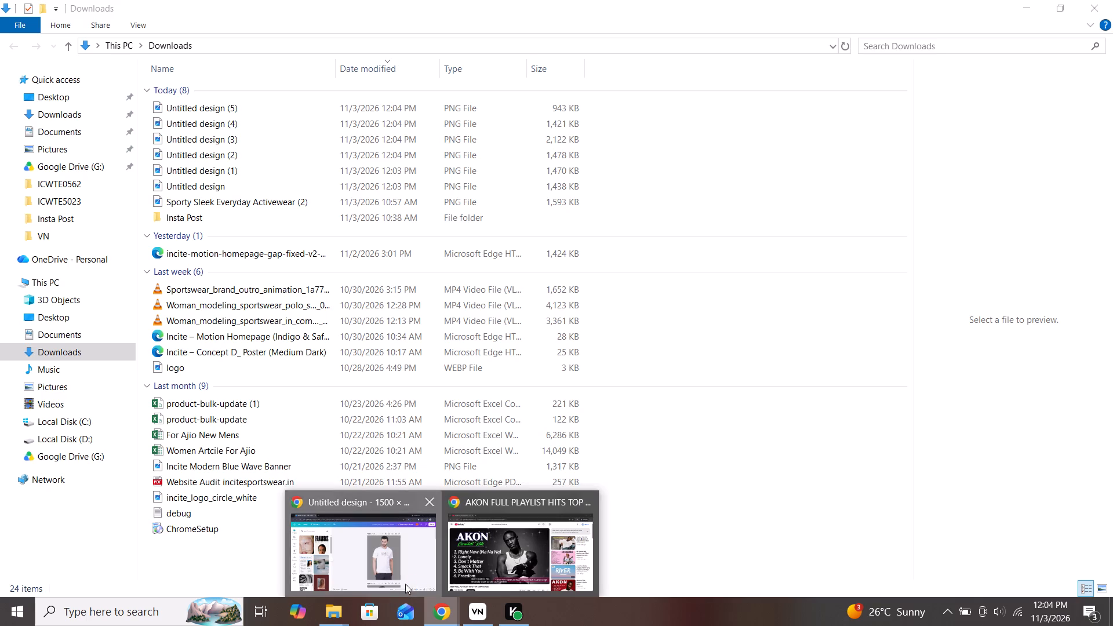
pyautogui.rightClick(754, 202)
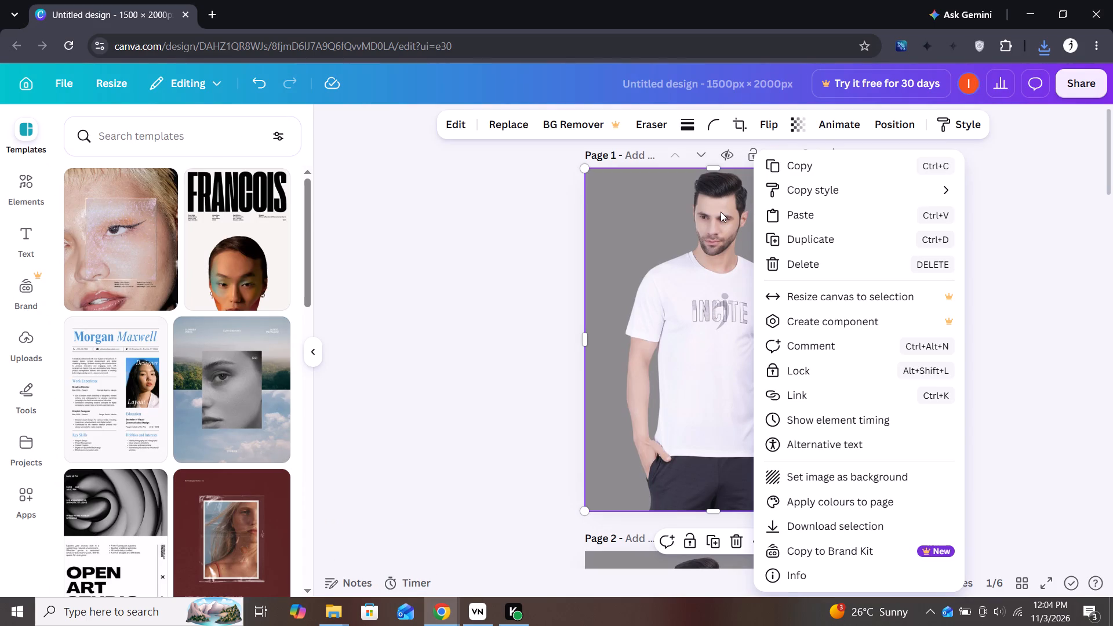
pyautogui.click(813, 261)
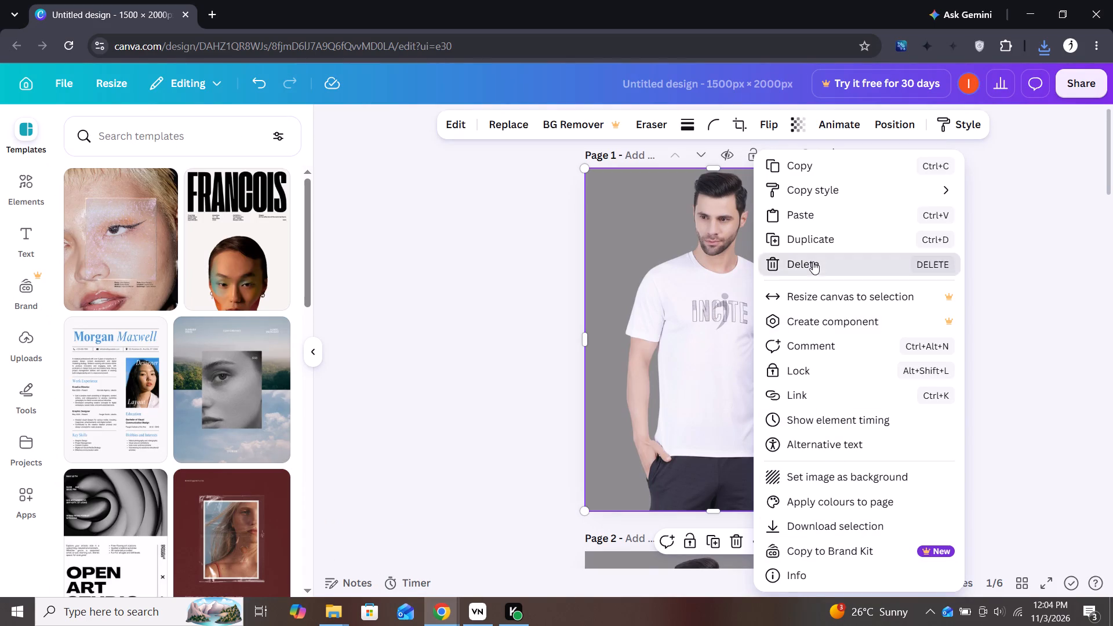
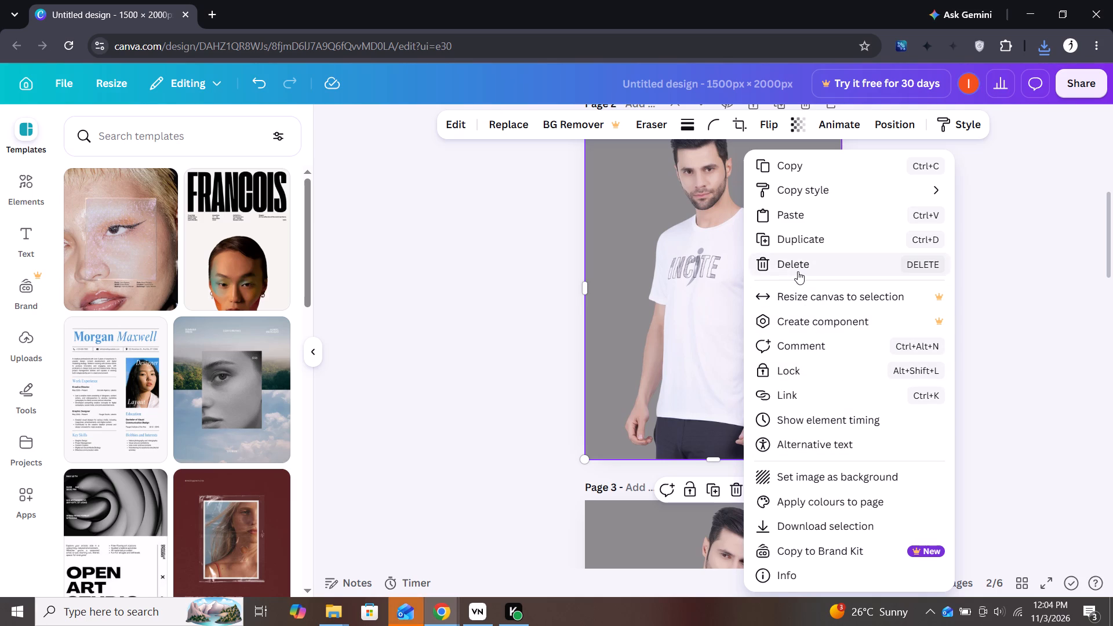
# Delete the front-view model photos from pages 2 and 3 and the INCITE chest-print close-up from page 4.
pyautogui.click(798, 271)
pyautogui.scroll(-4, 798, 271)
pyautogui.click(793, 272)
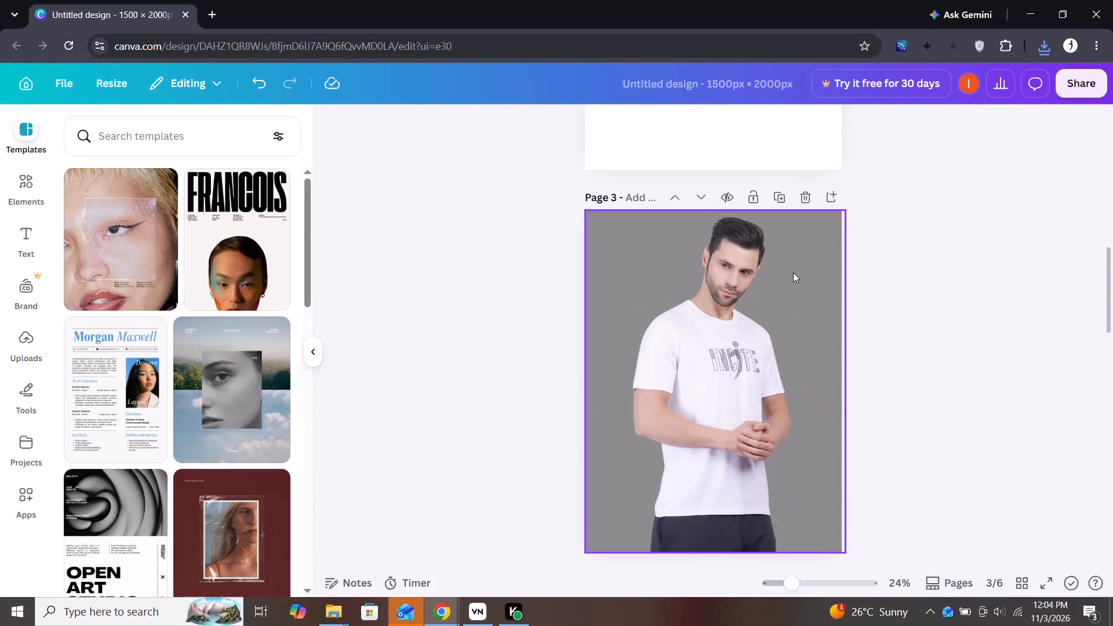
pyautogui.rightClick(793, 272)
pyautogui.click(857, 231)
pyautogui.scroll(-5, 851, 229)
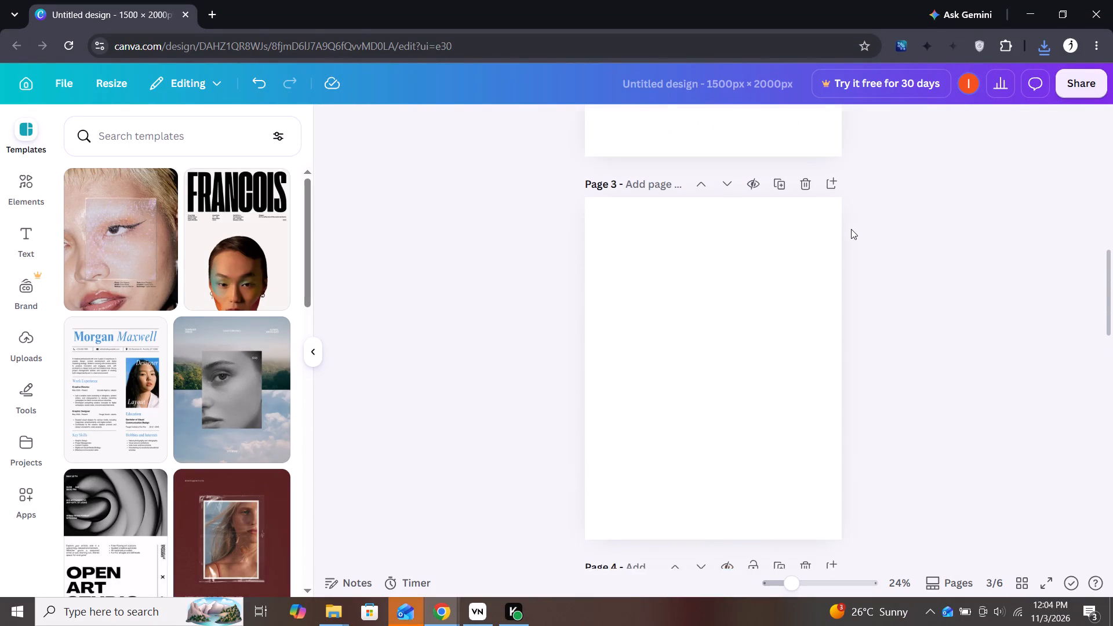
pyautogui.click(752, 293)
pyautogui.rightClick(752, 293)
pyautogui.click(824, 231)
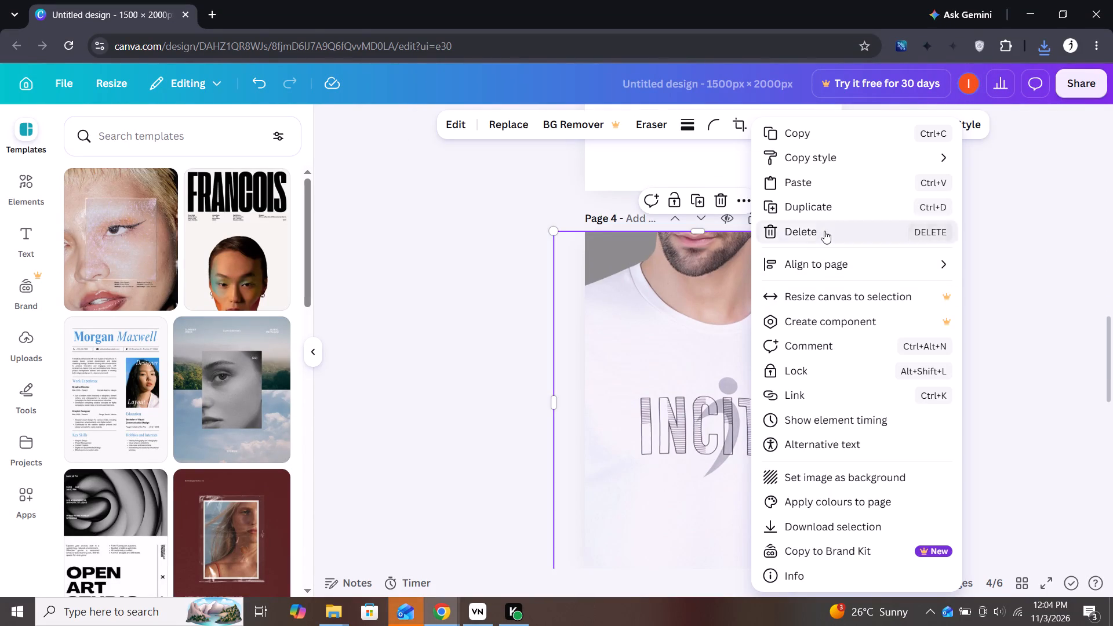
# Delete the back-view photo from page 5 and the full-length photo with the orange bottle from page 6.
pyautogui.scroll(-8, 810, 239)
pyautogui.click(689, 223)
pyautogui.rightClick(689, 223)
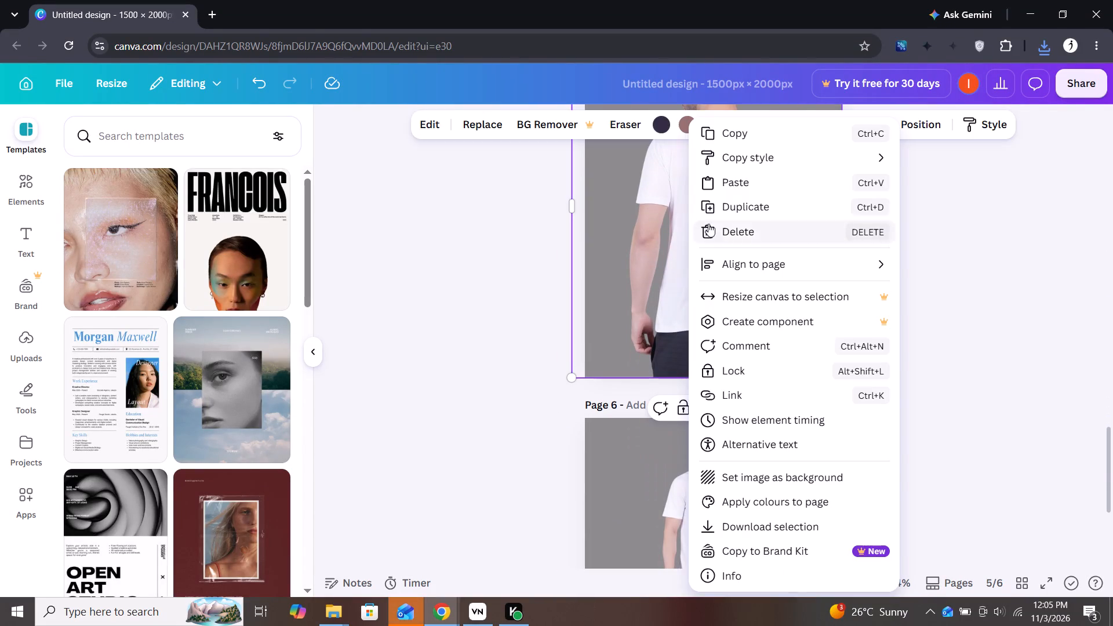
pyautogui.click(710, 224)
pyautogui.scroll(-4, 710, 224)
pyautogui.click(711, 223)
pyautogui.rightClick(711, 223)
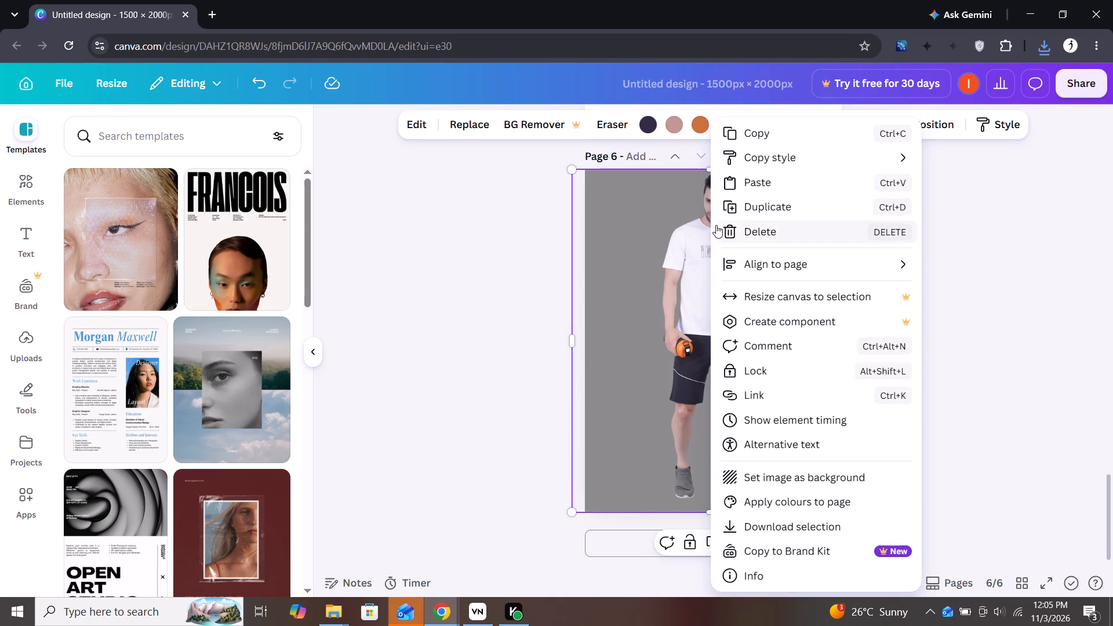
pyautogui.click(723, 230)
pyautogui.scroll(-7, 722, 229)
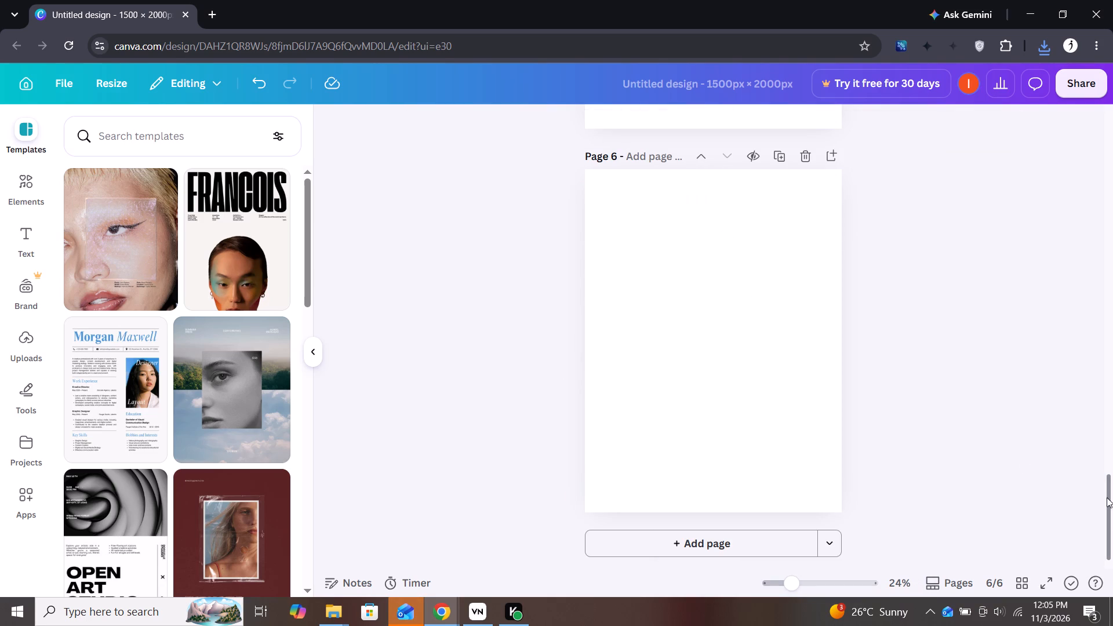
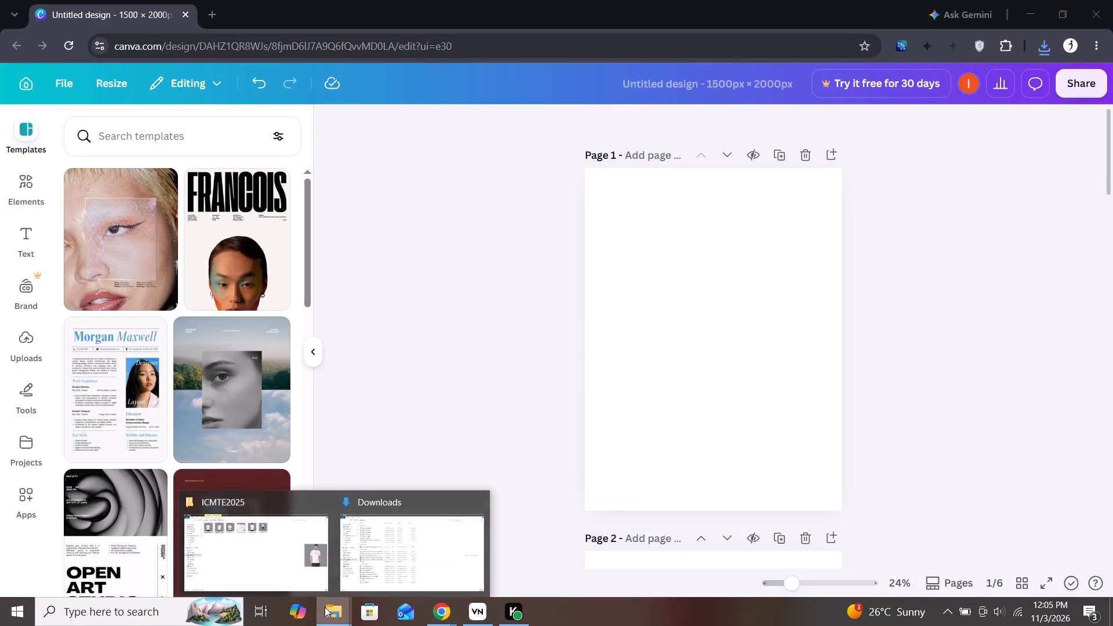
# Cut the six Untitled design PNG files, from Untitled design to Untitled design (5), in Downloads and bring up the ICMTE2025 folder.
pyautogui.click(293, 562)
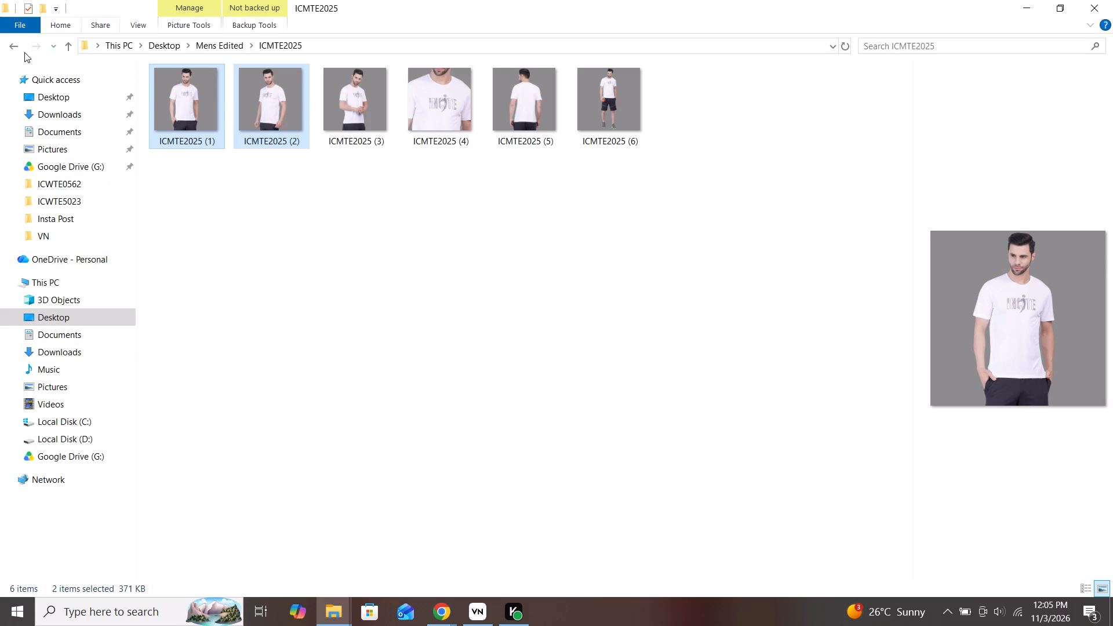
pyautogui.click(332, 609)
pyautogui.click(370, 570)
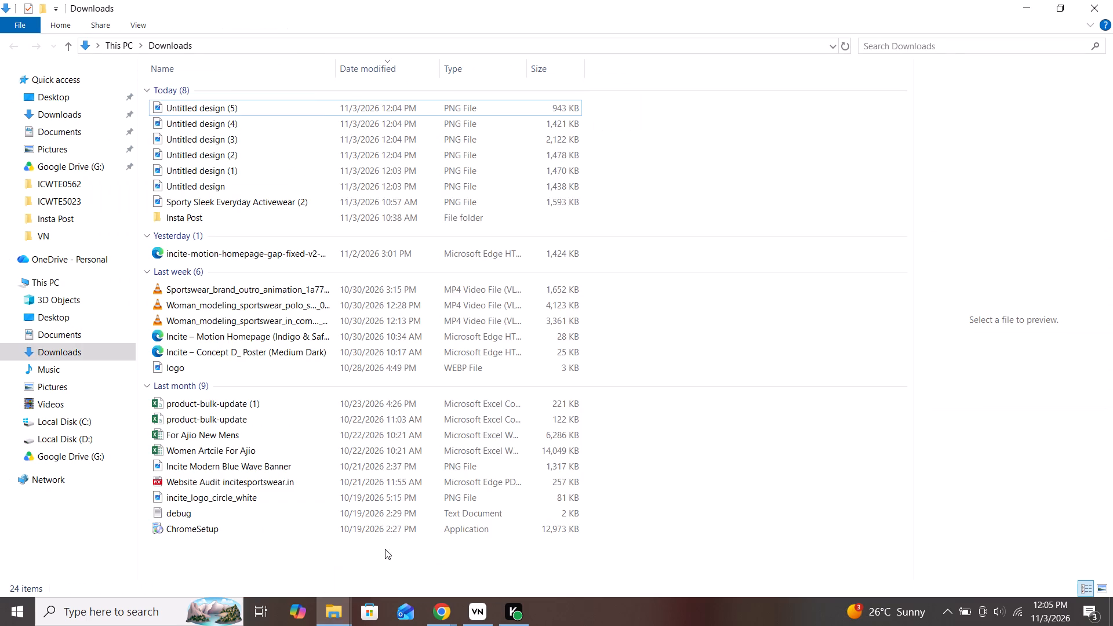
pyautogui.moveTo(590, 183); pyautogui.dragTo(405, 119)
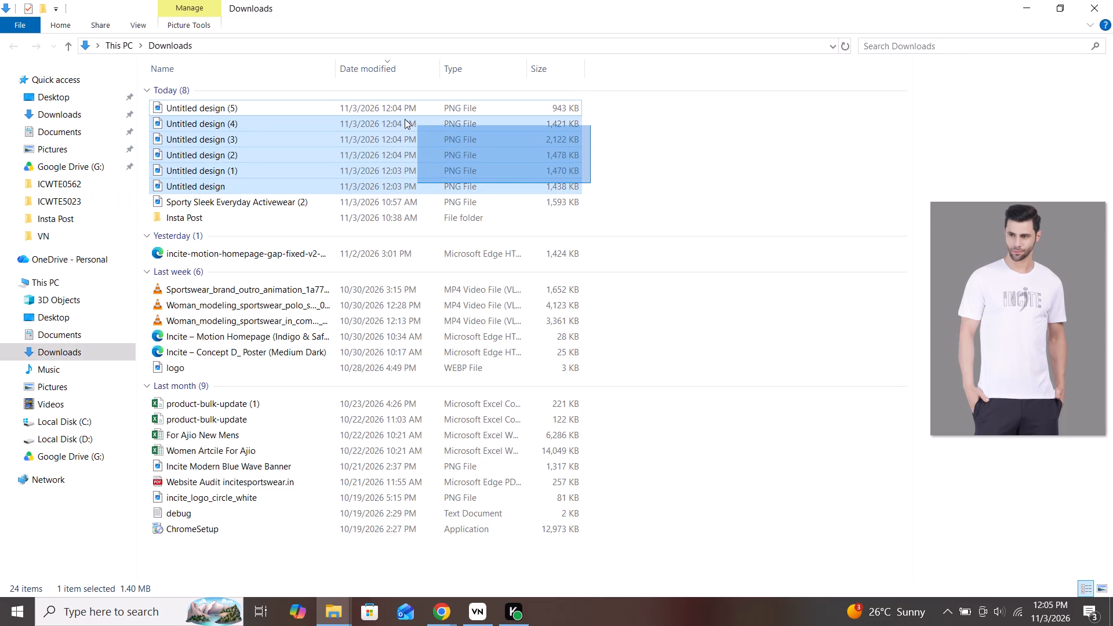
pyautogui.moveTo(405, 119); pyautogui.dragTo(361, 104)
pyautogui.hotkey('ctrl', 'x')
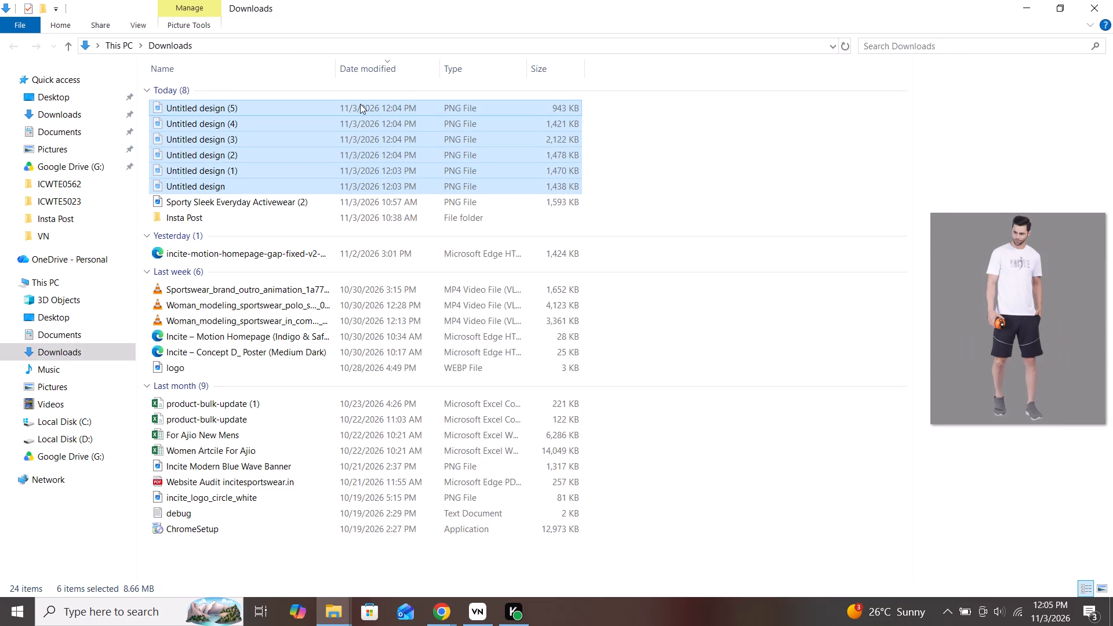
pyautogui.click(339, 614)
pyautogui.click(294, 576)
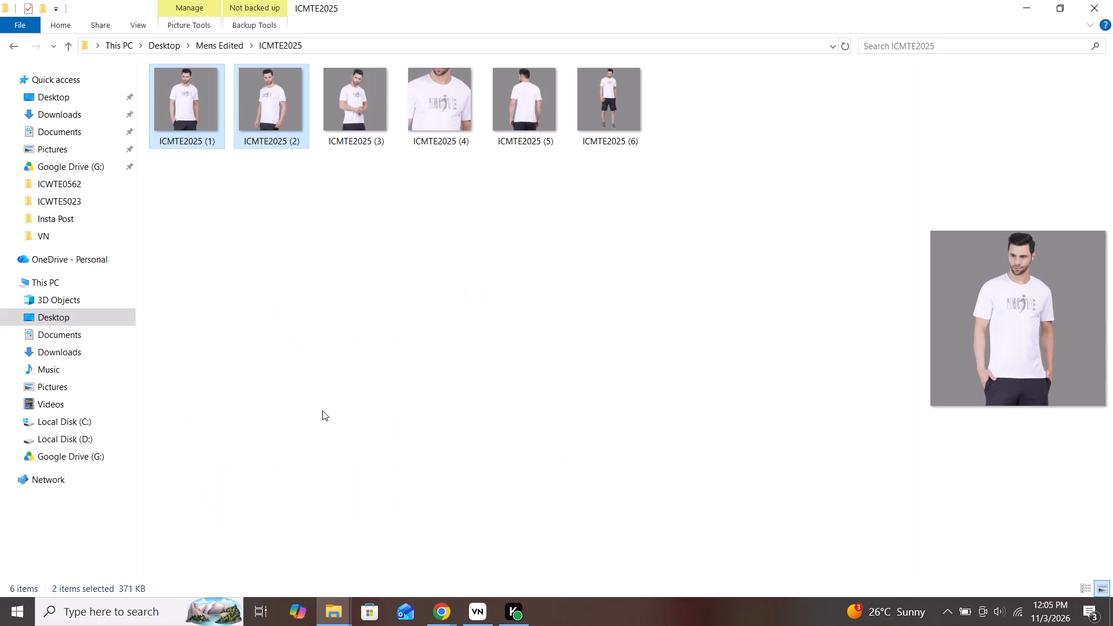
# Paste the six downloaded photos into the ICMTE2025 folder.
pyautogui.doubleClick(317, 362)
pyautogui.hotkey('ctrl', 'v')
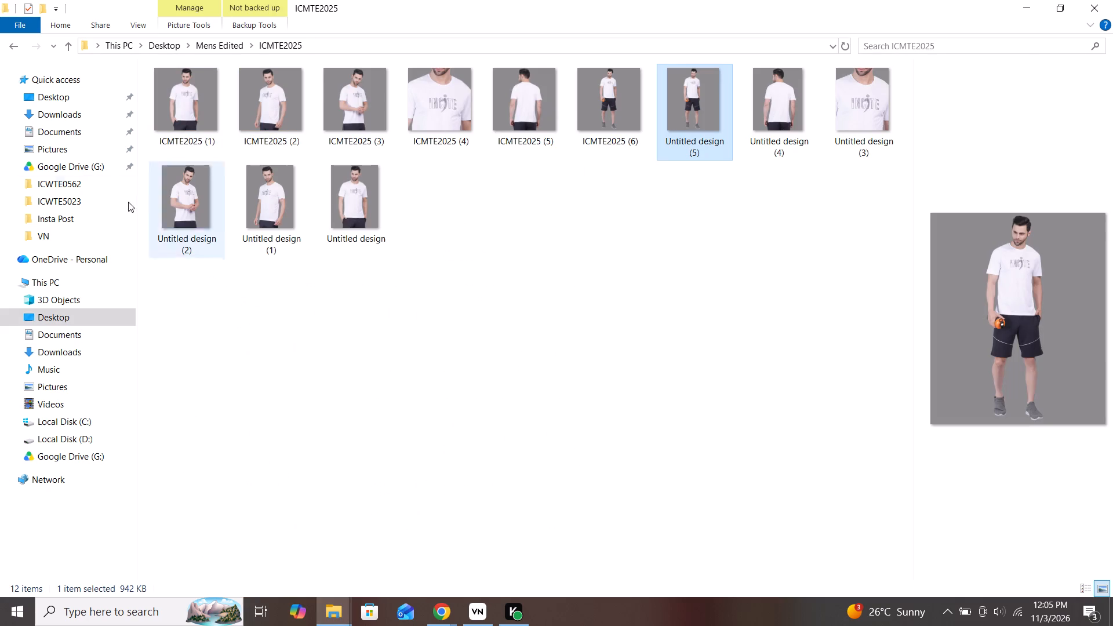
# Copy the file name of the original ICMTE2025 (1) photo for reuse.
pyautogui.click(195, 110)
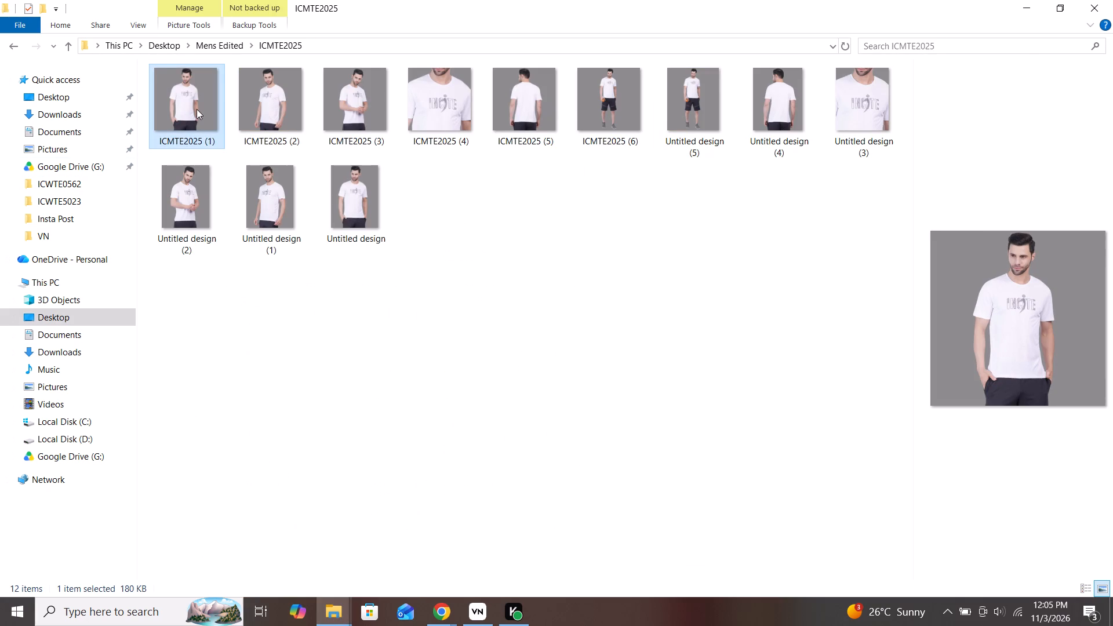
pyautogui.press('F2')
pyautogui.hotkey('ctrl', 'c')
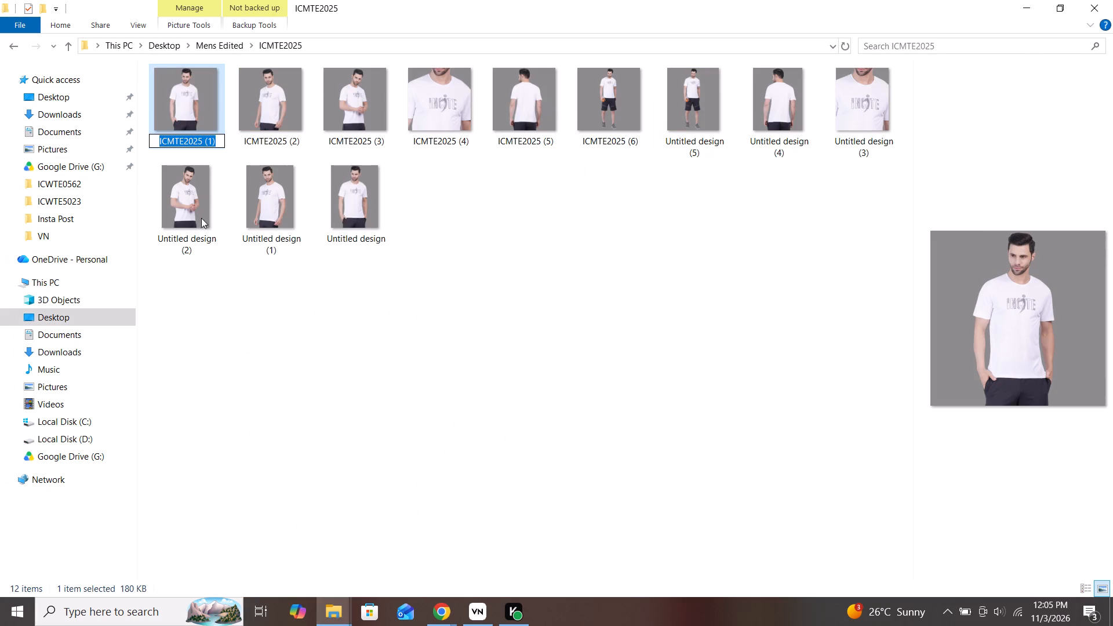
pyautogui.click(205, 330)
# Delete the six original photos, ICMTE2025 (1) through ICMTE2025 (6), from the folder.
pyautogui.moveTo(146, 136); pyautogui.dragTo(254, 128)
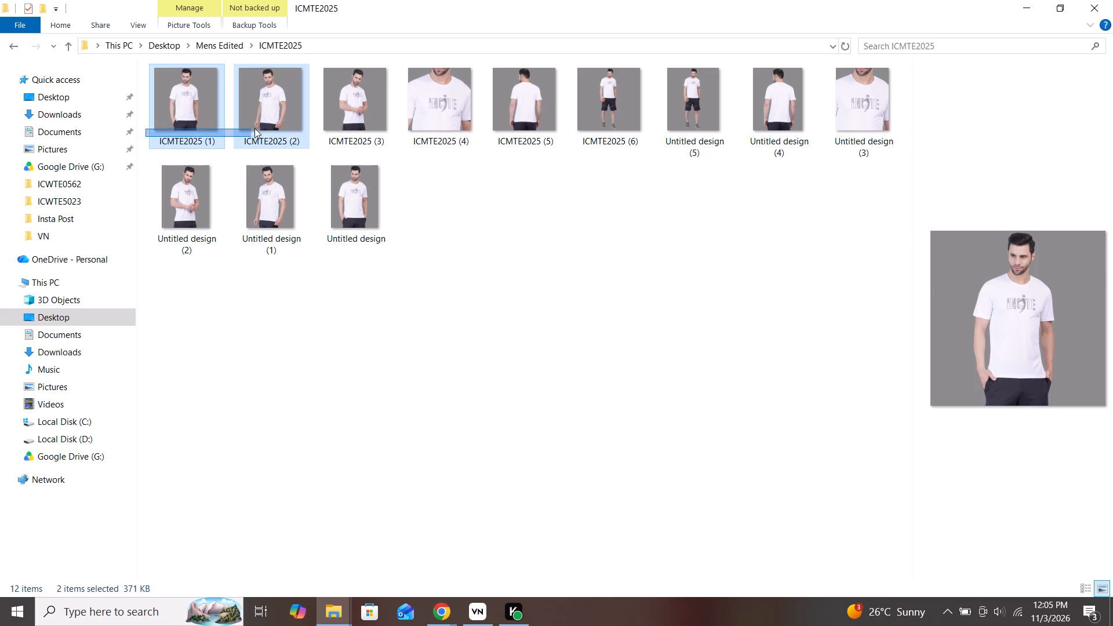
pyautogui.moveTo(254, 128); pyautogui.dragTo(658, 220)
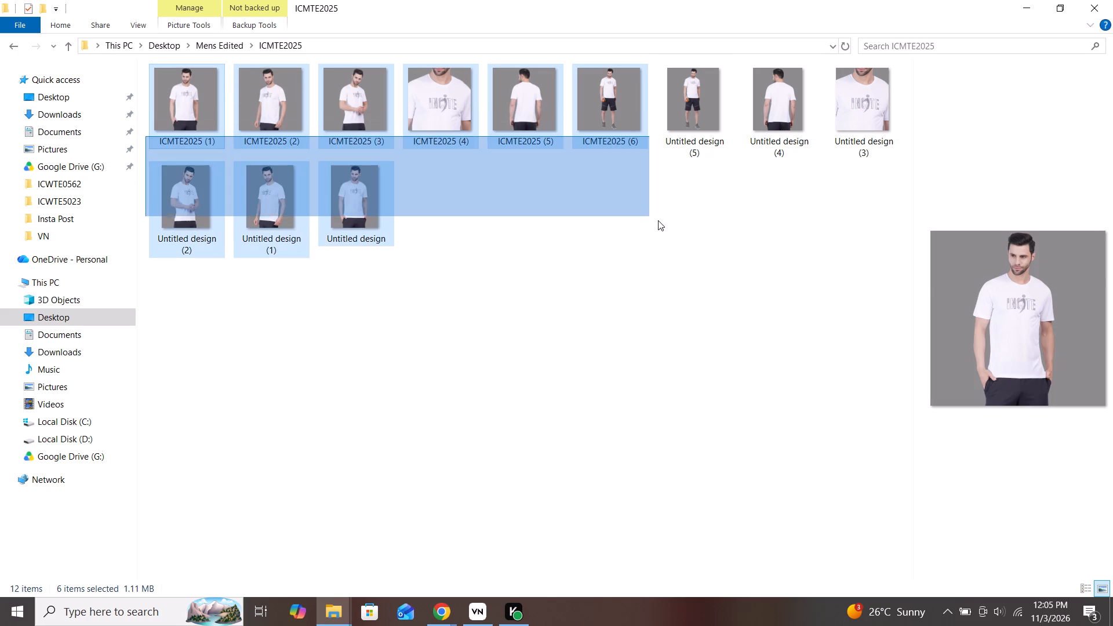
pyautogui.moveTo(658, 220); pyautogui.dragTo(616, 121)
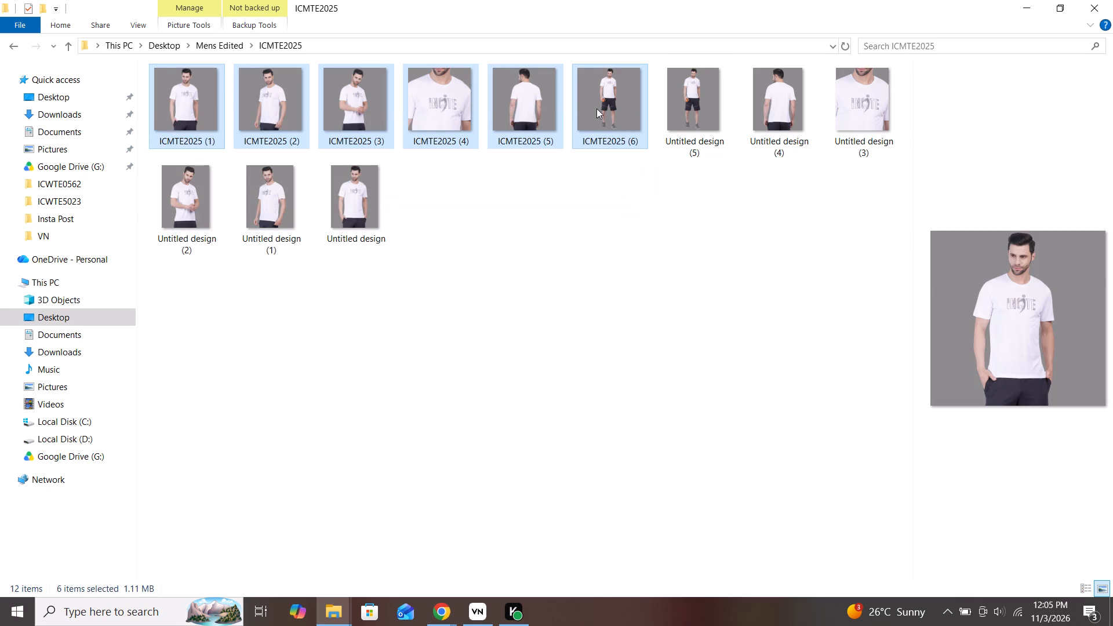
pyautogui.hotkey('ctrl', 'd')
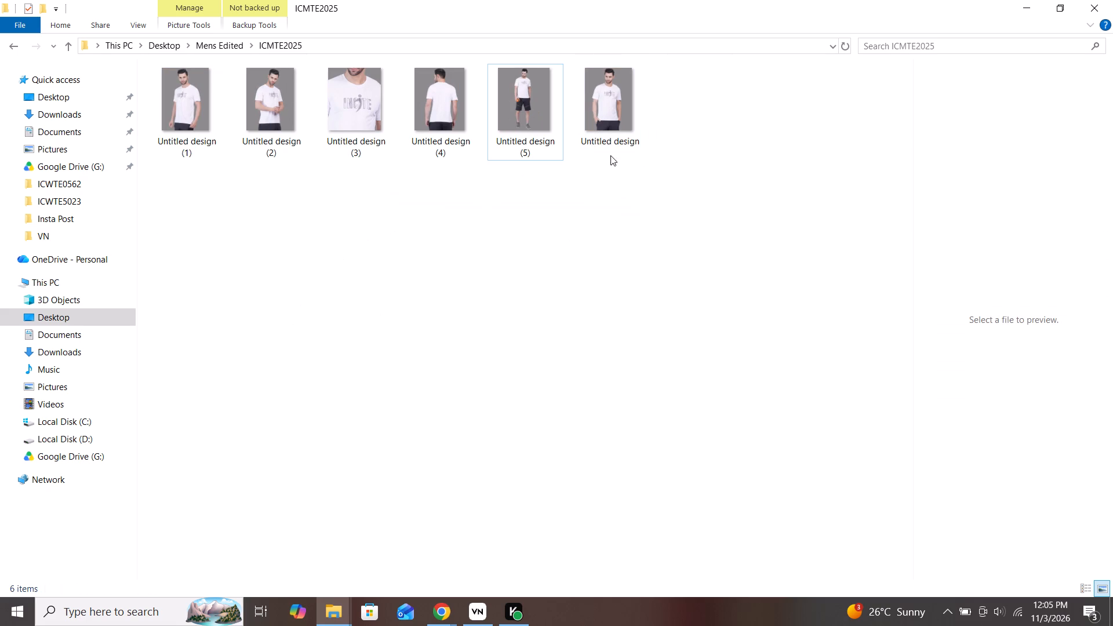
# Rename the unnumbered Untitled design photo as ICMTE2025 (1).
pyautogui.click(622, 100)
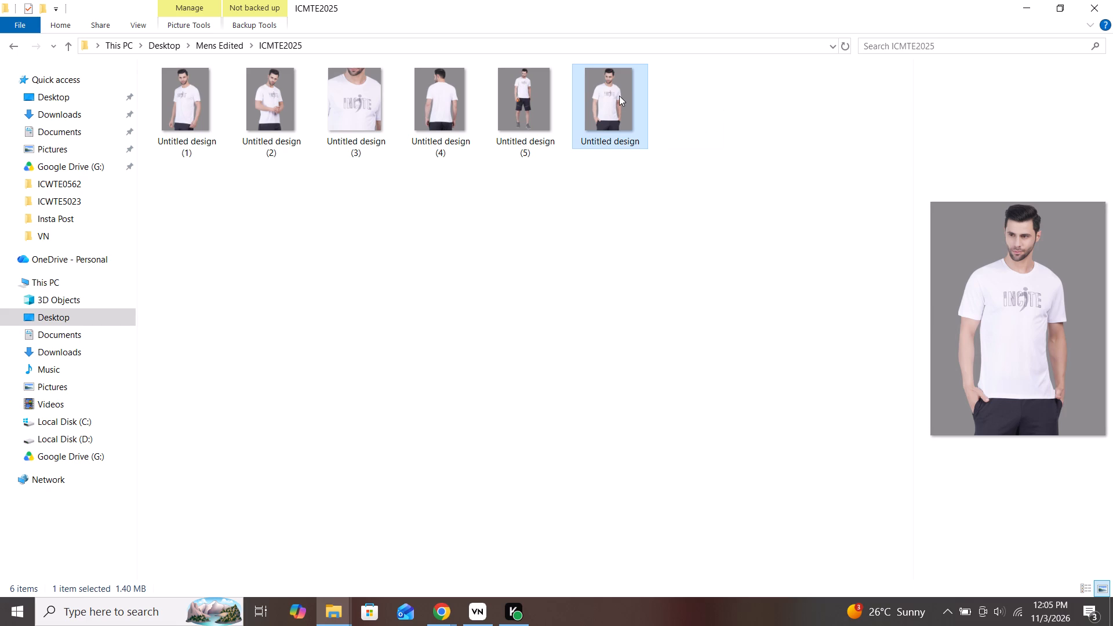
pyautogui.press('F2')
pyautogui.hotkey('ctrl', 'v')
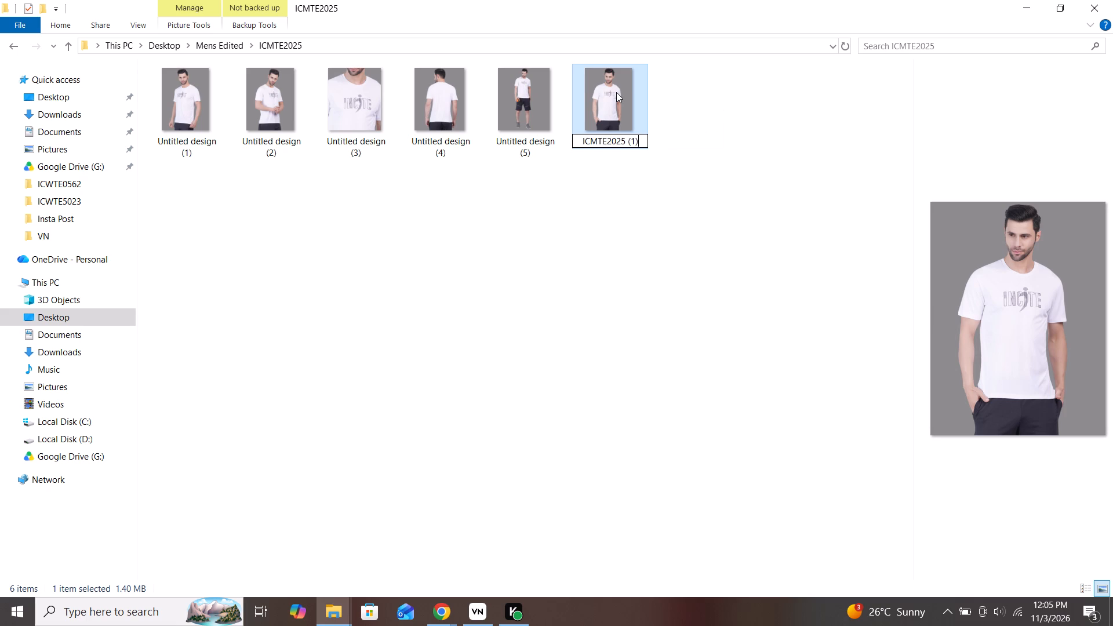
pyautogui.press('Return')
# Rename the Untitled design (1) photo as ICMTE2025 (2).
pyautogui.click(283, 109)
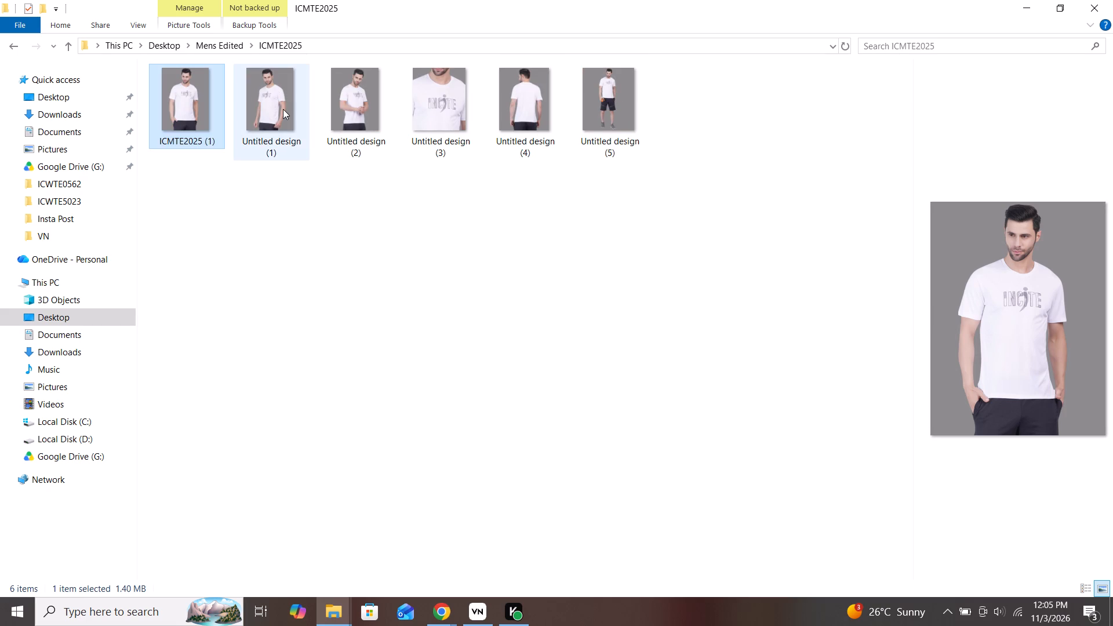
pyautogui.press('F2')
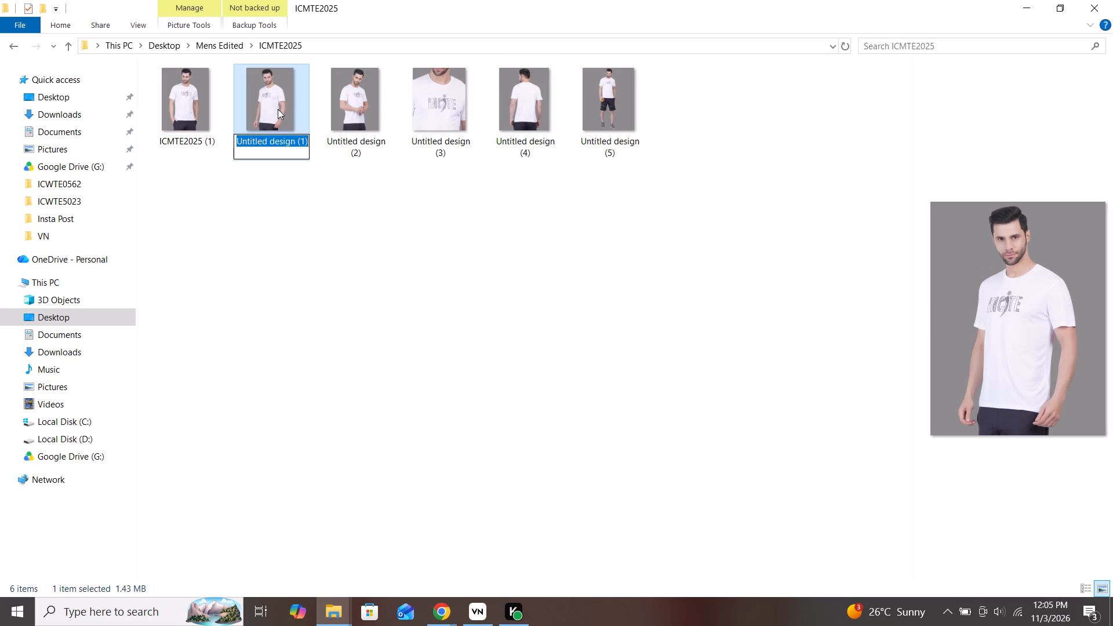
pyautogui.hotkey('ctrl', 'v')
pyautogui.press('BackSpace')
pyautogui.press('BackSpace')
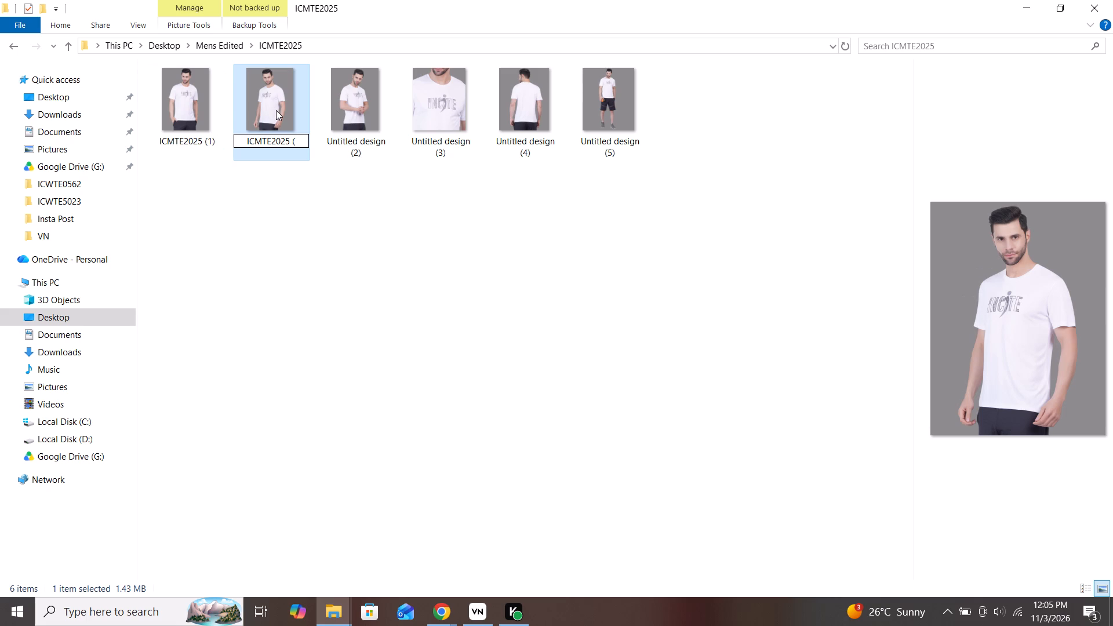
pyautogui.press('2')
pyautogui.hotkey('shift', ')')
pyautogui.press('Return')
# Duplicate the clasped-hands photo, Untitled design (2), and rename the copy as ICMTE2025 (3).
pyautogui.click(343, 118)
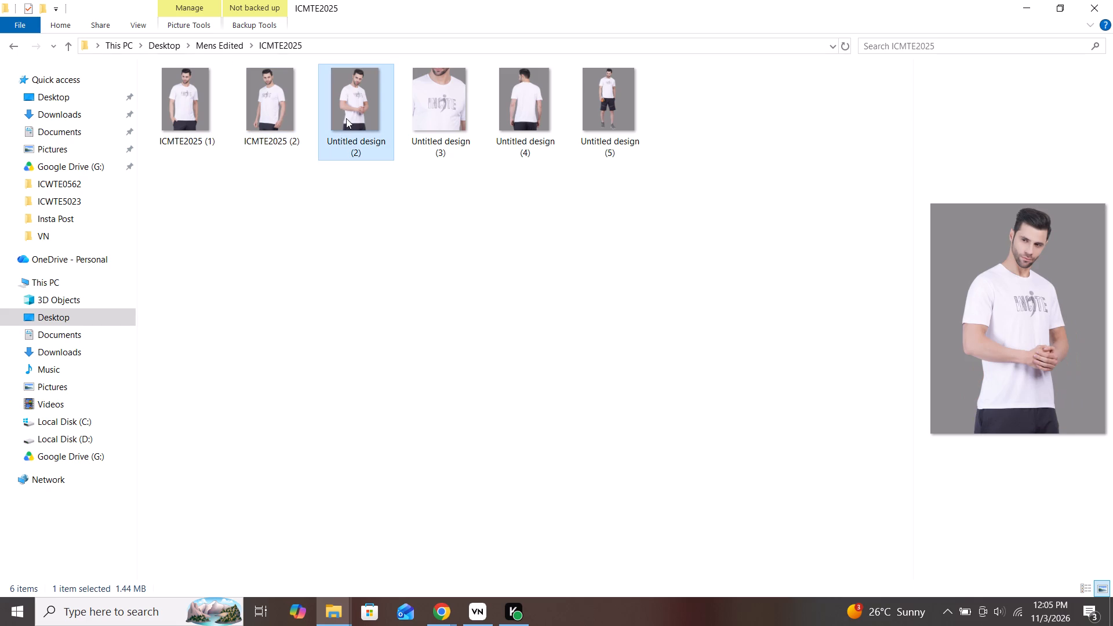
pyautogui.press('F2')
pyautogui.moveTo(332, 113); pyautogui.dragTo(325, 112)
pyautogui.hotkey('ctrl', 'v')
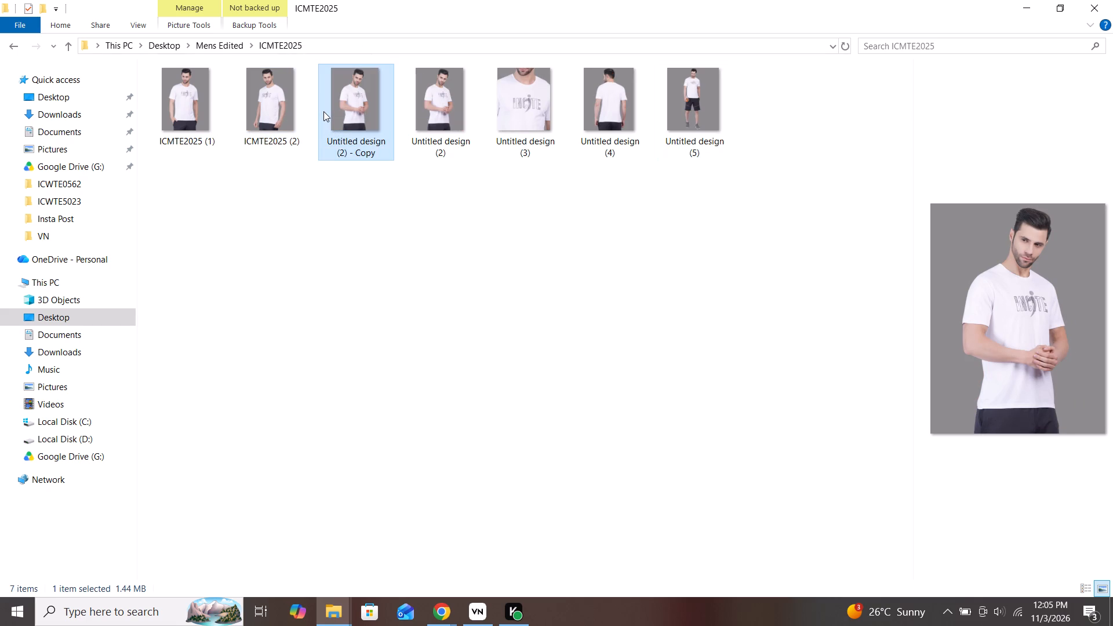
pyautogui.click(366, 135)
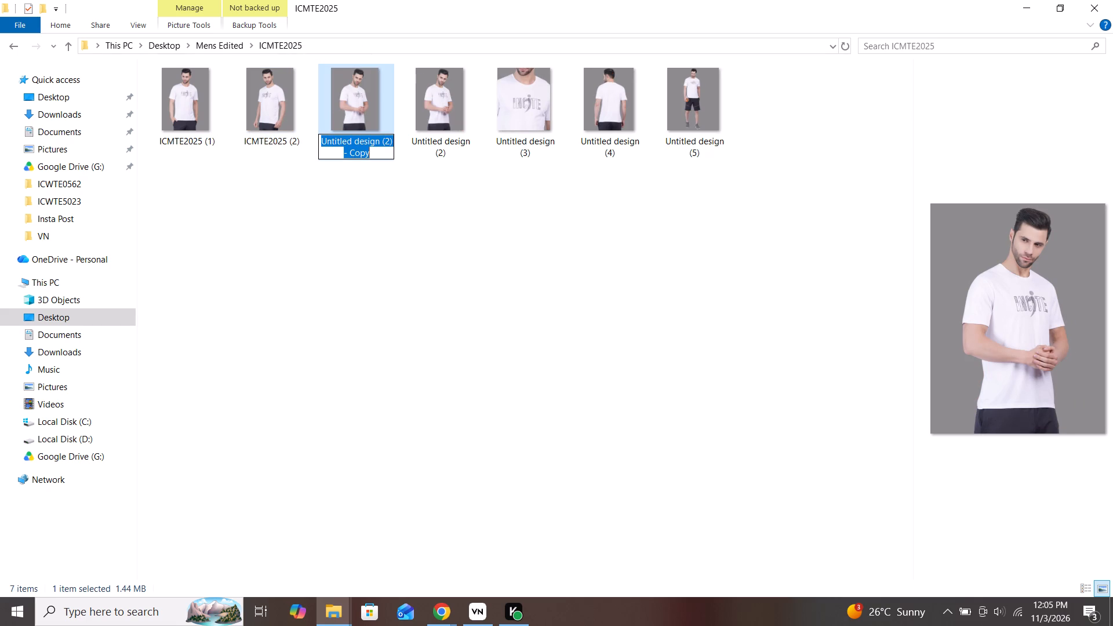
pyautogui.hotkey('ctrl', 'v')
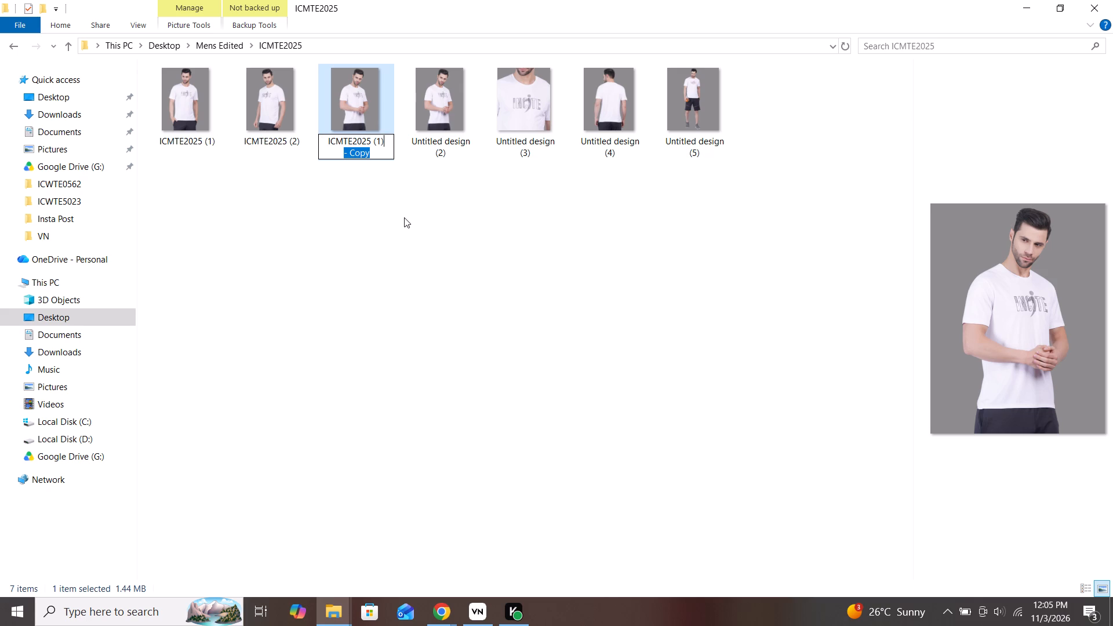
pyautogui.press('BackSpace')
pyautogui.press('BackSpace')
pyautogui.press('3')
pyautogui.hotkey('shift', ')')
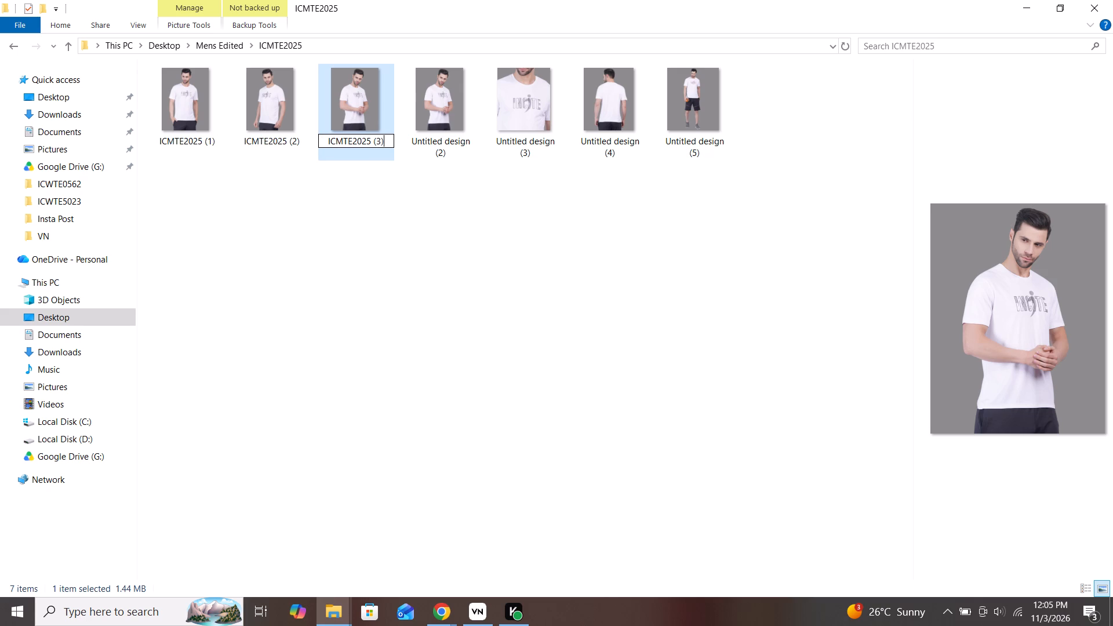
pyautogui.press('Return')
# Rename the remaining clasped-hands photo, Untitled design (2), as ICMTE2025 (4).
pyautogui.click(460, 130)
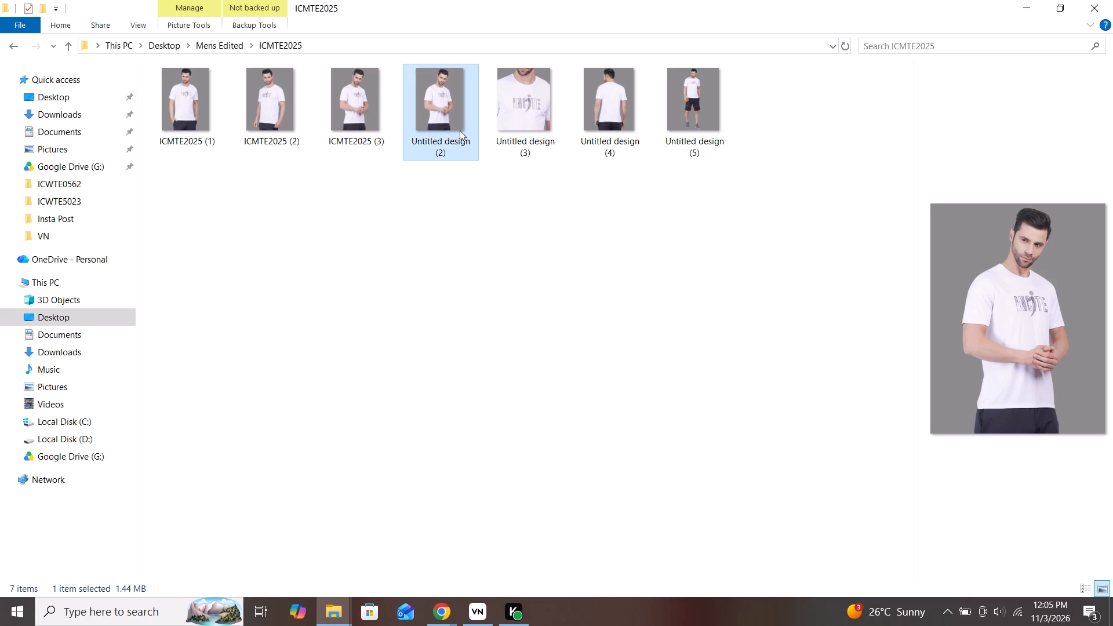
pyautogui.press('F2')
pyautogui.hotkey('ctrl', 'v')
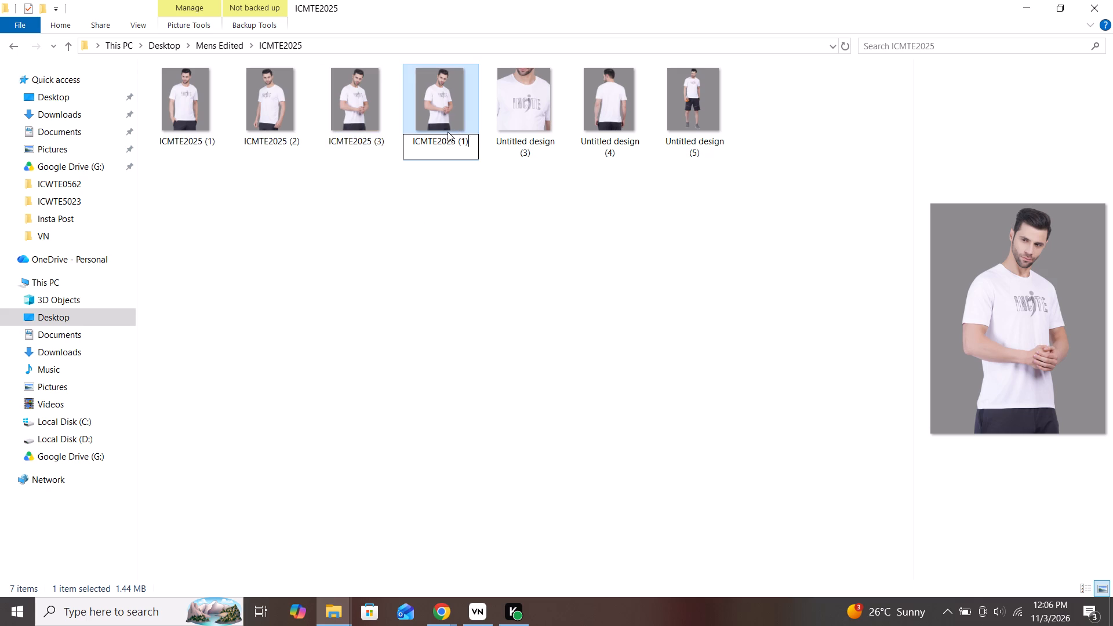
pyautogui.press('BackSpace')
pyautogui.press('4')
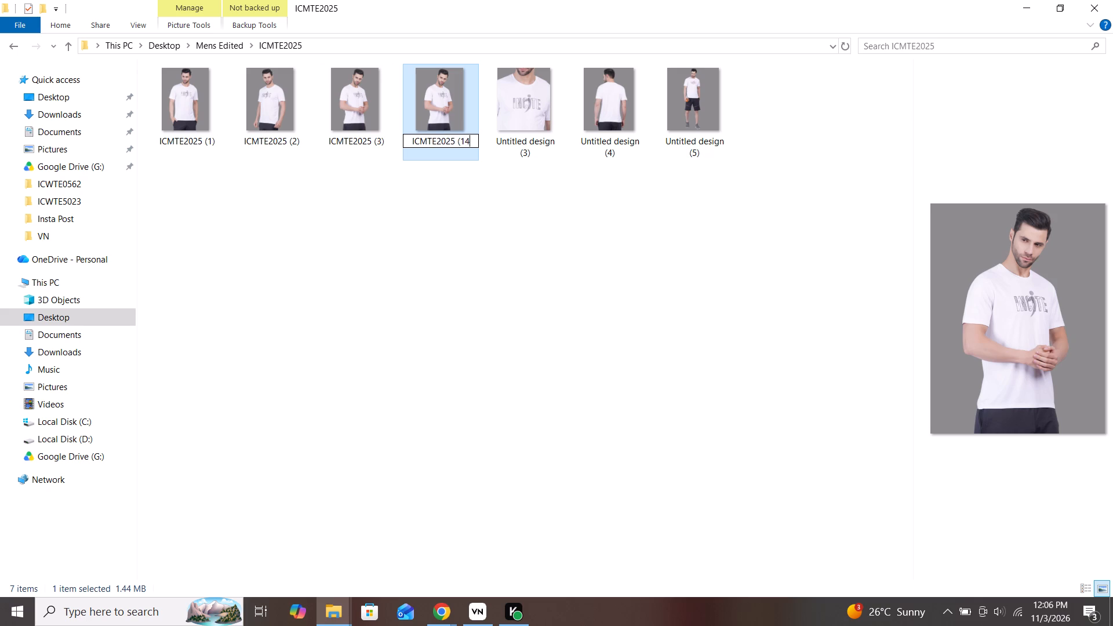
pyautogui.press('BackSpace')
pyautogui.press('BackSpace')
pyautogui.write('4)')
pyautogui.press('Return')
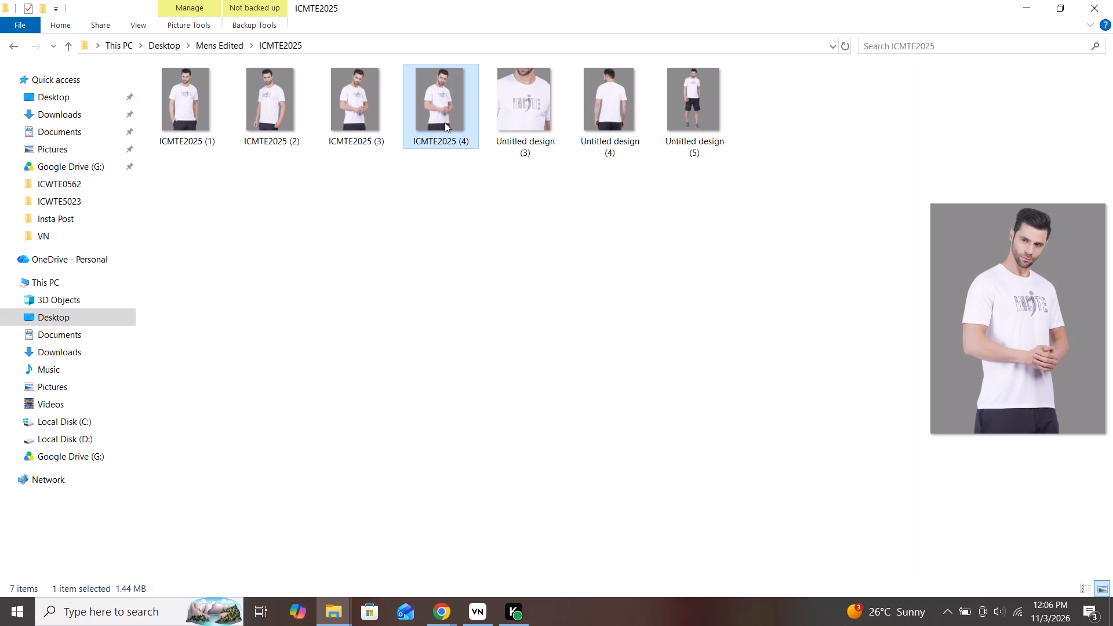
# Rename the INCITE chest-print close-up, Untitled design (3), as ICMTE2025 (5).
pyautogui.click(527, 130)
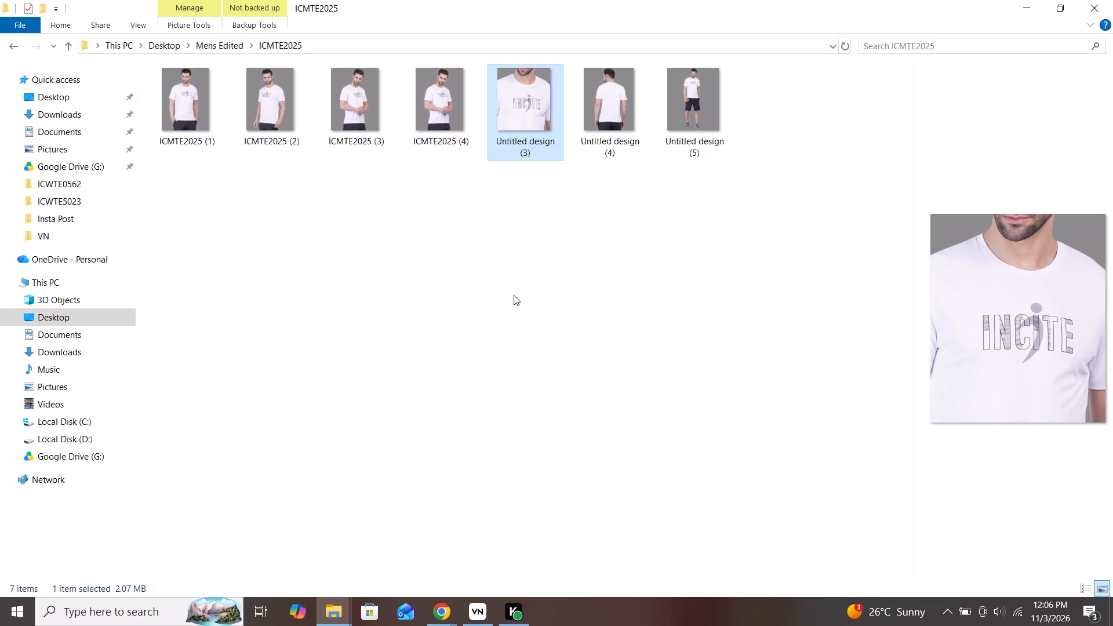
pyautogui.click(536, 224)
pyautogui.click(514, 103)
pyautogui.press('F2')
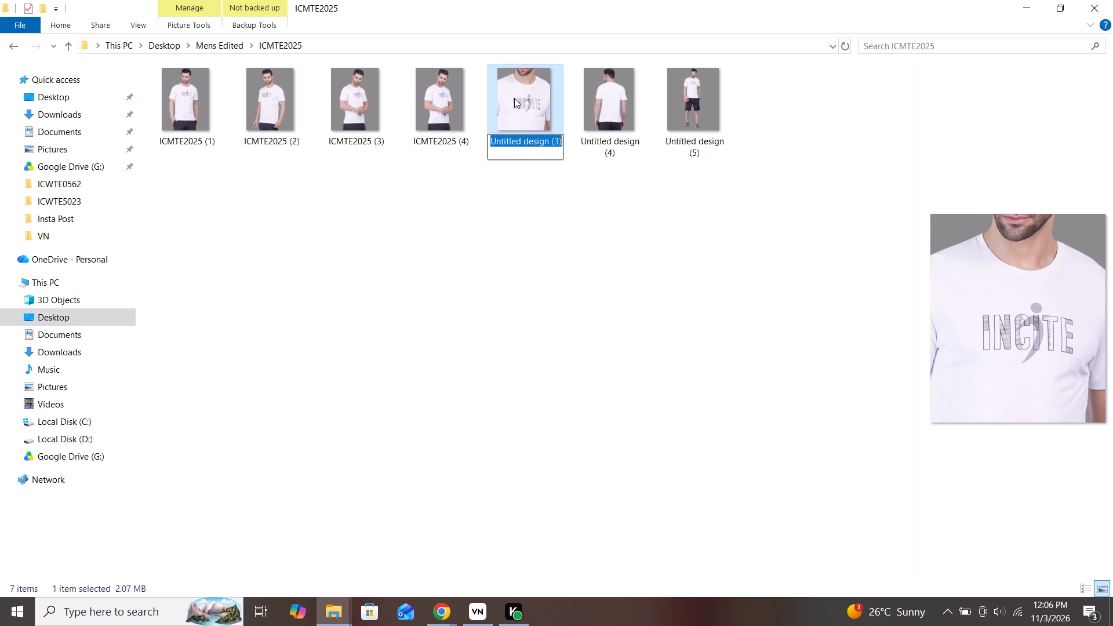
pyautogui.hotkey('ctrl', 'v')
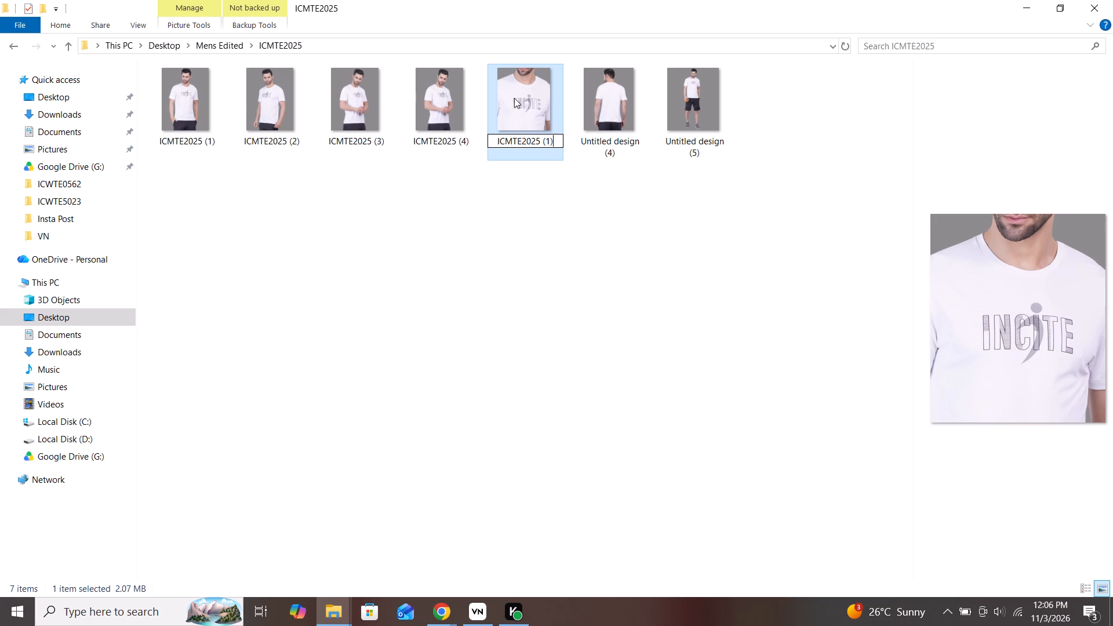
pyautogui.press('BackSpace')
pyautogui.press('BackSpace')
pyautogui.press('5')
pyautogui.hotkey('shift', ')')
pyautogui.press('Return')
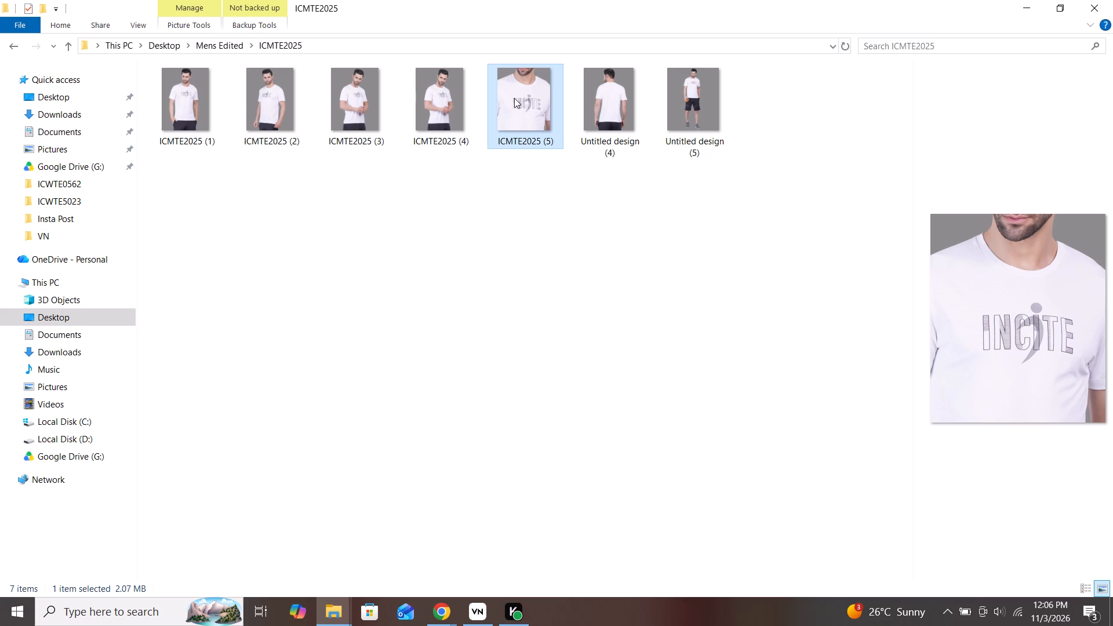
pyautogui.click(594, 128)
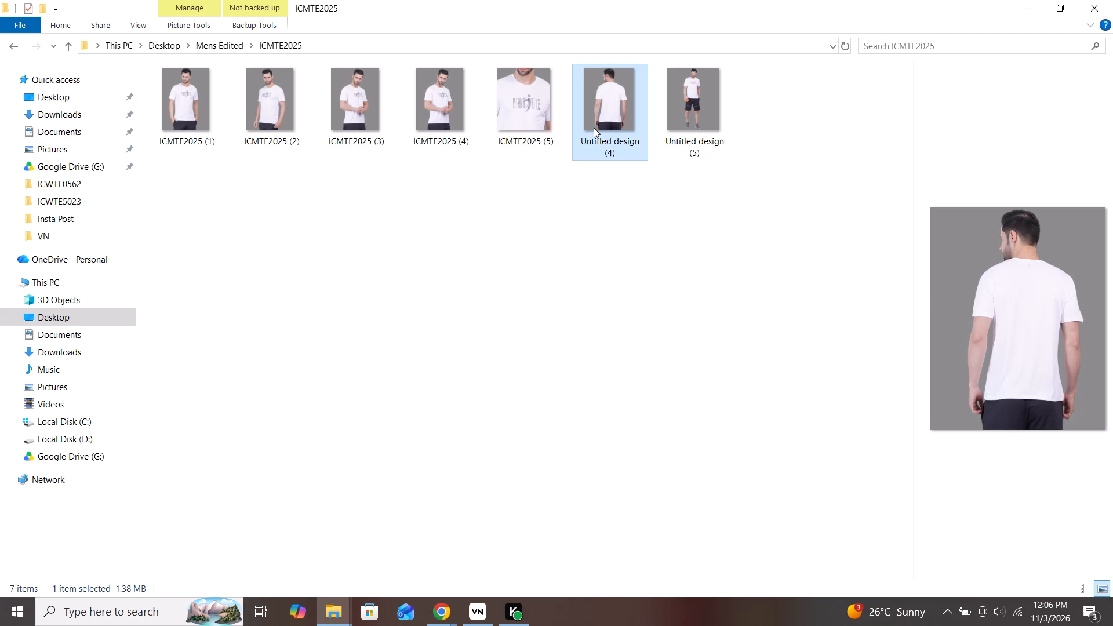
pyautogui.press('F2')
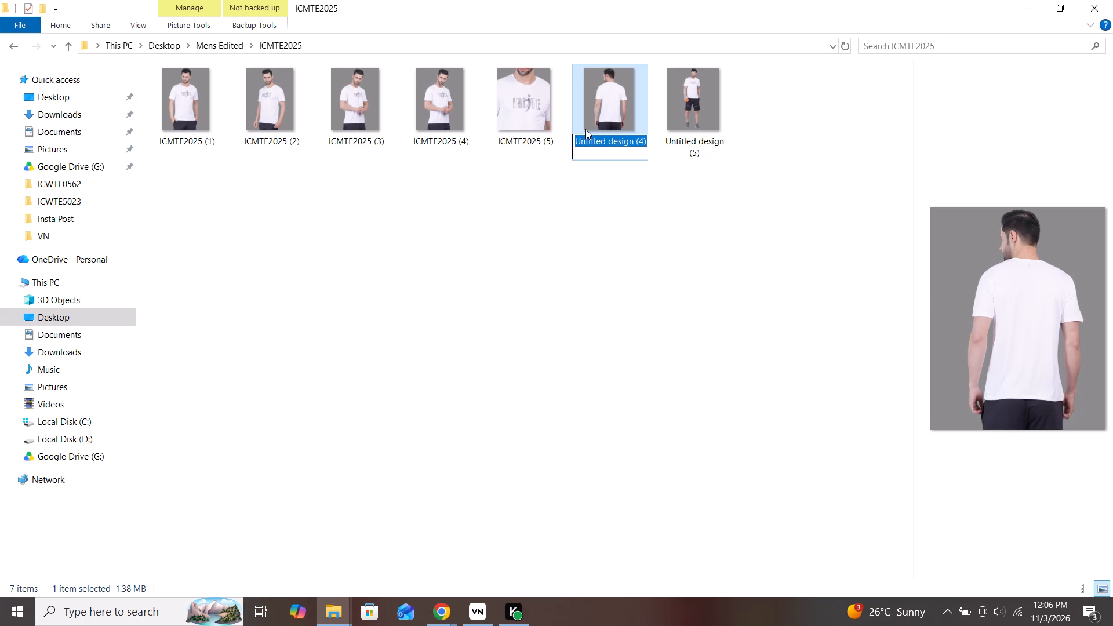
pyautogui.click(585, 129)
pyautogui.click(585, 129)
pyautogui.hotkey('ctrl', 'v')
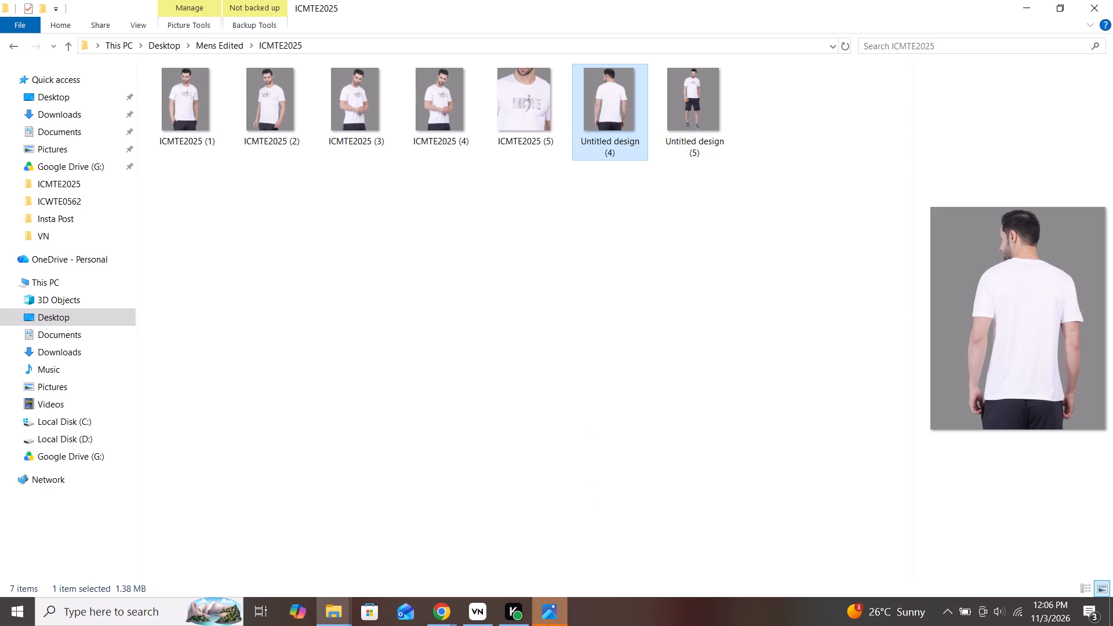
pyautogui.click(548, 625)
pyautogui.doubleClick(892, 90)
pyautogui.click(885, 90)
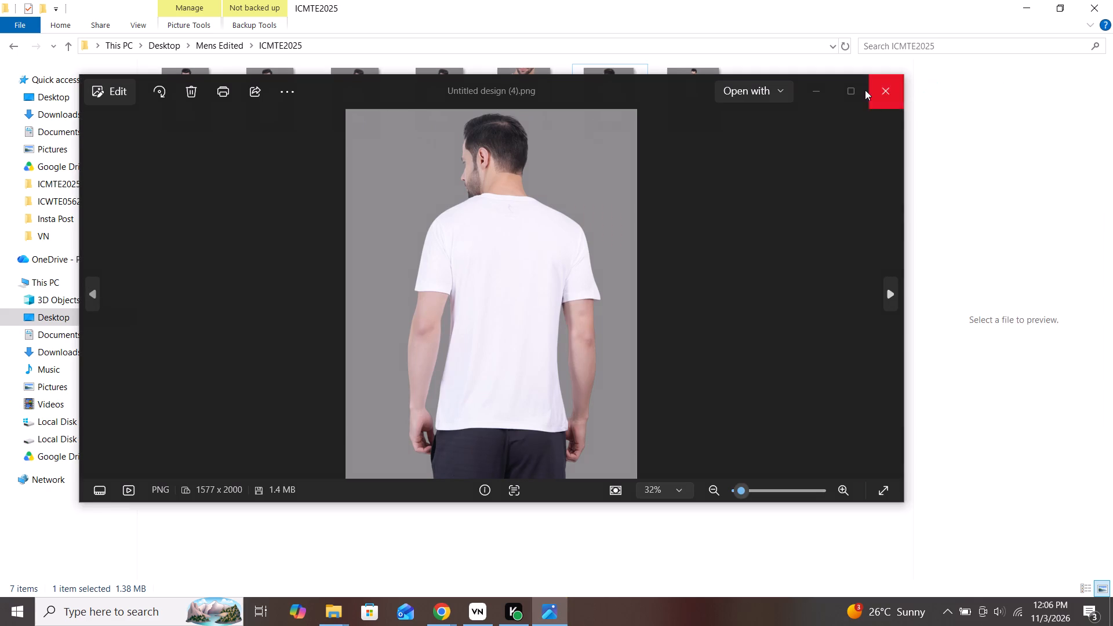
# Rename the back-view photo, Untitled design (4), as ICMTE2025 (6).
pyautogui.click(598, 149)
pyautogui.click(596, 151)
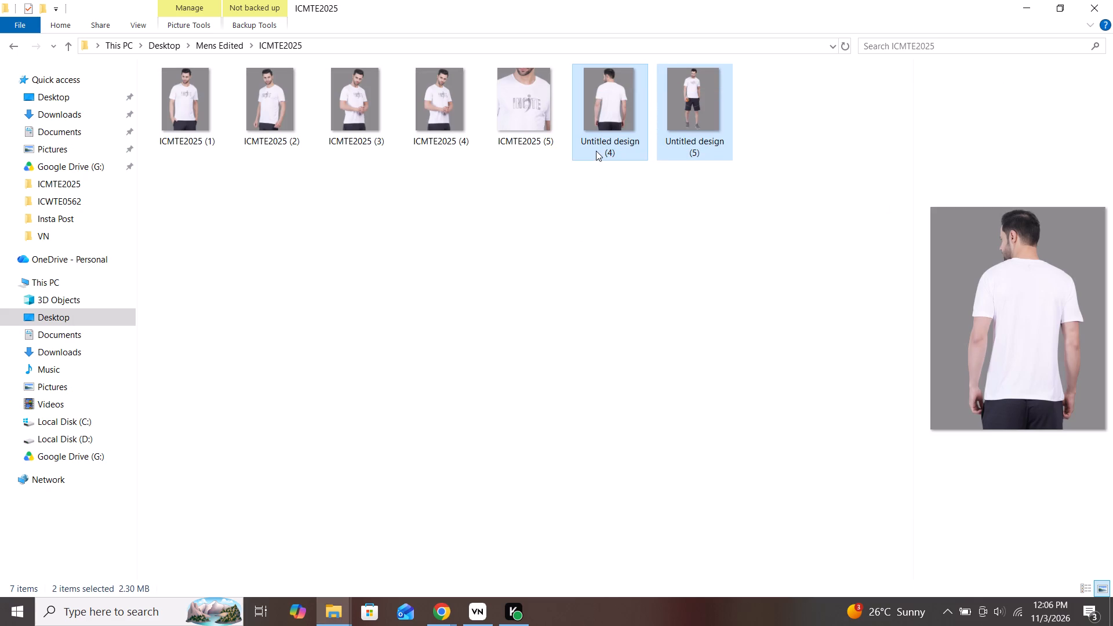
pyautogui.press('F2')
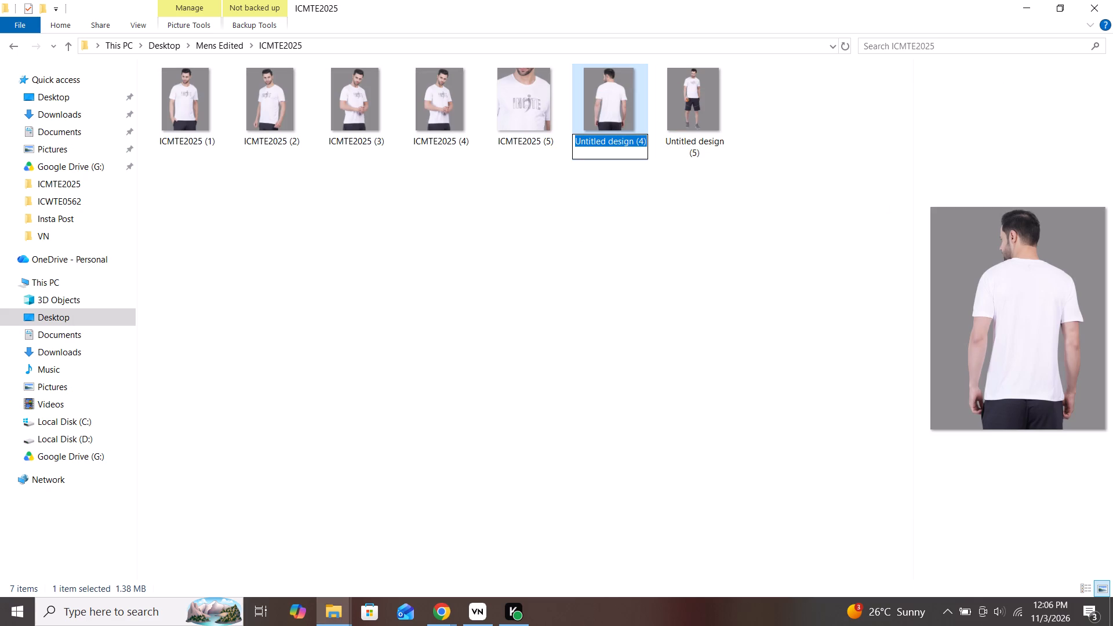
pyautogui.hotkey('ctrl', 'v')
pyautogui.press('BackSpace')
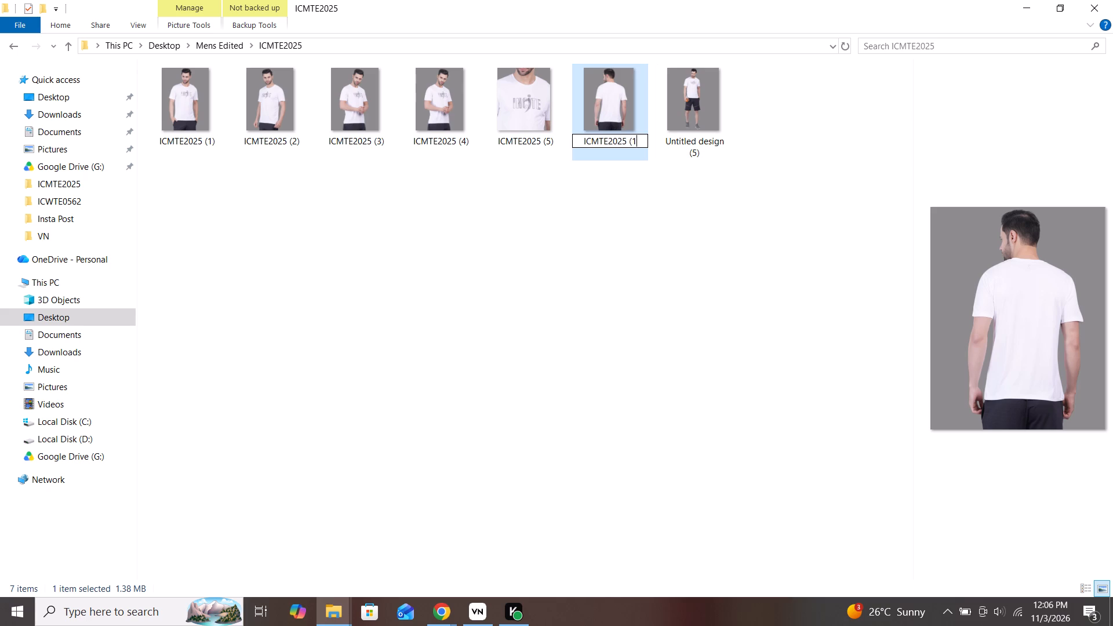
pyautogui.press('BackSpace')
pyautogui.press('5')
pyautogui.press('BackSpace')
pyautogui.write('6)')
pyautogui.press('Return')
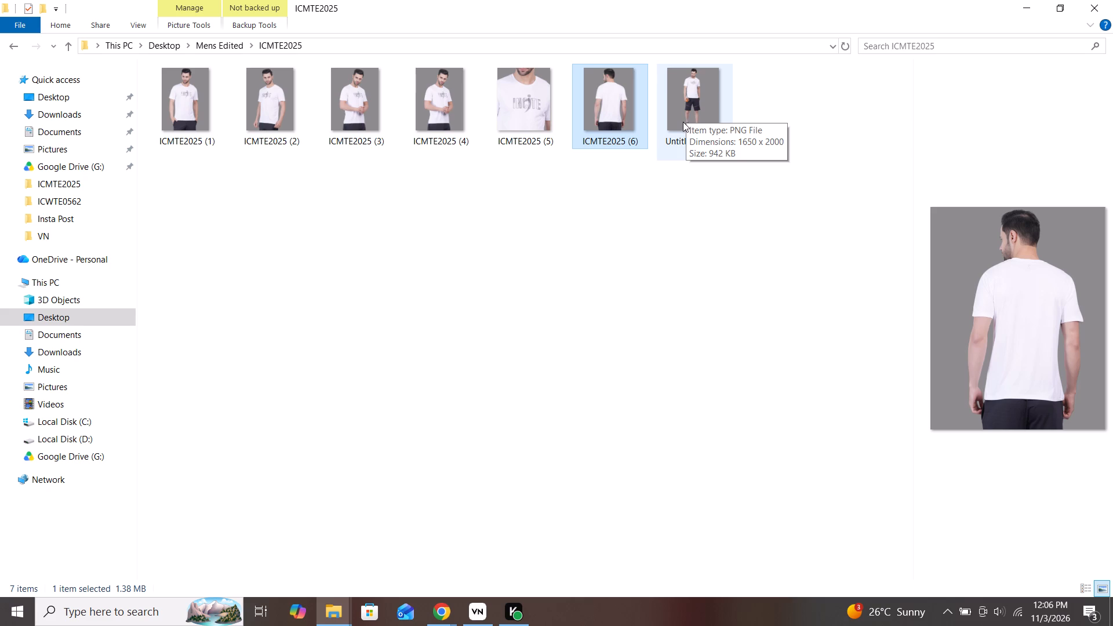
# Delete the duplicate clasped-hands photo, ICMTE2025 (4), from the folder.
pyautogui.scroll(1, 469, 128)
pyautogui.click(423, 107)
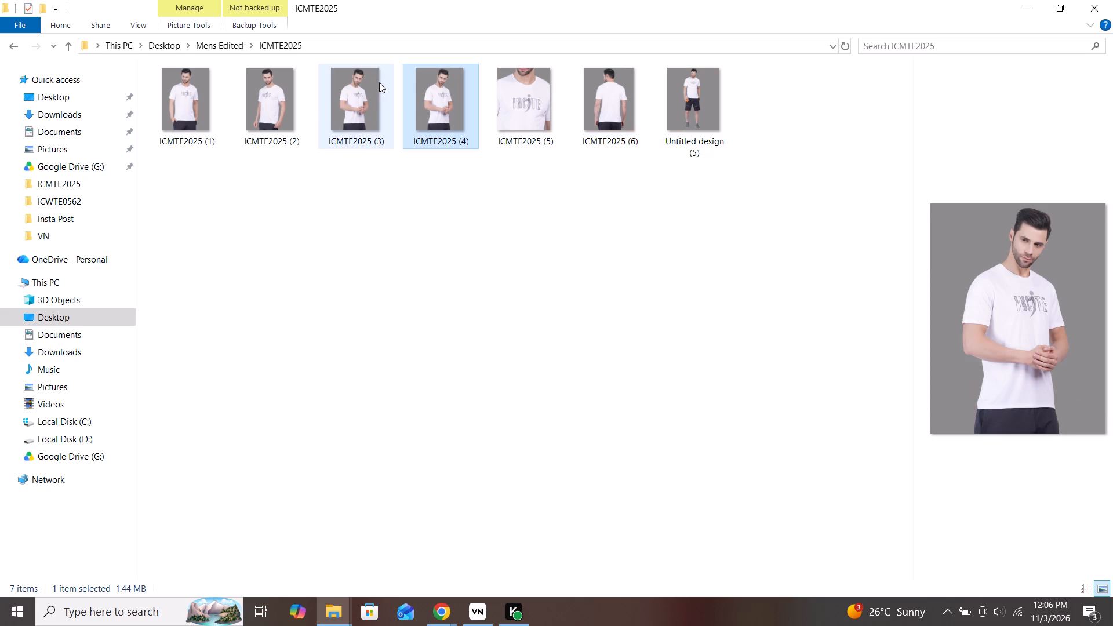
pyautogui.hotkey('ctrl', 'd')
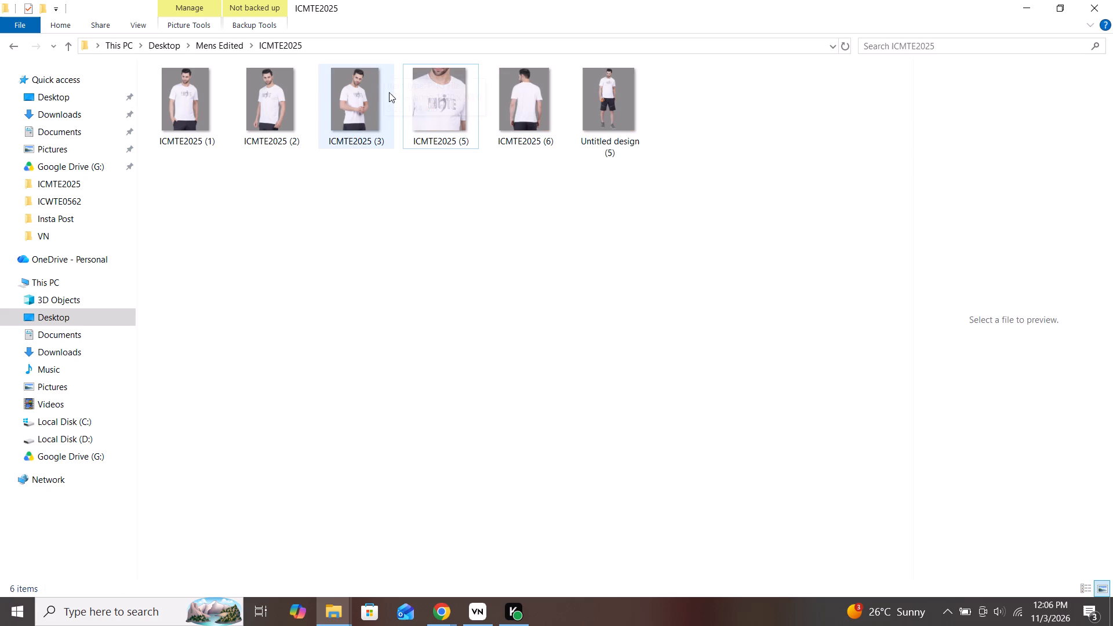
# Rename the full-length photo with shorts, Untitled design (5), as ICMTE2025 (4).
pyautogui.click(595, 132)
pyautogui.keyDown('ctrl'); pyautogui.click(614, 157); pyautogui.keyUp('ctrl')
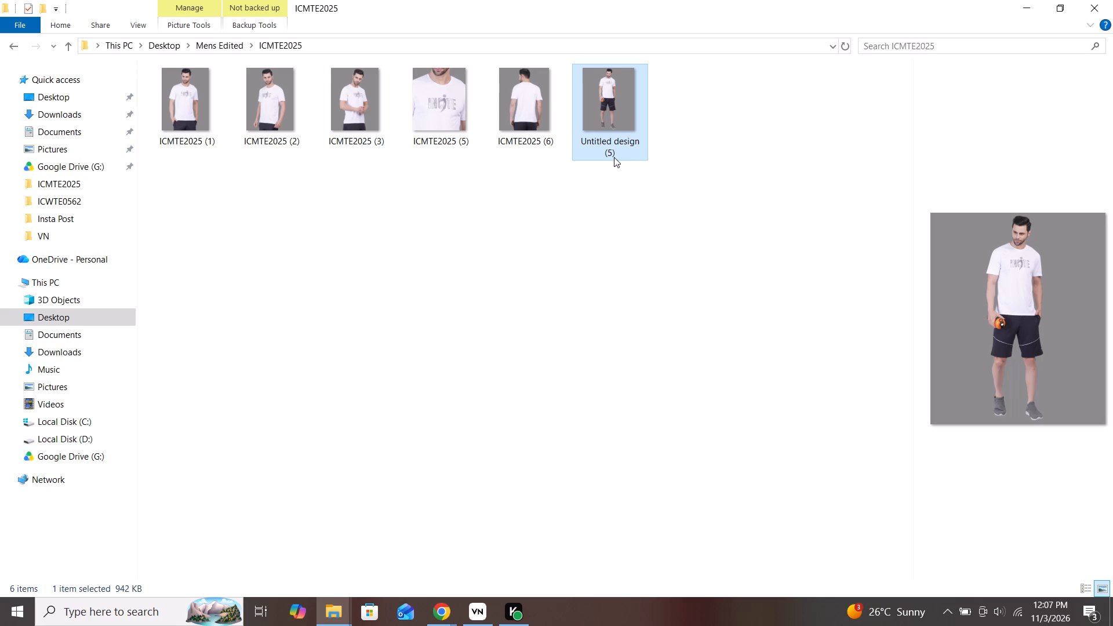
pyautogui.press('F2')
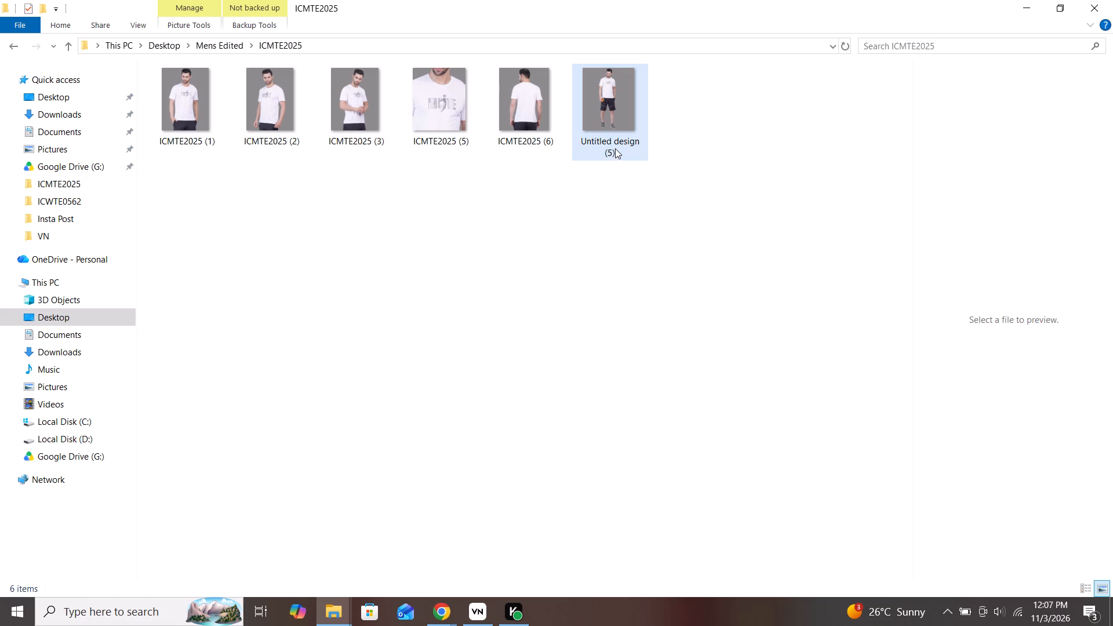
pyautogui.click(615, 148)
pyautogui.press('F2')
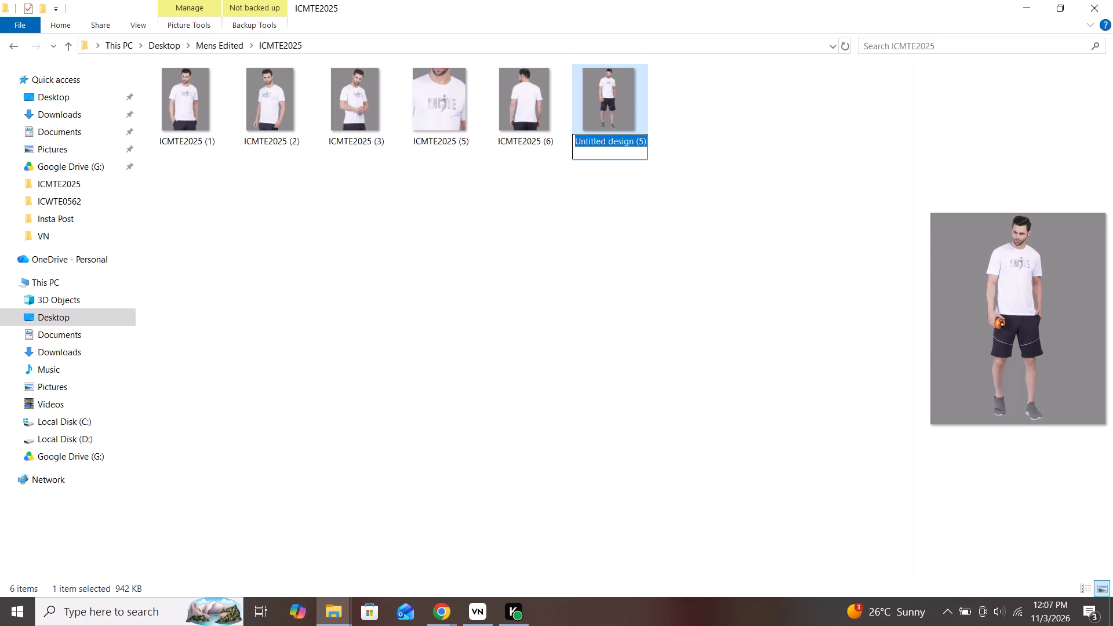
pyautogui.hotkey('ctrl', 'v')
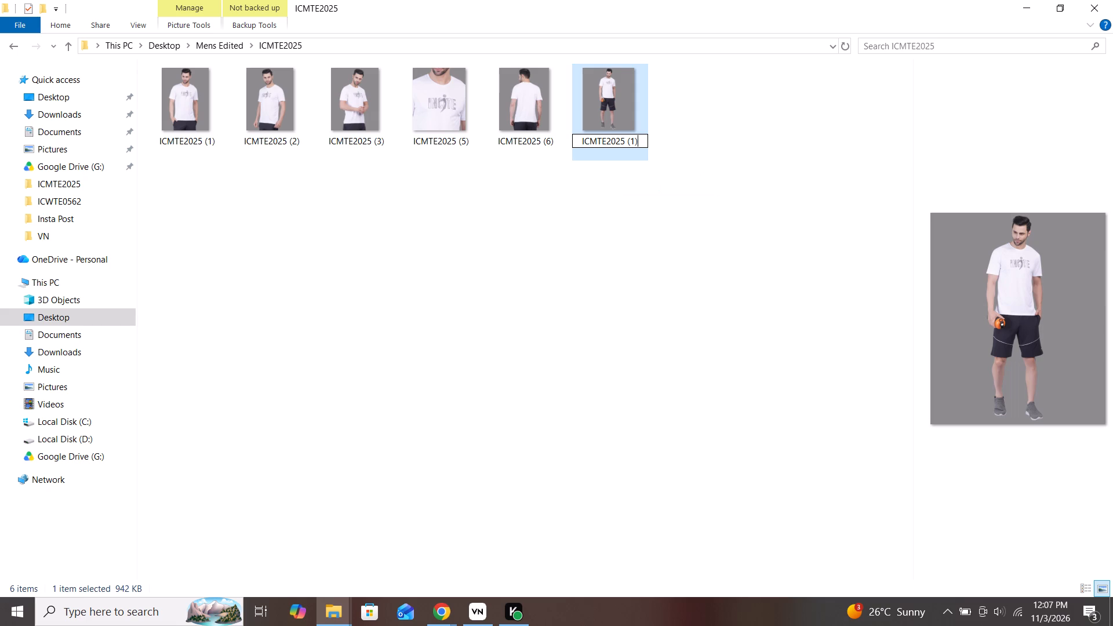
pyautogui.press('BackSpace')
pyautogui.press('BackSpace')
pyautogui.press('4')
pyautogui.hotkey('shift', ')')
pyautogui.press('Return')
pyautogui.click(488, 271)
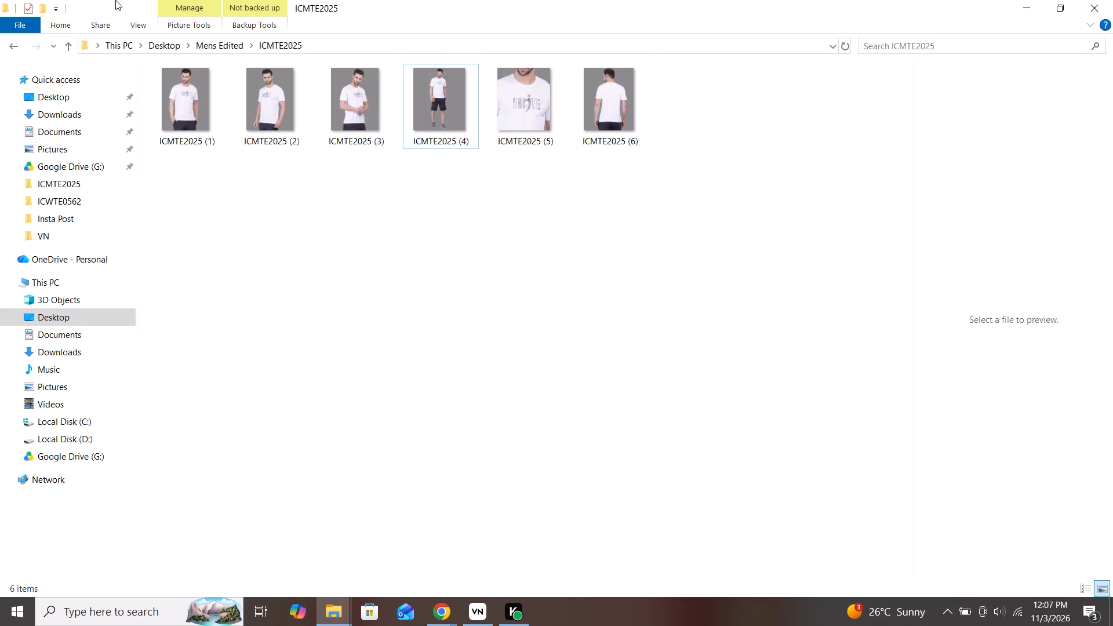
# Place all six photos from the ICMTE2026 folder in Mens Edited onto page 1 of the 1500 × 2000 px Canva design.
pyautogui.click(64, 48)
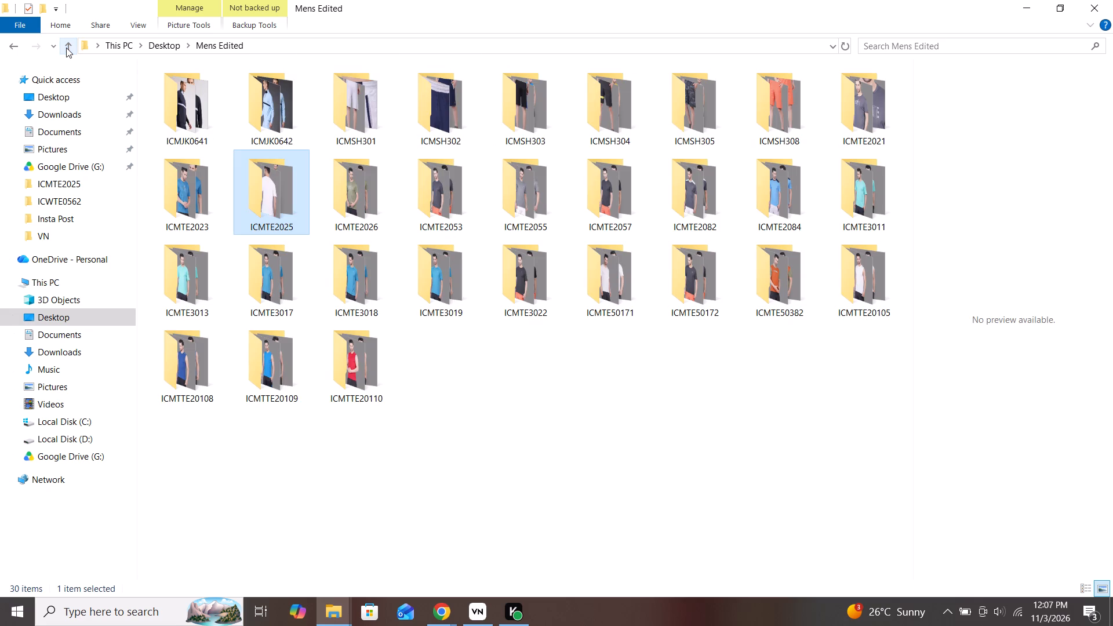
pyautogui.doubleClick(352, 216)
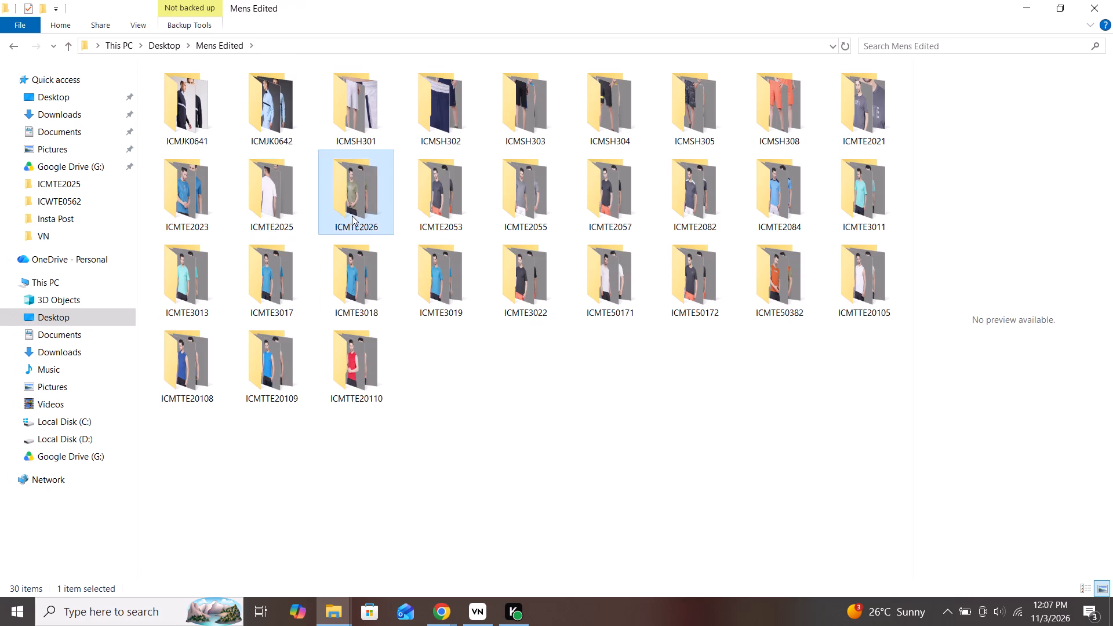
pyautogui.moveTo(183, 158); pyautogui.dragTo(397, 93)
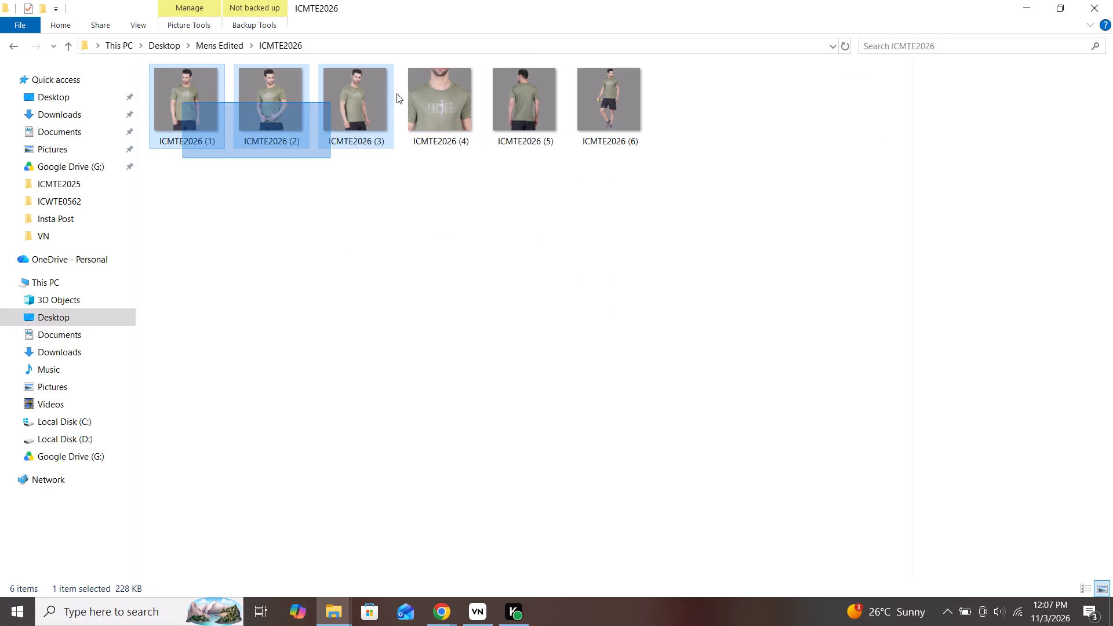
pyautogui.moveTo(397, 93); pyautogui.dragTo(628, 86)
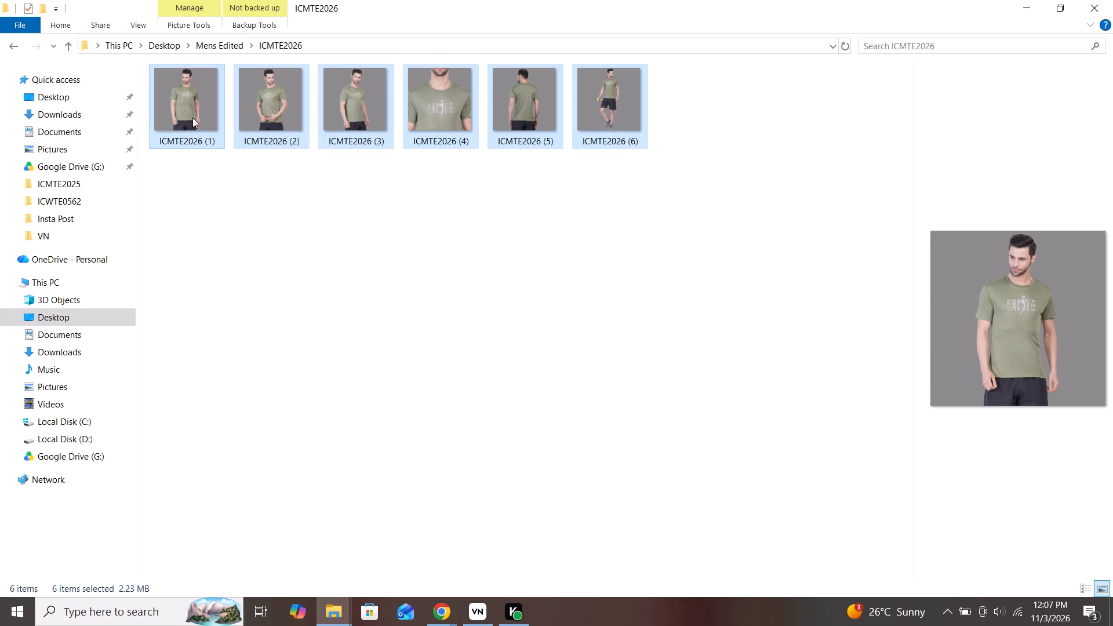
pyautogui.moveTo(184, 100); pyautogui.dragTo(276, 287)
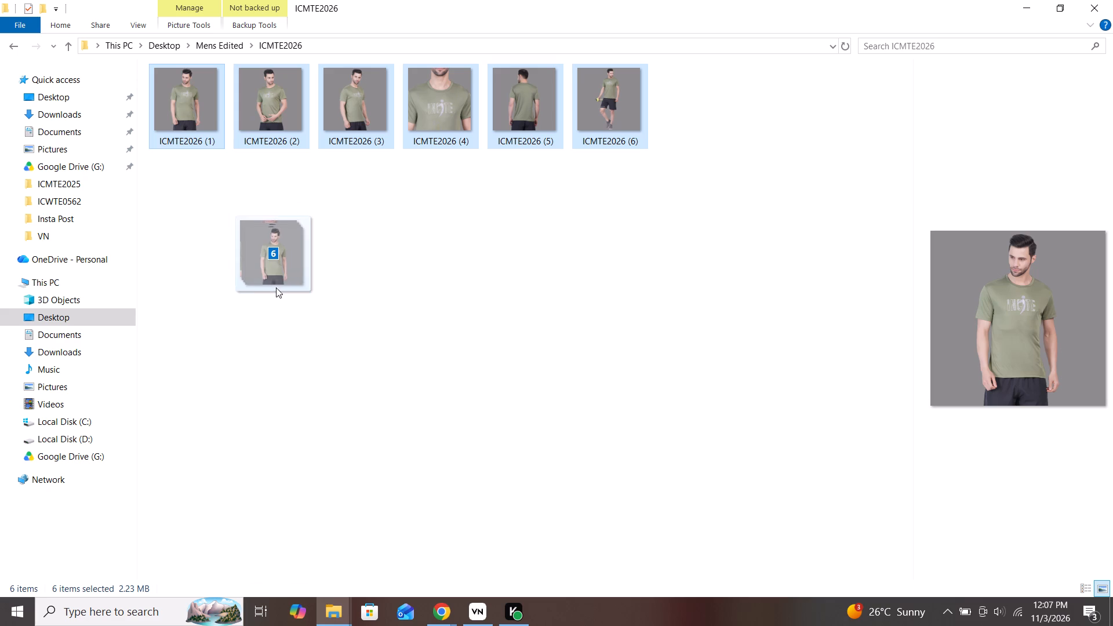
pyautogui.moveTo(276, 287); pyautogui.dragTo(439, 625)
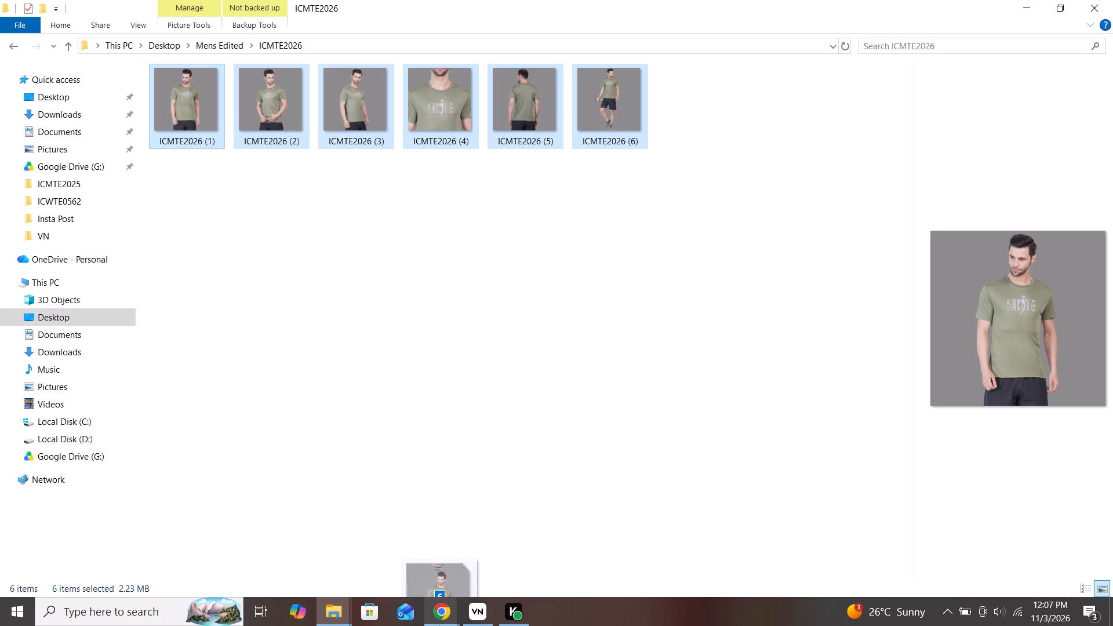
pyautogui.moveTo(439, 625); pyautogui.dragTo(374, 555)
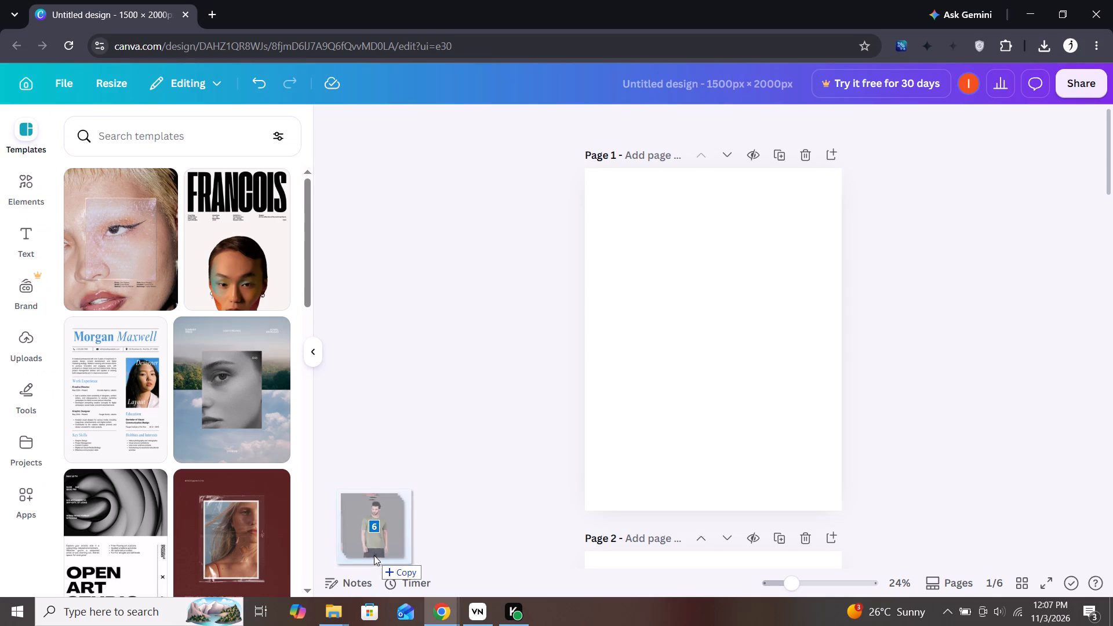
pyautogui.moveTo(374, 555); pyautogui.dragTo(714, 310)
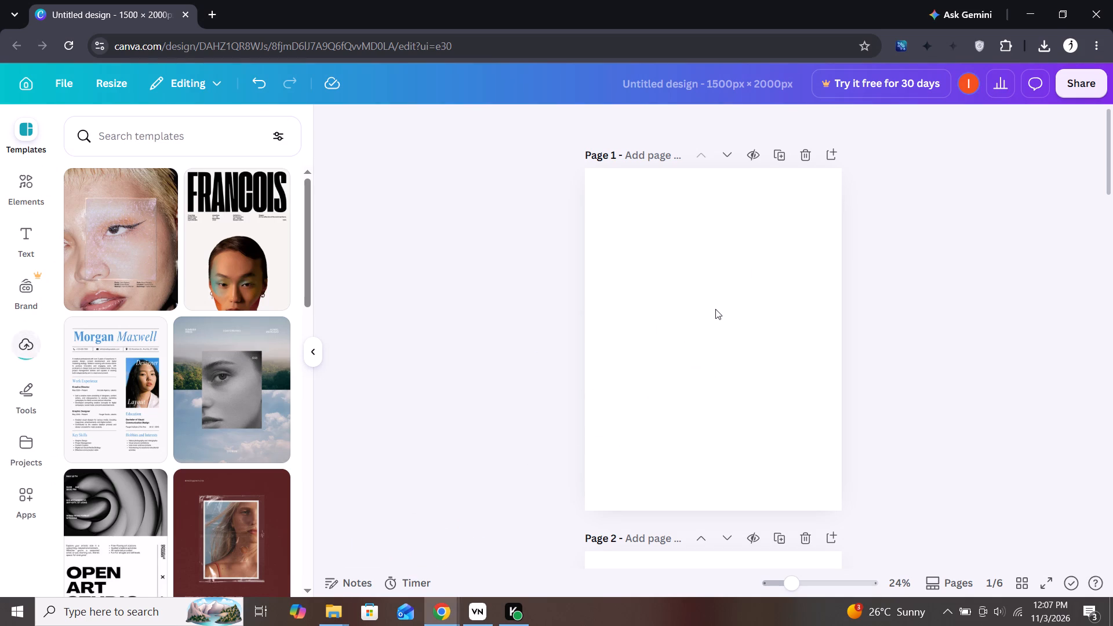
pyautogui.click(821, 365)
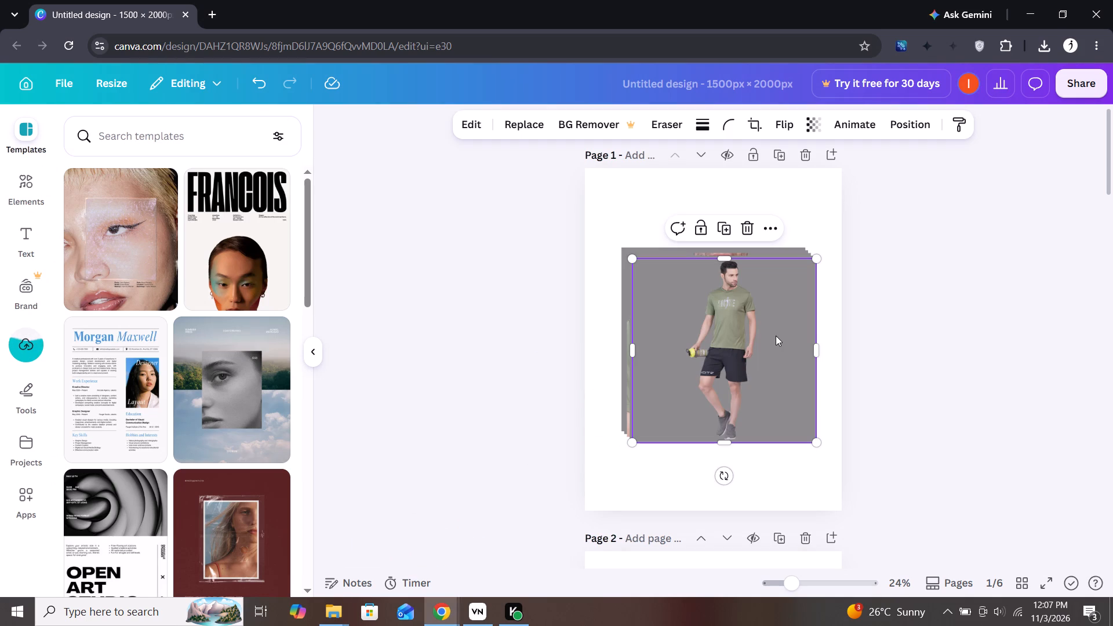
# Move the full-length photo of the olive T-shirt and shorts from page 1 onto page 6.
pyautogui.scroll(-2, 776, 336)
pyautogui.moveTo(716, 210); pyautogui.dragTo(719, 241)
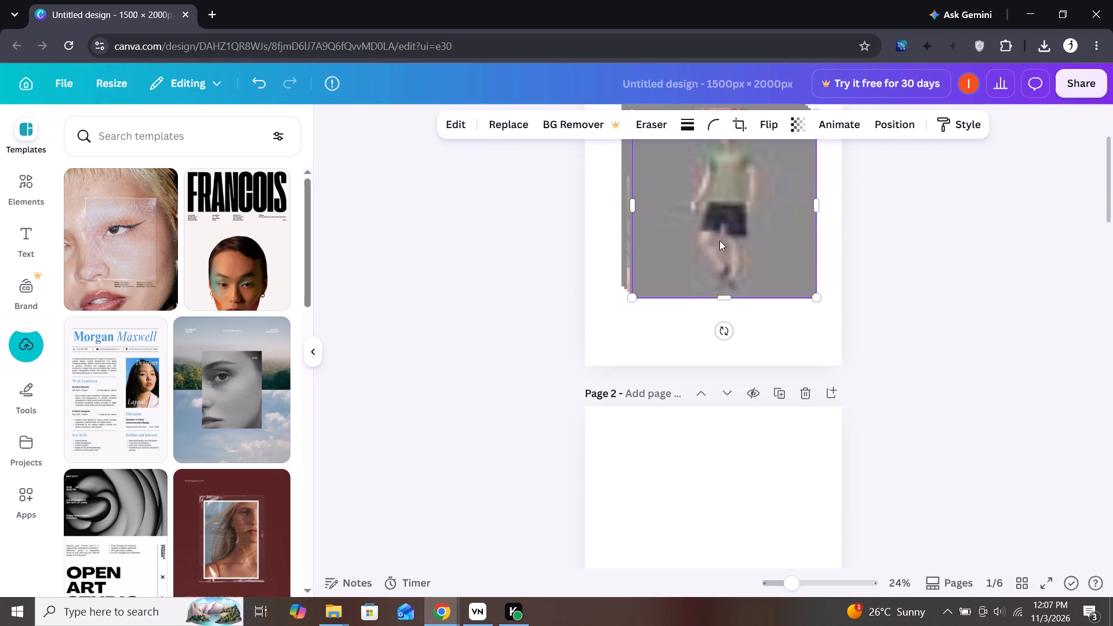
pyautogui.moveTo(719, 241); pyautogui.dragTo(734, 385)
pyautogui.scroll(-18, 745, 383)
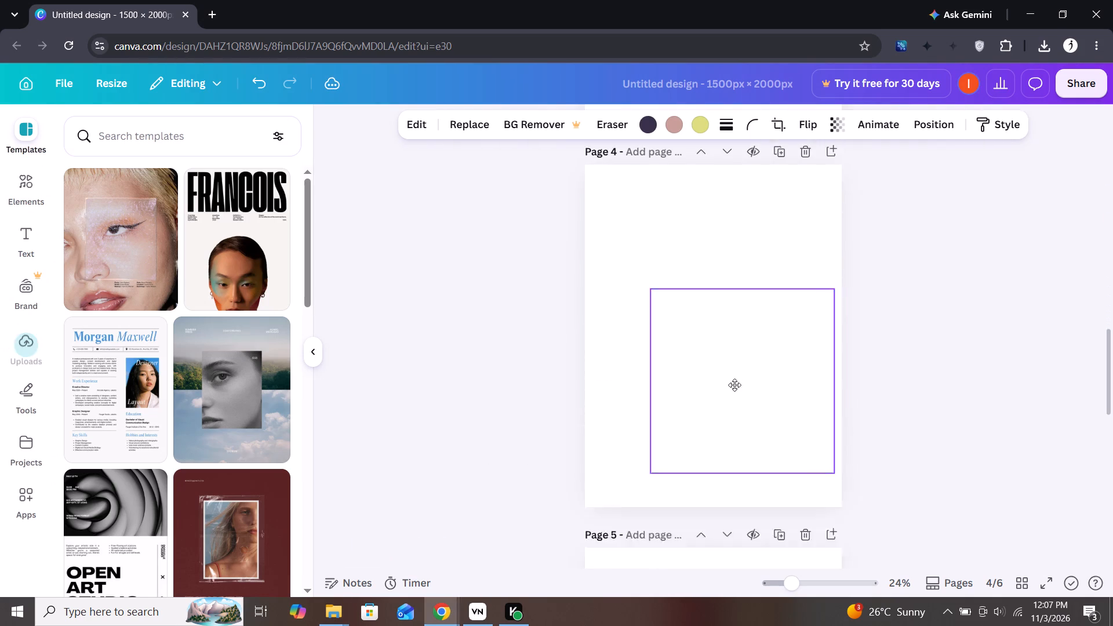
pyautogui.scroll(-2, 734, 385)
pyautogui.moveTo(734, 385); pyautogui.dragTo(717, 339)
pyautogui.scroll(-6, 730, 383)
# Move the olive T-shirt's back-view photo from page 1 onto page 5.
pyautogui.scroll(7, 717, 339)
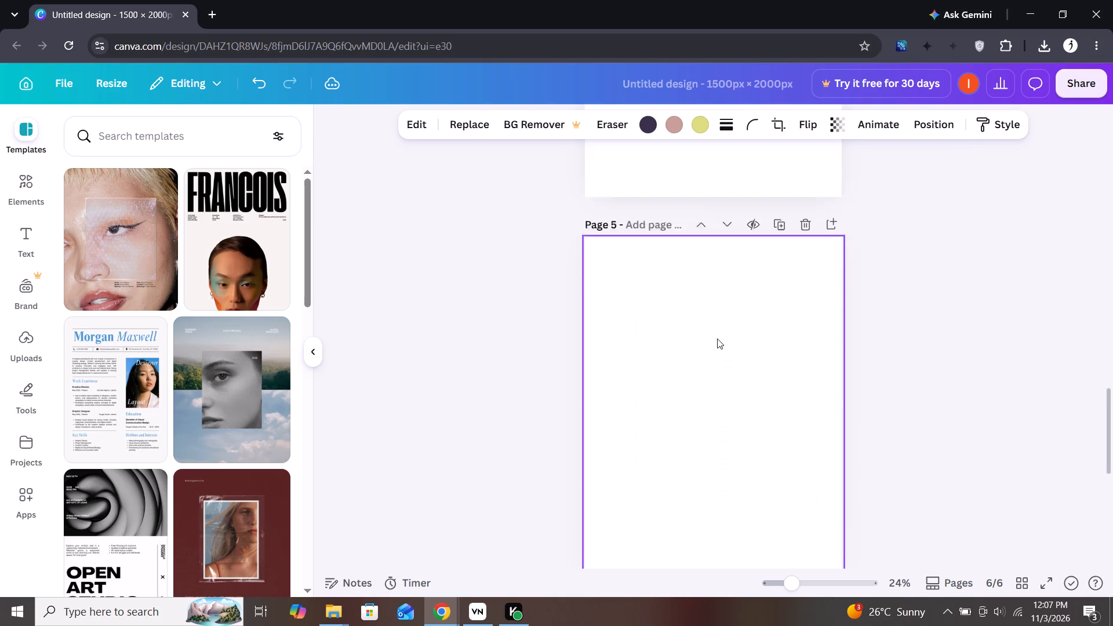
pyautogui.scroll(15, 717, 339)
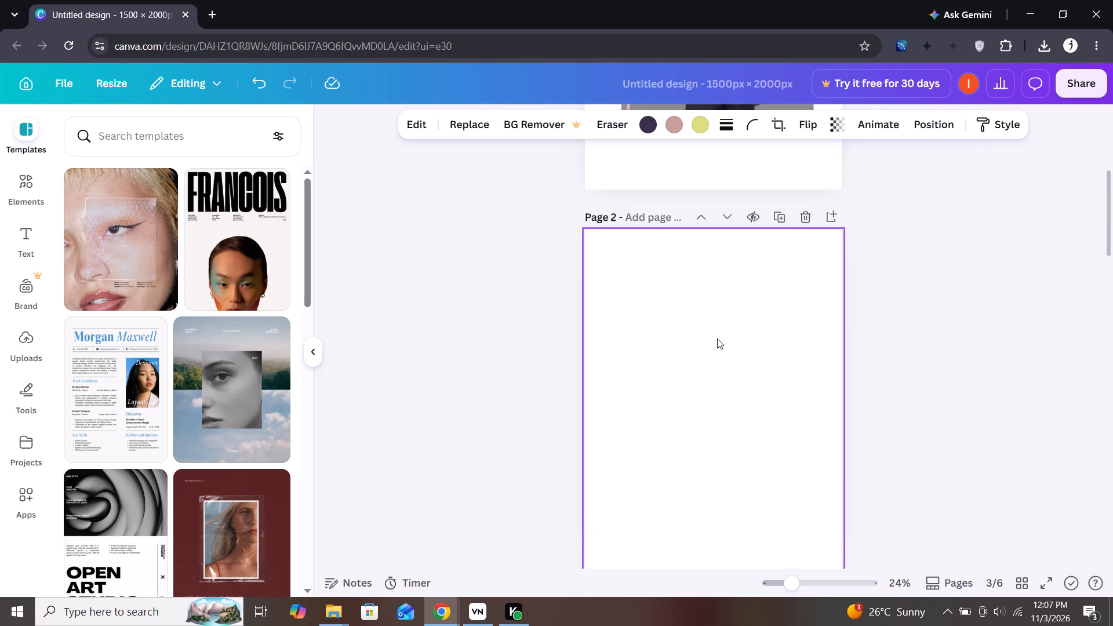
pyautogui.scroll(4, 717, 339)
pyautogui.moveTo(722, 311); pyautogui.dragTo(736, 458)
pyautogui.scroll(-9, 728, 465)
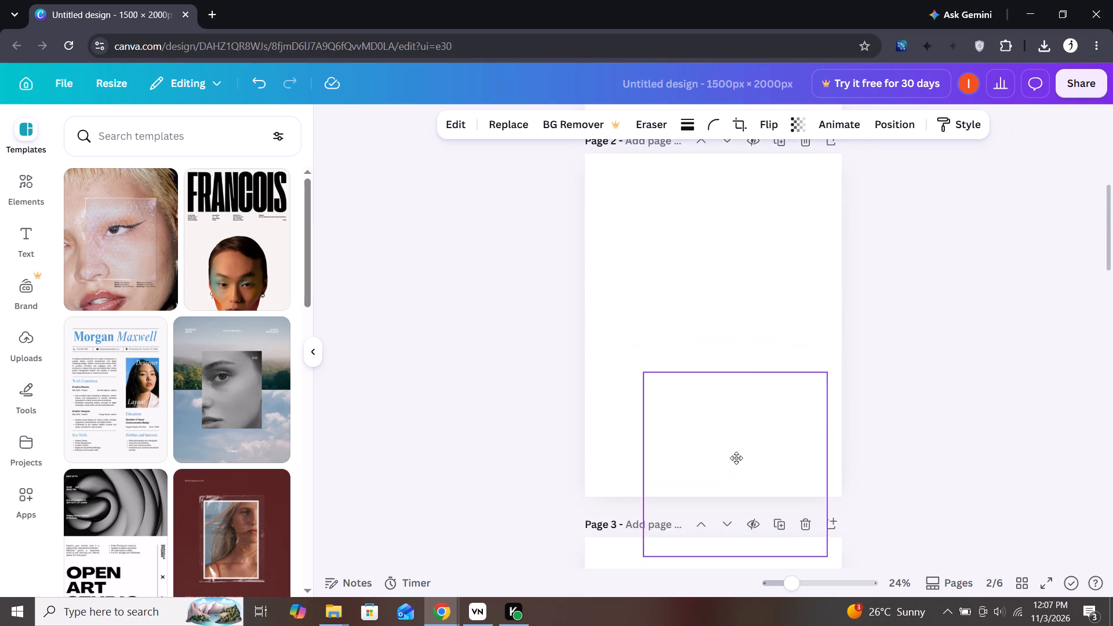
pyautogui.scroll(-1, 736, 458)
pyautogui.moveTo(736, 458); pyautogui.dragTo(743, 450)
pyautogui.scroll(-14, 737, 455)
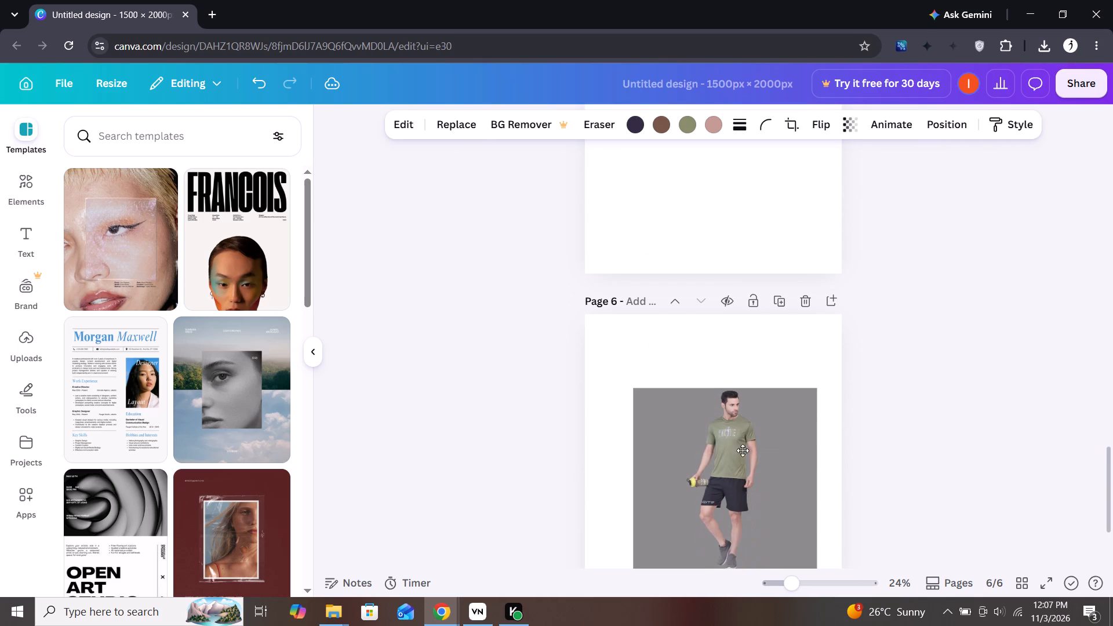
pyautogui.moveTo(743, 450); pyautogui.dragTo(718, 203)
# Move the INCITE chest-print close-up of the olive T-shirt from page 1 onto page 4.
pyautogui.scroll(14, 718, 202)
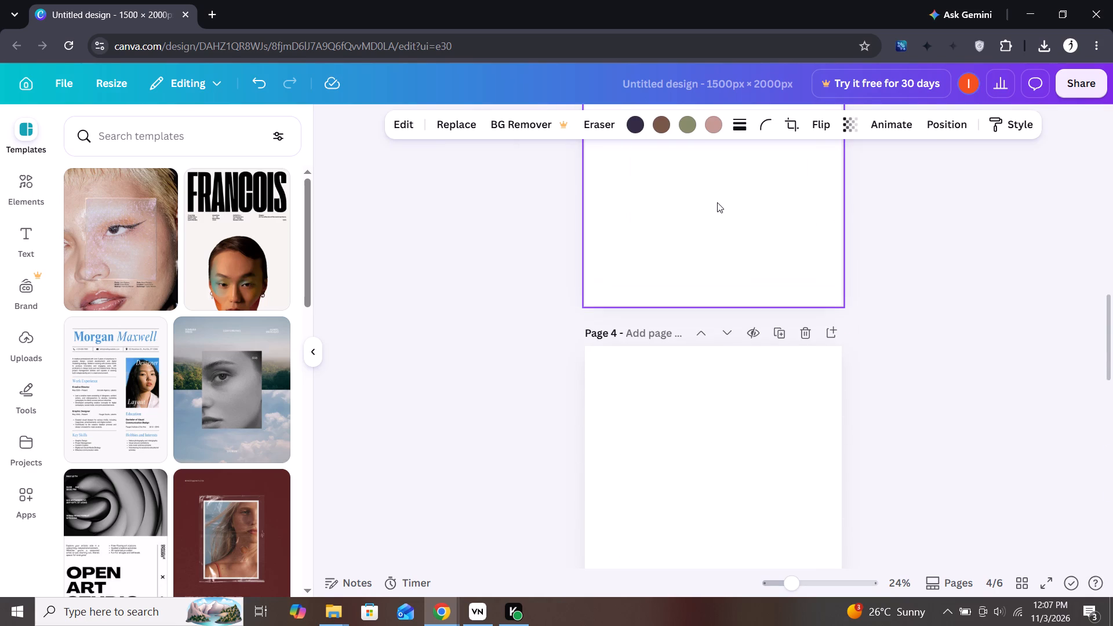
pyautogui.scroll(12, 717, 202)
pyautogui.moveTo(704, 303); pyautogui.dragTo(726, 398)
pyautogui.scroll(-2, 725, 398)
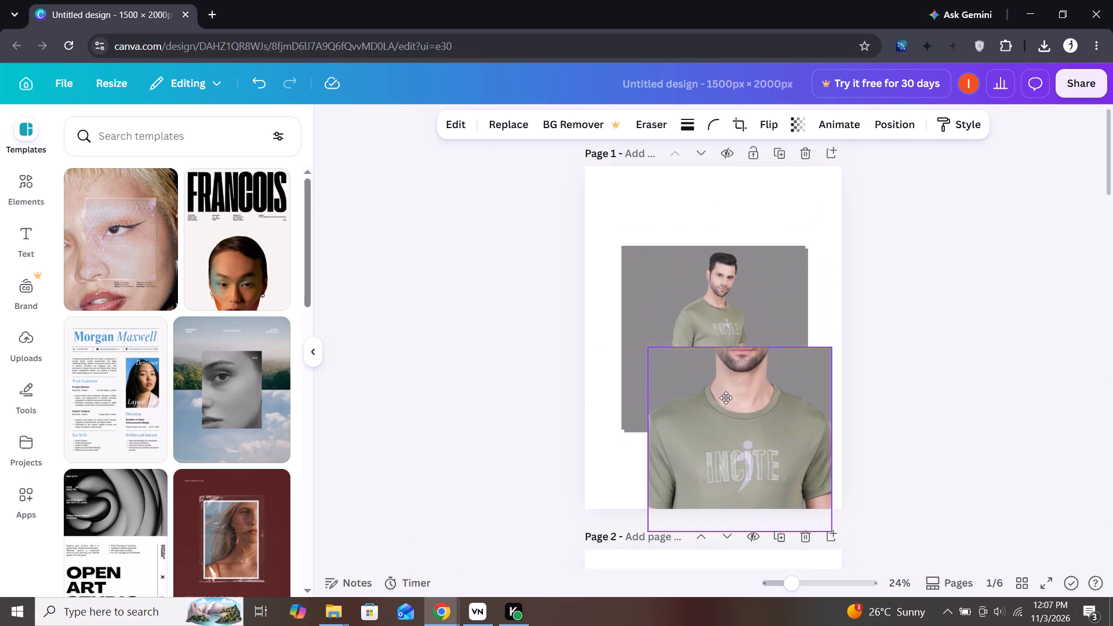
pyautogui.scroll(-8, 726, 398)
pyautogui.moveTo(726, 398); pyautogui.dragTo(714, 330)
pyautogui.scroll(-6, 728, 401)
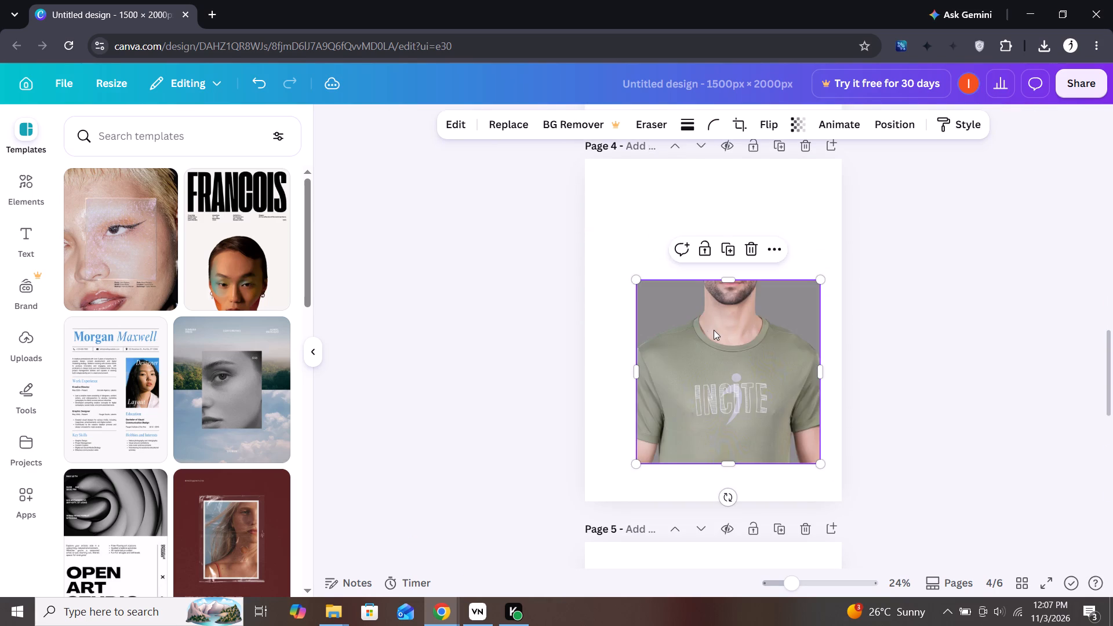
# Move the half-turned pose photo of the olive T-shirt from page 1 onto page 3.
pyautogui.scroll(19, 714, 330)
pyautogui.moveTo(714, 330); pyautogui.dragTo(719, 412)
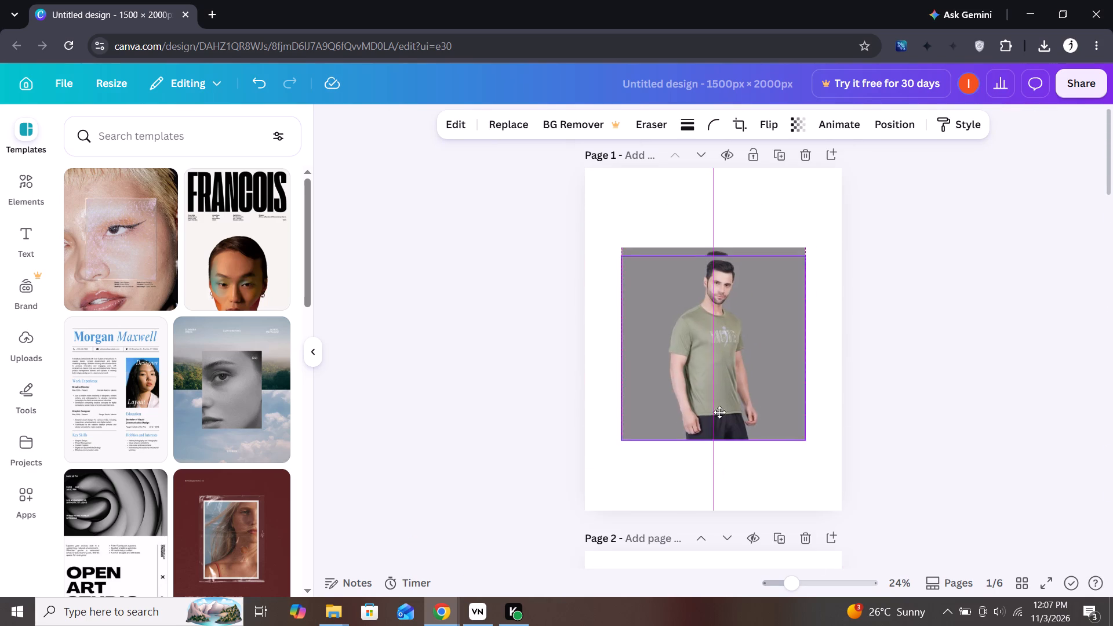
pyautogui.moveTo(719, 412); pyautogui.dragTo(725, 417)
pyautogui.scroll(-16, 720, 424)
pyautogui.scroll(18, 727, 410)
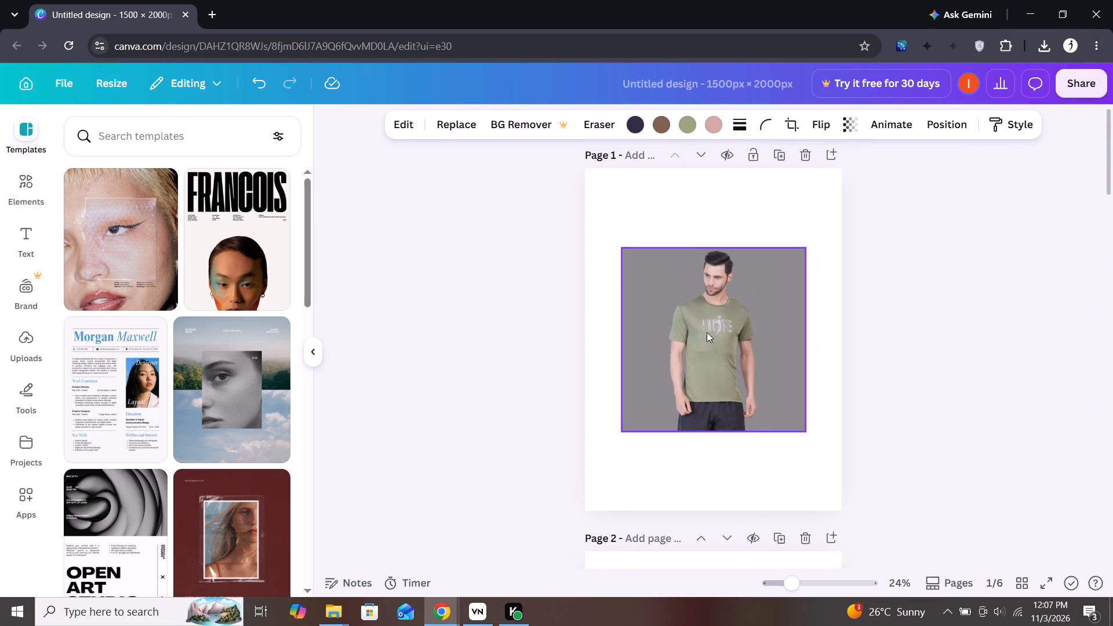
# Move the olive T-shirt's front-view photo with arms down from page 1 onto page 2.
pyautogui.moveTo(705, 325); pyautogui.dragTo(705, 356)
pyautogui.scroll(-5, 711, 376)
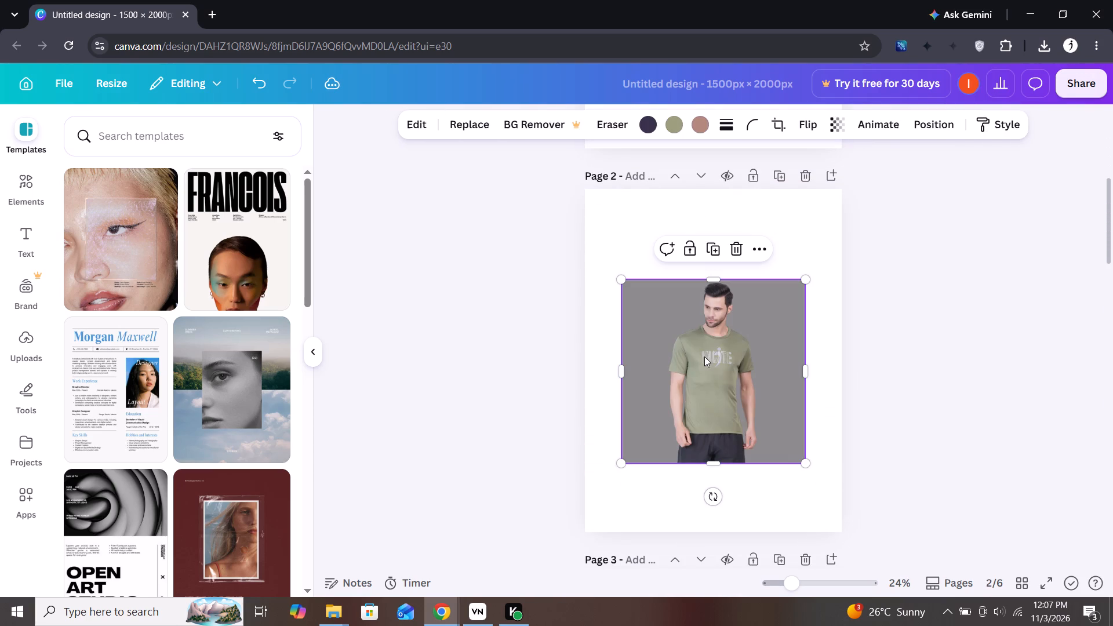
# Switch to File Explorer and bring up the ICMTE2026 folder with the product photos.
pyautogui.click(339, 612)
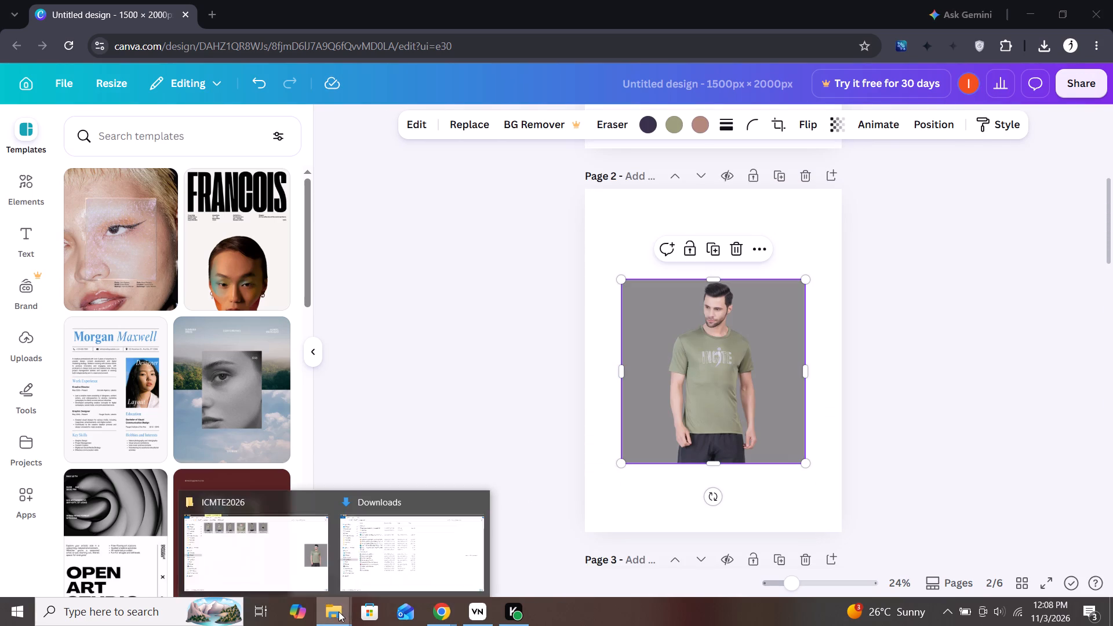
pyautogui.click(281, 564)
pyautogui.moveTo(141, 276); pyautogui.dragTo(297, 221)
pyautogui.moveTo(297, 221); pyautogui.dragTo(306, 194)
pyautogui.click(306, 194)
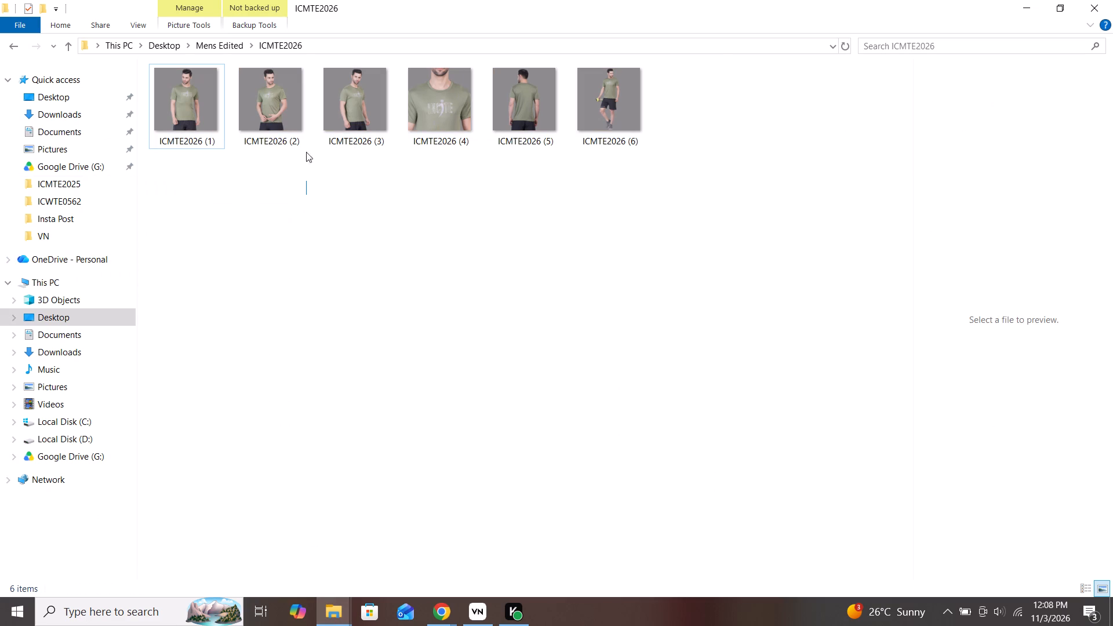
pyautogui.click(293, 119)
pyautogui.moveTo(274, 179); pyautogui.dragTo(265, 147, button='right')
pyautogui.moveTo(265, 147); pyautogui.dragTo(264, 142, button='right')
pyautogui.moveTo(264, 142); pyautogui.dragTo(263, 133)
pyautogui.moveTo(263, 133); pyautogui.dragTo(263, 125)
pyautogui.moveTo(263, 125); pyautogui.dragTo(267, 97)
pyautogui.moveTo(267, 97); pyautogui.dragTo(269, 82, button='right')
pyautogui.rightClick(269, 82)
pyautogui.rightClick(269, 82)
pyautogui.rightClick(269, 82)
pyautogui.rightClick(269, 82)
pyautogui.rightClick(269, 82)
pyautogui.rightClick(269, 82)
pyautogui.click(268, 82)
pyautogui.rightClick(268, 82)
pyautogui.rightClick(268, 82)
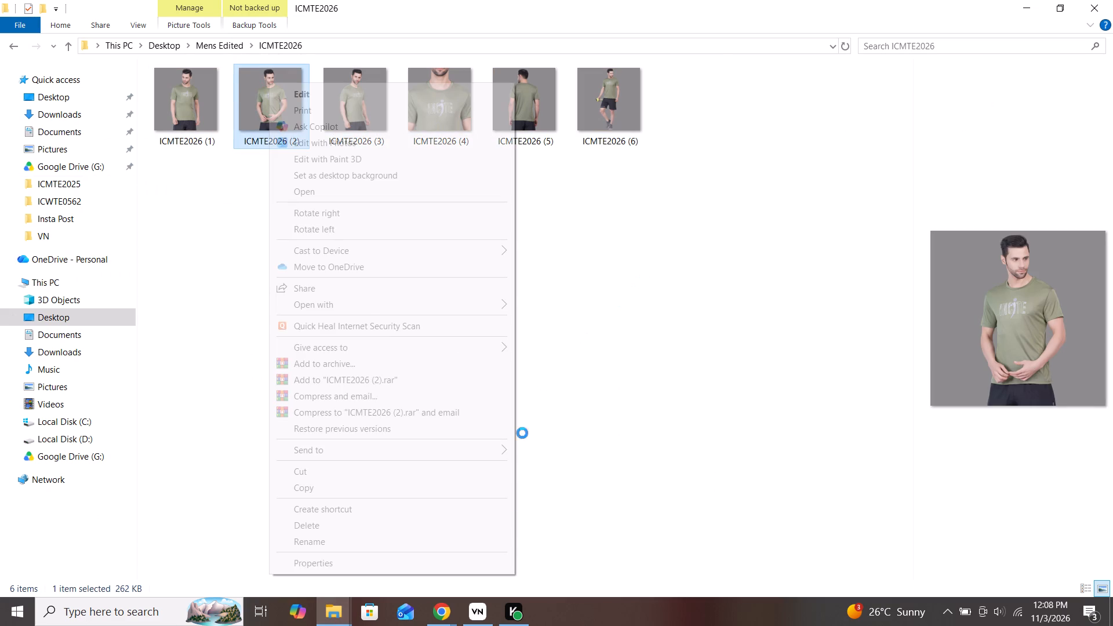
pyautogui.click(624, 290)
# Add the photo ICMTE2026 (2) from the folder to page 2 of the Canva design, above the existing photo.
pyautogui.moveTo(277, 115); pyautogui.dragTo(287, 155)
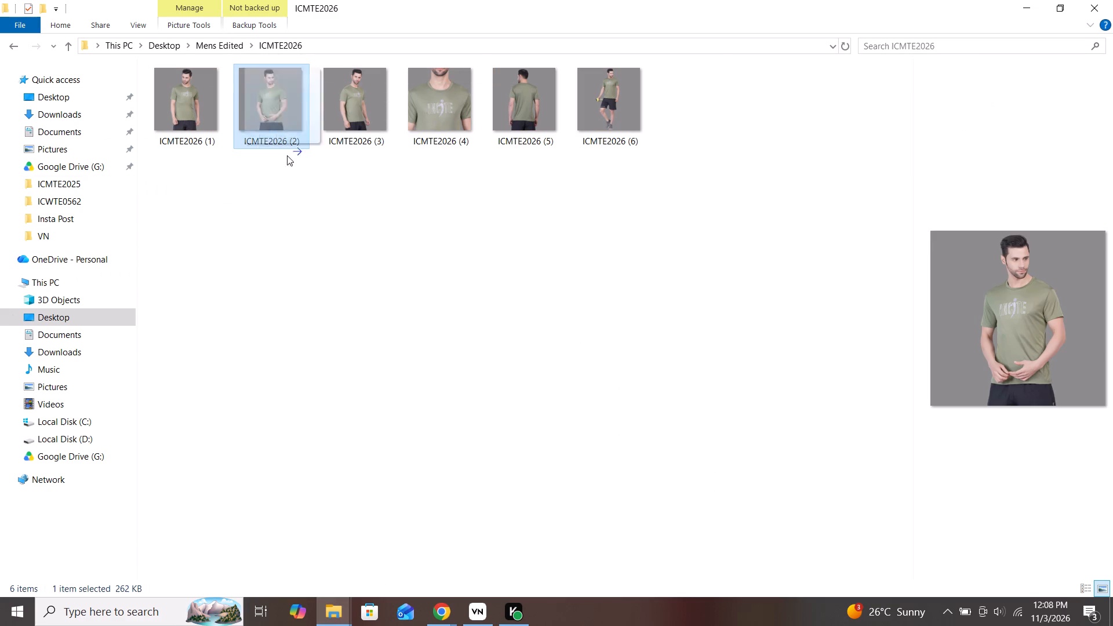
pyautogui.moveTo(287, 155); pyautogui.dragTo(402, 593)
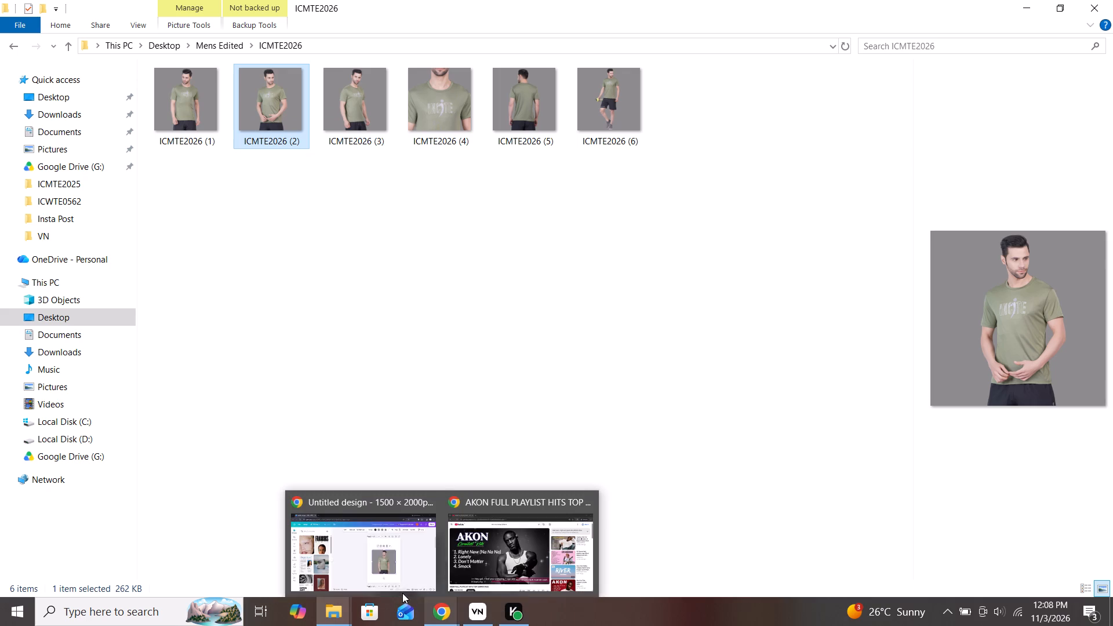
pyautogui.moveTo(402, 593); pyautogui.dragTo(657, 467)
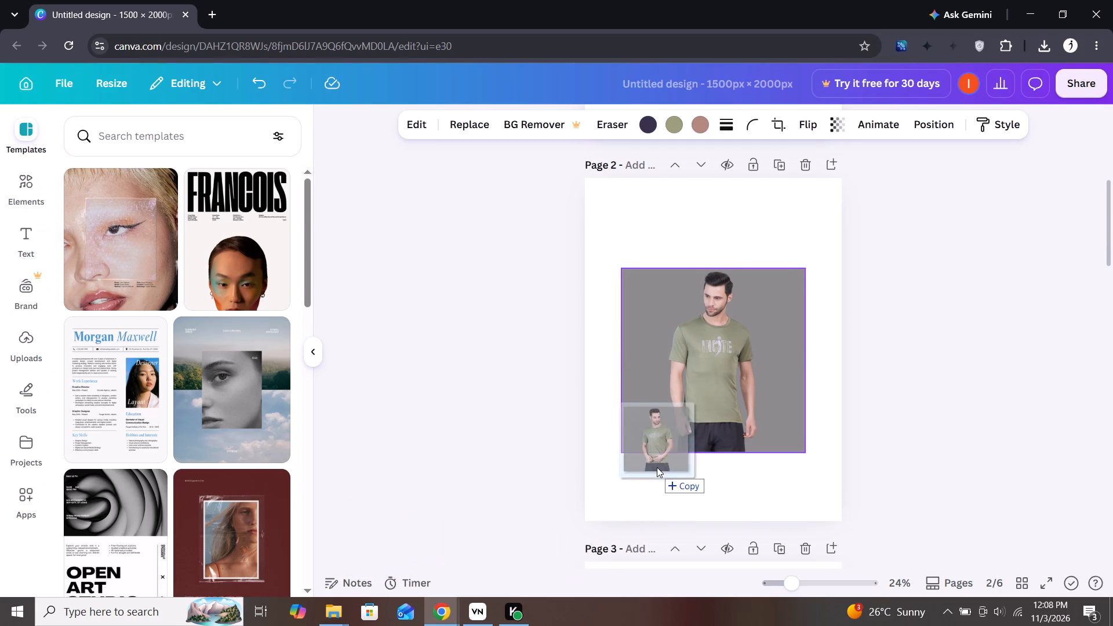
pyautogui.moveTo(657, 467); pyautogui.dragTo(679, 272)
pyautogui.scroll(-4, 661, 452)
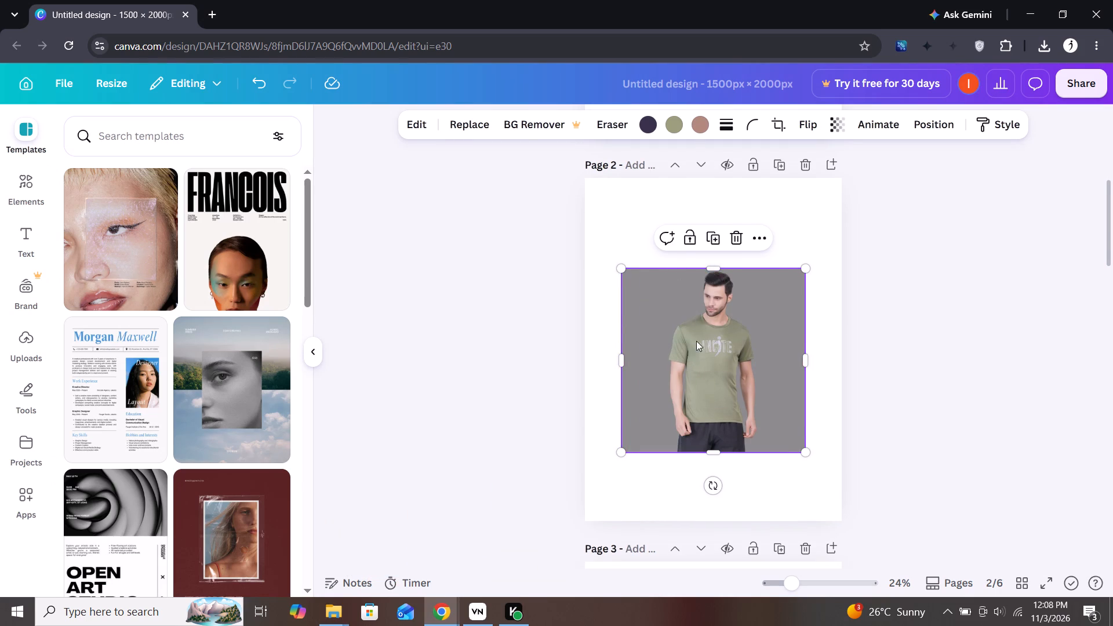
pyautogui.moveTo(700, 378); pyautogui.dragTo(694, 340)
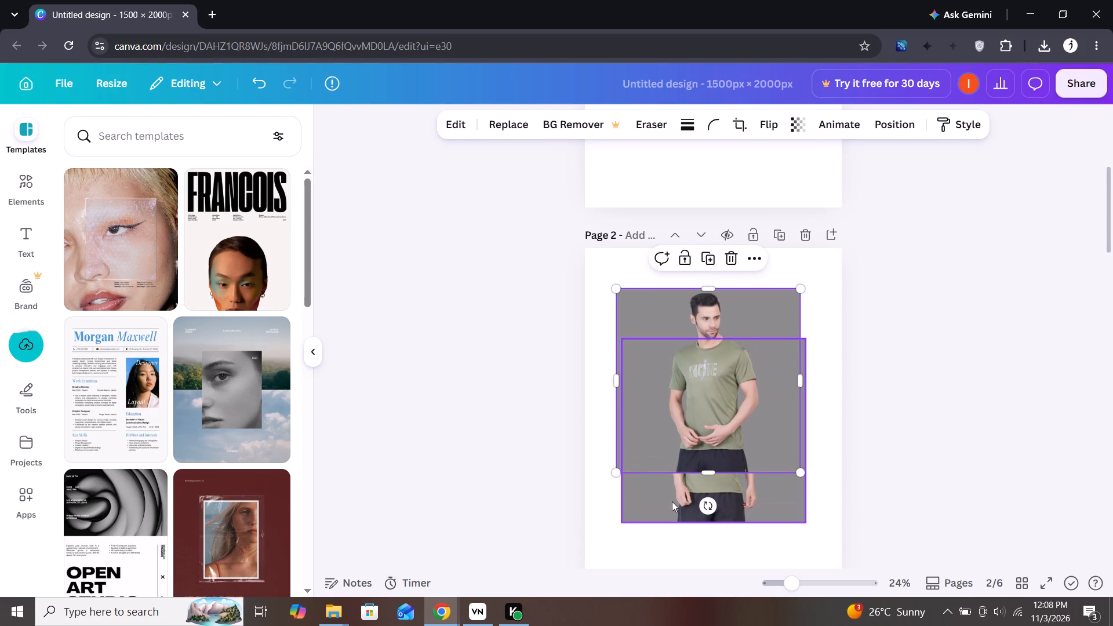
# Move the arms-down front-view photo of the olive T-shirt from page 2 back onto page 1.
pyautogui.click(672, 501)
pyautogui.moveTo(670, 531); pyautogui.dragTo(703, 219)
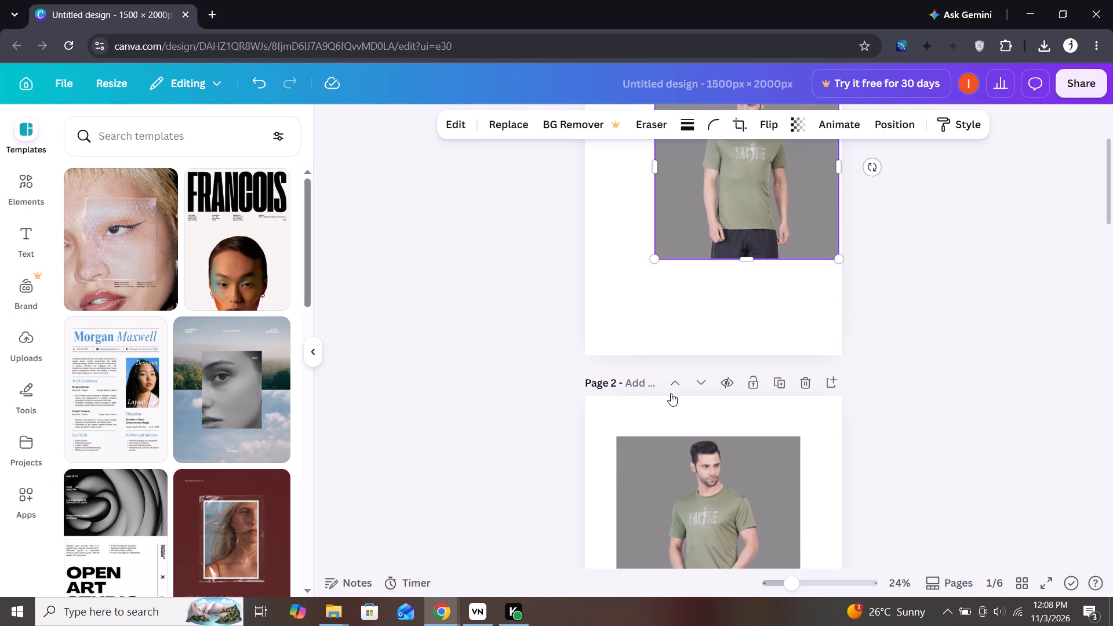
# Enlarge the full-length photo on page 6 to all four page edges so it fills the page.
pyautogui.scroll(-15, 674, 401)
pyautogui.scroll(-7, 674, 402)
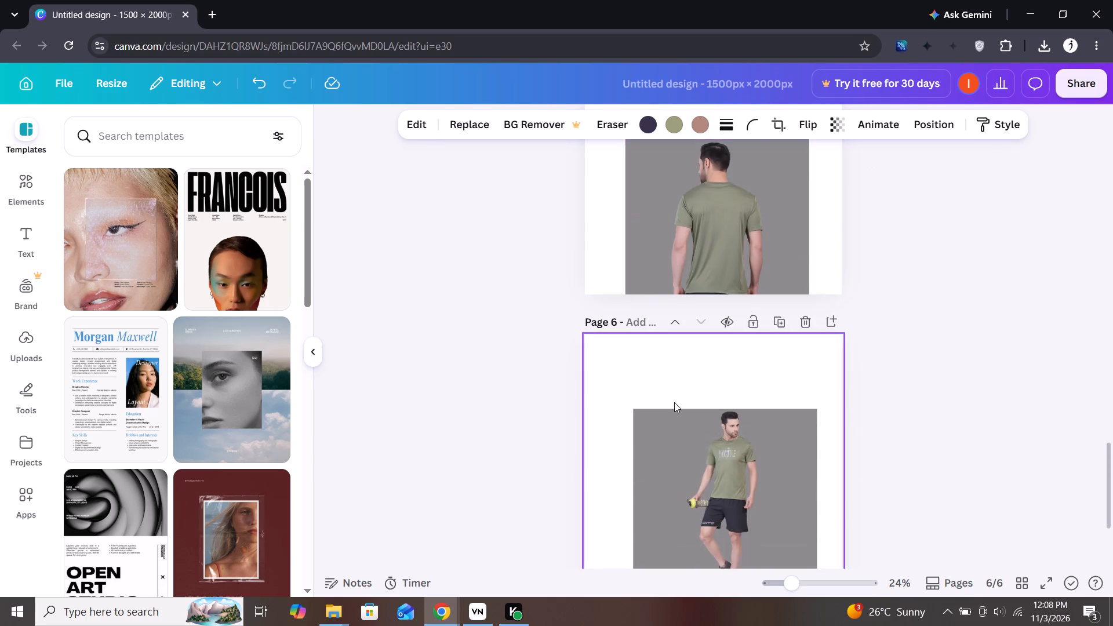
pyautogui.scroll(-8, 674, 402)
pyautogui.click(719, 358)
pyautogui.moveTo(732, 261); pyautogui.dragTo(730, 254)
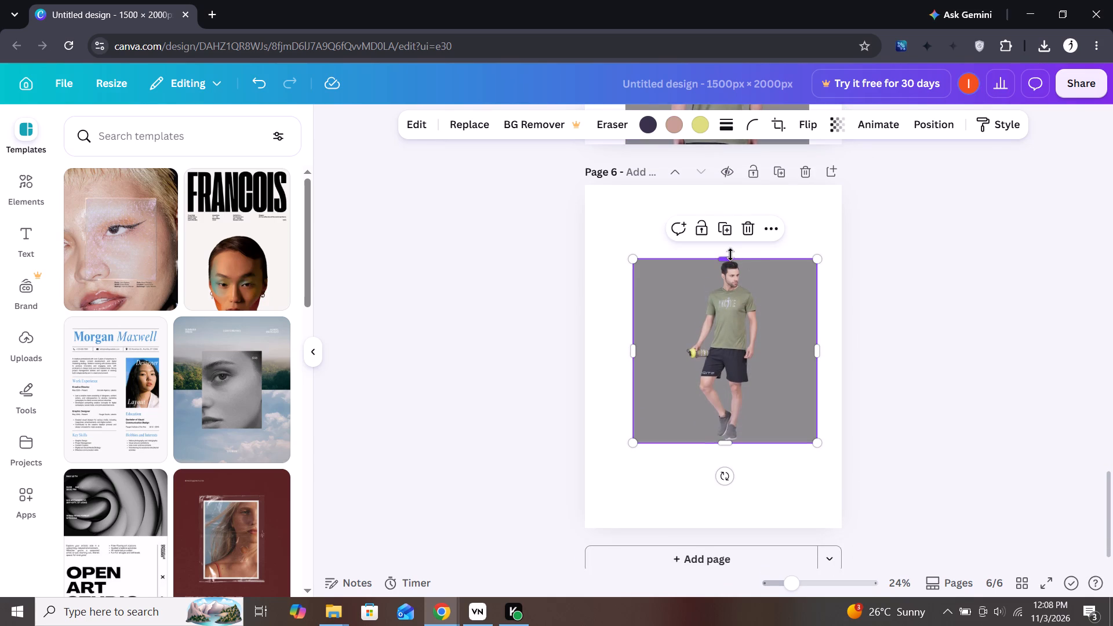
pyautogui.moveTo(730, 254); pyautogui.dragTo(705, 188)
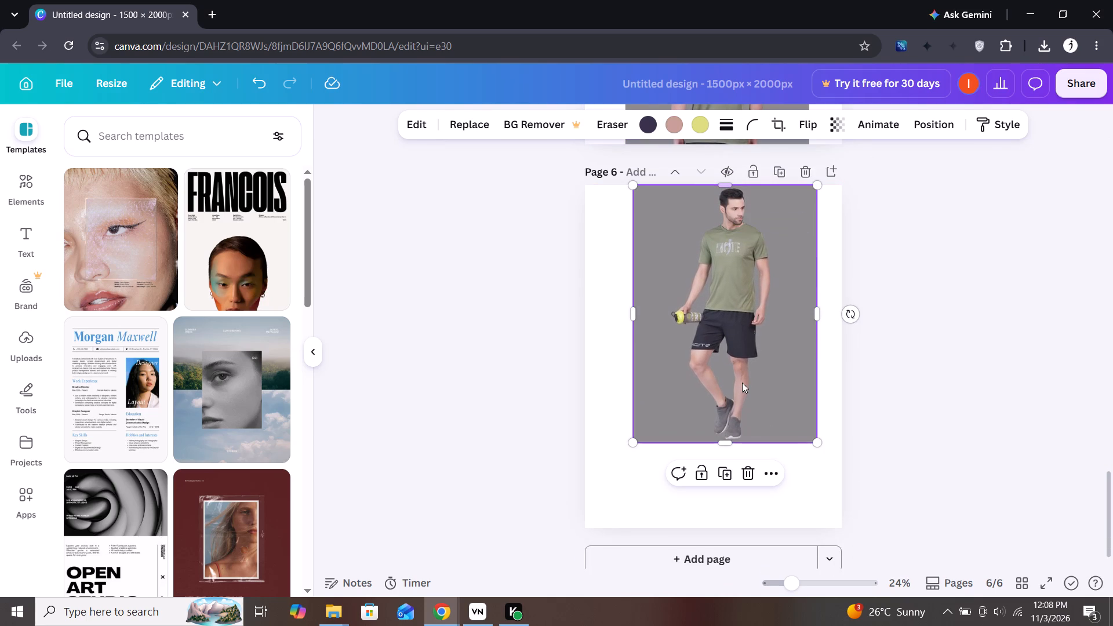
pyautogui.moveTo(726, 443); pyautogui.dragTo(720, 529)
pyautogui.moveTo(629, 352); pyautogui.dragTo(592, 355)
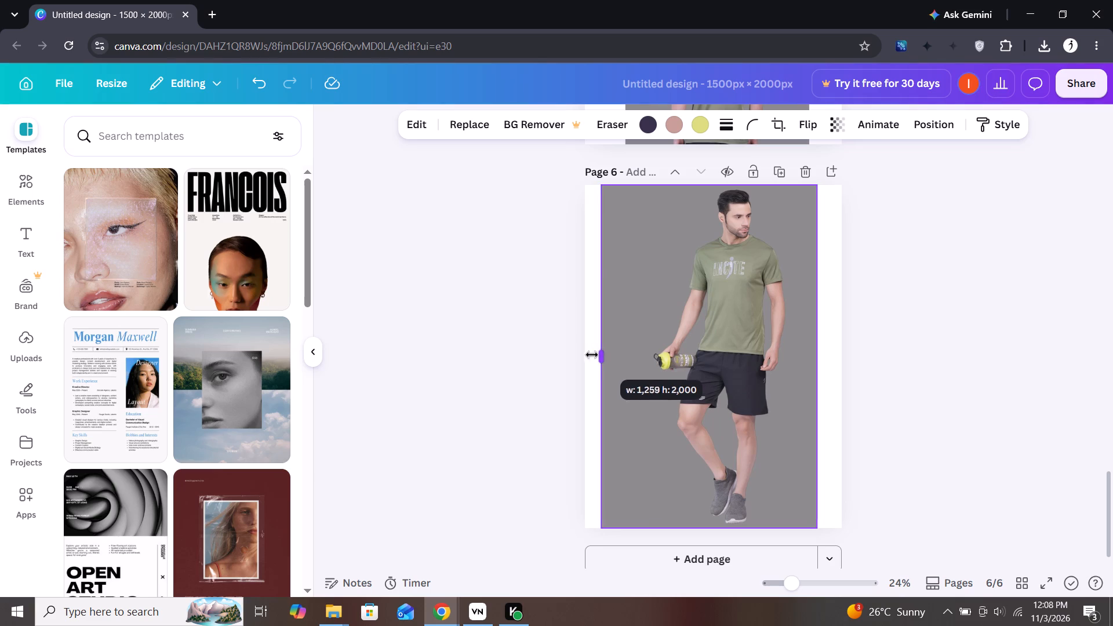
pyautogui.moveTo(592, 355); pyautogui.dragTo(583, 356)
pyautogui.moveTo(818, 356); pyautogui.dragTo(819, 356)
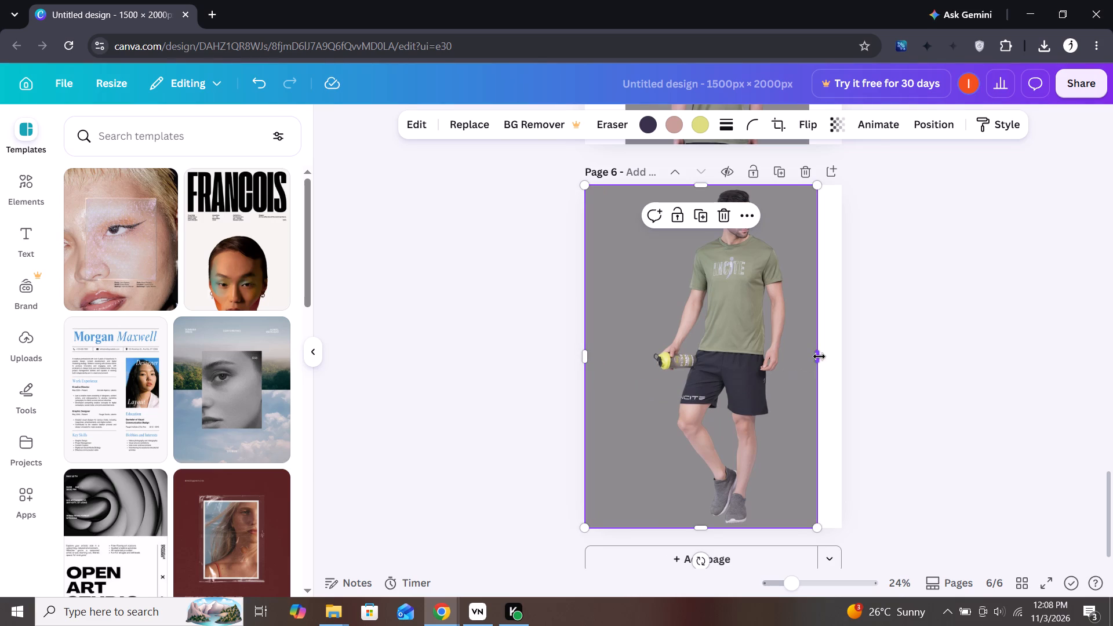
pyautogui.moveTo(819, 356); pyautogui.dragTo(842, 358)
pyautogui.click(977, 332)
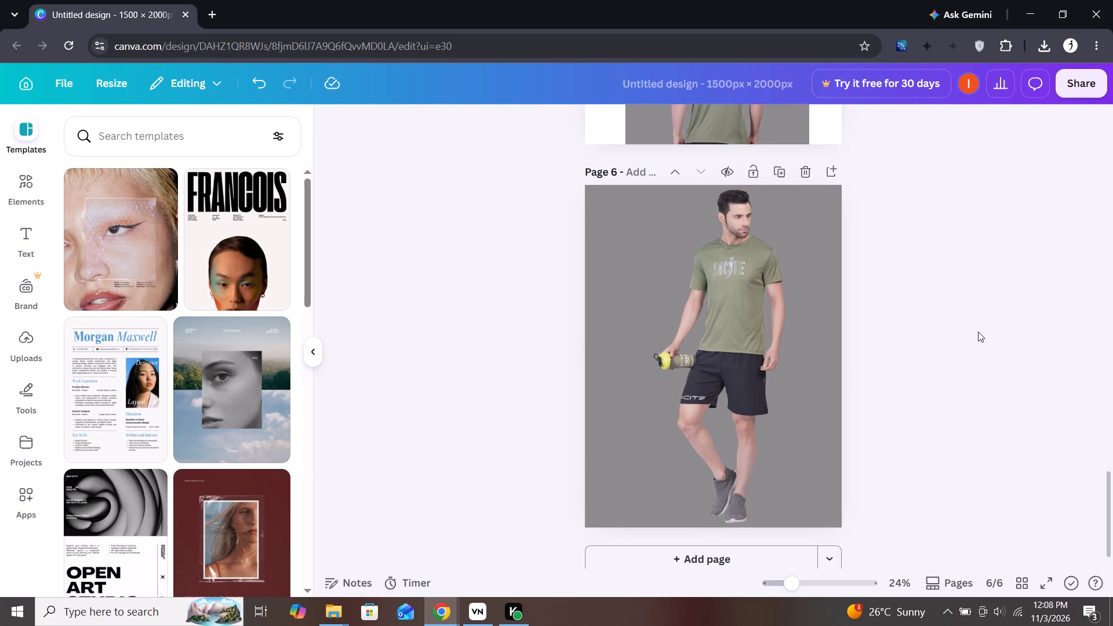
# Center the back-view photo on page 5 and extend it to all four page edges so it fills the page.
pyautogui.scroll(6, 959, 337)
pyautogui.scroll(-3, 768, 392)
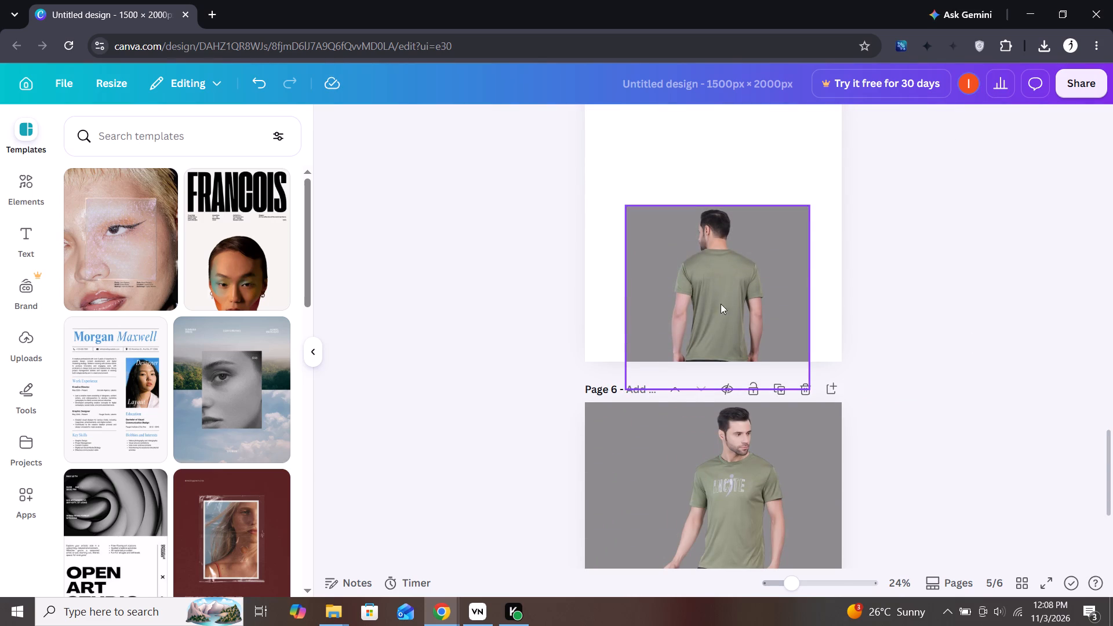
pyautogui.click(719, 293)
pyautogui.moveTo(720, 293); pyautogui.dragTo(717, 222)
pyautogui.scroll(-1, 769, 270)
pyautogui.scroll(2, 769, 270)
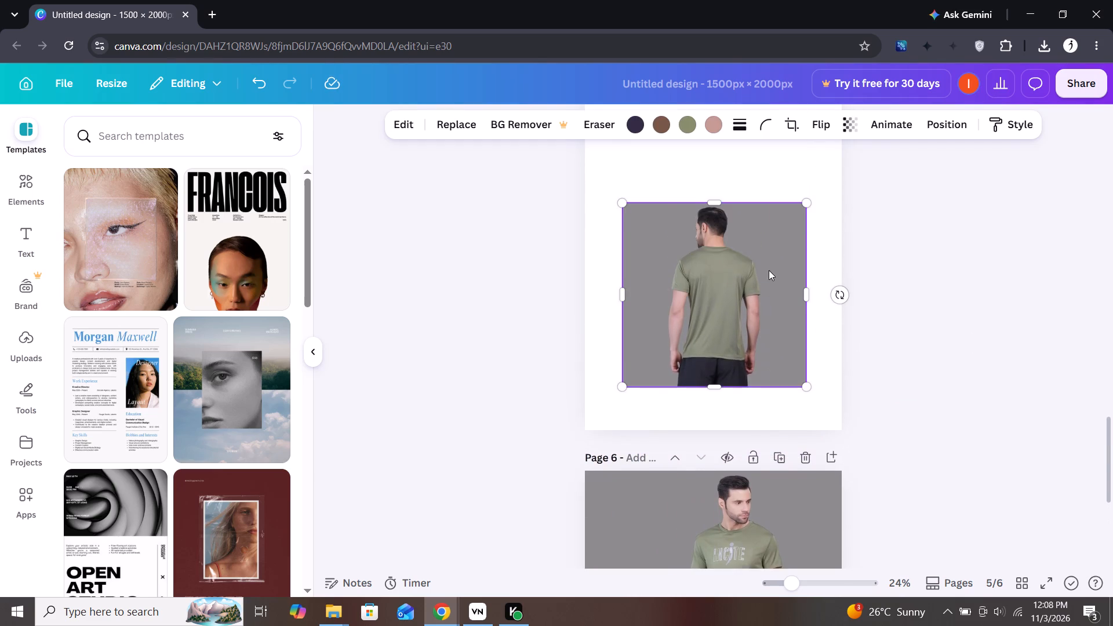
pyautogui.scroll(2, 758, 257)
pyautogui.moveTo(721, 354); pyautogui.dragTo(710, 261)
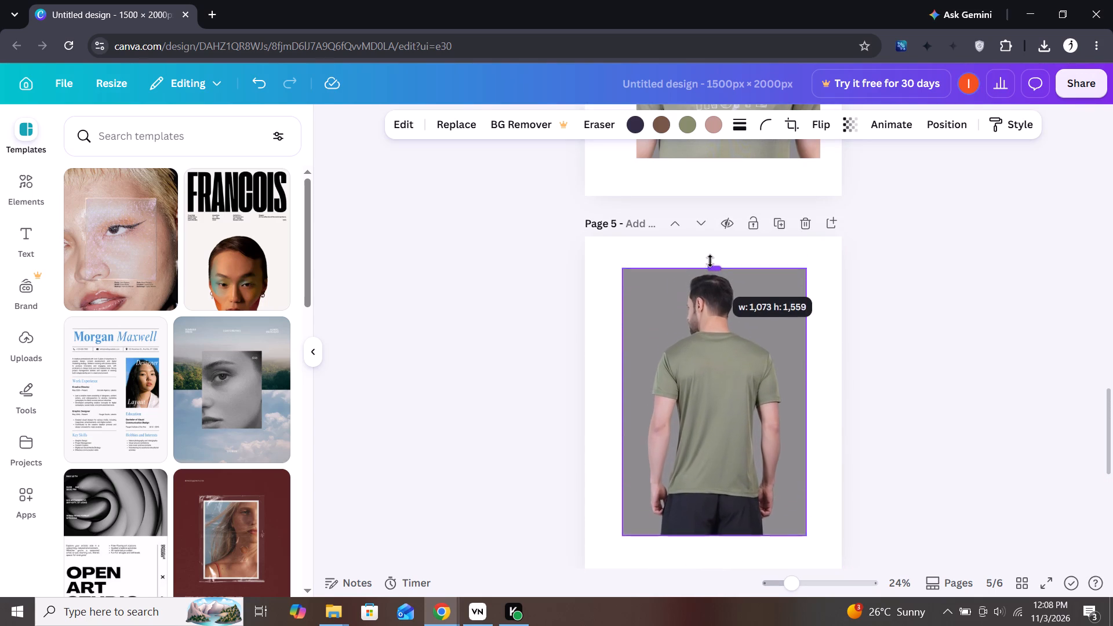
pyautogui.moveTo(710, 261); pyautogui.dragTo(712, 241)
pyautogui.scroll(-3, 720, 276)
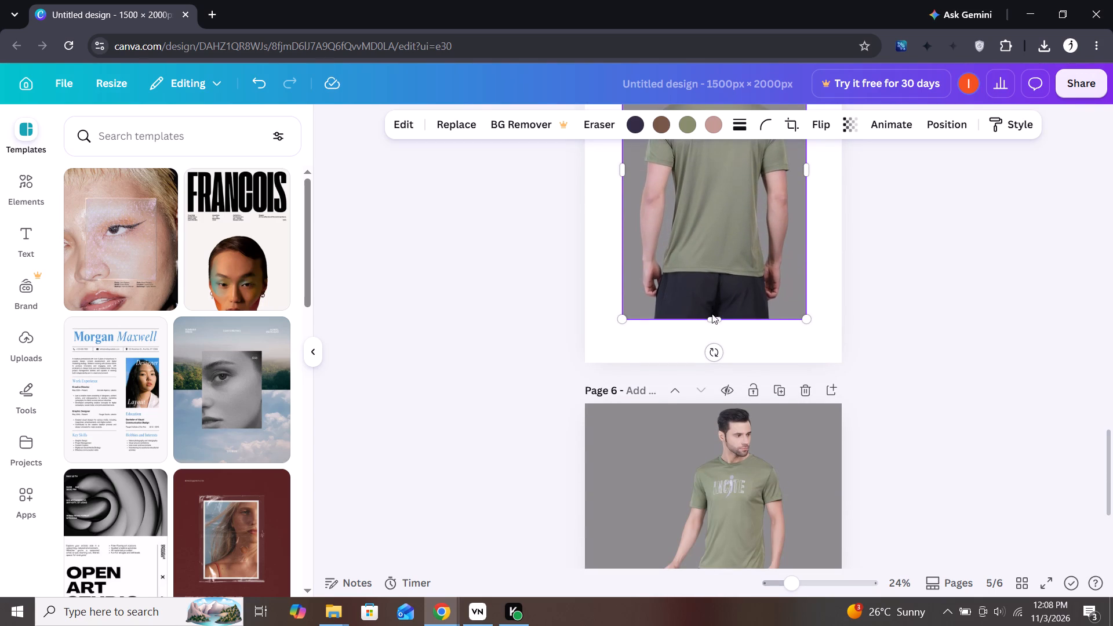
pyautogui.moveTo(712, 315); pyautogui.dragTo(714, 361)
pyautogui.scroll(2, 724, 359)
pyautogui.moveTo(621, 333); pyautogui.dragTo(614, 331)
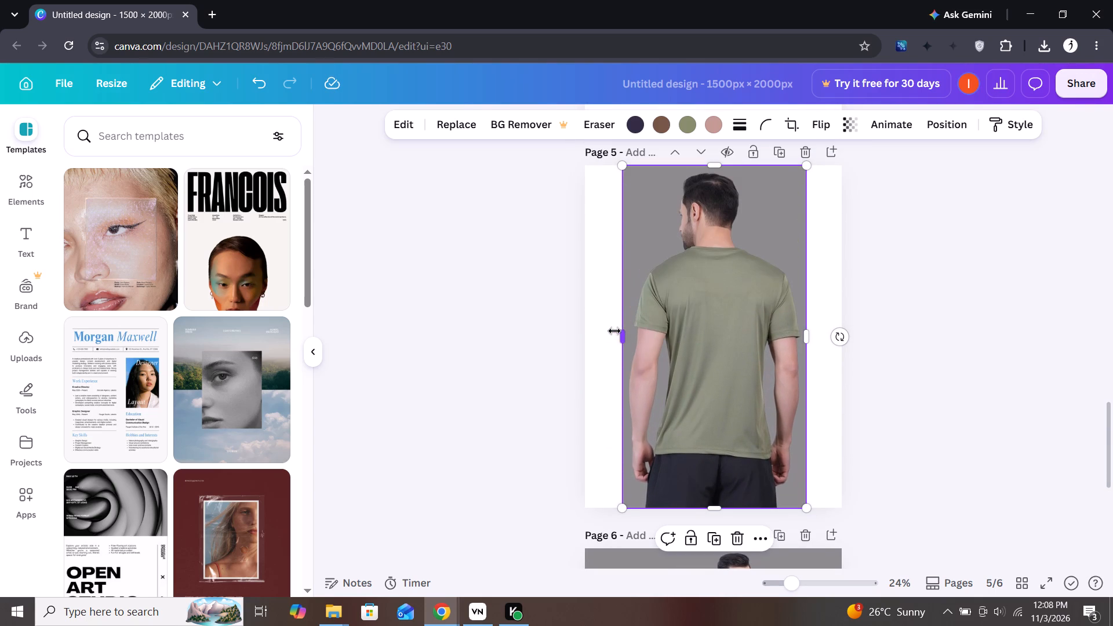
pyautogui.moveTo(614, 331); pyautogui.dragTo(587, 332)
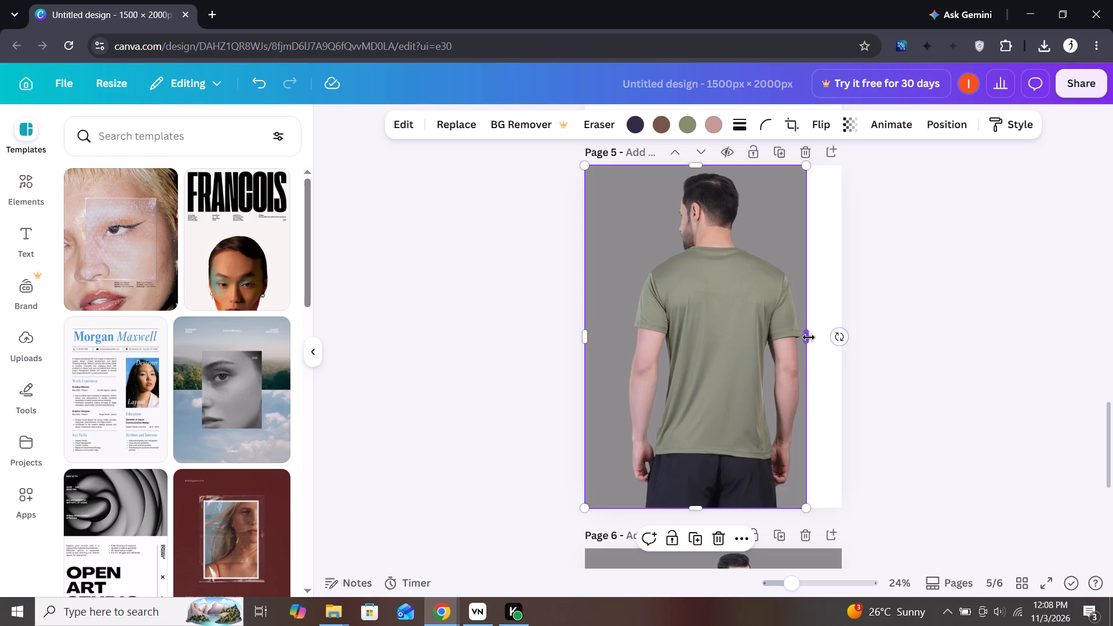
pyautogui.moveTo(809, 337); pyautogui.dragTo(843, 339)
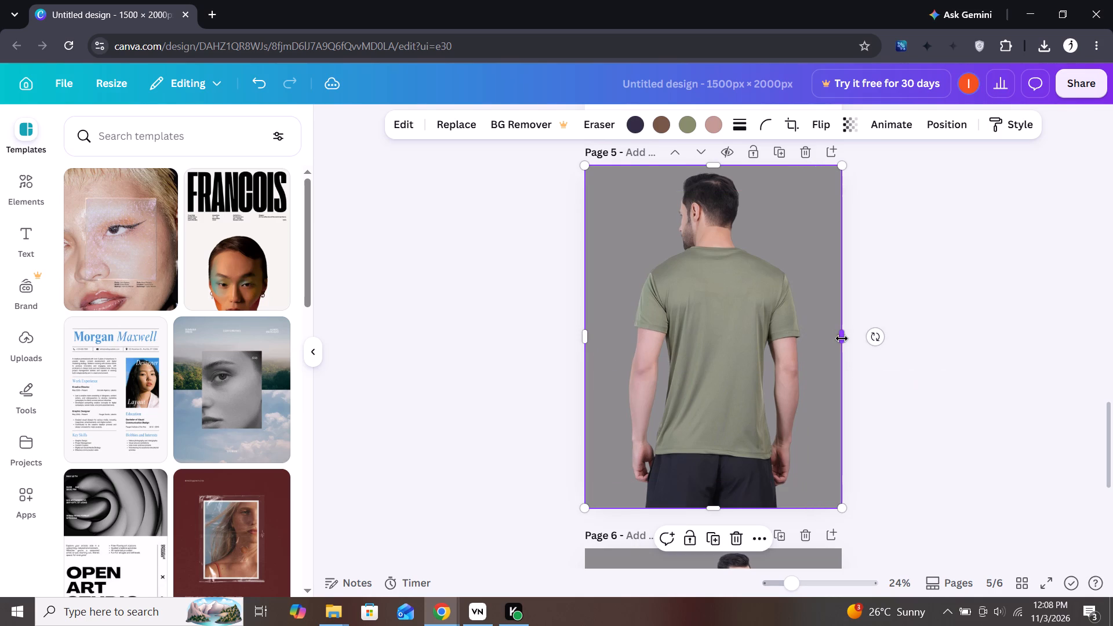
pyautogui.click(912, 309)
# Extend the INCITE chest-print close-up on page 4 to fill the page, shifting it left to center the print.
pyautogui.scroll(6, 912, 309)
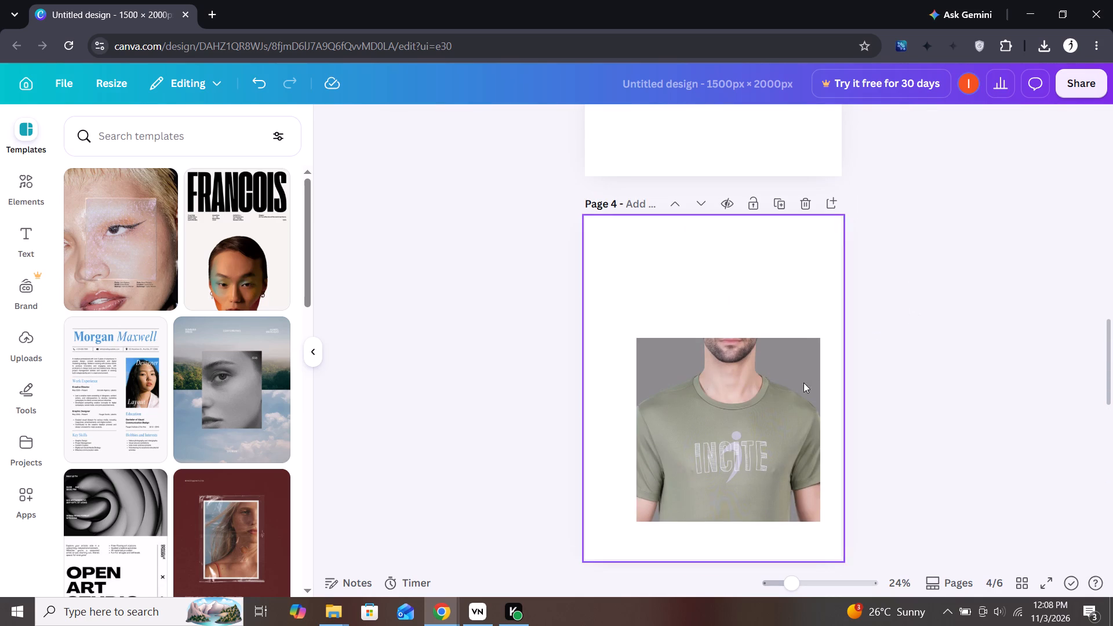
pyautogui.click(765, 380)
pyautogui.moveTo(730, 339); pyautogui.dragTo(721, 294)
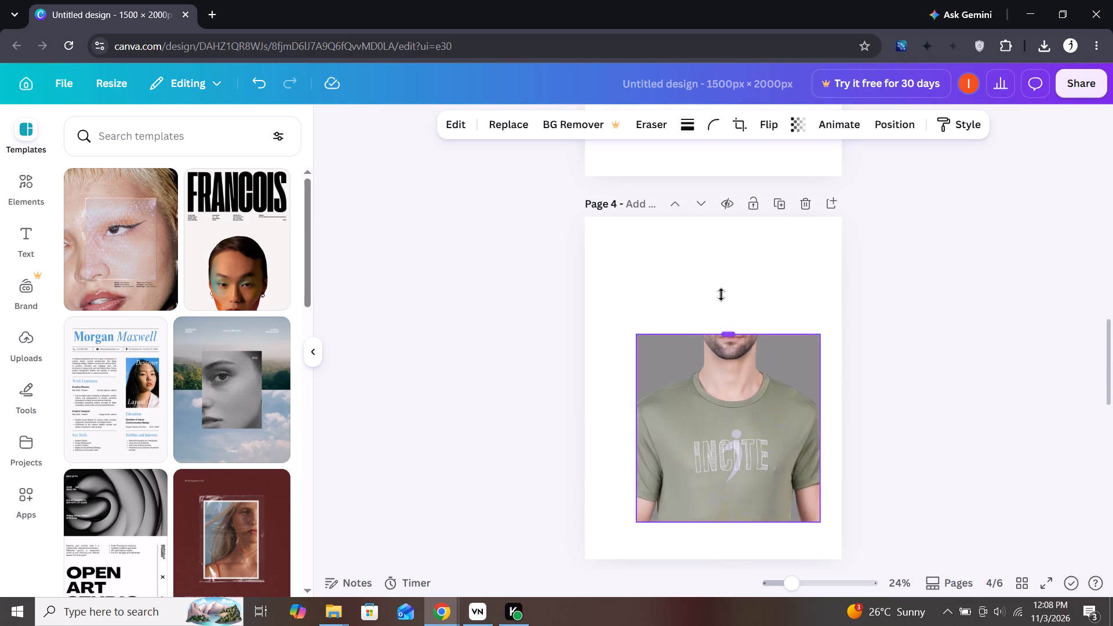
pyautogui.moveTo(721, 294); pyautogui.dragTo(714, 222)
pyautogui.scroll(-3, 718, 238)
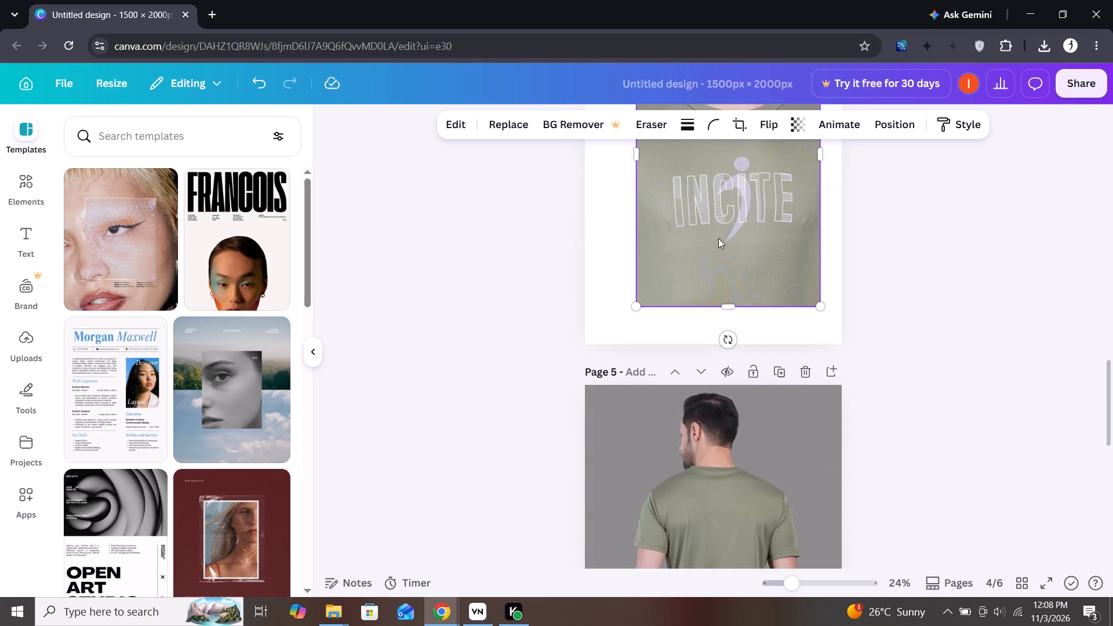
pyautogui.moveTo(727, 301); pyautogui.dragTo(730, 335)
pyautogui.scroll(1, 728, 329)
pyautogui.scroll(2, 669, 274)
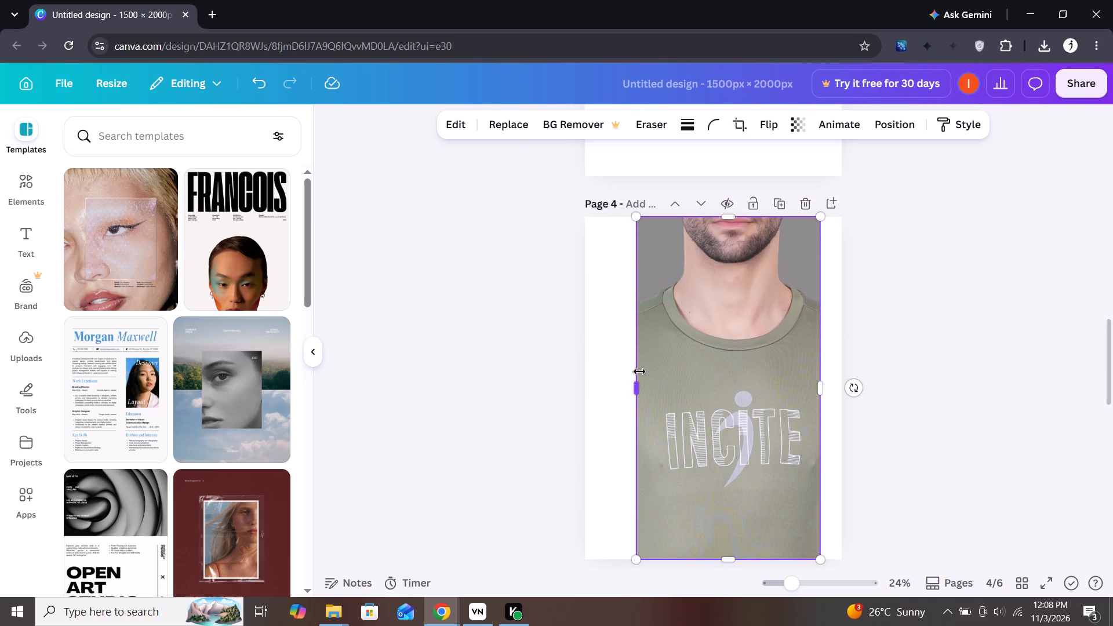
pyautogui.moveTo(636, 387); pyautogui.dragTo(581, 395)
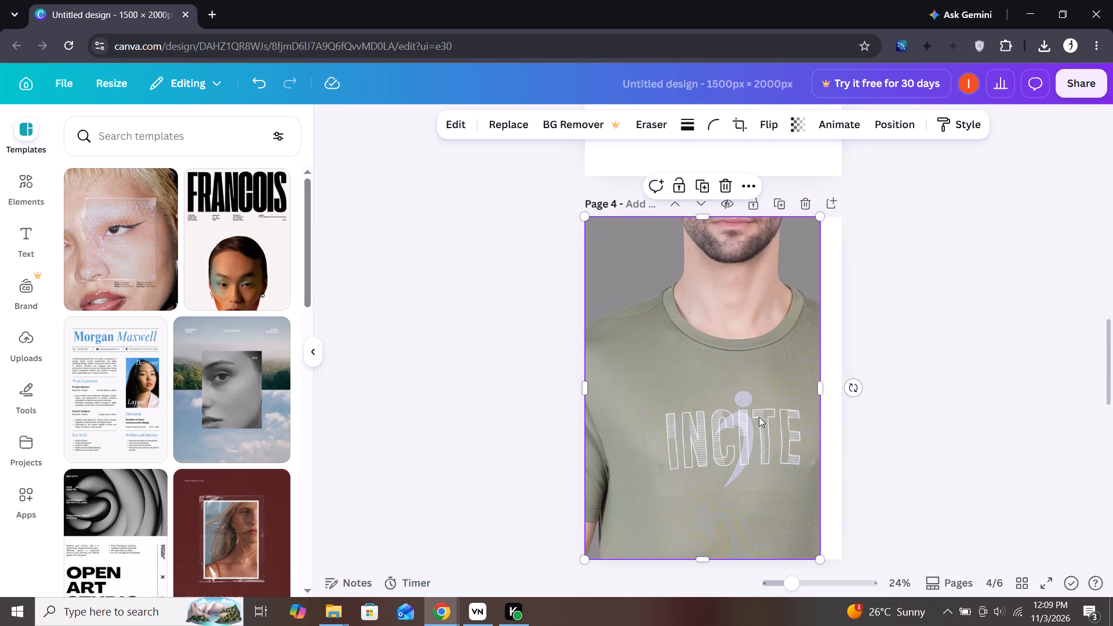
pyautogui.moveTo(822, 389); pyautogui.dragTo(835, 387)
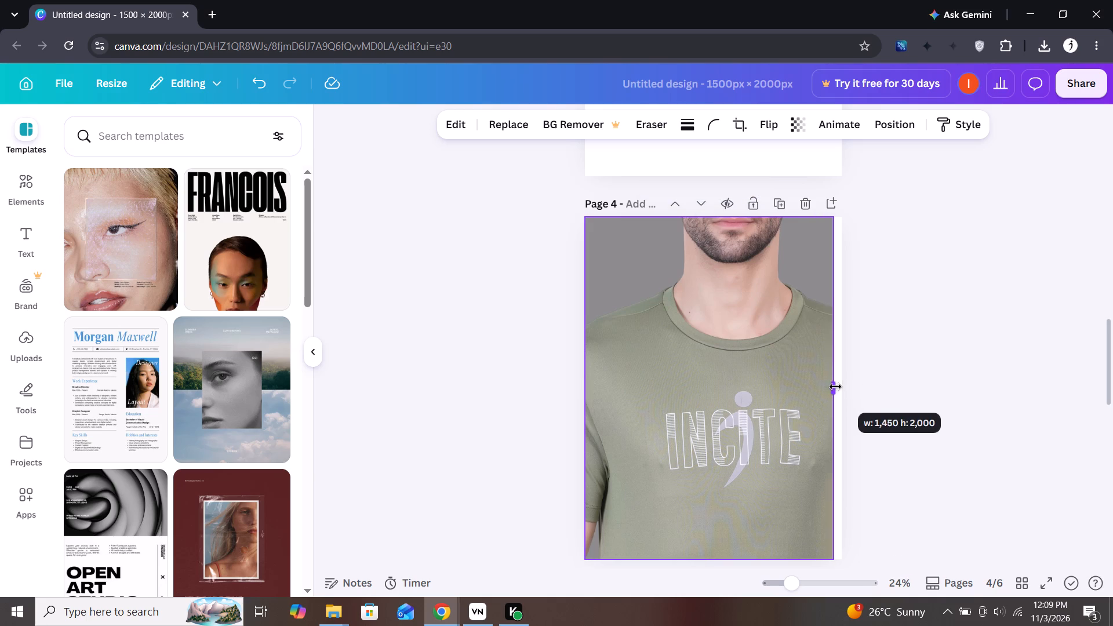
pyautogui.moveTo(835, 387); pyautogui.dragTo(844, 387)
pyautogui.moveTo(794, 399); pyautogui.dragTo(778, 398)
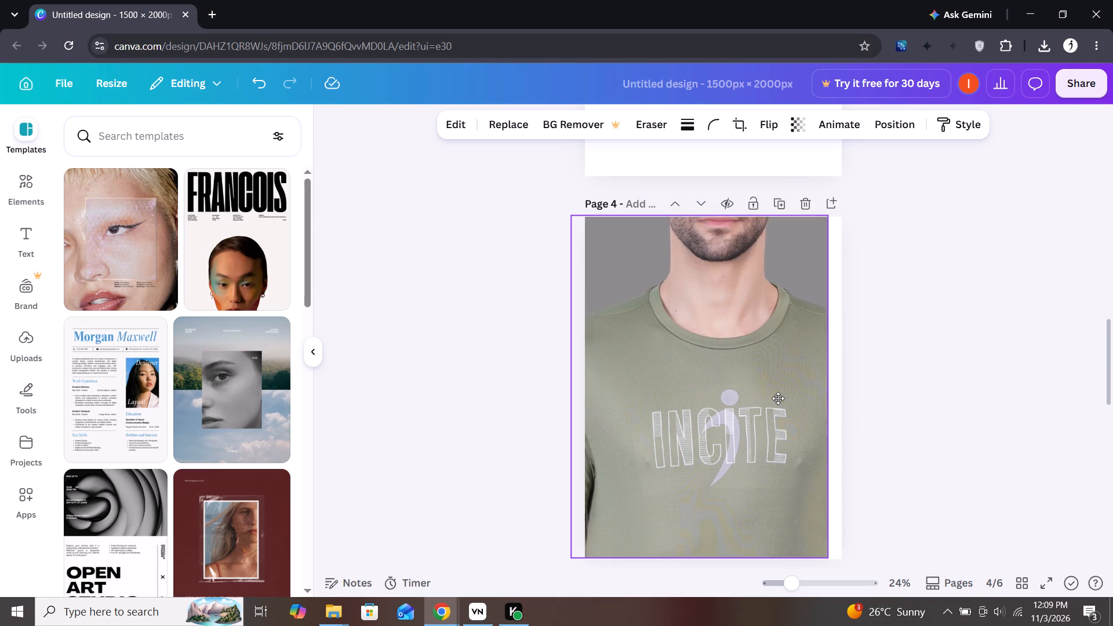
pyautogui.moveTo(778, 398); pyautogui.dragTo(775, 399)
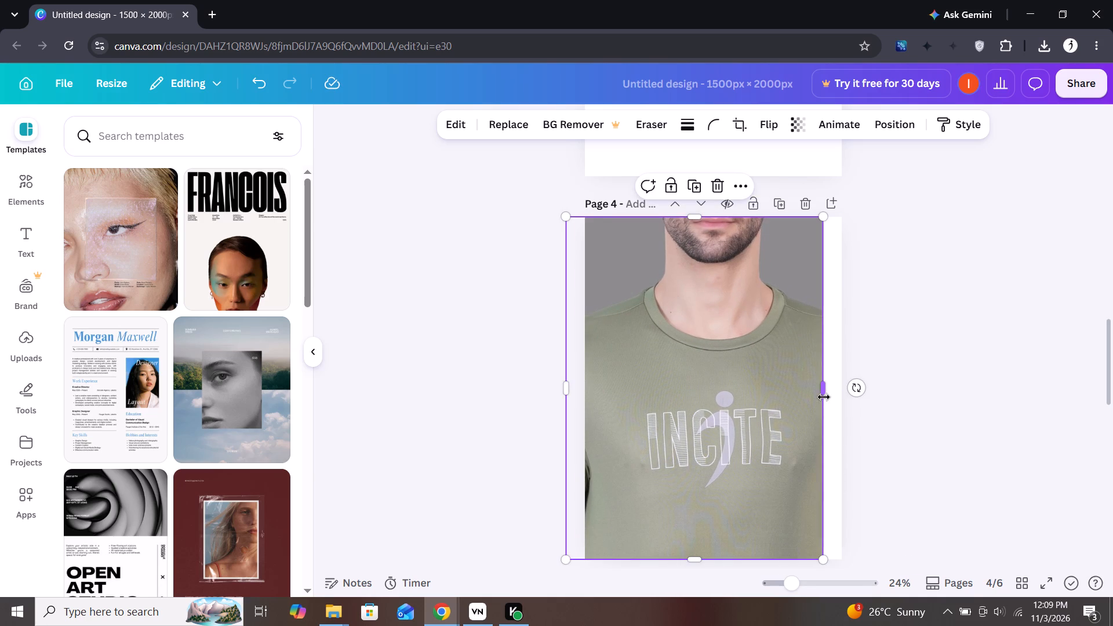
pyautogui.moveTo(824, 395); pyautogui.dragTo(843, 393)
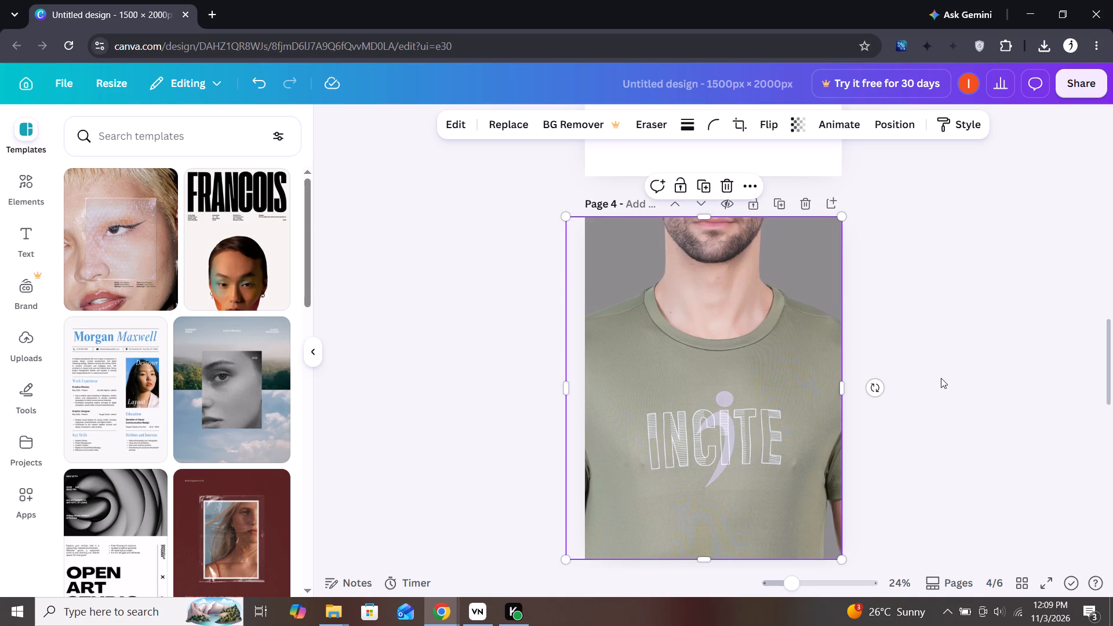
# Extend the three-quarter-view photo of the olive T-shirt on page 3 to all four page edges so it fills the page.
pyautogui.scroll(6, 946, 374)
pyautogui.scroll(-2, 857, 394)
pyautogui.click(740, 281)
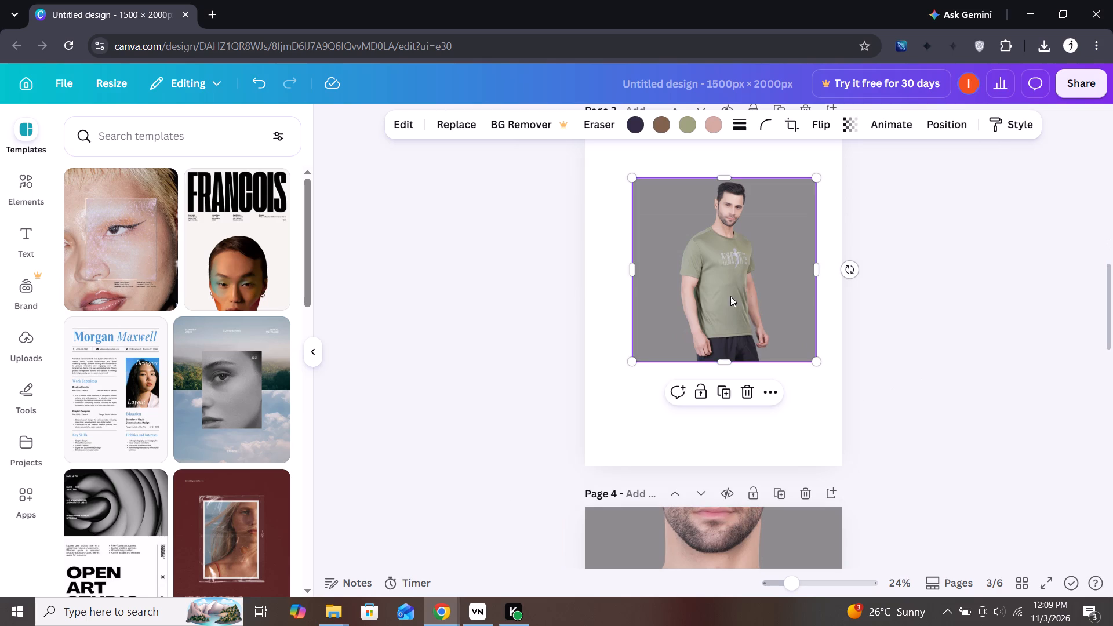
pyautogui.moveTo(722, 361); pyautogui.dragTo(726, 463)
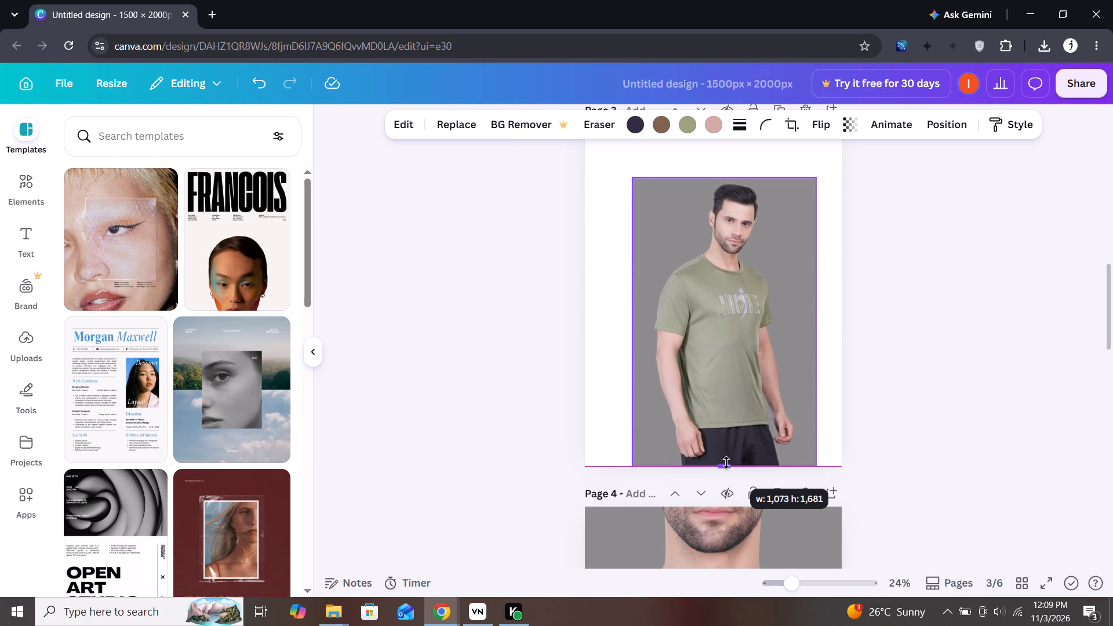
pyautogui.moveTo(726, 463); pyautogui.dragTo(725, 463)
pyautogui.scroll(1, 725, 180)
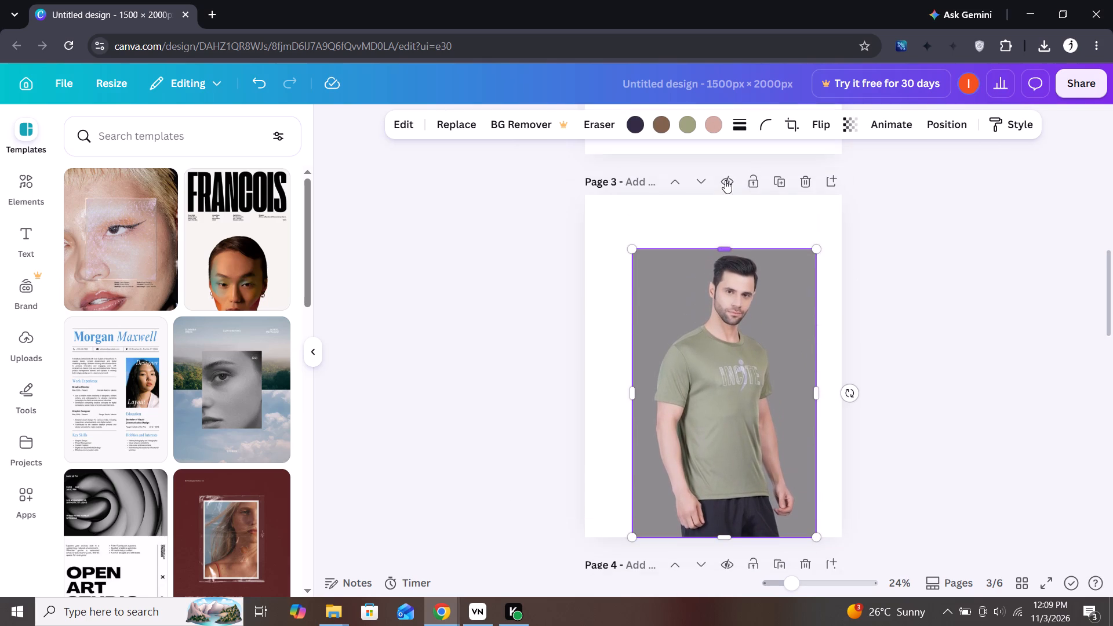
pyautogui.click(729, 235)
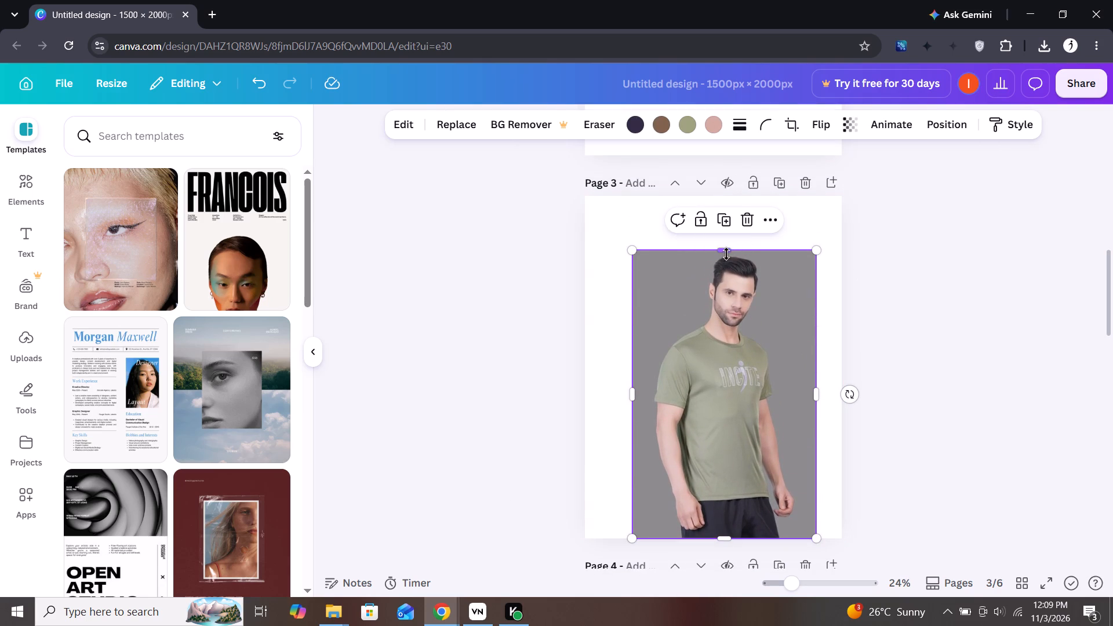
pyautogui.moveTo(726, 254); pyautogui.dragTo(722, 204)
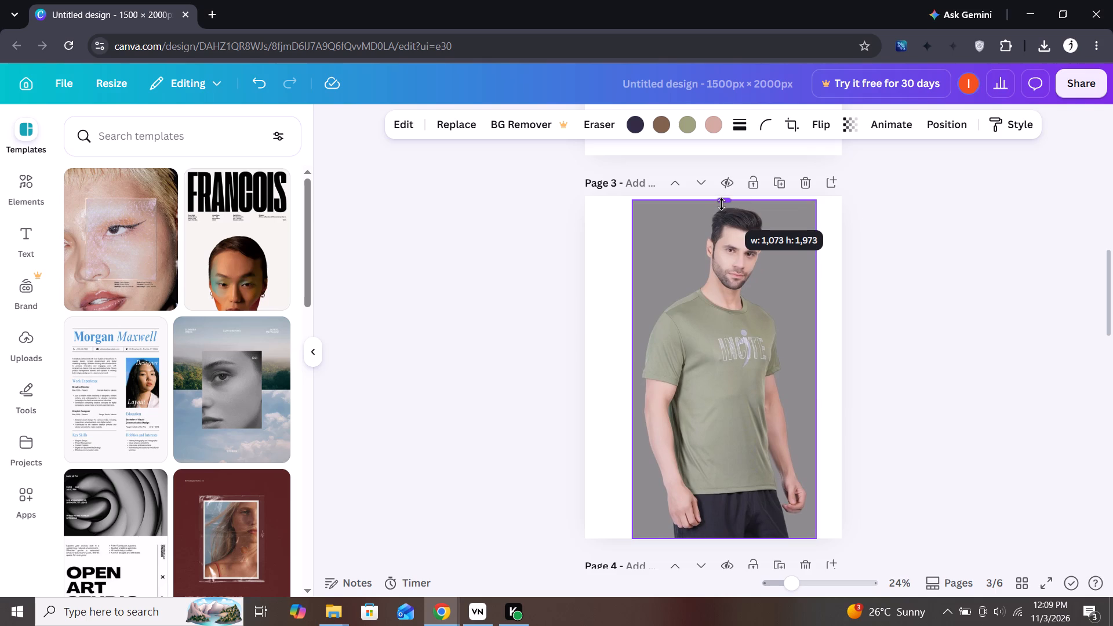
pyautogui.moveTo(722, 204); pyautogui.dragTo(722, 200)
pyautogui.moveTo(635, 365); pyautogui.dragTo(617, 362)
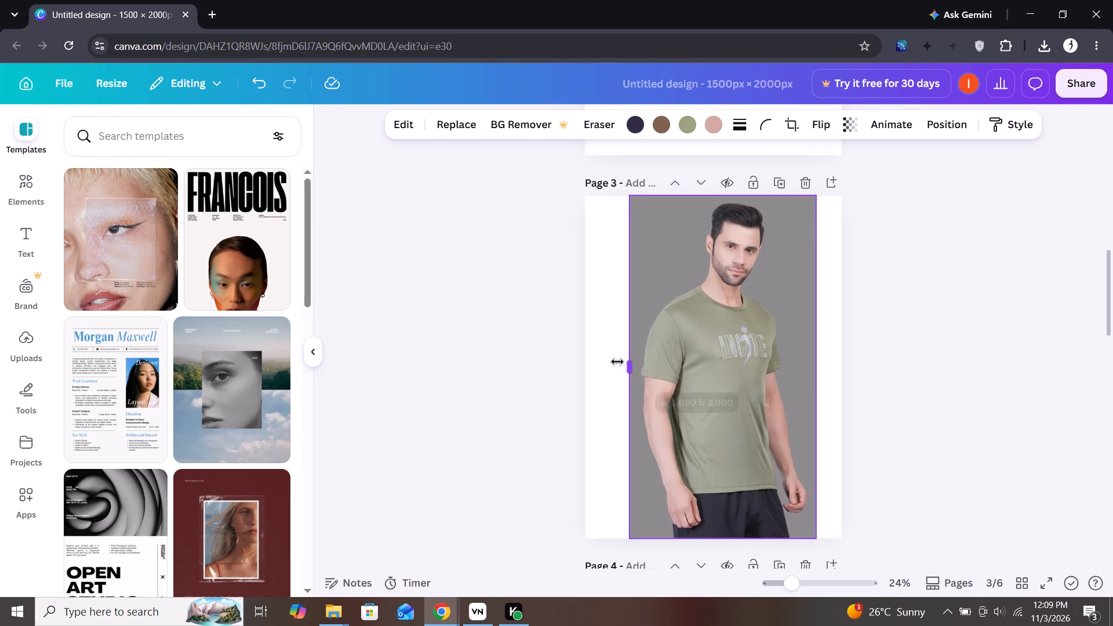
pyautogui.moveTo(617, 362); pyautogui.dragTo(590, 363)
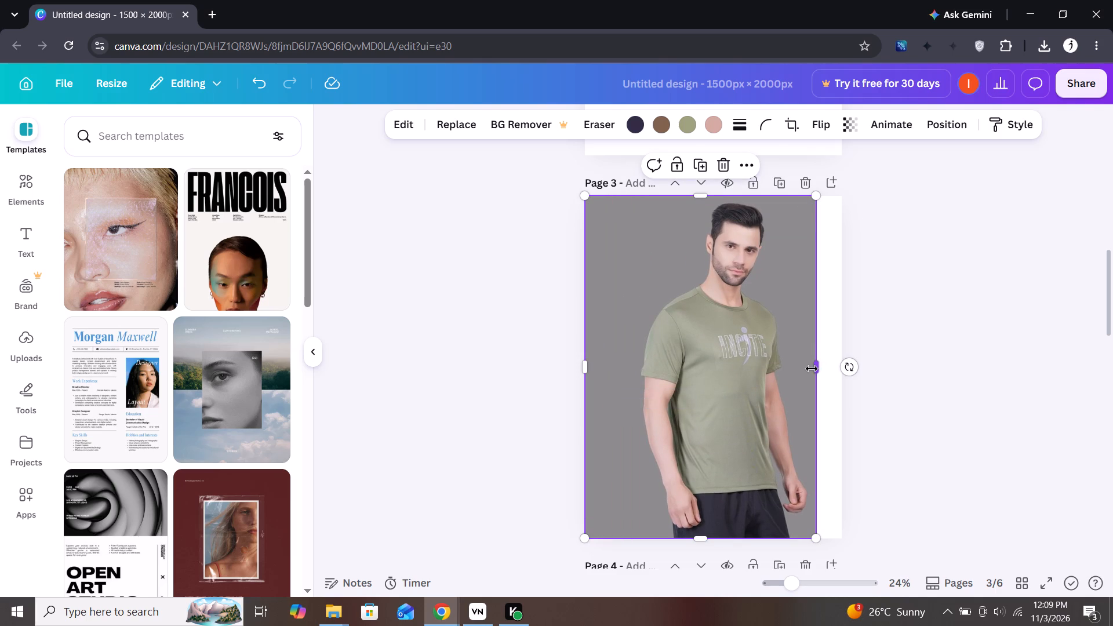
pyautogui.moveTo(813, 369); pyautogui.dragTo(835, 366)
pyautogui.click(916, 400)
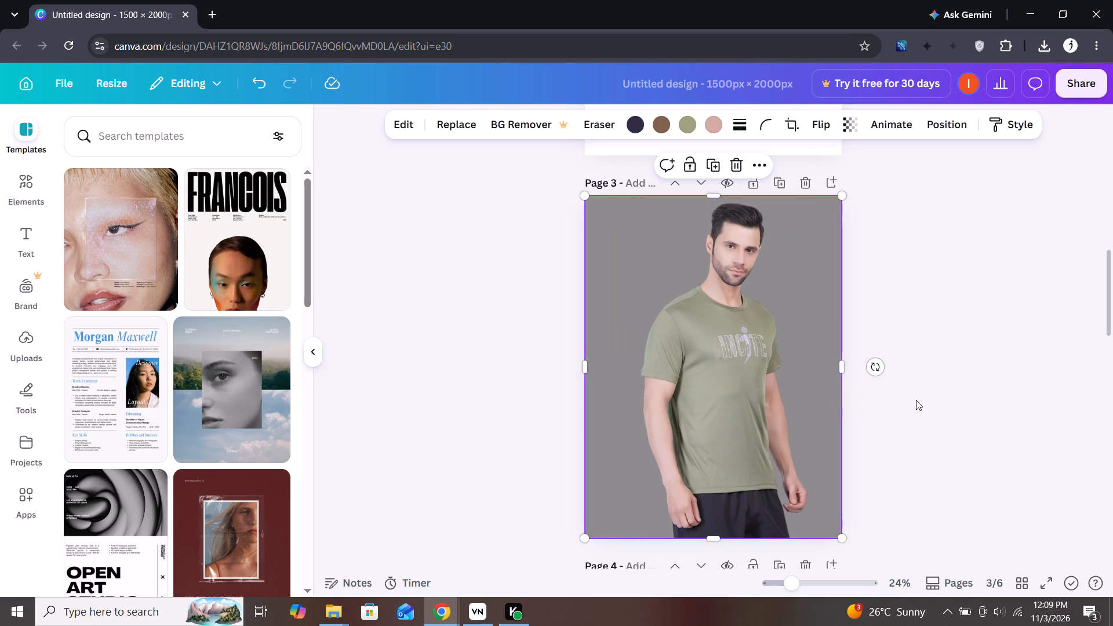
pyautogui.scroll(6, 915, 399)
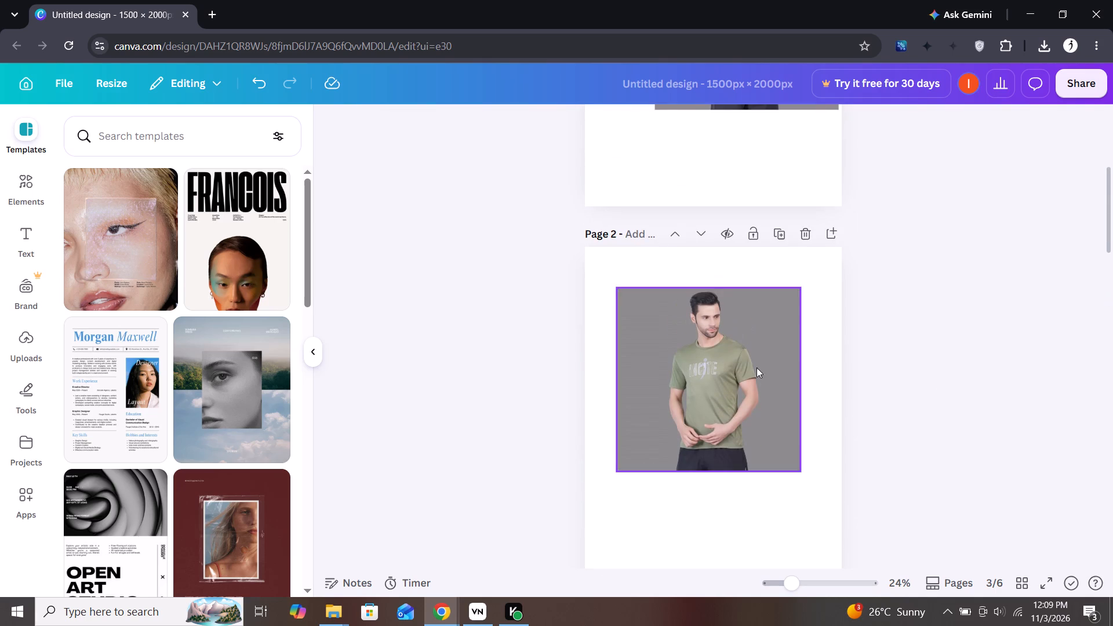
pyautogui.click(730, 339)
pyautogui.moveTo(710, 291); pyautogui.dragTo(710, 286)
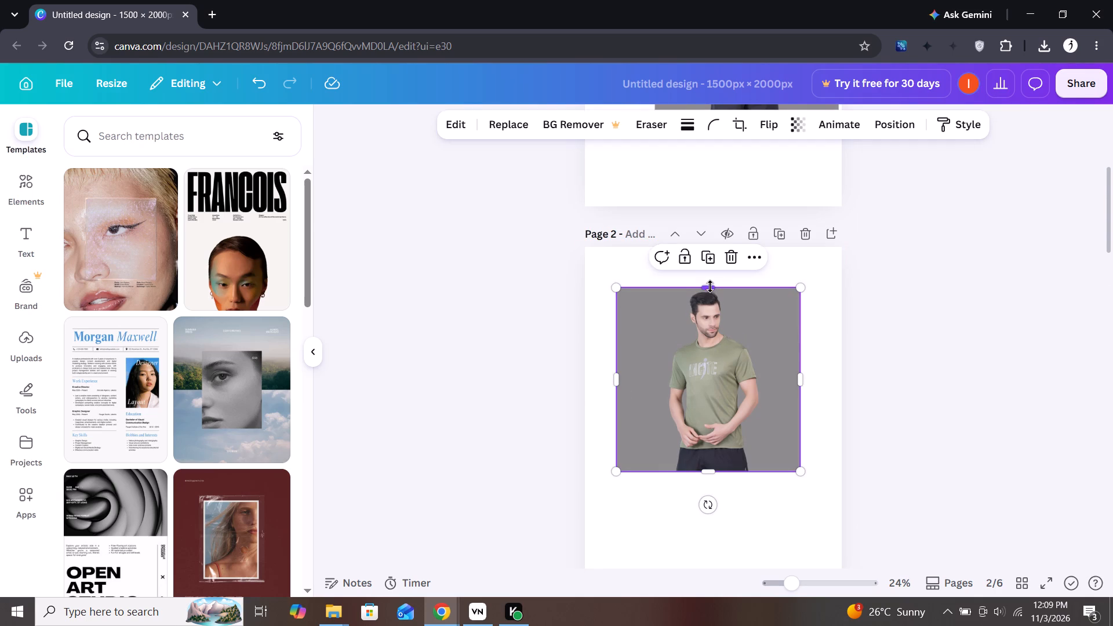
pyautogui.moveTo(710, 286); pyautogui.dragTo(718, 252)
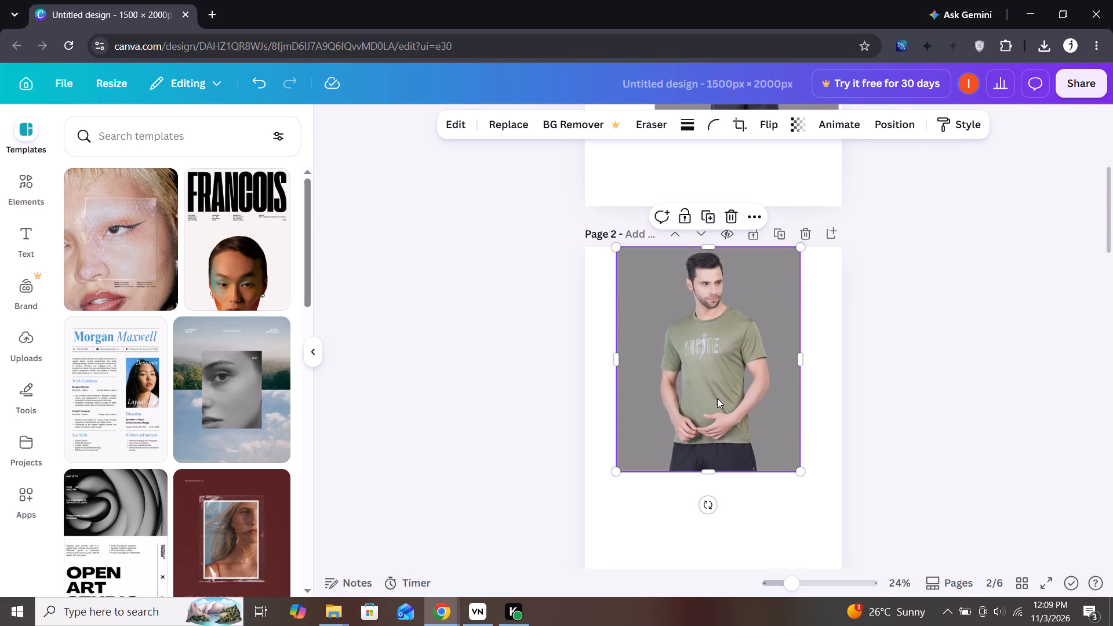
pyautogui.scroll(-2, 716, 400)
pyautogui.moveTo(709, 322); pyautogui.dragTo(715, 390)
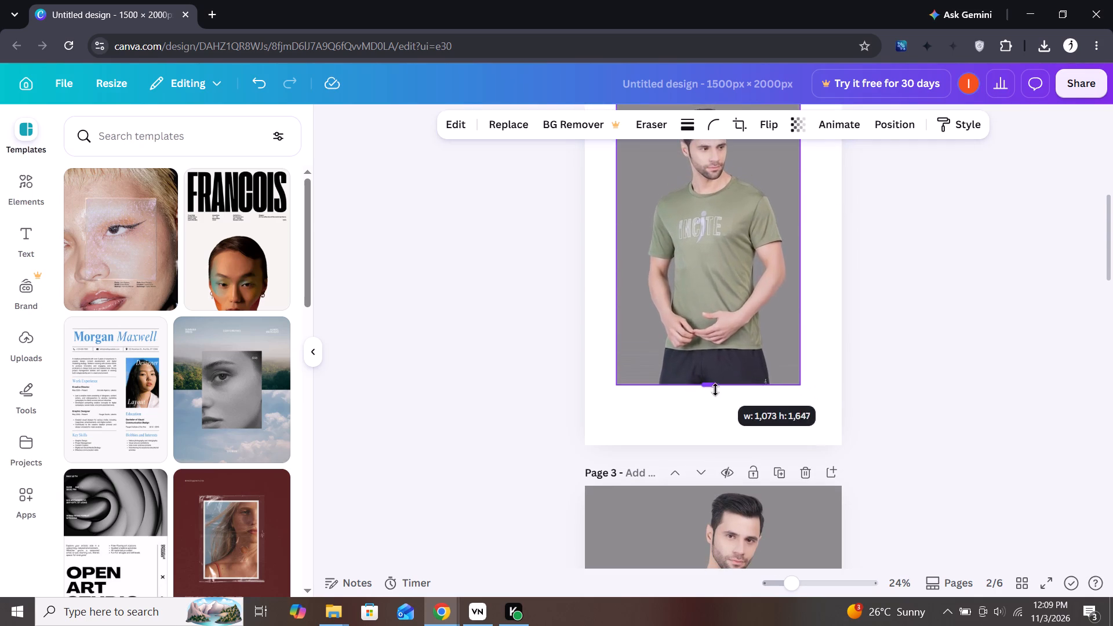
pyautogui.moveTo(715, 390); pyautogui.dragTo(712, 441)
pyautogui.scroll(1, 725, 407)
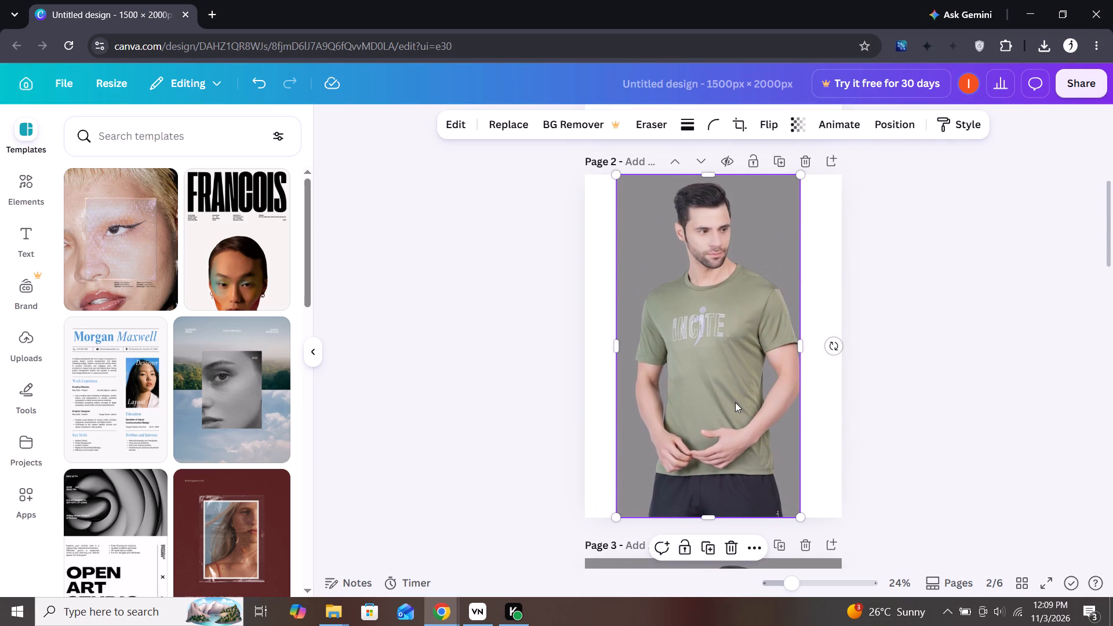
pyautogui.moveTo(797, 344); pyautogui.dragTo(831, 345)
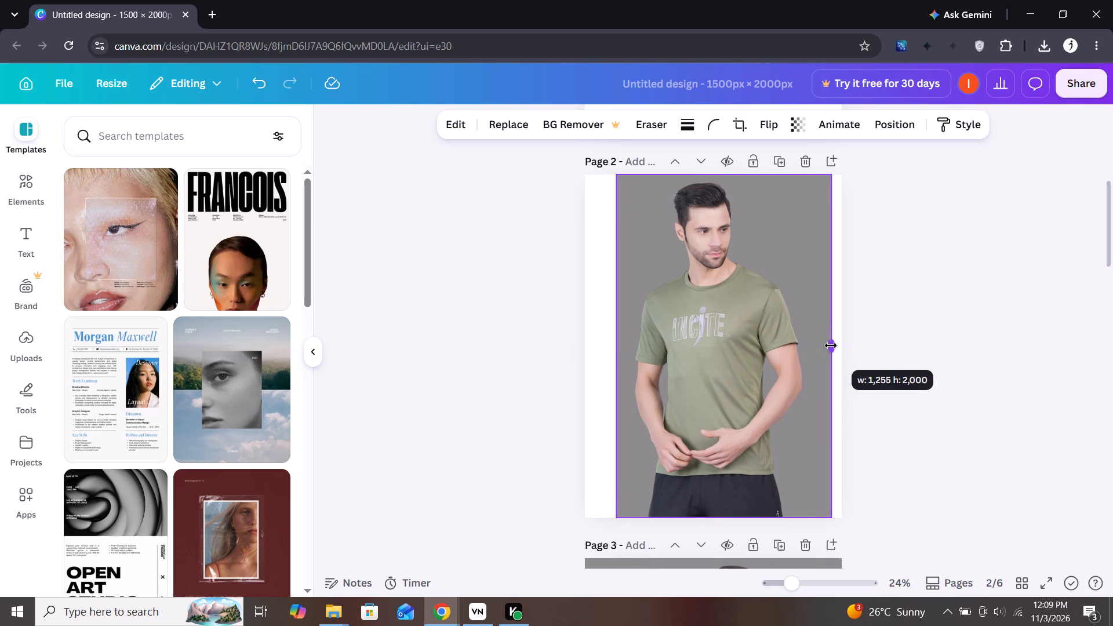
pyautogui.moveTo(831, 345); pyautogui.dragTo(839, 346)
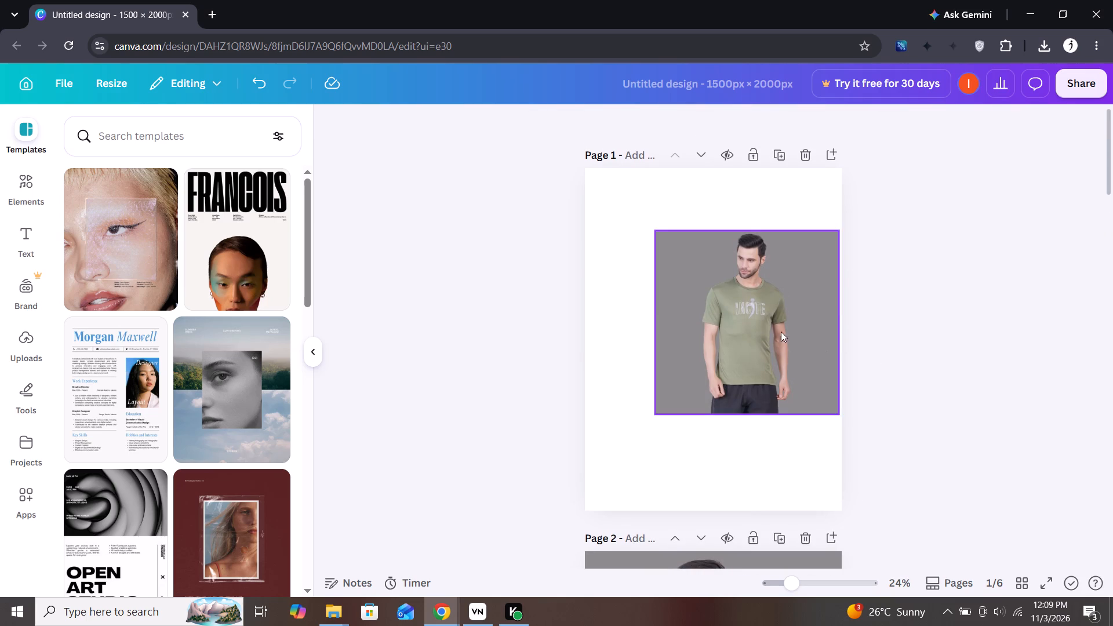
pyautogui.click(764, 319)
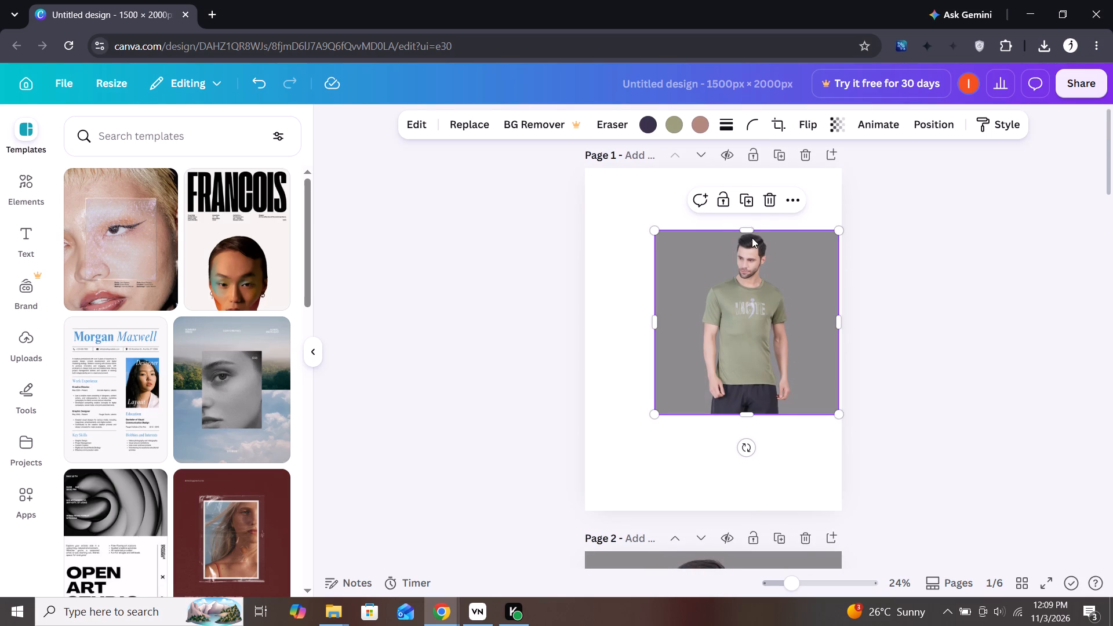
pyautogui.moveTo(748, 231); pyautogui.dragTo(746, 171)
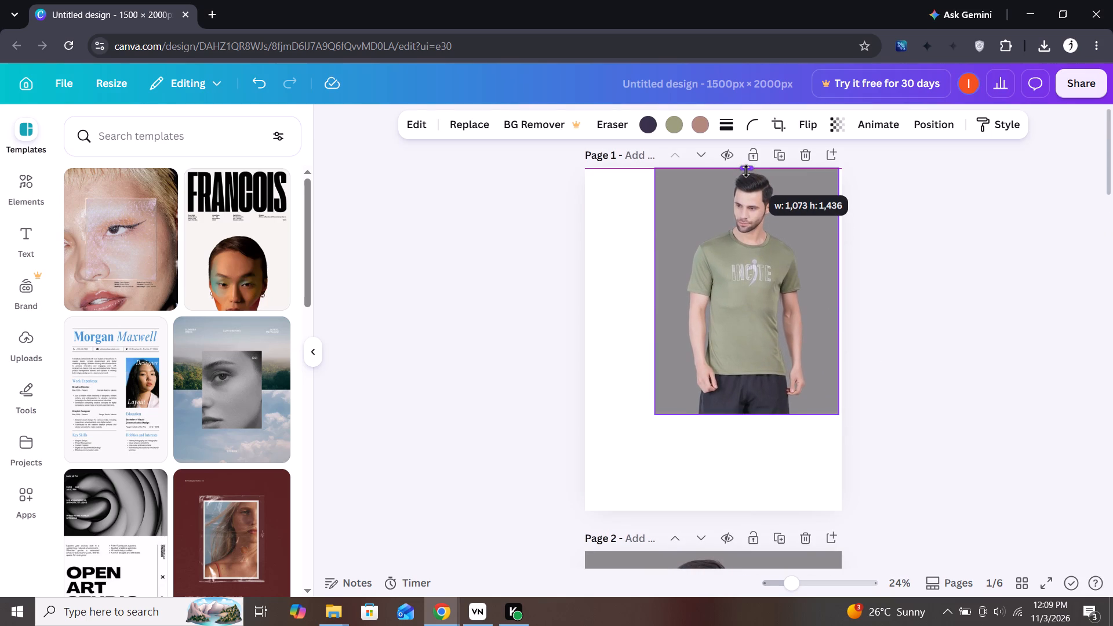
pyautogui.moveTo(746, 171); pyautogui.dragTo(747, 172)
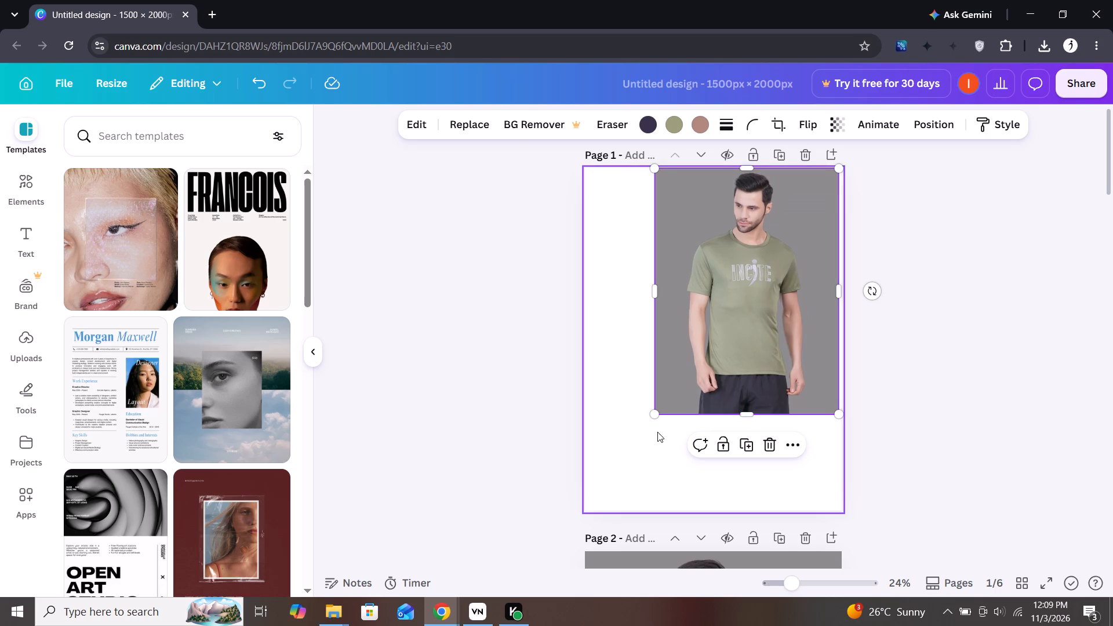
pyautogui.moveTo(654, 417); pyautogui.dragTo(593, 509)
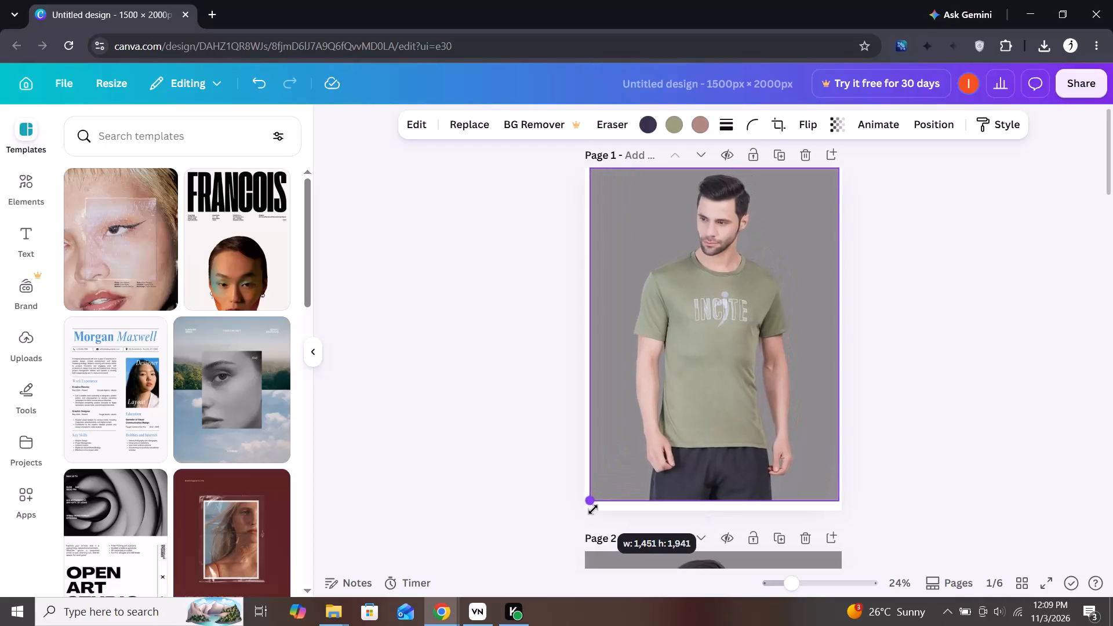
pyautogui.moveTo(593, 509); pyautogui.dragTo(591, 514)
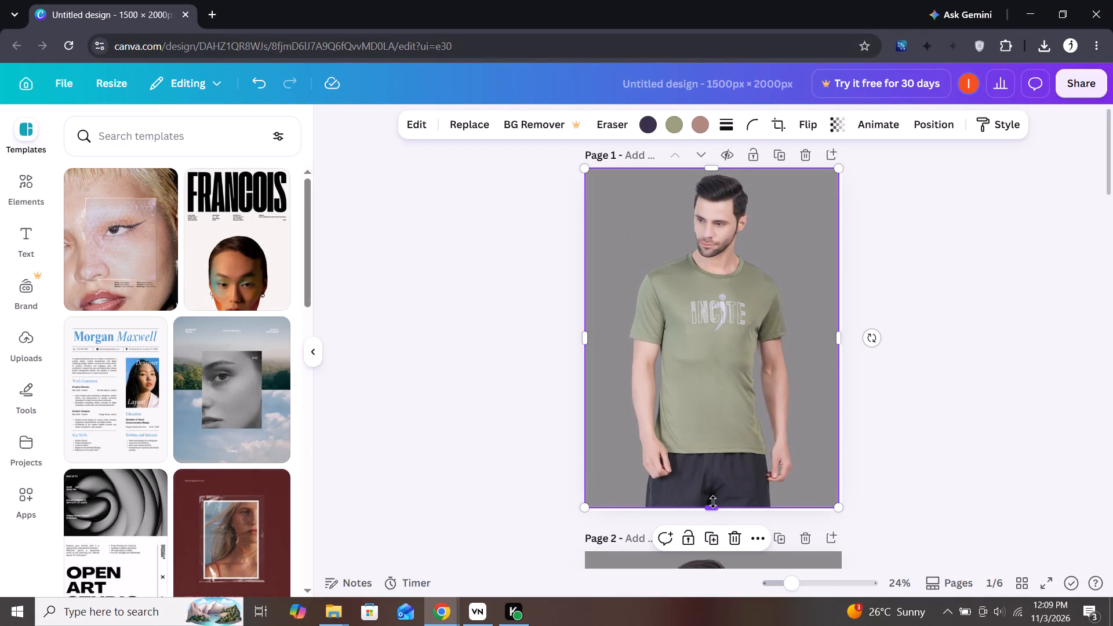
pyautogui.moveTo(713, 506); pyautogui.dragTo(713, 511)
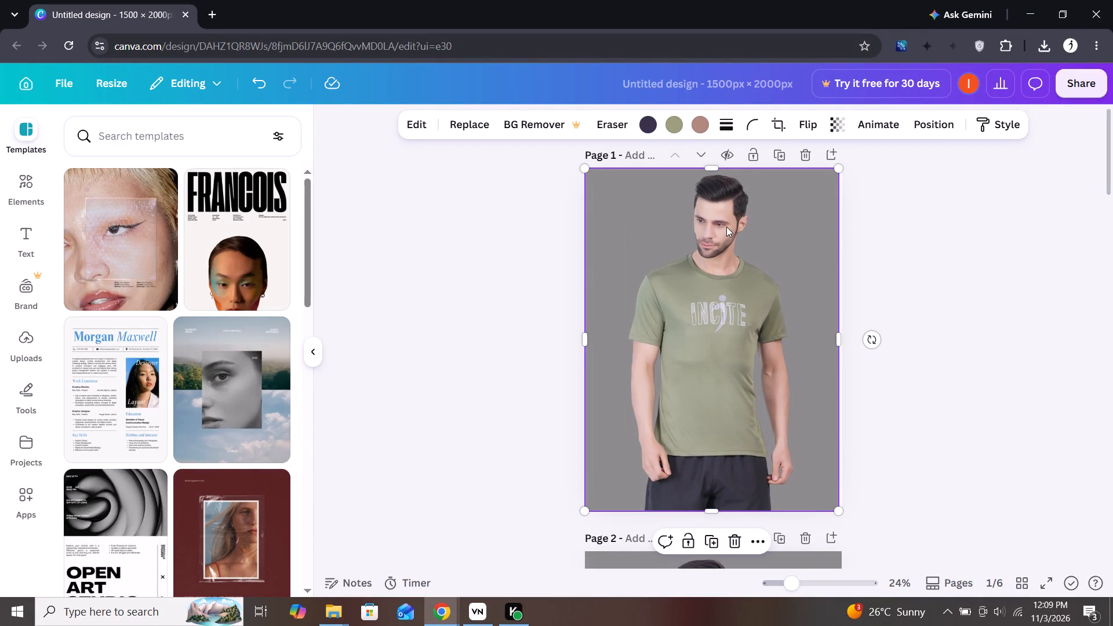
pyautogui.moveTo(842, 341); pyautogui.dragTo(848, 340)
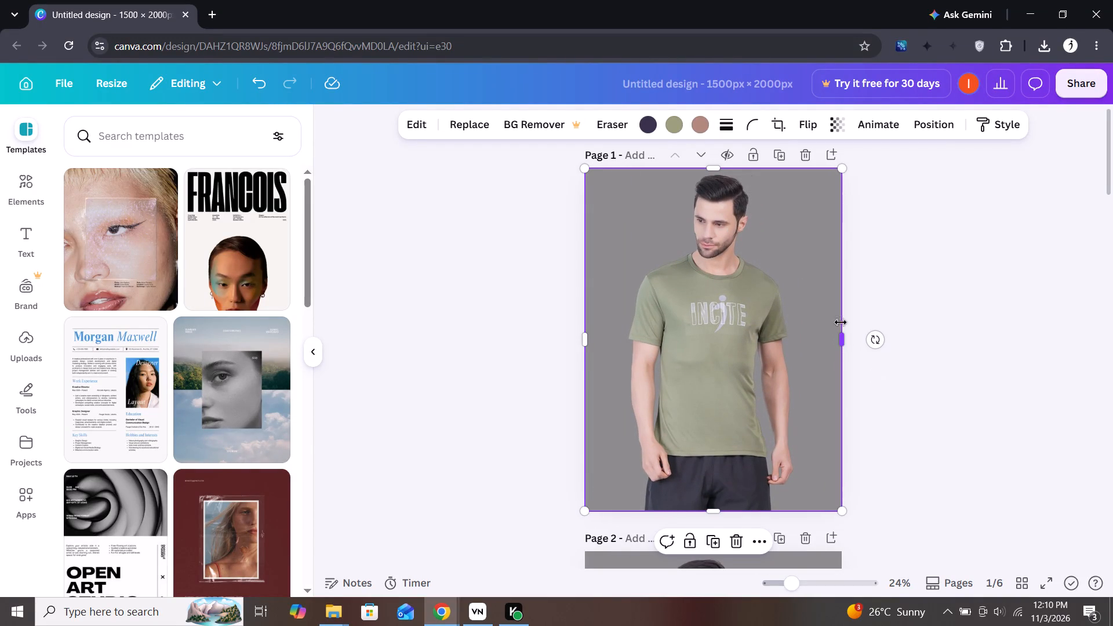
pyautogui.click(720, 170)
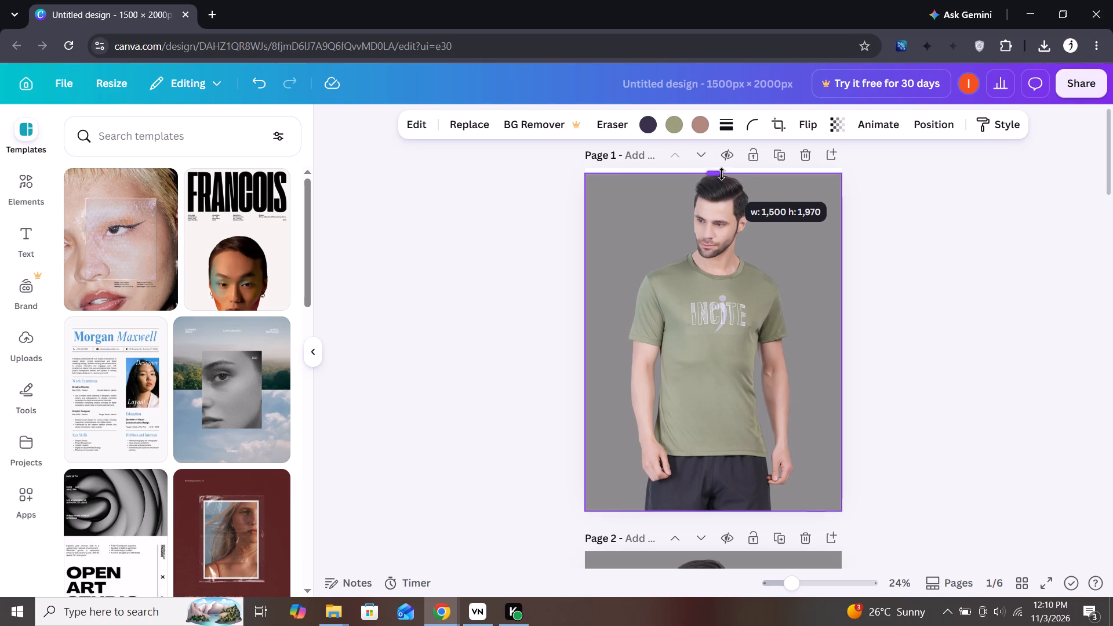
pyautogui.click(967, 365)
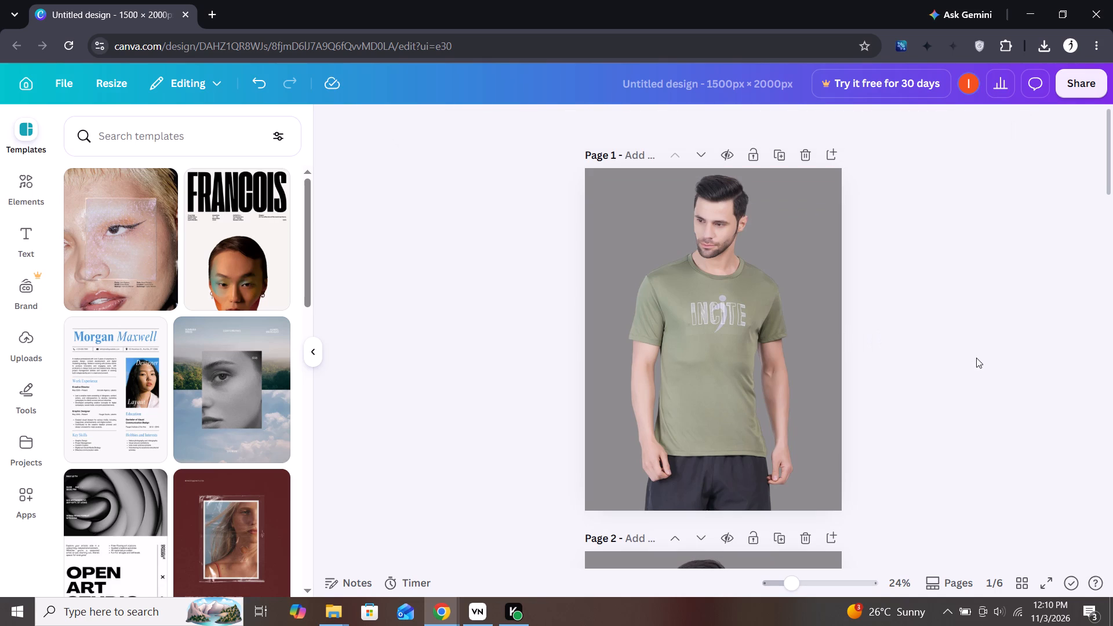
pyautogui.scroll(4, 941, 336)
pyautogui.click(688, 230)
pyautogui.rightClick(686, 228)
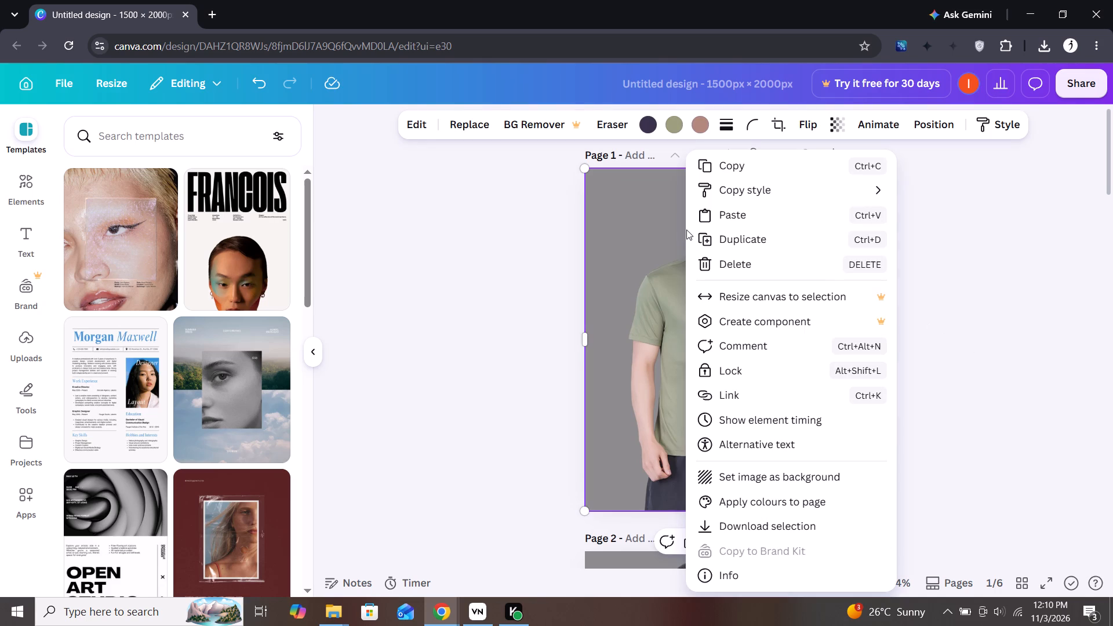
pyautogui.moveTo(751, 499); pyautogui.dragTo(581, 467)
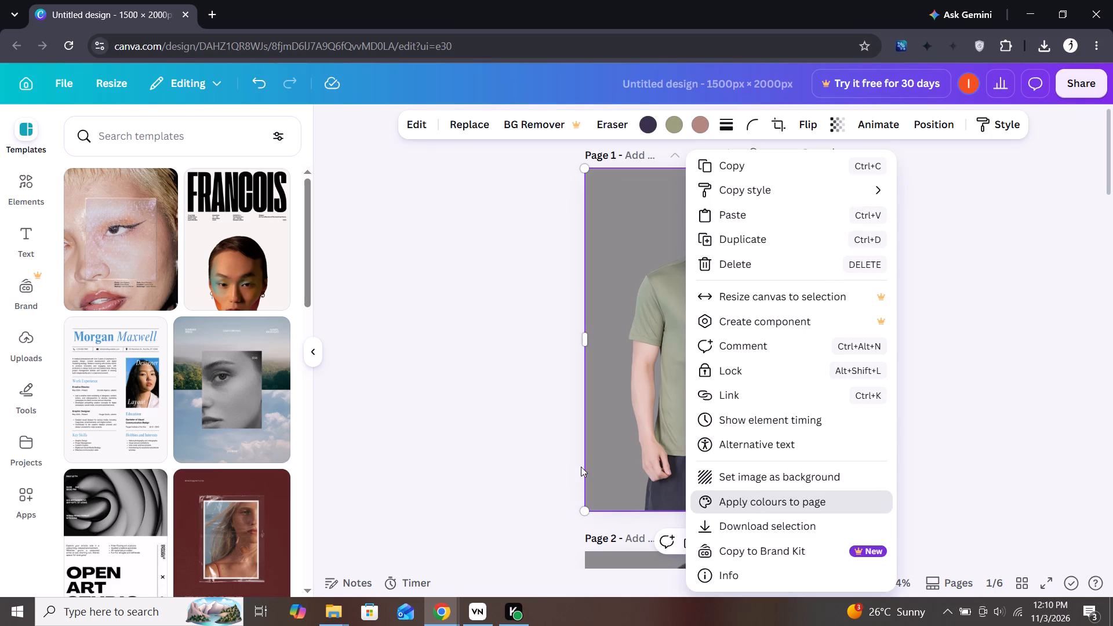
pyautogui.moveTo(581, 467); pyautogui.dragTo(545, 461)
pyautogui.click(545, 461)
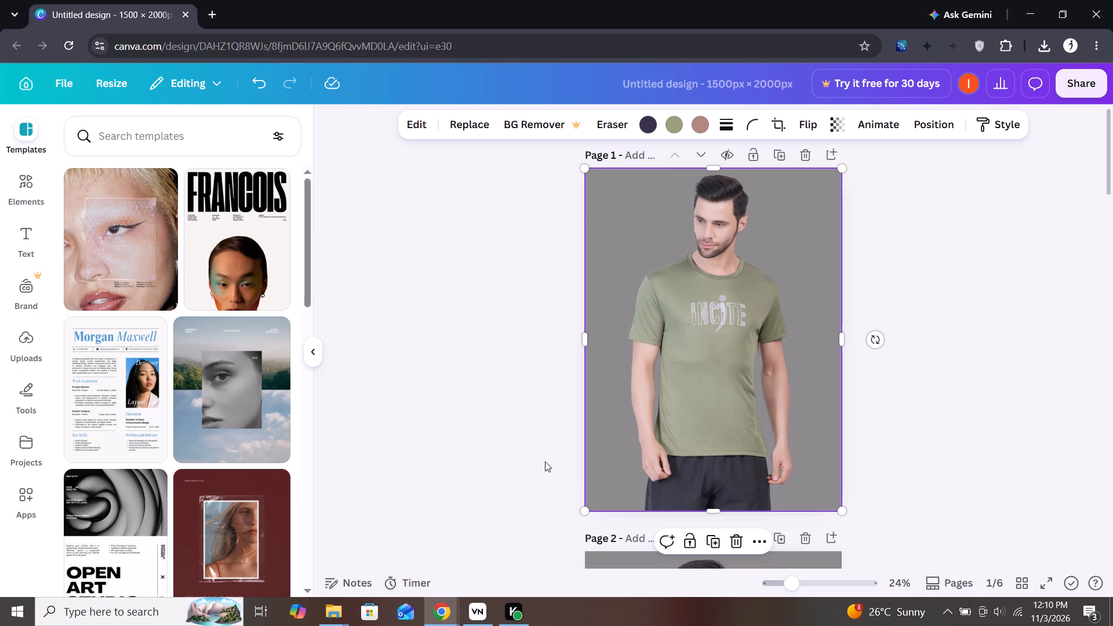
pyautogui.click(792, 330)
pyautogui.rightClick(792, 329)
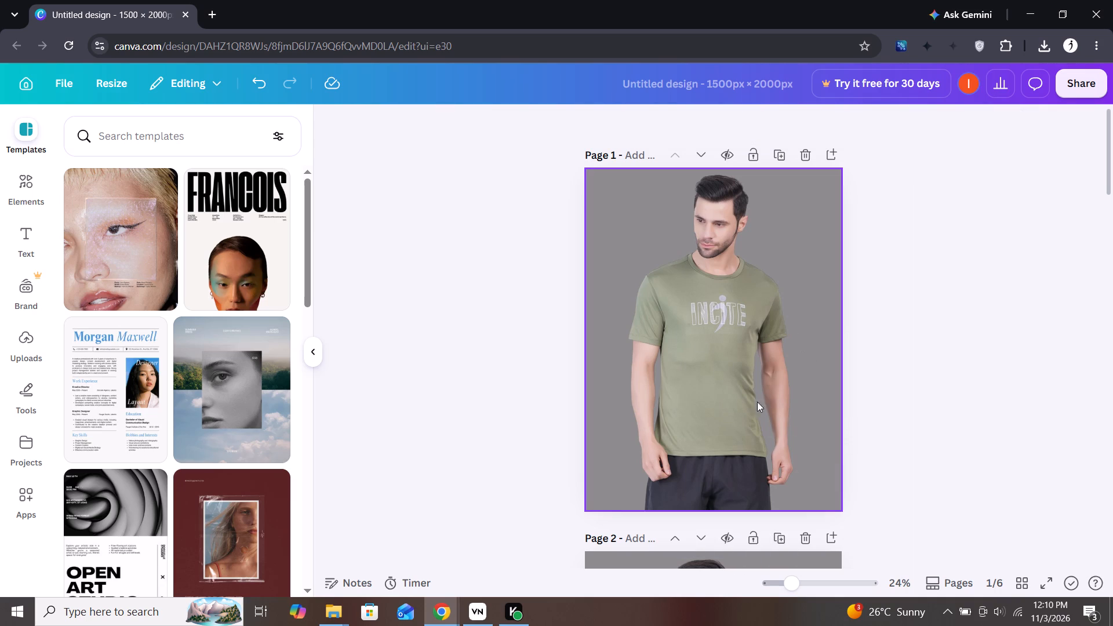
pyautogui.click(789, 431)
# Download only the full-page arms-down photo on page 1 as a PNG.
pyautogui.rightClick(703, 338)
pyautogui.click(800, 522)
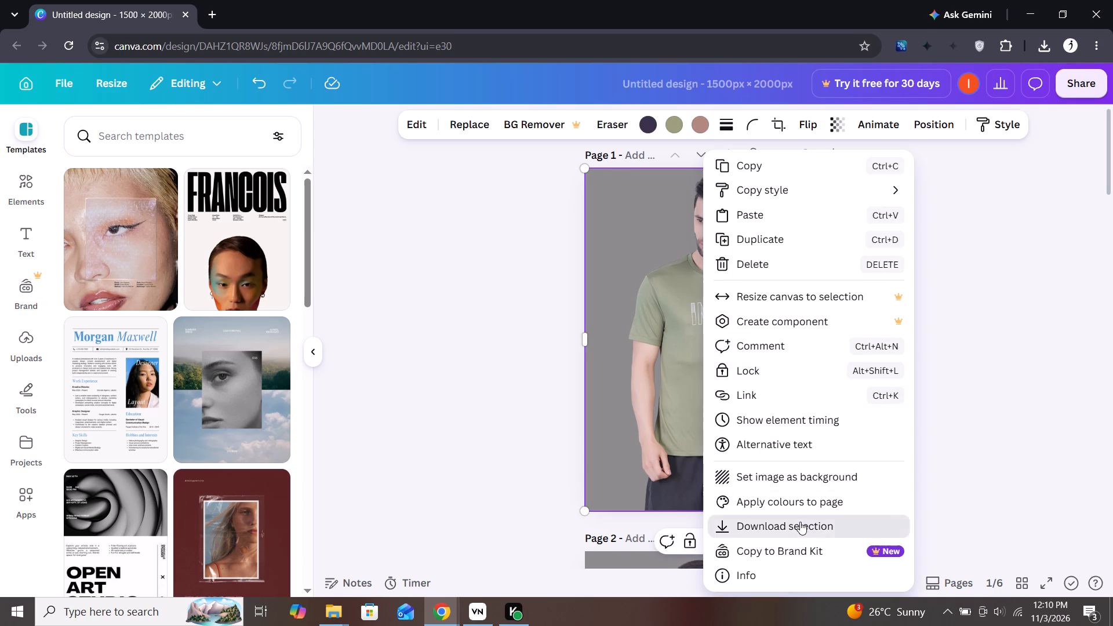
pyautogui.click(914, 474)
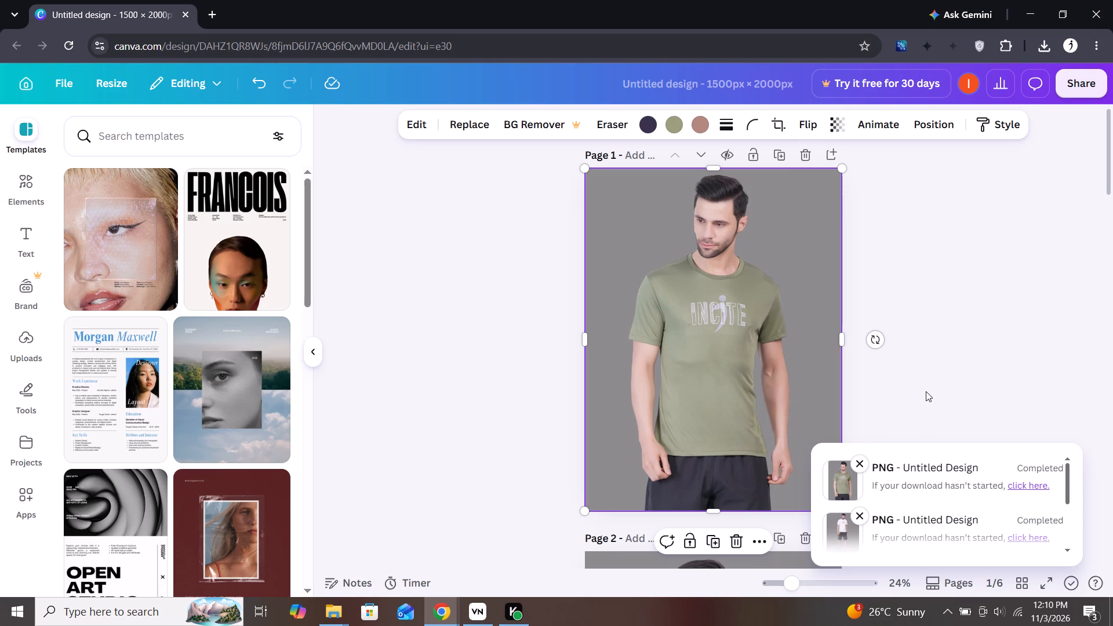
pyautogui.scroll(-4, 926, 391)
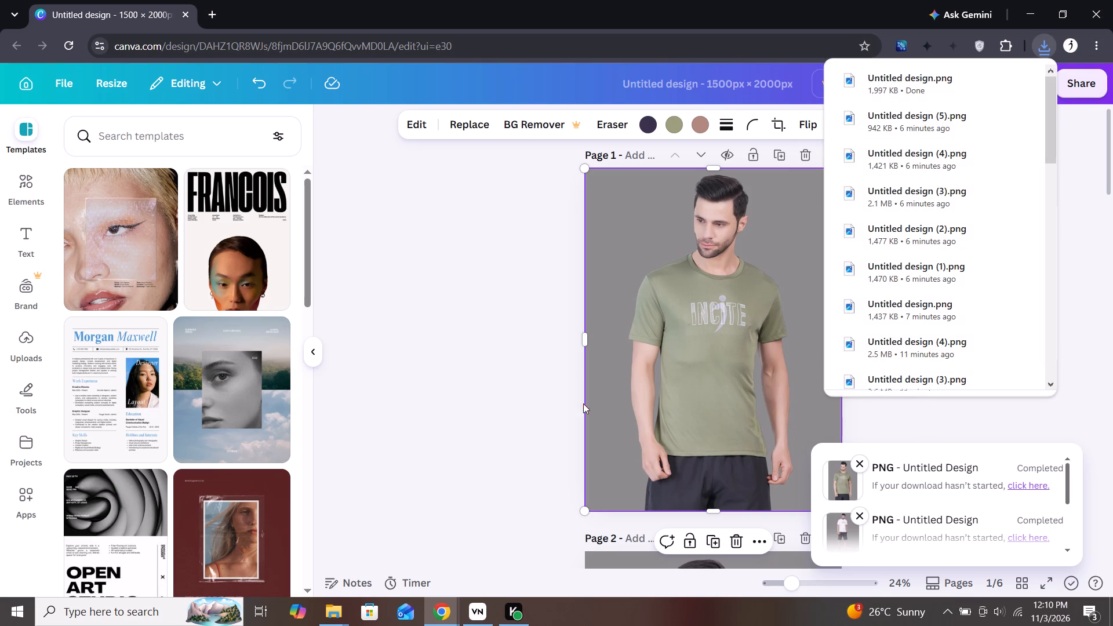
# Download only the hands-together photo of the olive T-shirt on page 2 as a 1,500 × 2,000 px PNG.
pyautogui.click(434, 384)
pyautogui.scroll(-4, 1016, 438)
pyautogui.scroll(1, 1016, 438)
pyautogui.scroll(-4, 1016, 438)
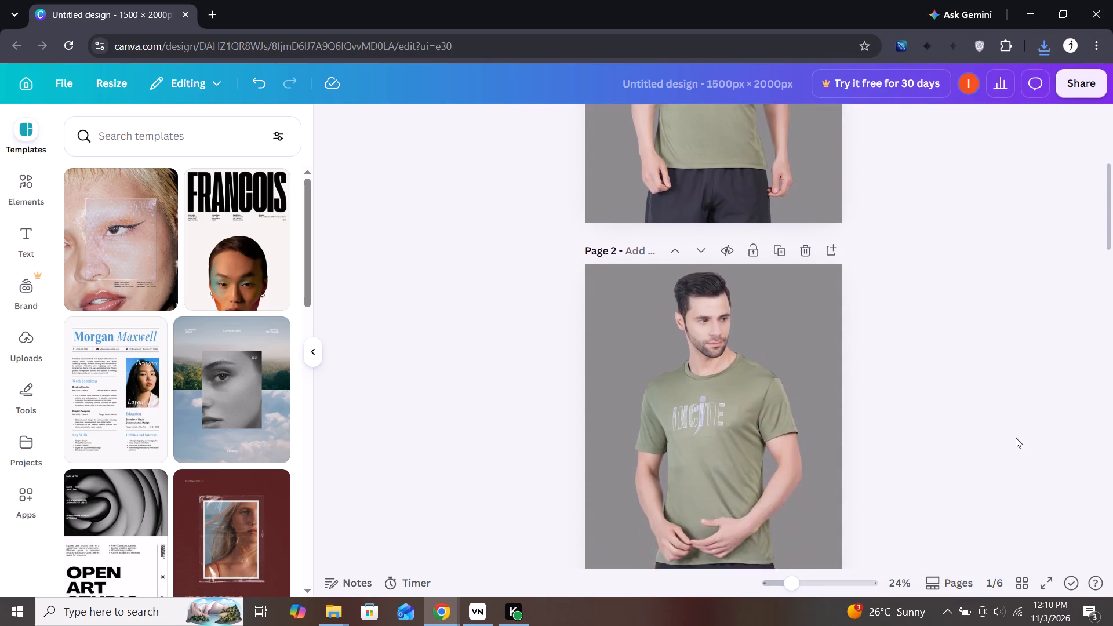
pyautogui.click(792, 250)
pyautogui.rightClick(792, 250)
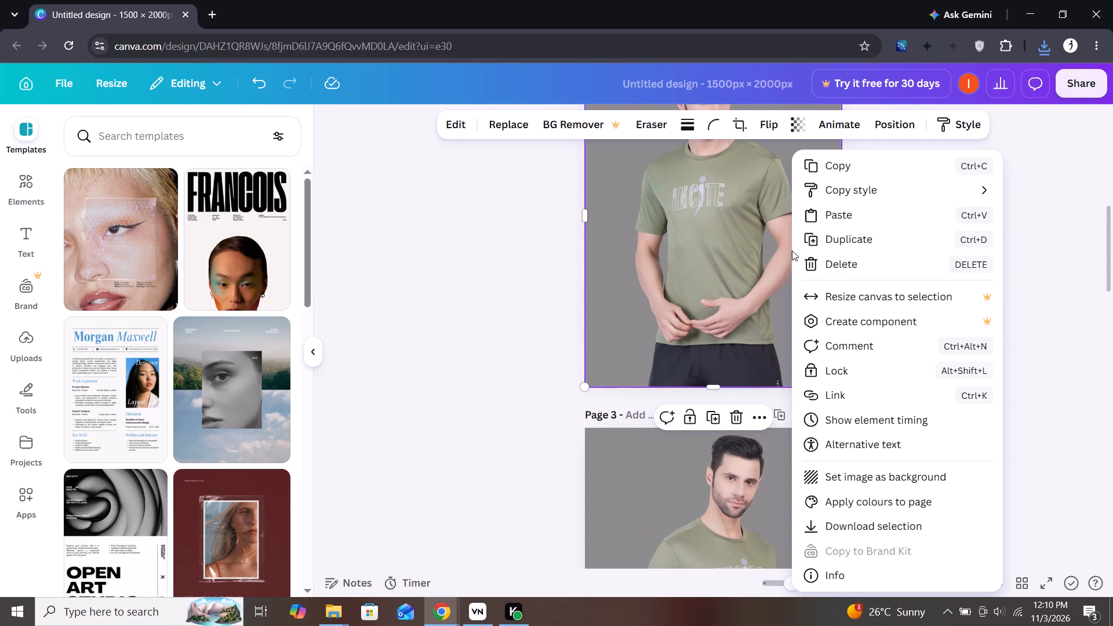
pyautogui.click(860, 526)
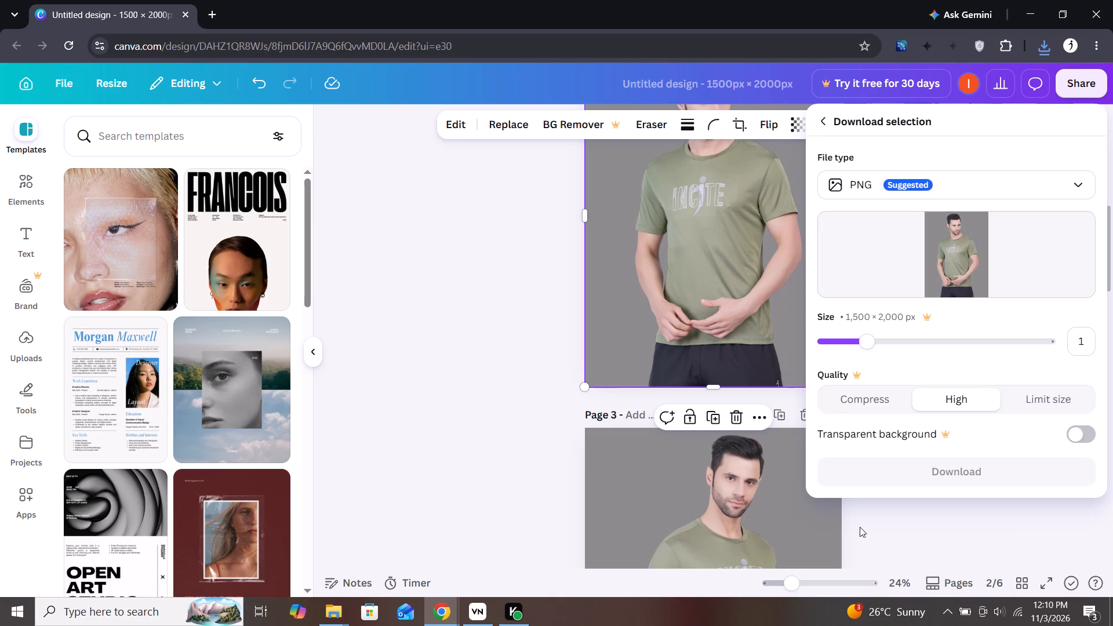
pyautogui.click(863, 468)
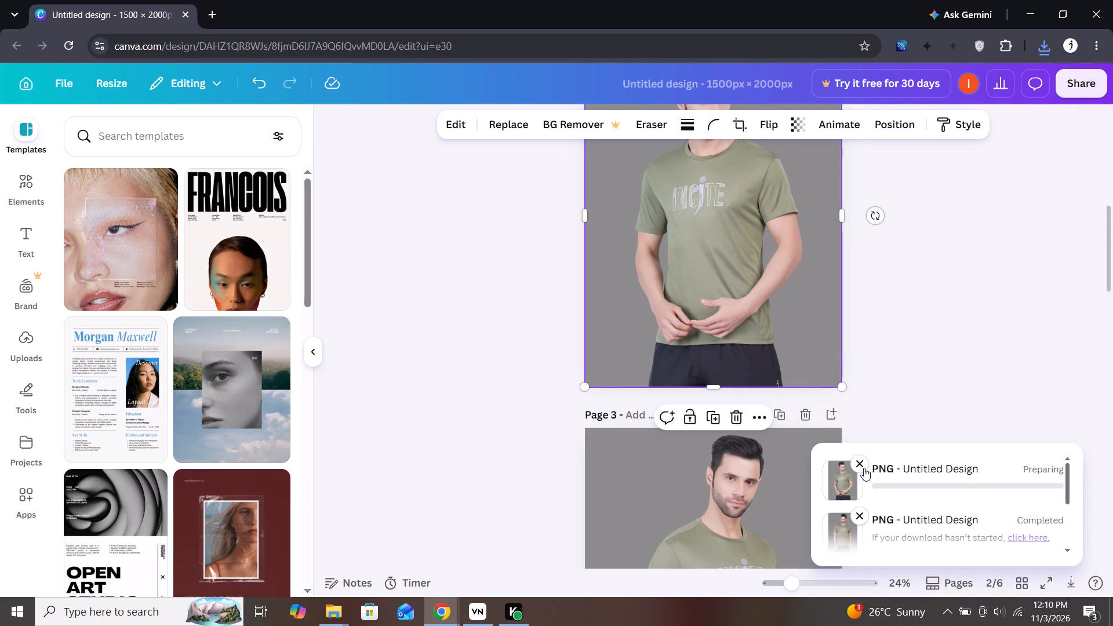
# Download only the three-quarter-view photo of the olive T-shirt on page 3 as a 1,500 × 2,000 px PNG.
pyautogui.scroll(-4, 813, 381)
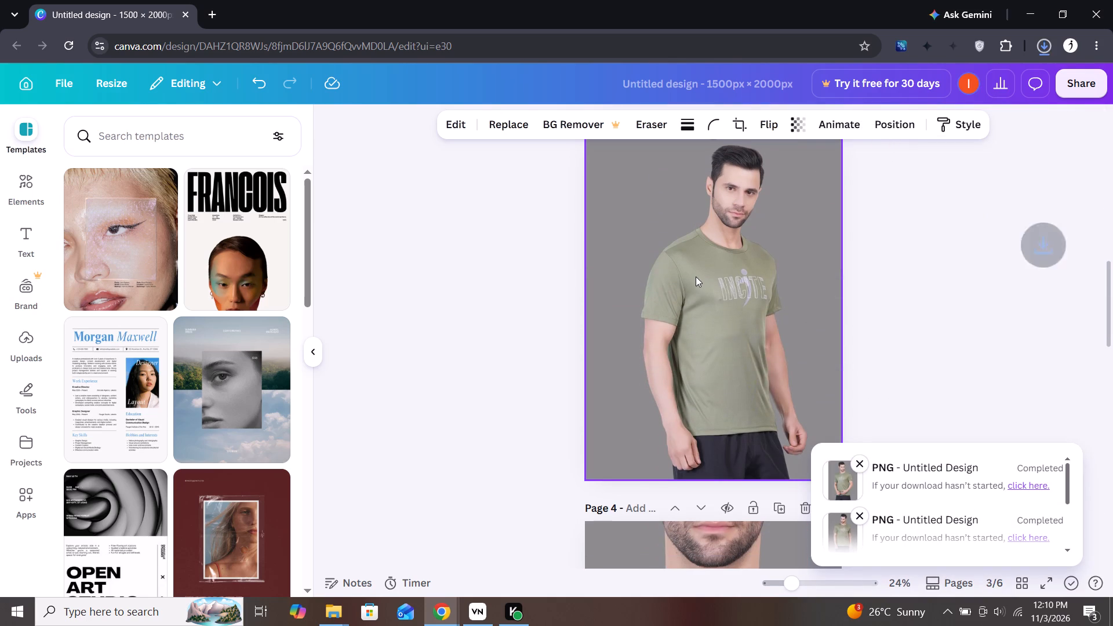
pyautogui.click(701, 253)
pyautogui.rightClick(701, 253)
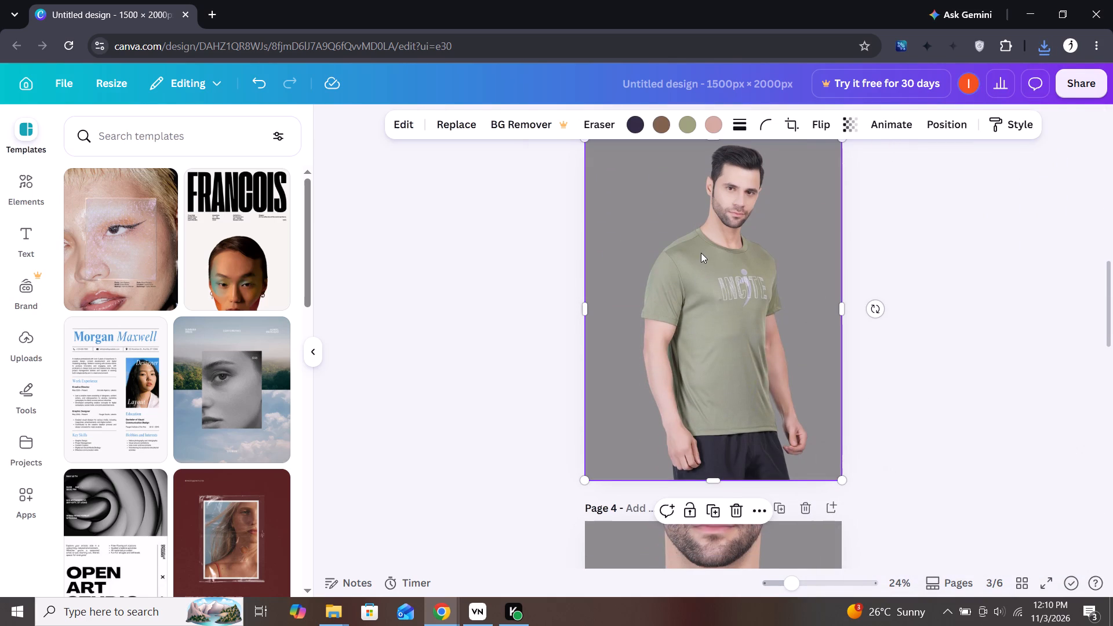
pyautogui.click(794, 519)
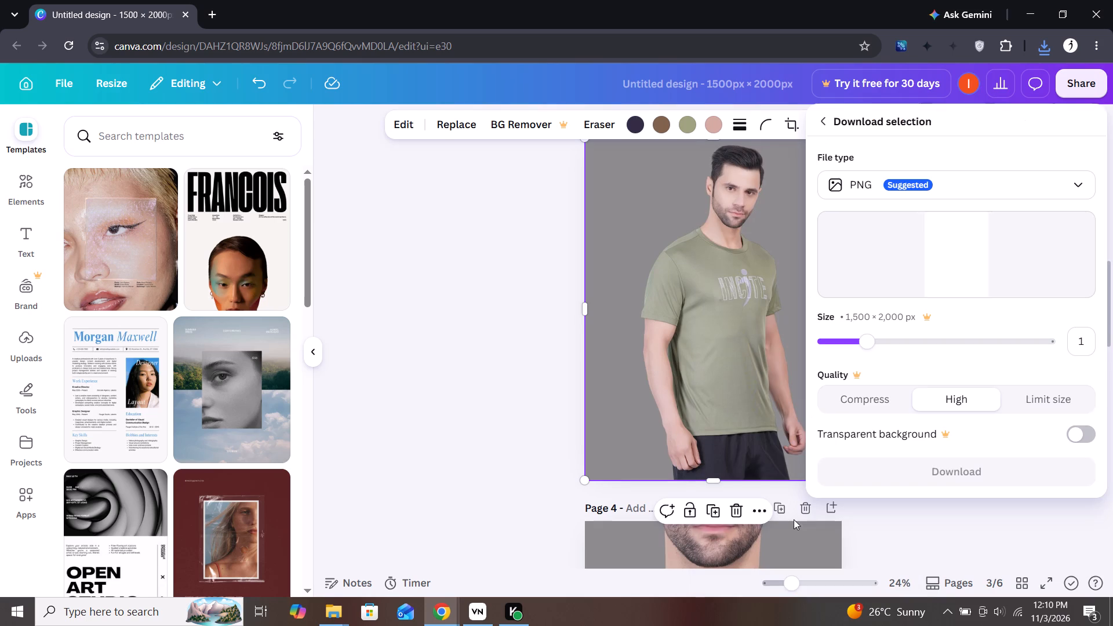
pyautogui.click(991, 467)
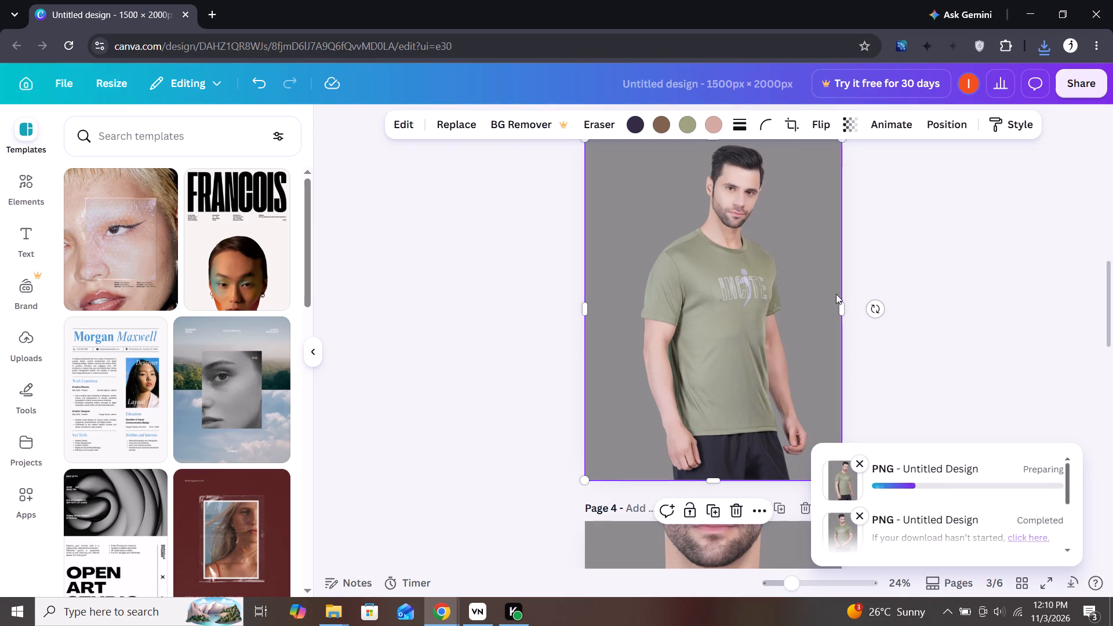
# Download only the chest close-up photo with the INCITE print on page 4 as a PNG.
pyautogui.scroll(-4, 836, 294)
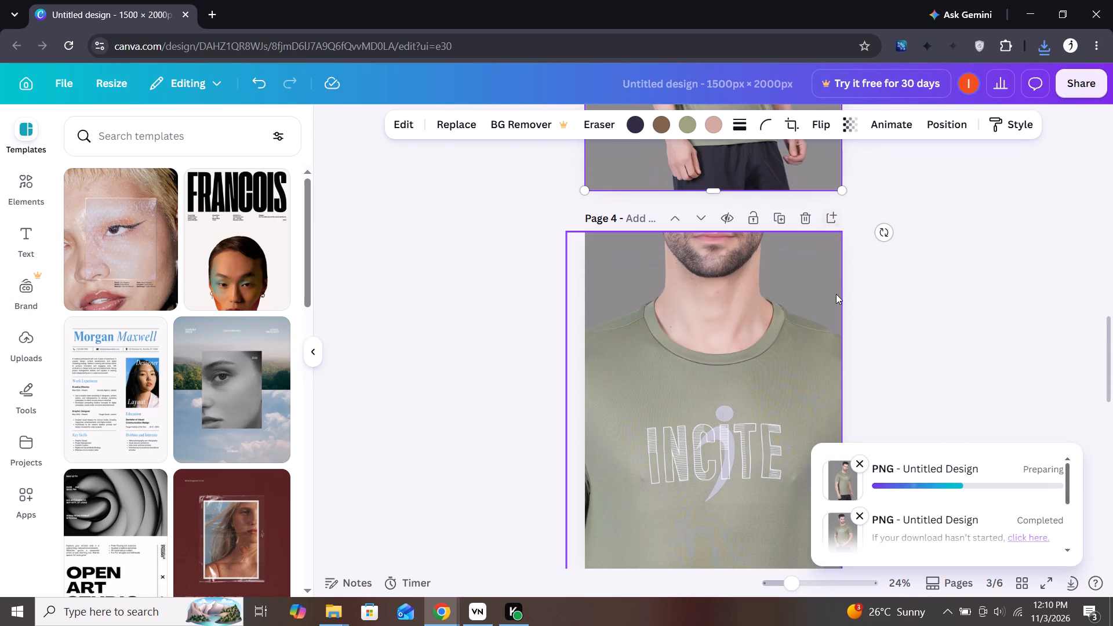
pyautogui.click(741, 315)
pyautogui.rightClick(741, 315)
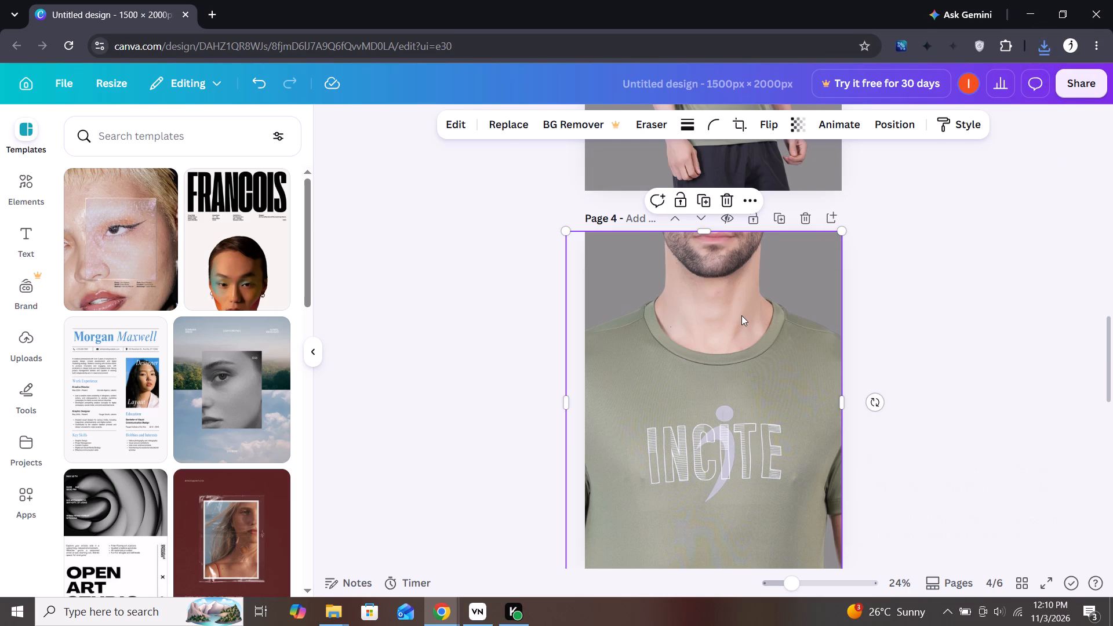
pyautogui.click(824, 534)
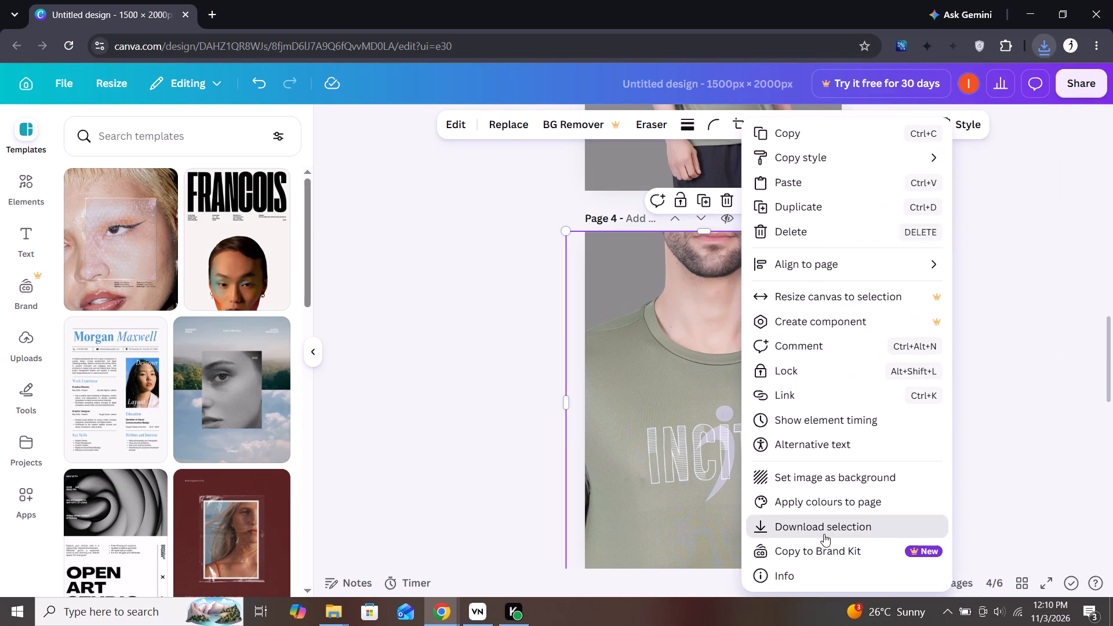
pyautogui.click(923, 475)
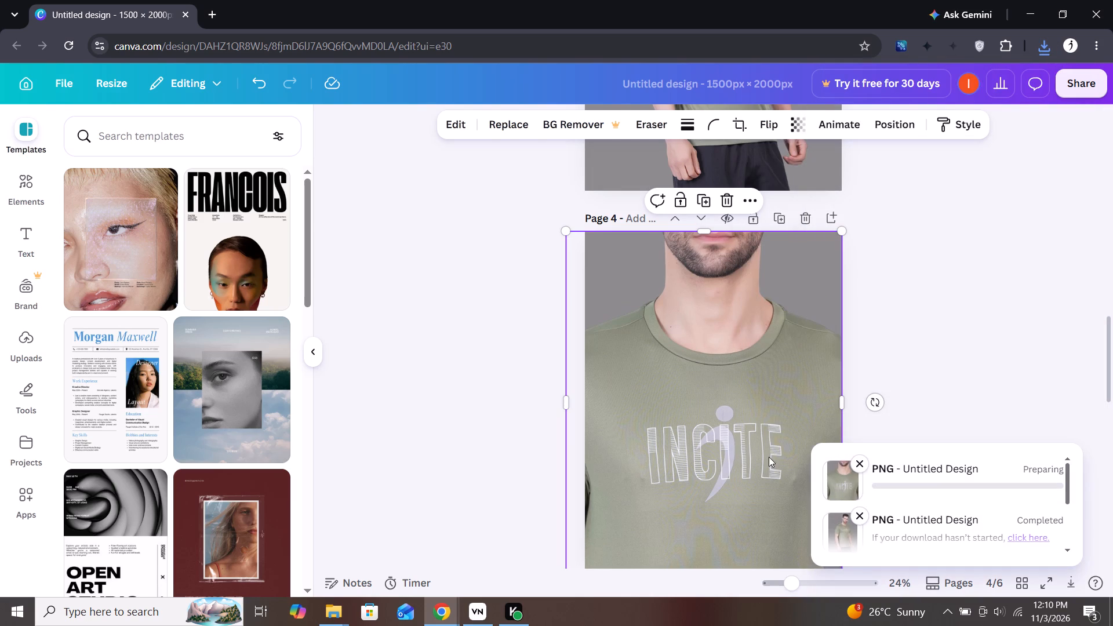
# Download only the back-view photo of the olive T-shirt on page 5 as a 1,500 × 2,000 px PNG.
pyautogui.scroll(-5, 884, 327)
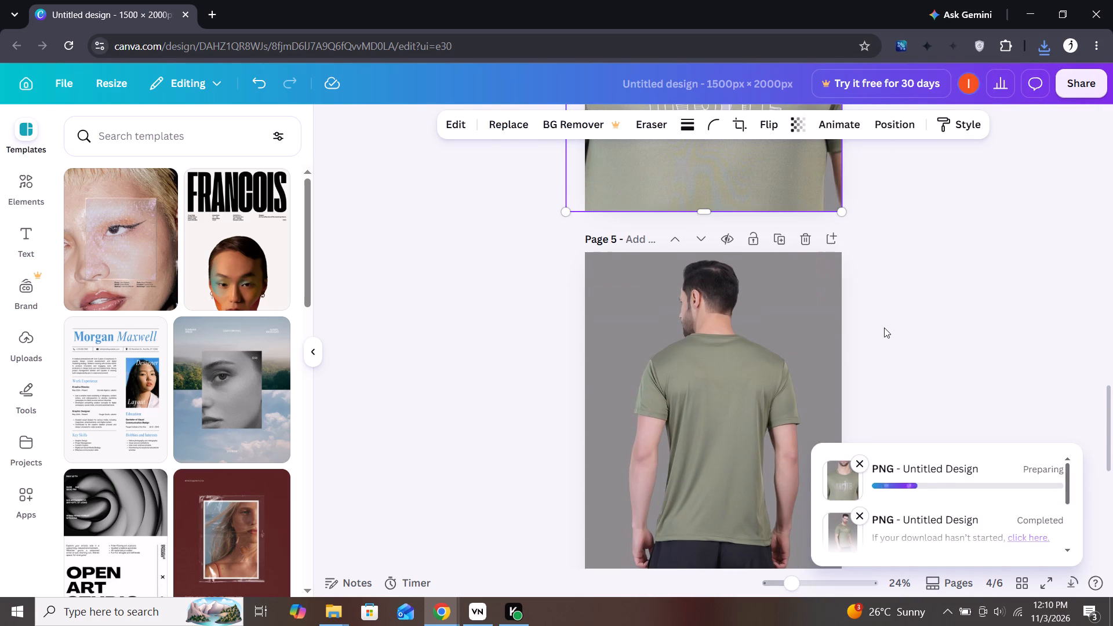
pyautogui.scroll(-1, 884, 327)
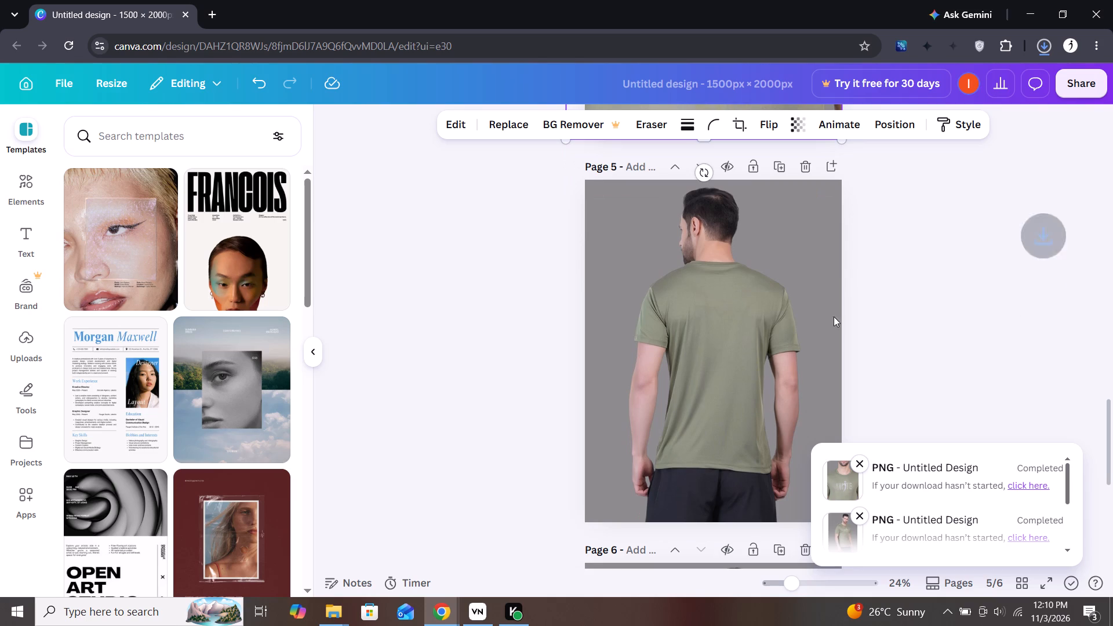
pyautogui.click(764, 318)
pyautogui.rightClick(760, 316)
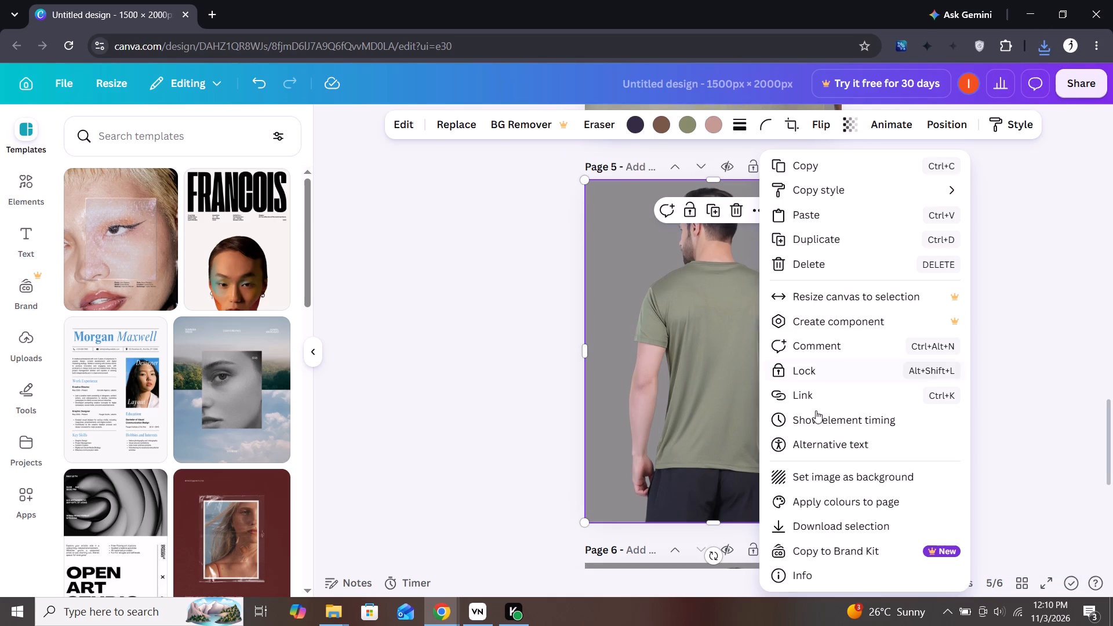
pyautogui.click(828, 523)
pyautogui.click(870, 483)
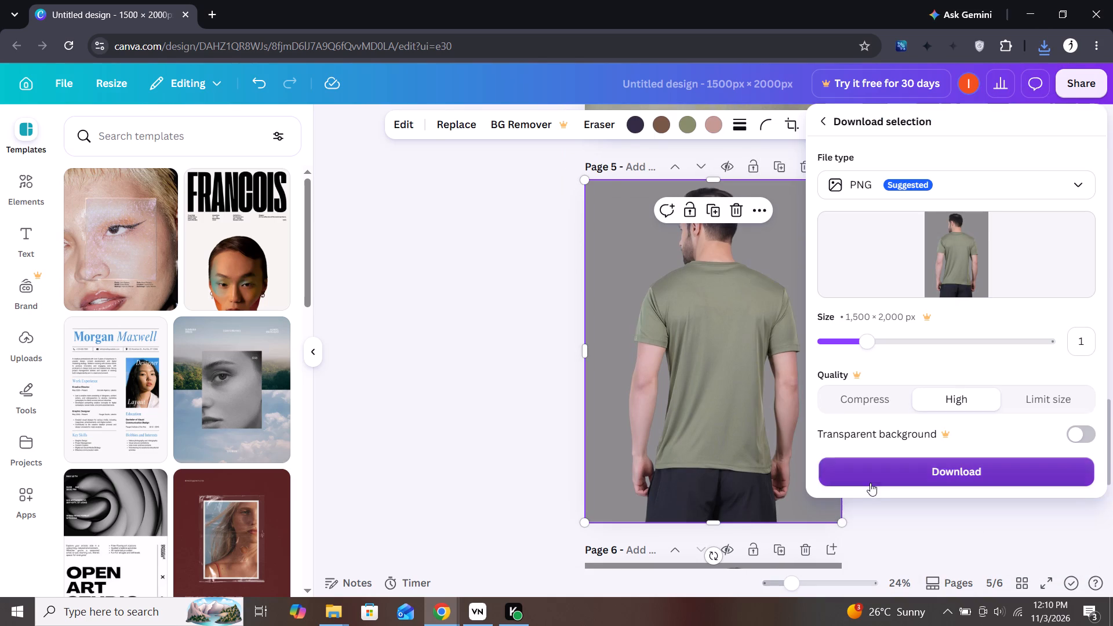
# Download only the full-body photo with the water bottle on page 6 as a 1,500 × 2,000 px PNG.
pyautogui.scroll(-6, 900, 359)
pyautogui.click(673, 317)
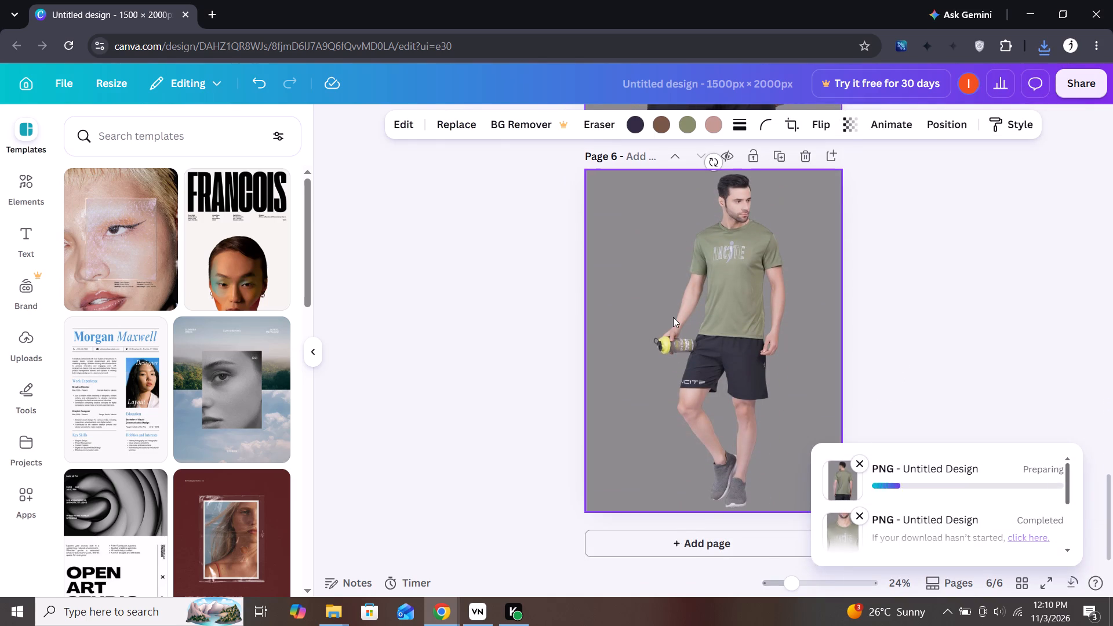
pyautogui.rightClick(673, 317)
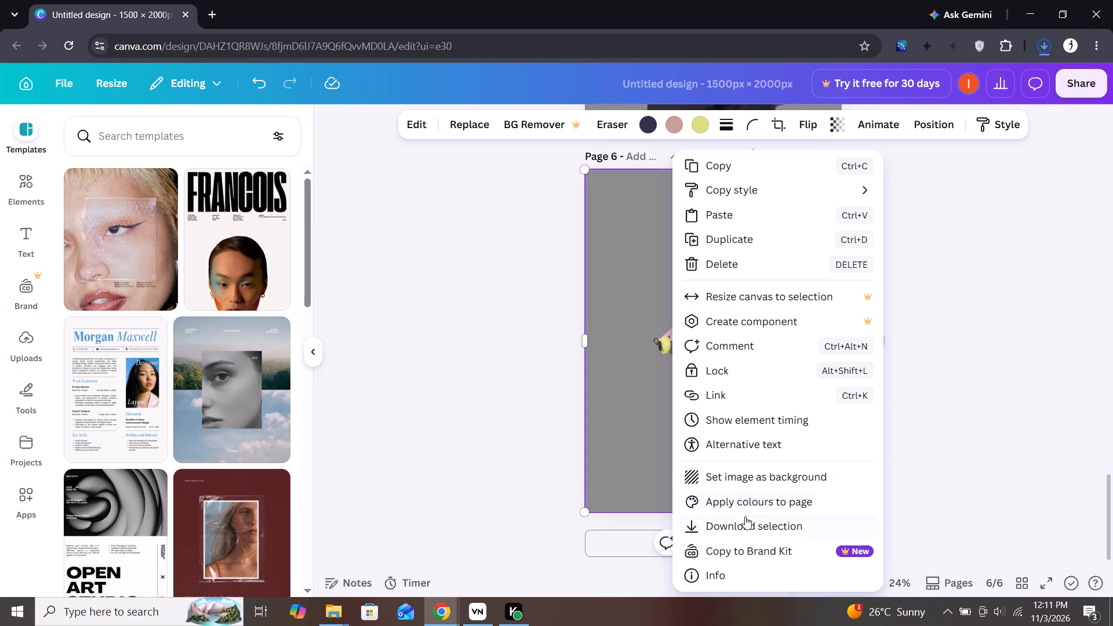
pyautogui.click(745, 516)
pyautogui.click(890, 469)
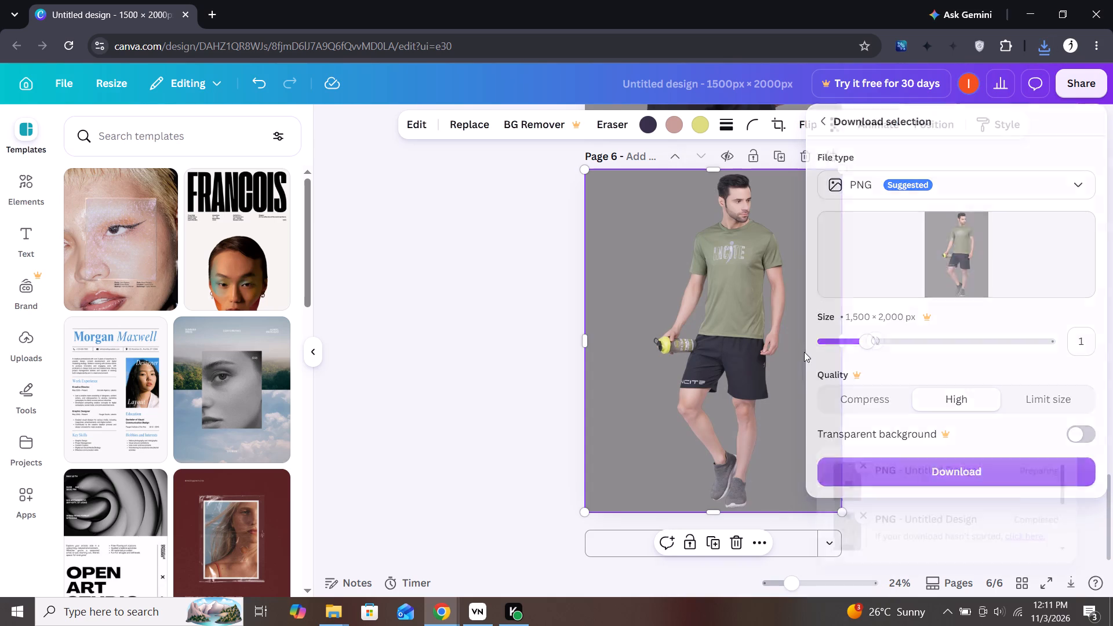
pyautogui.scroll(-6, 767, 308)
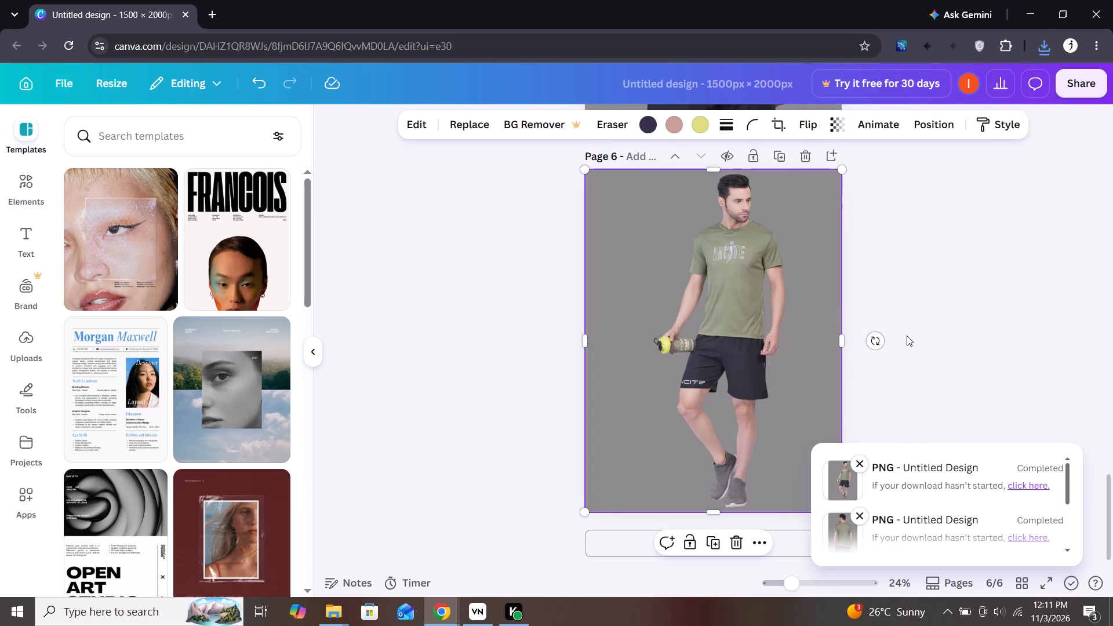
pyautogui.click(910, 359)
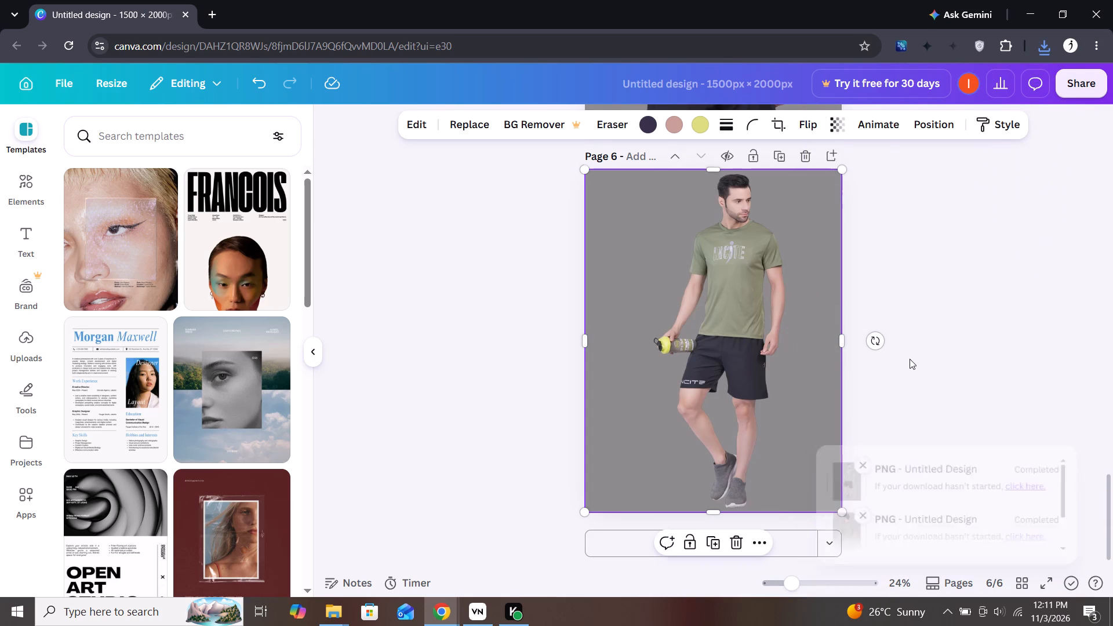
# Switch to File Explorer, refresh the Downloads folder and preview the Untitled design PNG to check the exported photo.
pyautogui.scroll(20, 910, 359)
pyautogui.scroll(9, 910, 359)
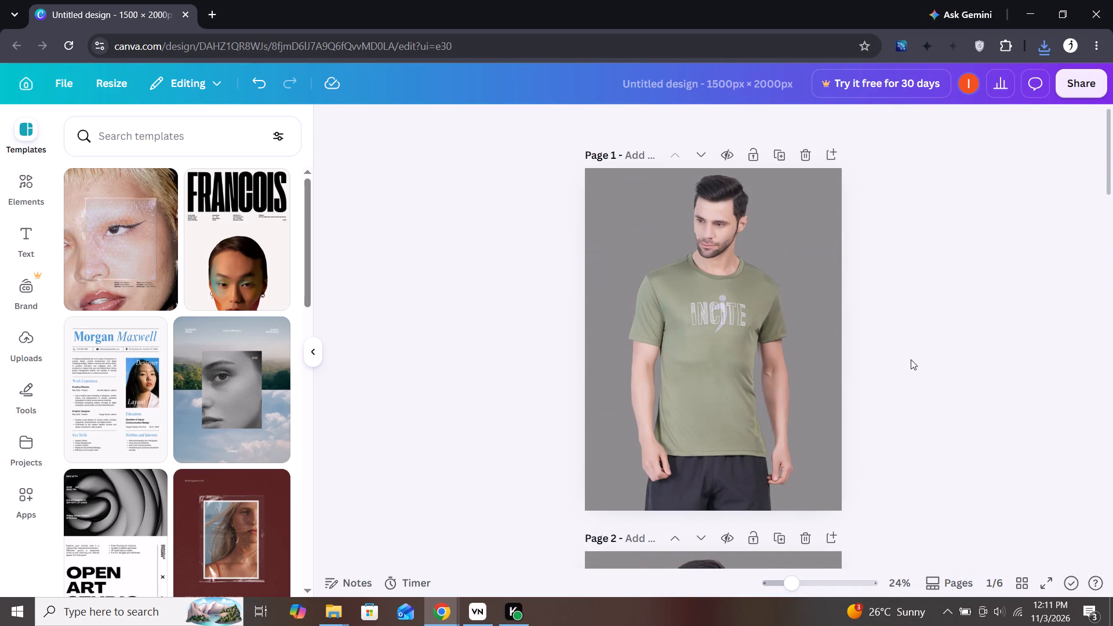
pyautogui.scroll(11, 911, 359)
pyautogui.click(345, 613)
pyautogui.click(358, 572)
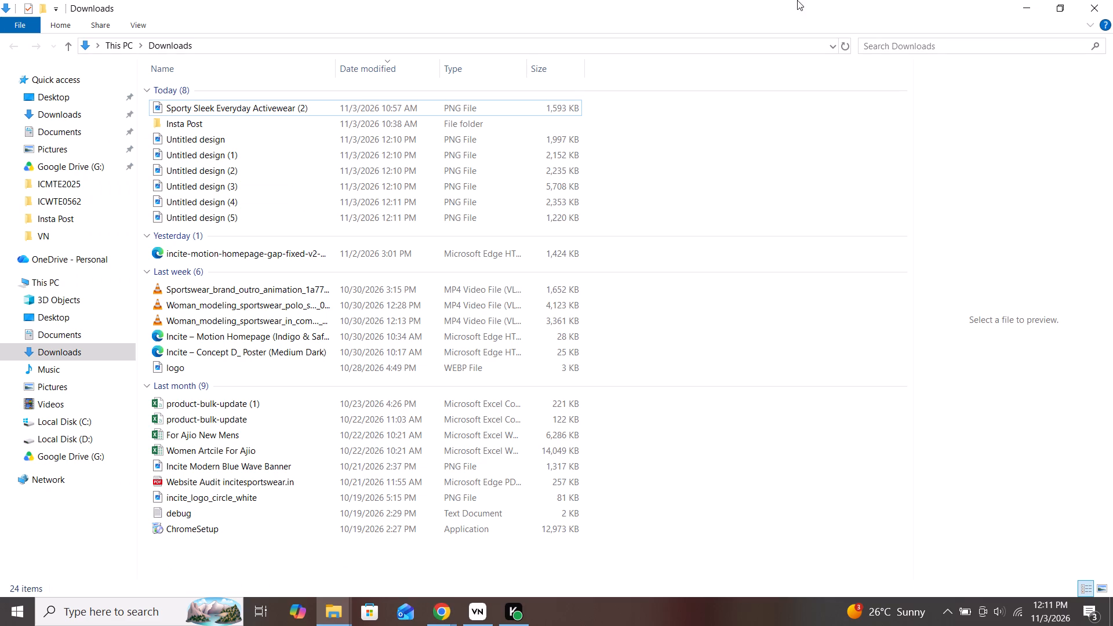
pyautogui.click(845, 38)
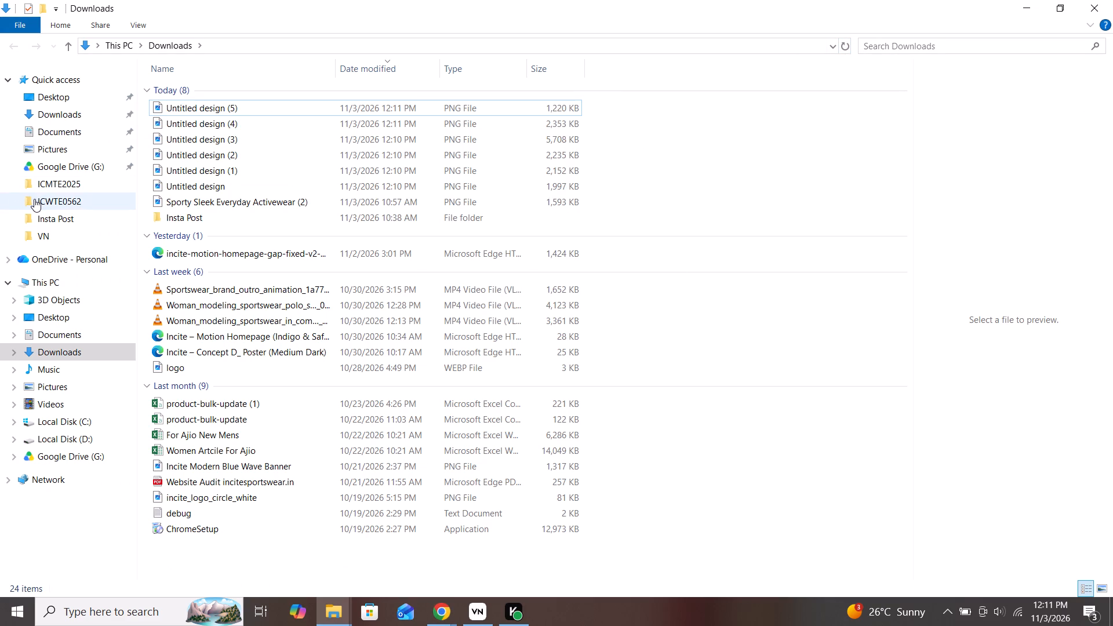
pyautogui.click(180, 181)
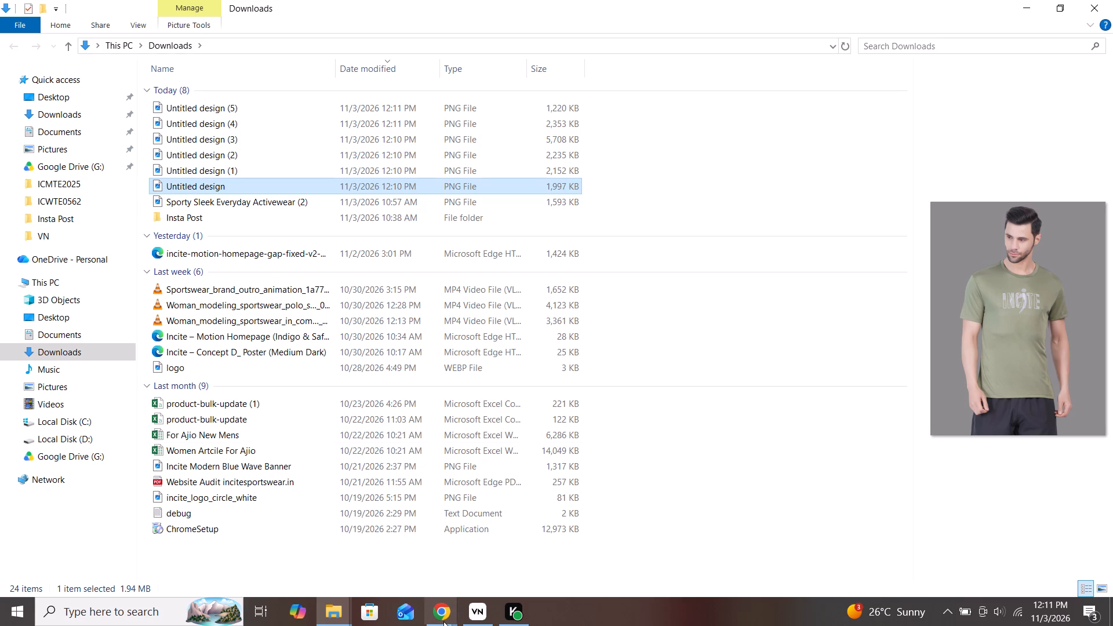
pyautogui.click(381, 573)
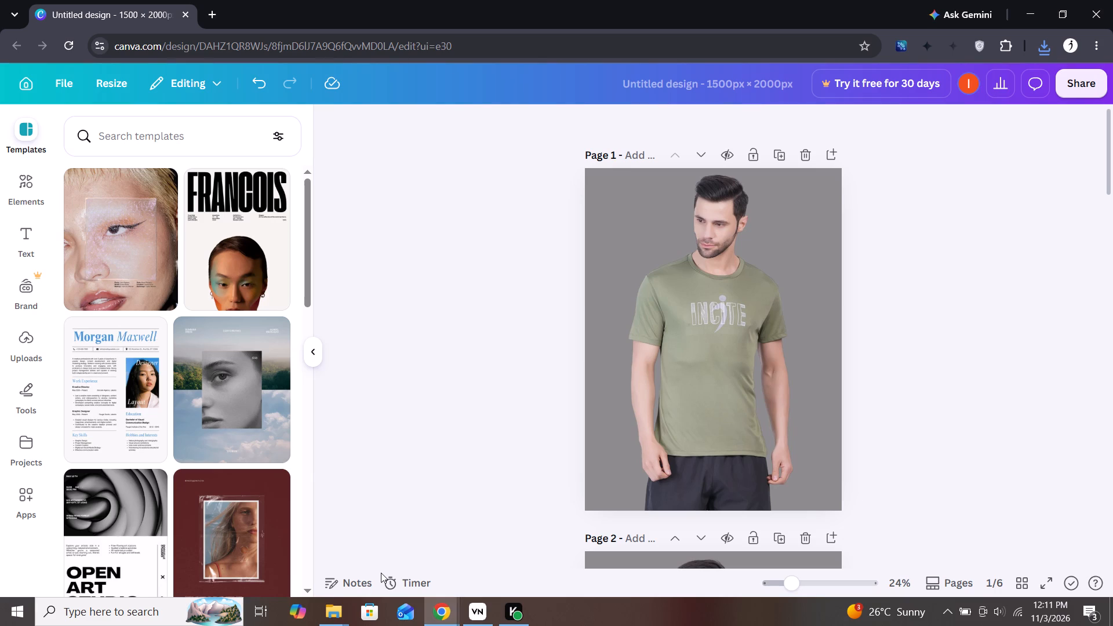
# Back in Canva, delete the arms-down front-view photo from page 1.
pyautogui.scroll(1, 456, 567)
pyautogui.click(686, 365)
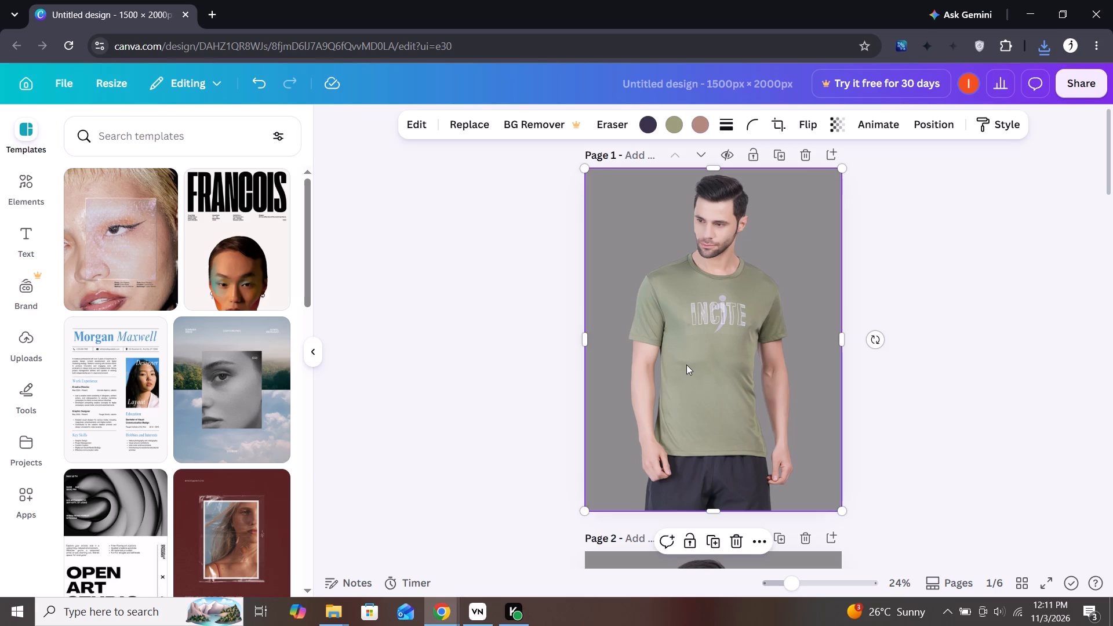
pyautogui.rightClick(685, 362)
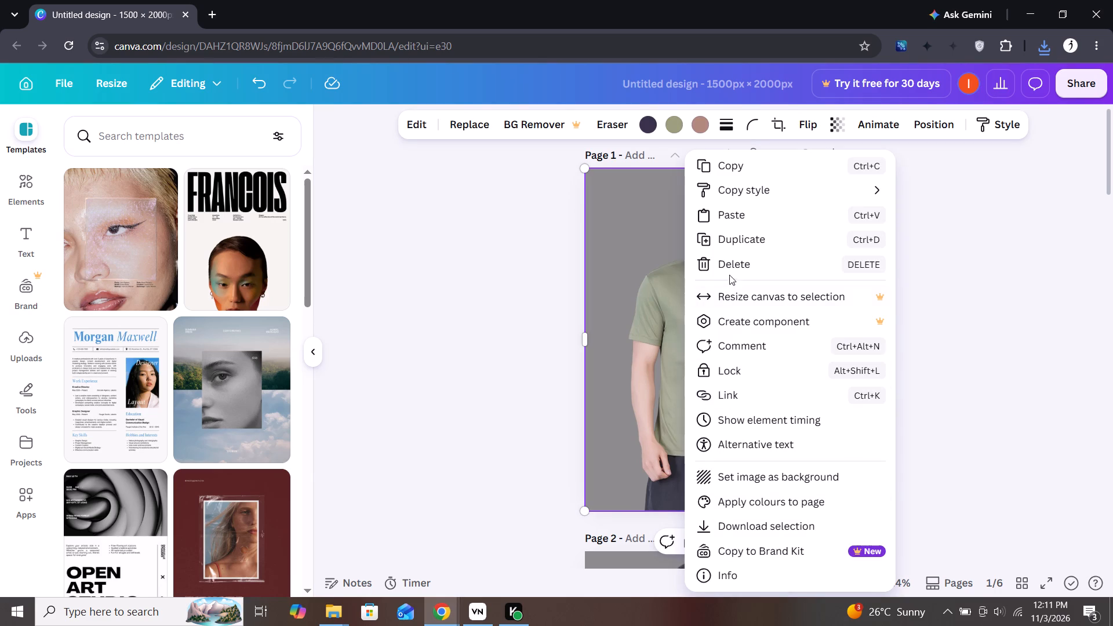
pyautogui.click(728, 262)
# Delete the hands-together photo and the duplicate copy lying beneath it from page 2.
pyautogui.scroll(-7, 712, 276)
pyautogui.click(712, 277)
pyautogui.rightClick(712, 277)
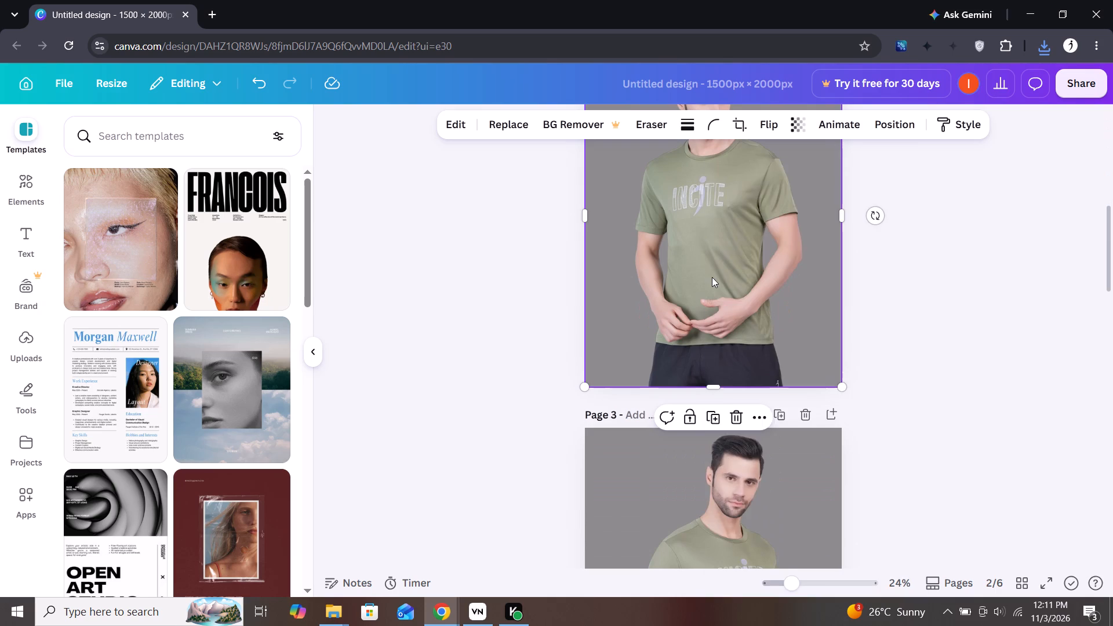
pyautogui.click(758, 250)
pyautogui.scroll(5, 674, 198)
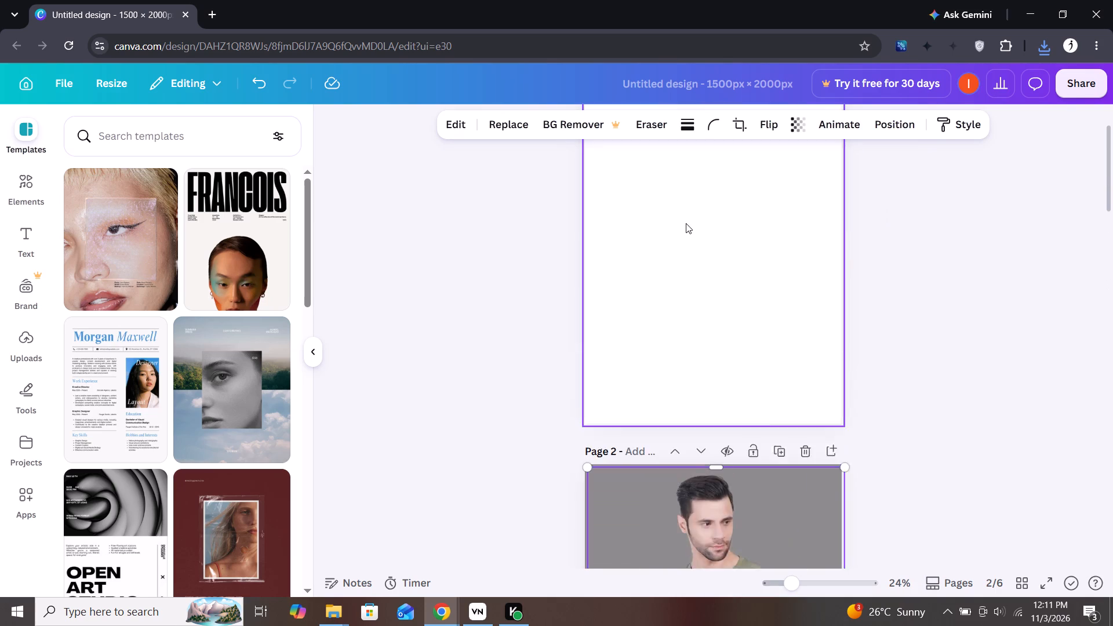
pyautogui.scroll(4, 686, 223)
pyautogui.scroll(-7, 686, 224)
pyautogui.click(687, 224)
pyautogui.rightClick(687, 224)
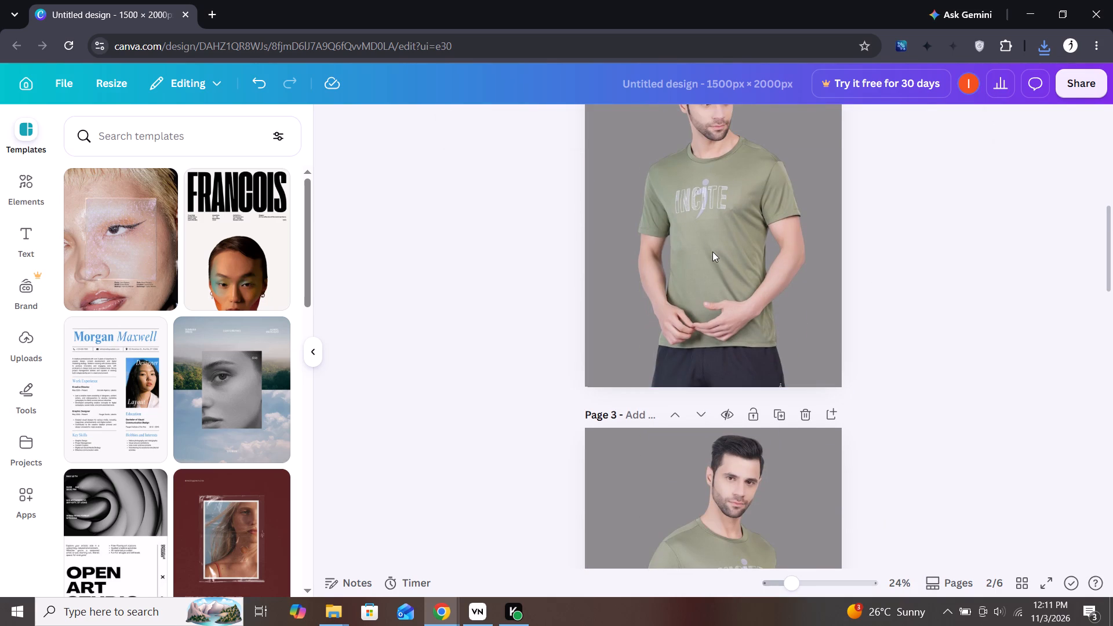
pyautogui.click(712, 252)
pyautogui.rightClick(712, 252)
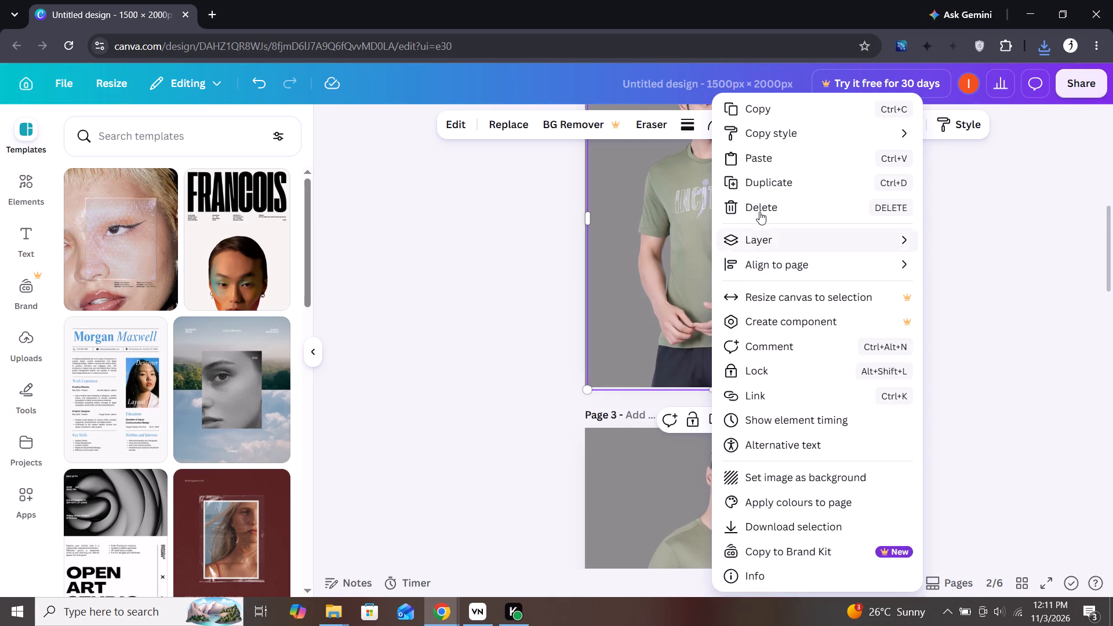
pyautogui.click(759, 210)
pyautogui.rightClick(750, 208)
pyautogui.click(787, 269)
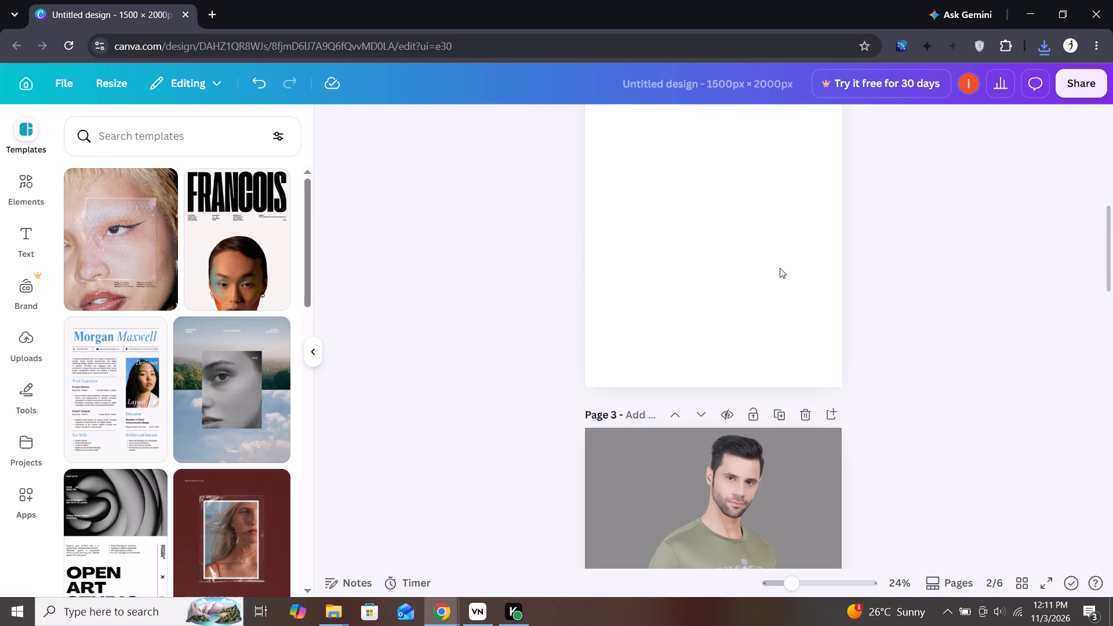
# Delete the three-quarter-view photo of the olive T-shirt from page 3.
pyautogui.scroll(-5, 780, 268)
pyautogui.click(780, 268)
pyautogui.rightClick(779, 268)
pyautogui.click(814, 268)
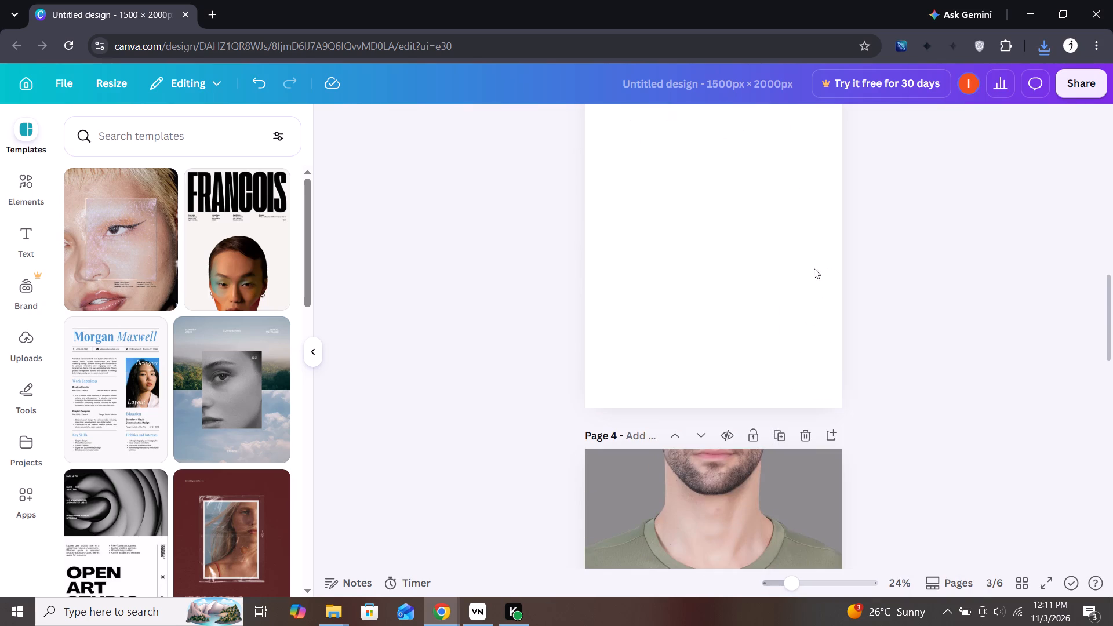
# Delete the close-up chest photo of the olive T-shirt from page 4.
pyautogui.scroll(-4, 646, 243)
pyautogui.click(646, 243)
pyautogui.rightClick(646, 243)
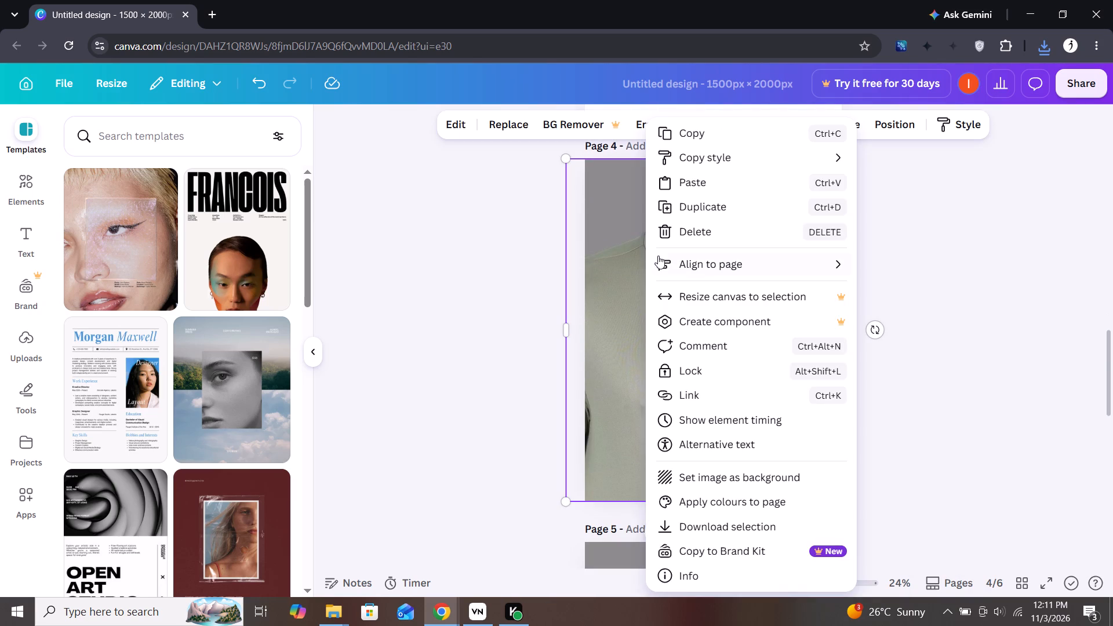
pyautogui.click(677, 242)
# Delete the back-view photo of the olive T-shirt from page 5.
pyautogui.scroll(-7, 678, 242)
pyautogui.click(679, 241)
pyautogui.rightClick(679, 241)
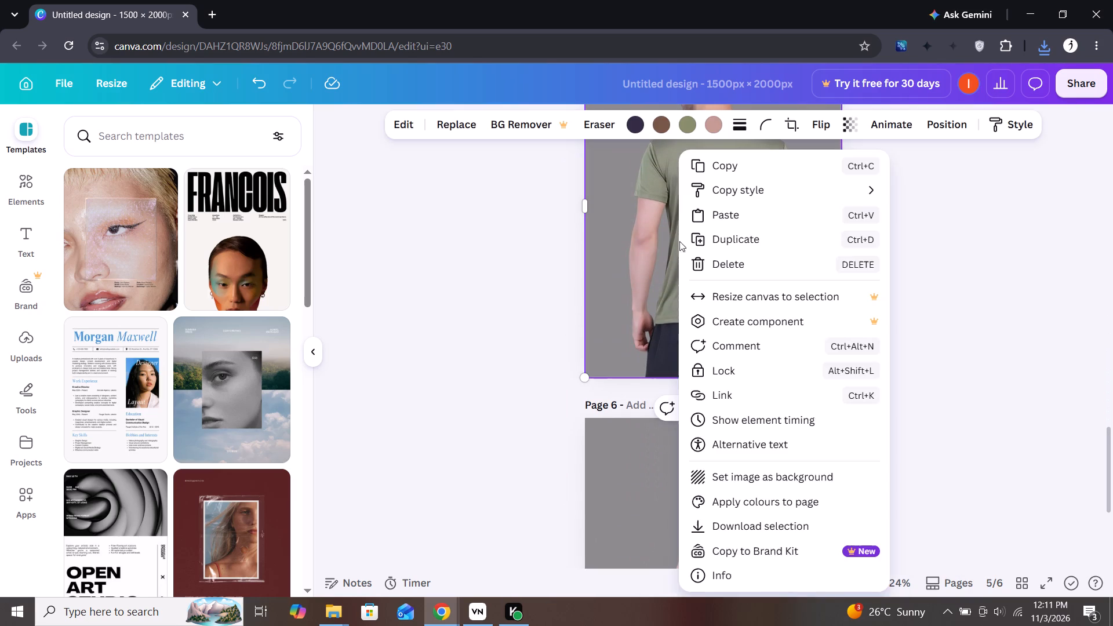
pyautogui.click(708, 266)
# Delete the full-length photo of the model holding a bottle from page 6.
pyautogui.scroll(-4, 708, 266)
pyautogui.click(708, 266)
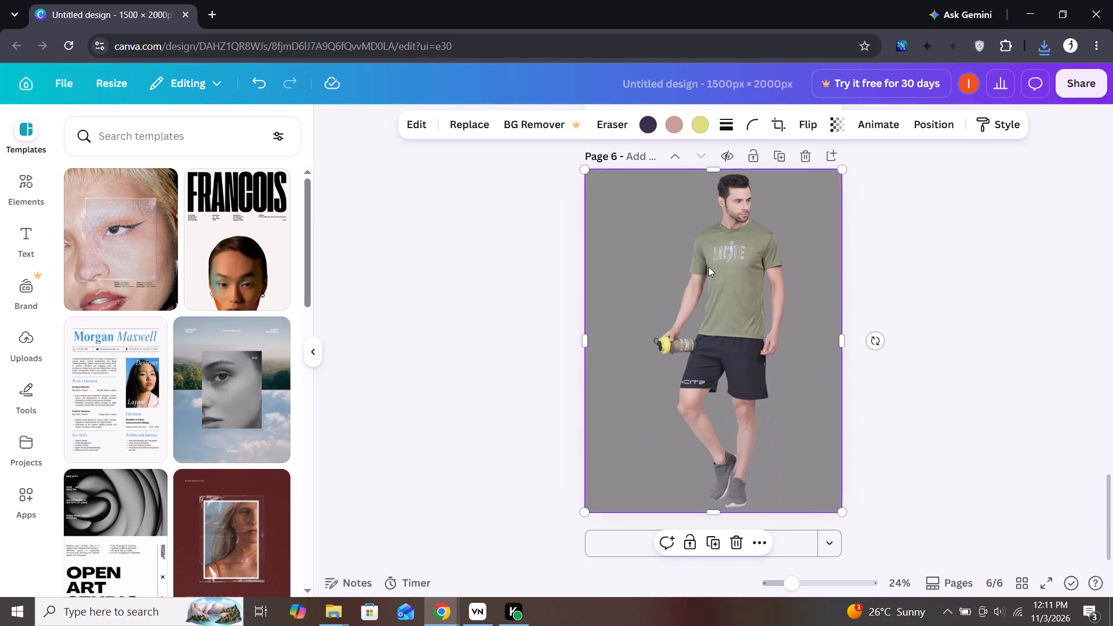
pyautogui.rightClick(708, 267)
pyautogui.click(715, 271)
pyautogui.scroll(-7, 715, 271)
pyautogui.scroll(7, 715, 271)
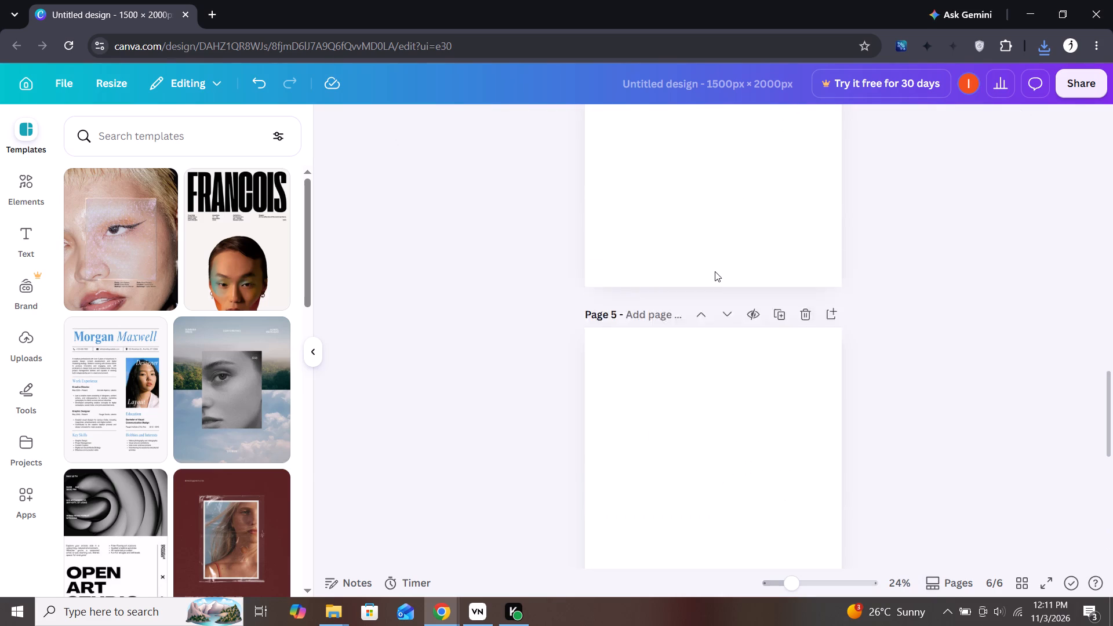
pyautogui.scroll(20, 715, 271)
pyautogui.scroll(11, 715, 271)
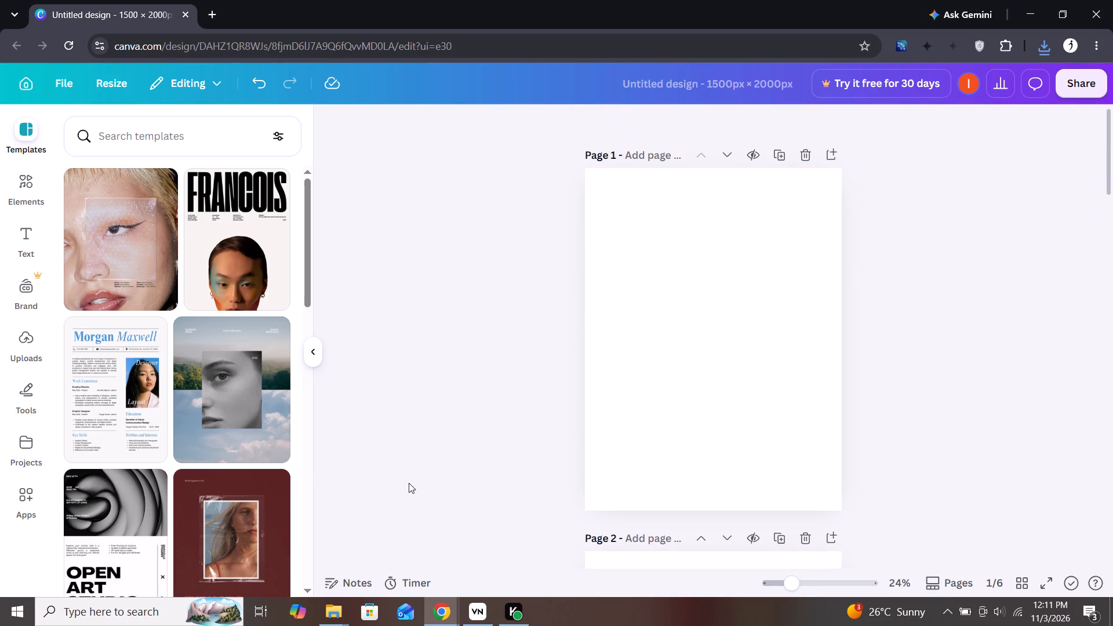
# In File Explorer, move the six Untitled design PNGs from Downloads into the Mens Edited > ICMTE2026 folder.
pyautogui.click(345, 614)
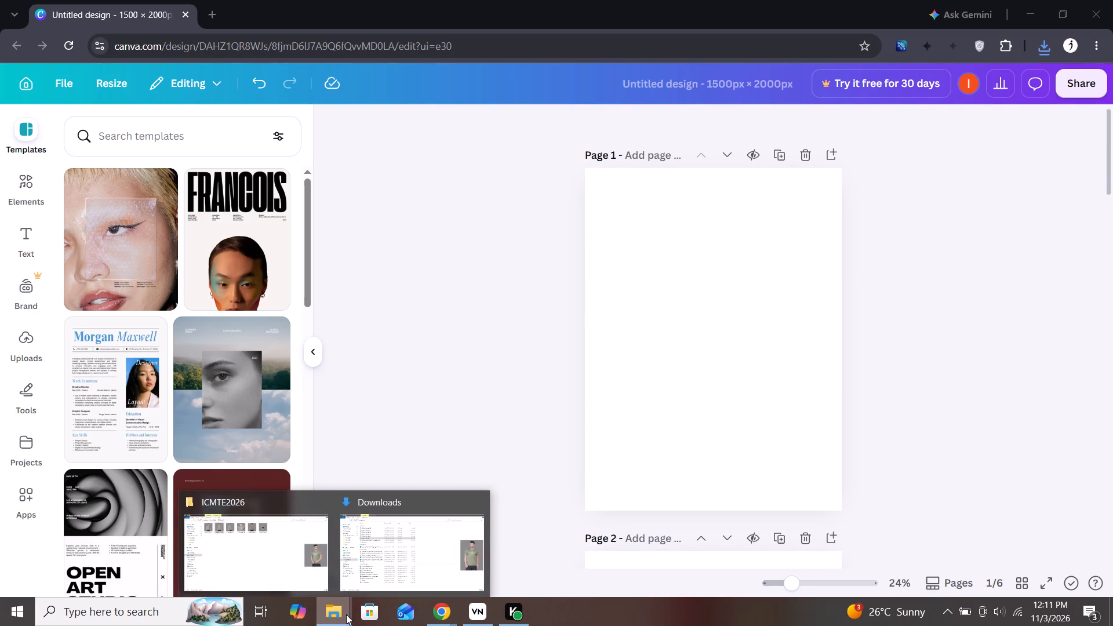
pyautogui.click(387, 573)
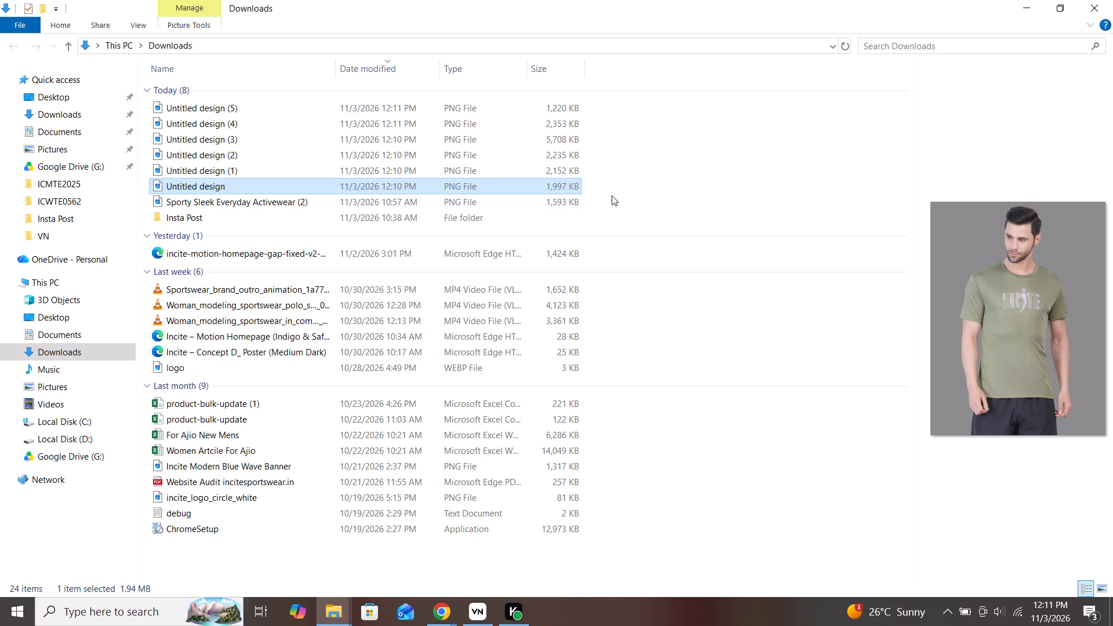
pyautogui.moveTo(592, 185); pyautogui.dragTo(427, 102)
pyautogui.rightClick(427, 101)
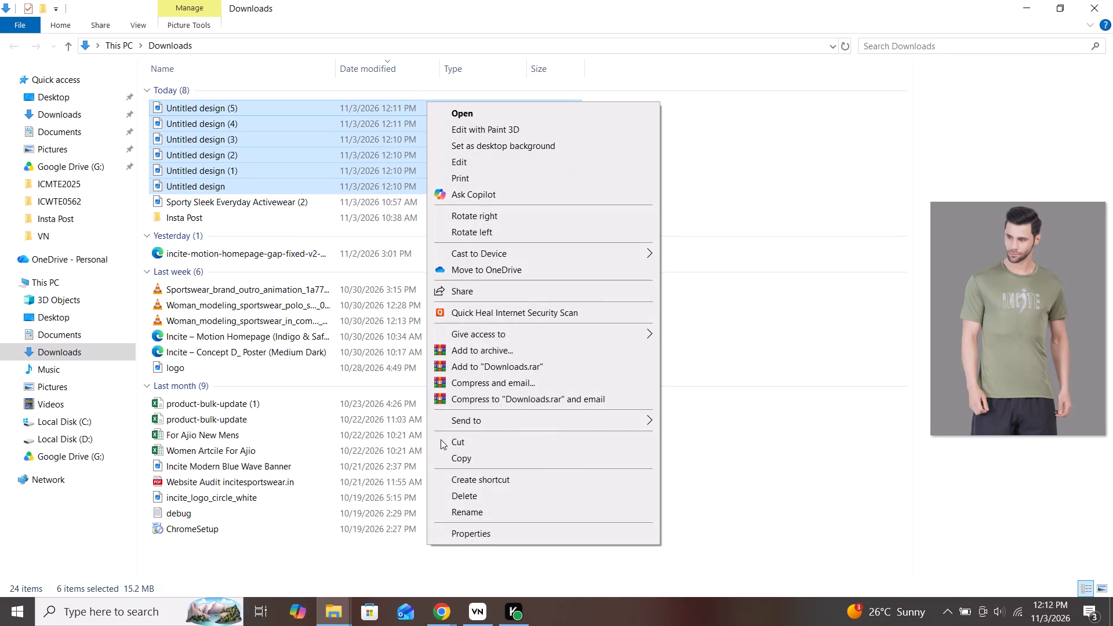
pyautogui.click(464, 443)
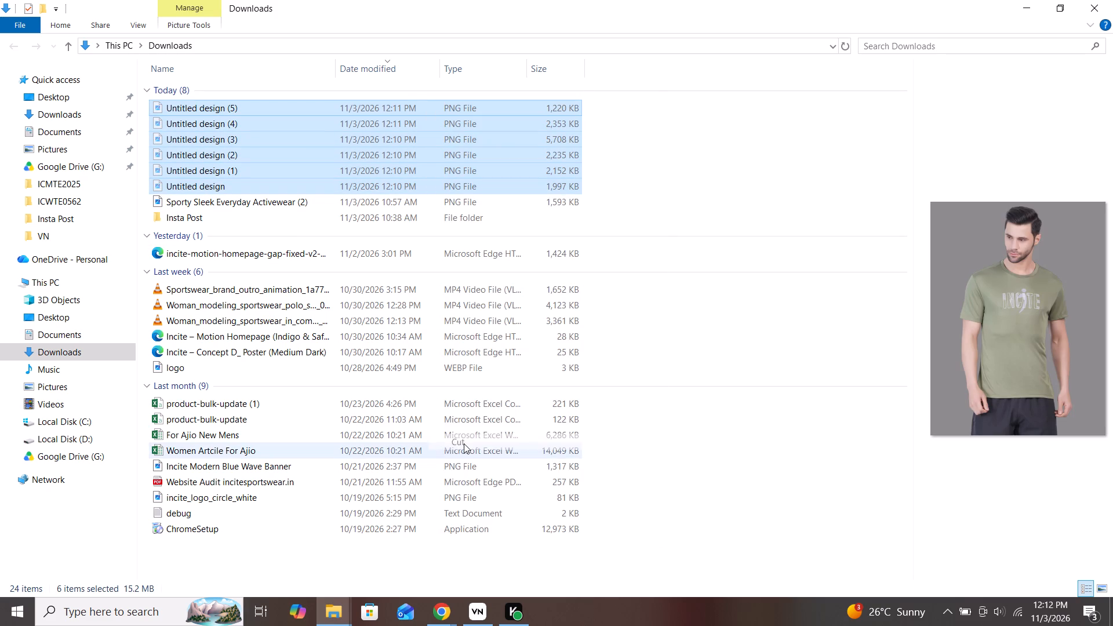
pyautogui.click(345, 614)
pyautogui.click(300, 570)
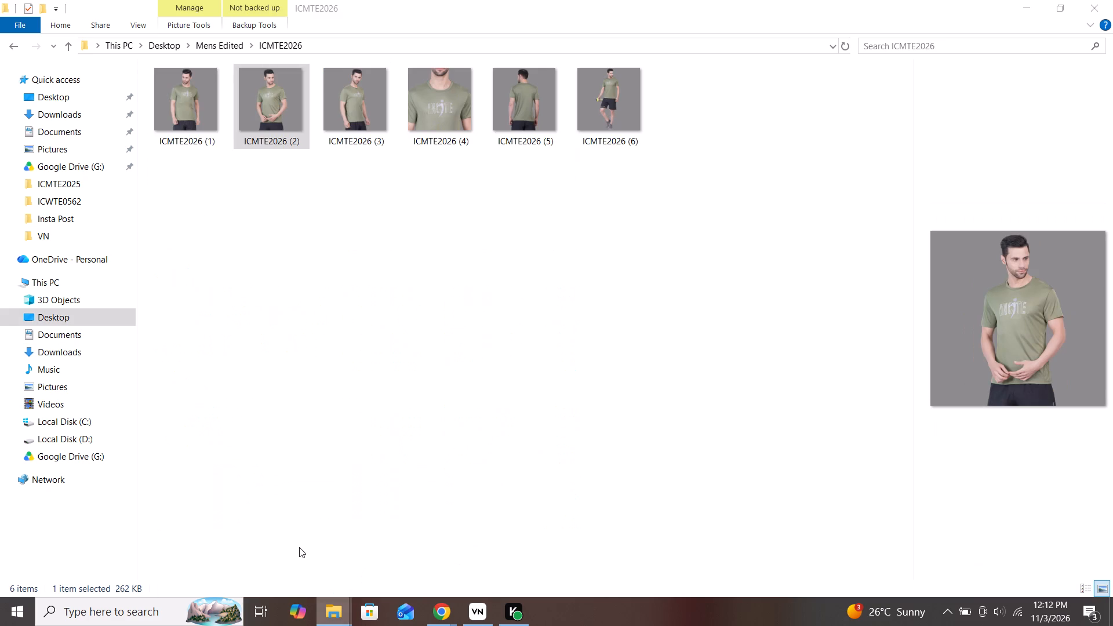
pyautogui.rightClick(341, 287)
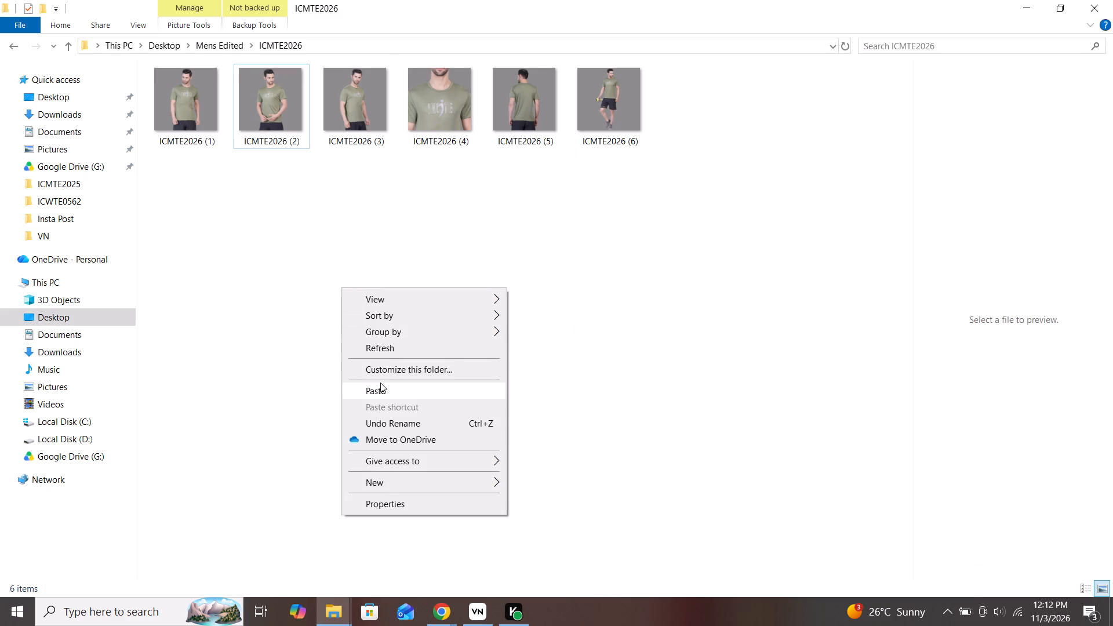
pyautogui.click(380, 383)
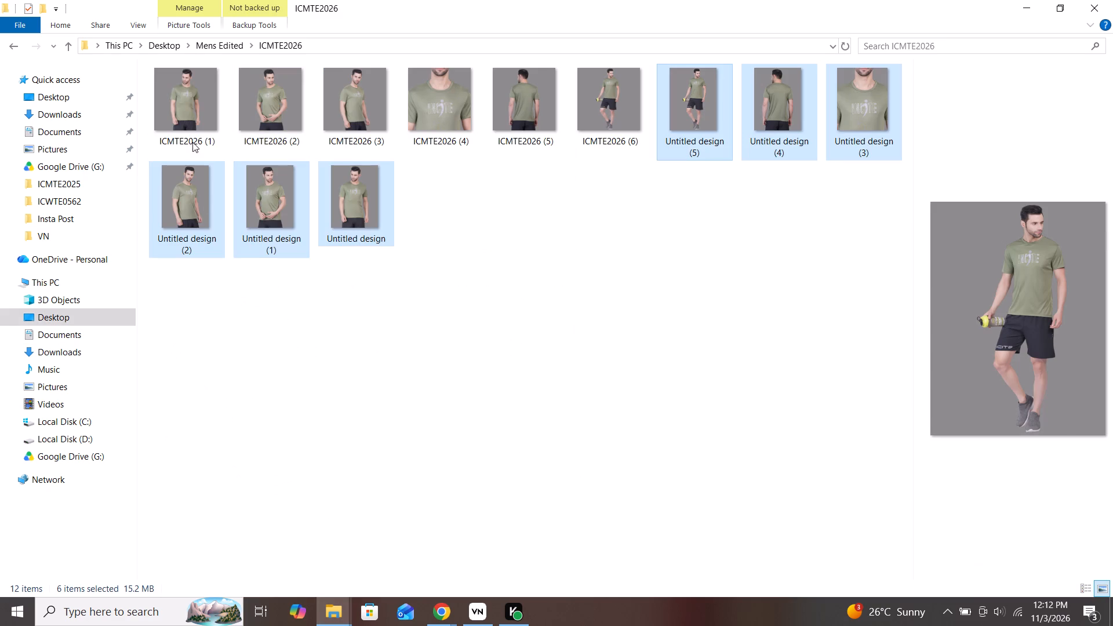
# Copy the file name ICMTE2026 (1) from the original arms-down front-view photo without changing it.
pyautogui.click(172, 114)
pyautogui.press('F2')
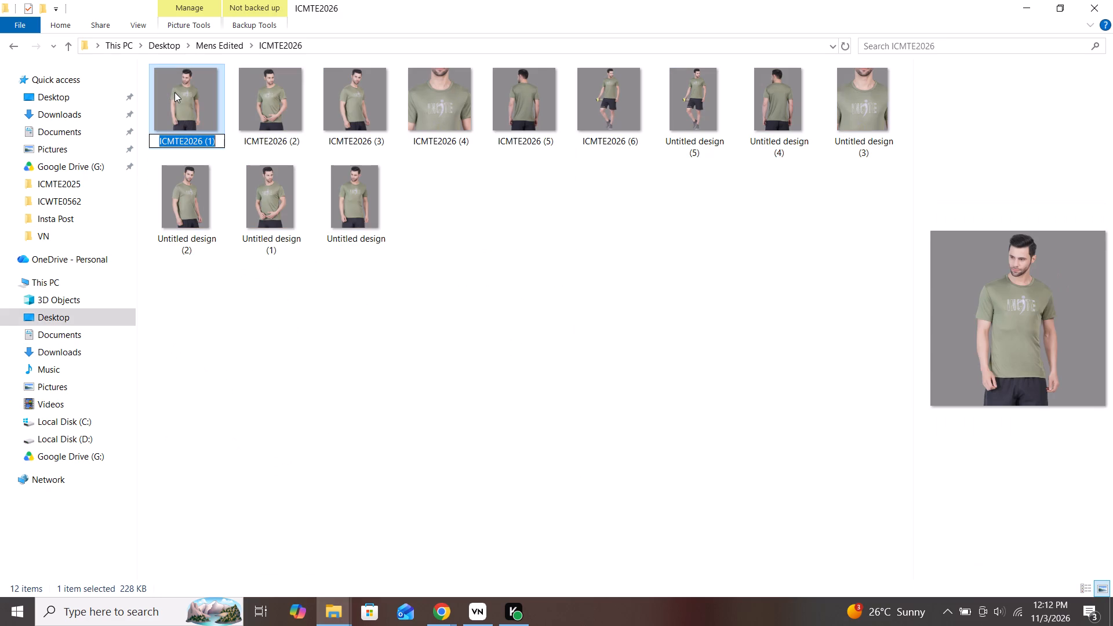
pyautogui.hotkey('ctrl', 'c')
pyautogui.click(241, 368)
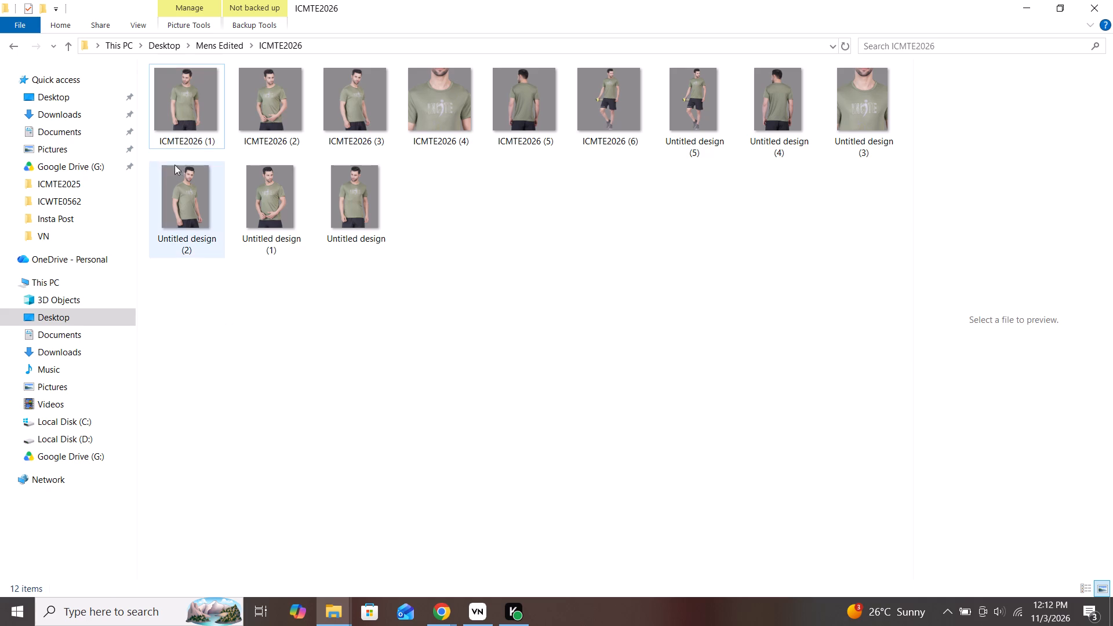
# Delete the six original photos, ICMTE2026 (1) to ICMTE2026 (6), from the folder.
pyautogui.moveTo(141, 128); pyautogui.dragTo(529, 115)
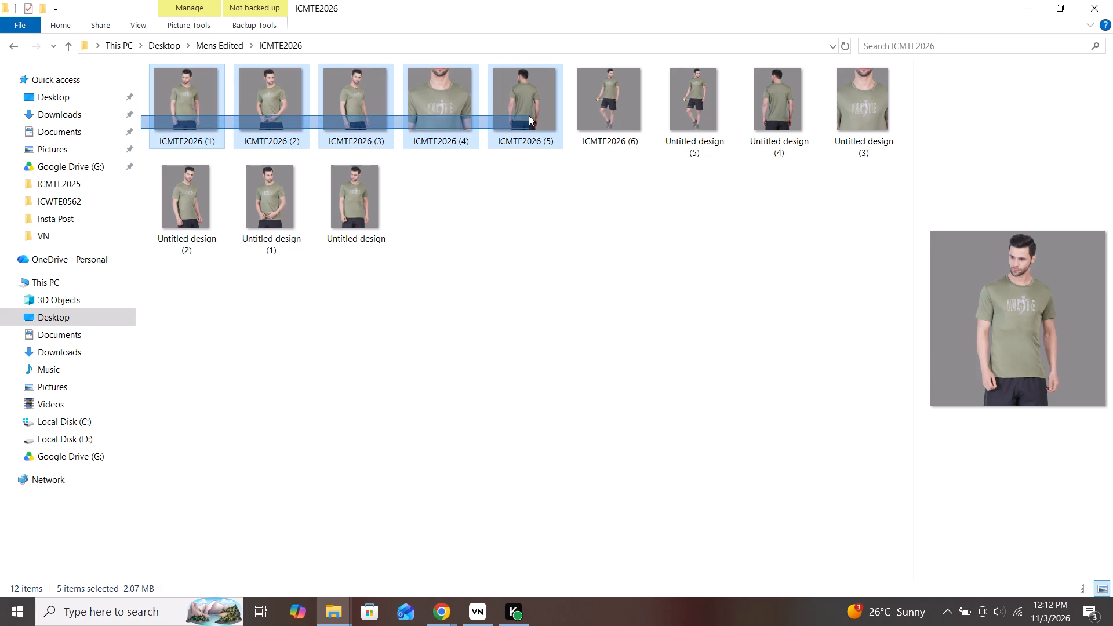
pyautogui.moveTo(529, 115); pyautogui.dragTo(595, 111)
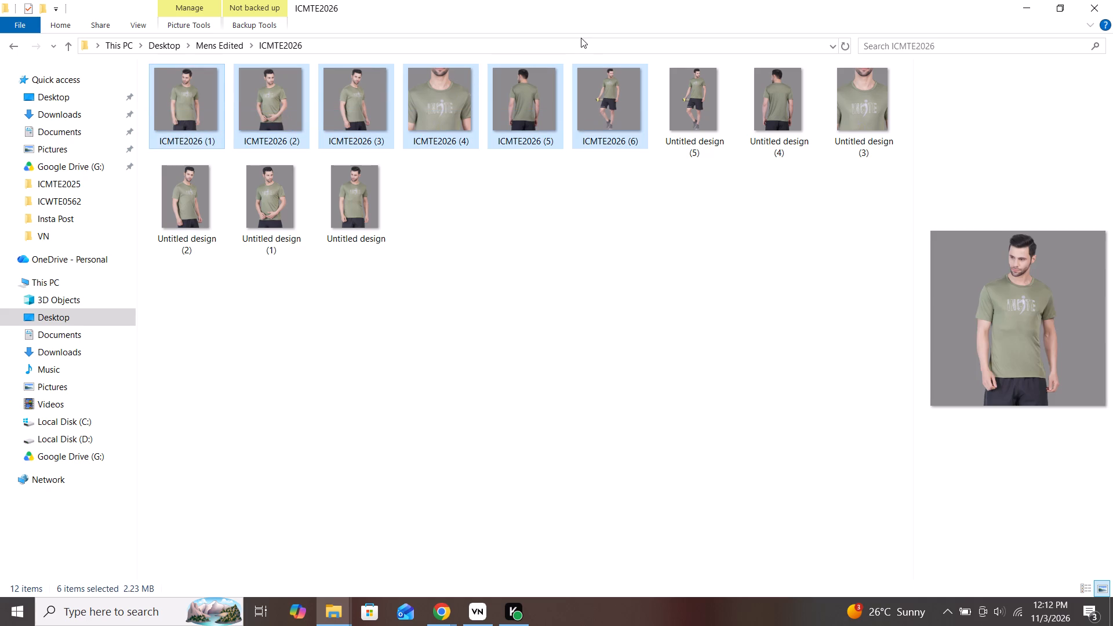
pyautogui.hotkey('ctrl', 'd')
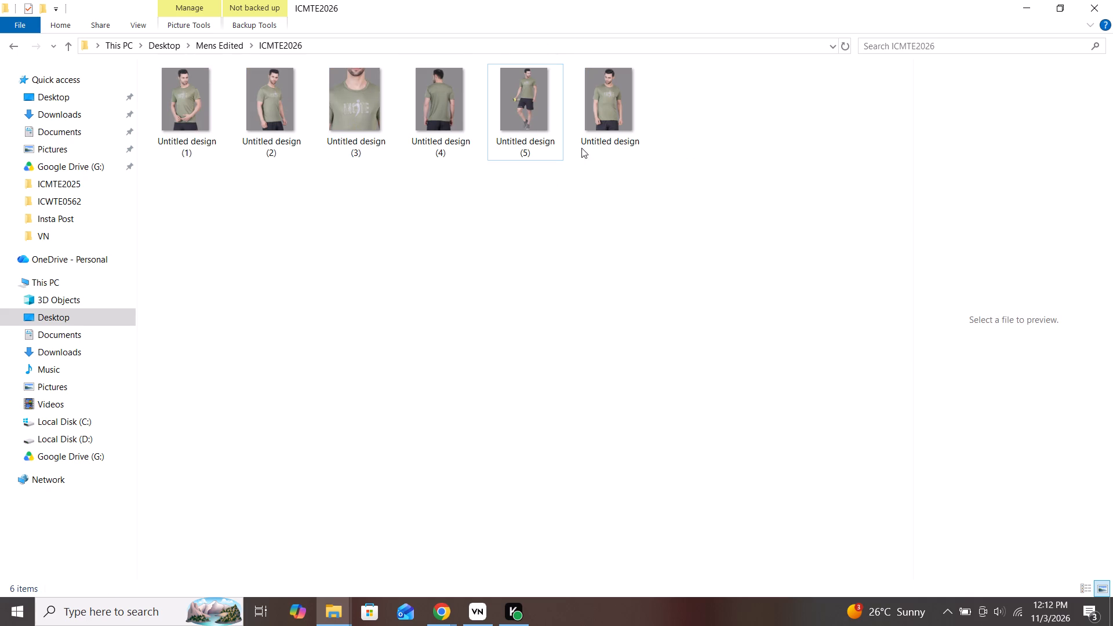
# Rename the unnumbered Untitled design PNG as ICMTE2026 (1), reusing the copied name.
pyautogui.click(608, 130)
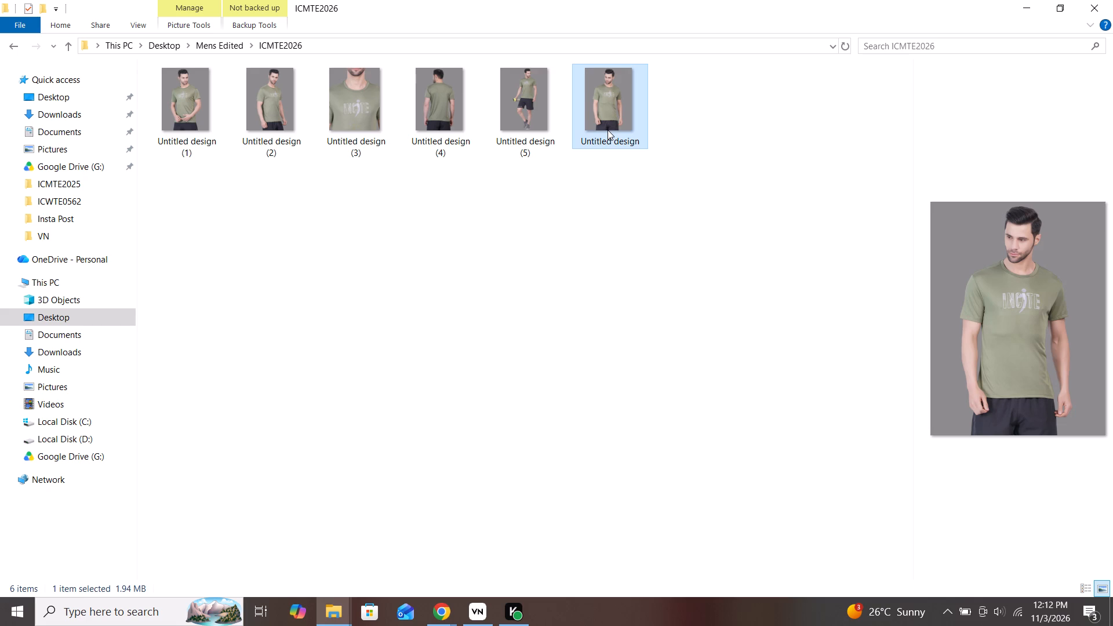
pyautogui.press('F2')
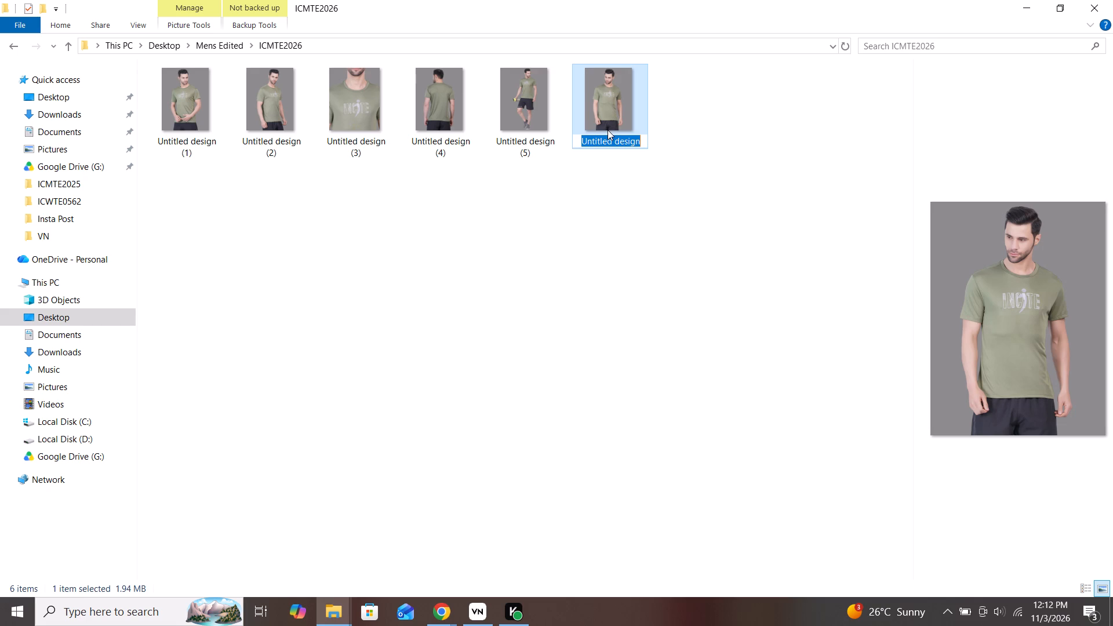
pyautogui.hotkey('ctrl', 'v')
pyautogui.press('Return')
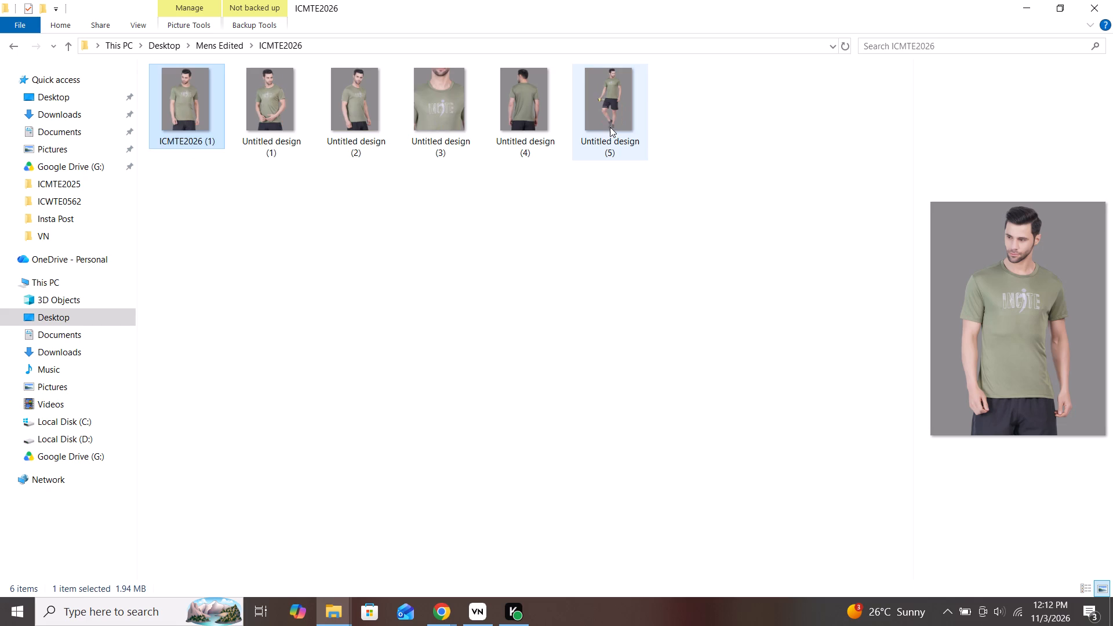
# Rename the hands-together photo, Untitled design (1), as ICMTE2026 (2).
pyautogui.click(278, 156)
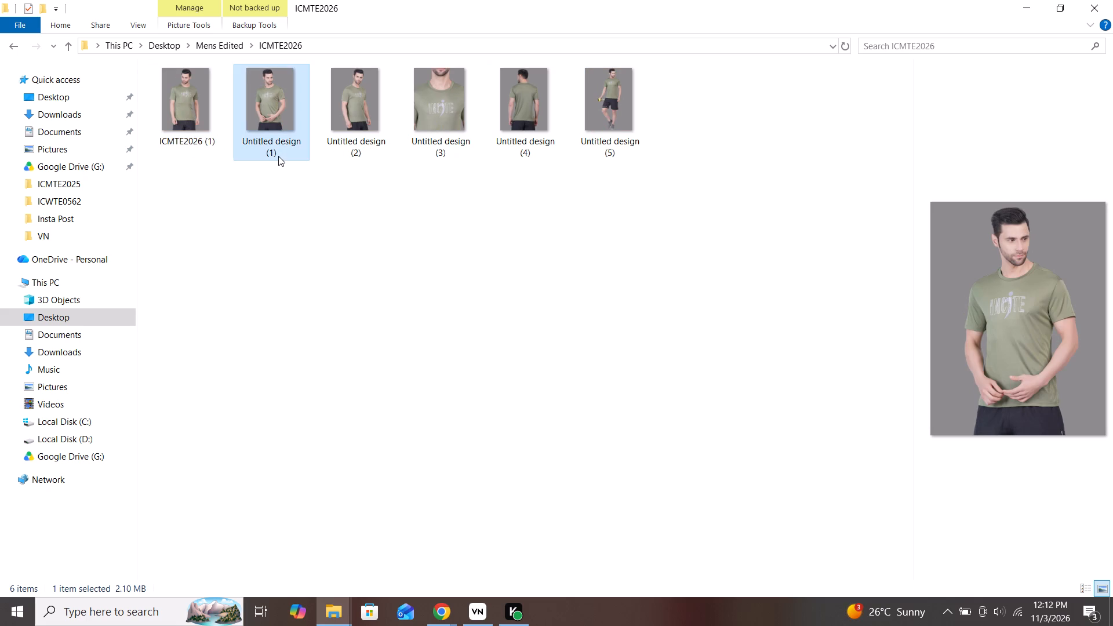
pyautogui.press('F2')
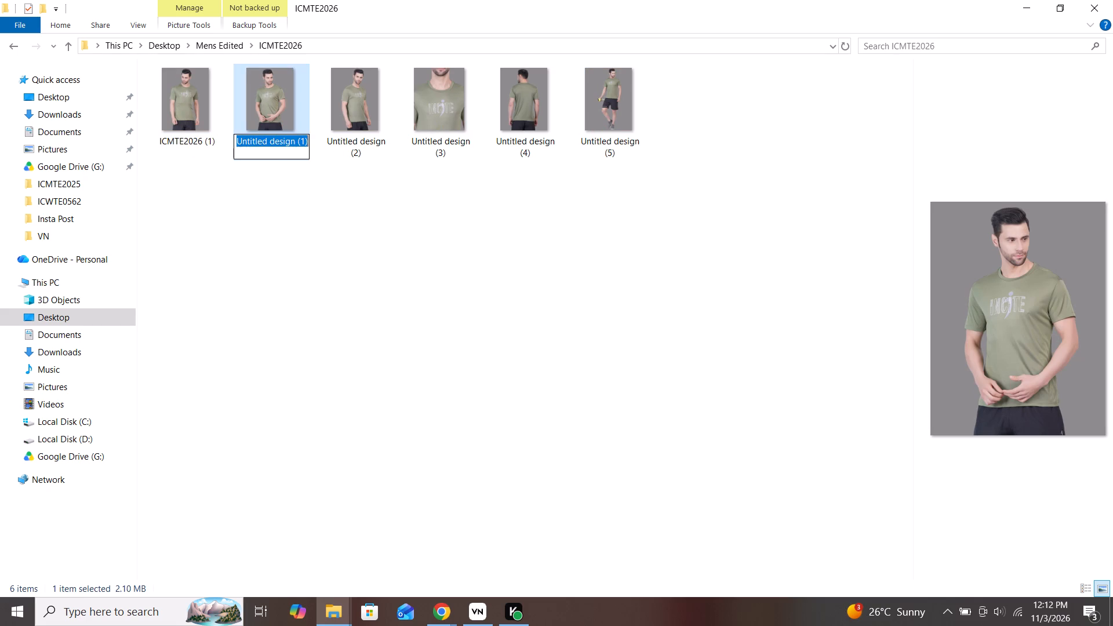
pyautogui.hotkey('ctrl', 'v')
pyautogui.press('BackSpace')
pyautogui.press('BackSpace')
pyautogui.press('2')
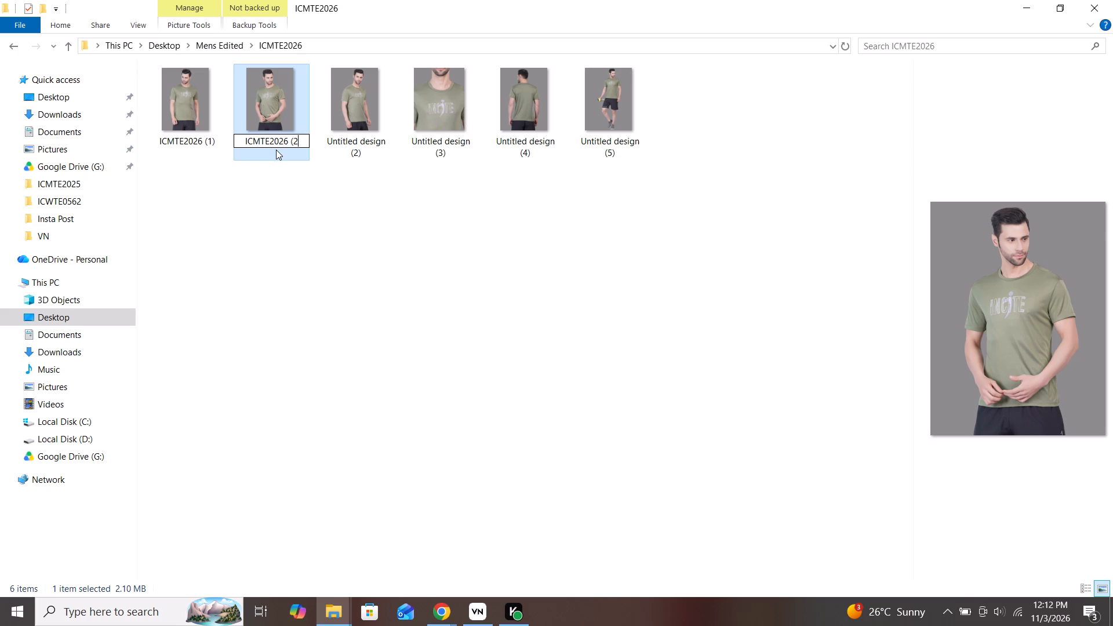
pyautogui.hotkey('shift', ')')
pyautogui.press('Return')
# Rename the three-quarter-view photo, Untitled design (2), as ICMTE2026 (3).
pyautogui.scroll(1, 276, 150)
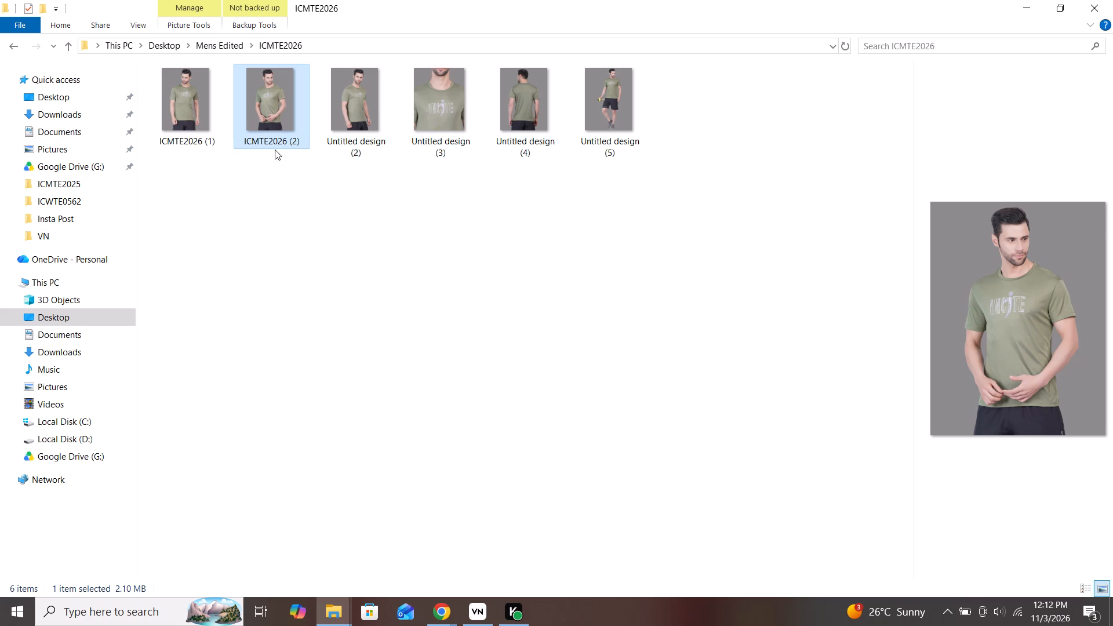
pyautogui.click(344, 134)
pyautogui.press('F2')
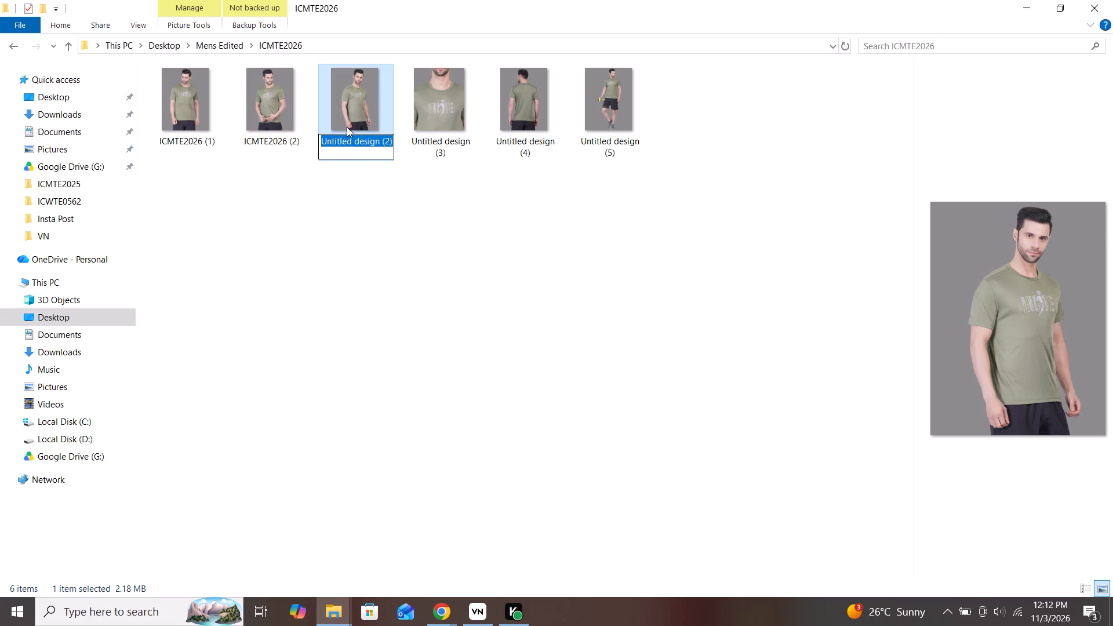
pyautogui.hotkey('ctrl', 'v')
pyautogui.press('BackSpace')
pyautogui.press('BackSpace')
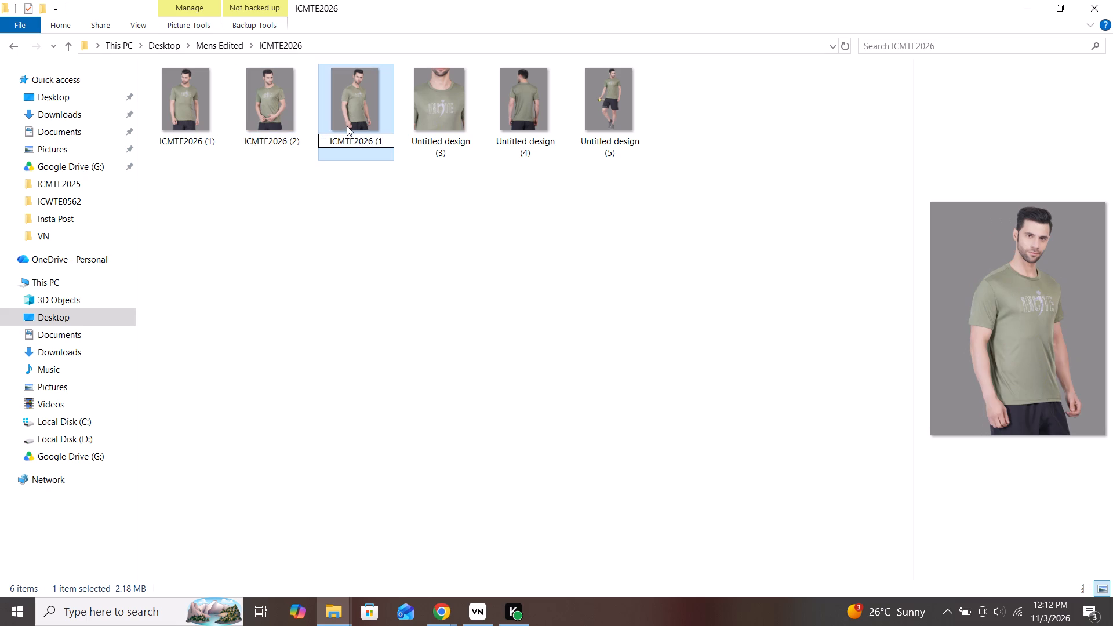
pyautogui.write('3)')
pyautogui.press('Return')
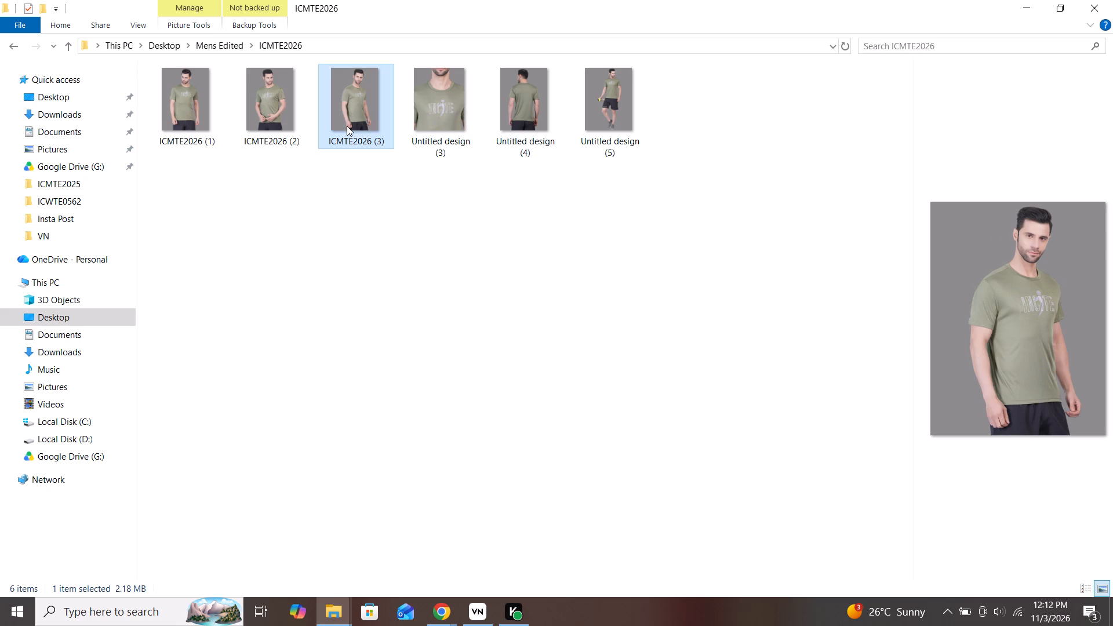
# Rename the close-up chest photo, Untitled design (3), as ICMTE2026 (4).
pyautogui.click(440, 119)
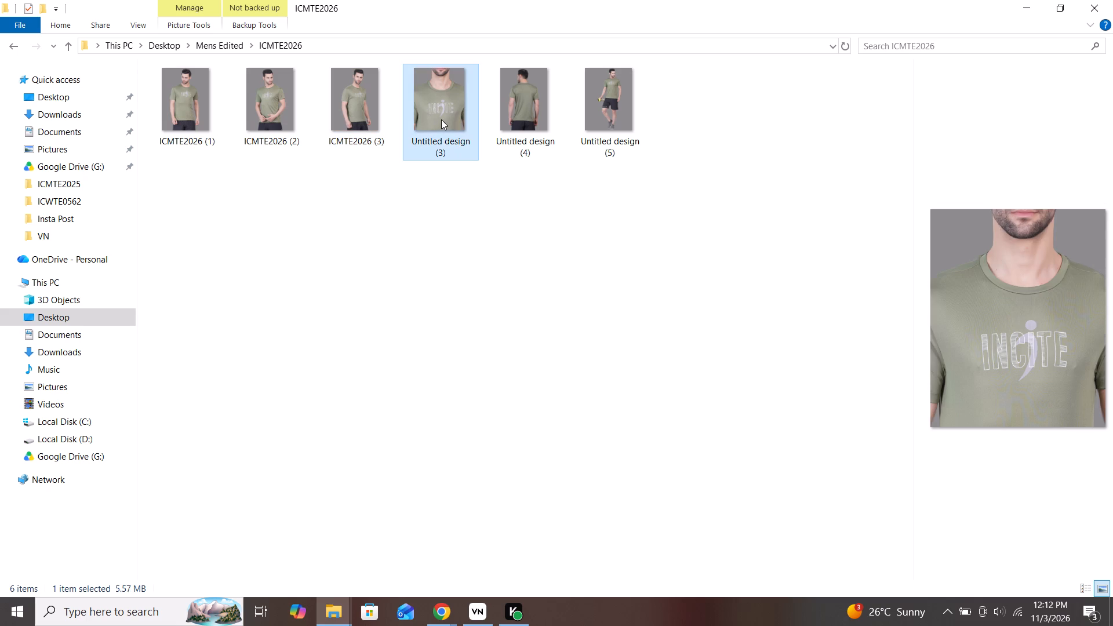
pyautogui.press('F2')
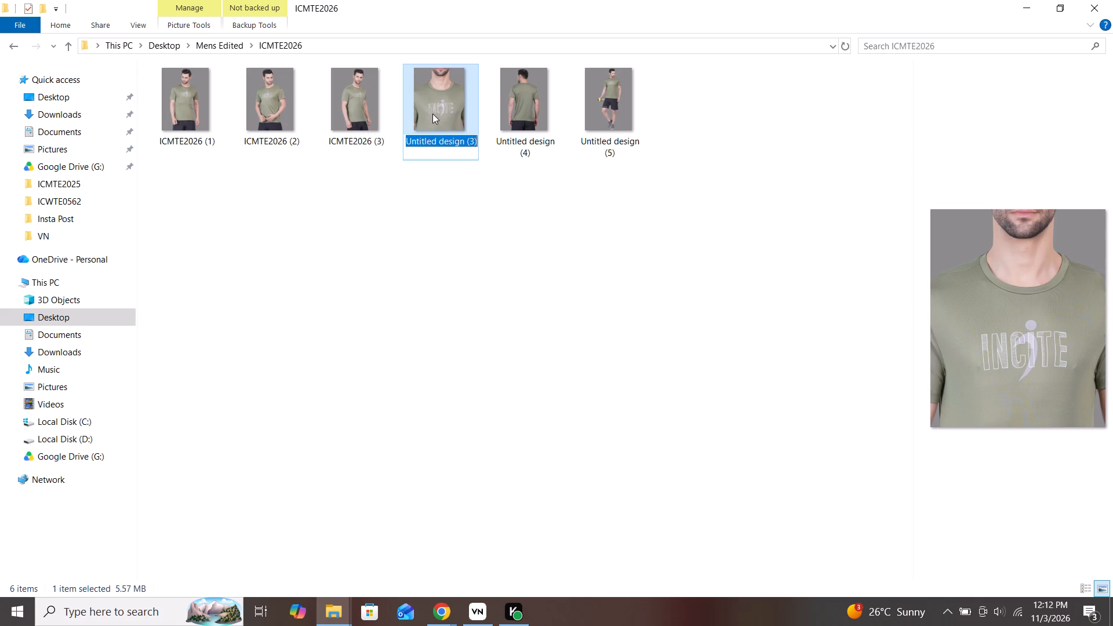
pyautogui.hotkey('ctrl', 'v')
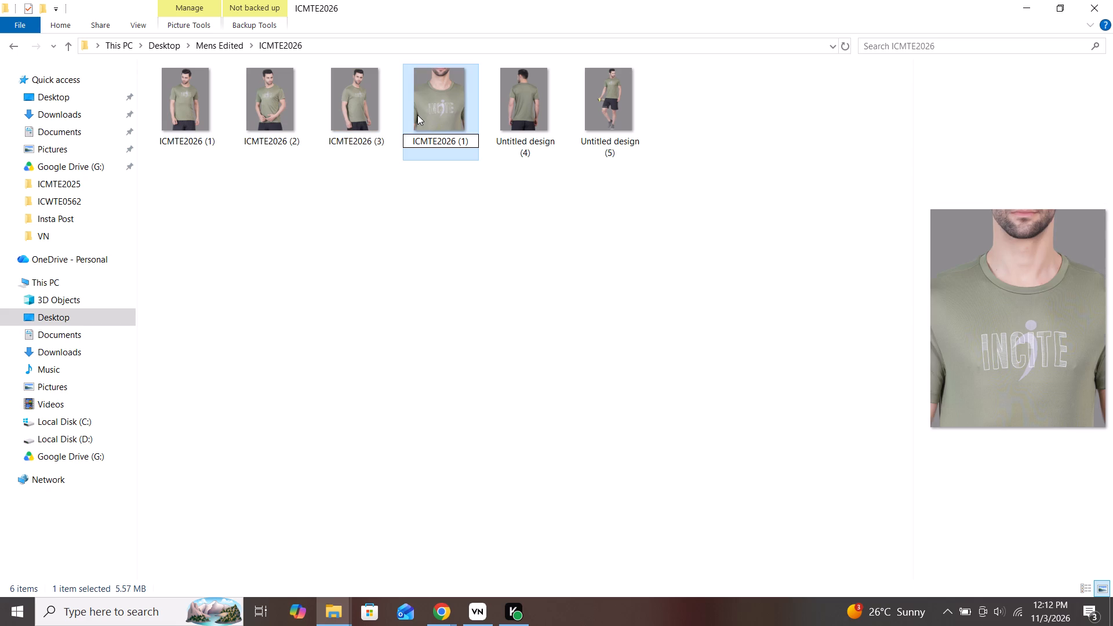
pyautogui.press('BackSpace')
pyautogui.press('BackSpace')
pyautogui.press('4')
pyautogui.hotkey('shift', ')')
pyautogui.press('Return')
# Rename the back-view photo, Untitled design (4), as ICMTE2026 (5).
pyautogui.click(544, 149)
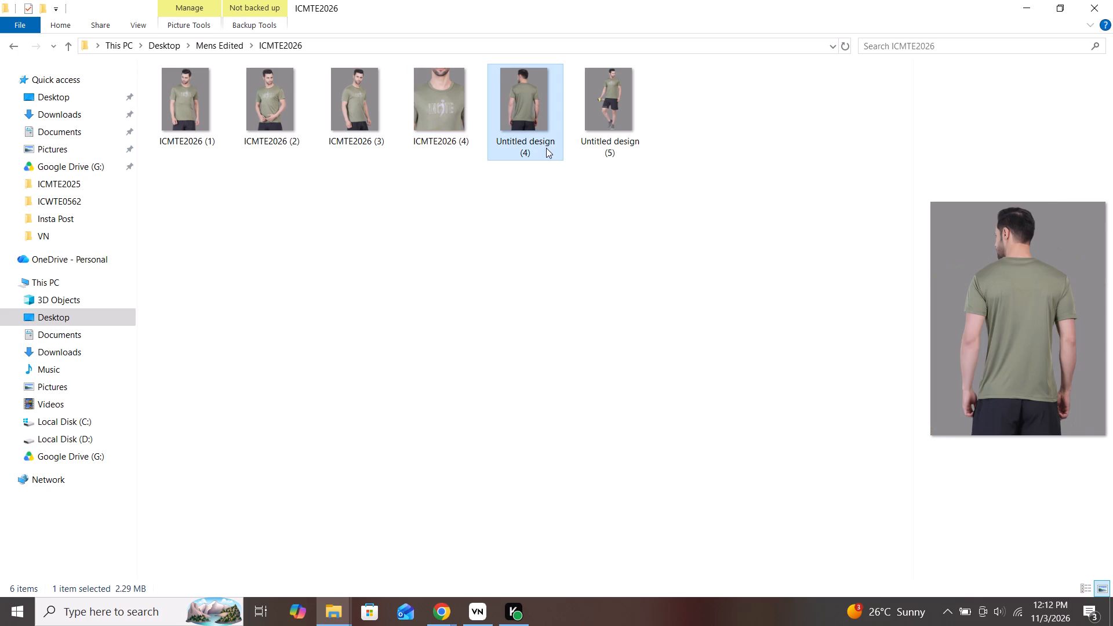
pyautogui.press('F2')
pyautogui.hotkey('ctrl', 'v')
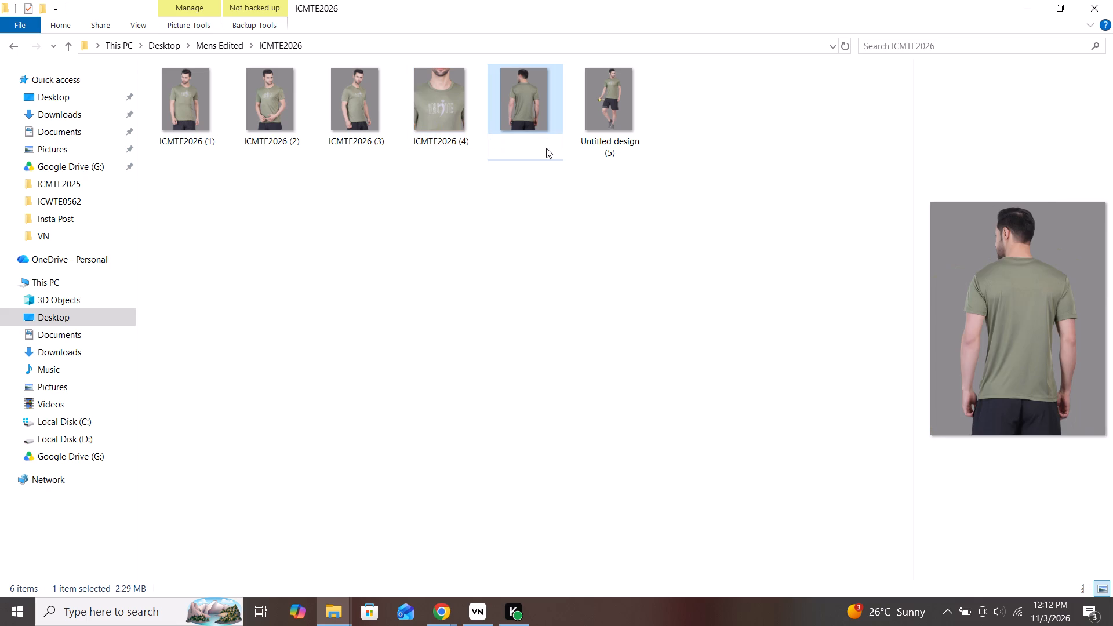
pyautogui.press('BackSpace')
pyautogui.press('BackSpace')
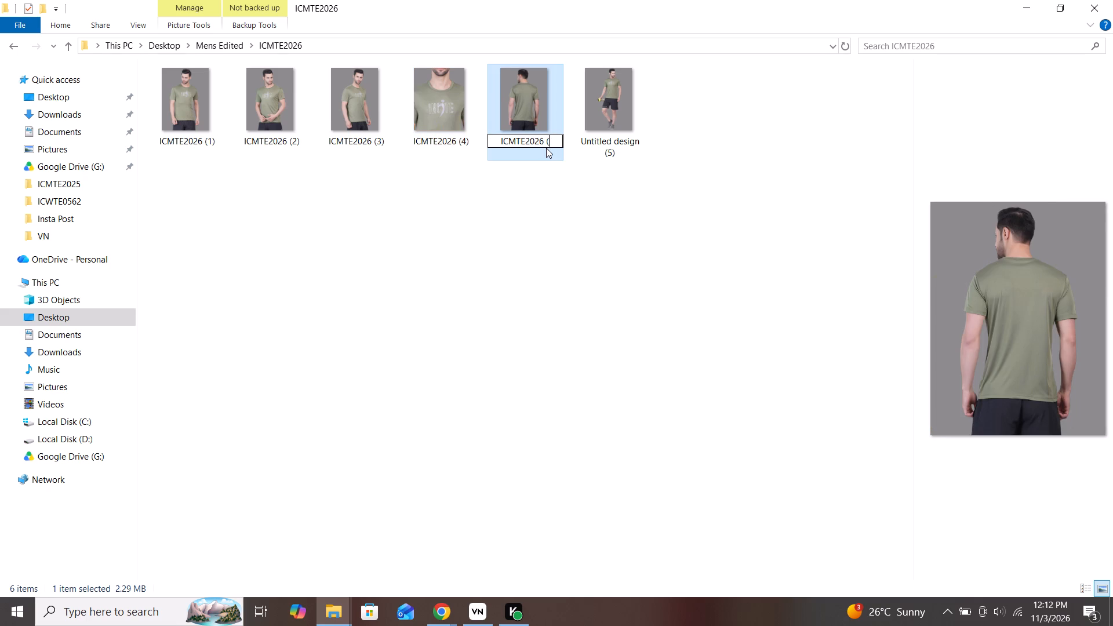
pyautogui.press('5')
pyautogui.hotkey('shift', ')')
pyautogui.press('Return')
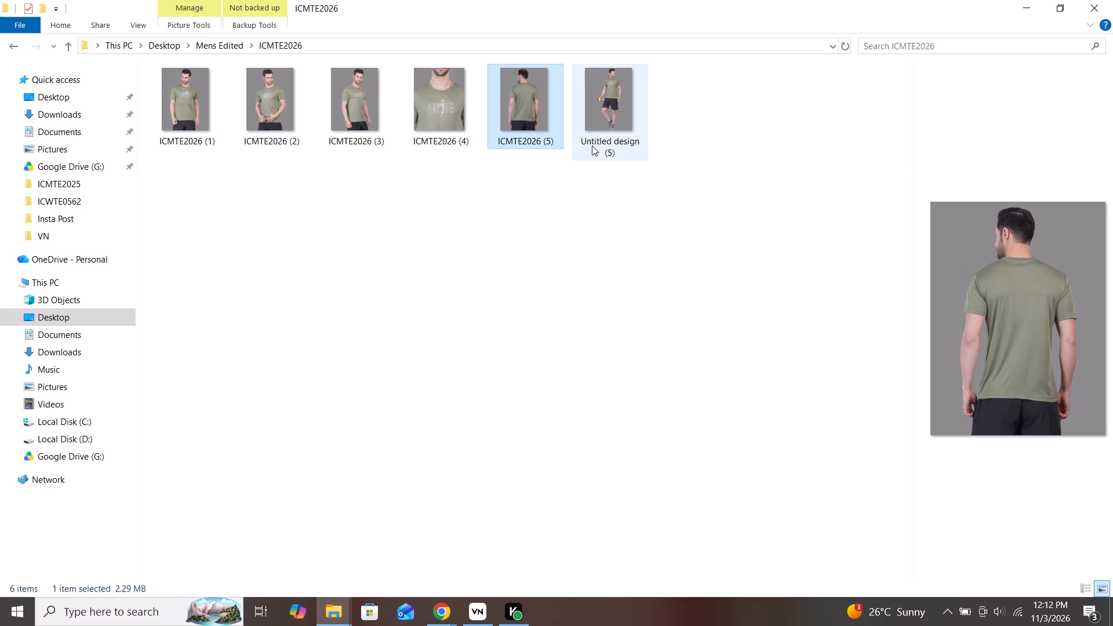
# Rename the full-length photo, Untitled design (5), as ICMTE2026 (6).
pyautogui.click(592, 145)
pyautogui.press('F2')
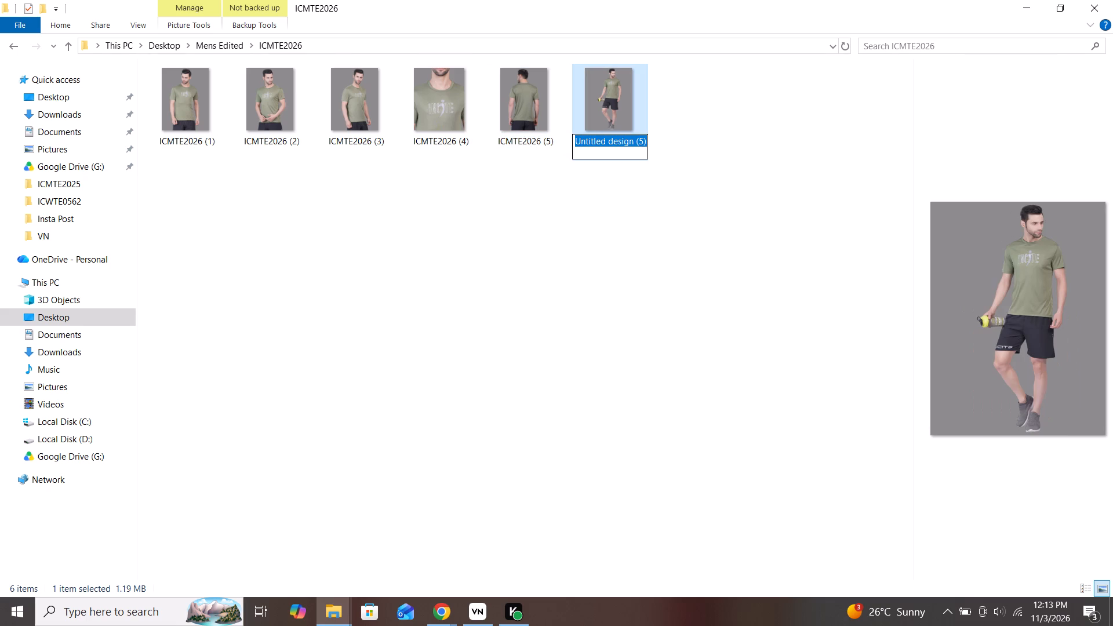
pyautogui.hotkey('ctrl', 'v')
pyautogui.press('BackSpace')
pyautogui.press('BackSpace')
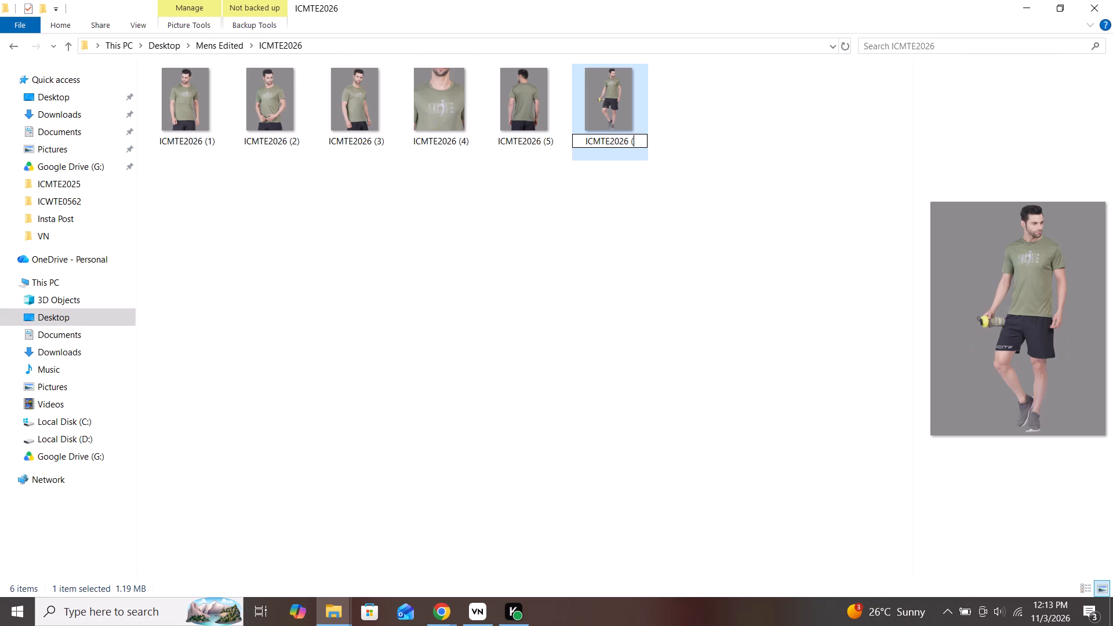
pyautogui.write('6)')
pyautogui.press('Return')
pyautogui.click(464, 299)
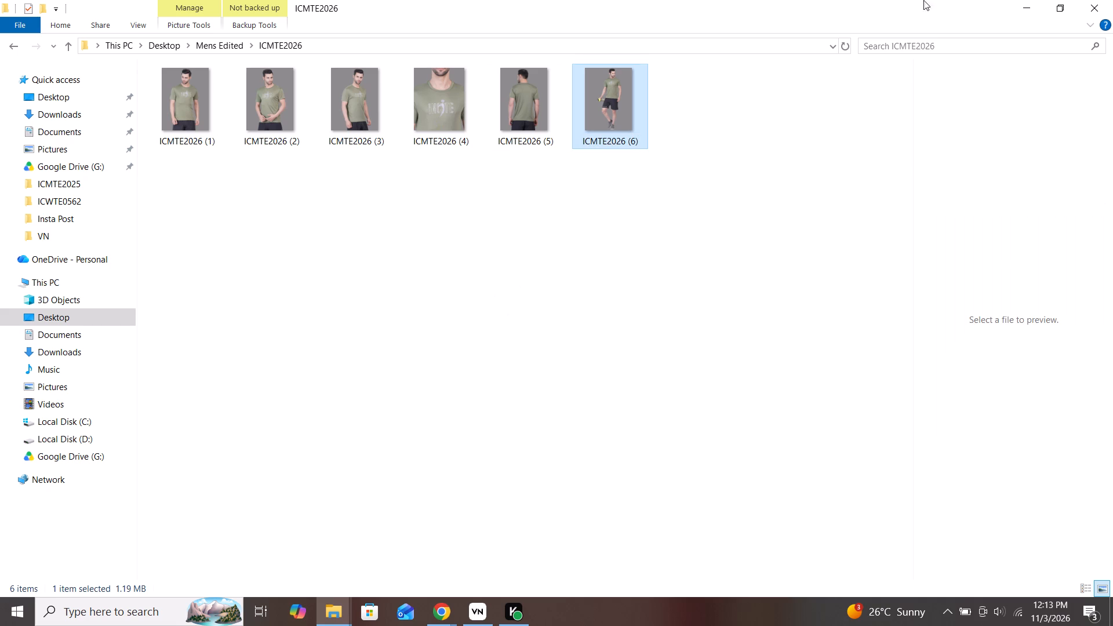
# Open the ICMTE2053 folder in Mens Edited and place its six photos on page 1 of the Canva design.
pyautogui.click(72, 41)
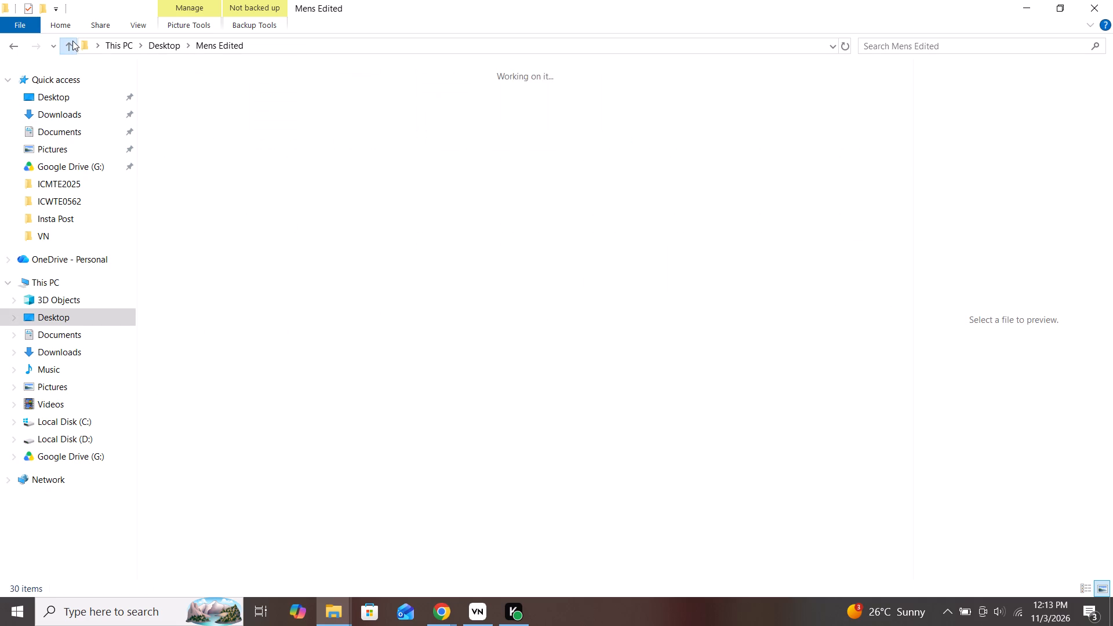
pyautogui.doubleClick(423, 169)
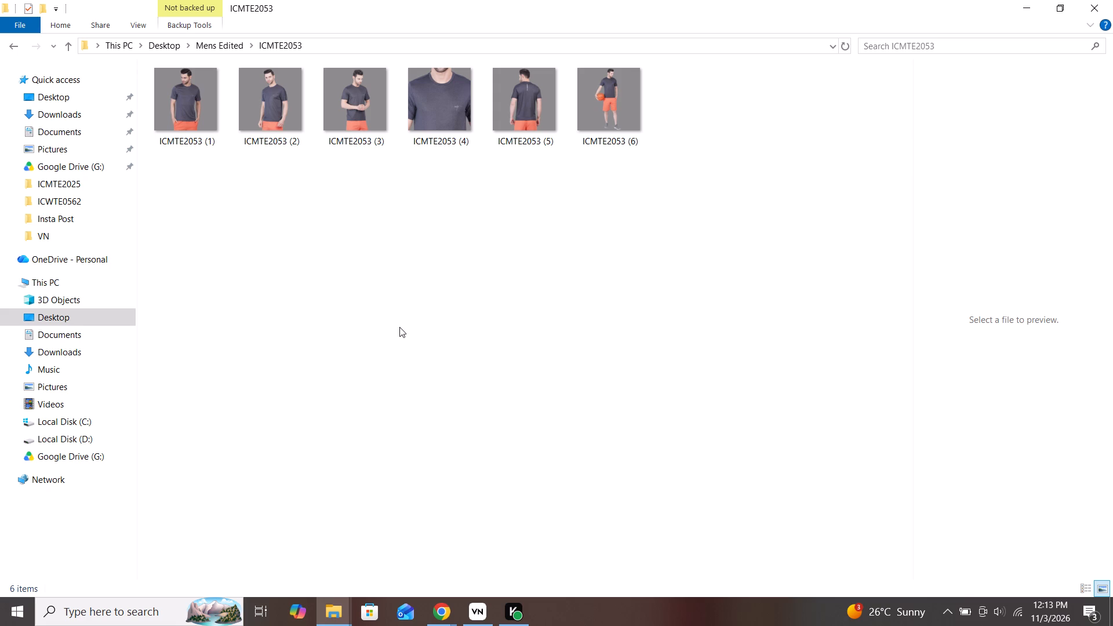
pyautogui.click(212, 155)
pyautogui.moveTo(200, 163); pyautogui.dragTo(431, 112)
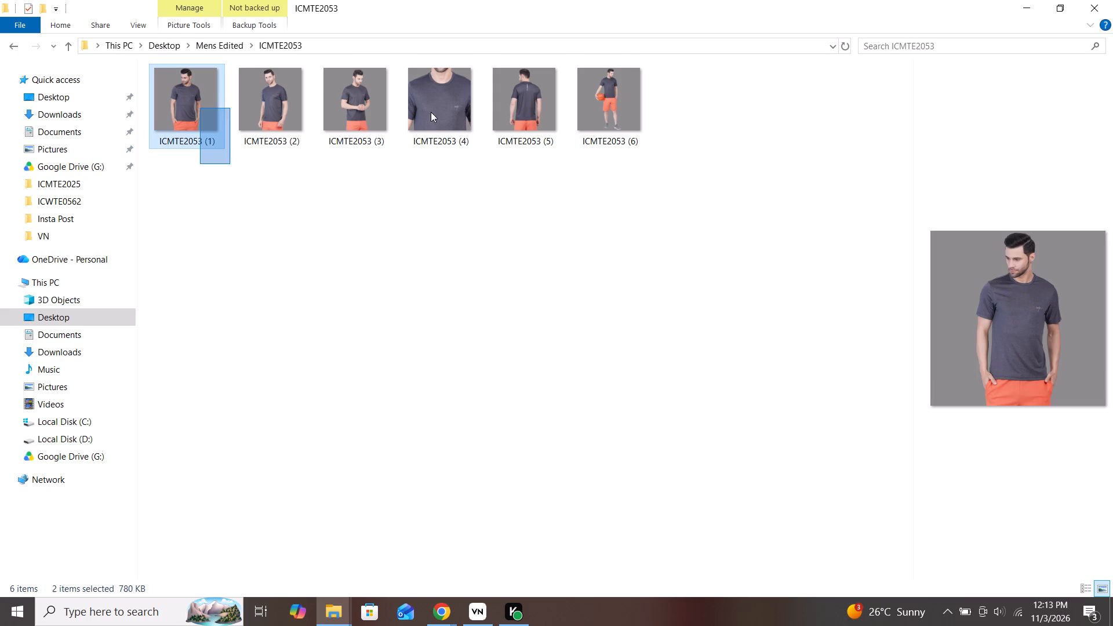
pyautogui.moveTo(431, 112); pyautogui.dragTo(660, 101)
pyautogui.moveTo(175, 123); pyautogui.dragTo(448, 625)
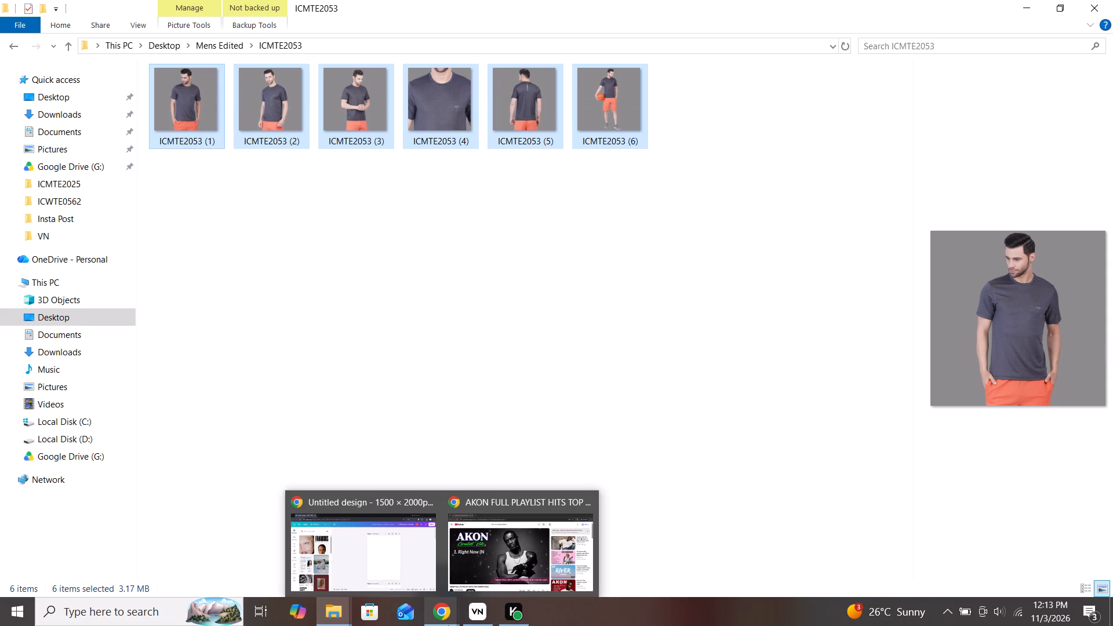
pyautogui.moveTo(448, 625); pyautogui.dragTo(635, 431)
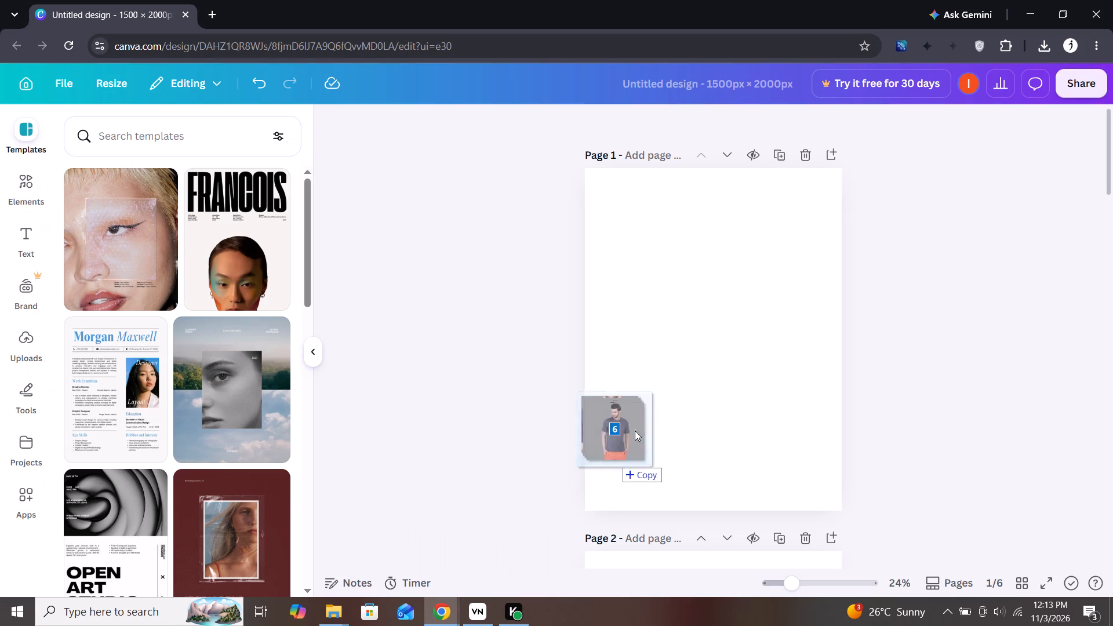
pyautogui.moveTo(635, 431); pyautogui.dragTo(690, 356)
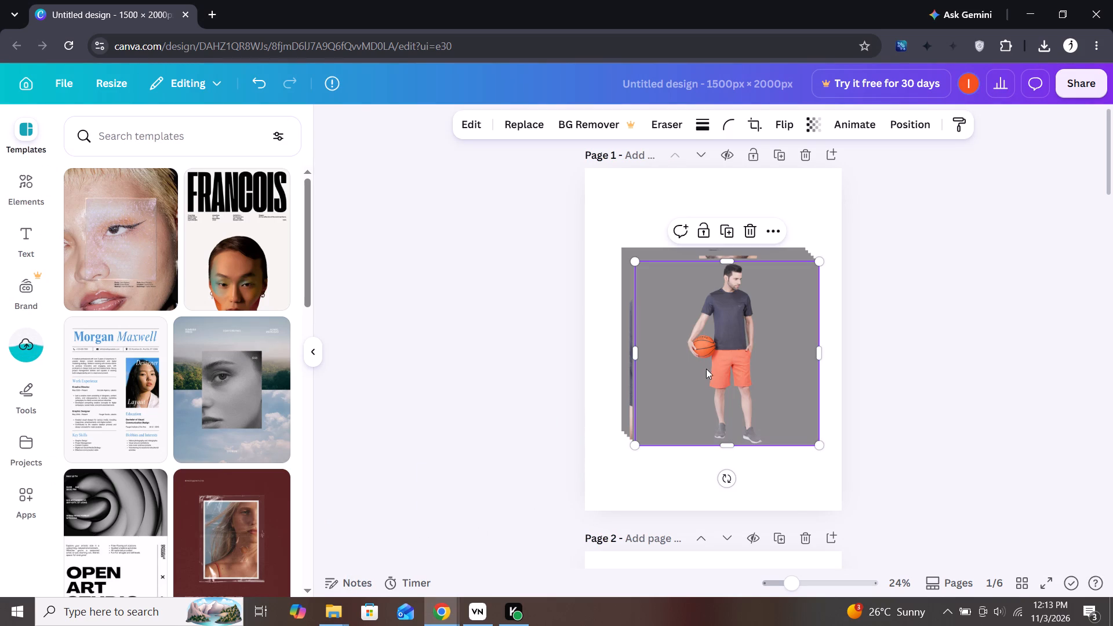
# Move the full-length basketball photo from page 1 to page 6.
pyautogui.moveTo(733, 351); pyautogui.dragTo(741, 399)
pyautogui.scroll(-11, 744, 399)
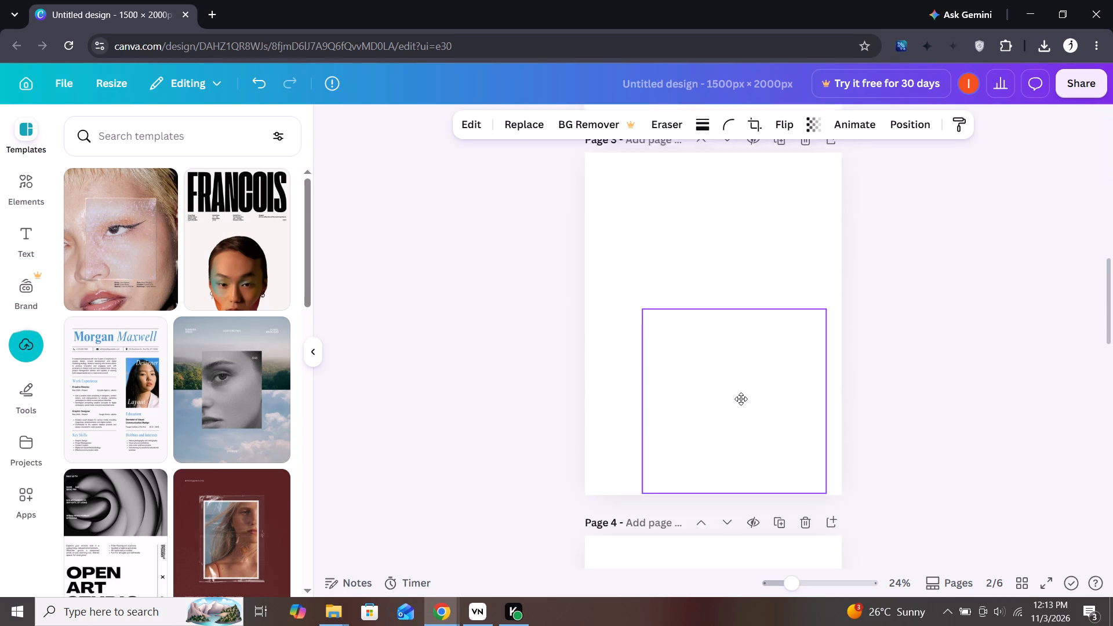
pyautogui.moveTo(741, 399); pyautogui.dragTo(732, 378)
pyautogui.scroll(-15, 741, 398)
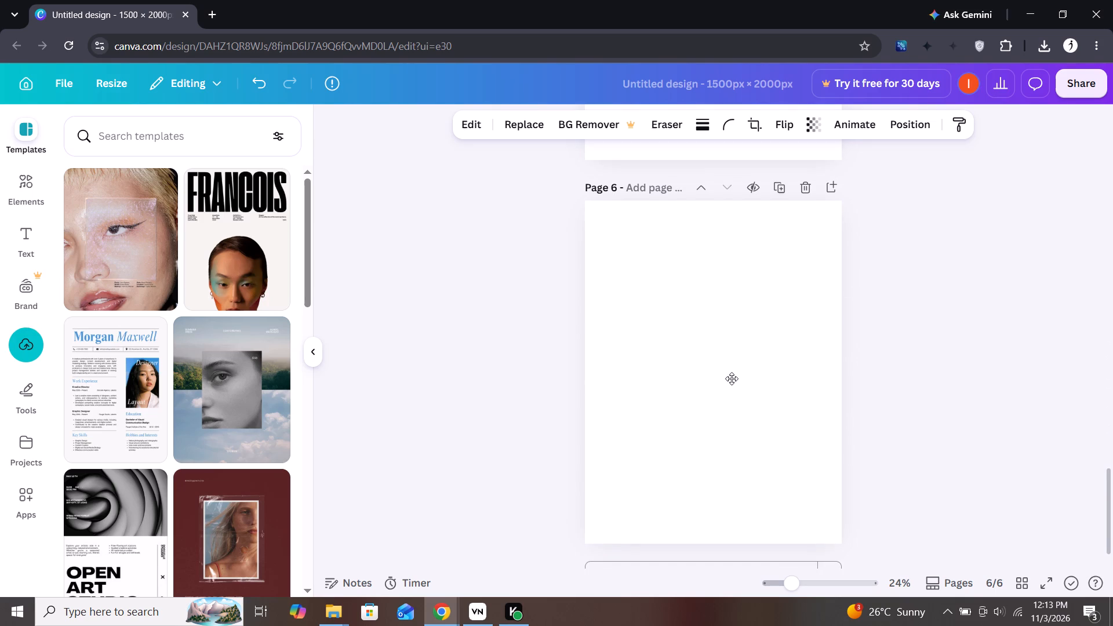
pyautogui.moveTo(732, 378); pyautogui.dragTo(730, 376)
# Move the back-view photo from page 1 to page 5.
pyautogui.scroll(20, 730, 376)
pyautogui.scroll(6, 730, 376)
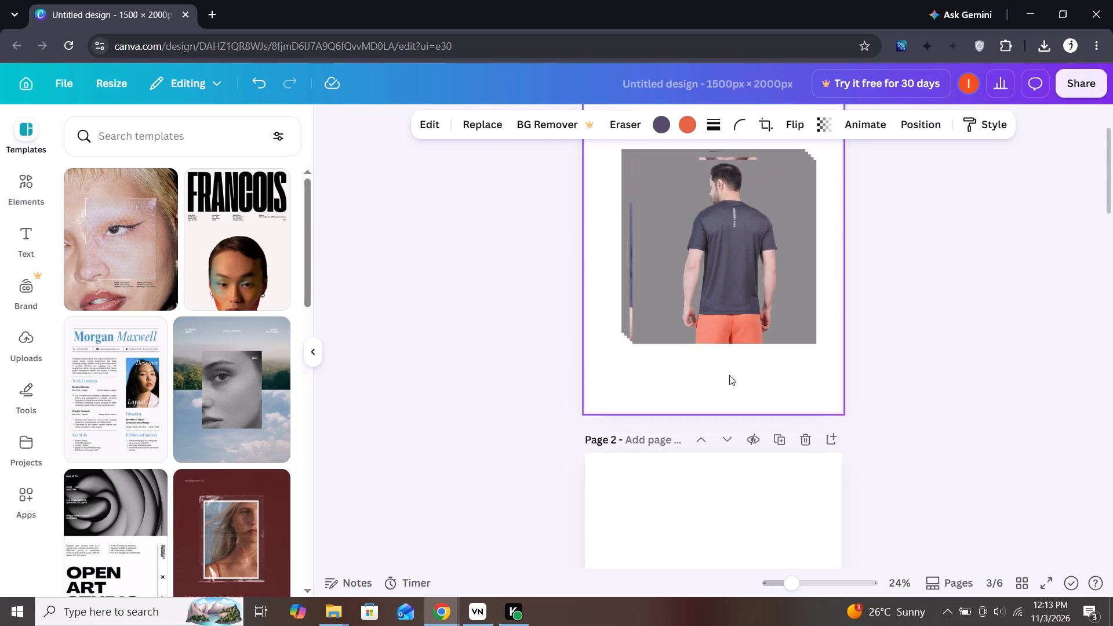
pyautogui.moveTo(728, 375); pyautogui.dragTo(729, 435)
pyautogui.scroll(-13, 733, 424)
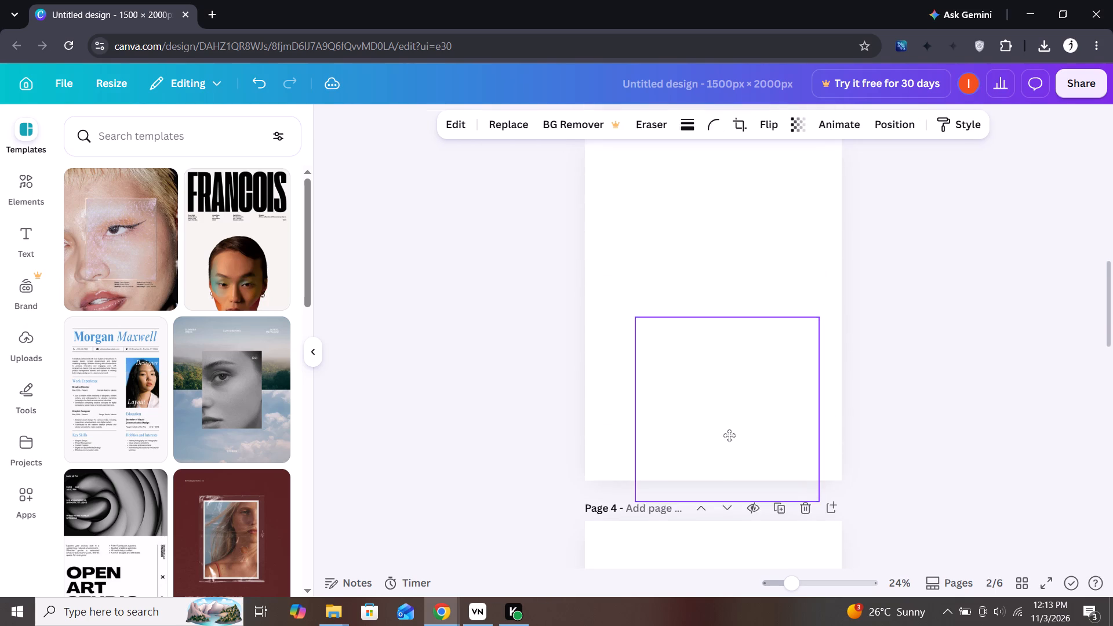
pyautogui.scroll(-3, 729, 435)
pyautogui.moveTo(729, 435); pyautogui.dragTo(708, 345)
pyautogui.scroll(-6, 725, 432)
# Move the close-up chest photo from page 1 to page 4.
pyautogui.scroll(3, 708, 345)
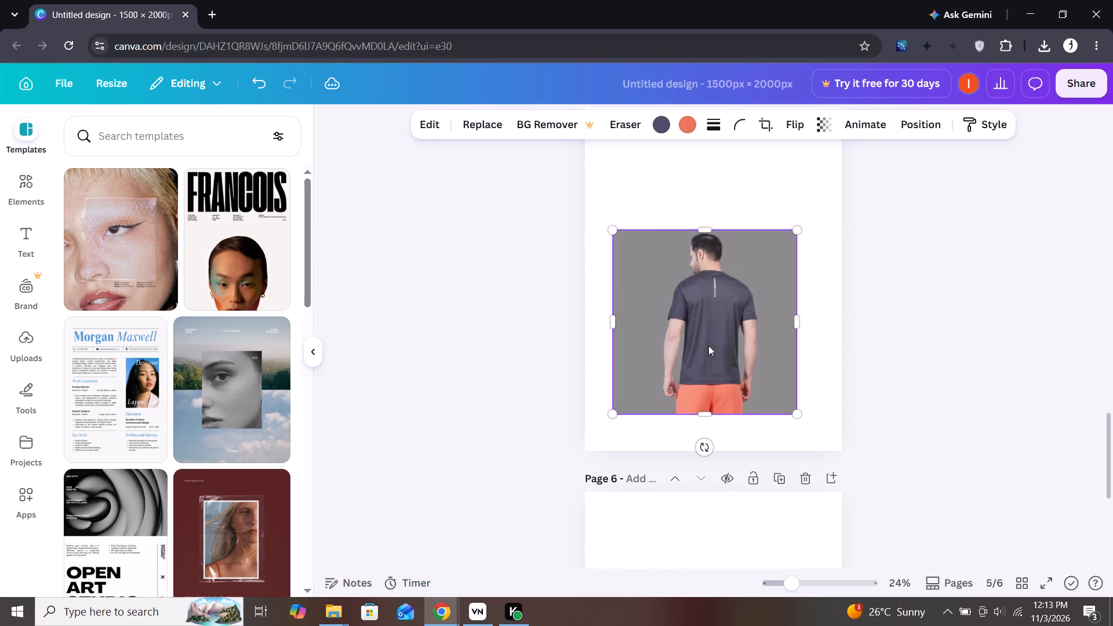
pyautogui.scroll(20, 708, 345)
pyautogui.moveTo(708, 345); pyautogui.dragTo(717, 402)
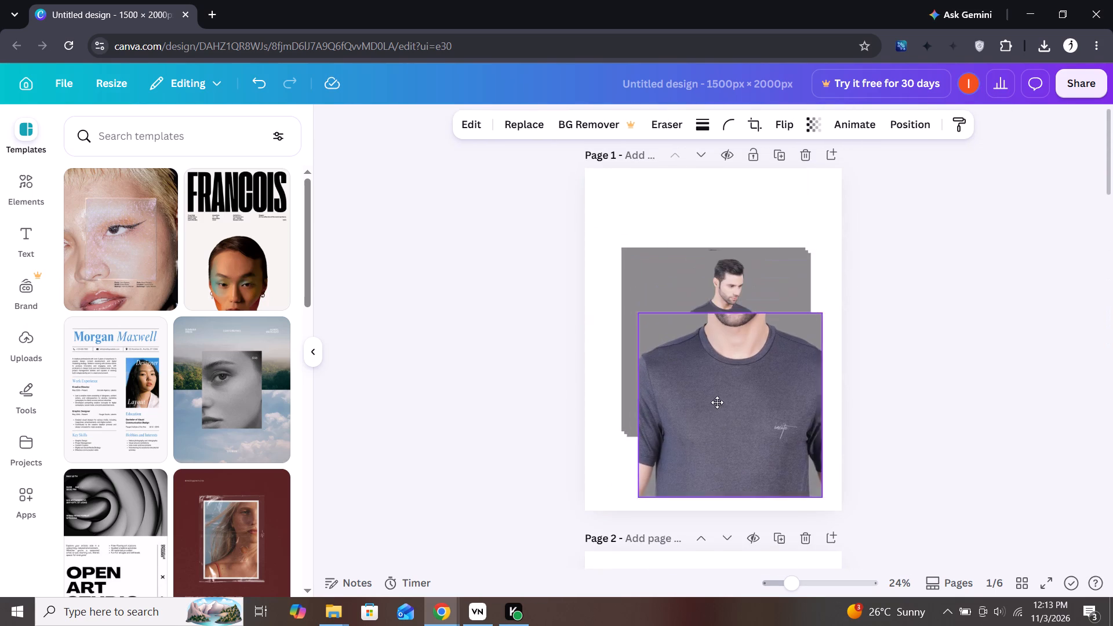
pyautogui.moveTo(717, 402); pyautogui.dragTo(712, 355)
pyautogui.scroll(-16, 717, 402)
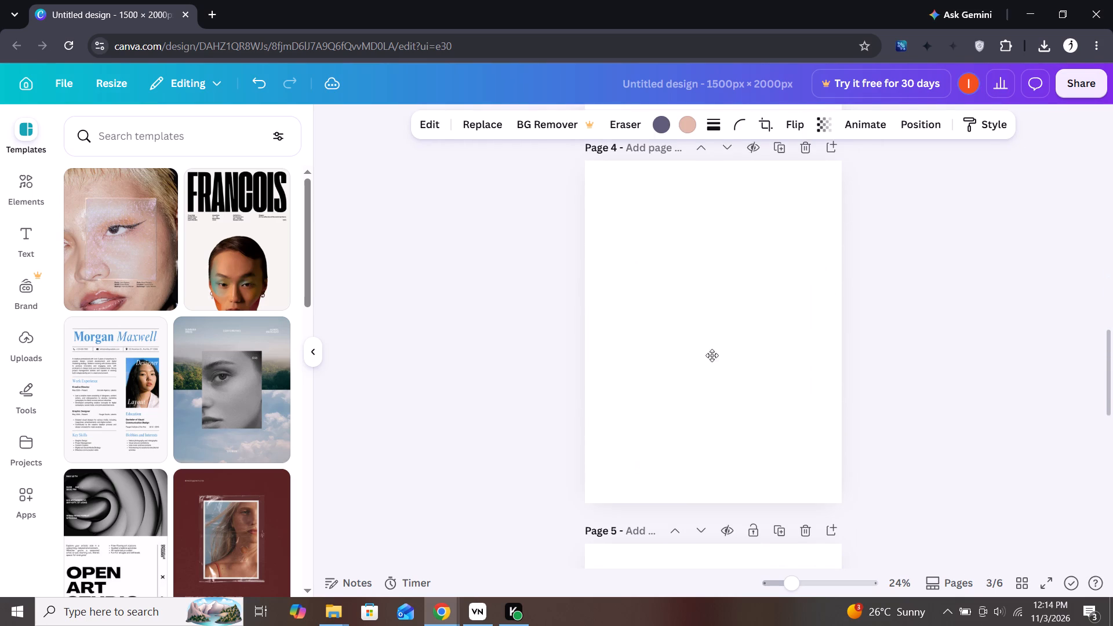
pyautogui.moveTo(712, 355); pyautogui.dragTo(707, 321)
# Move the hands-together photo from page 1 to page 3.
pyautogui.scroll(18, 707, 332)
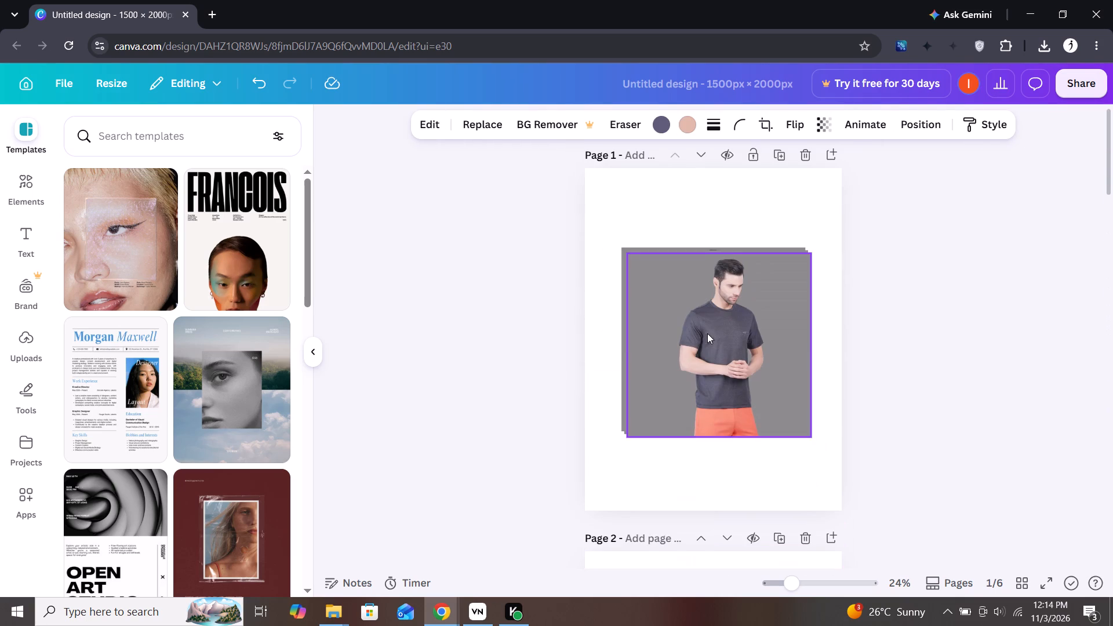
pyautogui.moveTo(707, 333); pyautogui.dragTo(708, 388)
pyautogui.scroll(-10, 704, 388)
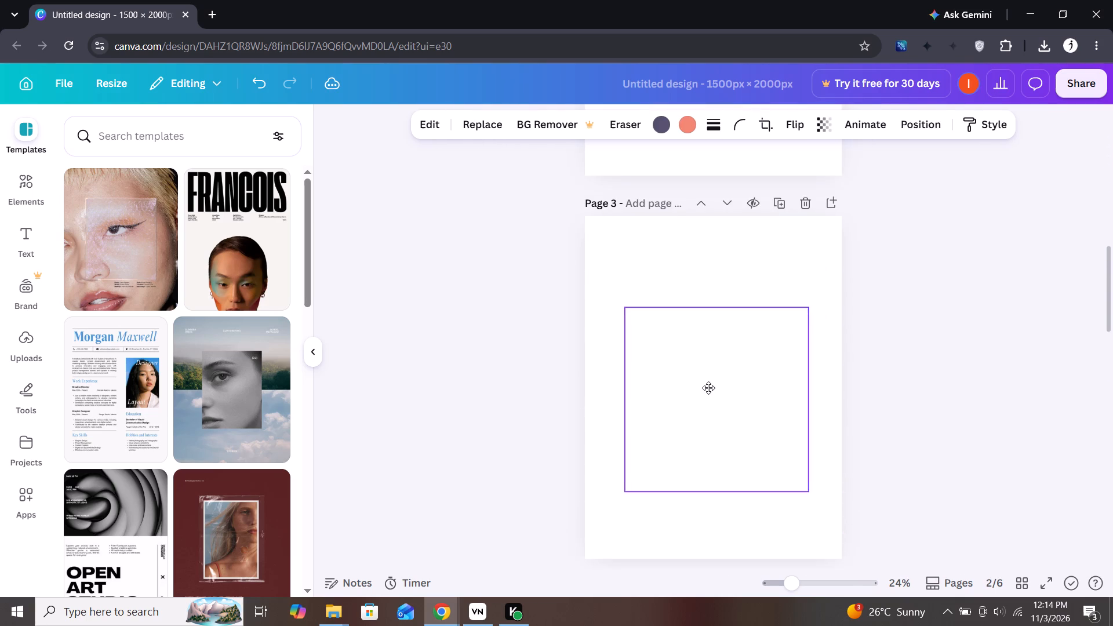
pyautogui.moveTo(708, 388); pyautogui.dragTo(706, 373)
# Move the arms-at-sides photo from page 1 to page 2, leaving the hands-in-pockets photo on page 1.
pyautogui.scroll(12, 703, 369)
pyautogui.moveTo(704, 348); pyautogui.dragTo(715, 390)
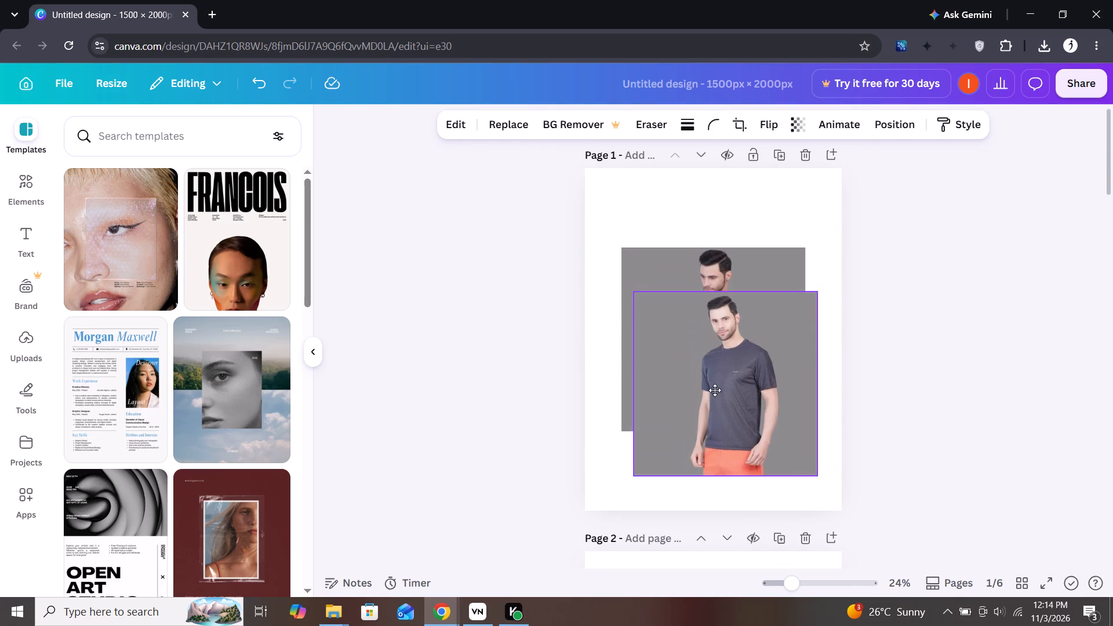
pyautogui.moveTo(715, 390); pyautogui.dragTo(701, 329)
pyautogui.scroll(-6, 715, 390)
# Swap the photos of the first two pages: arms-at-sides photo onto page 1, hands-in-pockets photo onto page 2.
pyautogui.scroll(6, 699, 329)
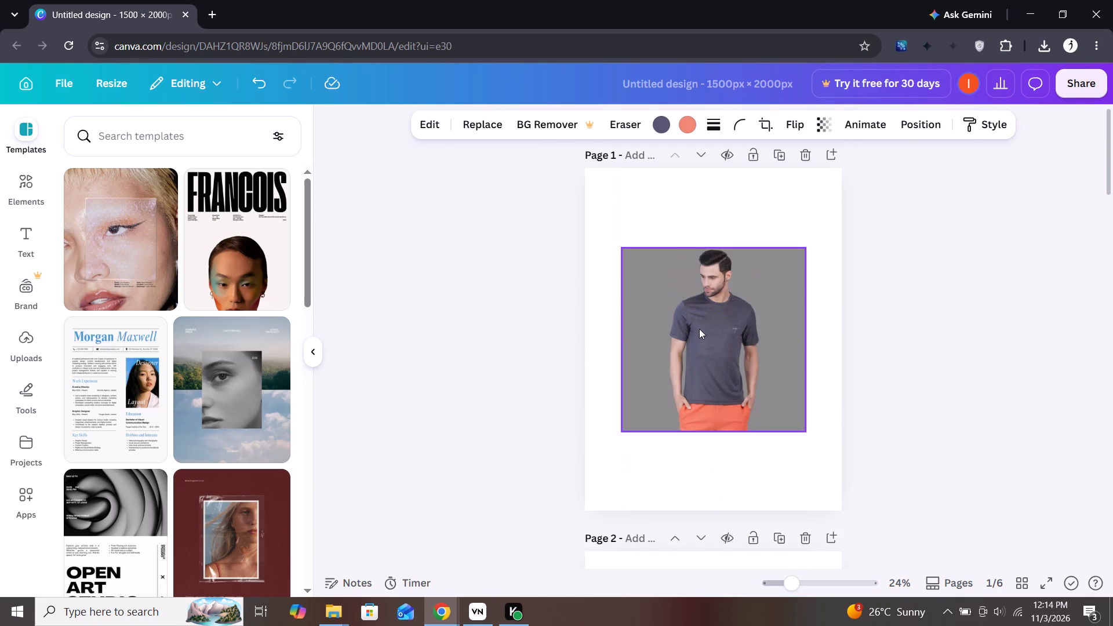
pyautogui.click(699, 329)
pyautogui.scroll(-4, 738, 351)
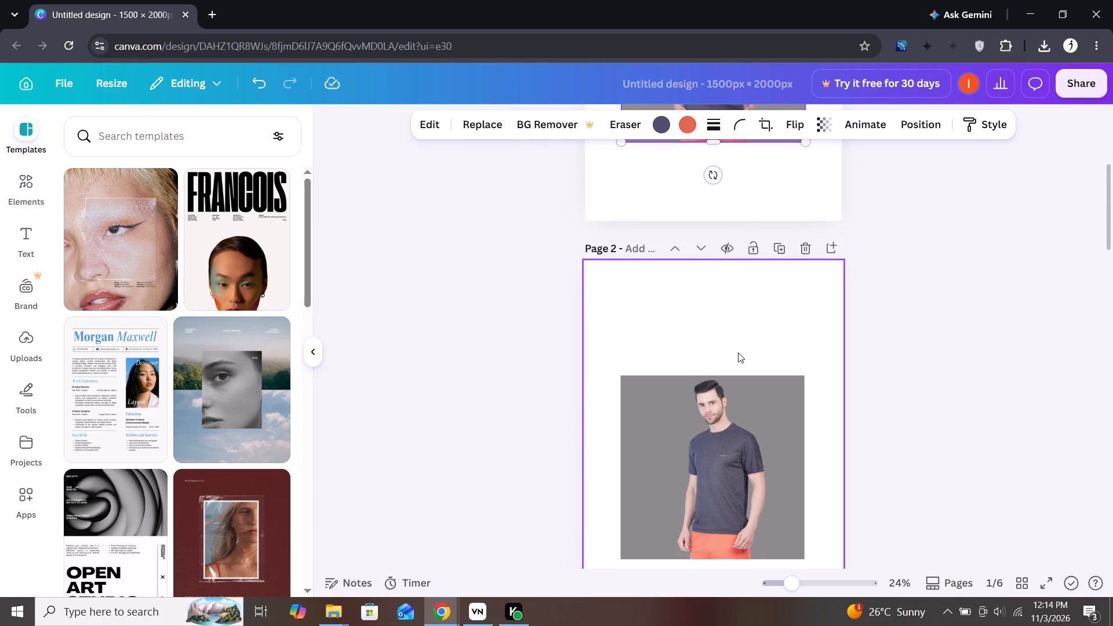
pyautogui.scroll(6, 738, 352)
pyautogui.scroll(-8, 738, 352)
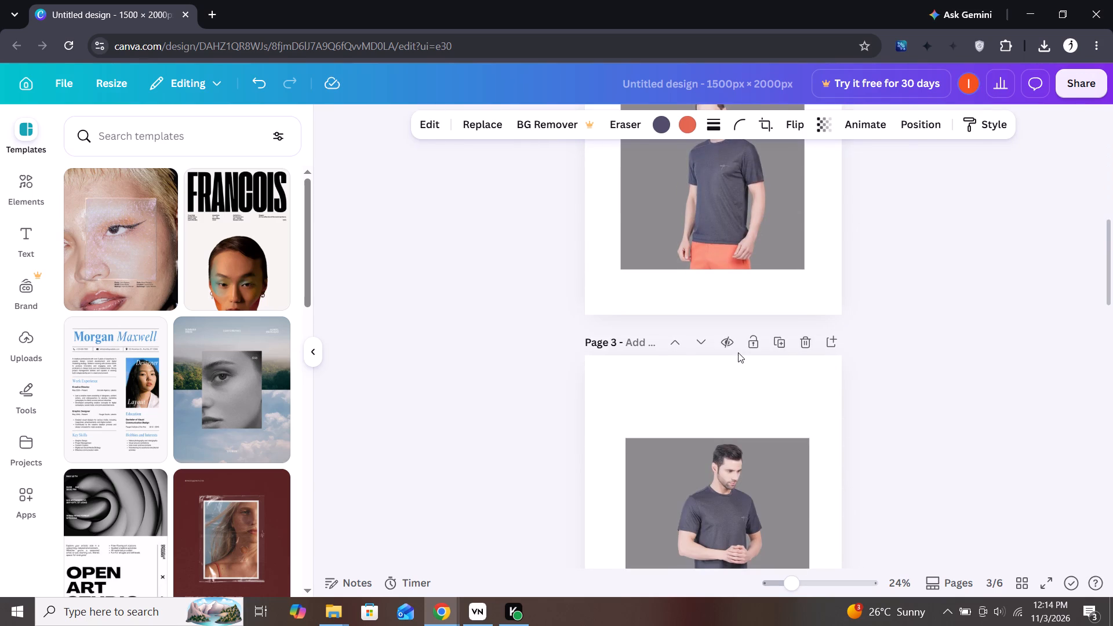
pyautogui.scroll(-2, 738, 352)
pyautogui.scroll(7, 738, 352)
pyautogui.moveTo(734, 504); pyautogui.dragTo(699, 238)
pyautogui.moveTo(705, 265); pyautogui.dragTo(705, 264)
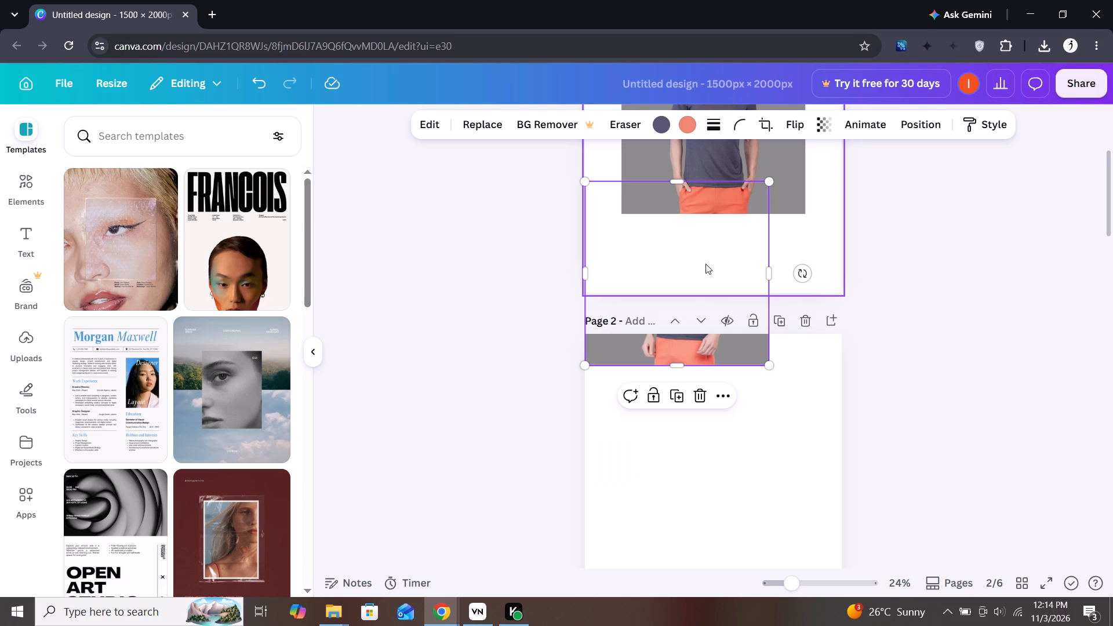
pyautogui.moveTo(705, 264); pyautogui.dragTo(689, 221)
pyautogui.moveTo(783, 182); pyautogui.dragTo(768, 516)
pyautogui.scroll(5, 776, 444)
pyautogui.moveTo(678, 439); pyautogui.dragTo(722, 326)
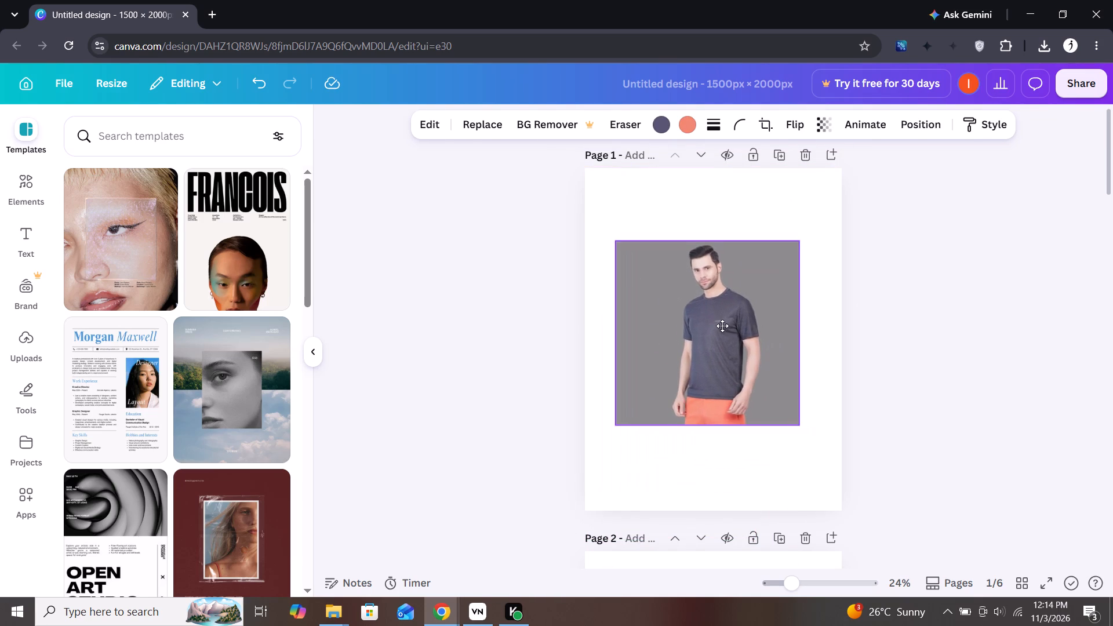
pyautogui.moveTo(722, 326); pyautogui.dragTo(725, 326)
# Stretch the arms-at-sides photo to cover all of page 1 at 1,500 × 2,000, shifting it slightly left to centre the model.
pyautogui.moveTo(714, 241); pyautogui.dragTo(713, 225)
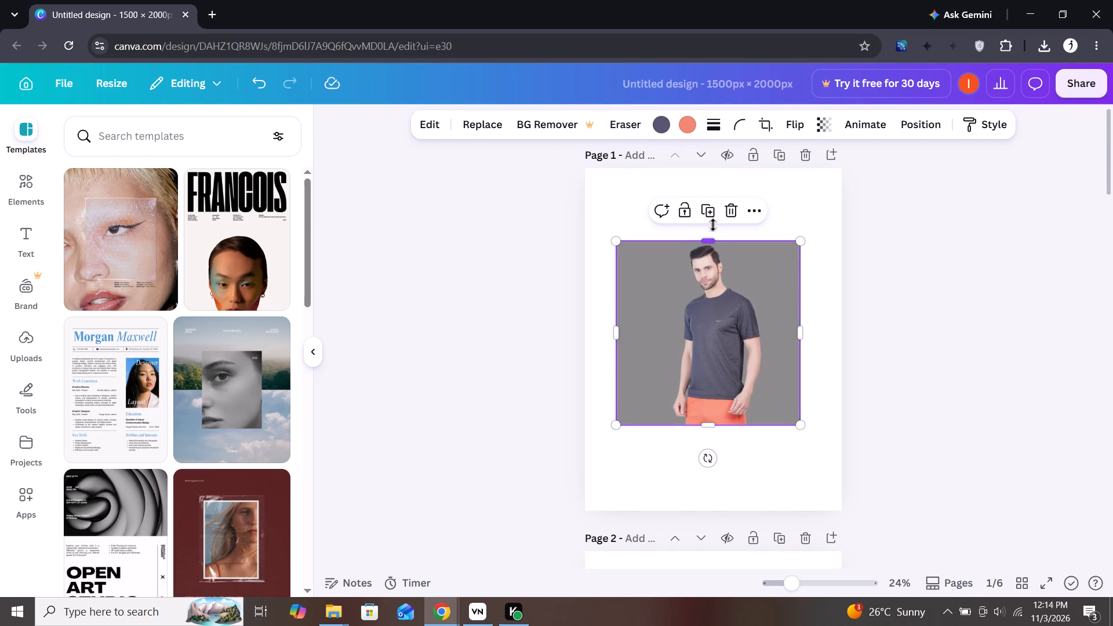
pyautogui.moveTo(713, 225); pyautogui.dragTo(710, 169)
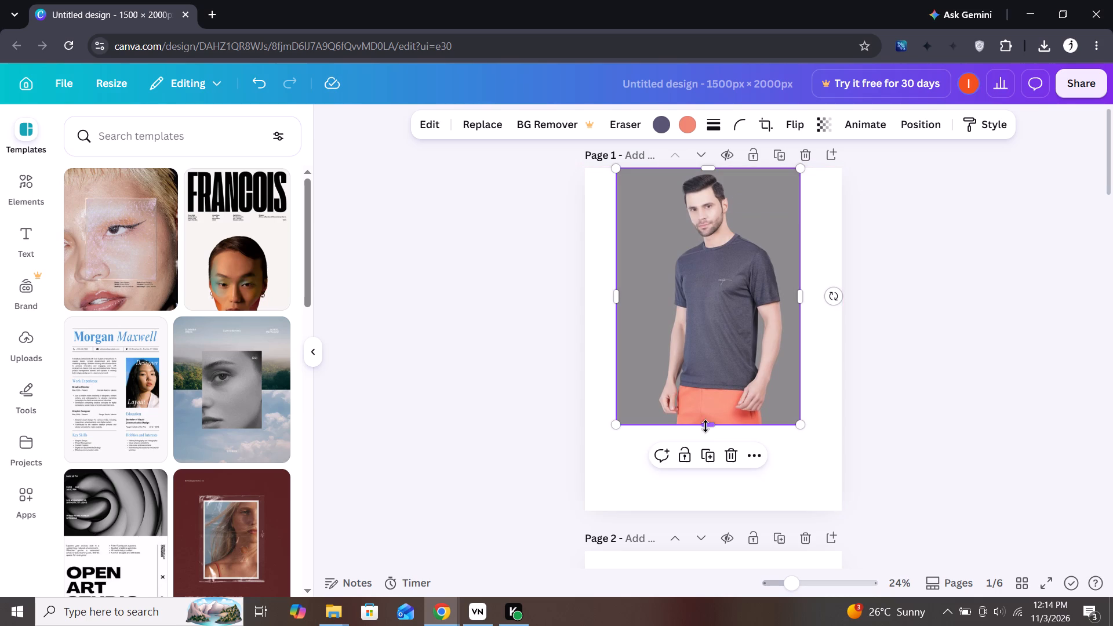
pyautogui.moveTo(705, 426); pyautogui.dragTo(710, 513)
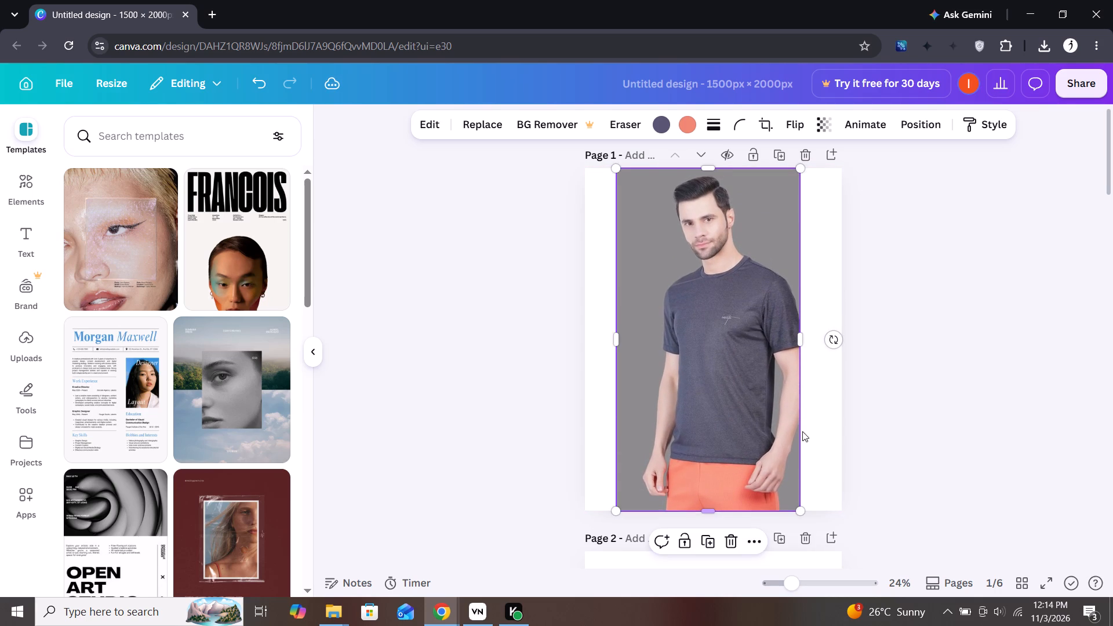
pyautogui.moveTo(799, 337); pyautogui.dragTo(838, 336)
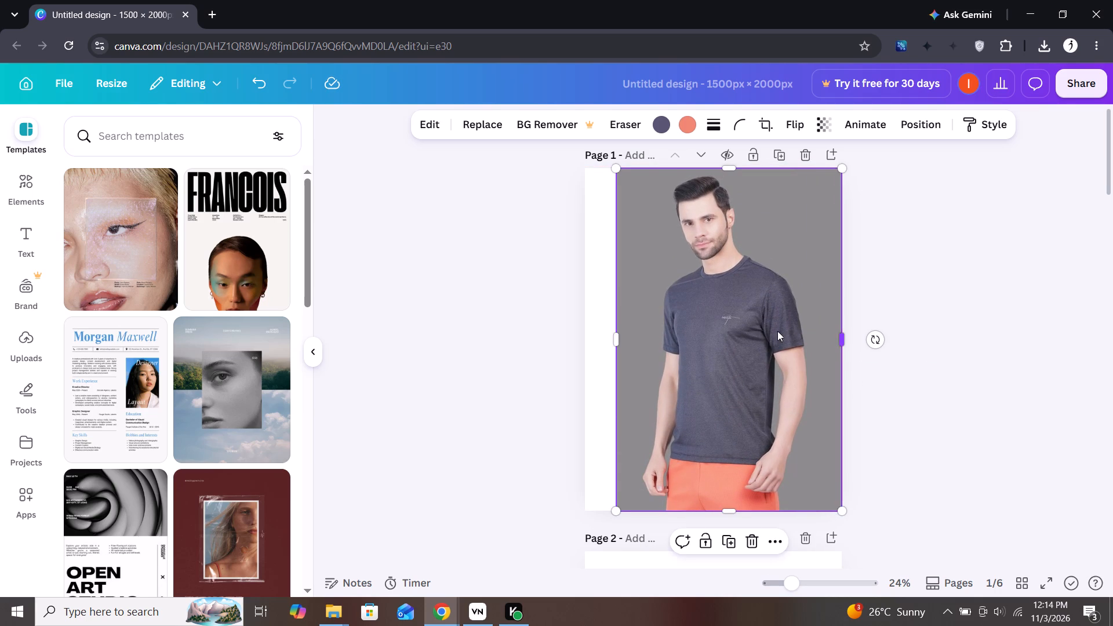
pyautogui.moveTo(617, 339); pyautogui.dragTo(580, 343)
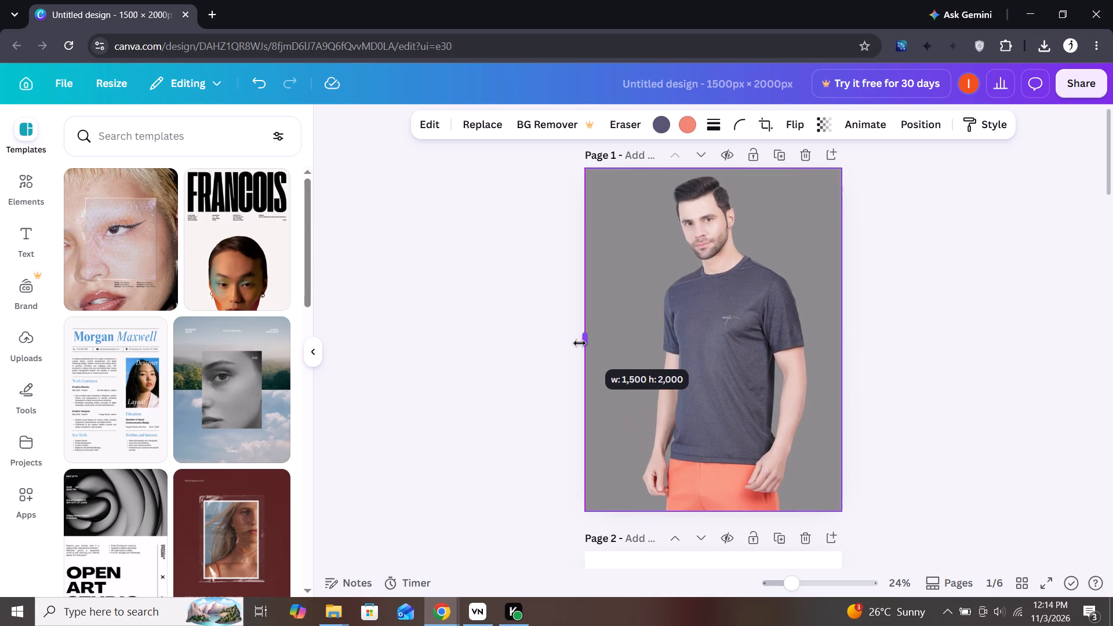
pyautogui.moveTo(580, 343); pyautogui.dragTo(587, 345)
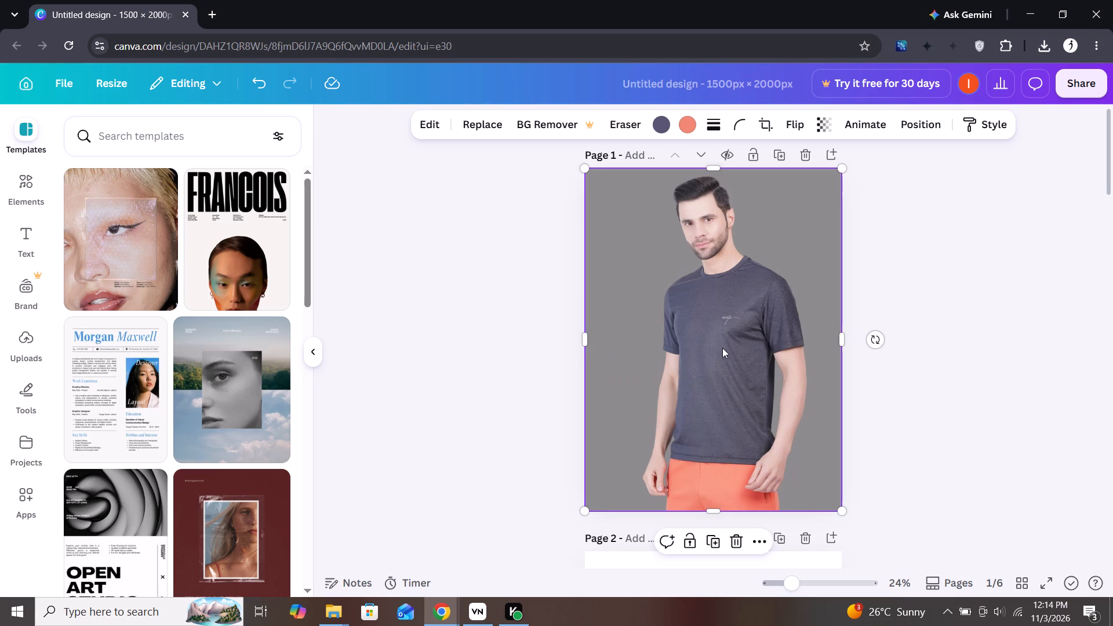
pyautogui.moveTo(731, 349); pyautogui.dragTo(719, 349)
pyautogui.moveTo(832, 341); pyautogui.dragTo(836, 341)
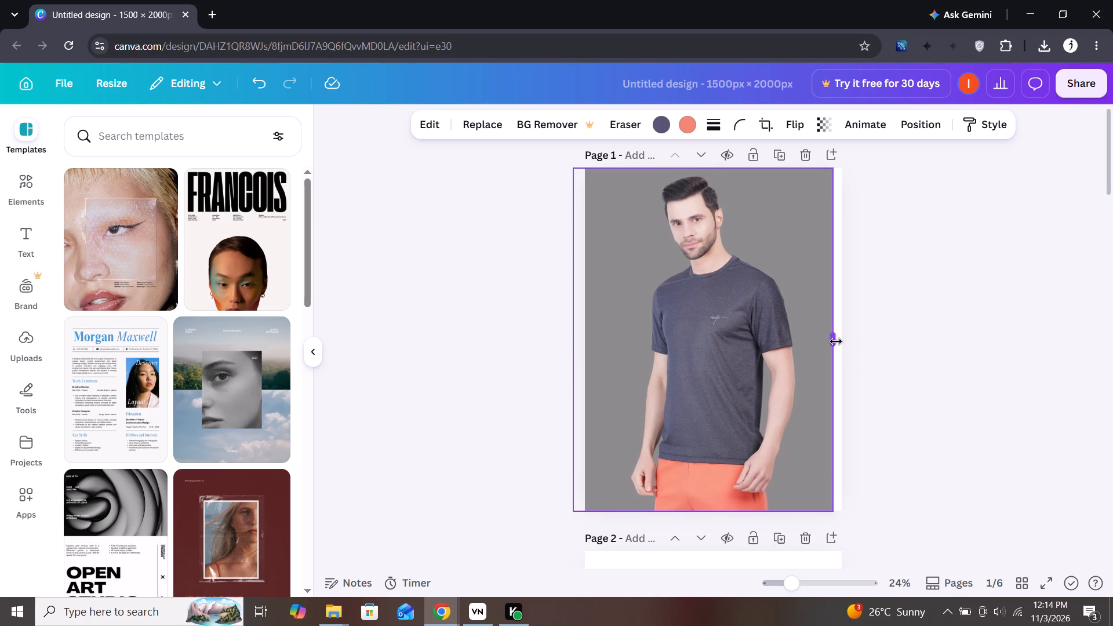
pyautogui.moveTo(836, 341); pyautogui.dragTo(842, 342)
pyautogui.click(871, 350)
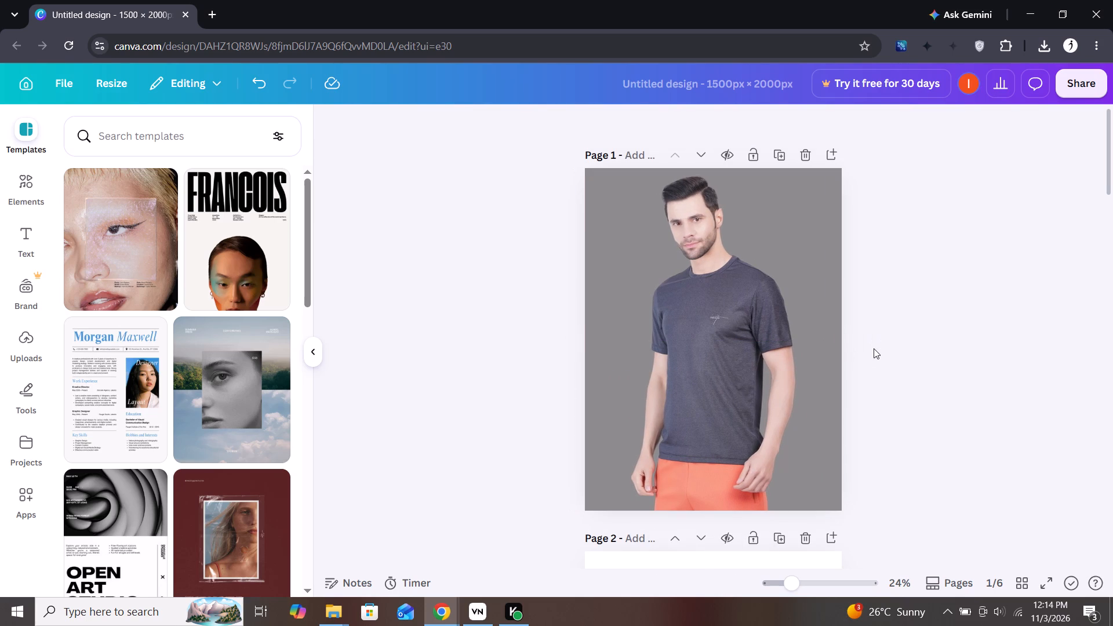
# Enlarge the hands-in-pockets photo on page 2 and extend its edges until it covers the whole page.
pyautogui.scroll(-6, 874, 348)
pyautogui.click(713, 252)
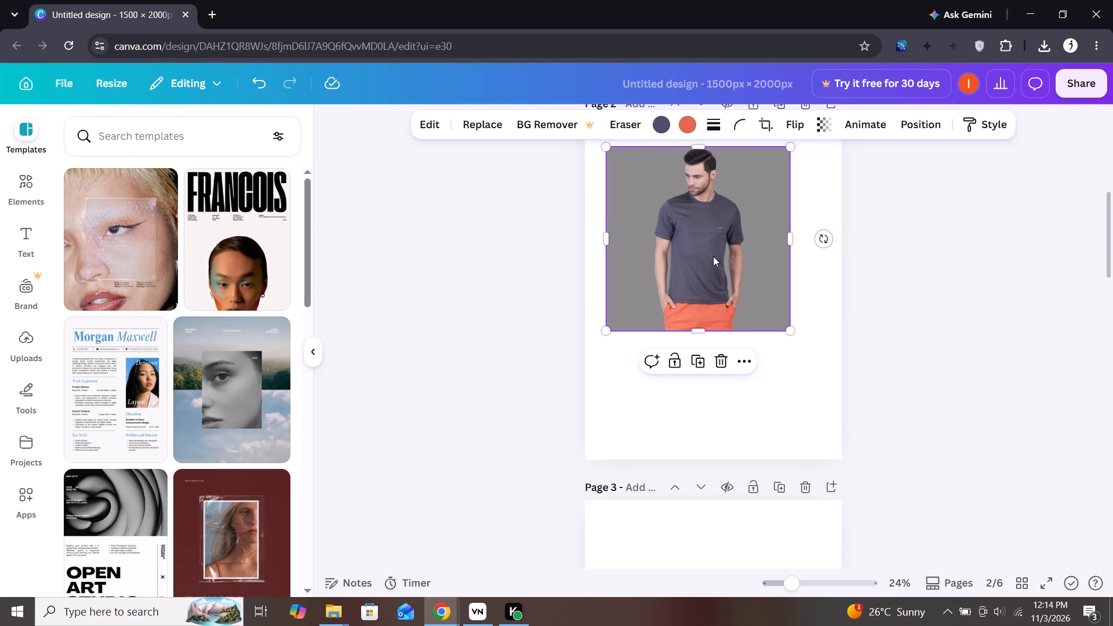
pyautogui.moveTo(789, 332); pyautogui.dragTo(790, 332)
pyautogui.moveTo(790, 332); pyautogui.dragTo(820, 401)
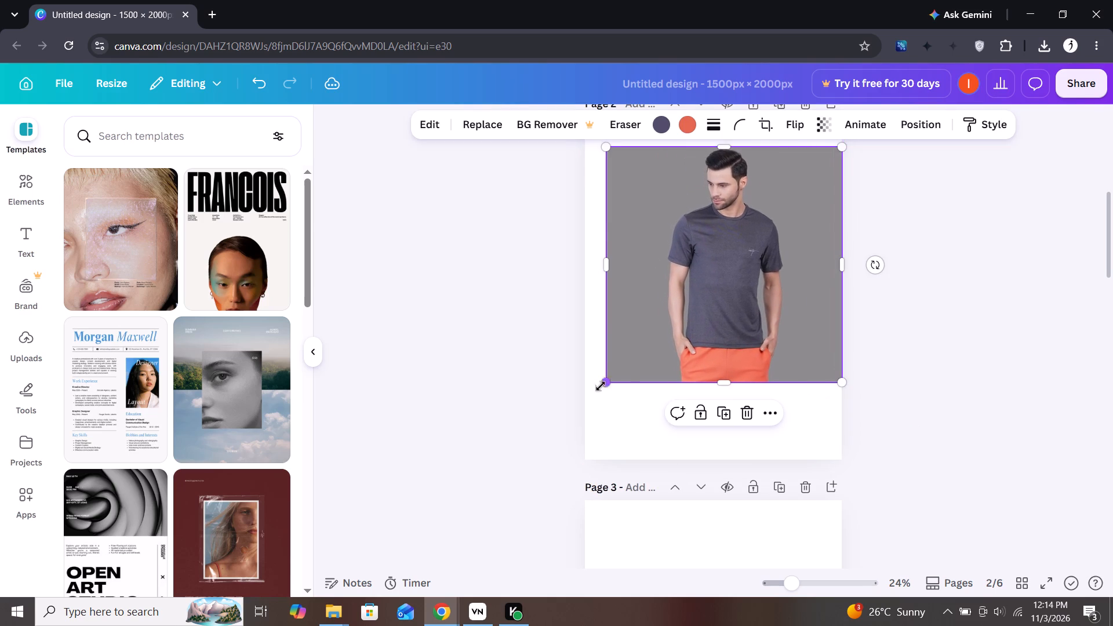
pyautogui.moveTo(603, 381); pyautogui.dragTo(587, 403)
pyautogui.scroll(3, 678, 383)
pyautogui.moveTo(712, 366); pyautogui.dragTo(712, 351)
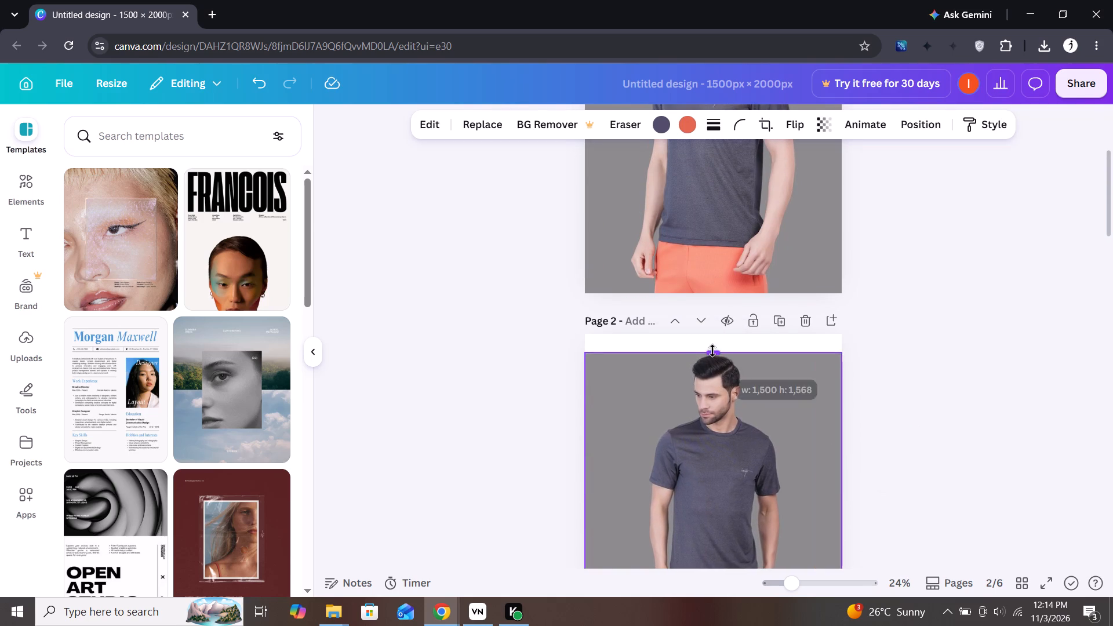
pyautogui.moveTo(712, 351); pyautogui.dragTo(712, 337)
pyautogui.scroll(-4, 711, 343)
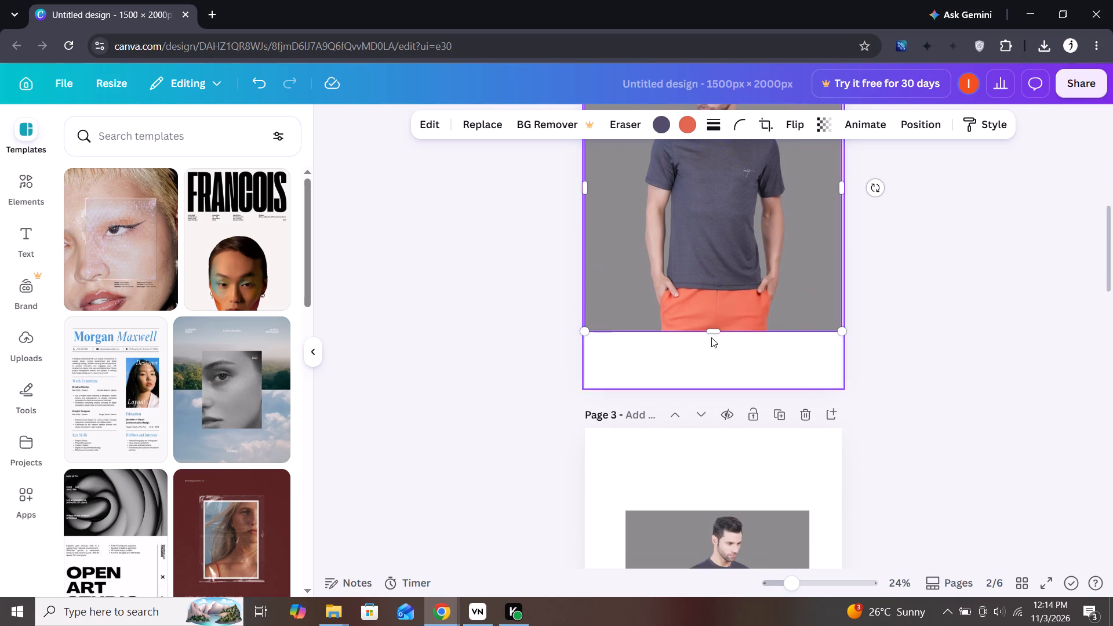
pyautogui.moveTo(712, 333); pyautogui.dragTo(712, 387)
pyautogui.scroll(2, 715, 378)
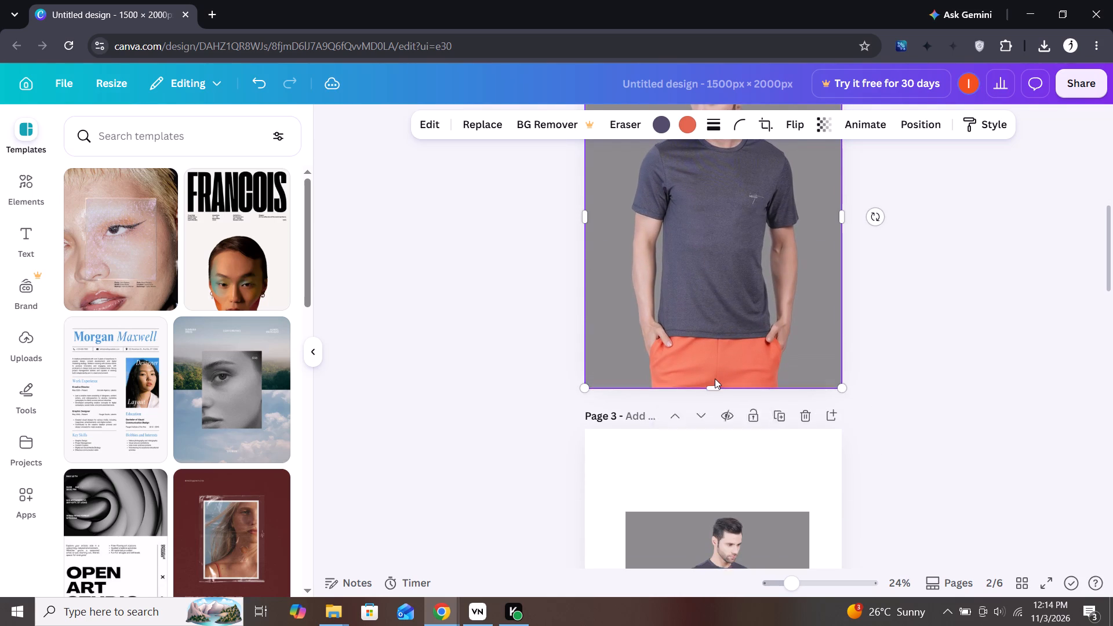
pyautogui.scroll(1, 715, 378)
# Extend all four edges of the hands-together photo on page 3 until it covers the whole page.
pyautogui.scroll(-5, 714, 355)
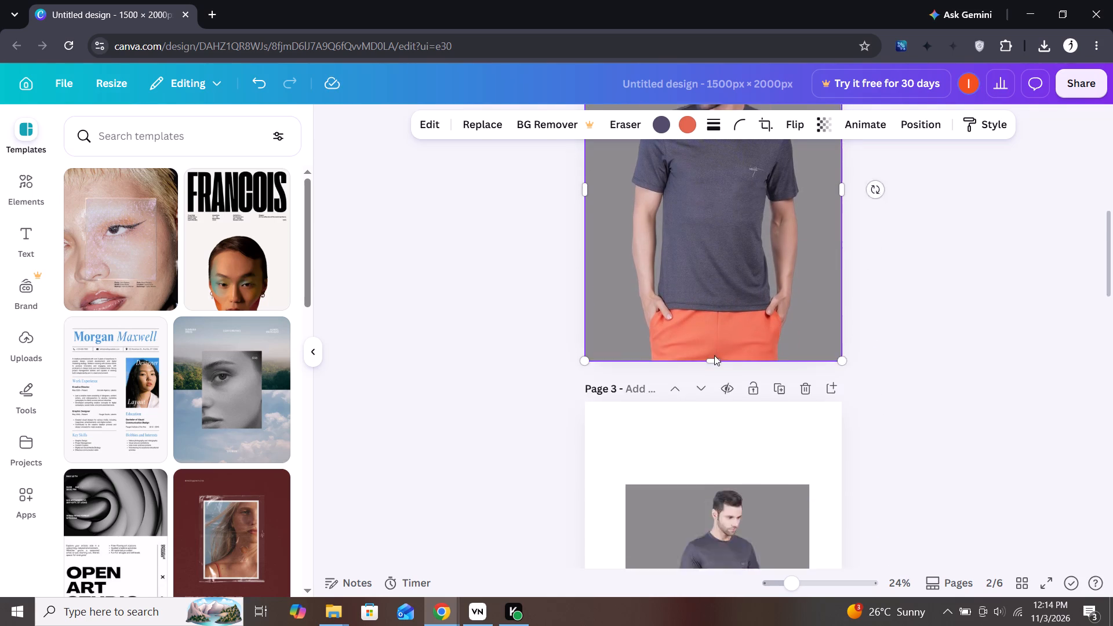
pyautogui.scroll(-2, 701, 370)
pyautogui.click(703, 329)
pyautogui.scroll(2, 718, 342)
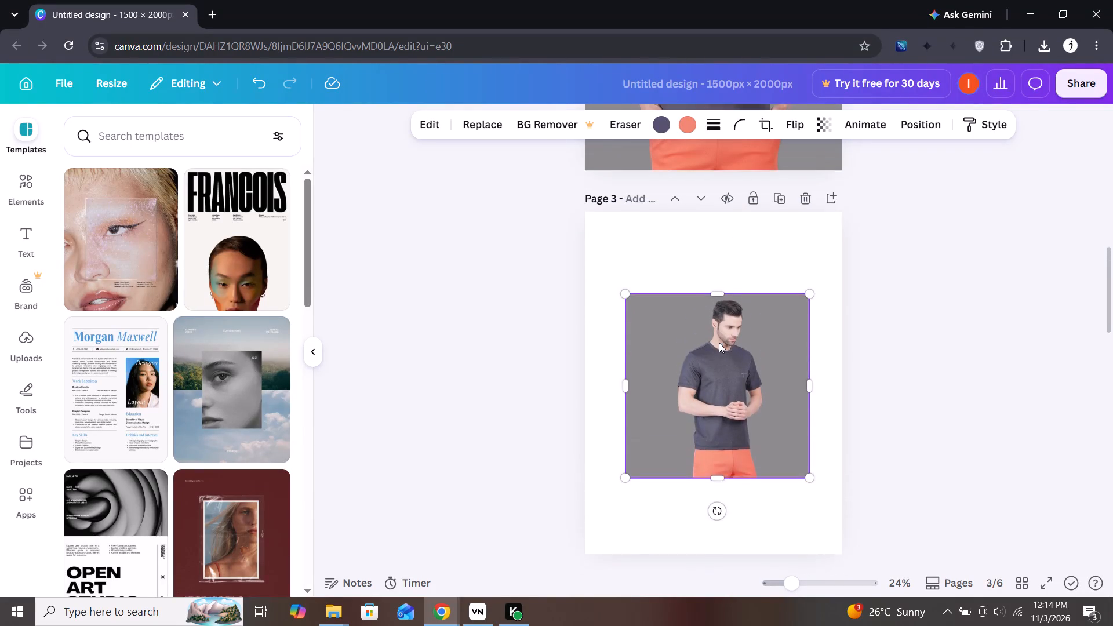
pyautogui.moveTo(715, 361); pyautogui.dragTo(706, 284)
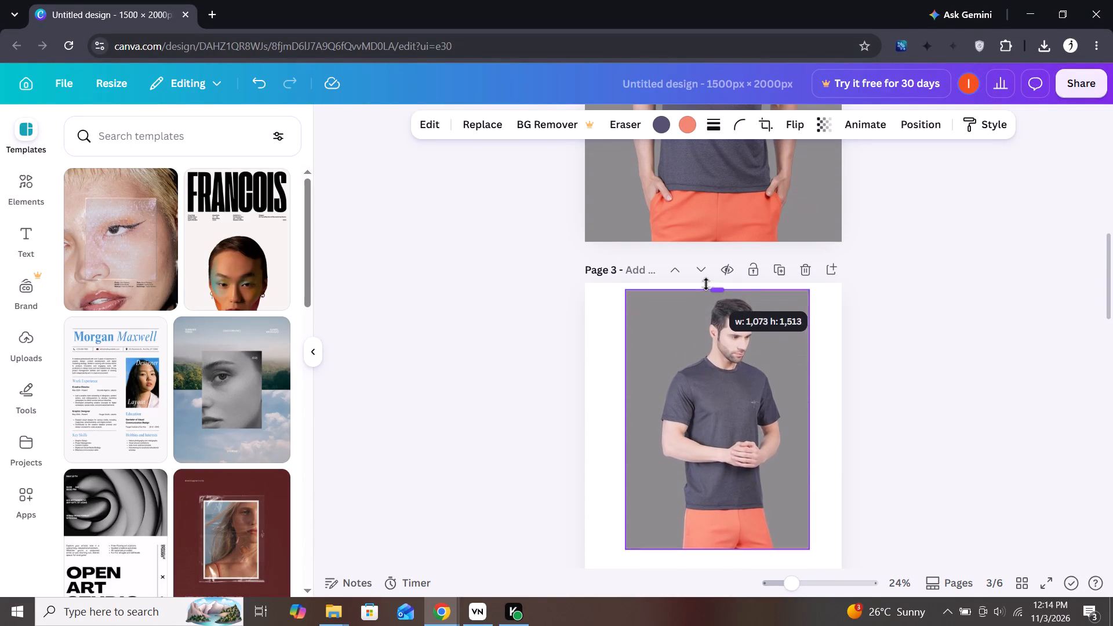
pyautogui.moveTo(706, 284); pyautogui.dragTo(706, 281)
pyautogui.scroll(-4, 714, 318)
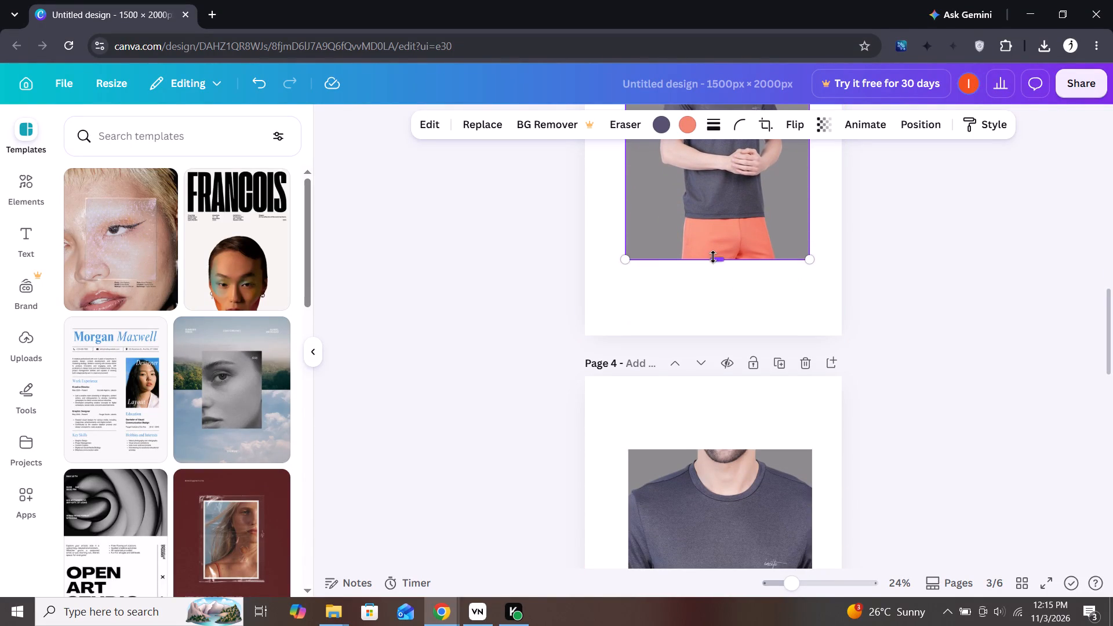
pyautogui.moveTo(713, 257); pyautogui.dragTo(715, 332)
pyautogui.scroll(2, 715, 332)
pyautogui.moveTo(621, 310); pyautogui.dragTo(610, 307)
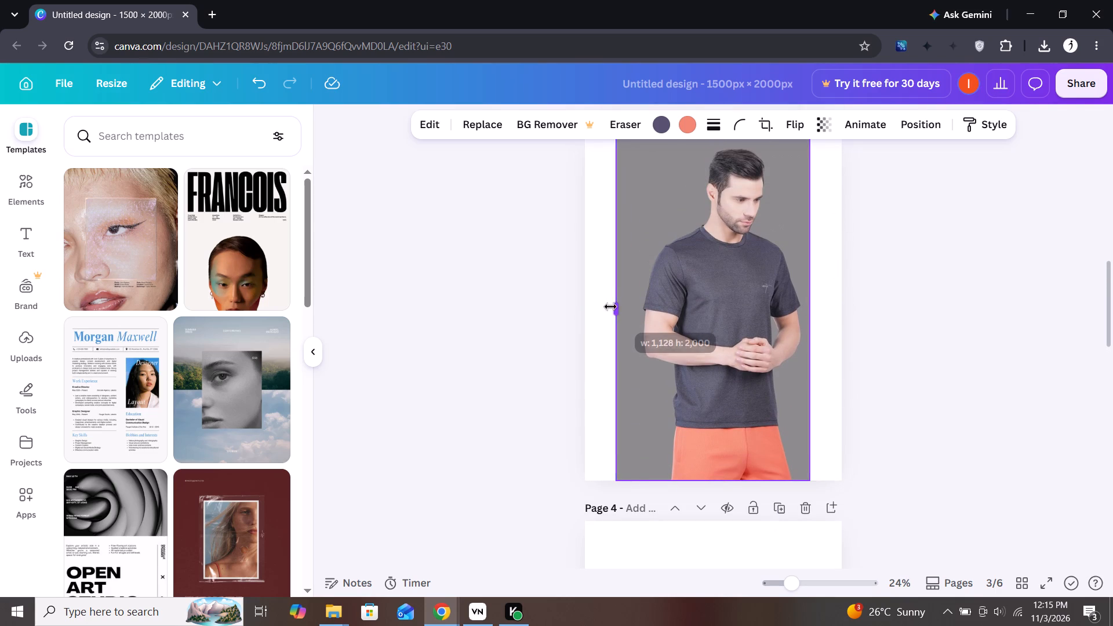
pyautogui.moveTo(610, 307); pyautogui.dragTo(581, 312)
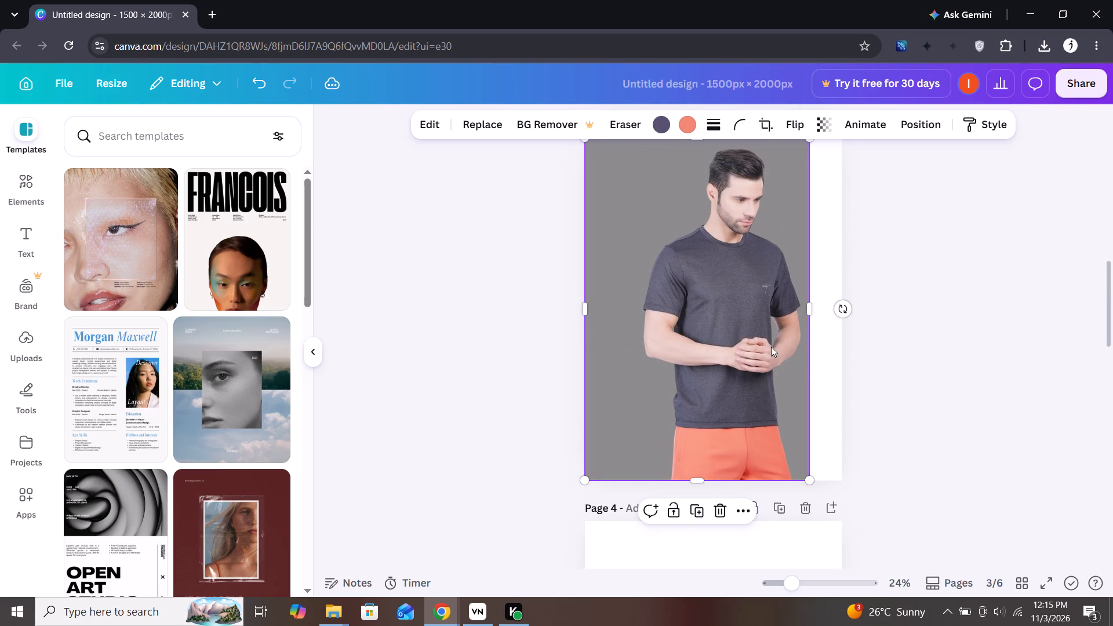
pyautogui.moveTo(805, 315); pyautogui.dragTo(836, 318)
pyautogui.scroll(2, 806, 322)
pyautogui.scroll(-2, 806, 322)
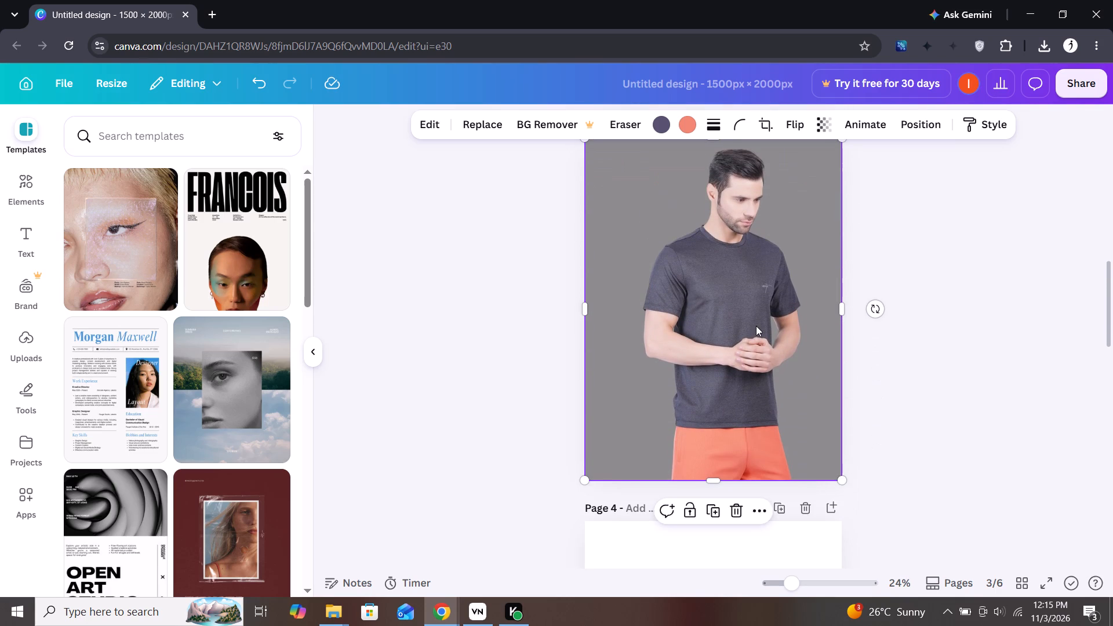
# Shift the hands-together photo slightly left to centre the model and extend its right edge back to the page edge.
pyautogui.moveTo(756, 326); pyautogui.dragTo(747, 327)
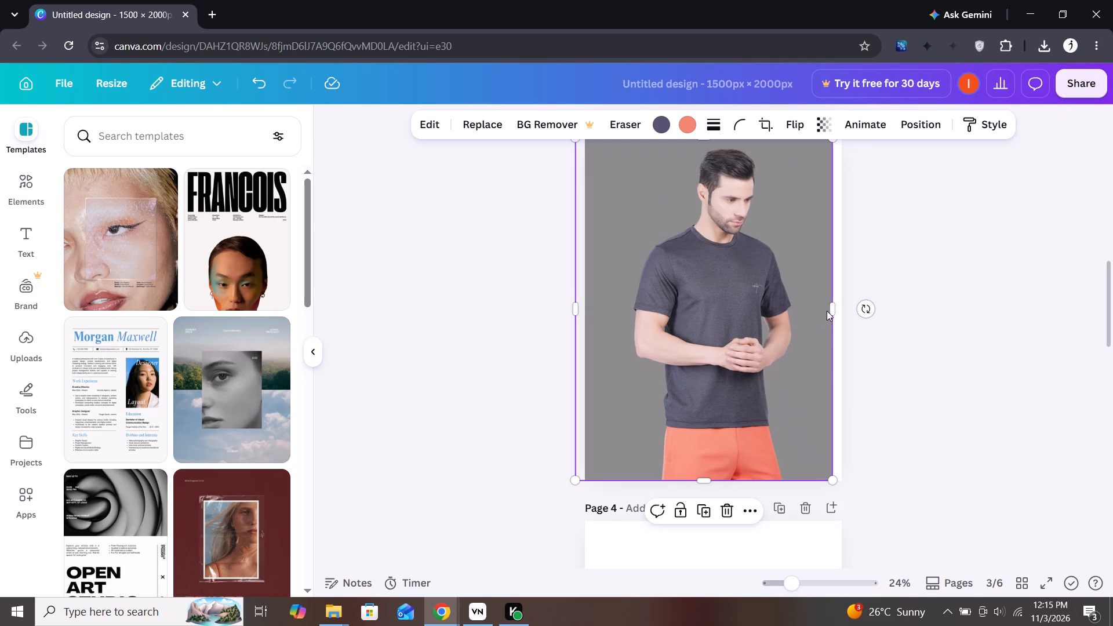
pyautogui.moveTo(828, 310); pyautogui.dragTo(838, 311)
pyautogui.scroll(1, 781, 347)
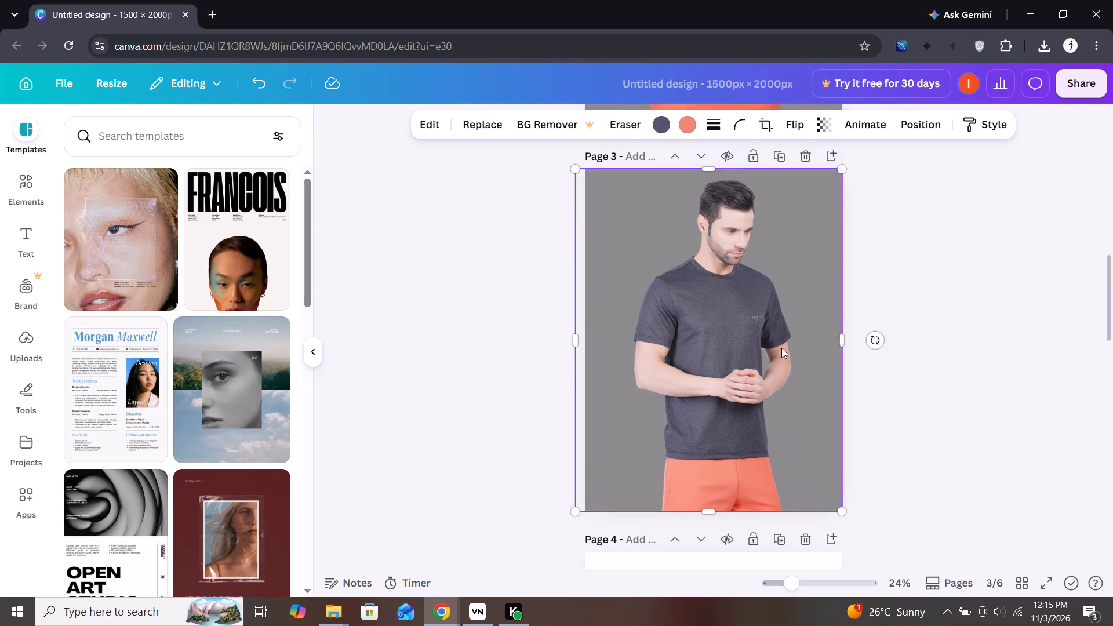
# Extend all four edges of the close-up chest photo on page 4 until it fills the page at 1,500 × 2,000.
pyautogui.scroll(-6, 781, 348)
pyautogui.click(746, 322)
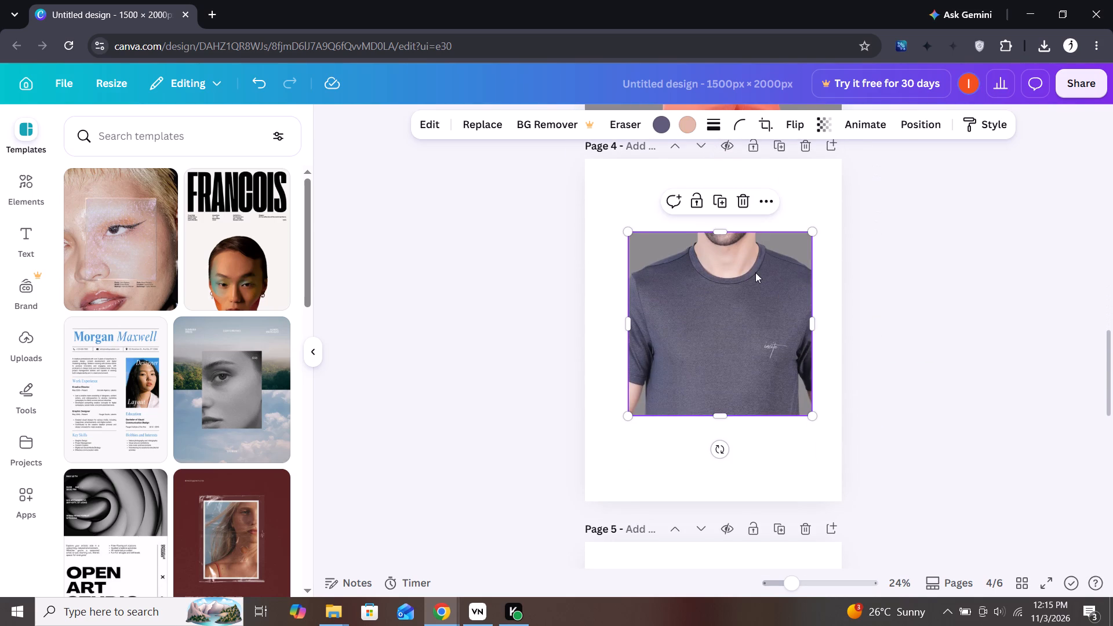
pyautogui.scroll(1, 756, 272)
pyautogui.moveTo(720, 302); pyautogui.dragTo(707, 238)
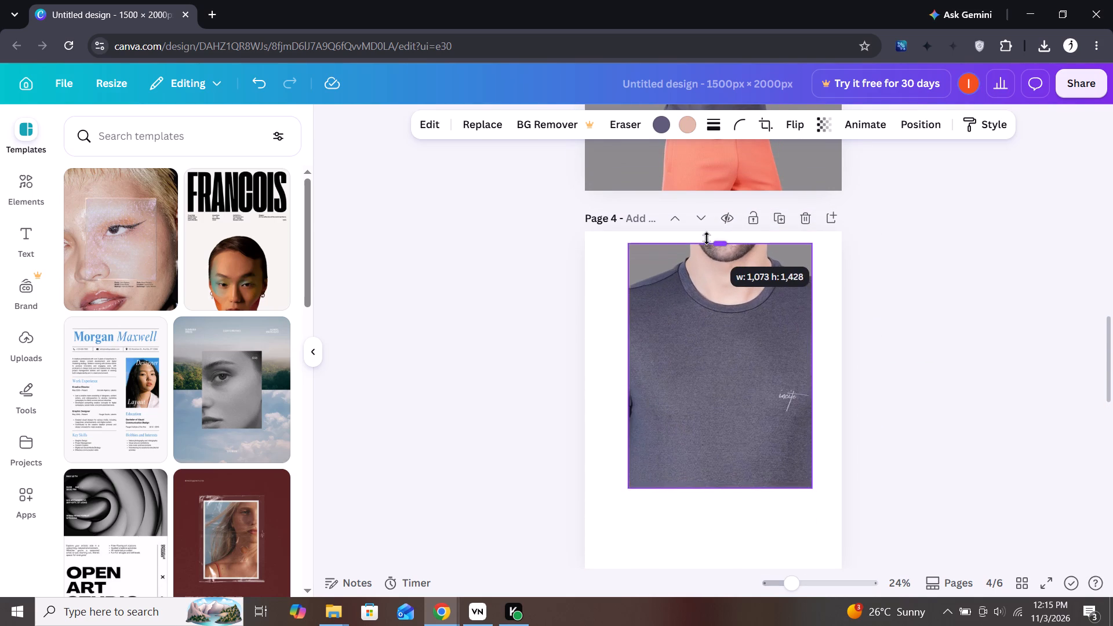
pyautogui.moveTo(707, 238); pyautogui.dragTo(706, 232)
pyautogui.scroll(-2, 721, 434)
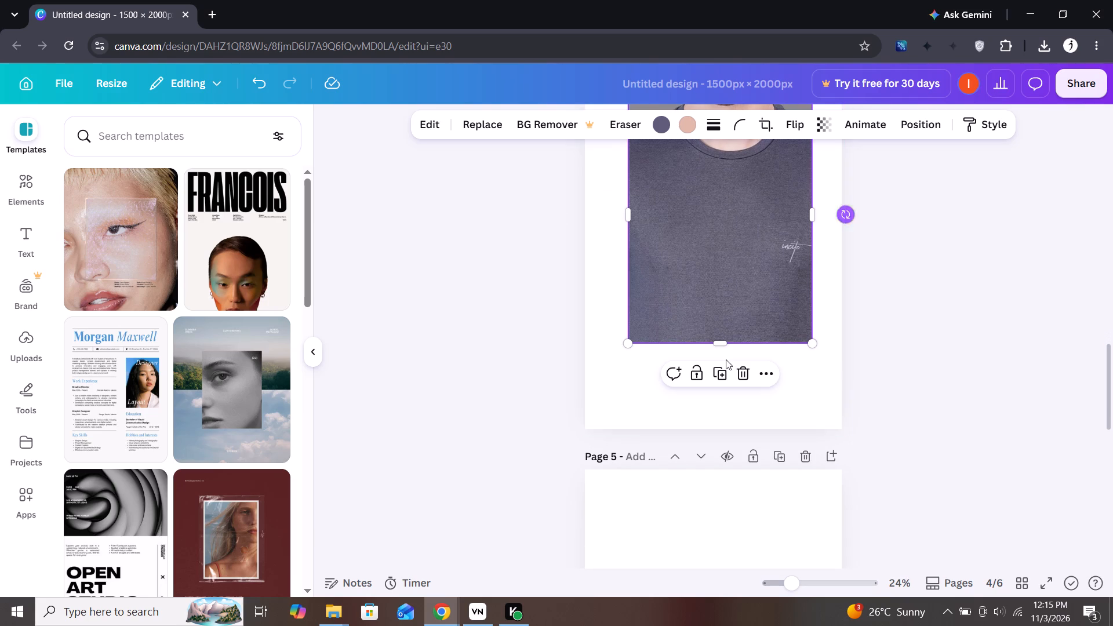
pyautogui.moveTo(721, 344); pyautogui.dragTo(729, 426)
pyautogui.scroll(1, 977, 413)
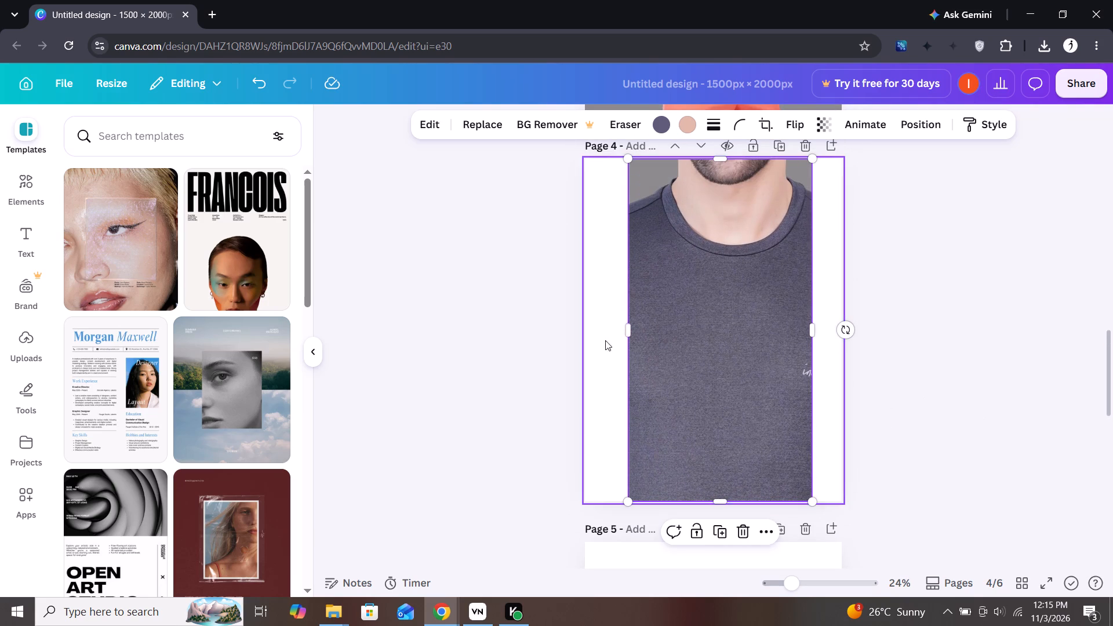
pyautogui.moveTo(629, 330); pyautogui.dragTo(602, 339)
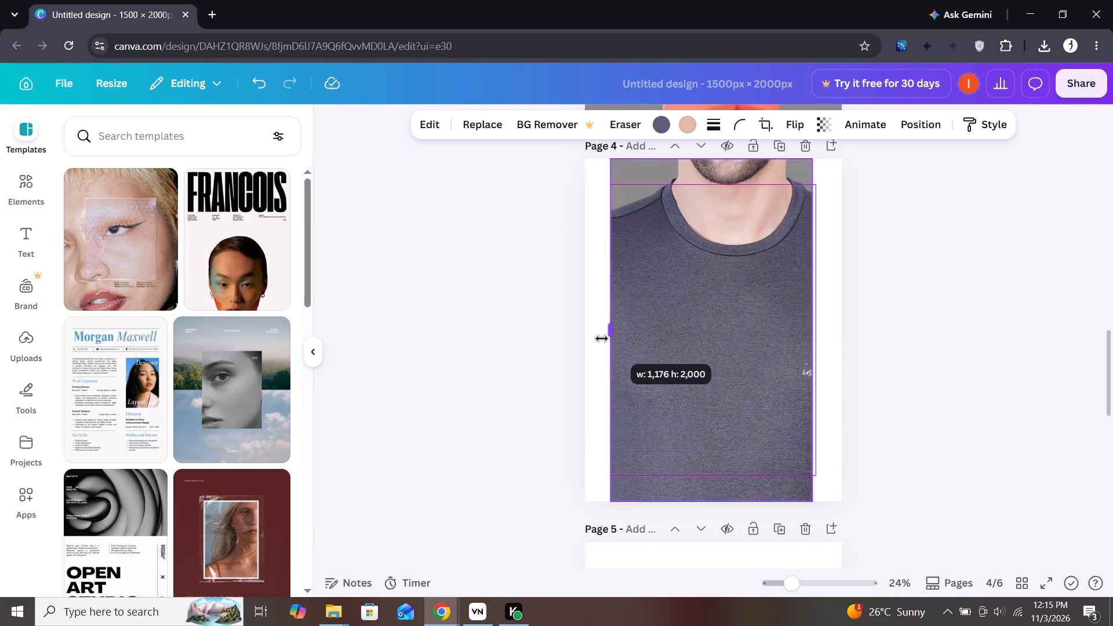
pyautogui.moveTo(602, 339); pyautogui.dragTo(588, 339)
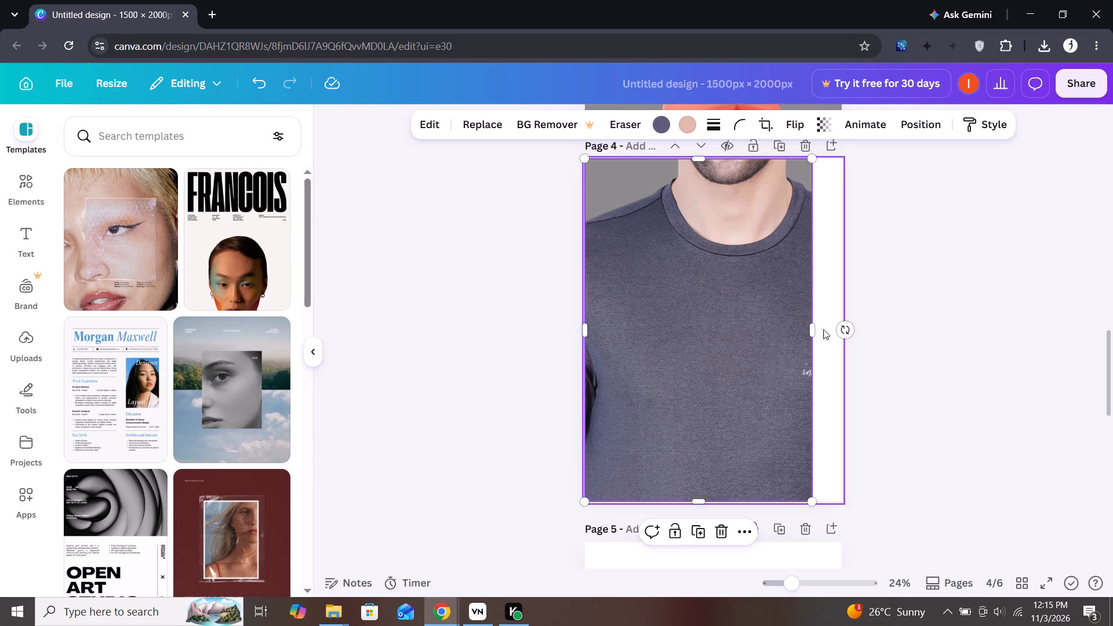
pyautogui.moveTo(810, 330); pyautogui.dragTo(841, 332)
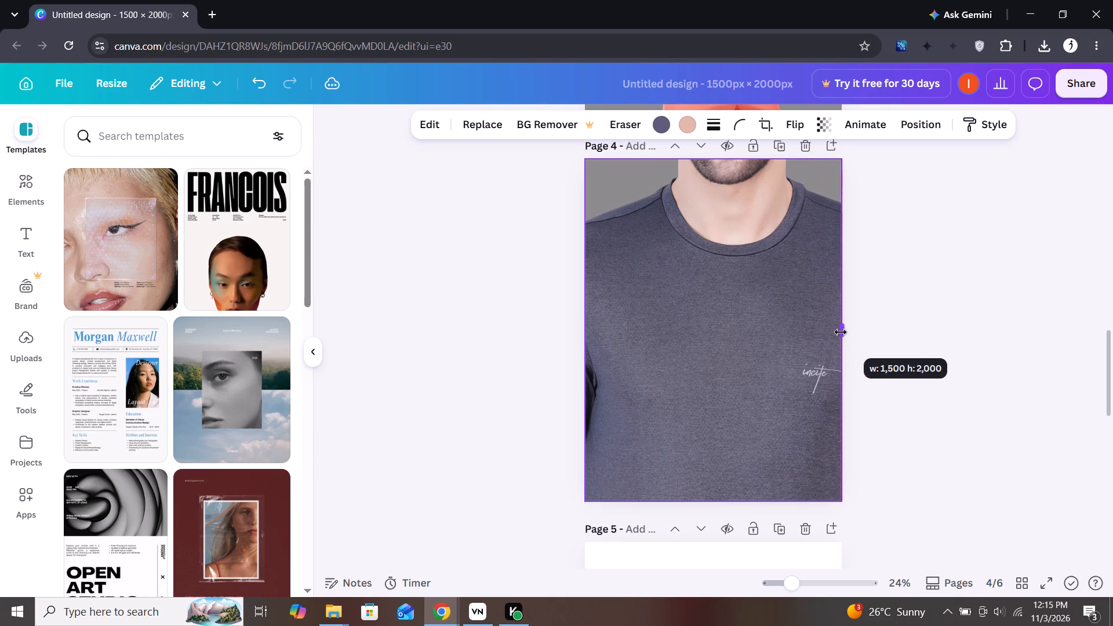
pyautogui.moveTo(841, 332); pyautogui.dragTo(841, 333)
# Shift the close-up chest photo left to centre the neckline and extend its right edge back to the page edge.
pyautogui.moveTo(764, 343); pyautogui.dragTo(751, 344)
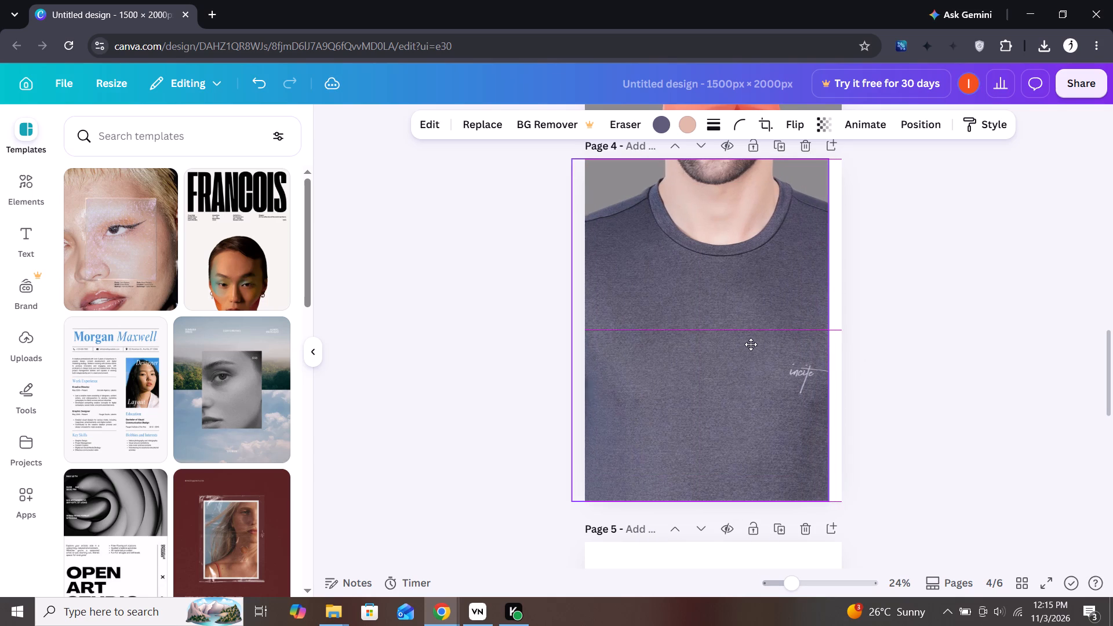
pyautogui.moveTo(751, 344); pyautogui.dragTo(745, 344)
pyautogui.moveTo(822, 333); pyautogui.dragTo(835, 336)
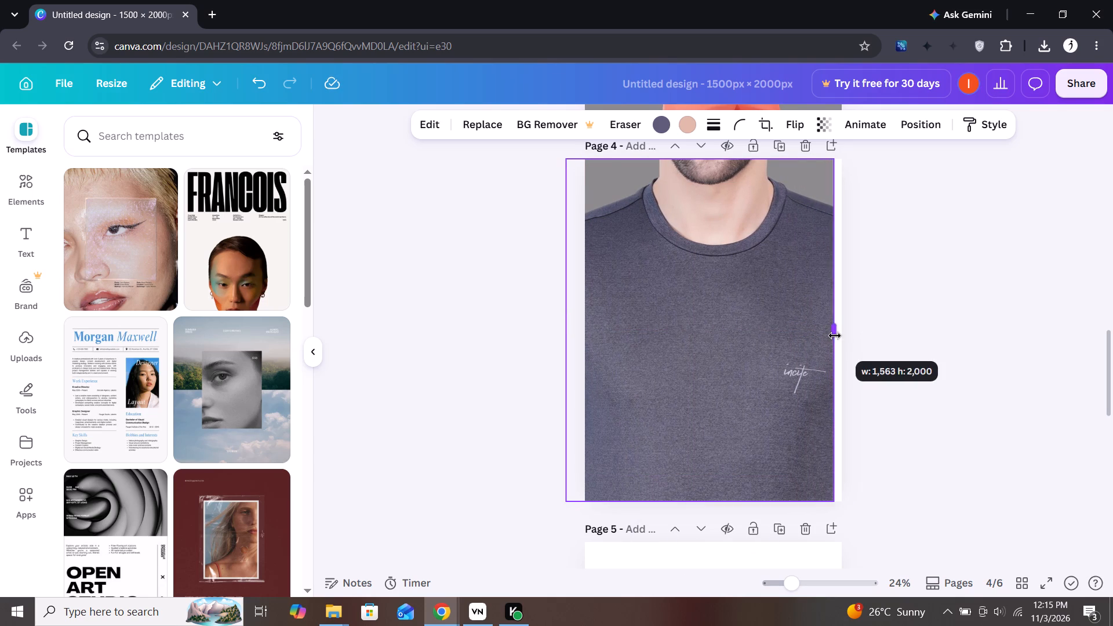
pyautogui.moveTo(835, 336); pyautogui.dragTo(844, 337)
pyautogui.click(976, 315)
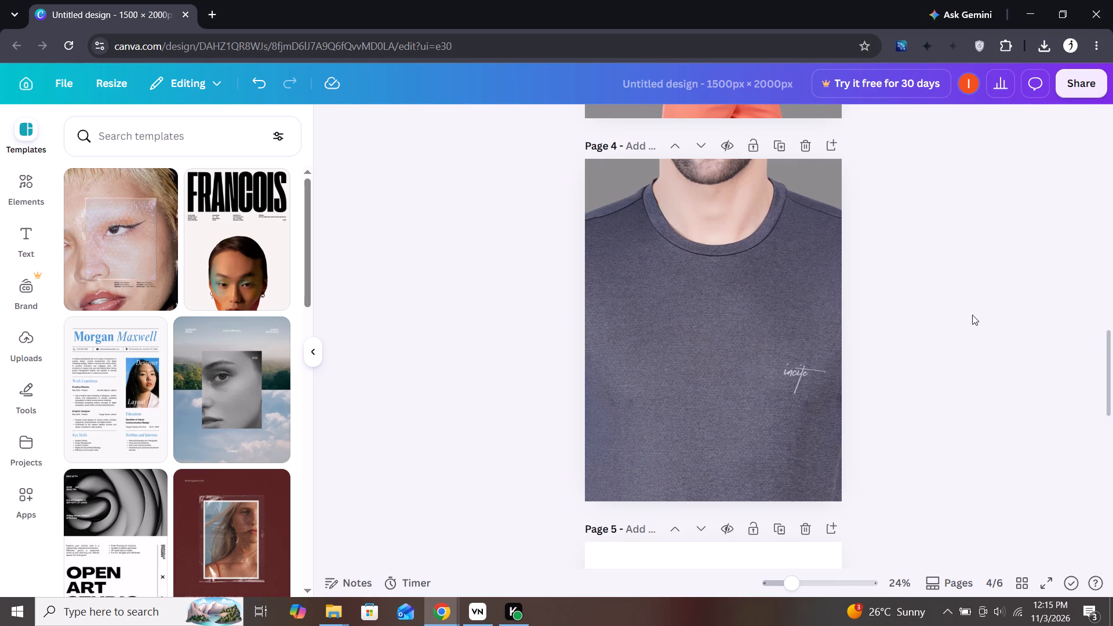
# Extend all four edges of the back-view photo on page 5 until it covers the whole page.
pyautogui.scroll(-5, 972, 315)
pyautogui.scroll(-1, 827, 345)
pyautogui.click(732, 292)
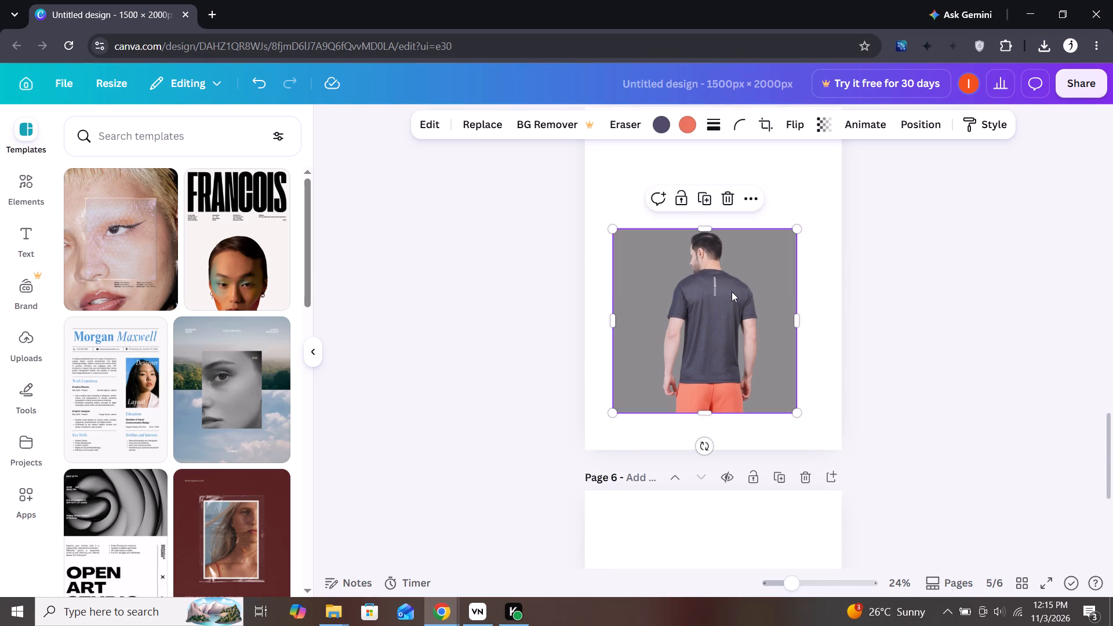
pyautogui.scroll(1, 732, 292)
pyautogui.moveTo(712, 304); pyautogui.dragTo(728, 199)
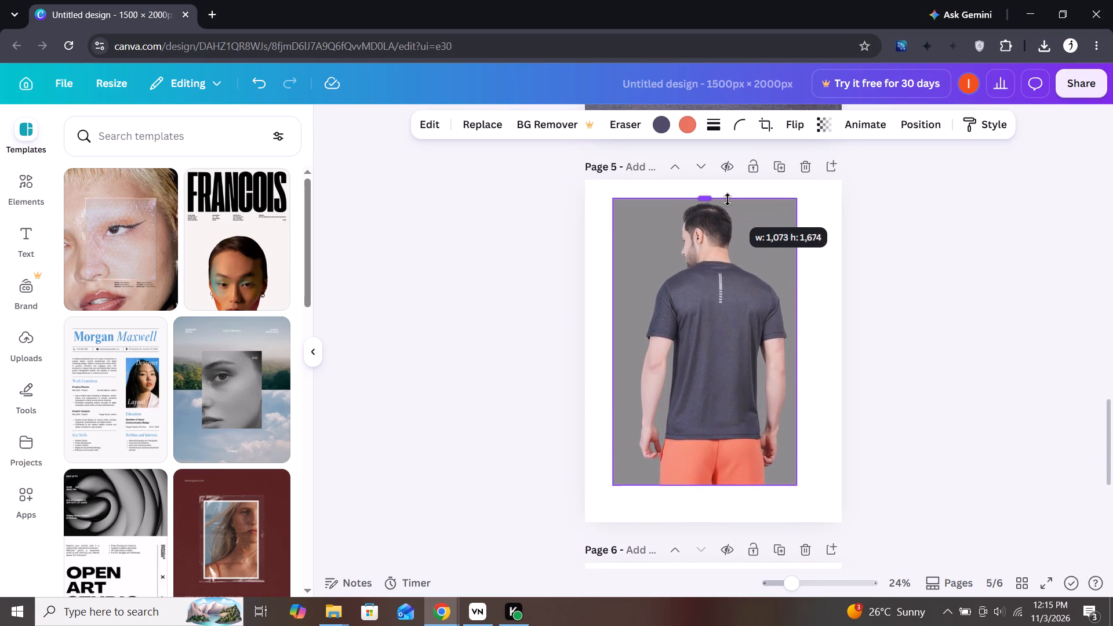
pyautogui.moveTo(728, 199); pyautogui.dragTo(732, 185)
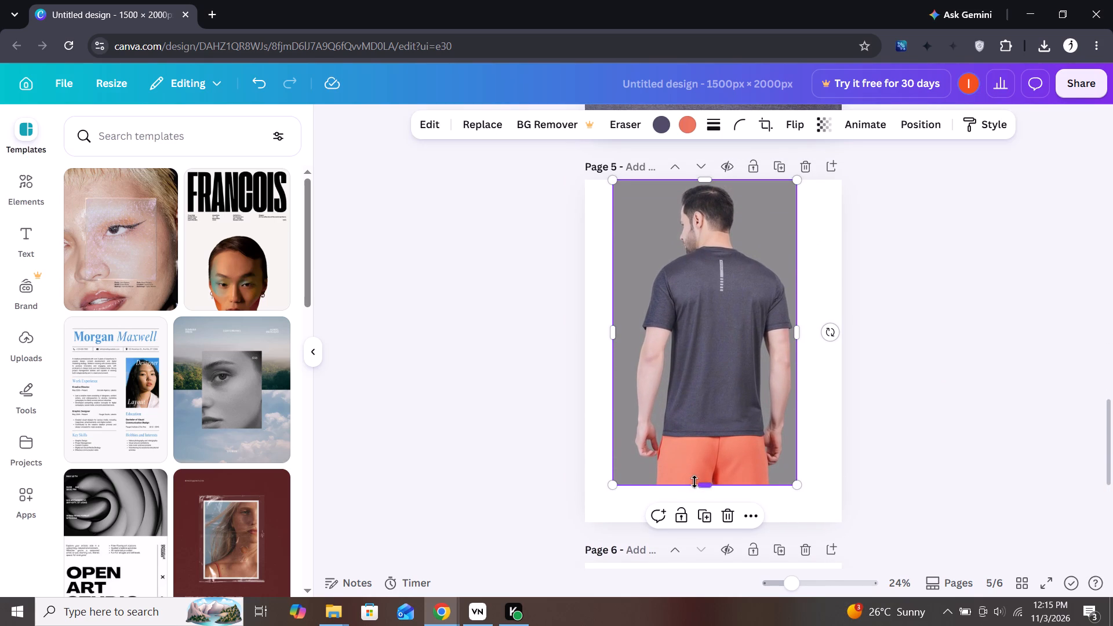
pyautogui.moveTo(705, 483); pyautogui.dragTo(707, 516)
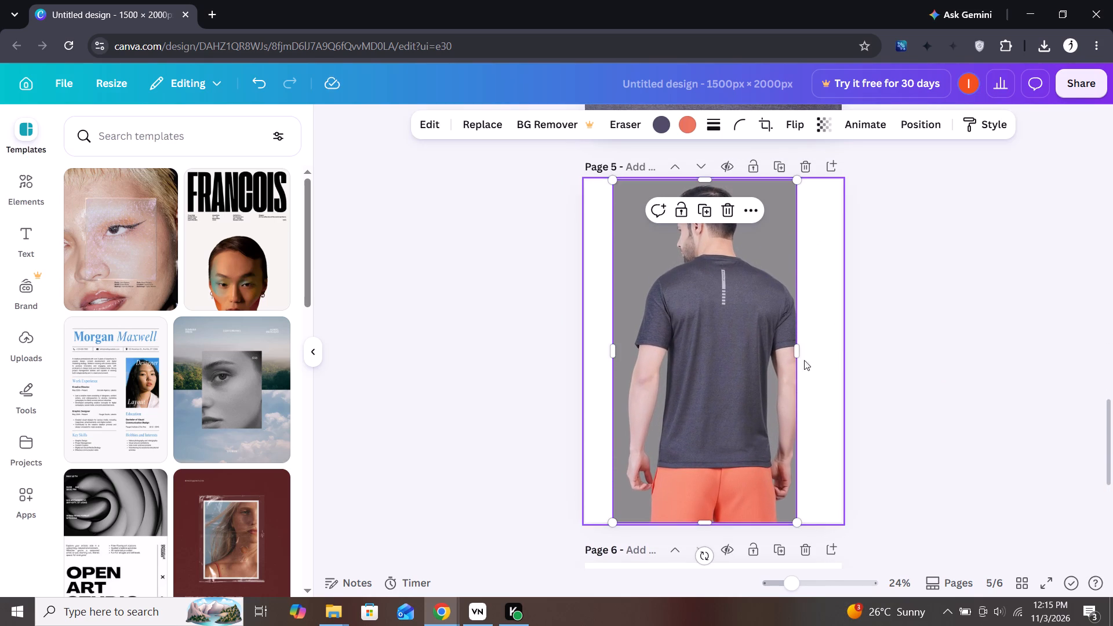
pyautogui.moveTo(797, 350); pyautogui.dragTo(838, 352)
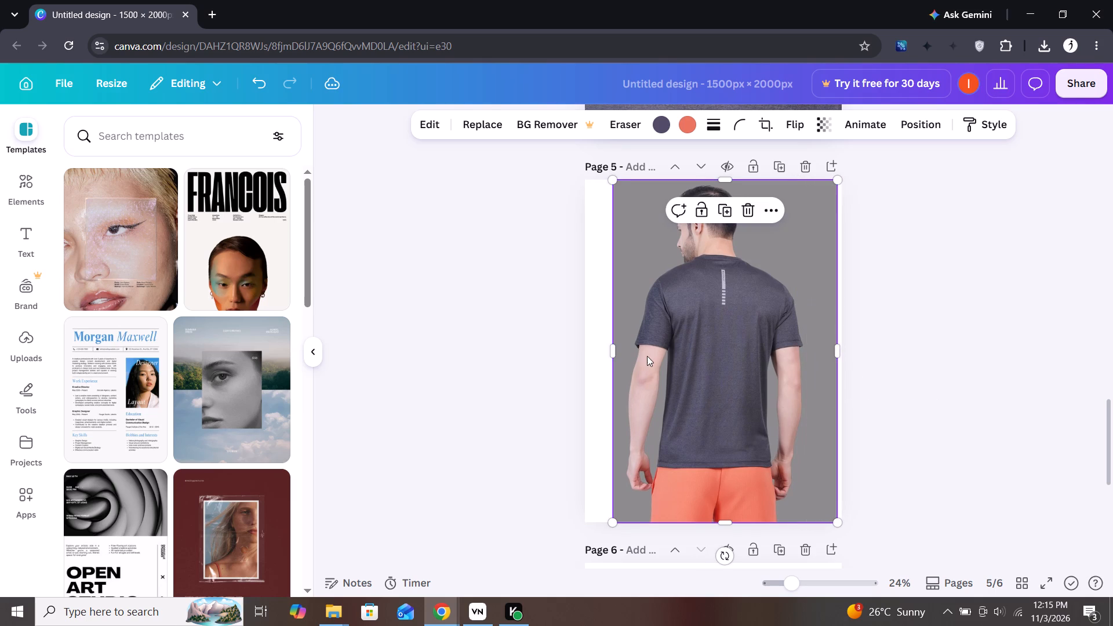
pyautogui.moveTo(612, 353); pyautogui.dragTo(590, 355)
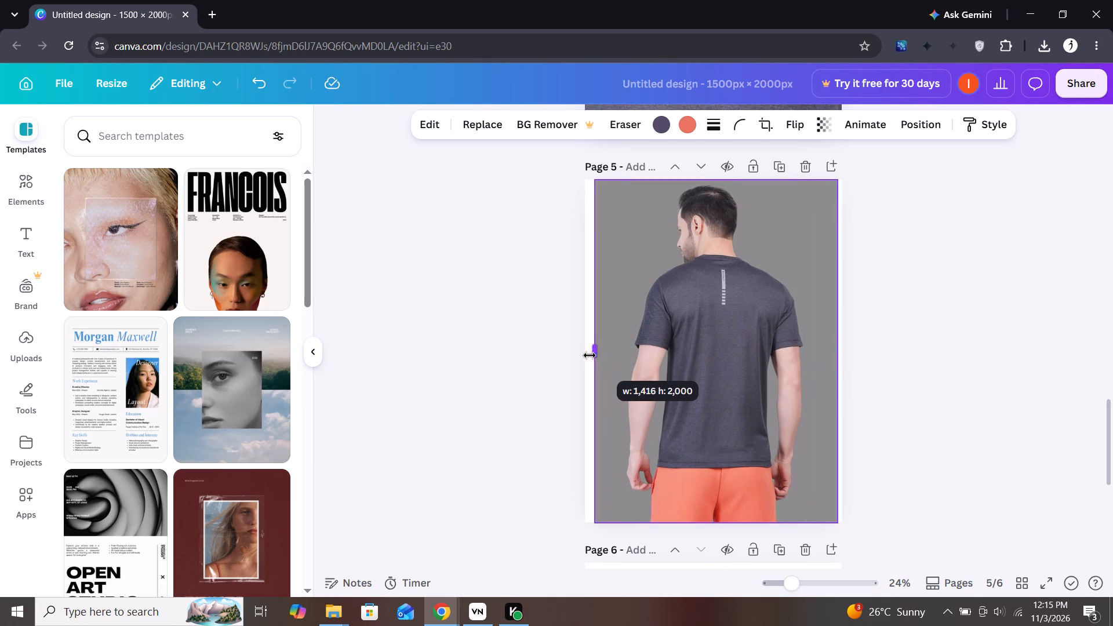
pyautogui.moveTo(590, 355); pyautogui.dragTo(584, 356)
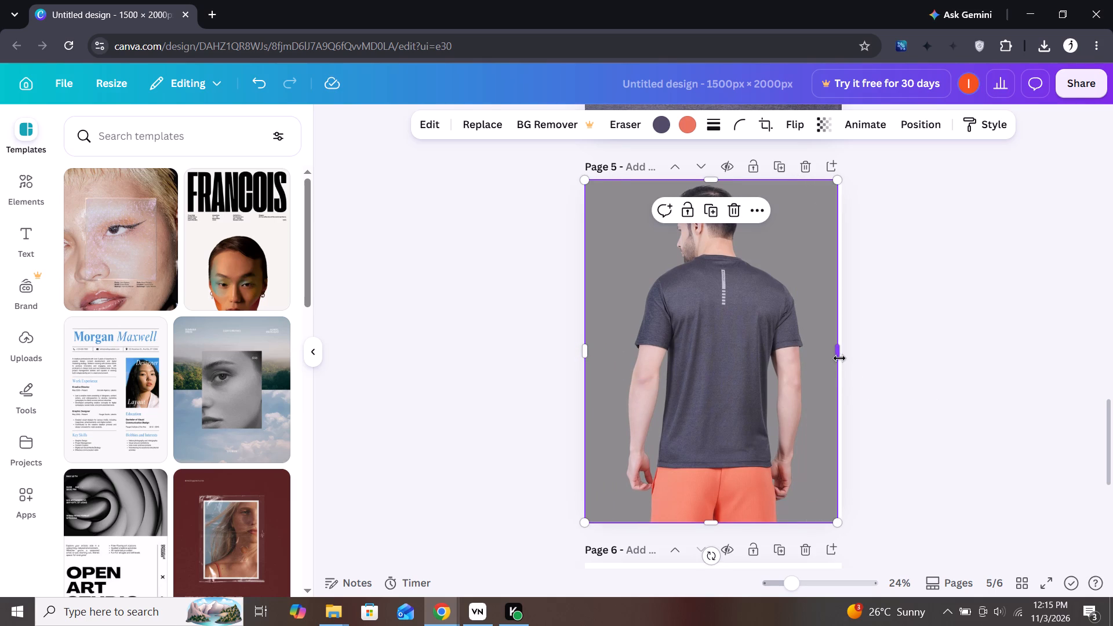
pyautogui.moveTo(839, 358); pyautogui.dragTo(845, 358)
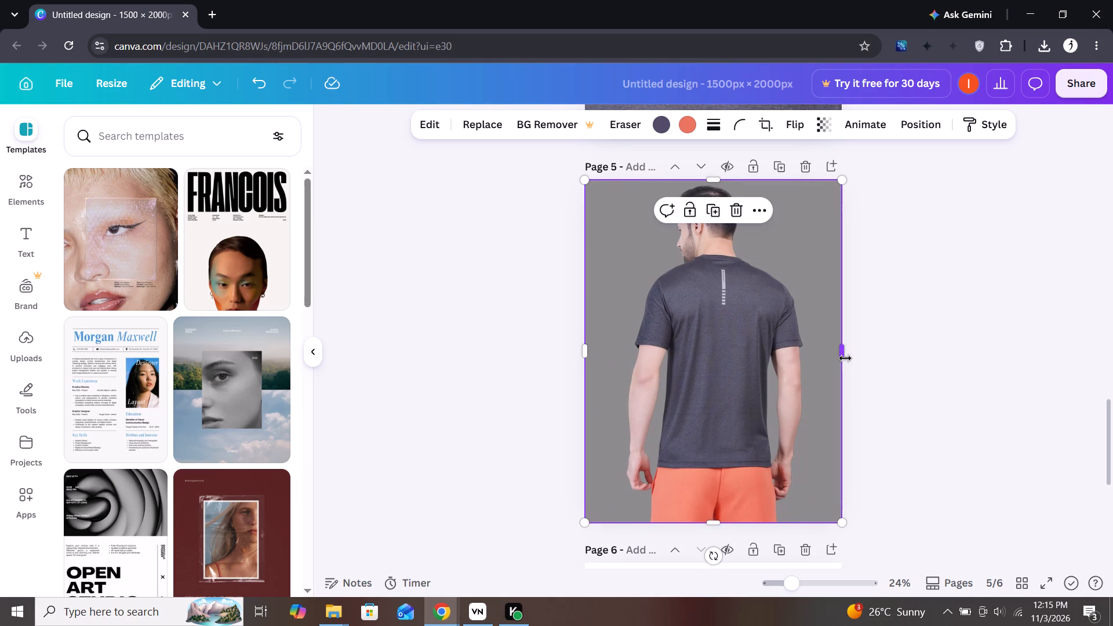
pyautogui.click(890, 384)
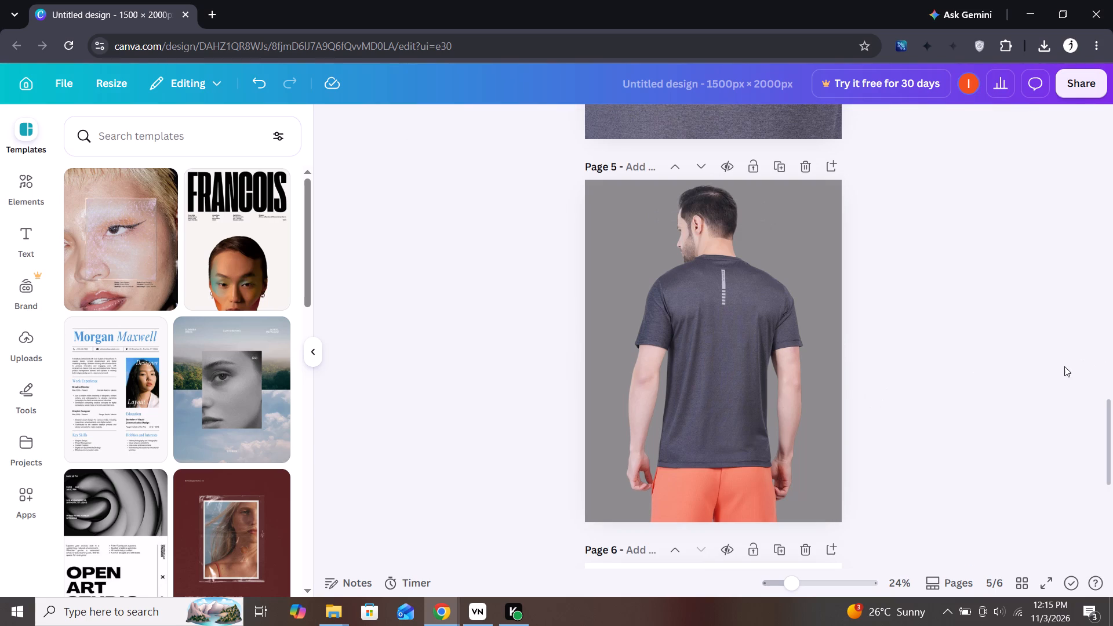
# Extend all four edges of the full-length basketball photo on page 6 until it covers the whole page.
pyautogui.scroll(-5, 970, 351)
pyautogui.scroll(-2, 904, 368)
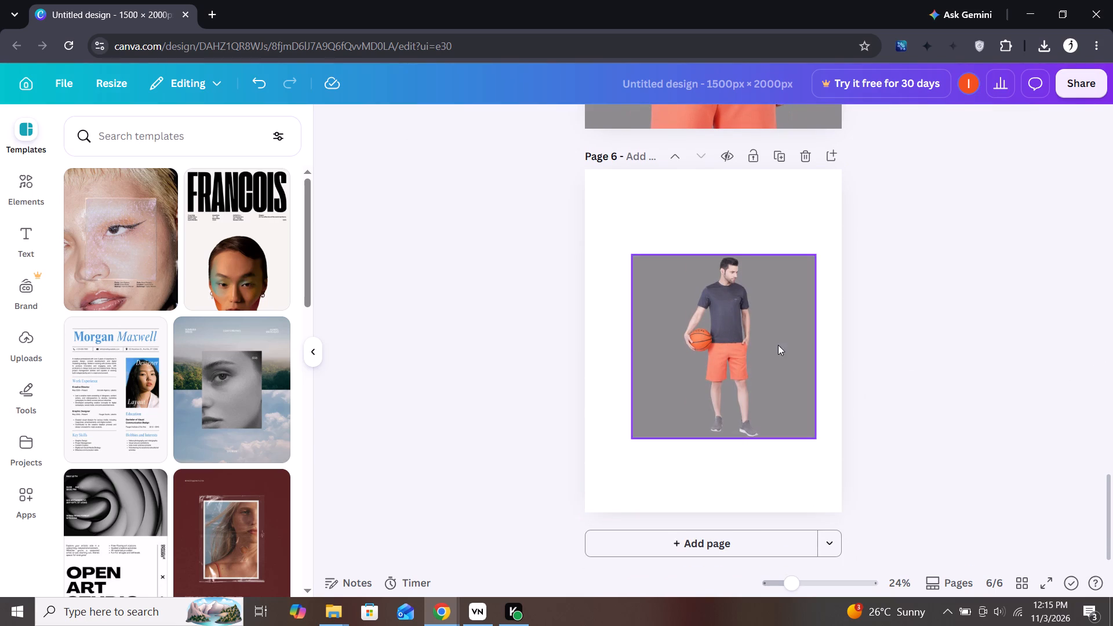
pyautogui.click(778, 345)
pyautogui.moveTo(718, 436); pyautogui.dragTo(718, 437)
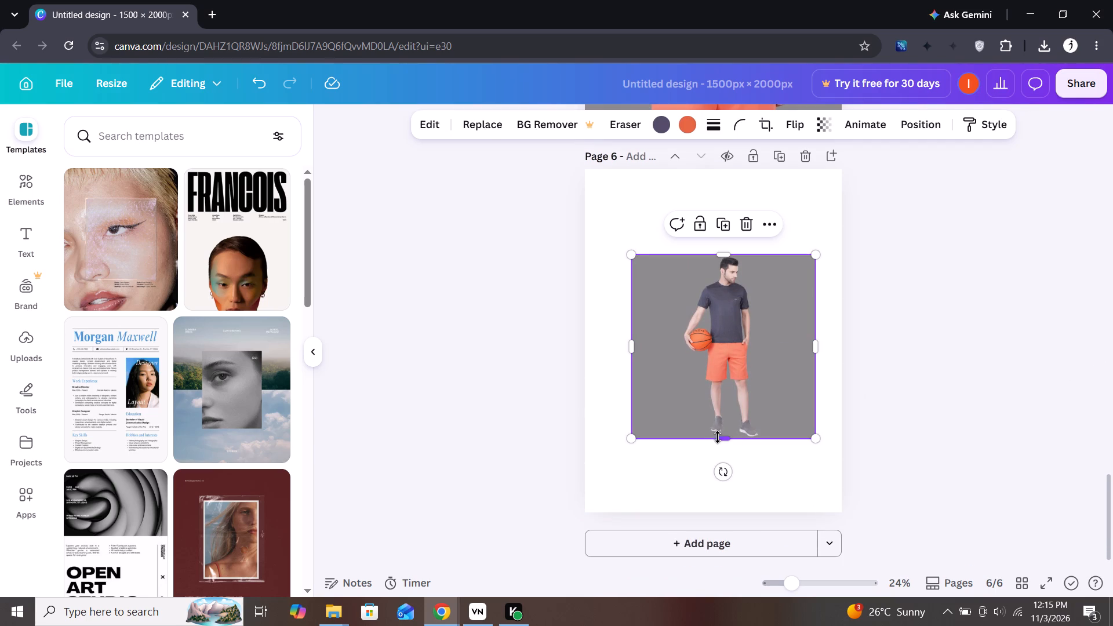
pyautogui.moveTo(718, 437); pyautogui.dragTo(708, 508)
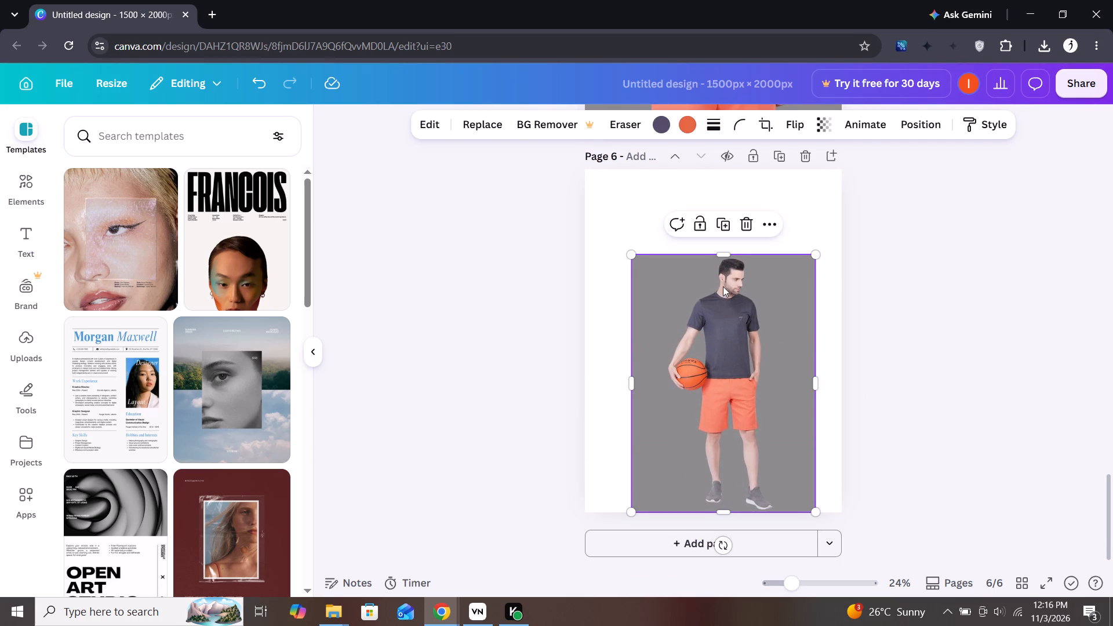
pyautogui.moveTo(730, 250); pyautogui.dragTo(730, 172)
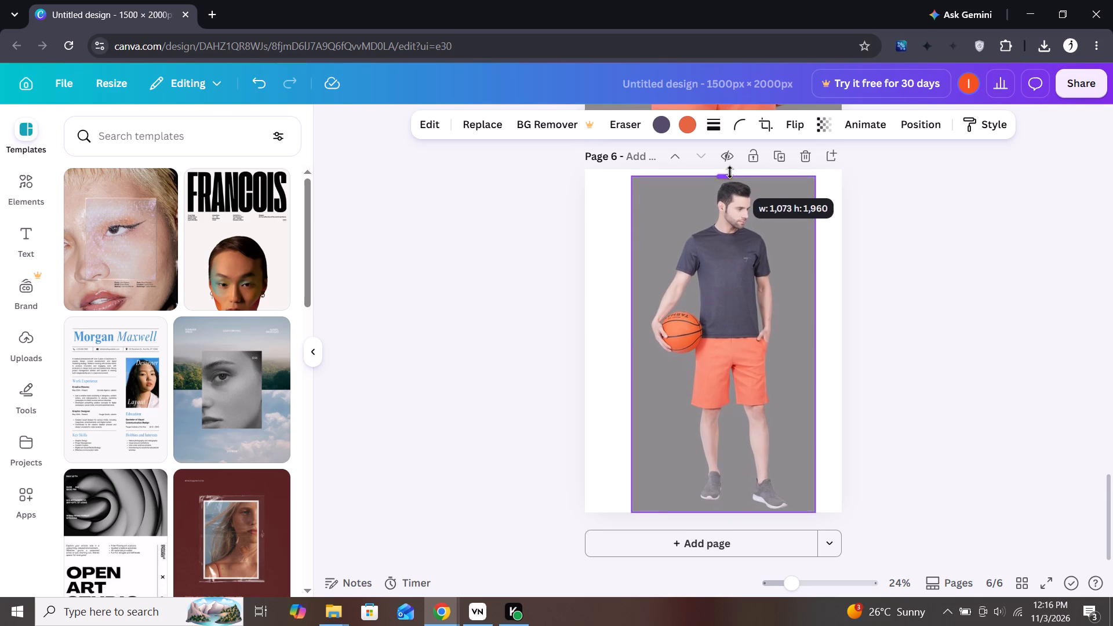
pyautogui.moveTo(730, 172); pyautogui.dragTo(732, 166)
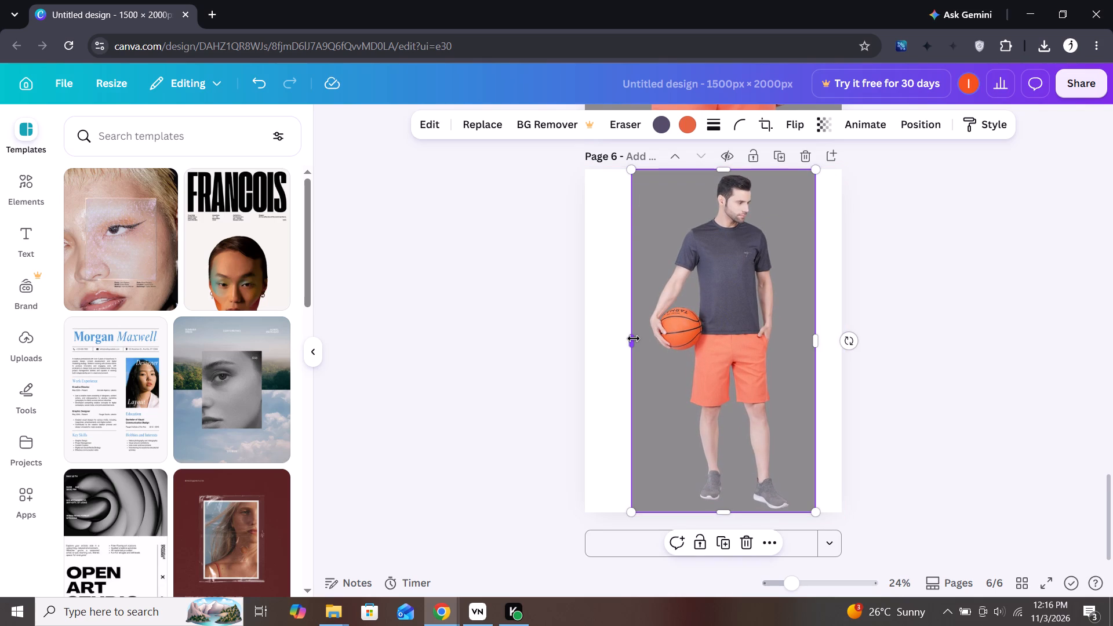
pyautogui.moveTo(634, 339); pyautogui.dragTo(588, 339)
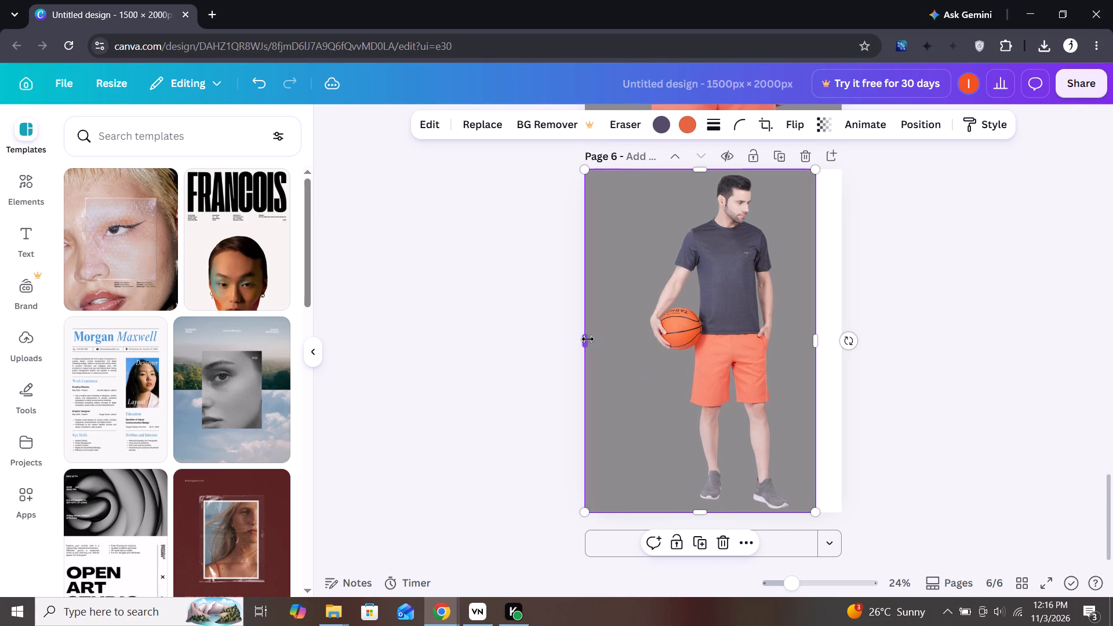
pyautogui.moveTo(813, 340); pyautogui.dragTo(836, 343)
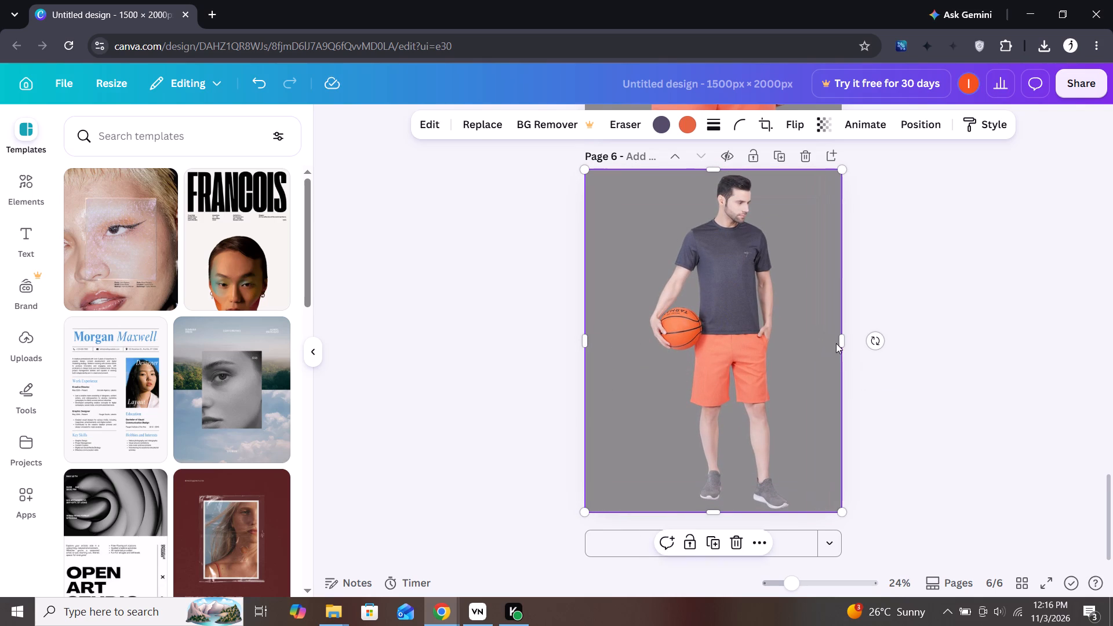
# Shift the basketball photo on page 6 slightly left to centre the model and extend its right edge back to the page edge.
pyautogui.moveTo(777, 348); pyautogui.dragTo(758, 344)
pyautogui.moveTo(824, 340); pyautogui.dragTo(844, 340)
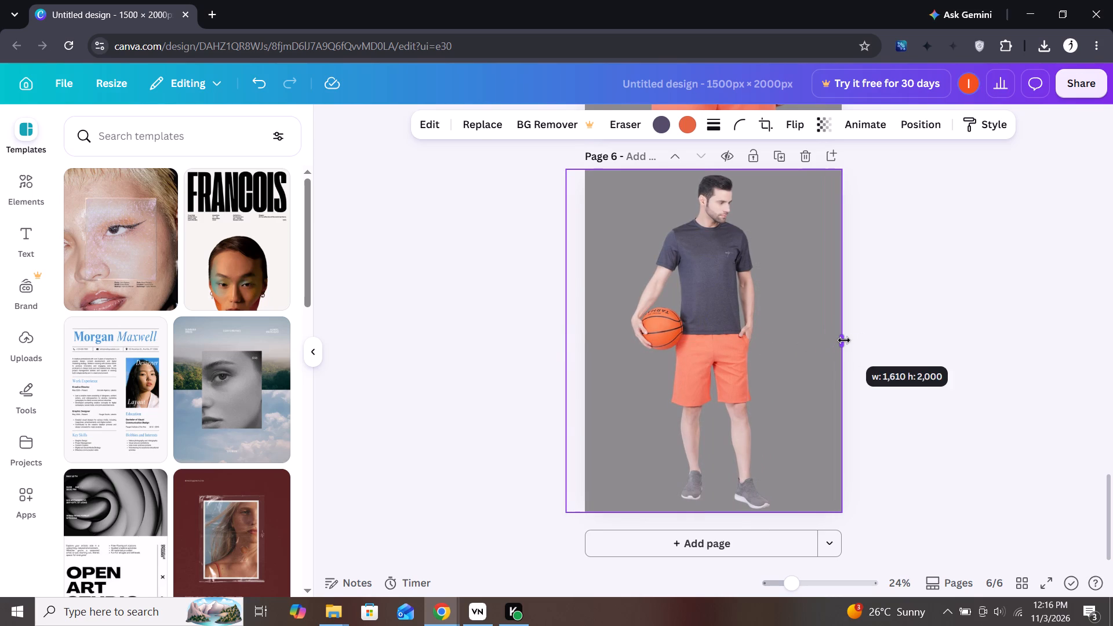
pyautogui.moveTo(844, 340); pyautogui.dragTo(837, 341)
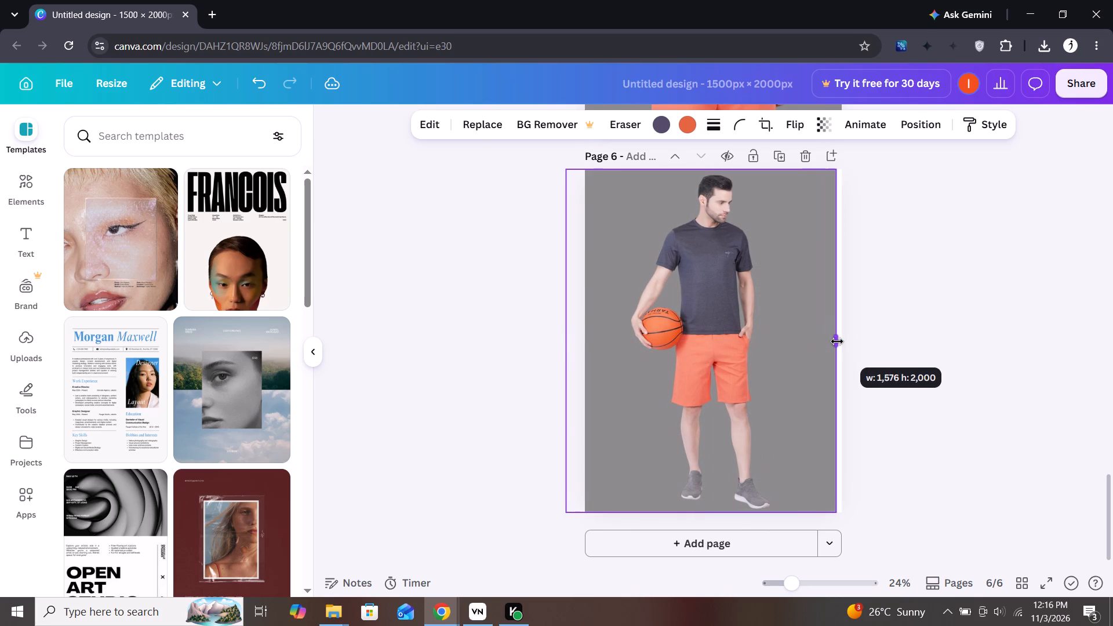
pyautogui.moveTo(837, 341); pyautogui.dragTo(842, 340)
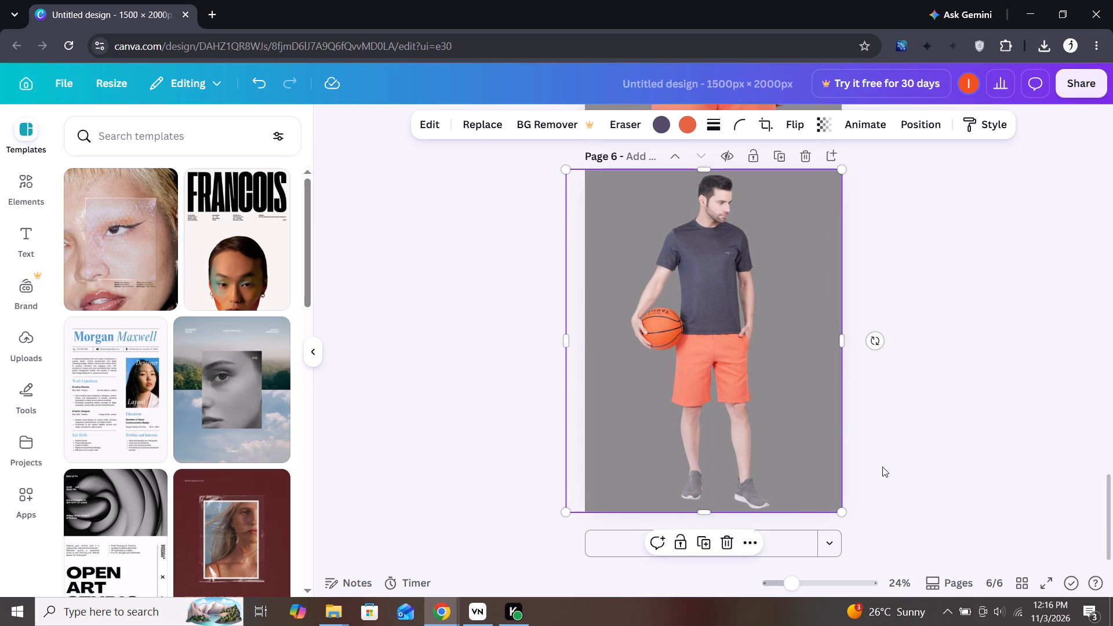
pyautogui.click(883, 467)
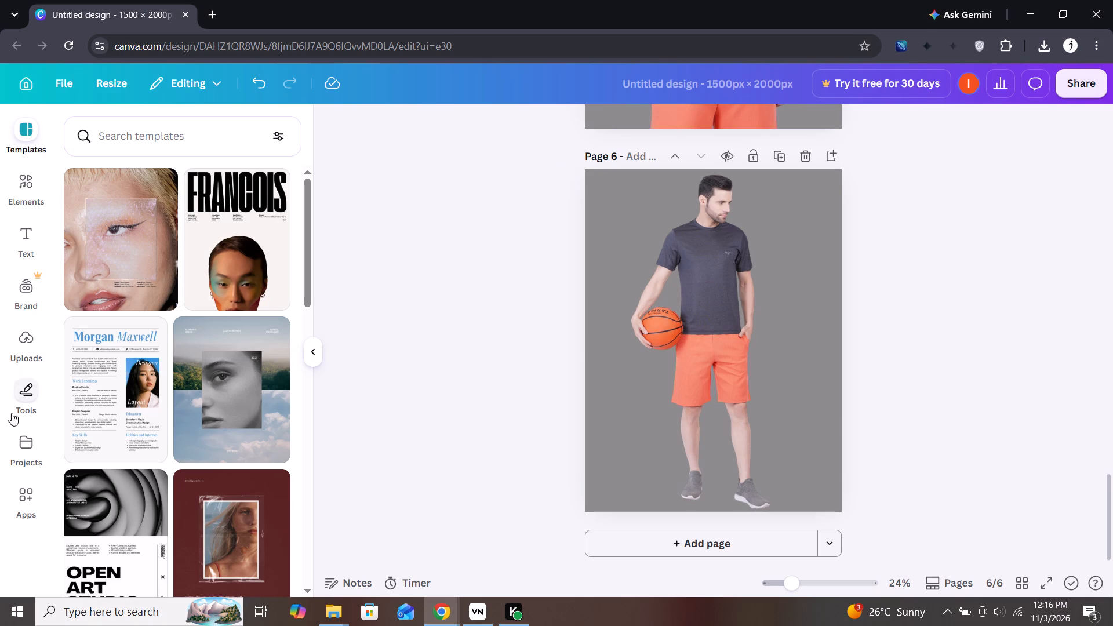
# Download the front-view photo on page 1 as a high-quality PNG selection at size 1.
pyautogui.scroll(20, 657, 367)
pyautogui.scroll(8, 657, 367)
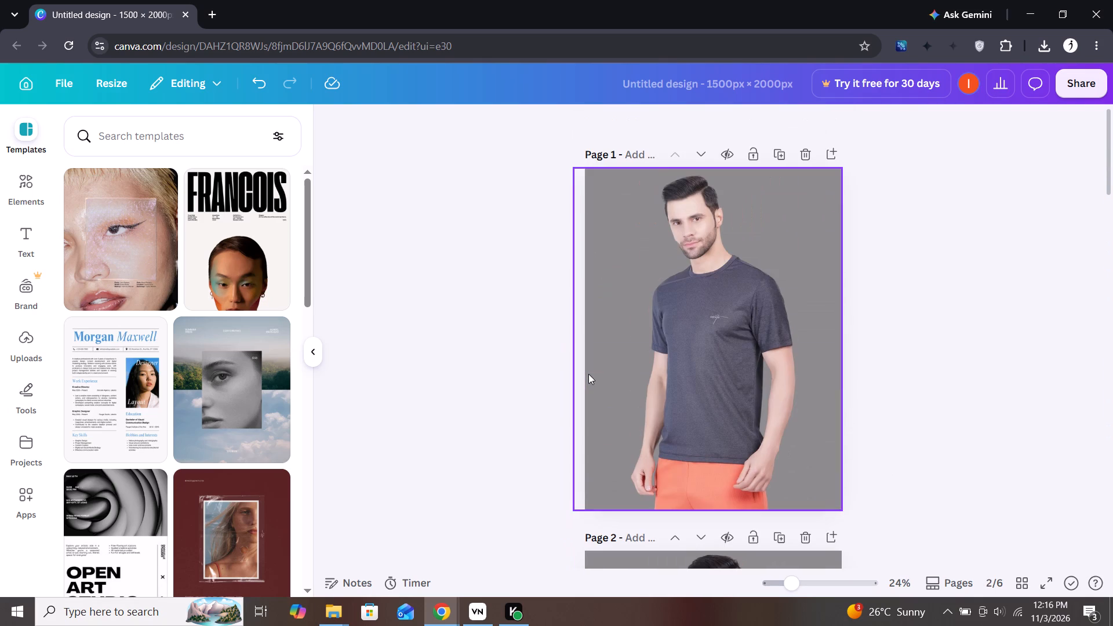
pyautogui.scroll(11, 588, 374)
pyautogui.click(539, 324)
pyautogui.click(738, 325)
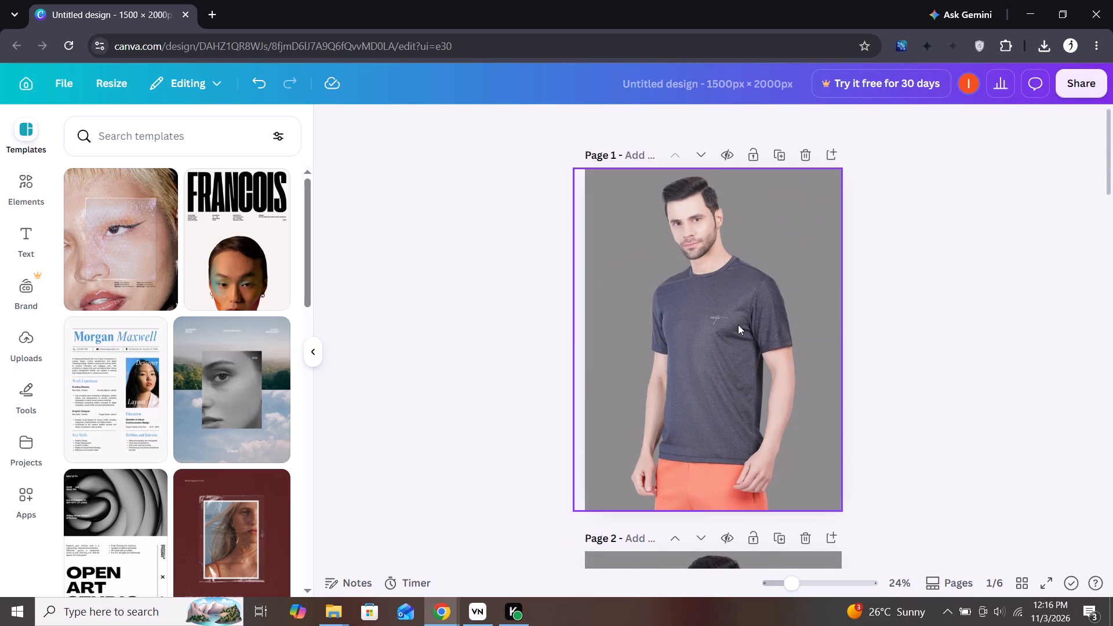
pyautogui.rightClick(738, 325)
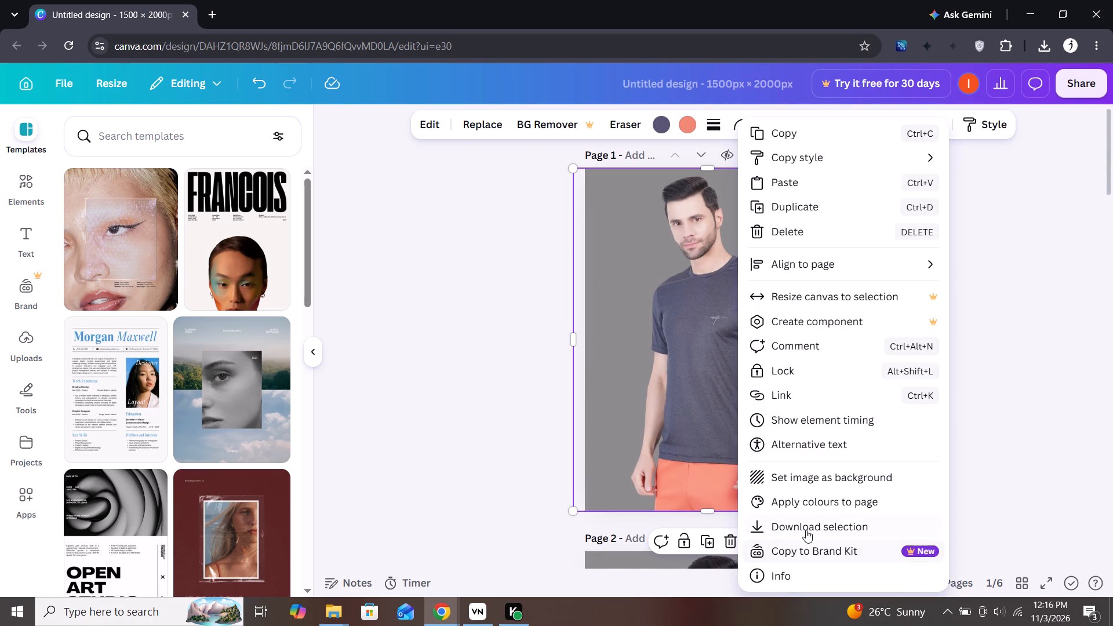
pyautogui.click(806, 530)
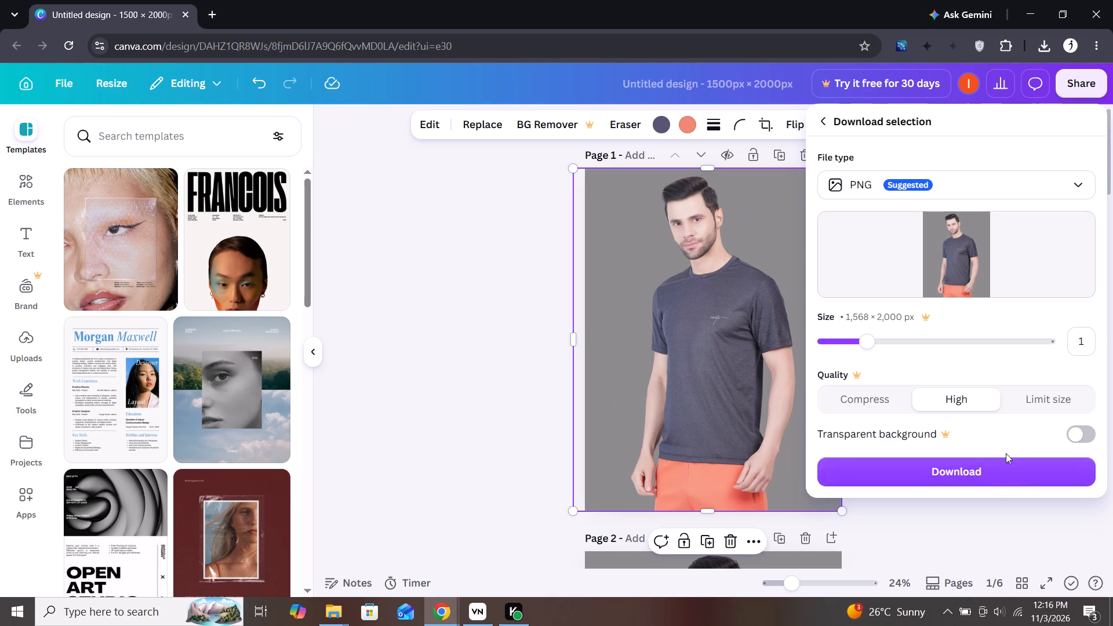
pyautogui.click(999, 479)
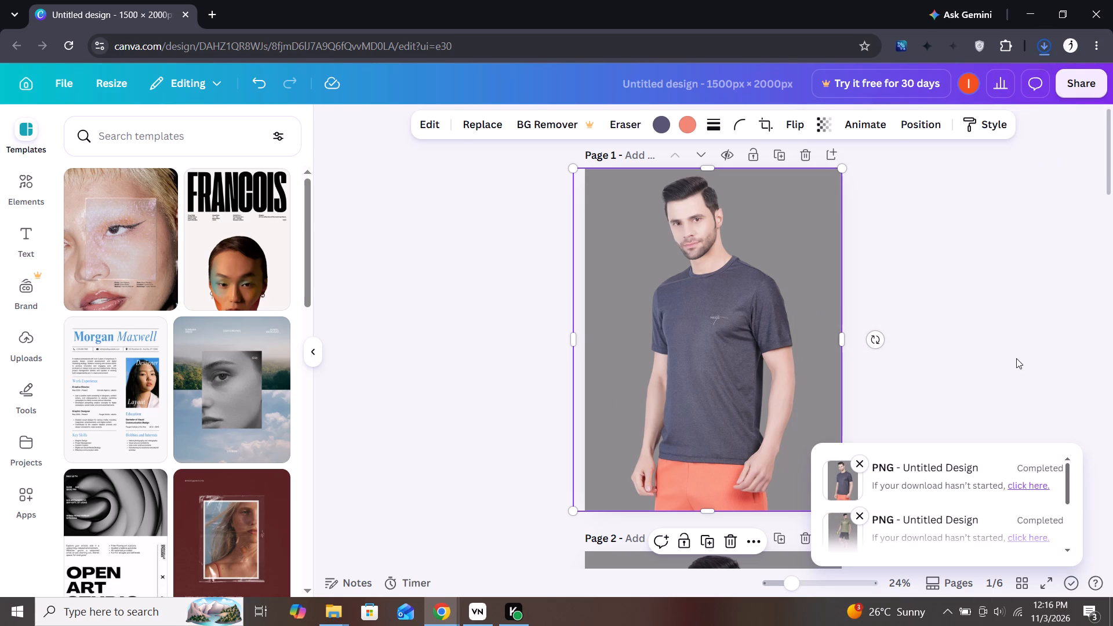
pyautogui.click(466, 361)
# Download the hands-in-pockets photo on page 2 as a high-quality PNG selection at 1,500 × 2,000 px.
pyautogui.scroll(-5, 466, 361)
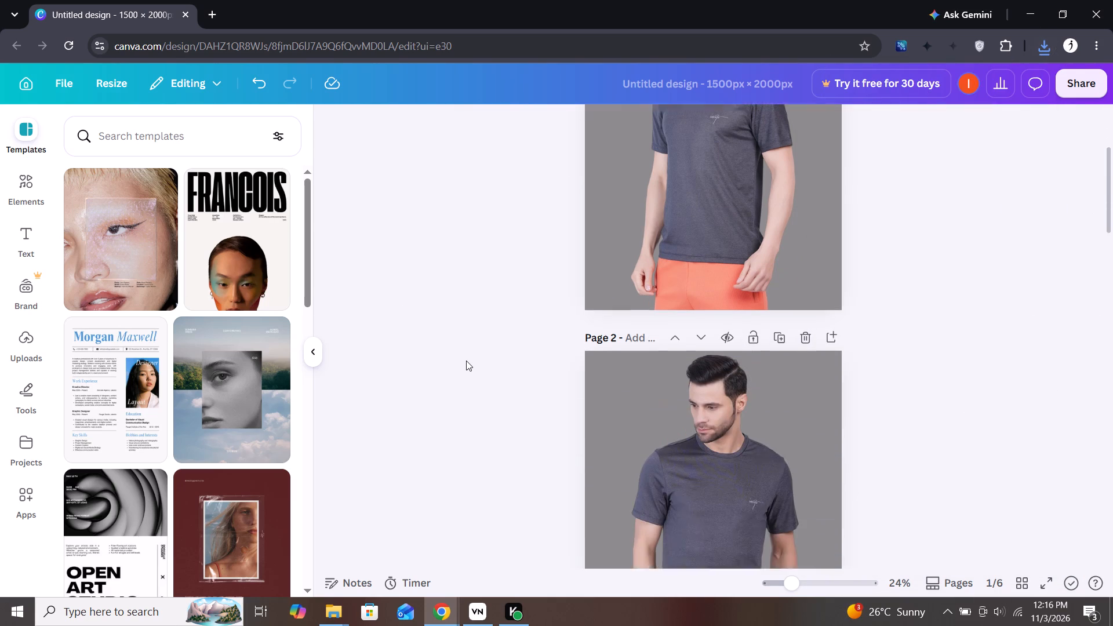
pyautogui.click(814, 323)
pyautogui.rightClick(814, 323)
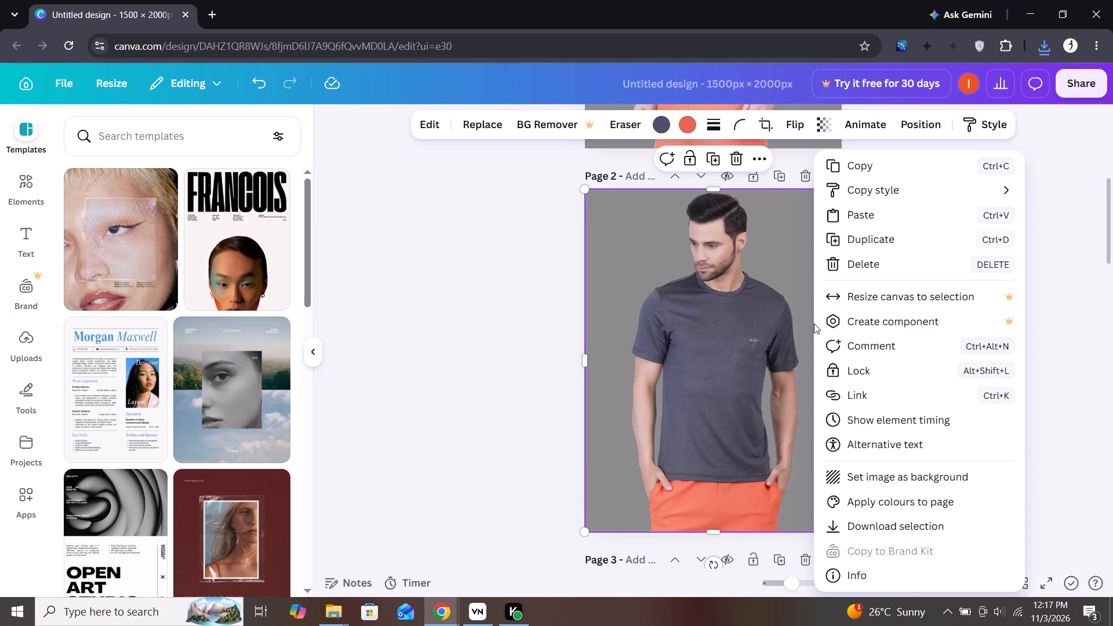
pyautogui.click(462, 368)
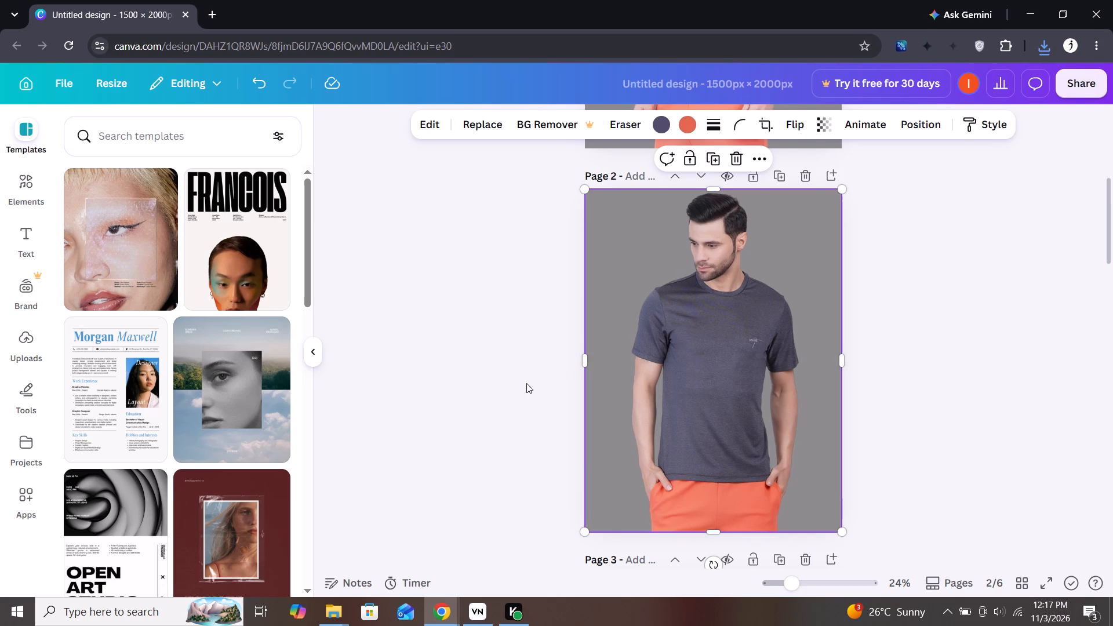
pyautogui.click(504, 401)
pyautogui.click(693, 337)
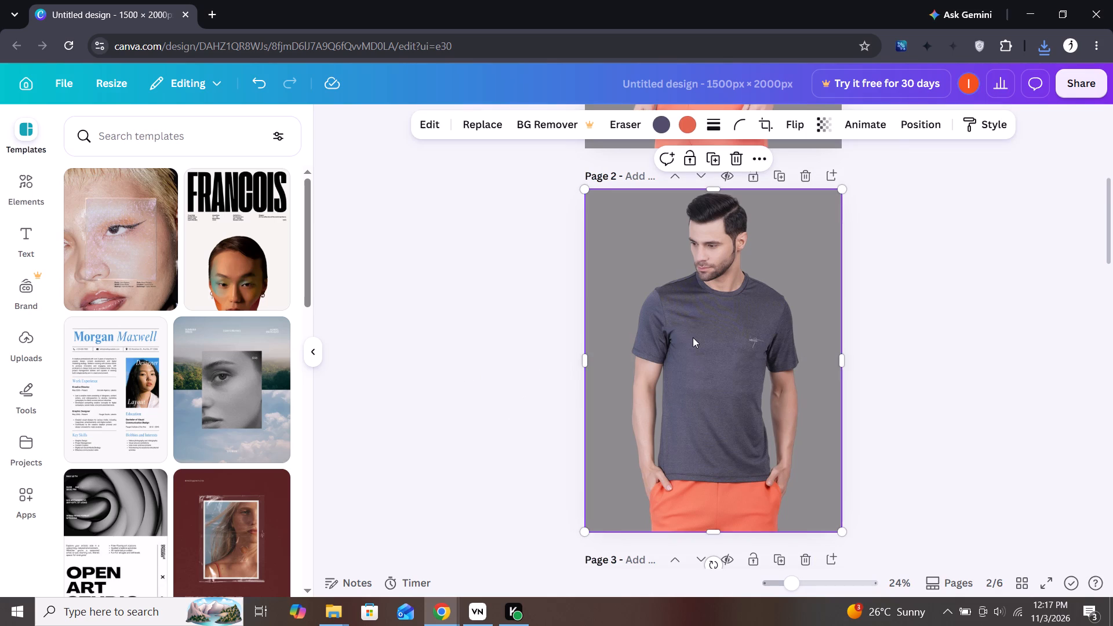
pyautogui.rightClick(693, 337)
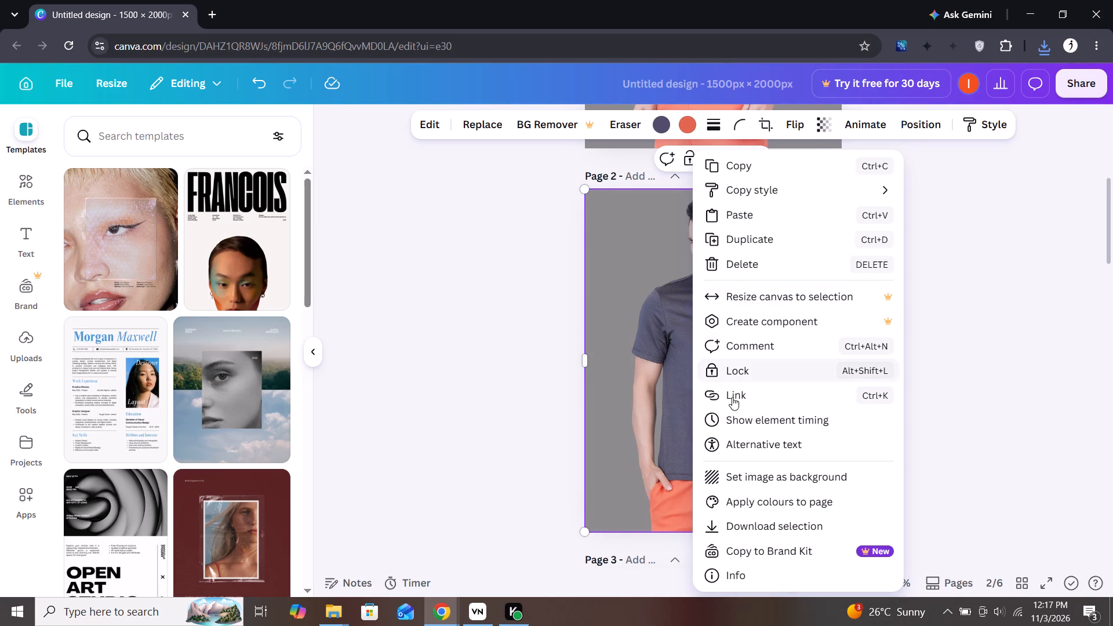
pyautogui.click(747, 526)
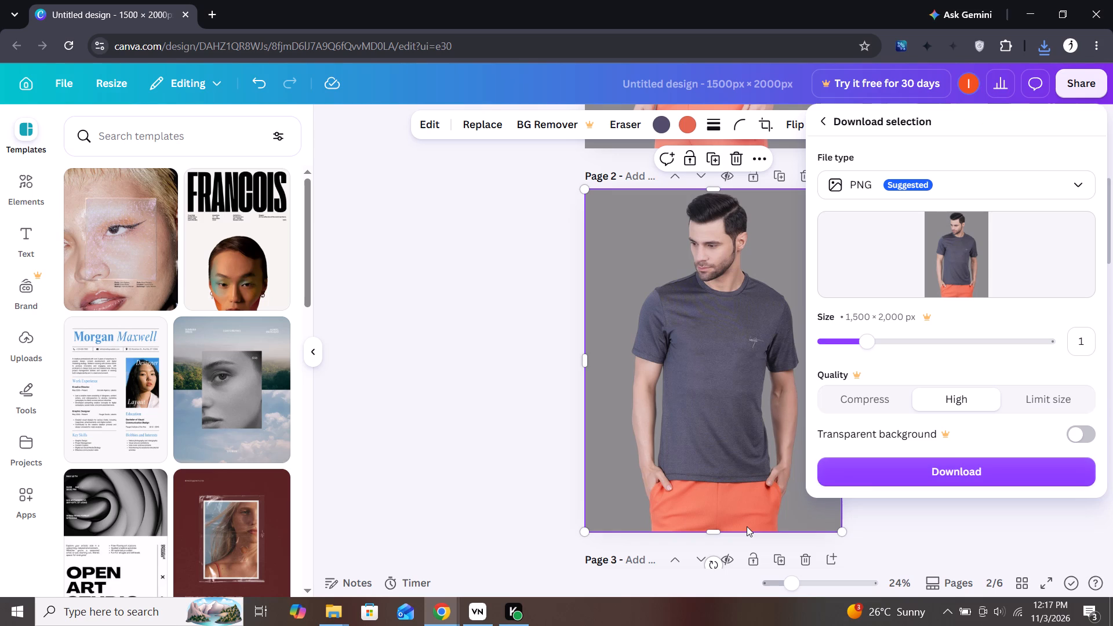
pyautogui.click(864, 476)
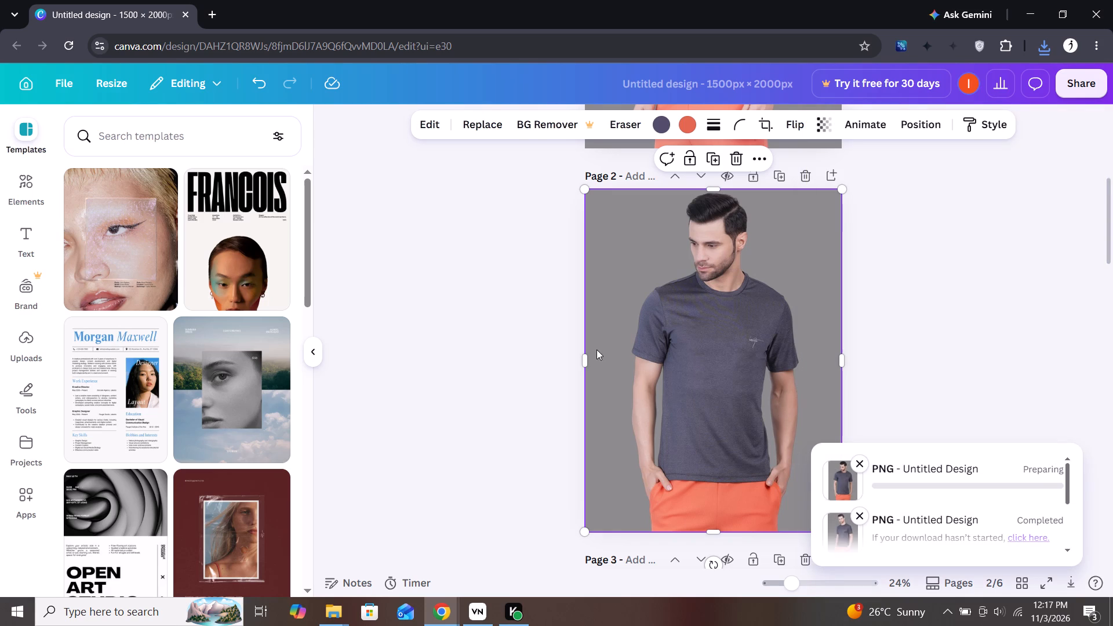
# Download the clasped-hands photo on page 3 as a high-quality PNG selection at 1,555 × 2,000 px.
pyautogui.scroll(-6, 589, 352)
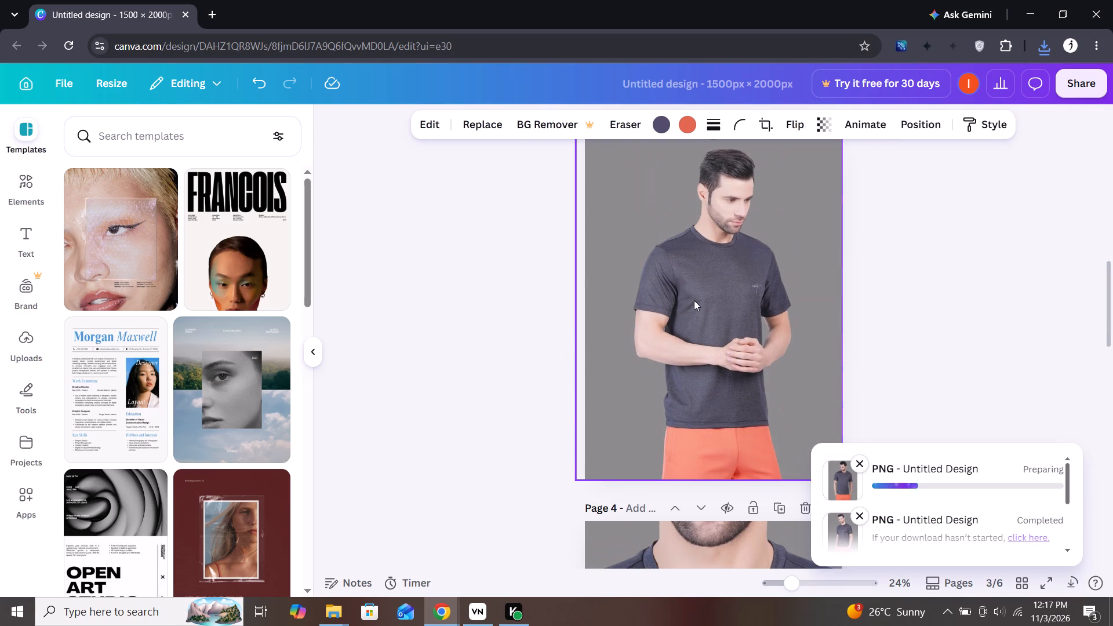
pyautogui.click(694, 300)
pyautogui.rightClick(694, 300)
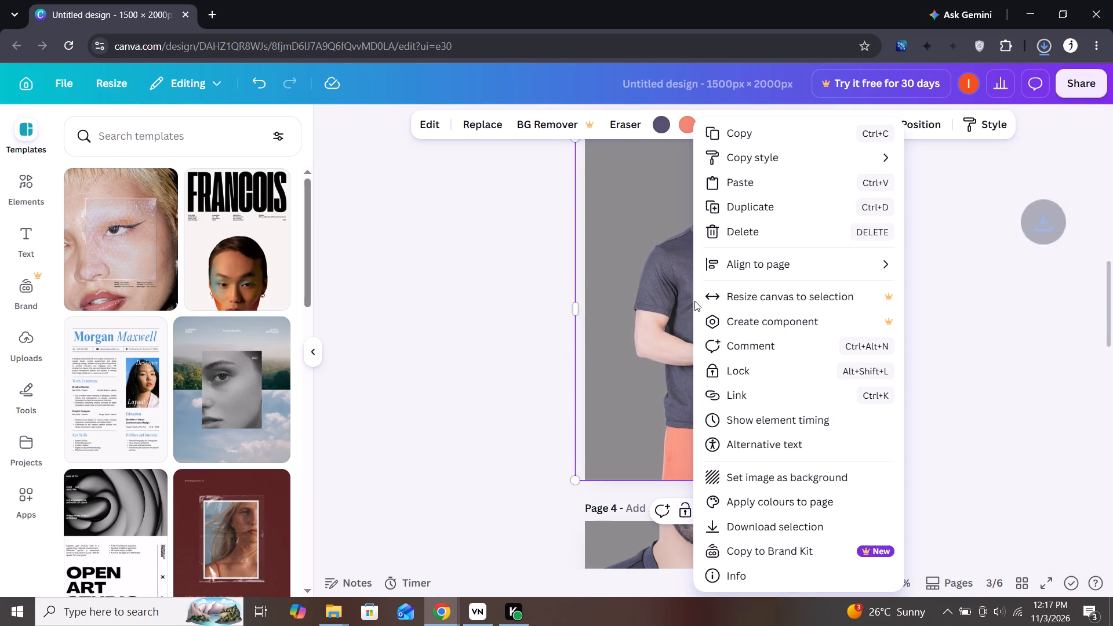
pyautogui.click(788, 536)
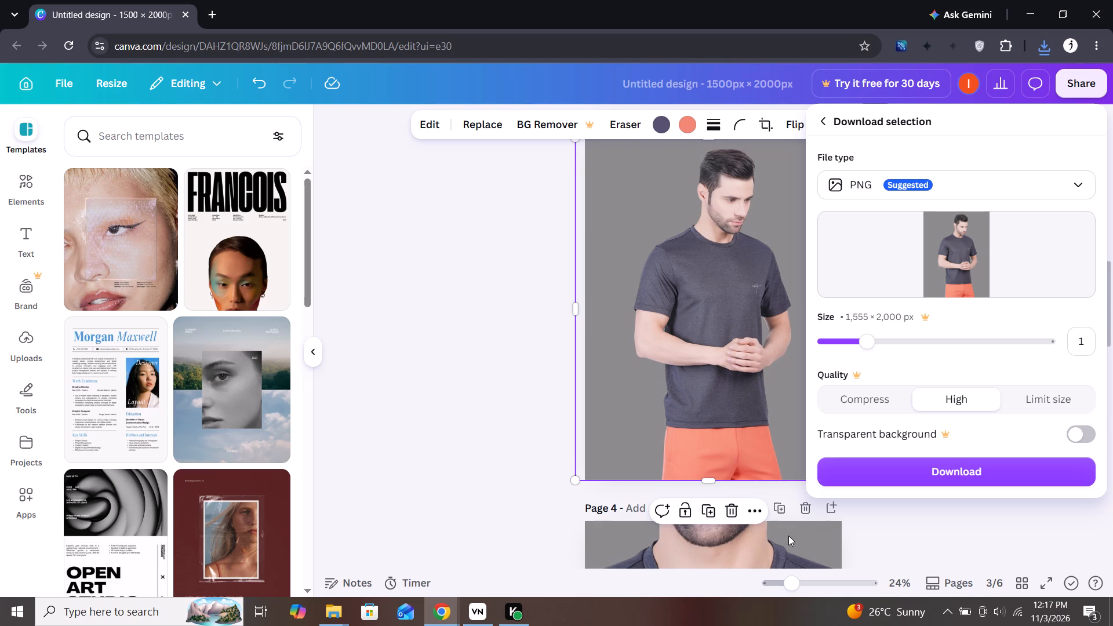
pyautogui.click(890, 470)
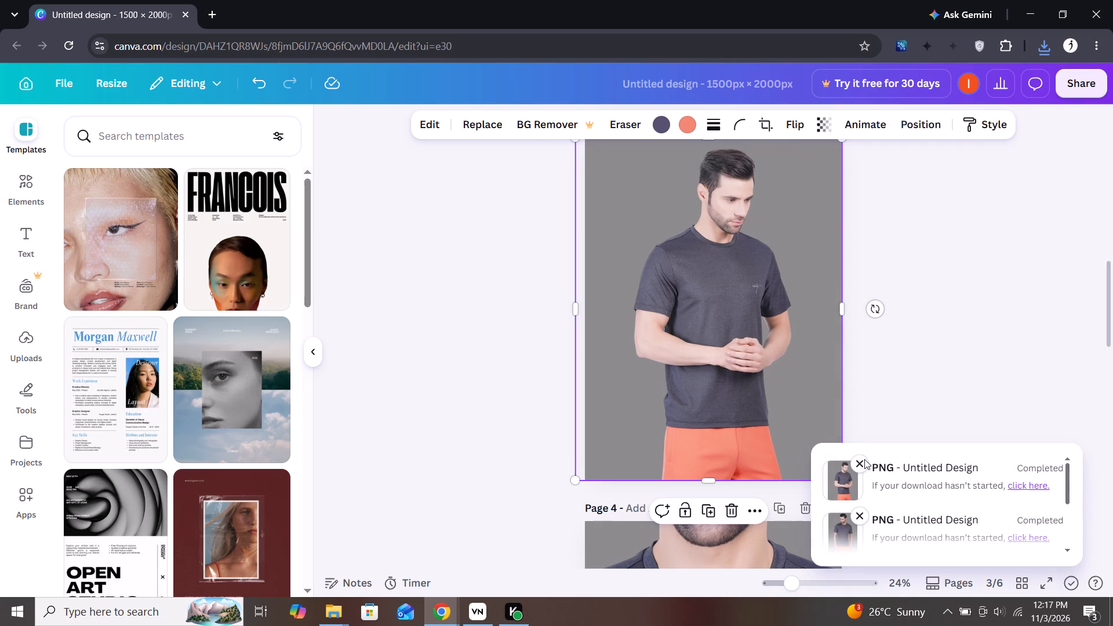
# Download the close-up T-shirt photo on page 4 as a PNG selection.
pyautogui.scroll(-5, 759, 430)
pyautogui.click(696, 344)
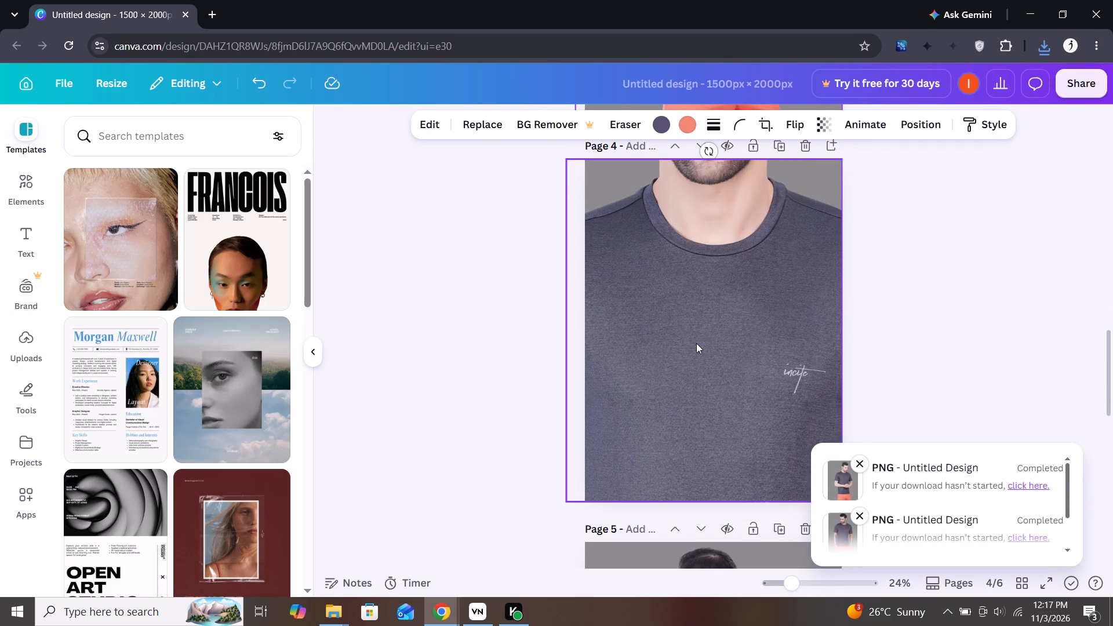
pyautogui.rightClick(696, 343)
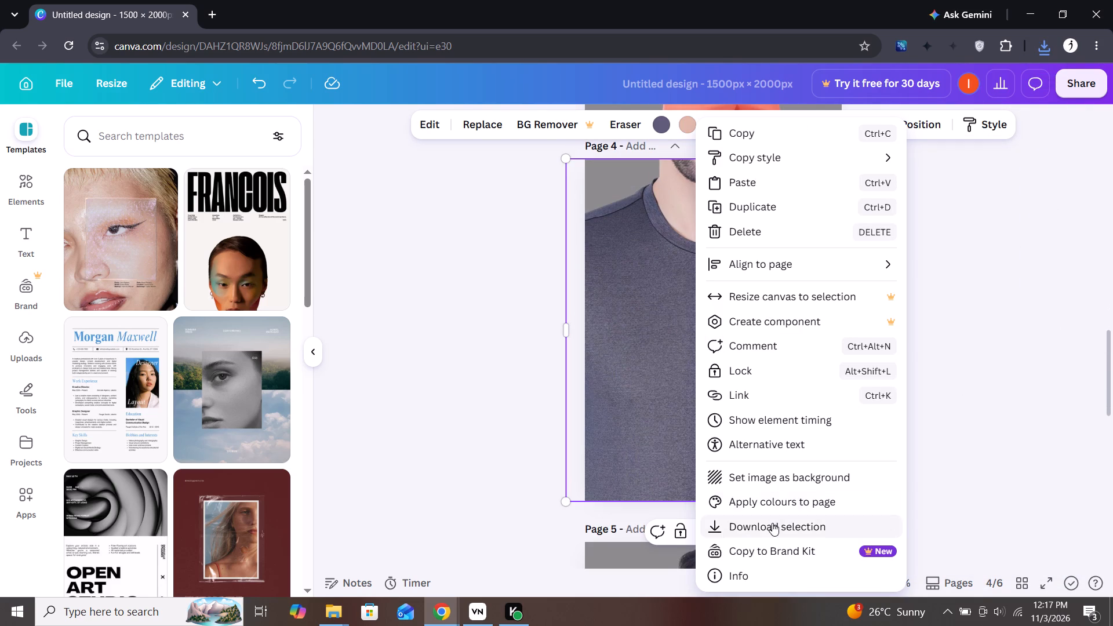
pyautogui.click(772, 523)
pyautogui.click(977, 465)
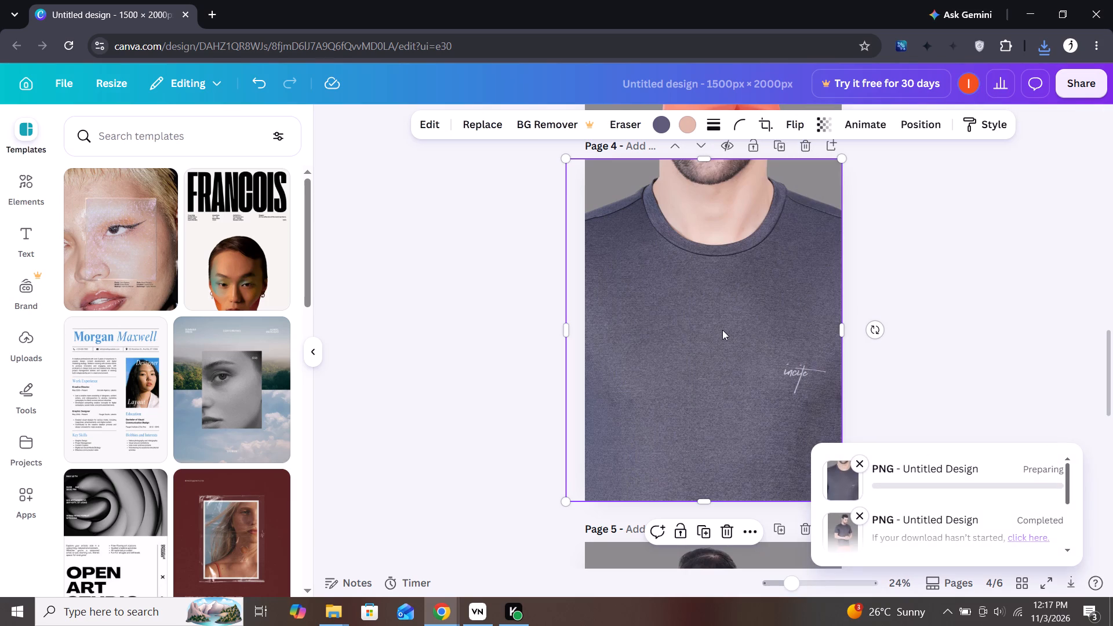
# Download the back-view photo on page 5 as a high-quality PNG selection at 1,500 × 2,000 px.
pyautogui.scroll(-2, 722, 329)
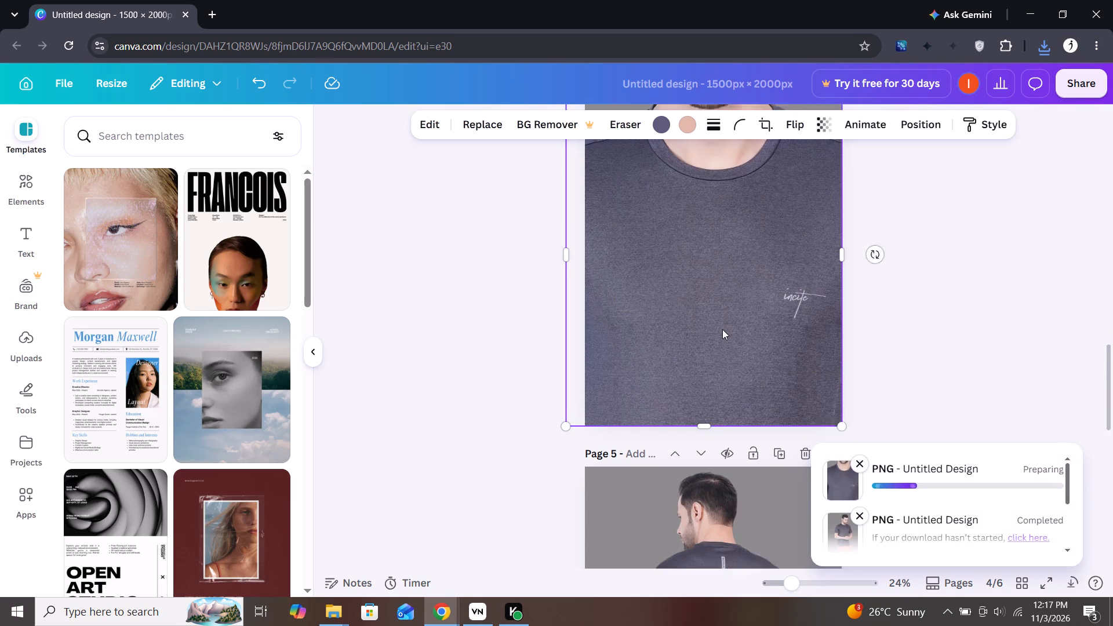
pyautogui.scroll(-2, 722, 329)
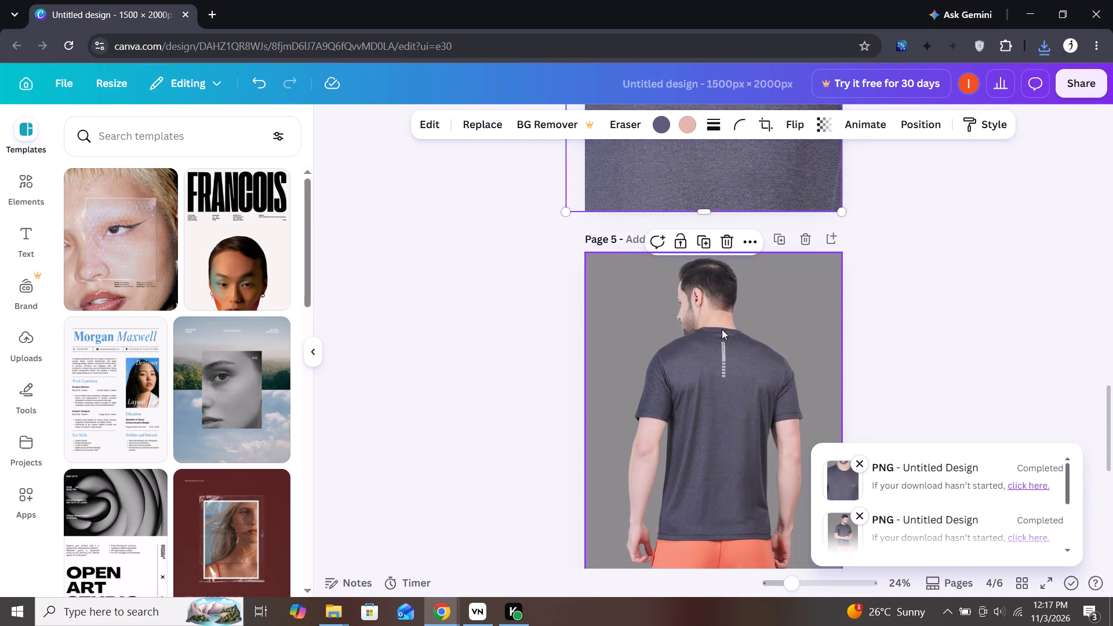
pyautogui.click(722, 329)
pyautogui.rightClick(722, 330)
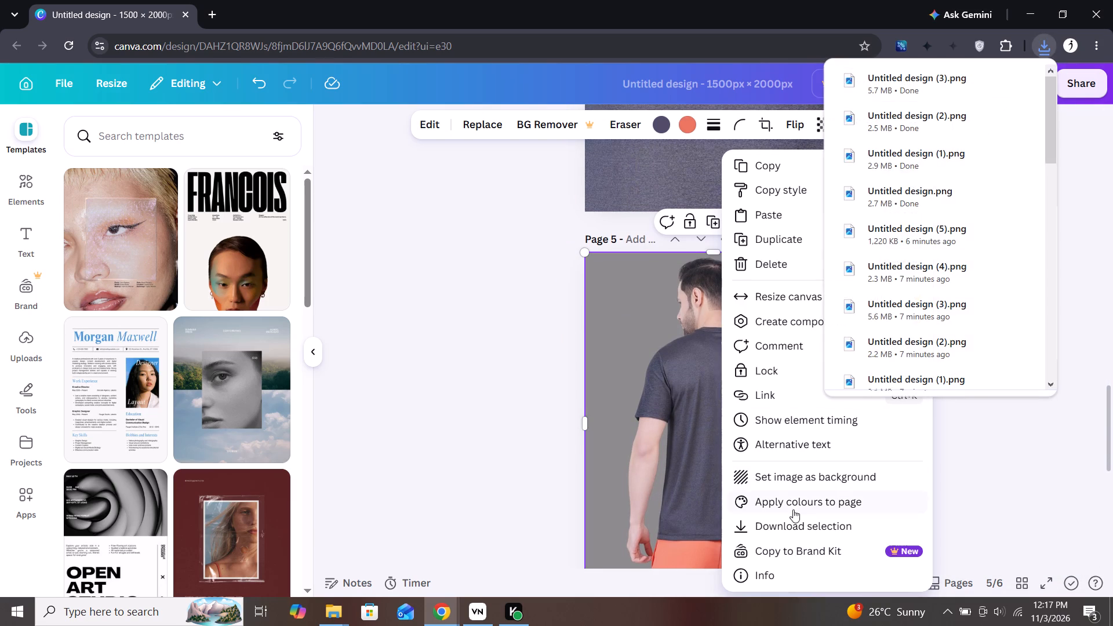
pyautogui.click(795, 519)
pyautogui.click(903, 463)
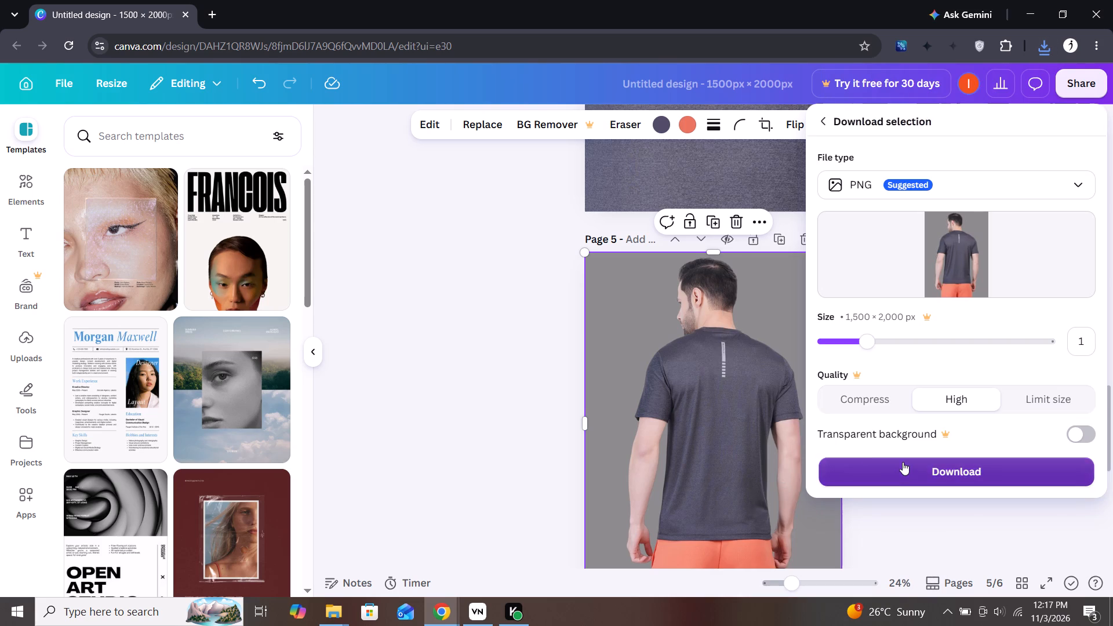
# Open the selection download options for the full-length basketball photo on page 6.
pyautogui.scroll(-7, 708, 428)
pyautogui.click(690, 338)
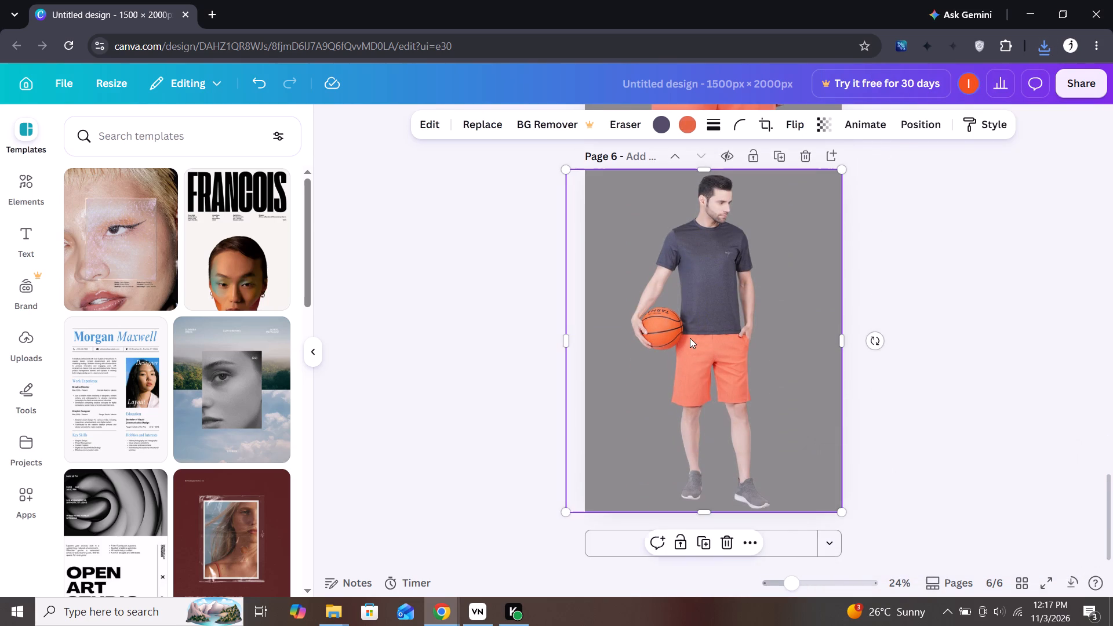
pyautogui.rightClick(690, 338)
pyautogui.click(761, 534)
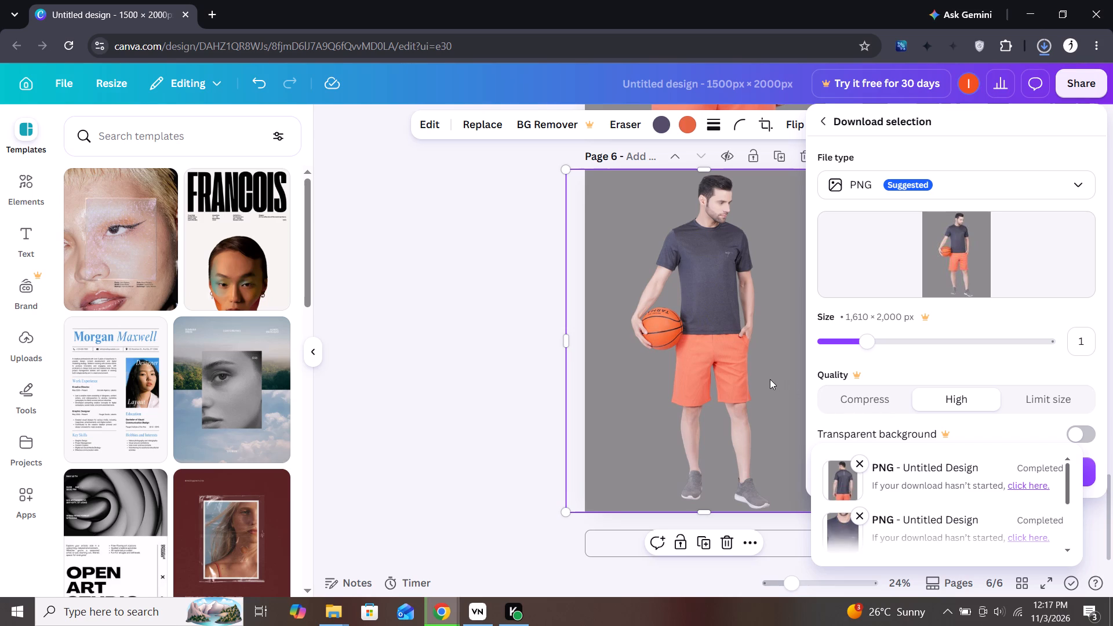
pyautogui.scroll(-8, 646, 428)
# Switch to File Explorer and refresh the Downloads folder to check the exported PNG files.
pyautogui.click(340, 612)
pyautogui.click(410, 566)
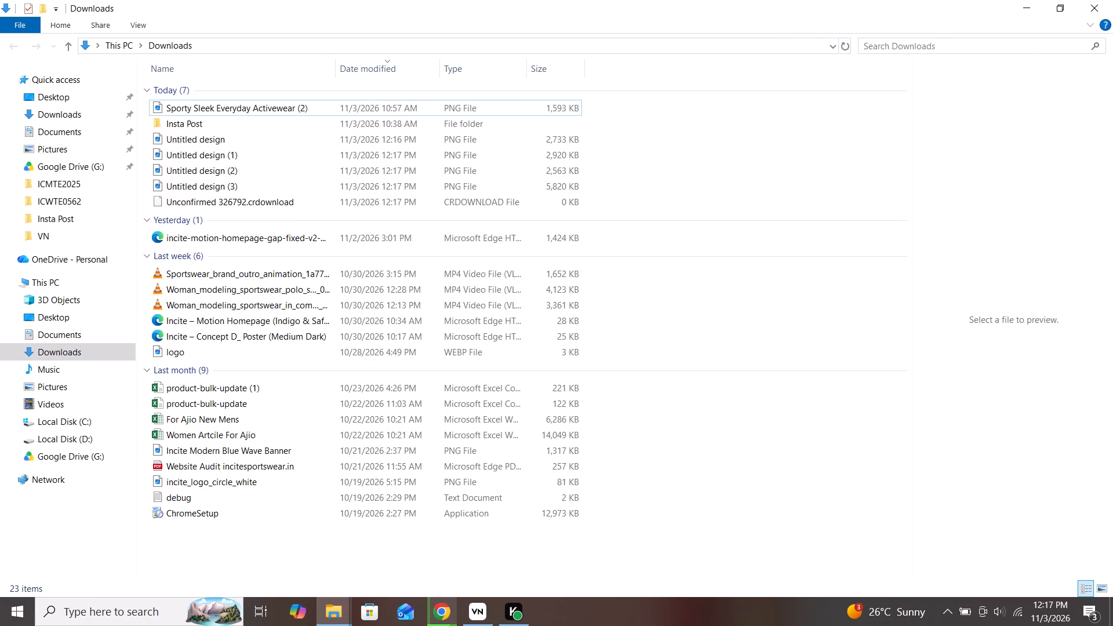
pyautogui.click(844, 45)
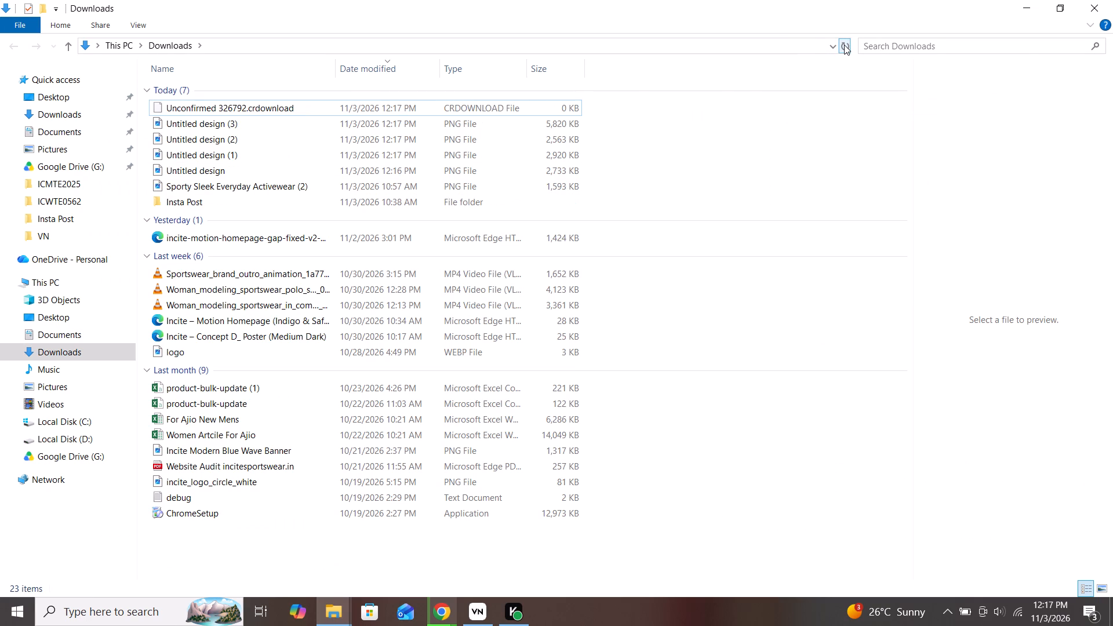
pyautogui.click(847, 45)
# Return to Canva and download the basketball photo on page 6 as a high-quality PNG selection at 1,610 × 2,000 px.
pyautogui.click(453, 612)
pyautogui.click(356, 540)
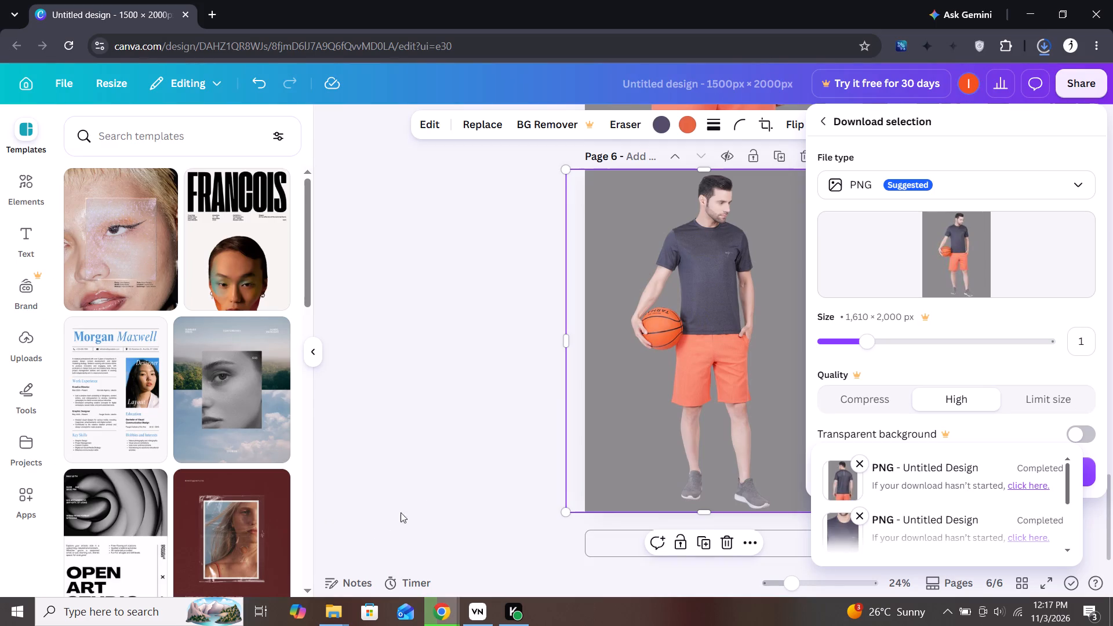
pyautogui.click(460, 434)
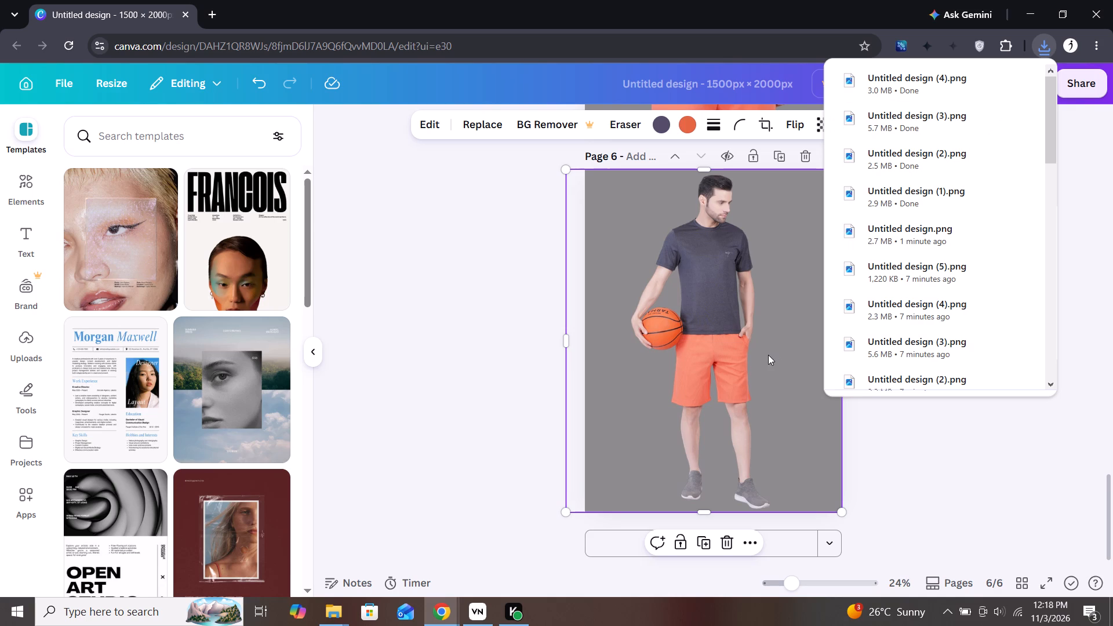
pyautogui.click(725, 264)
pyautogui.rightClick(725, 264)
pyautogui.rightClick(728, 267)
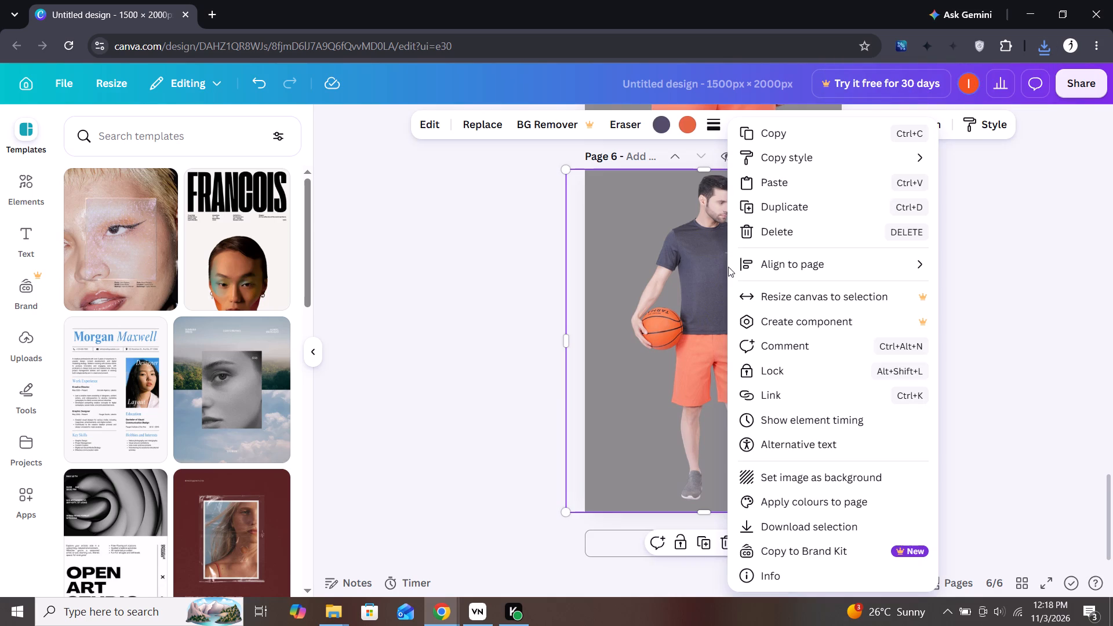
pyautogui.click(812, 537)
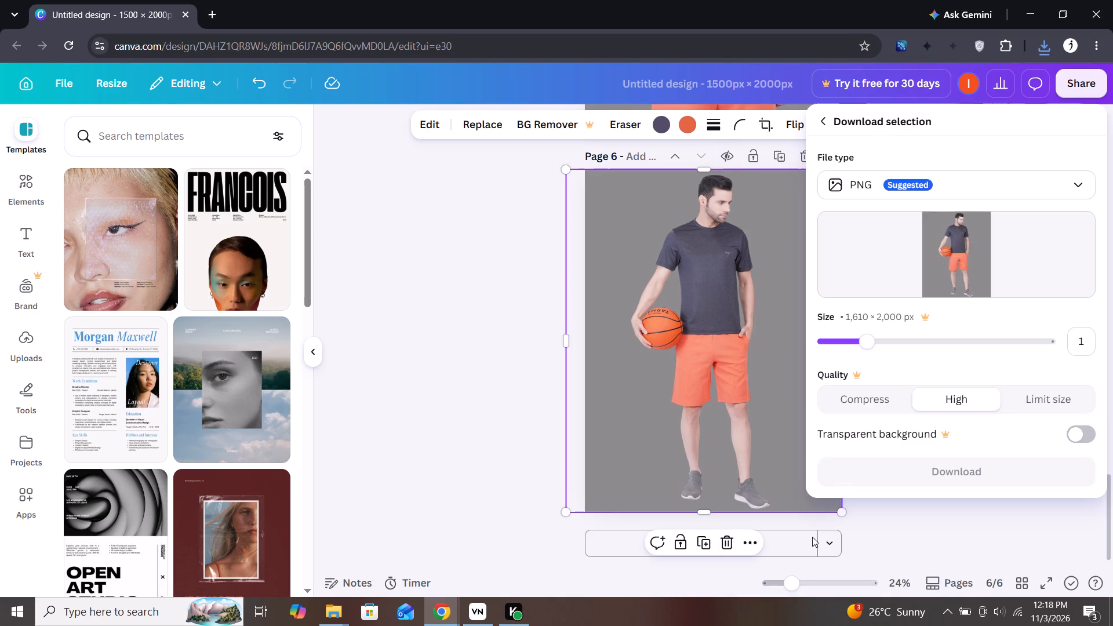
pyautogui.click(921, 474)
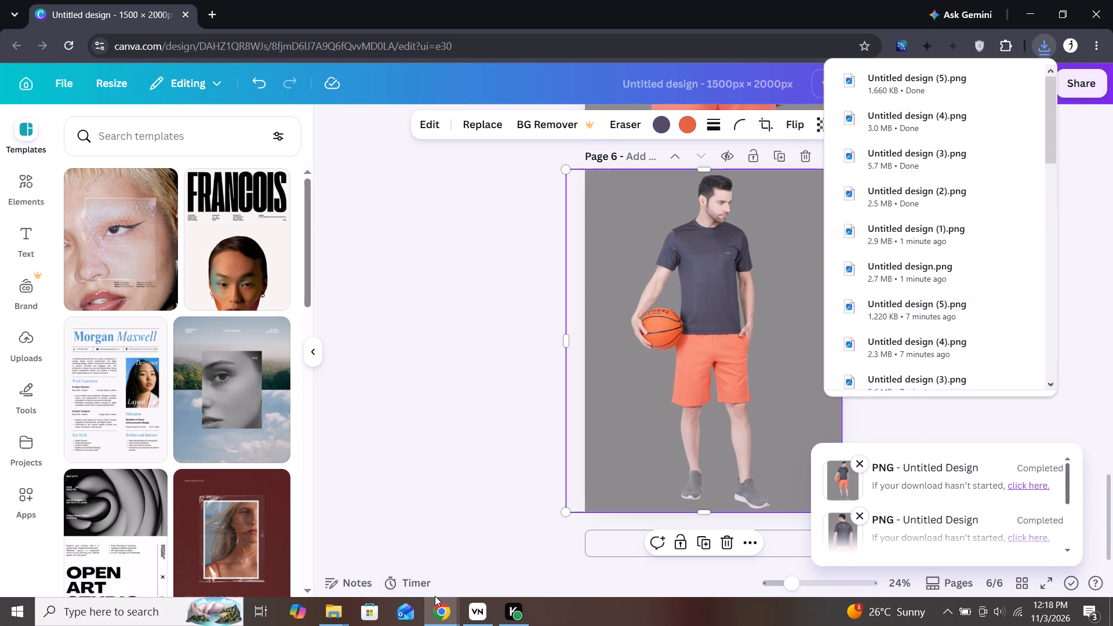
# Move the six Untitled design PNGs from the Downloads folder into the ICMTE2053 folder inside Mens Edited.
pyautogui.click(341, 618)
pyautogui.click(406, 570)
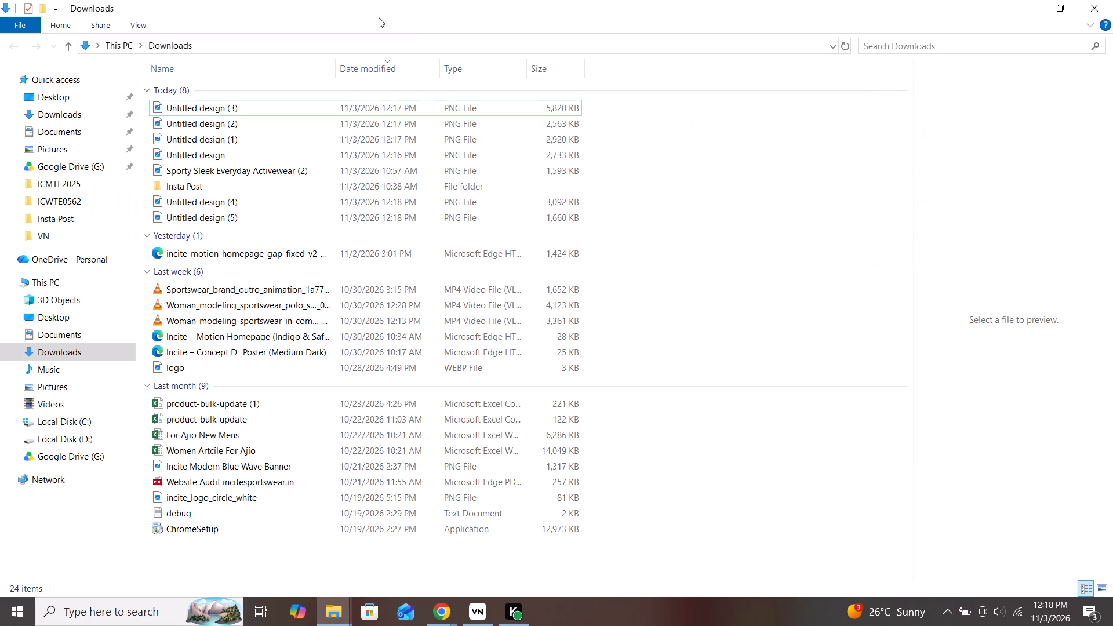
pyautogui.click(842, 45)
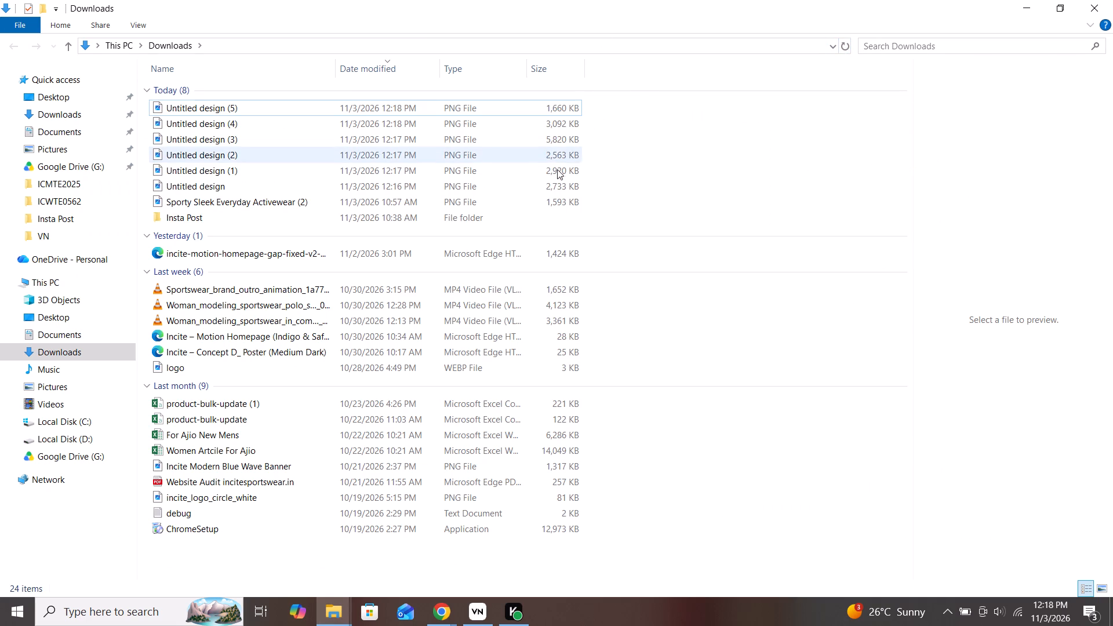
pyautogui.click(552, 110)
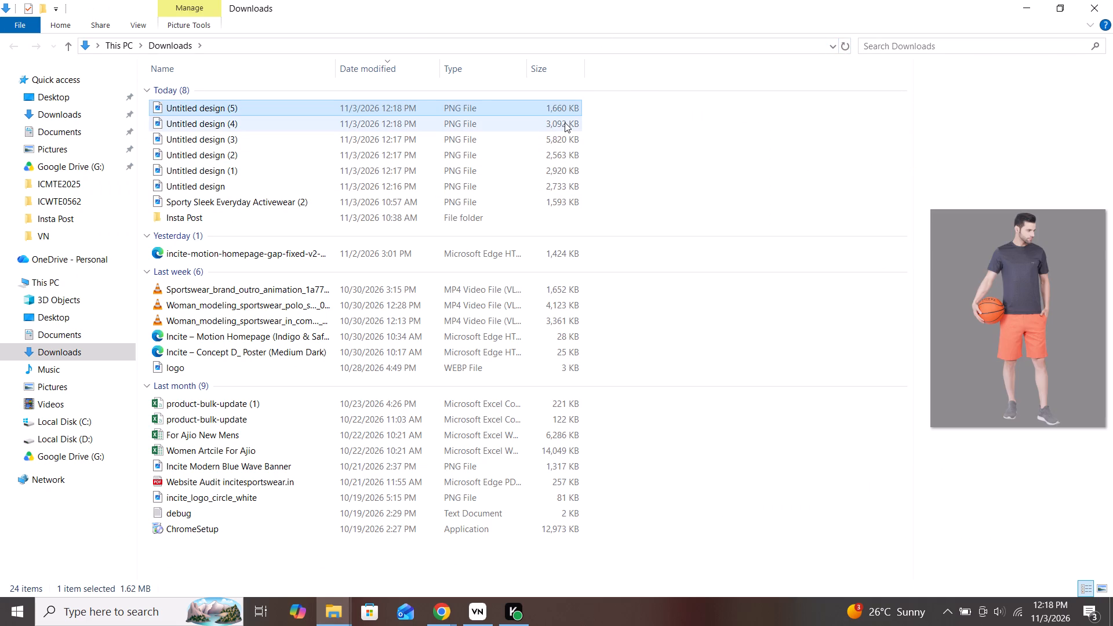
pyautogui.click(565, 122)
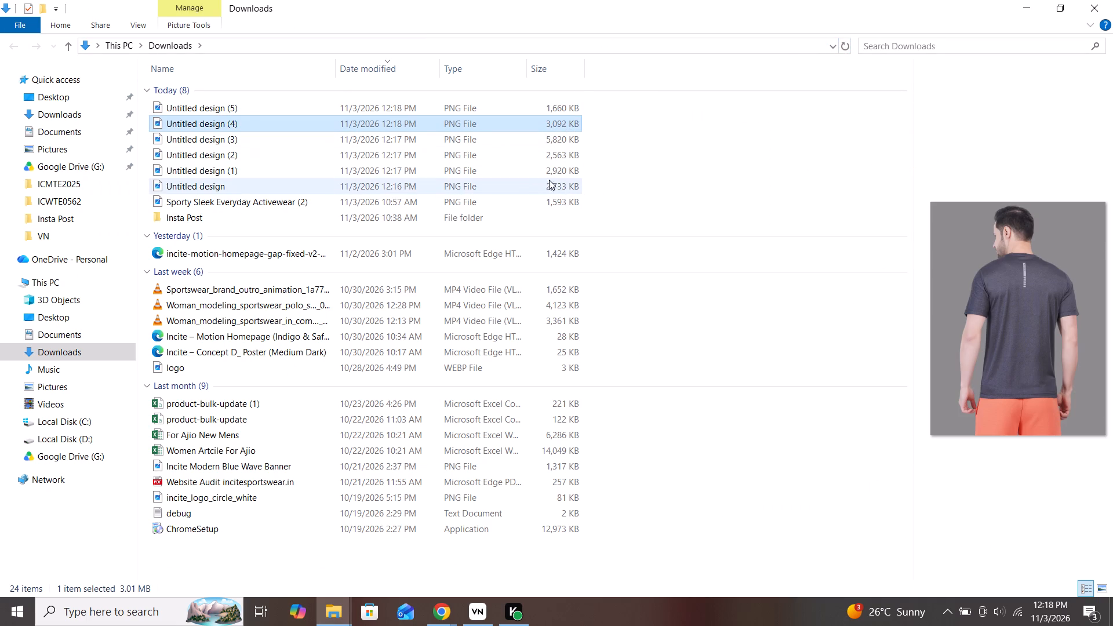
pyautogui.click(530, 175)
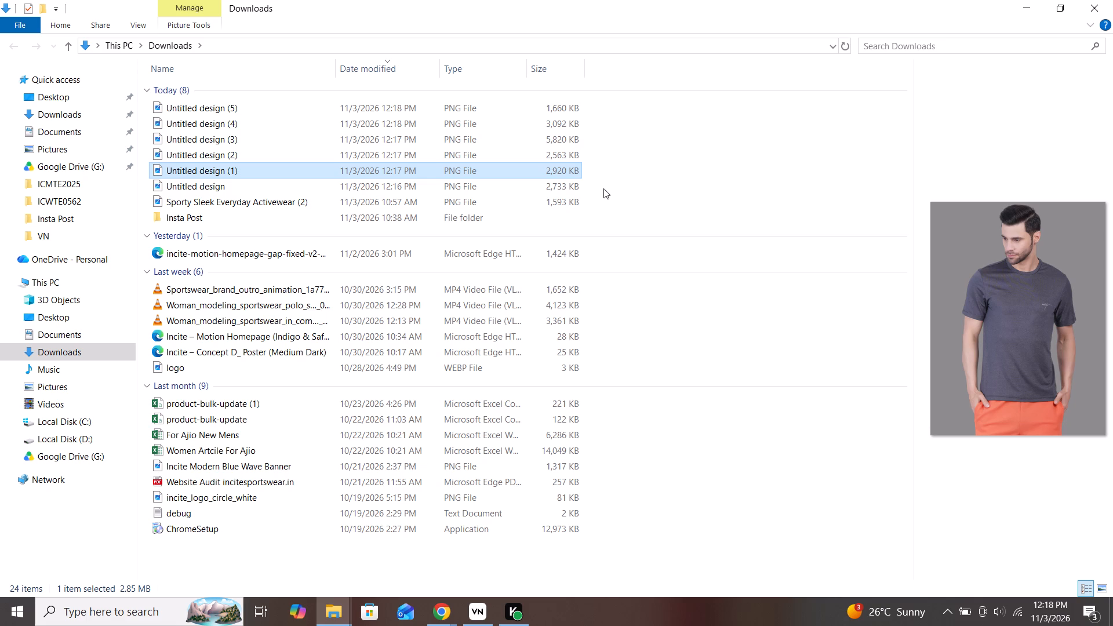
pyautogui.moveTo(604, 188); pyautogui.dragTo(395, 105)
pyautogui.rightClick(395, 105)
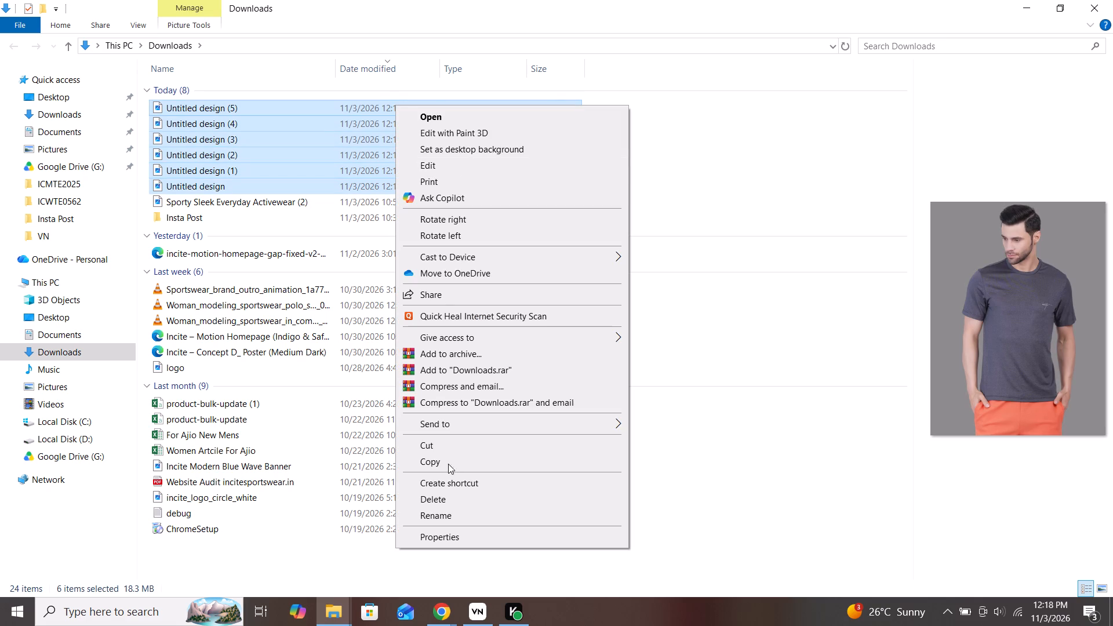
pyautogui.click(448, 443)
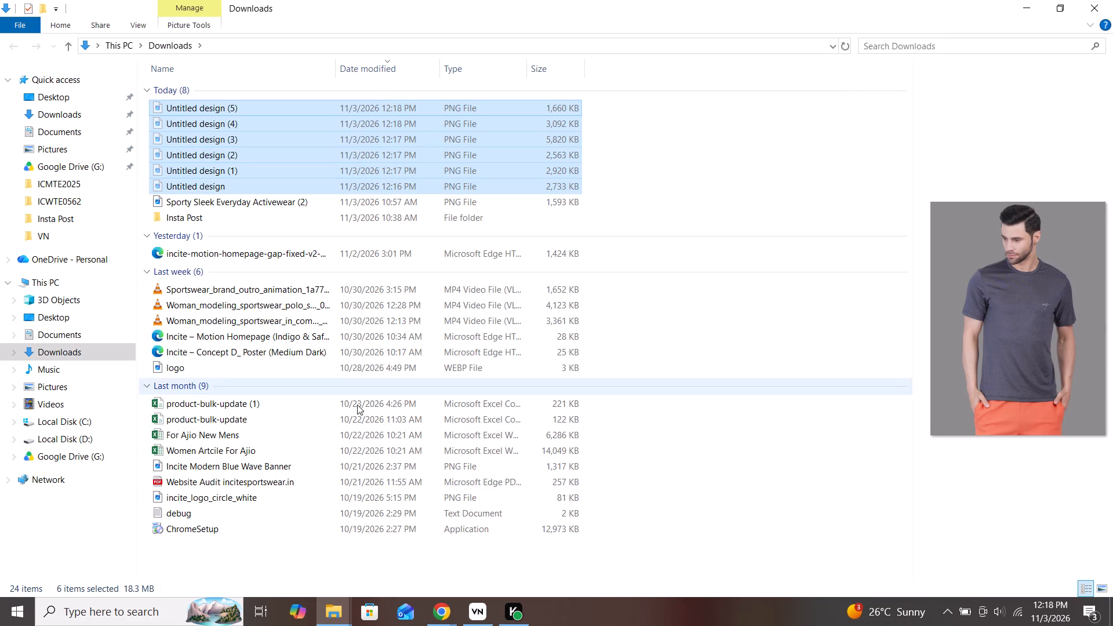
pyautogui.click(341, 623)
pyautogui.click(303, 551)
pyautogui.click(461, 265)
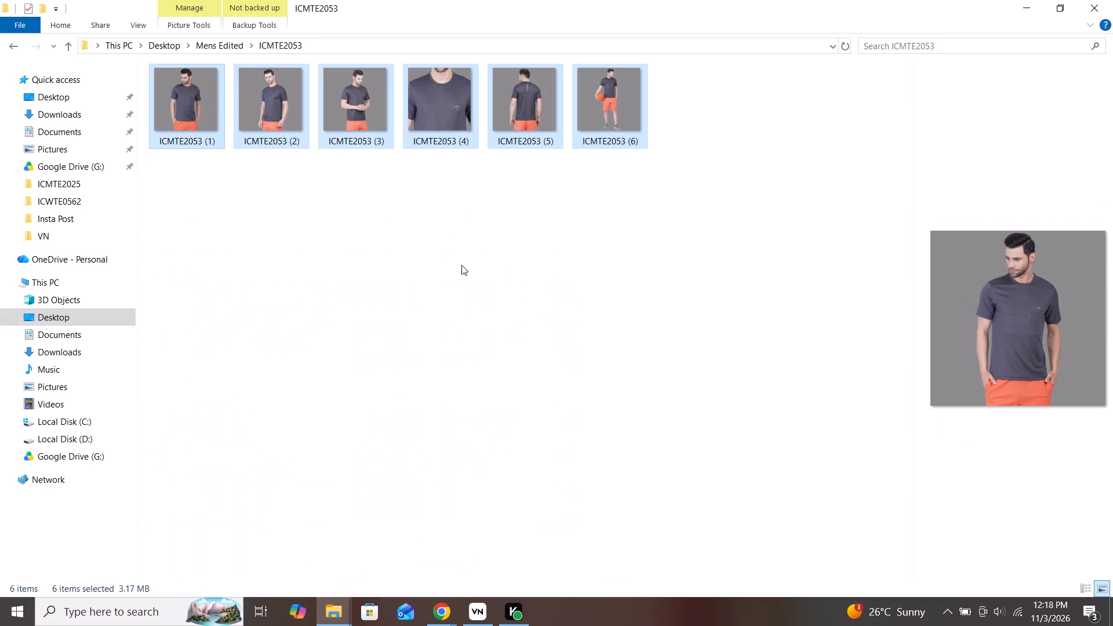
pyautogui.hotkey('ctrl', 'v')
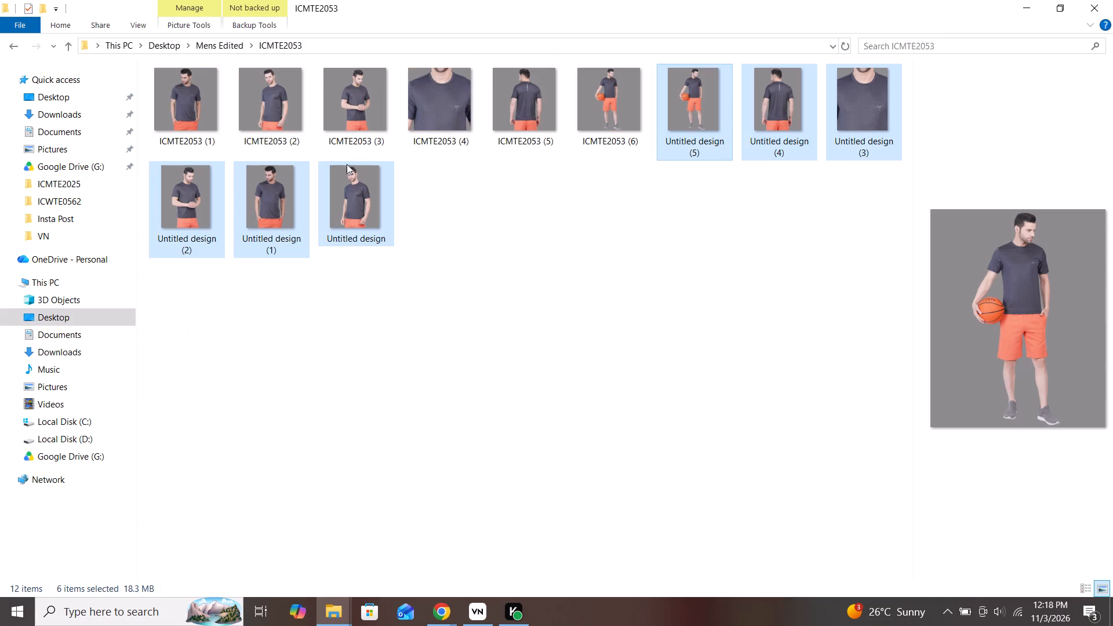
# Copy the file name of the original image ICMTE2053 (1) without renaming it.
pyautogui.click(191, 132)
pyautogui.press('F2')
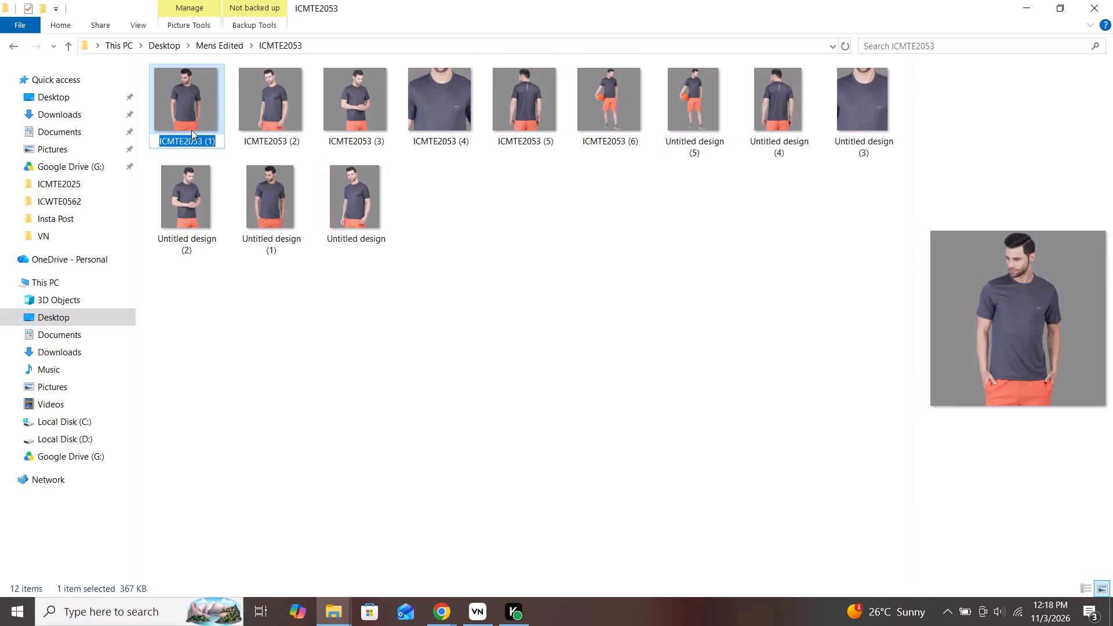
pyautogui.hotkey('ctrl', 'c')
pyautogui.click(217, 326)
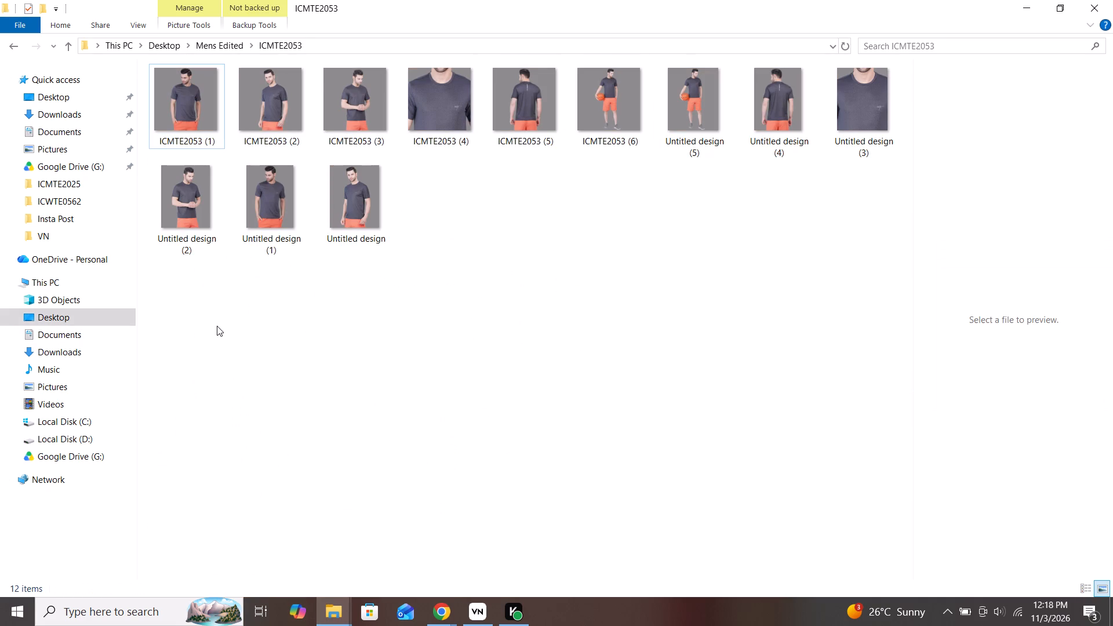
# Delete the six original images ICMTE2053 (1) to (6) from the ICMTE2053 folder.
pyautogui.moveTo(144, 135); pyautogui.dragTo(419, 118)
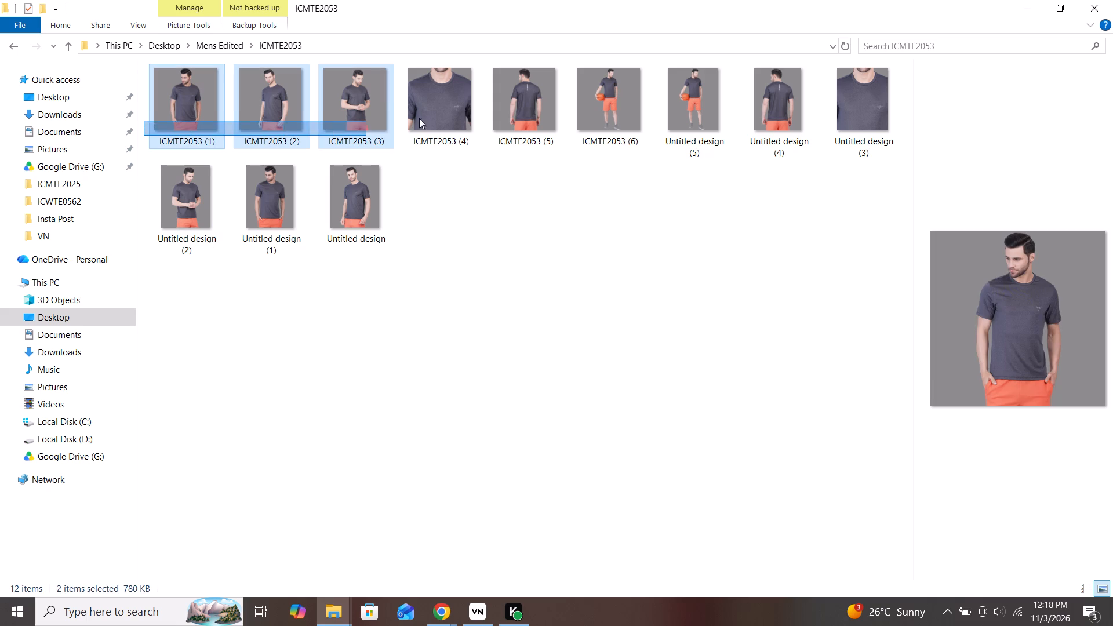
pyautogui.moveTo(419, 118); pyautogui.dragTo(571, 105)
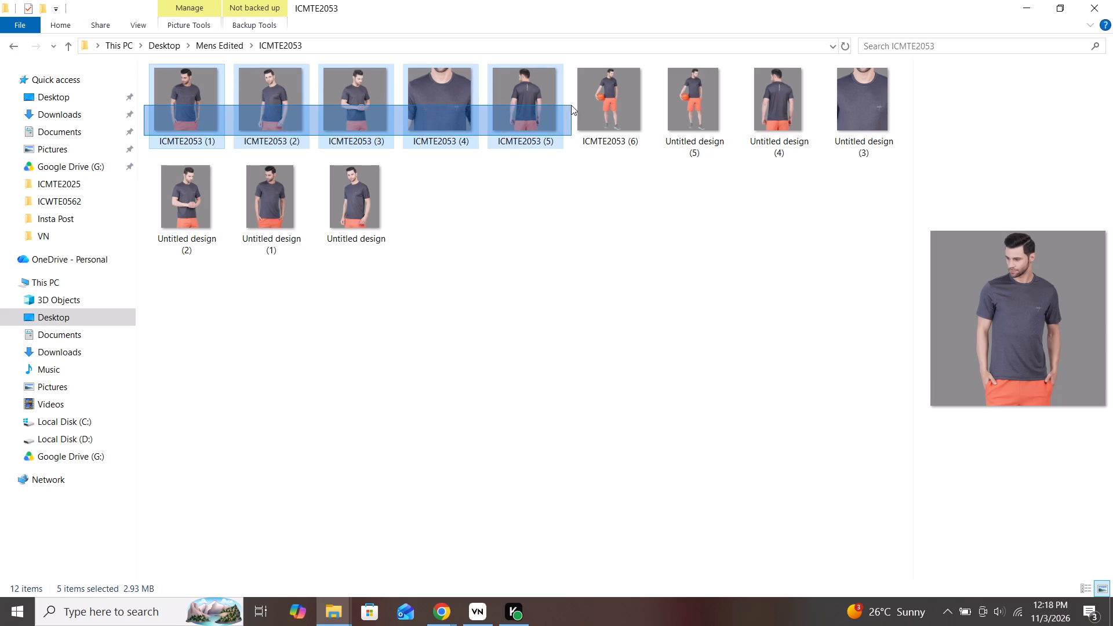
pyautogui.moveTo(571, 105); pyautogui.dragTo(581, 106)
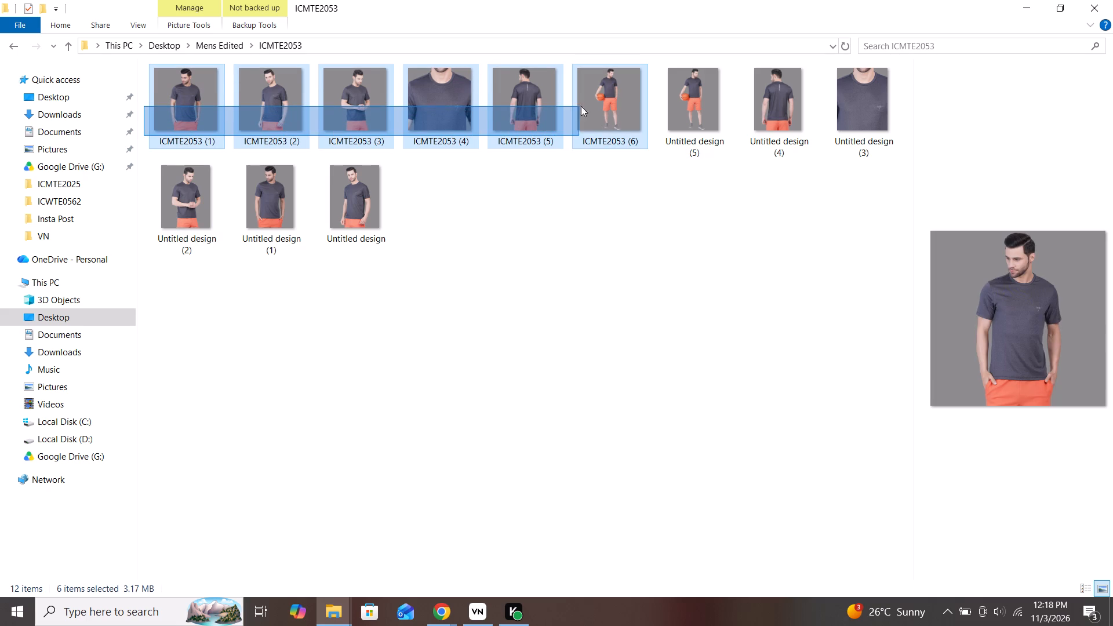
pyautogui.moveTo(581, 106); pyautogui.dragTo(591, 105)
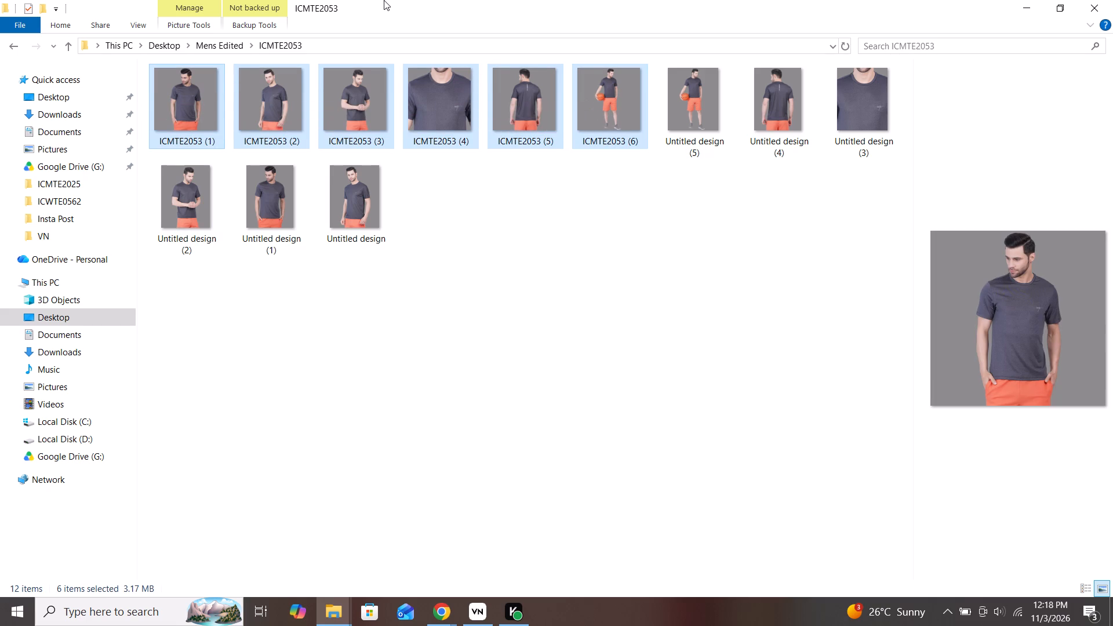
pyautogui.hotkey('ctrl', 'd')
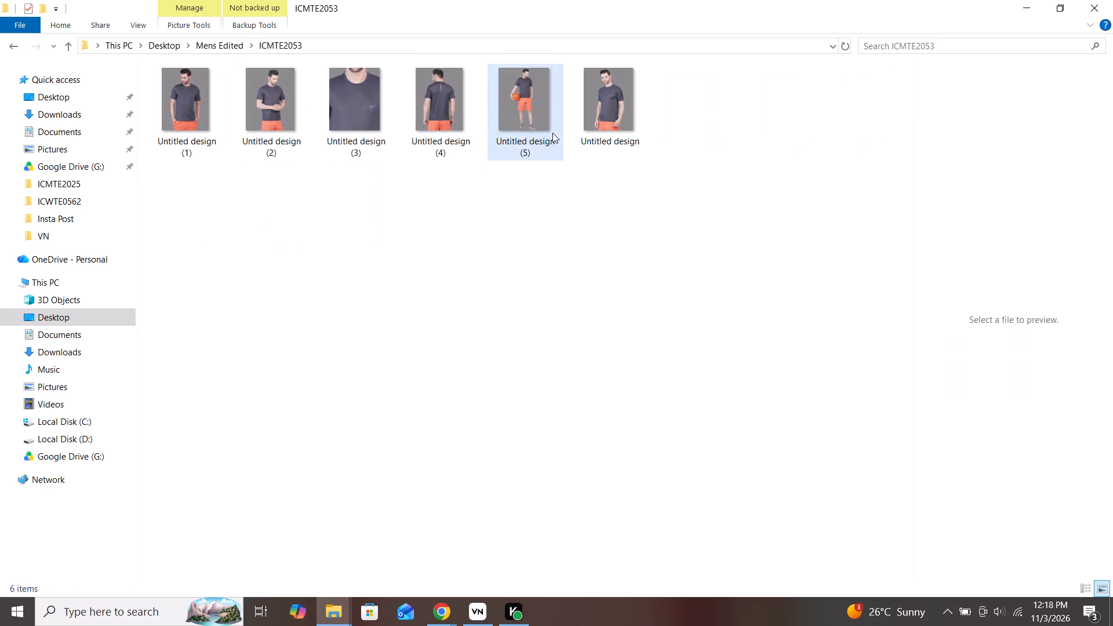
# Rename the unnumbered Untitled design image as ICMTE2053 (1) using the copied file name.
pyautogui.click(627, 119)
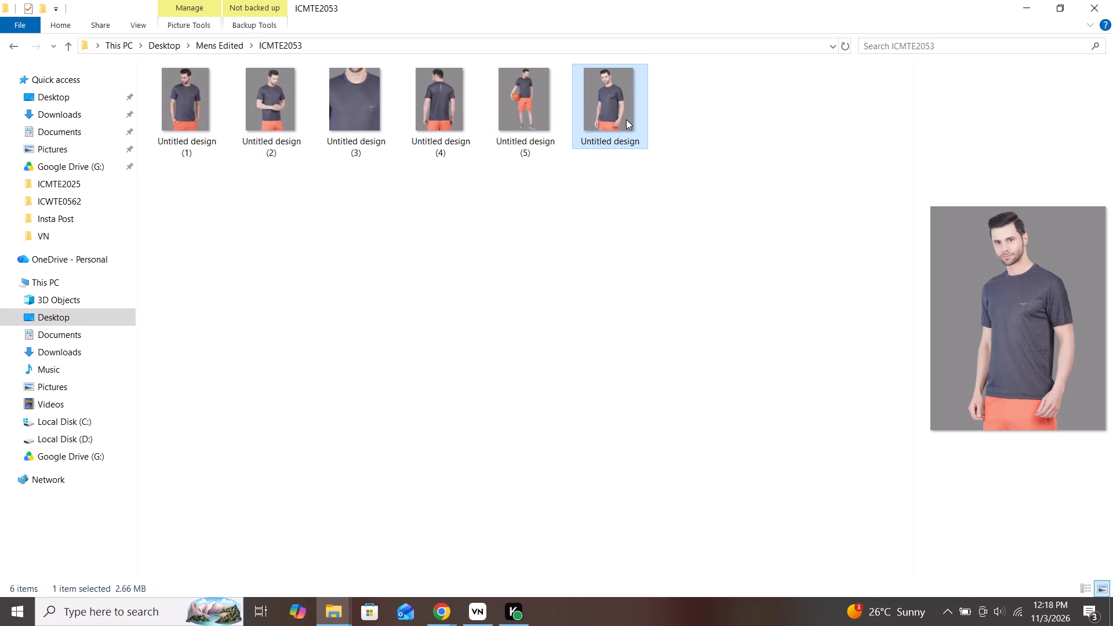
pyautogui.press('F2')
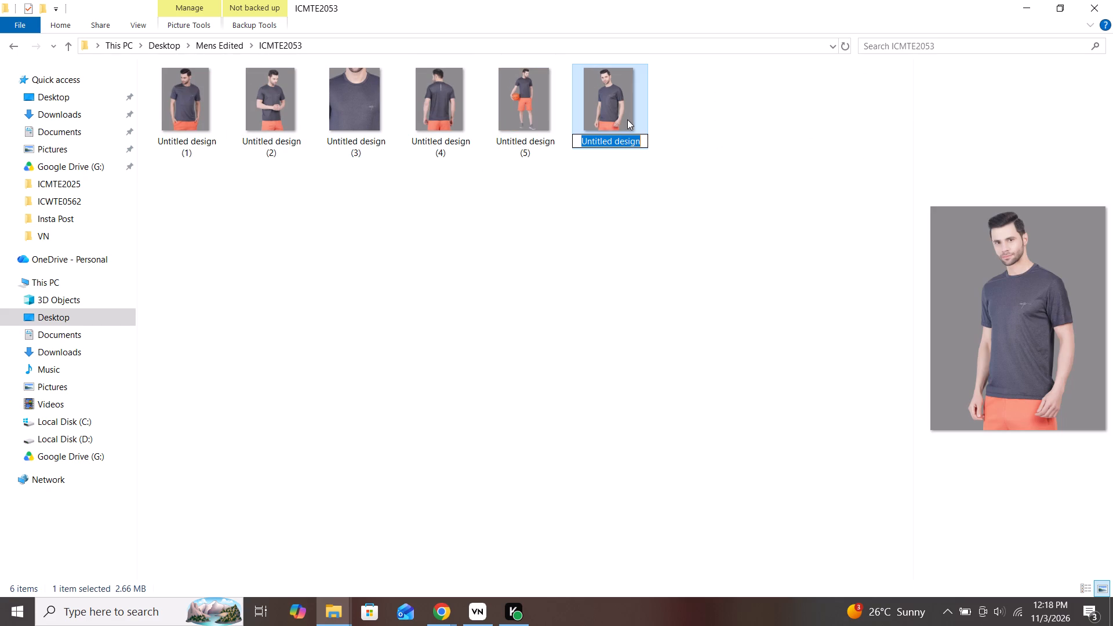
pyautogui.hotkey('ctrl', 'v')
pyautogui.press('Return')
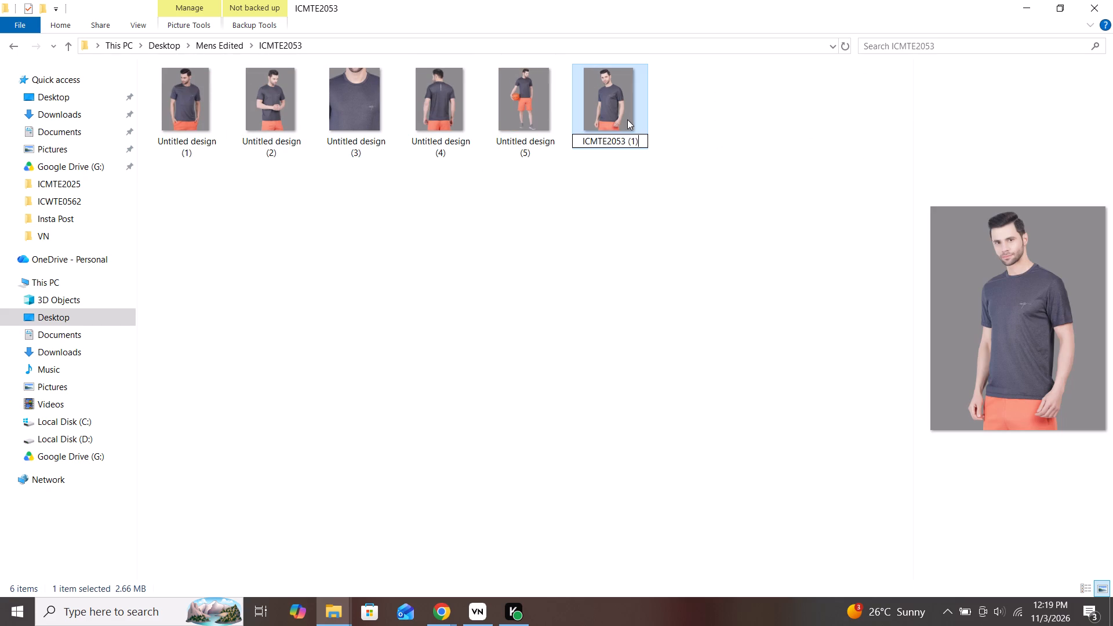
# Rename Untitled design (1) as ICMTE2053 (2), reusing the copied name with the new number.
pyautogui.click(259, 88)
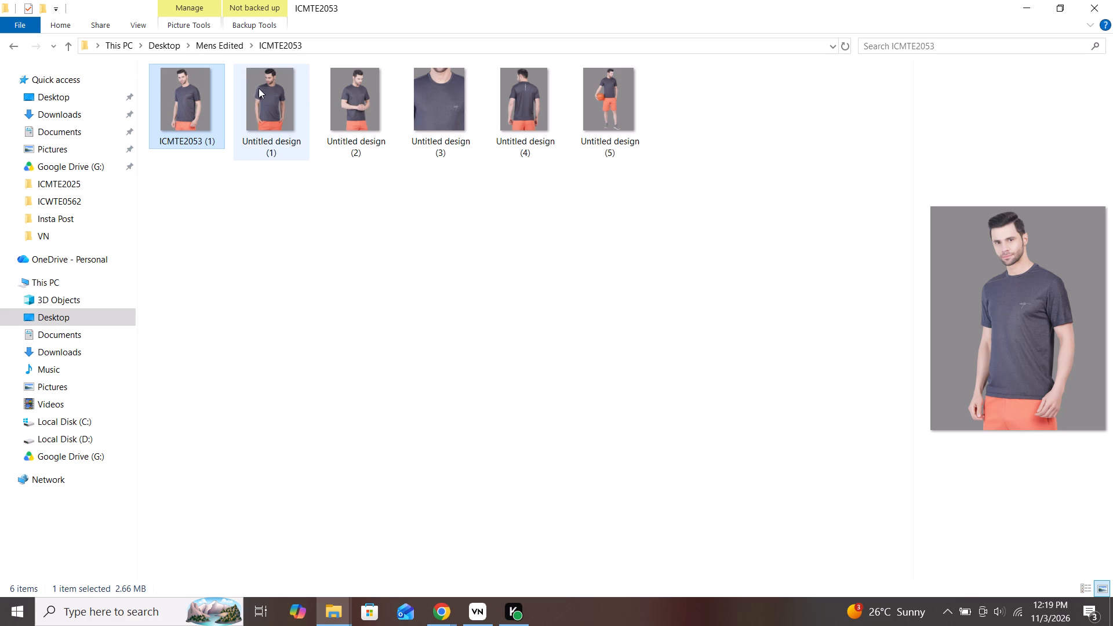
pyautogui.press('F2')
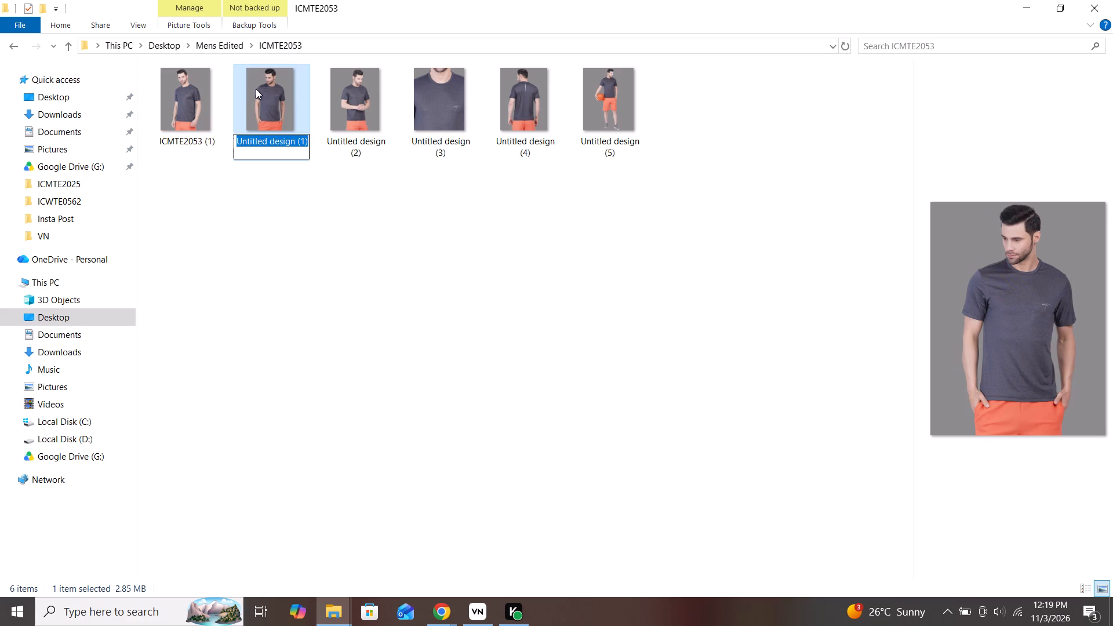
pyautogui.hotkey('ctrl', 'v')
pyautogui.press('BackSpace')
pyautogui.press('BackSpace')
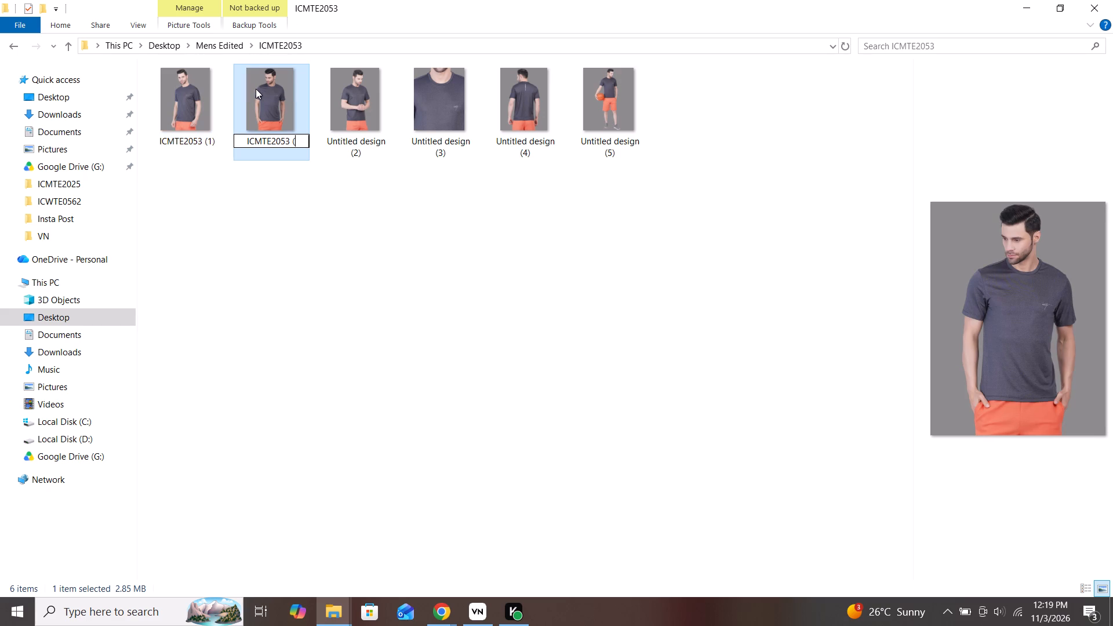
pyautogui.press('2')
pyautogui.hotkey('shift', ')')
pyautogui.press('Return')
# Rename Untitled design (2), the photo with clasped hands, as ICMTE2053 (3).
pyautogui.click(384, 116)
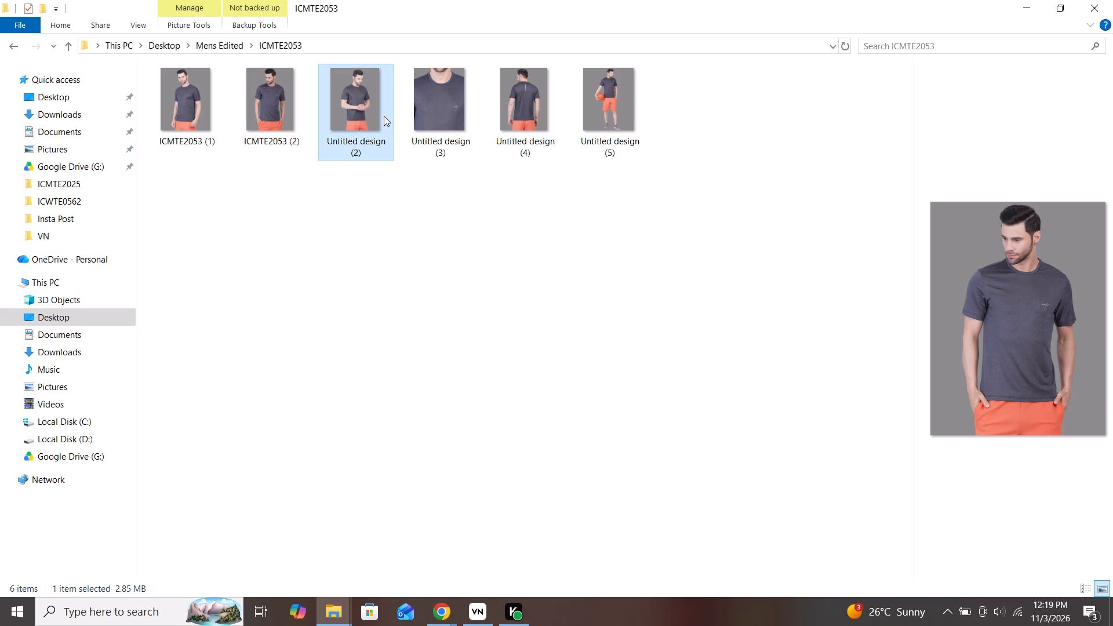
pyautogui.press('F2')
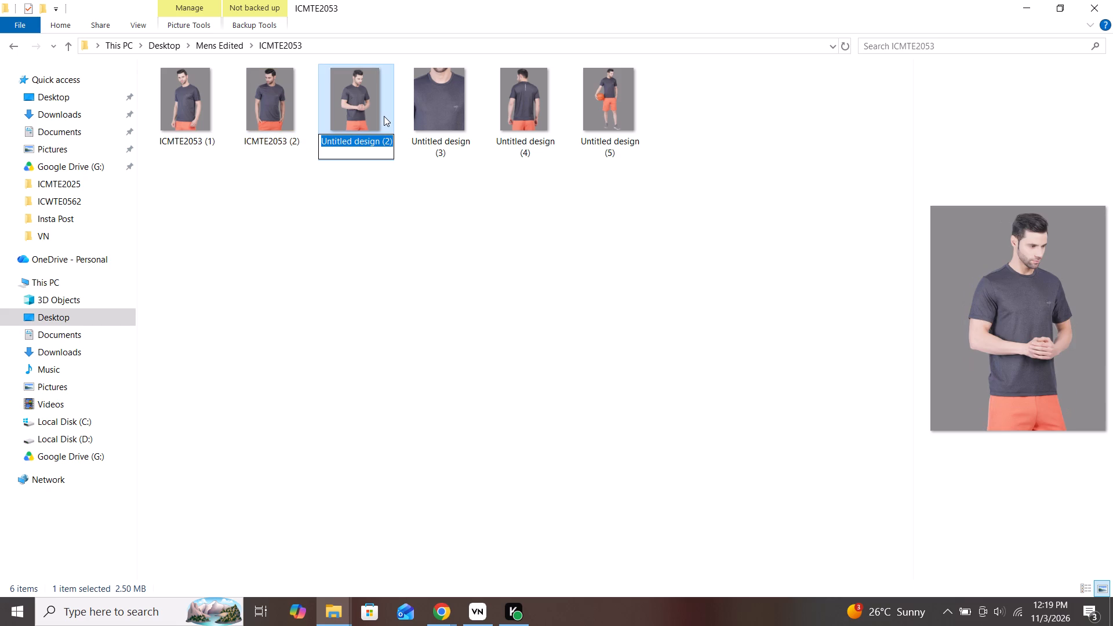
pyautogui.hotkey('ctrl', 'v')
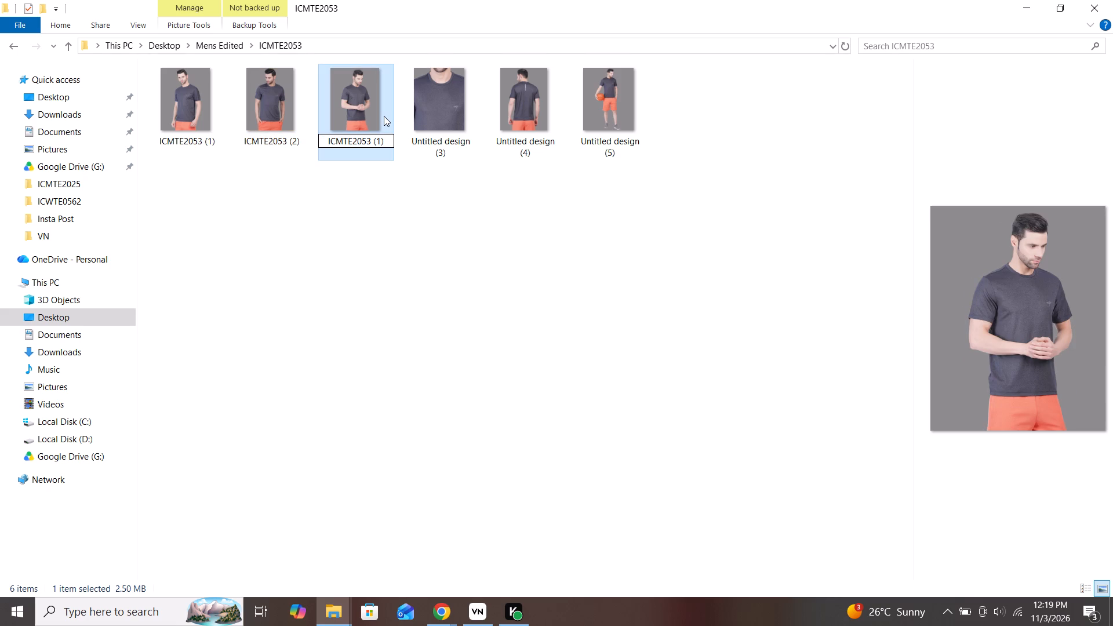
pyautogui.press('BackSpace')
pyautogui.press('BackSpace')
pyautogui.write('3)')
pyautogui.press('Return')
# Rename Untitled design (3), the close-up of the shirt front, as ICMTE2053 (4).
pyautogui.click(427, 113)
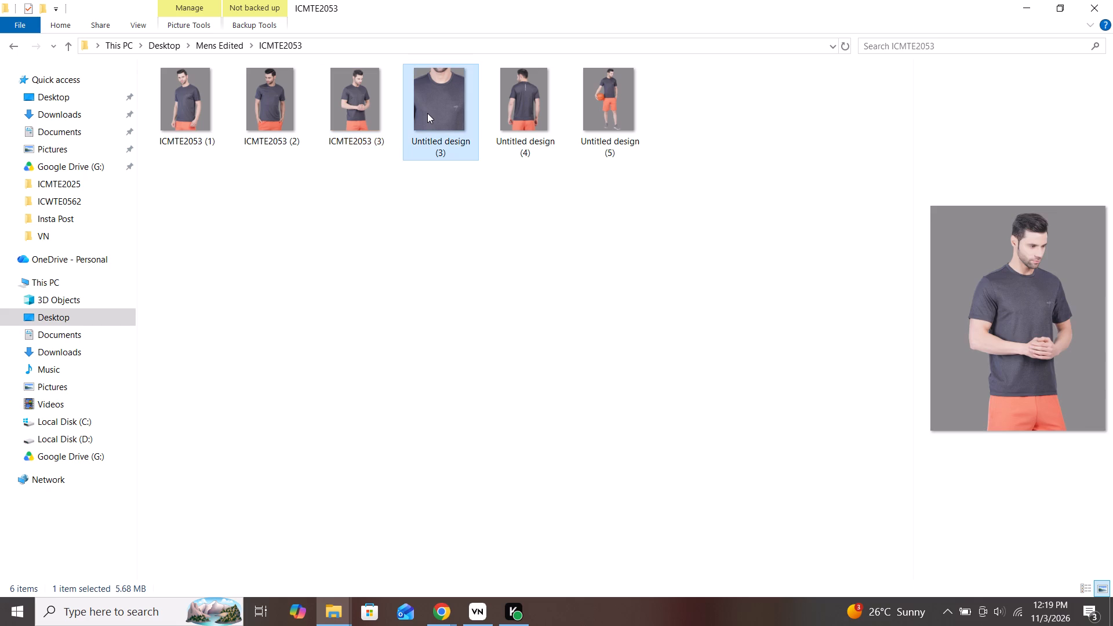
pyautogui.press('F2')
pyautogui.hotkey('ctrl', 'v')
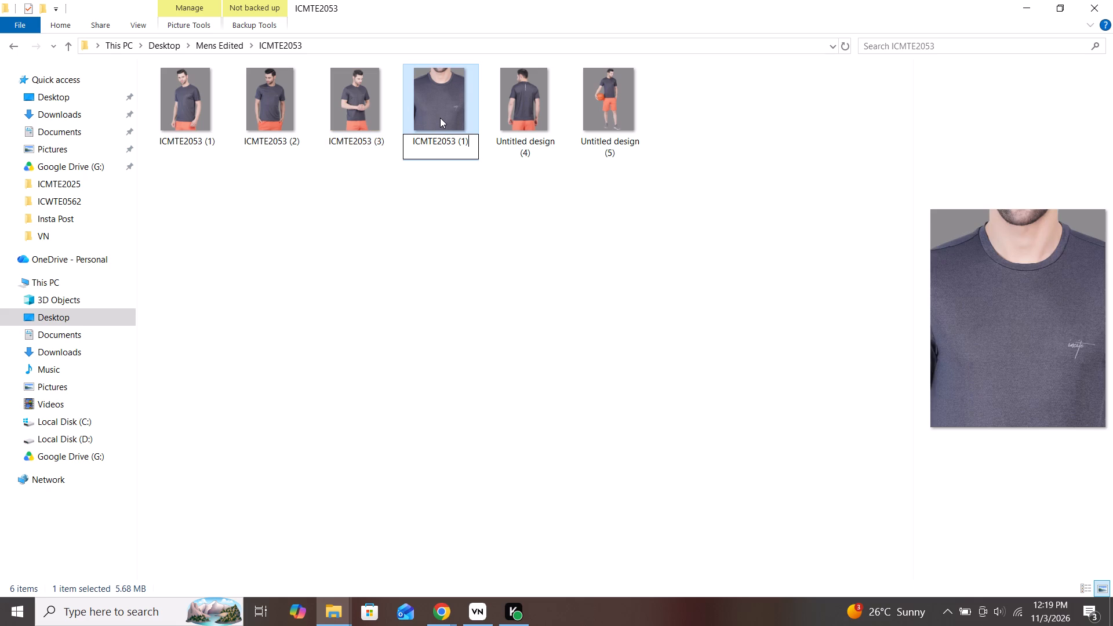
pyautogui.press('BackSpace')
pyautogui.press('BackSpace')
pyautogui.press('4')
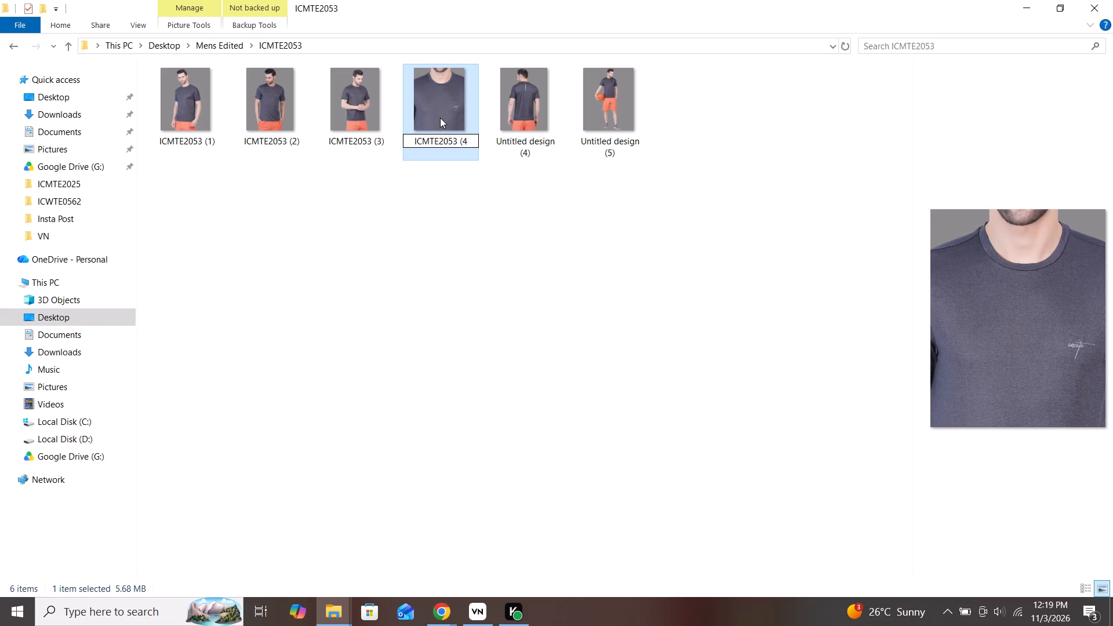
pyautogui.hotkey('shift', ')')
pyautogui.press('Return')
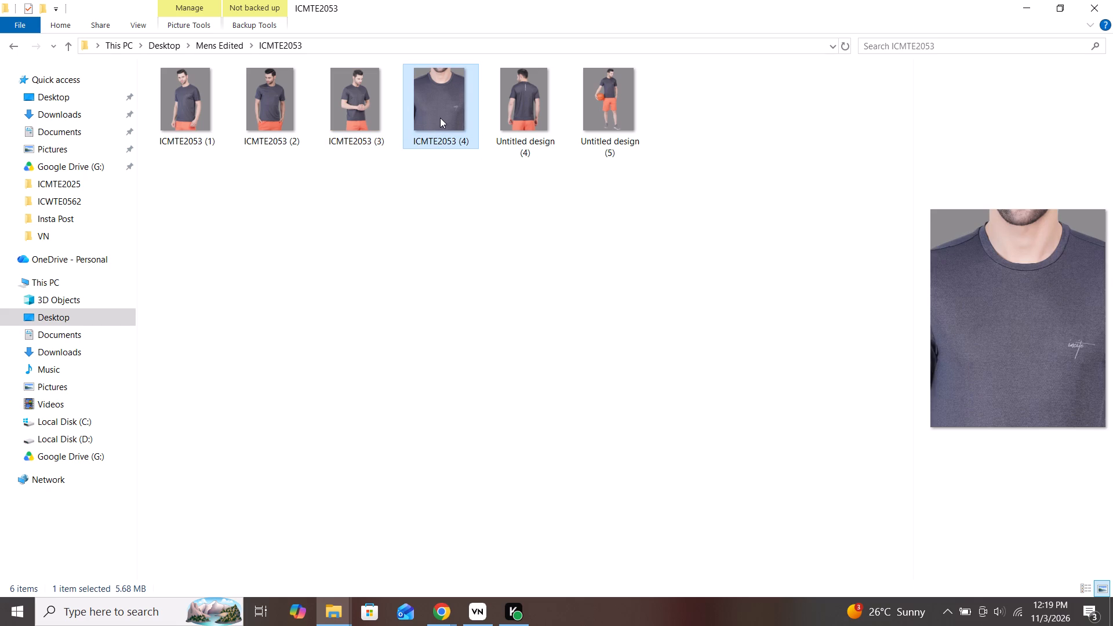
# Rename Untitled design (4), the back-view photo, as ICMTE2053 (5).
pyautogui.click(551, 137)
pyautogui.press('F2')
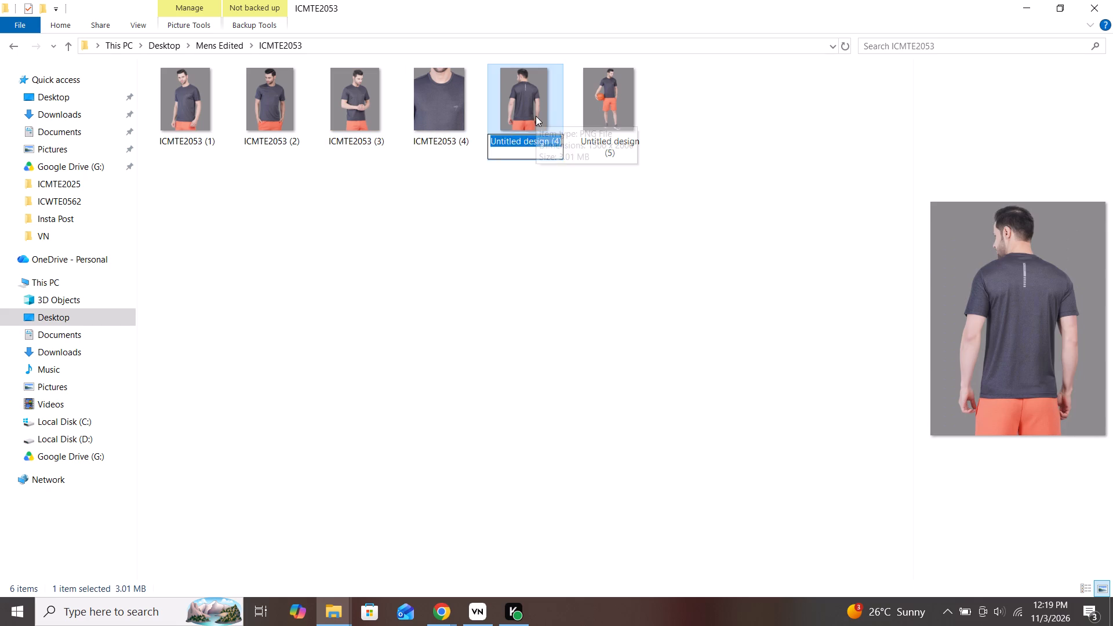
pyautogui.hotkey('ctrl', 'v')
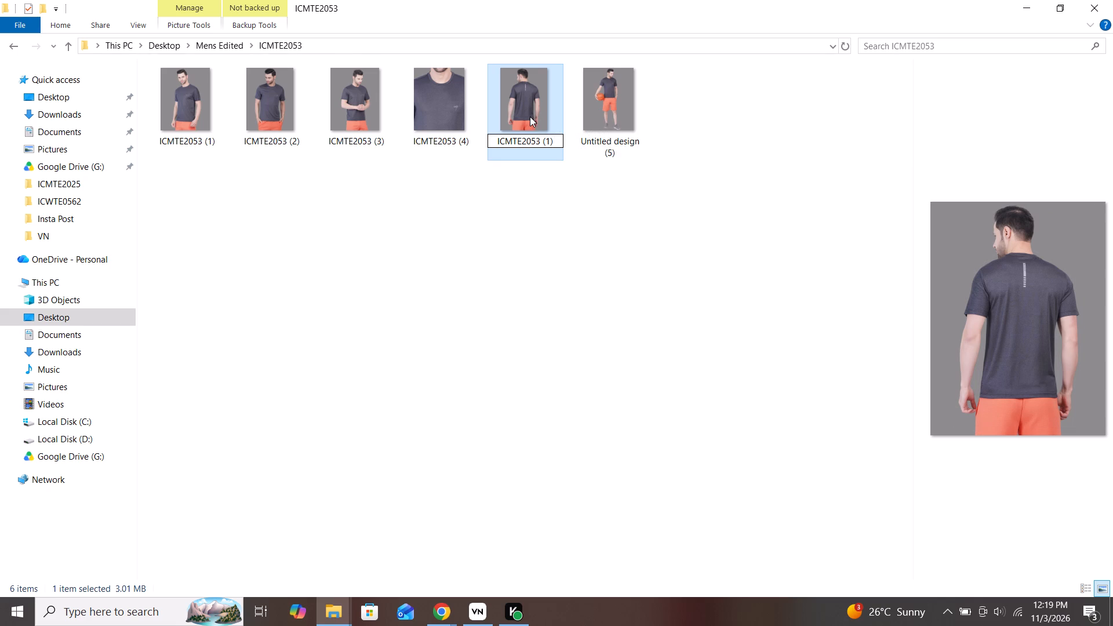
pyautogui.press('BackSpace')
pyautogui.press('BackSpace')
pyautogui.press('5')
pyautogui.hotkey('shift', ')')
pyautogui.press('Return')
# Rename Untitled design (5), the basketball photo, as ICMTE2053 (6) and clear the file selection.
pyautogui.click(603, 140)
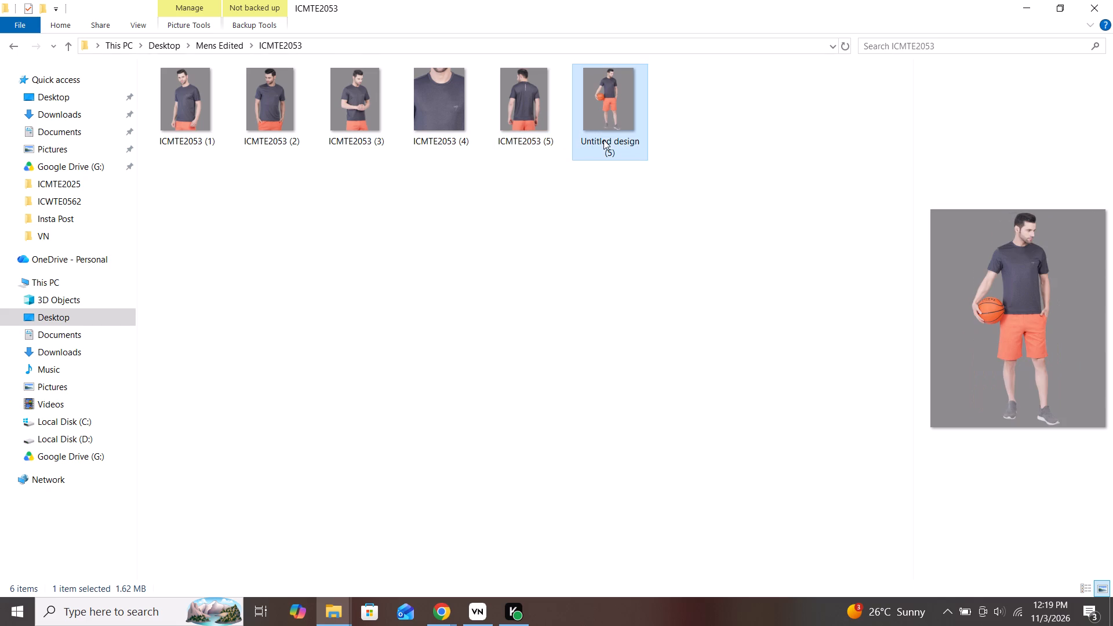
pyautogui.press('F2')
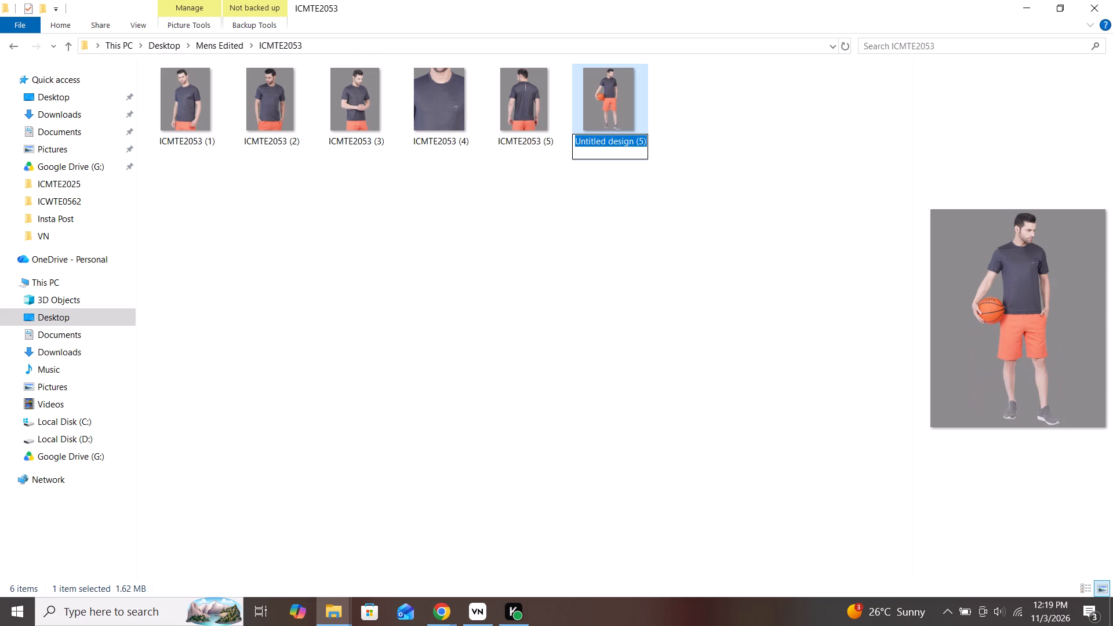
pyautogui.hotkey('ctrl', 'v')
pyautogui.press('BackSpace')
pyautogui.press('BackSpace')
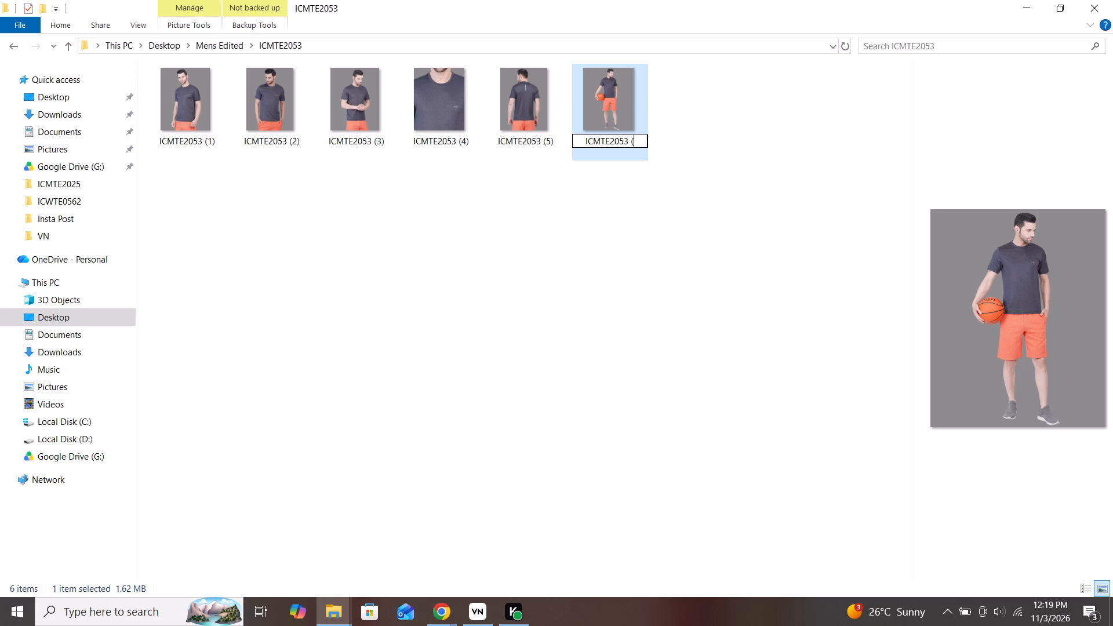
pyautogui.press('6')
pyautogui.hotkey('shift', ')')
pyautogui.press('Return')
pyautogui.click(410, 227)
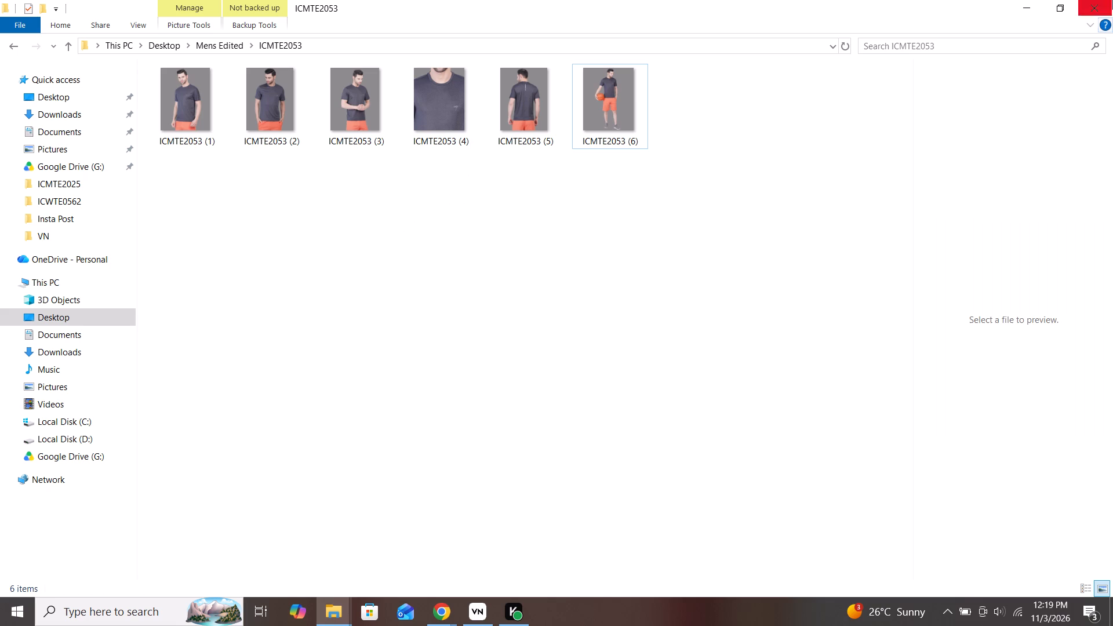
# Refresh the ICMTE2053 folder to check the renamed images.
pyautogui.click(381, 264)
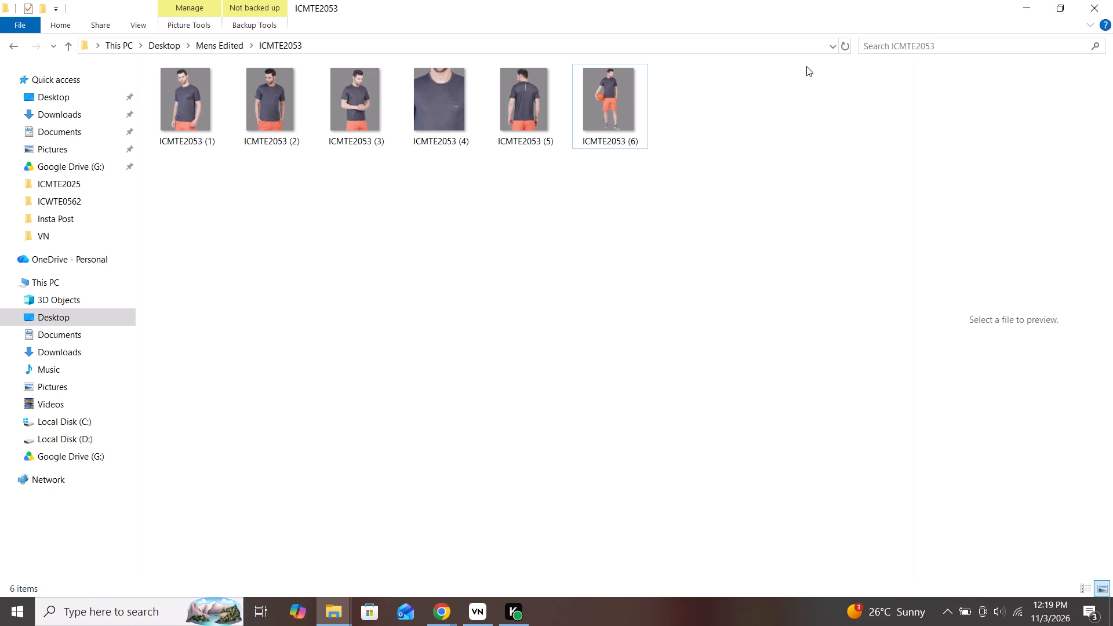
pyautogui.click(847, 43)
pyautogui.click(666, 244)
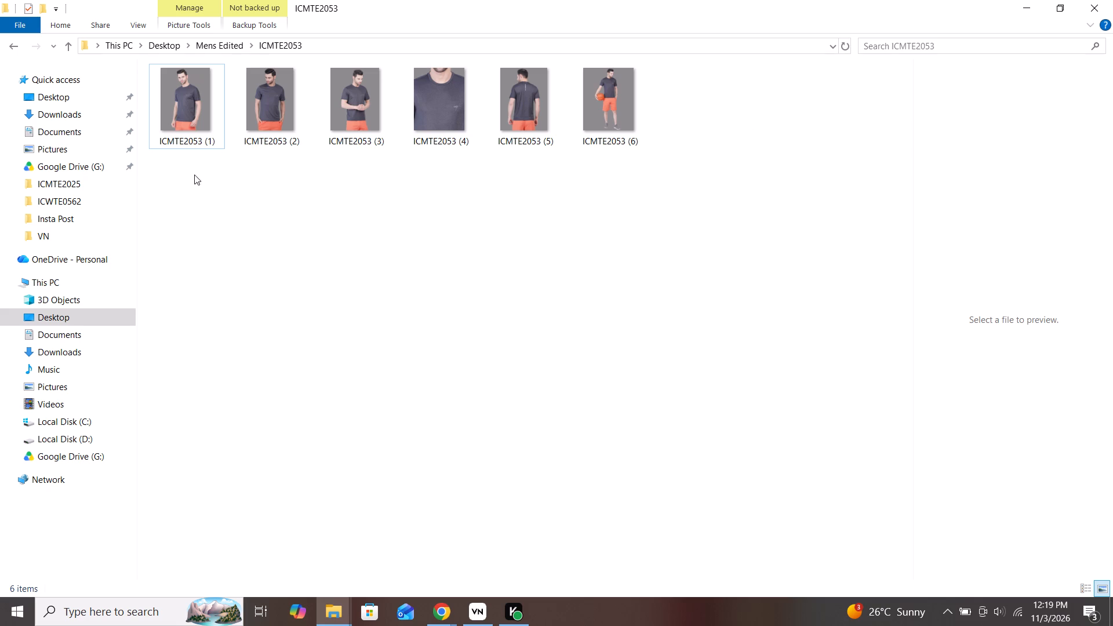
# Return to the Mens Edited folder, recheck ICMTE2053, and open the next product folder, ICMTE2055.
pyautogui.click(70, 46)
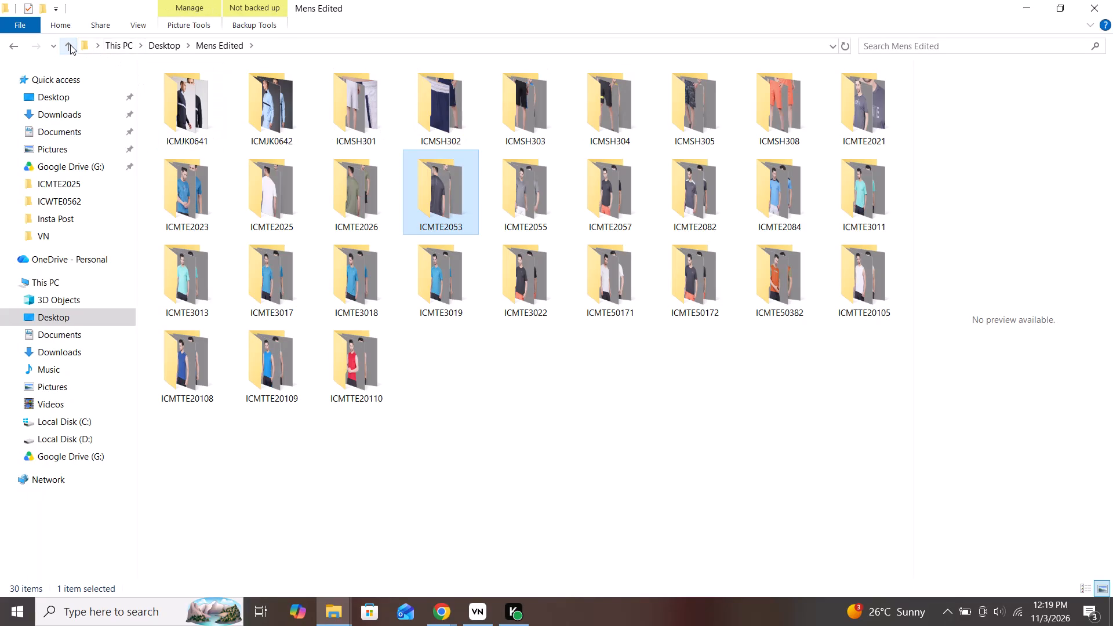
pyautogui.doubleClick(460, 213)
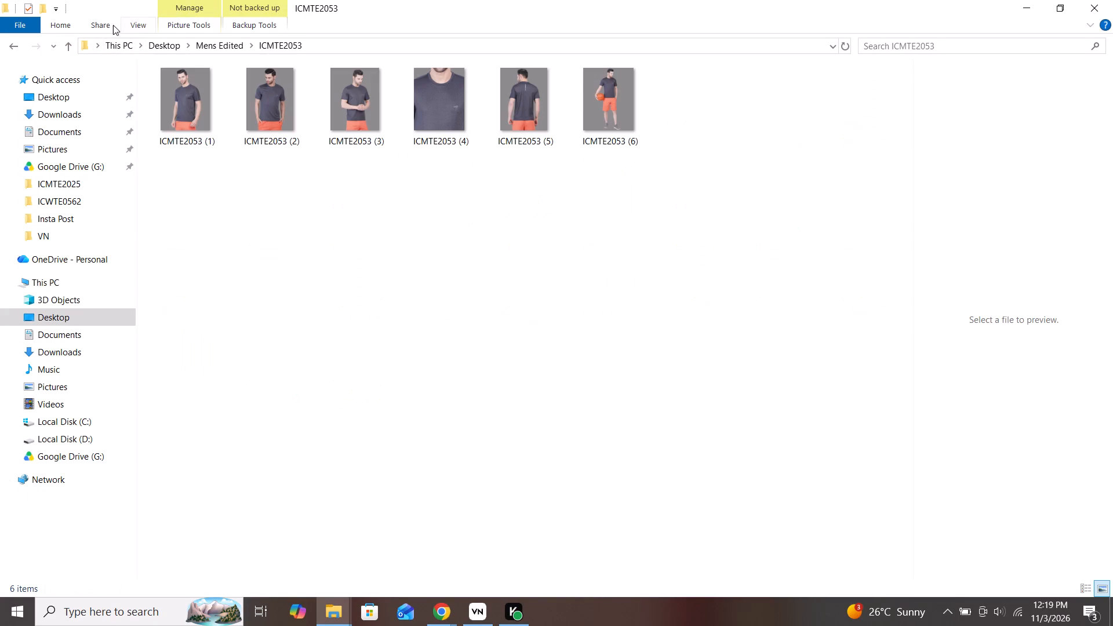
pyautogui.click(74, 46)
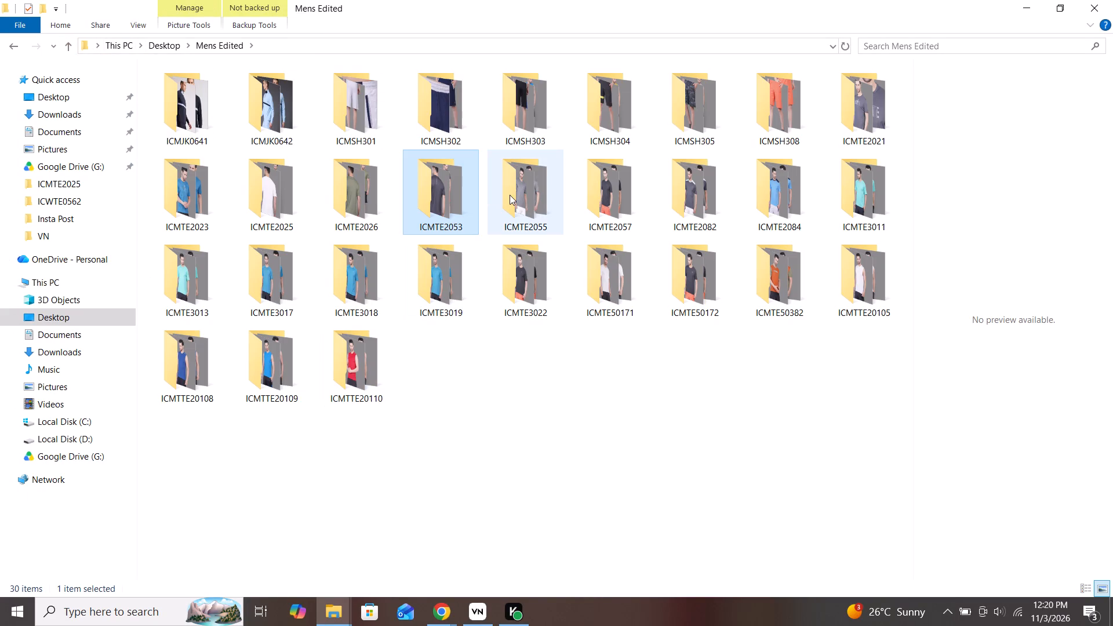
pyautogui.doubleClick(510, 195)
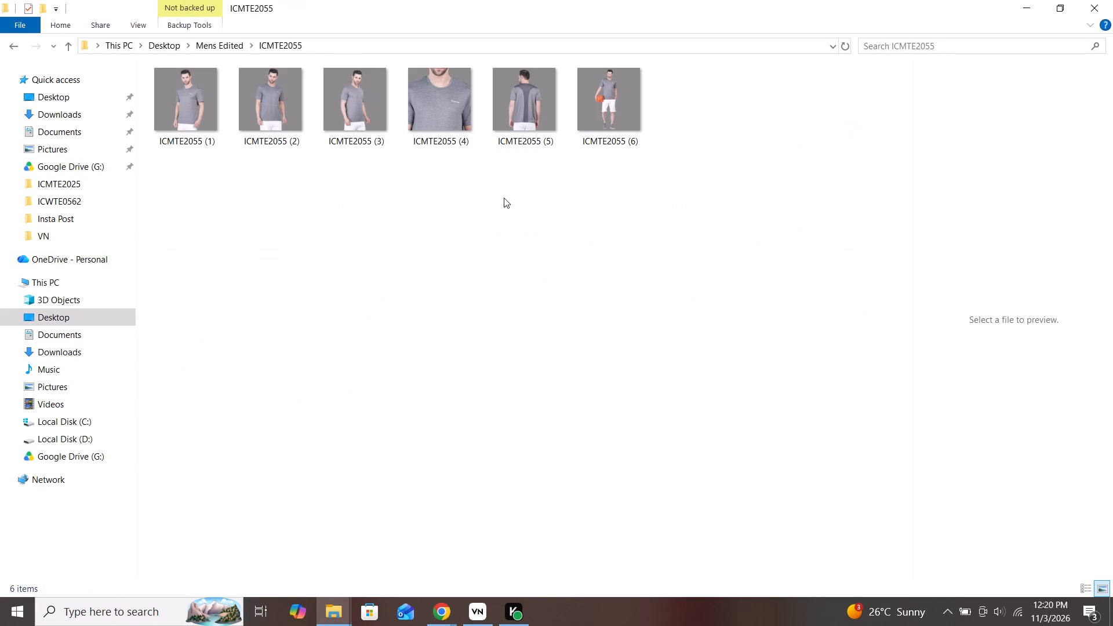
# Switch to the 1500 × 2000 px Canva design and delete the old product photos from pages 6 and 5.
pyautogui.click(434, 619)
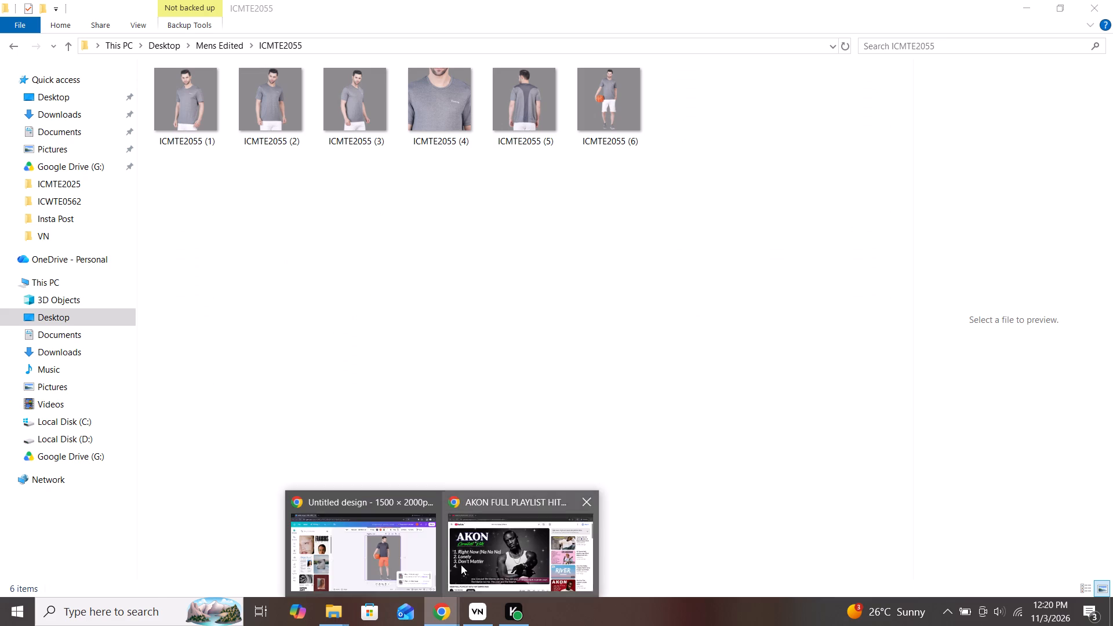
pyautogui.click(383, 555)
pyautogui.click(721, 358)
pyautogui.rightClick(717, 351)
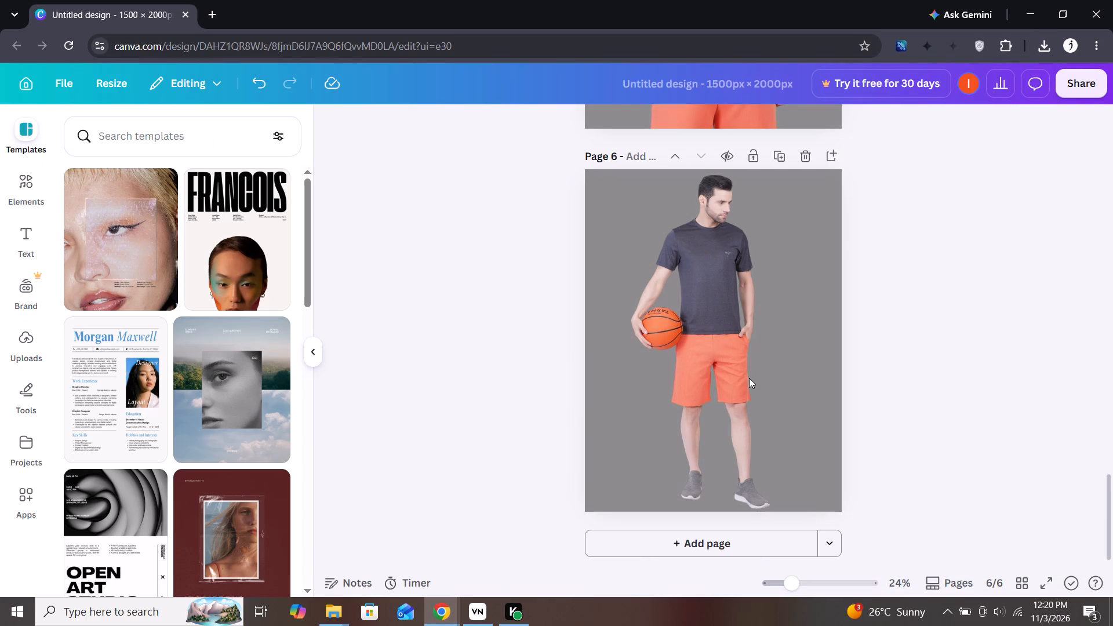
pyautogui.click(700, 298)
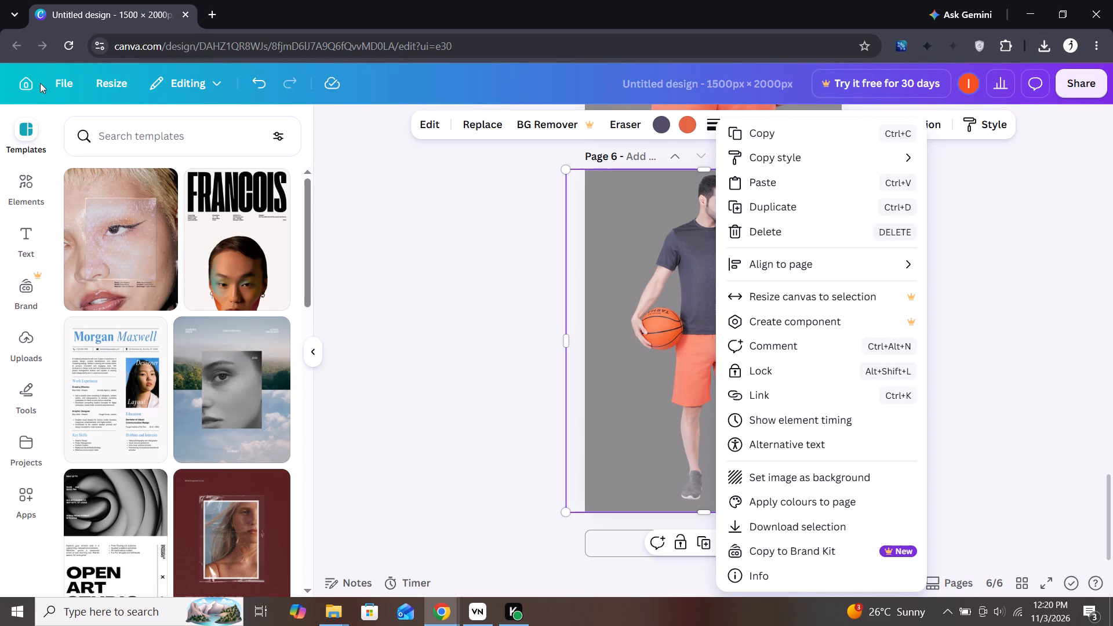
pyautogui.click(732, 240)
pyautogui.scroll(4, 715, 219)
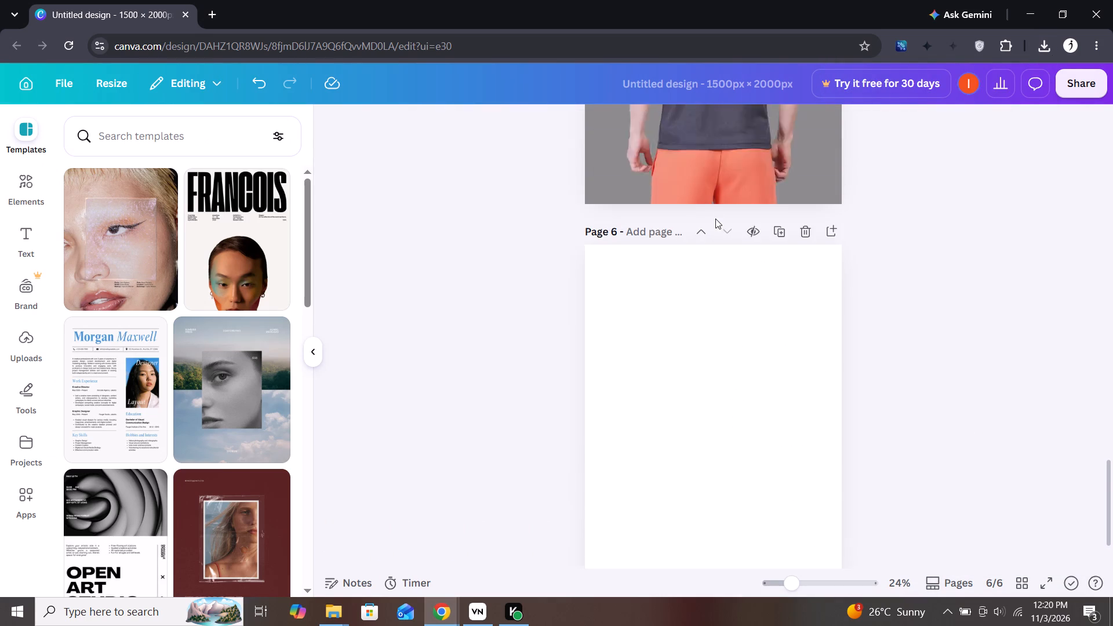
pyautogui.click(715, 219)
pyautogui.rightClick(715, 219)
pyautogui.click(741, 260)
# Delete the old product photos from pages 4 and 3, keeping the empty pages.
pyautogui.scroll(3, 723, 248)
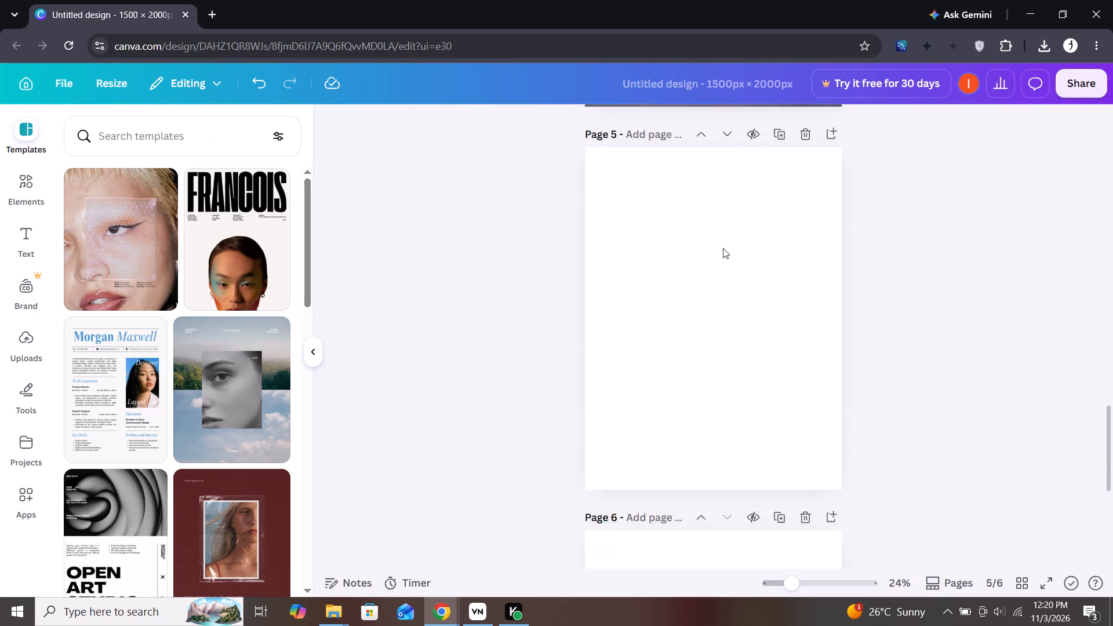
pyautogui.click(708, 206)
pyautogui.rightClick(708, 206)
pyautogui.click(731, 223)
pyautogui.scroll(3, 726, 220)
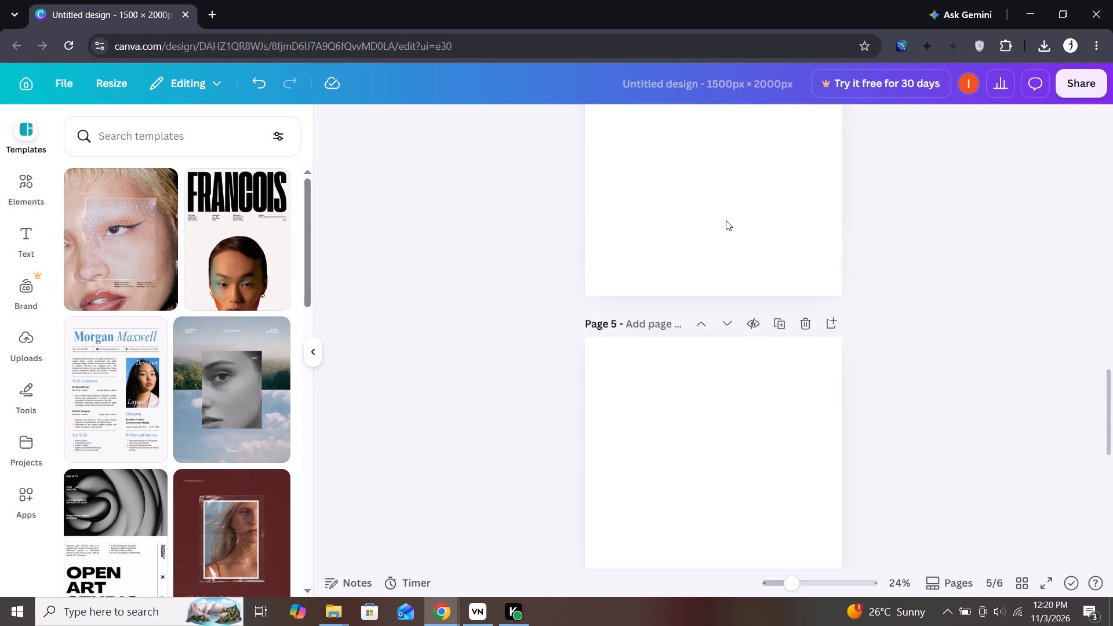
pyautogui.scroll(2, 726, 220)
pyautogui.click(718, 208)
pyautogui.rightClick(716, 205)
pyautogui.click(742, 230)
# Delete the old product photos from pages 2 and 1 and clear the selection.
pyautogui.scroll(2, 733, 219)
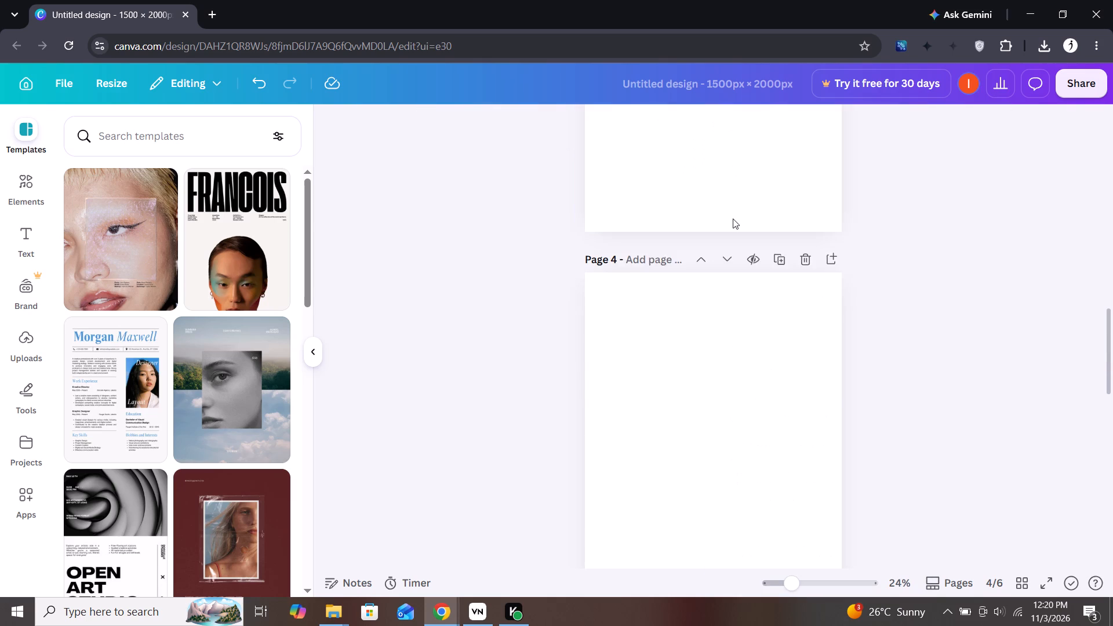
pyautogui.scroll(7, 733, 219)
pyautogui.click(734, 223)
pyautogui.rightClick(734, 223)
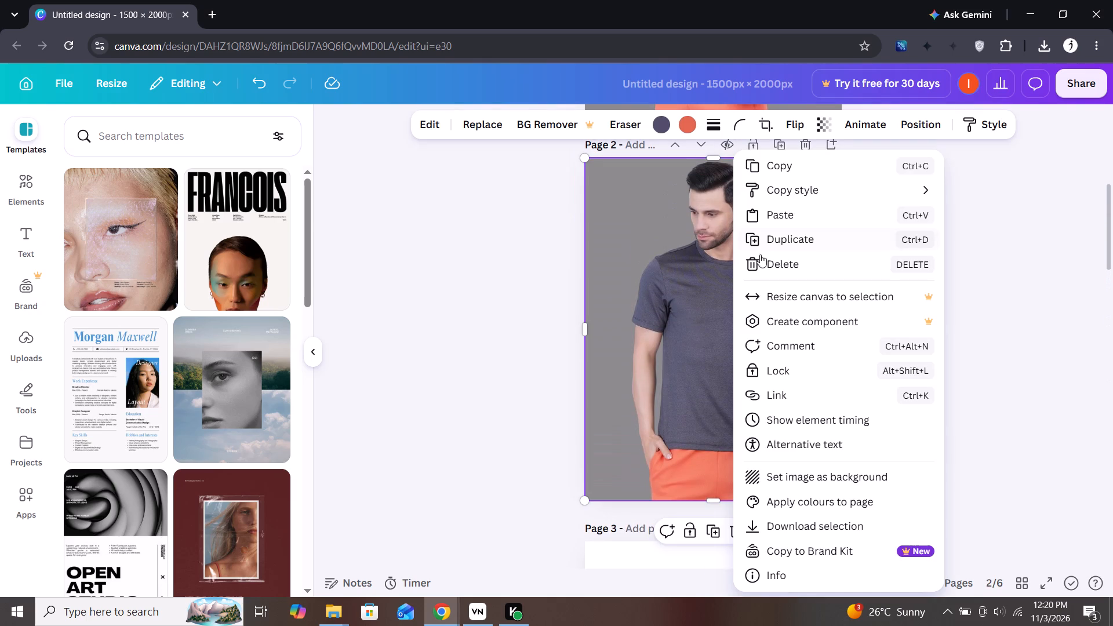
pyautogui.click(762, 254)
pyautogui.scroll(5, 754, 252)
pyautogui.click(742, 241)
pyautogui.rightClick(739, 239)
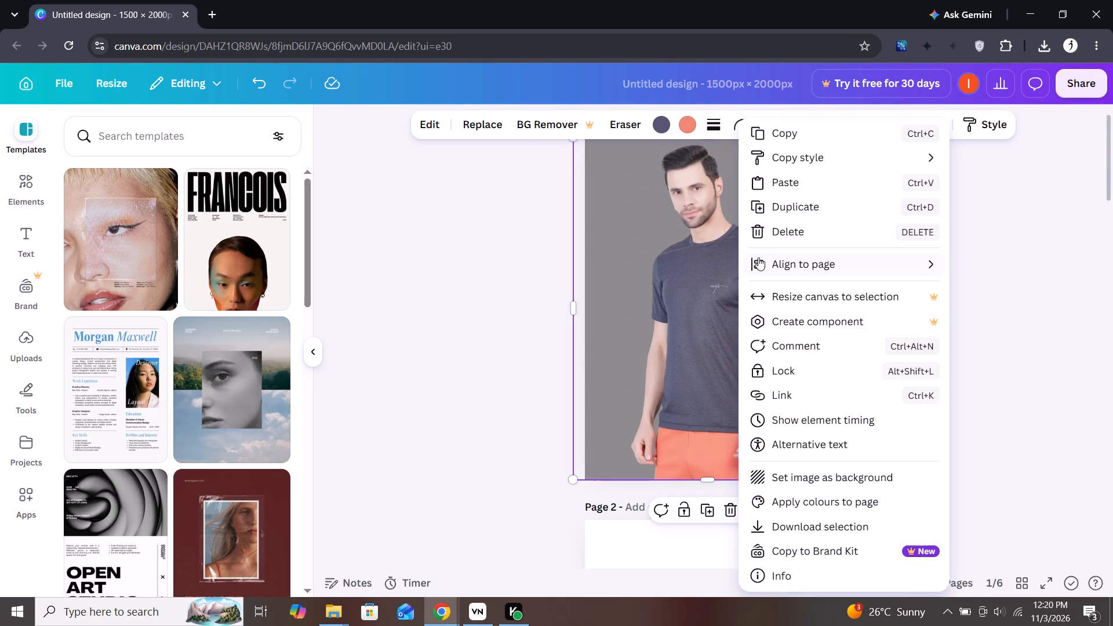
pyautogui.click(760, 232)
pyautogui.scroll(4, 517, 281)
pyautogui.click(517, 281)
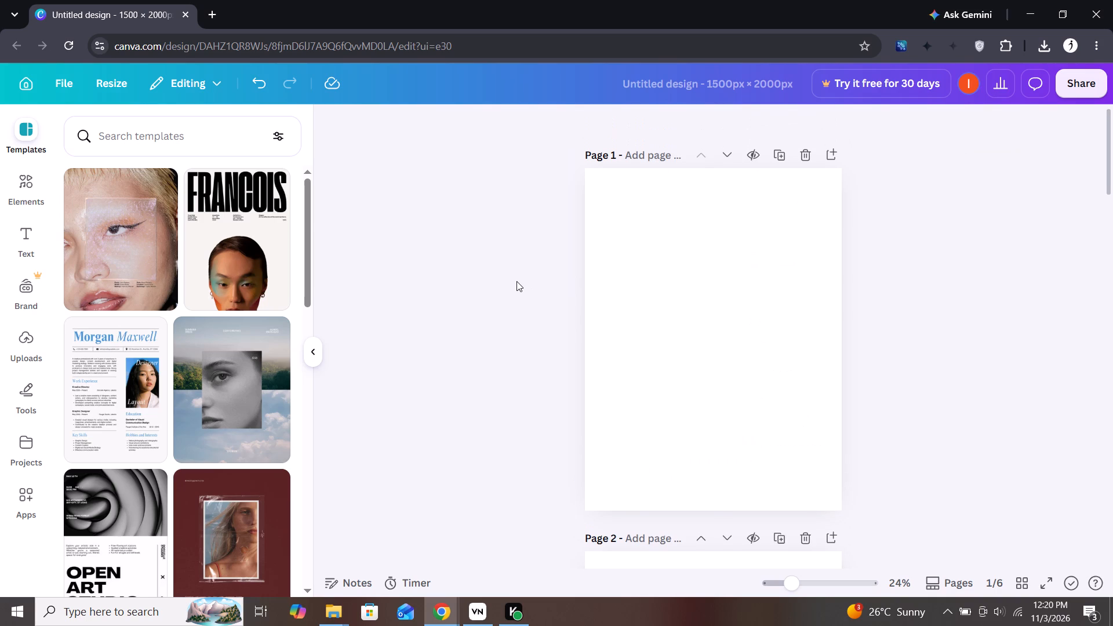
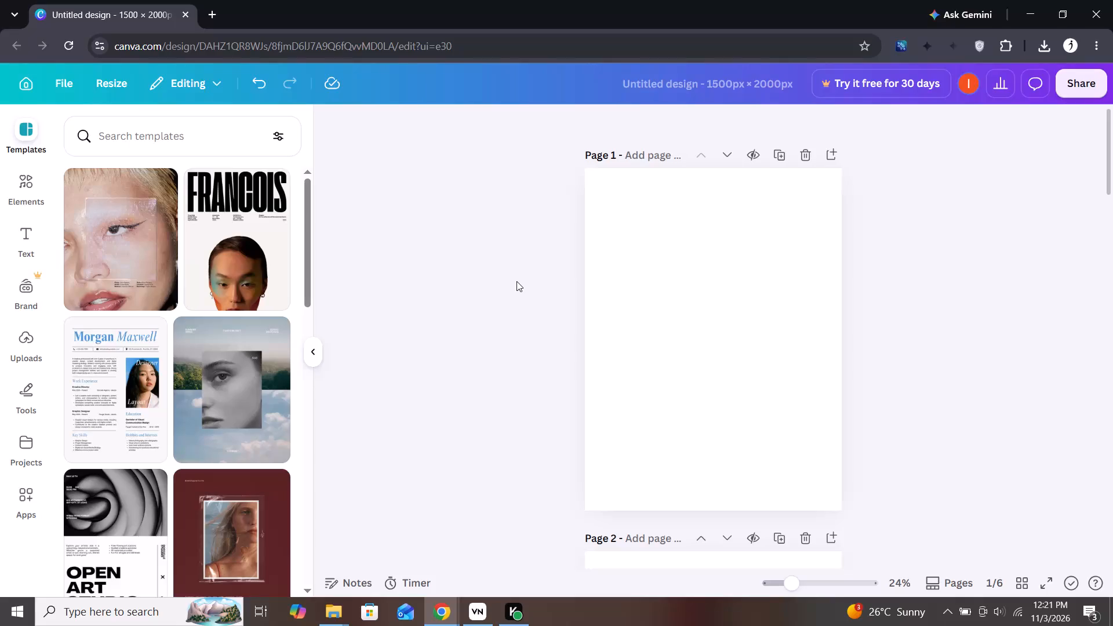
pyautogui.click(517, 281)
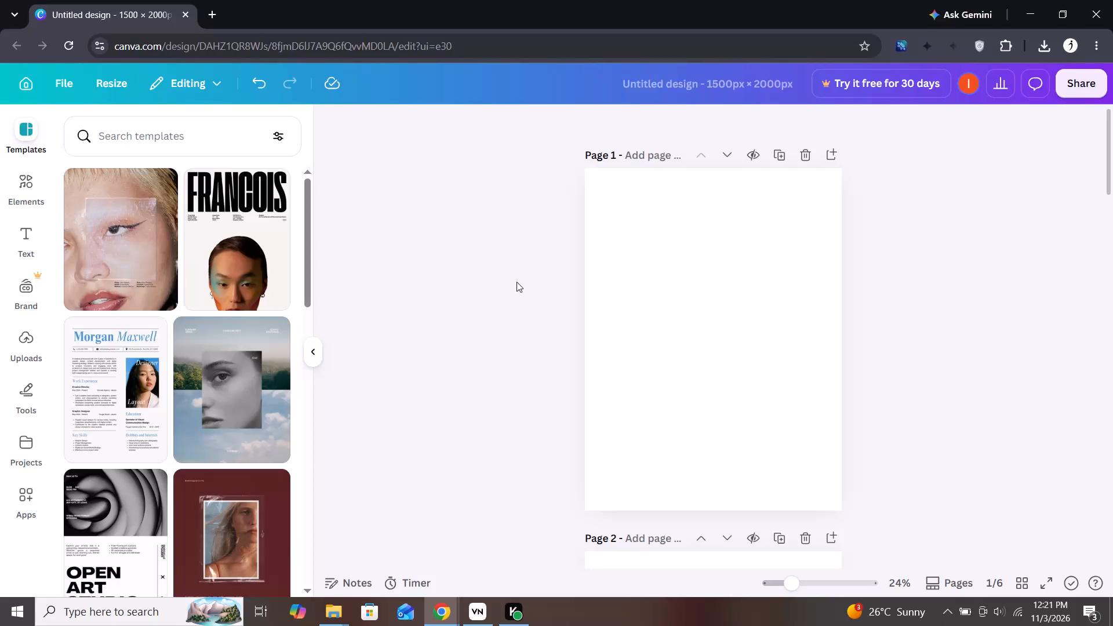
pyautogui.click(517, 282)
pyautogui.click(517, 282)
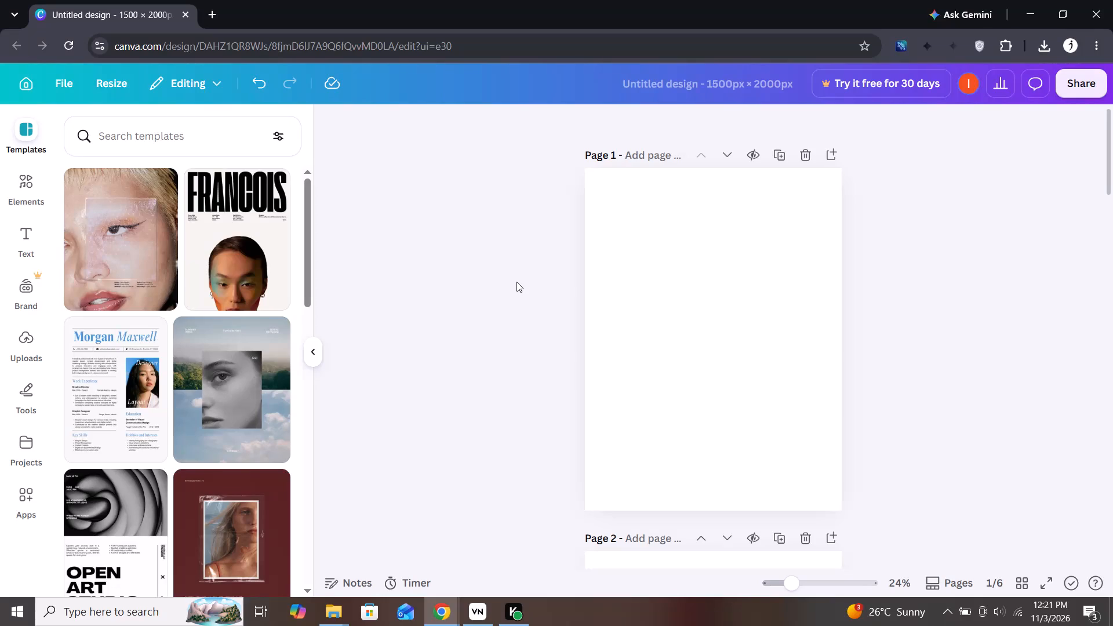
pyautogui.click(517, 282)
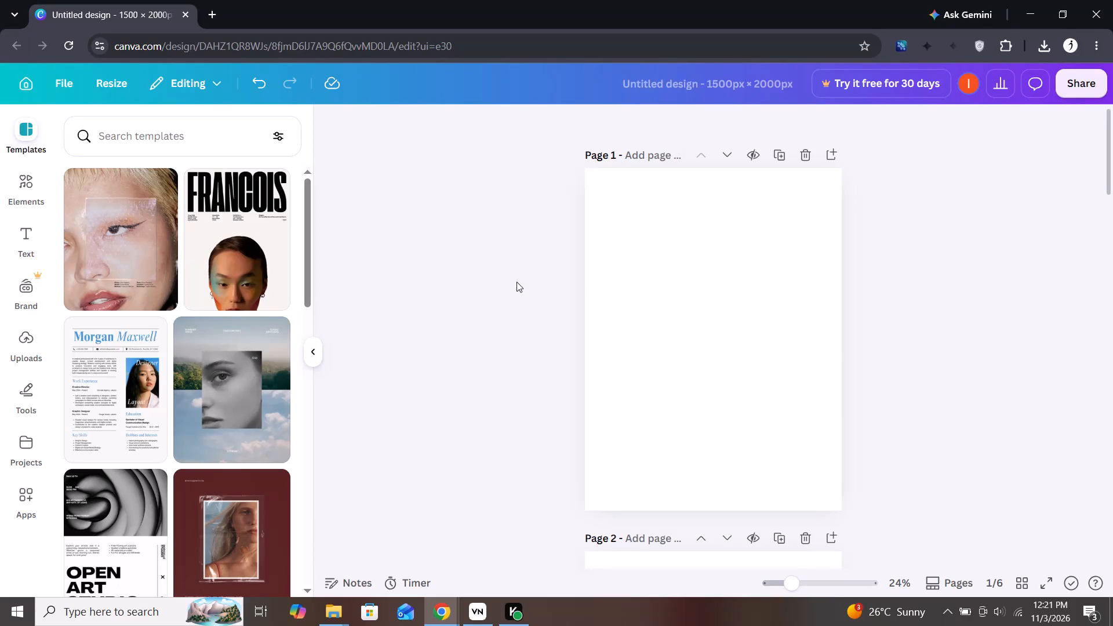
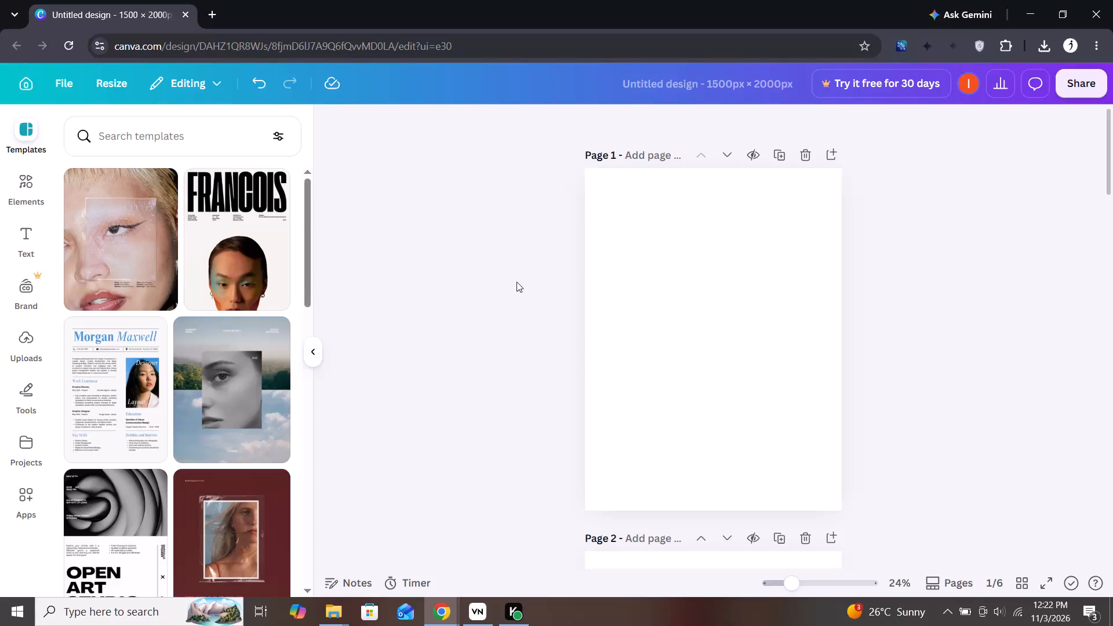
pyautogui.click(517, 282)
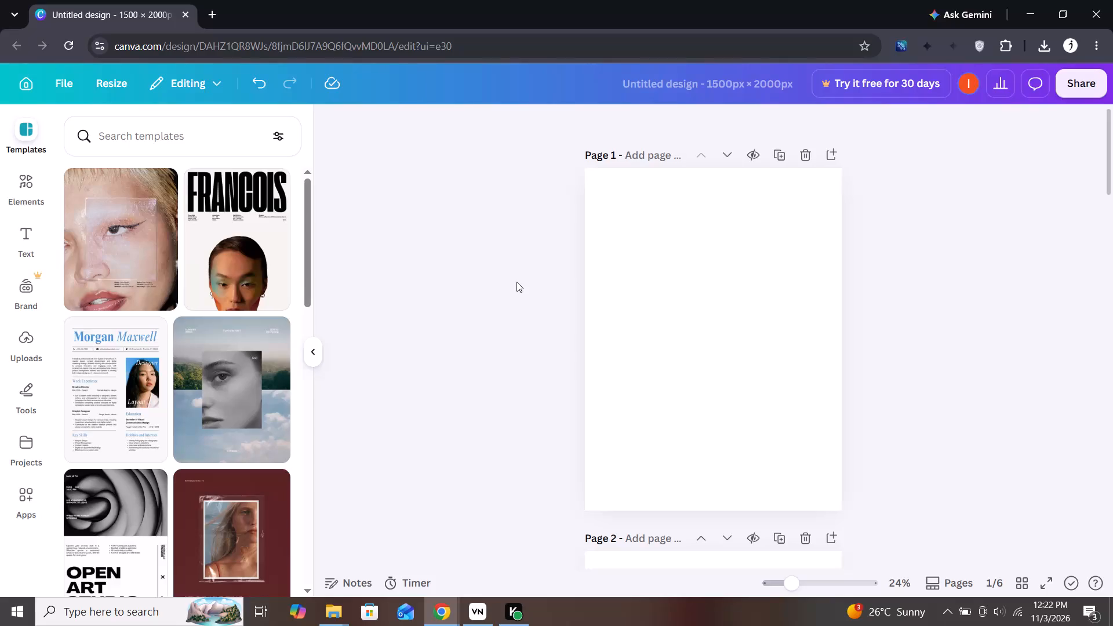
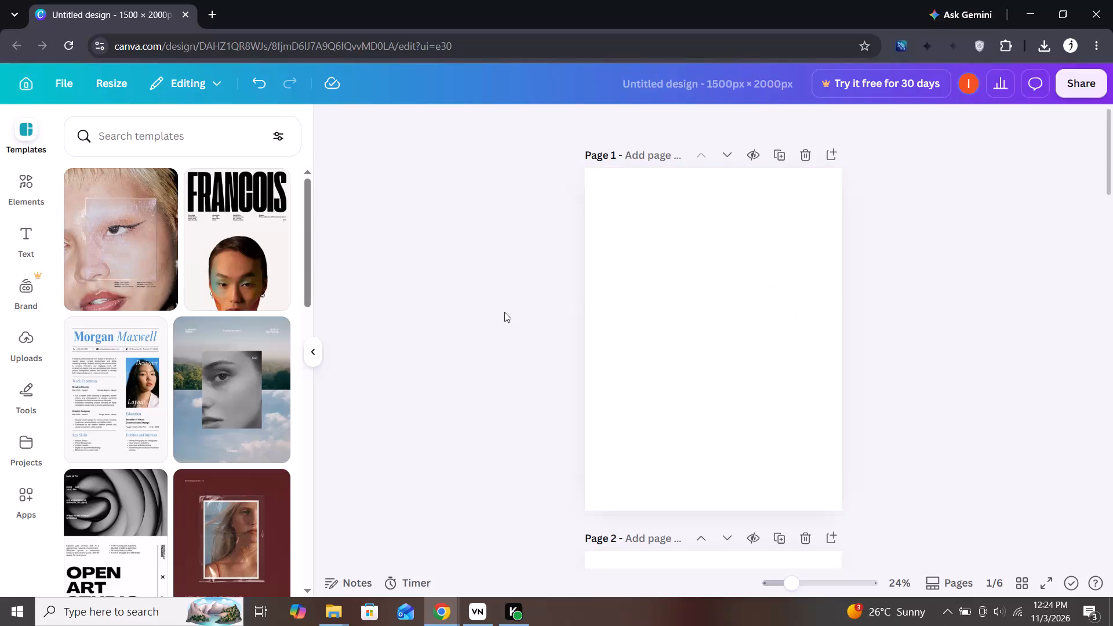
# Add the six ICMTE2055 photos from the Mens Edited product folder onto page 1 of the 1500 × 2000 px Canva design.
pyautogui.click(504, 312)
pyautogui.click(335, 617)
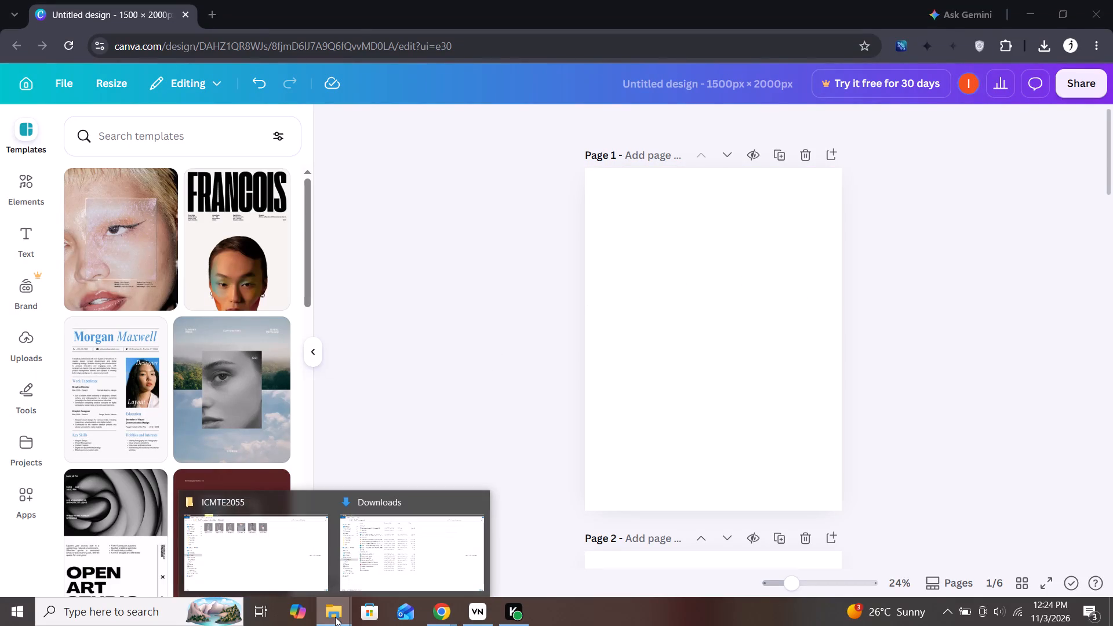
pyautogui.click(295, 557)
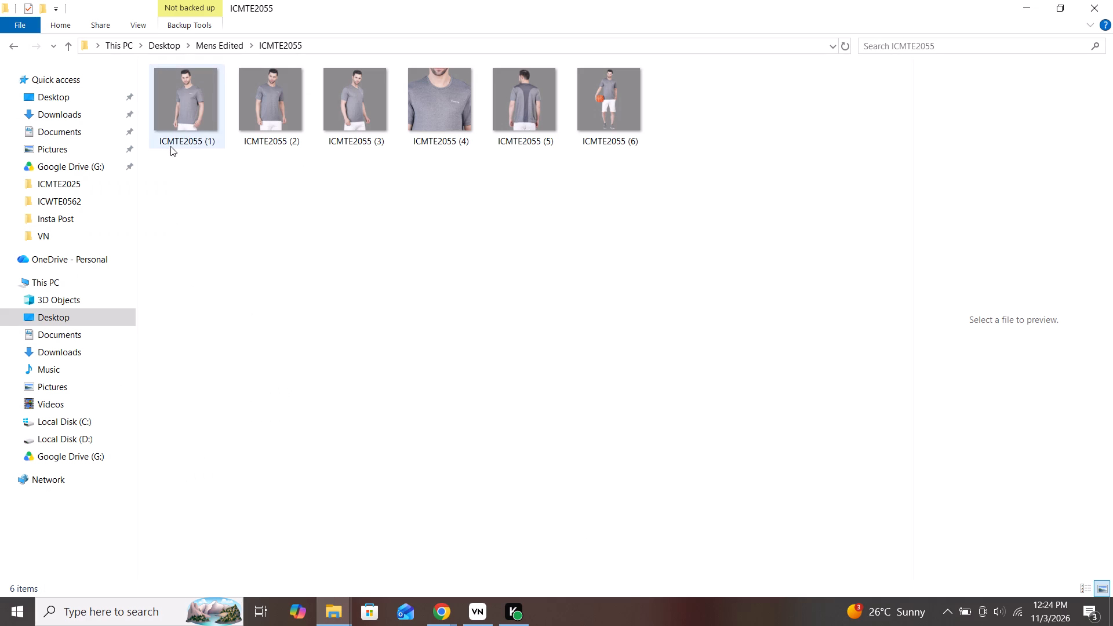
pyautogui.moveTo(173, 159); pyautogui.dragTo(571, 105)
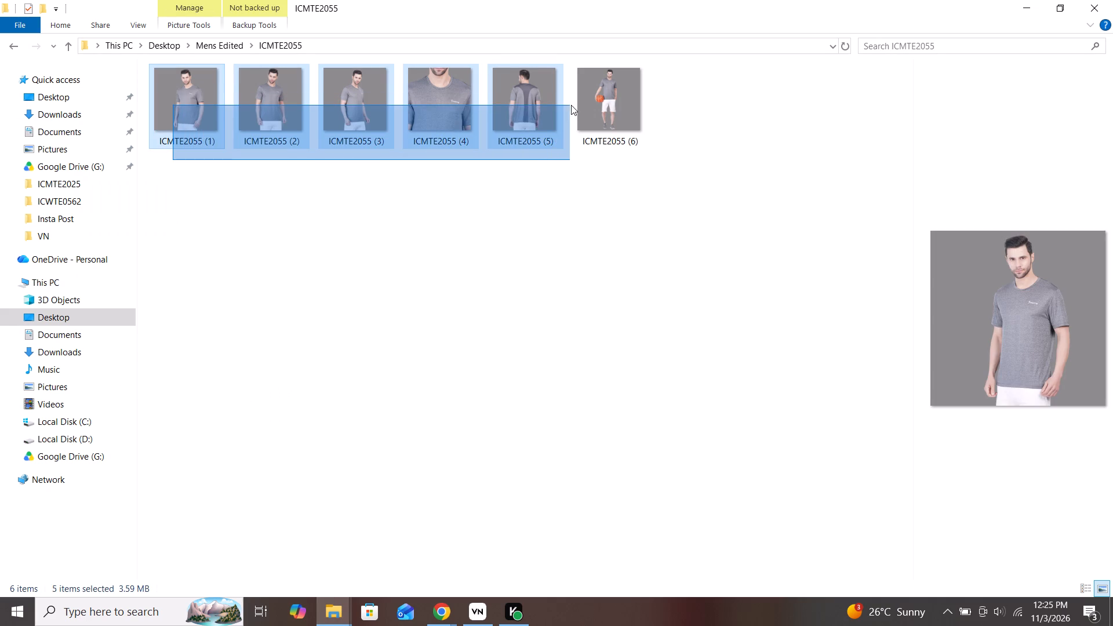
pyautogui.moveTo(571, 105); pyautogui.dragTo(614, 97)
pyautogui.moveTo(205, 91); pyautogui.dragTo(213, 121)
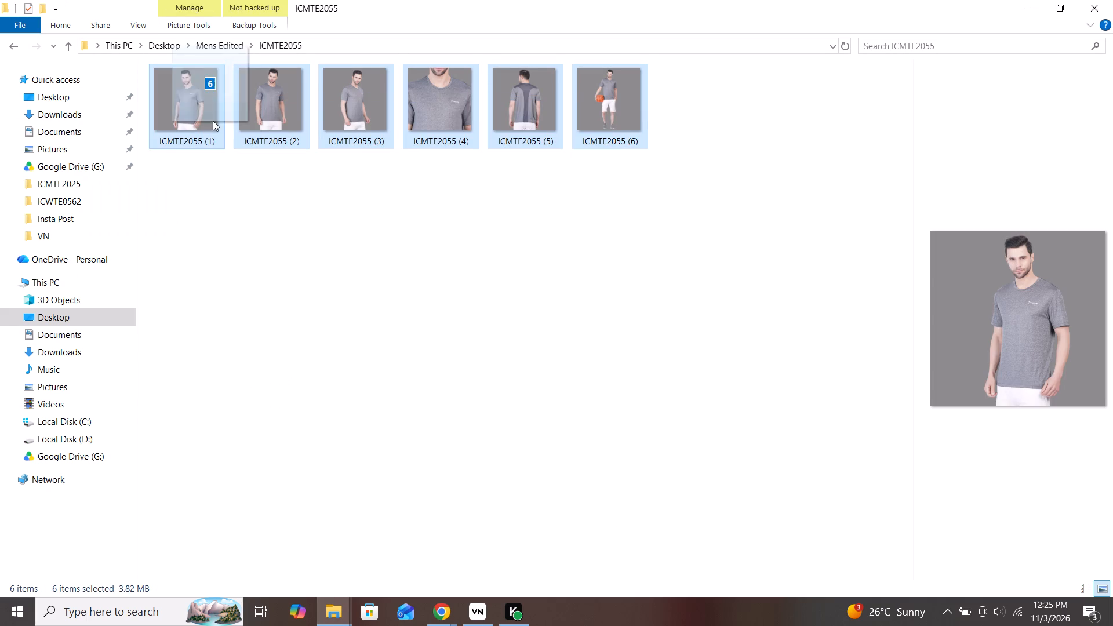
pyautogui.moveTo(213, 121); pyautogui.dragTo(428, 625)
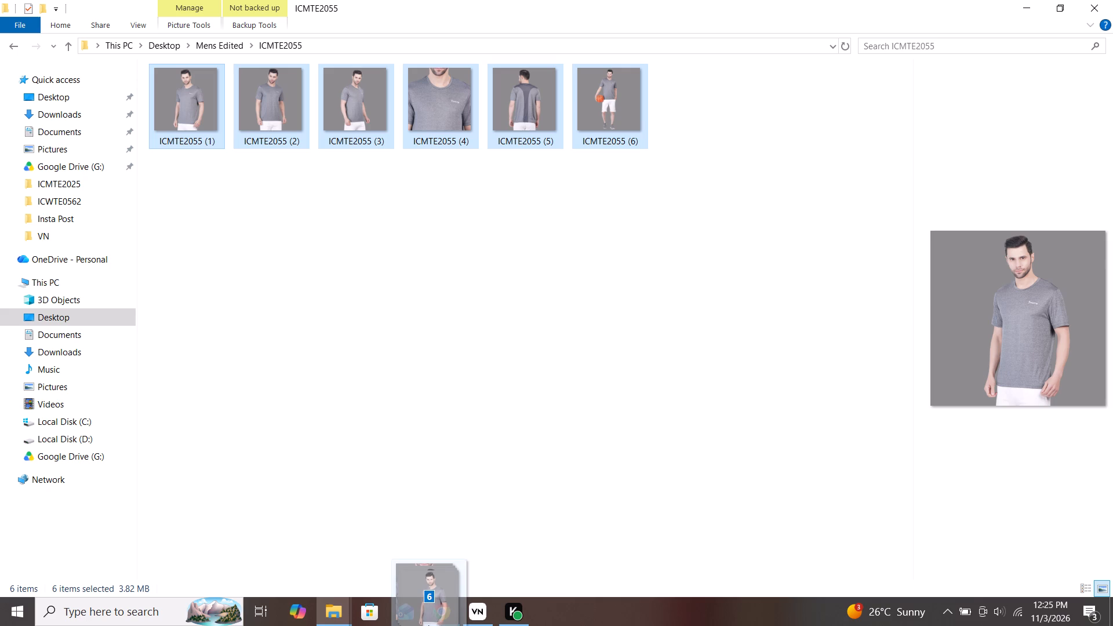
pyautogui.moveTo(428, 625); pyautogui.dragTo(390, 555)
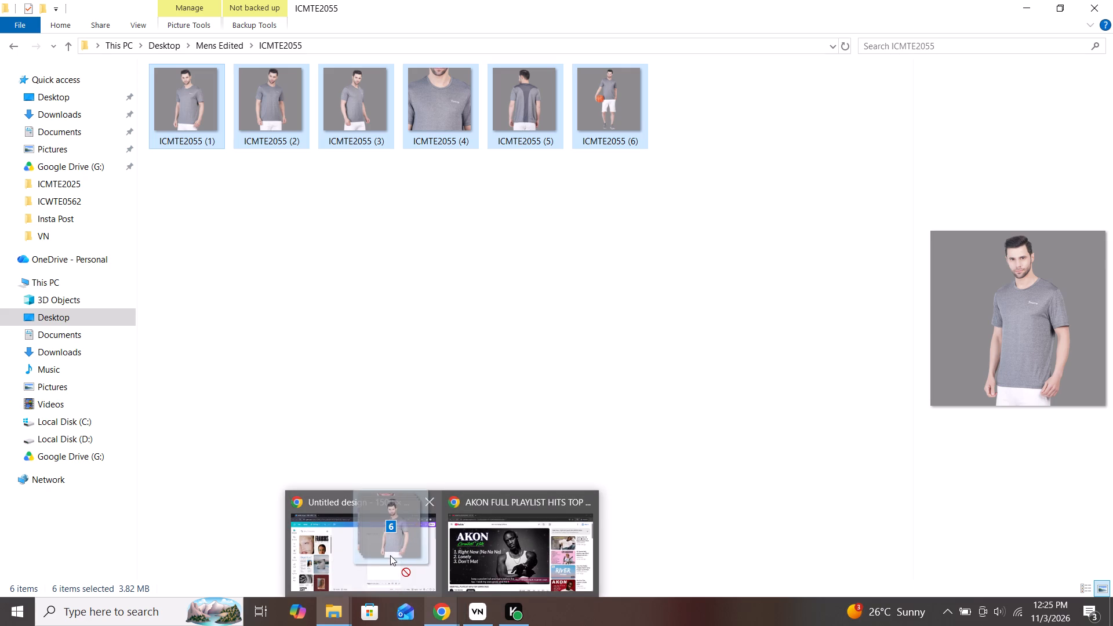
pyautogui.moveTo(390, 555); pyautogui.dragTo(715, 307)
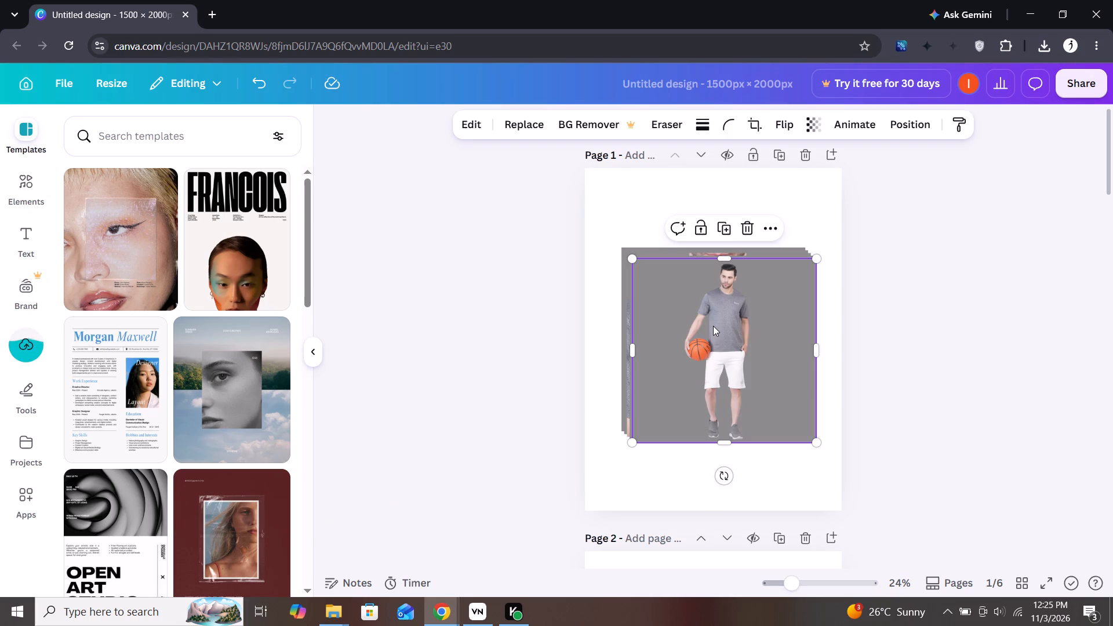
# Move the full-length basketball photo from the stack on page 1 to page 6.
pyautogui.moveTo(713, 326); pyautogui.dragTo(738, 373)
pyautogui.scroll(-13, 735, 374)
pyautogui.moveTo(738, 373); pyautogui.dragTo(690, 396)
pyautogui.scroll(1, 736, 373)
pyautogui.scroll(-13, 735, 373)
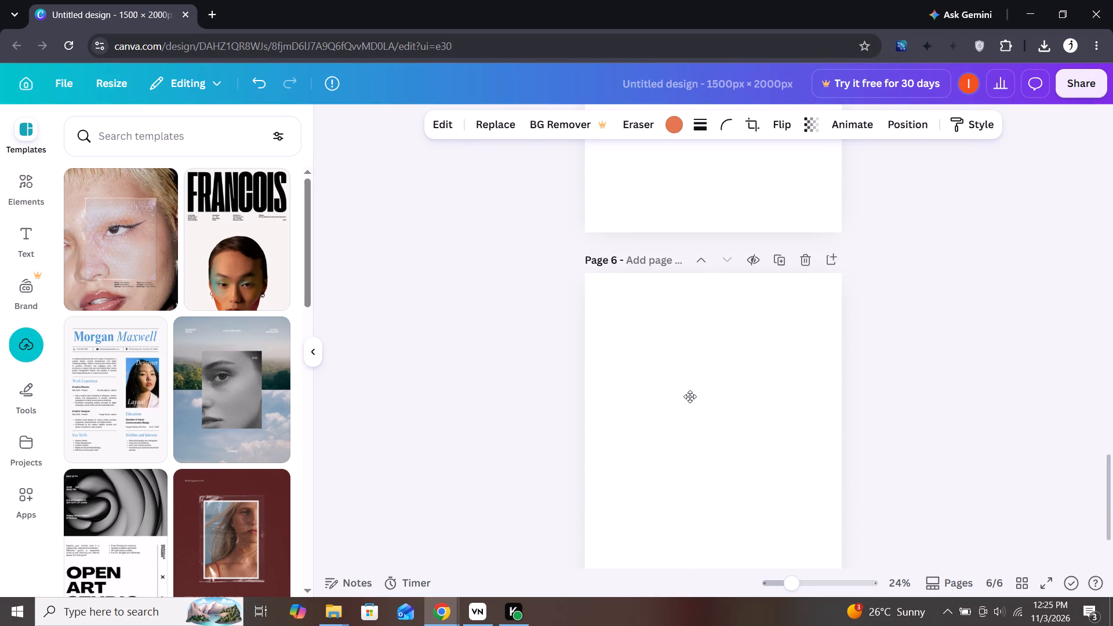
pyautogui.moveTo(690, 396); pyautogui.dragTo(689, 396)
# Move the back-view photo from the stack on page 1 to page 5.
pyautogui.scroll(20, 693, 393)
pyautogui.scroll(5, 693, 393)
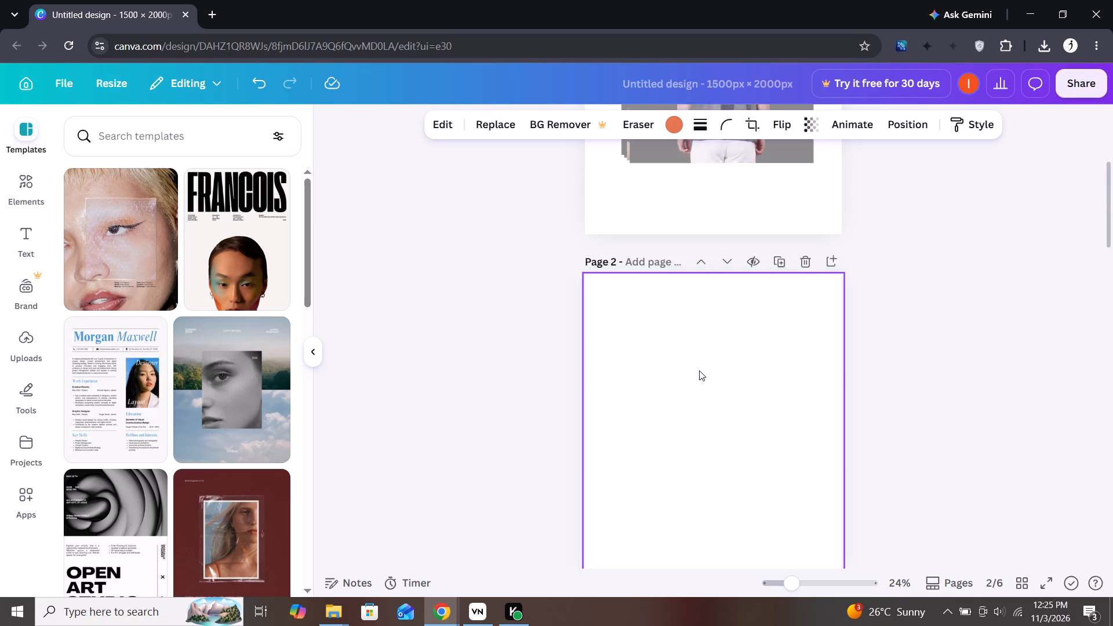
pyautogui.scroll(2, 699, 370)
pyautogui.moveTo(703, 354); pyautogui.dragTo(709, 405)
pyautogui.scroll(-10, 707, 405)
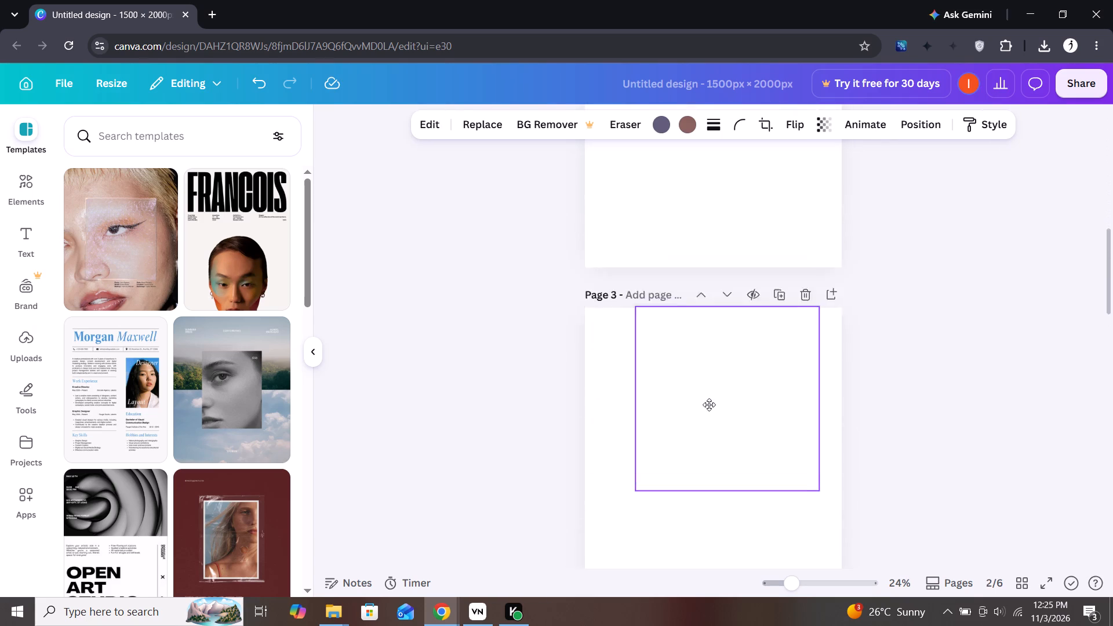
pyautogui.moveTo(709, 405); pyautogui.dragTo(701, 428)
pyautogui.scroll(-11, 710, 405)
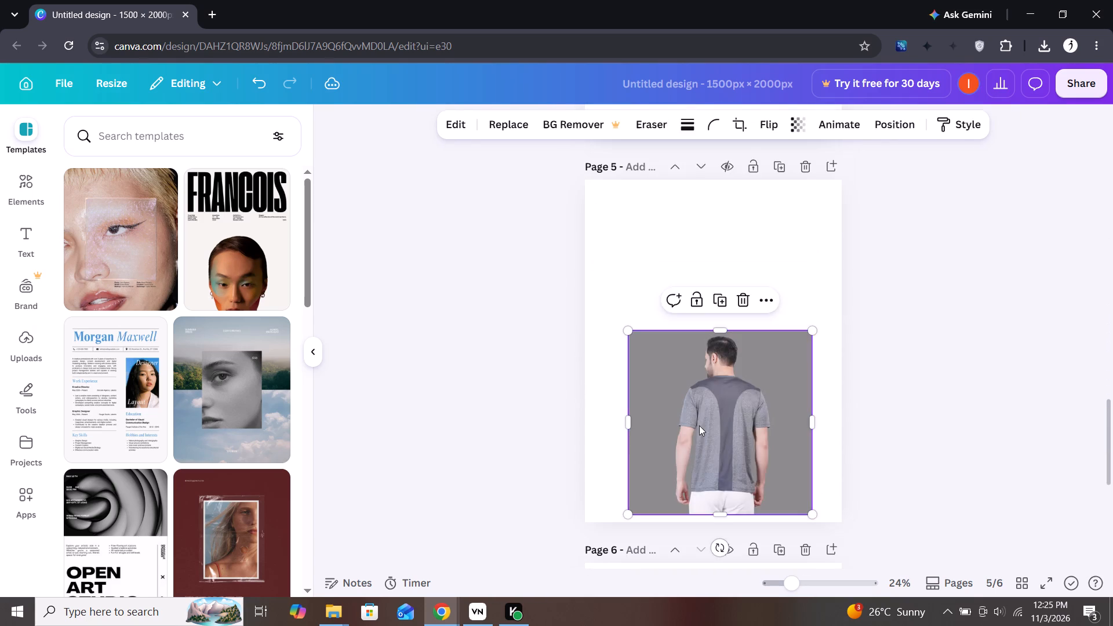
# Move the close-up photo of the T-shirt's chest from page 1 to page 4.
pyautogui.scroll(20, 699, 425)
pyautogui.scroll(4, 699, 425)
pyautogui.moveTo(706, 381); pyautogui.dragTo(707, 381)
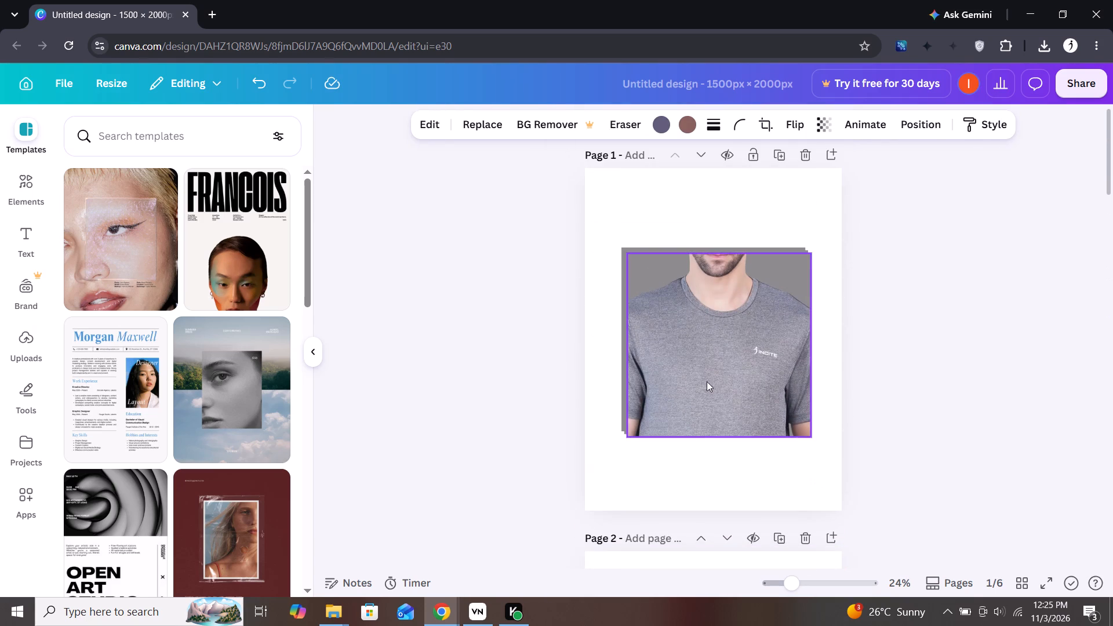
pyautogui.moveTo(707, 381); pyautogui.dragTo(718, 423)
pyautogui.scroll(-16, 720, 420)
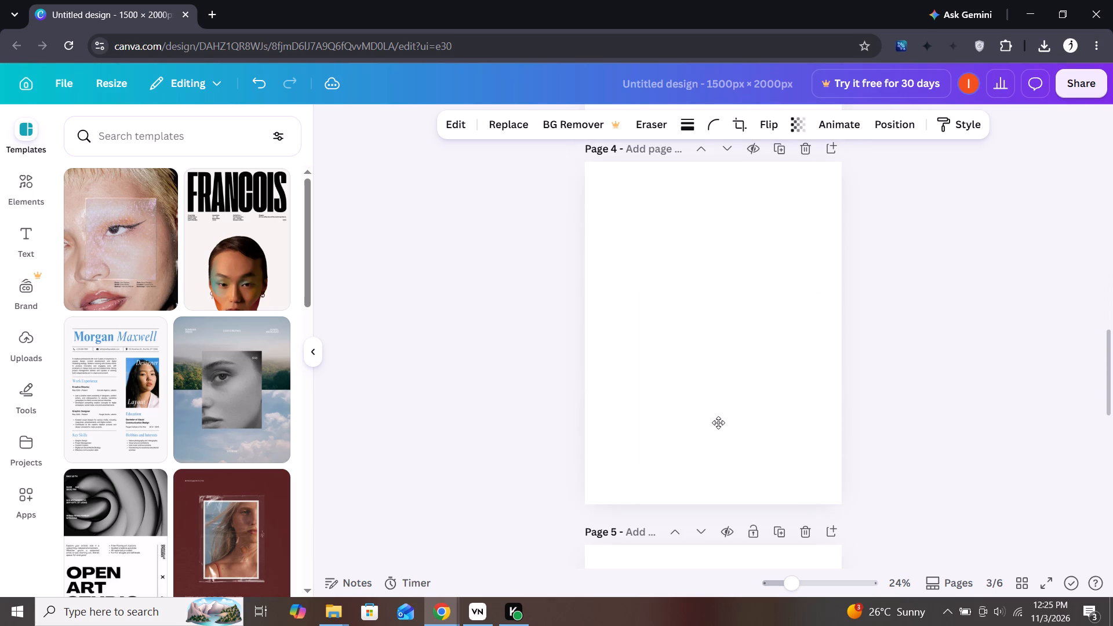
pyautogui.moveTo(718, 423); pyautogui.dragTo(696, 356)
pyautogui.scroll(-5, 766, 372)
pyautogui.scroll(5, 766, 372)
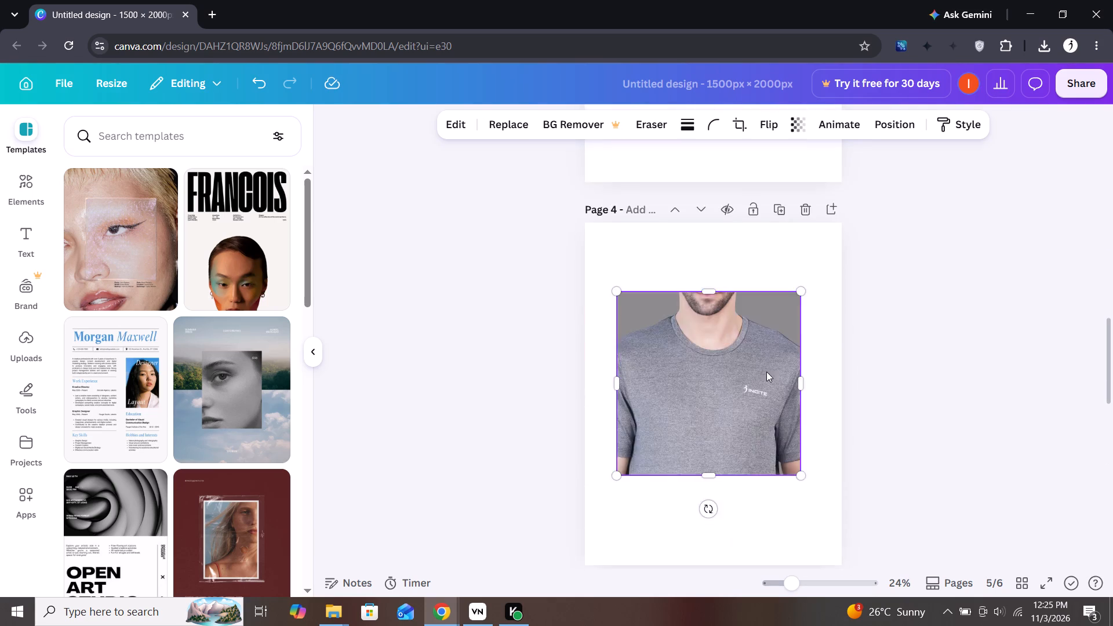
# Move the angled front-view photo from the stack on page 1 to page 3.
pyautogui.scroll(18, 766, 372)
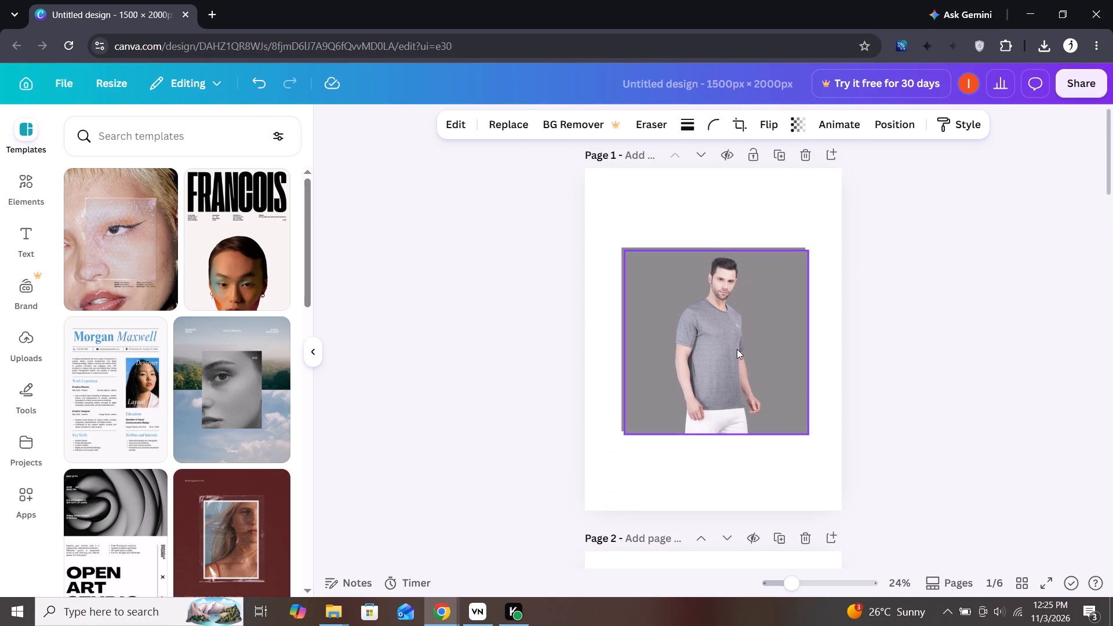
pyautogui.click(737, 349)
pyautogui.scroll(-11, 747, 413)
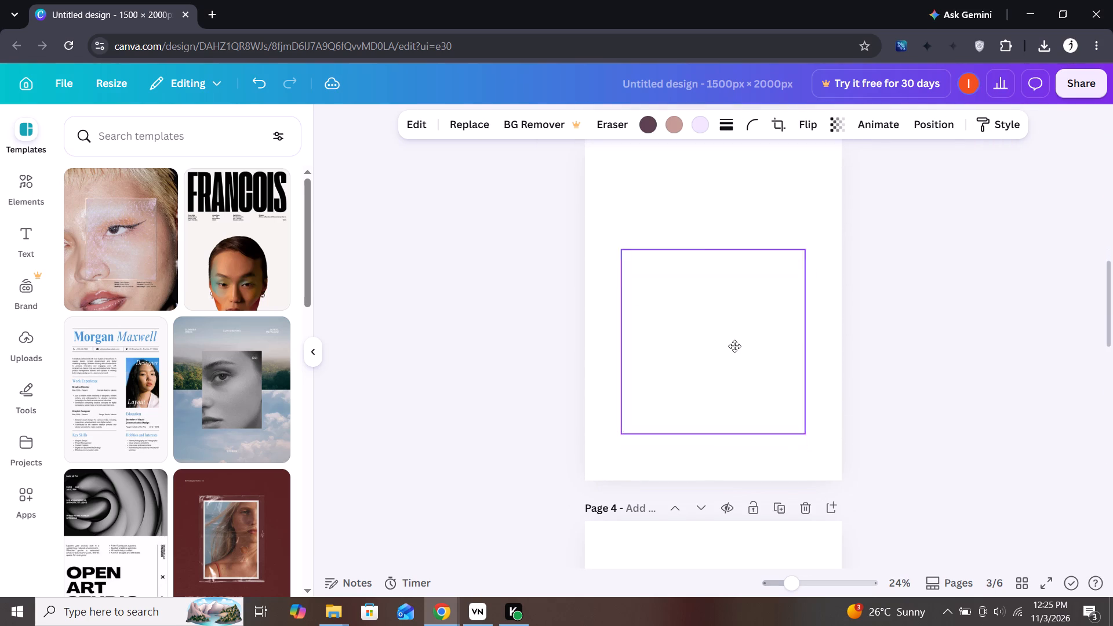
pyautogui.scroll(-6, 735, 347)
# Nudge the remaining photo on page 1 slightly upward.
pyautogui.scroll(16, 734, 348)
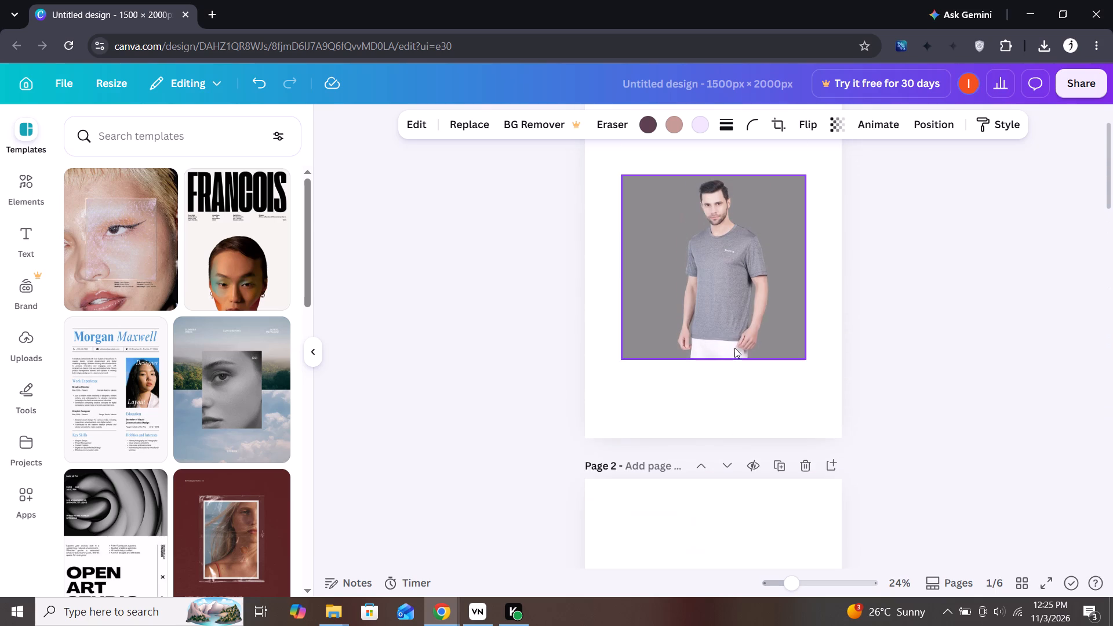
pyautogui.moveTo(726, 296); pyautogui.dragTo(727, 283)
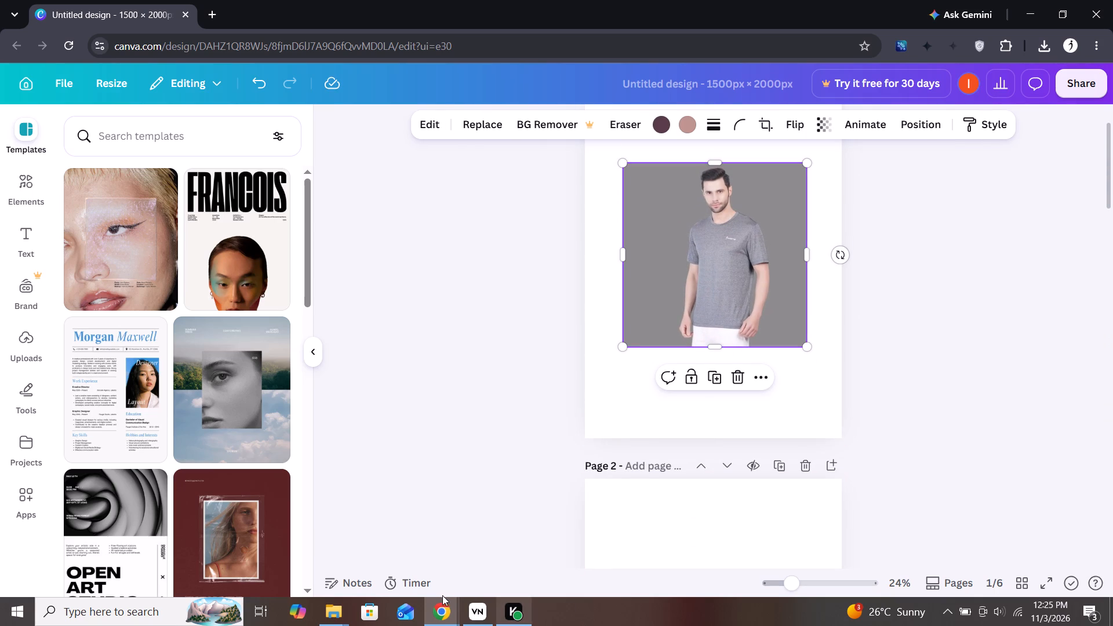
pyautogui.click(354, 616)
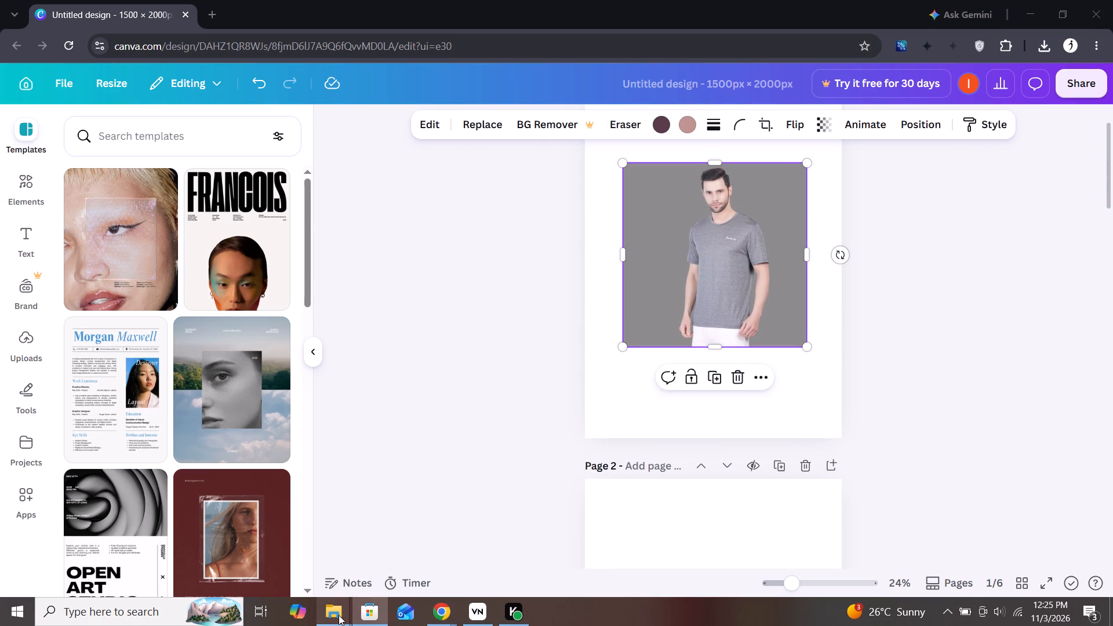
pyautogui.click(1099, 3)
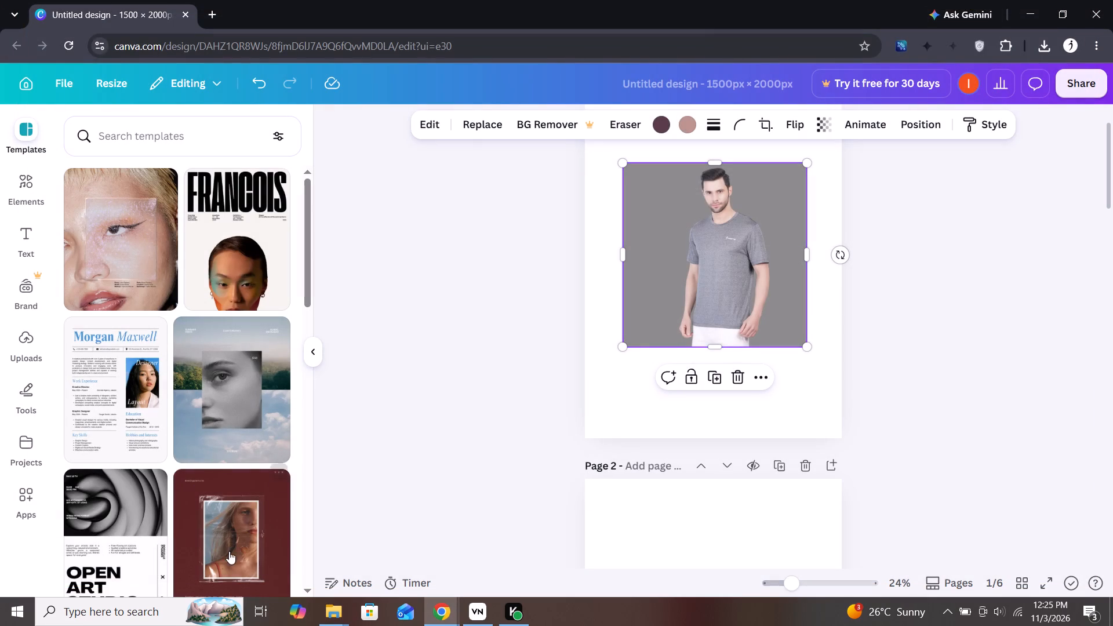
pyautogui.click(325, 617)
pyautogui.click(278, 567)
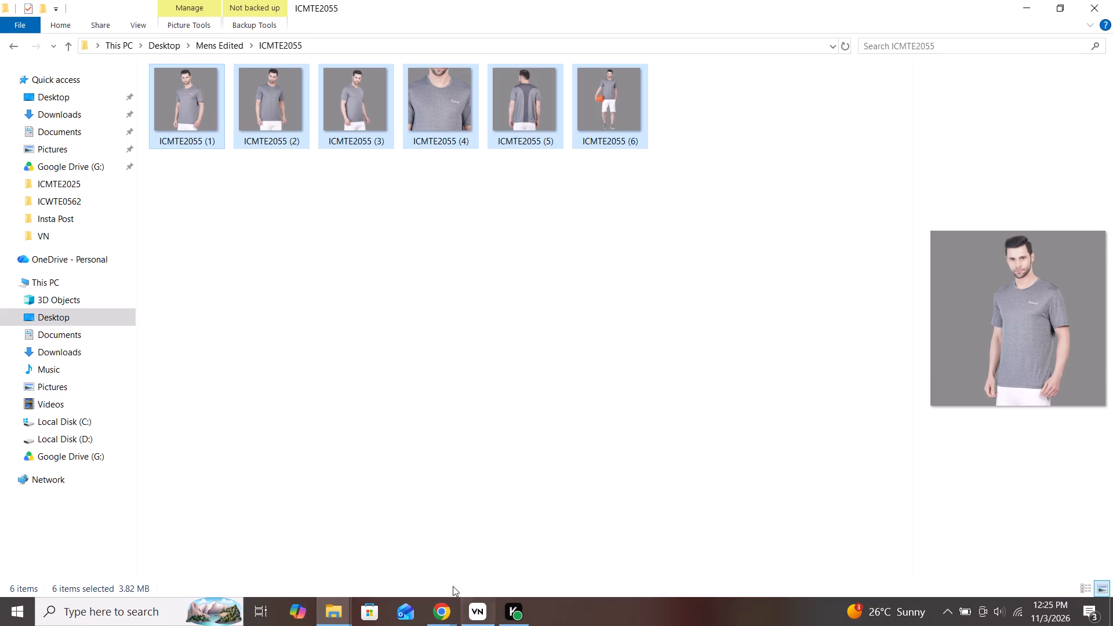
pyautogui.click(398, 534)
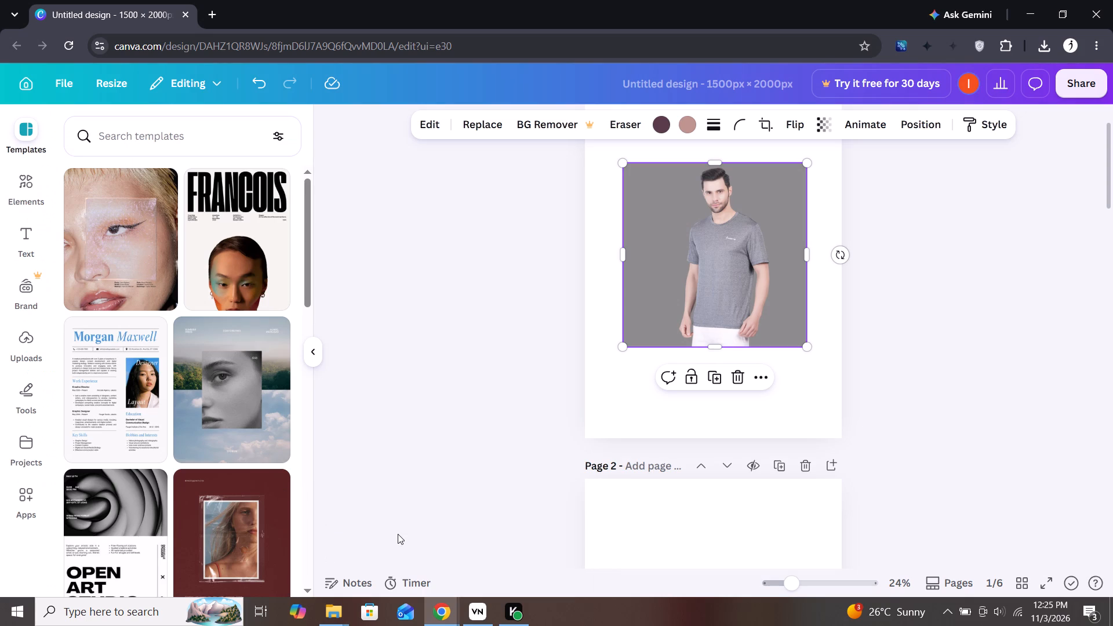
# Add only the ICMTE2055 (2) photo from the ICMTE2055 folder onto page 2 of the Canva design.
pyautogui.click(323, 613)
pyautogui.click(262, 541)
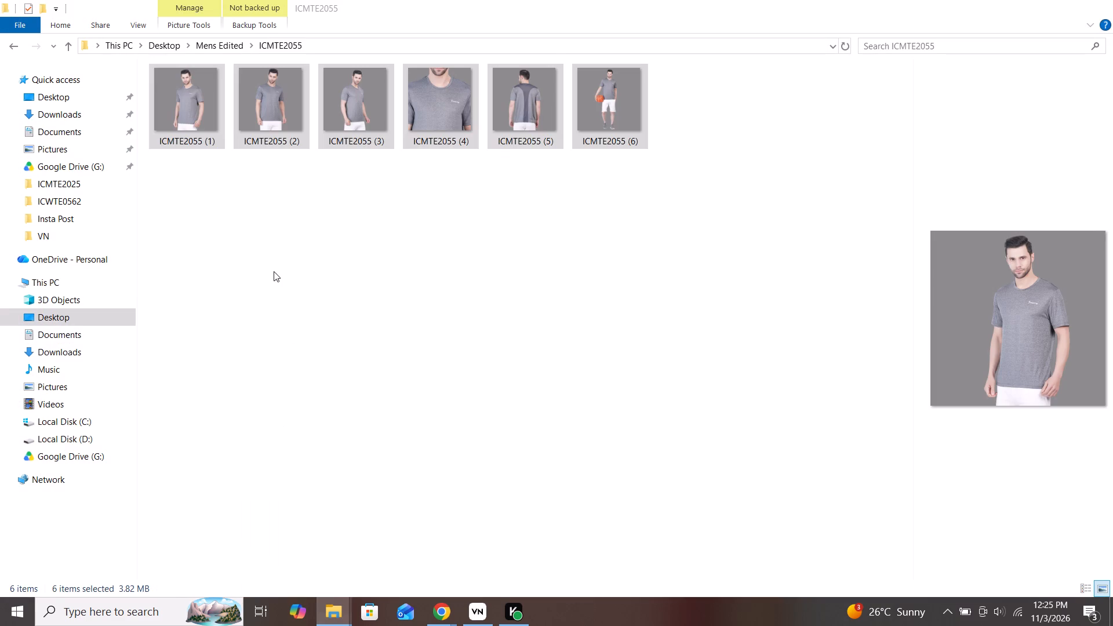
pyautogui.moveTo(264, 97); pyautogui.dragTo(440, 625)
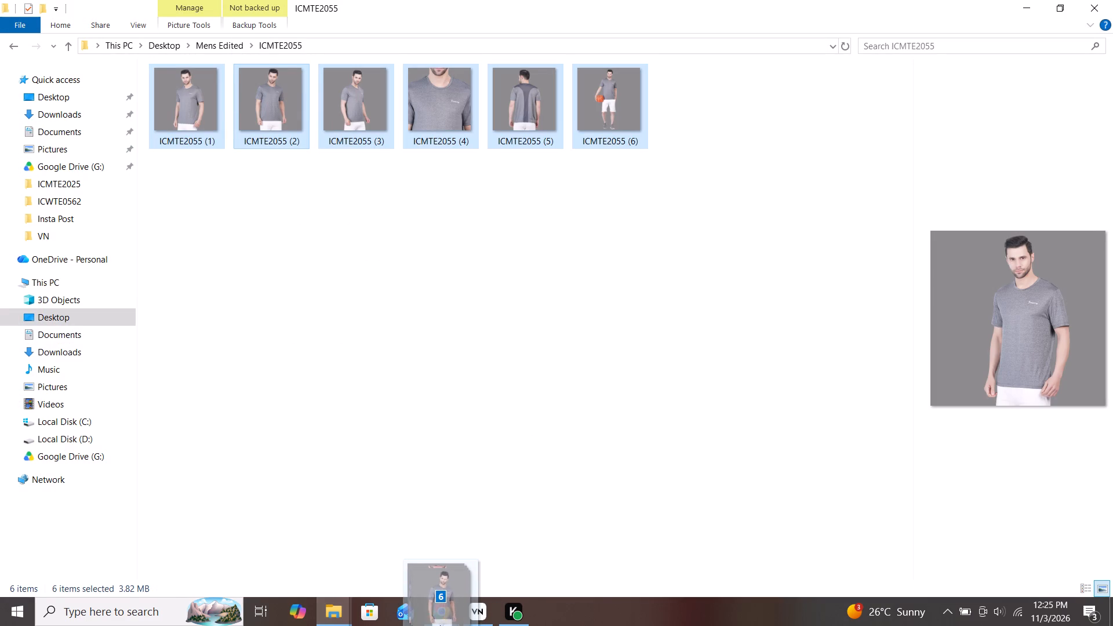
pyautogui.moveTo(440, 625); pyautogui.dragTo(347, 216)
pyautogui.click(347, 215)
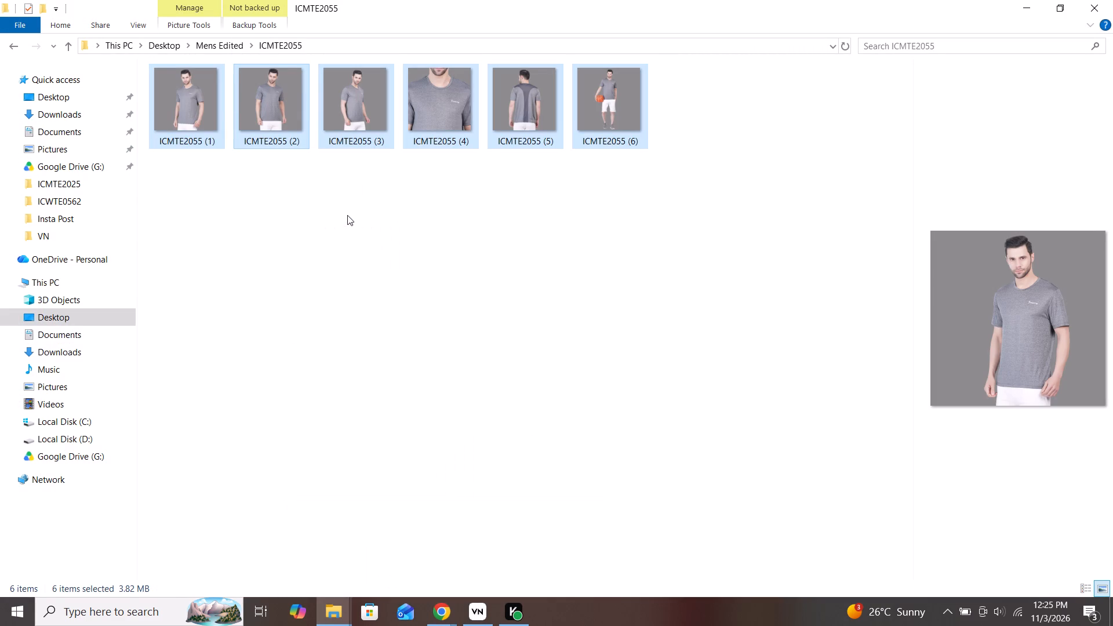
pyautogui.moveTo(269, 103); pyautogui.dragTo(431, 625)
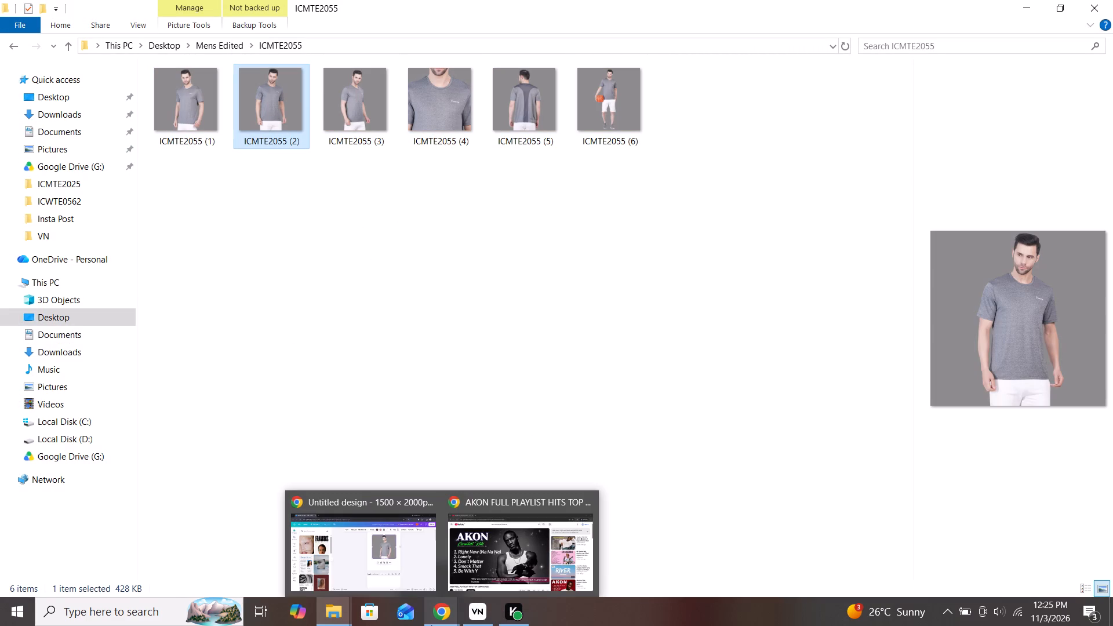
pyautogui.moveTo(431, 625); pyautogui.dragTo(683, 565)
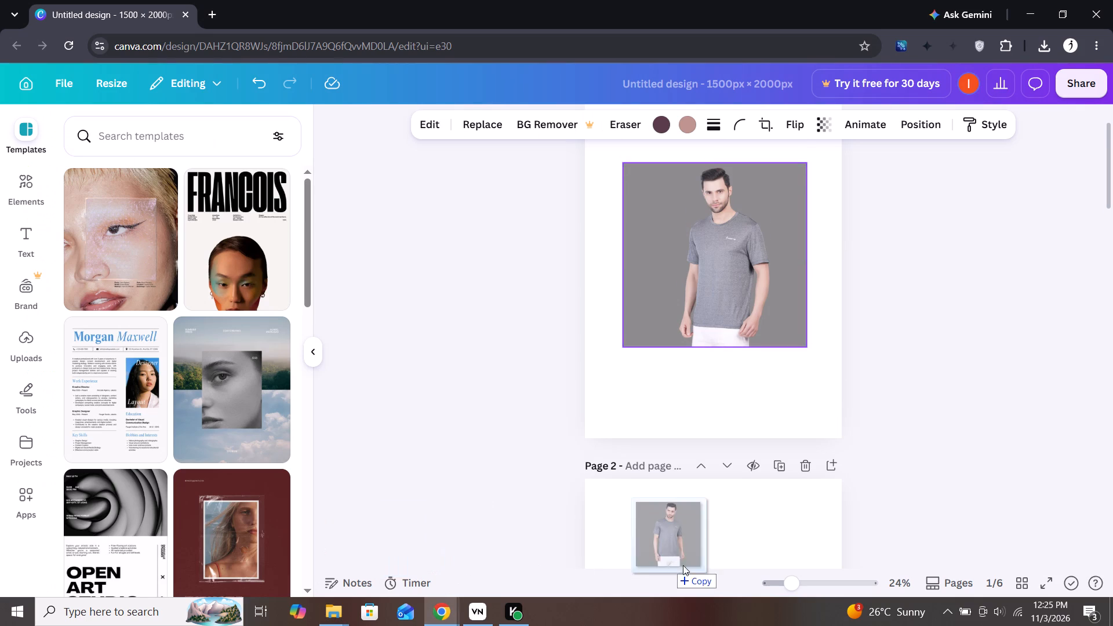
pyautogui.moveTo(683, 565); pyautogui.dragTo(719, 503)
# Enlarge and reposition the photo on page 1 so it fills the whole 1500 × 2000 px page with the model roughly centred.
pyautogui.scroll(5, 719, 503)
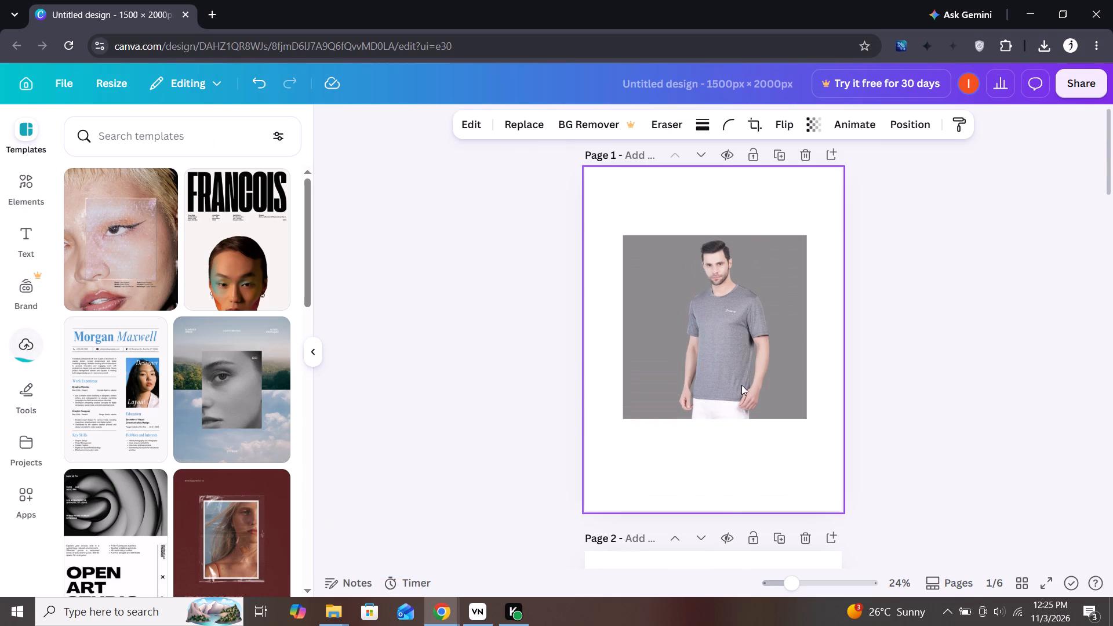
pyautogui.click(741, 384)
pyautogui.moveTo(716, 227); pyautogui.dragTo(716, 210)
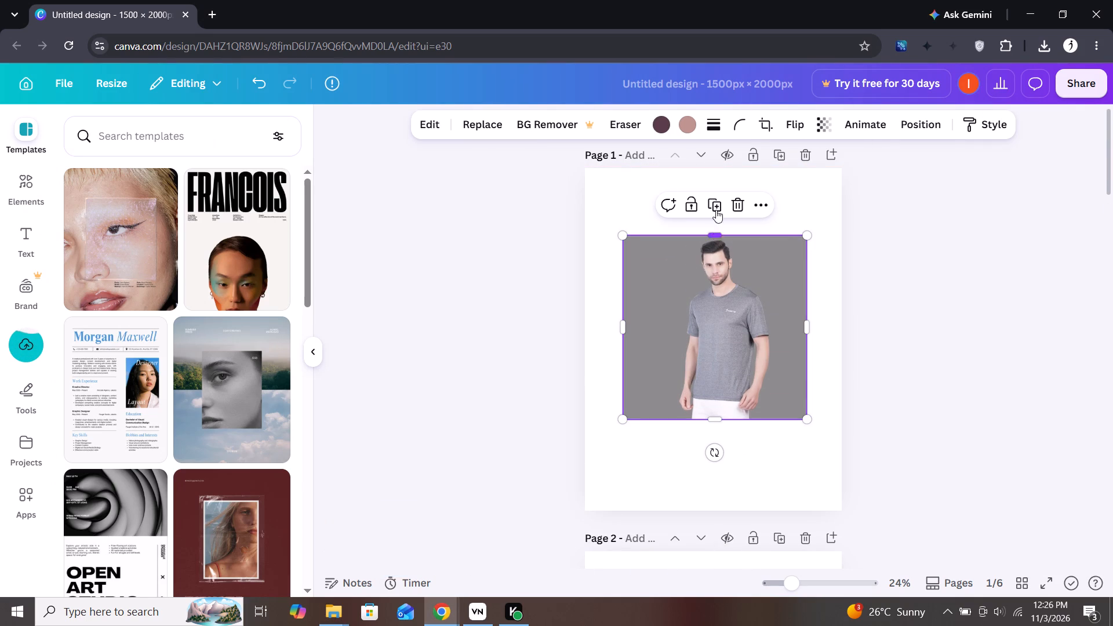
pyautogui.moveTo(716, 210); pyautogui.dragTo(712, 183)
pyautogui.click(709, 236)
pyautogui.moveTo(711, 236); pyautogui.dragTo(708, 196)
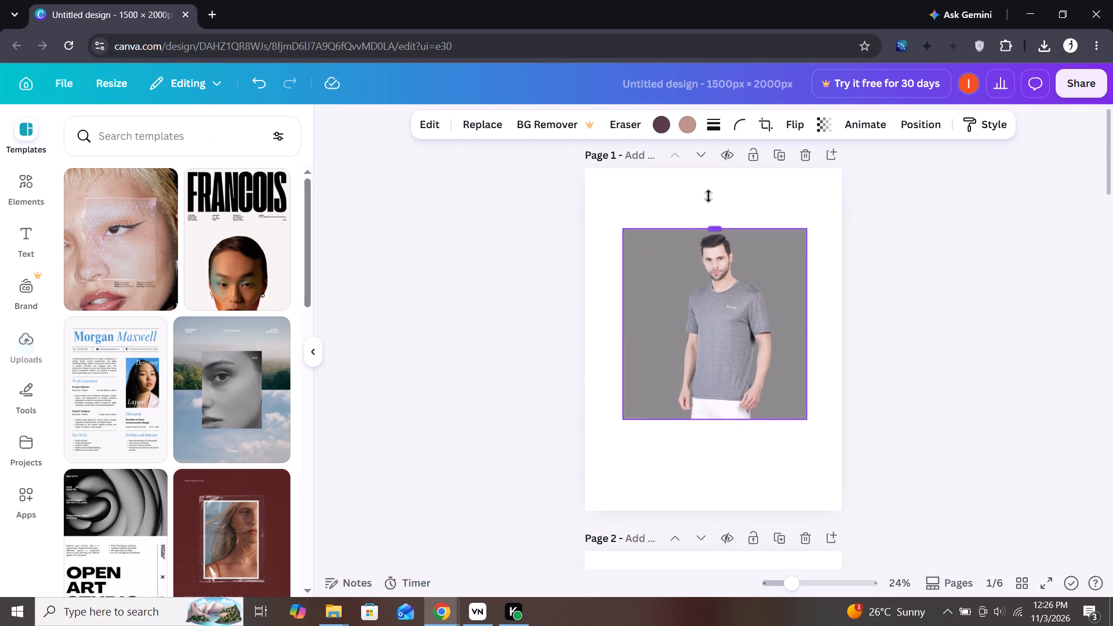
pyautogui.moveTo(708, 196); pyautogui.dragTo(705, 169)
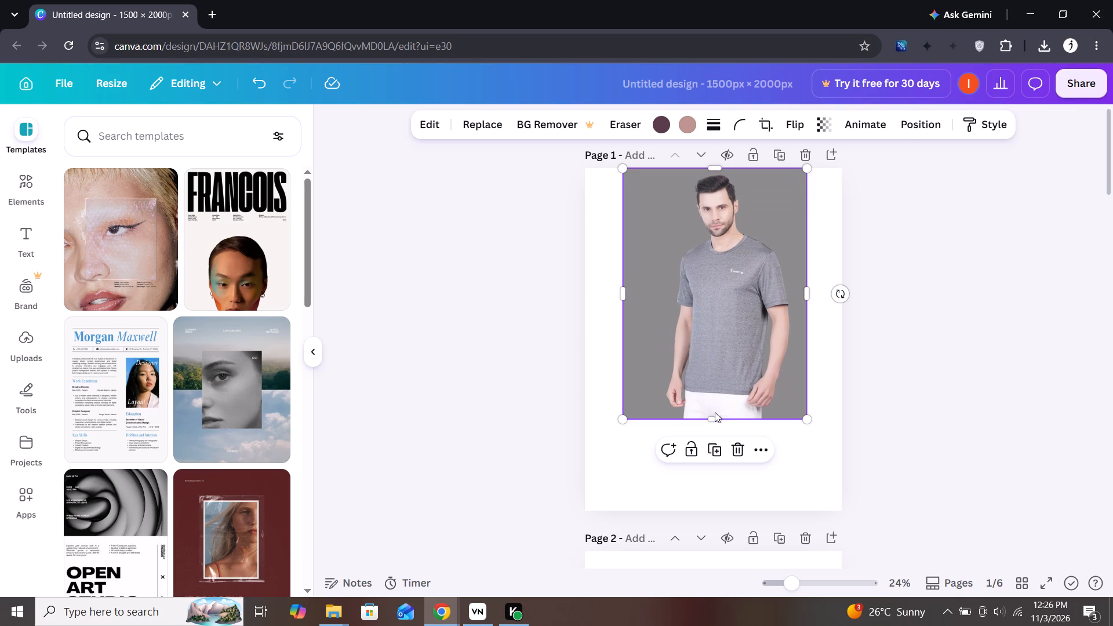
pyautogui.moveTo(712, 420); pyautogui.dragTo(701, 509)
pyautogui.moveTo(619, 344); pyautogui.dragTo(585, 349)
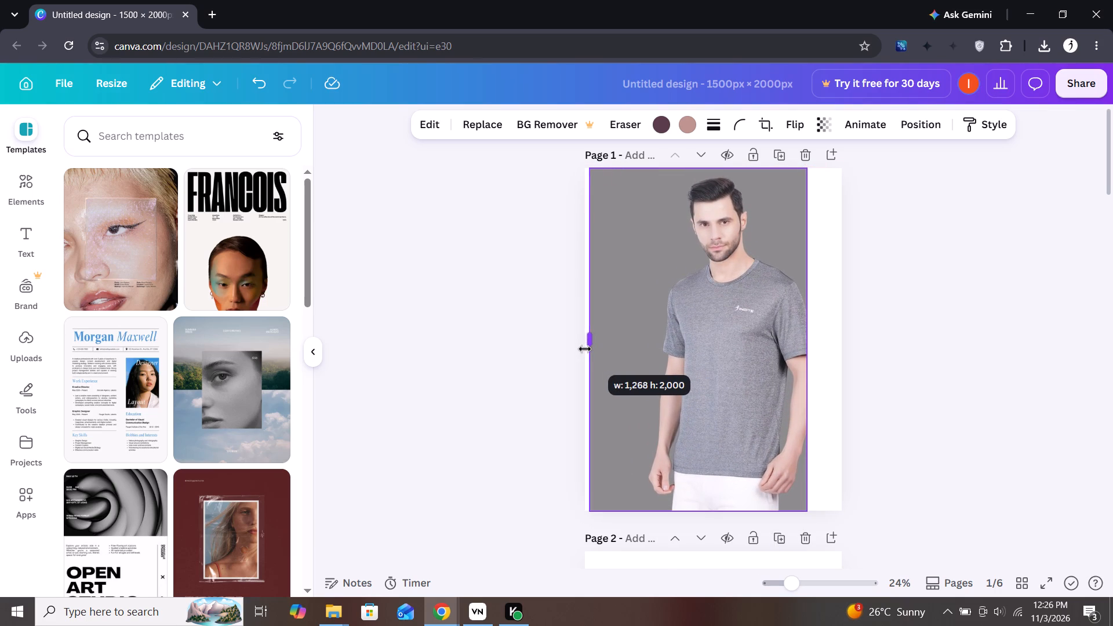
pyautogui.moveTo(585, 349); pyautogui.dragTo(579, 350)
pyautogui.moveTo(808, 335); pyautogui.dragTo(810, 337)
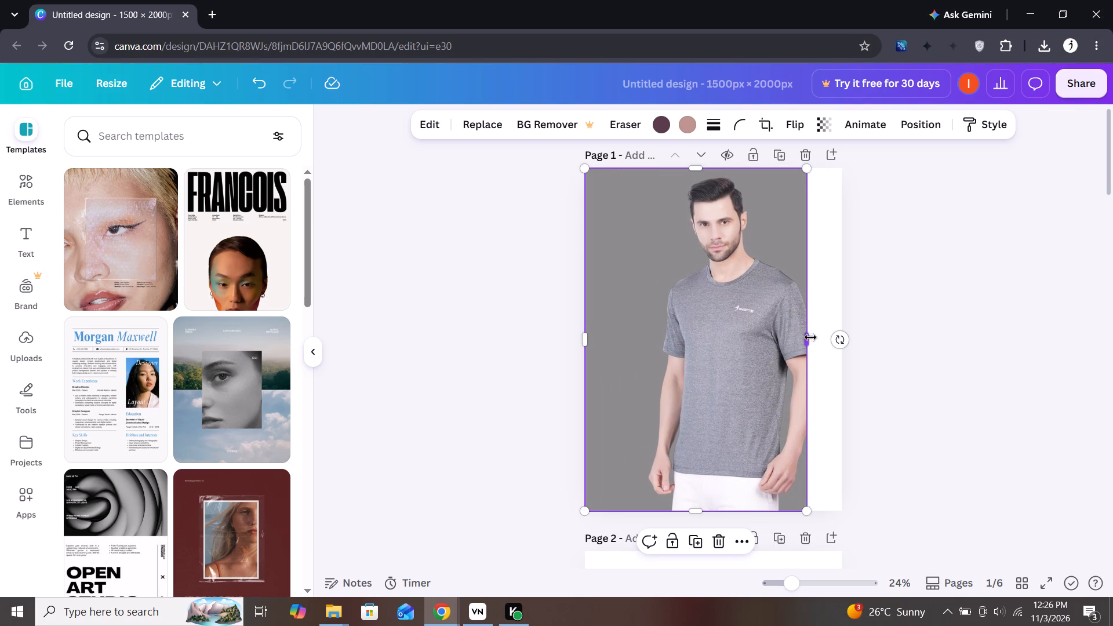
pyautogui.moveTo(810, 337); pyautogui.dragTo(841, 337)
pyautogui.moveTo(809, 361); pyautogui.dragTo(795, 358)
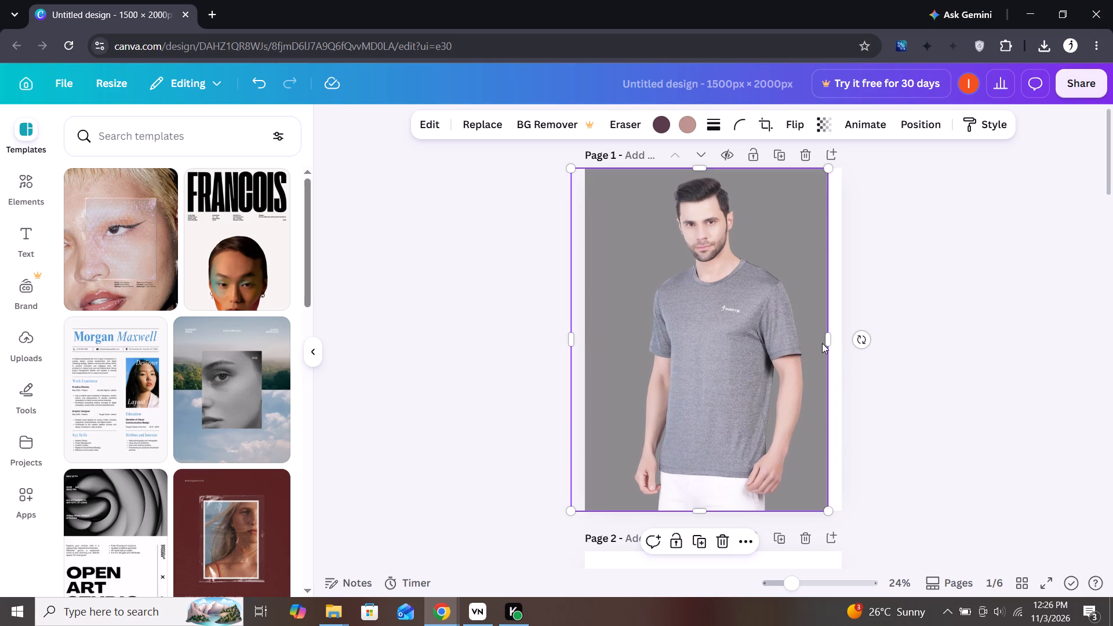
pyautogui.moveTo(828, 343); pyautogui.dragTo(839, 345)
pyautogui.click(943, 395)
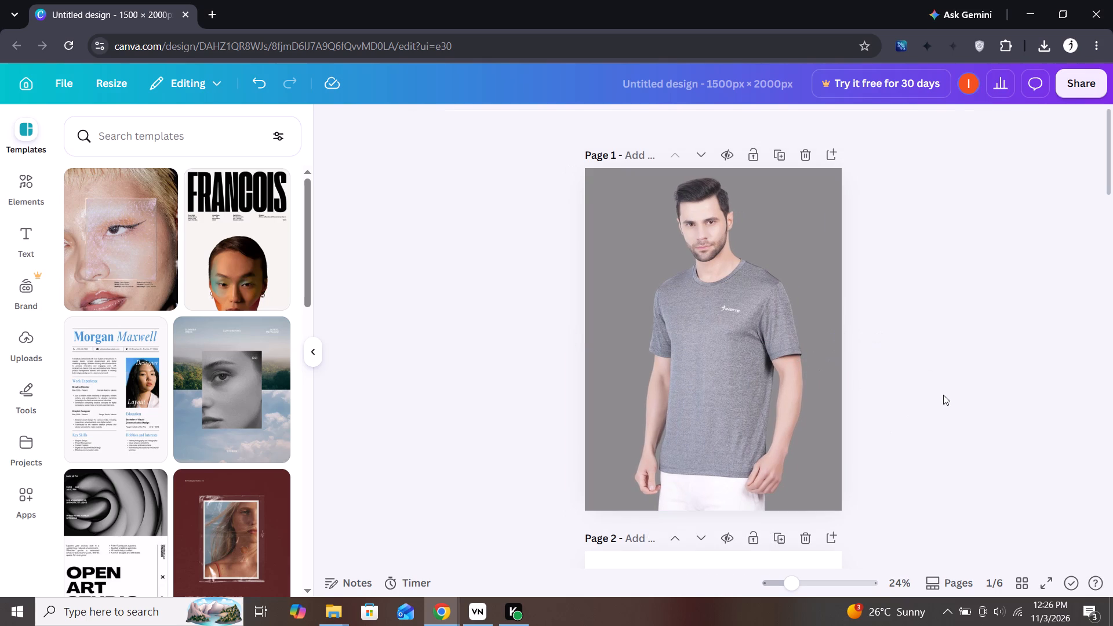
# Stretch the photo on page 2 to all four page edges so it fills the whole 1500 × 2000 px page.
pyautogui.scroll(-5, 943, 395)
pyautogui.click(798, 354)
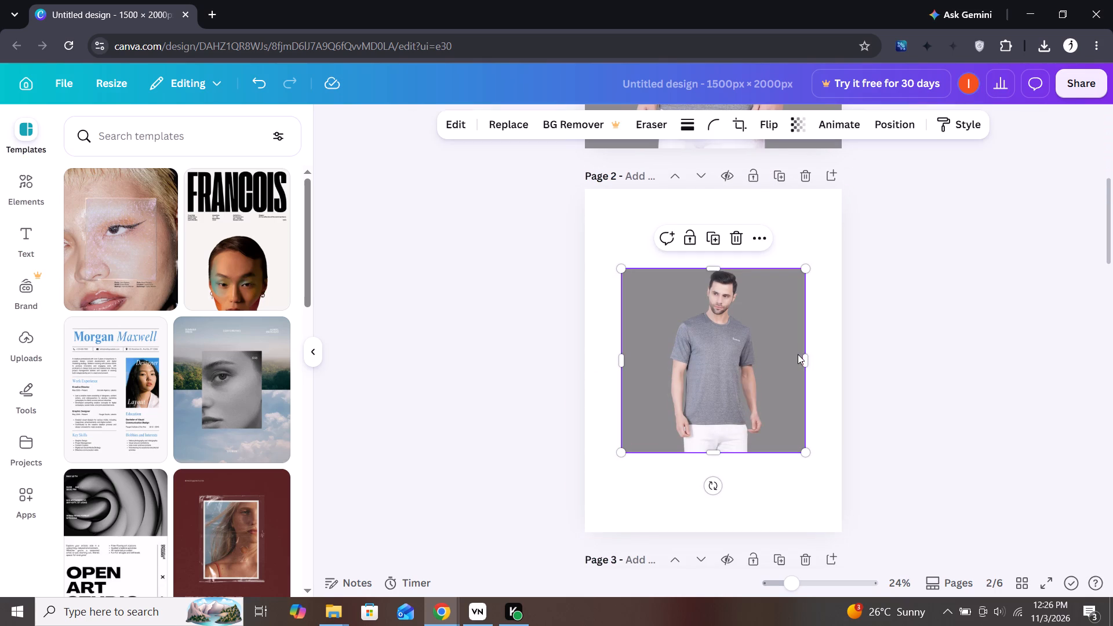
pyautogui.moveTo(716, 267); pyautogui.dragTo(718, 188)
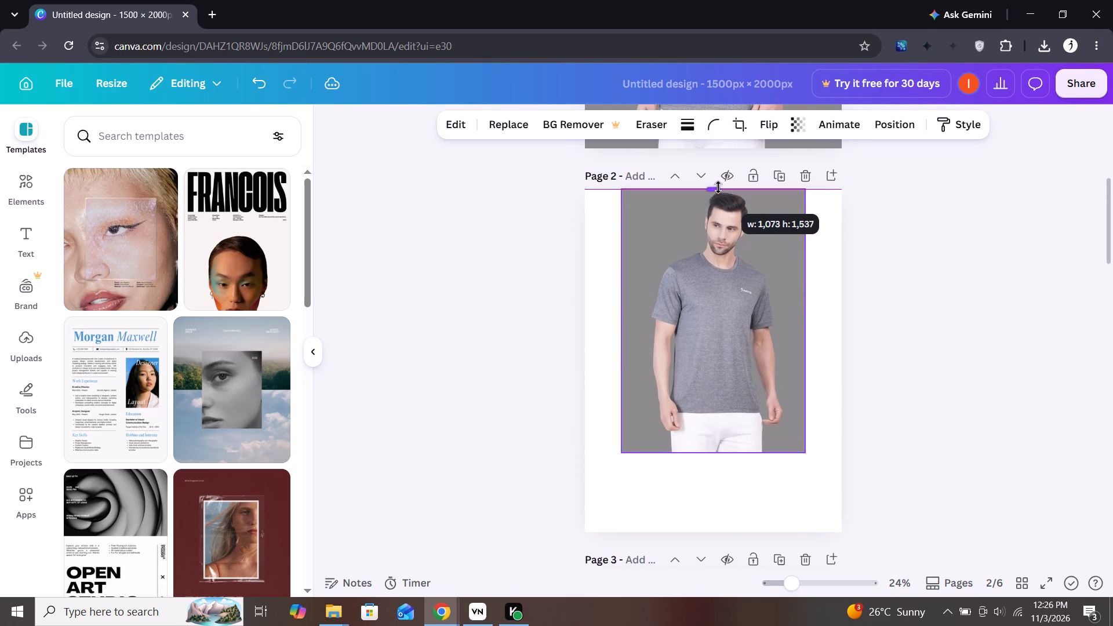
pyautogui.moveTo(713, 452); pyautogui.dragTo(710, 516)
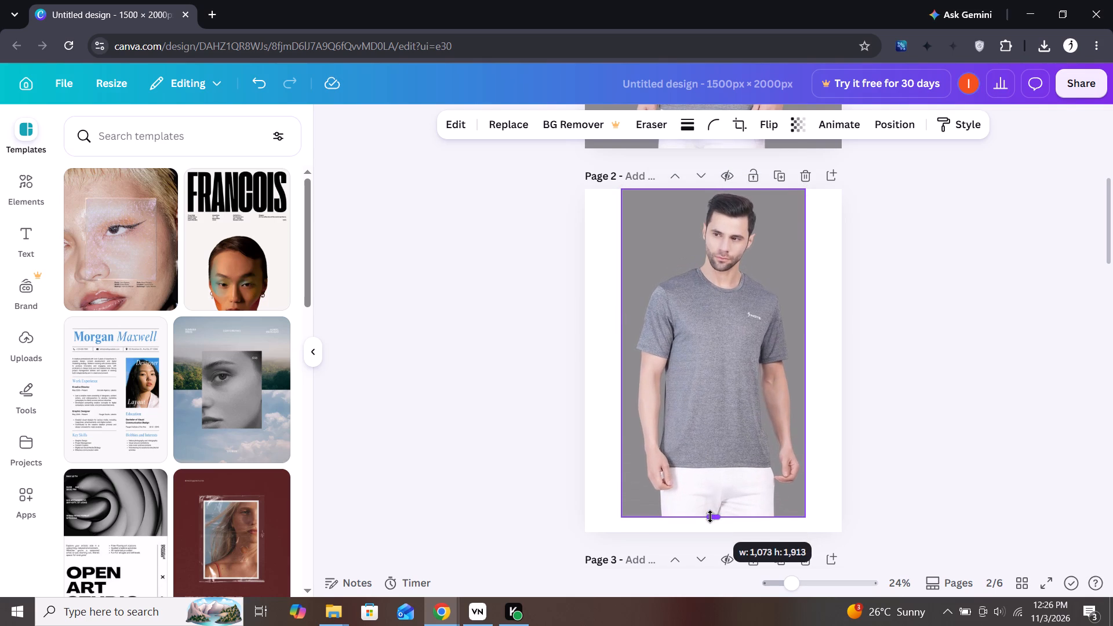
pyautogui.moveTo(710, 516); pyautogui.dragTo(707, 530)
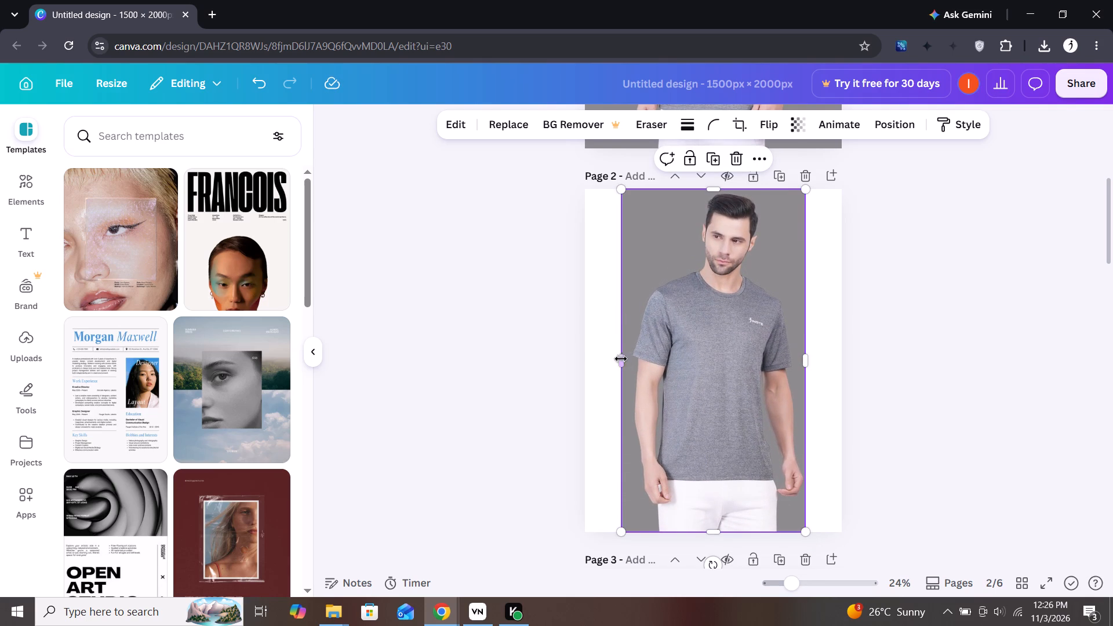
pyautogui.moveTo(620, 356); pyautogui.dragTo(587, 359)
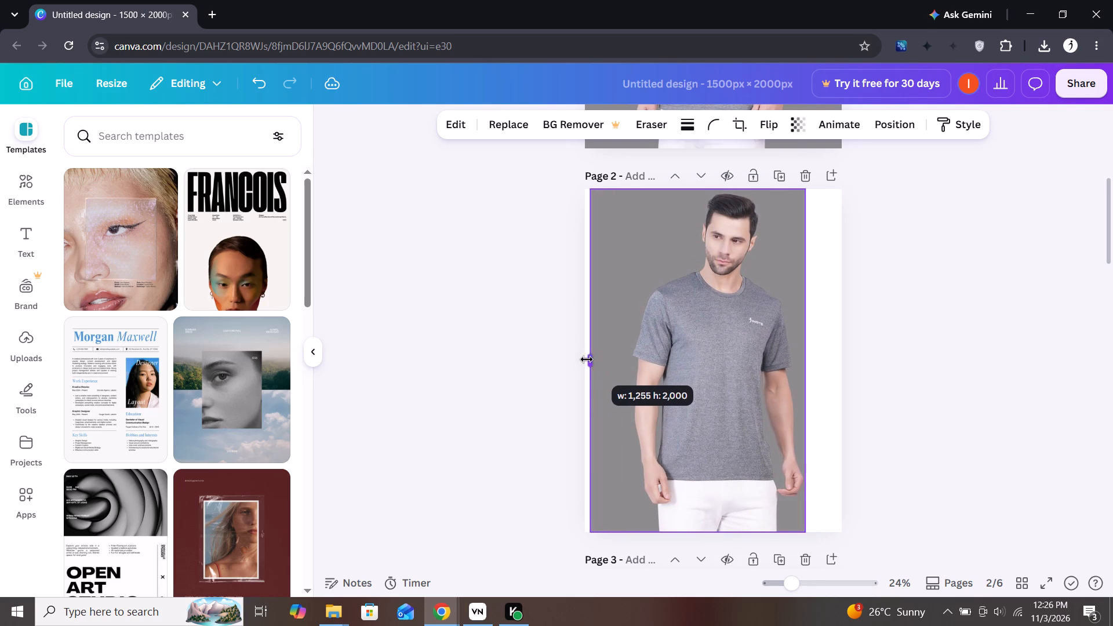
pyautogui.moveTo(587, 359); pyautogui.dragTo(585, 360)
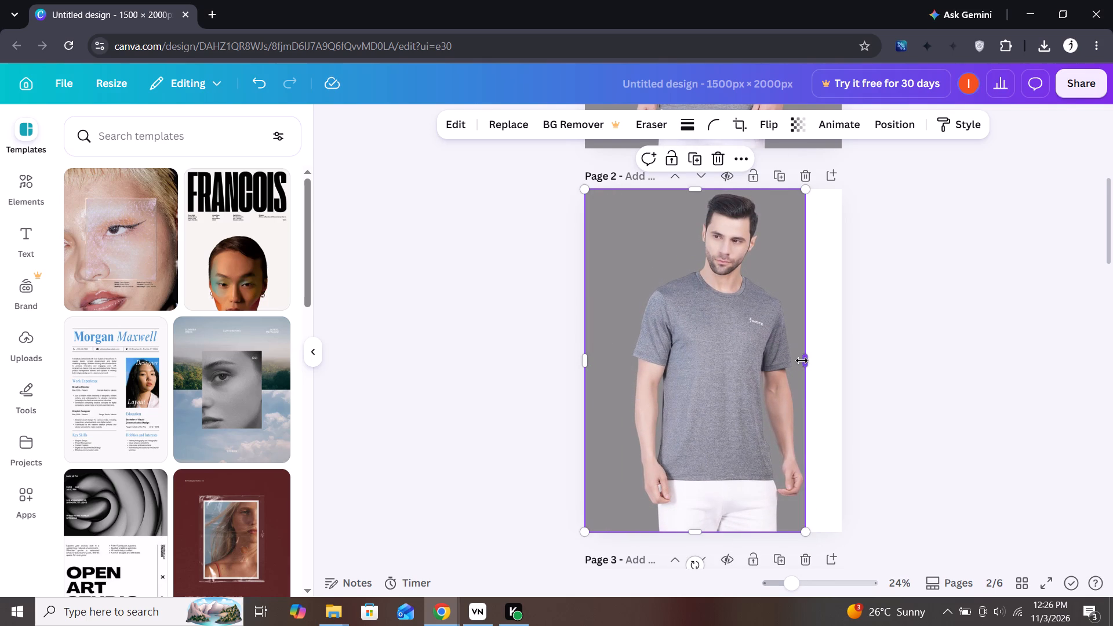
pyautogui.moveTo(802, 361); pyautogui.dragTo(835, 361)
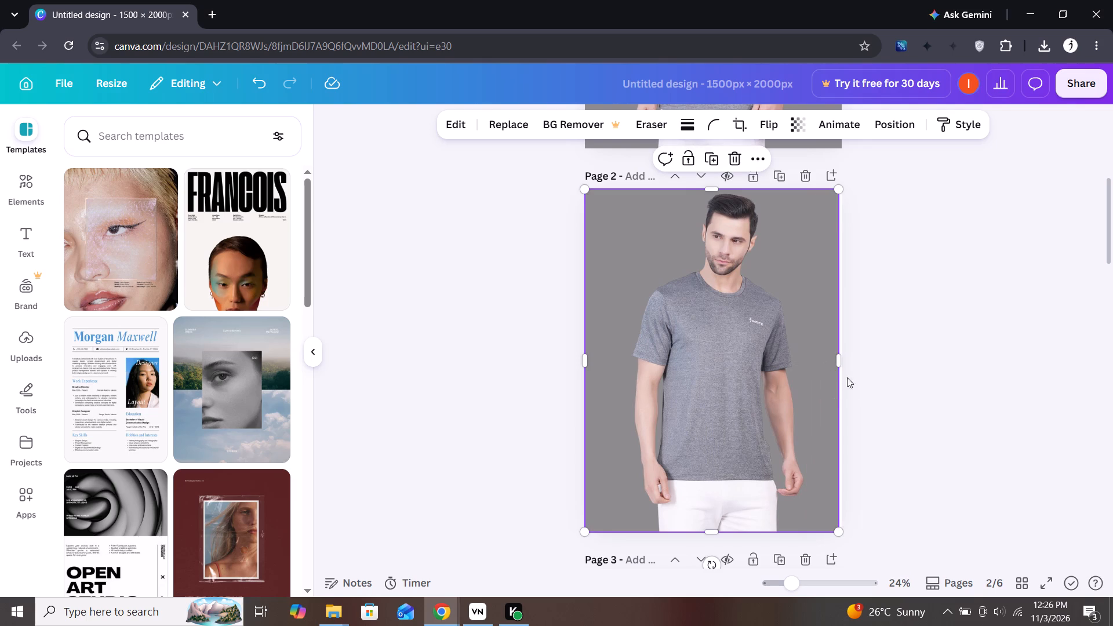
pyautogui.moveTo(838, 360); pyautogui.dragTo(843, 362)
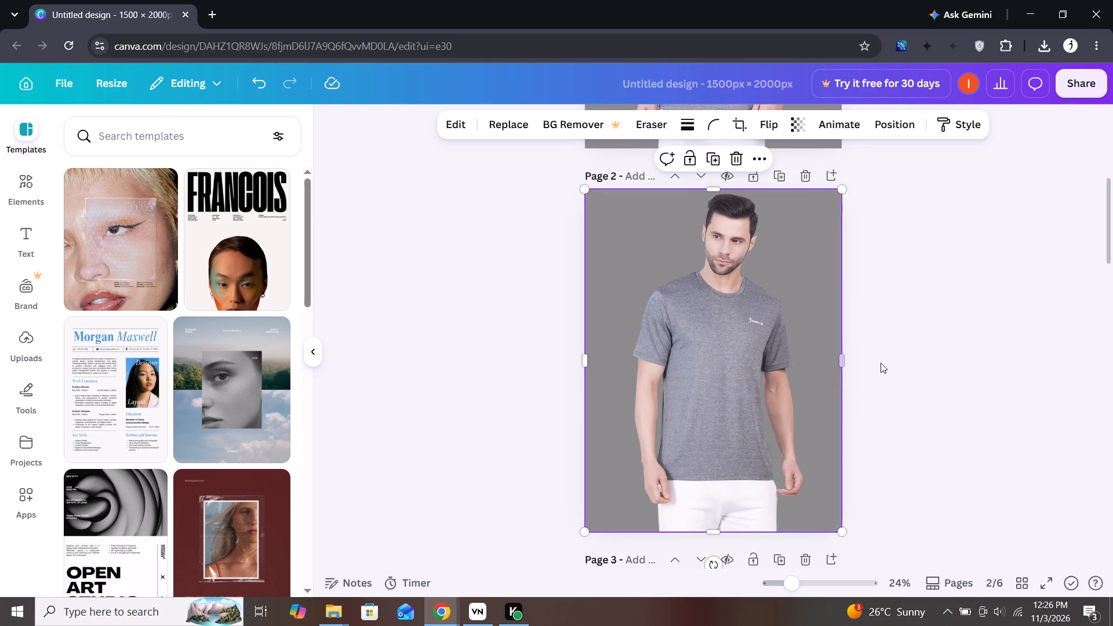
pyautogui.click(881, 363)
# Extend the angled front-view photo on page 3 to every page edge so it covers the full 1500 × 2000 px page.
pyautogui.scroll(-6, 874, 366)
pyautogui.click(776, 332)
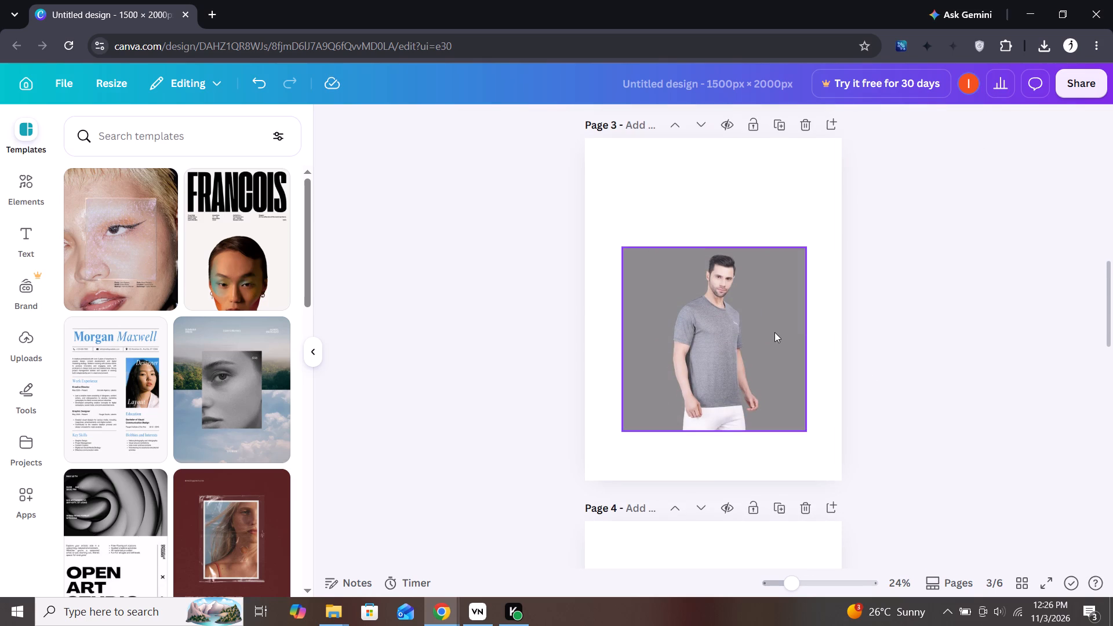
pyautogui.scroll(1, 735, 259)
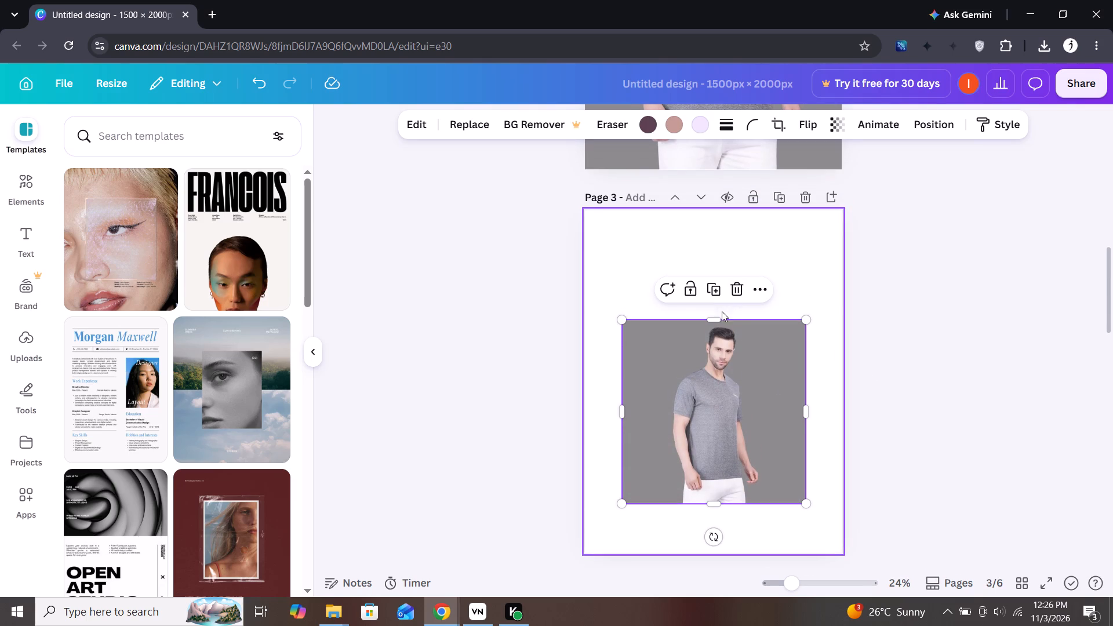
pyautogui.moveTo(714, 318); pyautogui.dragTo(719, 213)
pyautogui.moveTo(713, 502); pyautogui.dragTo(714, 549)
pyautogui.moveTo(619, 378); pyautogui.dragTo(616, 378)
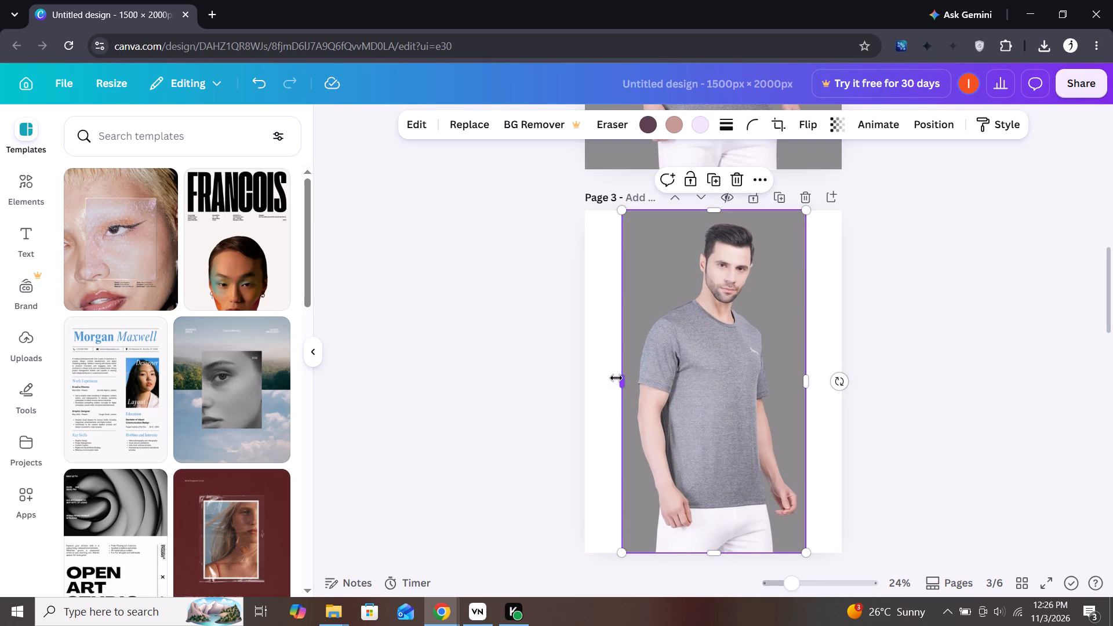
pyautogui.moveTo(616, 378); pyautogui.dragTo(590, 386)
pyautogui.moveTo(595, 378); pyautogui.dragTo(593, 378)
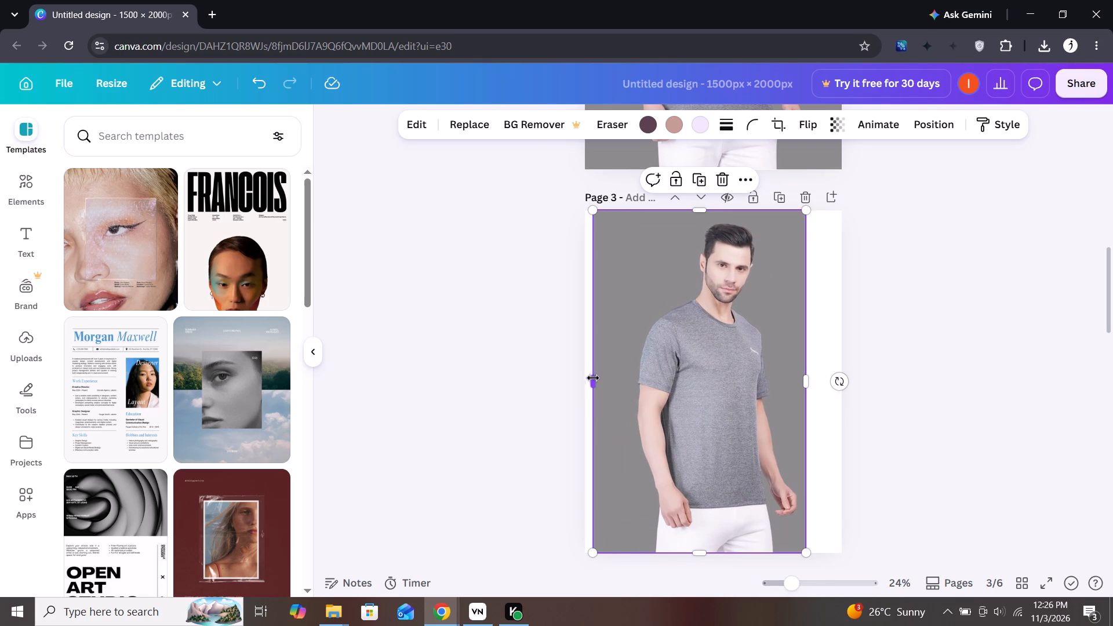
pyautogui.moveTo(593, 378); pyautogui.dragTo(587, 379)
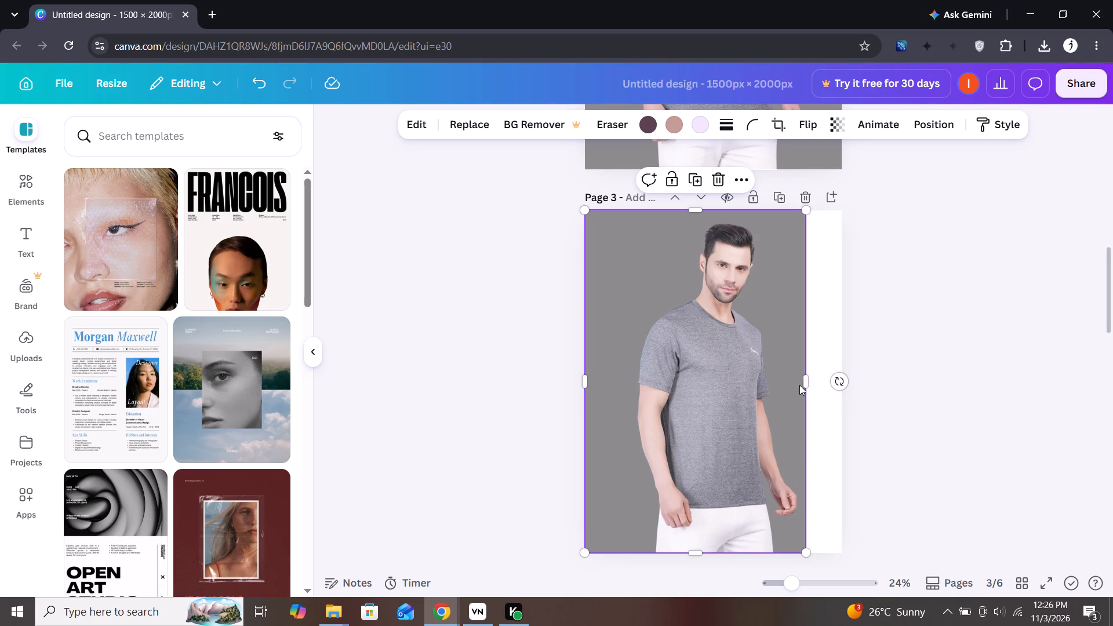
pyautogui.moveTo(806, 381); pyautogui.dragTo(845, 380)
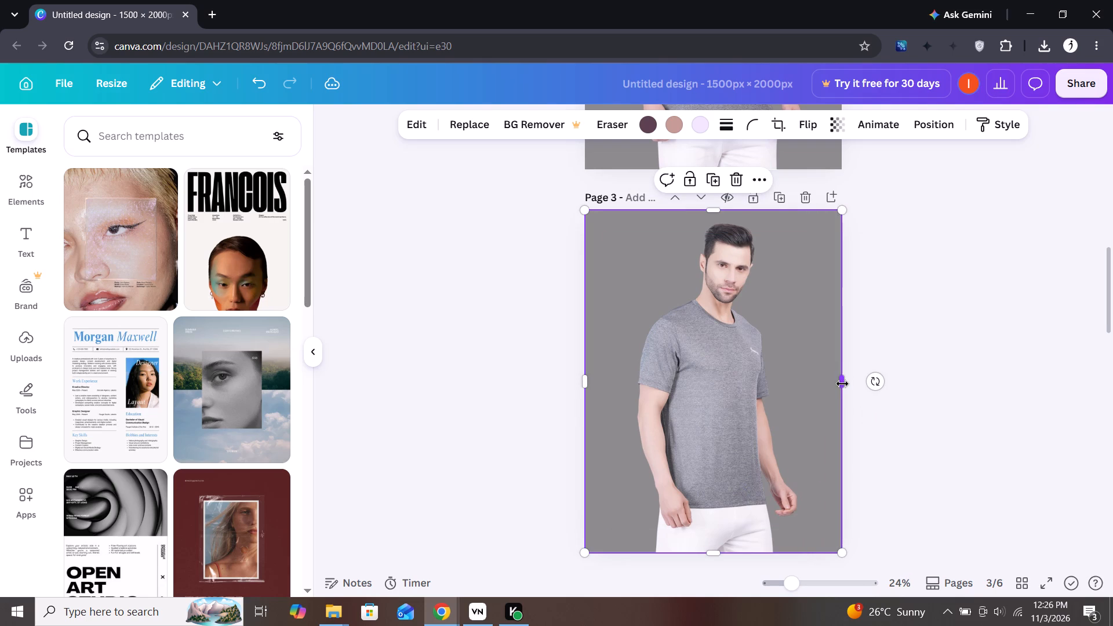
pyautogui.click(938, 384)
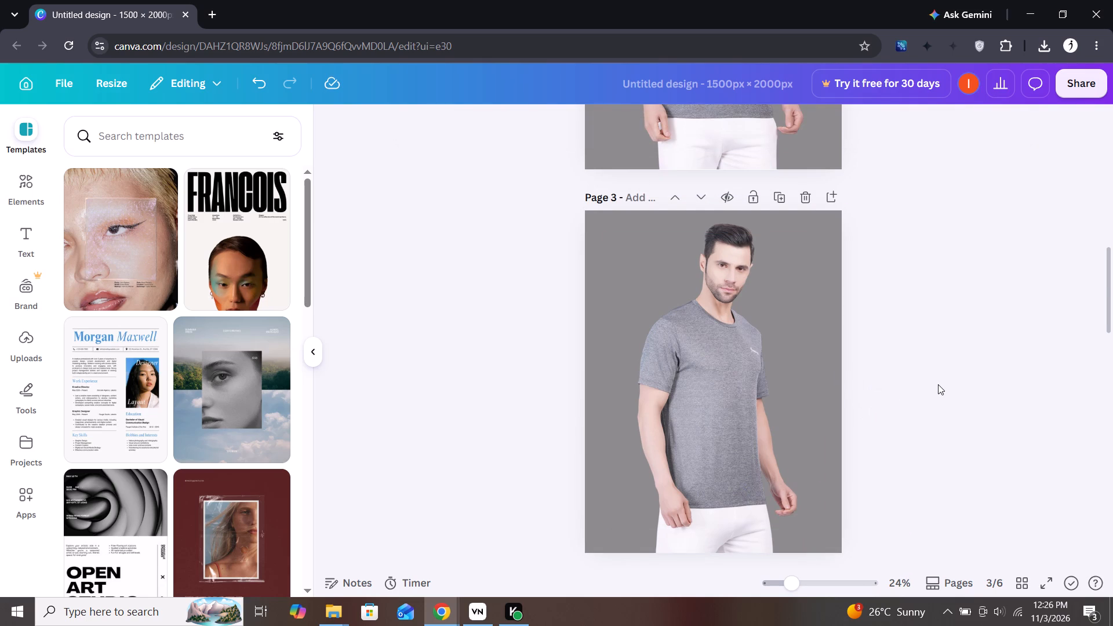
# Extend the chest close-up photo on page 4 to all page edges so it fills the full 1500 × 2000 px page.
pyautogui.scroll(-7, 938, 384)
pyautogui.scroll(2, 832, 307)
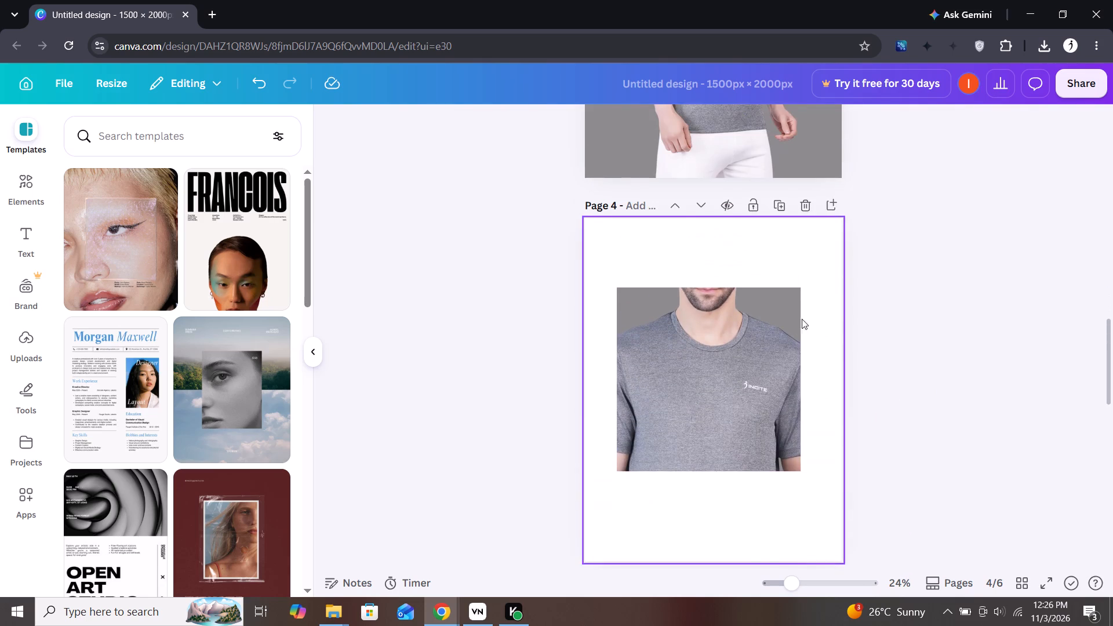
pyautogui.click(733, 377)
pyautogui.moveTo(710, 296); pyautogui.dragTo(714, 263)
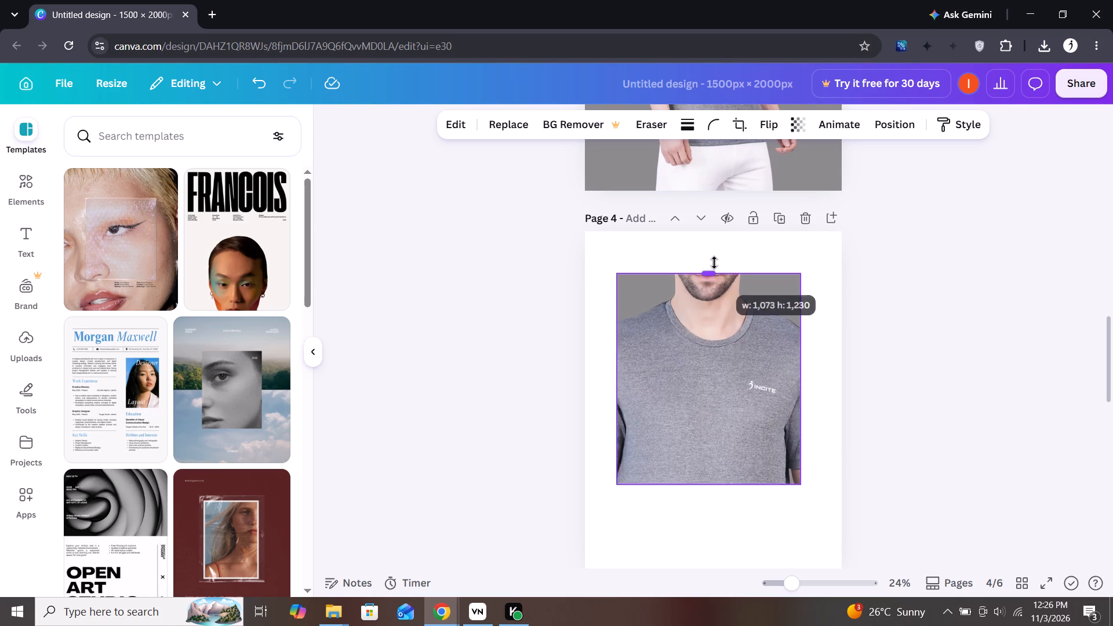
pyautogui.moveTo(714, 263); pyautogui.dragTo(719, 230)
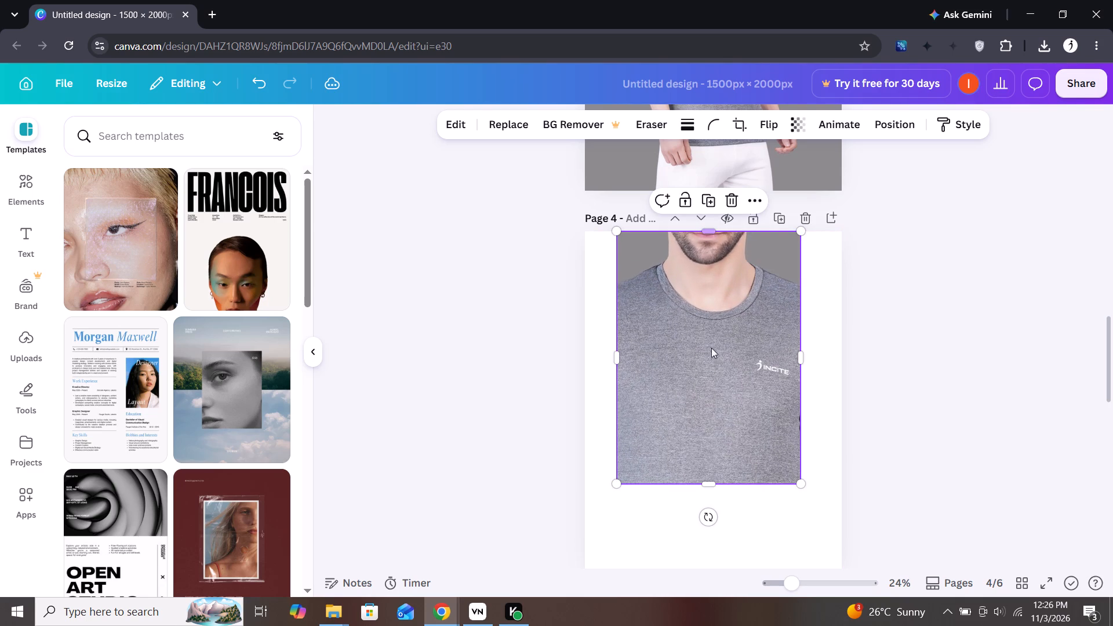
pyautogui.moveTo(710, 485); pyautogui.dragTo(712, 487)
pyautogui.scroll(-2, 712, 487)
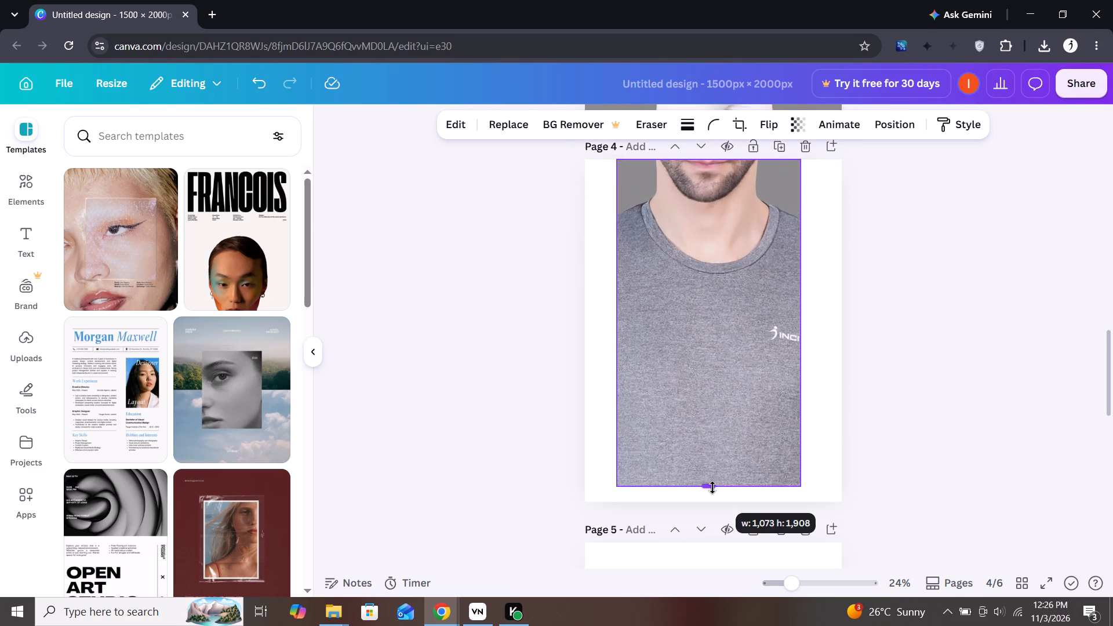
pyautogui.moveTo(712, 487); pyautogui.dragTo(712, 424)
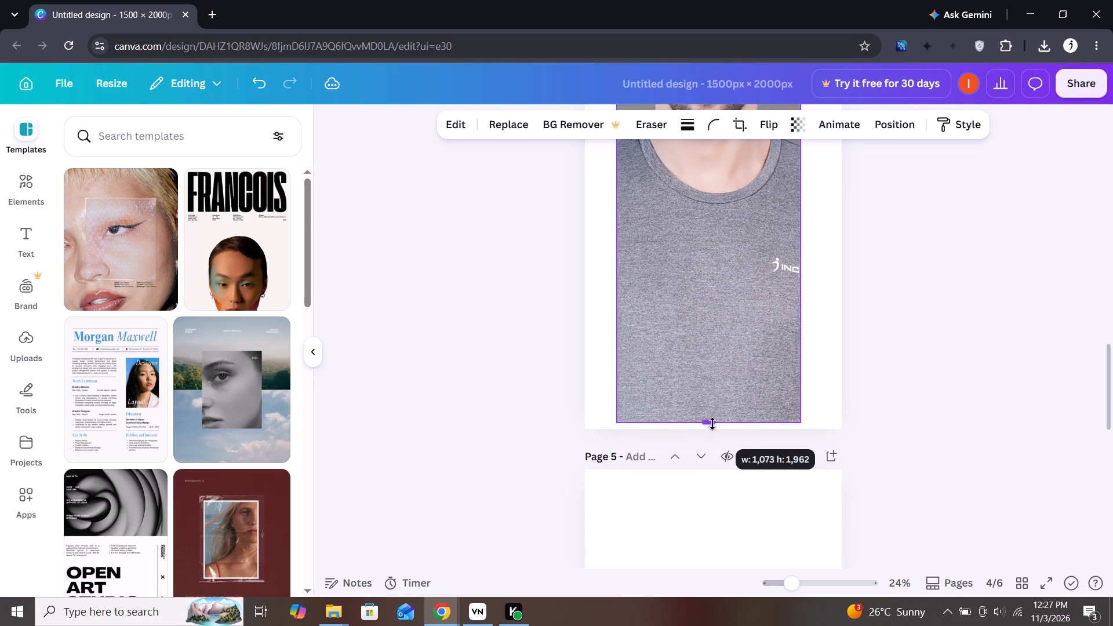
pyautogui.moveTo(712, 424); pyautogui.dragTo(713, 427)
pyautogui.scroll(2, 714, 428)
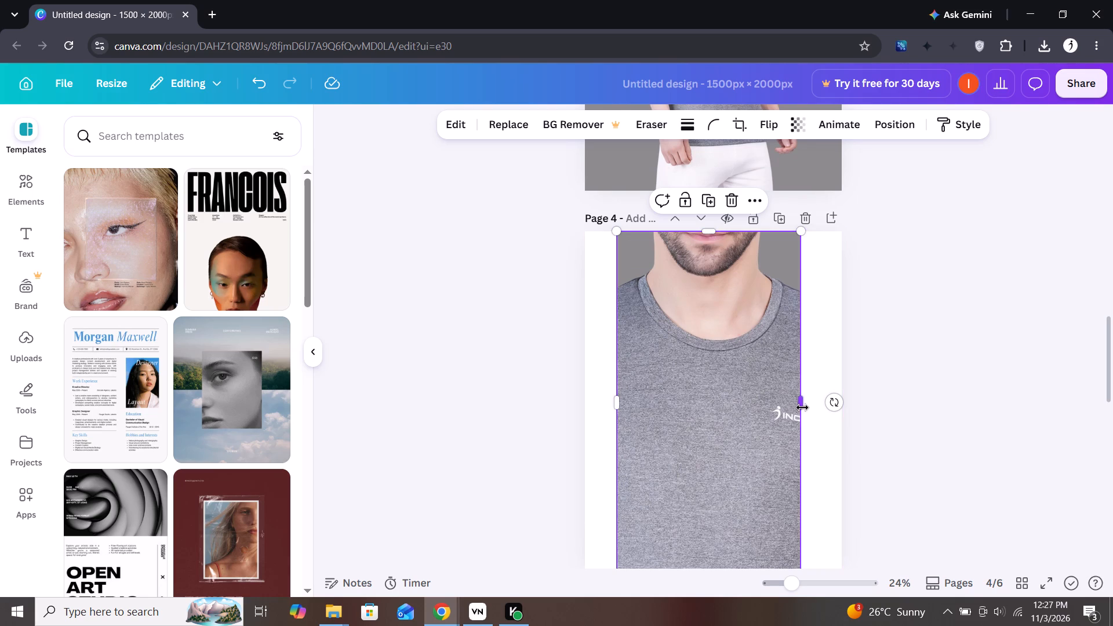
pyautogui.moveTo(802, 407); pyautogui.dragTo(841, 409)
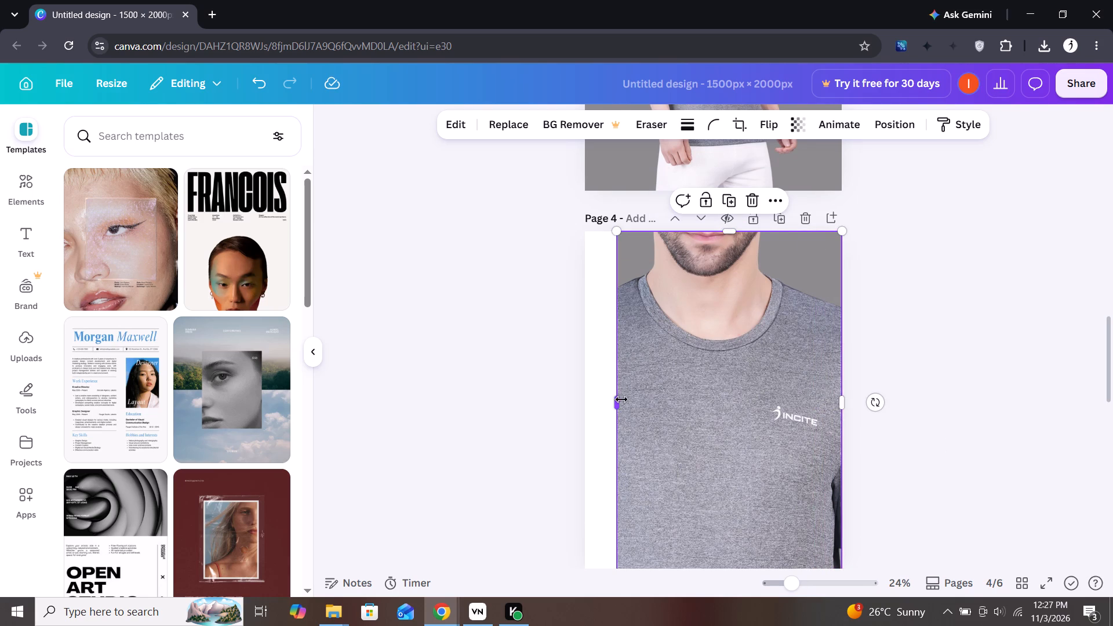
pyautogui.moveTo(621, 399); pyautogui.dragTo(586, 401)
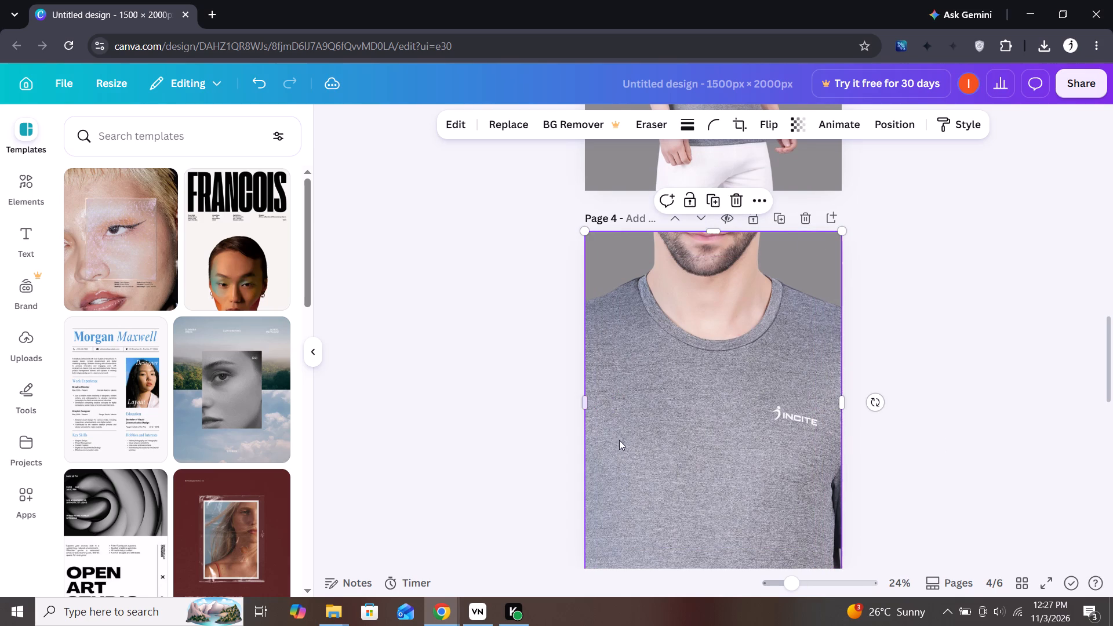
pyautogui.click(925, 439)
# Extend the back-view photo on page 5 to all page edges so it fills the full 1500 × 2000 px page.
pyautogui.scroll(-6, 925, 439)
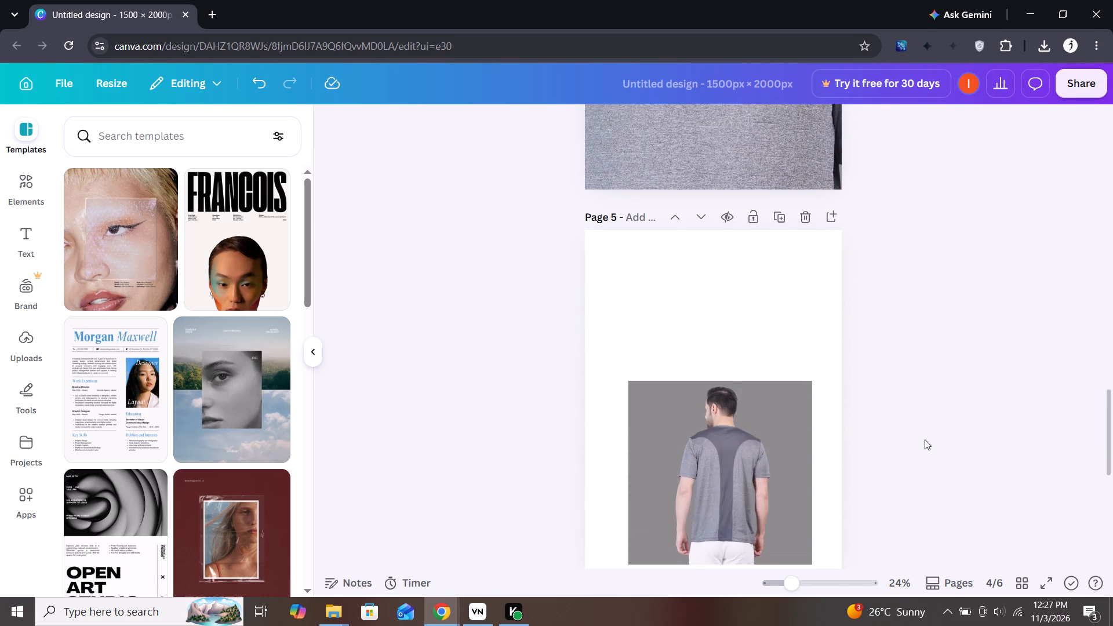
pyautogui.click(780, 406)
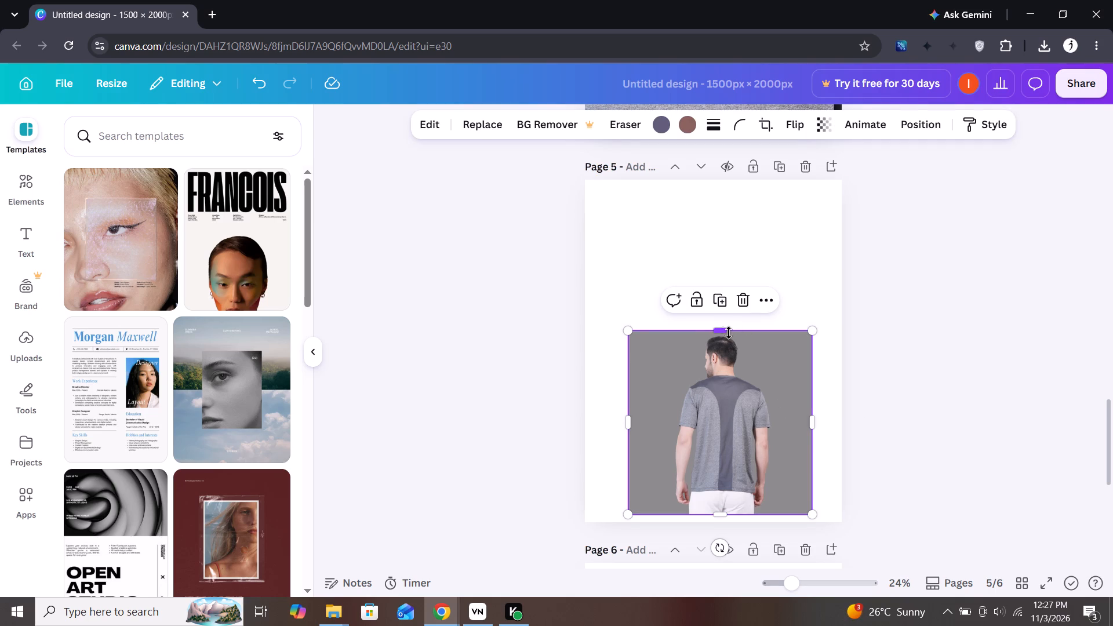
pyautogui.moveTo(722, 329); pyautogui.dragTo(697, 180)
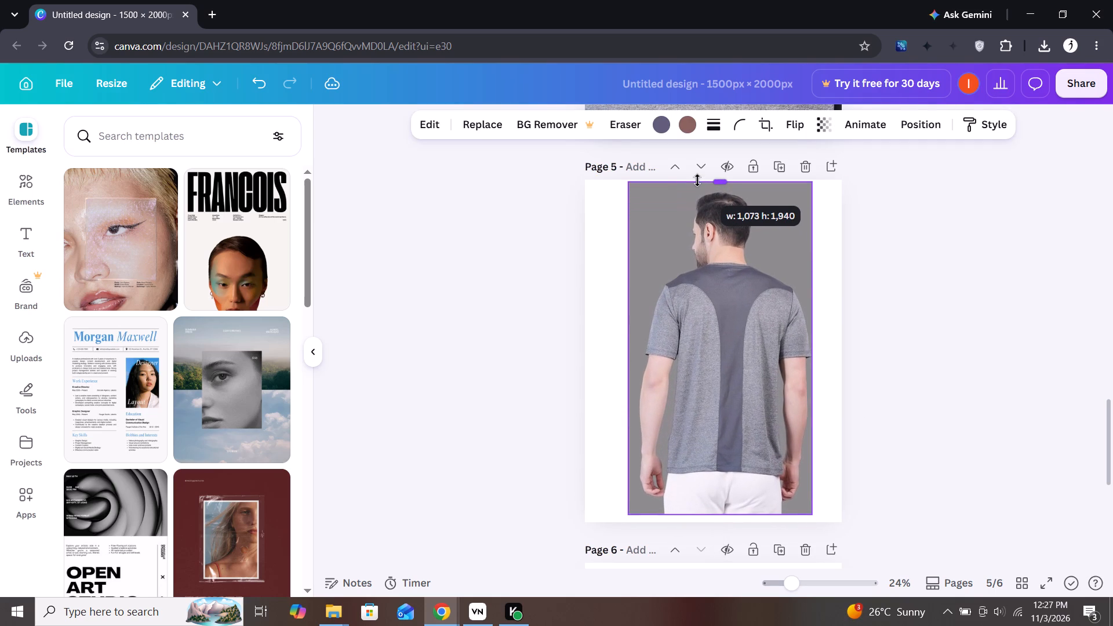
pyautogui.moveTo(697, 180); pyautogui.dragTo(696, 179)
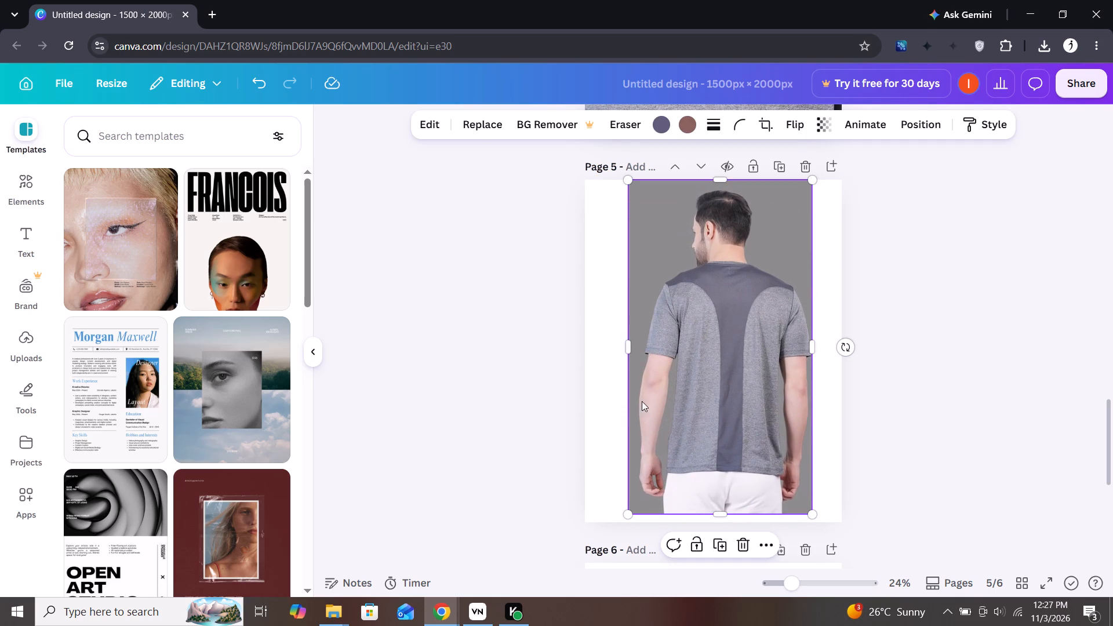
pyautogui.moveTo(726, 516); pyautogui.dragTo(726, 526)
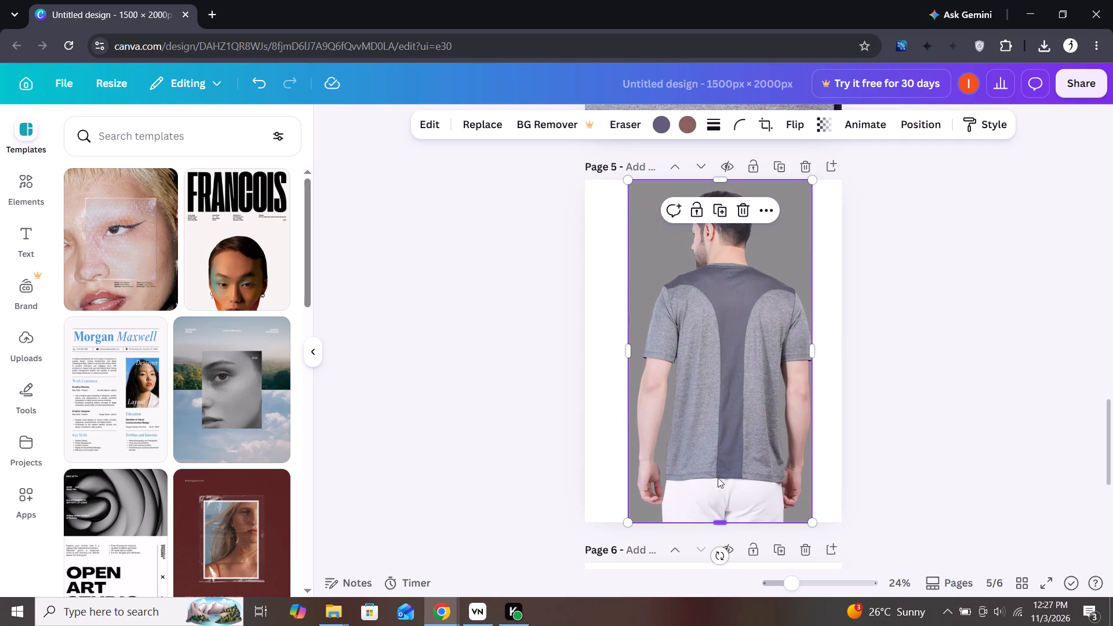
pyautogui.moveTo(630, 353); pyautogui.dragTo(582, 351)
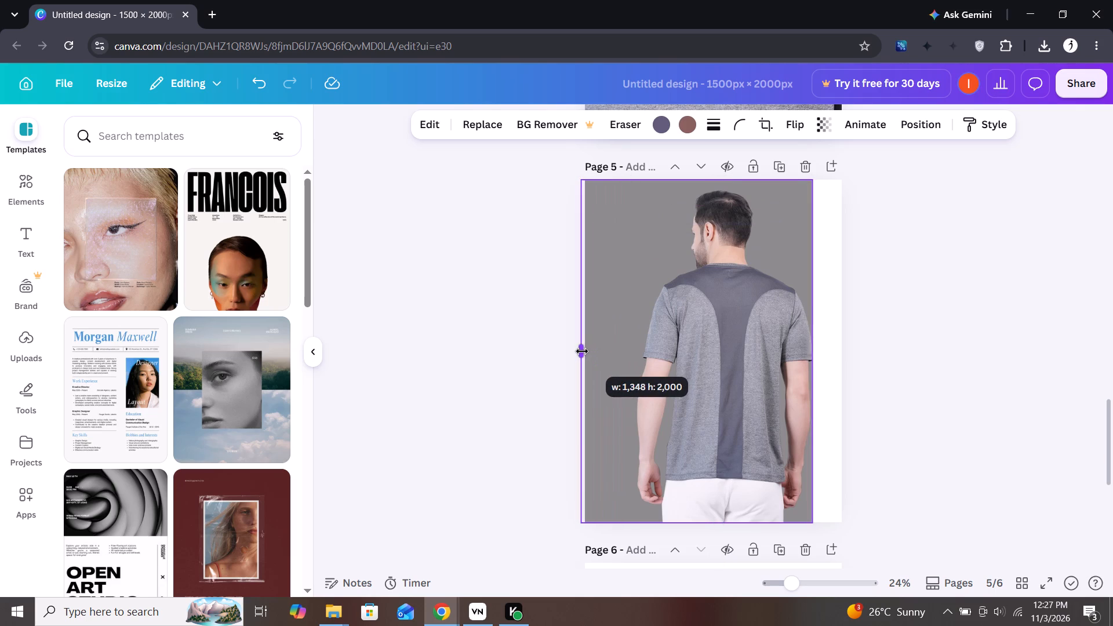
pyautogui.moveTo(582, 351); pyautogui.dragTo(584, 352)
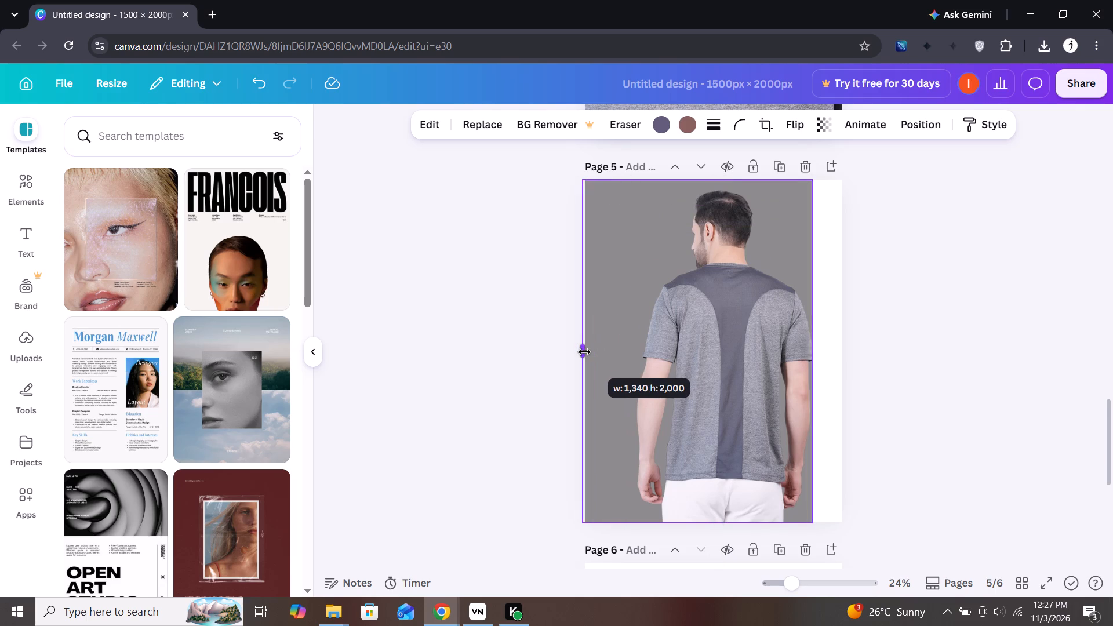
pyautogui.moveTo(584, 352); pyautogui.dragTo(589, 352)
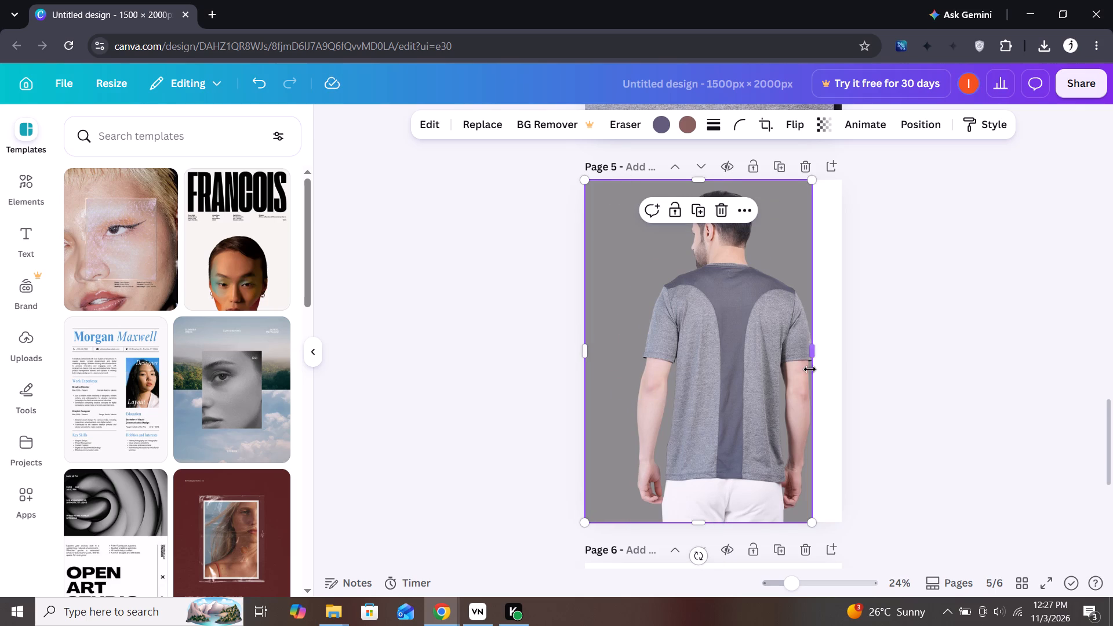
pyautogui.moveTo(813, 354); pyautogui.dragTo(836, 354)
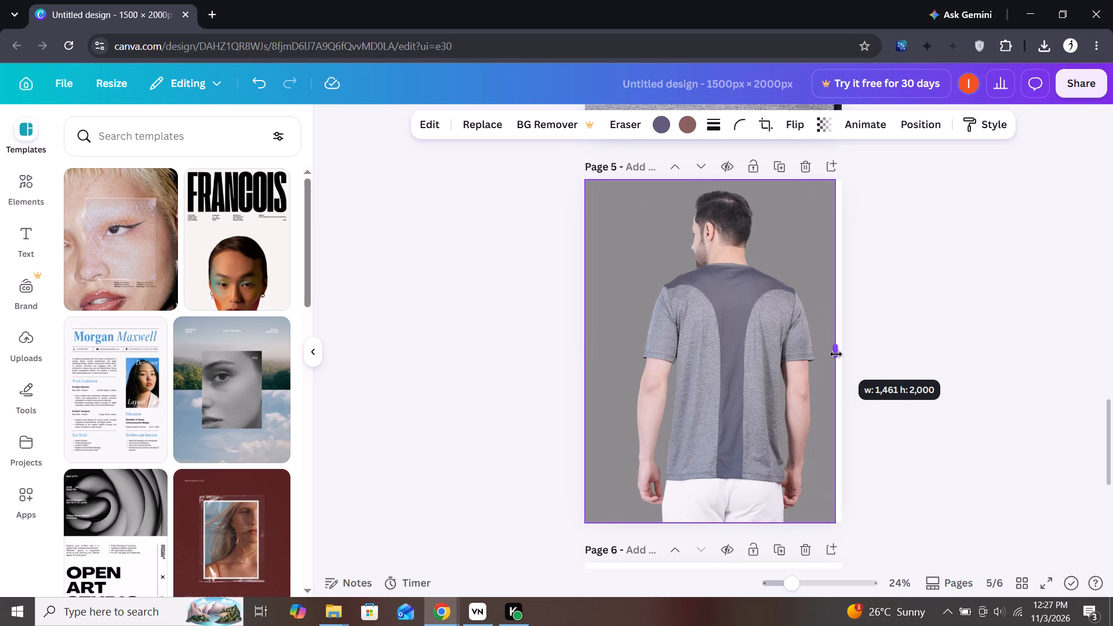
pyautogui.moveTo(836, 354); pyautogui.dragTo(842, 354)
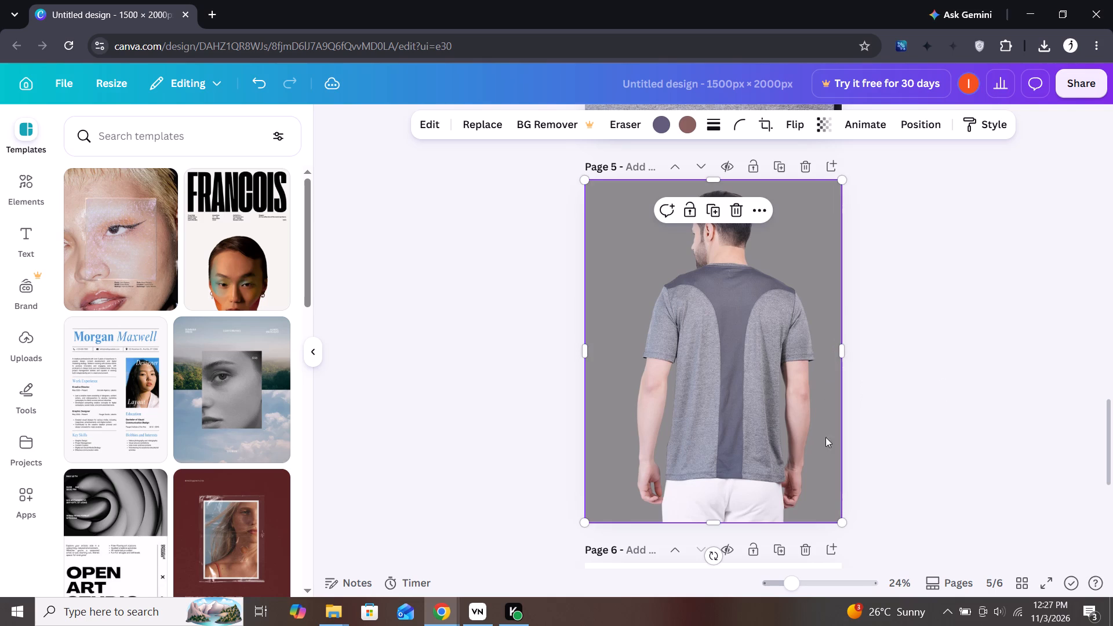
pyautogui.click(901, 384)
# Extend the full-length basketball photo on page 6 to all page edges so it fills the full 1500 × 2000 px page.
pyautogui.scroll(-3, 900, 384)
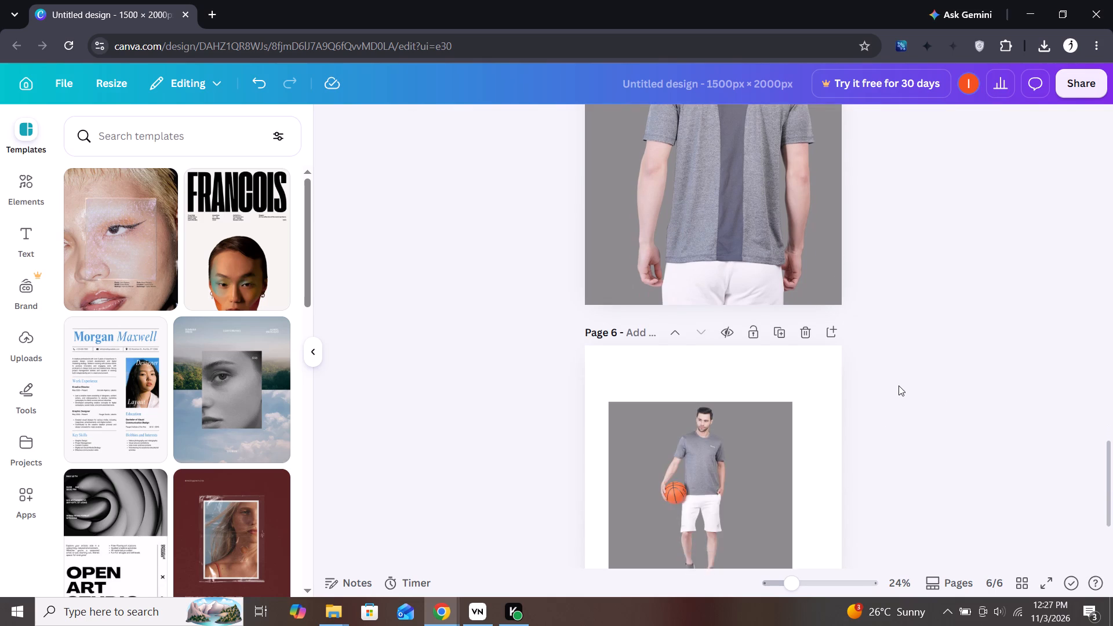
pyautogui.scroll(-4, 899, 385)
pyautogui.click(744, 357)
pyautogui.moveTo(698, 412); pyautogui.dragTo(699, 420)
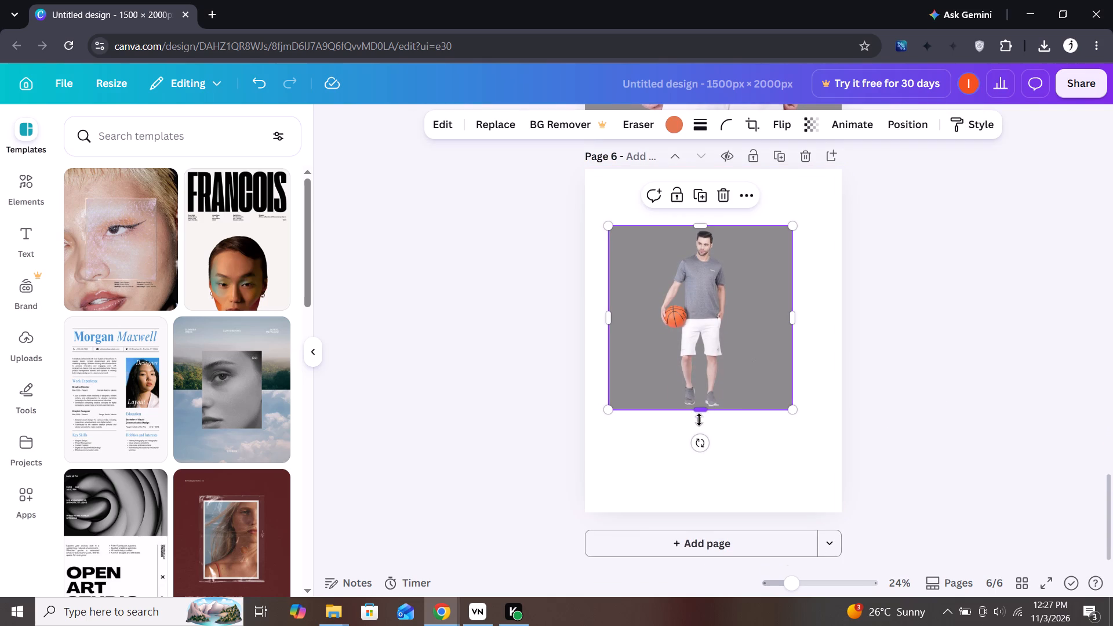
pyautogui.moveTo(699, 420); pyautogui.dragTo(709, 515)
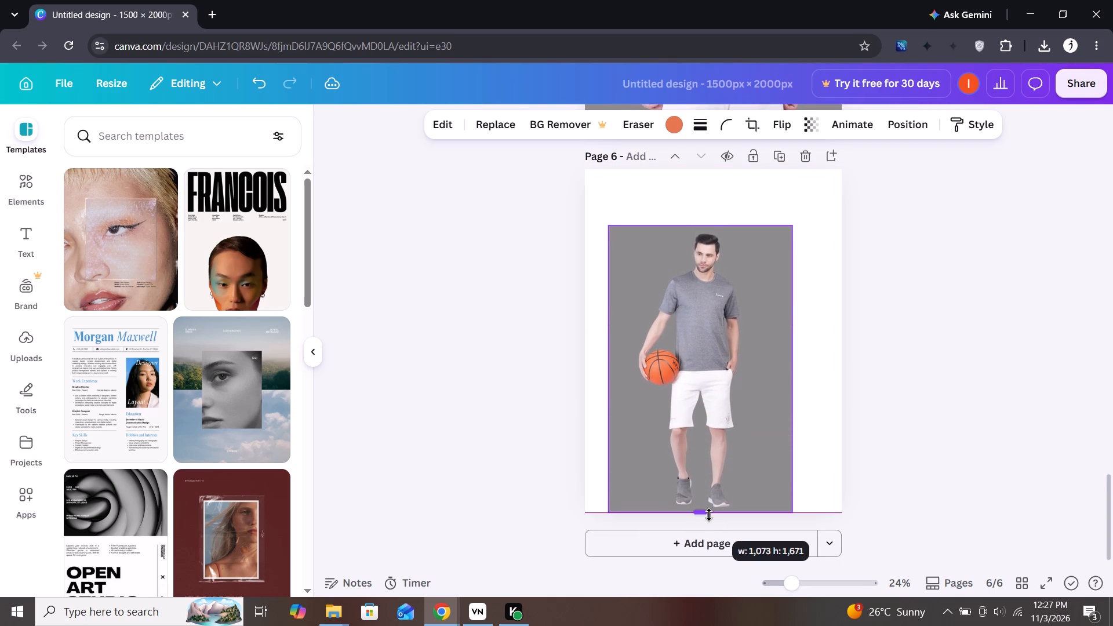
pyautogui.moveTo(709, 515); pyautogui.dragTo(709, 514)
pyautogui.moveTo(707, 229); pyautogui.dragTo(726, 183)
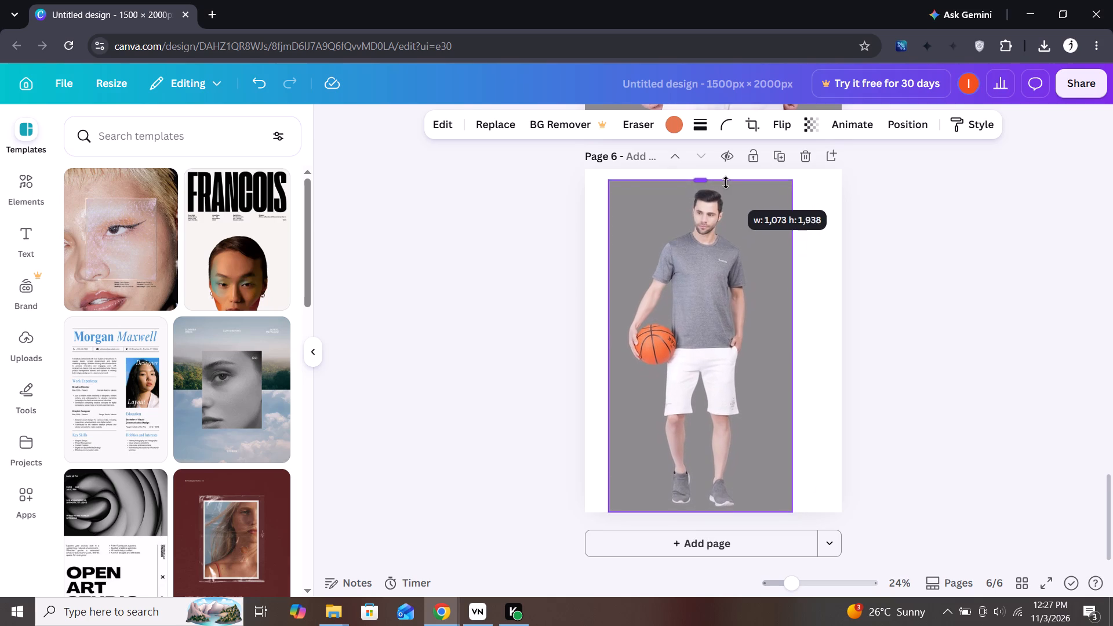
pyautogui.moveTo(726, 183); pyautogui.dragTo(730, 173)
pyautogui.moveTo(795, 340); pyautogui.dragTo(819, 339)
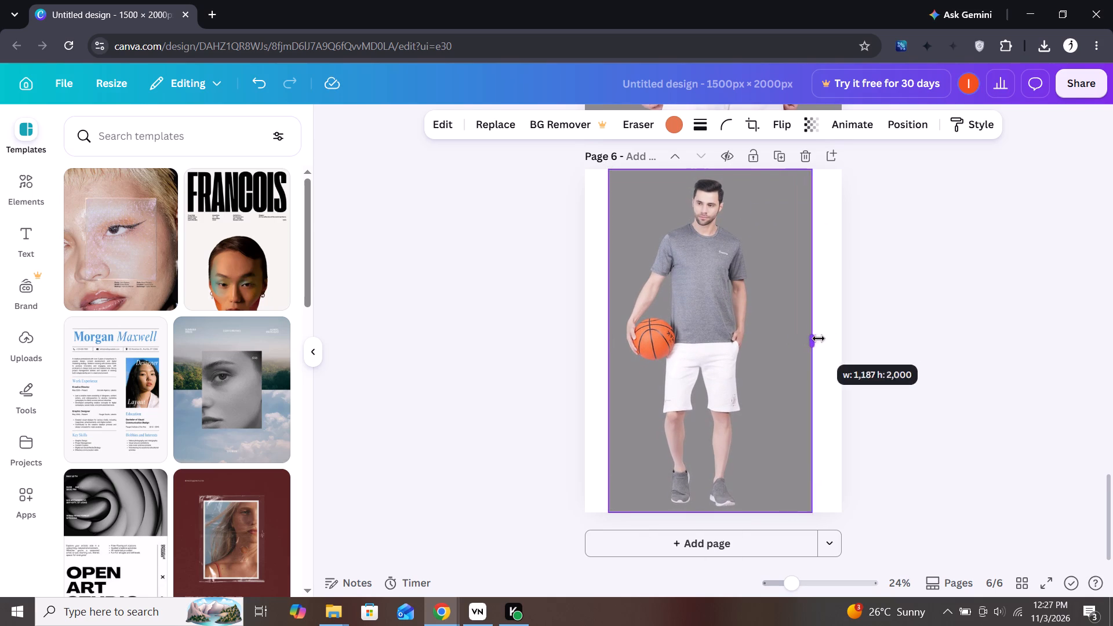
pyautogui.moveTo(819, 339); pyautogui.dragTo(843, 340)
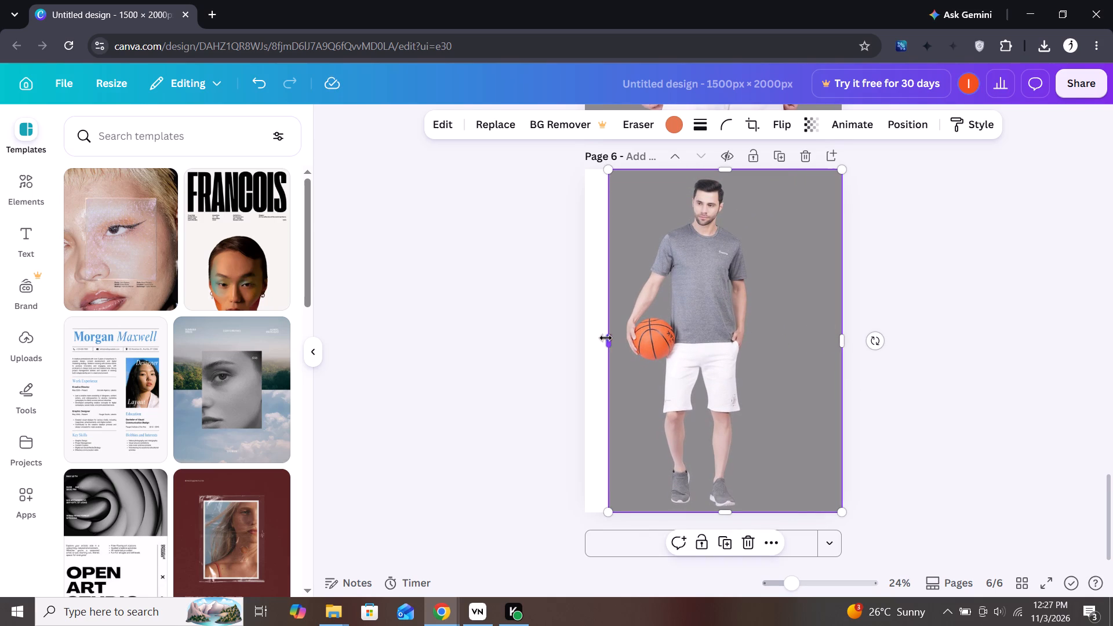
pyautogui.moveTo(604, 340); pyautogui.dragTo(581, 343)
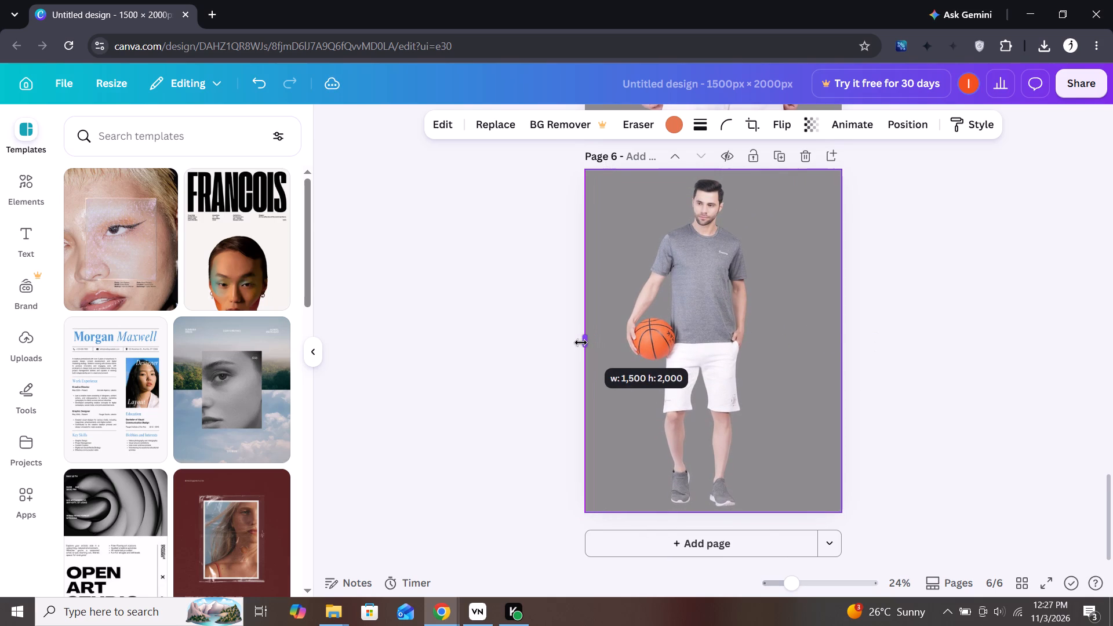
pyautogui.moveTo(581, 343); pyautogui.dragTo(581, 343)
# Widen the page 6 photo slightly beyond the page sides and centre it horizontally, keeping the whole page covered.
pyautogui.moveTo(715, 357); pyautogui.dragTo(739, 358)
pyautogui.moveTo(608, 337); pyautogui.dragTo(593, 337)
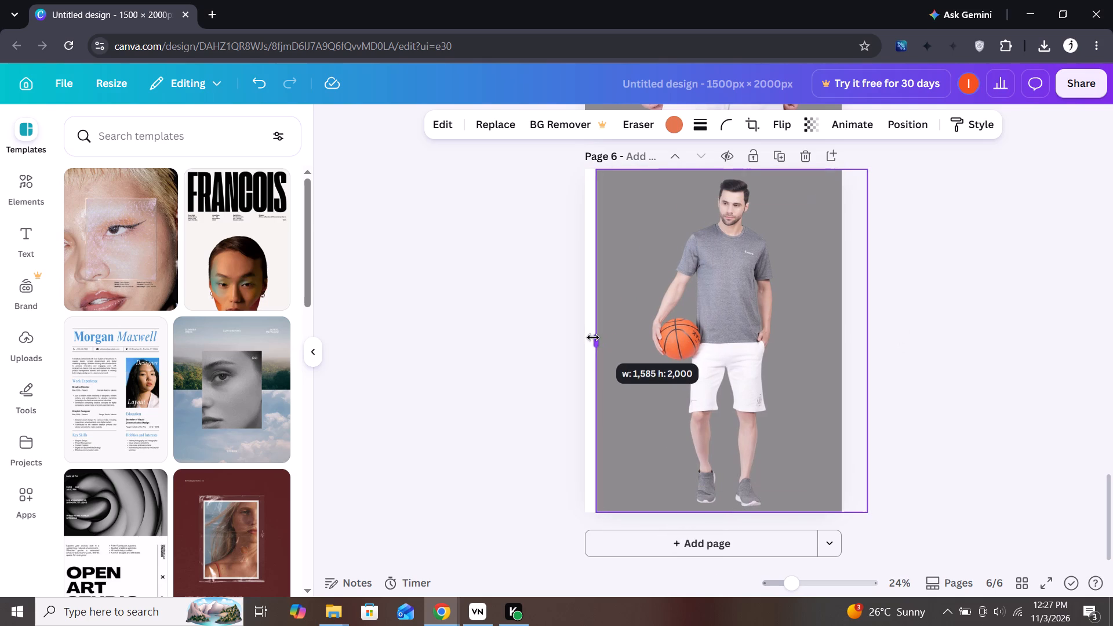
pyautogui.moveTo(593, 337); pyautogui.dragTo(583, 336)
pyautogui.click(980, 367)
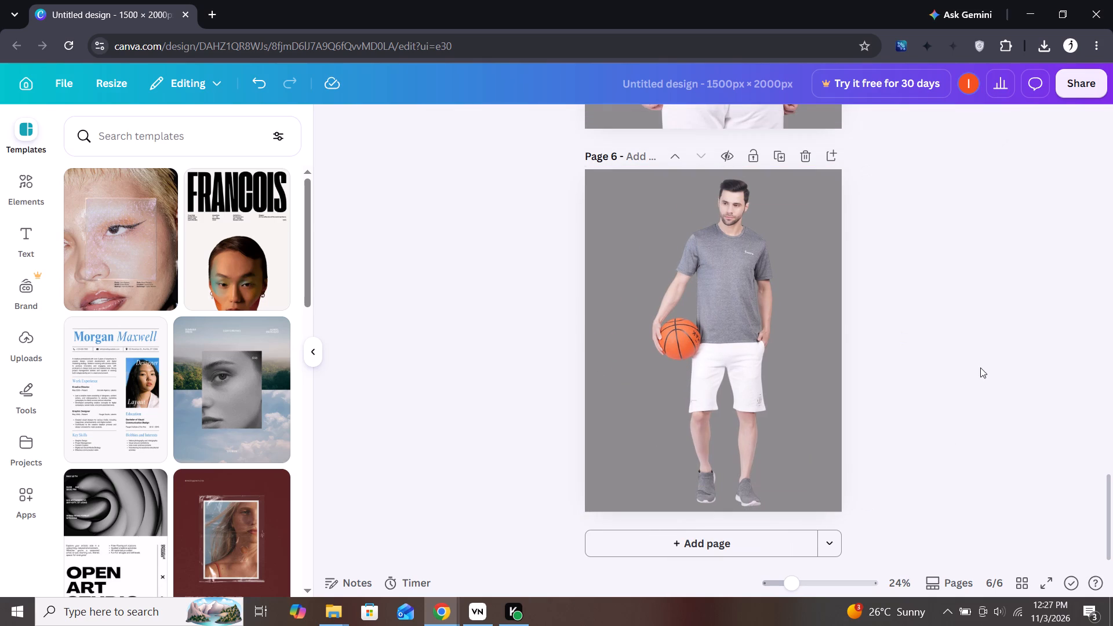
pyautogui.click(728, 371)
pyautogui.moveTo(749, 373); pyautogui.dragTo(740, 374)
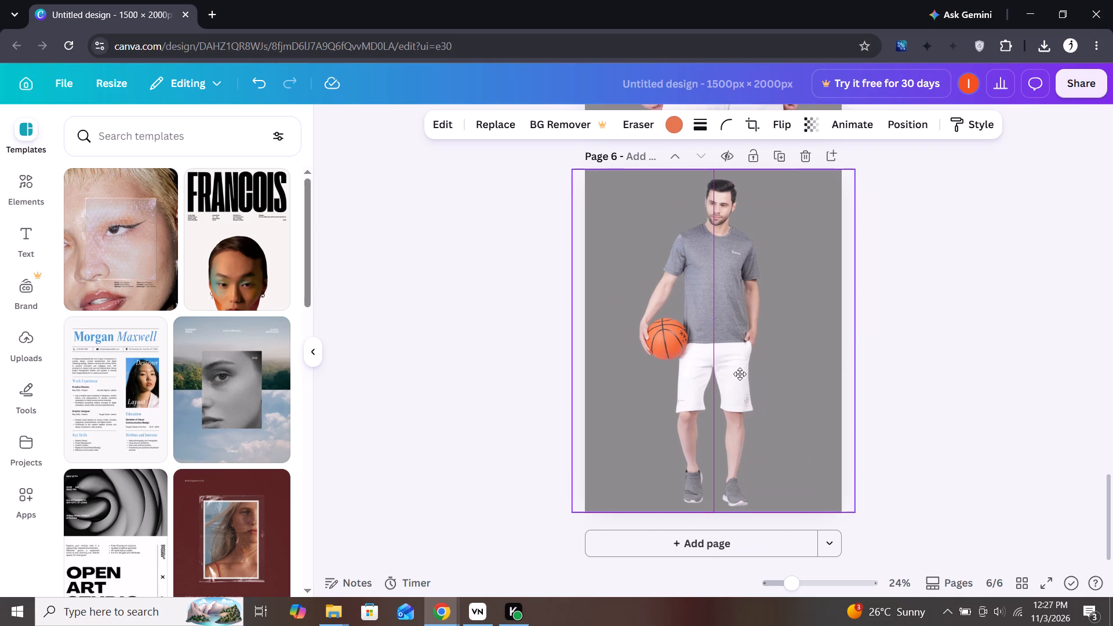
pyautogui.moveTo(740, 374); pyautogui.dragTo(738, 373)
pyautogui.click(981, 421)
# Review all six pages to check that each photo fills its page and is well framed.
pyautogui.scroll(-7, 933, 412)
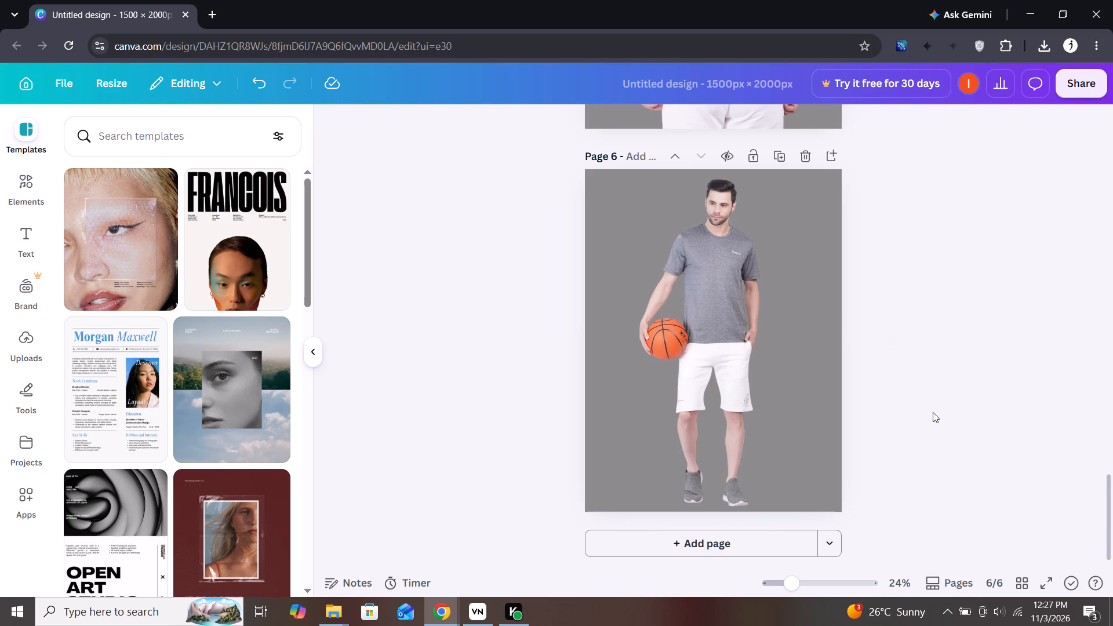
pyautogui.scroll(9, 931, 412)
pyautogui.scroll(-4, 931, 412)
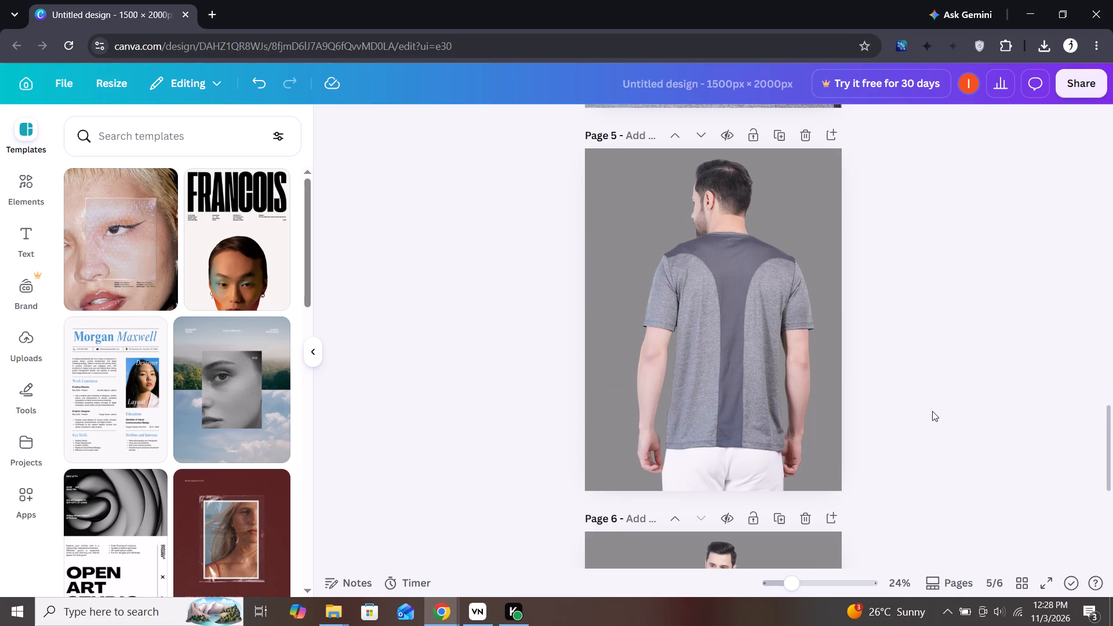
pyautogui.scroll(20, 926, 266)
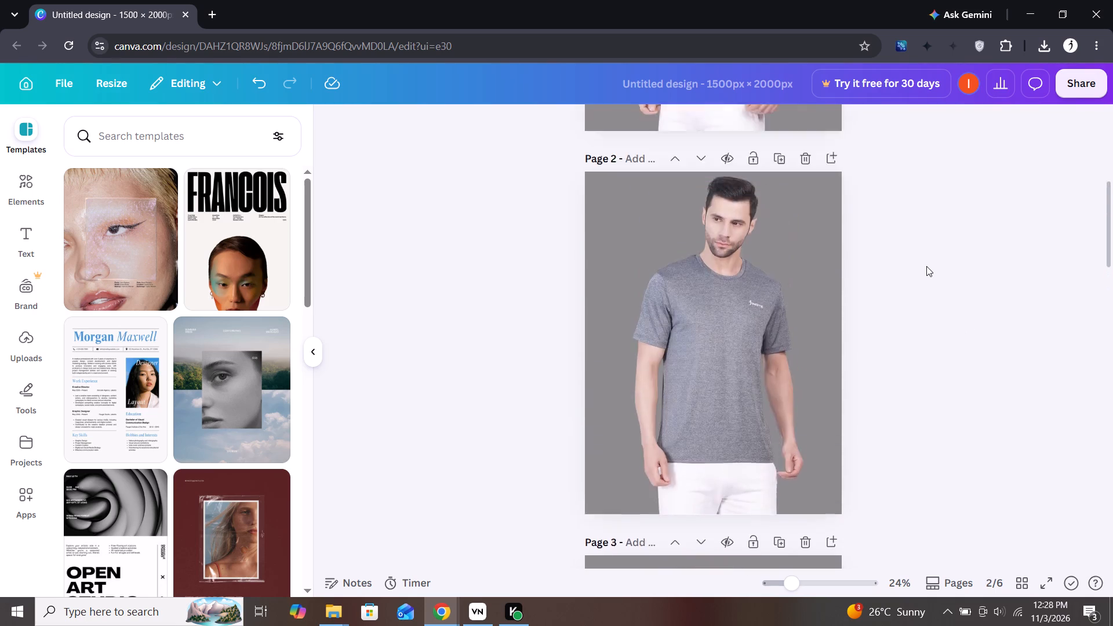
pyautogui.scroll(15, 926, 266)
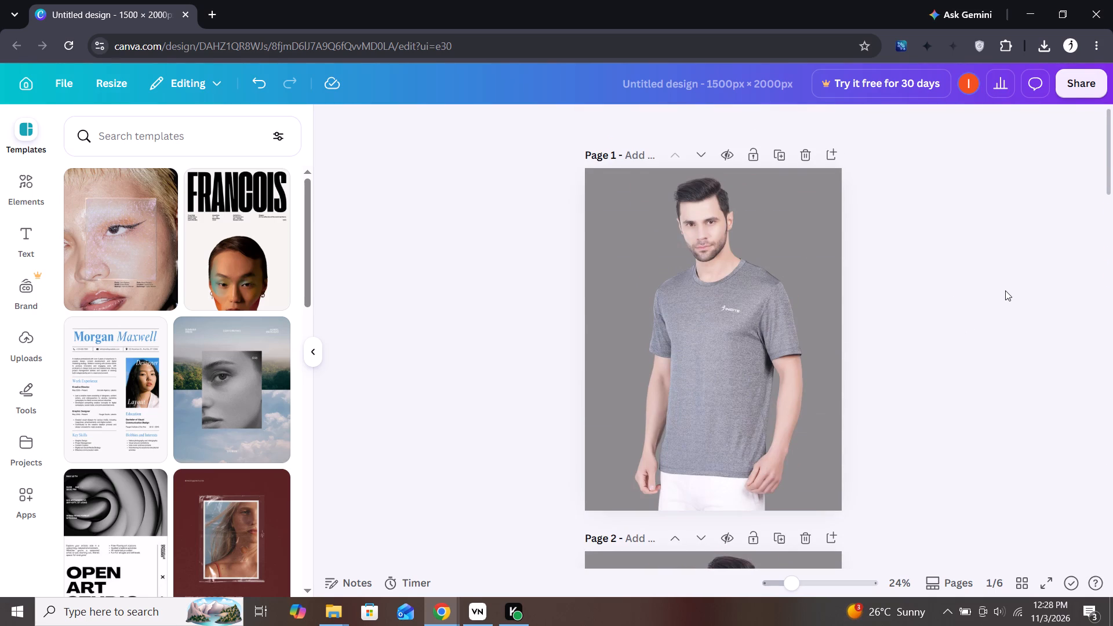
pyautogui.scroll(-3, 1005, 290)
pyautogui.scroll(7, 1005, 290)
pyautogui.scroll(-10, 996, 289)
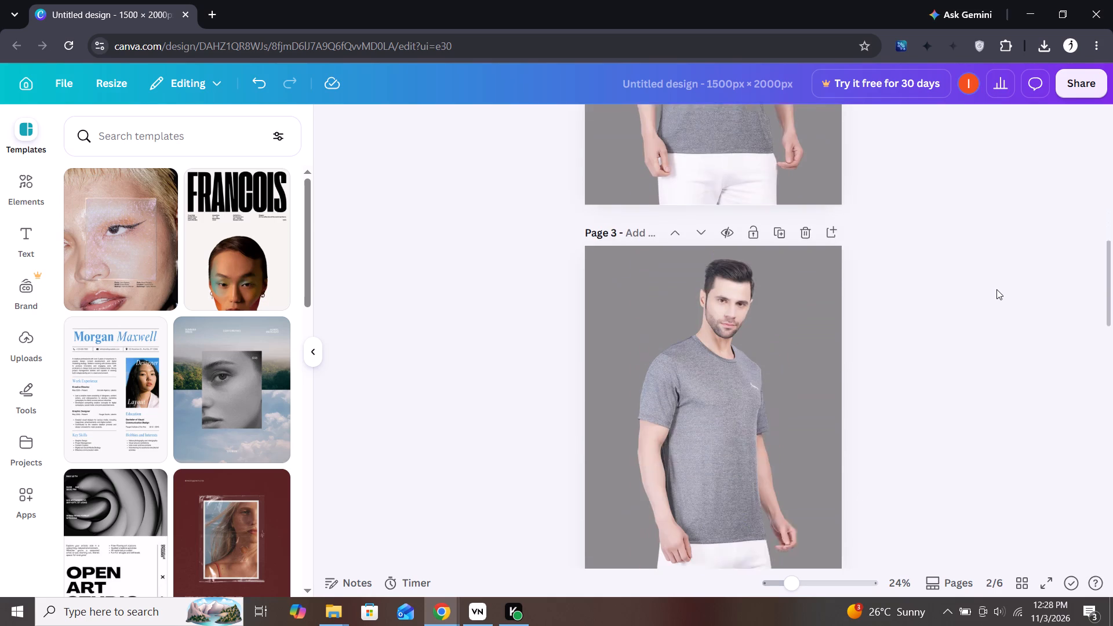
pyautogui.scroll(-12, 996, 289)
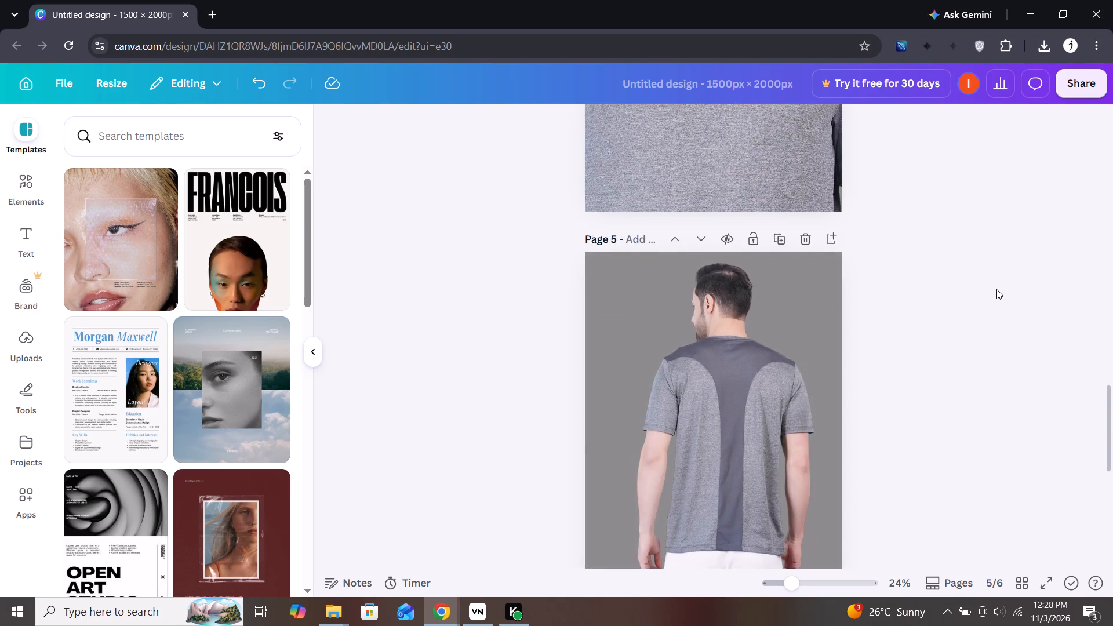
pyautogui.scroll(-14, 996, 289)
pyautogui.scroll(20, 996, 289)
pyautogui.scroll(2, 996, 289)
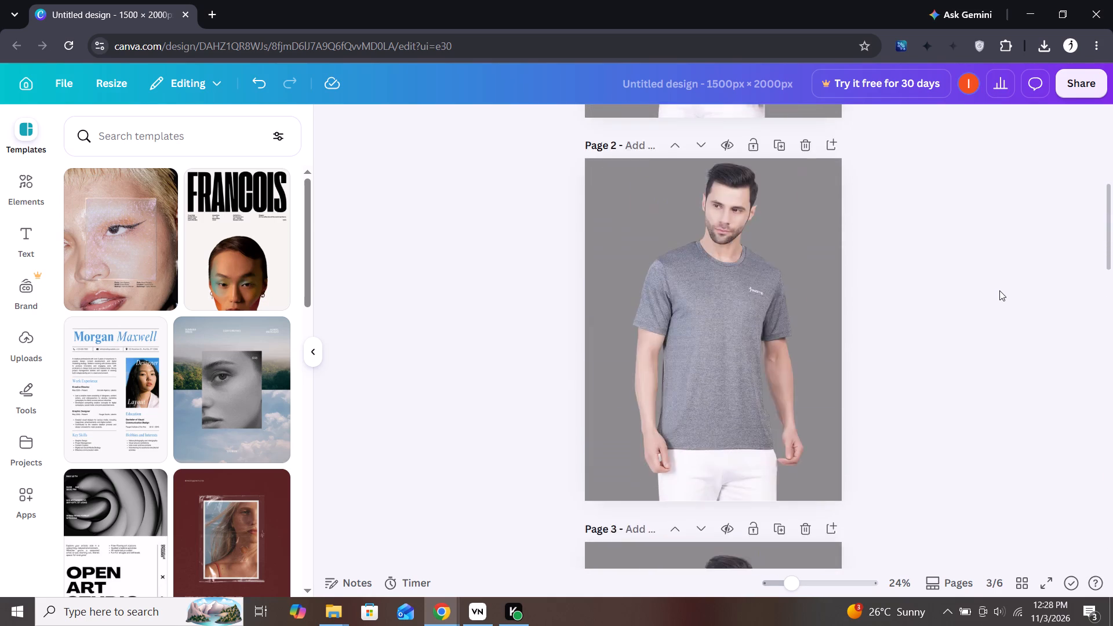
pyautogui.scroll(12, 999, 290)
pyautogui.scroll(-8, 1005, 293)
pyautogui.scroll(7, 1002, 293)
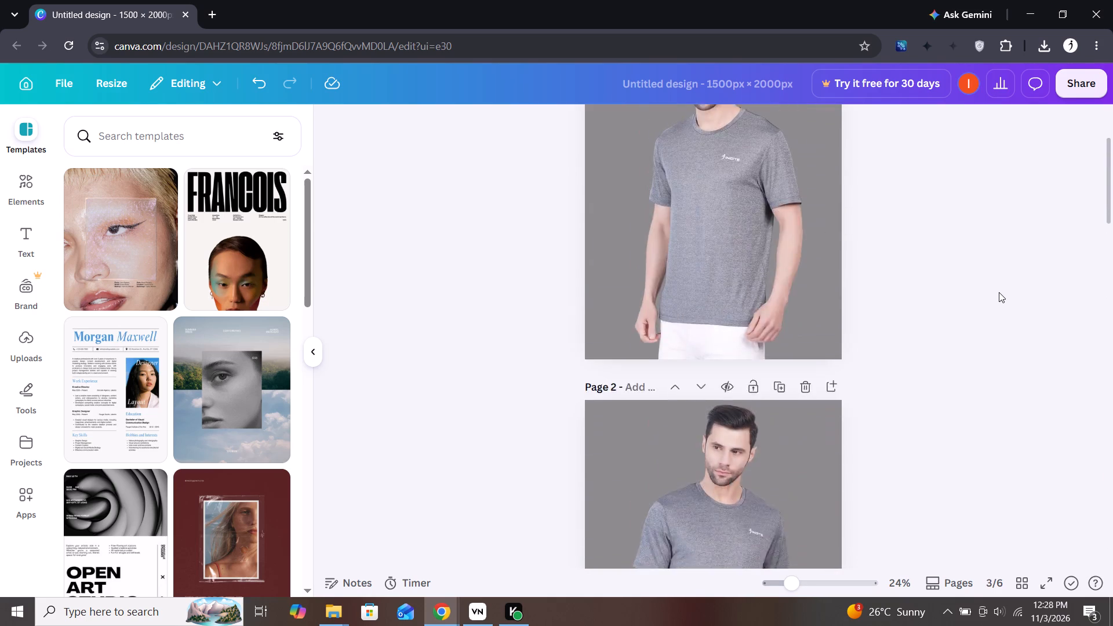
pyautogui.scroll(11, 999, 292)
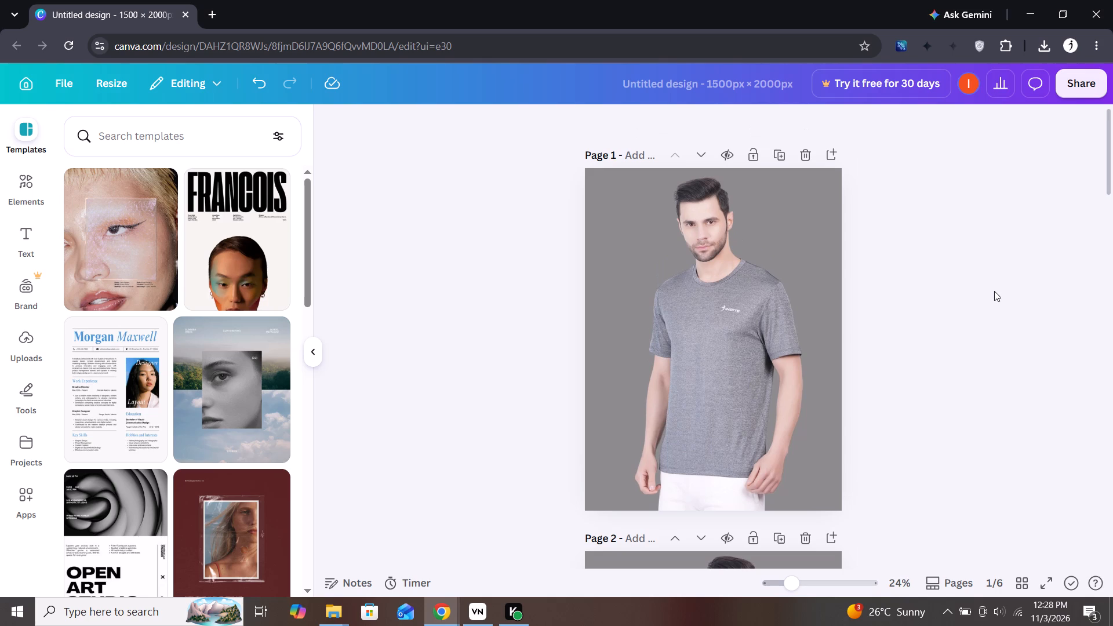
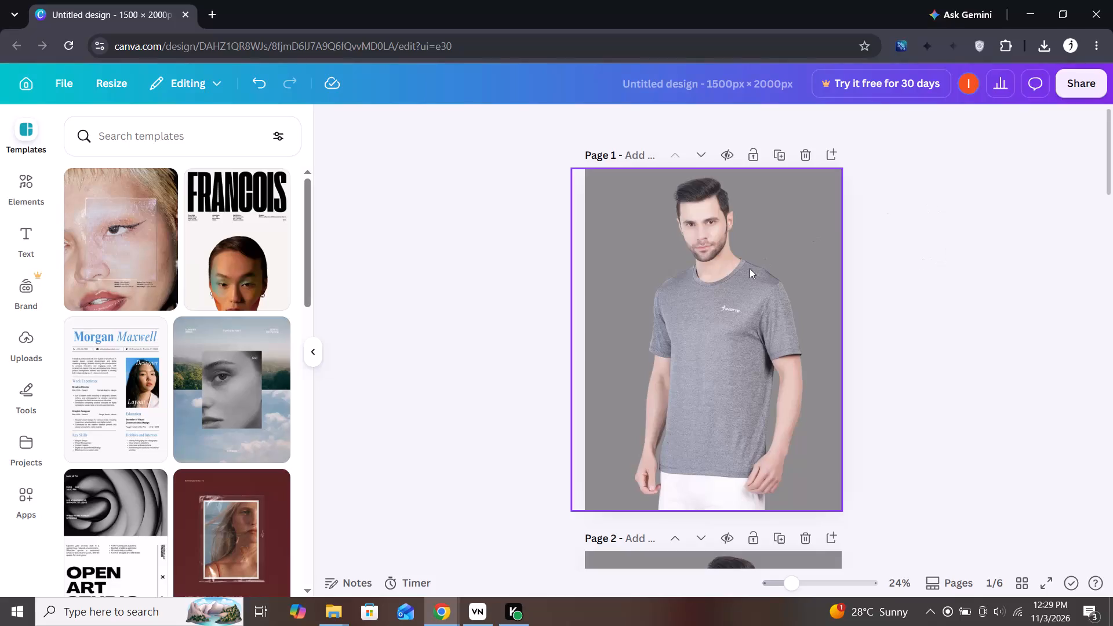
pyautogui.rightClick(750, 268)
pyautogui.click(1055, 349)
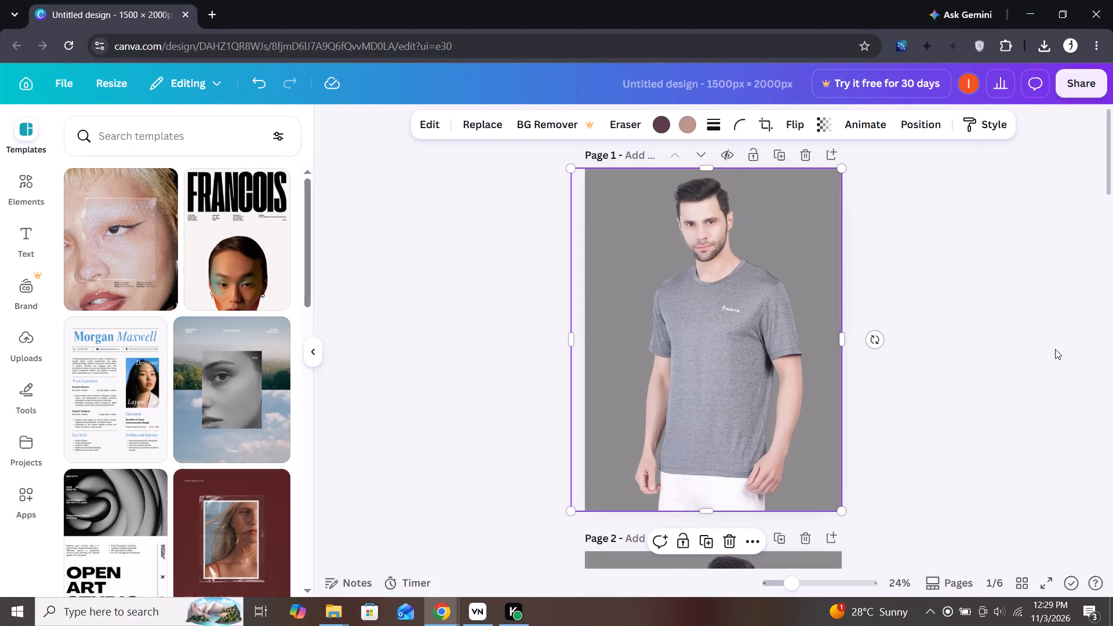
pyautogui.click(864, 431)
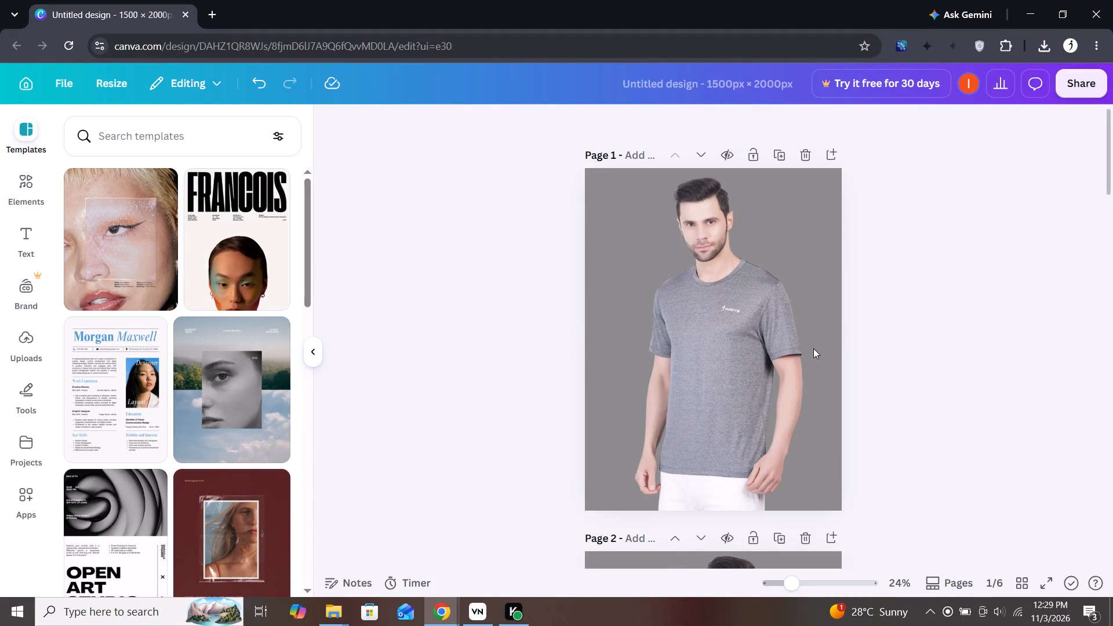
# Select the grey T-shirt photo on page 1 and open its available actions.
pyautogui.click(710, 267)
pyautogui.rightClick(710, 267)
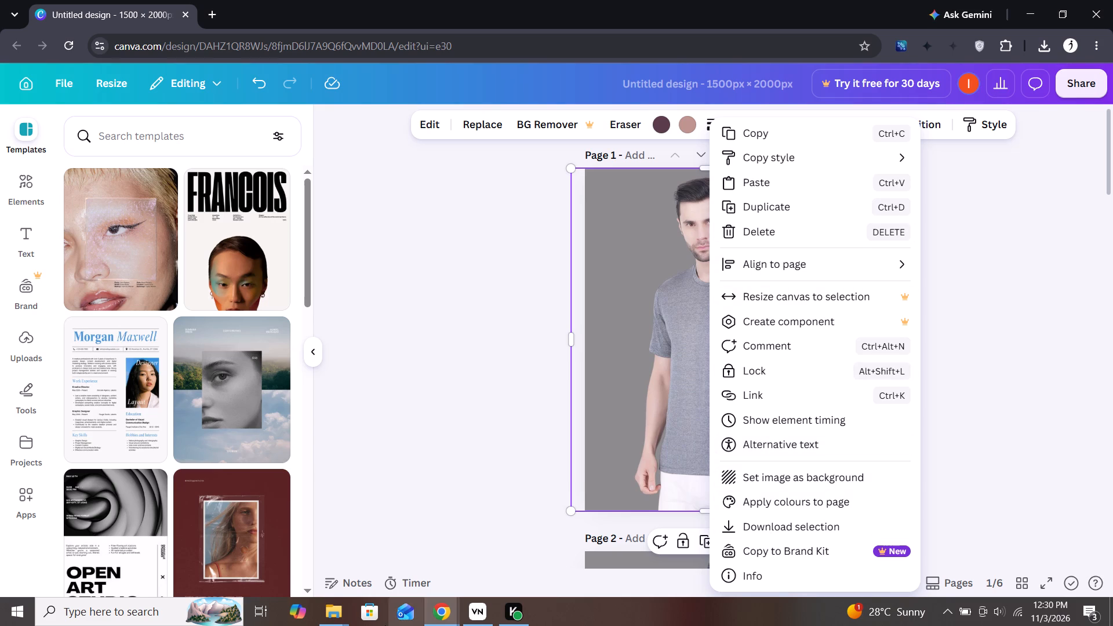
# Switch to the Downloads folder in File Explorer and refresh its file list.
pyautogui.click(331, 625)
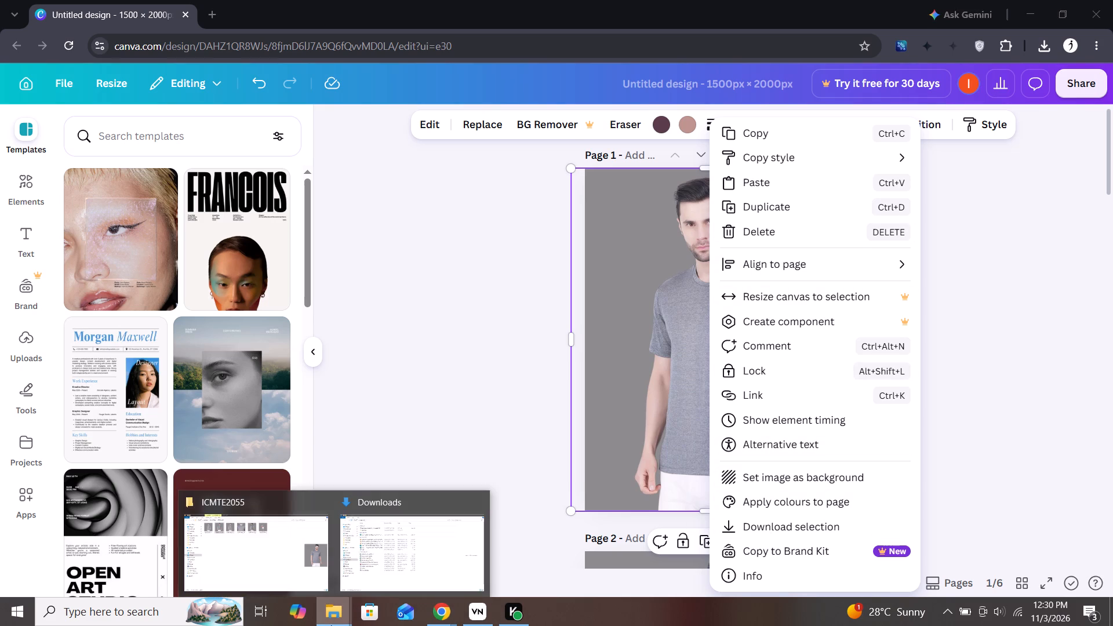
pyautogui.click(352, 572)
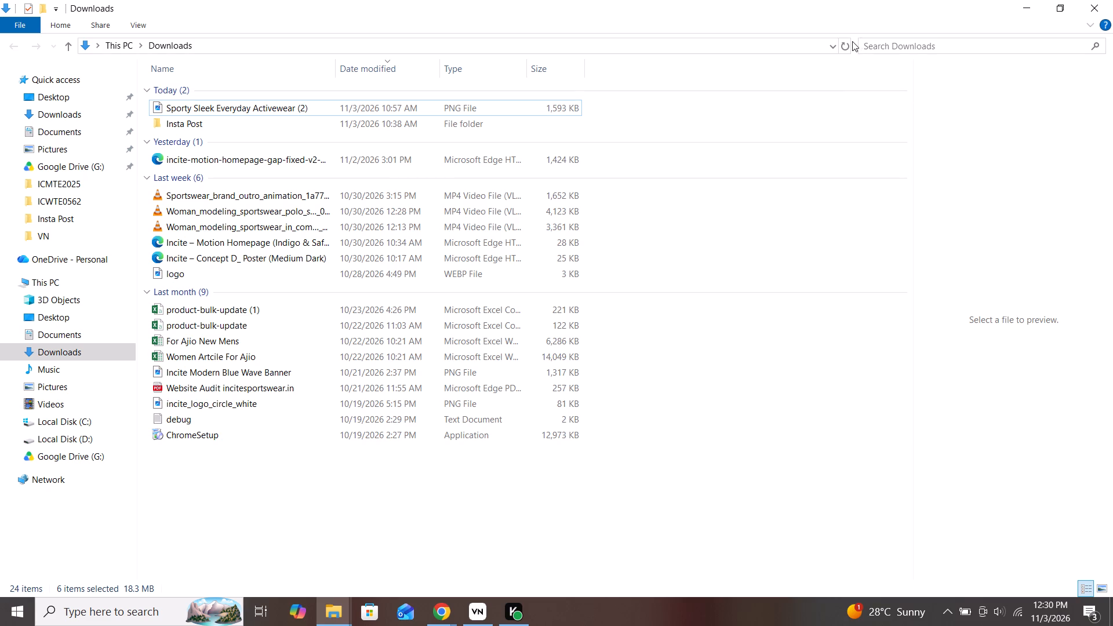
pyautogui.click(848, 47)
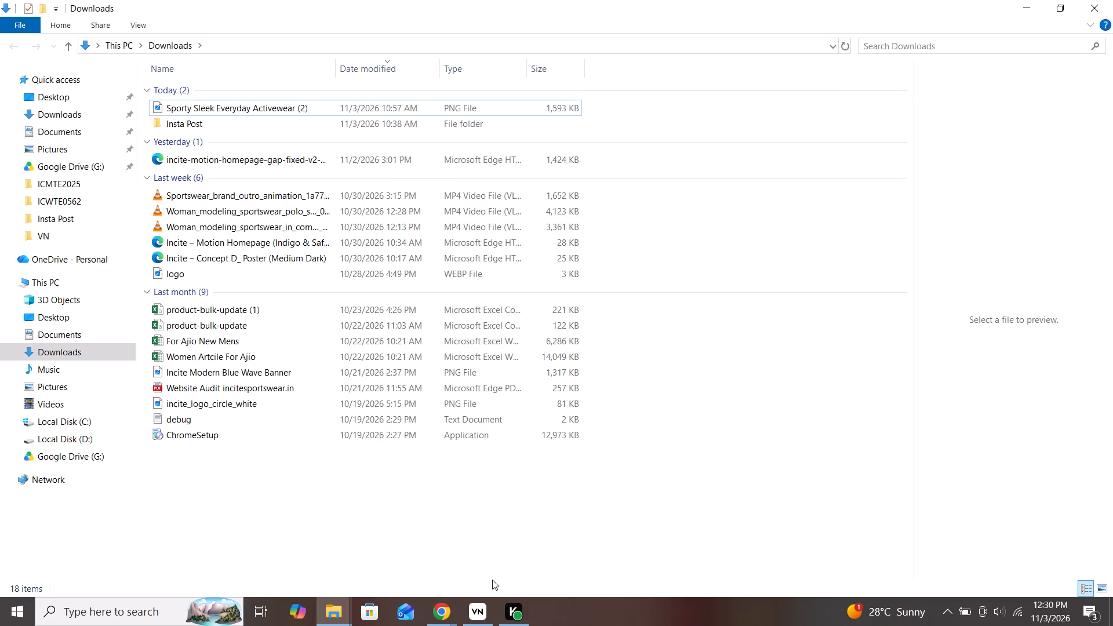
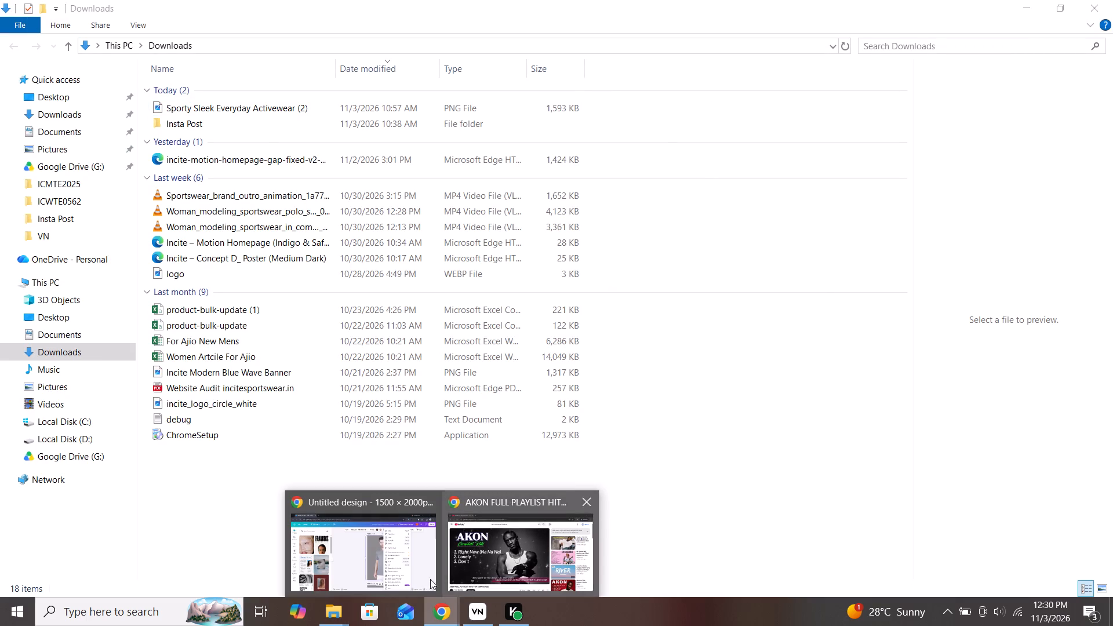
# Switch back to the Canva design and download only the selected grey T-shirt photo on page 1 as a PNG.
pyautogui.click(404, 577)
pyautogui.click(1029, 392)
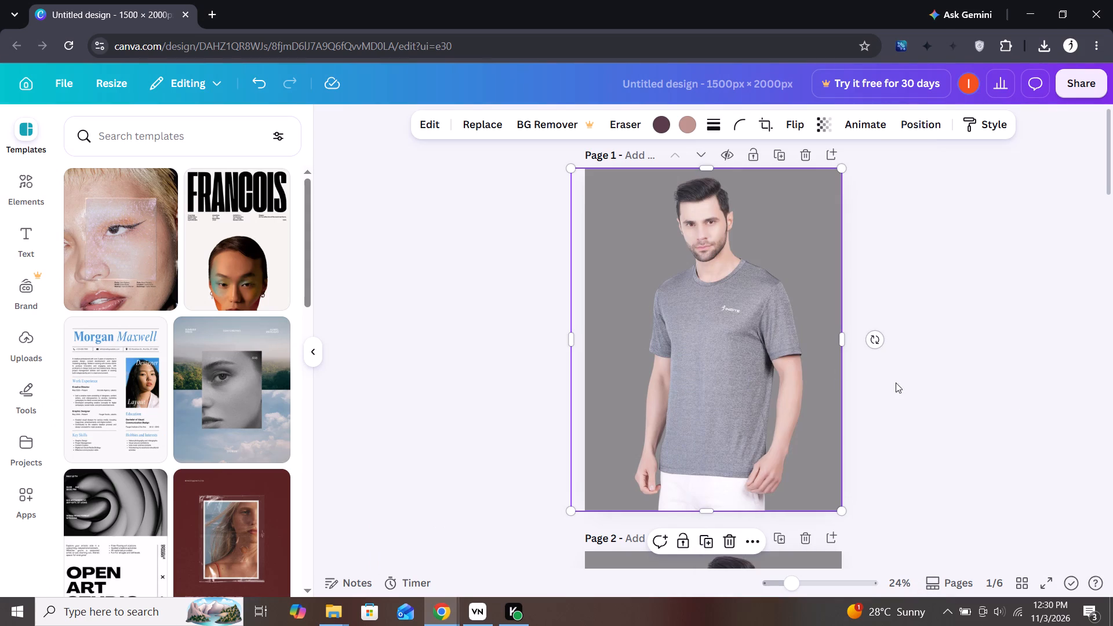
pyautogui.click(940, 390)
pyautogui.click(749, 329)
pyautogui.rightClick(749, 328)
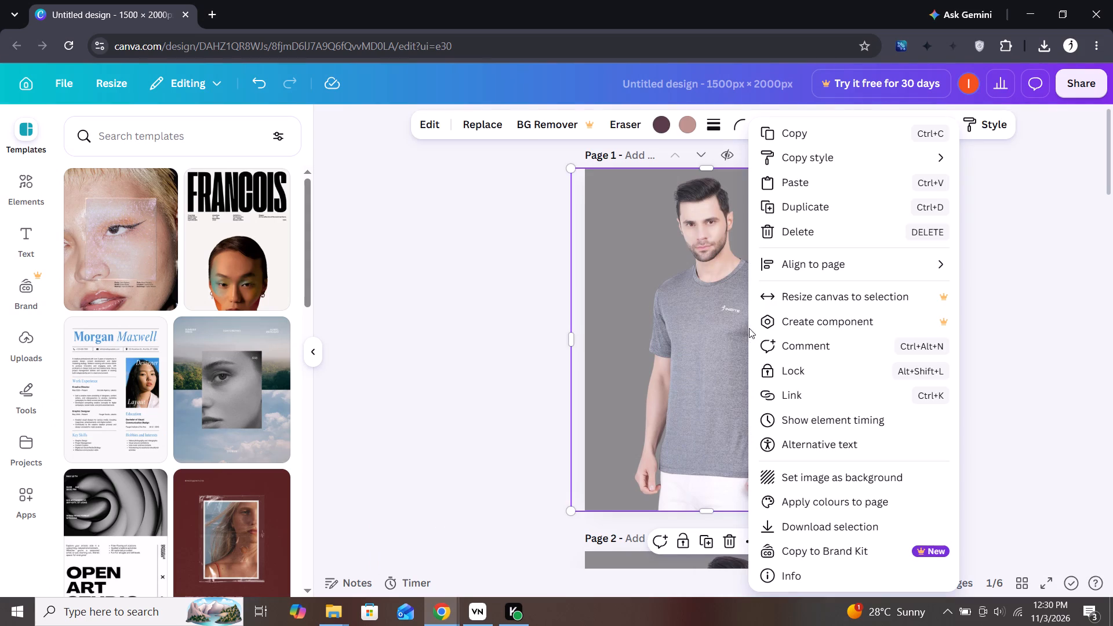
pyautogui.click(787, 527)
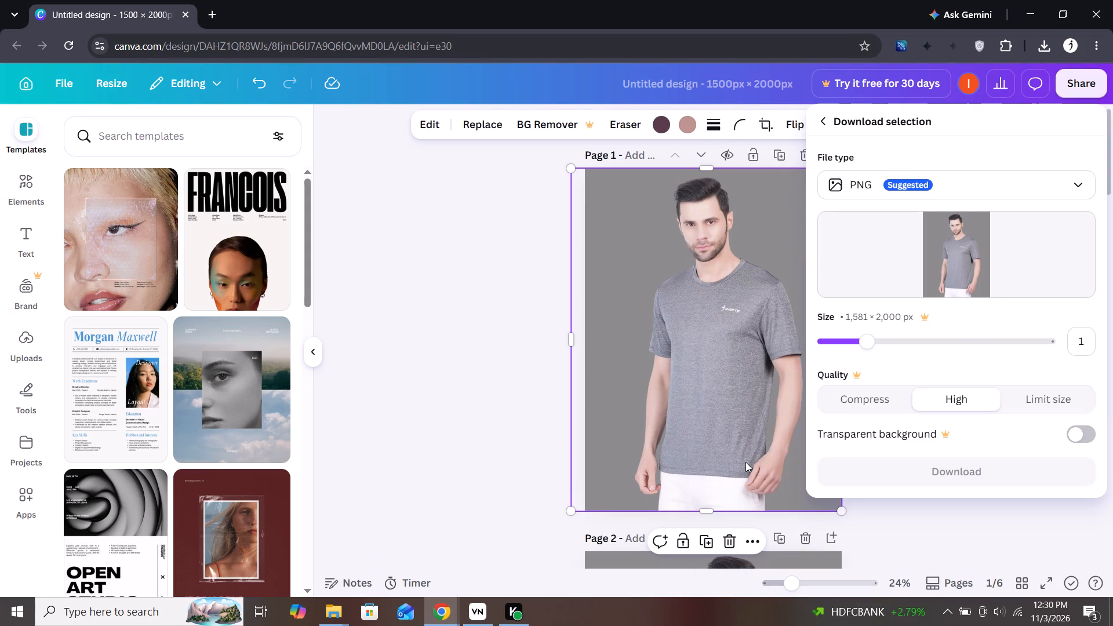
pyautogui.click(975, 464)
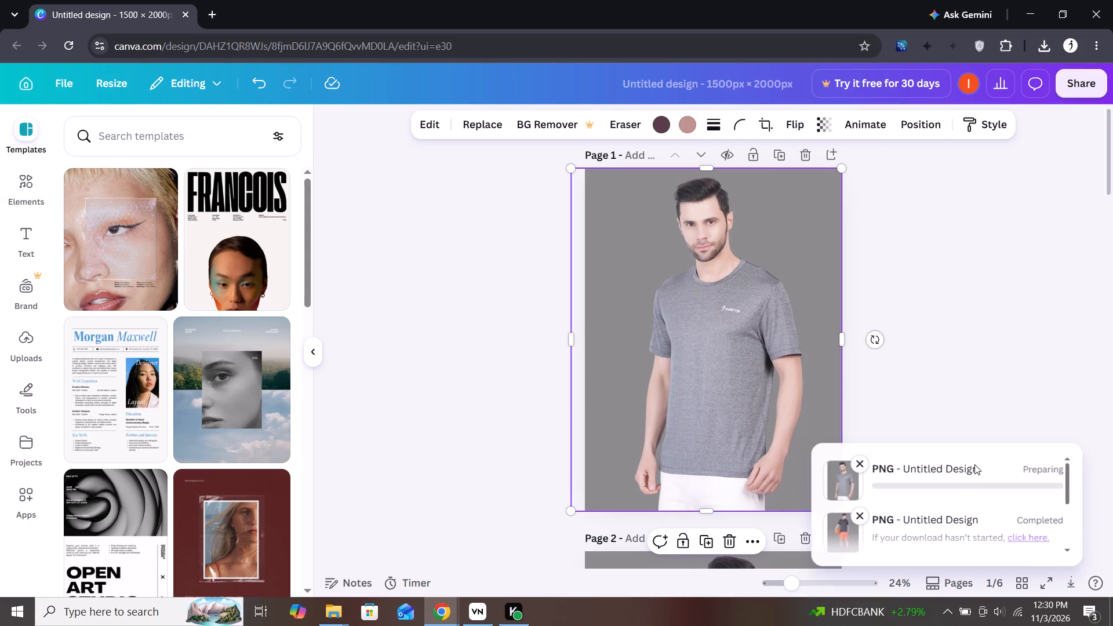
# Move on to the grey T-shirt photo on page 2.
pyautogui.scroll(-5, 1008, 381)
pyautogui.scroll(1, 1007, 380)
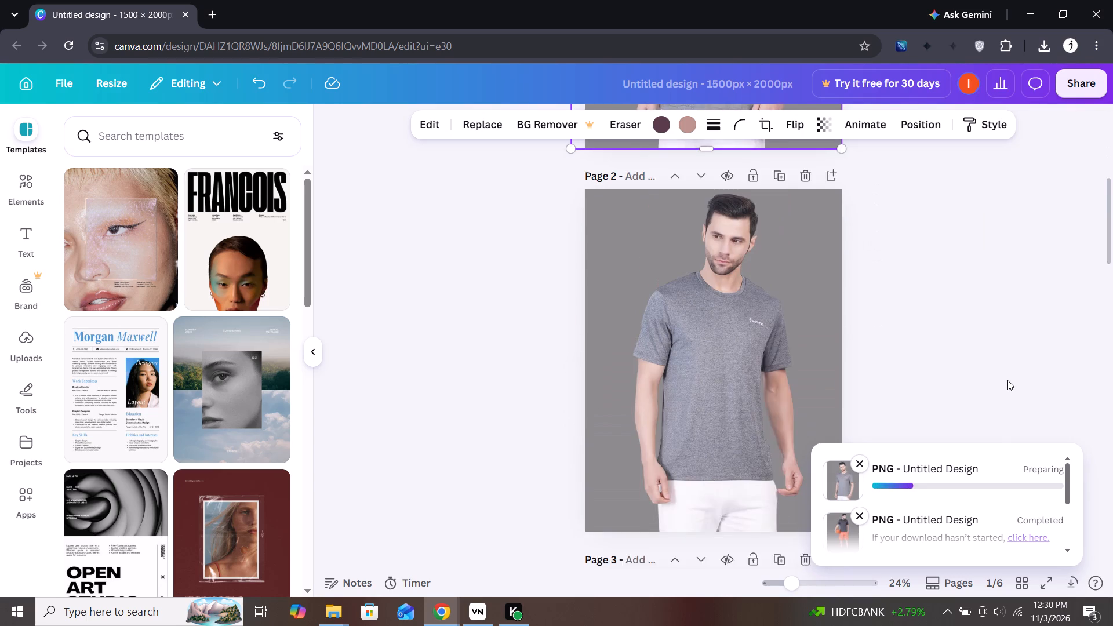
# Download the grey T-shirt photo on page 2 as a 1,500 × 2,000 px PNG.
pyautogui.scroll(-1, 1007, 380)
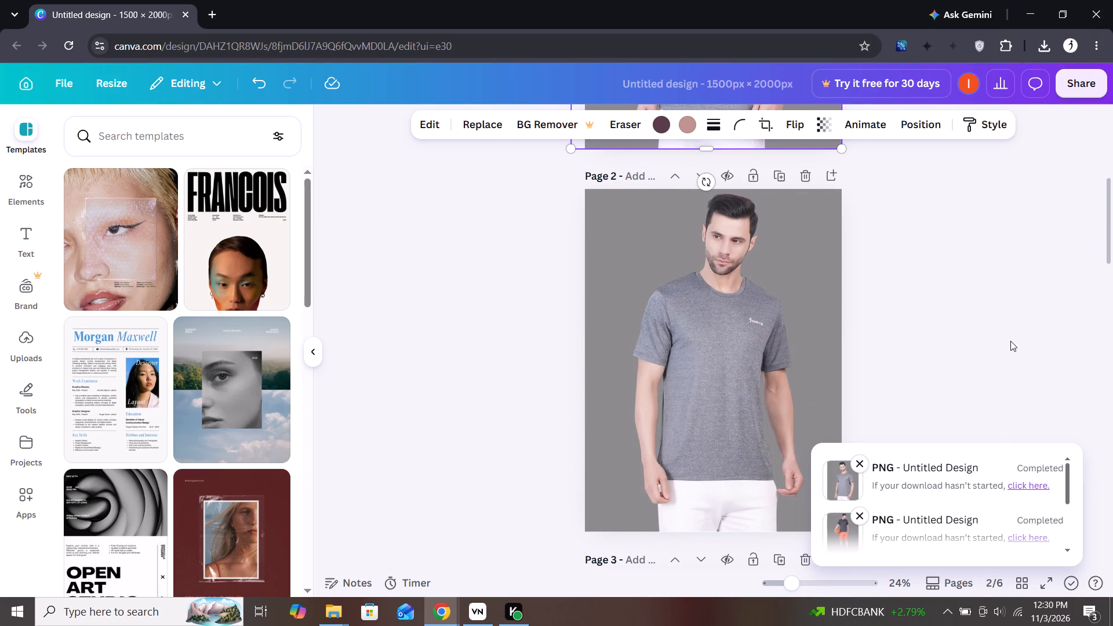
pyautogui.click(759, 302)
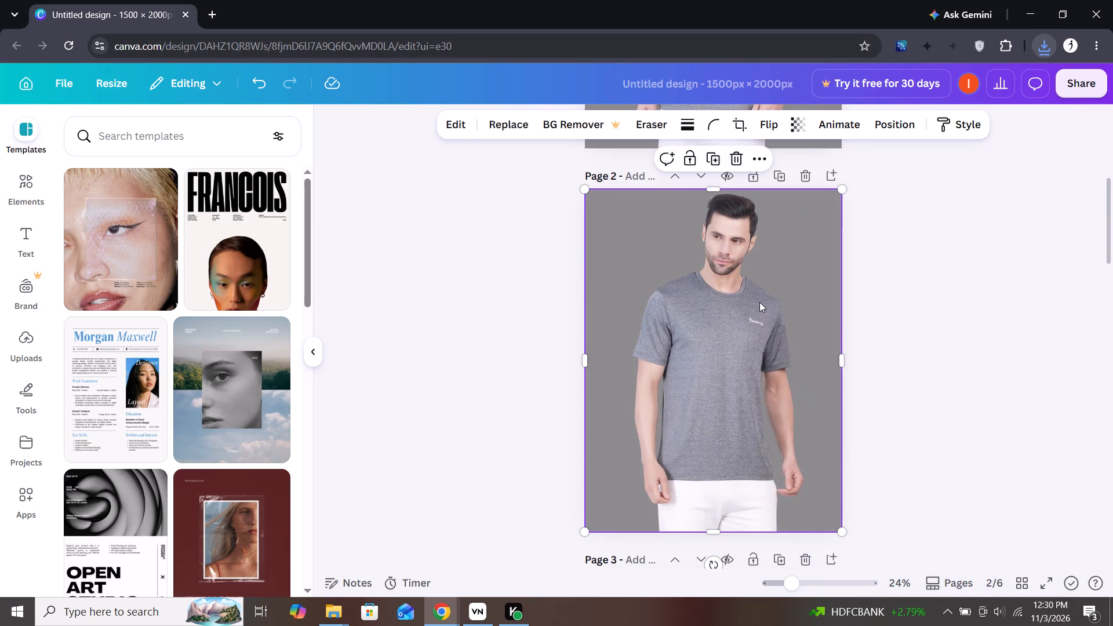
pyautogui.rightClick(759, 302)
pyautogui.click(832, 520)
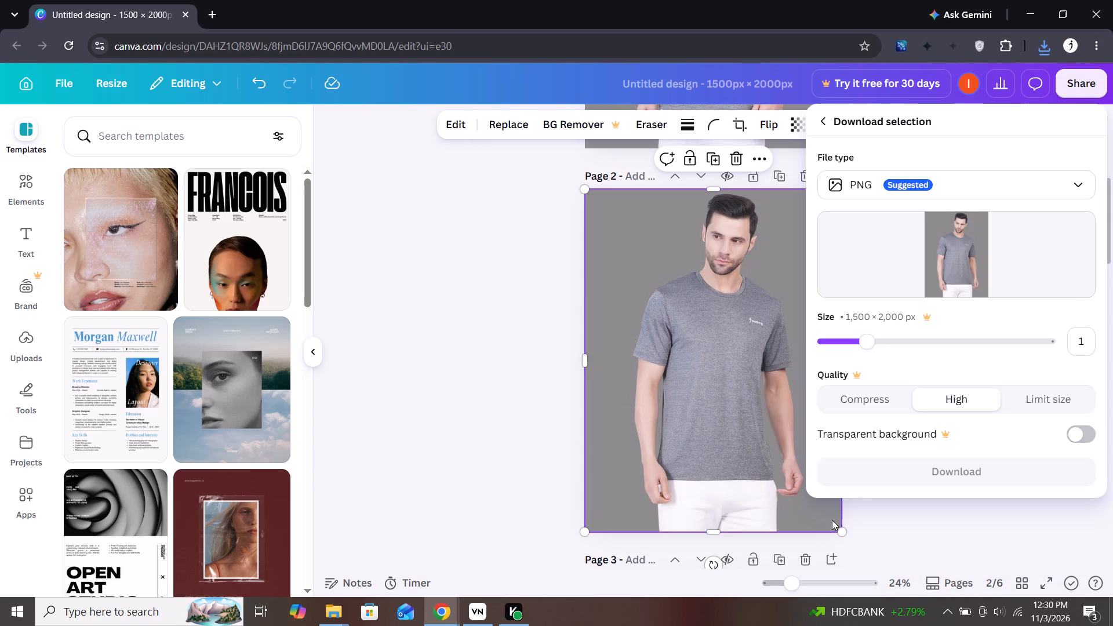
pyautogui.click(865, 473)
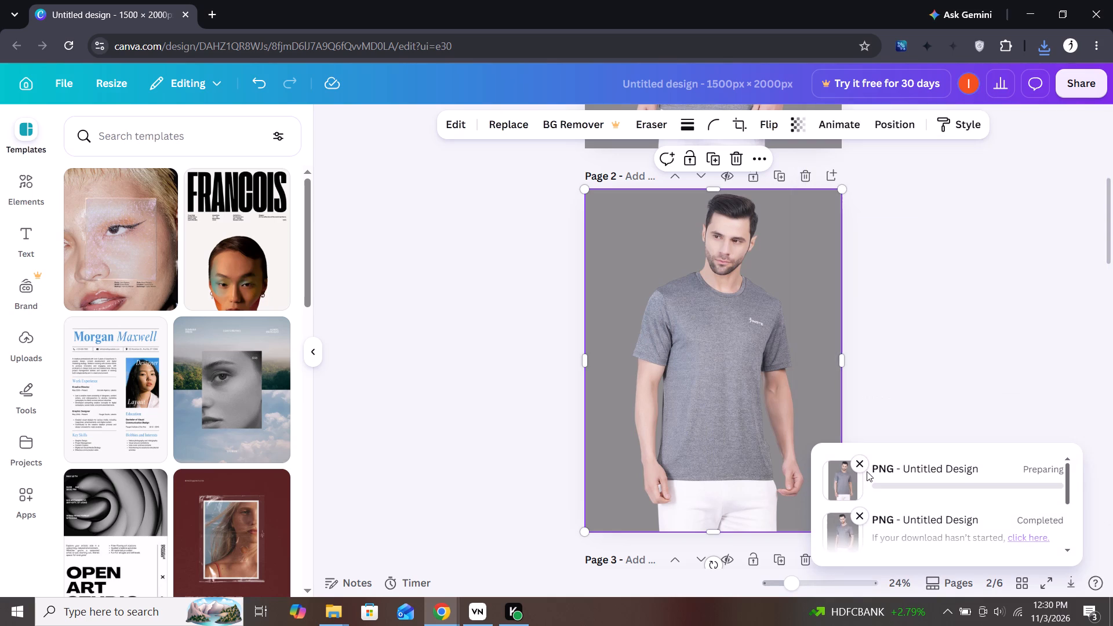
# Download the angled grey T-shirt photo on page 3 as a 1,500 × 2,000 px PNG.
pyautogui.scroll(-1, 933, 379)
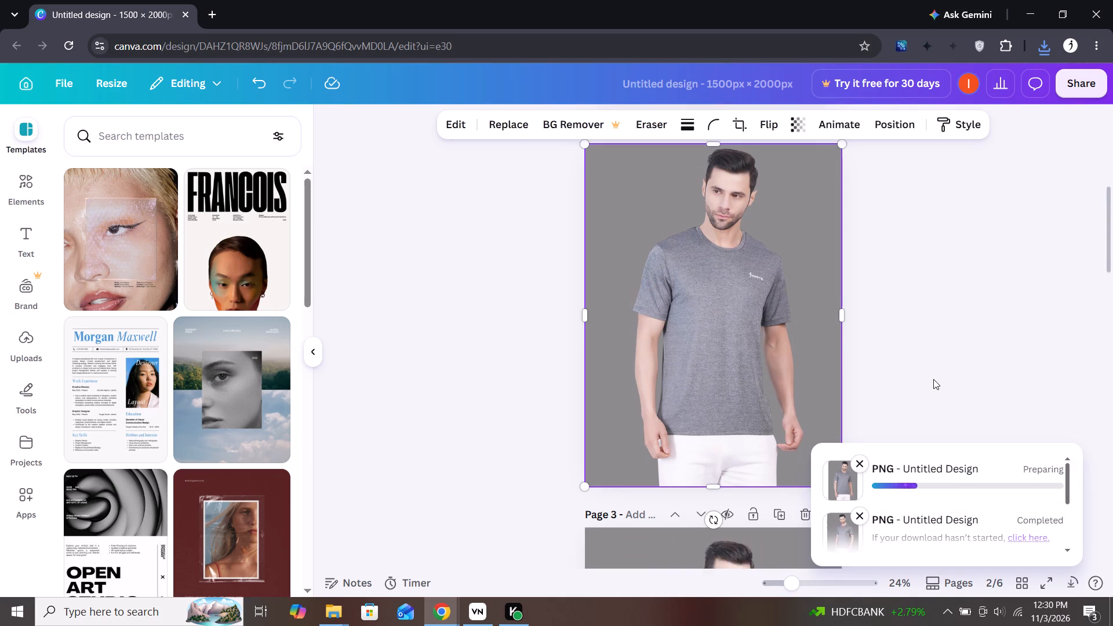
pyautogui.scroll(-2, 933, 379)
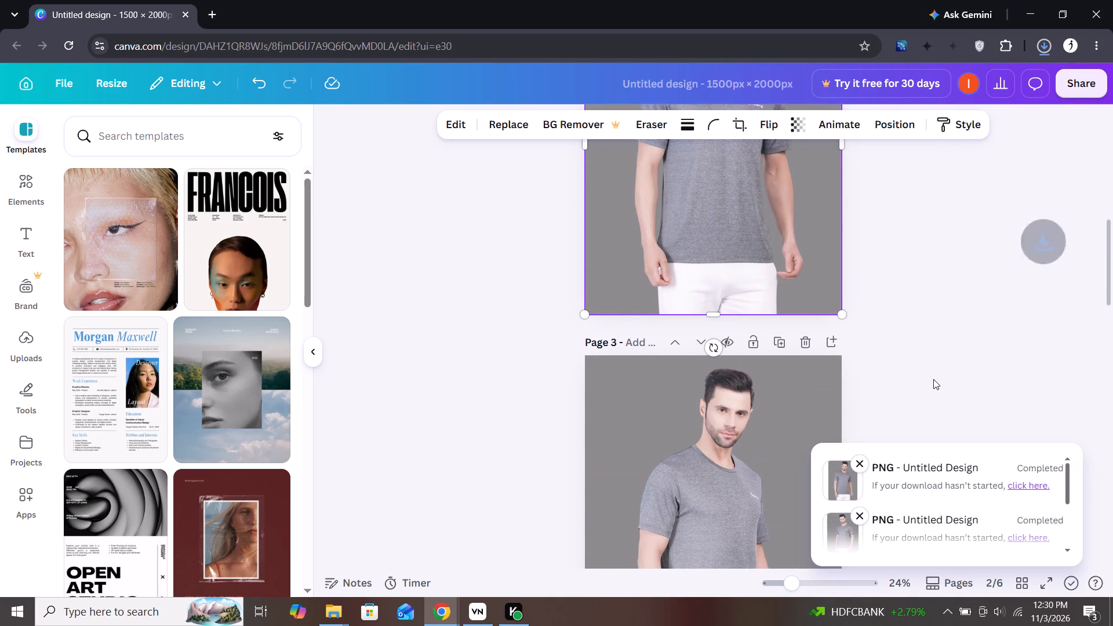
pyautogui.scroll(-1, 933, 379)
pyautogui.click(758, 369)
pyautogui.scroll(-2, 907, 366)
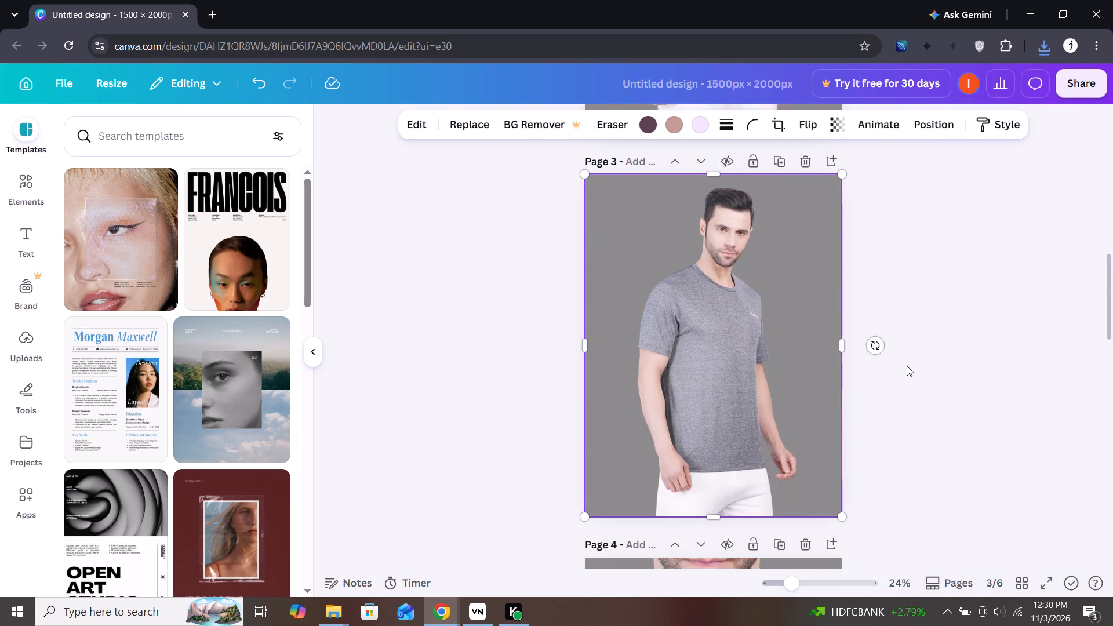
pyautogui.rightClick(739, 316)
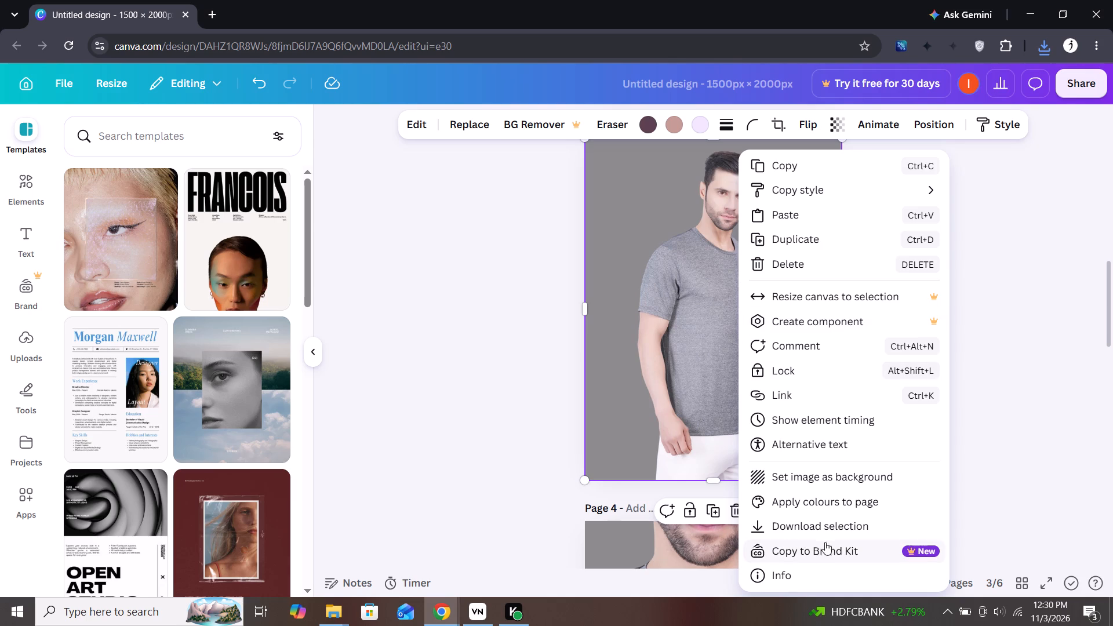
pyautogui.click(824, 529)
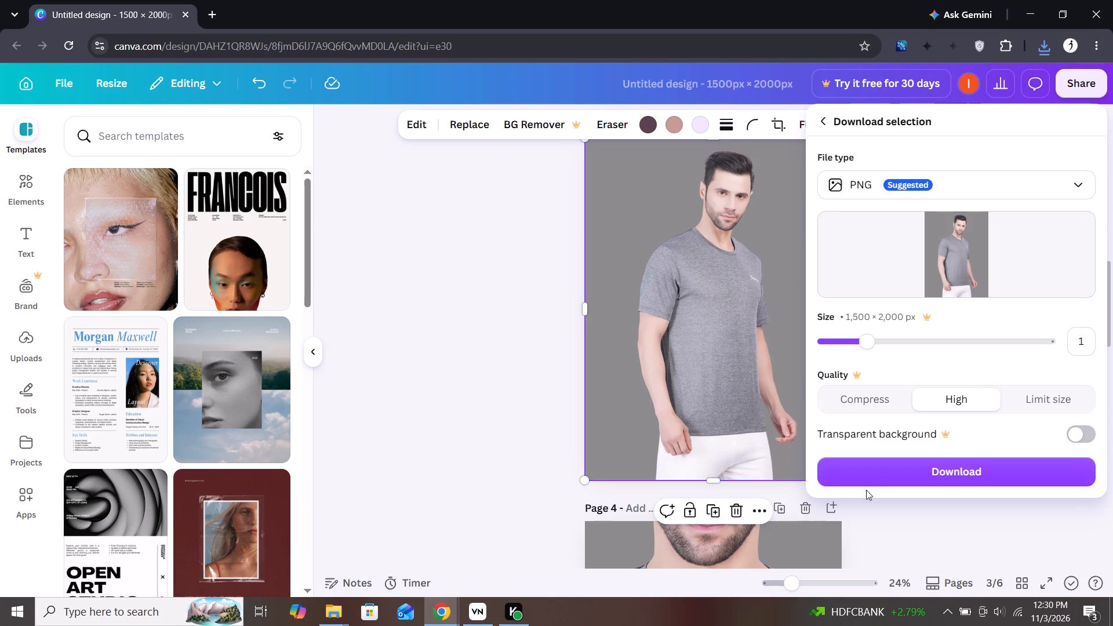
pyautogui.click(874, 469)
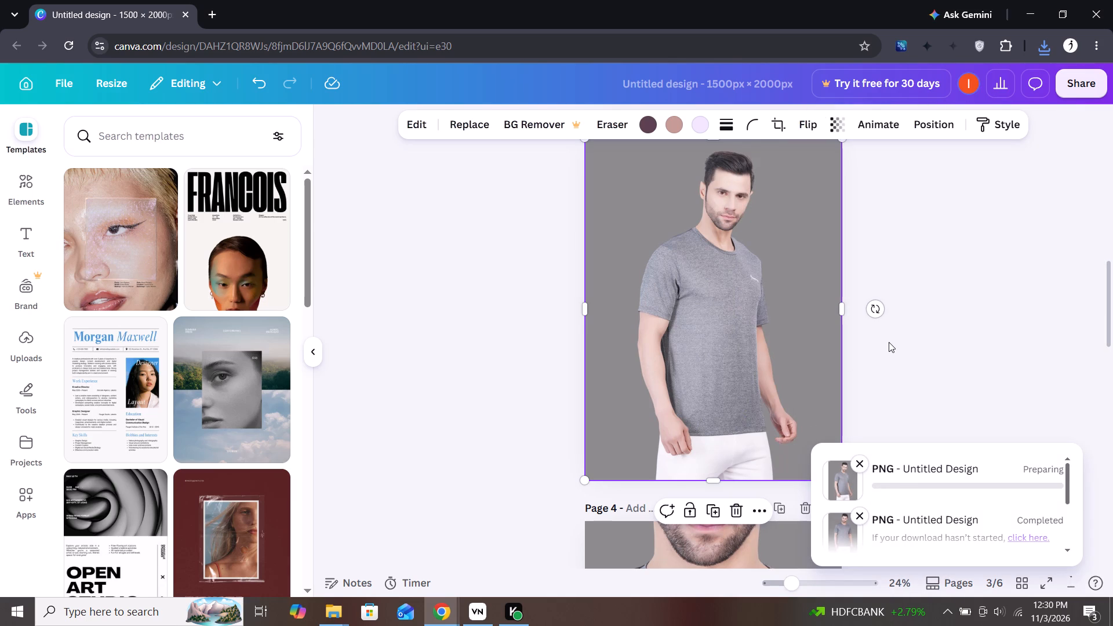
# Download the close-up photo of the T-shirt's neckline and logo on page 4 as a 1,500 × 2,000 px PNG.
pyautogui.scroll(-2, 889, 341)
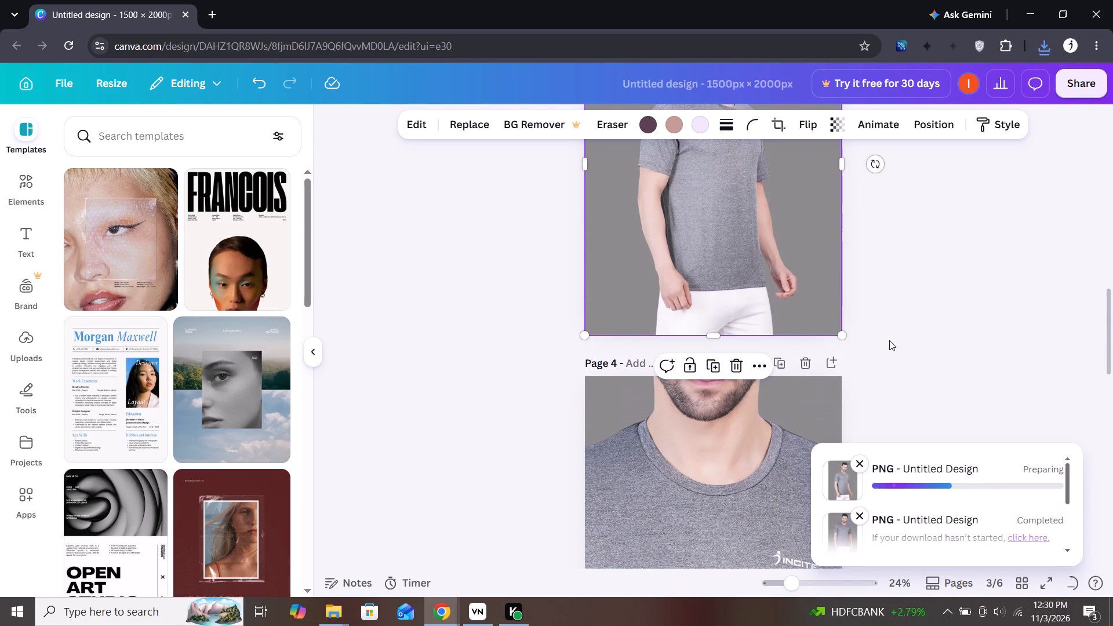
pyautogui.scroll(-3, 889, 340)
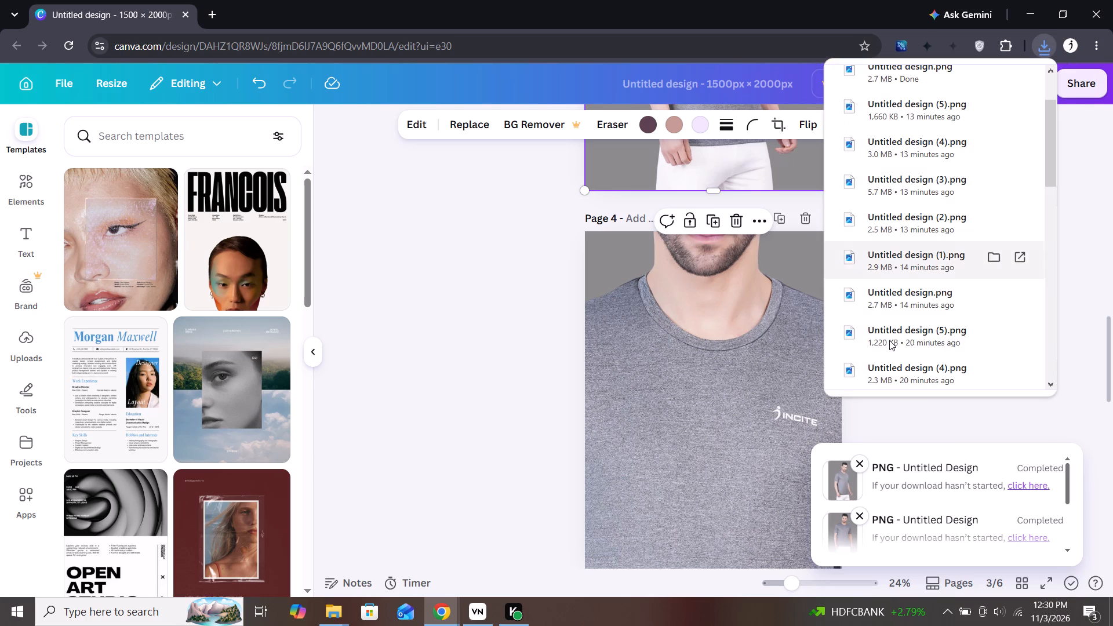
pyautogui.click(731, 360)
pyautogui.rightClick(731, 360)
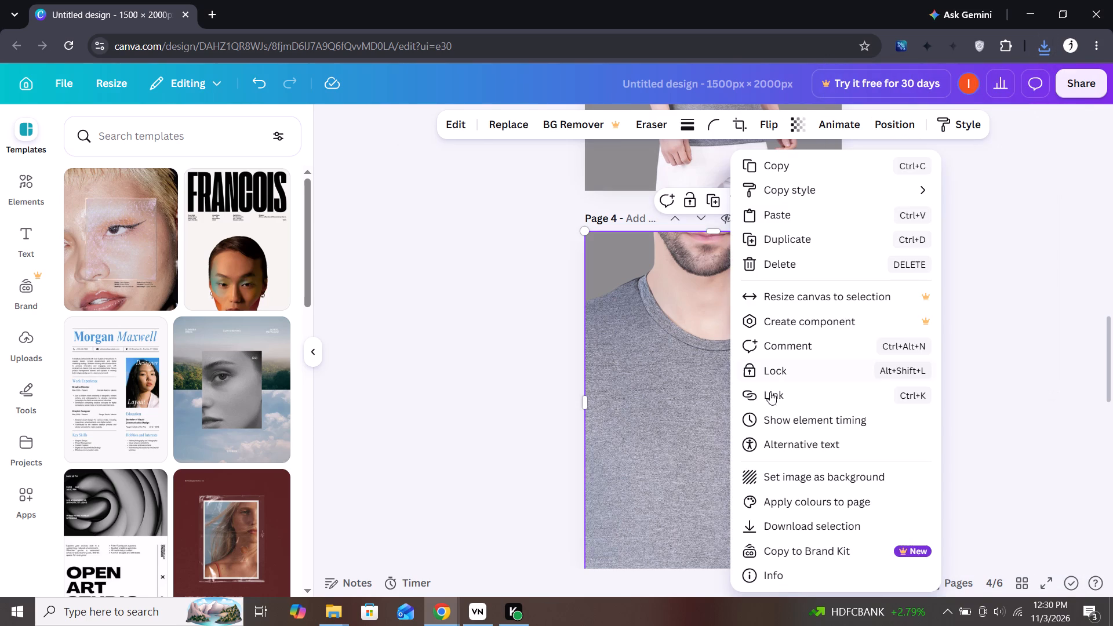
pyautogui.click(822, 529)
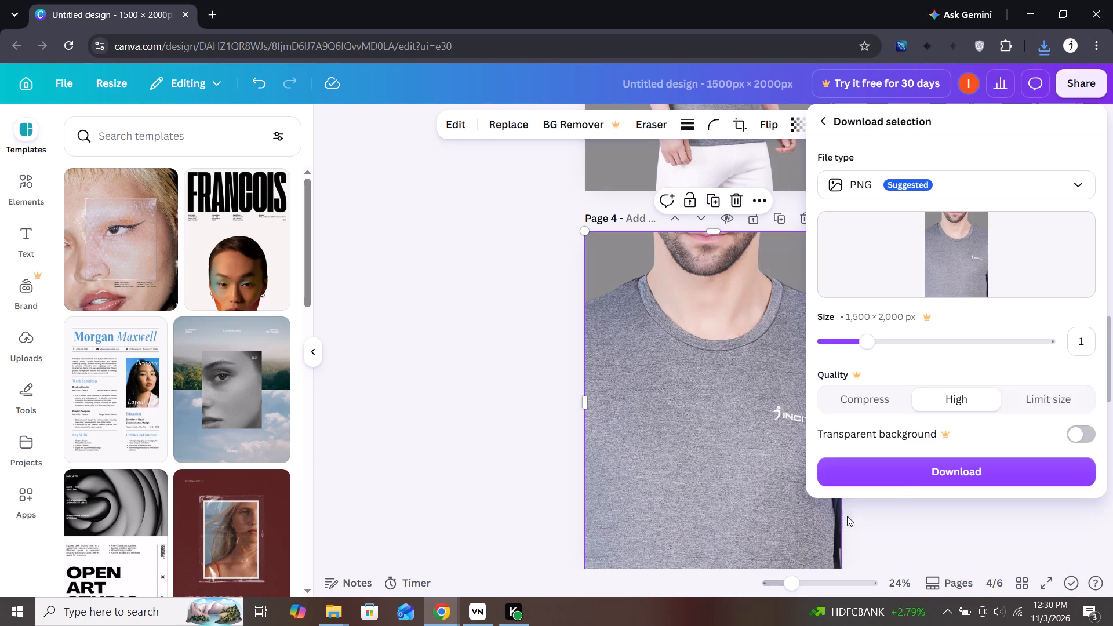
pyautogui.click(894, 465)
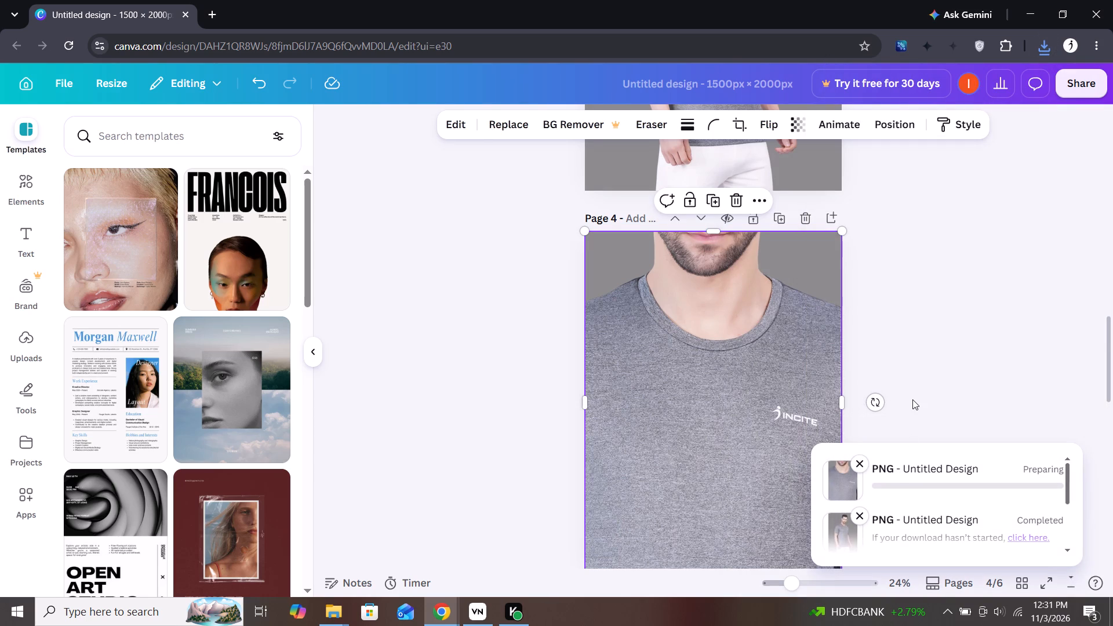
# Download the back-view T-shirt photo on page 5 as a 1,500 × 2,000 px PNG.
pyautogui.scroll(-2, 912, 399)
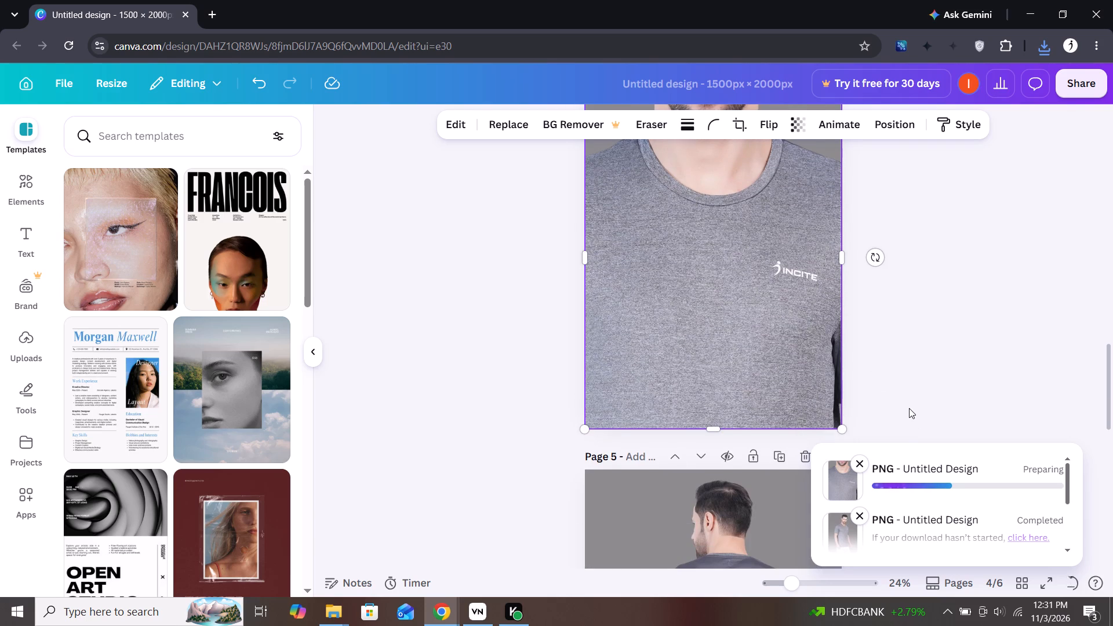
pyautogui.scroll(-1, 909, 408)
pyautogui.scroll(1, 909, 408)
pyautogui.scroll(-2, 909, 408)
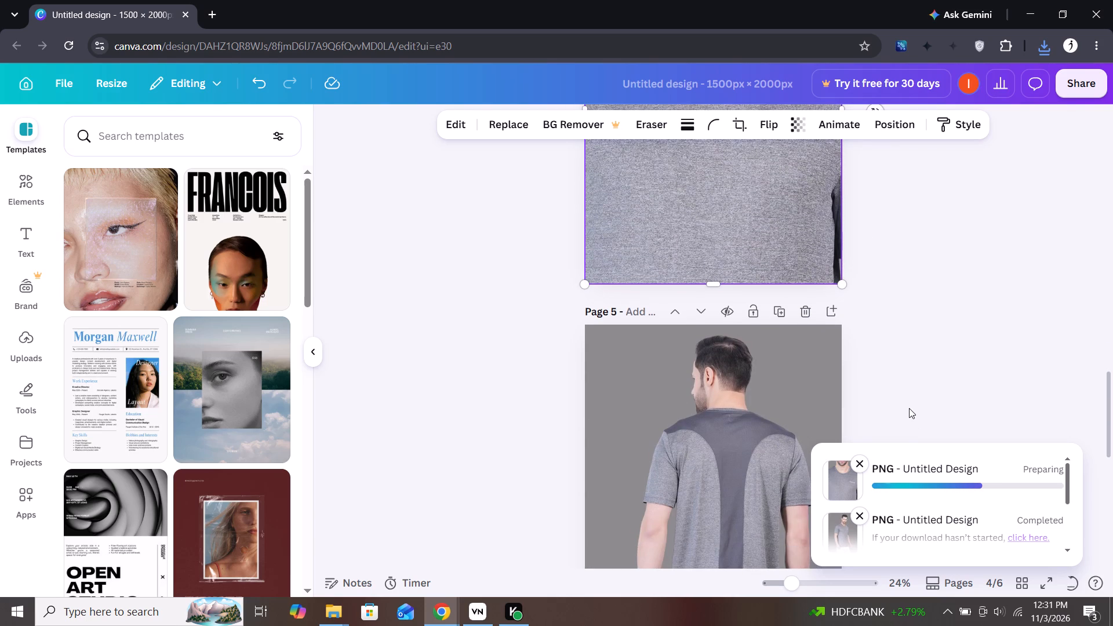
pyautogui.scroll(-1, 910, 380)
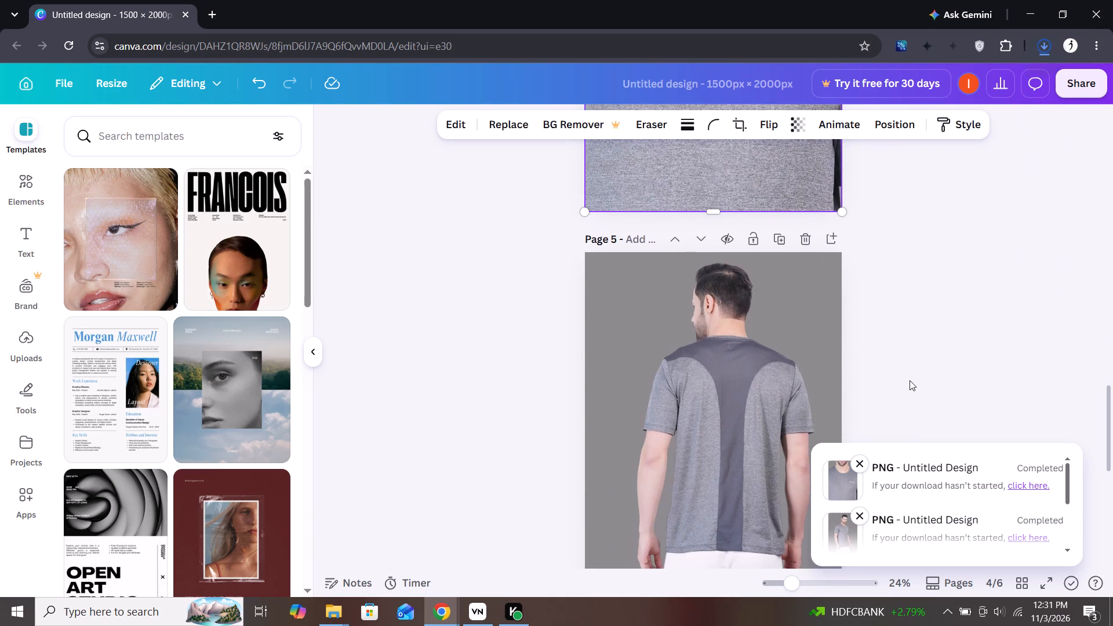
pyautogui.scroll(-1, 910, 380)
pyautogui.click(773, 270)
pyautogui.rightClick(773, 269)
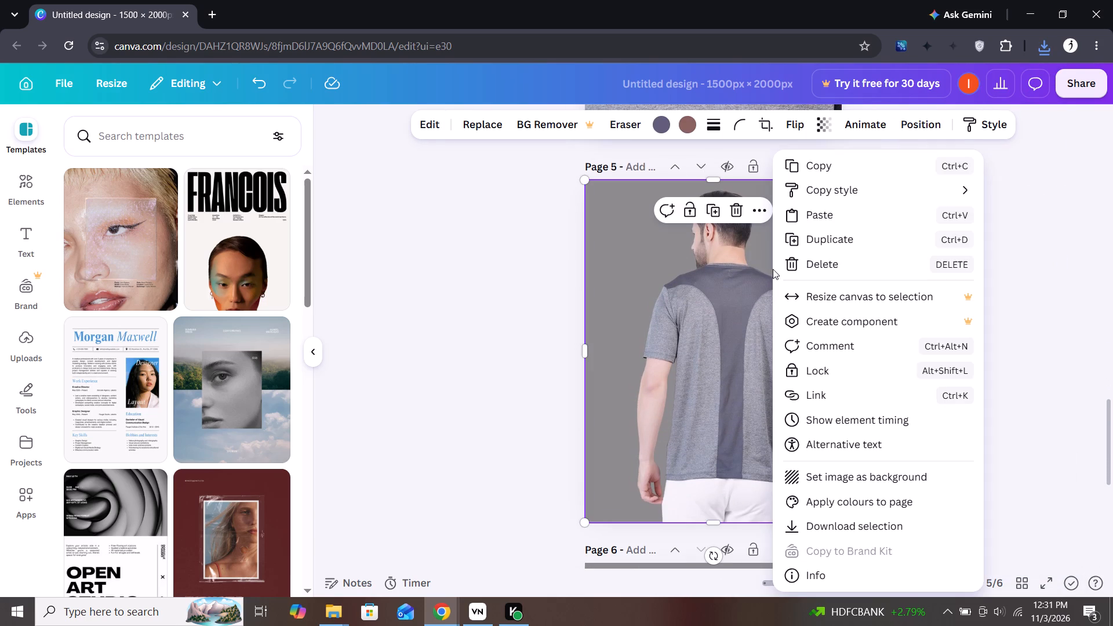
pyautogui.click(859, 523)
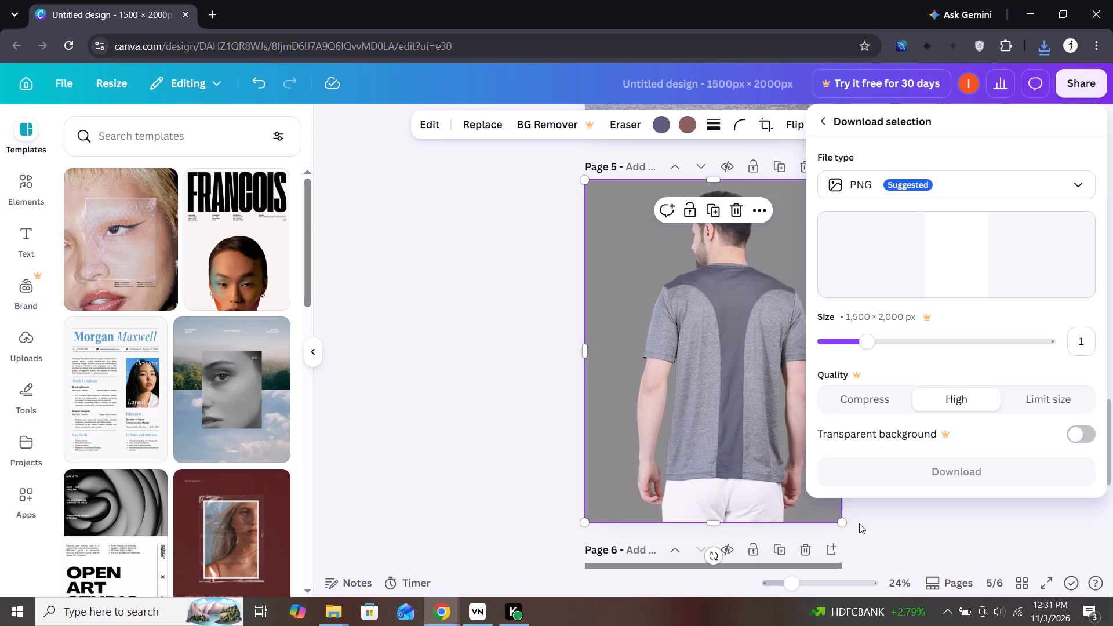
pyautogui.click(896, 465)
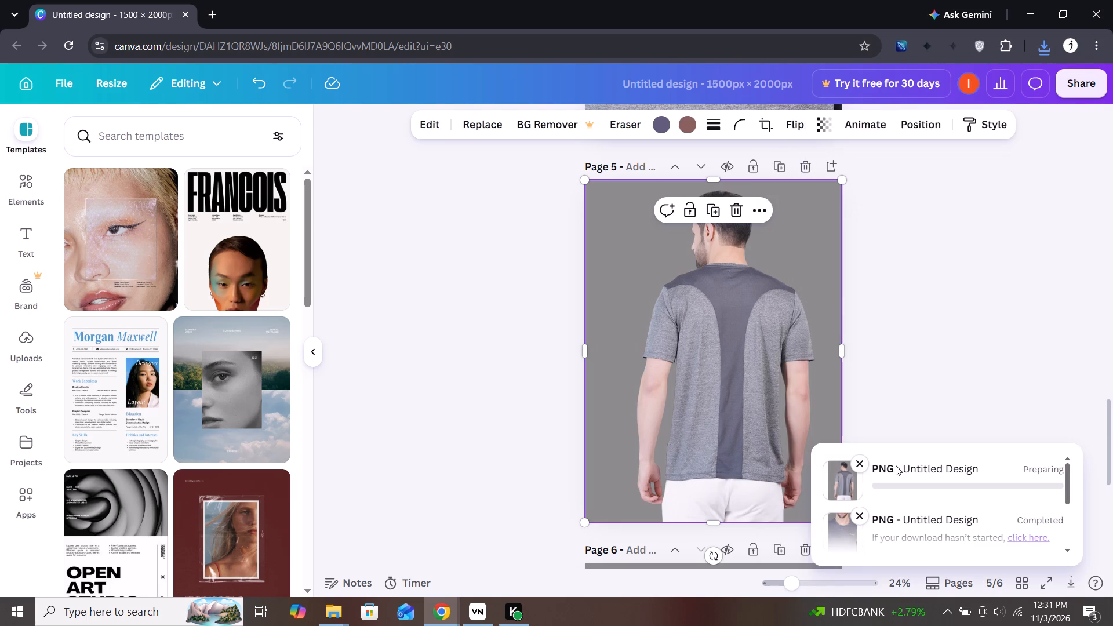
# Download the full-length basketball photo on page 6 as a PNG.
pyautogui.scroll(-6, 763, 337)
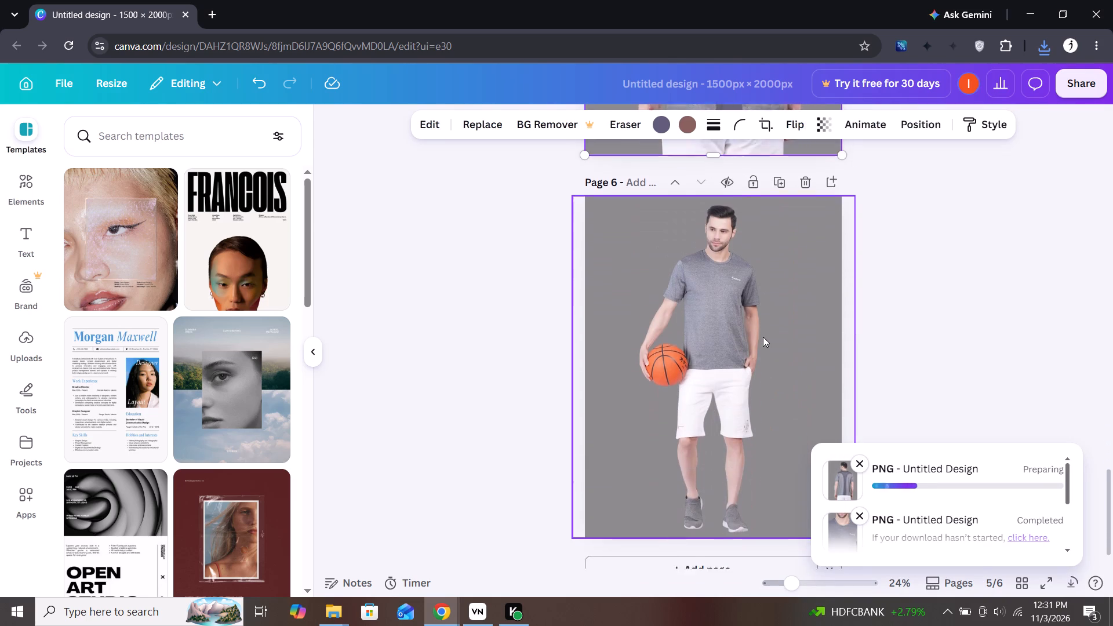
pyautogui.click(762, 333)
pyautogui.rightClick(762, 333)
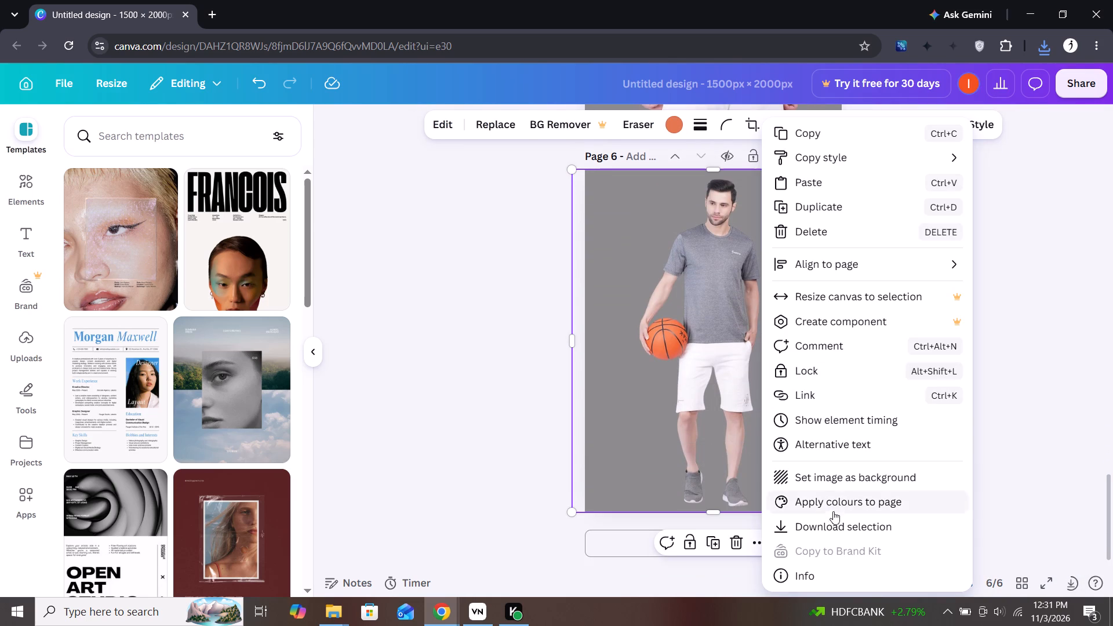
pyautogui.click(834, 516)
pyautogui.scroll(-3, 827, 332)
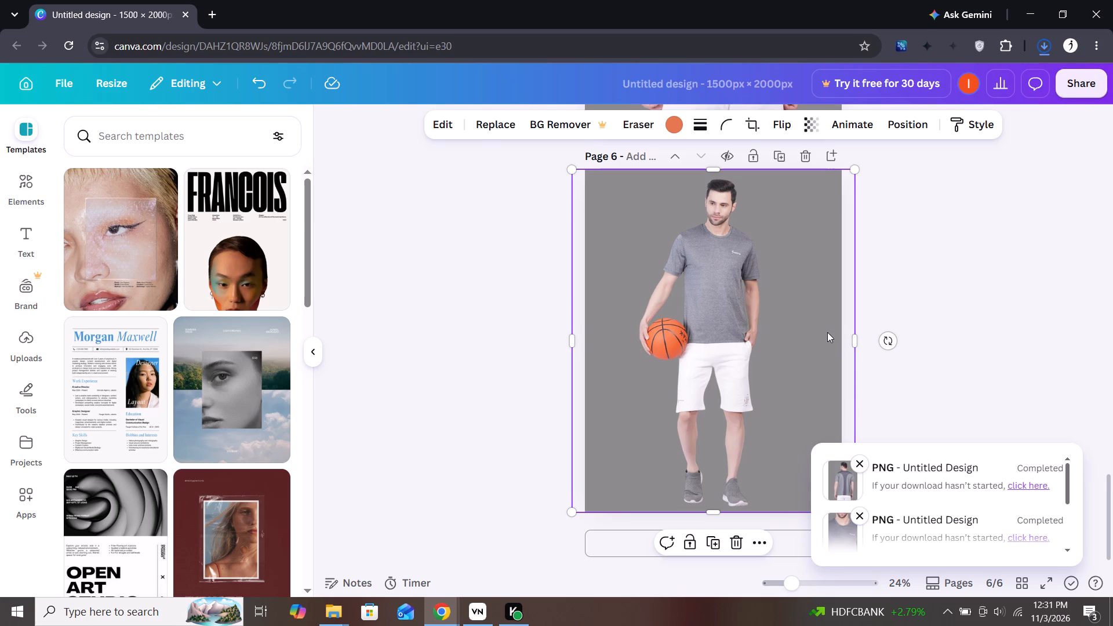
pyautogui.scroll(-5, 827, 332)
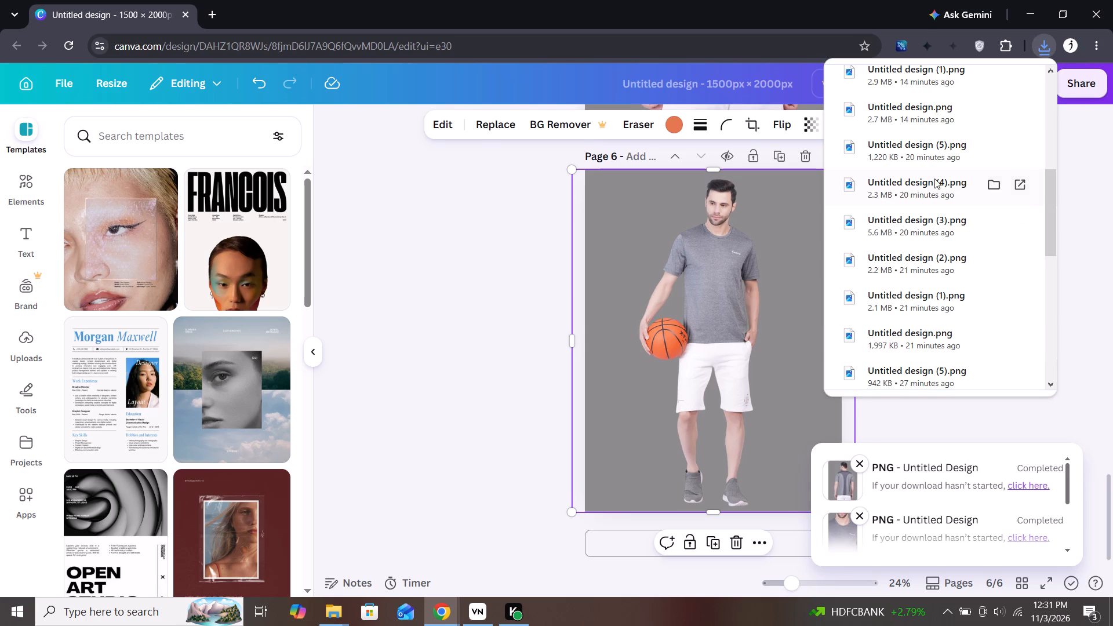
pyautogui.scroll(12, 934, 179)
pyautogui.click(726, 418)
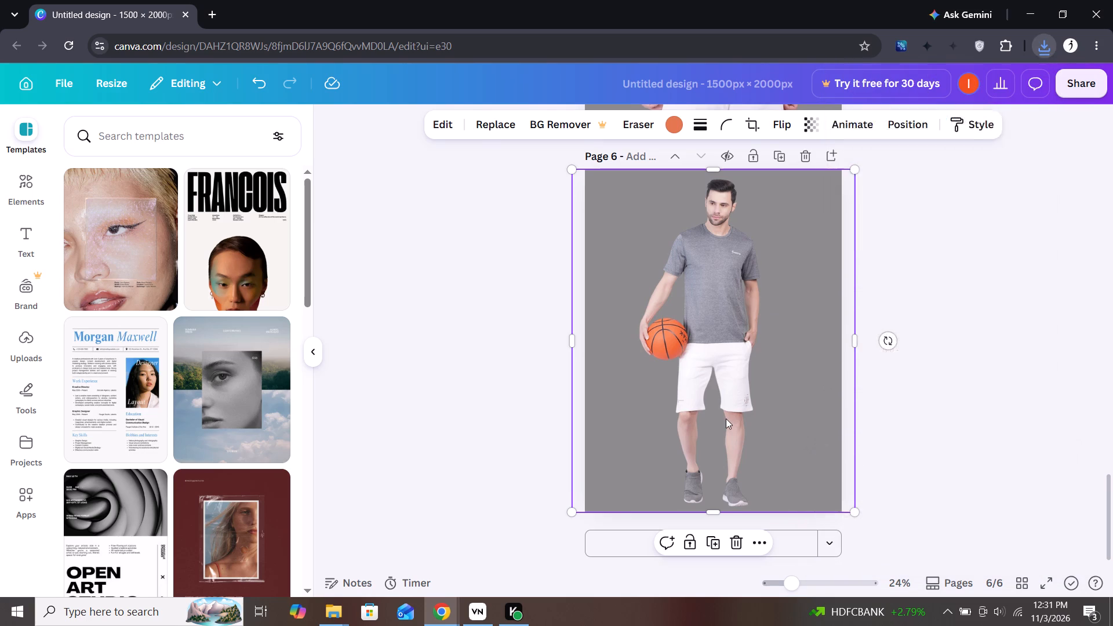
pyautogui.click(722, 383)
pyautogui.rightClick(722, 383)
pyautogui.click(786, 532)
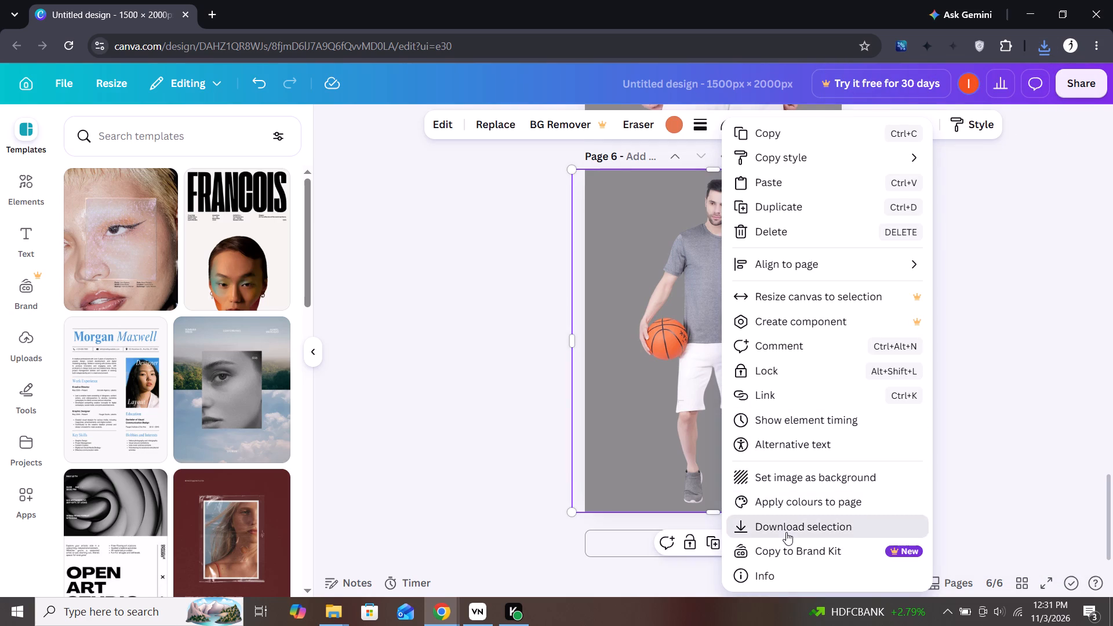
pyautogui.click(909, 479)
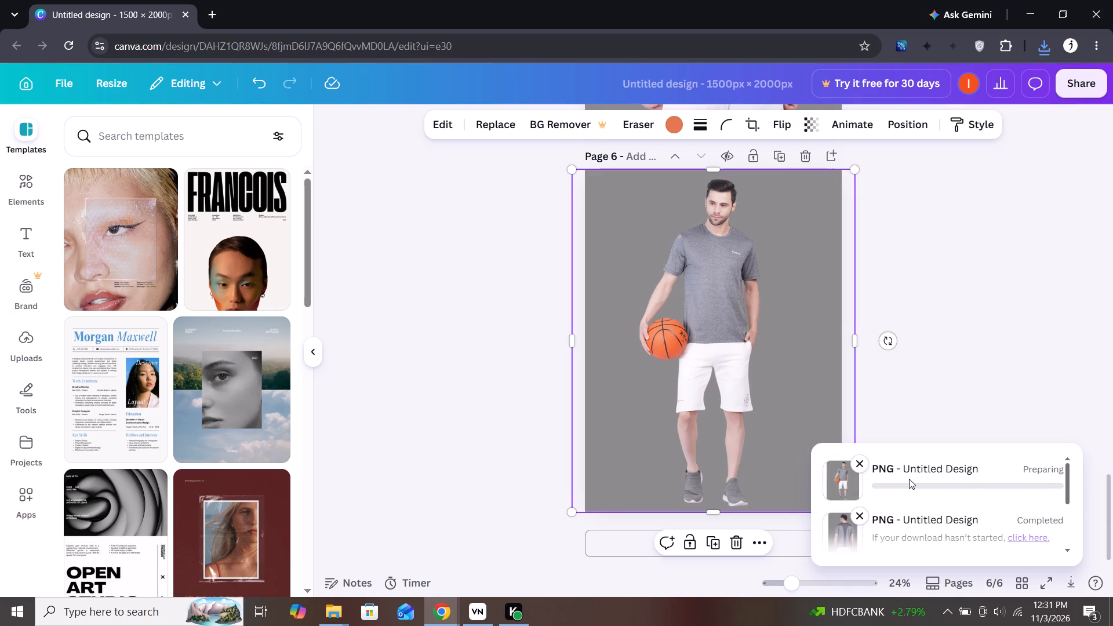
pyautogui.scroll(5, 909, 479)
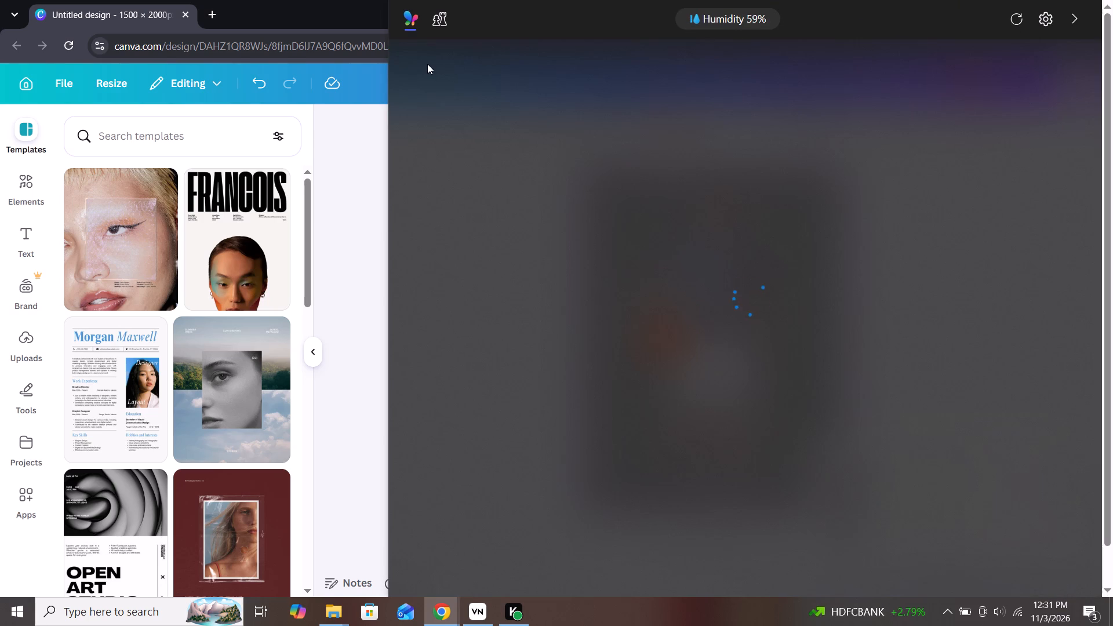
pyautogui.click(383, 288)
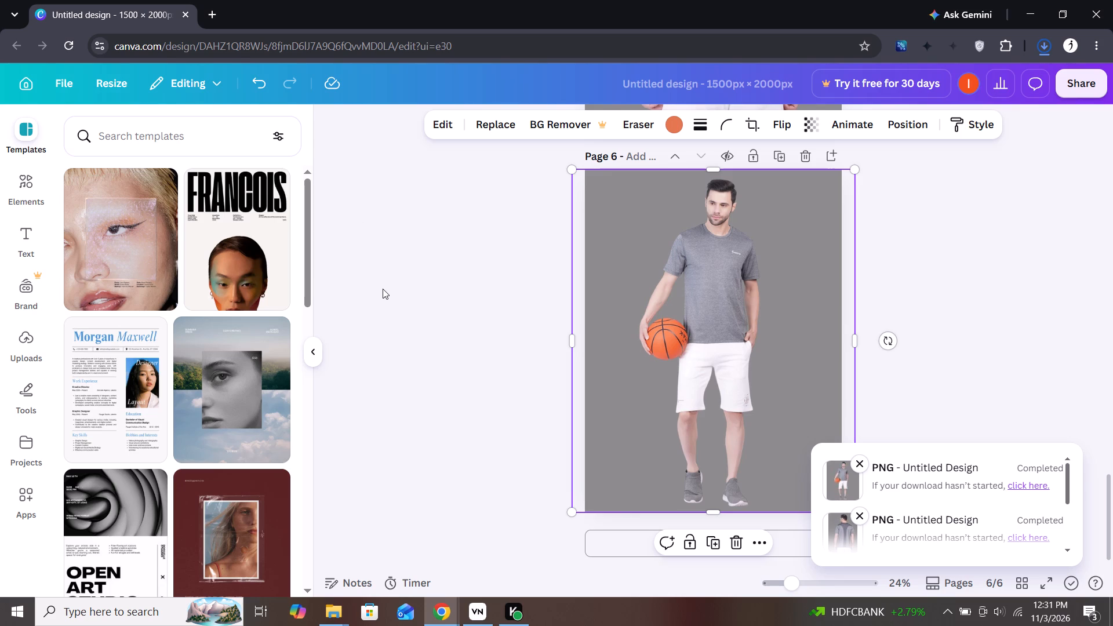
# Switch to the Downloads folder in File Explorer and refresh its file list.
pyautogui.click(322, 612)
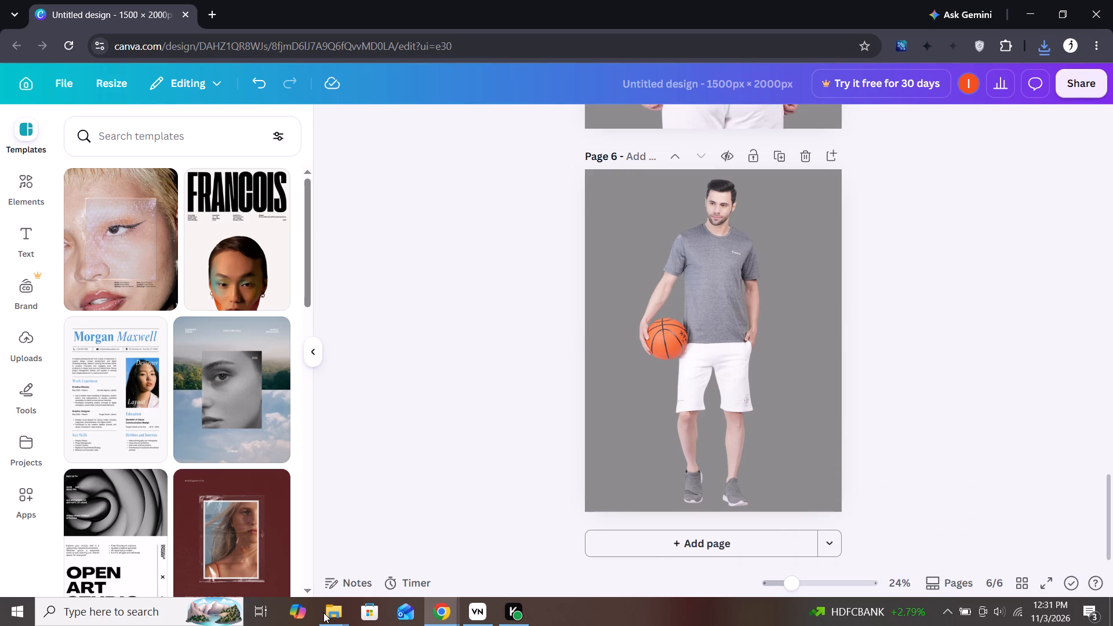
pyautogui.click(372, 566)
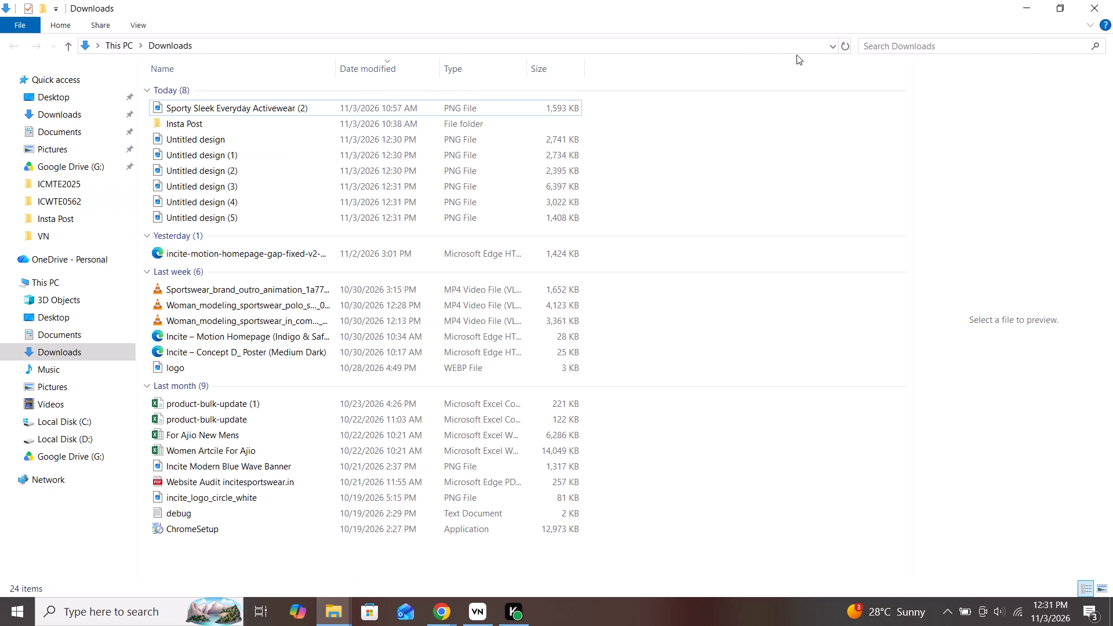
pyautogui.click(842, 49)
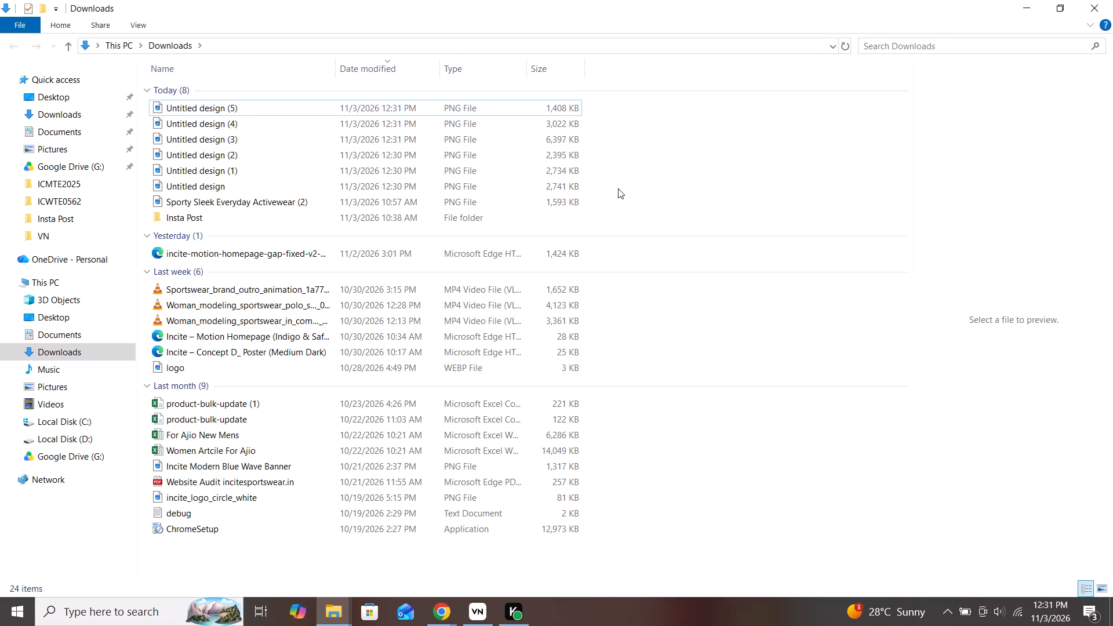
# Move the six Untitled design PNGs from Downloads into the ICMTE2055 folder in Mens Edited.
pyautogui.moveTo(612, 195); pyautogui.dragTo(611, 194)
pyautogui.moveTo(611, 194); pyautogui.dragTo(398, 141)
pyautogui.click(592, 177)
pyautogui.moveTo(589, 185); pyautogui.dragTo(398, 101)
pyautogui.rightClick(399, 101)
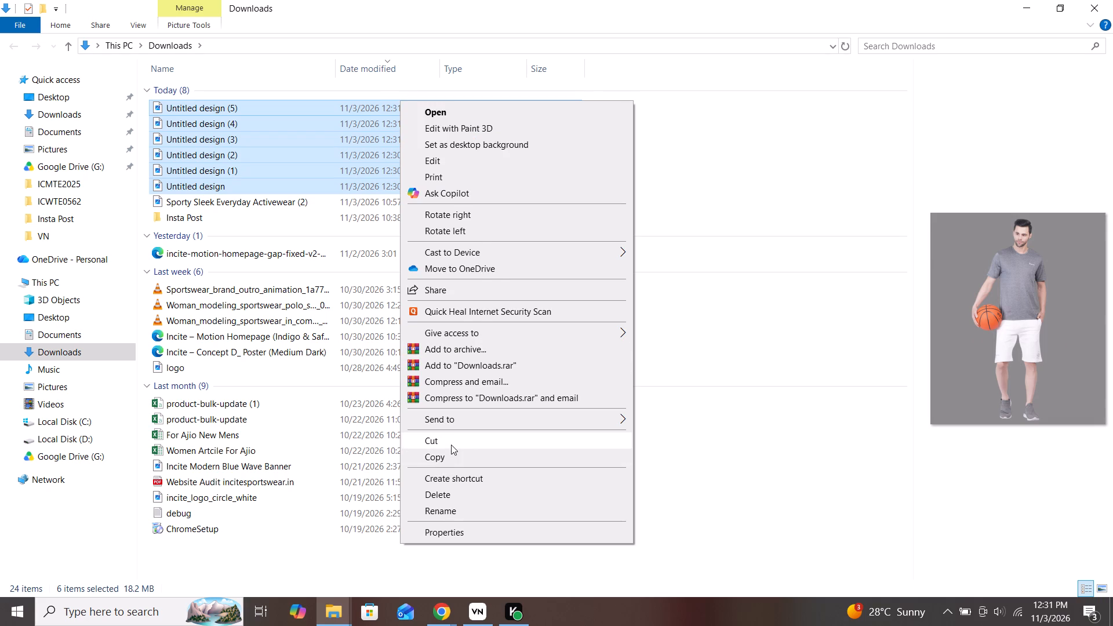
pyautogui.click(451, 445)
pyautogui.click(339, 615)
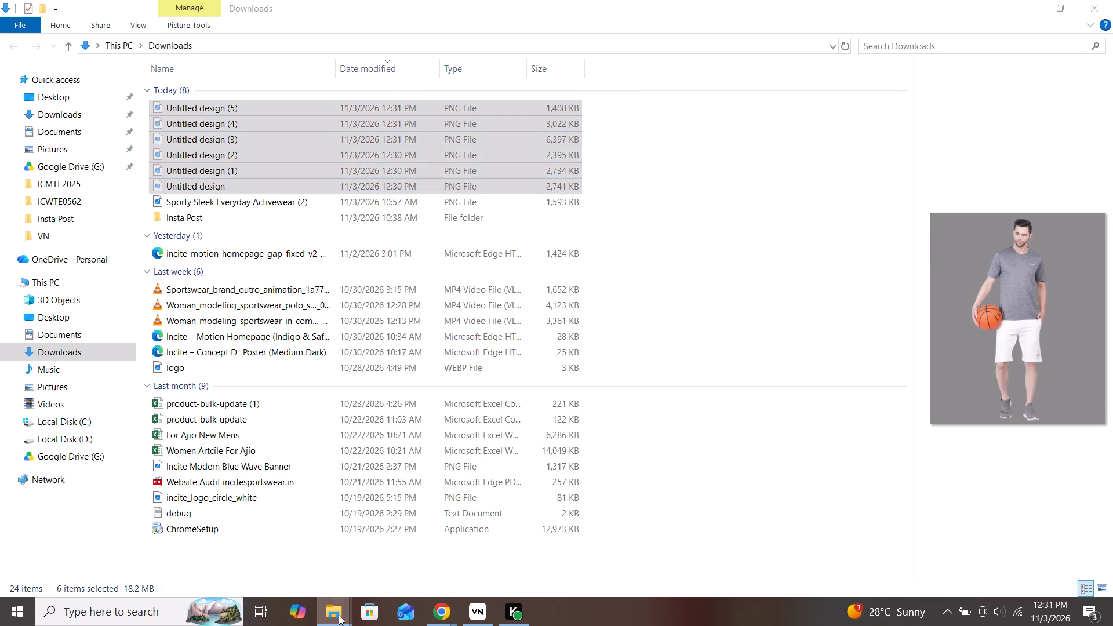
pyautogui.click(303, 561)
pyautogui.rightClick(402, 290)
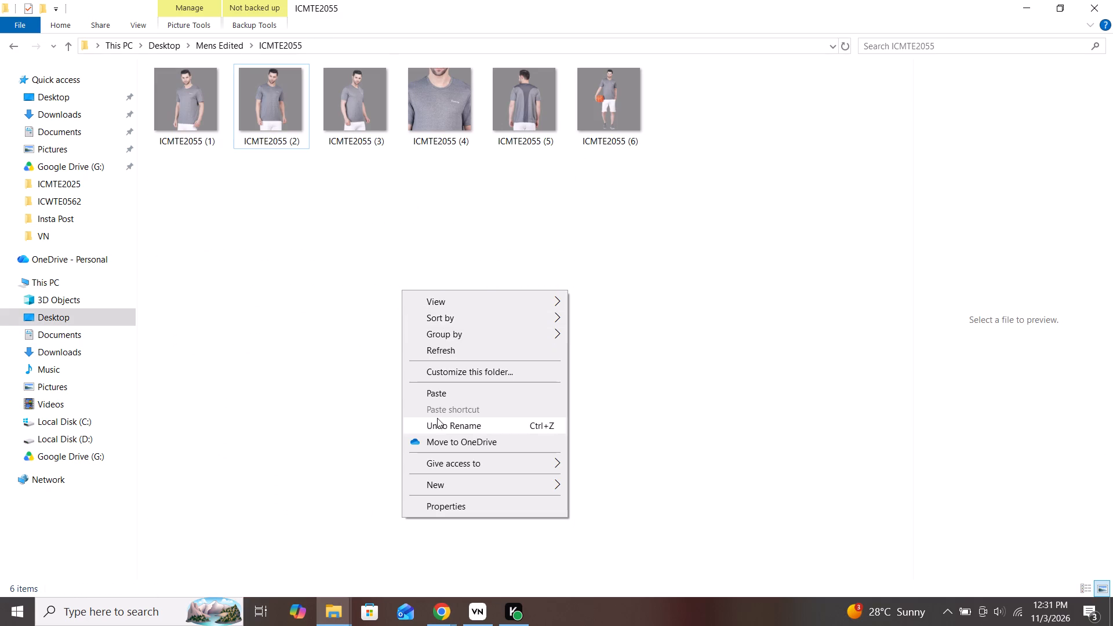
pyautogui.click(443, 395)
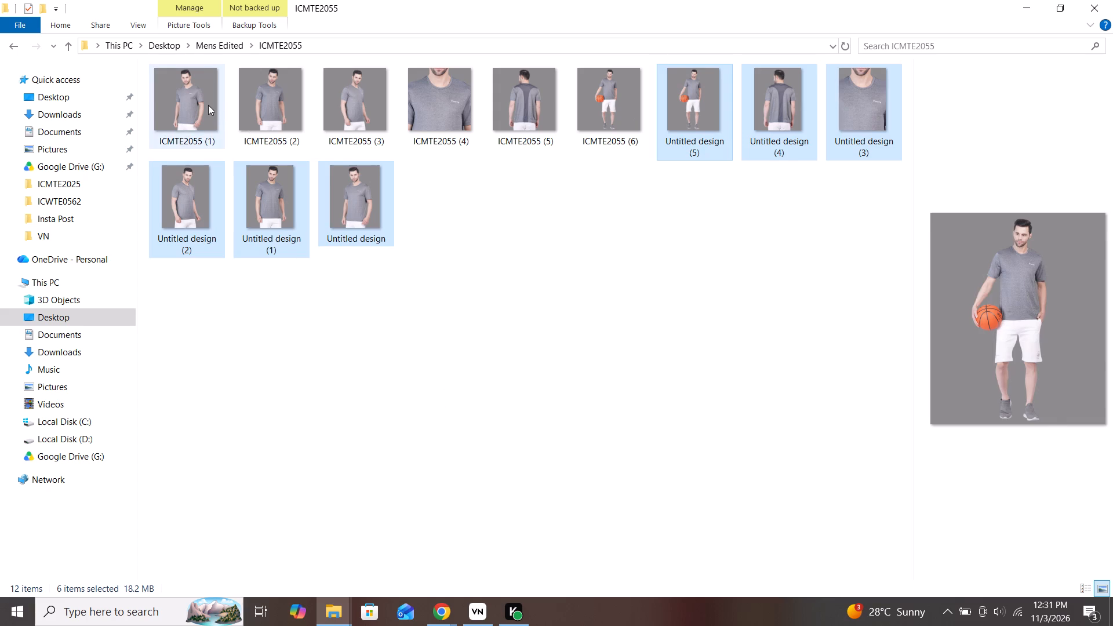
# Copy the name text of the original photo ICMTE2055 (1) without changing the file.
pyautogui.click(208, 105)
pyautogui.press('F2')
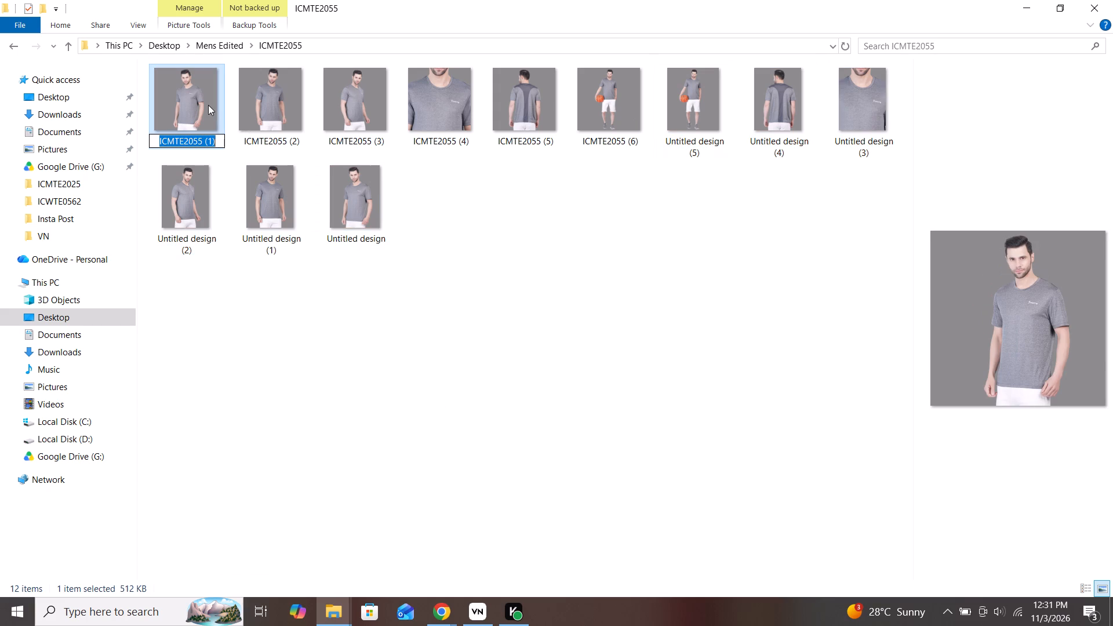
pyautogui.hotkey('ctrl', 'c')
pyautogui.hotkey('ctrl', 'c')
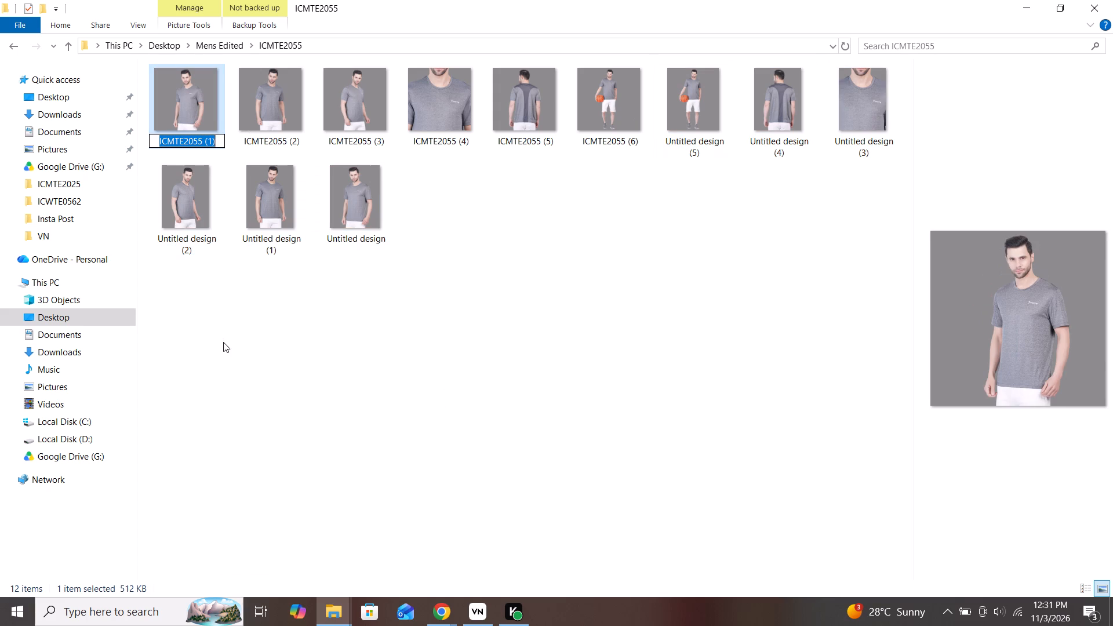
pyautogui.click(222, 342)
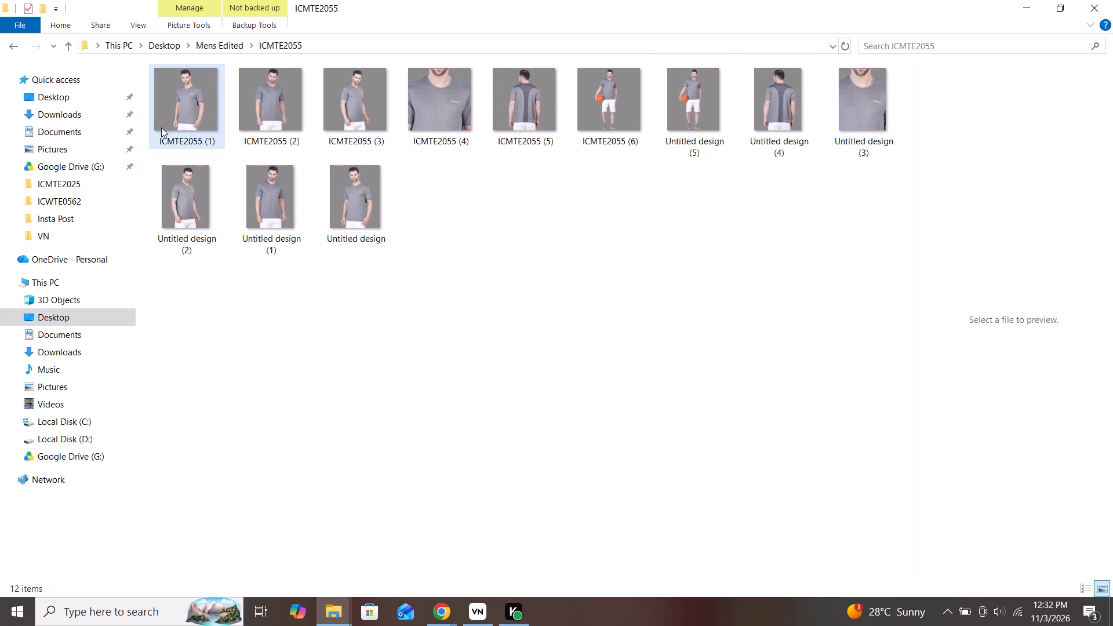
# Delete the six original photos, ICMTE2055 (1) to ICMTE2055 (6), leaving the Untitled design PNGs in the folder.
pyautogui.moveTo(141, 119); pyautogui.dragTo(505, 136)
pyautogui.hotkey('ctrl', 'd')
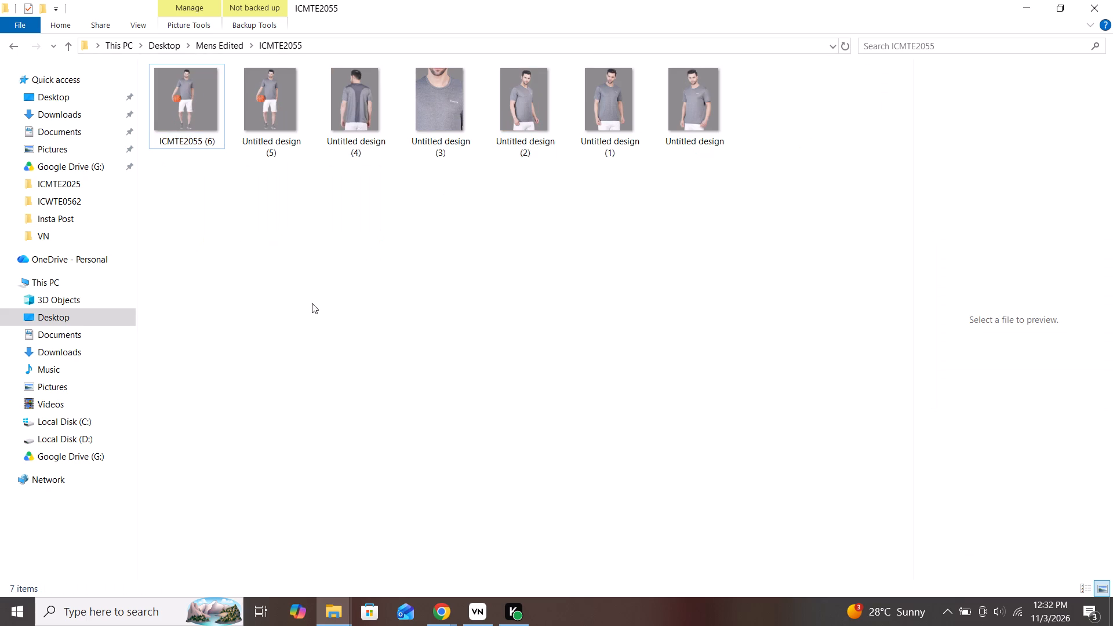
pyautogui.click(202, 132)
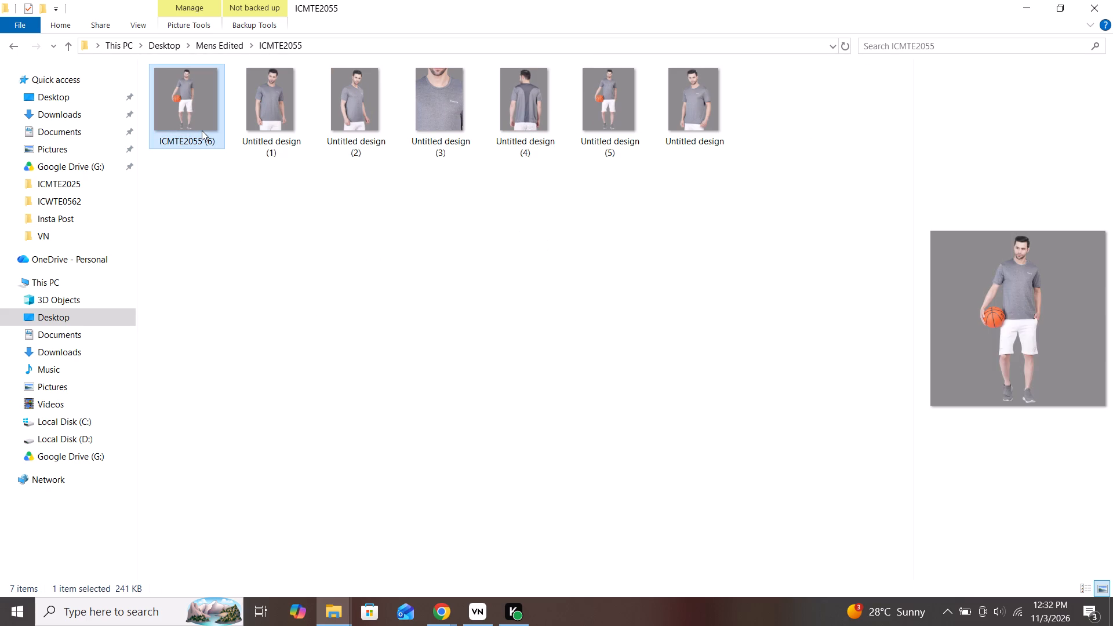
pyautogui.hotkey('ctrl', 'd')
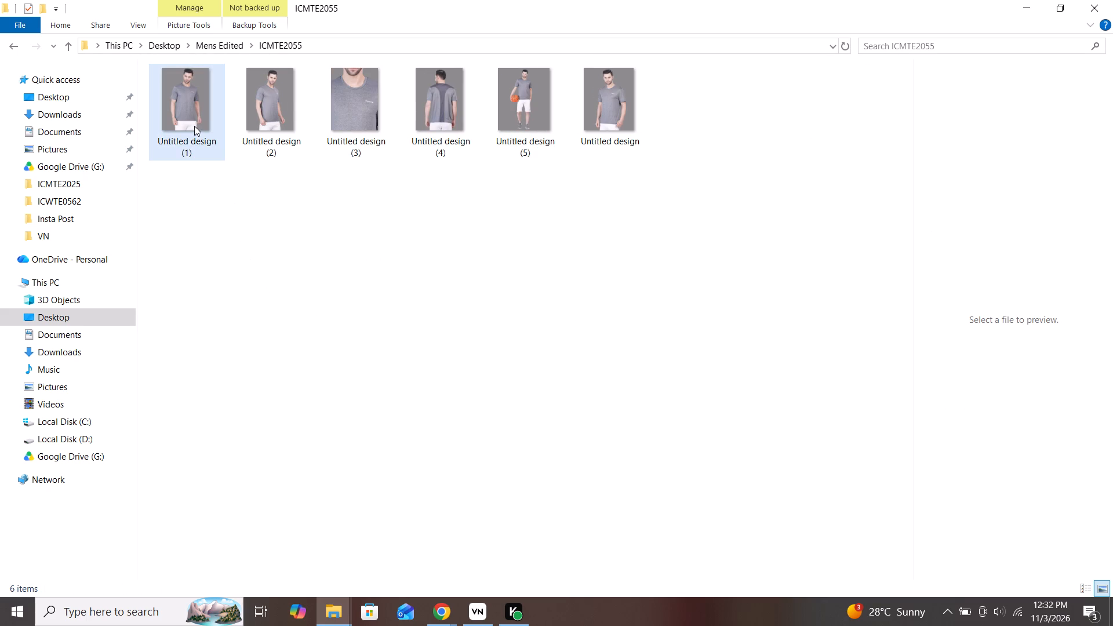
# Rename the file Untitled design (1) as ICMTE2055 (1).
pyautogui.click(194, 125)
pyautogui.press('F2')
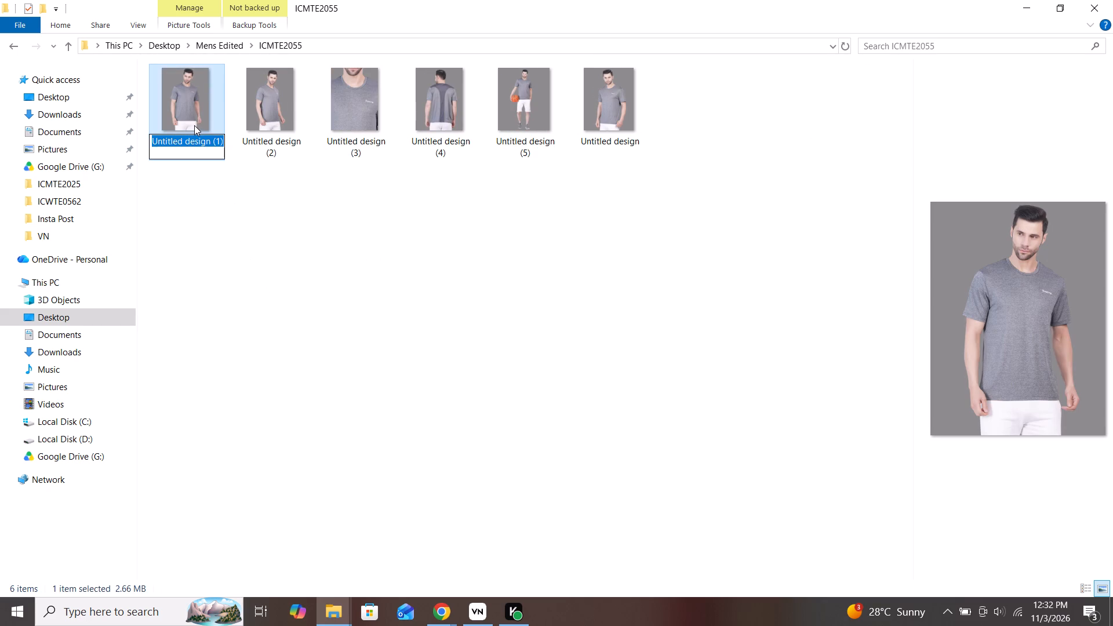
pyautogui.hotkey('ctrl', 'v')
pyautogui.click(234, 293)
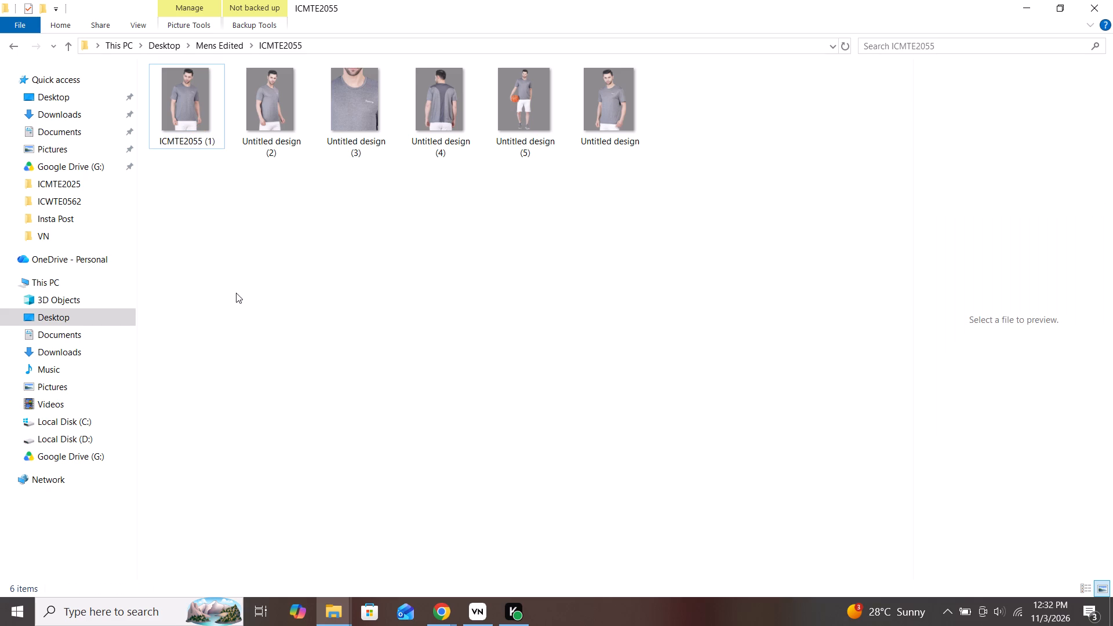
# Rename the file Untitled design (2) as ICMTE2055 (2).
pyautogui.click(266, 143)
pyautogui.press('F2')
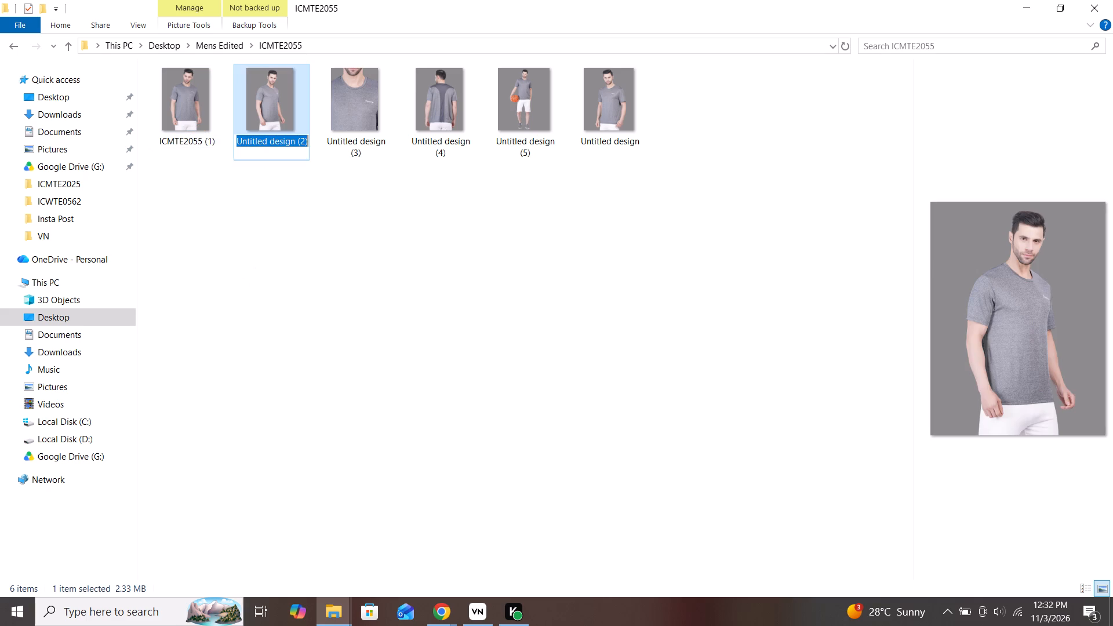
pyautogui.hotkey('ctrl', 'v')
pyautogui.press('BackSpace')
pyautogui.press('BackSpace')
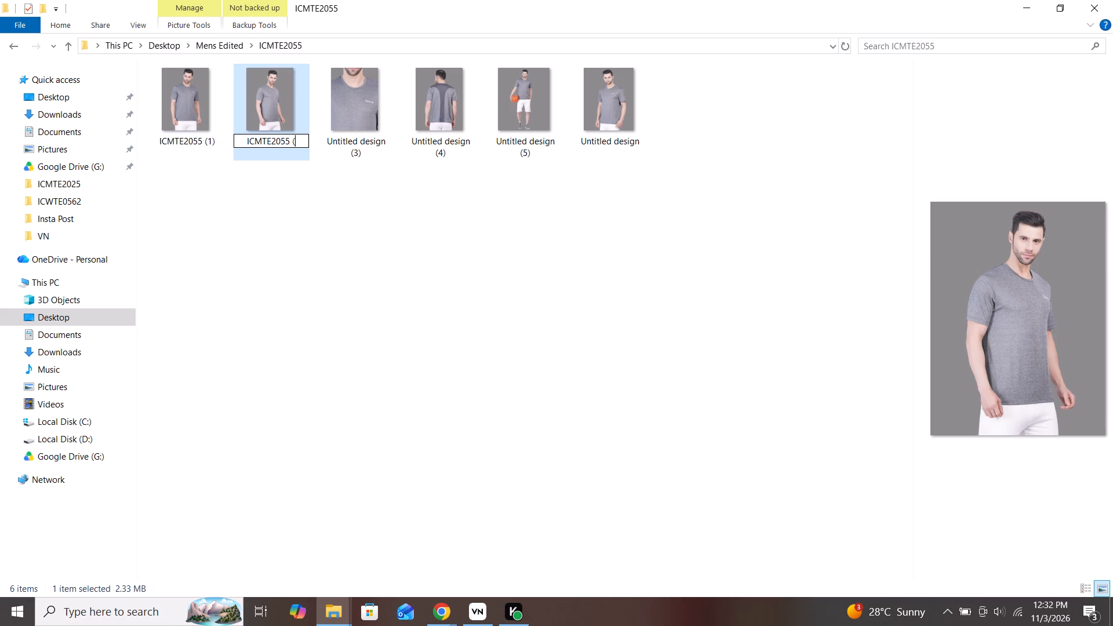
pyautogui.press('2')
pyautogui.hotkey('shift', ')')
pyautogui.press('Return')
# Rename the neckline close-up, Untitled design (3), as ICMTE2055 (3).
pyautogui.click(354, 143)
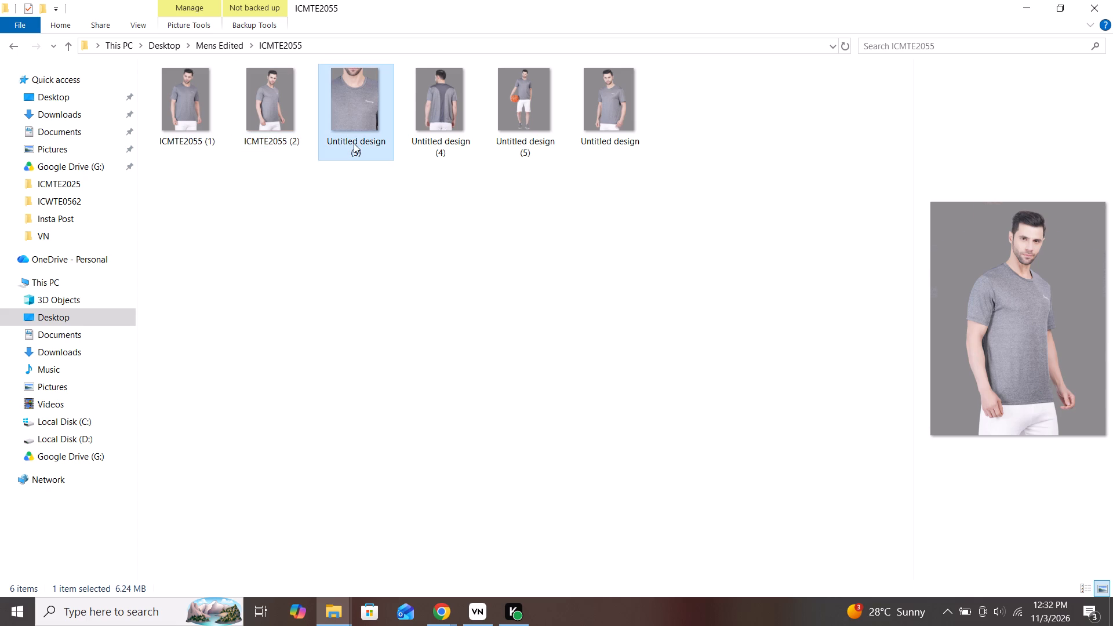
pyautogui.press('F2')
pyautogui.hotkey('ctrl', 'v')
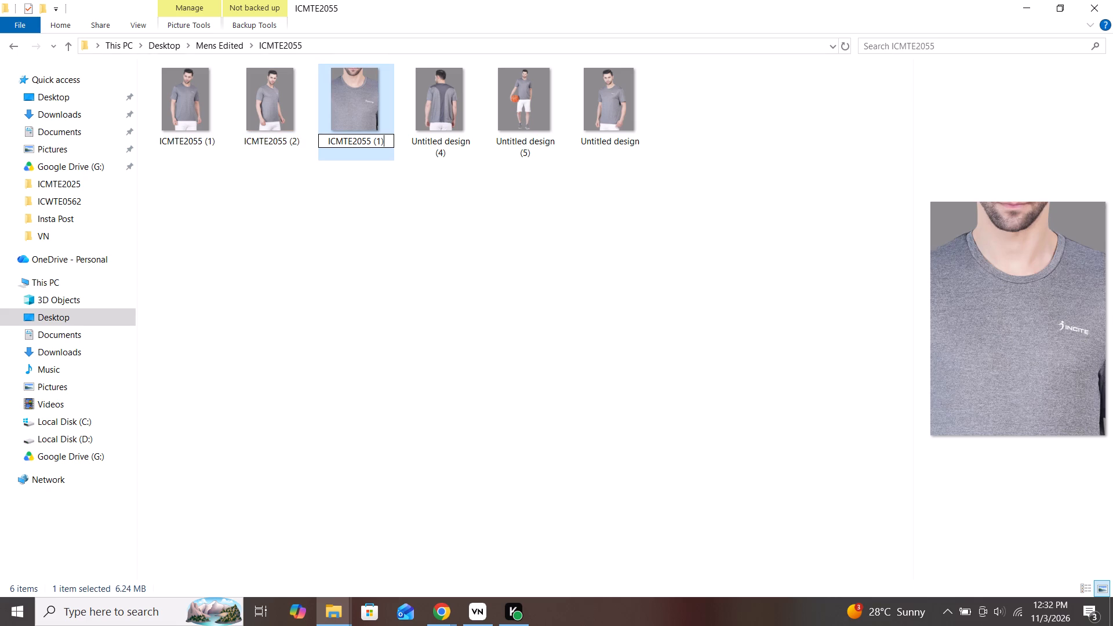
pyautogui.press('BackSpace')
pyautogui.press('3')
pyautogui.press('BackSpace')
pyautogui.press('BackSpace')
pyautogui.press('3')
pyautogui.hotkey('shift', ')')
pyautogui.press('Return')
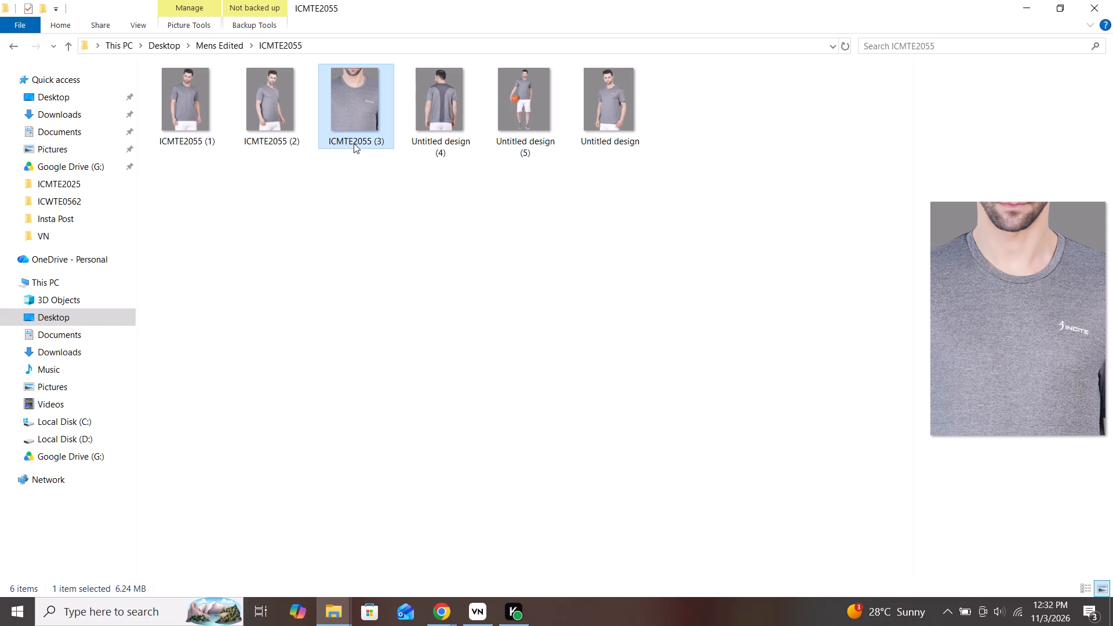
# Rename the back-view photo, Untitled design (4), as ICMTE2055 (4).
pyautogui.click(408, 124)
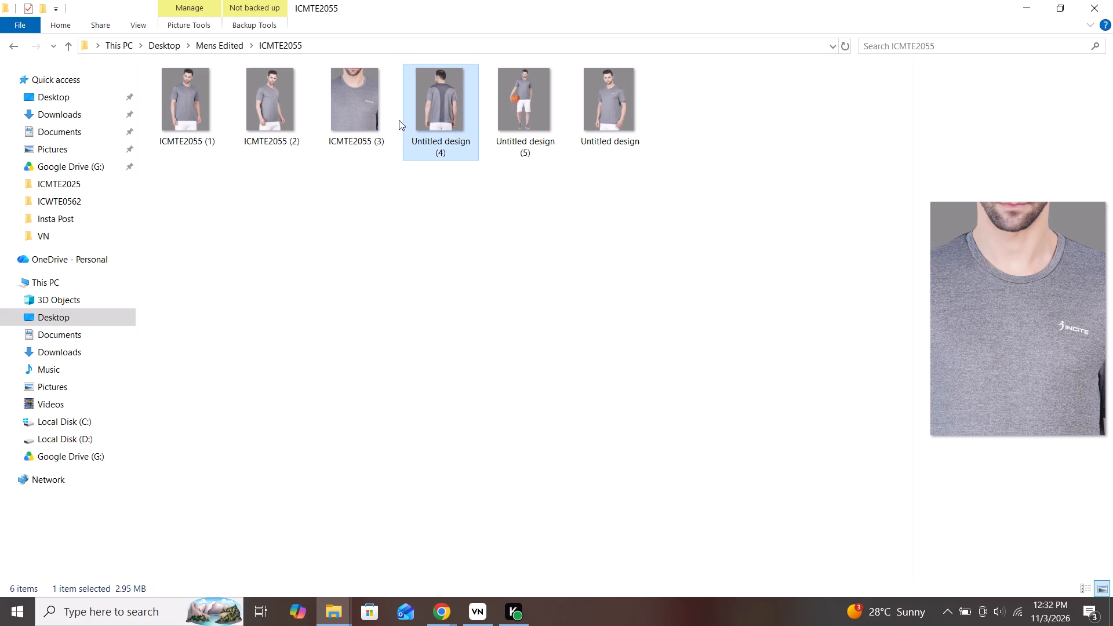
pyautogui.press('F2')
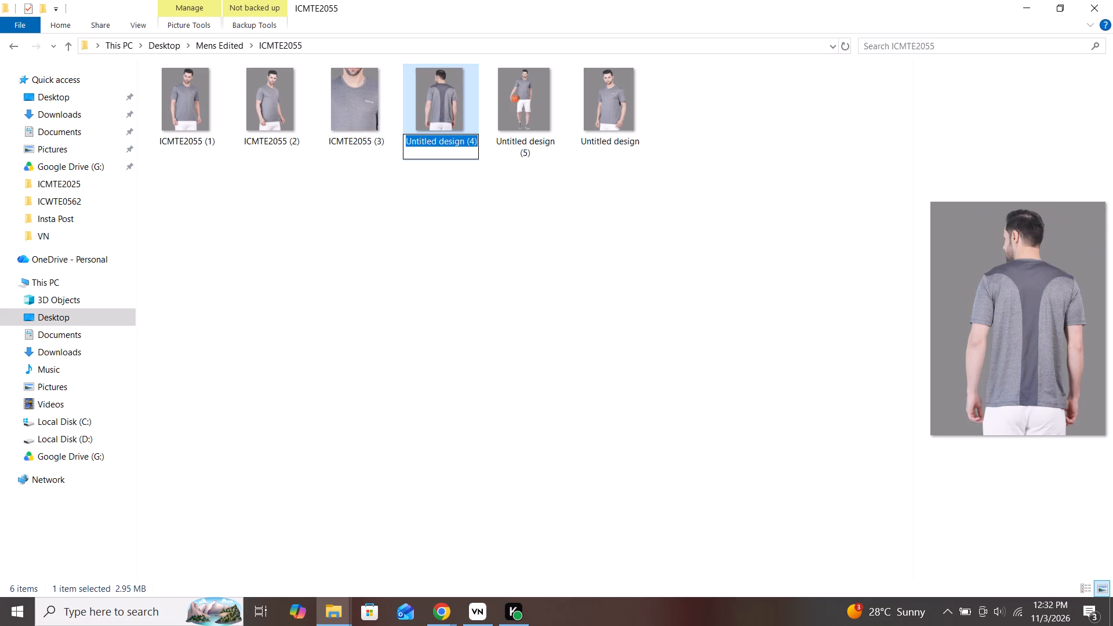
pyautogui.hotkey('ctrl', 'v')
pyautogui.press('BackSpace')
pyautogui.press('BackSpace')
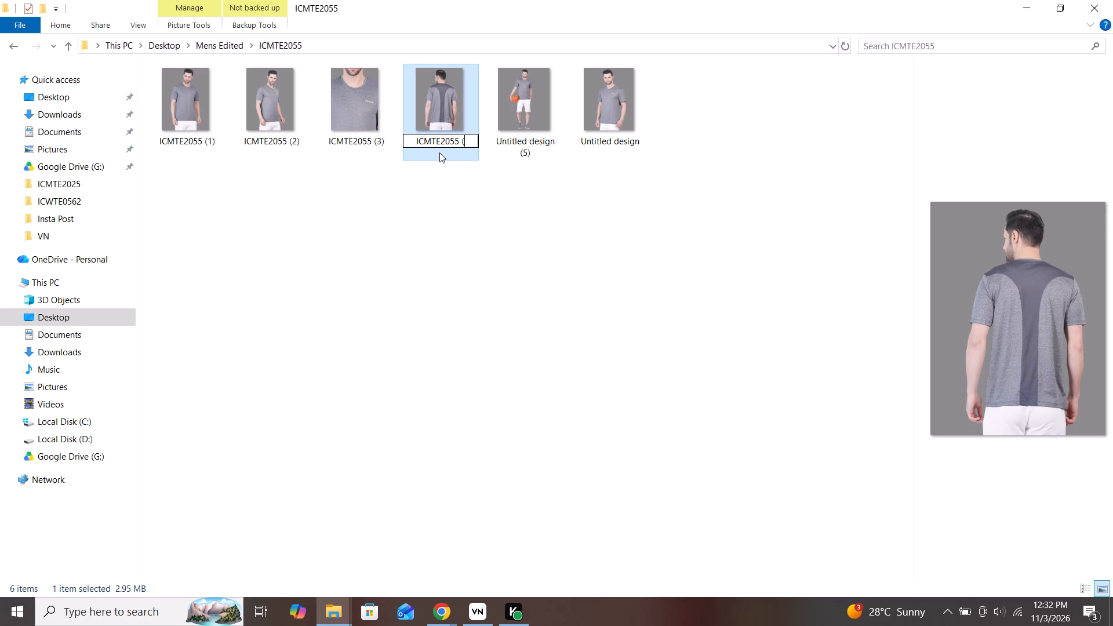
pyautogui.press('4')
pyautogui.hotkey('shift', ')')
pyautogui.press('Return')
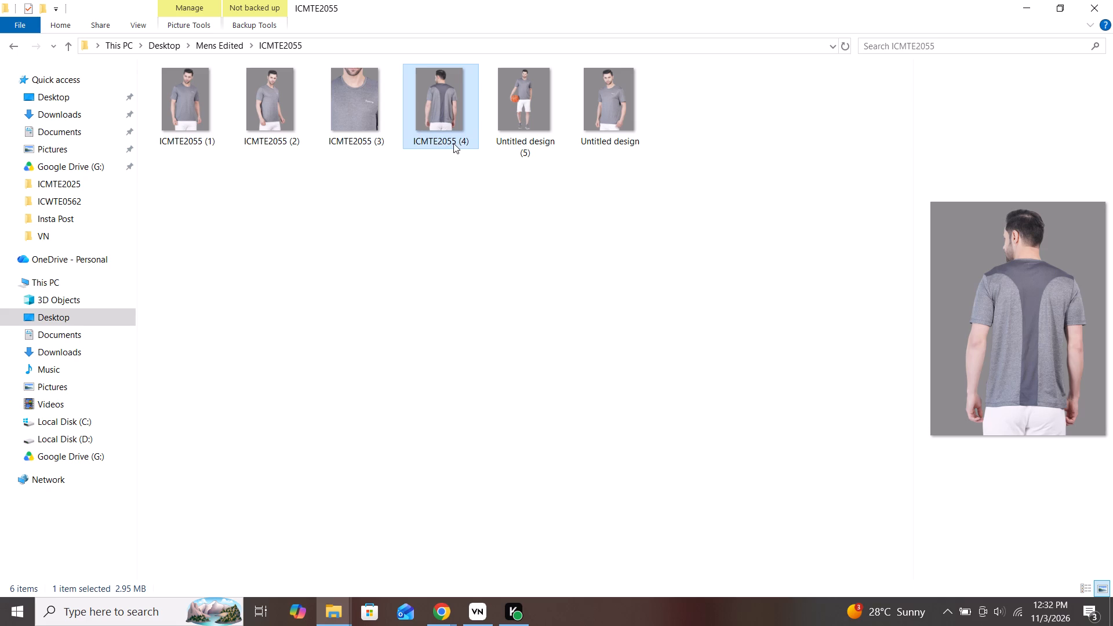
# Rename the full-length basketball photo, Untitled design (5), as ICMTE2055 (5).
pyautogui.click(526, 128)
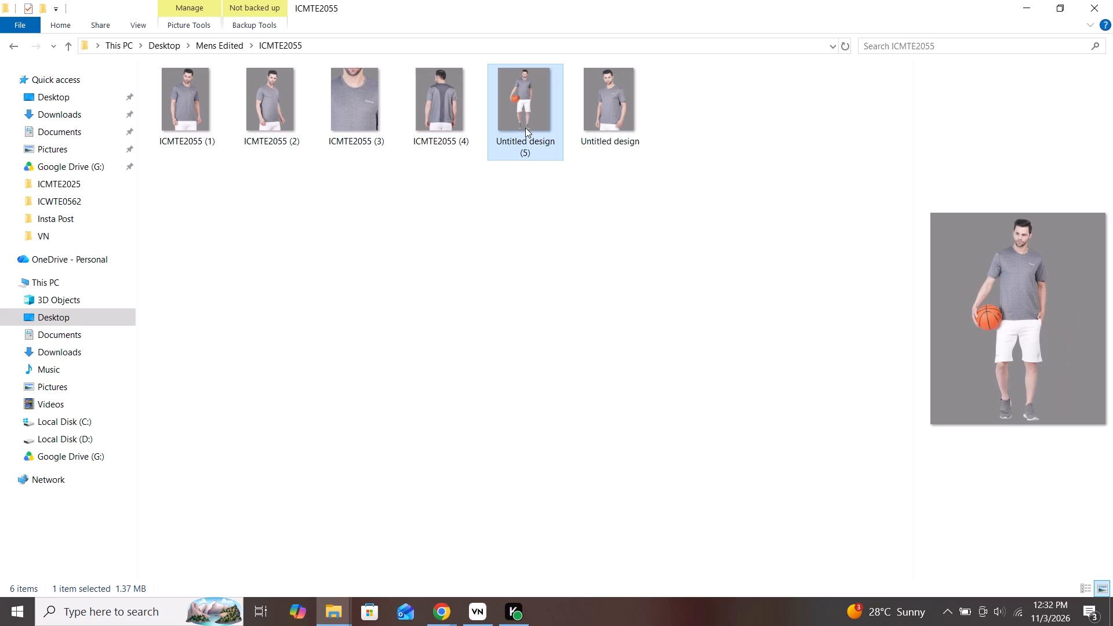
pyautogui.press('F2')
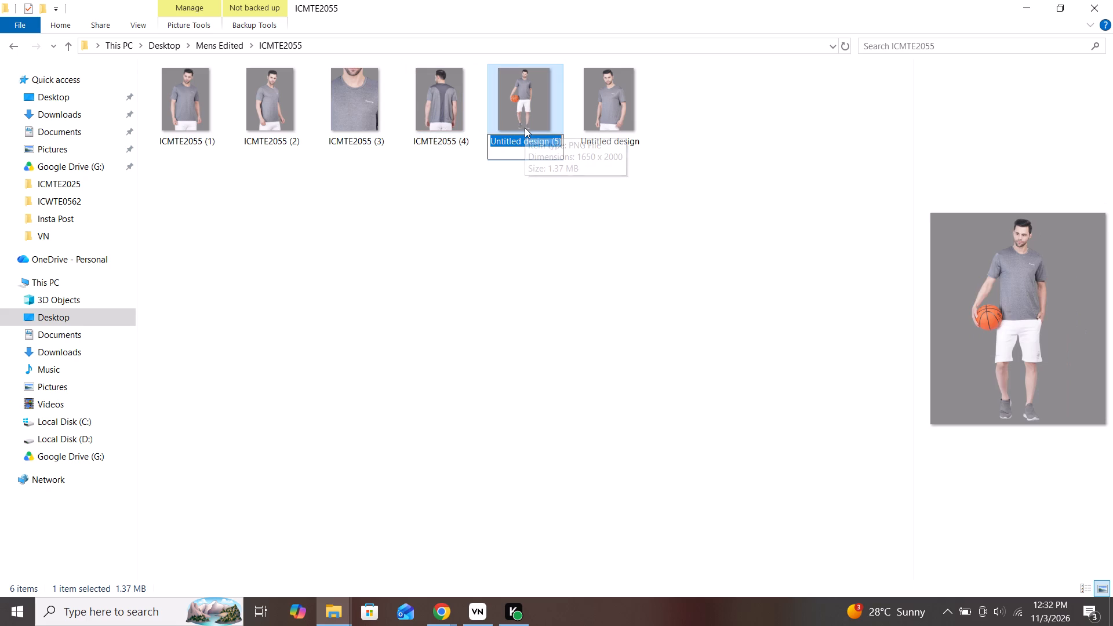
pyautogui.hotkey('ctrl', 'v')
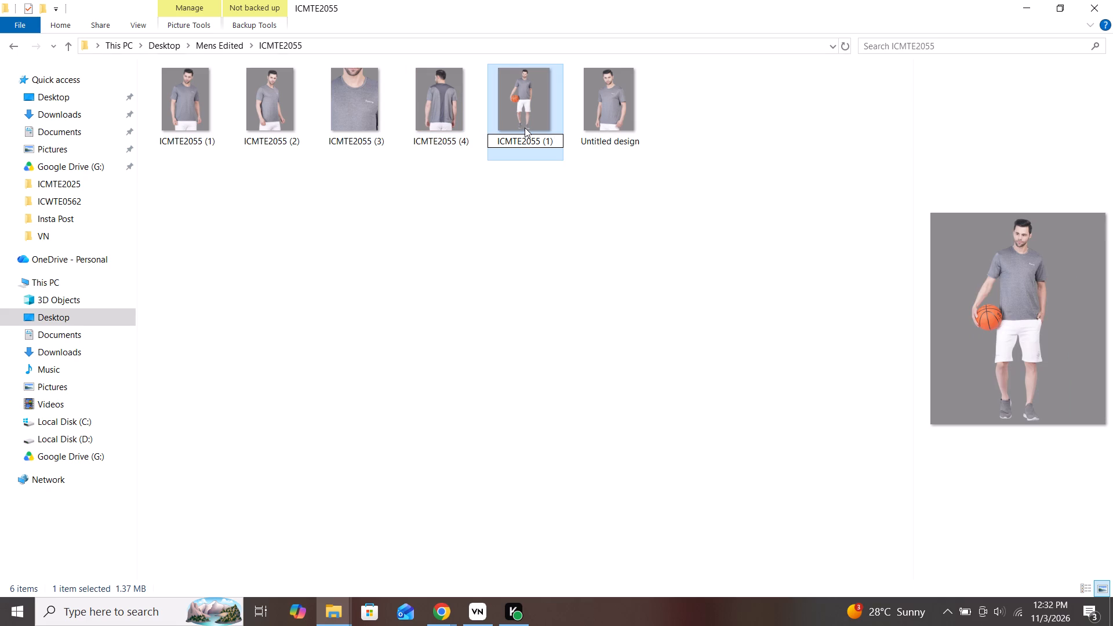
pyautogui.press('BackSpace')
pyautogui.press('BackSpace')
pyautogui.press('5')
pyautogui.hotkey('shift', ')')
pyautogui.press('Return')
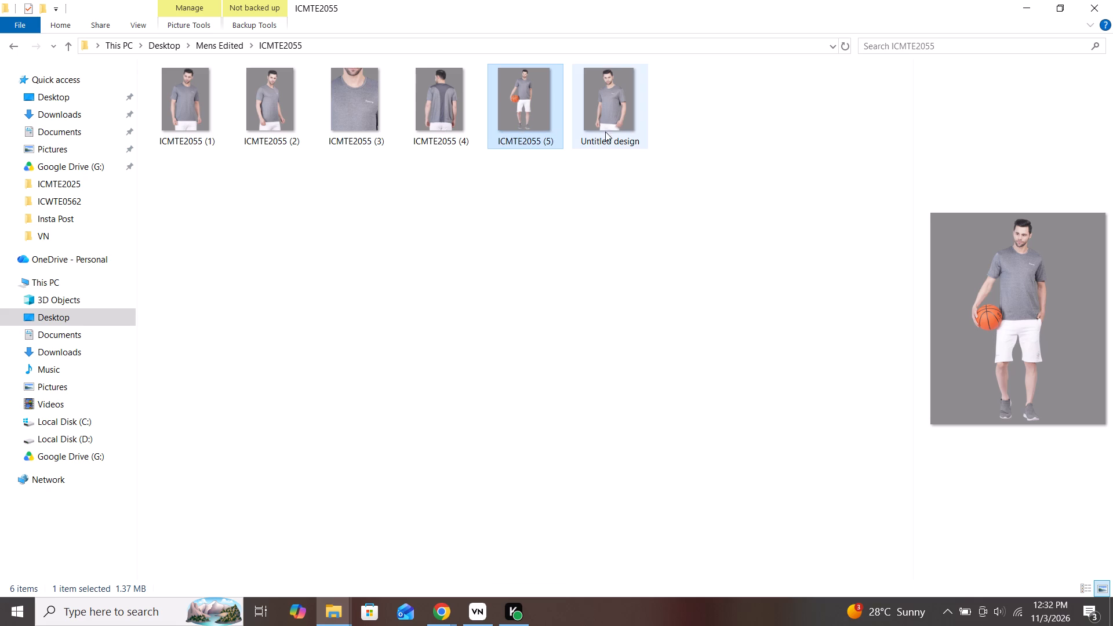
# Rename the remaining unnumbered Untitled design photo as ICMTE2055 (6).
pyautogui.click(634, 133)
pyautogui.press('F2')
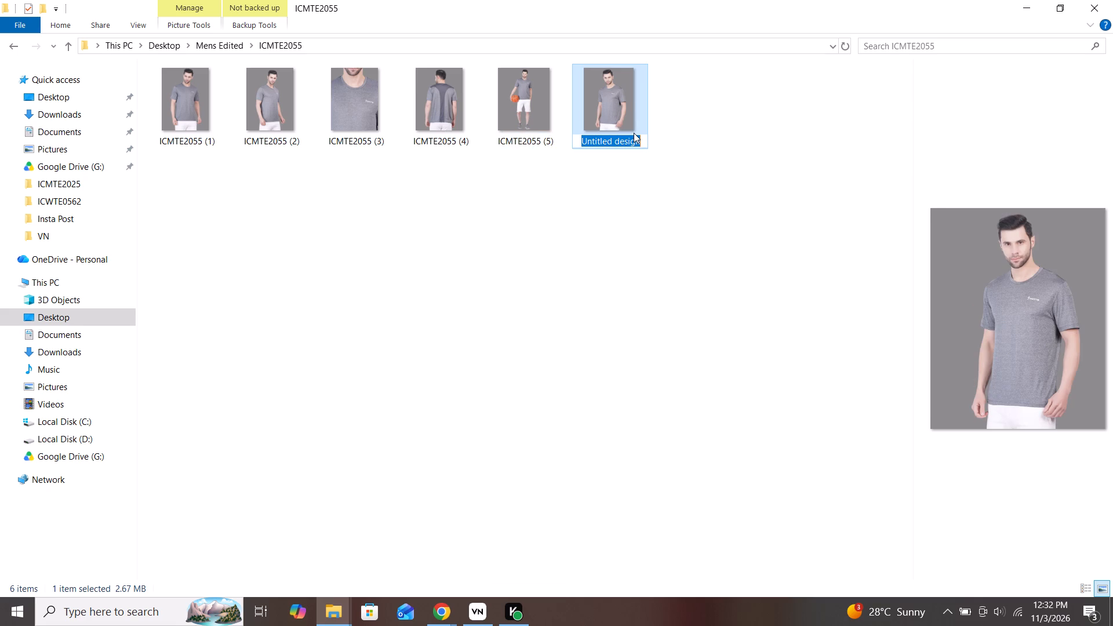
pyautogui.hotkey('ctrl', 'v')
pyautogui.press('BackSpace')
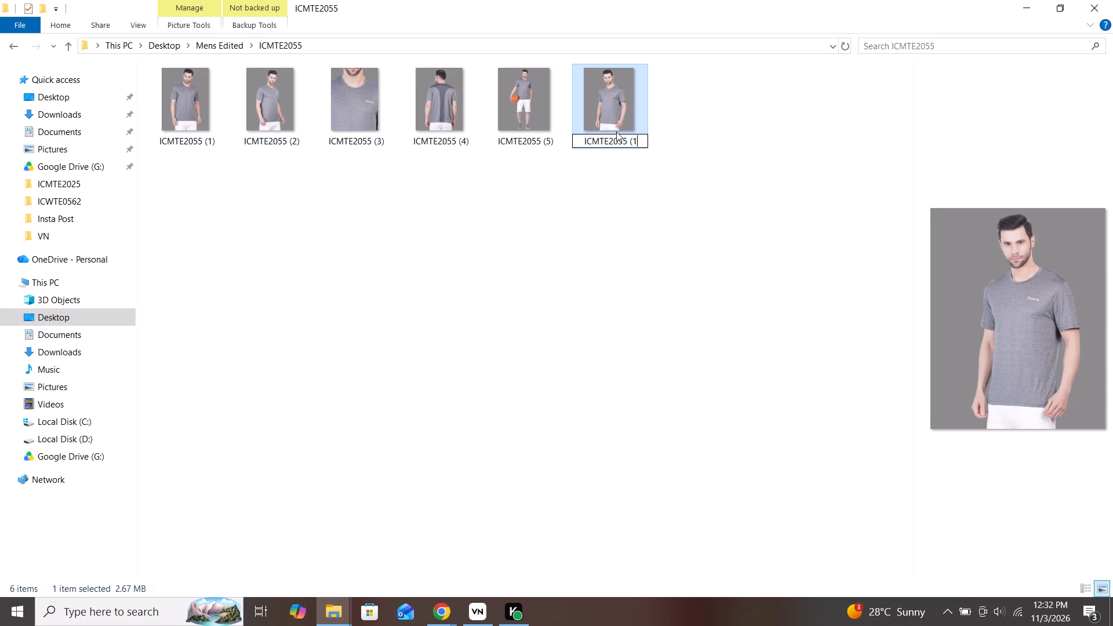
pyautogui.press('BackSpace')
pyautogui.write('6)')
pyautogui.press('Return')
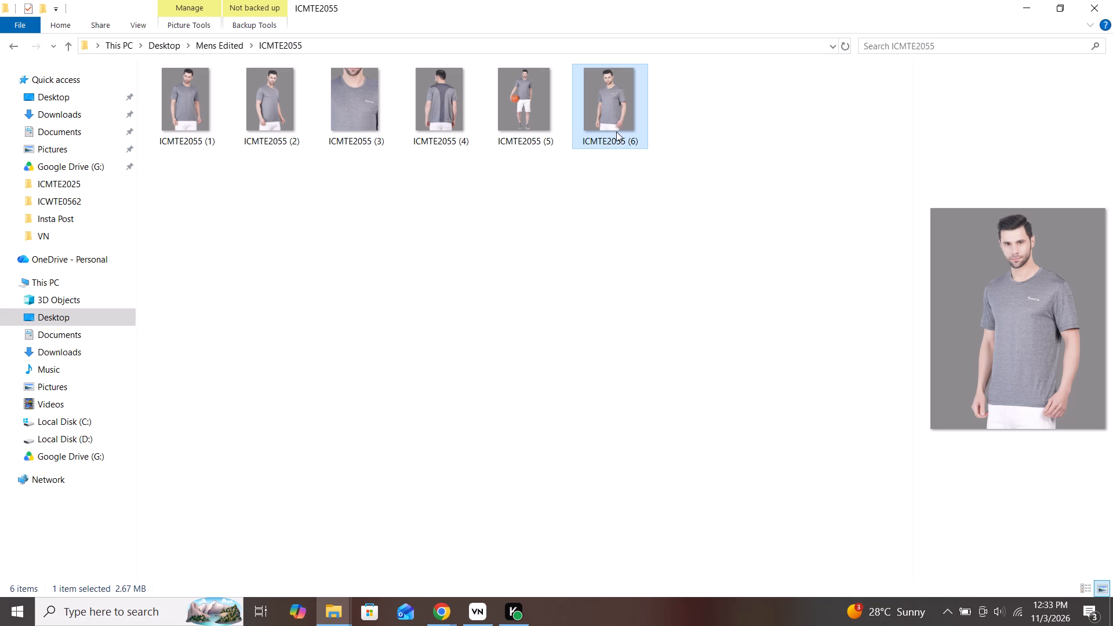
# Return to the Mens Edited folder and open the ICMTE2057 product folder.
pyautogui.click(463, 228)
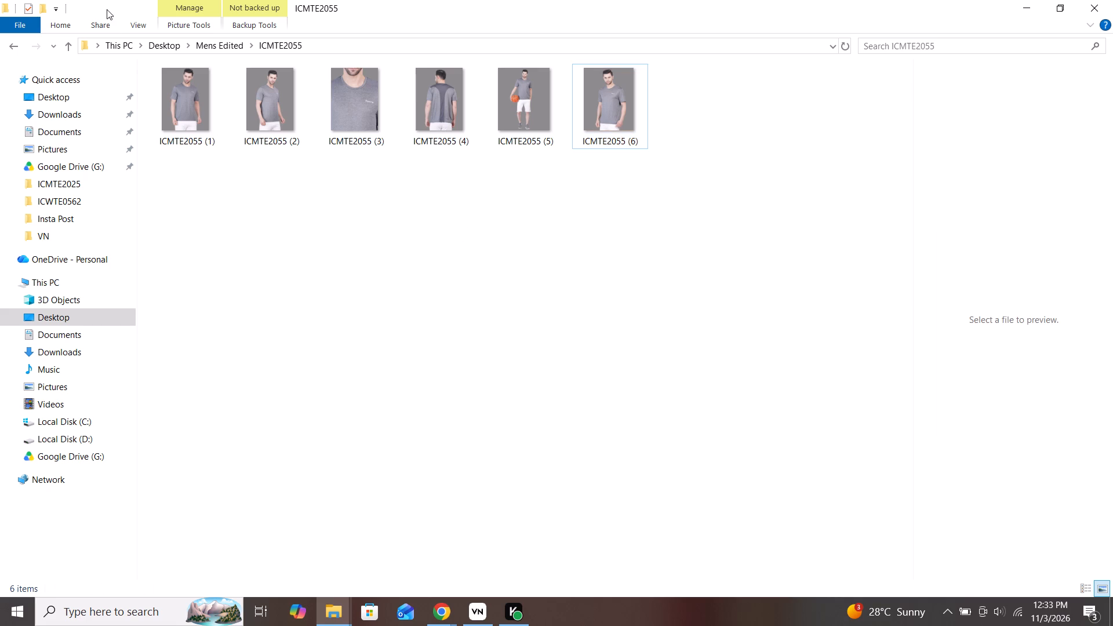
pyautogui.click(70, 46)
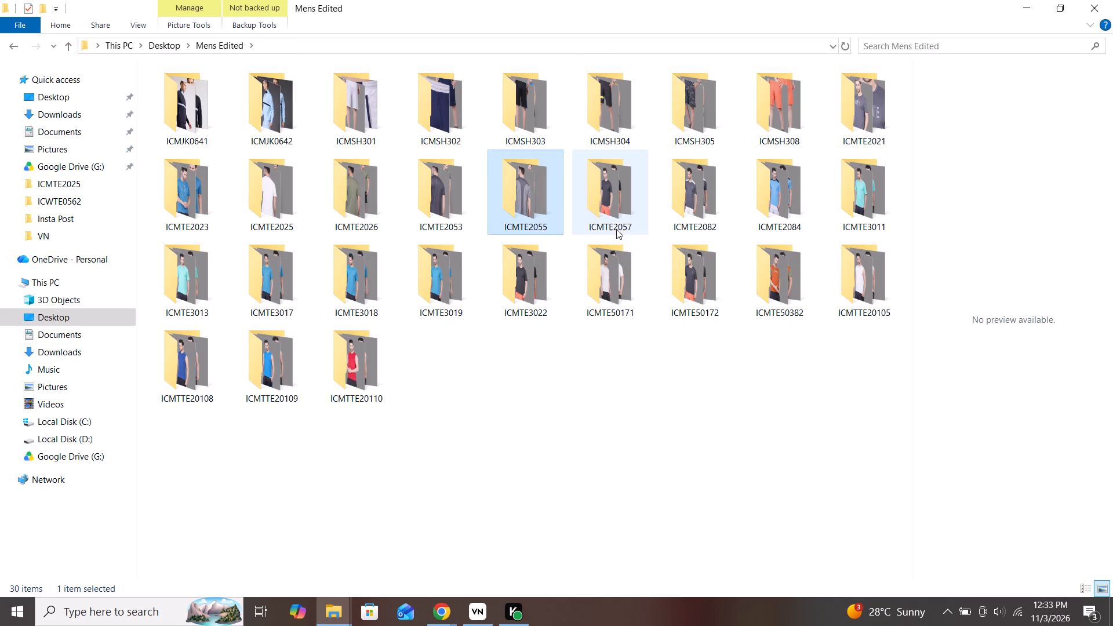
pyautogui.doubleClick(602, 204)
pyautogui.click(373, 230)
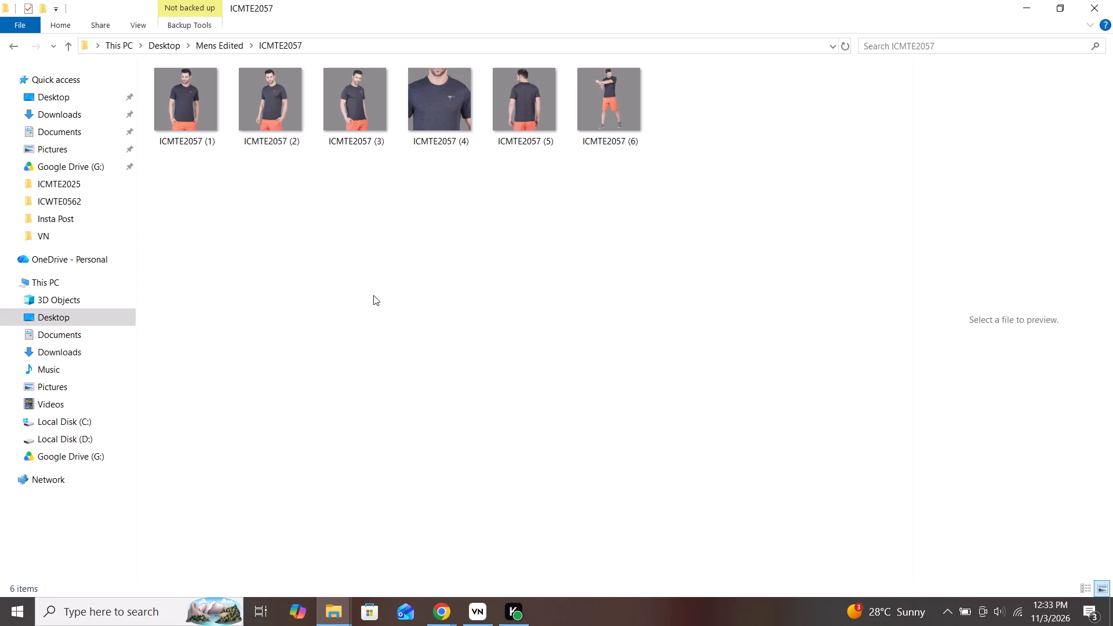
# Switch to the Canva design and delete the ICMTE2055 photos from pages 6, 5 and 4.
pyautogui.click(448, 617)
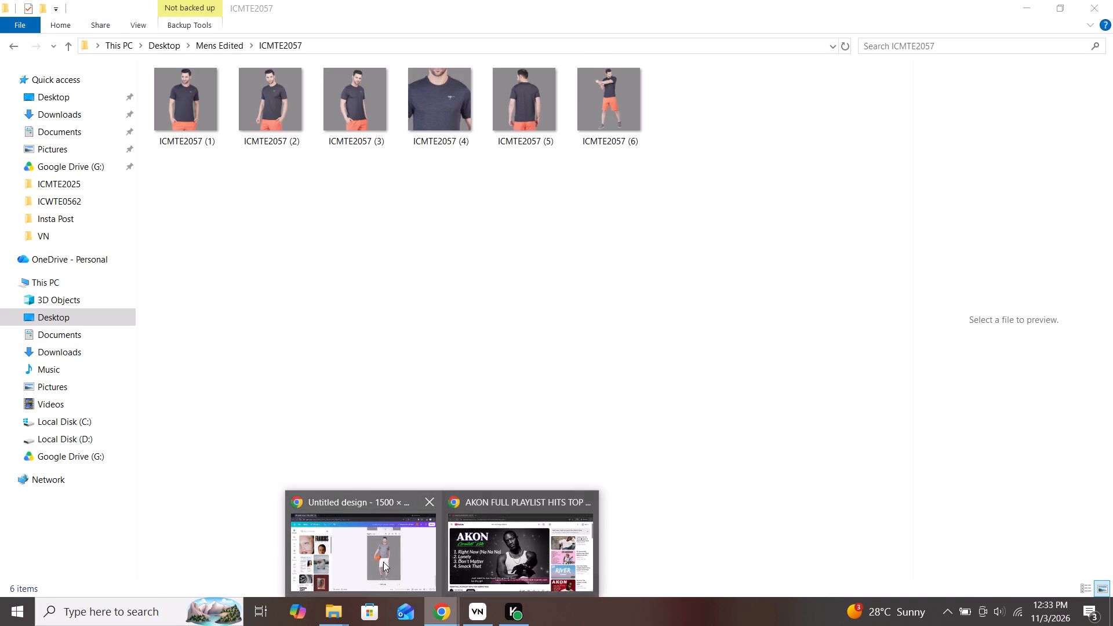
pyautogui.click(383, 562)
pyautogui.click(685, 301)
pyautogui.rightClick(685, 301)
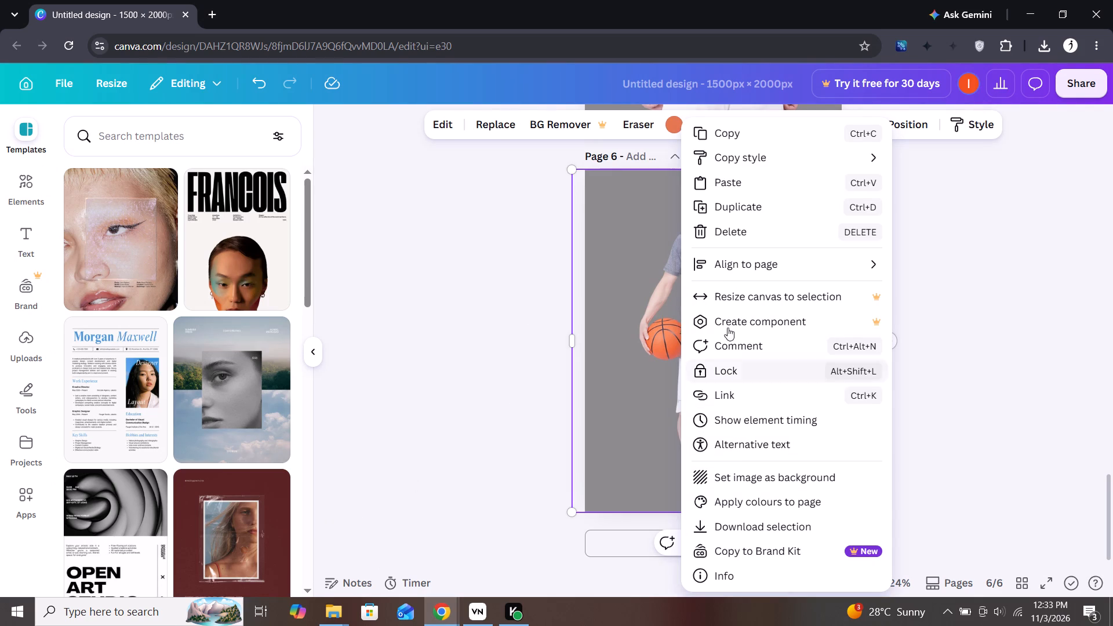
pyautogui.click(726, 238)
pyautogui.scroll(4, 726, 238)
pyautogui.click(726, 238)
pyautogui.rightClick(726, 238)
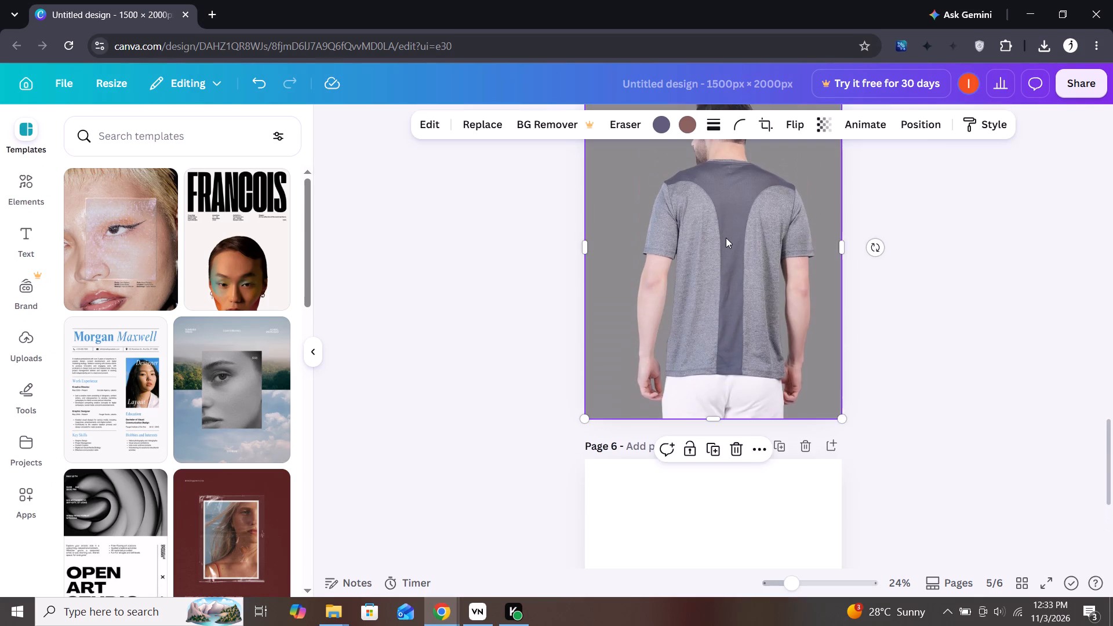
pyautogui.click(752, 268)
pyautogui.scroll(5, 743, 259)
pyautogui.click(743, 259)
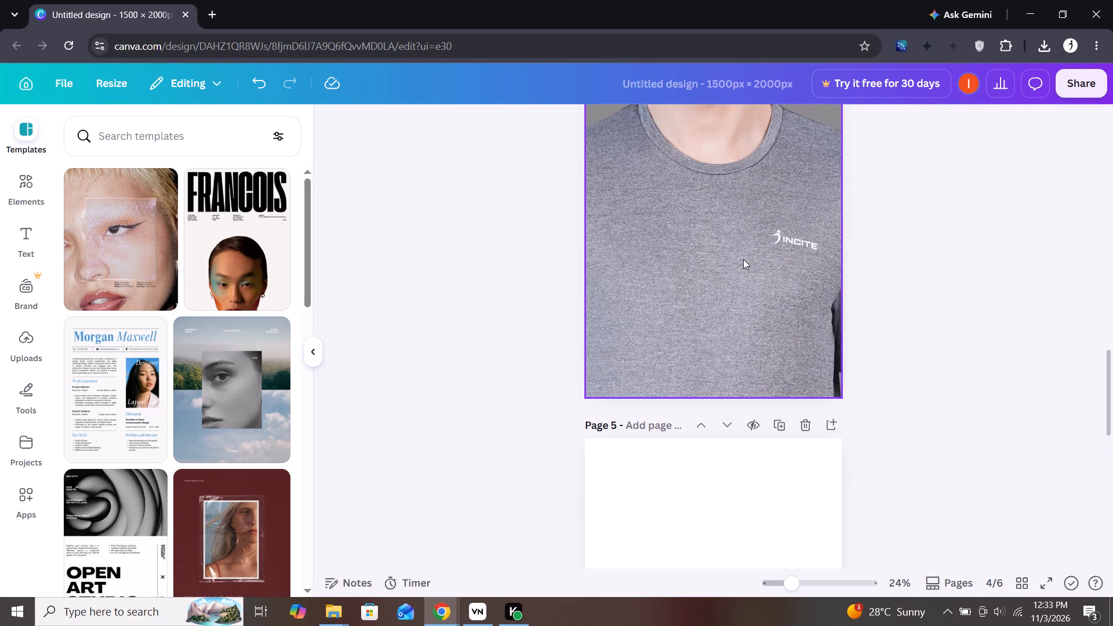
pyautogui.rightClick(743, 259)
pyautogui.click(776, 264)
# Delete the remaining ICMTE2055 photos from pages 3, 2 and 1.
pyautogui.scroll(6, 770, 263)
pyautogui.click(770, 263)
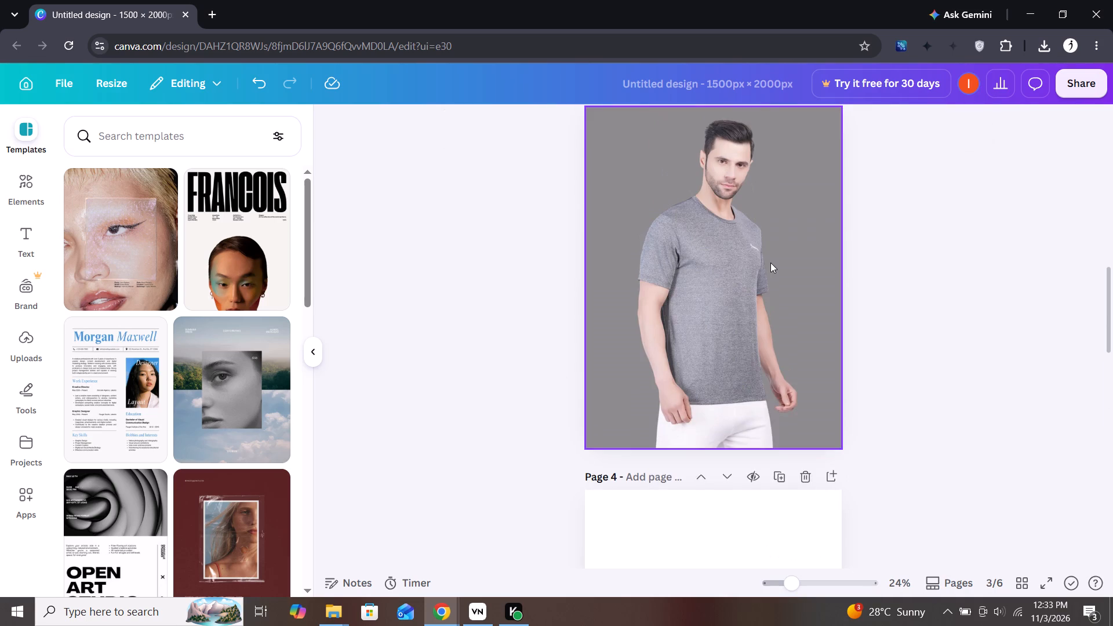
pyautogui.rightClick(770, 263)
pyautogui.click(784, 268)
pyautogui.scroll(5, 776, 263)
pyautogui.click(769, 260)
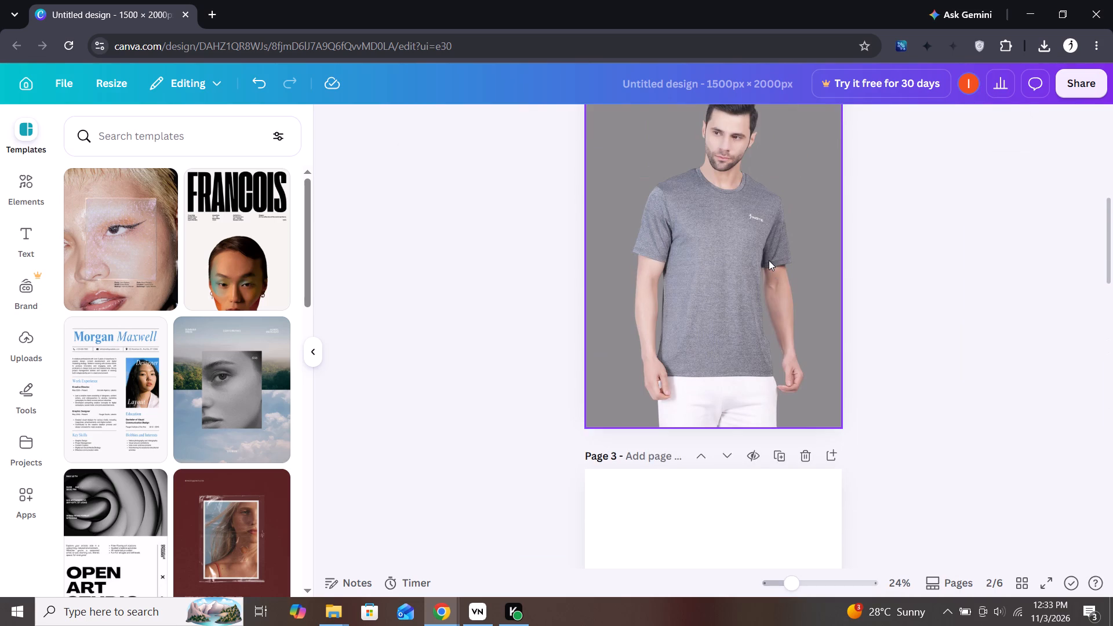
pyautogui.rightClick(769, 260)
pyautogui.click(781, 270)
pyautogui.scroll(6, 776, 266)
pyautogui.click(772, 263)
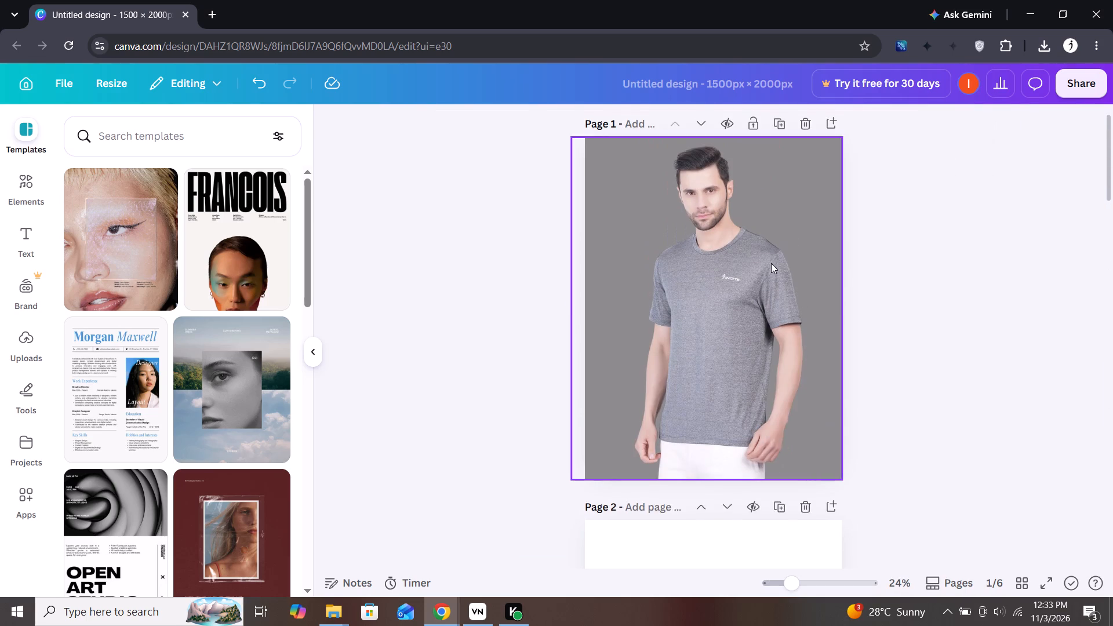
pyautogui.rightClick(771, 263)
pyautogui.click(796, 230)
pyautogui.scroll(6, 744, 257)
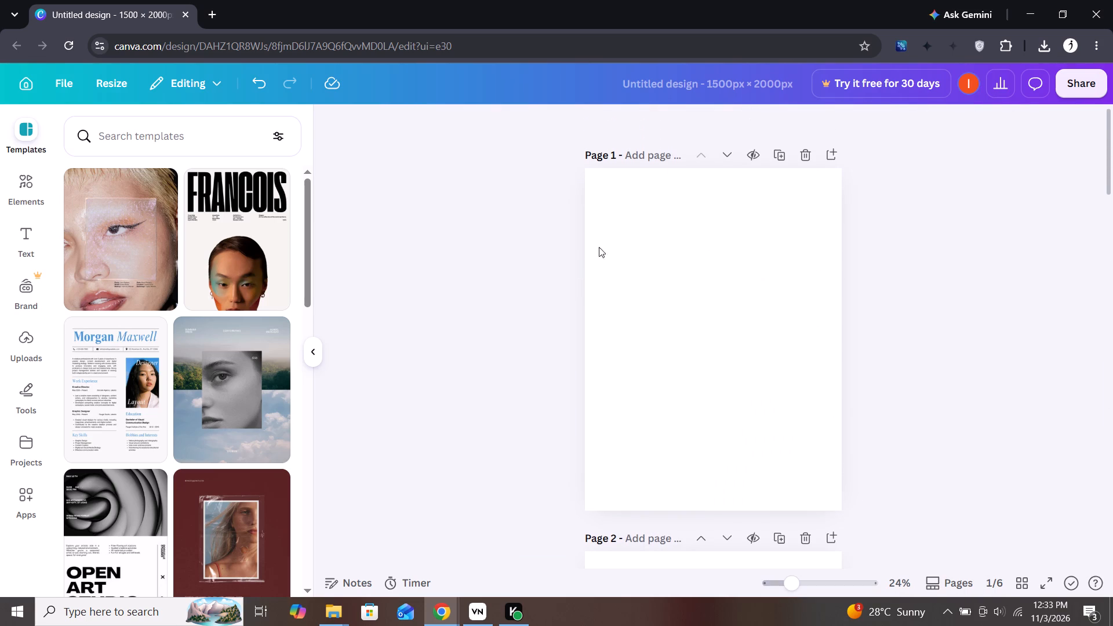
pyautogui.click(487, 283)
# Bring all six ICMTE2057 photos from their folder onto page 1 of the Canva design.
pyautogui.click(341, 621)
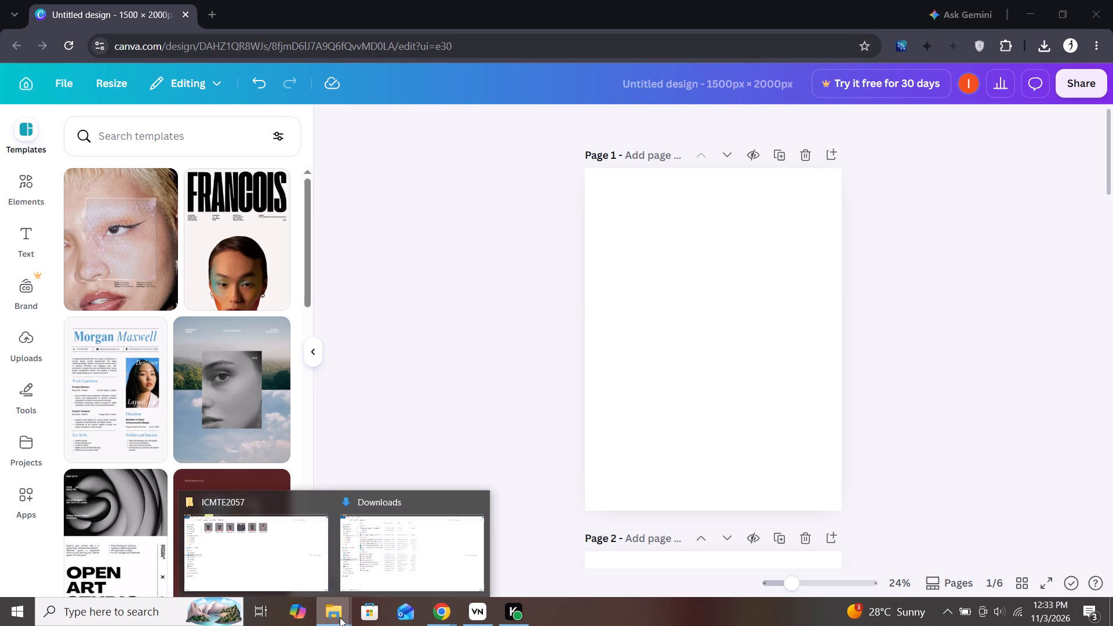
pyautogui.click(365, 566)
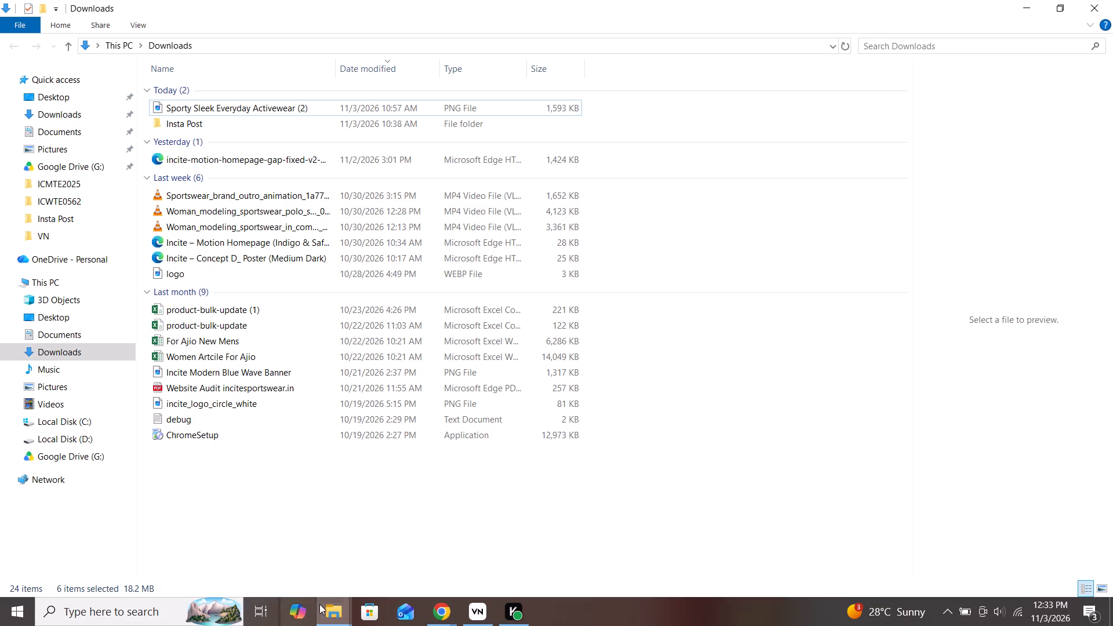
pyautogui.click(329, 605)
pyautogui.click(293, 533)
pyautogui.moveTo(201, 161); pyautogui.dragTo(189, 113)
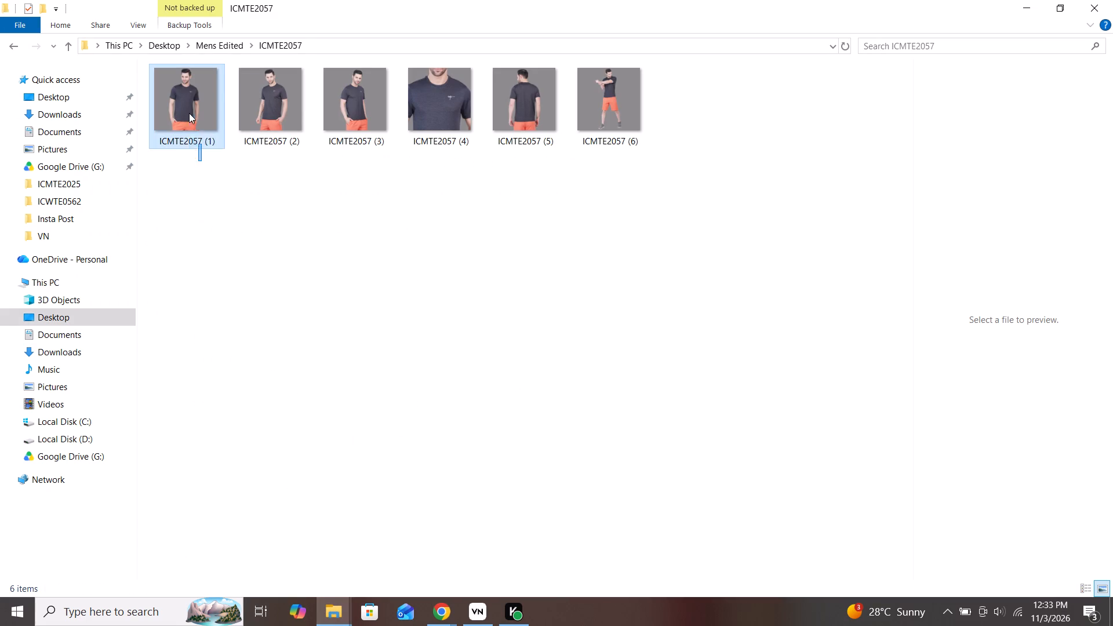
pyautogui.moveTo(189, 113); pyautogui.dragTo(615, 101)
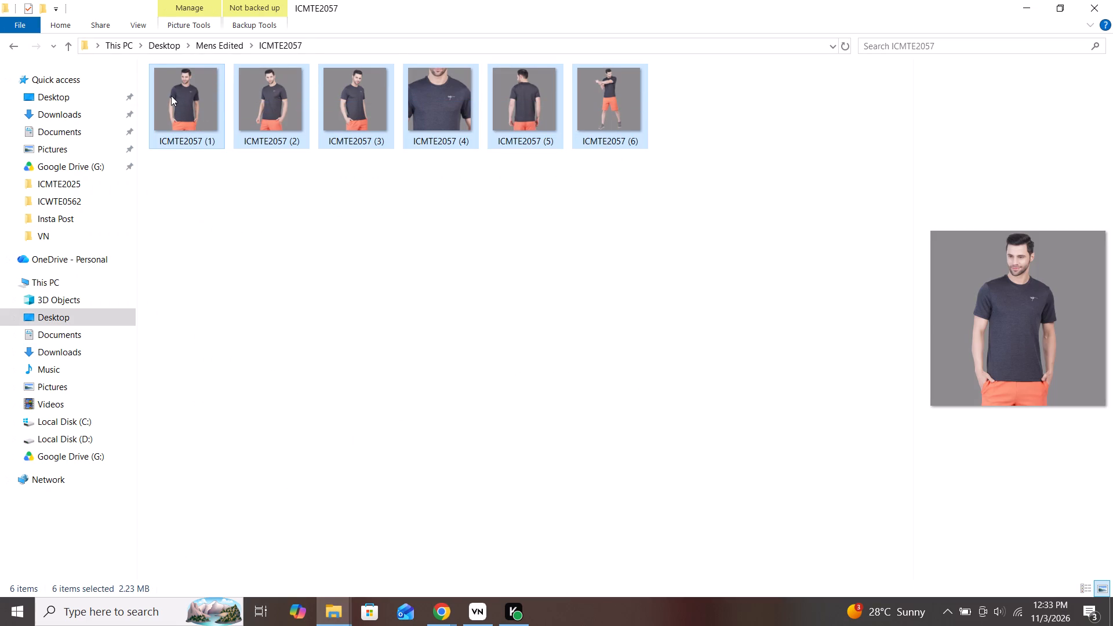
pyautogui.moveTo(171, 96); pyautogui.dragTo(439, 625)
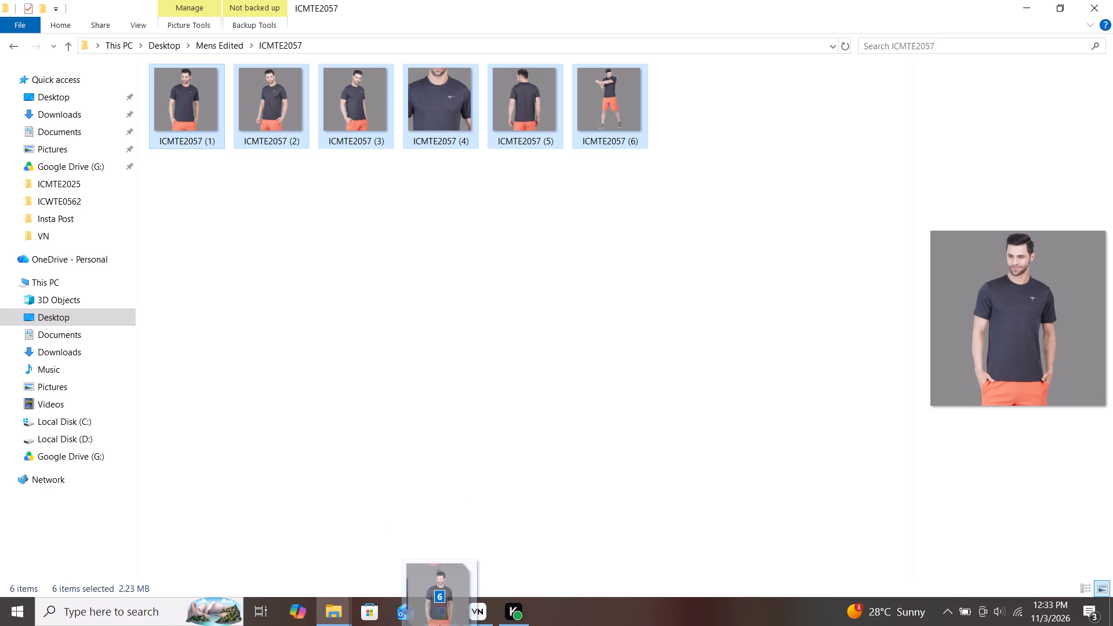
pyautogui.moveTo(439, 625); pyautogui.dragTo(413, 583)
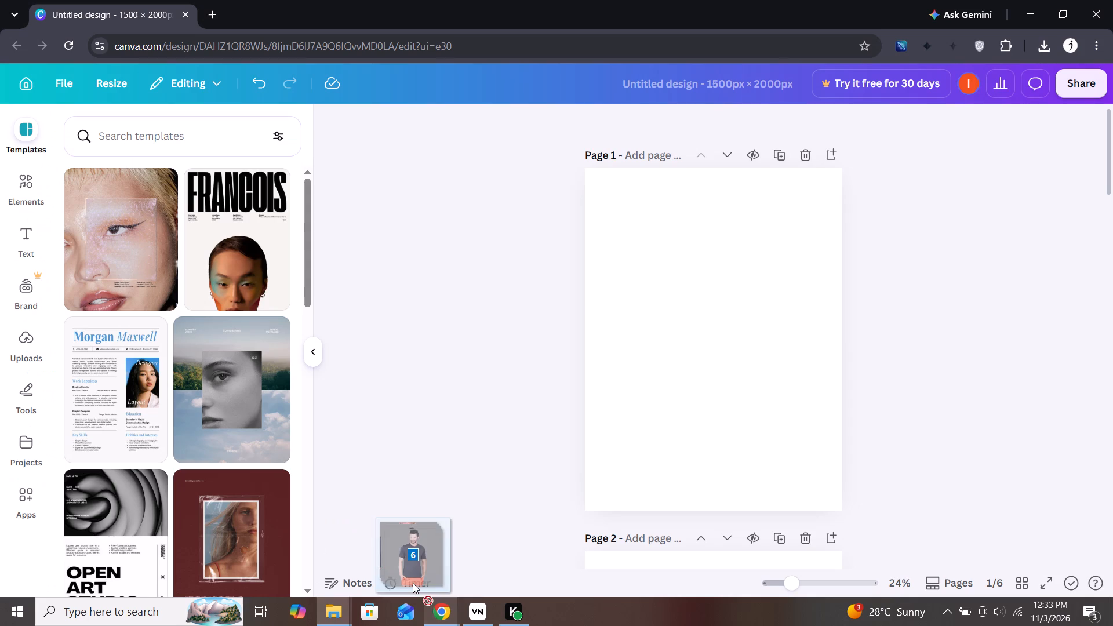
pyautogui.moveTo(413, 583); pyautogui.dragTo(696, 315)
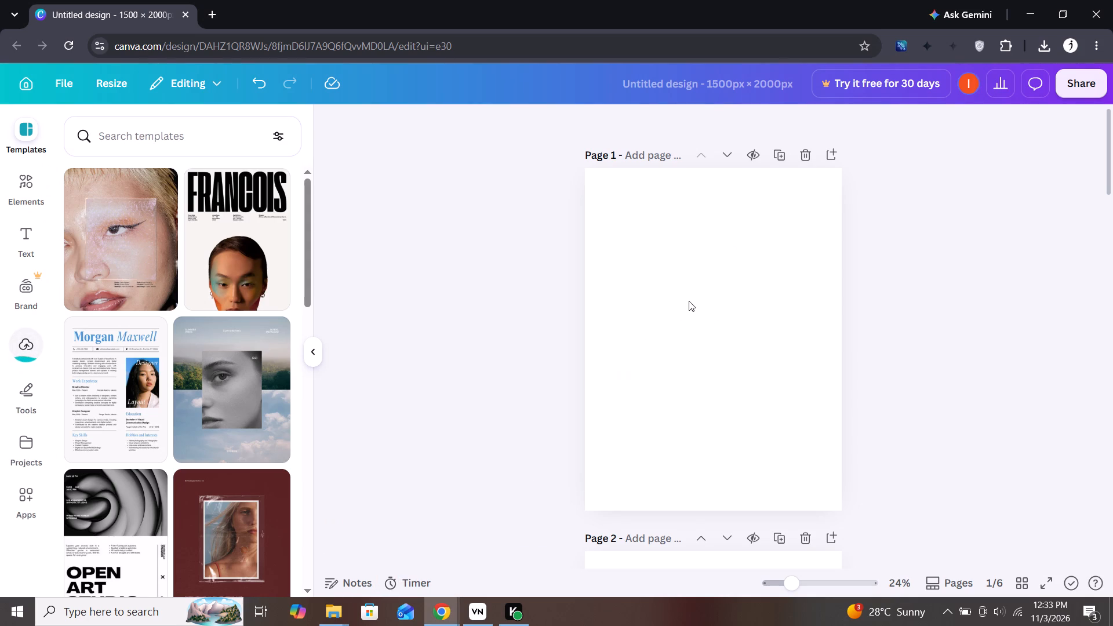
# Move the full-length photo in orange shorts from page 1 to page 6.
pyautogui.scroll(-1, 685, 319)
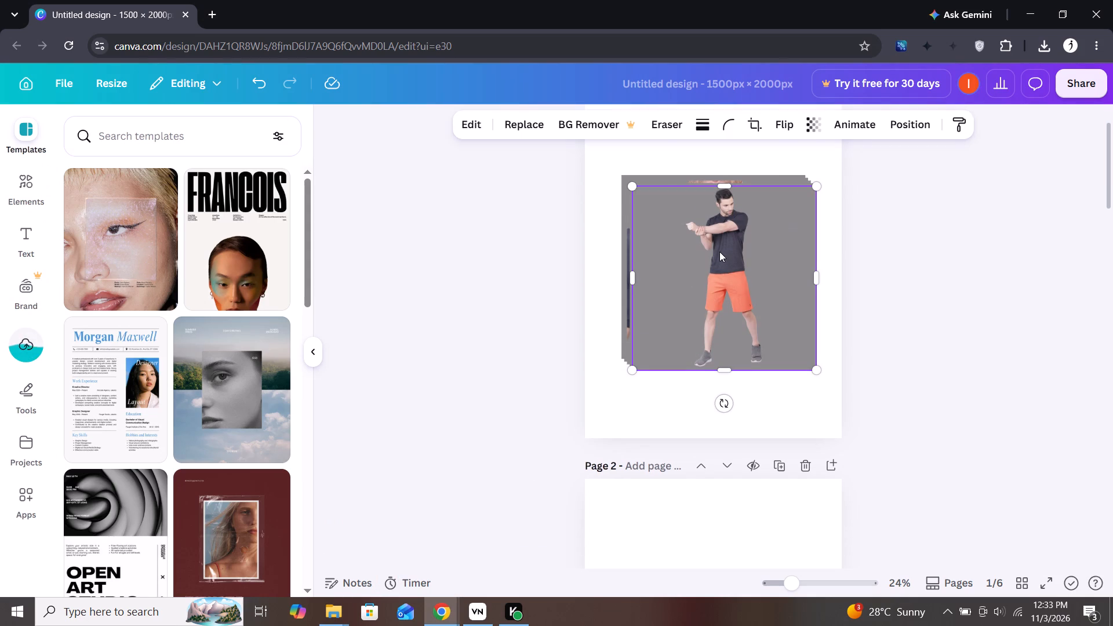
pyautogui.moveTo(721, 250); pyautogui.dragTo(734, 332)
pyautogui.scroll(-11, 737, 333)
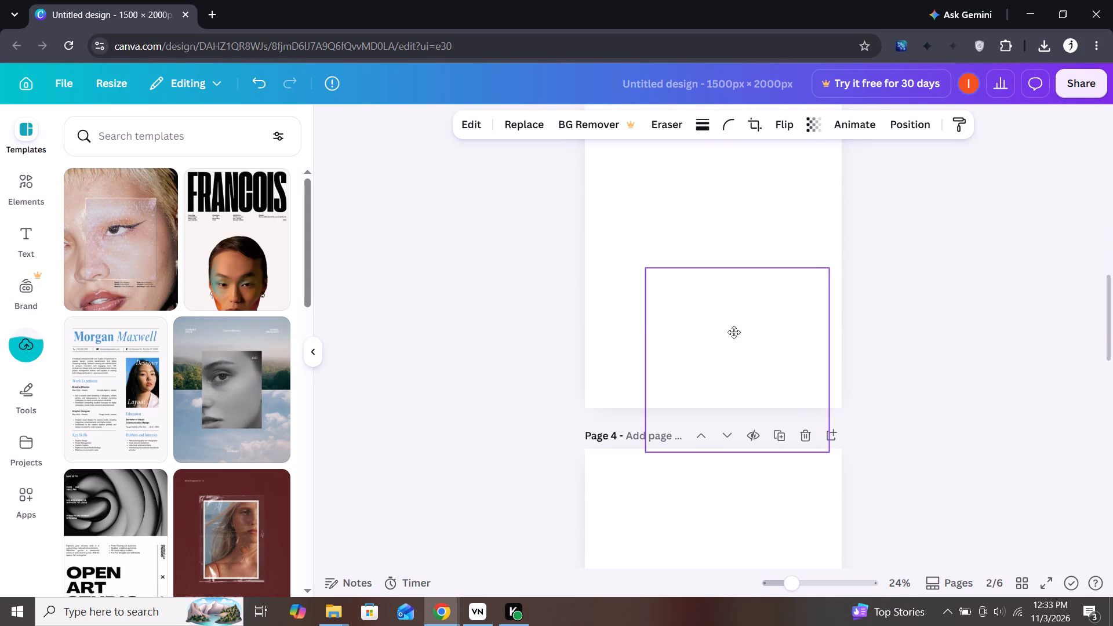
pyautogui.moveTo(734, 332); pyautogui.dragTo(718, 335)
pyautogui.scroll(-19, 735, 332)
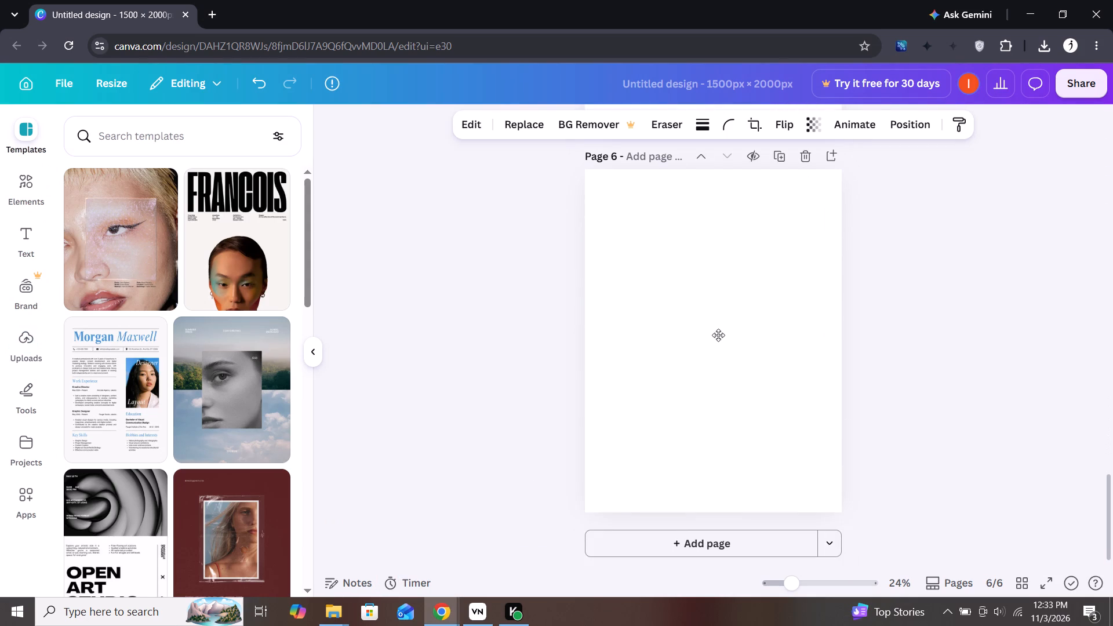
pyautogui.scroll(-1, 718, 335)
pyautogui.moveTo(718, 335); pyautogui.dragTo(714, 323)
# Move the back-view photo from page 1 to page 5.
pyautogui.scroll(20, 714, 323)
pyautogui.scroll(3, 714, 323)
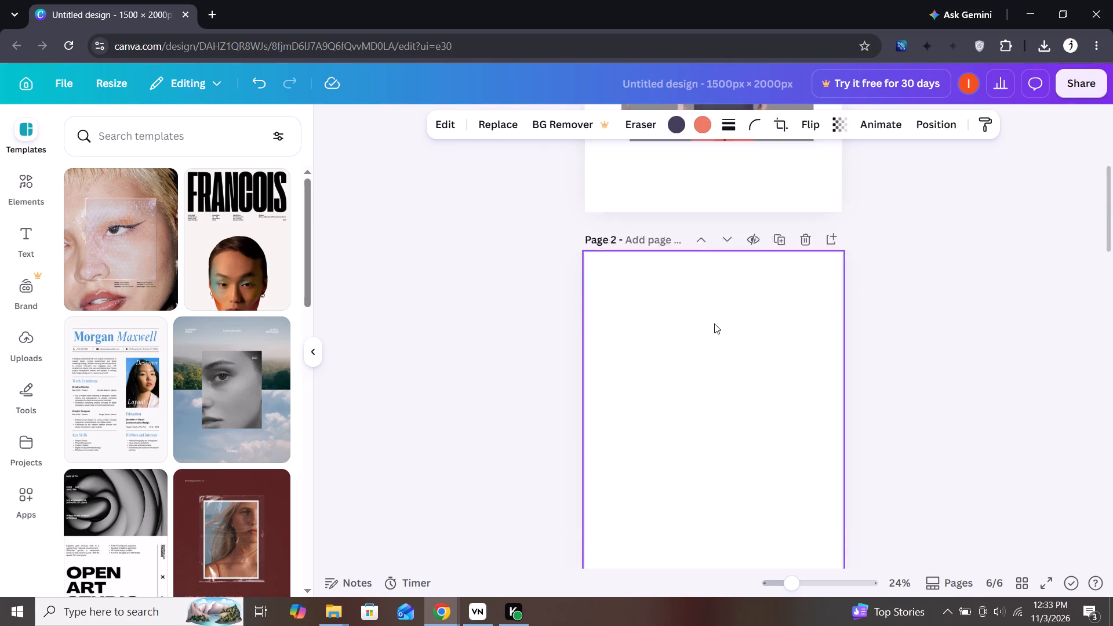
pyautogui.scroll(4, 714, 323)
pyautogui.moveTo(714, 323); pyautogui.dragTo(727, 389)
pyautogui.scroll(-9, 726, 388)
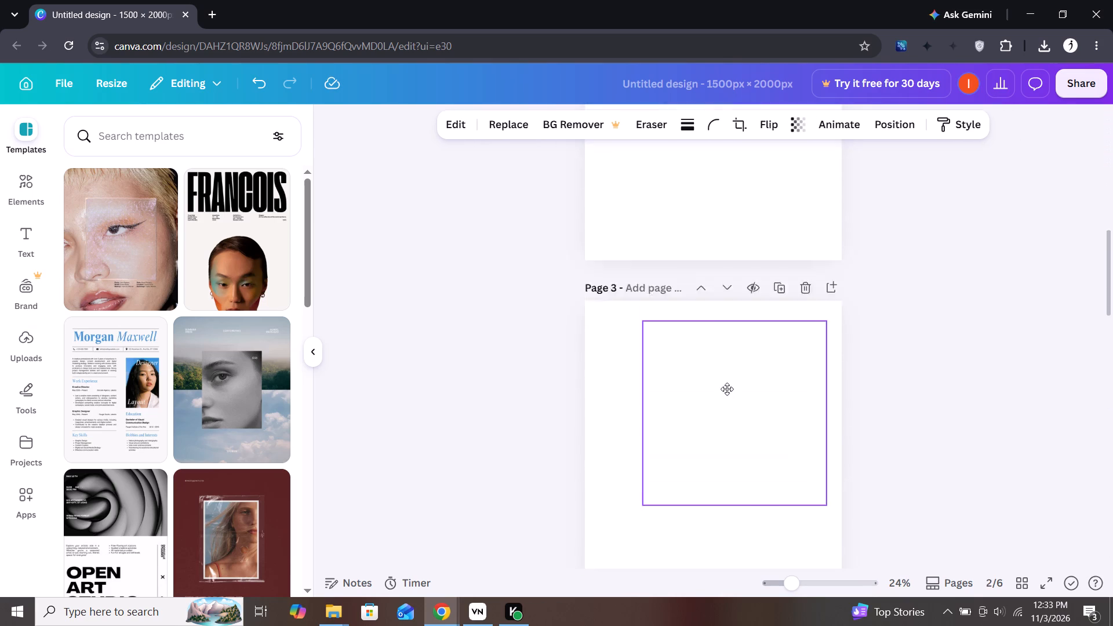
pyautogui.scroll(-9, 727, 389)
pyautogui.moveTo(727, 389); pyautogui.dragTo(730, 462)
# Move the neckline close-up from page 1 to page 4.
pyautogui.scroll(18, 721, 380)
pyautogui.moveTo(714, 325); pyautogui.dragTo(703, 397)
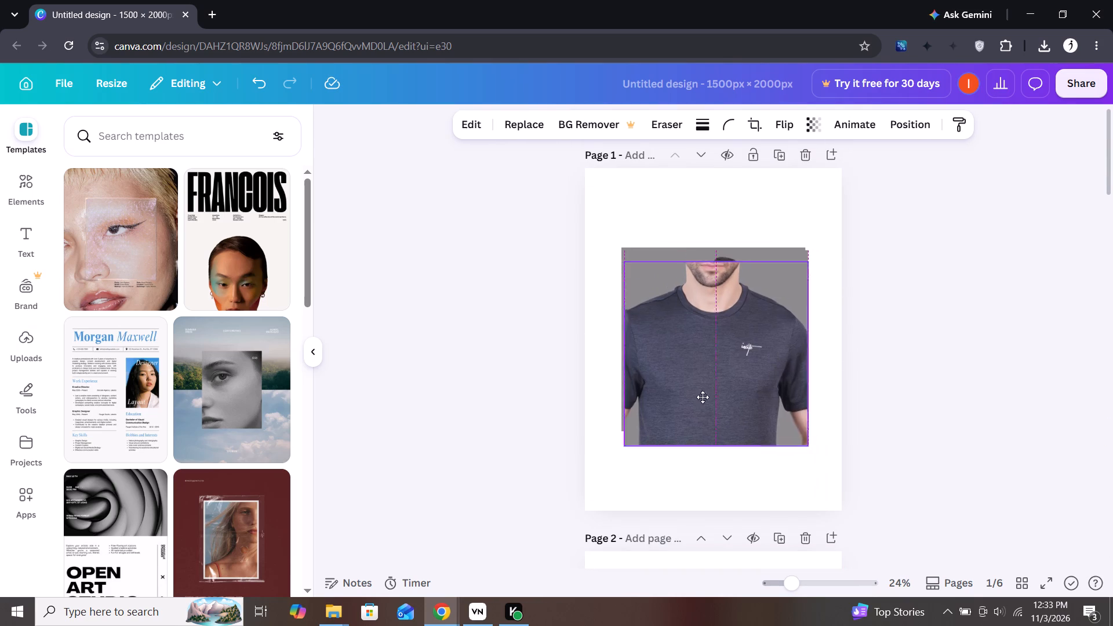
pyautogui.moveTo(703, 397); pyautogui.dragTo(673, 291)
pyautogui.scroll(-5, 706, 402)
pyautogui.scroll(-7, 624, 282)
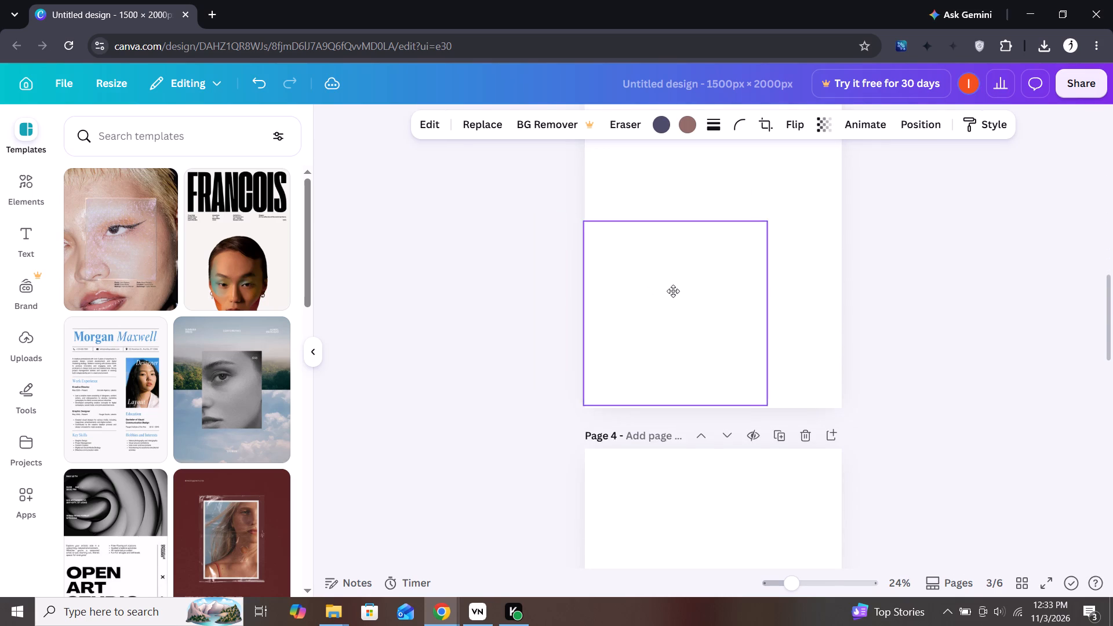
pyautogui.moveTo(673, 291); pyautogui.dragTo(696, 303)
pyautogui.scroll(-4, 673, 291)
# Spread apart the two overlapping T-shirt photos left on page 1, placing one lower and the other higher.
pyautogui.scroll(5, 733, 319)
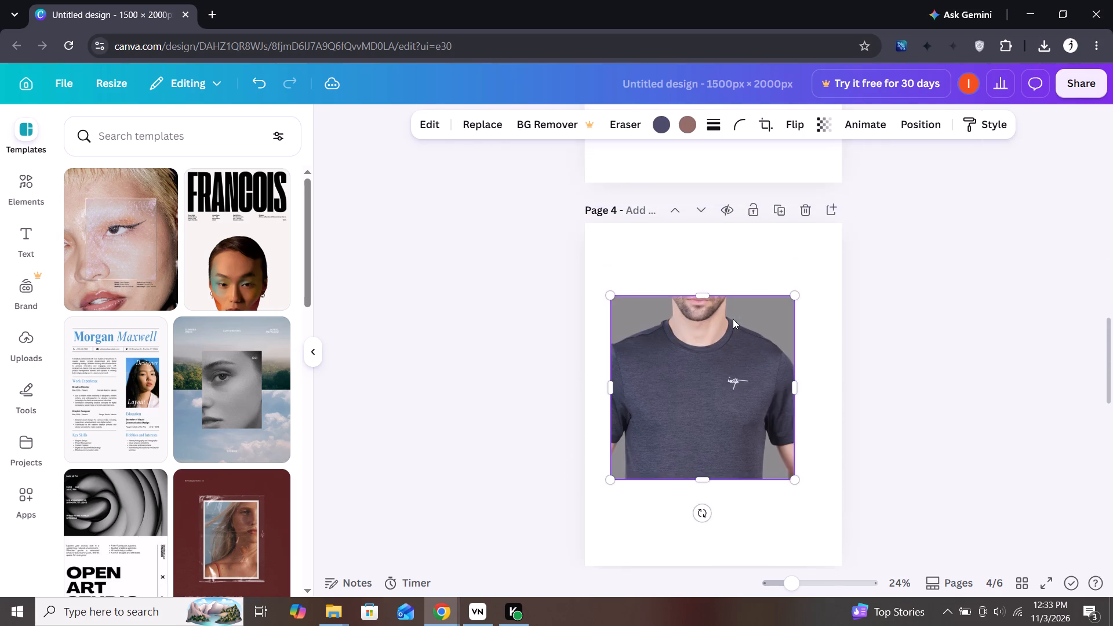
pyautogui.scroll(3, 733, 319)
pyautogui.scroll(-5, 732, 318)
pyautogui.scroll(18, 732, 318)
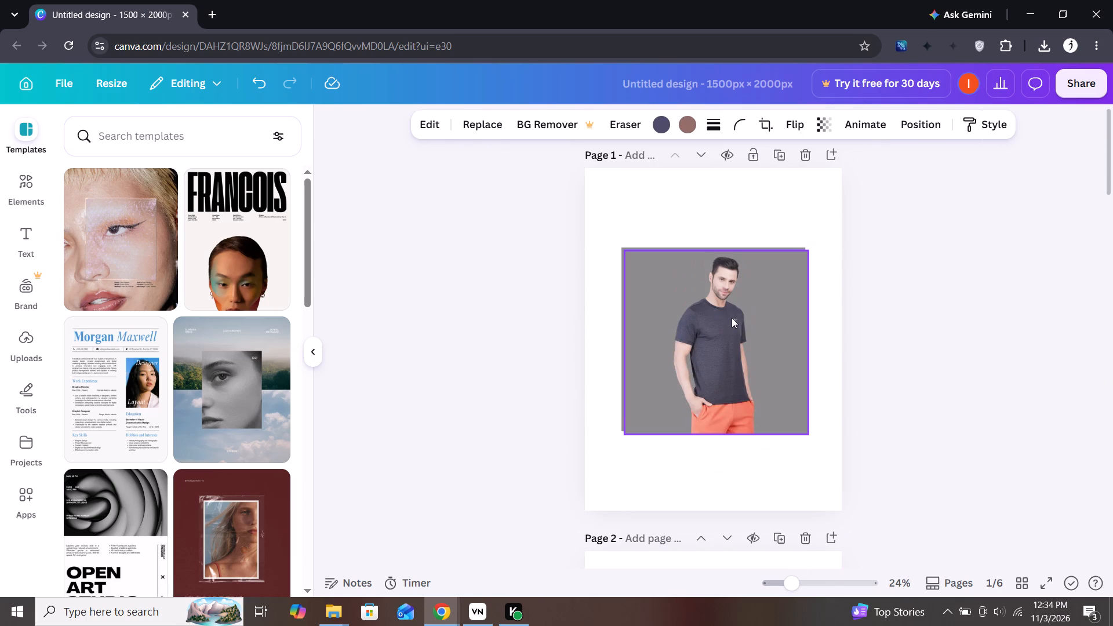
pyautogui.scroll(5, 736, 312)
pyautogui.moveTo(734, 308); pyautogui.dragTo(735, 360)
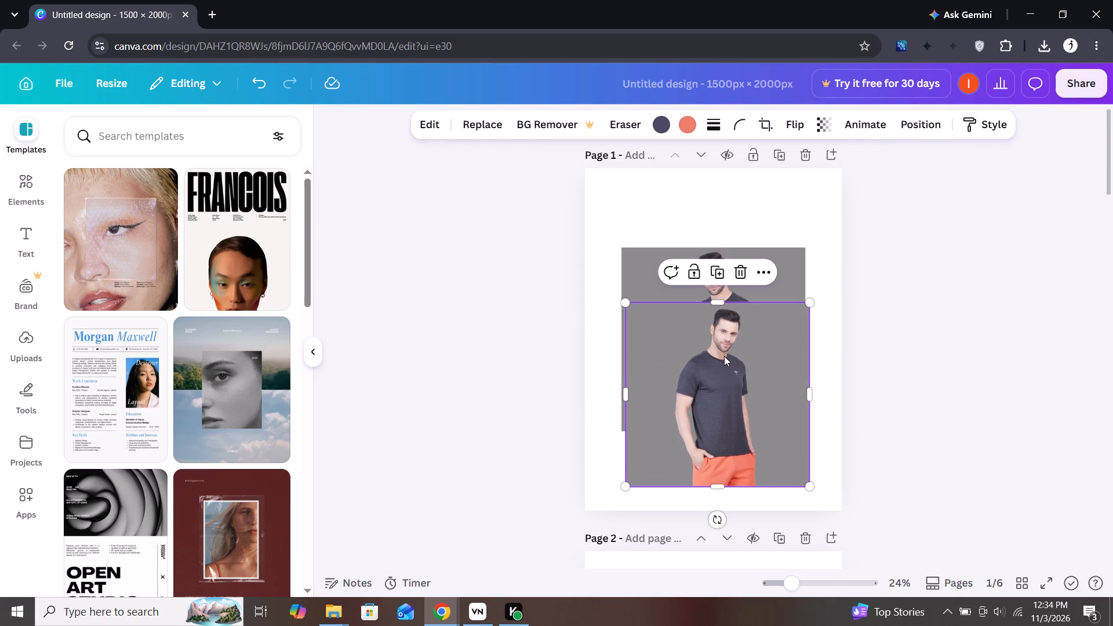
pyautogui.click(778, 282)
pyautogui.moveTo(778, 282); pyautogui.dragTo(774, 225)
# Add the photo ICMTE2057 (1) from the ICMTE2057 folder in File Explorer to page 1 of the Canva design.
pyautogui.click(446, 611)
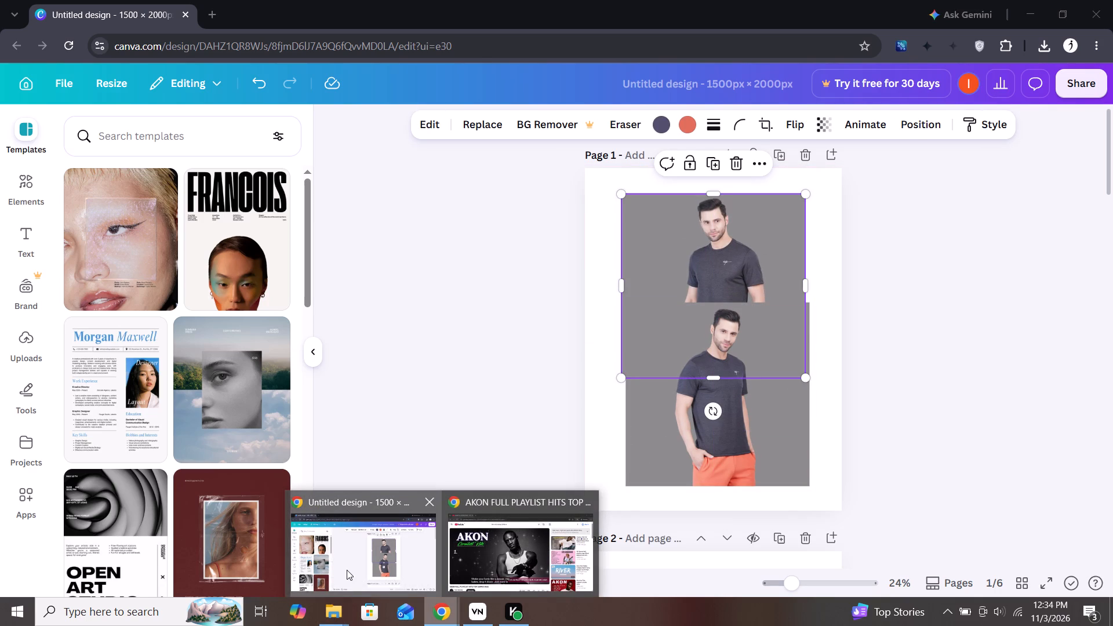
pyautogui.click(331, 625)
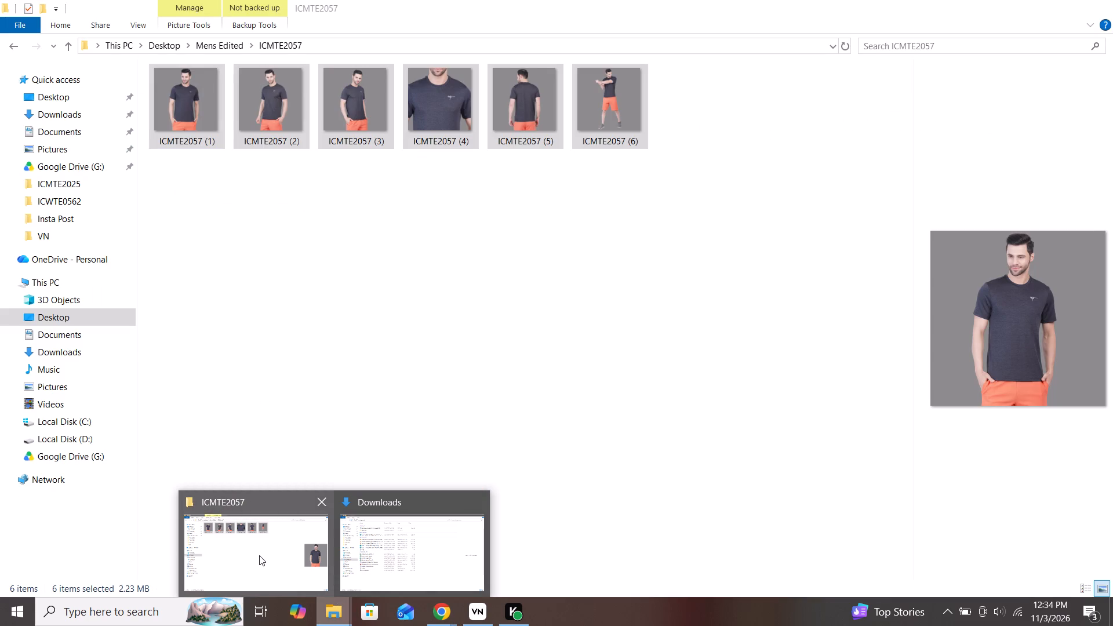
pyautogui.click(259, 555)
pyautogui.moveTo(187, 84); pyautogui.dragTo(384, 473)
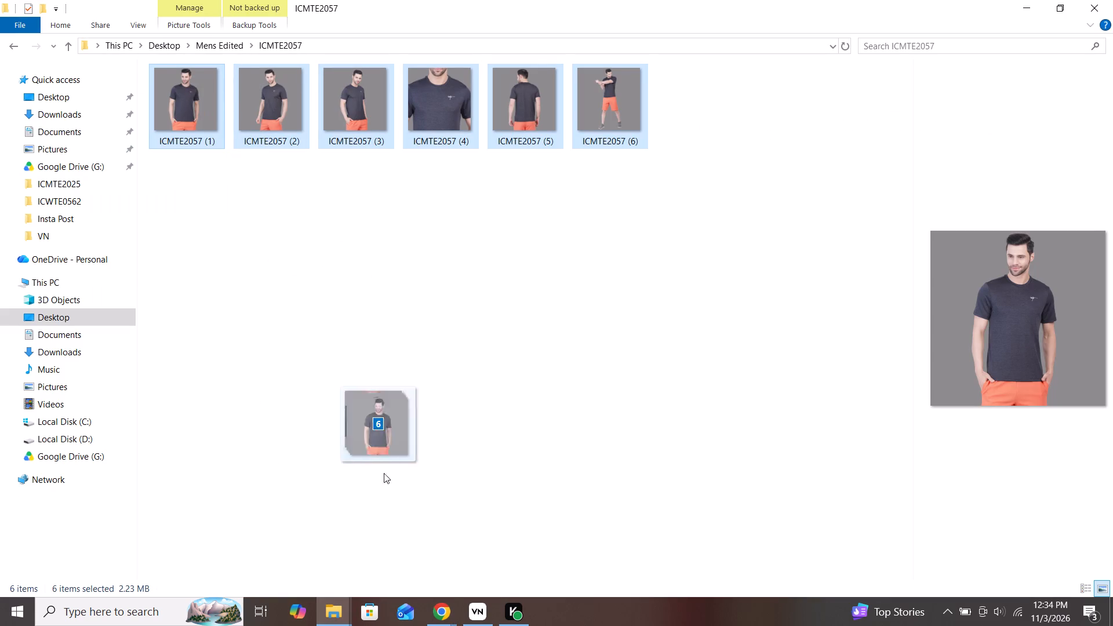
pyautogui.moveTo(384, 473); pyautogui.dragTo(214, 137)
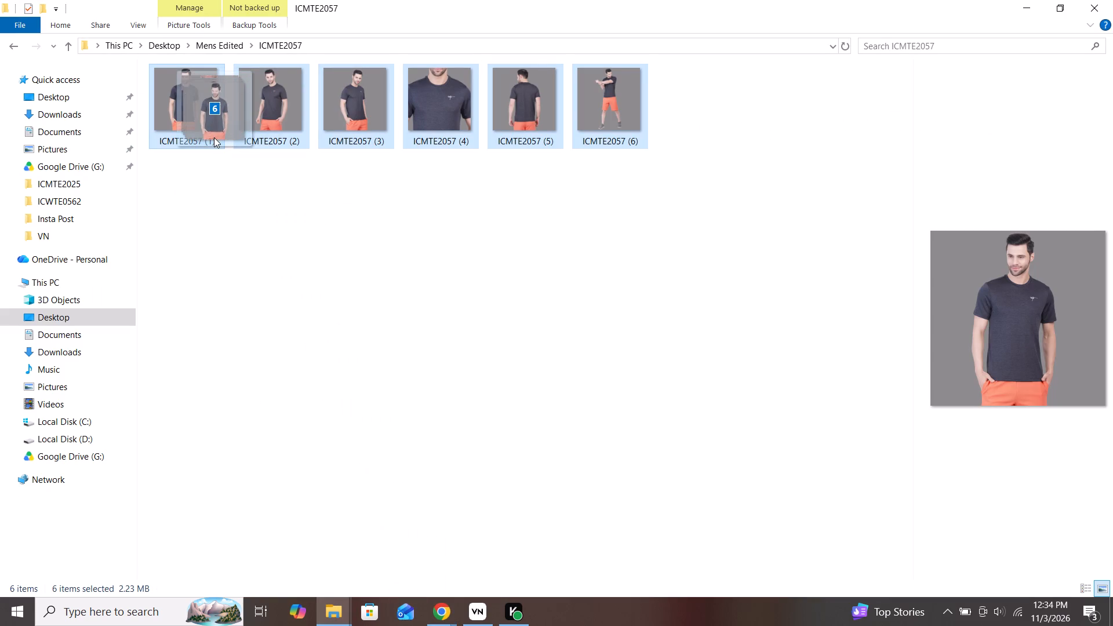
pyautogui.click(211, 242)
pyautogui.moveTo(200, 97); pyautogui.dragTo(441, 625)
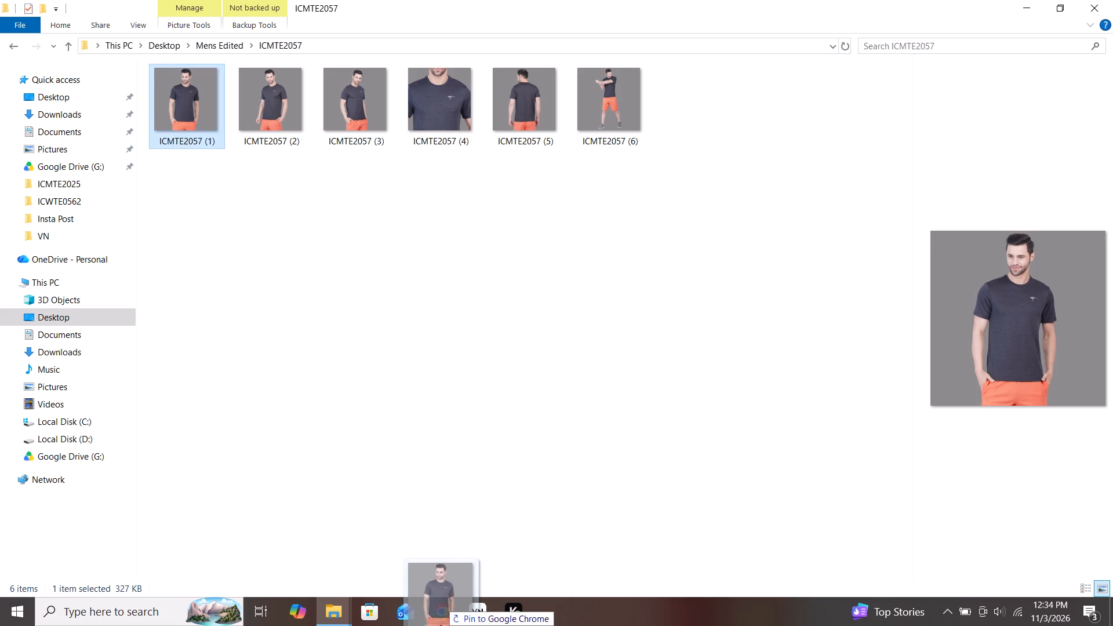
pyautogui.moveTo(441, 625); pyautogui.dragTo(356, 559)
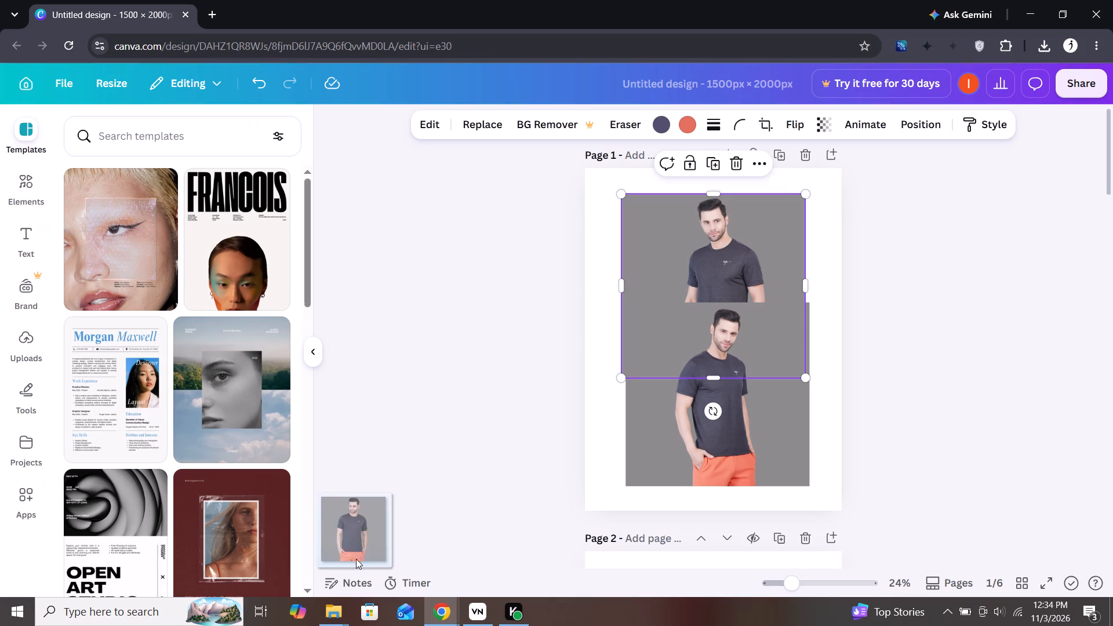
pyautogui.moveTo(356, 559); pyautogui.dragTo(601, 465)
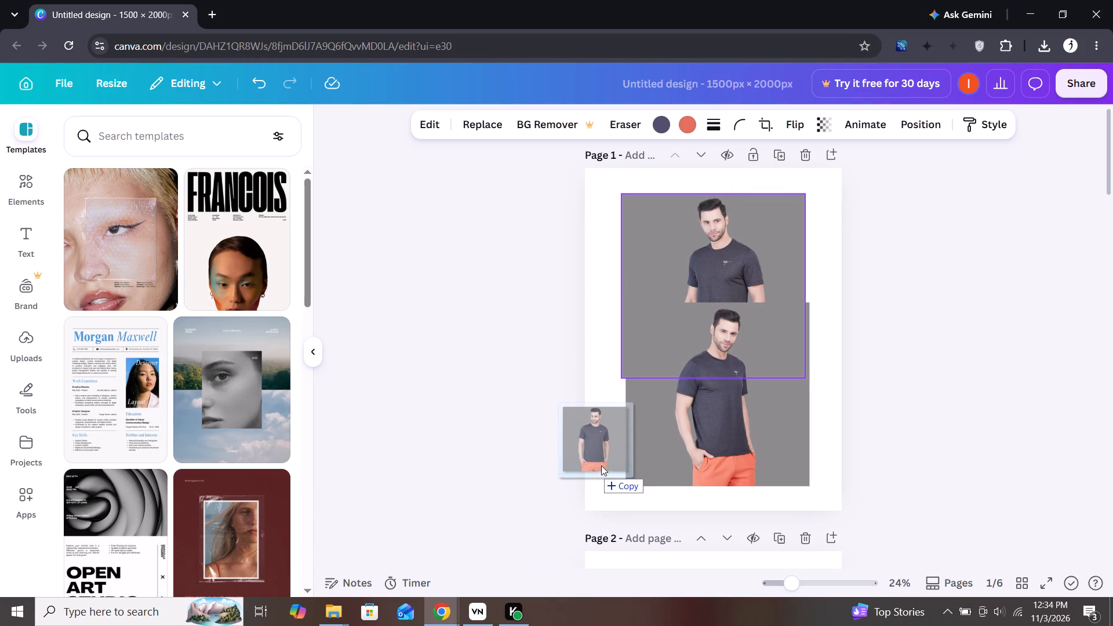
pyautogui.moveTo(601, 465); pyautogui.dragTo(605, 463)
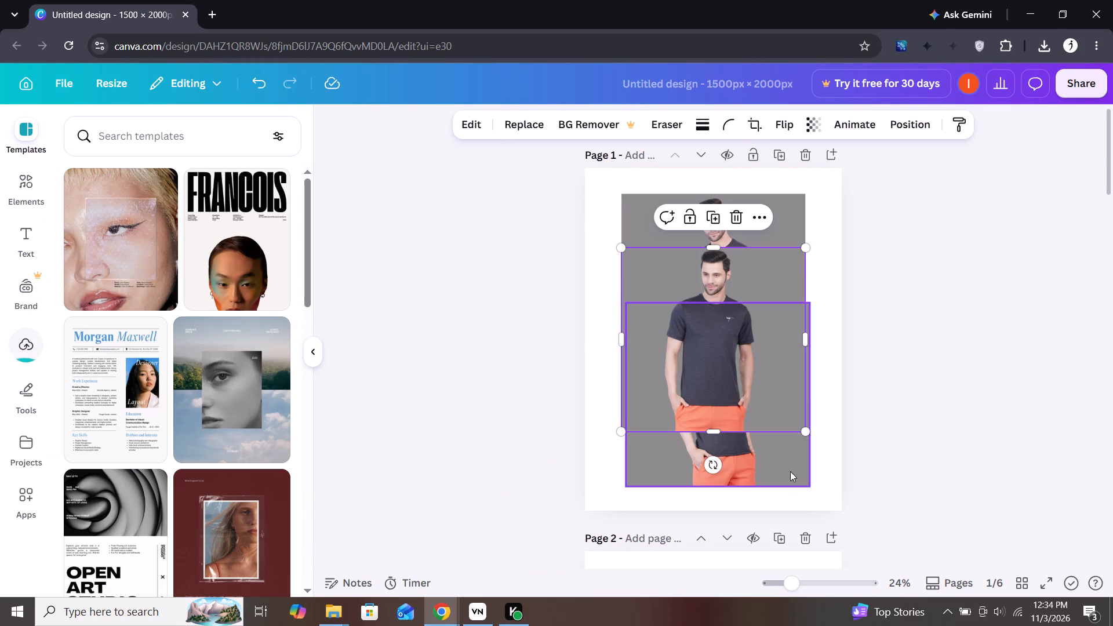
# Move the lower T-shirt photo from page 1 to page 2.
pyautogui.moveTo(788, 465); pyautogui.dragTo(783, 504)
pyautogui.scroll(-5, 790, 509)
pyautogui.scroll(6, 768, 404)
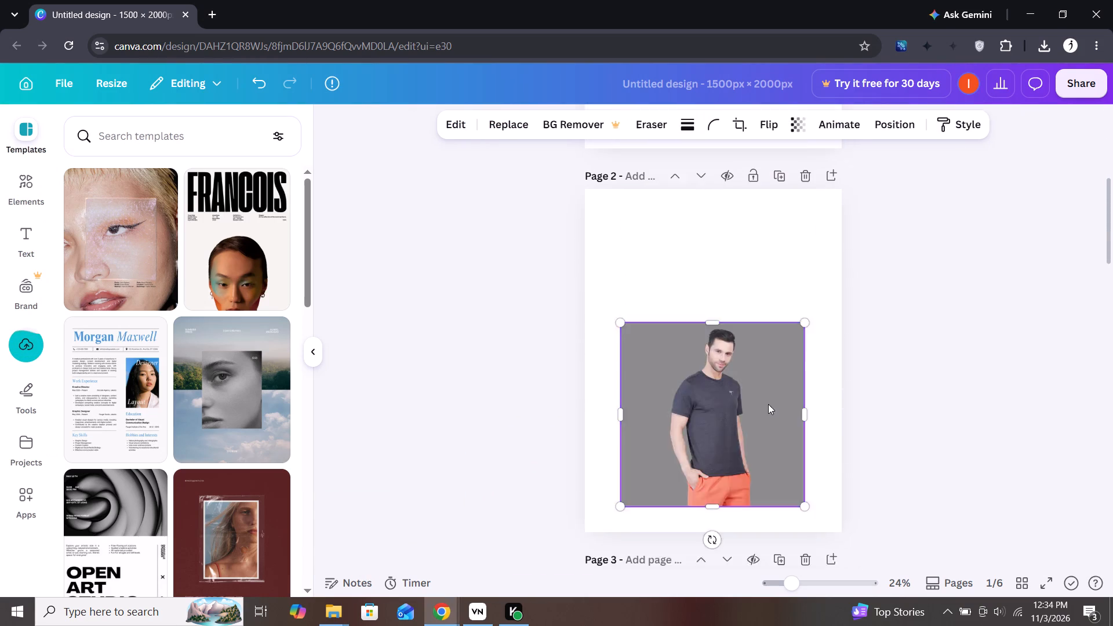
# Move the upper T-shirt photo, partly behind the newly added one, from page 1 to page 3.
pyautogui.scroll(3, 768, 404)
pyautogui.moveTo(745, 222); pyautogui.dragTo(768, 319)
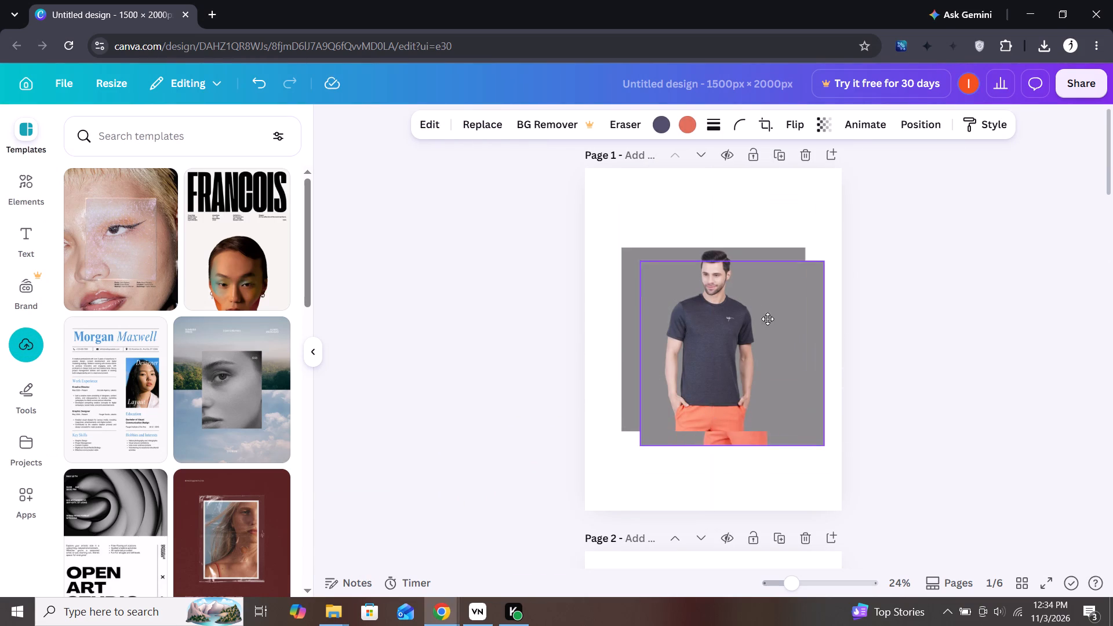
pyautogui.moveTo(768, 319); pyautogui.dragTo(745, 379)
pyautogui.scroll(-6, 777, 366)
pyautogui.scroll(1, 769, 359)
pyautogui.scroll(-4, 770, 358)
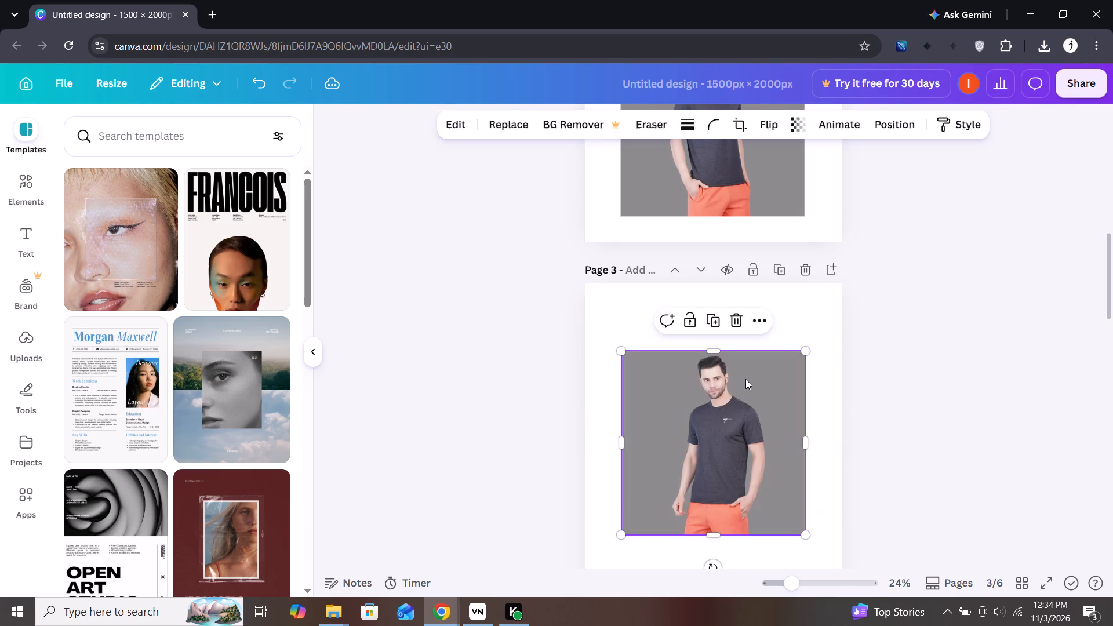
# Enlarge the photo on page 1 by extending all four edges until it fills the 1500 × 2000 px page.
pyautogui.scroll(9, 745, 379)
pyautogui.click(743, 365)
pyautogui.scroll(1, 733, 357)
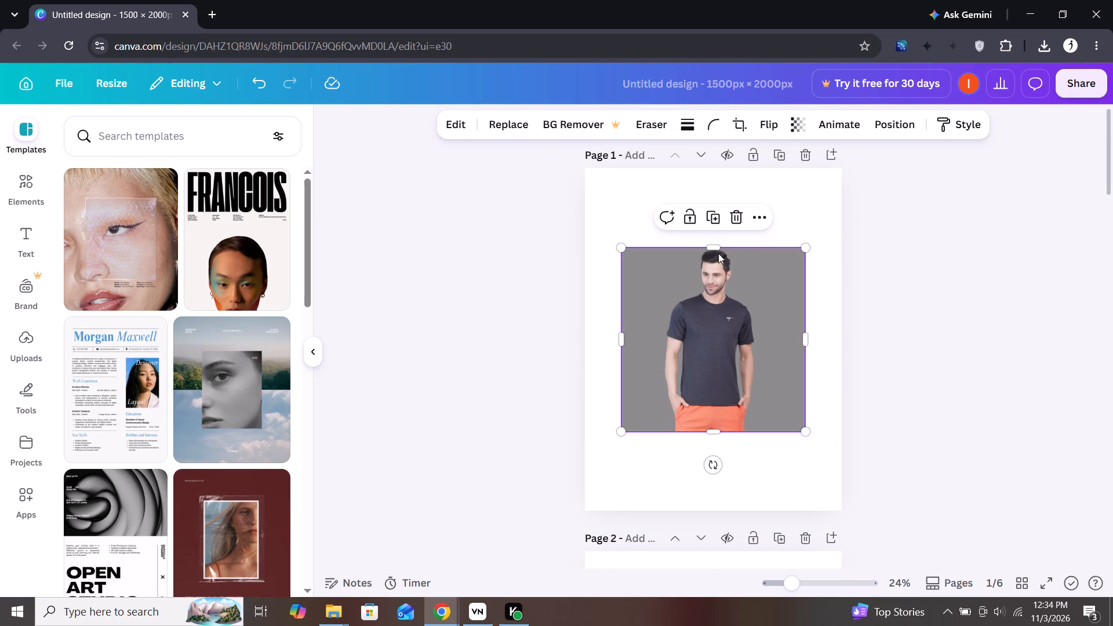
pyautogui.moveTo(712, 248); pyautogui.dragTo(711, 171)
pyautogui.moveTo(714, 428); pyautogui.dragTo(722, 505)
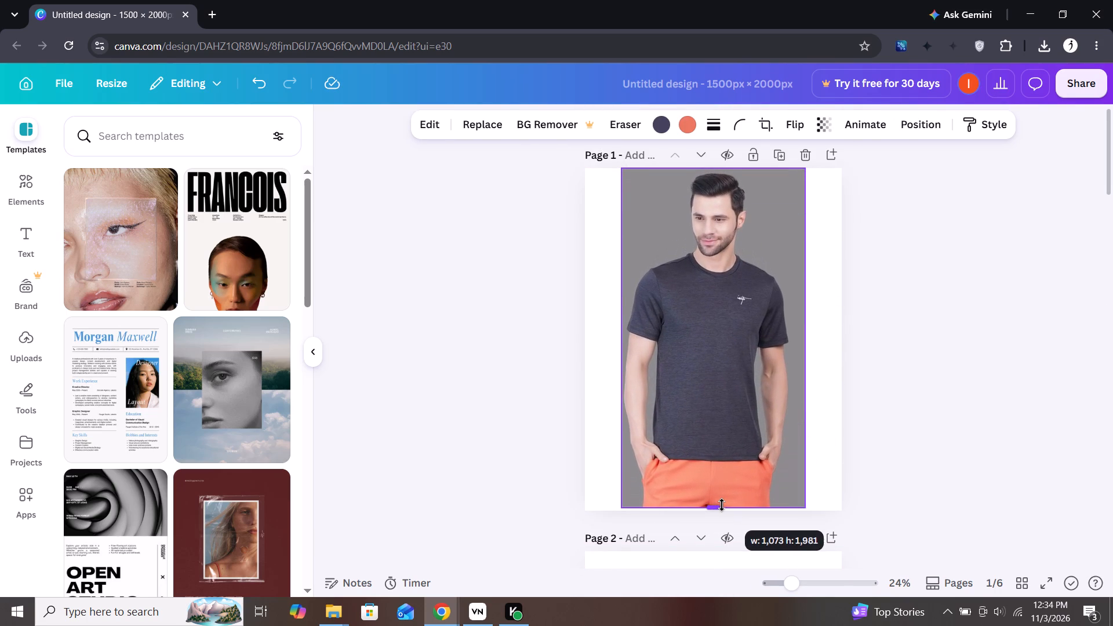
pyautogui.moveTo(722, 505); pyautogui.dragTo(722, 506)
pyautogui.moveTo(808, 341); pyautogui.dragTo(813, 342)
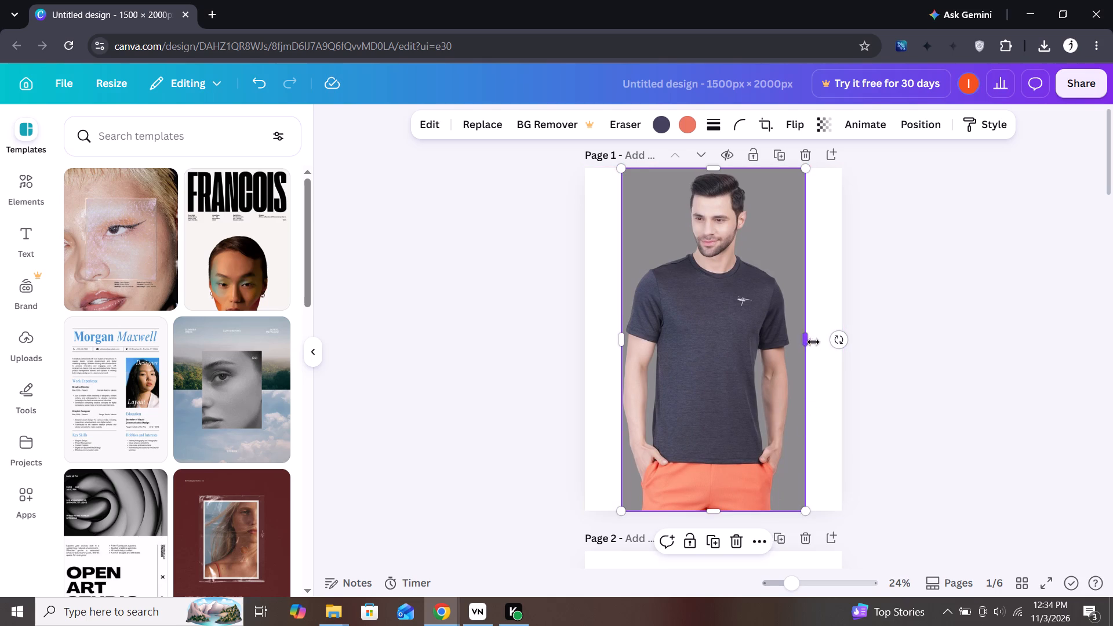
pyautogui.moveTo(813, 342); pyautogui.dragTo(842, 343)
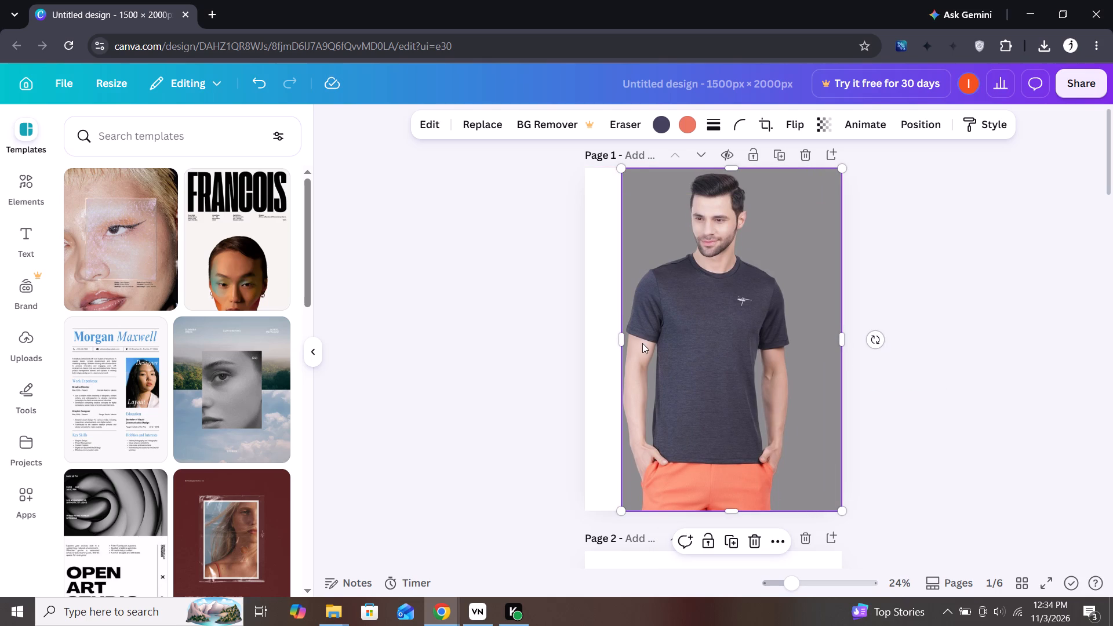
pyautogui.moveTo(623, 343); pyautogui.dragTo(590, 340)
pyautogui.click(883, 417)
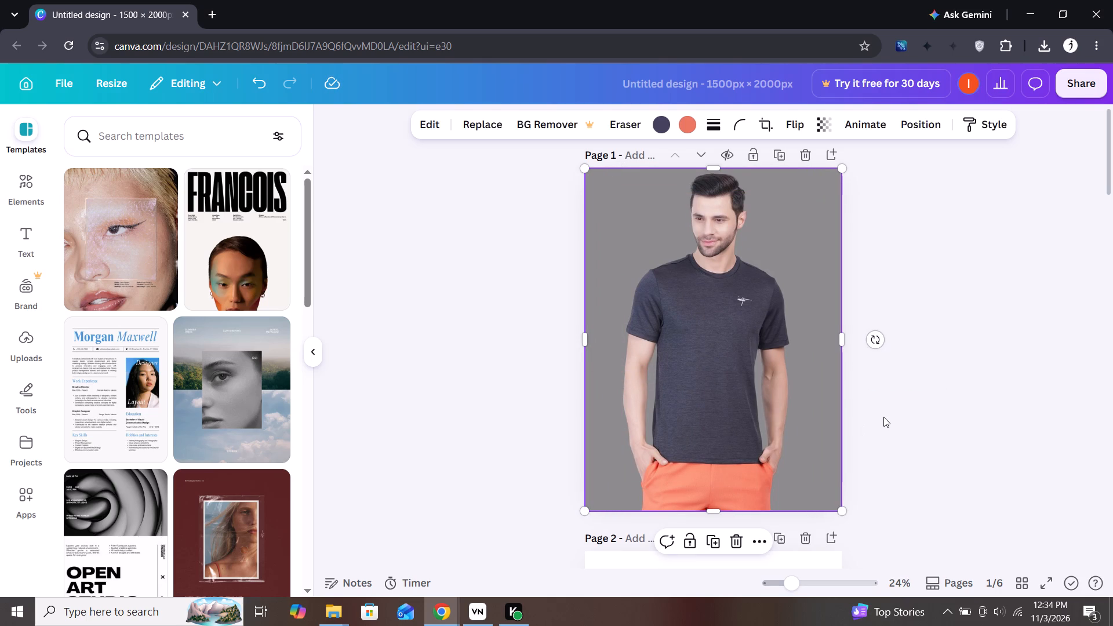
# Shift the page 1 photo slightly to the right to centre the model and extend its left edge to cover the gap.
pyautogui.moveTo(768, 387); pyautogui.dragTo(773, 387)
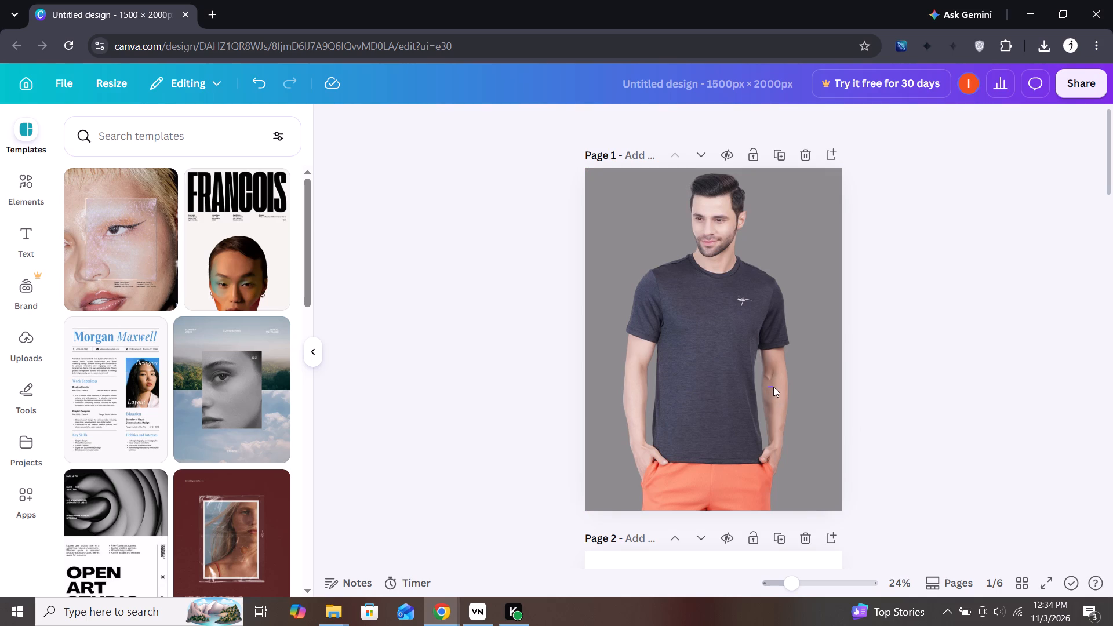
pyautogui.moveTo(773, 387); pyautogui.dragTo(780, 387)
pyautogui.click(745, 384)
pyautogui.moveTo(742, 384); pyautogui.dragTo(751, 386)
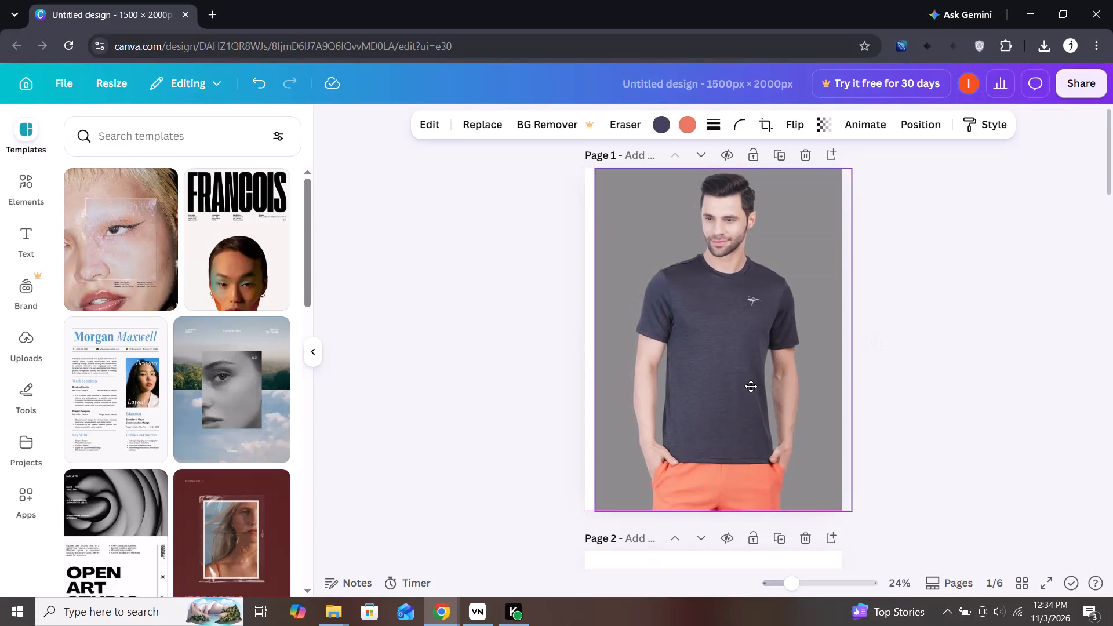
pyautogui.moveTo(751, 386); pyautogui.dragTo(750, 387)
pyautogui.moveTo(591, 340); pyautogui.dragTo(591, 341)
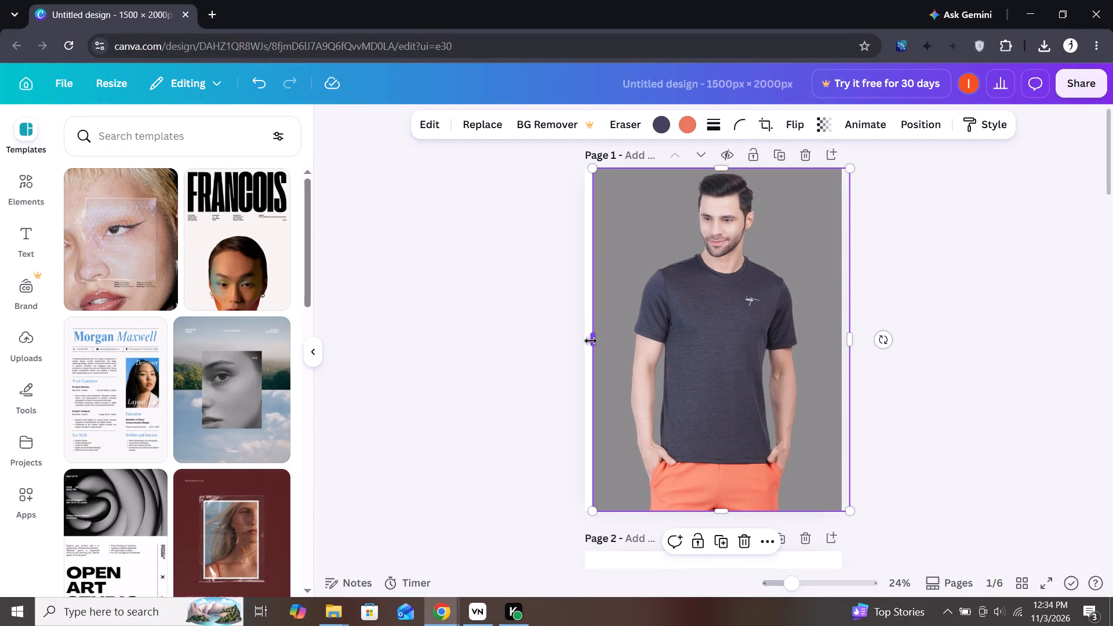
pyautogui.moveTo(591, 341); pyautogui.dragTo(578, 341)
pyautogui.click(883, 423)
# Extend the edges of the page 2 photo to fill the page exactly, at 1500 × 2000 px.
pyautogui.scroll(-4, 883, 423)
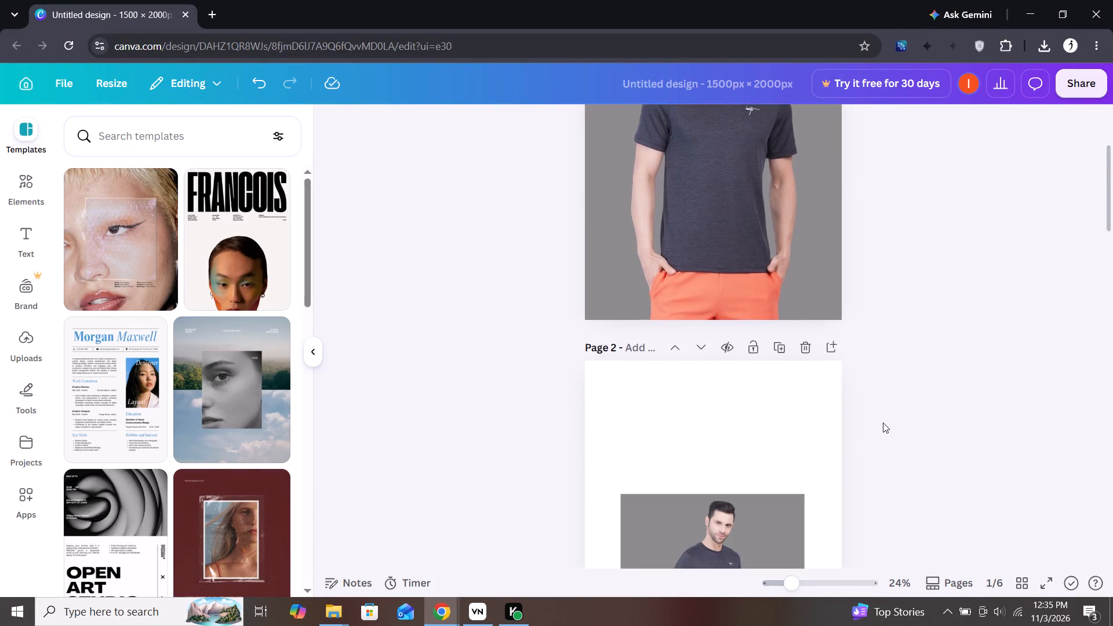
pyautogui.scroll(-2, 883, 423)
pyautogui.click(761, 377)
pyautogui.scroll(1, 761, 377)
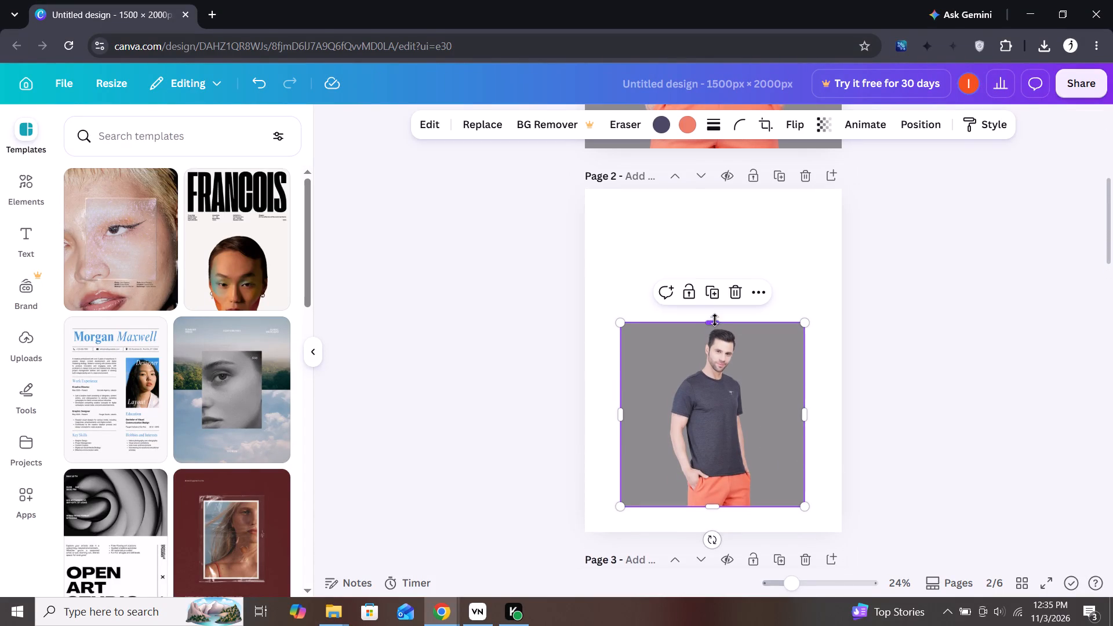
pyautogui.moveTo(715, 320); pyautogui.dragTo(716, 188)
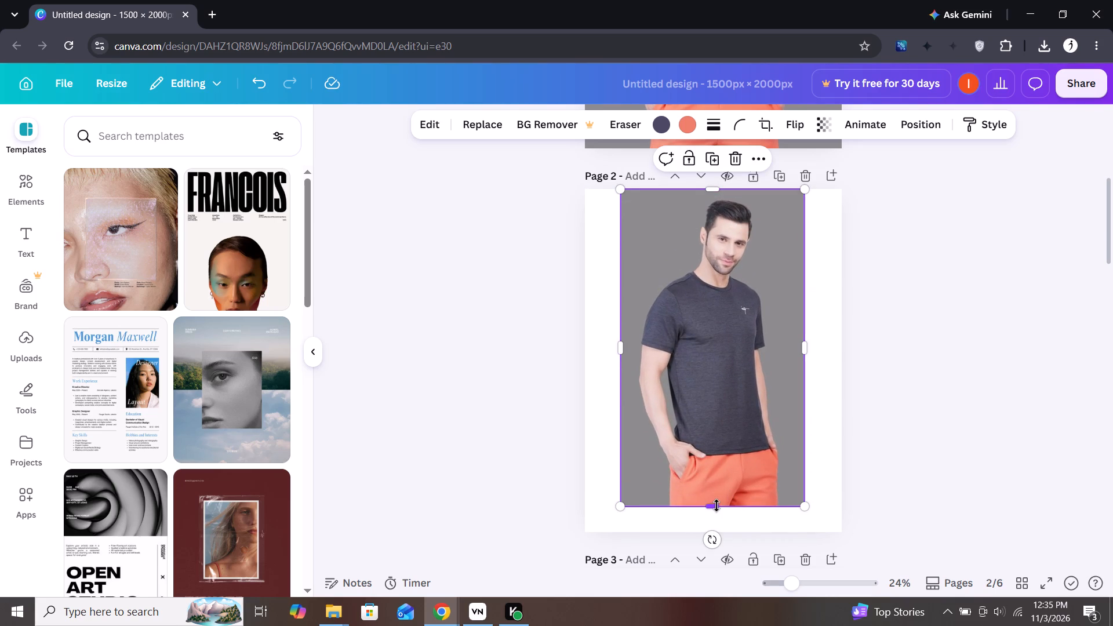
pyautogui.moveTo(716, 506); pyautogui.dragTo(720, 531)
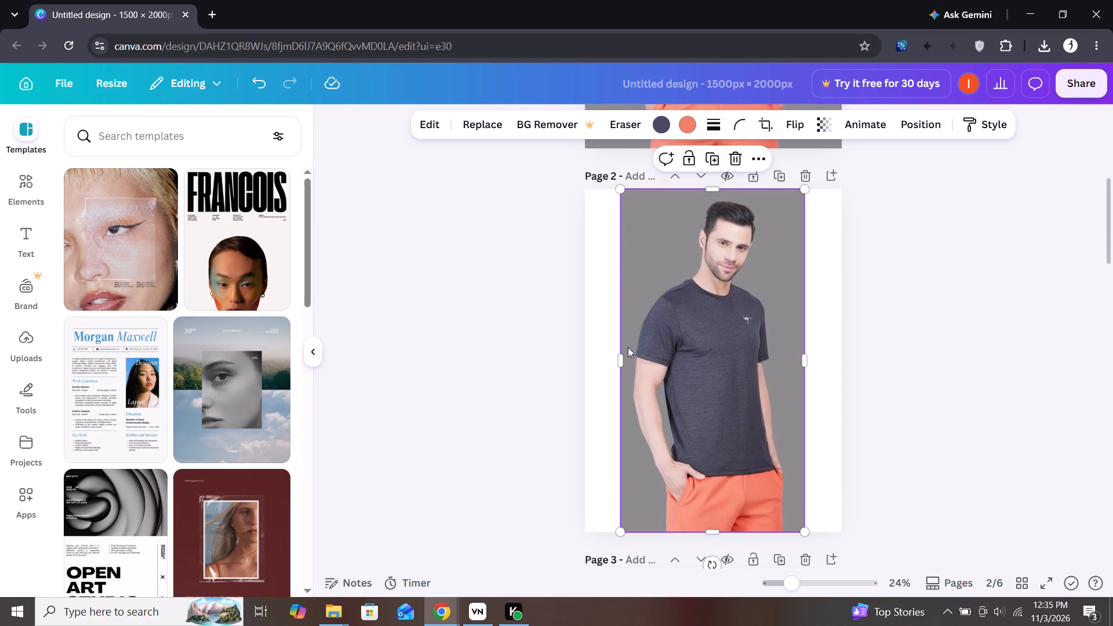
pyautogui.moveTo(617, 357); pyautogui.dragTo(573, 361)
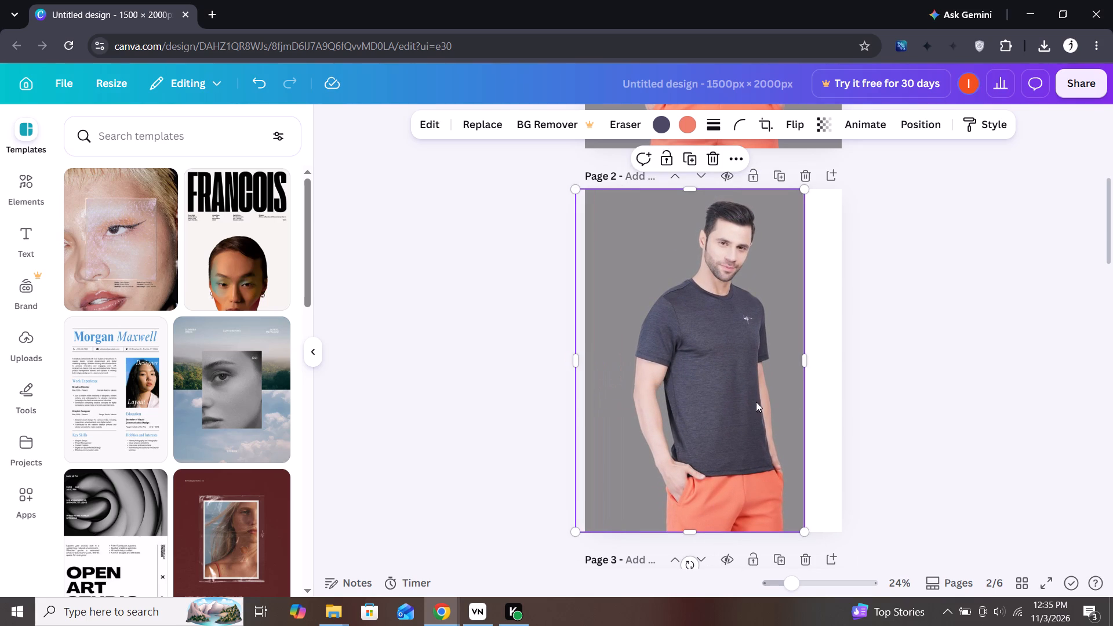
pyautogui.moveTo(809, 369); pyautogui.dragTo(845, 375)
pyautogui.moveTo(580, 357); pyautogui.dragTo(595, 358)
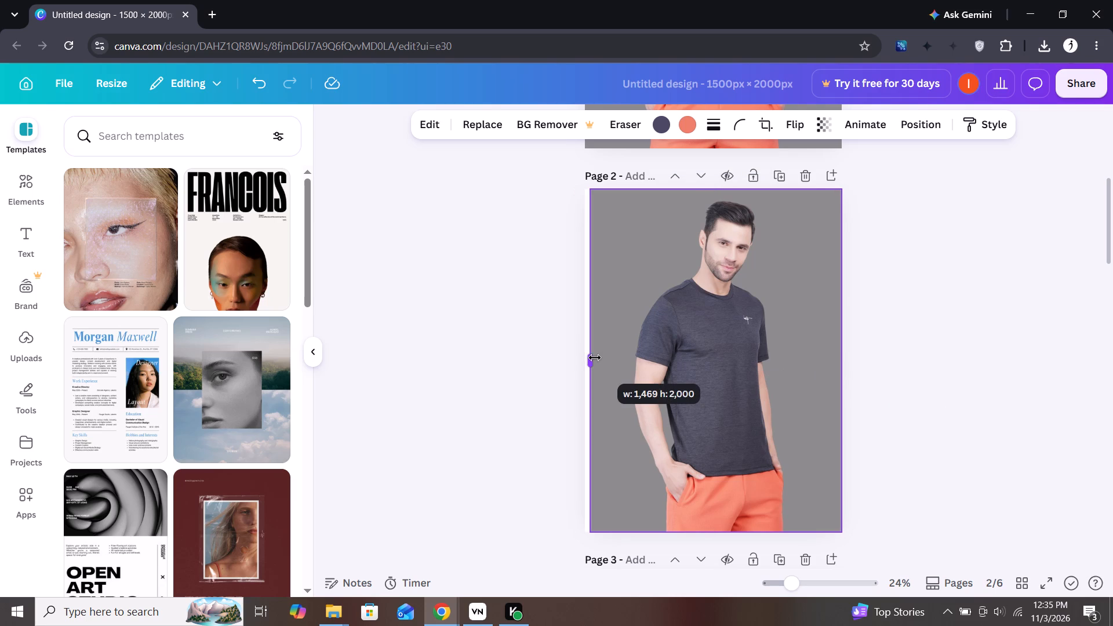
pyautogui.moveTo(595, 358); pyautogui.dragTo(588, 354)
pyautogui.click(945, 374)
# Extend all four edges of the page 3 photo until it covers the entire 1500 × 2000 px page.
pyautogui.scroll(-4, 945, 374)
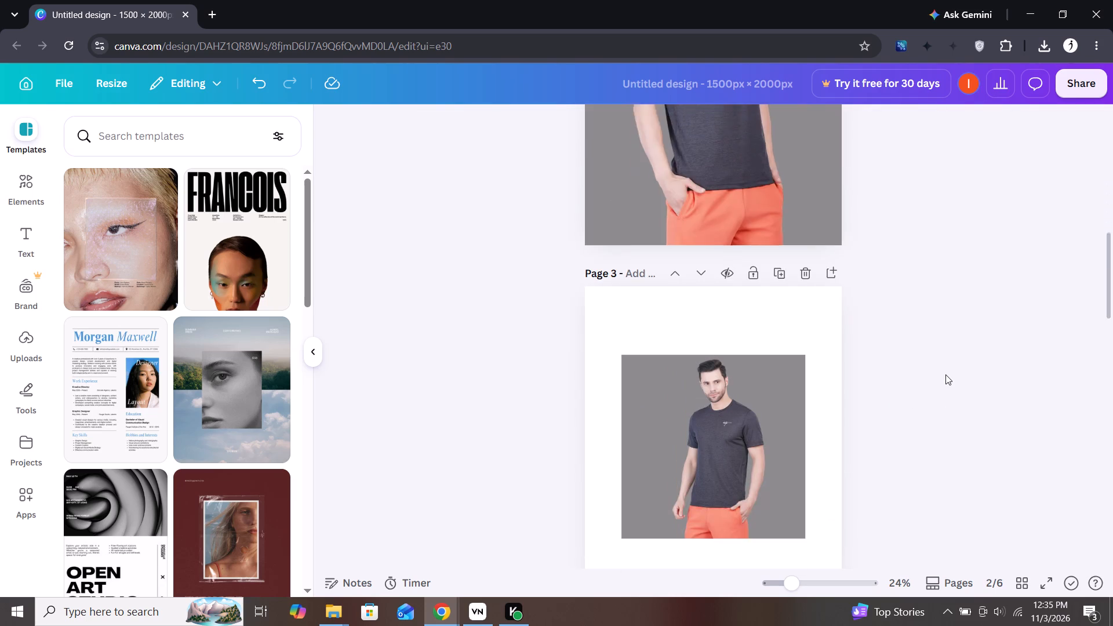
pyautogui.scroll(-2, 945, 374)
pyautogui.click(695, 286)
pyautogui.moveTo(722, 390); pyautogui.dragTo(722, 391)
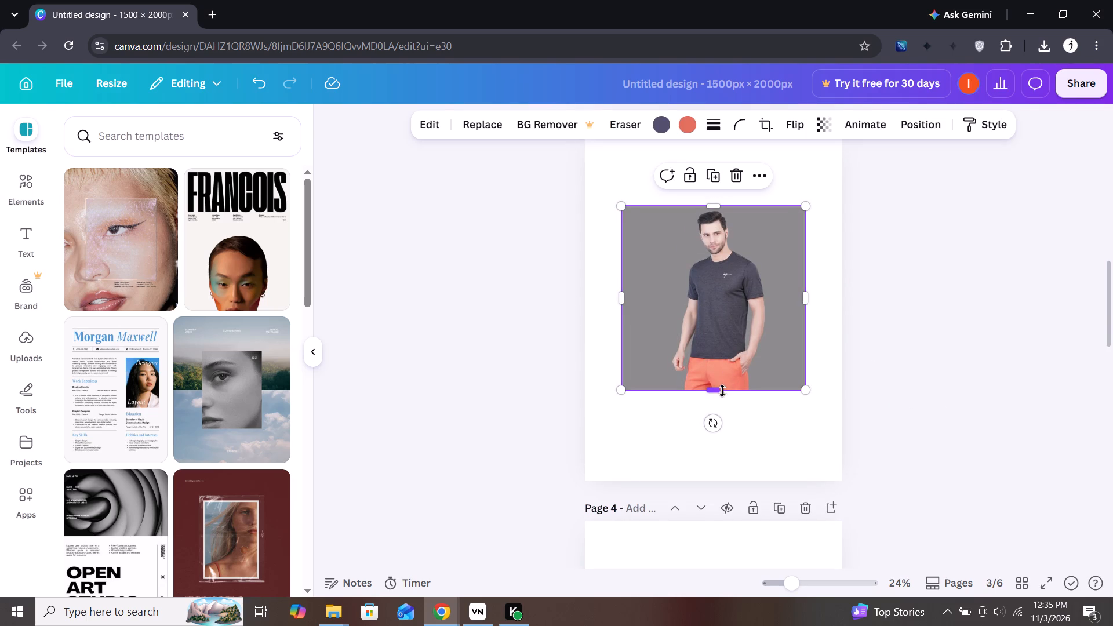
pyautogui.moveTo(722, 391); pyautogui.dragTo(718, 473)
pyautogui.scroll(2, 722, 223)
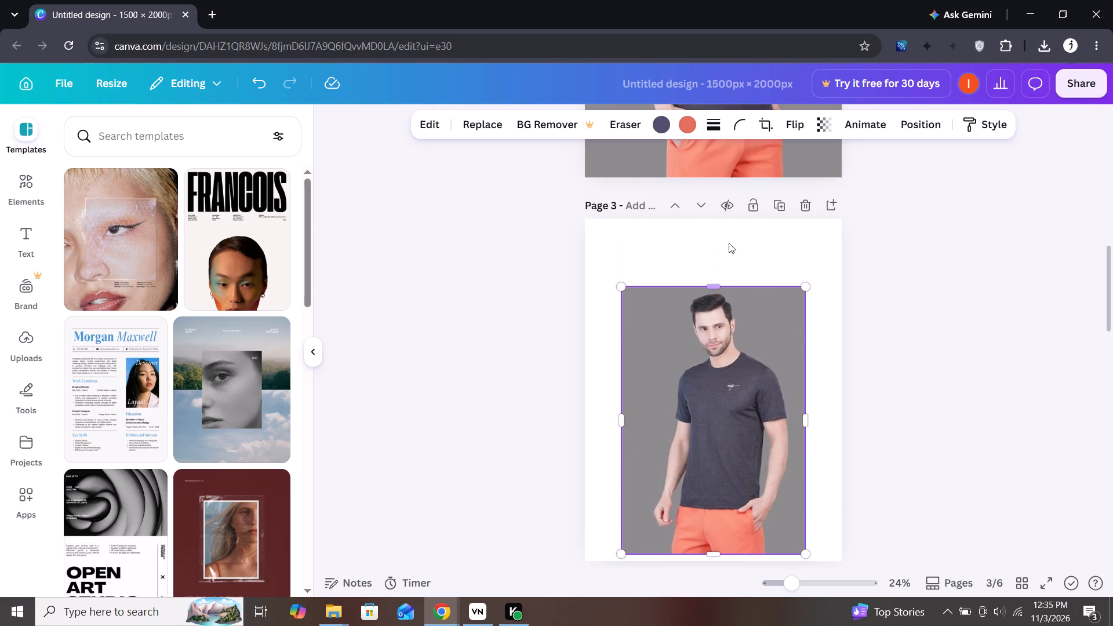
pyautogui.moveTo(710, 355); pyautogui.dragTo(717, 290)
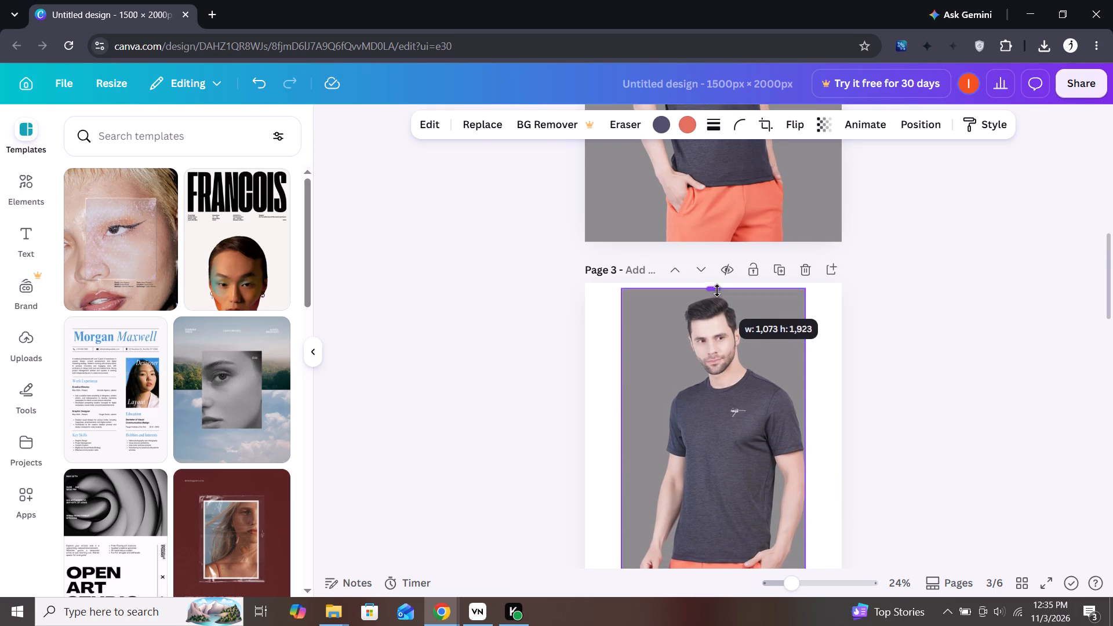
pyautogui.moveTo(717, 290); pyautogui.dragTo(717, 289)
pyautogui.scroll(-2, 725, 325)
pyautogui.moveTo(807, 303); pyautogui.dragTo(815, 303)
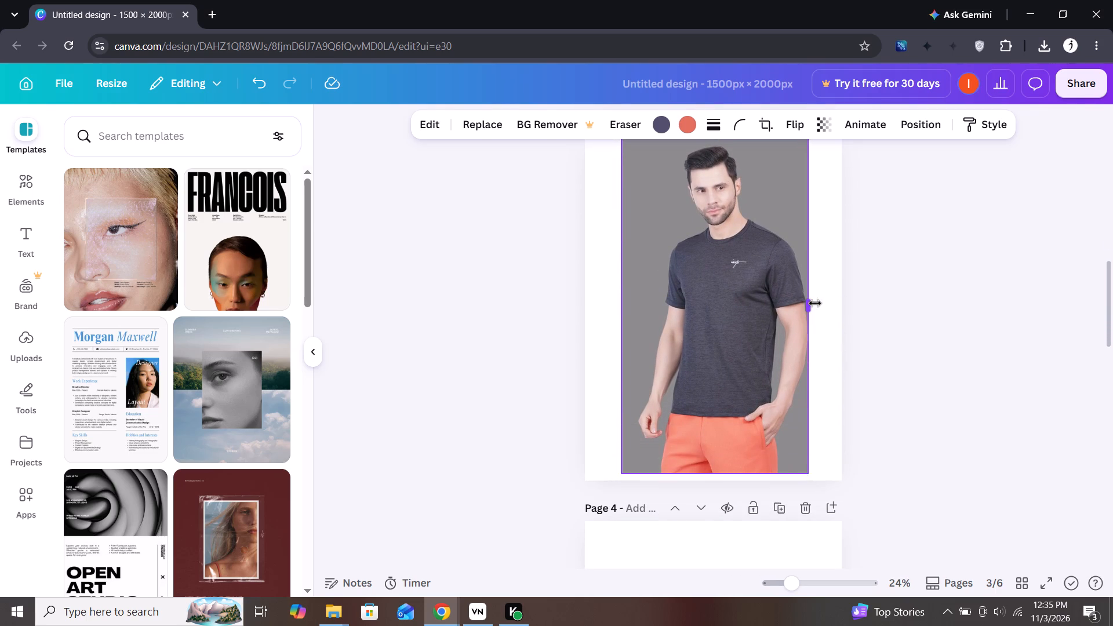
pyautogui.moveTo(815, 303); pyautogui.dragTo(843, 305)
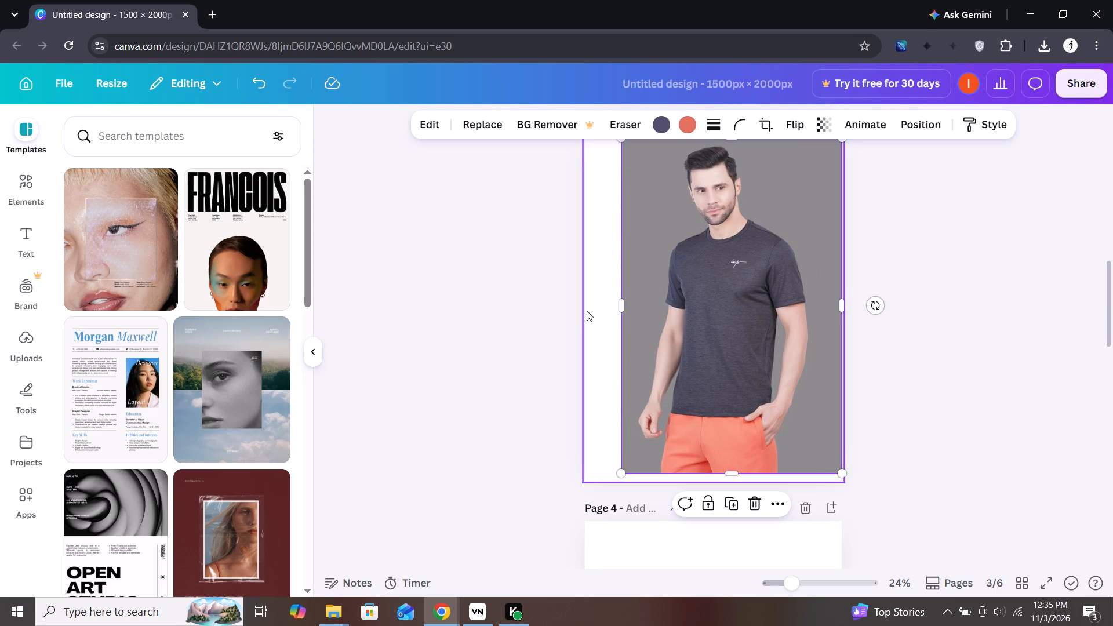
pyautogui.moveTo(625, 306); pyautogui.dragTo(591, 311)
pyautogui.moveTo(715, 476); pyautogui.dragTo(715, 483)
pyautogui.scroll(3, 756, 490)
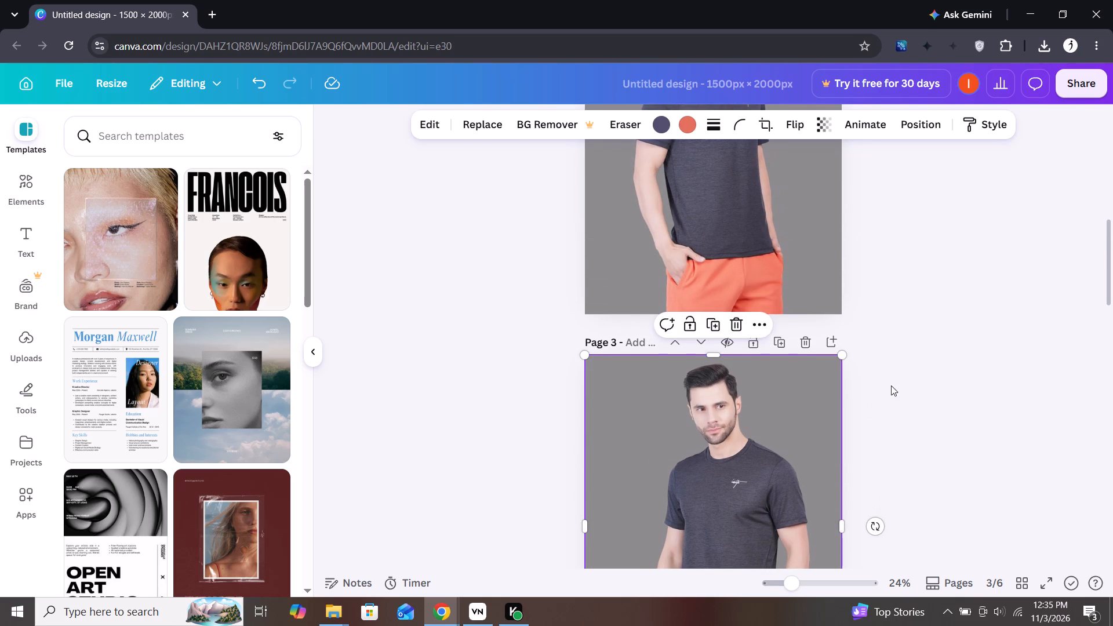
pyautogui.click(897, 384)
# Extend all four edges of the page 4 close-up photo until it fills the entire 1500 × 2000 px page.
pyautogui.scroll(-9, 898, 383)
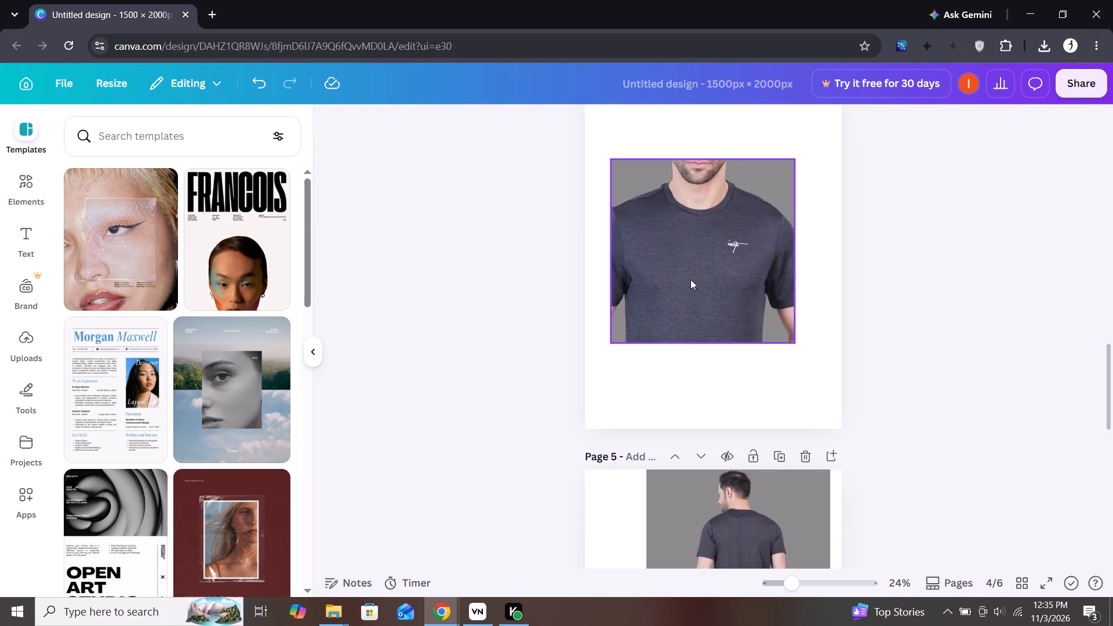
pyautogui.click(659, 265)
pyautogui.scroll(2, 680, 278)
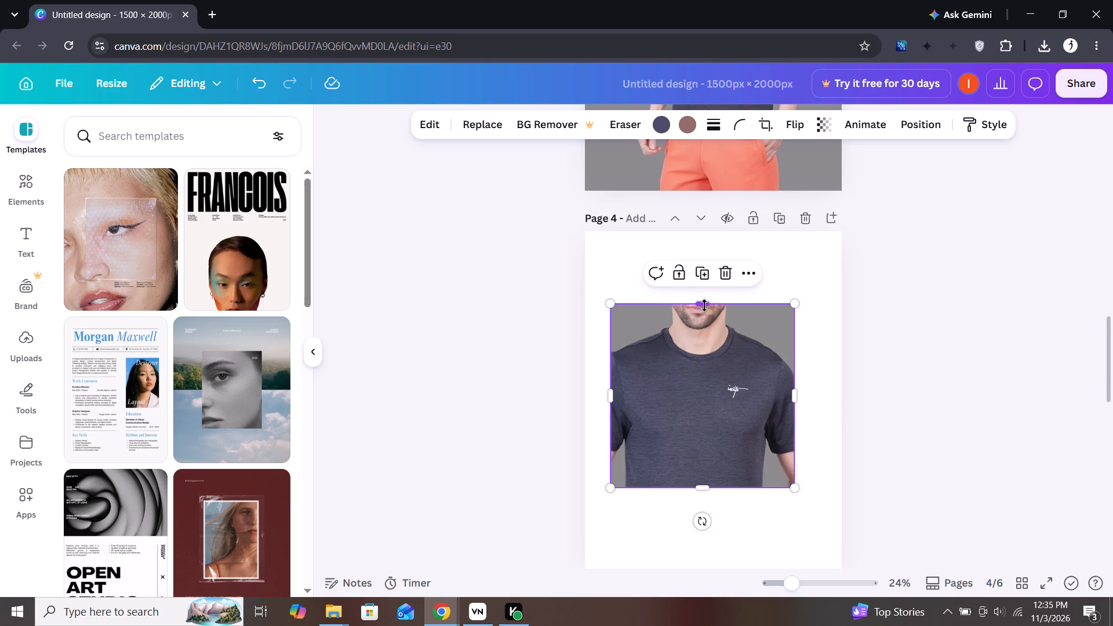
pyautogui.moveTo(705, 305); pyautogui.dragTo(708, 233)
pyautogui.scroll(-1, 729, 443)
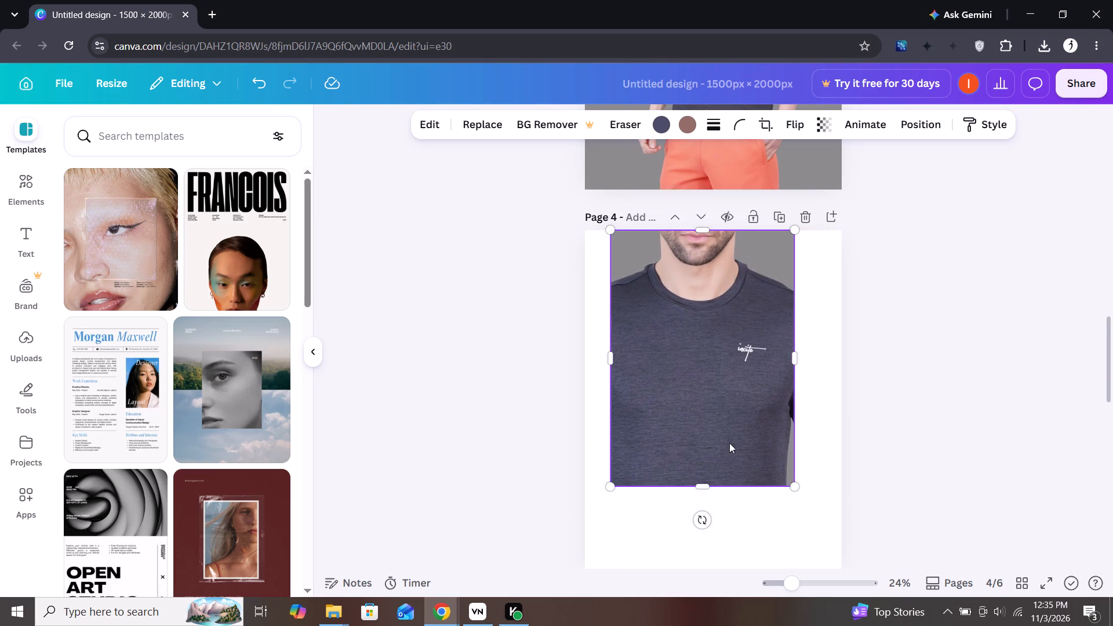
pyautogui.moveTo(705, 417); pyautogui.dragTo(714, 500)
pyautogui.scroll(1, 743, 367)
pyautogui.rightClick(786, 358)
pyautogui.click(729, 422)
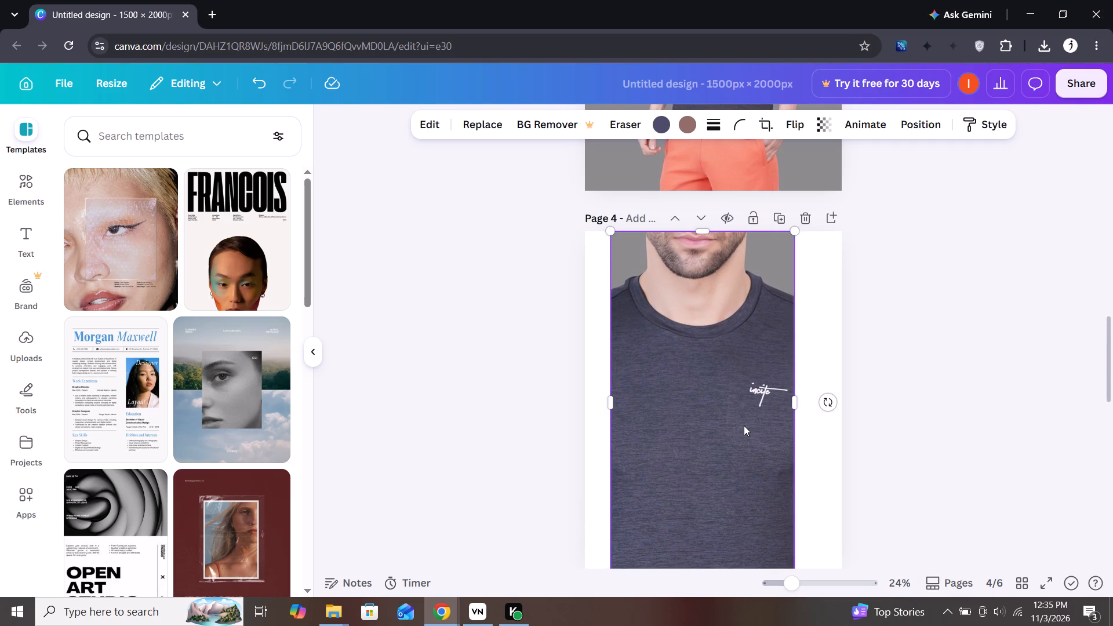
pyautogui.moveTo(794, 403); pyautogui.dragTo(843, 409)
pyautogui.moveTo(609, 406); pyautogui.dragTo(586, 403)
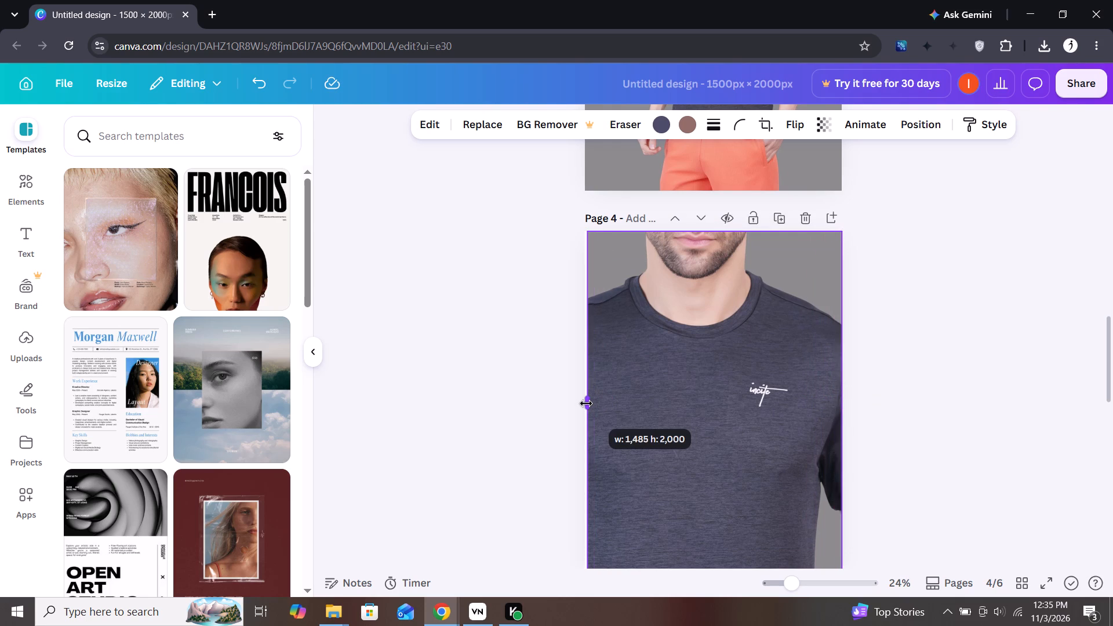
pyautogui.moveTo(586, 403); pyautogui.dragTo(588, 403)
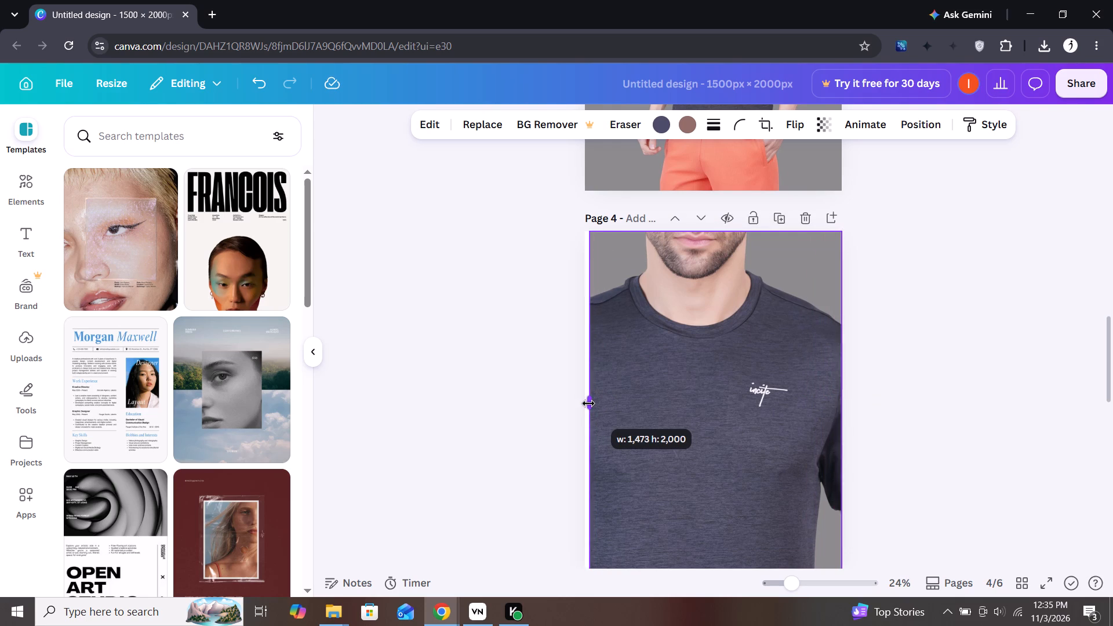
pyautogui.moveTo(588, 403); pyautogui.dragTo(586, 404)
pyautogui.scroll(-2, 939, 375)
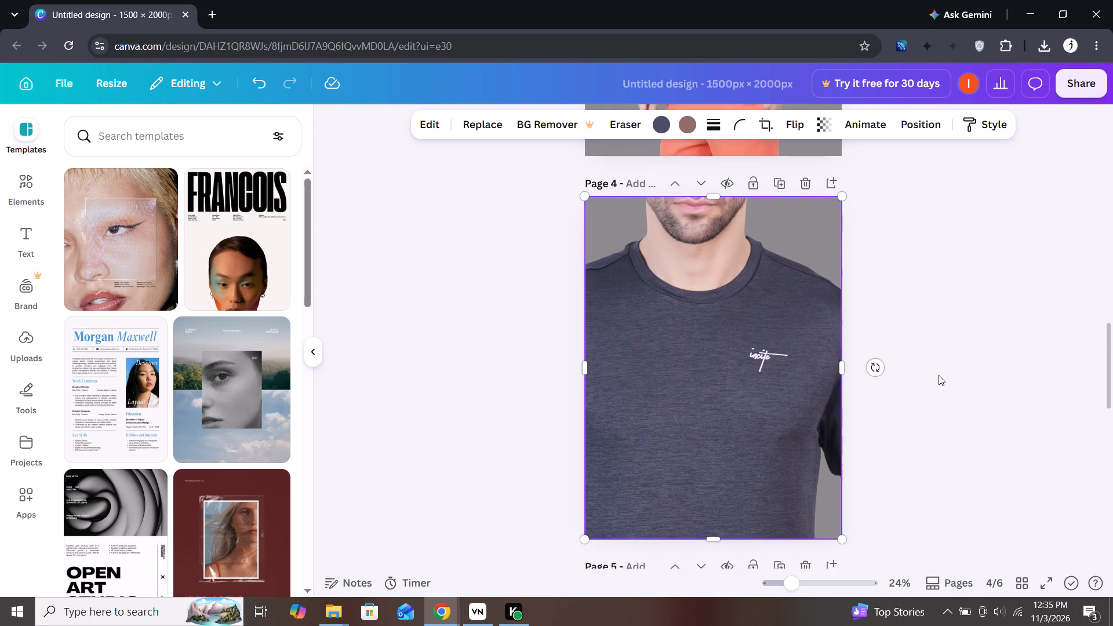
# Shift the page 4 photo slightly to the right and extend its left edge to cover the gap.
pyautogui.scroll(2, 939, 375)
pyautogui.click(716, 426)
pyautogui.moveTo(716, 425); pyautogui.dragTo(733, 427)
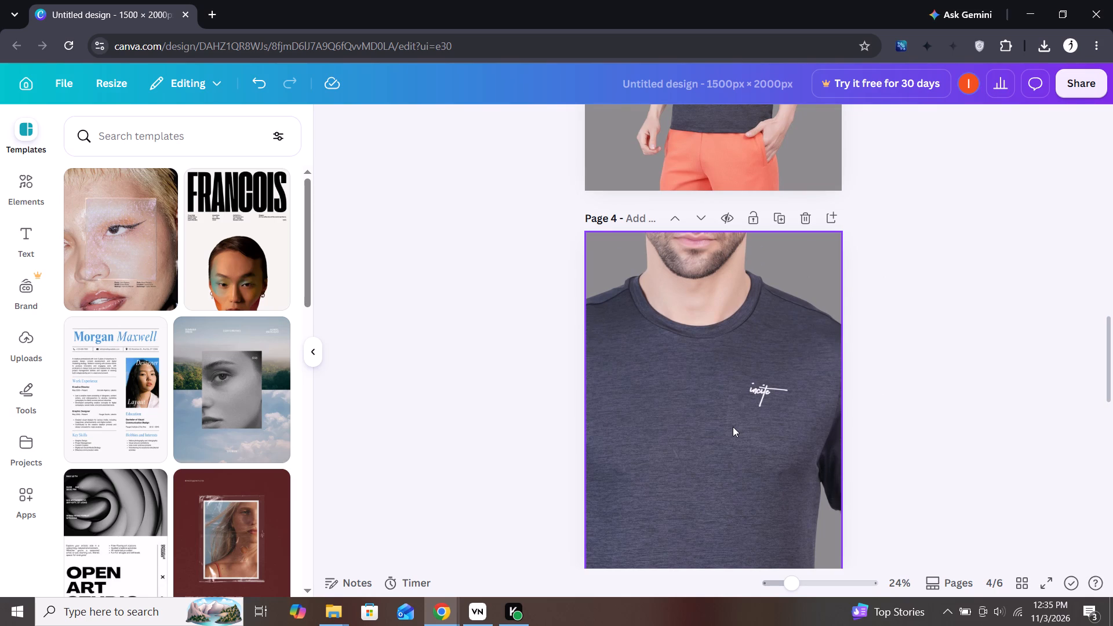
pyautogui.click(733, 427)
pyautogui.moveTo(733, 427); pyautogui.dragTo(743, 428)
pyautogui.moveTo(598, 410); pyautogui.dragTo(587, 410)
pyautogui.click(900, 419)
# Move the page 5 back-view photo near the page's centre and extend all four edges to fill the 1500 × 2000 px page.
pyautogui.scroll(-5, 900, 419)
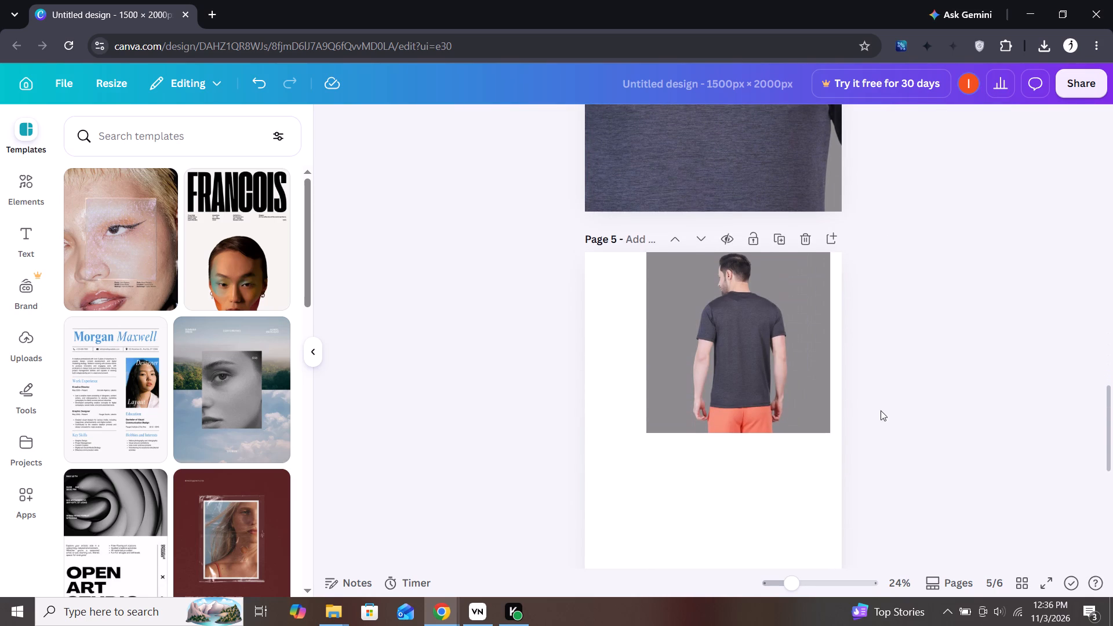
pyautogui.moveTo(799, 354); pyautogui.dragTo(770, 420)
pyautogui.scroll(-4, 963, 383)
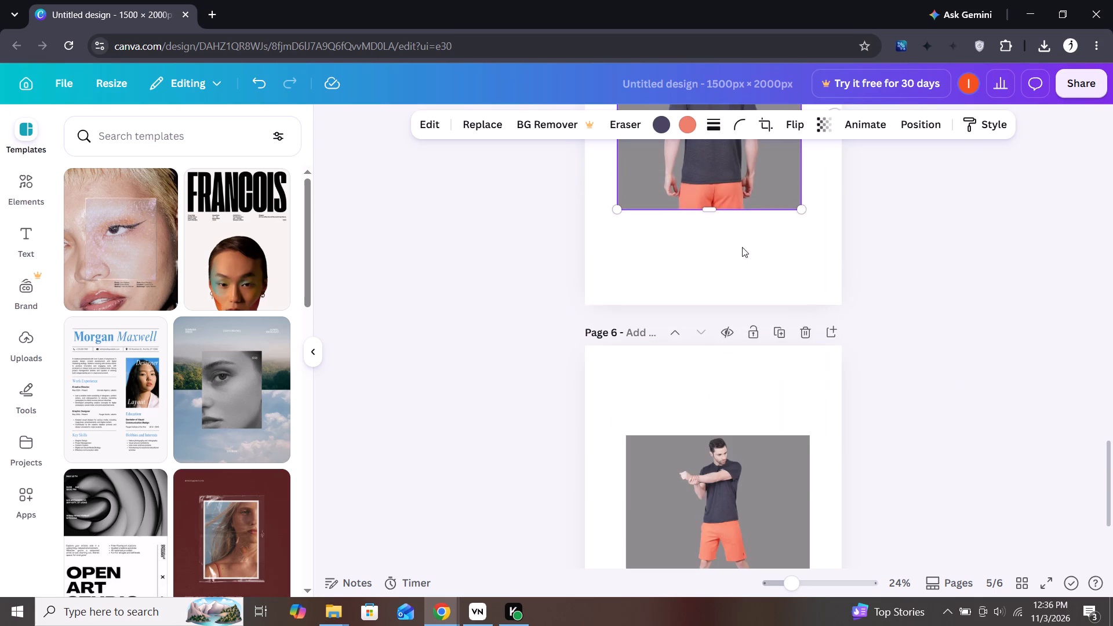
pyautogui.scroll(2, 734, 235)
pyautogui.scroll(-1, 719, 466)
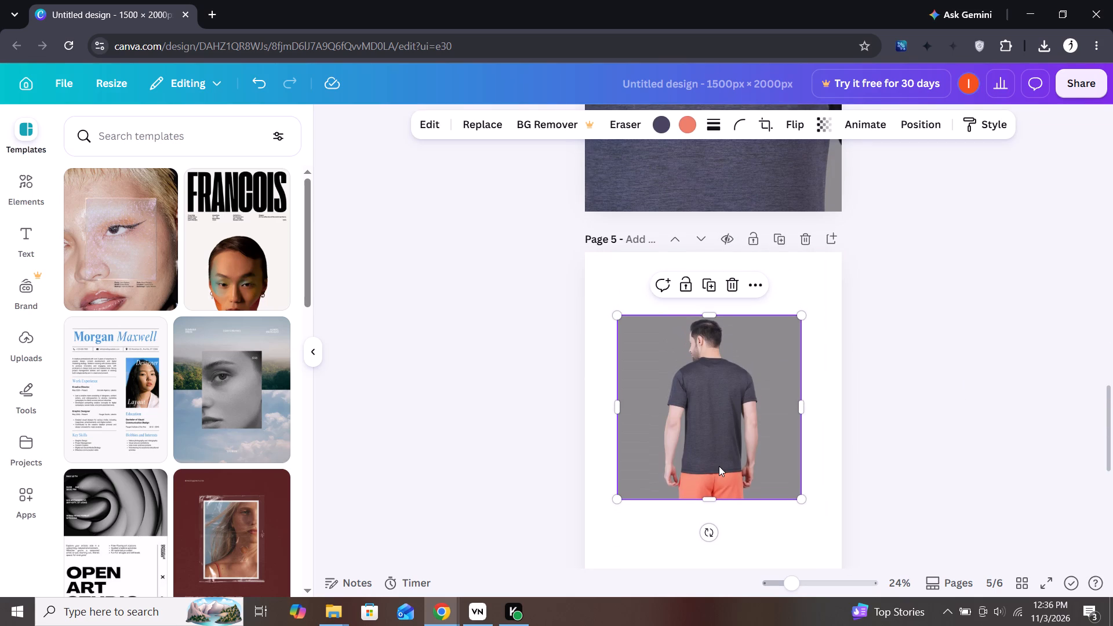
pyautogui.moveTo(712, 430); pyautogui.dragTo(719, 515)
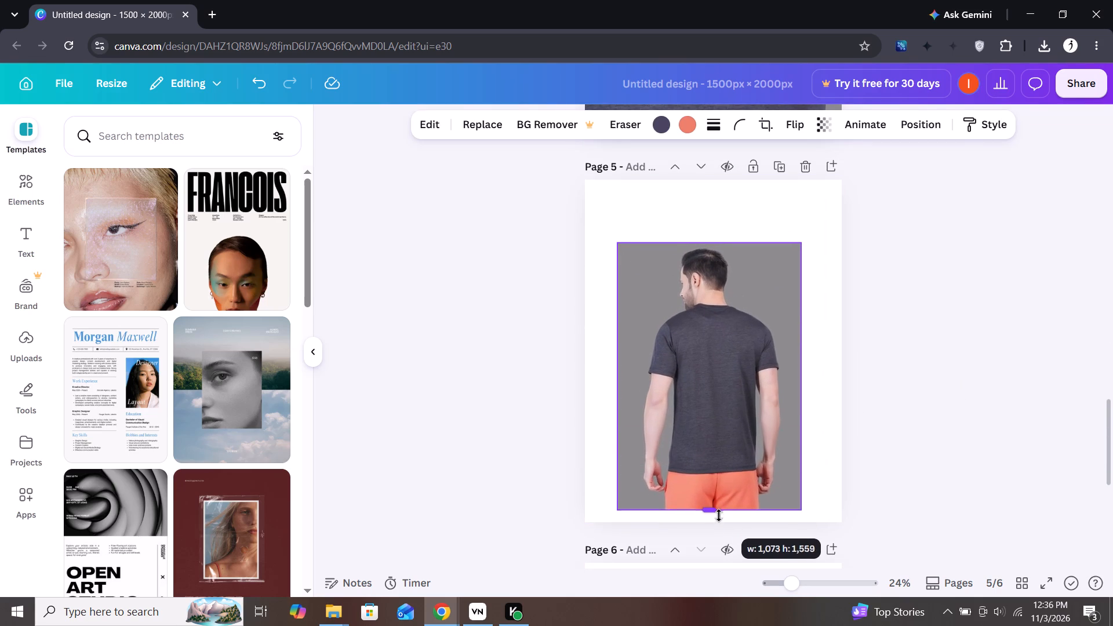
pyautogui.moveTo(719, 515); pyautogui.dragTo(720, 523)
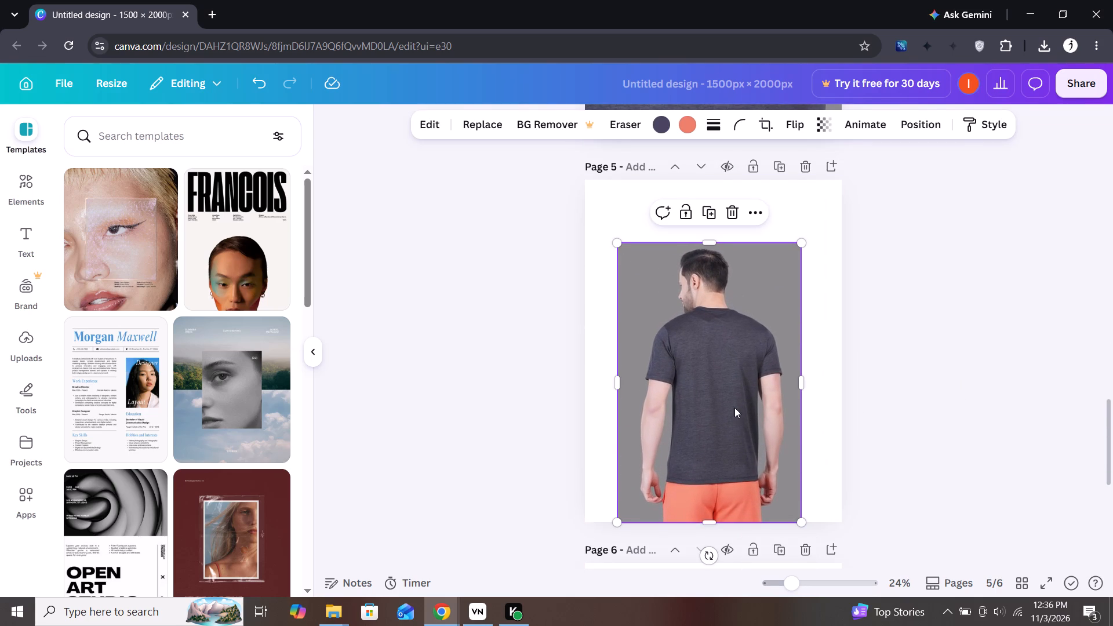
pyautogui.scroll(1, 734, 405)
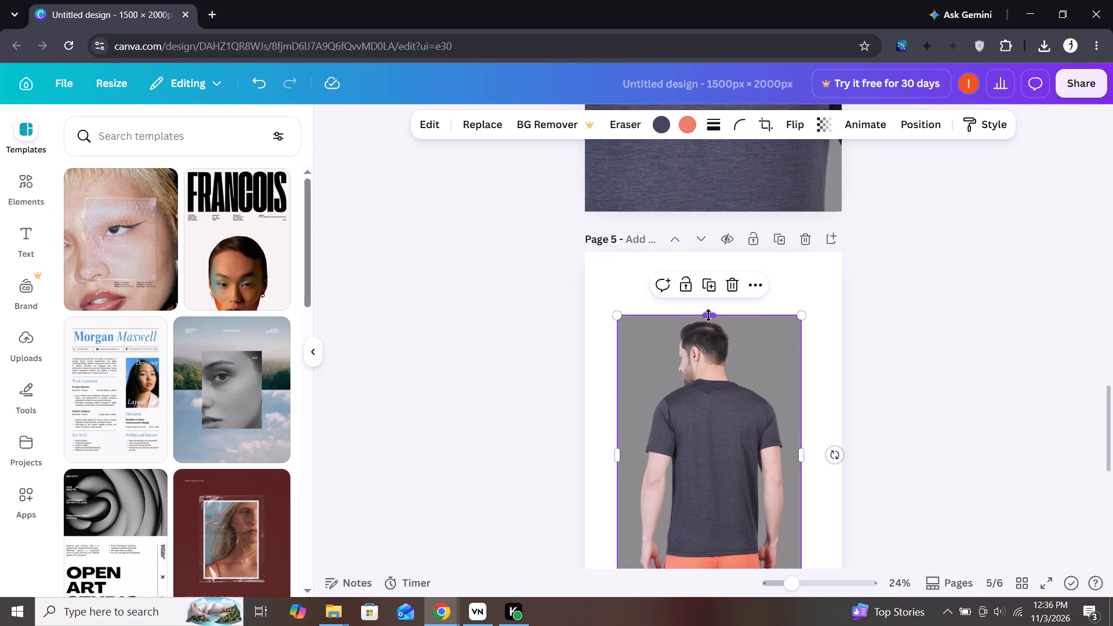
pyautogui.moveTo(708, 315); pyautogui.dragTo(711, 254)
pyautogui.scroll(-2, 736, 360)
pyautogui.moveTo(802, 278); pyautogui.dragTo(840, 280)
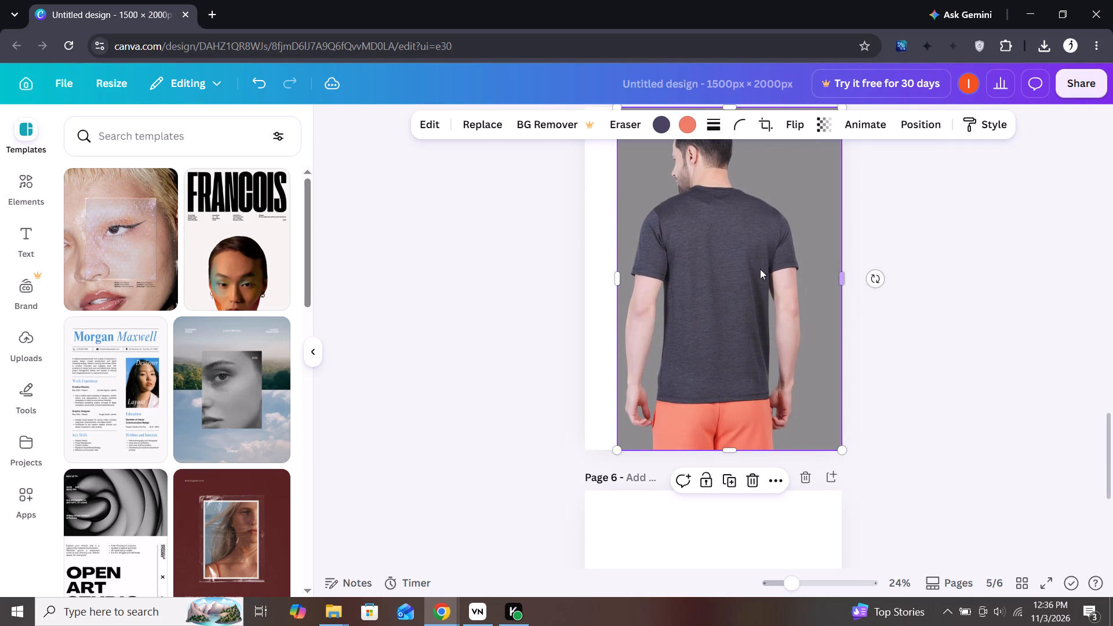
pyautogui.moveTo(617, 283); pyautogui.dragTo(591, 285)
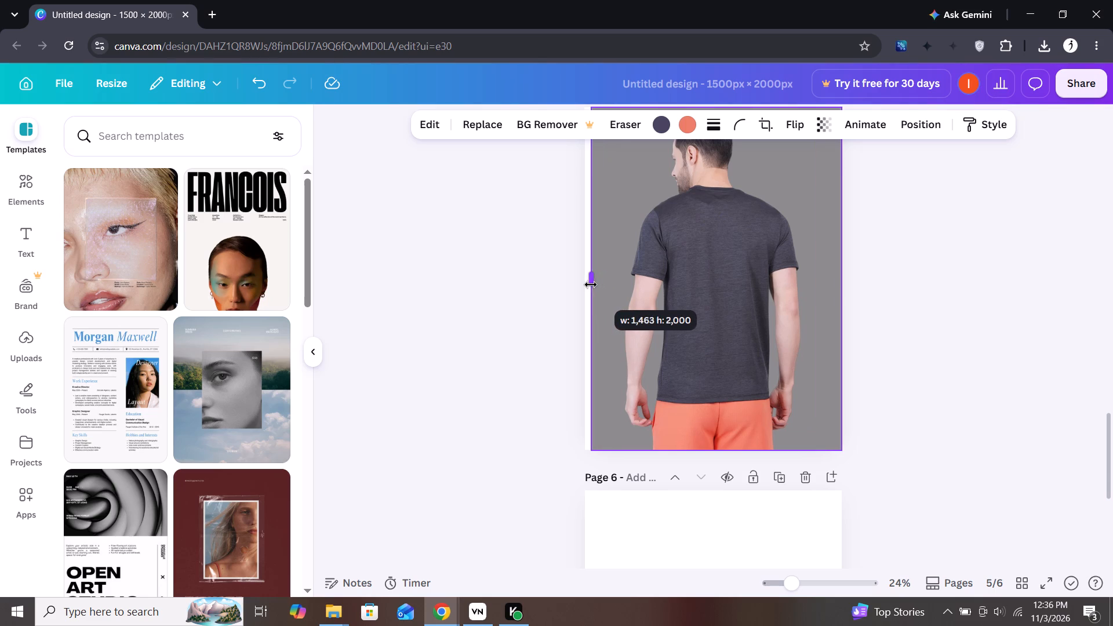
pyautogui.moveTo(591, 285); pyautogui.dragTo(584, 285)
pyautogui.scroll(2, 662, 333)
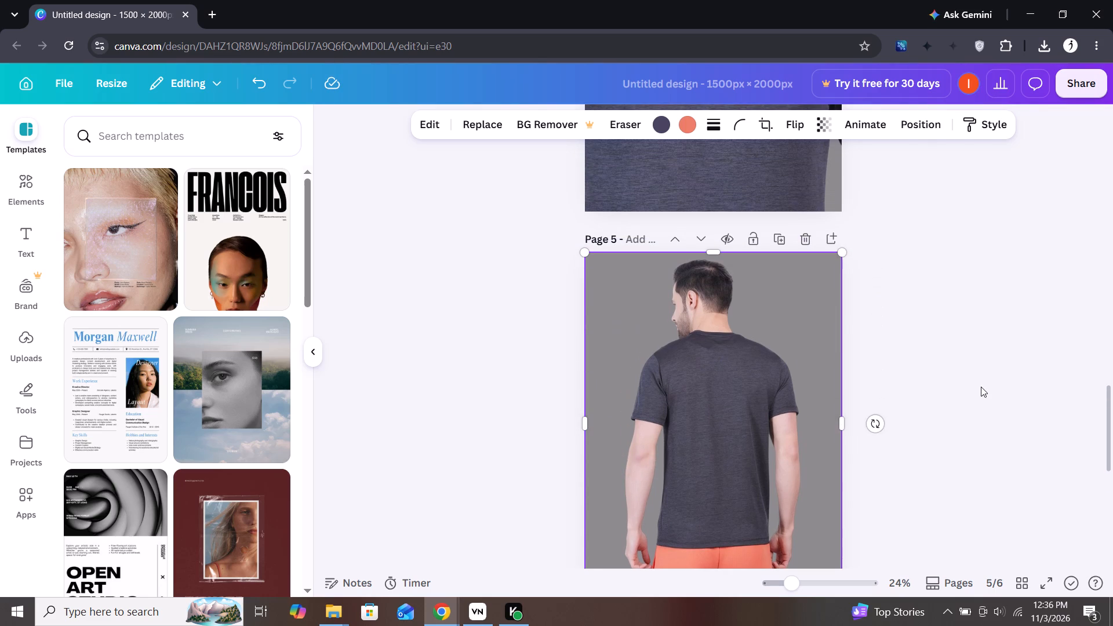
pyautogui.click(979, 383)
# Extend all four edges of the page 6 full-length photo until it covers the entire 1500 × 2000 px page.
pyautogui.scroll(-6, 910, 366)
pyautogui.click(718, 392)
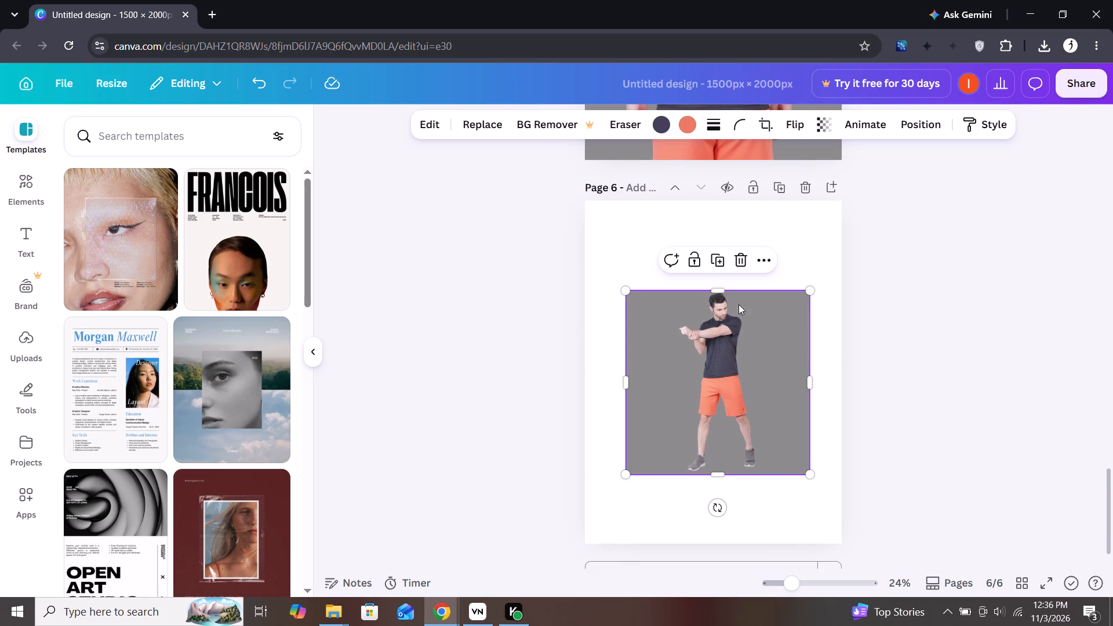
pyautogui.moveTo(714, 290); pyautogui.dragTo(713, 203)
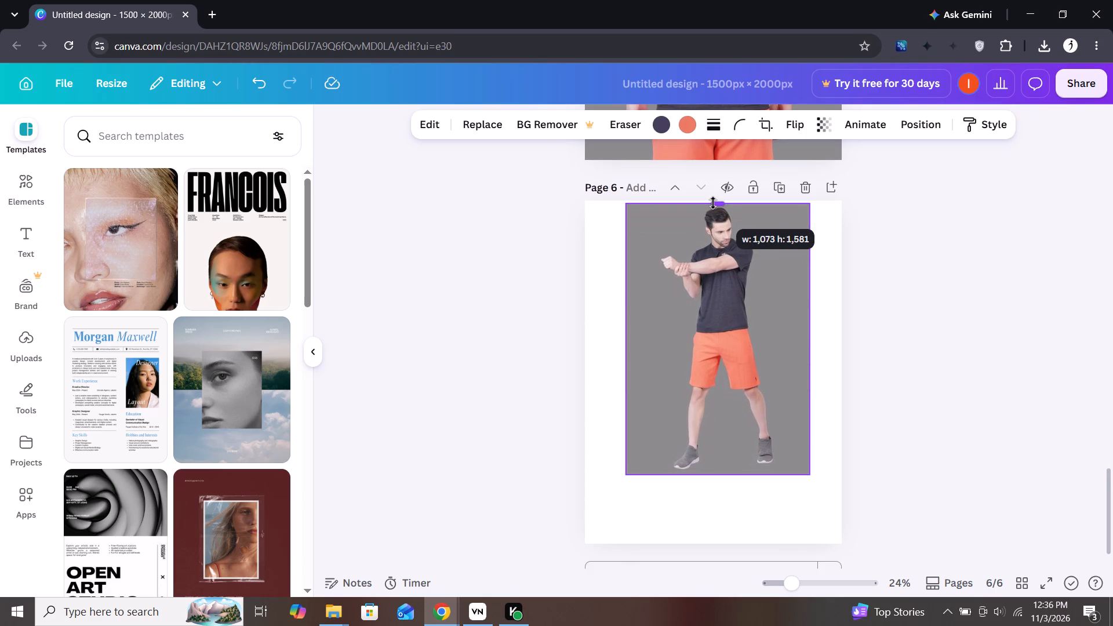
pyautogui.moveTo(713, 203); pyautogui.dragTo(714, 198)
pyautogui.scroll(-3, 714, 315)
pyautogui.scroll(1, 713, 316)
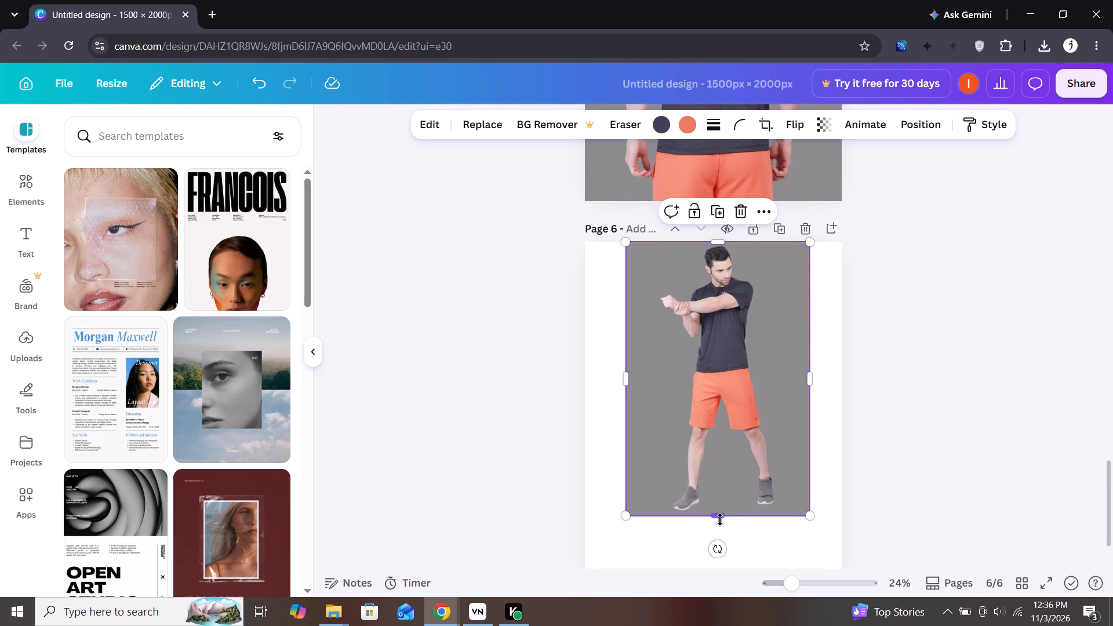
pyautogui.scroll(-4, 936, 449)
pyautogui.moveTo(718, 445); pyautogui.dragTo(725, 479)
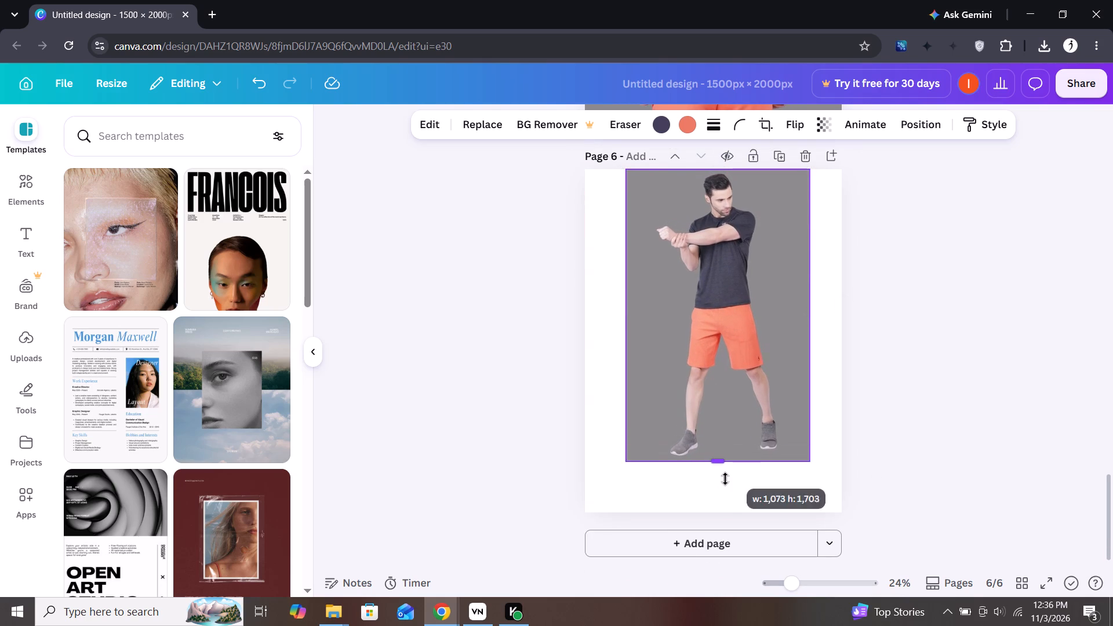
pyautogui.moveTo(725, 479); pyautogui.dragTo(728, 515)
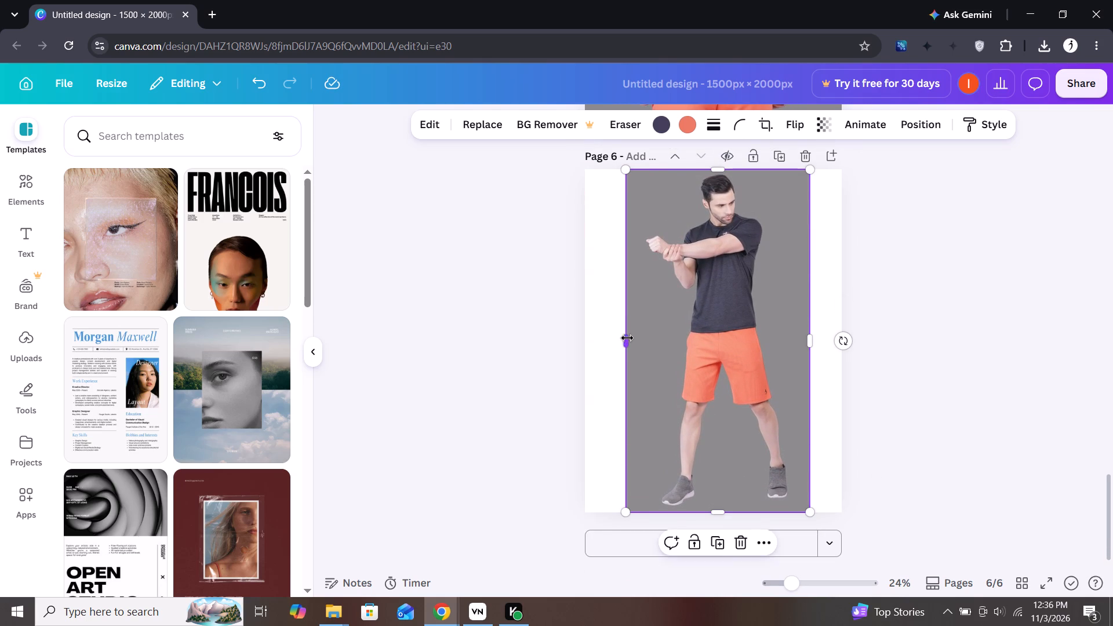
pyautogui.moveTo(627, 338); pyautogui.dragTo(585, 343)
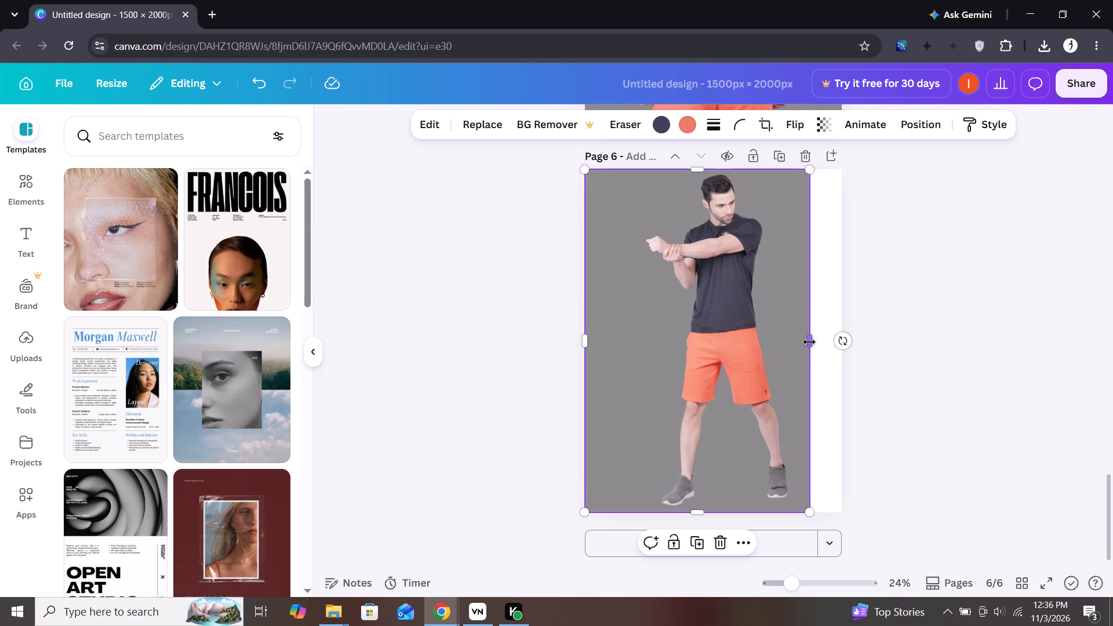
pyautogui.moveTo(809, 342); pyautogui.dragTo(841, 343)
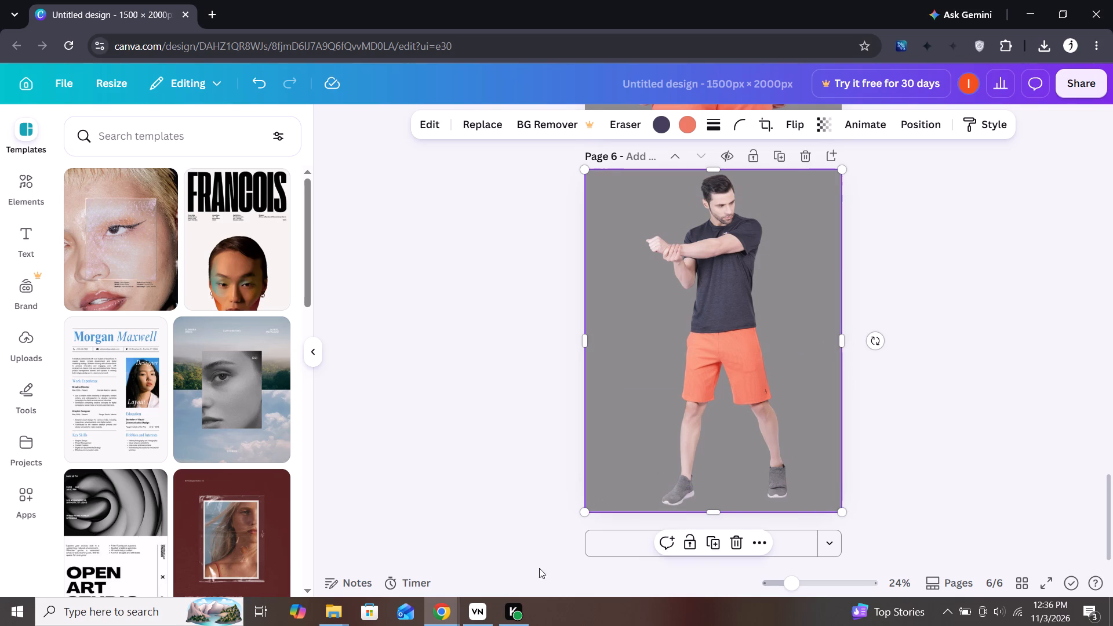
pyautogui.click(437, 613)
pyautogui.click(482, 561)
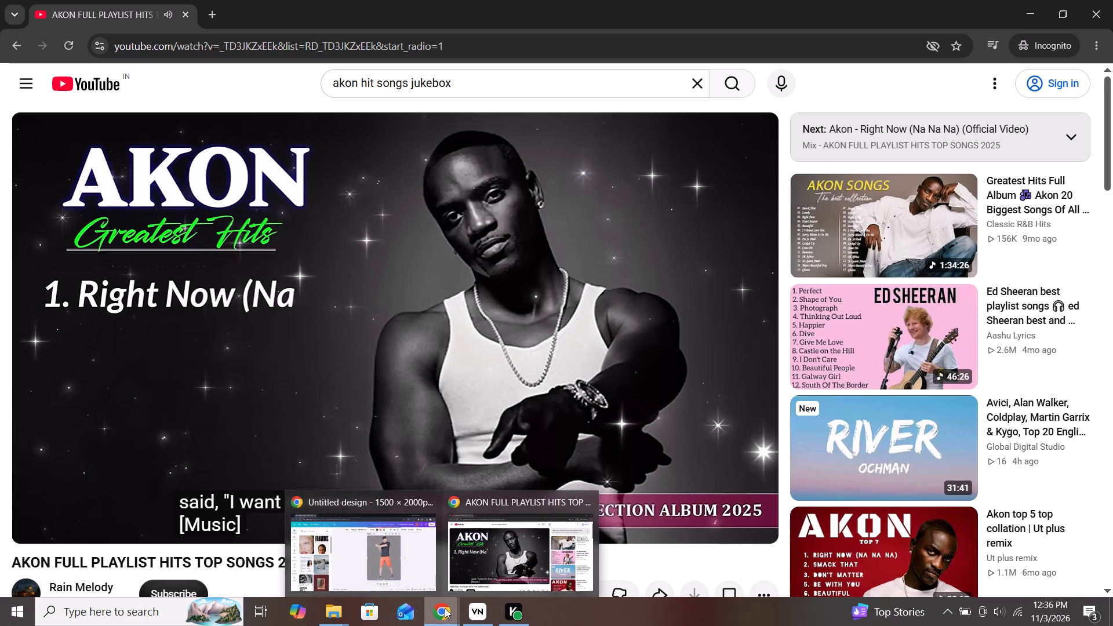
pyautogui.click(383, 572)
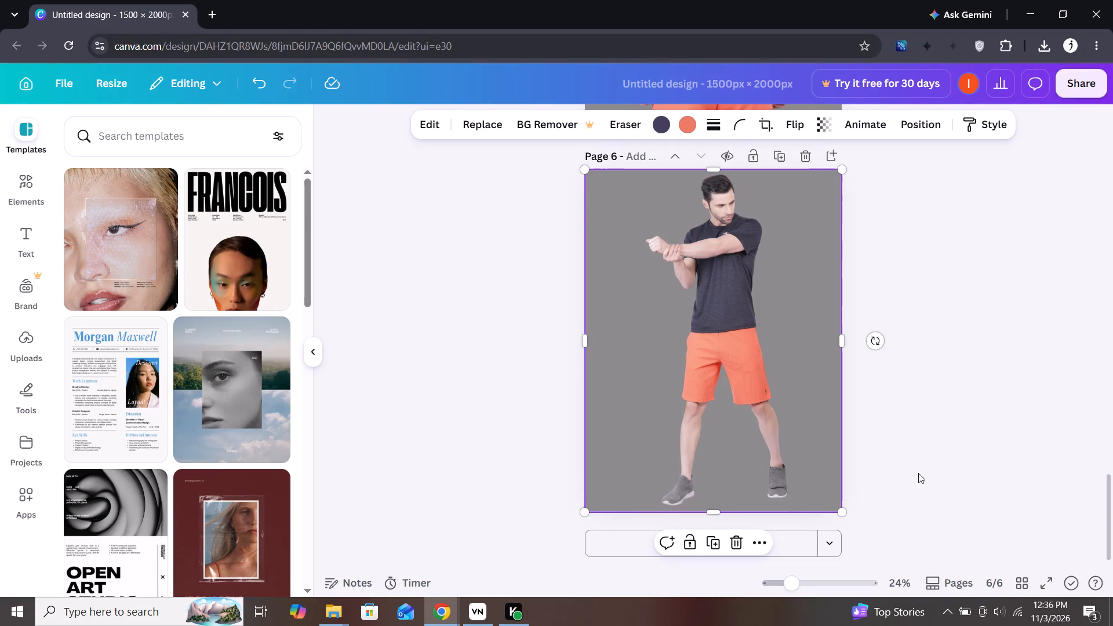
# Look back over the fitted photos from page 6 up to page 1, checking how each one fills its page.
pyautogui.click(939, 454)
pyautogui.scroll(-8, 902, 402)
pyautogui.scroll(8, 902, 402)
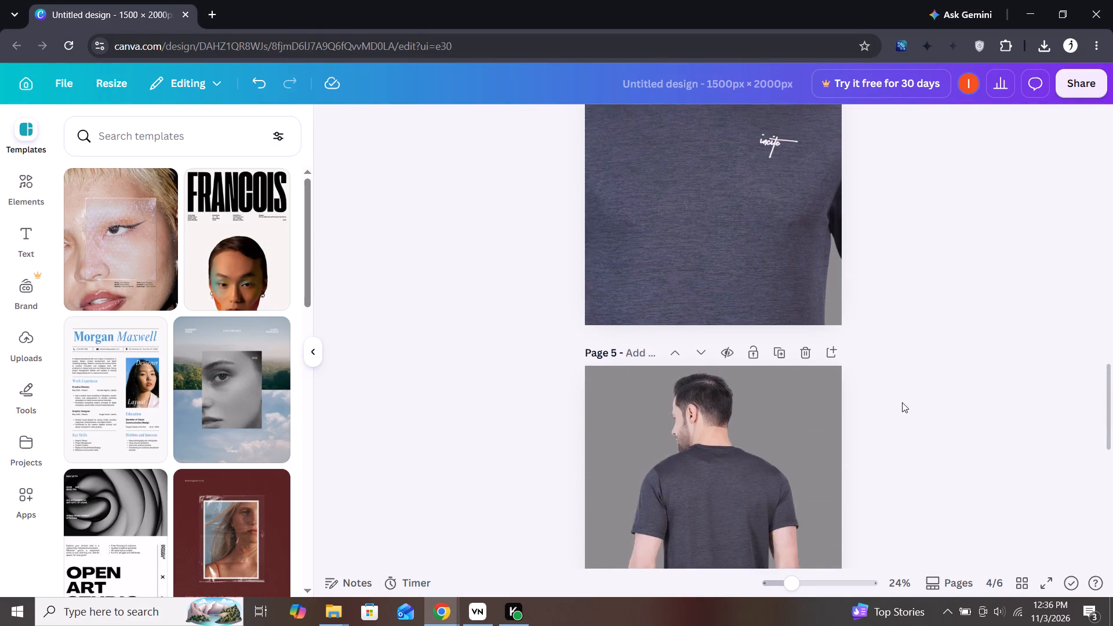
pyautogui.scroll(20, 902, 402)
pyautogui.scroll(-16, 902, 402)
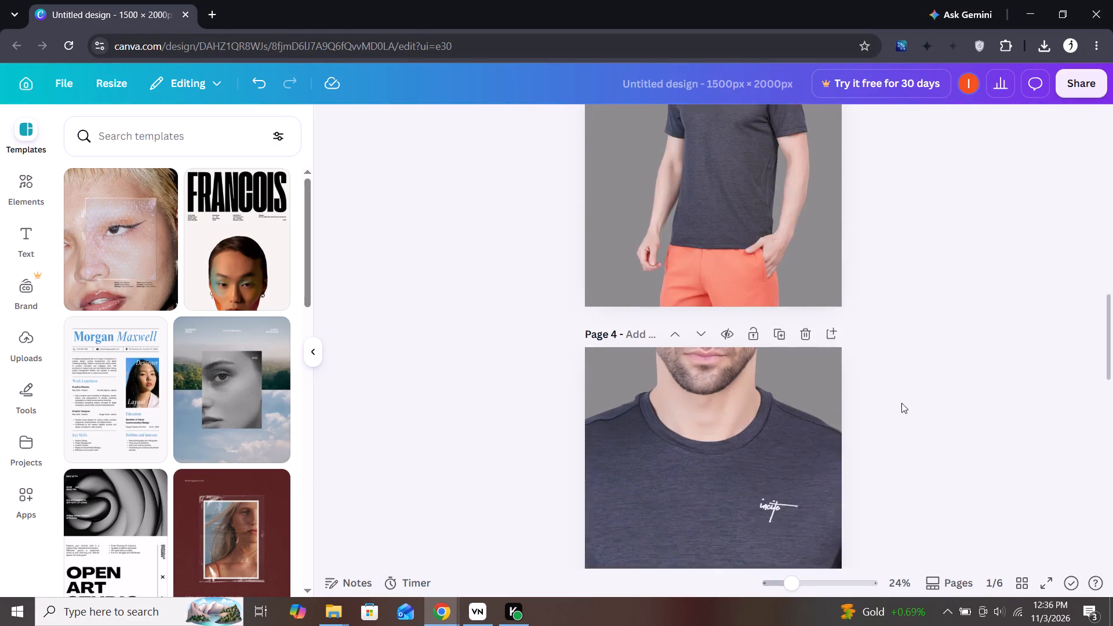
pyautogui.scroll(-1, 901, 403)
pyautogui.scroll(2, 901, 403)
pyautogui.scroll(20, 901, 403)
pyautogui.scroll(2, 901, 403)
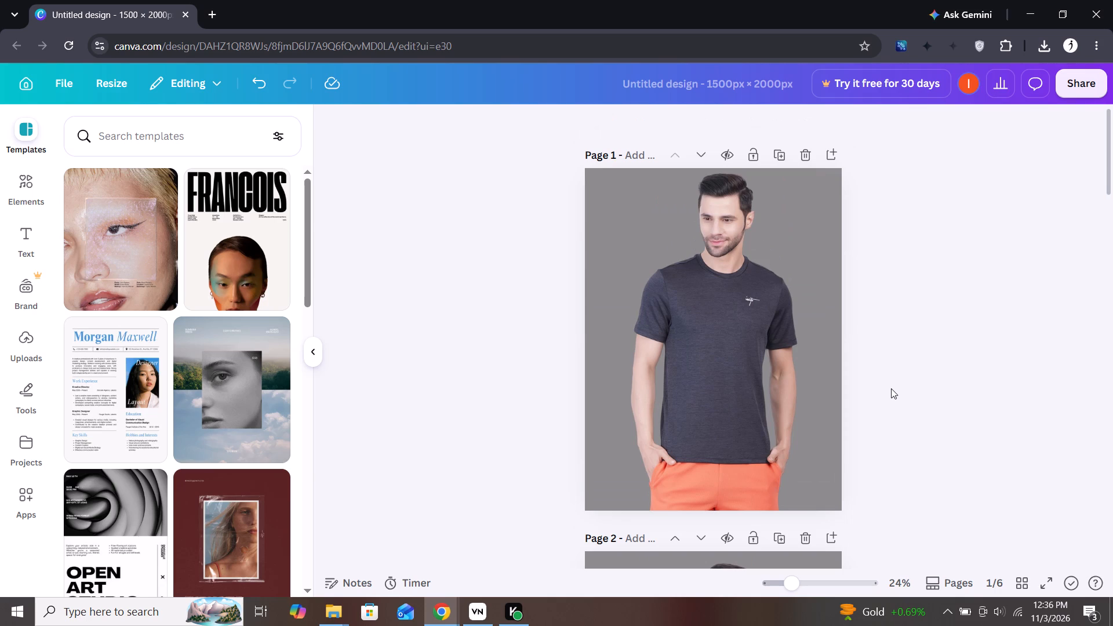
pyautogui.scroll(1, 891, 388)
# Download the page 1 photo as a separate PNG selection.
pyautogui.click(742, 289)
pyautogui.rightClick(741, 289)
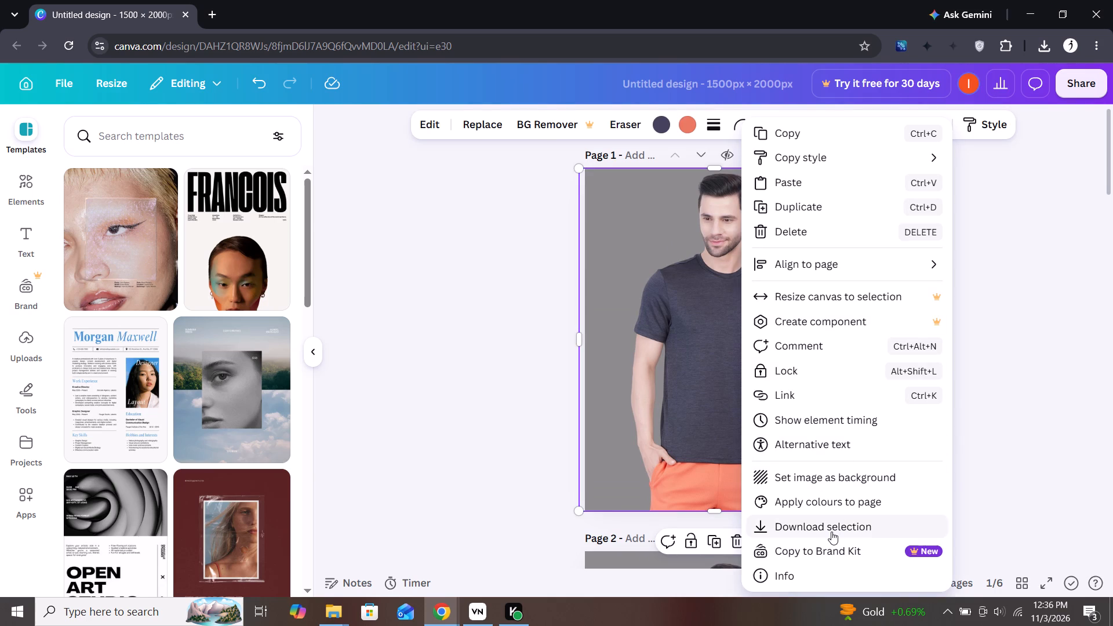
pyautogui.click(831, 532)
pyautogui.click(943, 468)
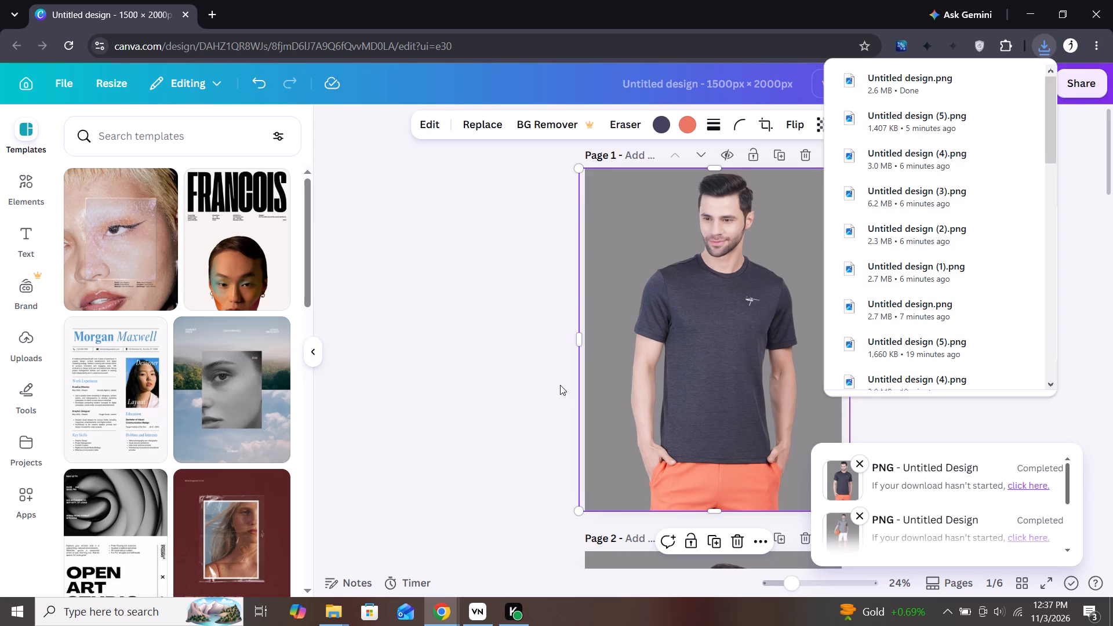
# Download the page 2 photo as a separate 1500 × 2000 px PNG selection.
pyautogui.scroll(-7, 560, 385)
pyautogui.scroll(1, 560, 385)
pyautogui.click(720, 335)
pyautogui.rightClick(720, 335)
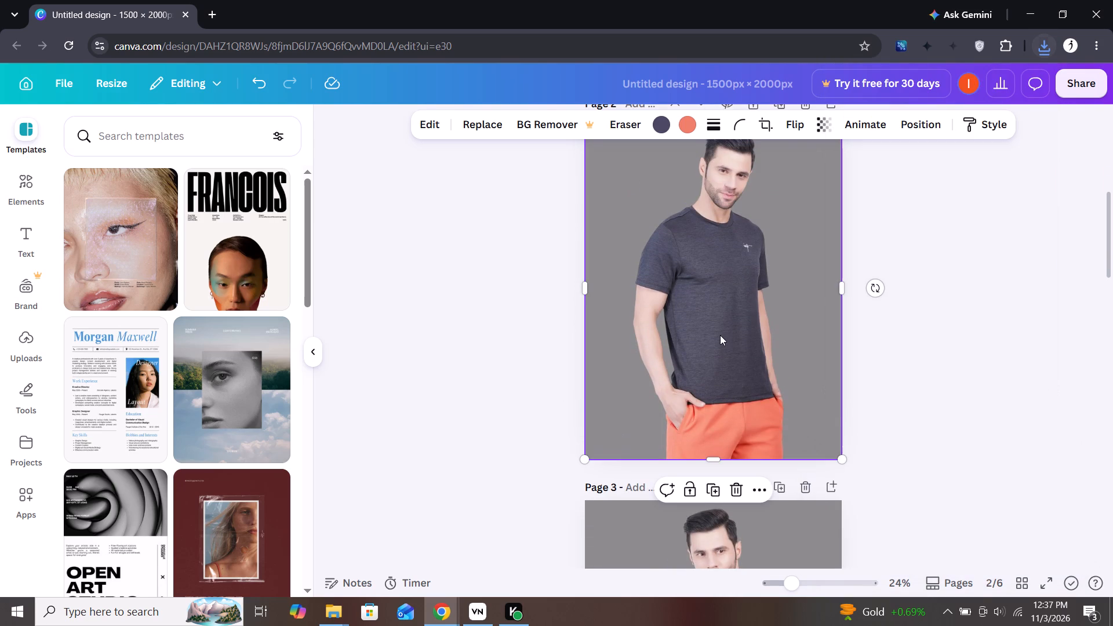
pyautogui.click(783, 528)
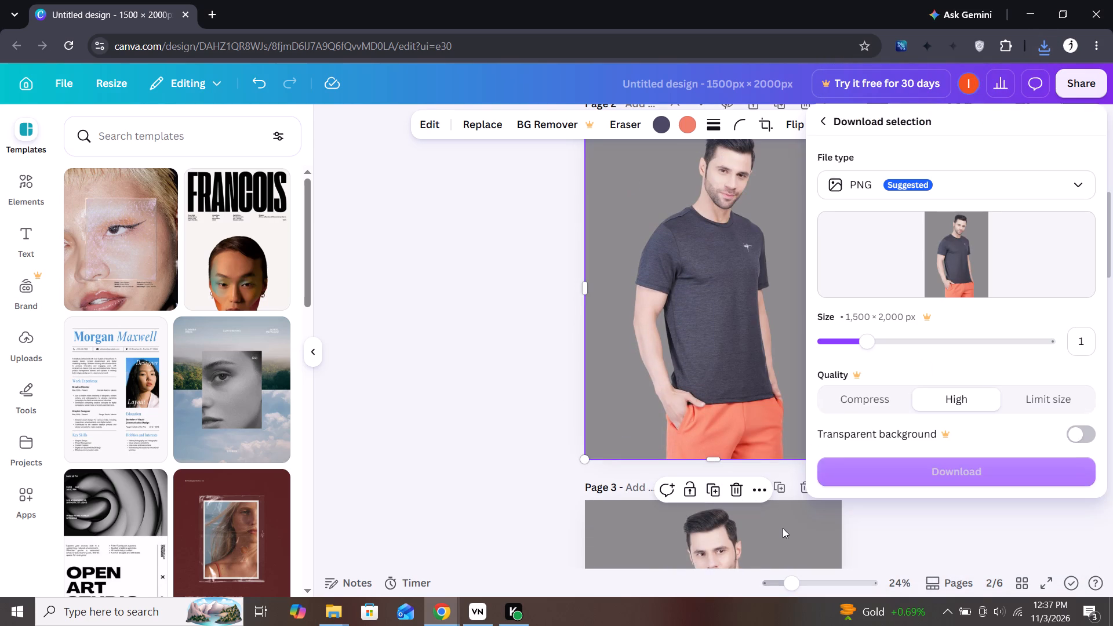
pyautogui.click(901, 485)
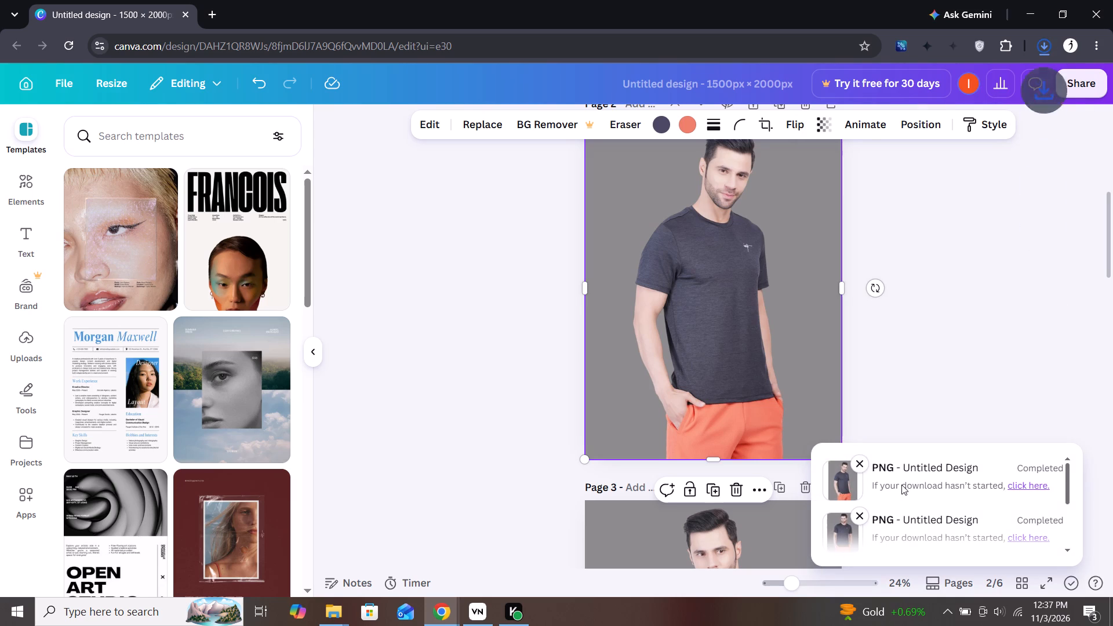
# Switch to the Akon playlist video on YouTube and look through its description and the timeline of its lyrics.
pyautogui.scroll(-4, 806, 373)
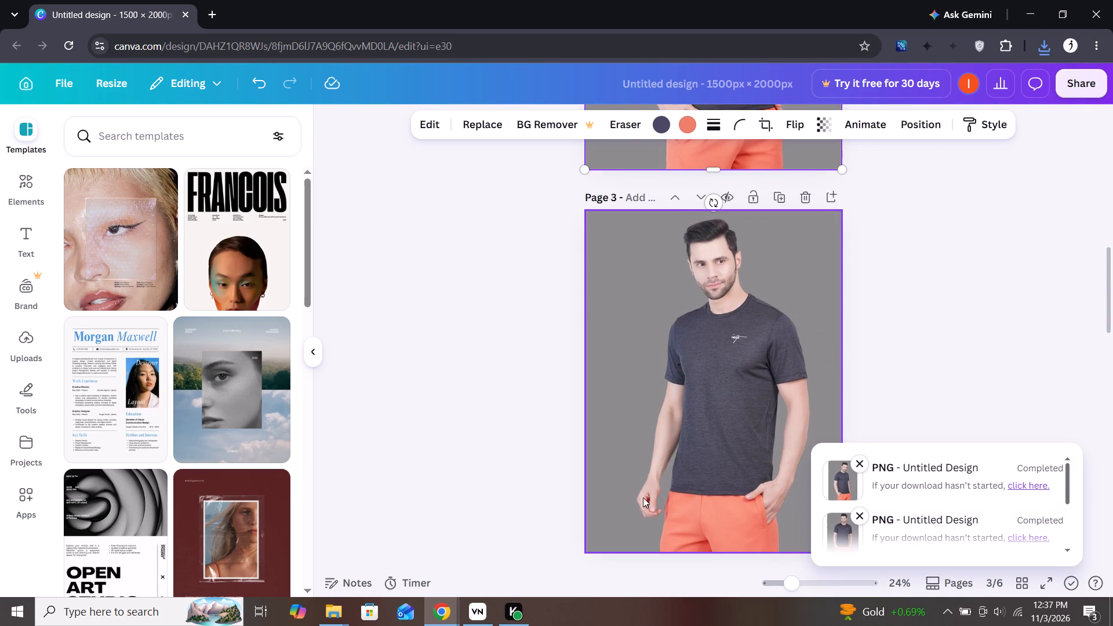
pyautogui.click(434, 614)
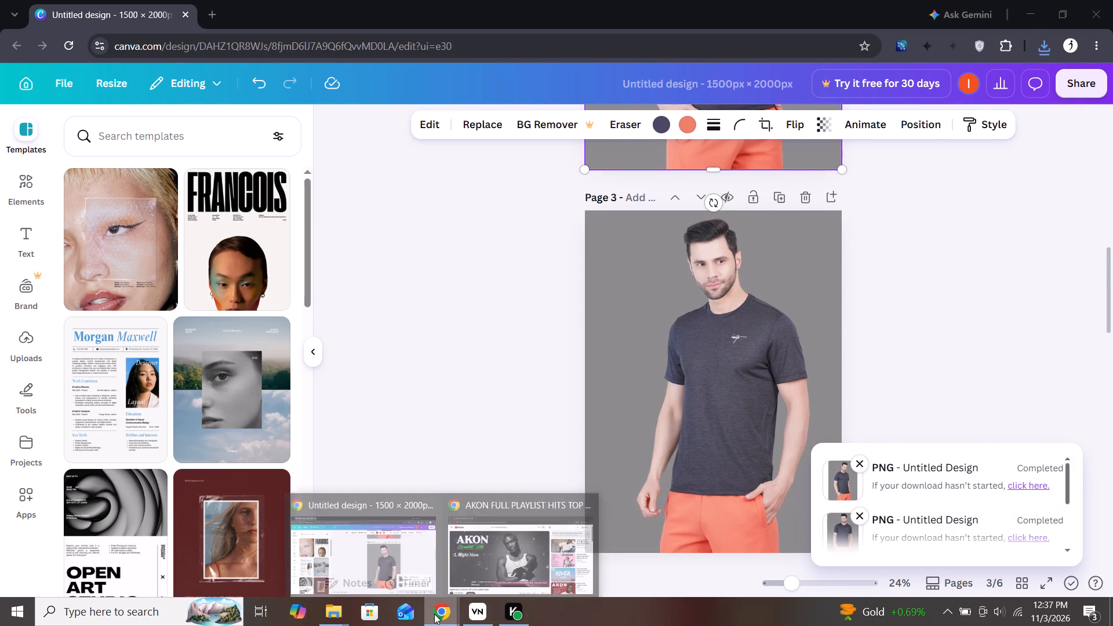
pyautogui.click(448, 567)
pyautogui.scroll(-6, 355, 456)
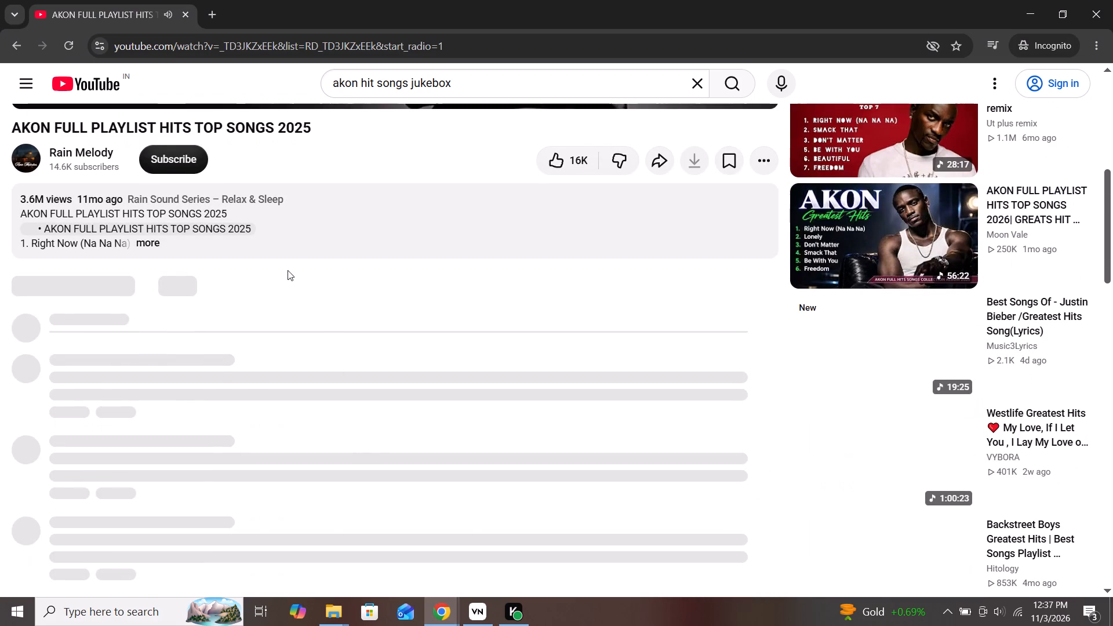
pyautogui.click(147, 244)
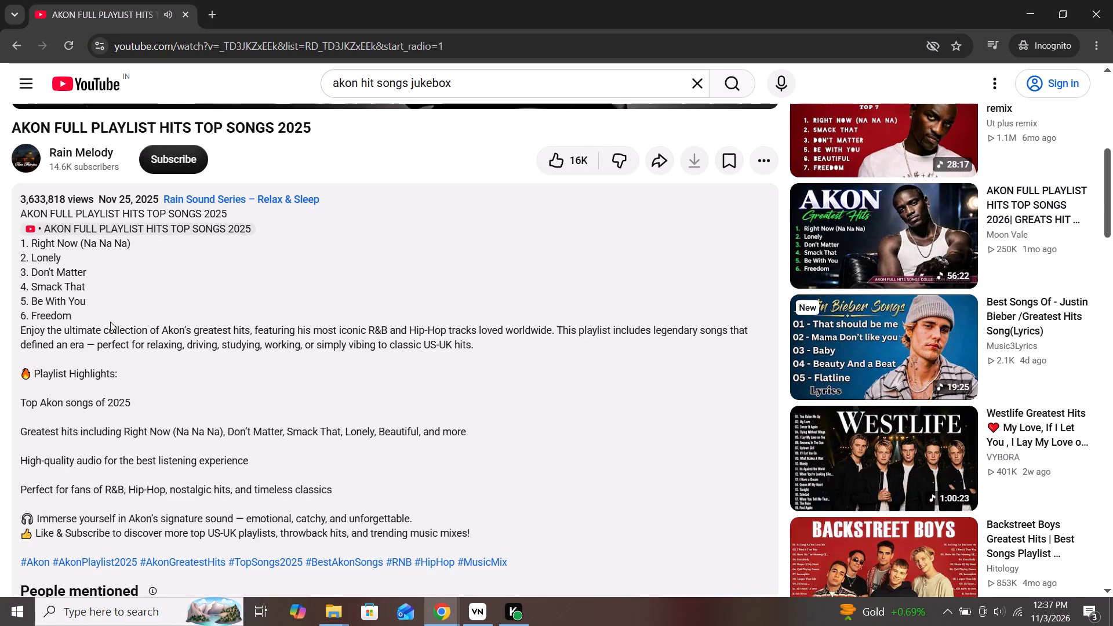
pyautogui.scroll(5, 117, 374)
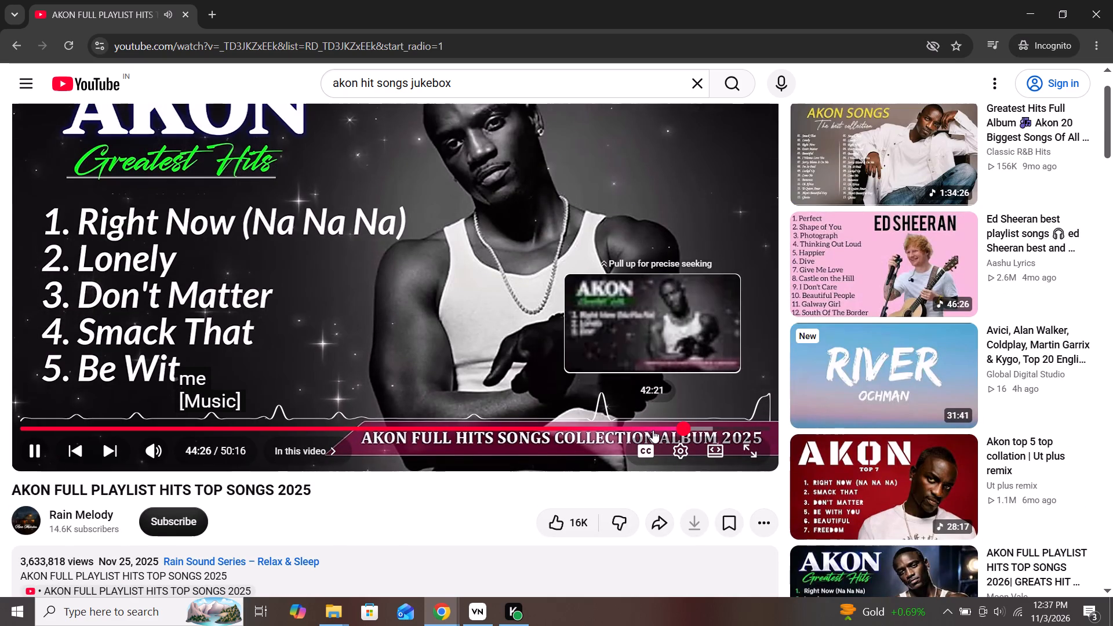
pyautogui.click(333, 455)
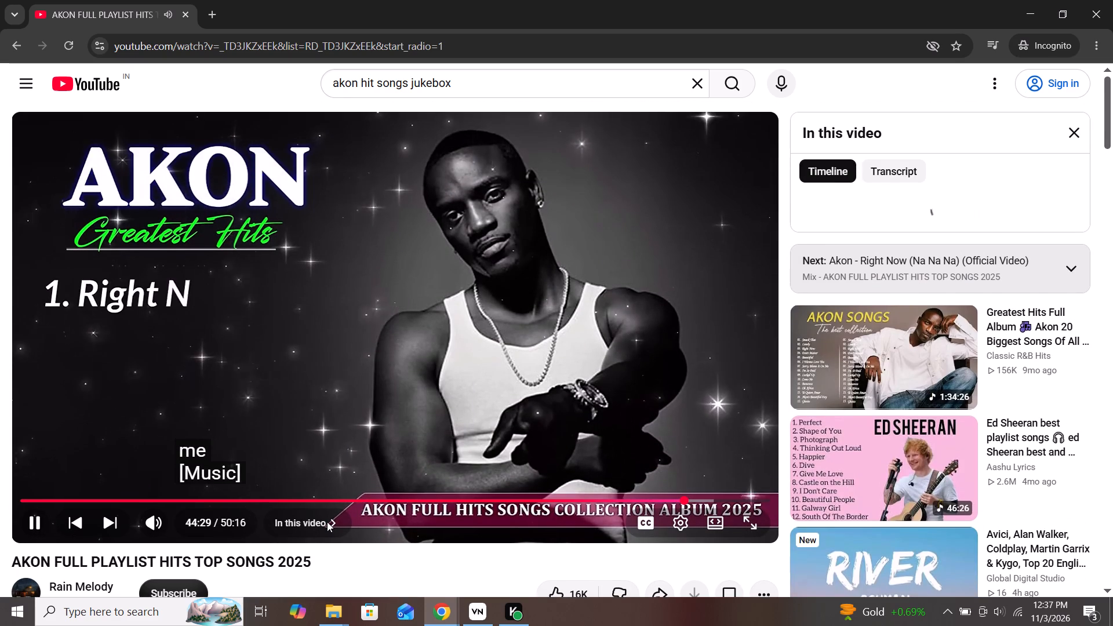
pyautogui.click(328, 522)
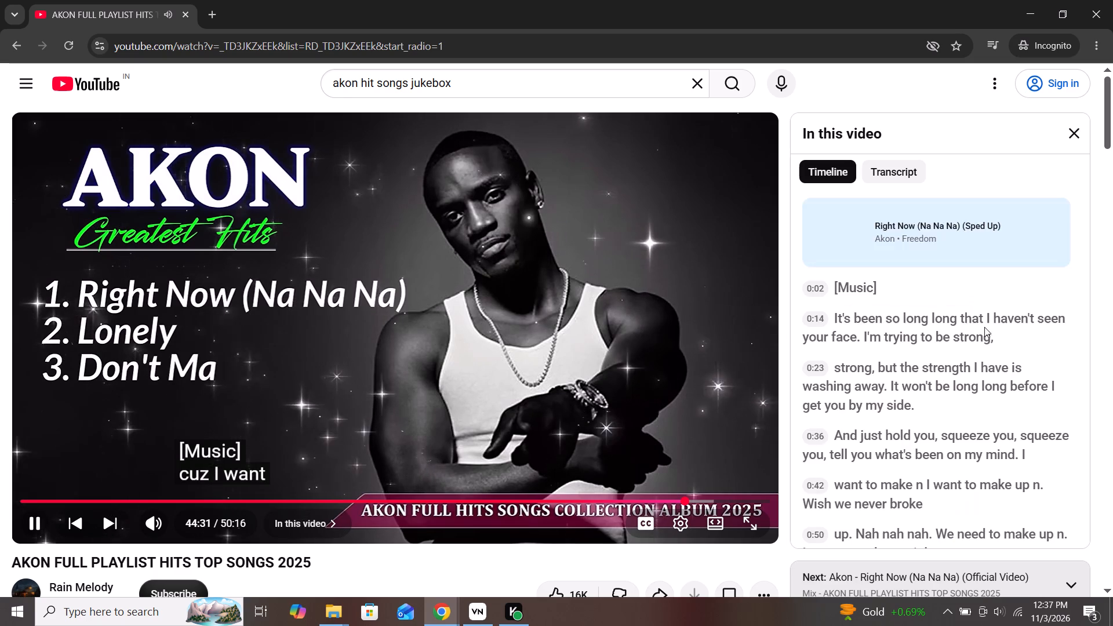
pyautogui.scroll(1, 927, 337)
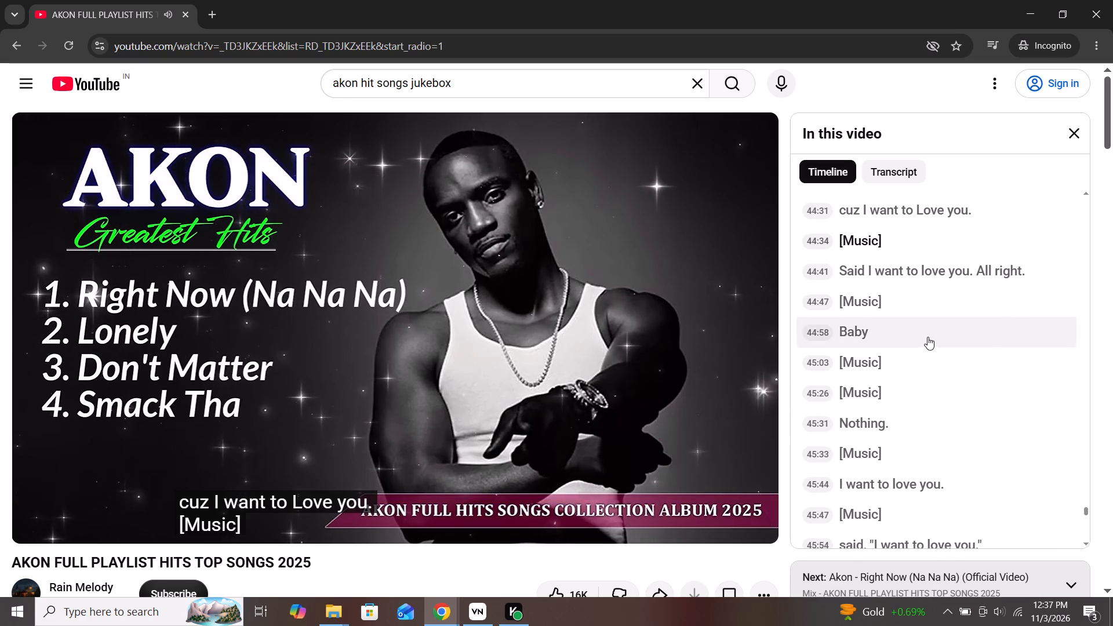
pyautogui.scroll(5, 927, 337)
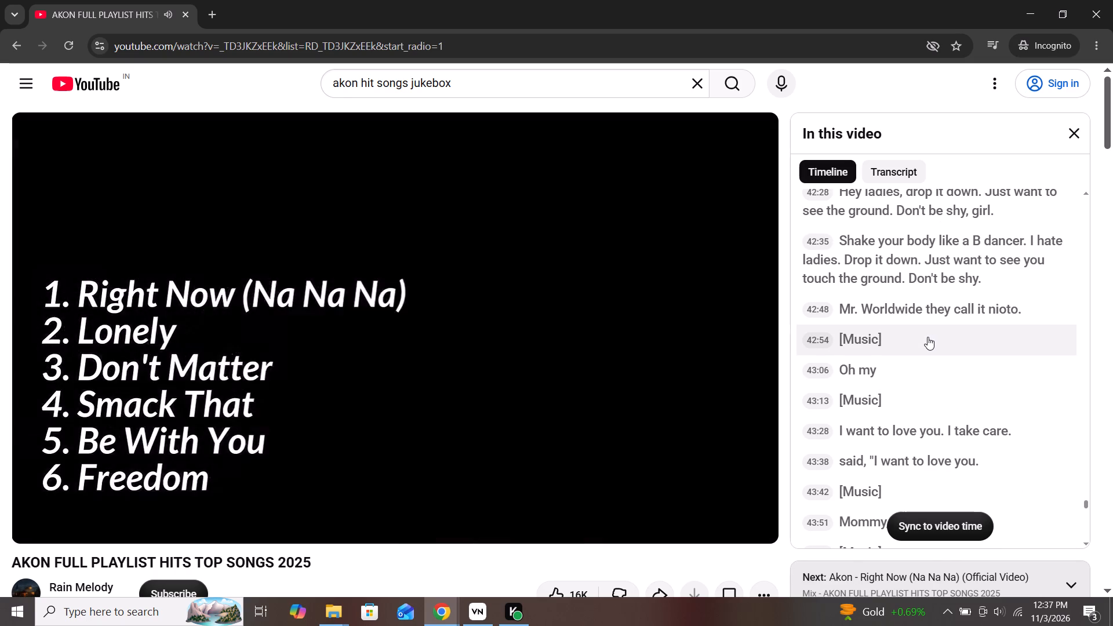
pyautogui.scroll(-12, 927, 337)
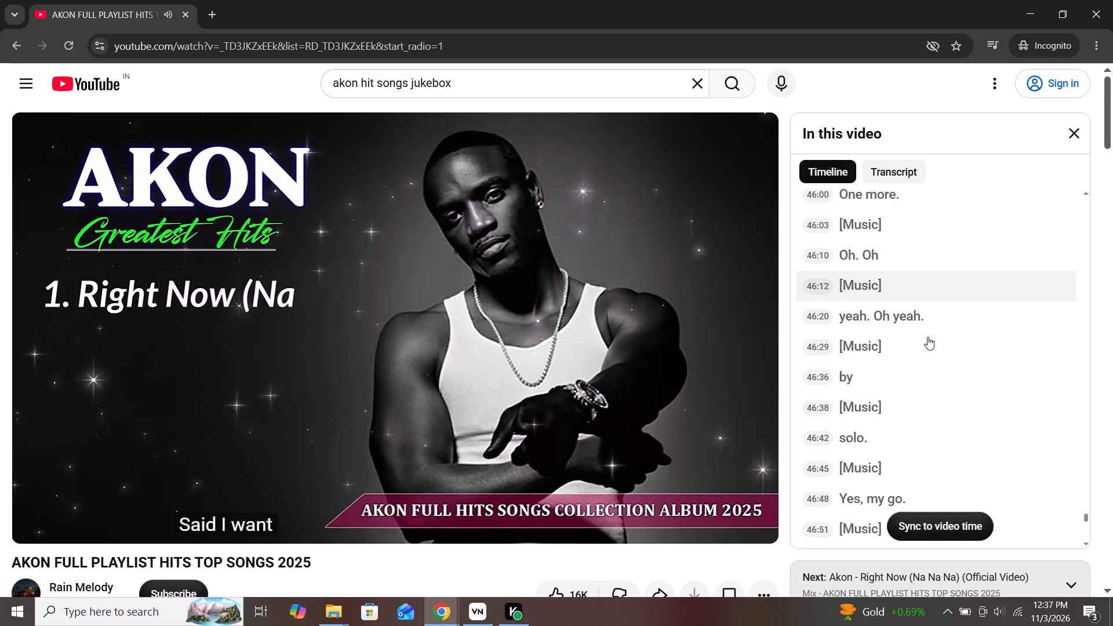
pyautogui.scroll(-11, 927, 337)
pyautogui.scroll(2, 927, 337)
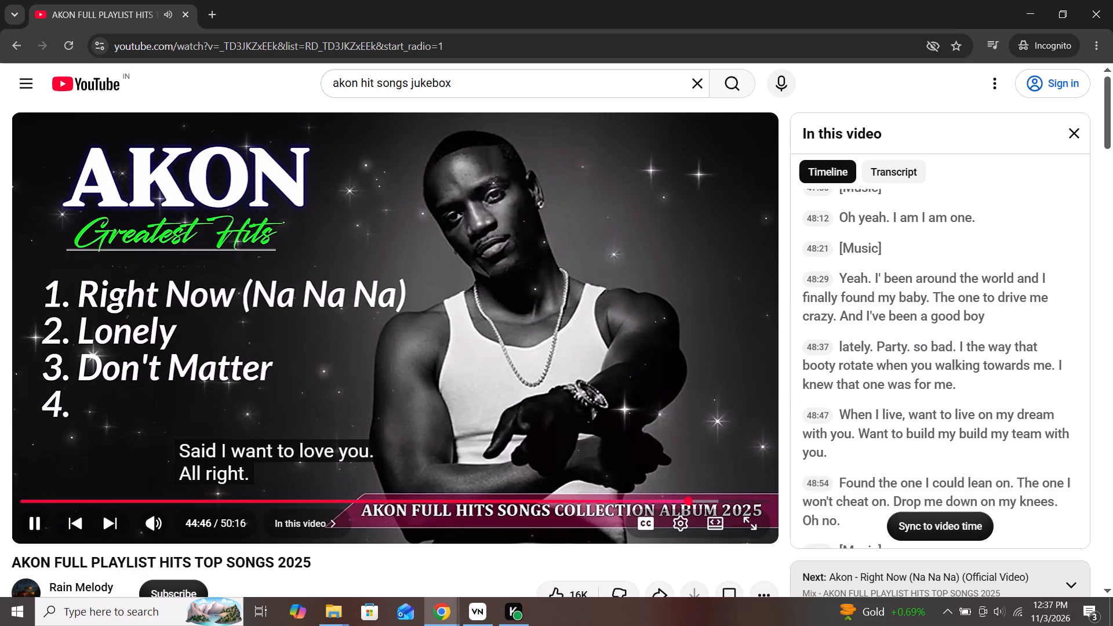
pyautogui.scroll(12, 915, 340)
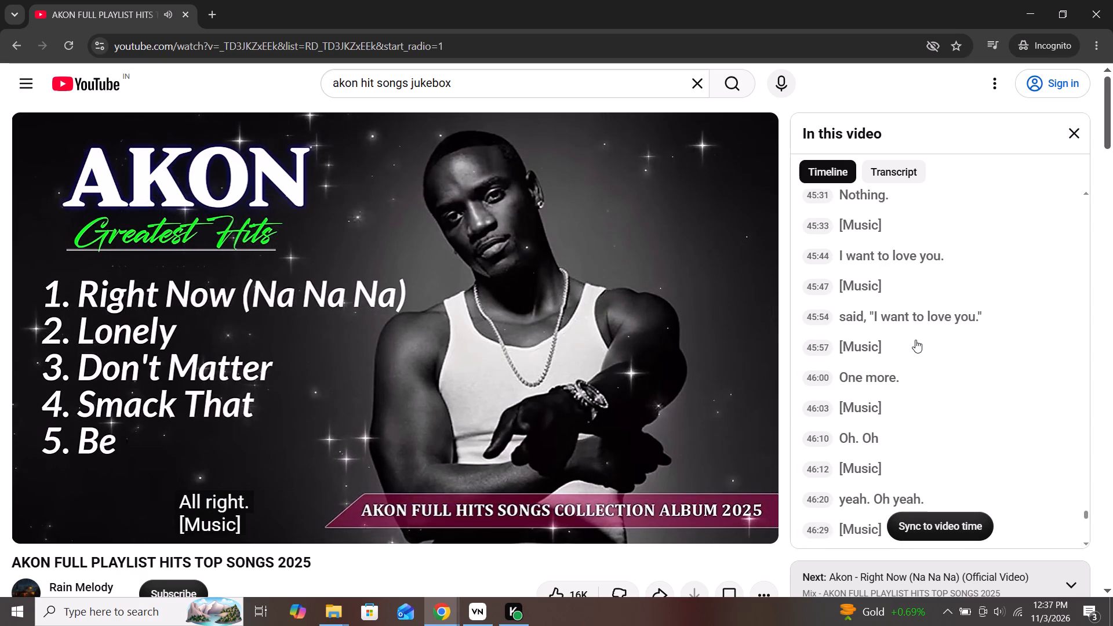
pyautogui.scroll(7, 915, 340)
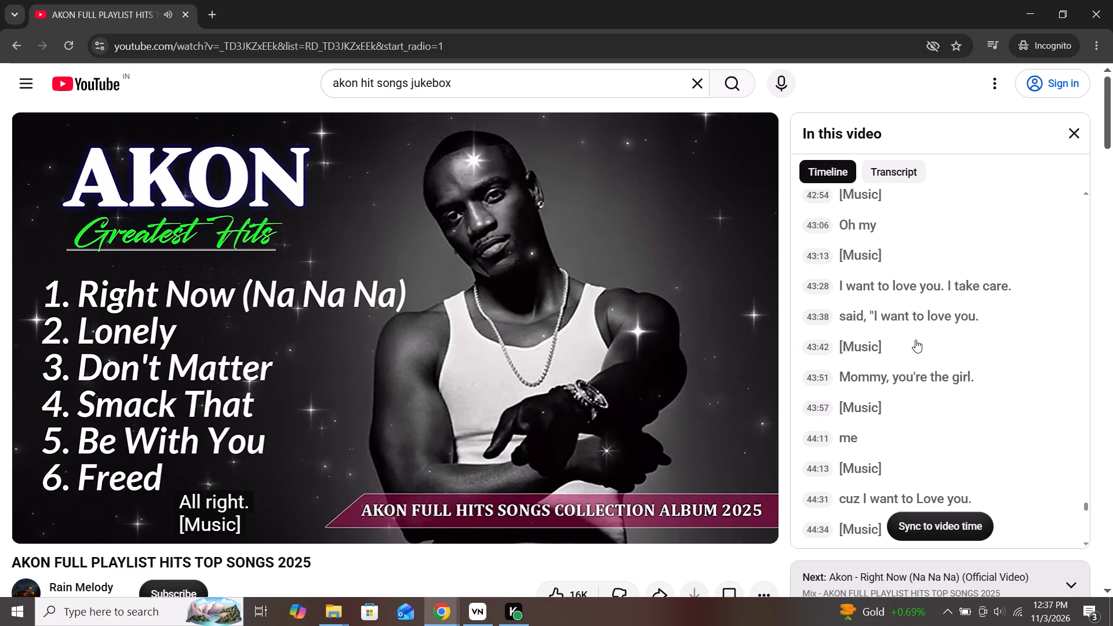
pyautogui.scroll(1, 910, 355)
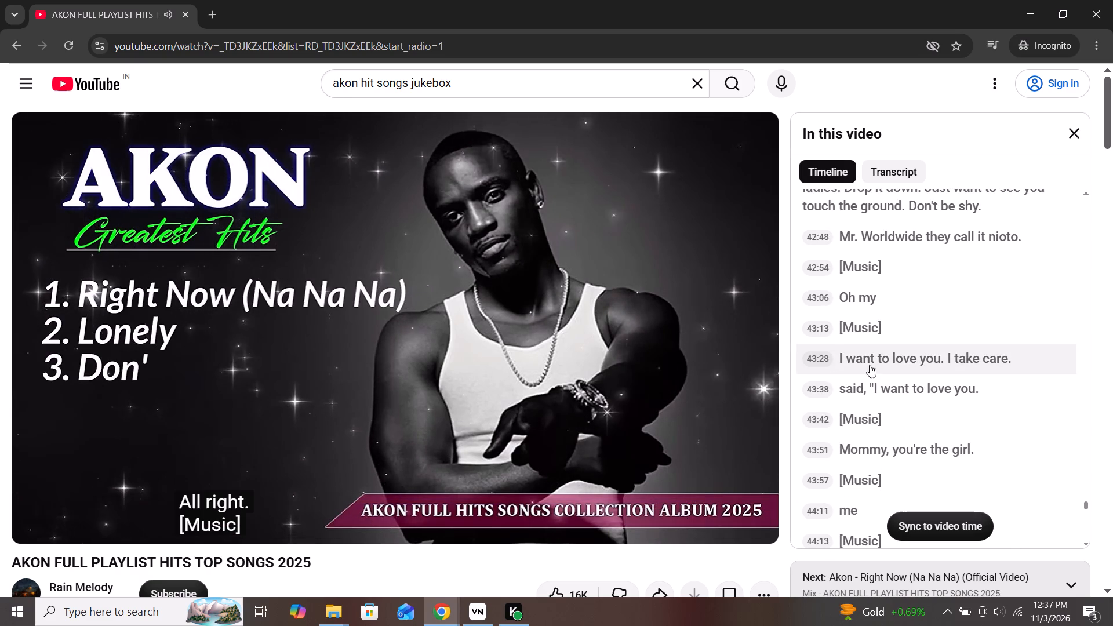
pyautogui.scroll(-8, 870, 366)
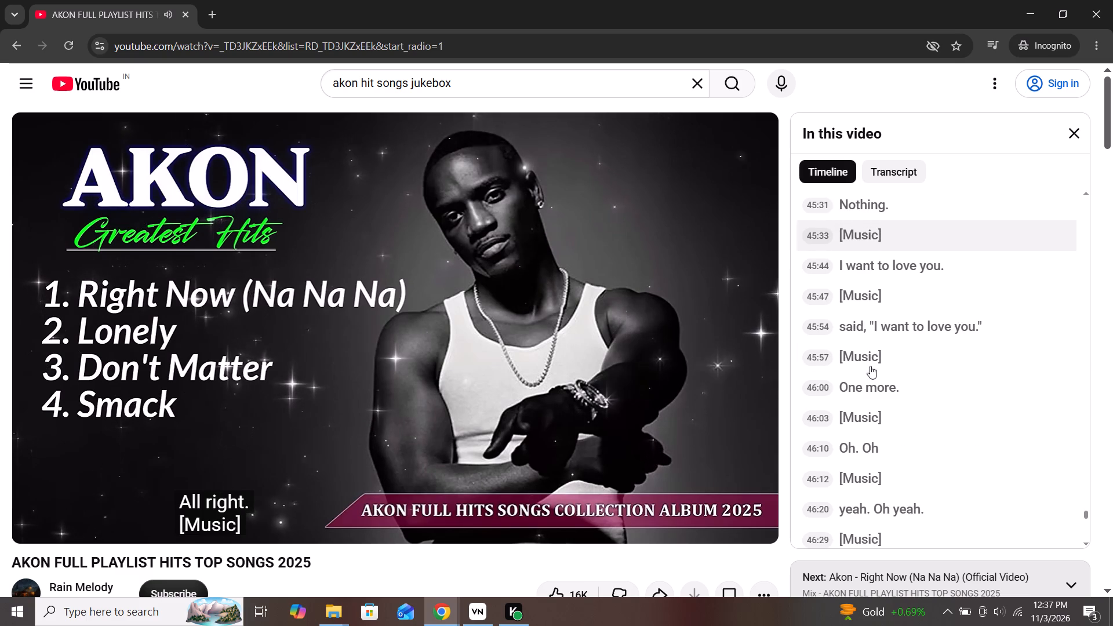
pyautogui.scroll(-12, 870, 366)
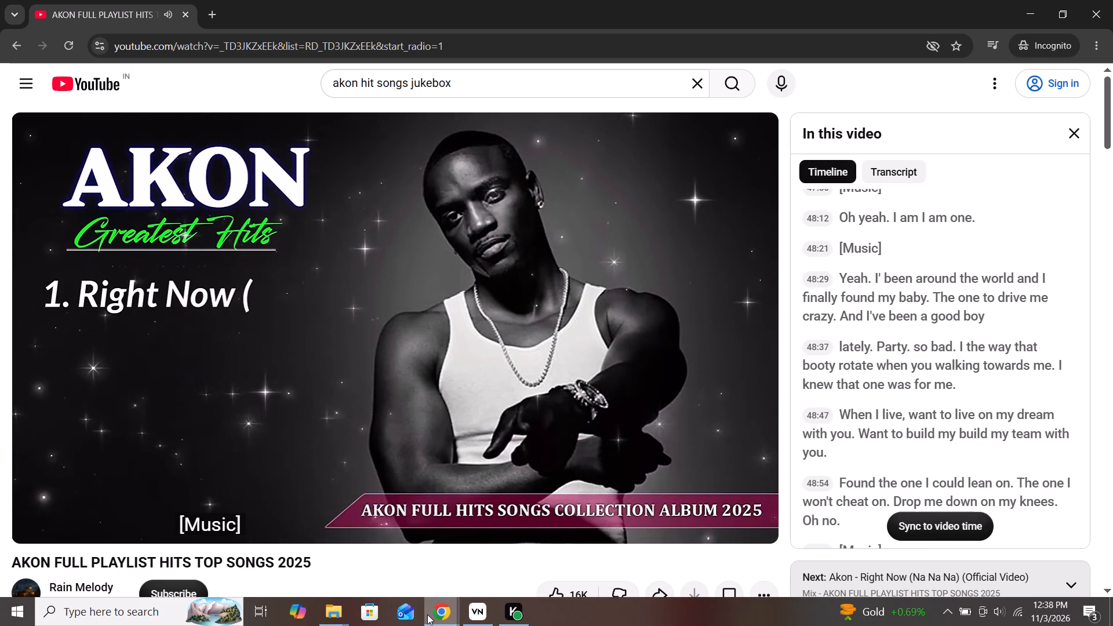
pyautogui.click(414, 555)
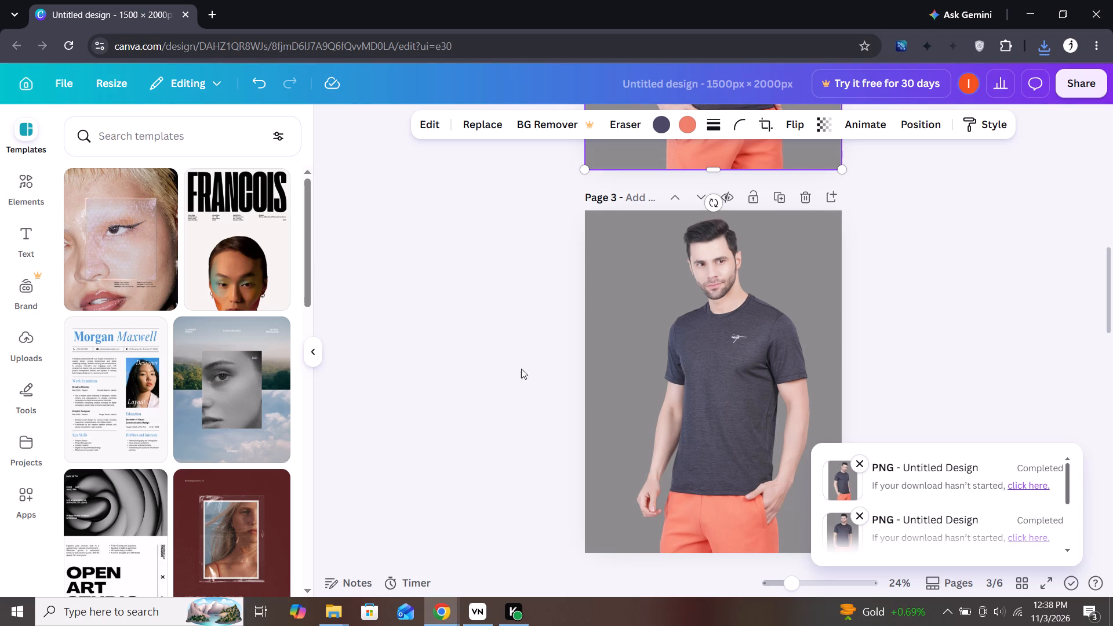
# Deselect the photo, switch to the Downloads folder in File Explorer and refresh it to check the exported PNGs.
pyautogui.click(915, 376)
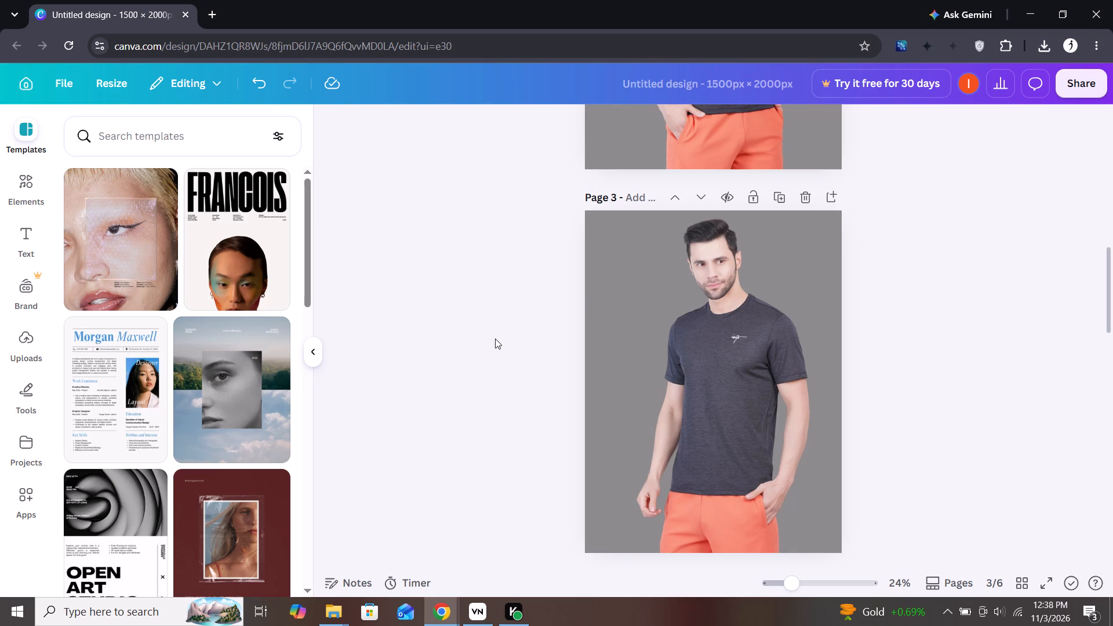
pyautogui.click(332, 625)
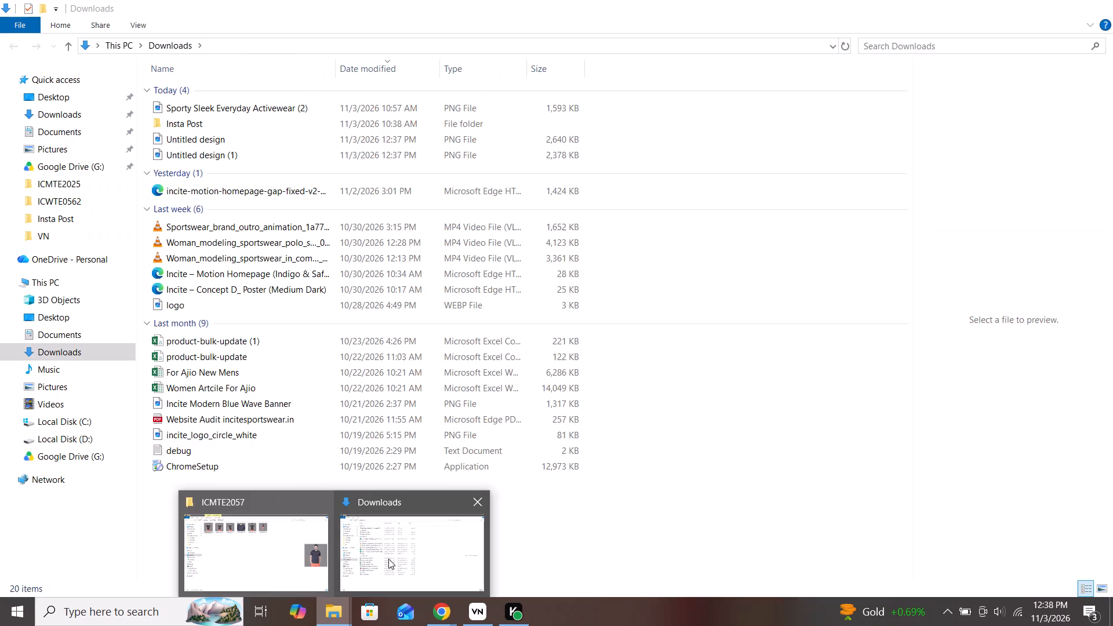
pyautogui.click(399, 556)
pyautogui.click(846, 49)
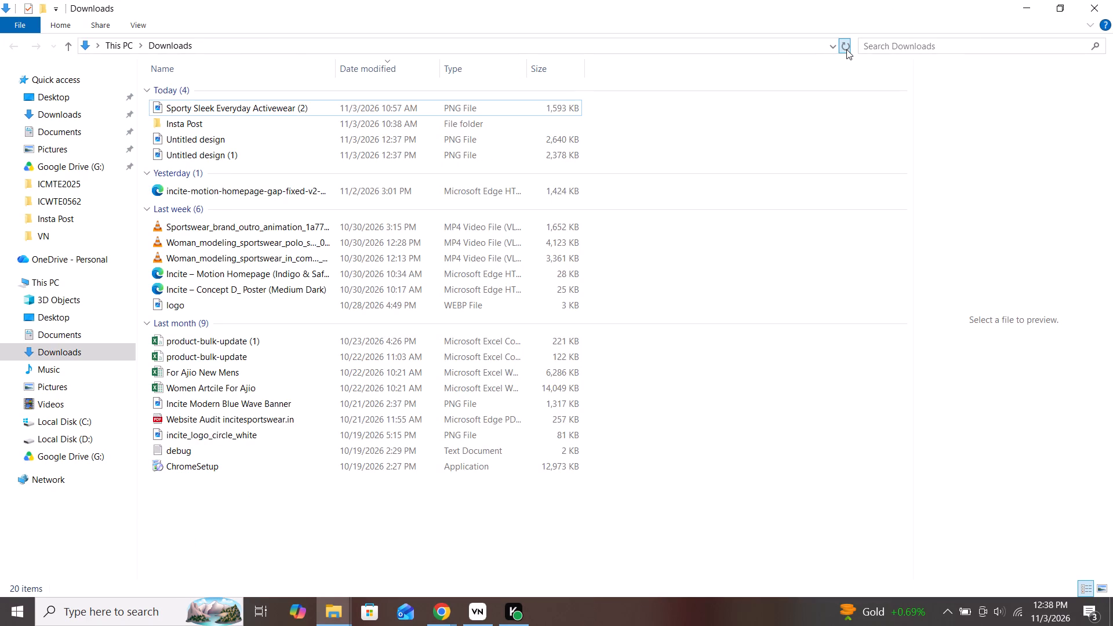
# Back in Canva, download the page 3 photo as a separate 1500 × 2000 px PNG selection.
pyautogui.click(442, 600)
pyautogui.click(398, 558)
pyautogui.scroll(-7, 670, 319)
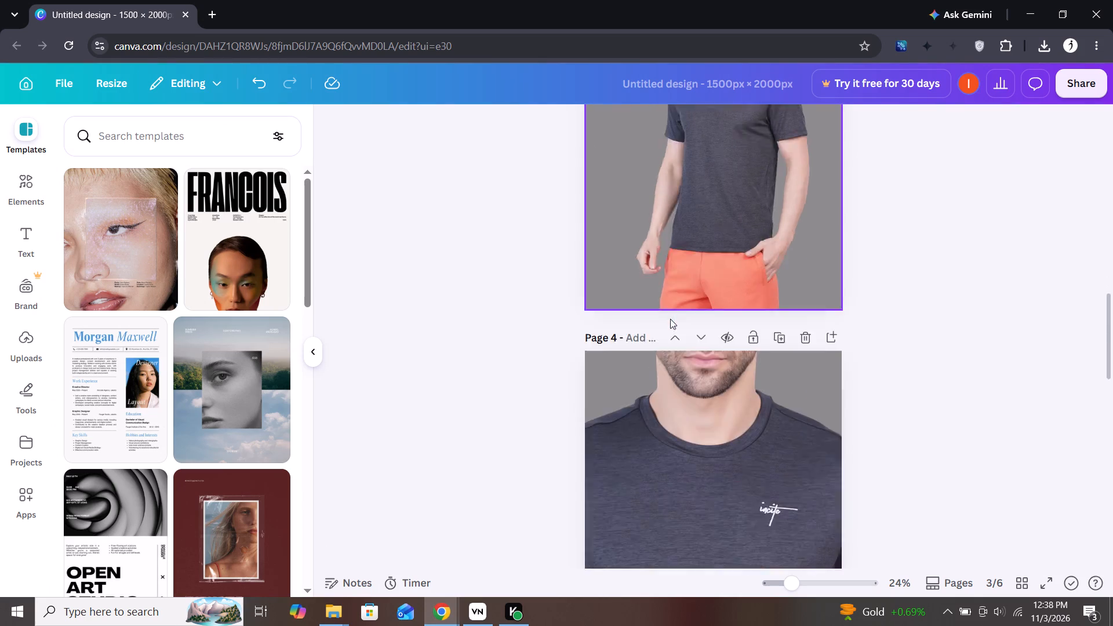
pyautogui.scroll(10, 671, 316)
pyautogui.scroll(15, 672, 266)
pyautogui.scroll(-7, 672, 266)
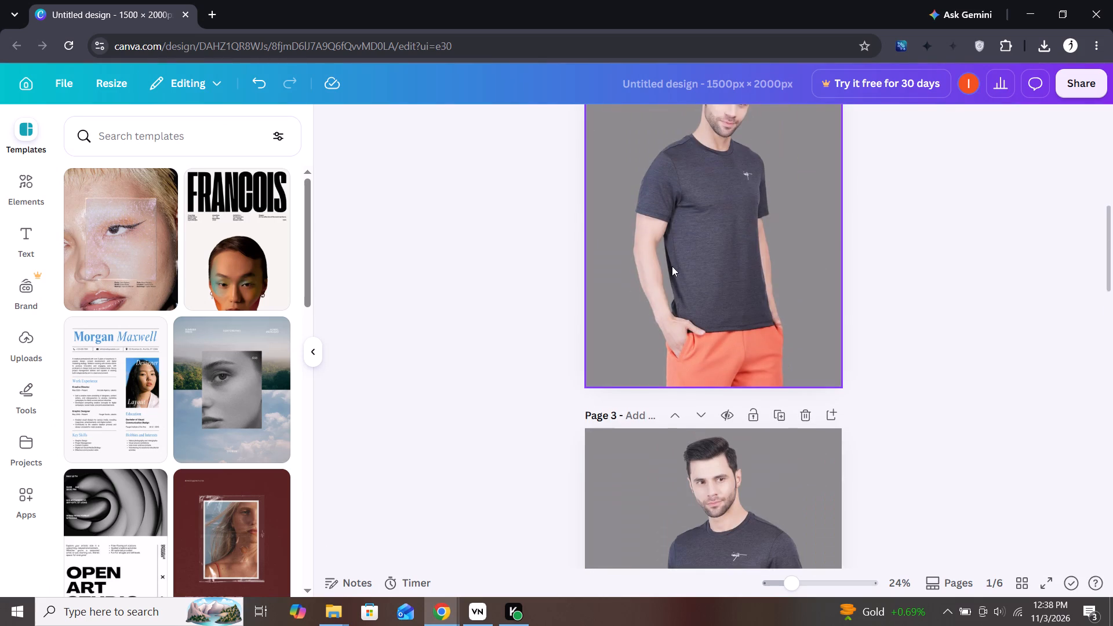
pyautogui.scroll(-3, 672, 266)
pyautogui.click(672, 266)
pyautogui.rightClick(672, 266)
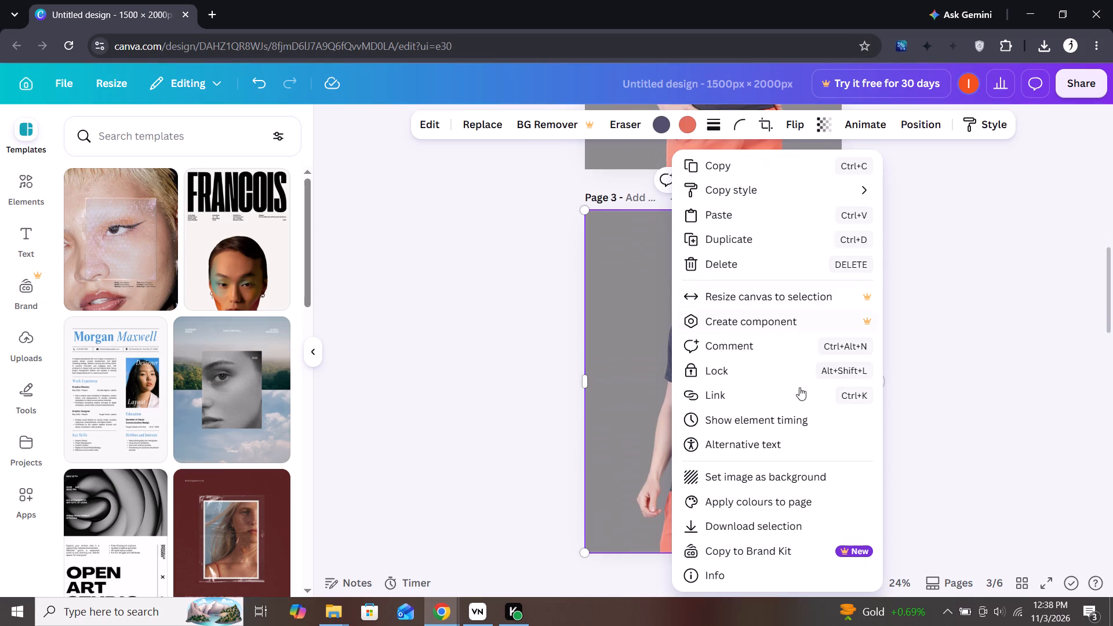
pyautogui.click(752, 526)
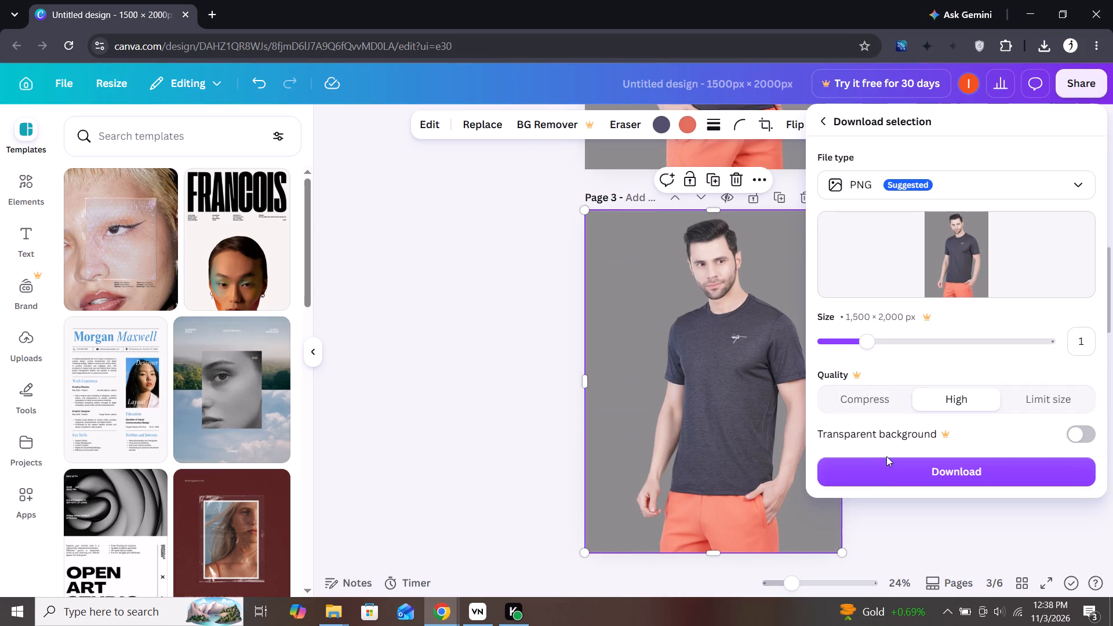
pyautogui.click(890, 474)
# Download the page 4 close-up photo of the T-shirt's chest logo as a separate PNG selection.
pyautogui.scroll(-2, 769, 303)
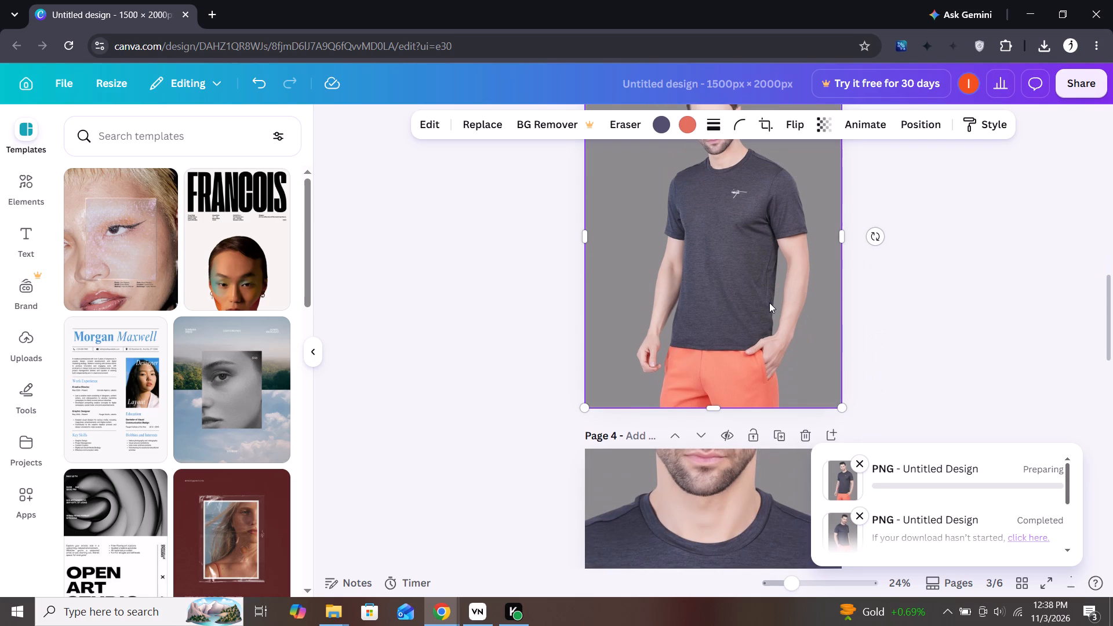
pyautogui.scroll(-3, 774, 301)
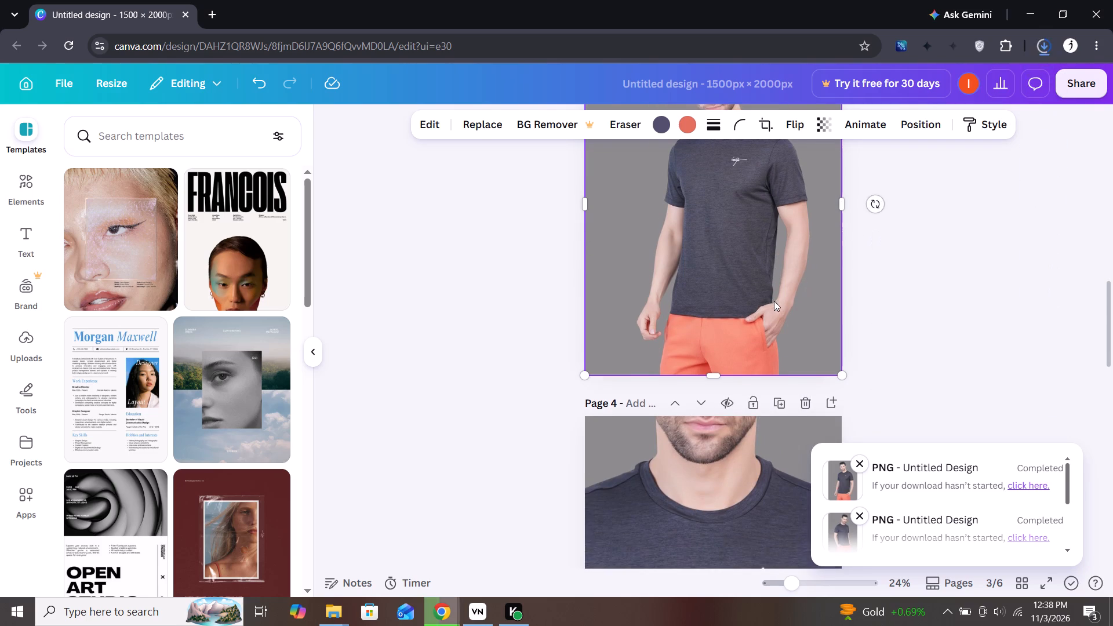
pyautogui.click(774, 301)
pyautogui.rightClick(768, 292)
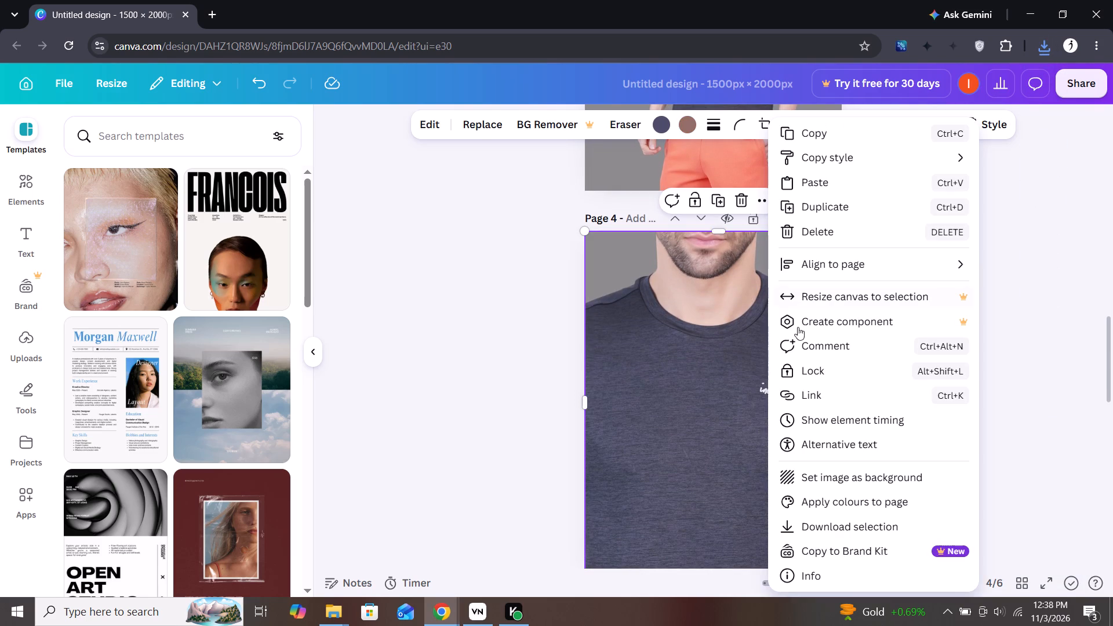
pyautogui.click(832, 523)
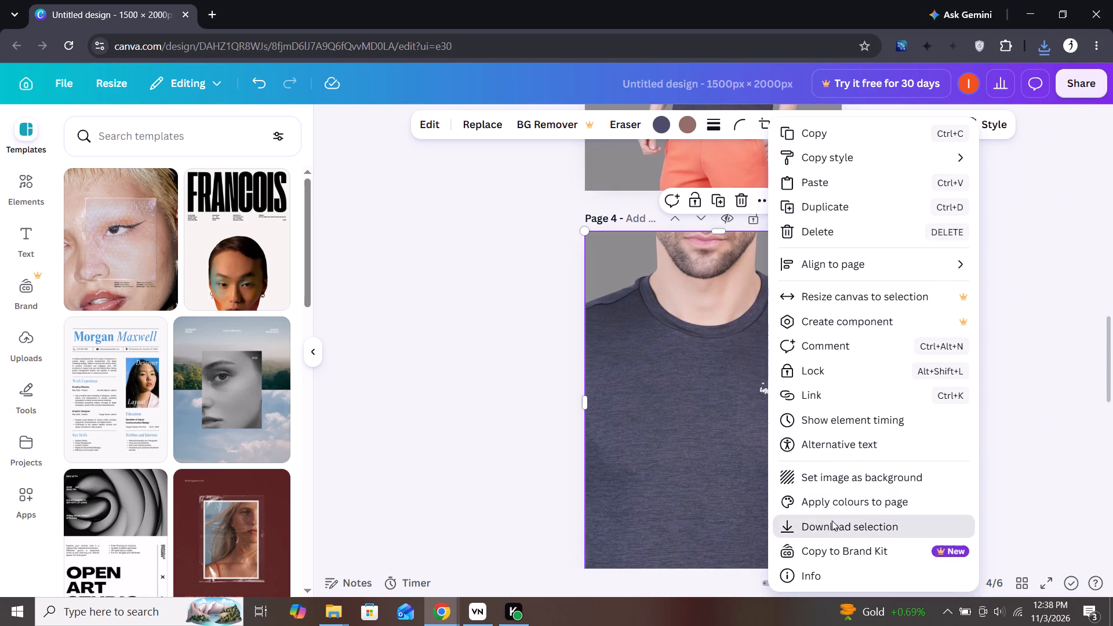
pyautogui.click(894, 474)
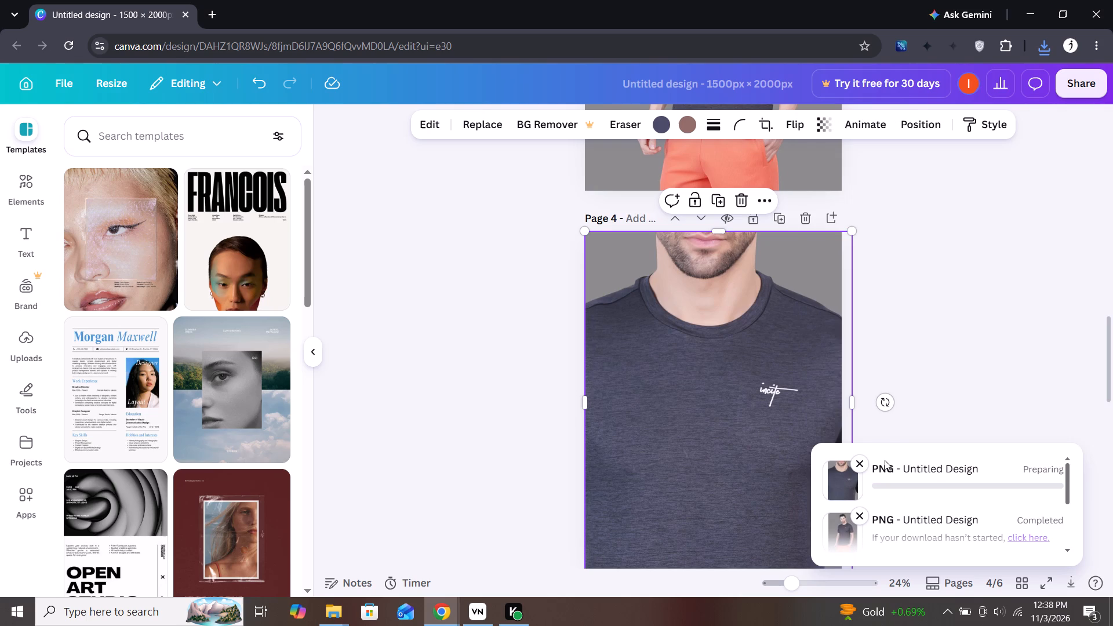
# Download the page 5 back-view photo as a separate PNG selection.
pyautogui.scroll(-6, 879, 358)
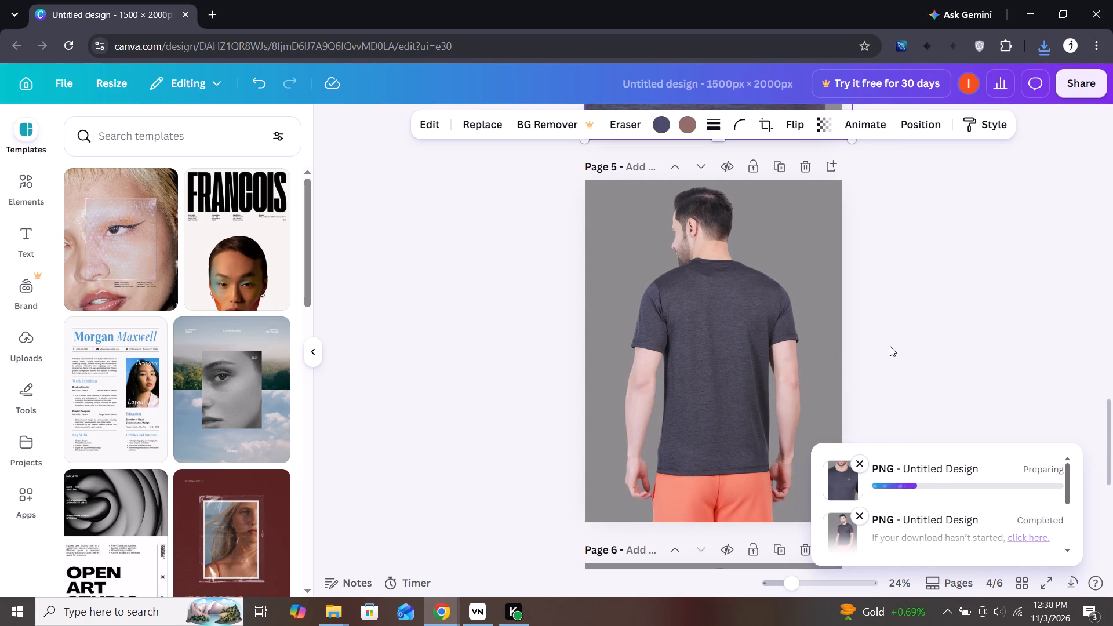
pyautogui.click(771, 320)
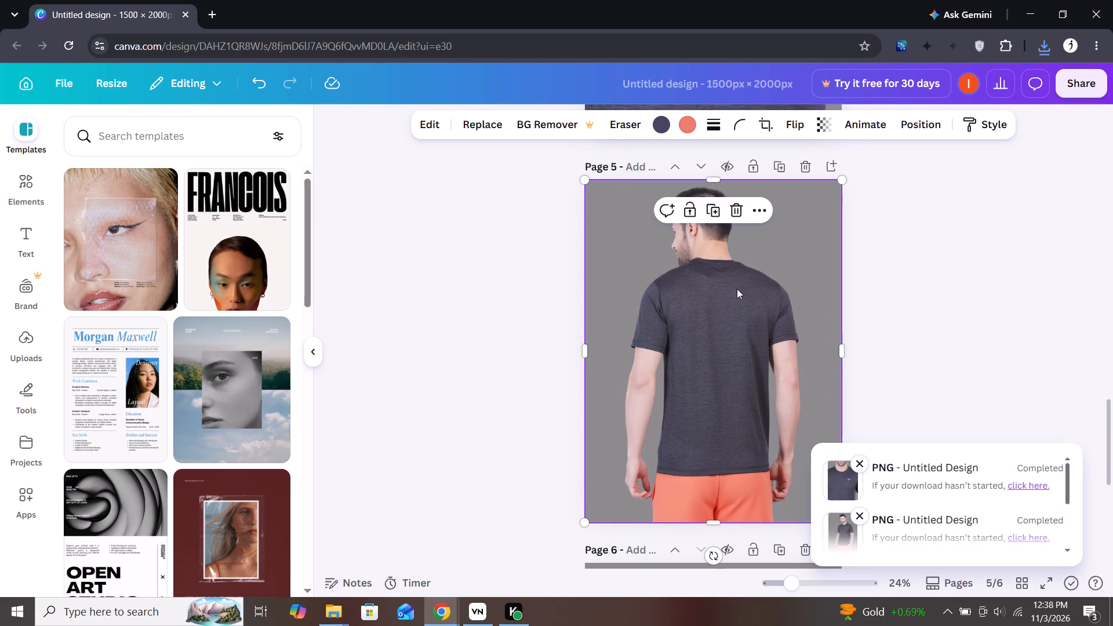
pyautogui.rightClick(737, 289)
pyautogui.click(774, 520)
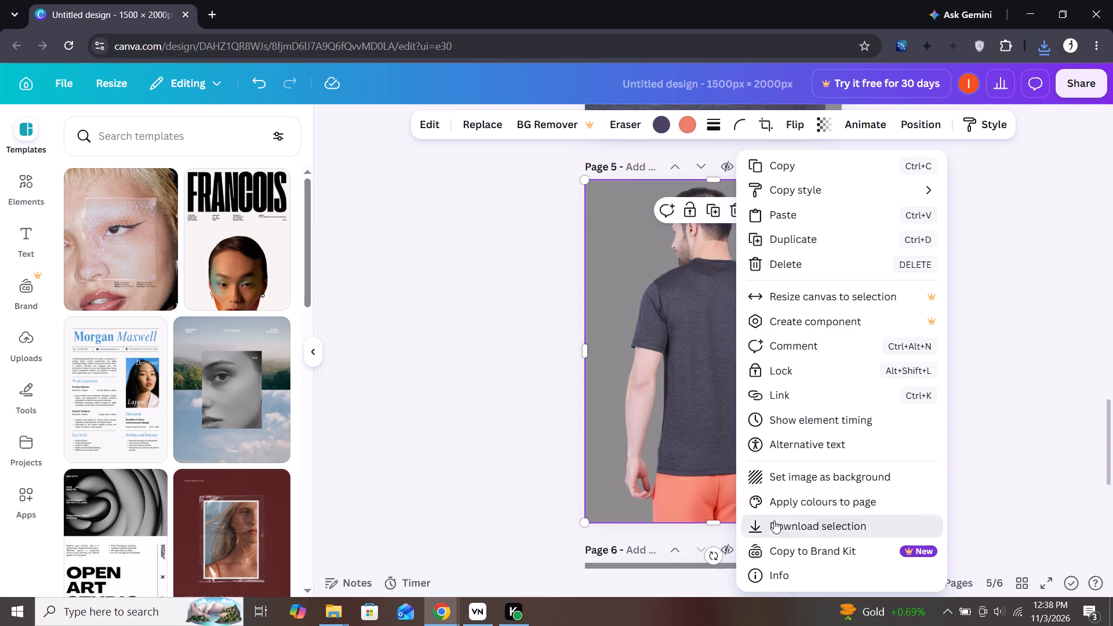
pyautogui.click(861, 475)
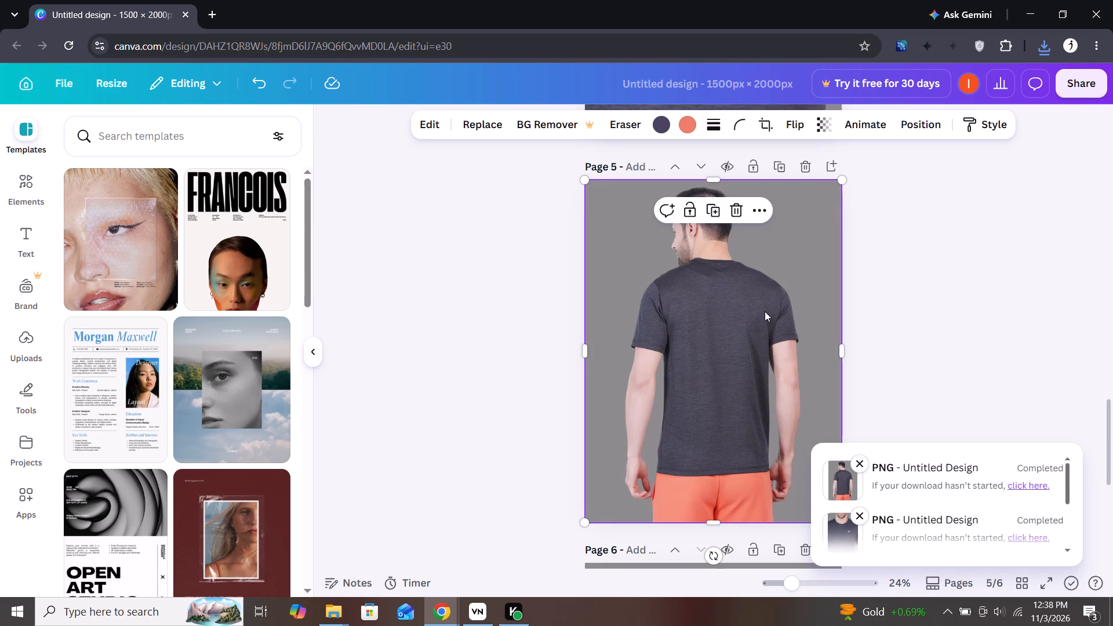
# Download the page 6 full-length pose photo as a separate 1500 × 2000 px PNG selection.
pyautogui.scroll(-5, 811, 310)
pyautogui.click(719, 288)
pyautogui.rightClick(719, 288)
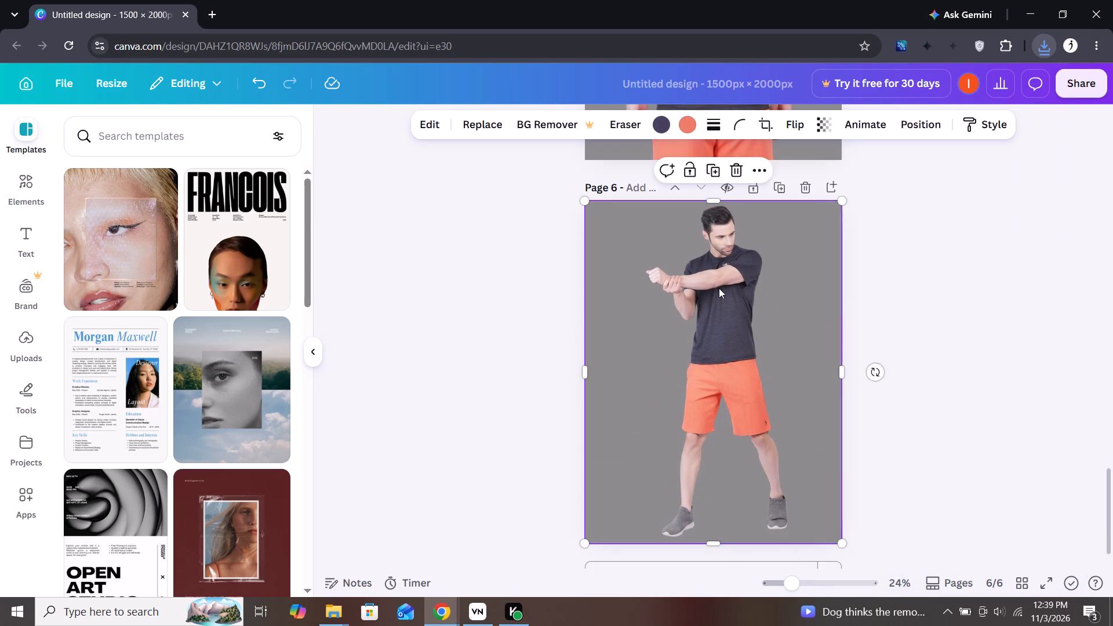
pyautogui.click(805, 522)
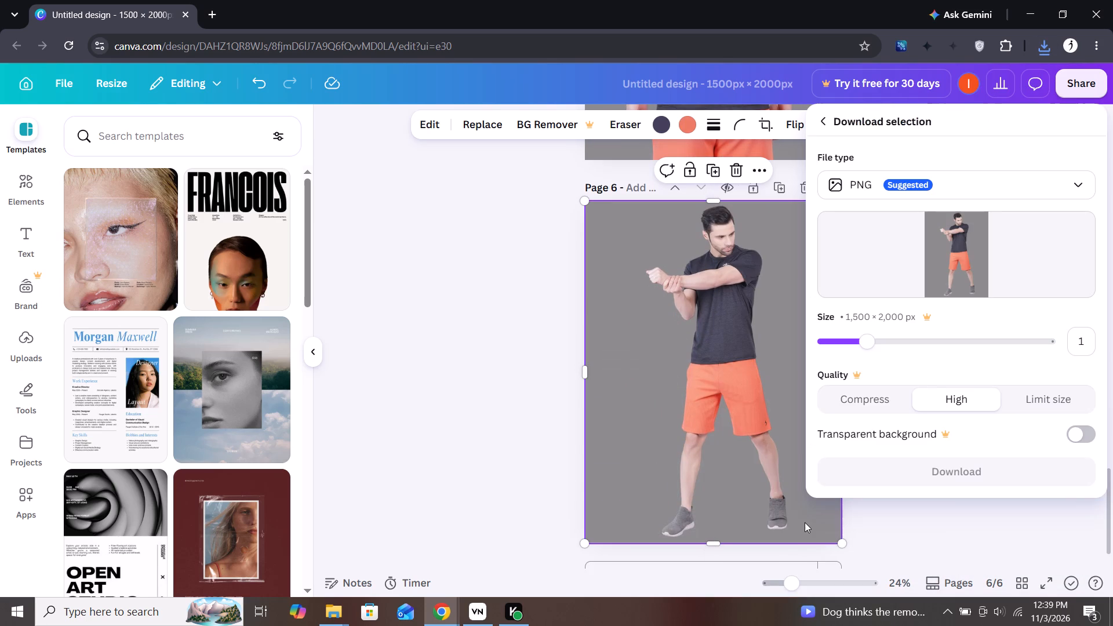
pyautogui.click(893, 465)
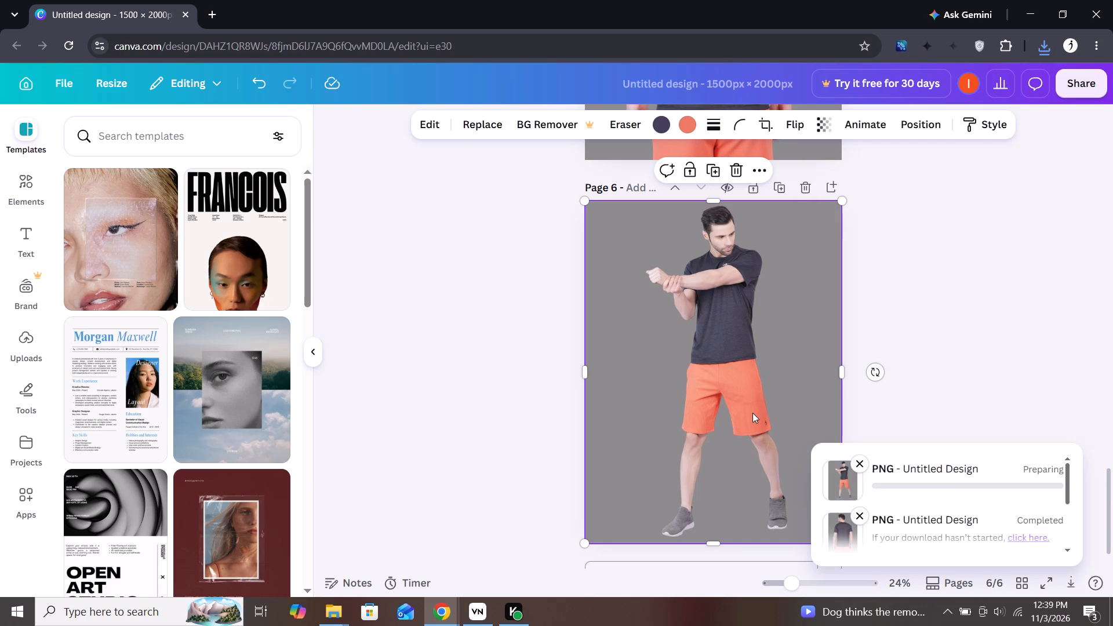
pyautogui.scroll(-2, 752, 413)
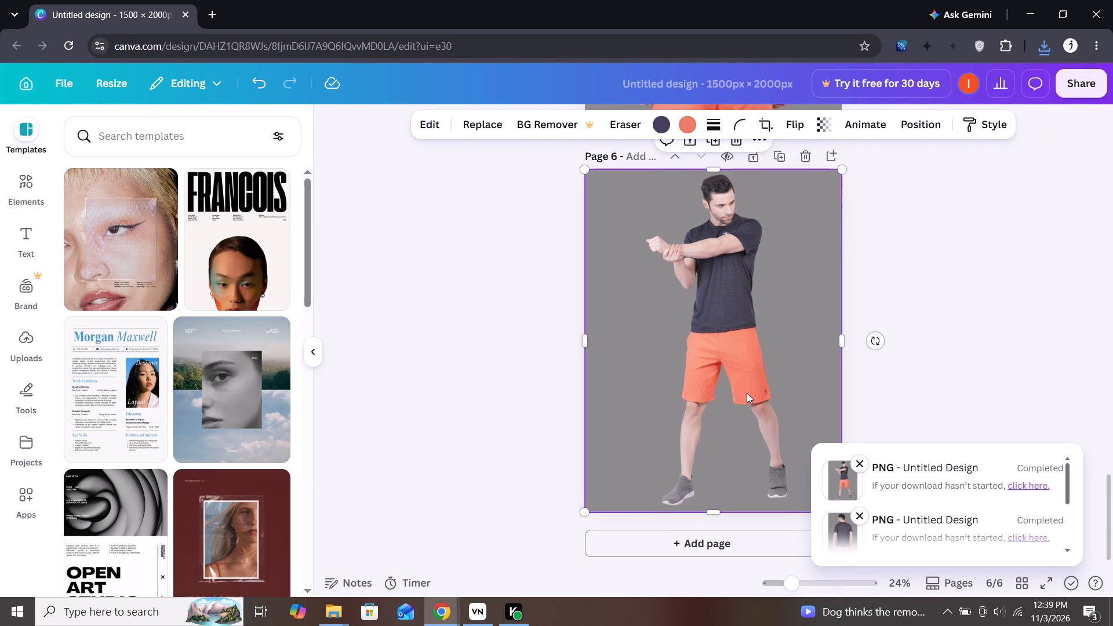
pyautogui.scroll(-17, 748, 392)
# Search the web for "el negrito akon" in a new browser tab and look through the video results.
pyautogui.click(333, 618)
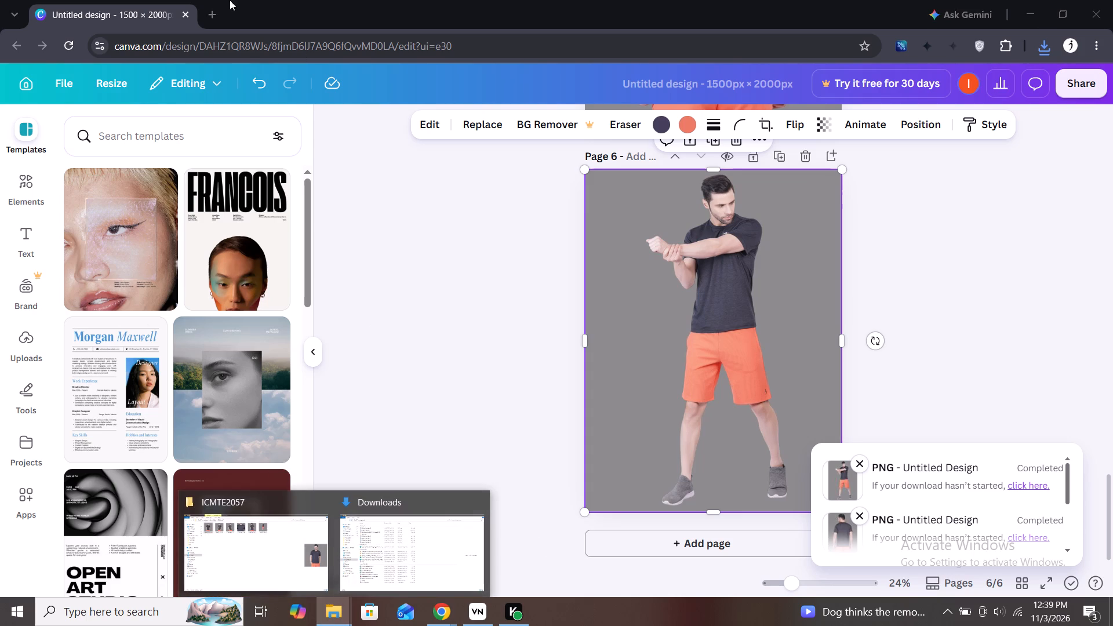
pyautogui.click(216, 16)
pyautogui.write('el neg')
pyautogui.write('rito')
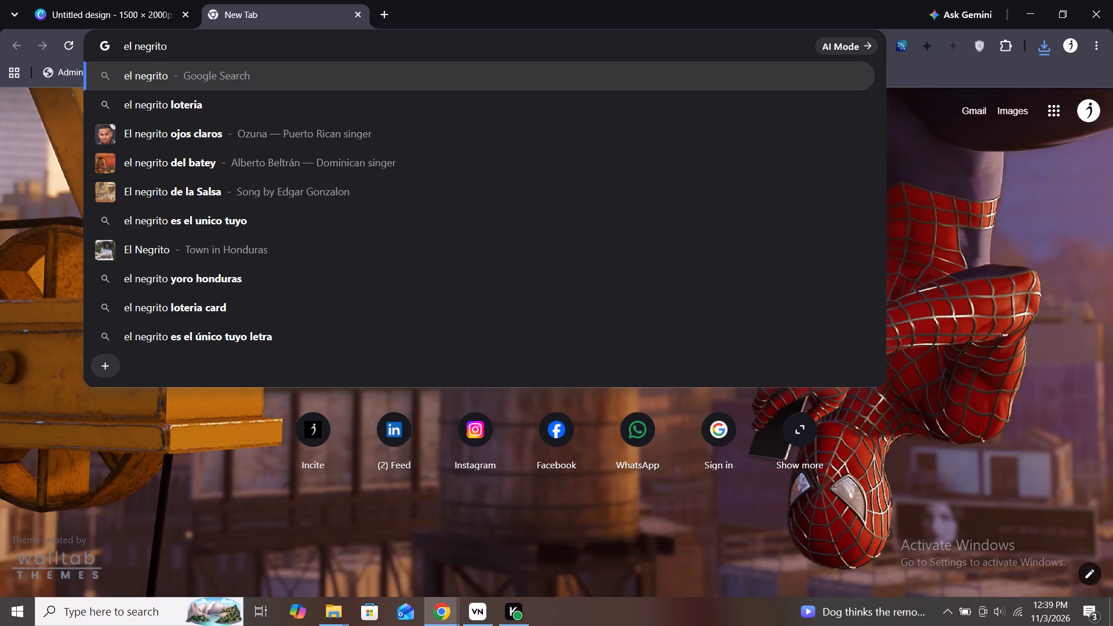
pyautogui.press('space')
pyautogui.write('akon')
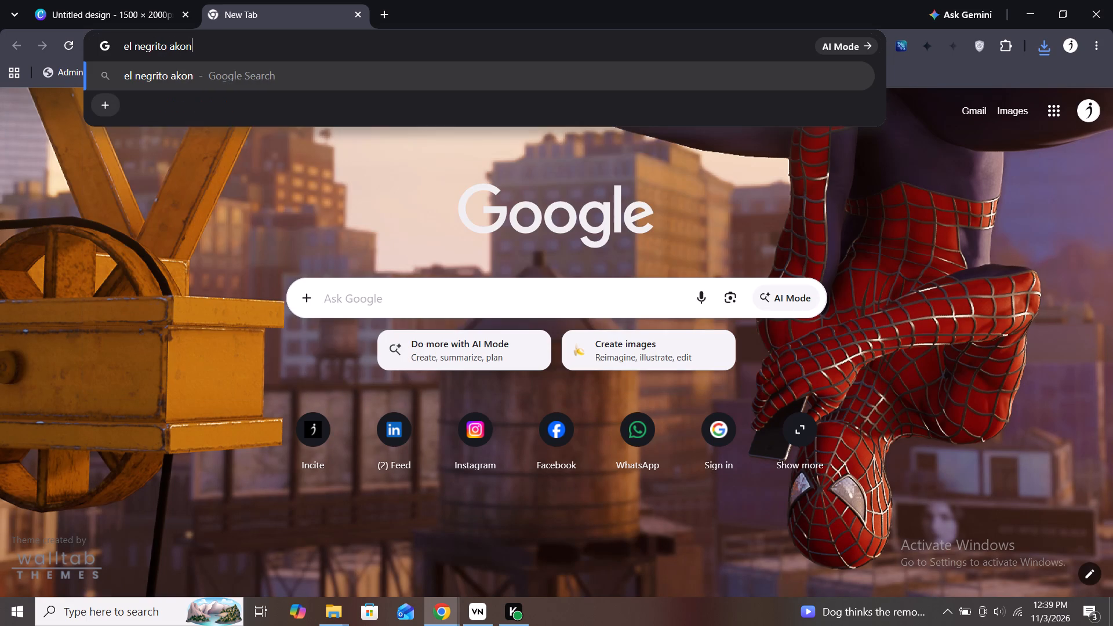
pyautogui.press('Return')
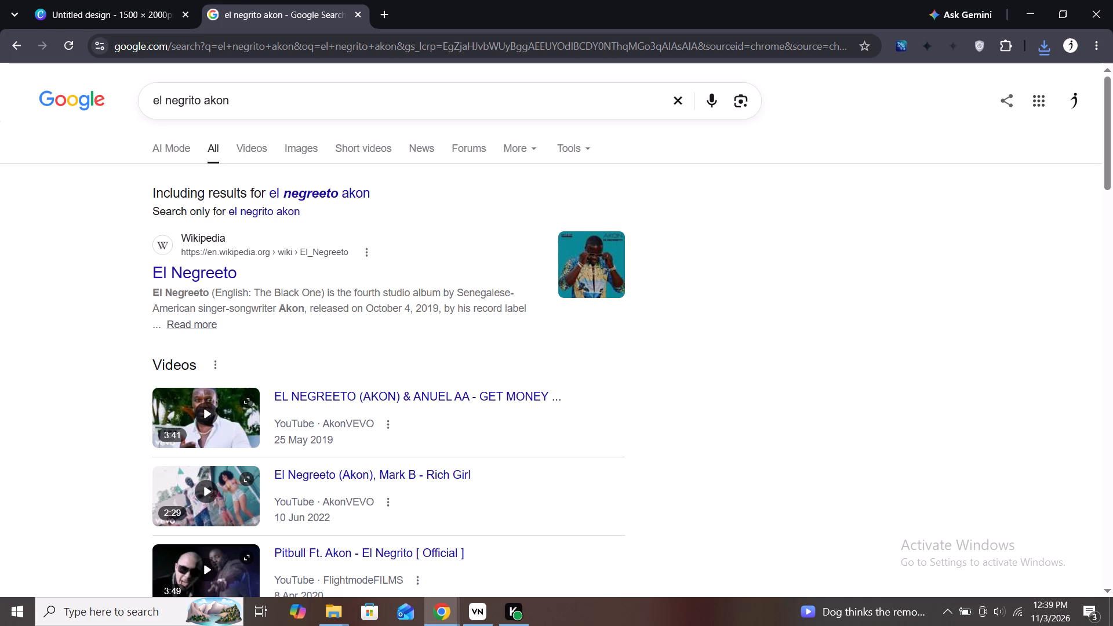
pyautogui.scroll(-2, 358, 309)
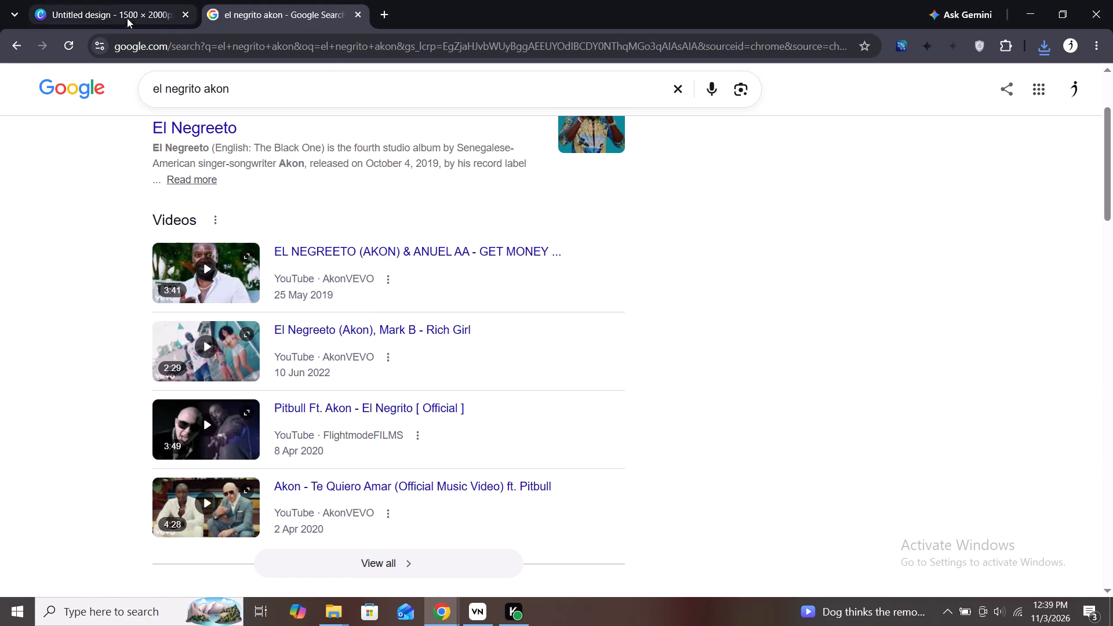
# Switch to the YouTube window, seek the Akon playlist video to about 40:13 and return to Canva.
pyautogui.click(121, 1)
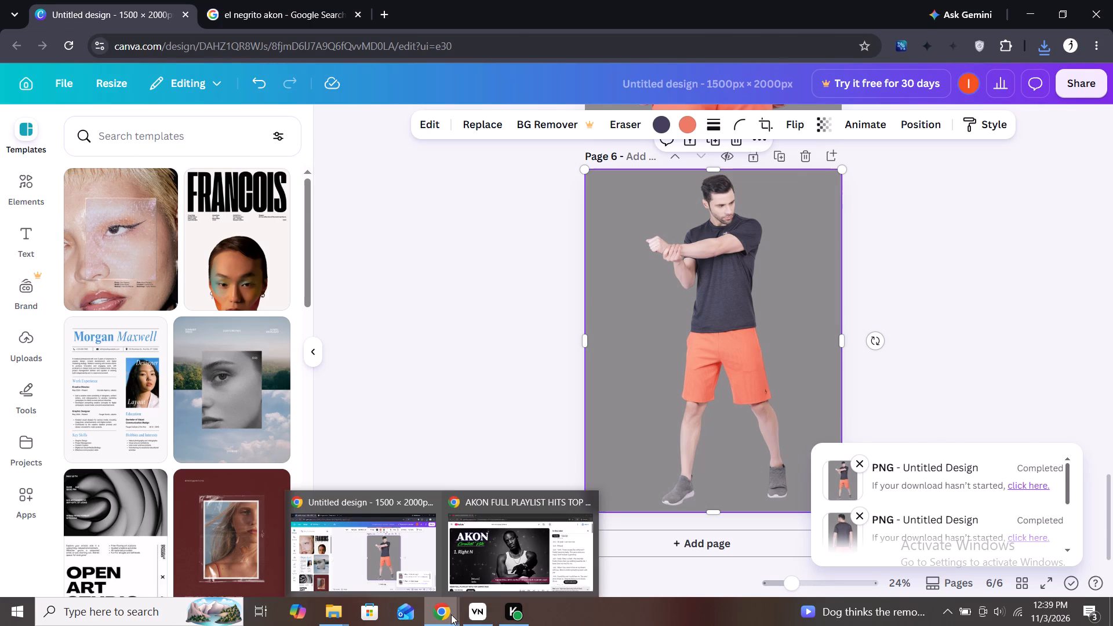
pyautogui.click(488, 563)
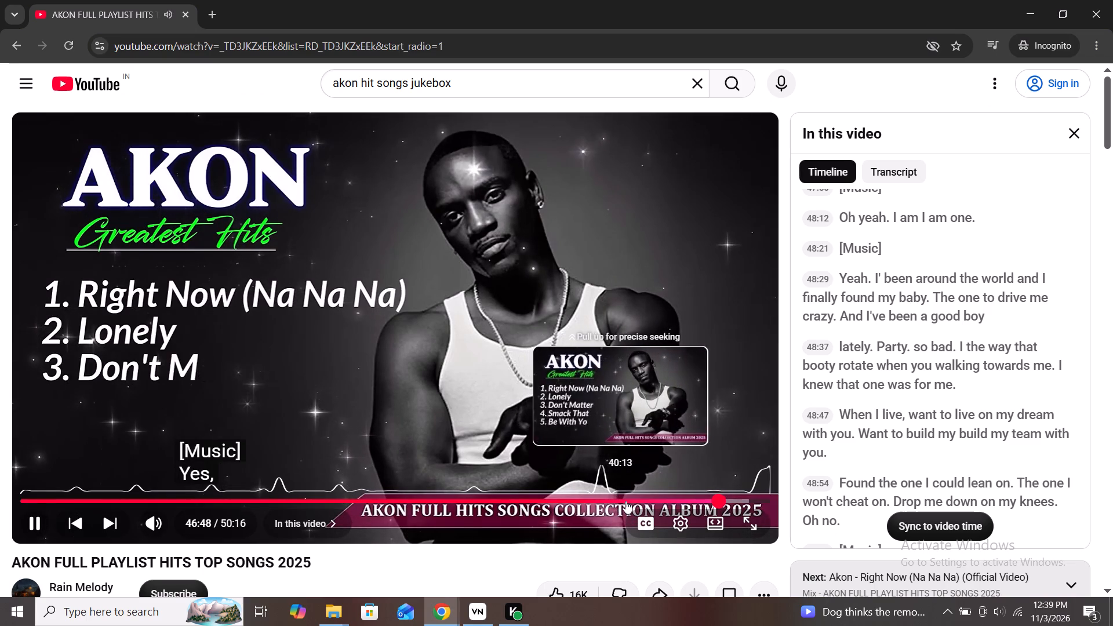
pyautogui.click(625, 501)
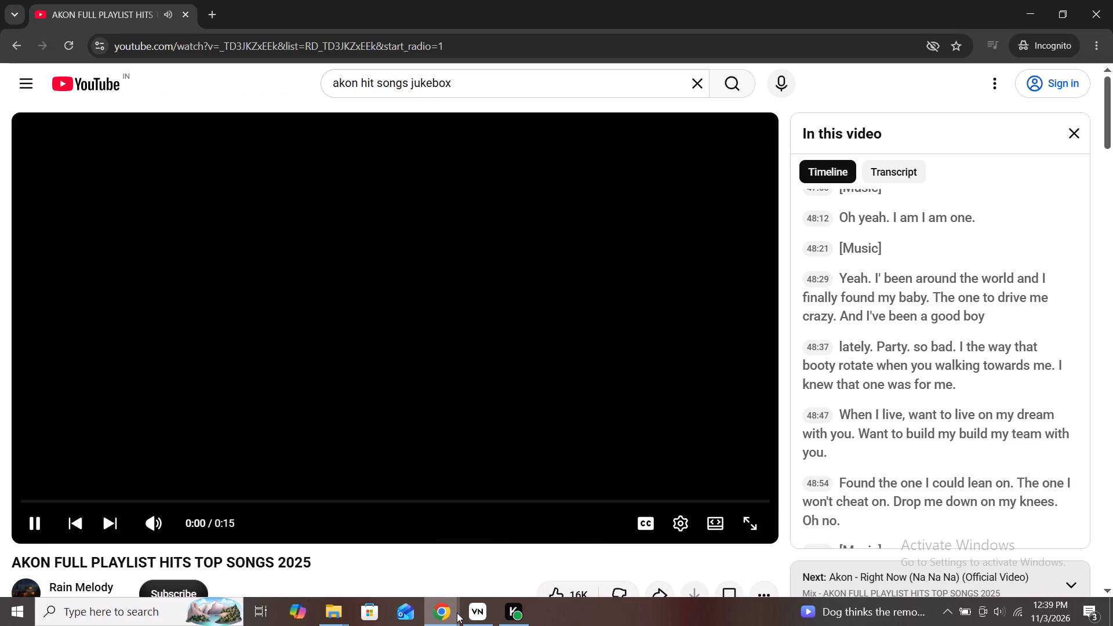
pyautogui.click(379, 557)
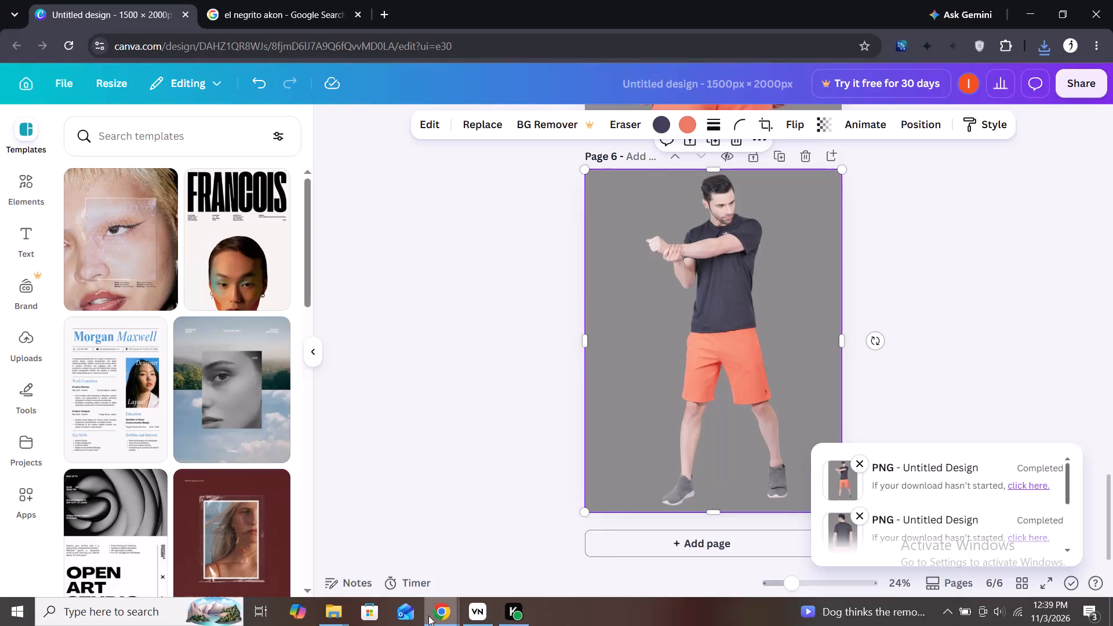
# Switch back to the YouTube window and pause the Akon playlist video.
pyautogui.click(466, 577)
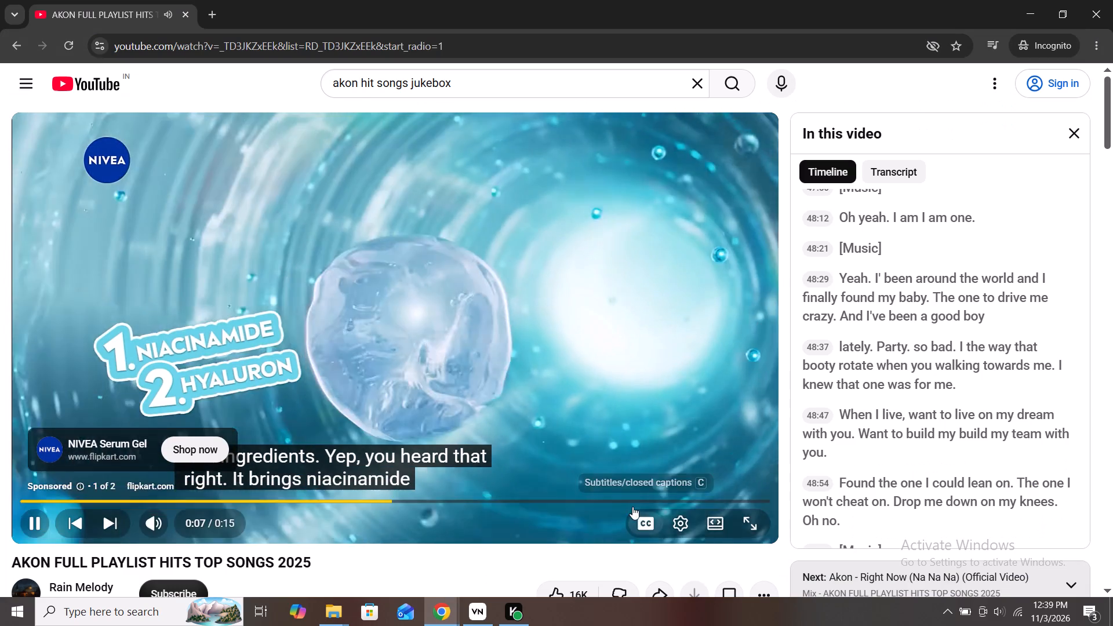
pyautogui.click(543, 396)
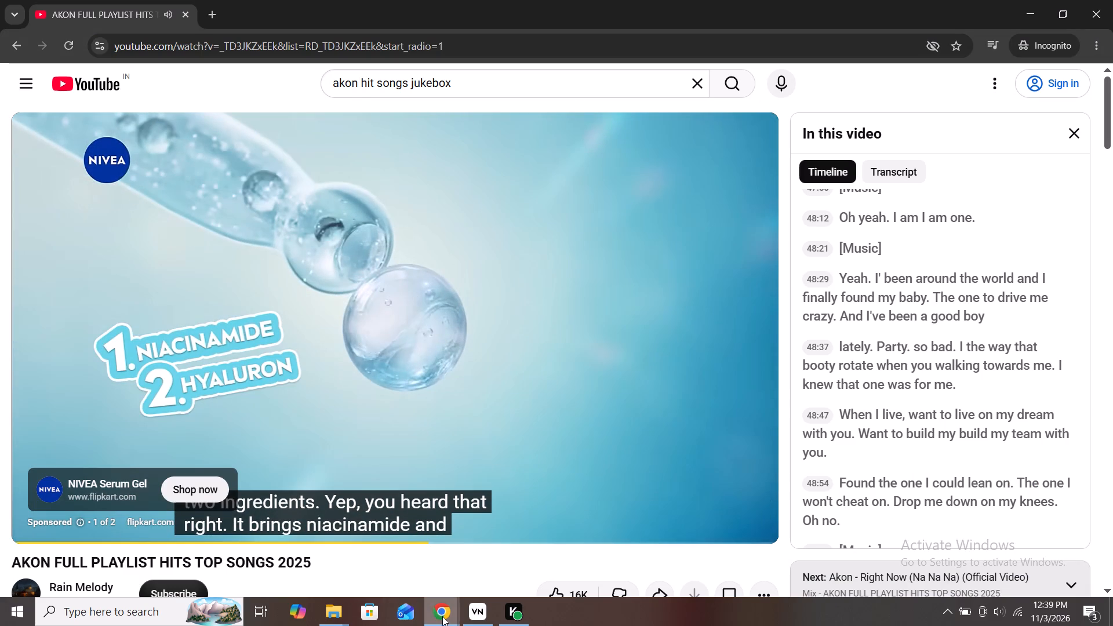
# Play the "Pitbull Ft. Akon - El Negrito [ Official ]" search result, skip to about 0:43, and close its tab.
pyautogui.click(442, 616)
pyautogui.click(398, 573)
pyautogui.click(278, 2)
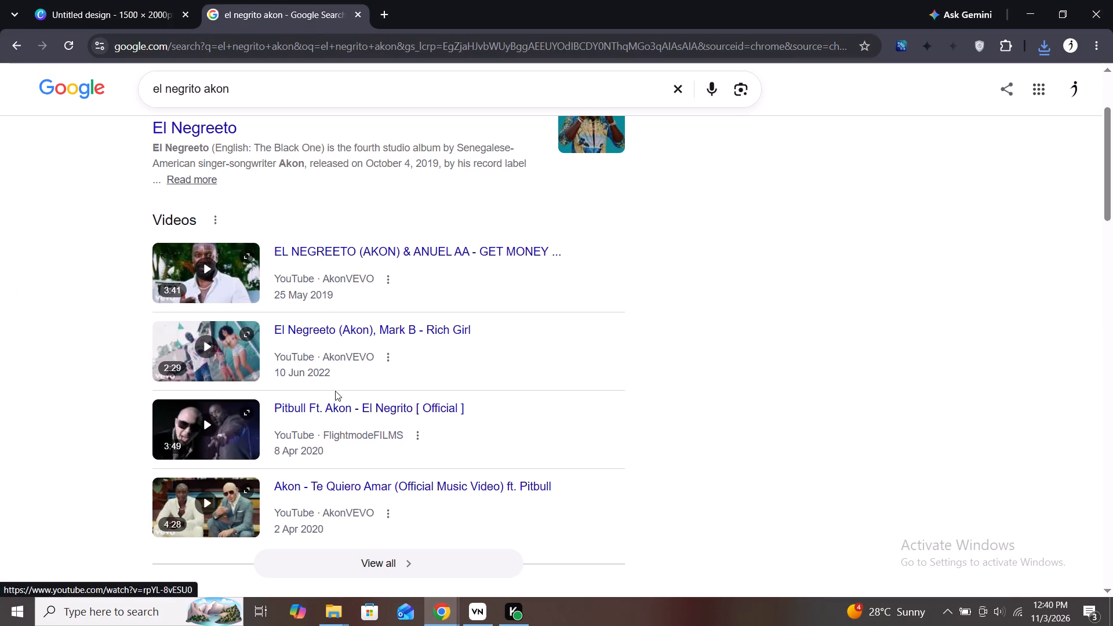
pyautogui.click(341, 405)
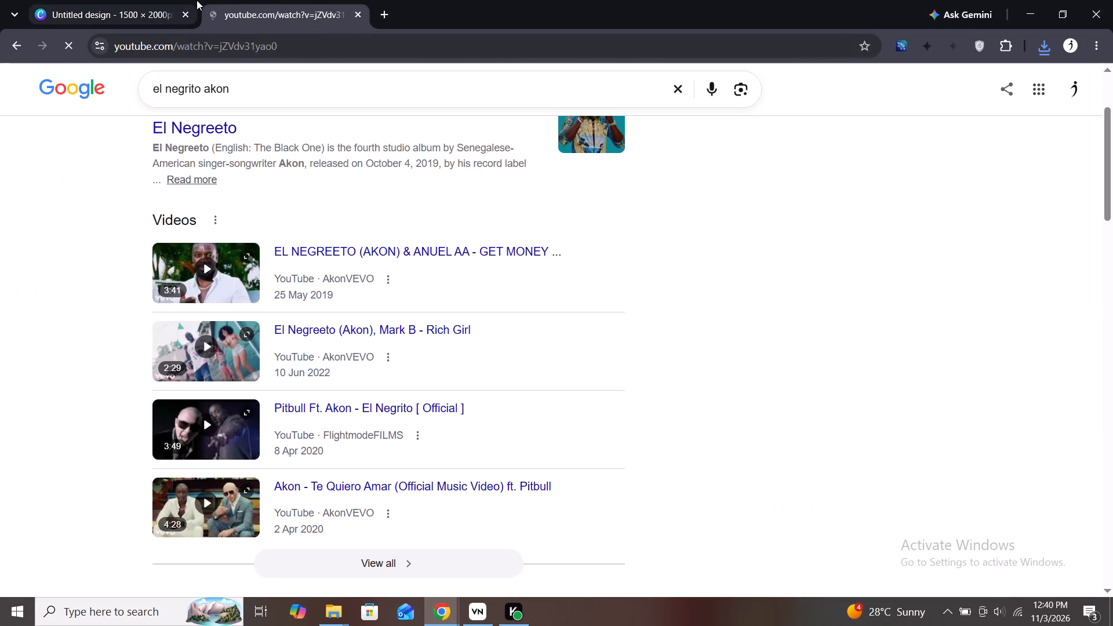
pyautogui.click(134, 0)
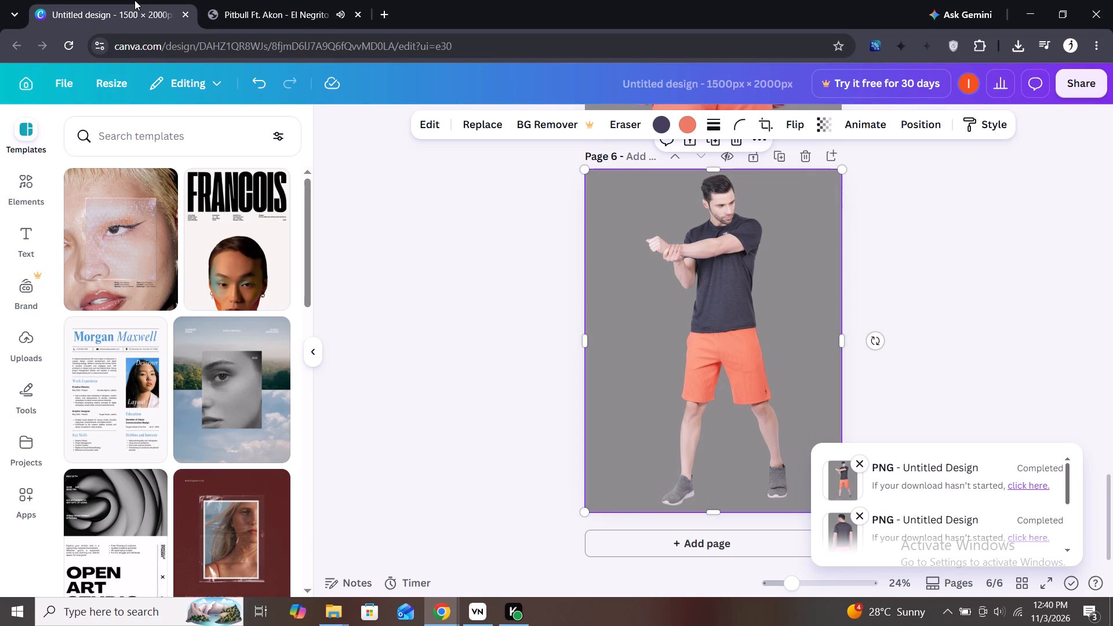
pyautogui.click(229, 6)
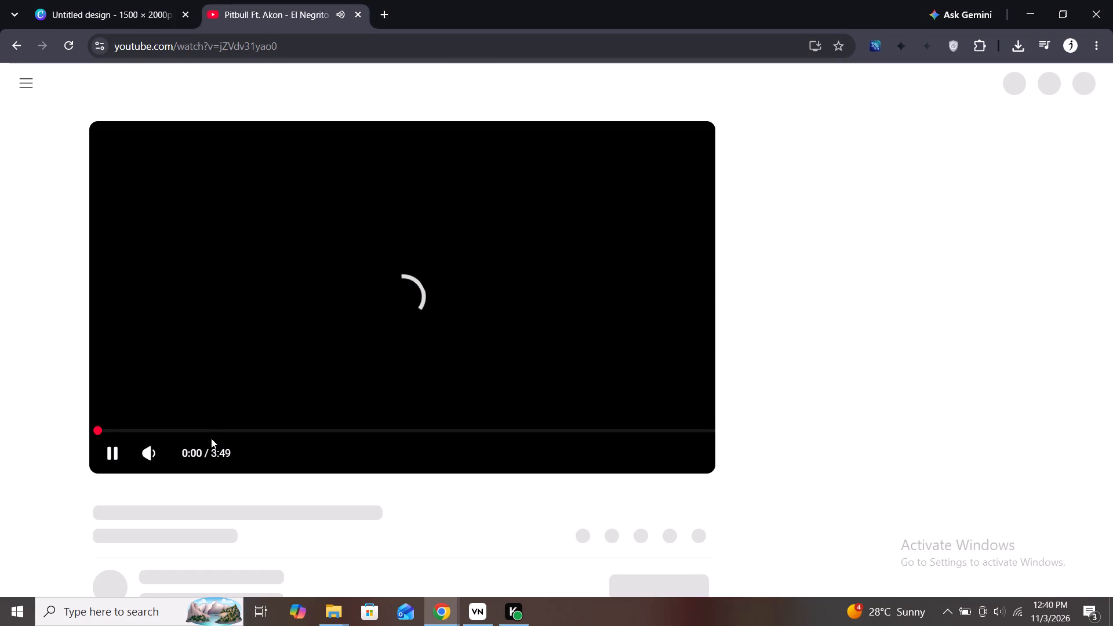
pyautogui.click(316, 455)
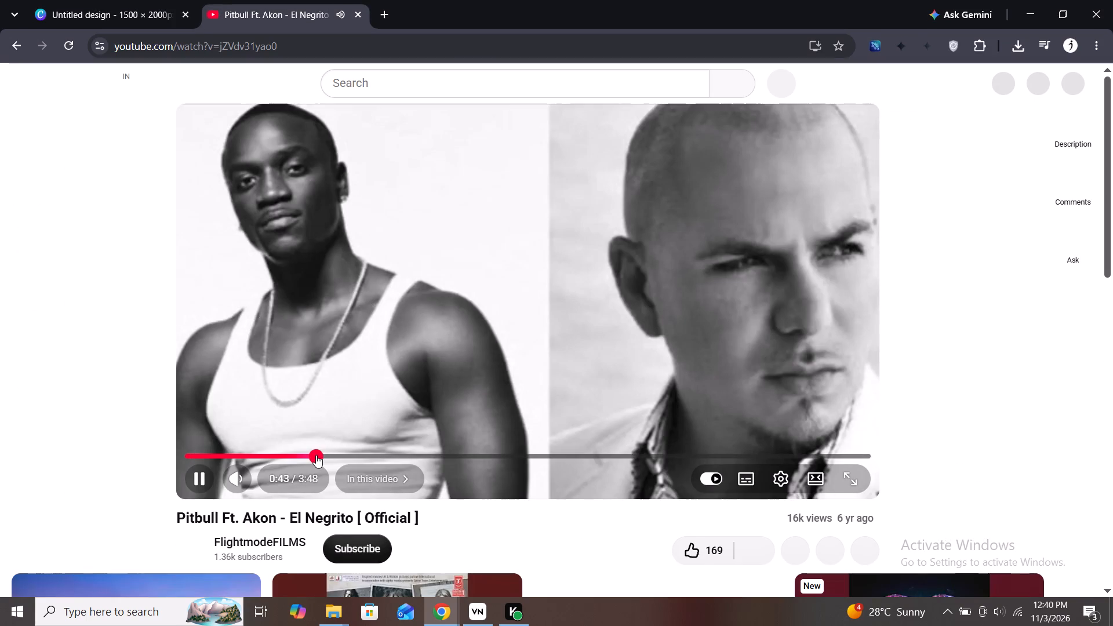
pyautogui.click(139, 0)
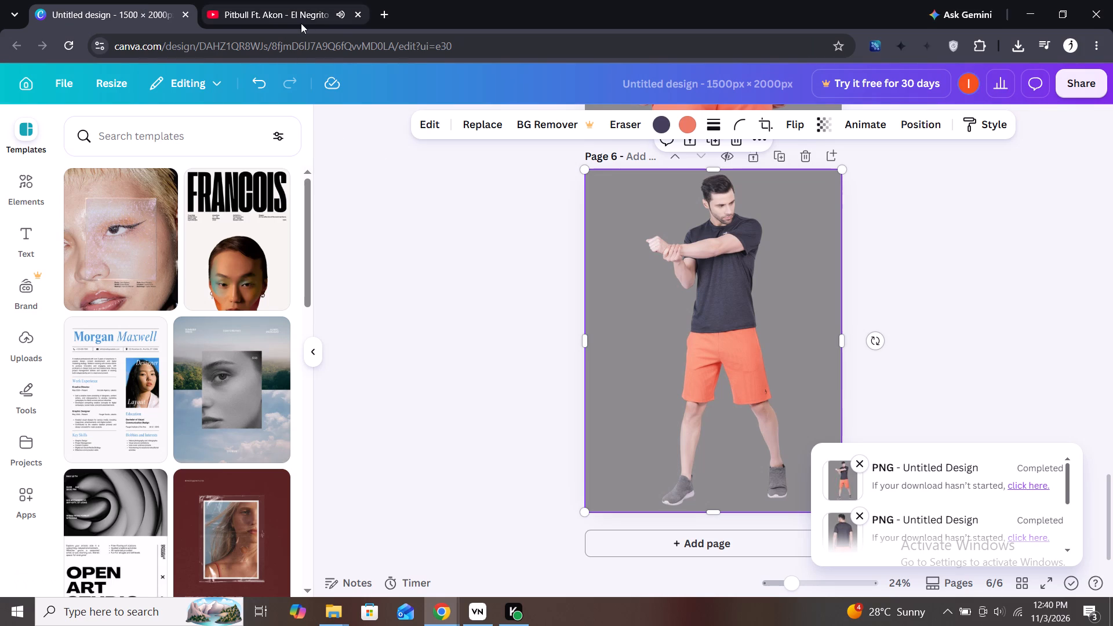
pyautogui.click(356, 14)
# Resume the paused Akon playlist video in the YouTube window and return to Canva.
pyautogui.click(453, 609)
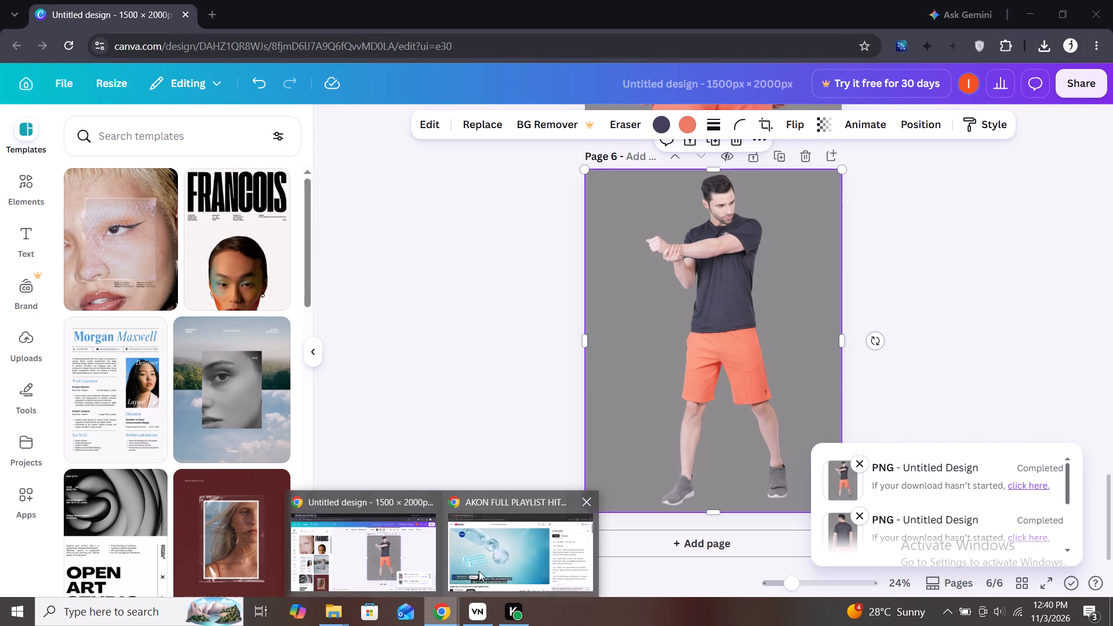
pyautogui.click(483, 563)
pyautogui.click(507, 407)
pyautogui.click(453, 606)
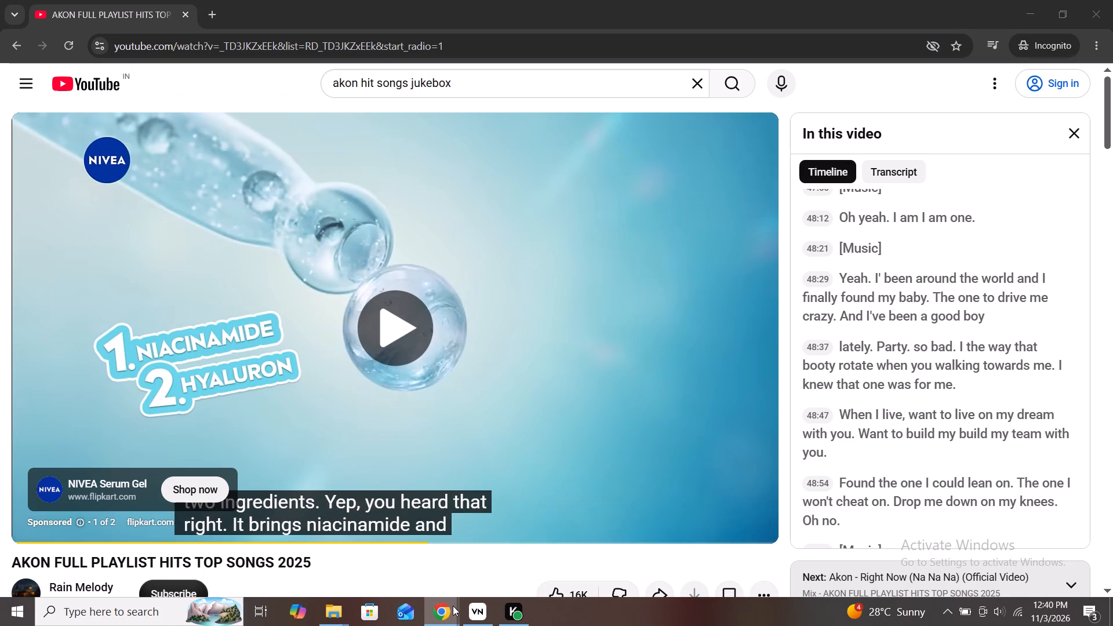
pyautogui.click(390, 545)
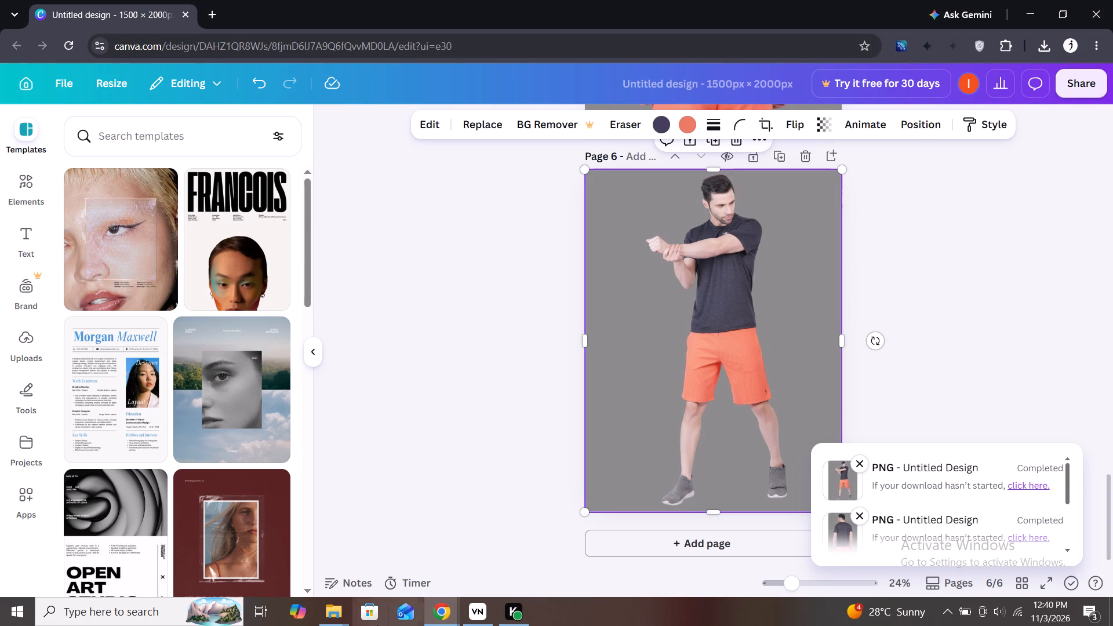
# Check the Akon playlist's playback in YouTube, dismiss its In this video timeline and return to Canva.
pyautogui.click(430, 610)
pyautogui.click(518, 564)
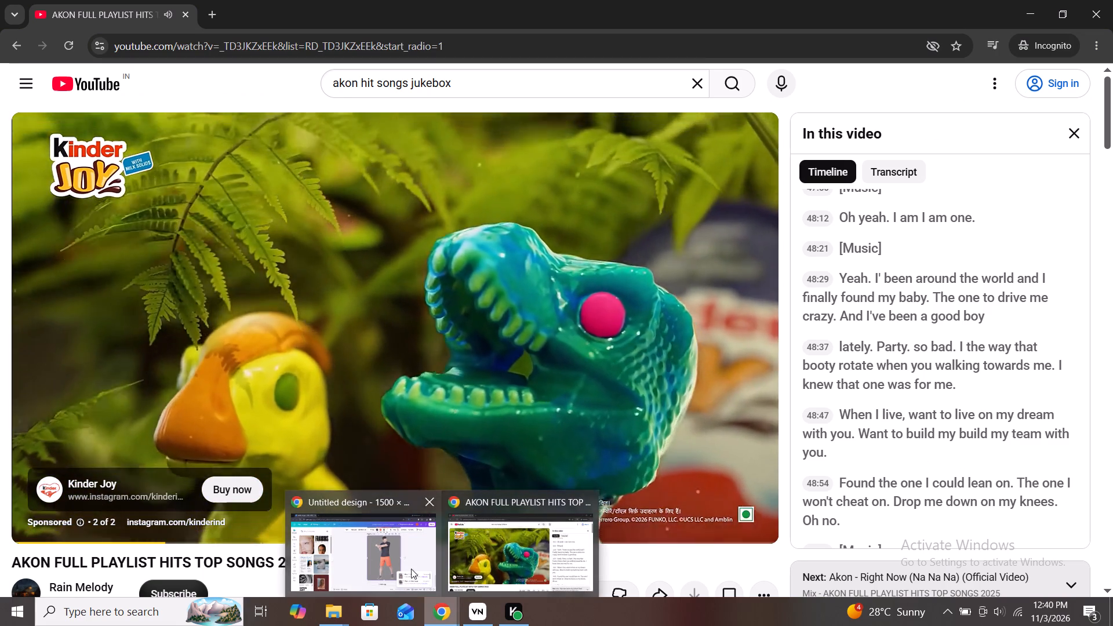
pyautogui.click(403, 561)
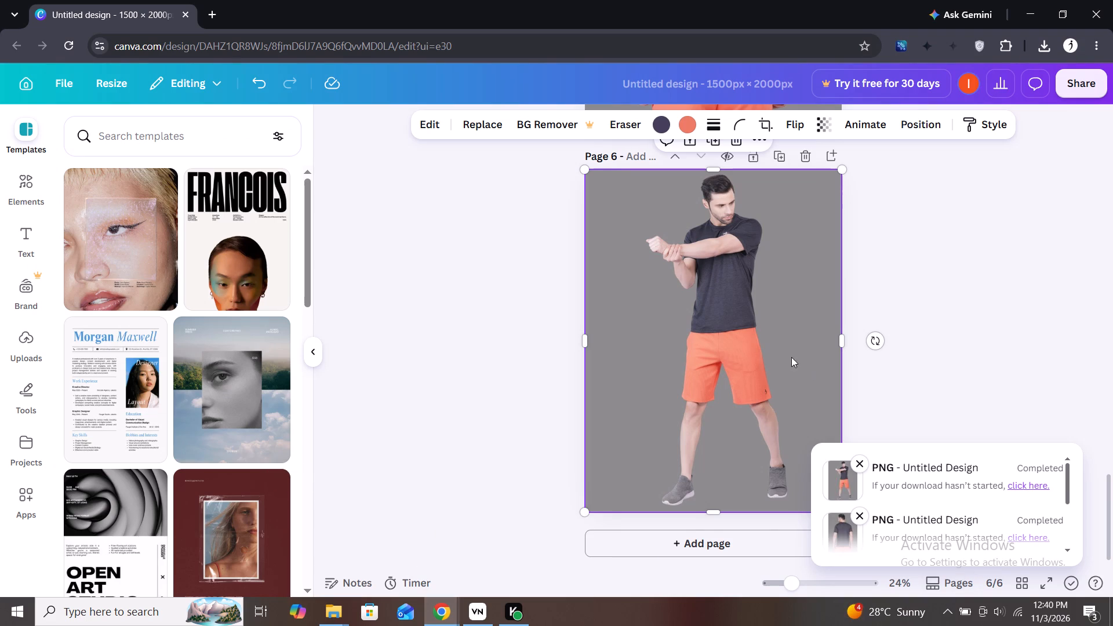
pyautogui.scroll(-7, 733, 366)
pyautogui.click(456, 607)
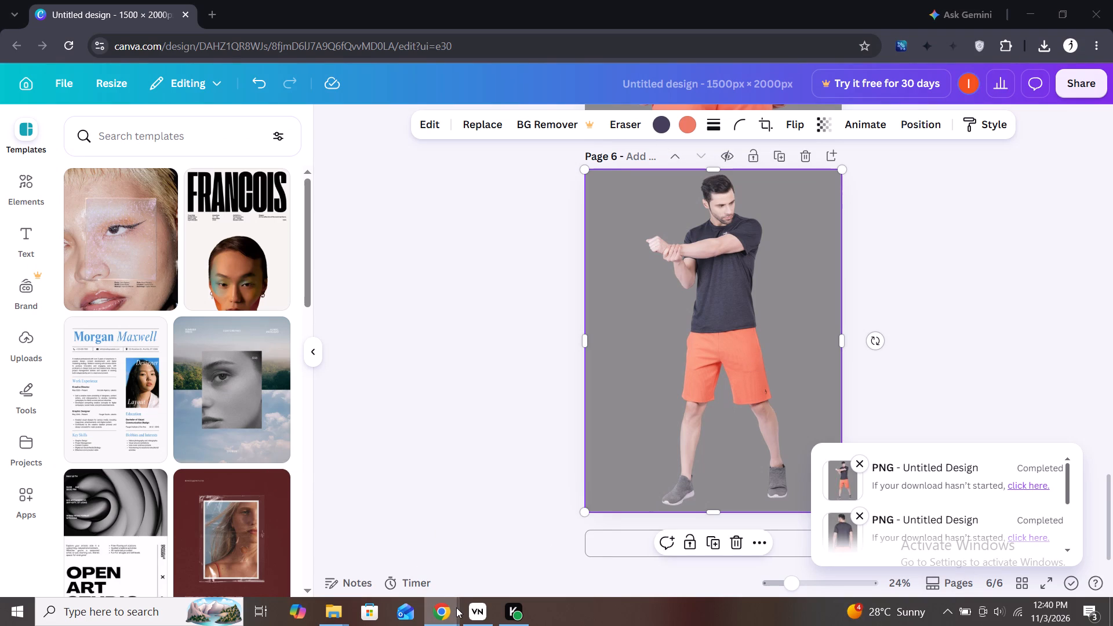
pyautogui.click(475, 572)
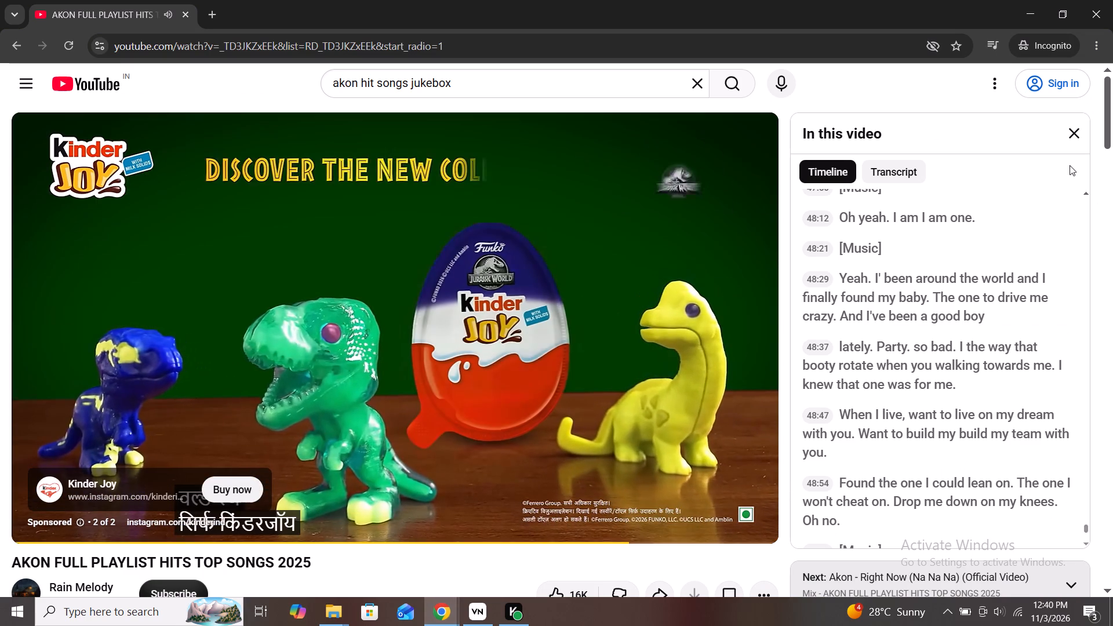
pyautogui.click(1078, 134)
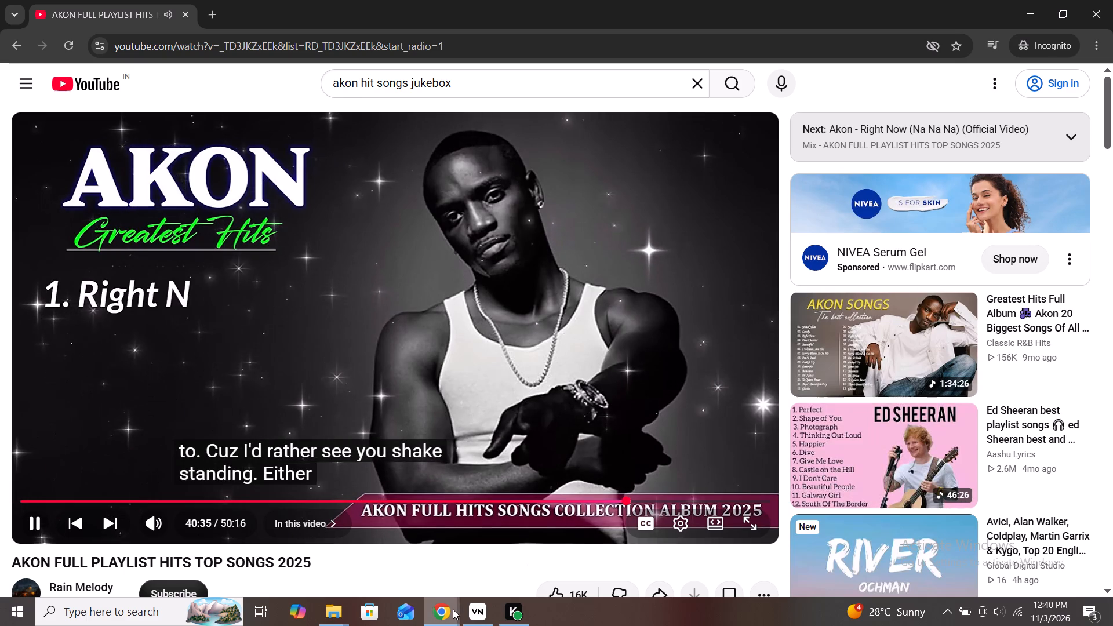
pyautogui.click(407, 570)
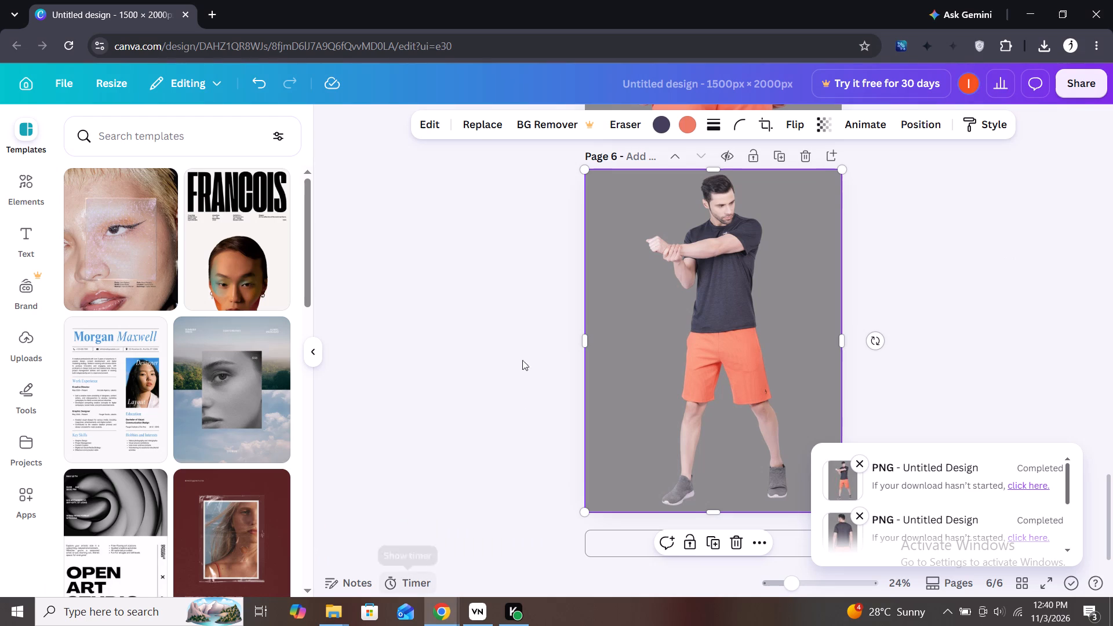
# Move the six Untitled design PNGs from Downloads into the ICMTE2057 folder in Mens Edited.
pyautogui.click(516, 348)
pyautogui.click(333, 612)
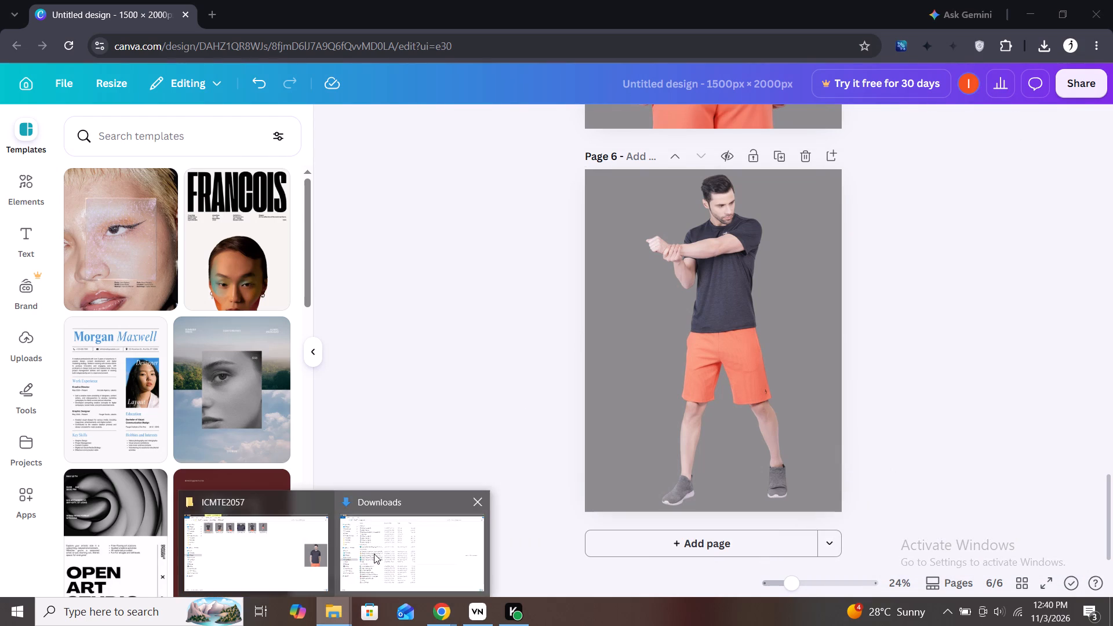
pyautogui.click(374, 554)
pyautogui.click(847, 46)
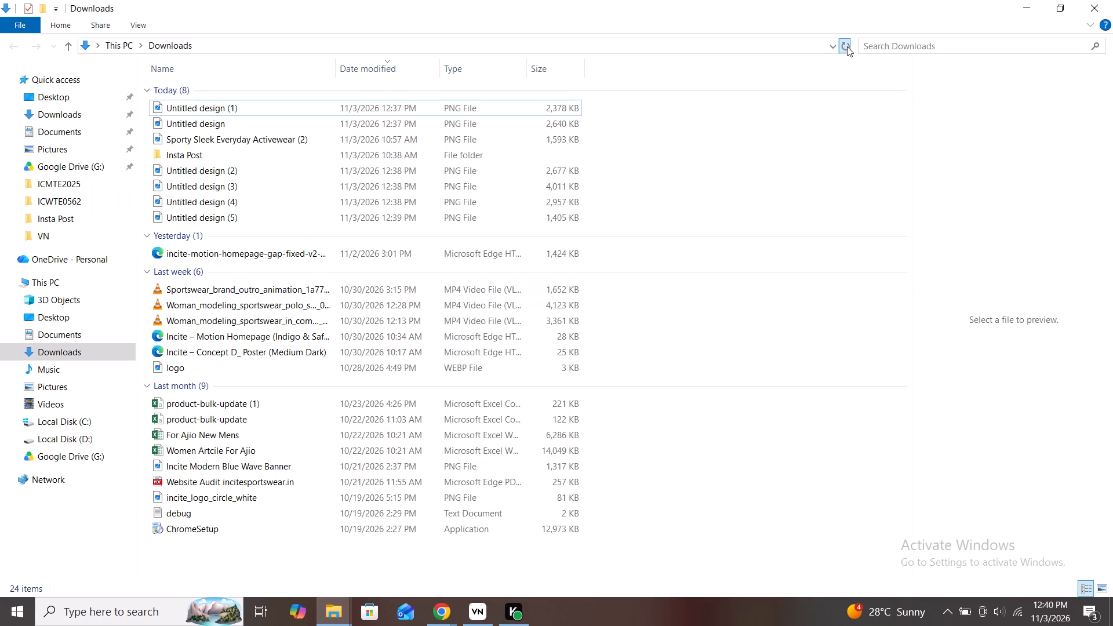
pyautogui.moveTo(595, 183); pyautogui.dragTo(552, 169)
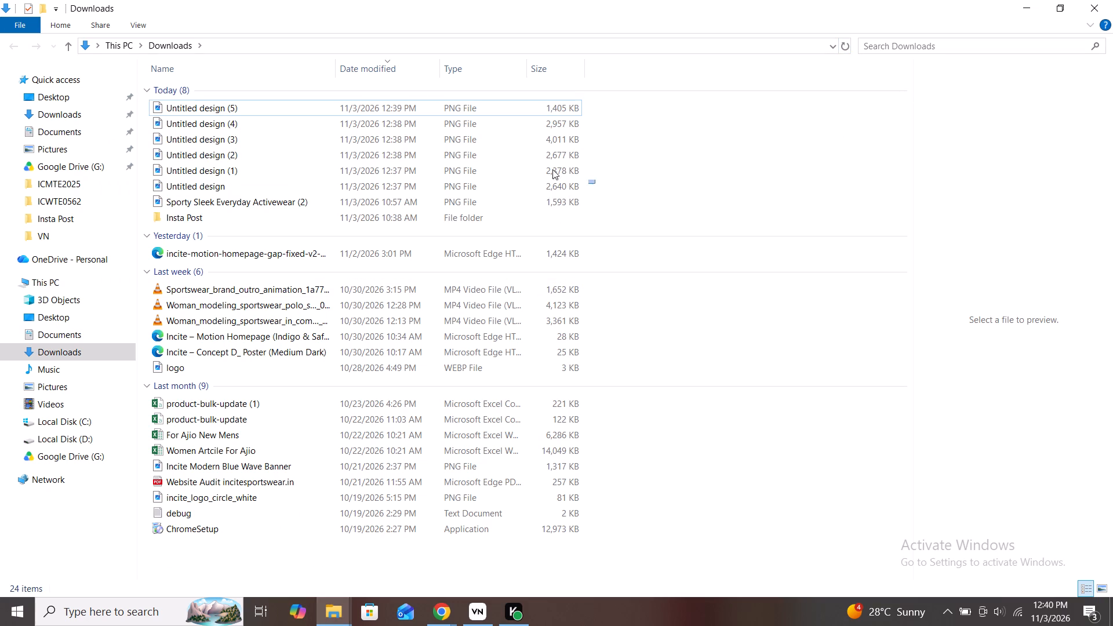
pyautogui.moveTo(552, 169); pyautogui.dragTo(305, 103)
pyautogui.rightClick(305, 102)
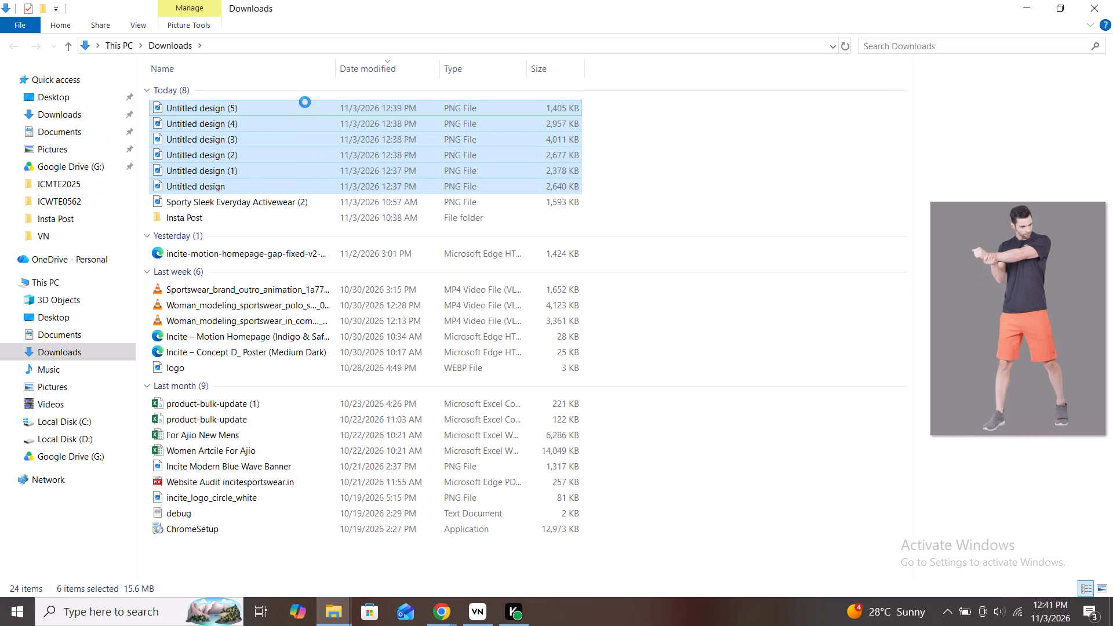
pyautogui.click(374, 442)
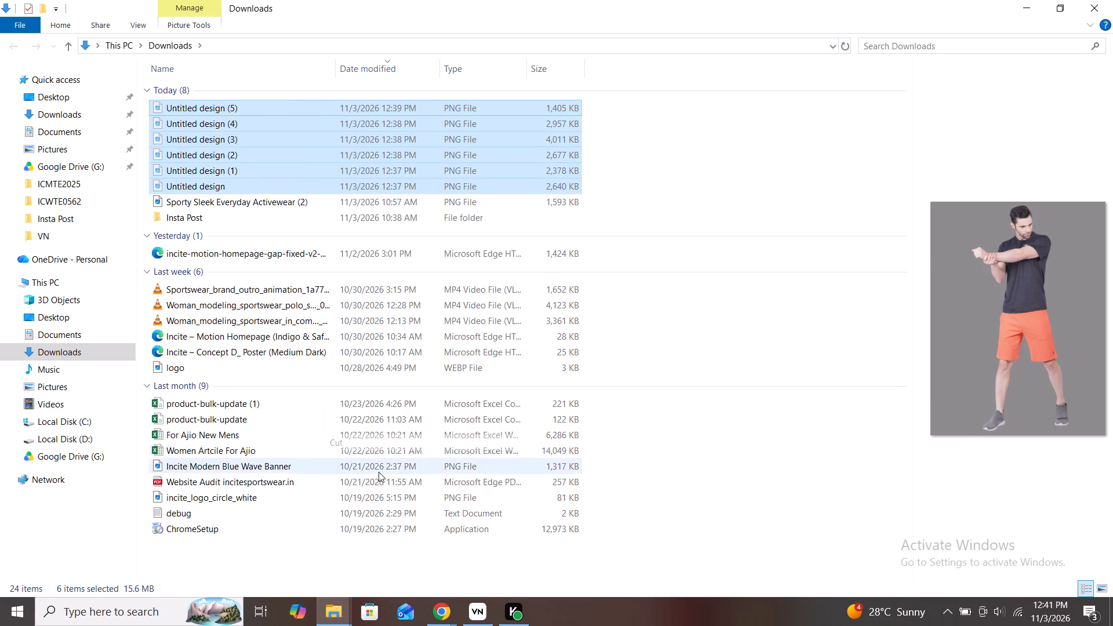
pyautogui.click(332, 609)
pyautogui.click(296, 558)
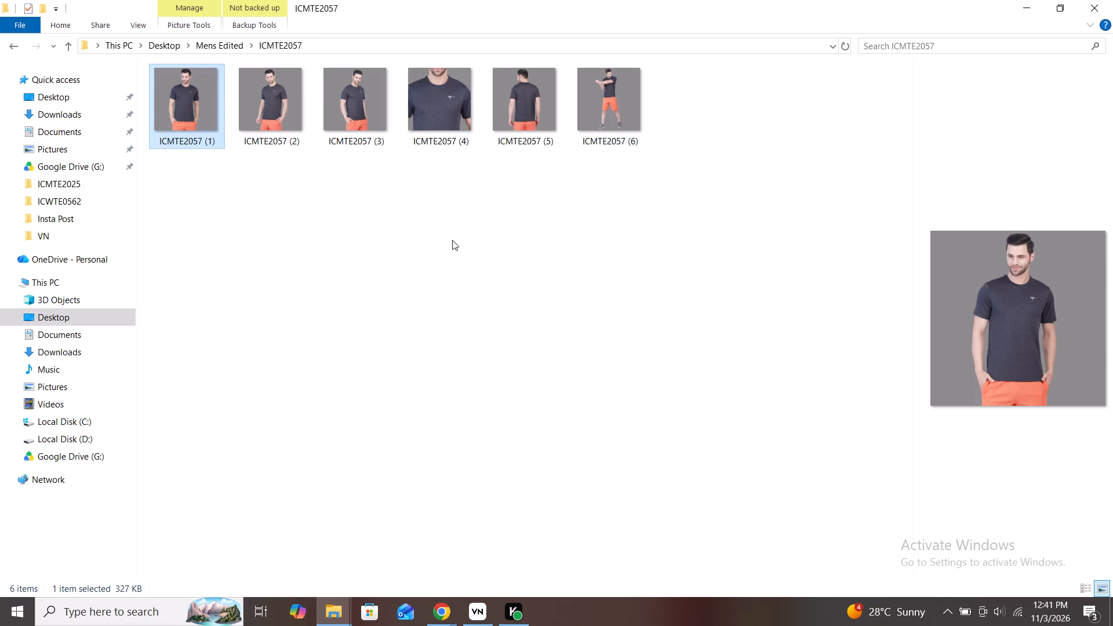
pyautogui.rightClick(452, 240)
pyautogui.click(497, 344)
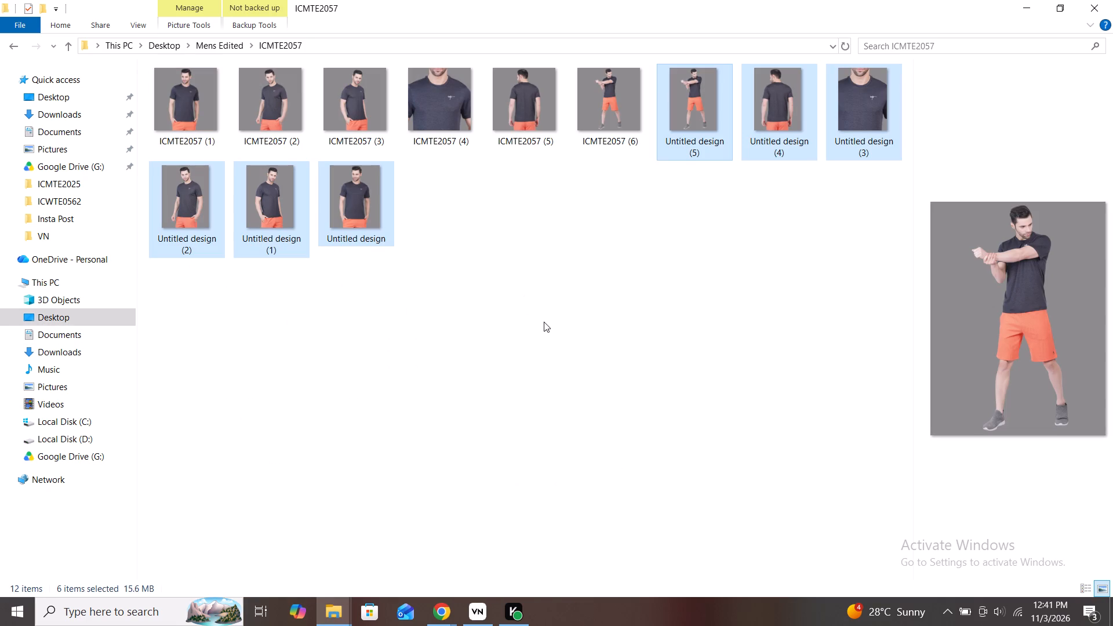
# Copy the file name of the original ICMTE2057 (1) photo, leaving the name as it is.
pyautogui.click(191, 113)
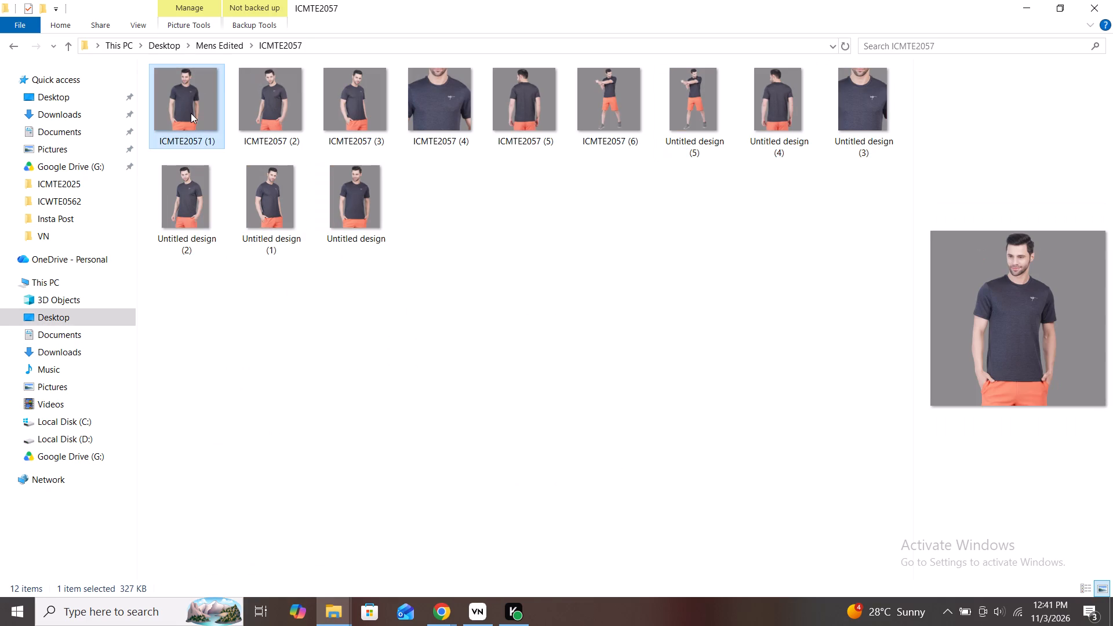
pyautogui.press('F2')
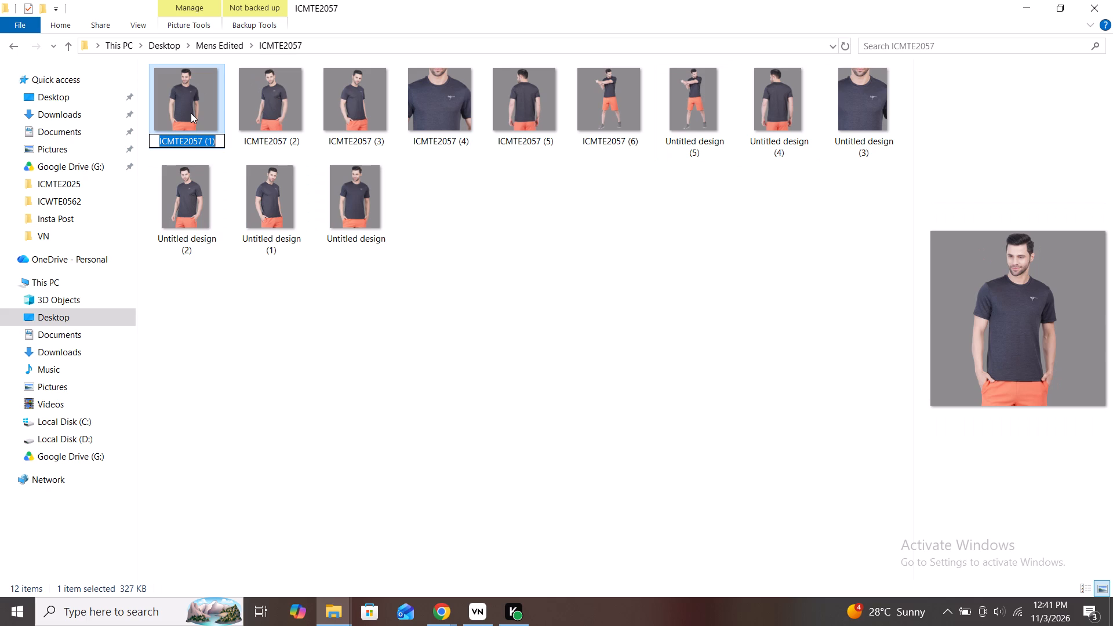
pyautogui.hotkey('ctrl', 'c')
pyautogui.hotkey('ctrl', 'c')
pyautogui.click(223, 367)
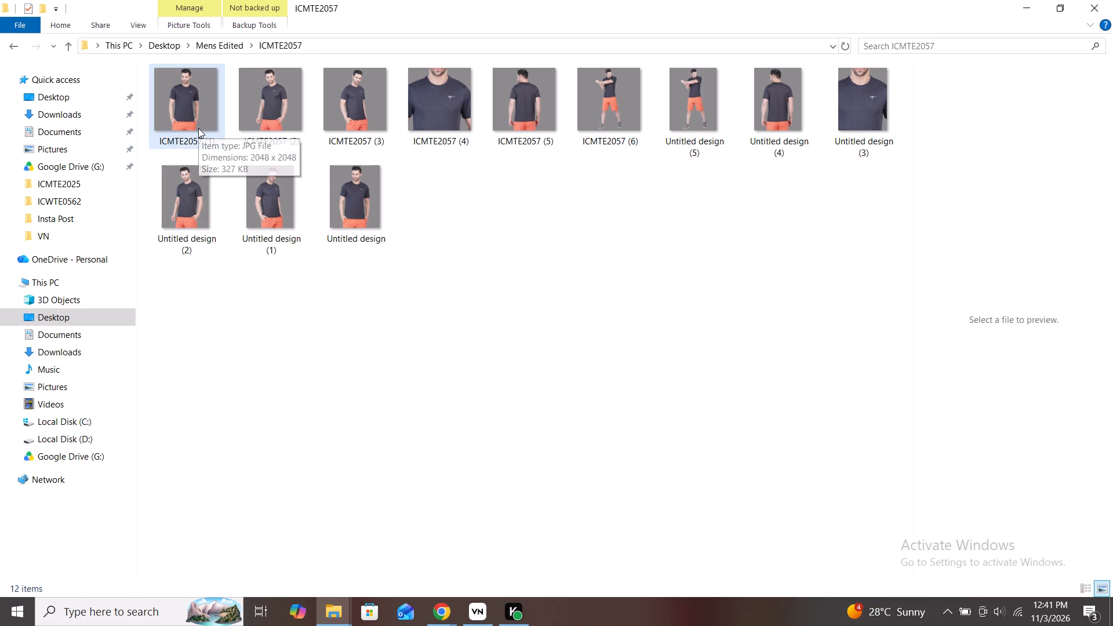
# Delete the six original photos, ICMTE2057 (1) to (6), from the ICMTE2057 folder.
pyautogui.moveTo(143, 114); pyautogui.dragTo(148, 113)
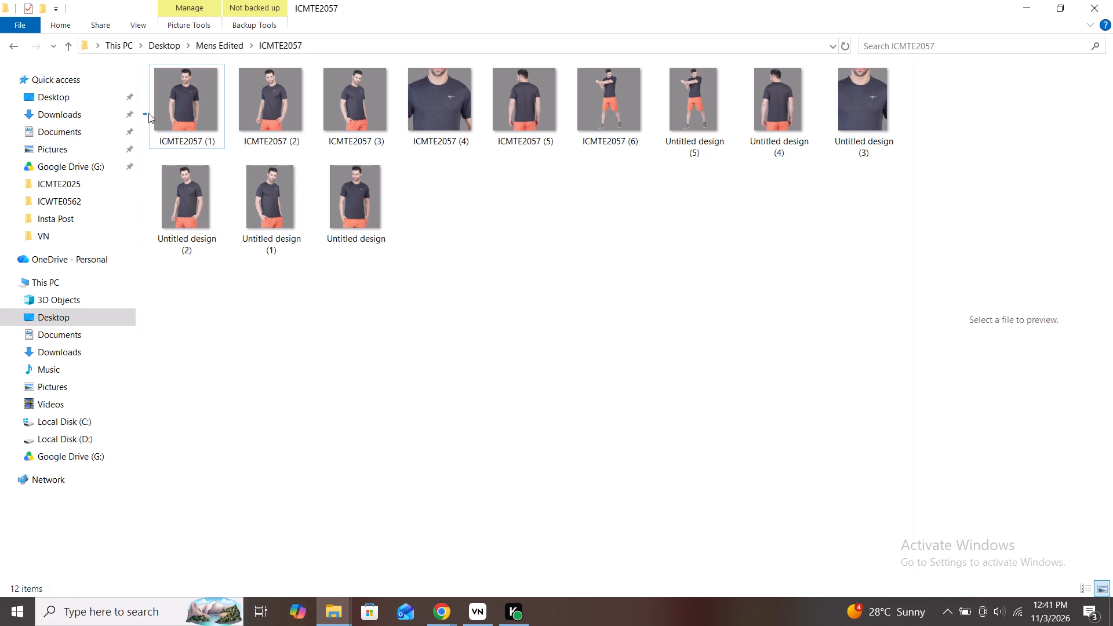
pyautogui.moveTo(148, 113); pyautogui.dragTo(592, 133)
pyautogui.hotkey('ctrl', 'd')
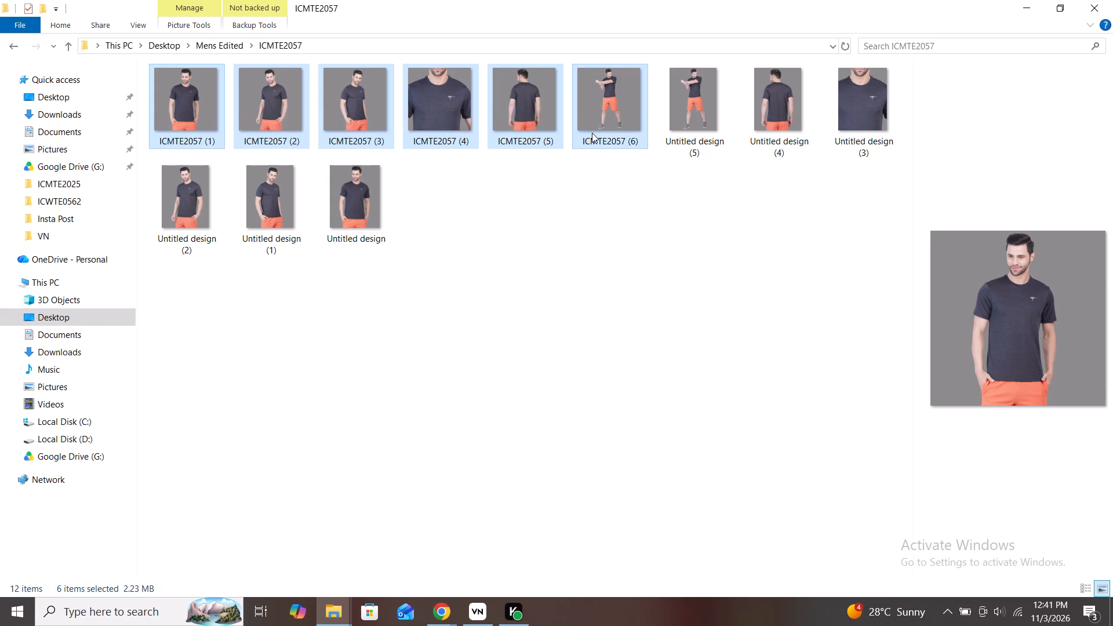
pyautogui.click(198, 128)
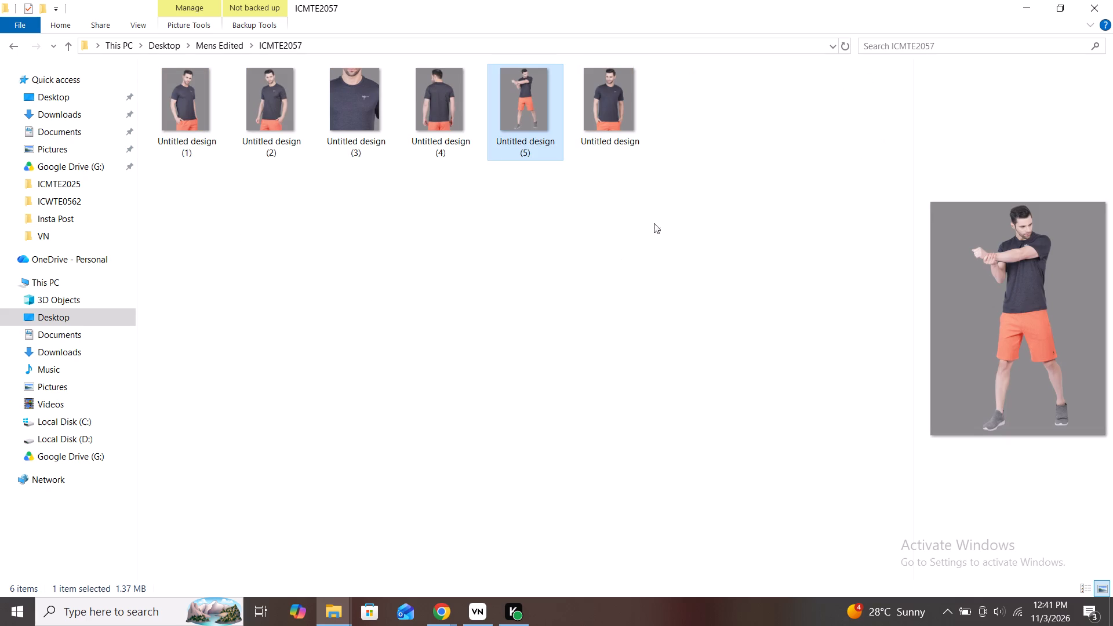
# Rename the unnumbered Untitled design file as ICMTE2057 (1) using the copied name.
pyautogui.click(615, 101)
pyautogui.press('F2')
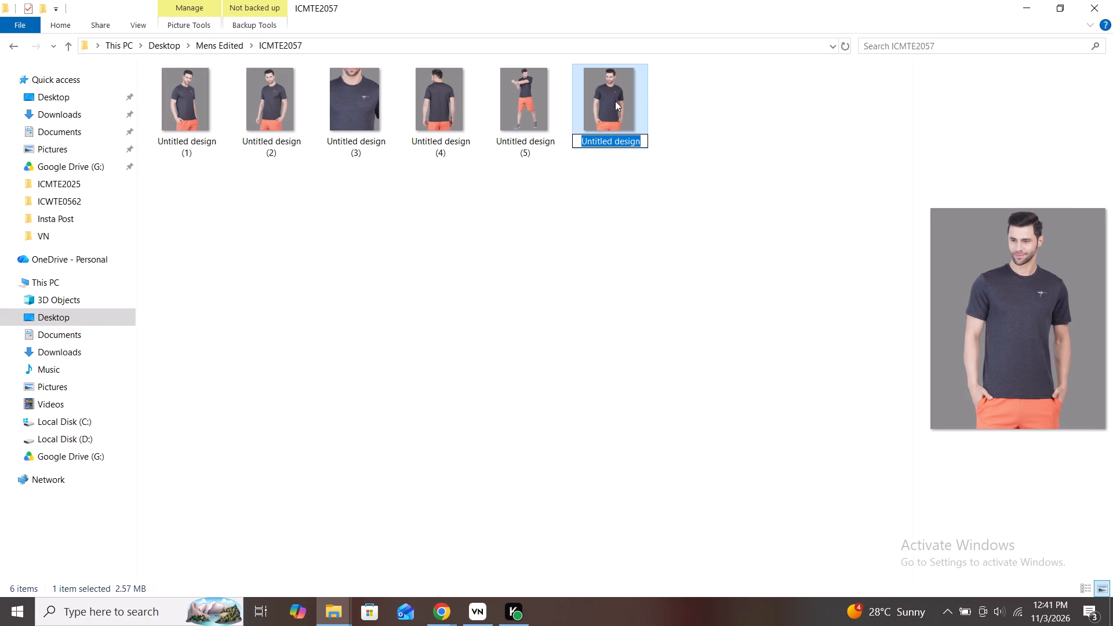
pyautogui.hotkey('ctrl', 'v')
pyautogui.click(616, 259)
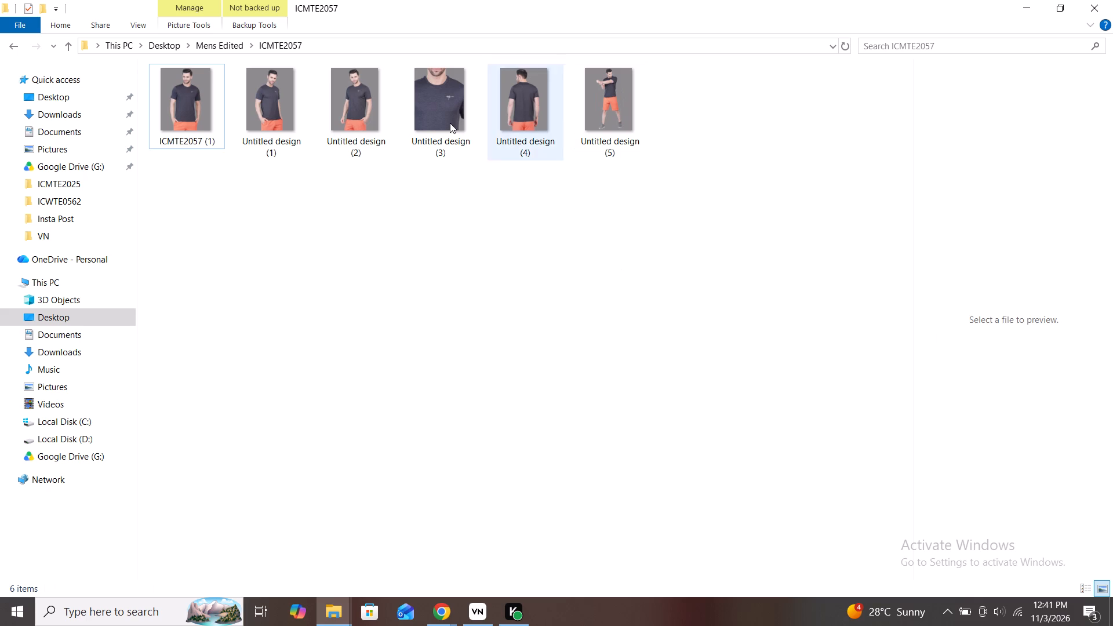
# Rename Untitled design (1) as ICMTE2057 (2), reusing the copied name.
pyautogui.click(274, 119)
pyautogui.press('F2')
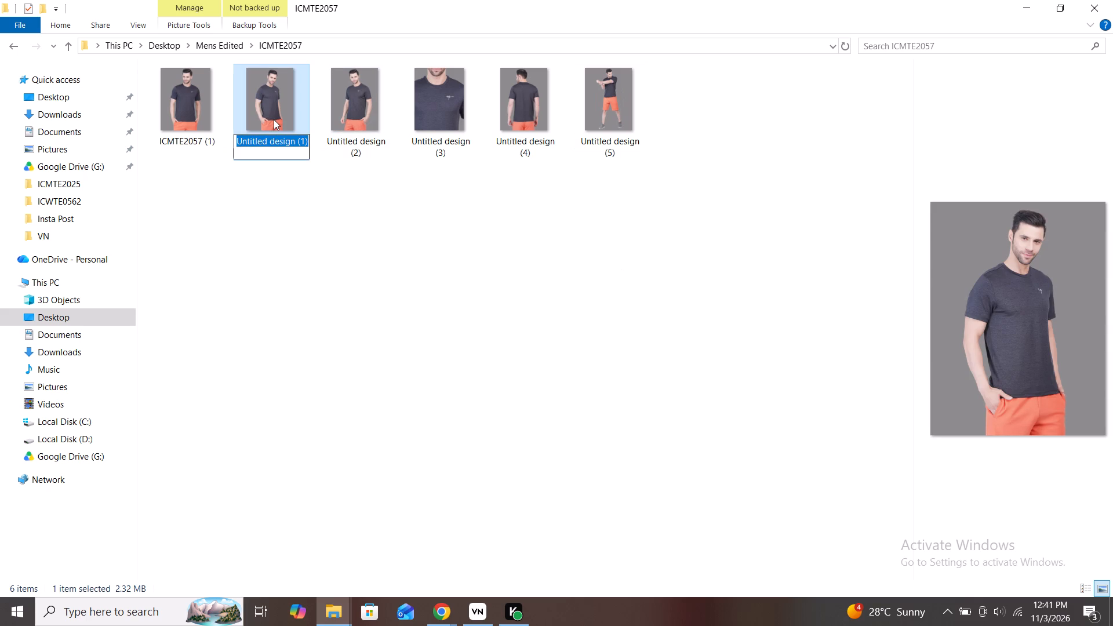
pyautogui.hotkey('ctrl', 'v')
pyautogui.press('BackSpace')
pyautogui.press('BackSpace')
pyautogui.write('2)')
pyautogui.press('Return')
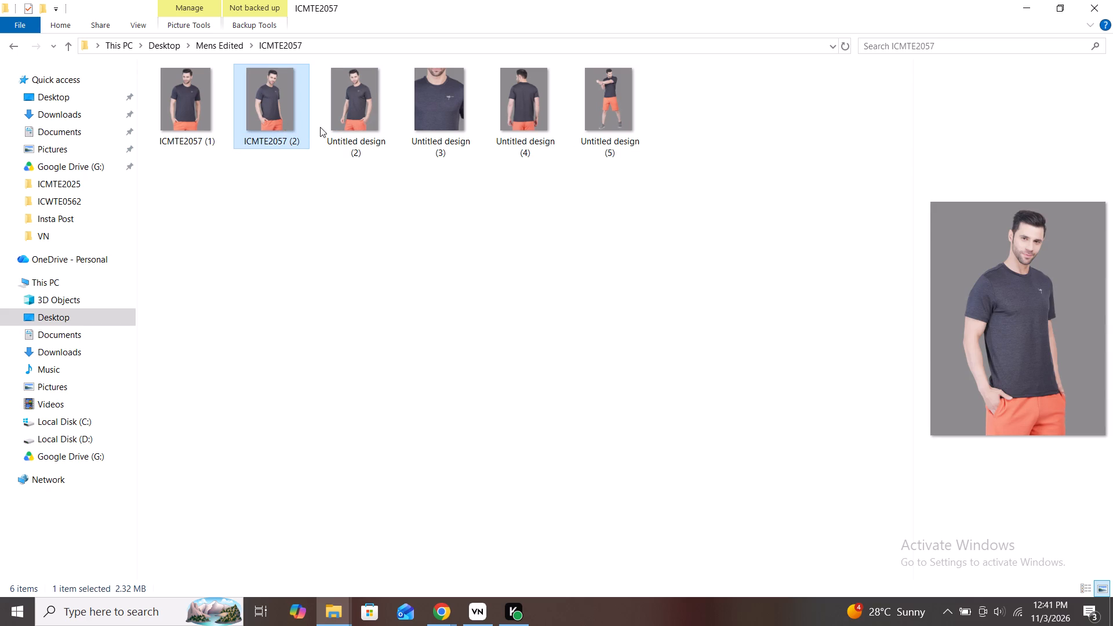
# Rename Untitled design (2) as ICMTE2057 (3), reusing the copied name.
pyautogui.click(362, 117)
pyautogui.press('F2')
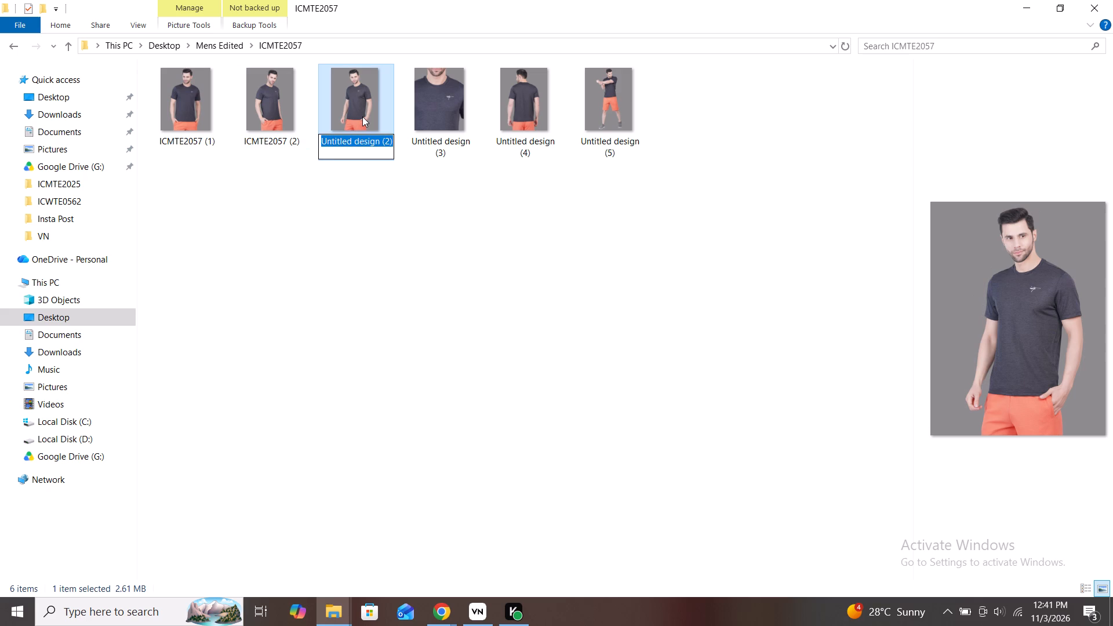
pyautogui.hotkey('ctrl', 'v')
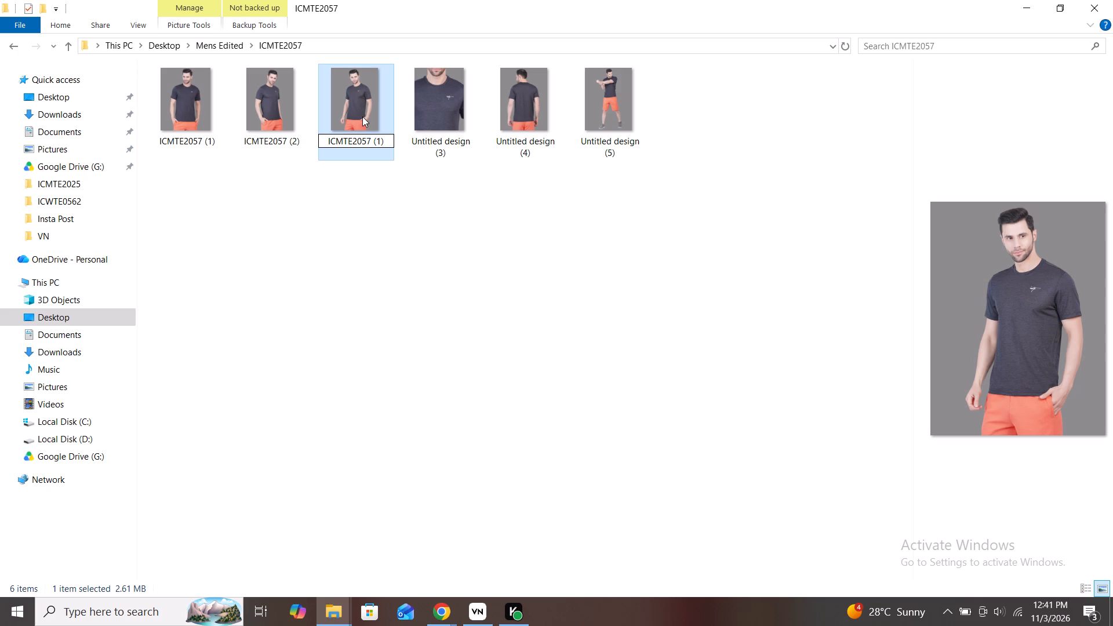
pyautogui.press('BackSpace')
pyautogui.press('BackSpace')
pyautogui.write('3)')
pyautogui.press('Return')
# Rename the chest close-up, Untitled design (3), as ICMTE2057 (4), reusing the copied name.
pyautogui.click(436, 144)
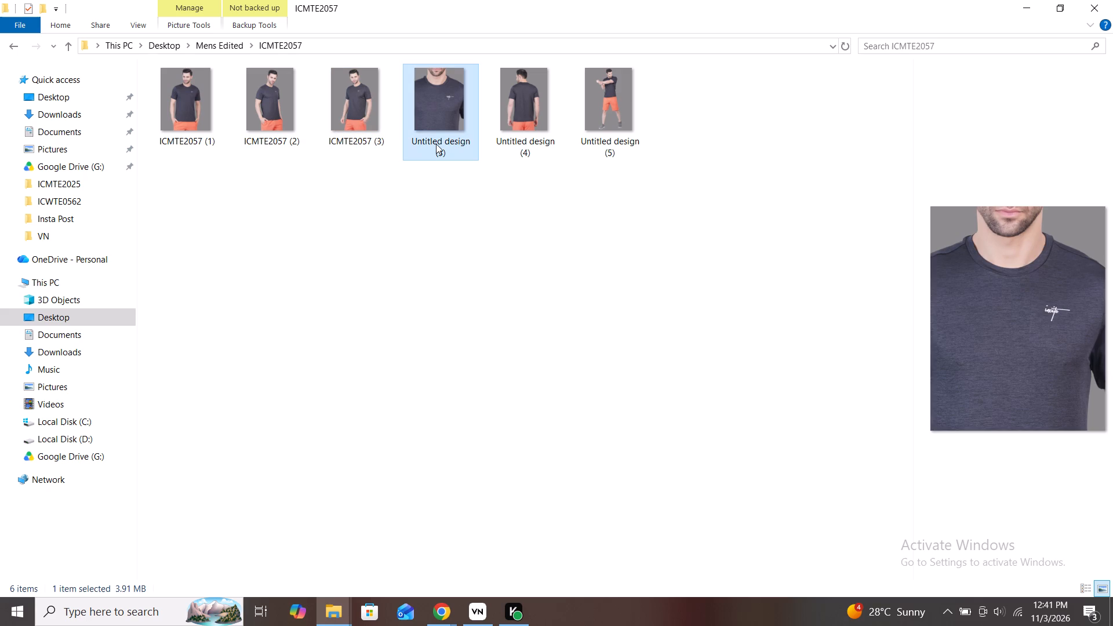
pyautogui.press('F2')
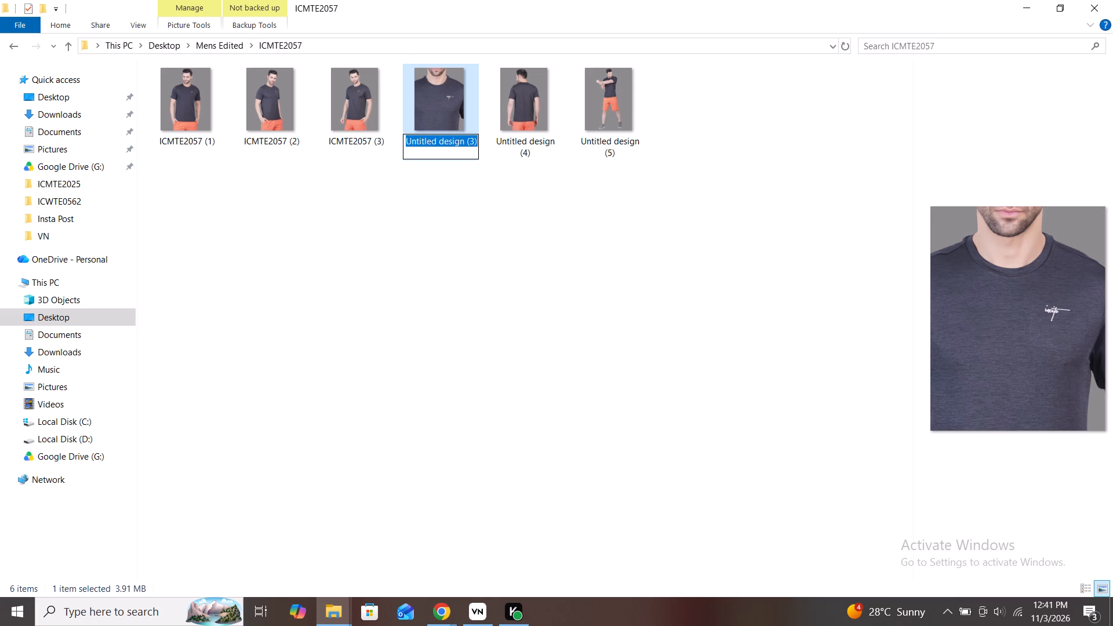
pyautogui.hotkey('ctrl', 'v')
pyautogui.press('BackSpace')
pyautogui.press('BackSpace')
pyautogui.write('4)')
pyautogui.press('Return')
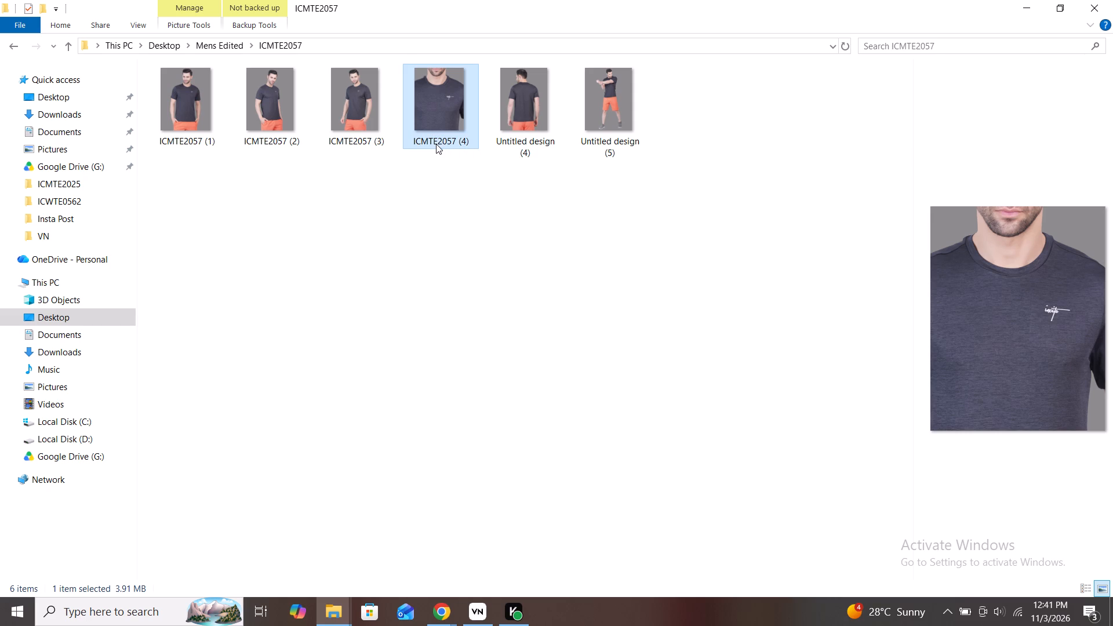
# Rename the back view, Untitled design (4), as ICMTE2057 (5), reusing the copied name.
pyautogui.click(496, 115)
pyautogui.press('F2')
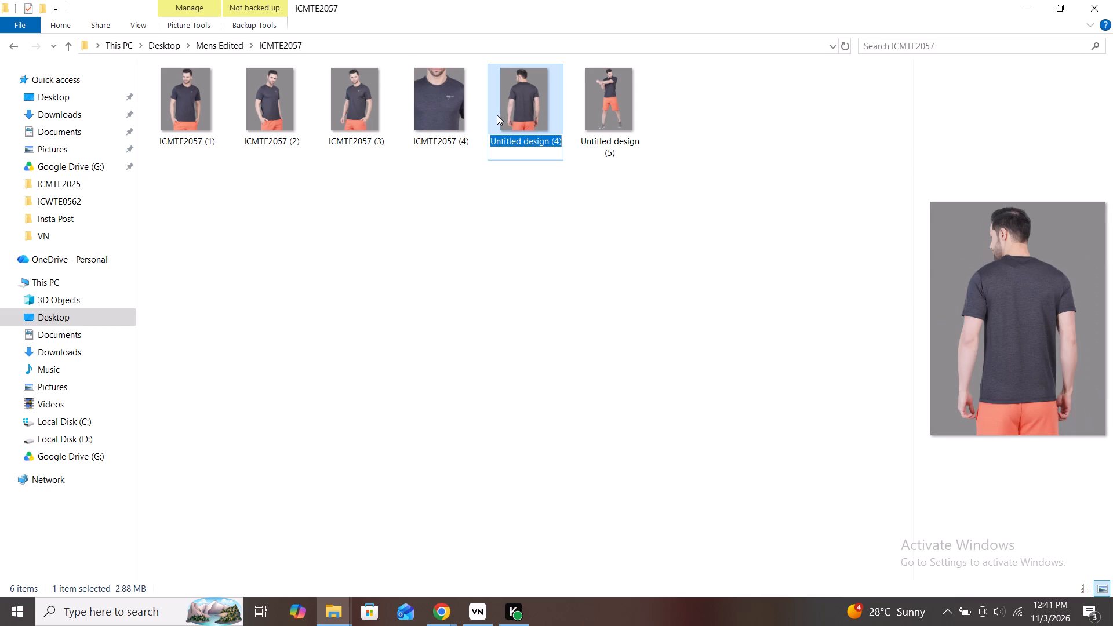
pyautogui.hotkey('ctrl', 'v')
pyautogui.press('BackSpace')
pyautogui.press('BackSpace')
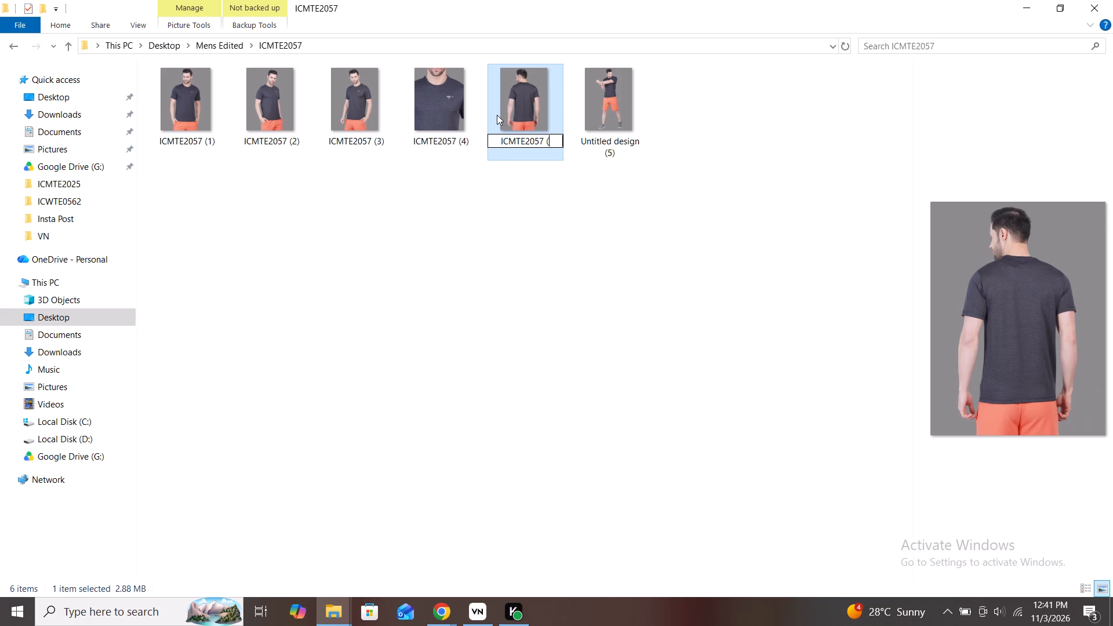
pyautogui.write('5)')
pyautogui.press('Return')
# Rename the full-length photo, Untitled design (5), as ICMTE2057 (6), reusing the copied name.
pyautogui.click(617, 150)
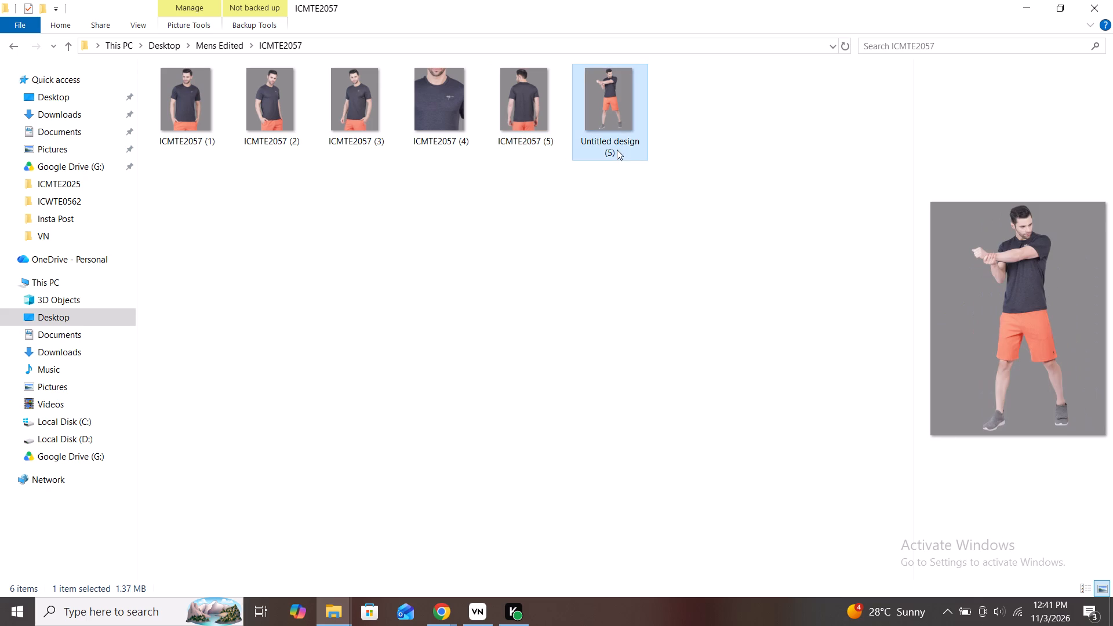
pyautogui.press('F2')
pyautogui.hotkey('ctrl', 'v')
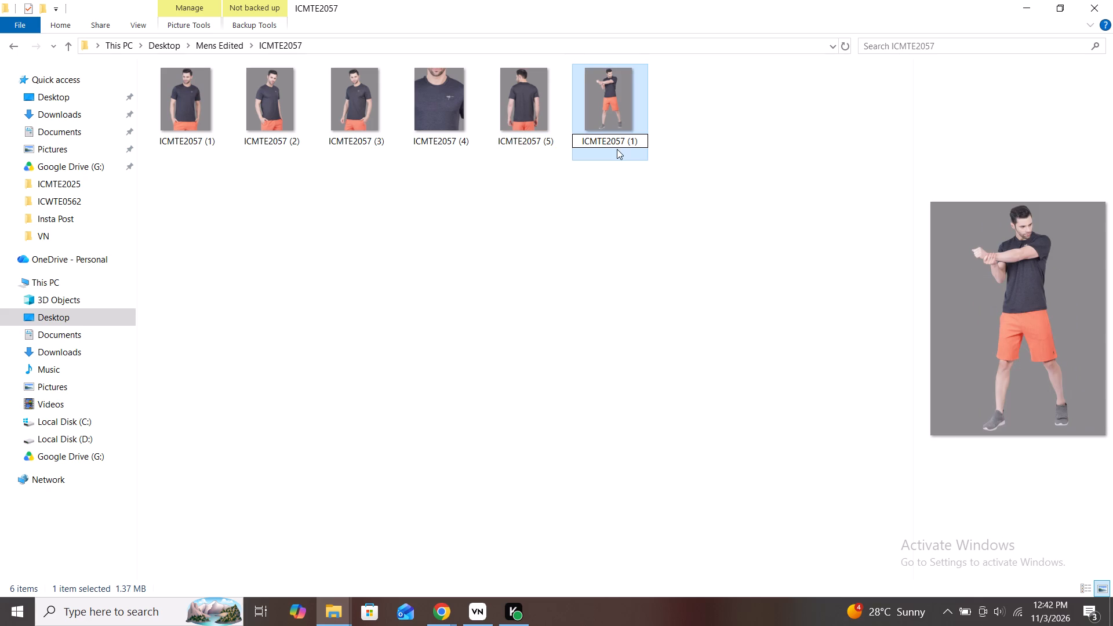
pyautogui.press('BackSpace')
pyautogui.press('BackSpace')
pyautogui.press('6')
pyautogui.hotkey('shift', ')')
pyautogui.press('Return')
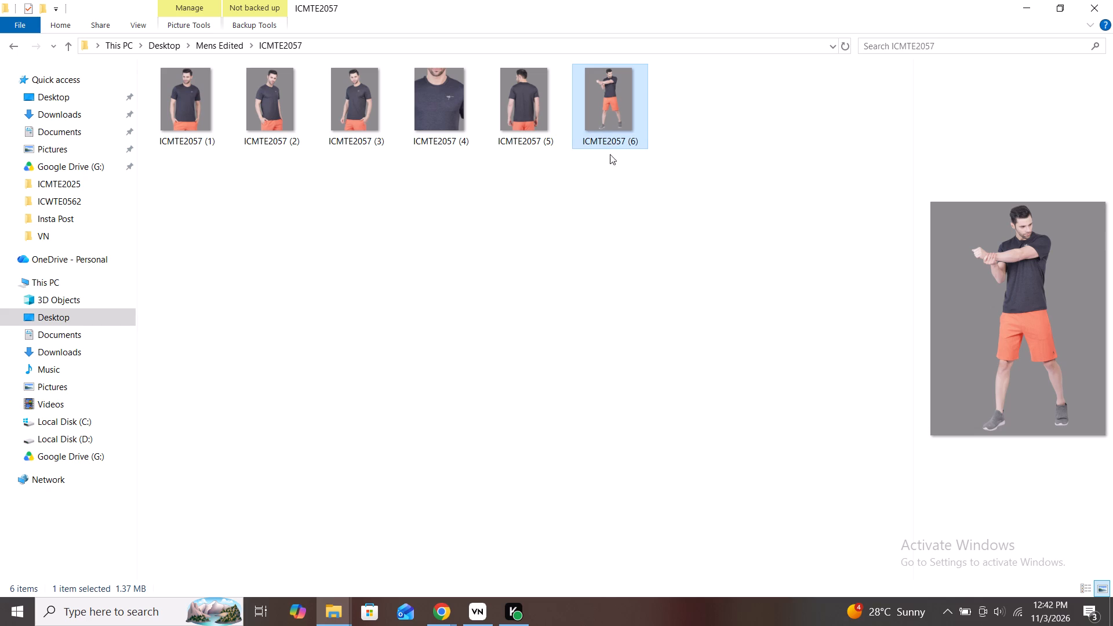
pyautogui.click(438, 274)
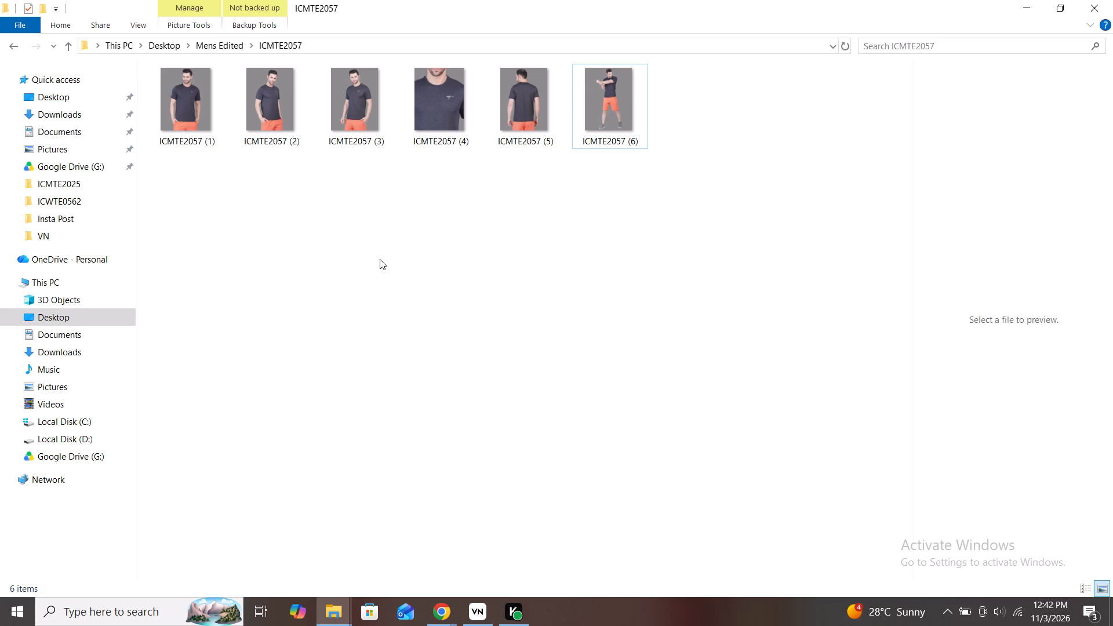
# Return to the Mens Edited folder and open the ICMTE2082 product folder.
pyautogui.click(72, 48)
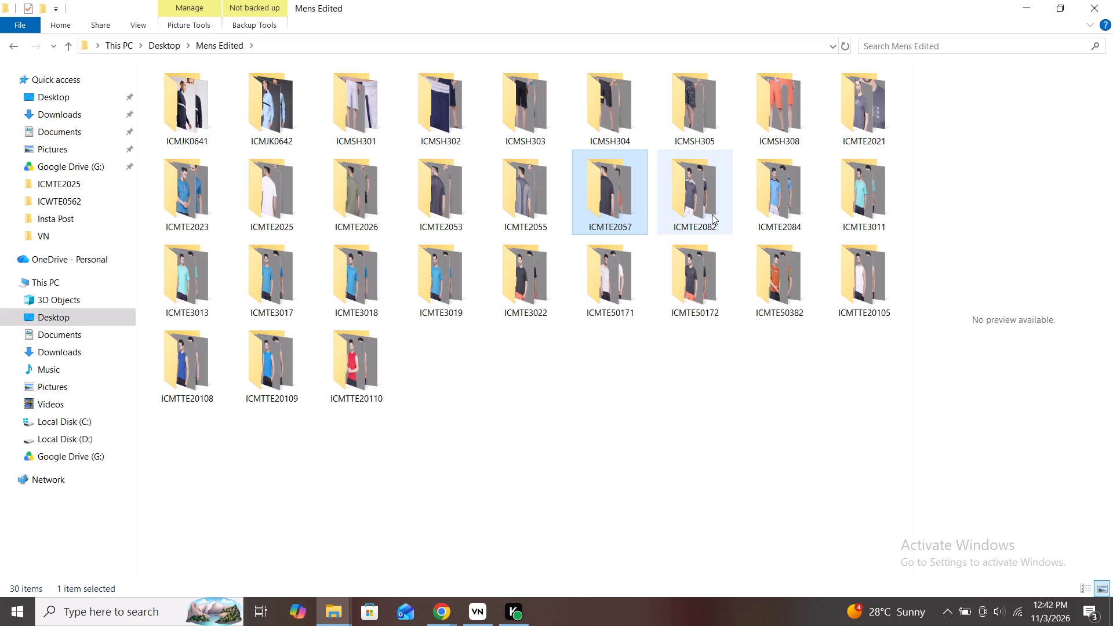
pyautogui.doubleClick(711, 214)
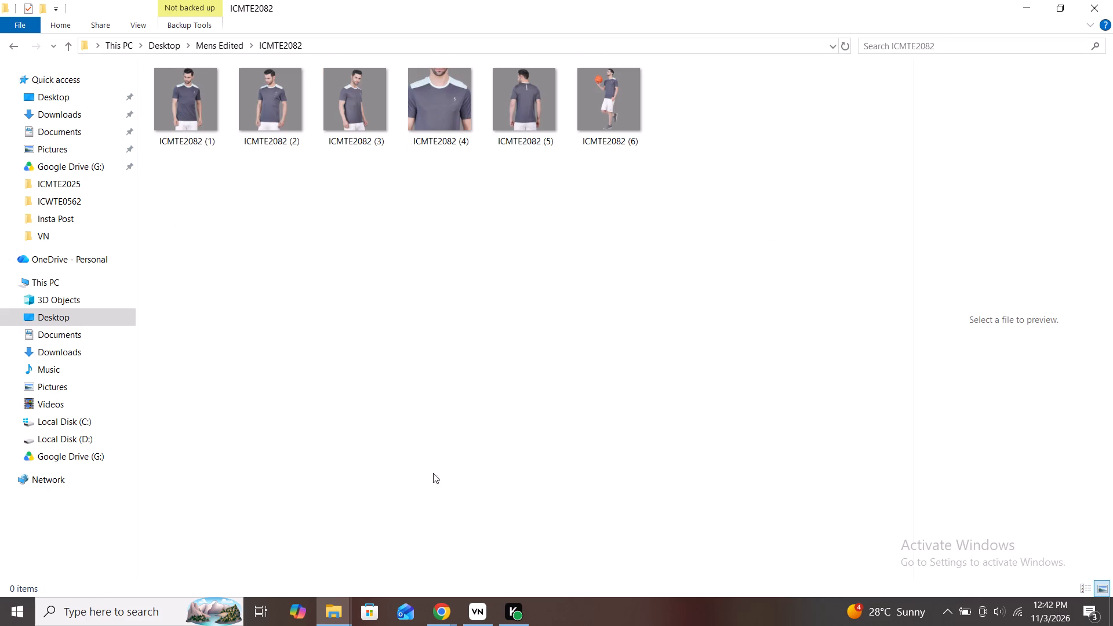
# Switch to the Canva design and delete the old product's photos from pages 6, 5 and 4.
pyautogui.click(447, 609)
pyautogui.click(396, 559)
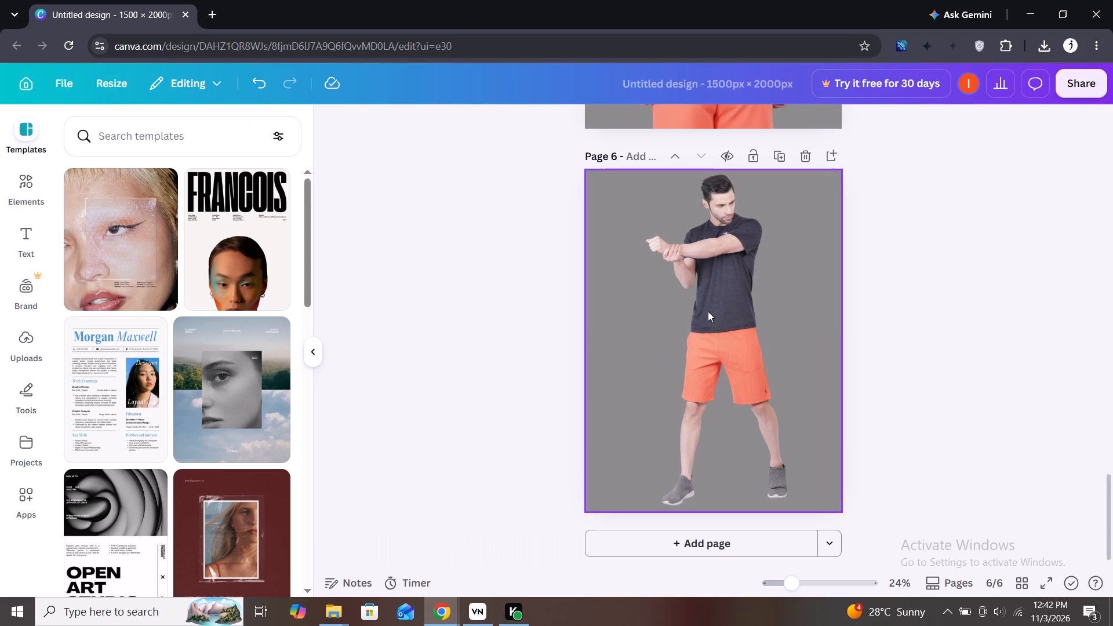
pyautogui.click(708, 311)
pyautogui.rightClick(705, 306)
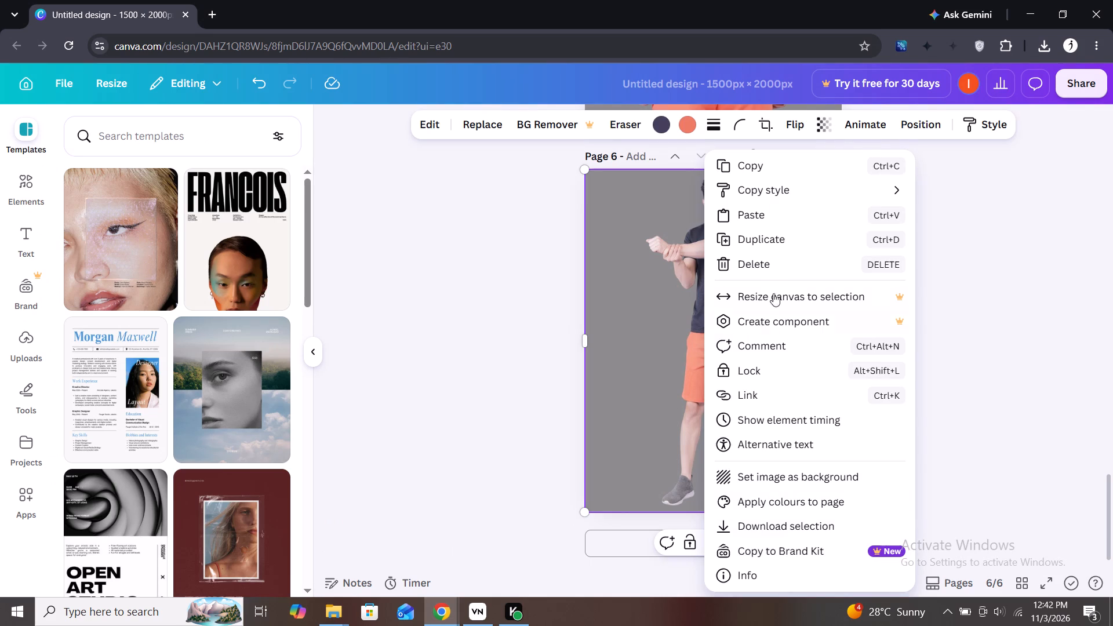
pyautogui.click(774, 256)
pyautogui.scroll(4, 794, 304)
pyautogui.click(696, 219)
pyautogui.rightClick(696, 219)
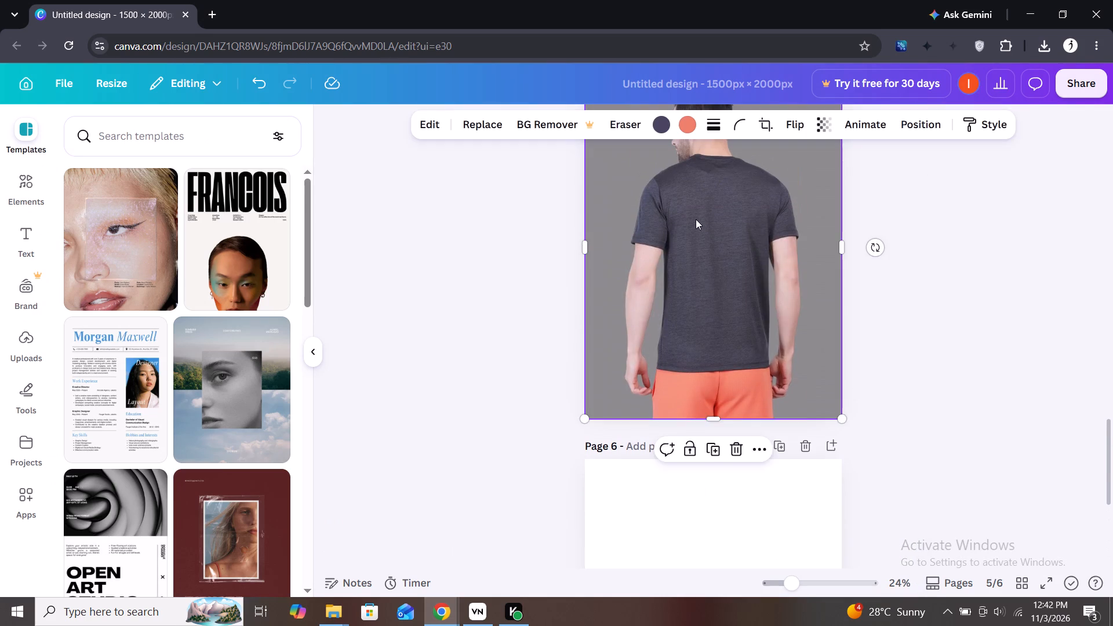
pyautogui.click(733, 265)
pyautogui.scroll(5, 732, 266)
pyautogui.click(732, 266)
pyautogui.rightClick(732, 266)
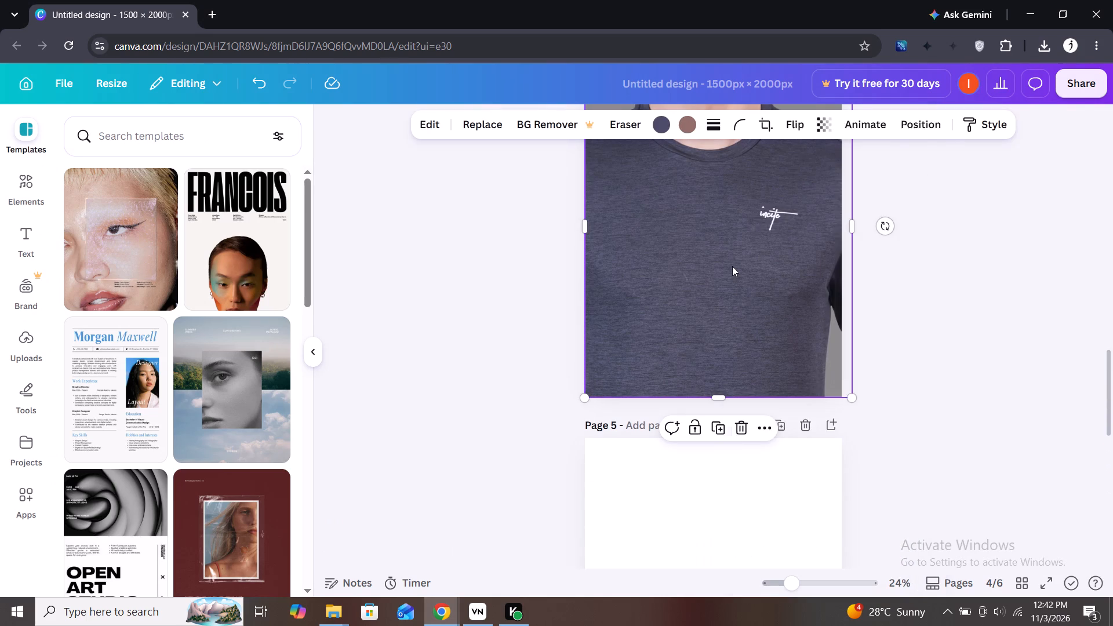
pyautogui.click(779, 234)
# Delete the old product's photos from pages 3, 2 and 1, leaving the pages in place.
pyautogui.scroll(5, 776, 233)
pyautogui.click(776, 234)
pyautogui.rightClick(776, 234)
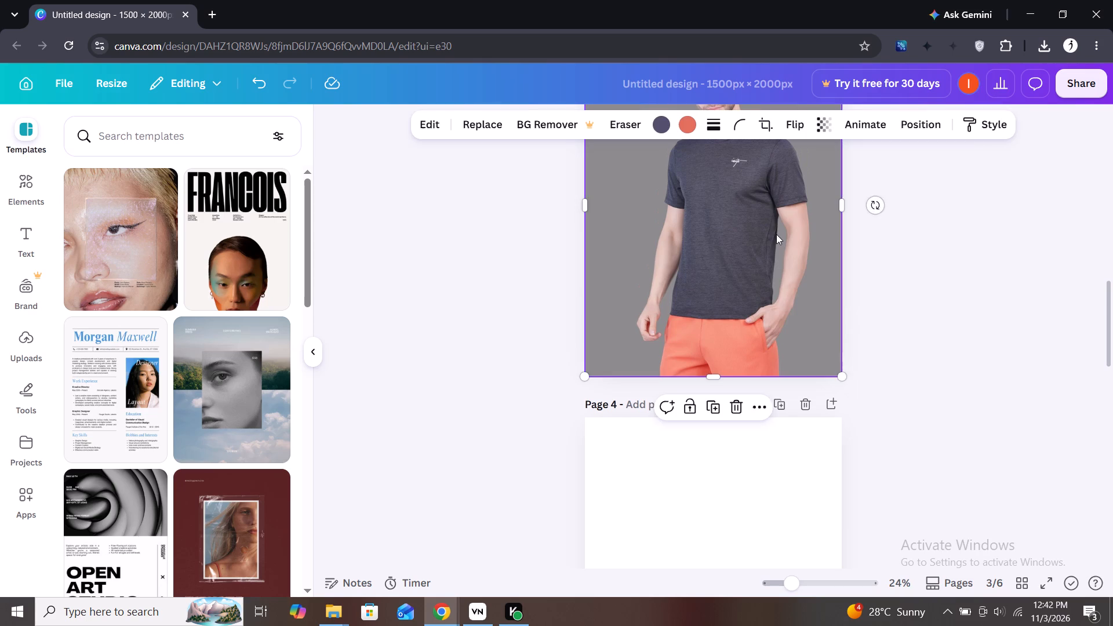
pyautogui.click(791, 259)
pyautogui.scroll(6, 774, 252)
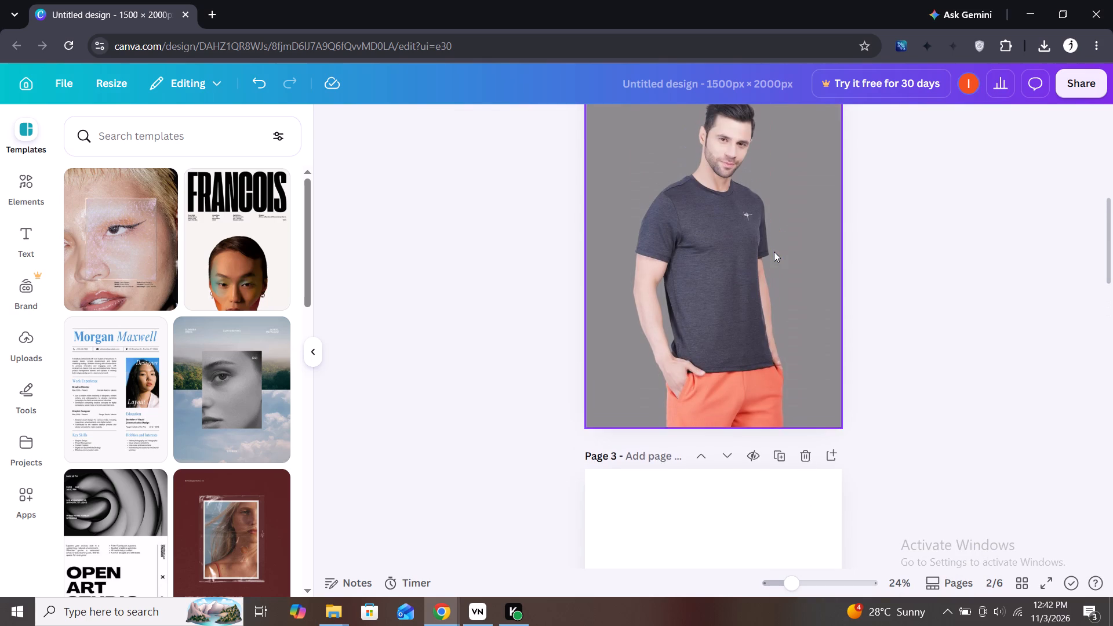
pyautogui.click(774, 252)
pyautogui.rightClick(773, 252)
pyautogui.click(788, 266)
pyautogui.scroll(7, 750, 266)
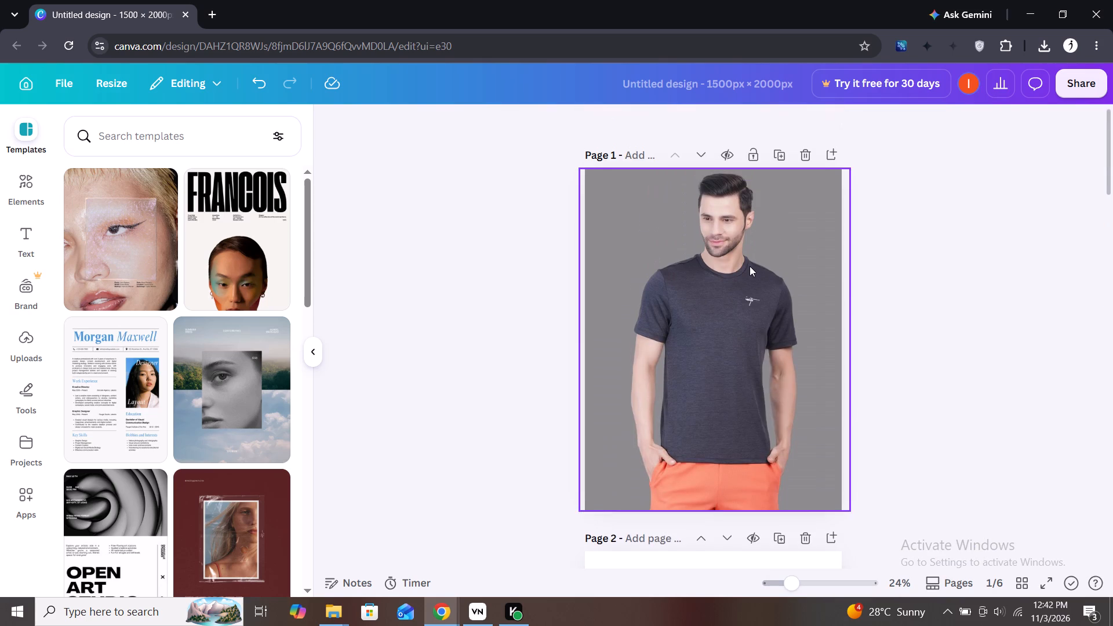
pyautogui.click(750, 266)
pyautogui.rightClick(750, 266)
pyautogui.click(784, 238)
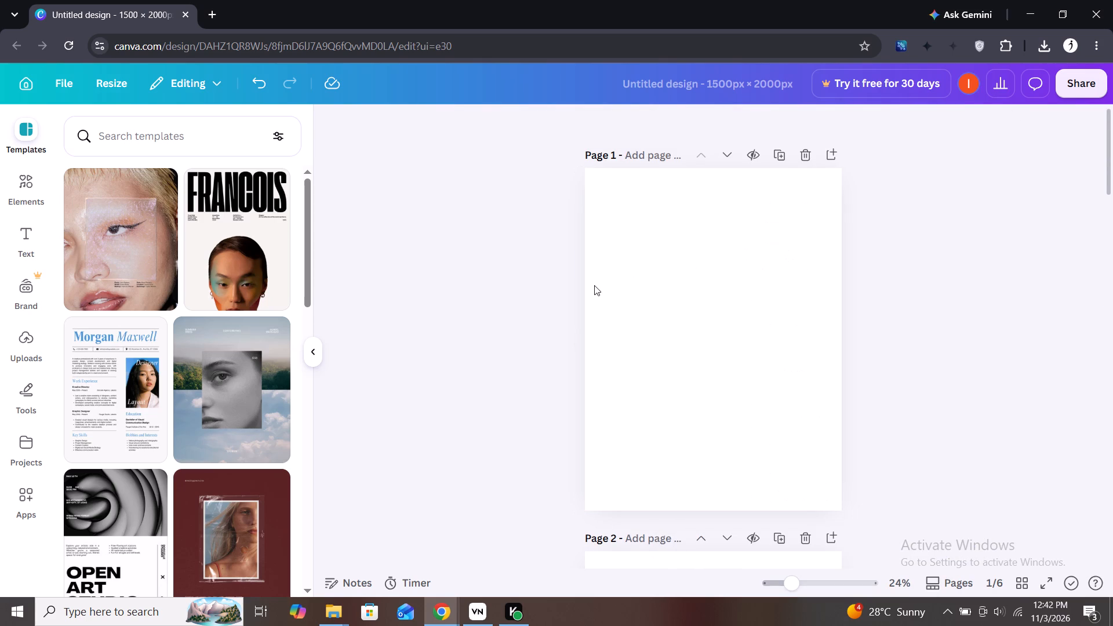
pyautogui.scroll(4, 594, 285)
pyautogui.click(483, 260)
# Add all six ICMTE2082 photos from the product folder to page 1 of the Canva design.
pyautogui.click(326, 617)
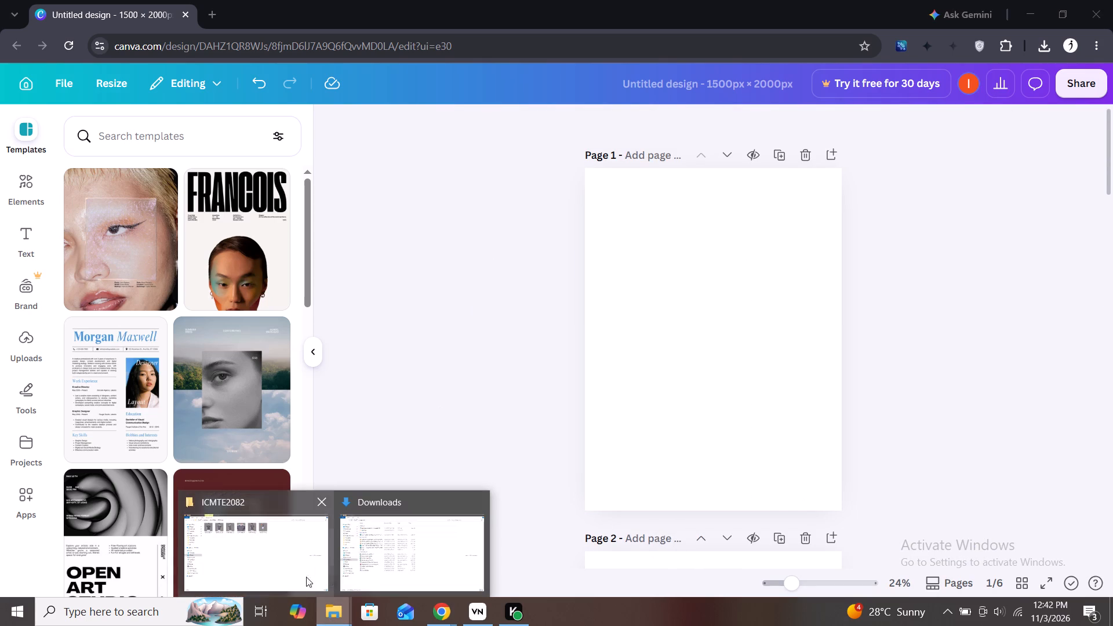
pyautogui.click(284, 563)
pyautogui.moveTo(161, 155); pyautogui.dragTo(200, 108)
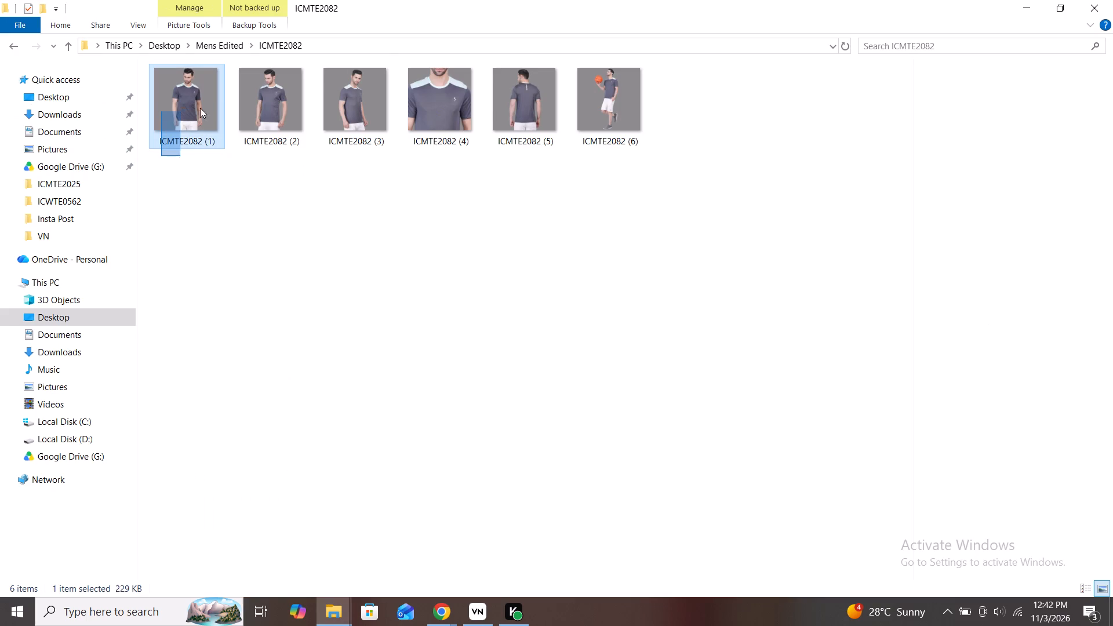
pyautogui.moveTo(200, 108); pyautogui.dragTo(608, 104)
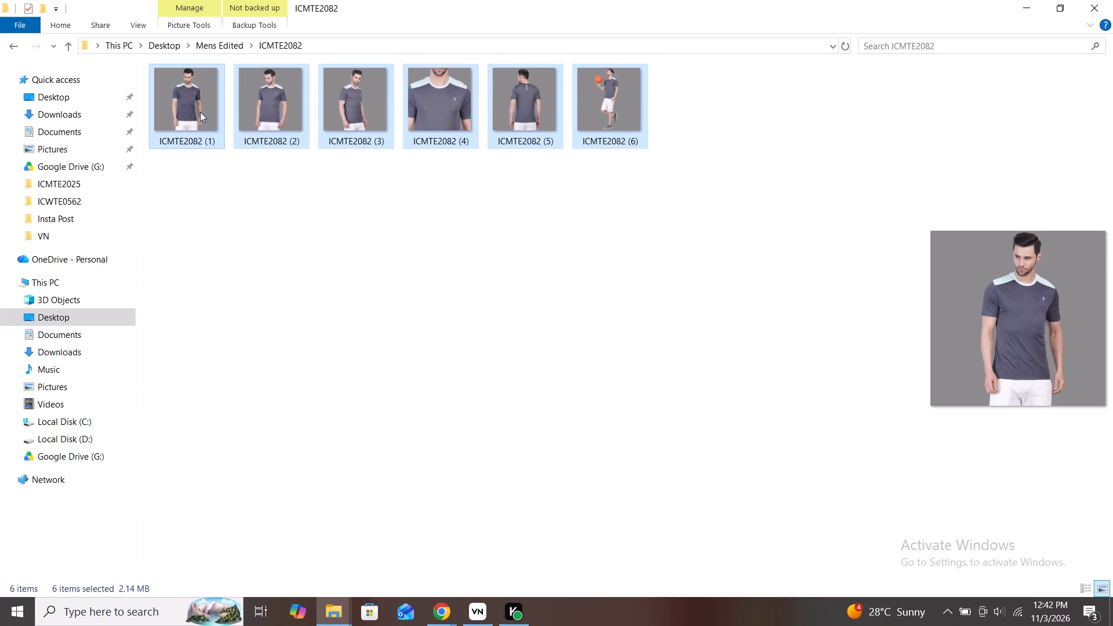
pyautogui.moveTo(200, 112); pyautogui.dragTo(441, 625)
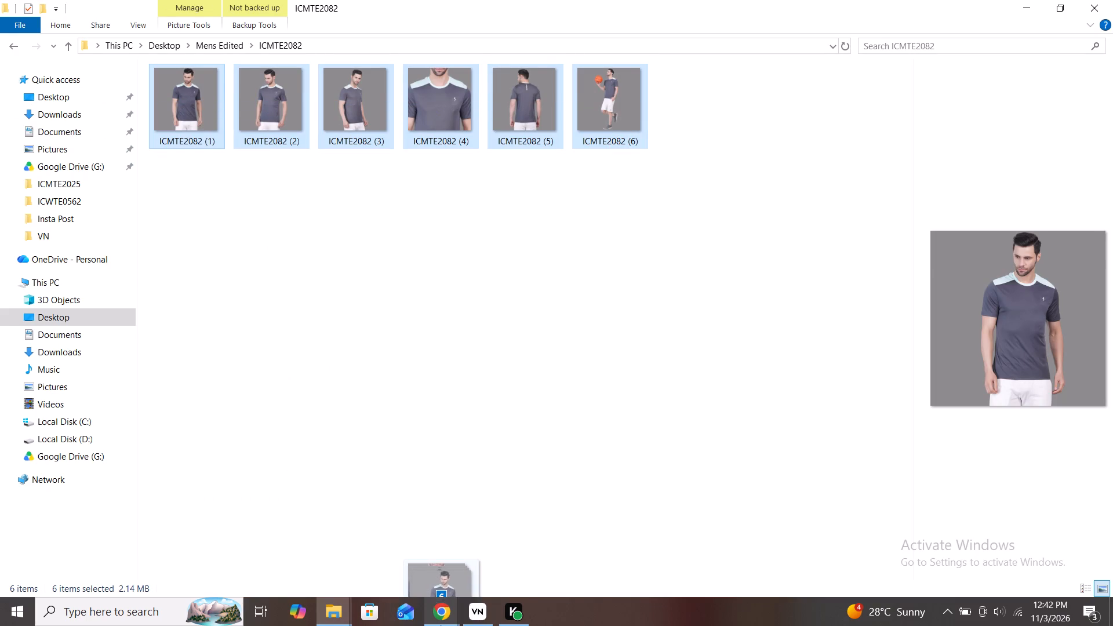
pyautogui.moveTo(441, 625); pyautogui.dragTo(741, 347)
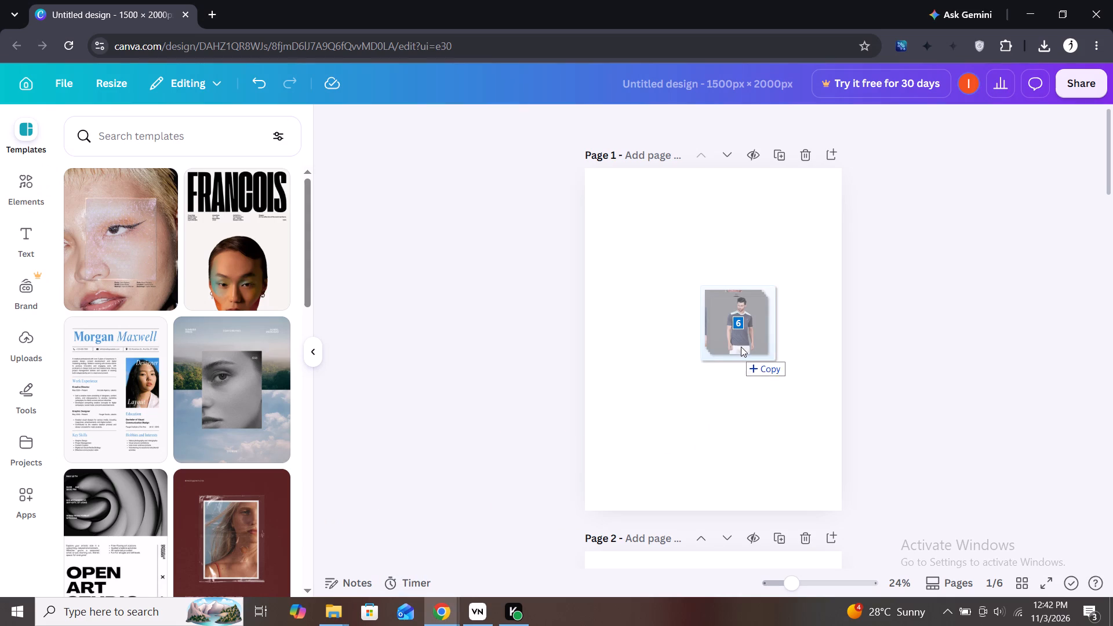
pyautogui.moveTo(741, 347); pyautogui.dragTo(743, 343)
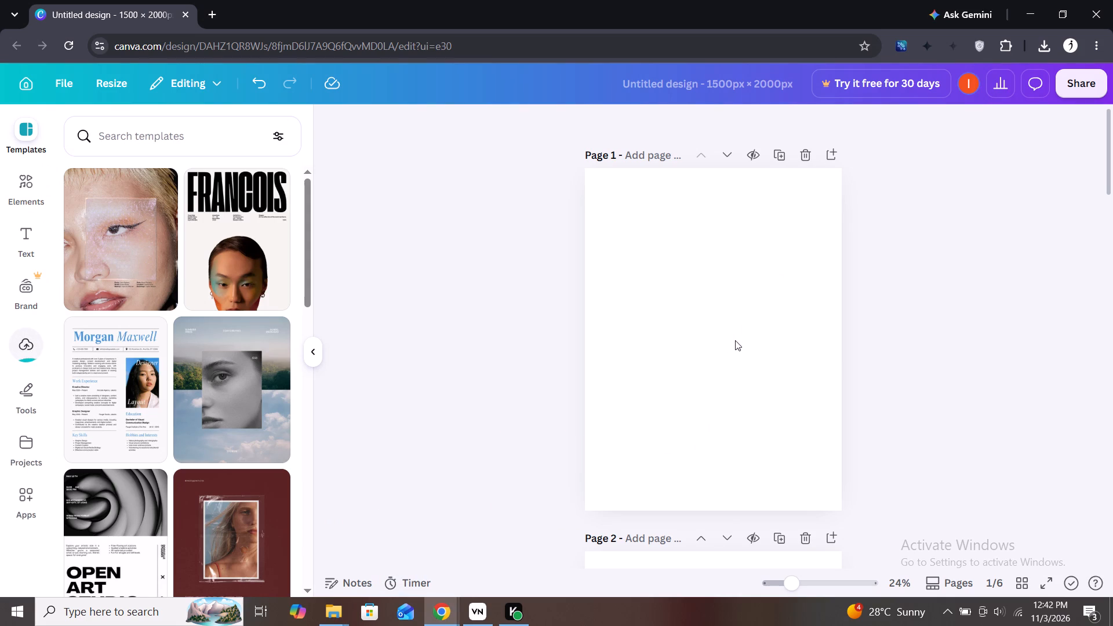
# Move the full-length basketball photo from page 1 to page 6.
pyautogui.scroll(-1, 711, 310)
pyautogui.moveTo(710, 283); pyautogui.dragTo(725, 366)
pyautogui.scroll(-2, 725, 366)
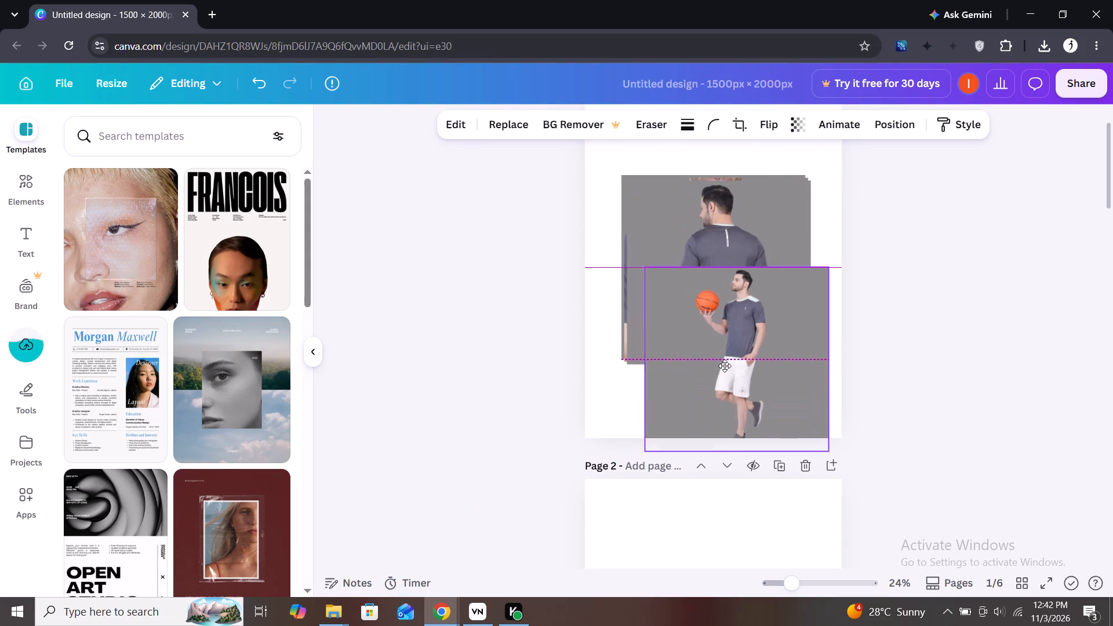
pyautogui.scroll(-5, 725, 366)
pyautogui.moveTo(725, 366); pyautogui.dragTo(714, 377)
pyautogui.scroll(-18, 729, 372)
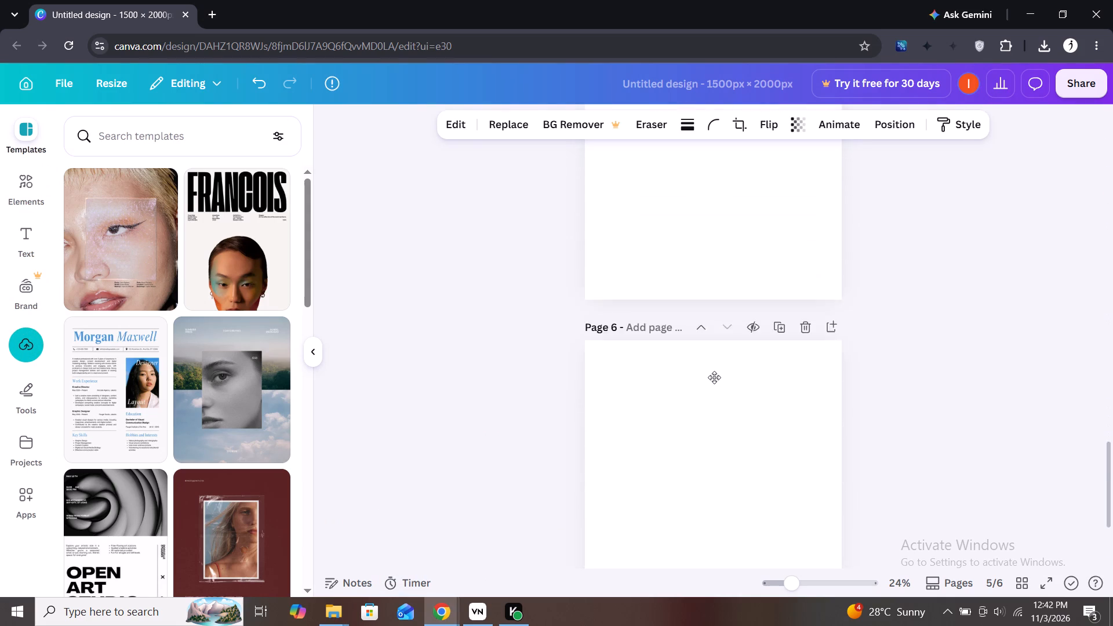
pyautogui.moveTo(714, 377); pyautogui.dragTo(713, 374)
pyautogui.scroll(-3, 713, 376)
# Move the back-view photo from page 1 to page 5.
pyautogui.scroll(20, 713, 374)
pyautogui.scroll(1, 713, 374)
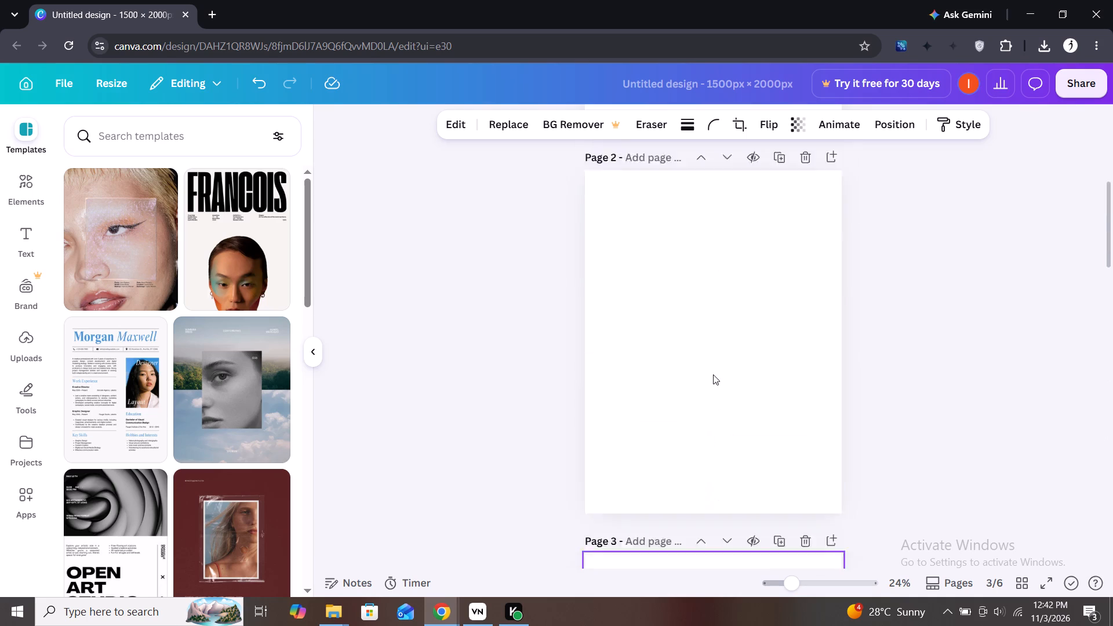
pyautogui.scroll(9, 713, 374)
pyautogui.moveTo(703, 336); pyautogui.dragTo(702, 432)
pyautogui.scroll(-9, 711, 399)
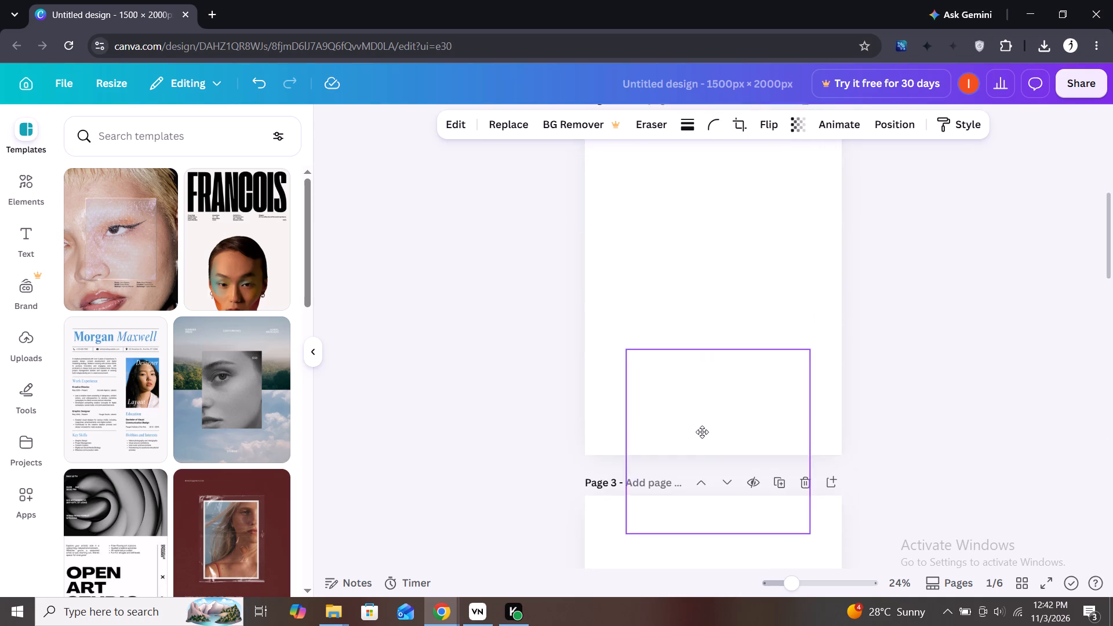
pyautogui.scroll(-7, 702, 432)
pyautogui.moveTo(702, 432); pyautogui.dragTo(701, 430)
pyautogui.scroll(-8, 700, 430)
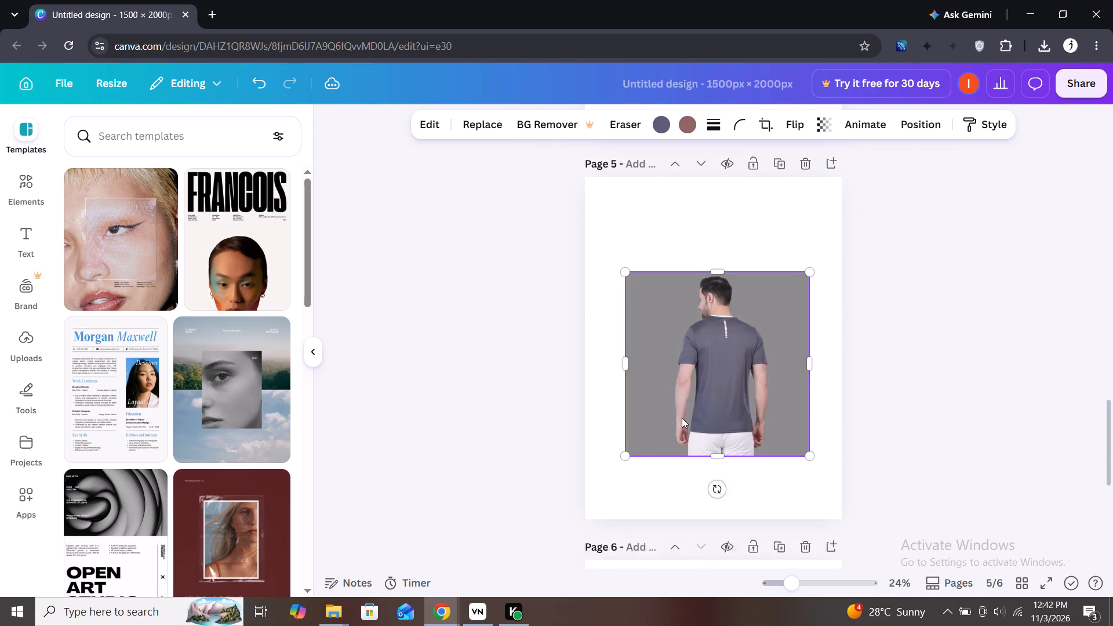
pyautogui.scroll(-3, 682, 418)
# Move the chest close-up photo from page 1 to page 4.
pyautogui.scroll(13, 682, 418)
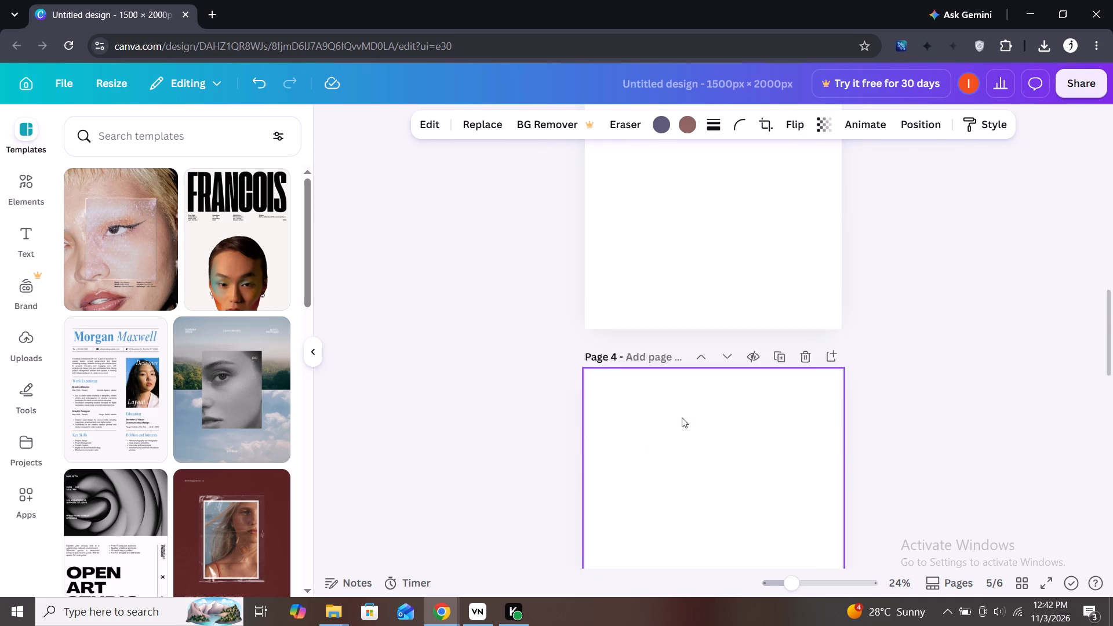
pyautogui.scroll(17, 682, 417)
pyautogui.moveTo(714, 365); pyautogui.dragTo(725, 424)
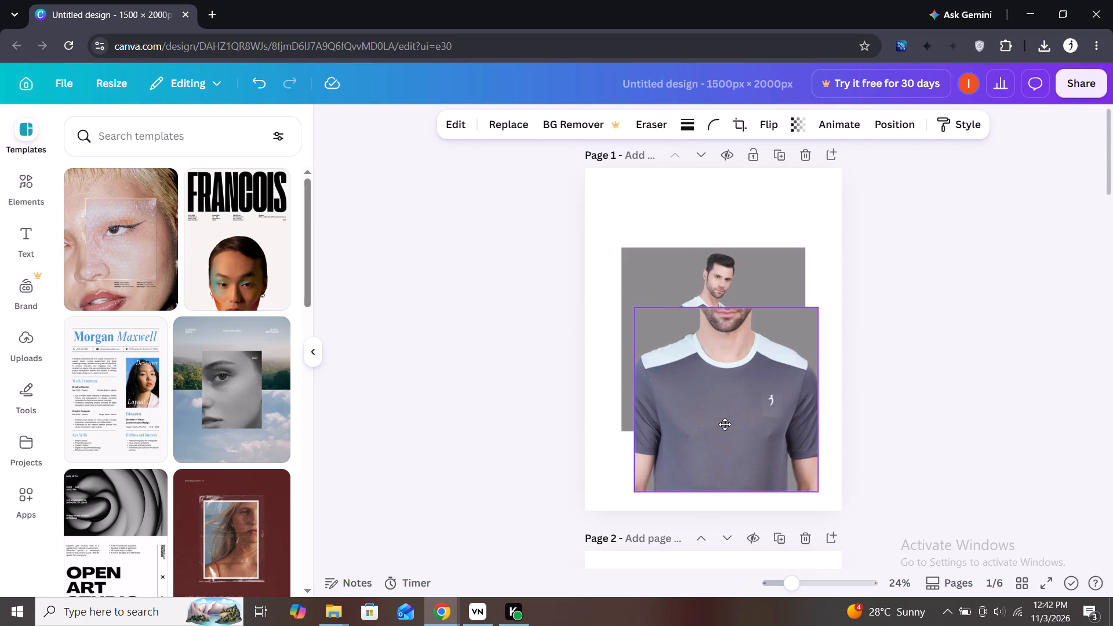
pyautogui.moveTo(725, 424); pyautogui.dragTo(715, 456)
pyautogui.scroll(-14, 726, 424)
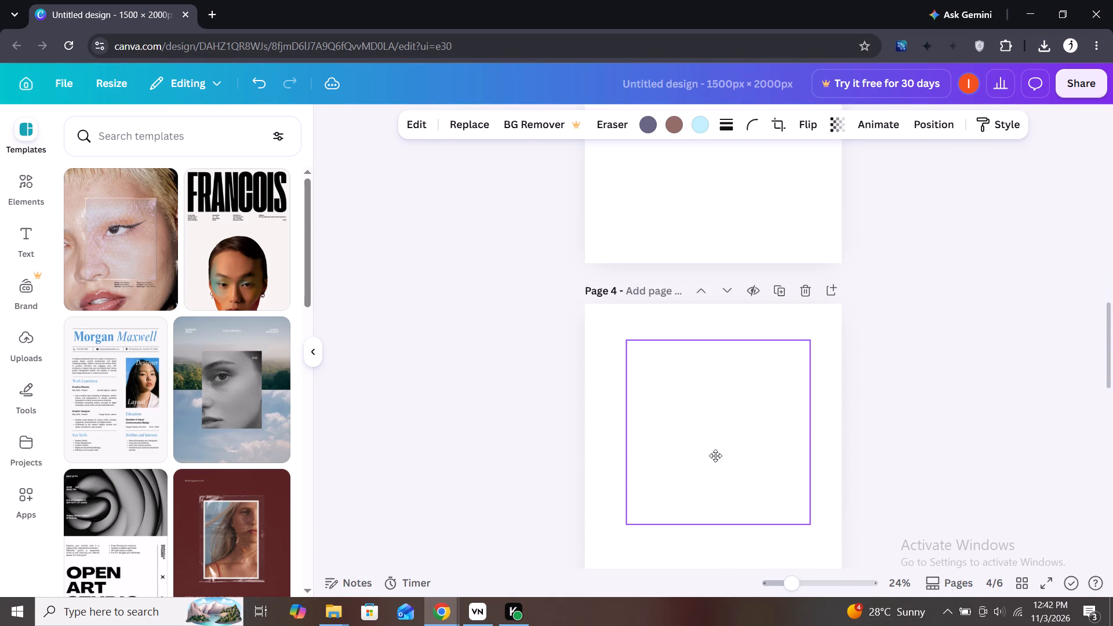
pyautogui.moveTo(715, 456); pyautogui.dragTo(715, 456)
pyautogui.scroll(-7, 714, 450)
# Move the angled-pose photo, ICMTE2082 (3), from page 1 to page 3.
pyautogui.scroll(6, 714, 450)
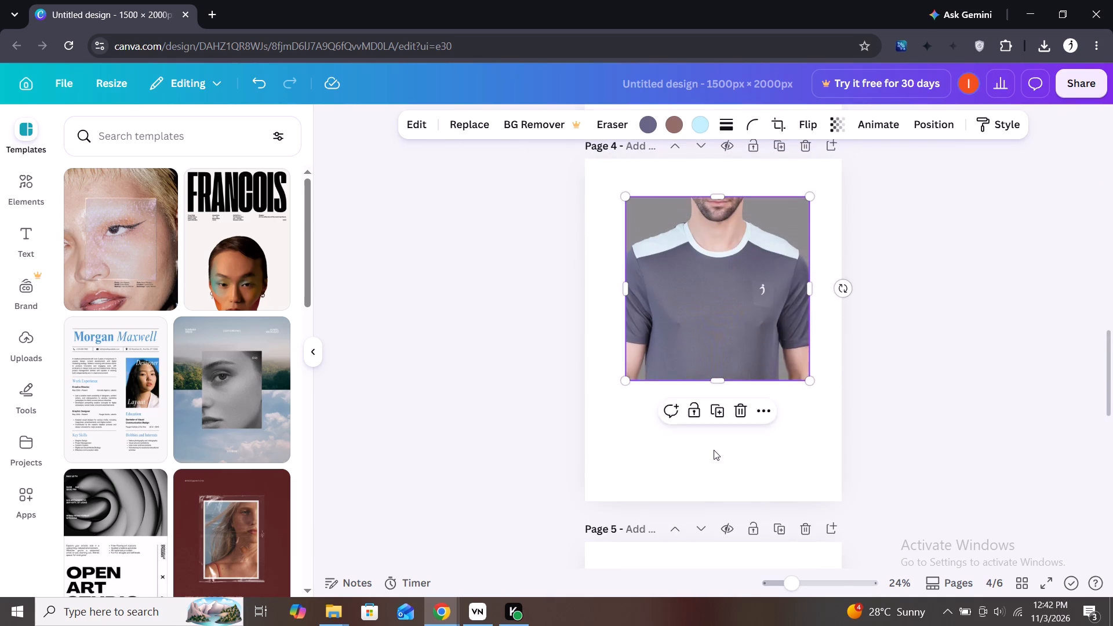
pyautogui.scroll(15, 714, 450)
pyautogui.moveTo(713, 350); pyautogui.dragTo(725, 388)
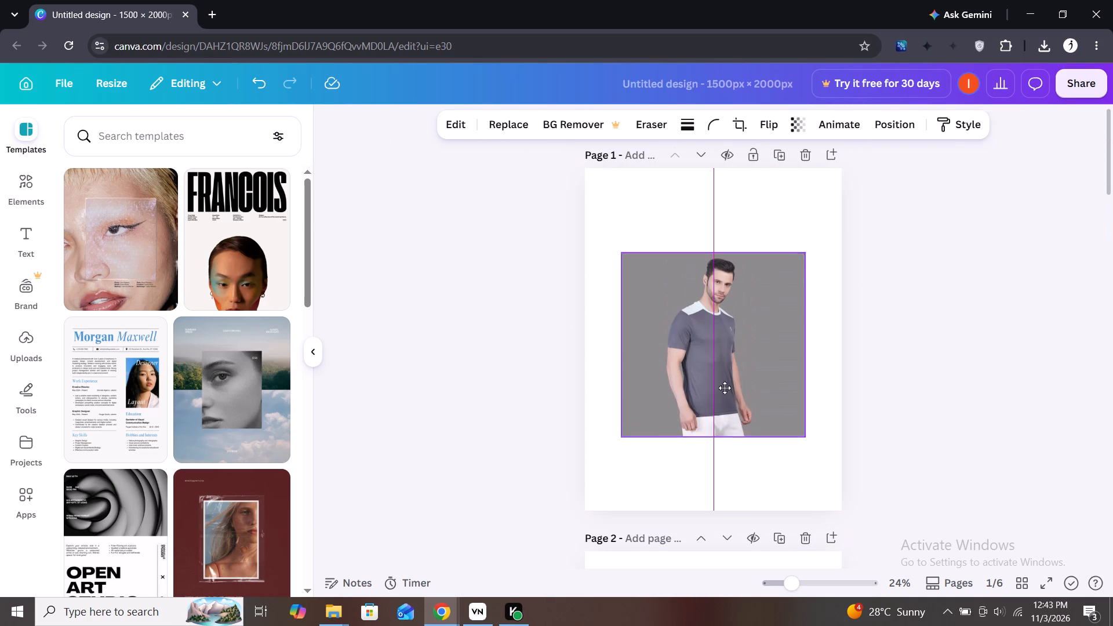
pyautogui.moveTo(725, 388); pyautogui.dragTo(715, 335)
pyautogui.moveTo(715, 335); pyautogui.dragTo(717, 360)
pyautogui.scroll(-11, 718, 358)
# Add ICMTE2082 (1) and ICMTE2082 (2) from the product folder to the empty page 1 again.
pyautogui.scroll(6, 621, 355)
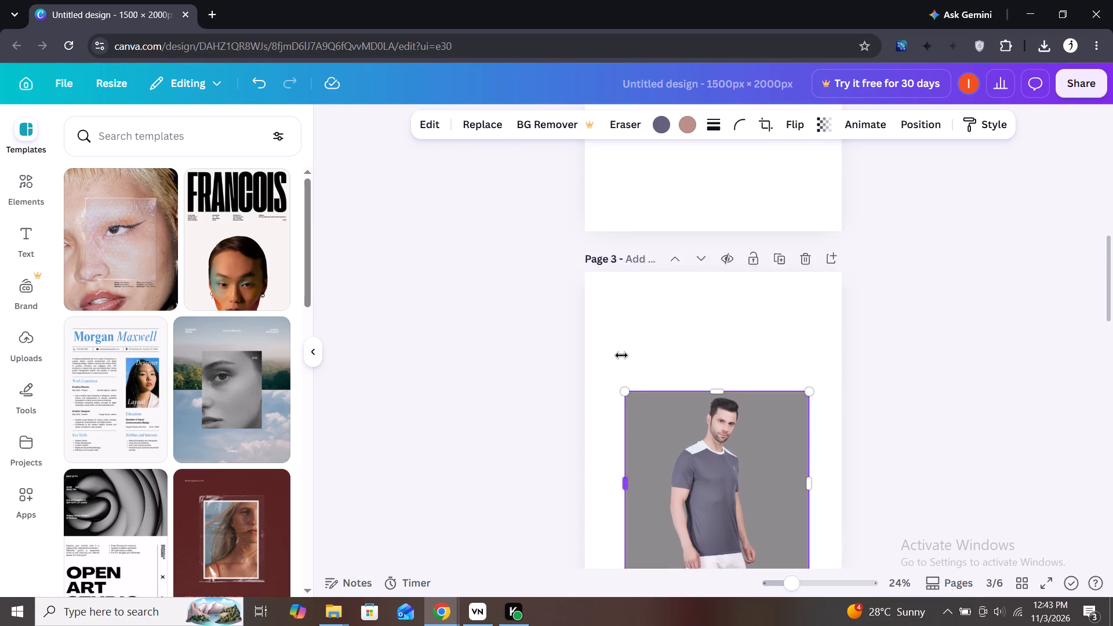
pyautogui.scroll(-1, 621, 355)
pyautogui.scroll(6, 621, 355)
pyautogui.scroll(-7, 621, 355)
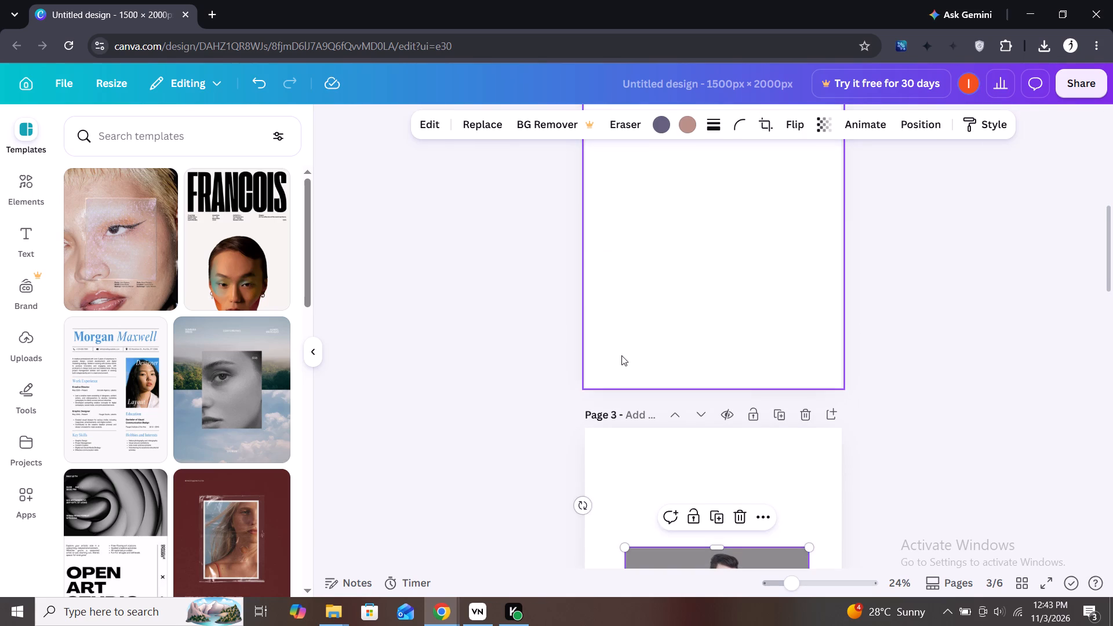
pyautogui.scroll(13, 621, 355)
pyautogui.click(348, 609)
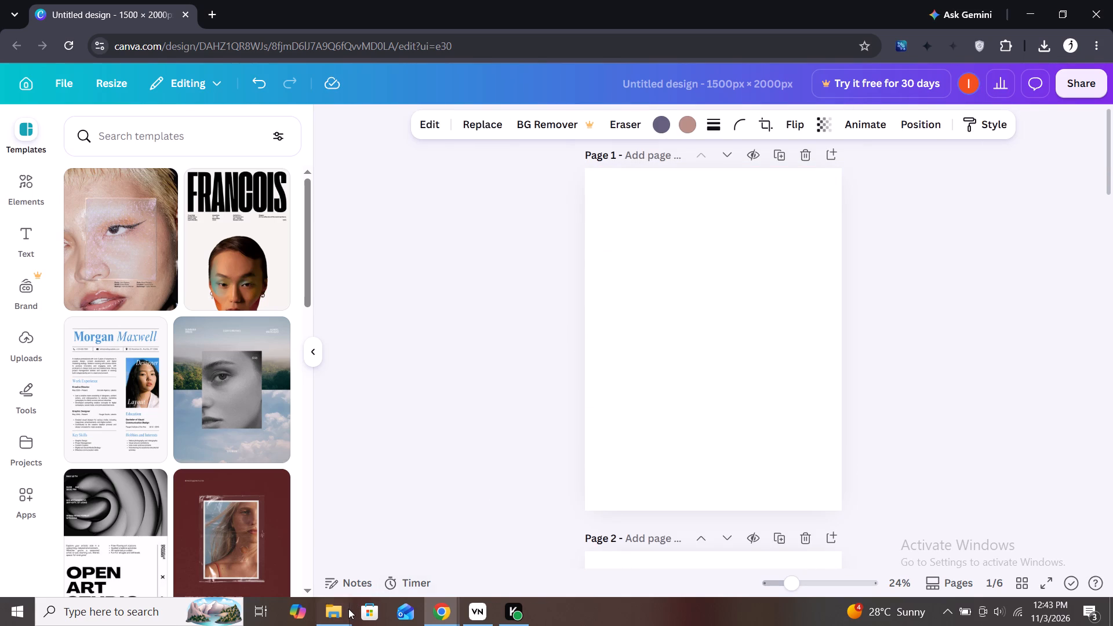
pyautogui.click(282, 567)
pyautogui.click(249, 216)
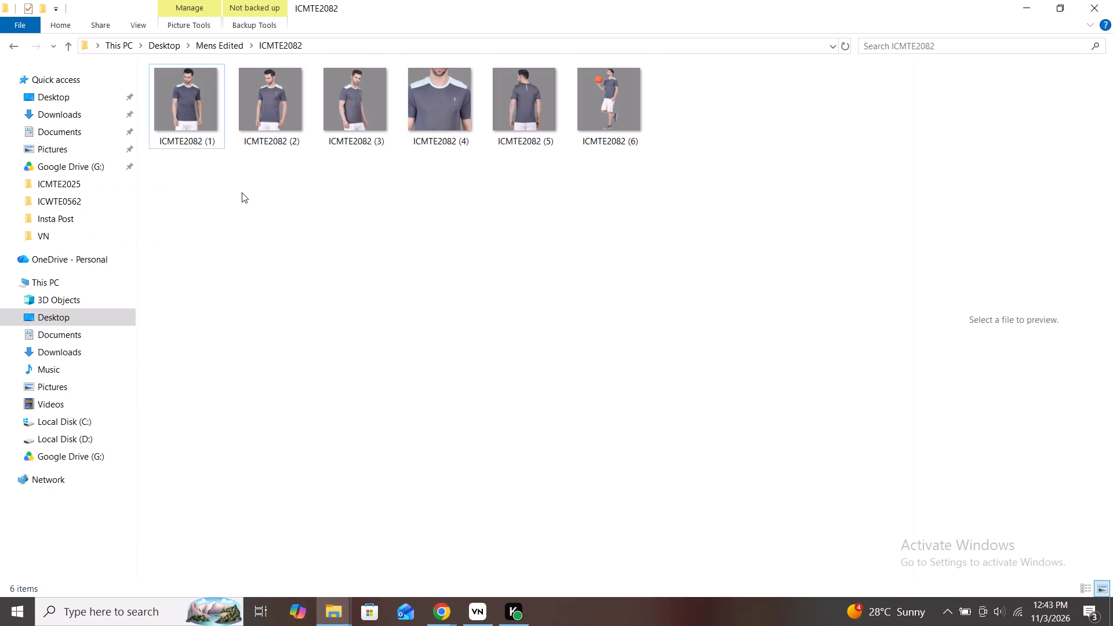
pyautogui.moveTo(192, 162); pyautogui.dragTo(288, 98)
pyautogui.moveTo(197, 103); pyautogui.dragTo(401, 583)
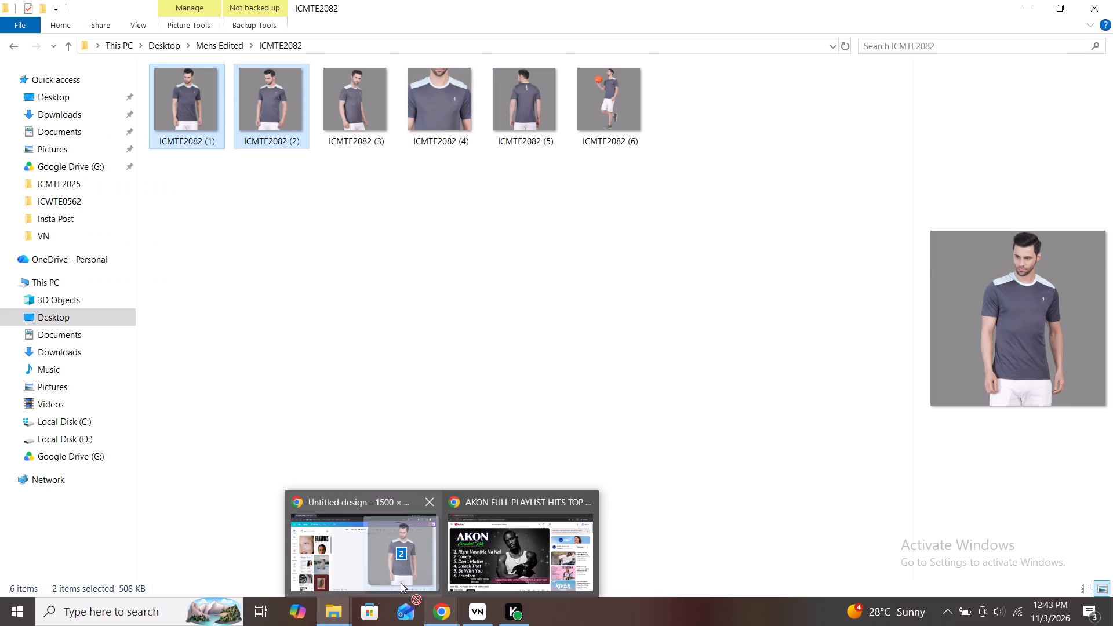
pyautogui.moveTo(401, 583); pyautogui.dragTo(742, 405)
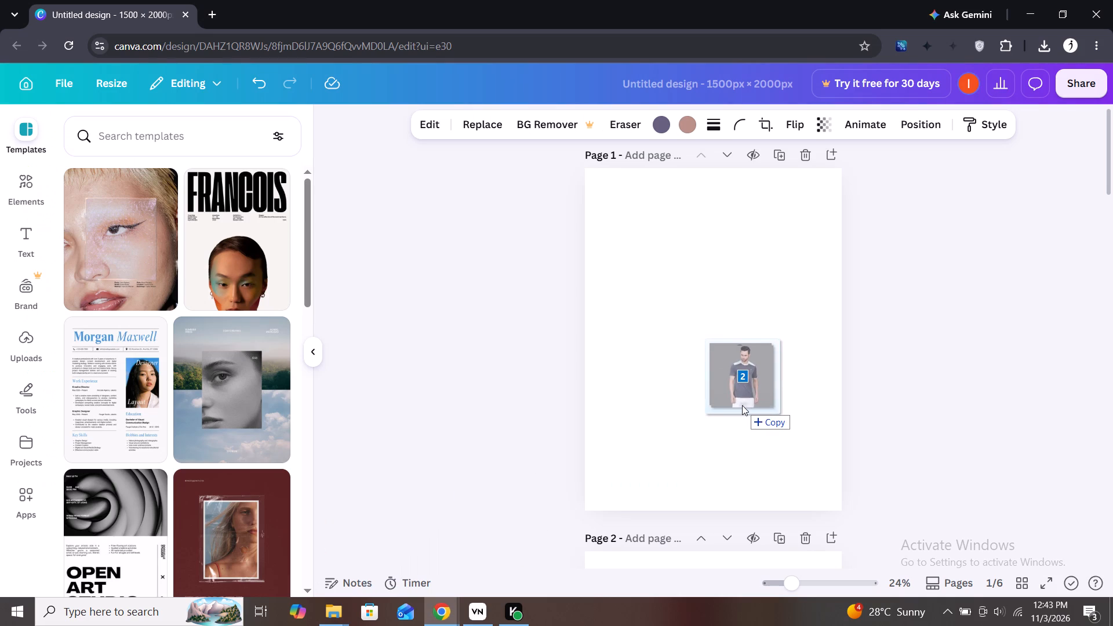
pyautogui.scroll(-3, 750, 379)
pyautogui.moveTo(740, 172); pyautogui.dragTo(730, 354)
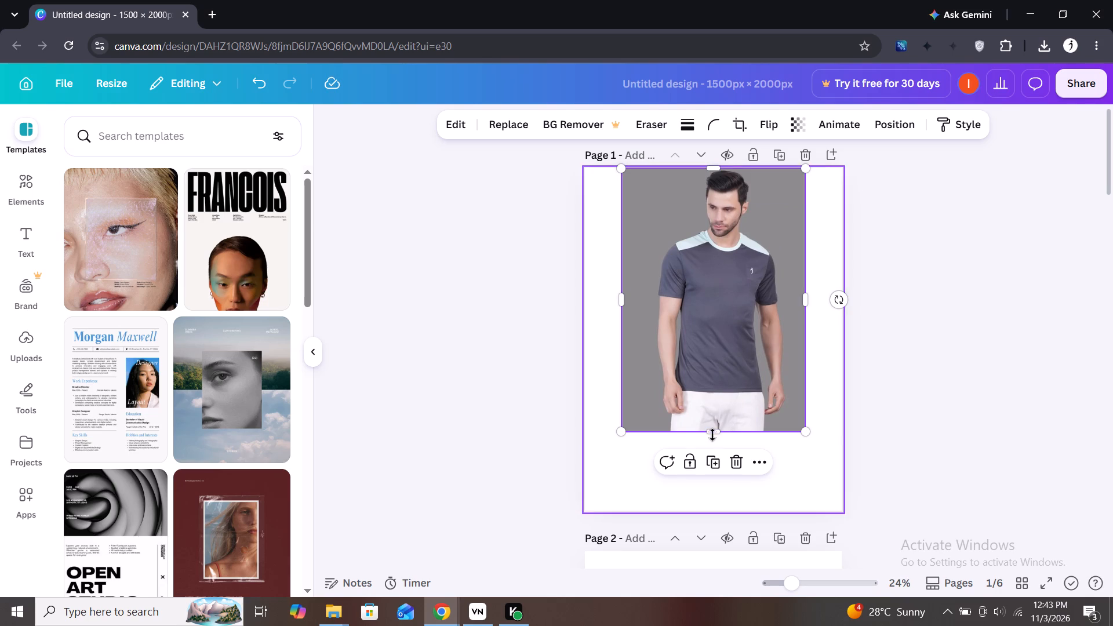
pyautogui.moveTo(712, 435); pyautogui.dragTo(718, 510)
pyautogui.moveTo(624, 341); pyautogui.dragTo(596, 346)
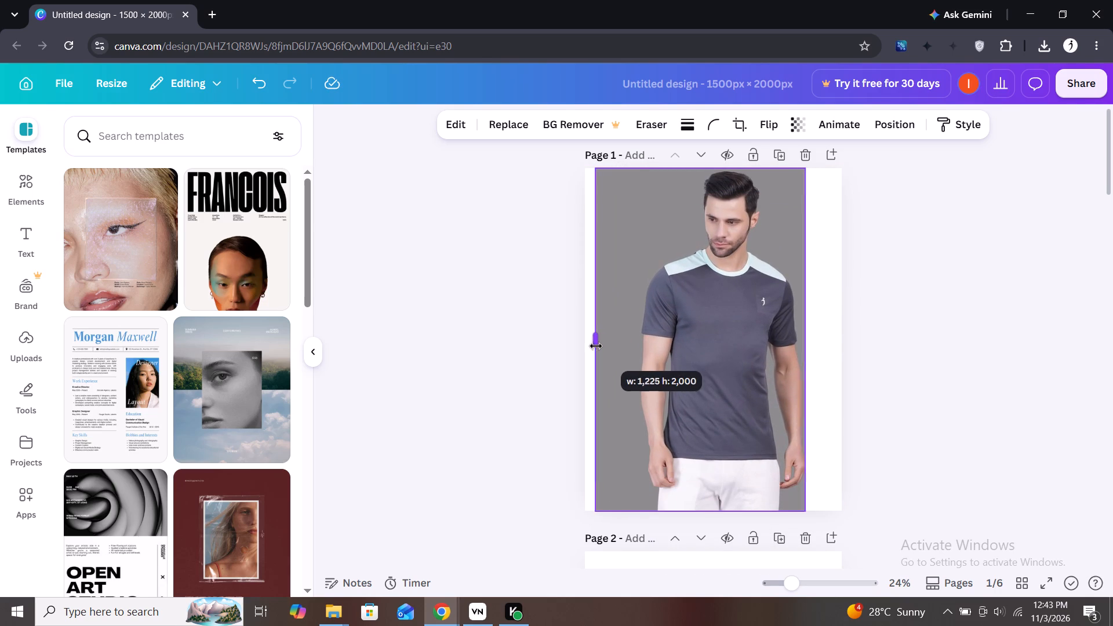
pyautogui.moveTo(596, 346); pyautogui.dragTo(591, 347)
pyautogui.moveTo(806, 347); pyautogui.dragTo(813, 345)
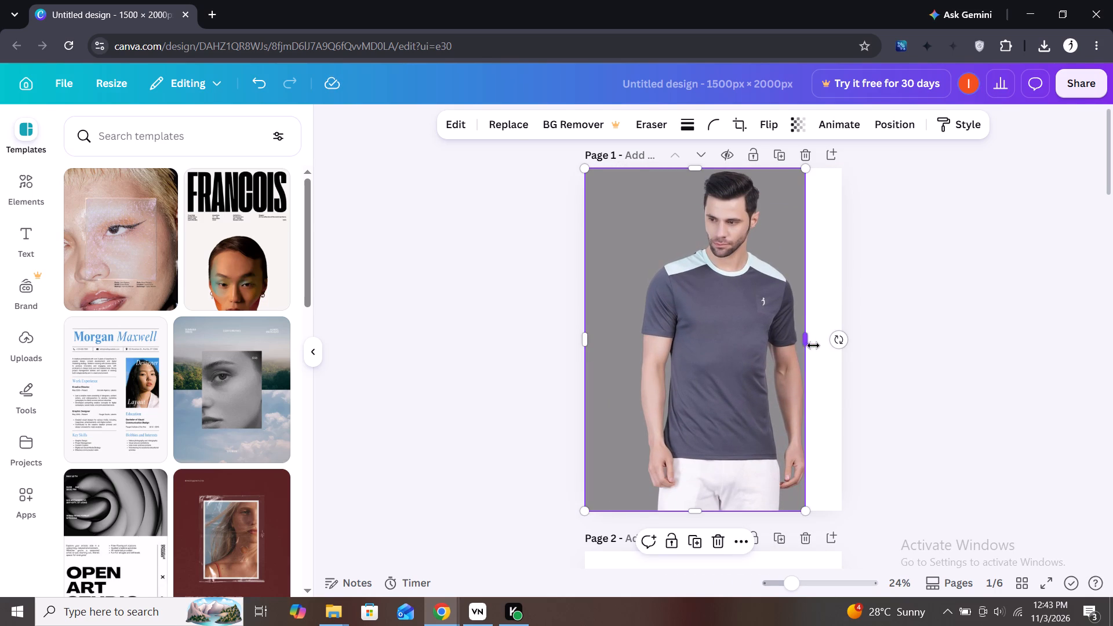
pyautogui.moveTo(813, 345); pyautogui.dragTo(839, 352)
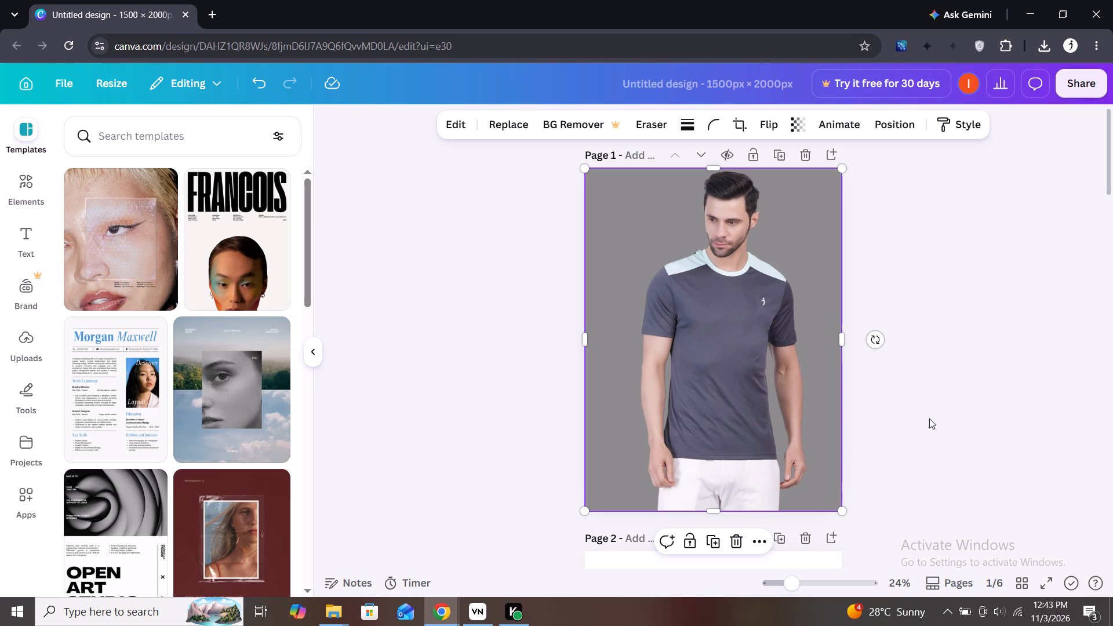
pyautogui.click(944, 408)
# Shift the page 1 photo slightly left to centre the model and extend its right side to the page edge.
pyautogui.moveTo(755, 358); pyautogui.dragTo(739, 358)
pyautogui.click(746, 356)
pyautogui.moveTo(754, 362); pyautogui.dragTo(747, 362)
pyautogui.moveTo(839, 344); pyautogui.dragTo(849, 345)
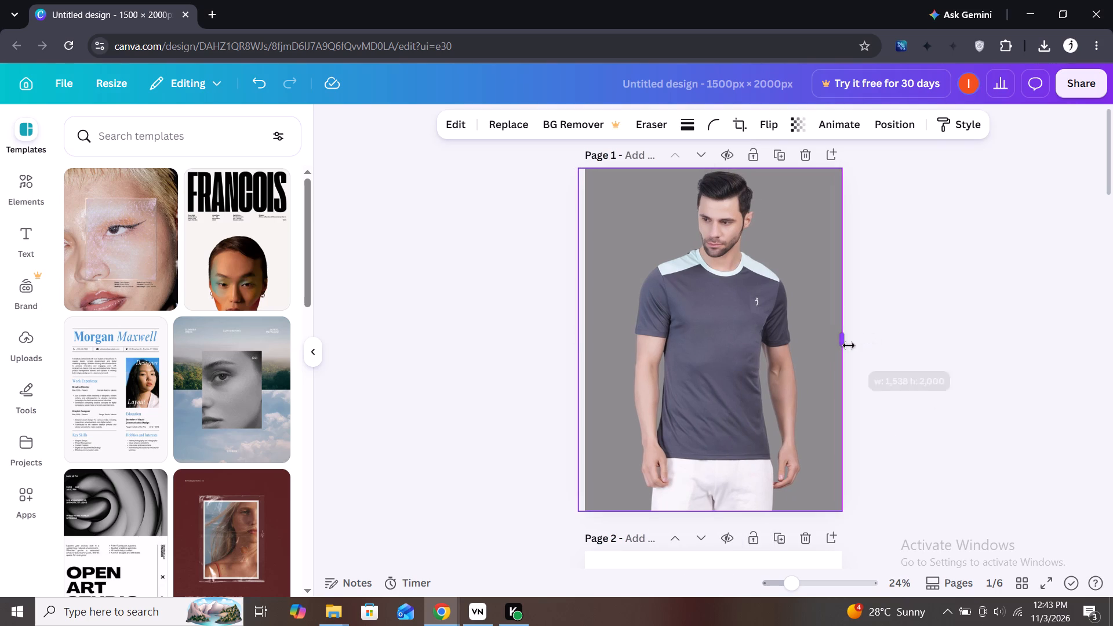
pyautogui.moveTo(849, 345); pyautogui.dragTo(852, 346)
pyautogui.click(859, 399)
# Stretch the ICMTE2082 (2) photo on page 2 to cover the whole 1500 × 2000 px page.
pyautogui.scroll(-4, 860, 383)
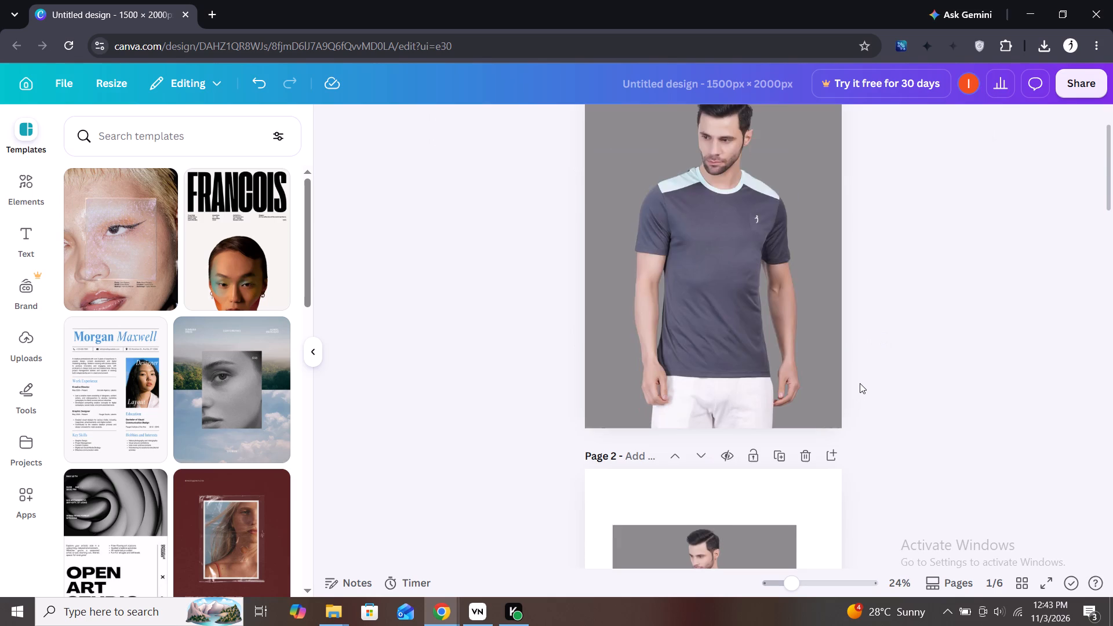
pyautogui.scroll(-1, 860, 383)
pyautogui.click(731, 337)
pyautogui.moveTo(707, 246); pyautogui.dragTo(712, 202)
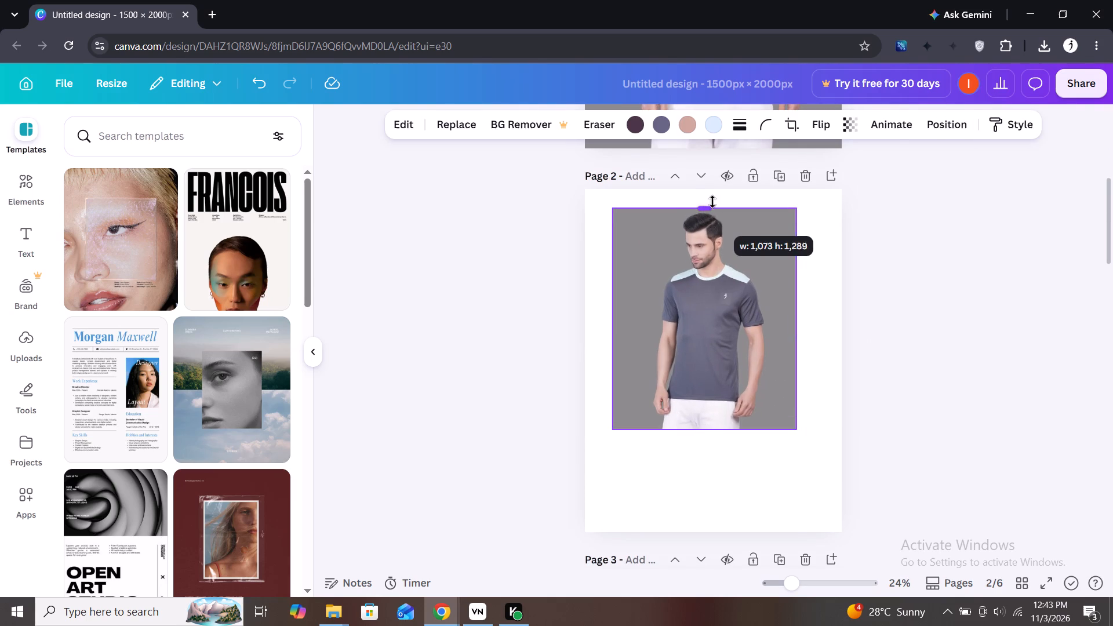
pyautogui.moveTo(712, 202); pyautogui.dragTo(715, 190)
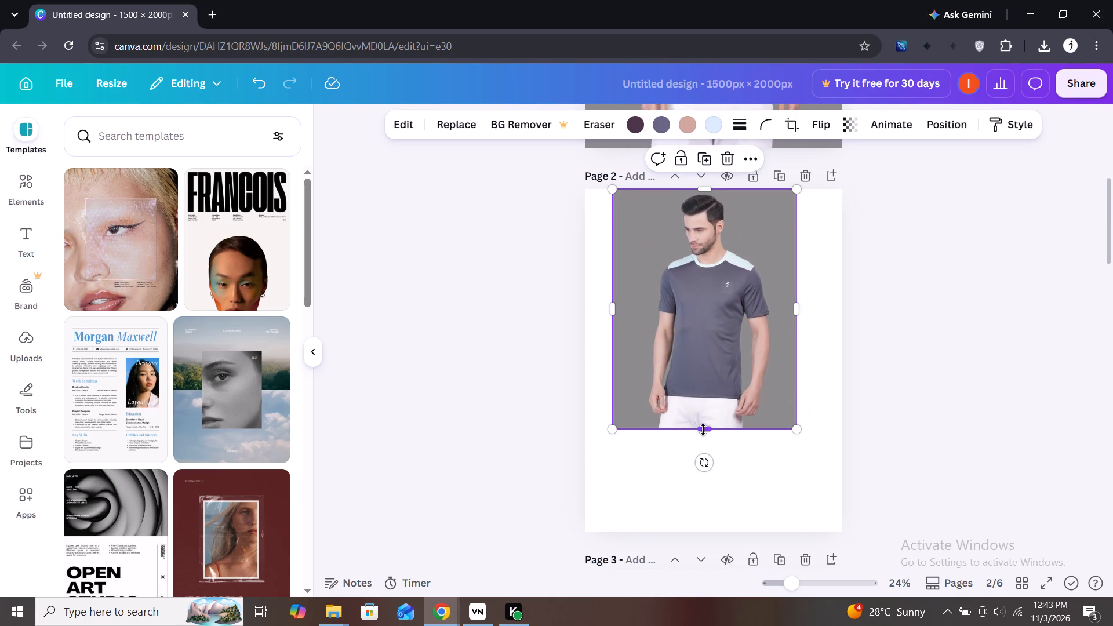
pyautogui.moveTo(703, 430); pyautogui.dragTo(713, 531)
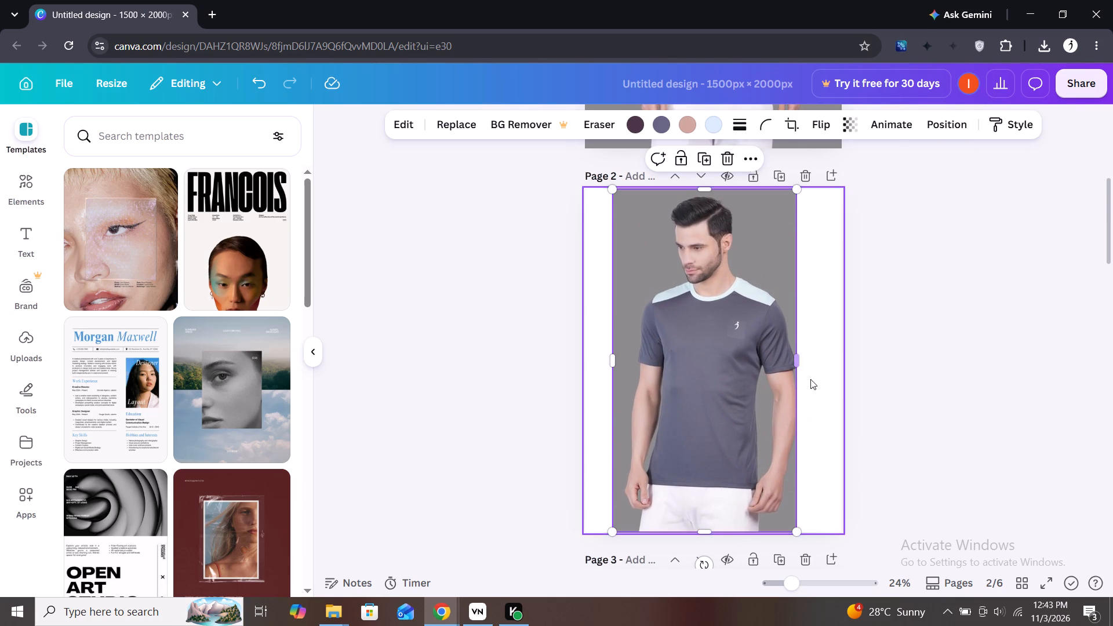
pyautogui.moveTo(797, 364); pyautogui.dragTo(839, 372)
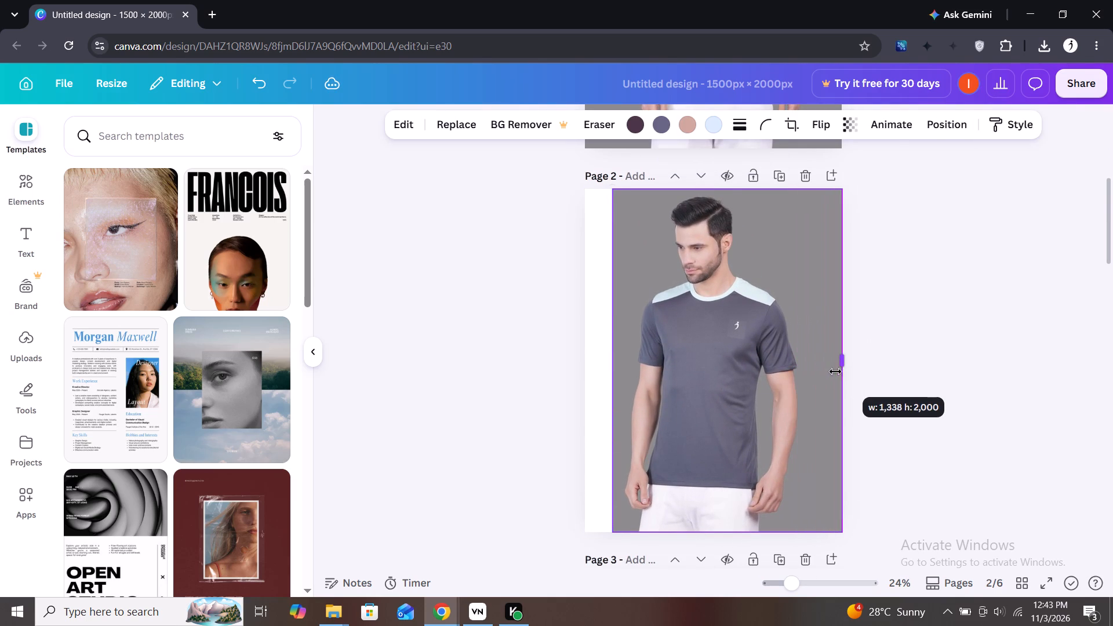
pyautogui.moveTo(617, 364); pyautogui.dragTo(592, 367)
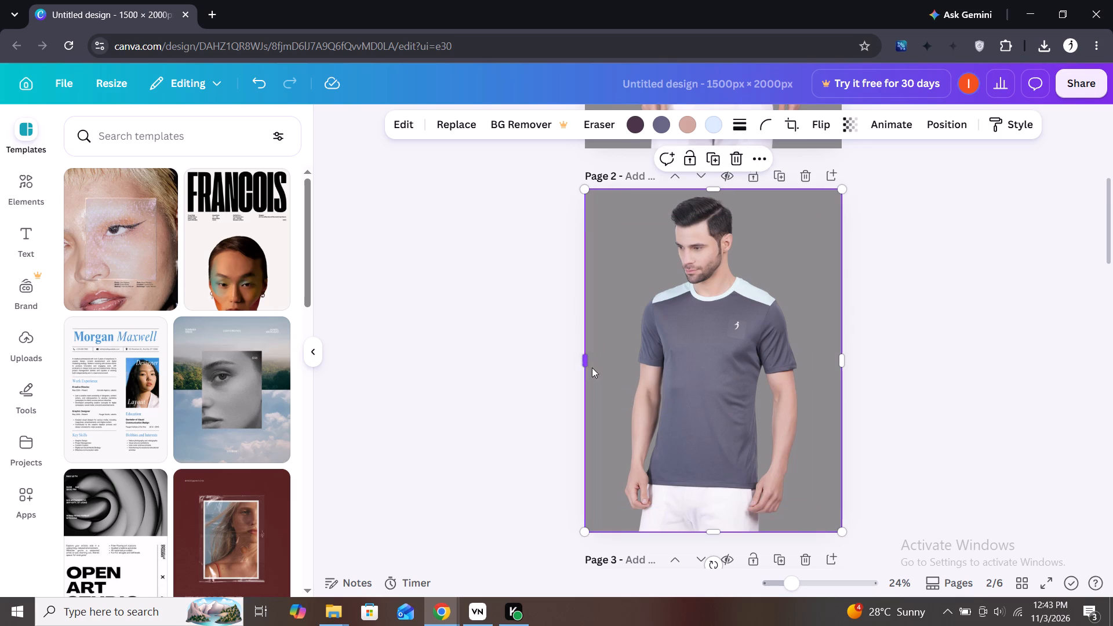
# Shift the page 2 photo slightly right to centre the model and extend its left side to the page edge.
pyautogui.moveTo(717, 387); pyautogui.dragTo(725, 388)
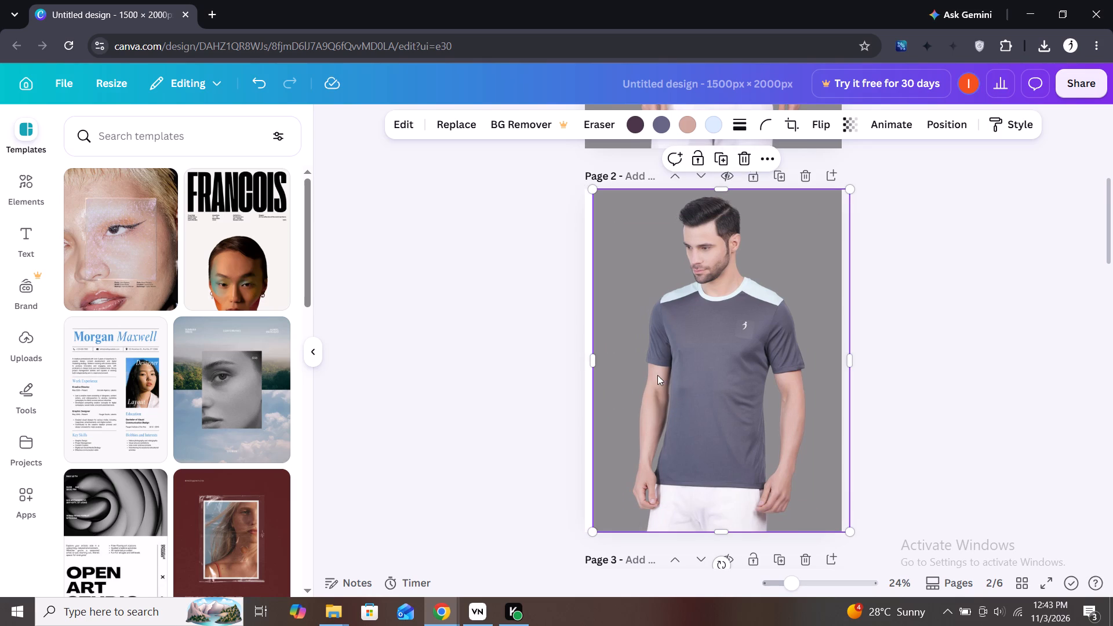
pyautogui.moveTo(592, 363); pyautogui.dragTo(585, 365)
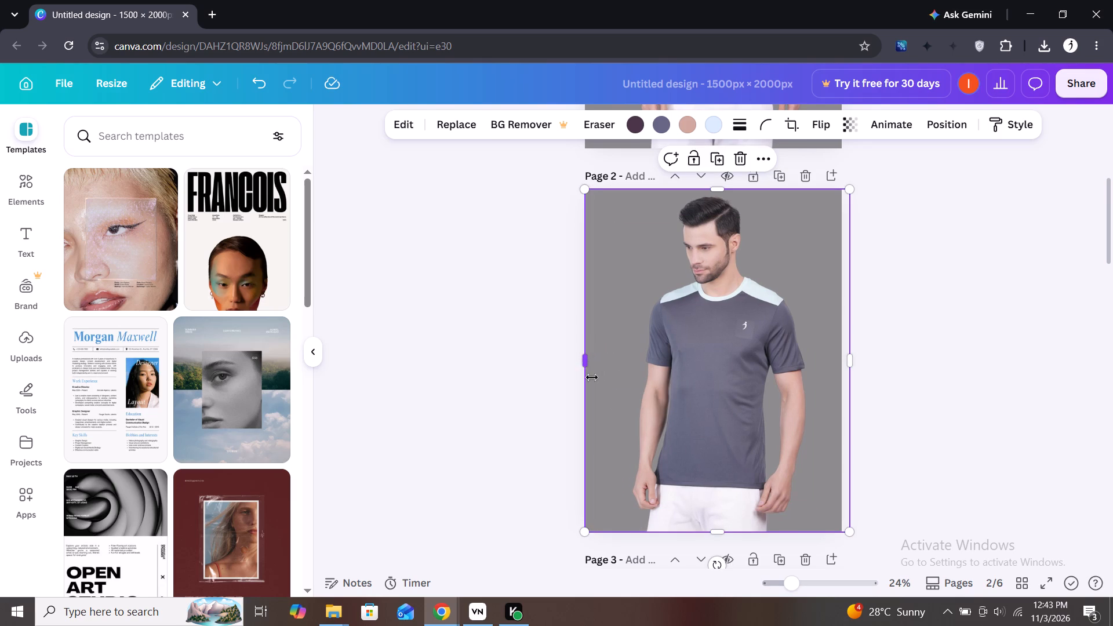
pyautogui.click(907, 410)
# Stretch the angled-pose ICMTE2082 (3) photo on page 3 to cover the whole 1500 × 2000 px page.
pyautogui.scroll(-2, 890, 394)
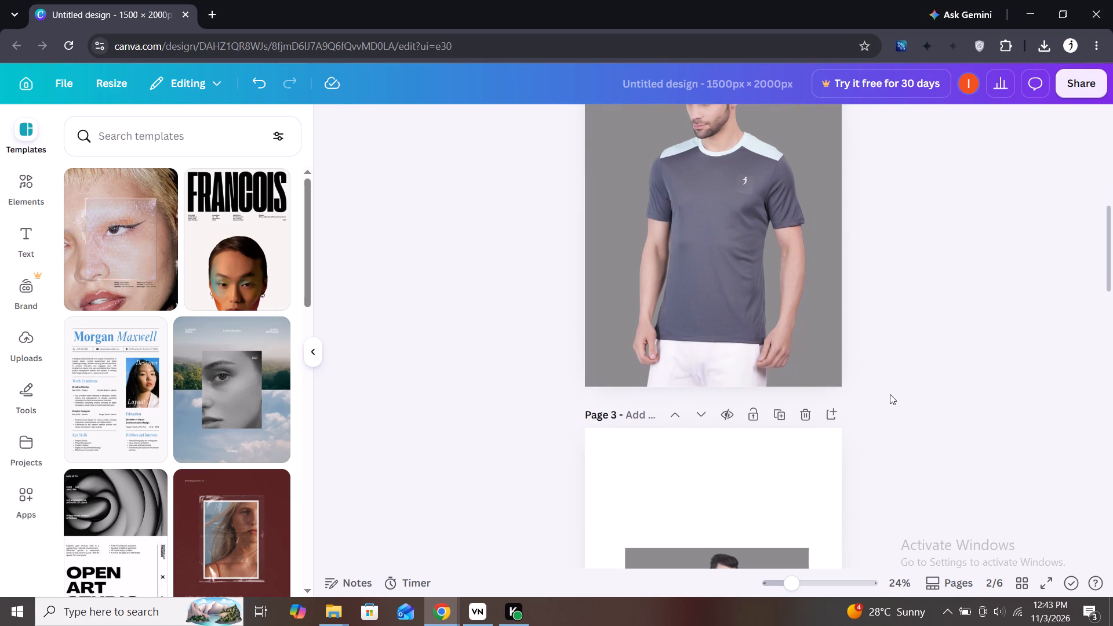
pyautogui.scroll(-5, 885, 394)
pyautogui.click(756, 311)
pyautogui.scroll(2, 826, 304)
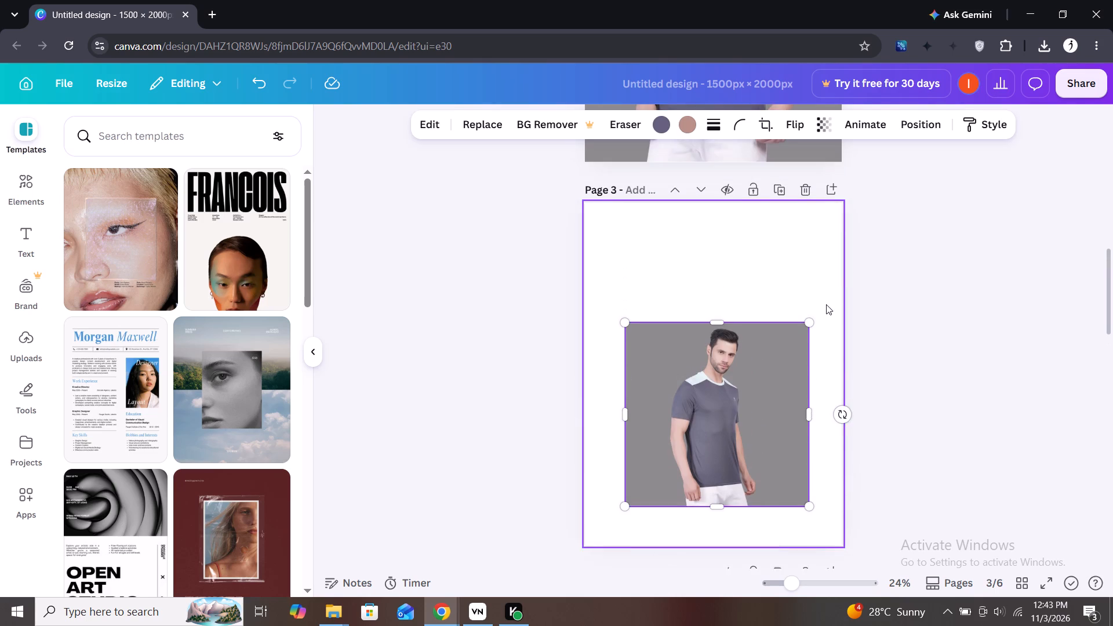
pyautogui.moveTo(721, 331); pyautogui.dragTo(733, 216)
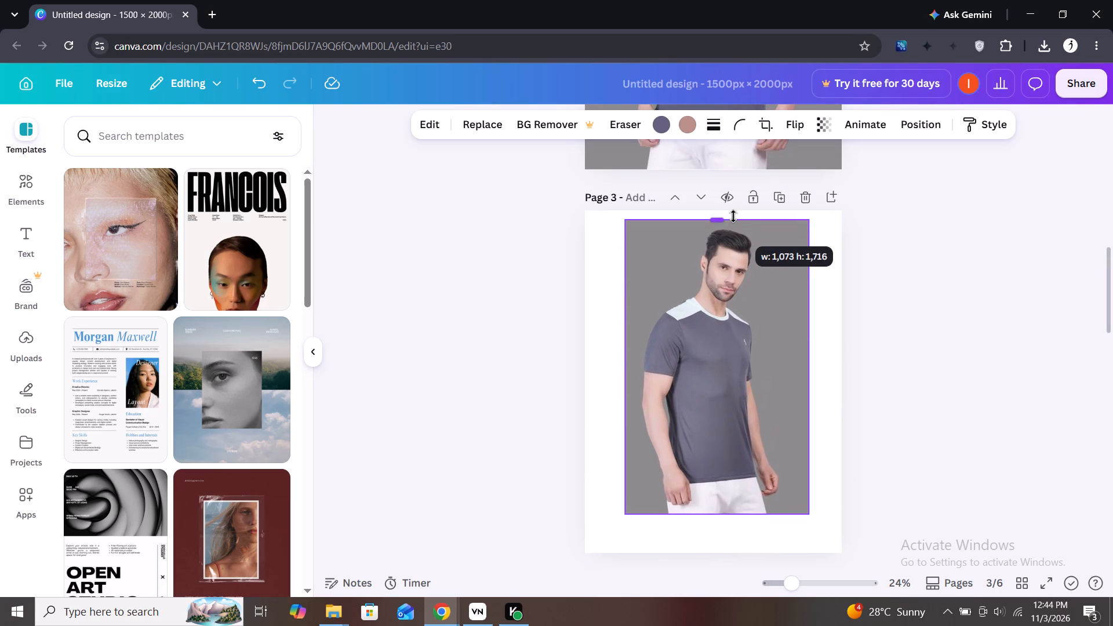
pyautogui.moveTo(733, 216); pyautogui.dragTo(733, 211)
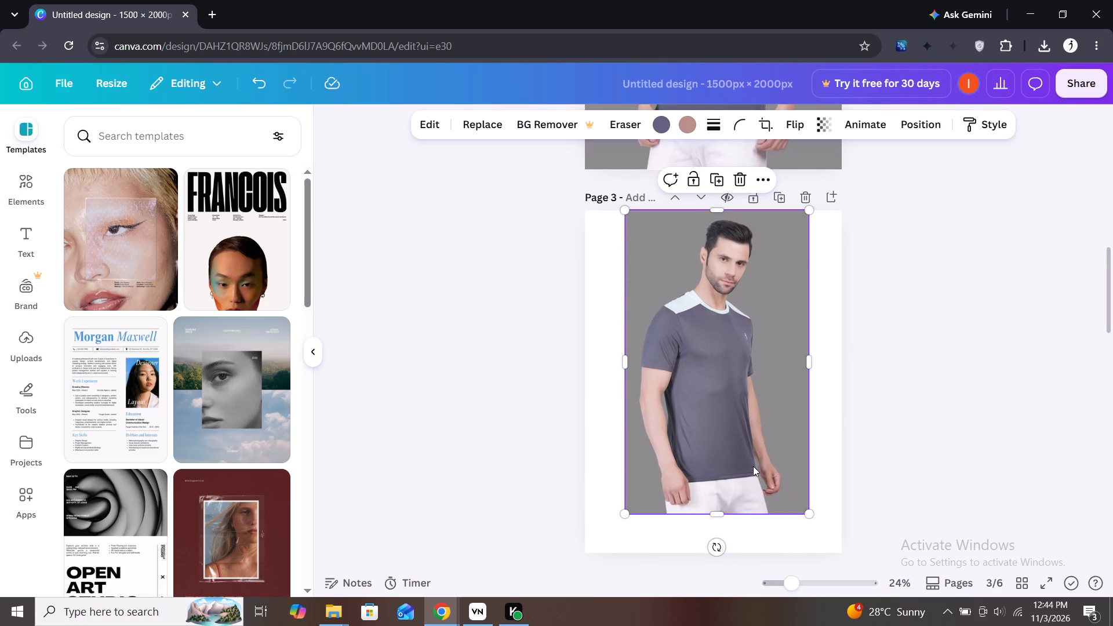
pyautogui.moveTo(725, 512); pyautogui.dragTo(717, 550)
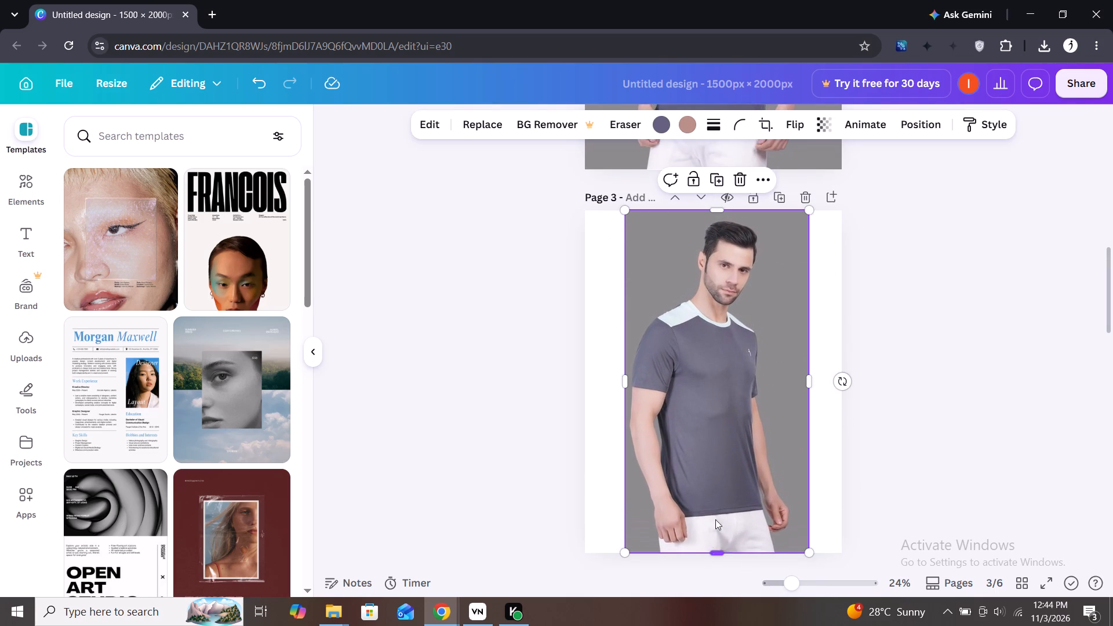
pyautogui.moveTo(624, 376); pyautogui.dragTo(583, 380)
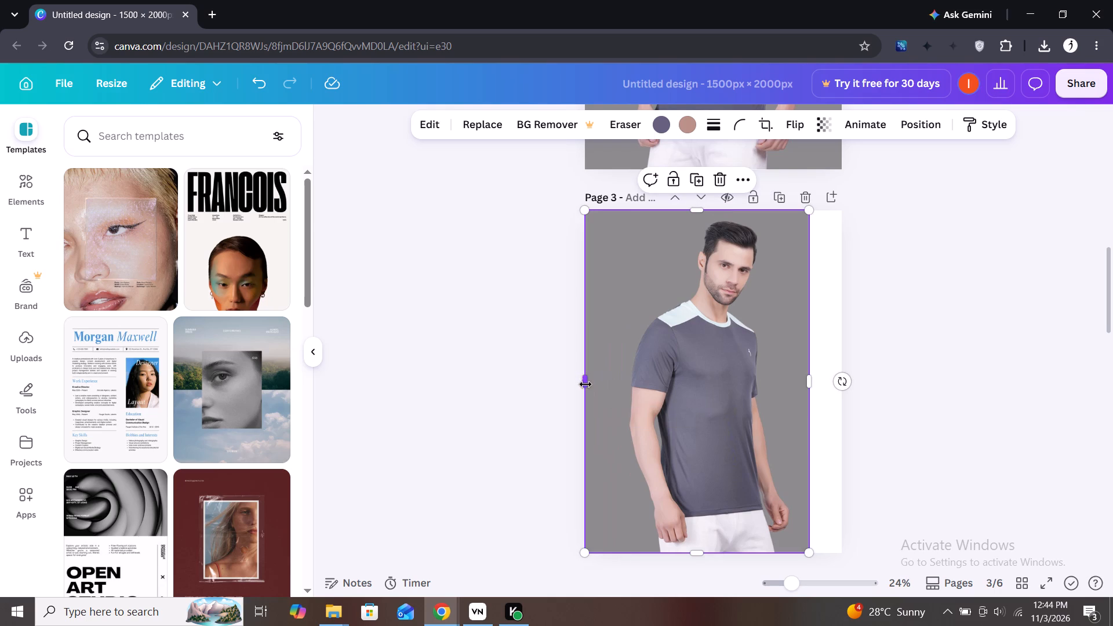
pyautogui.moveTo(810, 384); pyautogui.dragTo(844, 387)
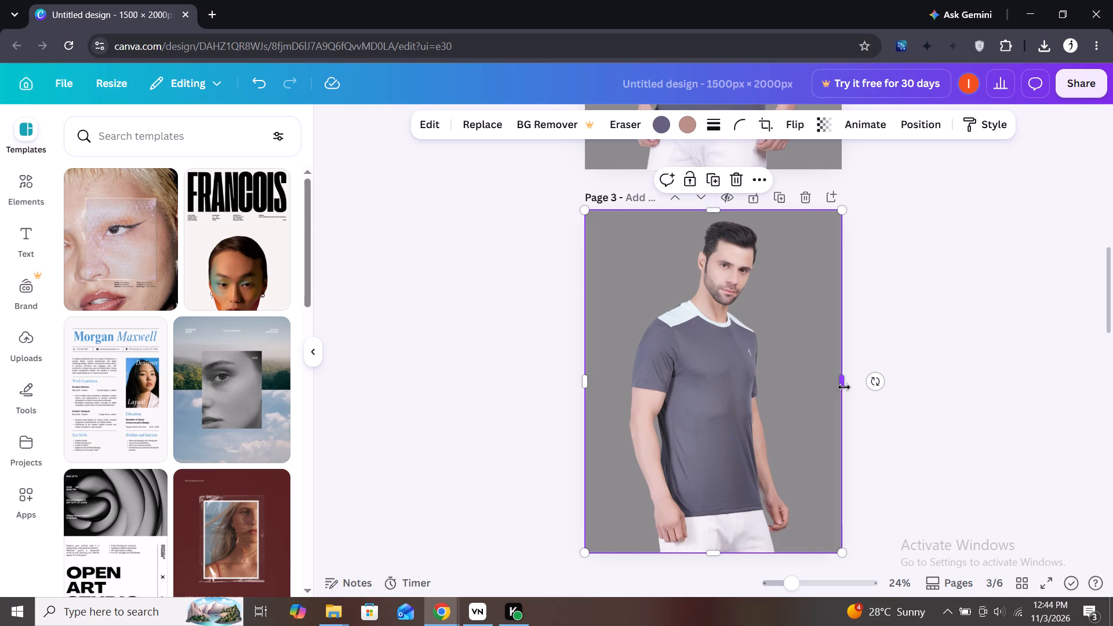
# Stretch the chest close-up photo on page 4 to cover the page and align its bottom edge with the page's bottom edge.
pyautogui.scroll(-4, 915, 363)
pyautogui.click(707, 414)
pyautogui.scroll(-3, 707, 414)
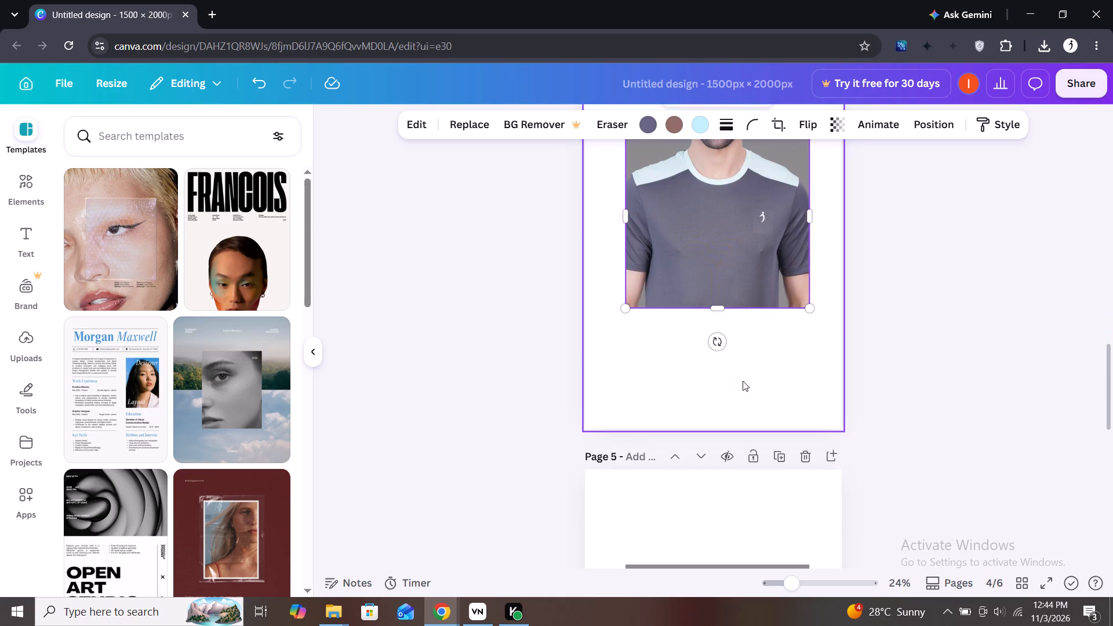
pyautogui.moveTo(719, 308); pyautogui.dragTo(707, 424)
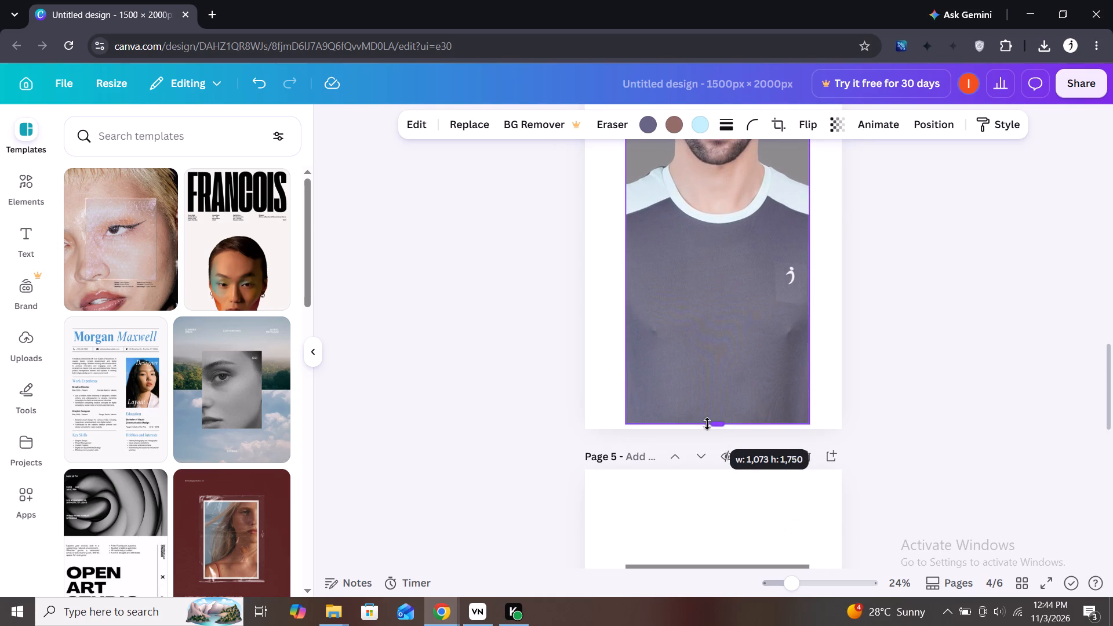
pyautogui.moveTo(707, 424); pyautogui.dragTo(712, 433)
pyautogui.scroll(3, 722, 415)
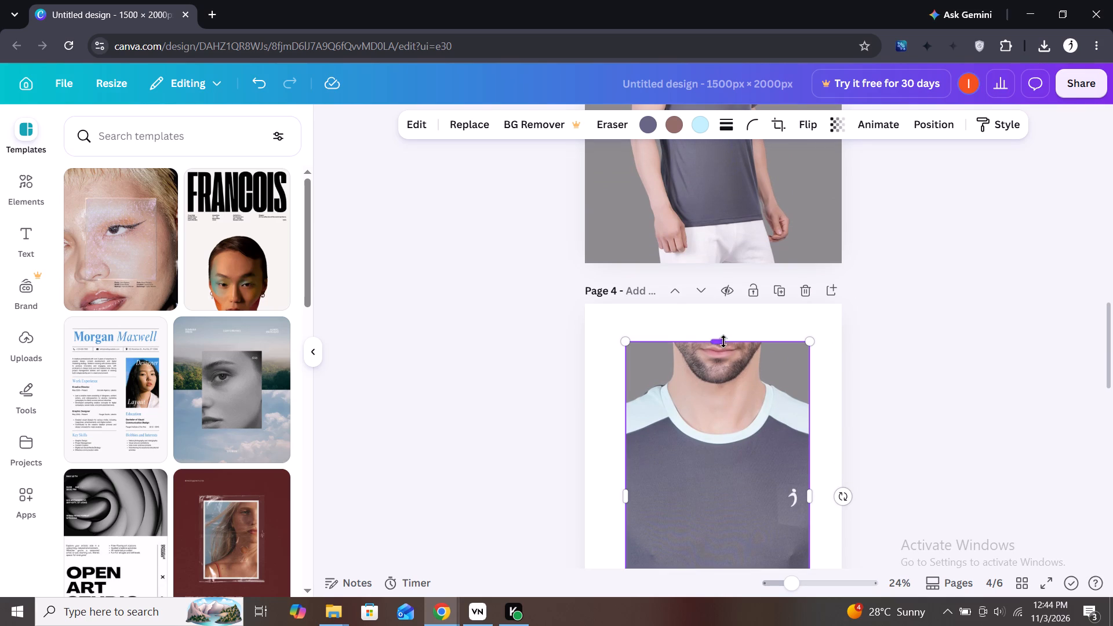
pyautogui.moveTo(723, 341); pyautogui.dragTo(729, 308)
pyautogui.scroll(-2, 725, 333)
pyautogui.moveTo(624, 332); pyautogui.dragTo(586, 336)
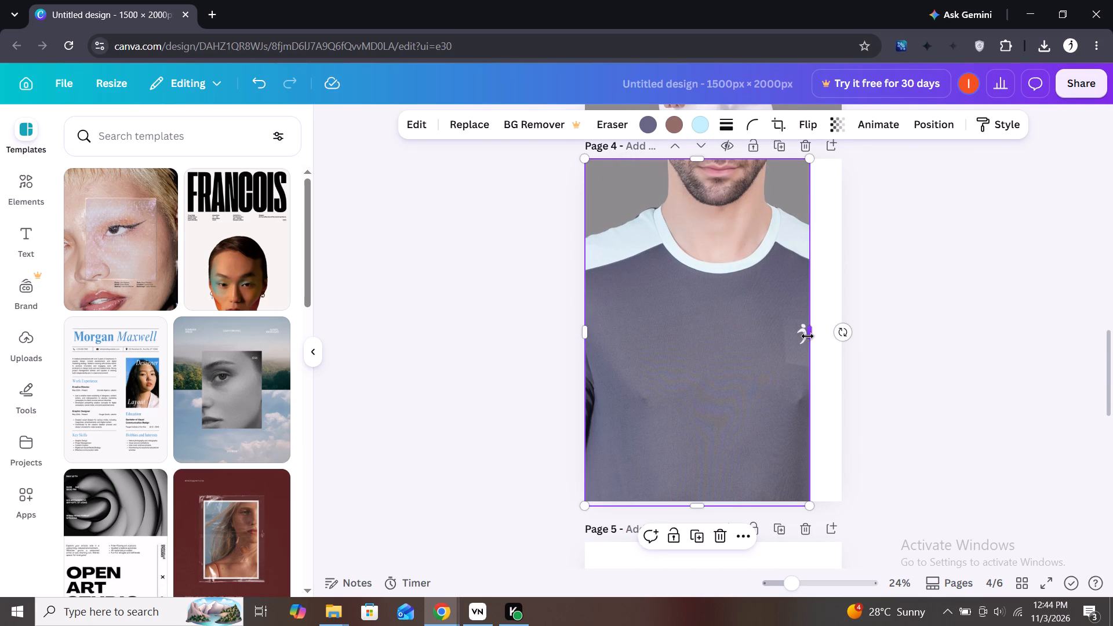
pyautogui.moveTo(808, 336); pyautogui.dragTo(837, 336)
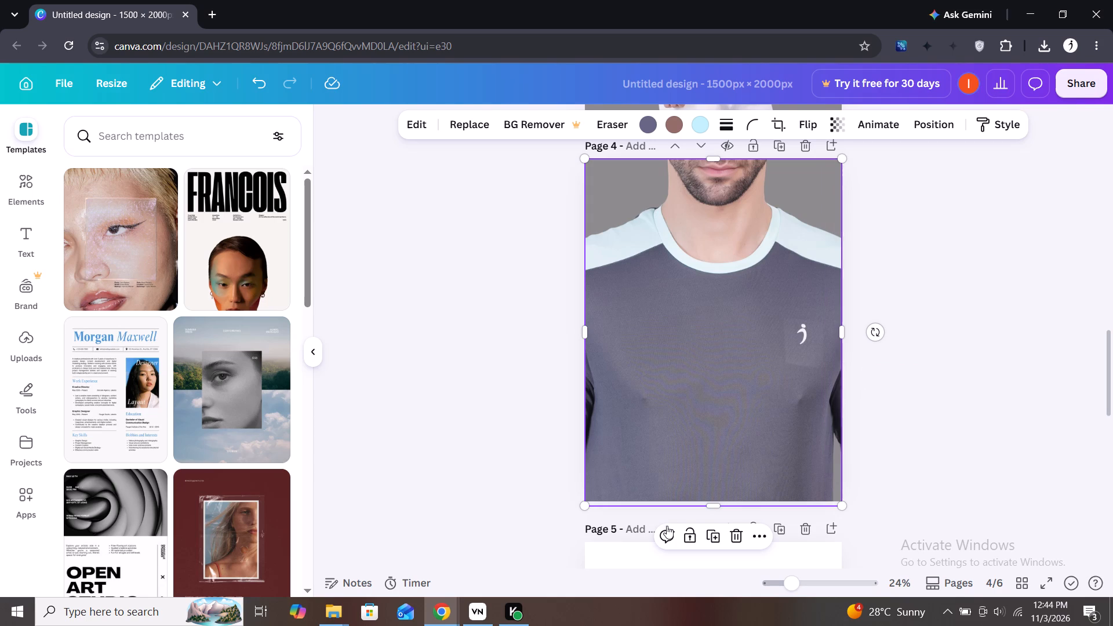
pyautogui.moveTo(710, 507); pyautogui.dragTo(722, 501)
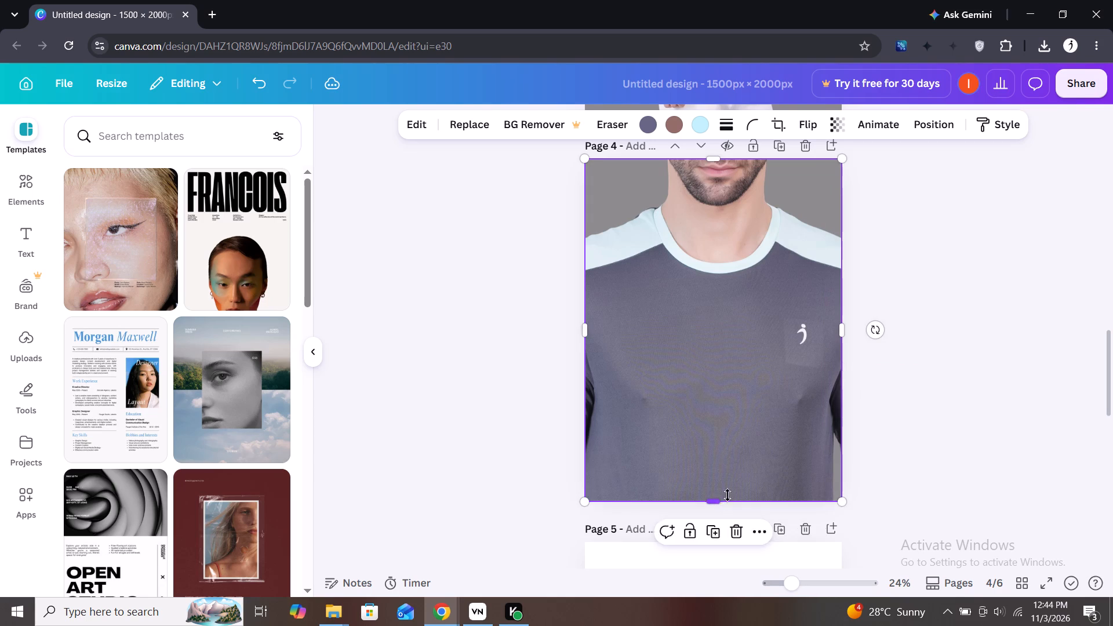
pyautogui.scroll(2, 731, 488)
pyautogui.click(974, 426)
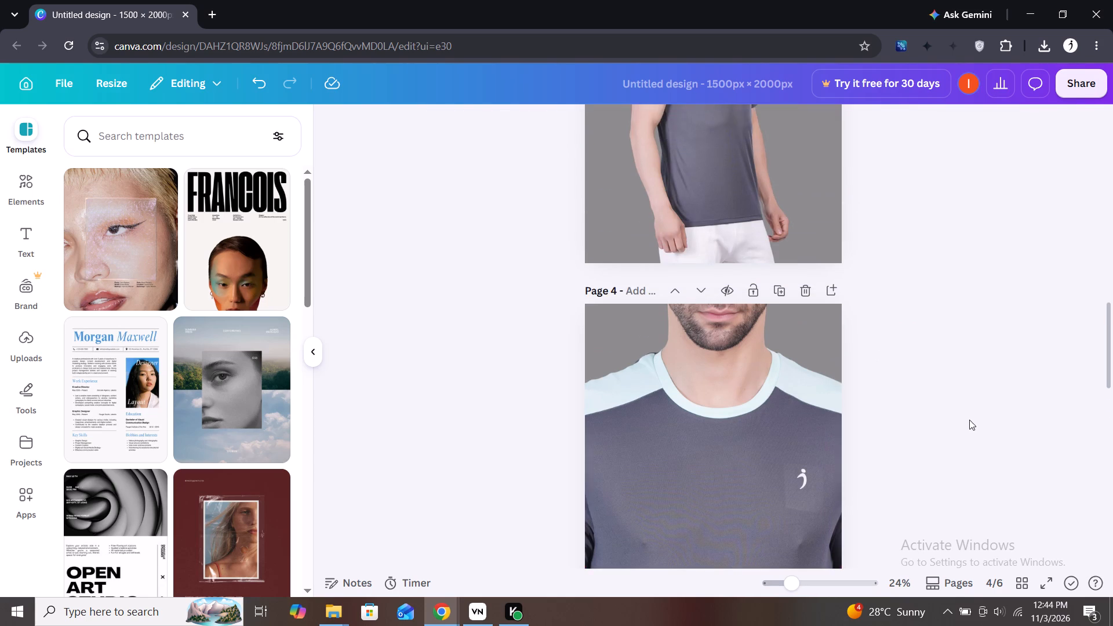
# Stretch the back-view photo on page 5 to cover the whole 1500 × 2000 px page.
pyautogui.scroll(-7, 967, 420)
pyautogui.click(770, 340)
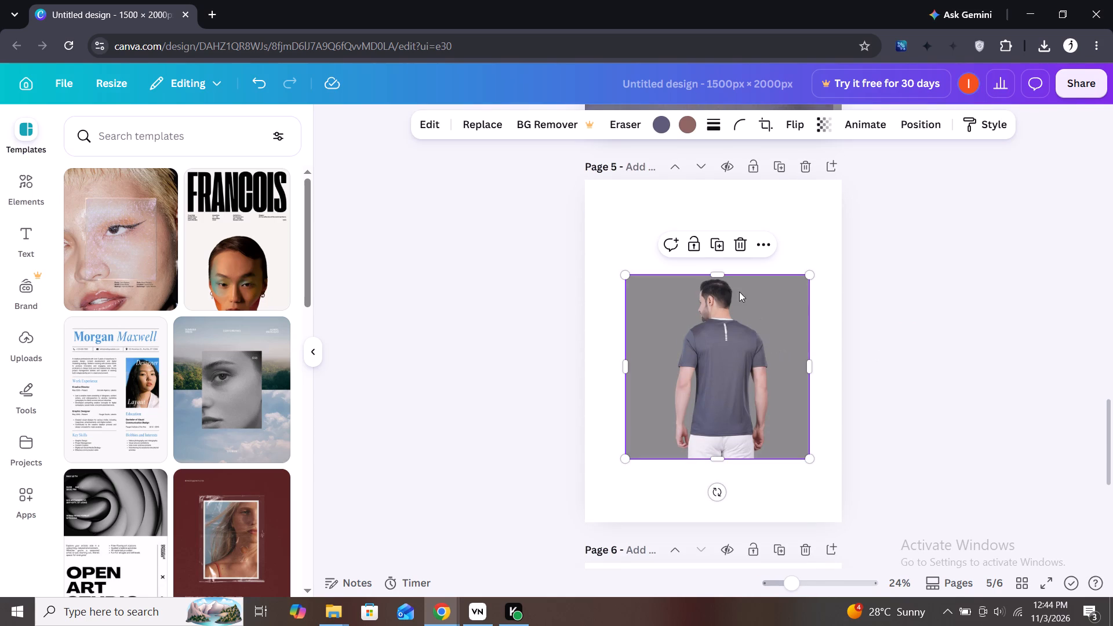
pyautogui.moveTo(712, 276); pyautogui.dragTo(706, 185)
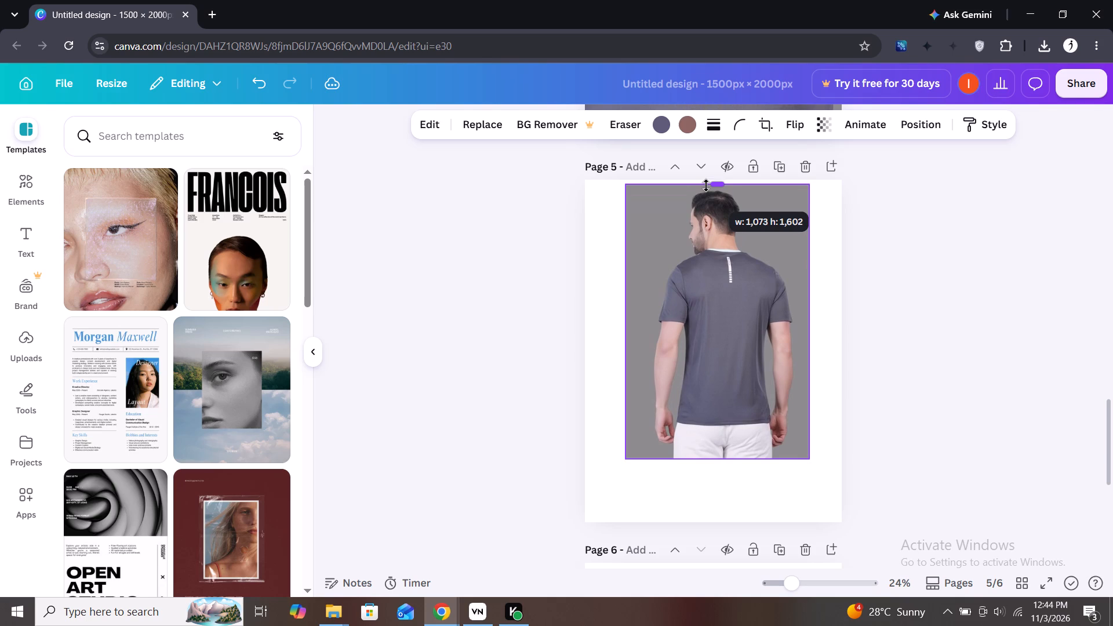
pyautogui.moveTo(706, 185); pyautogui.dragTo(711, 185)
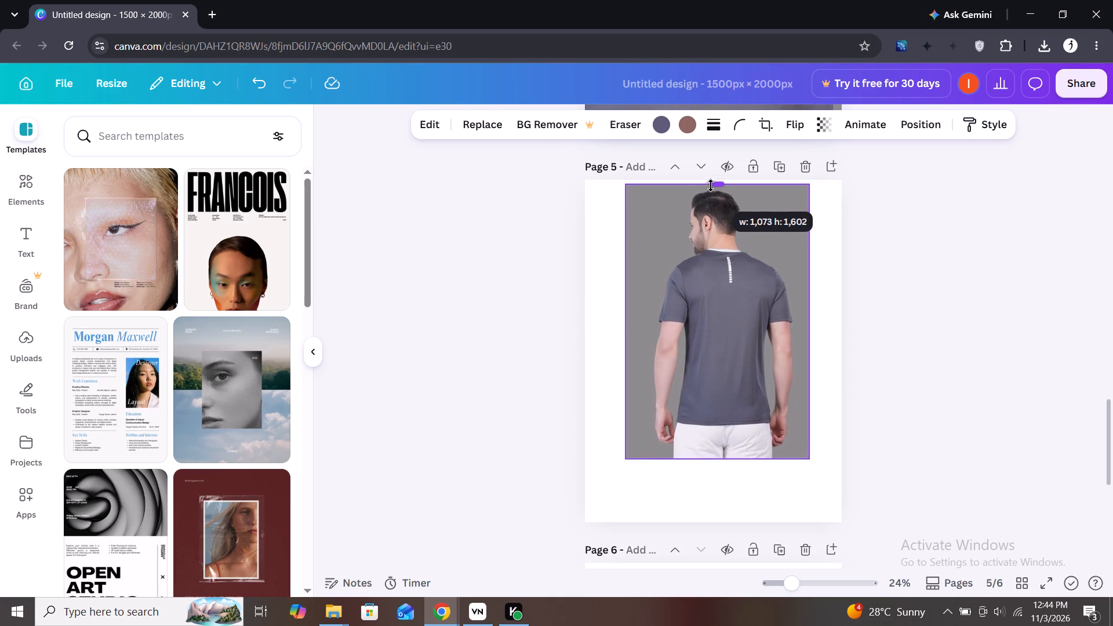
pyautogui.moveTo(711, 185); pyautogui.dragTo(711, 184)
pyautogui.moveTo(721, 456); pyautogui.dragTo(730, 496)
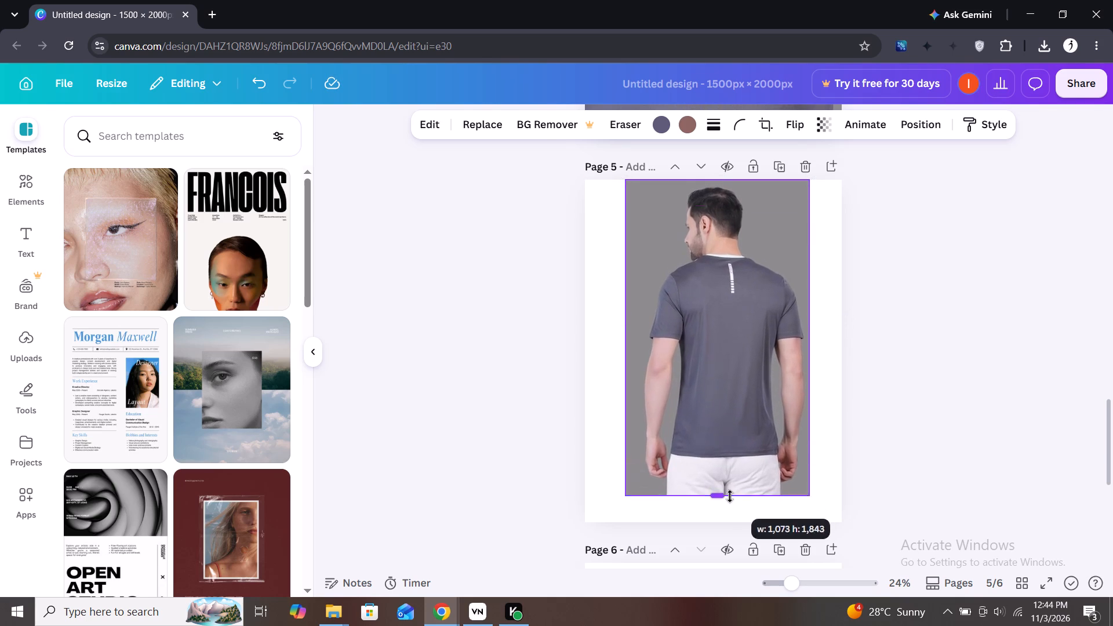
pyautogui.moveTo(730, 496); pyautogui.dragTo(734, 519)
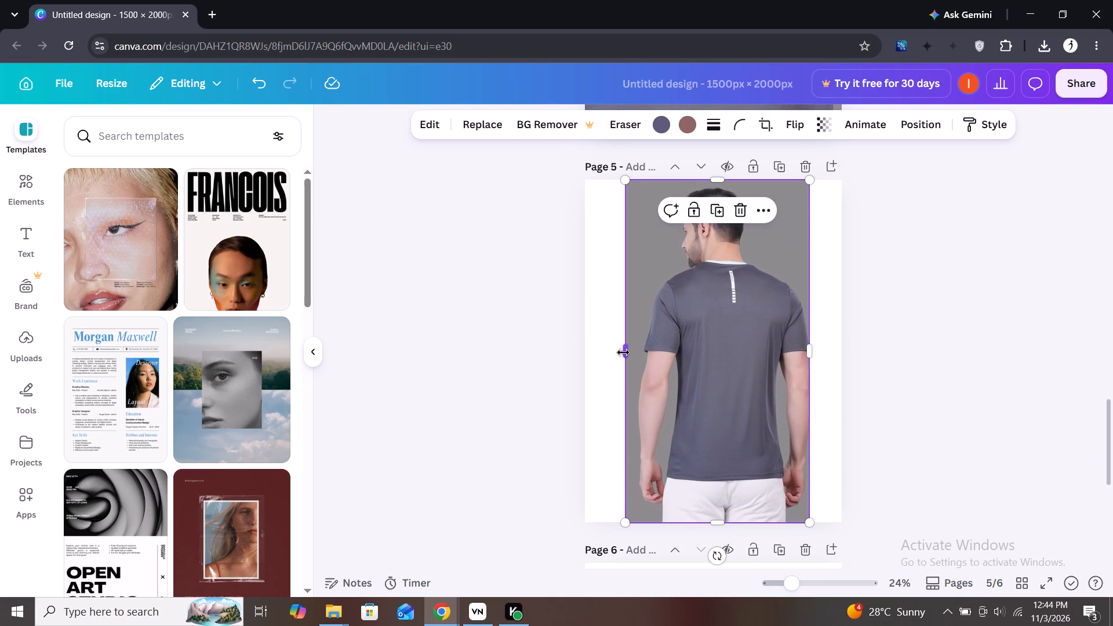
pyautogui.moveTo(623, 352); pyautogui.dragTo(586, 354)
pyautogui.moveTo(812, 354); pyautogui.dragTo(813, 354)
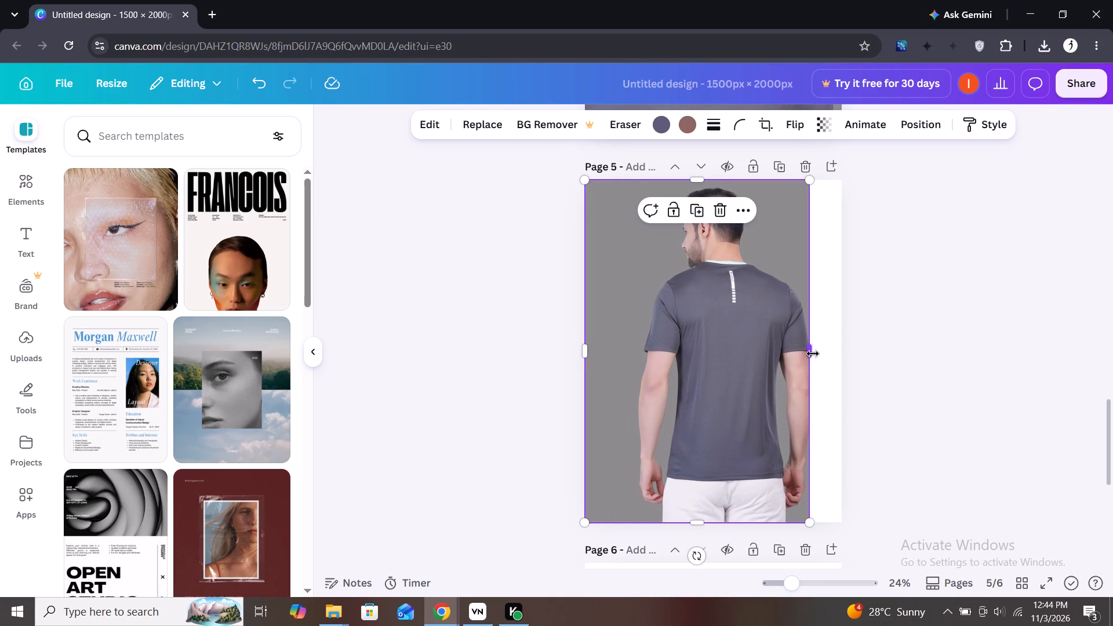
pyautogui.moveTo(813, 354); pyautogui.dragTo(844, 354)
pyautogui.click(970, 320)
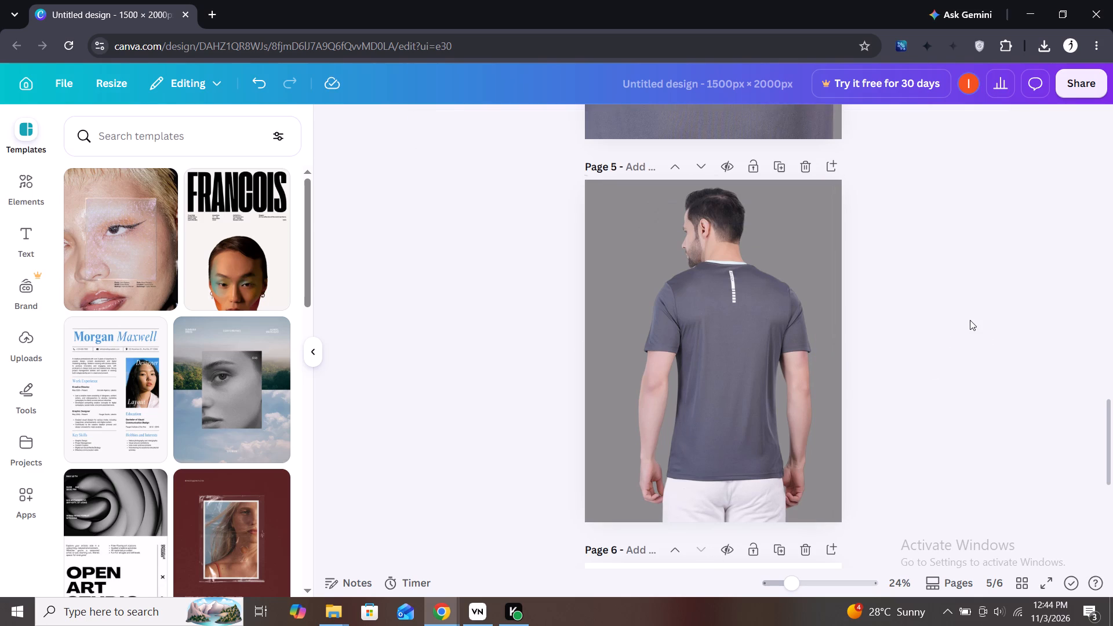
# Stretch the full-length basketball photo on page 6 to cover the whole 1500 × 2000 px page.
pyautogui.scroll(-6, 944, 326)
pyautogui.click(697, 370)
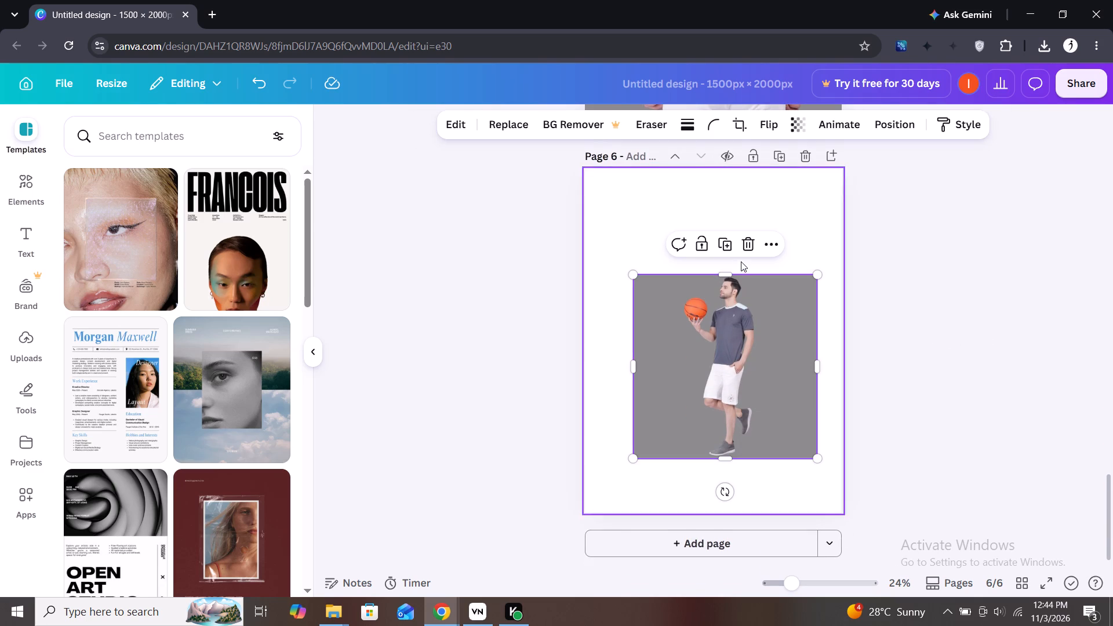
pyautogui.moveTo(723, 278); pyautogui.dragTo(724, 179)
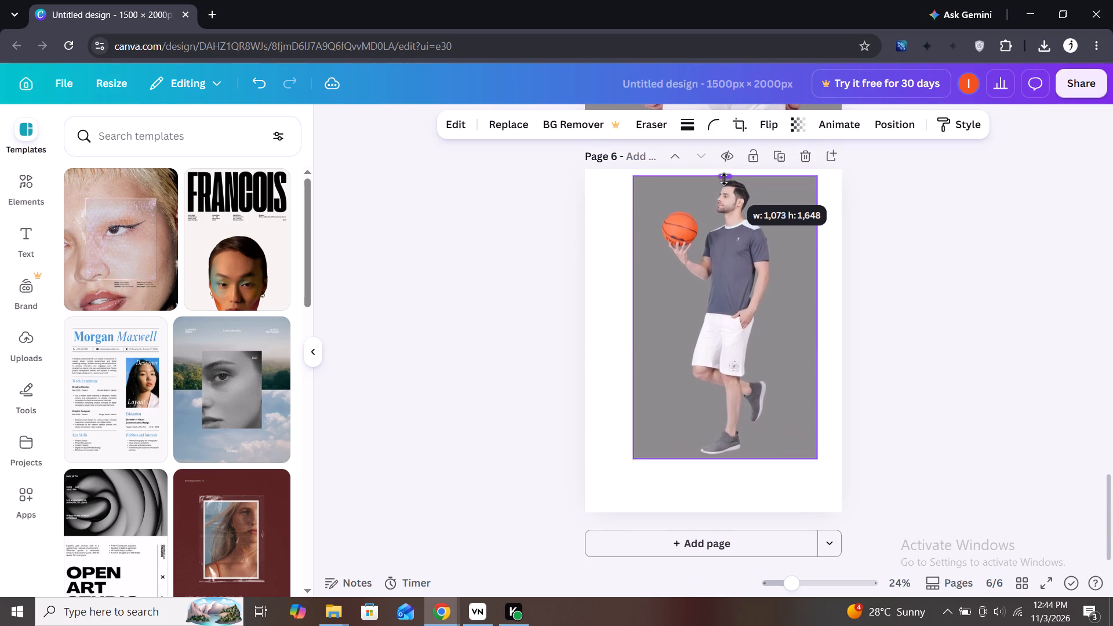
pyautogui.moveTo(724, 179); pyautogui.dragTo(726, 174)
pyautogui.moveTo(727, 457); pyautogui.dragTo(726, 490)
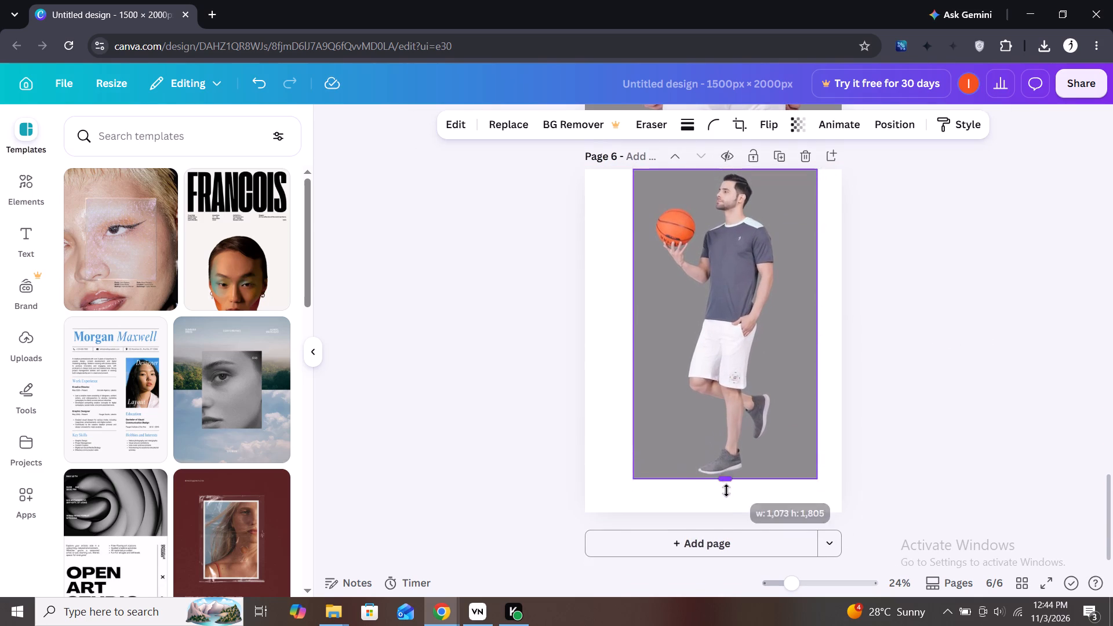
pyautogui.moveTo(726, 490); pyautogui.dragTo(726, 509)
pyautogui.moveTo(638, 341); pyautogui.dragTo(634, 341)
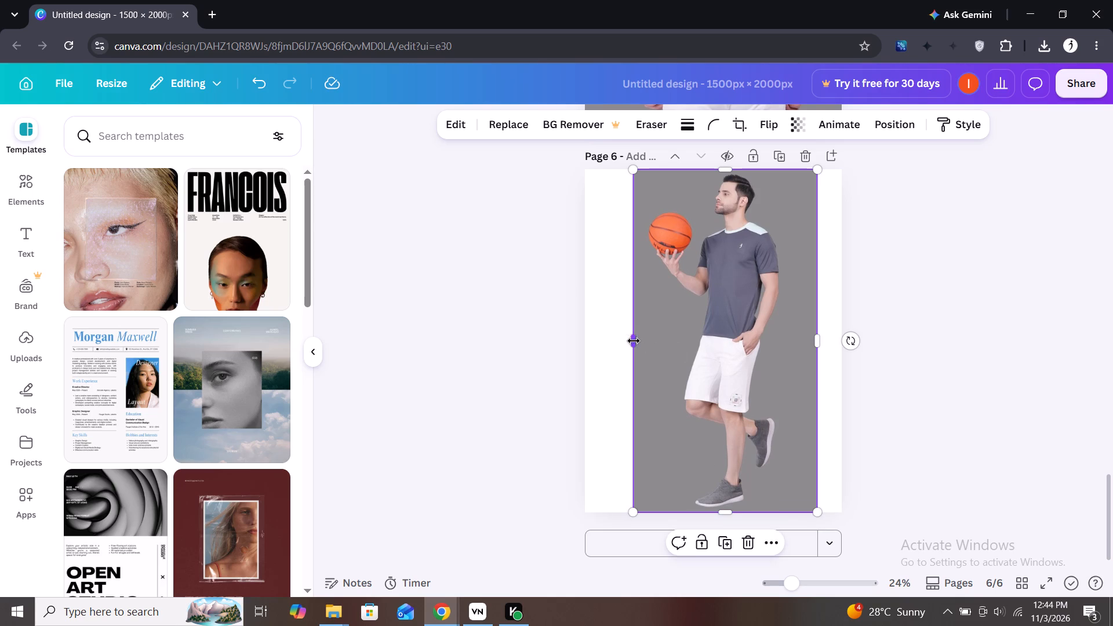
pyautogui.moveTo(634, 341); pyautogui.dragTo(590, 346)
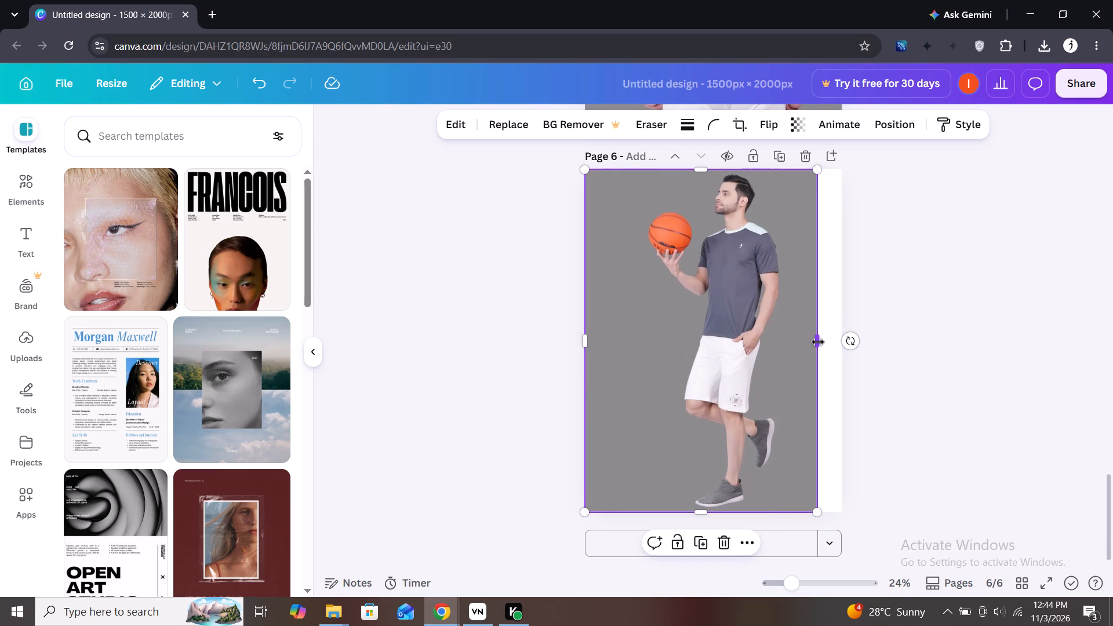
pyautogui.moveTo(817, 341); pyautogui.dragTo(839, 341)
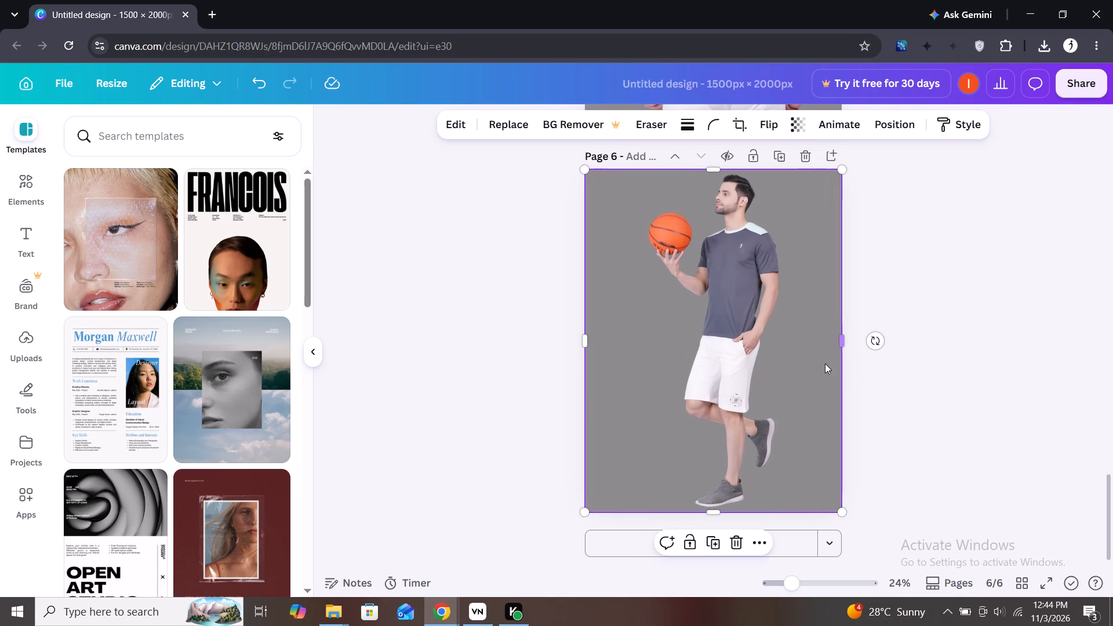
pyautogui.click(932, 412)
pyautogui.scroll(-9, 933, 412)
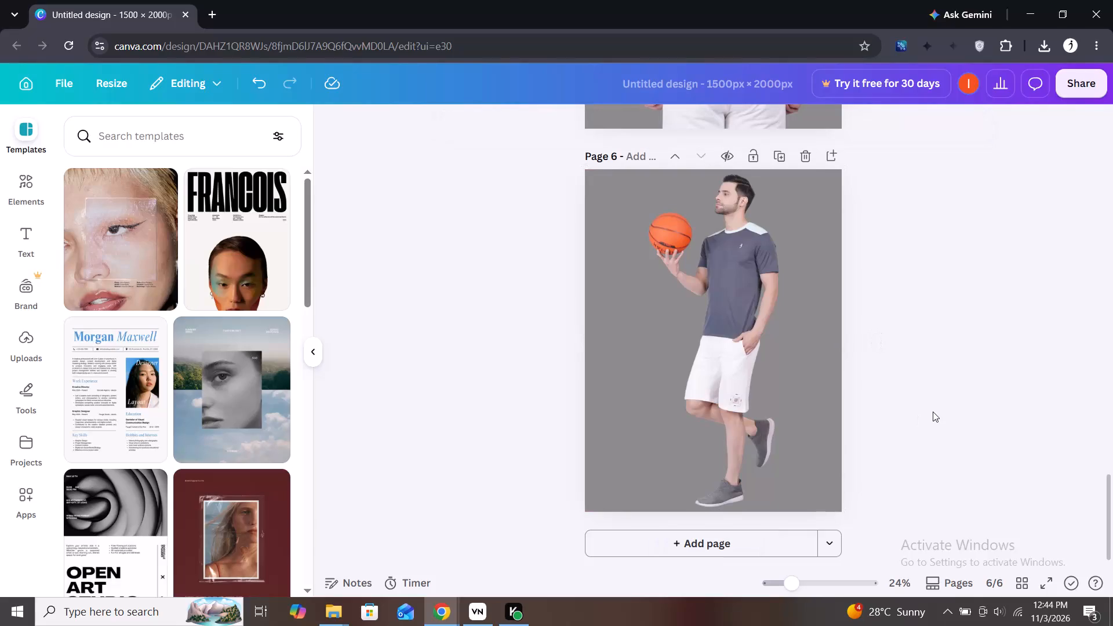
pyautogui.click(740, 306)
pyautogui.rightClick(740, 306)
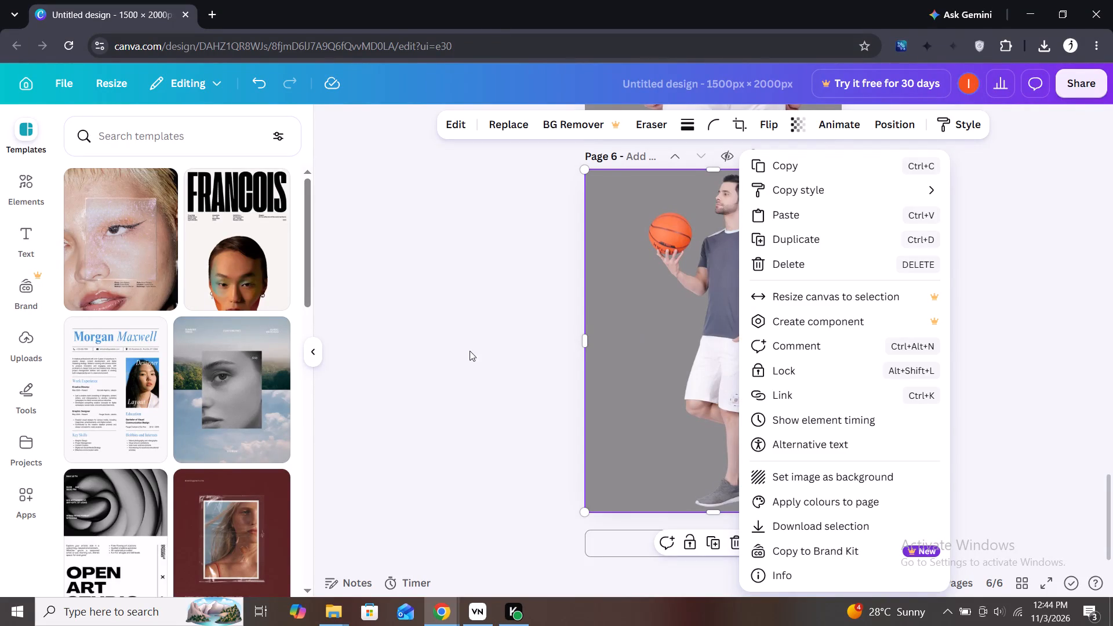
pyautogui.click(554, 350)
# Return to page 1 and download its front-view photo as a PNG selection at size 1 and high quality.
pyautogui.scroll(20, 555, 352)
pyautogui.scroll(2, 555, 352)
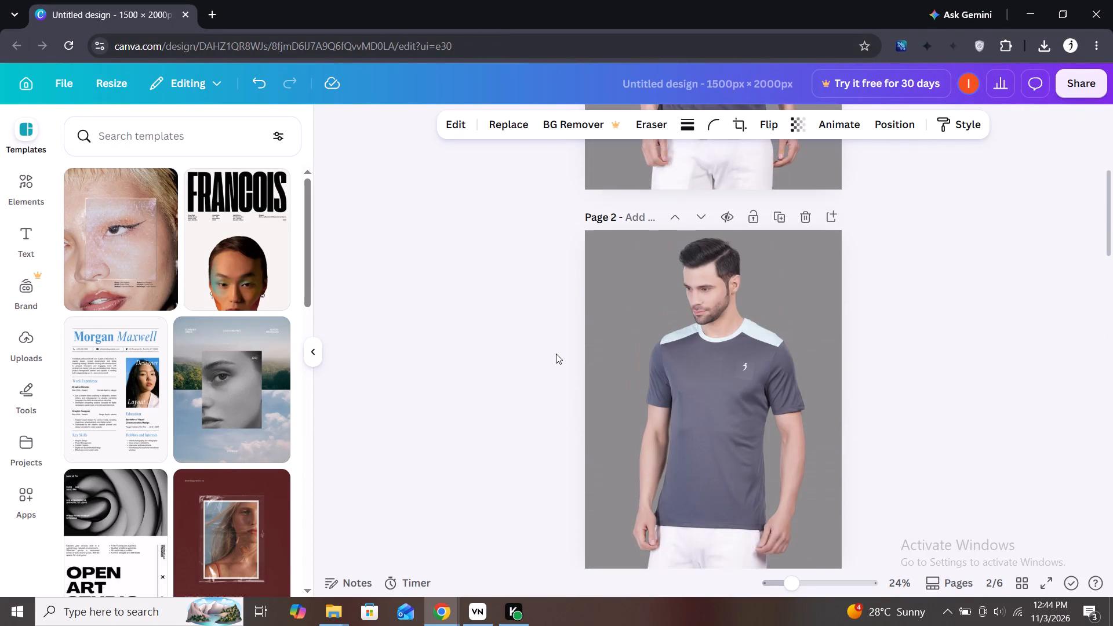
pyautogui.scroll(14, 556, 354)
pyautogui.scroll(-7, 974, 351)
pyautogui.scroll(3, 974, 351)
pyautogui.scroll(-9, 974, 351)
pyautogui.scroll(6, 974, 351)
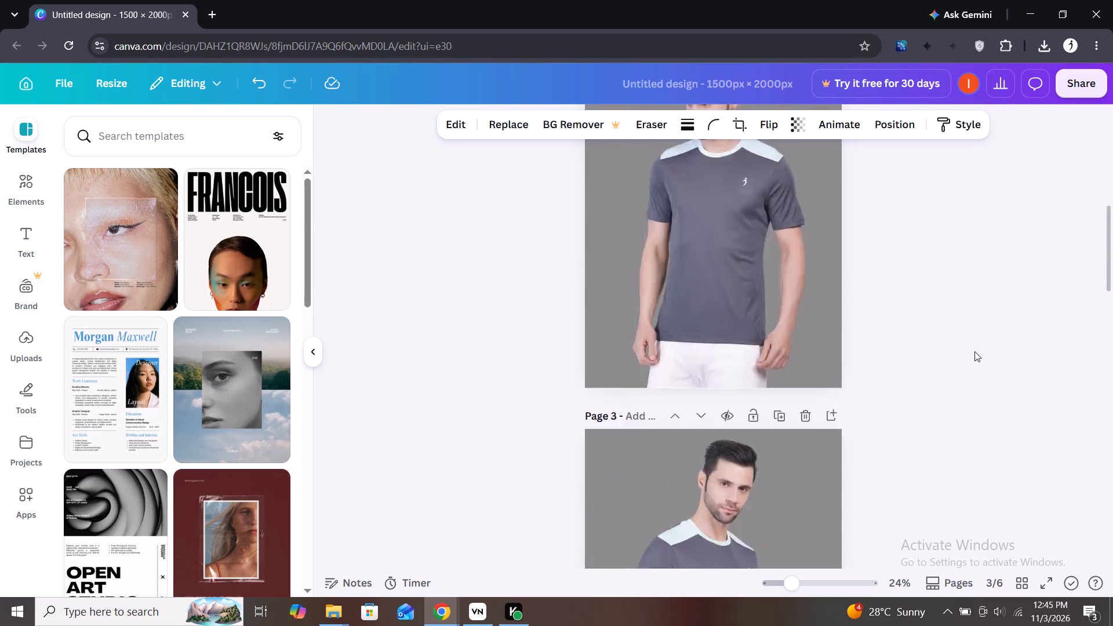
pyautogui.scroll(15, 974, 351)
pyautogui.click(783, 297)
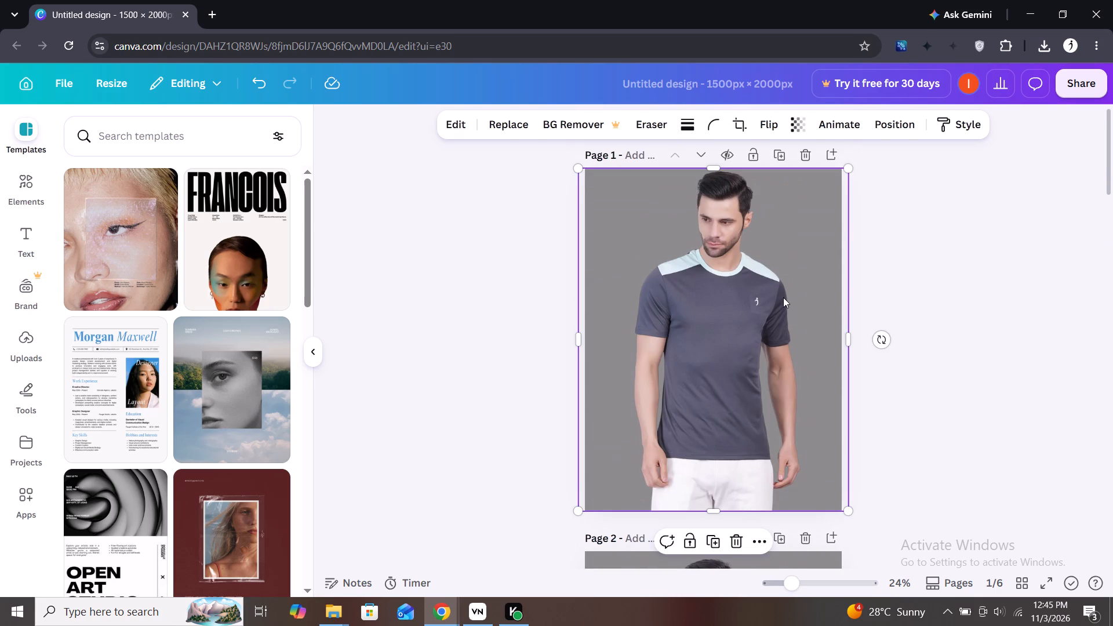
pyautogui.rightClick(783, 297)
pyautogui.click(867, 530)
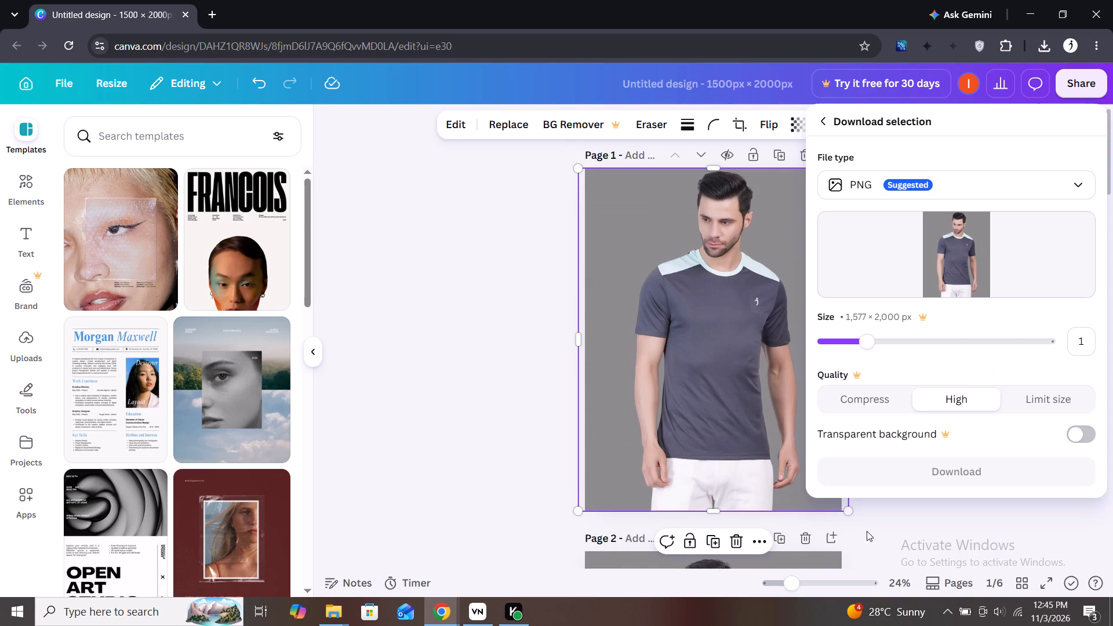
pyautogui.click(923, 471)
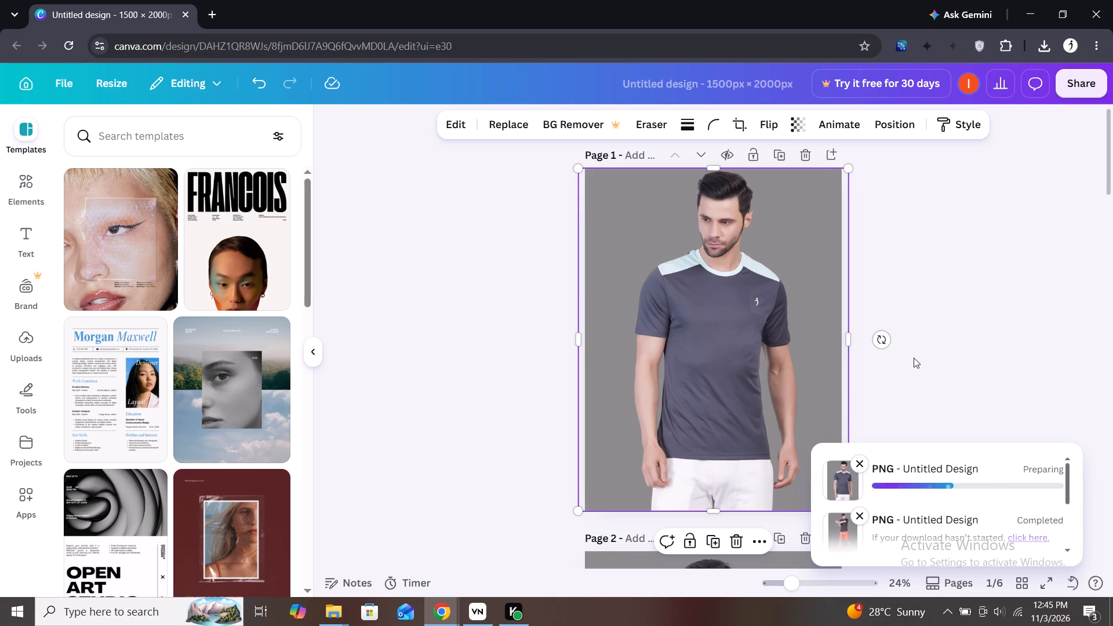
# Download the photo on page 2 on its own as a PNG selection.
pyautogui.scroll(-3, 924, 290)
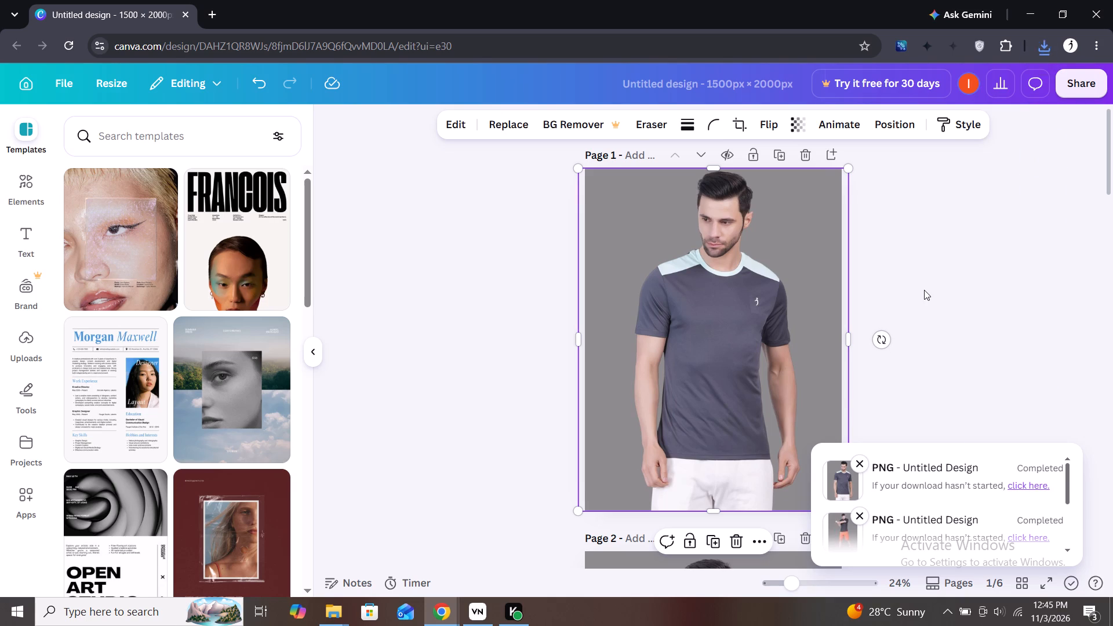
pyautogui.scroll(-2, 924, 290)
pyautogui.click(544, 361)
pyautogui.scroll(-2, 543, 361)
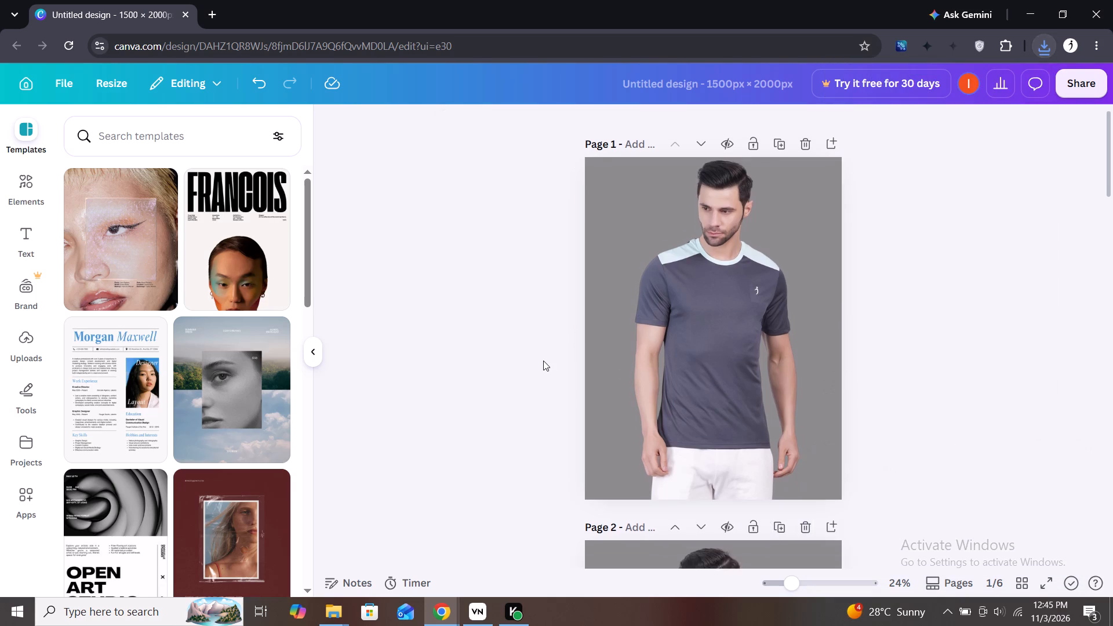
pyautogui.scroll(-3, 543, 361)
pyautogui.click(728, 324)
pyautogui.rightClick(728, 324)
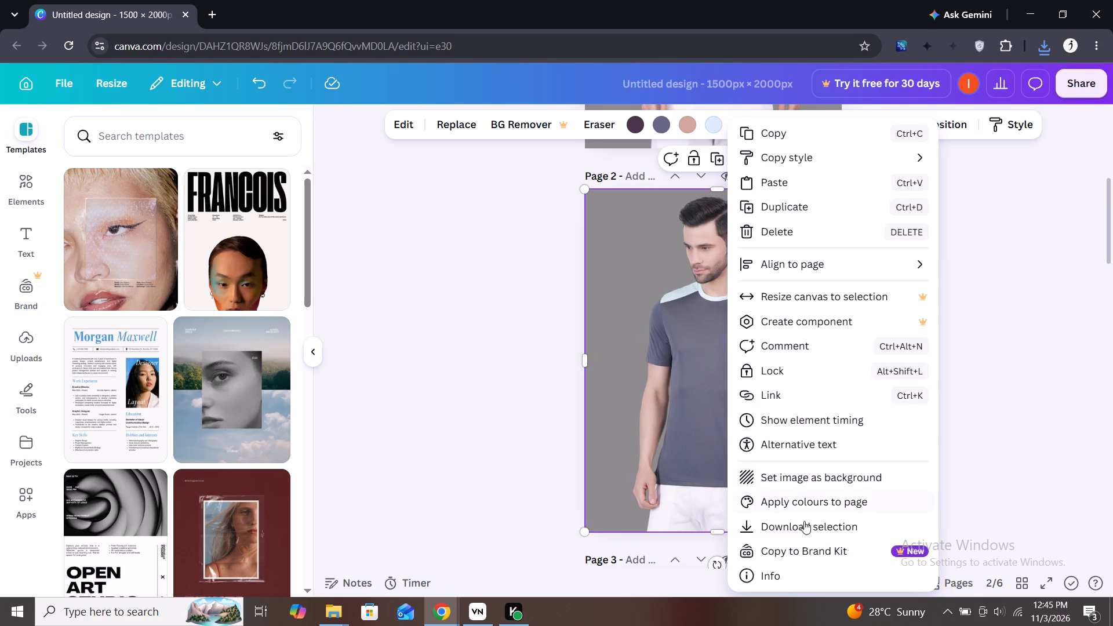
pyautogui.click(805, 522)
pyautogui.click(867, 481)
# Download the angled-pose photo on page 3 on its own as a PNG selection.
pyautogui.scroll(-2, 733, 428)
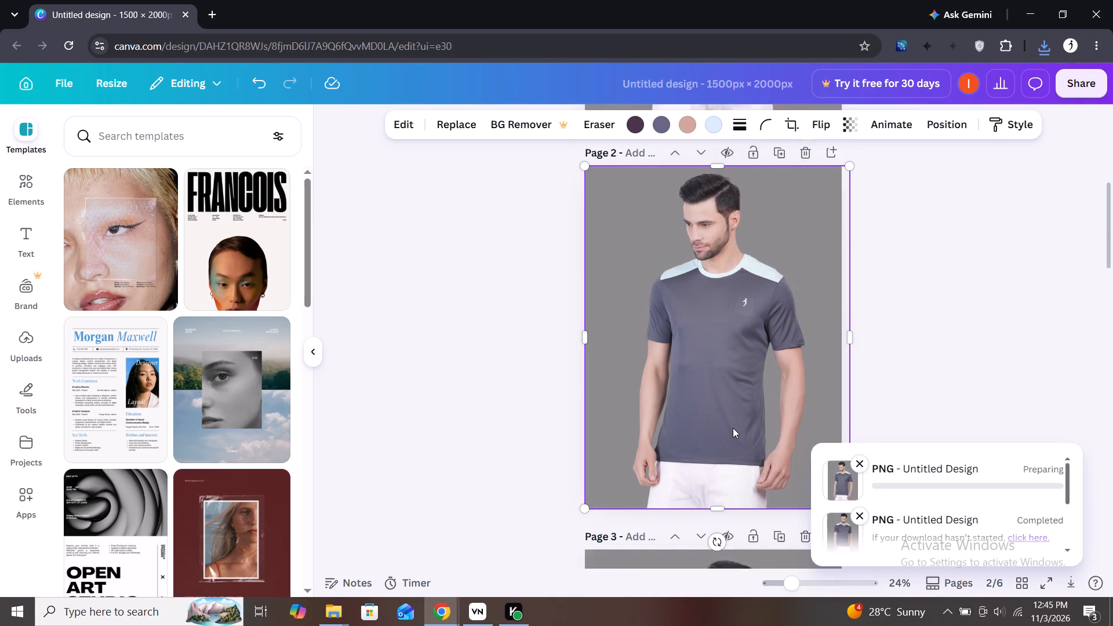
pyautogui.scroll(-2, 733, 428)
pyautogui.click(718, 388)
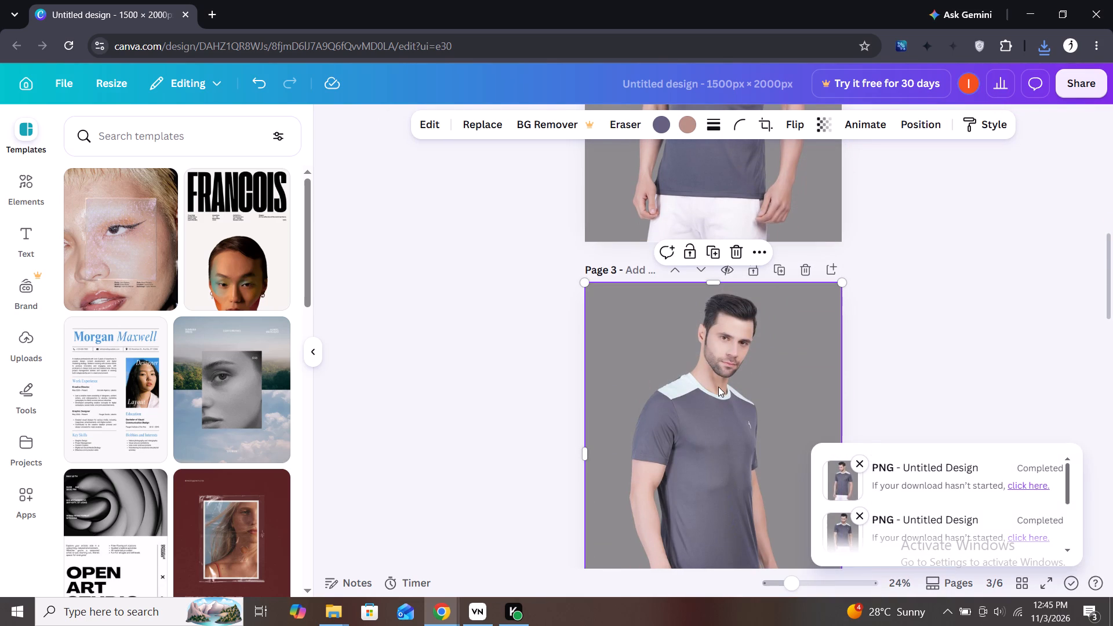
pyautogui.rightClick(718, 387)
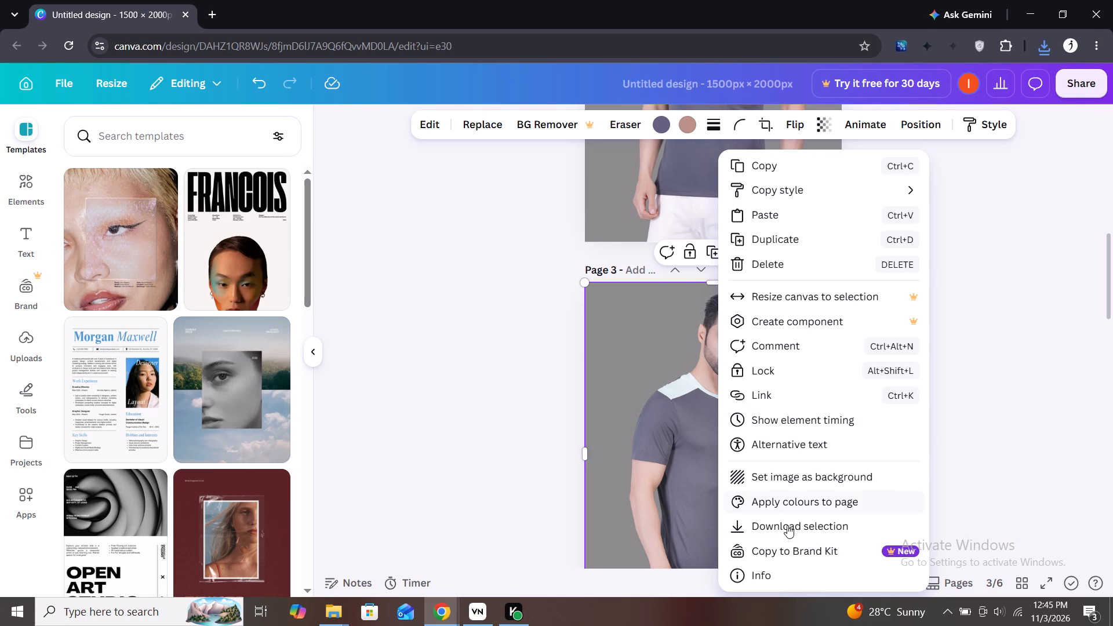
pyautogui.click(788, 528)
pyautogui.click(872, 485)
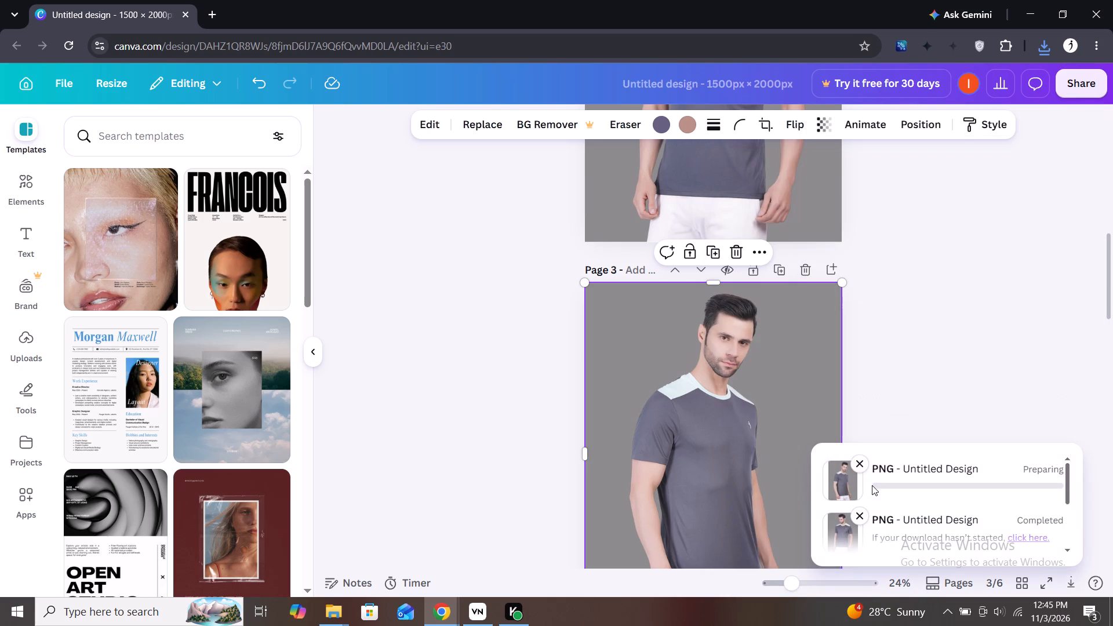
# Download the chest close-up photo on page 4 as a 1,500 × 2,000 px PNG selection at high quality.
pyautogui.scroll(-6, 781, 358)
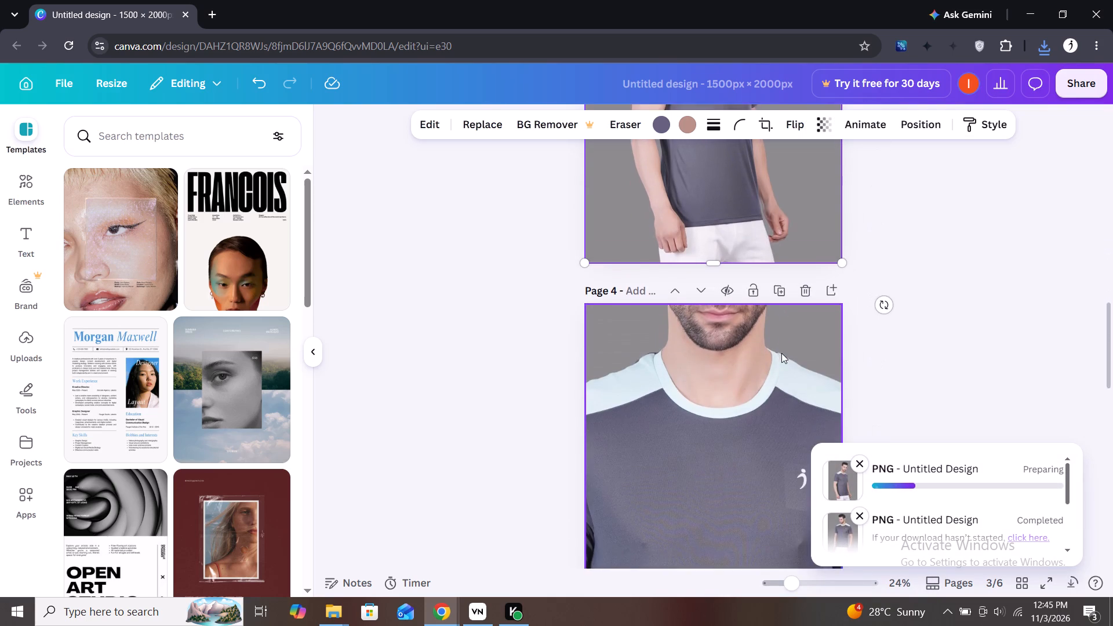
pyautogui.scroll(-1, 781, 353)
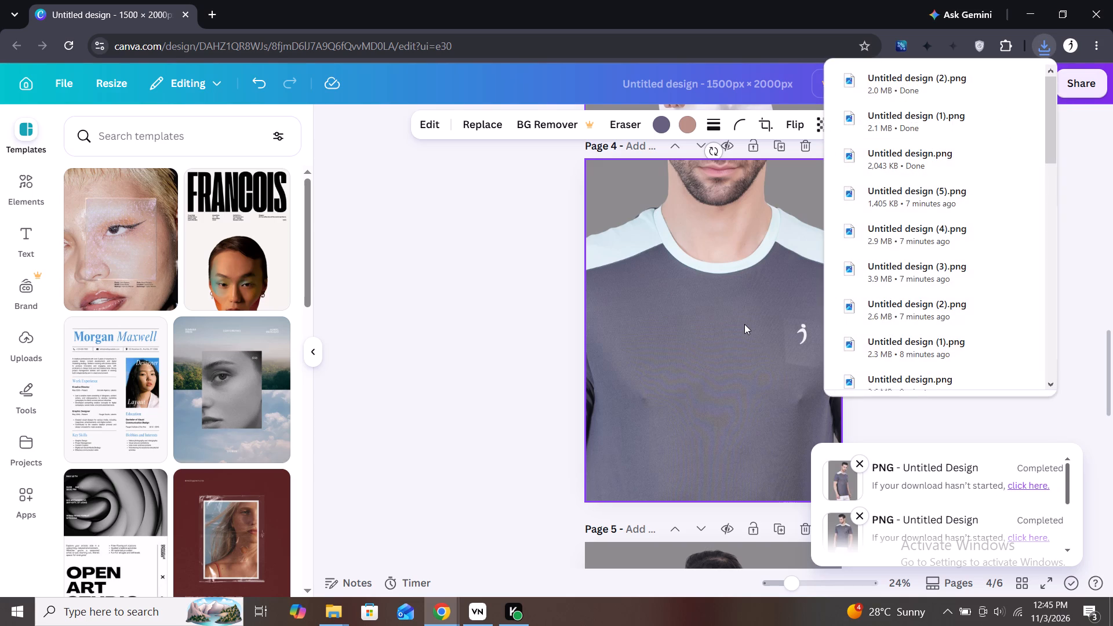
pyautogui.click(744, 324)
pyautogui.rightClick(744, 324)
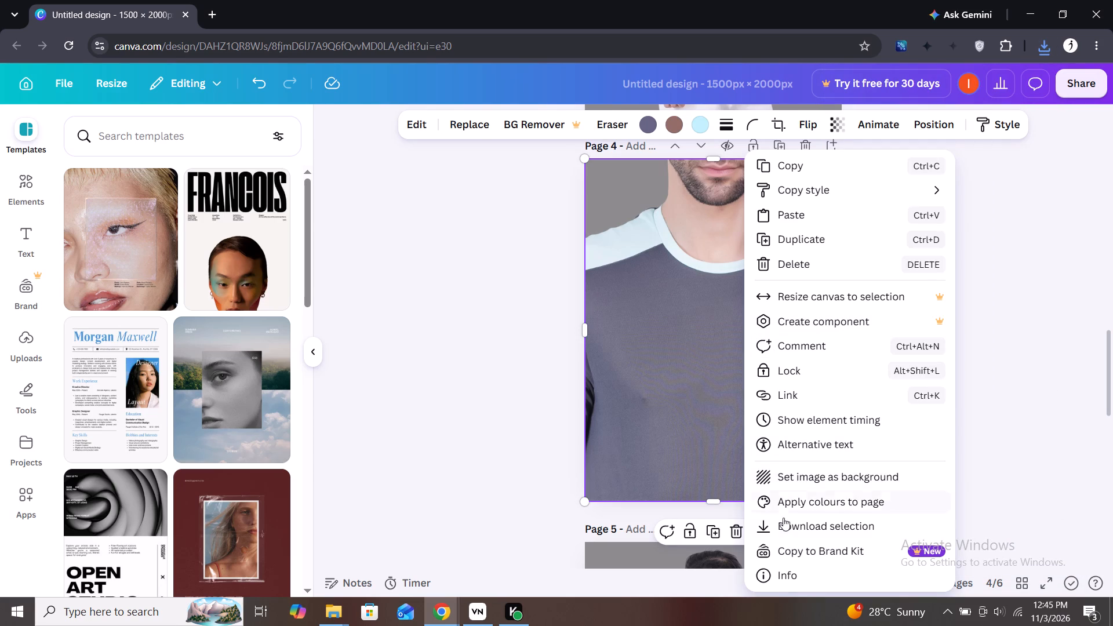
pyautogui.click(786, 523)
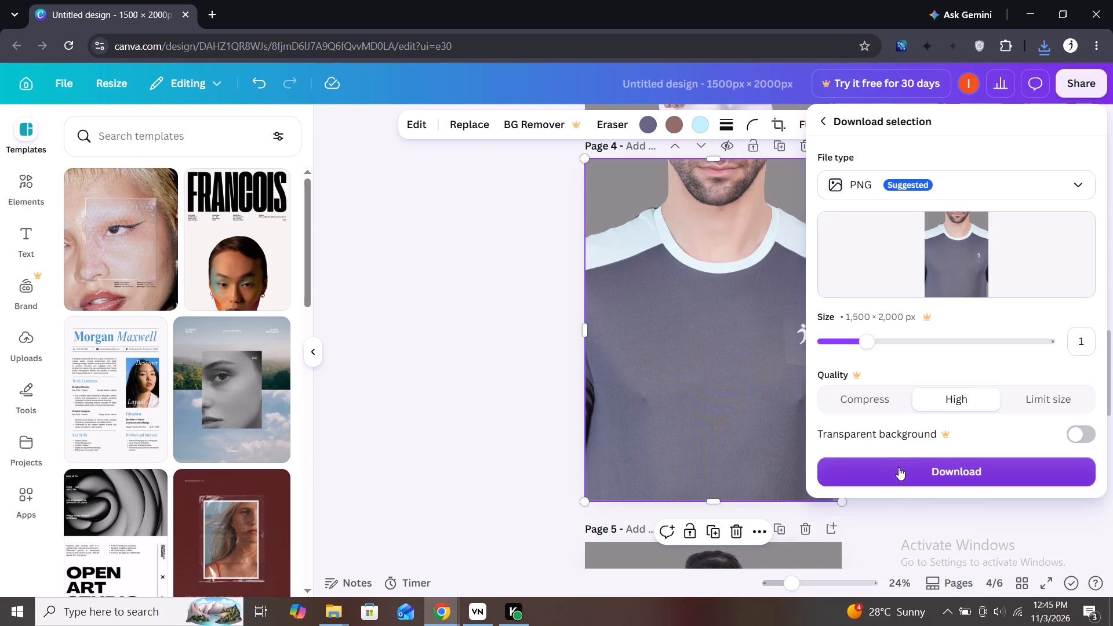
pyautogui.click(899, 467)
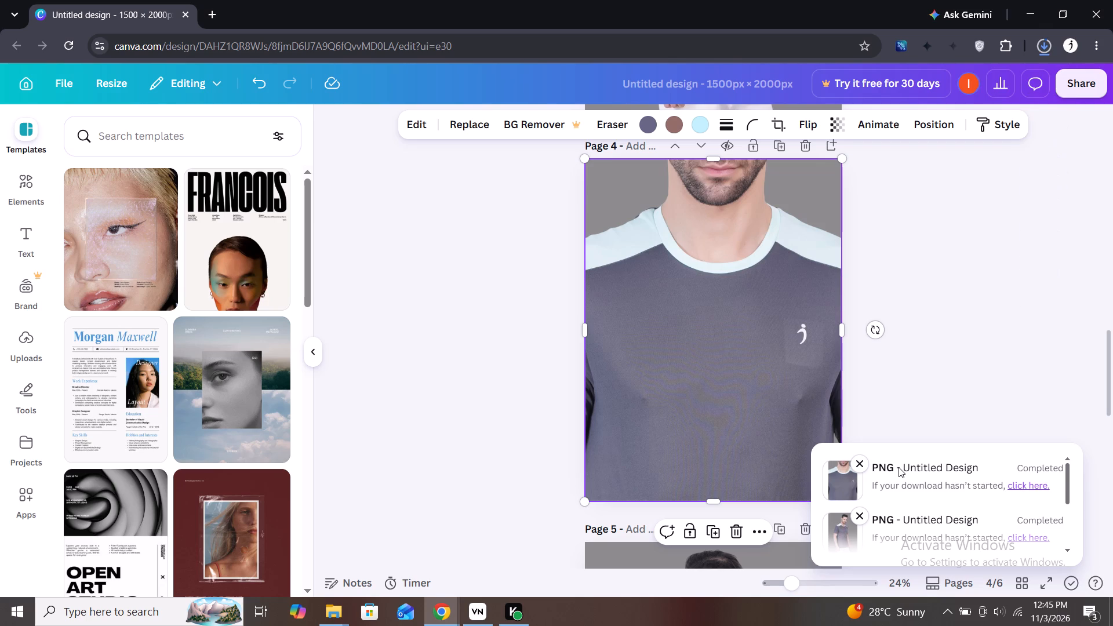
# Download the back-view photo on page 5 as a 1,500 × 2,000 px PNG selection at high quality.
pyautogui.scroll(-7, 881, 444)
pyautogui.scroll(-7, 774, 373)
pyautogui.scroll(1, 774, 373)
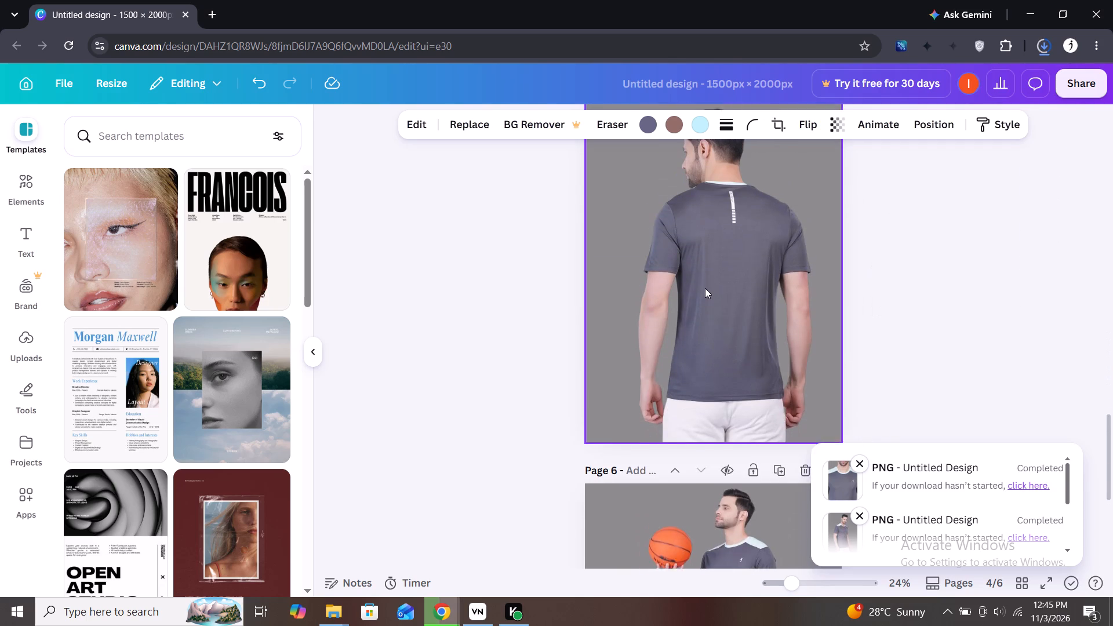
pyautogui.click(704, 285)
pyautogui.rightClick(704, 285)
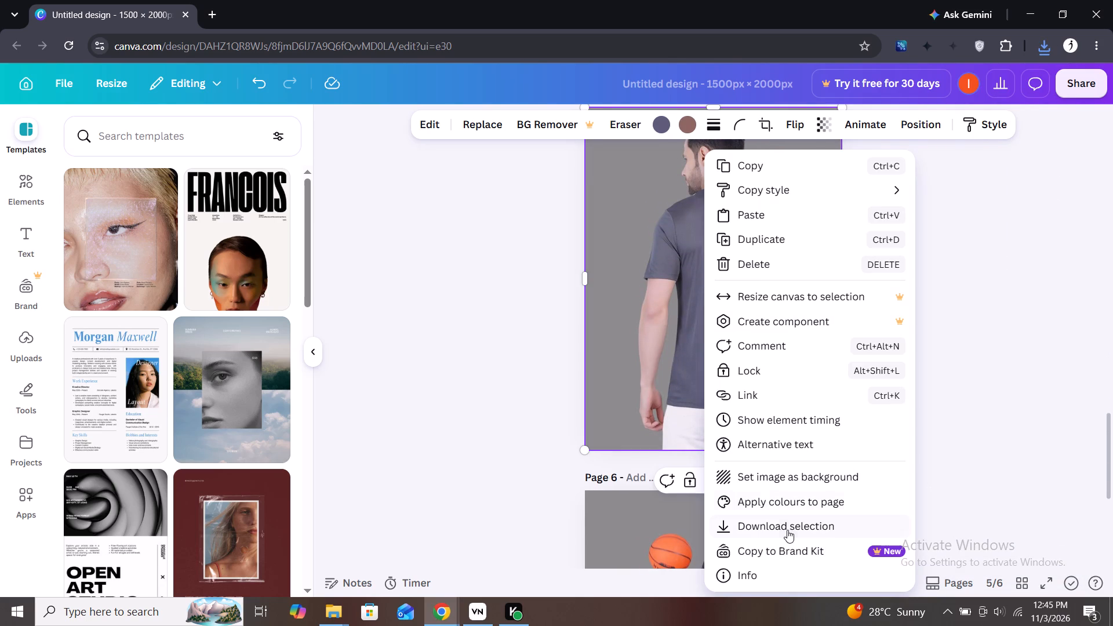
pyautogui.click(787, 530)
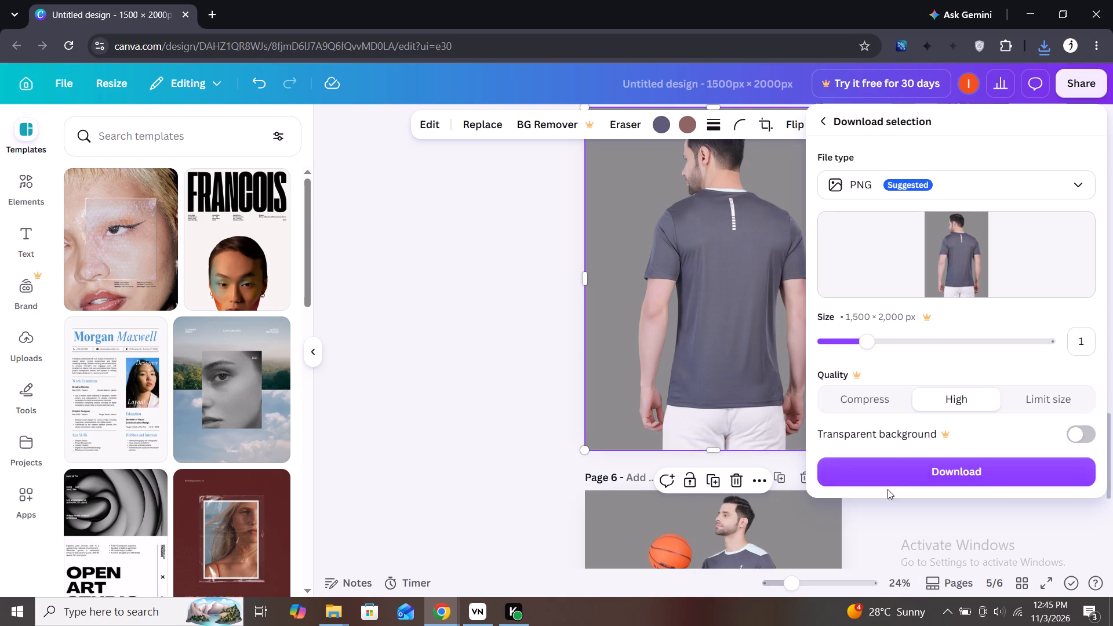
pyautogui.click(910, 465)
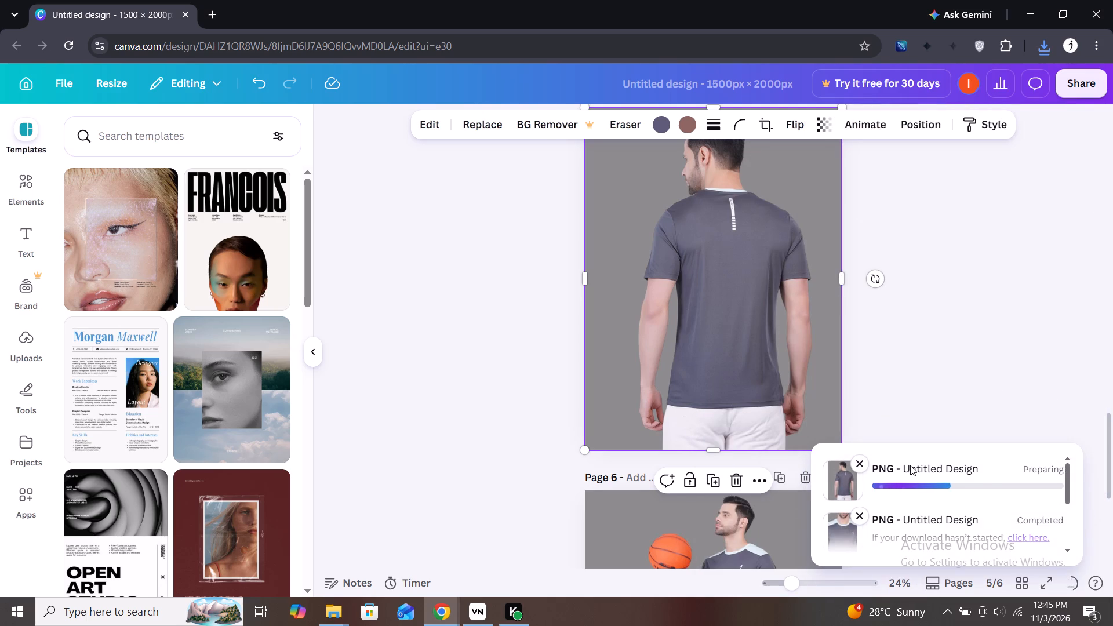
# Download the basketball pose photo on page 6 as a 1,500 × 2,000 px PNG selection at high quality.
pyautogui.scroll(-5, 763, 325)
pyautogui.click(763, 325)
pyautogui.rightClick(763, 325)
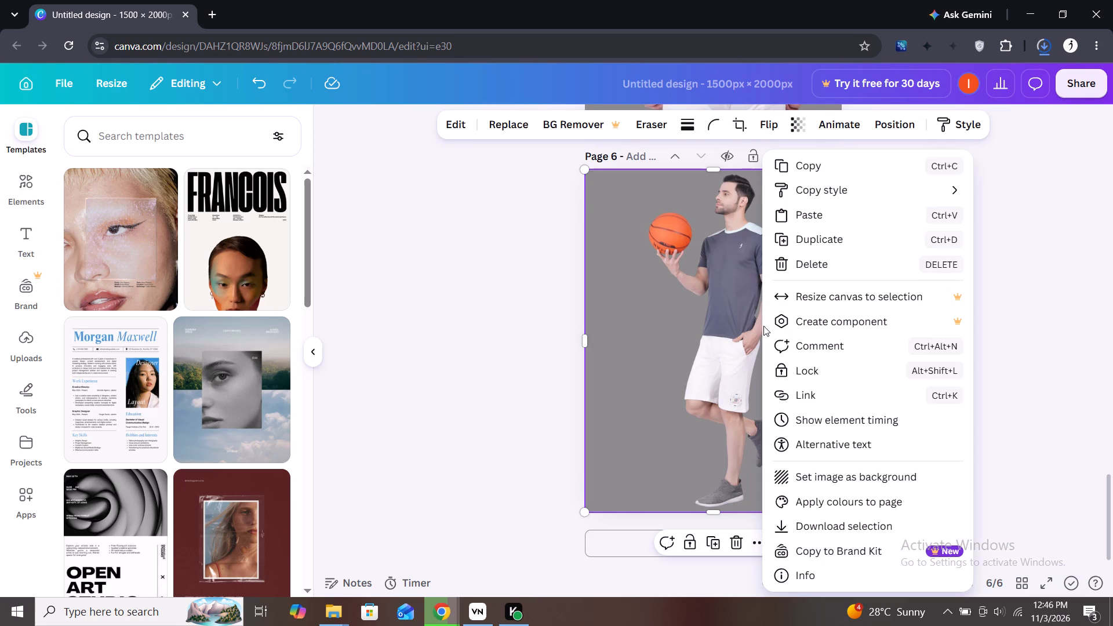
pyautogui.click(823, 523)
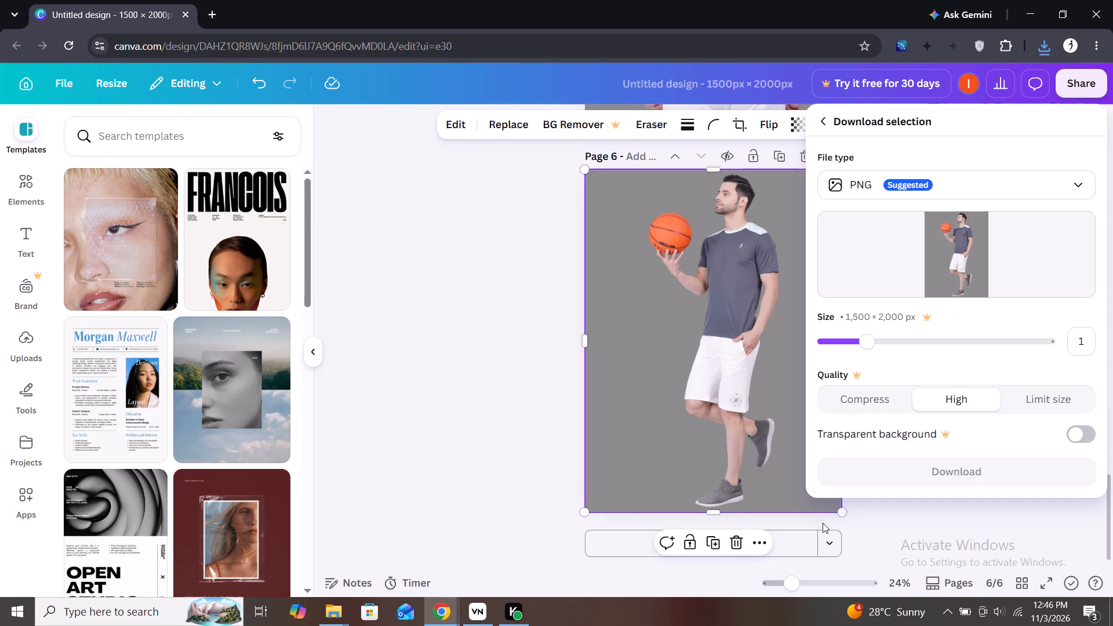
pyautogui.click(845, 477)
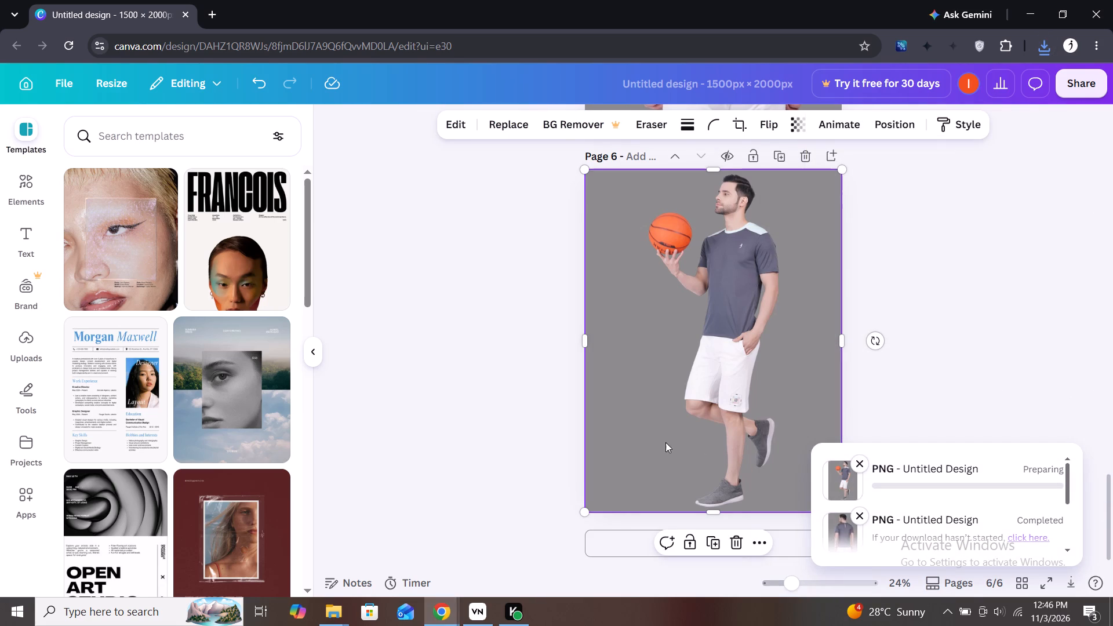
pyautogui.scroll(-6, 665, 442)
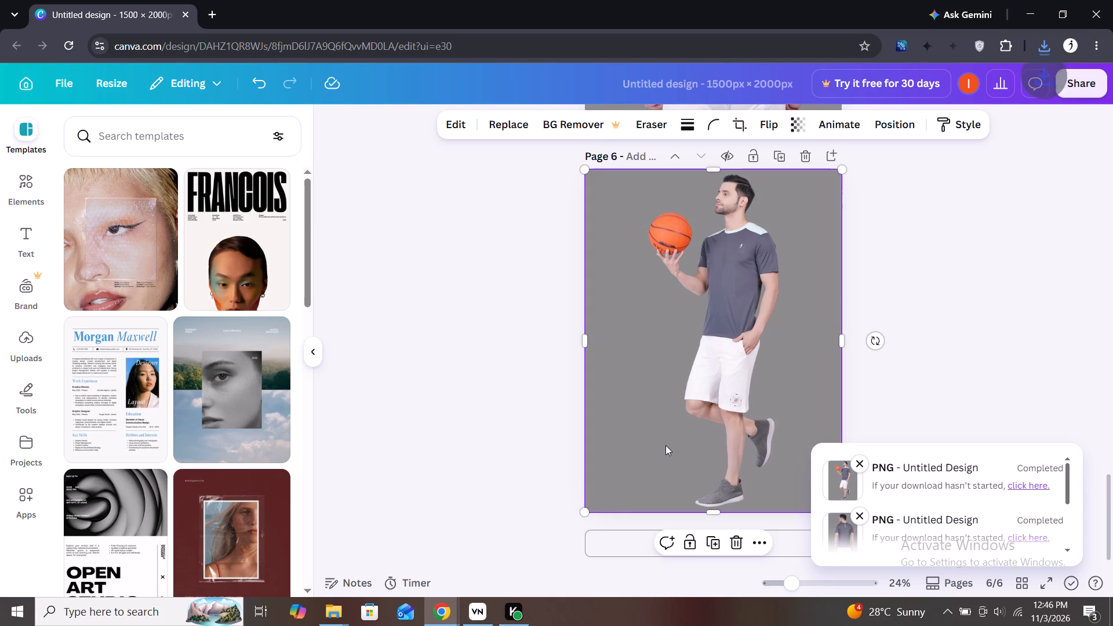
# Switch to File Explorer and move the six Untitled design PNGs from Downloads into the ICMTE2082 folder in Mens Edited.
pyautogui.click(329, 621)
pyautogui.click(377, 551)
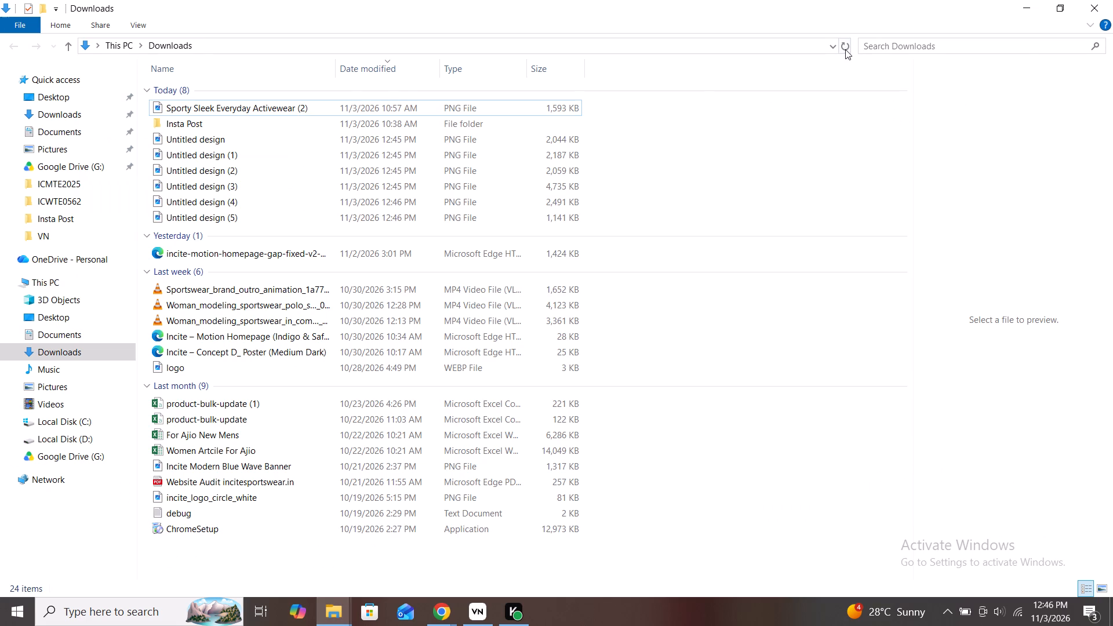
pyautogui.click(845, 49)
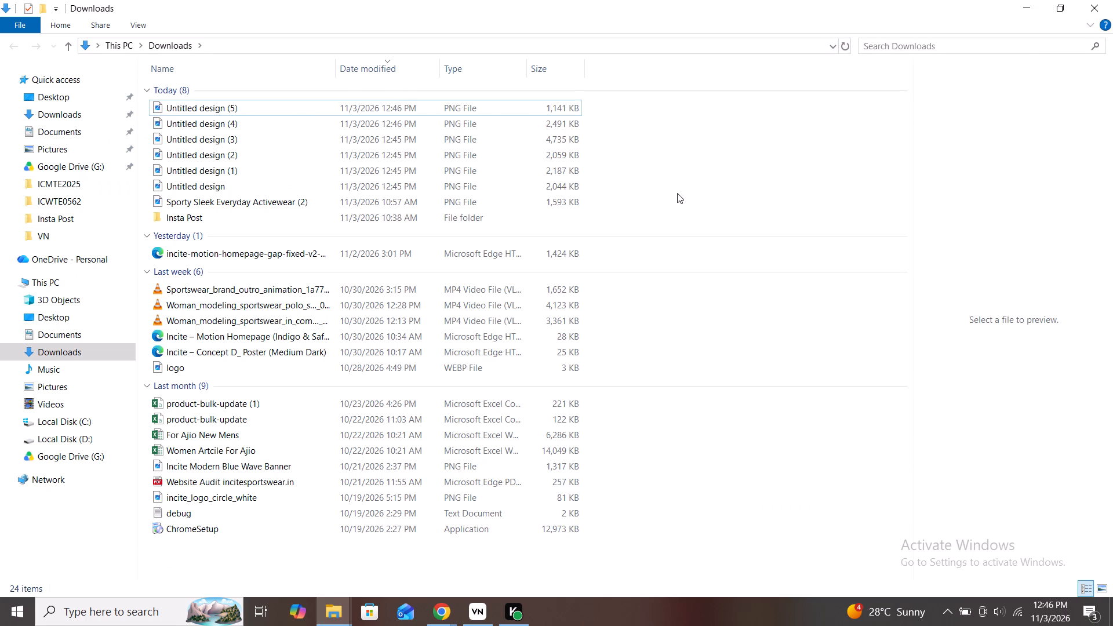
pyautogui.moveTo(585, 184); pyautogui.dragTo(445, 104)
pyautogui.rightClick(442, 103)
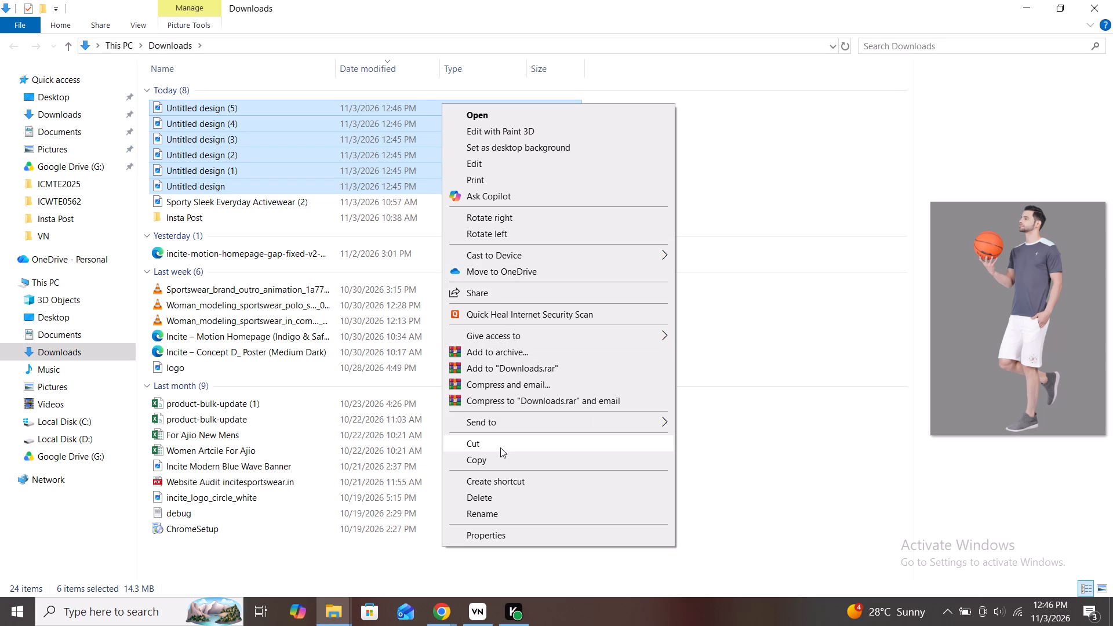
pyautogui.click(500, 447)
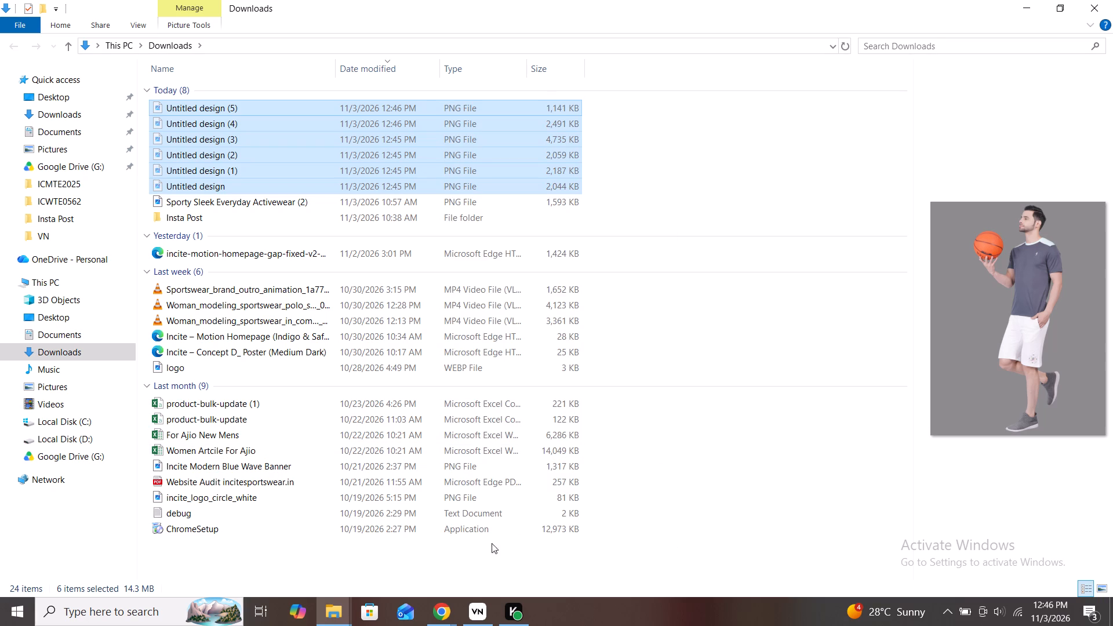
pyautogui.click(449, 603)
pyautogui.click(362, 555)
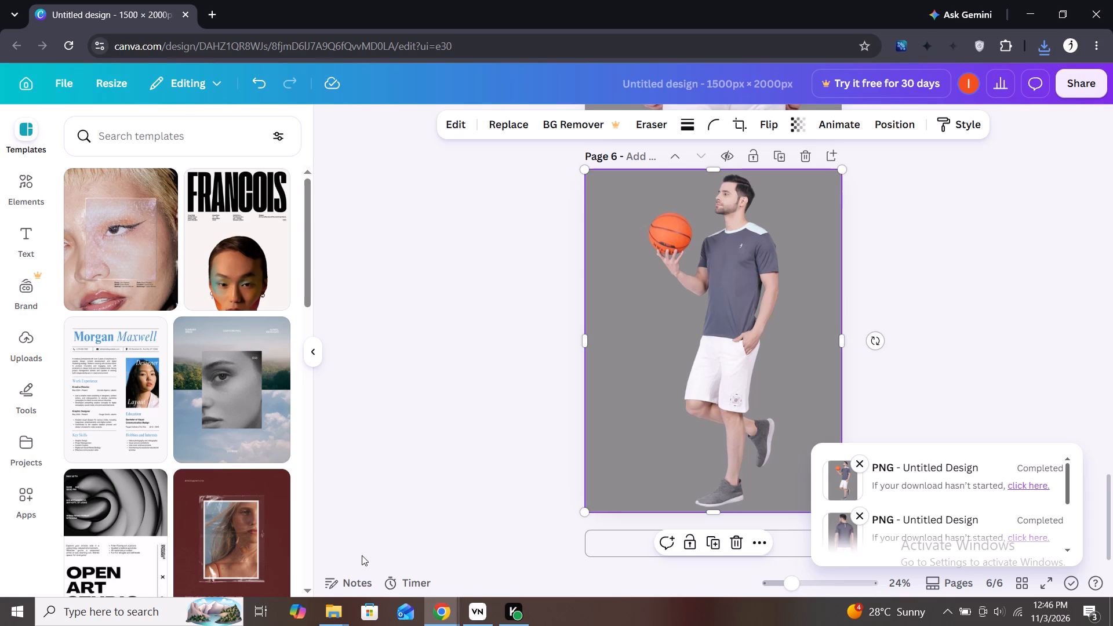
pyautogui.click(344, 611)
pyautogui.click(289, 556)
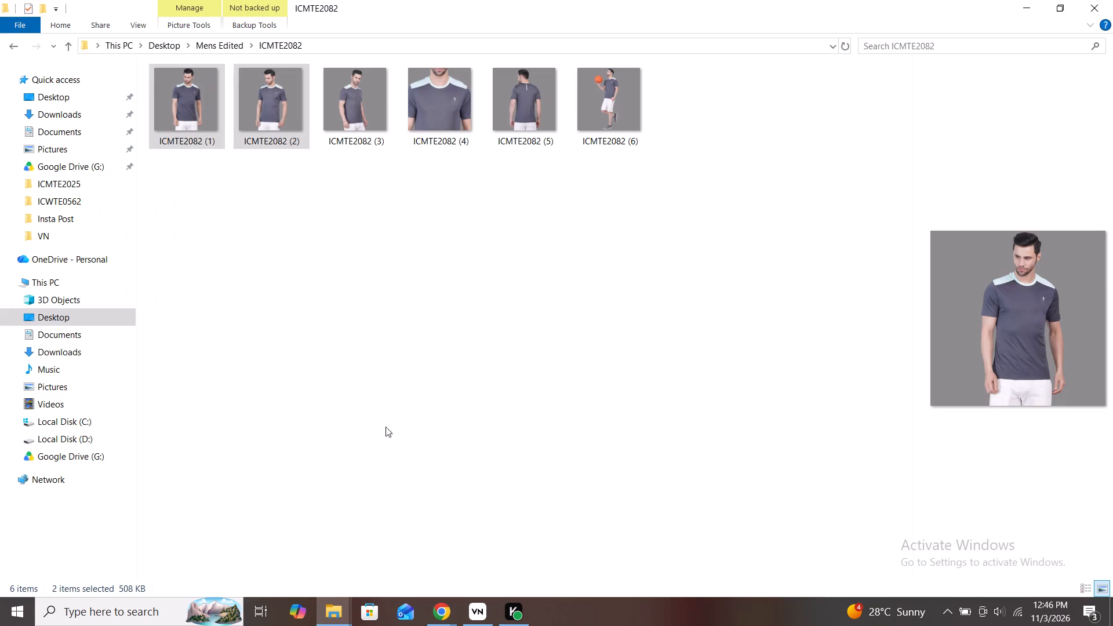
pyautogui.click(388, 236)
pyautogui.rightClick(388, 235)
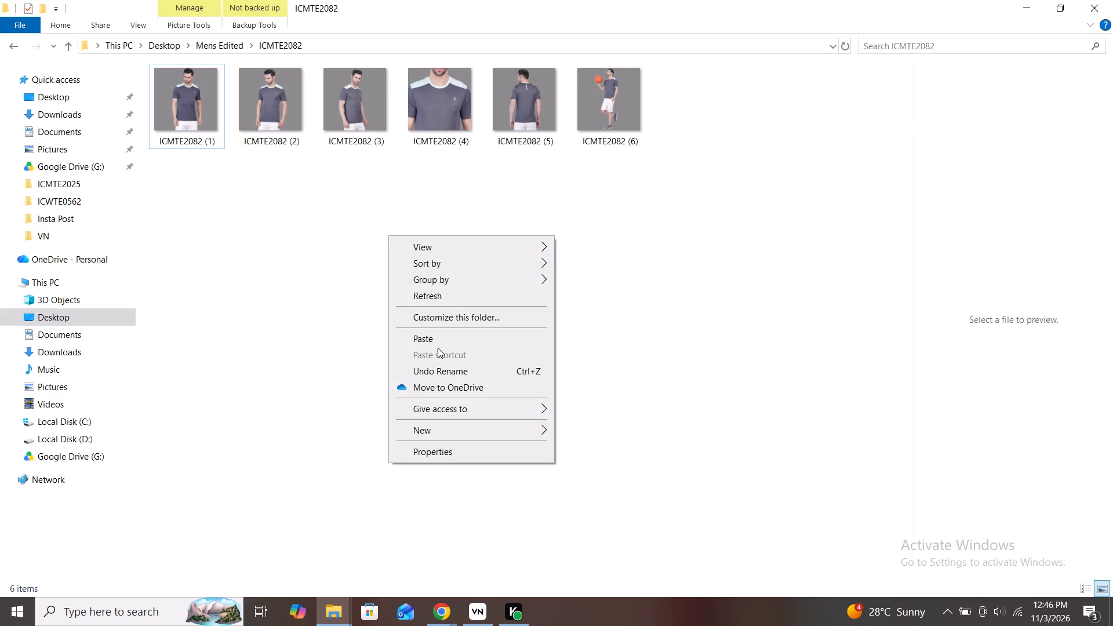
pyautogui.click(445, 336)
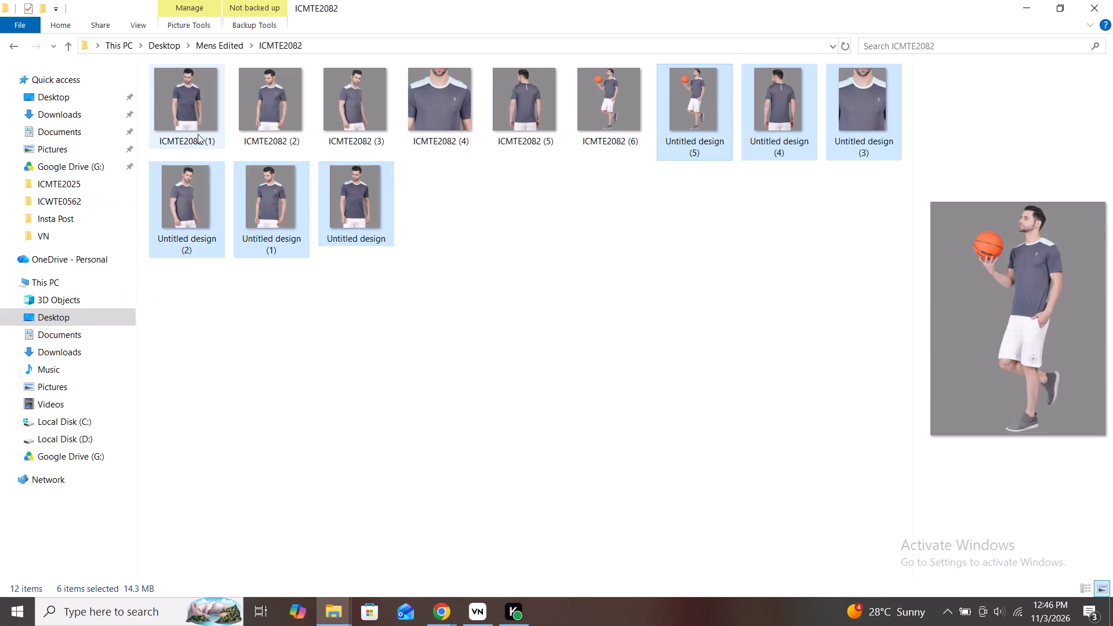
# Copy the file name of the original photo ICMTE2082 (1) without changing it.
pyautogui.click(198, 134)
pyautogui.press('F2')
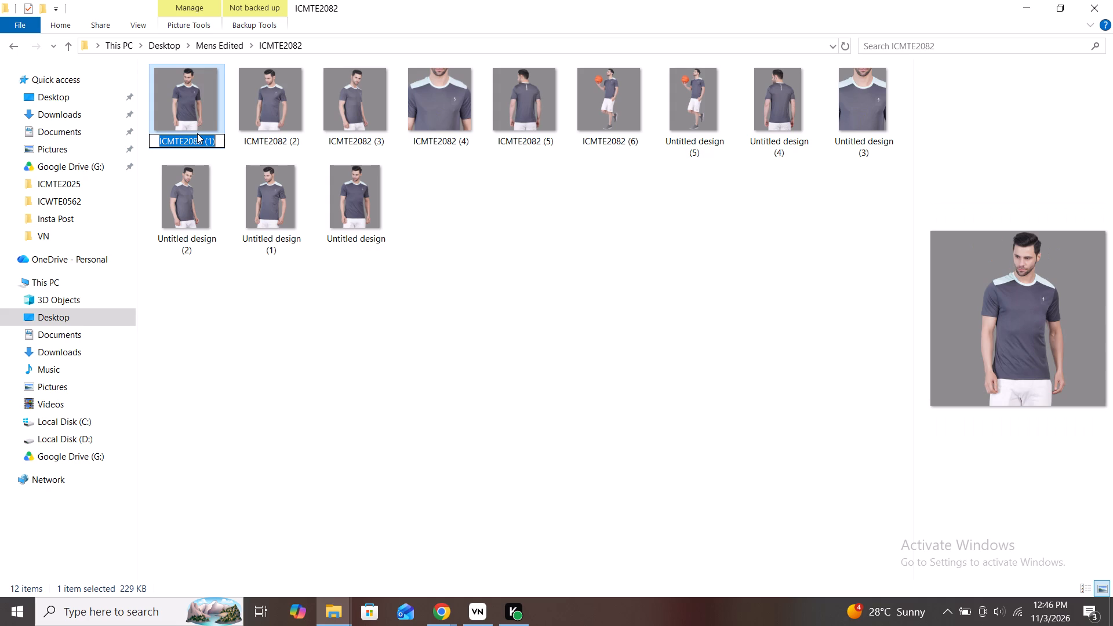
pyautogui.hotkey('ctrl', 'c')
pyautogui.click(239, 341)
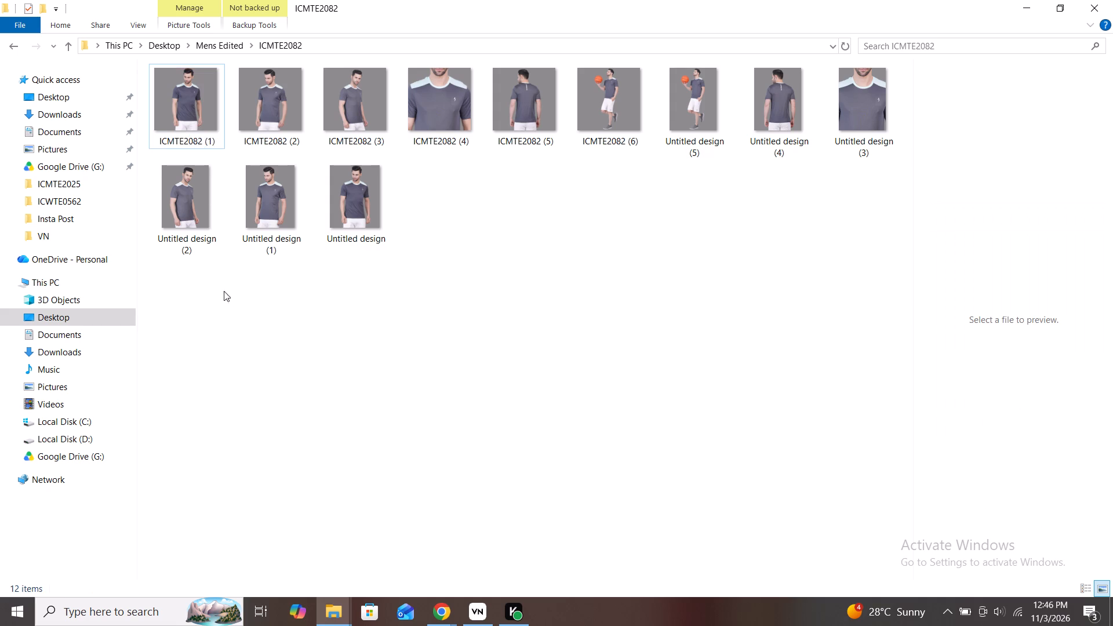
# Delete the six original photos, ICMTE2082 (1) to (6), from the product folder.
pyautogui.moveTo(143, 134); pyautogui.dragTo(481, 142)
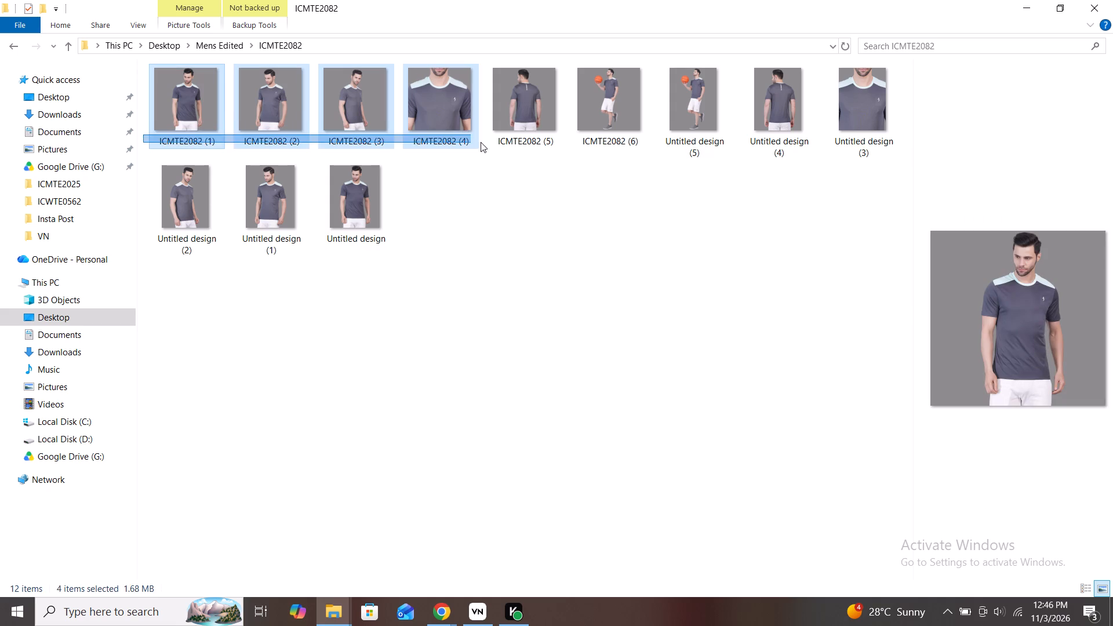
pyautogui.moveTo(481, 142); pyautogui.dragTo(595, 125)
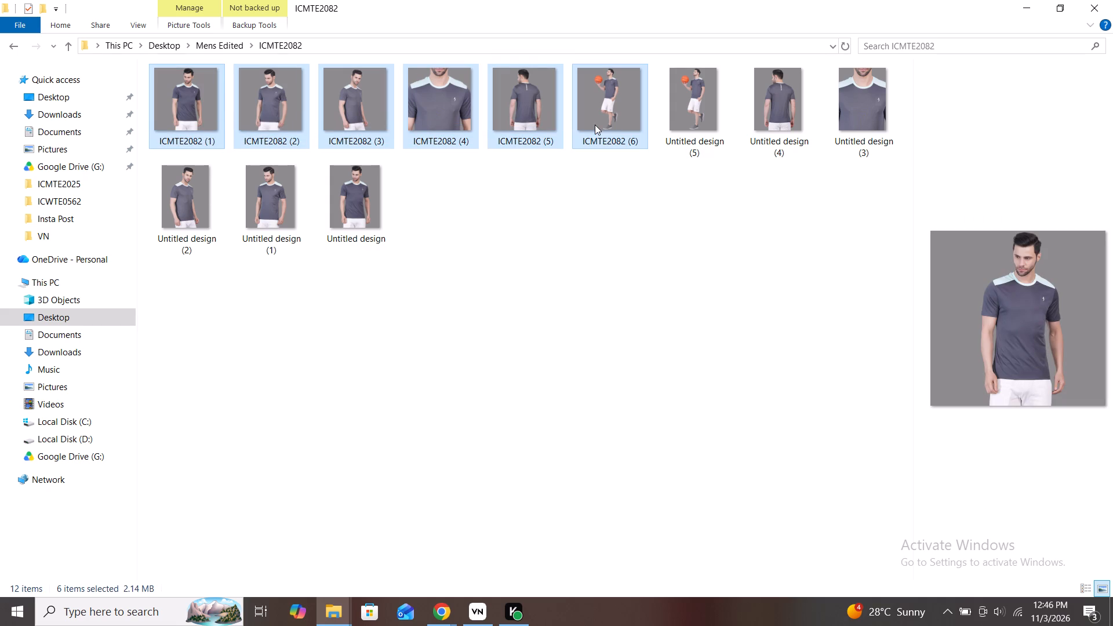
pyautogui.hotkey('ctrl', 'd')
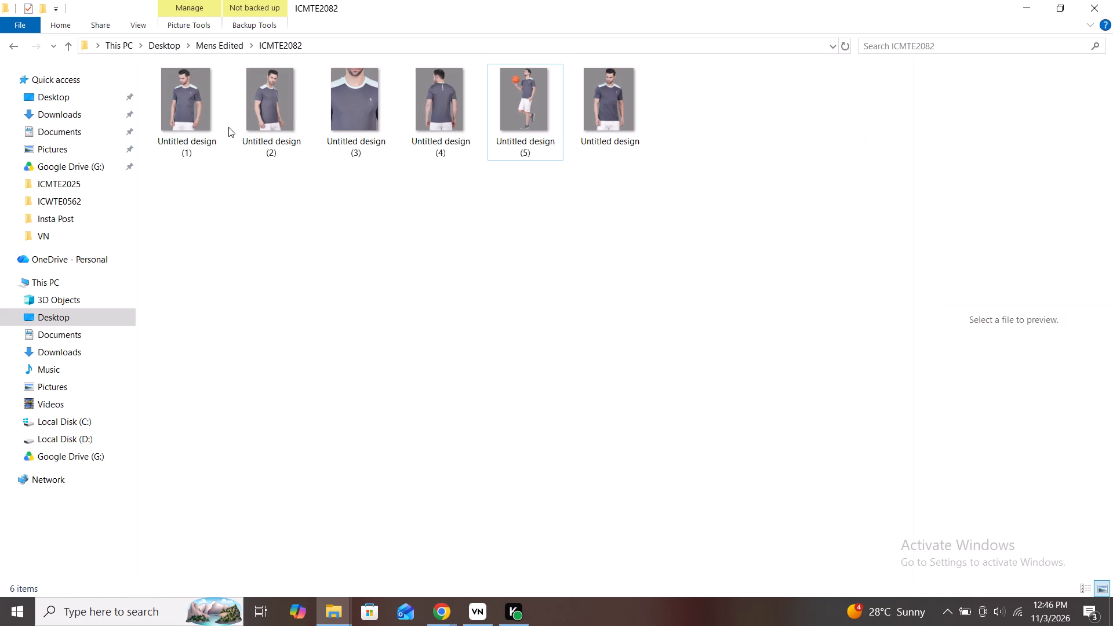
# Rename Untitled design (1) as ICMTE2082 (1).
pyautogui.click(185, 122)
pyautogui.press('F2')
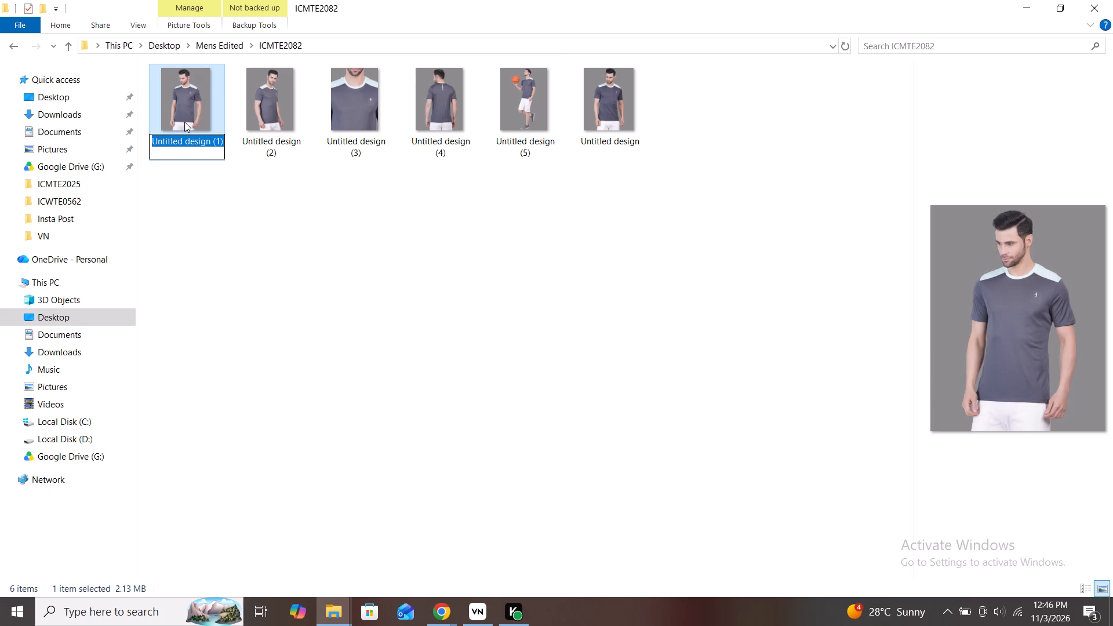
pyautogui.hotkey('ctrl', 'v')
pyautogui.click(216, 221)
# Rename the angled-pose photo, Untitled design (2), as ICMTE2082 (2).
pyautogui.click(242, 119)
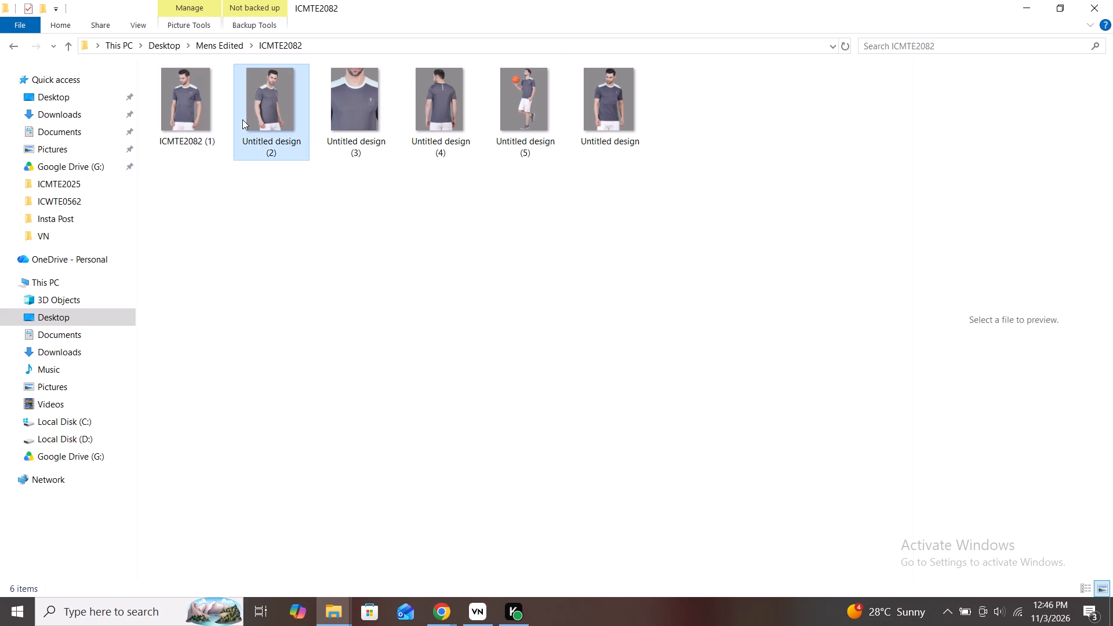
pyautogui.press('F2')
pyautogui.hotkey('ctrl', 'v')
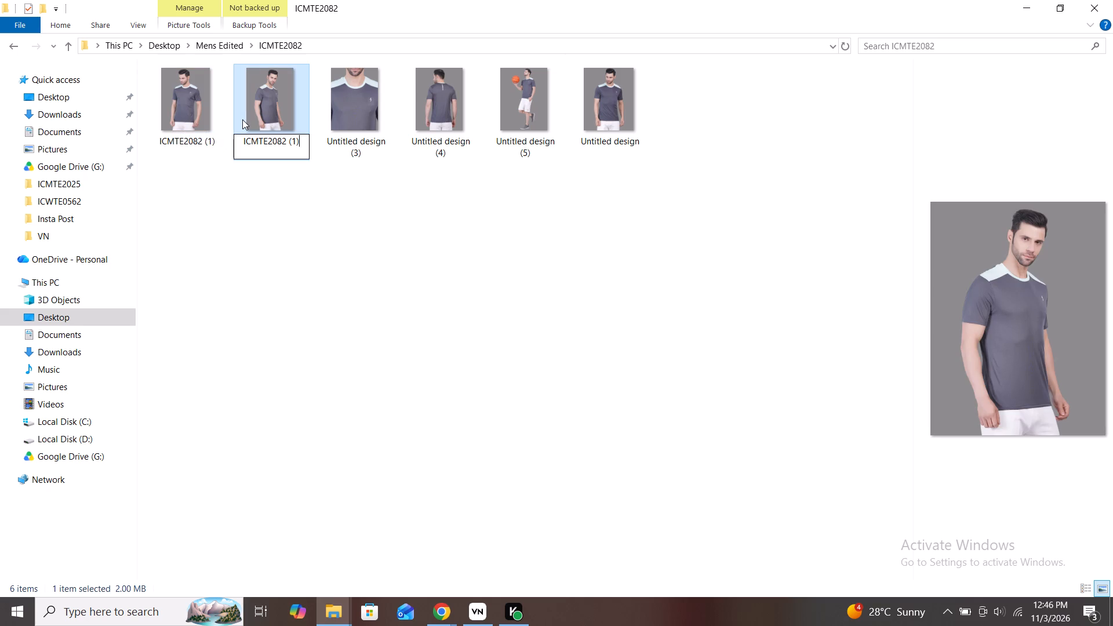
pyautogui.press('BackSpace')
pyautogui.press('BackSpace')
pyautogui.press('2')
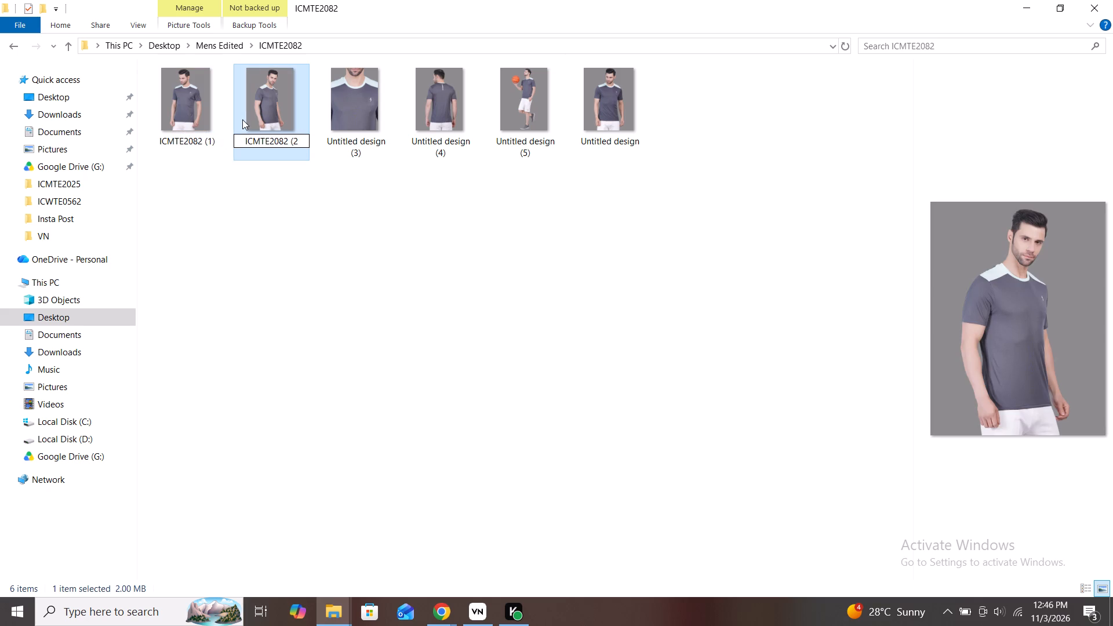
pyautogui.hotkey('shift', ')')
pyautogui.press('Return')
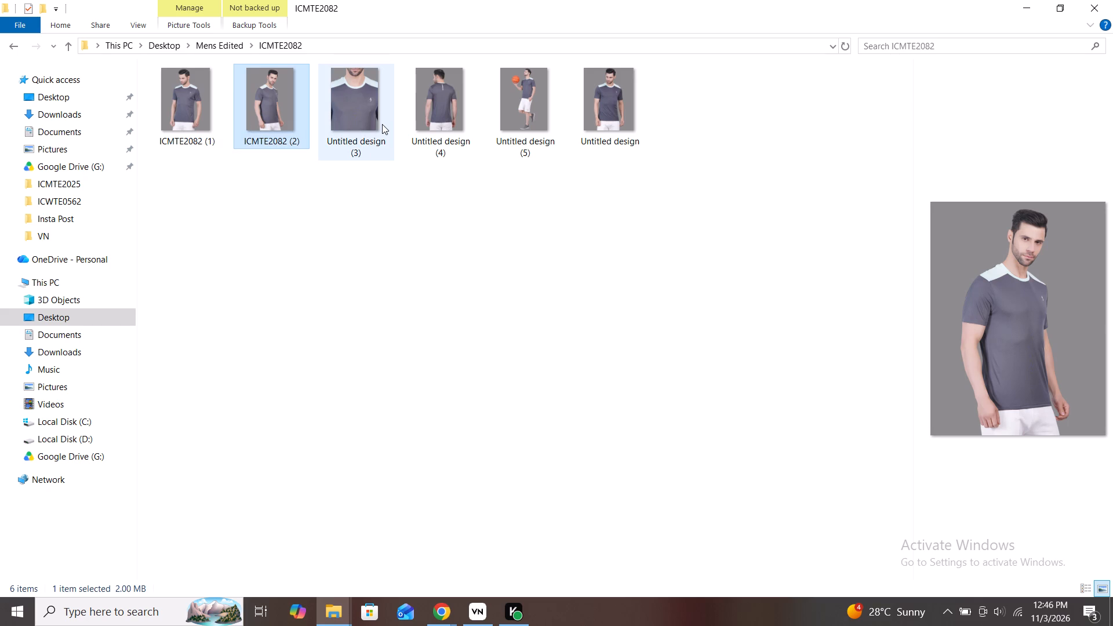
# Rename the chest close-up photo, Untitled design (3), as ICMTE2082 (3).
pyautogui.click(382, 124)
pyautogui.press('F2')
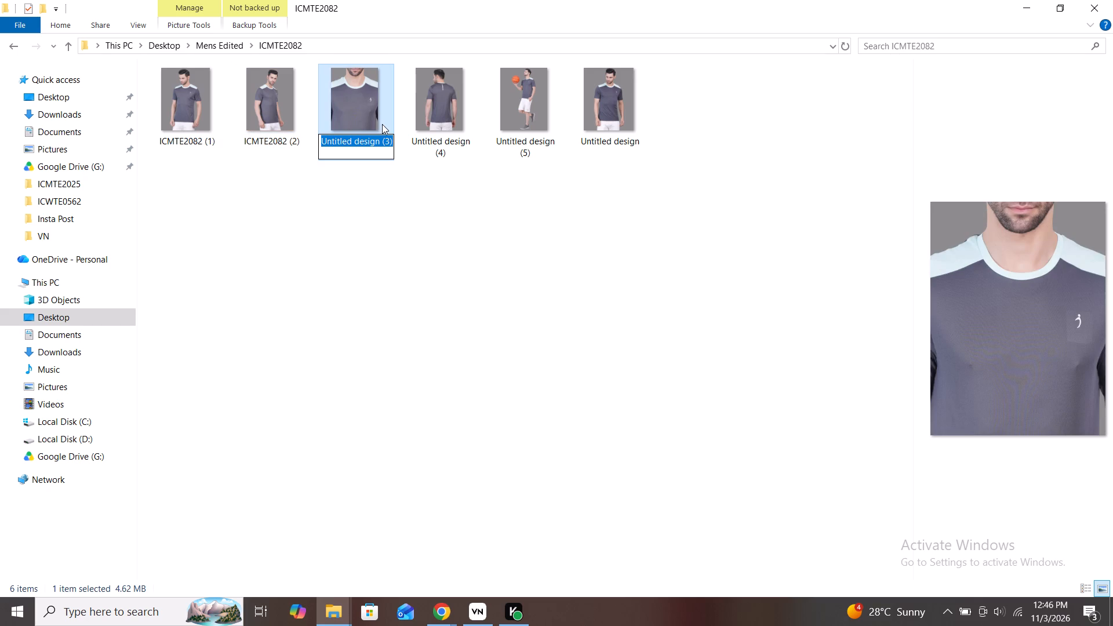
pyautogui.hotkey('ctrl', 'v')
pyautogui.press('BackSpace')
pyautogui.press('BackSpace')
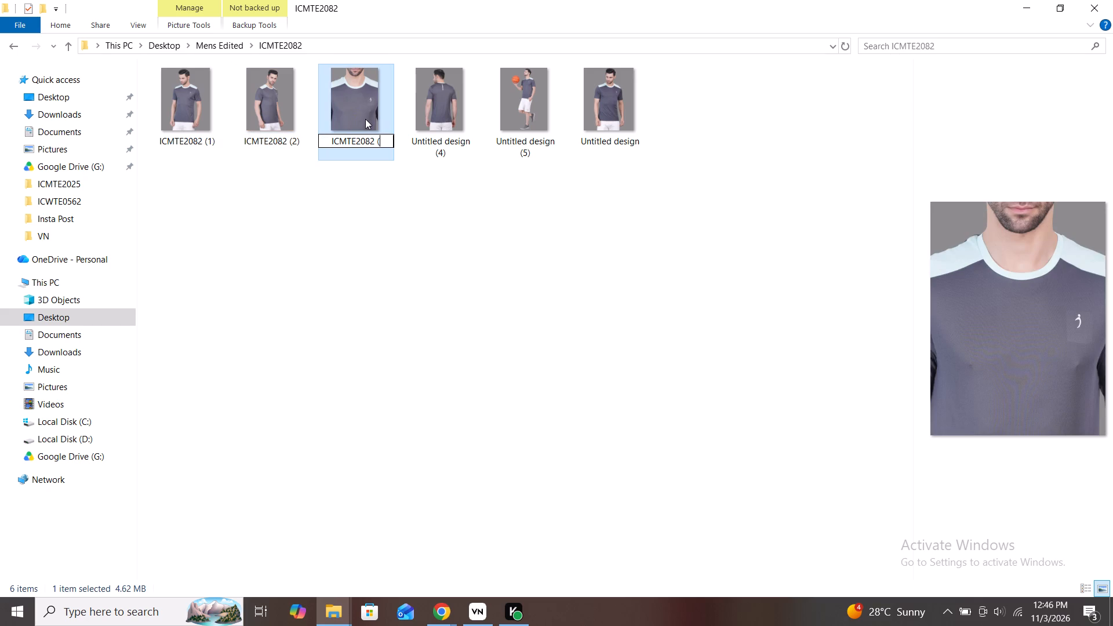
pyautogui.press('3')
pyautogui.hotkey('shift', ')')
pyautogui.press('Return')
# Rename the back-view photo, Untitled design (4), as ICMTE2082 (4).
pyautogui.click(434, 115)
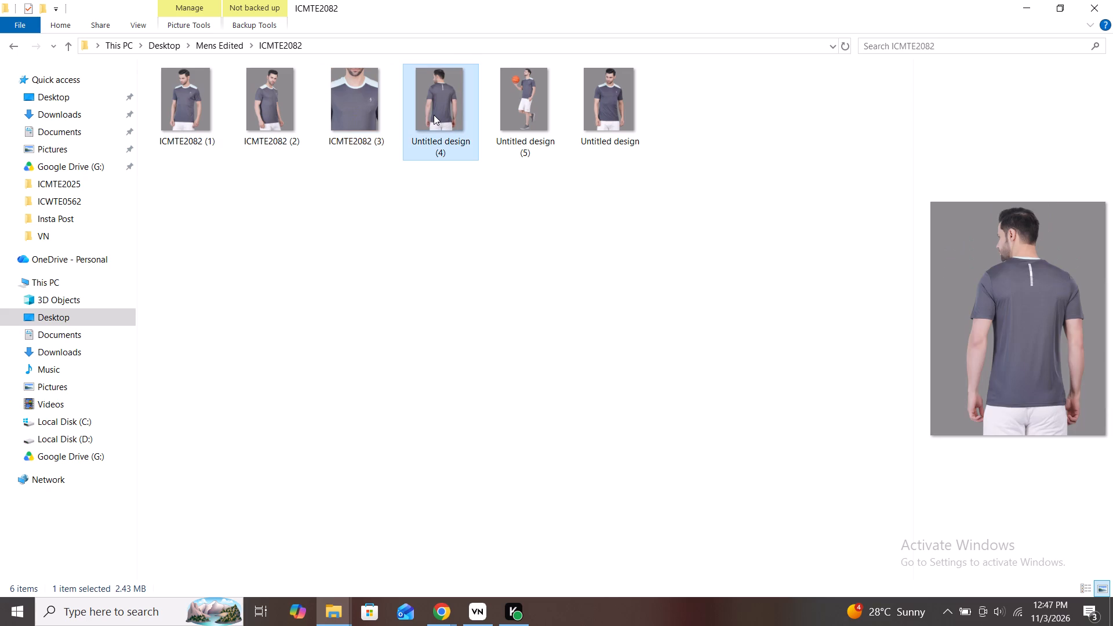
pyautogui.press('F2')
pyautogui.hotkey('ctrl', 'v')
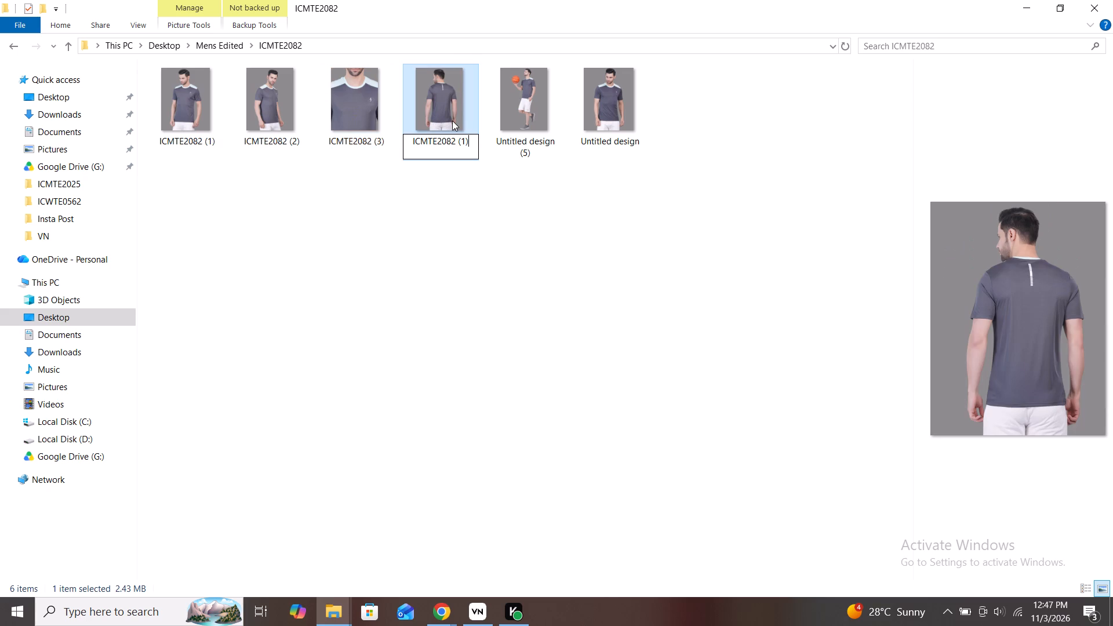
pyautogui.press('BackSpace')
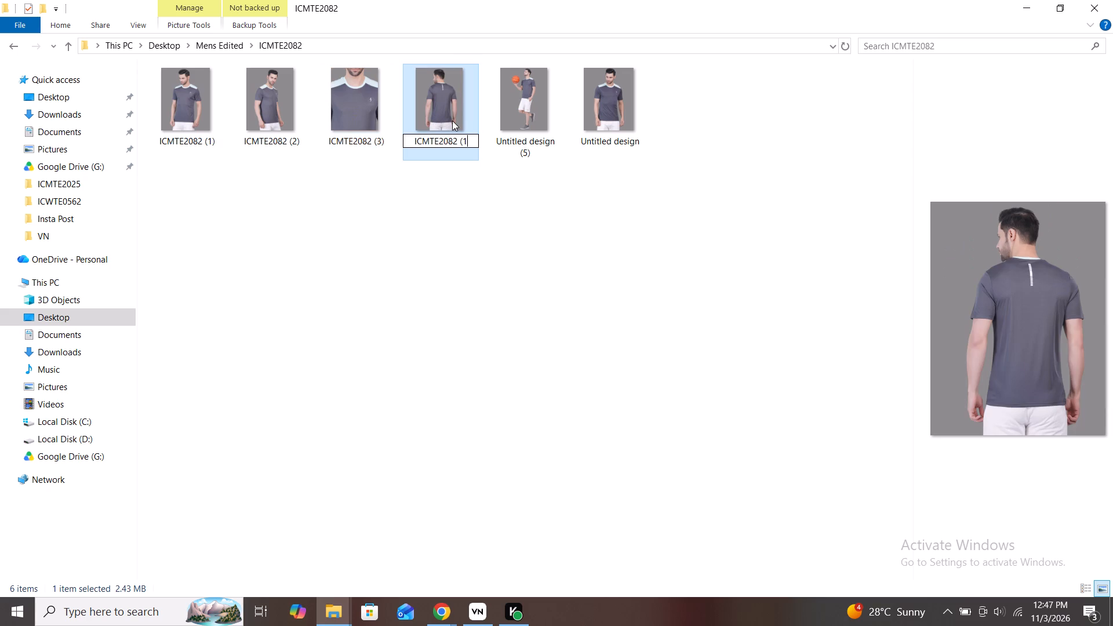
pyautogui.press('BackSpace')
pyautogui.write('4)')
pyautogui.press('Return')
# Rename the full-length basketball photo, Untitled design (5), as ICMTE2082 (5).
pyautogui.click(534, 122)
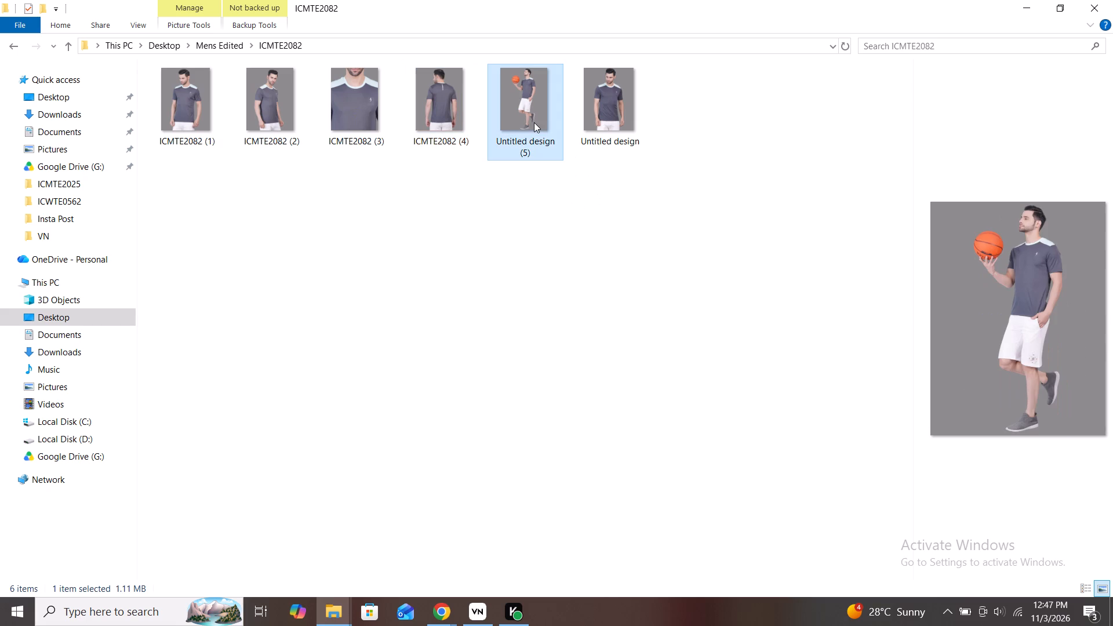
pyautogui.press('F2')
pyautogui.hotkey('ctrl', 'v')
pyautogui.press('BackSpace')
pyautogui.press('BackSpace')
pyautogui.write('5)')
pyautogui.press('Return')
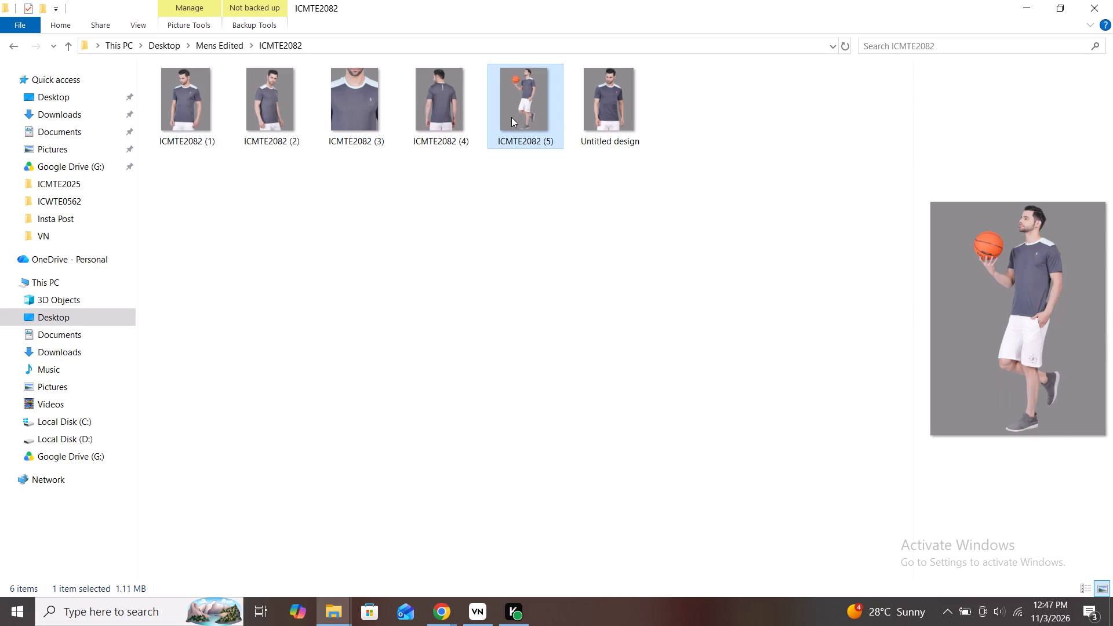
# Rename the remaining front-view photo, Untitled design, as ICMTE2082 (6).
pyautogui.click(584, 125)
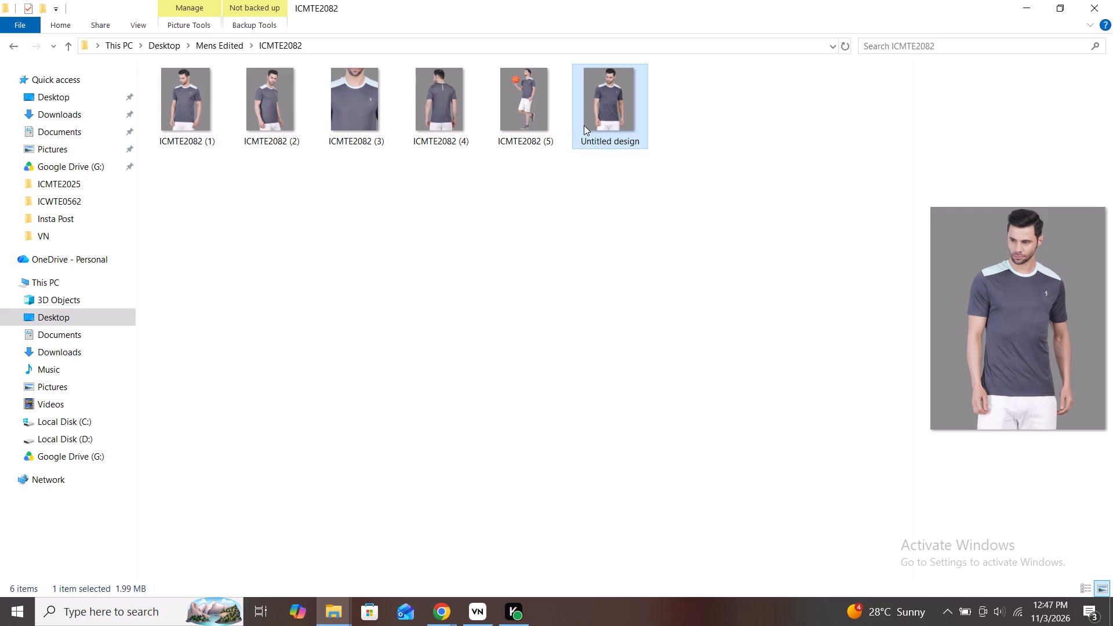
pyautogui.press('F2')
pyautogui.hotkey('ctrl', 'v')
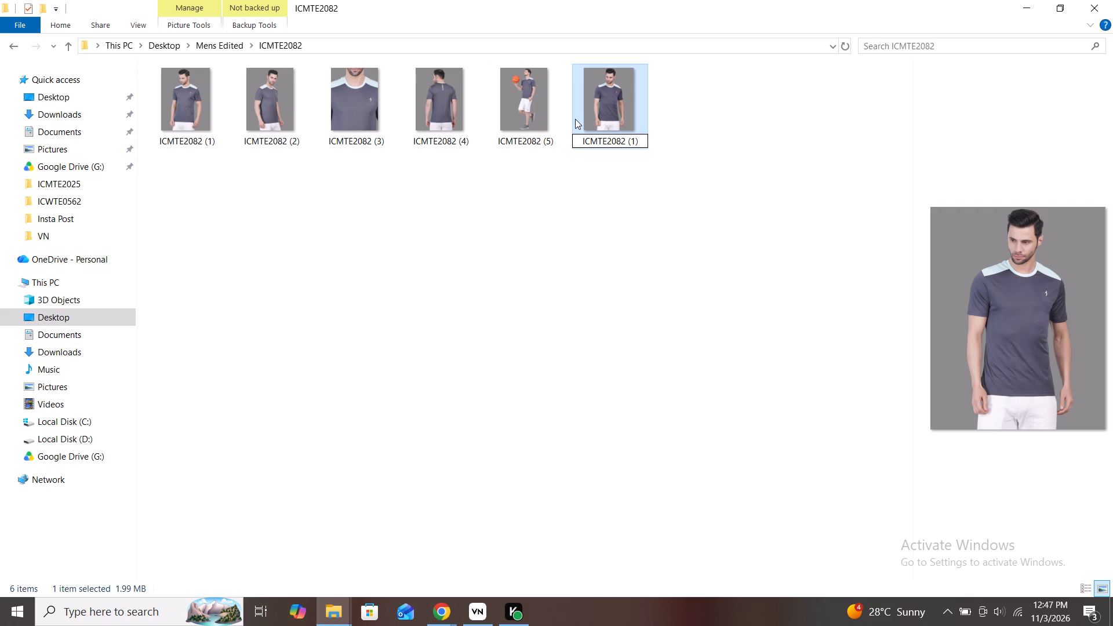
pyautogui.press('BackSpace')
pyautogui.press('BackSpace')
pyautogui.write('6)')
pyautogui.press('Return')
pyautogui.click(384, 257)
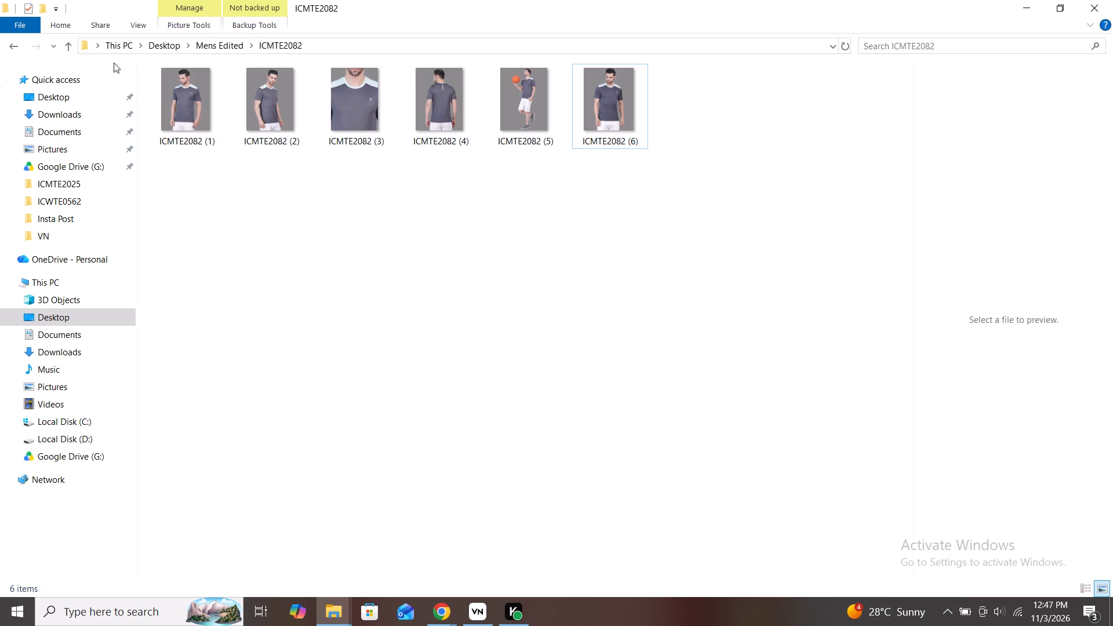
# Return from the ICMTE2082 folder to its parent folder, Mens Edited.
pyautogui.click(74, 44)
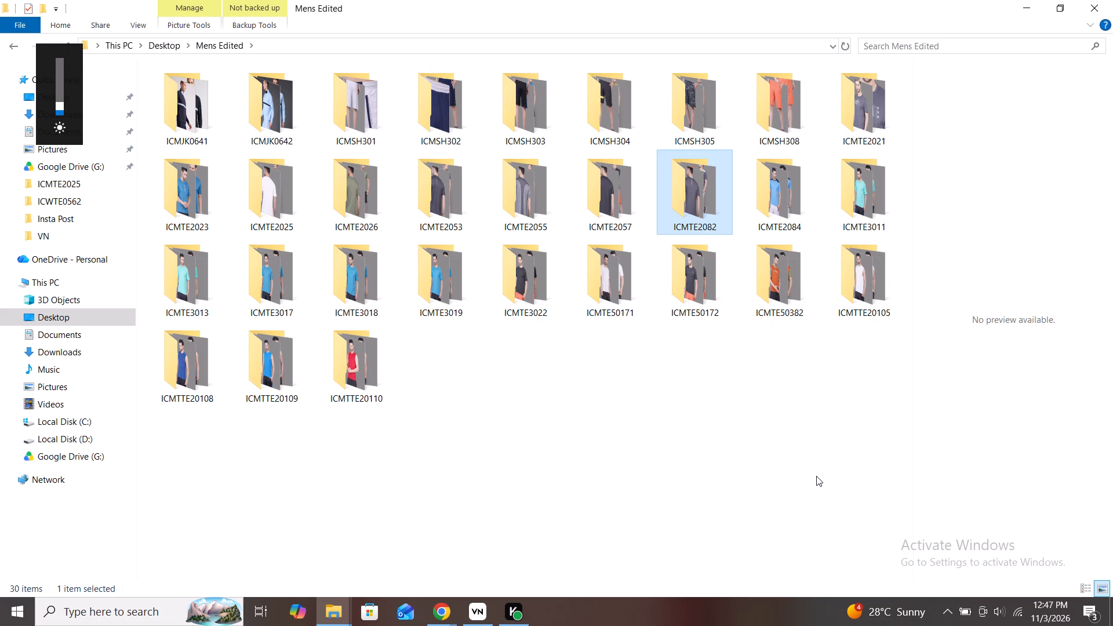
pyautogui.scroll(-1, 849, 505)
# Turn off Bluetooth in the Windows Bluetooth and other devices settings, and close the settings window.
pyautogui.click(21, 625)
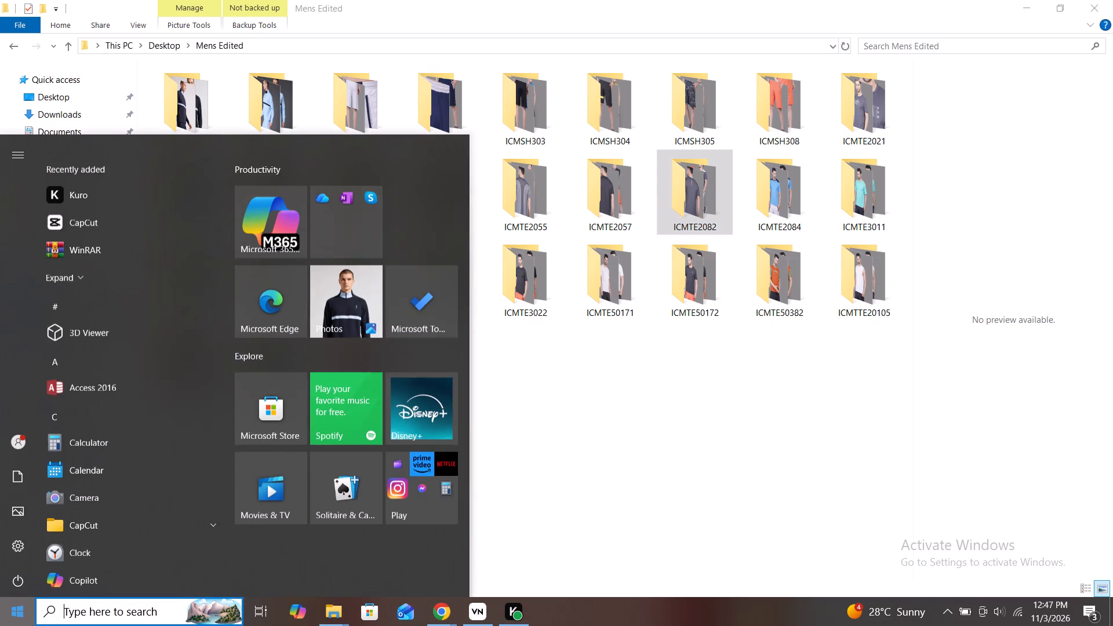
pyautogui.click(88, 609)
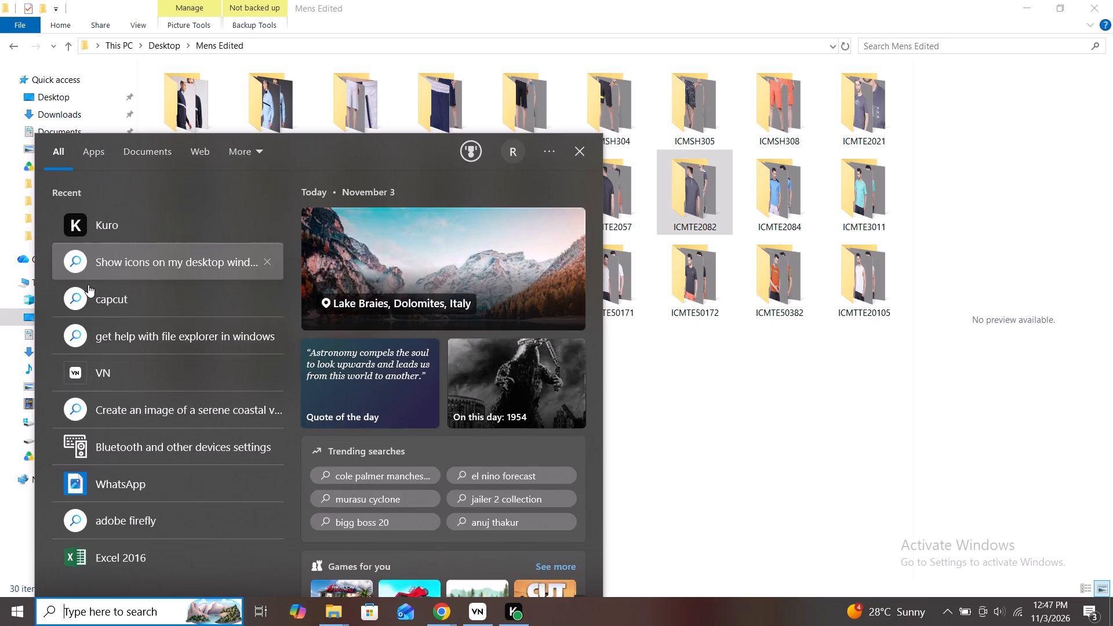
pyautogui.click(126, 452)
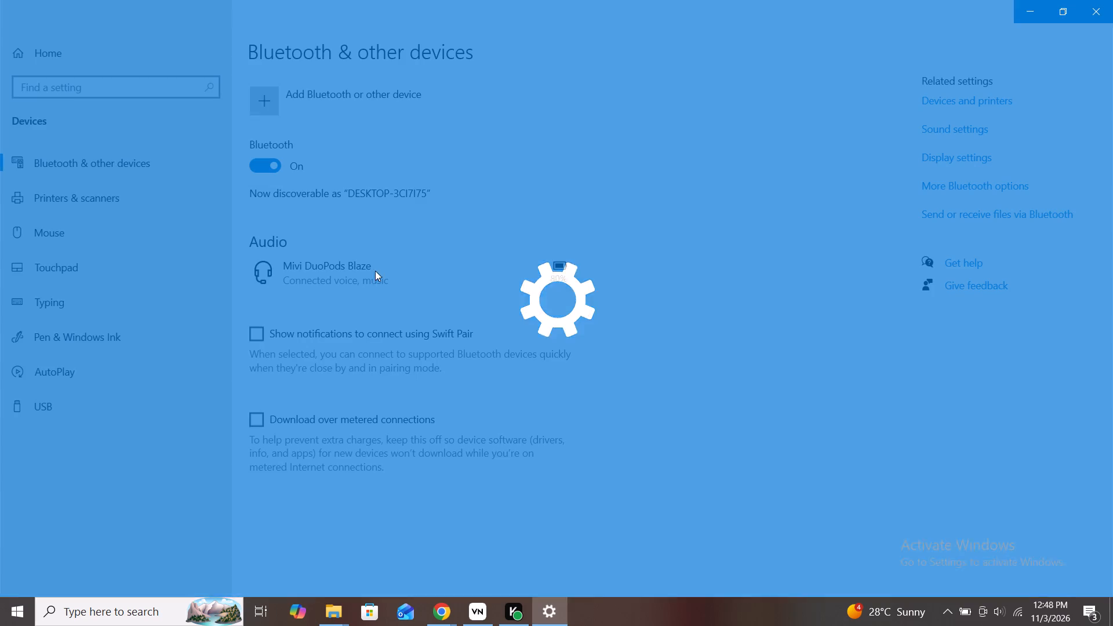
pyautogui.click(281, 168)
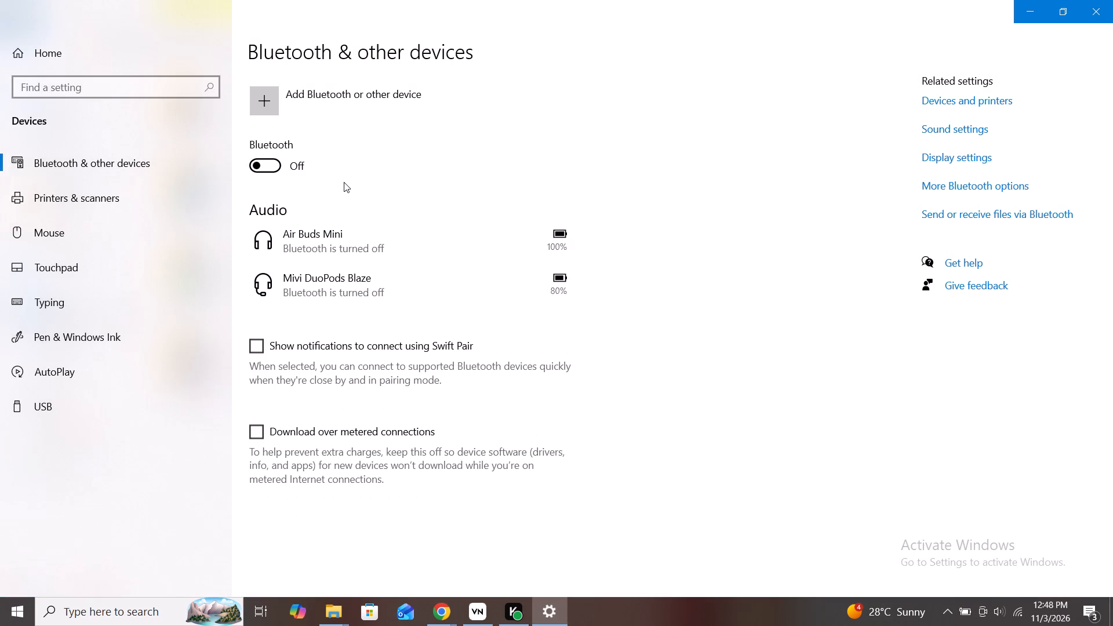
pyautogui.click(1103, 5)
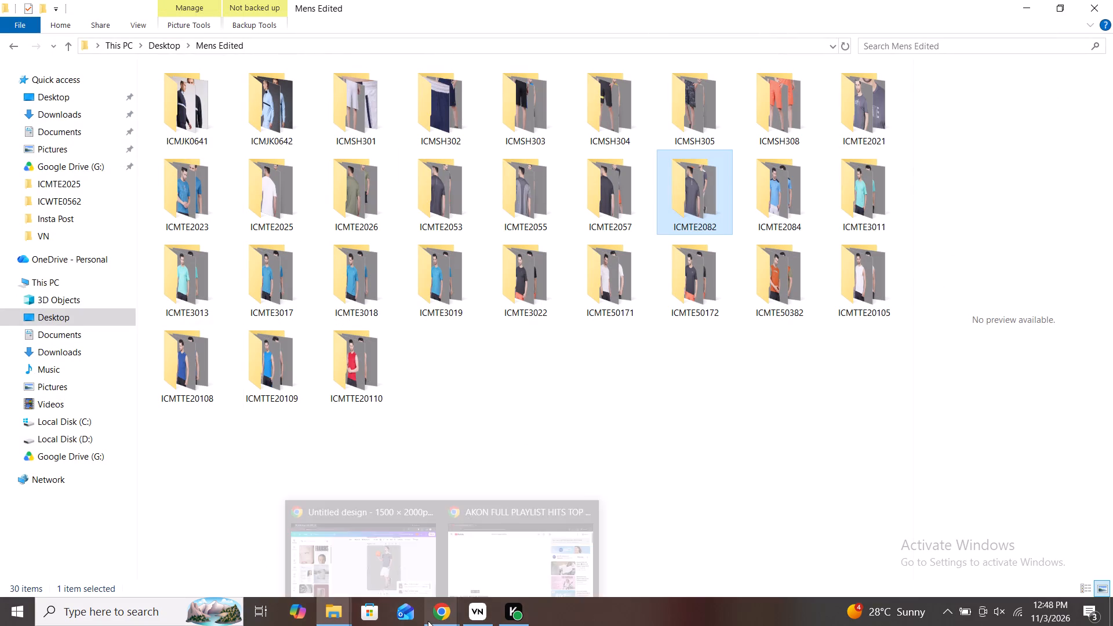
# Close the Akon playlist browser window and switch to the 1500 × 2000 px Canva design in Chrome.
pyautogui.click(583, 508)
pyautogui.click(359, 545)
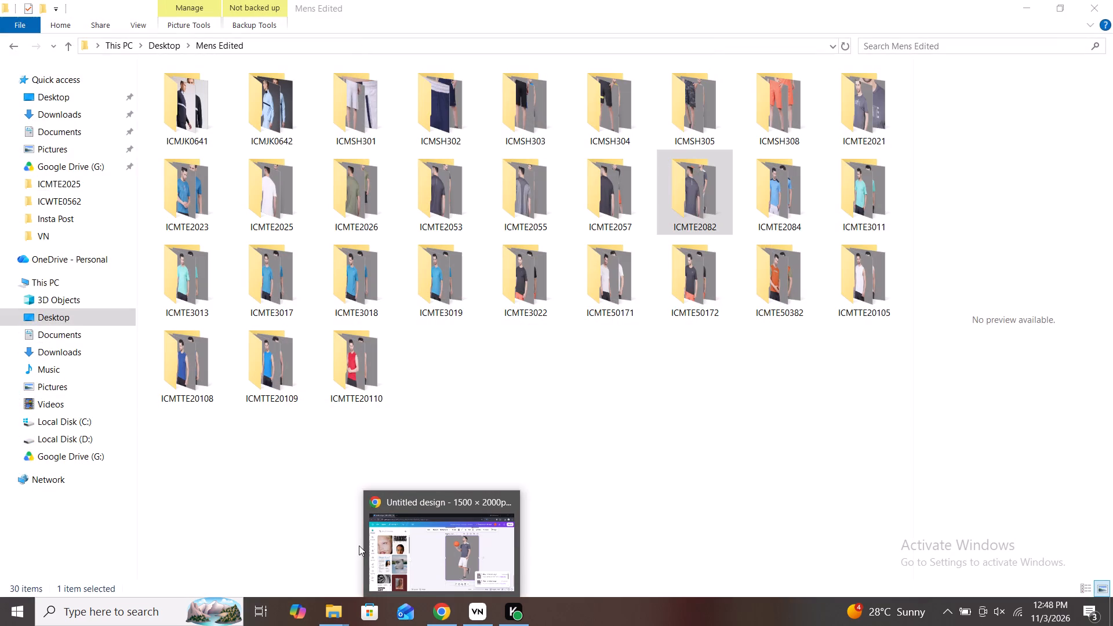
pyautogui.click(439, 559)
pyautogui.click(497, 353)
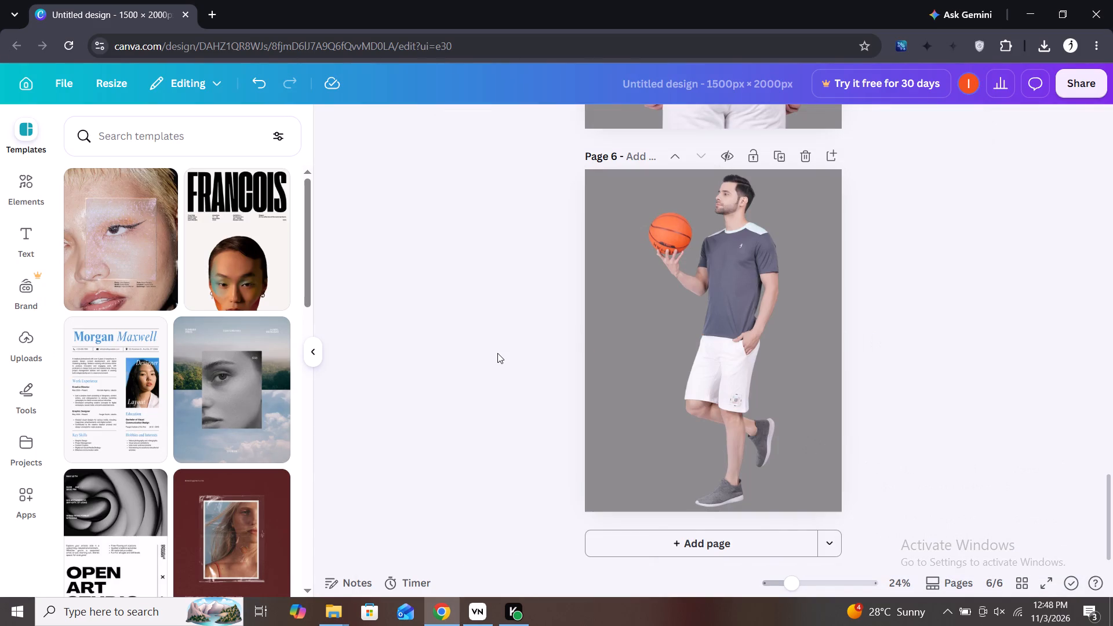